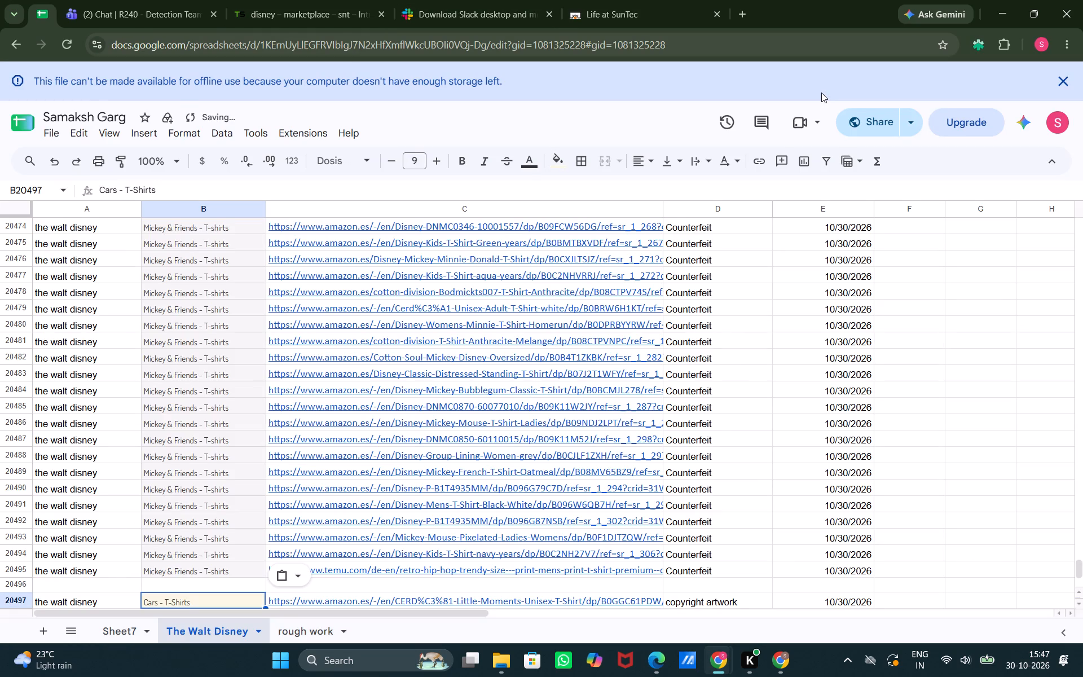
Log the link of the CERDÁ Cars Sonic Spider-Man Boys T-Shirt listing from results page 1 in cell C20498, returning to the Amazon.es results.
{"action": "key", "text": "Down"}
{"action": "key", "text": "Right"}
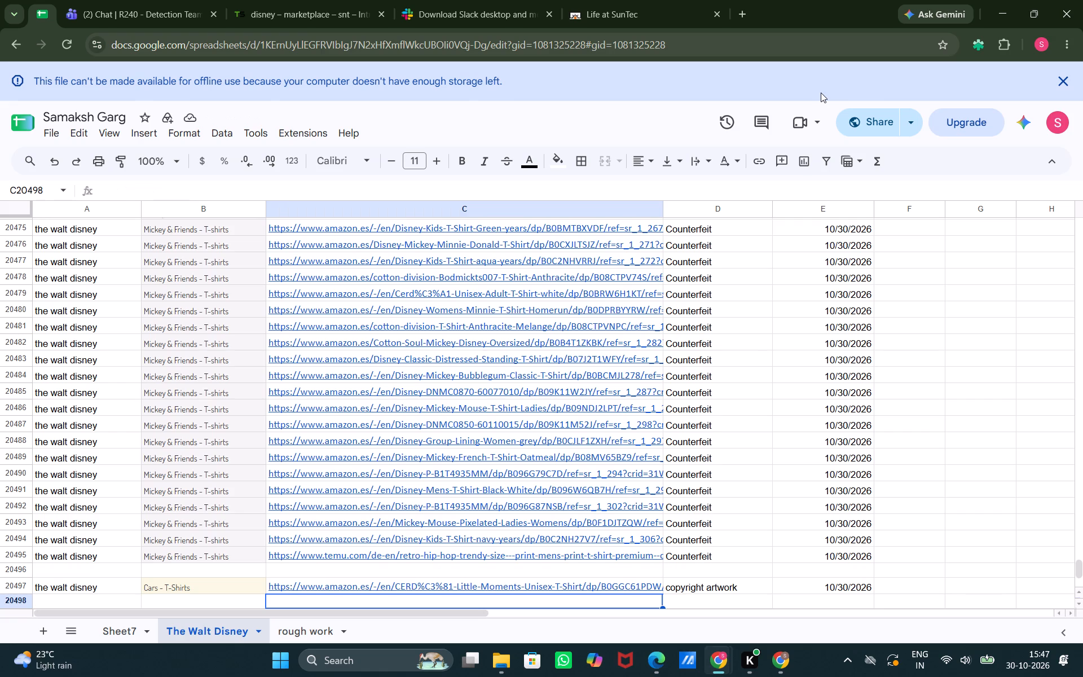
{"action": "key", "text": "alt+Tab"}
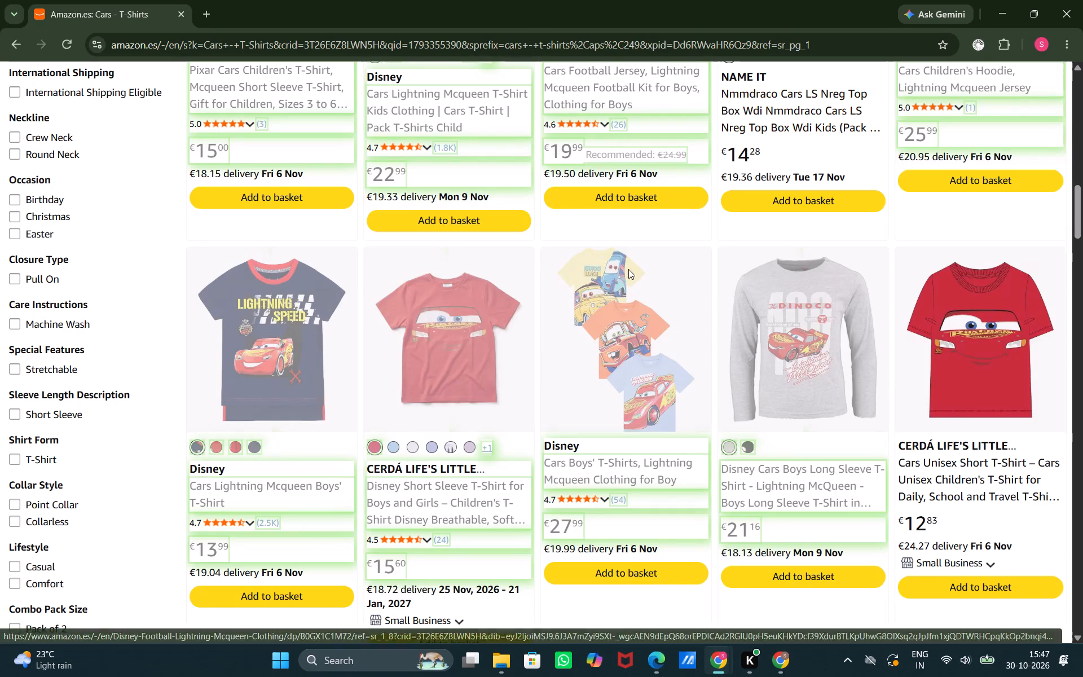
{"action": "scroll", "coordinate": [609, 372], "scroll_direction": "down", "scroll_amount": 5}
{"action": "scroll", "coordinate": [628, 319], "scroll_direction": "down", "scroll_amount": 8}
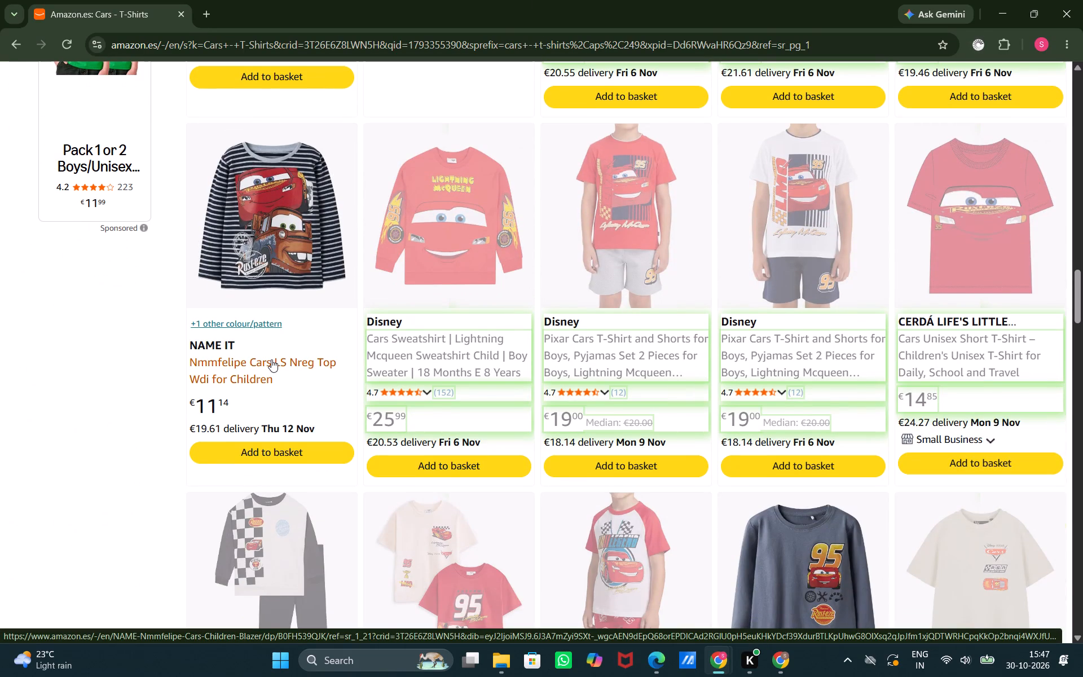
{"action": "scroll", "coordinate": [350, 374], "scroll_direction": "down", "scroll_amount": 6}
{"action": "scroll", "coordinate": [411, 402], "scroll_direction": "down", "scroll_amount": 4}
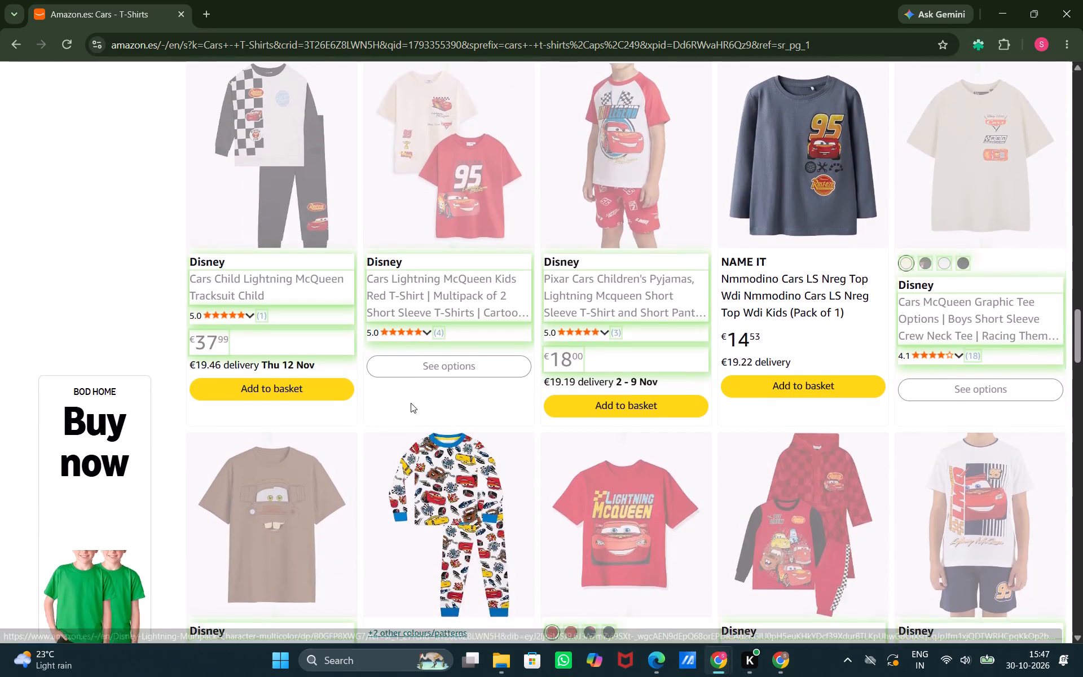
{"action": "scroll", "coordinate": [411, 403], "scroll_direction": "down", "scroll_amount": 1}
{"action": "scroll", "coordinate": [611, 248], "scroll_direction": "down", "scroll_amount": 4}
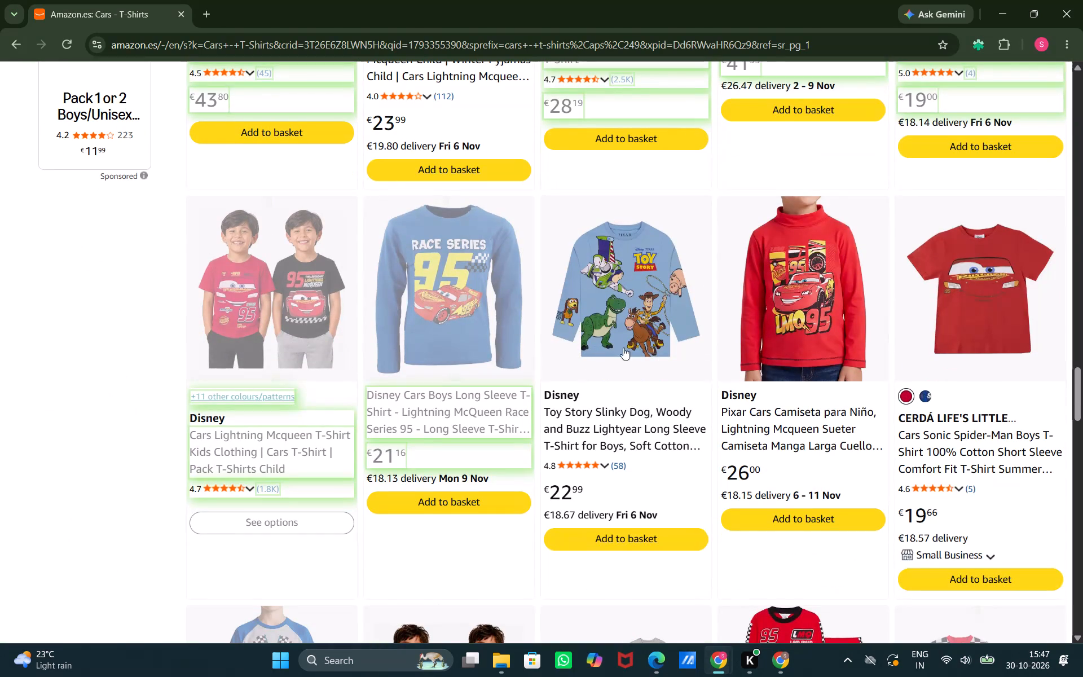
{"action": "right_click", "coordinate": [952, 441]}
{"action": "left_click", "coordinate": [859, 368]}
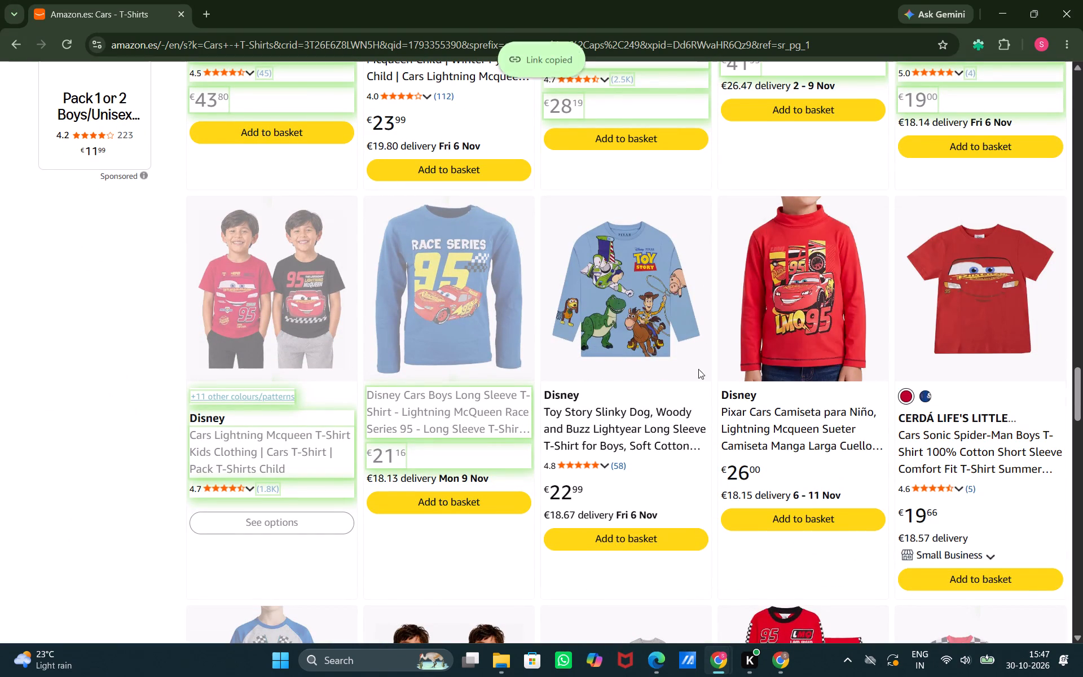
{"action": "key", "text": "alt+Tab"}
{"action": "key", "text": "ctrl+v"}
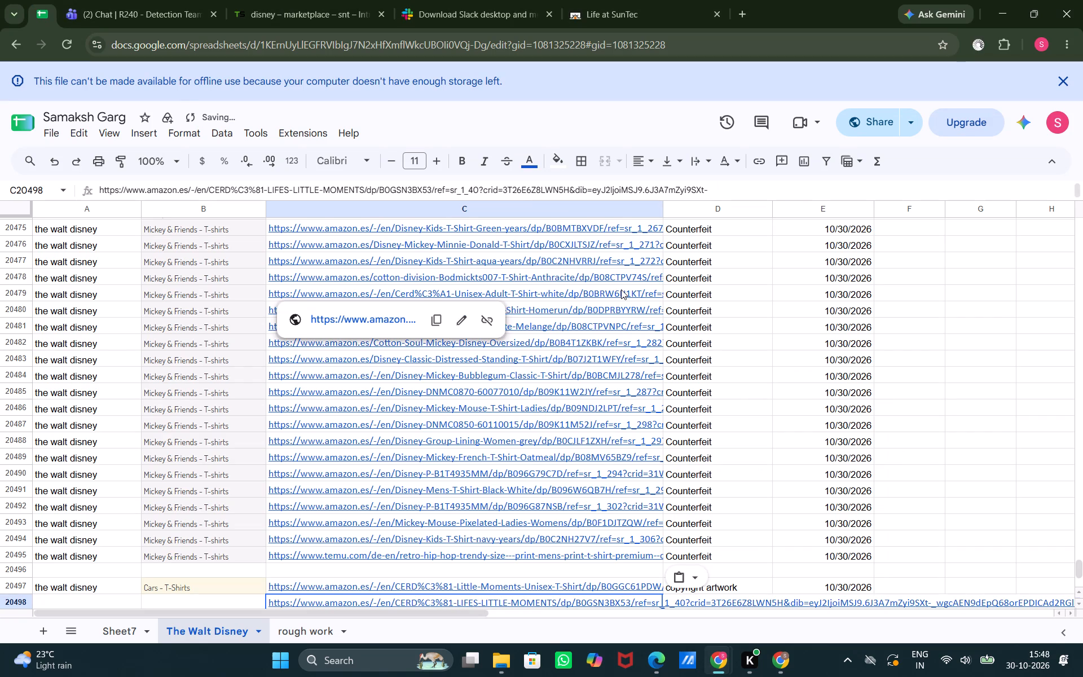
{"action": "key", "text": "Return"}
{"action": "key", "text": "Return"}
{"action": "key", "text": "Return"}
{"action": "key", "text": "alt+Tab"}
{"action": "key", "text": "alt+grave"}
Log the link of the €18.89 Amazon Essentials Kids Short Sleeve T-Shirts listing in cell C20499, returning to the Amazon.es results.
{"action": "scroll", "coordinate": [667, 218], "scroll_direction": "down", "scroll_amount": 4}
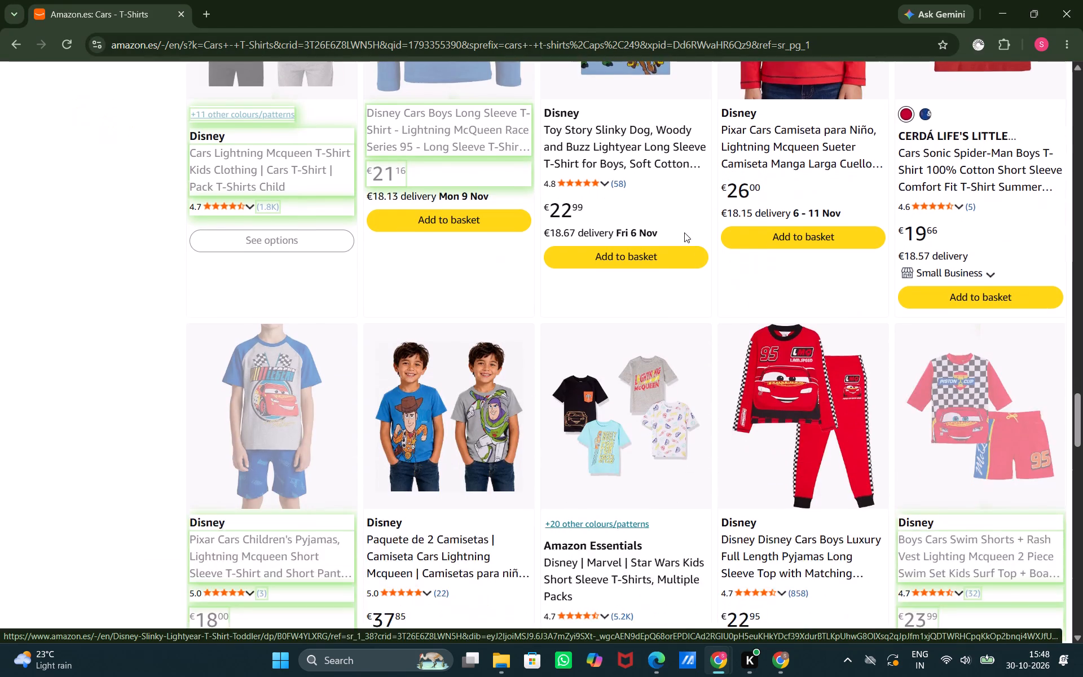
{"action": "scroll", "coordinate": [688, 236], "scroll_direction": "down", "scroll_amount": 2}
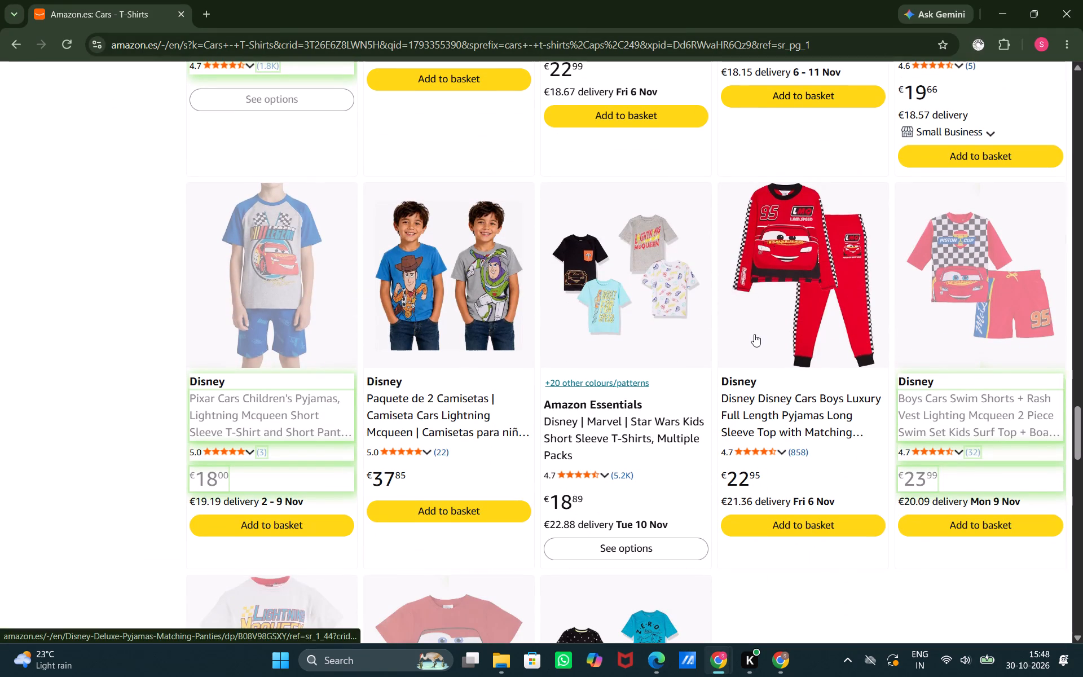
{"action": "right_click", "coordinate": [615, 420]}
{"action": "left_click", "coordinate": [683, 337]}
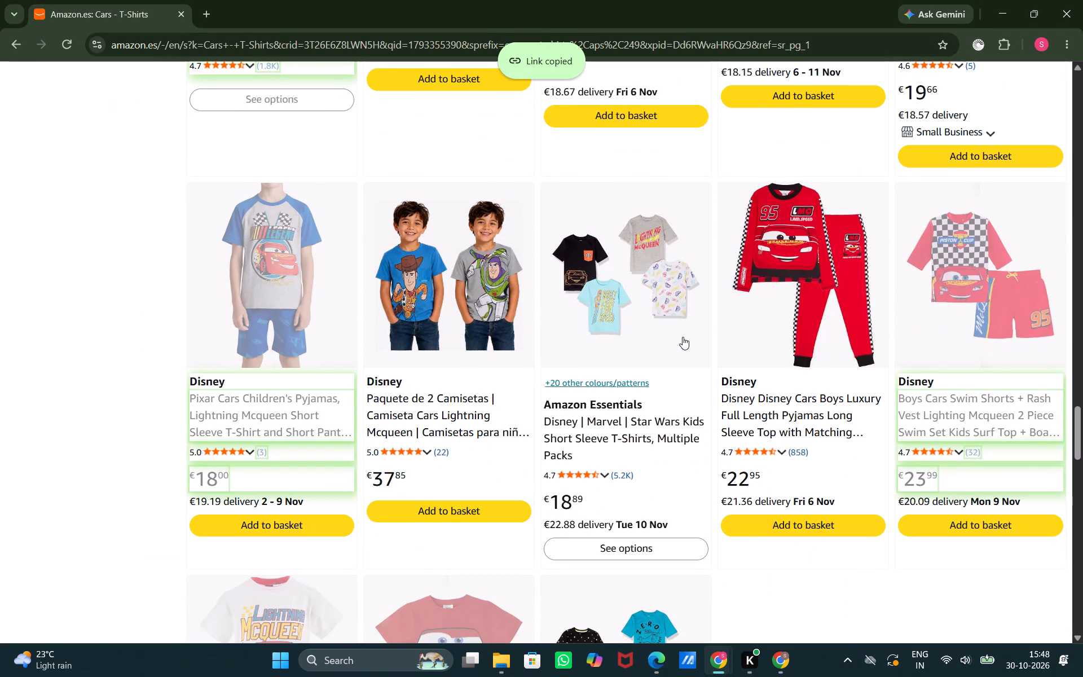
{"action": "key", "text": "Tab"}
{"action": "key", "text": "alt+Tab"}
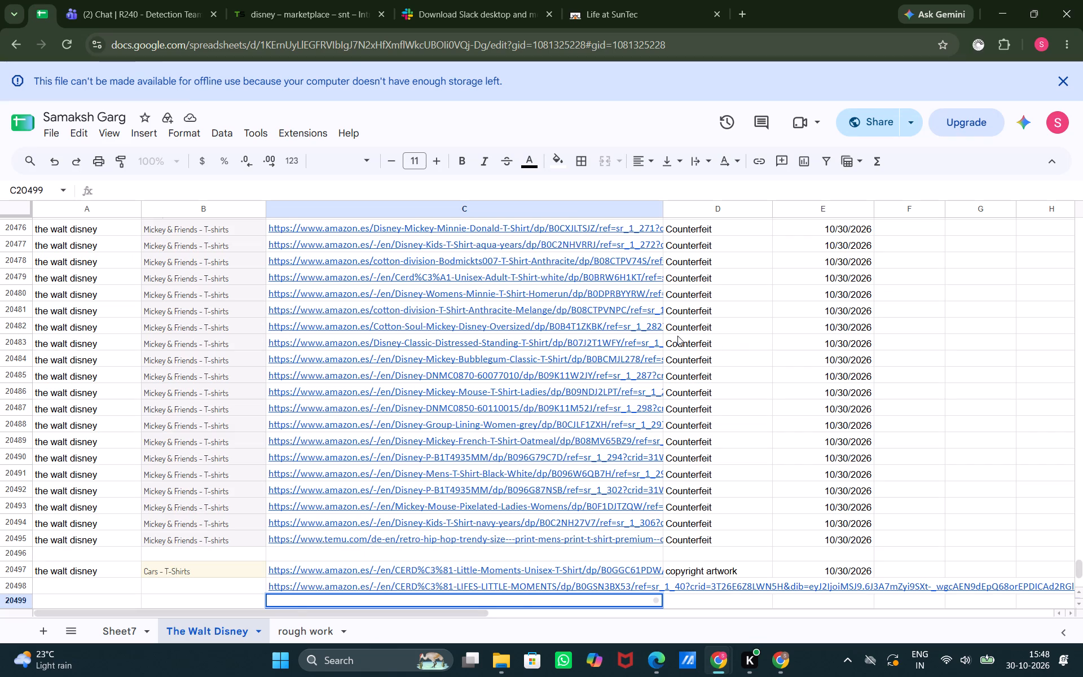
{"action": "key", "text": "ctrl+v"}
{"action": "key", "text": "Return"}
{"action": "key", "text": "alt+Tab"}
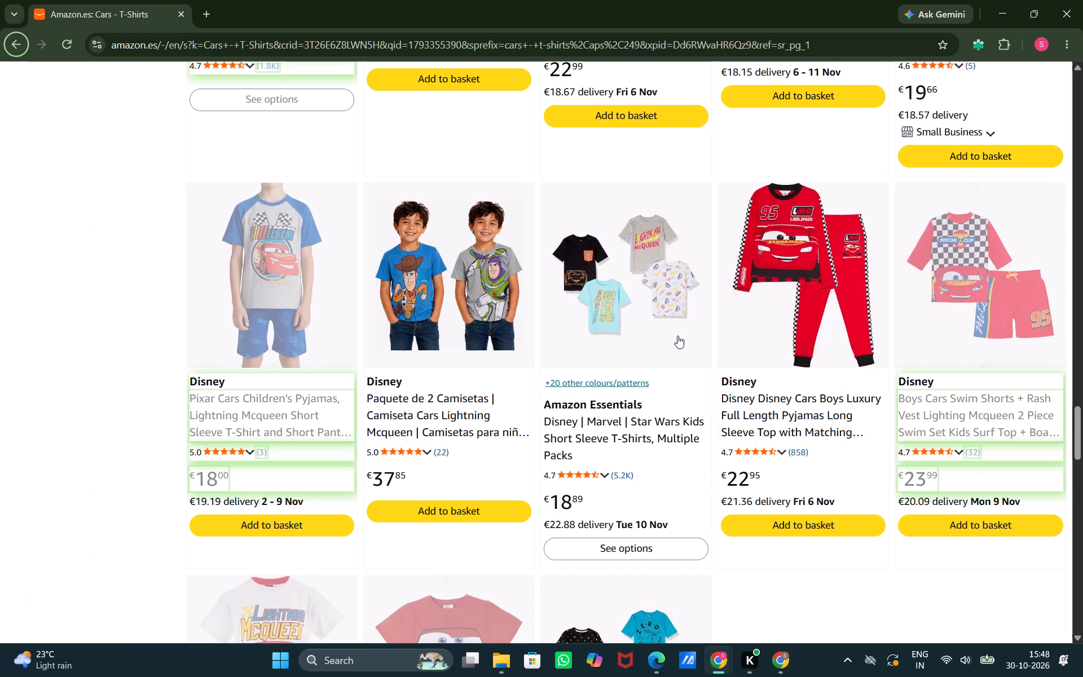
Check the remaining listings on results page 1 and open page 2 of the Cars - T-Shirts results.
{"action": "scroll", "coordinate": [683, 329], "scroll_direction": "down", "scroll_amount": 7}
{"action": "scroll", "coordinate": [697, 324], "scroll_direction": "up", "scroll_amount": 2}
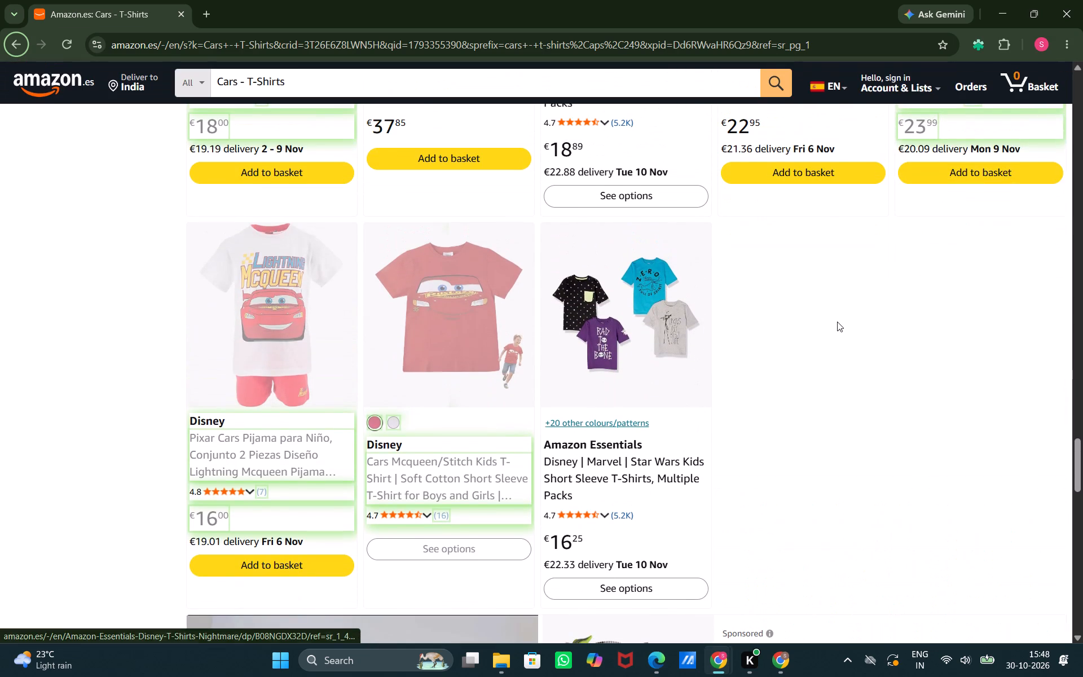
{"action": "scroll", "coordinate": [837, 322], "scroll_direction": "down", "scroll_amount": 9}
{"action": "scroll", "coordinate": [781, 307], "scroll_direction": "up", "scroll_amount": 1}
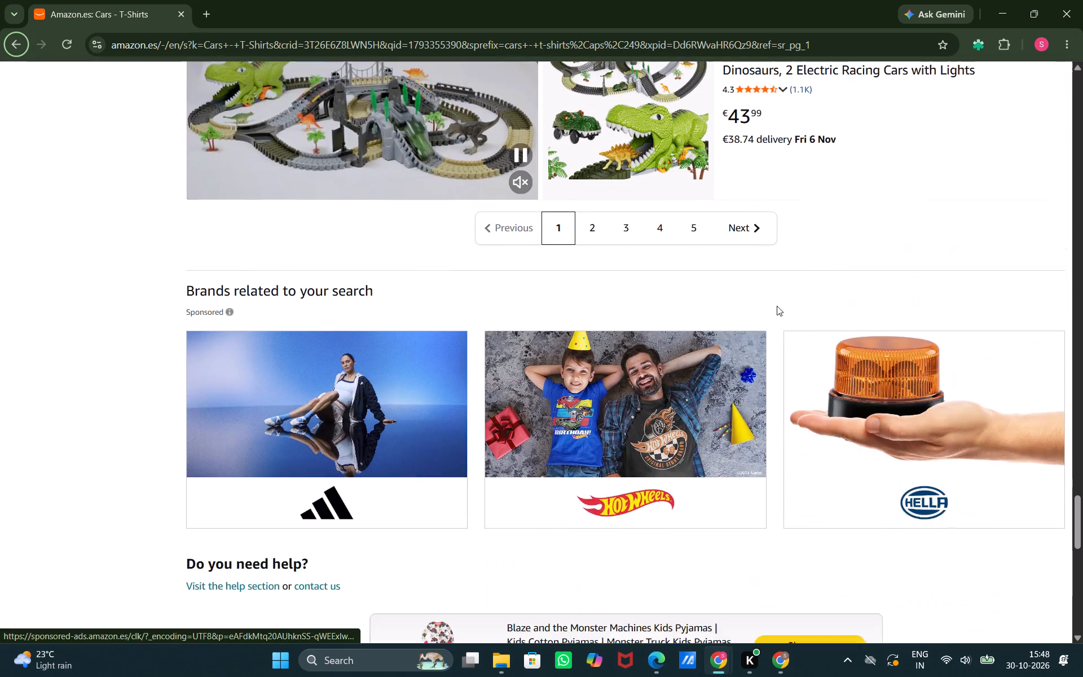
{"action": "left_click", "coordinate": [597, 287]}
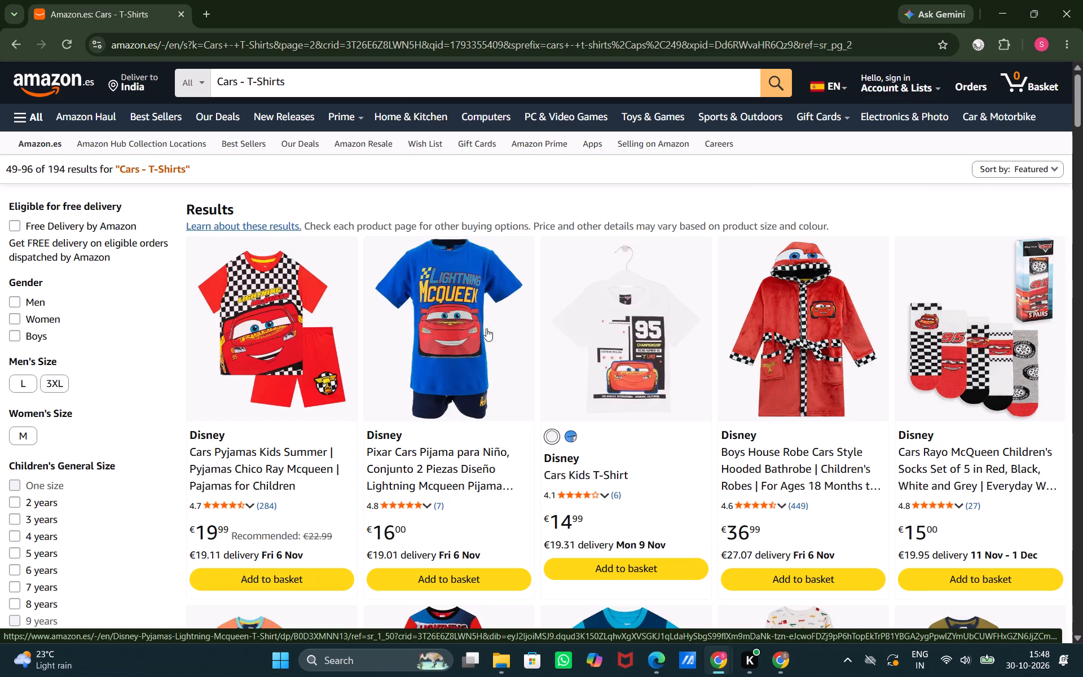
Log the link of the Disney Cars Pyjamas Kids Summer listing in cell C20500, returning to the Amazon.es results.
{"action": "right_click", "coordinate": [269, 446]}
{"action": "left_click", "coordinate": [325, 368]}
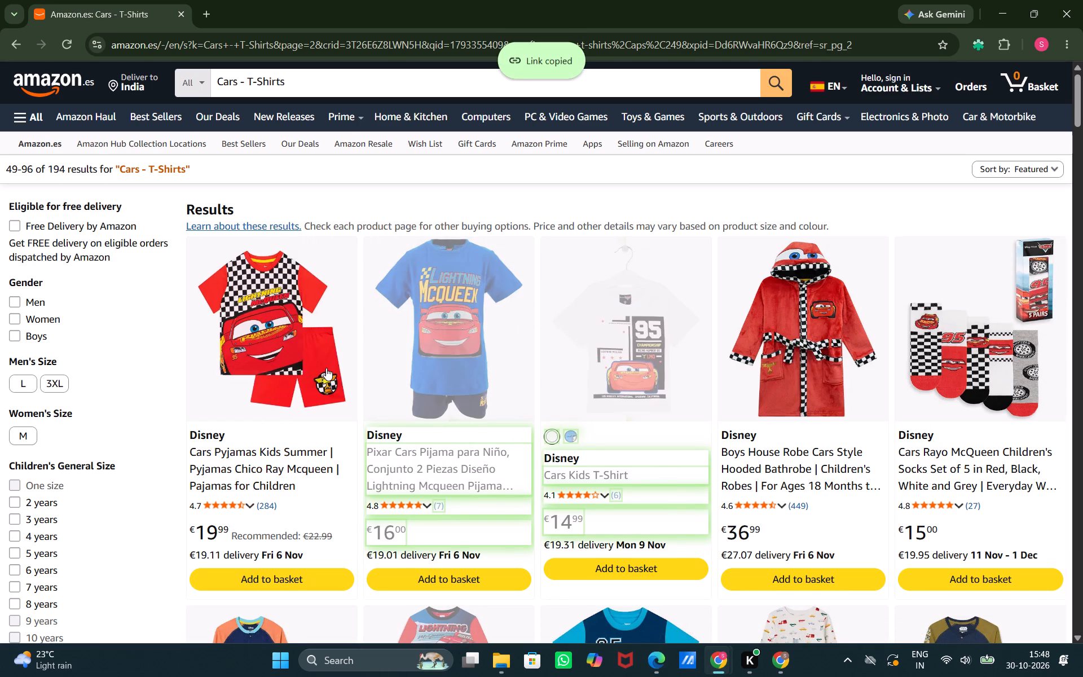
{"action": "key", "text": "alt+Tab"}
{"action": "key", "text": "ctrl+v"}
{"action": "key", "text": "Return"}
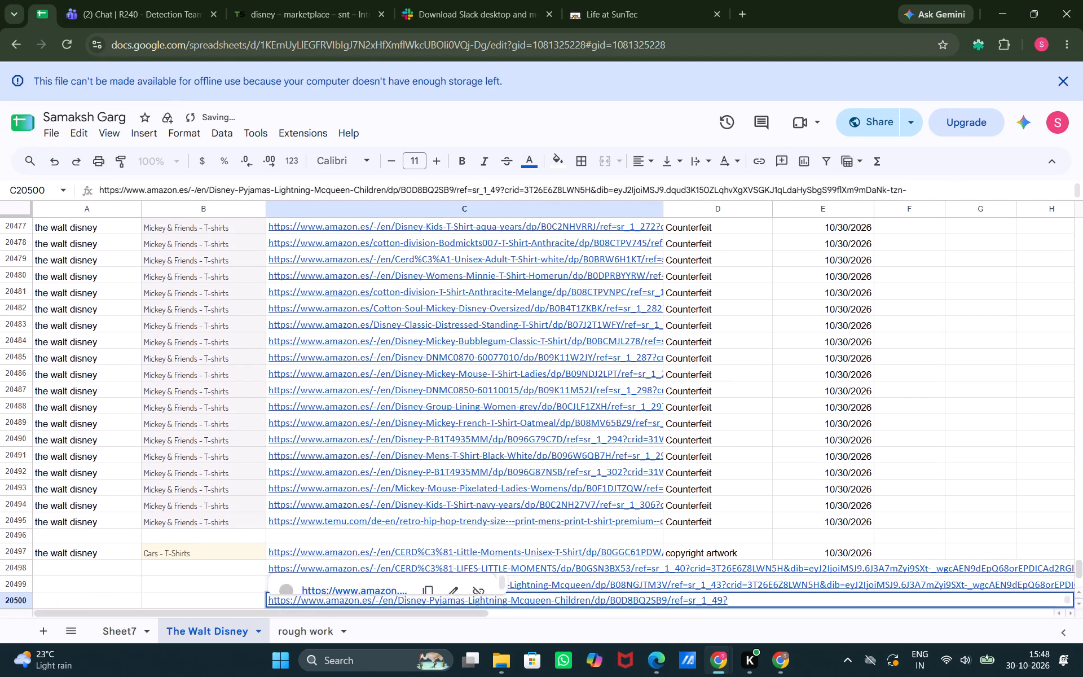
{"action": "key", "text": "Return"}
{"action": "key", "text": "alt+Tab"}
Log the link of the Cars Pyjamas Boys, Cars Boy Summer Pyjamas listing in cell C20501, returning to the Amazon.es results.
{"action": "scroll", "coordinate": [922, 297], "scroll_direction": "down", "scroll_amount": 4}
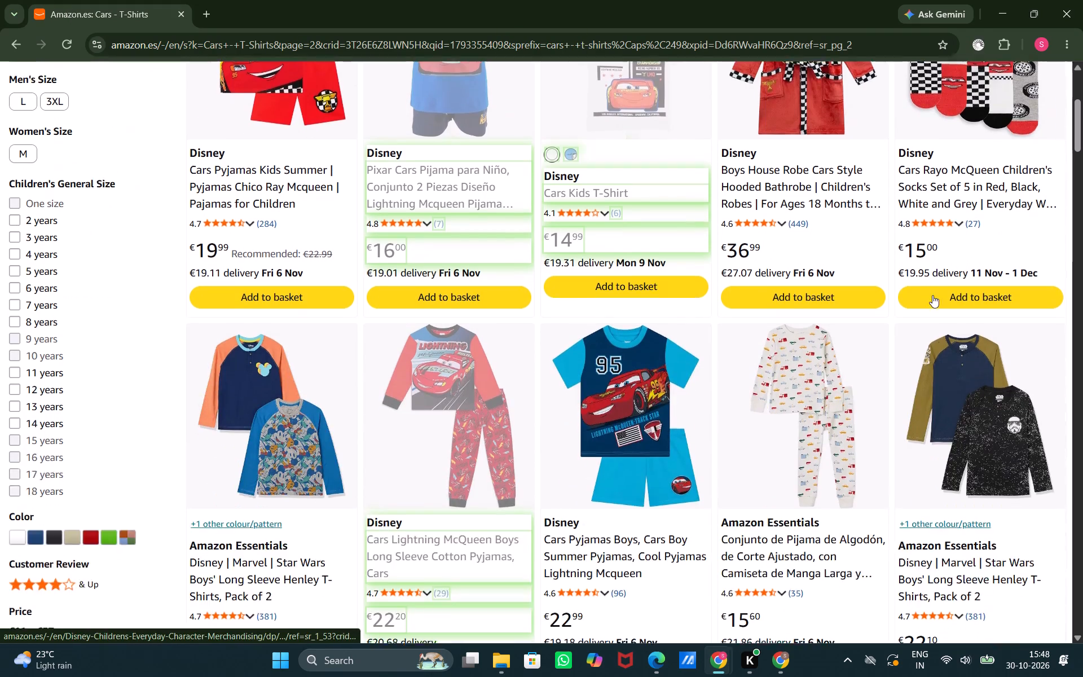
{"action": "scroll", "coordinate": [967, 331], "scroll_direction": "down", "scroll_amount": 1}
{"action": "right_click", "coordinate": [619, 423]}
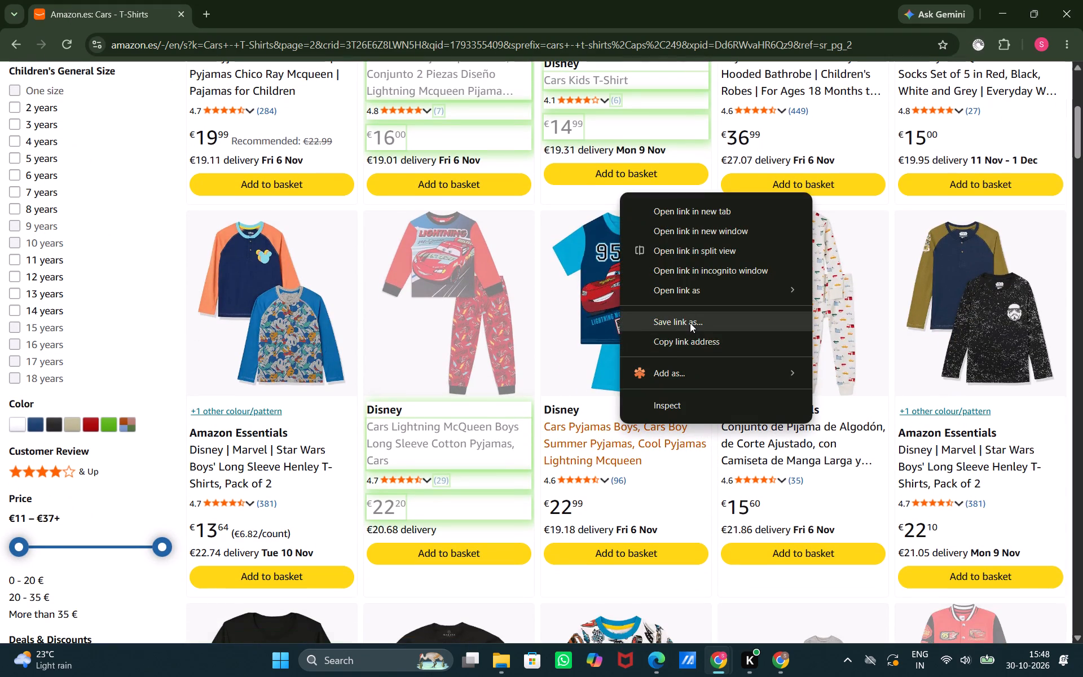
{"action": "left_click", "coordinate": [687, 333]}
{"action": "key", "text": "alt+Tab"}
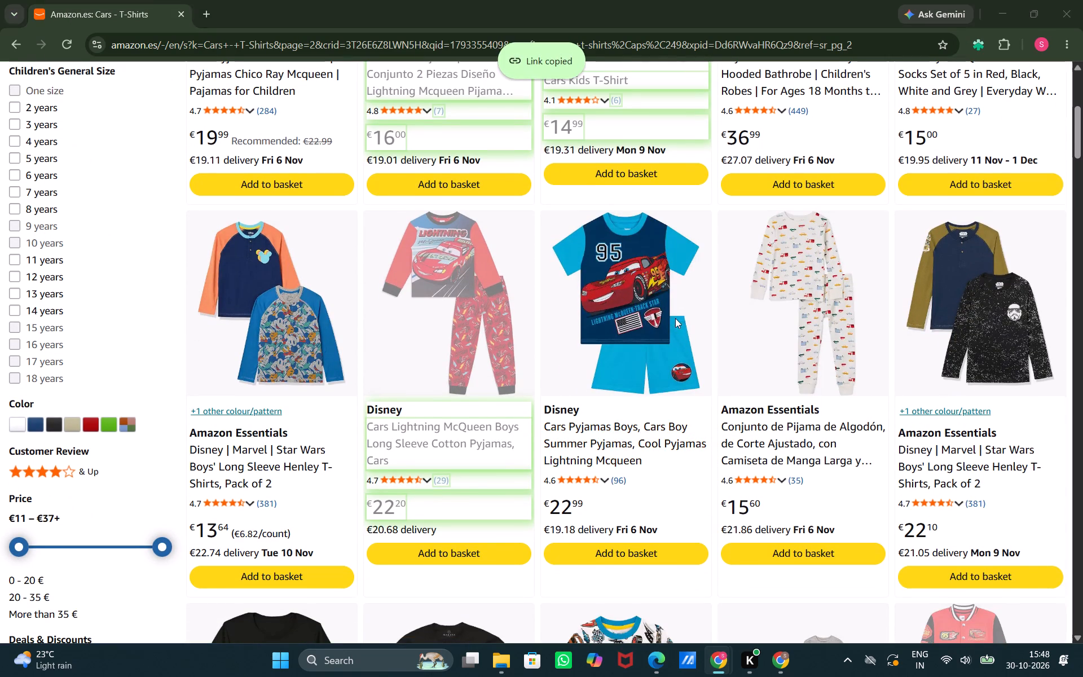
{"action": "key", "text": "ctrl+v"}
{"action": "key", "text": "Return"}
{"action": "key", "text": "Return"}
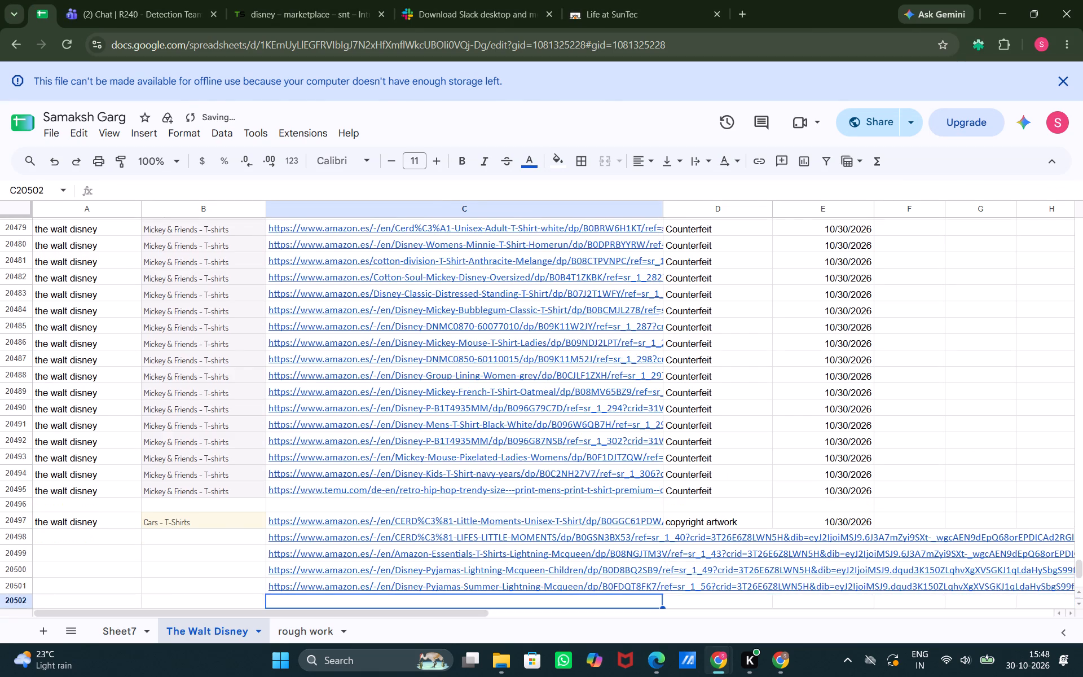
{"action": "key", "text": "alt+Tab"}
Log the link of the Cars Pyjamas Lightning Mcqueen Child Winter Pyjamas listing in cell C20502, returning to the Amazon.es results.
{"action": "scroll", "coordinate": [676, 318], "scroll_direction": "down", "scroll_amount": 5}
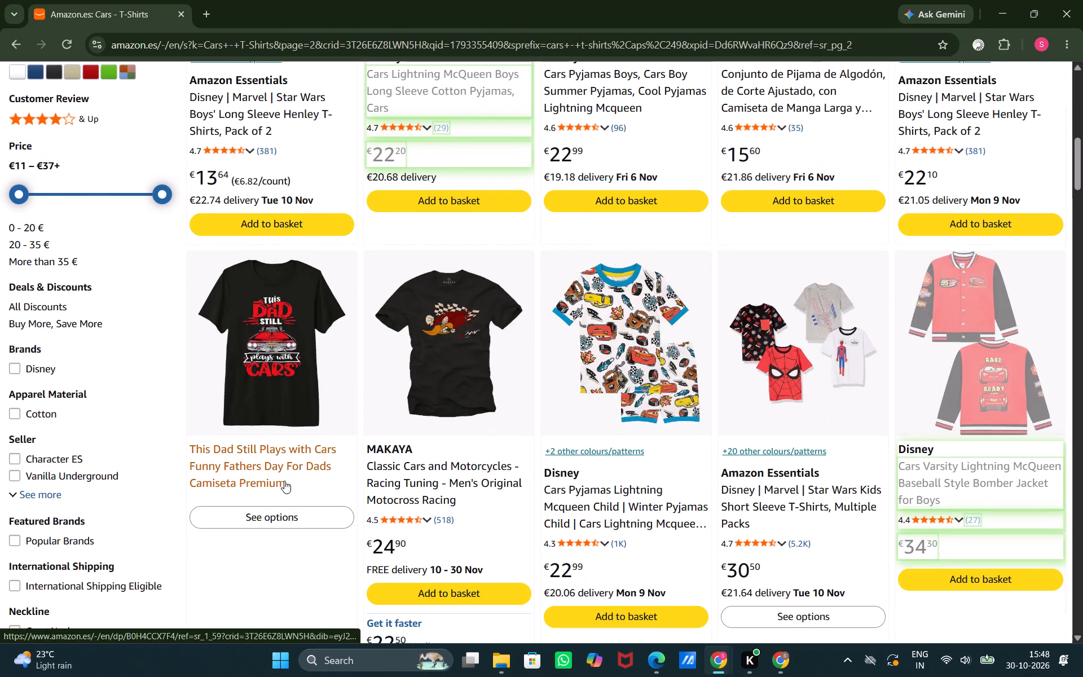
{"action": "right_click", "coordinate": [629, 489]}
{"action": "left_click", "coordinate": [686, 416]}
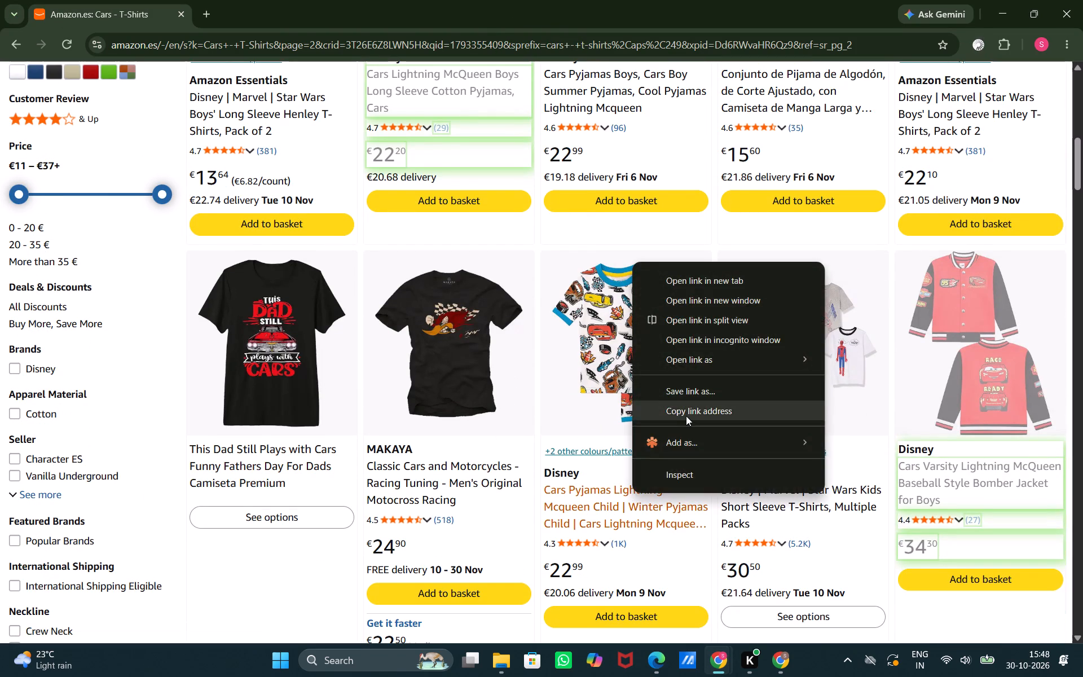
{"action": "key", "text": "alt+Tab"}
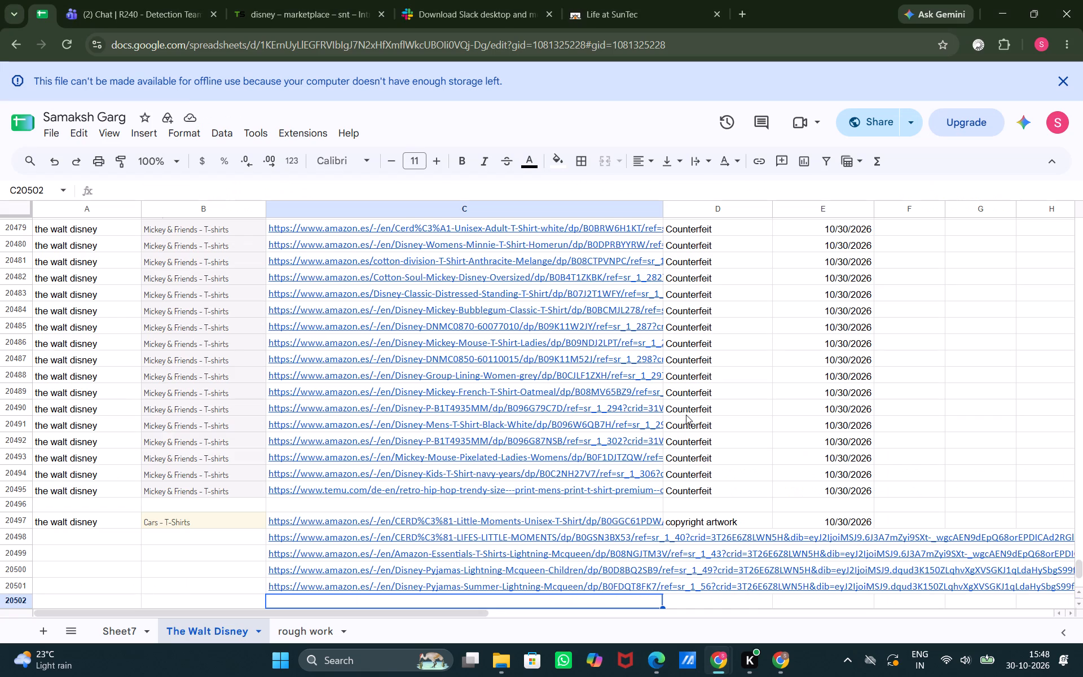
{"action": "key", "text": "ctrl+v"}
{"action": "key", "text": "Return"}
{"action": "key", "text": "Return"}
{"action": "key", "text": "alt+Tab"}
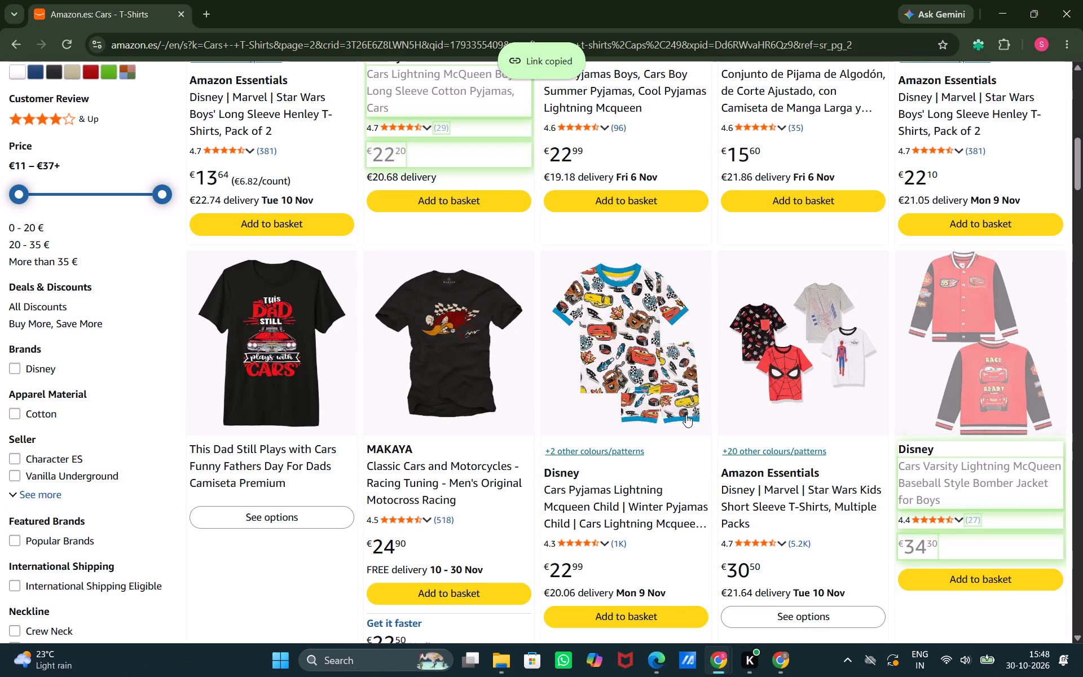
Log the link of the Boys' Cars Lightning McQueen T-Shirt, 95 Charcoal listing in cell C20503, returning to the Amazon.es results.
{"action": "scroll", "coordinate": [965, 389], "scroll_direction": "down", "scroll_amount": 6}
{"action": "scroll", "coordinate": [966, 384], "scroll_direction": "up", "scroll_amount": 5}
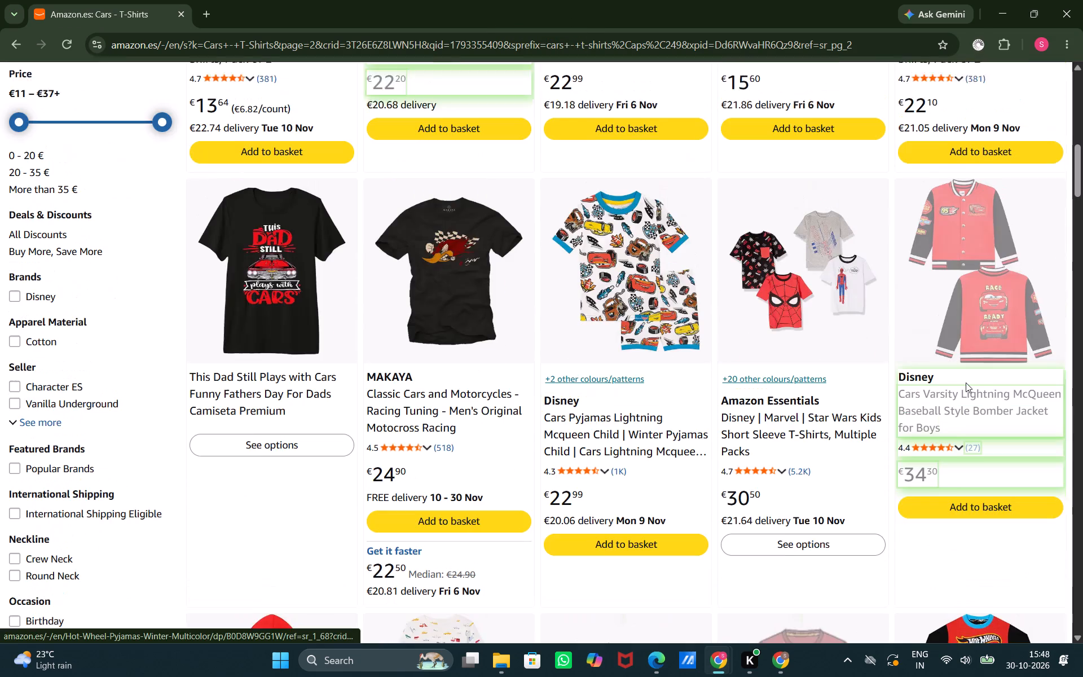
{"action": "scroll", "coordinate": [966, 383], "scroll_direction": "down", "scroll_amount": 6}
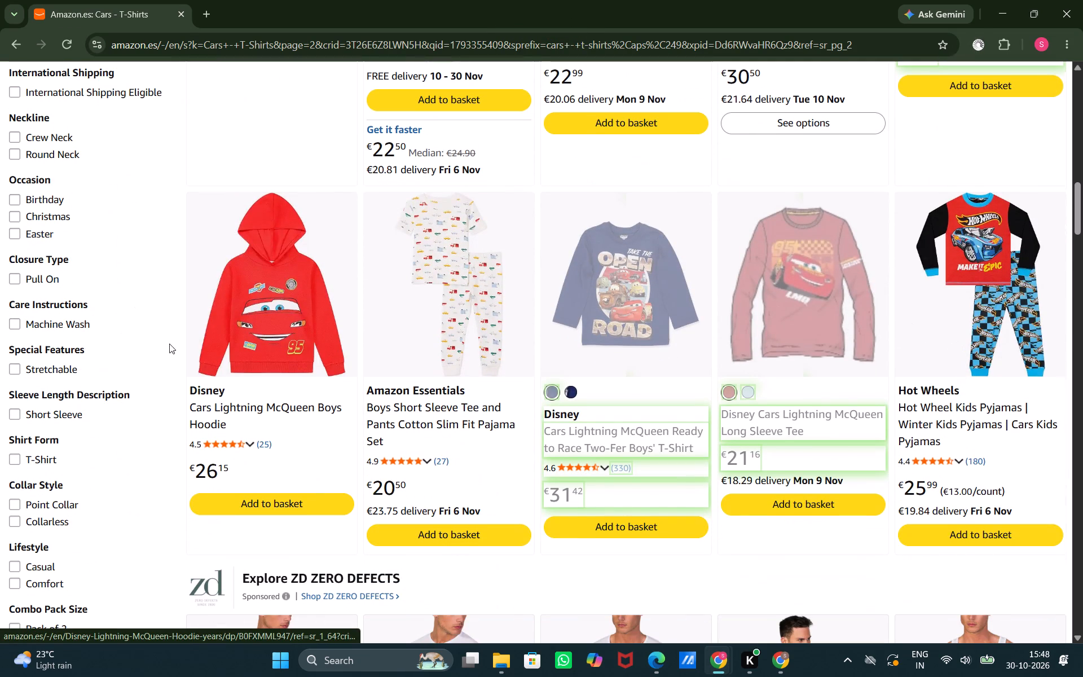
{"action": "scroll", "coordinate": [316, 361], "scroll_direction": "down", "scroll_amount": 6}
{"action": "scroll", "coordinate": [836, 290], "scroll_direction": "down", "scroll_amount": 3}
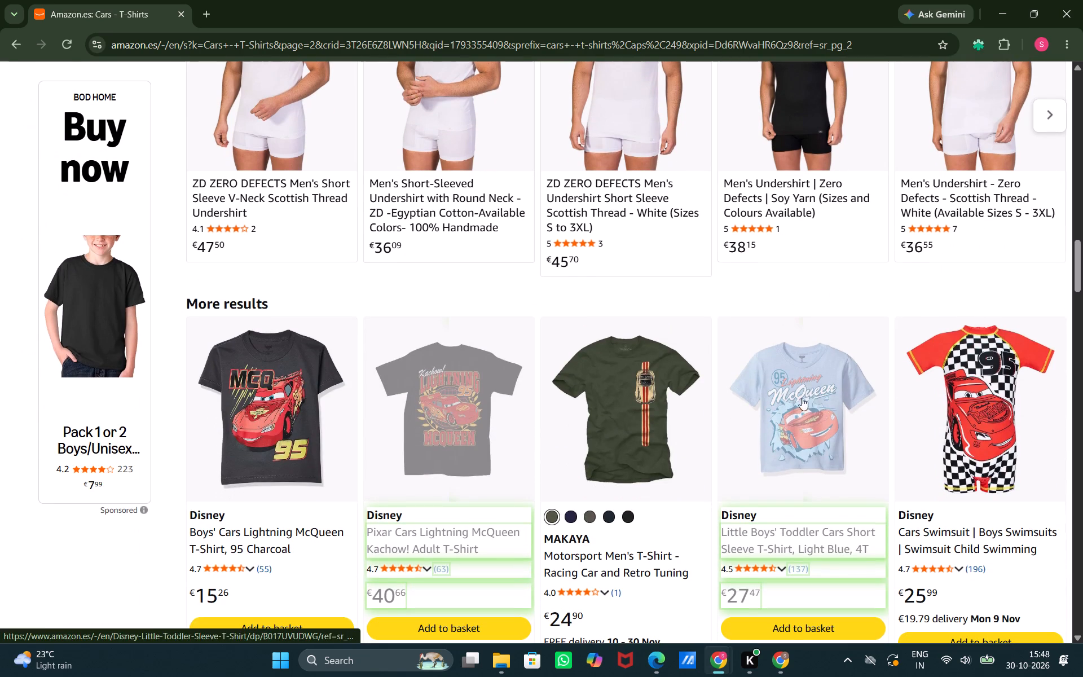
{"action": "scroll", "coordinate": [346, 414], "scroll_direction": "down", "scroll_amount": 1}
{"action": "right_click", "coordinate": [224, 462]}
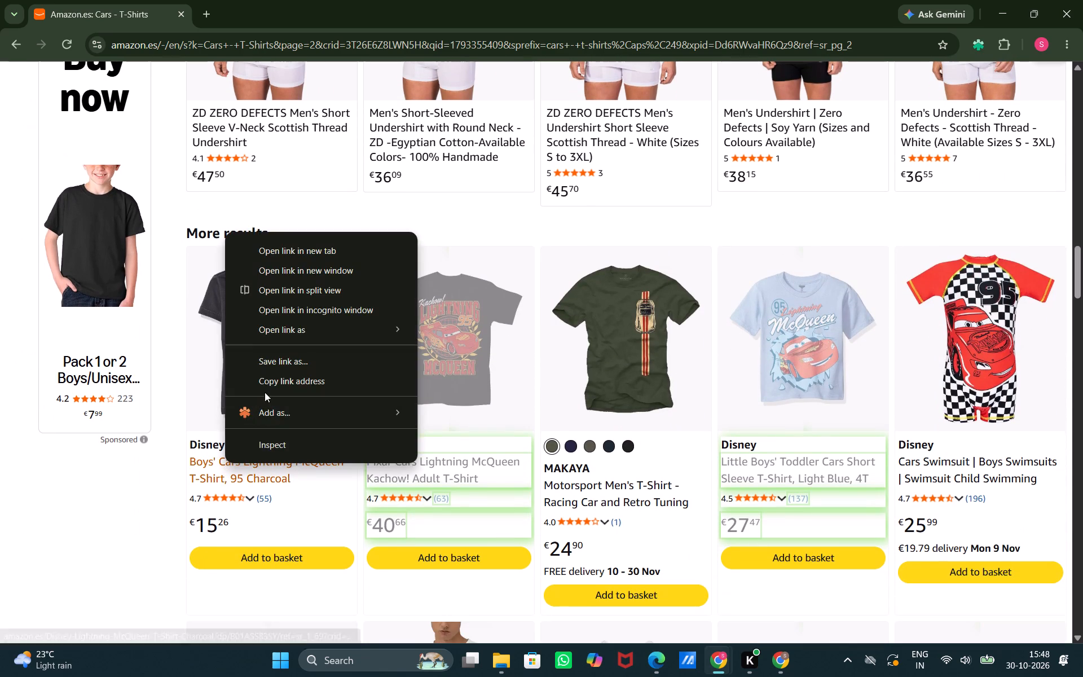
{"action": "left_click", "coordinate": [267, 389]}
{"action": "key", "text": "alt+Tab"}
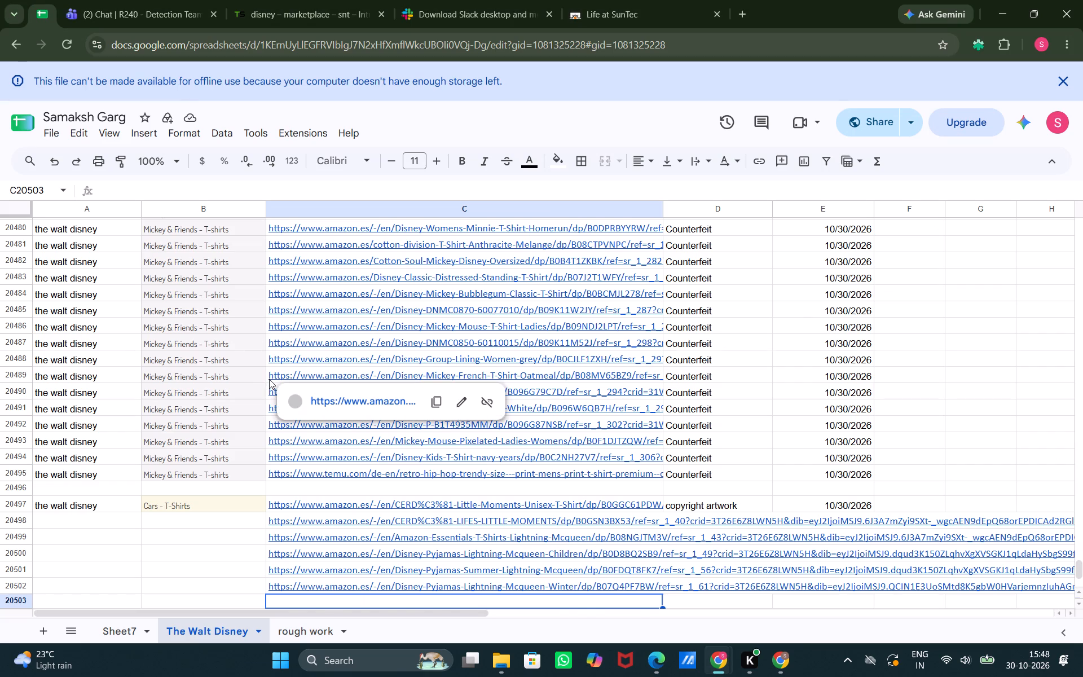
{"action": "key", "text": "ctrl+v"}
{"action": "key", "text": "Return"}
{"action": "key", "text": "Return"}
{"action": "key", "text": "alt+Tab"}
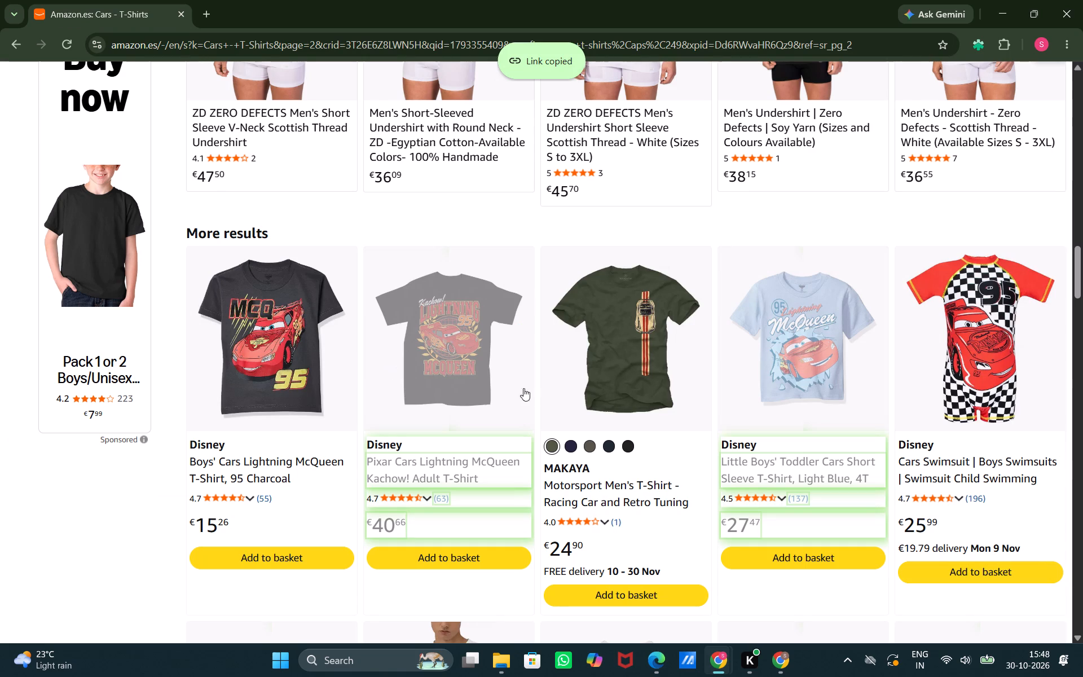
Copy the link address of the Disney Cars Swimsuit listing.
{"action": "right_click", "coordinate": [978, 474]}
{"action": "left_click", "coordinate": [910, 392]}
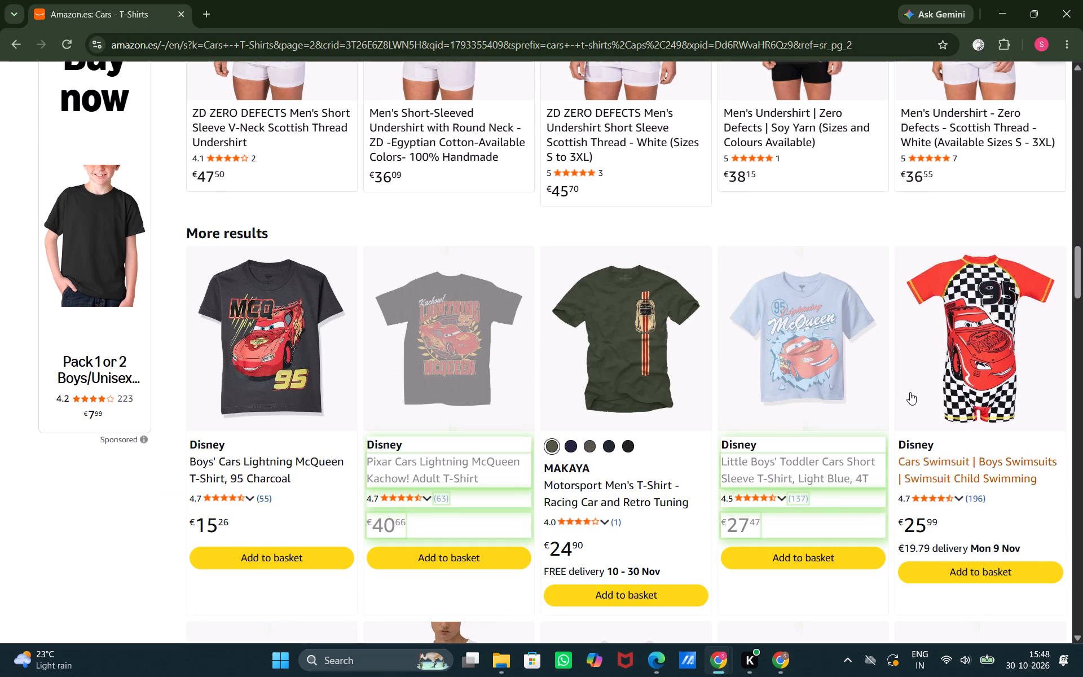
Log the link of the €27.38 Cars Boys' How To Win A Race T-Shirt listing in cell C20504, returning to the Amazon.es results.
{"action": "scroll", "coordinate": [922, 384], "scroll_direction": "down", "scroll_amount": 6}
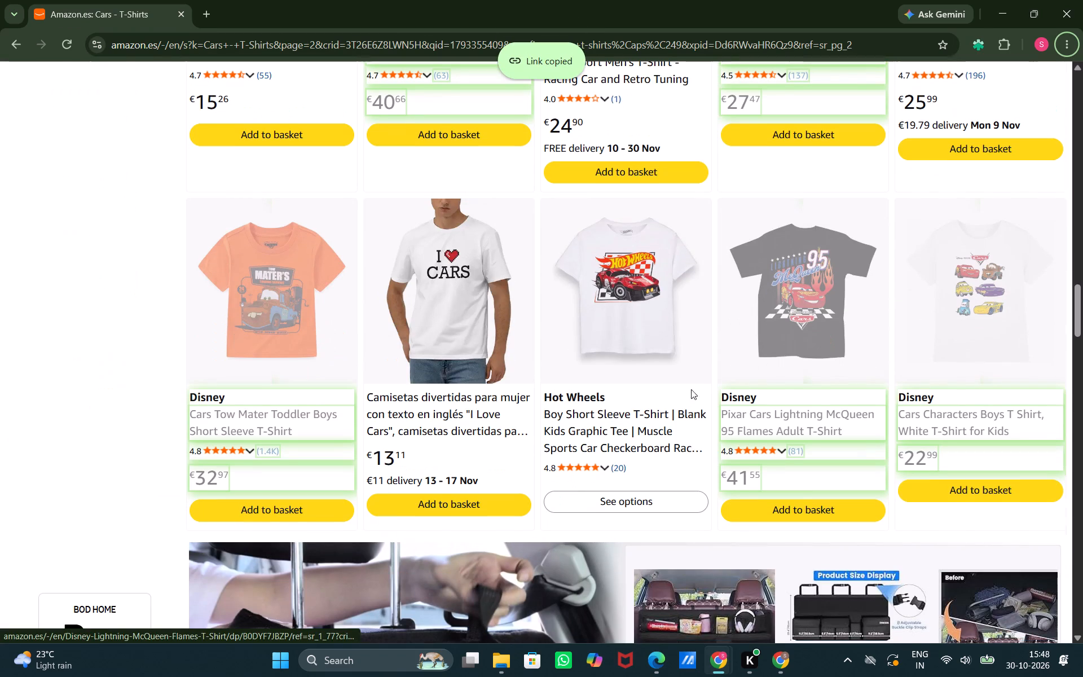
{"action": "scroll", "coordinate": [444, 402], "scroll_direction": "down", "scroll_amount": 8}
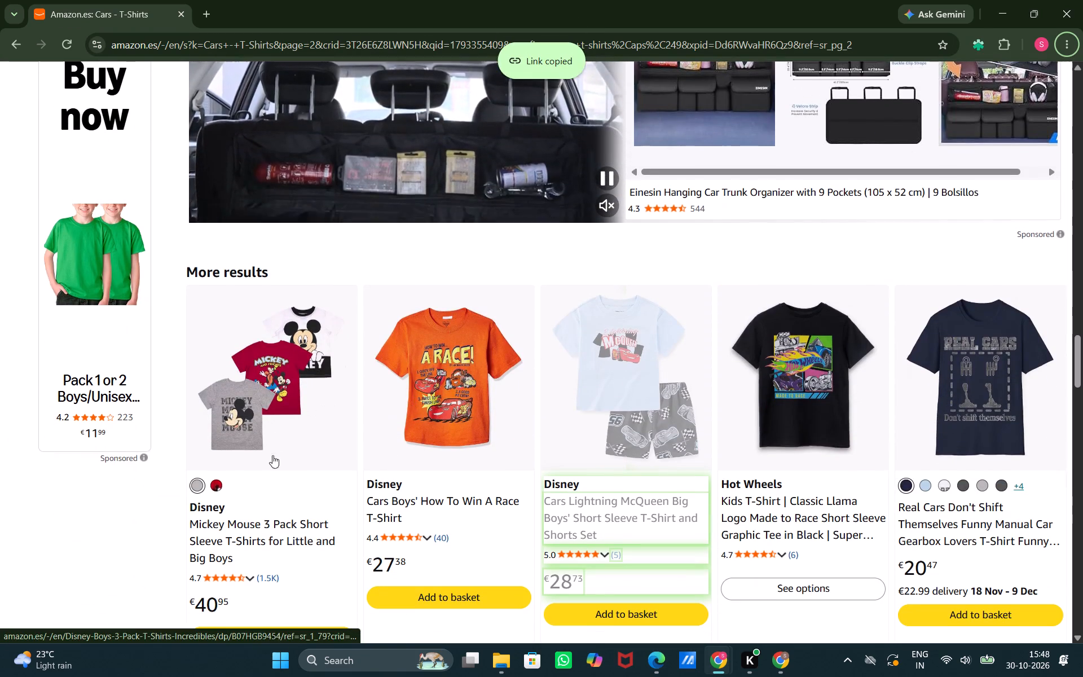
{"action": "scroll", "coordinate": [489, 392], "scroll_direction": "down", "scroll_amount": 1}
{"action": "right_click", "coordinate": [451, 439]}
{"action": "left_click", "coordinate": [534, 362]}
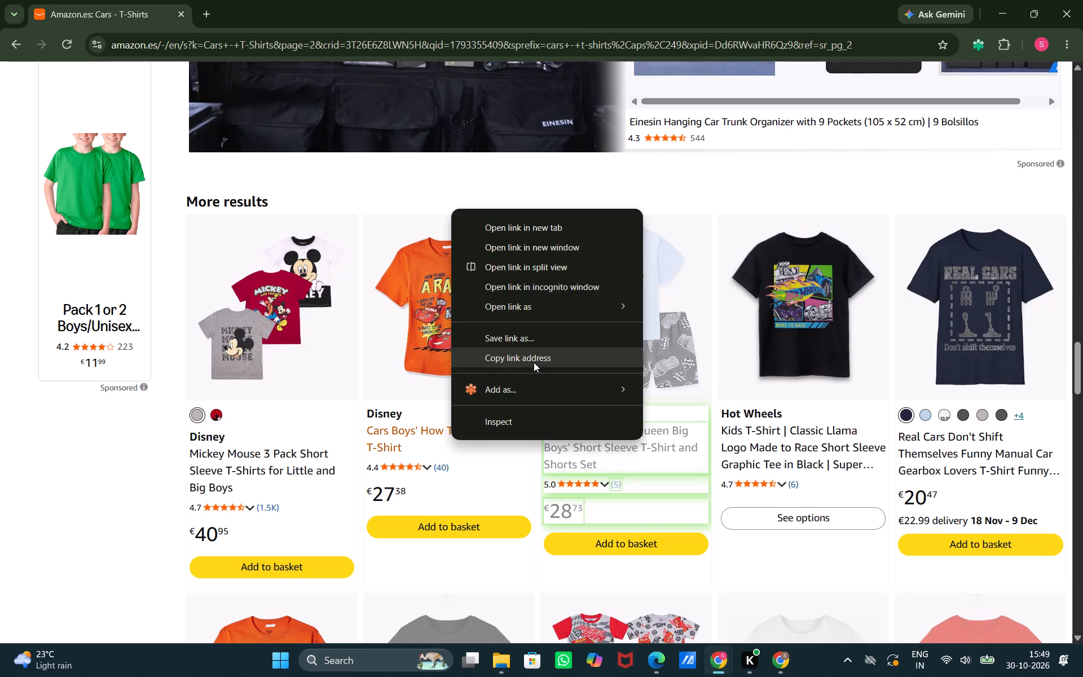
{"action": "key", "text": "alt+Tab"}
{"action": "key", "text": "ctrl+v"}
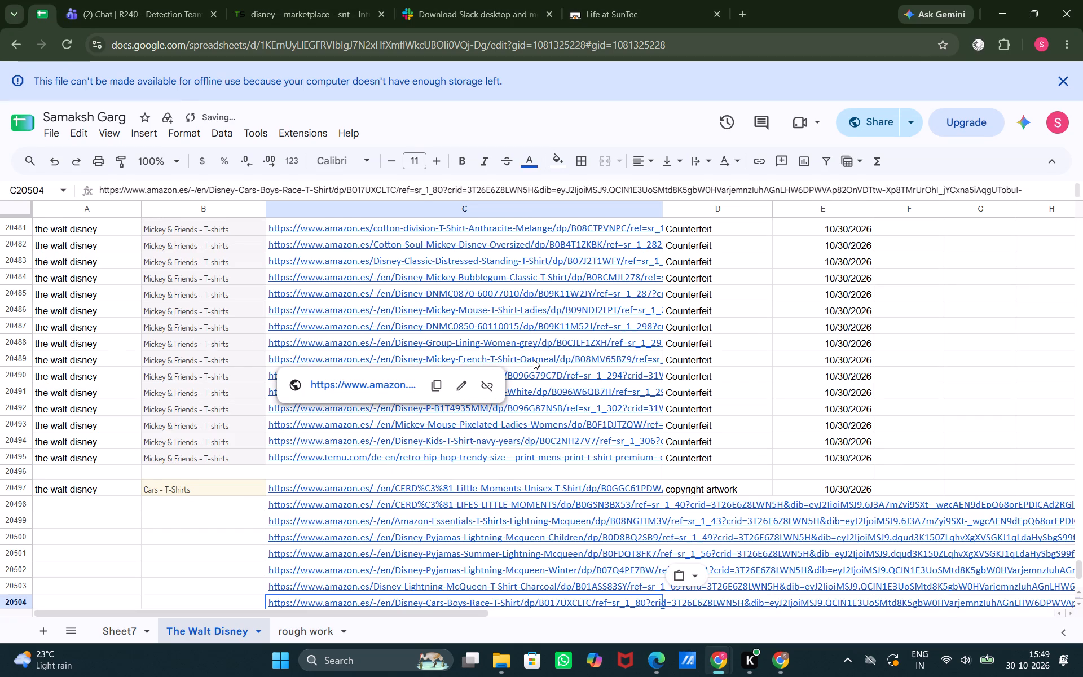
{"action": "key", "text": "Return"}
{"action": "key", "text": "Return"}
{"action": "key", "text": "alt+Tab"}
Log the link of the Boy's Cars Characters T Shirt, White listing in cell C20505, returning to the Amazon.es results.
{"action": "scroll", "coordinate": [989, 223], "scroll_direction": "down", "scroll_amount": 6}
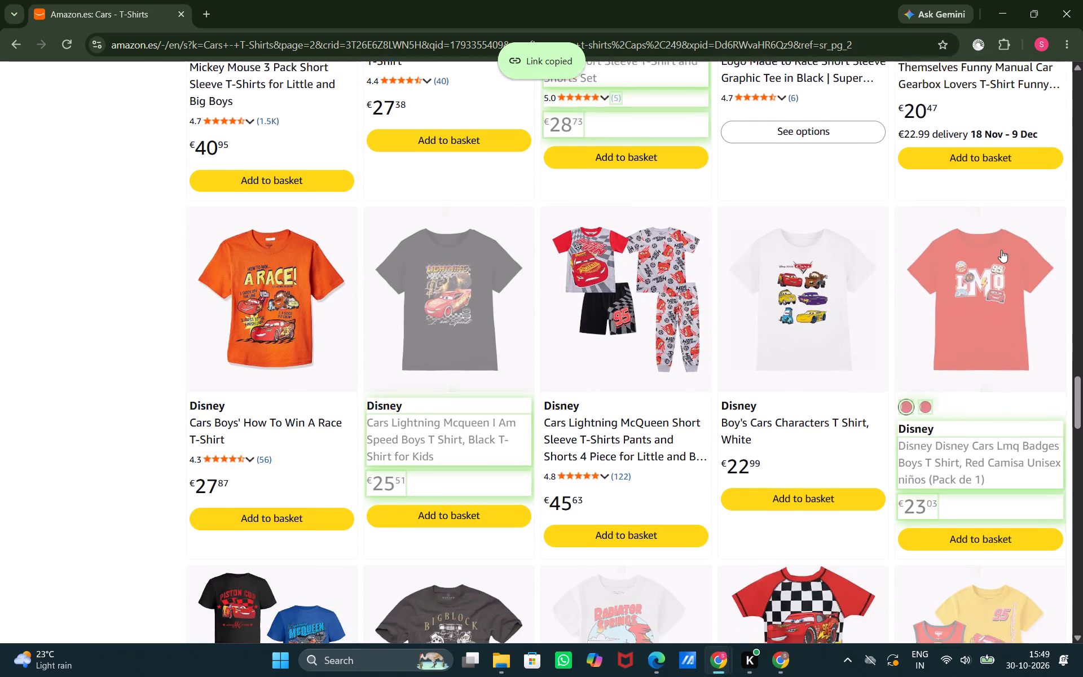
{"action": "right_click", "coordinate": [791, 388]}
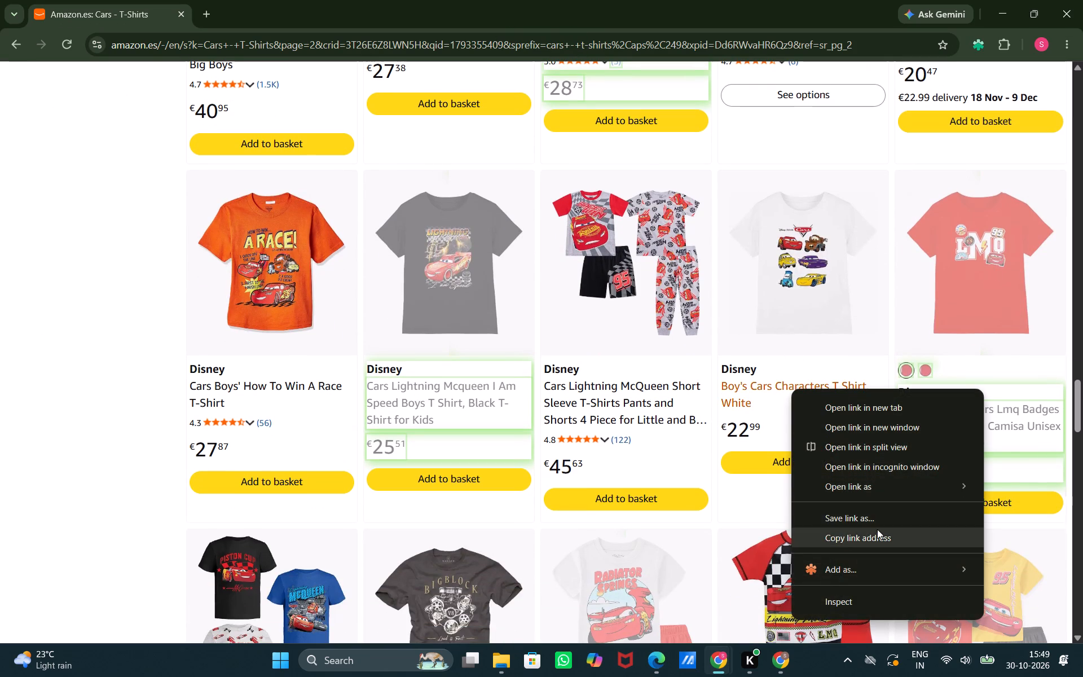
{"action": "left_click", "coordinate": [877, 529]}
{"action": "key", "text": "alt+Tab"}
{"action": "key", "text": "ctrl+v"}
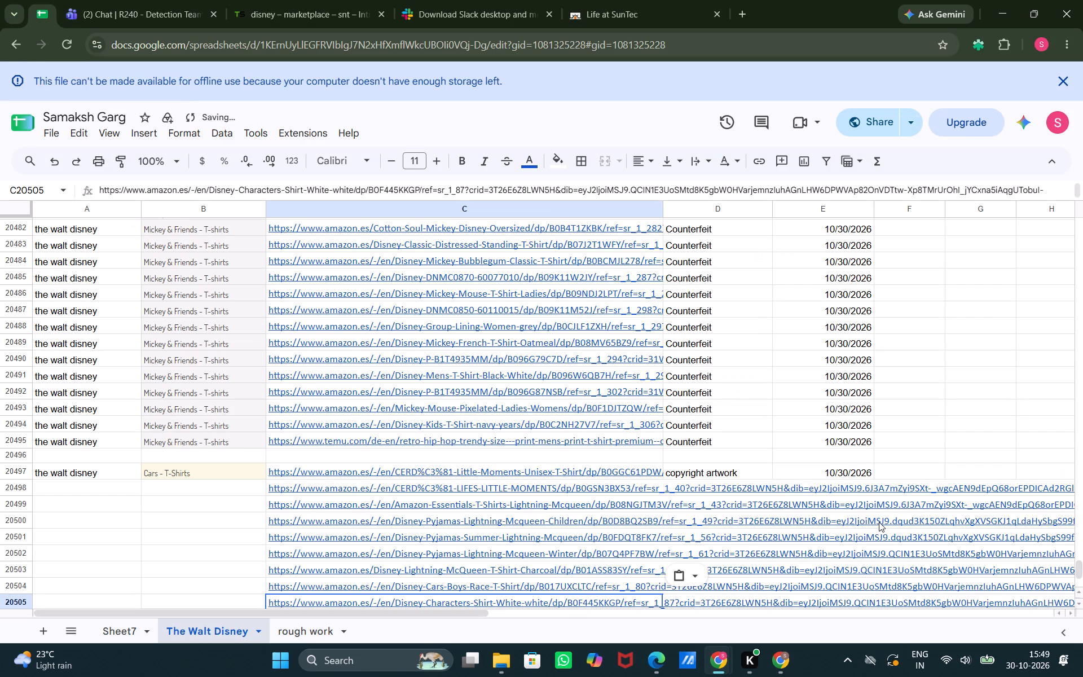
{"action": "key", "text": "Return"}
{"action": "key", "text": "Return"}
{"action": "key", "text": "alt+Tab"}
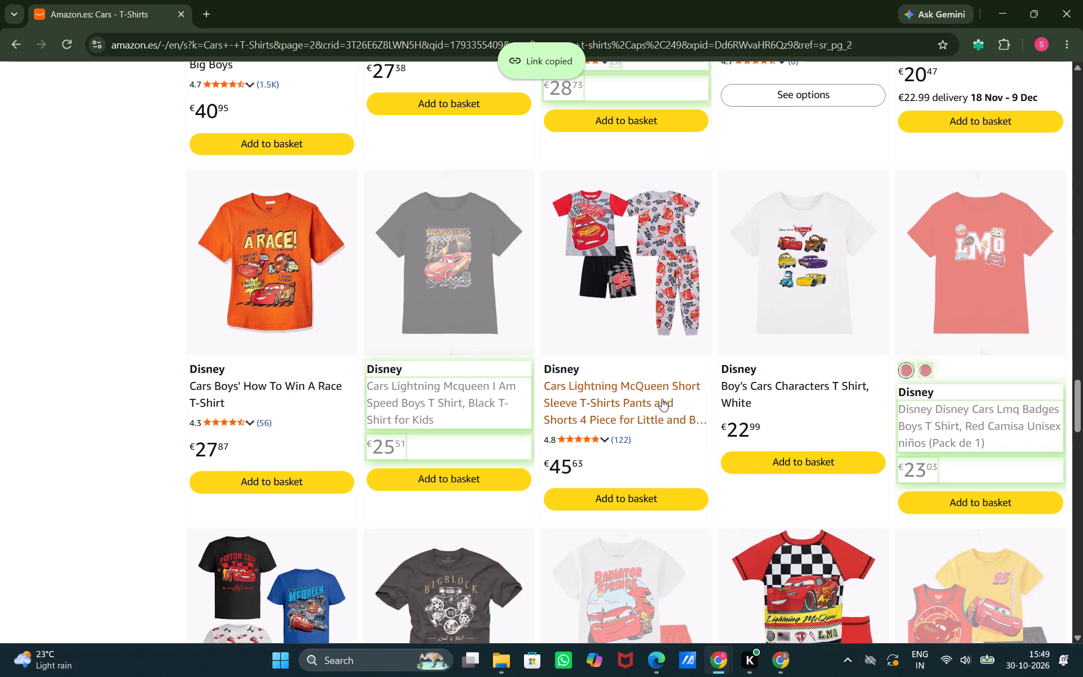
Log the link of the Cars Lightning McQueen Short Sleeve 4 Piece set listing in cell C20506, returning to the Amazon.es results.
{"action": "right_click", "coordinate": [648, 410]}
{"action": "left_click", "coordinate": [738, 557]}
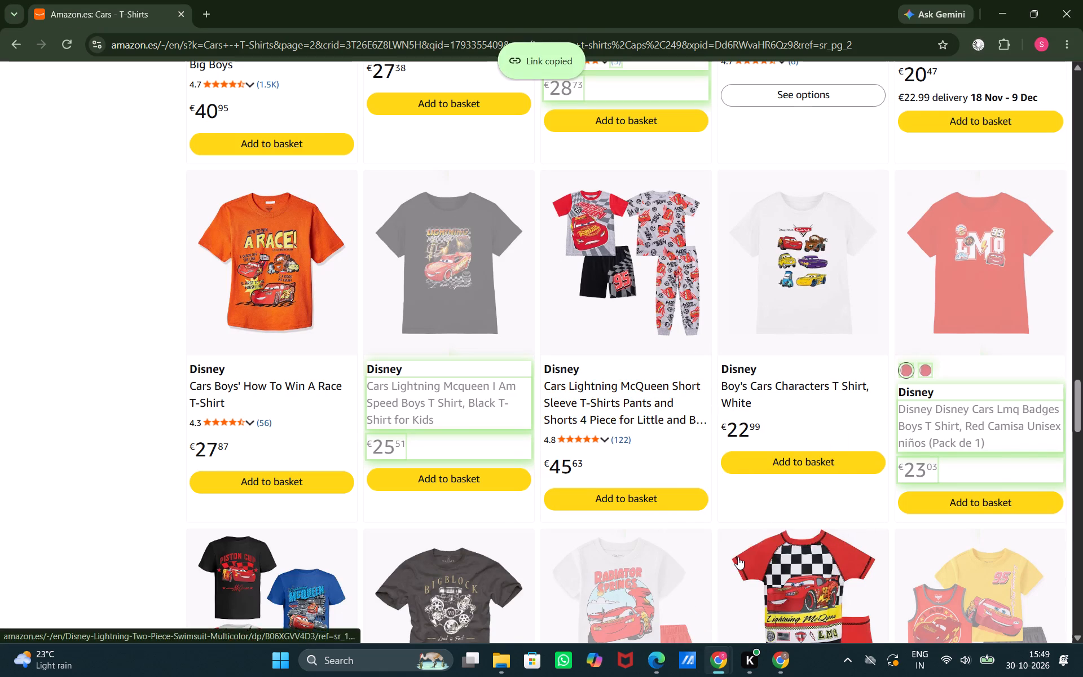
{"action": "key", "text": "alt+Tab"}
{"action": "key", "text": "ctrl+v"}
{"action": "key", "text": "Return"}
{"action": "key", "text": "Return"}
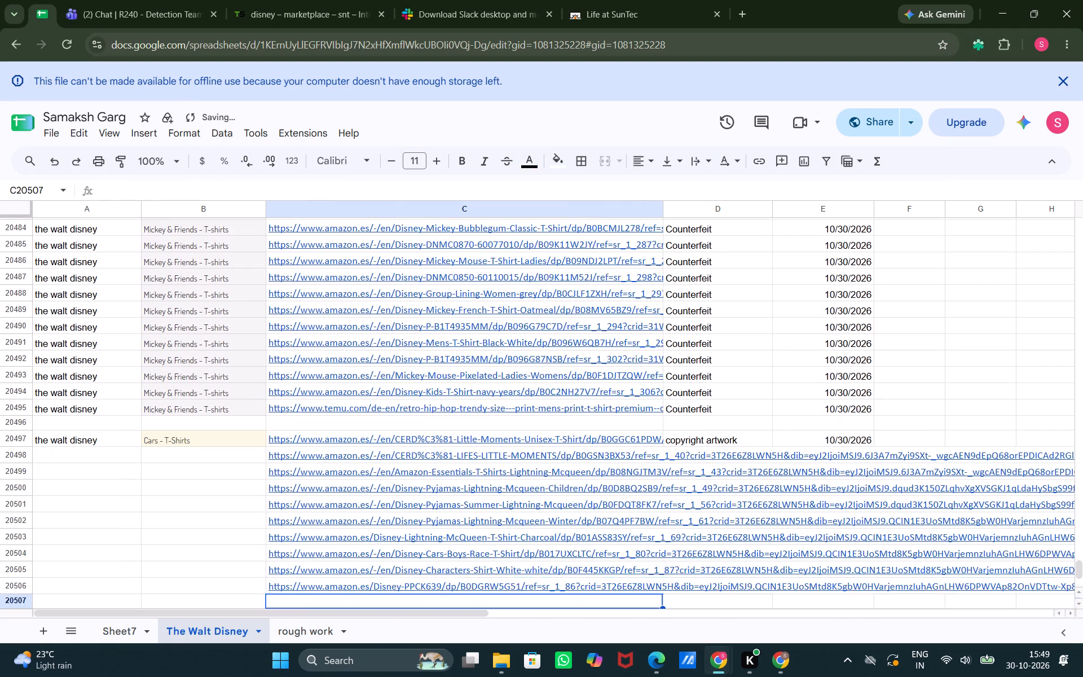
{"action": "key", "text": "alt+Tab"}
Log the link of the €27.87 Cars Boys' How To Win A Race T-Shirt listing in cell C20507, returning to the Amazon.es results.
{"action": "right_click", "coordinate": [304, 383]}
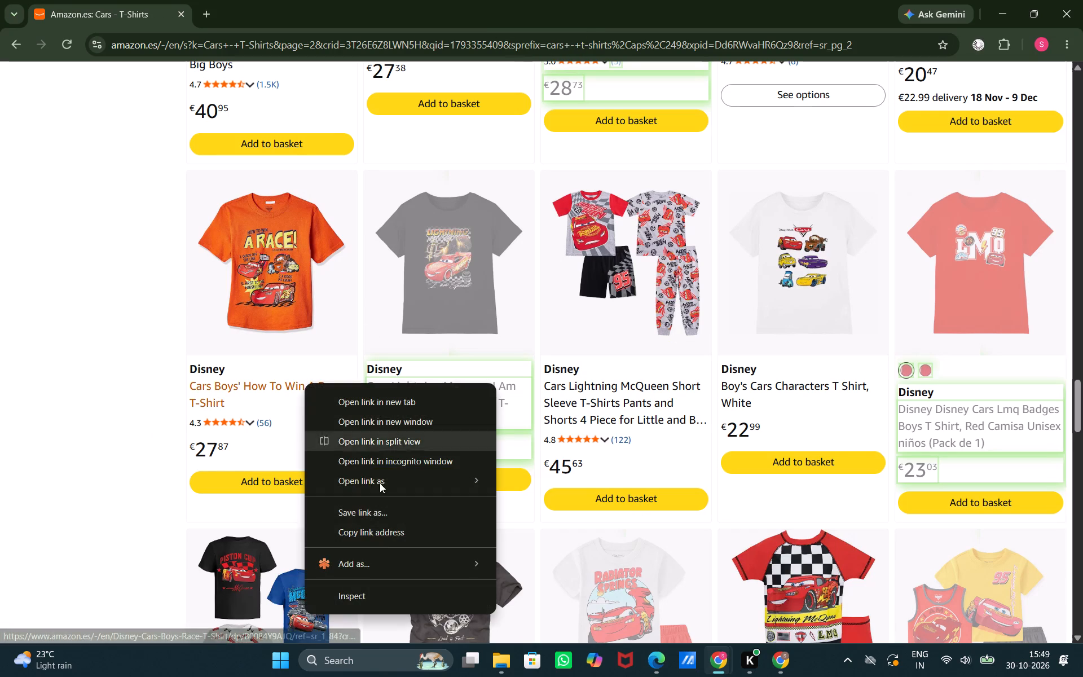
{"action": "left_click", "coordinate": [378, 538]}
{"action": "key", "text": "alt+Tab"}
{"action": "key", "text": "ctrl+v"}
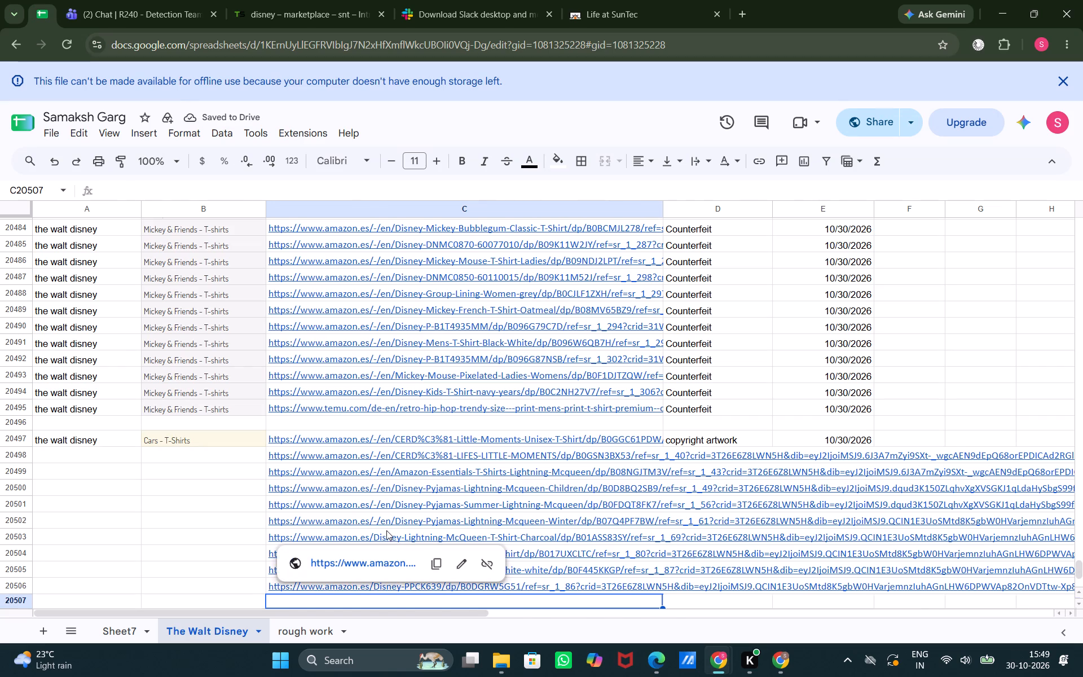
{"action": "left_click", "coordinate": [386, 530], "text": "ctrl"}
{"action": "key", "text": "Return"}
{"action": "key", "text": "Return"}
{"action": "key", "text": "Return"}
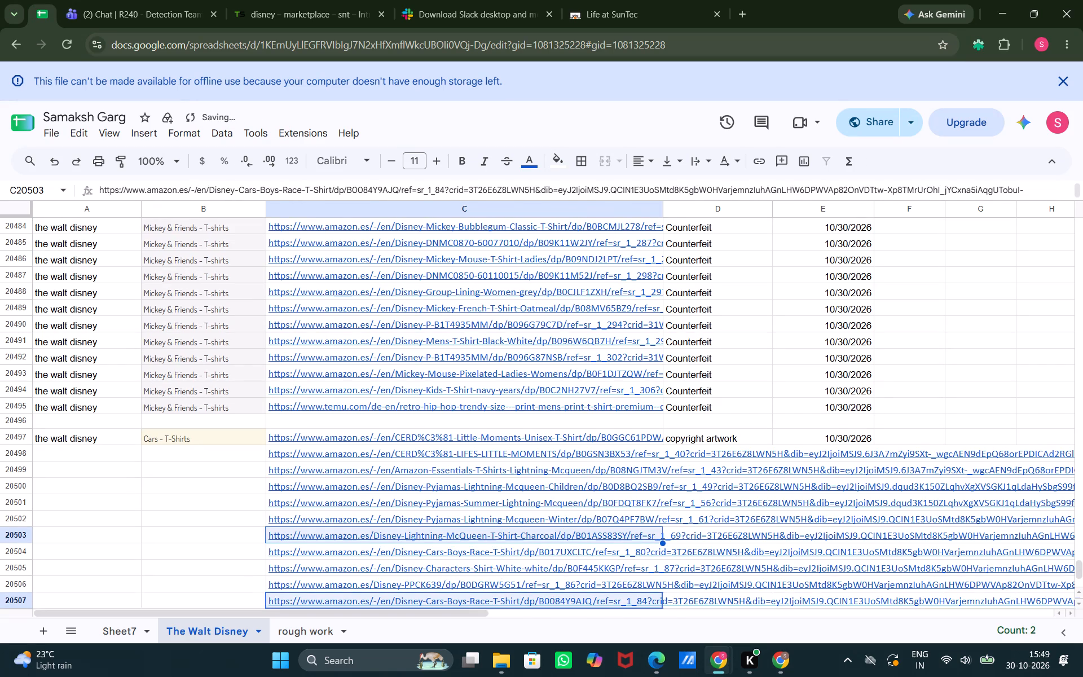
{"action": "key", "text": "Down"}
{"action": "key", "text": "alt+Tab"}
Log the link of the Cars - Lightning McQueen Graphic T-Shirt (3 Pack) listing in cell C20508, returning to the Amazon.es results.
{"action": "scroll", "coordinate": [363, 407], "scroll_direction": "down", "scroll_amount": 3}
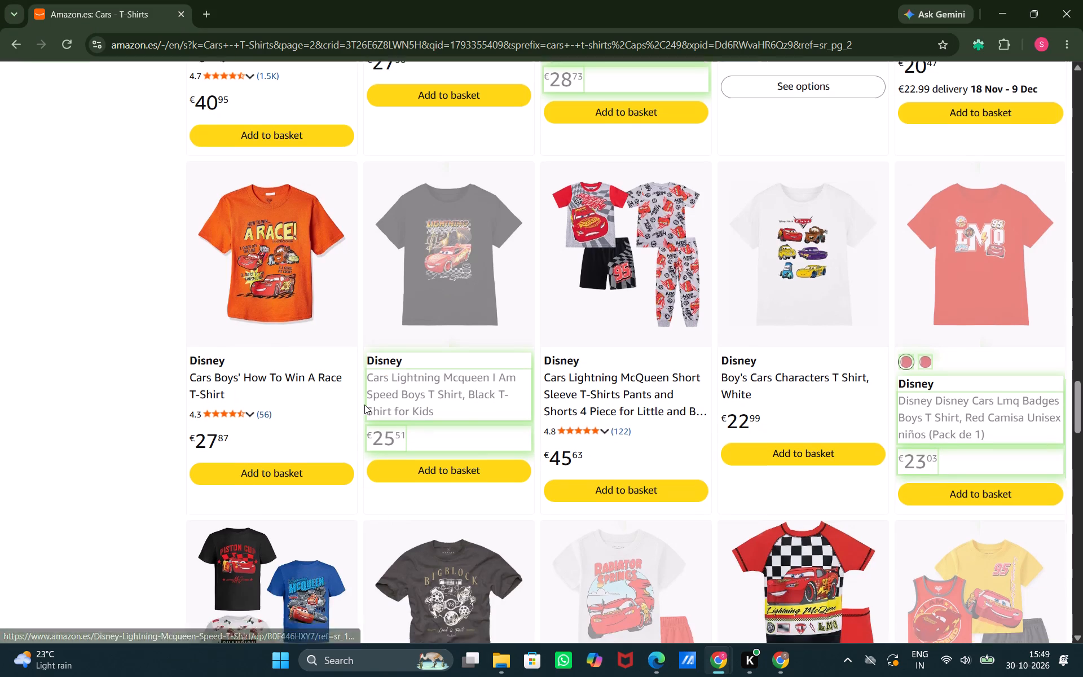
{"action": "scroll", "coordinate": [364, 405], "scroll_direction": "down", "scroll_amount": 1}
{"action": "right_click", "coordinate": [298, 483]}
{"action": "left_click", "coordinate": [355, 402]}
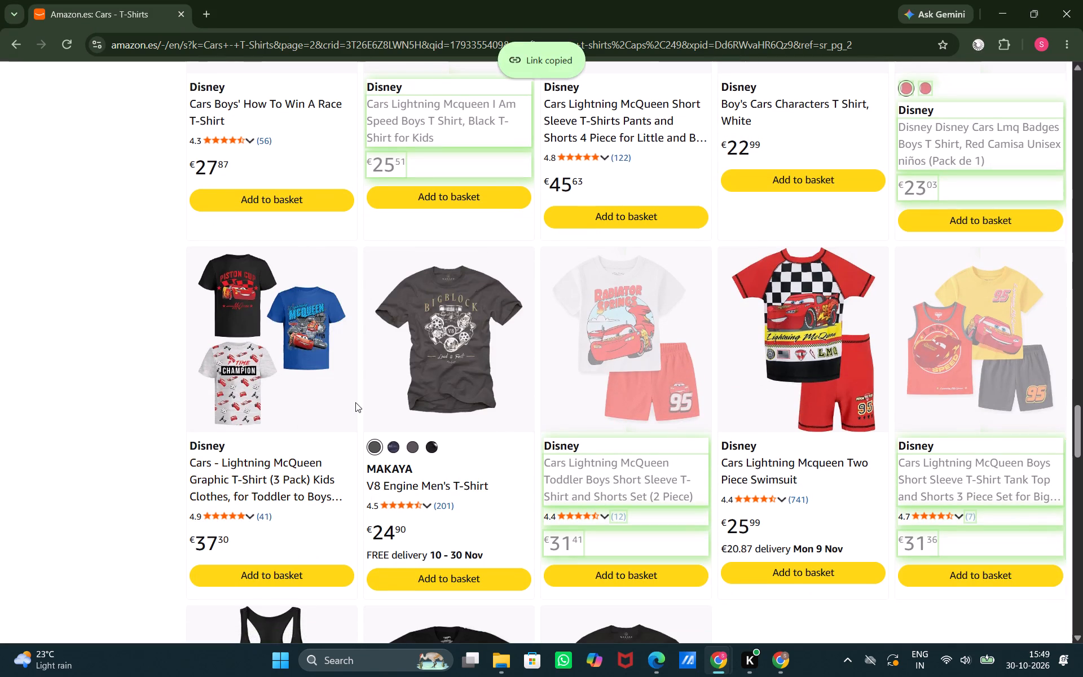
{"action": "key", "text": "alt+Tab"}
{"action": "key", "text": "ctrl+v"}
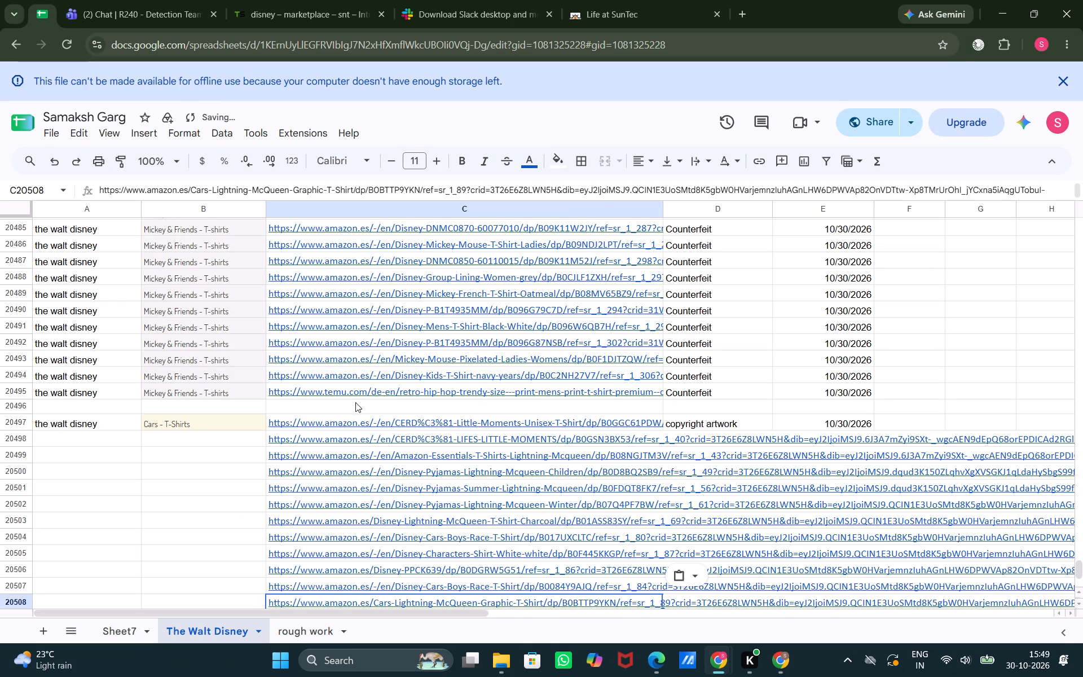
{"action": "key", "text": "Return"}
{"action": "key", "text": "Return"}
{"action": "key", "text": "alt+Tab"}
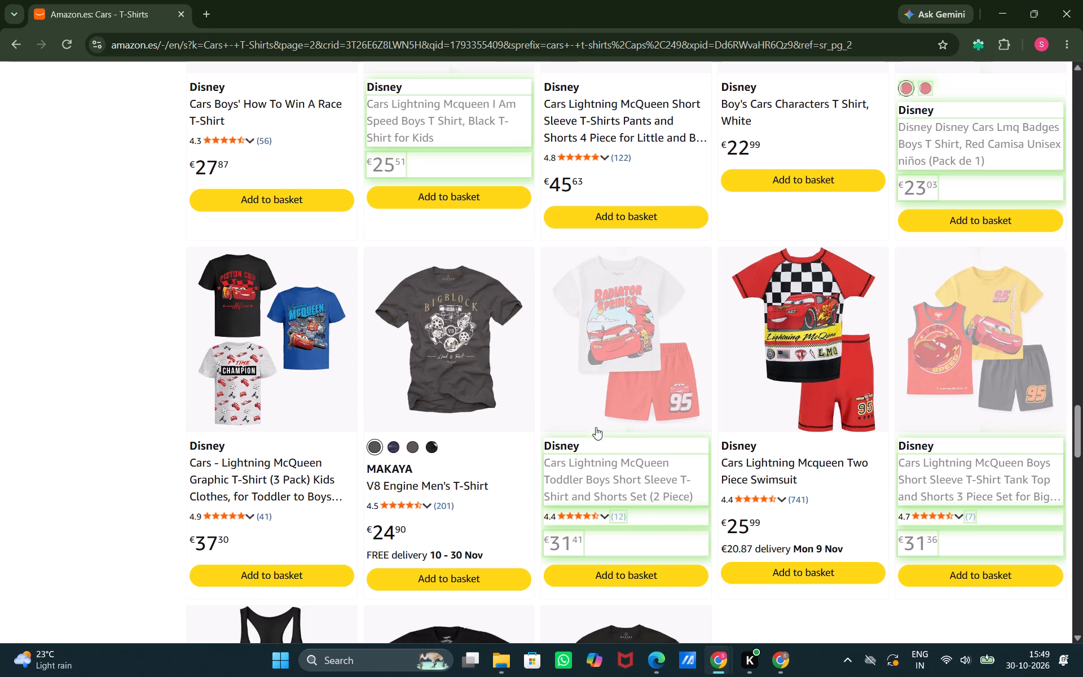
Log the link of the Pixar Cars Color Camiseta para Mujer listing in cell C20509, returning to the Amazon.es results.
{"action": "right_click", "coordinate": [750, 478]}
{"action": "scroll", "coordinate": [570, 463], "scroll_direction": "down", "scroll_amount": 4}
{"action": "scroll", "coordinate": [570, 463], "scroll_direction": "up", "scroll_amount": 4}
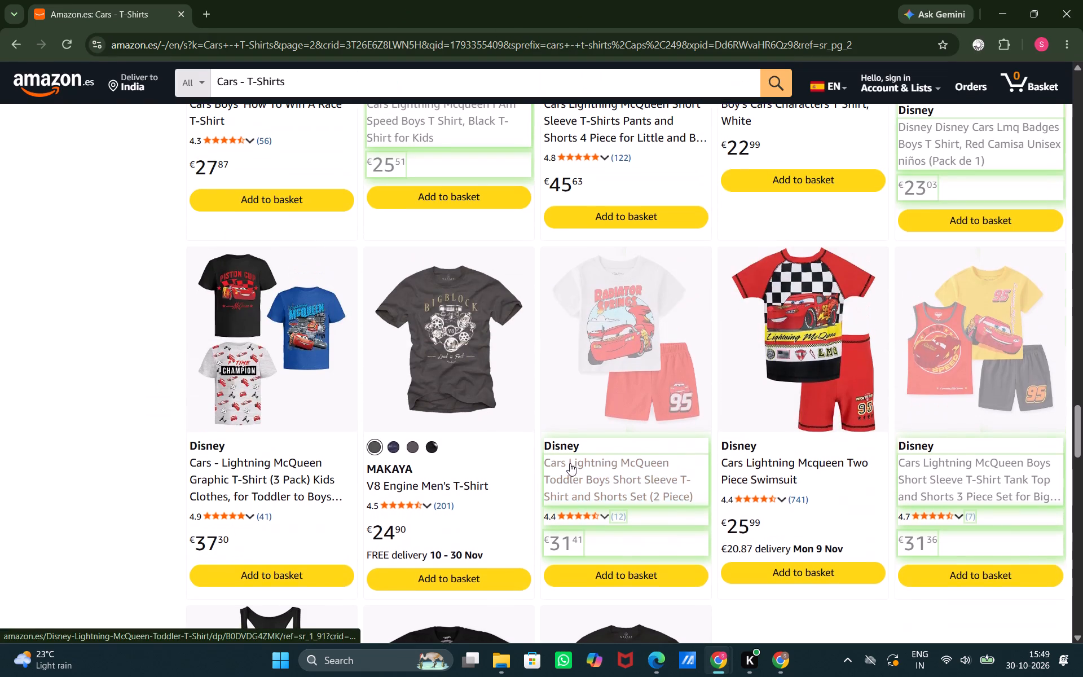
{"action": "scroll", "coordinate": [767, 455], "scroll_direction": "down", "scroll_amount": 5}
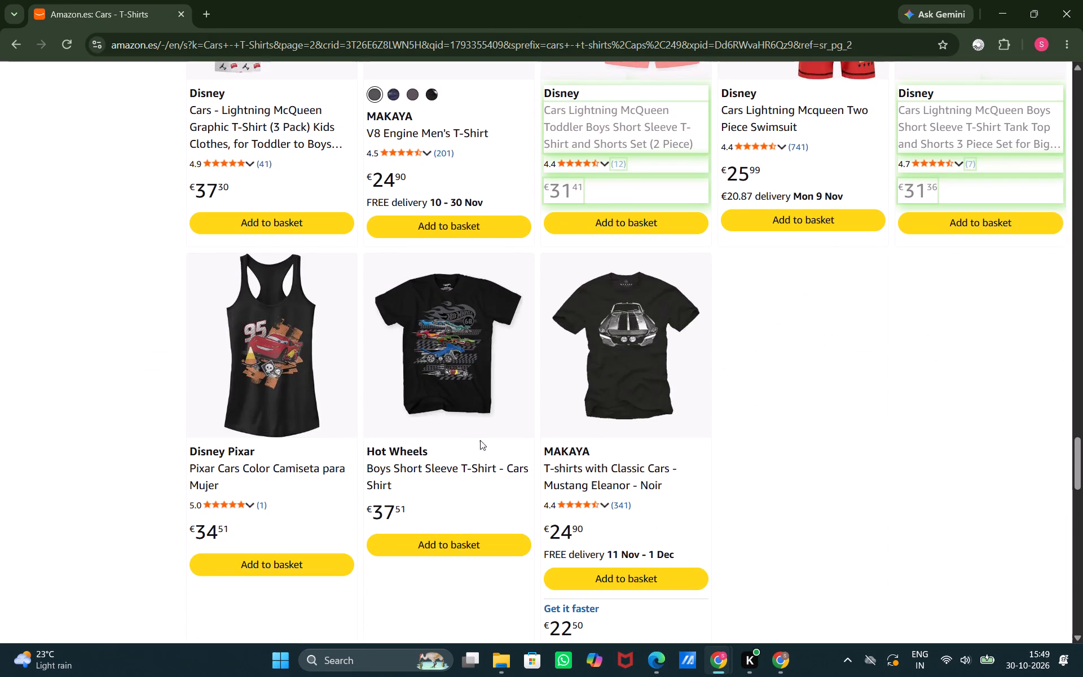
{"action": "right_click", "coordinate": [281, 468]}
{"action": "left_click", "coordinate": [407, 382]}
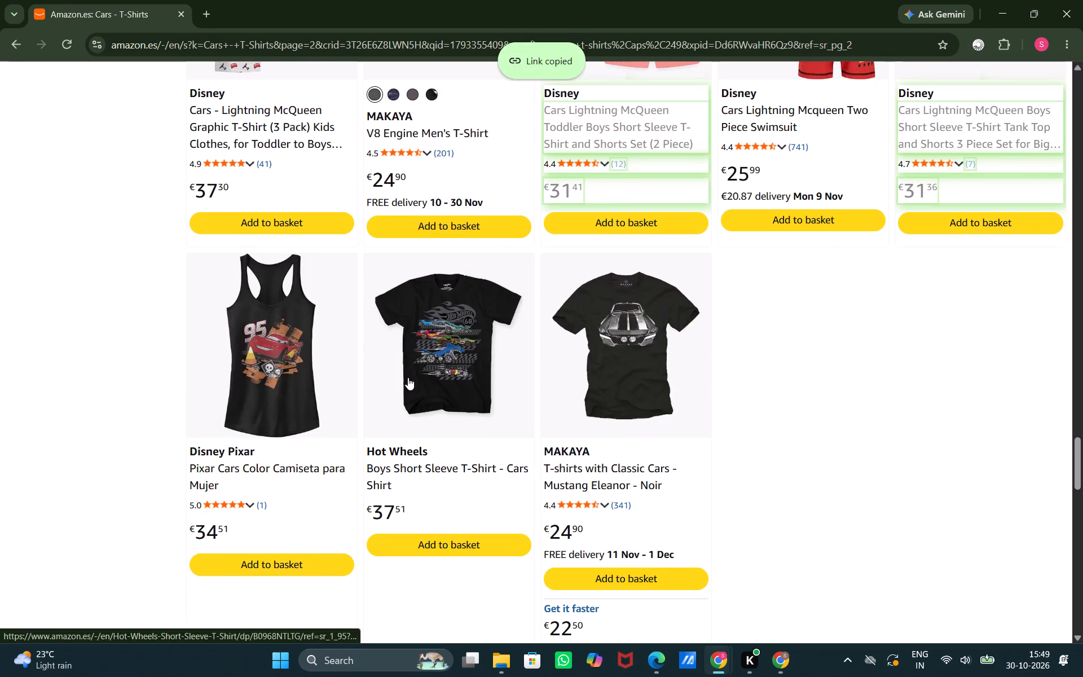
{"action": "key", "text": "alt+Tab"}
{"action": "key", "text": "ctrl+v"}
{"action": "key", "text": "Return"}
{"action": "key", "text": "Return"}
{"action": "key", "text": "alt+Tab"}
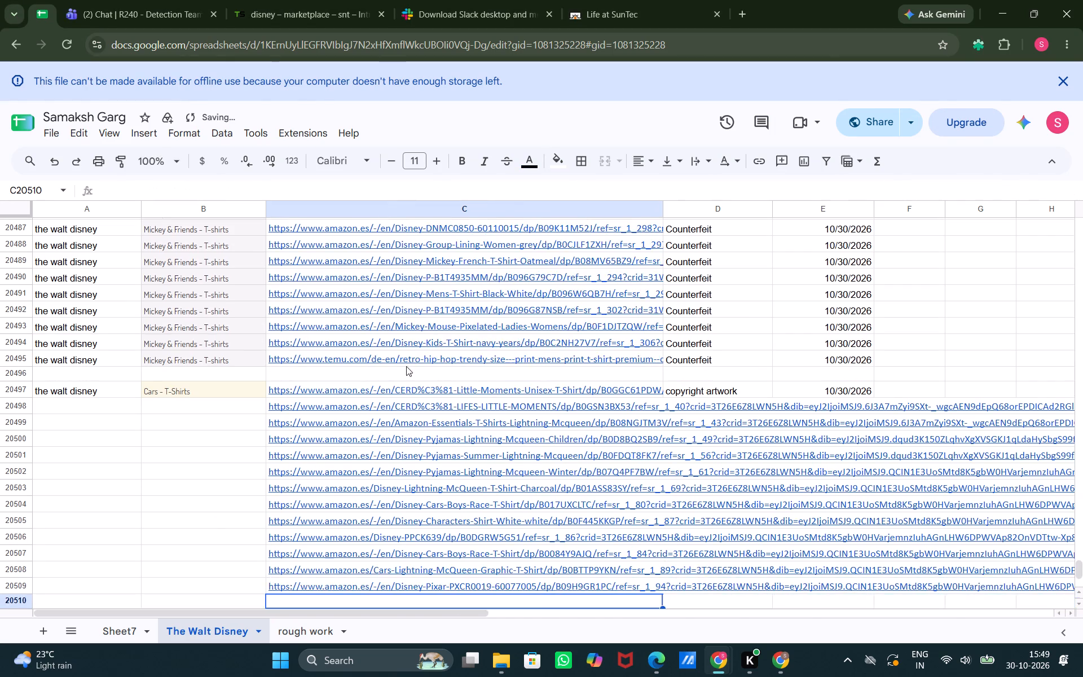
Open page 3 of the Amazon.es results for Cars - T-Shirts.
{"action": "scroll", "coordinate": [424, 349], "scroll_direction": "down", "scroll_amount": 6}
{"action": "left_click", "coordinate": [617, 468]}
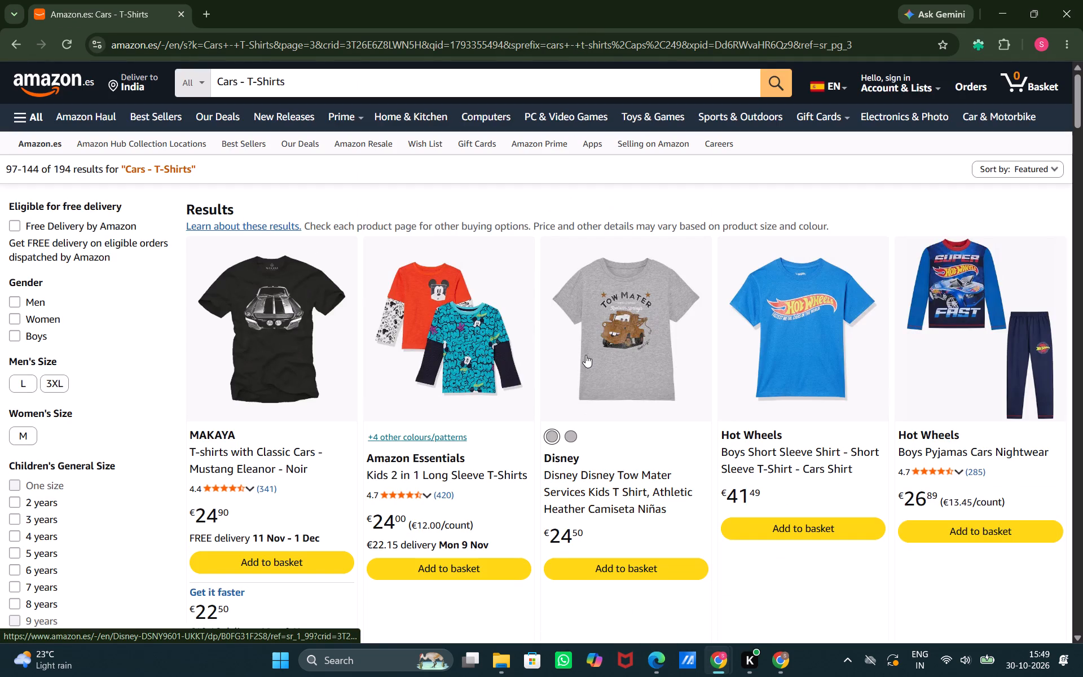
Log the link of the Disney Tow Mater Services Kids T Shirt listing in cell C20510, returning to the Amazon.es results.
{"action": "scroll", "coordinate": [579, 350], "scroll_direction": "down", "scroll_amount": 6}
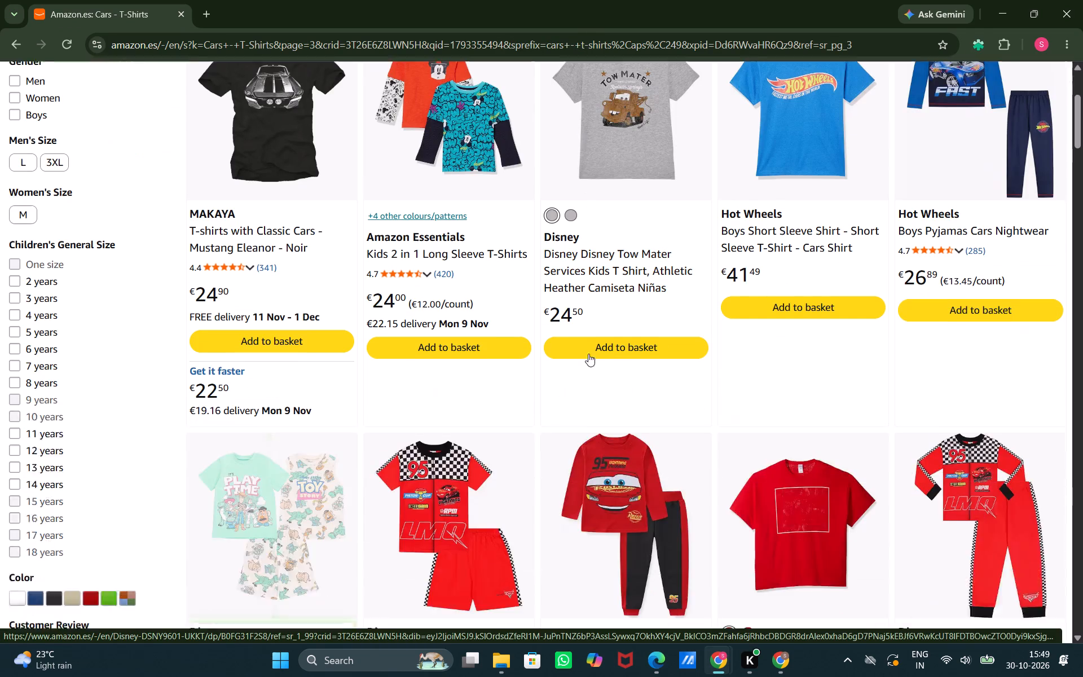
{"action": "scroll", "coordinate": [588, 354], "scroll_direction": "up", "scroll_amount": 5}
{"action": "right_click", "coordinate": [633, 380]}
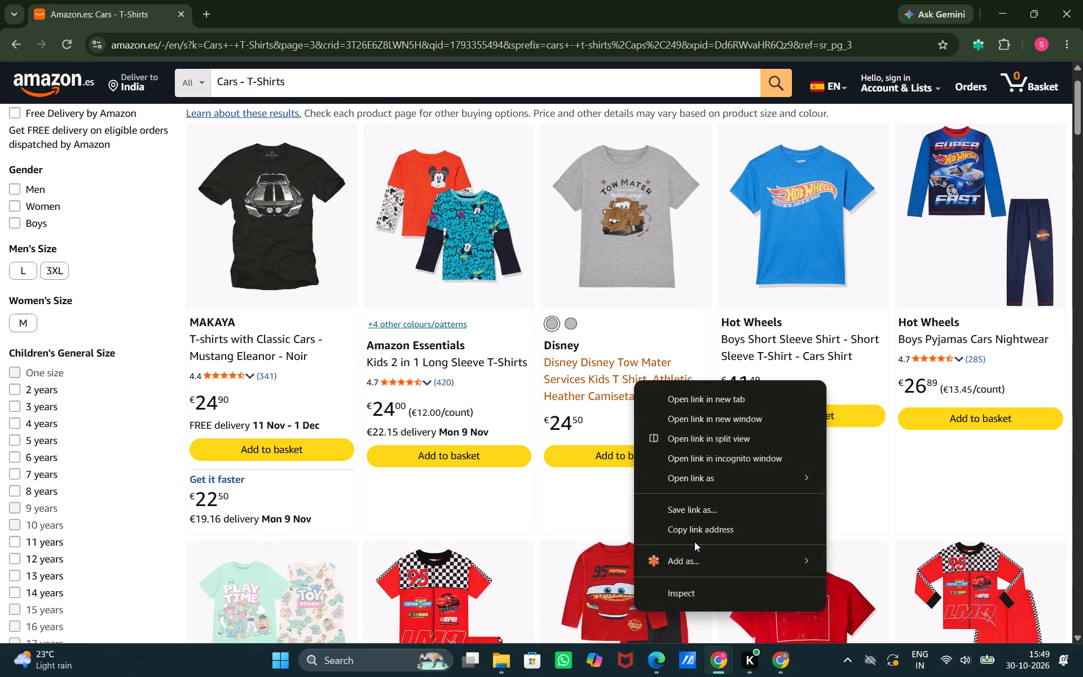
{"action": "left_click", "coordinate": [694, 536]}
{"action": "key", "text": "alt+Tab"}
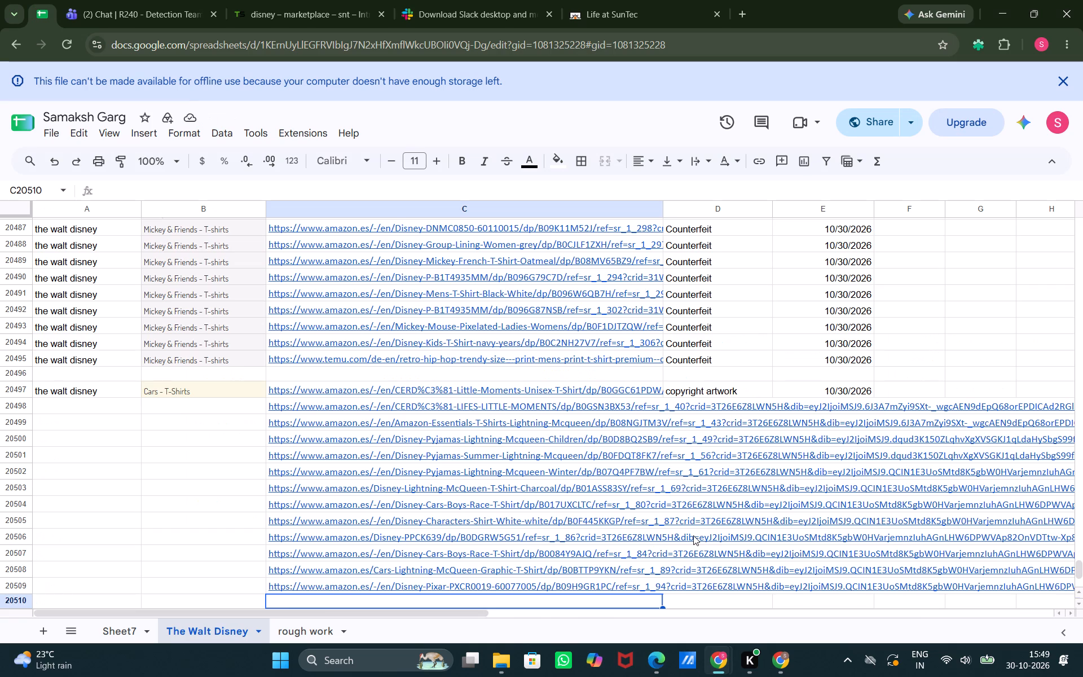
{"action": "key", "text": "ctrl+v"}
{"action": "key", "text": "Return"}
{"action": "key", "text": "Return"}
{"action": "key", "text": "alt+Tab"}
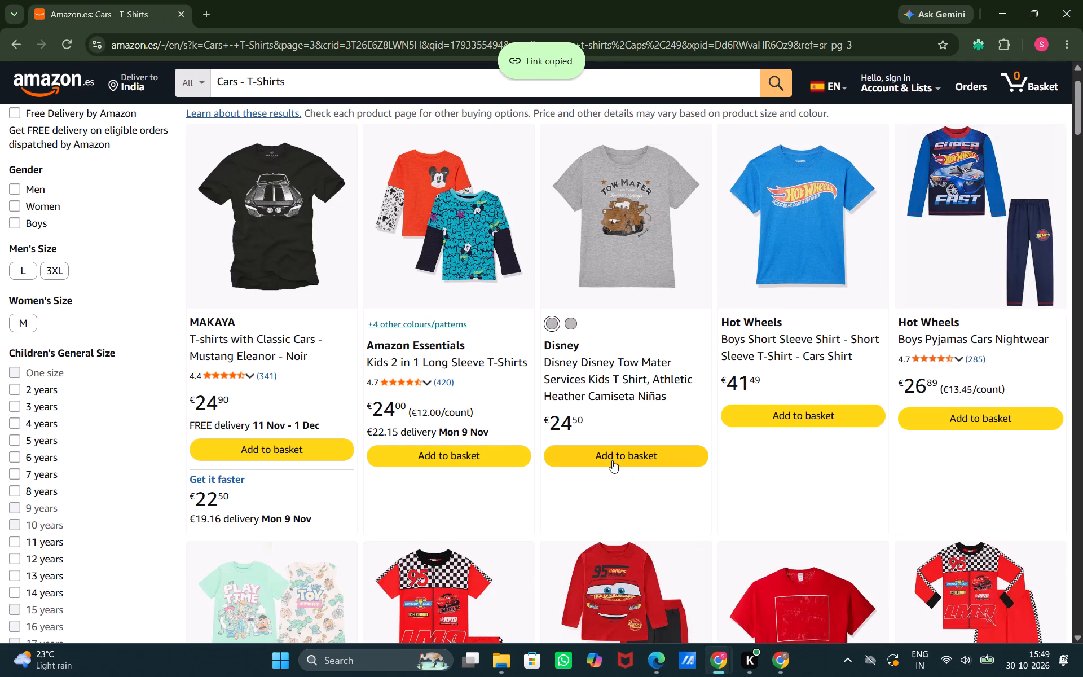
Log the link of the Short Sleeve Pajamas for Boys Cars listing in cell C20511, returning to the Amazon.es results.
{"action": "scroll", "coordinate": [893, 265], "scroll_direction": "down", "scroll_amount": 6}
{"action": "scroll", "coordinate": [937, 329], "scroll_direction": "up", "scroll_amount": 2}
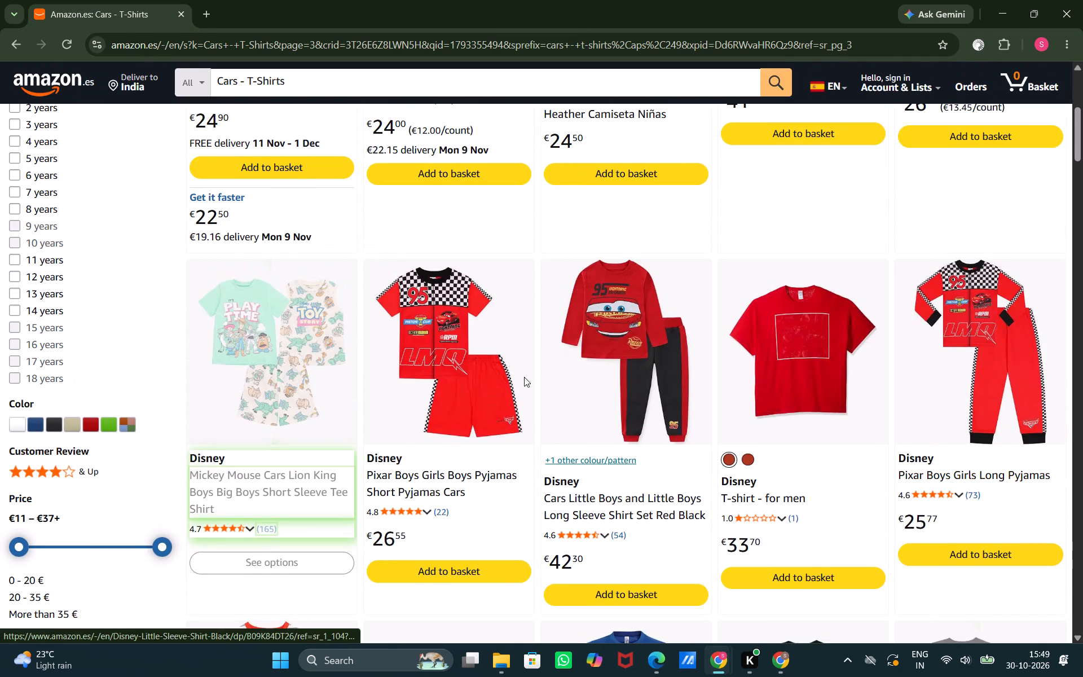
{"action": "scroll", "coordinate": [463, 394], "scroll_direction": "down", "scroll_amount": 7}
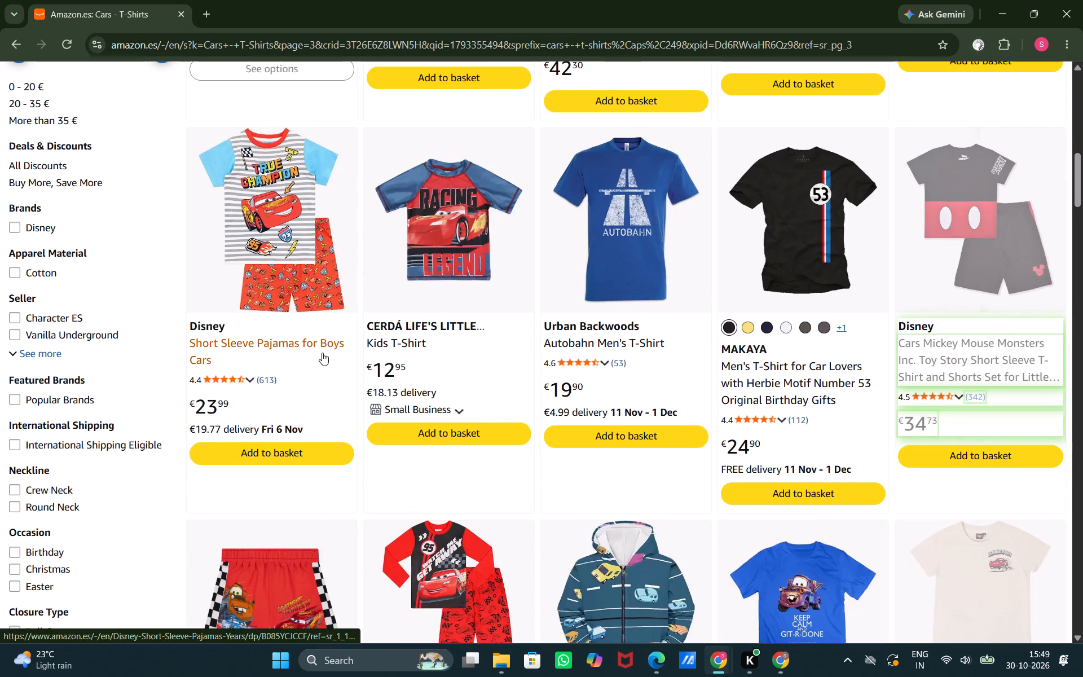
{"action": "right_click", "coordinate": [322, 353]}
{"action": "left_click", "coordinate": [397, 505]}
{"action": "key", "text": "alt+Tab"}
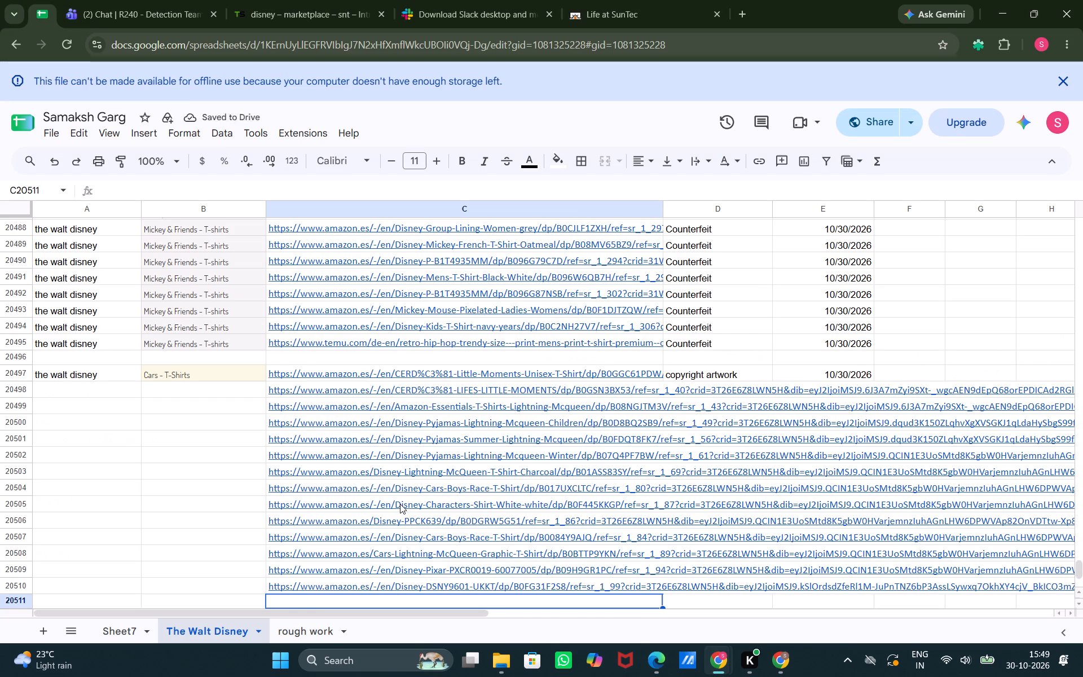
{"action": "key", "text": "ctrl+v"}
{"action": "key", "text": "Return"}
{"action": "key", "text": "Return"}
{"action": "key", "text": "alt+Tab"}
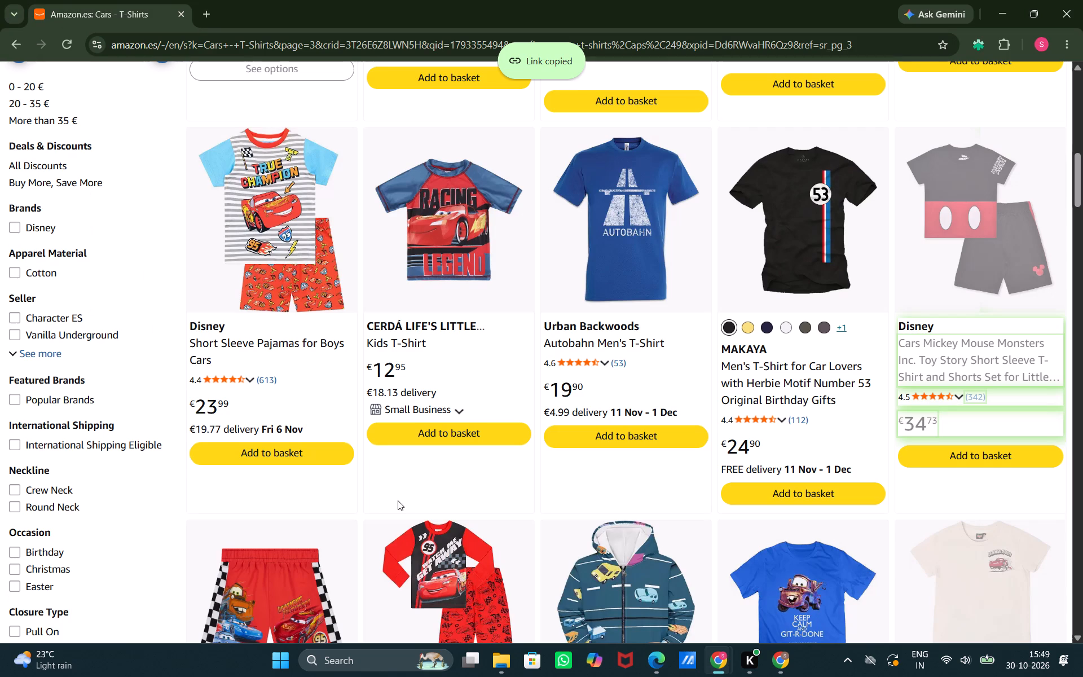
Log the link of the CERDÁ LIFE'S LITTLE Kids T-Shirt listing in cell C20512, returning to the Amazon.es results.
{"action": "right_click", "coordinate": [407, 341]}
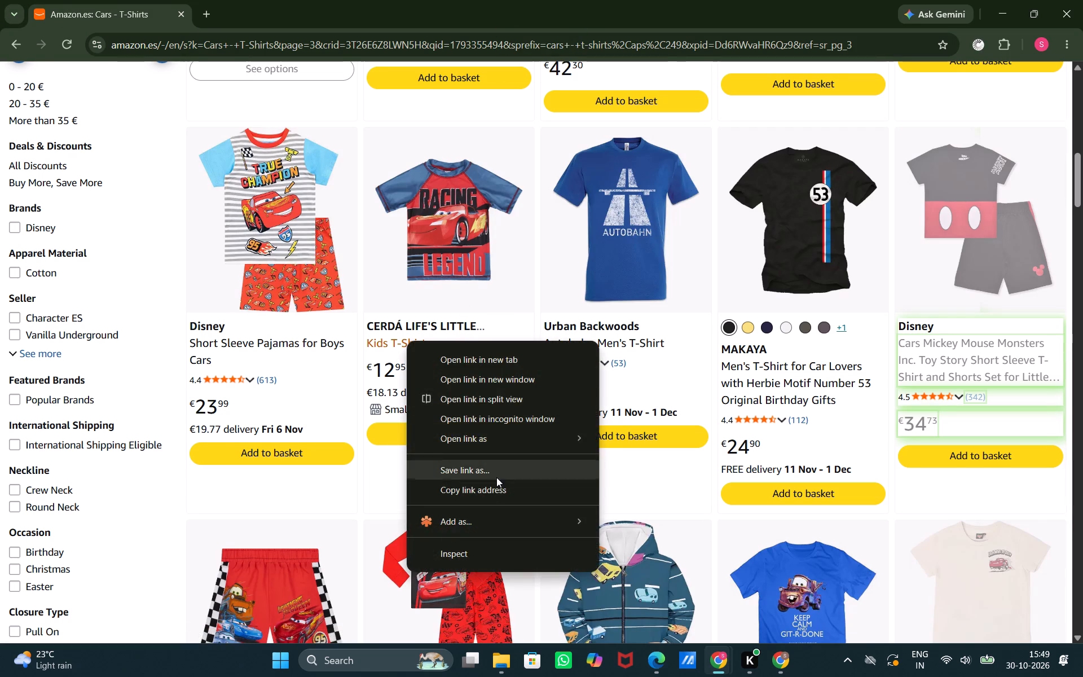
{"action": "left_click", "coordinate": [498, 490]}
{"action": "key", "text": "alt+Tab"}
{"action": "key", "text": "ctrl+v"}
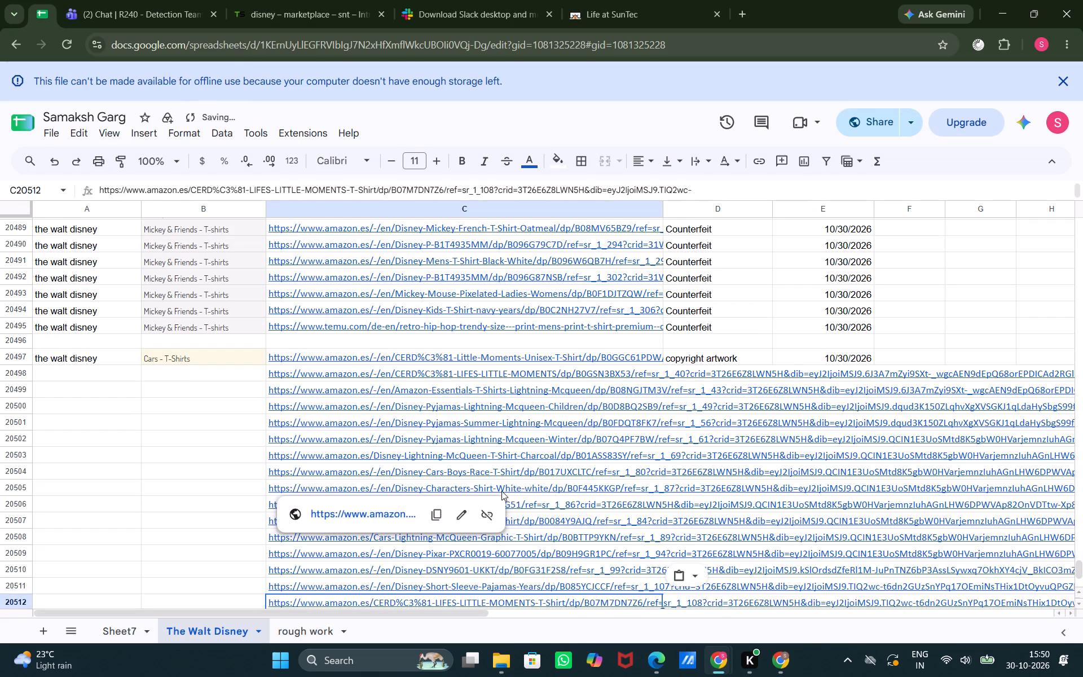
{"action": "key", "text": "Return"}
{"action": "key", "text": "Return"}
{"action": "key", "text": "alt+Tab"}
Log the link of the Cars Lovers Cars Men's T-Shirt Royalblue Mens 3XL listing in cell C20513.
{"action": "scroll", "coordinate": [585, 543], "scroll_direction": "up", "scroll_amount": 1}
{"action": "scroll", "coordinate": [919, 389], "scroll_direction": "down", "scroll_amount": 3}
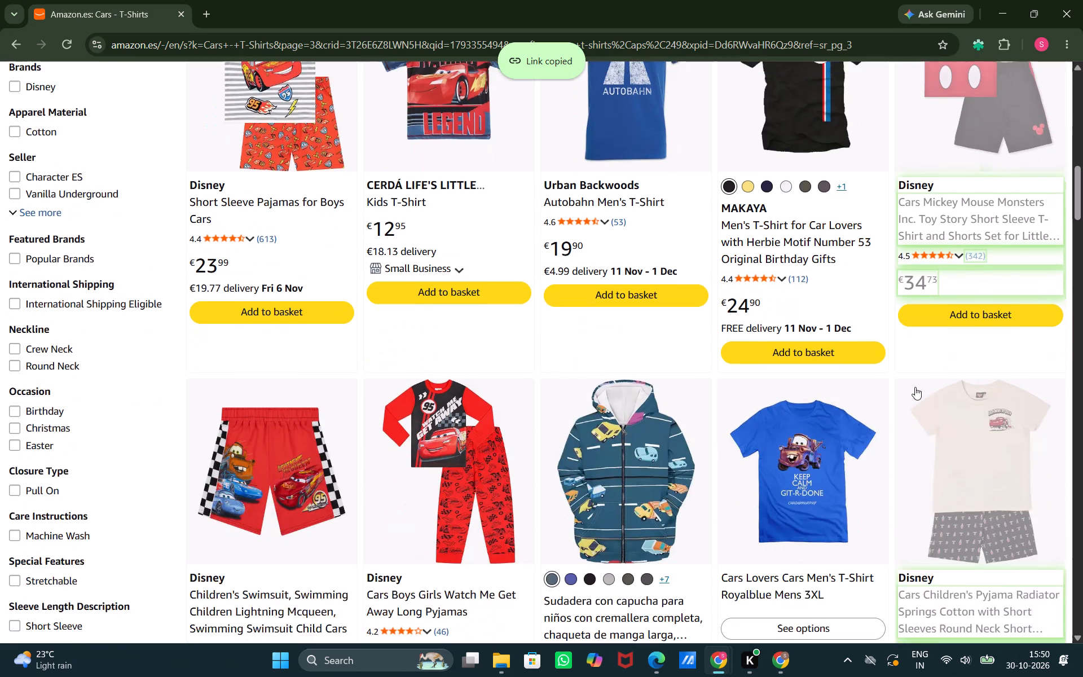
{"action": "scroll", "coordinate": [927, 384], "scroll_direction": "down", "scroll_amount": 2}
{"action": "right_click", "coordinate": [846, 437]}
{"action": "left_click", "coordinate": [888, 352]}
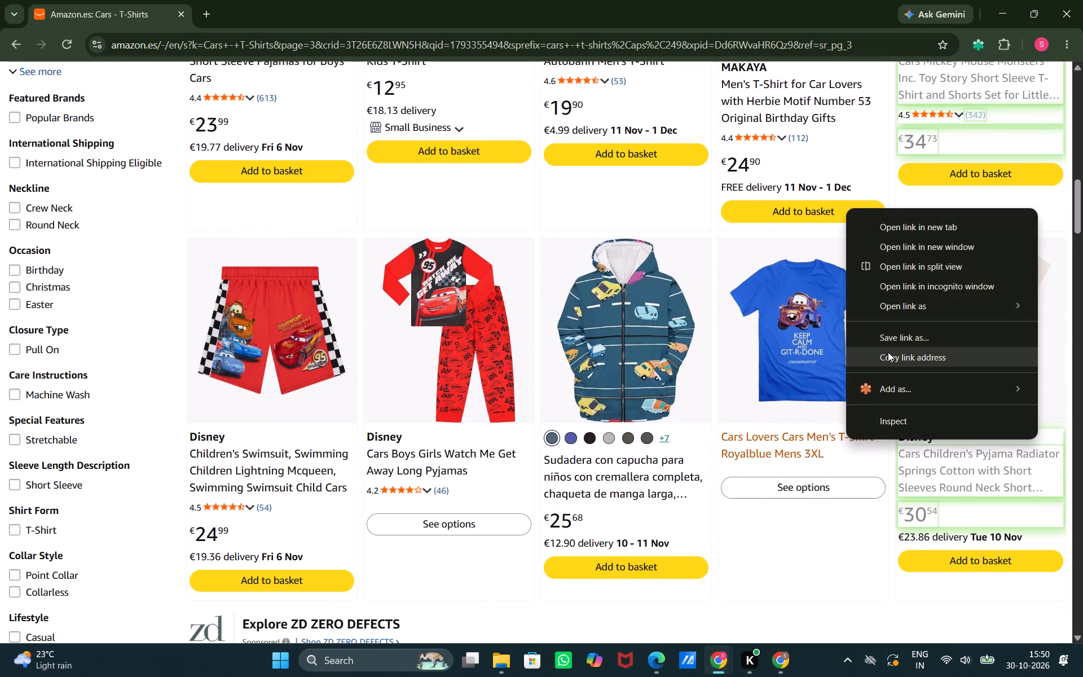
{"action": "key", "text": "alt+Tab"}
{"action": "key", "text": "ctrl+v"}
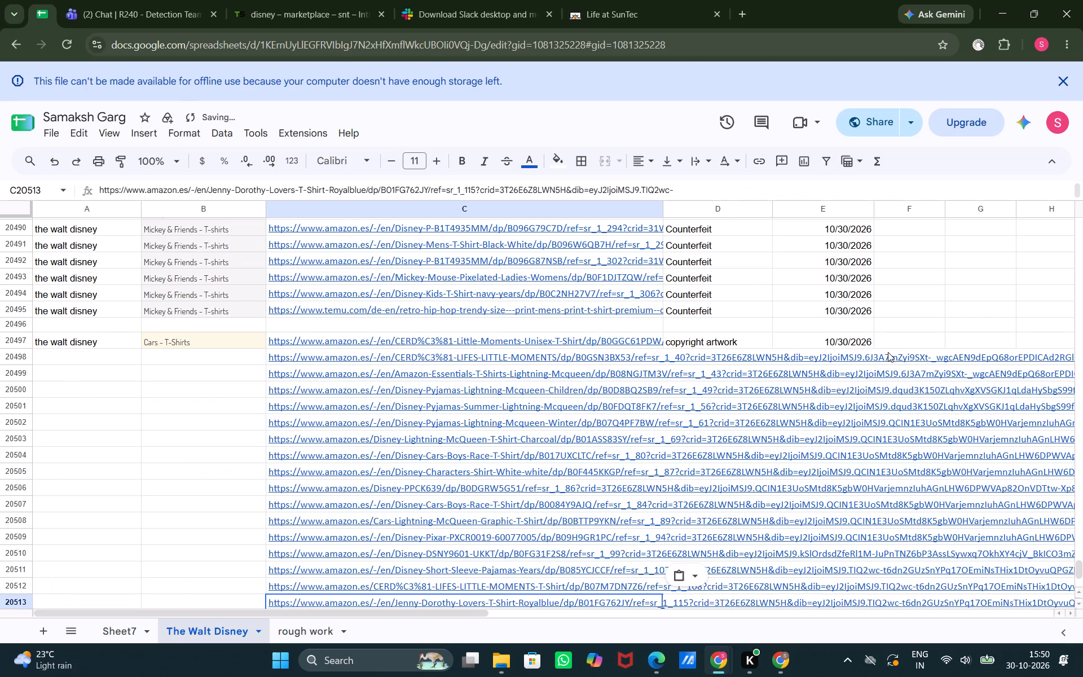
Log the link of the Disney Cars Lightning McQueen - Juego de camiseta y pantalones cortos listing in cell C20514, returning to the Amazon.es results.
{"action": "key", "text": "Return"}
{"action": "key", "text": "Return"}
{"action": "key", "text": "Return"}
{"action": "key", "text": "alt+Tab"}
{"action": "scroll", "coordinate": [634, 336], "scroll_direction": "down", "scroll_amount": 5}
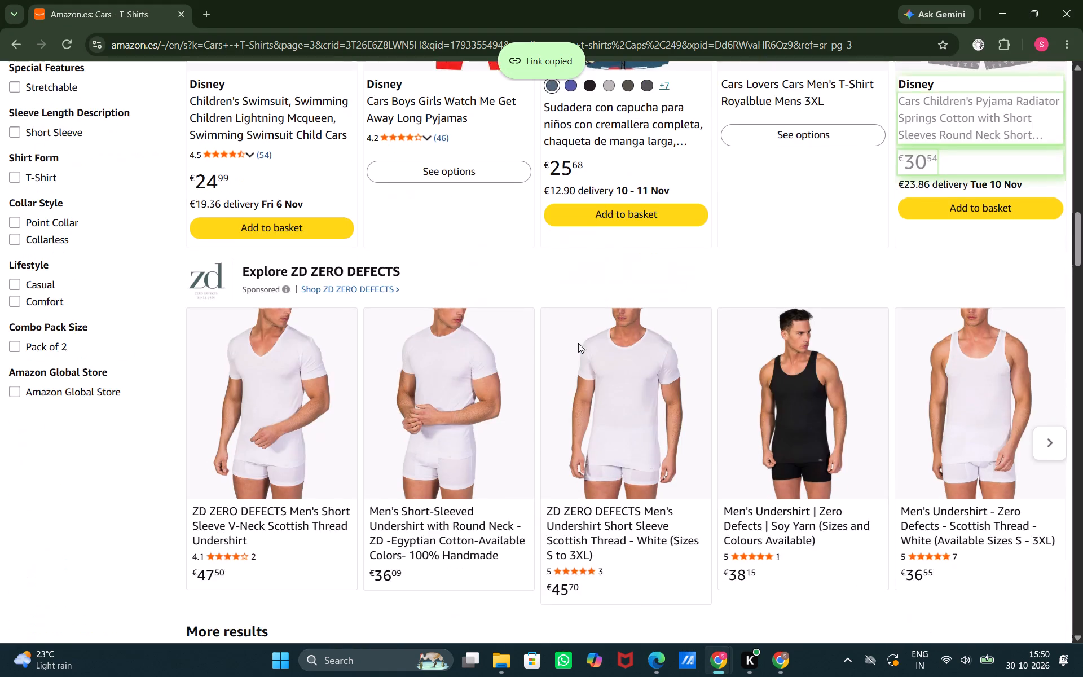
{"action": "scroll", "coordinate": [412, 361], "scroll_direction": "down", "scroll_amount": 7}
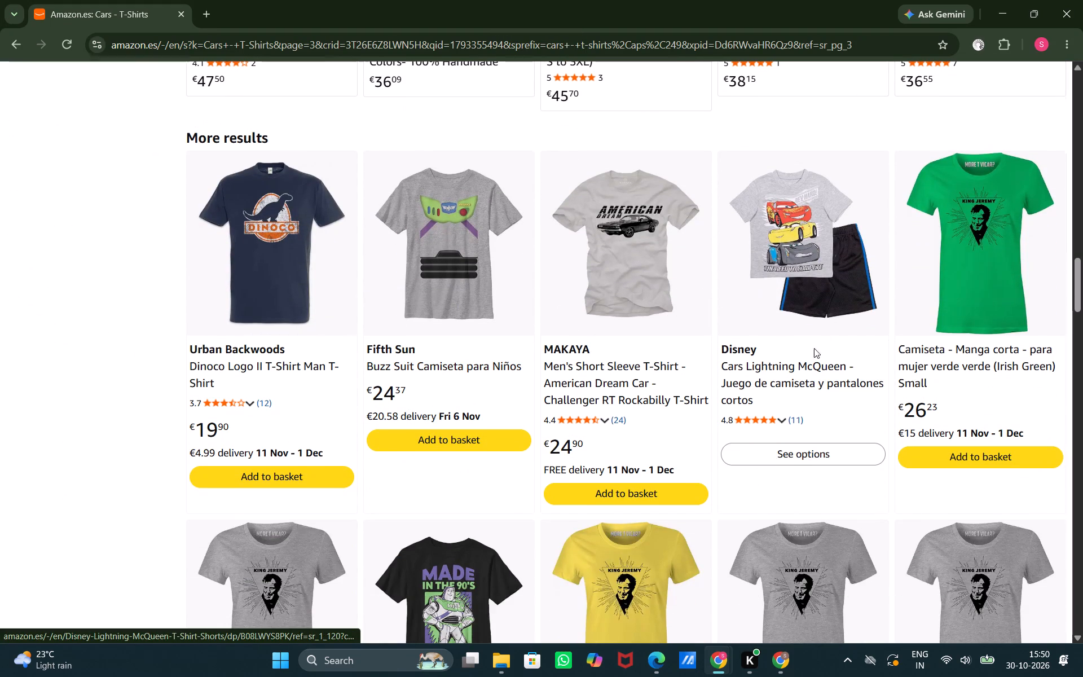
{"action": "right_click", "coordinate": [802, 366]}
{"action": "left_click", "coordinate": [825, 521]}
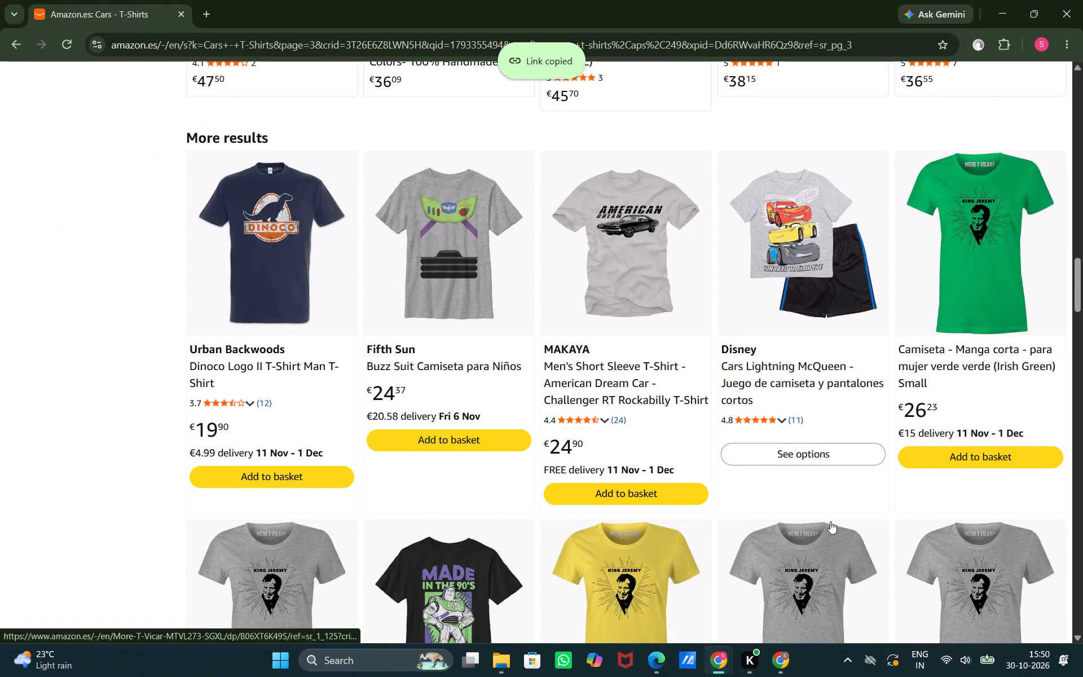
{"action": "key", "text": "alt+Tab"}
{"action": "key", "text": "ctrl+v"}
{"action": "key", "text": "Return"}
{"action": "key", "text": "Return"}
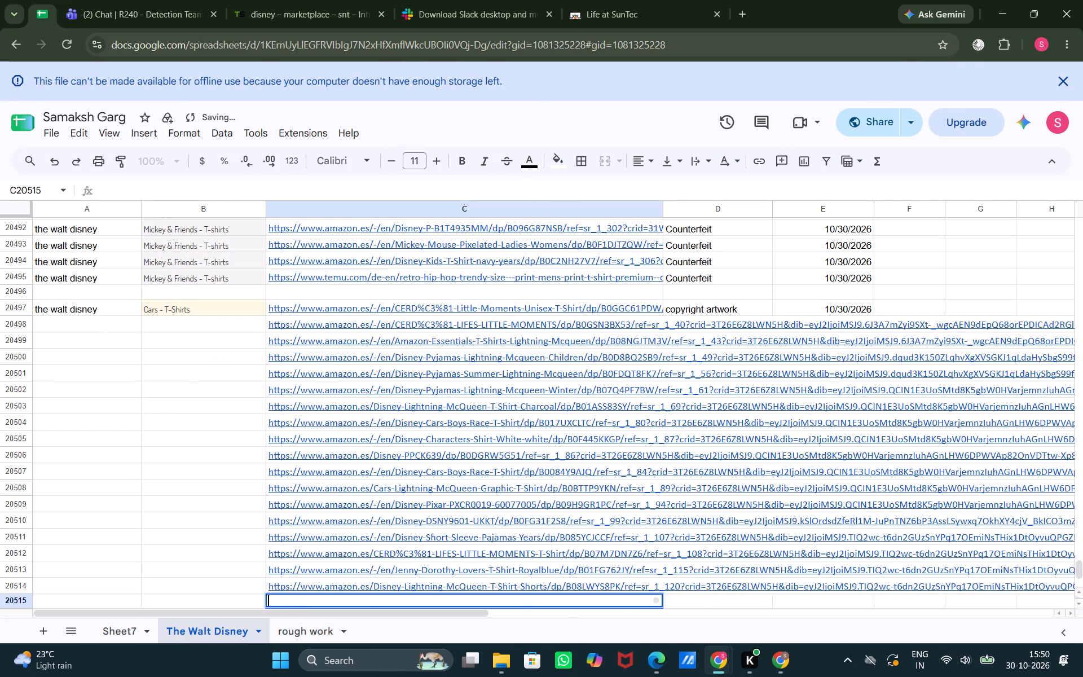
{"action": "key", "text": "alt+Tab"}
Check the rest of the page 3 results for Cars listings and open page 4 of the Amazon.es results.
{"action": "scroll", "coordinate": [806, 499], "scroll_direction": "down", "scroll_amount": 3}
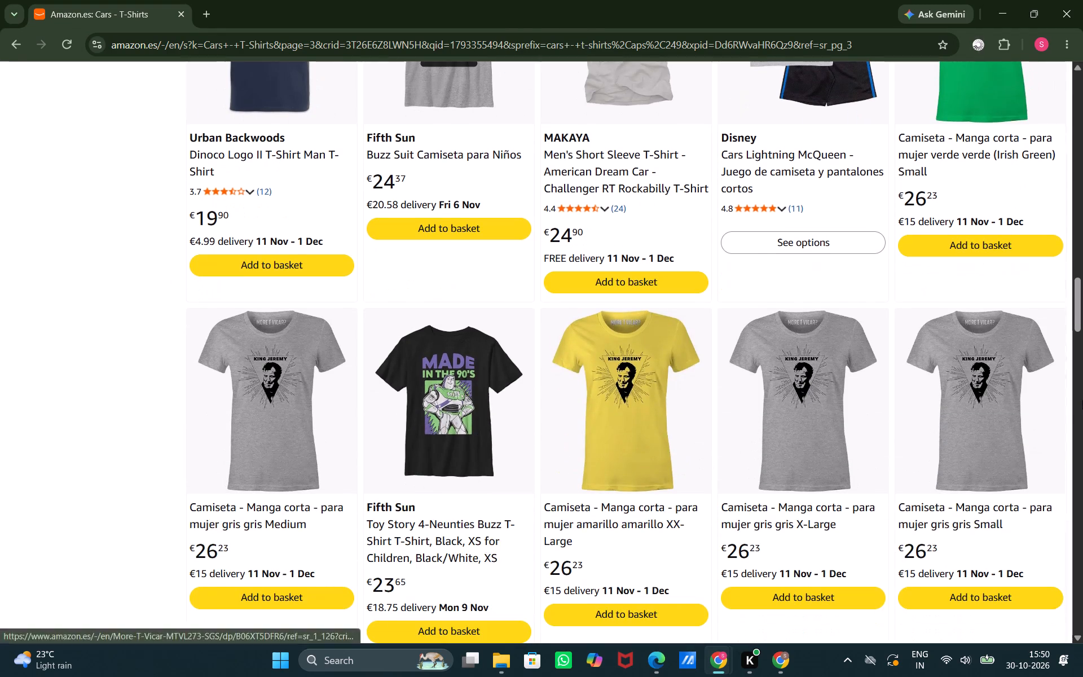
{"action": "scroll", "coordinate": [1082, 393], "scroll_direction": "down", "scroll_amount": 7}
{"action": "scroll", "coordinate": [917, 397], "scroll_direction": "down", "scroll_amount": 4}
{"action": "scroll", "coordinate": [331, 274], "scroll_direction": "down", "scroll_amount": 5}
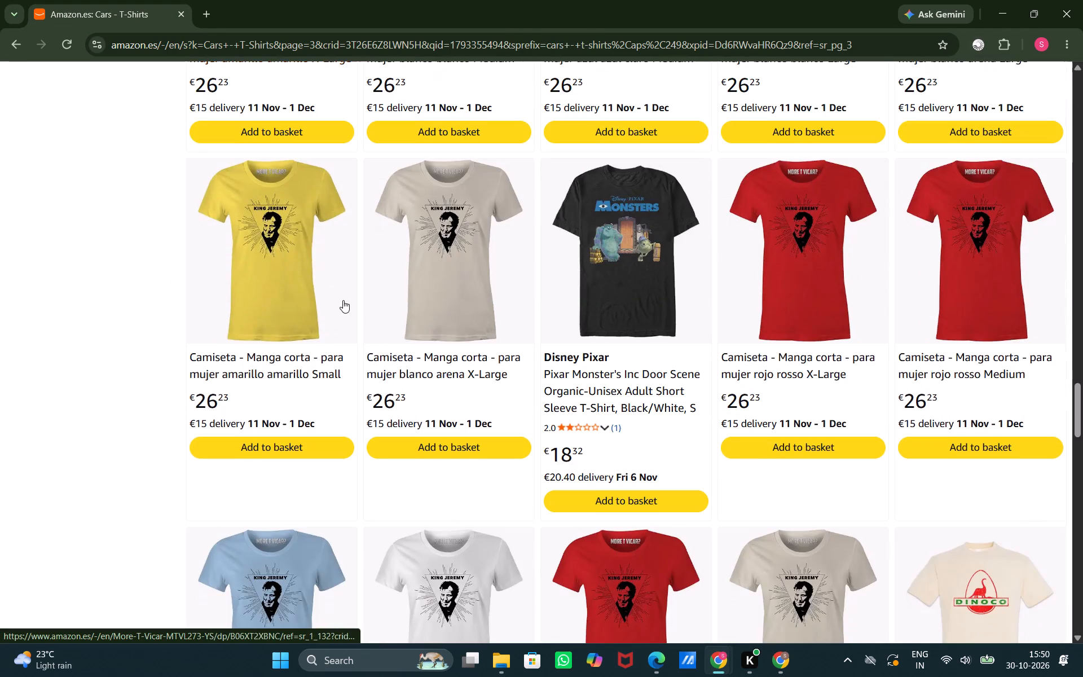
{"action": "scroll", "coordinate": [835, 280], "scroll_direction": "down", "scroll_amount": 6}
{"action": "scroll", "coordinate": [838, 281], "scroll_direction": "up", "scroll_amount": 5}
{"action": "scroll", "coordinate": [837, 282], "scroll_direction": "down", "scroll_amount": 8}
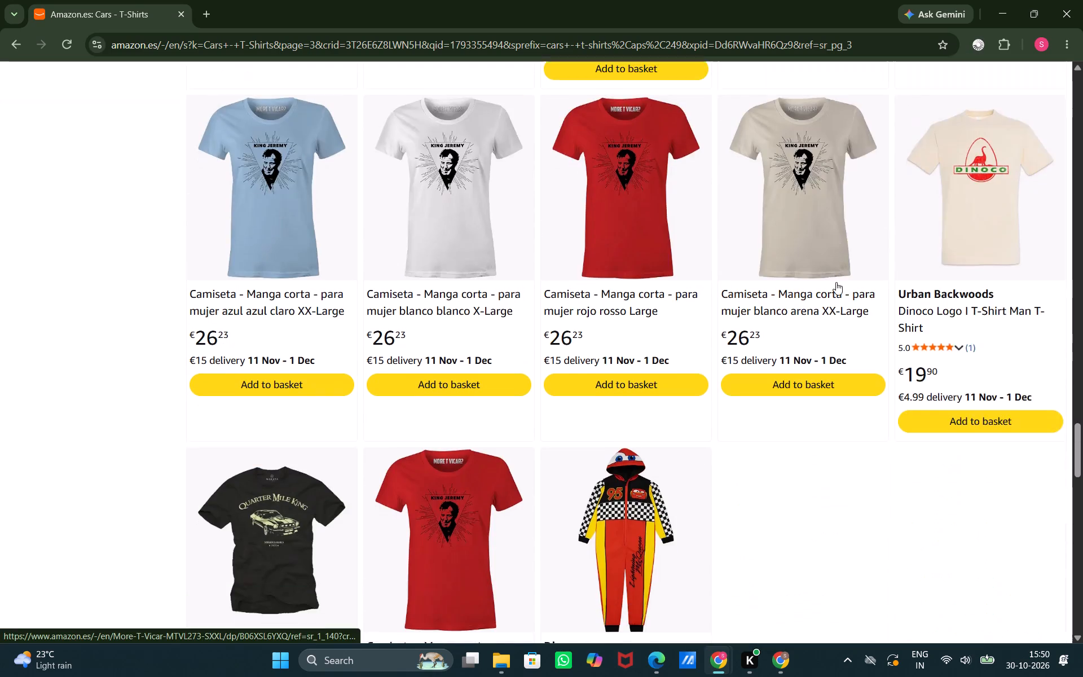
{"action": "scroll", "coordinate": [836, 282], "scroll_direction": "down", "scroll_amount": 1}
{"action": "scroll", "coordinate": [767, 296], "scroll_direction": "down", "scroll_amount": 6}
{"action": "left_click", "coordinate": [672, 372]}
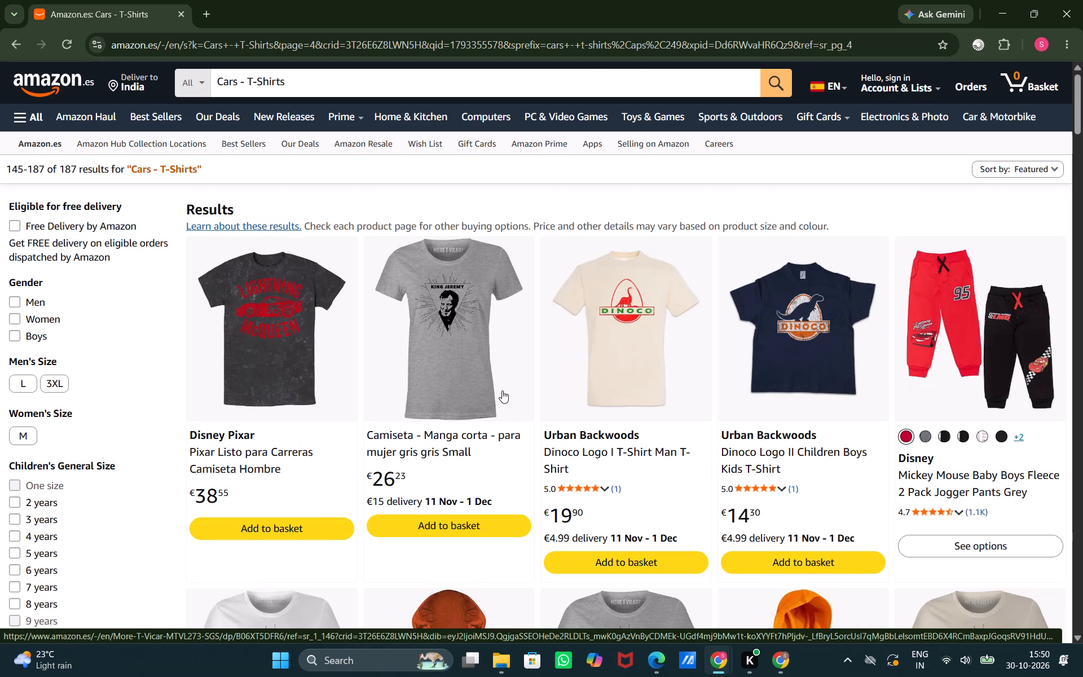
Log the link of the Pixar Listo para Carreras Camiseta Hombre listing in cell C20515, returning to the Amazon.es results.
{"action": "scroll", "coordinate": [579, 283], "scroll_direction": "down", "scroll_amount": 5}
{"action": "scroll", "coordinate": [579, 285], "scroll_direction": "up", "scroll_amount": 5}
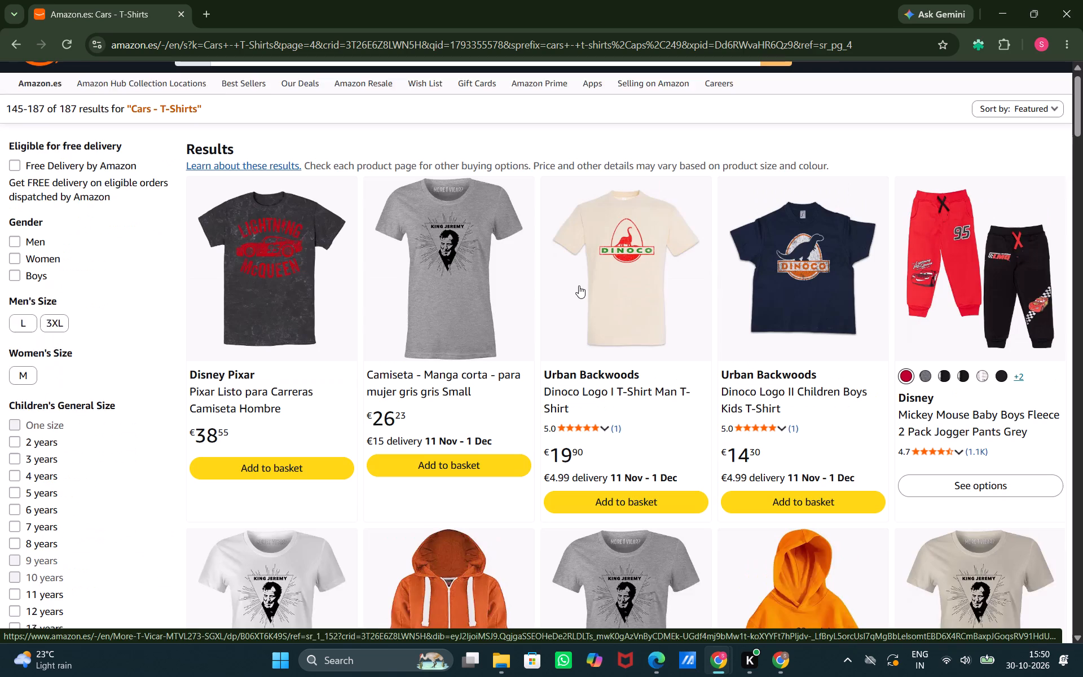
{"action": "scroll", "coordinate": [579, 285], "scroll_direction": "up", "scroll_amount": 1}
{"action": "right_click", "coordinate": [282, 468]}
{"action": "left_click", "coordinate": [340, 386]}
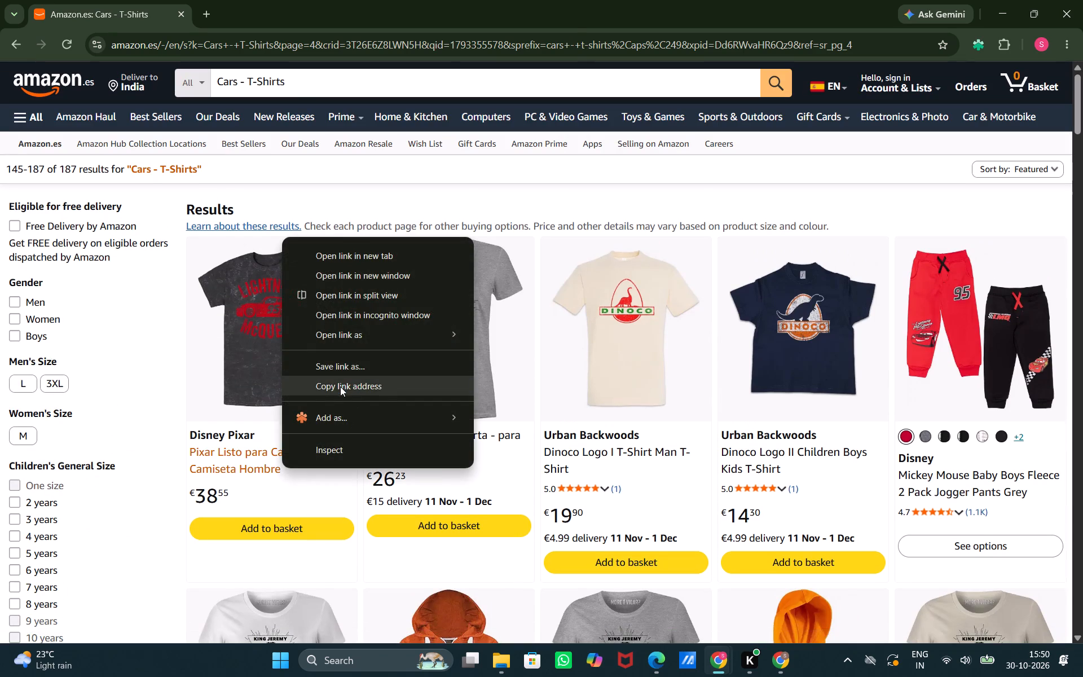
{"action": "key", "text": "alt+Tab"}
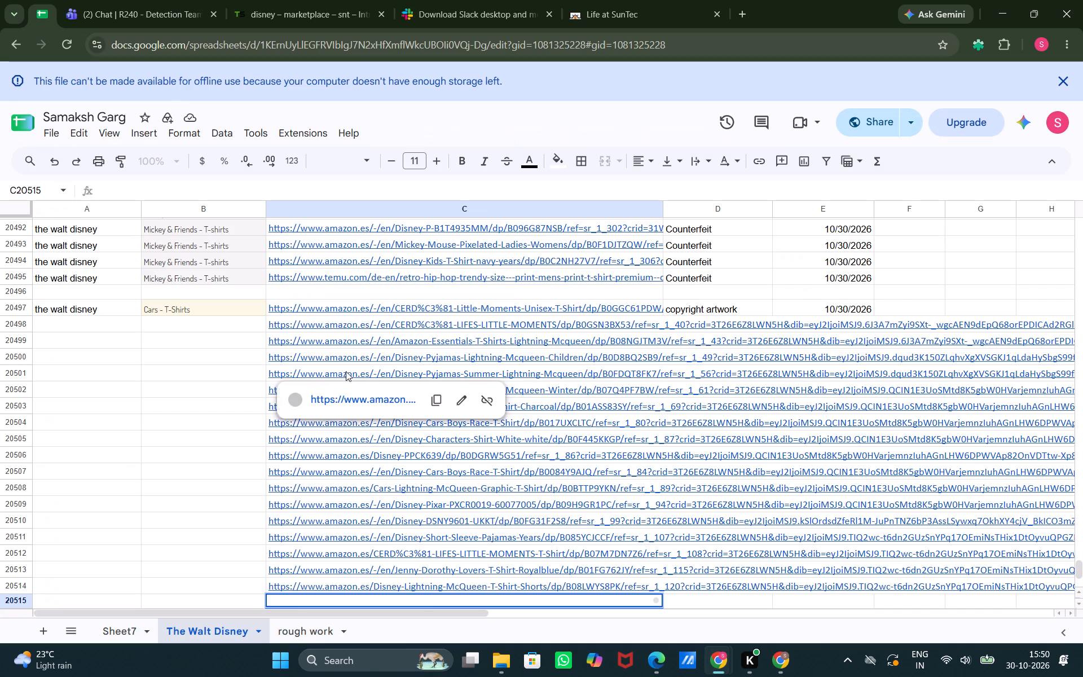
{"action": "key", "text": "ctrl+v"}
{"action": "key", "text": "Return"}
{"action": "key", "text": "Return"}
{"action": "key", "text": "alt+Tab"}
Log the link of the Pixar Mcqueens Drag Camiseta para Mujer listing in cell C20516, returning to the Amazon.es results.
{"action": "scroll", "coordinate": [338, 365], "scroll_direction": "down", "scroll_amount": 4}
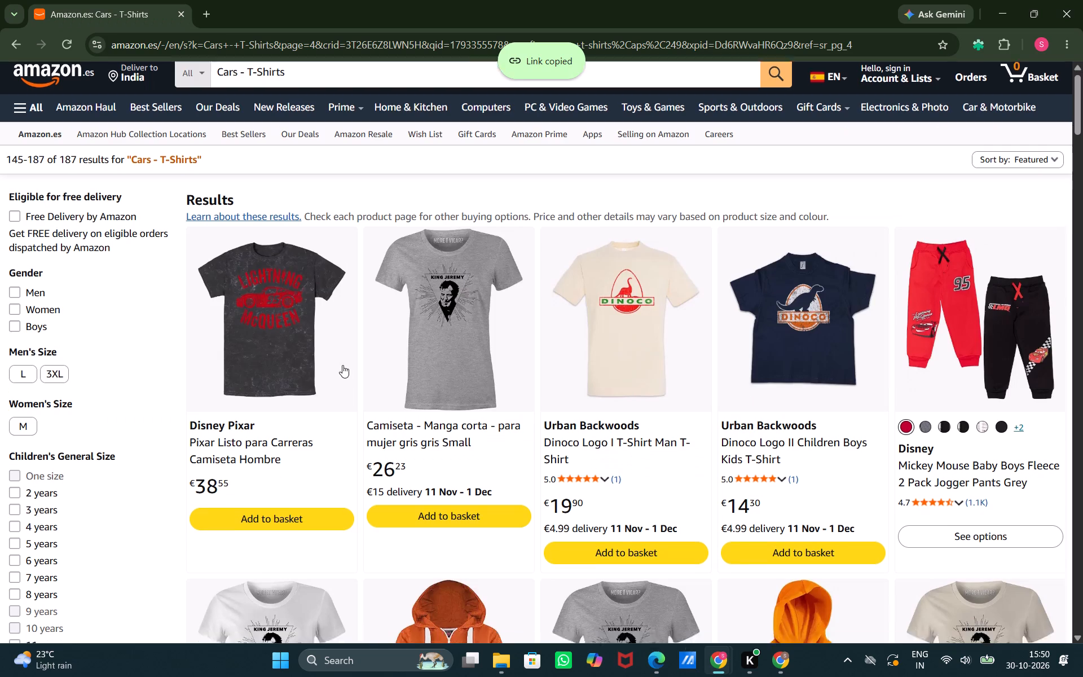
{"action": "scroll", "coordinate": [342, 365], "scroll_direction": "down", "scroll_amount": 1}
{"action": "scroll", "coordinate": [1009, 302], "scroll_direction": "down", "scroll_amount": 6}
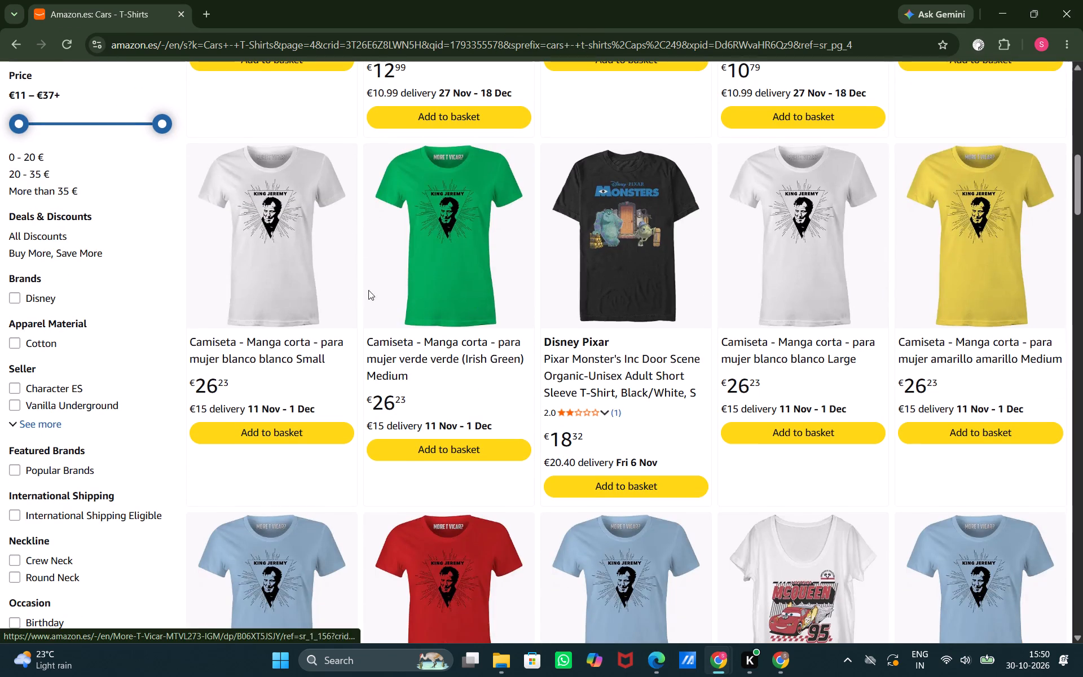
{"action": "scroll", "coordinate": [318, 281], "scroll_direction": "down", "scroll_amount": 4}
{"action": "right_click", "coordinate": [746, 450]}
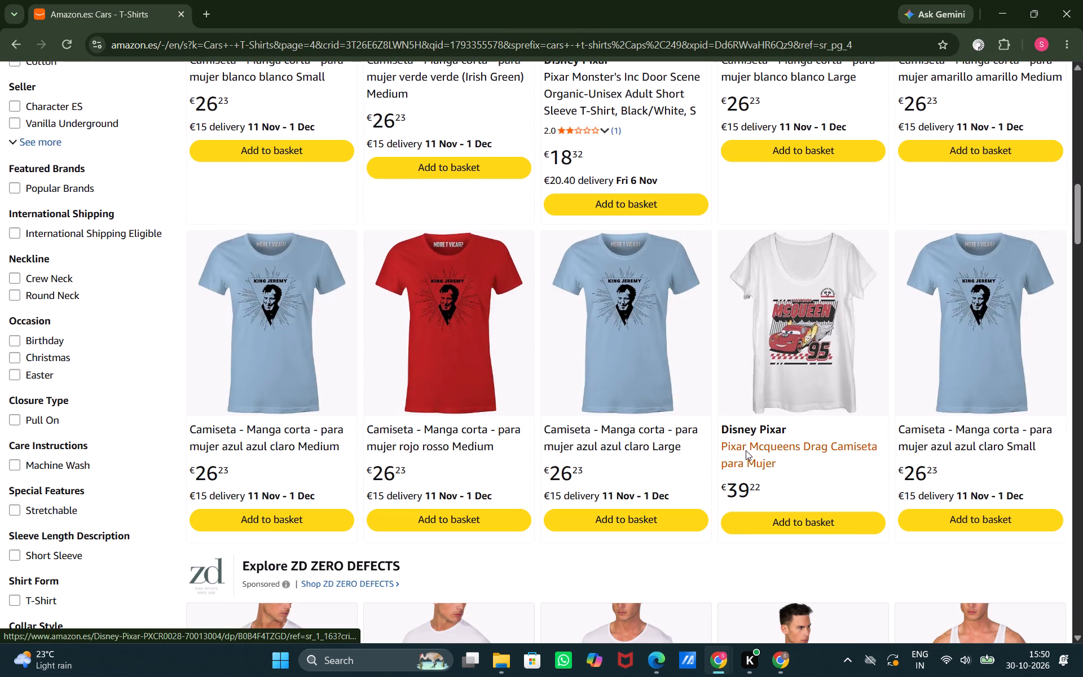
{"action": "left_click", "coordinate": [783, 366]}
{"action": "key", "text": "alt+Tab"}
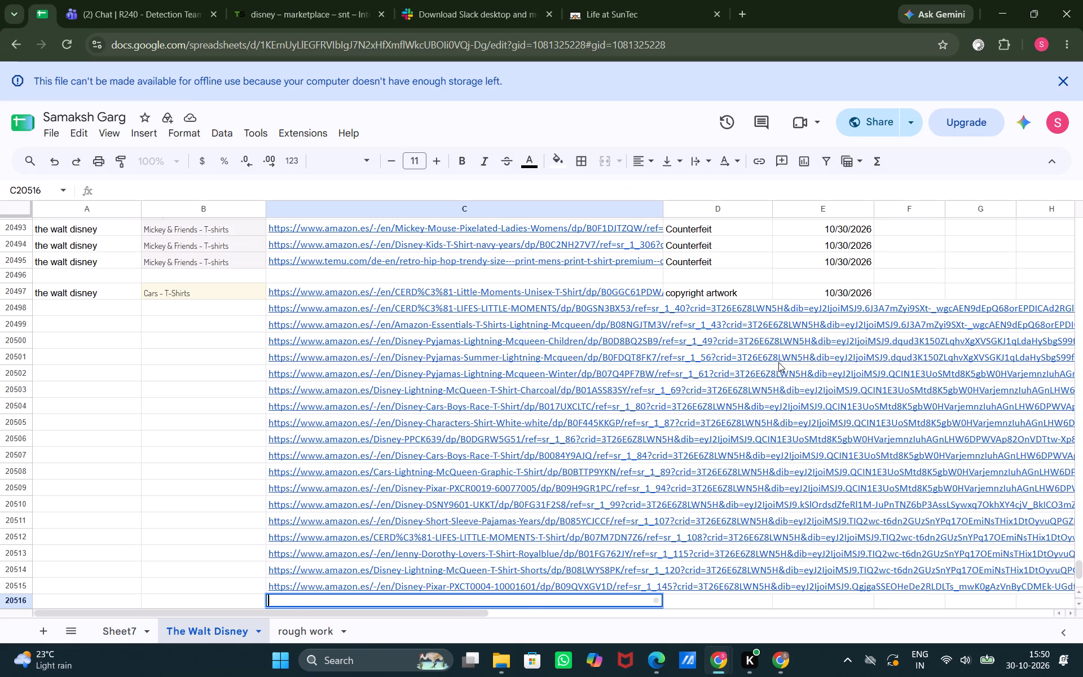
{"action": "key", "text": "ctrl+v"}
{"action": "key", "text": "Return"}
{"action": "key", "text": "Return"}
{"action": "key", "text": "alt+Tab"}
Log the link of the Plumas de Radiador Vintage Camiseta Mujer listing in cell C20517, returning to the Amazon.es results.
{"action": "scroll", "coordinate": [778, 362], "scroll_direction": "down", "scroll_amount": 4}
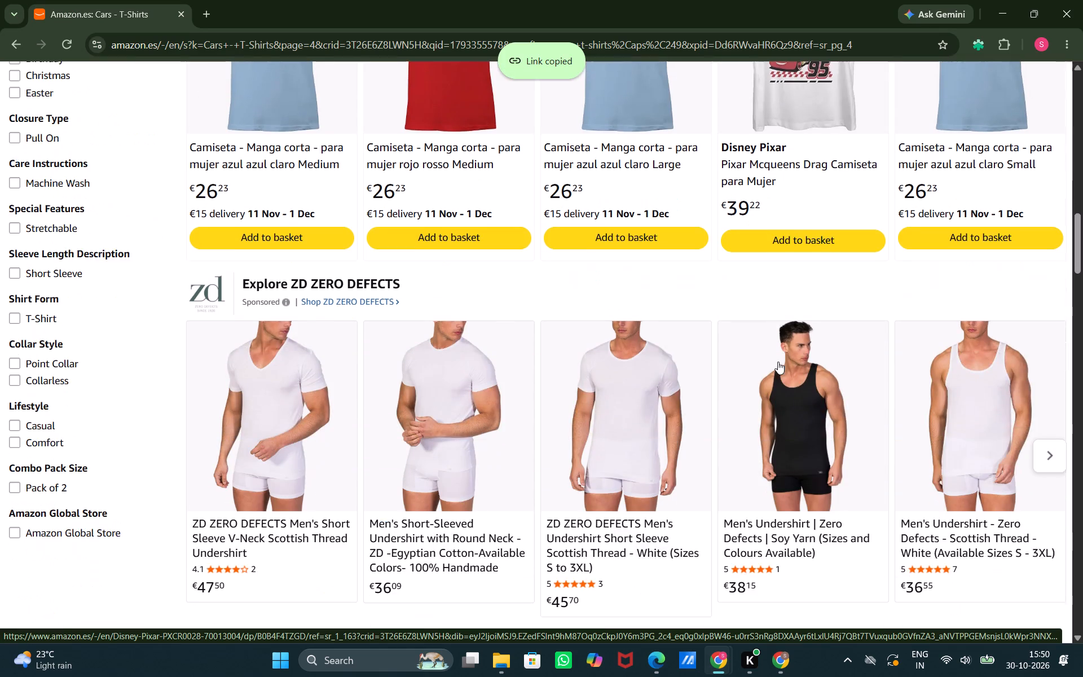
{"action": "scroll", "coordinate": [754, 392], "scroll_direction": "down", "scroll_amount": 6}
{"action": "scroll", "coordinate": [609, 372], "scroll_direction": "down", "scroll_amount": 5}
{"action": "scroll", "coordinate": [781, 292], "scroll_direction": "down", "scroll_amount": 5}
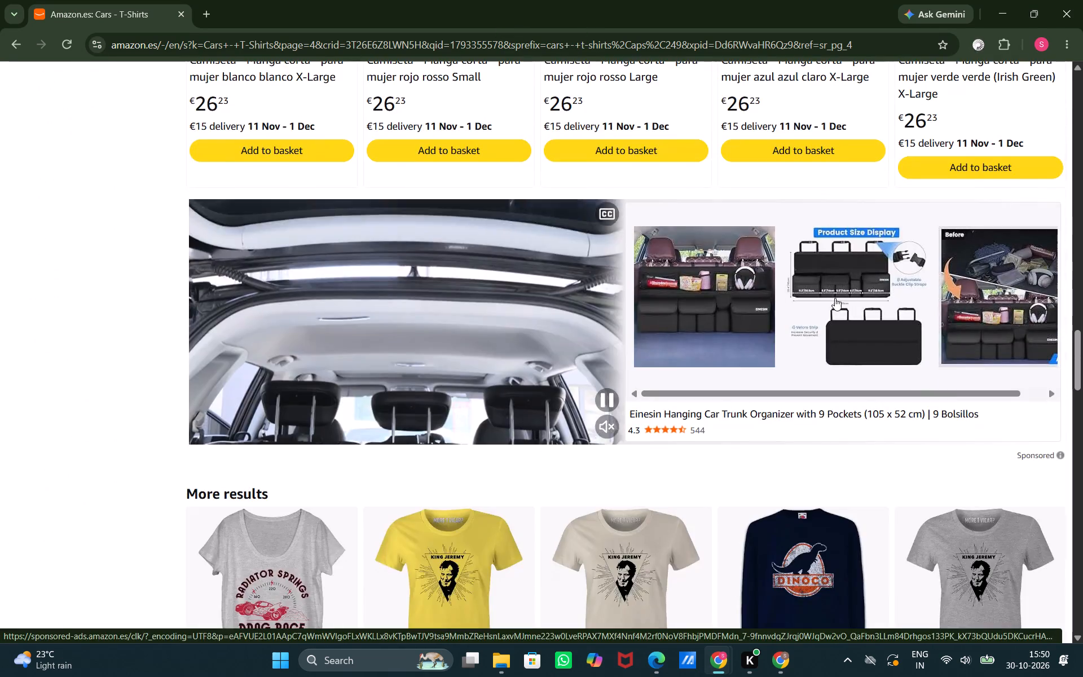
{"action": "scroll", "coordinate": [605, 307], "scroll_direction": "down", "scroll_amount": 5}
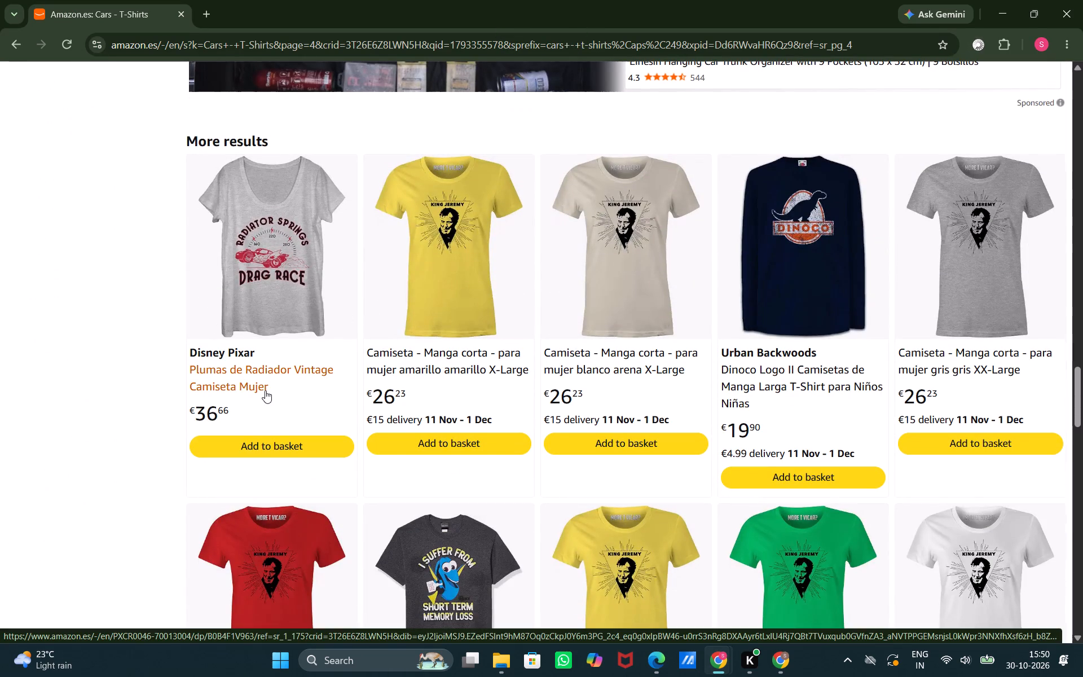
{"action": "right_click", "coordinate": [265, 390]}
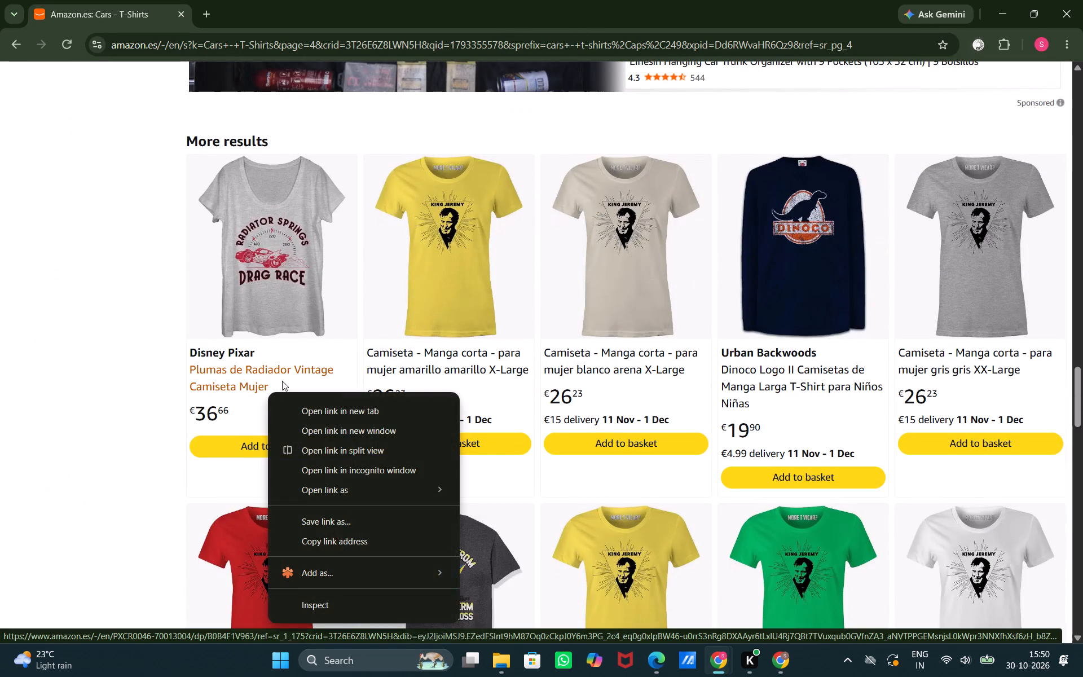
{"action": "left_click", "coordinate": [329, 535]}
{"action": "key", "text": "alt+Tab"}
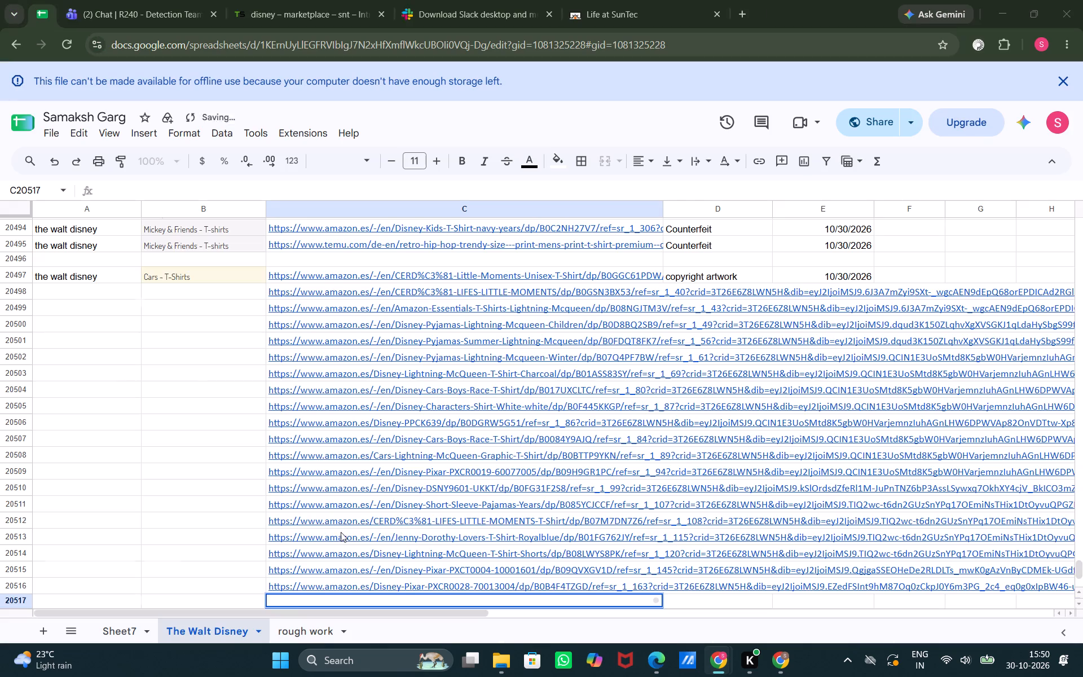
{"action": "key", "text": "ctrl+v"}
{"action": "key", "text": "Return"}
{"action": "key", "text": "alt+Tab"}
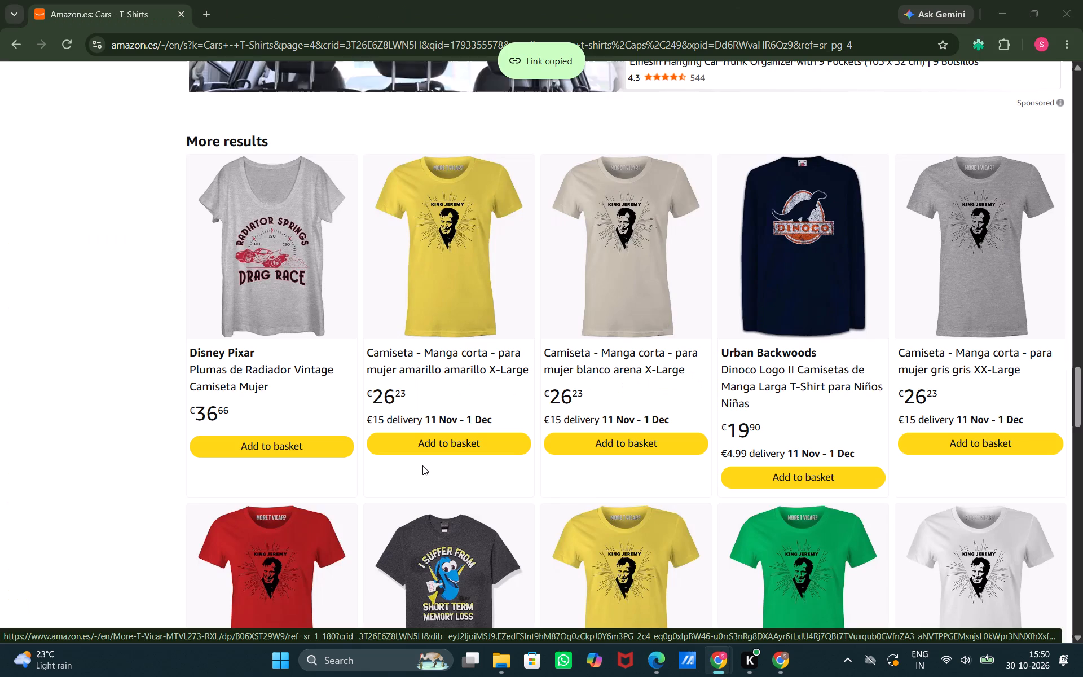
Check the remaining page 4 results for Cars listings and close the Amazon.es results window.
{"action": "scroll", "coordinate": [966, 379], "scroll_direction": "down", "scroll_amount": 5}
{"action": "scroll", "coordinate": [554, 329], "scroll_direction": "down", "scroll_amount": 6}
{"action": "scroll", "coordinate": [462, 338], "scroll_direction": "down", "scroll_amount": 1}
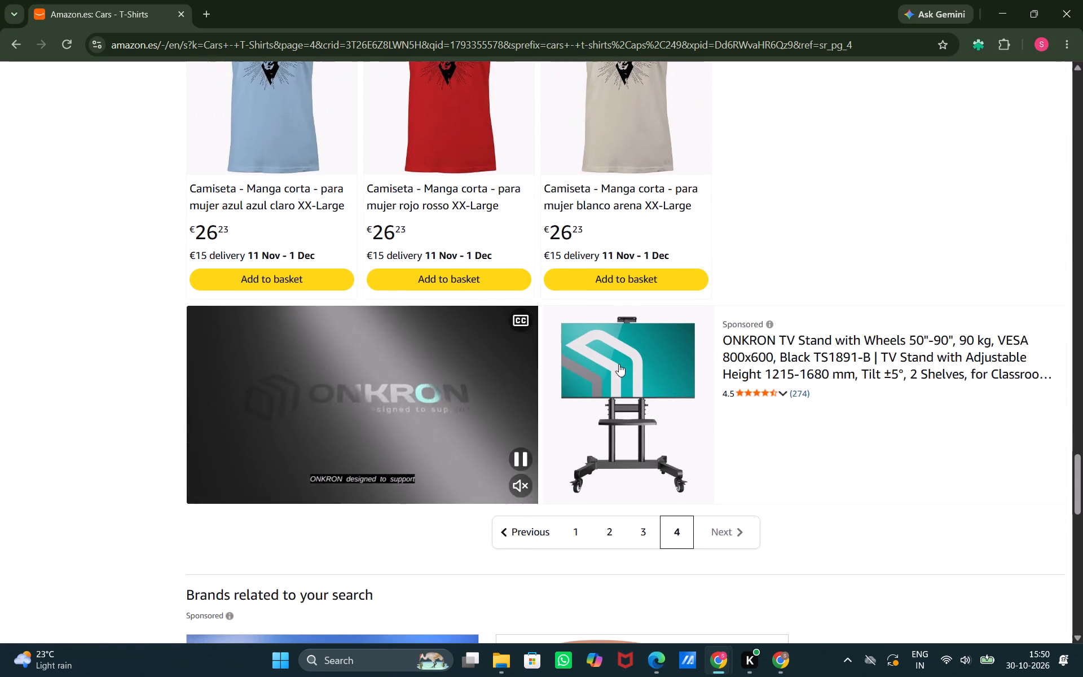
{"action": "key", "text": "alt+Tab"}
{"action": "key", "text": "alt+Tab"}
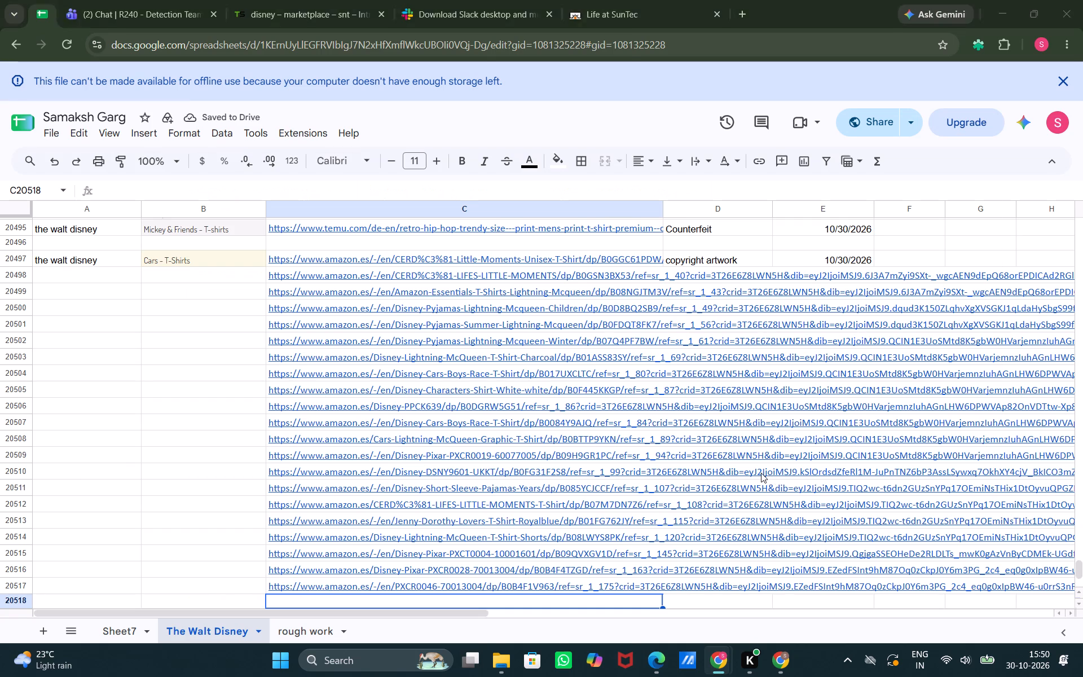
{"action": "left_click", "coordinate": [1061, 3]}
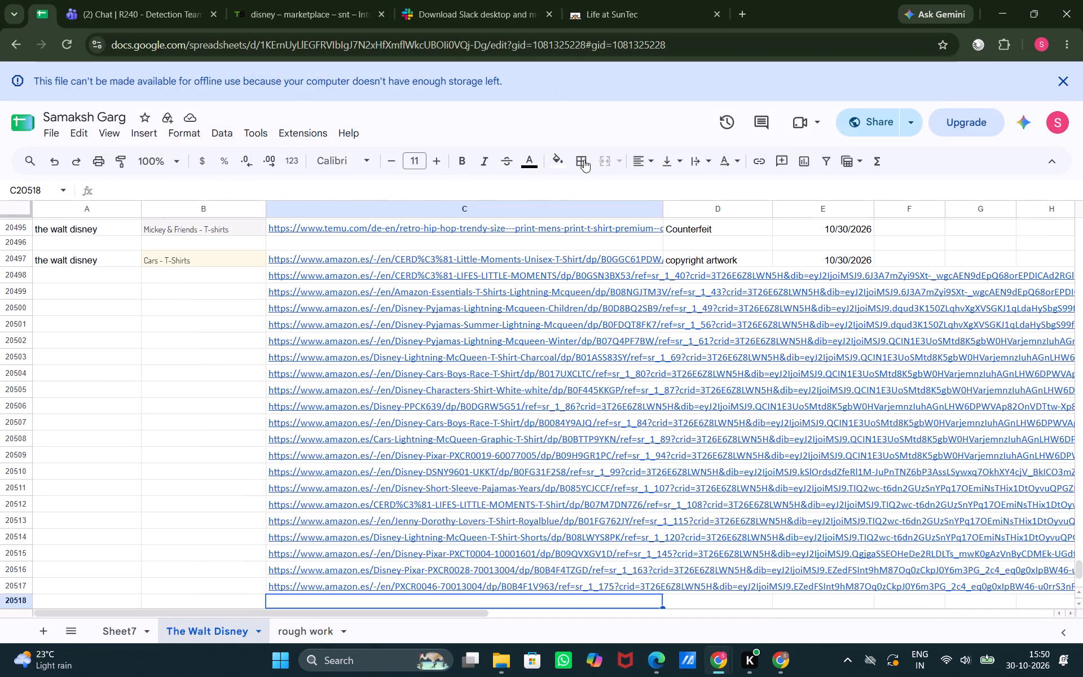
Copy the Cars - T-Shirts asset name from the Disney marketplace tracker, open its amazon.de site and search for that name.
{"action": "left_click", "coordinate": [327, 0]}
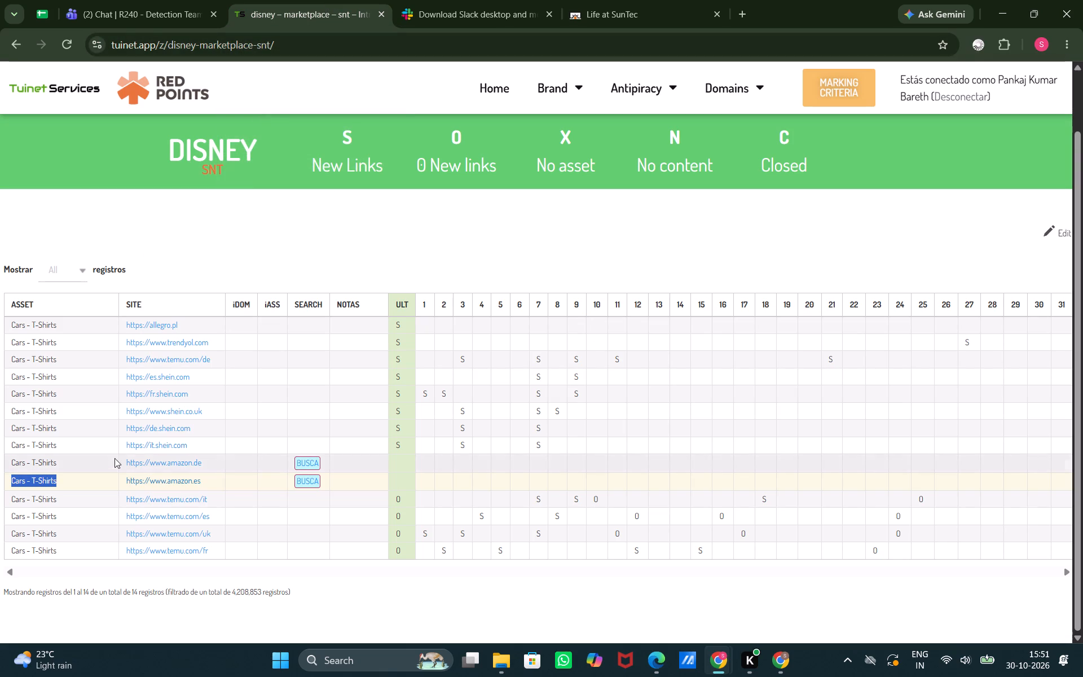
{"action": "key", "text": "ctrl+c"}
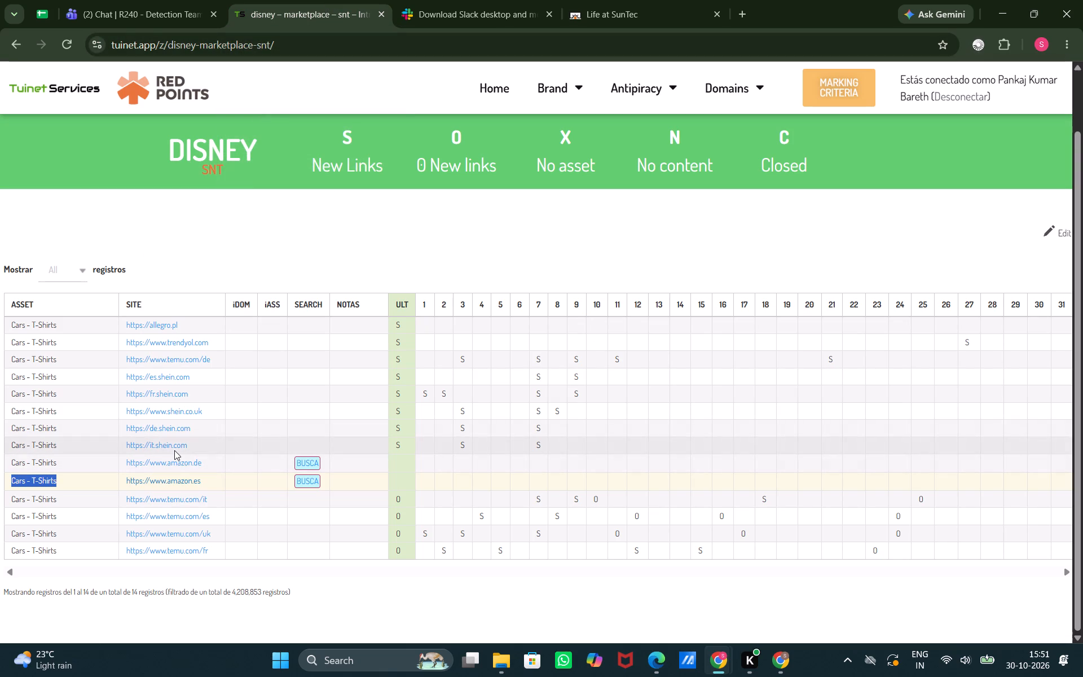
{"action": "left_click", "coordinate": [180, 461]}
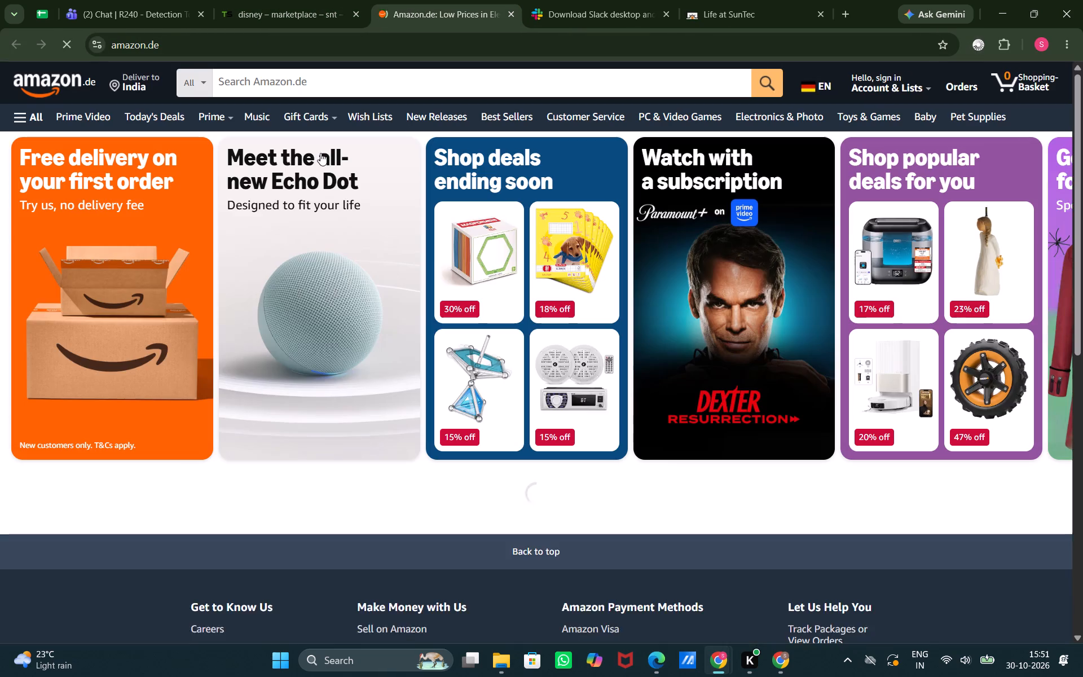
{"action": "left_click", "coordinate": [290, 86]}
{"action": "key", "text": "ctrl+v"}
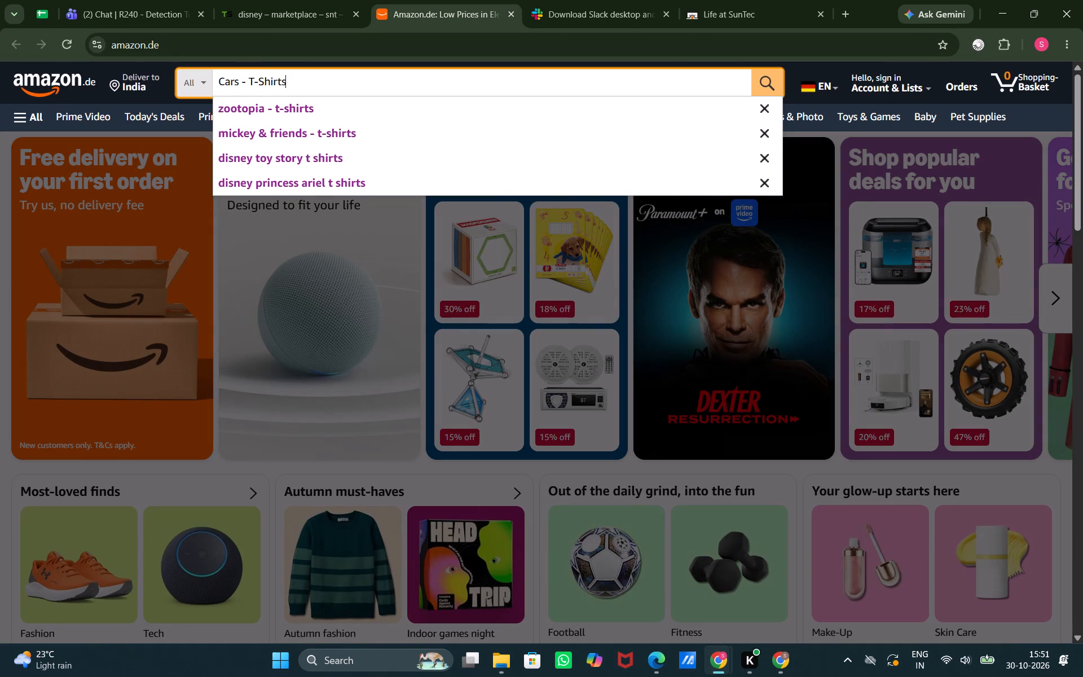
{"action": "key", "text": "Return"}
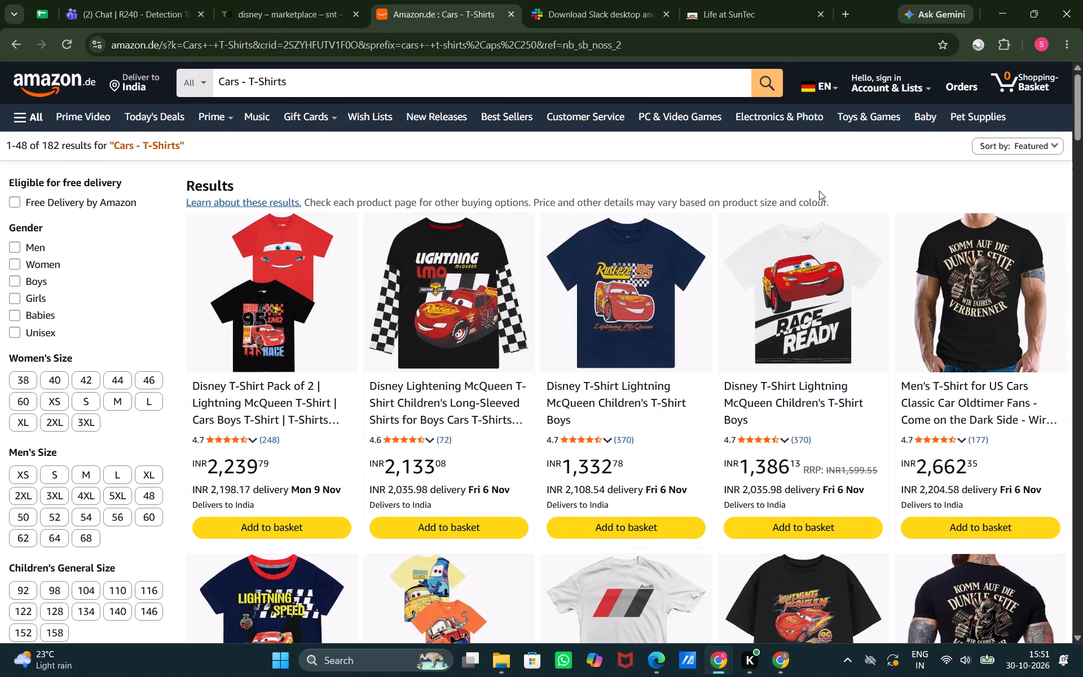
Examine the first page of Amazon.de results for Cars listings that are not already highlighted.
{"action": "scroll", "coordinate": [817, 234], "scroll_direction": "down", "scroll_amount": 4}
{"action": "scroll", "coordinate": [822, 249], "scroll_direction": "up", "scroll_amount": 6}
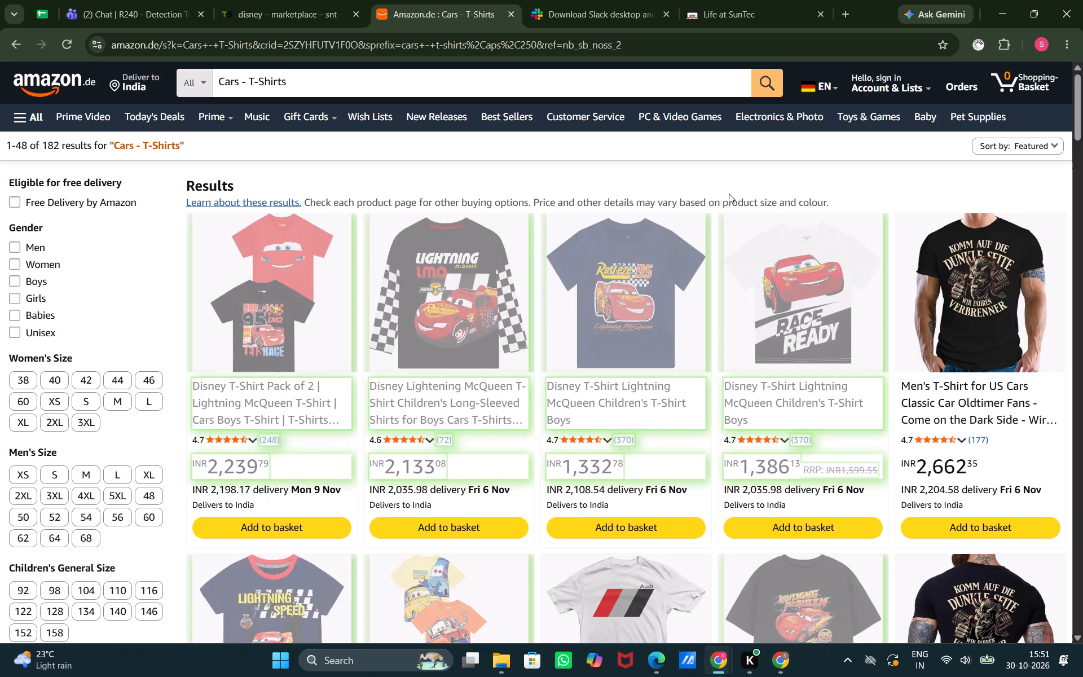
{"action": "scroll", "coordinate": [918, 260], "scroll_direction": "down", "scroll_amount": 6}
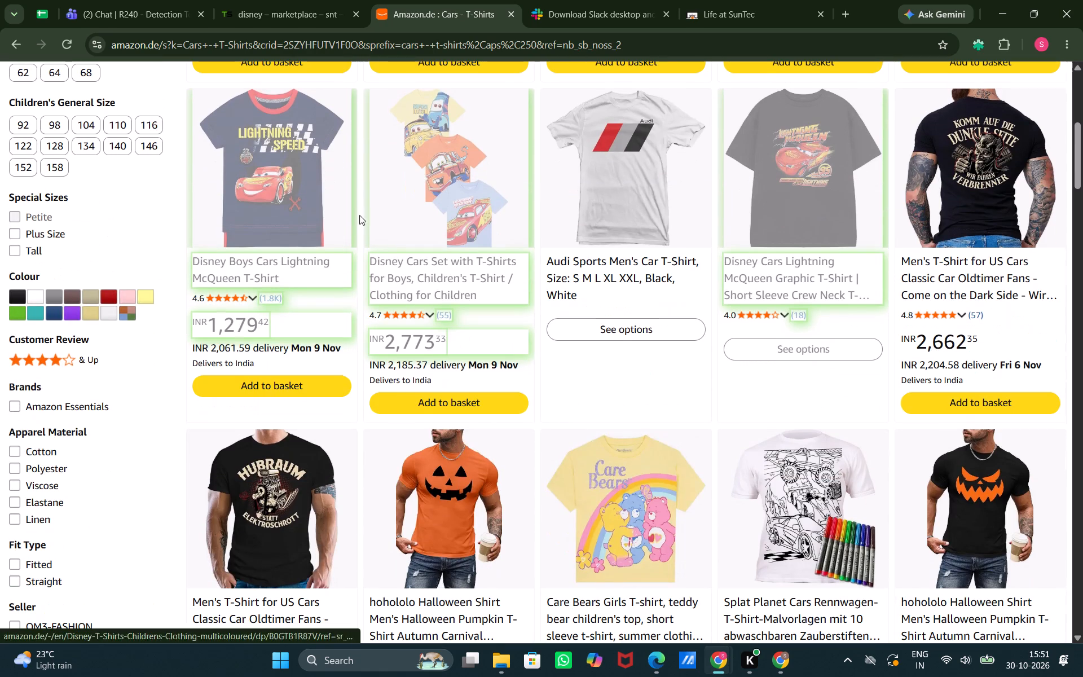
{"action": "scroll", "coordinate": [320, 217], "scroll_direction": "down", "scroll_amount": 4}
{"action": "scroll", "coordinate": [959, 226], "scroll_direction": "down", "scroll_amount": 3}
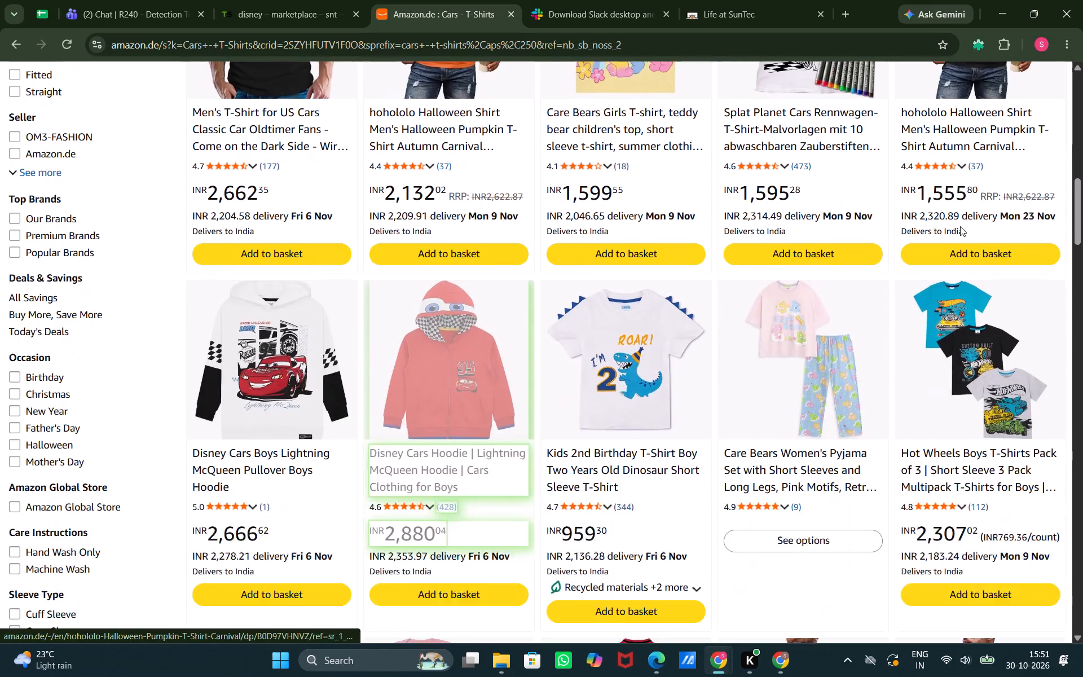
{"action": "scroll", "coordinate": [960, 226], "scroll_direction": "up", "scroll_amount": 4}
{"action": "scroll", "coordinate": [932, 234], "scroll_direction": "down", "scroll_amount": 6}
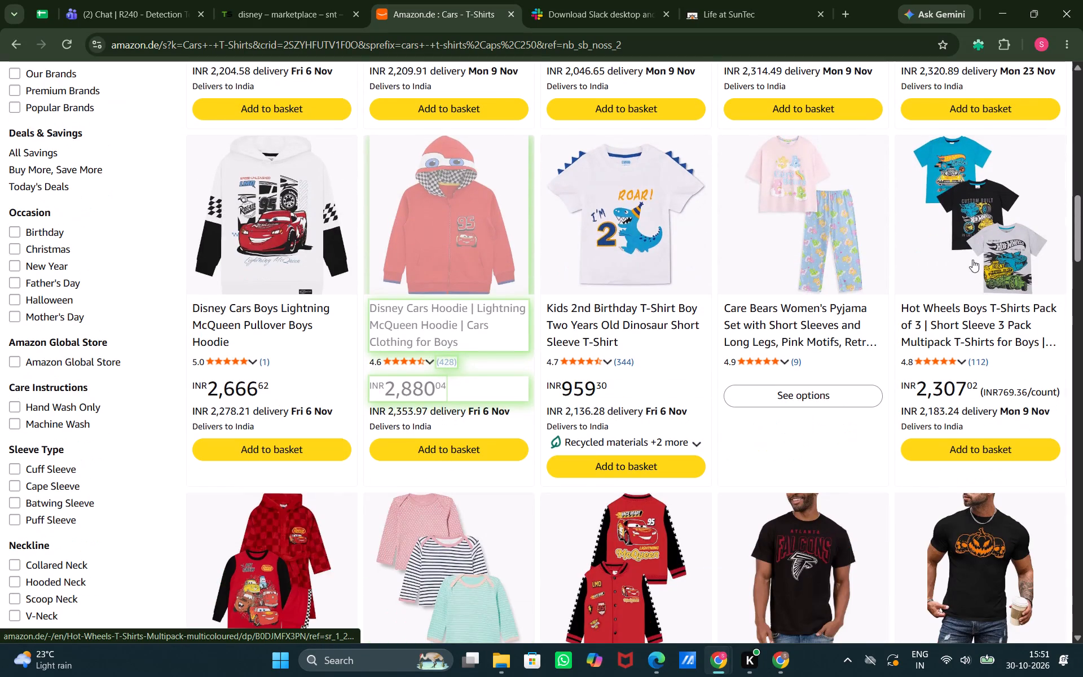
{"action": "scroll", "coordinate": [314, 306], "scroll_direction": "down", "scroll_amount": 5}
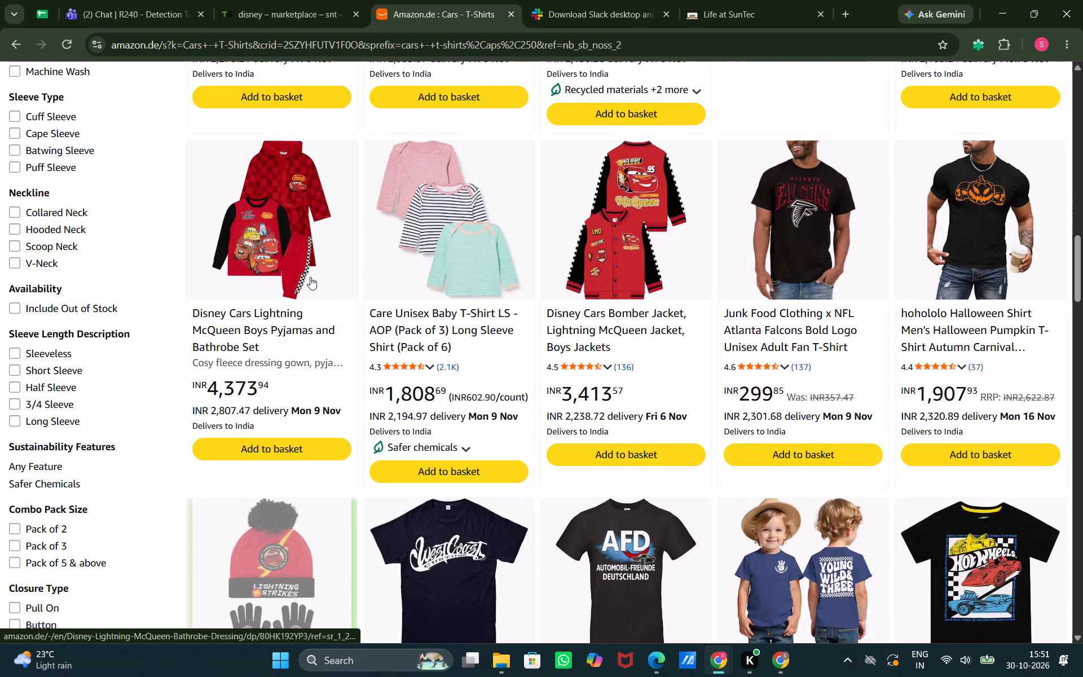
{"action": "scroll", "coordinate": [1006, 217], "scroll_direction": "down", "scroll_amount": 6}
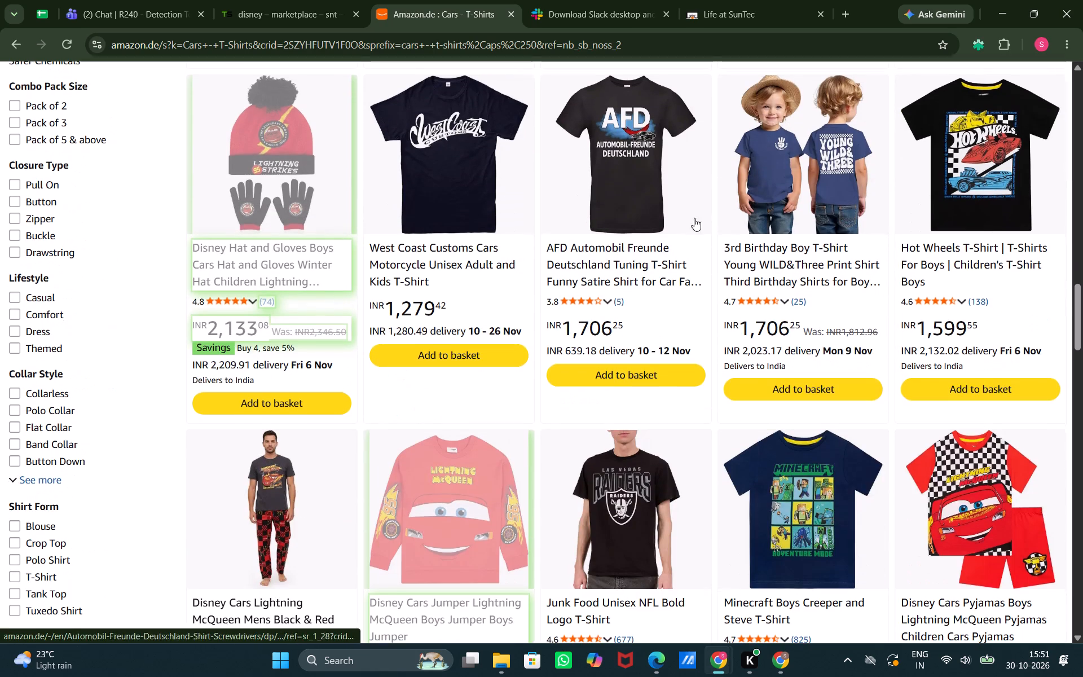
{"action": "scroll", "coordinate": [378, 224], "scroll_direction": "down", "scroll_amount": 3}
Log the Disney Cars Lightning McQueen Mens Black & Red pyjamas link in cell C20518, separating the Amazon.de results into their own window.
{"action": "right_click", "coordinate": [288, 400]}
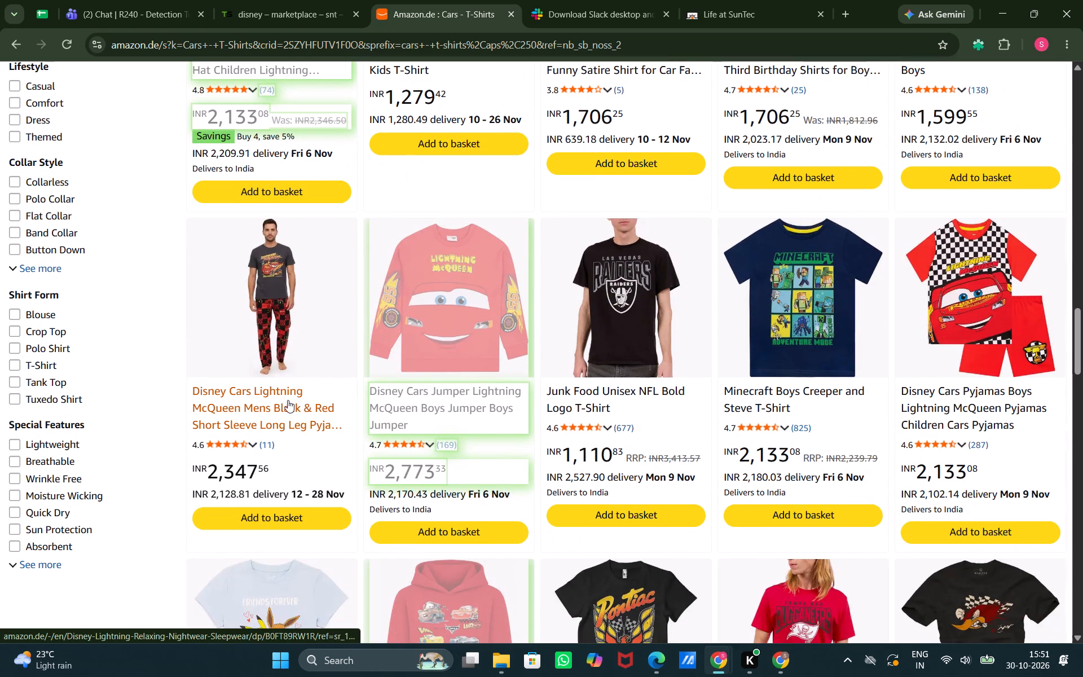
{"action": "left_click", "coordinate": [362, 548]}
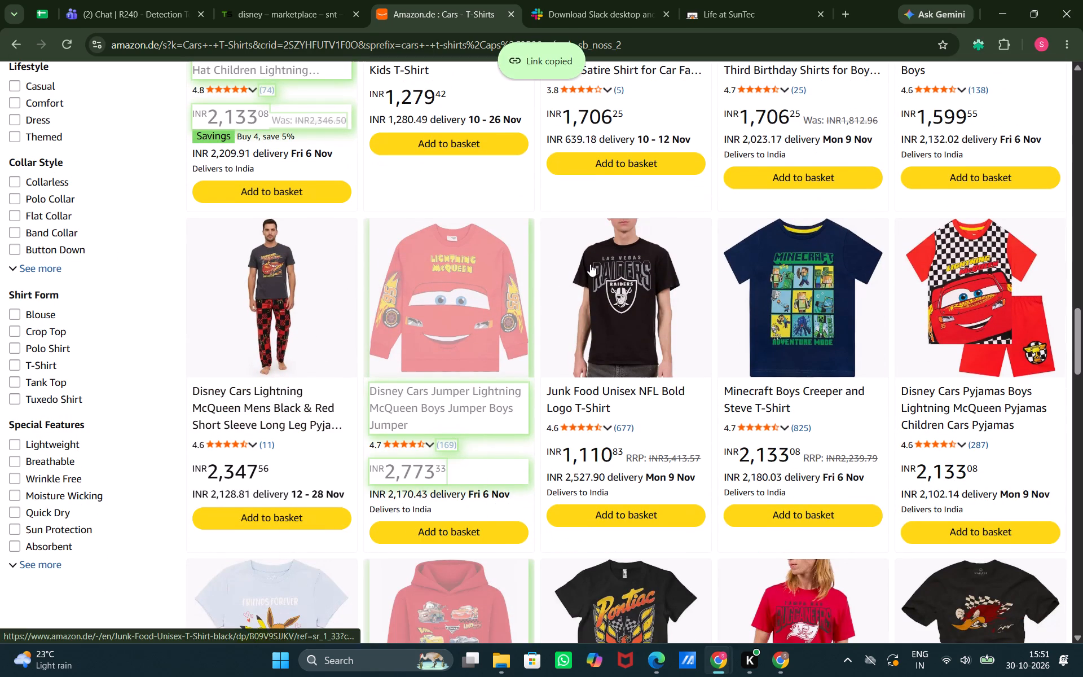
{"action": "key", "text": "alt+Tab"}
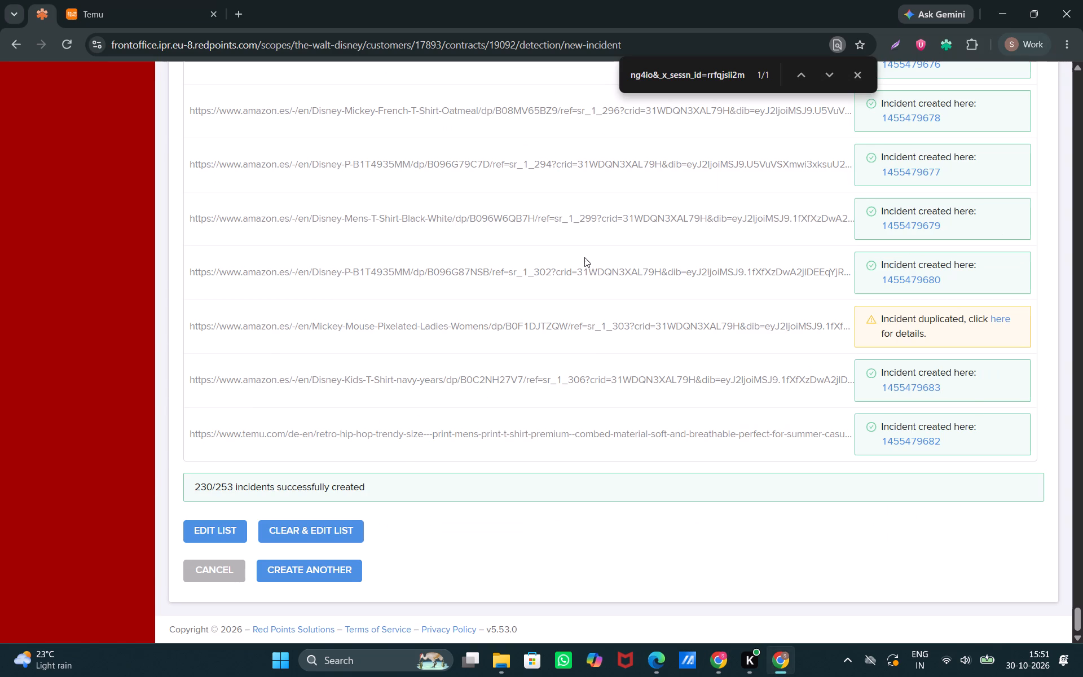
{"action": "key", "text": "alt+Tab"}
{"action": "left_click_drag", "start_coordinate": [413, 11], "coordinate": [438, 121]}
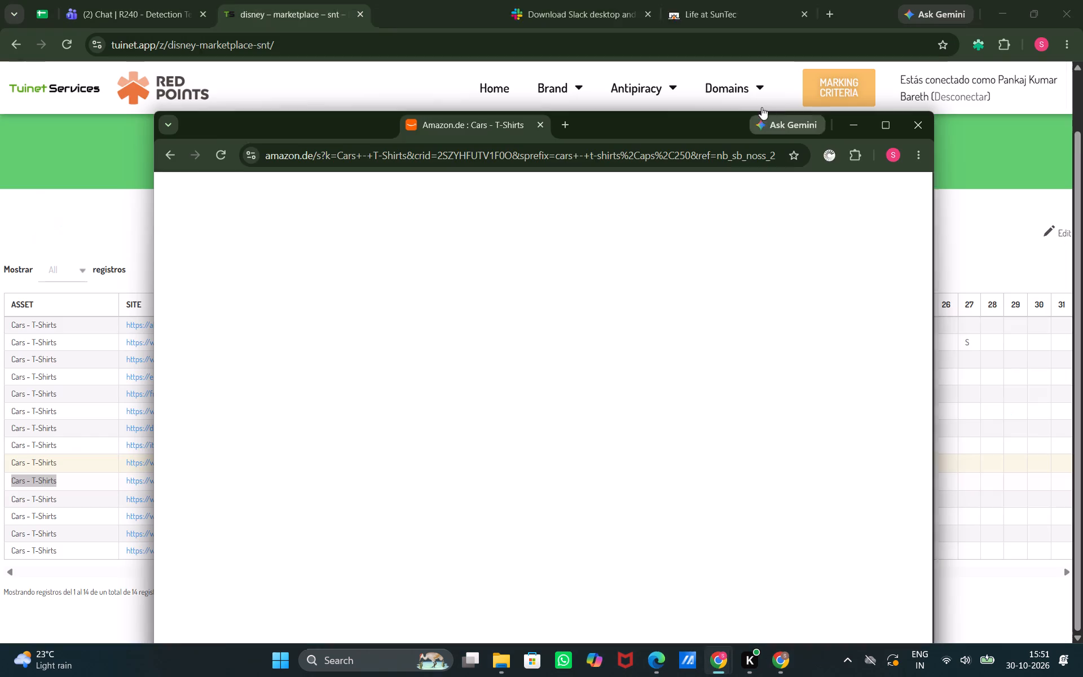
{"action": "left_click", "coordinate": [873, 118]}
{"action": "key", "text": "alt+Tab"}
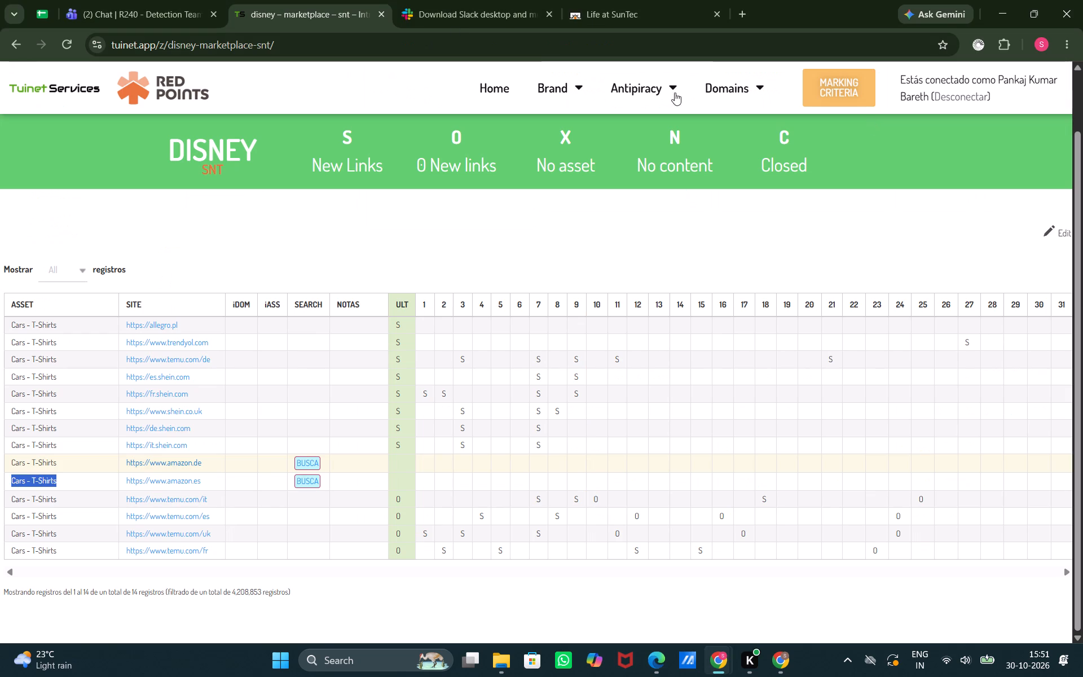
{"action": "key", "text": "ctrl+Tab"}
{"action": "key", "text": "ctrl+Tab"}
{"action": "key", "text": "ctrl+Tab"}
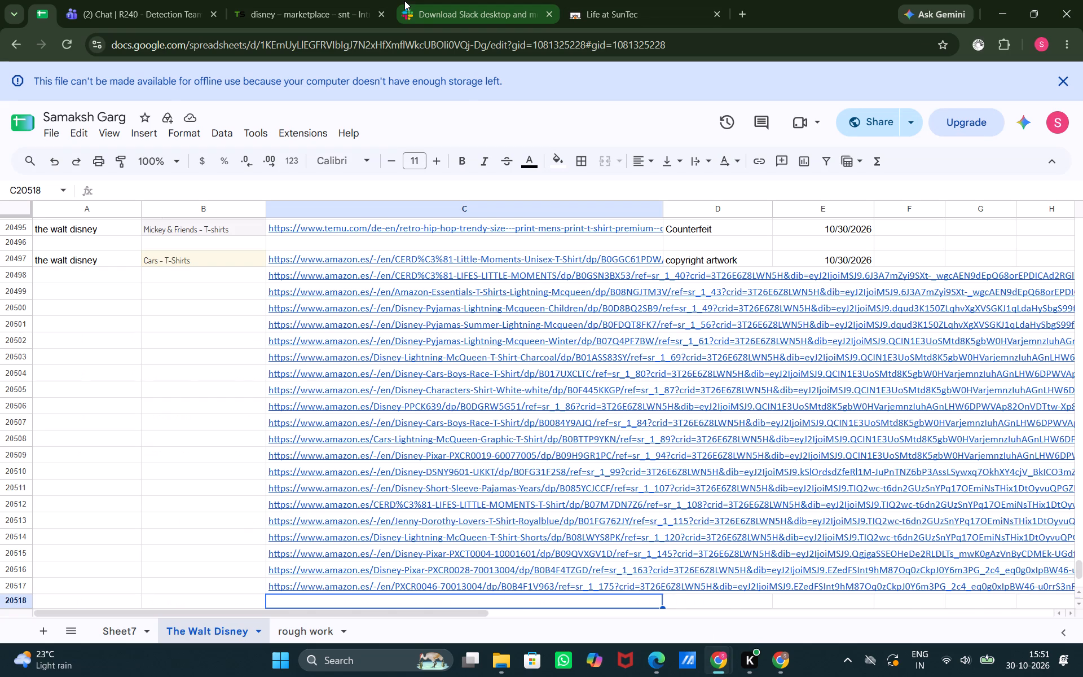
{"action": "key", "text": "ctrl+v"}
{"action": "key", "text": "Return"}
{"action": "key", "text": "Return"}
{"action": "key", "text": "alt+Tab"}
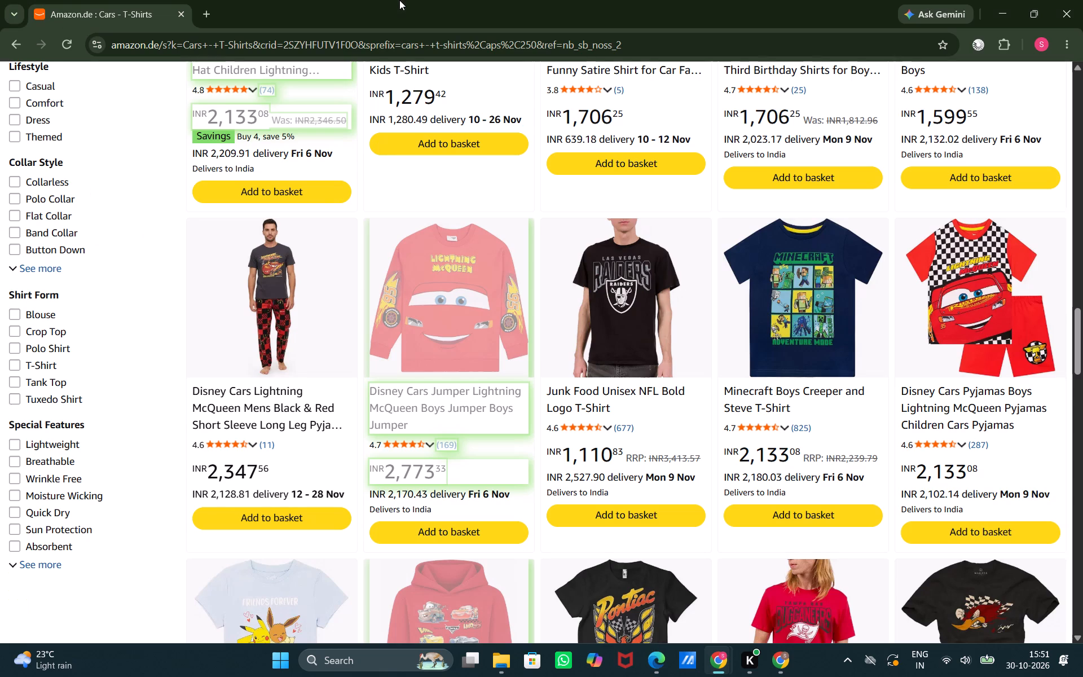
Log the link of the Disney Cars Pyjamas Boys Lightning McQueen listing in cell C20519, returning to the Amazon.de results.
{"action": "right_click", "coordinate": [999, 412]}
{"action": "left_click", "coordinate": [912, 564]}
{"action": "key", "text": "alt+Tab"}
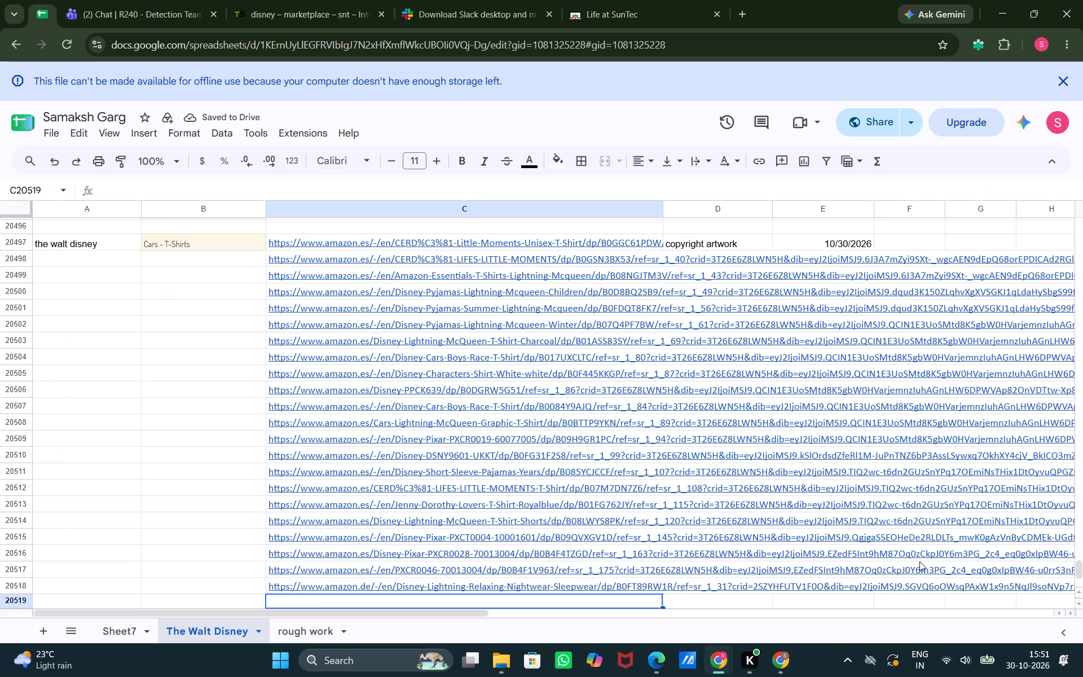
{"action": "key", "text": "ctrl+v"}
{"action": "key", "text": "Return"}
{"action": "key", "text": "Return"}
{"action": "key", "text": "alt+Tab"}
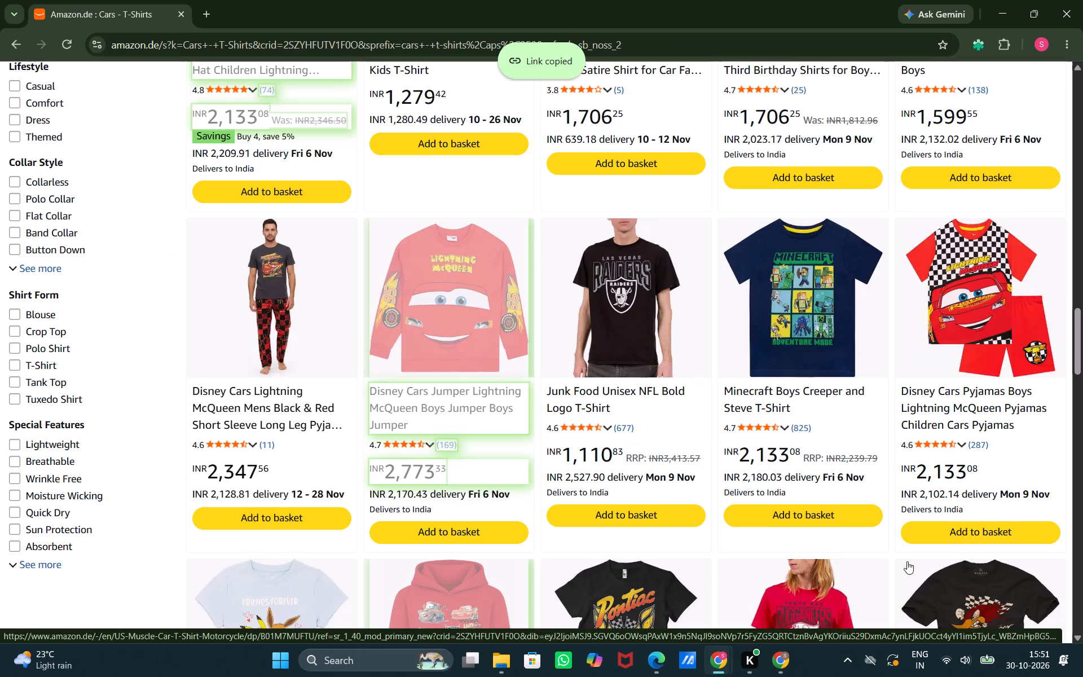
Check the remaining page 1 results for Cars listings and open results page 2.
{"action": "scroll", "coordinate": [948, 541], "scroll_direction": "down", "scroll_amount": 3}
{"action": "scroll", "coordinate": [518, 433], "scroll_direction": "down", "scroll_amount": 2}
{"action": "scroll", "coordinate": [977, 346], "scroll_direction": "down", "scroll_amount": 4}
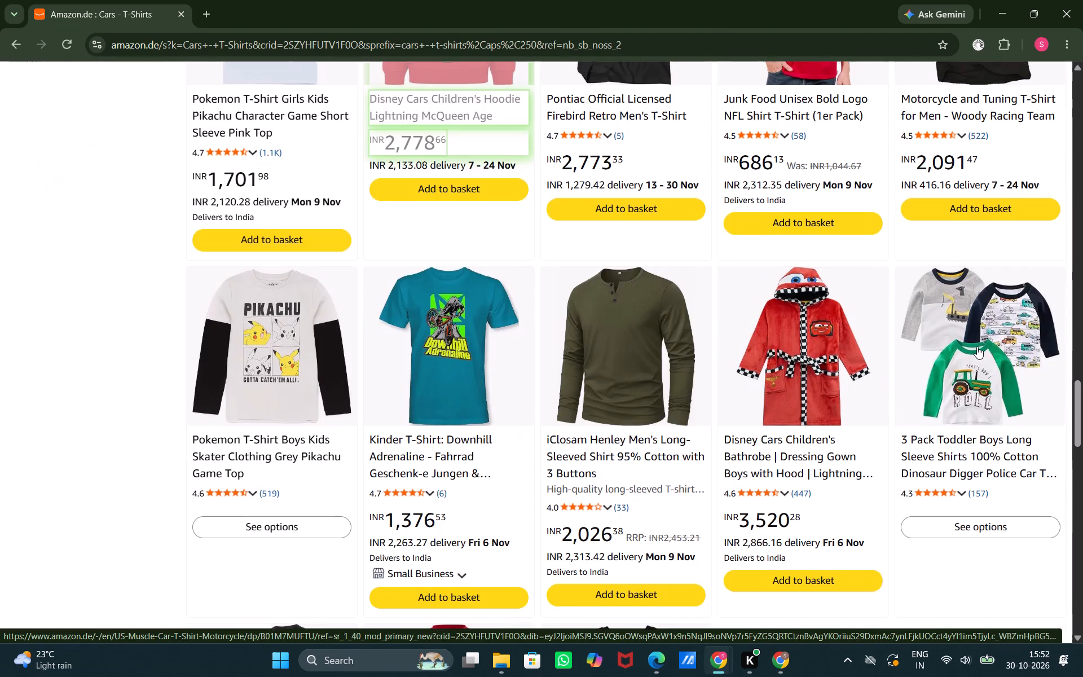
{"action": "scroll", "coordinate": [284, 372], "scroll_direction": "down", "scroll_amount": 5}
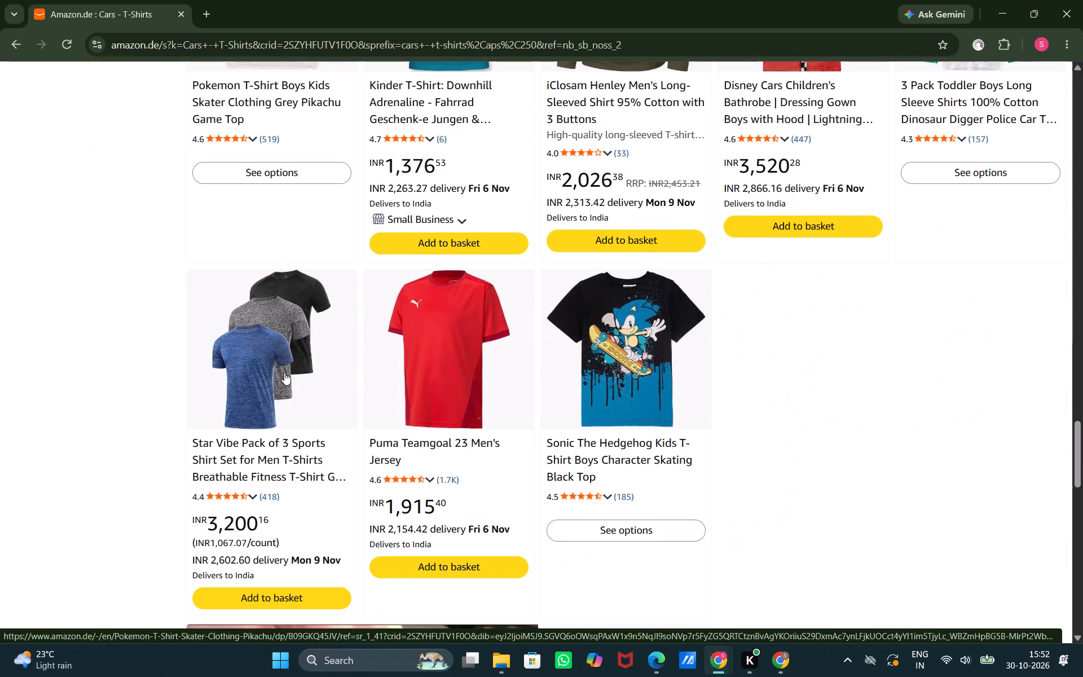
{"action": "scroll", "coordinate": [721, 339], "scroll_direction": "down", "scroll_amount": 5}
{"action": "left_click", "coordinate": [610, 509]}
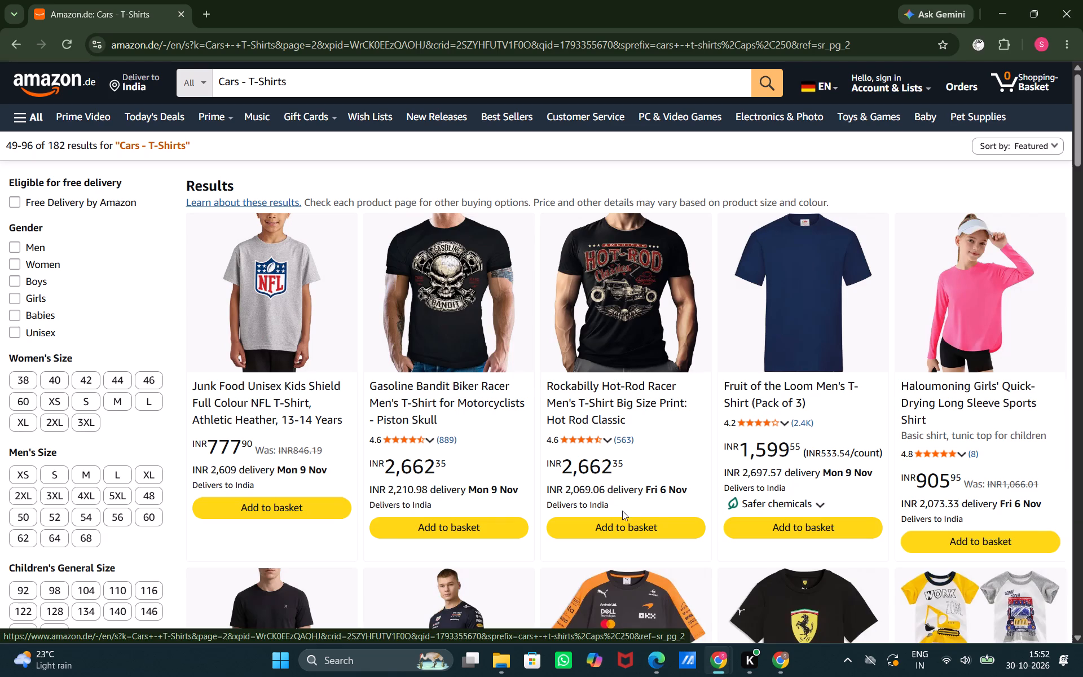
Check the page 2 results on Amazon.de for unhighlighted Cars listings and open results page 3.
{"action": "scroll", "coordinate": [681, 490], "scroll_direction": "down", "scroll_amount": 3}
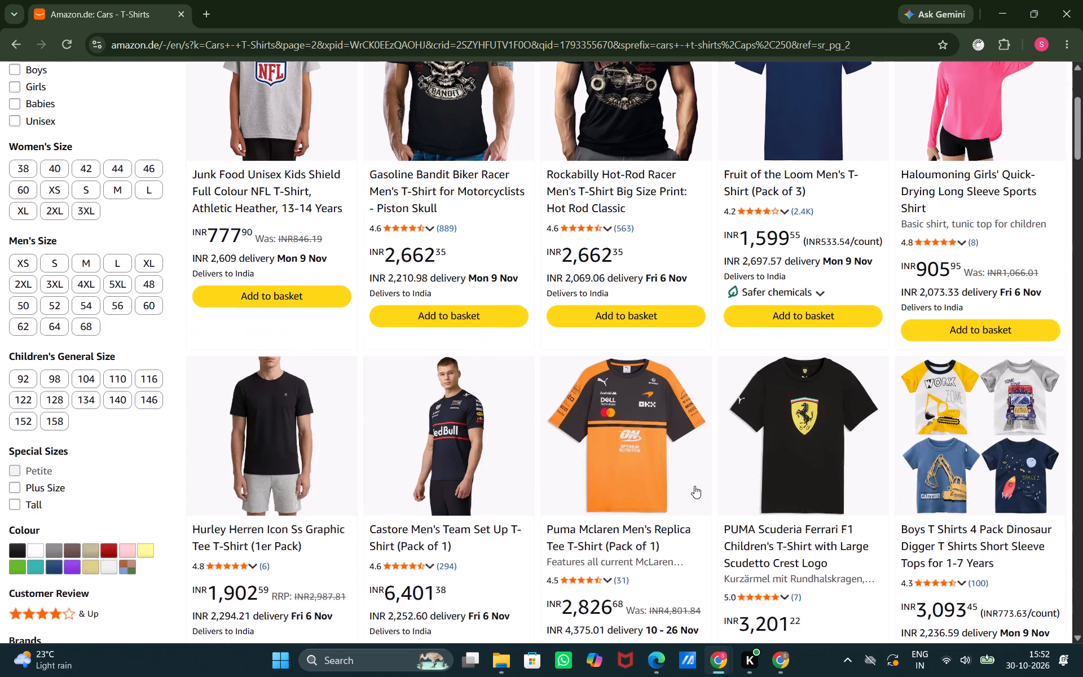
{"action": "scroll", "coordinate": [684, 502], "scroll_direction": "down", "scroll_amount": 3}
{"action": "scroll", "coordinate": [693, 515], "scroll_direction": "up", "scroll_amount": 3}
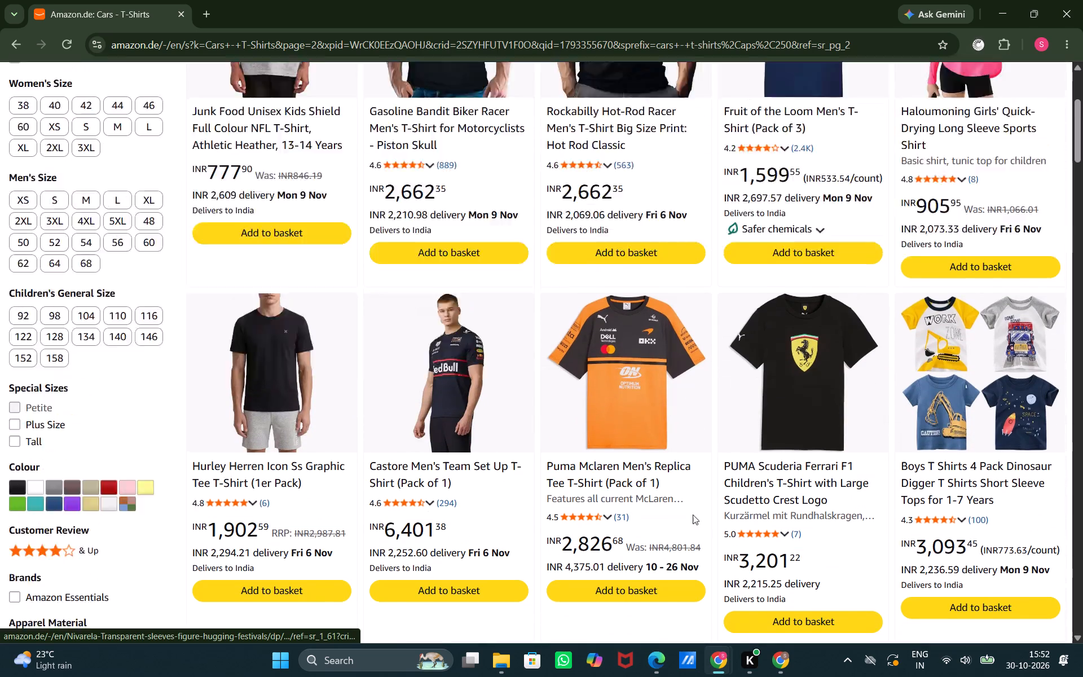
{"action": "scroll", "coordinate": [693, 515], "scroll_direction": "up", "scroll_amount": 11}
{"action": "scroll", "coordinate": [692, 514], "scroll_direction": "down", "scroll_amount": 6}
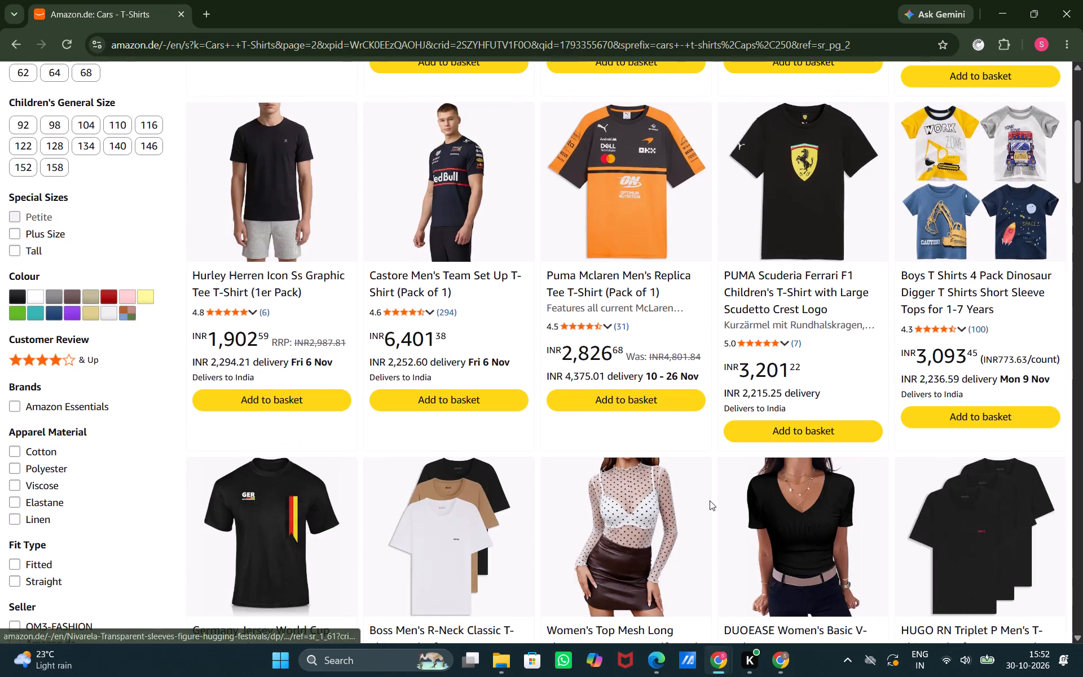
{"action": "scroll", "coordinate": [710, 500], "scroll_direction": "down", "scroll_amount": 10}
{"action": "scroll", "coordinate": [710, 505], "scroll_direction": "up", "scroll_amount": 1}
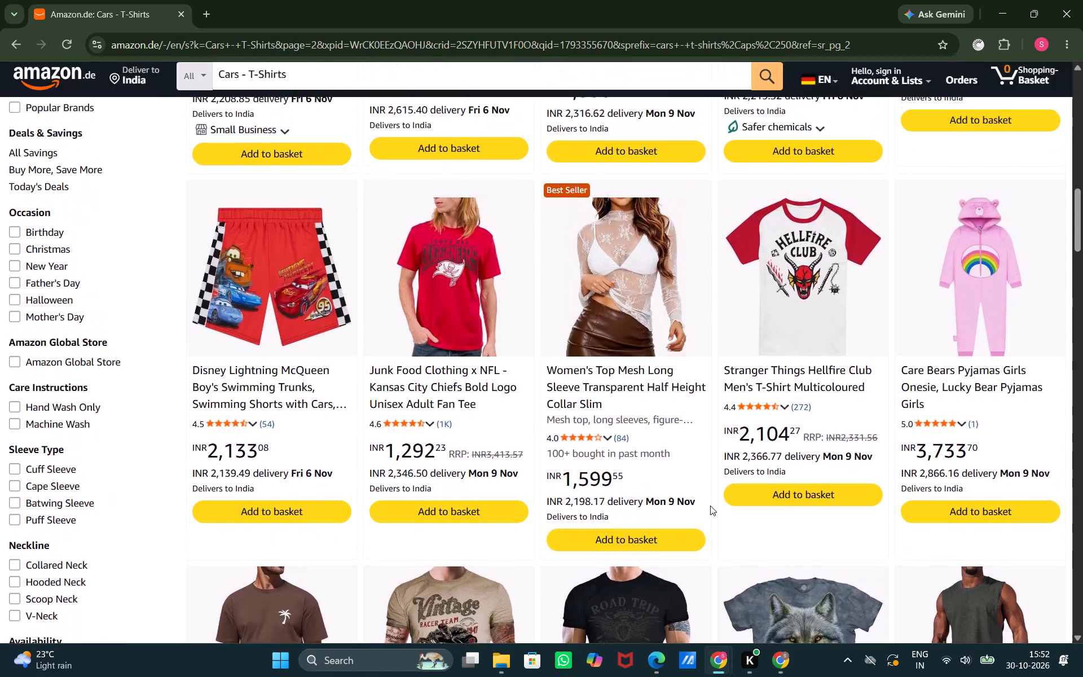
{"action": "scroll", "coordinate": [710, 505], "scroll_direction": "down", "scroll_amount": 16}
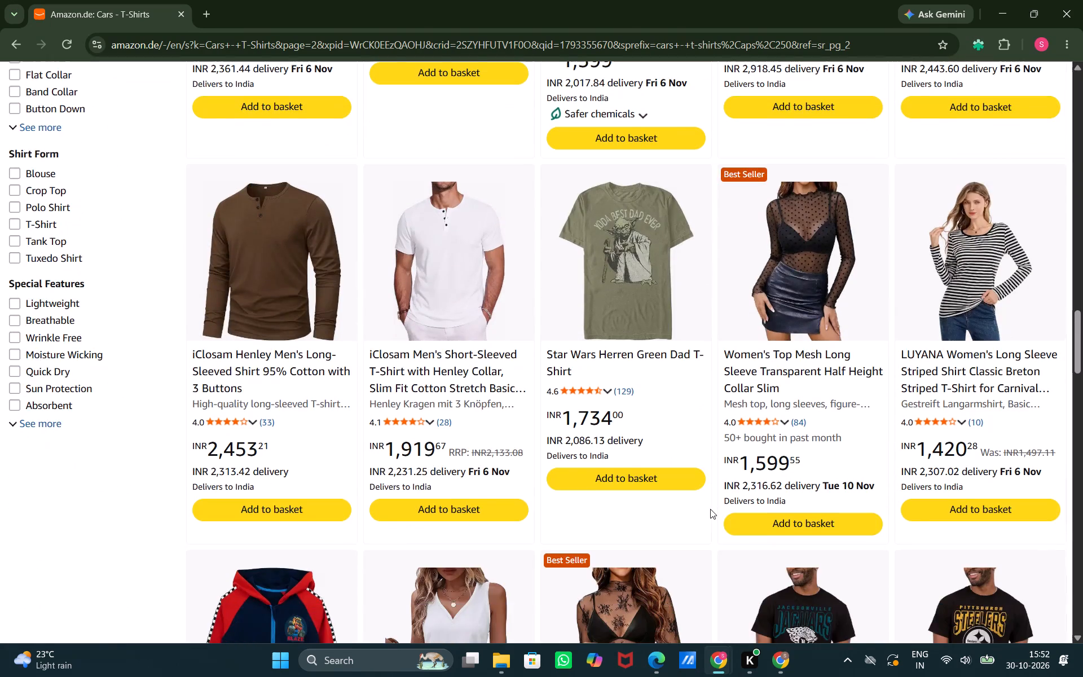
{"action": "scroll", "coordinate": [706, 514], "scroll_direction": "down", "scroll_amount": 16}
{"action": "scroll", "coordinate": [697, 525], "scroll_direction": "down", "scroll_amount": 5}
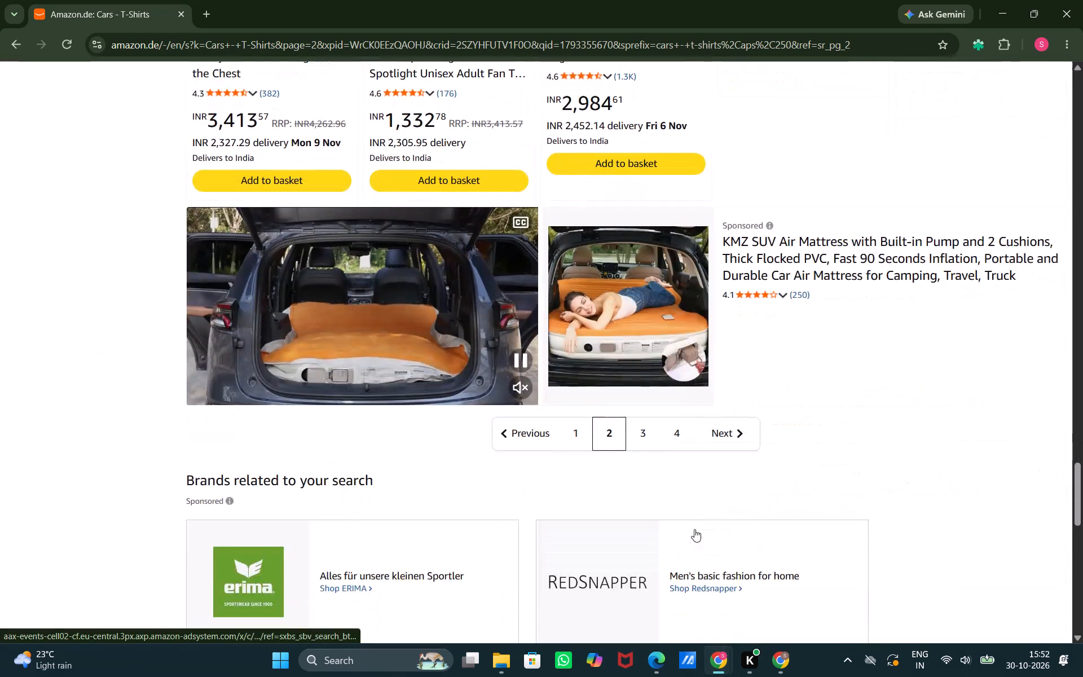
{"action": "scroll", "coordinate": [694, 529], "scroll_direction": "down", "scroll_amount": 2}
{"action": "scroll", "coordinate": [694, 530], "scroll_direction": "up", "scroll_amount": 3}
{"action": "left_click", "coordinate": [643, 433]}
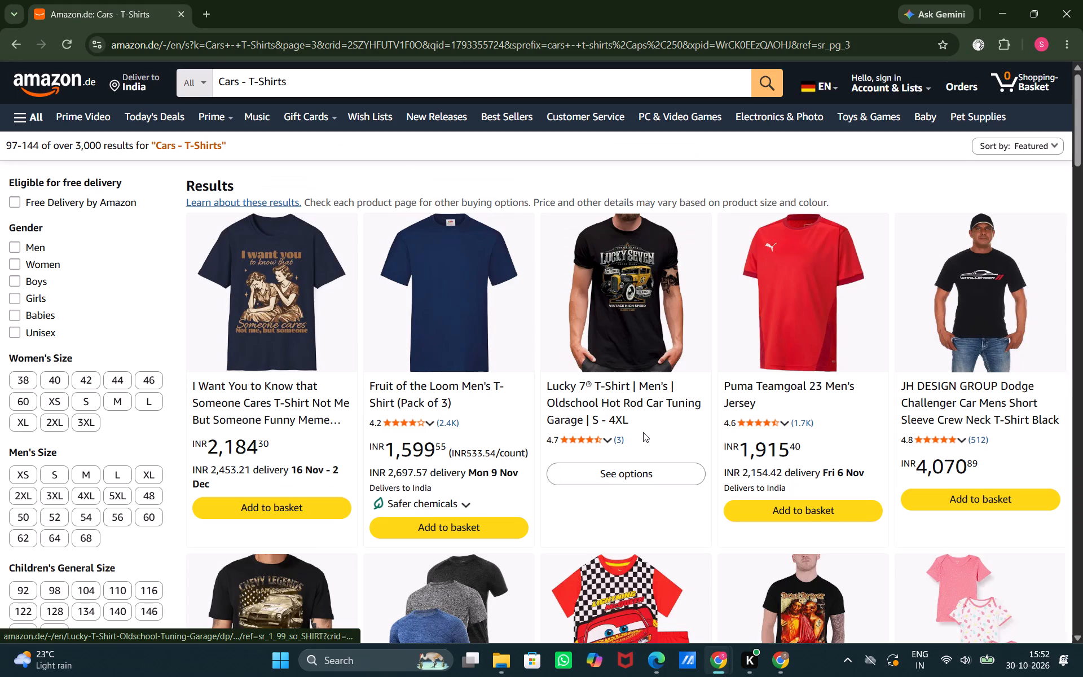
Log the link of page 3's Disney Cars Pyjamas Boys Lightning McQueen listing in cell C20520, returning to the Amazon.de results.
{"action": "scroll", "coordinate": [664, 432], "scroll_direction": "down", "scroll_amount": 3}
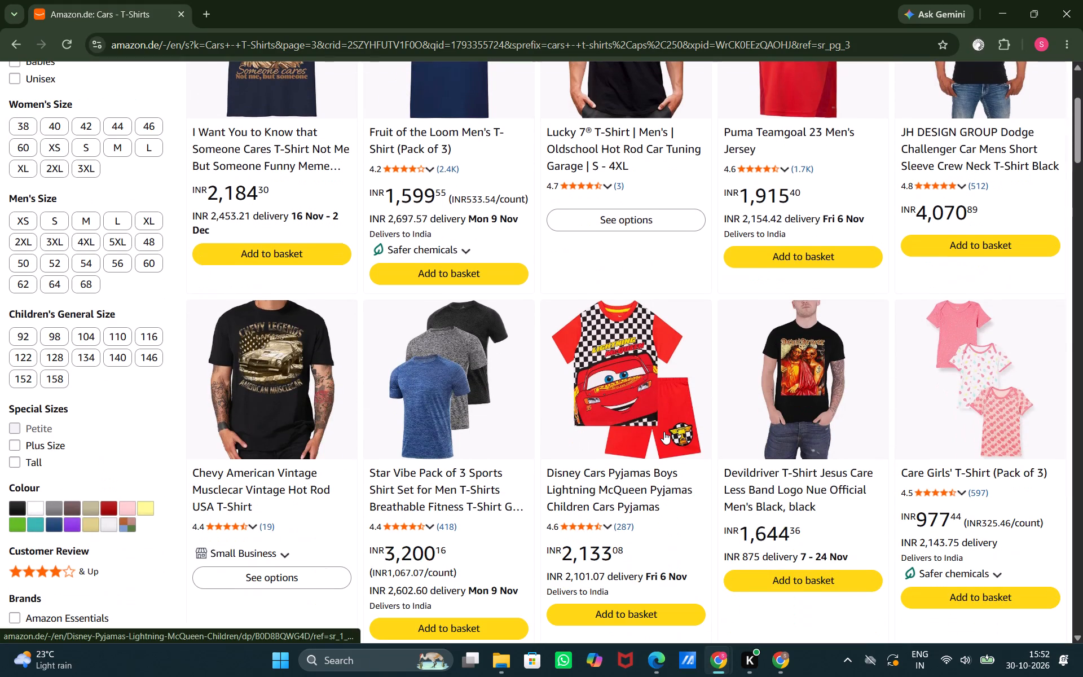
{"action": "right_click", "coordinate": [605, 485]}
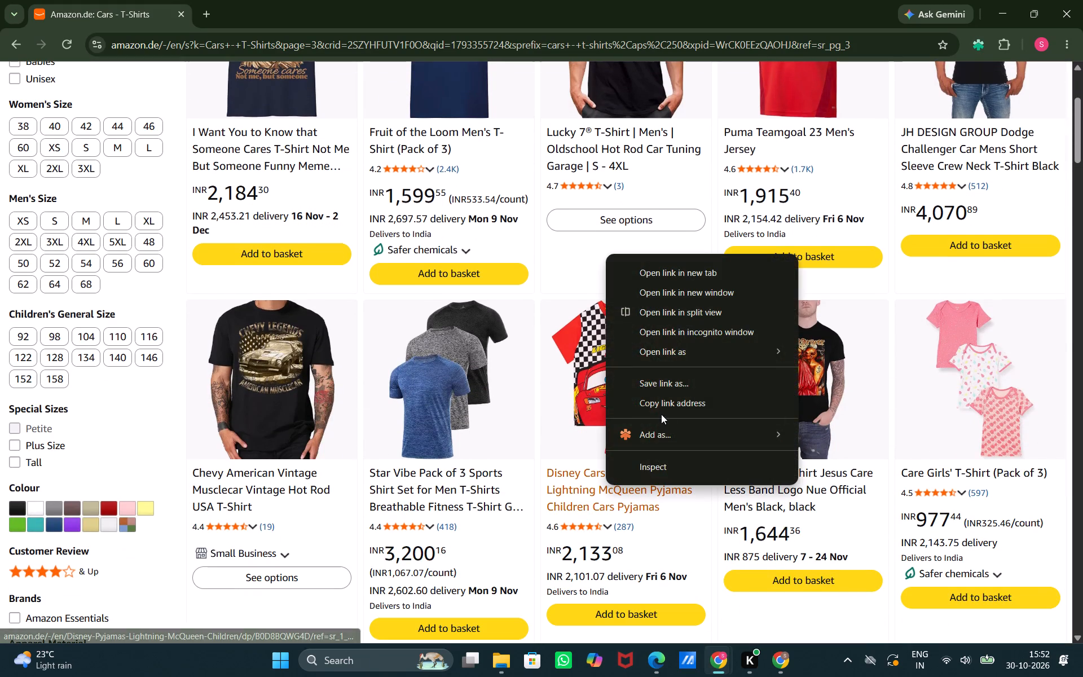
{"action": "left_click", "coordinate": [666, 402]}
{"action": "key", "text": "alt+Tab"}
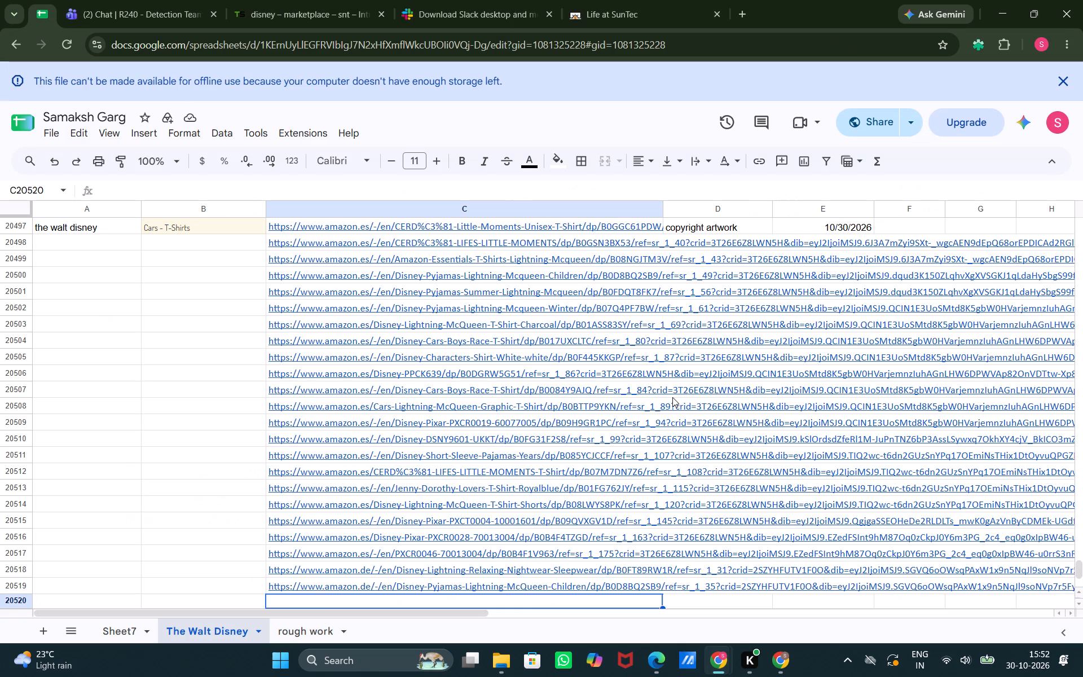
{"action": "key", "text": "ctrl+v"}
{"action": "key", "text": "Return"}
{"action": "key", "text": "Return"}
{"action": "key", "text": "Return"}
{"action": "key", "text": "Return"}
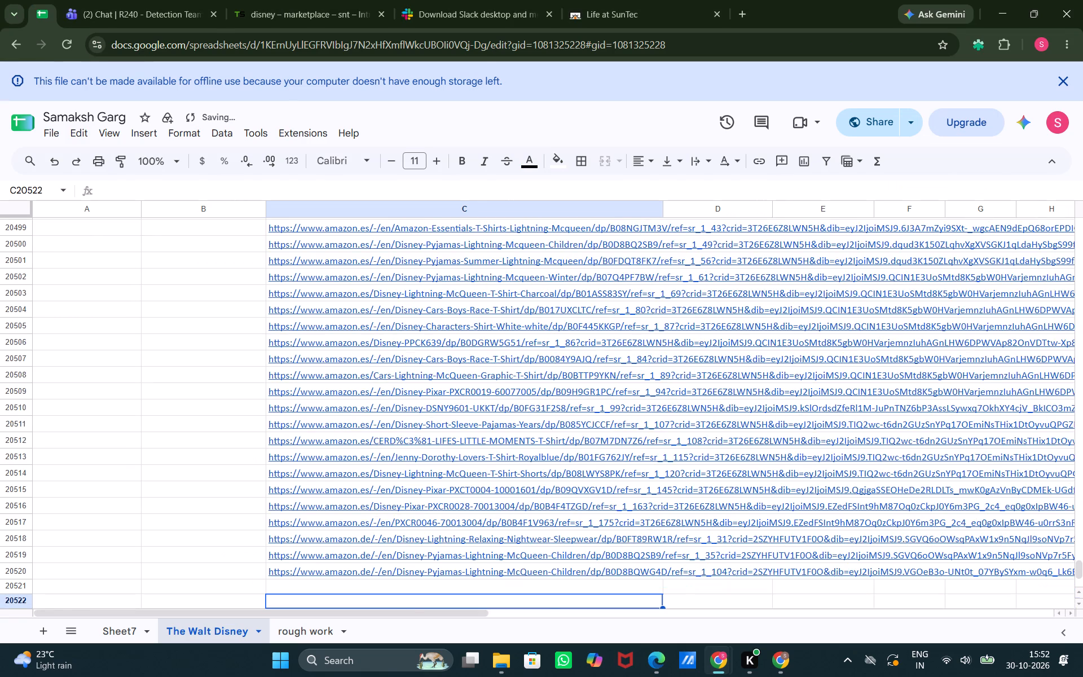
{"action": "key", "text": "alt+Tab"}
Log the link of the Name IT Jungen Nmmdraco Cars listing in cell C20521, returning to the Amazon.de results.
{"action": "scroll", "coordinate": [704, 388], "scroll_direction": "down", "scroll_amount": 14}
{"action": "scroll", "coordinate": [720, 362], "scroll_direction": "up", "scroll_amount": 4}
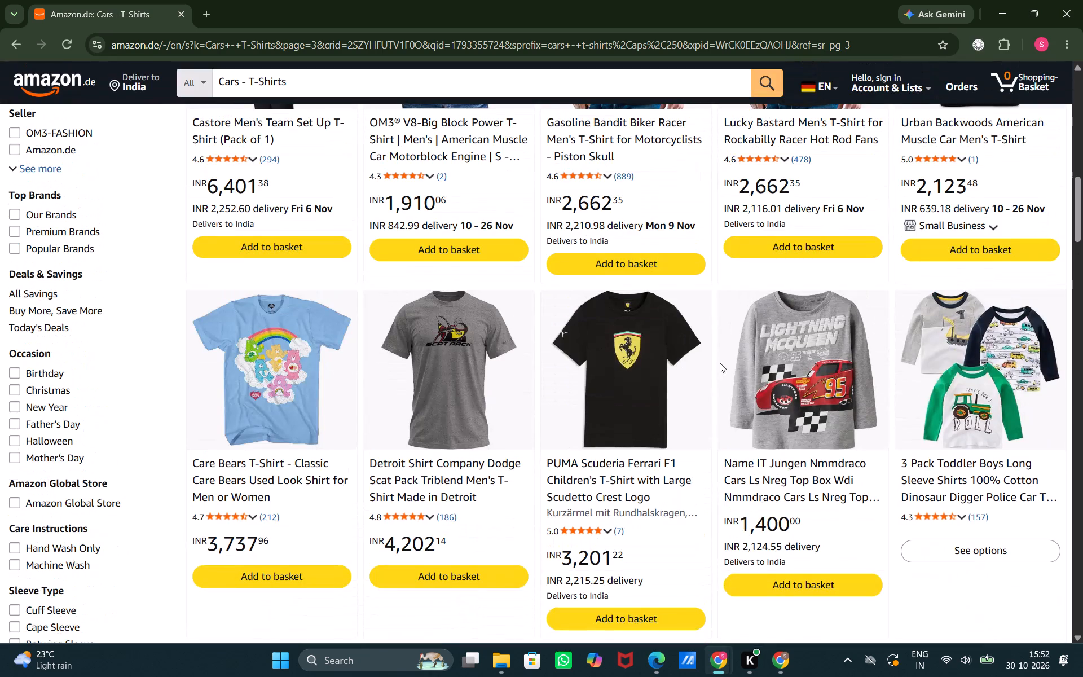
{"action": "scroll", "coordinate": [822, 340], "scroll_direction": "down", "scroll_amount": 5}
{"action": "scroll", "coordinate": [852, 336], "scroll_direction": "up", "scroll_amount": 3}
{"action": "right_click", "coordinate": [801, 333]}
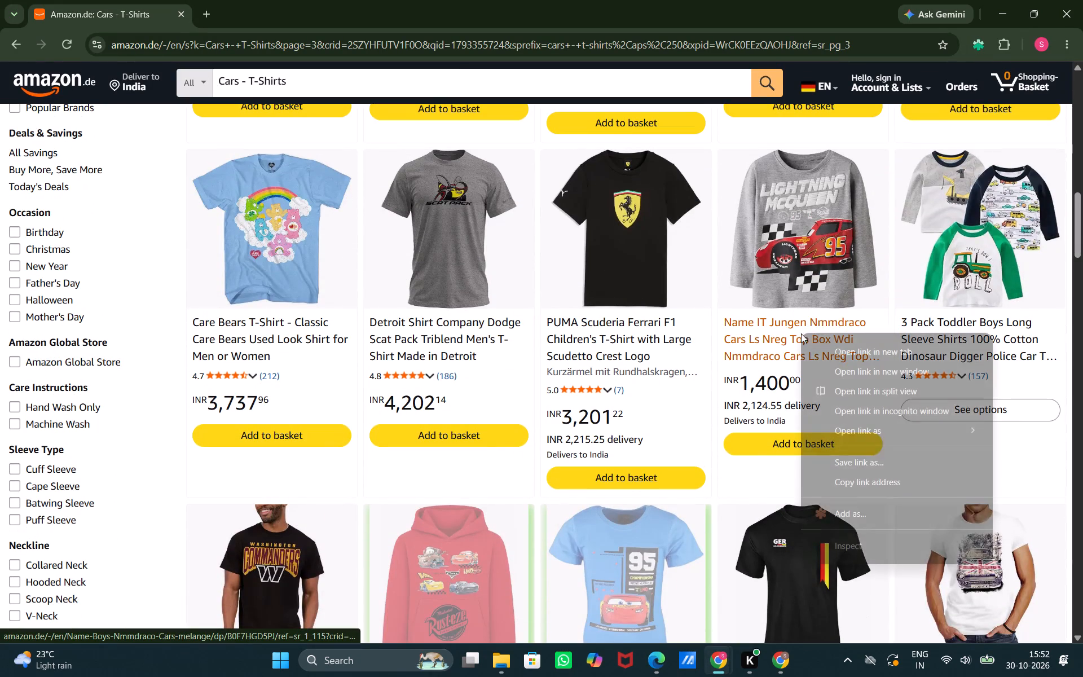
{"action": "left_click", "coordinate": [877, 485]}
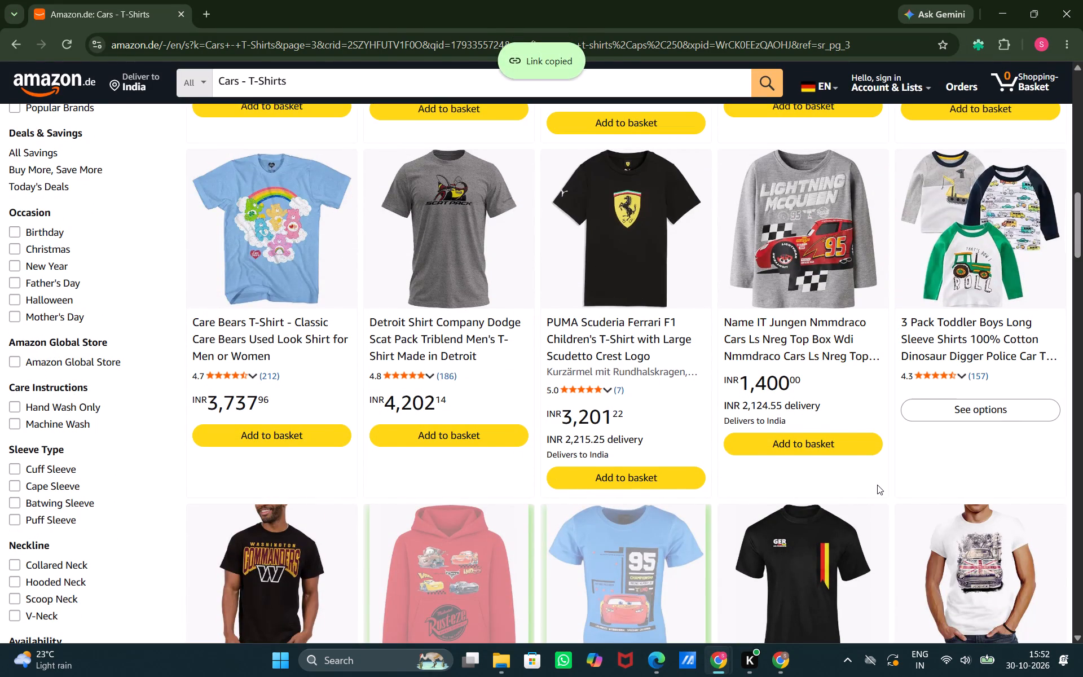
{"action": "key", "text": "alt+Tab"}
{"action": "key", "text": "Up"}
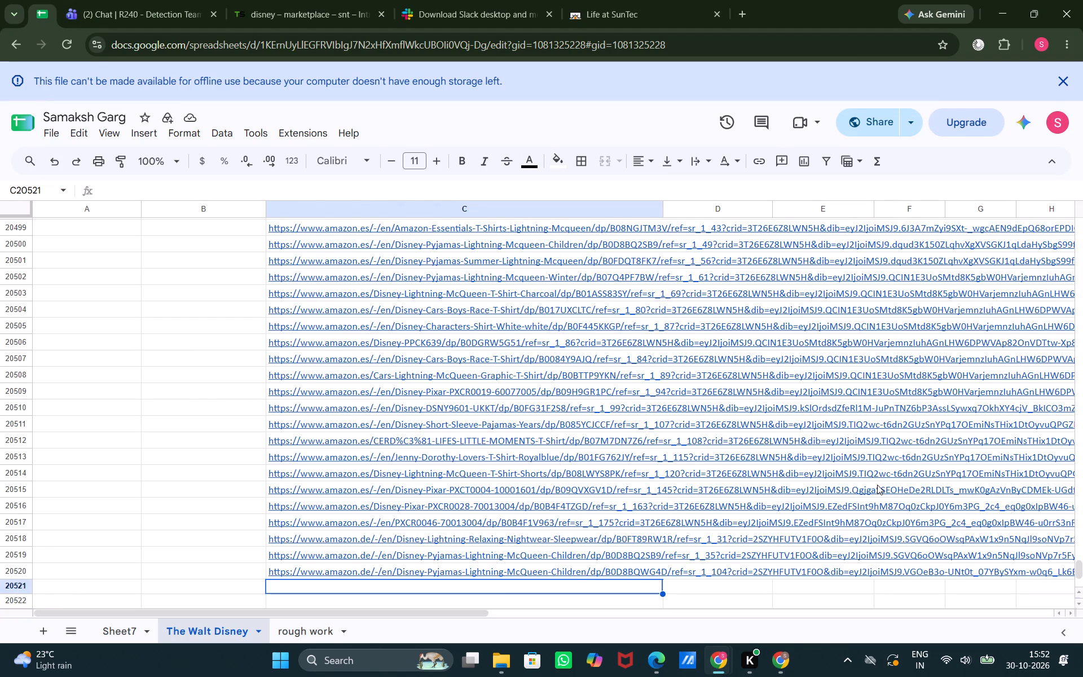
{"action": "key", "text": "ctrl+v"}
{"action": "key", "text": "Down"}
{"action": "key", "text": "alt+Tab"}
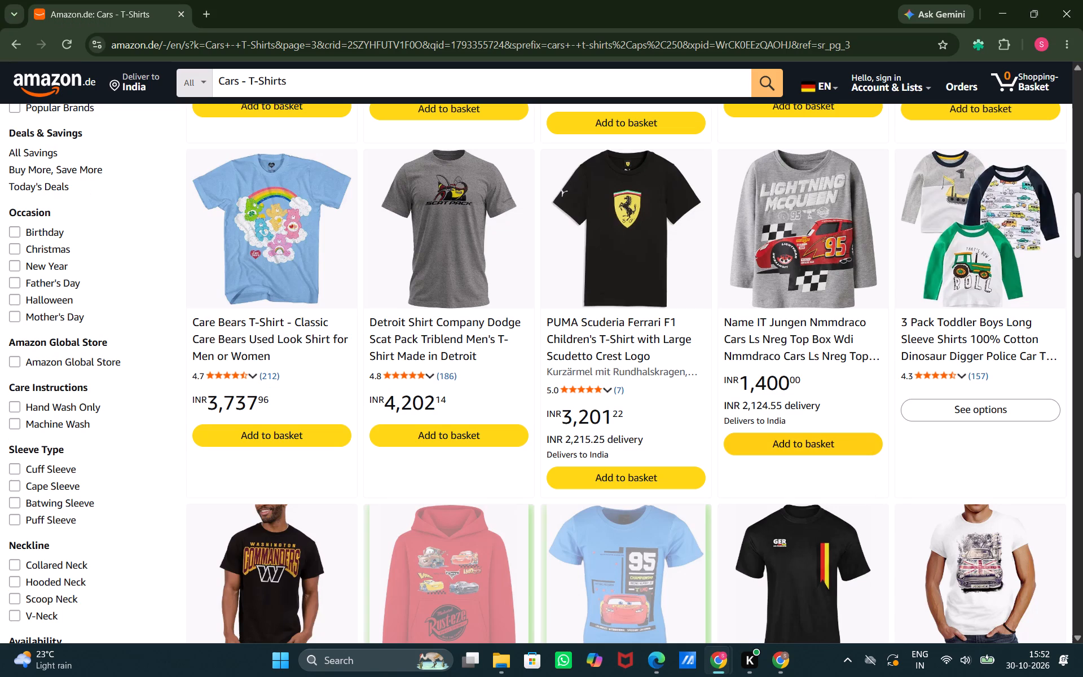
Check the remaining page 3 results on Amazon.de for unhighlighted Cars listings and open results page 4.
{"action": "scroll", "coordinate": [862, 355], "scroll_direction": "down", "scroll_amount": 4}
{"action": "scroll", "coordinate": [1025, 266], "scroll_direction": "down", "scroll_amount": 4}
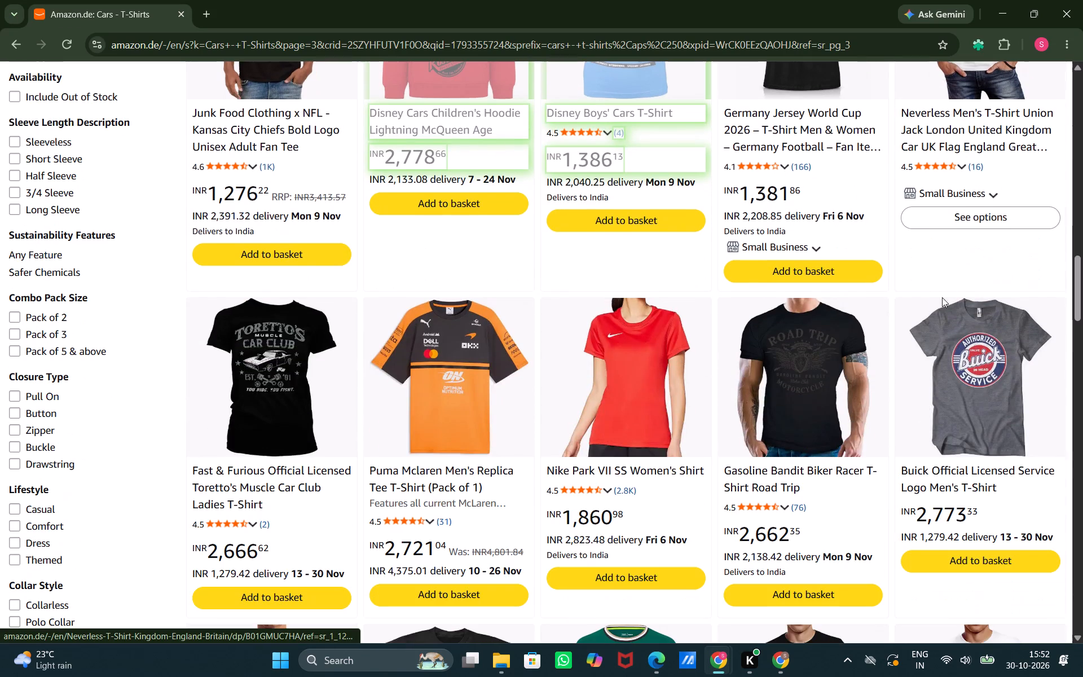
{"action": "scroll", "coordinate": [352, 306], "scroll_direction": "down", "scroll_amount": 6}
{"action": "scroll", "coordinate": [927, 258], "scroll_direction": "down", "scroll_amount": 5}
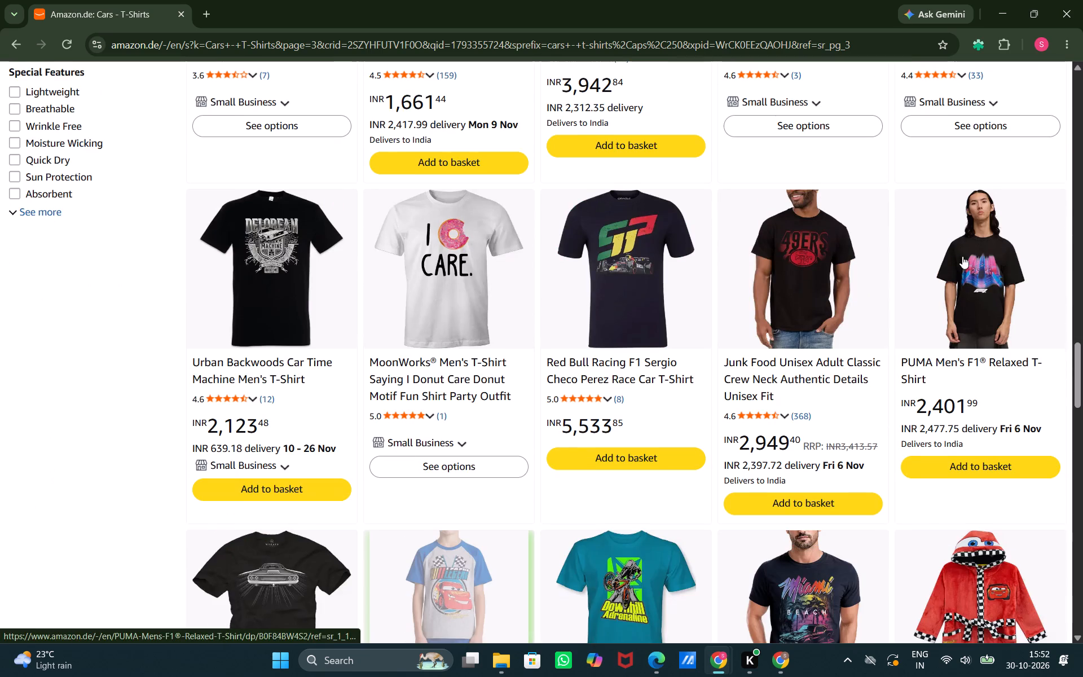
{"action": "scroll", "coordinate": [364, 284], "scroll_direction": "down", "scroll_amount": 5}
{"action": "scroll", "coordinate": [1005, 241], "scroll_direction": "down", "scroll_amount": 5}
{"action": "scroll", "coordinate": [1002, 241], "scroll_direction": "up", "scroll_amount": 4}
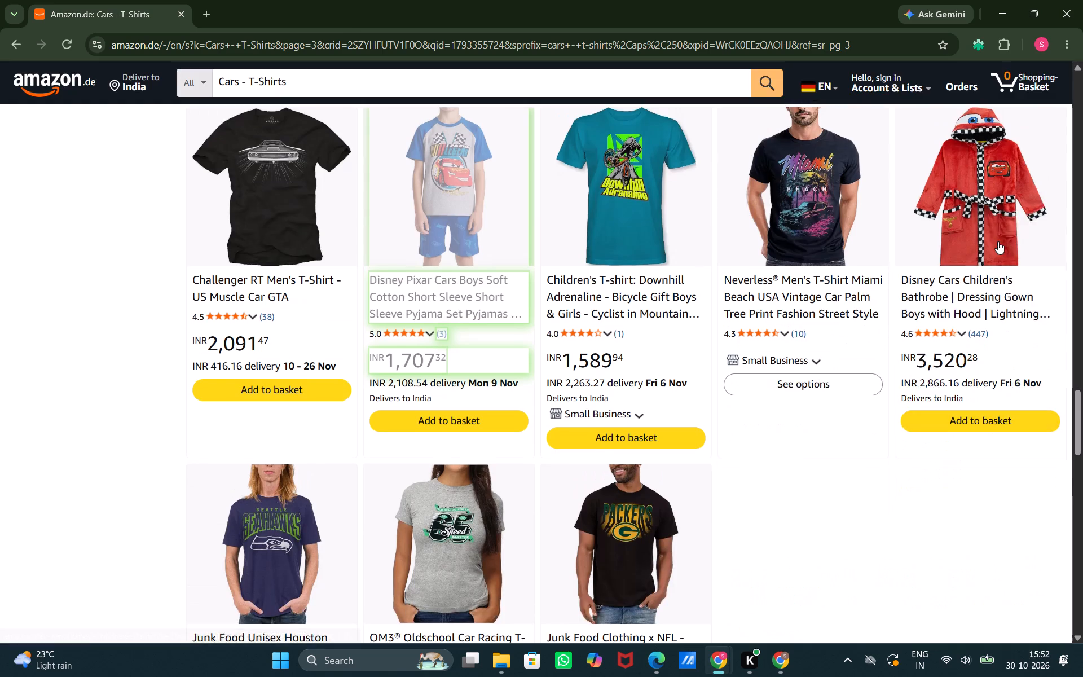
{"action": "scroll", "coordinate": [998, 241], "scroll_direction": "down", "scroll_amount": 4}
{"action": "scroll", "coordinate": [278, 270], "scroll_direction": "down", "scroll_amount": 5}
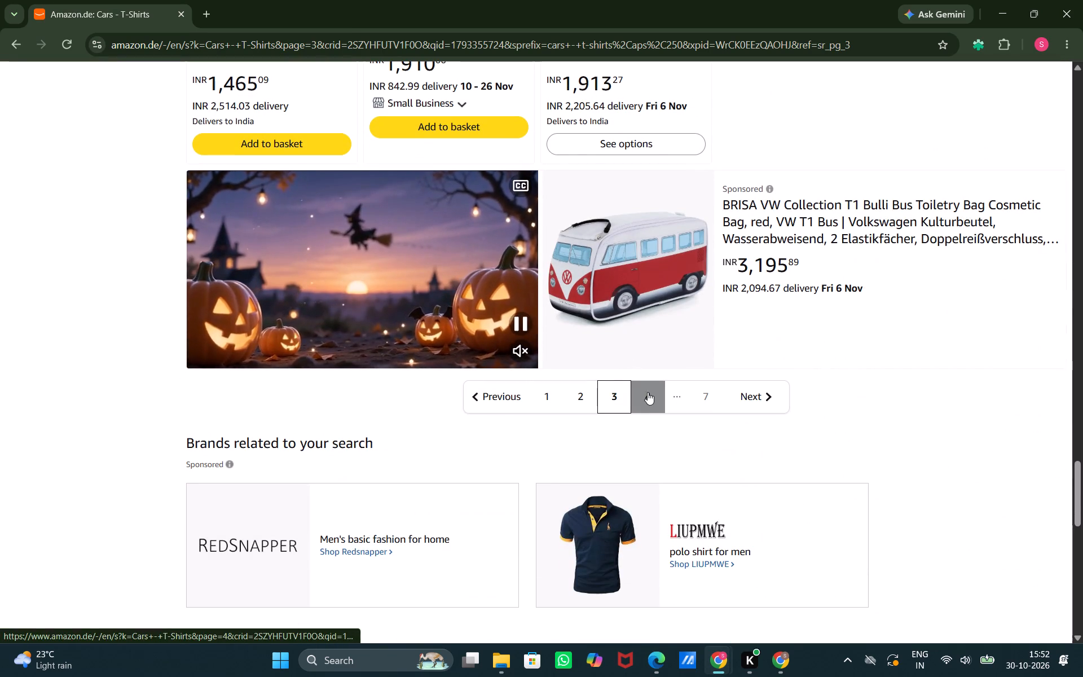
{"action": "left_click", "coordinate": [648, 395]}
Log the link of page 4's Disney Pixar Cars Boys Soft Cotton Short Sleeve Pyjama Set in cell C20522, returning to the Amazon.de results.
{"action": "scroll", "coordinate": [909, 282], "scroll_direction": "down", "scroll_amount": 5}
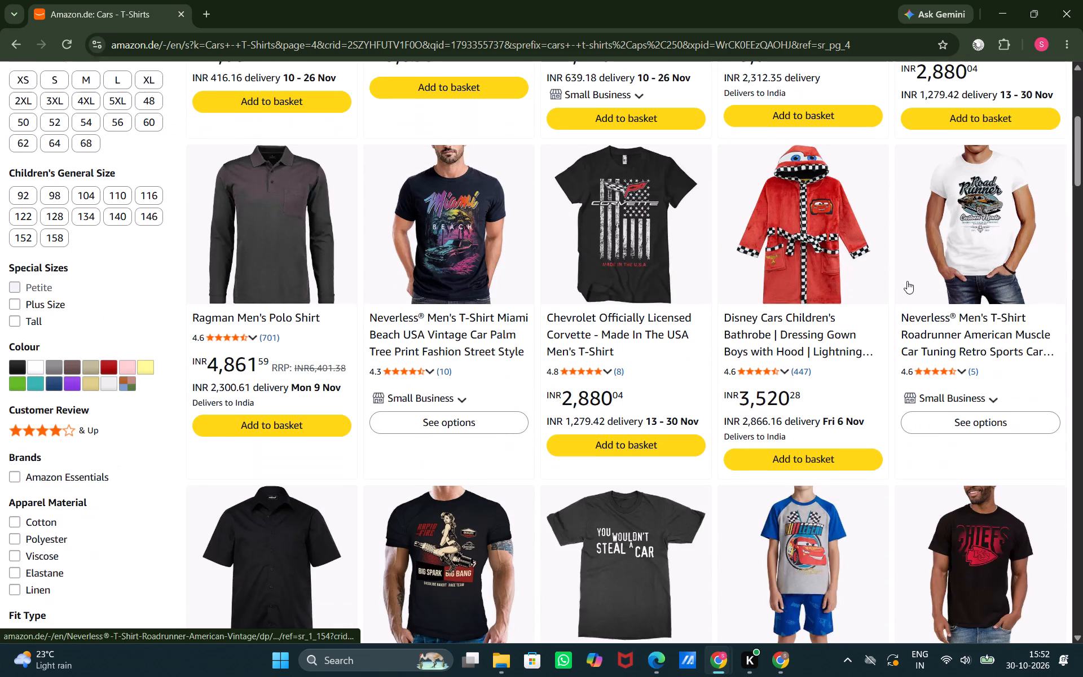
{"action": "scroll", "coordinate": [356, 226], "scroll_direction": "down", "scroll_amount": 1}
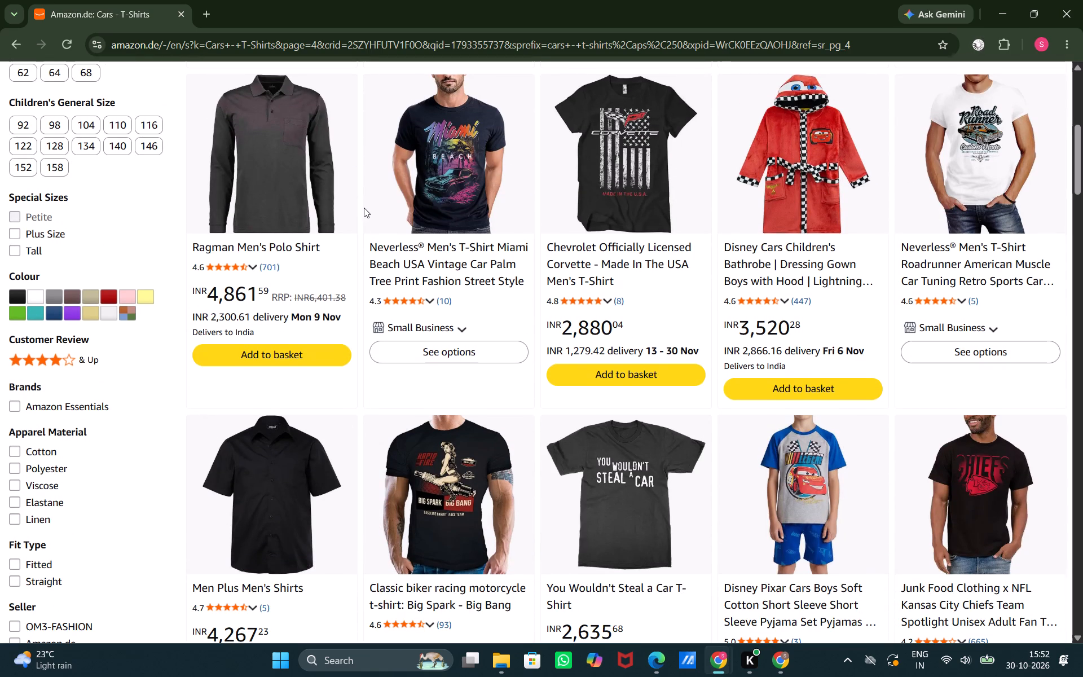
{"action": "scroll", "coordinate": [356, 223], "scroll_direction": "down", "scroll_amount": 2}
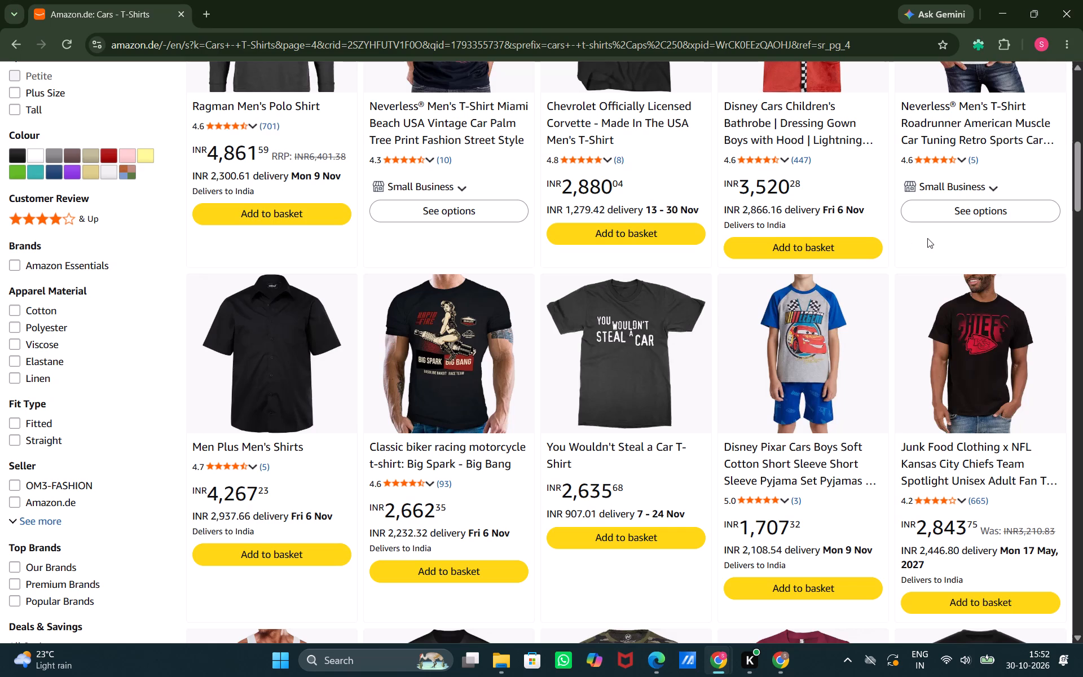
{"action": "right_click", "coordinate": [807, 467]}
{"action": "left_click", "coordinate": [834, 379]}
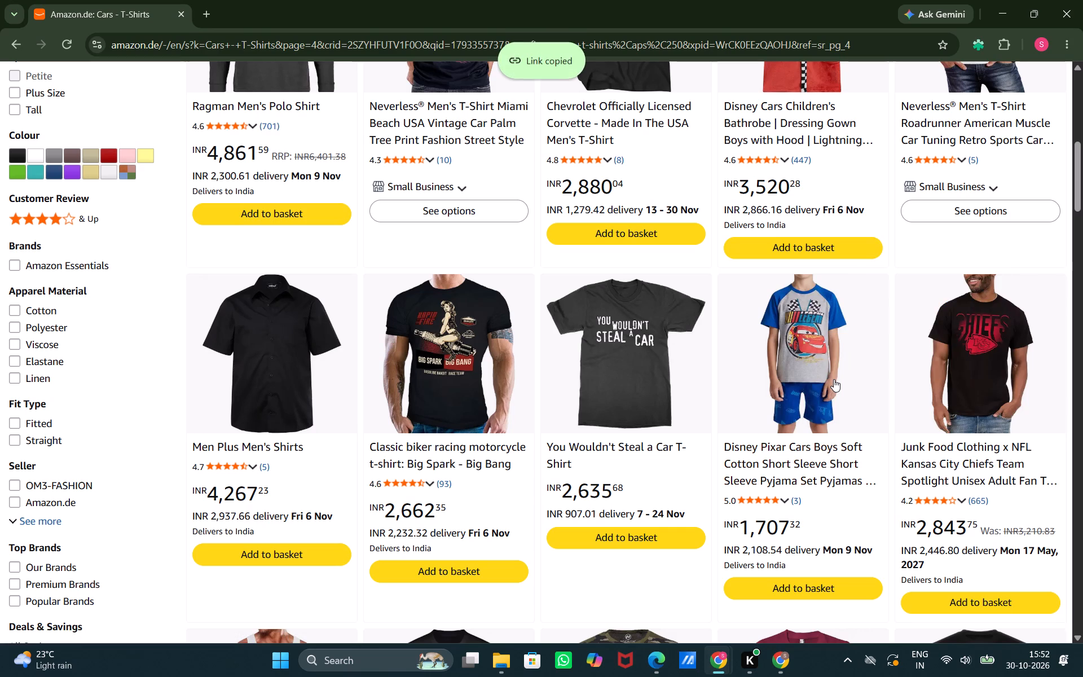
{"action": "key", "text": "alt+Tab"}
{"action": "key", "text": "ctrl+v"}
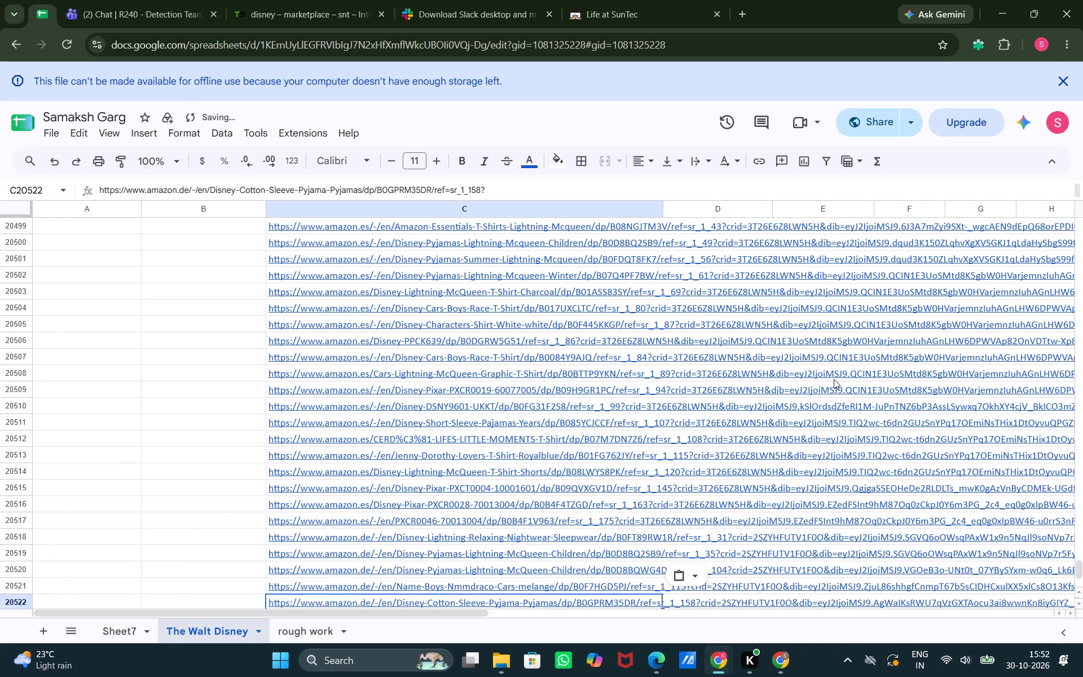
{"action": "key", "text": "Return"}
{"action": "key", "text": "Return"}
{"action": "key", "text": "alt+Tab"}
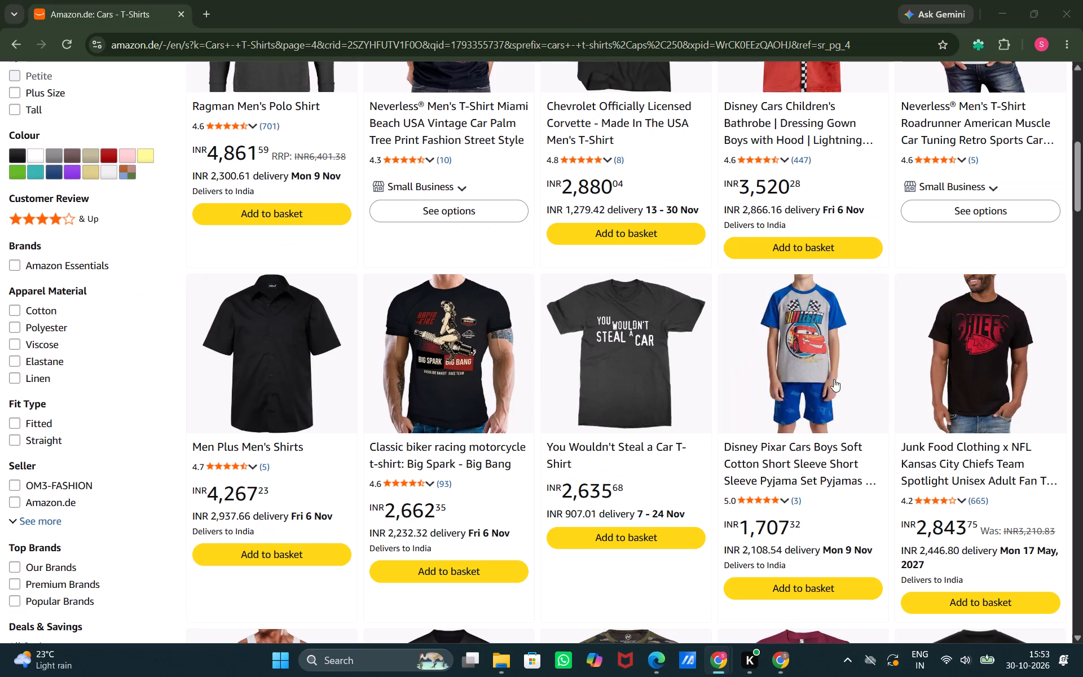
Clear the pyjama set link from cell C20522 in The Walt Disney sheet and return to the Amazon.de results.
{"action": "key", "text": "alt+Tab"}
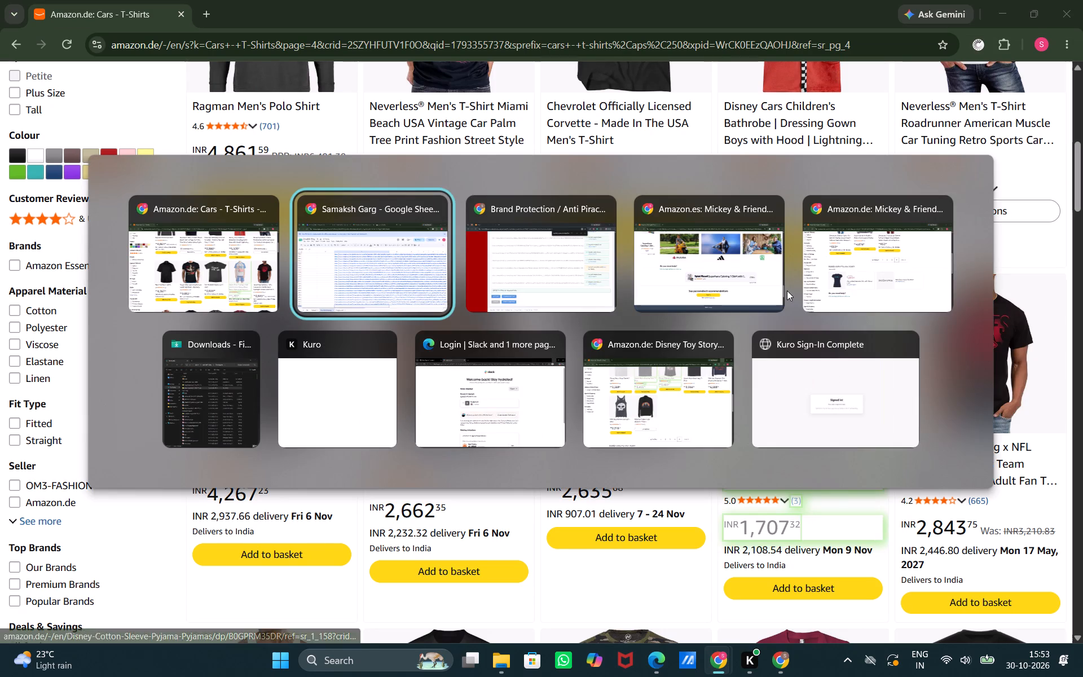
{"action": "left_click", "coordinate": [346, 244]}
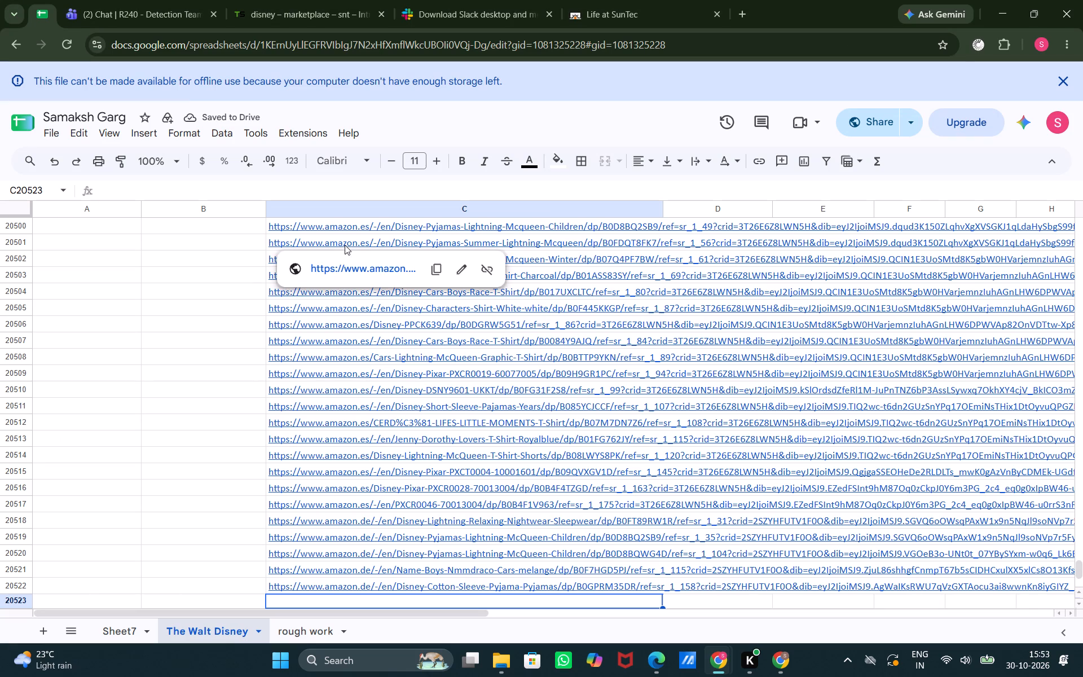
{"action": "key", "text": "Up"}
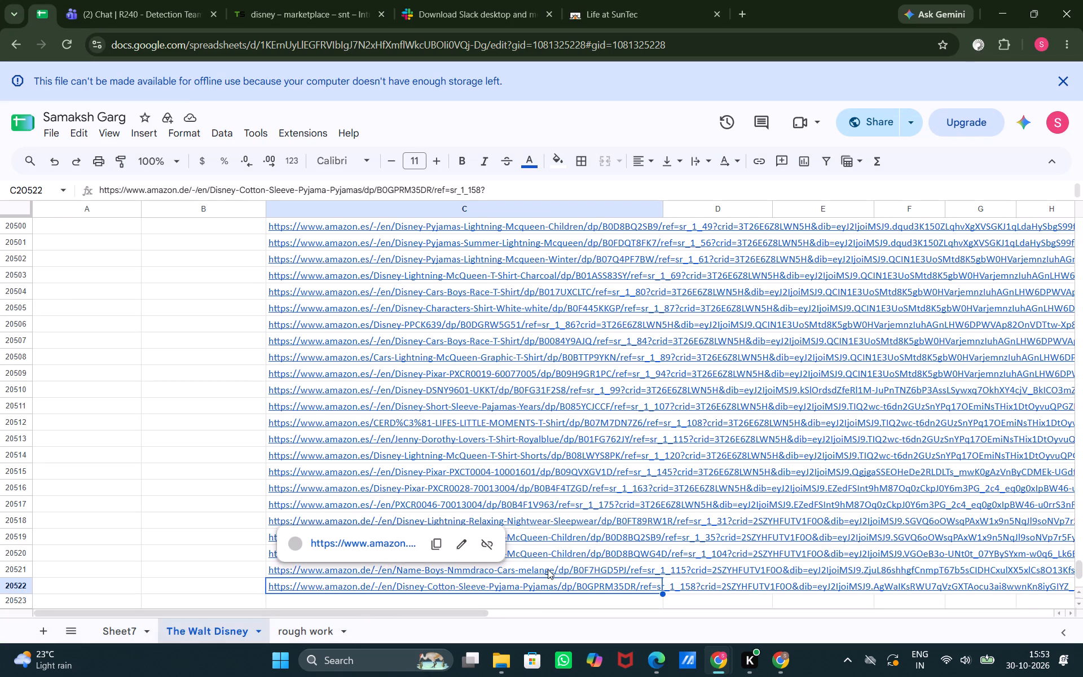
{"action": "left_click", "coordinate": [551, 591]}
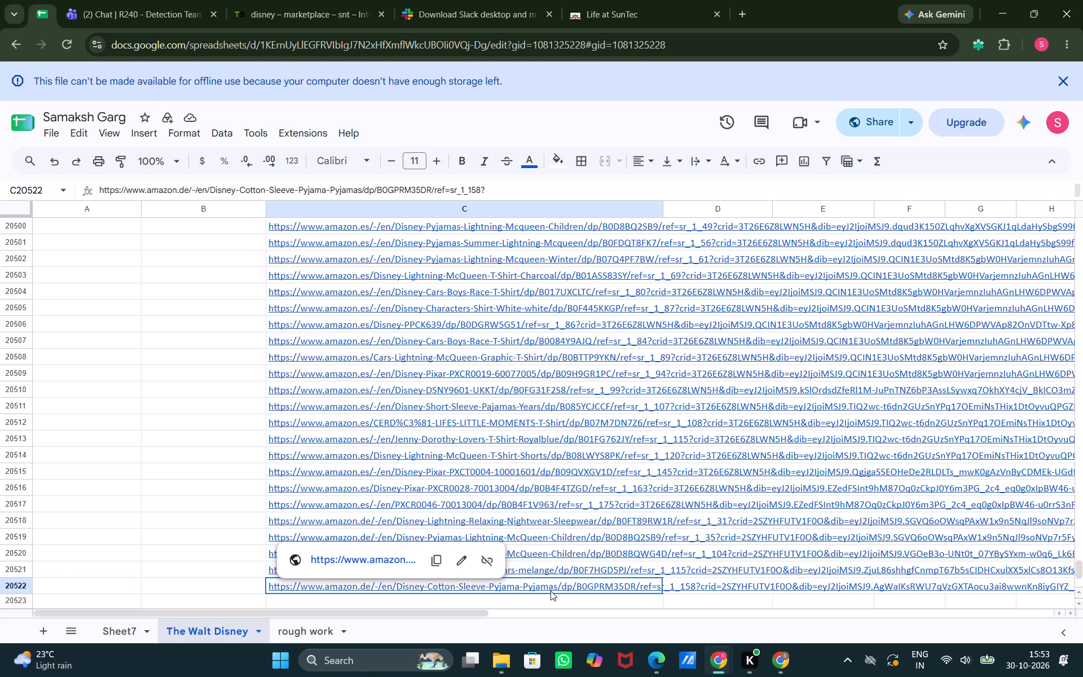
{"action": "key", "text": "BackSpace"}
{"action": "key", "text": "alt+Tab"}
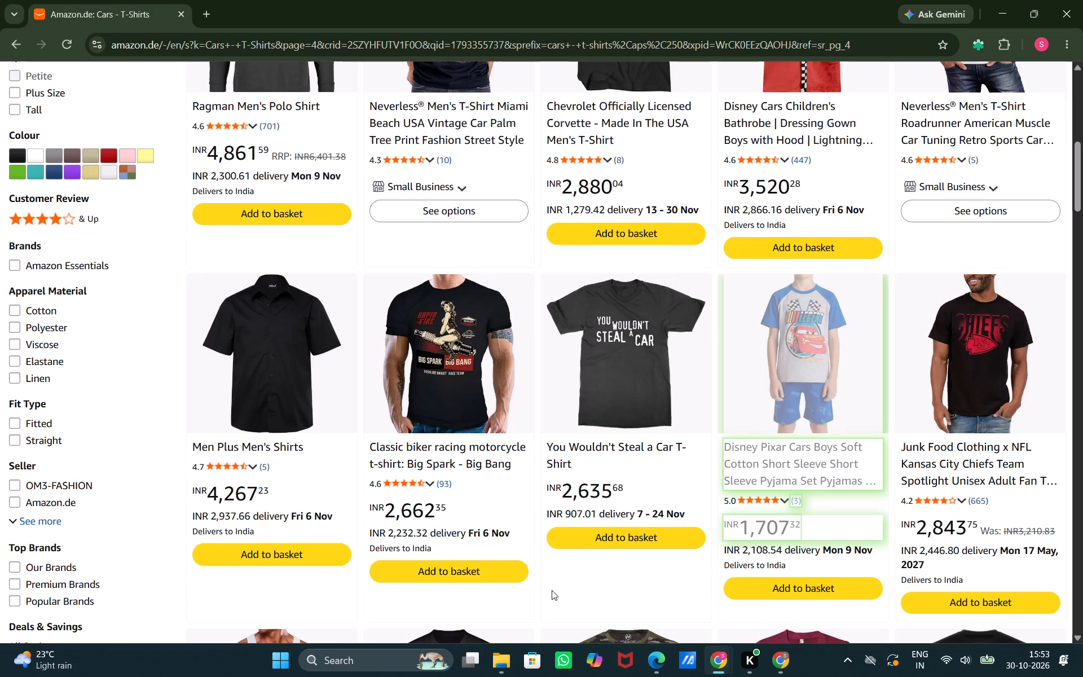
Log the link of page 4's Disney Boys Cars Pyjamas listing in cell C20522, returning to the Amazon.de results.
{"action": "scroll", "coordinate": [693, 436], "scroll_direction": "down", "scroll_amount": 7}
{"action": "scroll", "coordinate": [218, 243], "scroll_direction": "down", "scroll_amount": 4}
{"action": "scroll", "coordinate": [847, 275], "scroll_direction": "down", "scroll_amount": 6}
{"action": "scroll", "coordinate": [338, 260], "scroll_direction": "down", "scroll_amount": 5}
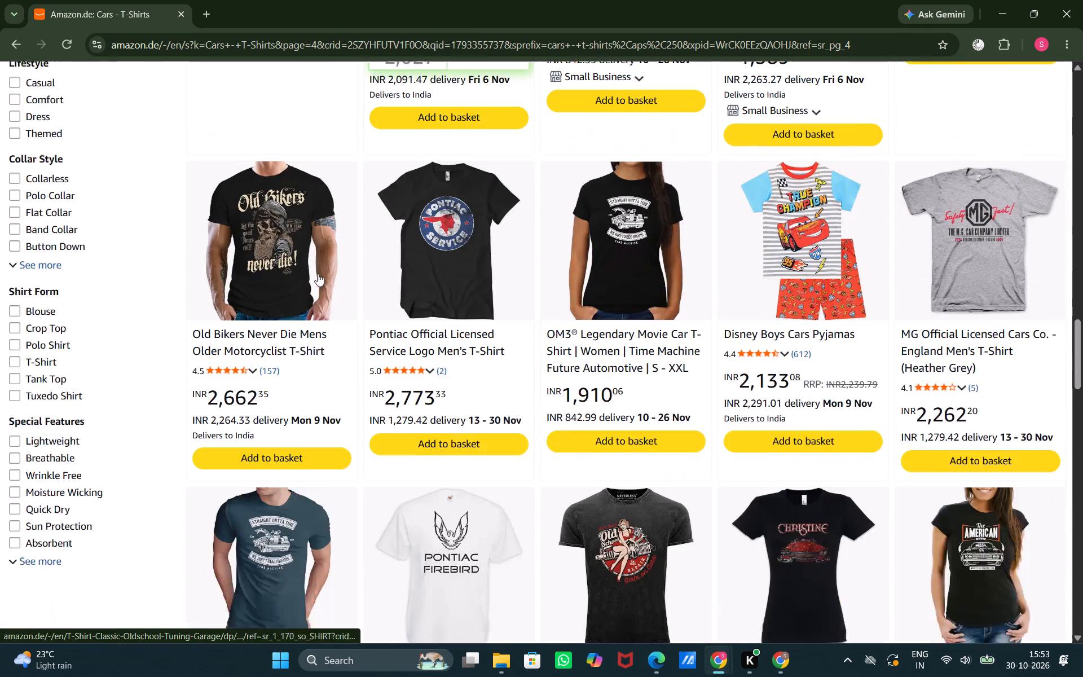
{"action": "scroll", "coordinate": [322, 272], "scroll_direction": "up", "scroll_amount": 1}
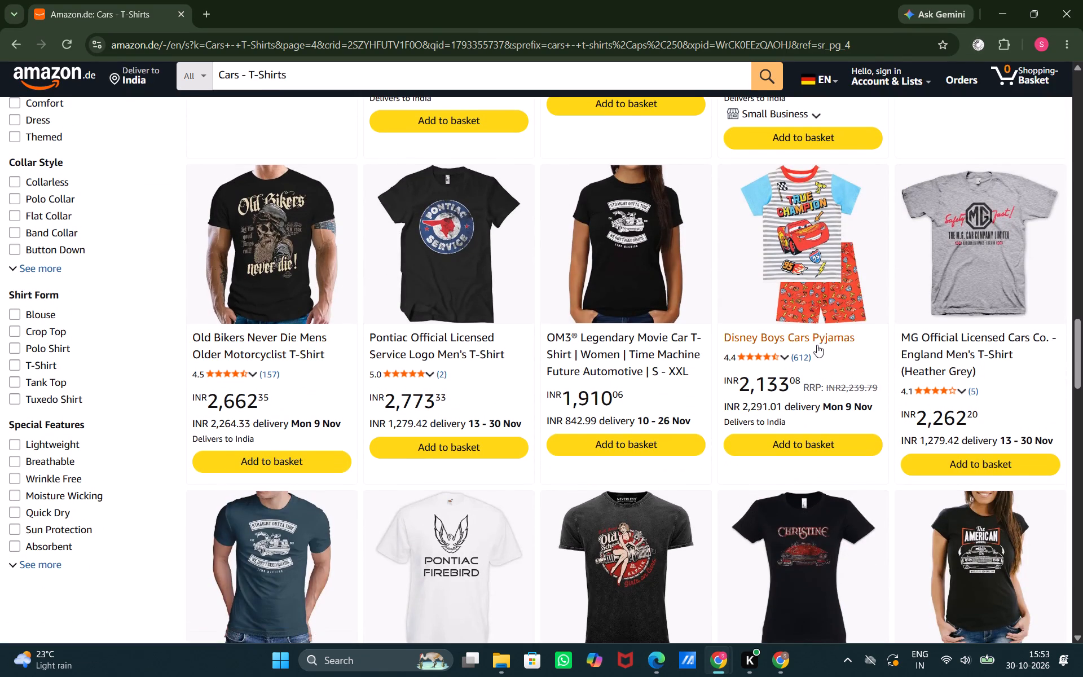
{"action": "right_click", "coordinate": [824, 338]}
{"action": "left_click", "coordinate": [862, 491]}
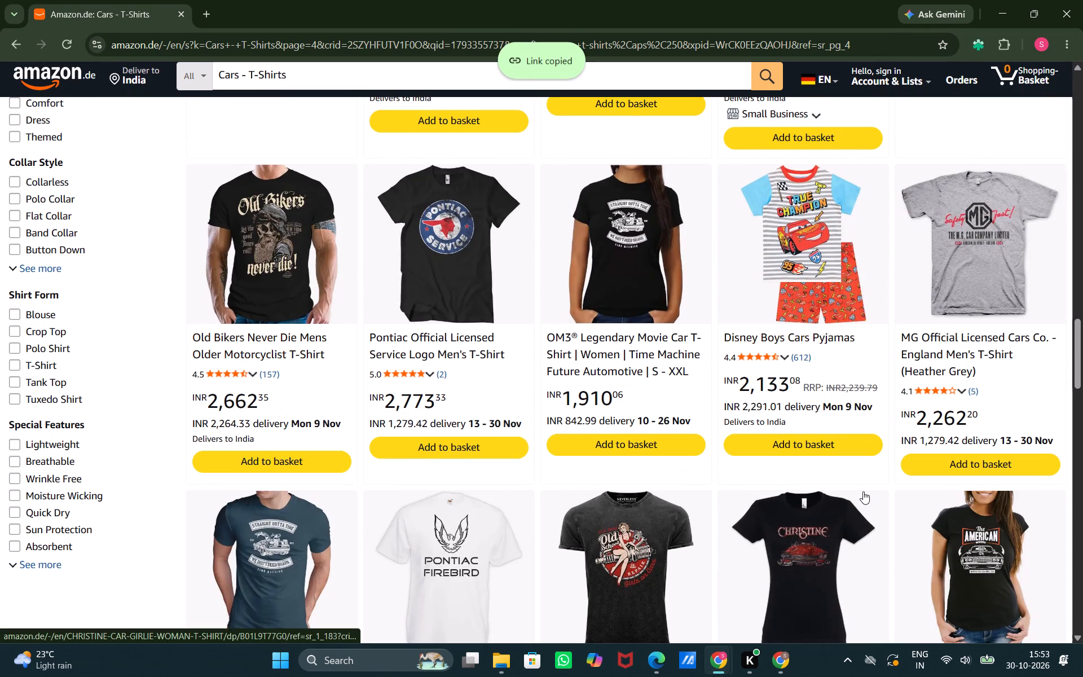
{"action": "key", "text": "alt+Tab"}
{"action": "key", "text": "ctrl+v"}
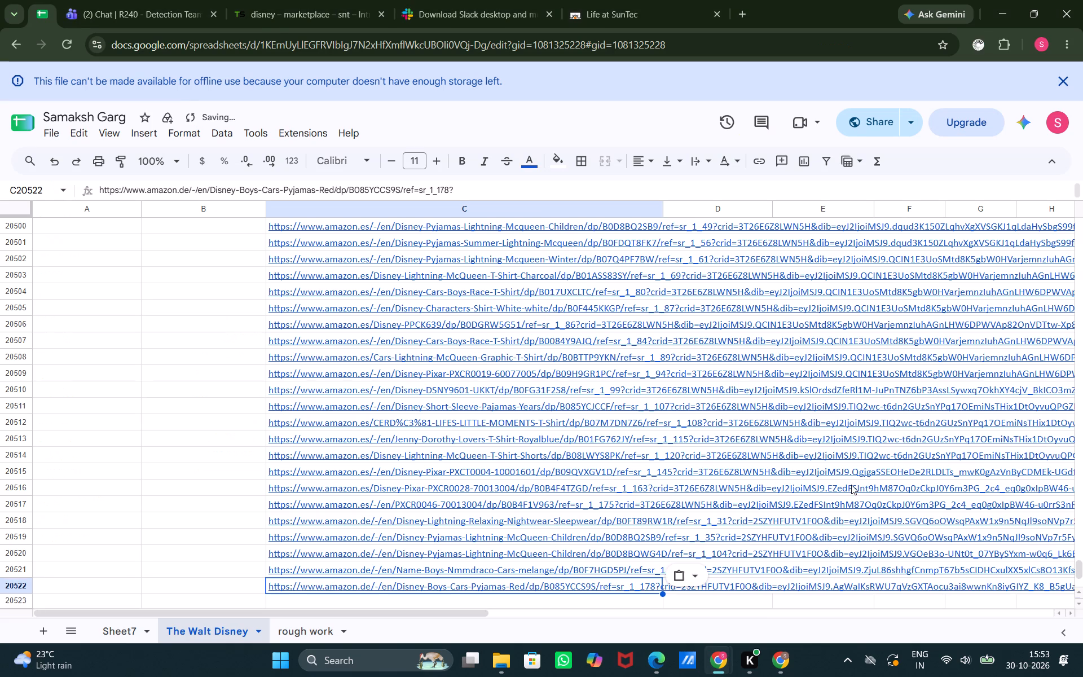
{"action": "key", "text": "Return"}
{"action": "key", "text": "Return"}
{"action": "key", "text": "Return"}
{"action": "key", "text": "alt+Tab"}
Check the remaining page 4 results for Cars listings and open results page 5.
{"action": "scroll", "coordinate": [760, 444], "scroll_direction": "down", "scroll_amount": 4}
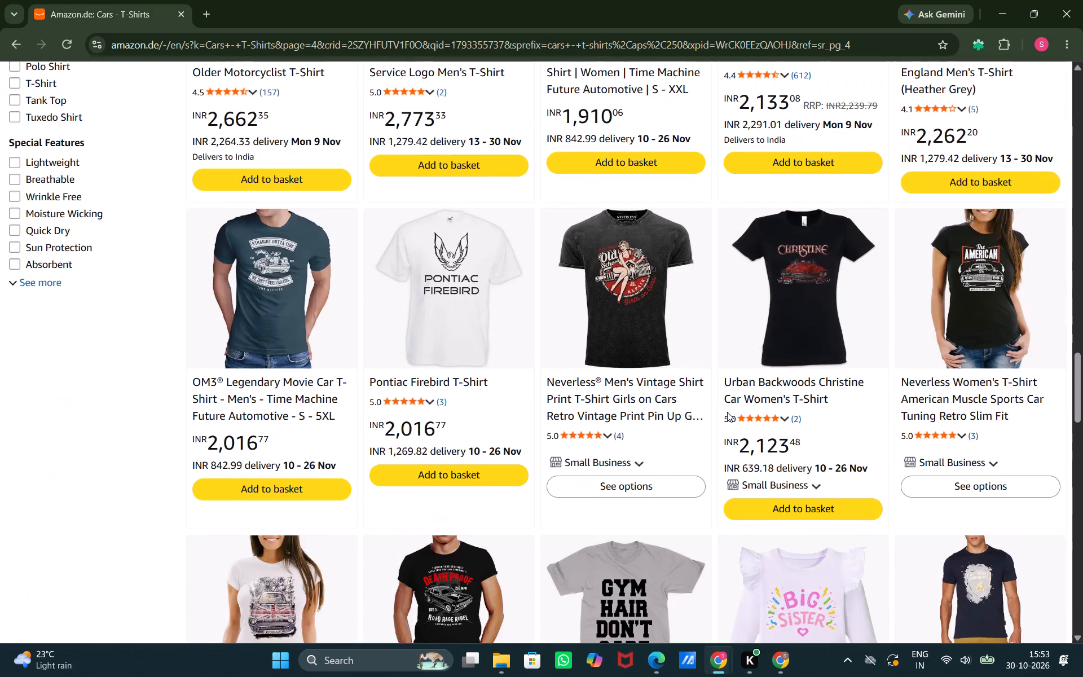
{"action": "scroll", "coordinate": [727, 412], "scroll_direction": "down", "scroll_amount": 4}
{"action": "scroll", "coordinate": [1038, 362], "scroll_direction": "down", "scroll_amount": 4}
{"action": "scroll", "coordinate": [758, 406], "scroll_direction": "down", "scroll_amount": 4}
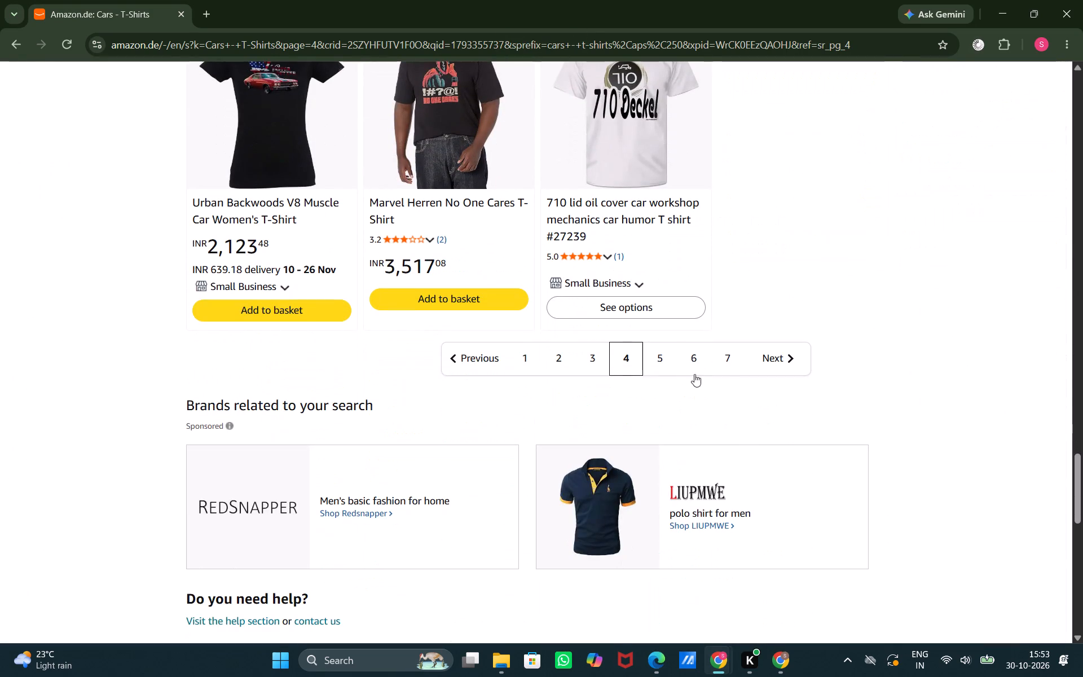
{"action": "left_click", "coordinate": [656, 368]}
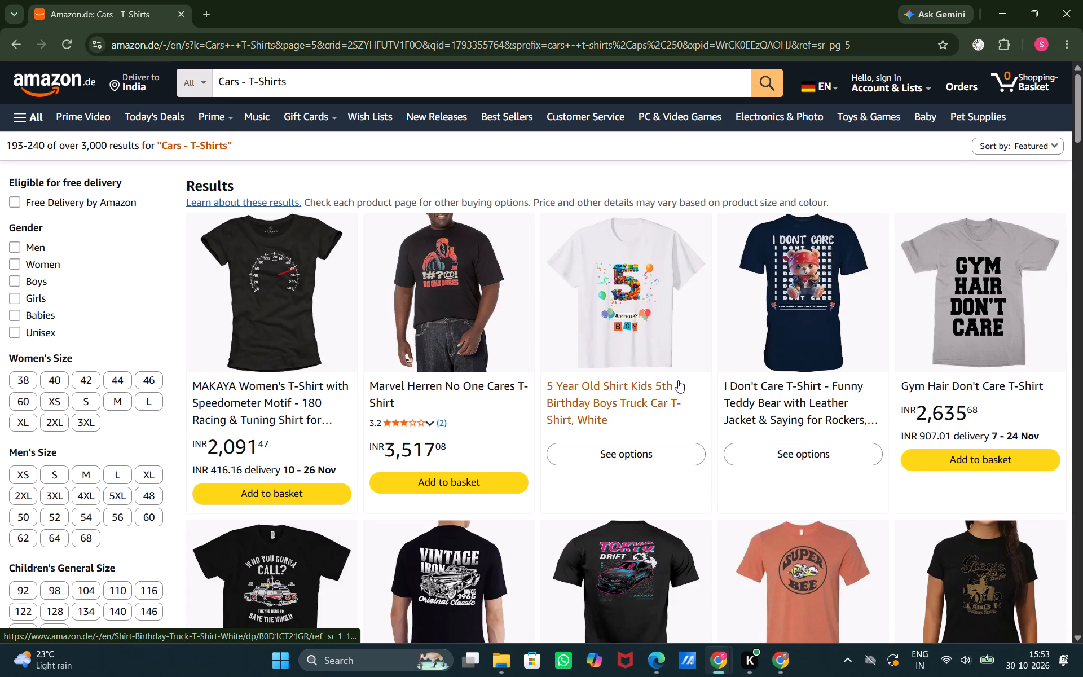
Check the page 5 results on Amazon.de for Disney Cars listings and open results page 6.
{"action": "scroll", "coordinate": [313, 288], "scroll_direction": "down", "scroll_amount": 4}
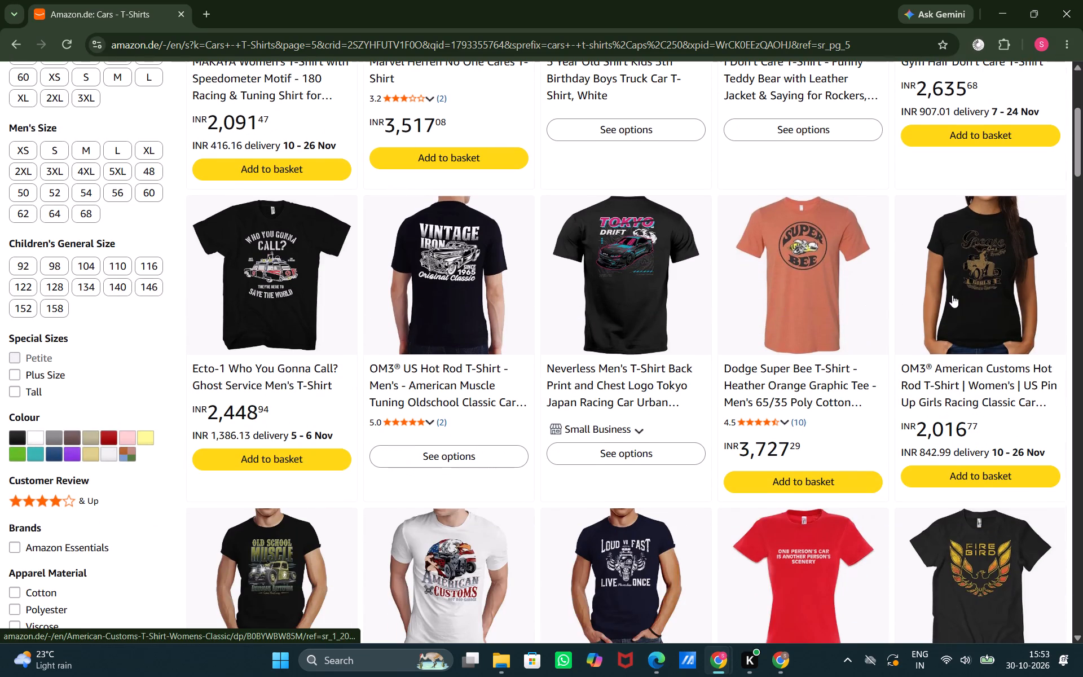
{"action": "scroll", "coordinate": [957, 297], "scroll_direction": "down", "scroll_amount": 4}
{"action": "scroll", "coordinate": [301, 312], "scroll_direction": "down", "scroll_amount": 4}
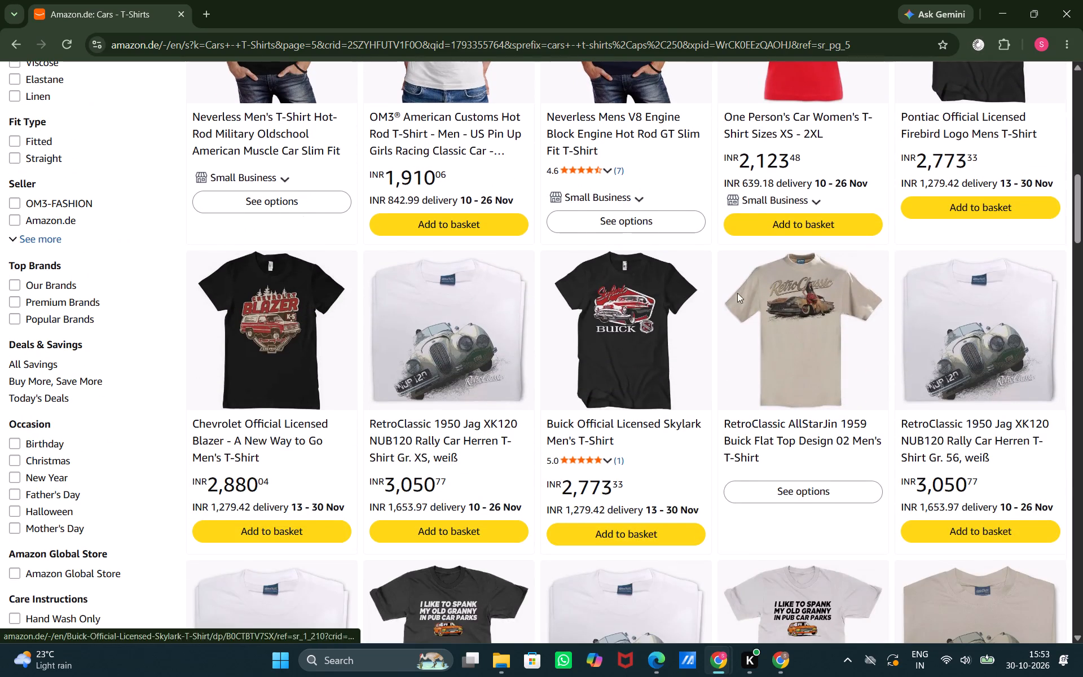
{"action": "scroll", "coordinate": [1006, 311], "scroll_direction": "down", "scroll_amount": 5}
{"action": "scroll", "coordinate": [325, 336], "scroll_direction": "down", "scroll_amount": 3}
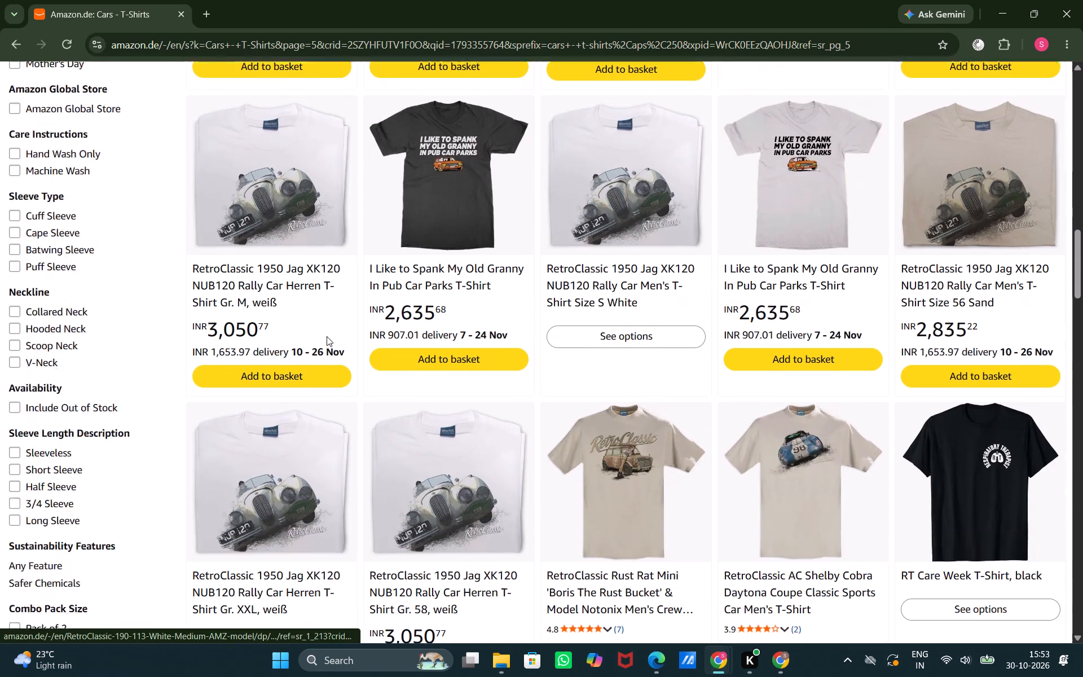
{"action": "scroll", "coordinate": [1036, 345], "scroll_direction": "down", "scroll_amount": 5}
{"action": "scroll", "coordinate": [314, 384], "scroll_direction": "down", "scroll_amount": 4}
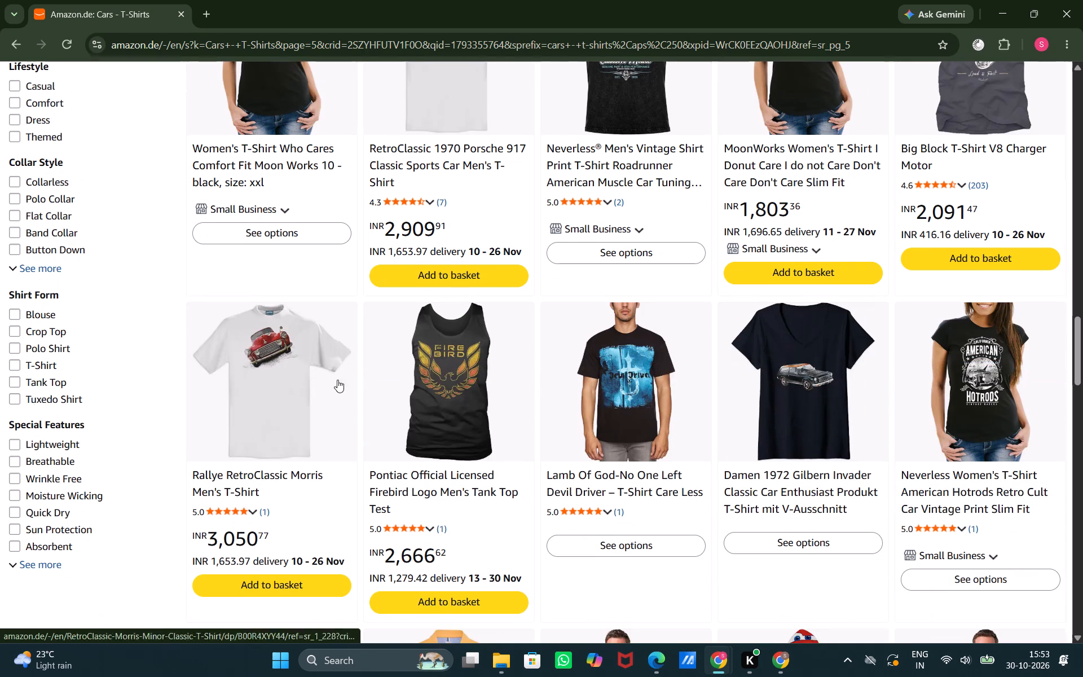
{"action": "scroll", "coordinate": [879, 383], "scroll_direction": "down", "scroll_amount": 5}
{"action": "scroll", "coordinate": [505, 415], "scroll_direction": "down", "scroll_amount": 9}
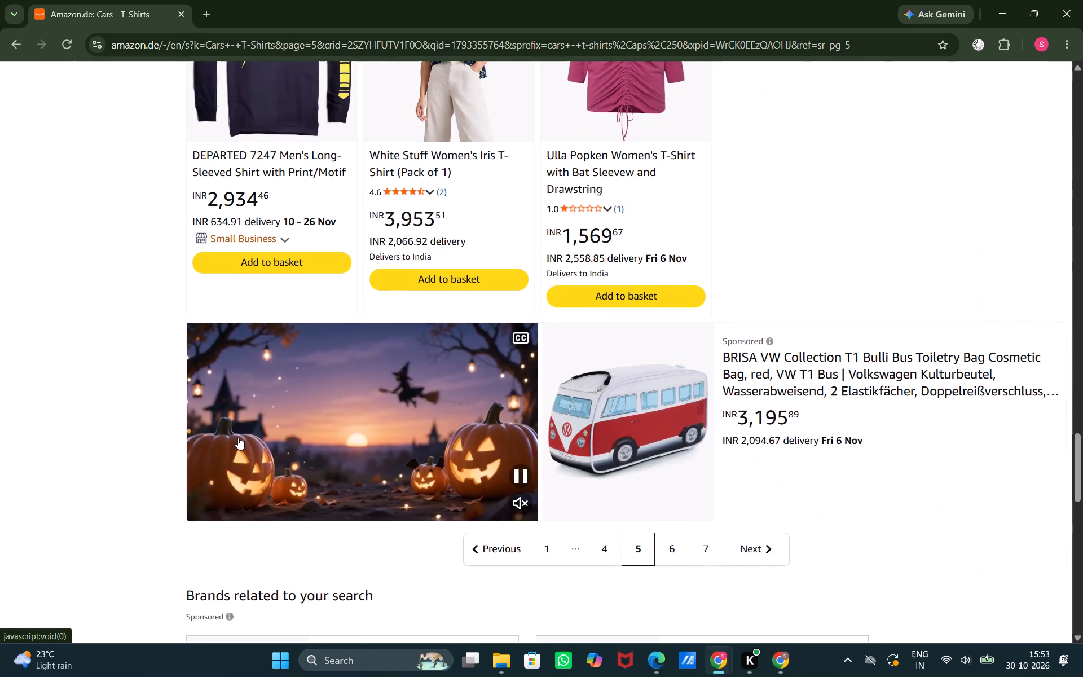
{"action": "left_click", "coordinate": [662, 549]}
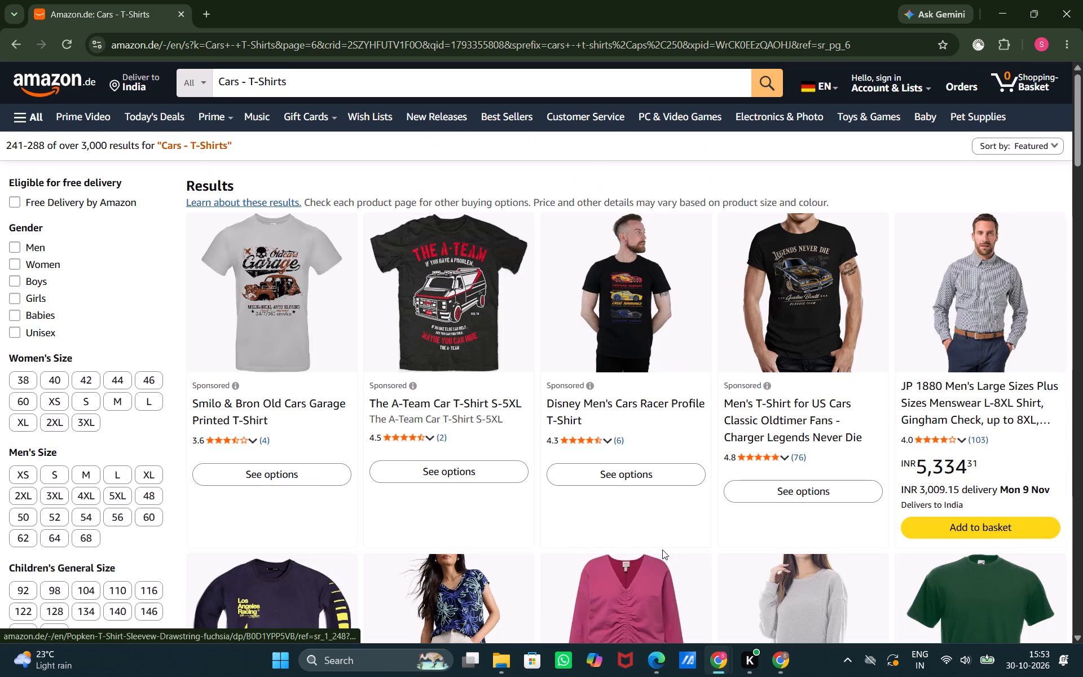
Log the link of page 6's sponsored Disney Men's Cars Racer Profile T-Shirt in cell C20523, returning to the Amazon.de results.
{"action": "scroll", "coordinate": [540, 510], "scroll_direction": "down", "scroll_amount": 5}
{"action": "scroll", "coordinate": [543, 509], "scroll_direction": "up", "scroll_amount": 5}
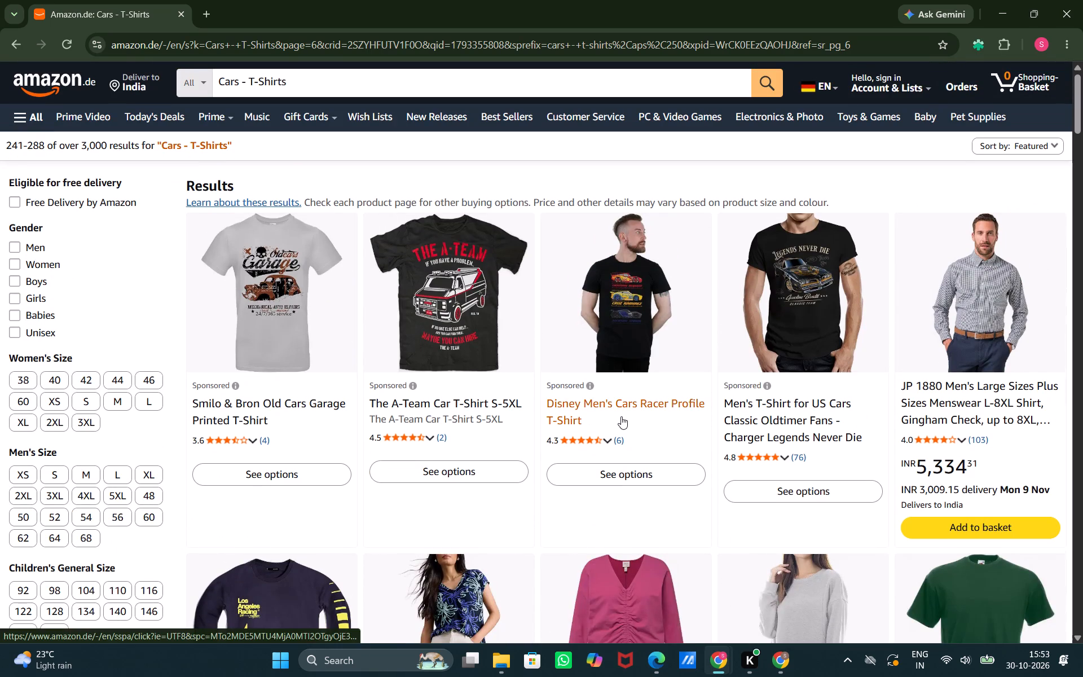
{"action": "right_click", "coordinate": [621, 416]}
{"action": "left_click", "coordinate": [662, 341]}
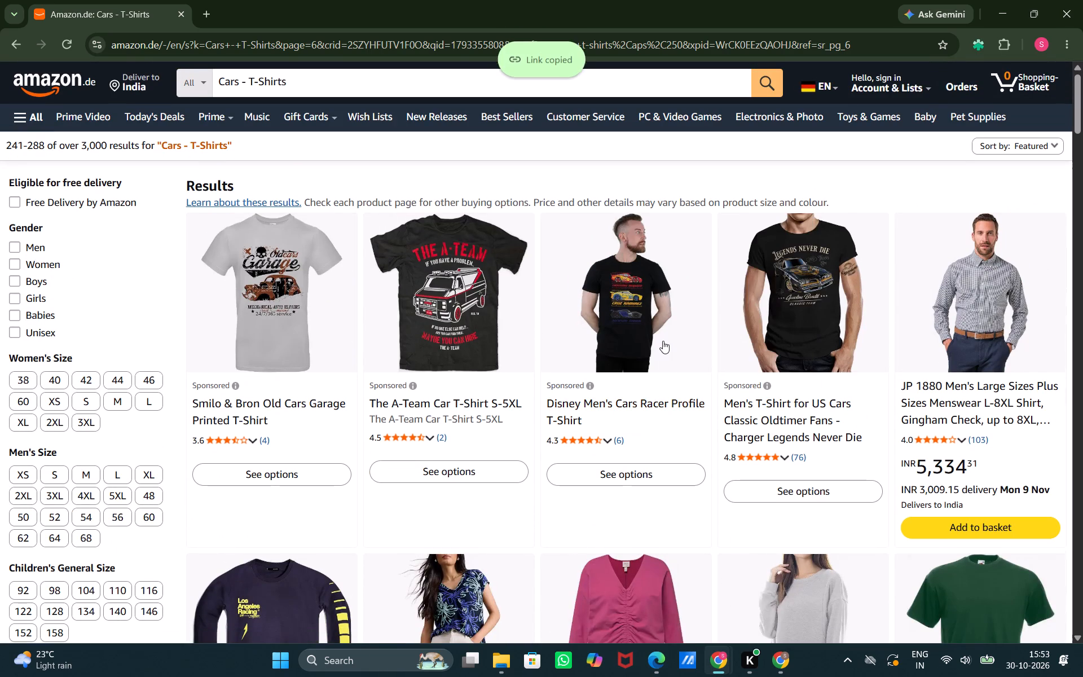
{"action": "key", "text": "alt+Tab"}
{"action": "key", "text": "ctrl+v"}
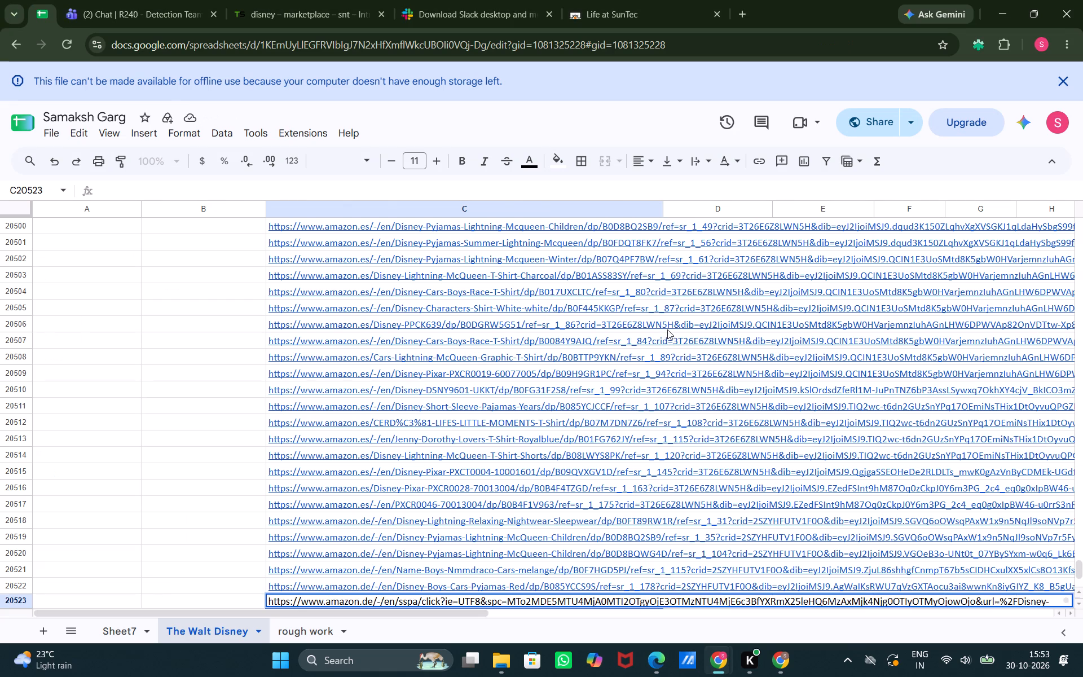
{"action": "key", "text": "Return"}
{"action": "key", "text": "alt+Tab"}
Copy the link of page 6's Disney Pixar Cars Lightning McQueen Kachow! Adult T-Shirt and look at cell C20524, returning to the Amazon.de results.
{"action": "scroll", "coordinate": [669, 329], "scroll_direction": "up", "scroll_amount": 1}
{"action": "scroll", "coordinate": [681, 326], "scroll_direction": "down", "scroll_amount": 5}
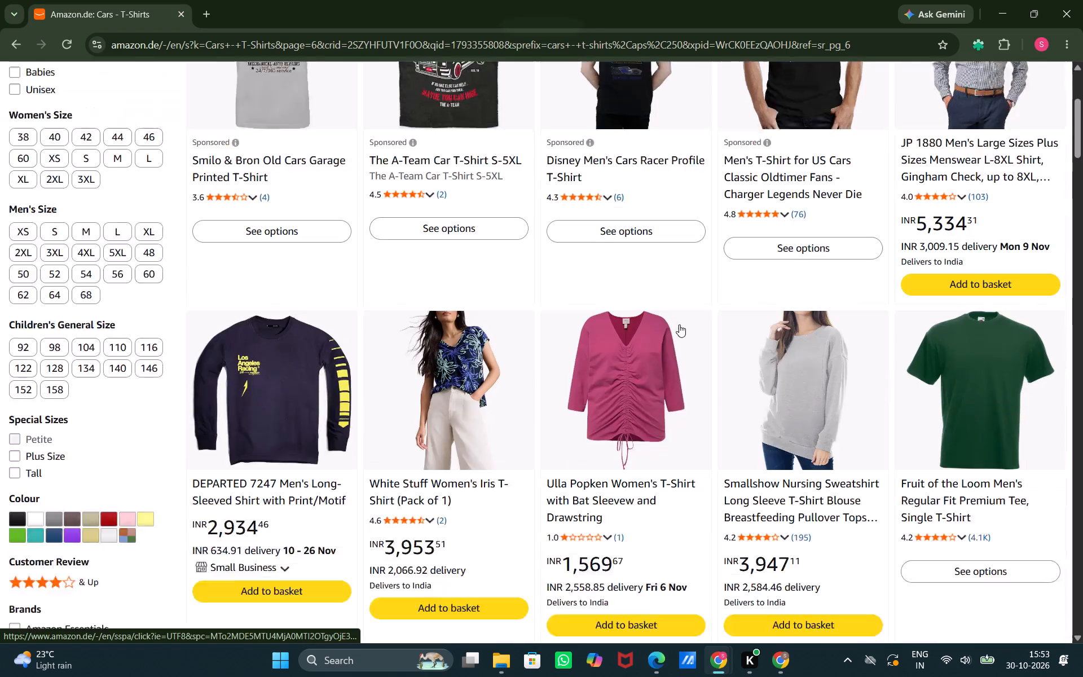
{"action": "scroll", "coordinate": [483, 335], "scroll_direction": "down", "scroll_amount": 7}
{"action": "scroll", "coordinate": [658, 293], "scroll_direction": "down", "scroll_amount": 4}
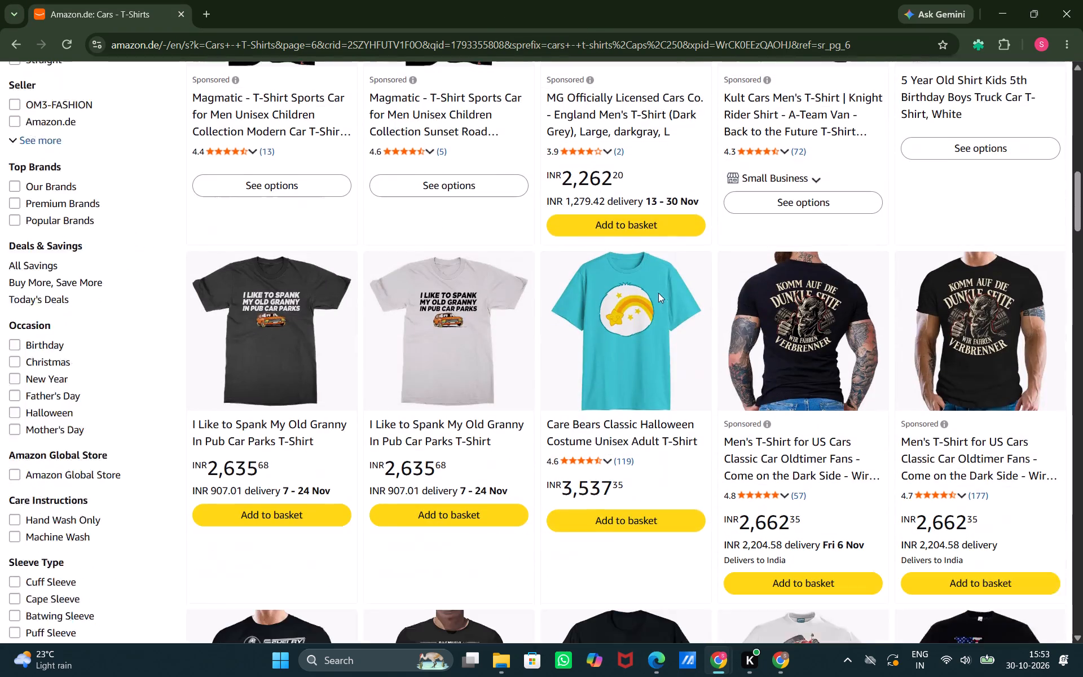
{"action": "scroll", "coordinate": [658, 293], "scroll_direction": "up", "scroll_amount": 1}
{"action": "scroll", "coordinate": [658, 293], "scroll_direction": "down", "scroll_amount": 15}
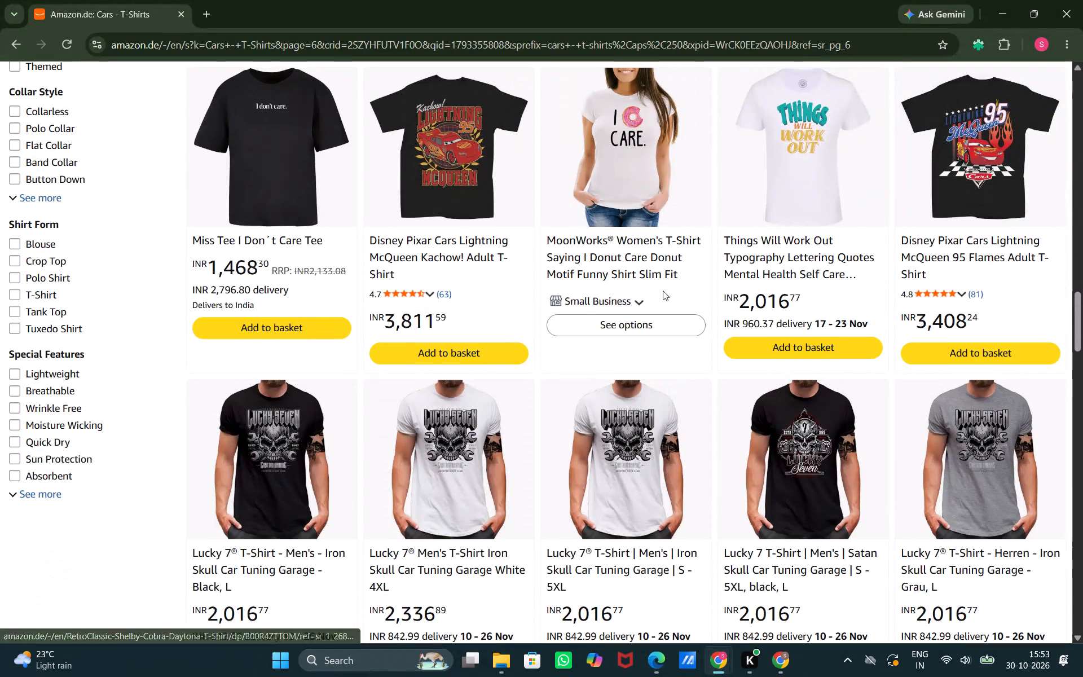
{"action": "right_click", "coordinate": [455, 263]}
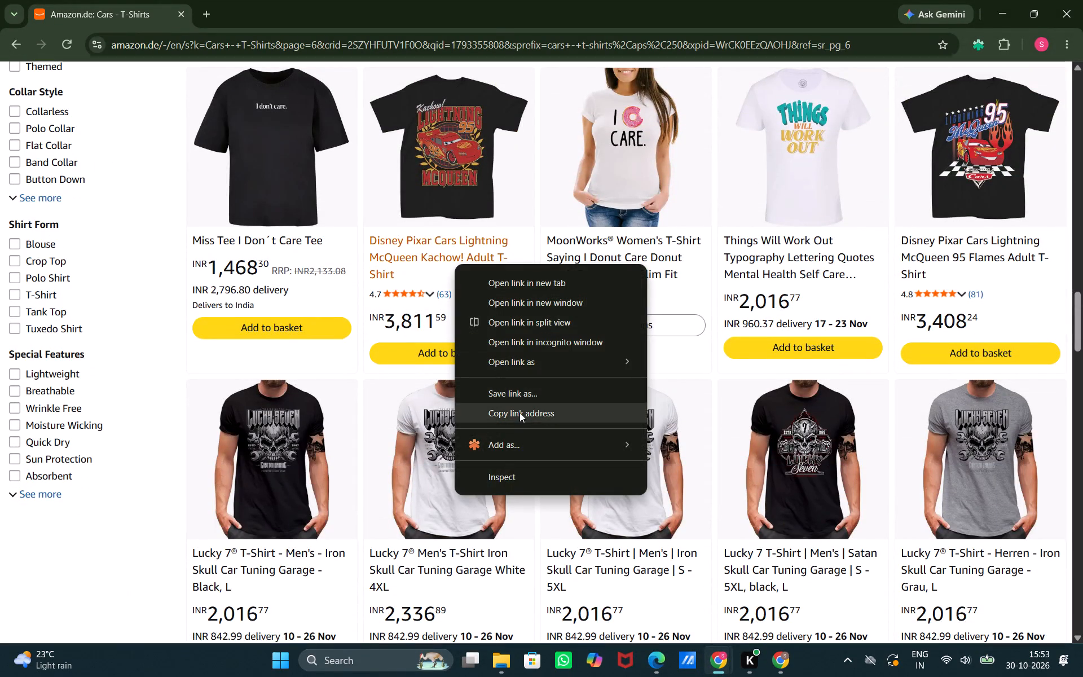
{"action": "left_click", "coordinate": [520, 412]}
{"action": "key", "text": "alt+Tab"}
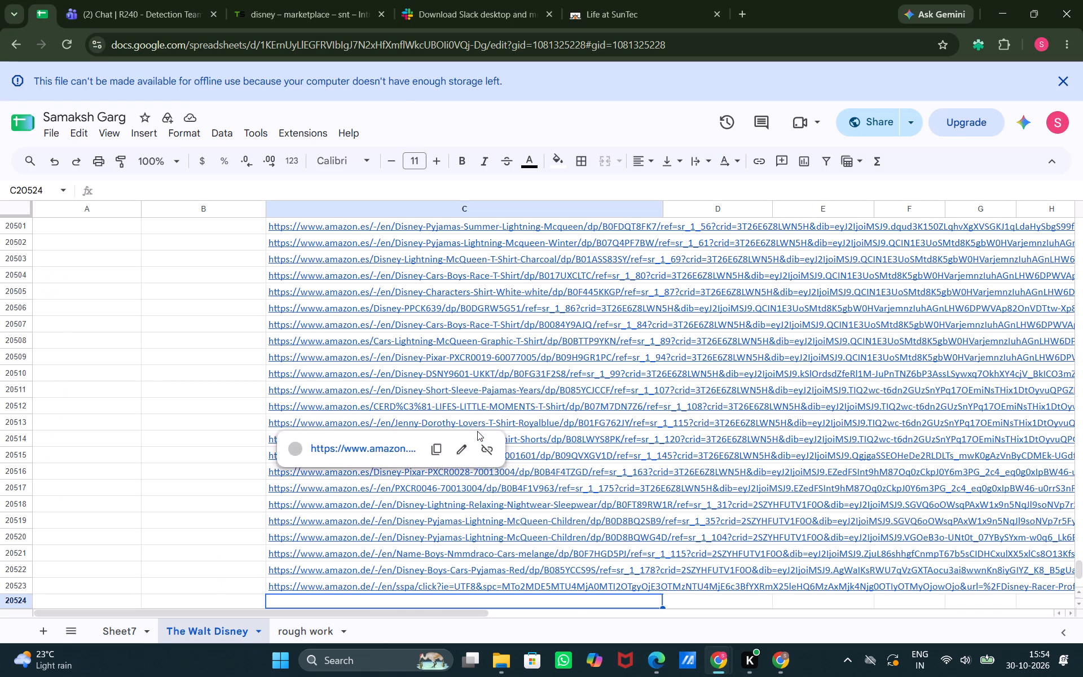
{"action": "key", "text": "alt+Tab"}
Check the page 6 results on Amazon.de again for Disney Cars listings and open results page 7.
{"action": "scroll", "coordinate": [477, 431], "scroll_direction": "up", "scroll_amount": 18}
{"action": "scroll", "coordinate": [477, 431], "scroll_direction": "up", "scroll_amount": 5}
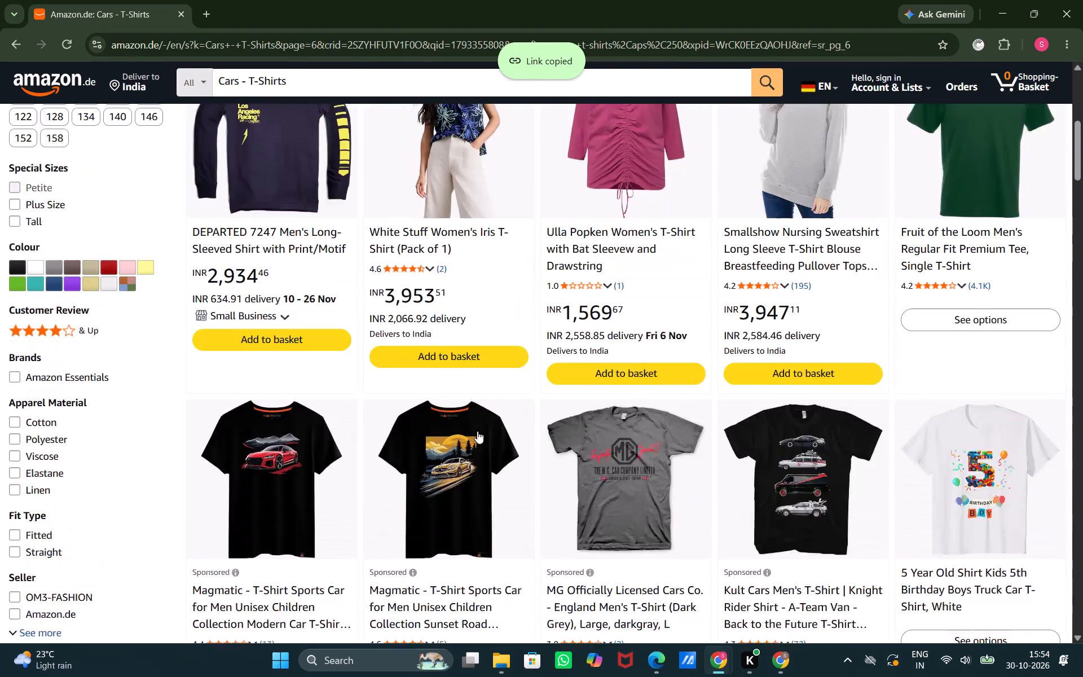
{"action": "scroll", "coordinate": [477, 431], "scroll_direction": "up", "scroll_amount": 11}
{"action": "scroll", "coordinate": [477, 431], "scroll_direction": "down", "scroll_amount": 4}
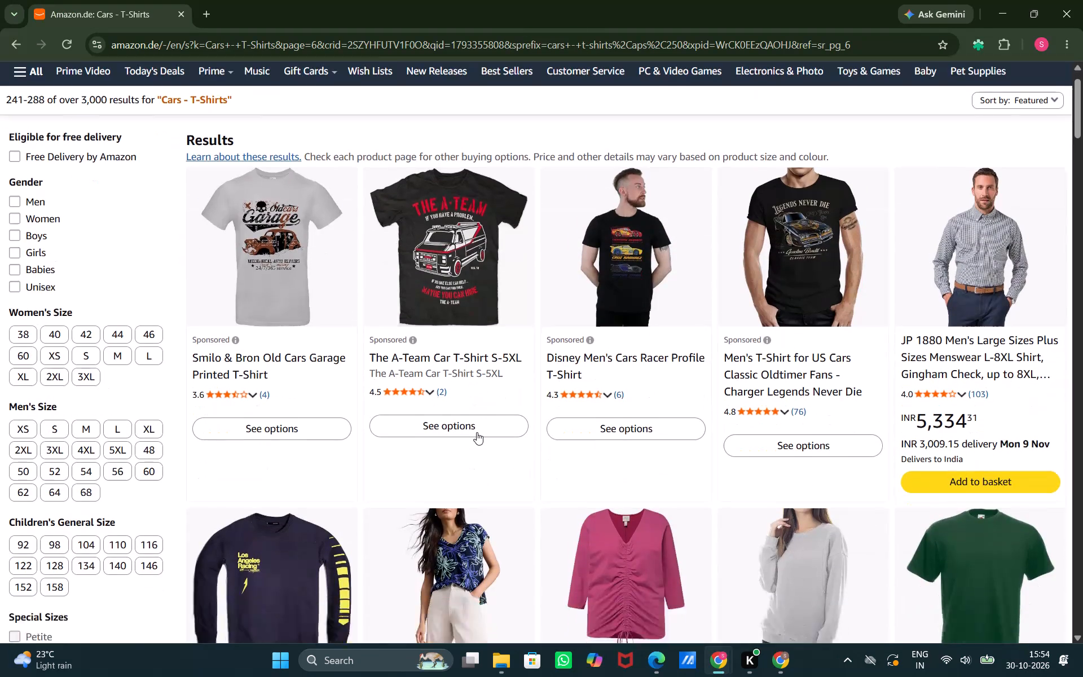
{"action": "scroll", "coordinate": [477, 432], "scroll_direction": "down", "scroll_amount": 12}
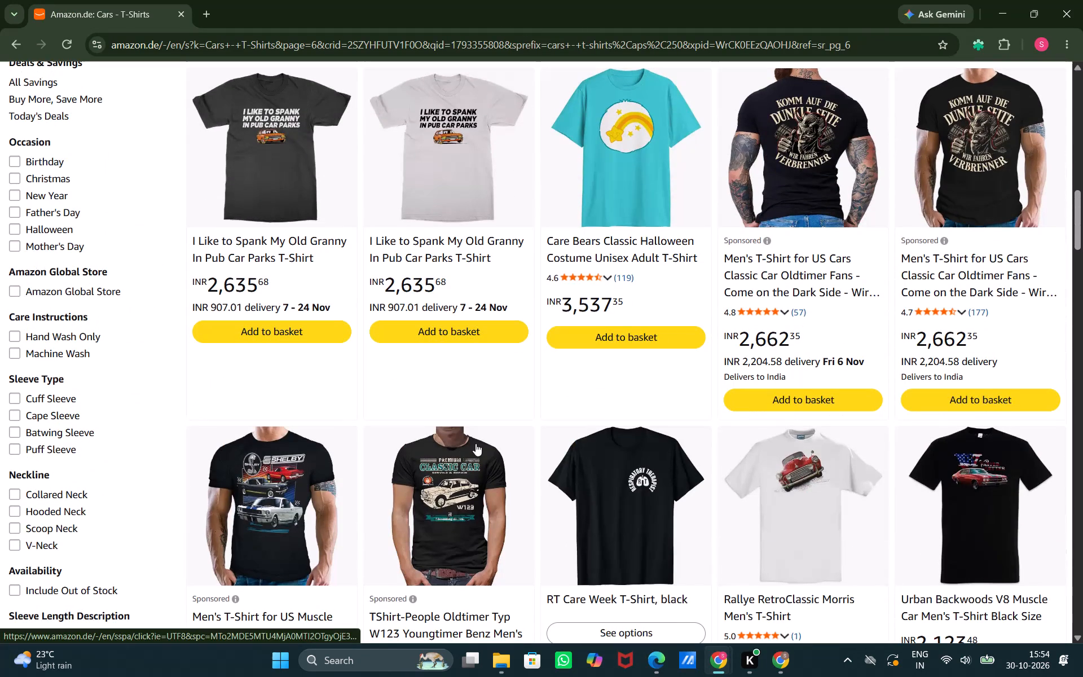
{"action": "scroll", "coordinate": [476, 443], "scroll_direction": "down", "scroll_amount": 16}
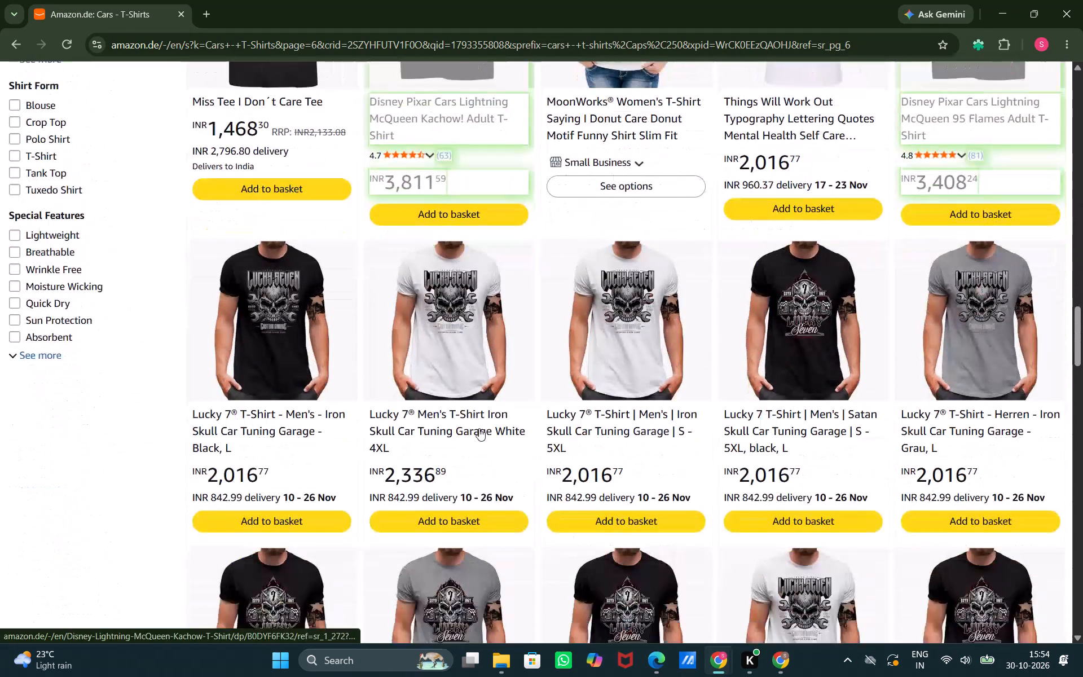
{"action": "scroll", "coordinate": [479, 428], "scroll_direction": "down", "scroll_amount": 20}
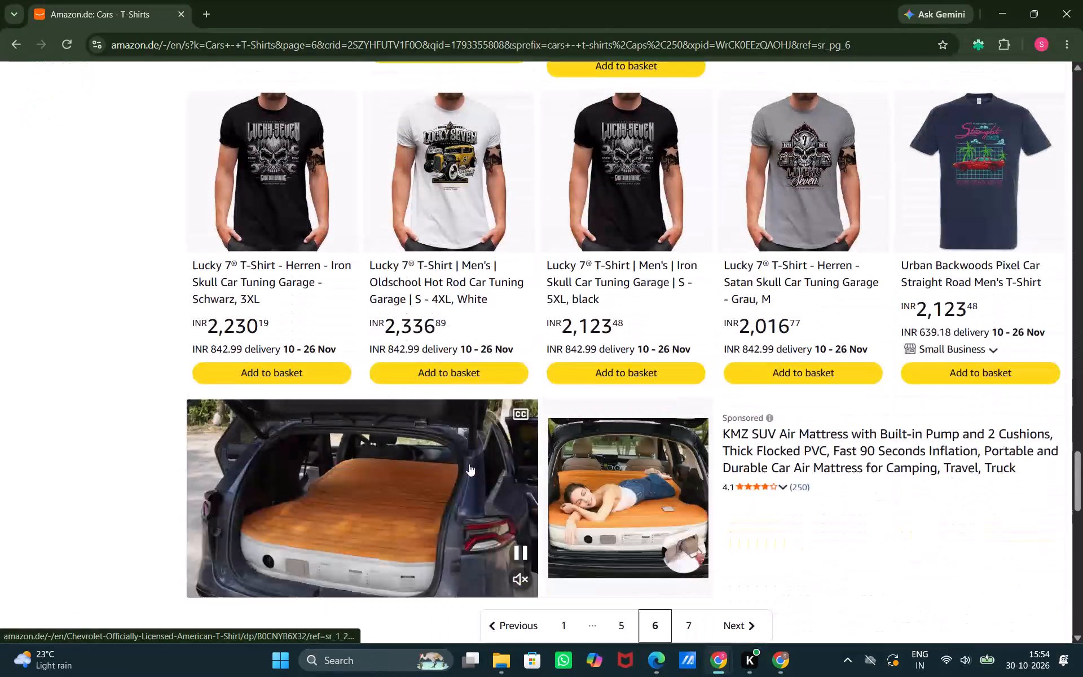
{"action": "scroll", "coordinate": [465, 471], "scroll_direction": "down", "scroll_amount": 2}
{"action": "left_click", "coordinate": [693, 493]}
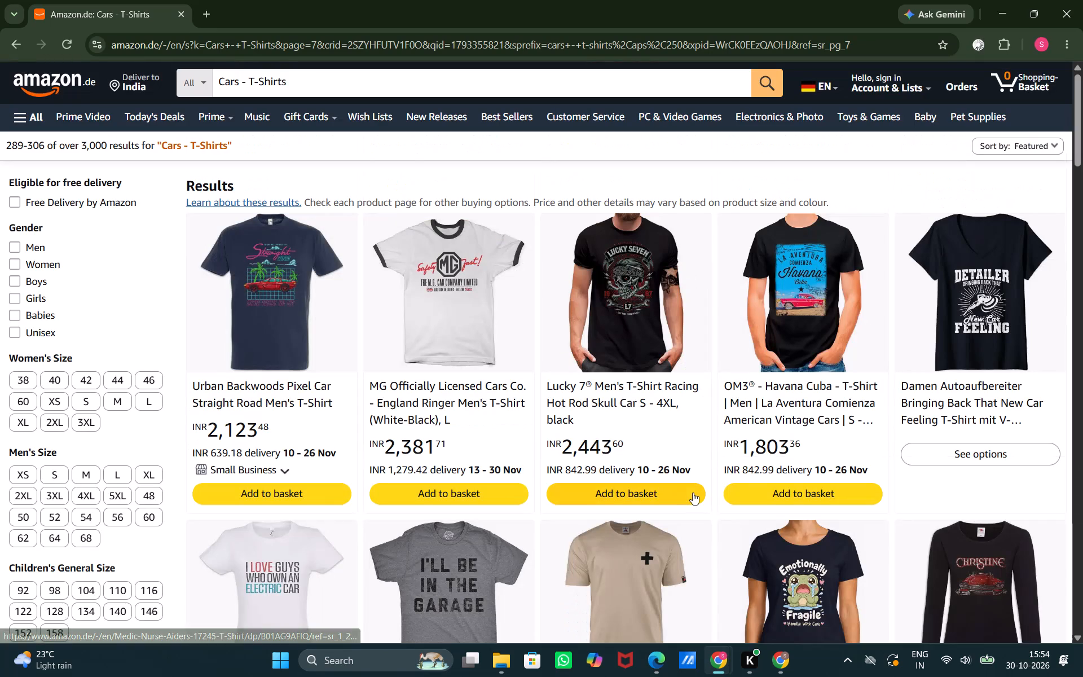
Check the page 7 results on Amazon.de for Disney Cars listings through to the end of the page.
{"action": "scroll", "coordinate": [954, 253], "scroll_direction": "down", "scroll_amount": 4}
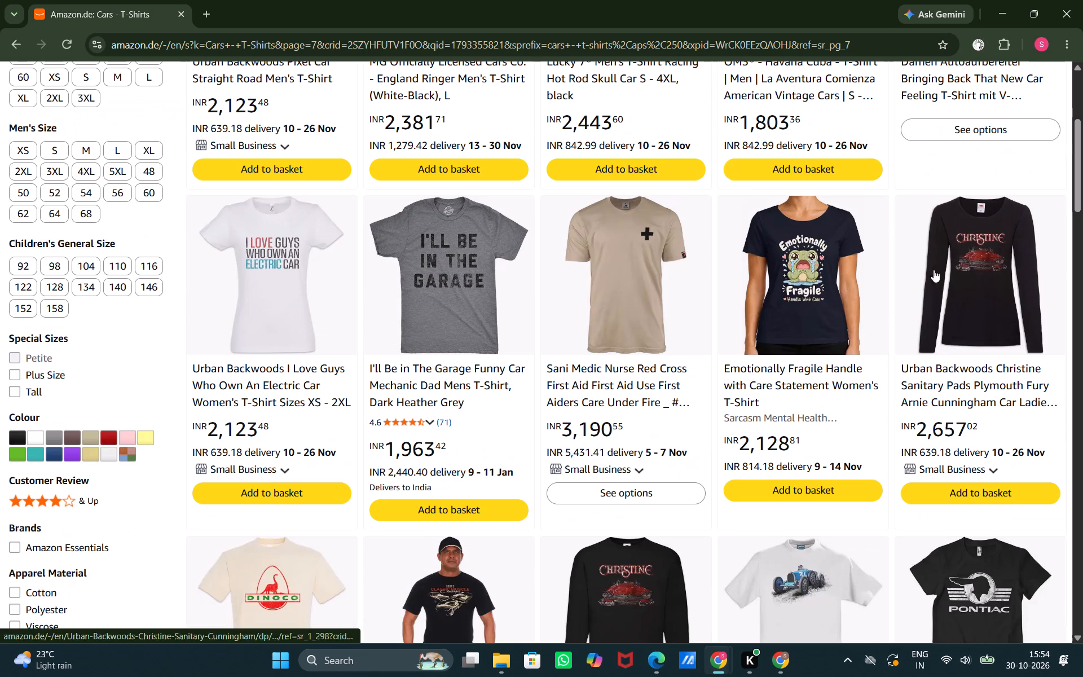
{"action": "scroll", "coordinate": [356, 208], "scroll_direction": "down", "scroll_amount": 7}
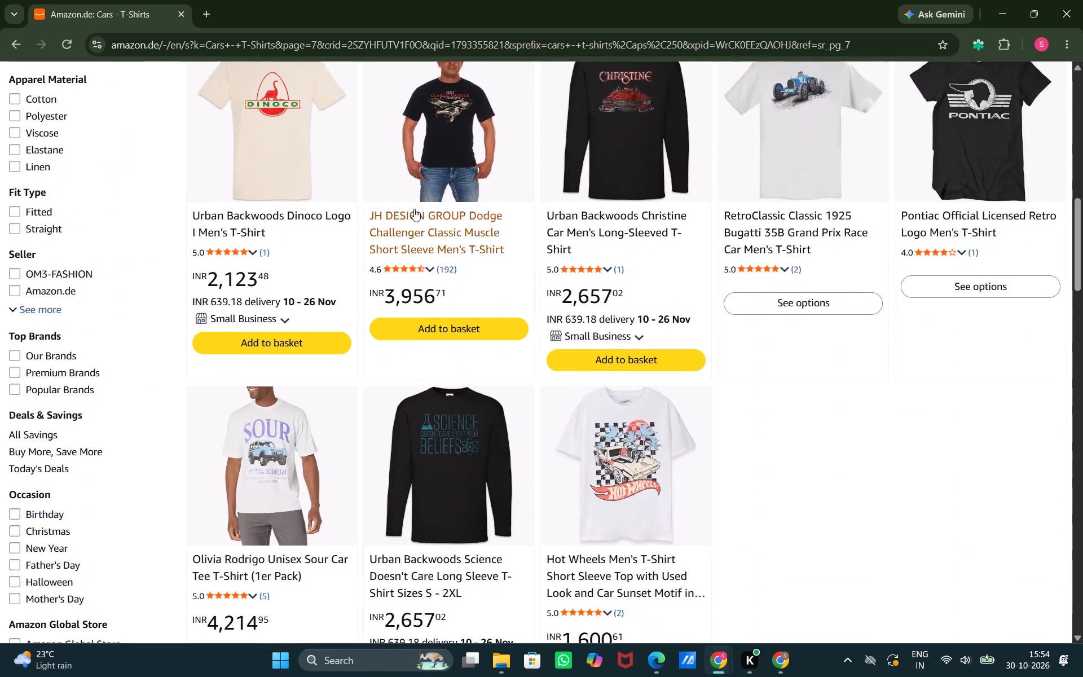
{"action": "scroll", "coordinate": [683, 190], "scroll_direction": "down", "scroll_amount": 4}
{"action": "scroll", "coordinate": [498, 235], "scroll_direction": "down", "scroll_amount": 5}
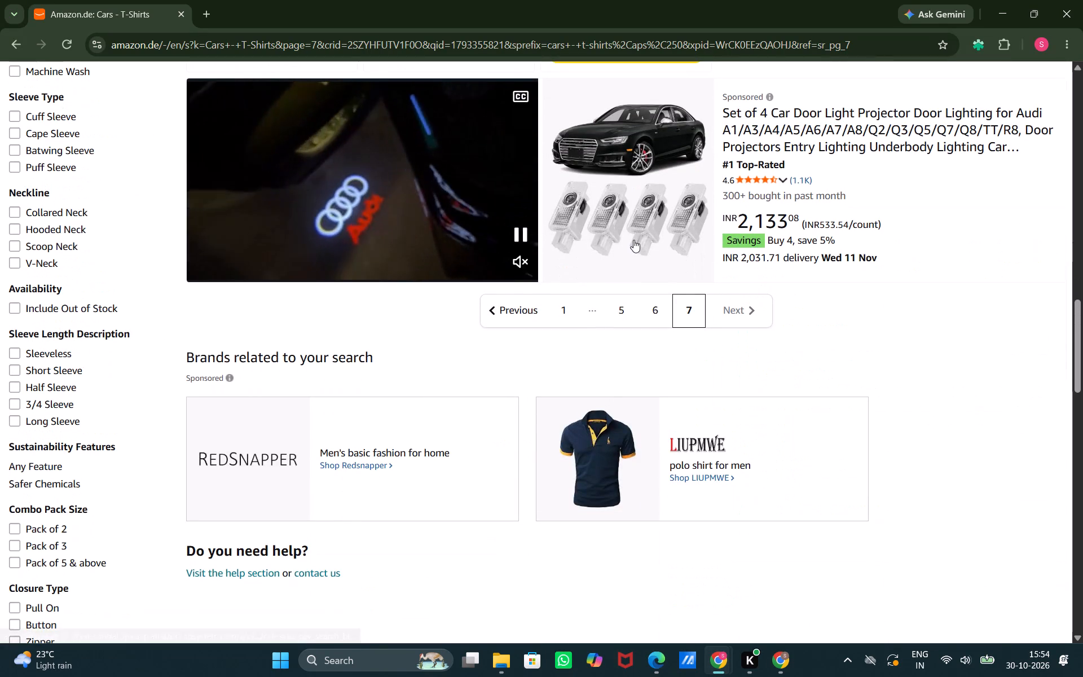
Review the block of logged links above C20524 in column C of The Walt Disney sheet.
{"action": "key", "text": "alt+Tab"}
{"action": "key", "text": "Up"}
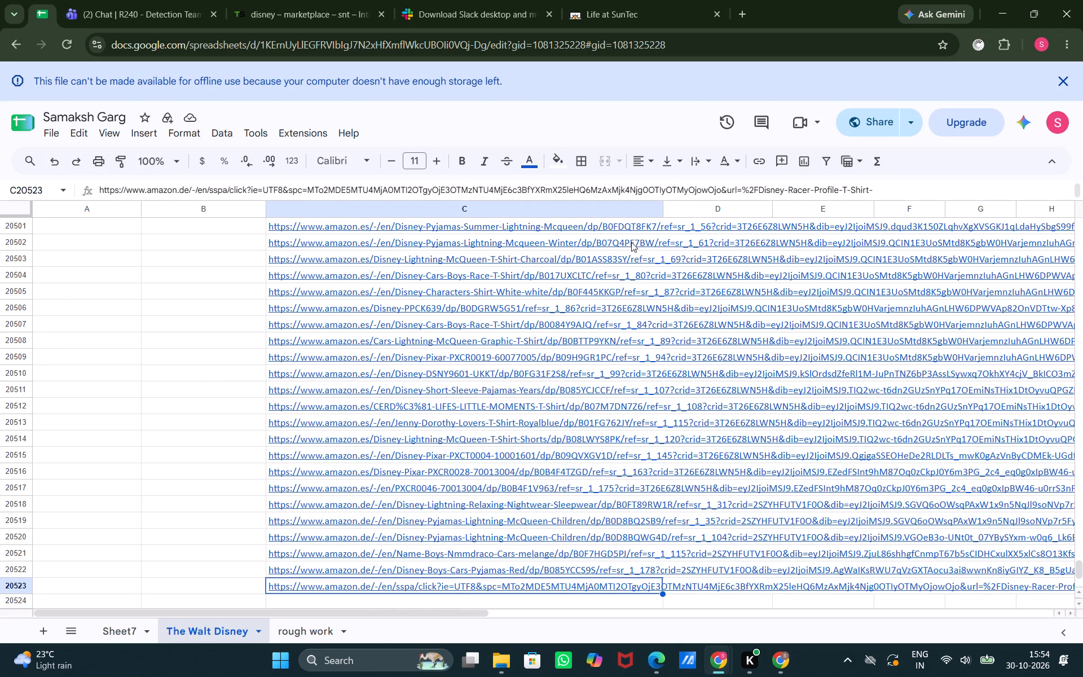
{"action": "key", "text": "ctrl+shift+Up"}
{"action": "key", "text": "Down"}
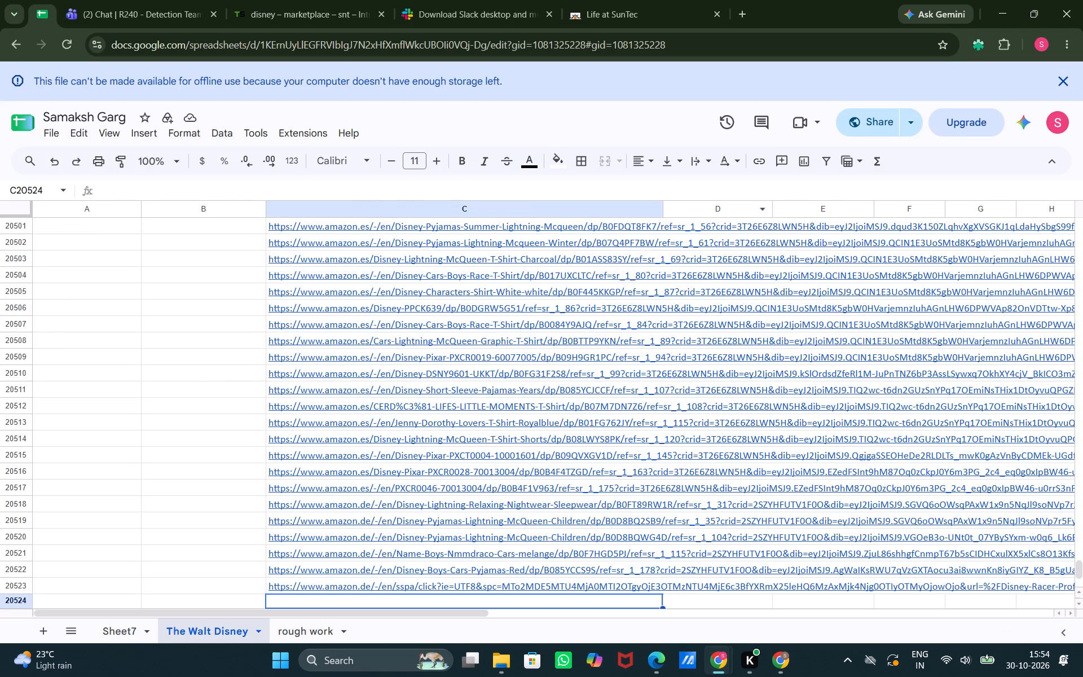
Mark the amazon.es and amazon.de rows of Cars - T-Shirts with S for day 30 in the Disney marketplace tracker.
{"action": "left_click", "coordinate": [344, 0]}
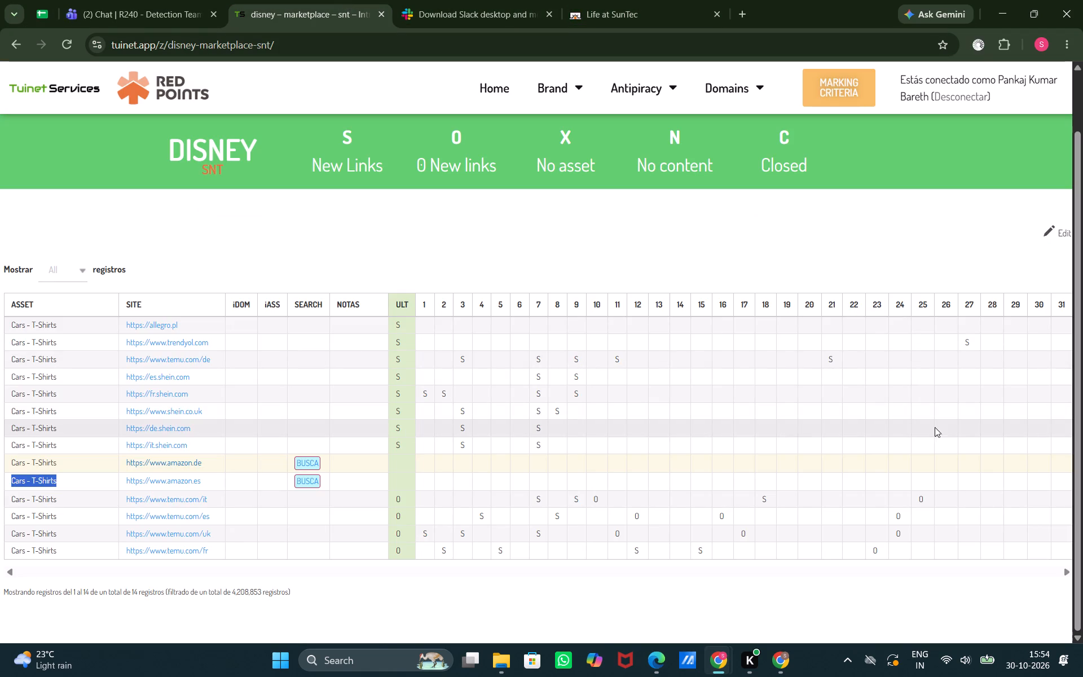
{"action": "double_click", "coordinate": [1035, 482]}
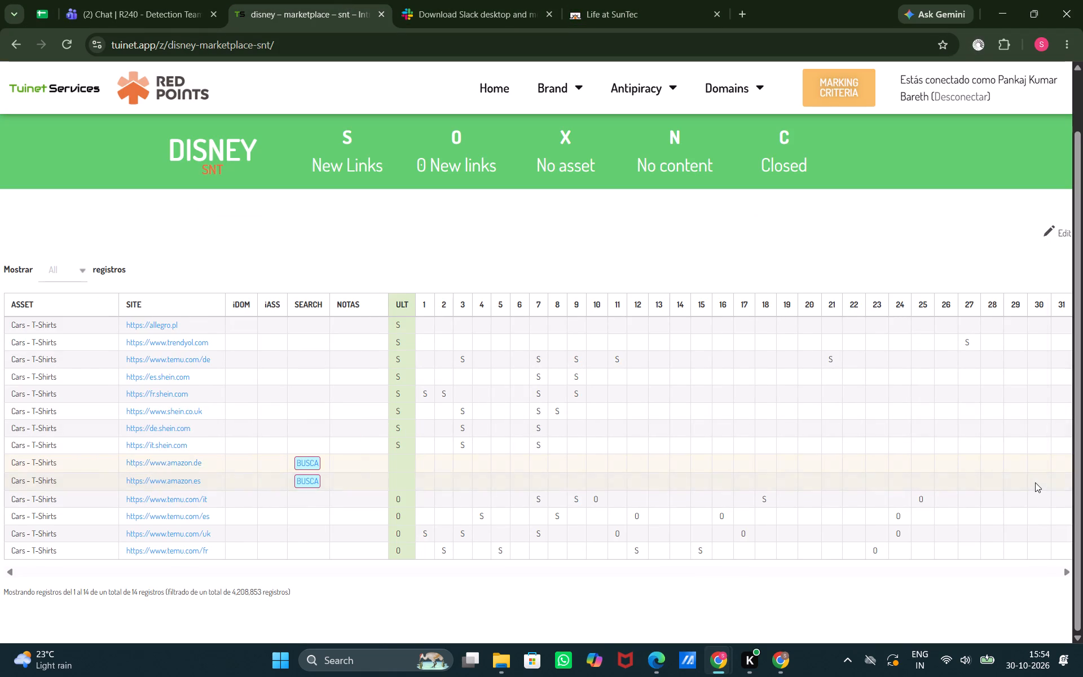
{"action": "left_click", "coordinate": [1039, 371]}
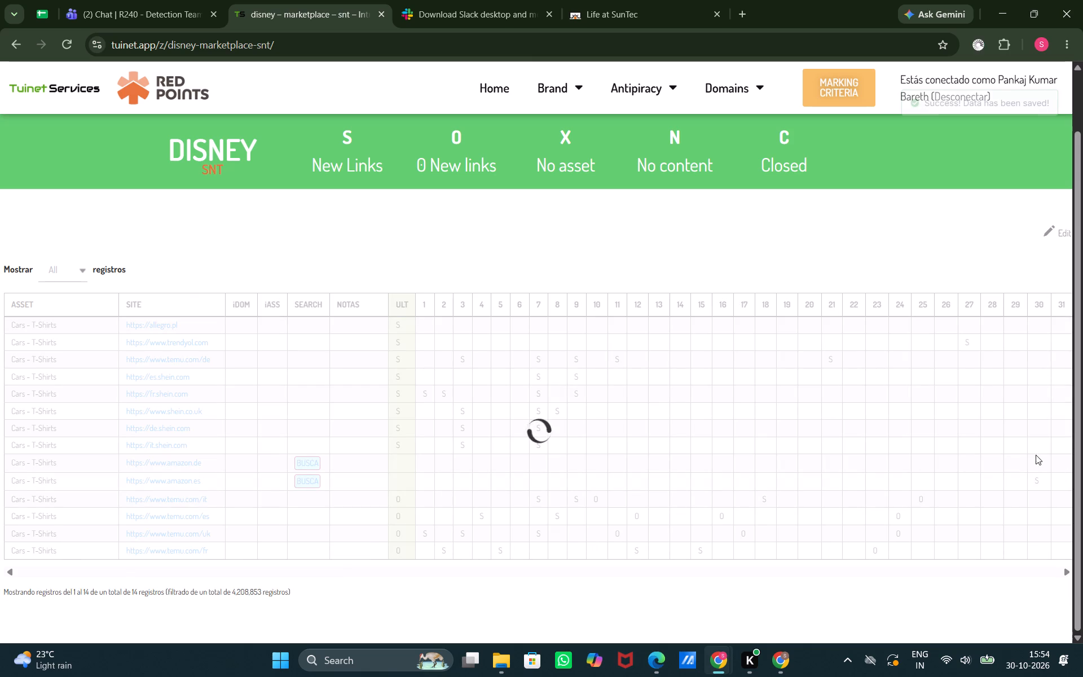
{"action": "left_click", "coordinate": [1036, 466]}
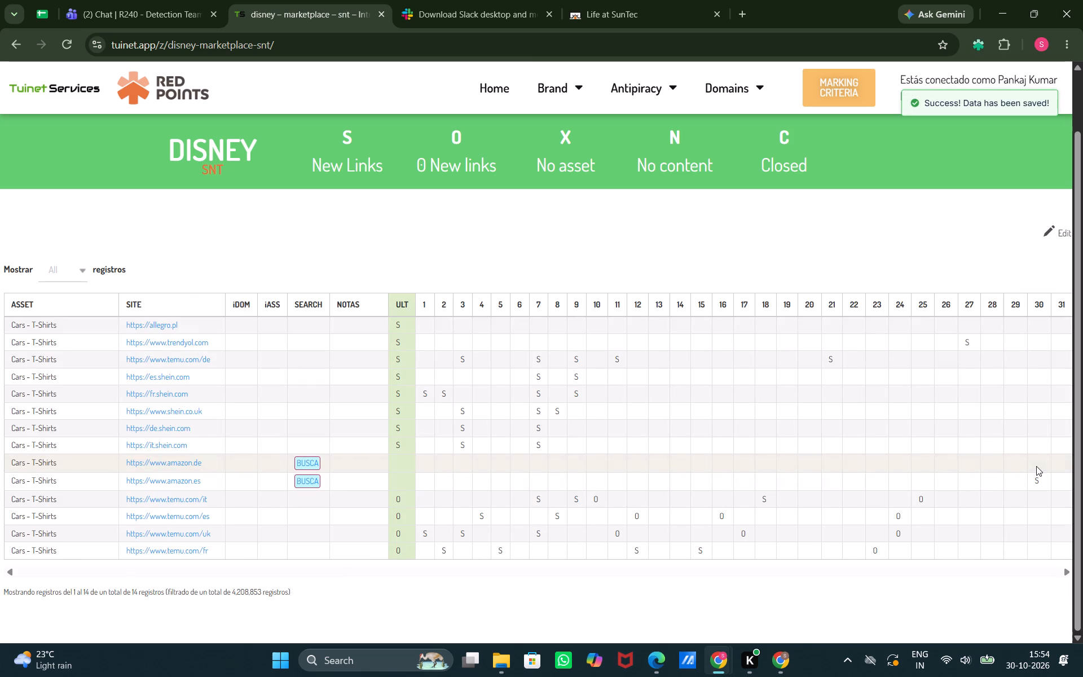
{"action": "left_click", "coordinate": [1036, 465]}
{"action": "double_click", "coordinate": [1036, 465]}
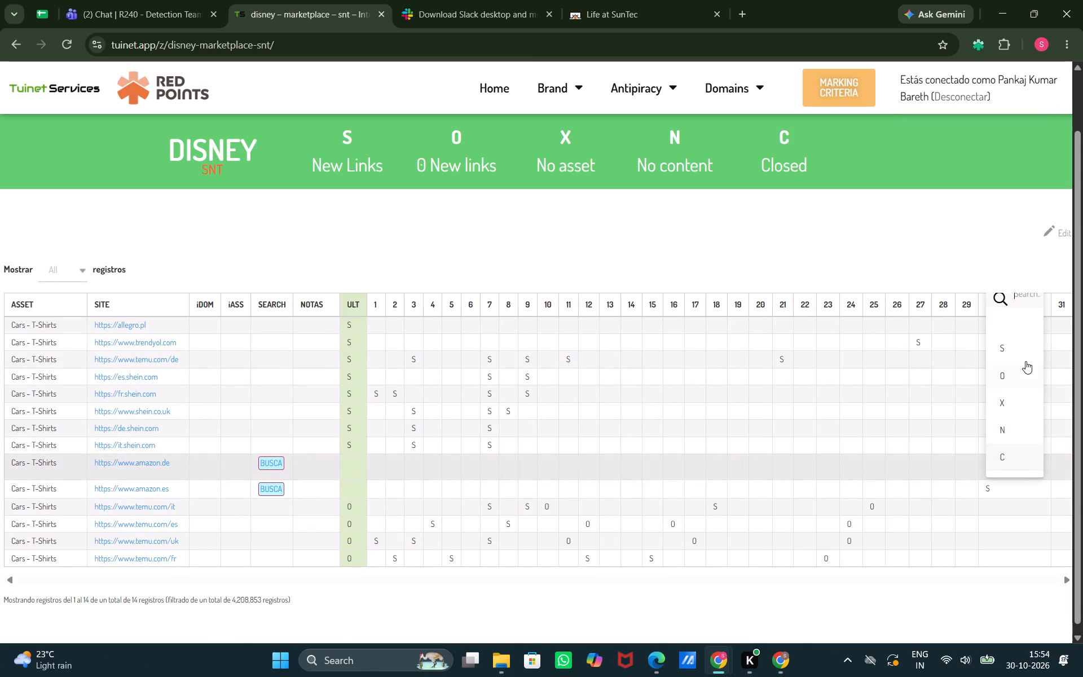
{"action": "left_click", "coordinate": [1021, 342]}
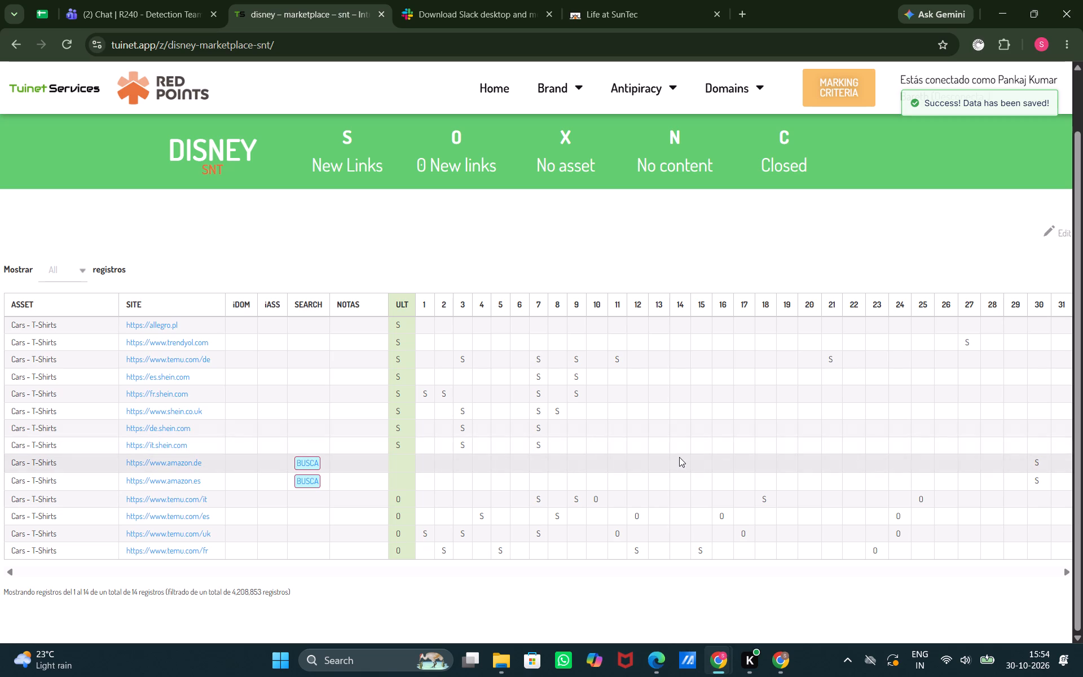
Filter the tracker by the asset Mickey & Friends - Bags.
{"action": "scroll", "coordinate": [553, 294], "scroll_direction": "up", "scroll_amount": 4}
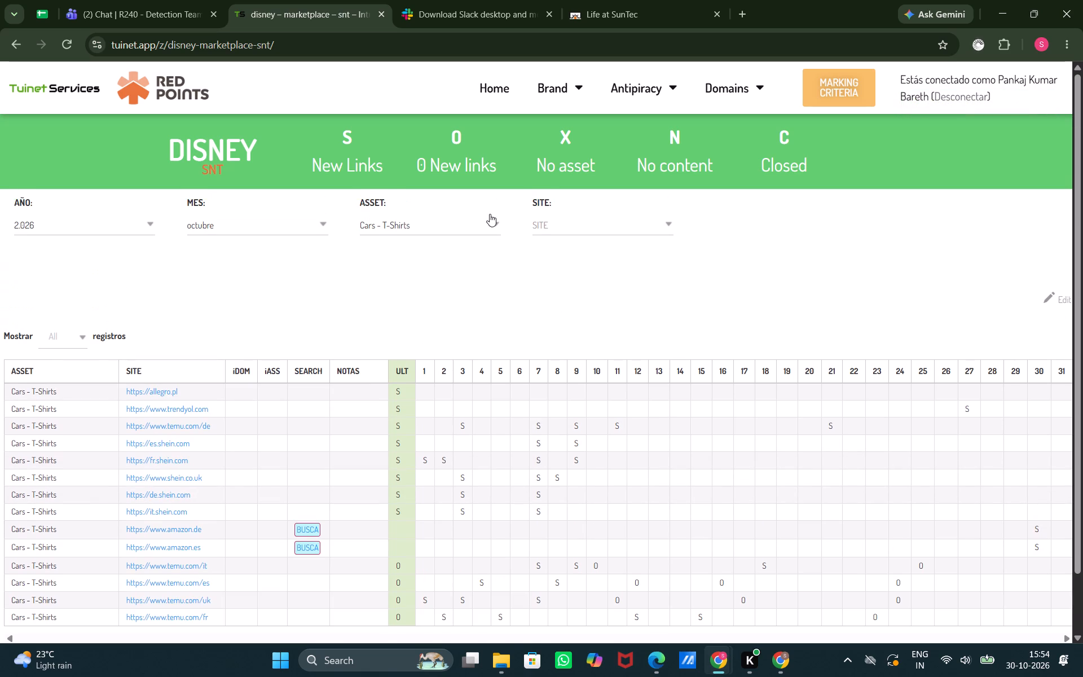
{"action": "left_click", "coordinate": [489, 218]}
{"action": "scroll", "coordinate": [472, 467], "scroll_direction": "down", "scroll_amount": 3}
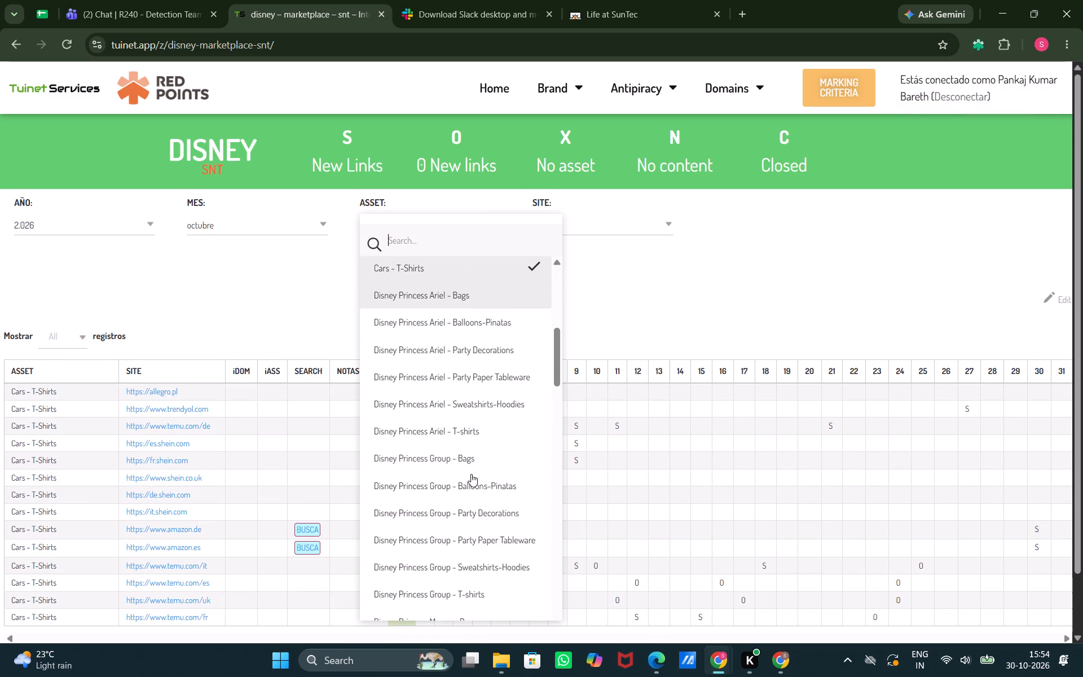
{"action": "scroll", "coordinate": [451, 417], "scroll_direction": "down", "scroll_amount": 3}
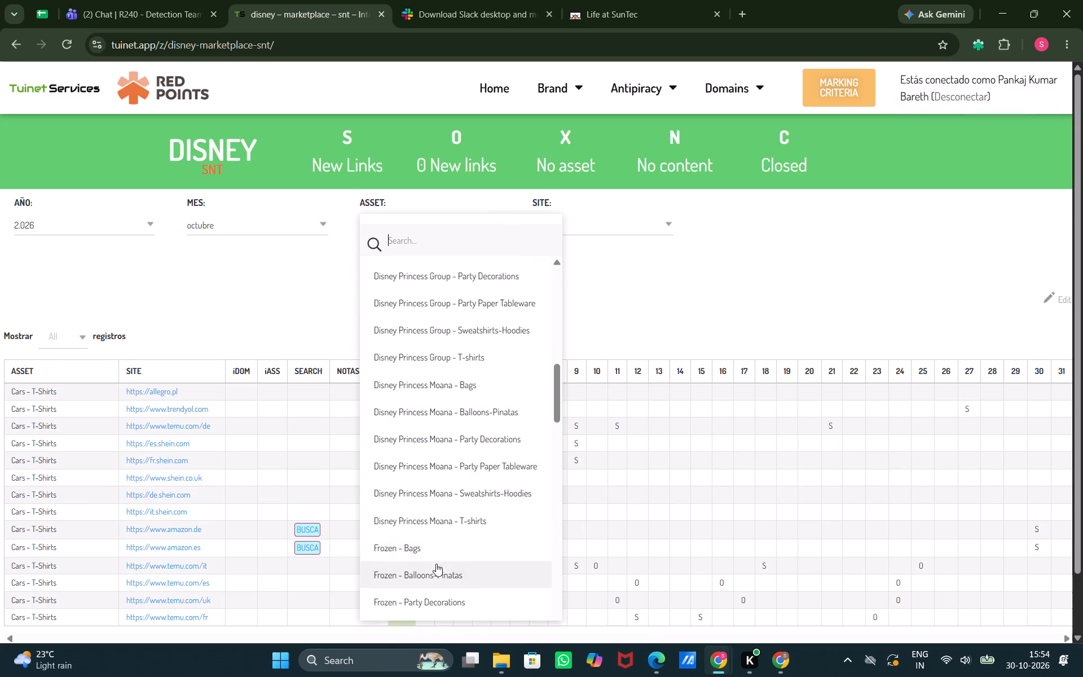
{"action": "scroll", "coordinate": [436, 564], "scroll_direction": "down", "scroll_amount": 4}
{"action": "scroll", "coordinate": [449, 519], "scroll_direction": "down", "scroll_amount": 6}
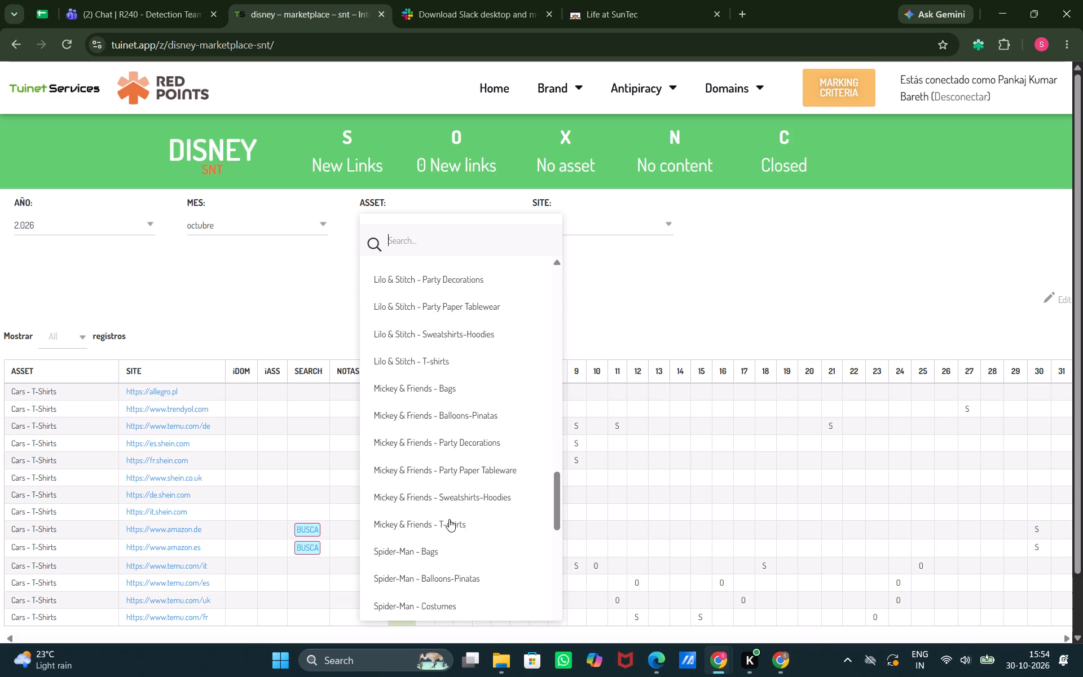
{"action": "left_click", "coordinate": [459, 382]}
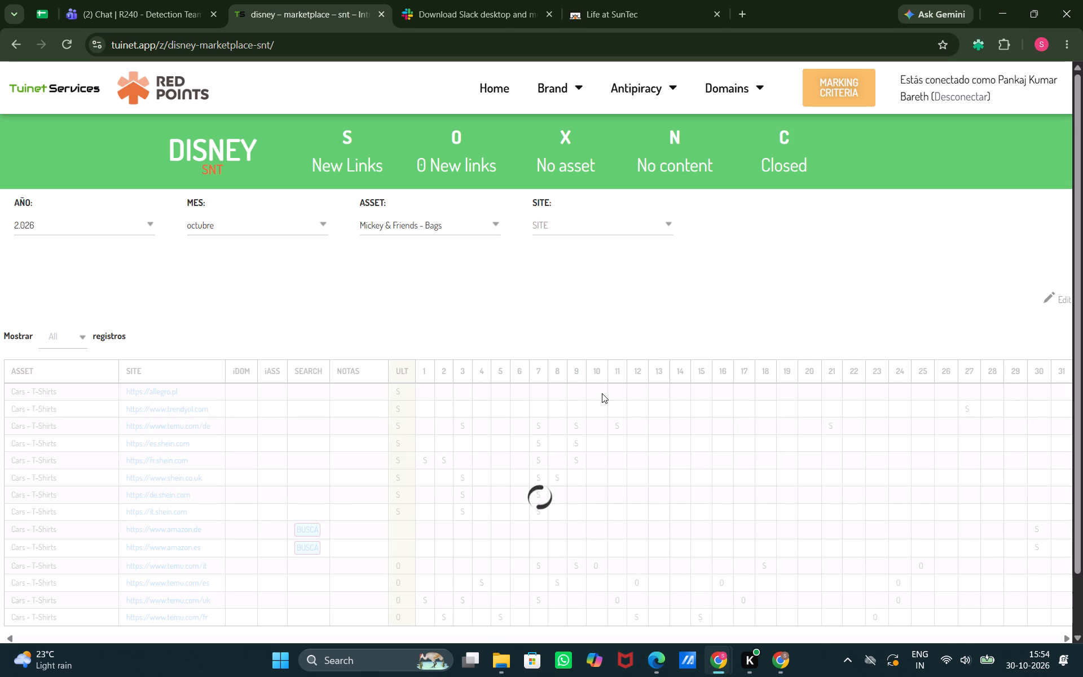
Copy the asset name Mickey & Friends - Bags from the tracker's amazon.es row and search Amazon.es for it.
{"action": "scroll", "coordinate": [434, 423], "scroll_direction": "down", "scroll_amount": 2}
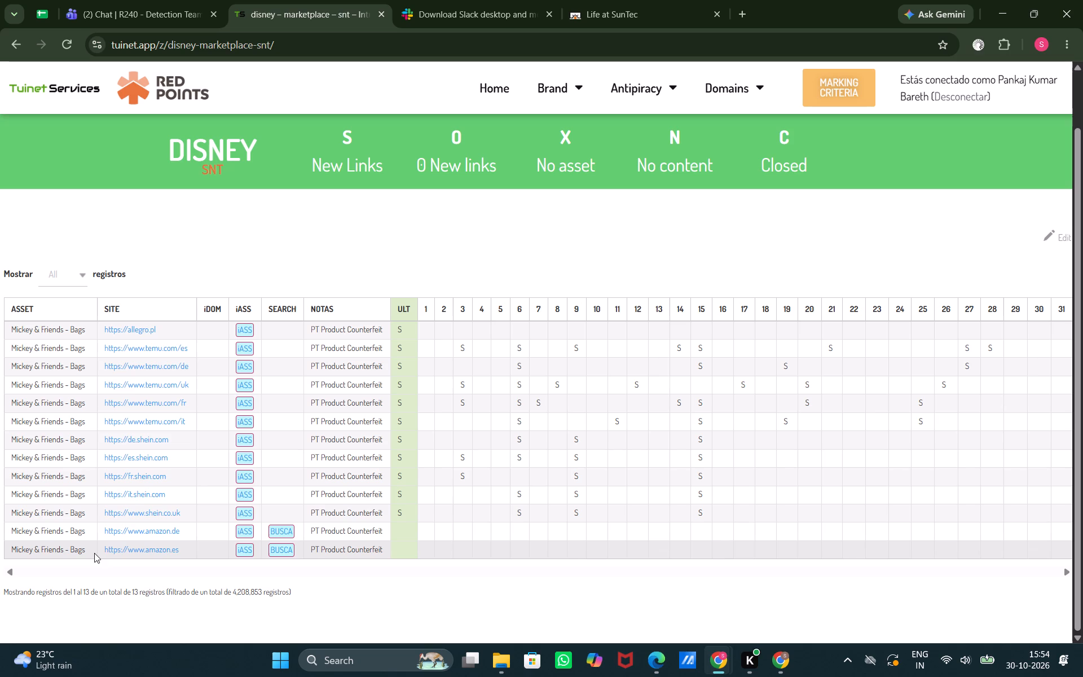
{"action": "left_click_drag", "start_coordinate": [10, 549], "coordinate": [75, 547]}
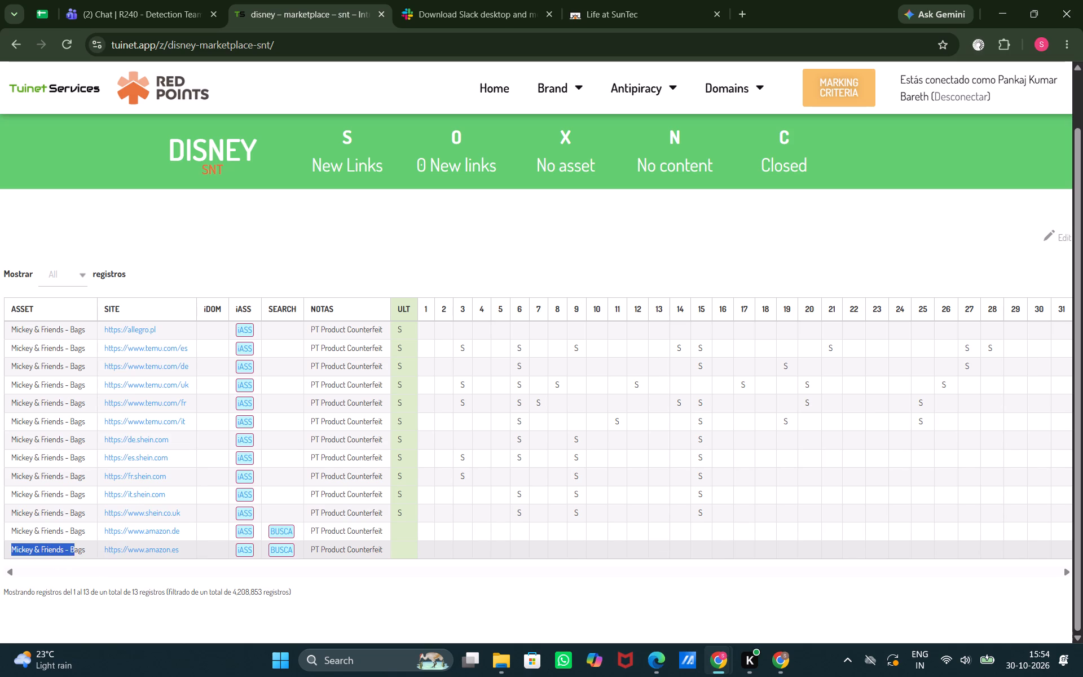
{"action": "left_click_drag", "start_coordinate": [75, 547], "coordinate": [113, 553]}
{"action": "left_click", "coordinate": [88, 564]}
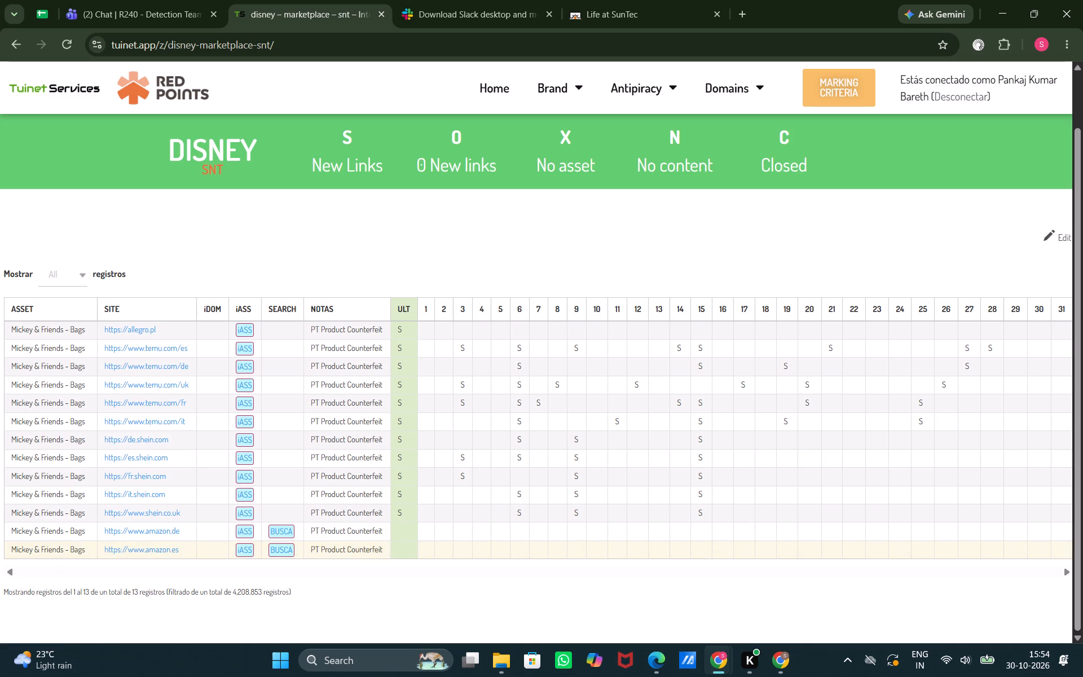
{"action": "left_click_drag", "start_coordinate": [14, 548], "coordinate": [43, 555]}
{"action": "left_click", "coordinate": [39, 570]}
{"action": "left_click_drag", "start_coordinate": [10, 547], "coordinate": [86, 556]}
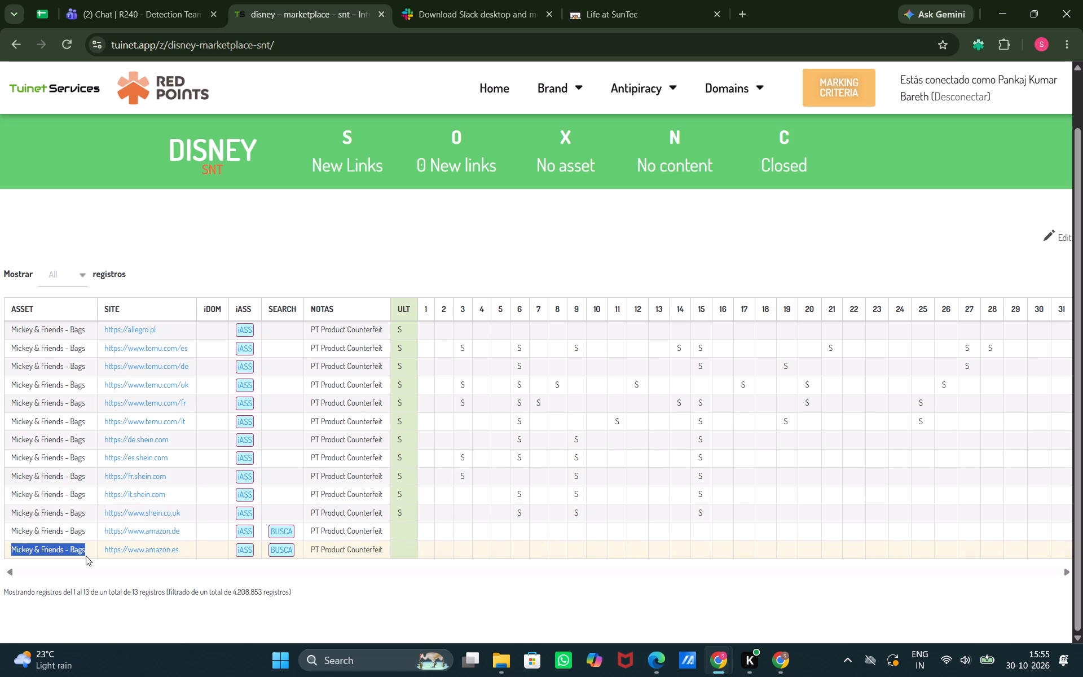
{"action": "key", "text": "ctrl+c"}
{"action": "left_click", "coordinate": [165, 551]}
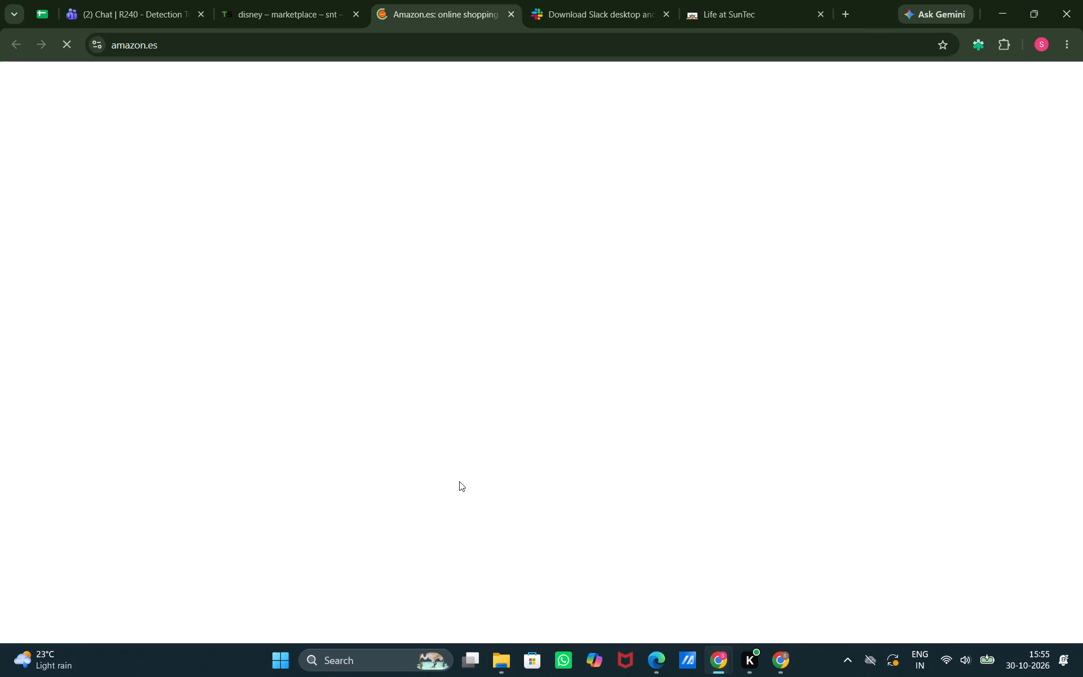
{"action": "left_click", "coordinate": [411, 89]}
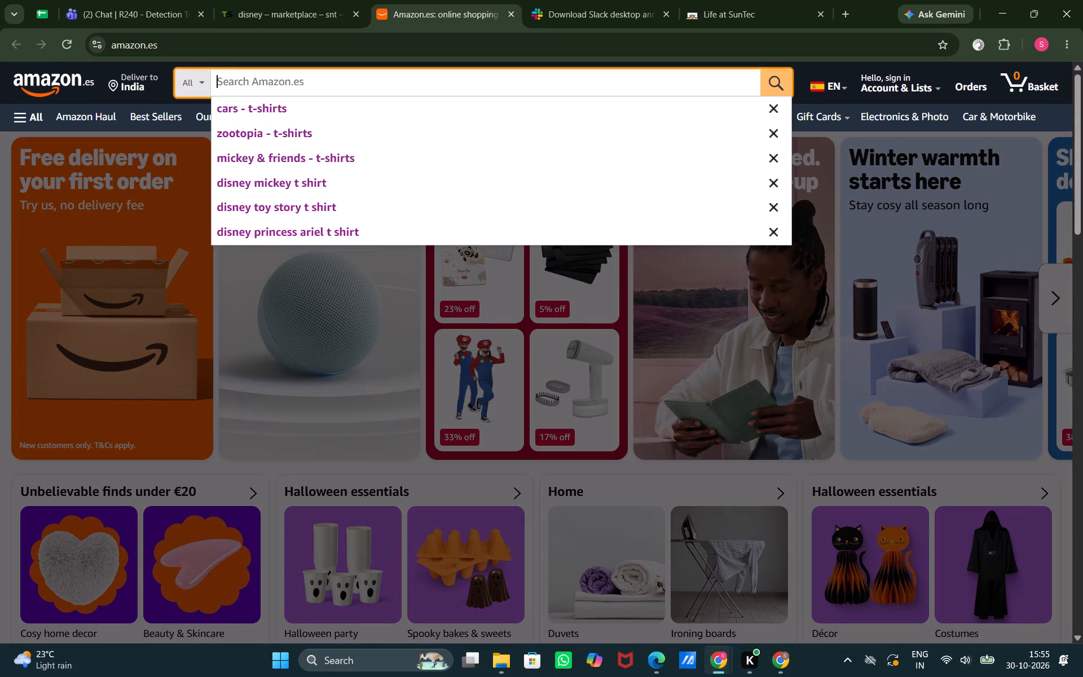
{"action": "key", "text": "ctrl+v"}
{"action": "key", "text": "Return"}
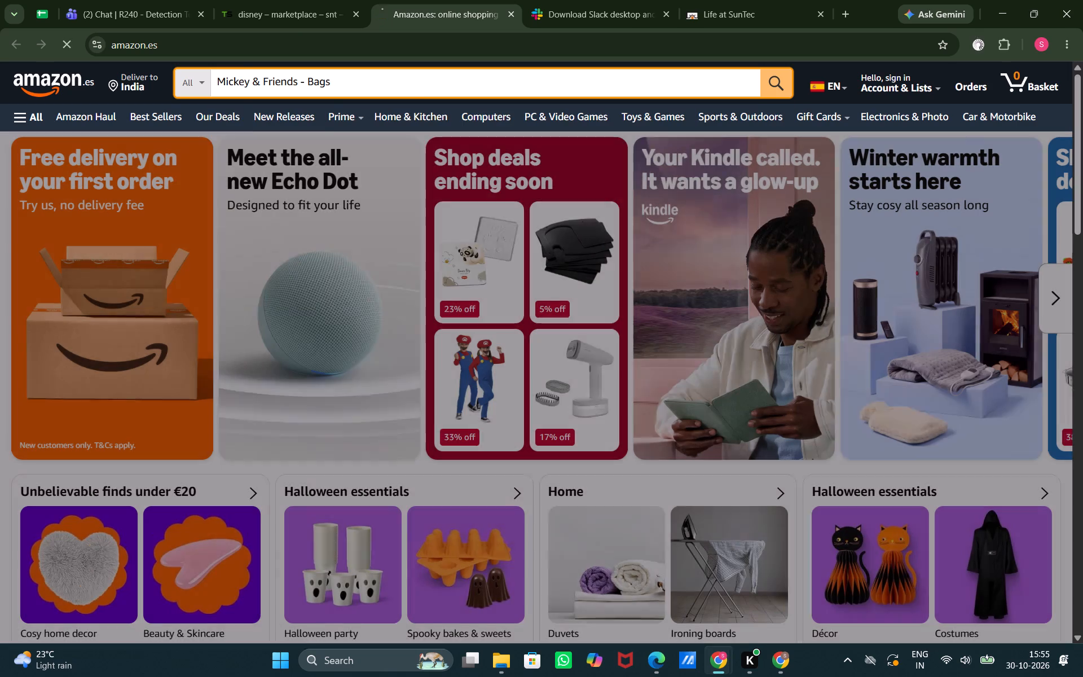
Stop the running task in the RedPoints IPR Plugin and start the Detection task for the asset Mickey & Friends - Bags.
{"action": "scroll", "coordinate": [525, 175], "scroll_direction": "down", "scroll_amount": 4}
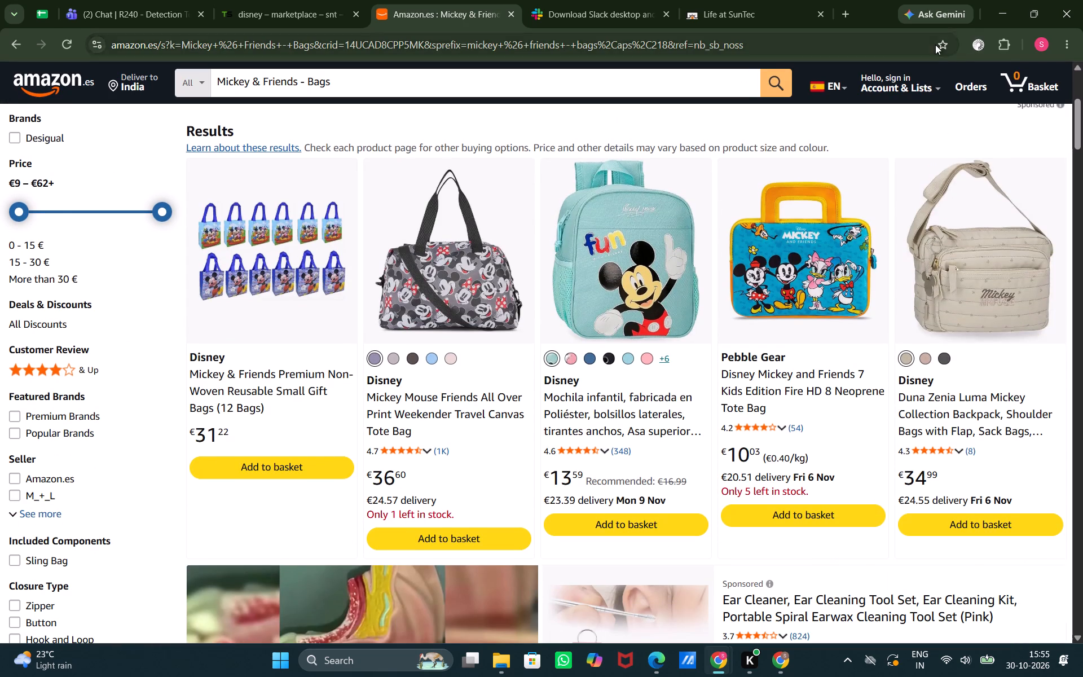
{"action": "left_click", "coordinate": [975, 47]}
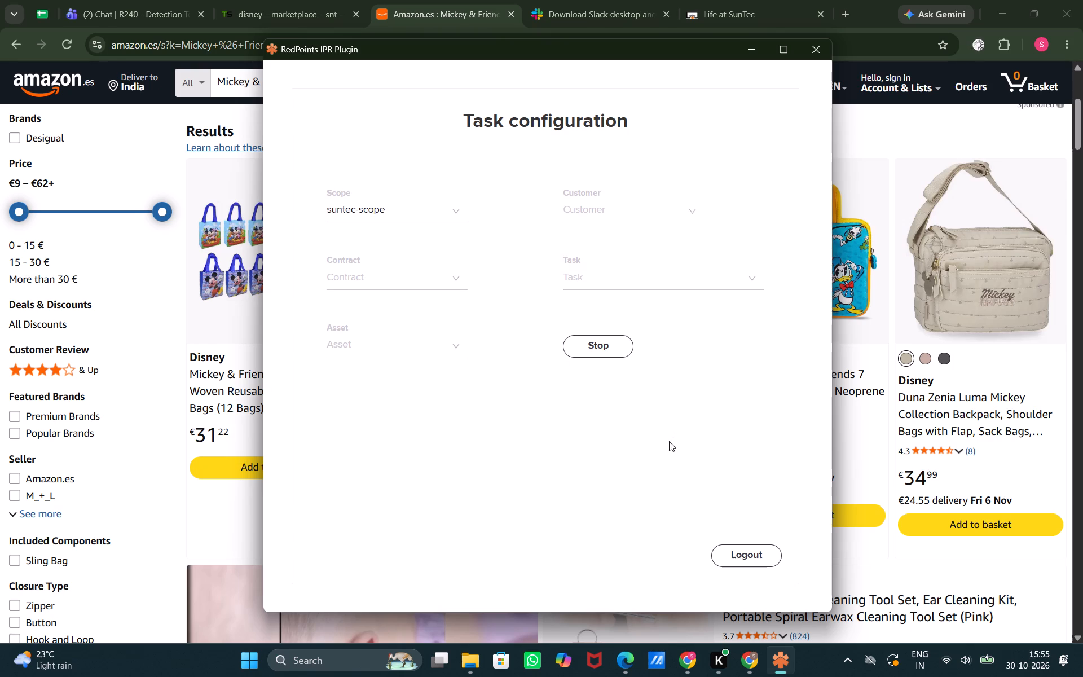
{"action": "left_click", "coordinate": [591, 355]}
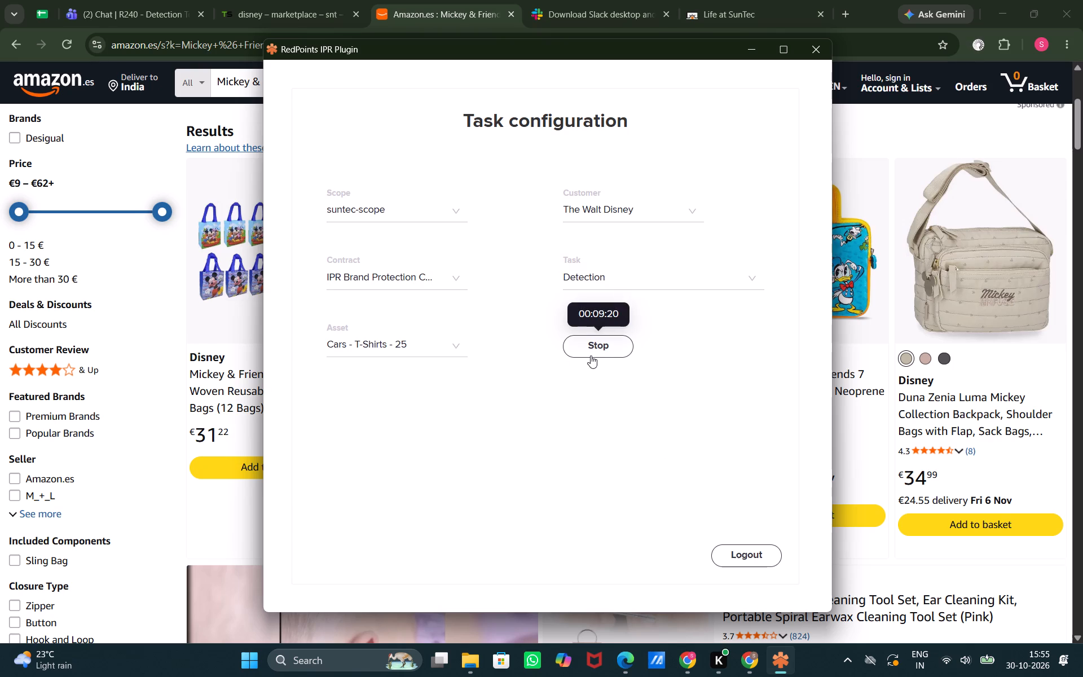
{"action": "left_click", "coordinate": [440, 345]}
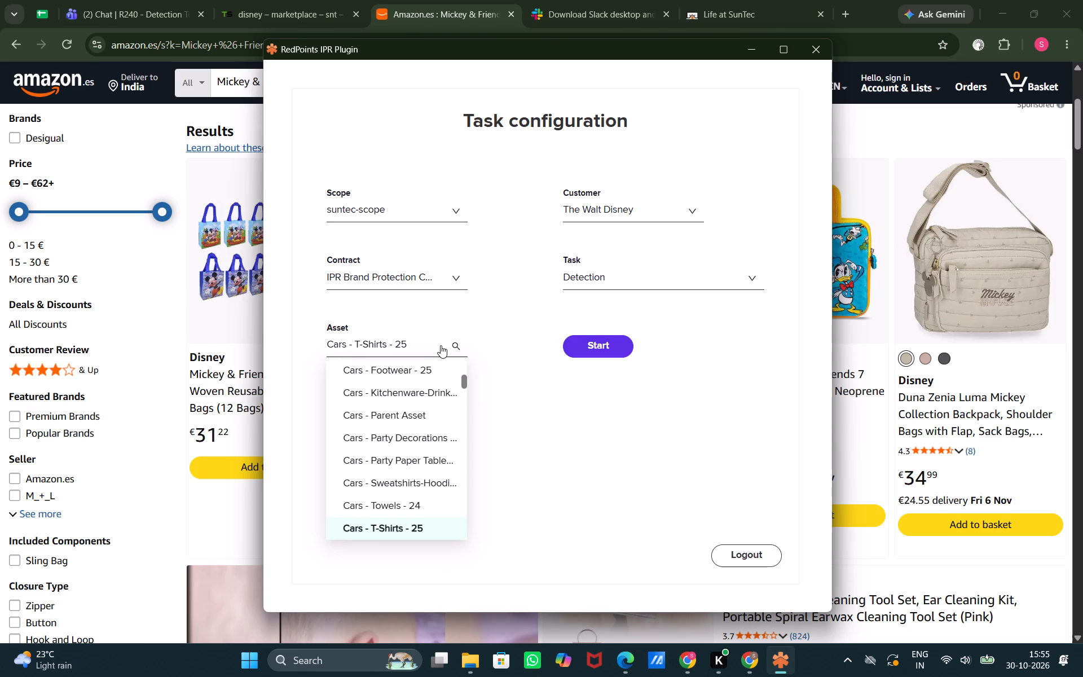
{"action": "key", "text": "ctrl+v"}
{"action": "key", "text": "Return"}
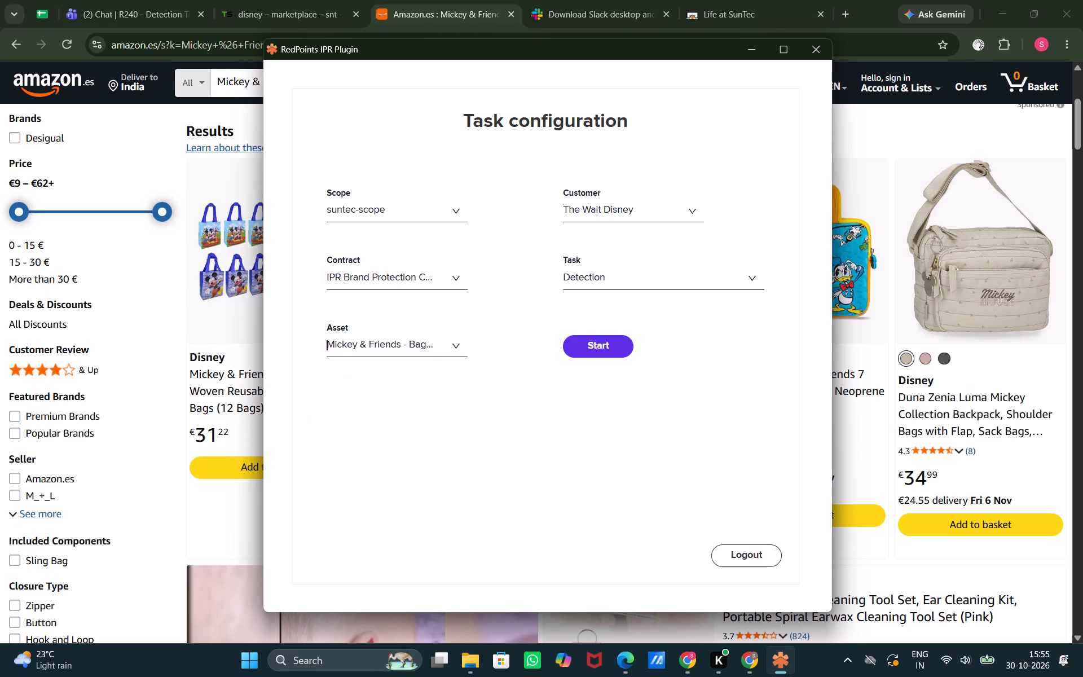
{"action": "left_click", "coordinate": [576, 338]}
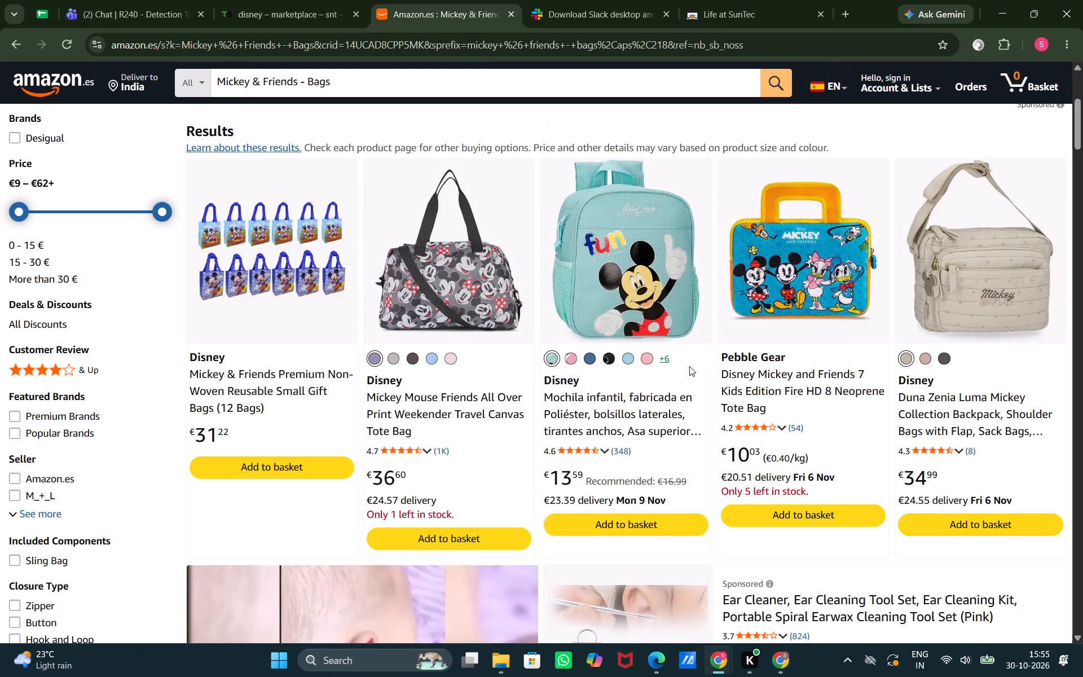
Look through the first page of Amazon.es results for Mickey & Friends bag listings to report.
{"action": "scroll", "coordinate": [689, 366], "scroll_direction": "down", "scroll_amount": 14}
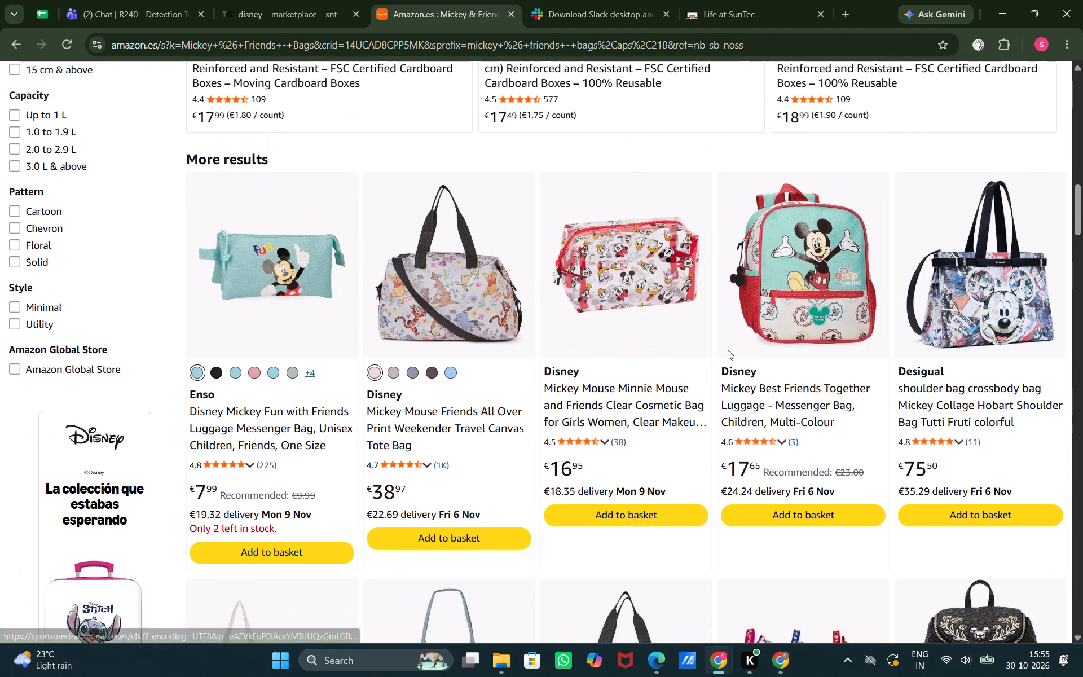
{"action": "scroll", "coordinate": [728, 336], "scroll_direction": "down", "scroll_amount": 6}
{"action": "scroll", "coordinate": [728, 336], "scroll_direction": "up", "scroll_amount": 20}
{"action": "scroll", "coordinate": [728, 336], "scroll_direction": "up", "scroll_amount": 8}
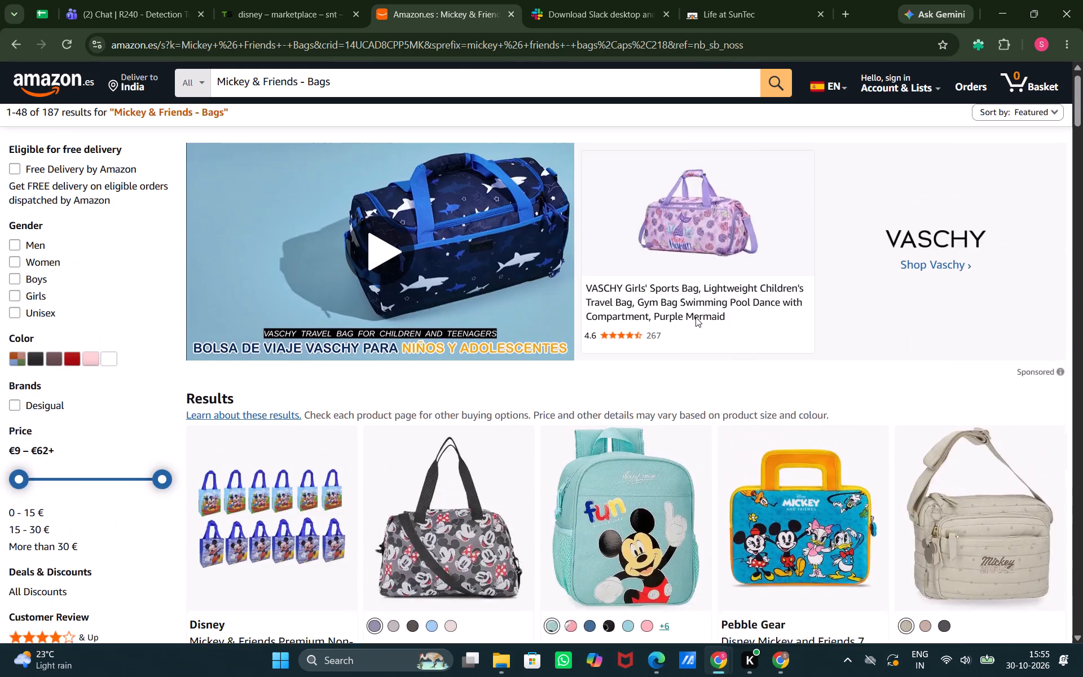
{"action": "scroll", "coordinate": [695, 317], "scroll_direction": "up", "scroll_amount": 3}
{"action": "scroll", "coordinate": [693, 316], "scroll_direction": "down", "scroll_amount": 20}
{"action": "scroll", "coordinate": [693, 316], "scroll_direction": "down", "scroll_amount": 8}
{"action": "scroll", "coordinate": [702, 307], "scroll_direction": "up", "scroll_amount": 1}
{"action": "scroll", "coordinate": [703, 306], "scroll_direction": "down", "scroll_amount": 10}
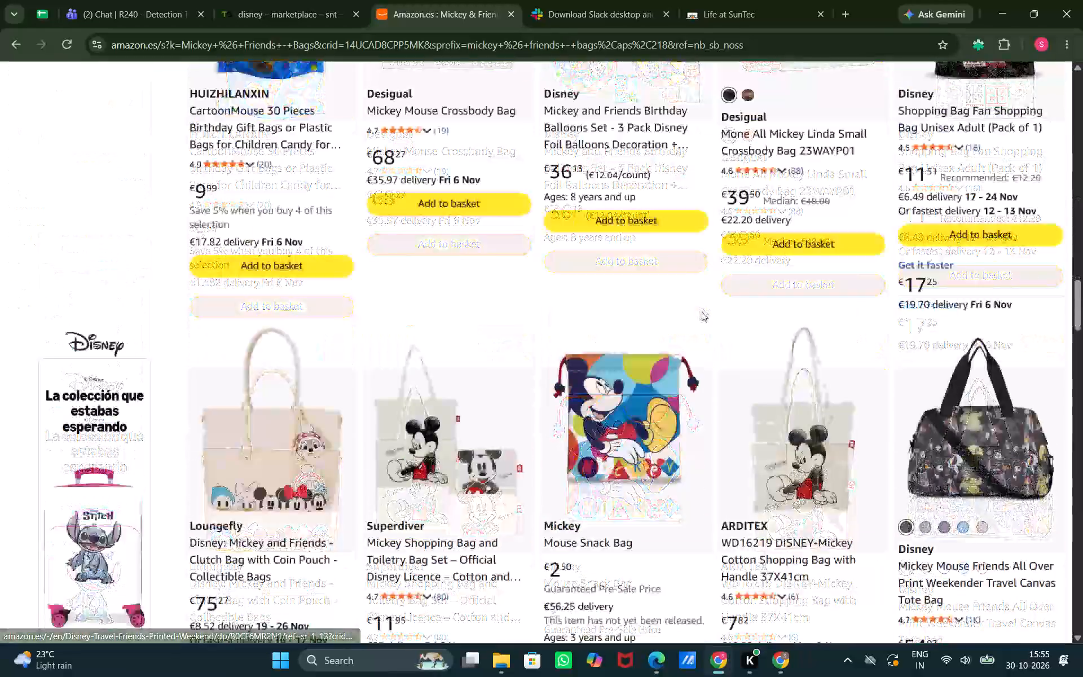
{"action": "scroll", "coordinate": [702, 311], "scroll_direction": "down", "scroll_amount": 14}
{"action": "scroll", "coordinate": [710, 312], "scroll_direction": "up", "scroll_amount": 1}
{"action": "scroll", "coordinate": [710, 311], "scroll_direction": "down", "scroll_amount": 12}
{"action": "scroll", "coordinate": [715, 309], "scroll_direction": "up", "scroll_amount": 19}
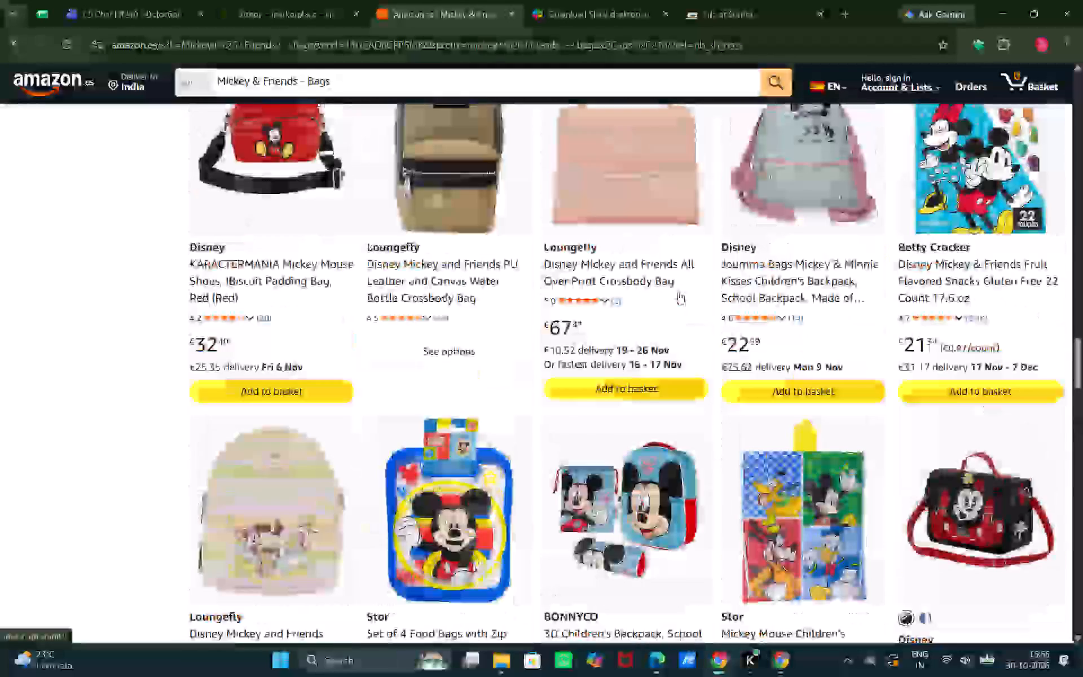
{"action": "scroll", "coordinate": [678, 292], "scroll_direction": "up", "scroll_amount": 20}
{"action": "scroll", "coordinate": [678, 292], "scroll_direction": "up", "scroll_amount": 20}
{"action": "scroll", "coordinate": [678, 292], "scroll_direction": "up", "scroll_amount": 10}
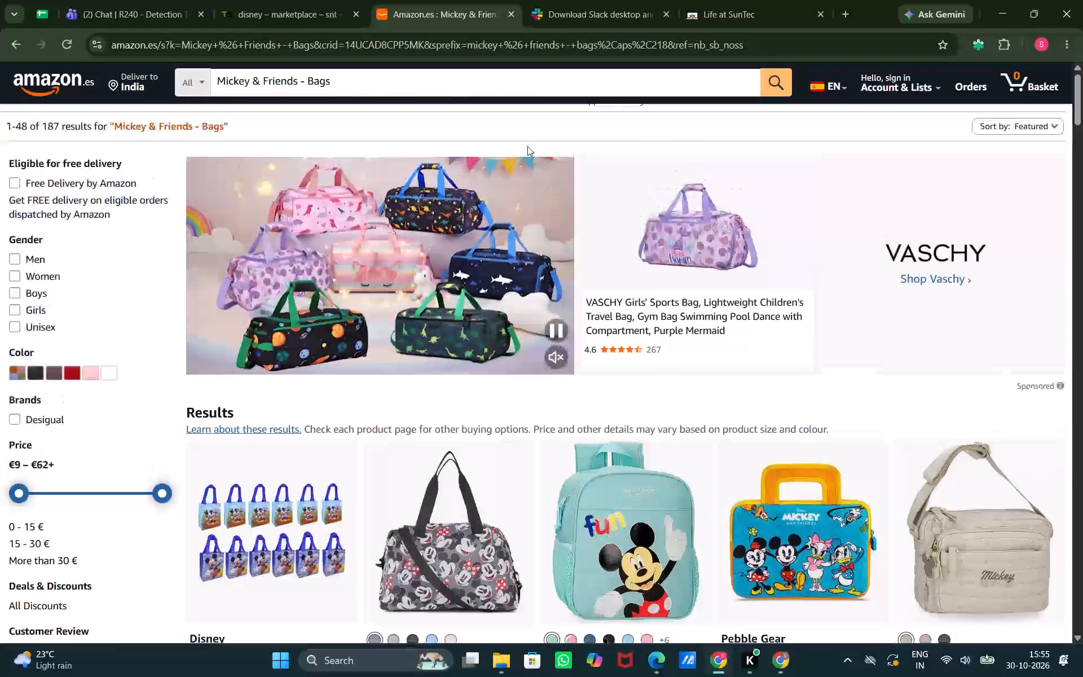
{"action": "scroll", "coordinate": [527, 146], "scroll_direction": "up", "scroll_amount": 16}
{"action": "scroll", "coordinate": [518, 141], "scroll_direction": "down", "scroll_amount": 4}
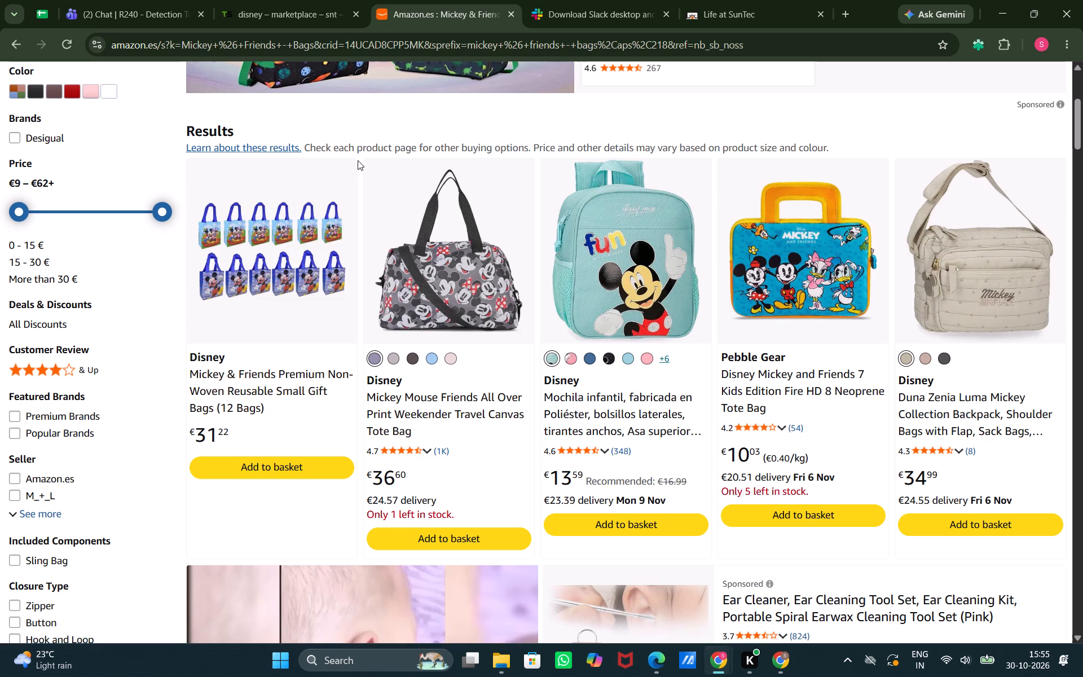
With the Amazon.es results moved to their own window, log the Mickey & Friends Premium Non-Woven gift bags link in C20525 of The Walt Disney sheet.
{"action": "right_click", "coordinate": [305, 395]}
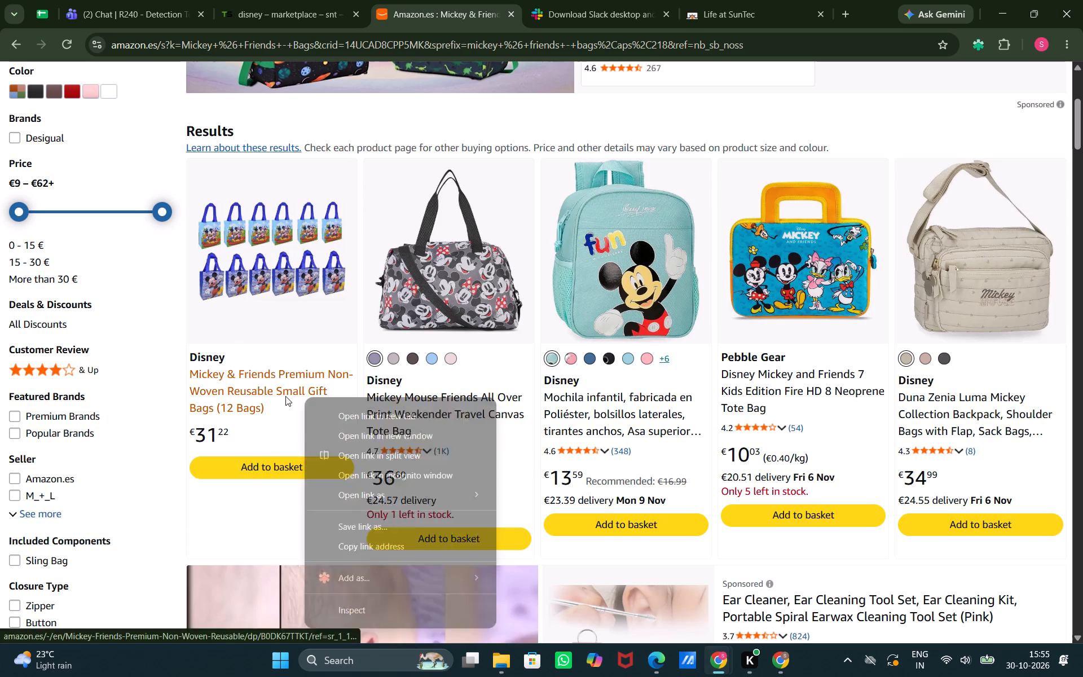
{"action": "left_click", "coordinate": [382, 552]}
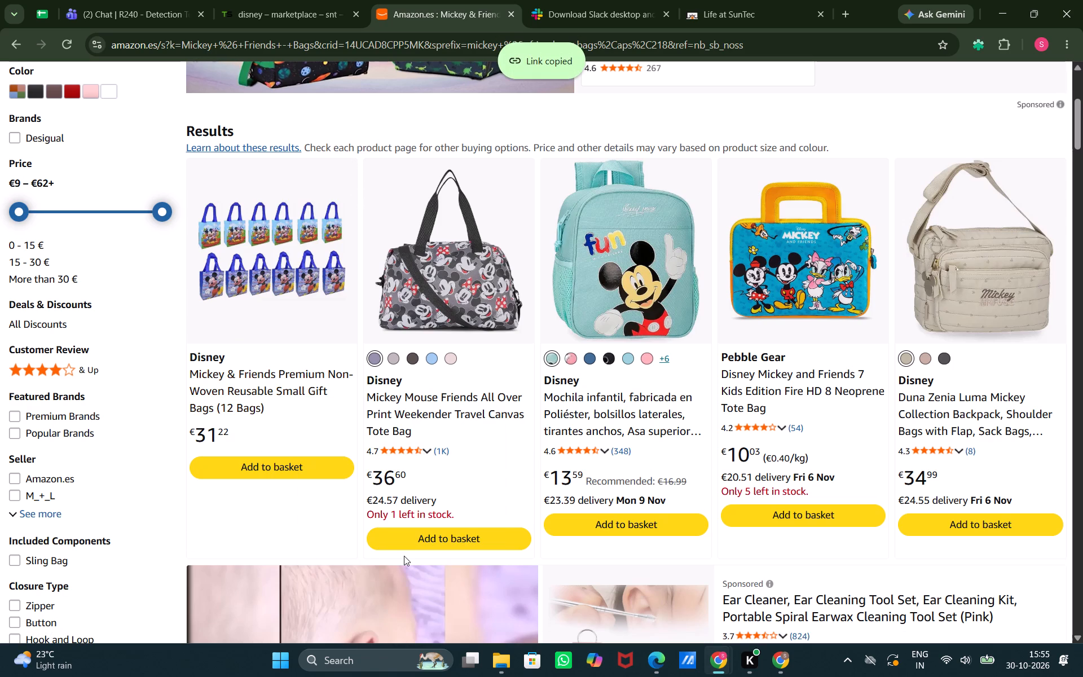
{"action": "left_click_drag", "start_coordinate": [437, 15], "coordinate": [441, 52]}
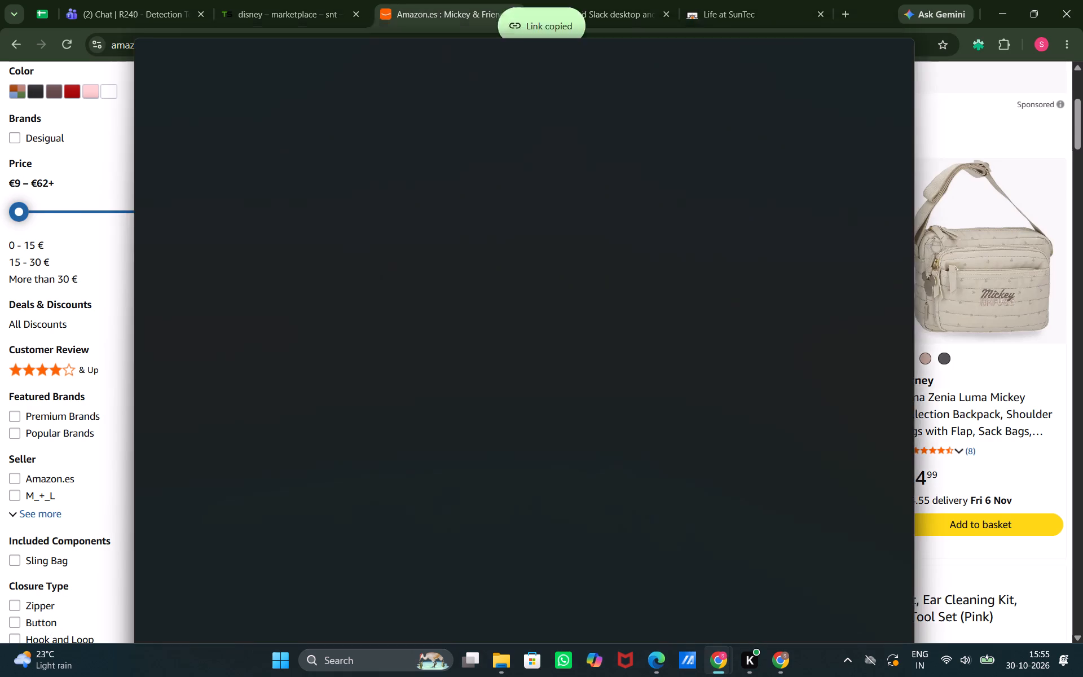
{"action": "left_click", "coordinate": [858, 54]}
{"action": "key", "text": "alt+Tab"}
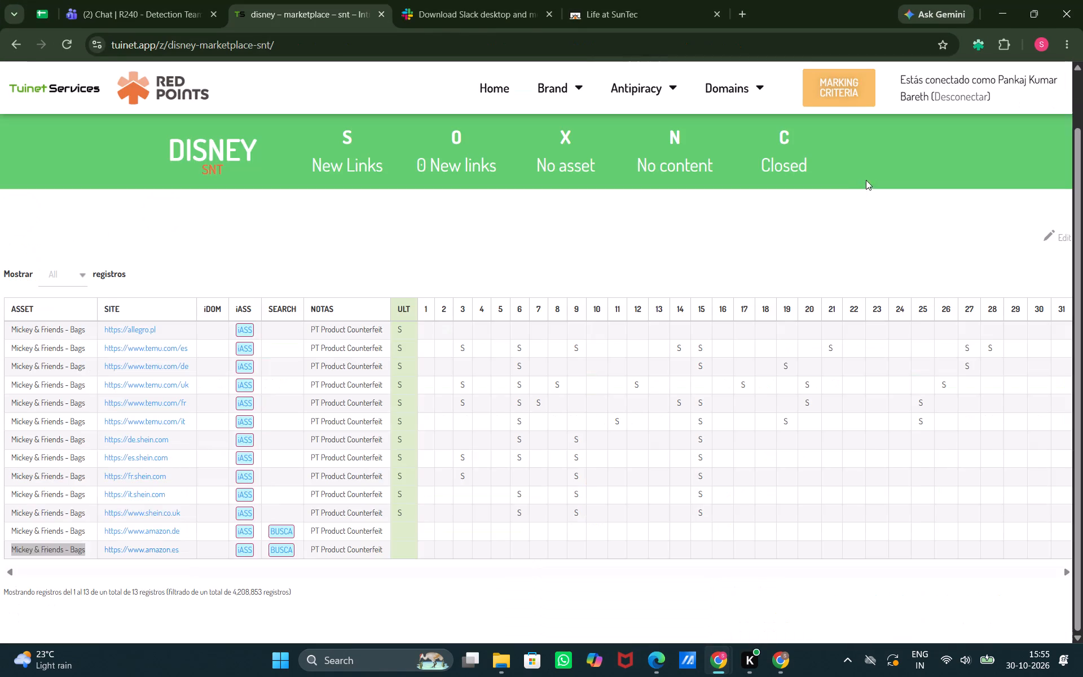
{"action": "key", "text": "ctrl+Tab"}
{"action": "key", "text": "ctrl+Tab"}
{"action": "key", "text": "ctrl+Tab"}
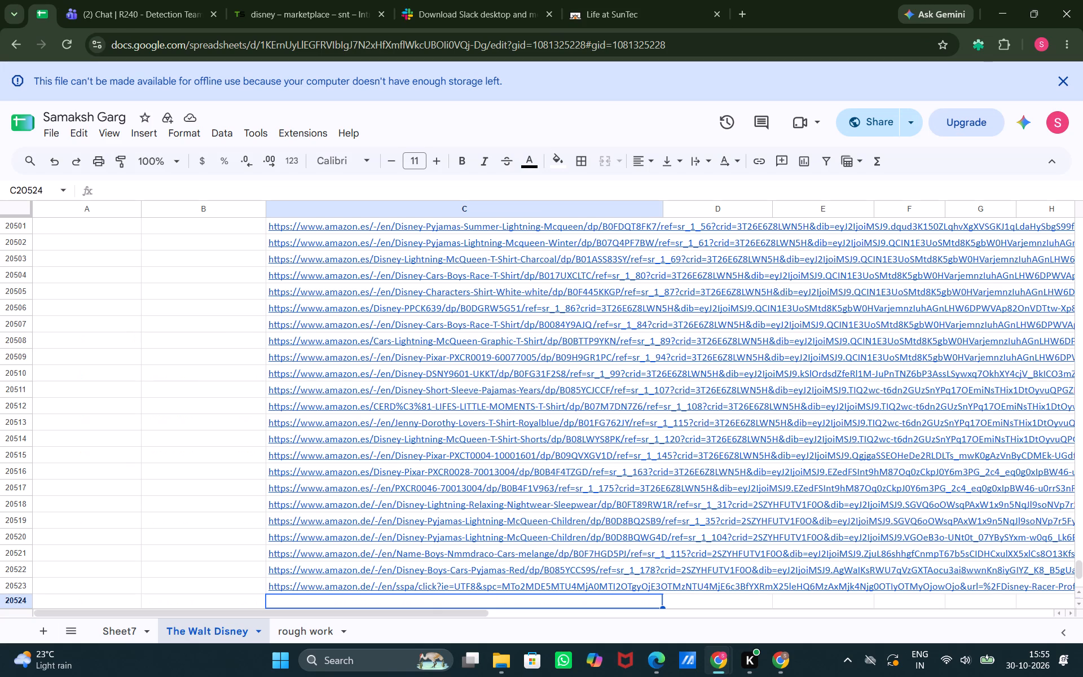
{"action": "key", "text": "Down"}
{"action": "key", "text": "Down"}
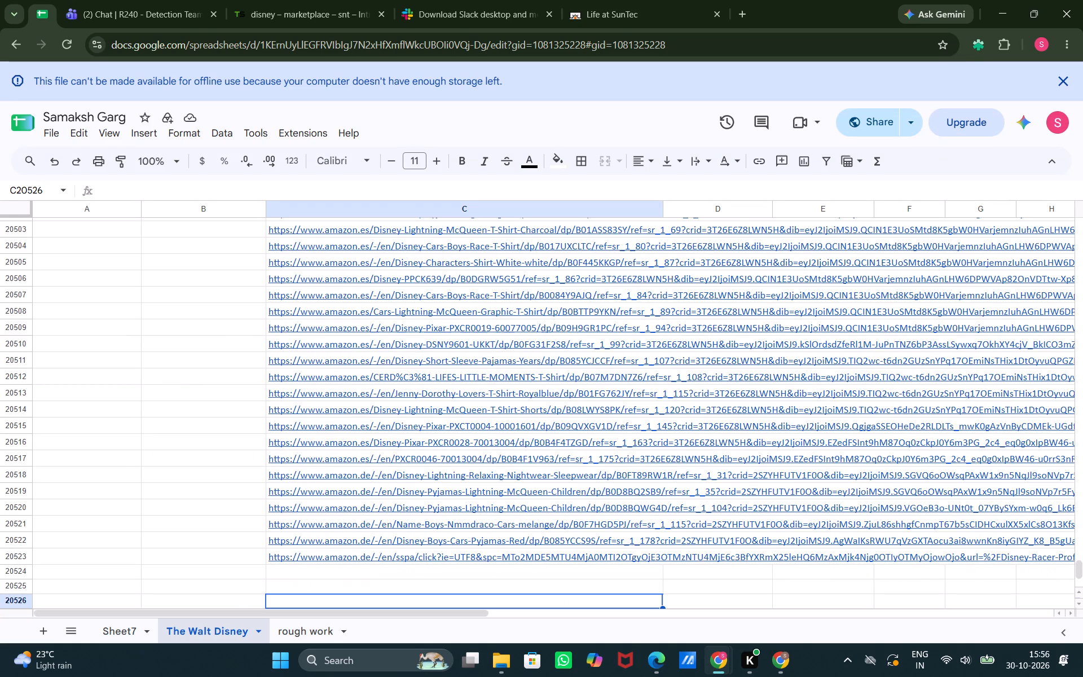
{"action": "key", "text": "Up"}
{"action": "key", "text": "ctrl+v"}
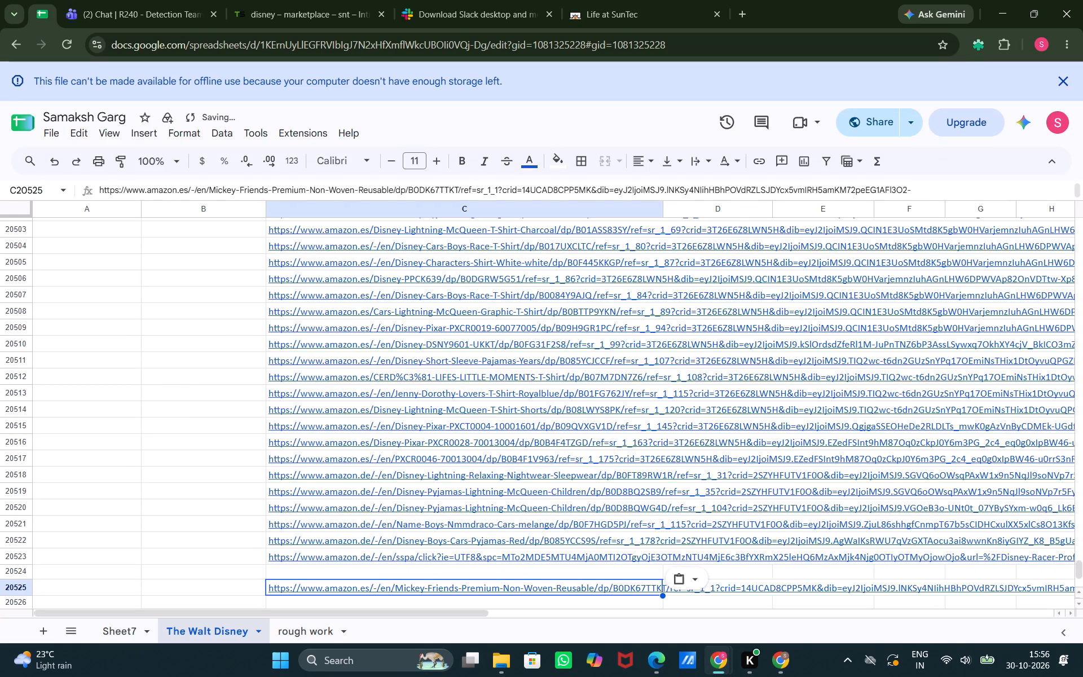
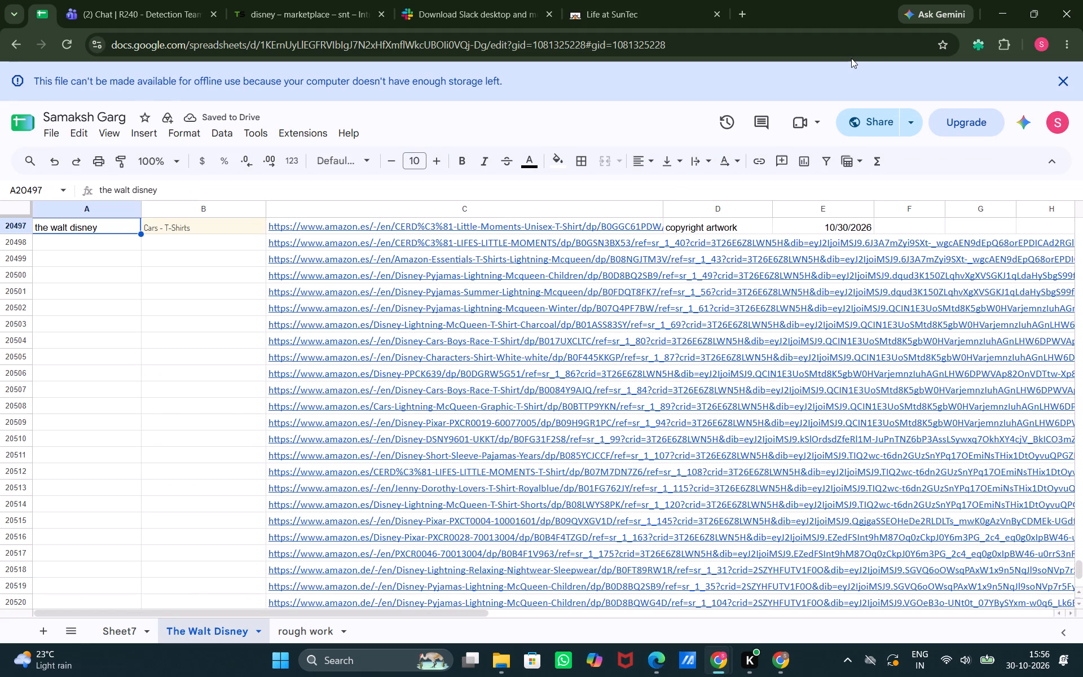
{"action": "key", "text": "ctrl+c"}
{"action": "key", "text": "Down"}
{"action": "key", "text": "shift+Down"}
{"action": "key", "text": "shift+Down"}
{"action": "key", "text": "shift+Down"}
{"action": "key", "text": "shift+Down"}
{"action": "key", "text": "shift+Down"}
{"action": "key", "text": "shift+Down"}
{"action": "key", "text": "shift+Down"}
{"action": "key", "text": "shift+Down"}
{"action": "key", "text": "shift+Down"}
{"action": "key", "text": "shift+Down"}
{"action": "key", "text": "shift+Down"}
{"action": "key", "text": "shift+Down"}
{"action": "key", "text": "shift+Down"}
{"action": "key", "text": "shift+Down"}
{"action": "key", "text": "shift+Down"}
{"action": "key", "text": "shift+Down"}
{"action": "key", "text": "shift+Down"}
{"action": "key", "text": "shift+Down"}
{"action": "key", "text": "shift+Down"}
{"action": "key", "text": "shift+Down"}
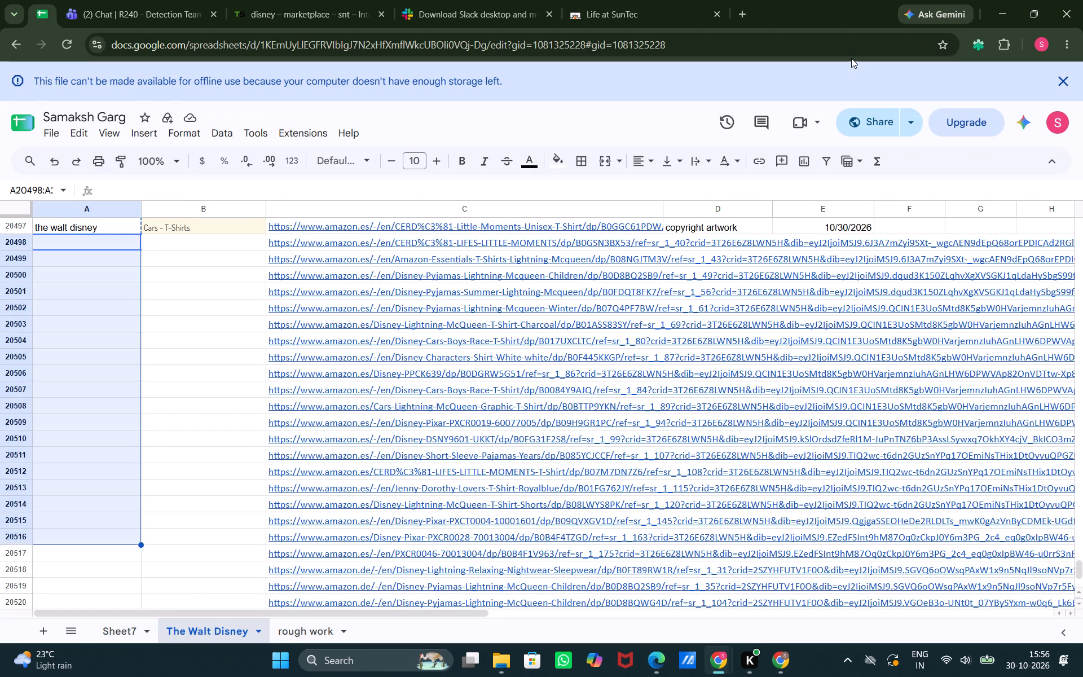
{"action": "key", "text": "shift+Up"}
{"action": "key", "text": "shift+Up"}
{"action": "key", "text": "shift+Up"}
{"action": "key", "text": "shift+Up"}
{"action": "key", "text": "shift+Up"}
{"action": "key", "text": "shift+Up"}
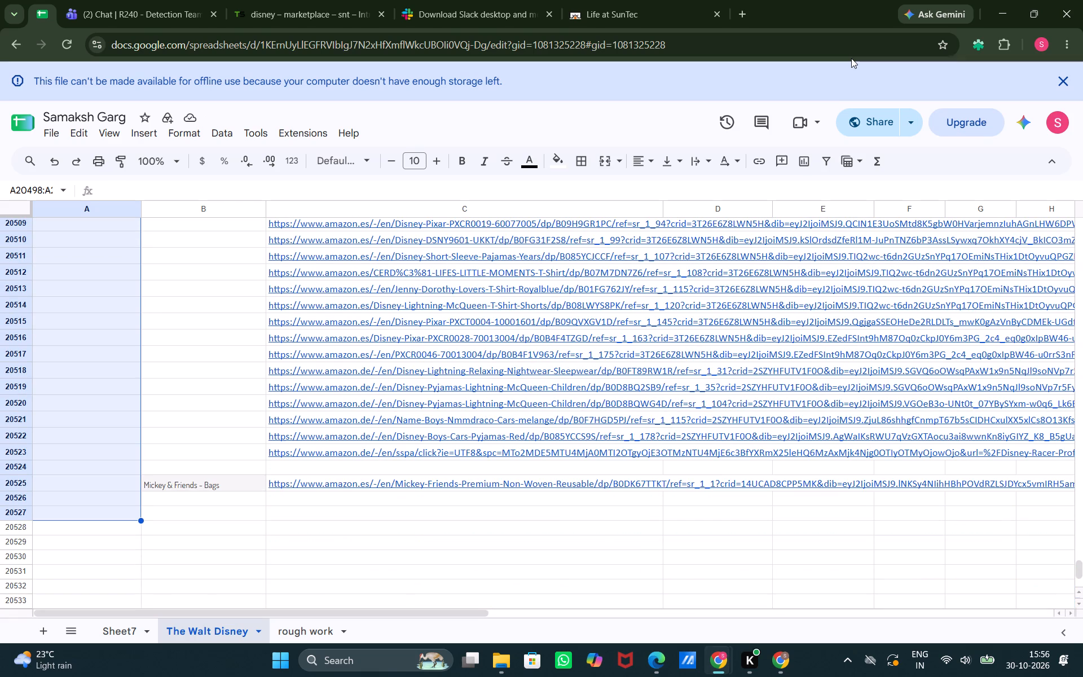
{"action": "key", "text": "shift+Up"}
{"action": "key", "text": "shift+Up"}
{"action": "key", "text": "shift+Up"}
{"action": "key", "text": "shift+Up"}
{"action": "key", "text": "ctrl+v"}
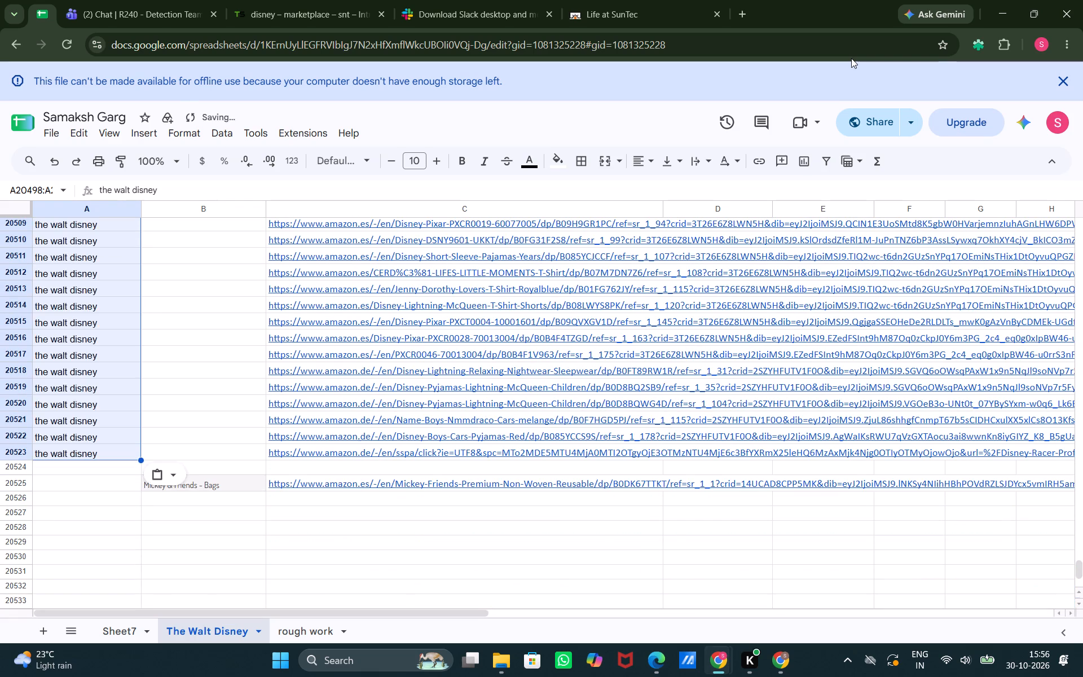
Copy the asset name "Cars - T-Shirts" from B20497 down through B20498:B20523.
{"action": "key", "text": "Down"}
{"action": "key", "text": "Right"}
{"action": "key", "text": "Up"}
{"action": "key", "text": "Up"}
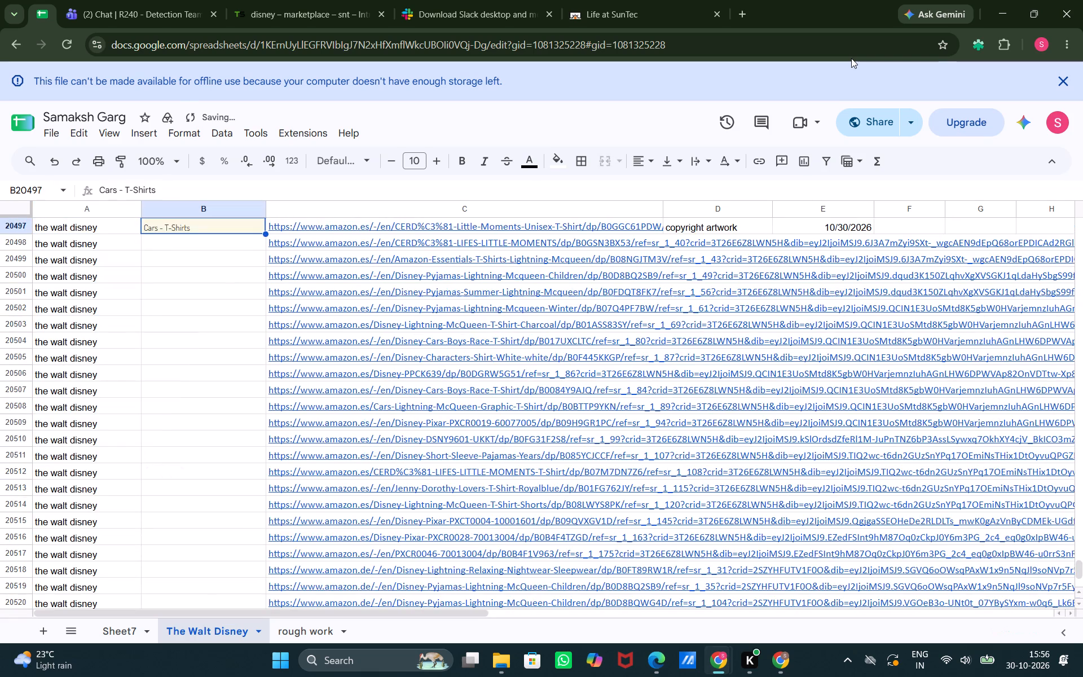
{"action": "key", "text": "ctrl+c"}
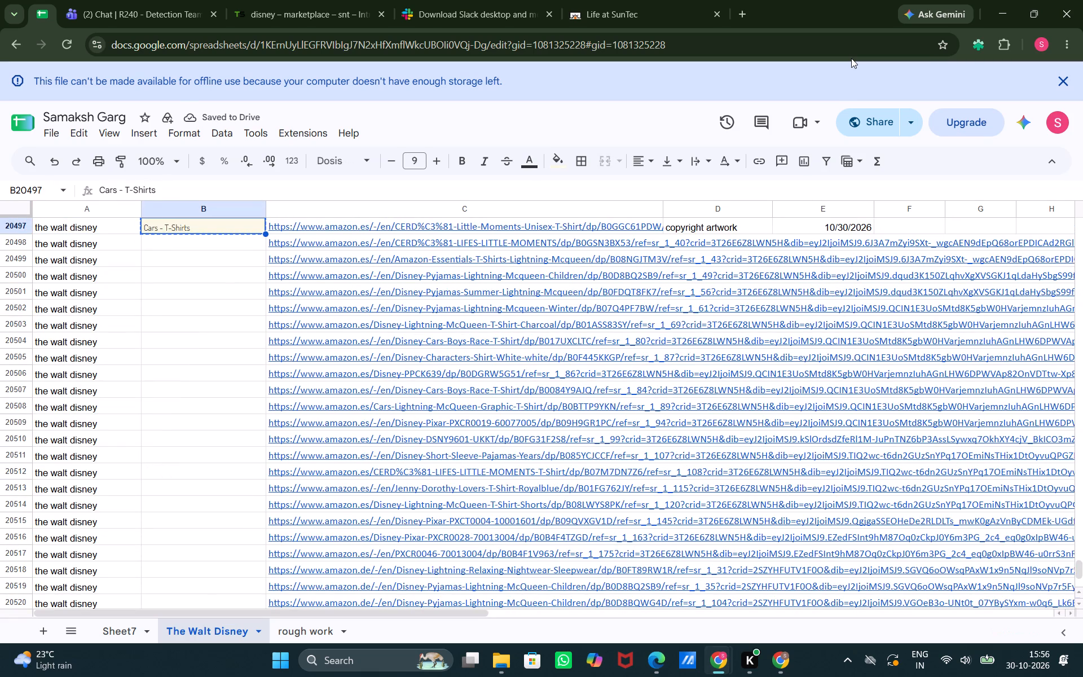
{"action": "key", "text": "Down"}
{"action": "key", "text": "shift+Down"}
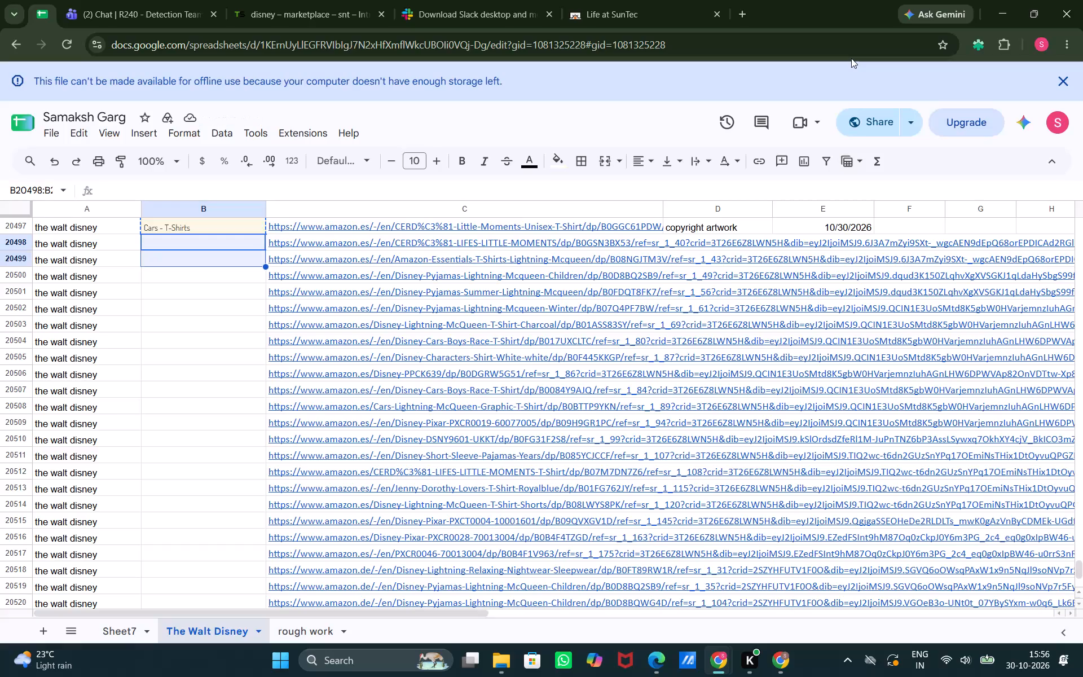
{"action": "key", "text": "shift+Down"}
{"action": "key", "text": "shift+Down"}
{"action": "key", "text": "shift+Down"}
{"action": "key", "text": "shift+Down"}
{"action": "key", "text": "shift+Down"}
{"action": "key", "text": "shift+Down"}
{"action": "key", "text": "shift+Down"}
{"action": "key", "text": "shift+Down"}
{"action": "key", "text": "shift+Down"}
{"action": "key", "text": "shift+Down"}
{"action": "key", "text": "shift+Down"}
{"action": "key", "text": "shift+Down"}
{"action": "key", "text": "shift+Down"}
{"action": "key", "text": "shift+Down"}
{"action": "key", "text": "shift+Down"}
{"action": "key", "text": "shift+Down"}
{"action": "key", "text": "shift+Down"}
{"action": "key", "text": "shift+Down"}
{"action": "key", "text": "shift+Down"}
{"action": "key", "text": "shift+Down"}
{"action": "key", "text": "shift+Up"}
{"action": "key", "text": "shift+Up"}
{"action": "key", "text": "shift+Up"}
{"action": "key", "text": "shift+Up"}
{"action": "key", "text": "shift+Up"}
{"action": "key", "text": "shift+Up"}
{"action": "key", "text": "shift+Up"}
{"action": "key", "text": "shift+Up"}
{"action": "key", "text": "shift+Up"}
{"action": "key", "text": "shift+Up"}
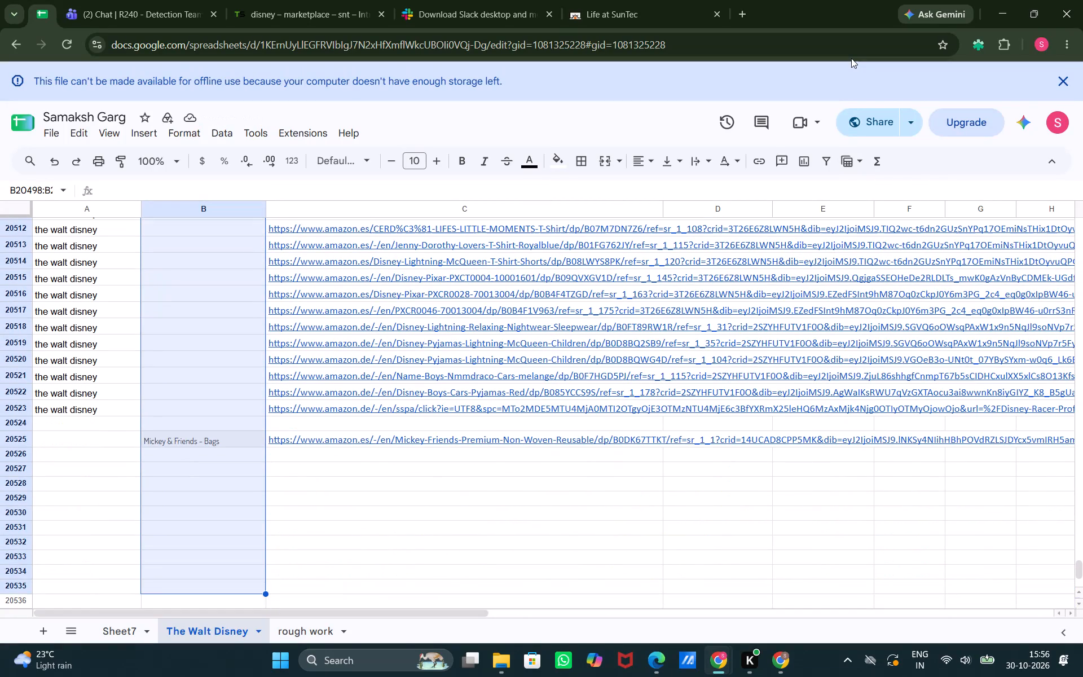
{"action": "key", "text": "shift+Up"}
{"action": "key", "text": "shift+Up"}
{"action": "key", "text": "shift+Up"}
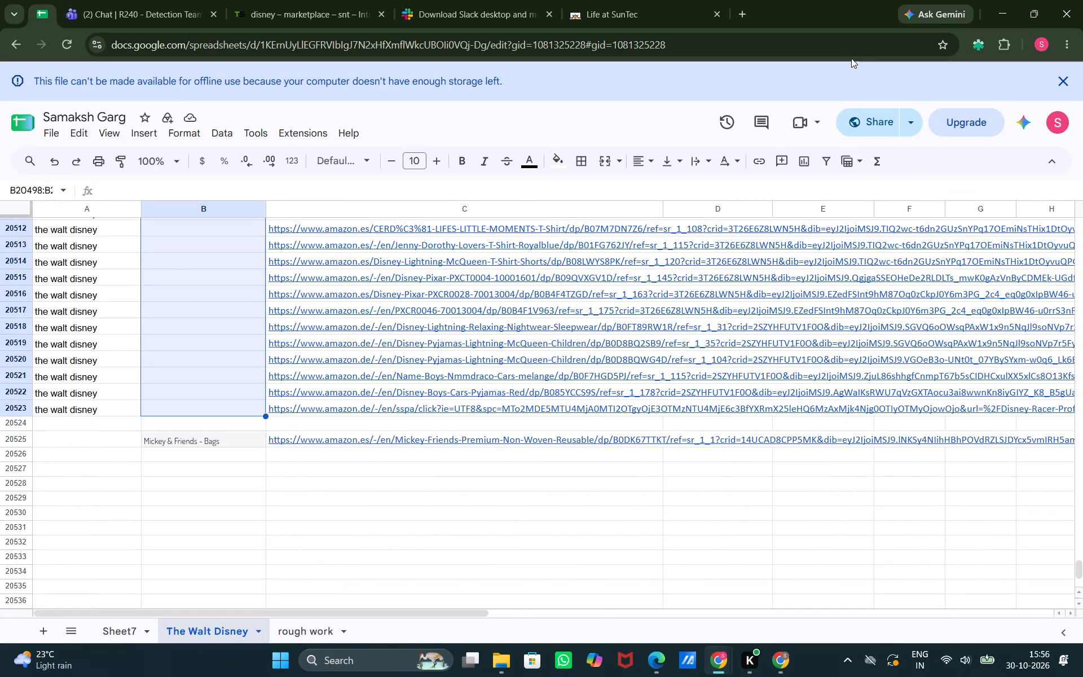
{"action": "key", "text": "ctrl+v"}
Copy the infringement type "copyright artwork" from D20497 down through D20498:D20523.
{"action": "key", "text": "Right"}
{"action": "key", "text": "Right"}
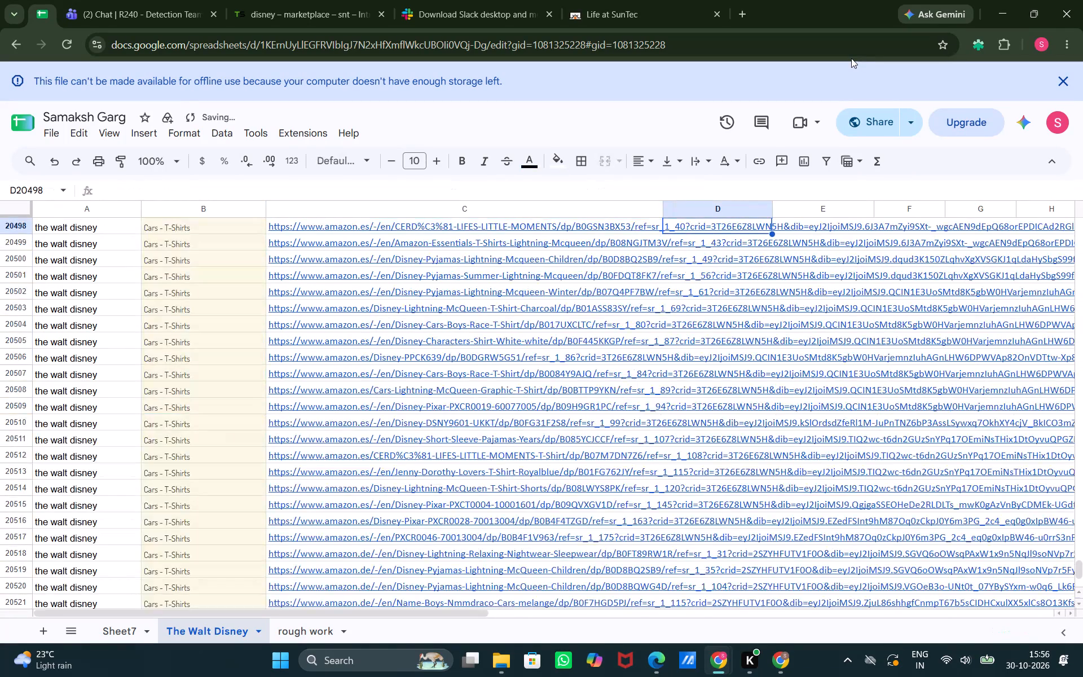
{"action": "key", "text": "Up"}
{"action": "key", "text": "ctrl+c"}
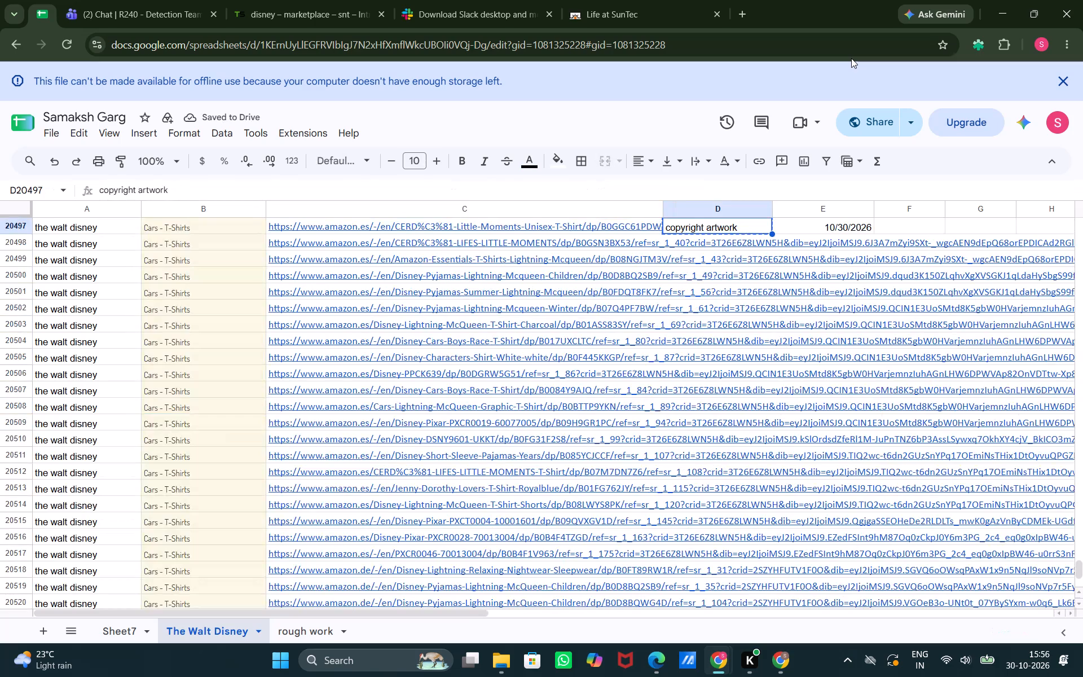
{"action": "key", "text": "Down"}
{"action": "key", "text": "shift+Down"}
{"action": "key", "text": "shift+Down"}
{"action": "key", "text": "shift+Down"}
{"action": "key", "text": "shift+Down"}
{"action": "key", "text": "shift+Down"}
{"action": "key", "text": "shift+Down"}
{"action": "key", "text": "shift+Down"}
{"action": "key", "text": "shift+Down"}
{"action": "key", "text": "shift+Down"}
{"action": "key", "text": "shift+Down"}
{"action": "key", "text": "shift+Down"}
{"action": "key", "text": "shift+Down"}
{"action": "key", "text": "shift+Down"}
{"action": "key", "text": "shift+Down"}
{"action": "key", "text": "shift+Down"}
{"action": "key", "text": "shift+Down"}
{"action": "key", "text": "shift+Down"}
{"action": "key", "text": "shift+Down"}
{"action": "key", "text": "shift+Down"}
{"action": "key", "text": "shift+Down"}
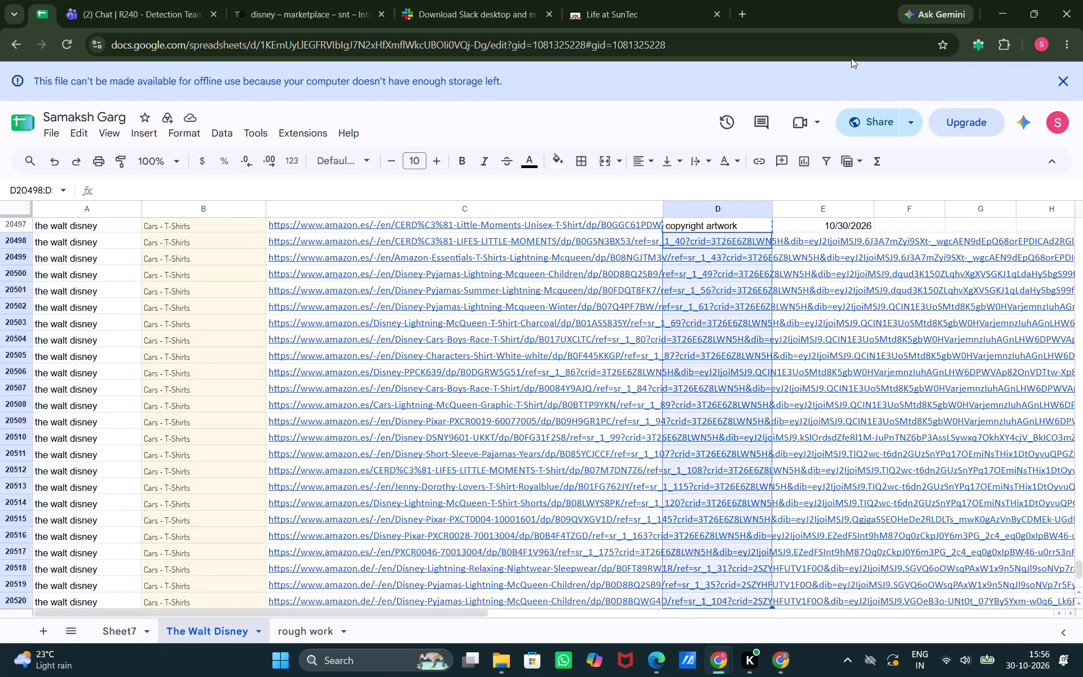
{"action": "key", "text": "shift+Up"}
{"action": "key", "text": "shift+Up"}
{"action": "key", "text": "shift+Up"}
{"action": "key", "text": "shift+Up"}
{"action": "key", "text": "shift+Up"}
{"action": "key", "text": "shift+Up"}
{"action": "key", "text": "shift+Up"}
{"action": "key", "text": "shift+Up"}
{"action": "key", "text": "shift+Up"}
{"action": "key", "text": "shift+Up"}
{"action": "key", "text": "shift+Up"}
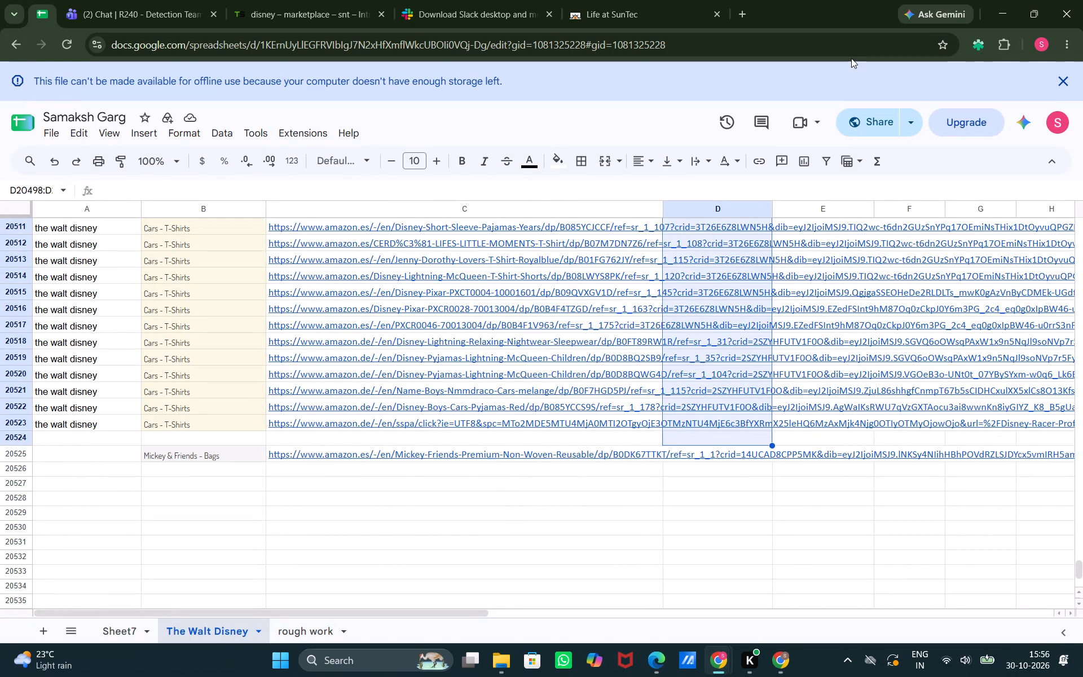
{"action": "key", "text": "shift+Up"}
{"action": "key", "text": "ctrl+v"}
Copy the date 10/30/2026 from E20497 down through E20498:E20523 beside the Cars - T-Shirts links.
{"action": "key", "text": "Right"}
{"action": "key", "text": "Up"}
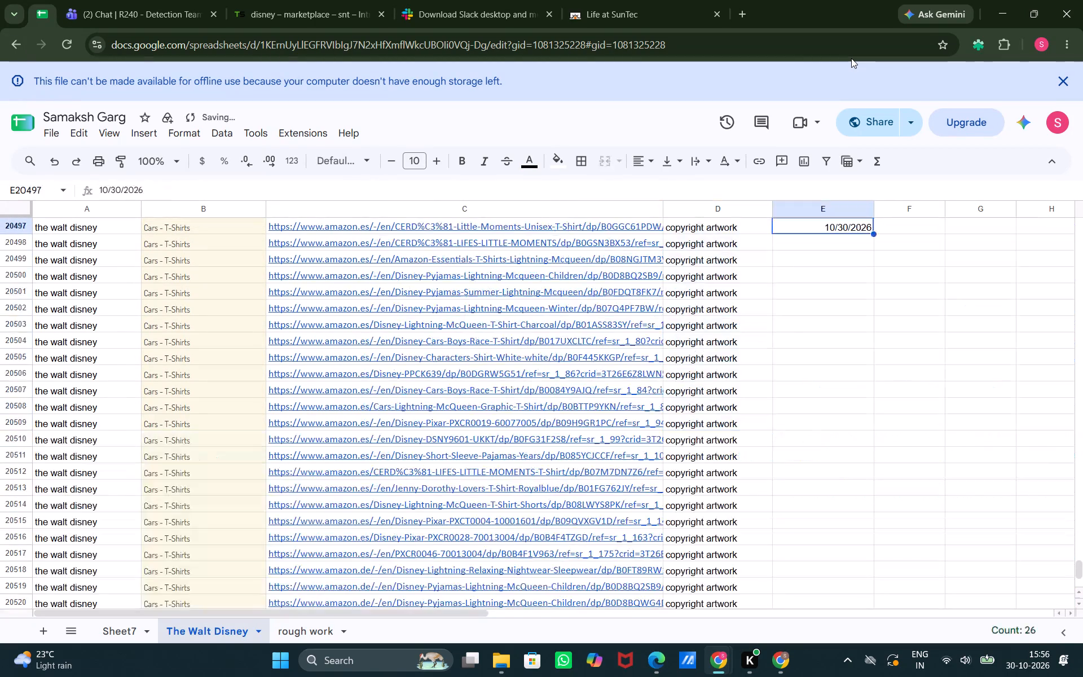
{"action": "key", "text": "ctrl+c"}
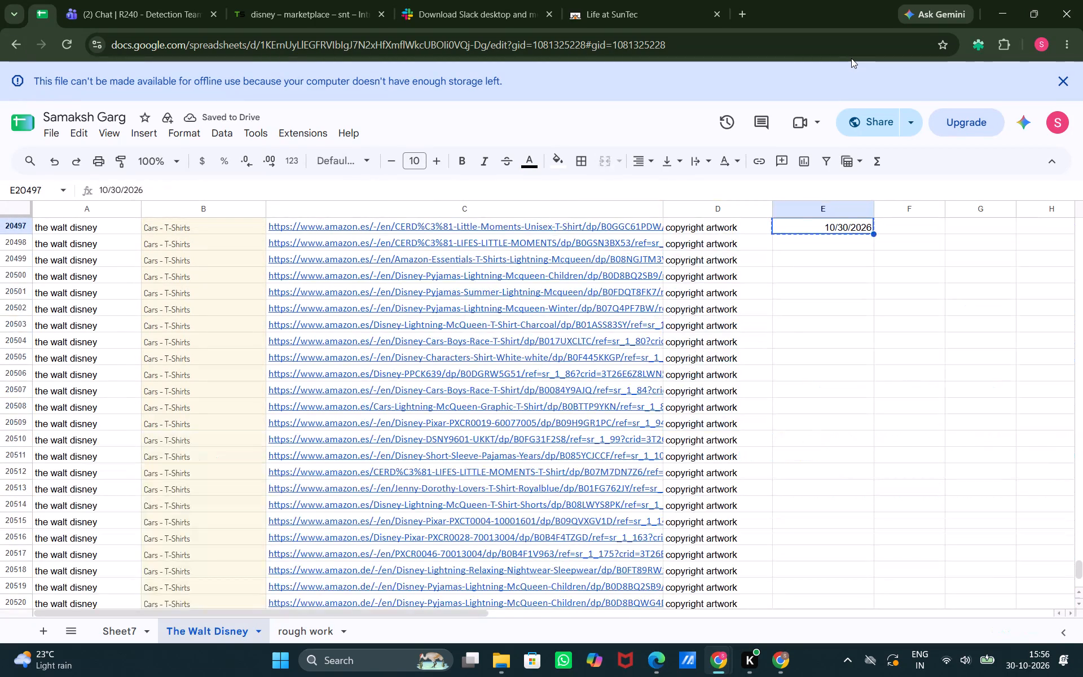
{"action": "key", "text": "Down"}
{"action": "key", "text": "shift+Down"}
{"action": "key", "text": "shift+Down"}
{"action": "key", "text": "shift+Down"}
{"action": "key", "text": "shift+Down"}
{"action": "key", "text": "shift+Down"}
{"action": "key", "text": "shift+Down"}
{"action": "key", "text": "shift+Down"}
{"action": "key", "text": "shift+Down"}
{"action": "key", "text": "shift+Down"}
{"action": "key", "text": "shift+Down"}
{"action": "key", "text": "shift+Down"}
{"action": "key", "text": "shift+Down"}
{"action": "key", "text": "shift+Down"}
{"action": "key", "text": "shift+Down"}
{"action": "key", "text": "shift+Down"}
{"action": "key", "text": "shift+Down"}
{"action": "key", "text": "shift+Down"}
{"action": "key", "text": "shift+Down"}
{"action": "key", "text": "shift+Down"}
{"action": "key", "text": "shift+Down"}
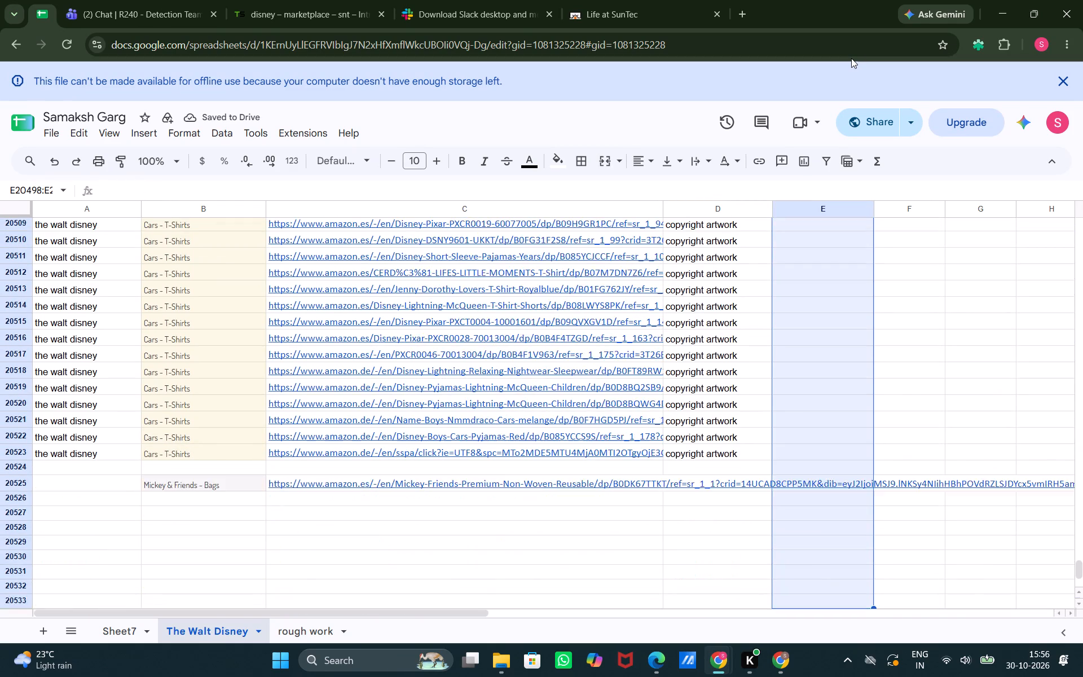
{"action": "key", "text": "shift+Up"}
{"action": "key", "text": "shift+Up"}
{"action": "key", "text": "shift+Up"}
{"action": "key", "text": "shift+Up"}
{"action": "key", "text": "shift+Up"}
{"action": "key", "text": "shift+Up"}
{"action": "key", "text": "shift+Up"}
{"action": "key", "text": "shift+Up"}
{"action": "key", "text": "shift+Up"}
{"action": "key", "text": "shift+Up"}
{"action": "key", "text": "shift+Up"}
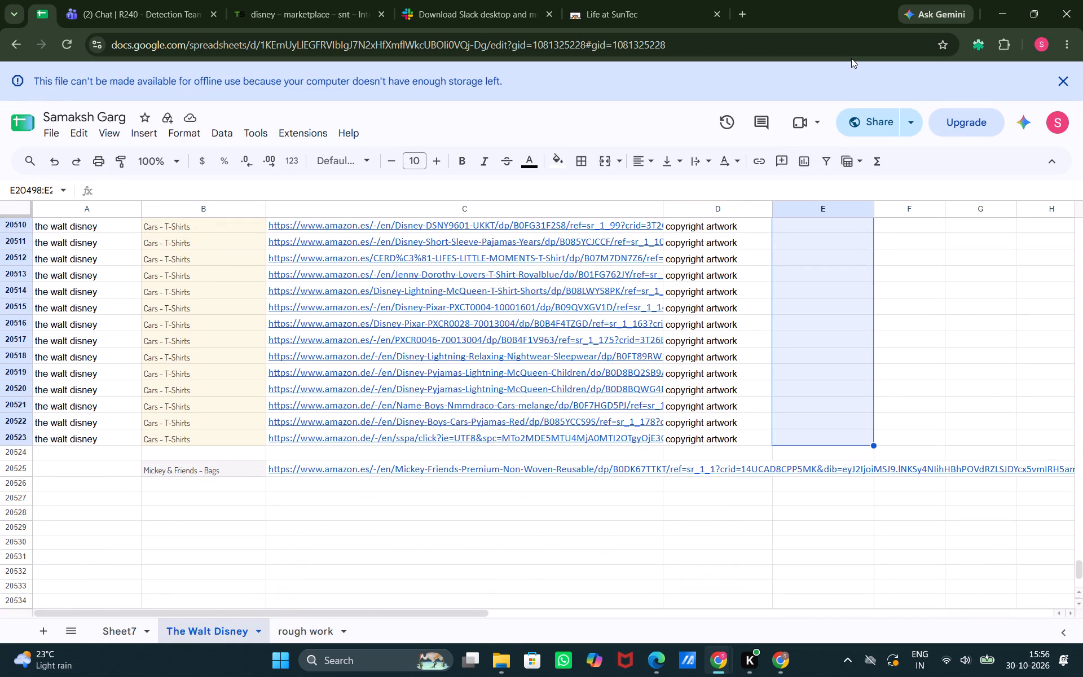
{"action": "key", "text": "ctrl+v"}
Copy the brand name "the walt disney" from A20523 into A20525 for the Mickey & Friends - Bags row.
{"action": "key", "text": "Down"}
{"action": "key", "text": "Left"}
{"action": "key", "text": "Left"}
{"action": "key", "text": "Left"}
{"action": "key", "text": "Left"}
{"action": "key", "text": "Left"}
{"action": "key", "text": "Left"}
{"action": "key", "text": "Left"}
{"action": "key", "text": "Left"}
{"action": "key", "text": "Left"}
{"action": "key", "text": "Left"}
{"action": "key", "text": "Left"}
{"action": "key", "text": "Left"}
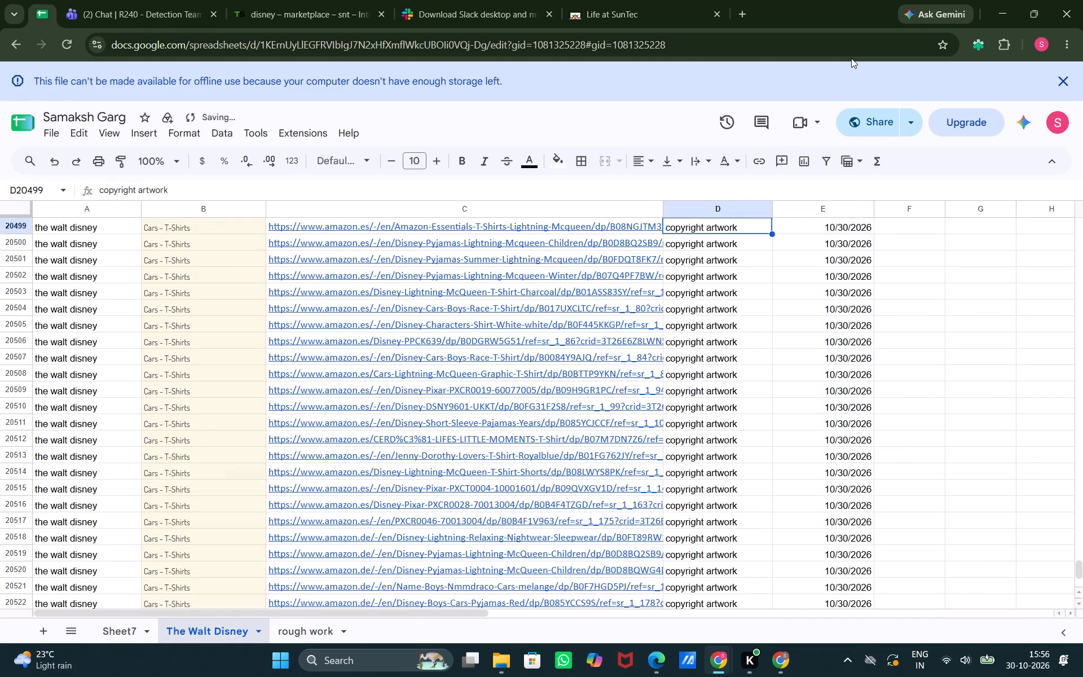
{"action": "key", "text": "ctrl+Down"}
{"action": "key", "text": "Down"}
{"action": "key", "text": "Down"}
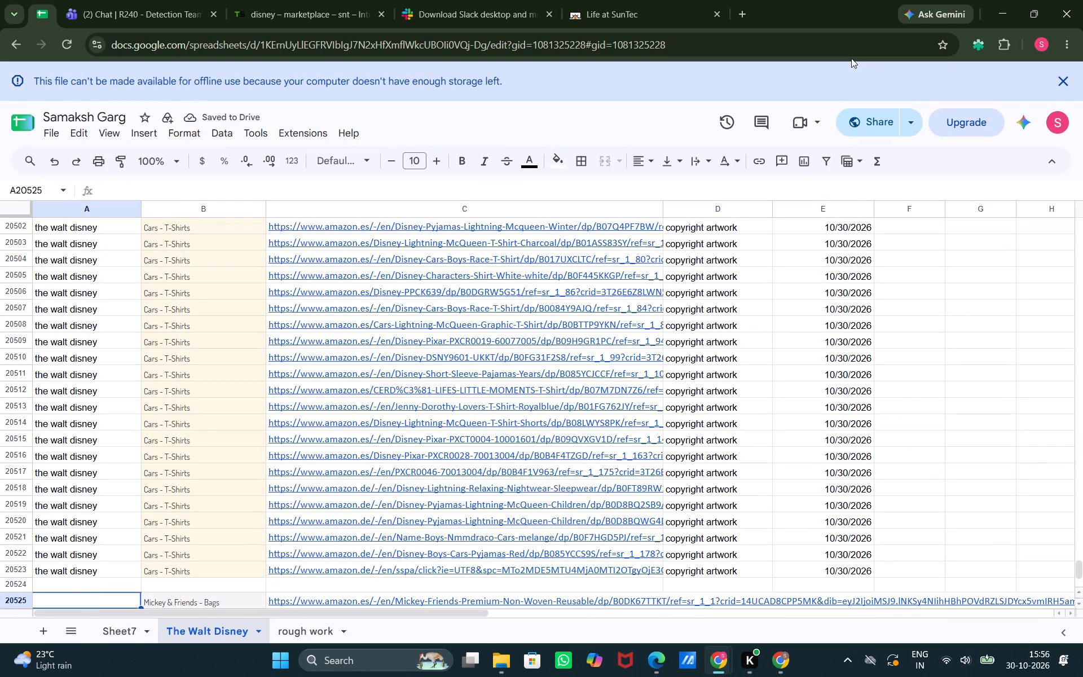
{"action": "key", "text": "Right"}
{"action": "key", "text": "Left"}
{"action": "key", "text": "Up"}
{"action": "key", "text": "Up"}
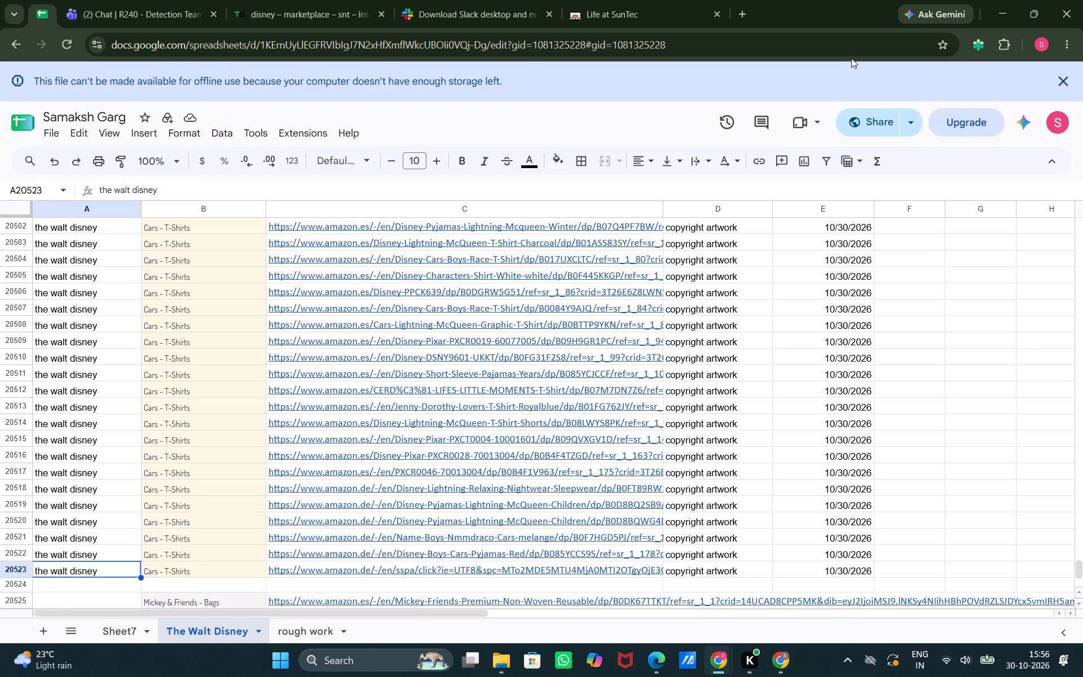
{"action": "key", "text": "ctrl+c"}
{"action": "key", "text": "Down"}
{"action": "key", "text": "Down"}
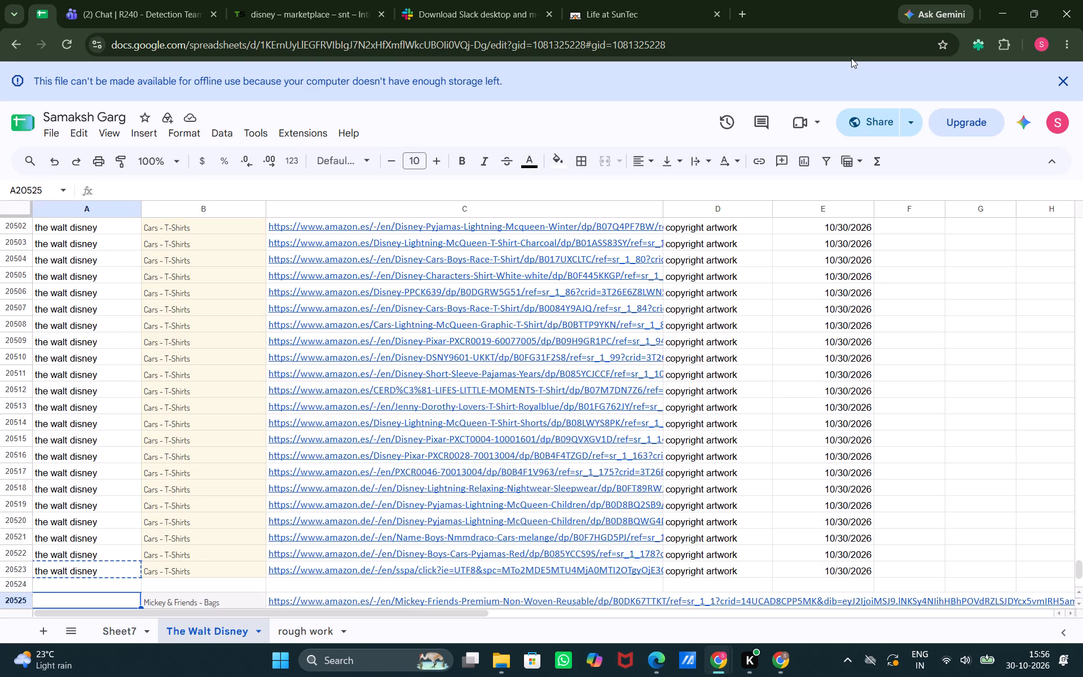
{"action": "key", "text": "ctrl+v"}
Enter the current date, 10/30/2026, in E20525 for the Mickey & Friends - Bags row.
{"action": "key", "text": "Right"}
{"action": "key", "text": "Right"}
{"action": "key", "text": "Right"}
{"action": "key", "text": "Right"}
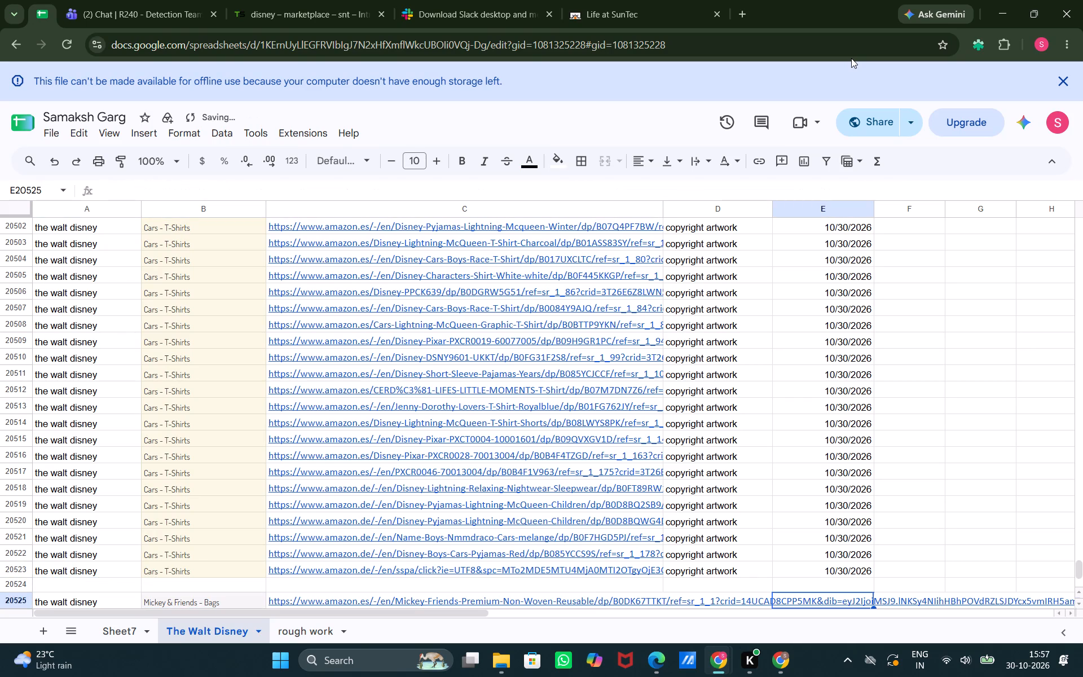
{"action": "key", "text": "ctrl+semicolon"}
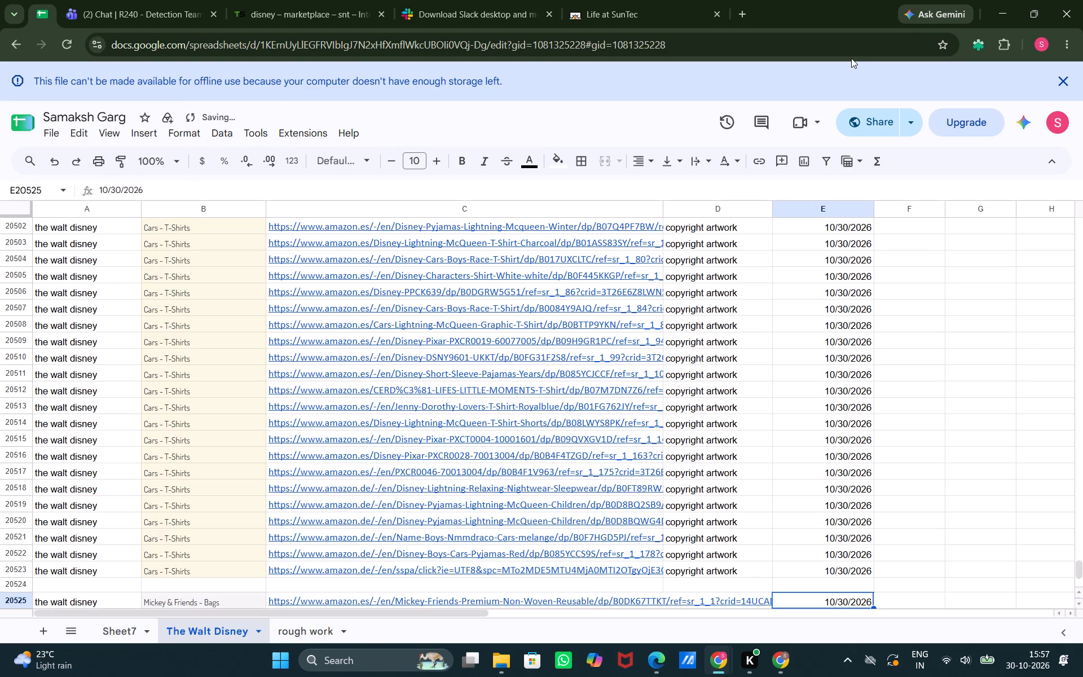
Copy the infringement type "Counterfeit" from D20495 into D20525.
{"action": "key", "text": "Left"}
{"action": "key", "text": "Up"}
{"action": "key", "text": "Up"}
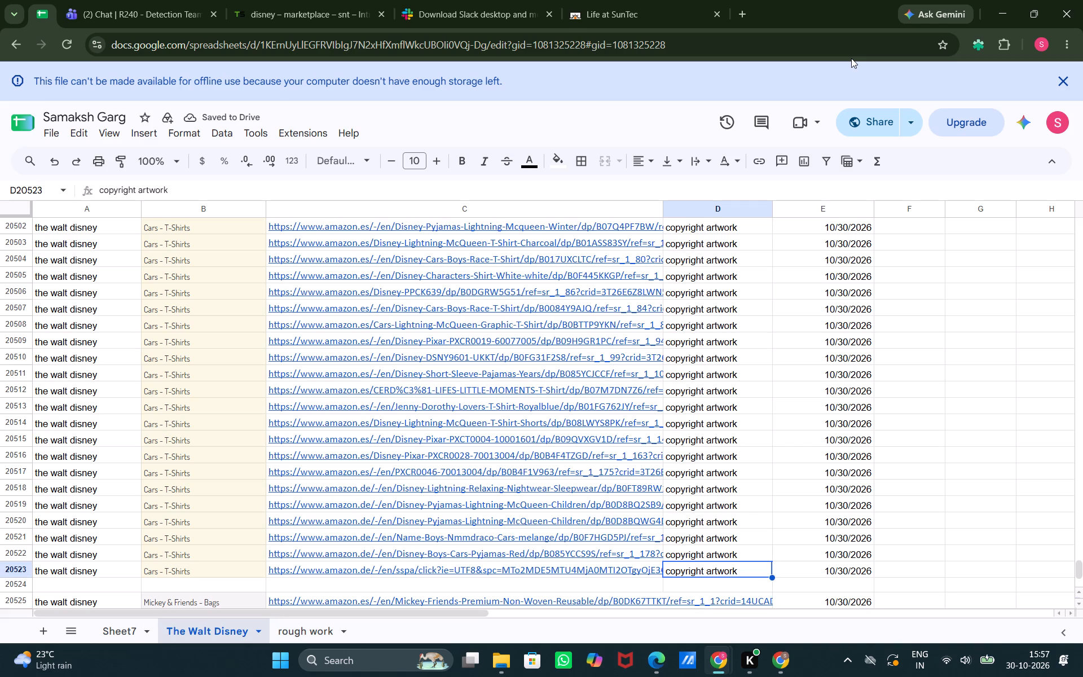
{"action": "key", "text": "ctrl+Up"}
{"action": "key", "text": "ctrl+Up"}
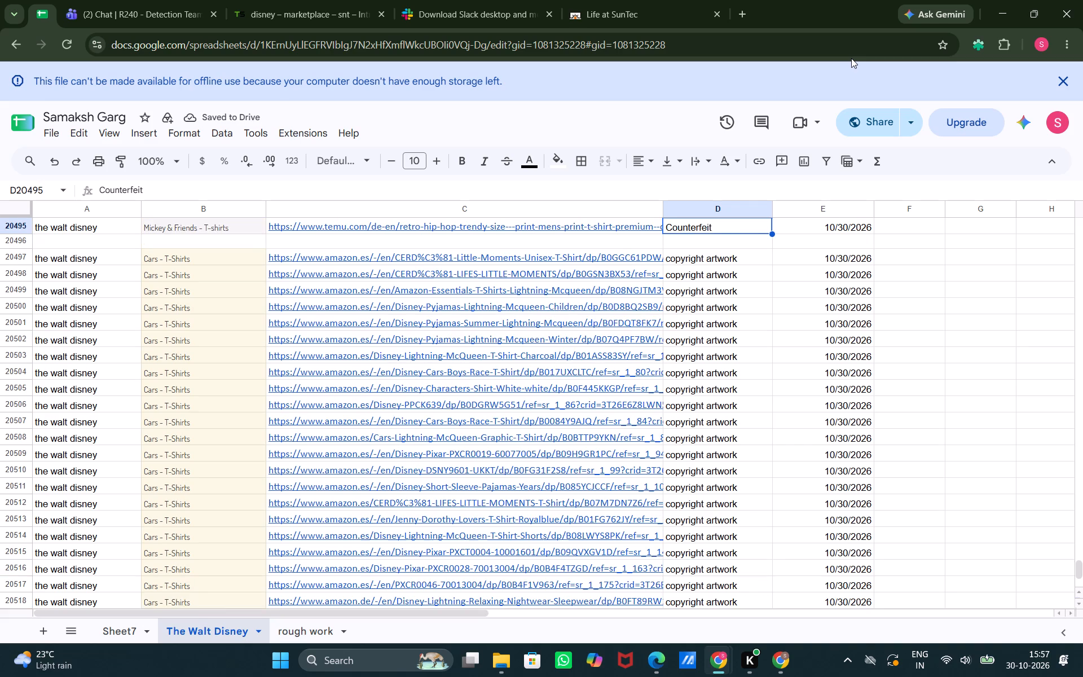
{"action": "key", "text": "ctrl+c"}
{"action": "key", "text": "Down"}
{"action": "key", "text": "Down"}
{"action": "key", "text": "ctrl+Down"}
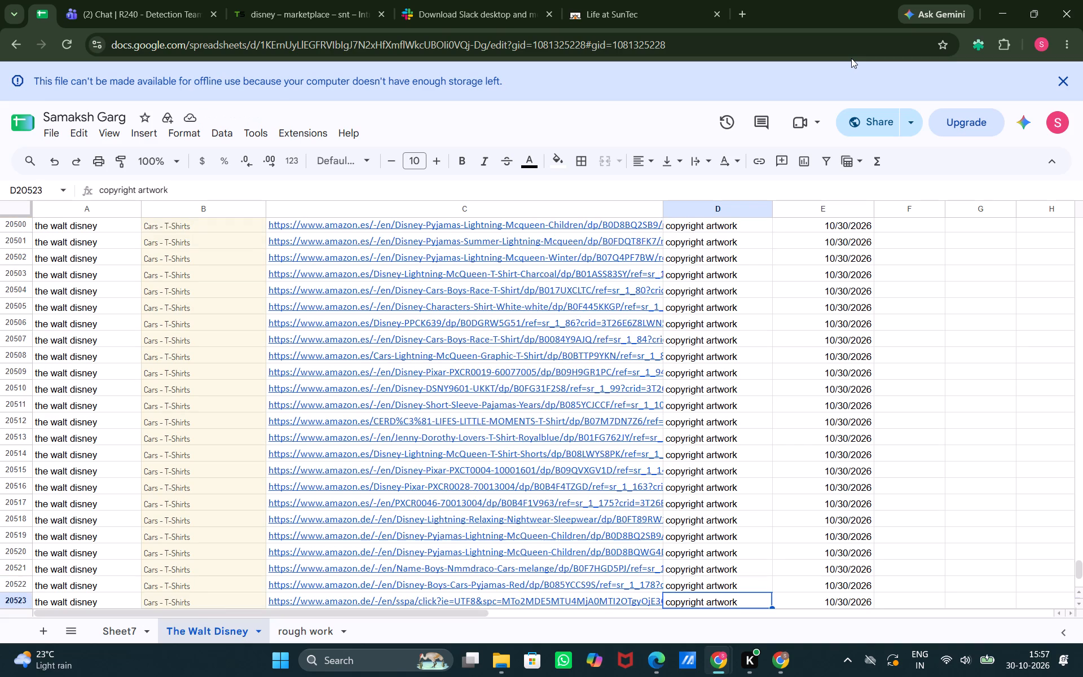
{"action": "key", "text": "Down"}
{"action": "key", "text": "Down"}
{"action": "key", "text": "ctrl+v"}
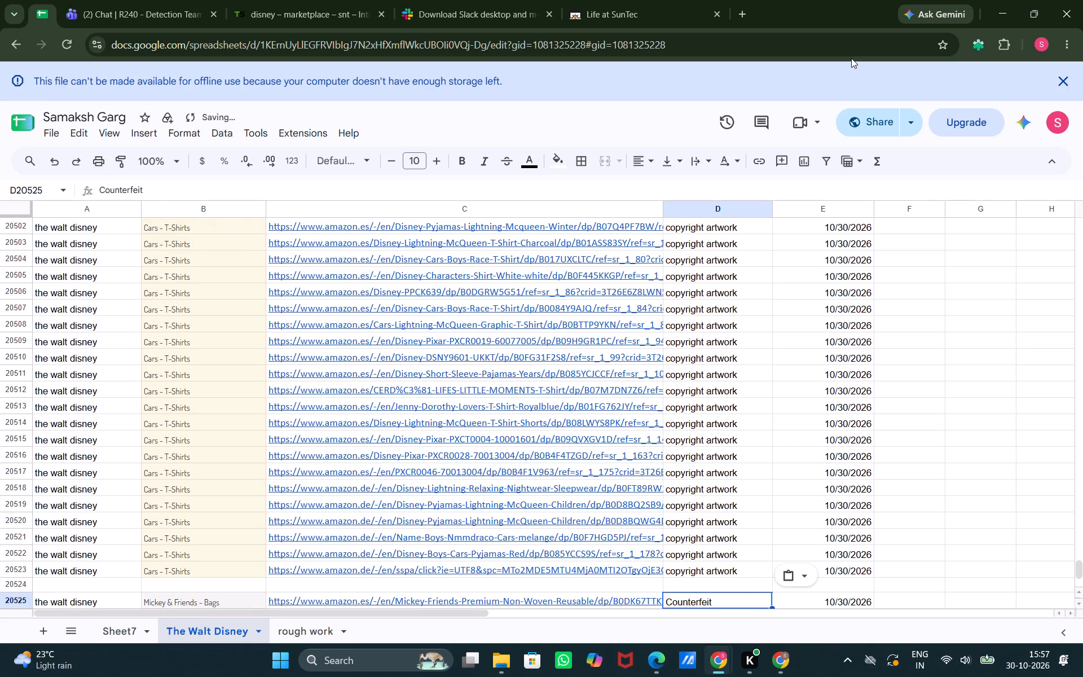
Glance at the Amazon.es bag results and clear the Premium Non-Woven Reusable bag link from C20525 in the sheet.
{"action": "key", "text": "Down"}
{"action": "key", "text": "Left"}
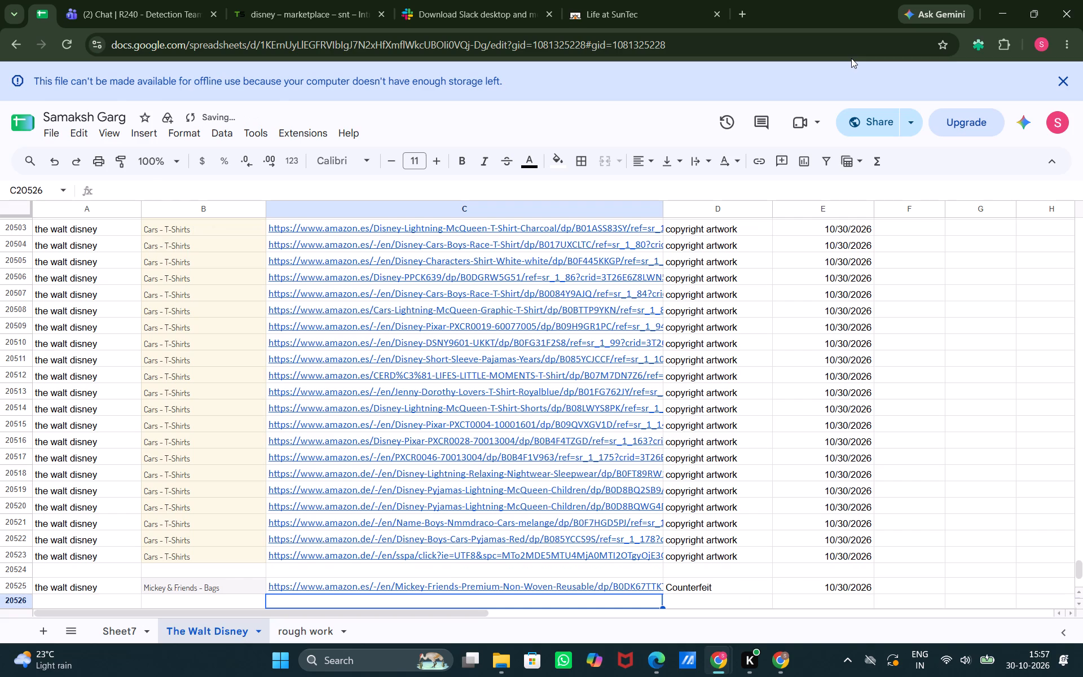
{"action": "key", "text": "super+Tab"}
{"action": "left_click", "coordinate": [529, 124]}
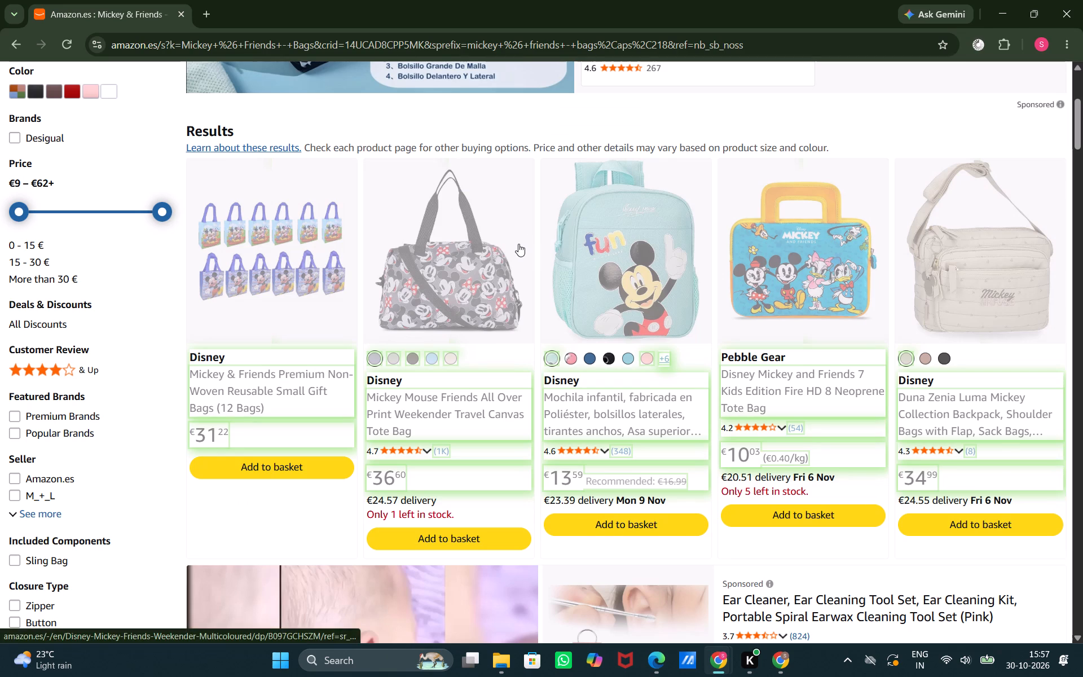
{"action": "key", "text": "alt+Tab"}
{"action": "key", "text": "Up"}
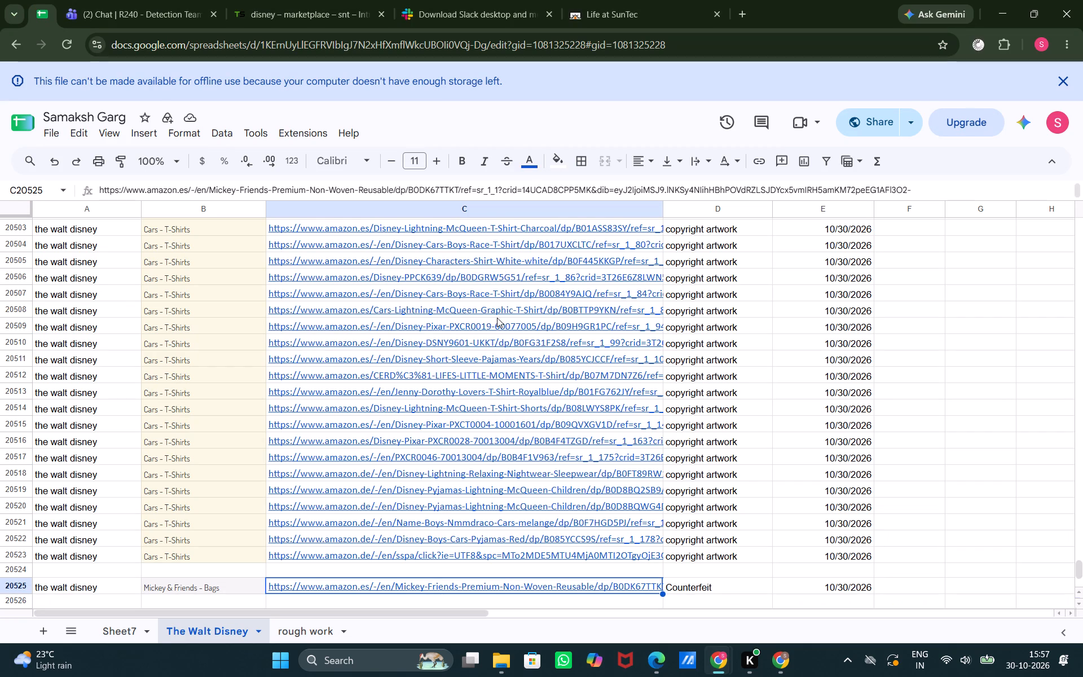
{"action": "key", "text": "BackSpace"}
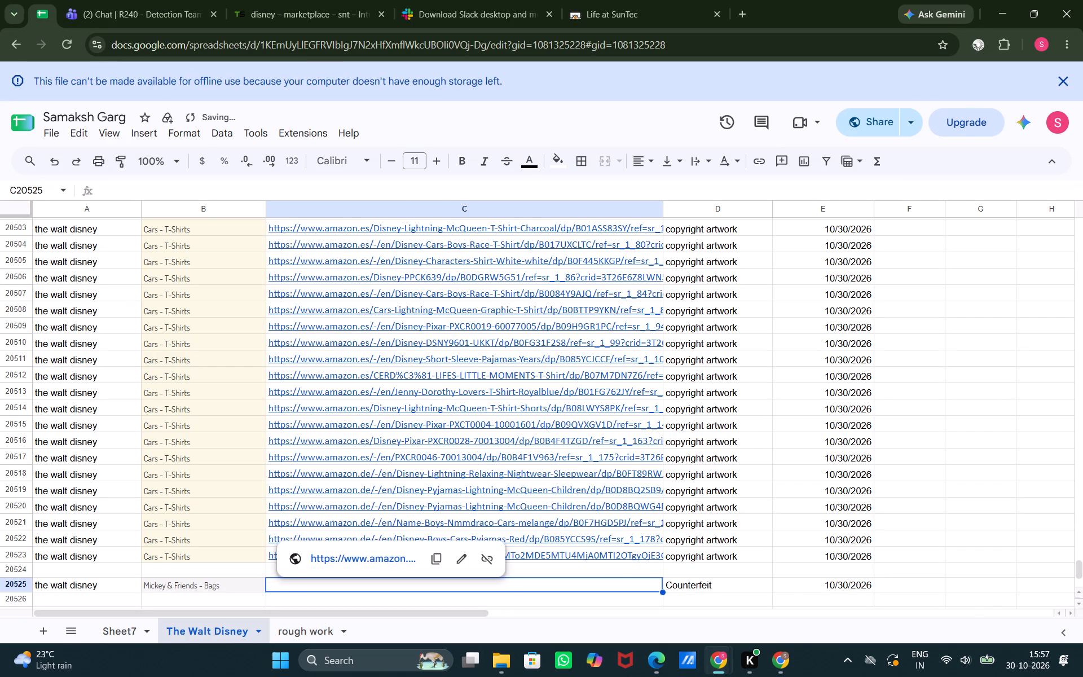
Copy the Loungefly Disney Mickey and Friends Sketch Mini Backpack link from the Amazon.es results into C20525.
{"action": "key", "text": "alt+Tab"}
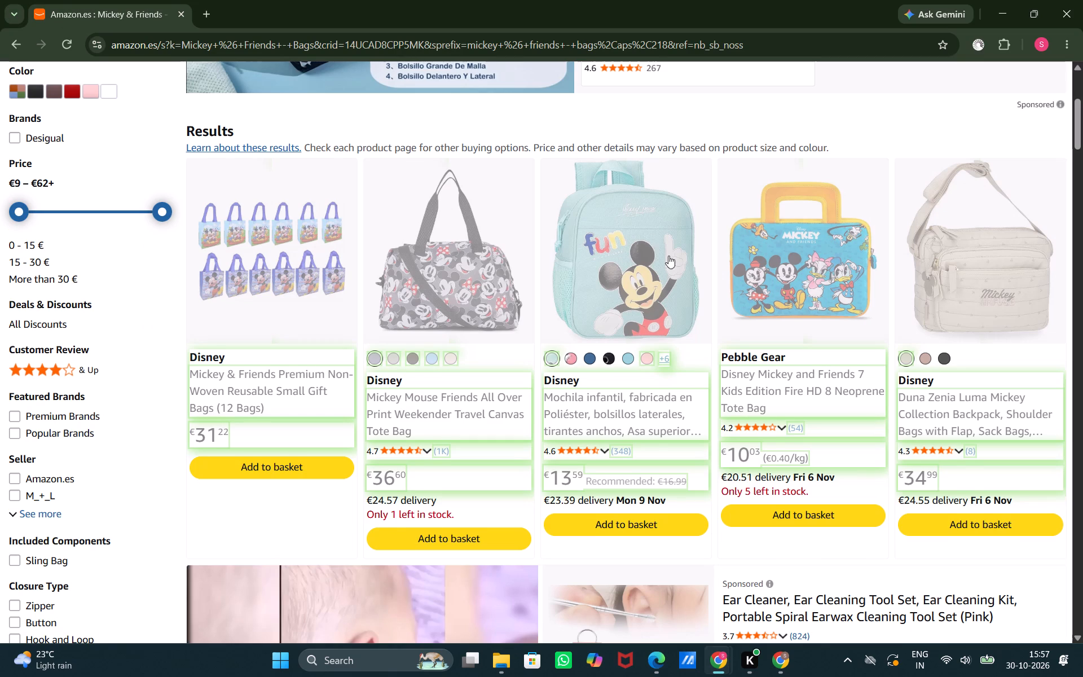
{"action": "scroll", "coordinate": [712, 278], "scroll_direction": "down", "scroll_amount": 14}
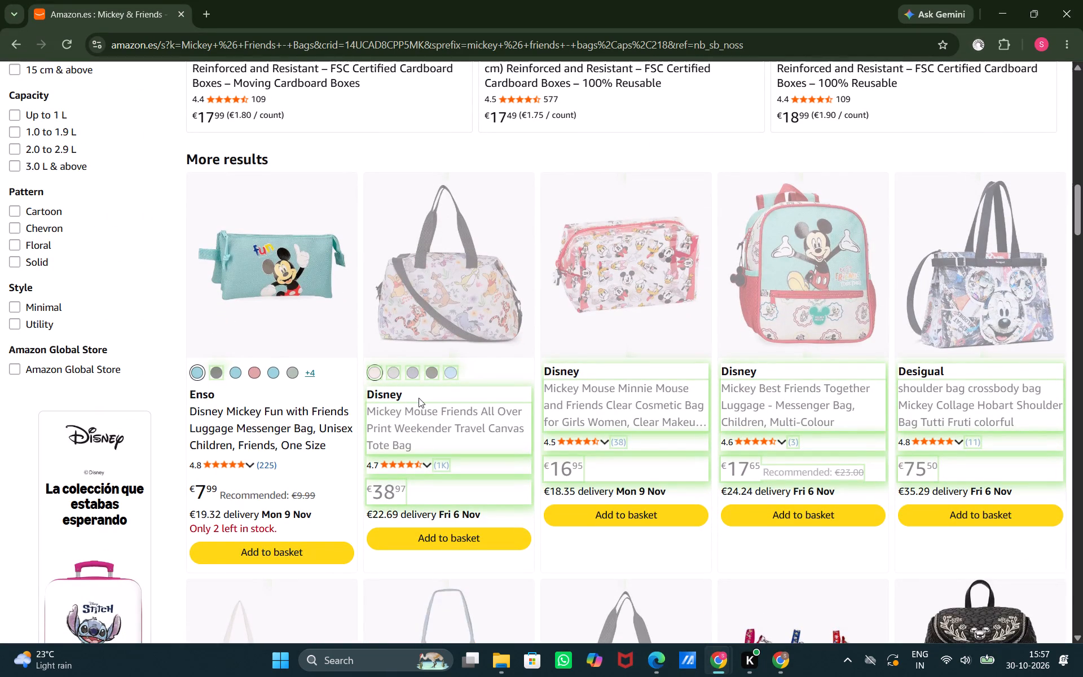
{"action": "scroll", "coordinate": [419, 398], "scroll_direction": "down", "scroll_amount": 4}
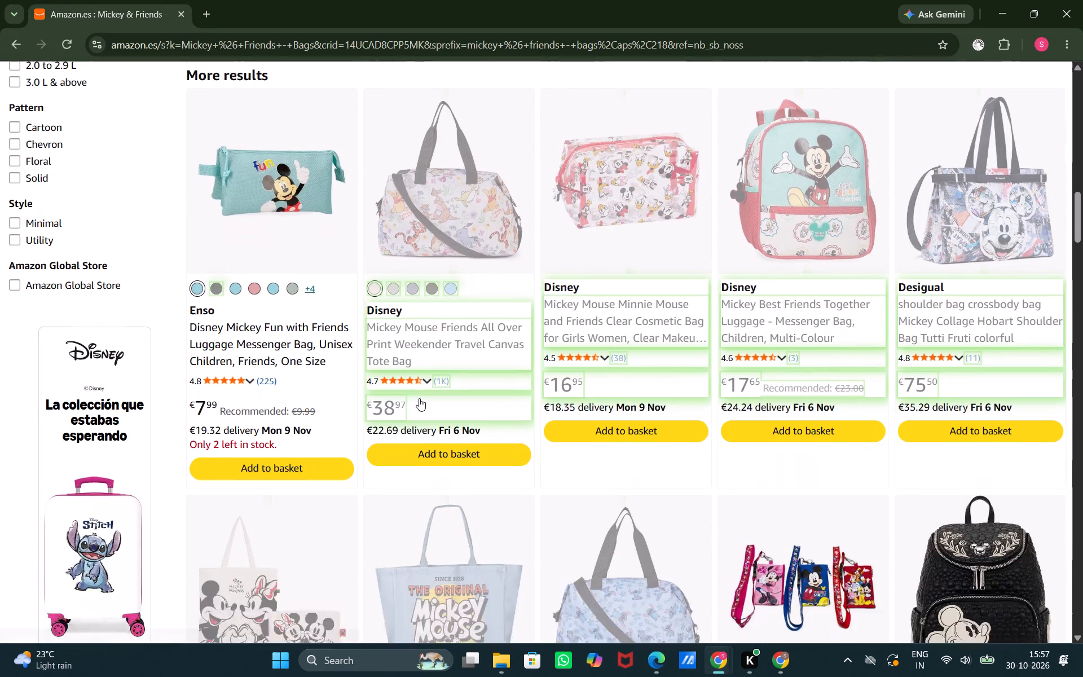
{"action": "scroll", "coordinate": [419, 398], "scroll_direction": "down", "scroll_amount": 3}
{"action": "scroll", "coordinate": [421, 400], "scroll_direction": "up", "scroll_amount": 2}
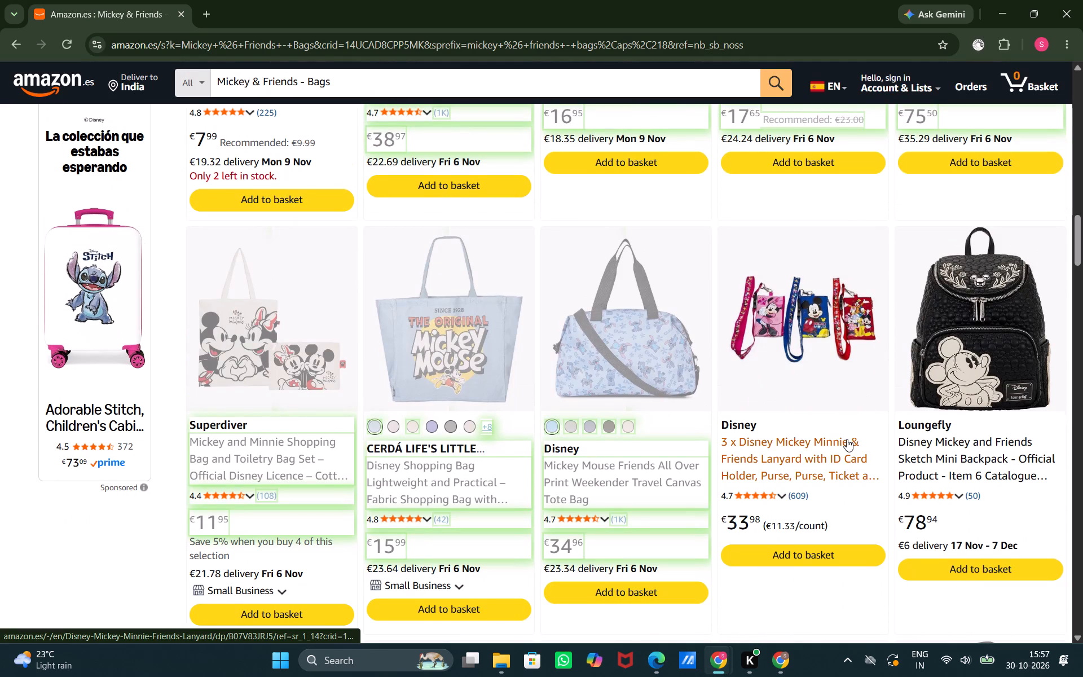
{"action": "right_click", "coordinate": [985, 468]}
{"action": "left_click", "coordinate": [891, 392]}
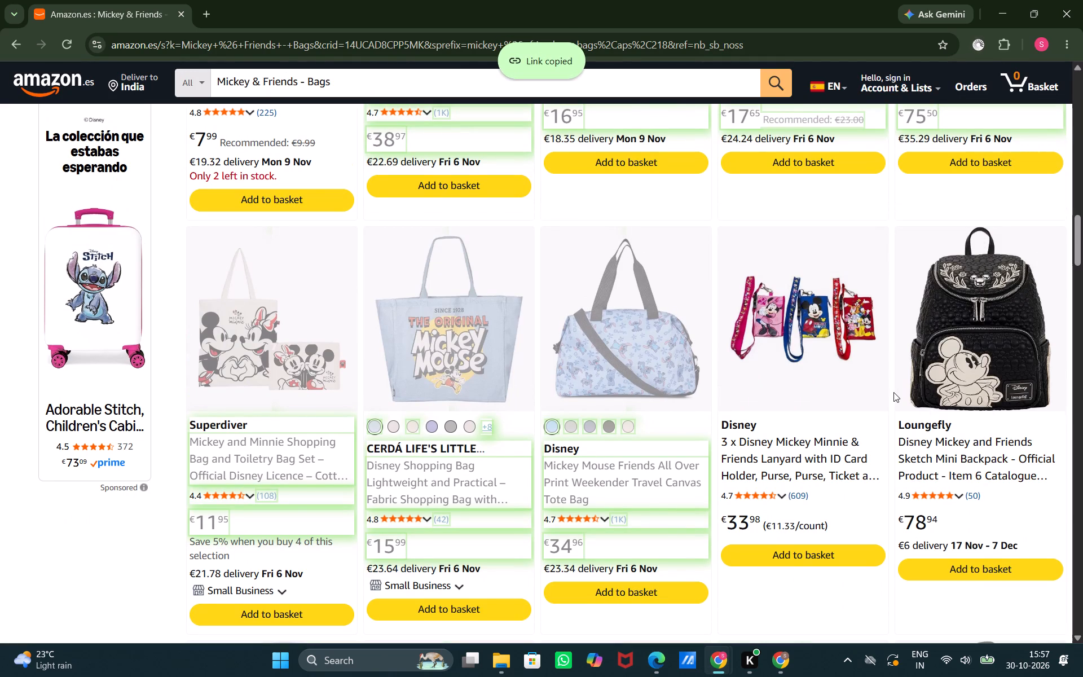
{"action": "key", "text": "alt+Tab"}
{"action": "key", "text": "ctrl+v"}
{"action": "key", "text": "Return"}
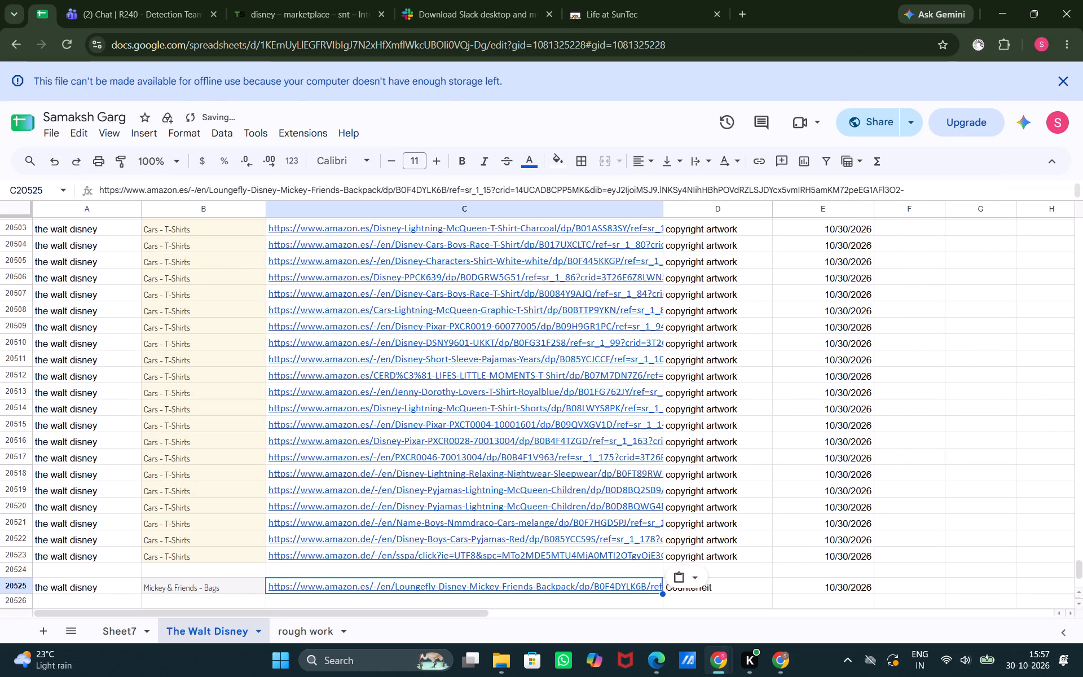
{"action": "key", "text": "Return"}
Copy the link of the three-piece Disney Mickey Minnie & Friends Lanyard from the Amazon.es results into C20526.
{"action": "key", "text": "alt+Tab"}
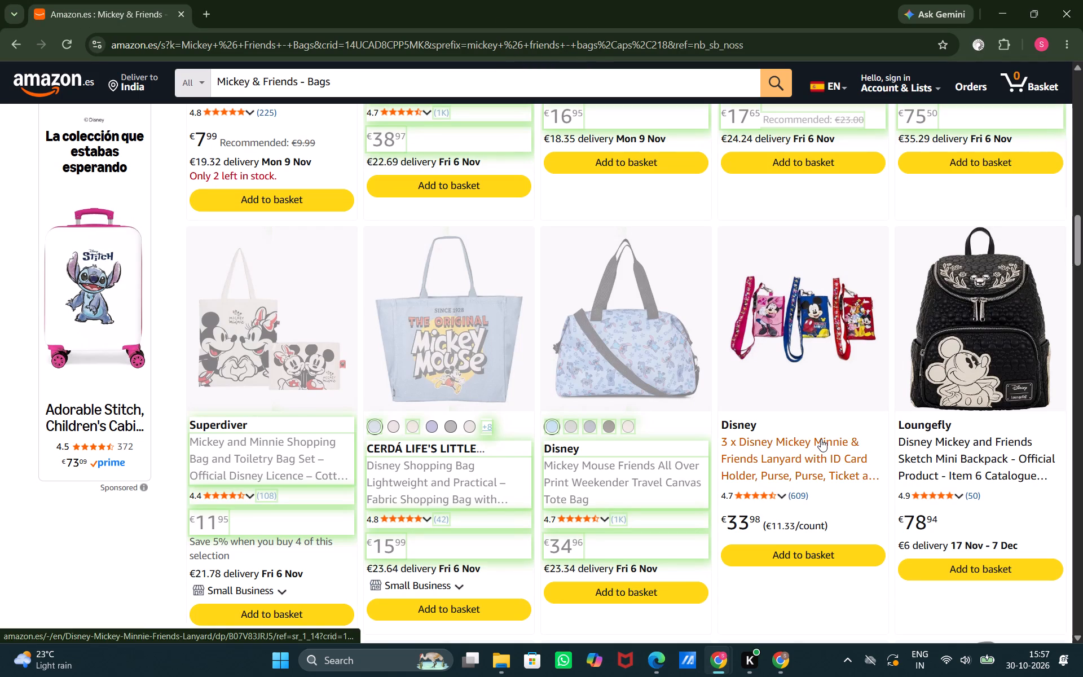
{"action": "right_click", "coordinate": [821, 439]}
{"action": "left_click", "coordinate": [891, 369]}
{"action": "left_click", "coordinate": [890, 361]}
{"action": "key", "text": "alt+Tab"}
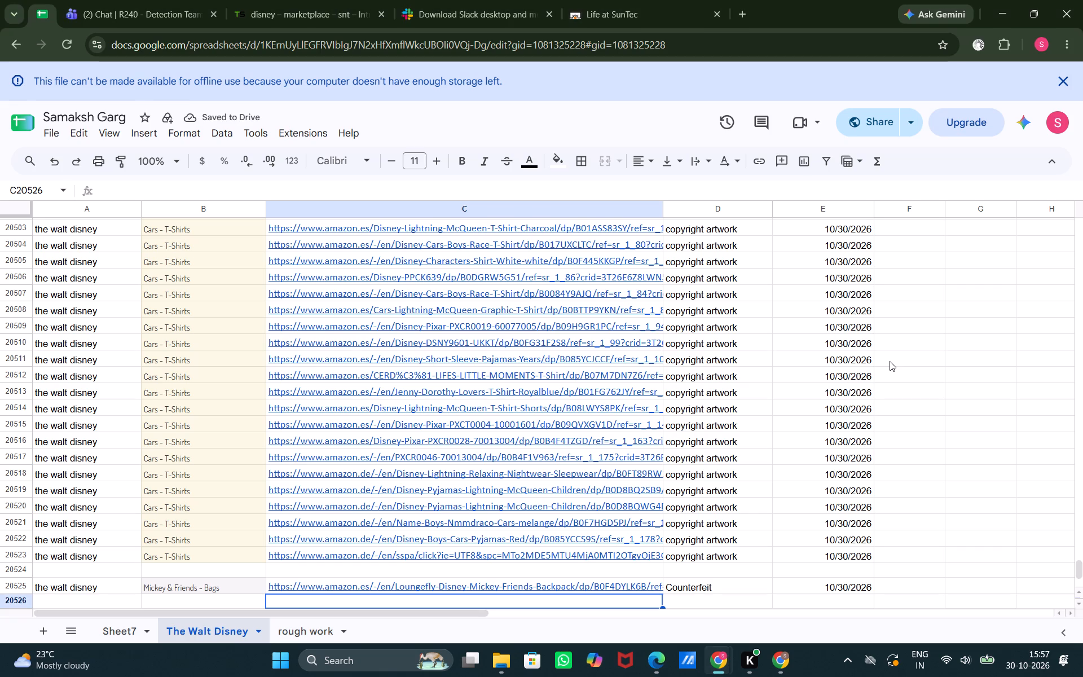
{"action": "key", "text": "ctrl+v"}
{"action": "key", "text": "Return"}
{"action": "key", "text": "Return"}
Copy the Enso Disney Mickey Fun with Friends Luggage Messenger Bag link from the Amazon.es results into C20527.
{"action": "key", "text": "alt+Tab"}
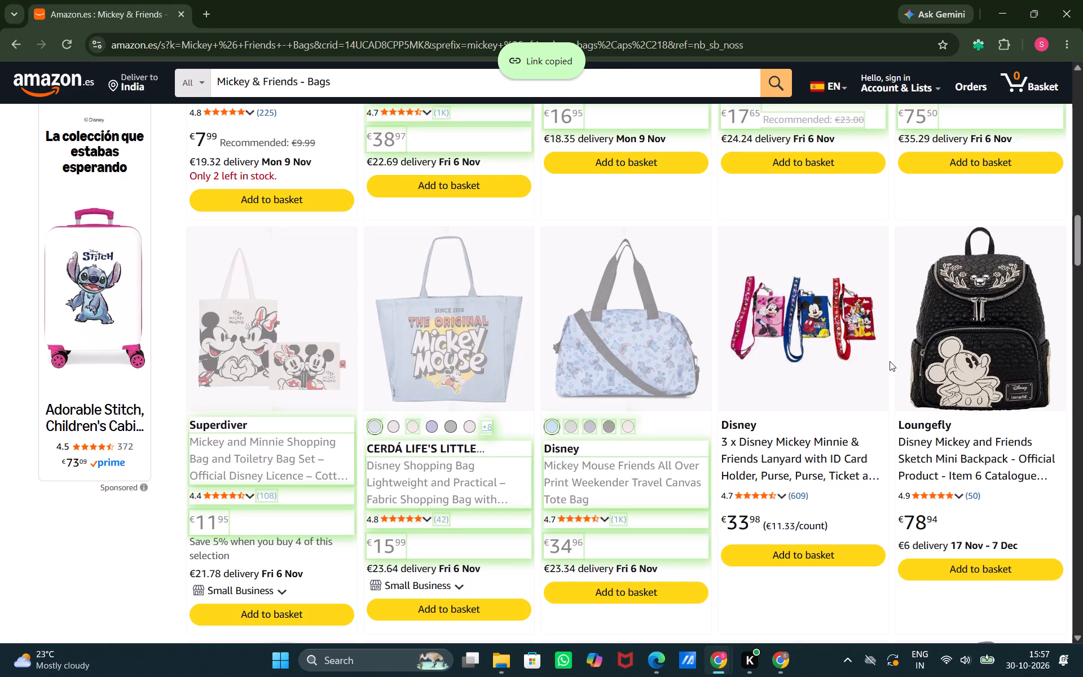
{"action": "scroll", "coordinate": [787, 348], "scroll_direction": "up", "scroll_amount": 9}
{"action": "scroll", "coordinate": [642, 354], "scroll_direction": "down", "scroll_amount": 3}
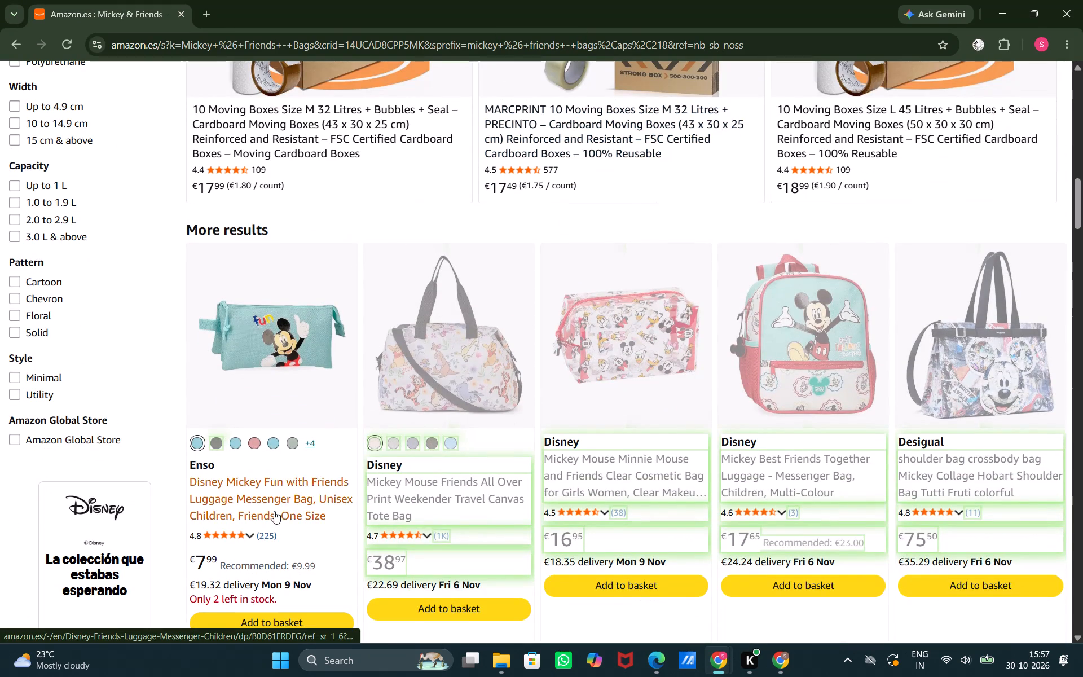
{"action": "right_click", "coordinate": [274, 511]}
{"action": "left_click", "coordinate": [341, 435]}
{"action": "key", "text": "alt+Tab"}
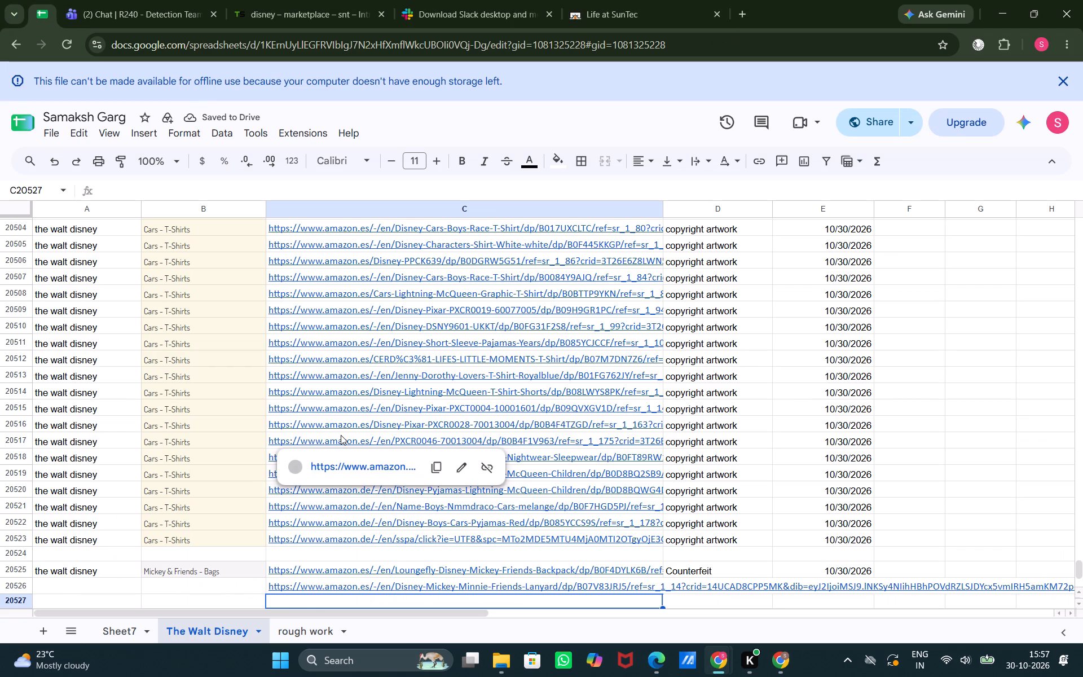
{"action": "key", "text": "ctrl+v"}
{"action": "key", "text": "Return"}
{"action": "key", "text": "Return"}
Find the Mickey Mouse Snack Bag further down the Amazon.es results and copy its link into C20528.
{"action": "key", "text": "alt+Tab"}
{"action": "scroll", "coordinate": [360, 420], "scroll_direction": "down", "scroll_amount": 9}
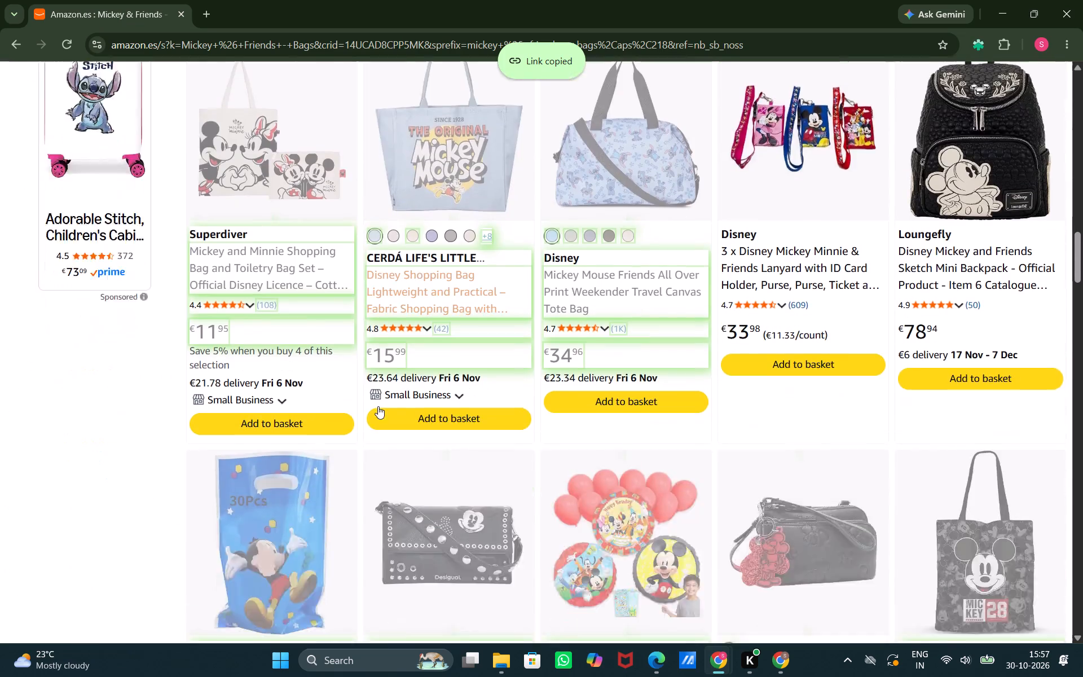
{"action": "scroll", "coordinate": [378, 406], "scroll_direction": "down", "scroll_amount": 6}
{"action": "scroll", "coordinate": [378, 406], "scroll_direction": "up", "scroll_amount": 2}
{"action": "scroll", "coordinate": [905, 334], "scroll_direction": "down", "scroll_amount": 5}
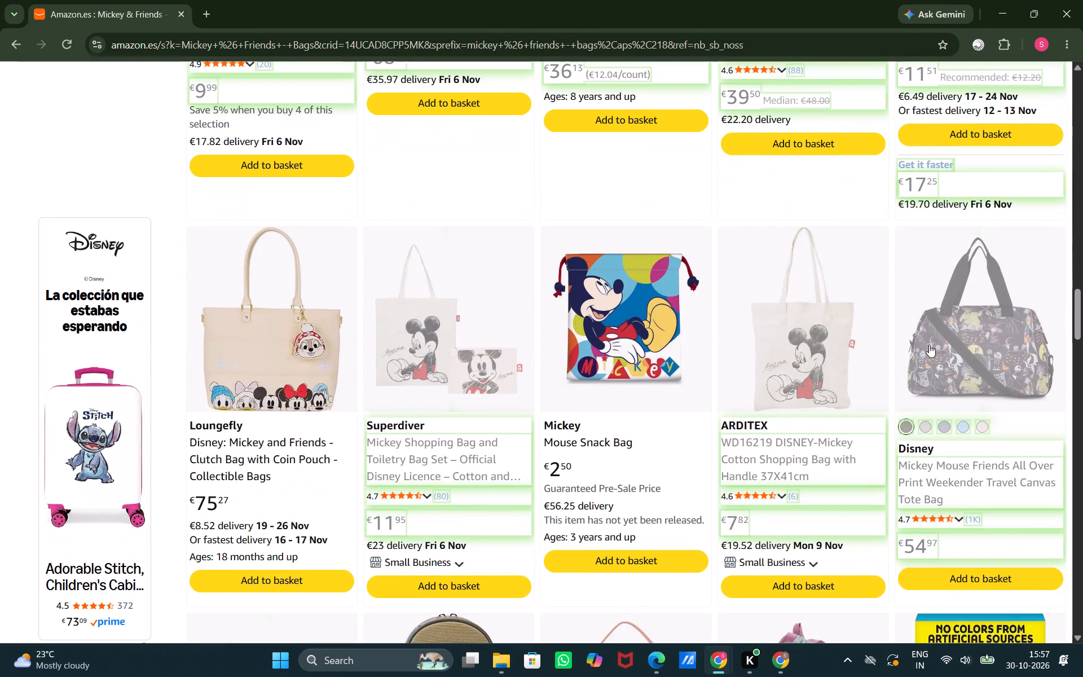
{"action": "right_click", "coordinate": [617, 448]}
{"action": "left_click", "coordinate": [696, 366]}
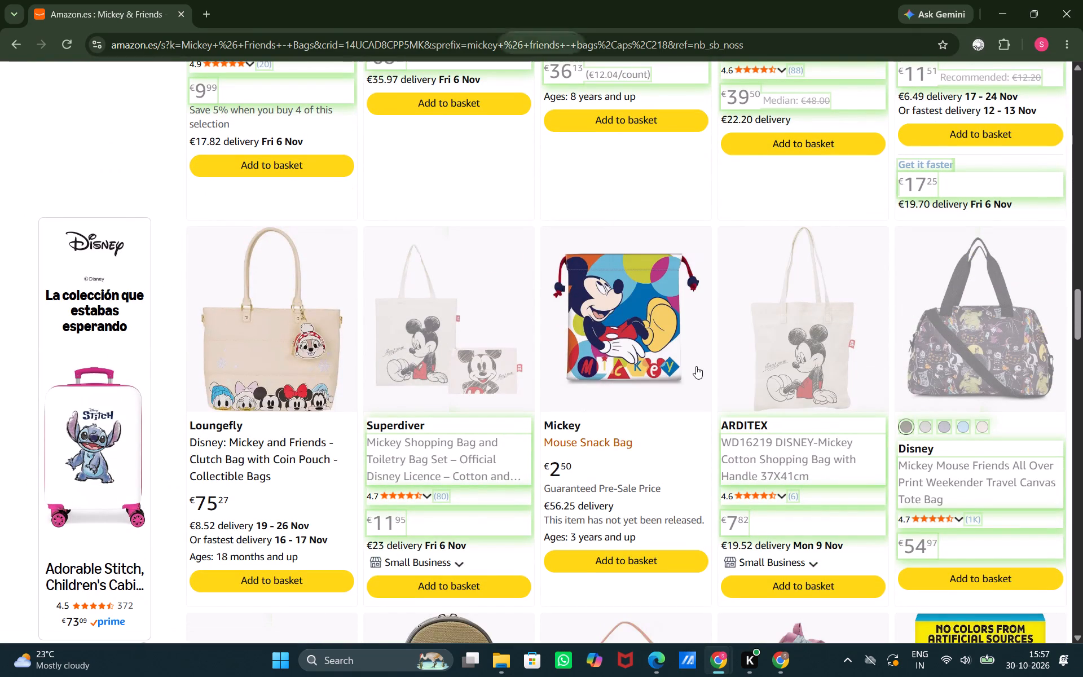
{"action": "key", "text": "alt+Tab"}
{"action": "key", "text": "ctrl+v"}
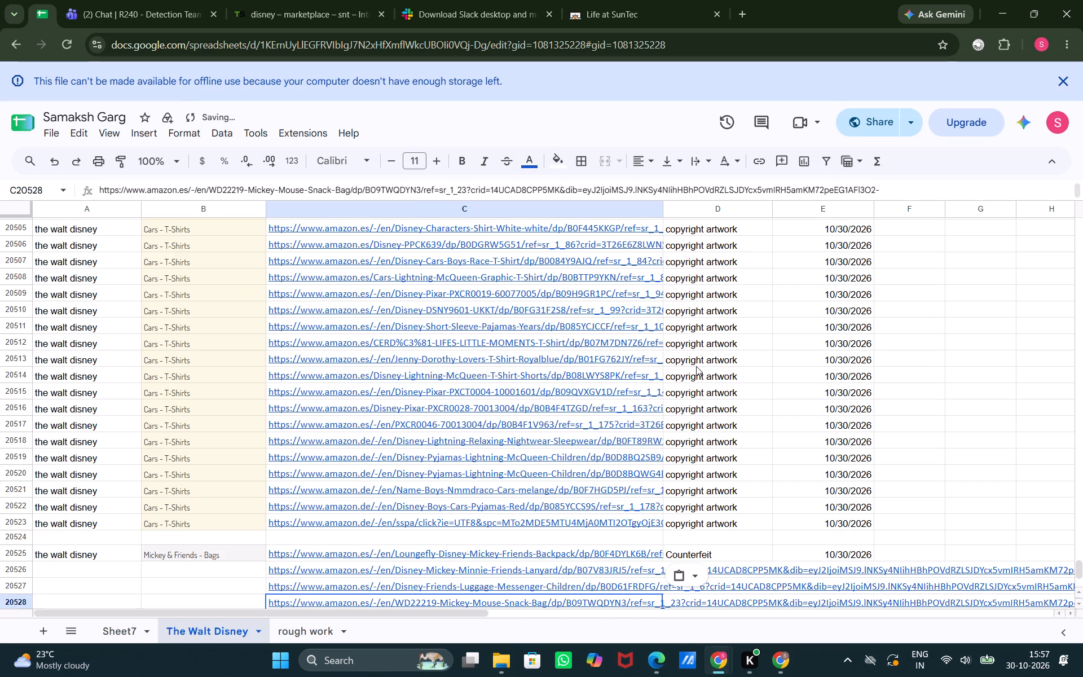
{"action": "key", "text": "Return"}
{"action": "key", "text": "Return"}
Copy the Loungefly Disney Mickey and Friends Clutch Bag with Coin Pouch link from the Amazon.es results into C20529.
{"action": "key", "text": "alt+Tab"}
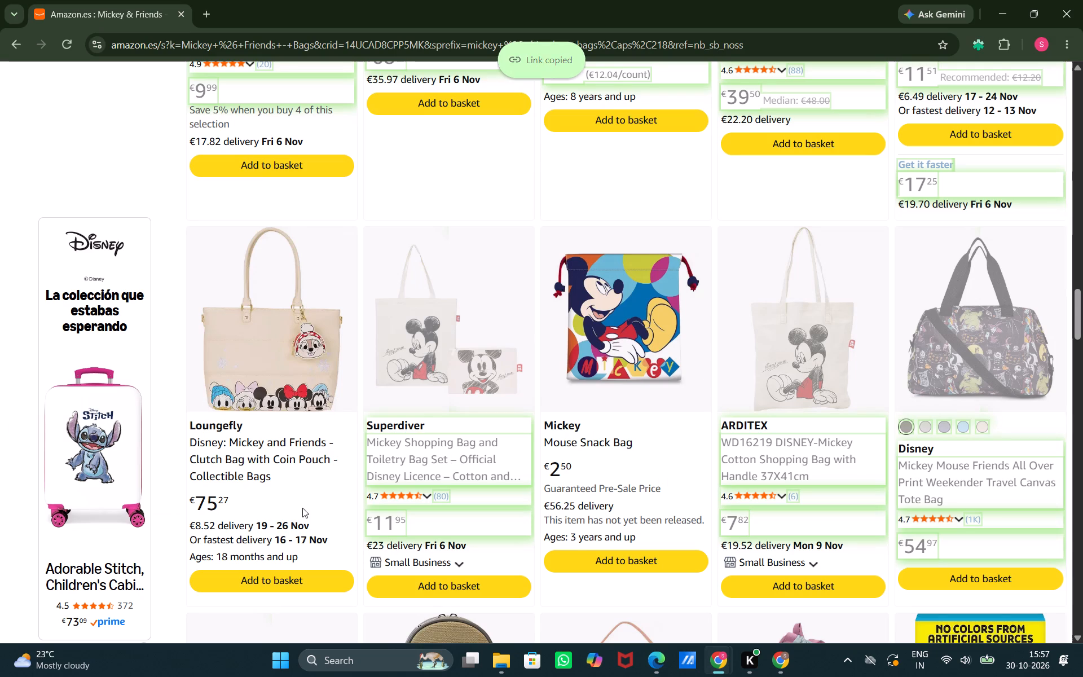
{"action": "right_click", "coordinate": [279, 459]}
{"action": "left_click", "coordinate": [410, 371]}
{"action": "key", "text": "alt+Tab"}
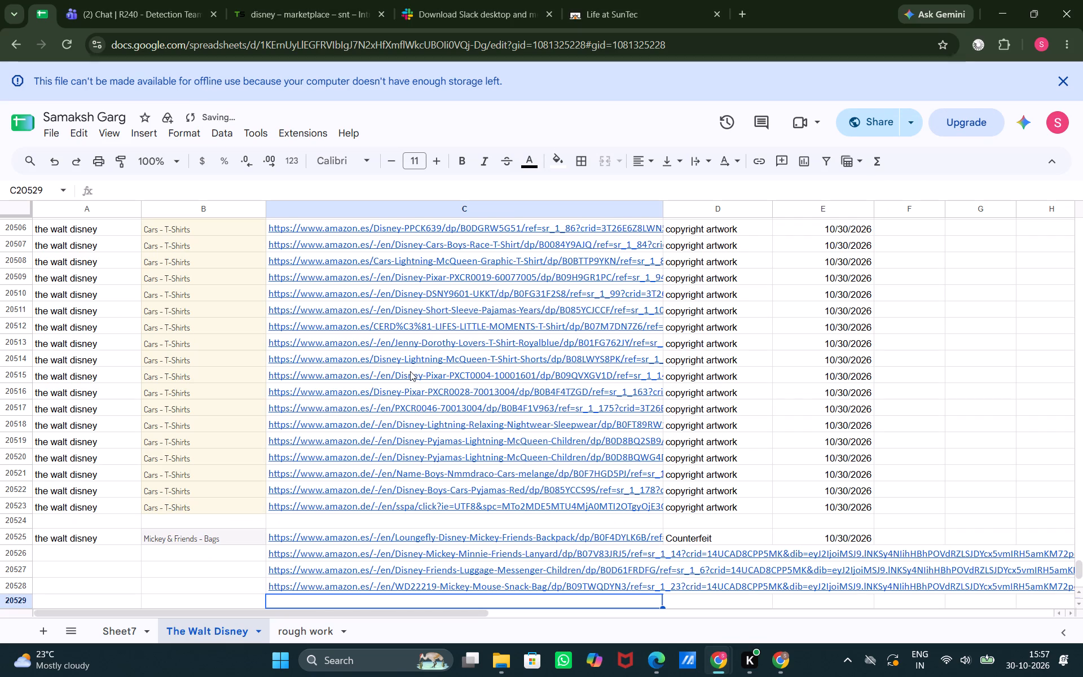
{"action": "key", "text": "ctrl+v"}
{"action": "key", "text": "Return"}
{"action": "key", "text": "Return"}
Copy the Joumma Bags Mickey & Minnie Kisses Children's Backpack link from the Amazon.es results into C20530.
{"action": "key", "text": "alt+Tab"}
{"action": "scroll", "coordinate": [410, 371], "scroll_direction": "down", "scroll_amount": 3}
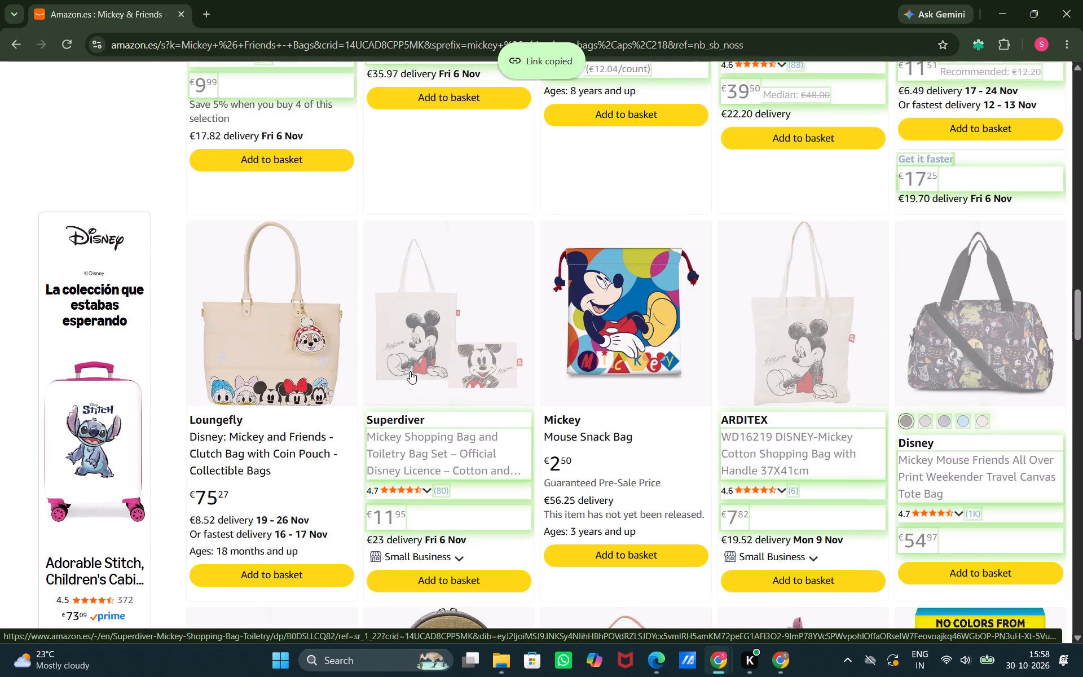
{"action": "scroll", "coordinate": [410, 371], "scroll_direction": "down", "scroll_amount": 3}
{"action": "right_click", "coordinate": [786, 423]}
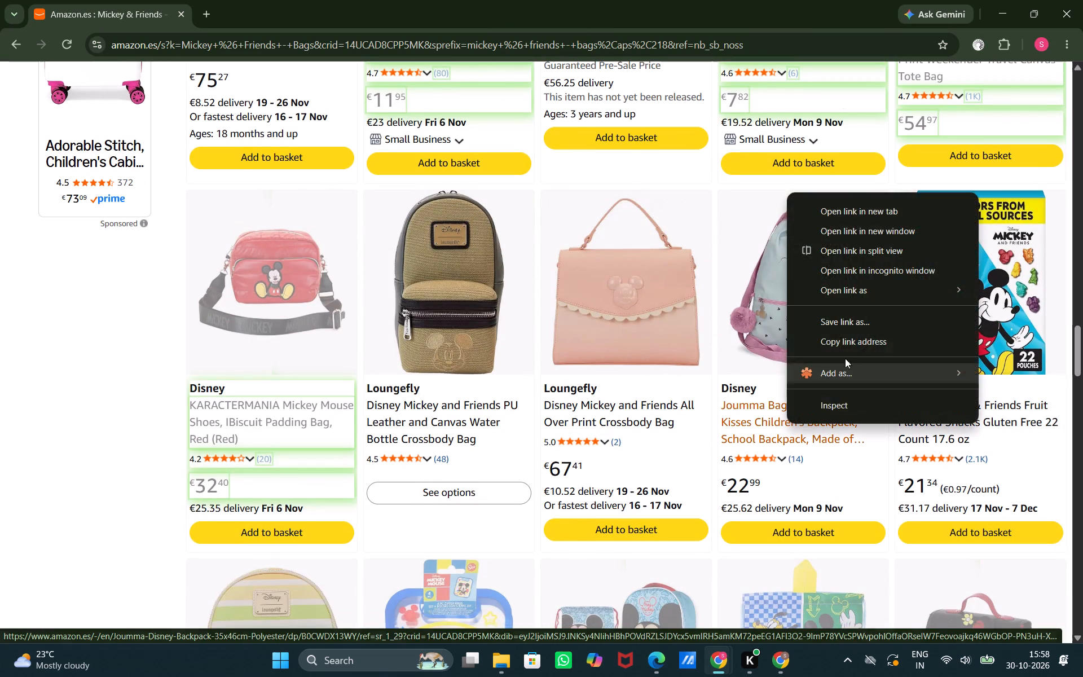
{"action": "left_click", "coordinate": [844, 346]}
{"action": "key", "text": "alt+Tab"}
{"action": "key", "text": "ctrl+v"}
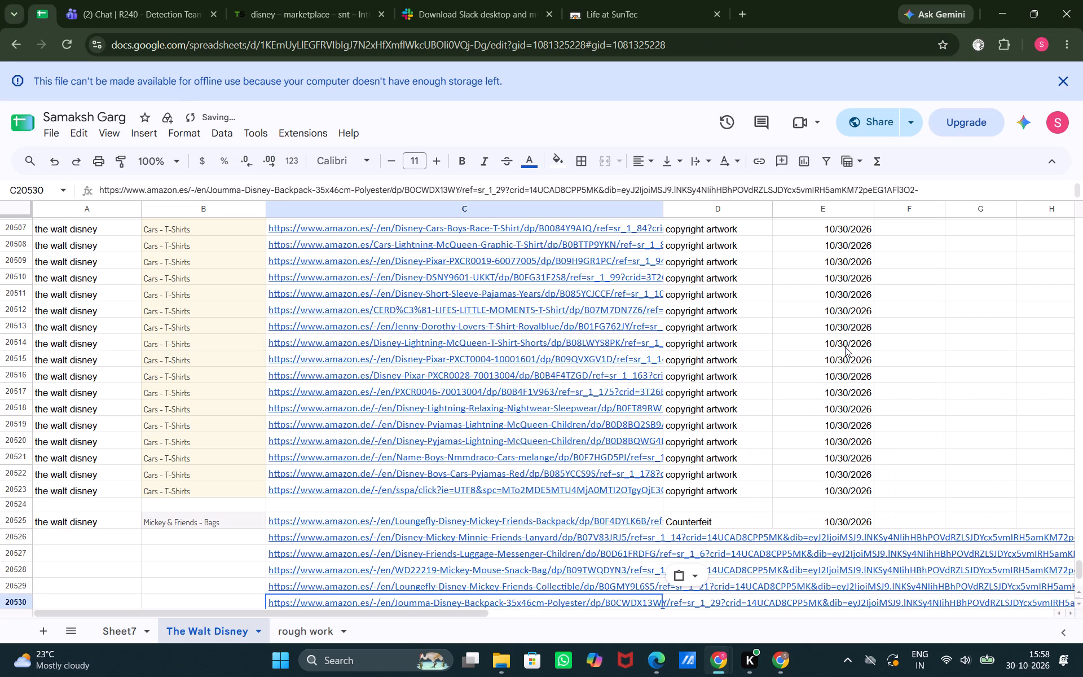
{"action": "key", "text": "Return"}
{"action": "key", "text": "Return"}
Copy the Loungefly Disney Mickey and Friends Rainbow Stripes Crossbody Bag link from the Amazon.es results into C20531.
{"action": "key", "text": "alt+Tab"}
{"action": "scroll", "coordinate": [838, 336], "scroll_direction": "down", "scroll_amount": 4}
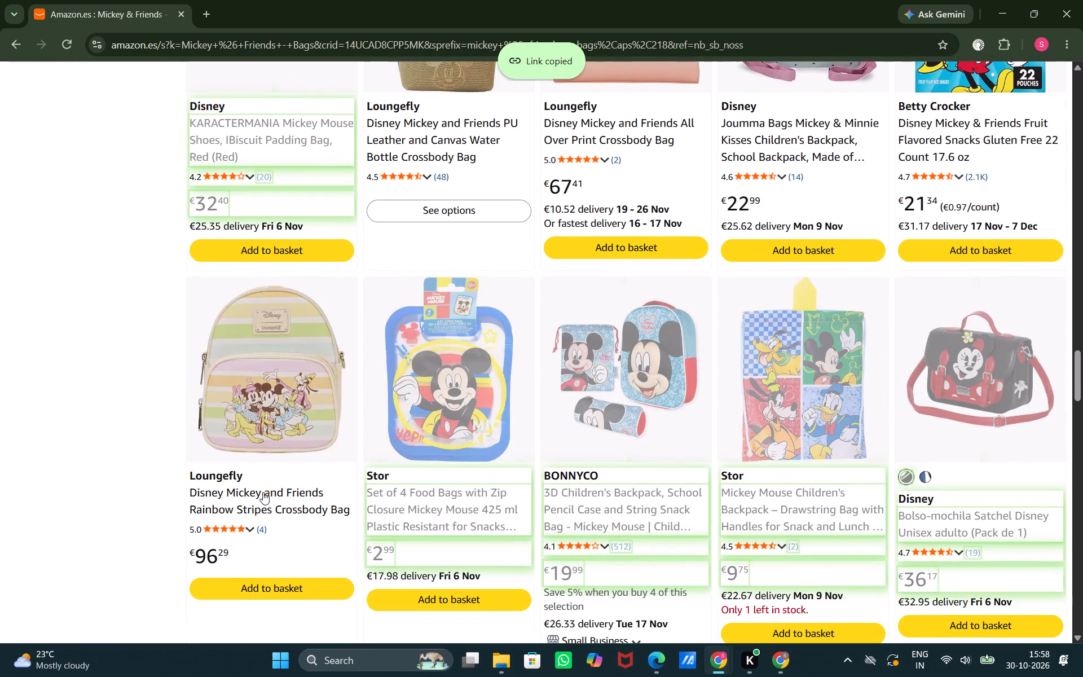
{"action": "right_click", "coordinate": [263, 494]}
{"action": "left_click", "coordinate": [331, 408]}
{"action": "key", "text": "alt+Tab"}
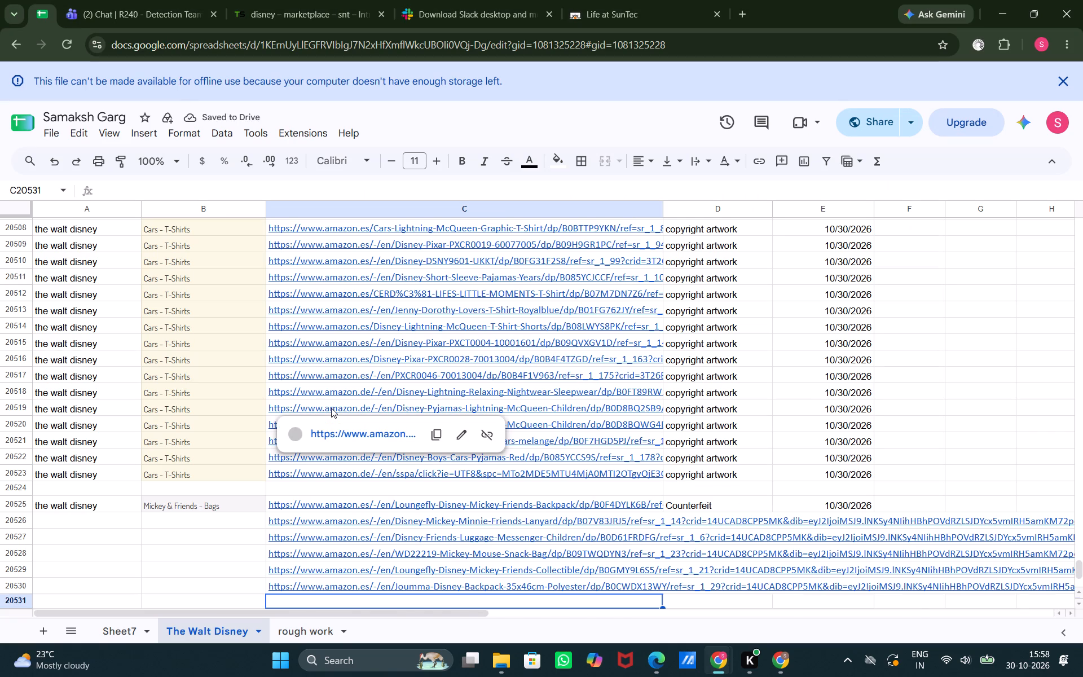
{"action": "key", "text": "ctrl+v"}
{"action": "key", "text": "Return"}
{"action": "key", "text": "Return"}
Copy the link of the Fossil Mickey and Friends SL10052216 Women's Leather Handbag from the Amazon.es results into C20532.
{"action": "key", "text": "alt+Tab"}
{"action": "scroll", "coordinate": [331, 408], "scroll_direction": "down", "scroll_amount": 6}
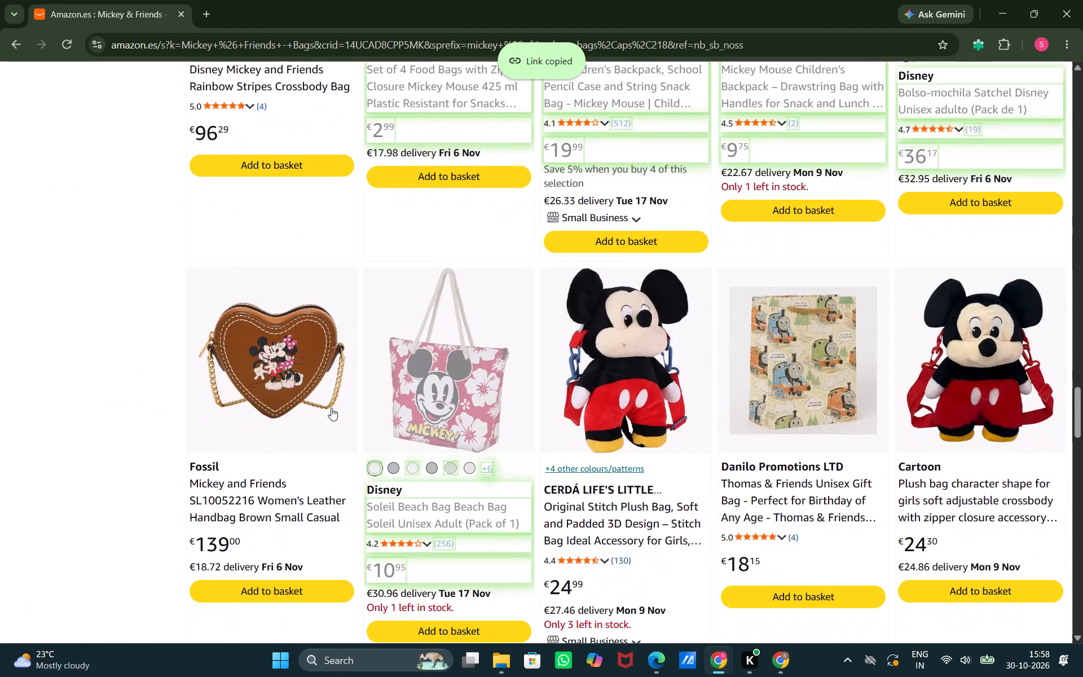
{"action": "right_click", "coordinate": [216, 505]}
{"action": "left_click", "coordinate": [309, 423]}
{"action": "key", "text": "alt+Tab"}
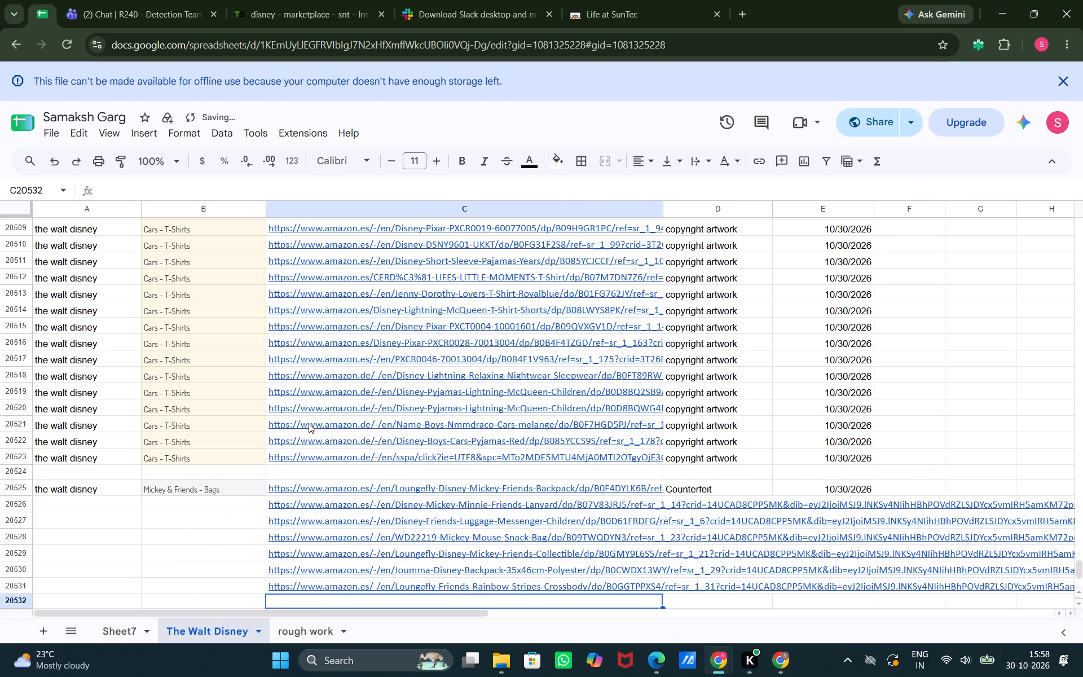
{"action": "key", "text": "ctrl+v"}
{"action": "key", "text": "Return"}
{"action": "key", "text": "Return"}
Copy the link of the CERDÁ LIFE'S LITTLE plush bag shown as Mickey from the Amazon.es results into C20533.
{"action": "key", "text": "alt+Tab"}
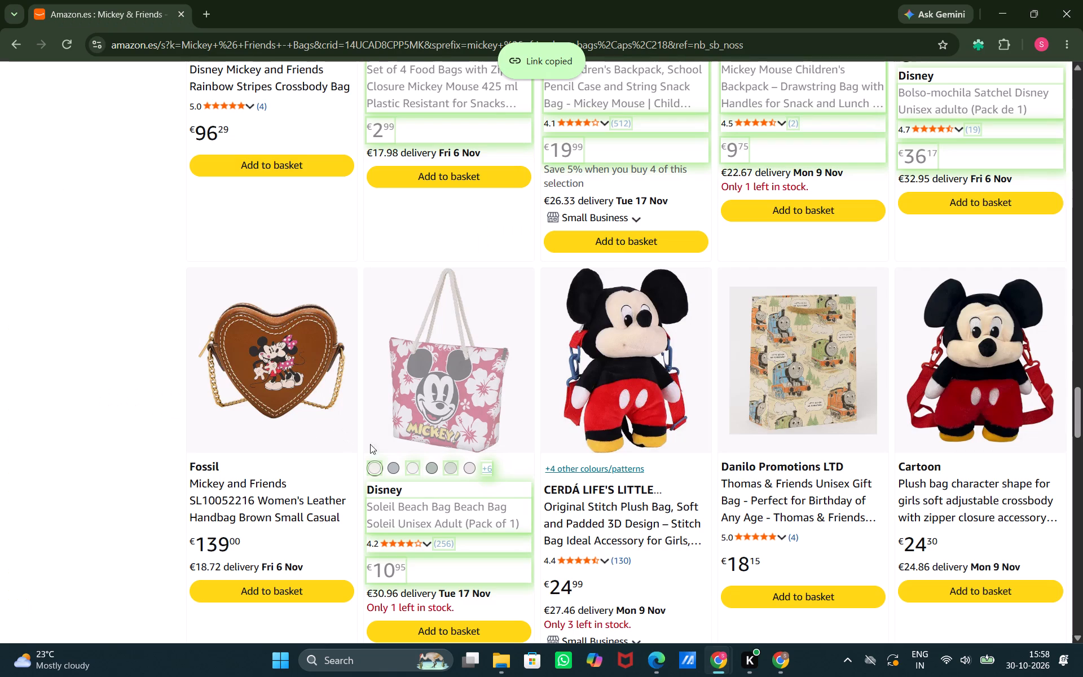
{"action": "right_click", "coordinate": [570, 509]}
{"action": "left_click", "coordinate": [653, 432]}
{"action": "key", "text": "alt+Tab"}
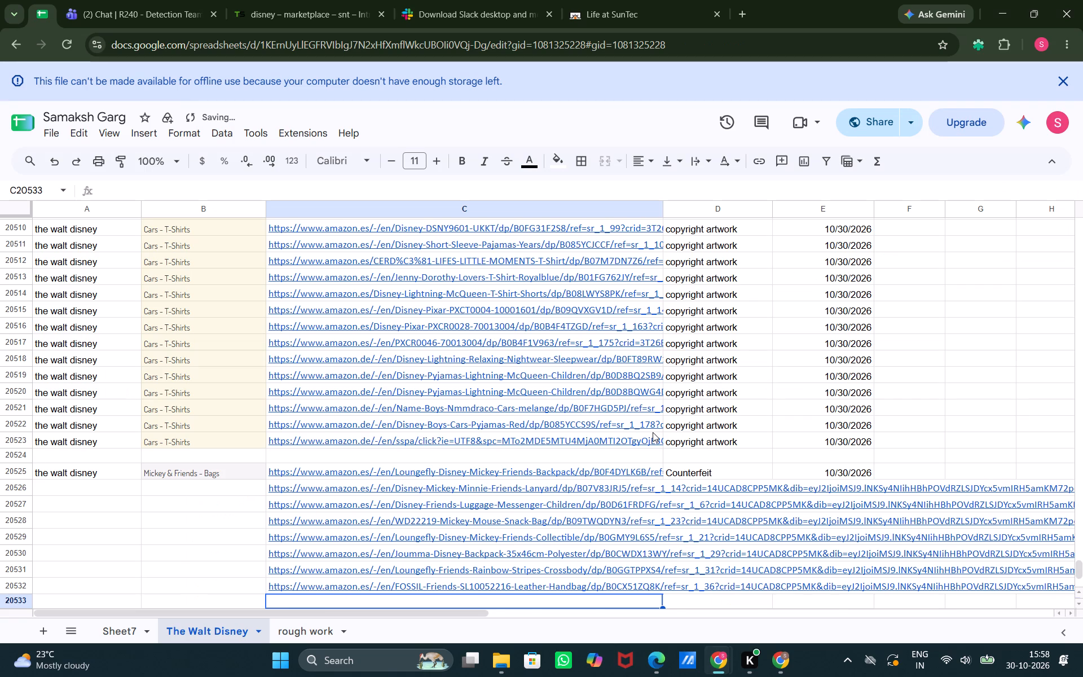
{"action": "key", "text": "ctrl+v"}
{"action": "key", "text": "Return"}
{"action": "key", "text": "Return"}
Copy the link of the Cartoon brand's Mickey plush character crossbody bag from the Amazon.es results into C20534.
{"action": "key", "text": "alt+Tab"}
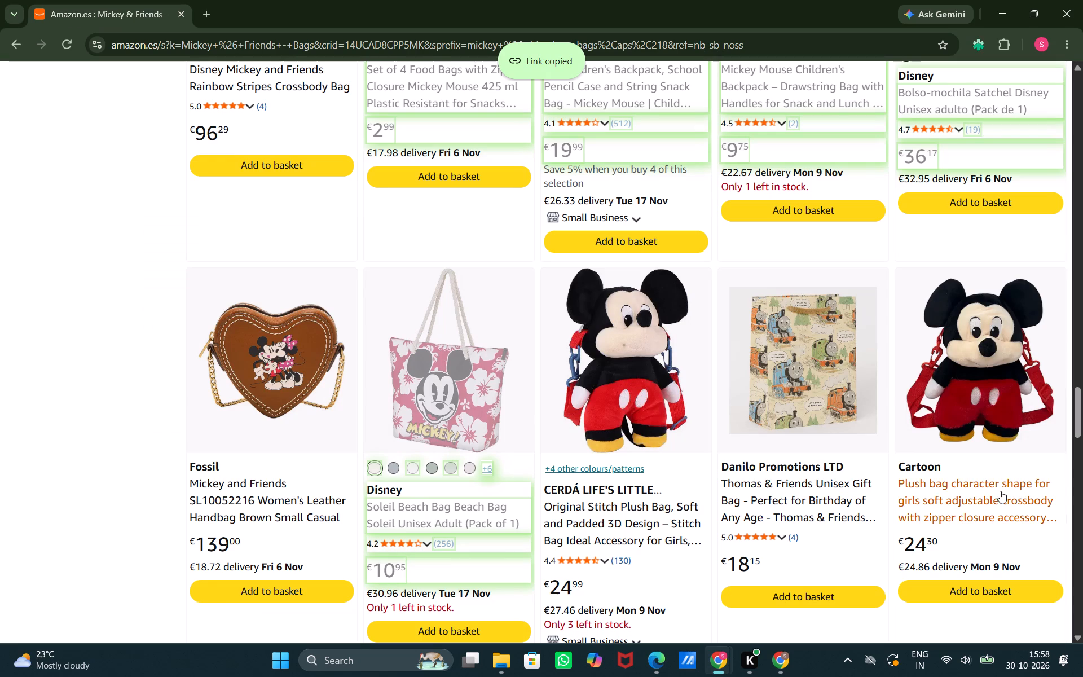
{"action": "right_click", "coordinate": [1005, 491]}
{"action": "left_click", "coordinate": [915, 409]}
{"action": "key", "text": "alt+Tab"}
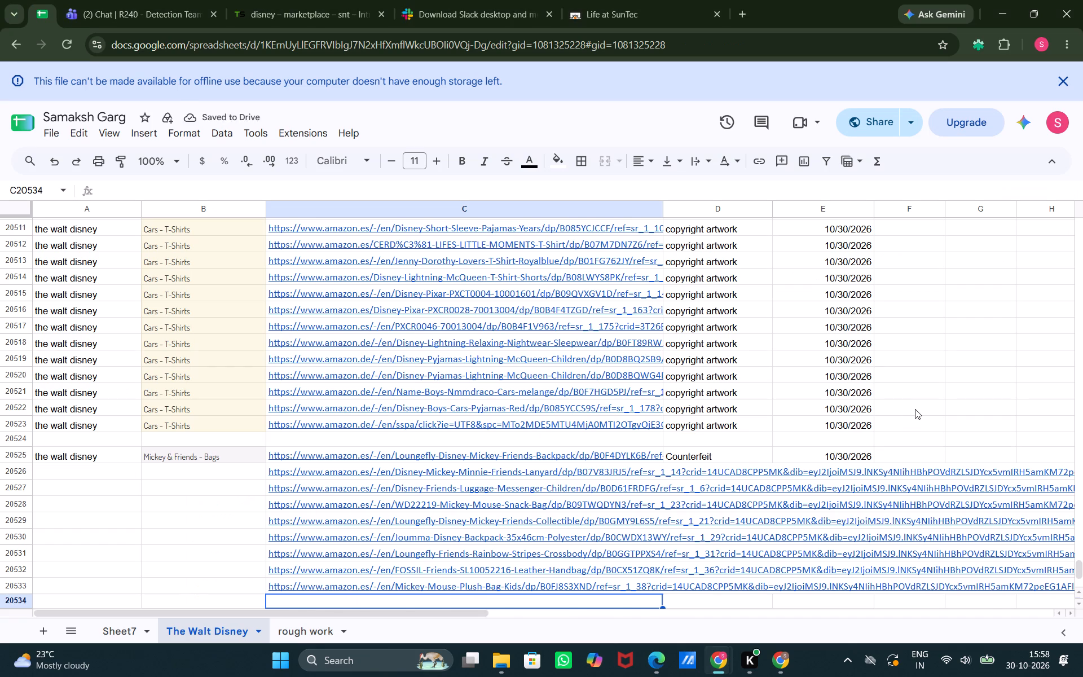
{"action": "key", "text": "ctrl+v"}
{"action": "key", "text": "Return"}
{"action": "key", "text": "Return"}
Find the Loungefly Disney Mickey and Friends Ice Skating Mini Backpack further down the Amazon.es results and copy its link into C20535.
{"action": "key", "text": "alt+Tab"}
{"action": "scroll", "coordinate": [749, 106], "scroll_direction": "down", "scroll_amount": 9}
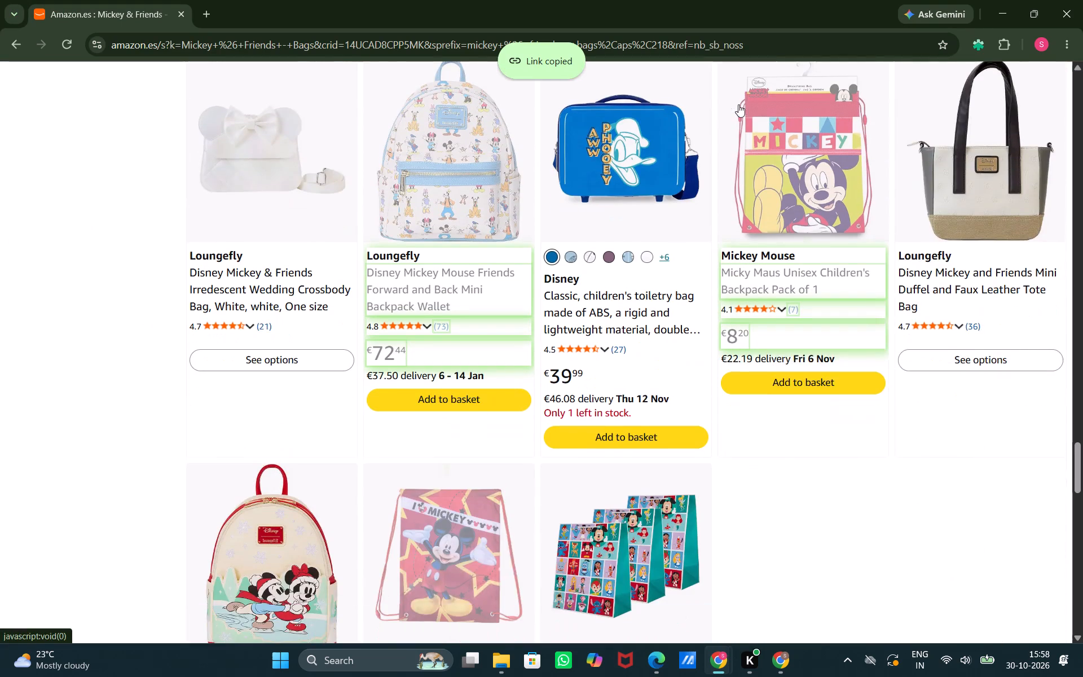
{"action": "scroll", "coordinate": [709, 130], "scroll_direction": "up", "scroll_amount": 1}
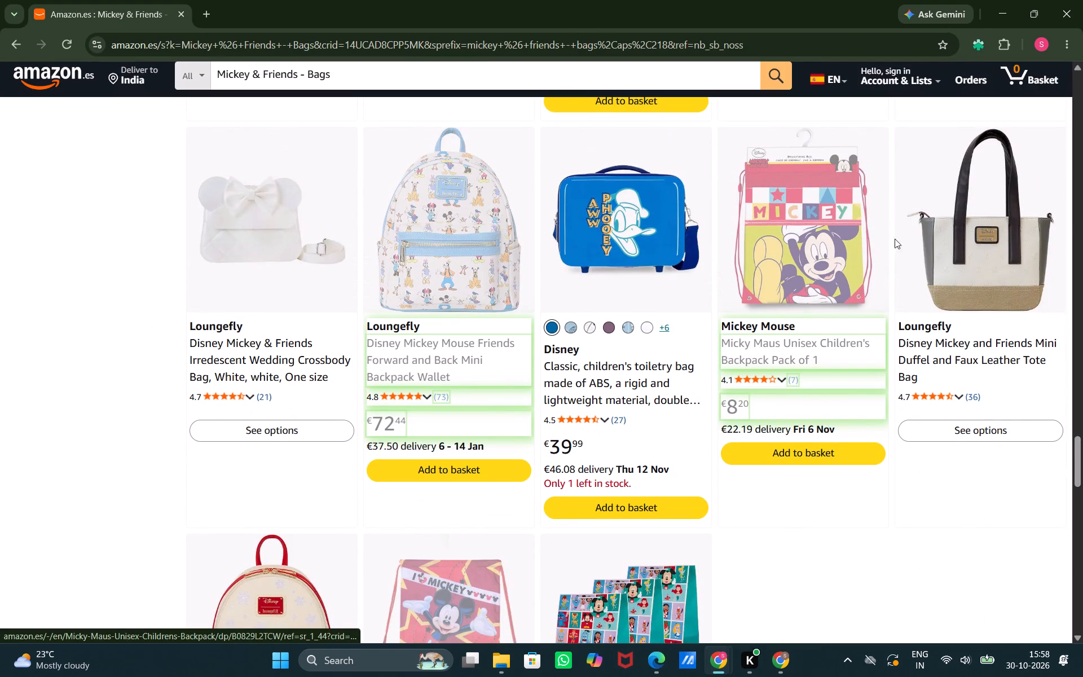
{"action": "scroll", "coordinate": [978, 245], "scroll_direction": "down", "scroll_amount": 4}
{"action": "right_click", "coordinate": [260, 466]}
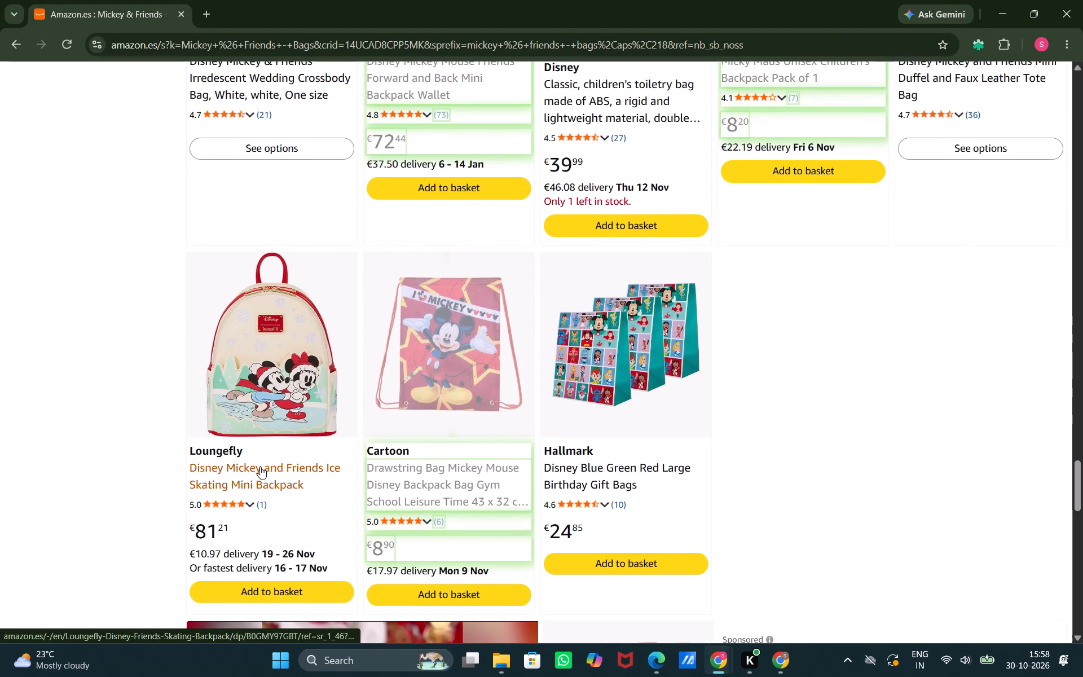
{"action": "left_click", "coordinate": [313, 386]}
{"action": "key", "text": "alt+Tab"}
{"action": "key", "text": "ctrl+v"}
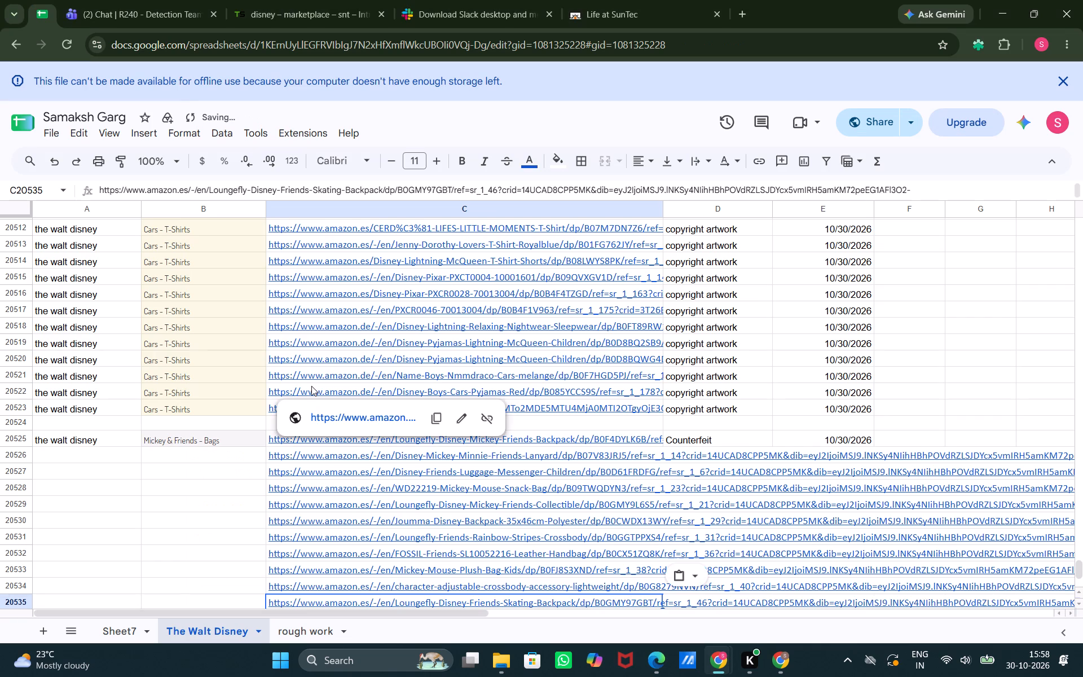
{"action": "key", "text": "Return"}
{"action": "key", "text": "Return"}
Open page 2 of the Amazon.es results for Mickey & Friends - Bags.
{"action": "key", "text": "alt+Tab"}
{"action": "scroll", "coordinate": [313, 386], "scroll_direction": "down", "scroll_amount": 6}
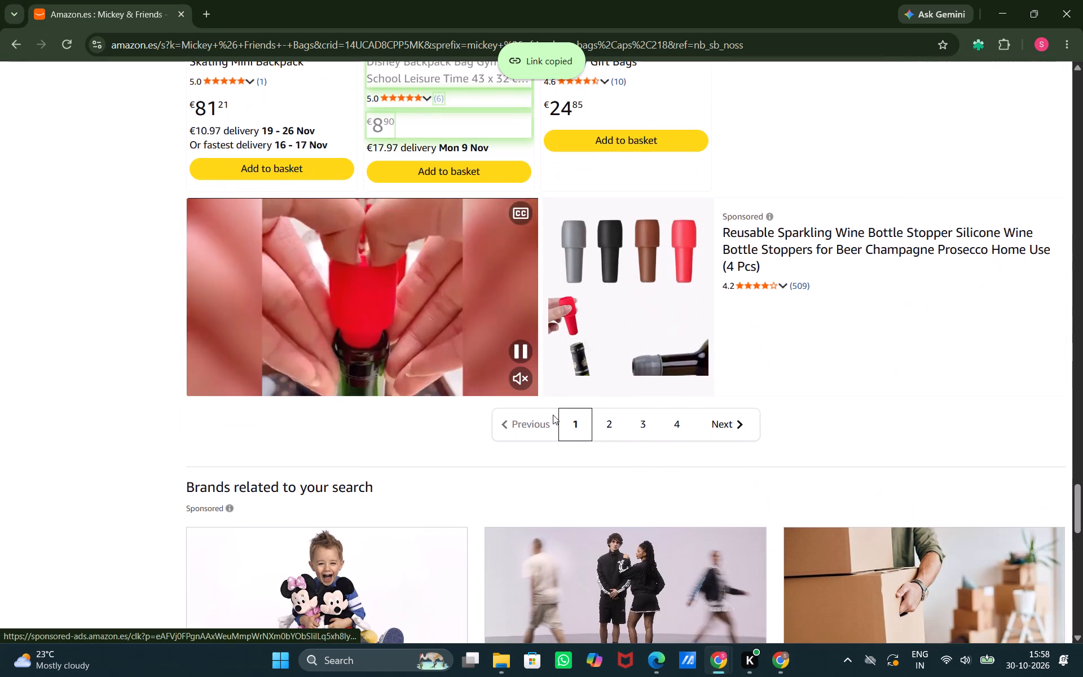
{"action": "left_click", "coordinate": [600, 416]}
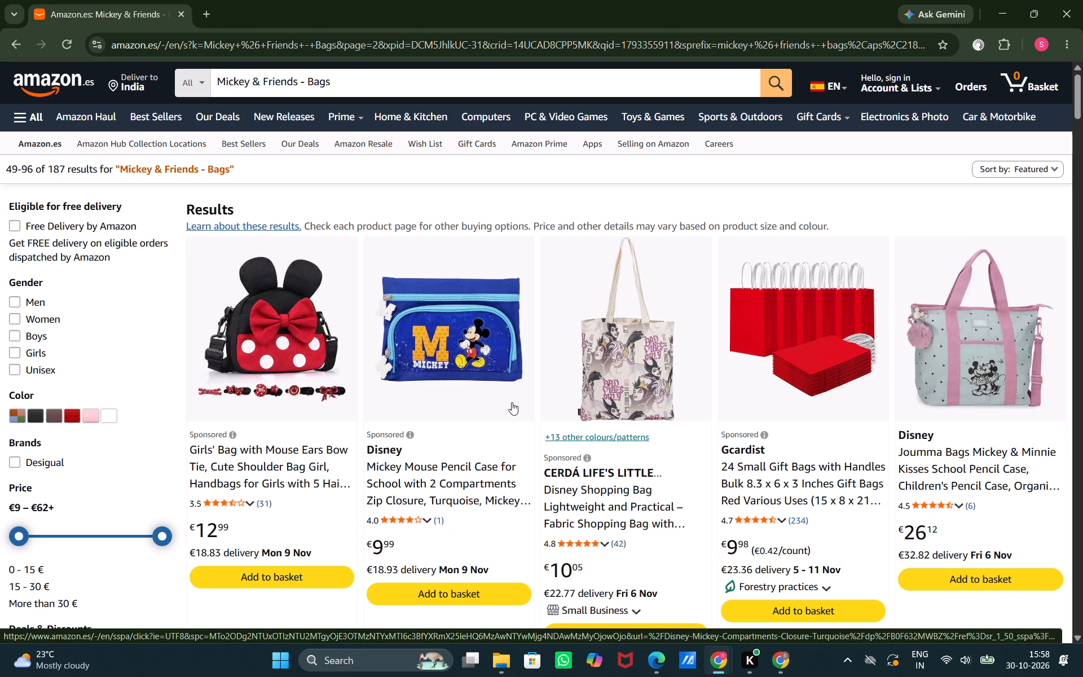
Look over the page 2 results and copy the sponsored Disney Mickey Mouse two-compartment Pencil Case link into C20536.
{"action": "scroll", "coordinate": [511, 402], "scroll_direction": "up", "scroll_amount": 5}
{"action": "scroll", "coordinate": [511, 402], "scroll_direction": "down", "scroll_amount": 4}
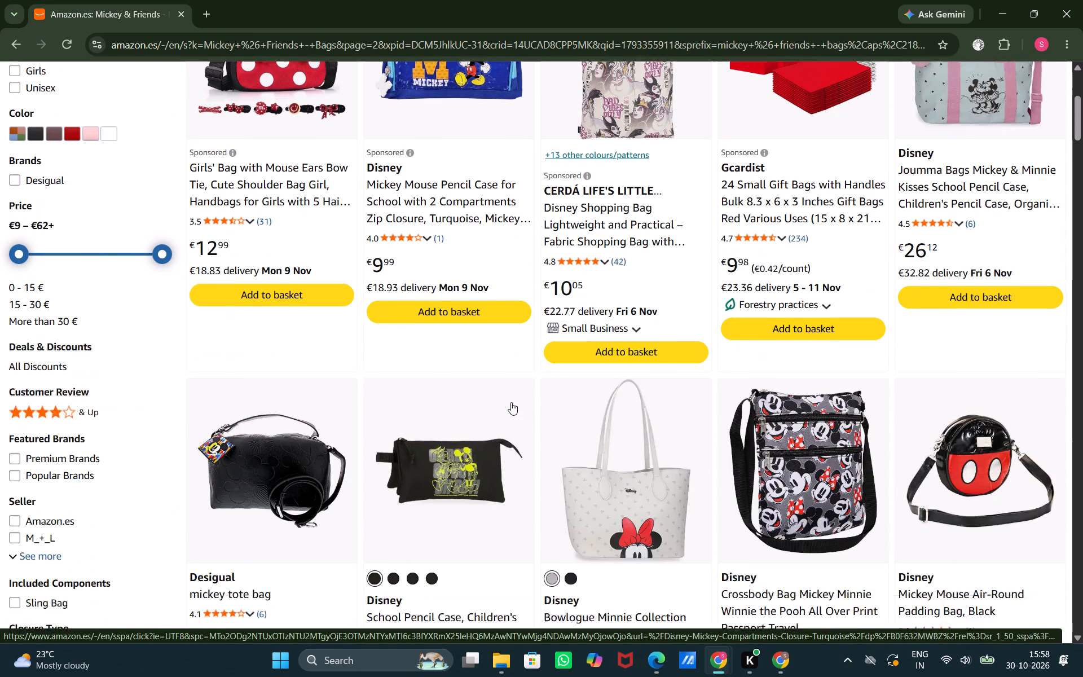
{"action": "scroll", "coordinate": [511, 402], "scroll_direction": "down", "scroll_amount": 4}
{"action": "scroll", "coordinate": [511, 402], "scroll_direction": "up", "scroll_amount": 13}
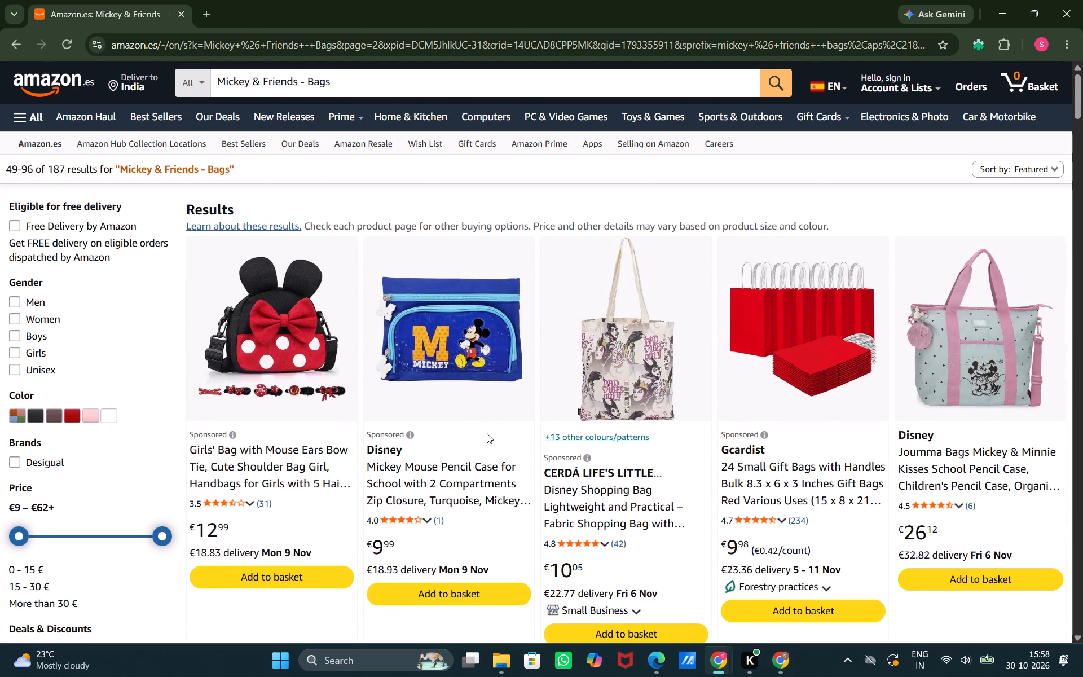
{"action": "scroll", "coordinate": [478, 441], "scroll_direction": "down", "scroll_amount": 7}
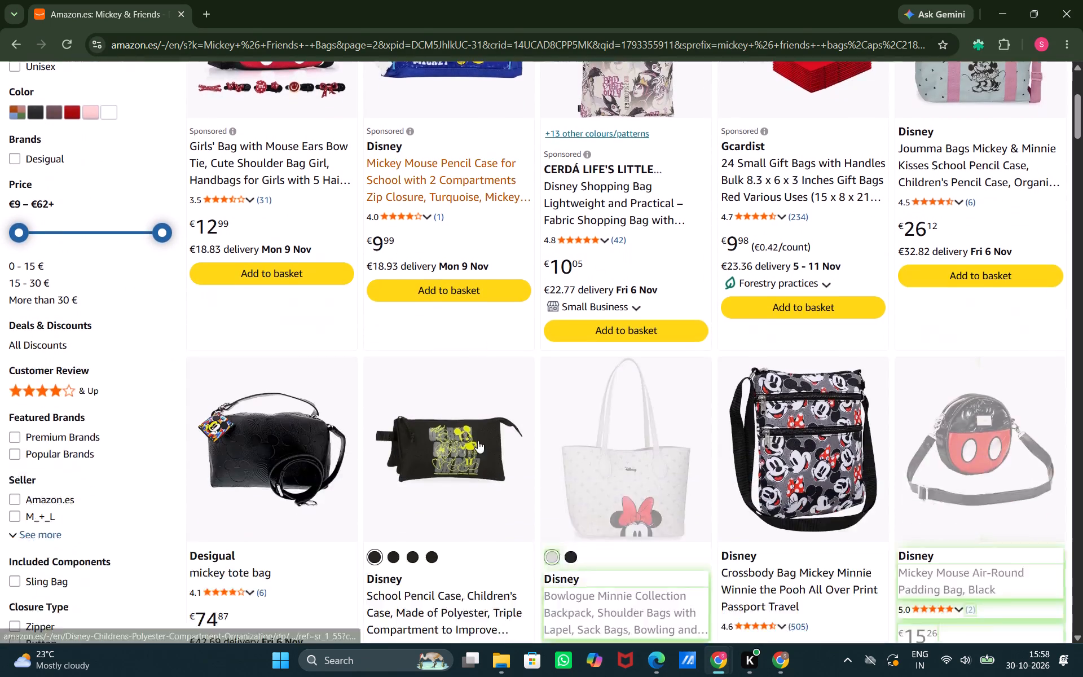
{"action": "scroll", "coordinate": [478, 441], "scroll_direction": "down", "scroll_amount": 7}
{"action": "scroll", "coordinate": [478, 441], "scroll_direction": "up", "scroll_amount": 14}
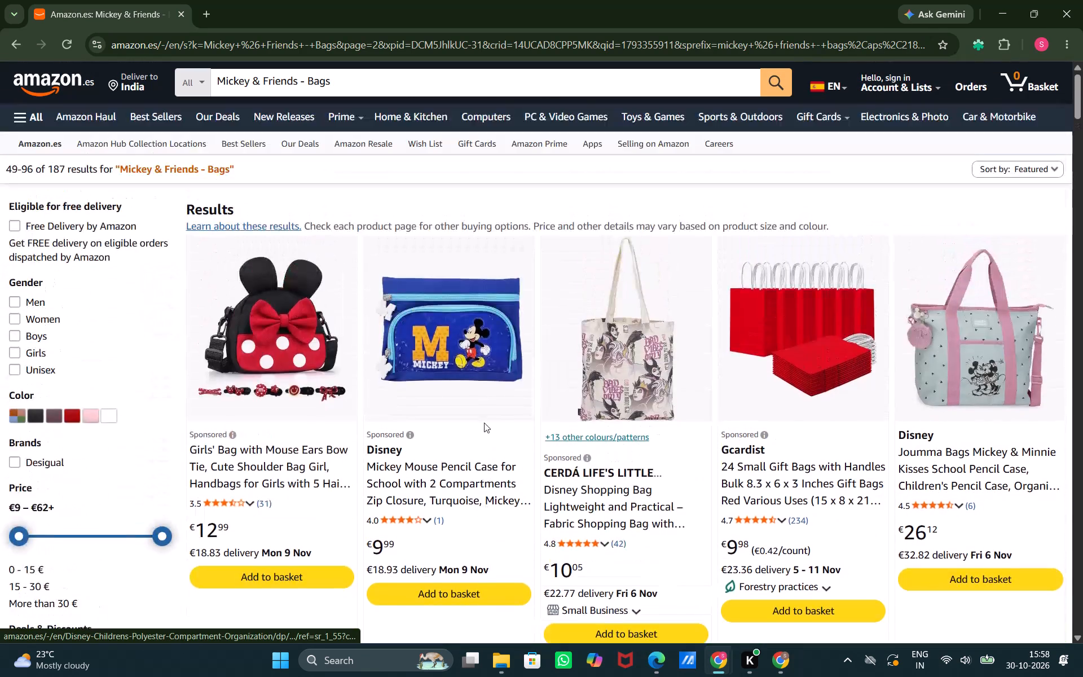
{"action": "right_click", "coordinate": [479, 495]}
{"action": "left_click", "coordinate": [522, 425]}
{"action": "left_click", "coordinate": [523, 417]}
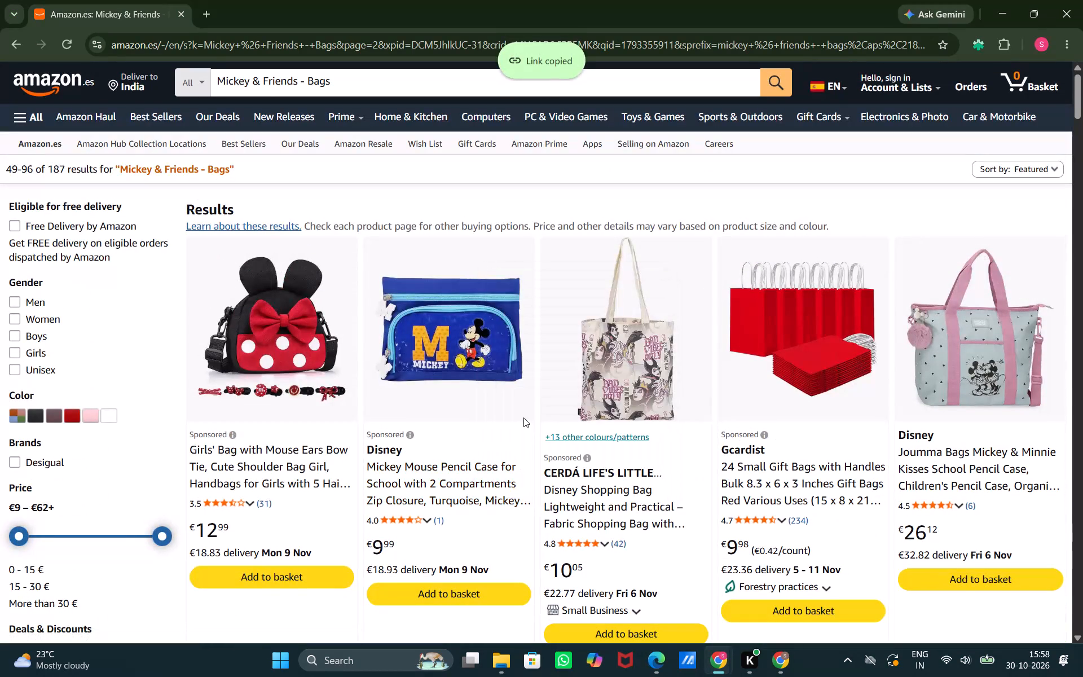
{"action": "key", "text": "alt+Tab"}
{"action": "key", "text": "ctrl+v"}
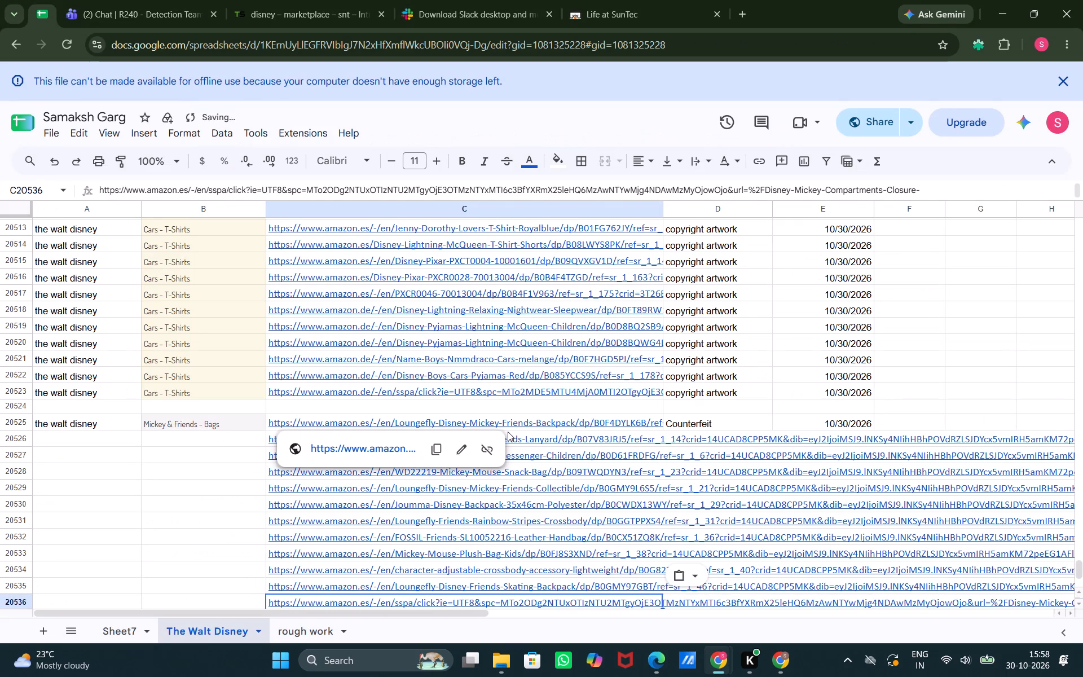
{"action": "key", "text": "Return"}
{"action": "key", "text": "Return"}
Copy the Joumma Bags Mickey & Minnie Kisses School Pencil Case link from the Amazon.es results into C20537.
{"action": "key", "text": "alt+Tab"}
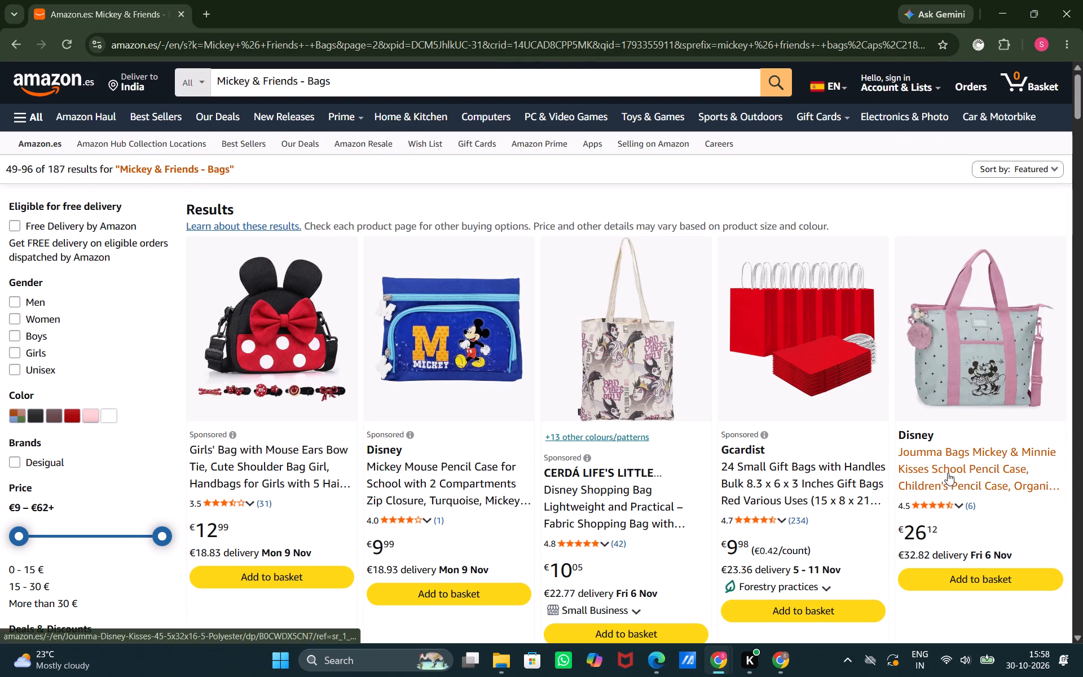
{"action": "right_click", "coordinate": [948, 473]}
{"action": "left_click", "coordinate": [843, 390]}
{"action": "key", "text": "alt+Tab"}
{"action": "key", "text": "ctrl+v"}
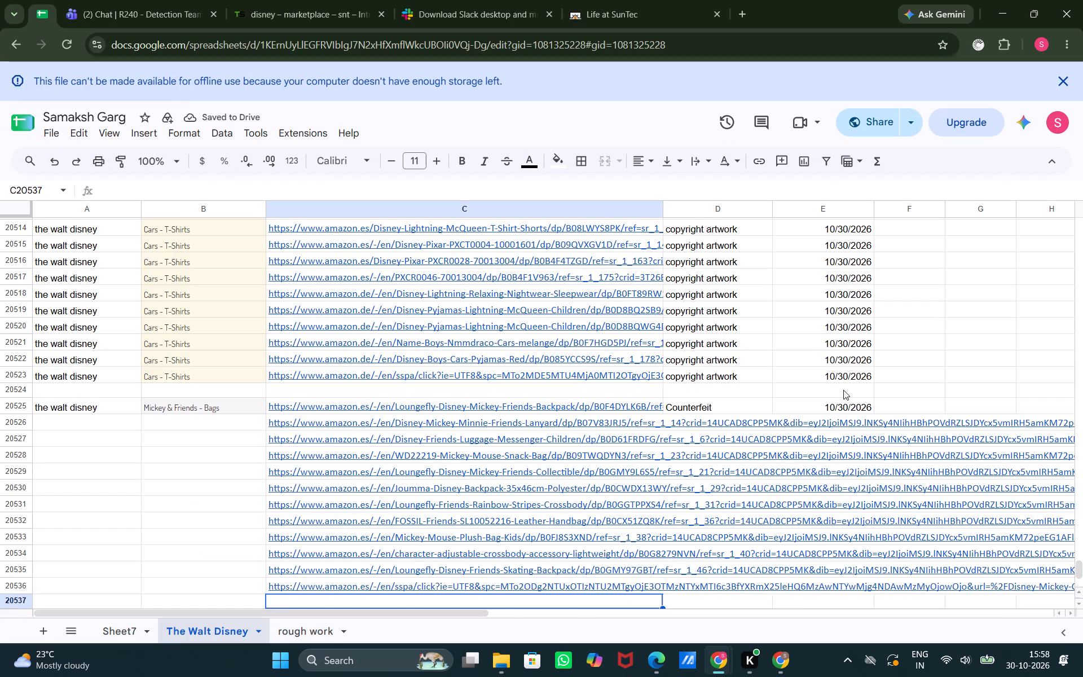
{"action": "key", "text": "Return"}
{"action": "key", "text": "Return"}
Copy the link of the Disney Crossbody Bag Mickey Minnie Winnie the Pooh Passport Travel from the Amazon.es results into C20538.
{"action": "key", "text": "alt+Tab"}
{"action": "scroll", "coordinate": [843, 390], "scroll_direction": "down", "scroll_amount": 8}
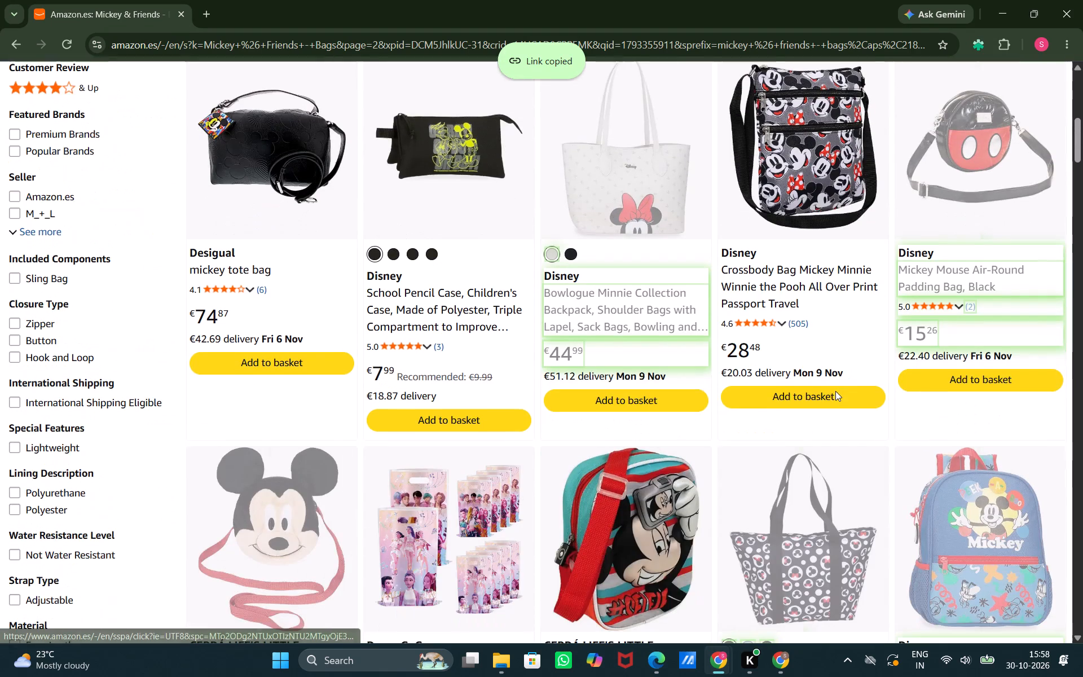
{"action": "scroll", "coordinate": [836, 389], "scroll_direction": "up", "scroll_amount": 1}
{"action": "right_click", "coordinate": [826, 345]}
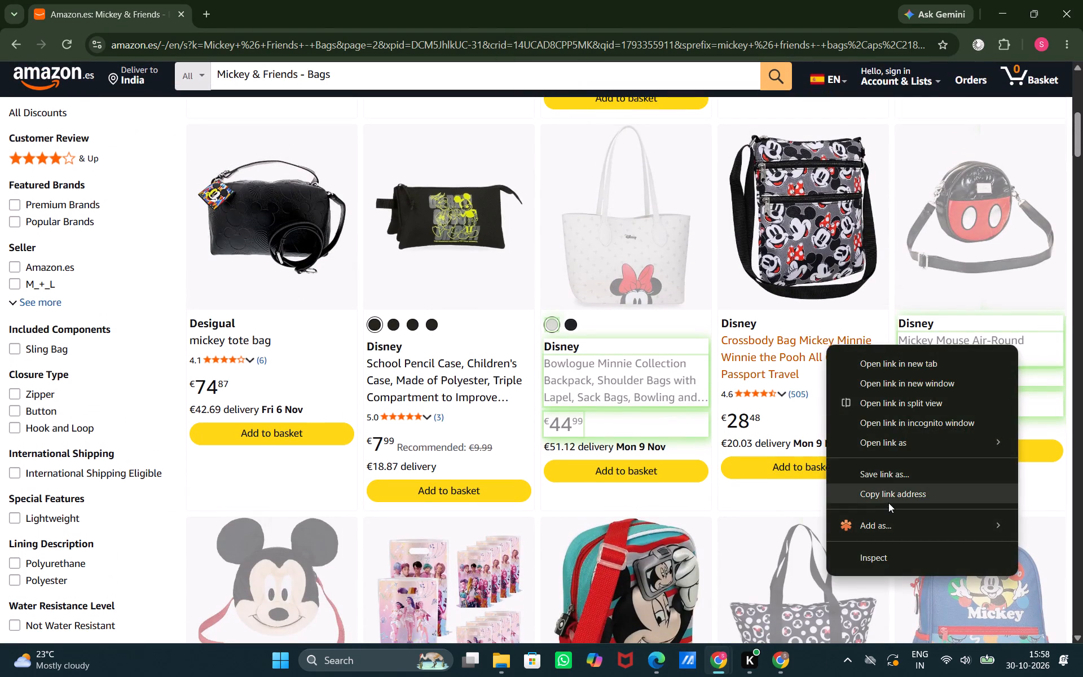
{"action": "left_click", "coordinate": [886, 498]}
{"action": "key", "text": "alt+Tab"}
{"action": "key", "text": "ctrl+v"}
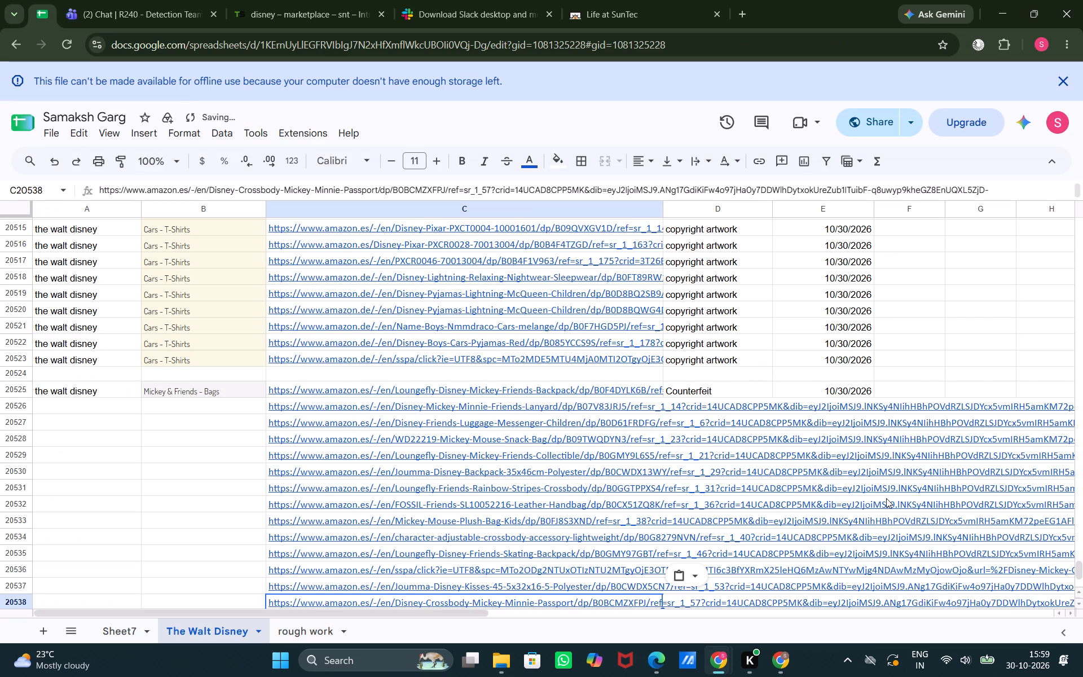
{"action": "key", "text": "Return"}
{"action": "key", "text": "Return"}
{"action": "key", "text": "Return"}
Copy the link of the black Disney triple-compartment School Pencil Case from the Amazon.es results into C20539.
{"action": "key", "text": "alt+Tab"}
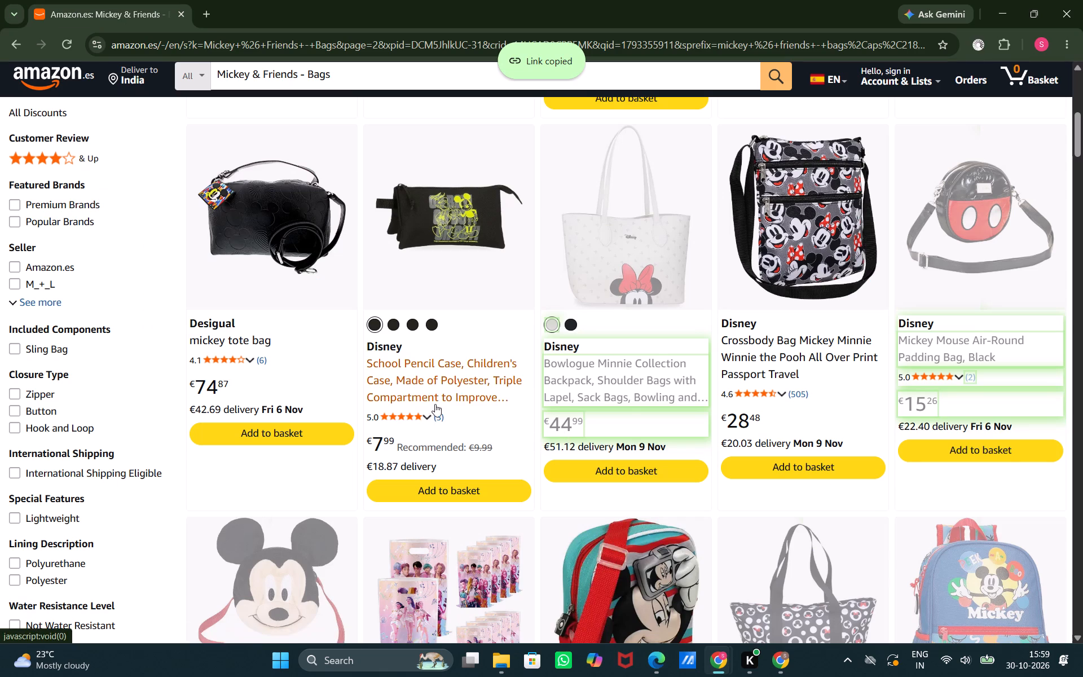
{"action": "right_click", "coordinate": [437, 401]}
{"action": "left_click", "coordinate": [500, 543]}
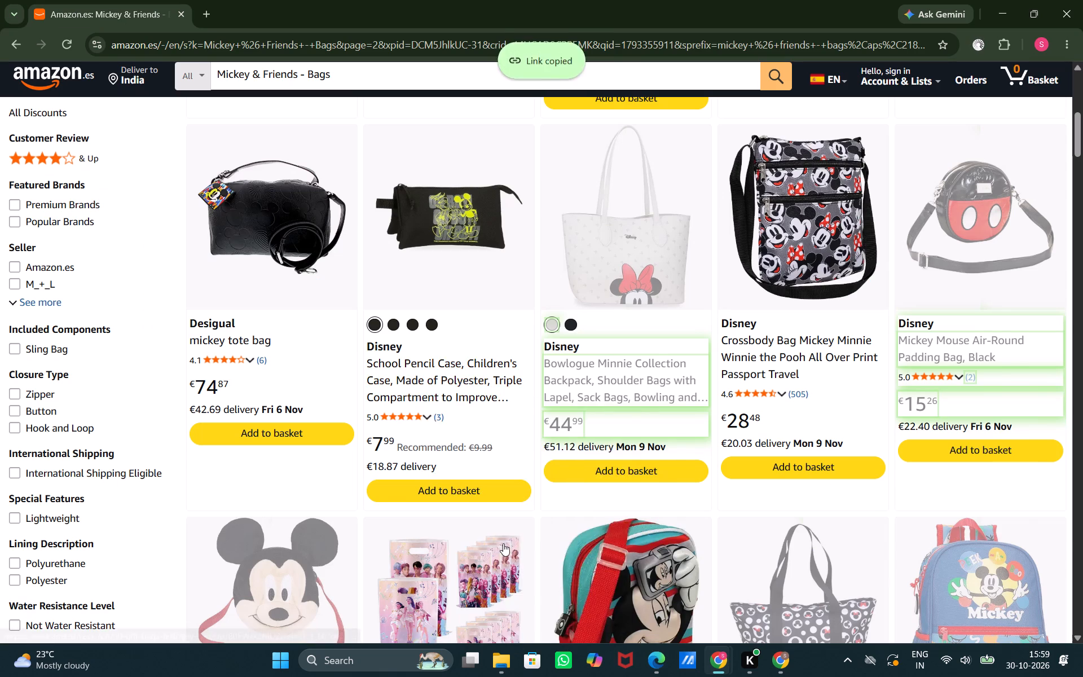
{"action": "key", "text": "alt+Tab"}
{"action": "key", "text": "ctrl+v"}
{"action": "key", "text": "Return"}
{"action": "key", "text": "Return"}
Copy the link of the Cerdá Life's Little Moments Mickey 3D shoulder bag from the Amazon.es results into C20540.
{"action": "key", "text": "alt+Tab"}
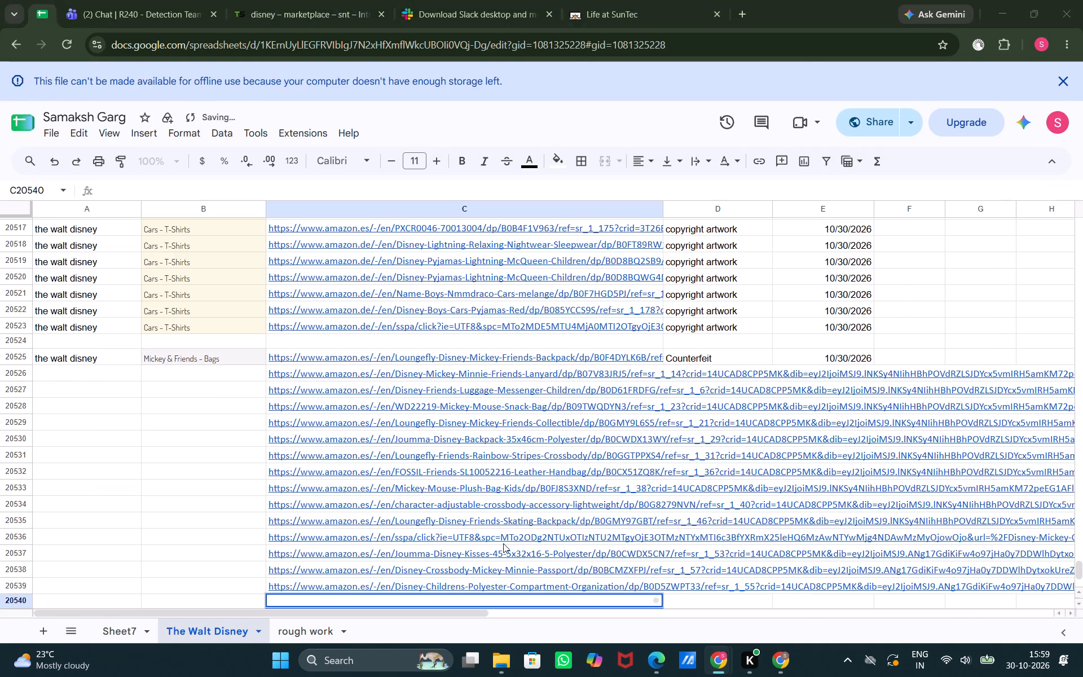
{"action": "scroll", "coordinate": [503, 543], "scroll_direction": "down", "scroll_amount": 4}
{"action": "right_click", "coordinate": [634, 462]}
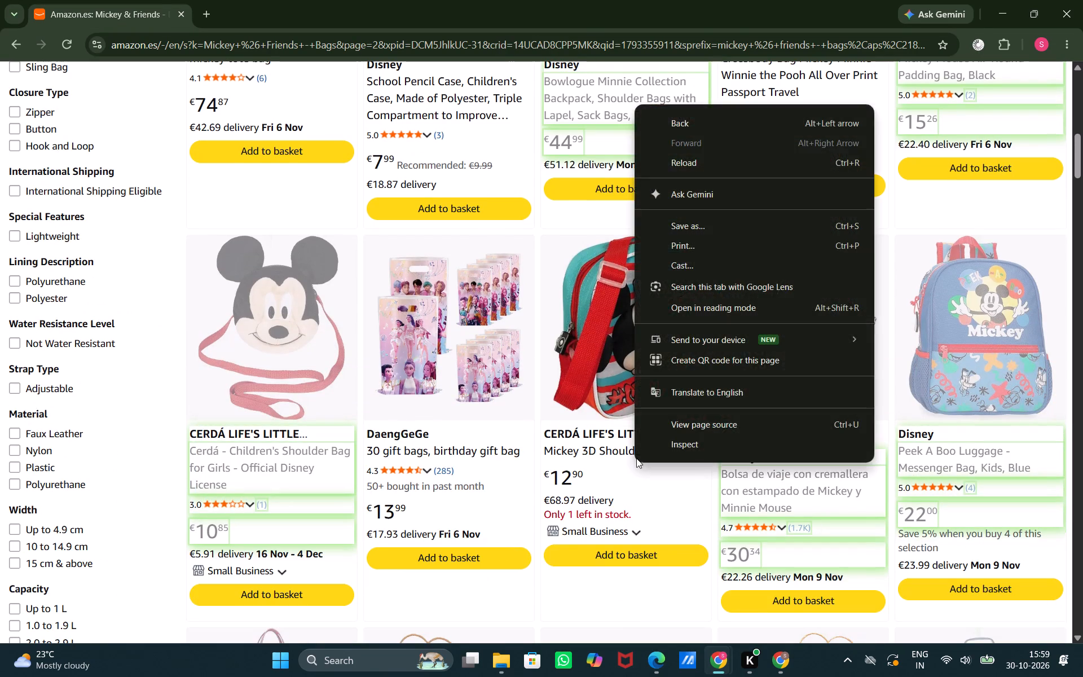
{"action": "right_click", "coordinate": [573, 454]}
{"action": "left_click", "coordinate": [675, 370]}
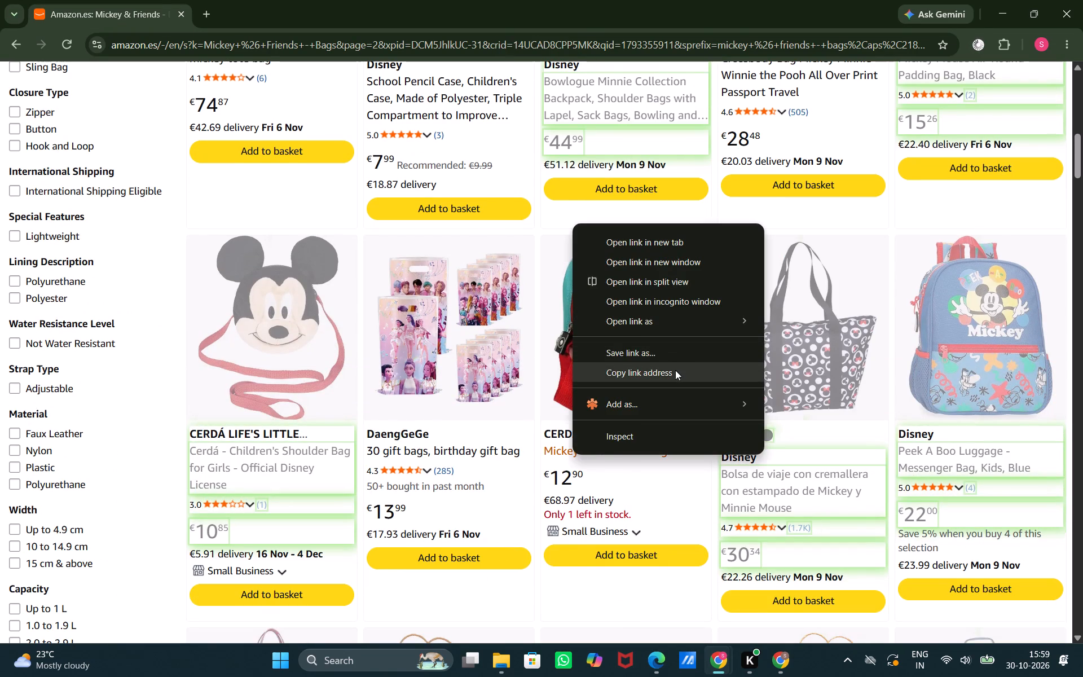
{"action": "key", "text": "alt+Tab"}
{"action": "key", "text": "ctrl+v"}
{"action": "key", "text": "Return"}
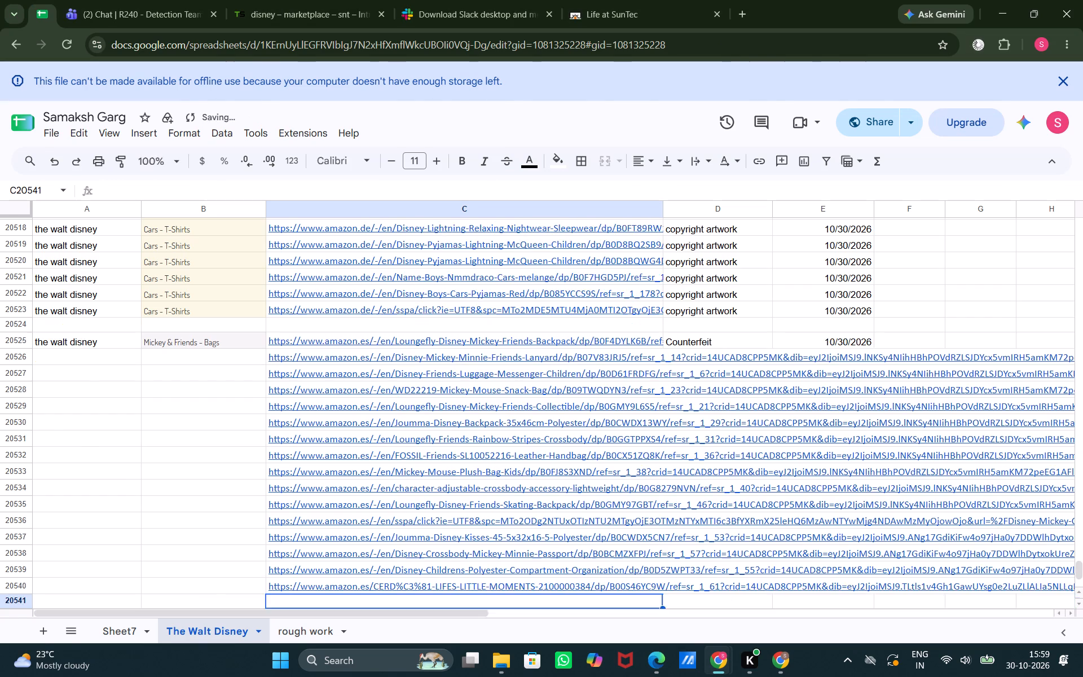
{"action": "key", "text": "Return"}
Copy the link of the pink Disney Cloudline Mickey Collection bag from the Amazon.es results into C20541.
{"action": "key", "text": "alt+Tab"}
{"action": "scroll", "coordinate": [667, 372], "scroll_direction": "down", "scroll_amount": 6}
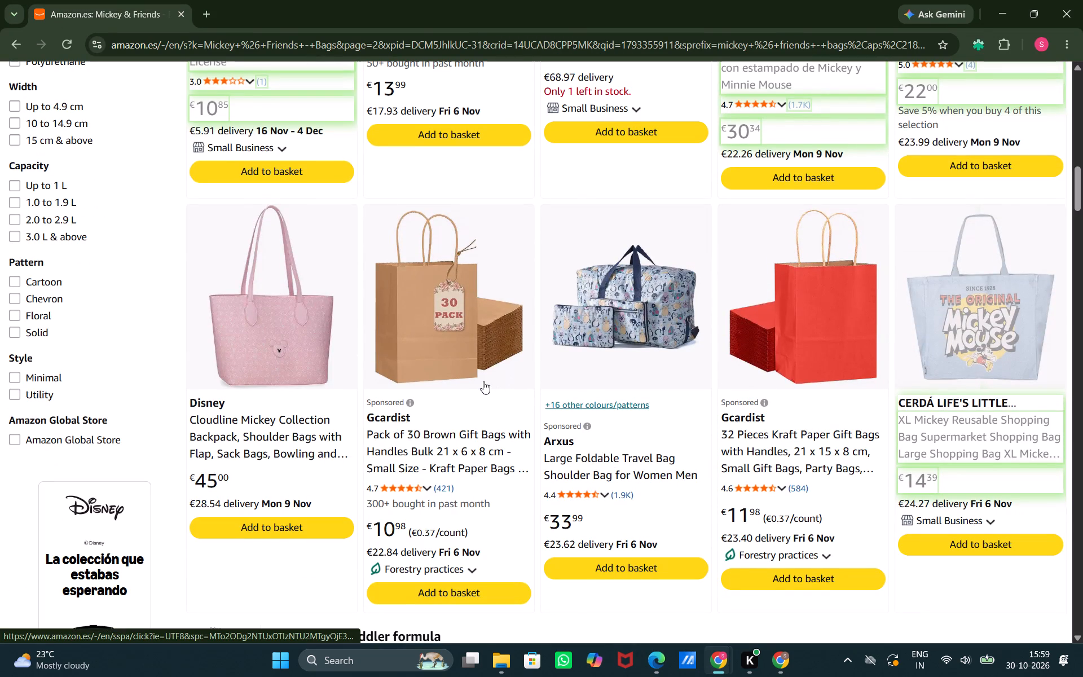
{"action": "scroll", "coordinate": [499, 376], "scroll_direction": "down", "scroll_amount": 3}
{"action": "scroll", "coordinate": [502, 375], "scroll_direction": "up", "scroll_amount": 1}
{"action": "right_click", "coordinate": [255, 276]}
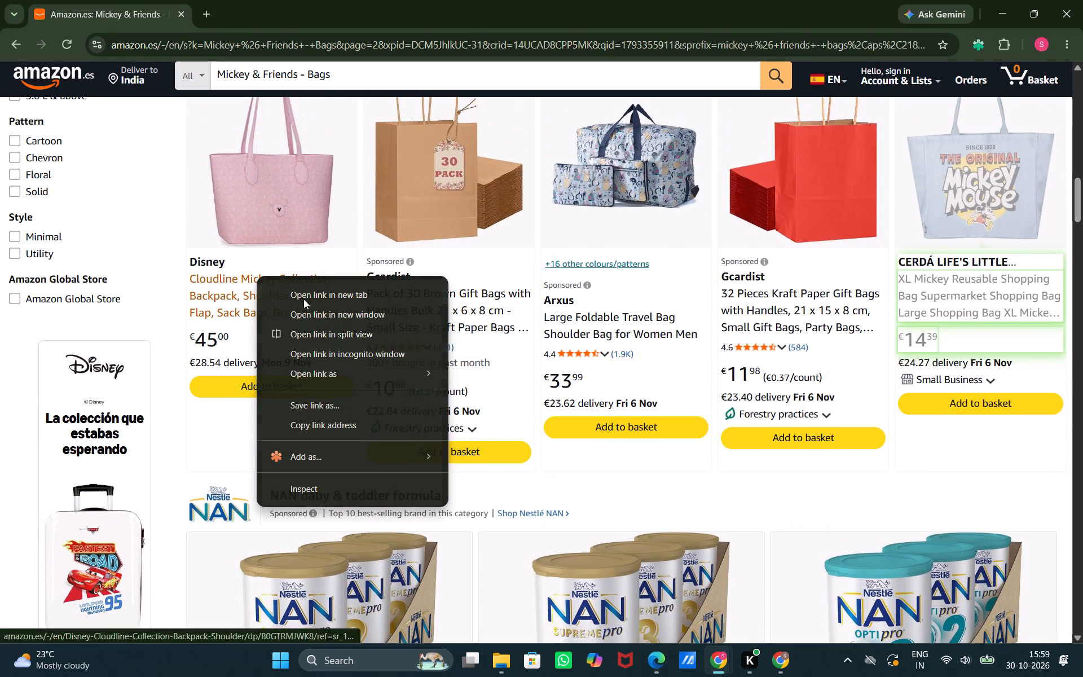
{"action": "left_click", "coordinate": [338, 424]}
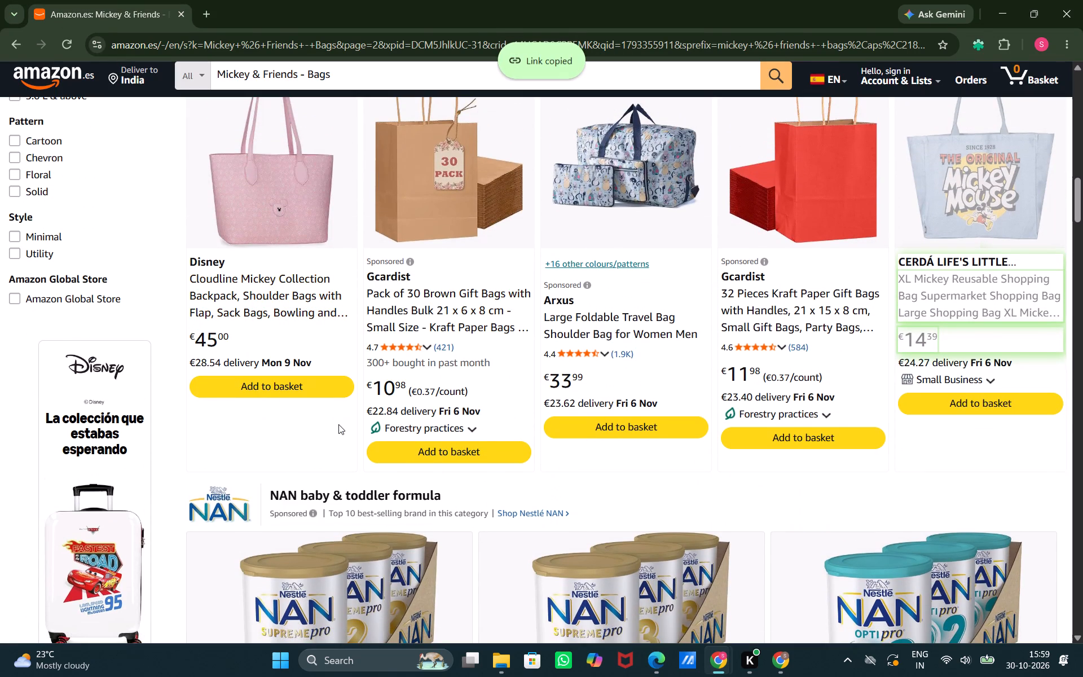
{"action": "key", "text": "alt+Tab"}
{"action": "key", "text": "ctrl+v"}
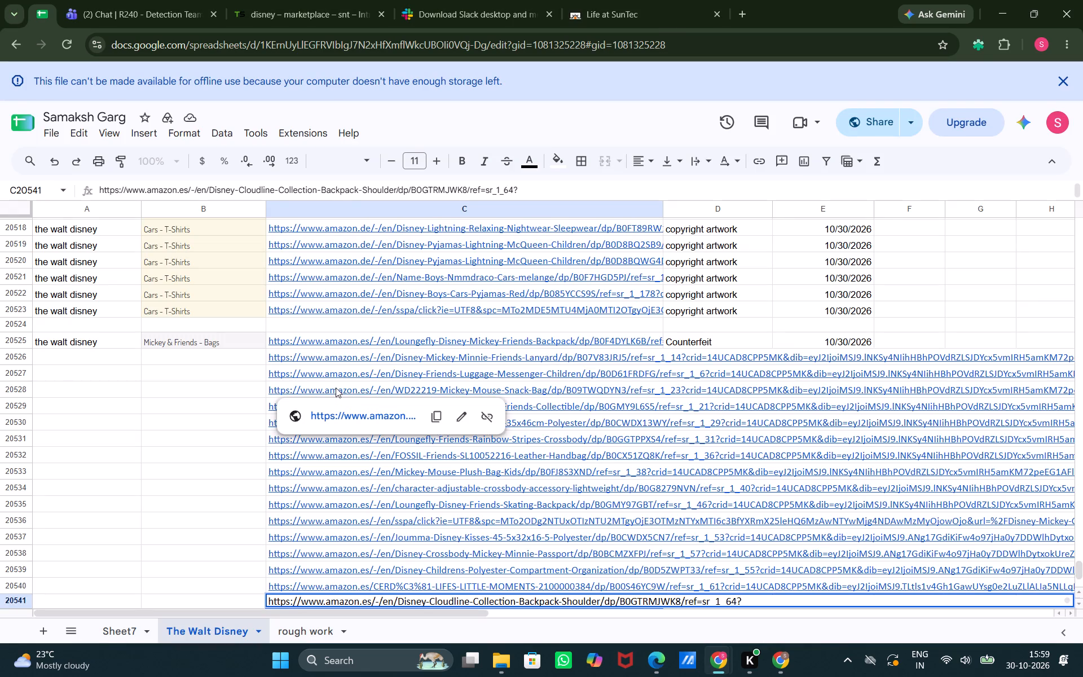
{"action": "key", "text": "Return"}
Copy the link of the ARDITEX WD13189 Disney-Mickey Cylindrical Pencil Case from the Amazon.es results into C20542.
{"action": "key", "text": "alt+Tab"}
{"action": "scroll", "coordinate": [335, 394], "scroll_direction": "down", "scroll_amount": 9}
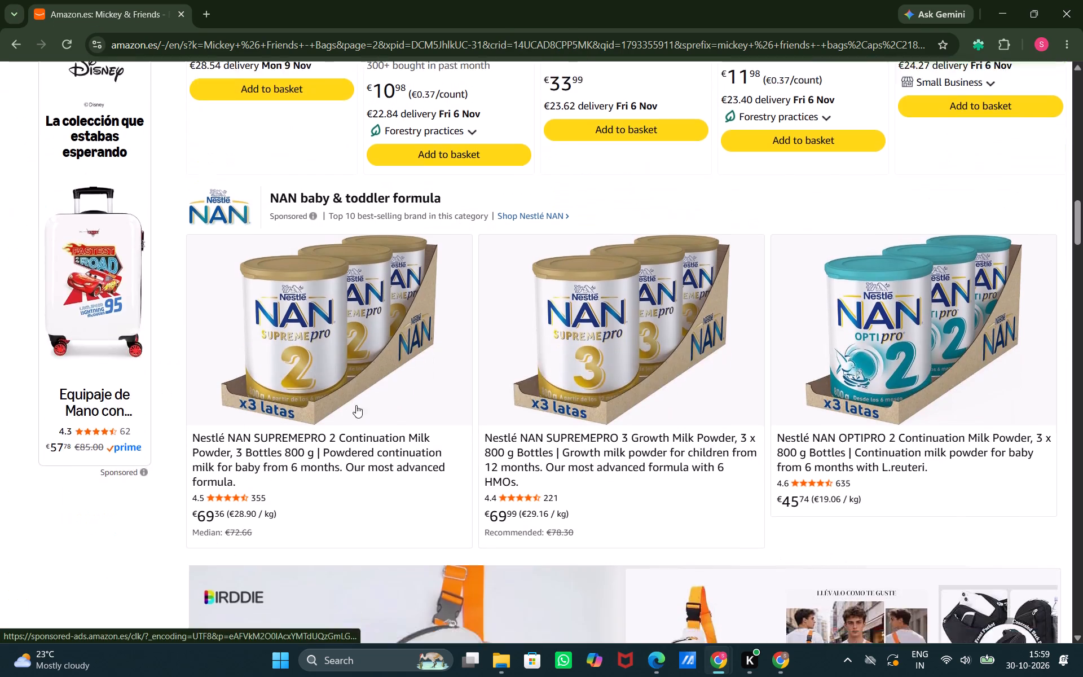
{"action": "scroll", "coordinate": [360, 402], "scroll_direction": "down", "scroll_amount": 6}
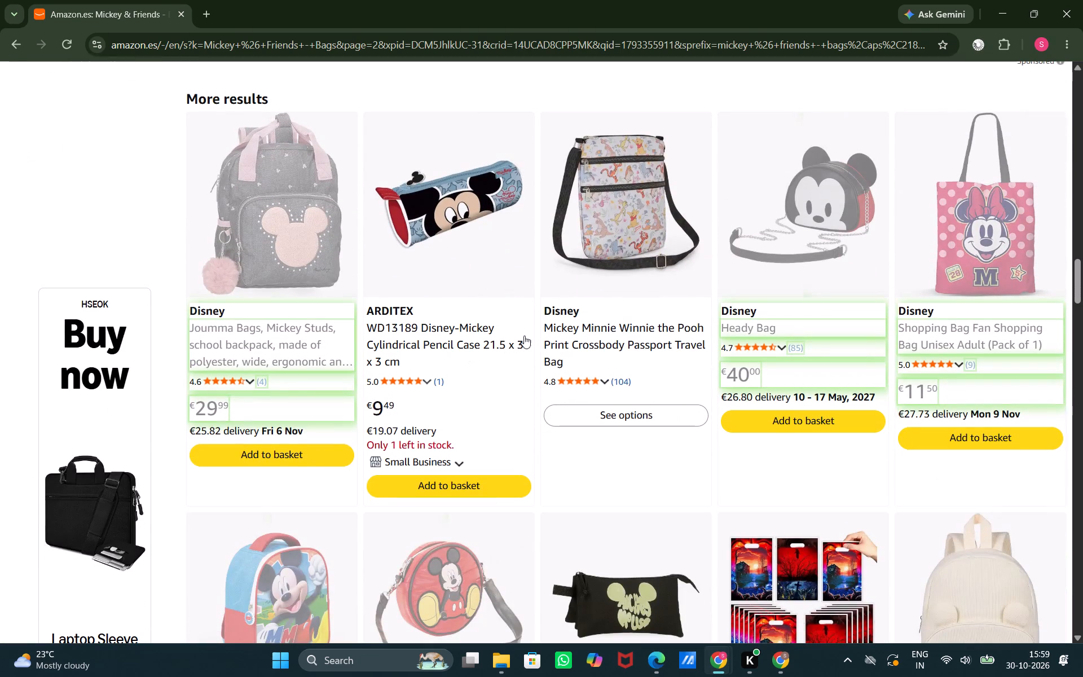
{"action": "right_click", "coordinate": [483, 333]}
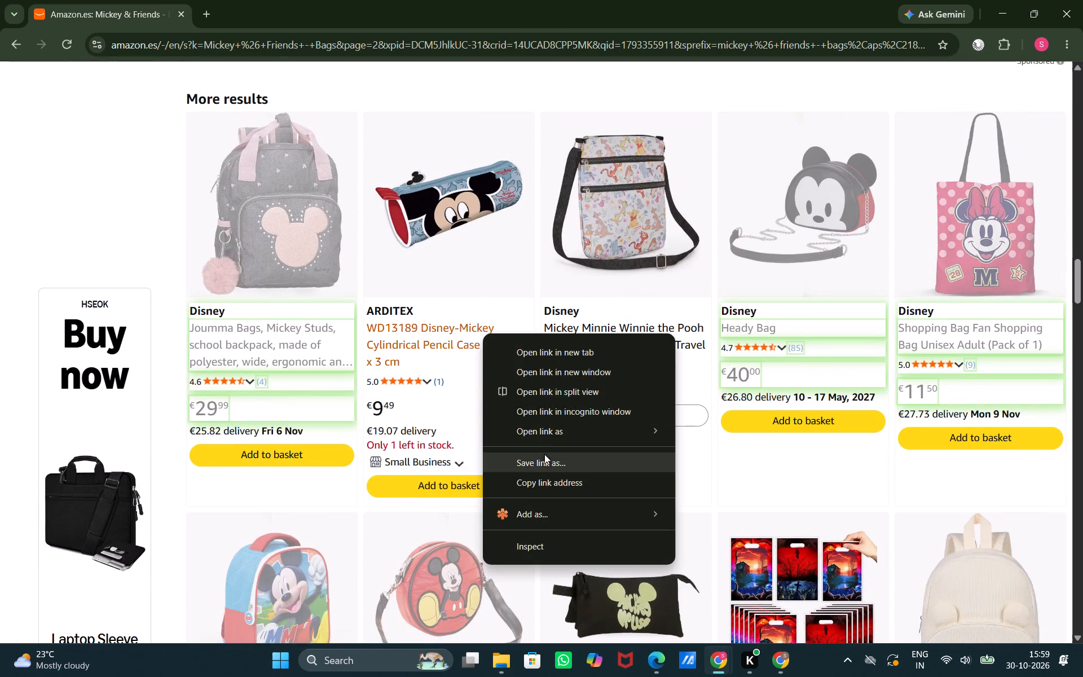
{"action": "left_click", "coordinate": [544, 477]}
{"action": "key", "text": "alt+Tab"}
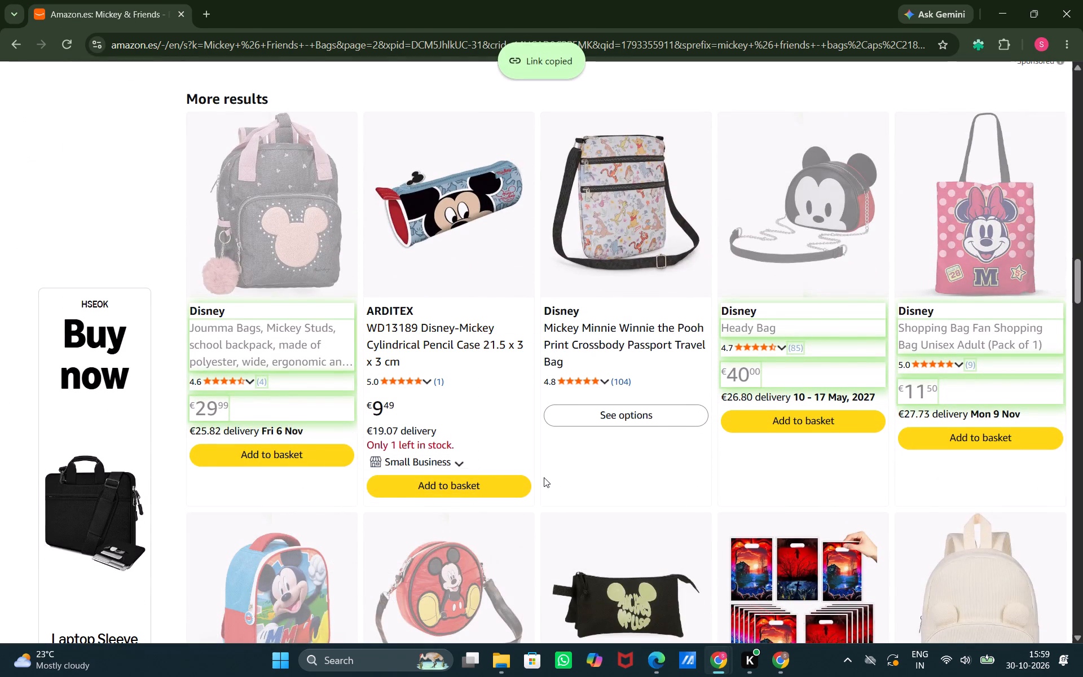
{"action": "key", "text": "ctrl+v"}
{"action": "key", "text": "Return"}
{"action": "key", "text": "Return"}
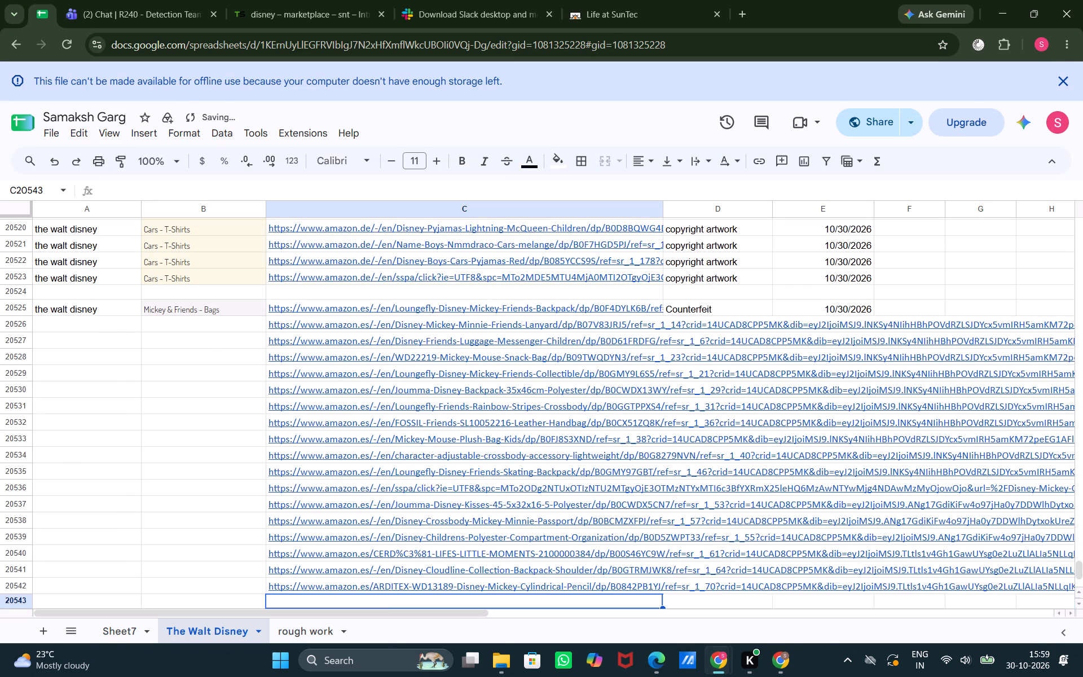
Copy the link of the Disney Mickey Get Moving Crossbody bag from the Amazon.es results into C20543.
{"action": "key", "text": "alt+Tab"}
{"action": "scroll", "coordinate": [527, 469], "scroll_direction": "down", "scroll_amount": 4}
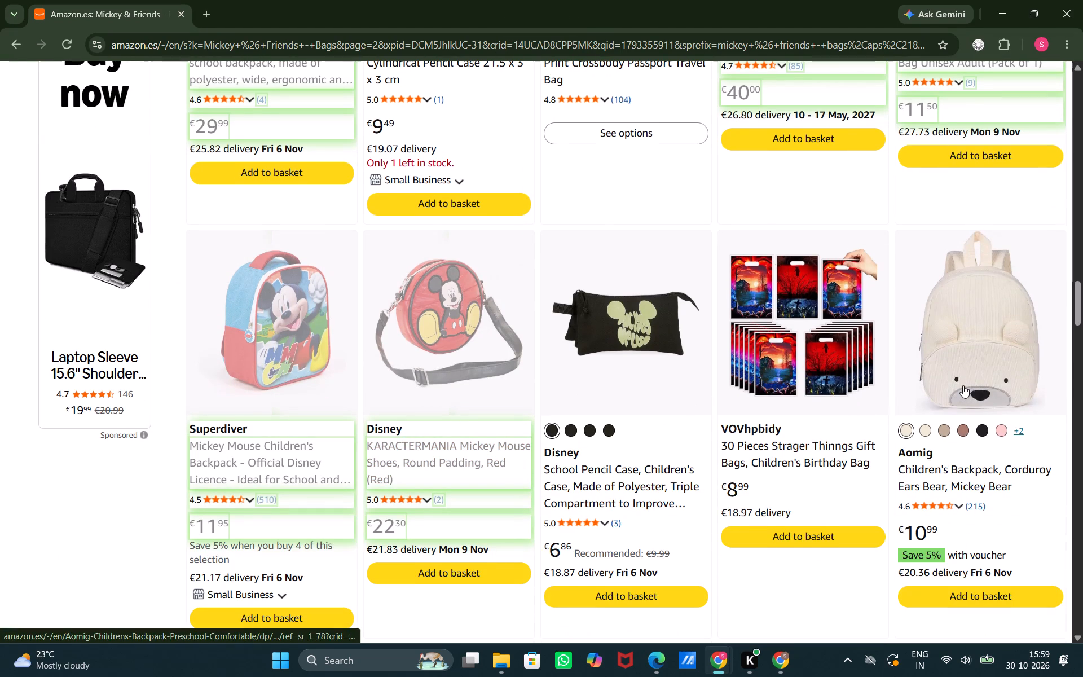
{"action": "scroll", "coordinate": [890, 388], "scroll_direction": "down", "scroll_amount": 11}
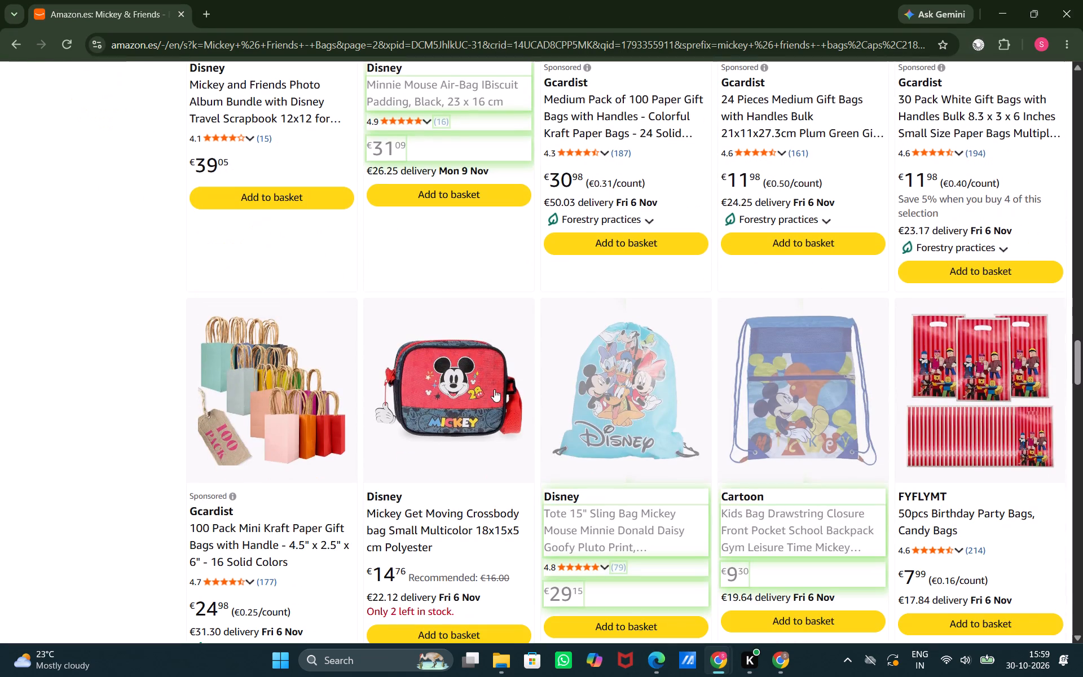
{"action": "right_click", "coordinate": [459, 518]}
{"action": "left_click", "coordinate": [531, 443]}
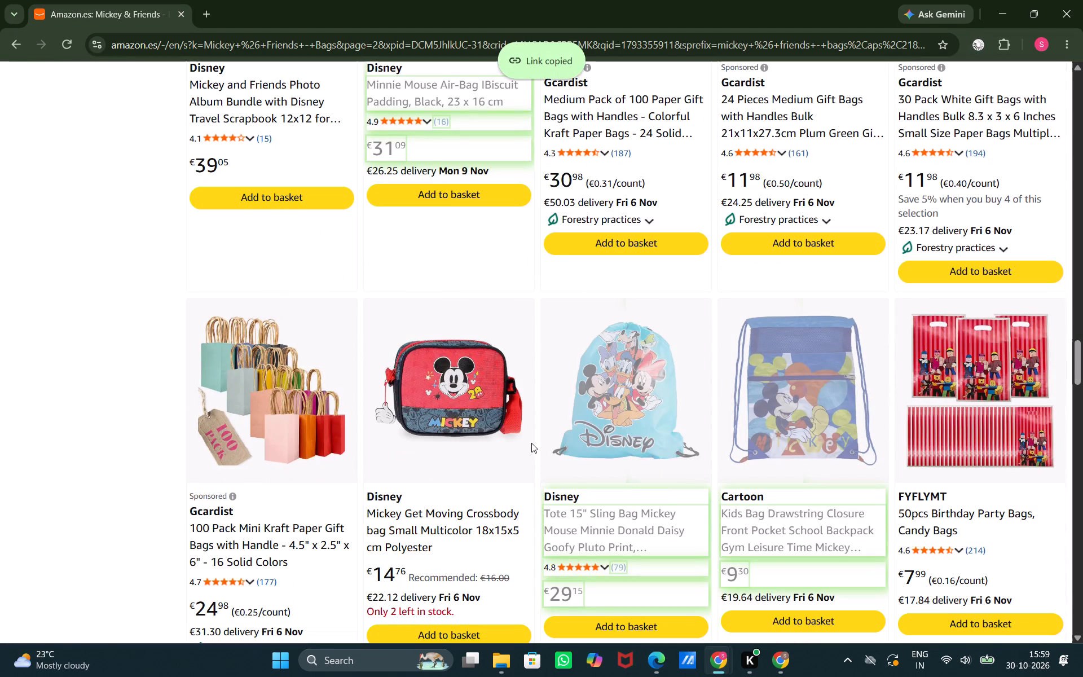
{"action": "key", "text": "alt+Tab"}
{"action": "key", "text": "ctrl+v"}
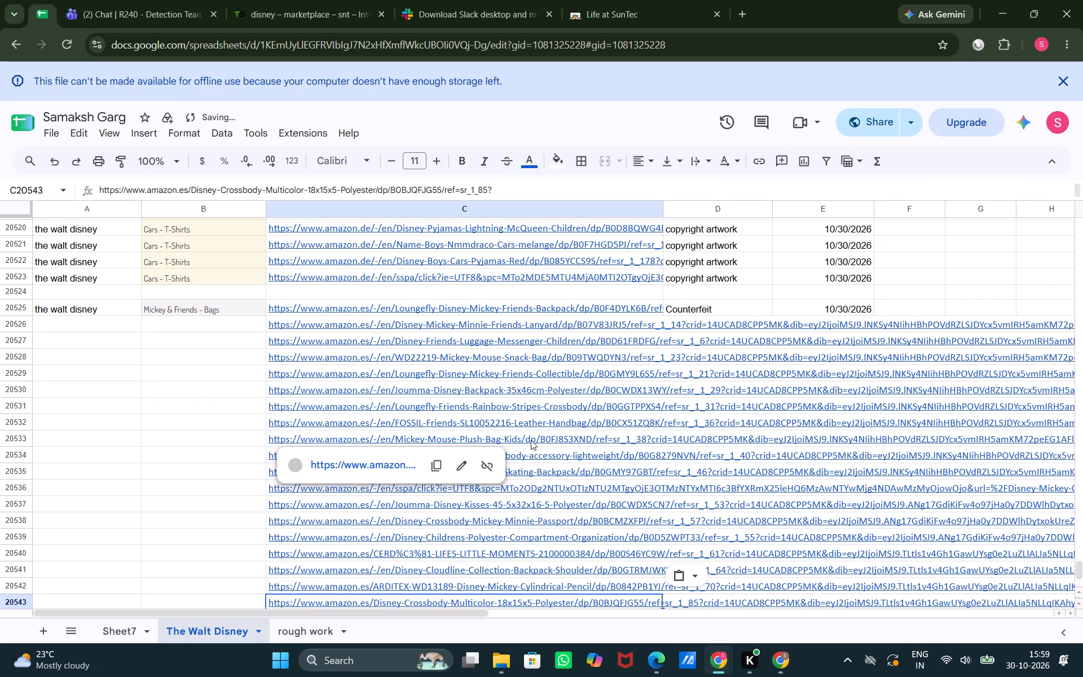
{"action": "key", "text": "Return"}
{"action": "key", "text": "Return"}
Copy the link of the Loungefly Disney Mickey and Friends Classic Mini Backpack from the Amazon.es results into C20544.
{"action": "key", "text": "alt+Tab"}
{"action": "scroll", "coordinate": [509, 421], "scroll_direction": "down", "scroll_amount": 6}
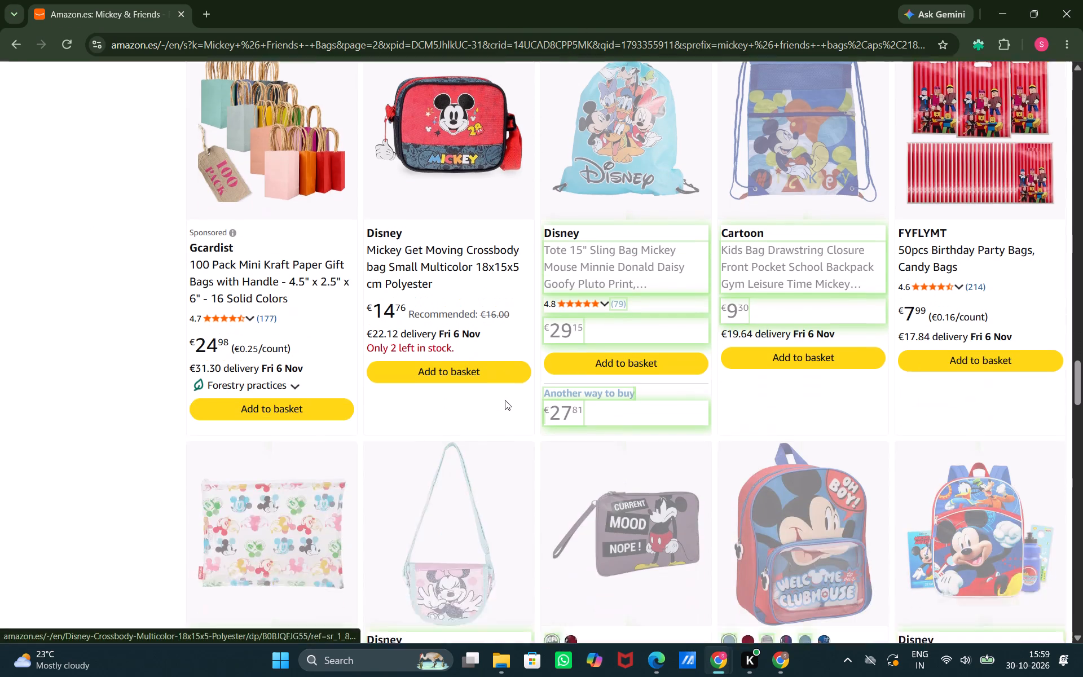
{"action": "scroll", "coordinate": [479, 502], "scroll_direction": "down", "scroll_amount": 6}
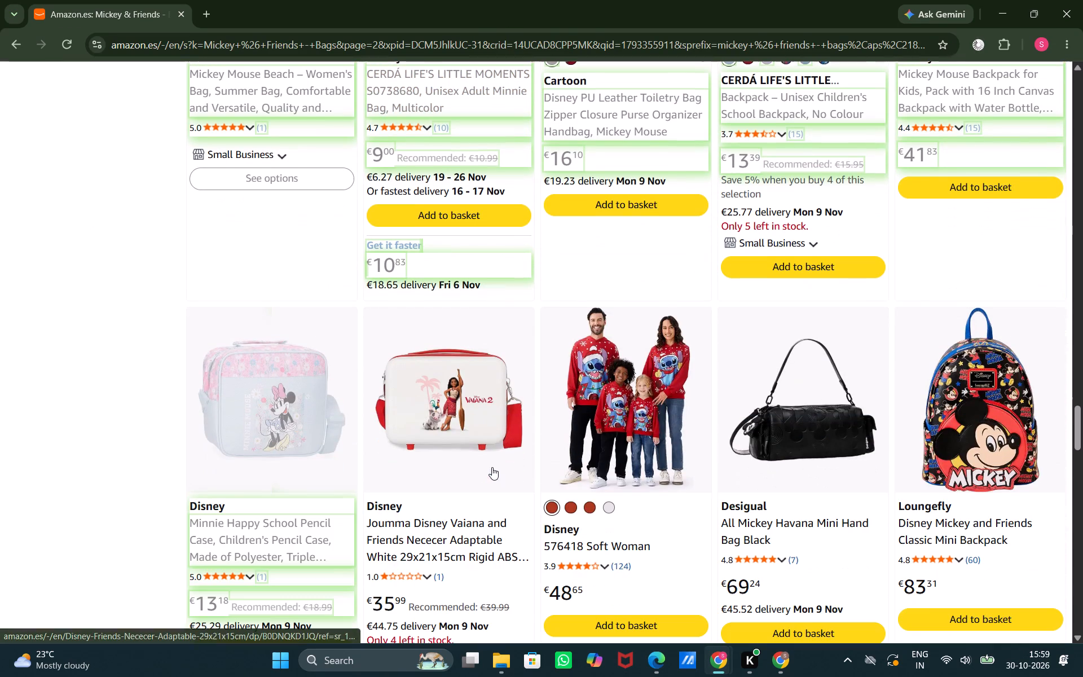
{"action": "scroll", "coordinate": [1063, 423], "scroll_direction": "down", "scroll_amount": 1}
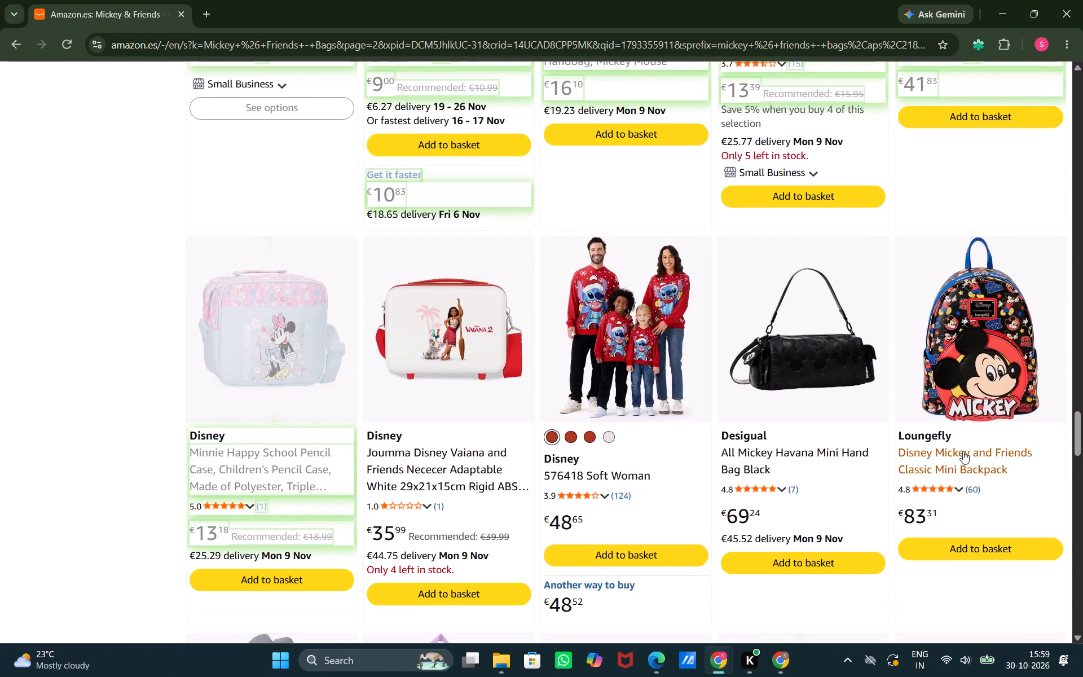
{"action": "right_click", "coordinate": [962, 451]}
{"action": "left_click", "coordinate": [868, 375]}
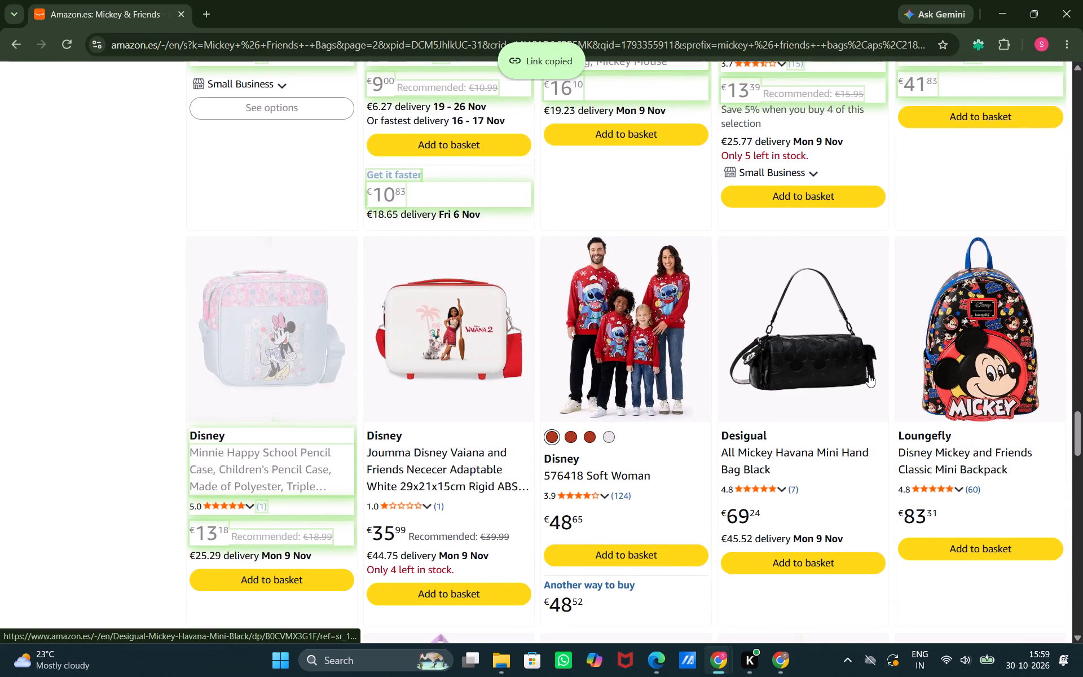
{"action": "key", "text": "alt+Tab"}
{"action": "key", "text": "ctrl+v"}
{"action": "key", "text": "Return"}
{"action": "key", "text": "Return"}
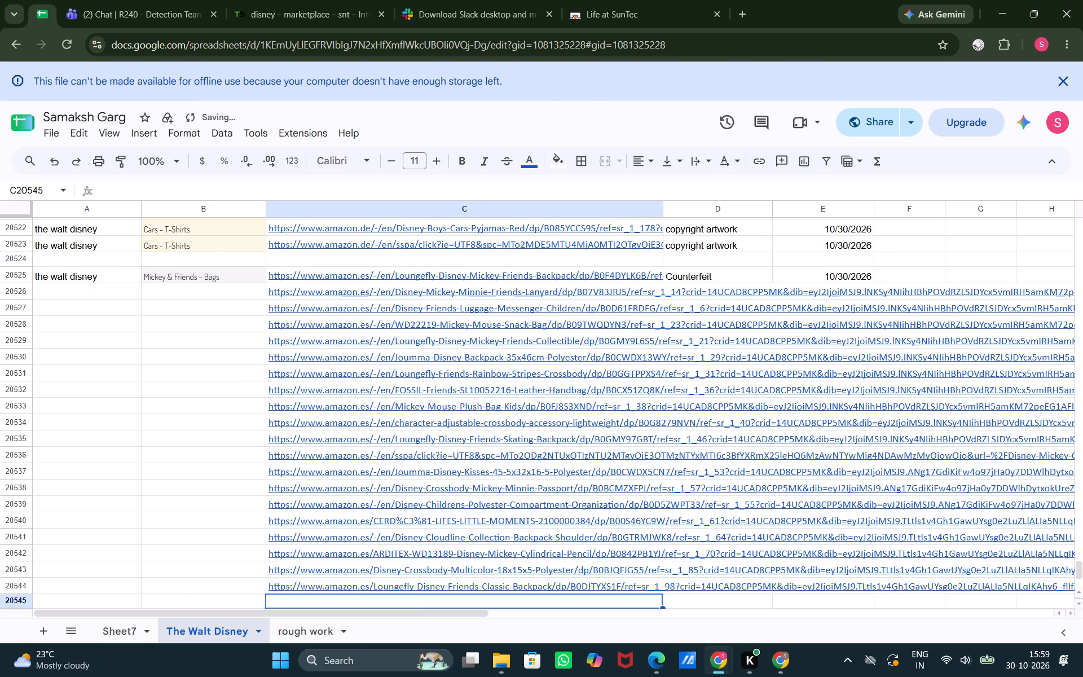
Copy the link of the Loungefly Disney Mickey and Minnie Holiday Convertible Tote Bag Backpack from the Amazon.es results into C20545.
{"action": "key", "text": "alt+Tab"}
{"action": "scroll", "coordinate": [869, 352], "scroll_direction": "down", "scroll_amount": 8}
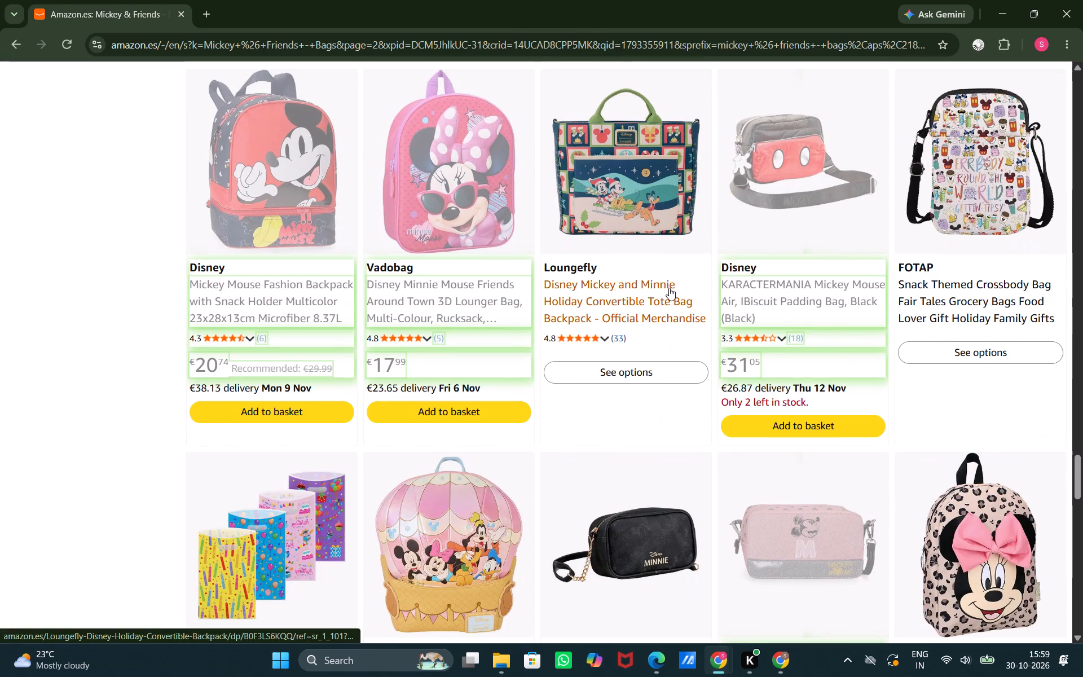
{"action": "right_click", "coordinate": [661, 302]}
{"action": "left_click", "coordinate": [756, 447]}
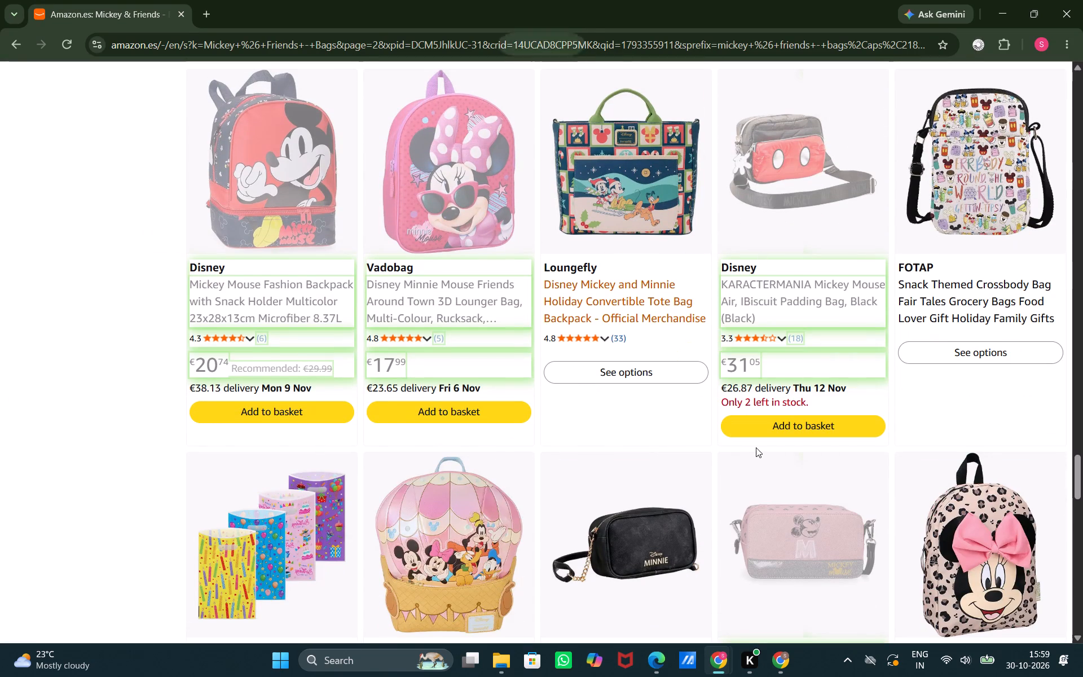
{"action": "key", "text": "alt+Tab"}
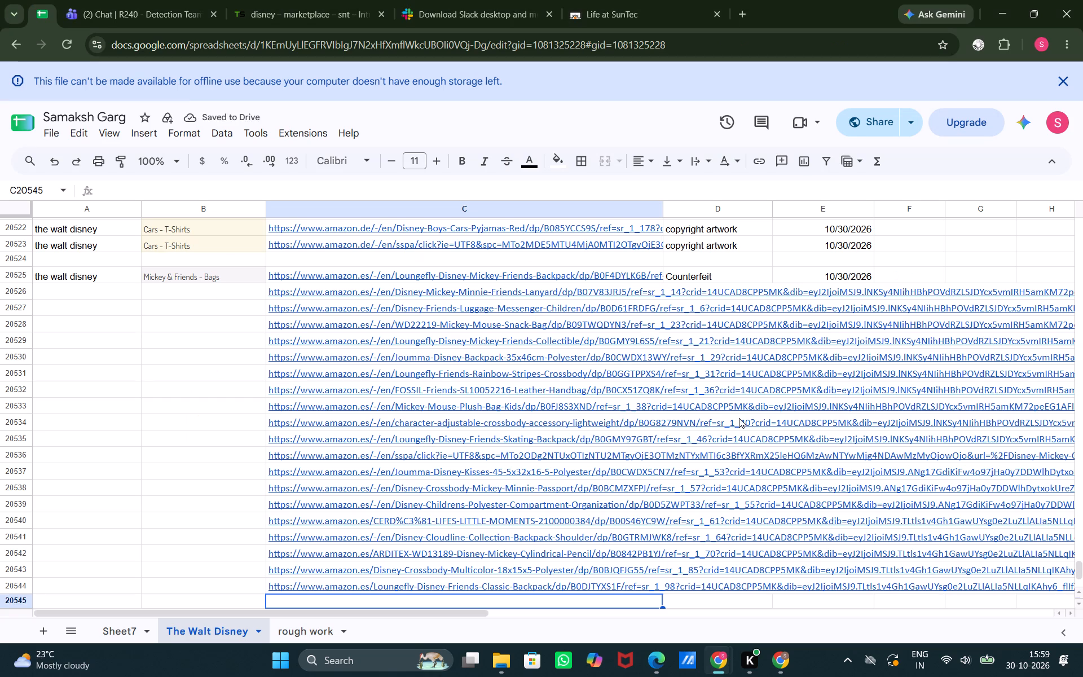
{"action": "key", "text": "ctrl+v"}
{"action": "key", "text": "Return"}
{"action": "key", "text": "Return"}
Copy the link of the FOTAP Snack Themed Crossbody Bag from the Amazon.es results into C20546.
{"action": "key", "text": "alt+Tab"}
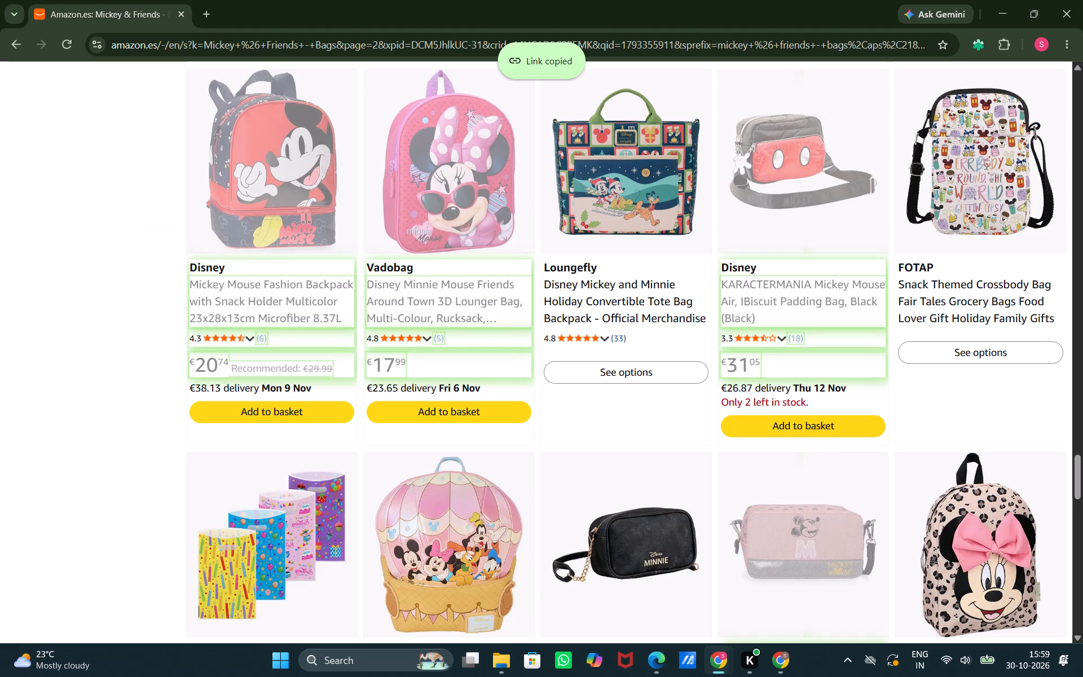
{"action": "right_click", "coordinate": [979, 310]}
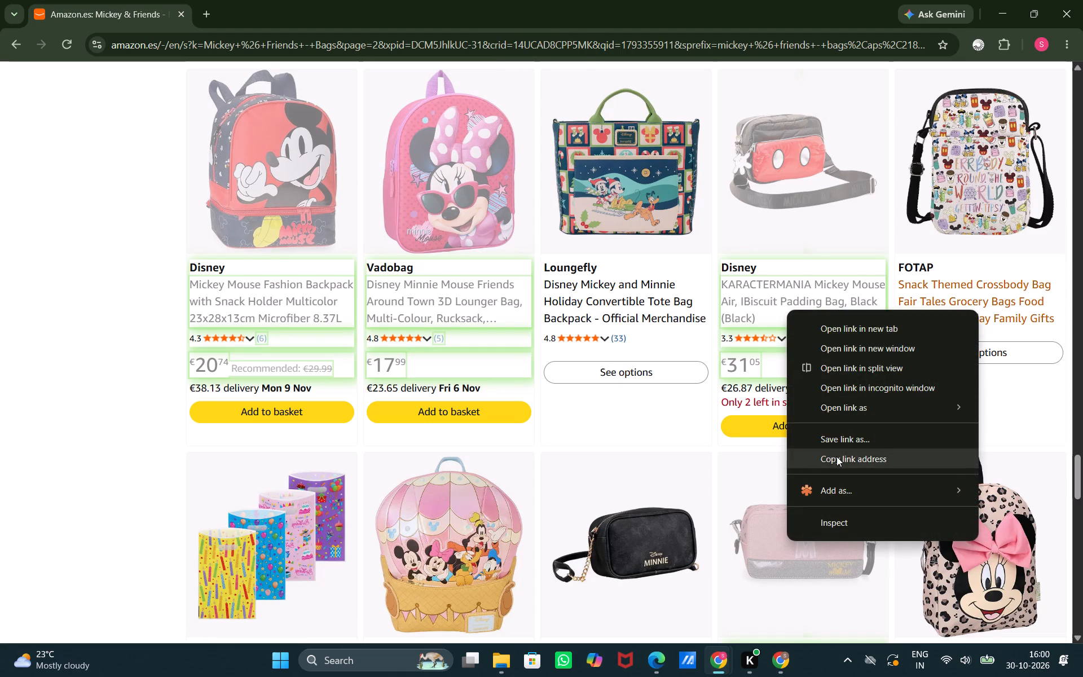
{"action": "left_click", "coordinate": [837, 456]}
{"action": "key", "text": "alt+Tab"}
{"action": "key", "text": "ctrl+v"}
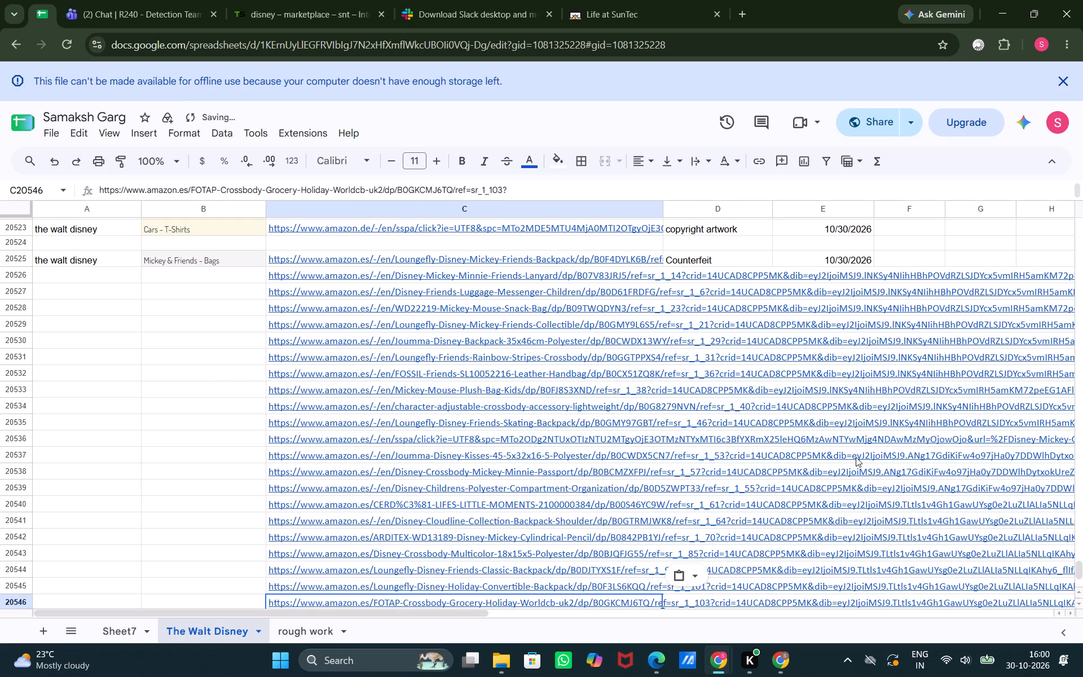
{"action": "key", "text": "Return"}
{"action": "key", "text": "Return"}
{"action": "key", "text": "Return"}
Copy the link of the Loungefly Disney Mickey and Friends Figural Air Balloon Mini Backpack from the Amazon.es results into C20547.
{"action": "key", "text": "alt+Tab"}
{"action": "scroll", "coordinate": [856, 457], "scroll_direction": "down", "scroll_amount": 4}
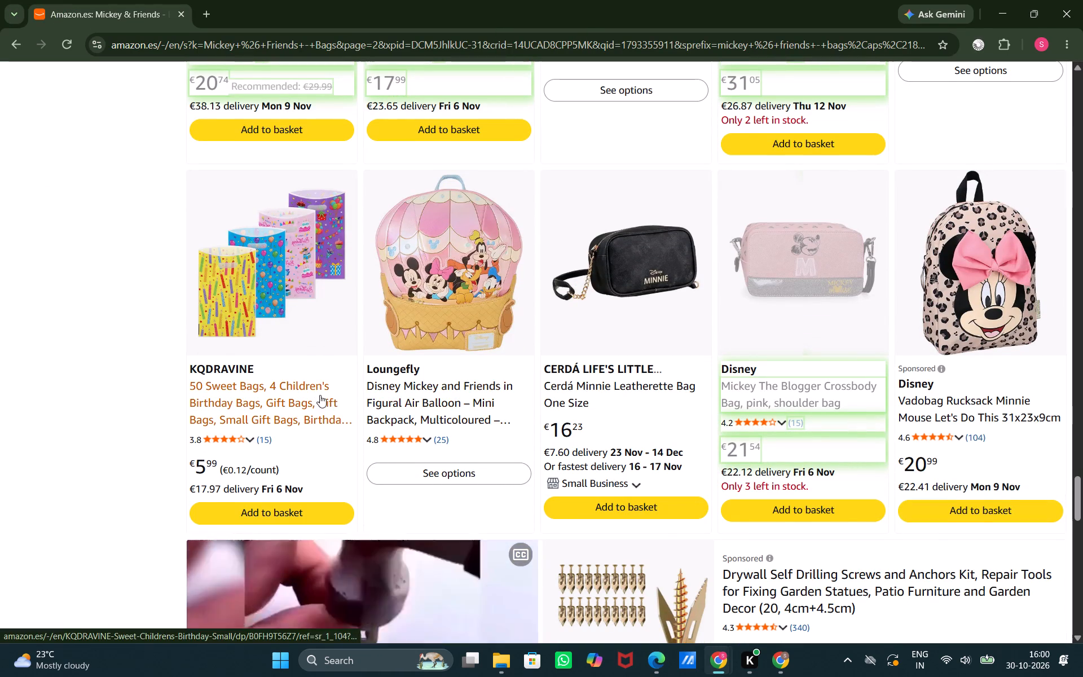
{"action": "right_click", "coordinate": [436, 415]}
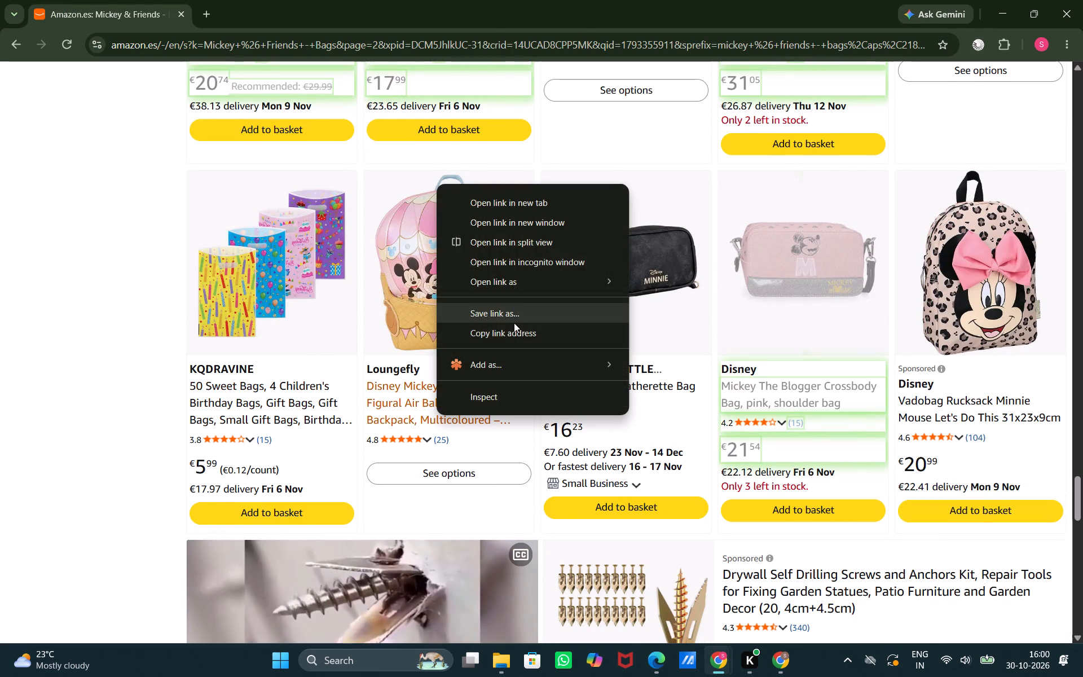
{"action": "left_click", "coordinate": [514, 329]}
{"action": "key", "text": "alt+Tab"}
{"action": "key", "text": "ctrl+v"}
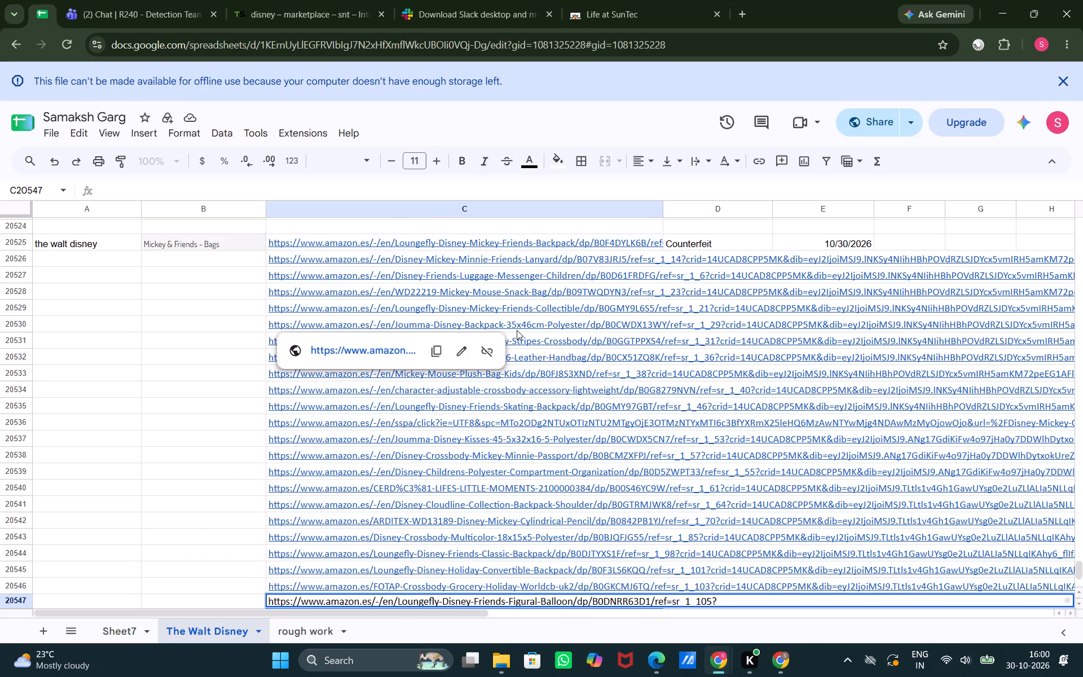
{"action": "key", "text": "Return"}
Copy the link of the Cerdá Minnie Leatherette Bag from the Amazon.es results into C20548 and return to the results.
{"action": "key", "text": "alt+Tab"}
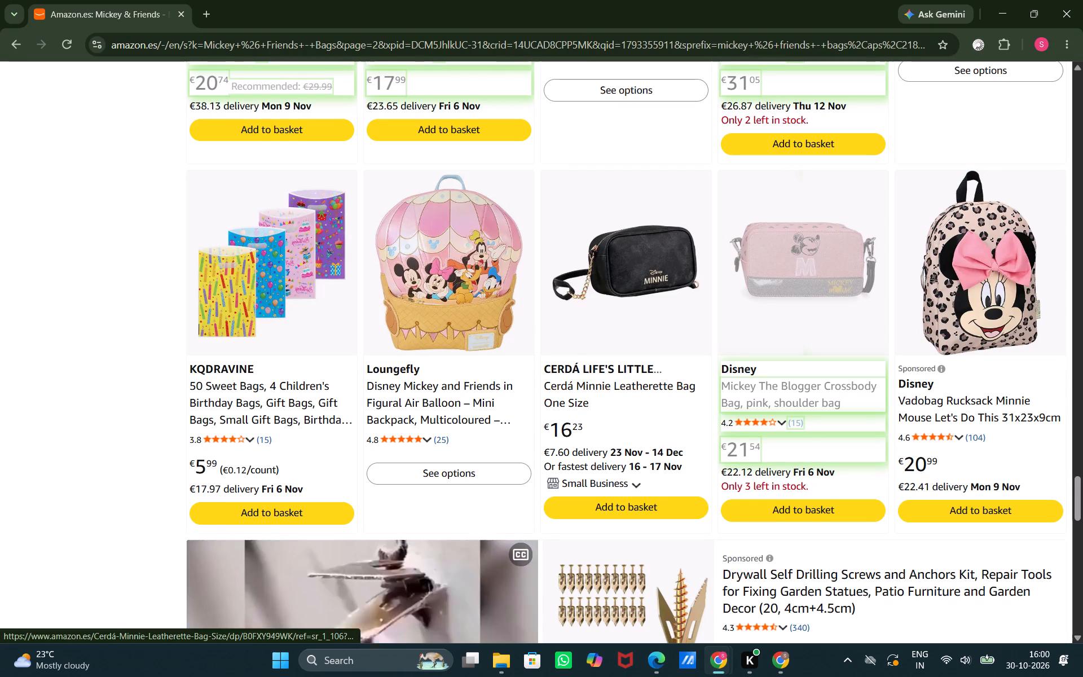
{"action": "right_click", "coordinate": [679, 393]}
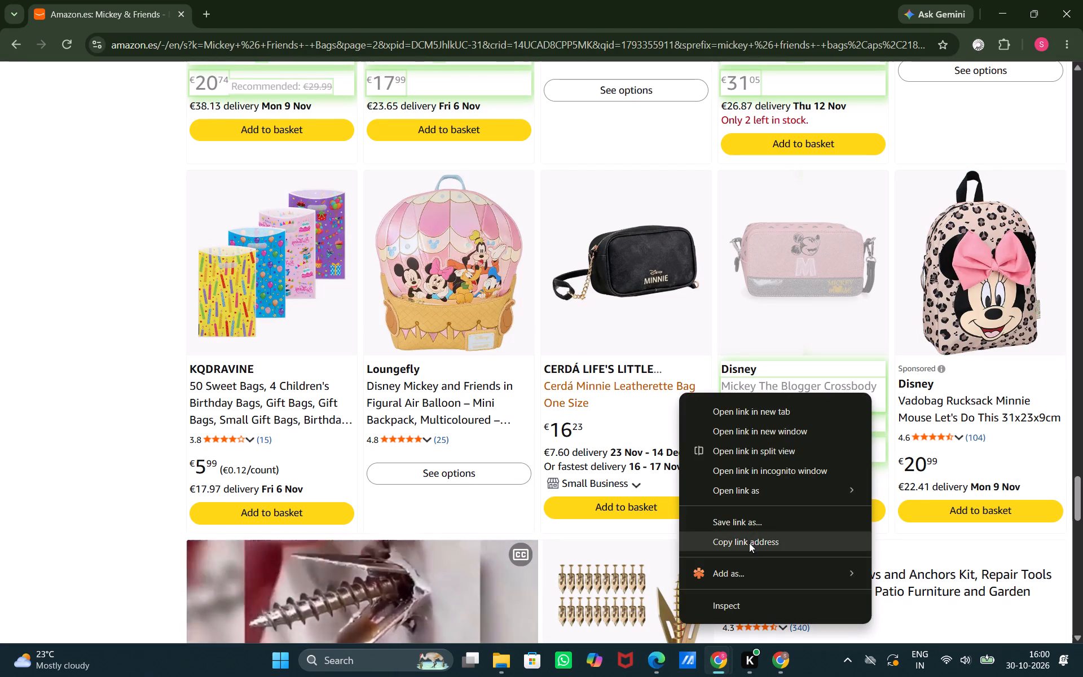
{"action": "left_click", "coordinate": [749, 543]}
{"action": "key", "text": "alt+Tab"}
{"action": "key", "text": "ctrl+v"}
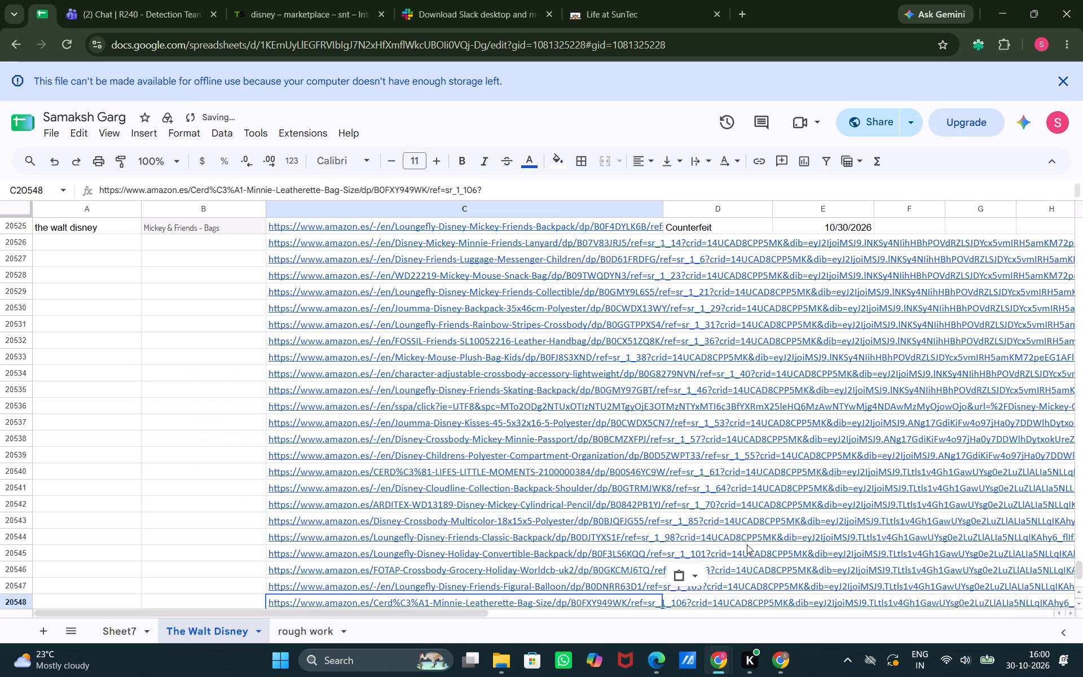
{"action": "key", "text": "Return"}
{"action": "key", "text": "Return"}
{"action": "key", "text": "alt+Tab"}
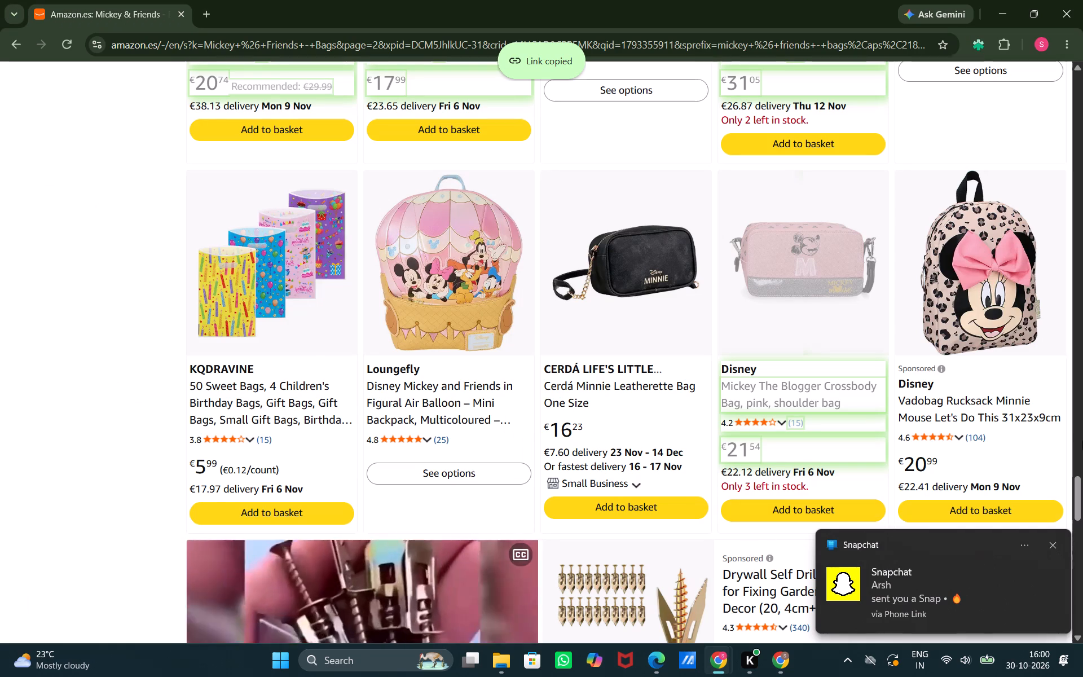
Copy the link of the Vadobag Rucksack Minnie Mouse Let's Do This from the Amazon.es results into C20549 and return to the results.
{"action": "right_click", "coordinate": [1009, 398]}
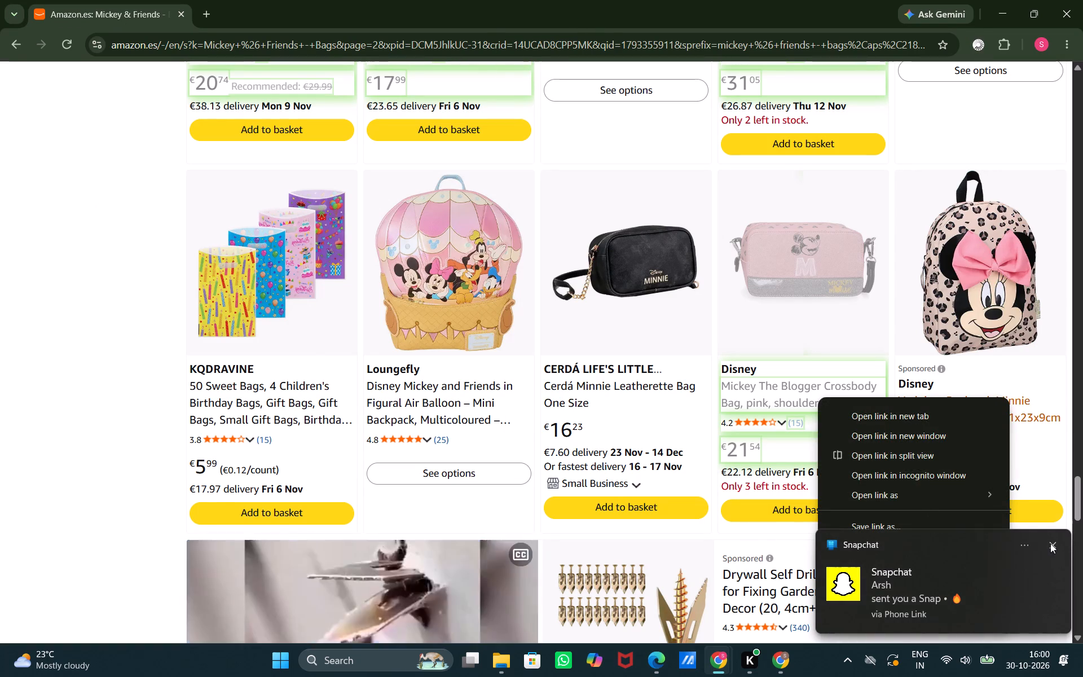
{"action": "left_click", "coordinate": [1050, 543]}
{"action": "right_click", "coordinate": [972, 429]}
{"action": "right_click", "coordinate": [995, 408]}
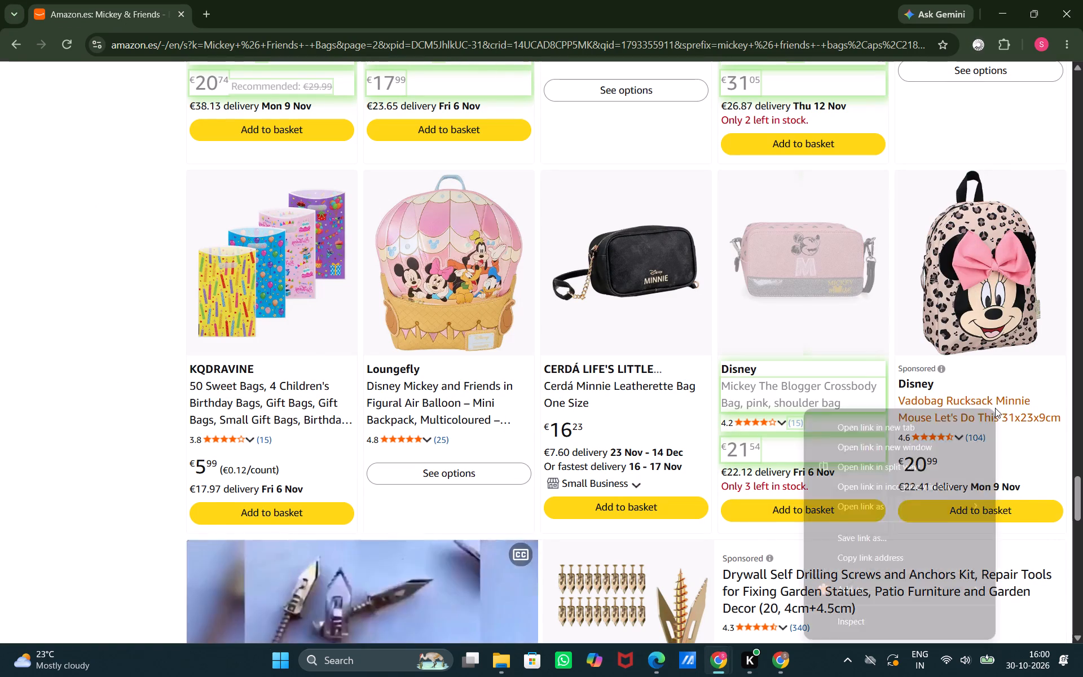
{"action": "left_click", "coordinate": [905, 558]}
{"action": "key", "text": "alt+Tab"}
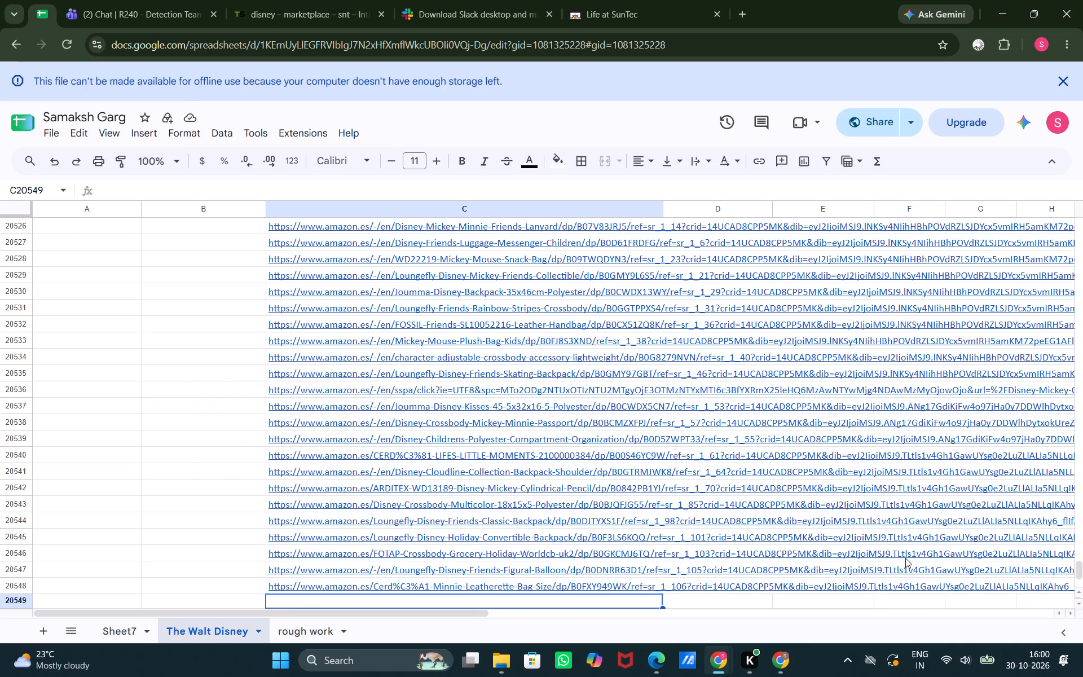
{"action": "key", "text": "ctrl+v"}
{"action": "key", "text": "Return"}
{"action": "key", "text": "Return"}
{"action": "key", "text": "alt+Tab"}
Open page 3 of the Amazon.es results and copy the link of the mybagstory Mickey Disney Shopper Bag into C20550.
{"action": "scroll", "coordinate": [859, 518], "scroll_direction": "down", "scroll_amount": 6}
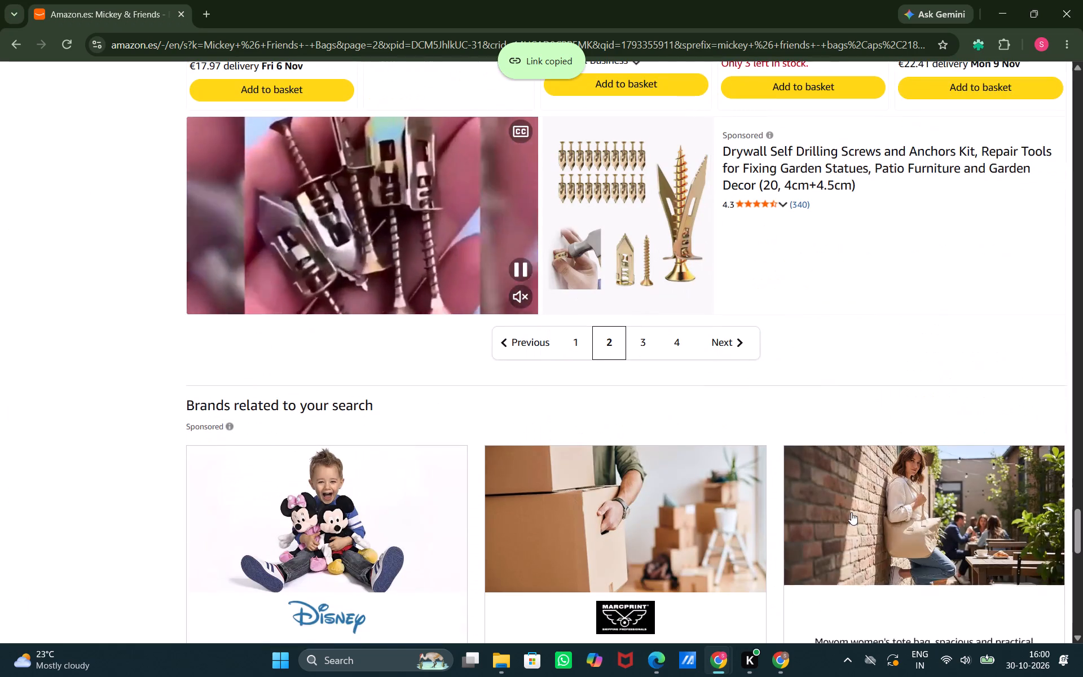
{"action": "left_click", "coordinate": [656, 346]}
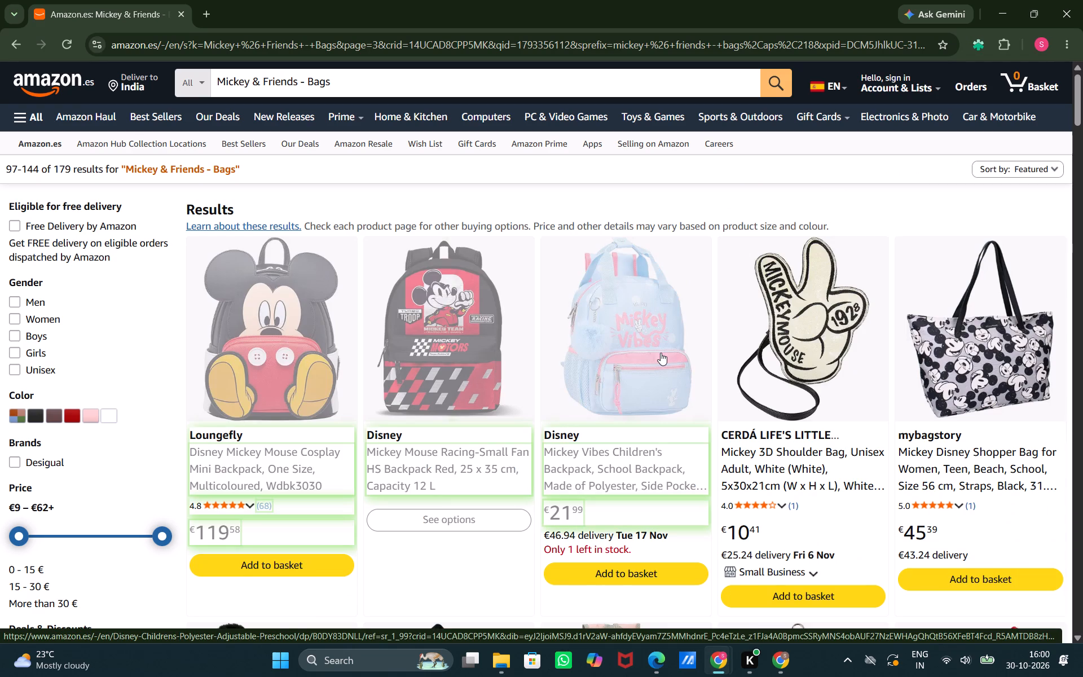
{"action": "right_click", "coordinate": [994, 477]}
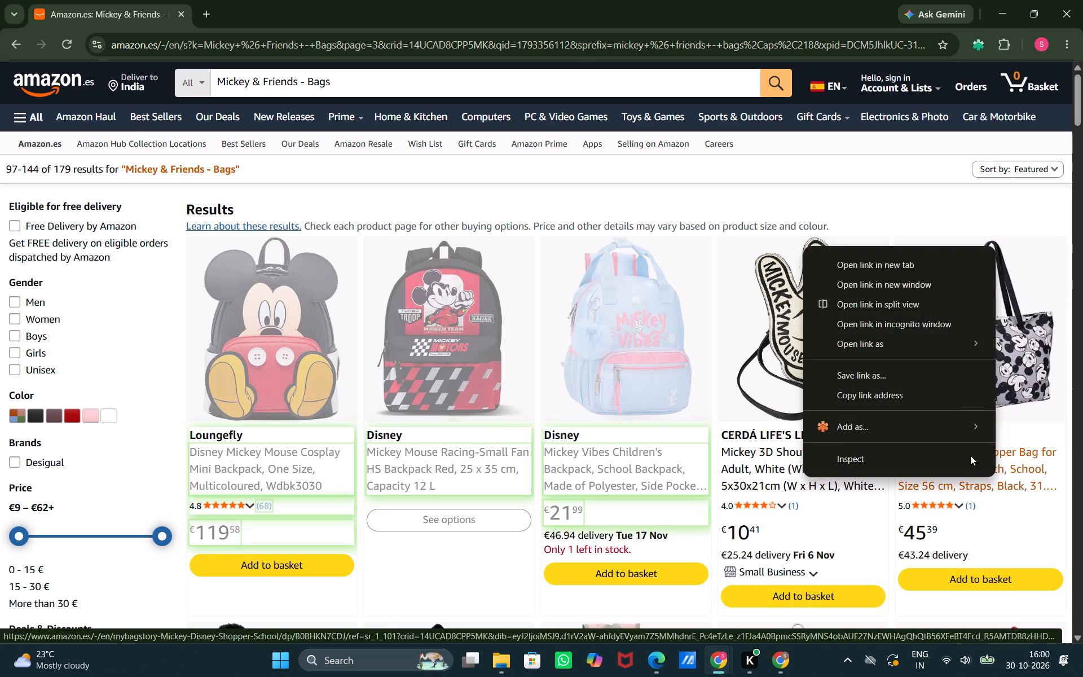
{"action": "left_click", "coordinate": [934, 395]}
{"action": "key", "text": "alt+Tab"}
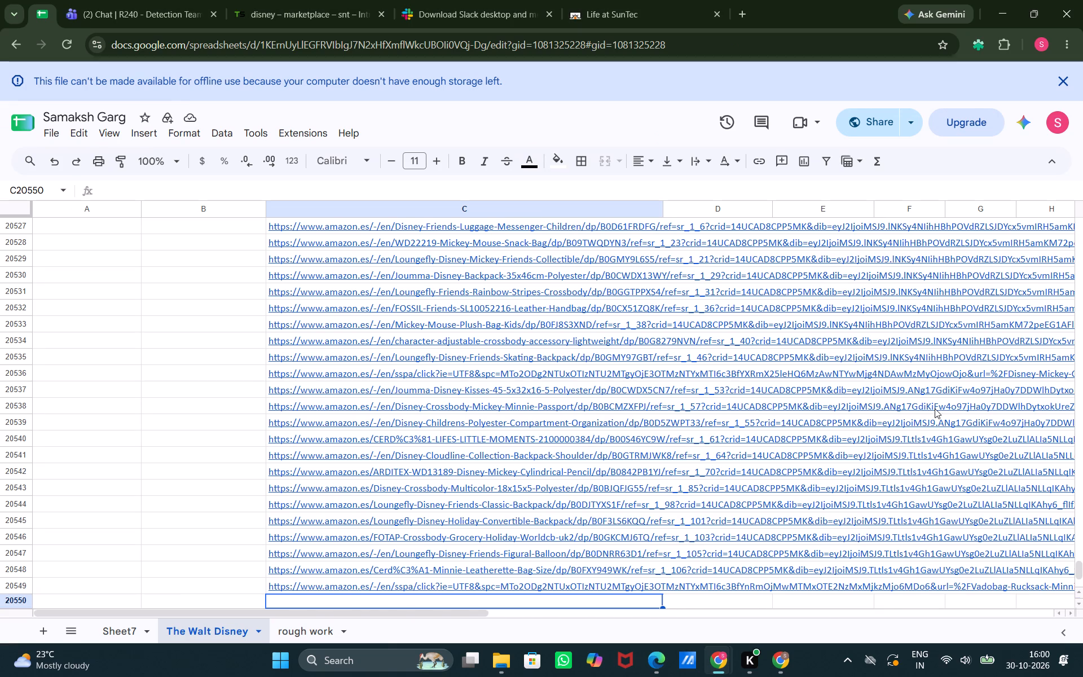
{"action": "key", "text": "ctrl+v"}
{"action": "key", "text": "Return"}
{"action": "key", "text": "Return"}
{"action": "key", "text": "alt+Tab"}
Copy the link of the Joumma Bags Disney Minnie Wild Nature Children's Backpack from the Amazon.es results into C20551.
{"action": "scroll", "coordinate": [974, 348], "scroll_direction": "down", "scroll_amount": 2}
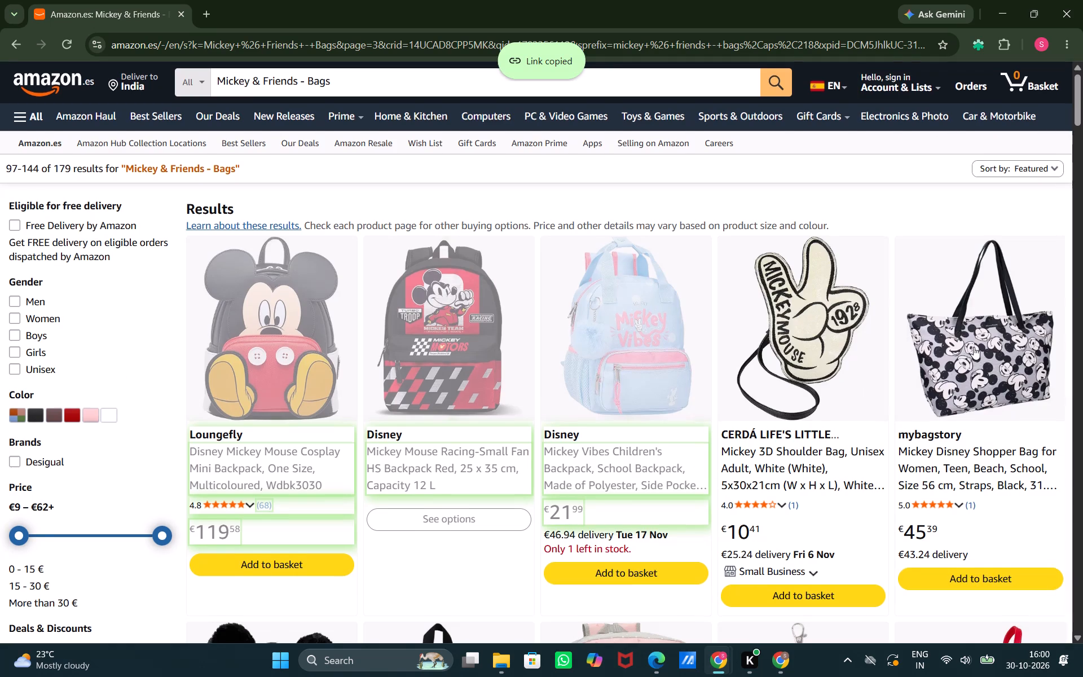
{"action": "scroll", "coordinate": [974, 347], "scroll_direction": "down", "scroll_amount": 2}
{"action": "scroll", "coordinate": [591, 426], "scroll_direction": "down", "scroll_amount": 2}
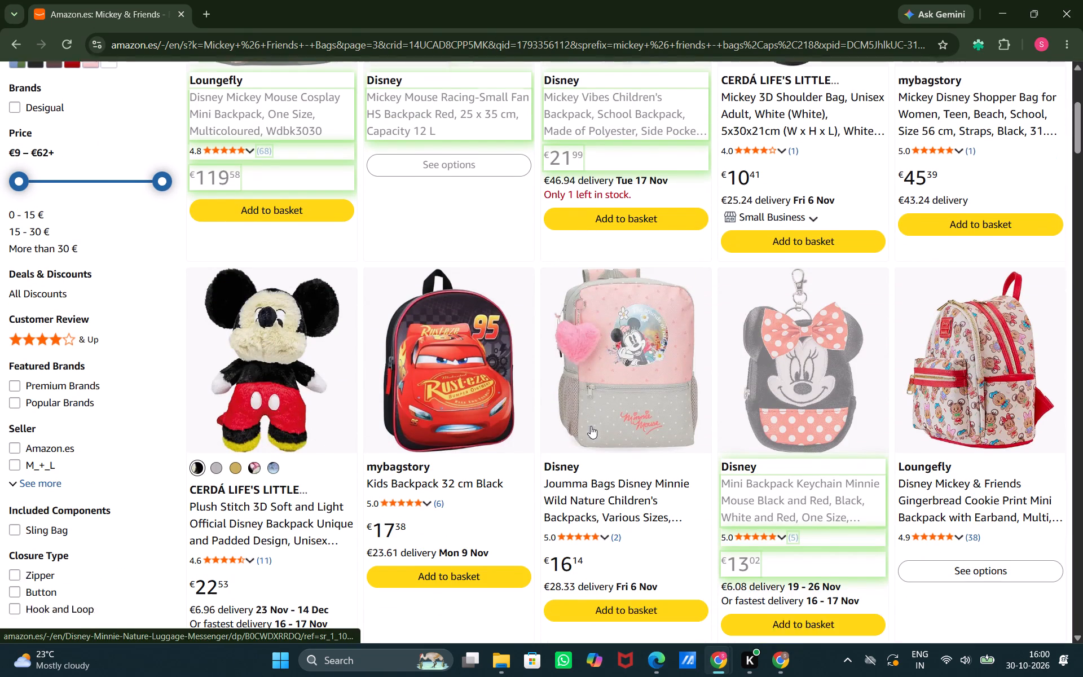
{"action": "right_click", "coordinate": [620, 390]}
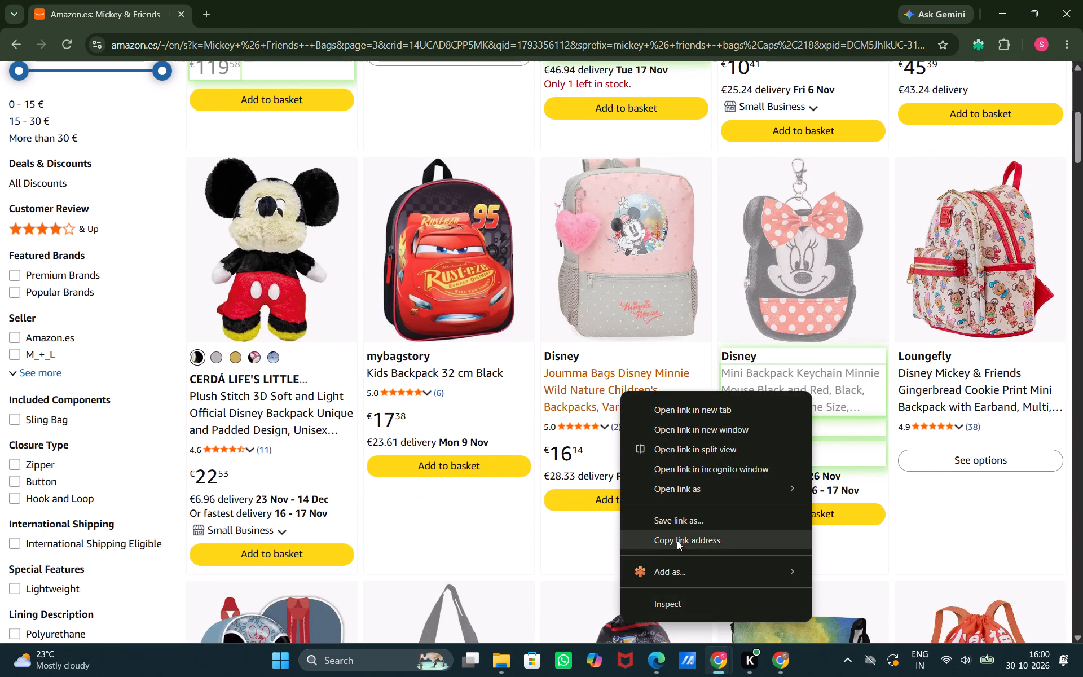
{"action": "left_click", "coordinate": [677, 540]}
{"action": "key", "text": "alt+Tab"}
{"action": "key", "text": "ctrl+v"}
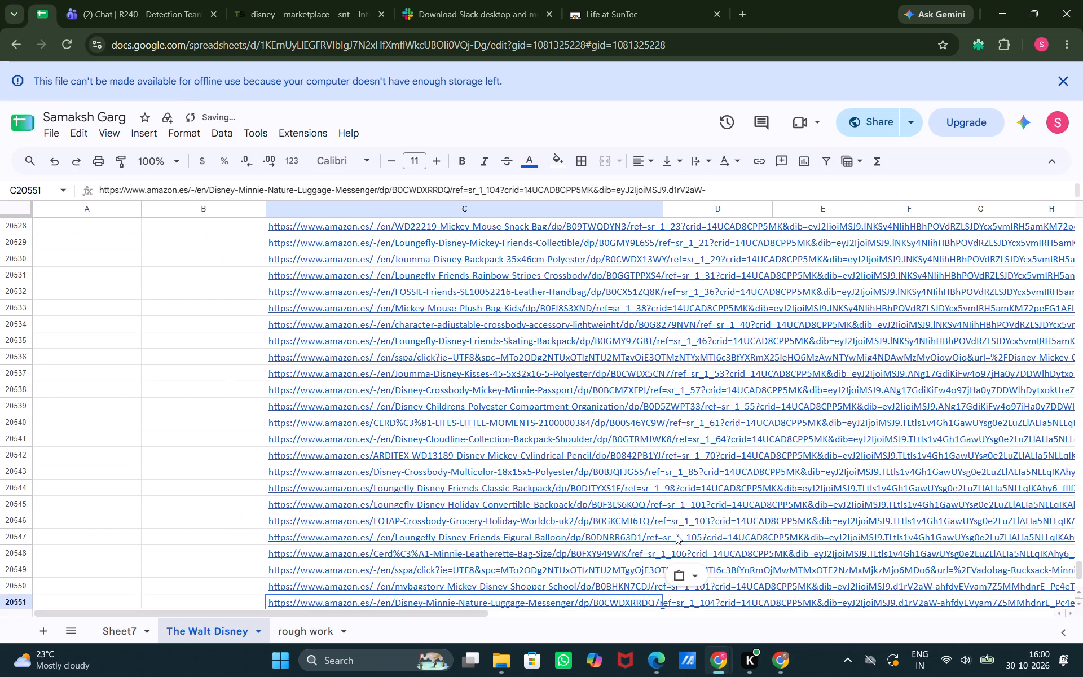
{"action": "key", "text": "Return"}
{"action": "key", "text": "Return"}
{"action": "key", "text": "alt+Tab"}
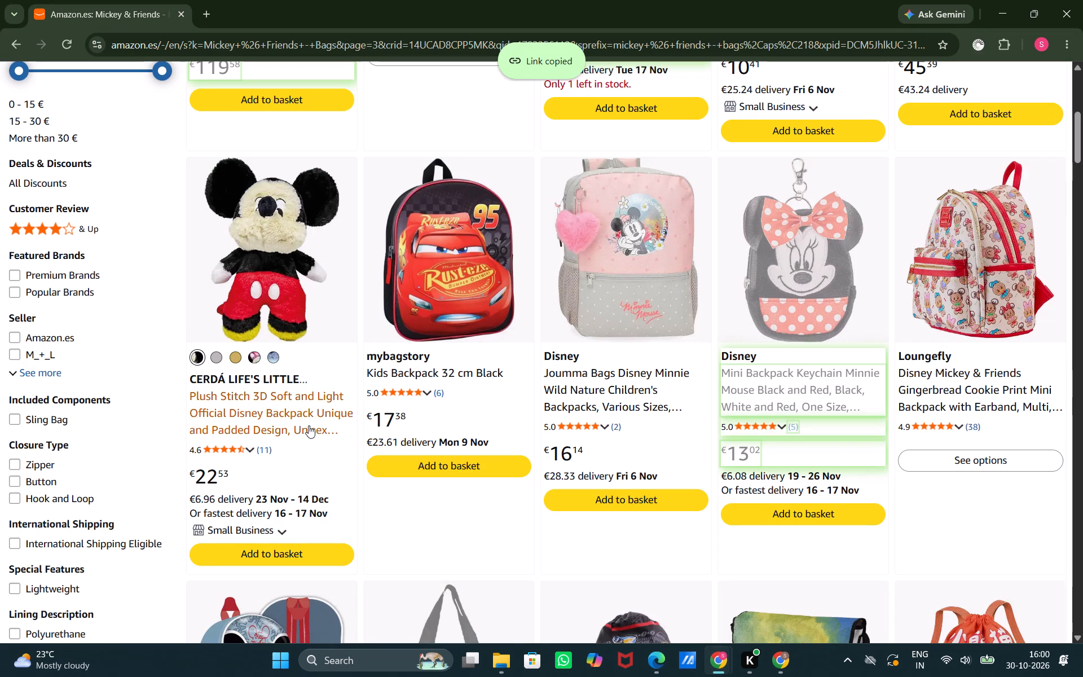
Copy the link of the Cerdá Plush Stitch 3D Soft and Light Official Disney Backpack from the Amazon.es results into C20552.
{"action": "right_click", "coordinate": [278, 425]}
{"action": "left_click", "coordinate": [340, 336]}
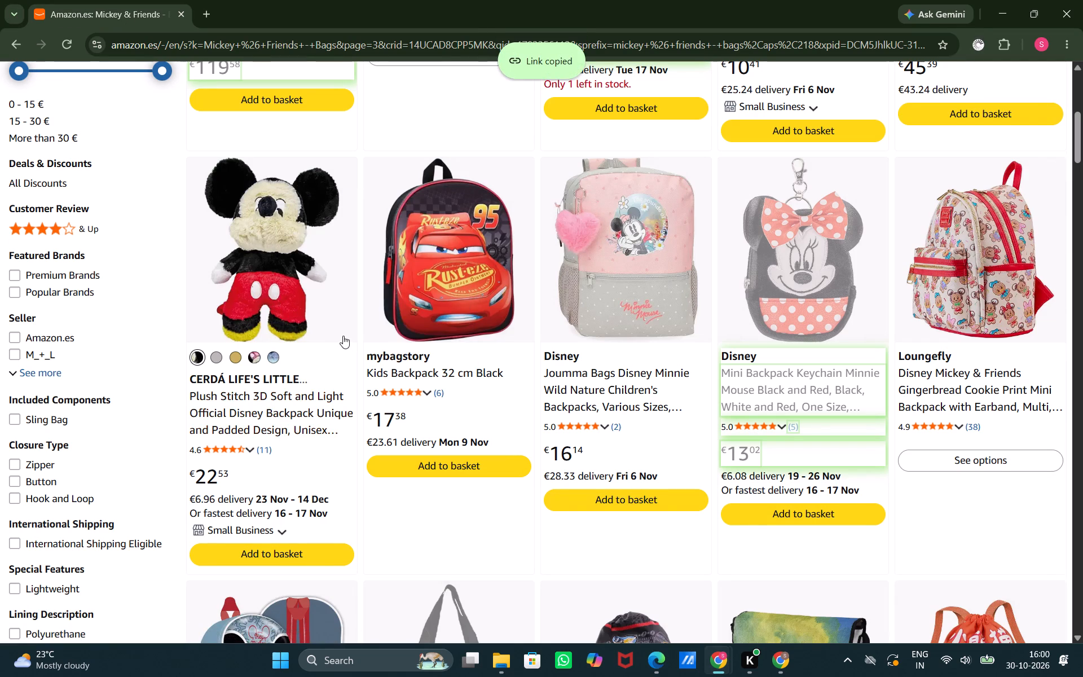
{"action": "key", "text": "alt+Tab"}
{"action": "key", "text": "ctrl+v"}
{"action": "key", "text": "Return"}
{"action": "key", "text": "Return"}
{"action": "key", "text": "alt+Tab"}
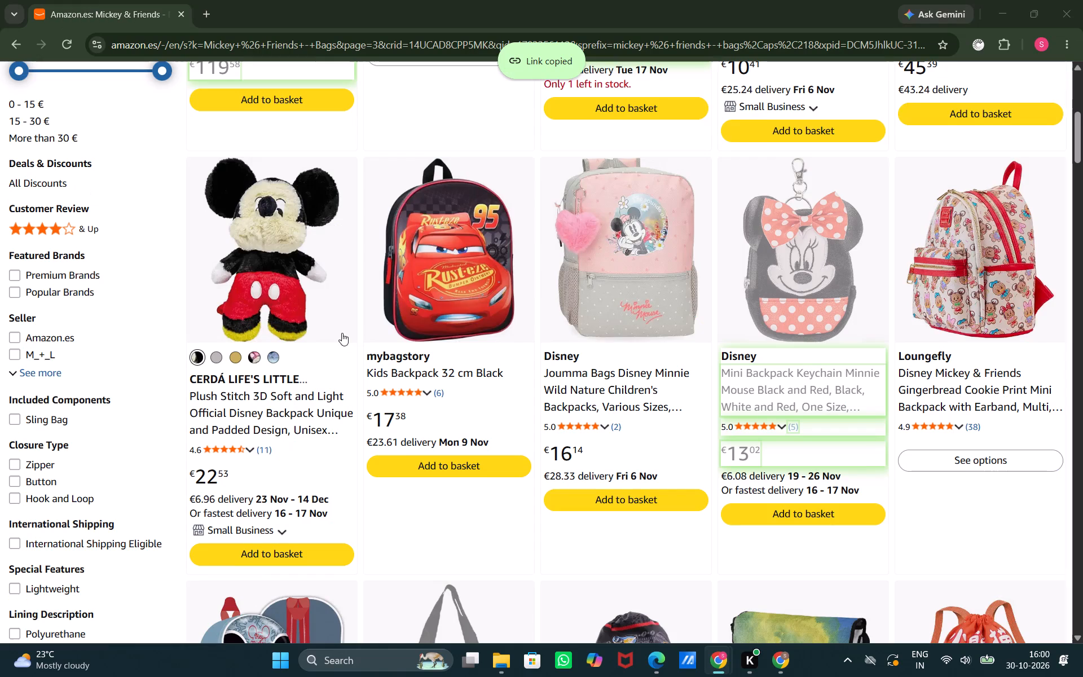
Copy the link of the ARDITEX WD13191 Disney-Mickey 3D Backpack from the Amazon.es results into C20553.
{"action": "scroll", "coordinate": [299, 283], "scroll_direction": "down", "scroll_amount": 5}
{"action": "right_click", "coordinate": [295, 454]}
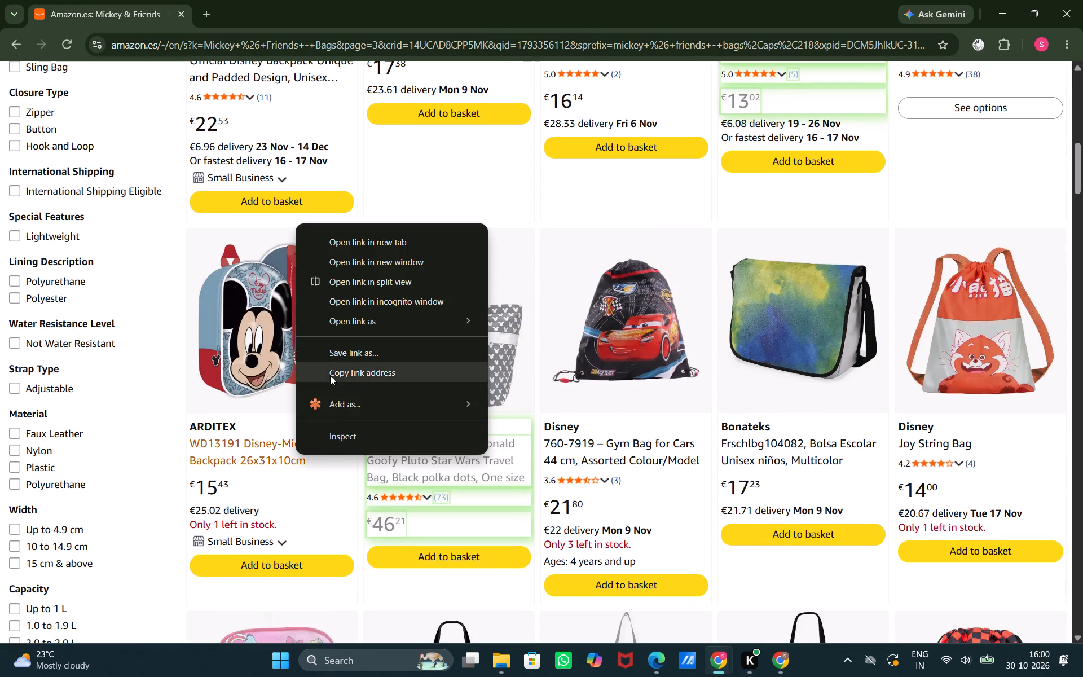
{"action": "left_click", "coordinate": [330, 374]}
{"action": "key", "text": "alt+Tab"}
{"action": "key", "text": "ctrl+v"}
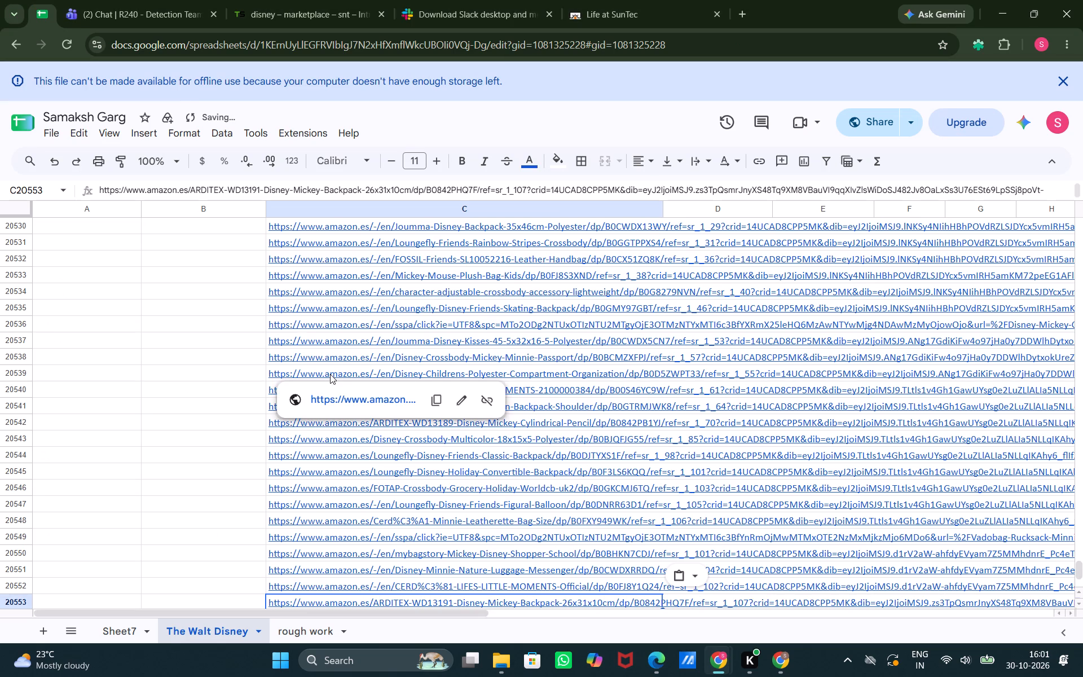
{"action": "key", "text": "Return"}
{"action": "key", "text": "Return"}
{"action": "key", "text": "alt+Tab"}
Copy the link of the Disney Unisex Mobile Phone Bag with Minnie's face from the Amazon.es results into C20554.
{"action": "scroll", "coordinate": [952, 297], "scroll_direction": "down", "scroll_amount": 4}
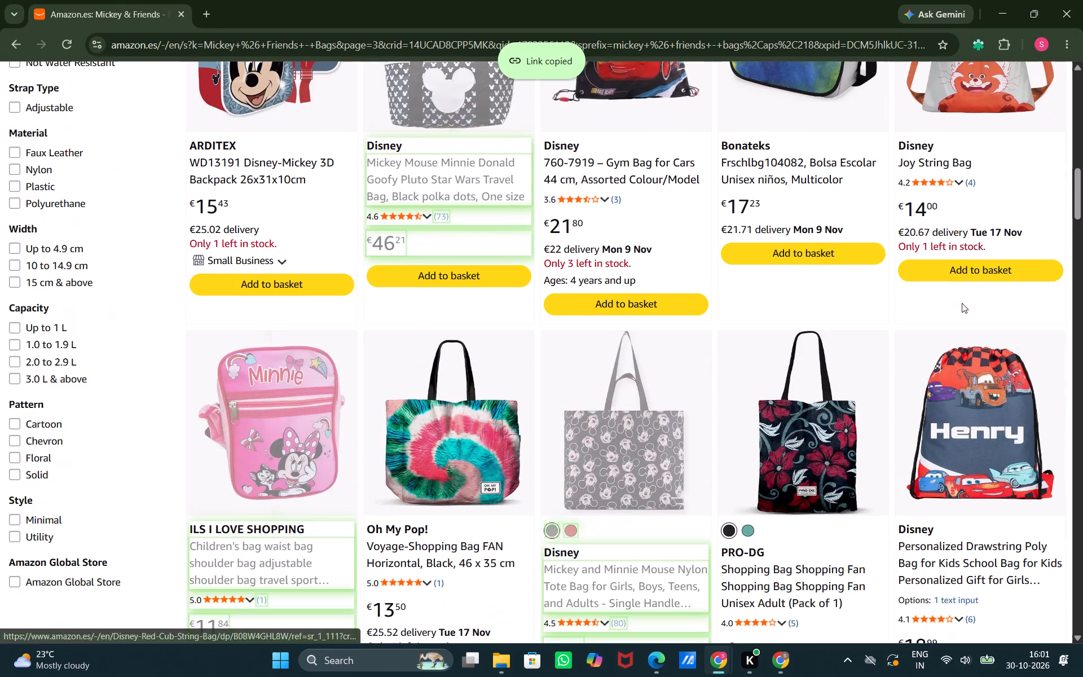
{"action": "scroll", "coordinate": [986, 427], "scroll_direction": "down", "scroll_amount": 1}
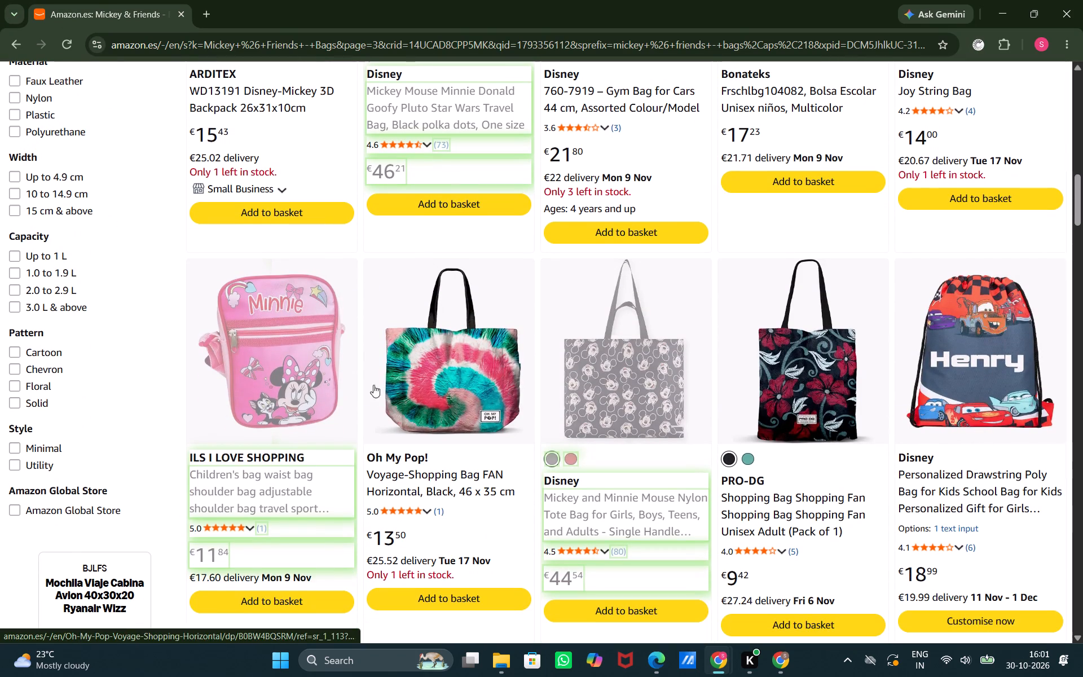
{"action": "scroll", "coordinate": [372, 374], "scroll_direction": "down", "scroll_amount": 14}
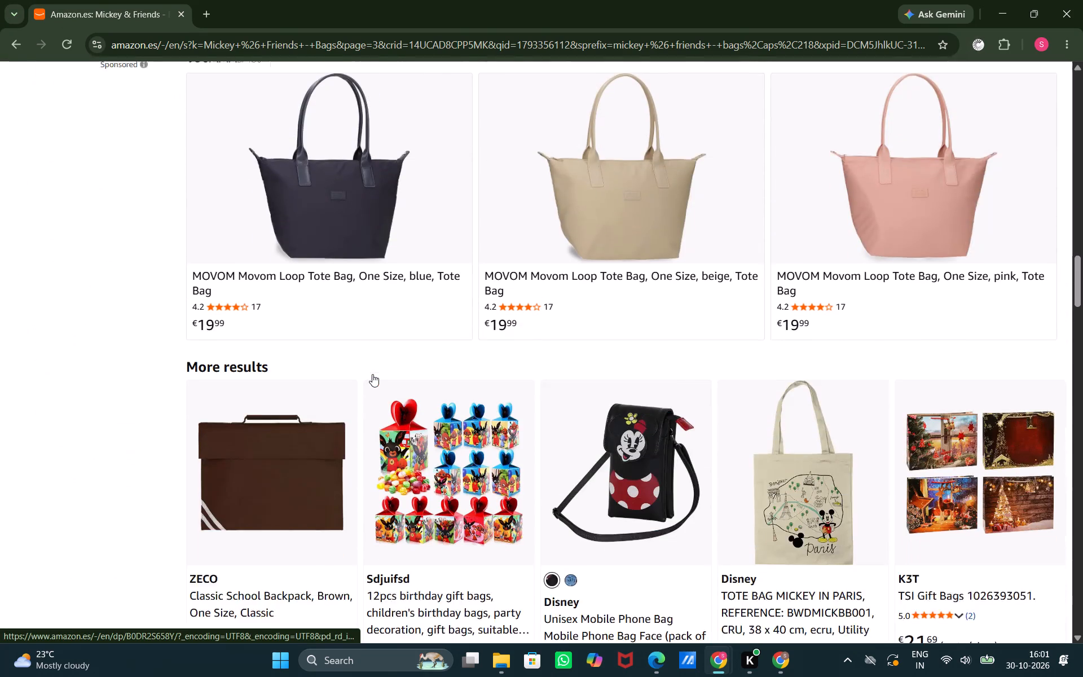
{"action": "scroll", "coordinate": [372, 374], "scroll_direction": "down", "scroll_amount": 2}
{"action": "right_click", "coordinate": [598, 405]}
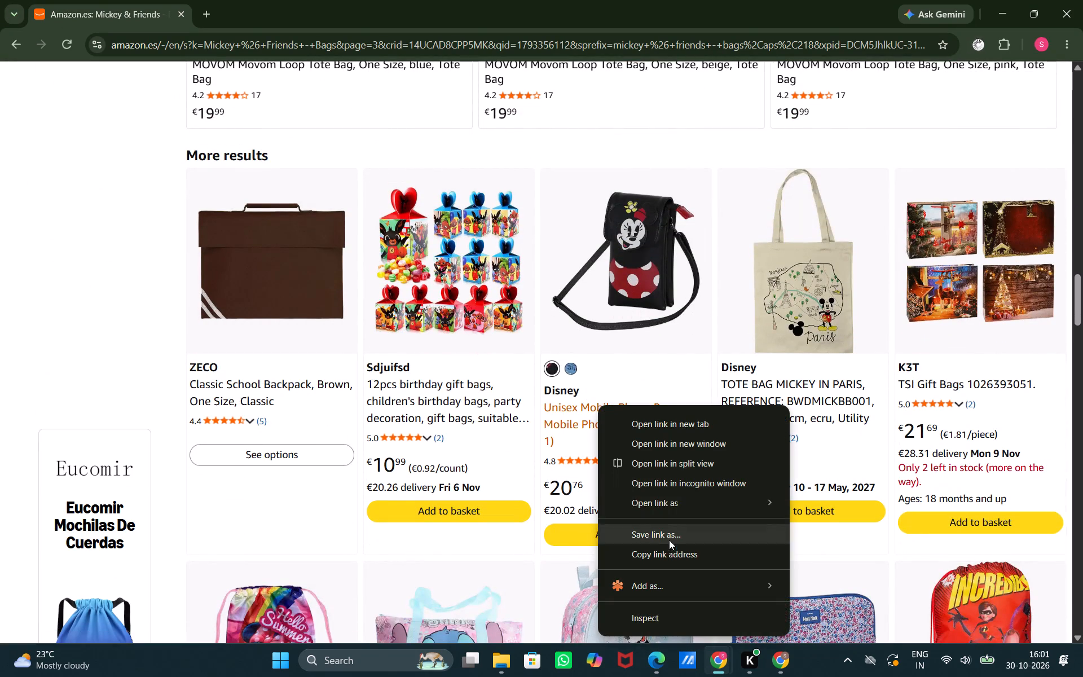
{"action": "left_click", "coordinate": [670, 544]}
{"action": "key", "text": "alt+Tab"}
{"action": "key", "text": "ctrl+v"}
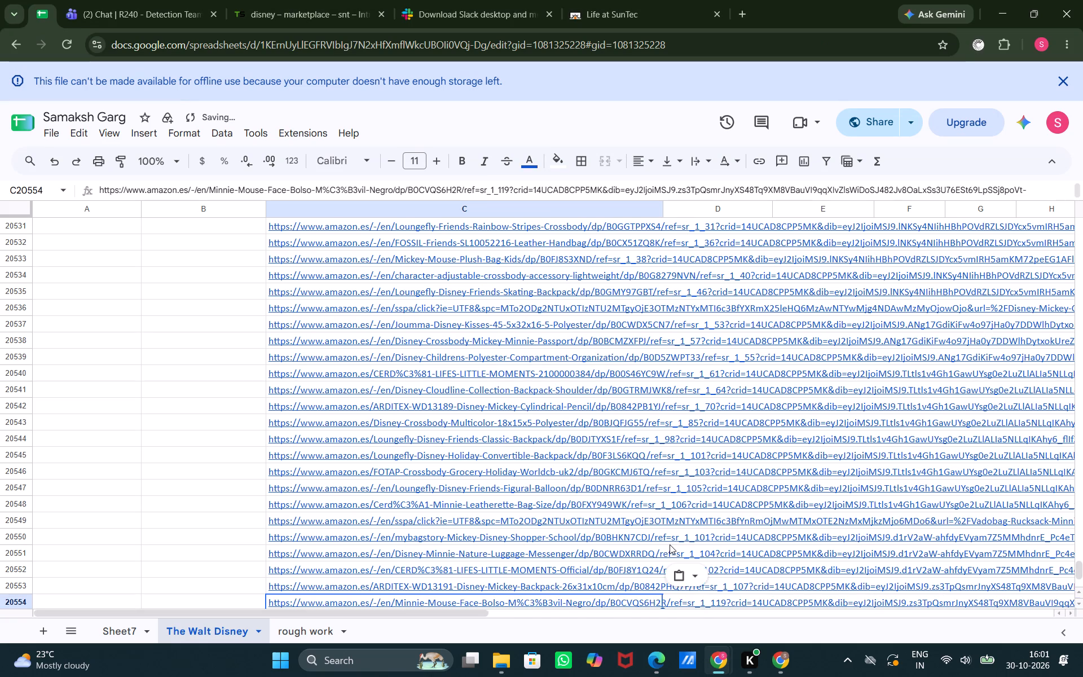
{"action": "key", "text": "Return"}
{"action": "key", "text": "Return"}
{"action": "key", "text": "alt+Tab"}
Copy the link of the Disney Tote Bag Mickey in Paris from the Amazon.es results into C20555.
{"action": "right_click", "coordinate": [778, 408]}
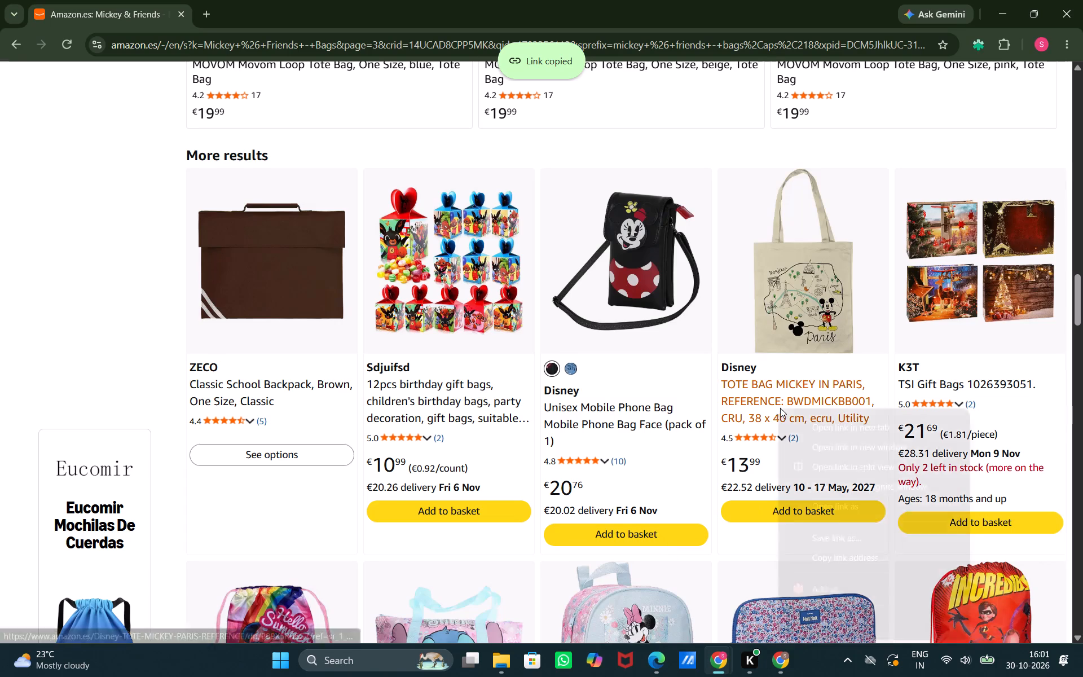
{"action": "left_click", "coordinate": [866, 559]}
{"action": "key", "text": "alt+Tab"}
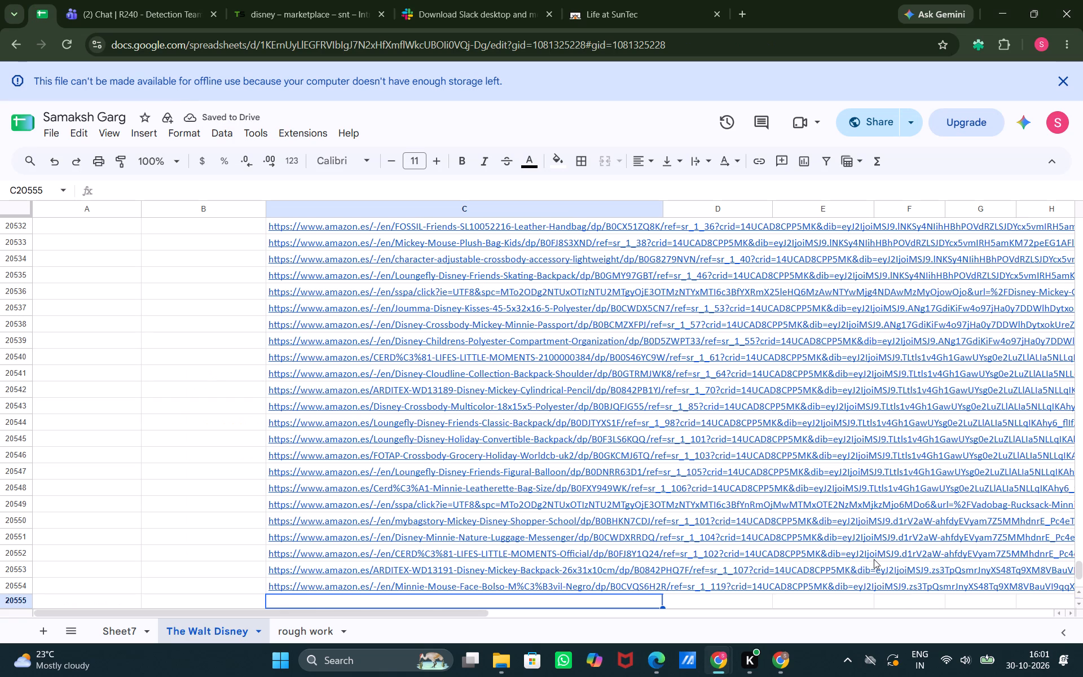
{"action": "key", "text": "ctrl+v"}
{"action": "key", "text": "Return"}
{"action": "key", "text": "Return"}
{"action": "key", "text": "alt+Tab"}
Copy the link of the Cartoon Kids Bag with drawstring closure and Minnie print from the Amazon.es results into C20556.
{"action": "scroll", "coordinate": [857, 549], "scroll_direction": "down", "scroll_amount": 4}
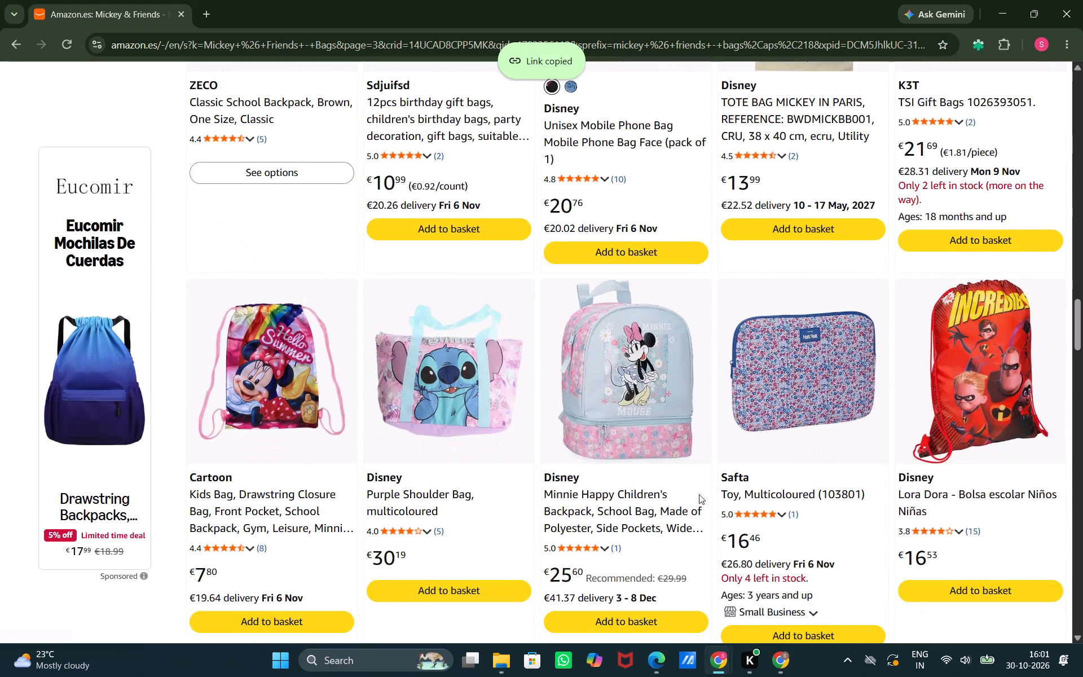
{"action": "right_click", "coordinate": [322, 501]}
{"action": "left_click", "coordinate": [364, 421]}
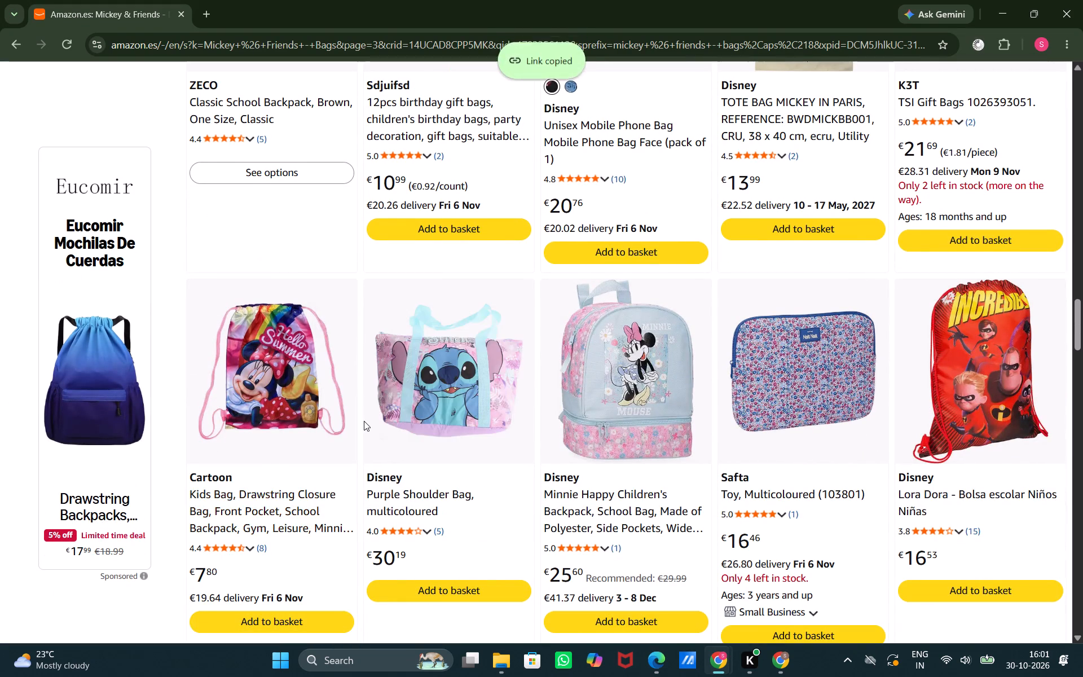
{"action": "key", "text": "alt+Tab"}
{"action": "key", "text": "ctrl+v"}
{"action": "key", "text": "Return"}
{"action": "key", "text": "alt+Tab"}
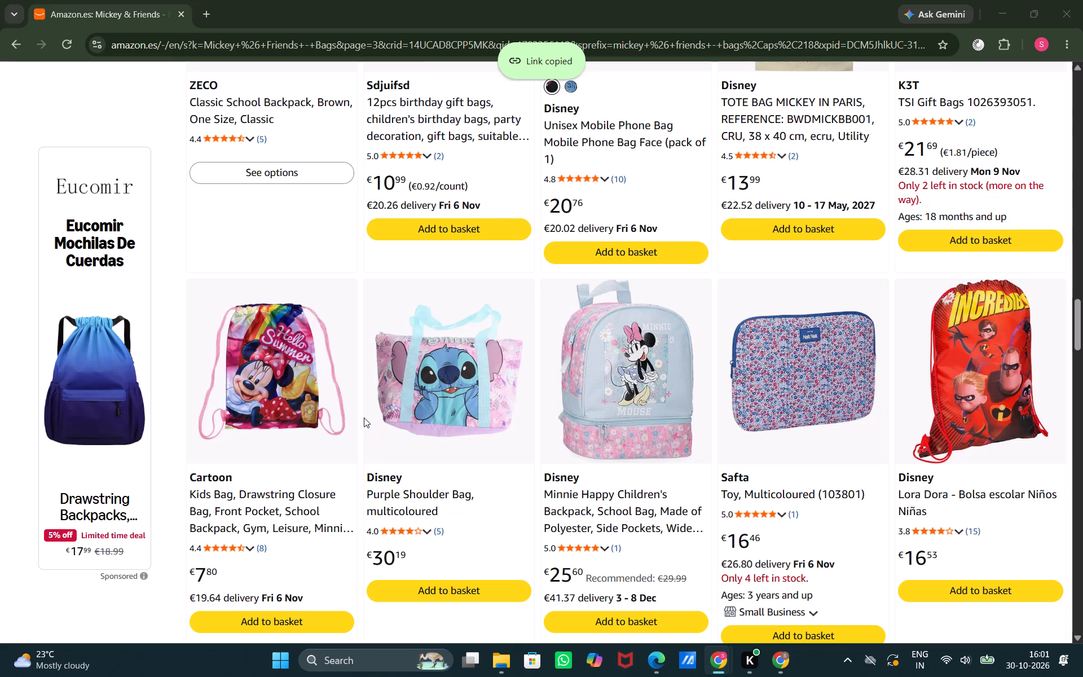
Copy the link of the Disney Minnie Happy Children's Backpack from the Amazon.es results into C20557 and return to the results.
{"action": "right_click", "coordinate": [628, 497]}
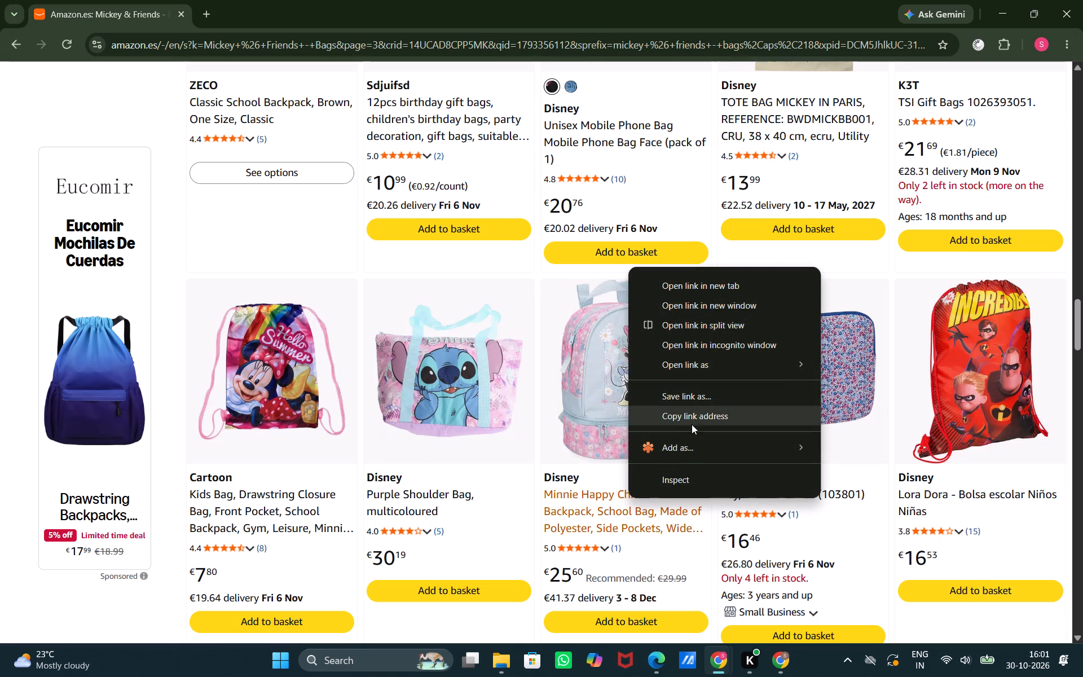
{"action": "left_click", "coordinate": [692, 423]}
{"action": "key", "text": "alt+Tab"}
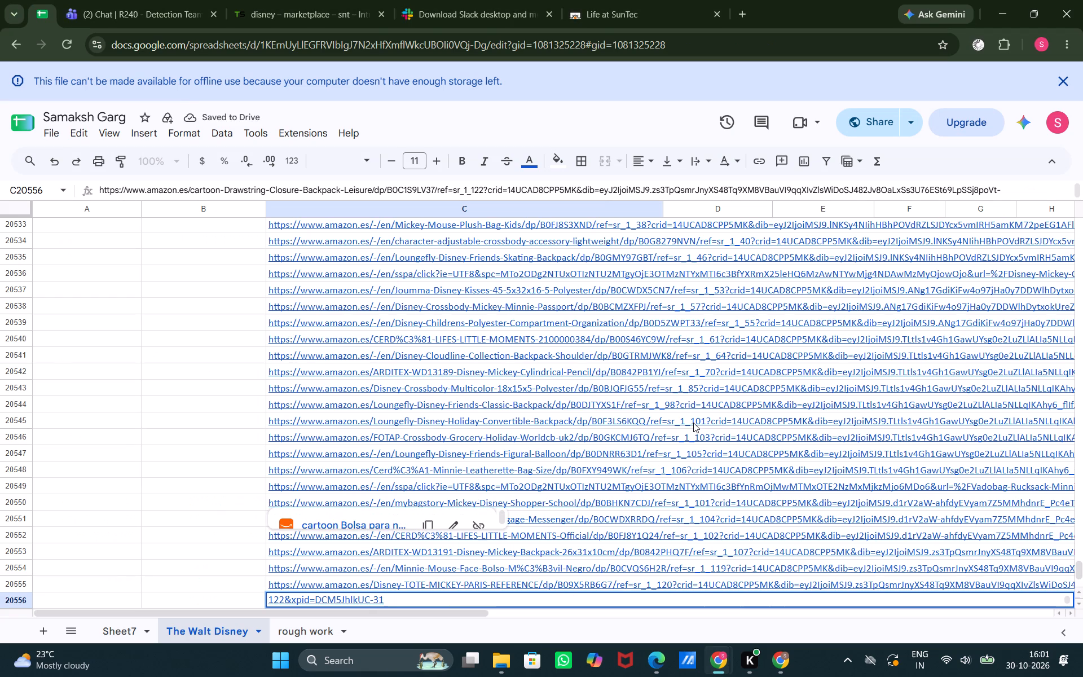
{"action": "key", "text": "Return"}
{"action": "key", "text": "ctrl+v"}
{"action": "key", "text": "Return"}
{"action": "key", "text": "Return"}
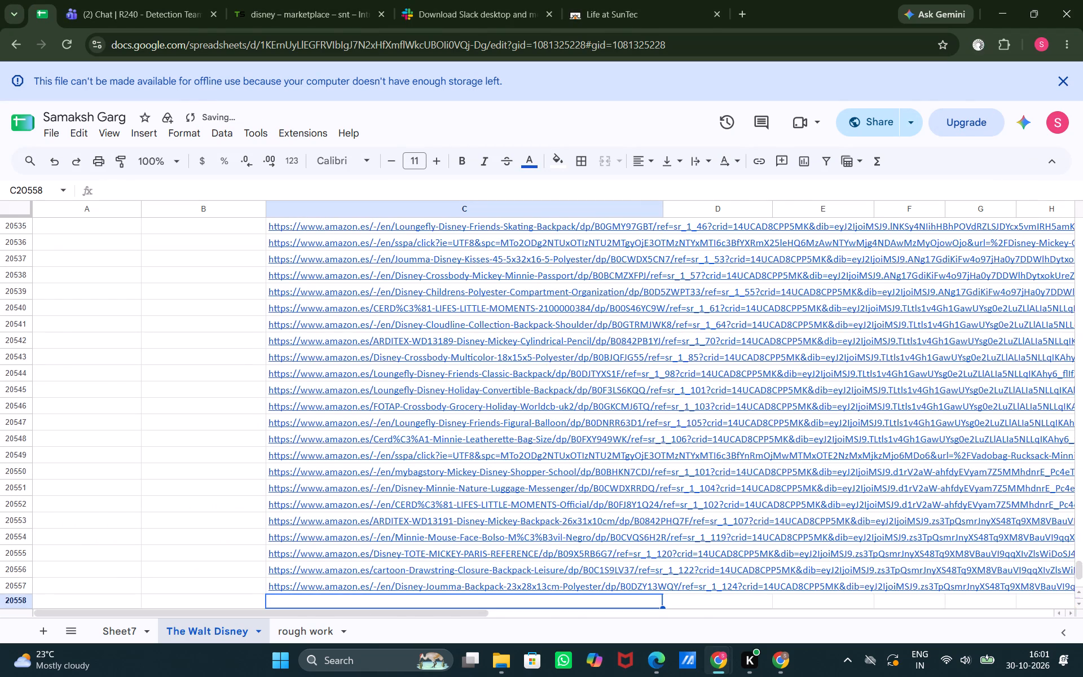
{"action": "key", "text": "alt+Tab"}
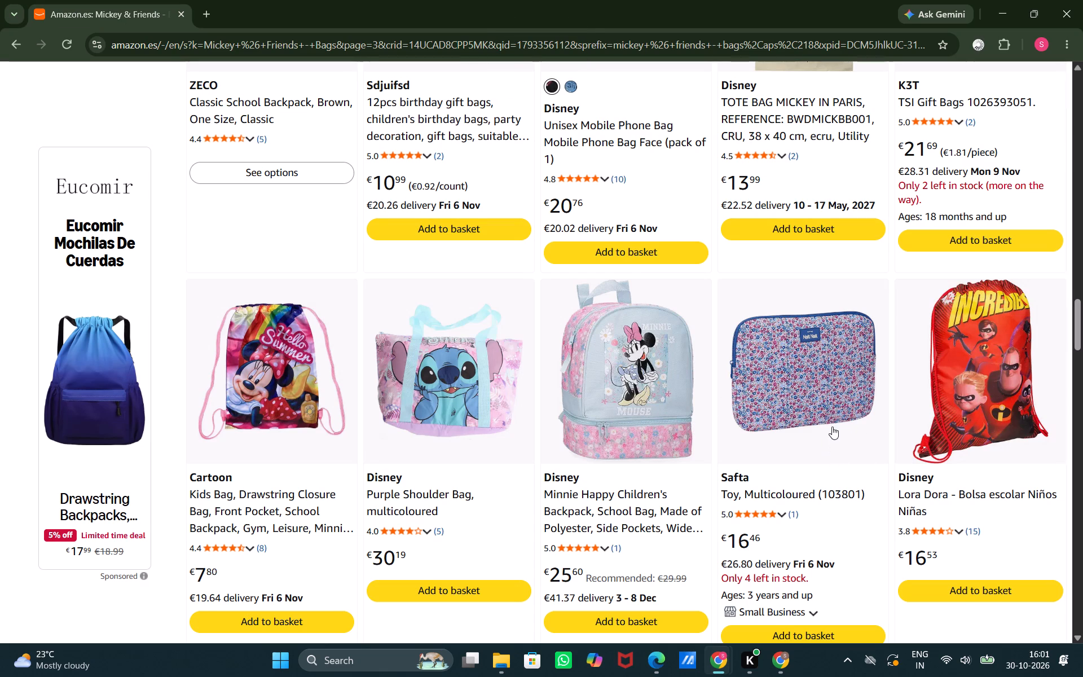
Check the product page of the Safta Toy, Multicoloured (103801) and go back to the results.
{"action": "left_click", "coordinate": [798, 408]}
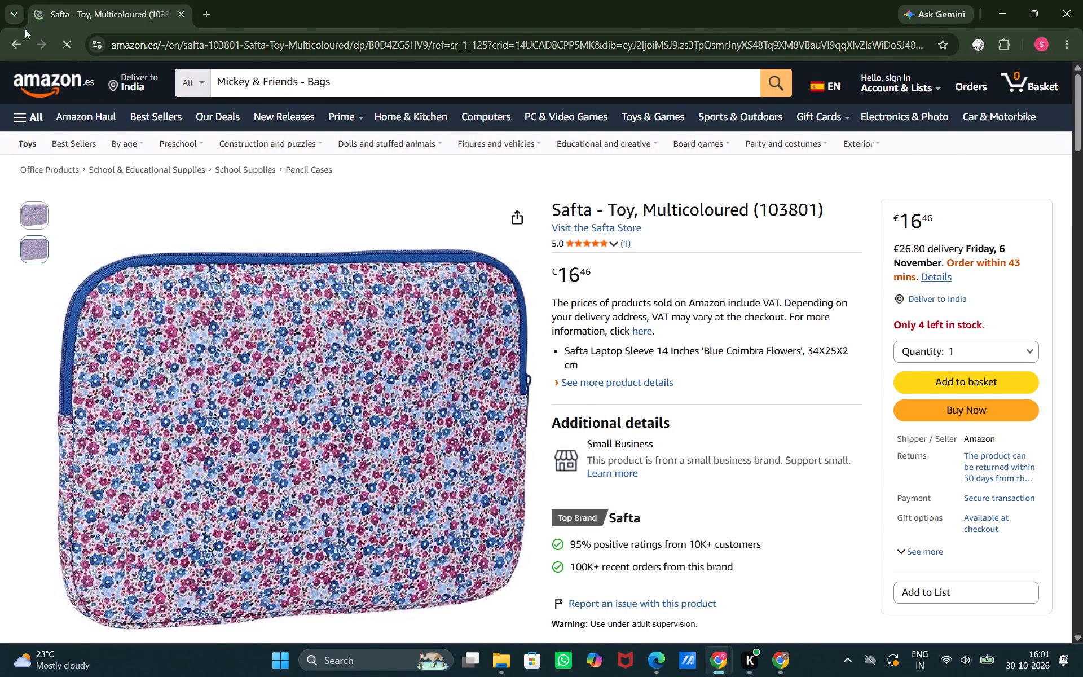
{"action": "left_click", "coordinate": [18, 46]}
Copy the link of the Safta MICKEY MOOD Shopping Bag from the Amazon.es results into C20558.
{"action": "scroll", "coordinate": [725, 268], "scroll_direction": "down", "scroll_amount": 7}
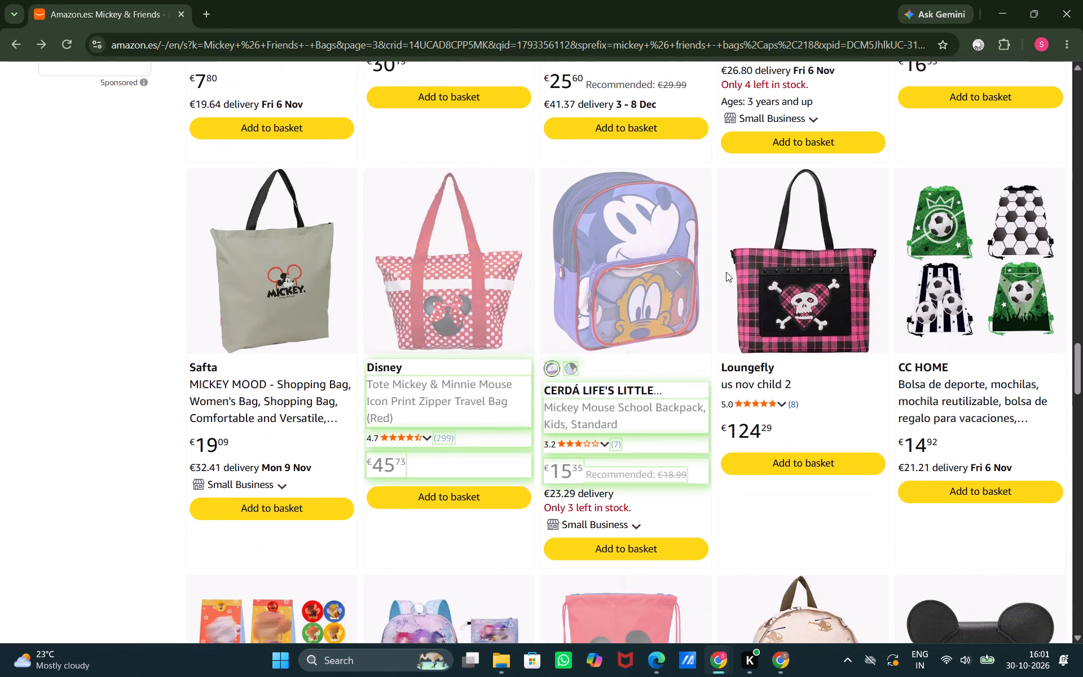
{"action": "right_click", "coordinate": [257, 383]}
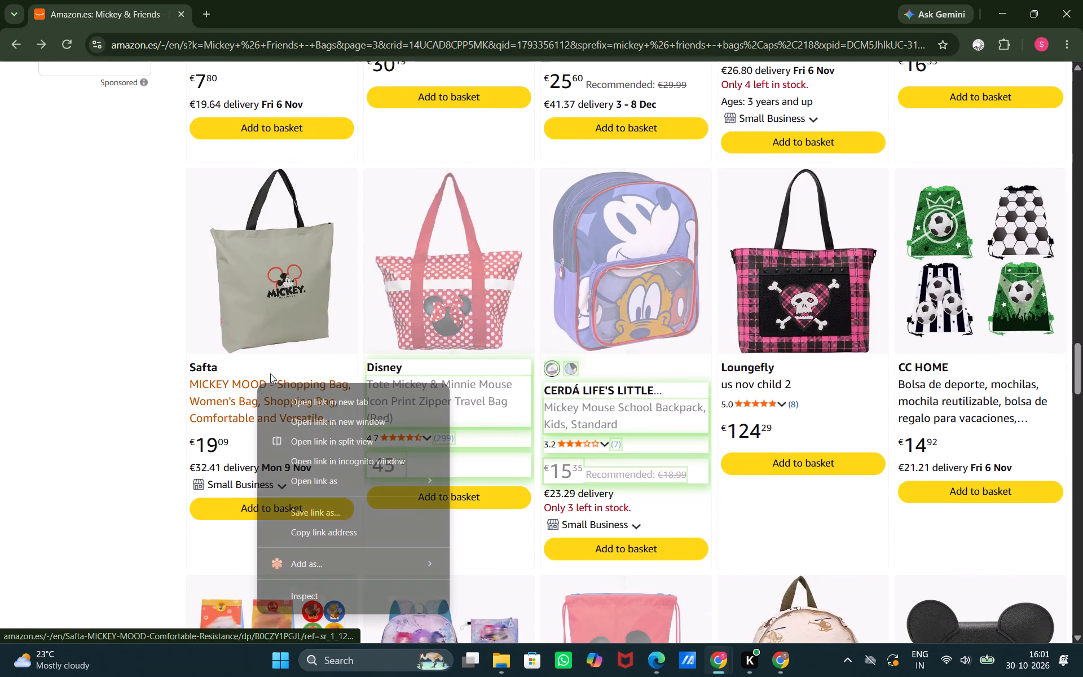
{"action": "left_click", "coordinate": [284, 533]}
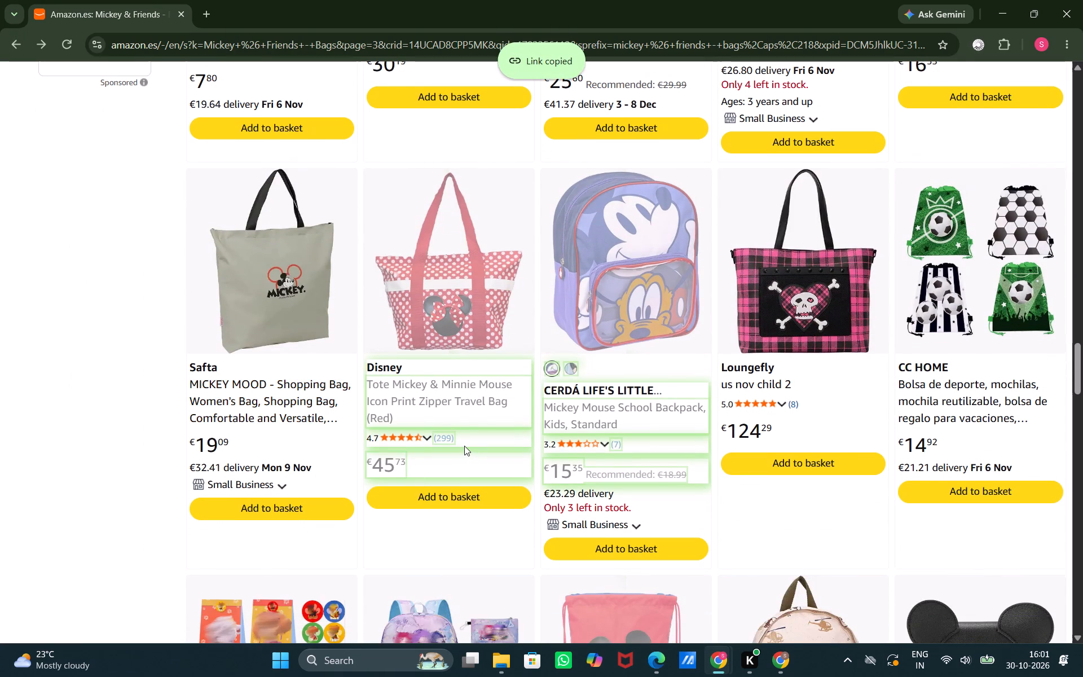
{"action": "key", "text": "alt+Tab"}
{"action": "key", "text": "ctrl+v"}
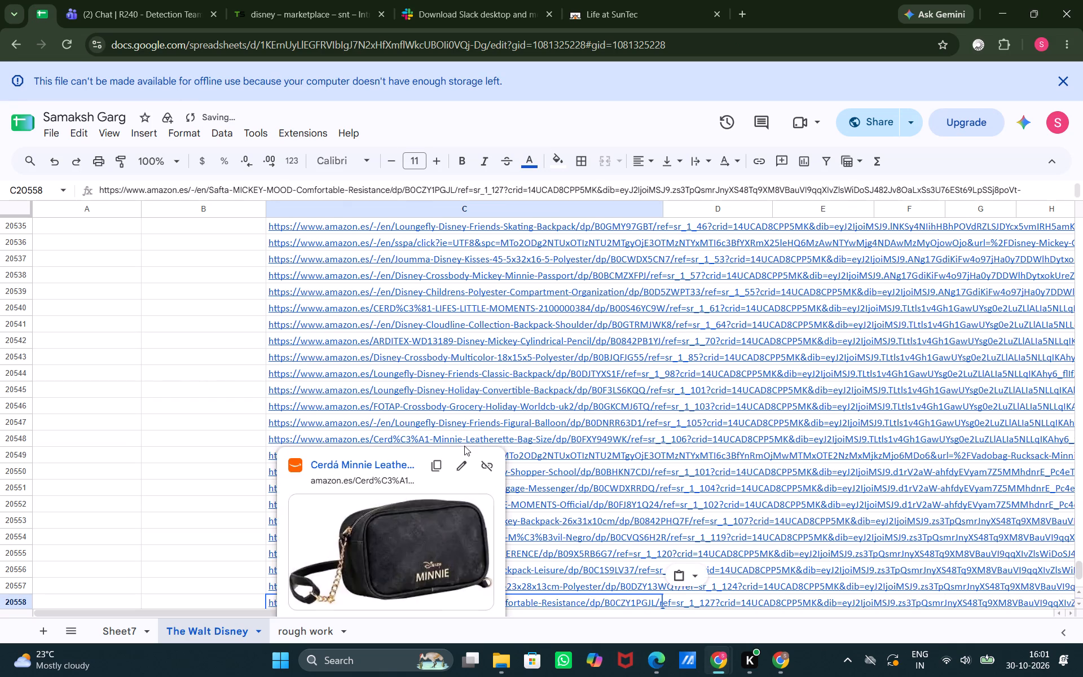
Copy the link of the Cerdá Fashion Disney Children's Backpack, 34 cm, from page 3 of the Amazon.es results into C20559.
{"action": "key", "text": "Return"}
{"action": "key", "text": "Return"}
{"action": "key", "text": "alt+Tab"}
{"action": "scroll", "coordinate": [418, 430], "scroll_direction": "down", "scroll_amount": 6}
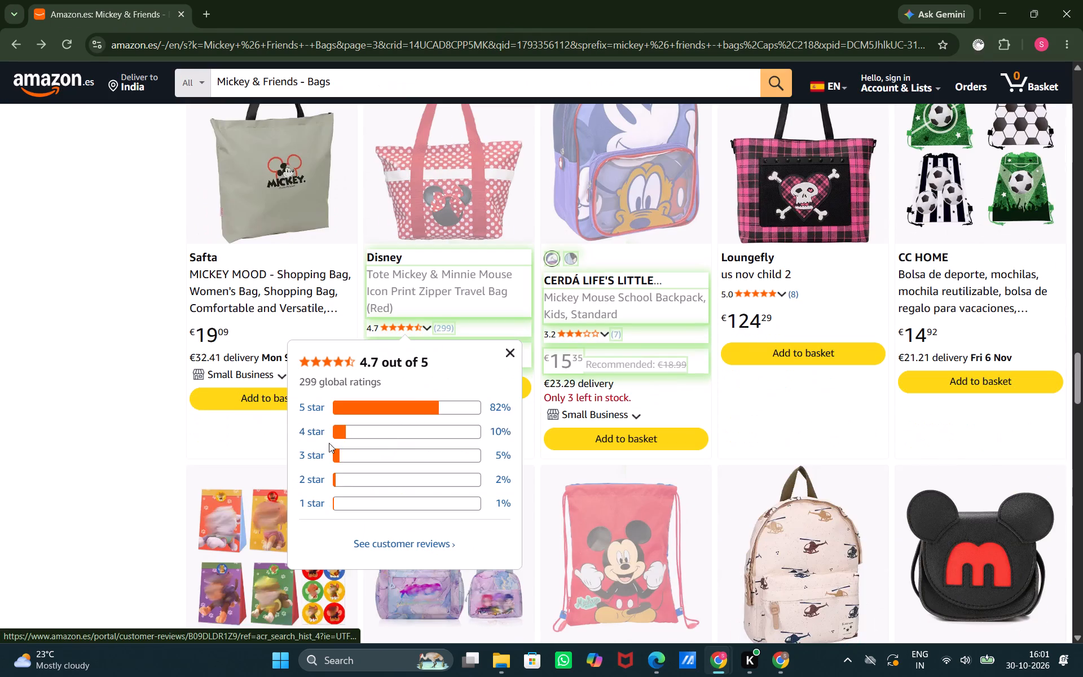
{"action": "scroll", "coordinate": [790, 372], "scroll_direction": "up", "scroll_amount": 4}
{"action": "scroll", "coordinate": [965, 365], "scroll_direction": "down", "scroll_amount": 6}
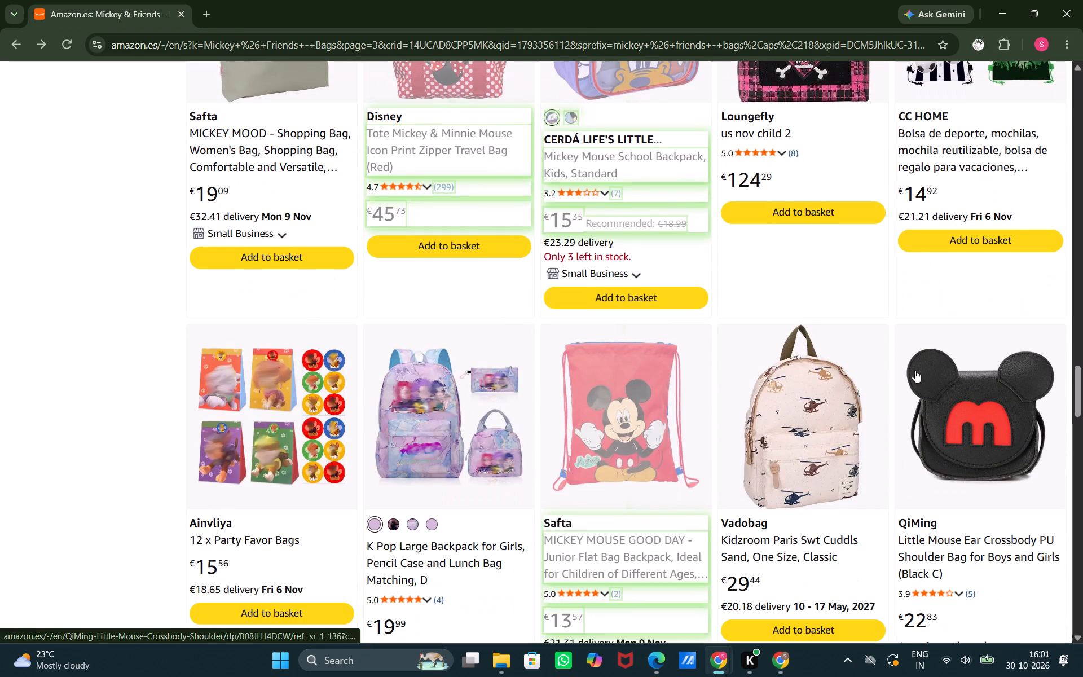
{"action": "scroll", "coordinate": [331, 393], "scroll_direction": "down", "scroll_amount": 7}
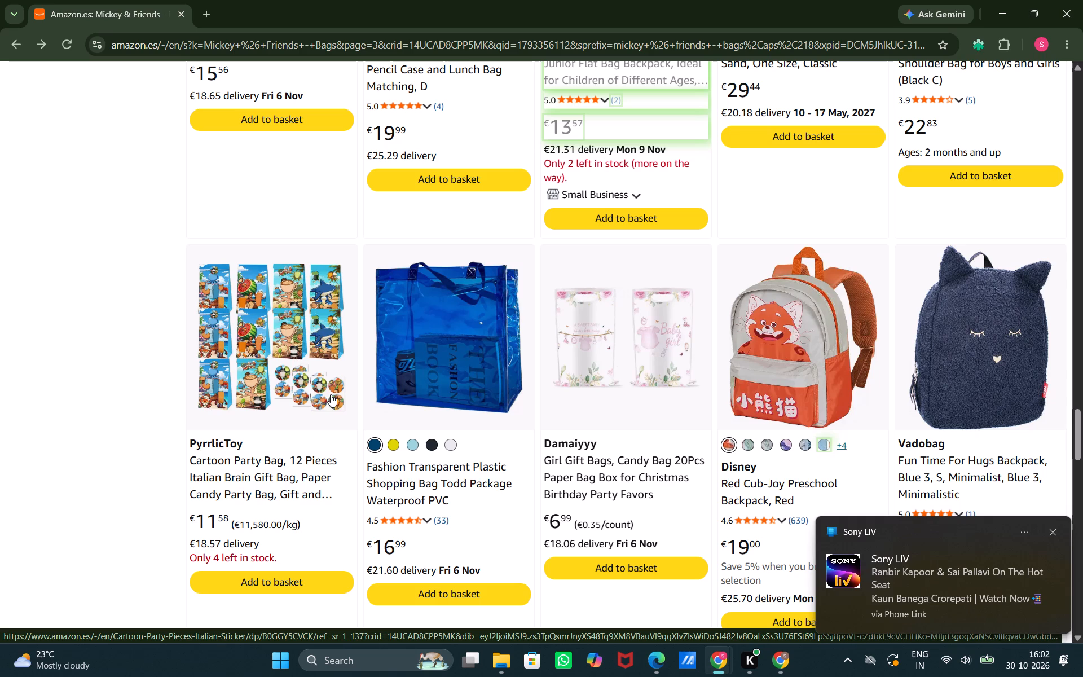
{"action": "scroll", "coordinate": [627, 357], "scroll_direction": "down", "scroll_amount": 6}
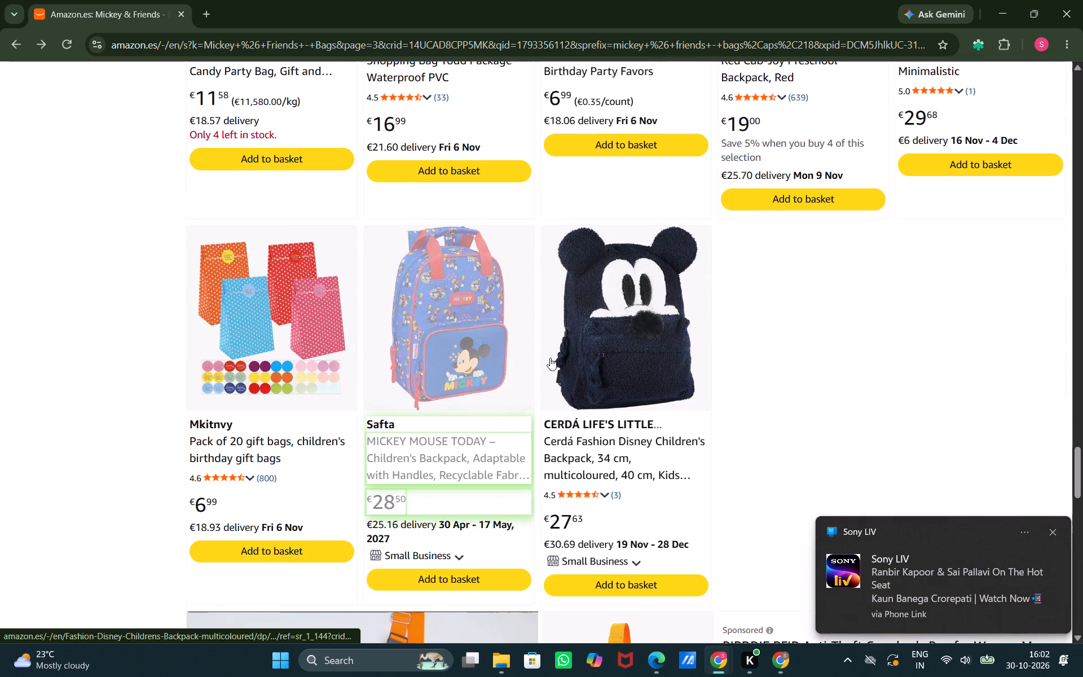
{"action": "right_click", "coordinate": [669, 454]}
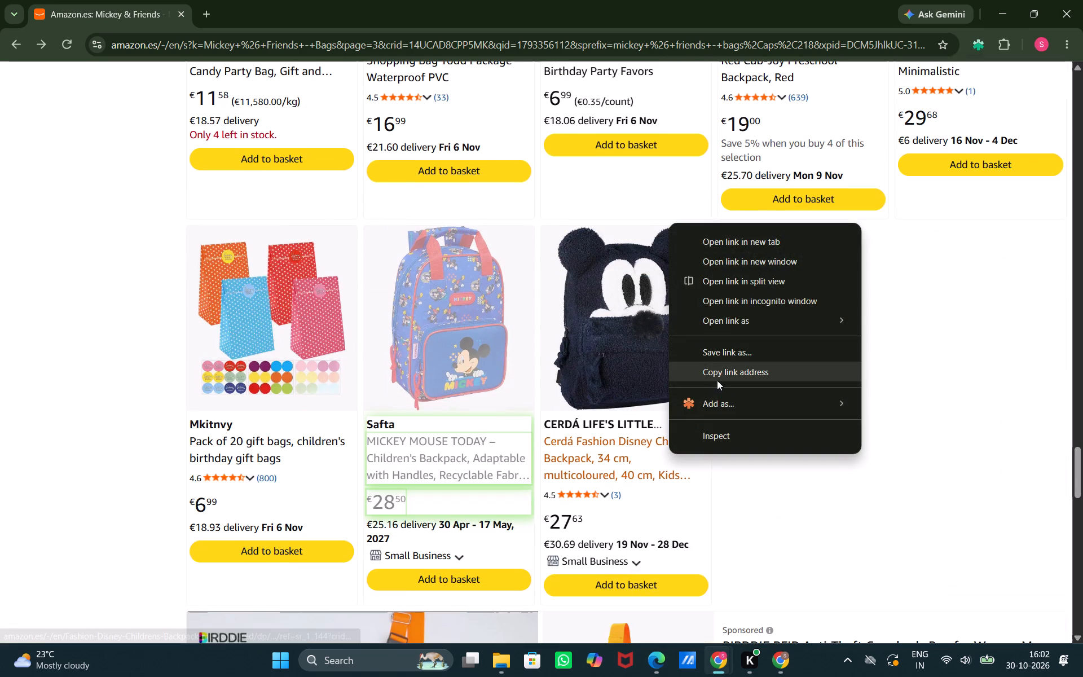
{"action": "left_click", "coordinate": [718, 369]}
{"action": "key", "text": "alt+Tab"}
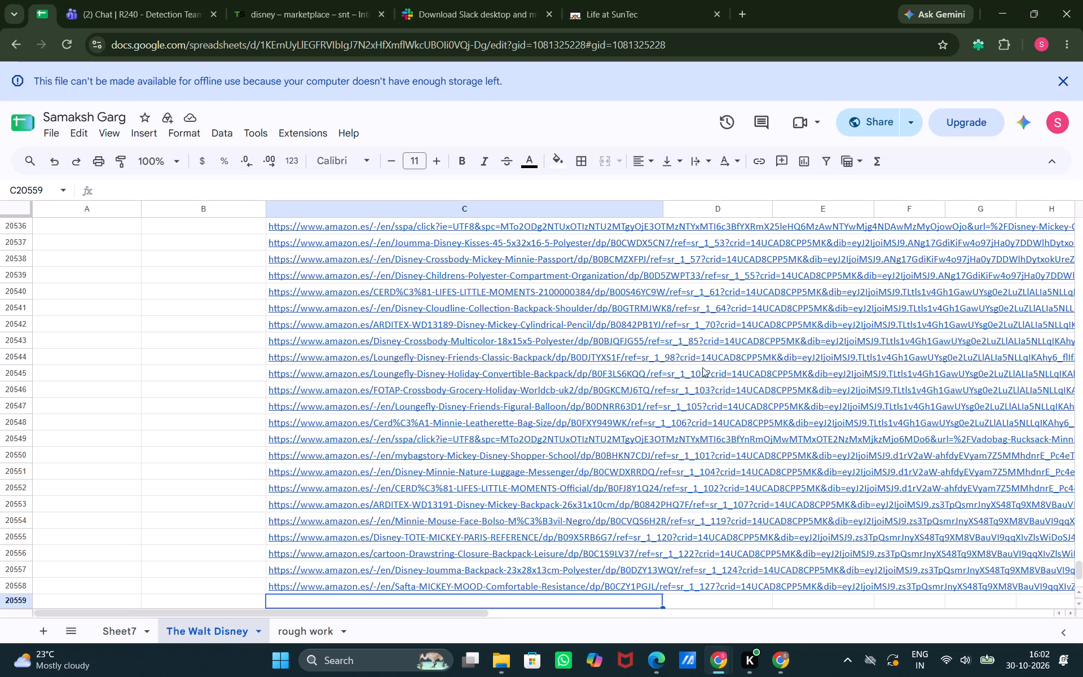
{"action": "key", "text": "ctrl+v"}
{"action": "key", "text": "Return"}
{"action": "key", "text": "Return"}
{"action": "key", "text": "alt+Tab"}
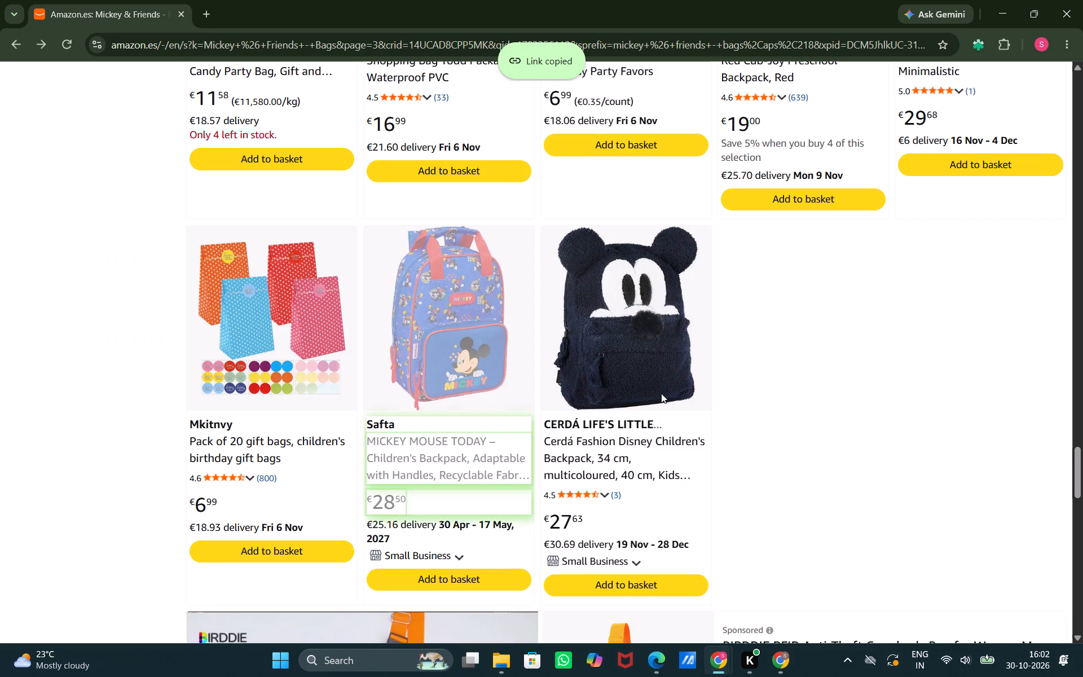
Go to page 4 of the Amazon.es results and copy the Cerdá Fashion Disney Children's Backpack link into C20560.
{"action": "scroll", "coordinate": [661, 393], "scroll_direction": "down", "scroll_amount": 5}
{"action": "left_click", "coordinate": [687, 487]}
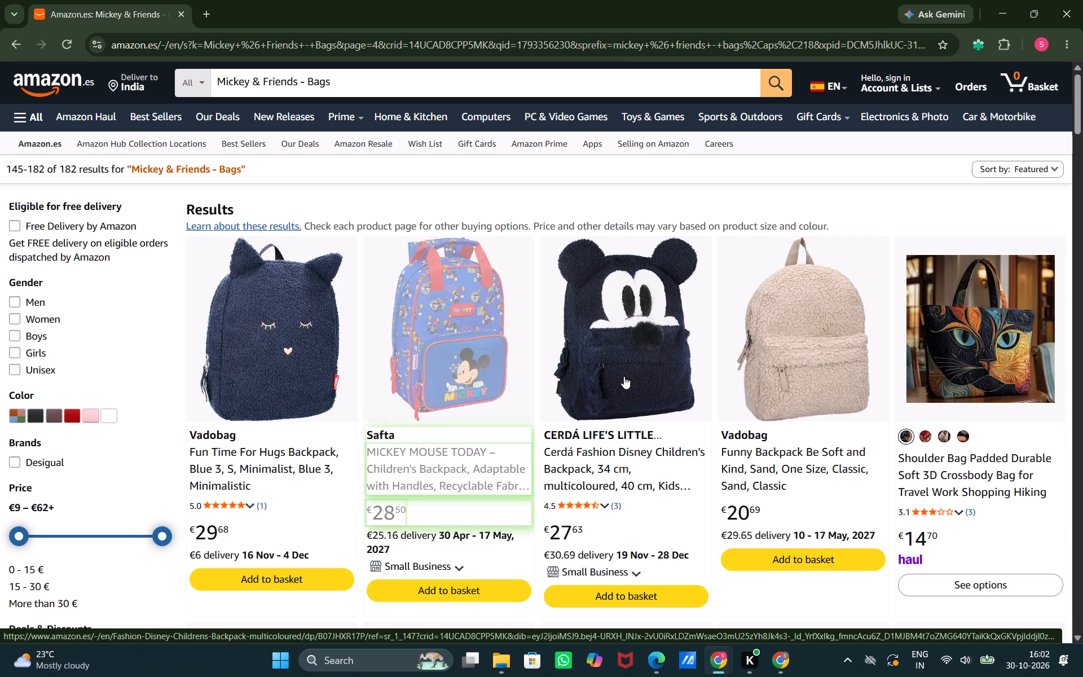
{"action": "right_click", "coordinate": [628, 459]}
{"action": "left_click", "coordinate": [677, 384]}
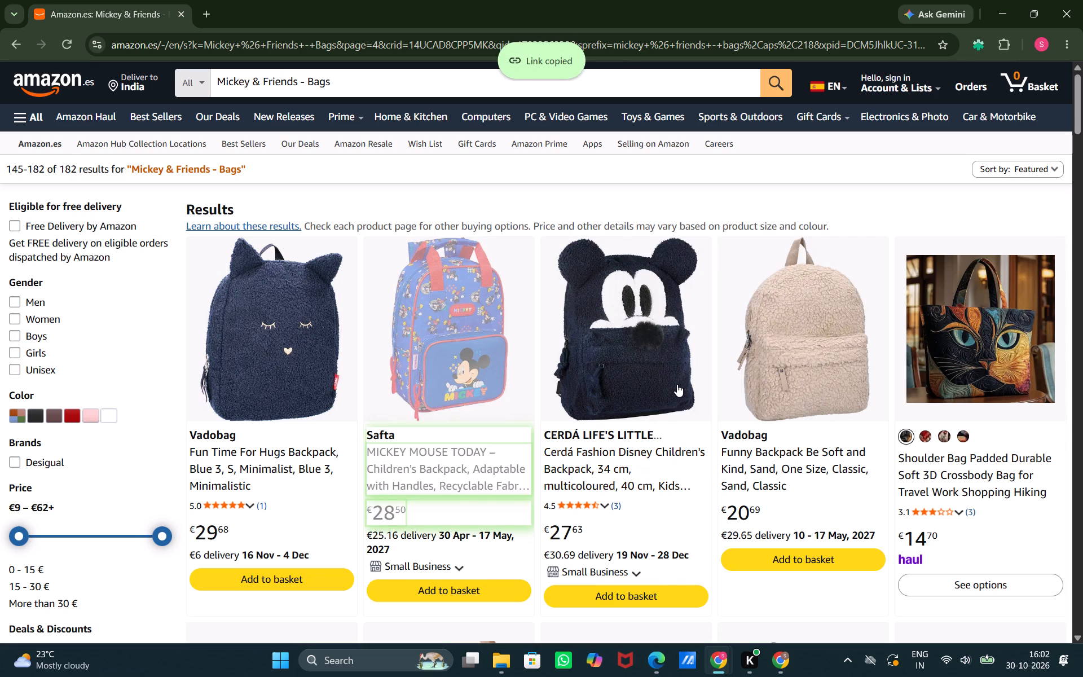
{"action": "key", "text": "alt+Tab"}
{"action": "key", "text": "ctrl+v"}
{"action": "key", "text": "Return"}
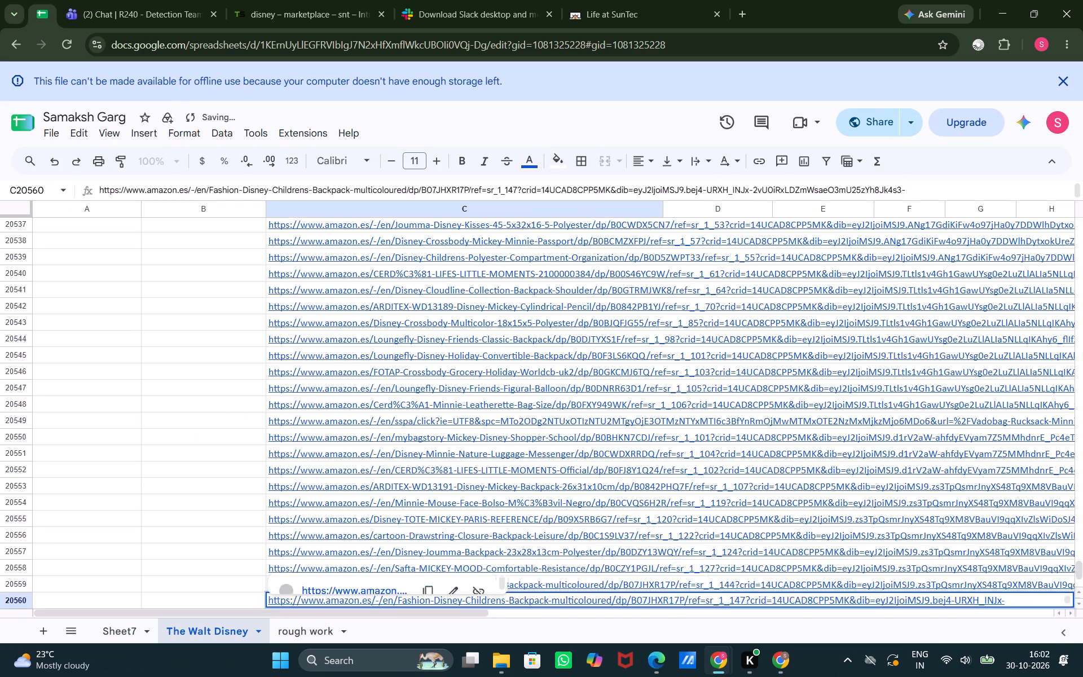
{"action": "key", "text": "Return"}
{"action": "key", "text": "alt+Tab"}
Examine the remaining products on page 4 of the Amazon.es results for Mickey & Friends bags.
{"action": "scroll", "coordinate": [749, 319], "scroll_direction": "down", "scroll_amount": 6}
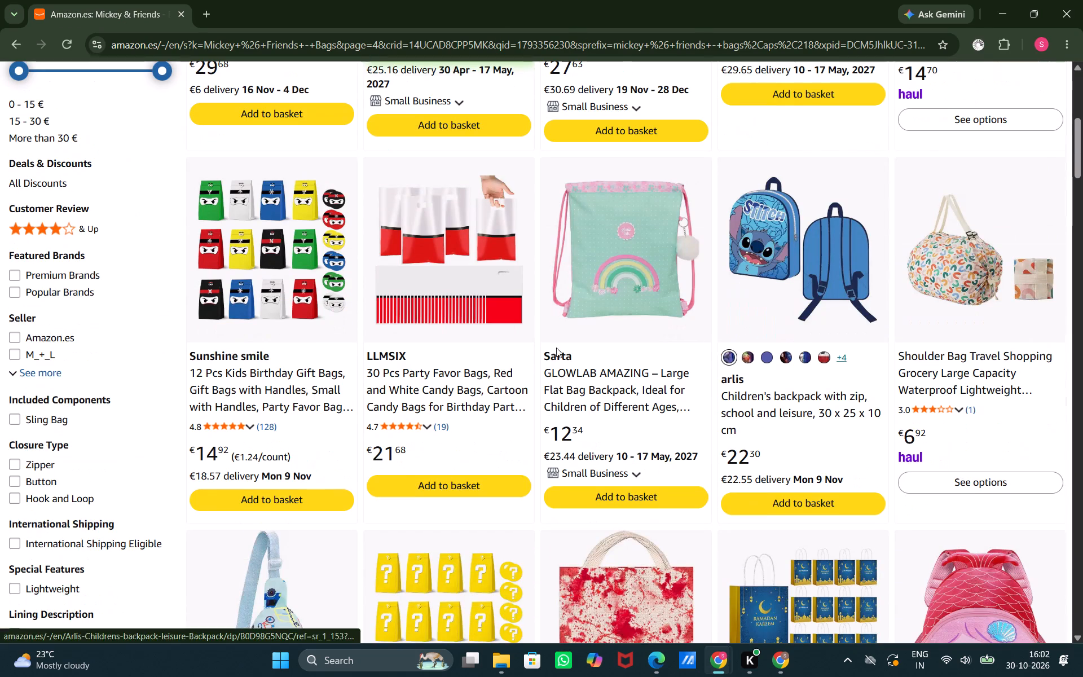
{"action": "scroll", "coordinate": [967, 273], "scroll_direction": "down", "scroll_amount": 6}
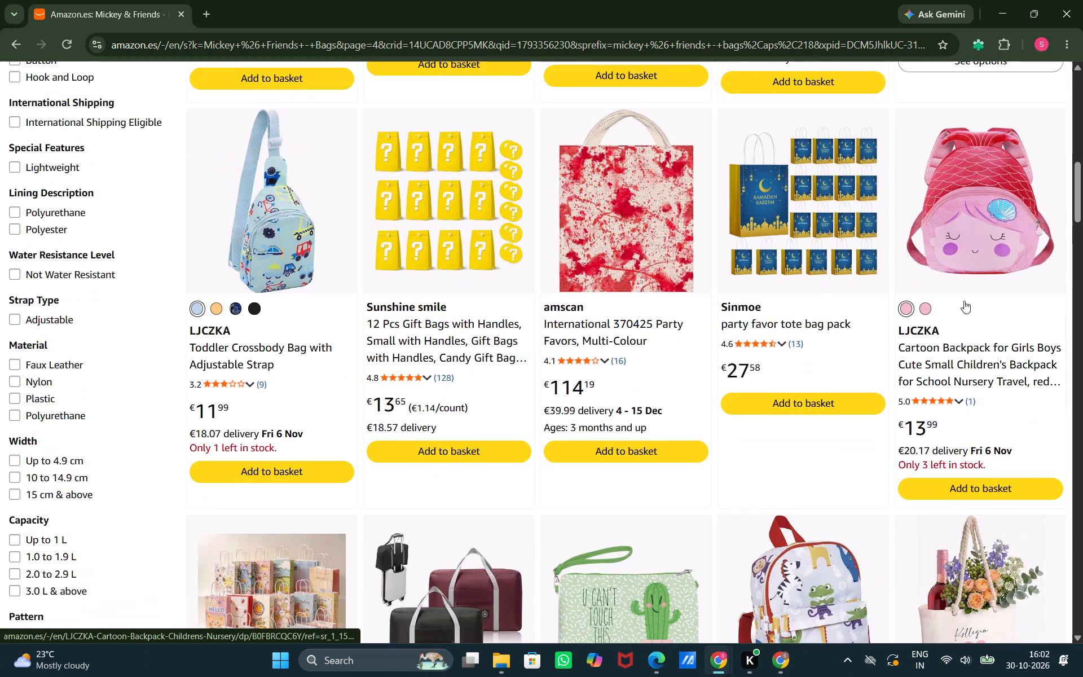
{"action": "scroll", "coordinate": [292, 331], "scroll_direction": "down", "scroll_amount": 4}
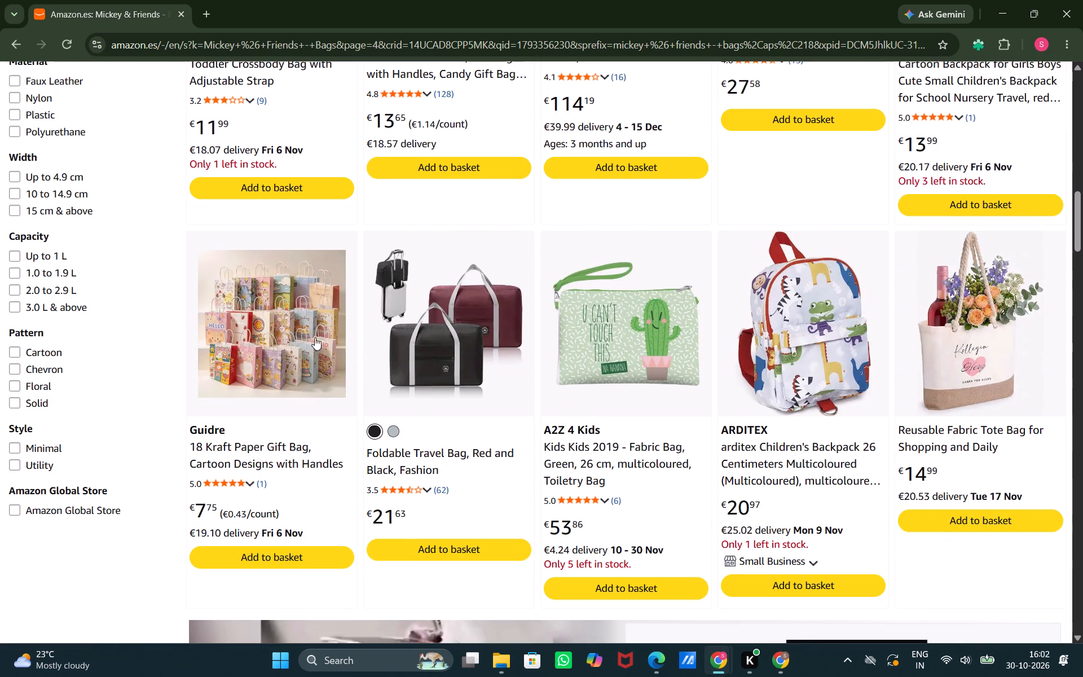
{"action": "scroll", "coordinate": [1001, 325], "scroll_direction": "down", "scroll_amount": 9}
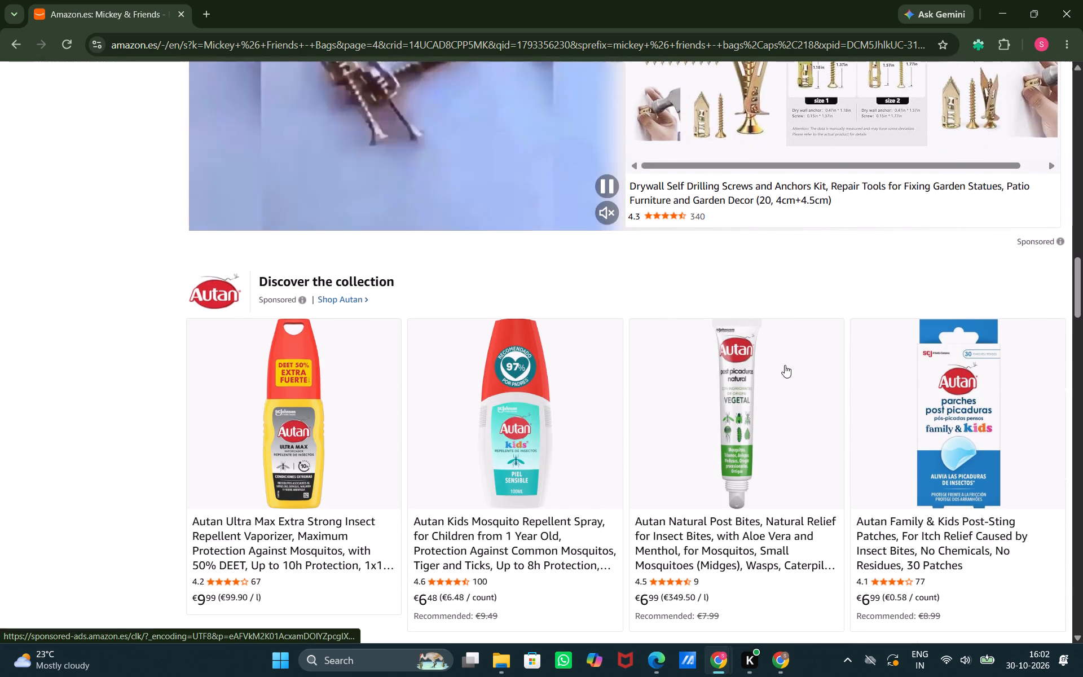
{"action": "scroll", "coordinate": [812, 361], "scroll_direction": "down", "scroll_amount": 5}
{"action": "scroll", "coordinate": [1018, 323], "scroll_direction": "down", "scroll_amount": 7}
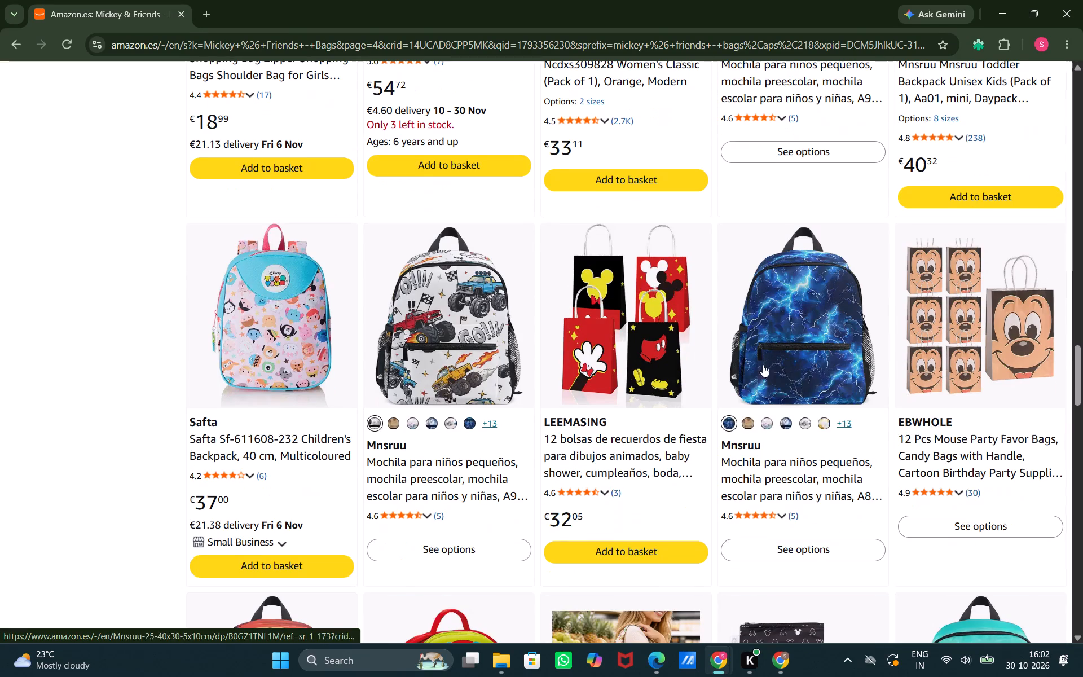
{"action": "scroll", "coordinate": [886, 382], "scroll_direction": "down", "scroll_amount": 6}
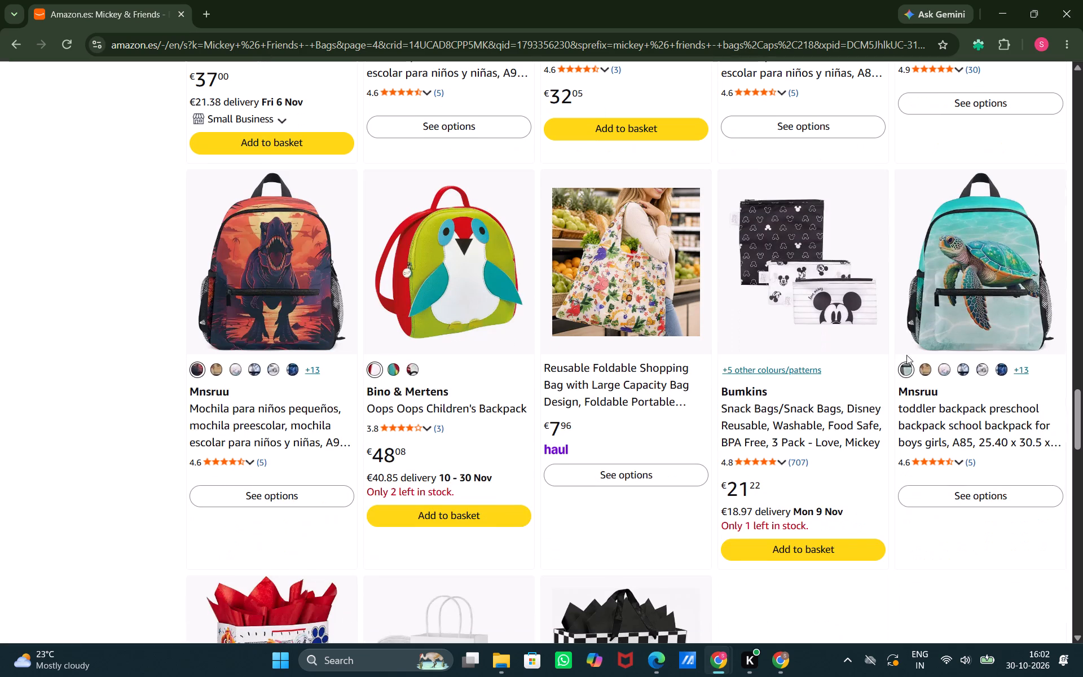
{"action": "scroll", "coordinate": [460, 372], "scroll_direction": "down", "scroll_amount": 7}
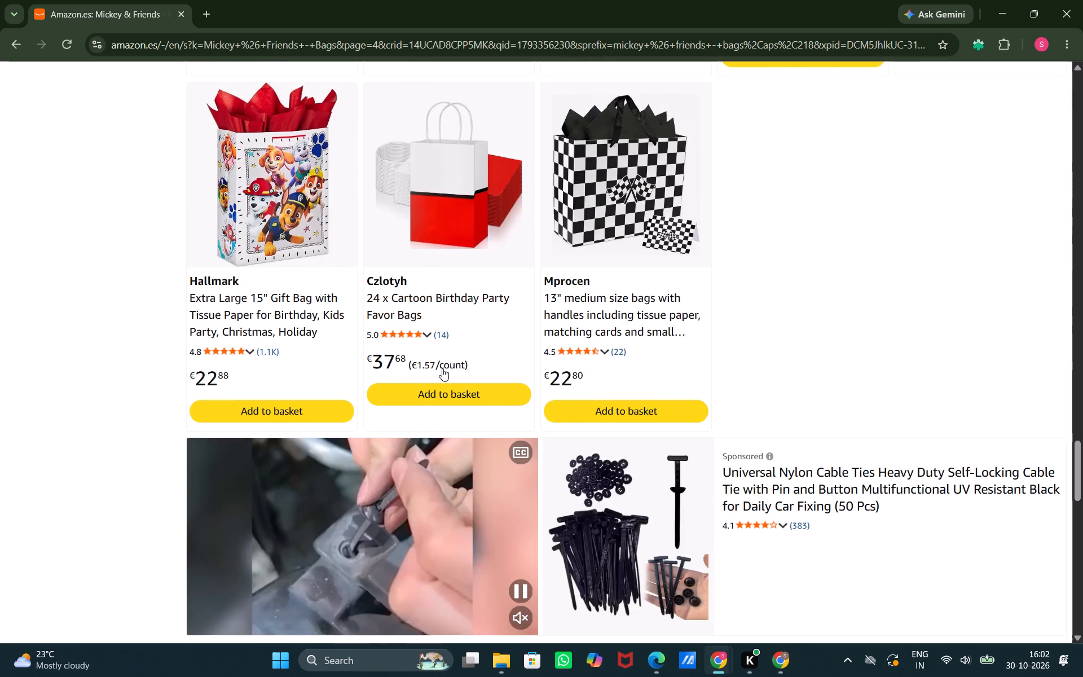
{"action": "scroll", "coordinate": [462, 355], "scroll_direction": "down", "scroll_amount": 11}
In the Disney marketplace tracker, mark day 30 as S for Mickey & Friends - Bags on amazon.es and amazon.de.
{"action": "key", "text": "alt+Tab"}
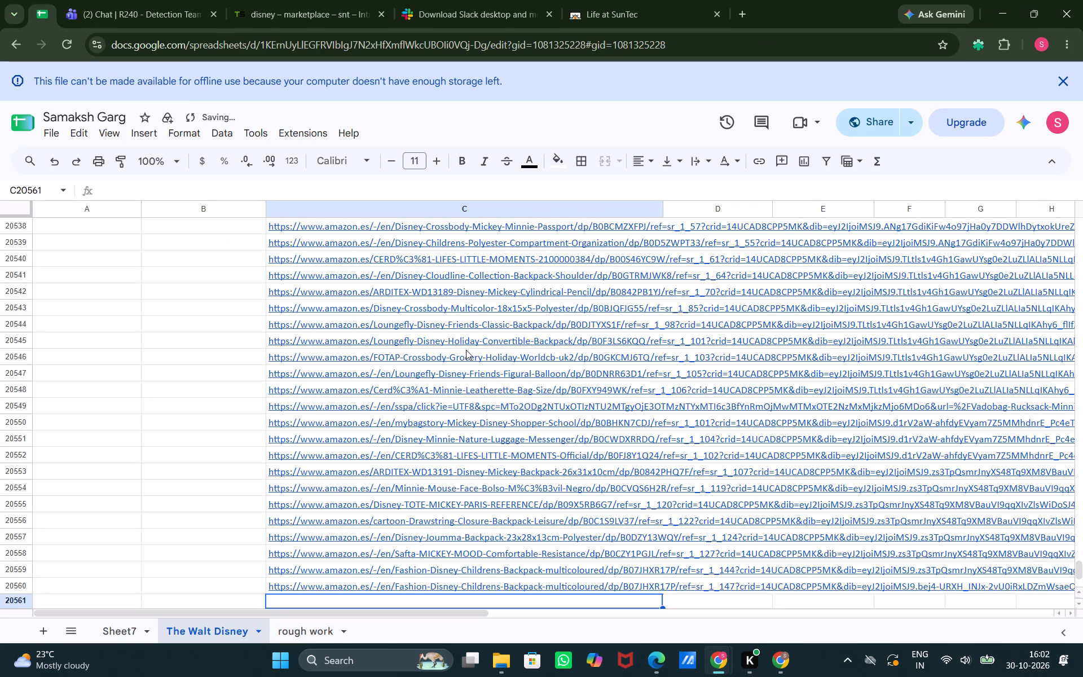
{"action": "left_click", "coordinate": [333, 0]}
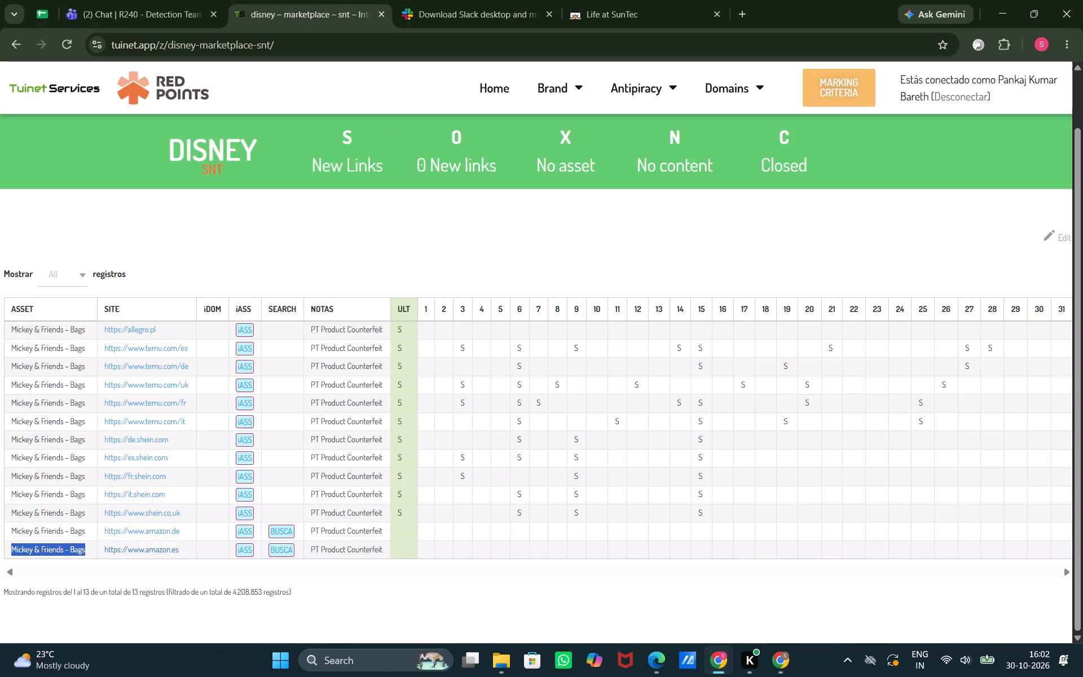
{"action": "double_click", "coordinate": [1041, 555]}
{"action": "left_click", "coordinate": [1033, 426]}
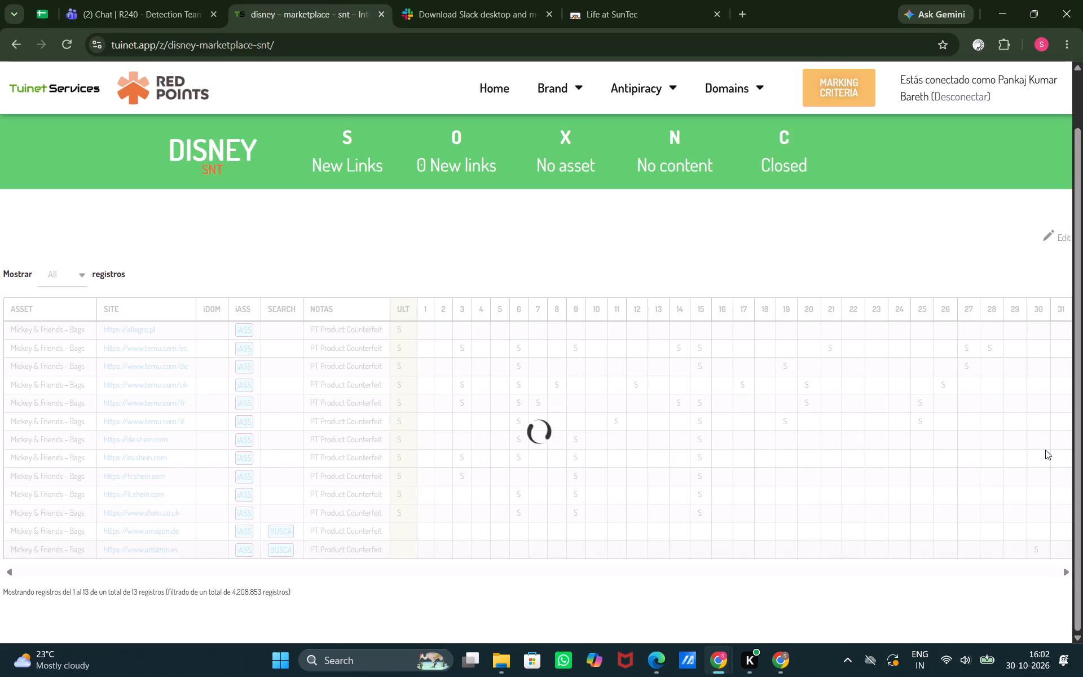
{"action": "left_click", "coordinate": [1042, 529]}
{"action": "left_click", "coordinate": [1042, 529]}
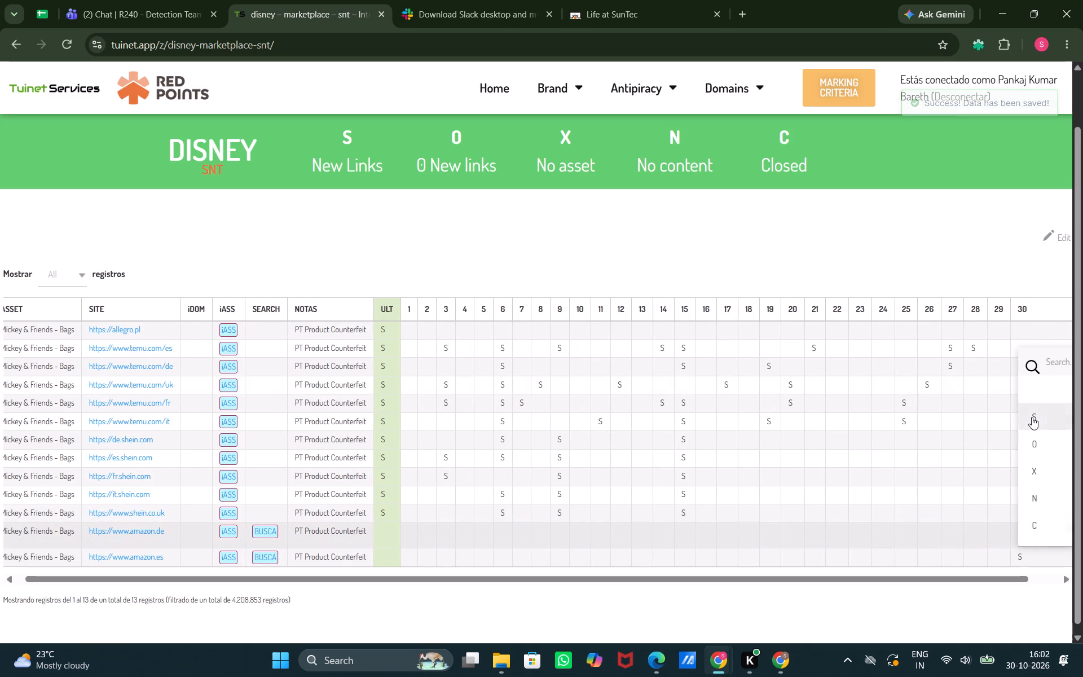
{"action": "left_click", "coordinate": [1032, 417]}
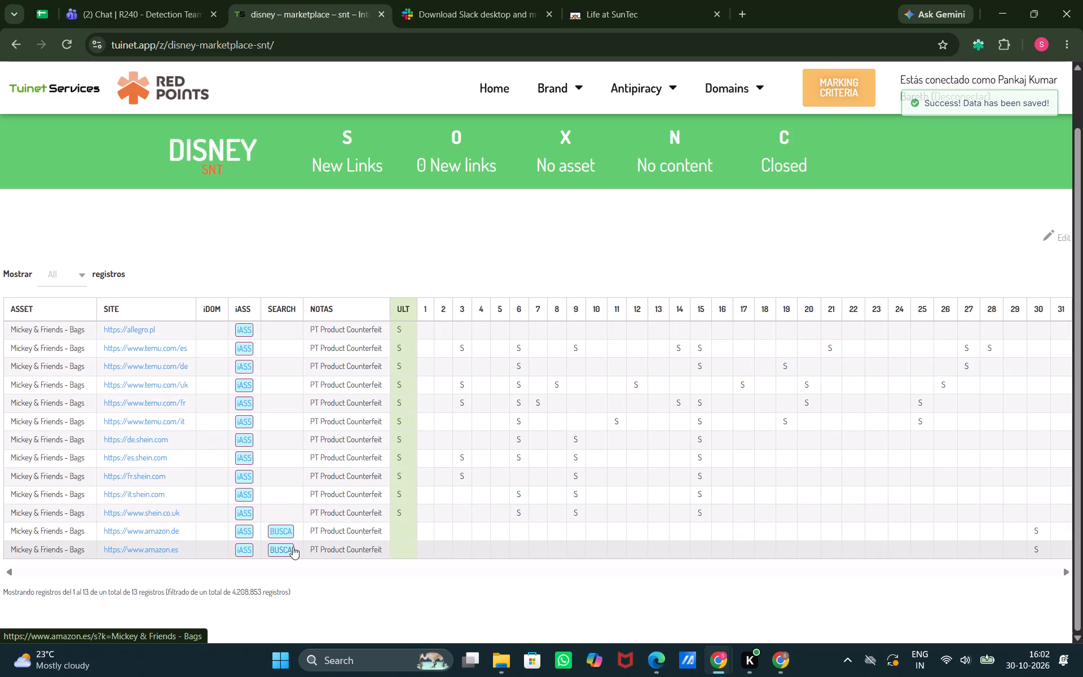
Open the tracker's asset filter and look through the assets from Mickey & Friends to Zootopia for another one to process.
{"action": "scroll", "coordinate": [531, 252], "scroll_direction": "up", "scroll_amount": 4}
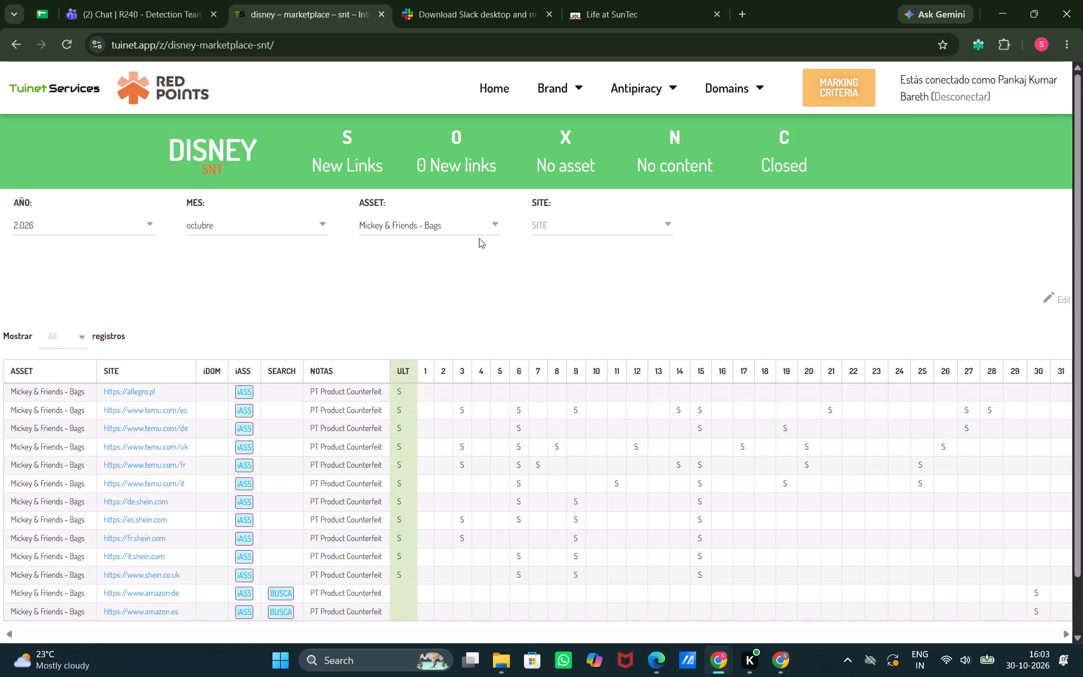
{"action": "left_click", "coordinate": [487, 221]}
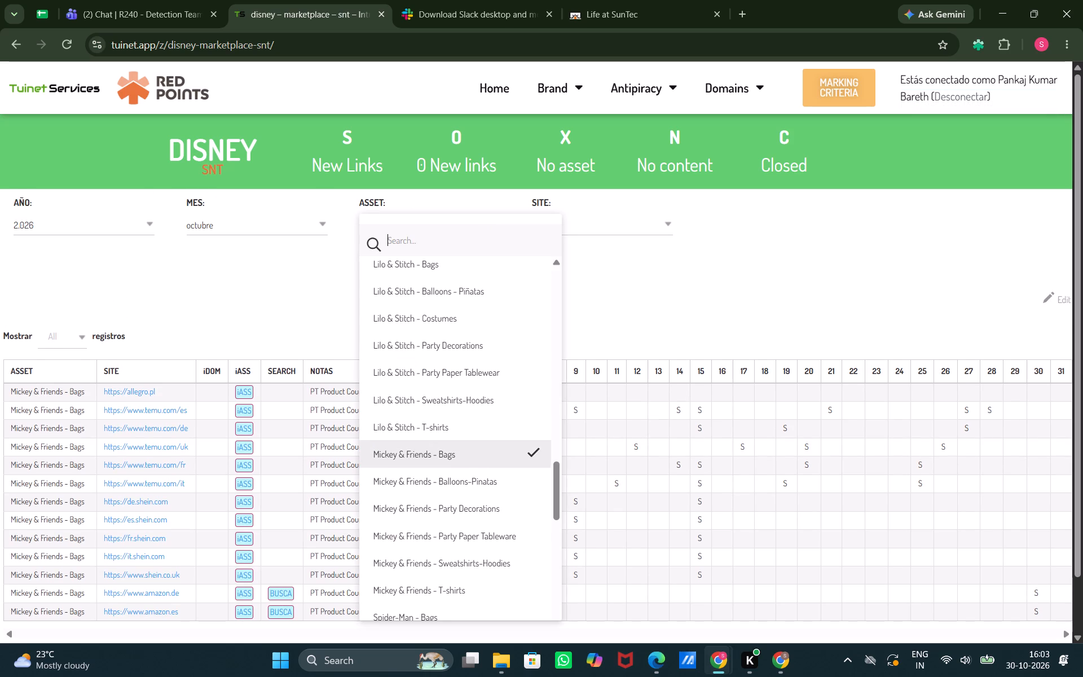
{"action": "scroll", "coordinate": [466, 403], "scroll_direction": "down", "scroll_amount": 3}
{"action": "scroll", "coordinate": [463, 403], "scroll_direction": "up", "scroll_amount": 1}
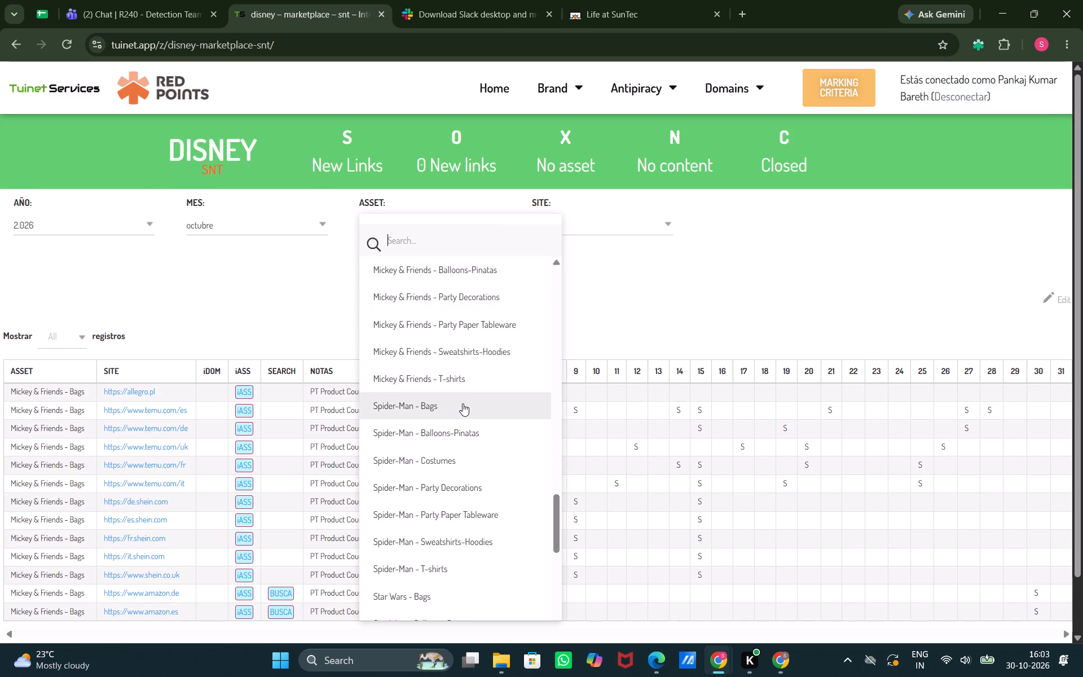
{"action": "scroll", "coordinate": [463, 403], "scroll_direction": "up", "scroll_amount": 3}
{"action": "scroll", "coordinate": [463, 403], "scroll_direction": "down", "scroll_amount": 12}
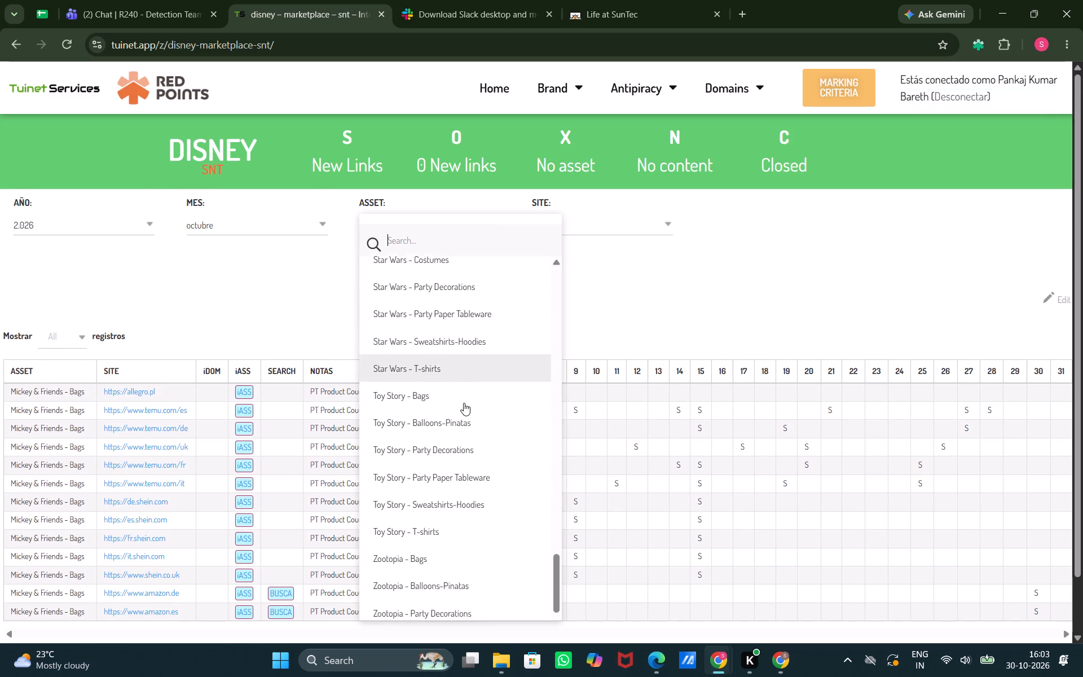
{"action": "scroll", "coordinate": [460, 424], "scroll_direction": "up", "scroll_amount": 5}
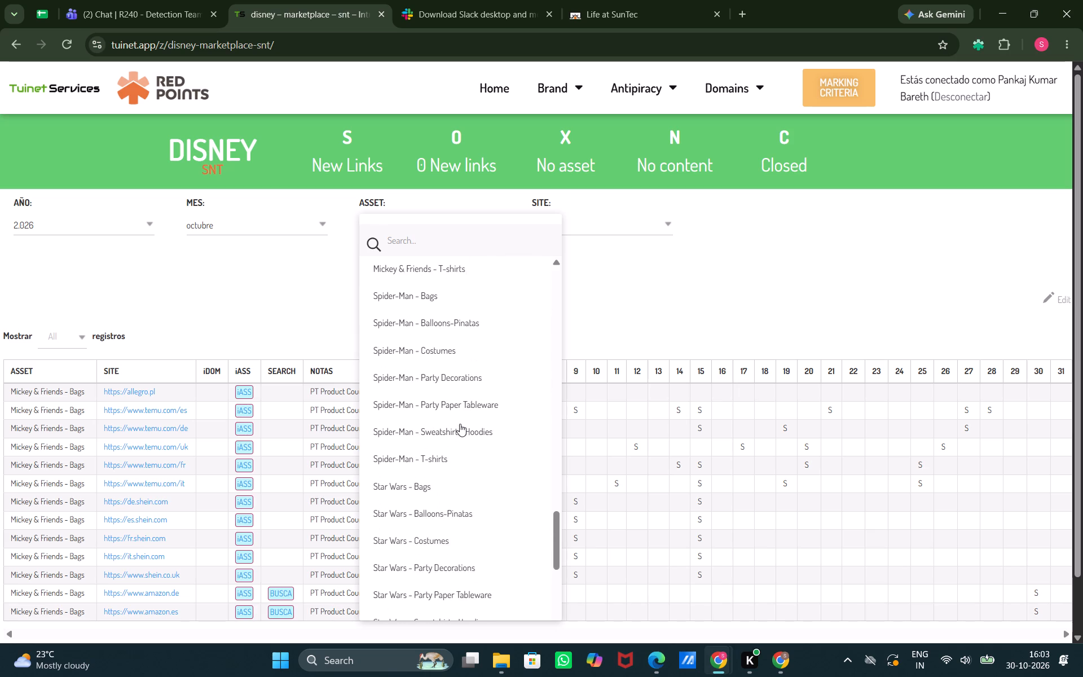
{"action": "scroll", "coordinate": [460, 424], "scroll_direction": "up", "scroll_amount": 3}
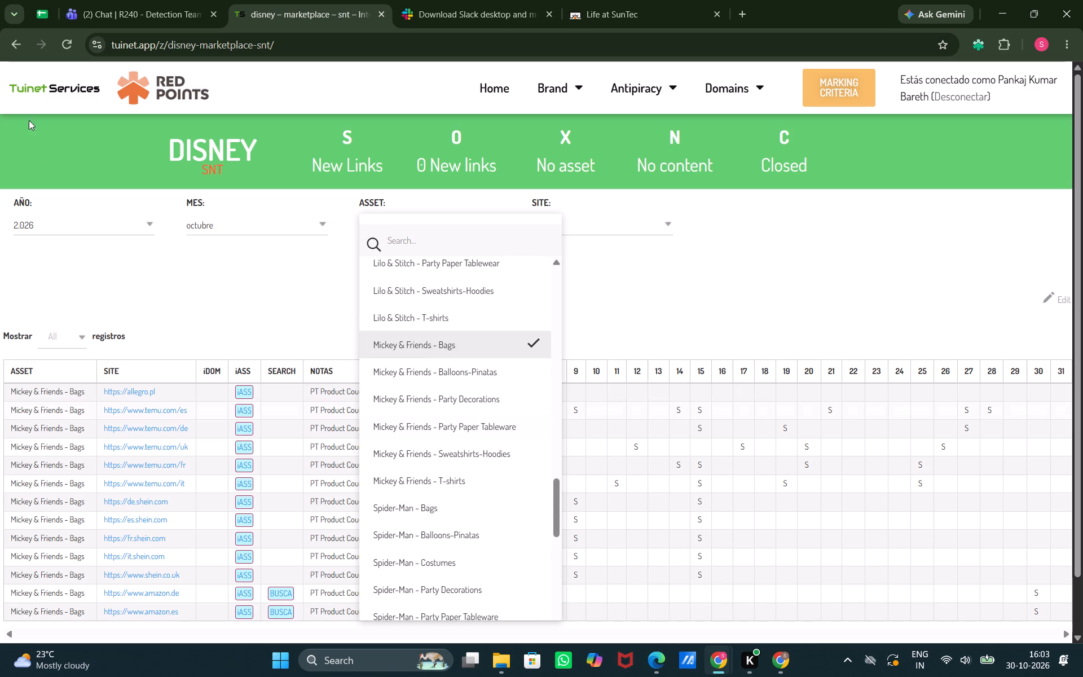
Review the collected links in column C of The Walt Disney sheet from C20560 up to C20497, ending at C20561.
{"action": "left_click", "coordinate": [48, 3]}
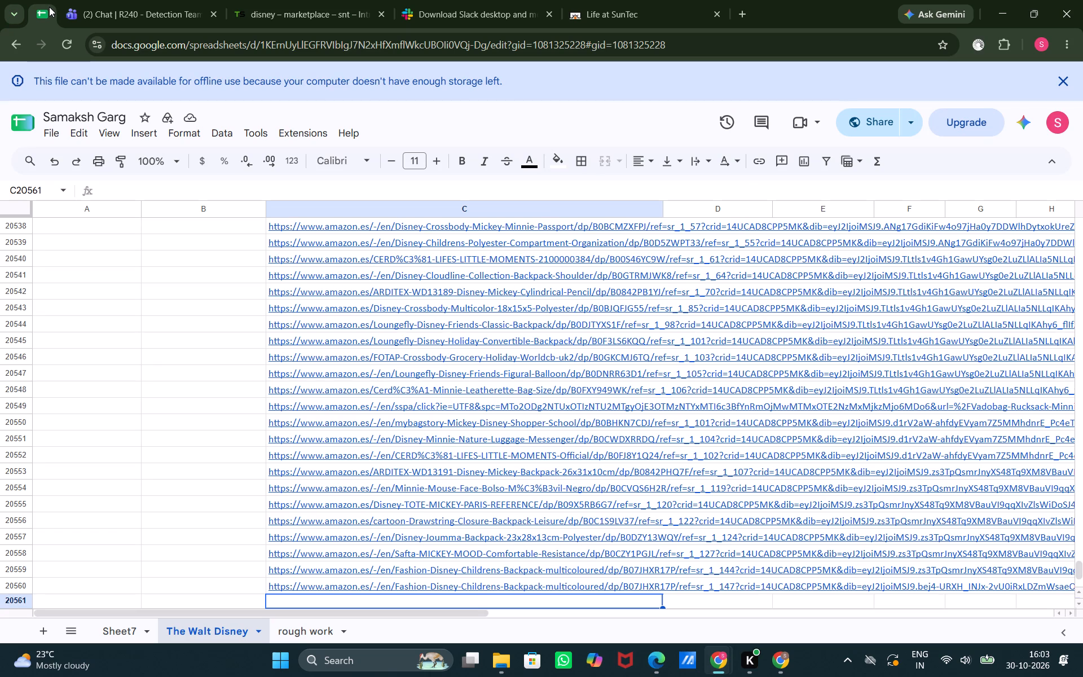
{"action": "key", "text": "Up"}
{"action": "key", "text": "ctrl+shift+Up"}
{"action": "key", "text": "ctrl+shift+Up"}
{"action": "key", "text": "ctrl+shift+Up"}
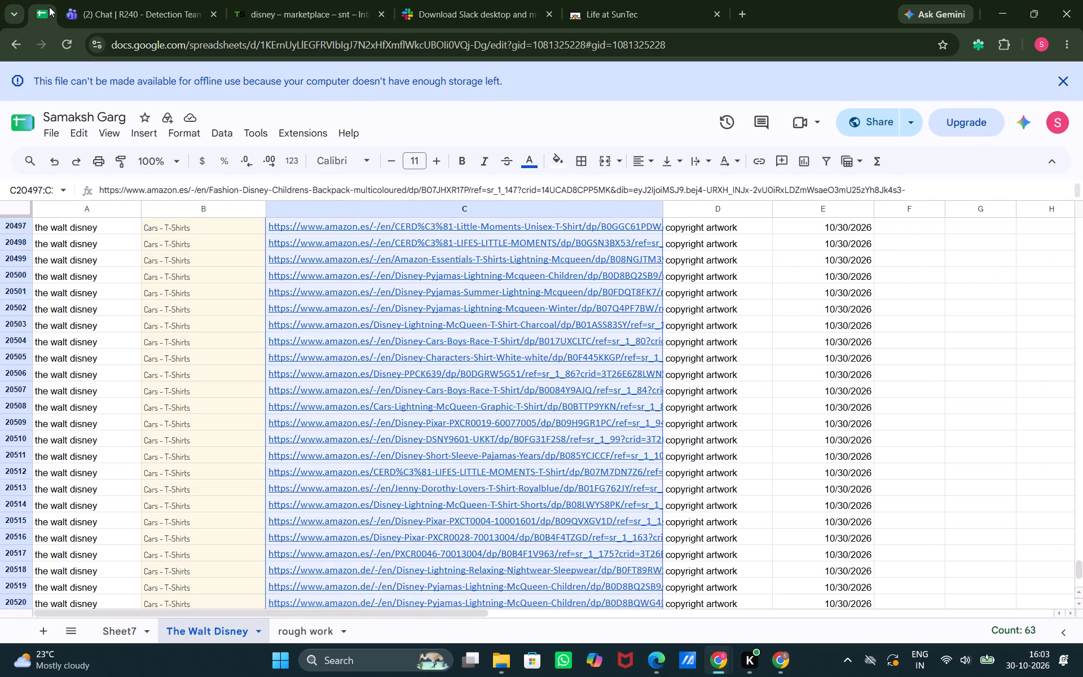
{"action": "key", "text": "ctrl+shift+Up"}
{"action": "key", "text": "ctrl+shift+Down"}
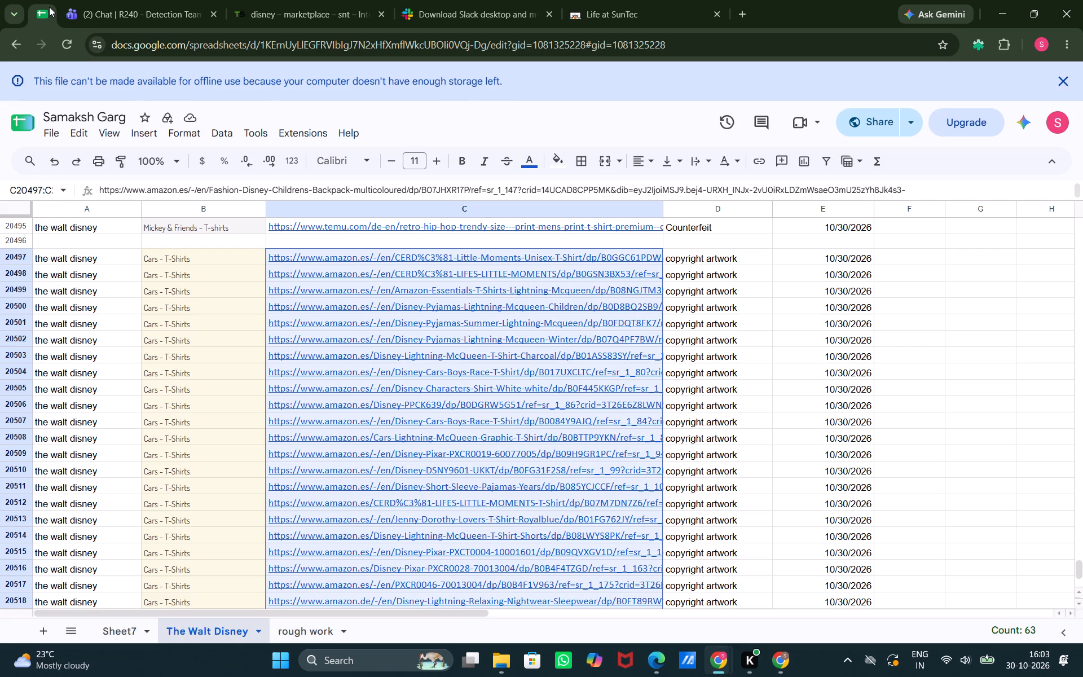
{"action": "key", "text": "Down"}
{"action": "key", "text": "Down"}
{"action": "key", "text": "Down"}
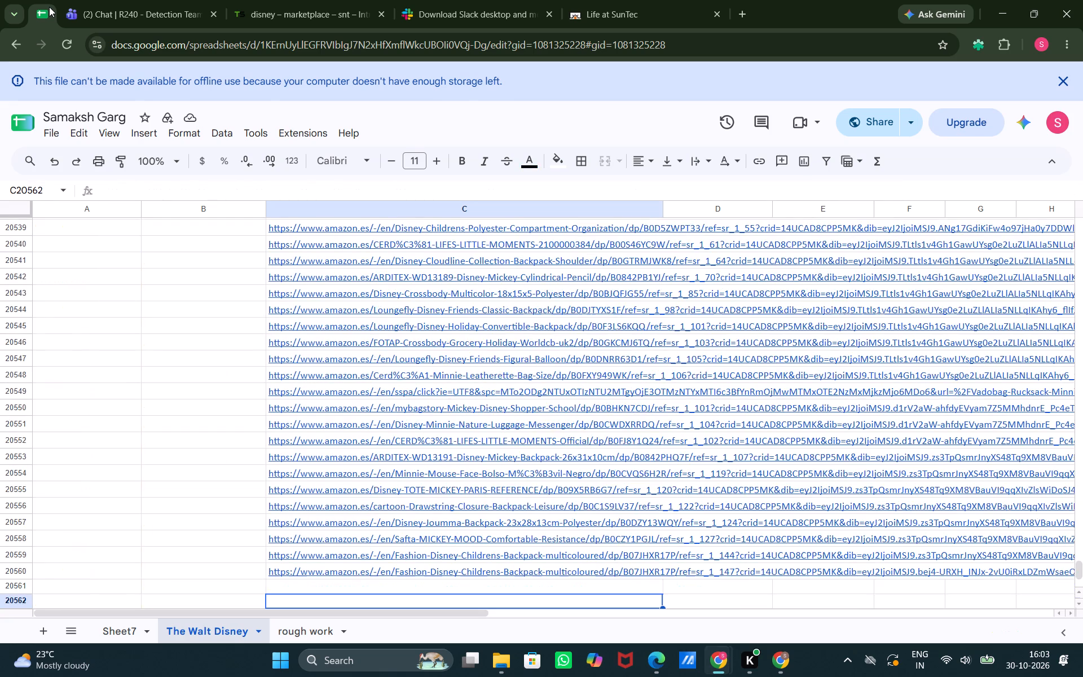
{"action": "key", "text": "Up"}
{"action": "key", "text": "Up"}
{"action": "key", "text": "Up"}
{"action": "key", "text": "Down"}
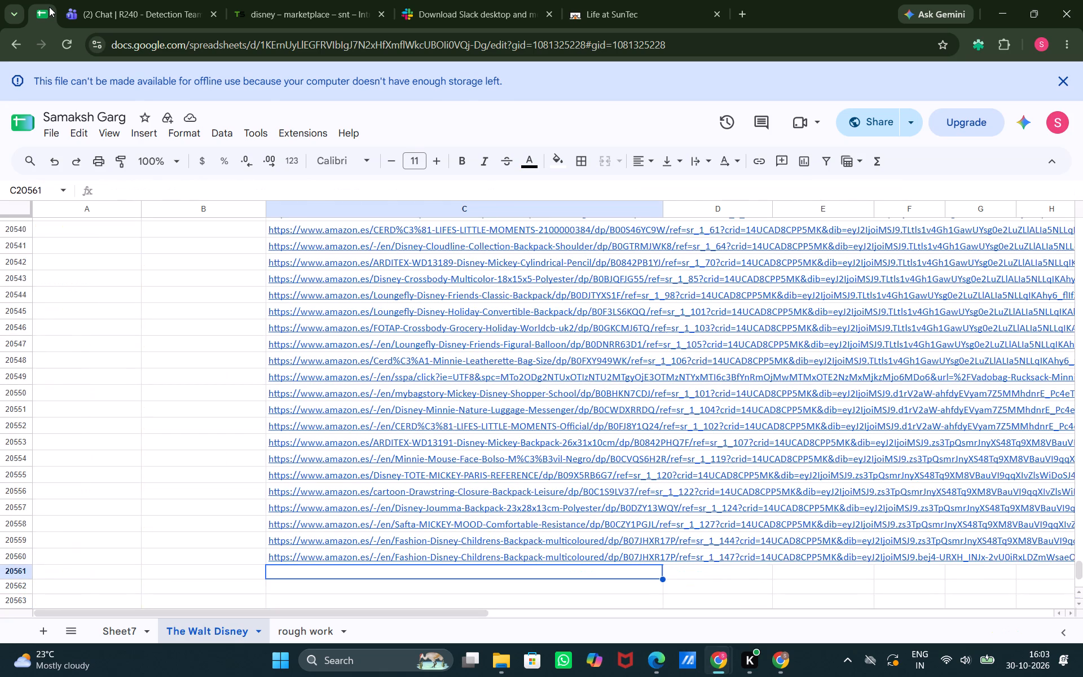
Filter the Disney marketplace tracker by the asset Spider-Man - T-shirts.
{"action": "left_click", "coordinate": [324, 5]}
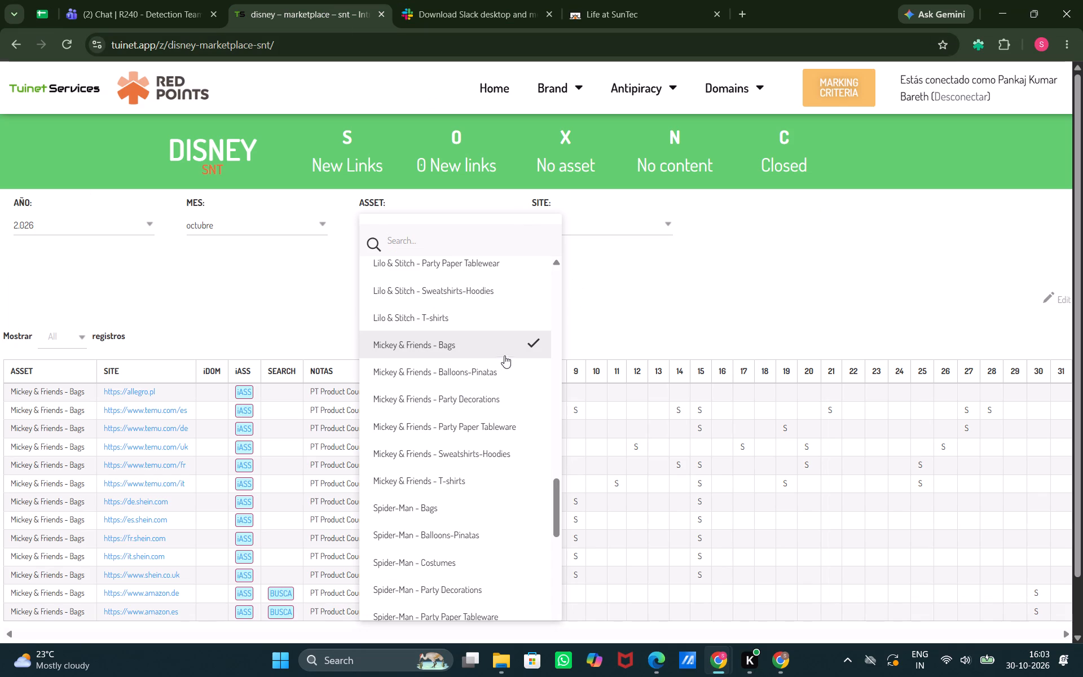
{"action": "scroll", "coordinate": [501, 359], "scroll_direction": "up", "scroll_amount": 15}
{"action": "scroll", "coordinate": [507, 351], "scroll_direction": "down", "scroll_amount": 5}
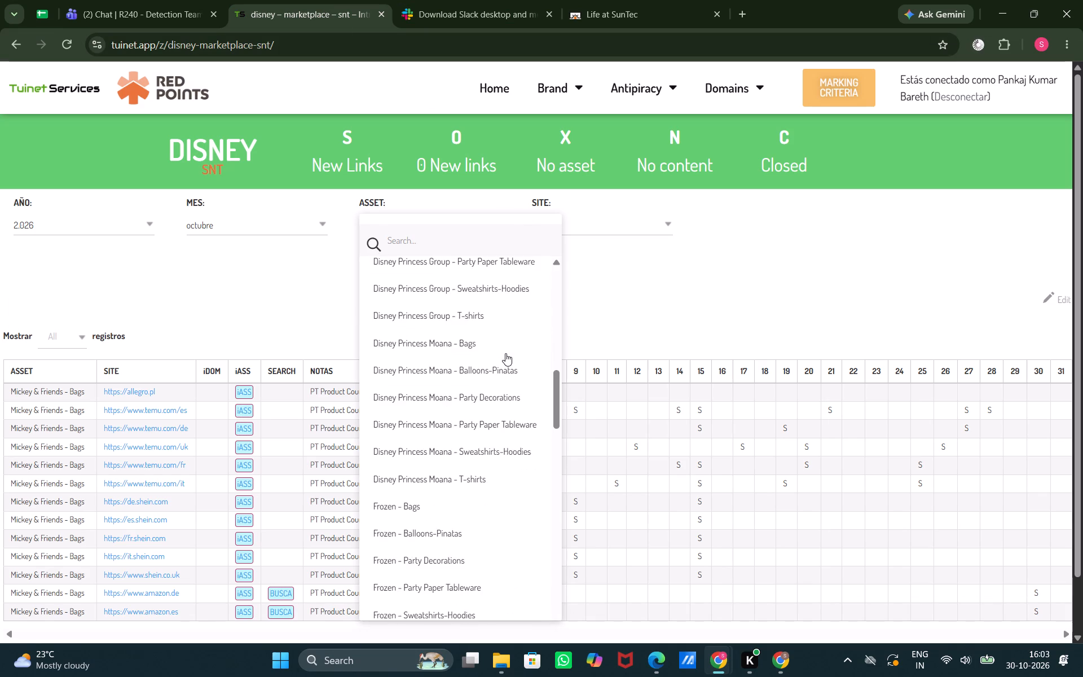
{"action": "scroll", "coordinate": [505, 353], "scroll_direction": "up", "scroll_amount": 15}
{"action": "scroll", "coordinate": [505, 353], "scroll_direction": "down", "scroll_amount": 2}
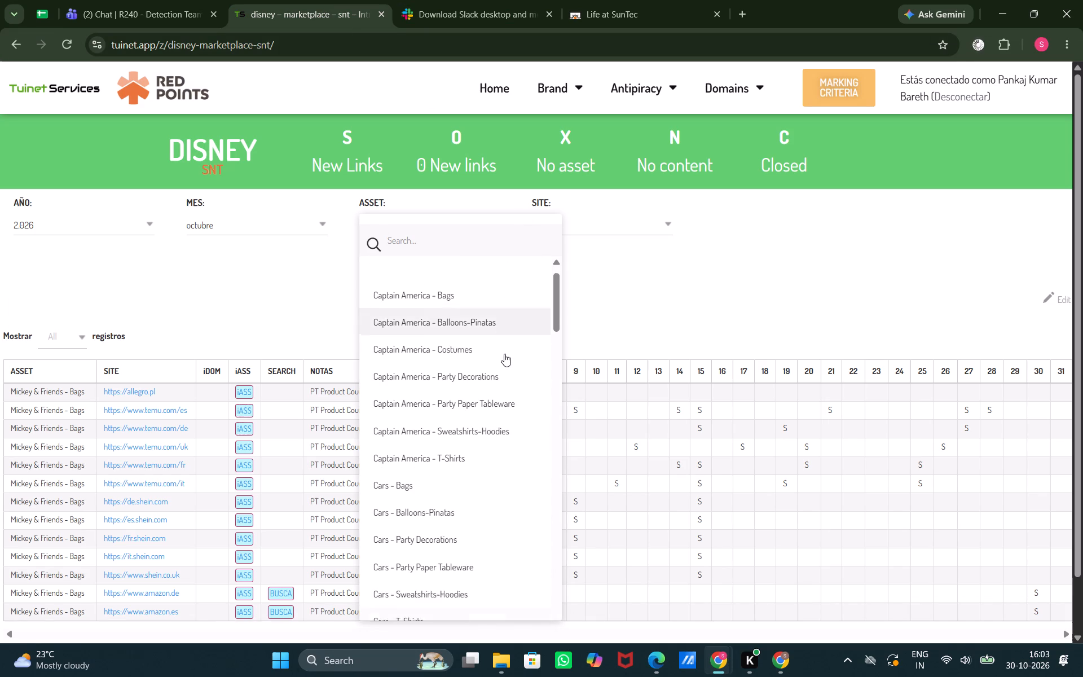
{"action": "scroll", "coordinate": [504, 354], "scroll_direction": "down", "scroll_amount": 14}
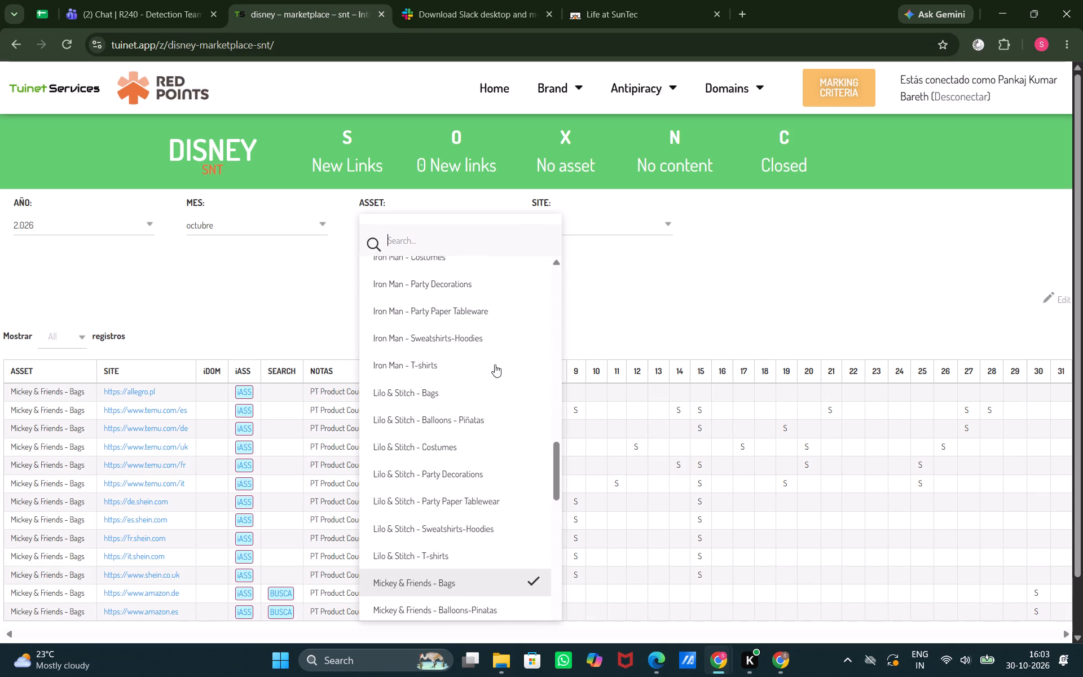
{"action": "scroll", "coordinate": [490, 369], "scroll_direction": "down", "scroll_amount": 4}
{"action": "scroll", "coordinate": [450, 393], "scroll_direction": "down", "scroll_amount": 4}
{"action": "scroll", "coordinate": [442, 402], "scroll_direction": "up", "scroll_amount": 1}
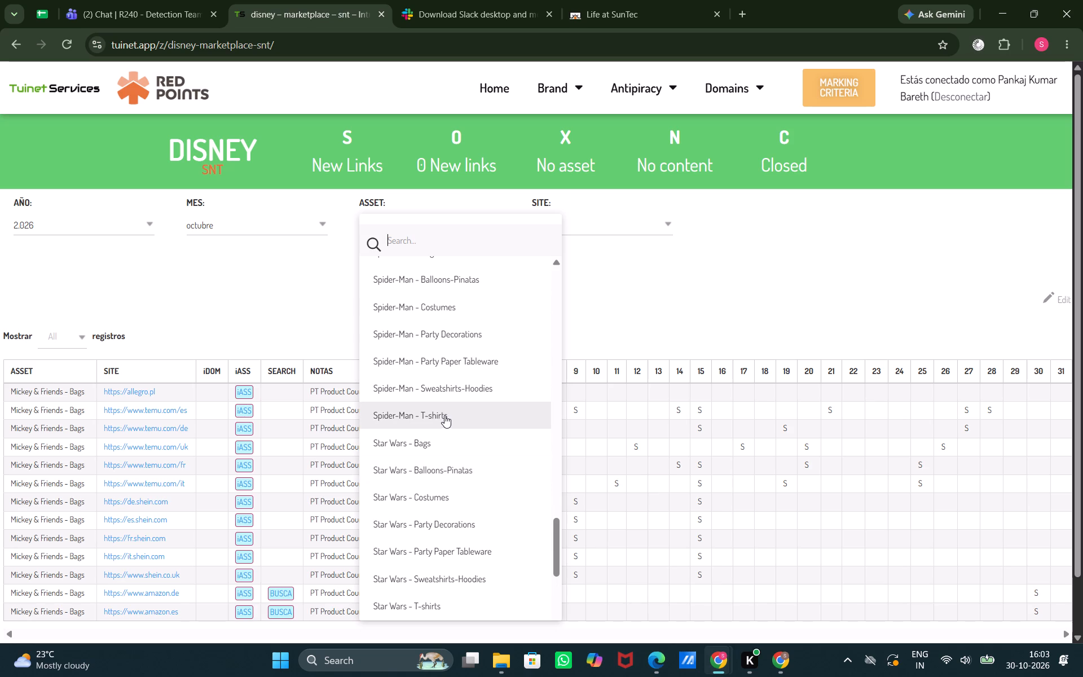
{"action": "left_click", "coordinate": [444, 416]}
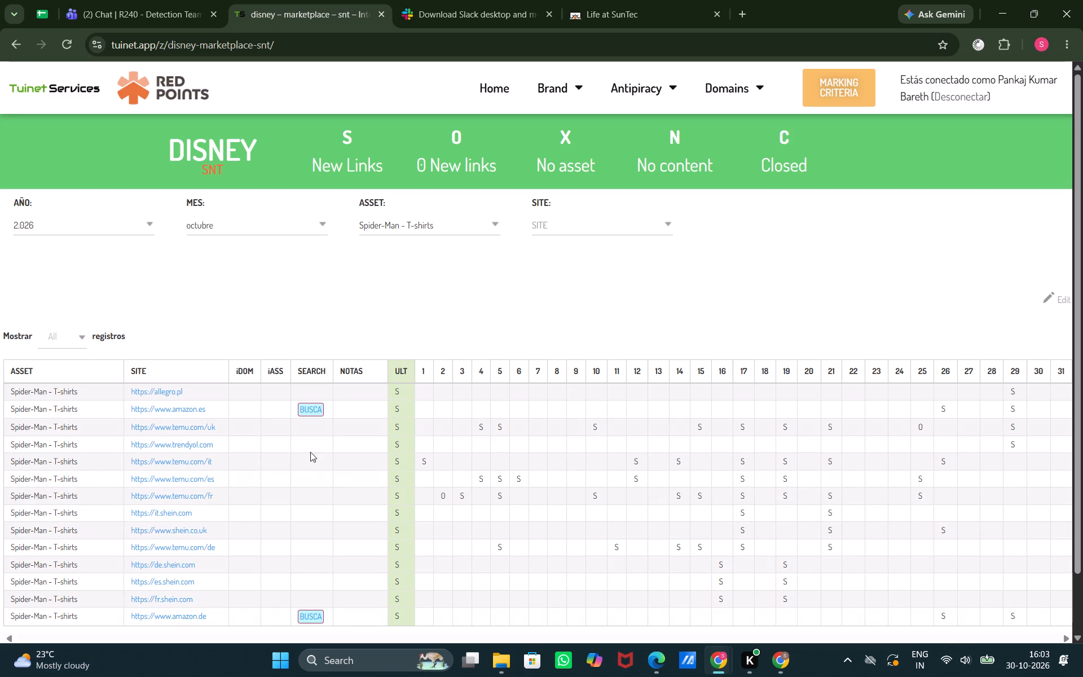
Open shein.co.uk from its tracker row and search it for the copied asset name "Spider-Man - T-shirts".
{"action": "left_click", "coordinate": [197, 534]}
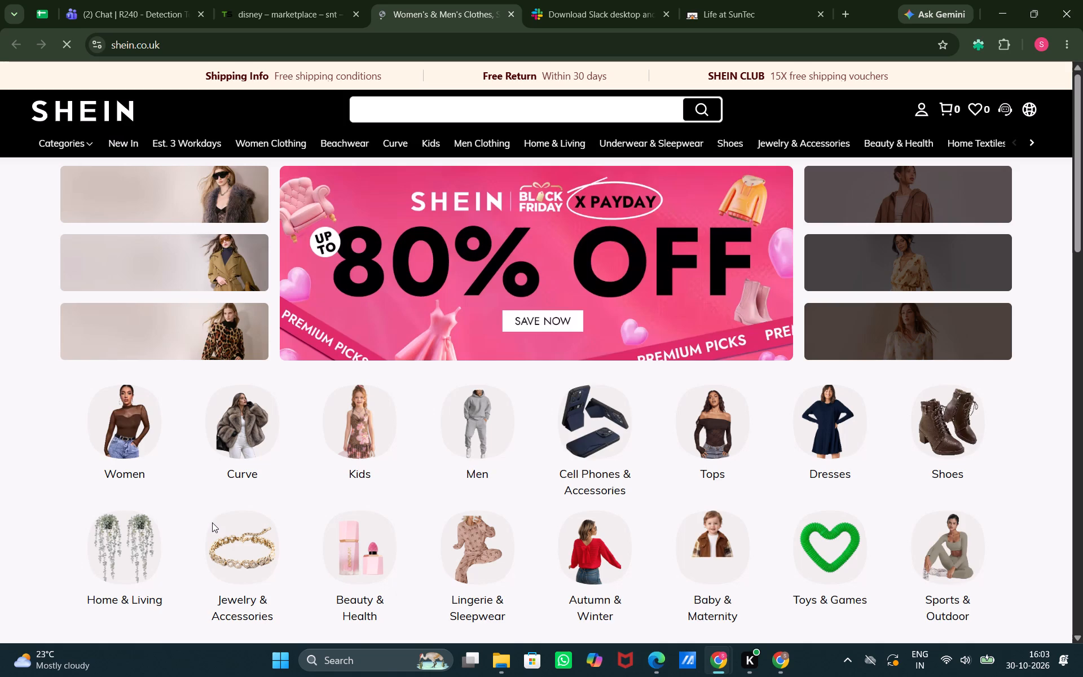
{"action": "left_click", "coordinate": [432, 111]}
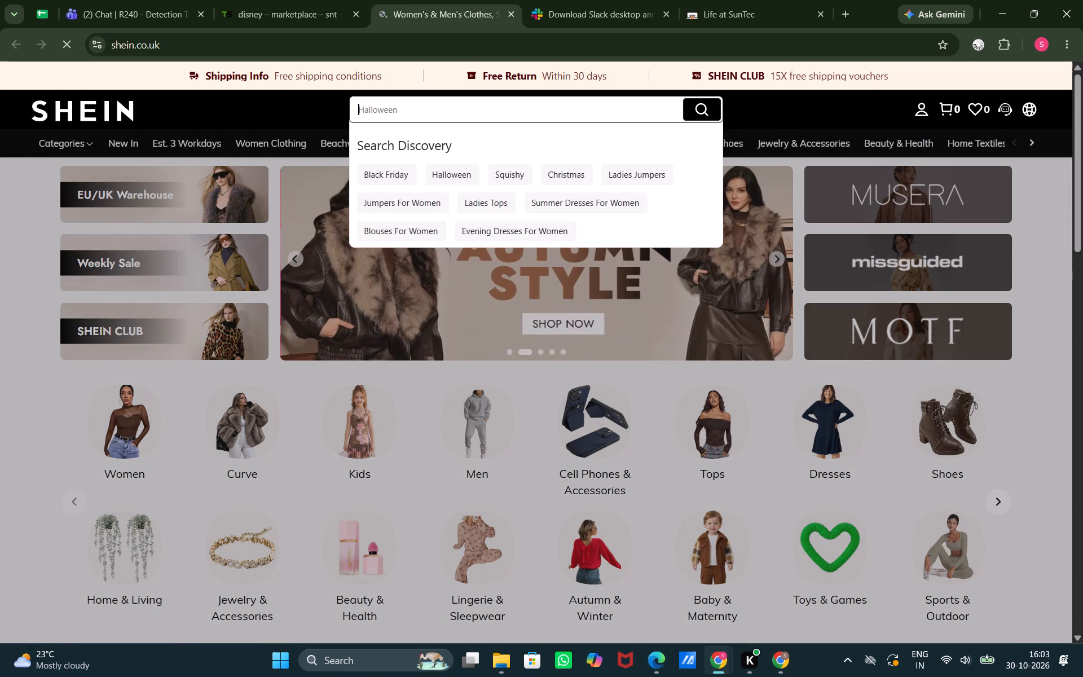
{"action": "left_click", "coordinate": [313, 3]}
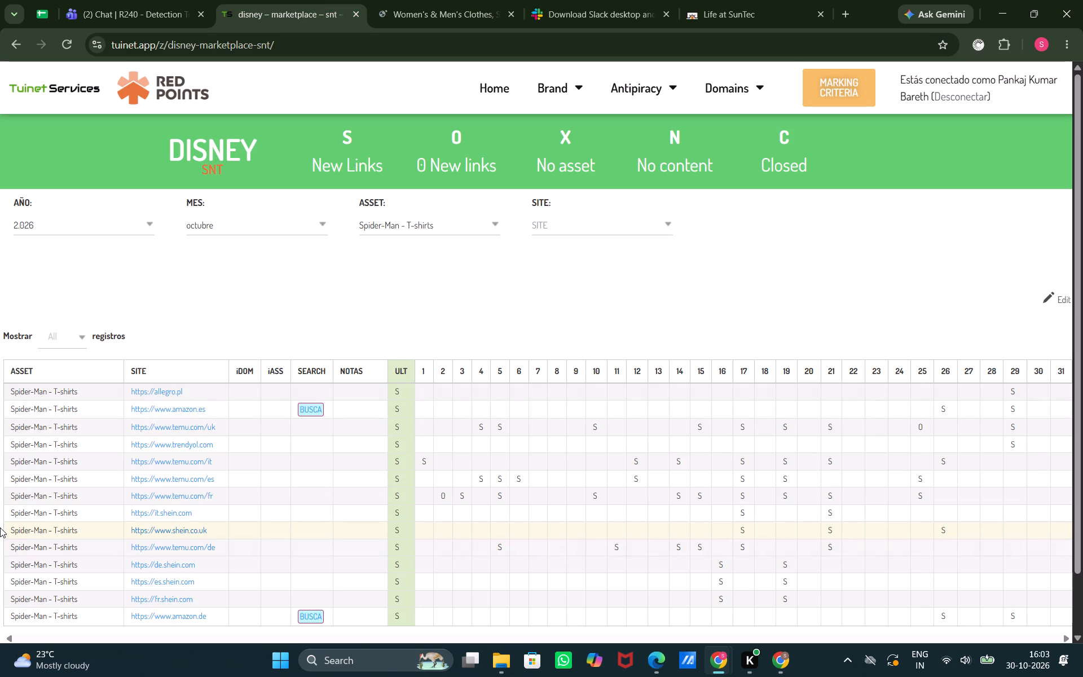
{"action": "left_click_drag", "start_coordinate": [7, 531], "coordinate": [17, 531]}
{"action": "left_click_drag", "start_coordinate": [58, 530], "coordinate": [66, 530]}
{"action": "left_click_drag", "start_coordinate": [11, 531], "coordinate": [87, 531]}
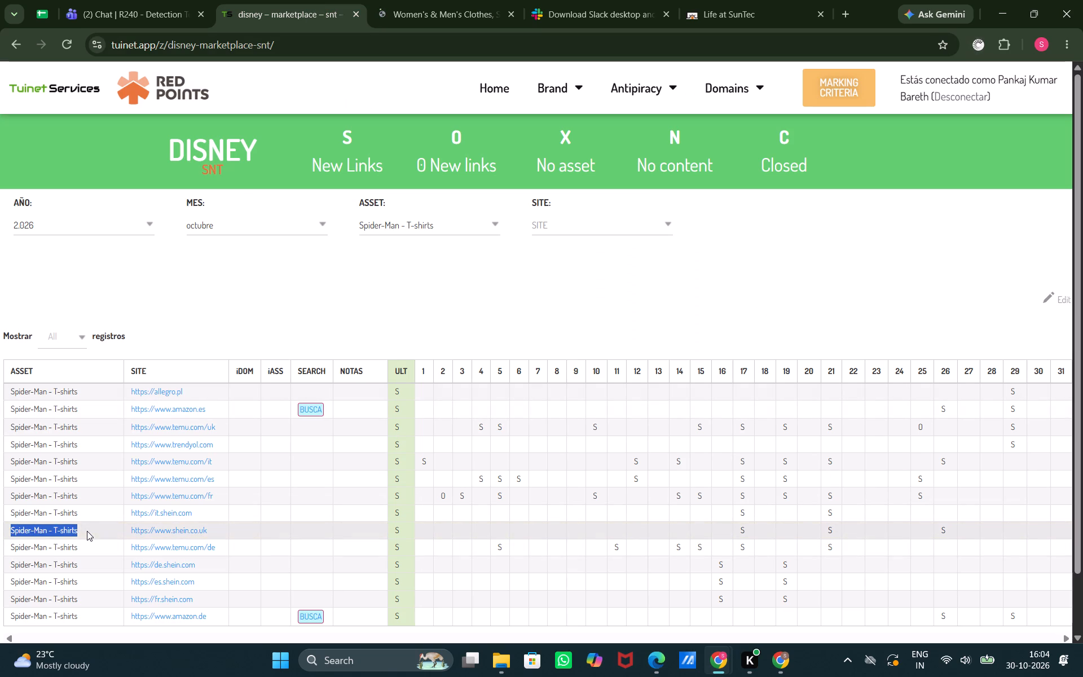
{"action": "key", "text": "ctrl+c"}
{"action": "left_click", "coordinate": [476, 0]}
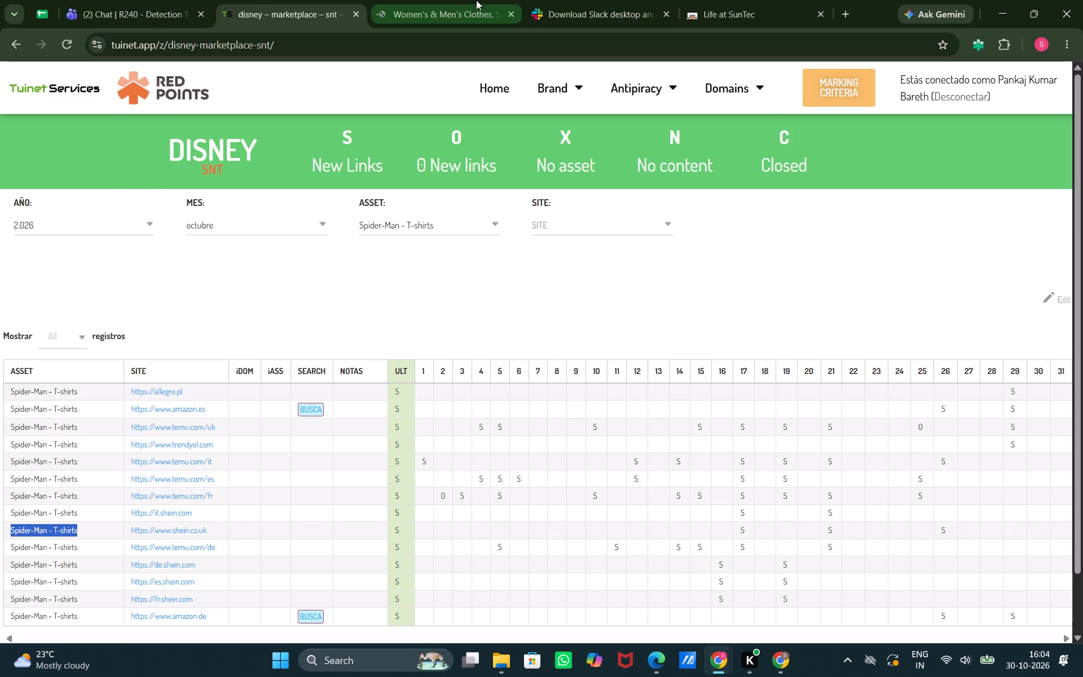
{"action": "left_click", "coordinate": [404, 113]}
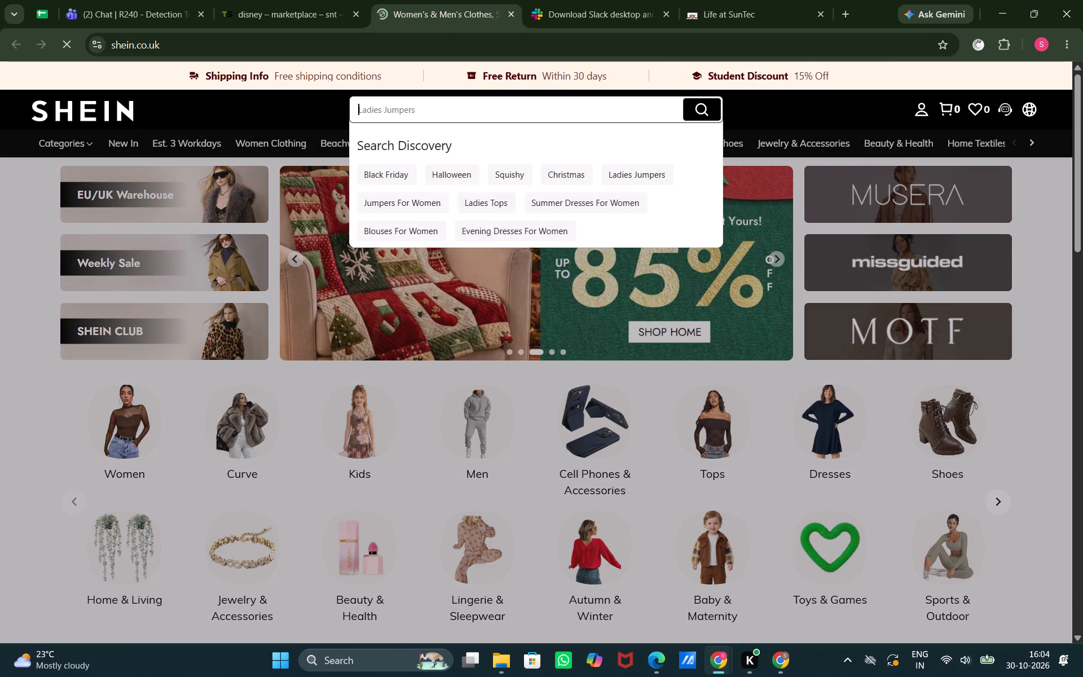
{"action": "key", "text": "ctrl+v"}
{"action": "key", "text": "Return"}
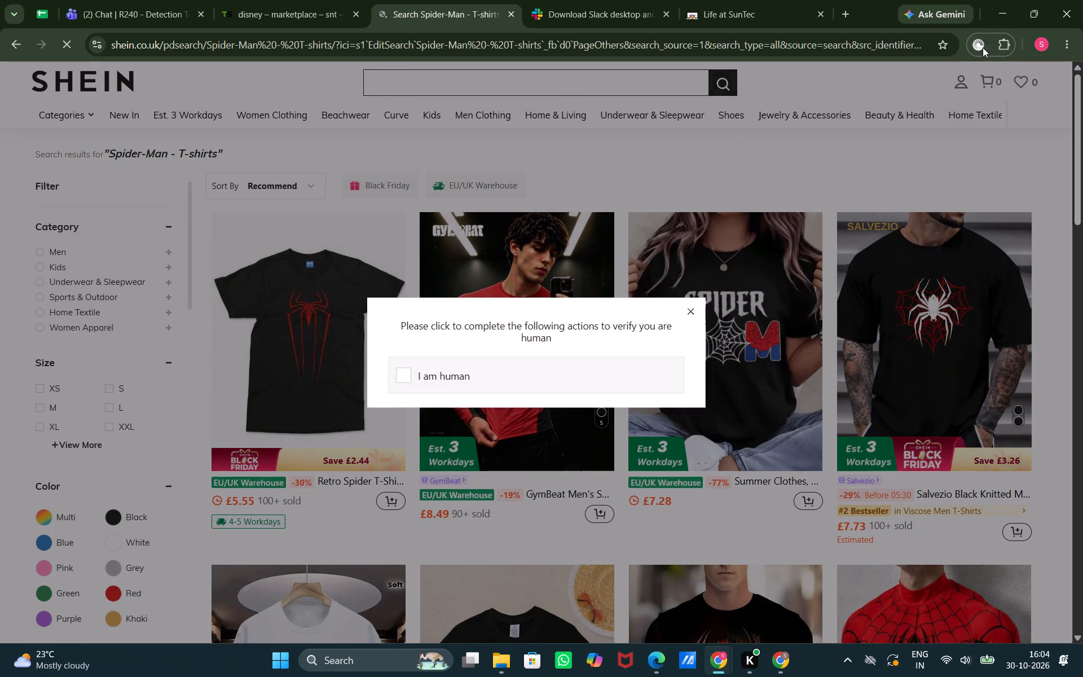
Complete SHEIN's human verification by choosing the house, fish and duck in sequence.
{"action": "left_click", "coordinate": [405, 380]}
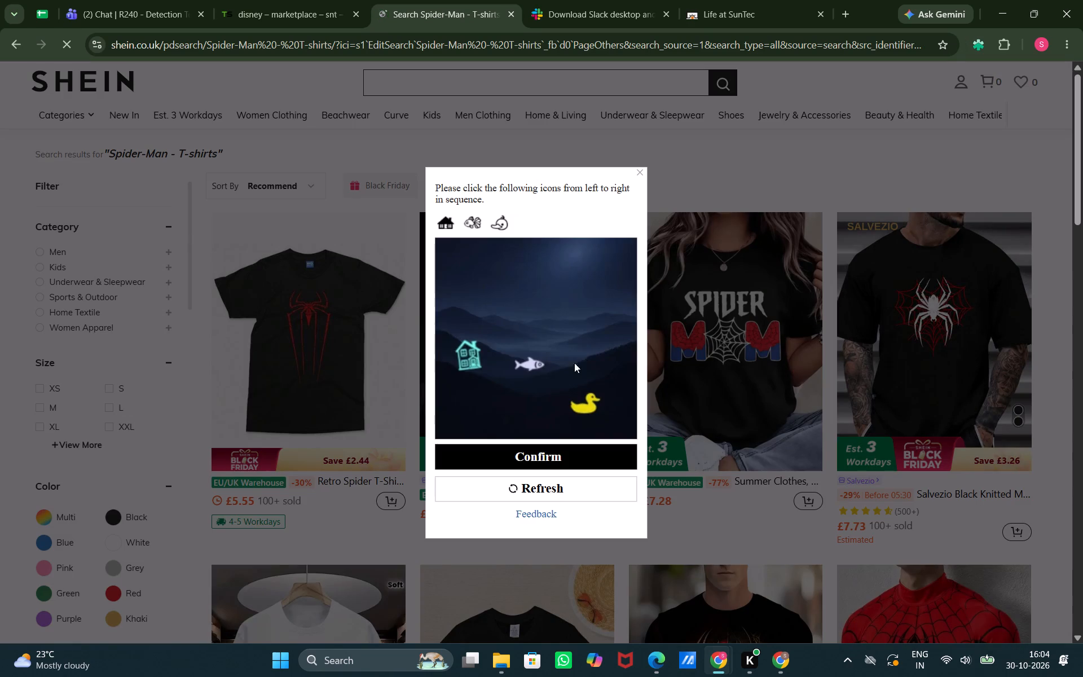
{"action": "left_click", "coordinate": [474, 349]}
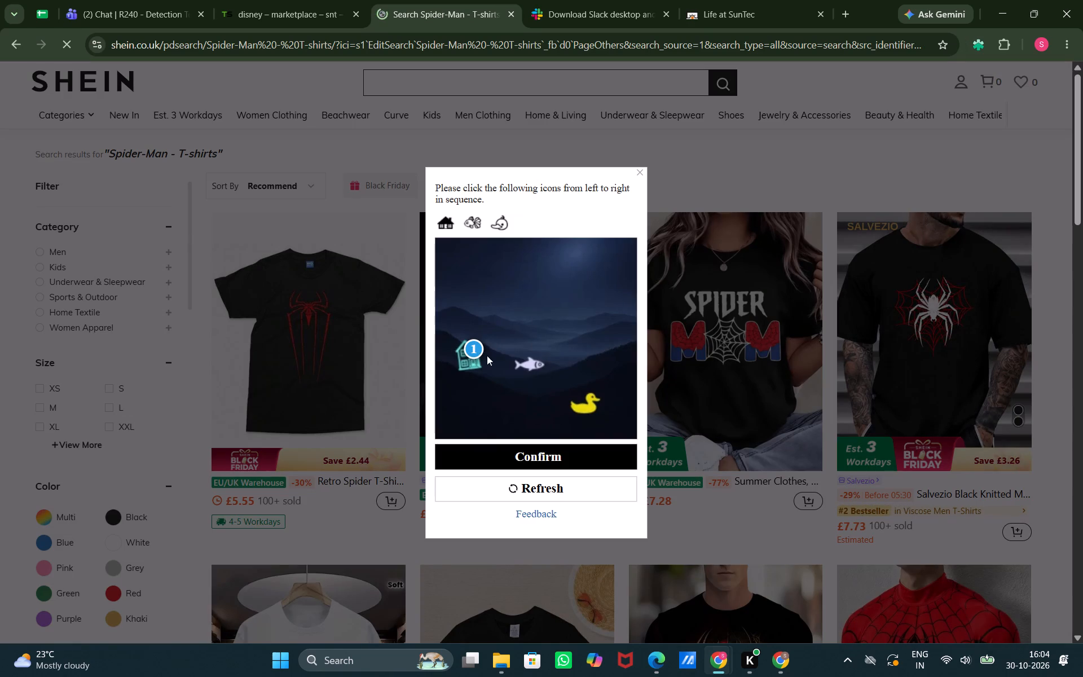
{"action": "left_click", "coordinate": [531, 364]}
{"action": "left_click", "coordinate": [591, 407]}
{"action": "left_click", "coordinate": [567, 463]}
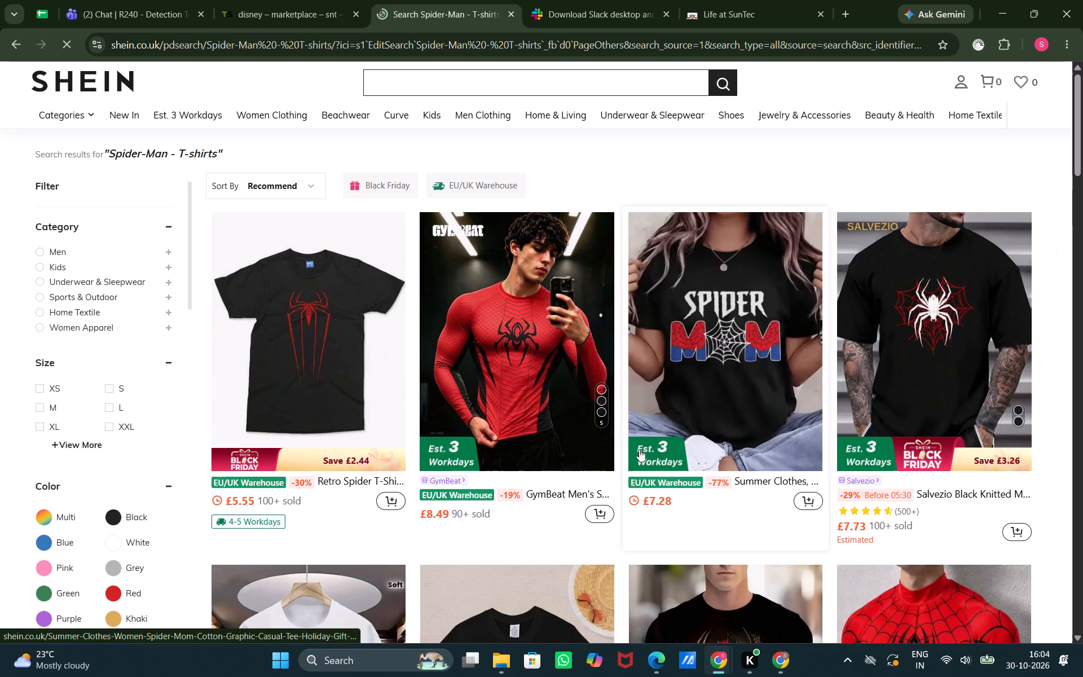
In the RedPoints IPR Plugin, stop the running task, set the asset to Spider-Man - T-shirts - 25 and start the Detection task.
{"action": "left_click", "coordinate": [977, 51]}
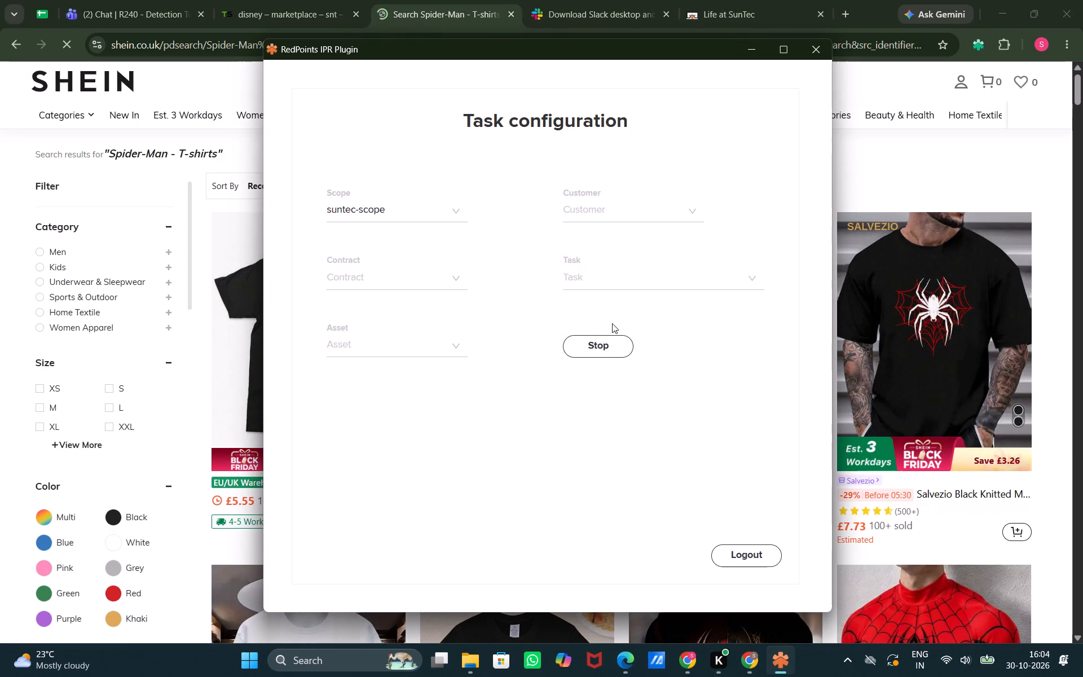
{"action": "left_click", "coordinate": [597, 339]}
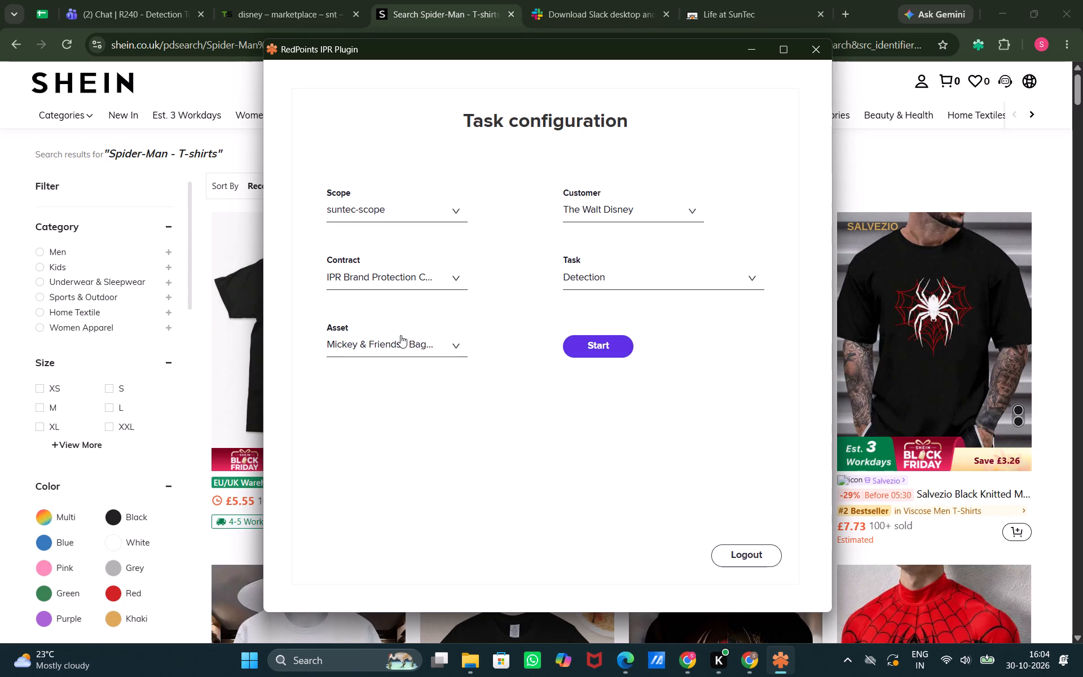
{"action": "left_click", "coordinate": [400, 335]}
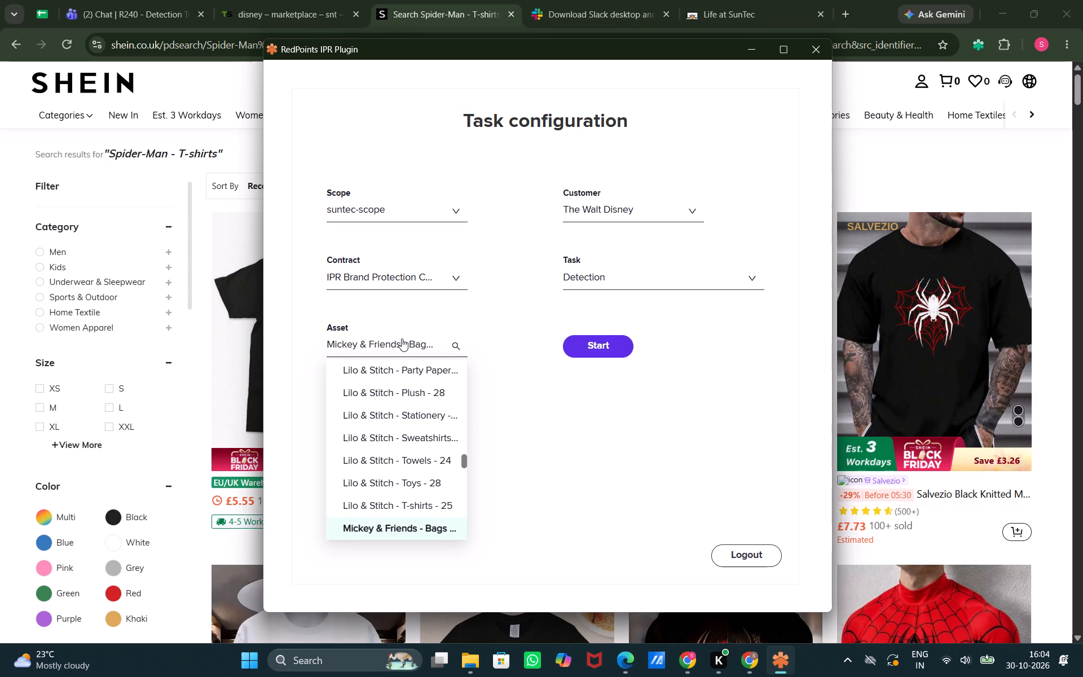
{"action": "key", "text": "ctrl+v"}
{"action": "key", "text": "Return"}
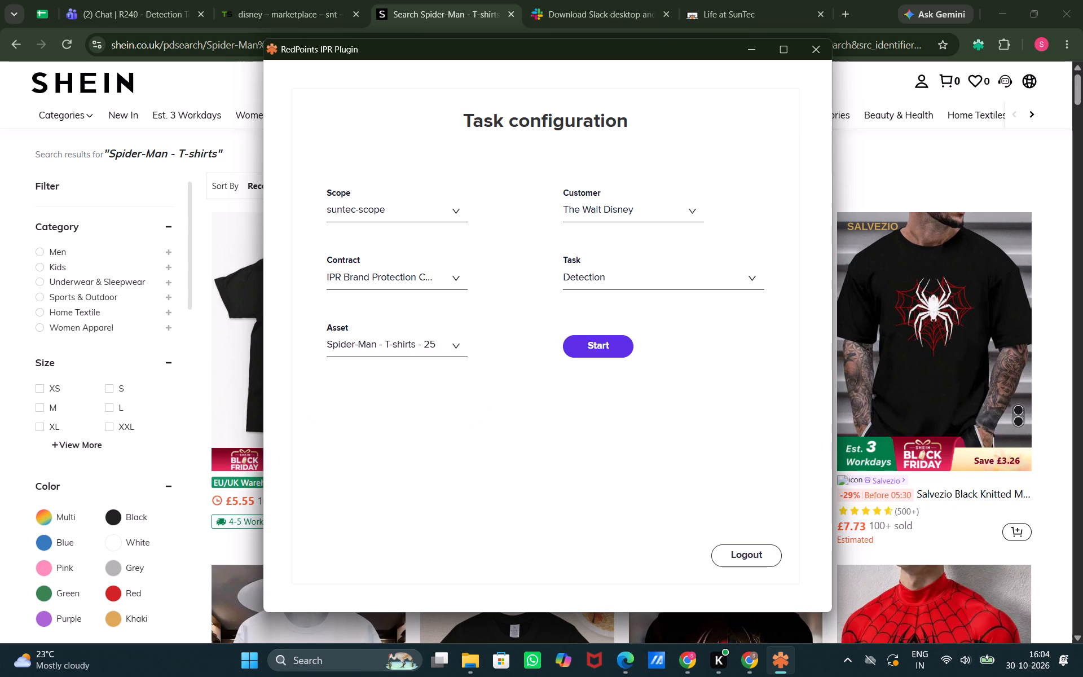
{"action": "left_click", "coordinate": [613, 351]}
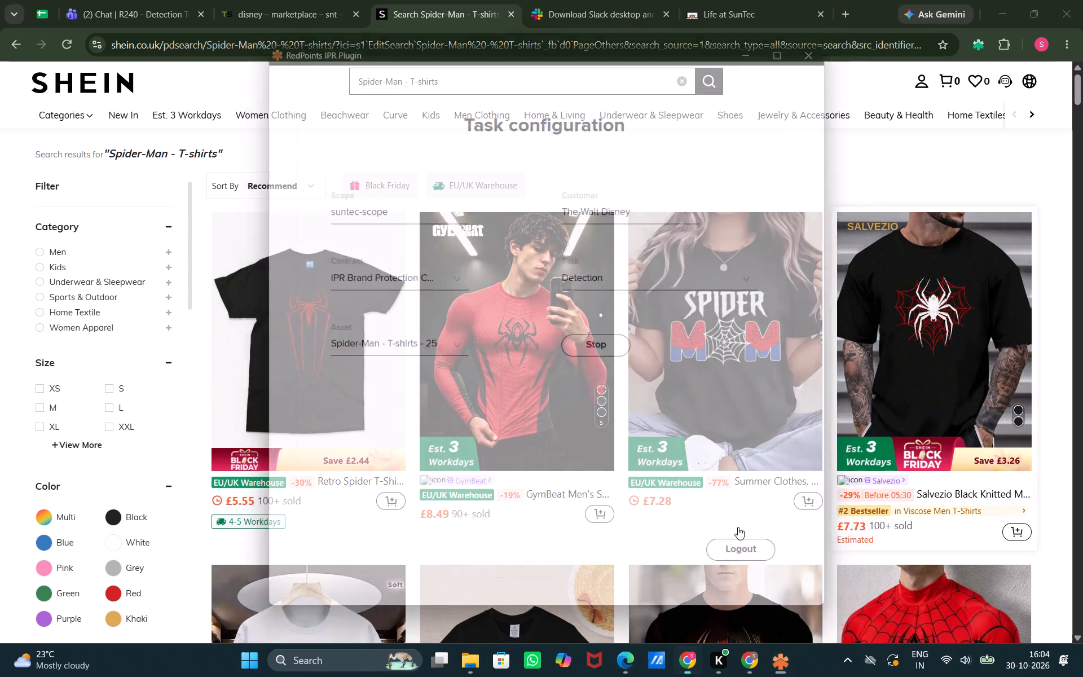
In The Walt Disney sheet, select the column I counts from row 20495 up to row 20186 to check their sum.
{"action": "left_click", "coordinate": [50, 0]}
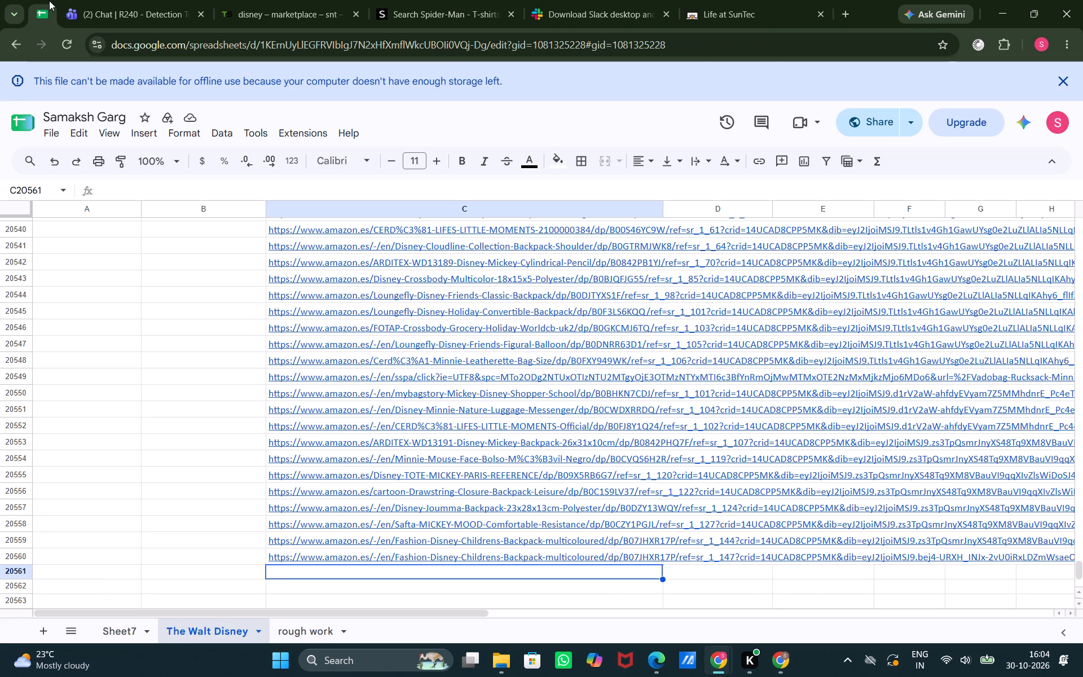
{"action": "key", "text": "Right"}
{"action": "key", "text": "Right"}
{"action": "key", "text": "Left"}
{"action": "key", "text": "Left"}
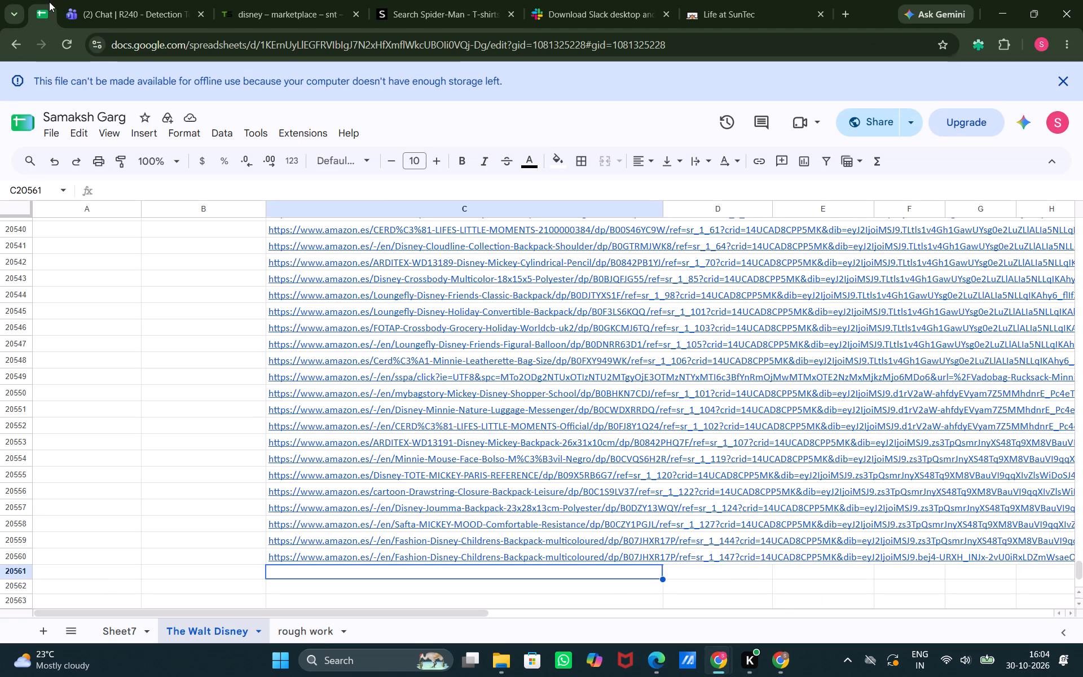
{"action": "key", "text": "ctrl+Up"}
{"action": "key", "text": "ctrl+Up"}
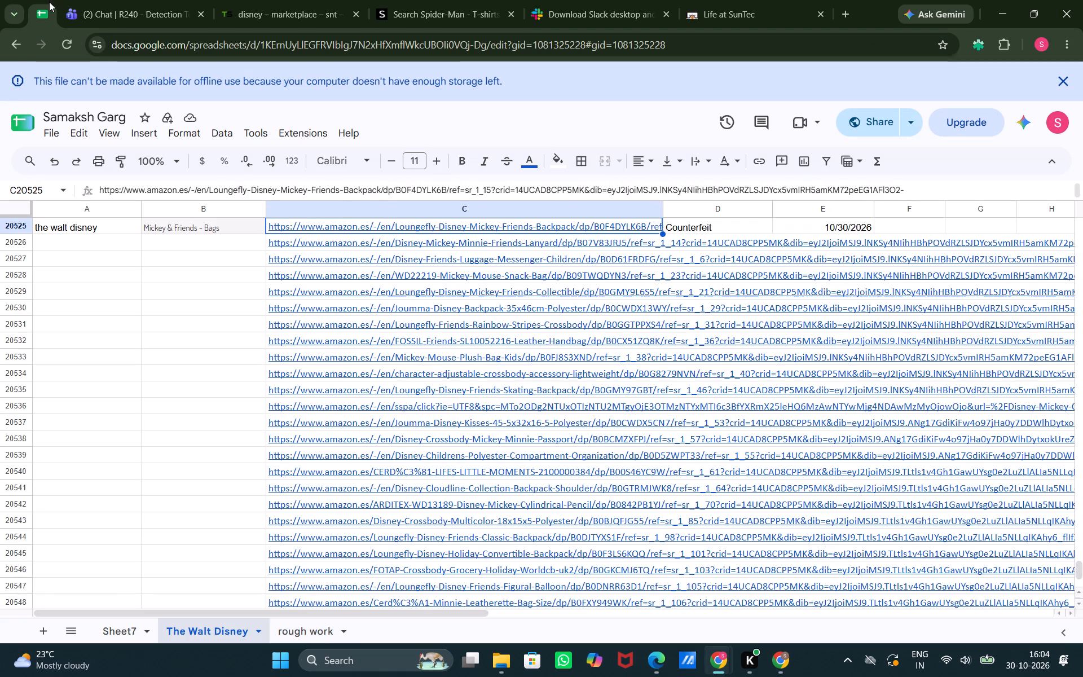
{"action": "key", "text": "Up"}
{"action": "key", "text": "Up"}
{"action": "key", "text": "Right"}
{"action": "key", "text": "Right"}
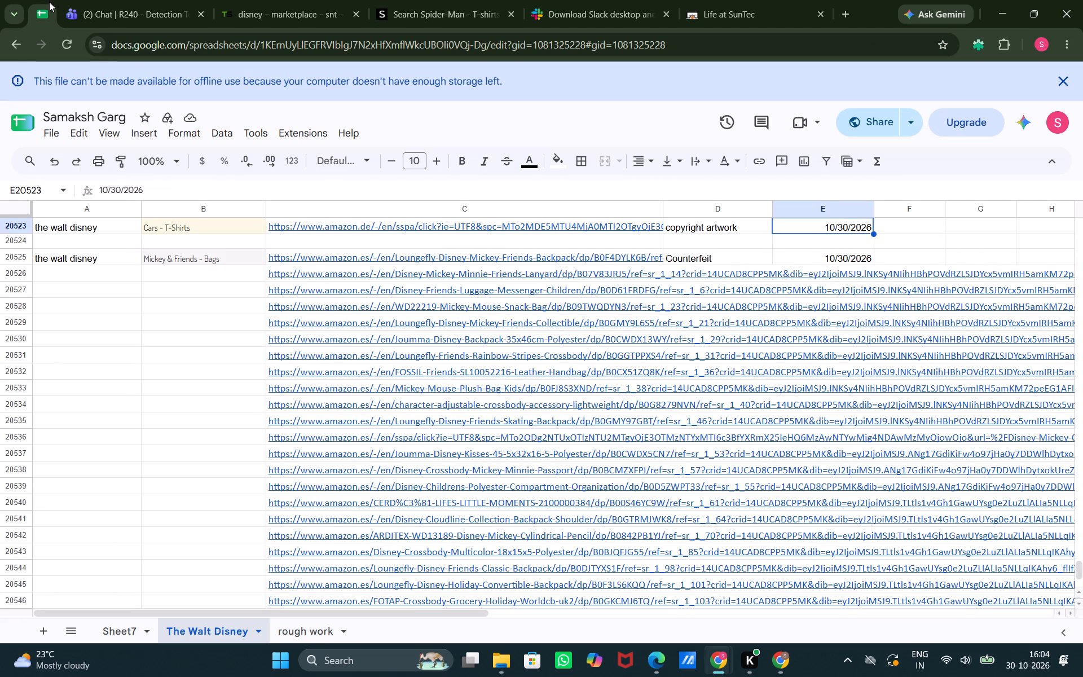
{"action": "key", "text": "ctrl+Up"}
{"action": "key", "text": "ctrl+Up"}
{"action": "key", "text": "Right"}
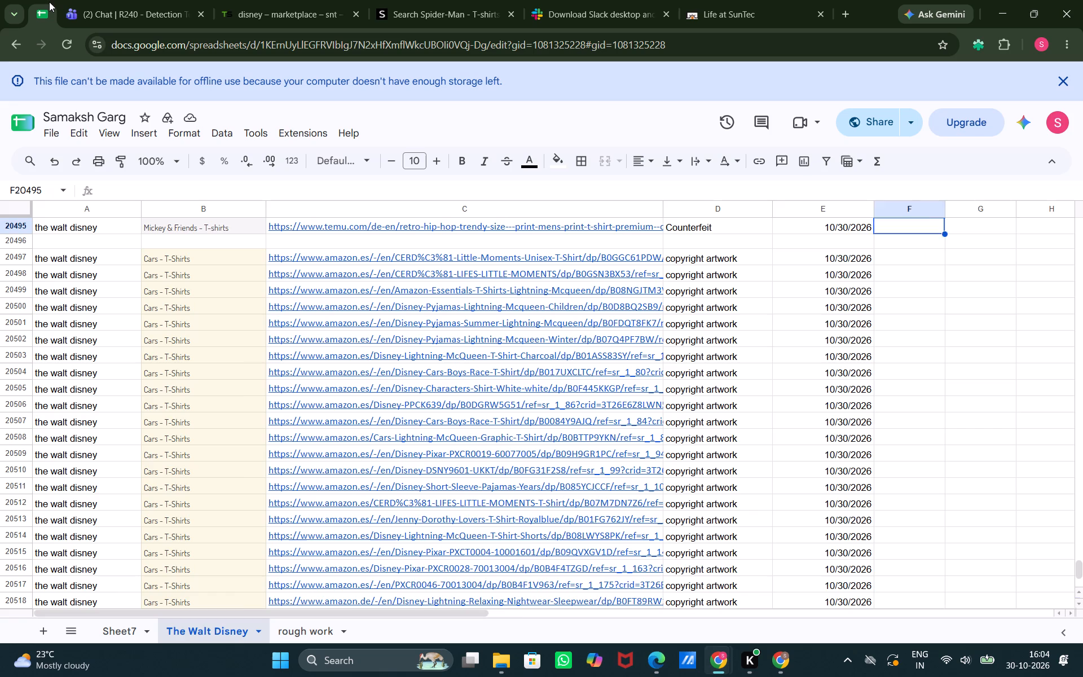
{"action": "key", "text": "Right"}
{"action": "key", "text": "Right"}
{"action": "key", "text": "Right"}
{"action": "key", "text": "ctrl+shift+Up"}
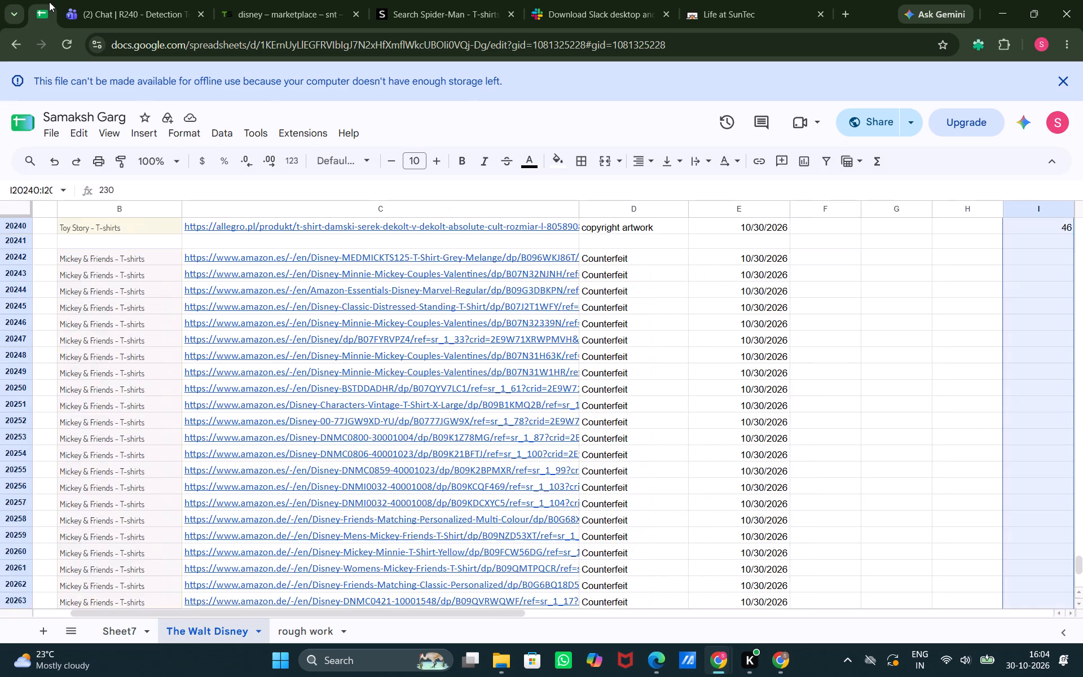
{"action": "key", "text": "ctrl+shift+Up"}
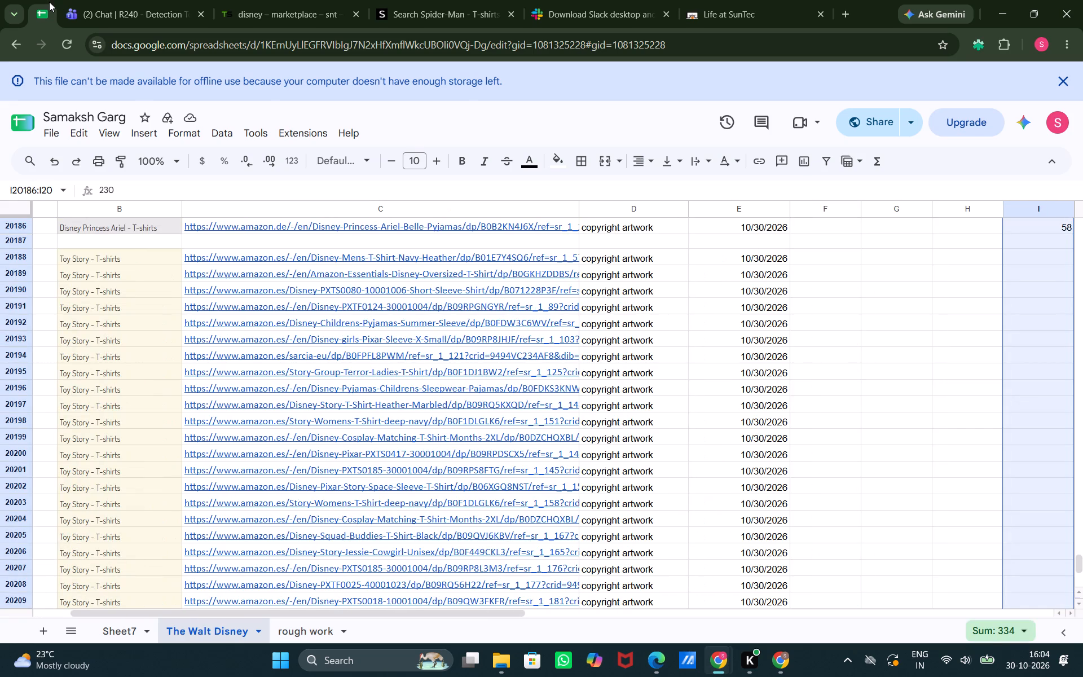
Go back down past the Cars - T-Shirts and Mickey & Friends - Bags entries to the first empty link cell, C20561.
{"action": "key", "text": "Down"}
{"action": "key", "text": "Left"}
{"action": "key", "text": "Left"}
{"action": "key", "text": "Left"}
{"action": "key", "text": "Left"}
{"action": "key", "text": "Left"}
{"action": "key", "text": "Left"}
{"action": "key", "text": "Left"}
{"action": "key", "text": "Left"}
{"action": "key", "text": "Left"}
{"action": "key", "text": "Left"}
{"action": "key", "text": "Left"}
{"action": "key", "text": "Left"}
{"action": "key", "text": "Left"}
{"action": "key", "text": "Left"}
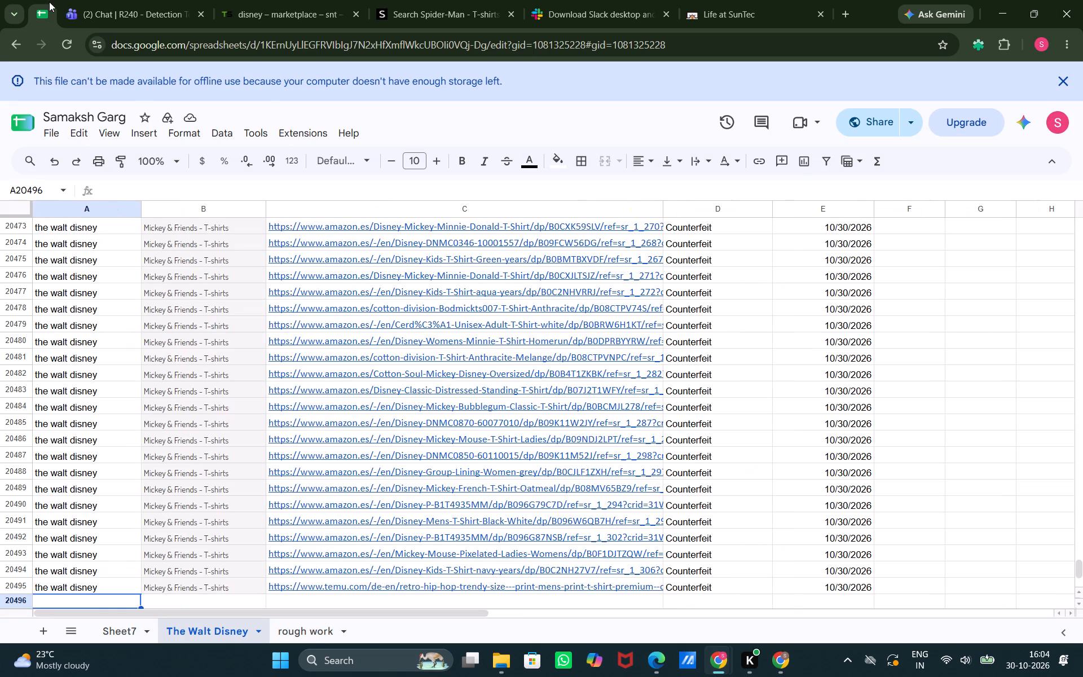
{"action": "key", "text": "Down"}
{"action": "key", "text": "Down"}
{"action": "key", "text": "Right"}
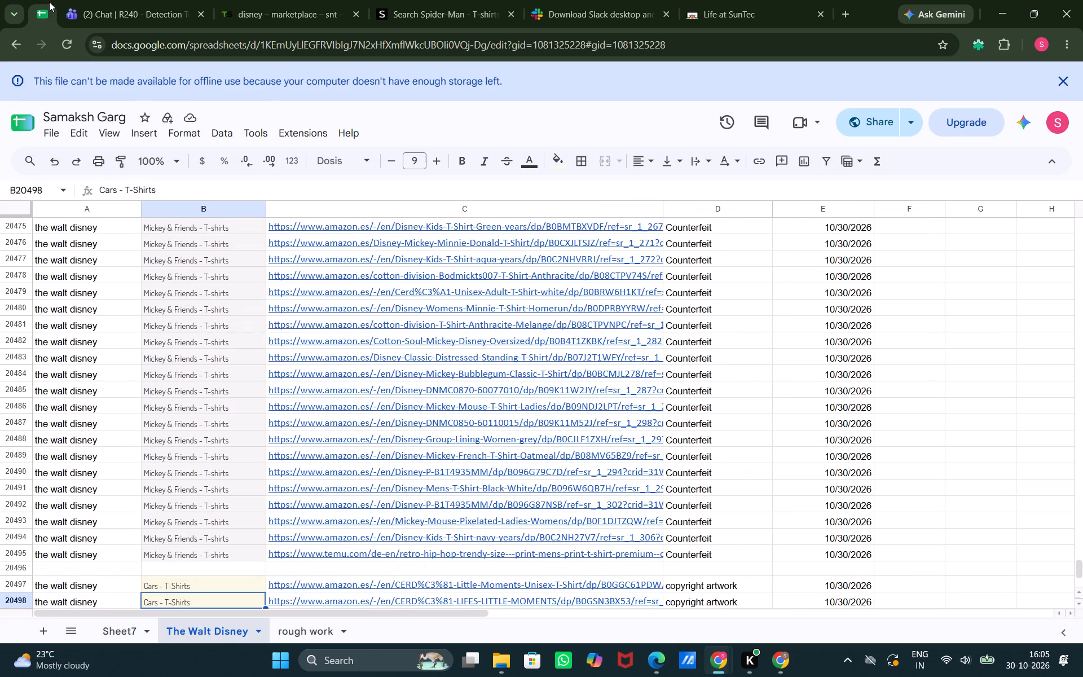
{"action": "key", "text": "ctrl+Down"}
{"action": "key", "text": "ctrl+Down"}
{"action": "key", "text": "ctrl+Down"}
{"action": "key", "text": "ctrl+Up"}
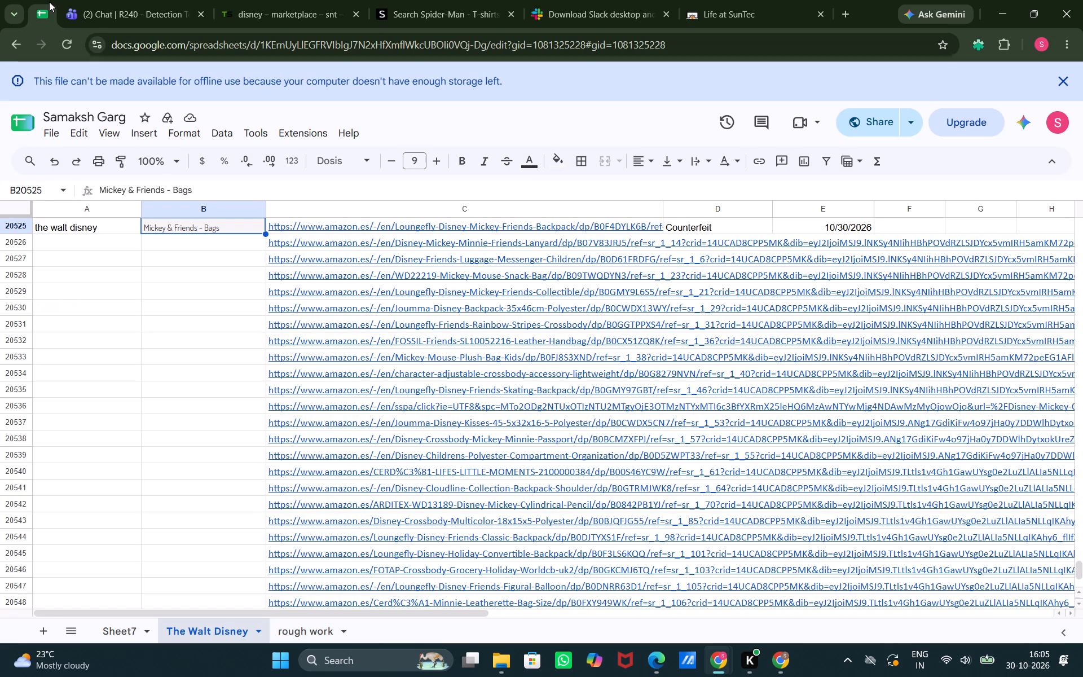
{"action": "key", "text": "Right"}
{"action": "key", "text": "ctrl+Down"}
{"action": "key", "text": "Down"}
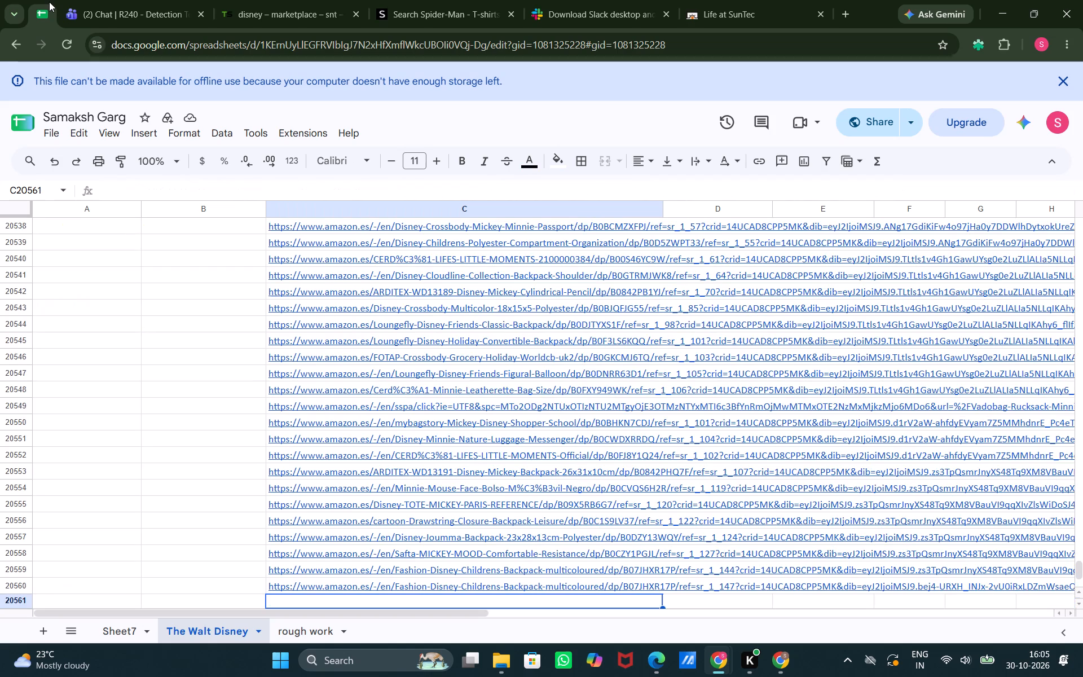
Switch to the browser window with the Amazon.es results for Mickey & Friends - Bags.
{"action": "key", "text": "alt+Tab"}
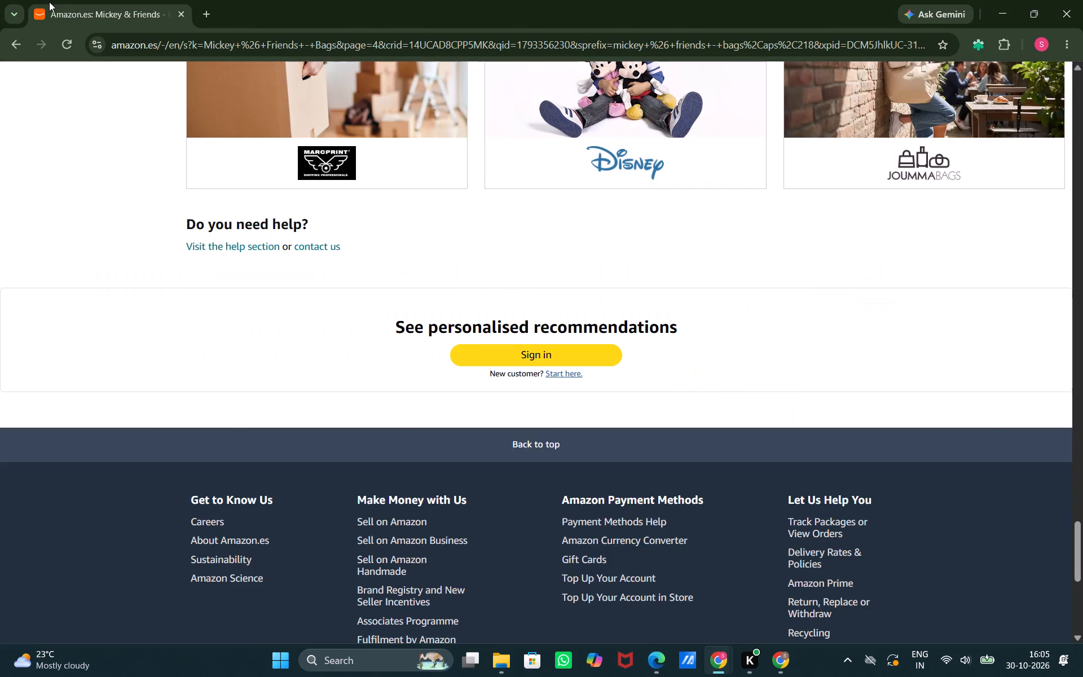
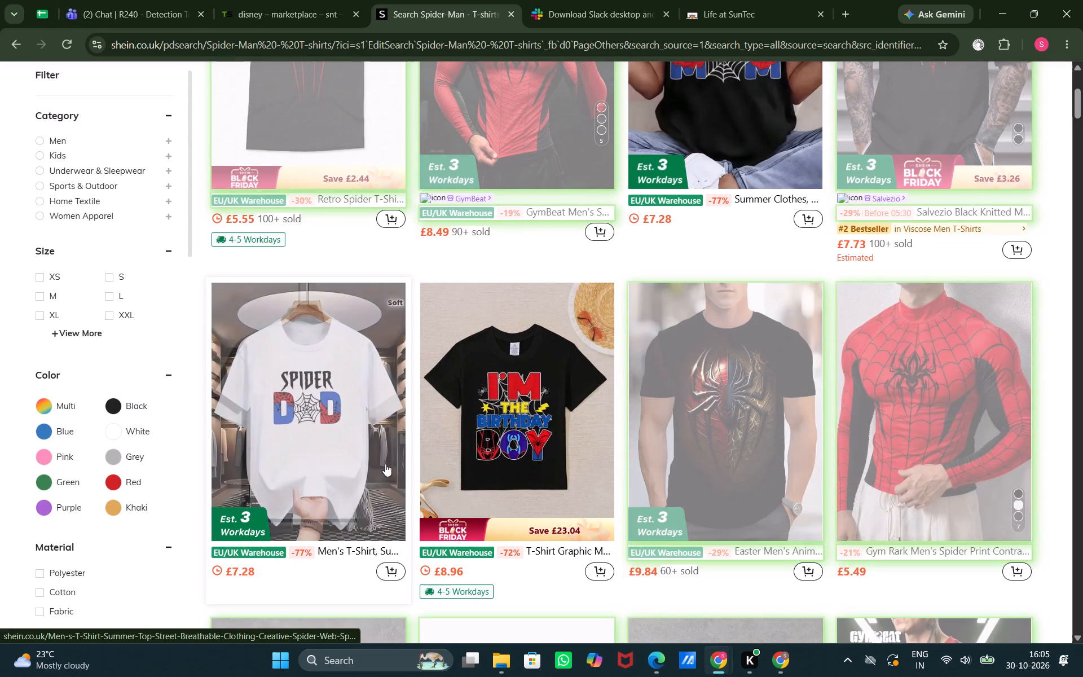
Find the unhighlighted black T-shirt with a large red spider silhouette, priced £7.47, in the results and copy its product link.
{"action": "scroll", "coordinate": [590, 441], "scroll_direction": "down", "scroll_amount": 4}
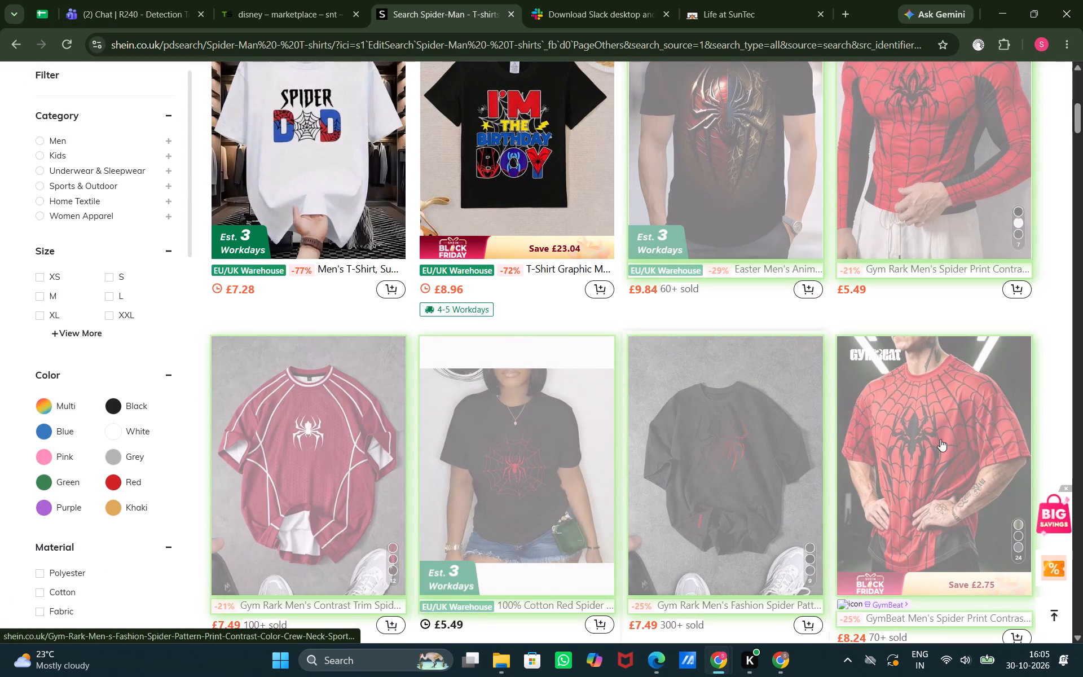
{"action": "scroll", "coordinate": [1075, 441], "scroll_direction": "down", "scroll_amount": 8}
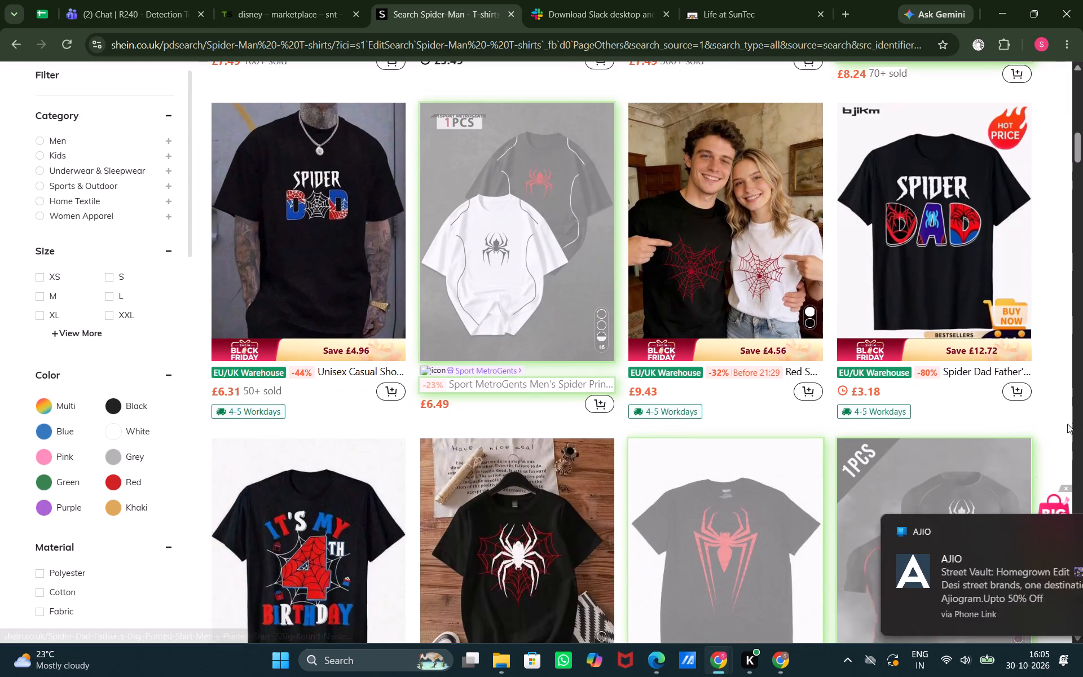
{"action": "scroll", "coordinate": [1018, 426], "scroll_direction": "down", "scroll_amount": 4}
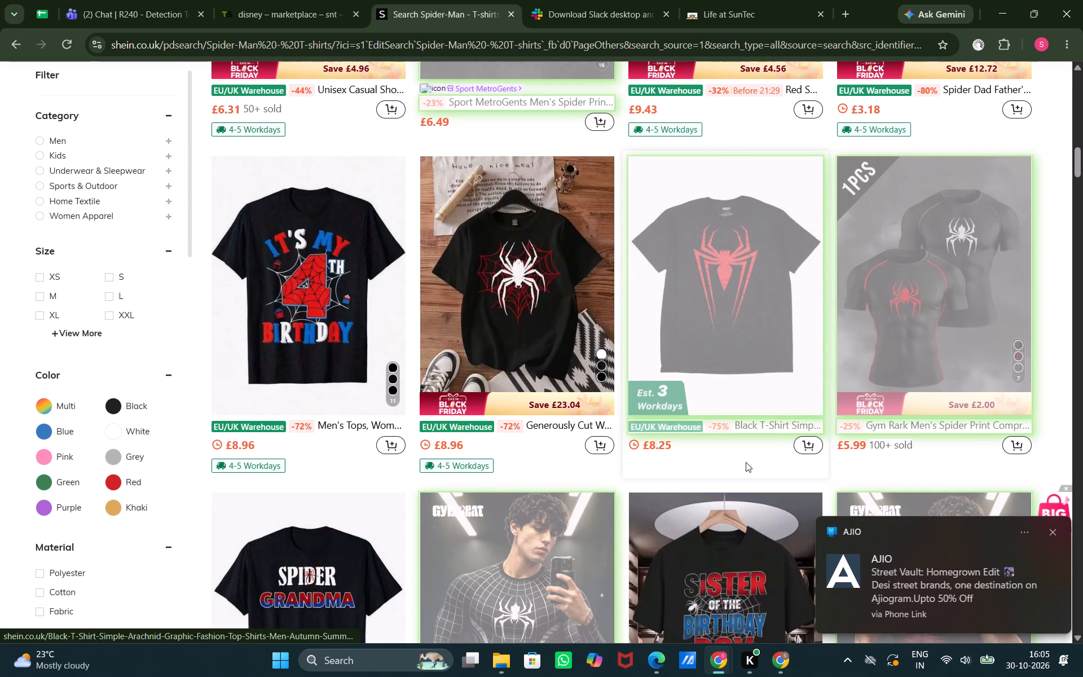
{"action": "scroll", "coordinate": [759, 457], "scroll_direction": "down", "scroll_amount": 6}
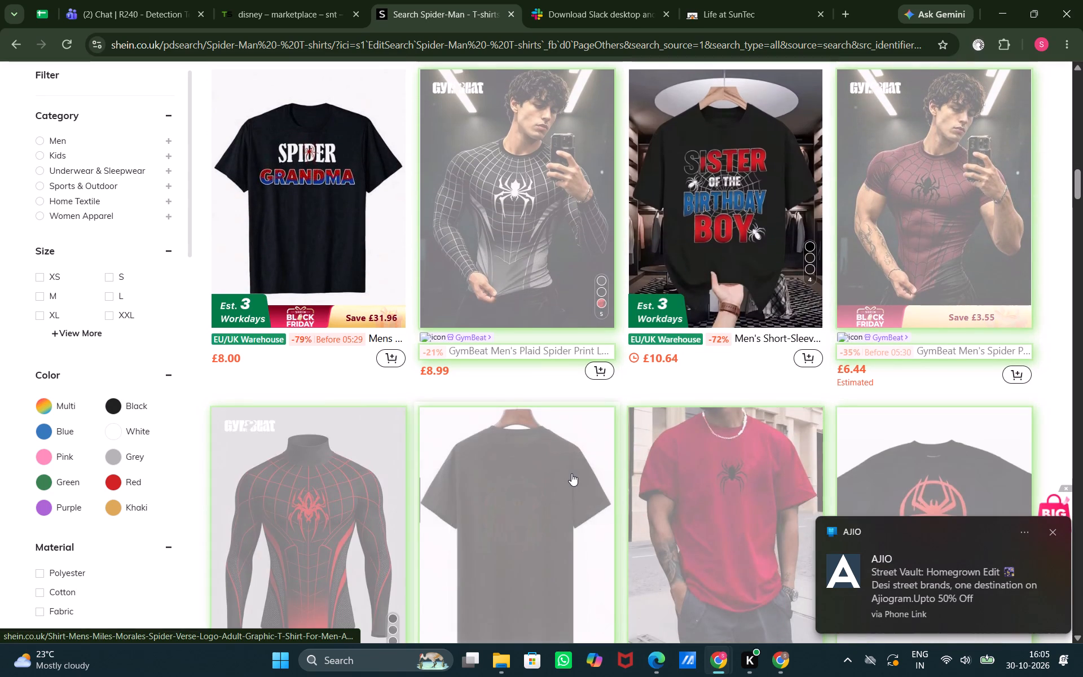
{"action": "scroll", "coordinate": [571, 473], "scroll_direction": "up", "scroll_amount": 1}
{"action": "scroll", "coordinate": [571, 473], "scroll_direction": "down", "scroll_amount": 8}
{"action": "scroll", "coordinate": [530, 496], "scroll_direction": "down", "scroll_amount": 4}
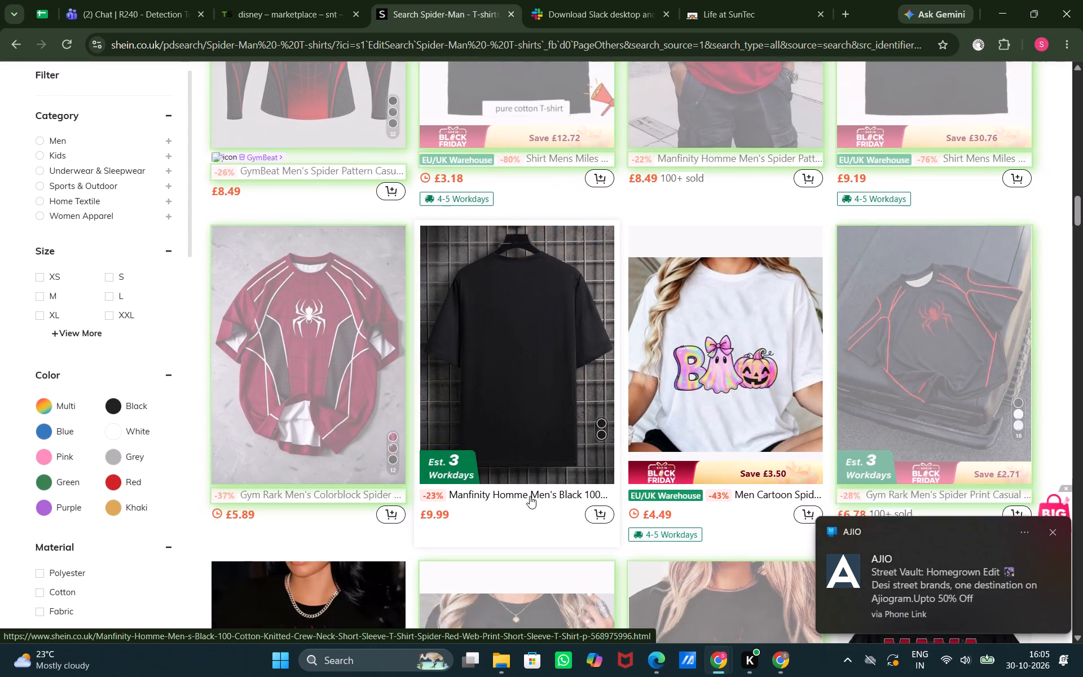
{"action": "scroll", "coordinate": [530, 496], "scroll_direction": "down", "scroll_amount": 2}
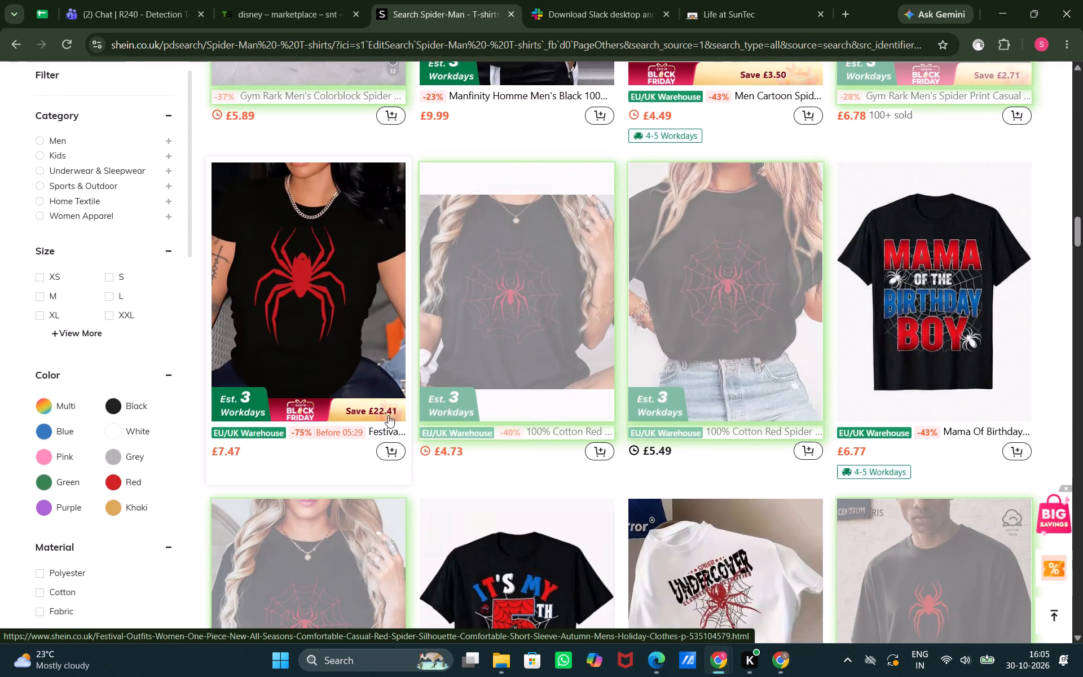
{"action": "right_click", "coordinate": [378, 433]}
{"action": "left_click", "coordinate": [434, 349]}
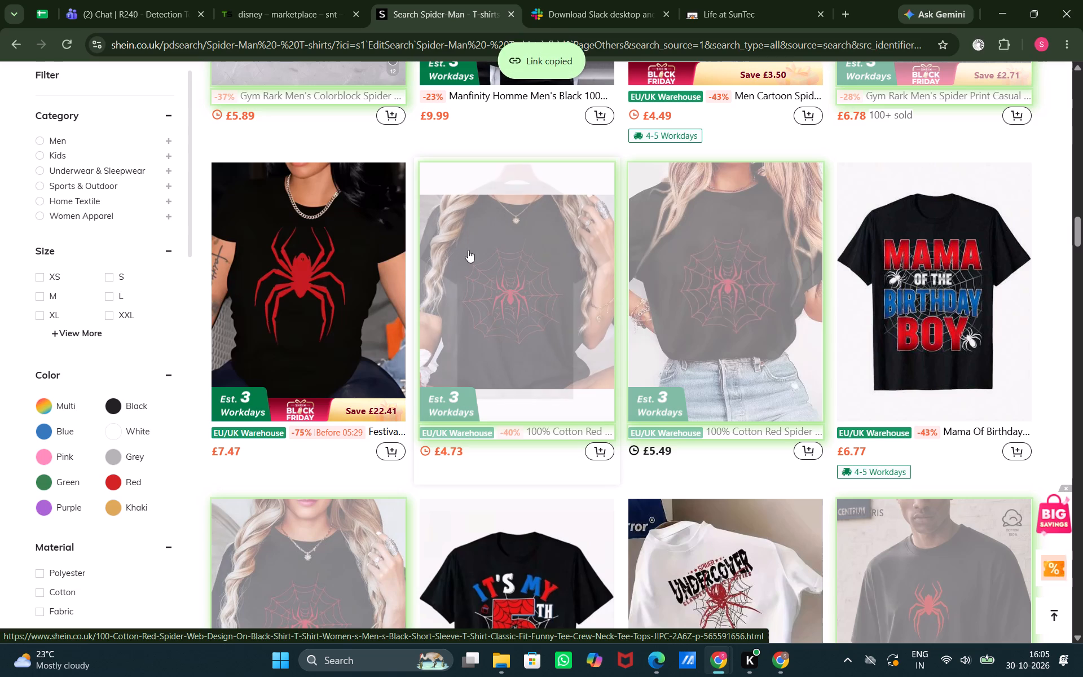
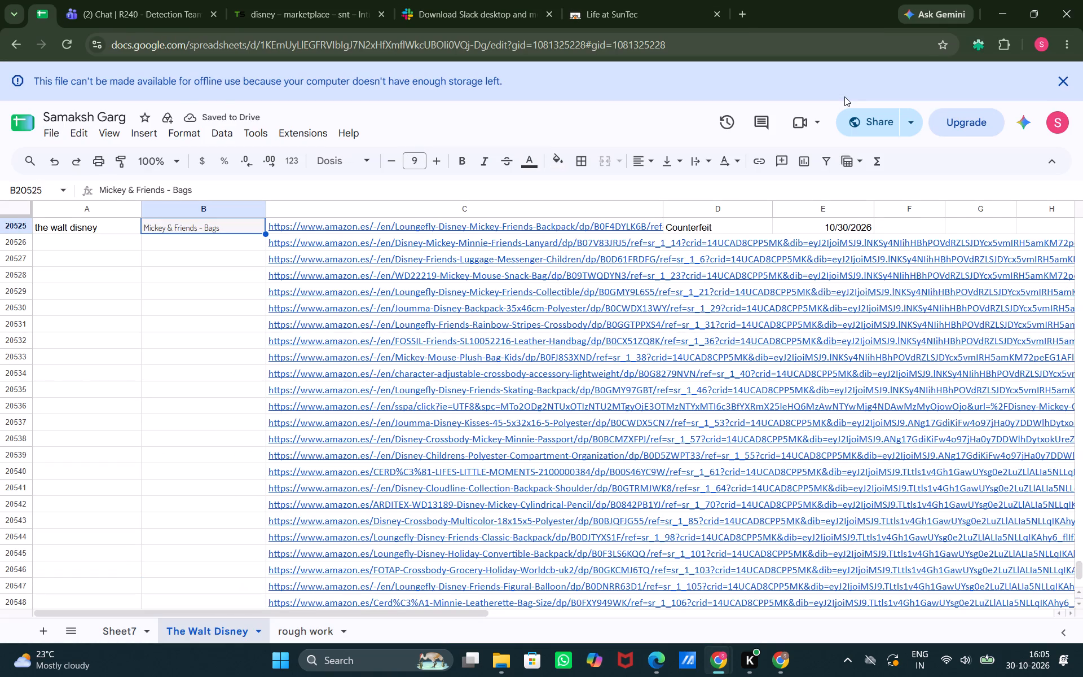
Copy the "Mickey & Friends - Bags" label from B20525 into the empty column B cells of rows 20526 to 20560.
{"action": "key", "text": "ctrl+c"}
{"action": "key", "text": "Down"}
{"action": "key", "text": "shift+Down"}
{"action": "key", "text": "shift+Down"}
{"action": "key", "text": "shift+Down"}
{"action": "key", "text": "shift+Down"}
{"action": "key", "text": "shift+Down"}
{"action": "key", "text": "shift+Down"}
{"action": "key", "text": "shift+Down"}
{"action": "key", "text": "shift+Down"}
{"action": "key", "text": "shift+Down"}
{"action": "key", "text": "shift+Down"}
{"action": "key", "text": "shift+Down"}
{"action": "key", "text": "shift+Down"}
{"action": "key", "text": "shift+Down"}
{"action": "key", "text": "shift+Down"}
{"action": "key", "text": "shift+Down"}
{"action": "key", "text": "shift+Down"}
{"action": "key", "text": "shift+Down"}
{"action": "key", "text": "shift+Down"}
{"action": "key", "text": "shift+Down"}
{"action": "key", "text": "shift+Down"}
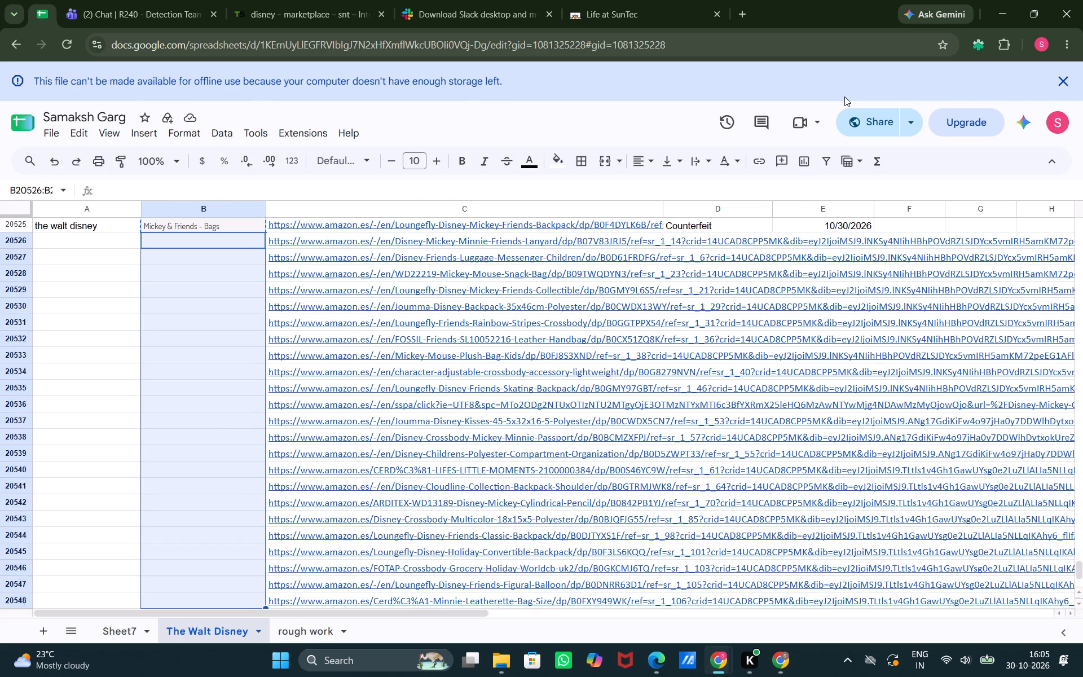
{"action": "key", "text": "shift+Up"}
{"action": "key", "text": "shift+Up"}
{"action": "key", "text": "shift+Up"}
{"action": "key", "text": "shift+Up"}
{"action": "key", "text": "shift+Up"}
{"action": "key", "text": "shift+Up"}
{"action": "key", "text": "shift+Up"}
{"action": "key", "text": "shift+Up"}
{"action": "key", "text": "shift+Up"}
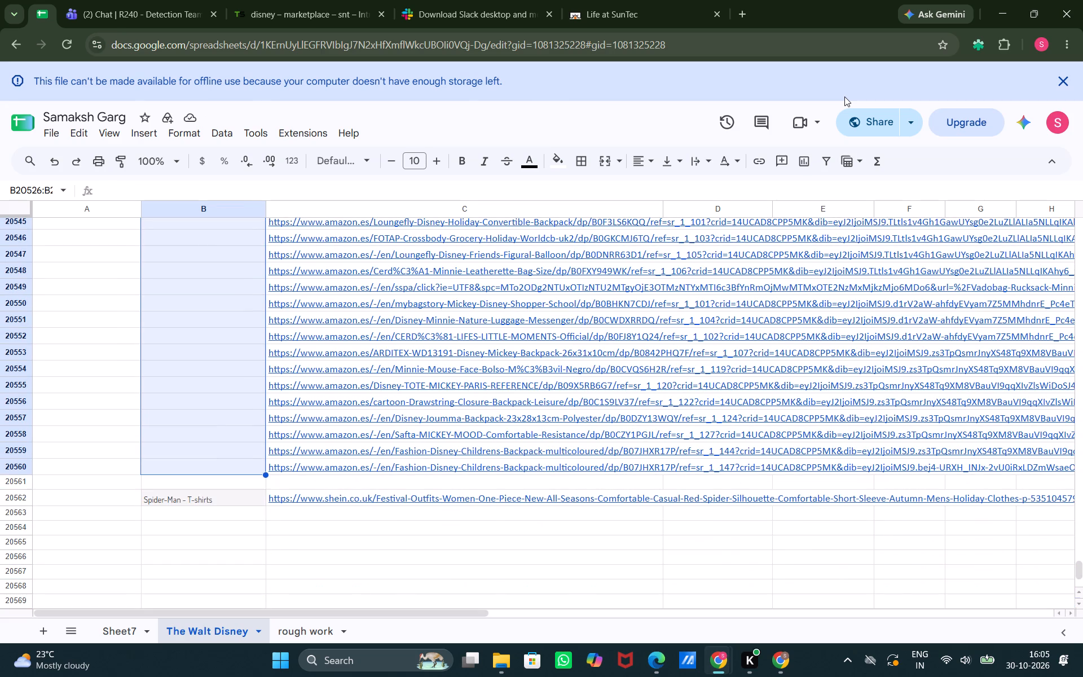
{"action": "key", "text": "ctrl+v"}
Copy the brand name "the walt disney" from A20525 into the empty column A cells of rows 20526 to 20560.
{"action": "key", "text": "Up"}
{"action": "key", "text": "Left"}
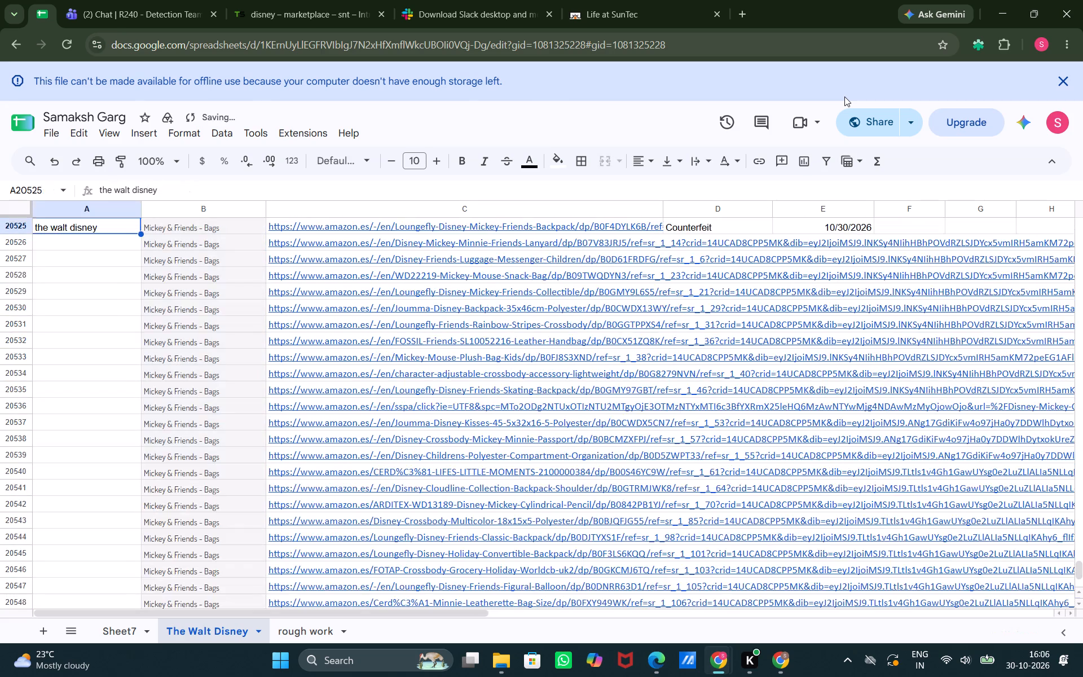
{"action": "key", "text": "ctrl+c"}
{"action": "key", "text": "Down"}
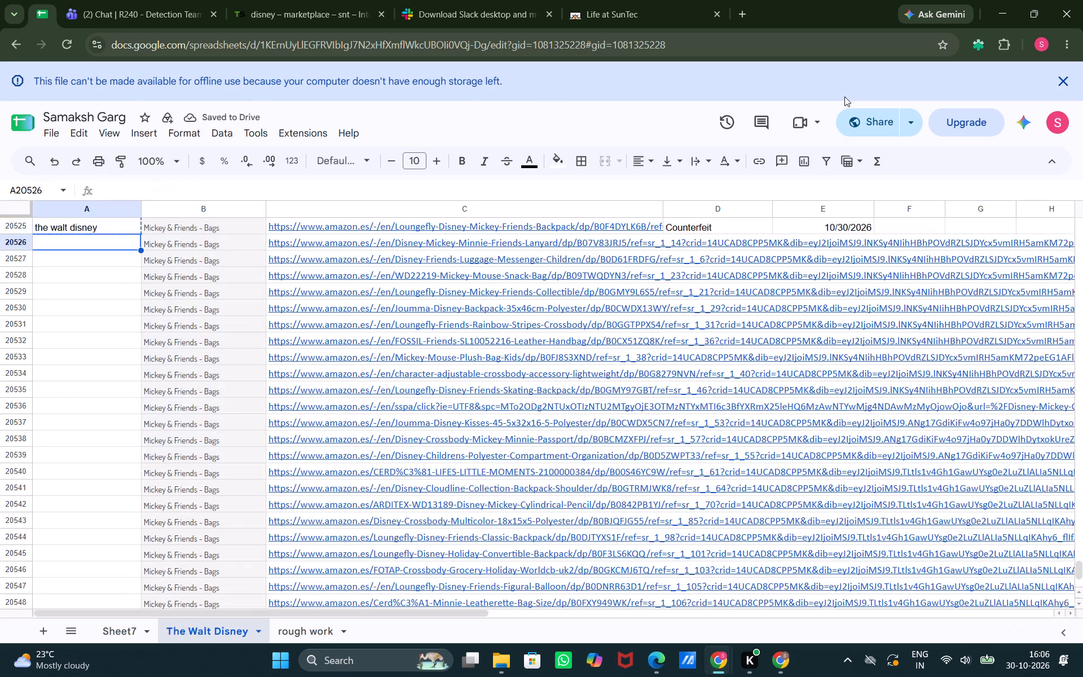
{"action": "key", "text": "ctrl+Down"}
{"action": "key", "text": "Up"}
{"action": "key", "text": "Up"}
{"action": "key", "text": "ctrl+Up"}
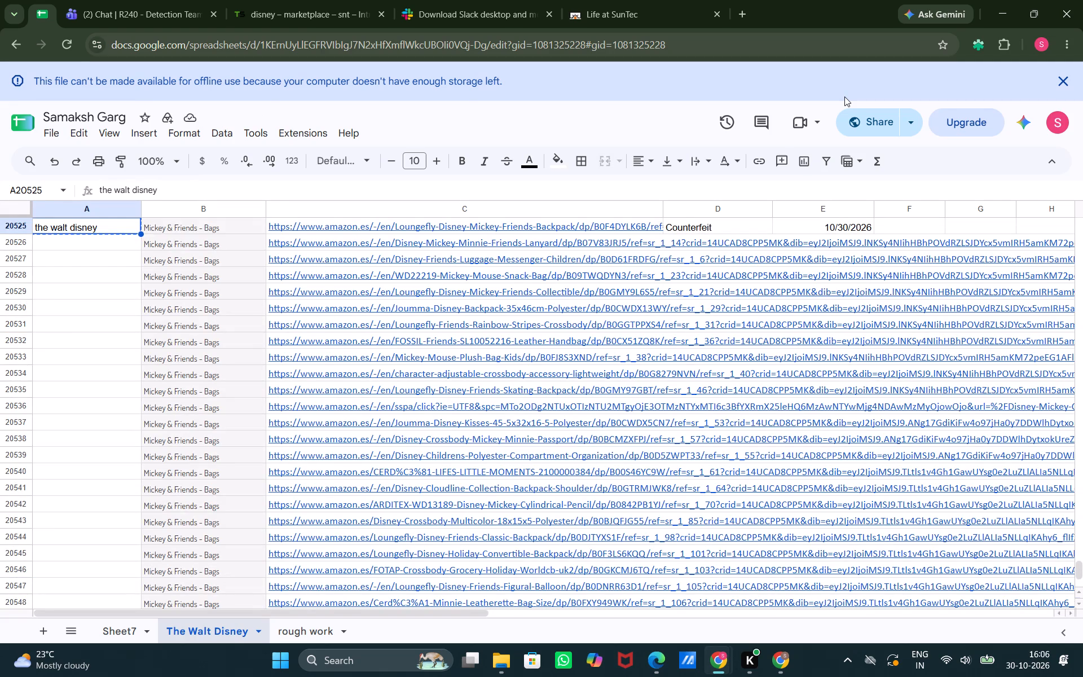
{"action": "key", "text": "Down"}
{"action": "key", "text": "shift+Down"}
{"action": "key", "text": "shift+Down"}
{"action": "key", "text": "shift+Down"}
{"action": "key", "text": "shift+Down"}
{"action": "key", "text": "shift+Down"}
{"action": "key", "text": "shift+Down"}
{"action": "key", "text": "shift+Down"}
{"action": "key", "text": "shift+Down"}
{"action": "key", "text": "shift+Down"}
{"action": "key", "text": "shift+Down"}
{"action": "key", "text": "shift+Down"}
{"action": "key", "text": "shift+Down"}
{"action": "key", "text": "shift+Down"}
{"action": "key", "text": "shift+Down"}
{"action": "key", "text": "shift+Down"}
{"action": "key", "text": "shift+Down"}
{"action": "key", "text": "shift+Down"}
{"action": "key", "text": "shift+Down"}
{"action": "key", "text": "shift+Down"}
{"action": "key", "text": "shift+Down"}
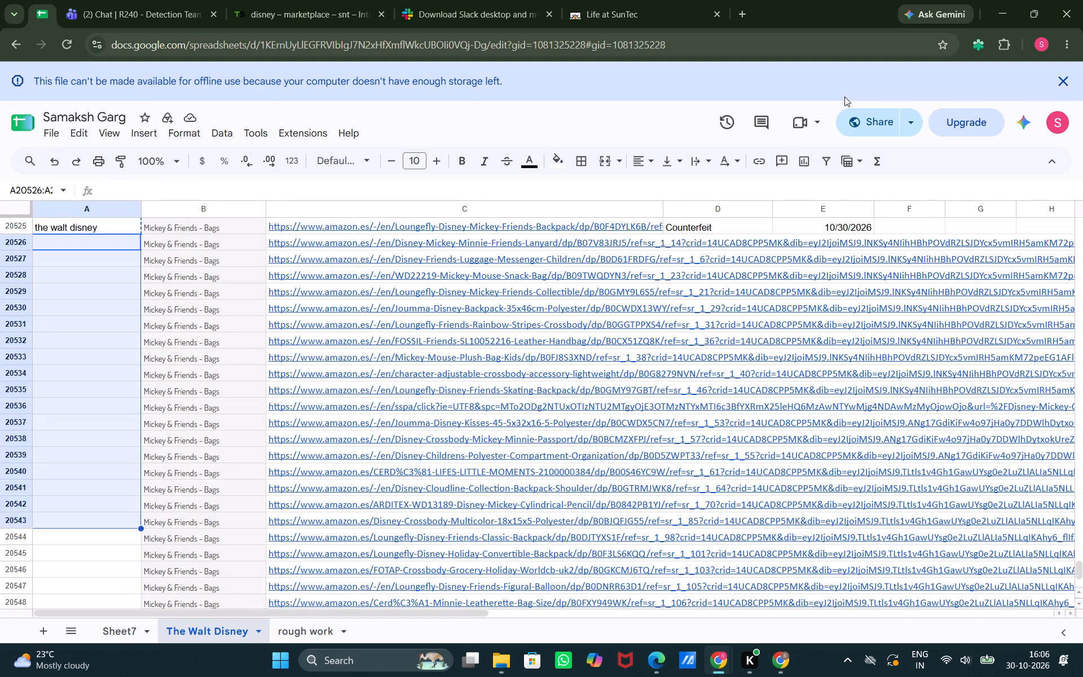
{"action": "key", "text": "shift+Up"}
{"action": "key", "text": "shift+Up"}
{"action": "key", "text": "shift+Up"}
{"action": "key", "text": "shift+Up"}
{"action": "key", "text": "shift+Up"}
{"action": "key", "text": "shift+Up"}
{"action": "key", "text": "shift+Up"}
{"action": "key", "text": "shift+Up"}
{"action": "key", "text": "shift+Up"}
{"action": "key", "text": "shift+Up"}
{"action": "key", "text": "shift+Up"}
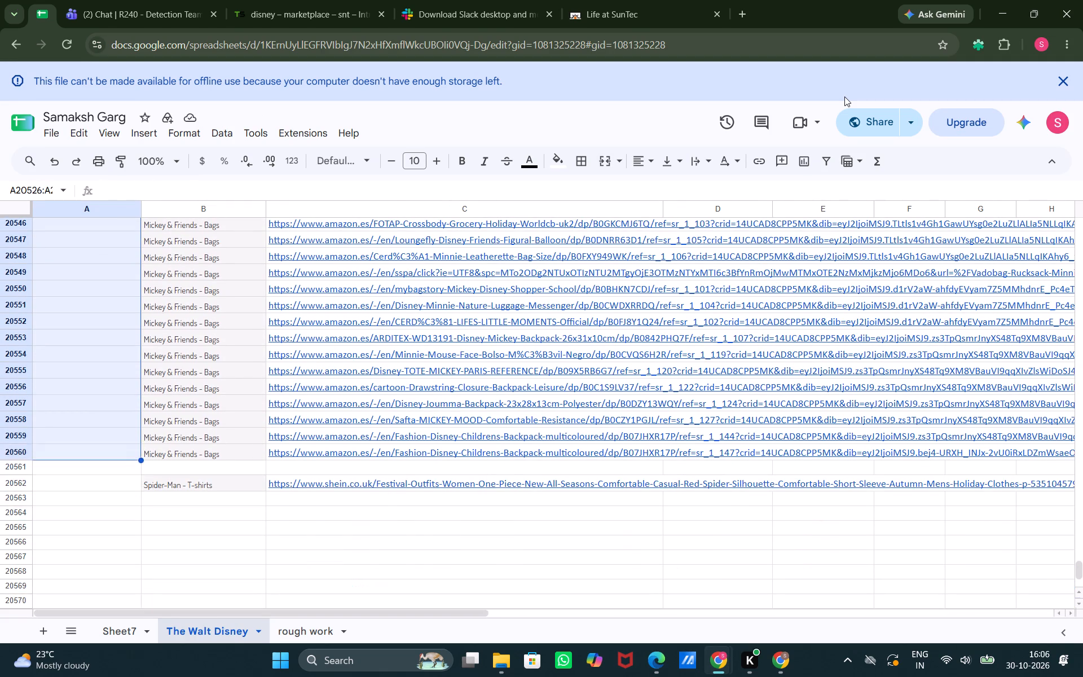
{"action": "key", "text": "shift+Down"}
{"action": "key", "text": "ctrl+v"}
Copy "Counterfeit" from D20525 into the column D cells of rows 20526 to 20560.
{"action": "key", "text": "Right"}
{"action": "key", "text": "Right"}
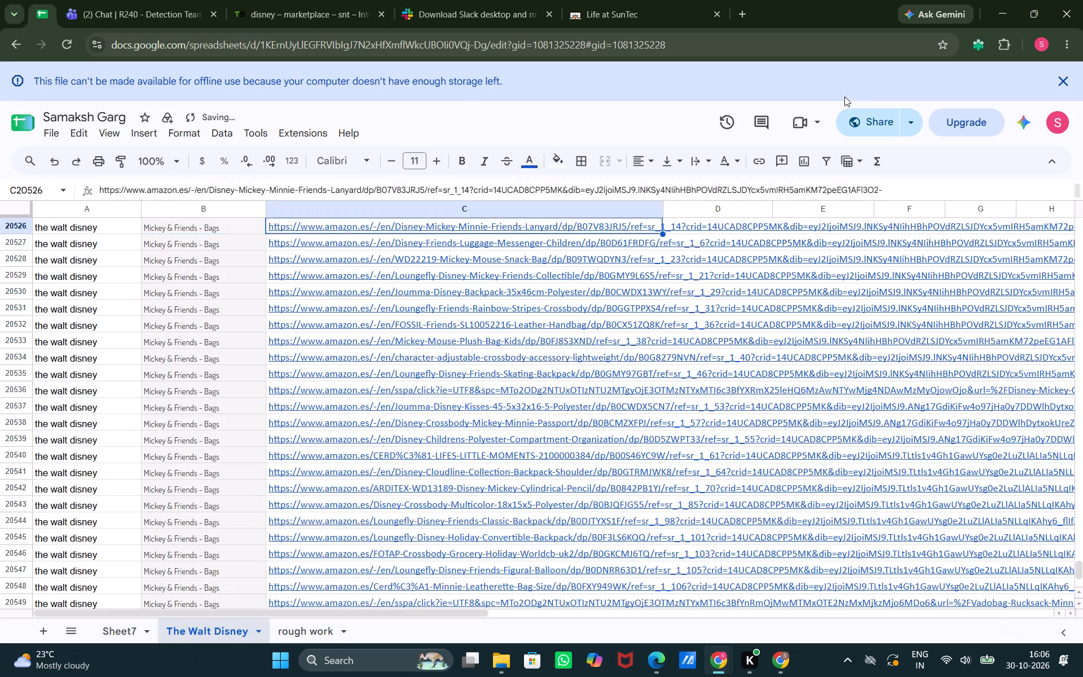
{"action": "key", "text": "Right"}
{"action": "key", "text": "Up"}
{"action": "key", "text": "ctrl+c"}
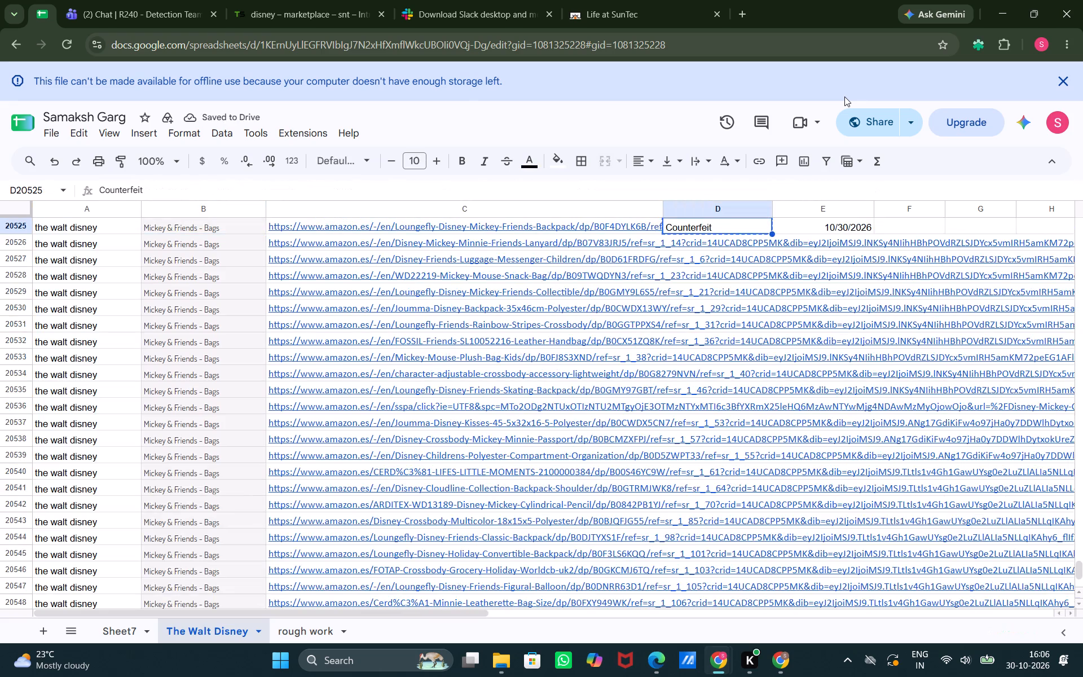
{"action": "key", "text": "Down"}
{"action": "key", "text": "shift+Down"}
{"action": "key", "text": "shift+Down"}
{"action": "key", "text": "shift+Down"}
{"action": "key", "text": "shift+Down"}
{"action": "key", "text": "shift+Down"}
{"action": "key", "text": "shift+Down"}
{"action": "key", "text": "shift+Down"}
{"action": "key", "text": "shift+Down"}
{"action": "key", "text": "shift+Down"}
{"action": "key", "text": "shift+Down"}
{"action": "key", "text": "shift+Down"}
{"action": "key", "text": "shift+Down"}
{"action": "key", "text": "shift+Down"}
{"action": "key", "text": "shift+Down"}
{"action": "key", "text": "shift+Down"}
{"action": "key", "text": "shift+Down"}
{"action": "key", "text": "shift+Down"}
{"action": "key", "text": "shift+Down"}
{"action": "key", "text": "shift+Down"}
{"action": "key", "text": "shift+Down"}
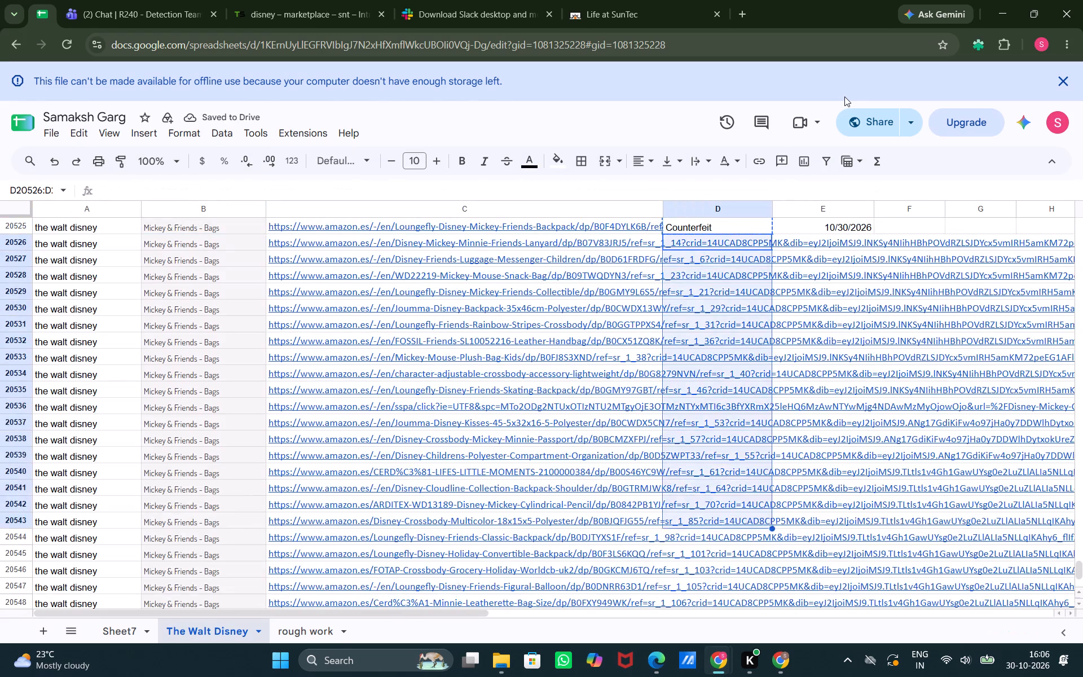
{"action": "key", "text": "shift+Up"}
{"action": "key", "text": "shift+Up"}
{"action": "key", "text": "shift+Up"}
{"action": "key", "text": "shift+Up"}
{"action": "key", "text": "shift+Up"}
{"action": "key", "text": "shift+Up"}
{"action": "key", "text": "shift+Up"}
{"action": "key", "text": "shift+Up"}
{"action": "key", "text": "shift+Up"}
{"action": "key", "text": "shift+Up"}
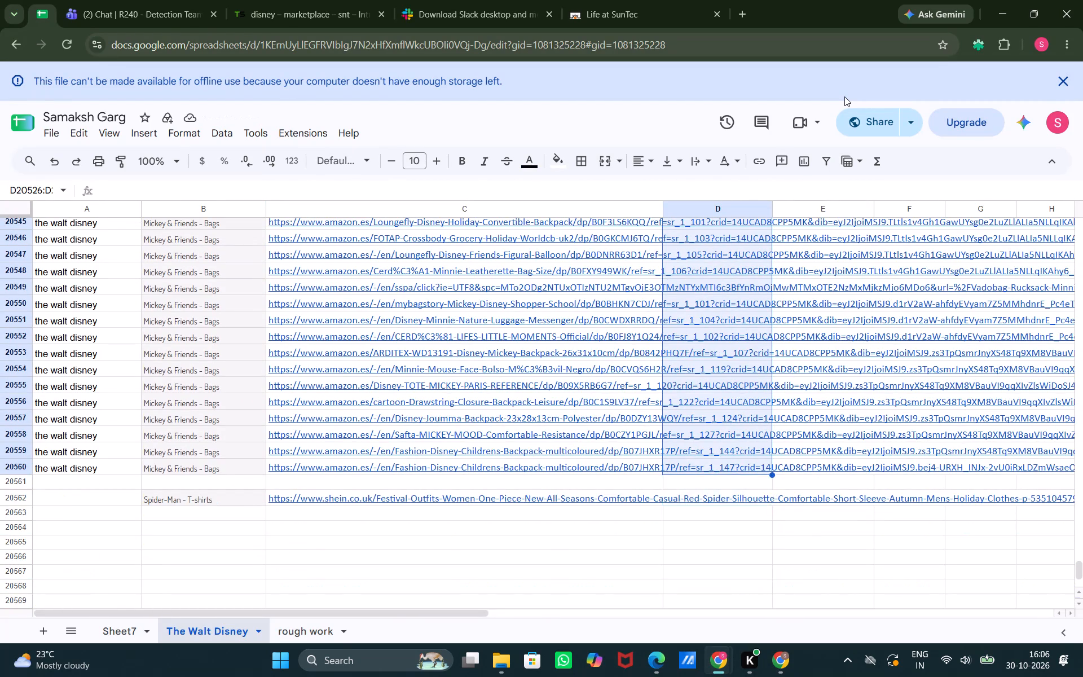
{"action": "key", "text": "shift+Down"}
{"action": "key", "text": "ctrl+v"}
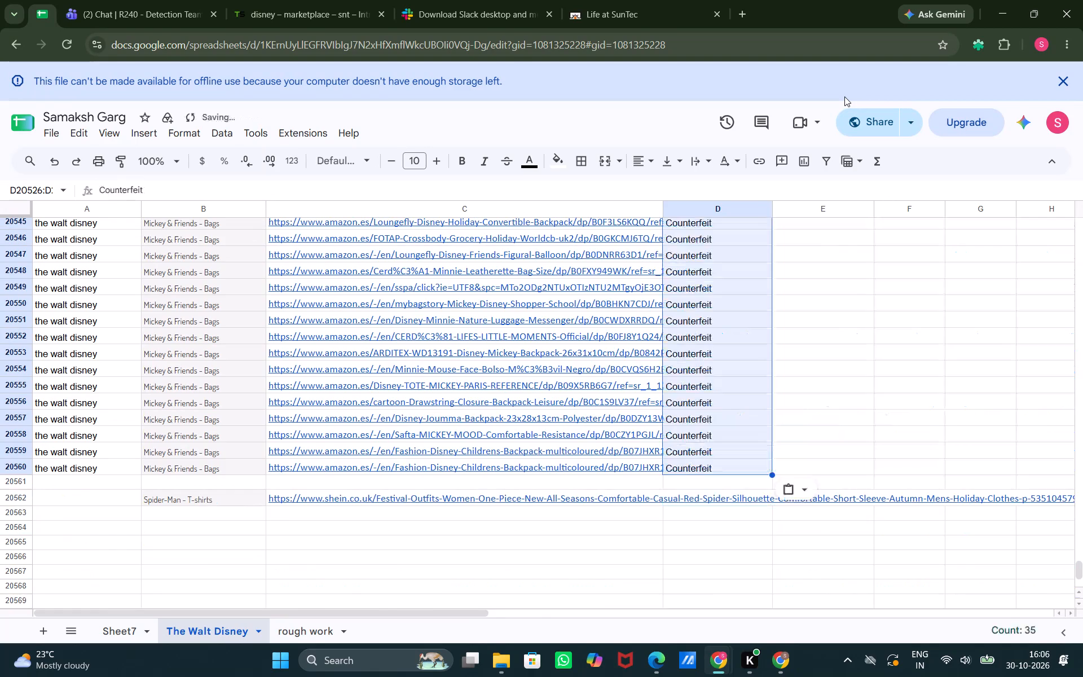
Copy the date 10/30/2026 from E20525 into the column E cells of rows 20526 to 20560.
{"action": "key", "text": "Right"}
{"action": "key", "text": "Up"}
{"action": "key", "text": "ctrl+c"}
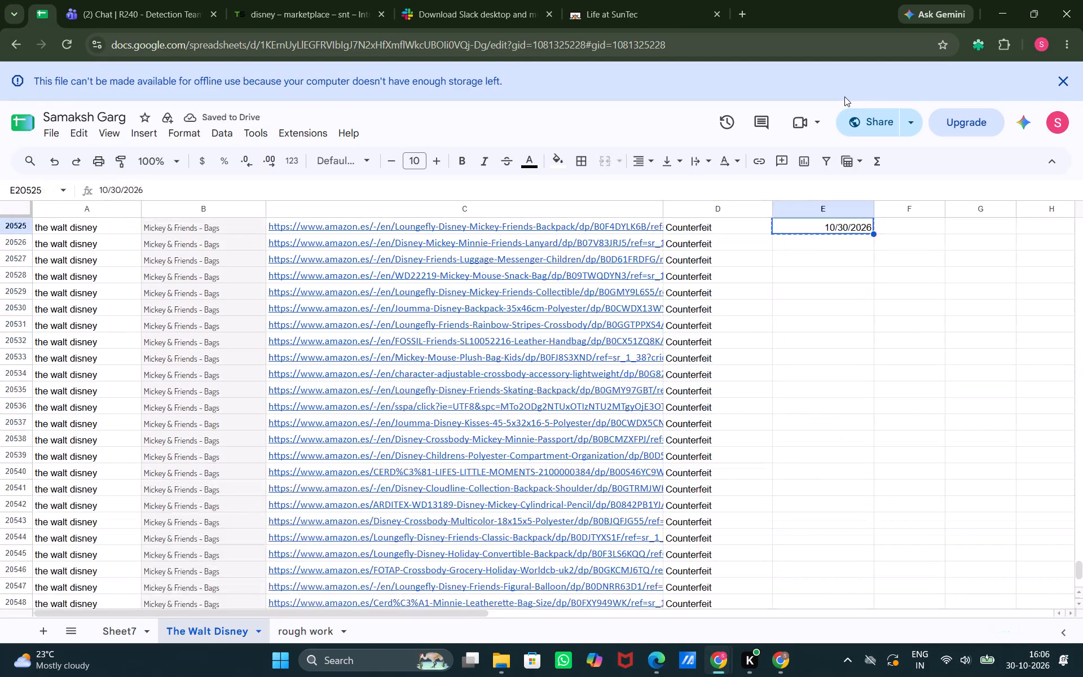
{"action": "key", "text": "Down"}
{"action": "key", "text": "shift+Down"}
{"action": "key", "text": "shift+Down"}
{"action": "key", "text": "shift+Down"}
{"action": "key", "text": "shift+Down"}
{"action": "key", "text": "shift+Down"}
{"action": "key", "text": "shift+Down"}
{"action": "key", "text": "shift+Down"}
{"action": "key", "text": "shift+Down"}
{"action": "key", "text": "shift+Down"}
{"action": "key", "text": "shift+Down"}
{"action": "key", "text": "shift+Down"}
{"action": "key", "text": "shift+Down"}
{"action": "key", "text": "shift+Down"}
{"action": "key", "text": "shift+Down"}
{"action": "key", "text": "shift+Down"}
{"action": "key", "text": "shift+Down"}
{"action": "key", "text": "shift+Down"}
{"action": "key", "text": "shift+Down"}
{"action": "key", "text": "shift+Down"}
{"action": "key", "text": "shift+Down"}
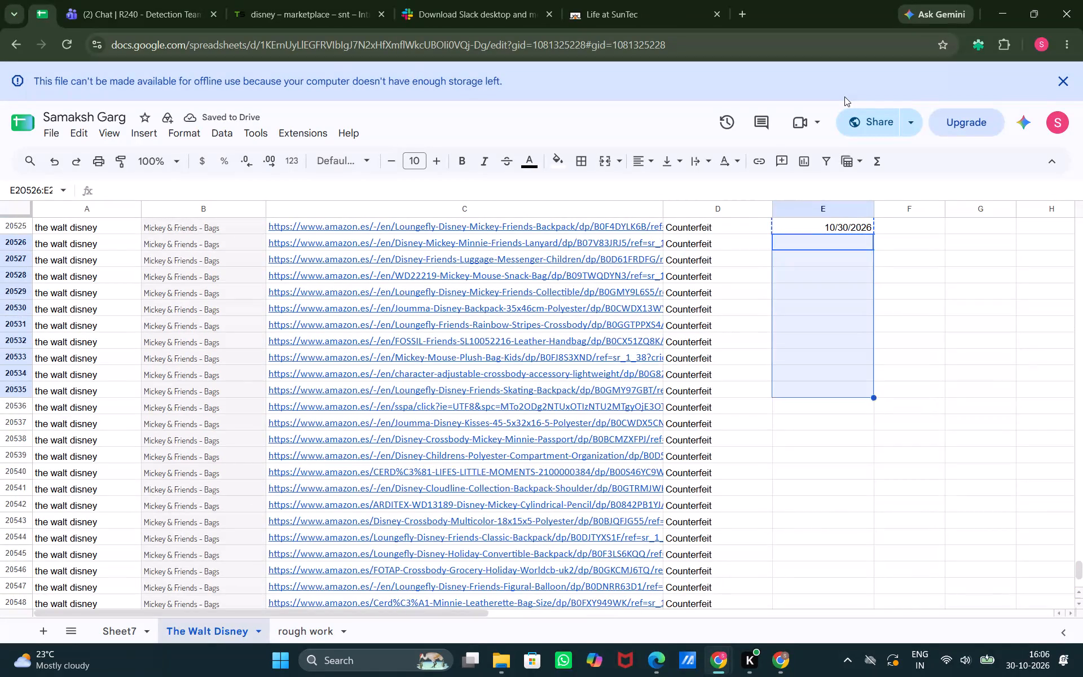
{"action": "key", "text": "shift+Up"}
{"action": "key", "text": "shift+Up"}
{"action": "key", "text": "shift+Up"}
{"action": "key", "text": "shift+Up"}
{"action": "key", "text": "shift+Up"}
{"action": "key", "text": "shift+Up"}
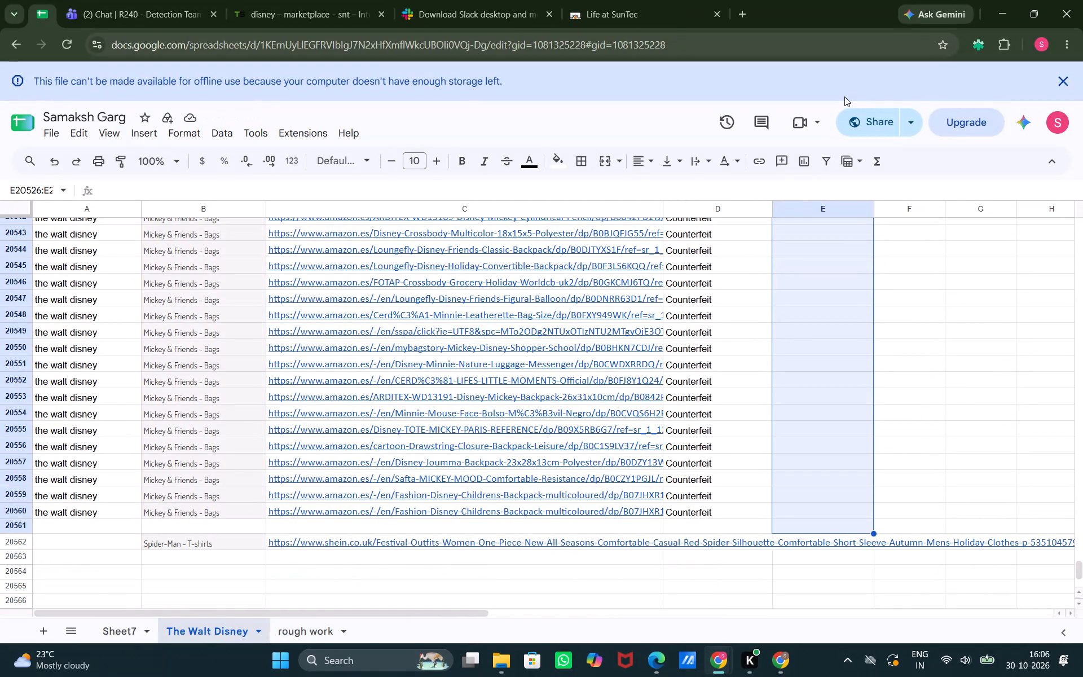
{"action": "key", "text": "shift+Up"}
{"action": "key", "text": "shift+Down"}
{"action": "key", "text": "ctrl+v"}
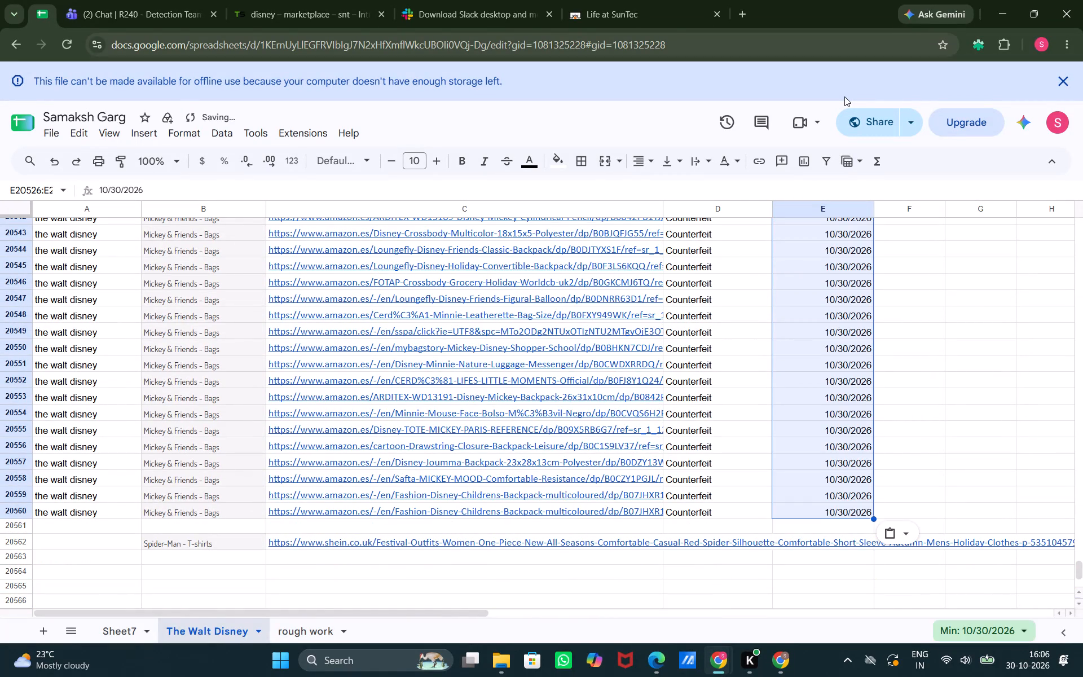
Insert the current date, 10/30/2026, in column E of the Spider-Man - T-shirts row 20562.
{"action": "key", "text": "Down"}
{"action": "key", "text": "ctrl+Down"}
{"action": "key", "text": "Down"}
{"action": "key", "text": "Down"}
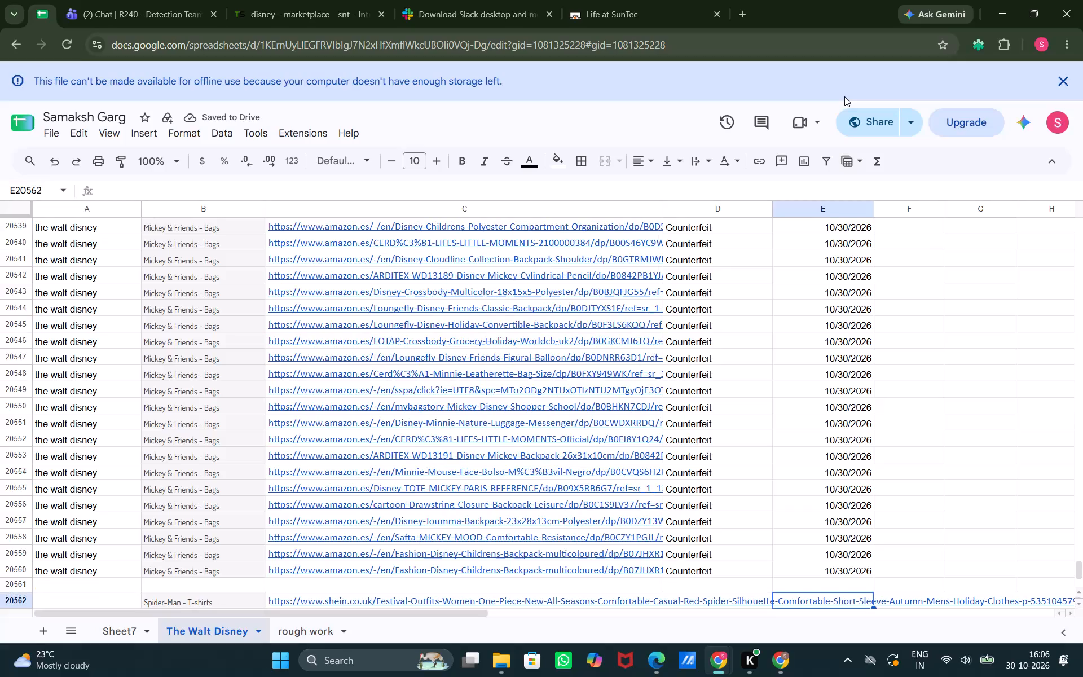
{"action": "key", "text": "ctrl+semicolon"}
Copy the brand name "the walt disney" from A20560 into cell A20562 of the Spider-Man - T-shirts row.
{"action": "key", "text": "Left"}
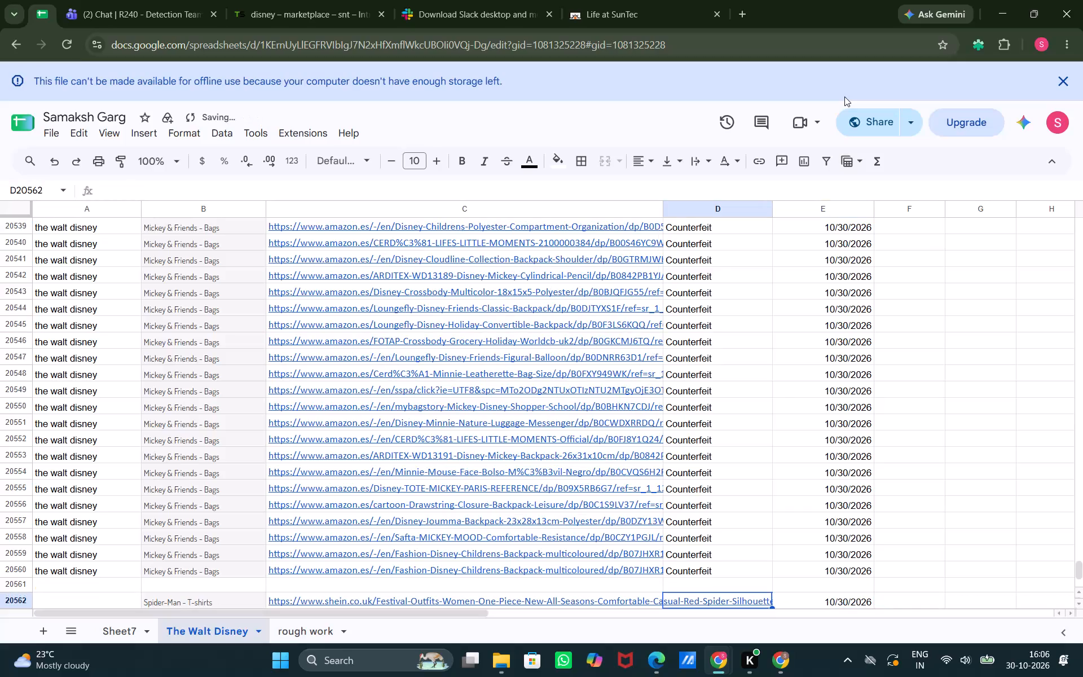
{"action": "key", "text": "Left"}
{"action": "key", "text": "Left"}
{"action": "key", "text": "Left"}
{"action": "key", "text": "Left"}
{"action": "key", "text": "Left"}
{"action": "key", "text": "Up"}
{"action": "key", "text": "Up"}
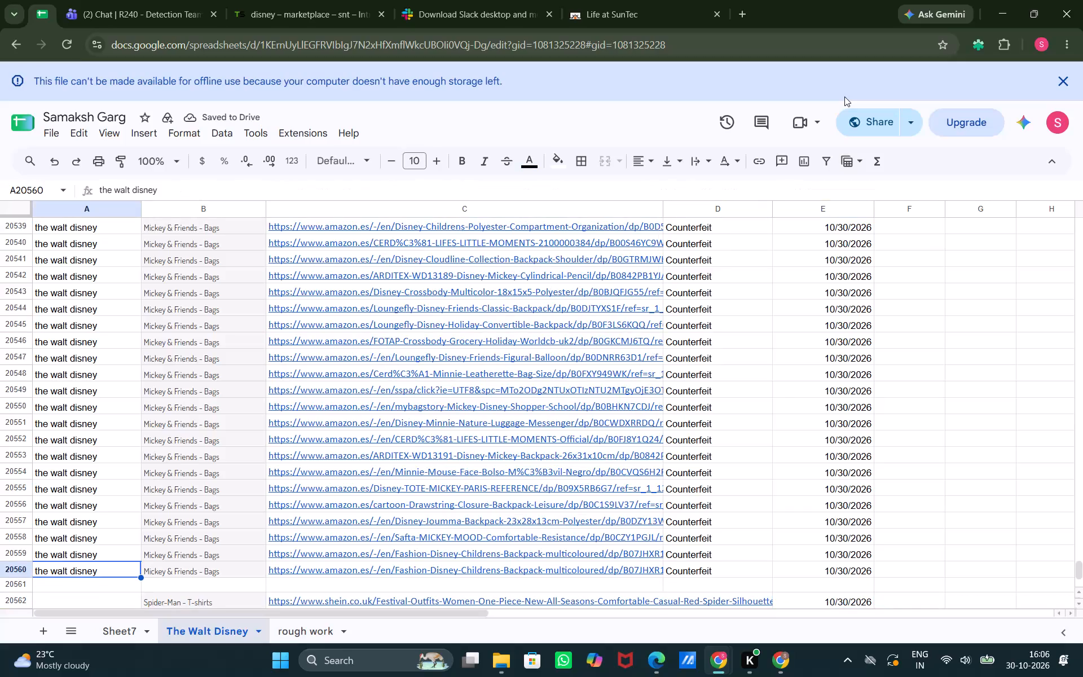
{"action": "key", "text": "ctrl+c"}
{"action": "key", "text": "Down"}
{"action": "key", "text": "Down"}
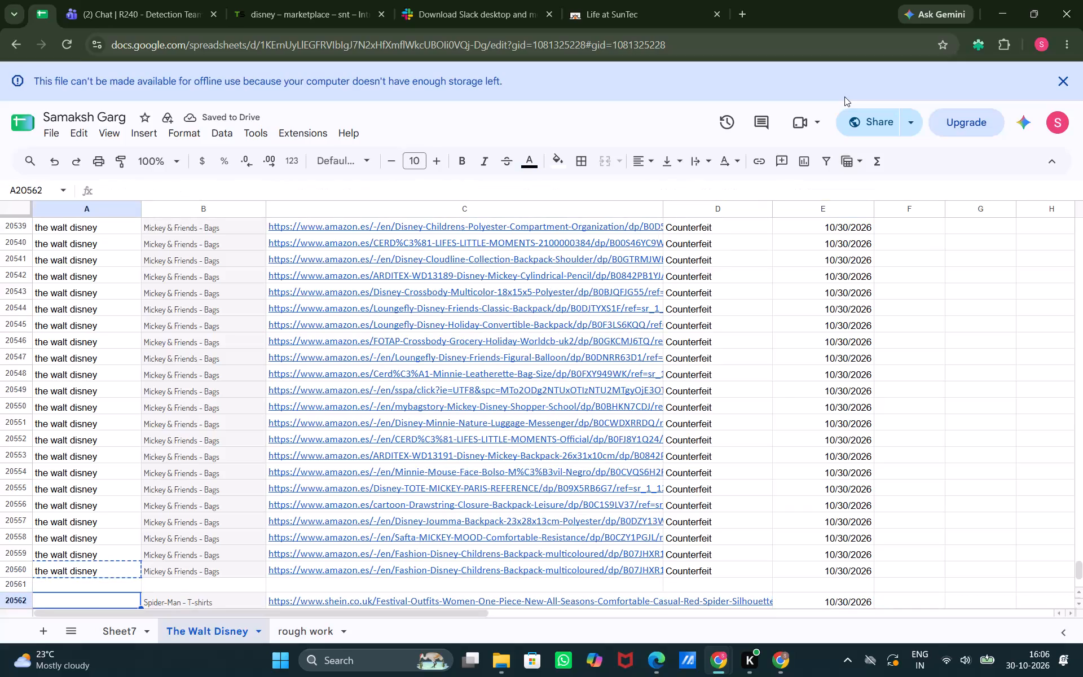
{"action": "key", "text": "ctrl+v"}
Copy "copyright artwork" from D20523 into cell D20562 of the Spider-Man - T-shirts row.
{"action": "key", "text": "Right"}
{"action": "key", "text": "Right"}
{"action": "key", "text": "Right"}
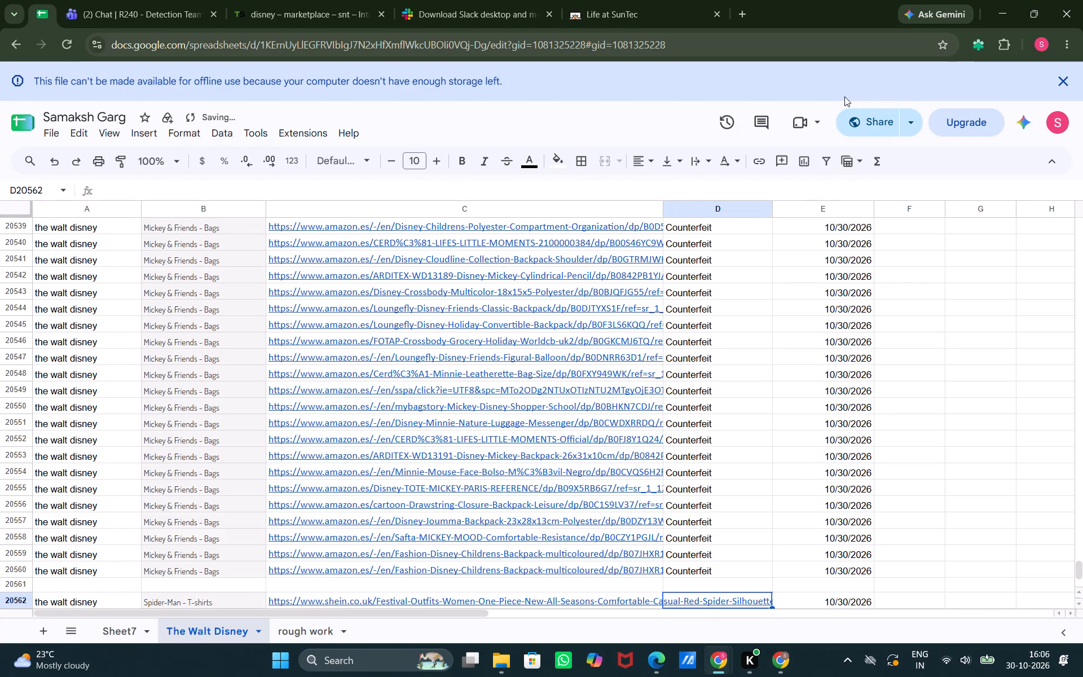
{"action": "key", "text": "ctrl+Up"}
{"action": "key", "text": "ctrl+Up"}
{"action": "key", "text": "ctrl+Up"}
{"action": "key", "text": "ctrl+c"}
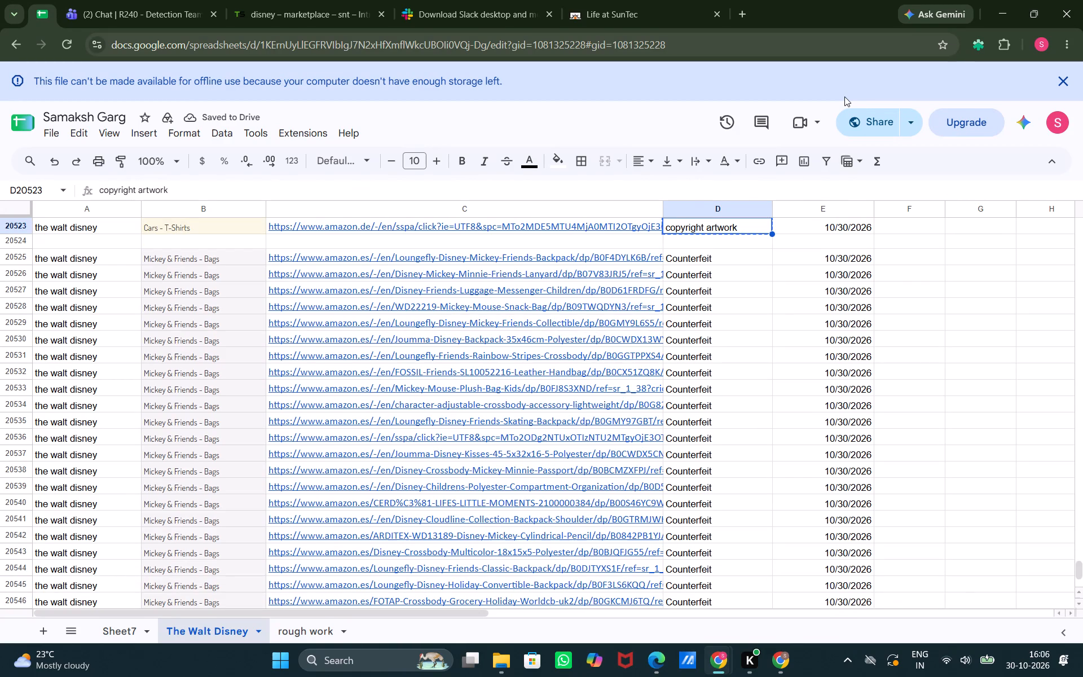
{"action": "key", "text": "ctrl+Down"}
{"action": "key", "text": "ctrl+Down"}
{"action": "key", "text": "ctrl+Down"}
{"action": "key", "text": "ctrl+Up"}
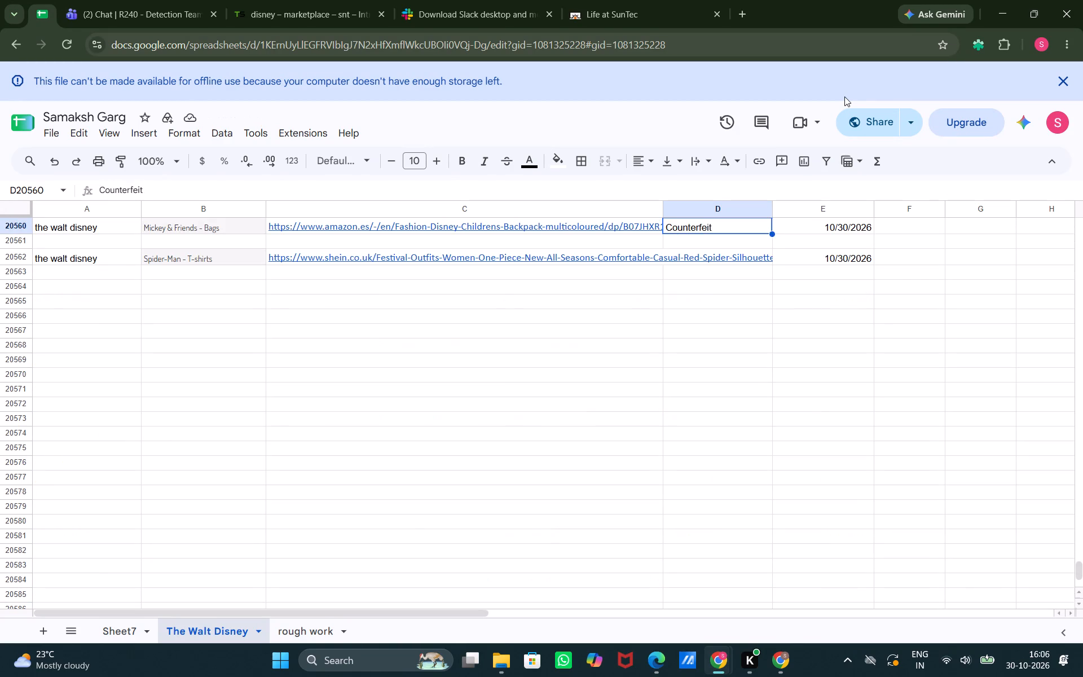
{"action": "key", "text": "Down"}
{"action": "key", "text": "Down"}
{"action": "key", "text": "ctrl+v"}
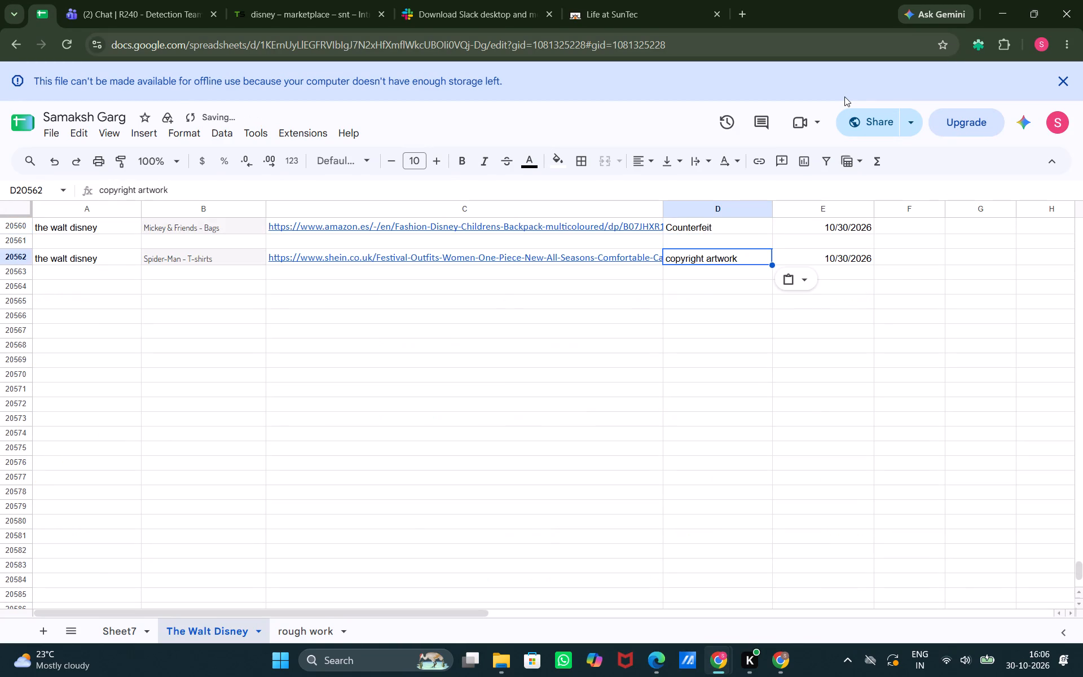
{"action": "key", "text": "Down"}
{"action": "key", "text": "Left"}
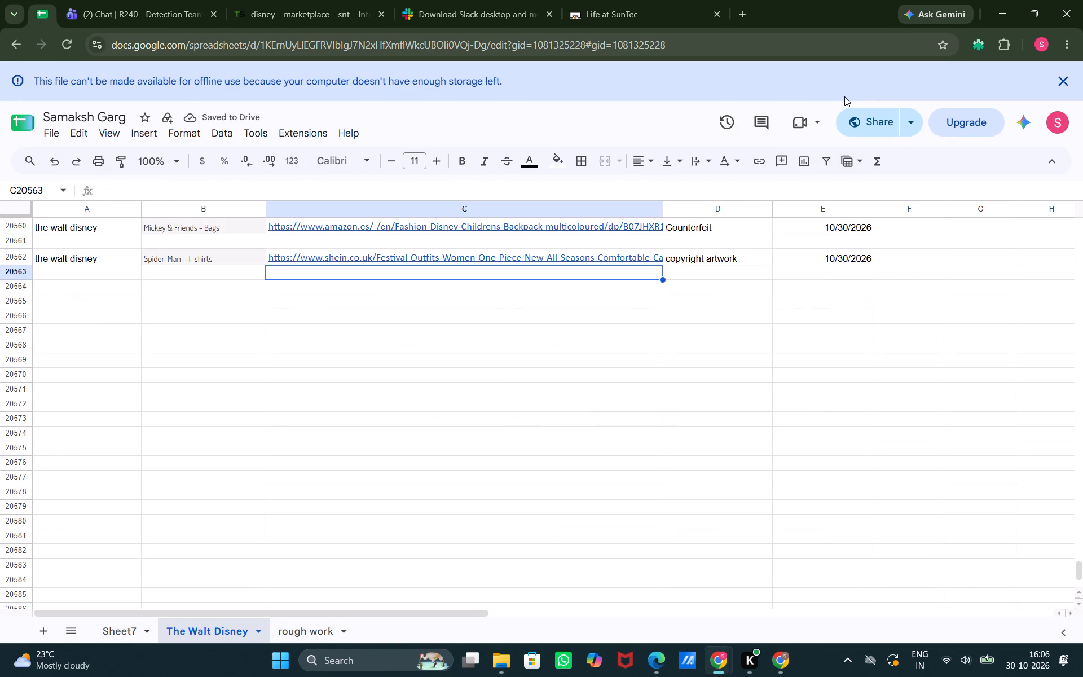
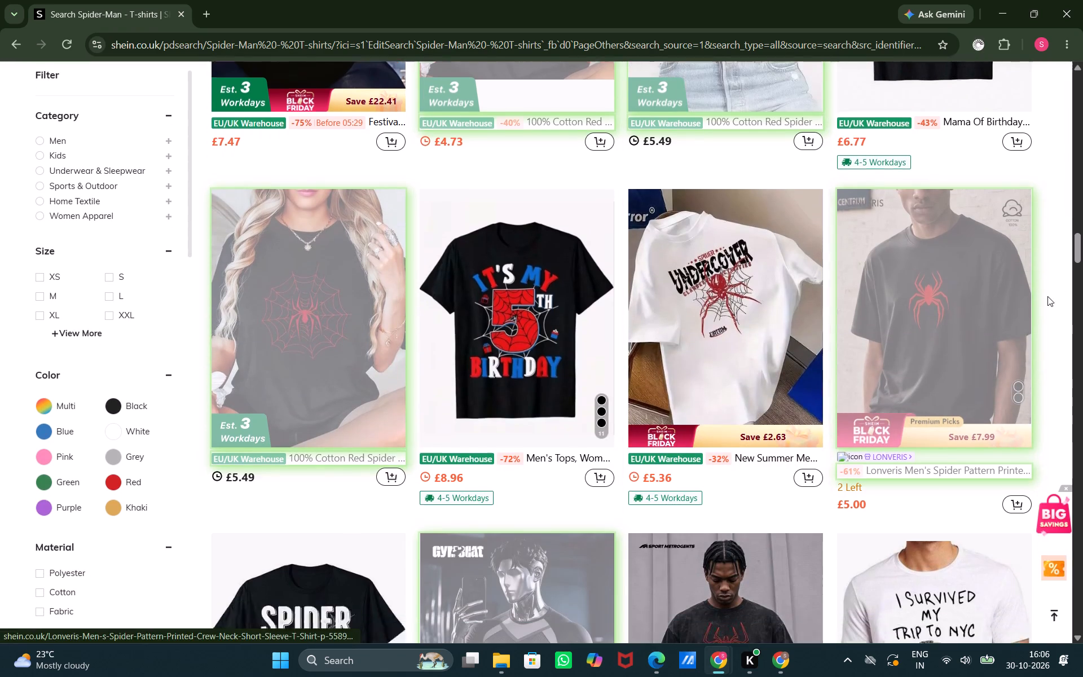
Copy the link of the Spider-Gwen Stacy pop art T-shirt listing from the SHEIN results into cell C20563 of The Walt Disney sheet.
{"action": "scroll", "coordinate": [1047, 296], "scroll_direction": "down", "scroll_amount": 2}
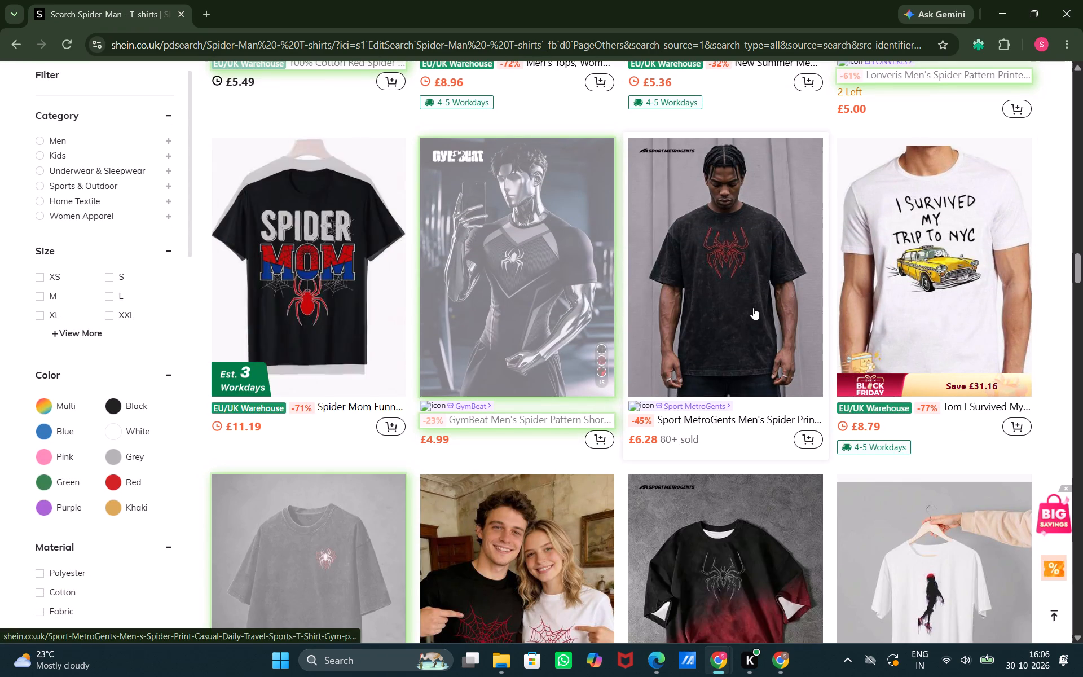
{"action": "scroll", "coordinate": [753, 307], "scroll_direction": "down", "scroll_amount": 5}
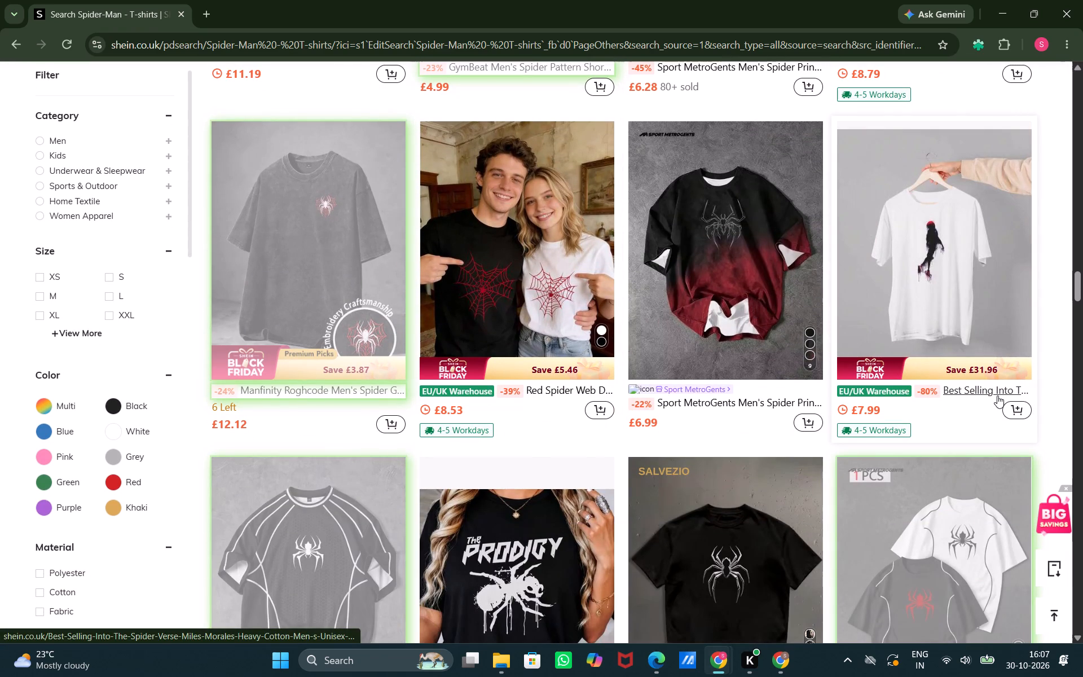
{"action": "scroll", "coordinate": [980, 376], "scroll_direction": "down", "scroll_amount": 3}
{"action": "scroll", "coordinate": [520, 381], "scroll_direction": "down", "scroll_amount": 6}
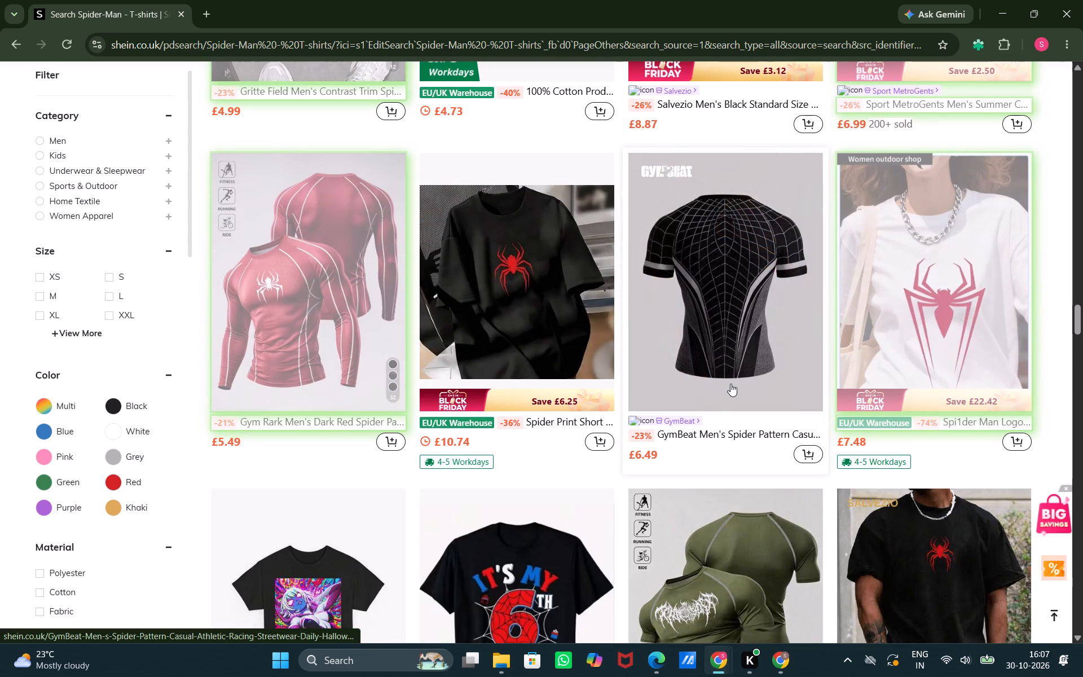
{"action": "scroll", "coordinate": [428, 513], "scroll_direction": "down", "scroll_amount": 4}
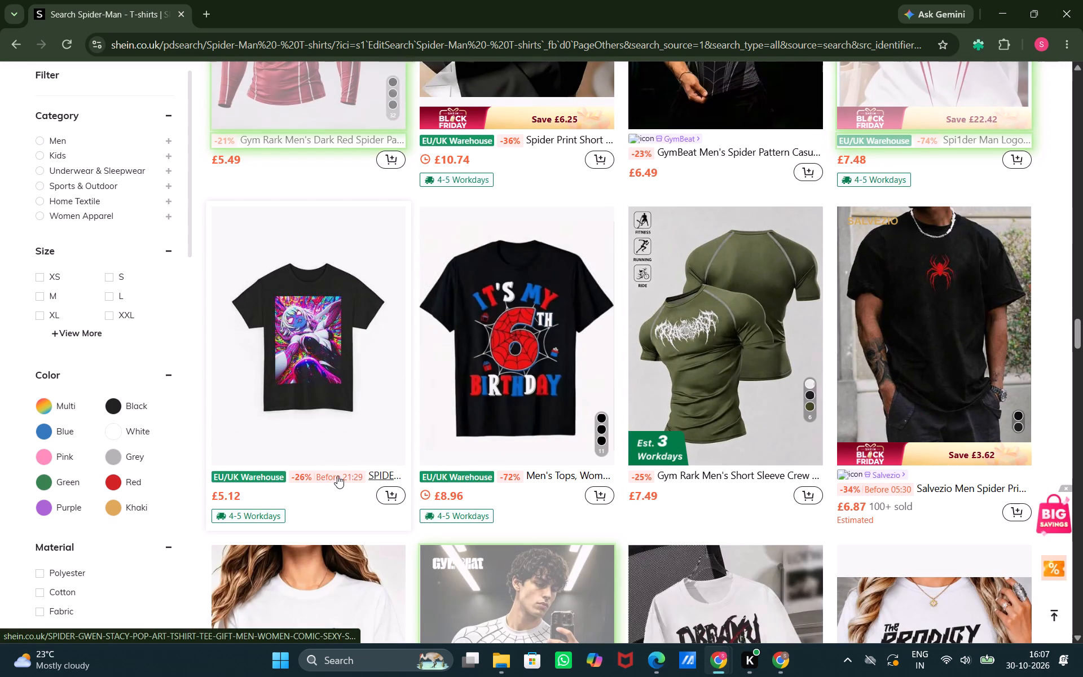
{"action": "right_click", "coordinate": [375, 474]}
{"action": "left_click", "coordinate": [428, 397]}
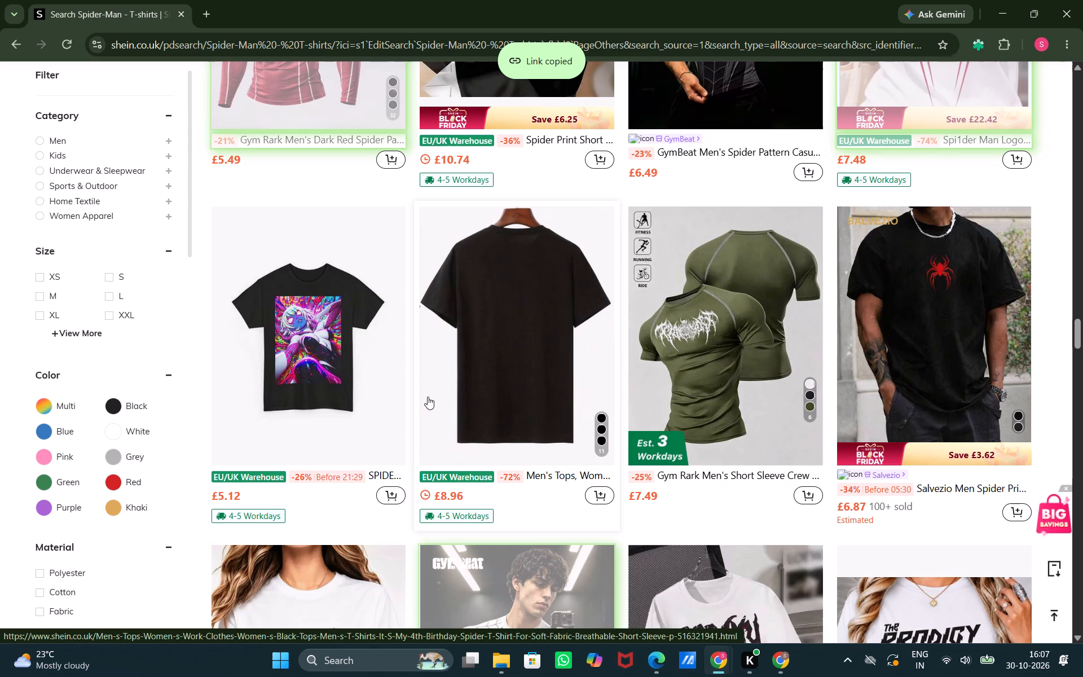
{"action": "key", "text": "alt+Tab"}
{"action": "key", "text": "ctrl+v"}
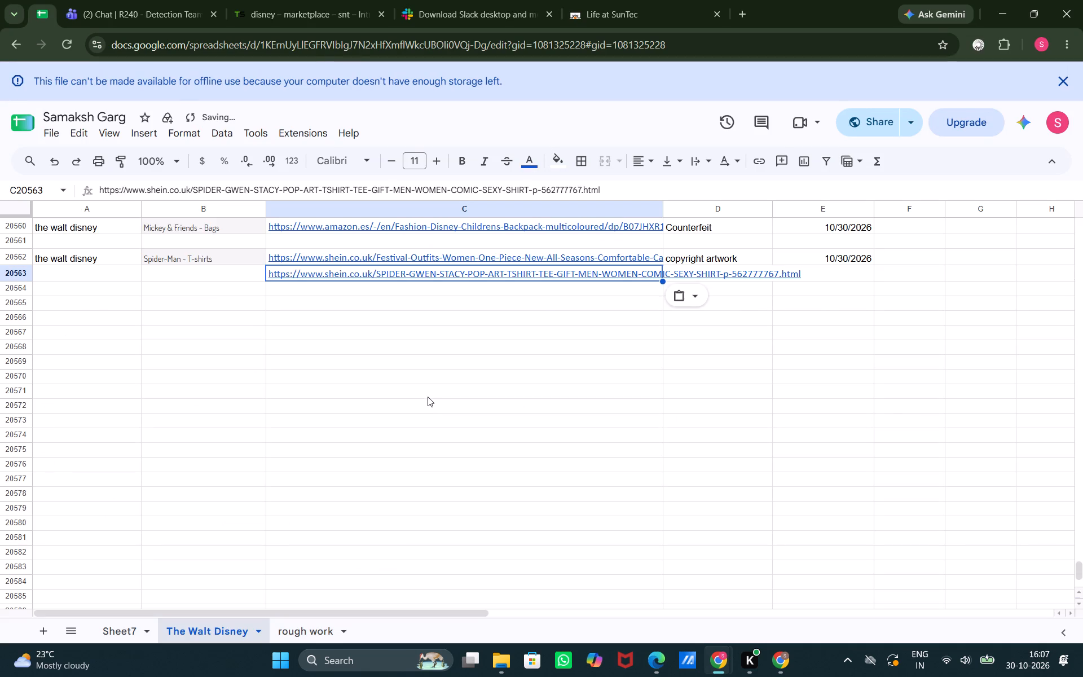
{"action": "key", "text": "Return"}
{"action": "key", "text": "Return"}
{"action": "key", "text": "Return"}
Copy the link of the Best Selling Into The Spider-Verse Miles Morales T-shirt listing from the SHEIN results into cell C20564.
{"action": "key", "text": "alt+Tab"}
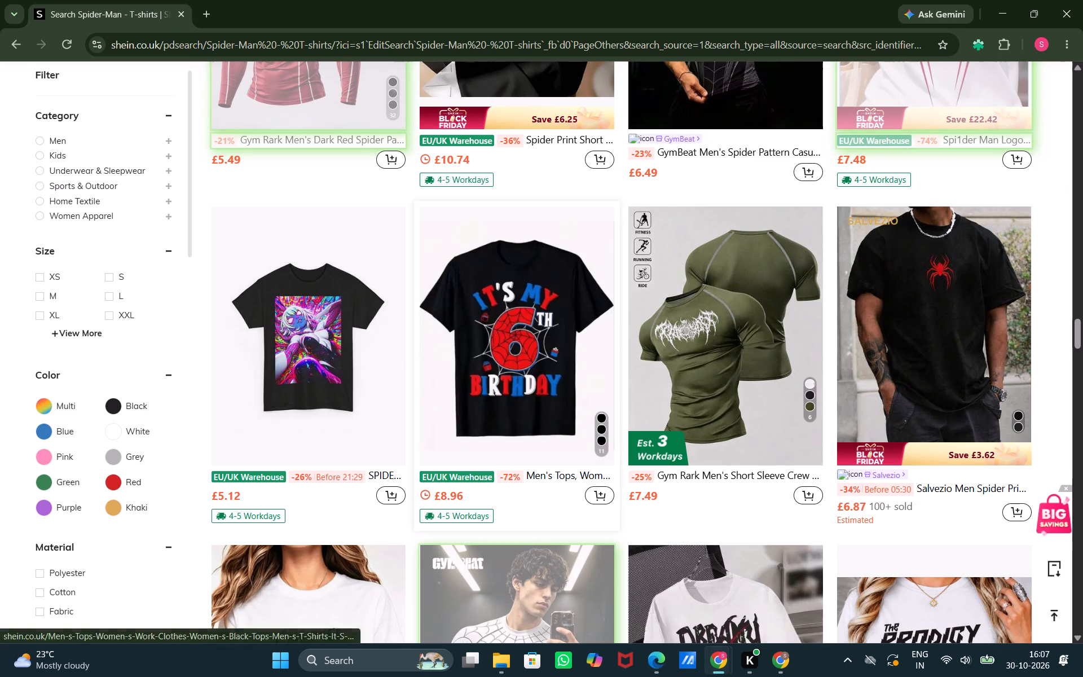
{"action": "left_click", "coordinate": [1082, 626]}
{"action": "scroll", "coordinate": [1079, 652], "scroll_direction": "up", "scroll_amount": 2}
{"action": "scroll", "coordinate": [1051, 631], "scroll_direction": "down", "scroll_amount": 2}
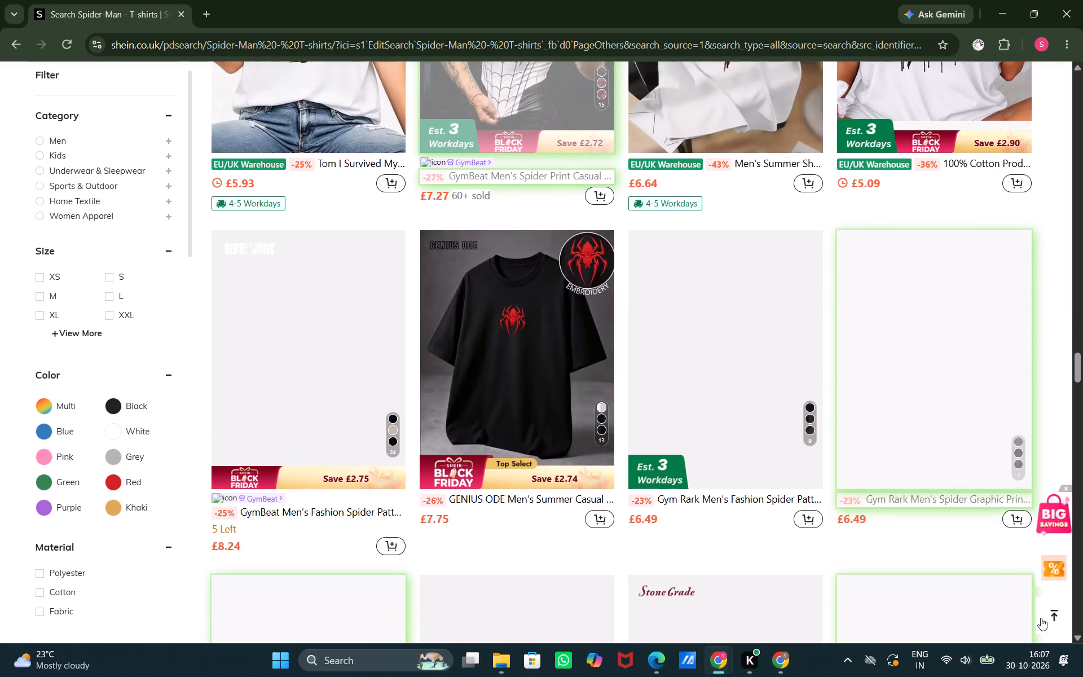
{"action": "scroll", "coordinate": [1040, 617], "scroll_direction": "up", "scroll_amount": 4}
{"action": "scroll", "coordinate": [988, 564], "scroll_direction": "up", "scroll_amount": 6}
{"action": "scroll", "coordinate": [805, 596], "scroll_direction": "up", "scroll_amount": 3}
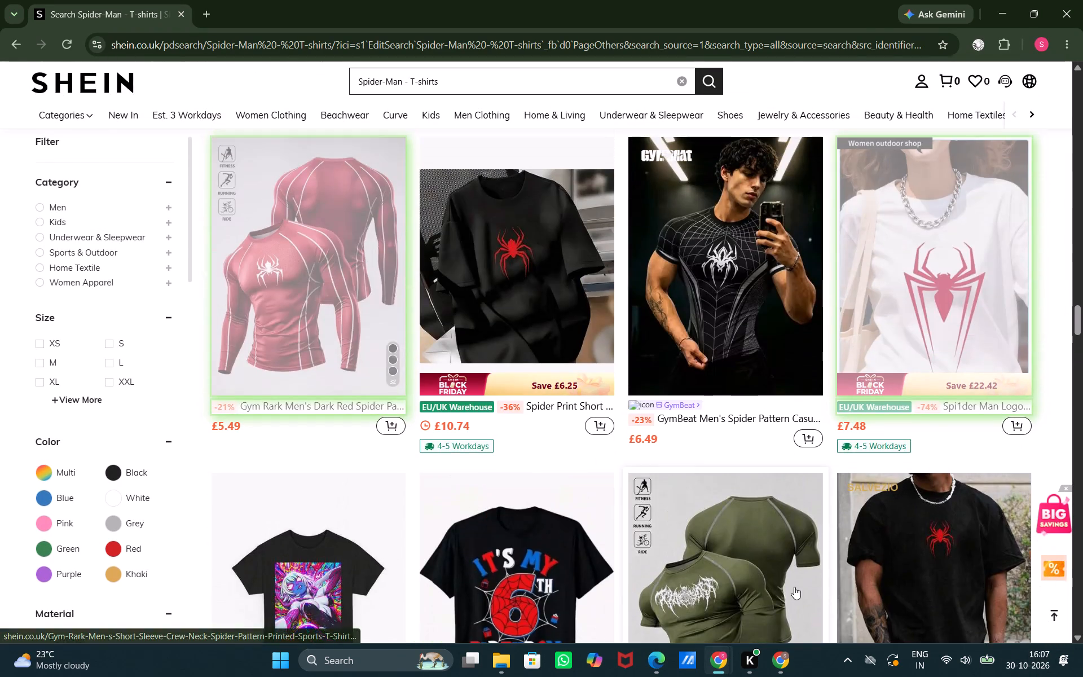
{"action": "scroll", "coordinate": [794, 588], "scroll_direction": "up", "scroll_amount": 2}
{"action": "scroll", "coordinate": [620, 534], "scroll_direction": "up", "scroll_amount": 3}
{"action": "scroll", "coordinate": [720, 480], "scroll_direction": "up", "scroll_amount": 1}
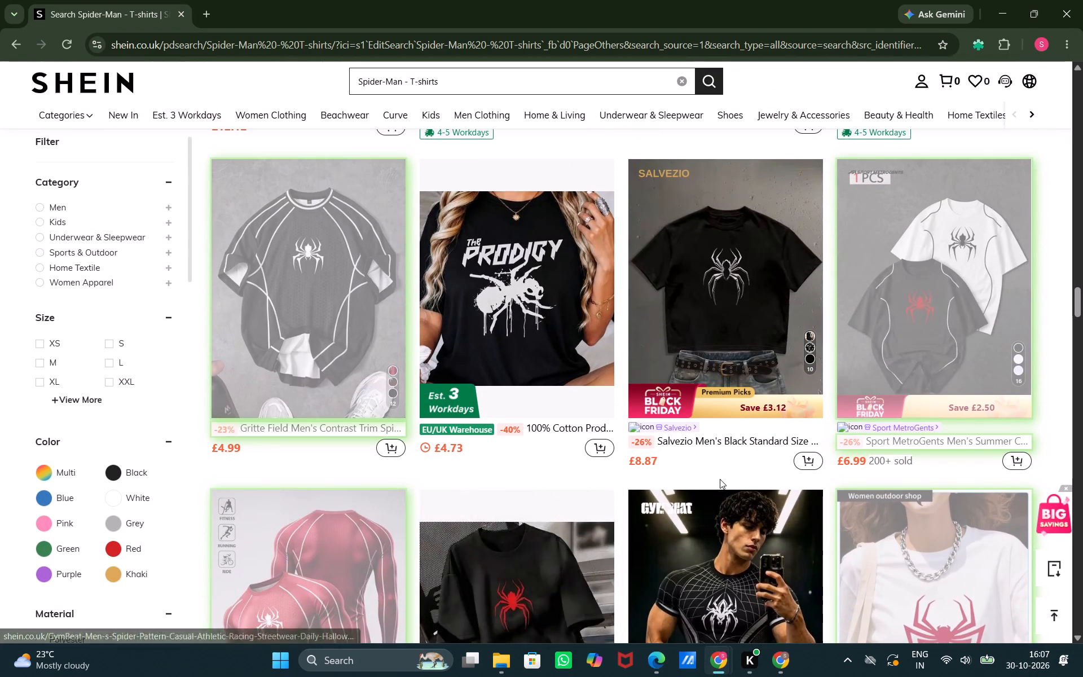
{"action": "scroll", "coordinate": [720, 479], "scroll_direction": "up", "scroll_amount": 5}
{"action": "scroll", "coordinate": [856, 441], "scroll_direction": "down", "scroll_amount": 5}
{"action": "scroll", "coordinate": [859, 441], "scroll_direction": "up", "scroll_amount": 2}
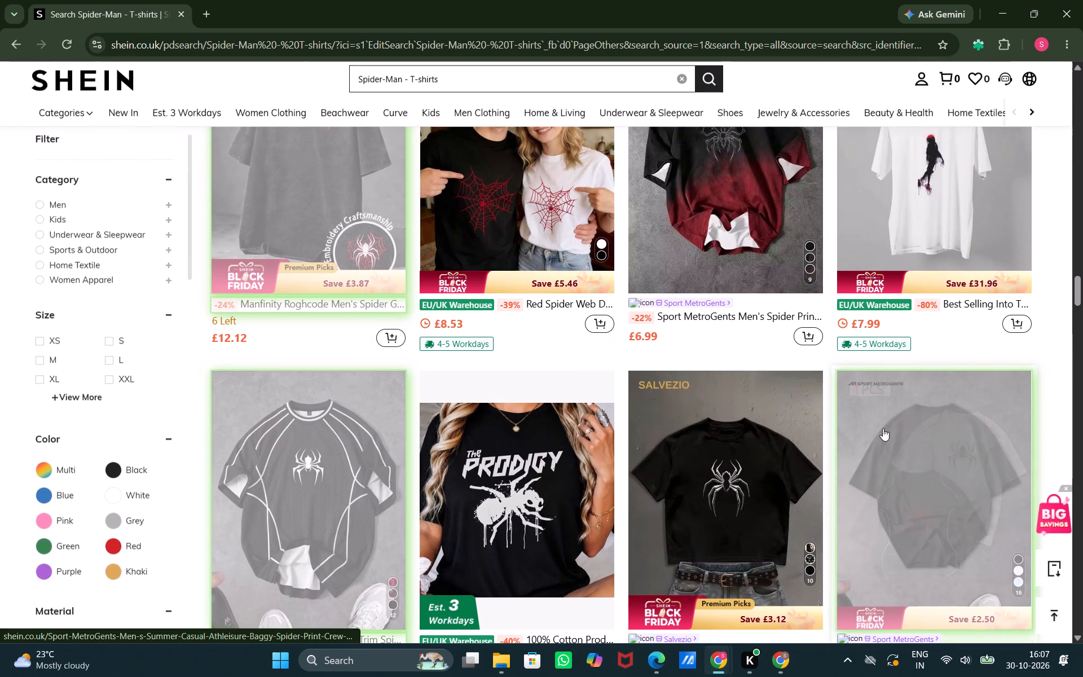
{"action": "right_click", "coordinate": [979, 307]}
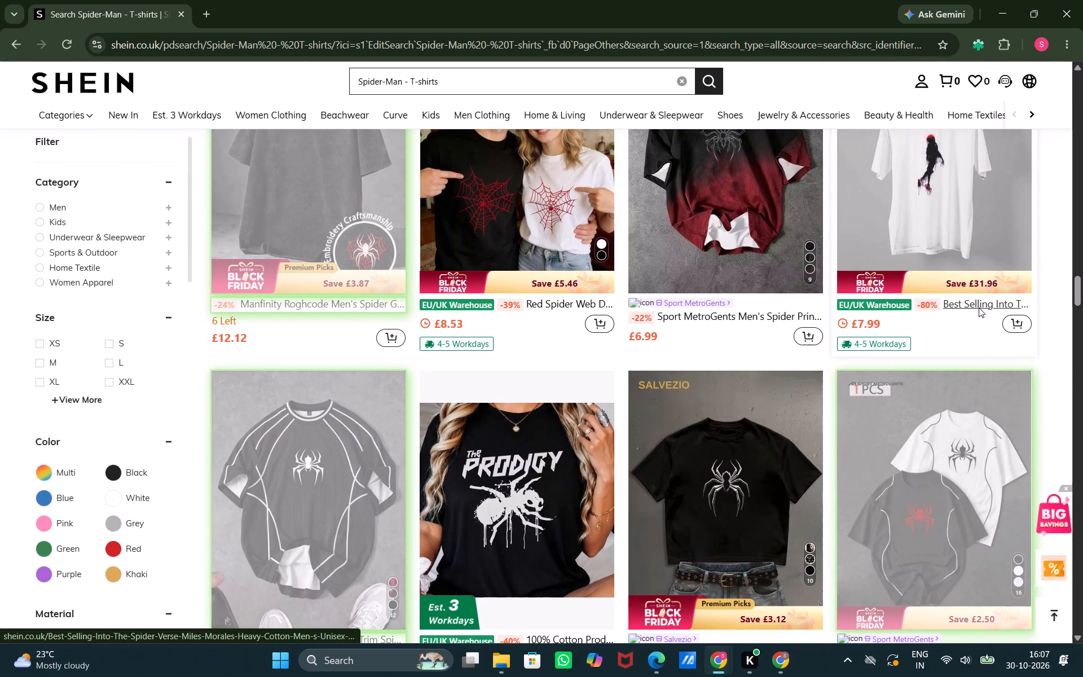
{"action": "left_click", "coordinate": [891, 451]}
{"action": "key", "text": "alt+Tab"}
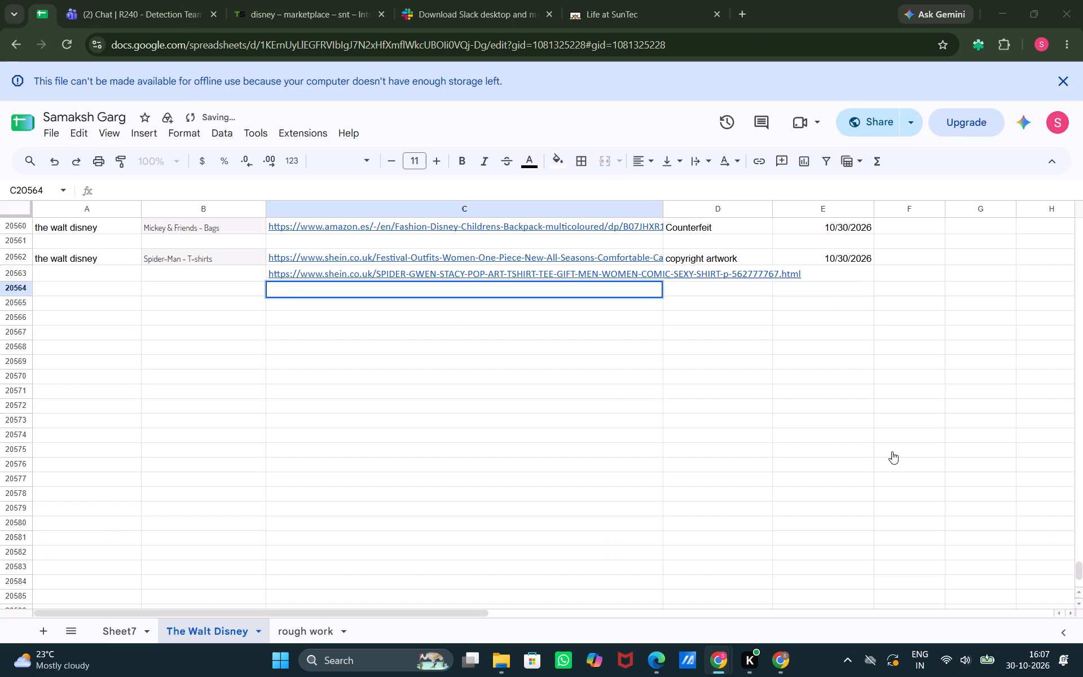
{"action": "key", "text": "ctrl+v"}
{"action": "key", "text": "Return"}
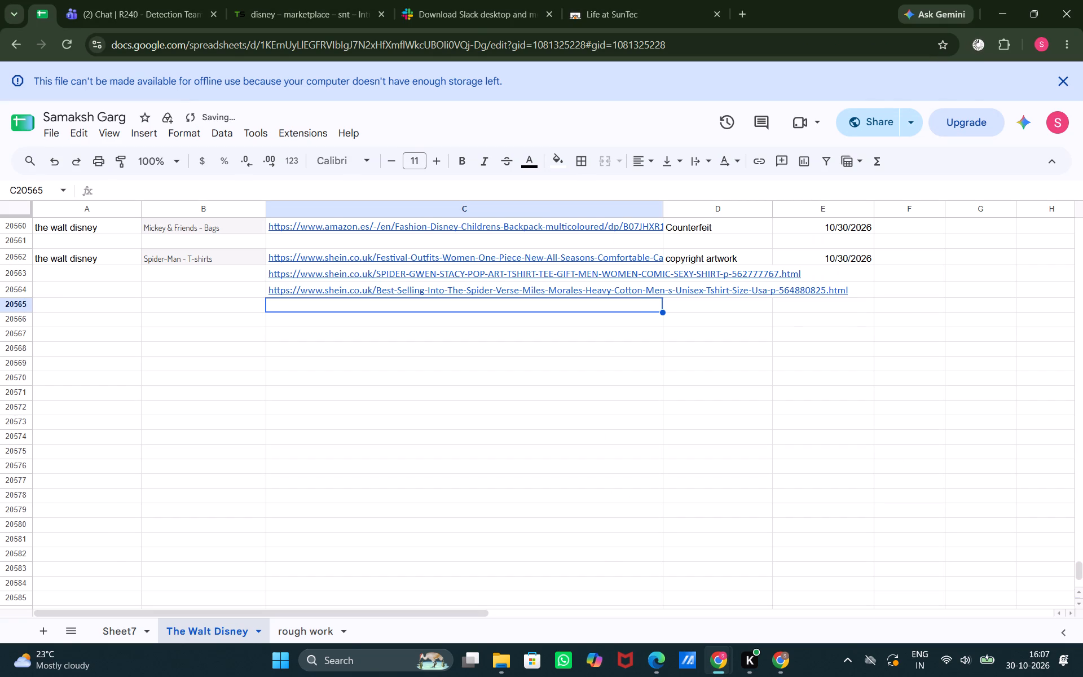
Copy the link of the Salvezio men's spider print T-shirt priced £6.87 from the SHEIN results into cell C20565.
{"action": "key", "text": "alt+Tab"}
{"action": "scroll", "coordinate": [892, 451], "scroll_direction": "down", "scroll_amount": 5}
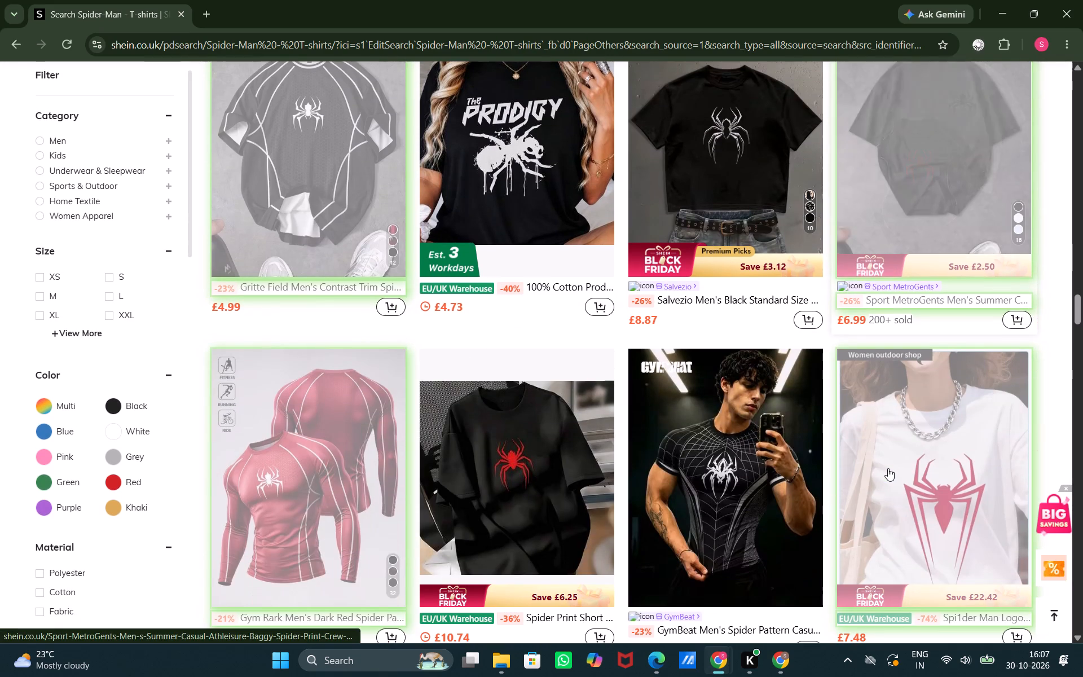
{"action": "scroll", "coordinate": [627, 396], "scroll_direction": "down", "scroll_amount": 6}
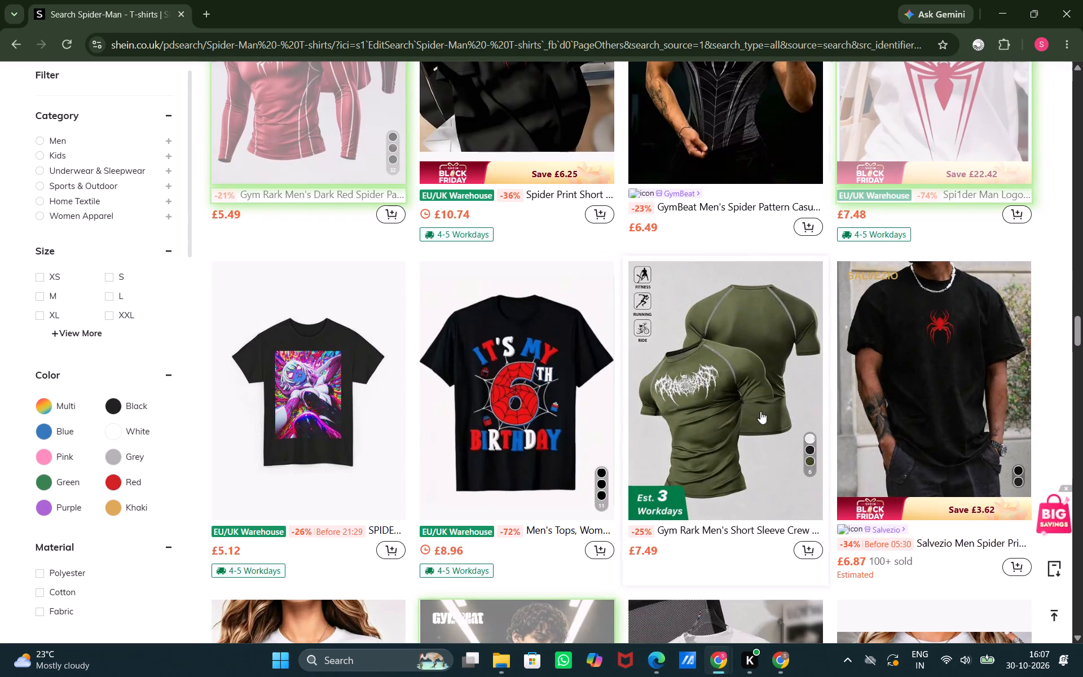
{"action": "right_click", "coordinate": [941, 539]}
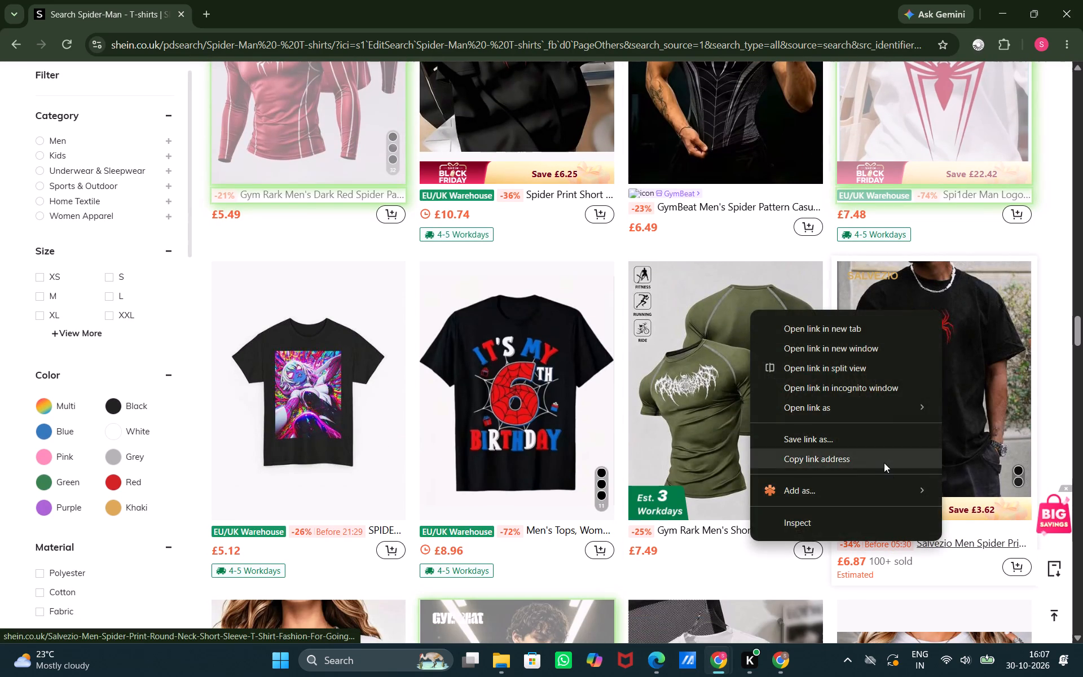
{"action": "left_click", "coordinate": [884, 463]}
{"action": "key", "text": "alt+Tab"}
{"action": "key", "text": "ctrl+v"}
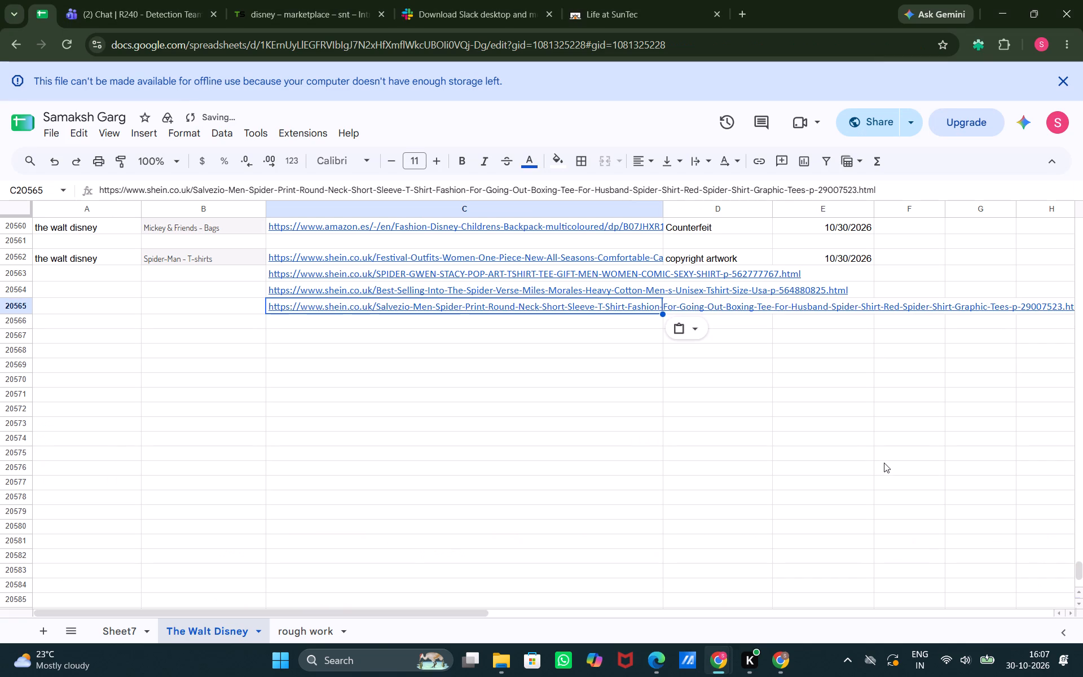
{"action": "key", "text": "Return"}
{"action": "key", "text": "Return"}
Copy the link of the white GymBeat men's spider print stand collar T-shirt from the SHEIN results into cell C20566.
{"action": "key", "text": "alt+Tab"}
{"action": "scroll", "coordinate": [915, 423], "scroll_direction": "down", "scroll_amount": 5}
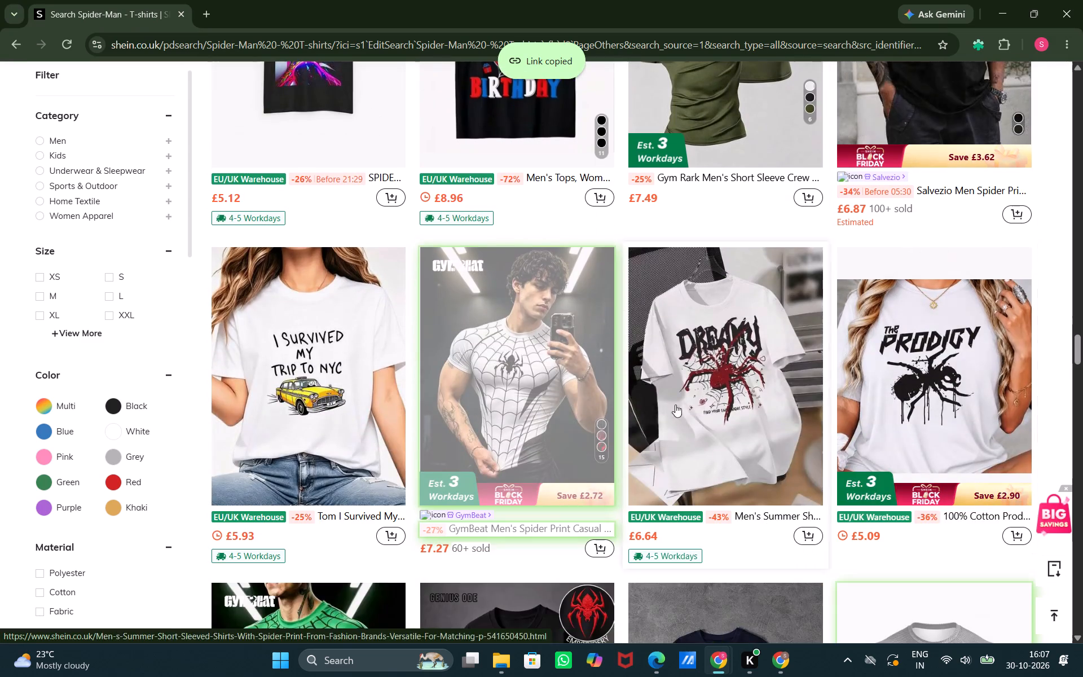
{"action": "scroll", "coordinate": [998, 401], "scroll_direction": "down", "scroll_amount": 5}
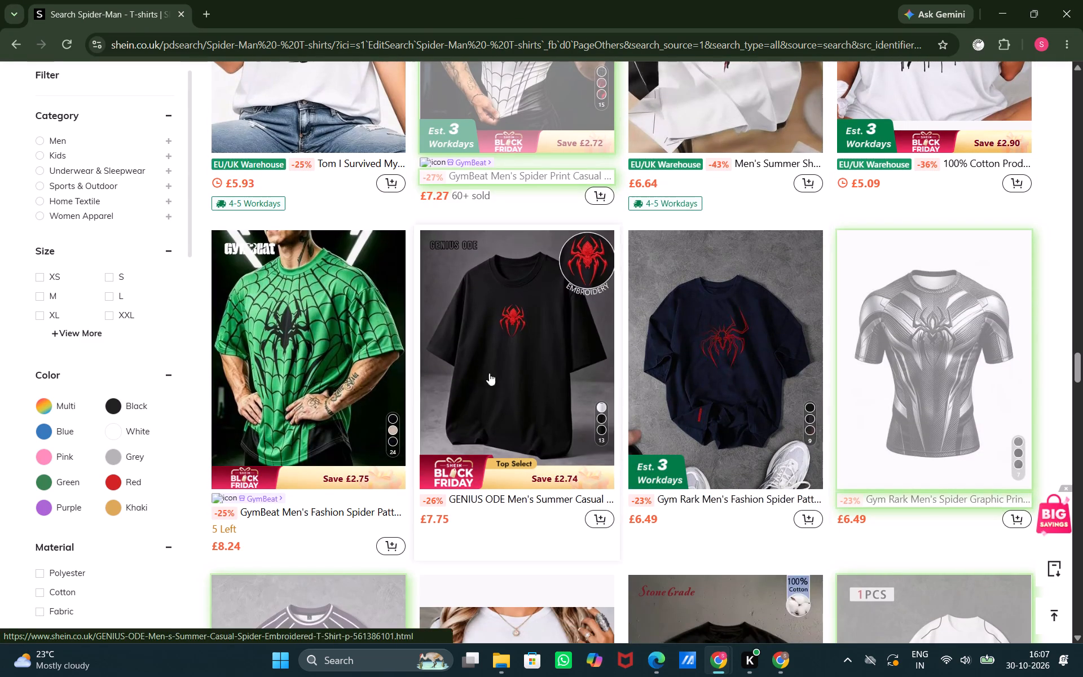
{"action": "scroll", "coordinate": [411, 375], "scroll_direction": "down", "scroll_amount": 5}
{"action": "scroll", "coordinate": [927, 366], "scroll_direction": "down", "scroll_amount": 5}
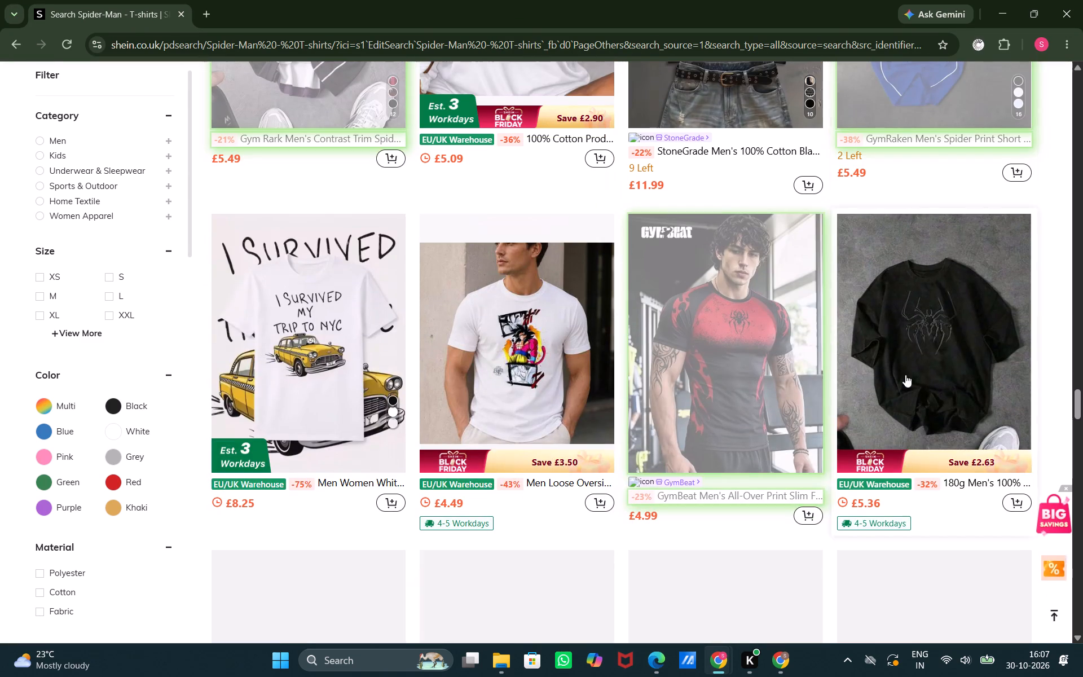
{"action": "scroll", "coordinate": [324, 368], "scroll_direction": "down", "scroll_amount": 6}
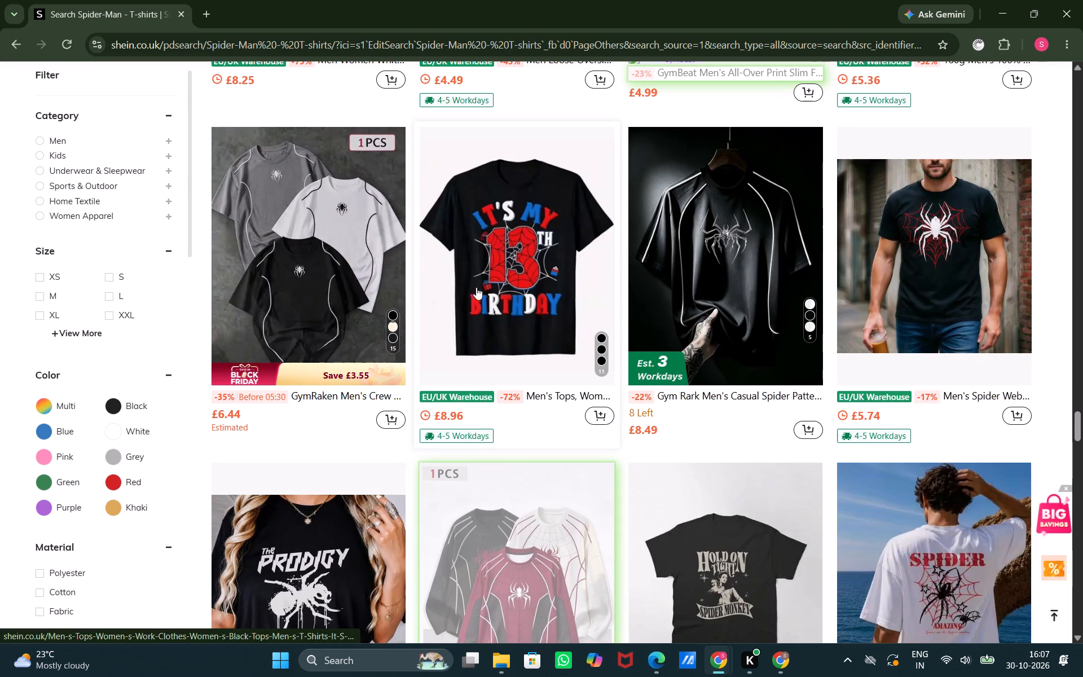
{"action": "scroll", "coordinate": [904, 292], "scroll_direction": "down", "scroll_amount": 5}
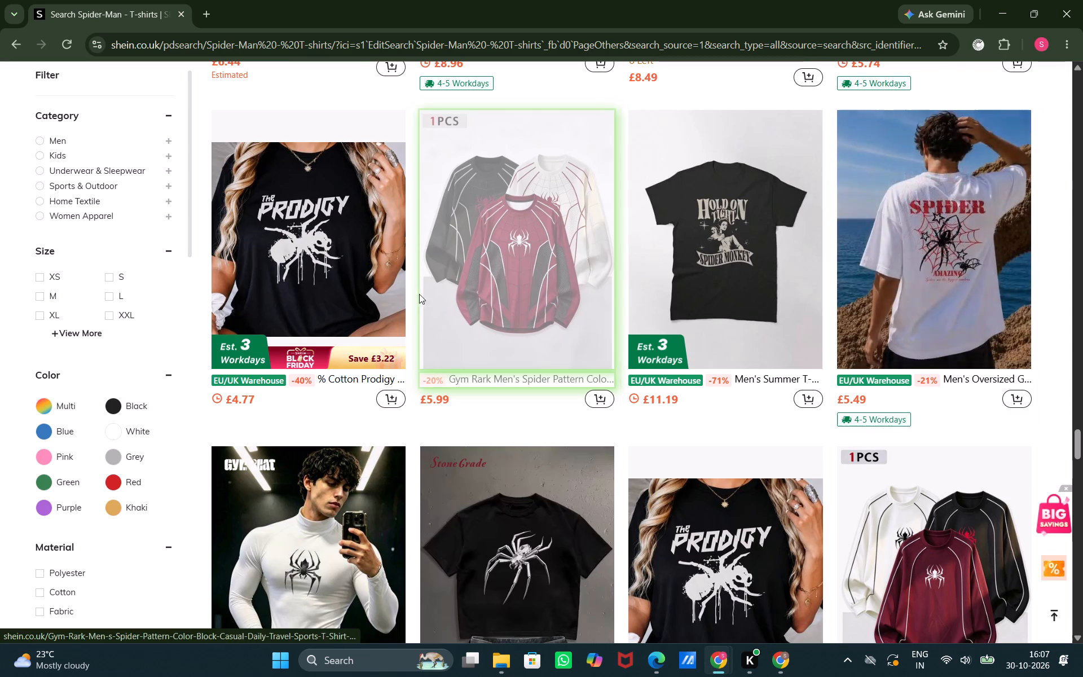
{"action": "scroll", "coordinate": [279, 276], "scroll_direction": "down", "scroll_amount": 4}
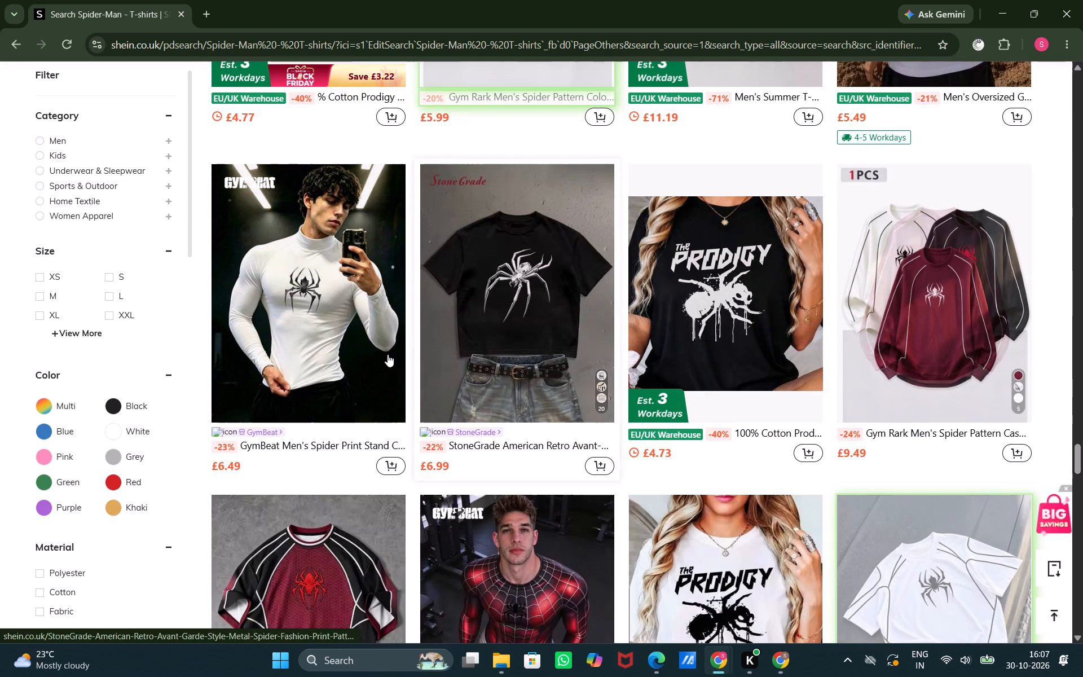
{"action": "right_click", "coordinate": [333, 443]}
{"action": "left_click", "coordinate": [396, 366]}
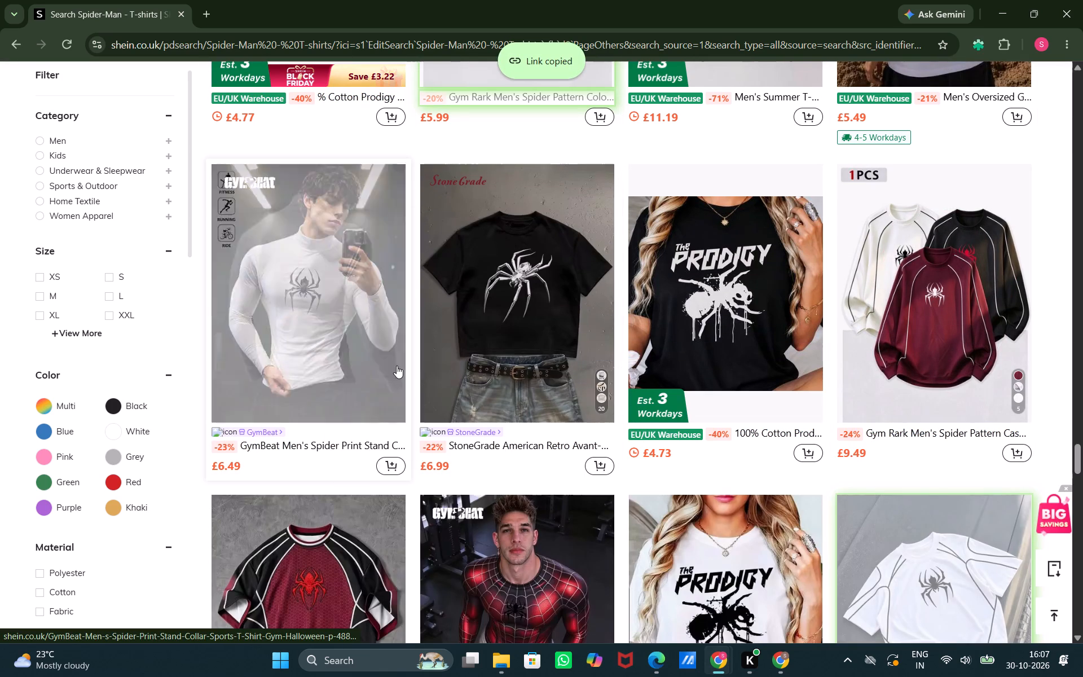
{"action": "key", "text": "alt+Tab"}
{"action": "key", "text": "ctrl+v"}
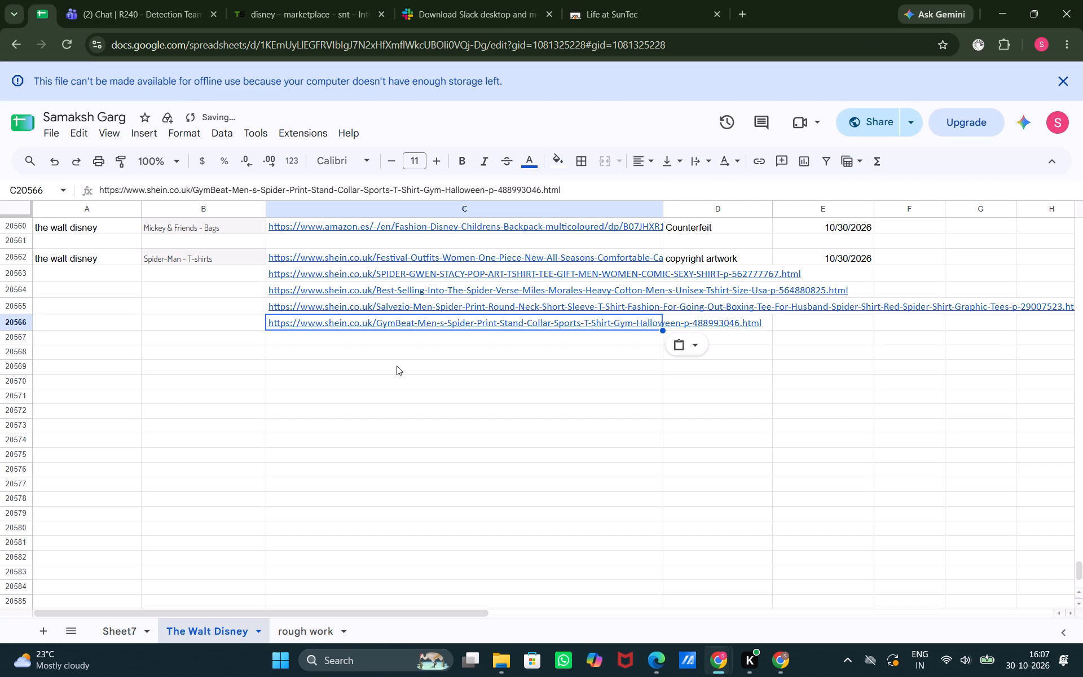
{"action": "key", "text": "Return"}
{"action": "key", "text": "Return"}
Copy the link of the £9.49 Gym Rark men's spider pattern long-sleeve listing from the SHEIN results into cell C20567.
{"action": "key", "text": "alt+Tab"}
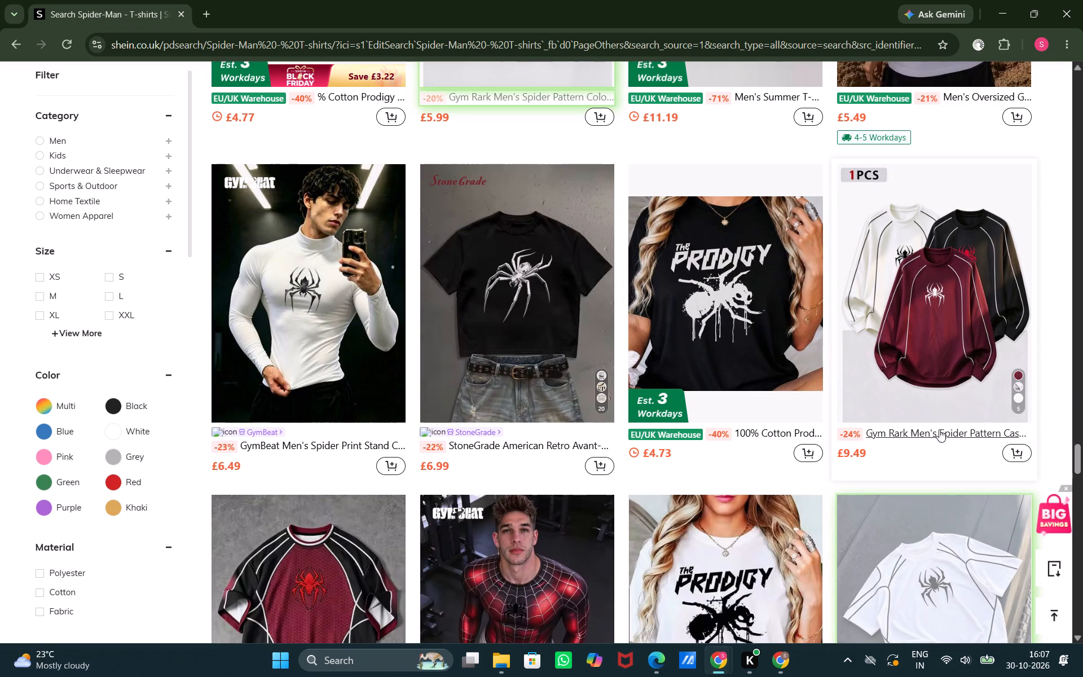
{"action": "right_click", "coordinate": [940, 430]}
{"action": "left_click", "coordinate": [894, 342]}
{"action": "key", "text": "alt+Tab"}
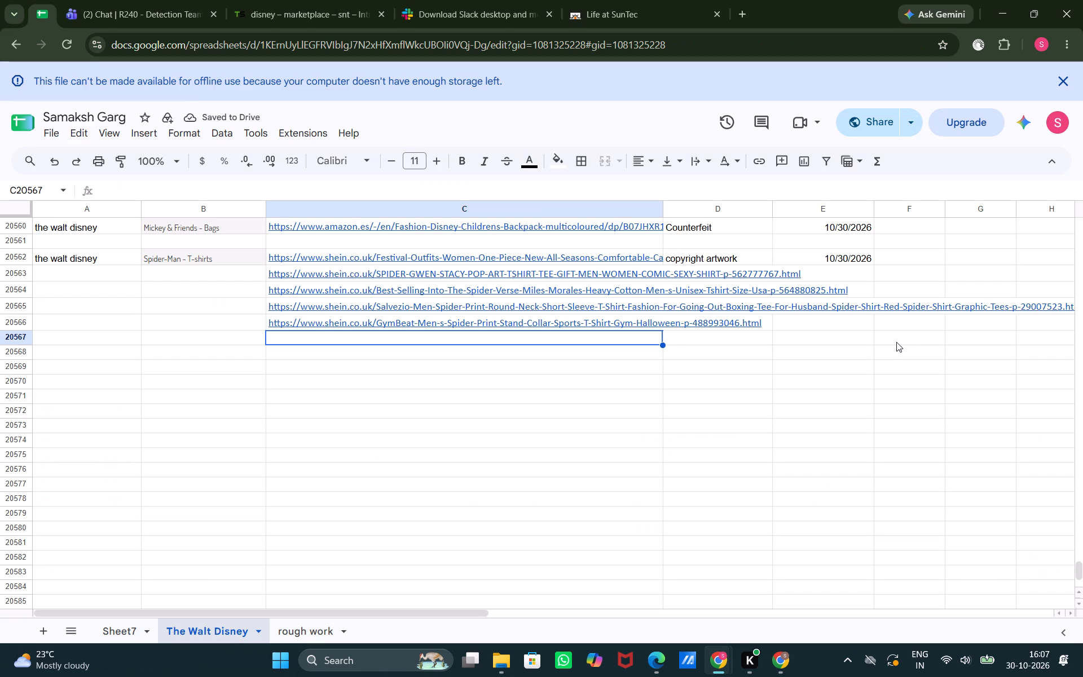
{"action": "key", "text": "ctrl+v"}
{"action": "key", "text": "Return"}
{"action": "key", "text": "Return"}
Copy the link of the GymBeat men's spider web pattern long-sleeve T-shirt from the SHEIN results into cell C20568.
{"action": "key", "text": "alt+Tab"}
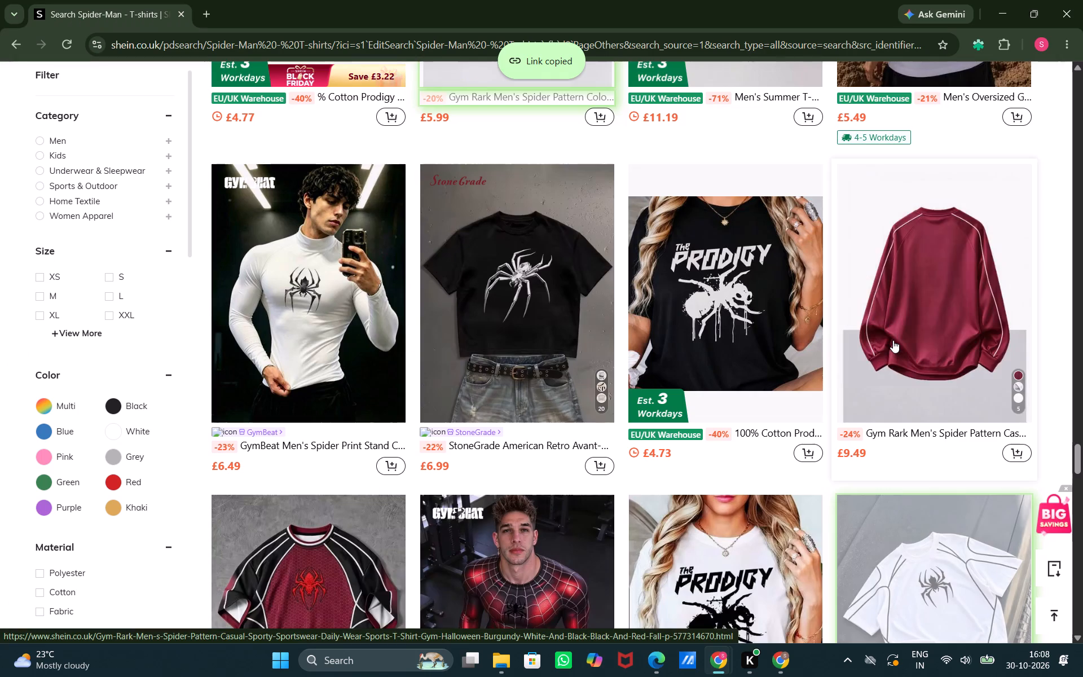
{"action": "scroll", "coordinate": [893, 340], "scroll_direction": "down", "scroll_amount": 5}
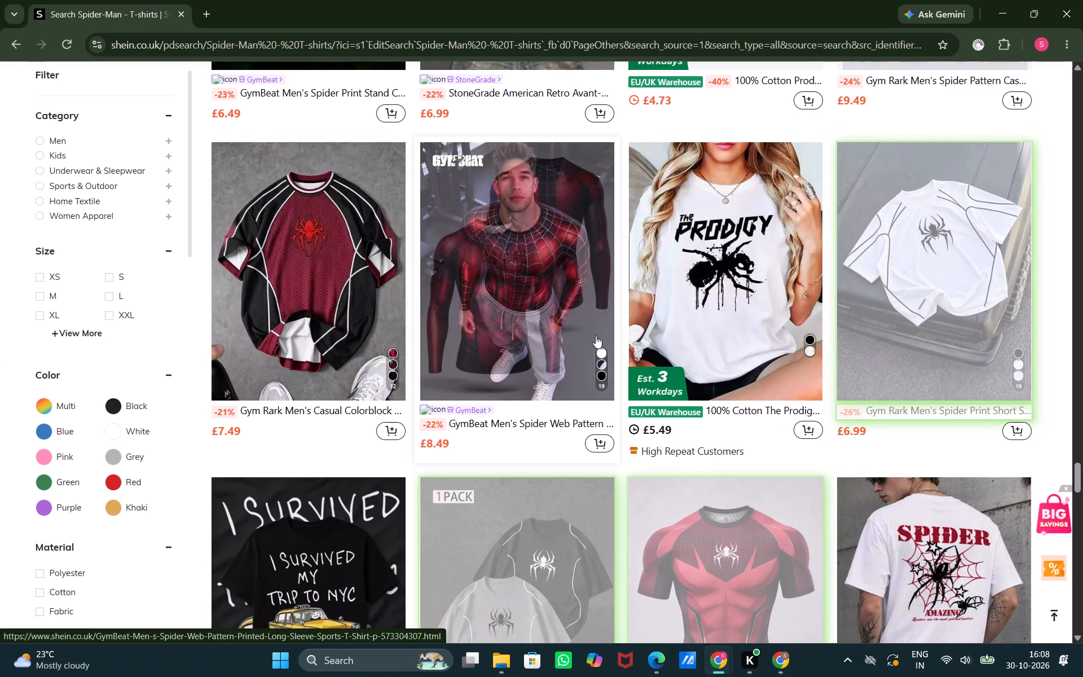
{"action": "right_click", "coordinate": [547, 425]}
{"action": "left_click", "coordinate": [633, 337]}
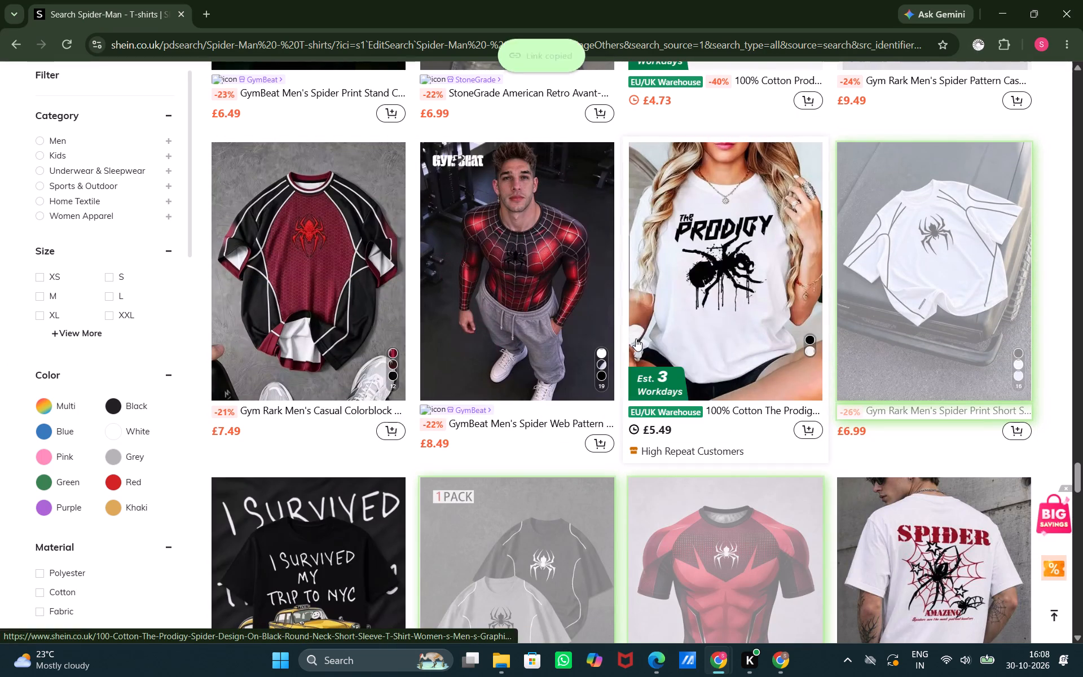
{"action": "key", "text": "alt+Tab"}
{"action": "key", "text": "ctrl+v"}
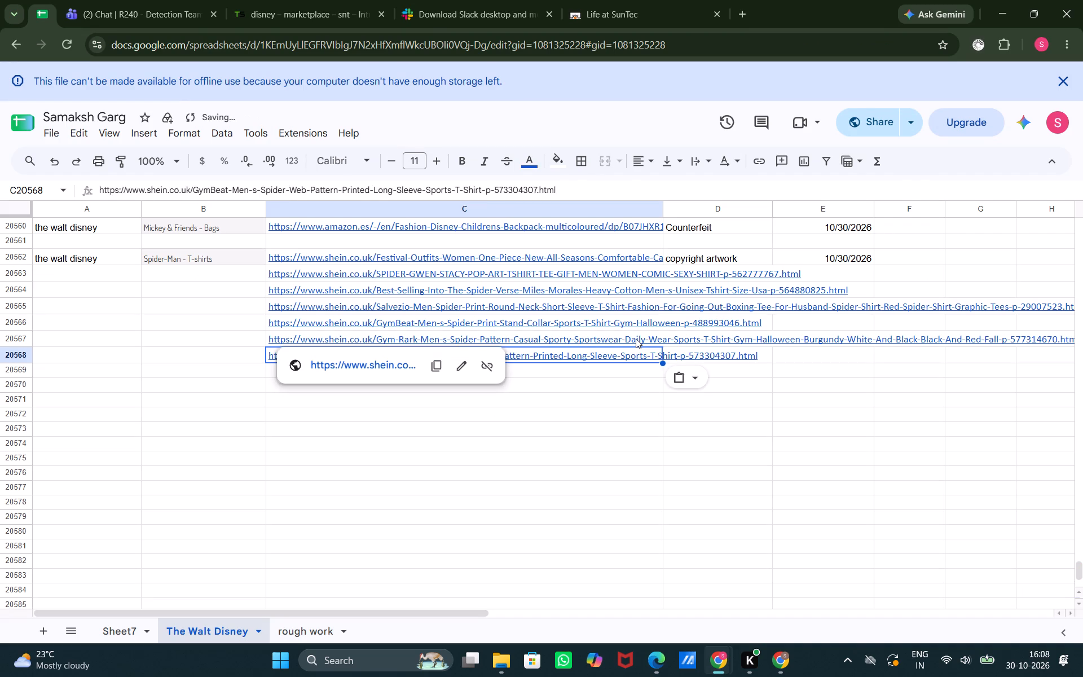
{"action": "key", "text": "Return"}
{"action": "key", "text": "Return"}
Look through the rest of the first page of SHEIN Spider-Man T-shirt results and go on to results page 2.
{"action": "key", "text": "alt+Tab"}
{"action": "scroll", "coordinate": [630, 333], "scroll_direction": "down", "scroll_amount": 5}
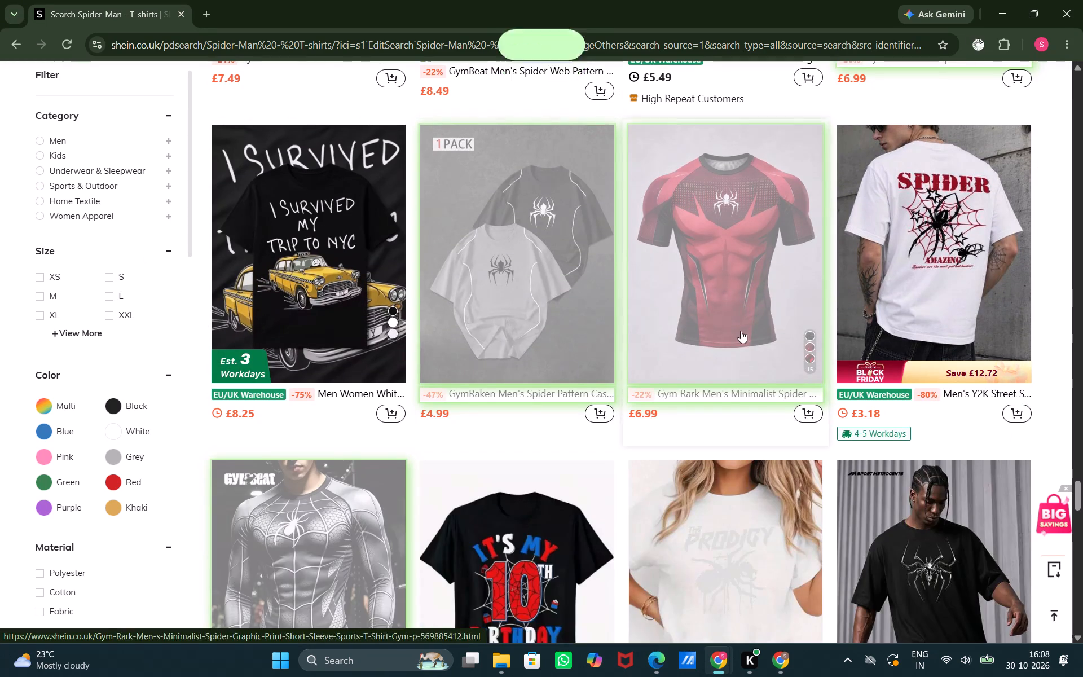
{"action": "scroll", "coordinate": [983, 310], "scroll_direction": "down", "scroll_amount": 4}
{"action": "scroll", "coordinate": [400, 319], "scroll_direction": "down", "scroll_amount": 5}
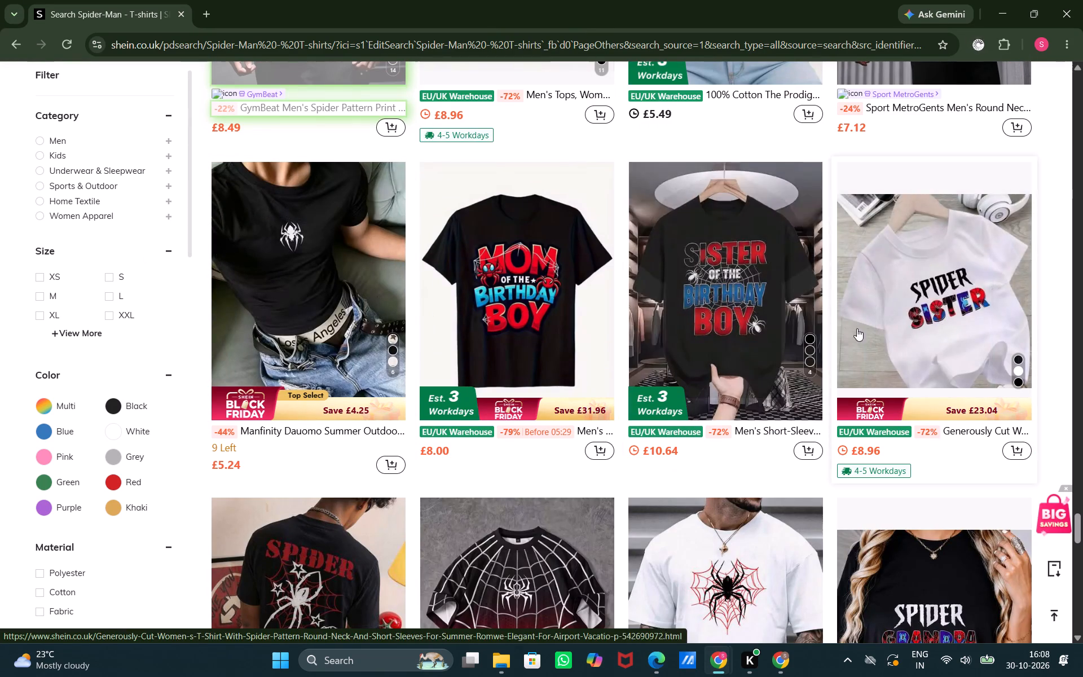
{"action": "scroll", "coordinate": [883, 327], "scroll_direction": "down", "scroll_amount": 4}
{"action": "scroll", "coordinate": [300, 335], "scroll_direction": "down", "scroll_amount": 5}
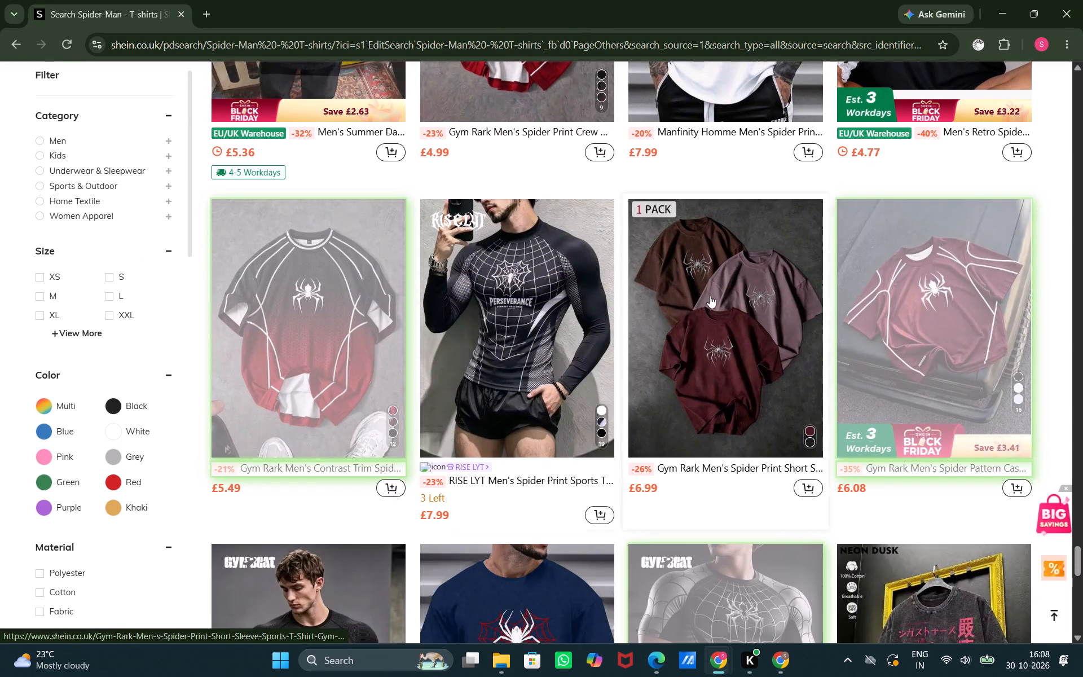
{"action": "scroll", "coordinate": [859, 306], "scroll_direction": "up", "scroll_amount": 5}
{"action": "scroll", "coordinate": [556, 362], "scroll_direction": "down", "scroll_amount": 8}
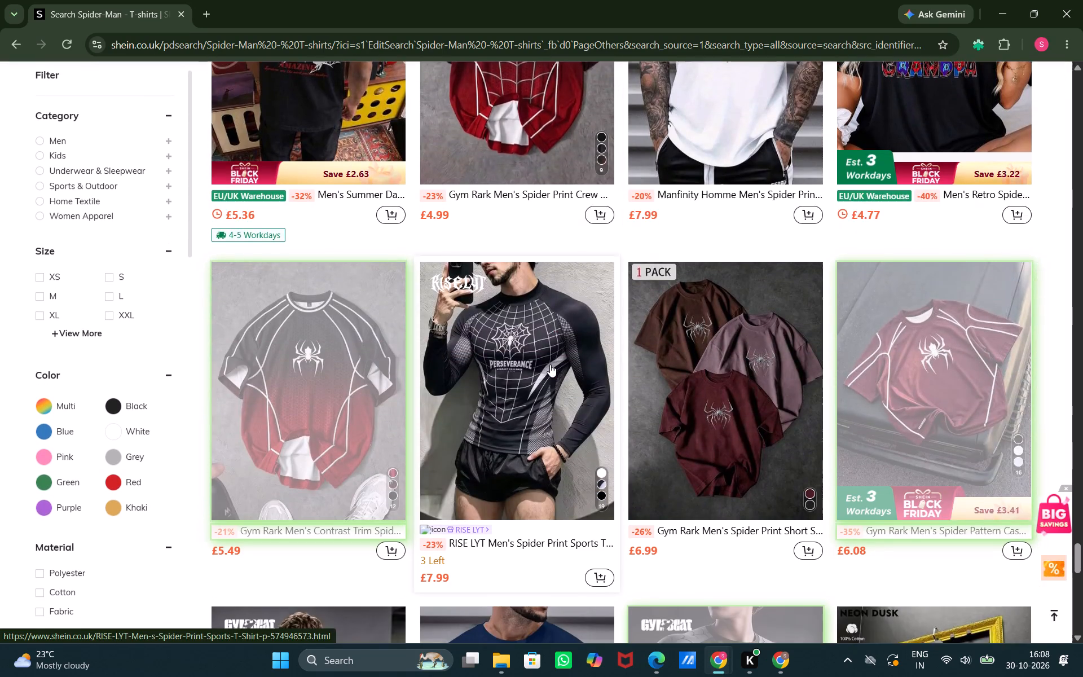
{"action": "scroll", "coordinate": [532, 357], "scroll_direction": "down", "scroll_amount": 7}
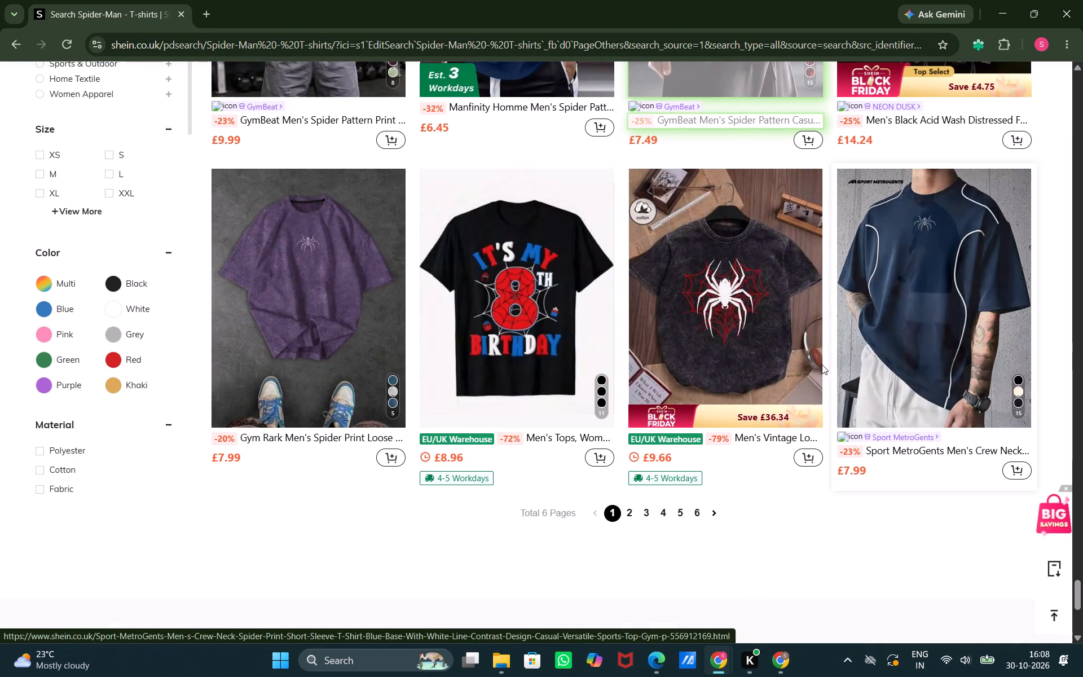
{"action": "left_click", "coordinate": [623, 510]}
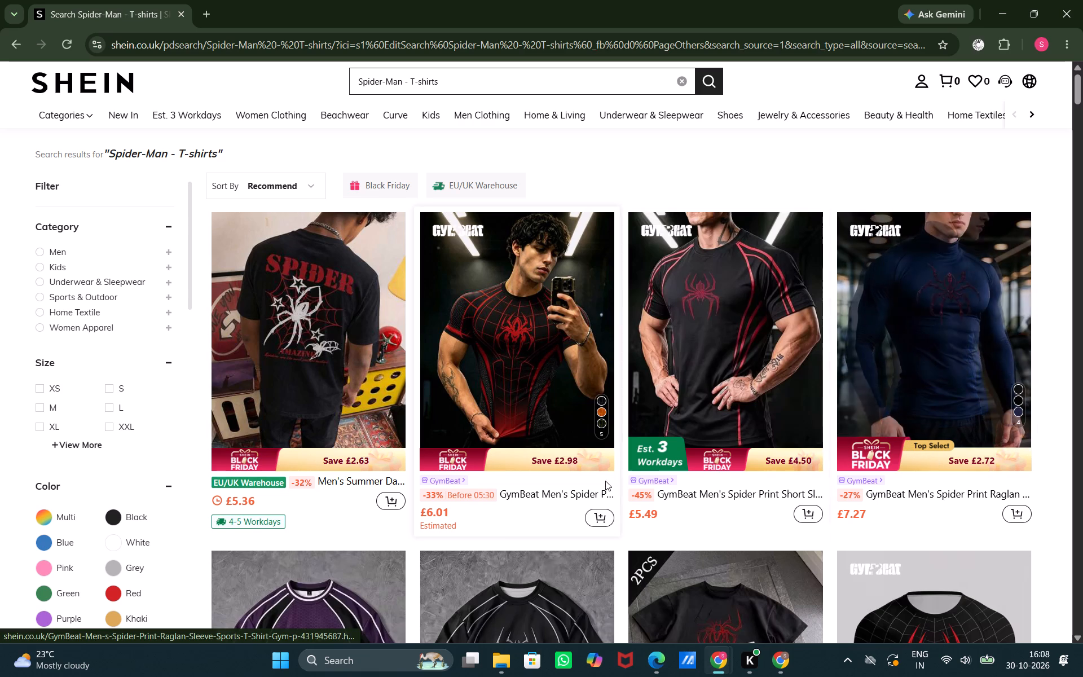
Copy the link of the £5.49 GymBeat men's spider print short-sleeve T-shirt from the SHEIN results into cell C20569.
{"action": "right_click", "coordinate": [777, 494]}
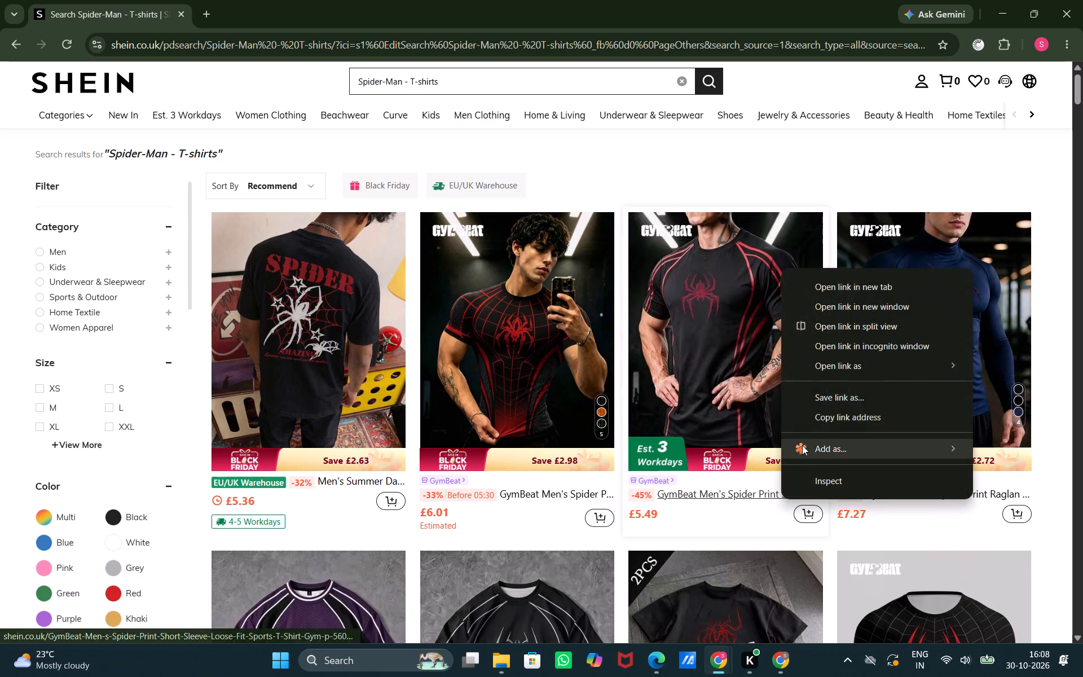
{"action": "left_click", "coordinate": [824, 418]}
{"action": "key", "text": "alt+Tab"}
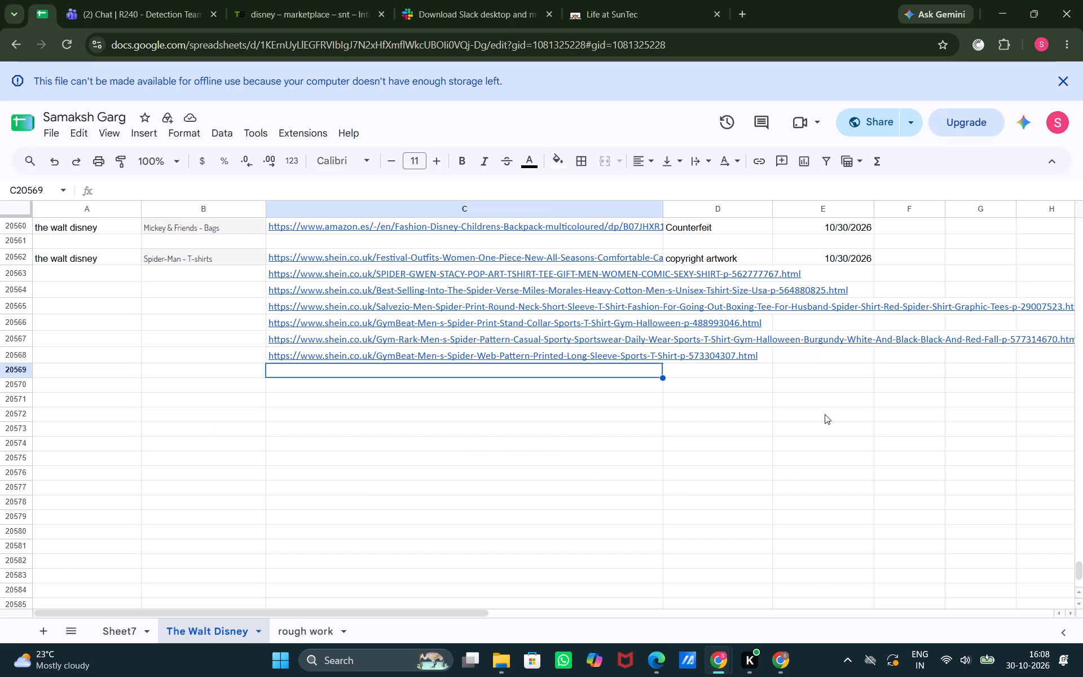
{"action": "key", "text": "ctrl+v"}
{"action": "key", "text": "Return"}
{"action": "key", "text": "Return"}
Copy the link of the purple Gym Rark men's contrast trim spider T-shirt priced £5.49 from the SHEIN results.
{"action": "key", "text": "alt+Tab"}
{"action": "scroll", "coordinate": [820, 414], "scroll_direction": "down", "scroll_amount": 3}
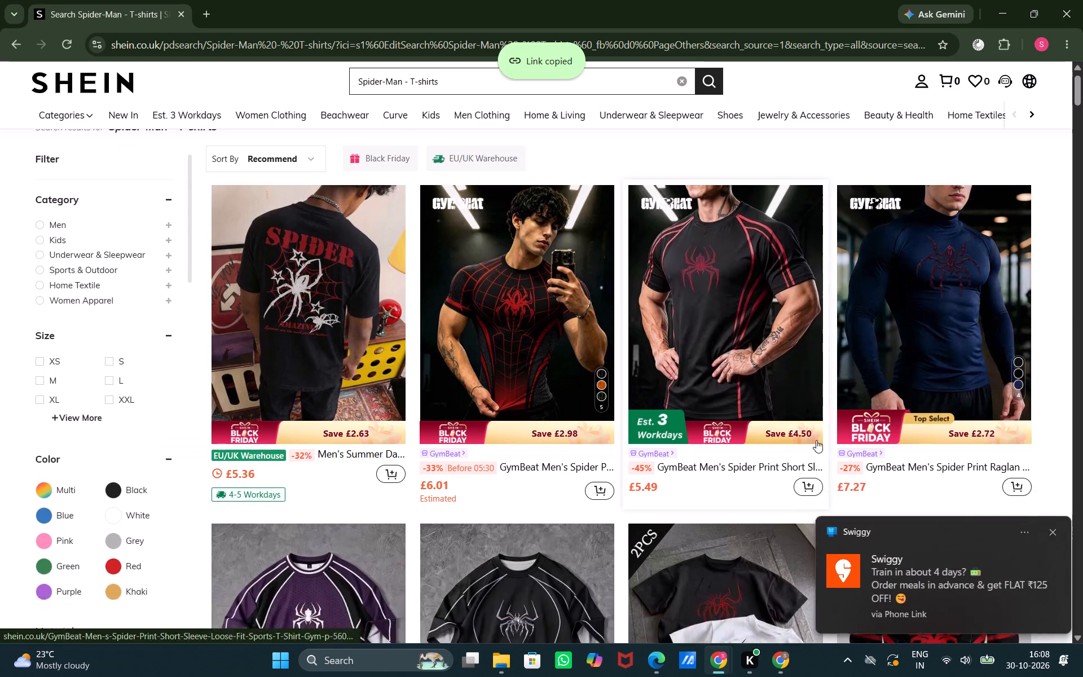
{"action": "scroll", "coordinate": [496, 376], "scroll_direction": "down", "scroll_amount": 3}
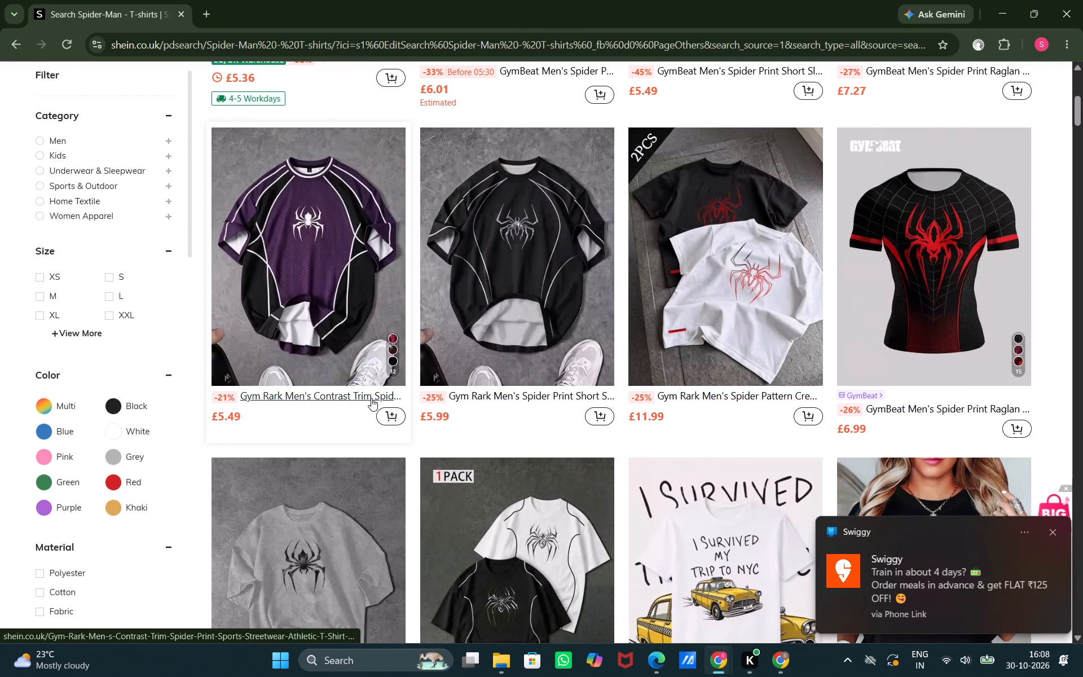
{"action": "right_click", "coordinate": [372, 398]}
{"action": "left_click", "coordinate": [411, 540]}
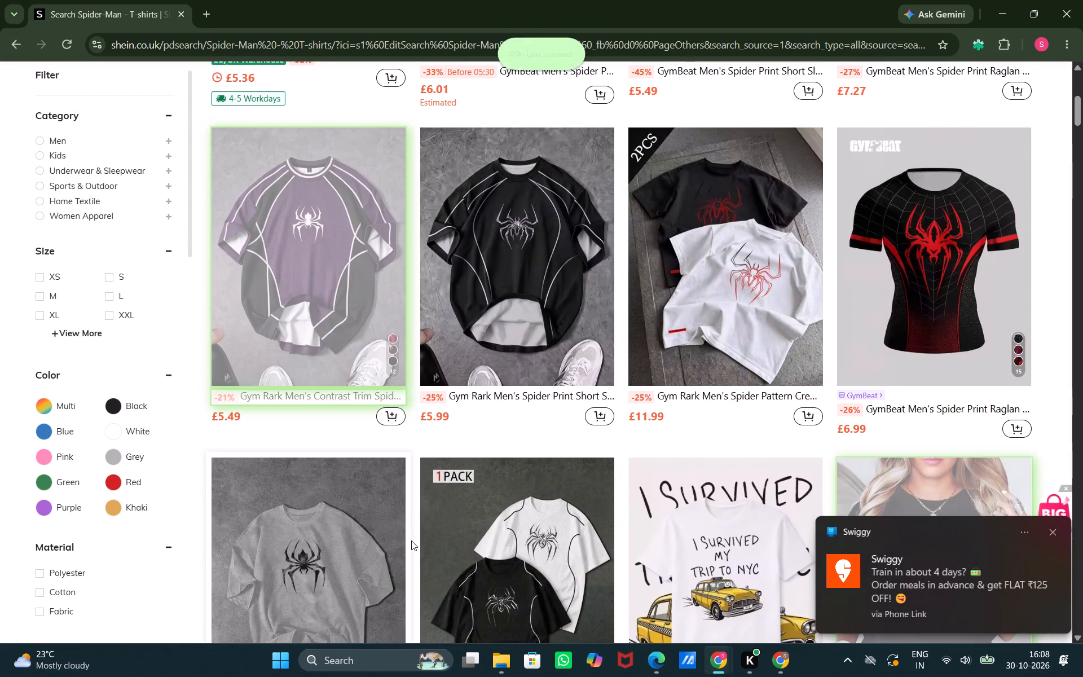
Copy the link of the £7.99 Gym Rark men's spider print long-sleeve T-shirt from the SHEIN results into cell C20570.
{"action": "scroll", "coordinate": [496, 471], "scroll_direction": "up", "scroll_amount": 8}
{"action": "scroll", "coordinate": [526, 423], "scroll_direction": "down", "scroll_amount": 9}
{"action": "scroll", "coordinate": [924, 361], "scroll_direction": "down", "scroll_amount": 5}
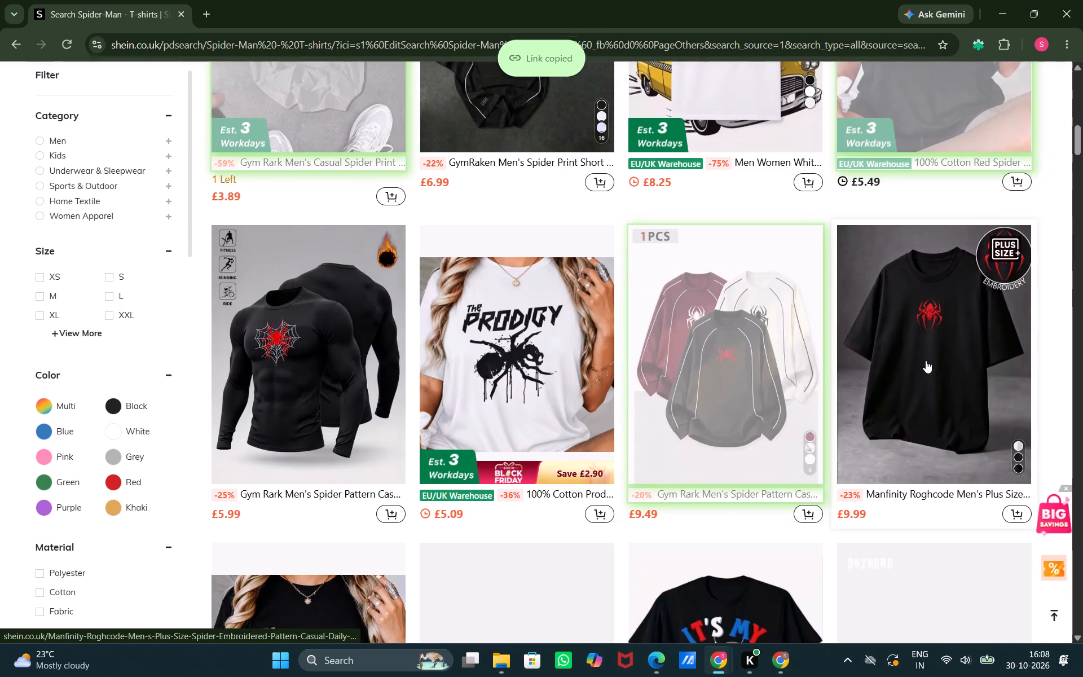
{"action": "scroll", "coordinate": [921, 361], "scroll_direction": "up", "scroll_amount": 4}
{"action": "scroll", "coordinate": [921, 361], "scroll_direction": "down", "scroll_amount": 6}
{"action": "scroll", "coordinate": [590, 324], "scroll_direction": "down", "scroll_amount": 5}
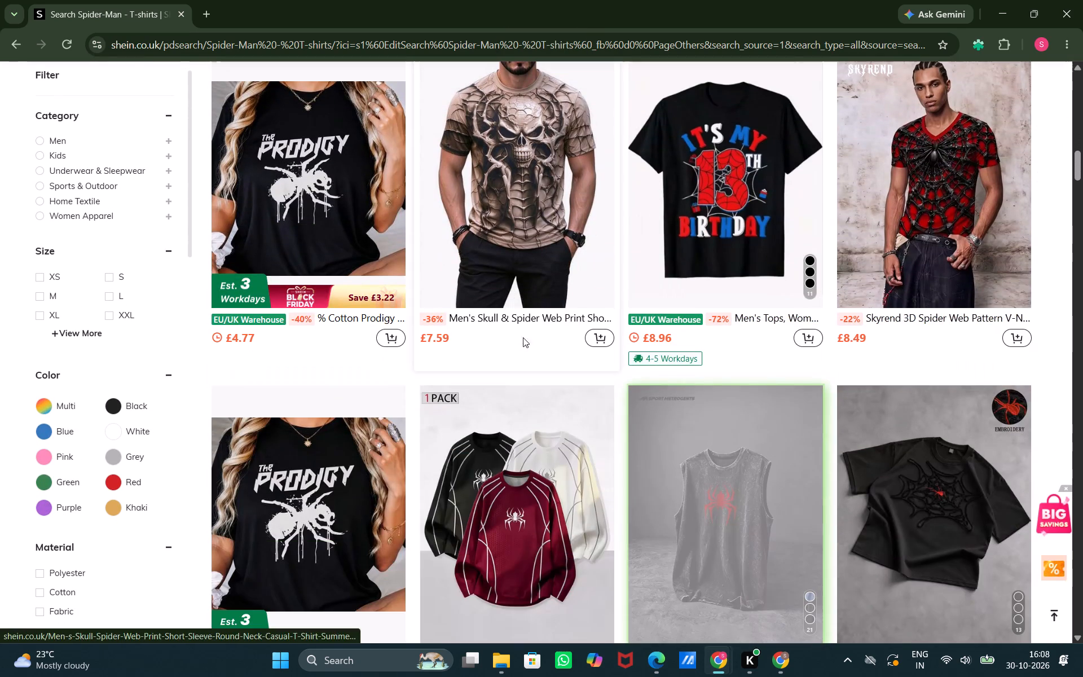
{"action": "scroll", "coordinate": [856, 239], "scroll_direction": "down", "scroll_amount": 4}
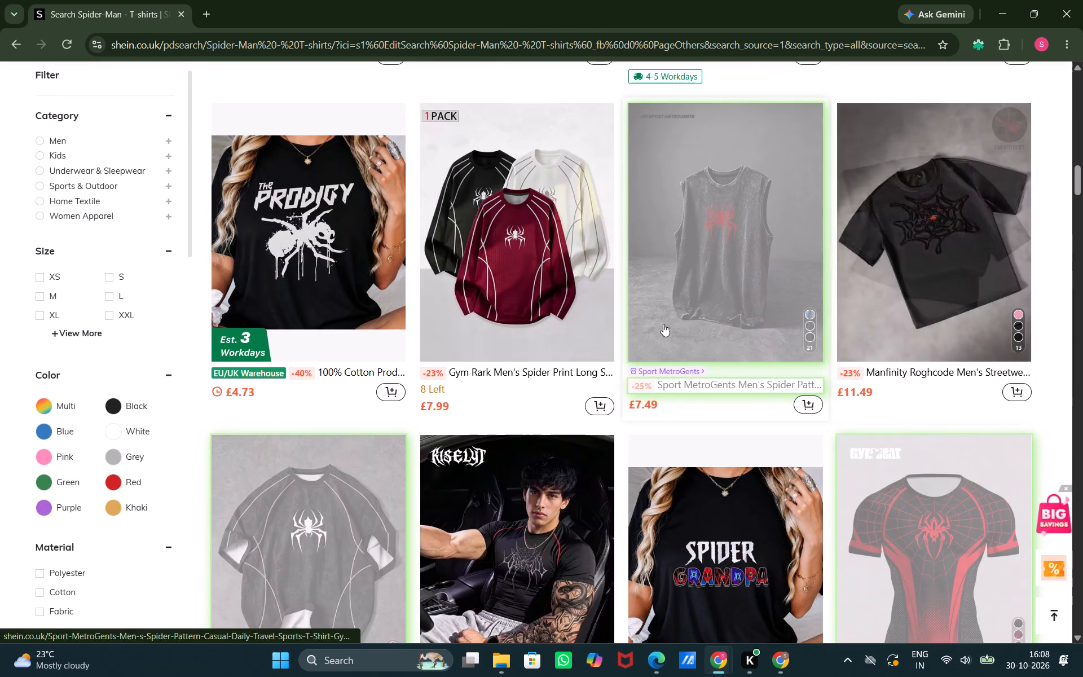
{"action": "right_click", "coordinate": [492, 379]}
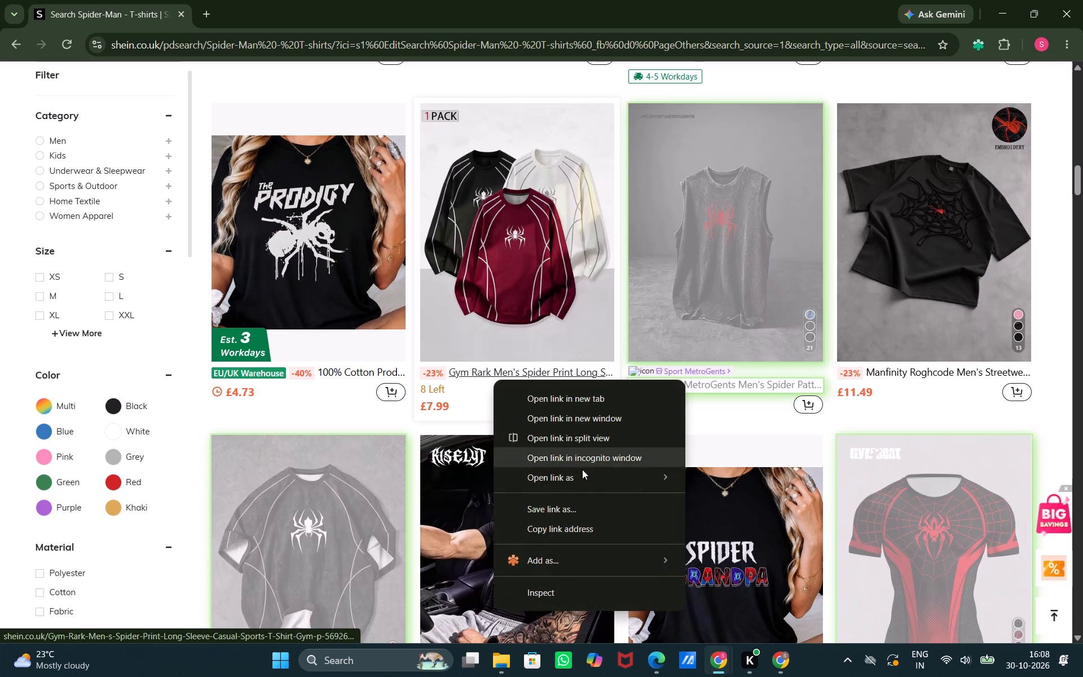
{"action": "left_click", "coordinate": [573, 535]}
{"action": "key", "text": "alt+Tab"}
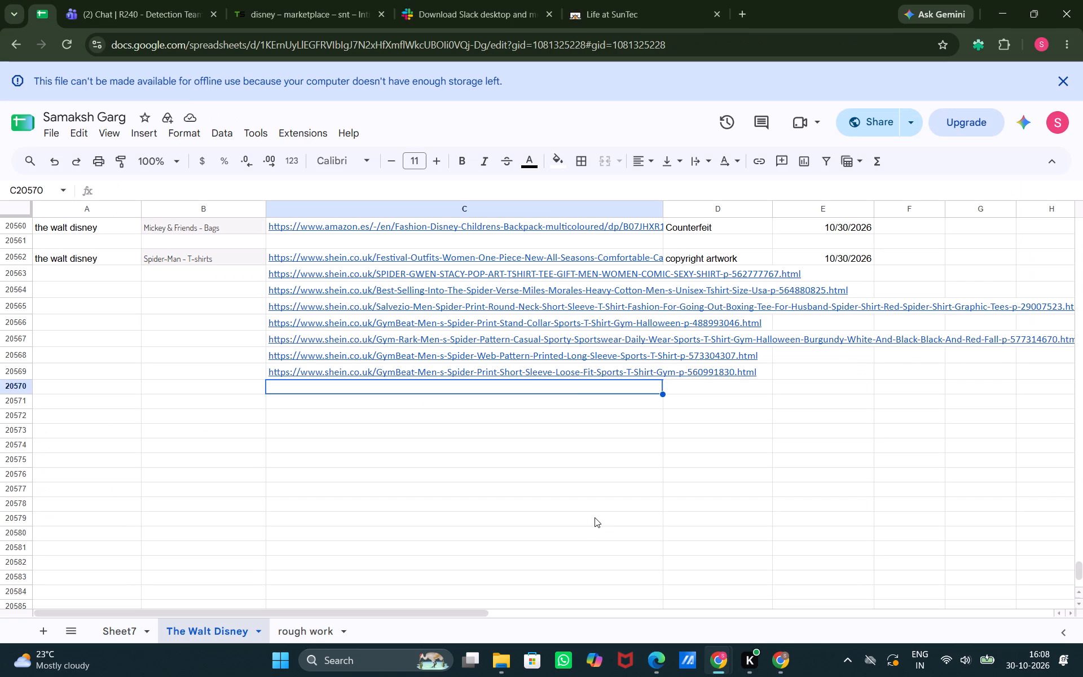
{"action": "key", "text": "ctrl+v"}
{"action": "key", "text": "Return"}
{"action": "key", "text": "Return"}
Copy the link of the £8.99 Gym Rark men's spider pattern casual T-shirt from the SHEIN results into cell C20571.
{"action": "key", "text": "alt+Tab"}
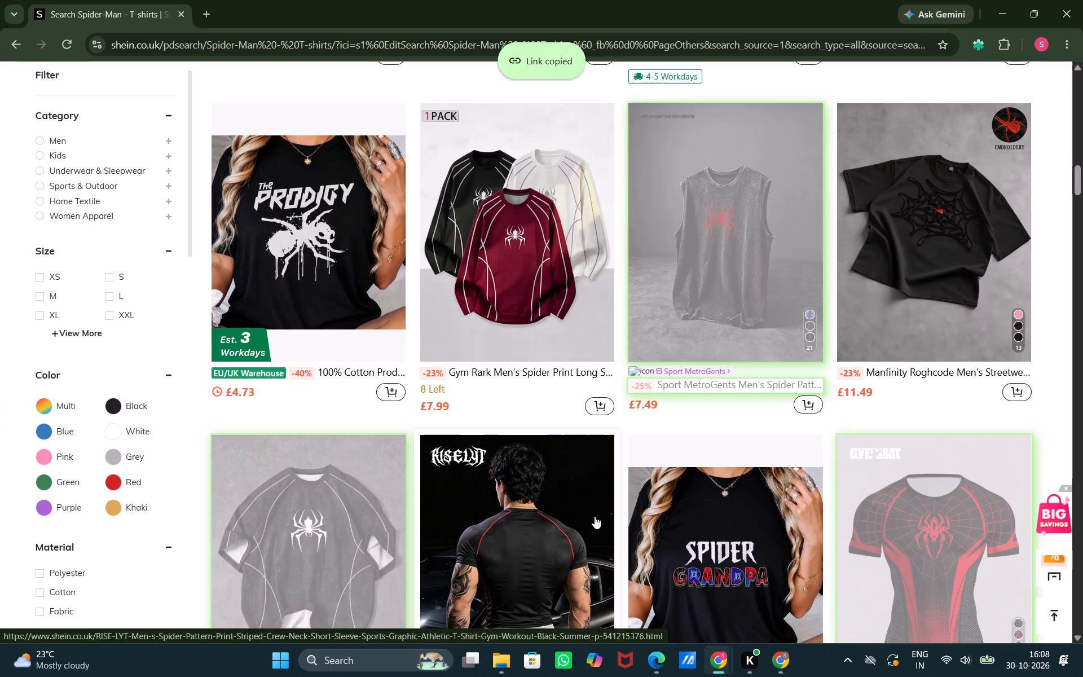
{"action": "scroll", "coordinate": [594, 516], "scroll_direction": "down", "scroll_amount": 4}
{"action": "scroll", "coordinate": [651, 463], "scroll_direction": "down", "scroll_amount": 5}
{"action": "scroll", "coordinate": [909, 264], "scroll_direction": "down", "scroll_amount": 3}
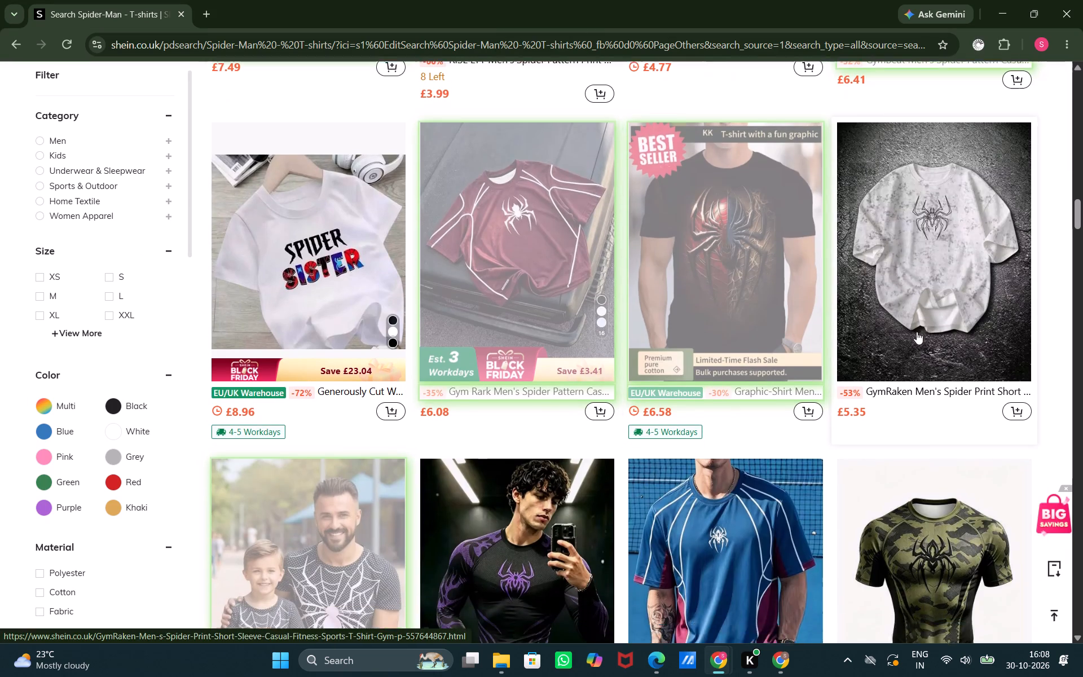
{"action": "scroll", "coordinate": [917, 324], "scroll_direction": "down", "scroll_amount": 2}
{"action": "scroll", "coordinate": [313, 284], "scroll_direction": "down", "scroll_amount": 6}
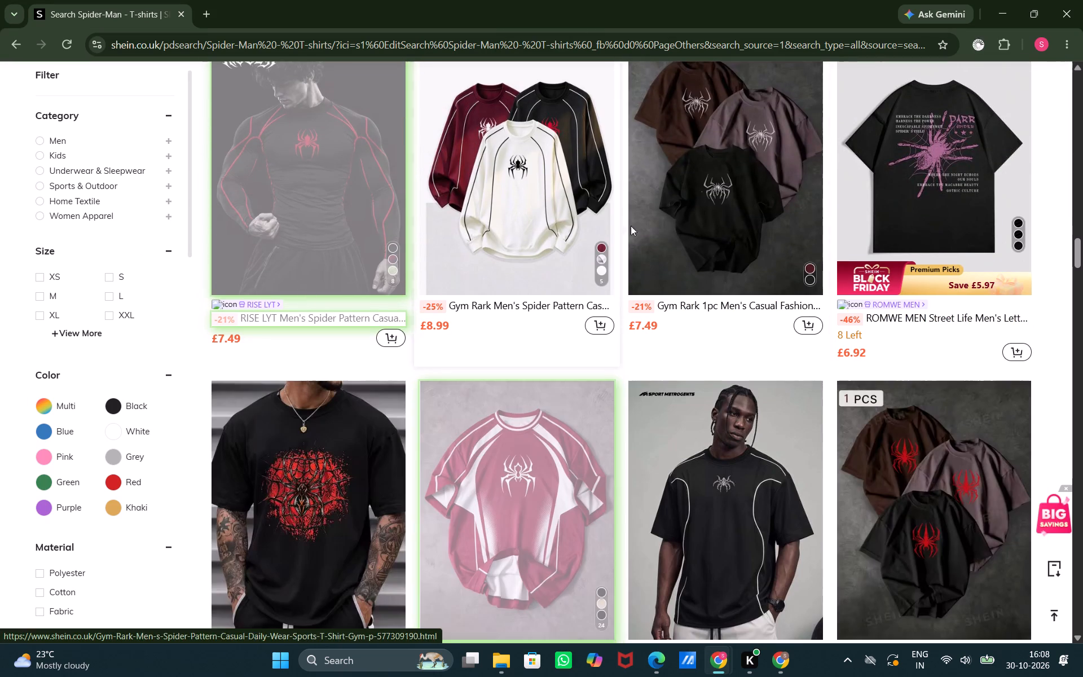
{"action": "right_click", "coordinate": [569, 305]}
{"action": "left_click", "coordinate": [642, 456]}
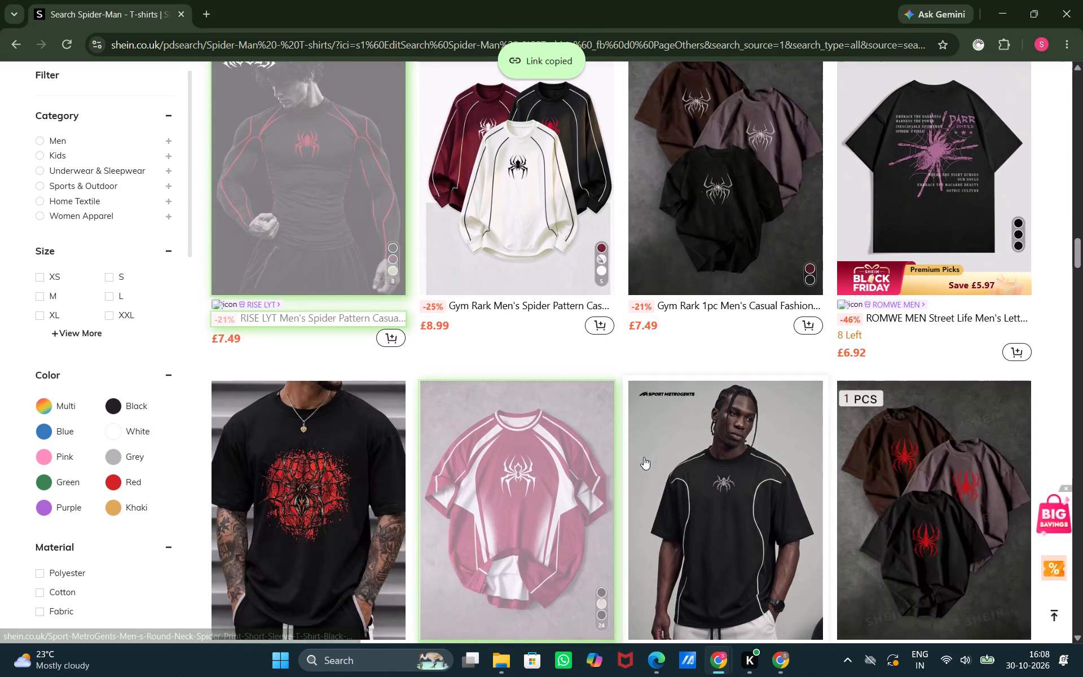
{"action": "key", "text": "alt+Tab"}
{"action": "key", "text": "ctrl+v"}
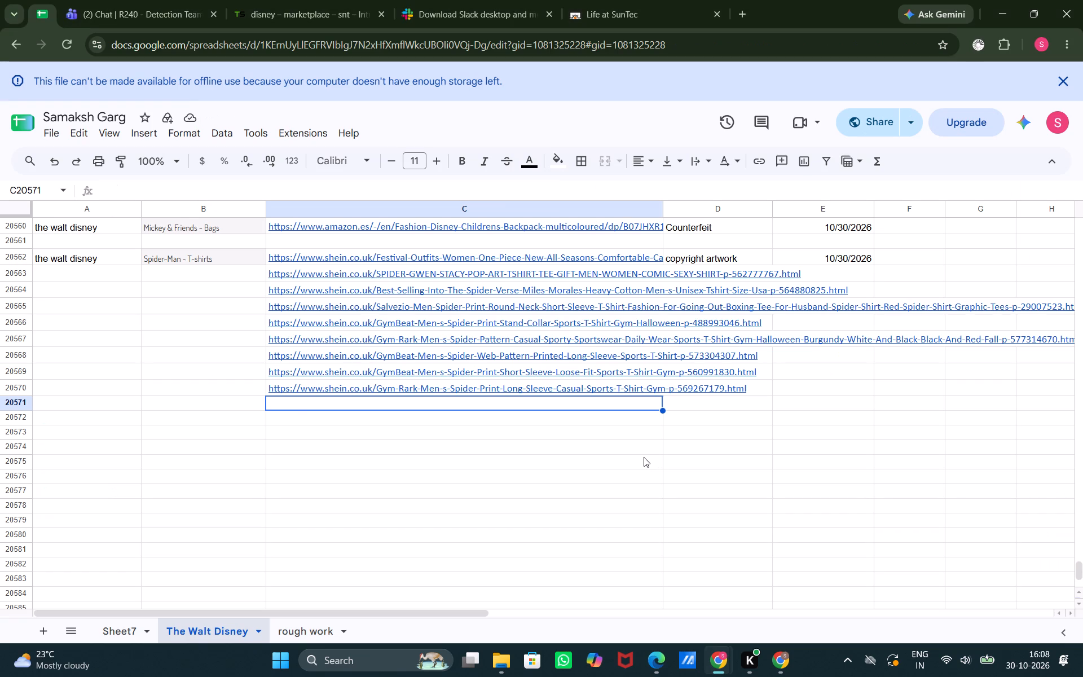
{"action": "key", "text": "Return"}
{"action": "key", "text": "Return"}
Copy the link of the black £3.49 Gym Rark men's round-neck T-shirt with the red spider print into cell C20572.
{"action": "key", "text": "alt+Tab"}
{"action": "scroll", "coordinate": [641, 453], "scroll_direction": "down", "scroll_amount": 4}
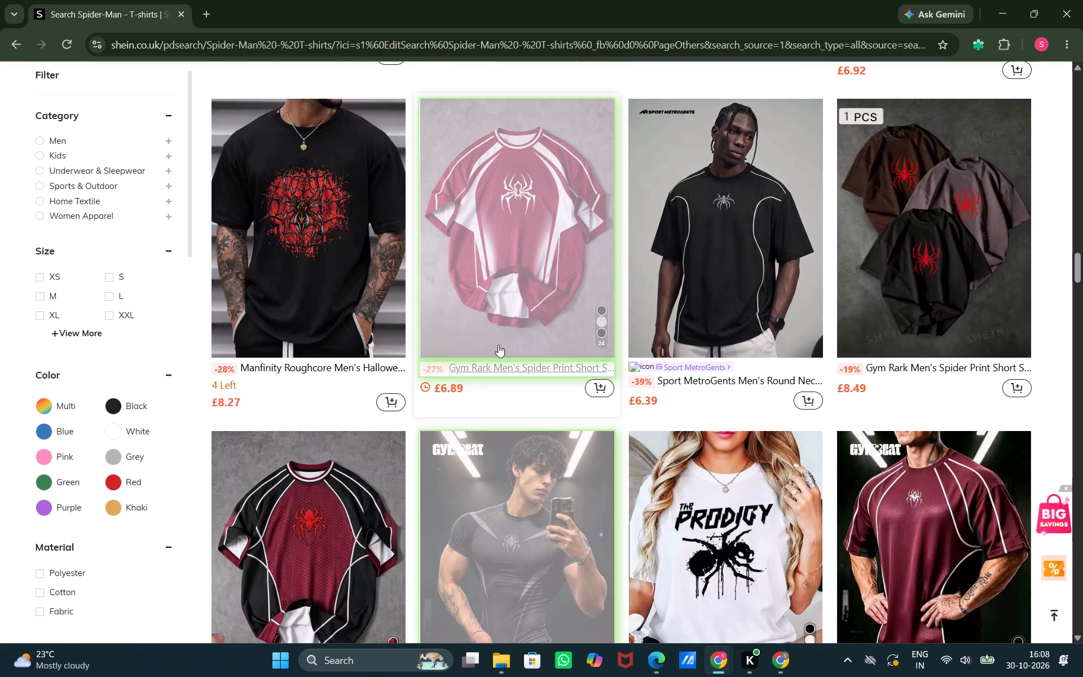
{"action": "scroll", "coordinate": [915, 201], "scroll_direction": "down", "scroll_amount": 5}
{"action": "scroll", "coordinate": [520, 241], "scroll_direction": "down", "scroll_amount": 4}
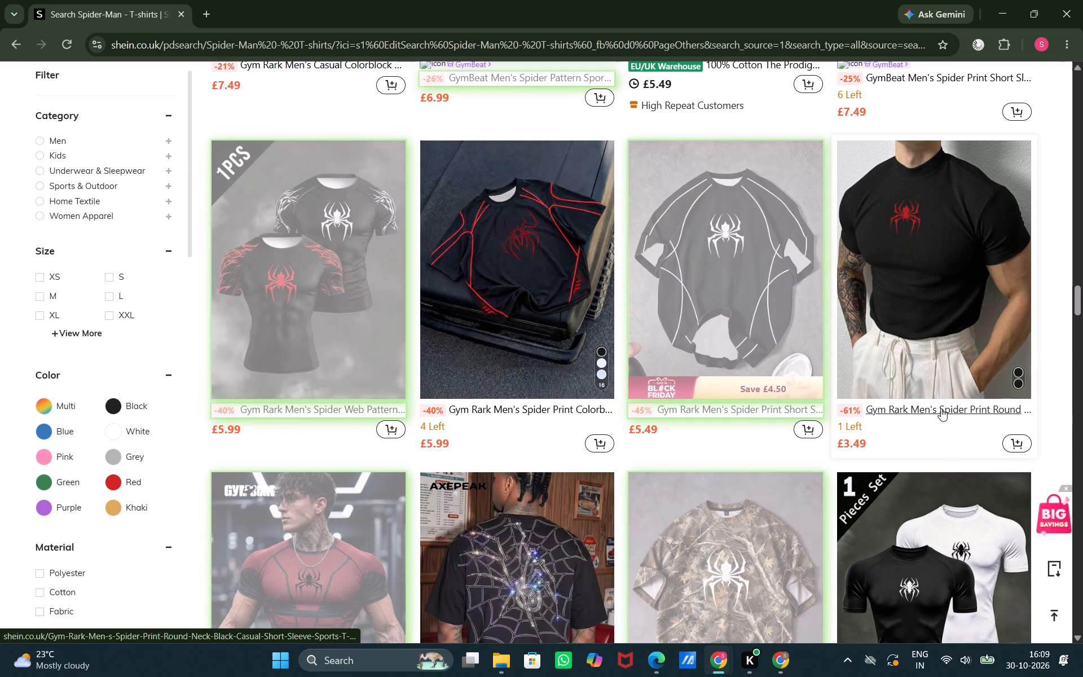
{"action": "right_click", "coordinate": [940, 408]}
{"action": "left_click", "coordinate": [862, 557]}
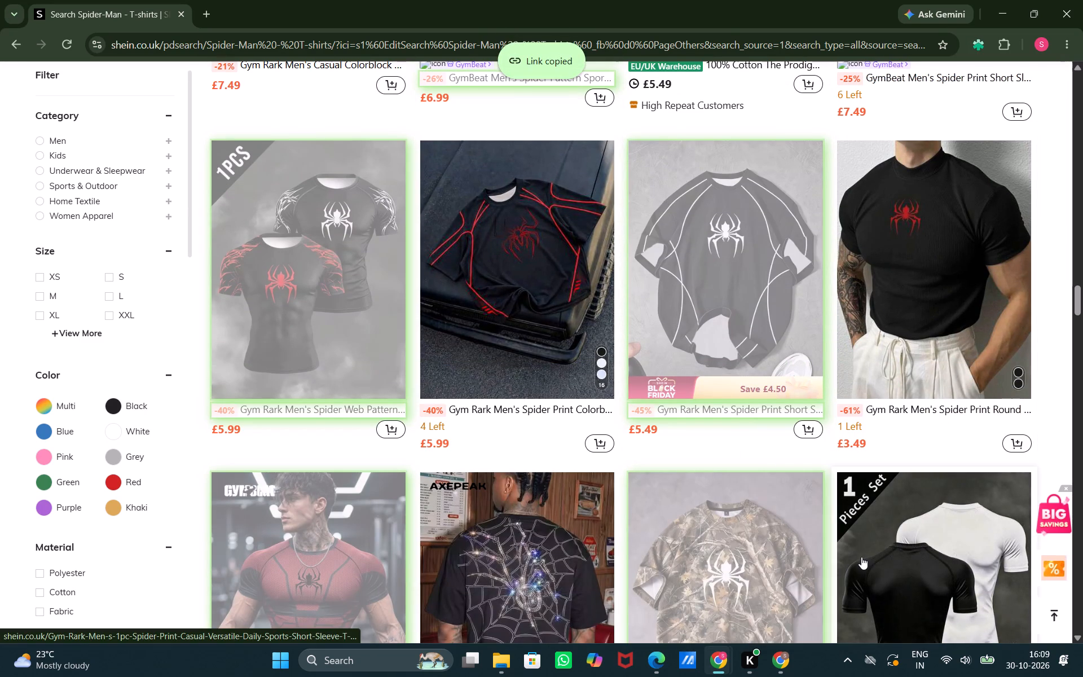
{"action": "key", "text": "alt+Tab"}
{"action": "key", "text": "ctrl+v"}
{"action": "key", "text": "Return"}
{"action": "key", "text": "Return"}
{"action": "key", "text": "Return"}
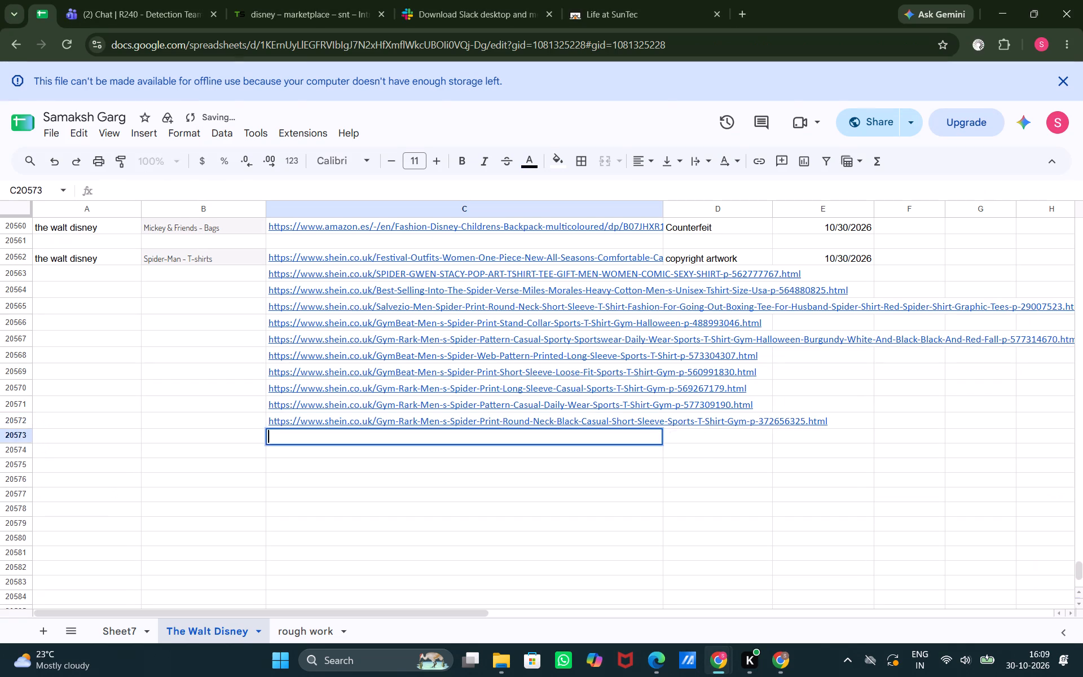
Copy the link of the £7.49 Gym Rark men's two-piece colorblock spider T-shirt set from the SHEIN results into cell C20573.
{"action": "key", "text": "alt+Tab"}
{"action": "scroll", "coordinate": [861, 557], "scroll_direction": "down", "scroll_amount": 6}
{"action": "scroll", "coordinate": [611, 368], "scroll_direction": "down", "scroll_amount": 3}
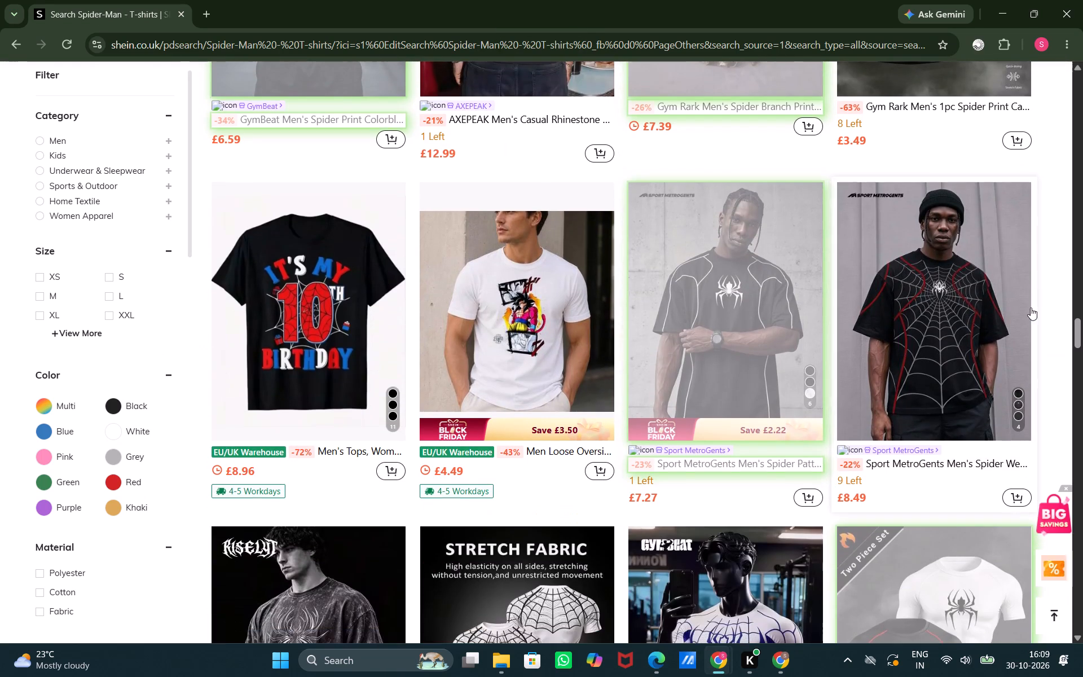
{"action": "scroll", "coordinate": [615, 284], "scroll_direction": "down", "scroll_amount": 5}
{"action": "scroll", "coordinate": [875, 256], "scroll_direction": "down", "scroll_amount": 5}
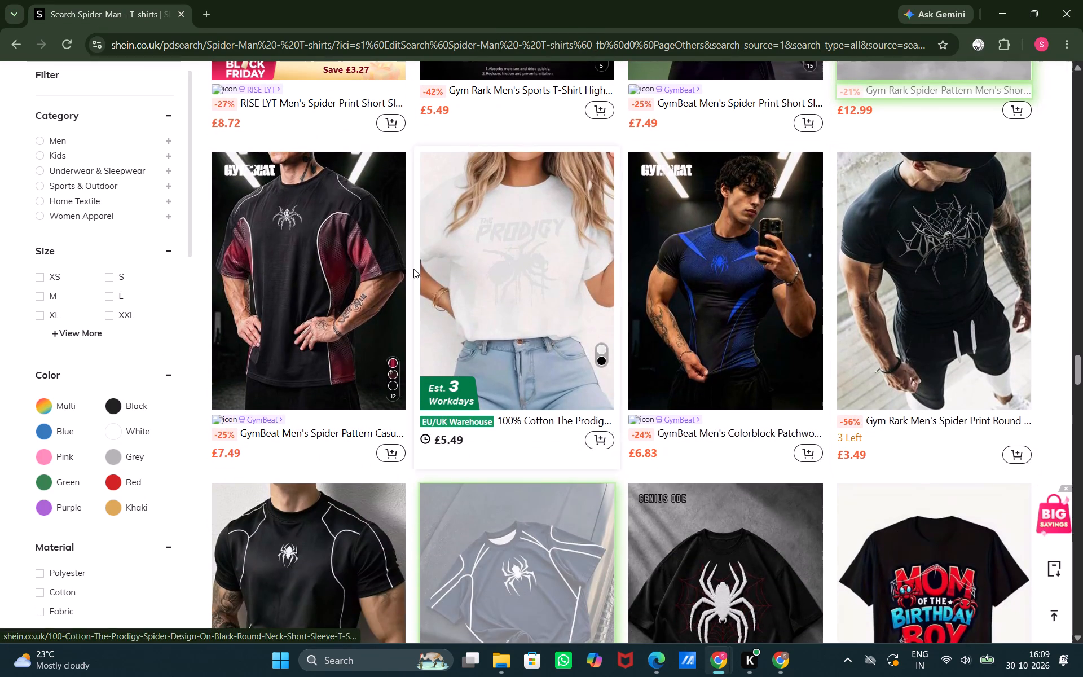
{"action": "scroll", "coordinate": [865, 230], "scroll_direction": "down", "scroll_amount": 5}
{"action": "scroll", "coordinate": [411, 249], "scroll_direction": "down", "scroll_amount": 5}
{"action": "scroll", "coordinate": [411, 249], "scroll_direction": "up", "scroll_amount": 4}
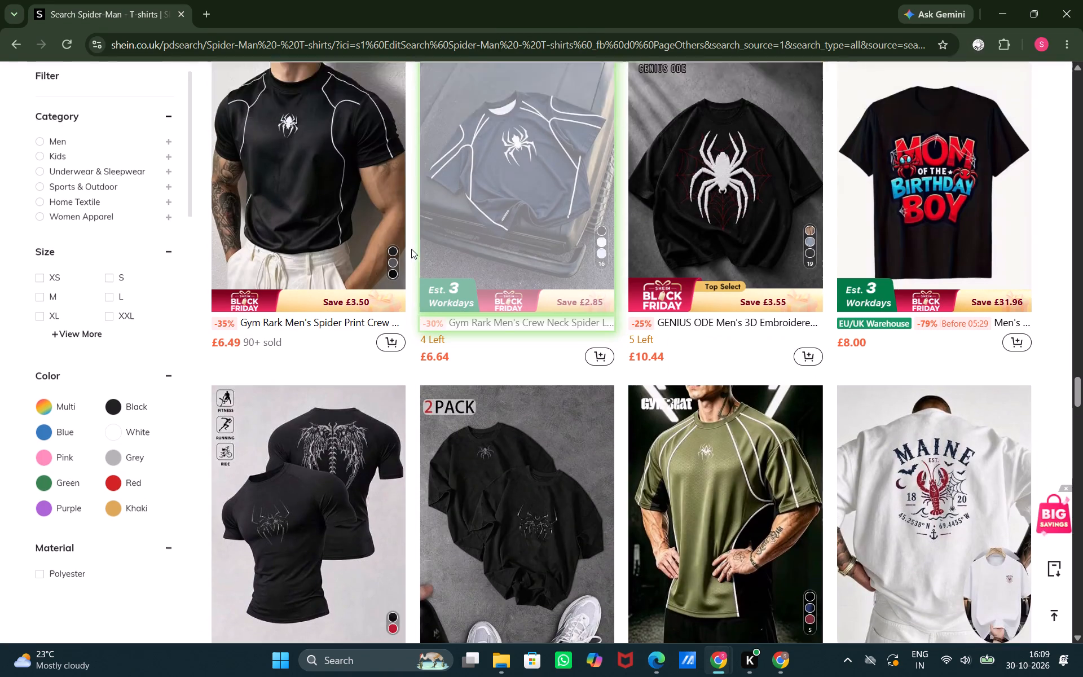
{"action": "scroll", "coordinate": [738, 258], "scroll_direction": "down", "scroll_amount": 4}
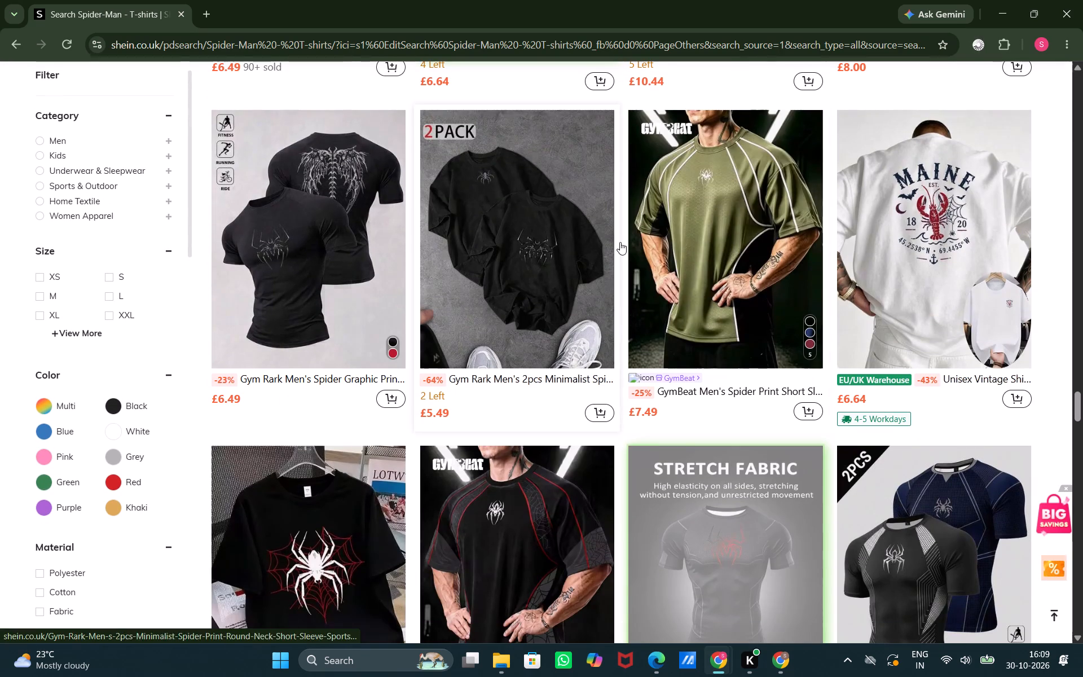
{"action": "scroll", "coordinate": [891, 225], "scroll_direction": "down", "scroll_amount": 5}
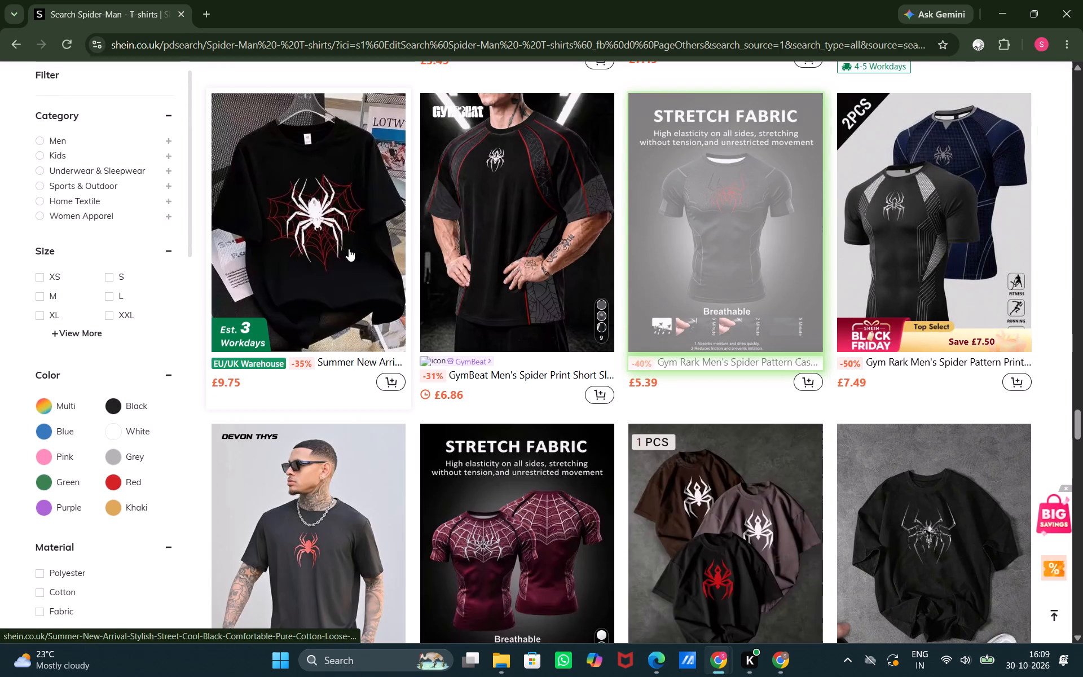
{"action": "right_click", "coordinate": [973, 363]}
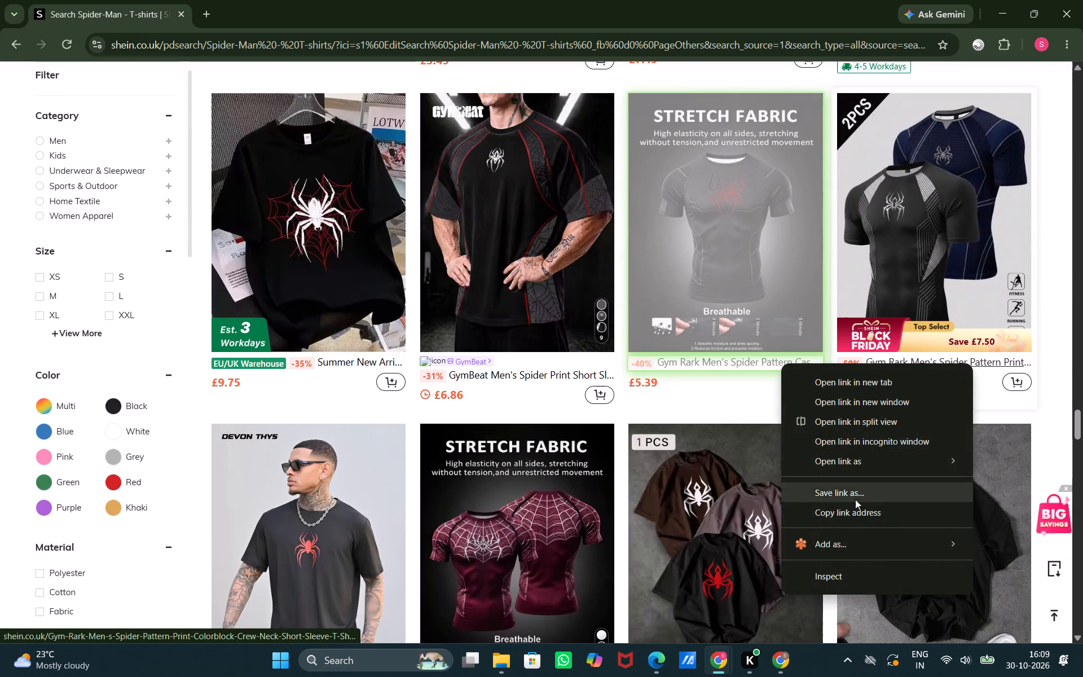
{"action": "left_click", "coordinate": [857, 512]}
{"action": "key", "text": "alt+Tab"}
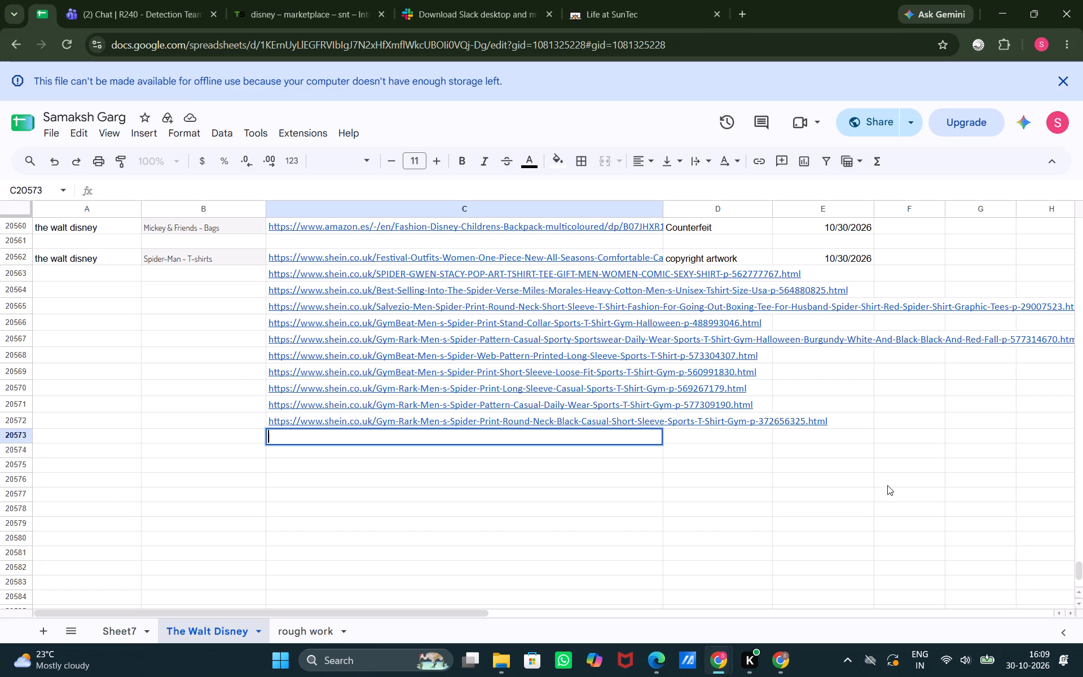
{"action": "key", "text": "ctrl+v"}
{"action": "key", "text": "Return"}
Copy the link of the £7.67 Devon Thys men's spider print round-neck T-shirt from the SHEIN results into cell C20574.
{"action": "key", "text": "alt+Tab"}
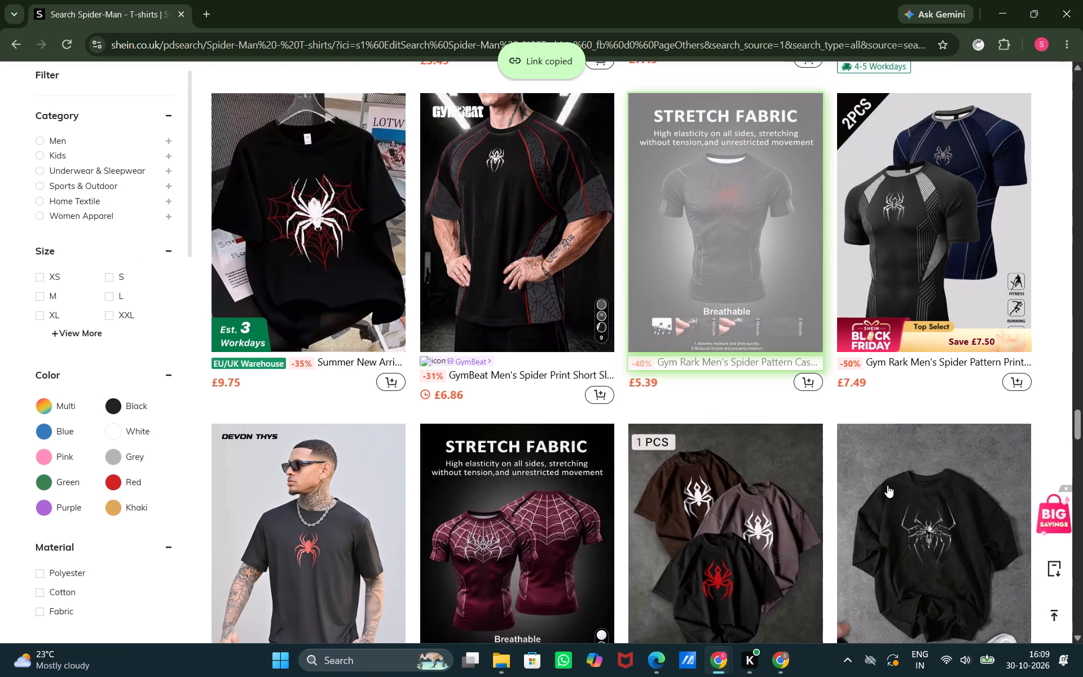
{"action": "scroll", "coordinate": [777, 459], "scroll_direction": "down", "scroll_amount": 4}
{"action": "right_click", "coordinate": [276, 425]}
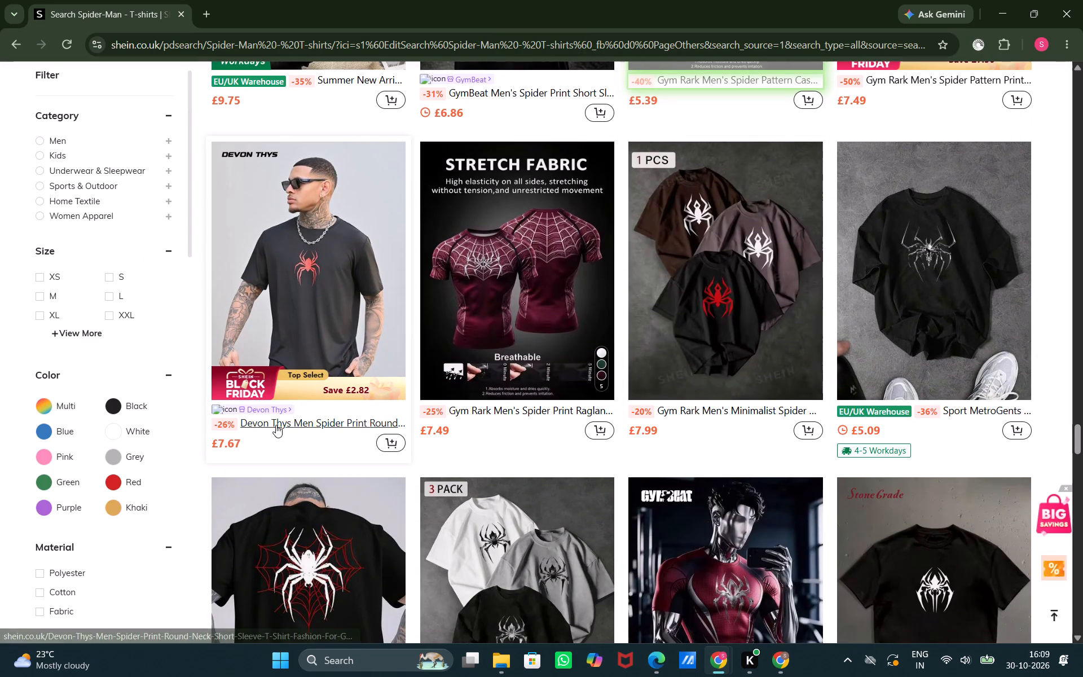
{"action": "left_click", "coordinate": [362, 349]}
{"action": "key", "text": "alt+Tab"}
{"action": "key", "text": "ctrl+v"}
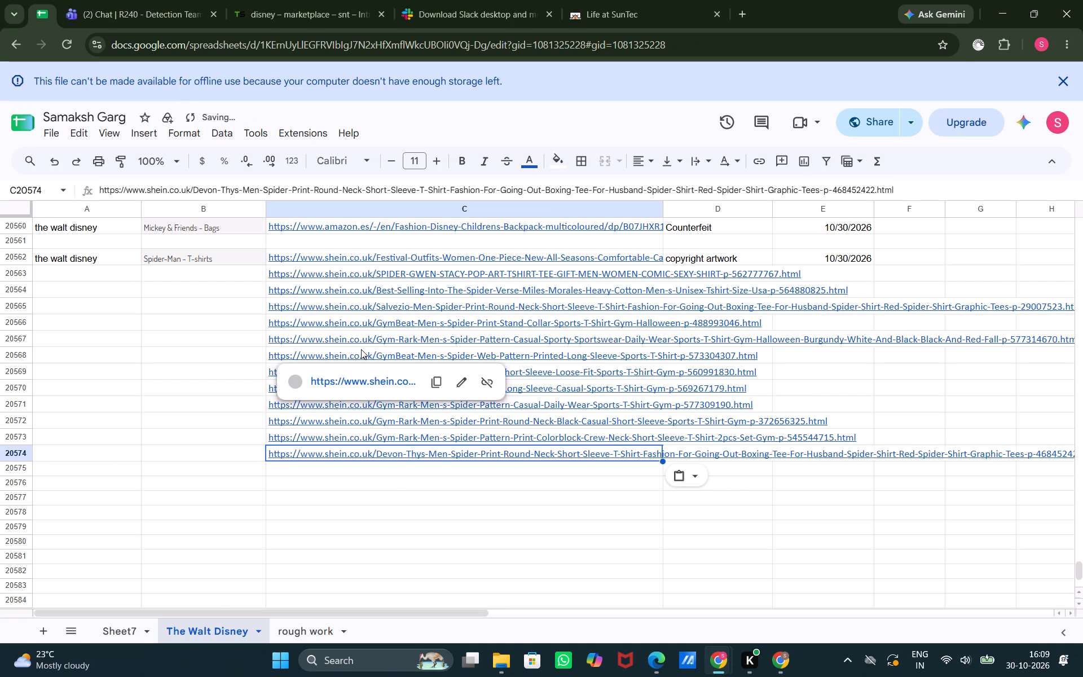
Copy the link of the black £3.18 Spi1der Man Logo T-shirt with the red spider graphic from the SHEIN results into cell C20575.
{"action": "key", "text": "Return"}
{"action": "key", "text": "Return"}
{"action": "key", "text": "alt+Tab"}
{"action": "scroll", "coordinate": [361, 349], "scroll_direction": "down", "scroll_amount": 4}
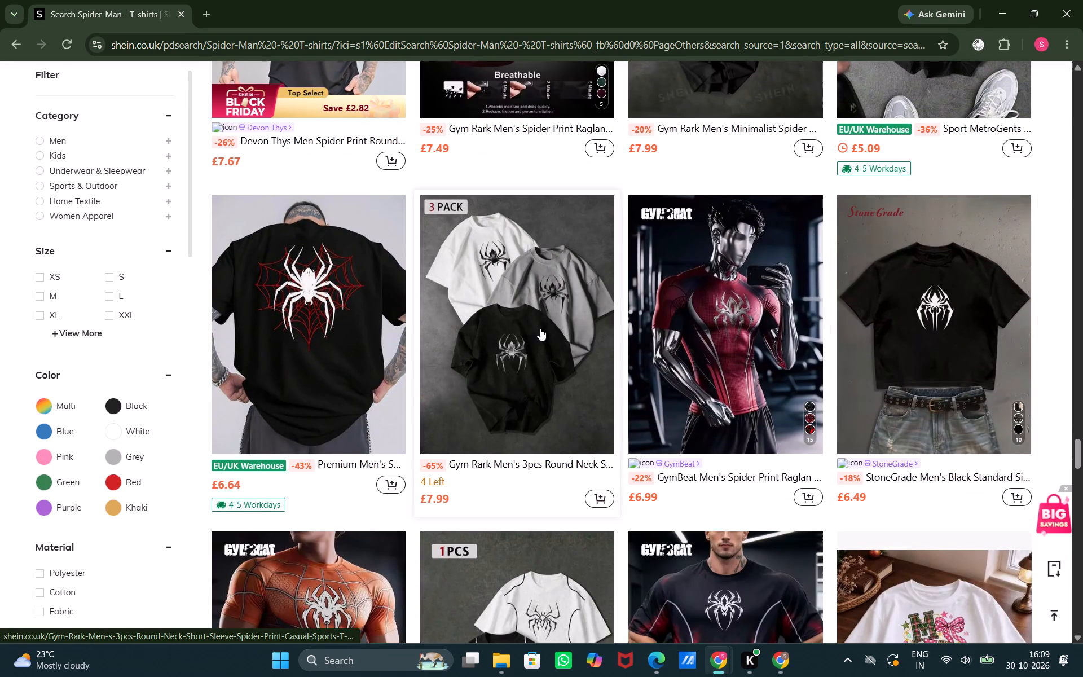
{"action": "scroll", "coordinate": [544, 333], "scroll_direction": "down", "scroll_amount": 5}
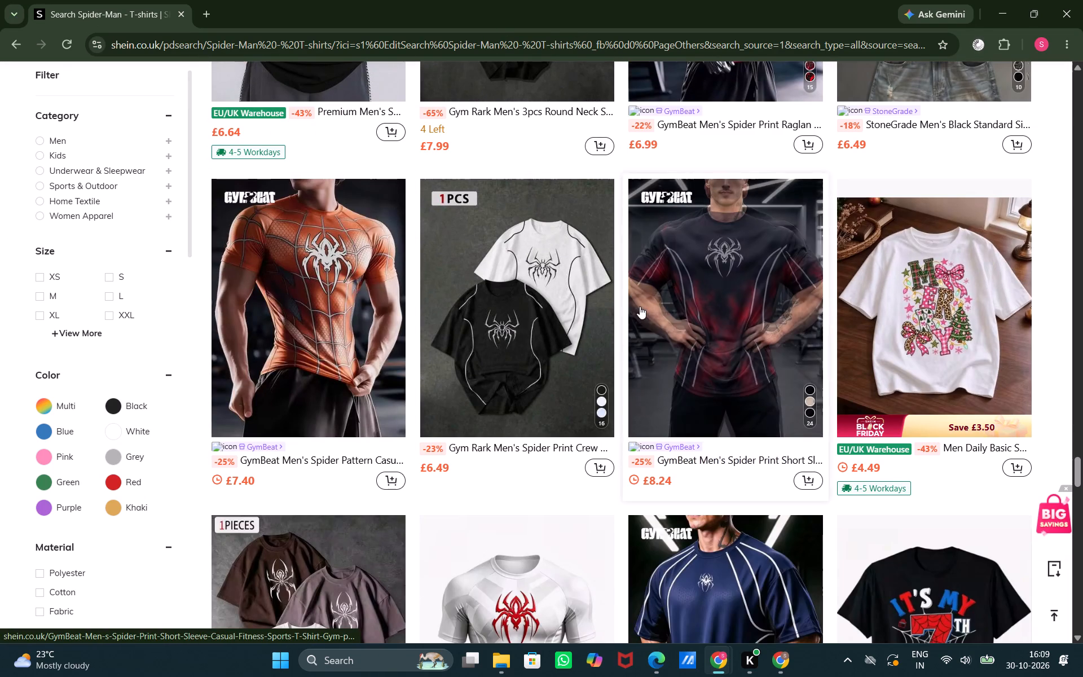
{"action": "scroll", "coordinate": [1002, 279], "scroll_direction": "down", "scroll_amount": 5}
{"action": "scroll", "coordinate": [284, 302], "scroll_direction": "down", "scroll_amount": 4}
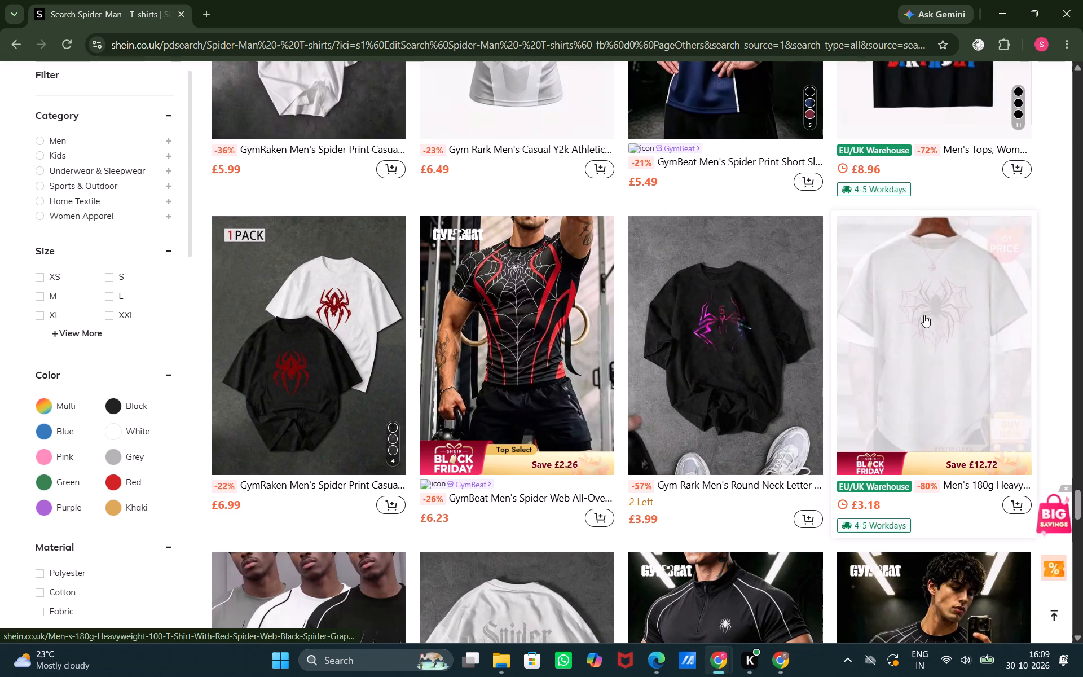
{"action": "scroll", "coordinate": [922, 315], "scroll_direction": "down", "scroll_amount": 13}
{"action": "scroll", "coordinate": [823, 340], "scroll_direction": "down", "scroll_amount": 3}
{"action": "right_click", "coordinate": [753, 386]}
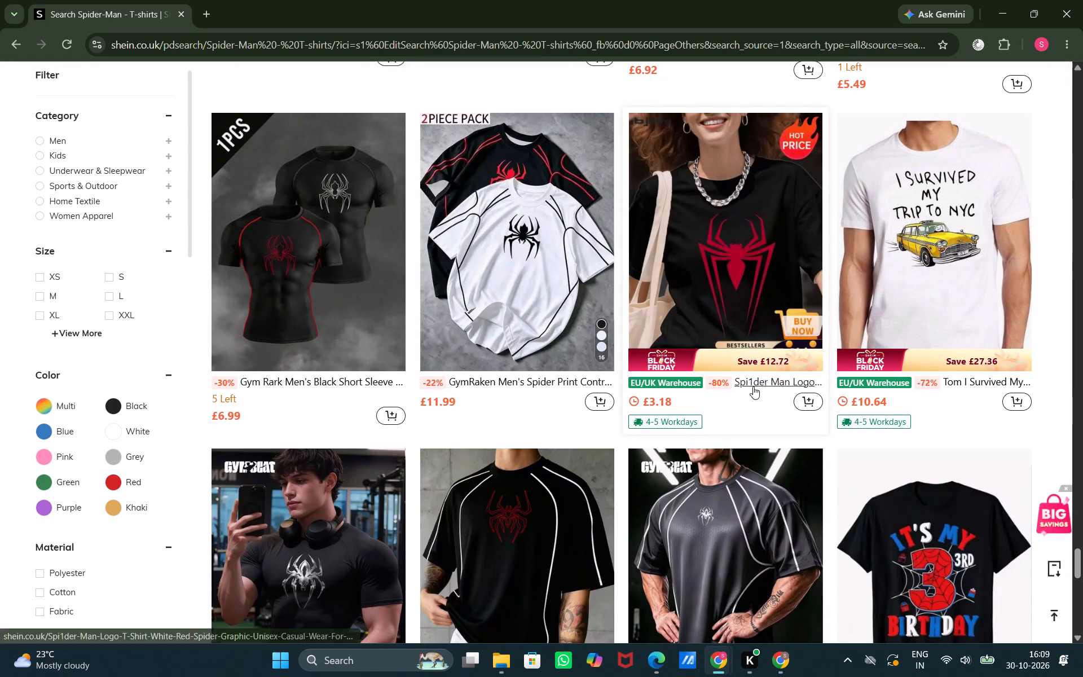
{"action": "left_click", "coordinate": [839, 535]}
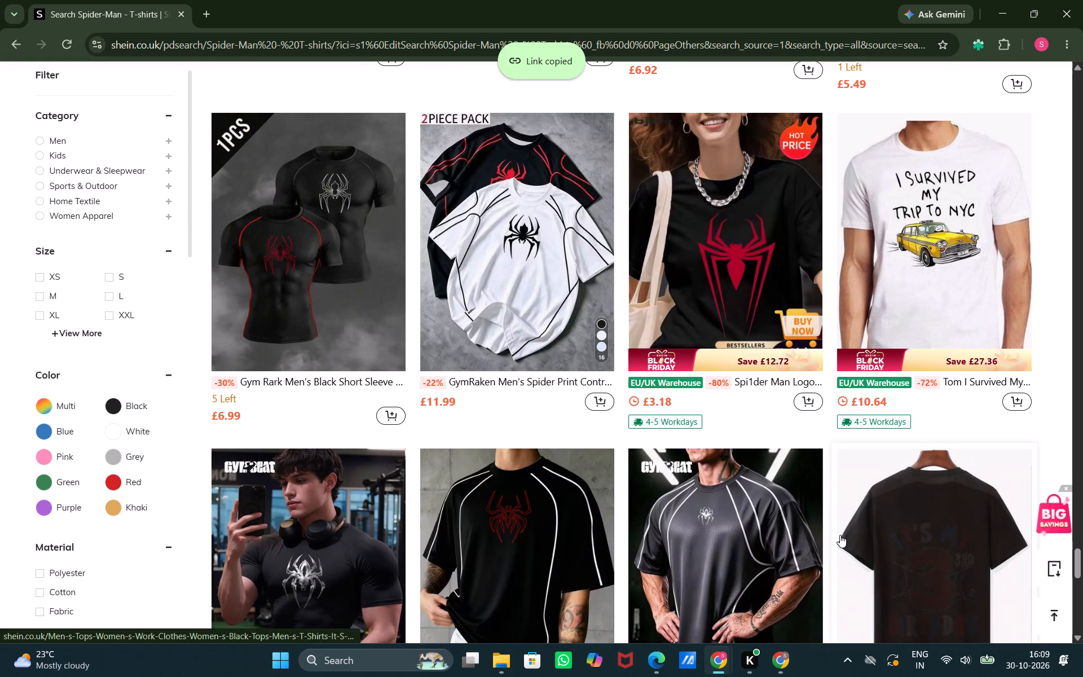
{"action": "key", "text": "alt+Tab"}
{"action": "key", "text": "ctrl+v"}
{"action": "key", "text": "Return"}
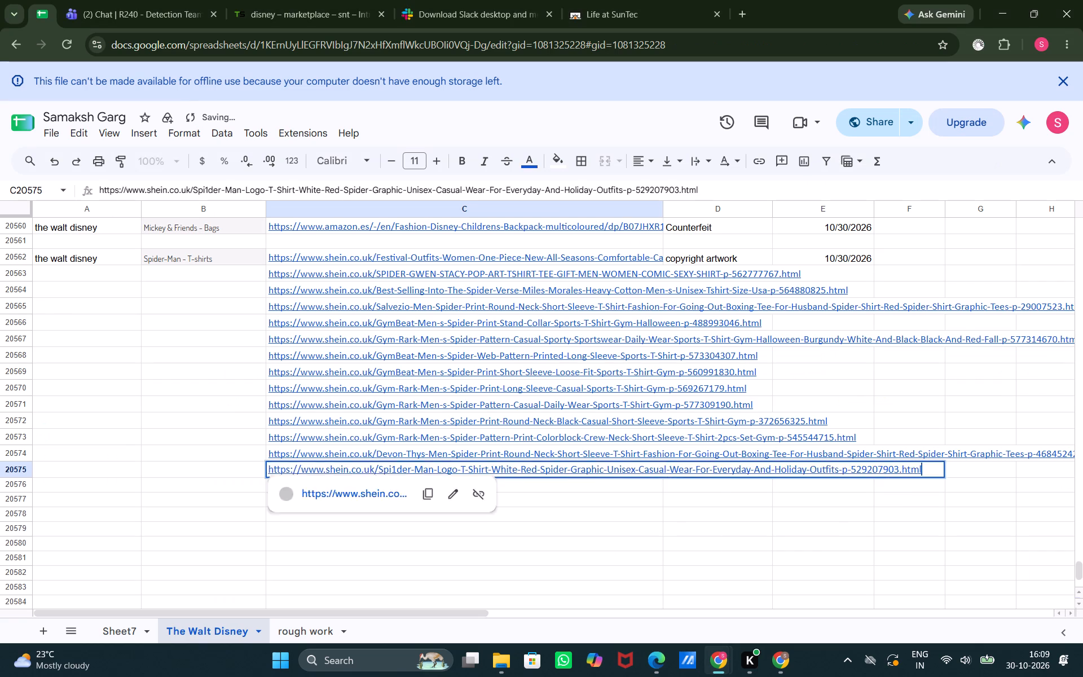
{"action": "key", "text": "Return"}
Copy the link of the £11.99 GymRaken men's two-piece contrast-color spider print T-shirt pack from the SHEIN results into cell C20576.
{"action": "key", "text": "alt+Tab"}
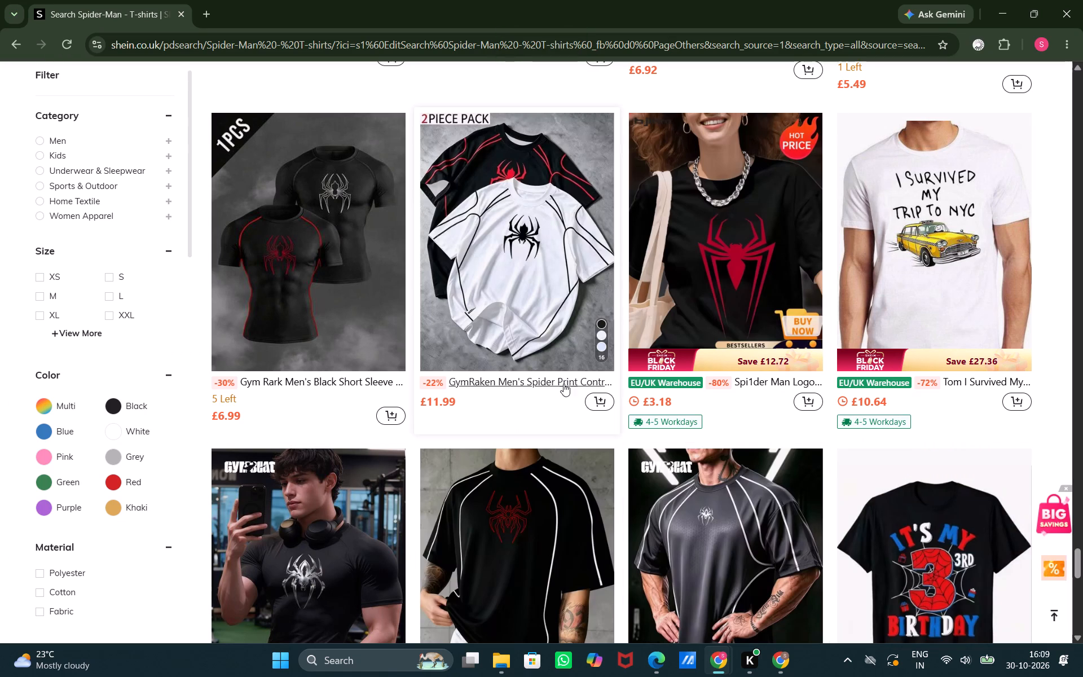
{"action": "right_click", "coordinate": [563, 384]}
{"action": "left_click", "coordinate": [631, 539]}
{"action": "key", "text": "alt+Tab"}
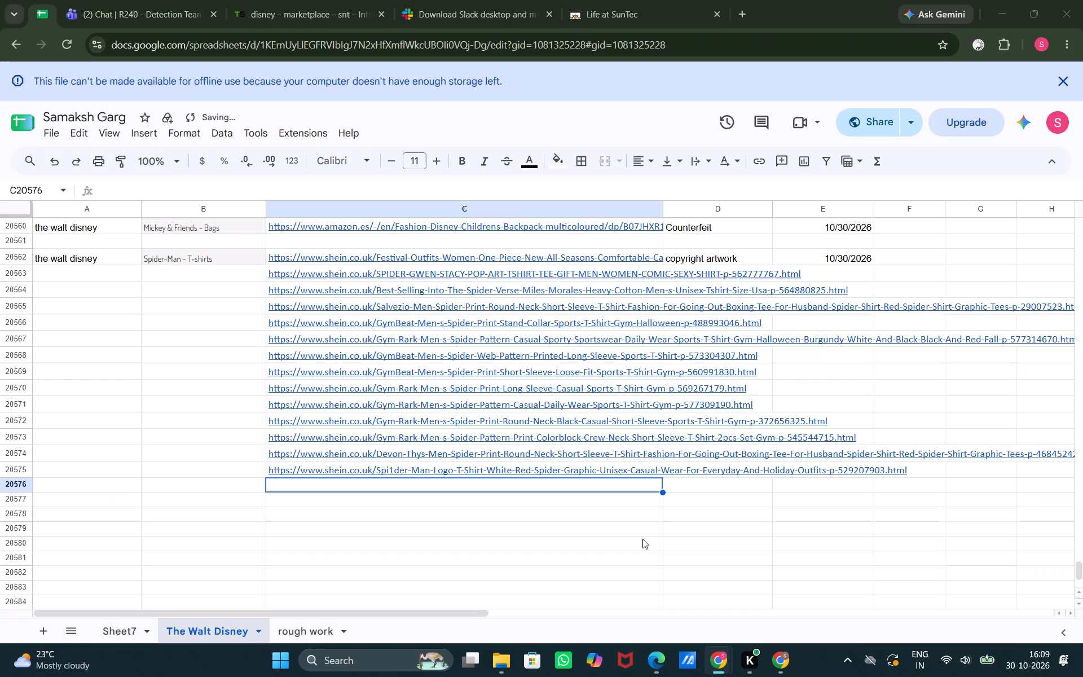
{"action": "key", "text": "ctrl+v"}
{"action": "key", "text": "Return"}
{"action": "key", "text": "Return"}
Go to page 3 of the SHEIN results for Spider-Man T-shirts.
{"action": "key", "text": "alt+Tab"}
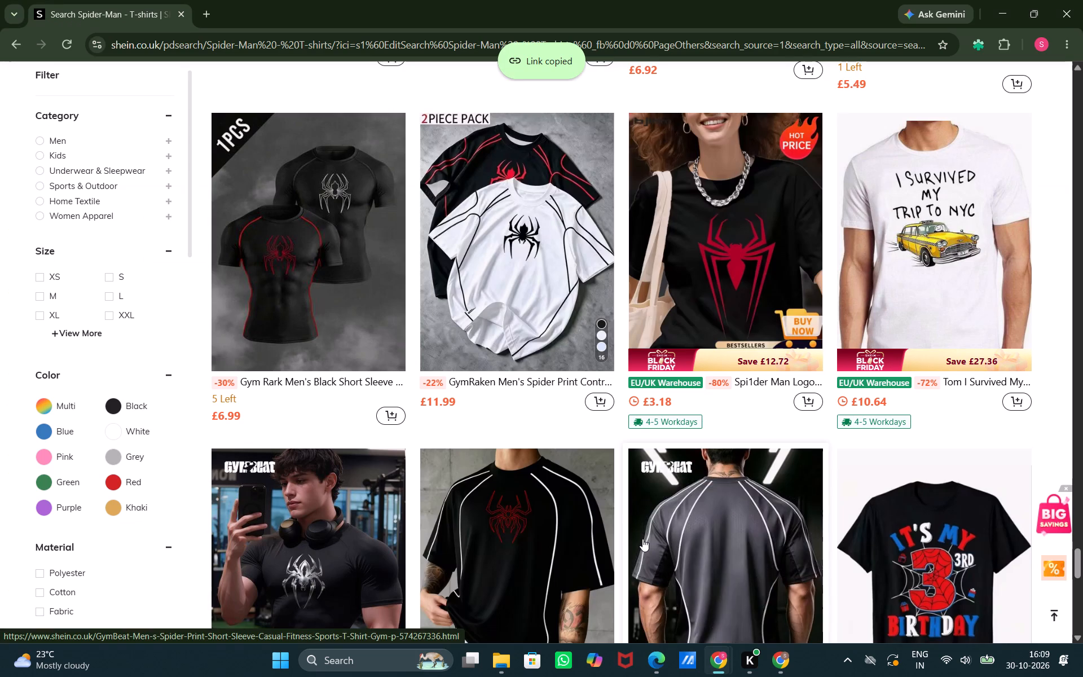
{"action": "scroll", "coordinate": [642, 539], "scroll_direction": "down", "scroll_amount": 4}
{"action": "scroll", "coordinate": [883, 339], "scroll_direction": "down", "scroll_amount": 4}
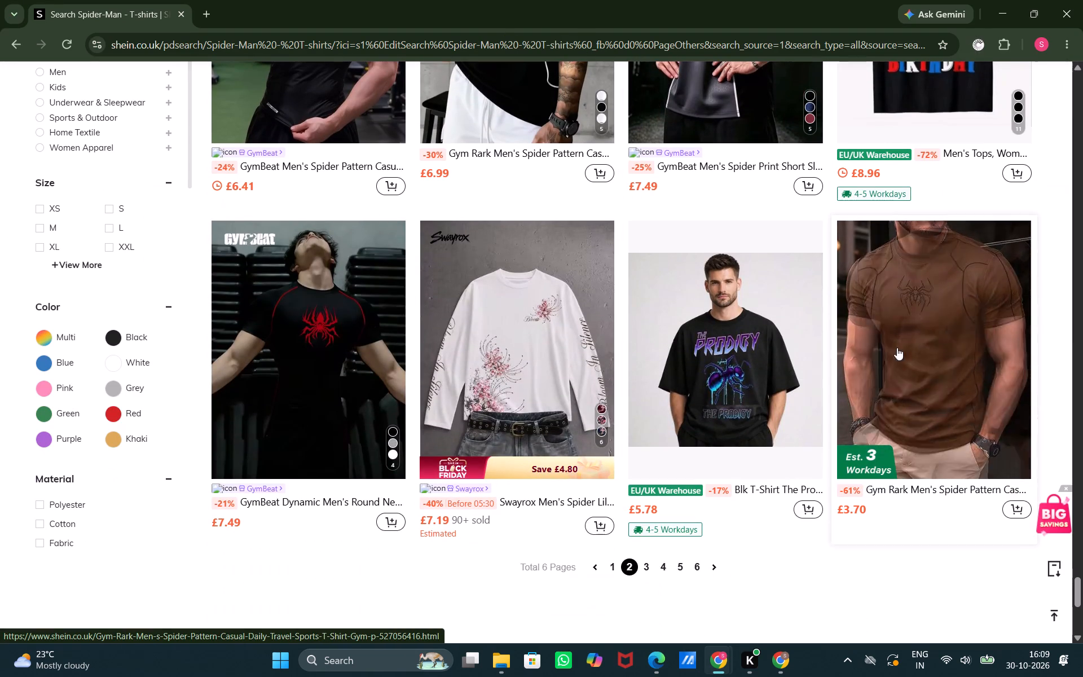
{"action": "left_click", "coordinate": [645, 567]}
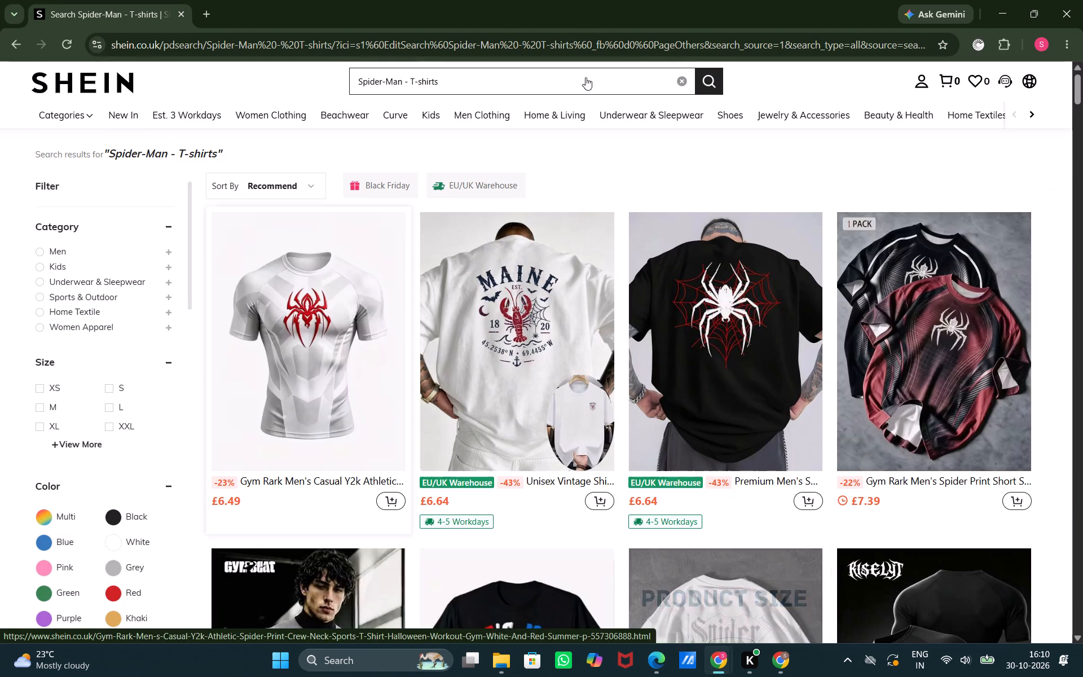
Copy the link of the £6.38 GymRaken men's spider print short-sleeve T-shirt from the SHEIN results into cell C20577.
{"action": "scroll", "coordinate": [834, 60], "scroll_direction": "down", "scroll_amount": 3}
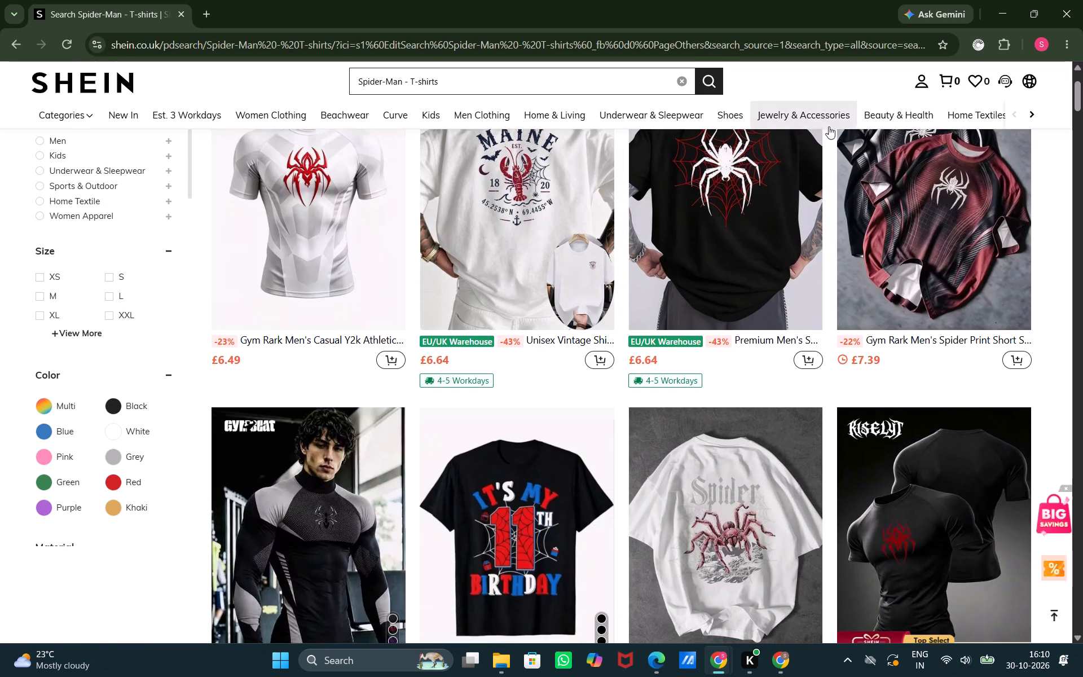
{"action": "scroll", "coordinate": [852, 158], "scroll_direction": "down", "scroll_amount": 1}
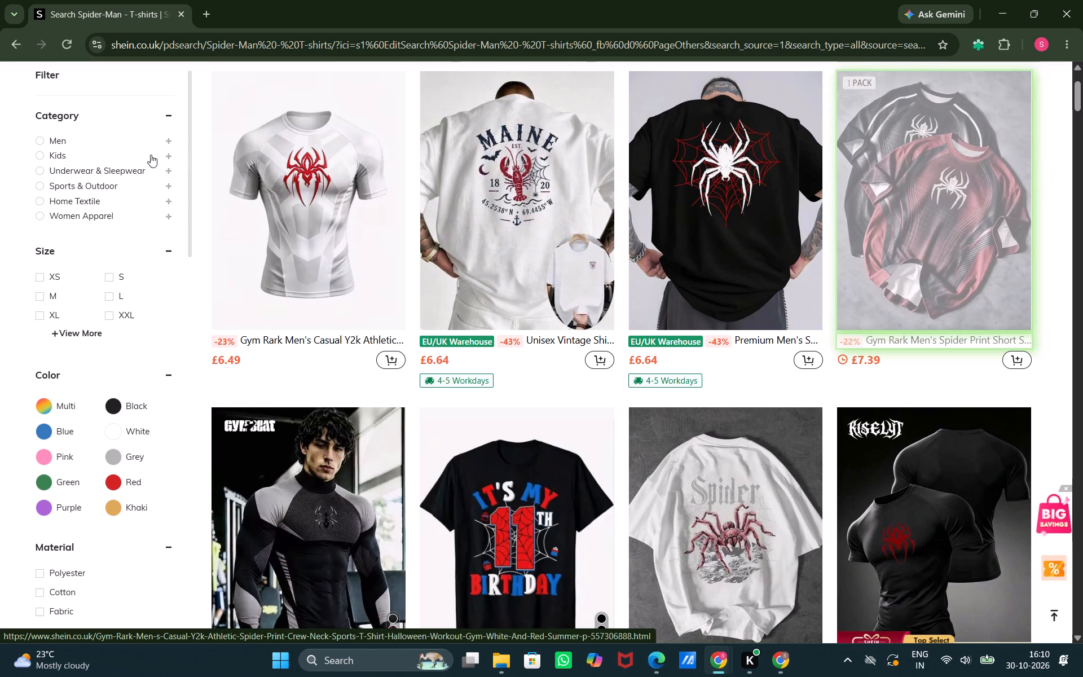
{"action": "scroll", "coordinate": [149, 154], "scroll_direction": "down", "scroll_amount": 5}
{"action": "scroll", "coordinate": [518, 109], "scroll_direction": "down", "scroll_amount": 5}
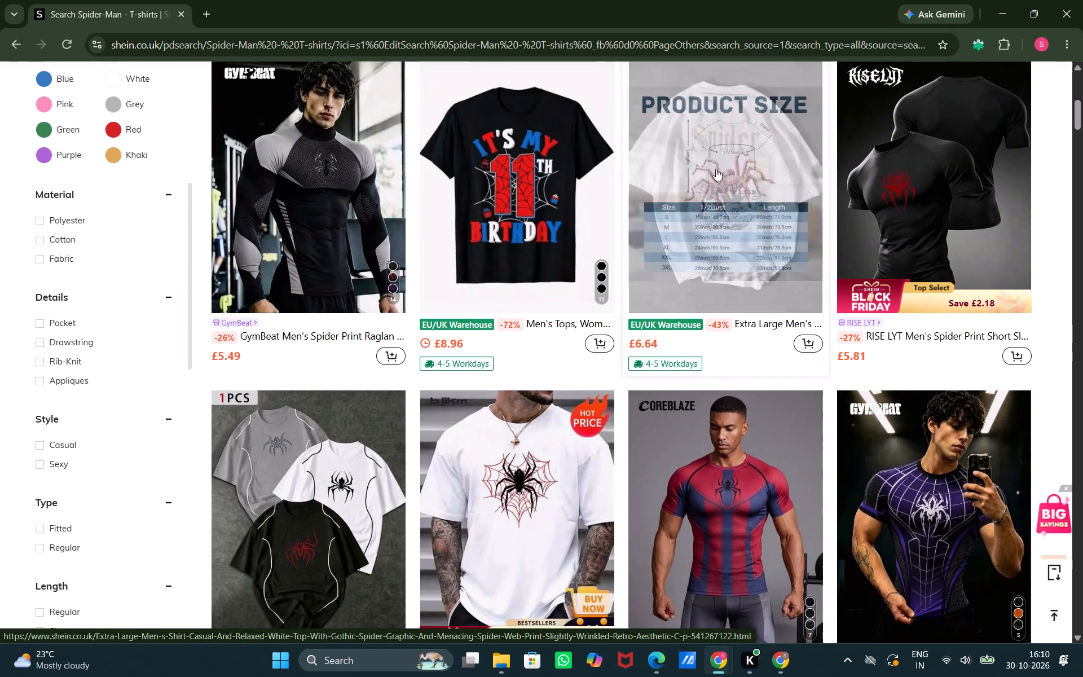
{"action": "scroll", "coordinate": [716, 169], "scroll_direction": "down", "scroll_amount": 3}
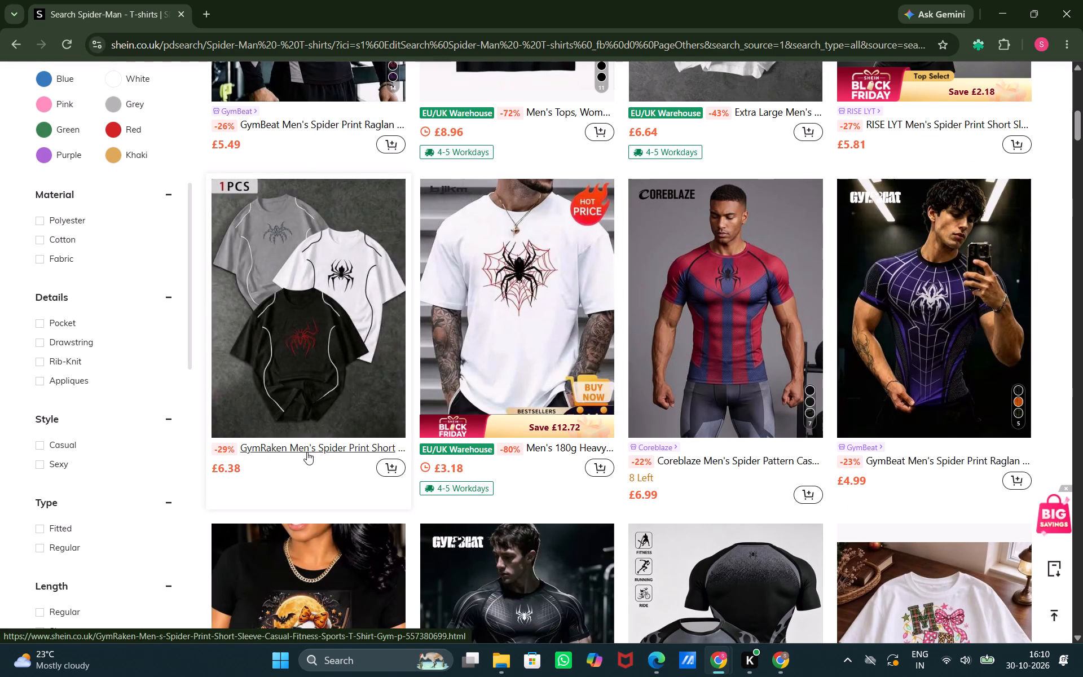
{"action": "right_click", "coordinate": [307, 452]}
{"action": "left_click", "coordinate": [378, 369]}
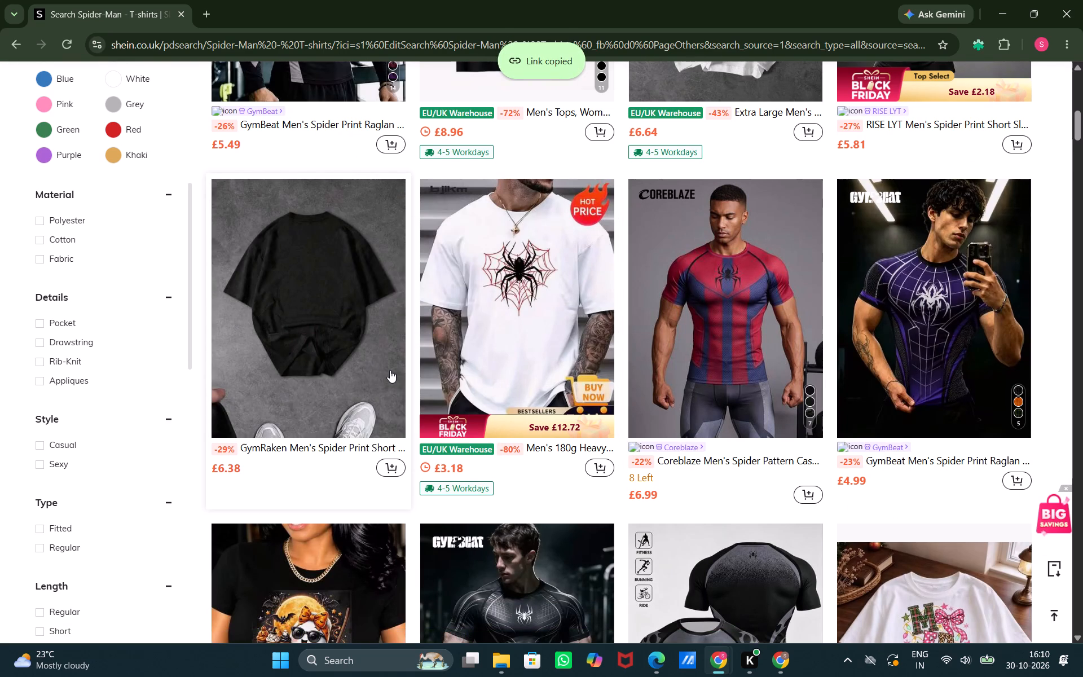
{"action": "key", "text": "alt+Tab"}
{"action": "key", "text": "ctrl+v"}
{"action": "key", "text": "Return"}
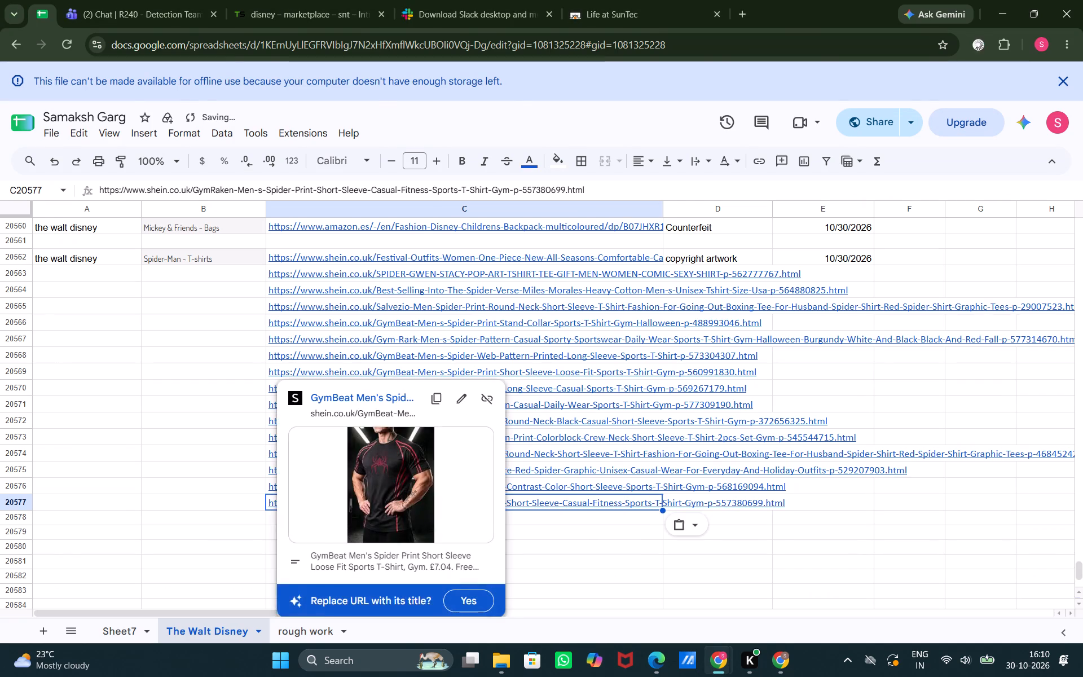
Copy the link of the red and blue £6.99 Coreblaze men's spider pattern T-shirt from the SHEIN results into cell C20578.
{"action": "key", "text": "alt+Tab"}
{"action": "right_click", "coordinate": [730, 461]}
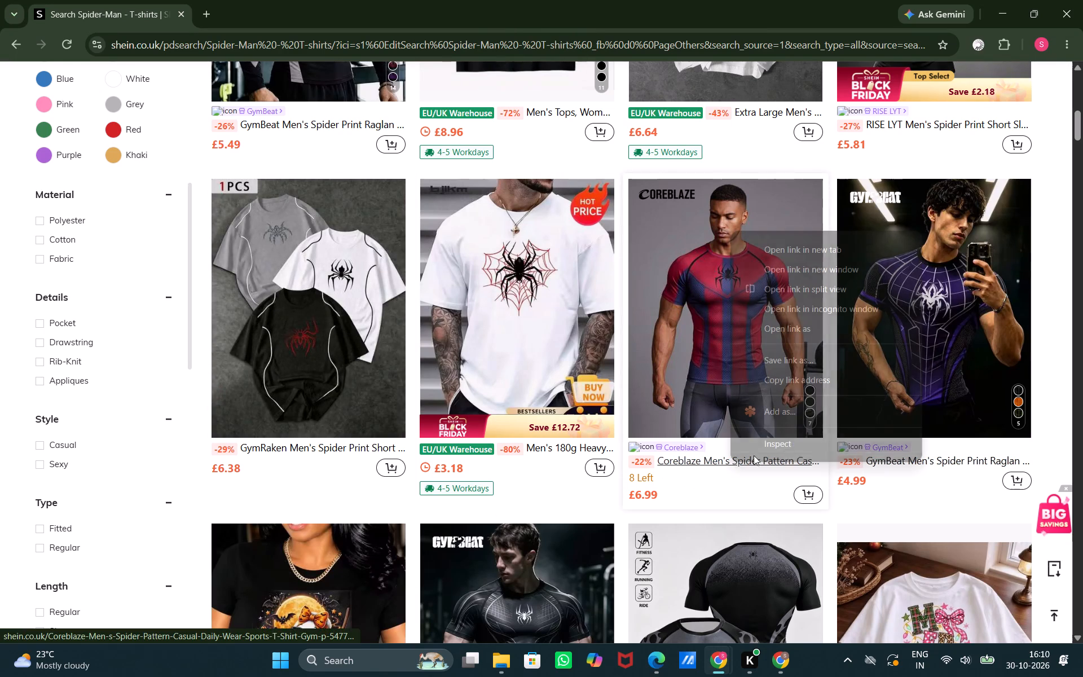
{"action": "left_click", "coordinate": [800, 389]}
{"action": "key", "text": "alt+Tab"}
{"action": "key", "text": "Return"}
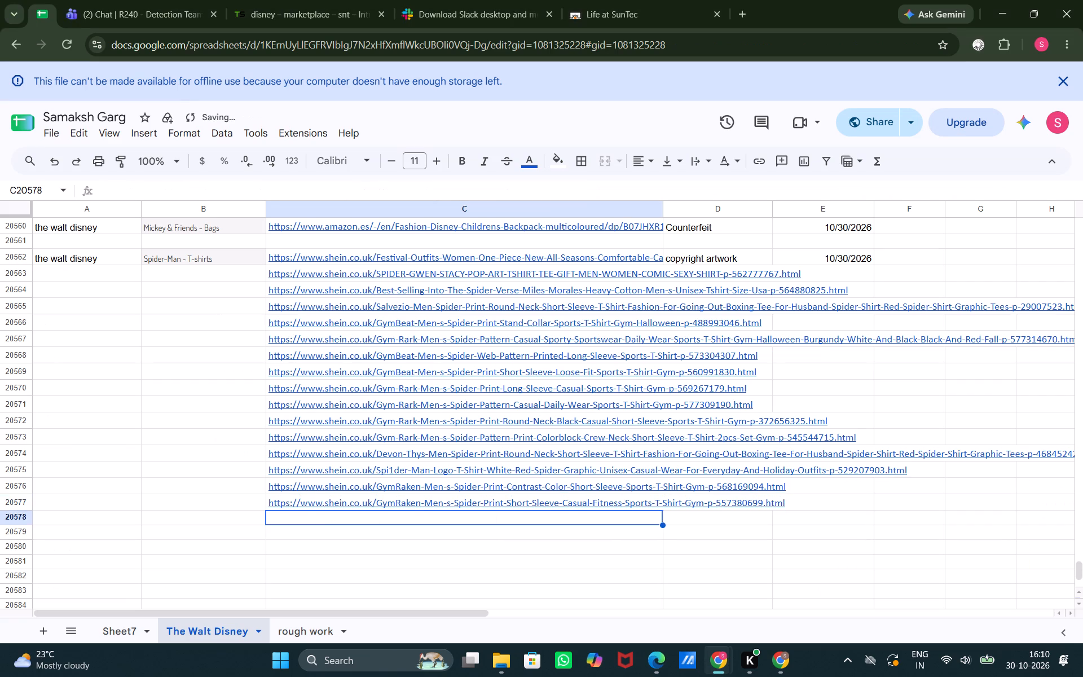
{"action": "key", "text": "ctrl+v"}
{"action": "key", "text": "Return"}
{"action": "key", "text": "Return"}
{"action": "key", "text": "Return"}
{"action": "key", "text": "Return"}
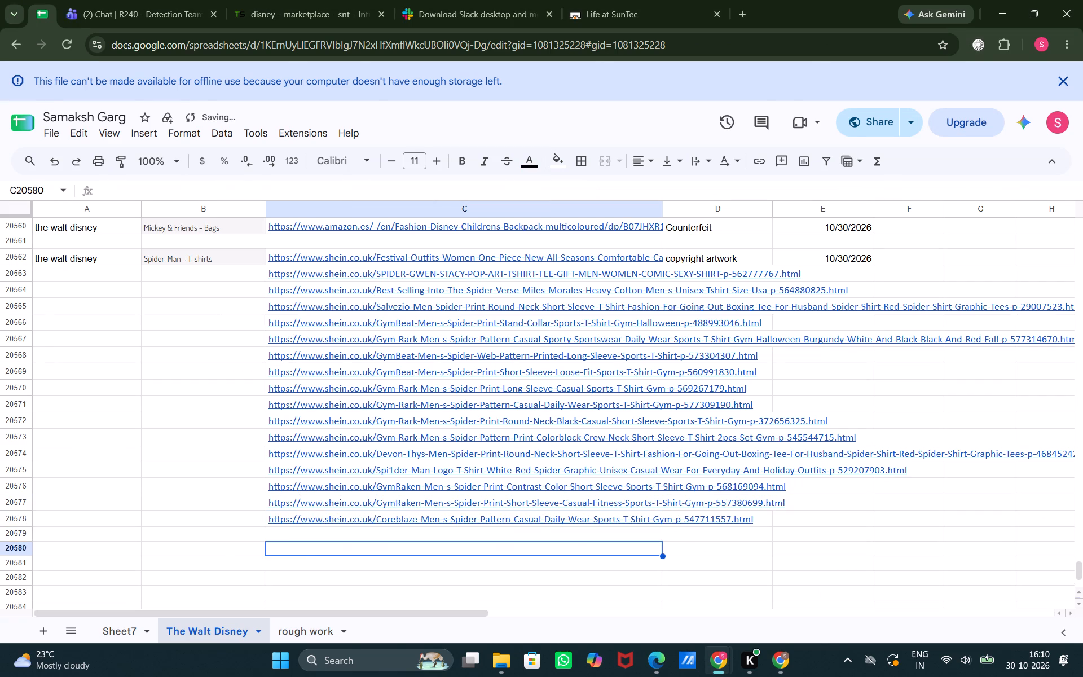
Copy the link of the black £6.99 Gym Rark men's spider print raglan T-shirt from the SHEIN results into cell C20579.
{"action": "key", "text": "alt+Tab"}
{"action": "scroll", "coordinate": [791, 369], "scroll_direction": "down", "scroll_amount": 5}
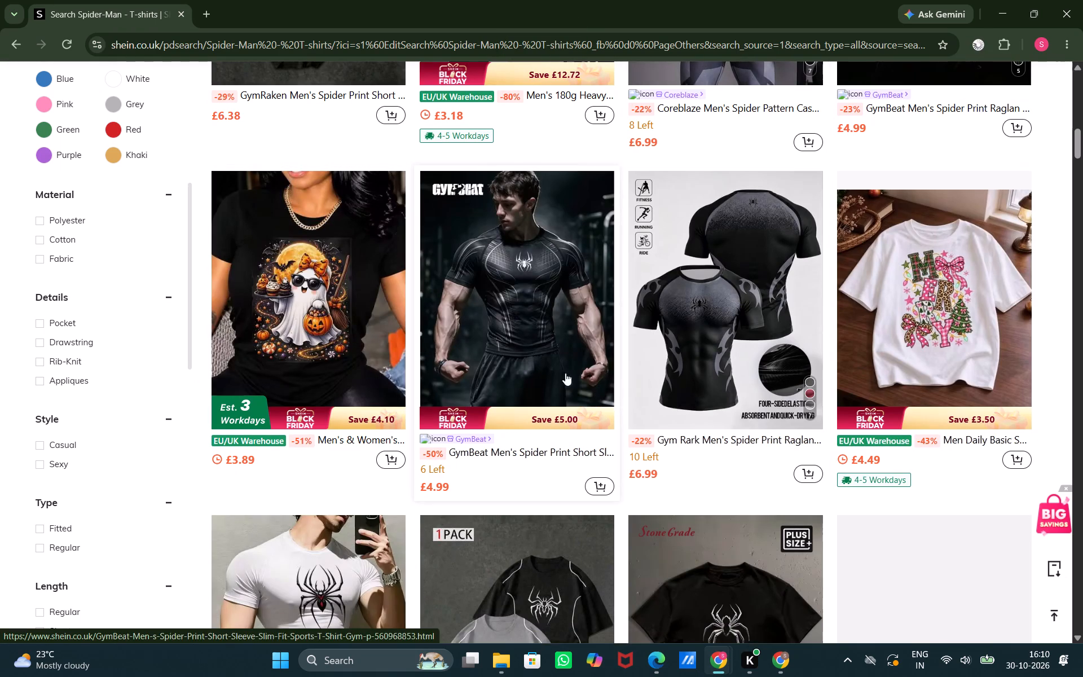
{"action": "scroll", "coordinate": [1058, 354], "scroll_direction": "down", "scroll_amount": 4}
{"action": "scroll", "coordinate": [978, 359], "scroll_direction": "up", "scroll_amount": 4}
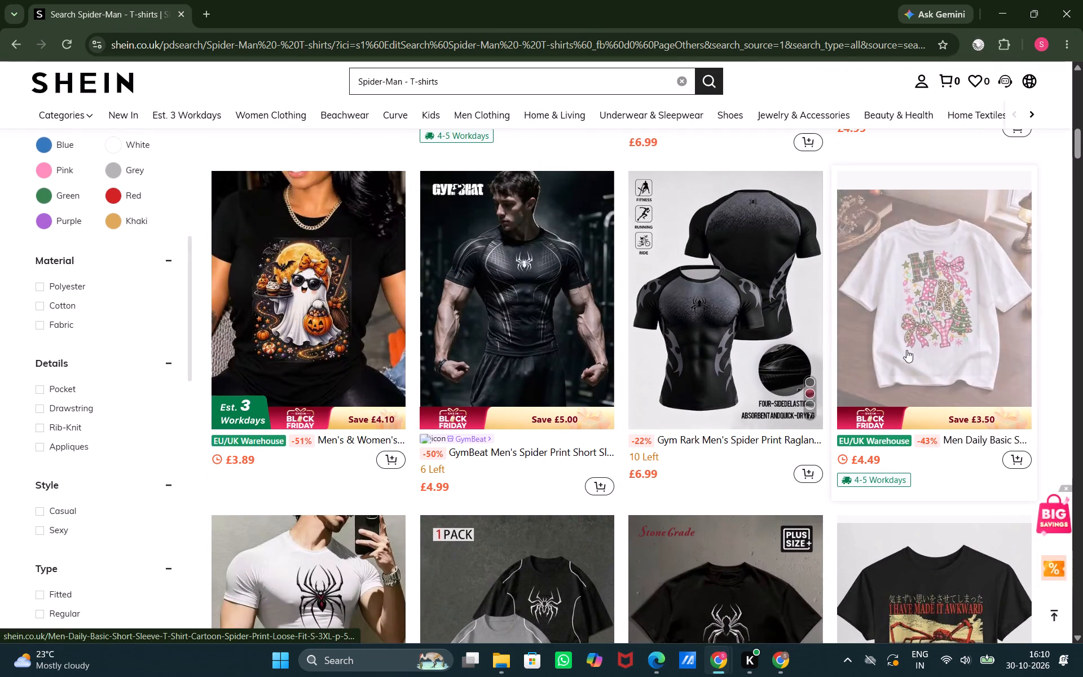
{"action": "right_click", "coordinate": [752, 437]}
{"action": "left_click", "coordinate": [799, 361]}
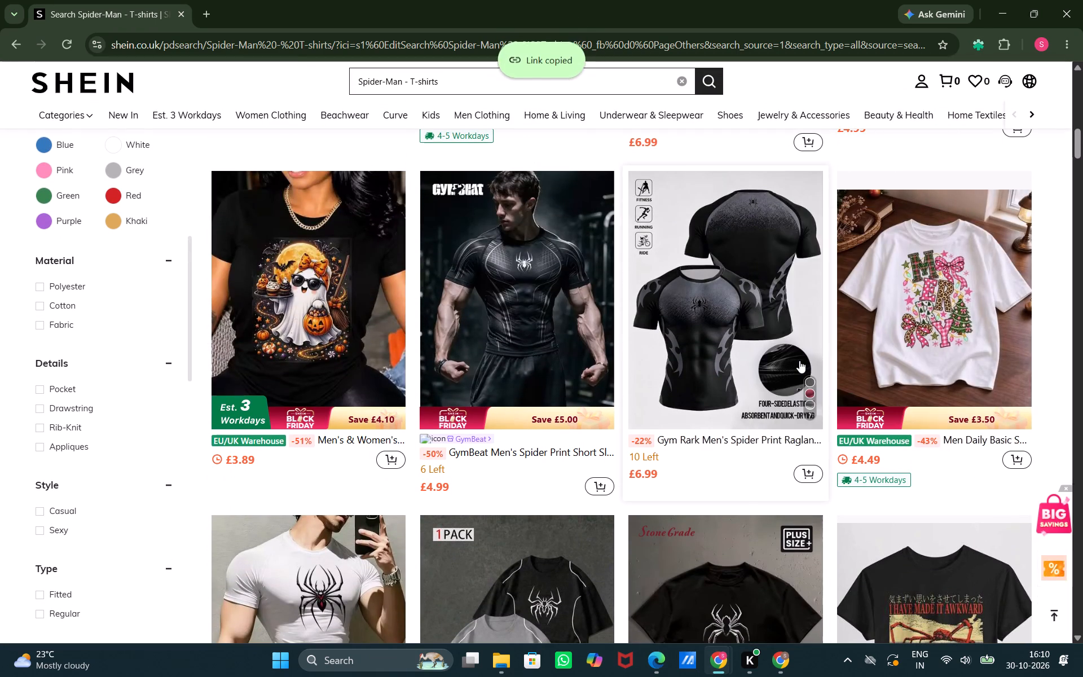
{"action": "key", "text": "alt+Tab"}
{"action": "key", "text": "Up"}
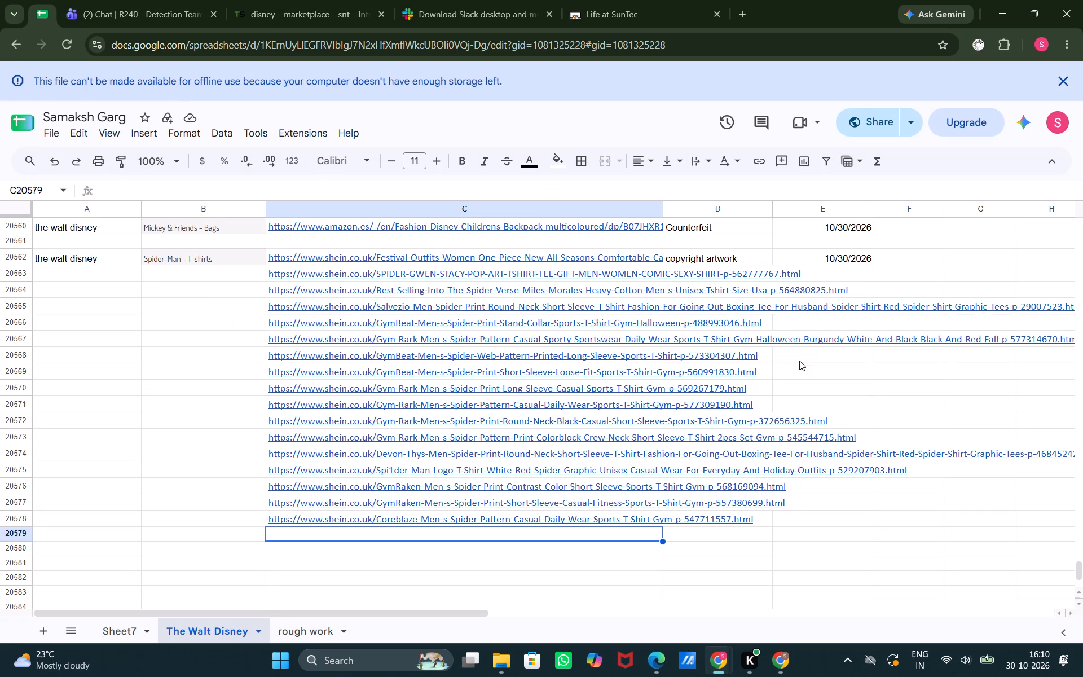
{"action": "key", "text": "ctrl+v"}
{"action": "key", "text": "Return"}
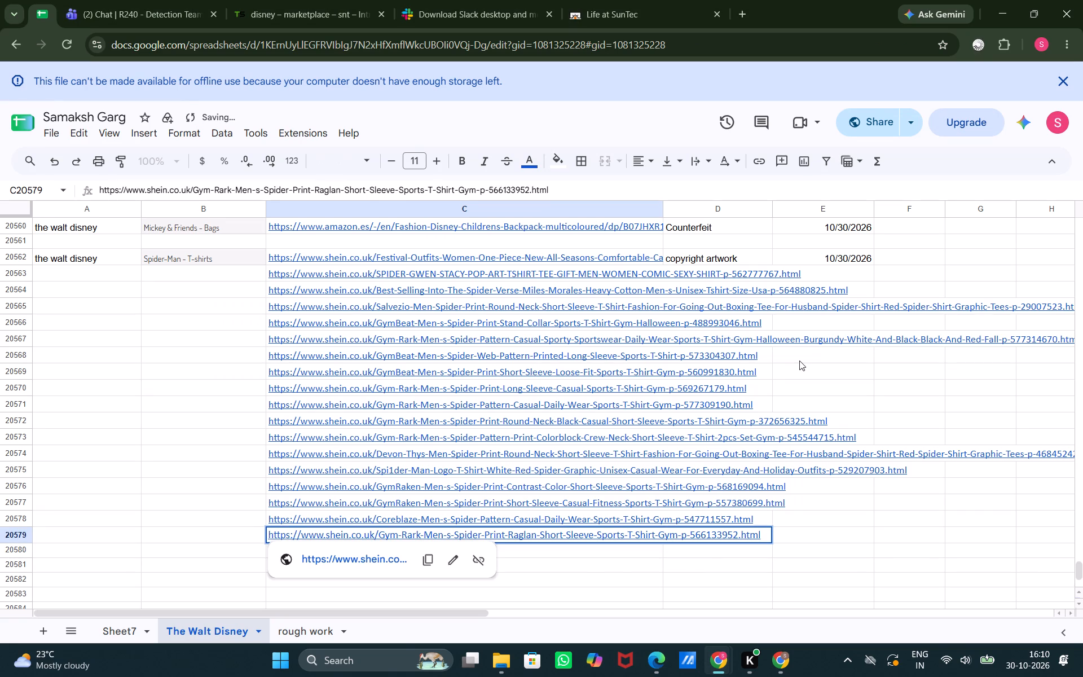
Copy the link of the black £5.09 Summer Oversize T-shirt with the large red spider from the SHEIN results into cell C20580.
{"action": "key", "text": "alt+Tab"}
{"action": "scroll", "coordinate": [799, 361], "scroll_direction": "down", "scroll_amount": 3}
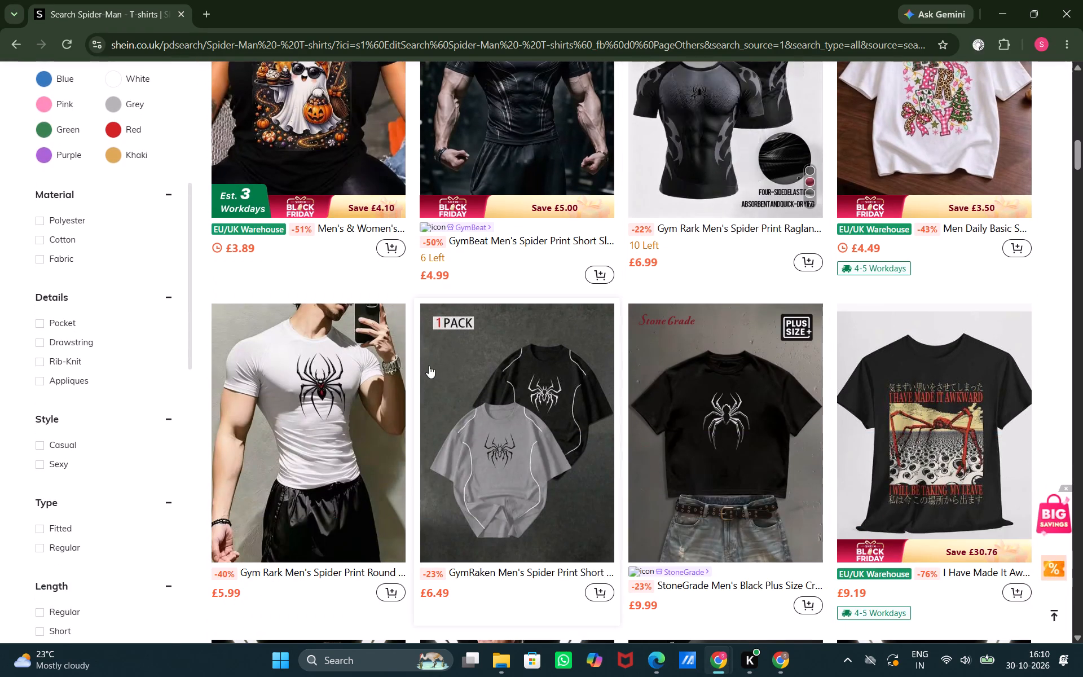
{"action": "scroll", "coordinate": [430, 379], "scroll_direction": "down", "scroll_amount": 3}
{"action": "scroll", "coordinate": [1002, 315], "scroll_direction": "down", "scroll_amount": 5}
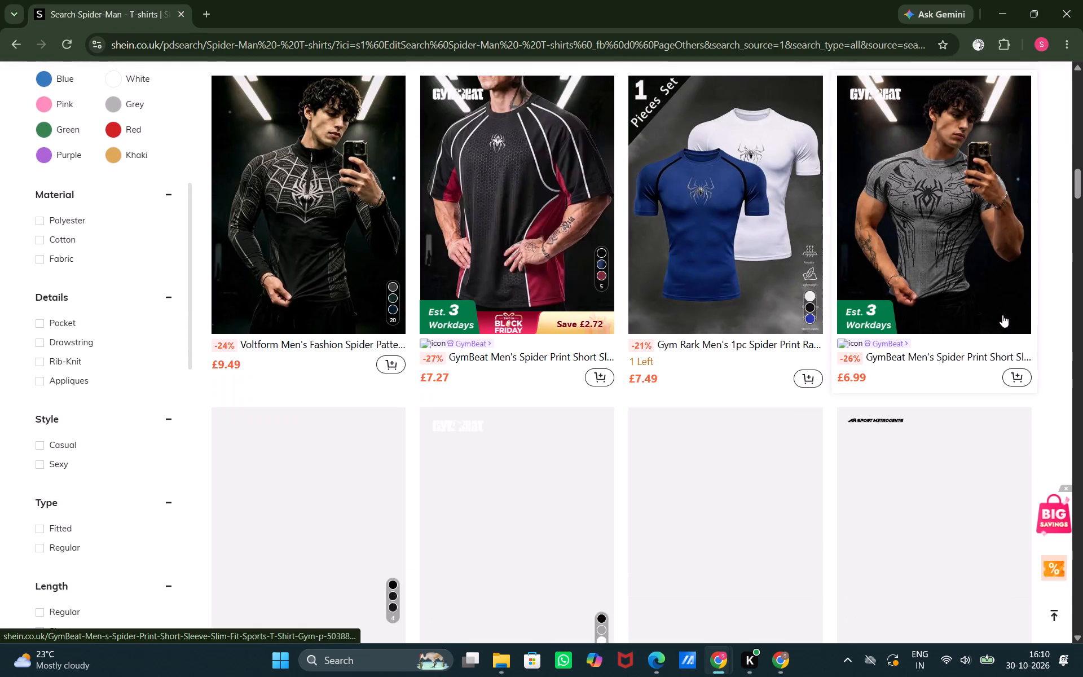
{"action": "scroll", "coordinate": [1002, 315], "scroll_direction": "up", "scroll_amount": 5}
{"action": "scroll", "coordinate": [1010, 309], "scroll_direction": "down", "scroll_amount": 3}
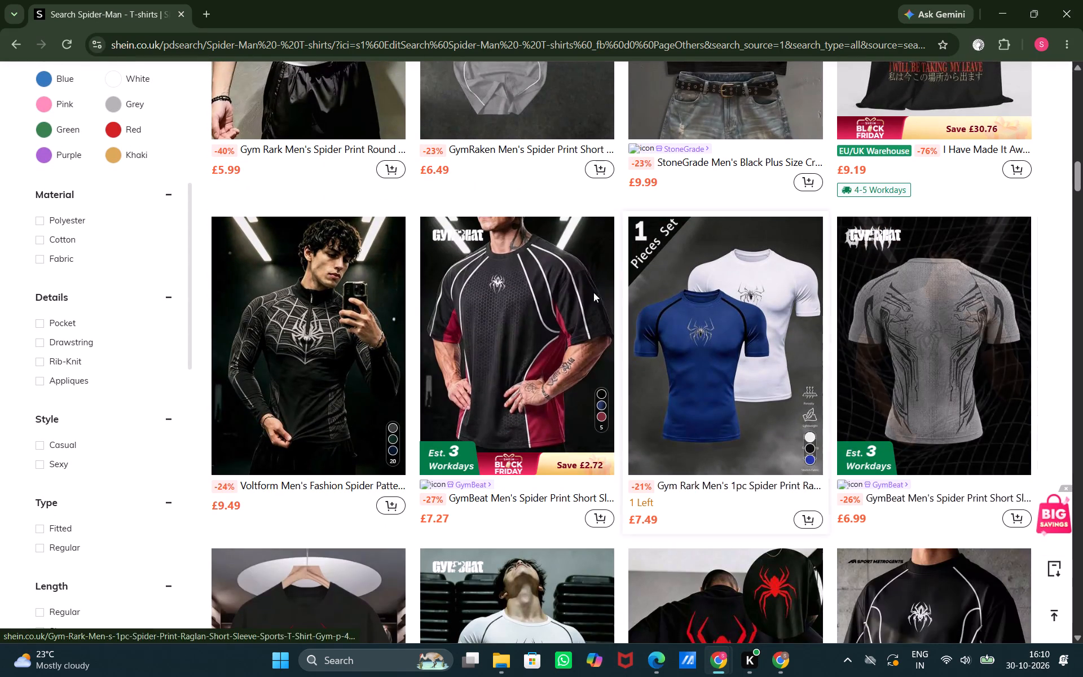
{"action": "scroll", "coordinate": [386, 302], "scroll_direction": "down", "scroll_amount": 6}
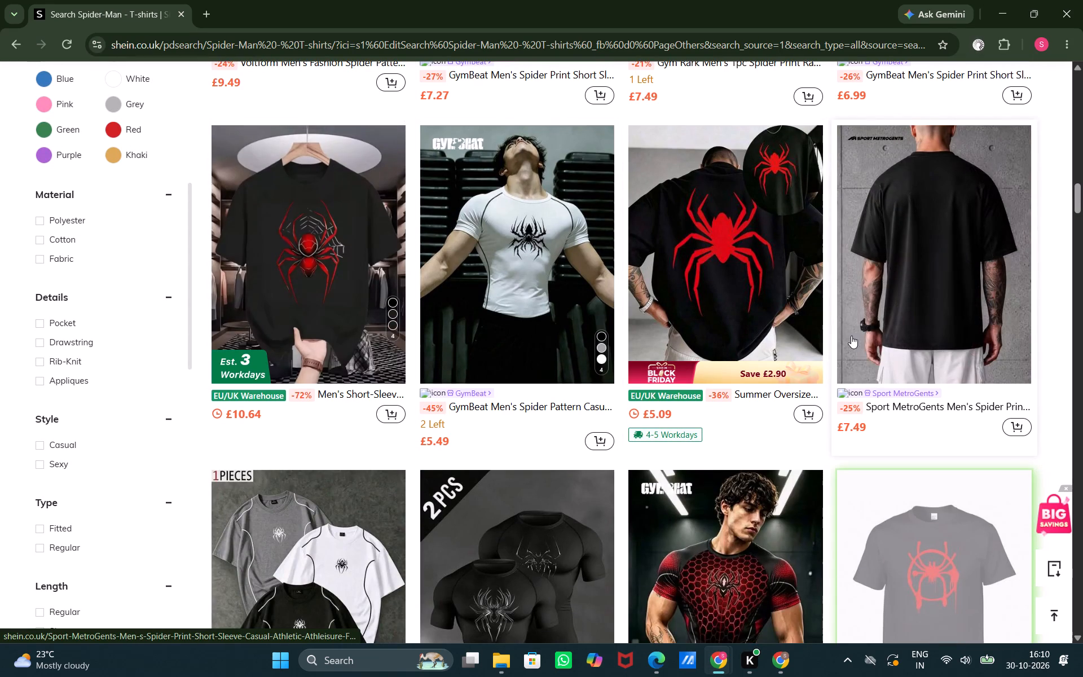
{"action": "right_click", "coordinate": [776, 398]}
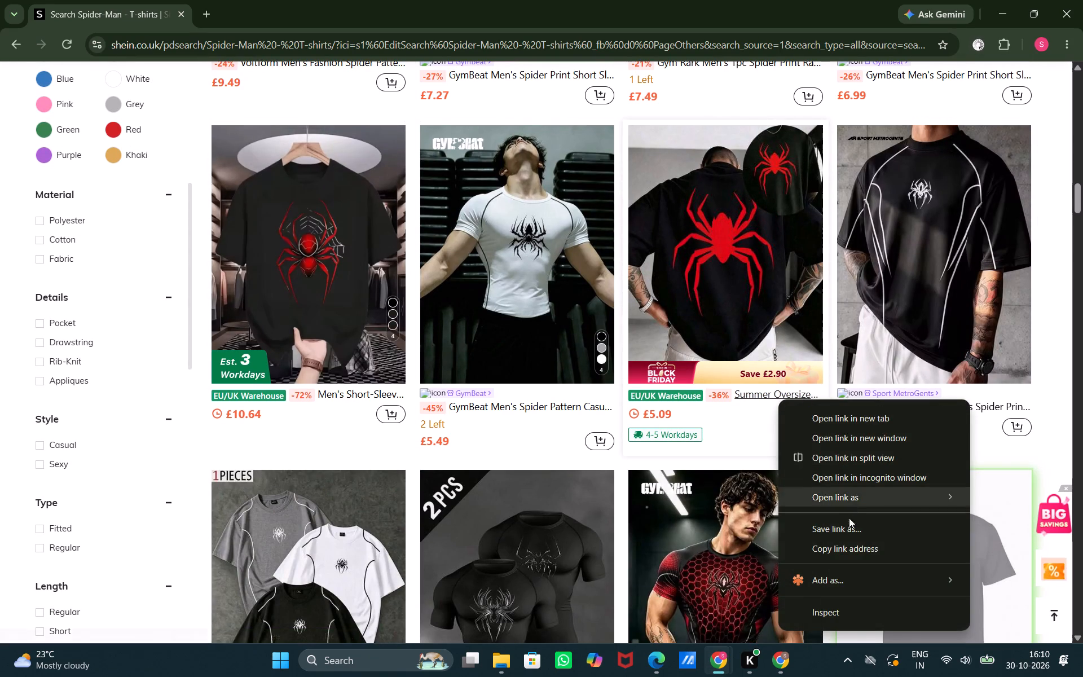
{"action": "left_click", "coordinate": [855, 546]}
{"action": "key", "text": "alt+Tab"}
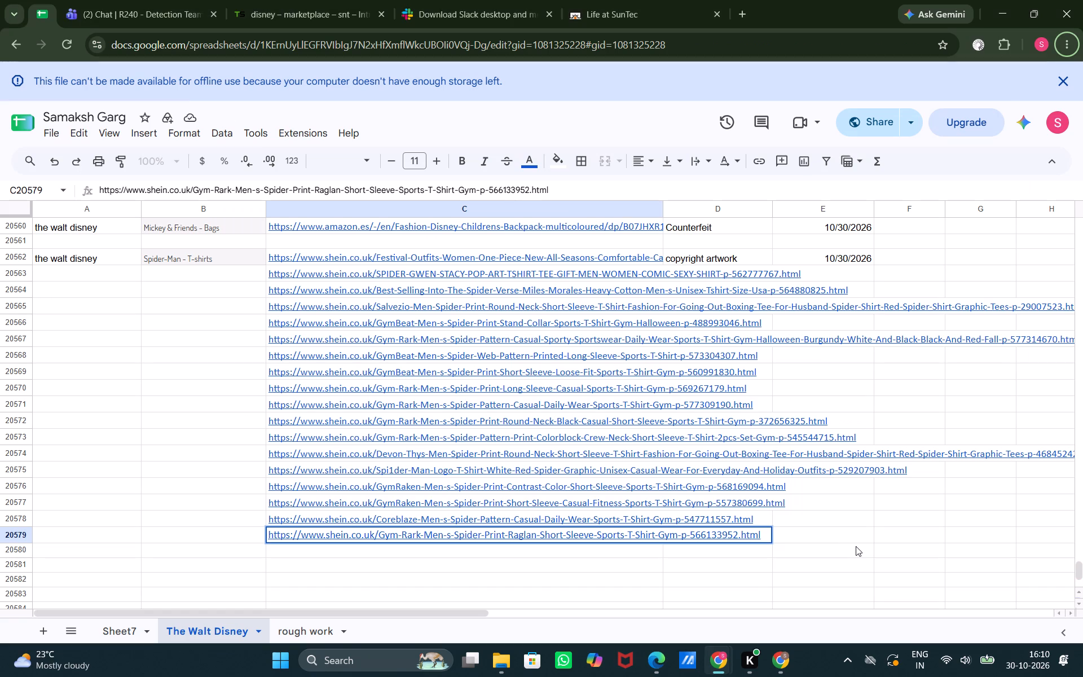
{"action": "key", "text": "Return"}
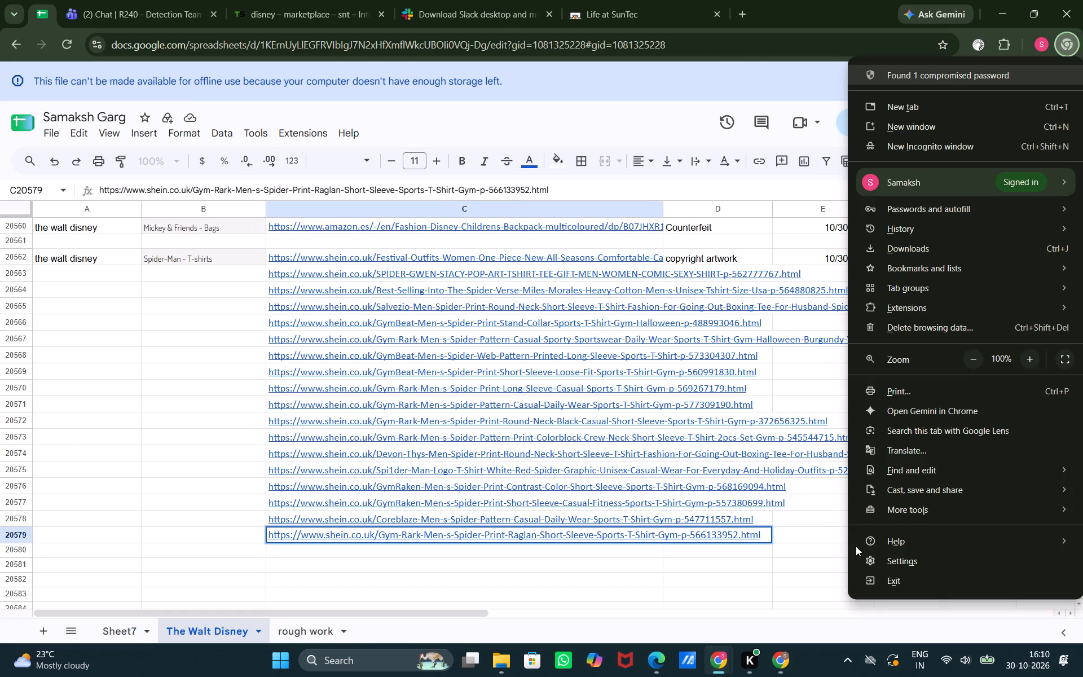
{"action": "left_click", "coordinate": [540, 547]}
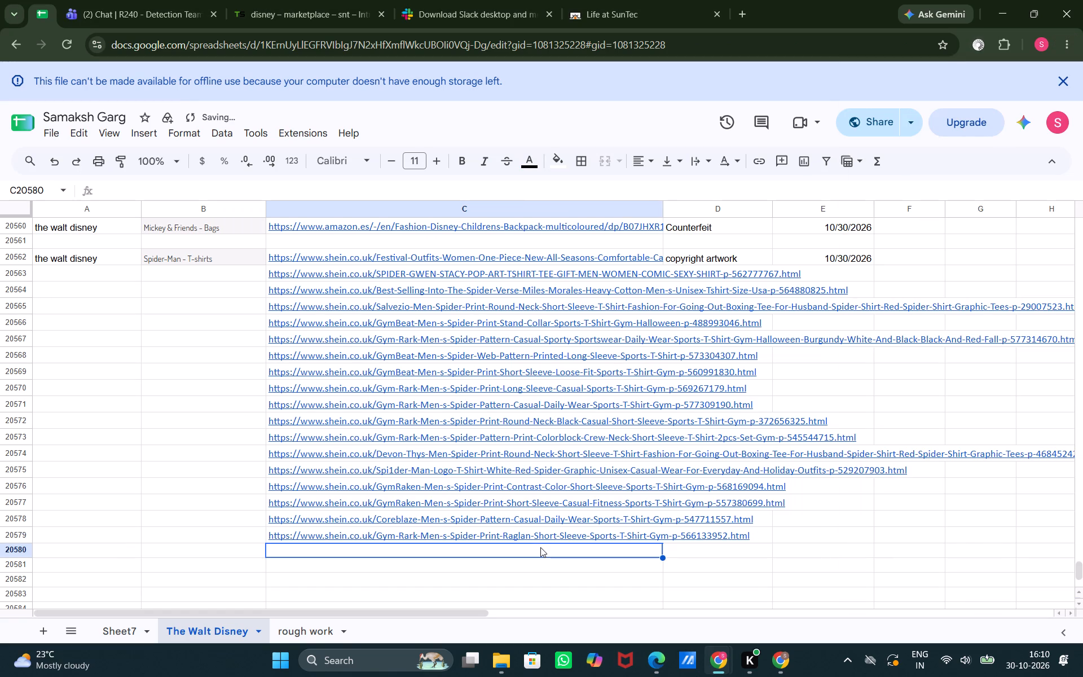
{"action": "key", "text": "ctrl+v"}
{"action": "key", "text": "Return"}
{"action": "key", "text": "Return"}
{"action": "key", "text": "Return"}
Examine the remaining Spider-Man T-shirt listings on page 3 of the SHEIN results for infringing spider designs not yet logged.
{"action": "key", "text": "alt+Tab"}
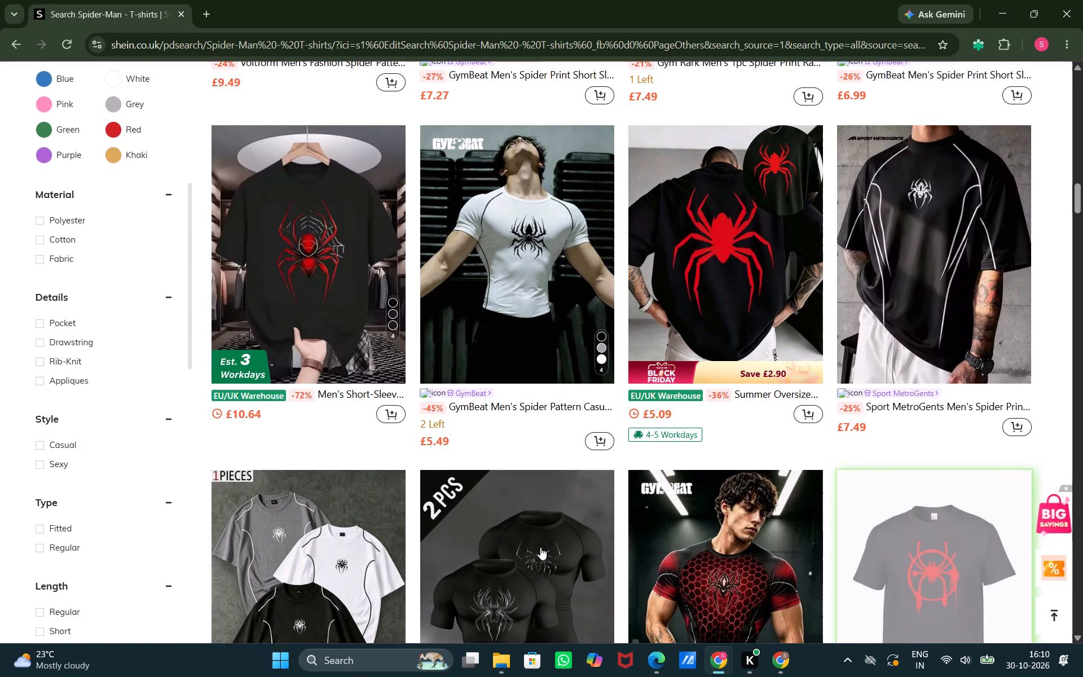
{"action": "scroll", "coordinate": [540, 544], "scroll_direction": "down", "scroll_amount": 2}
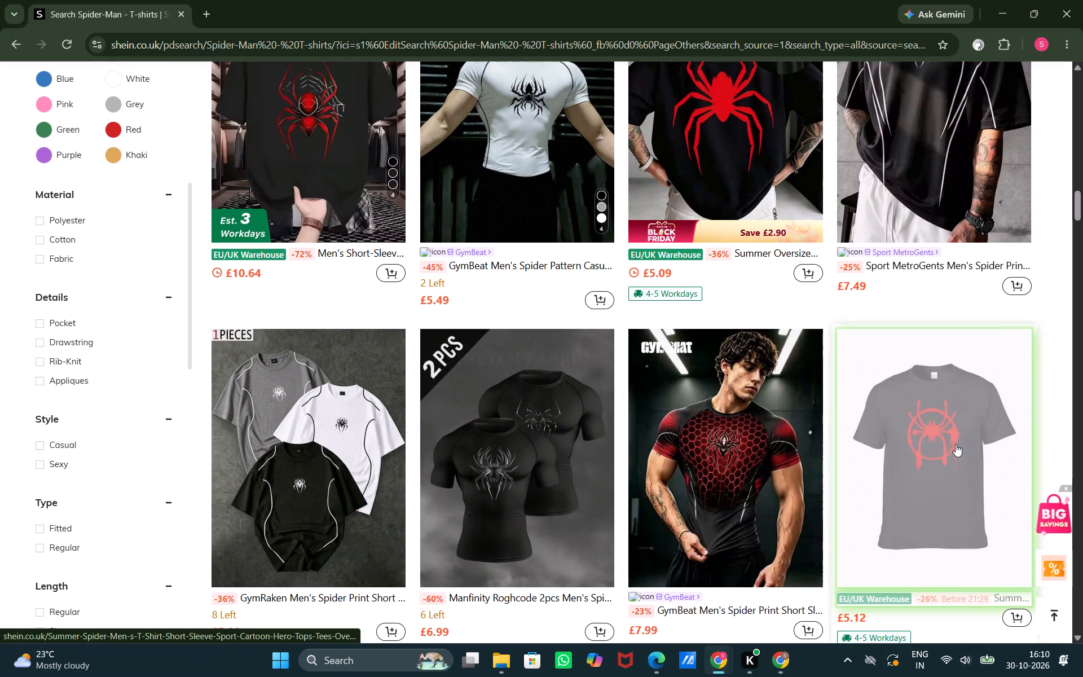
{"action": "scroll", "coordinate": [461, 424], "scroll_direction": "down", "scroll_amount": 7}
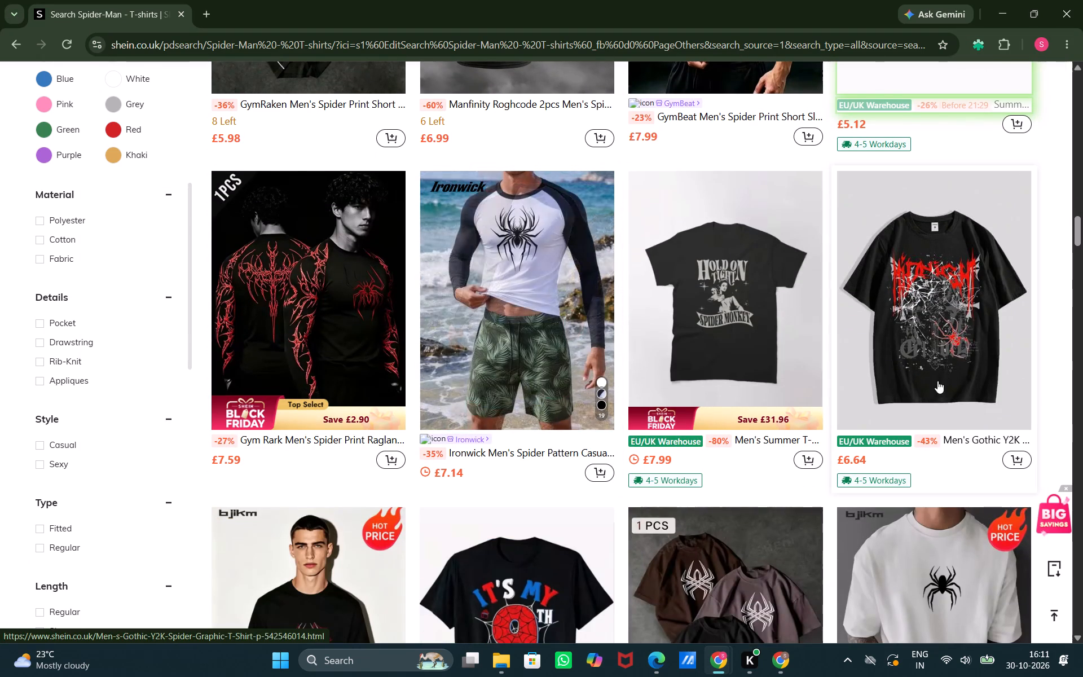
{"action": "scroll", "coordinate": [434, 452], "scroll_direction": "down", "scroll_amount": 4}
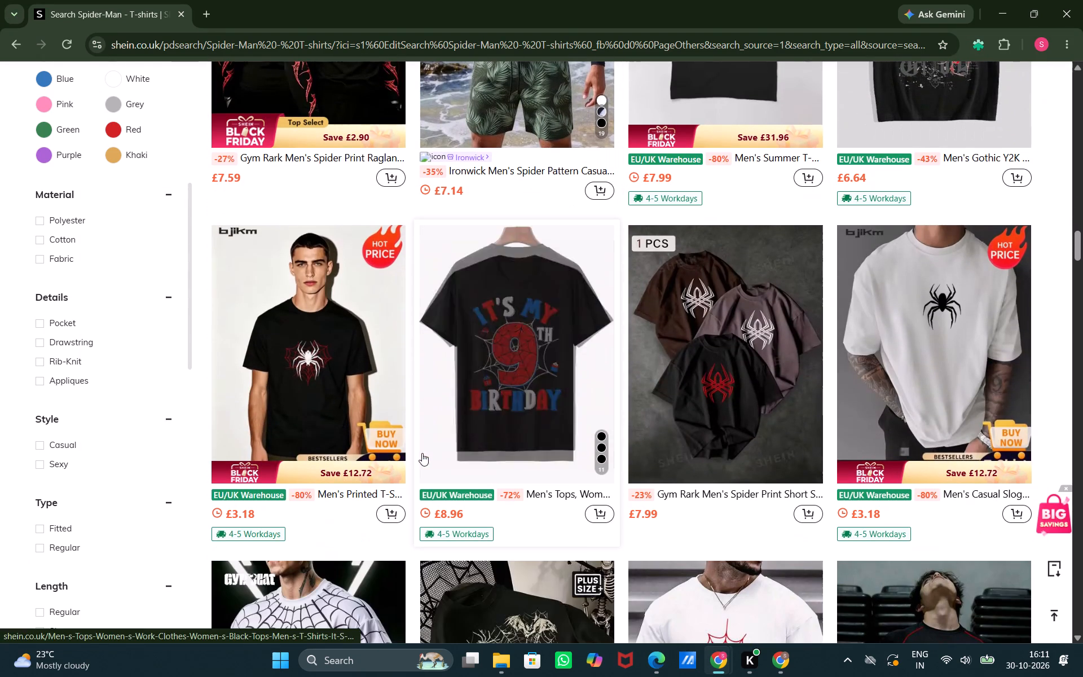
{"action": "scroll", "coordinate": [1033, 407], "scroll_direction": "down", "scroll_amount": 4}
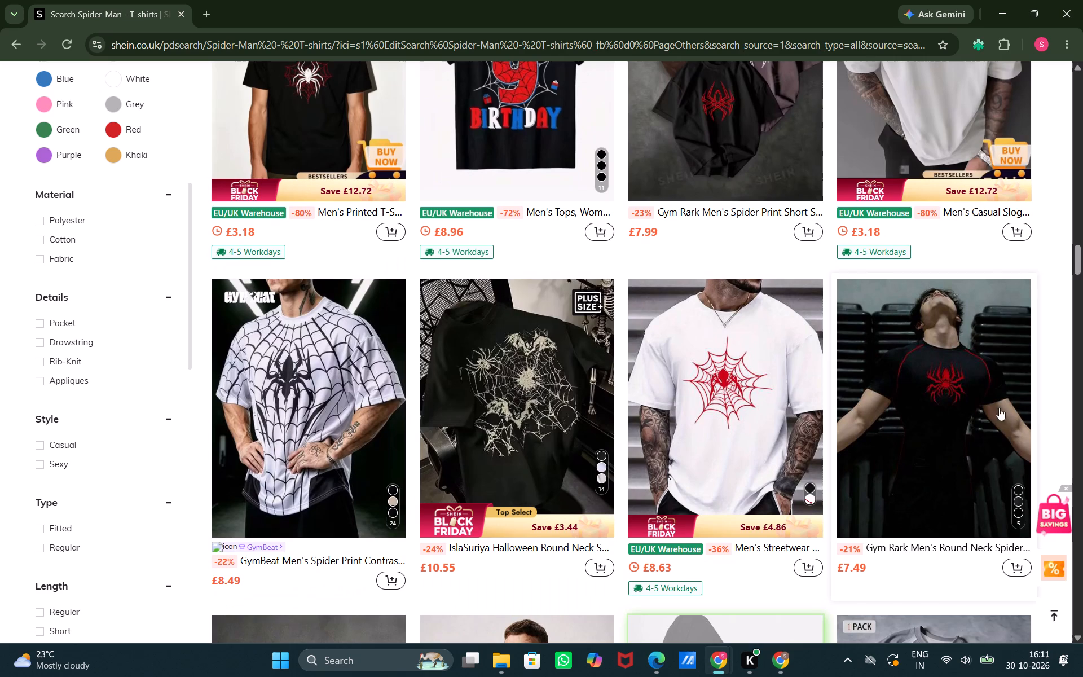
{"action": "scroll", "coordinate": [338, 386], "scroll_direction": "down", "scroll_amount": 4}
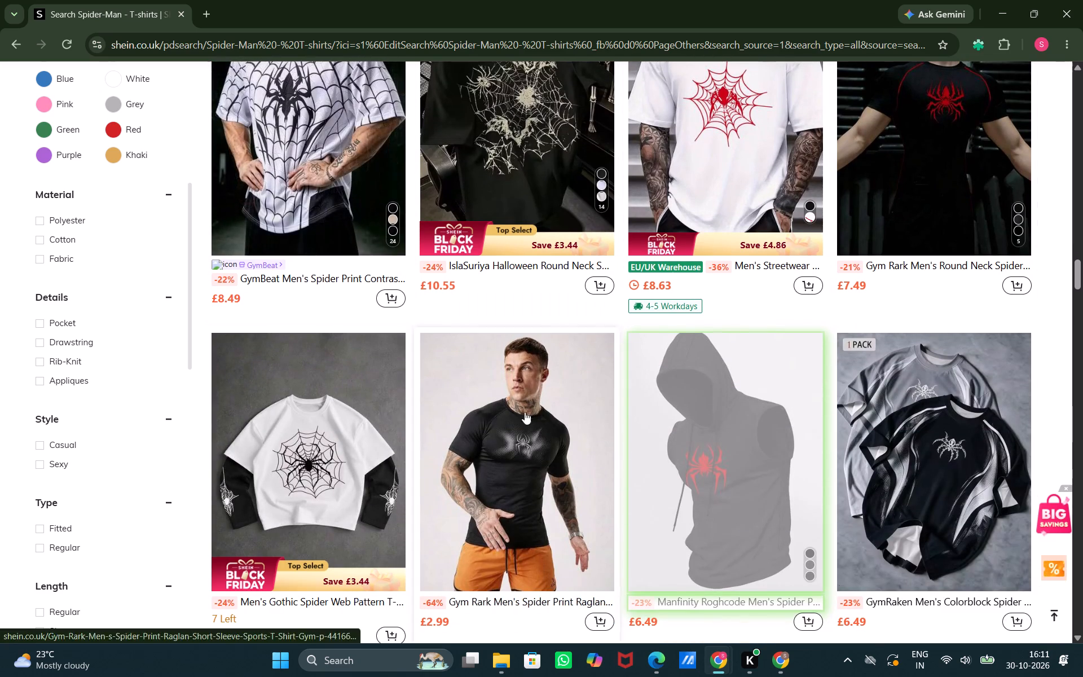
{"action": "scroll", "coordinate": [905, 410], "scroll_direction": "down", "scroll_amount": 5}
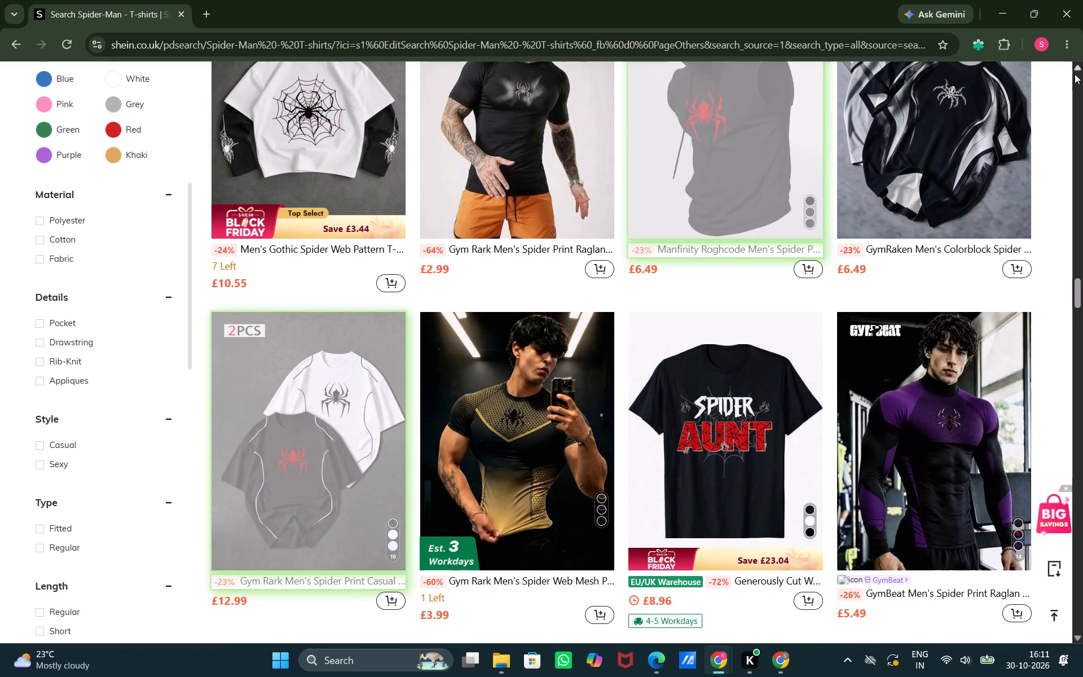
{"action": "scroll", "coordinate": [1041, 114], "scroll_direction": "down", "scroll_amount": 4}
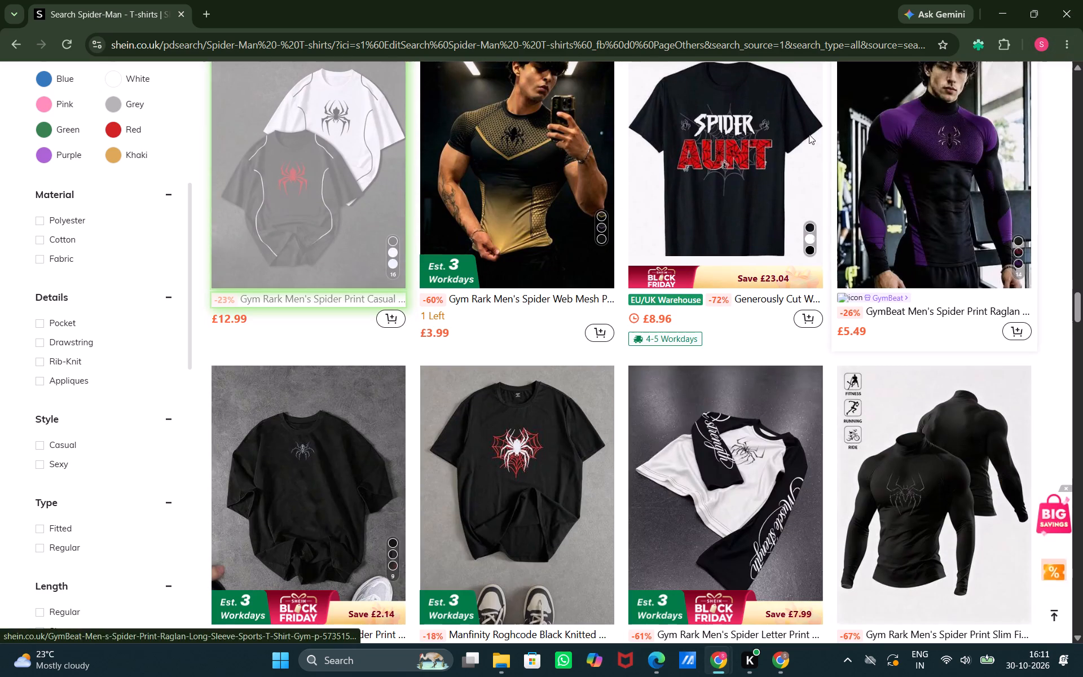
{"action": "scroll", "coordinate": [996, 243], "scroll_direction": "down", "scroll_amount": 1}
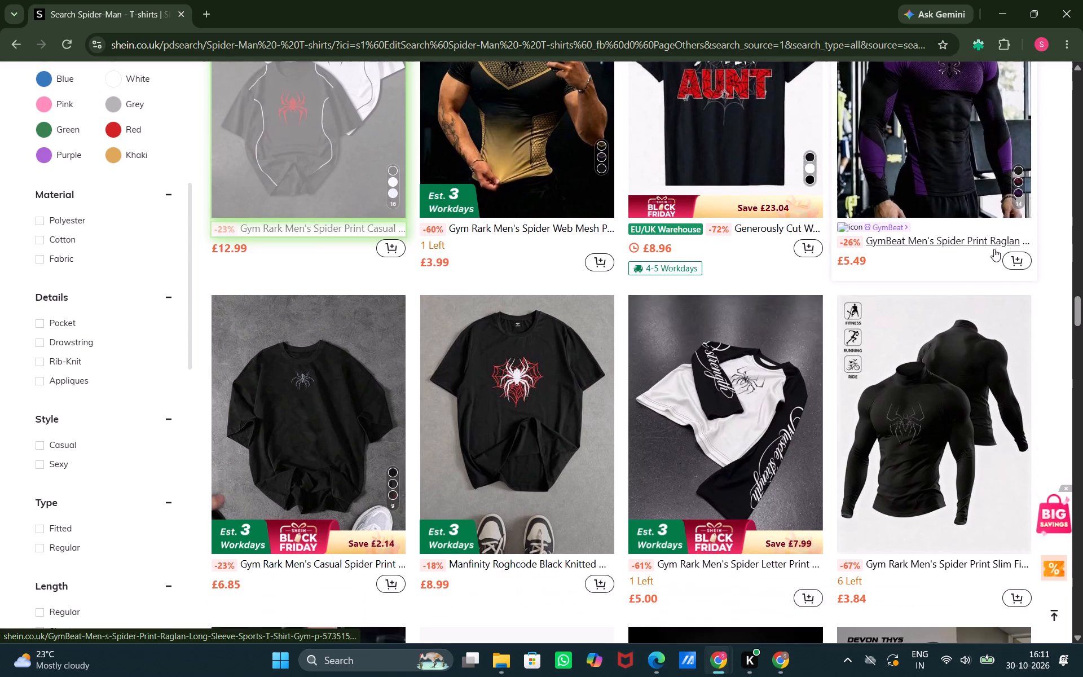
{"action": "scroll", "coordinate": [983, 249], "scroll_direction": "down", "scroll_amount": 9}
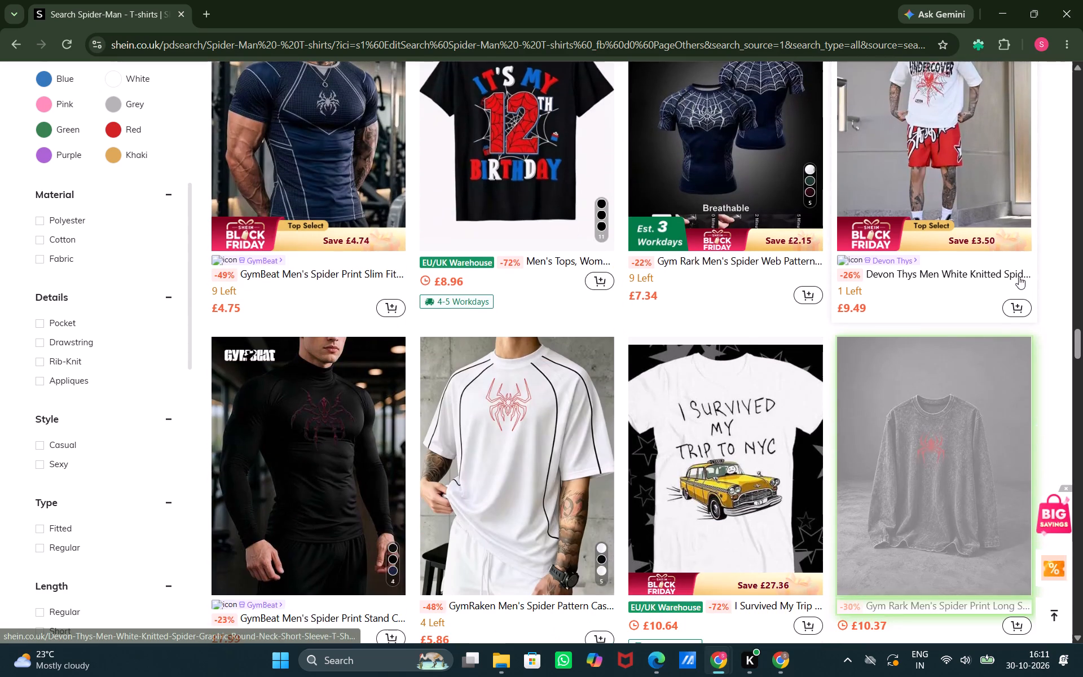
{"action": "scroll", "coordinate": [664, 252], "scroll_direction": "down", "scroll_amount": 3}
{"action": "scroll", "coordinate": [585, 257], "scroll_direction": "down", "scroll_amount": 3}
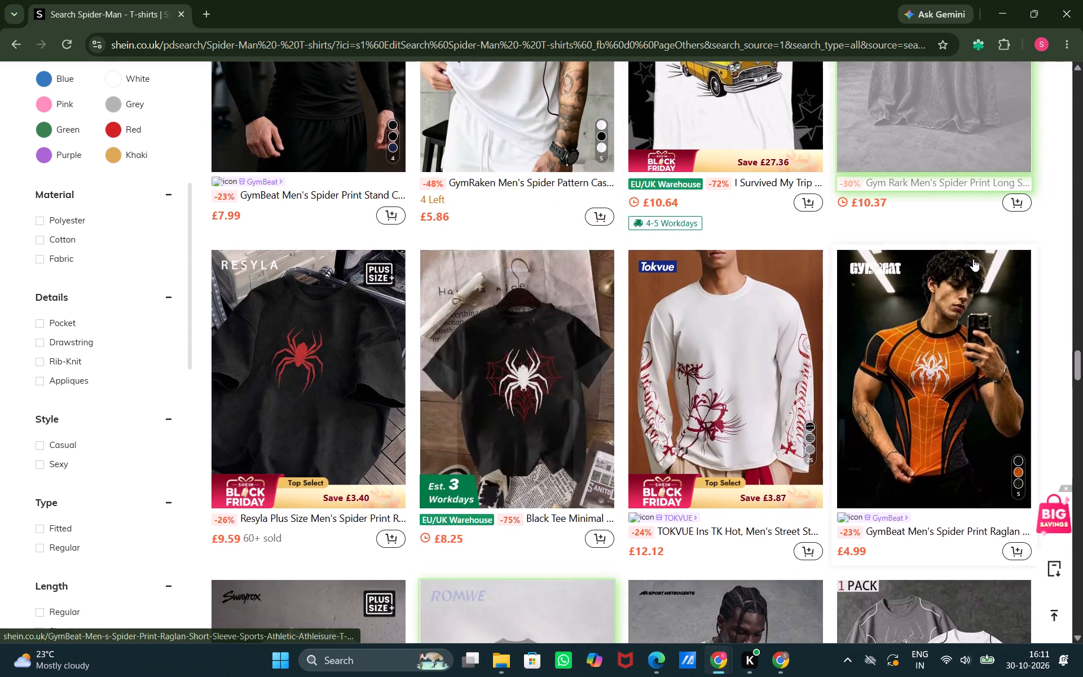
{"action": "scroll", "coordinate": [974, 261], "scroll_direction": "down", "scroll_amount": 5}
{"action": "scroll", "coordinate": [745, 255], "scroll_direction": "down", "scroll_amount": 5}
{"action": "scroll", "coordinate": [634, 257], "scroll_direction": "up", "scroll_amount": 4}
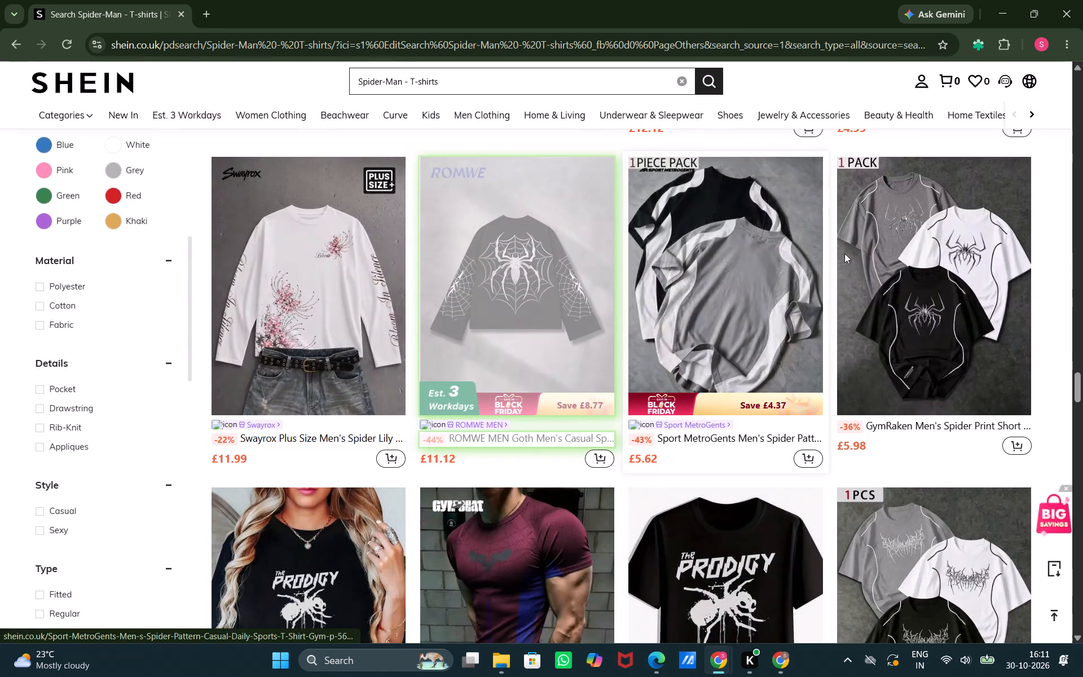
{"action": "scroll", "coordinate": [851, 255], "scroll_direction": "down", "scroll_amount": 5}
{"action": "scroll", "coordinate": [372, 280], "scroll_direction": "down", "scroll_amount": 3}
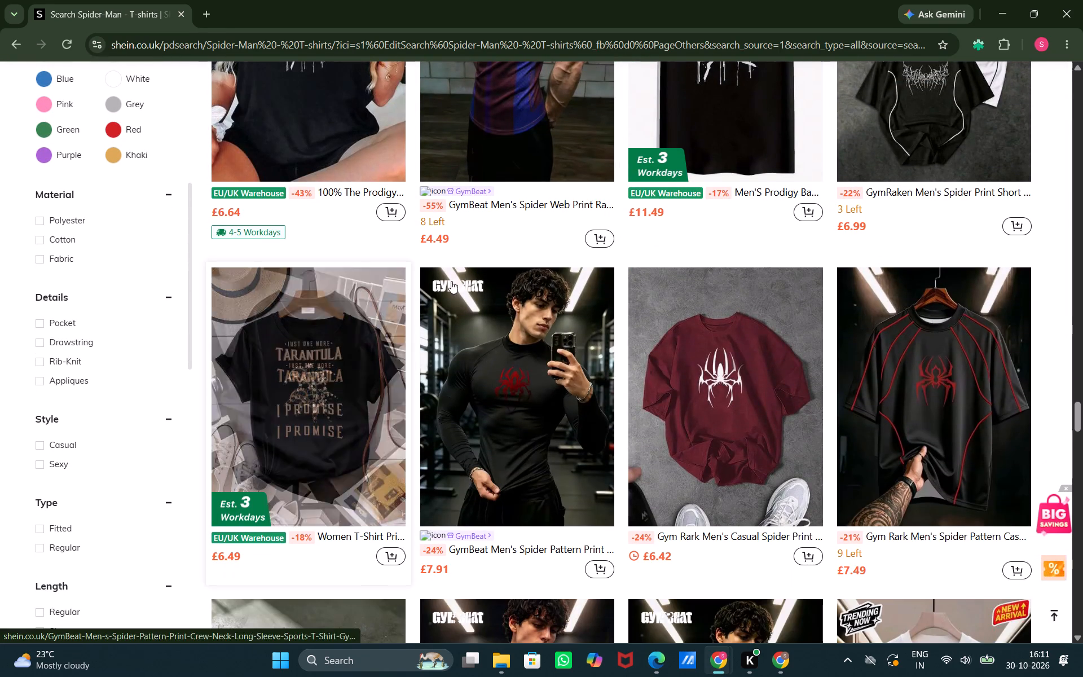
Copy the link of the black £7.49 Gym Rark men's spider pattern T-shirt with red lines from the SHEIN results into cell C20581.
{"action": "scroll", "coordinate": [975, 287], "scroll_direction": "down", "scroll_amount": 4}
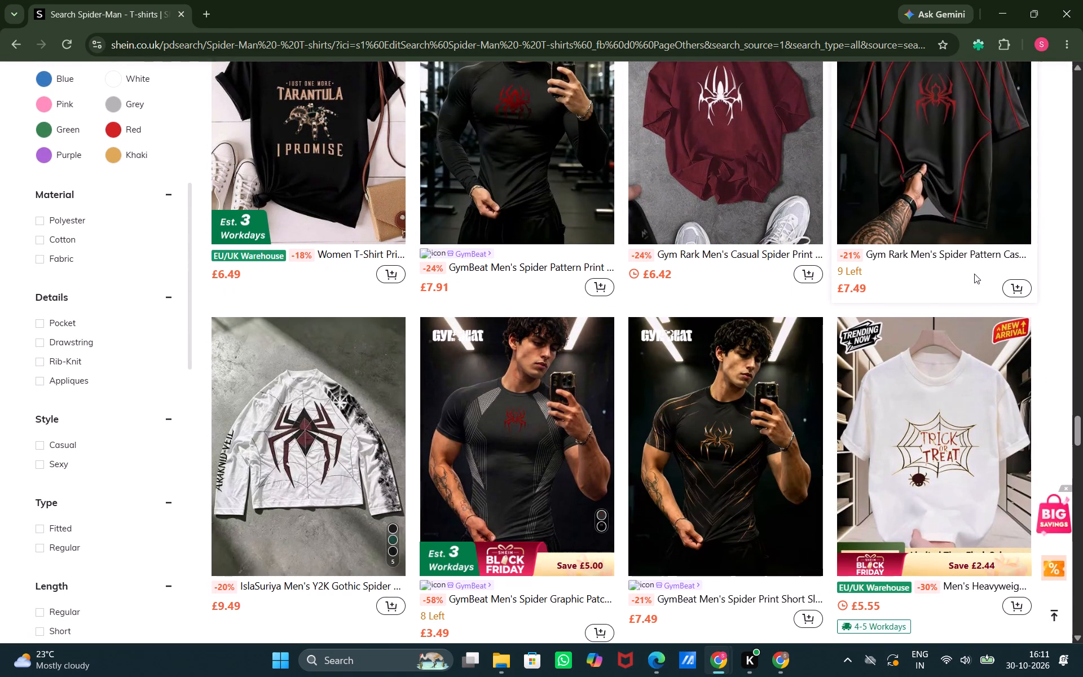
{"action": "right_click", "coordinate": [963, 249]}
{"action": "left_click", "coordinate": [885, 391]}
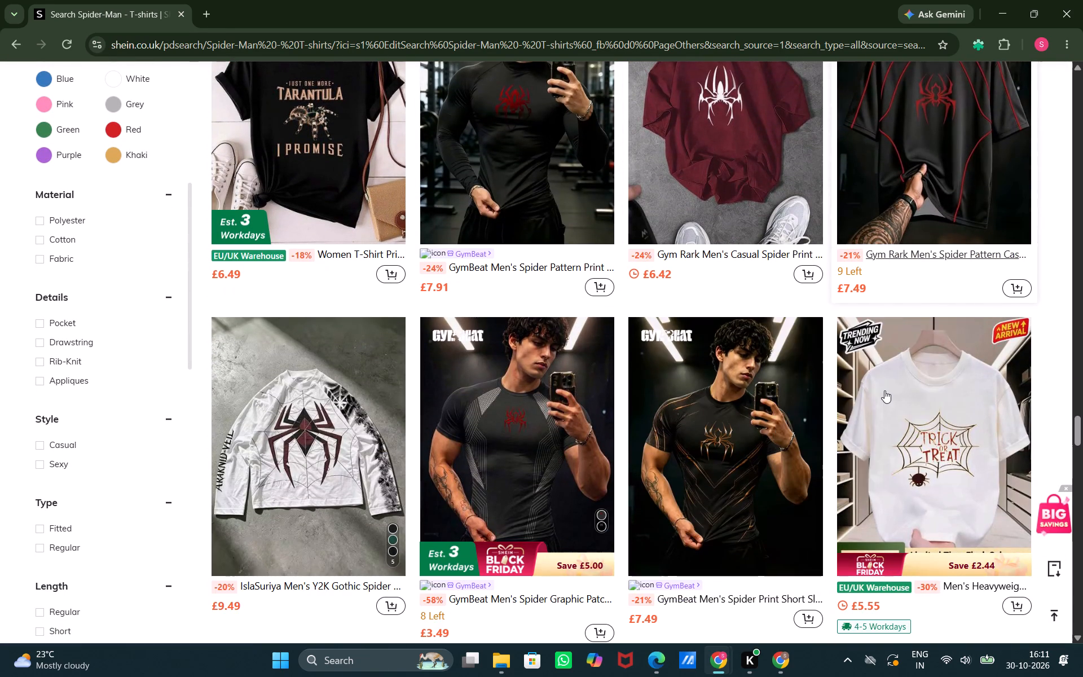
{"action": "key", "text": "alt+Tab"}
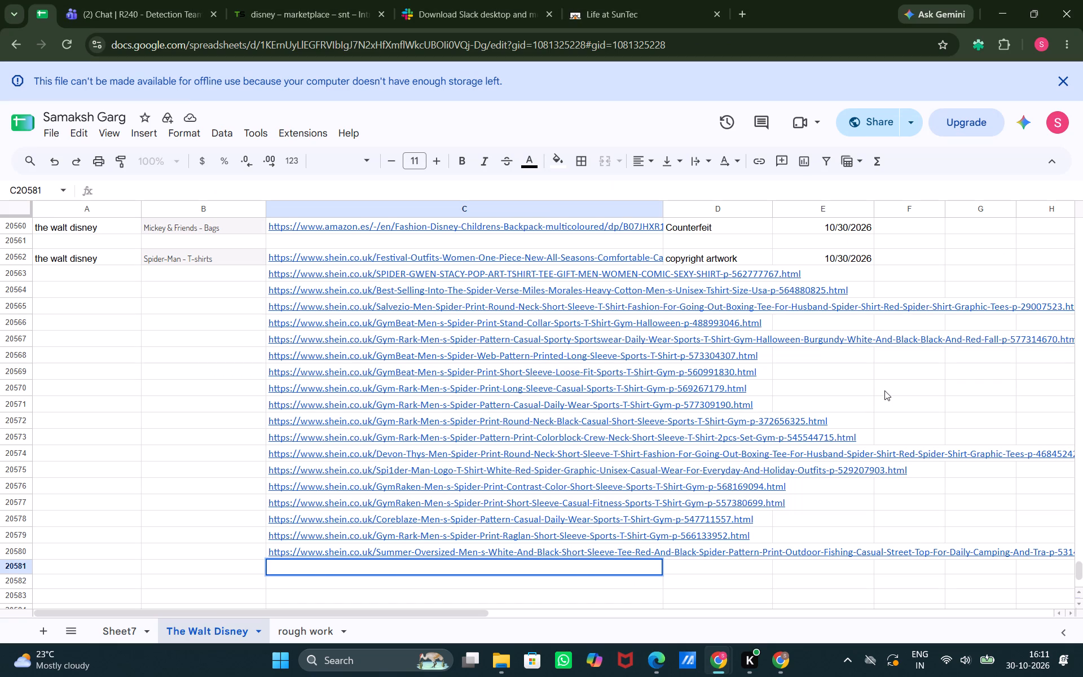
{"action": "key", "text": "ctrl+v"}
{"action": "key", "text": "Return"}
Copy the link of the burgundy £5.22 Ironwick men's spider print pleated T-shirt from the SHEIN results into cell C20582.
{"action": "key", "text": "alt+Tab"}
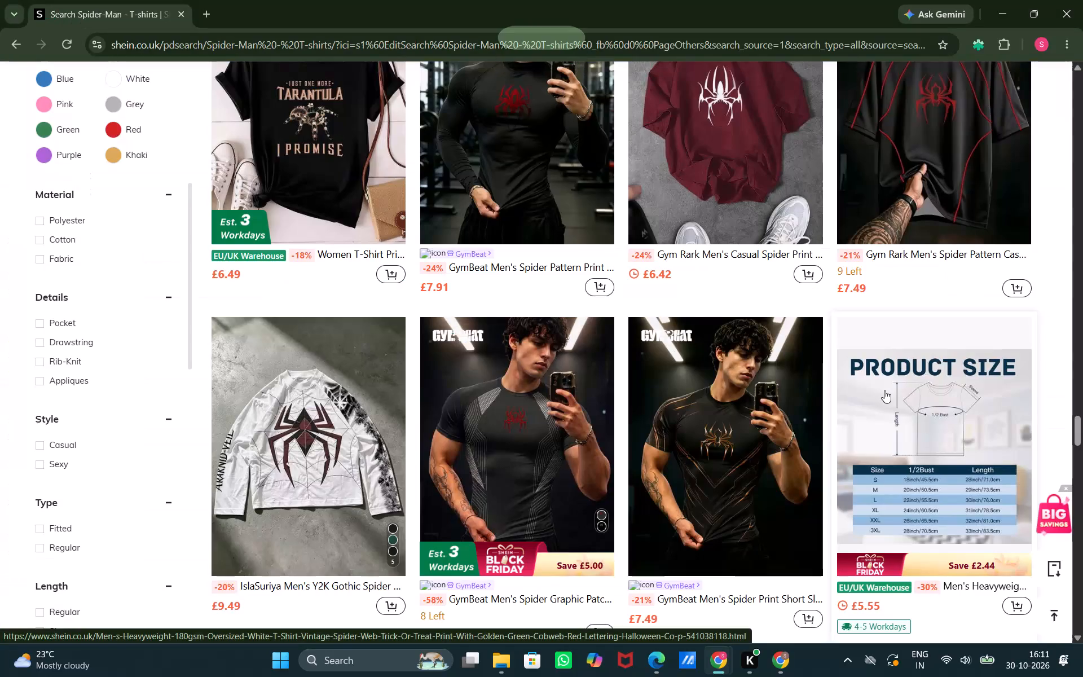
{"action": "scroll", "coordinate": [402, 358], "scroll_direction": "down", "scroll_amount": 1}
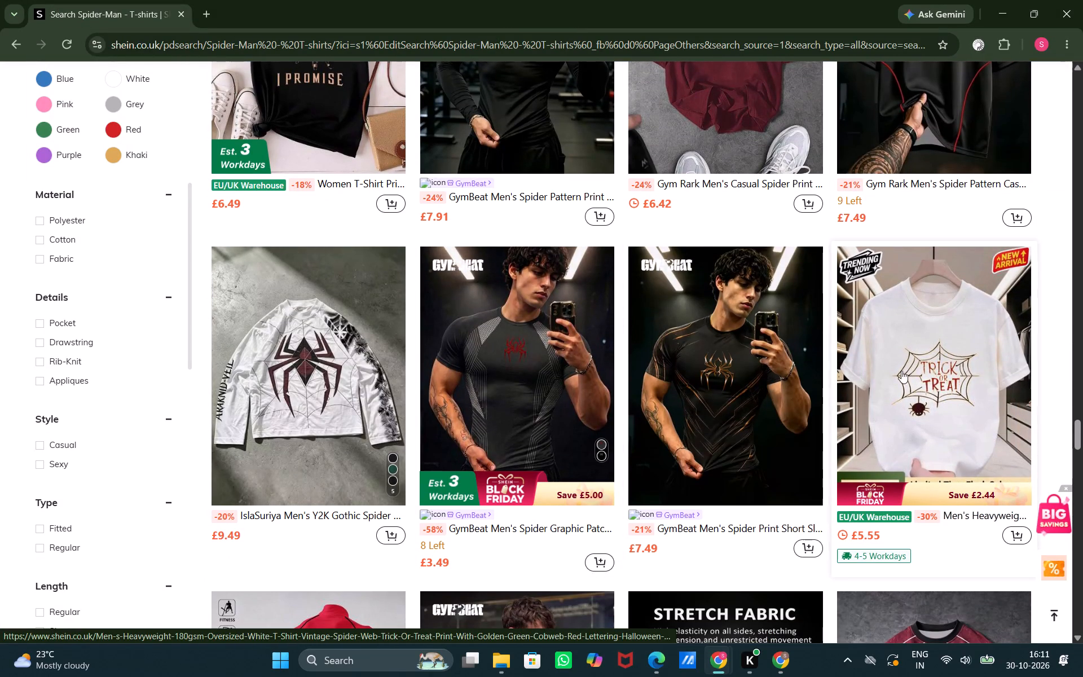
{"action": "scroll", "coordinate": [962, 363], "scroll_direction": "down", "scroll_amount": 6}
{"action": "scroll", "coordinate": [315, 302], "scroll_direction": "down", "scroll_amount": 3}
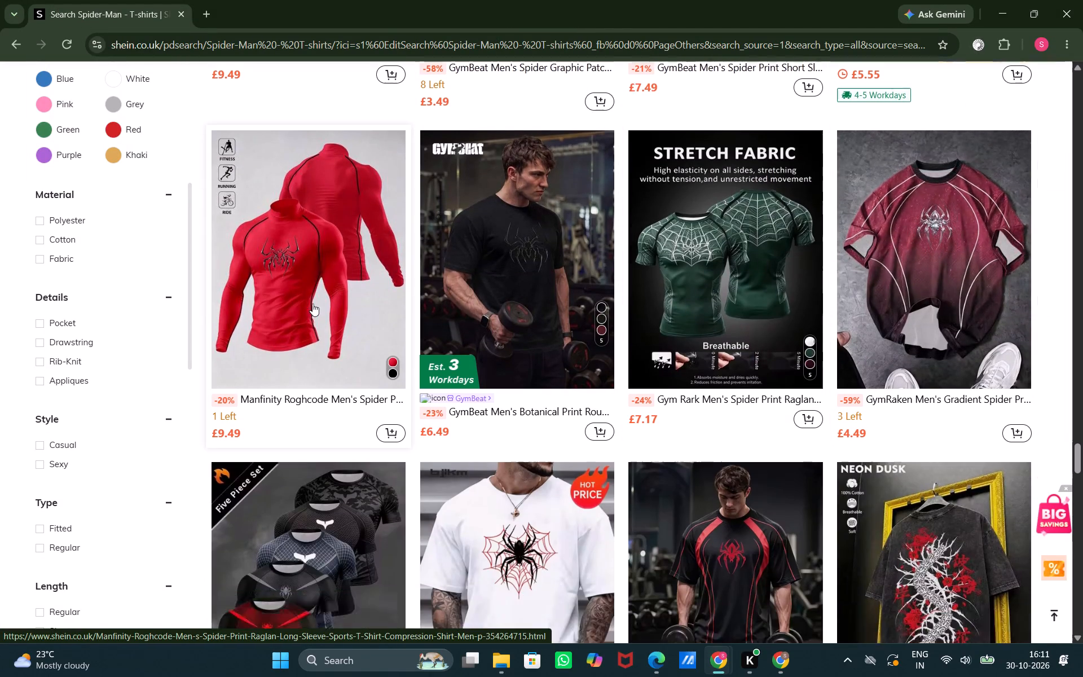
{"action": "scroll", "coordinate": [697, 381], "scroll_direction": "down", "scroll_amount": 5}
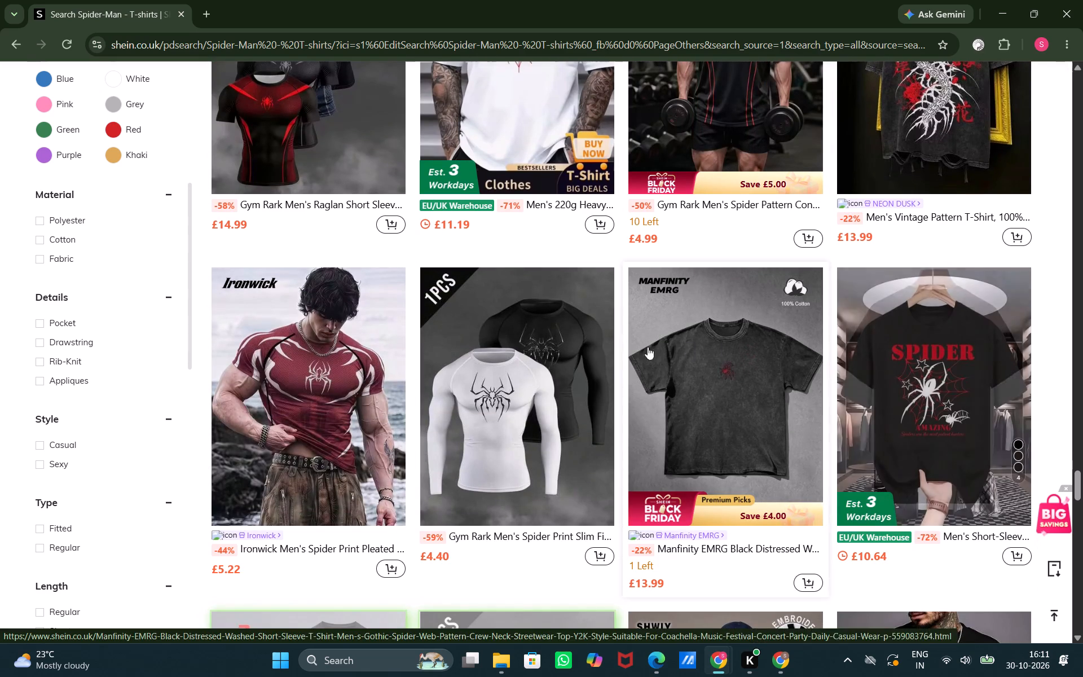
{"action": "right_click", "coordinate": [344, 555]}
{"action": "left_click", "coordinate": [391, 481]}
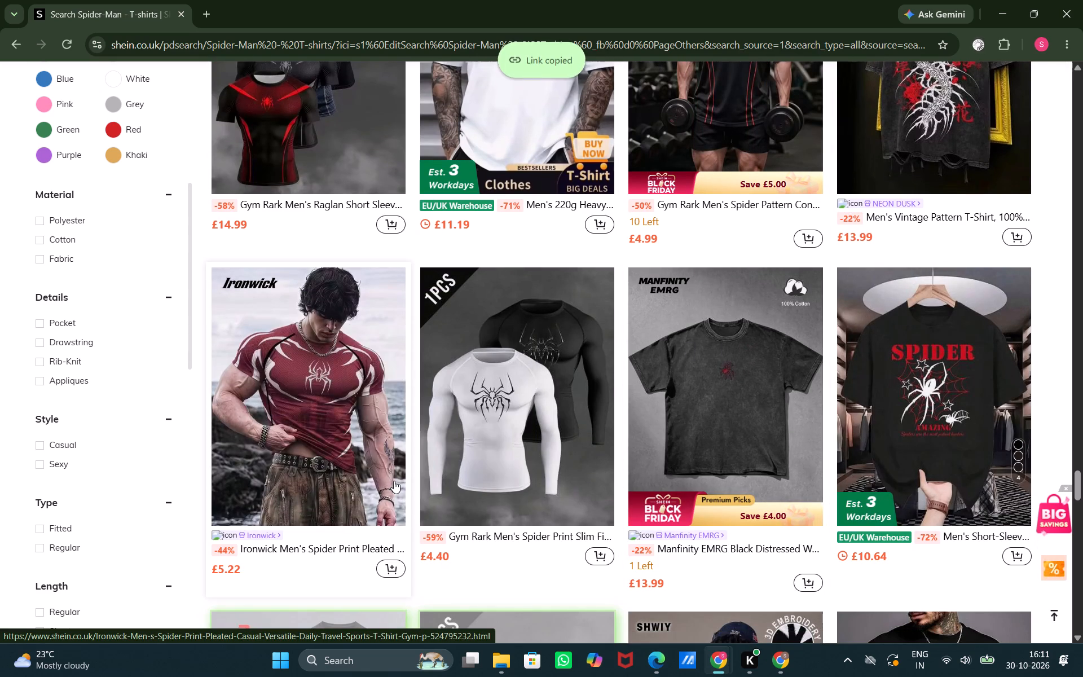
{"action": "key", "text": "alt+Tab"}
{"action": "key", "text": "ctrl+v"}
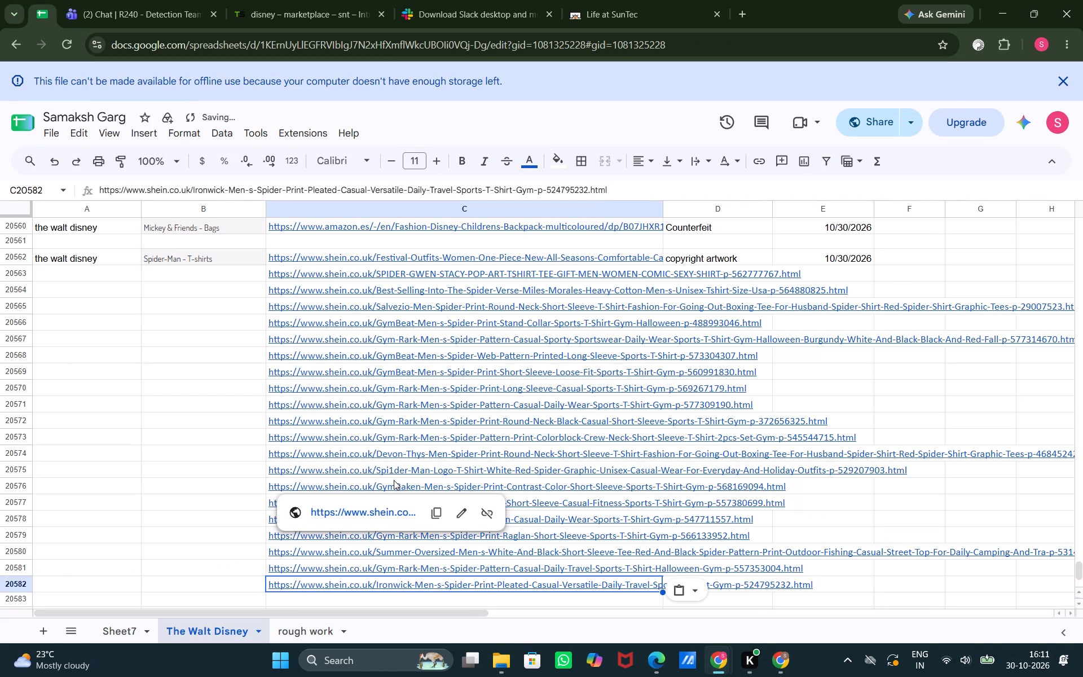
{"action": "key", "text": "Return"}
{"action": "key", "text": "Return"}
{"action": "key", "text": "Tab"}
Copy the link of the white £7.99 Gym Rark men's spider print raglan T-shirt from the SHEIN results into cell C20583.
{"action": "key", "text": "alt+Tab"}
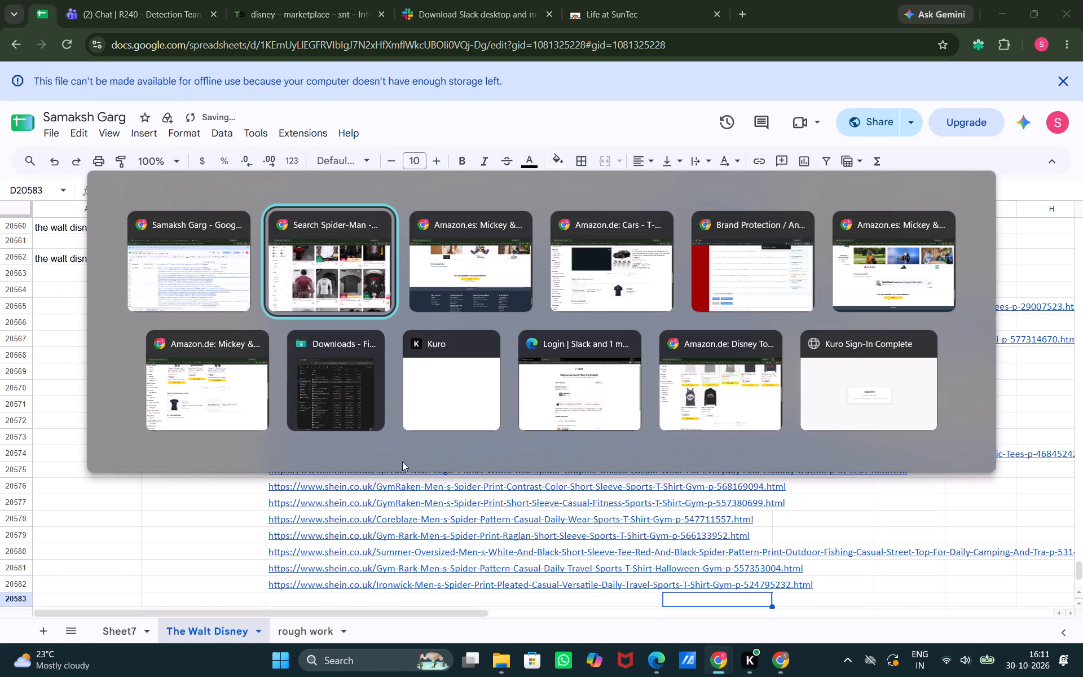
{"action": "left_click", "coordinate": [273, 273]}
{"action": "scroll", "coordinate": [590, 324], "scroll_direction": "down", "scroll_amount": 8}
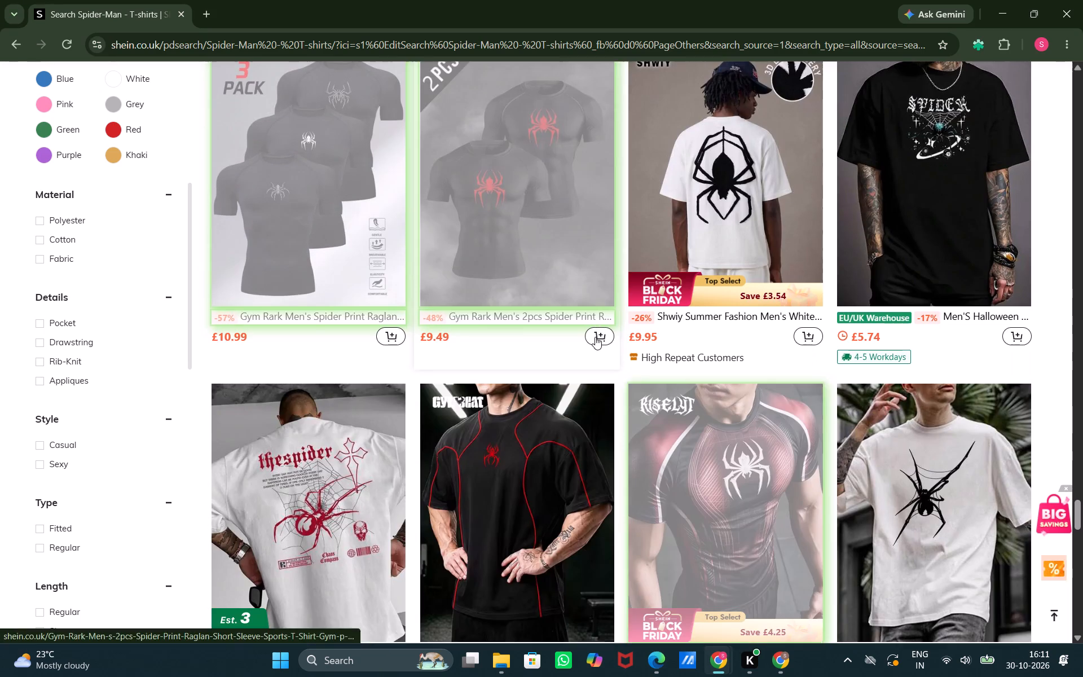
{"action": "scroll", "coordinate": [838, 358], "scroll_direction": "down", "scroll_amount": 4}
{"action": "scroll", "coordinate": [444, 367], "scroll_direction": "down", "scroll_amount": 3}
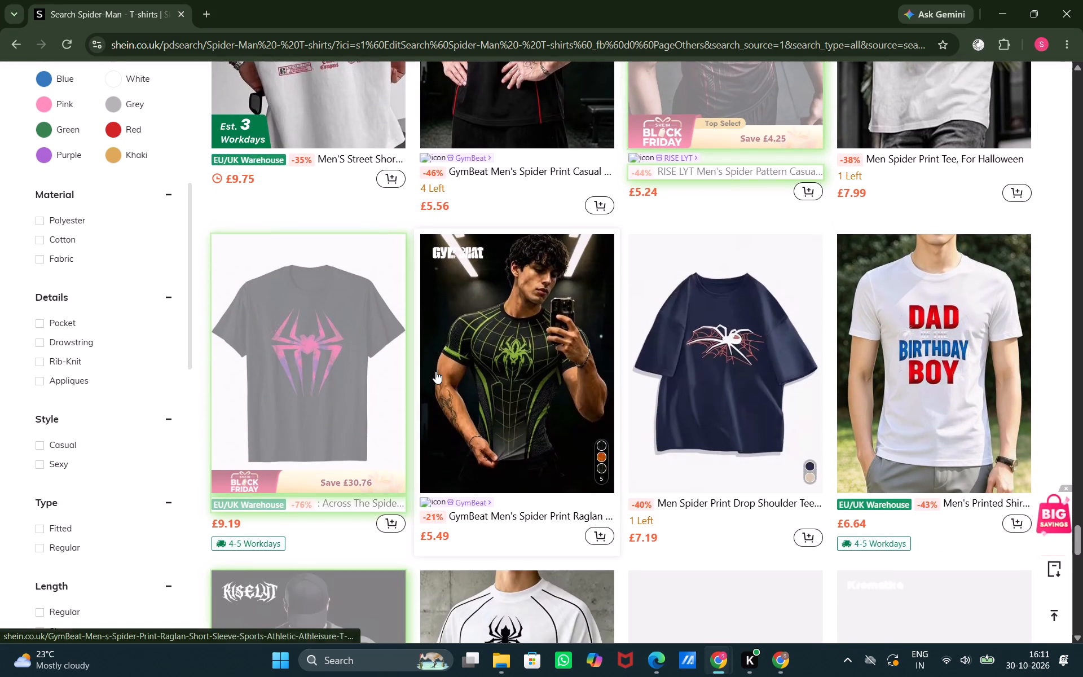
{"action": "scroll", "coordinate": [435, 371], "scroll_direction": "down", "scroll_amount": 4}
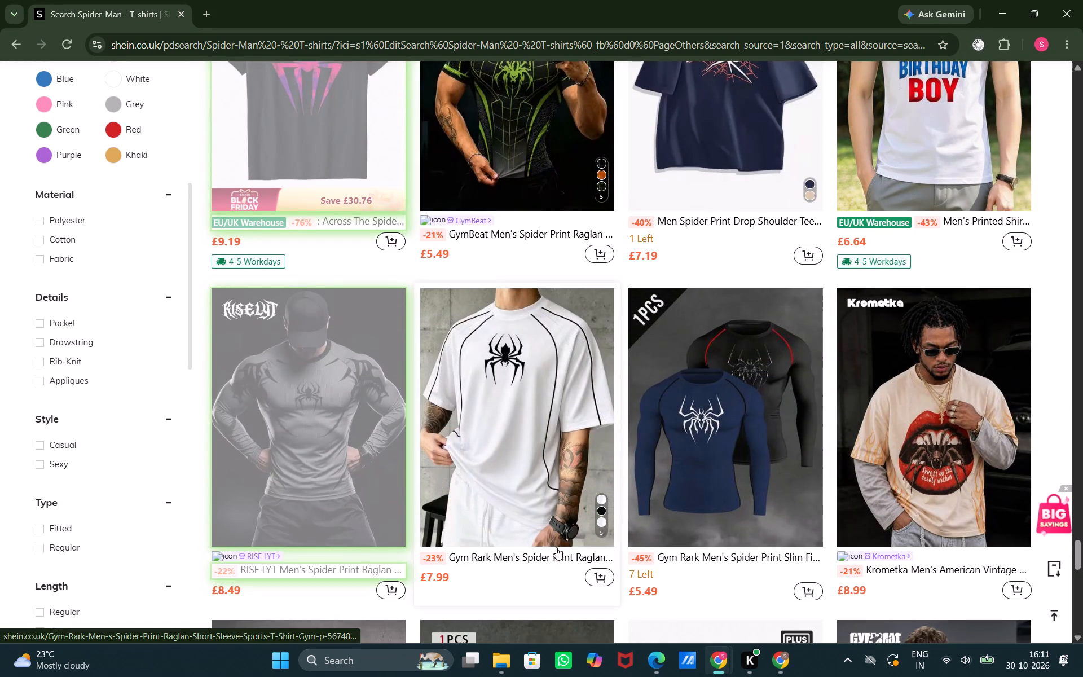
{"action": "right_click", "coordinate": [556, 552]}
{"action": "left_click", "coordinate": [603, 468]}
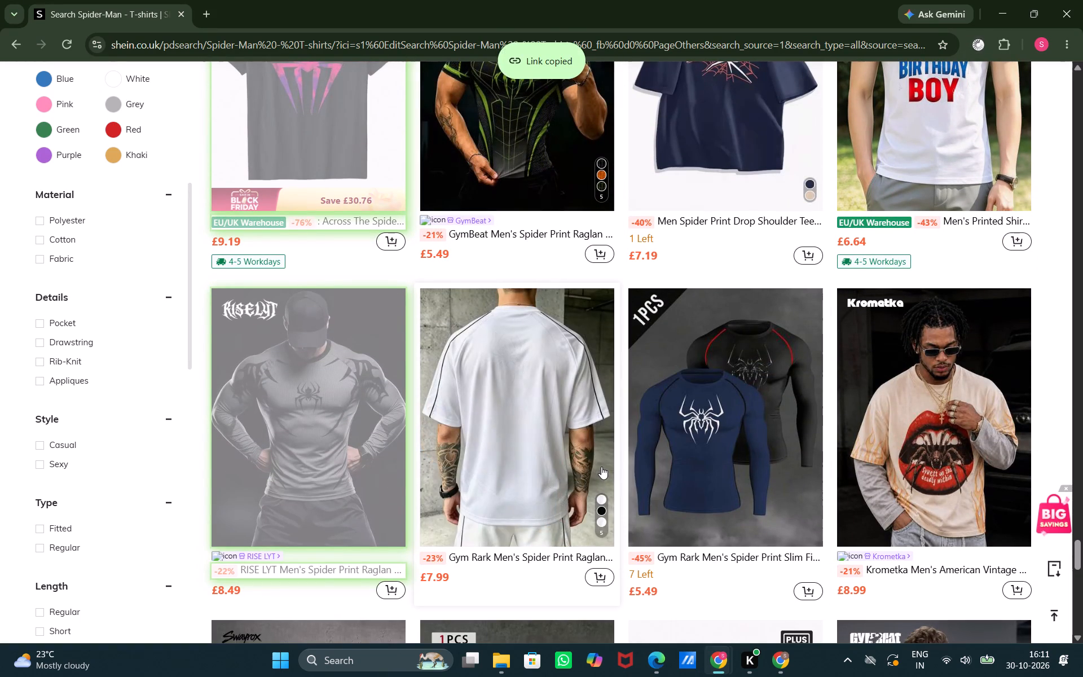
{"action": "key", "text": "alt+Tab"}
{"action": "key", "text": "ctrl+v"}
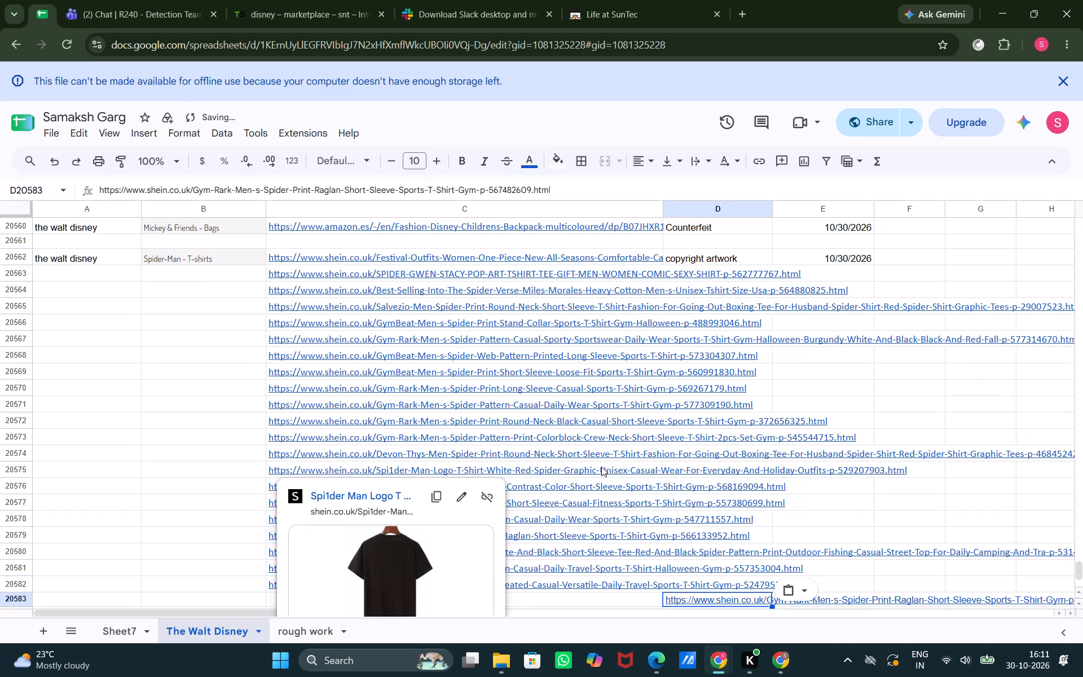
{"action": "key", "text": "BackSpace"}
{"action": "key", "text": "Left"}
{"action": "key", "text": "ctrl+v"}
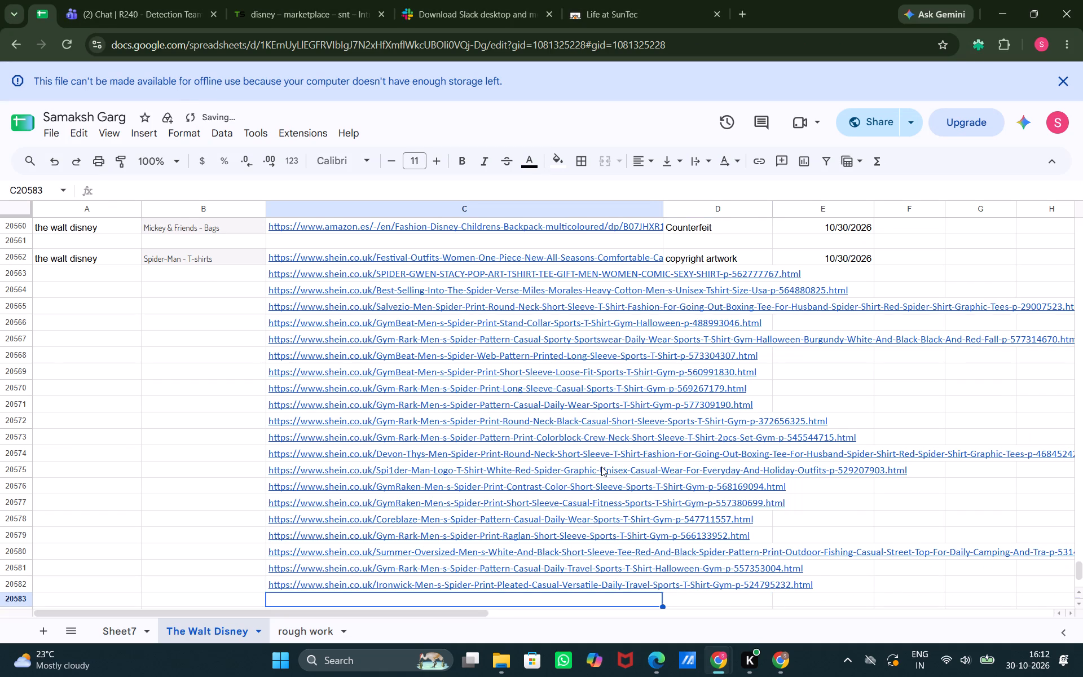
{"action": "key", "text": "Return"}
{"action": "key", "text": "Return"}
Check the last listings on page 3 of the SHEIN Spider-Man T-shirt results and open page 4.
{"action": "key", "text": "alt+Tab"}
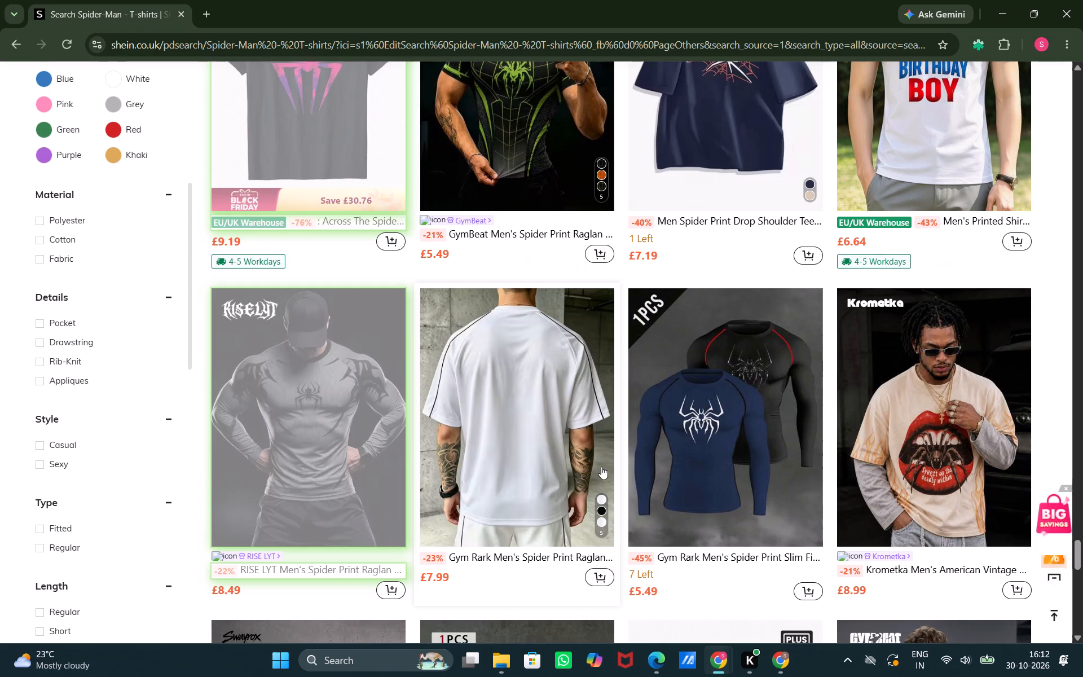
{"action": "scroll", "coordinate": [583, 398], "scroll_direction": "down", "scroll_amount": 6}
{"action": "scroll", "coordinate": [896, 389], "scroll_direction": "down", "scroll_amount": 3}
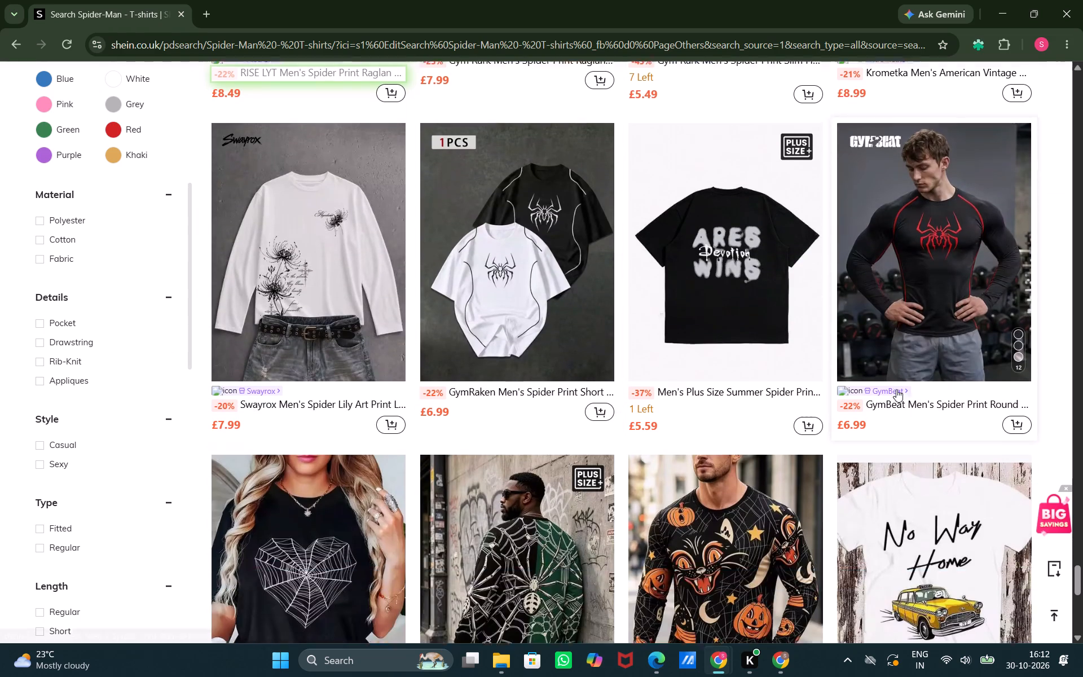
{"action": "scroll", "coordinate": [280, 454], "scroll_direction": "down", "scroll_amount": 6}
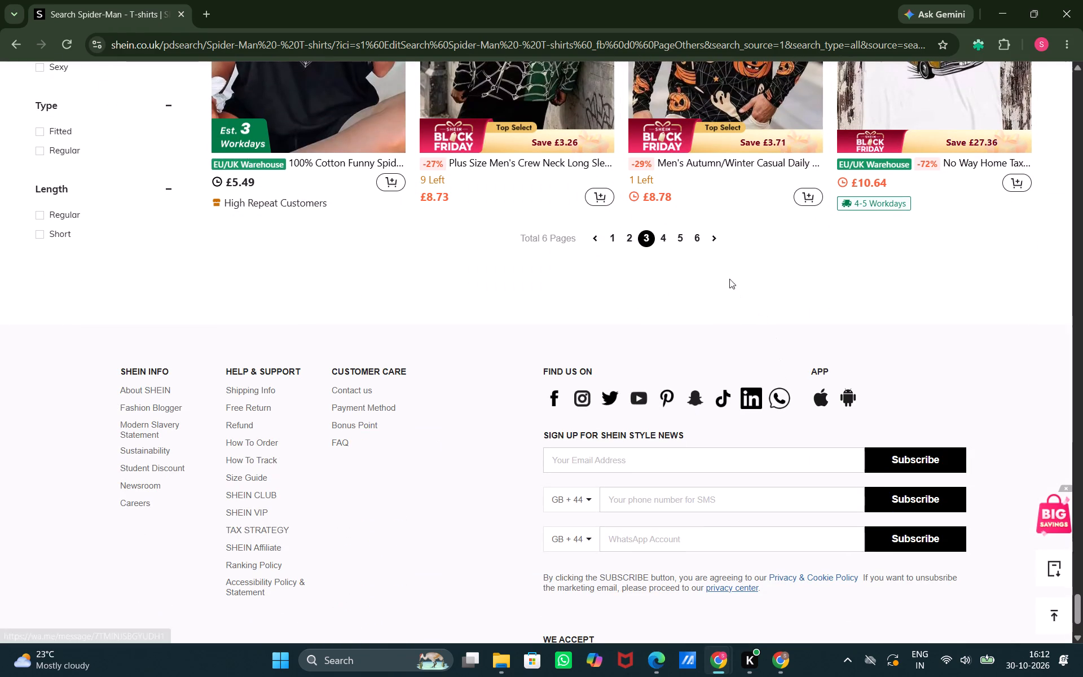
{"action": "left_click", "coordinate": [663, 242]}
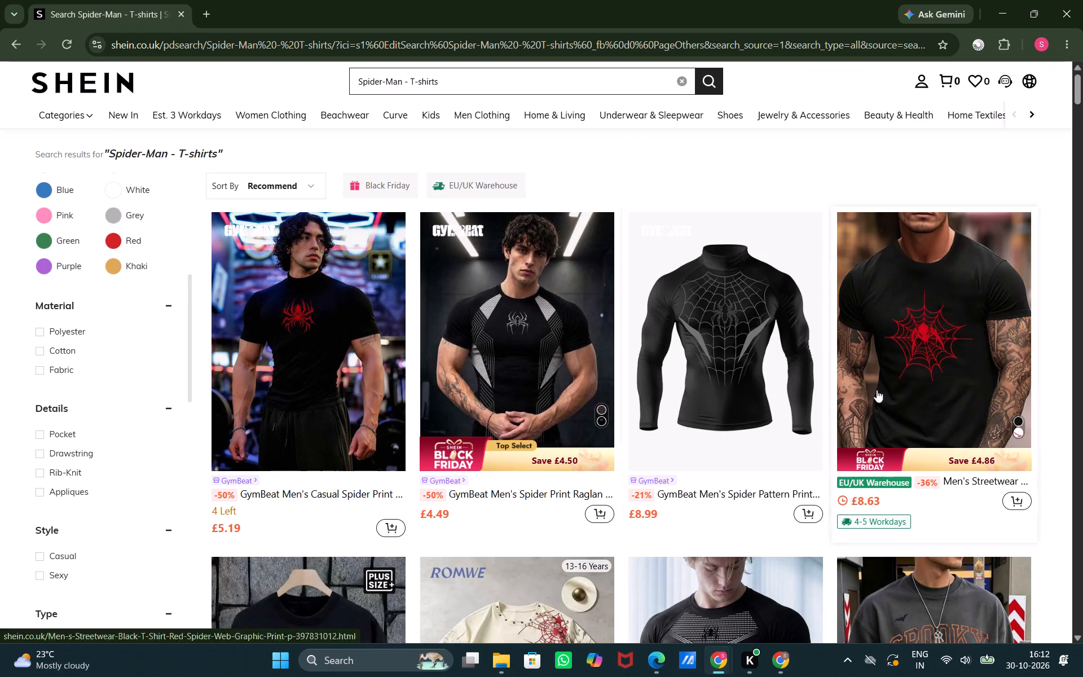
Copy the link of the black £9.30 Manfinity Roghcode plus-size spider graphic T-shirt with red lines from the SHEIN results into cell C20584.
{"action": "scroll", "coordinate": [631, 369], "scroll_direction": "down", "scroll_amount": 4}
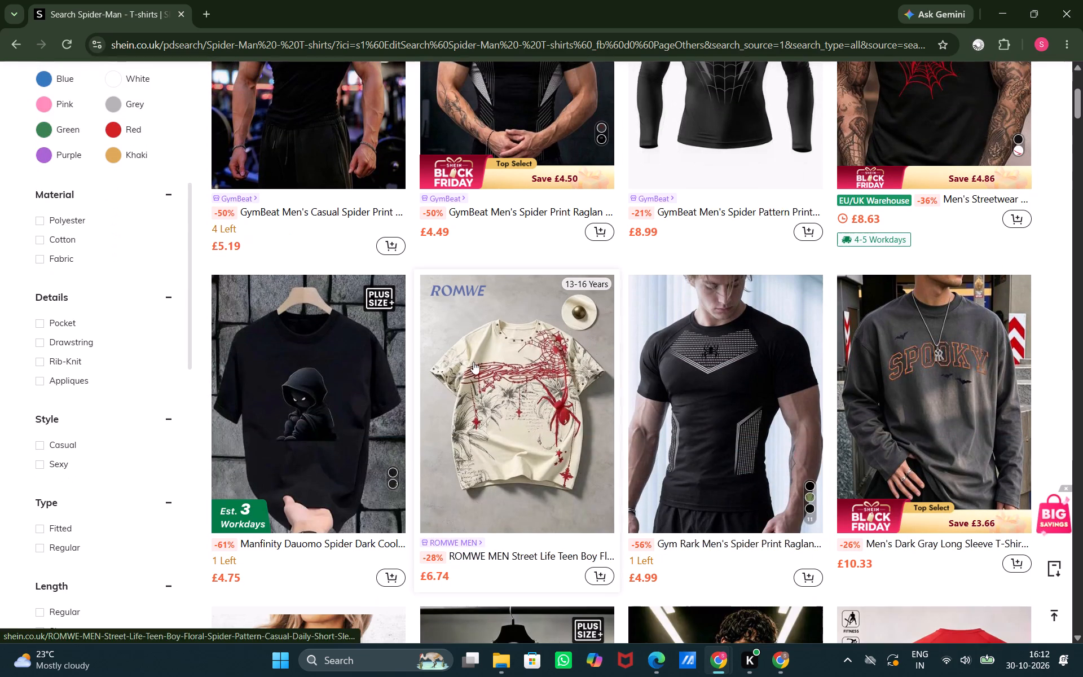
{"action": "scroll", "coordinate": [177, 368], "scroll_direction": "down", "scroll_amount": 6}
{"action": "scroll", "coordinate": [377, 366], "scroll_direction": "down", "scroll_amount": 5}
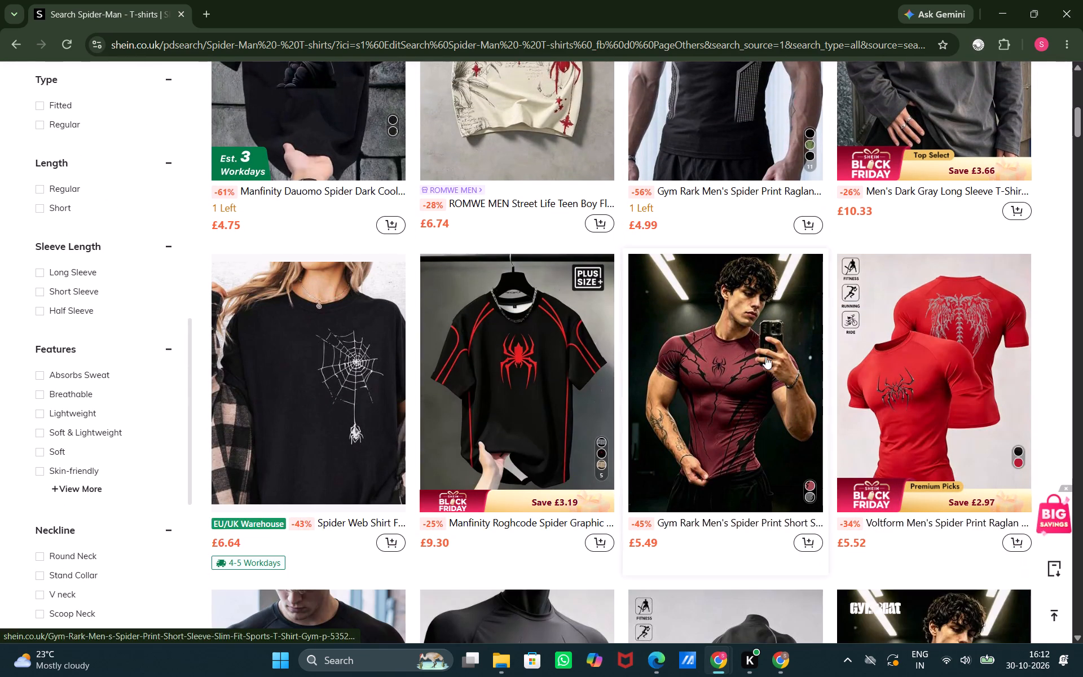
{"action": "right_click", "coordinate": [509, 522]}
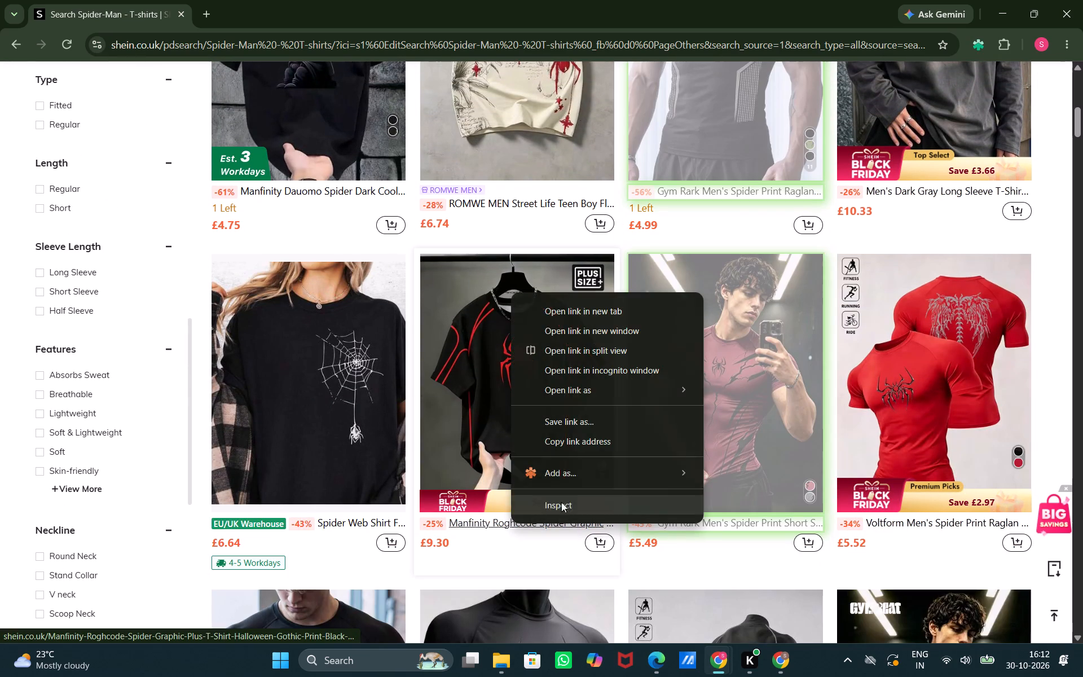
{"action": "left_click", "coordinate": [565, 443]}
{"action": "key", "text": "alt+Tab"}
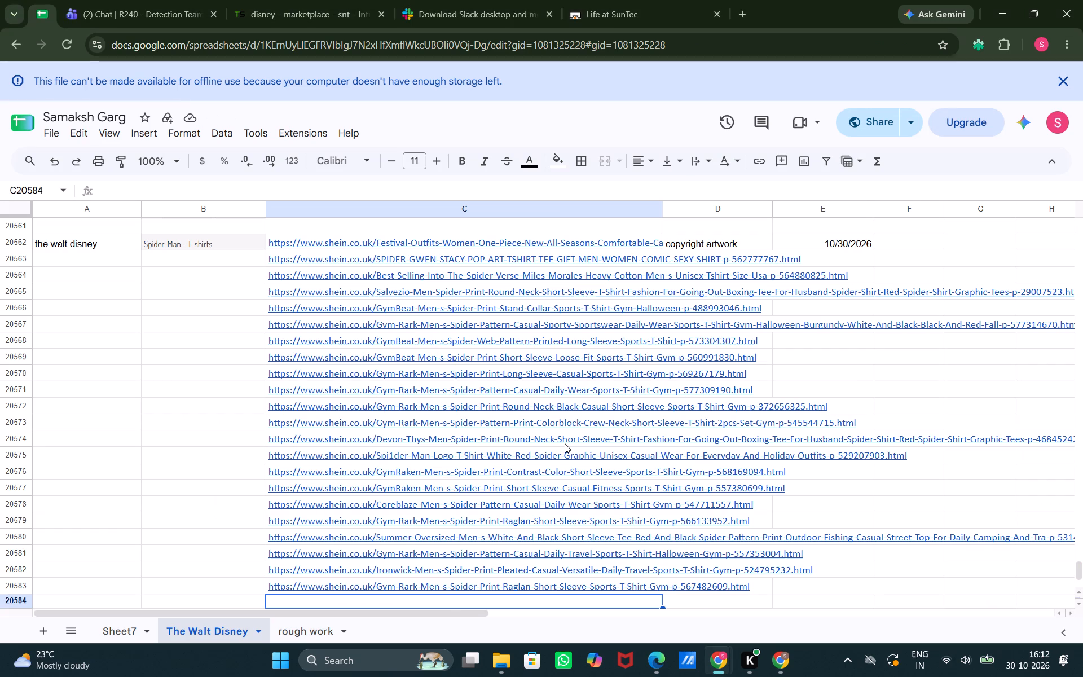
{"action": "key", "text": "ctrl+v"}
{"action": "key", "text": "Return"}
{"action": "key", "text": "Return"}
{"action": "key", "text": "alt+Tab"}
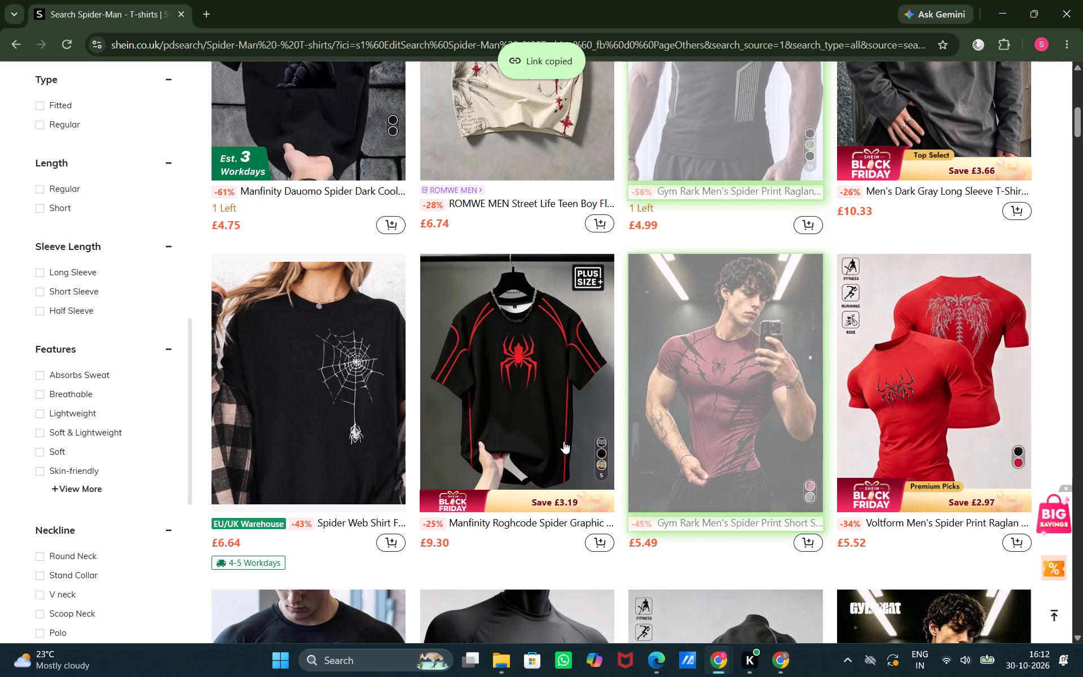
Copy the link of the burgundy £4.99 Gym Rark men's spider print raglan T-shirt from the SHEIN results into cell C20585.
{"action": "scroll", "coordinate": [548, 437], "scroll_direction": "down", "scroll_amount": 6}
{"action": "scroll", "coordinate": [902, 348], "scroll_direction": "down", "scroll_amount": 4}
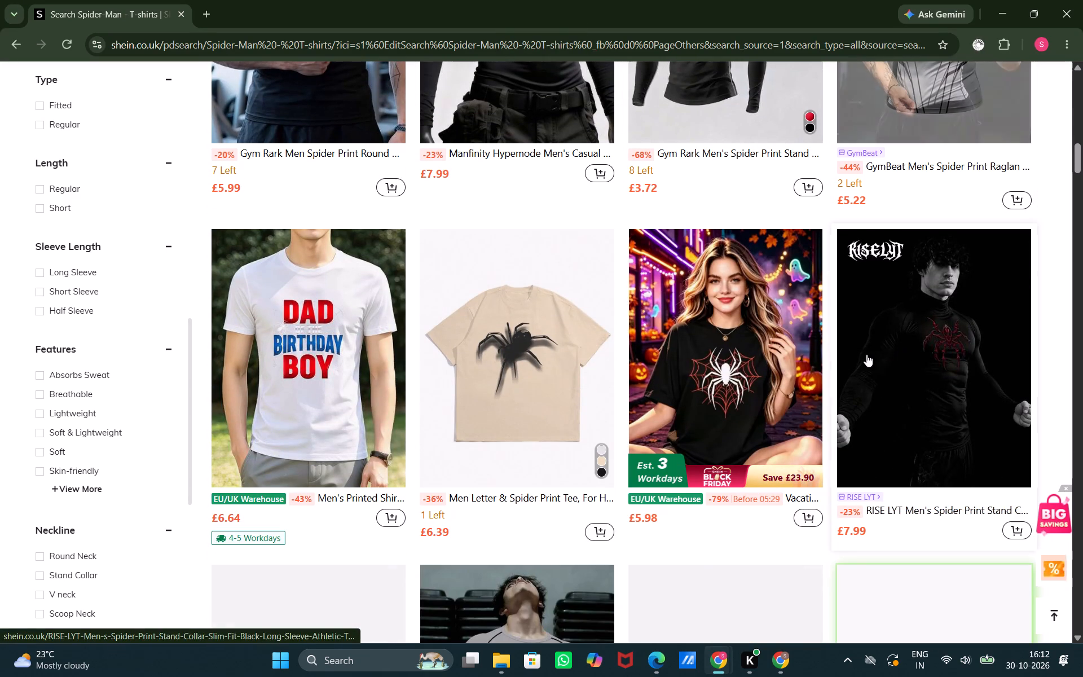
{"action": "scroll", "coordinate": [487, 370], "scroll_direction": "down", "scroll_amount": 6}
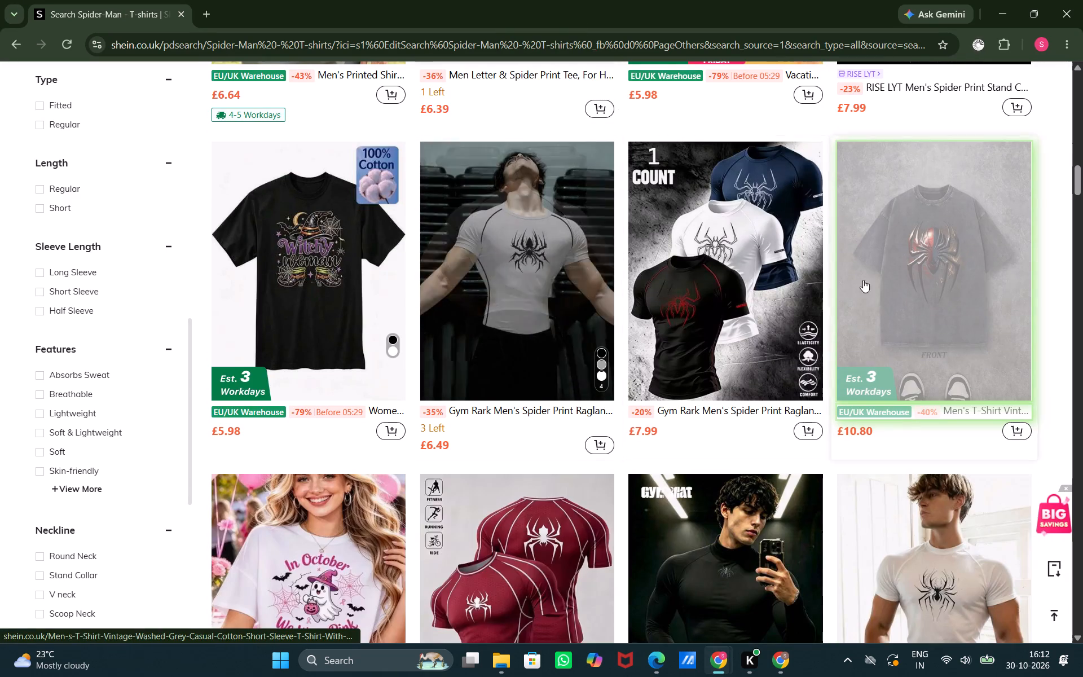
{"action": "scroll", "coordinate": [1001, 283], "scroll_direction": "down", "scroll_amount": 5}
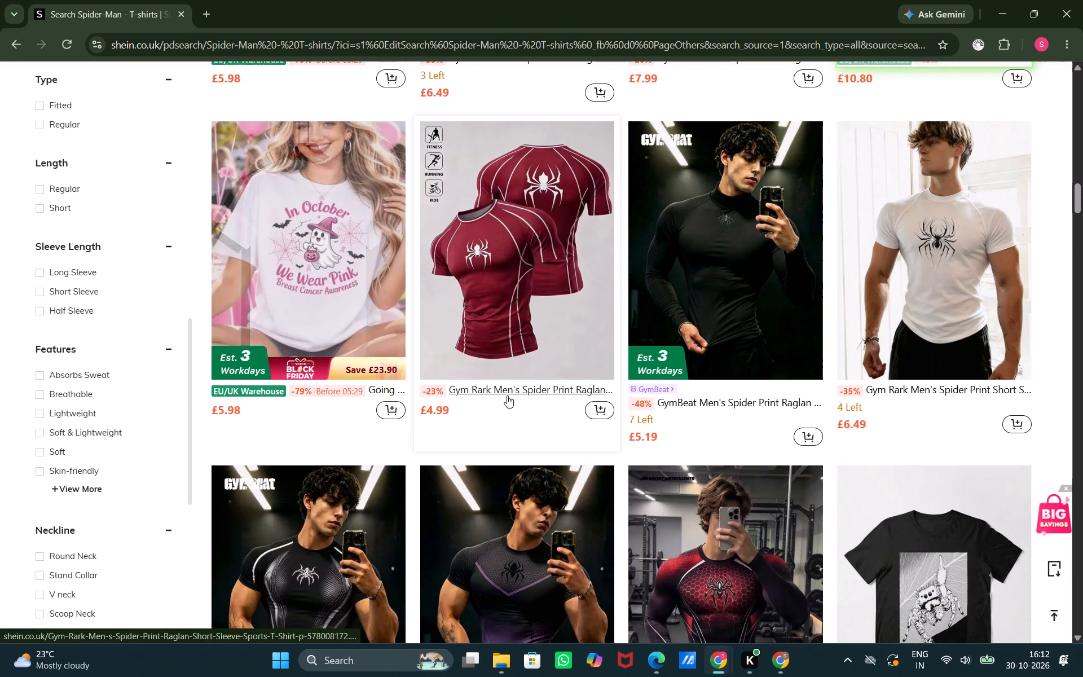
{"action": "right_click", "coordinate": [510, 397]}
{"action": "left_click", "coordinate": [576, 540]}
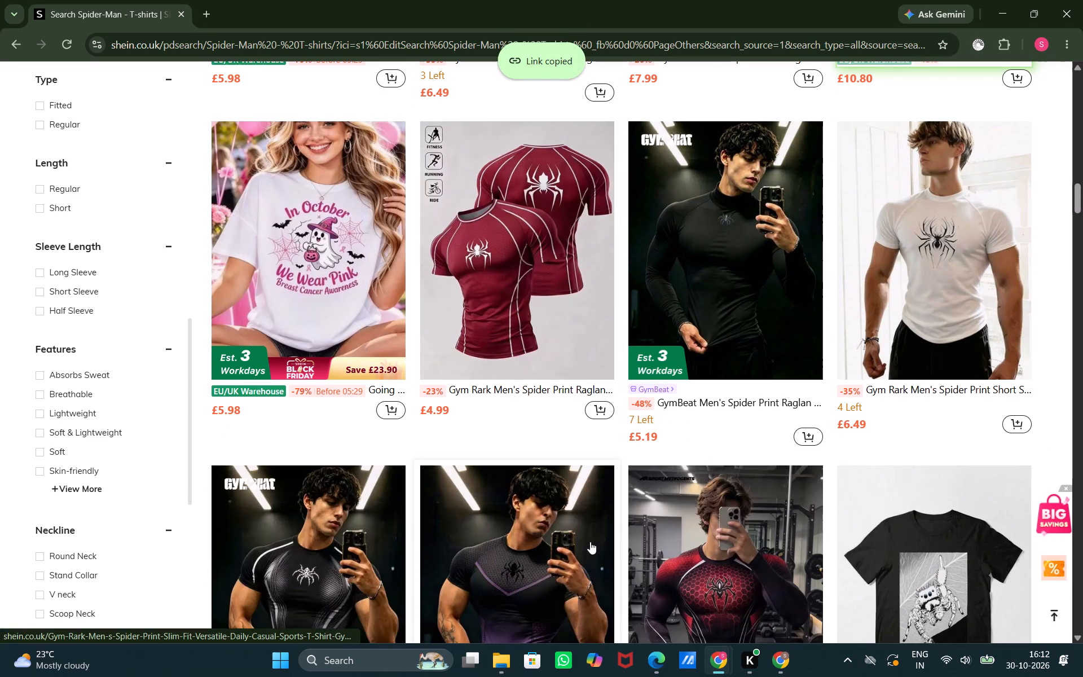
{"action": "key", "text": "alt+Tab"}
{"action": "key", "text": "ctrl+v"}
{"action": "key", "text": "Return"}
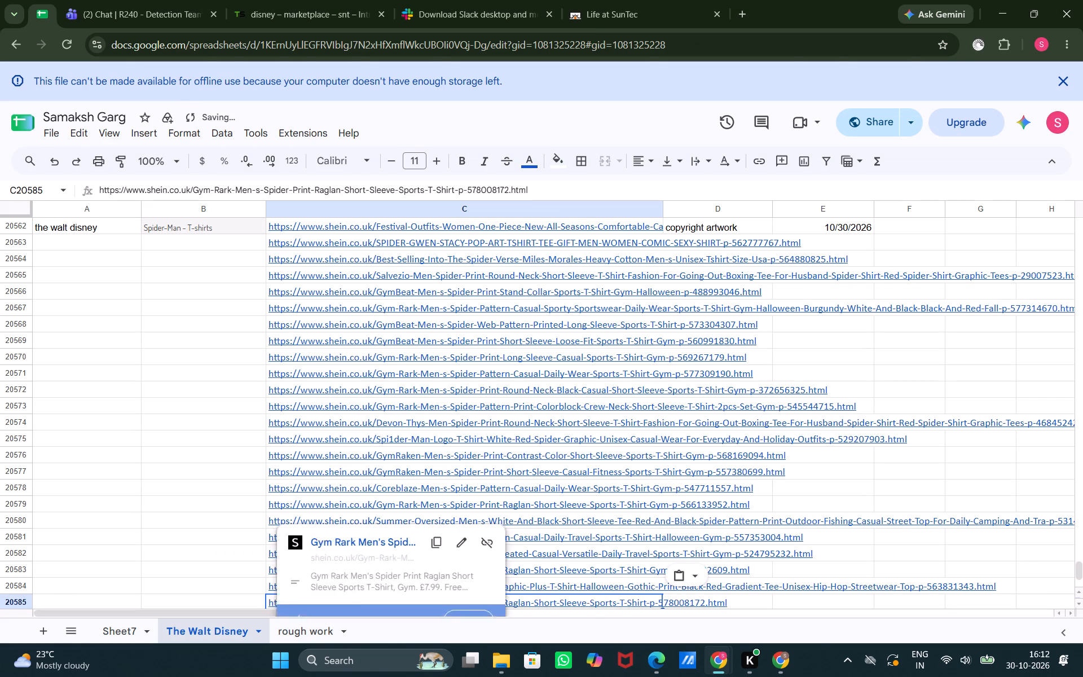
{"action": "key", "text": "Return"}
{"action": "key", "text": "alt+Tab"}
Copy the link of the black and purple £4.46 Gym Rark men's slim-fit spider print T-shirt from the SHEIN results into cell C20586.
{"action": "scroll", "coordinate": [530, 560], "scroll_direction": "down", "scroll_amount": 6}
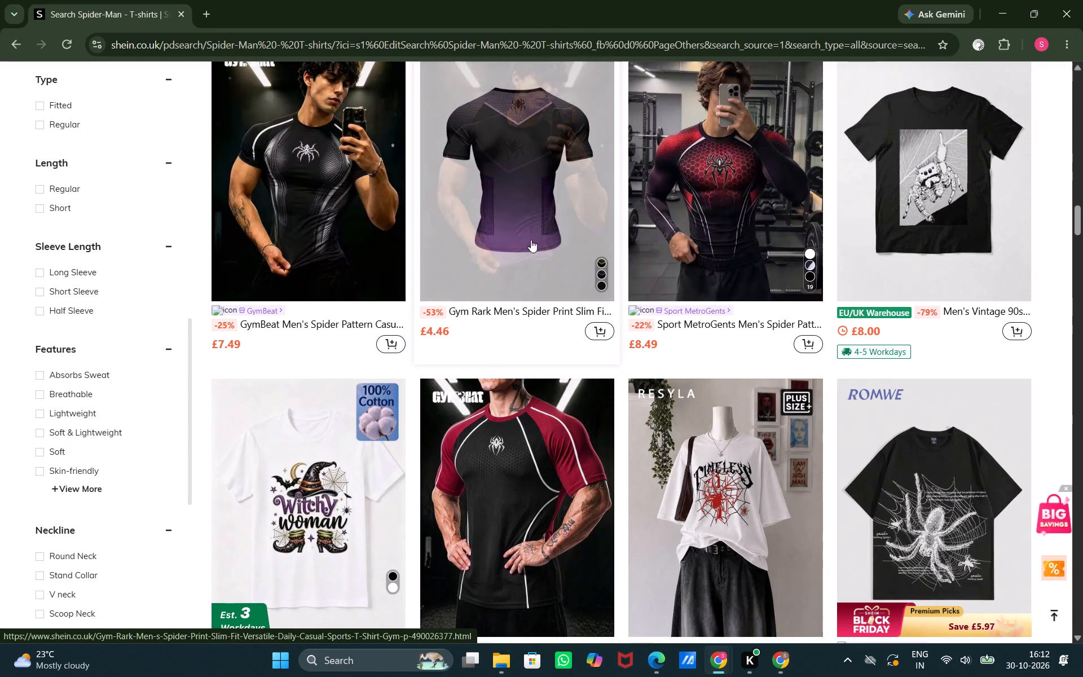
{"action": "right_click", "coordinate": [547, 316]}
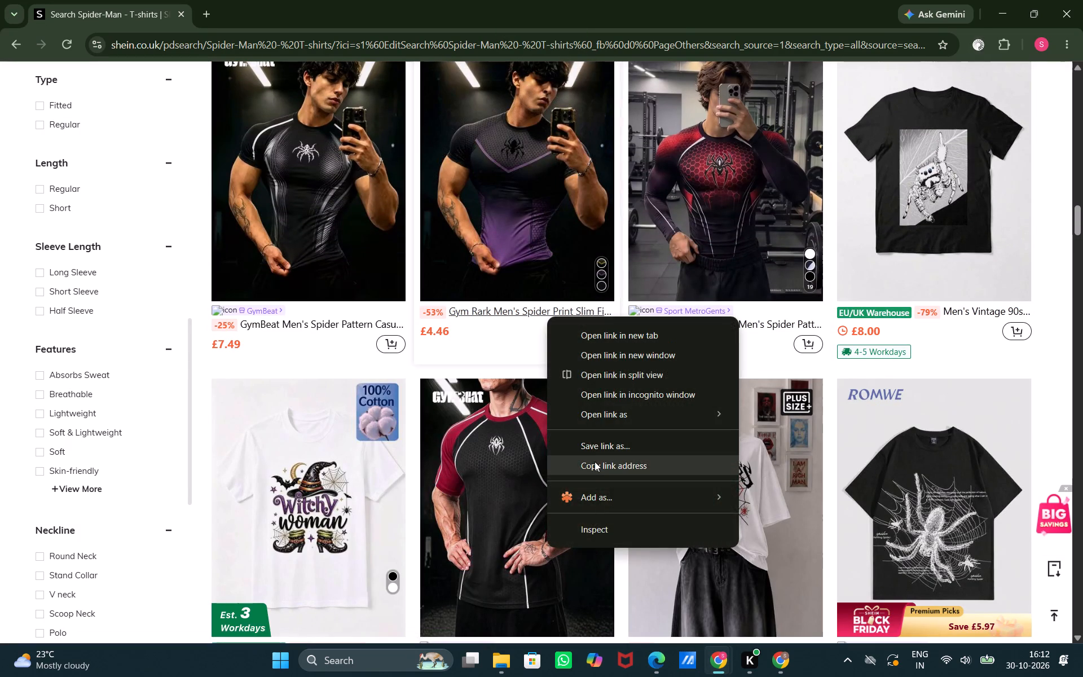
{"action": "left_click", "coordinate": [595, 461]}
{"action": "key", "text": "alt+Tab"}
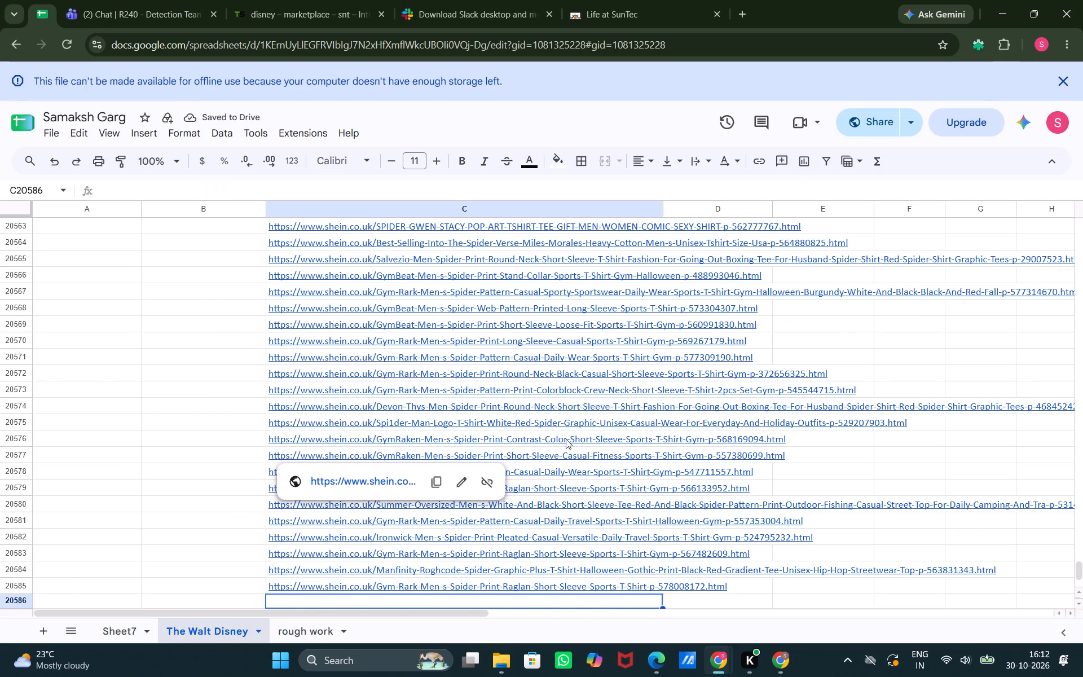
{"action": "key", "text": "ctrl+v"}
{"action": "key", "text": "Return"}
{"action": "key", "text": "Return"}
{"action": "key", "text": "Return"}
{"action": "key", "text": "alt+Tab"}
Copy the link of the green £8.99 StoneGrade men's street spider graphic T-shirt from the SHEIN results into cell C20587.
{"action": "scroll", "coordinate": [512, 416], "scroll_direction": "down", "scroll_amount": 4}
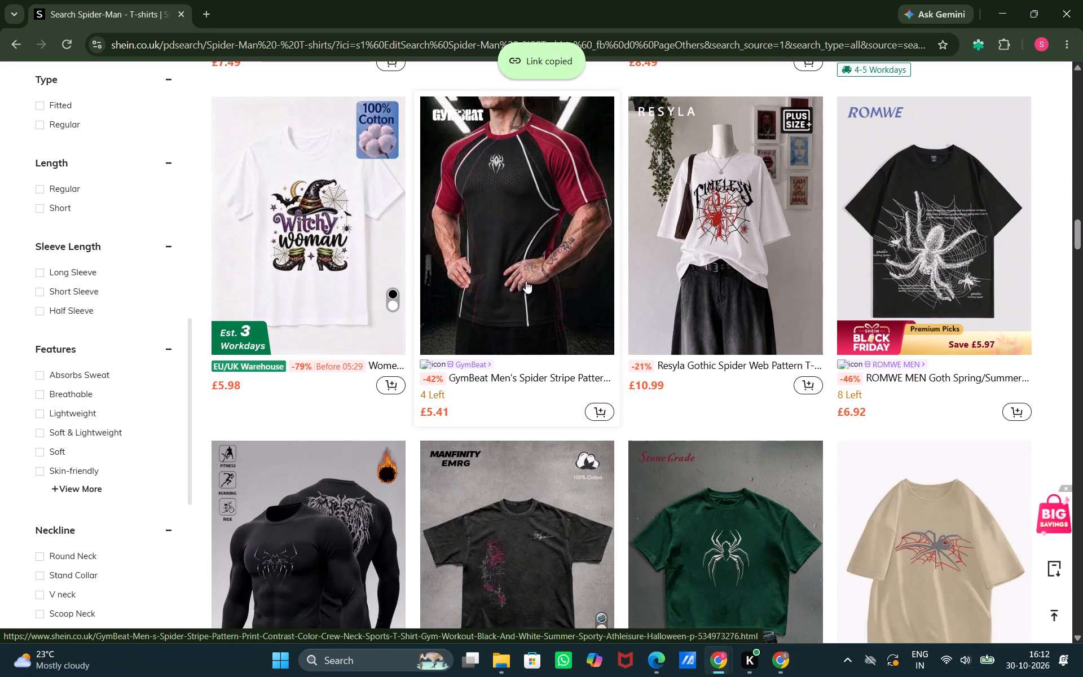
{"action": "scroll", "coordinate": [952, 302], "scroll_direction": "down", "scroll_amount": 5}
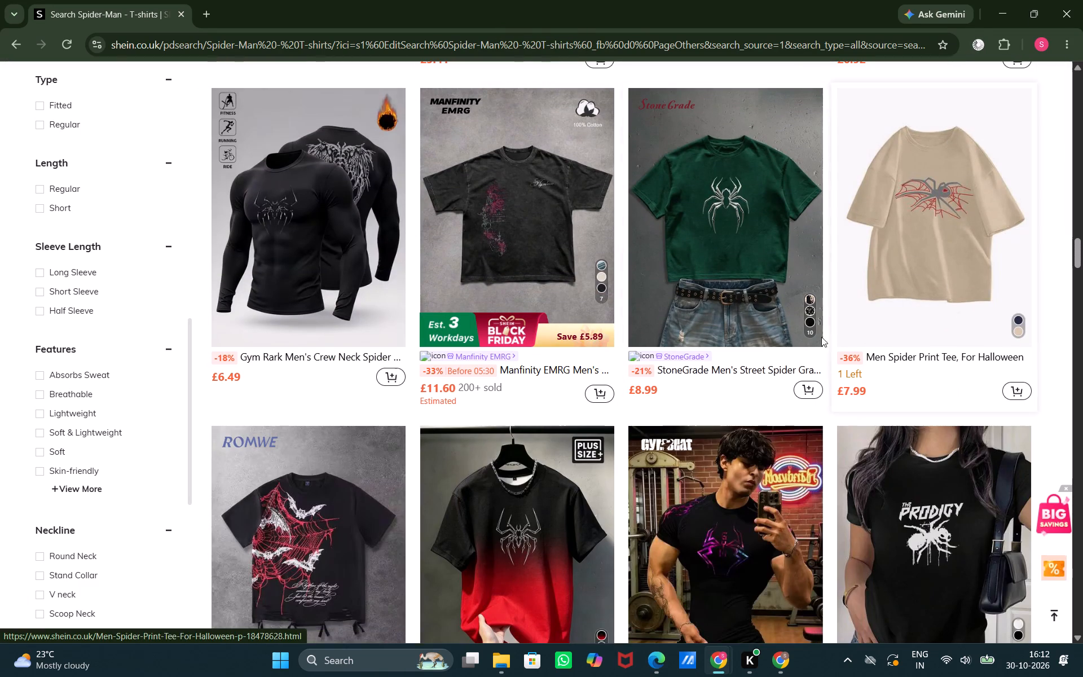
{"action": "right_click", "coordinate": [769, 370]}
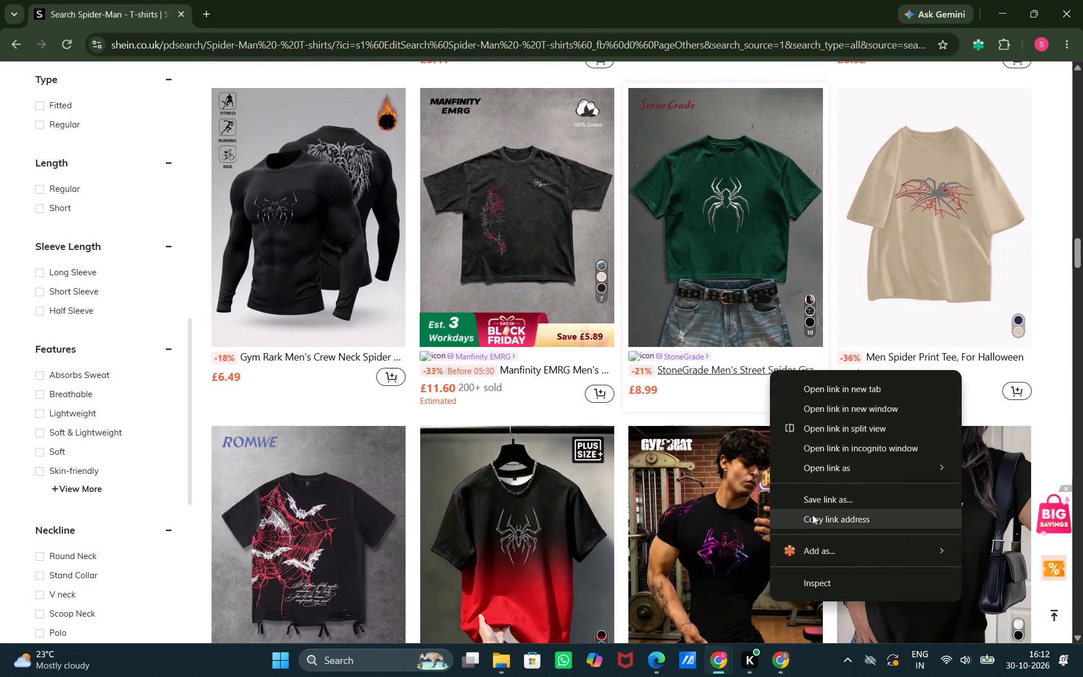
{"action": "left_click", "coordinate": [812, 515]}
{"action": "key", "text": "alt+Tab"}
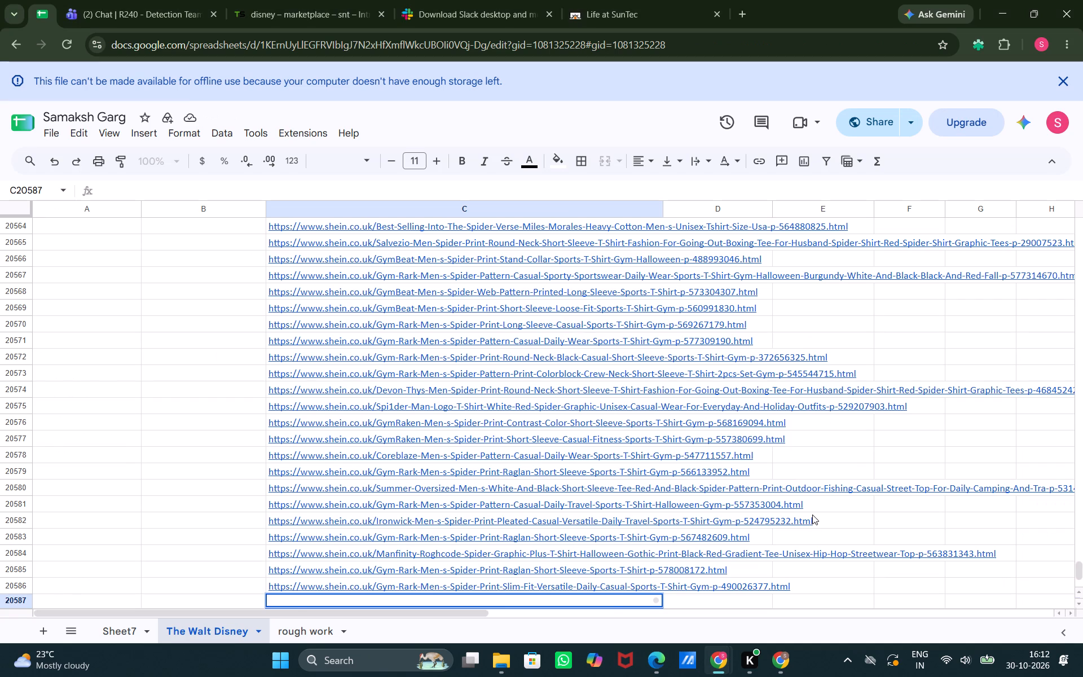
{"action": "key", "text": "ctrl+v"}
{"action": "key", "text": "Return"}
{"action": "key", "text": "alt+Tab"}
Copy the link of the white £6.45 Gym Rark men's casual streetwear spider T-shirt from the SHEIN results into cell C20588.
{"action": "scroll", "coordinate": [812, 515], "scroll_direction": "down", "scroll_amount": 2}
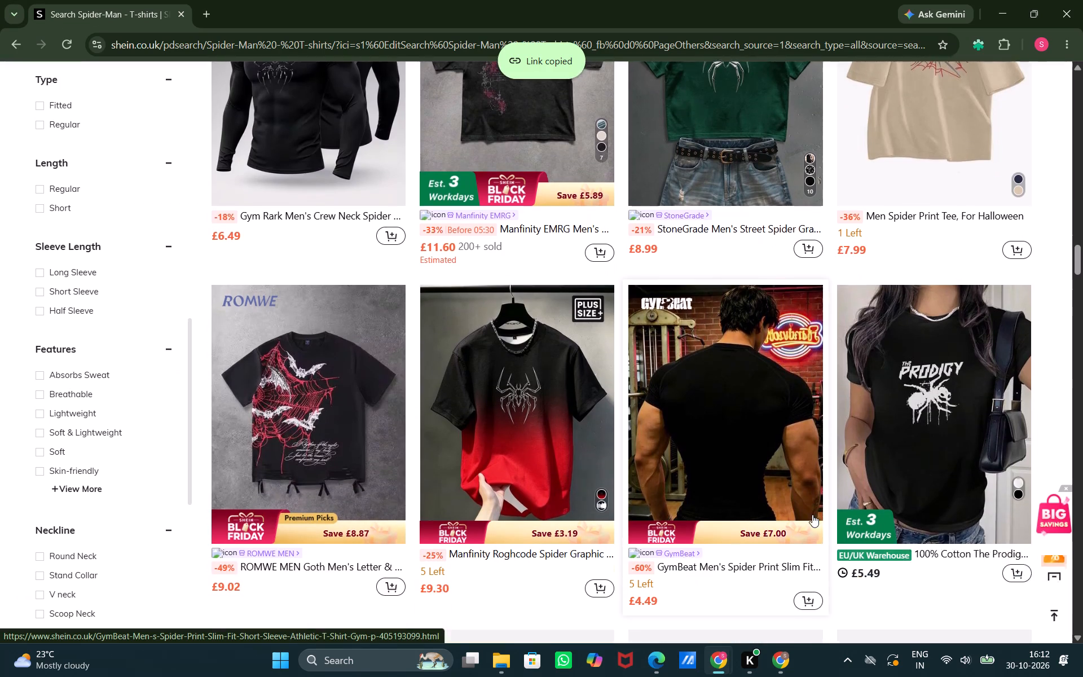
{"action": "scroll", "coordinate": [812, 515], "scroll_direction": "down", "scroll_amount": 3}
{"action": "scroll", "coordinate": [893, 435], "scroll_direction": "down", "scroll_amount": 7}
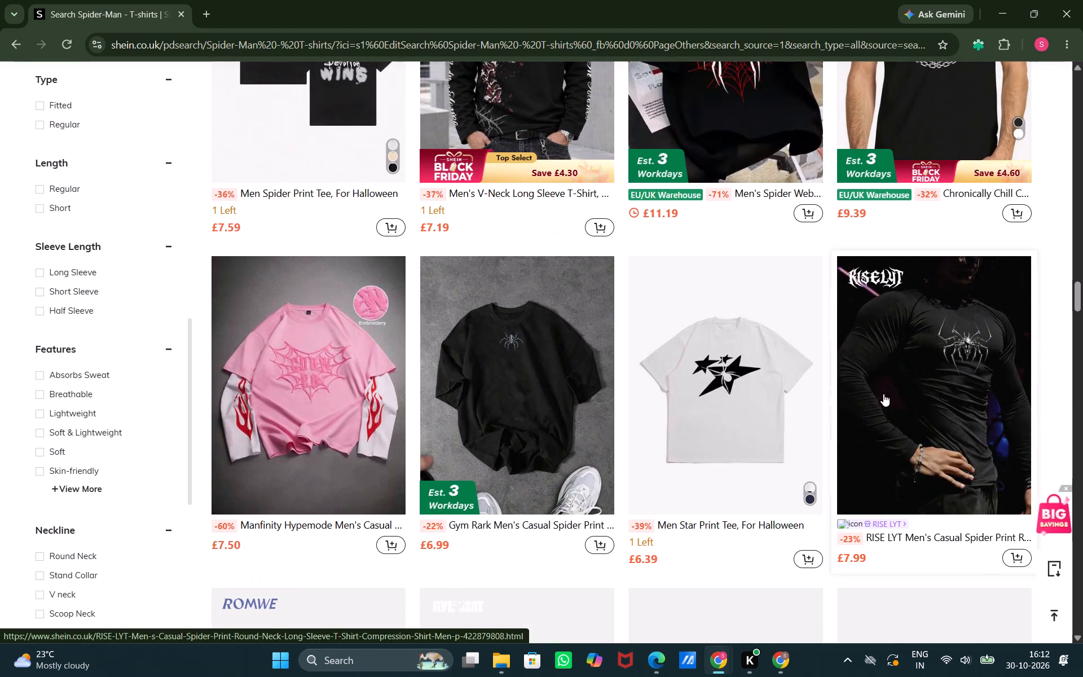
{"action": "scroll", "coordinate": [341, 377], "scroll_direction": "down", "scroll_amount": 3}
{"action": "scroll", "coordinate": [935, 460], "scroll_direction": "down", "scroll_amount": 4}
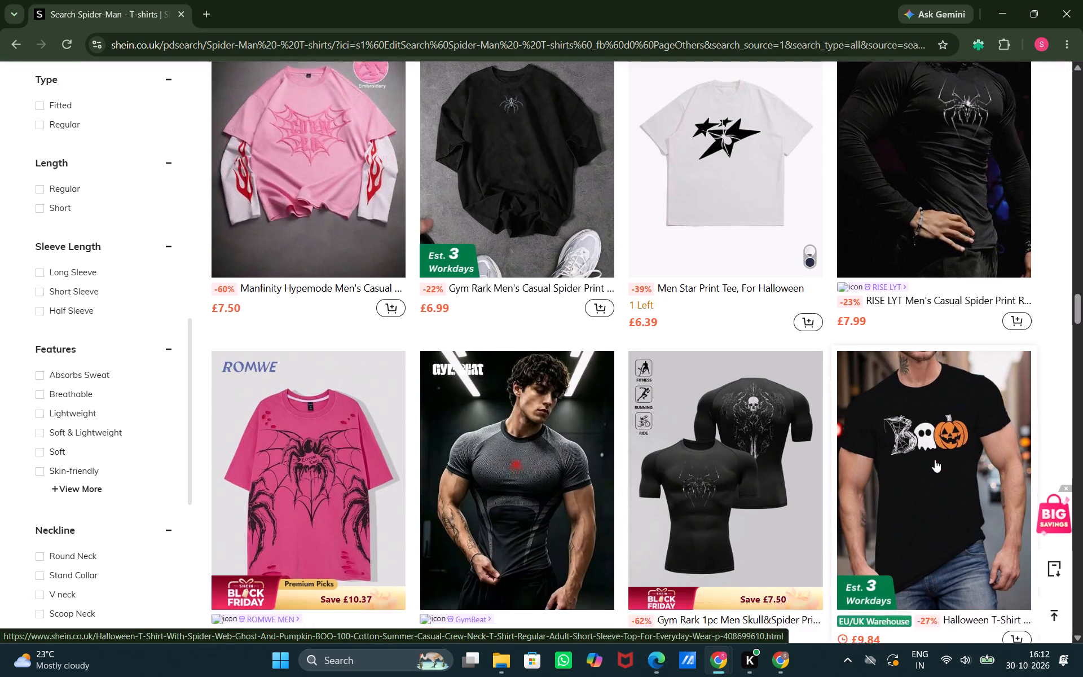
{"action": "scroll", "coordinate": [648, 449], "scroll_direction": "down", "scroll_amount": 2}
{"action": "scroll", "coordinate": [743, 446], "scroll_direction": "down", "scroll_amount": 2}
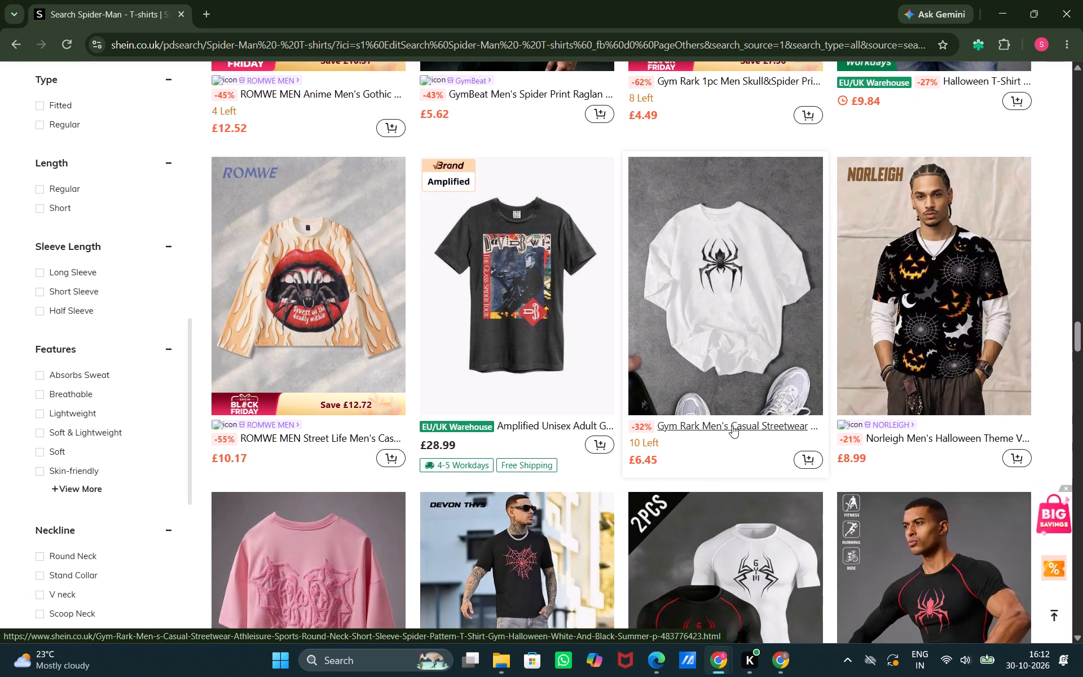
{"action": "right_click", "coordinate": [732, 425]}
{"action": "left_click", "coordinate": [809, 343]}
{"action": "key", "text": "alt+Tab"}
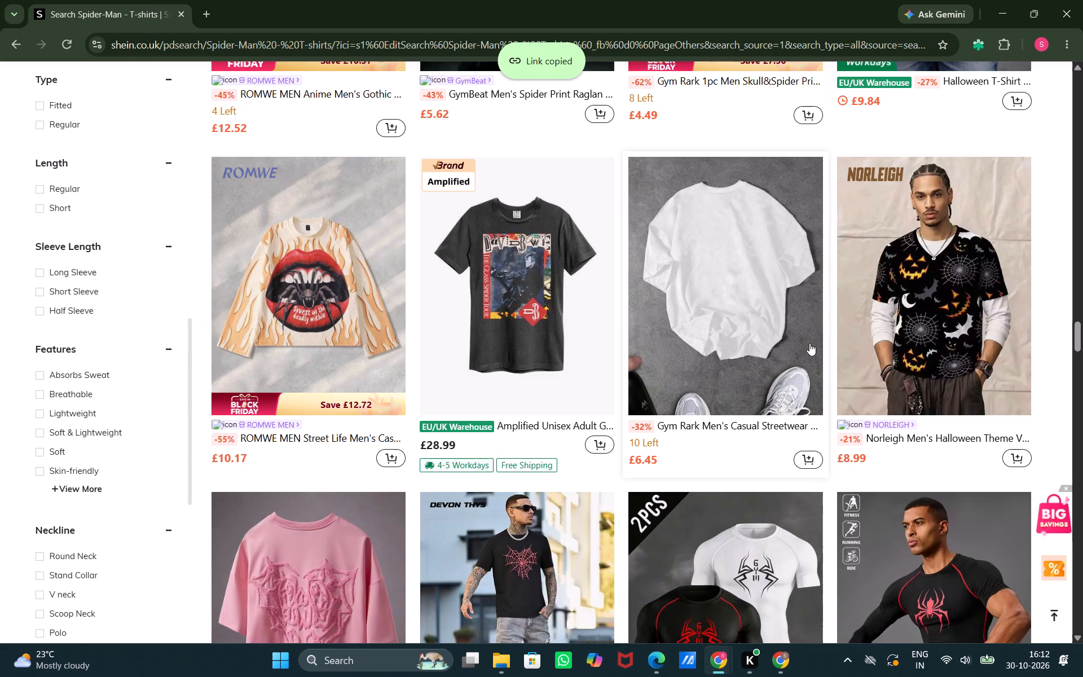
{"action": "key", "text": "ctrl+v"}
{"action": "key", "text": "Return"}
{"action": "key", "text": "Return"}
{"action": "key", "text": "alt+Tab"}
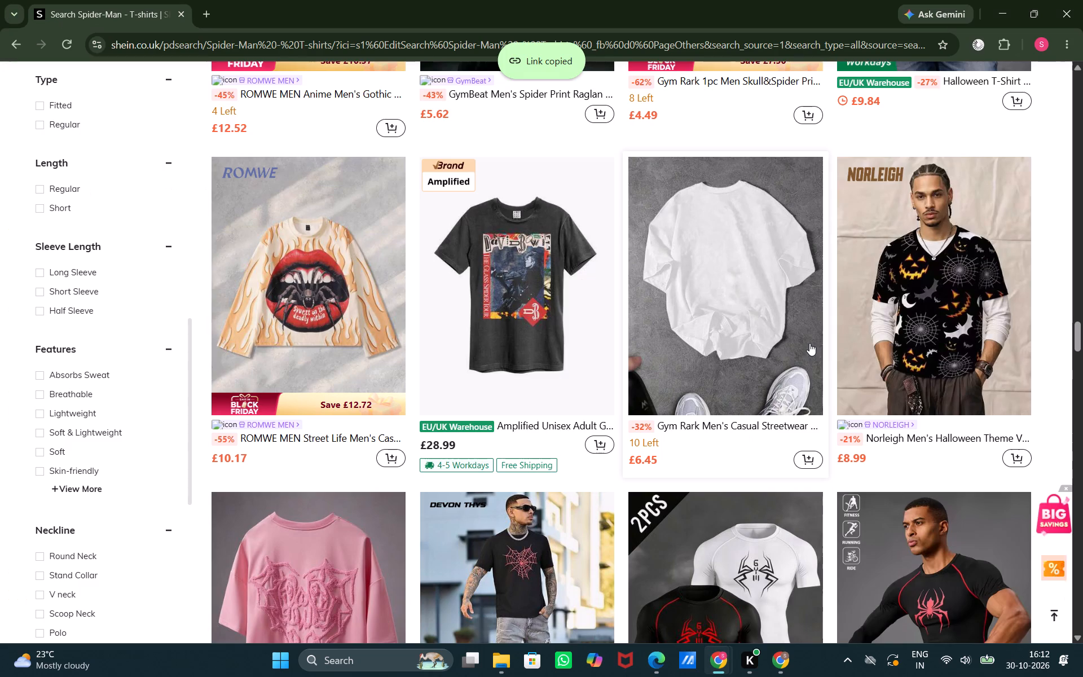
Copy the link of the black £5.99 Acti Log men's casual spider print T-shirt from the SHEIN results into cell C20589.
{"action": "scroll", "coordinate": [781, 336], "scroll_direction": "down", "scroll_amount": 5}
{"action": "scroll", "coordinate": [917, 278], "scroll_direction": "down", "scroll_amount": 4}
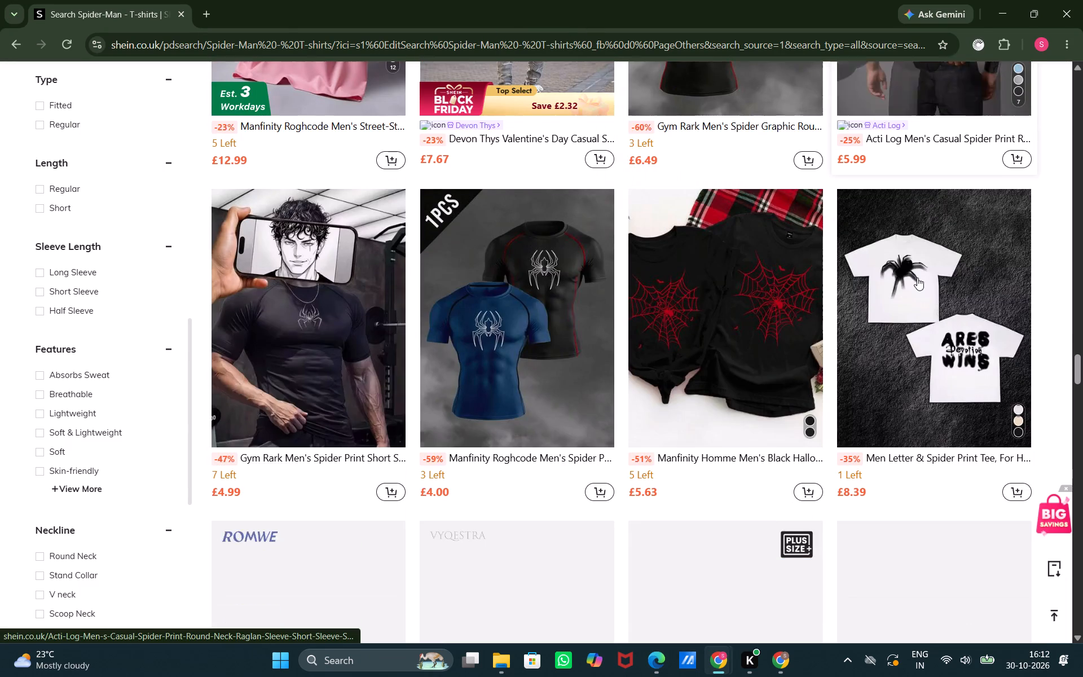
{"action": "scroll", "coordinate": [917, 278], "scroll_direction": "up", "scroll_amount": 3}
{"action": "right_click", "coordinate": [938, 348]}
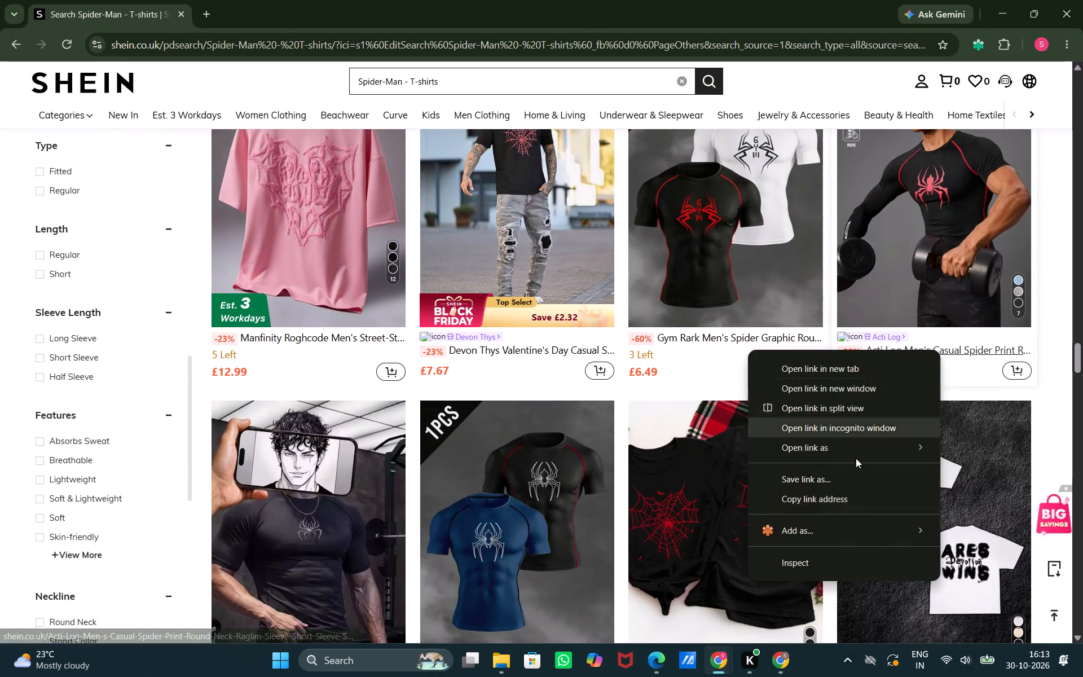
{"action": "left_click", "coordinate": [843, 502]}
{"action": "key", "text": "alt+Tab"}
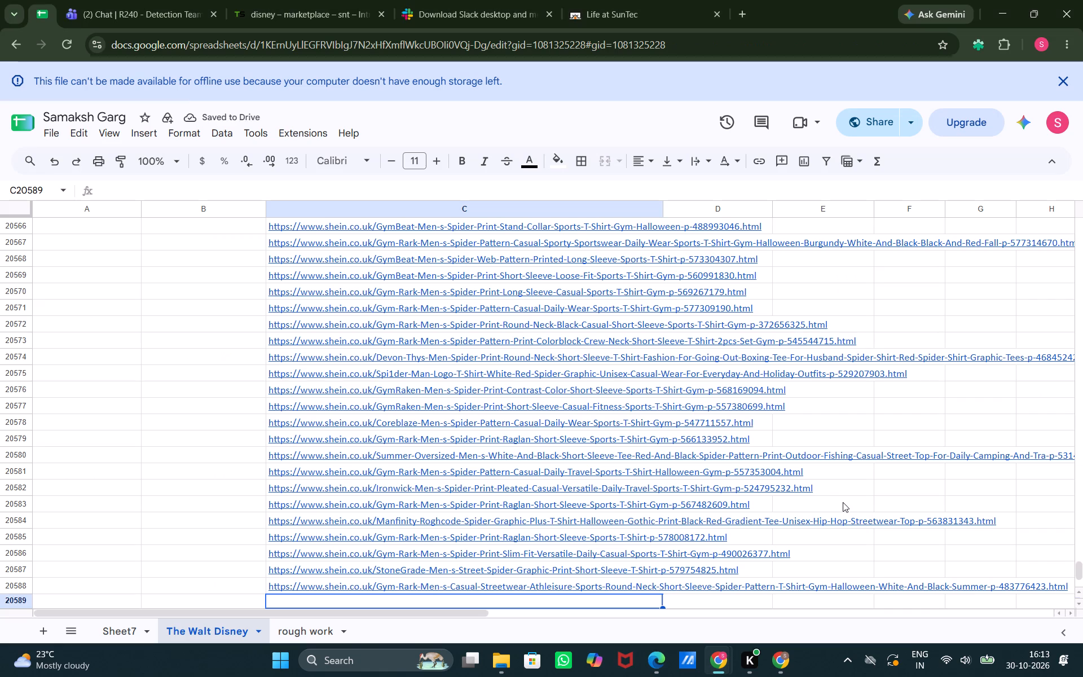
{"action": "key", "text": "ctrl+v"}
{"action": "key", "text": "Return"}
{"action": "key", "text": "Return"}
{"action": "key", "text": "Return"}
{"action": "key", "text": "Return"}
{"action": "key", "text": "alt+Tab"}
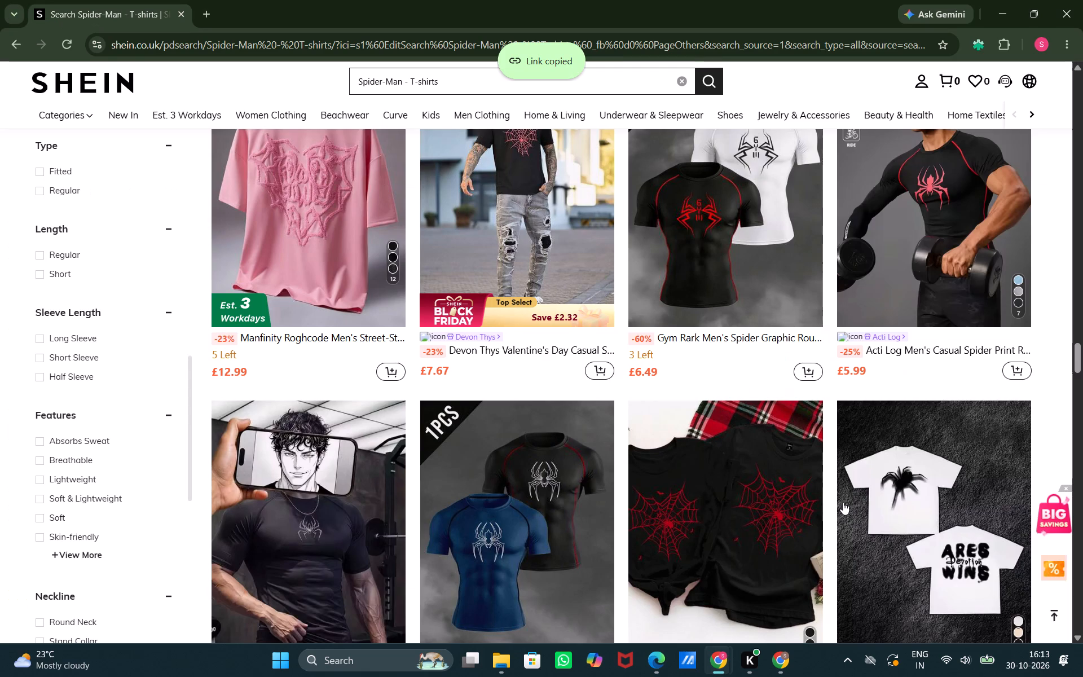
Look through the remaining listings on page 4 of the SHEIN results for infringing Spider-Man T-shirts.
{"action": "scroll", "coordinate": [841, 495], "scroll_direction": "down", "scroll_amount": 4}
{"action": "scroll", "coordinate": [640, 338], "scroll_direction": "down", "scroll_amount": 3}
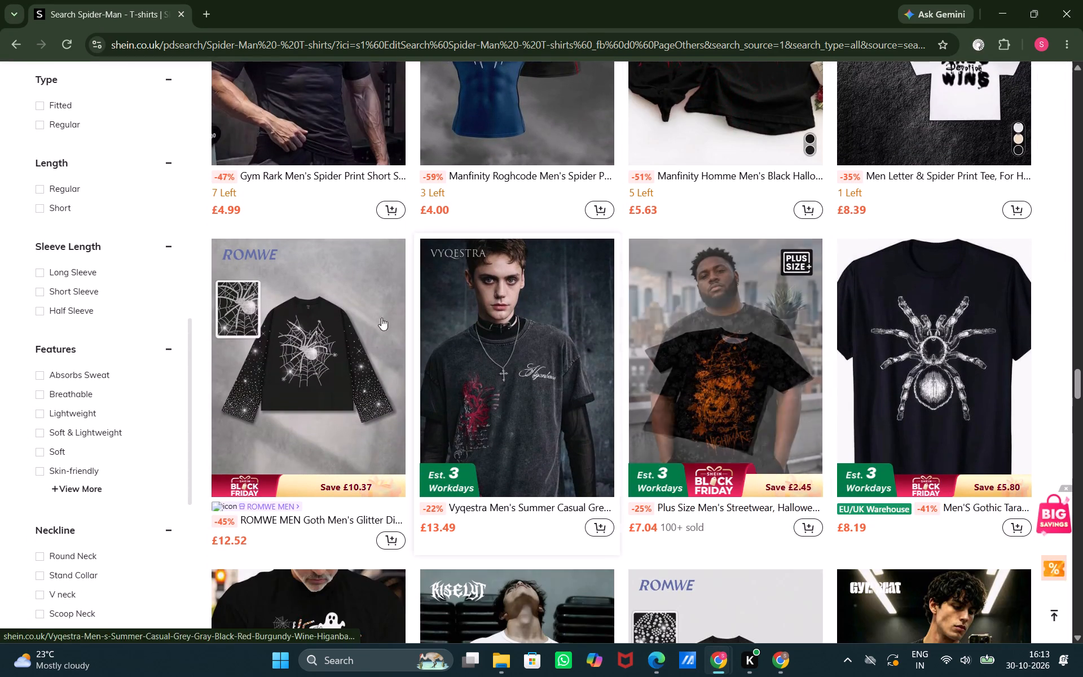
{"action": "scroll", "coordinate": [340, 309], "scroll_direction": "down", "scroll_amount": 5}
{"action": "scroll", "coordinate": [1007, 309], "scroll_direction": "down", "scroll_amount": 5}
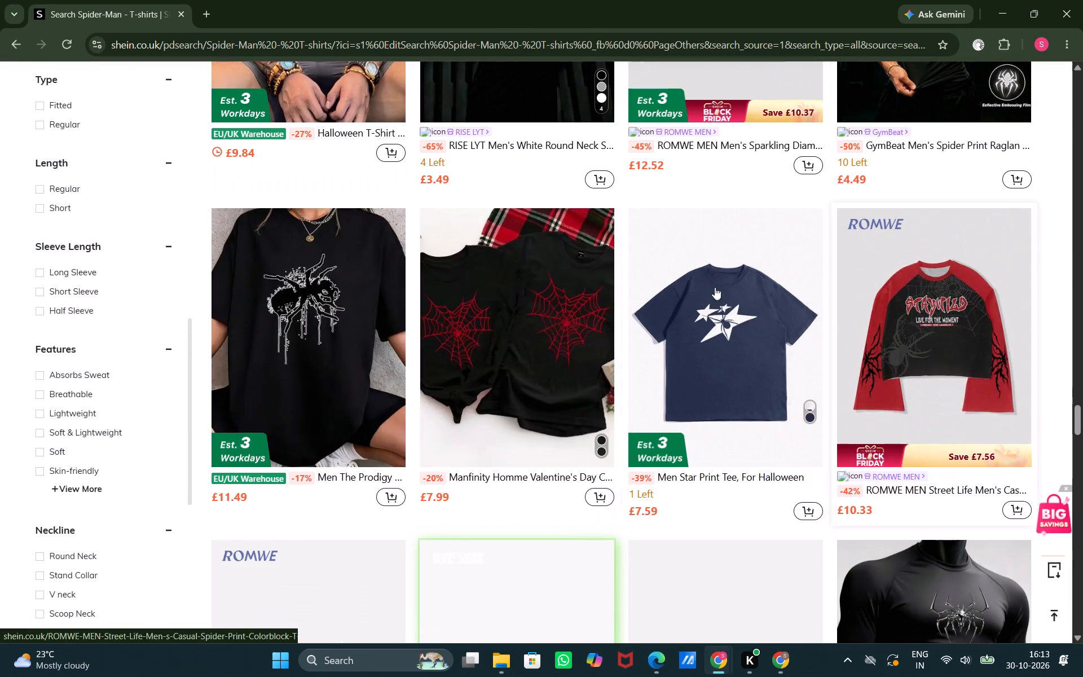
{"action": "scroll", "coordinate": [310, 282], "scroll_direction": "down", "scroll_amount": 6}
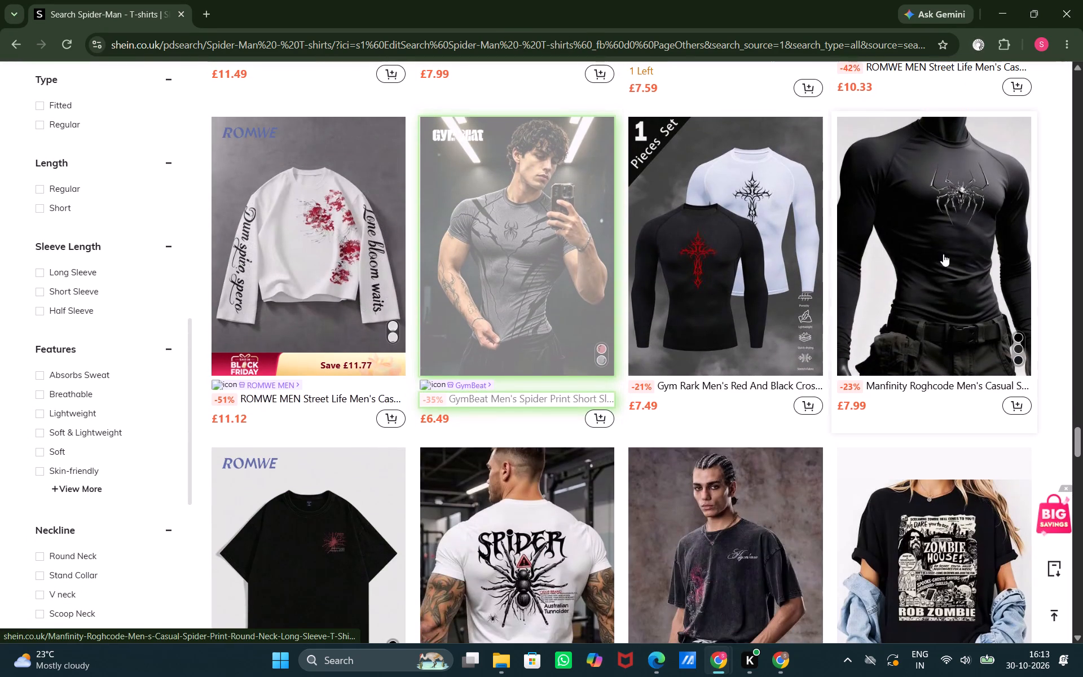
{"action": "scroll", "coordinate": [948, 258], "scroll_direction": "down", "scroll_amount": 2}
{"action": "scroll", "coordinate": [942, 308], "scroll_direction": "down", "scroll_amount": 3}
{"action": "scroll", "coordinate": [479, 281], "scroll_direction": "down", "scroll_amount": 4}
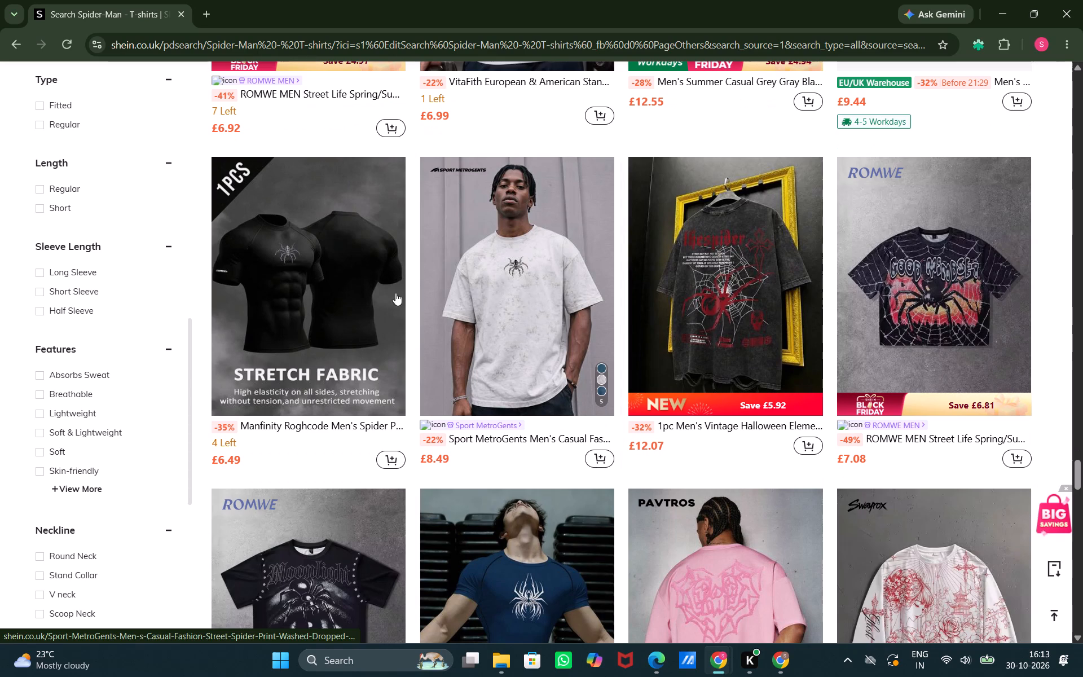
{"action": "scroll", "coordinate": [919, 298], "scroll_direction": "down", "scroll_amount": 4}
{"action": "scroll", "coordinate": [361, 279], "scroll_direction": "down", "scroll_amount": 6}
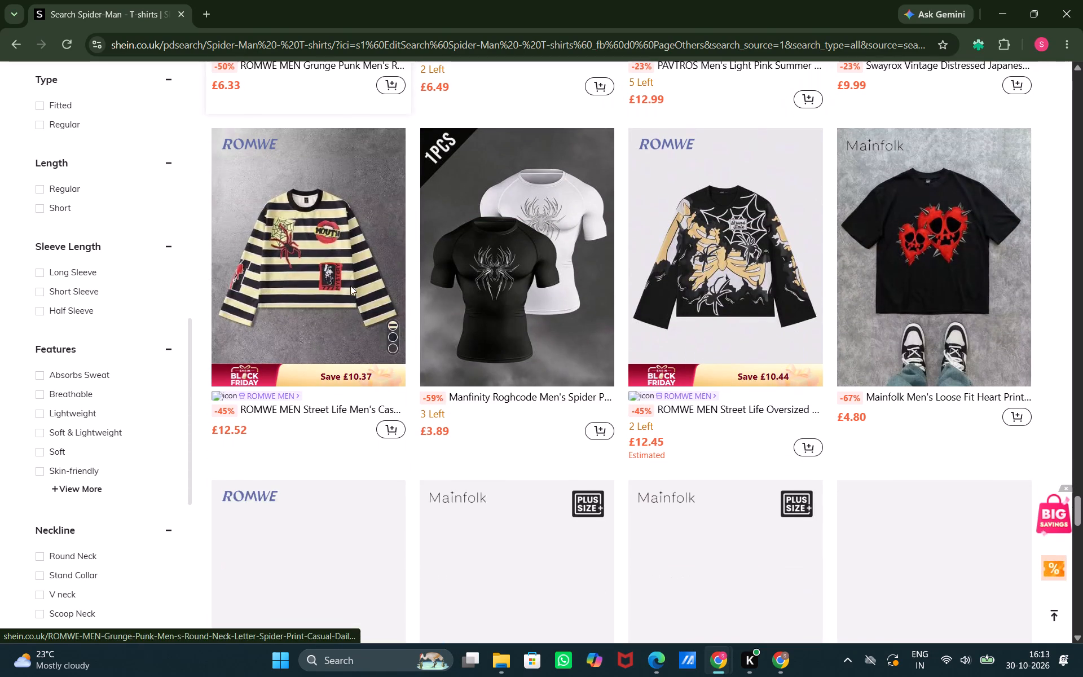
{"action": "scroll", "coordinate": [935, 278], "scroll_direction": "down", "scroll_amount": 4}
{"action": "scroll", "coordinate": [466, 299], "scroll_direction": "down", "scroll_amount": 6}
{"action": "scroll", "coordinate": [444, 302], "scroll_direction": "up", "scroll_amount": 1}
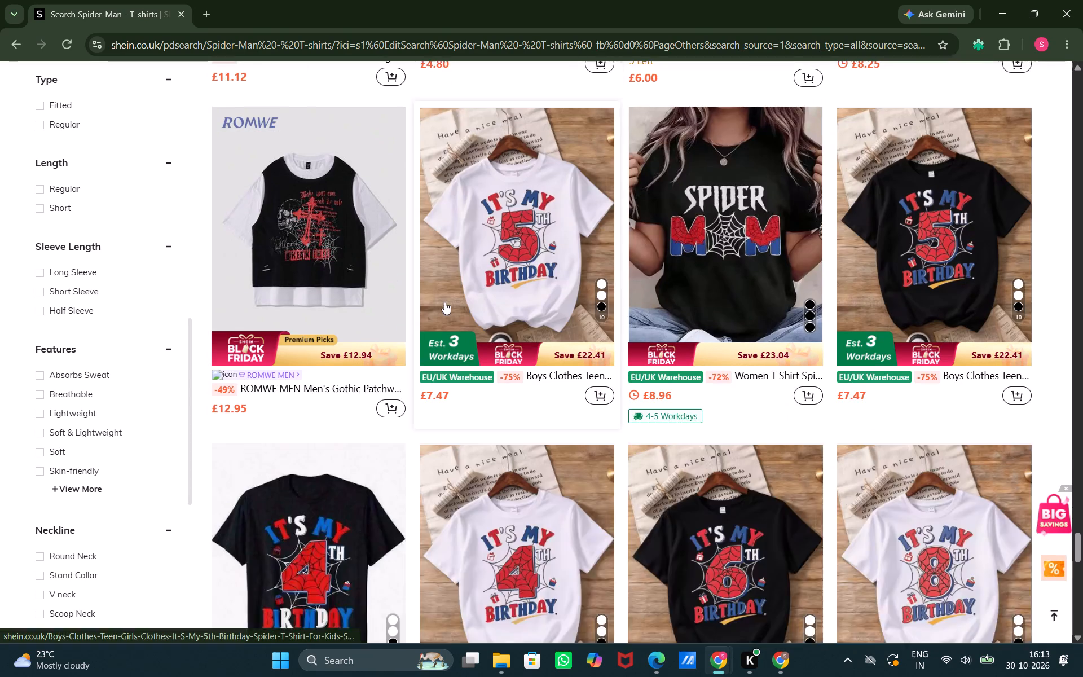
{"action": "scroll", "coordinate": [444, 302], "scroll_direction": "up", "scroll_amount": 1}
{"action": "scroll", "coordinate": [444, 302], "scroll_direction": "down", "scroll_amount": 11}
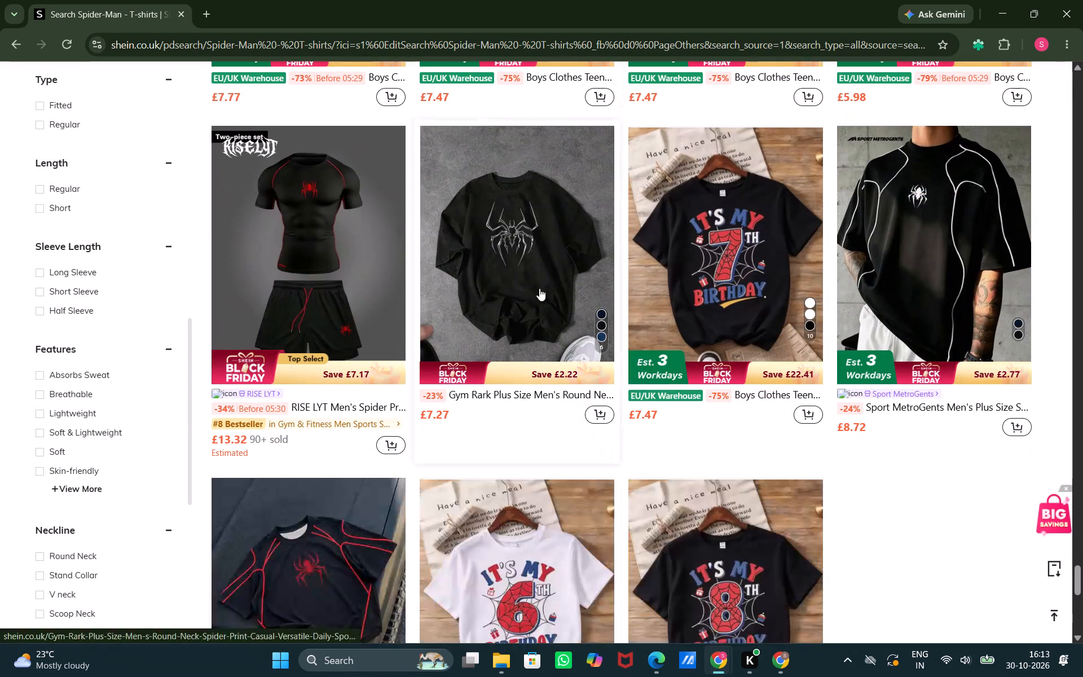
Copy the link of the £13.32 RISE LYT men's spider print T-shirt and shorts set from the SHEIN results into cell C20591.
{"action": "scroll", "coordinate": [991, 269], "scroll_direction": "down", "scroll_amount": 1}
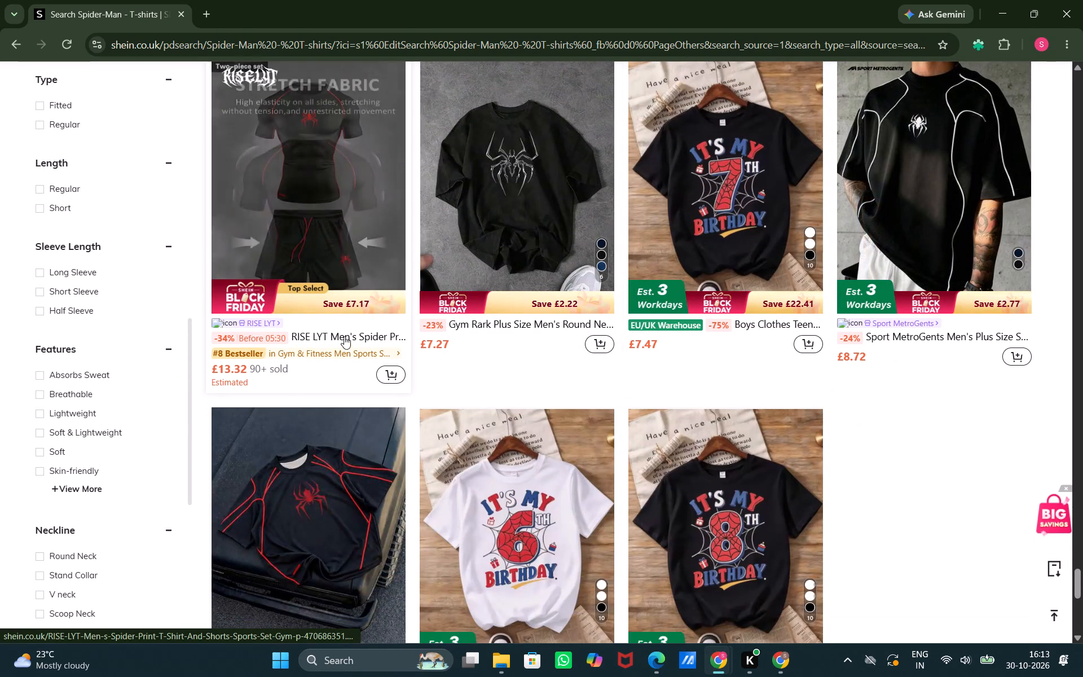
{"action": "right_click", "coordinate": [347, 335]}
{"action": "left_click", "coordinate": [433, 489]}
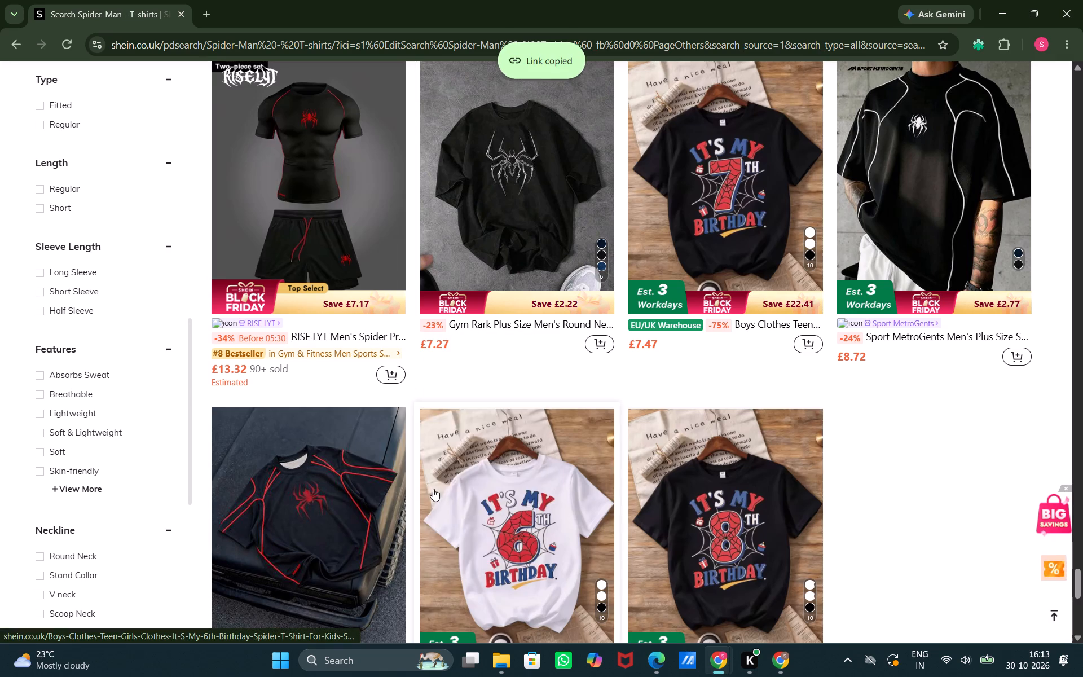
{"action": "key", "text": "alt+Tab"}
{"action": "key", "text": "ctrl+v"}
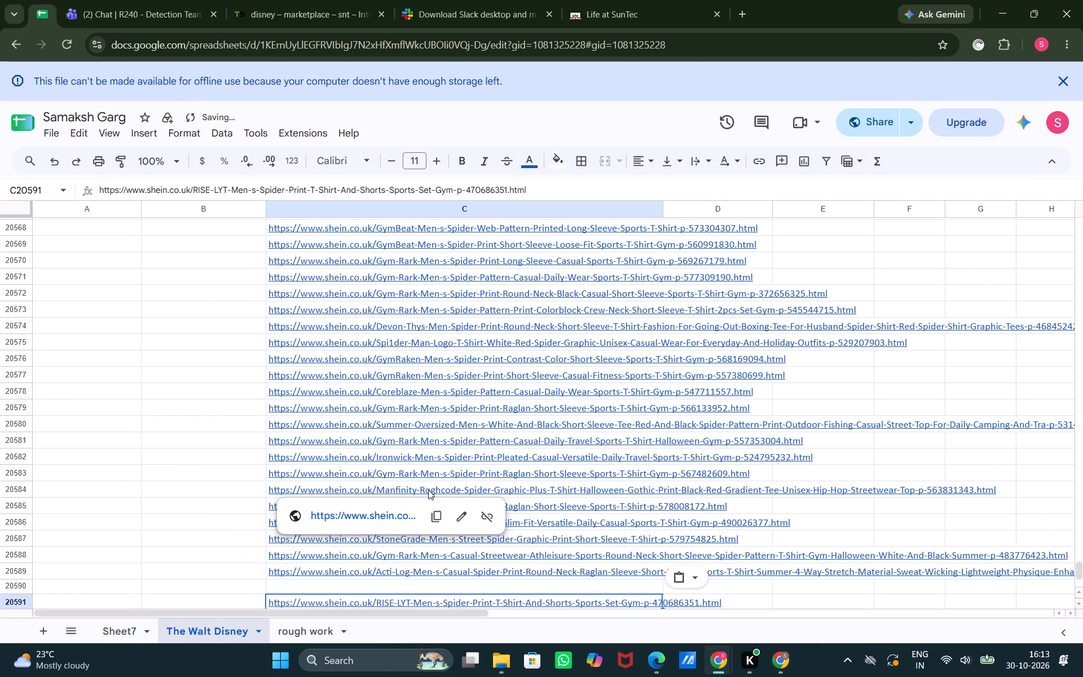
Copy the link of the black and red £7.99 Gym Rark men's round neck spider T-shirt into the empty cell C20590.
{"action": "key", "text": "Up"}
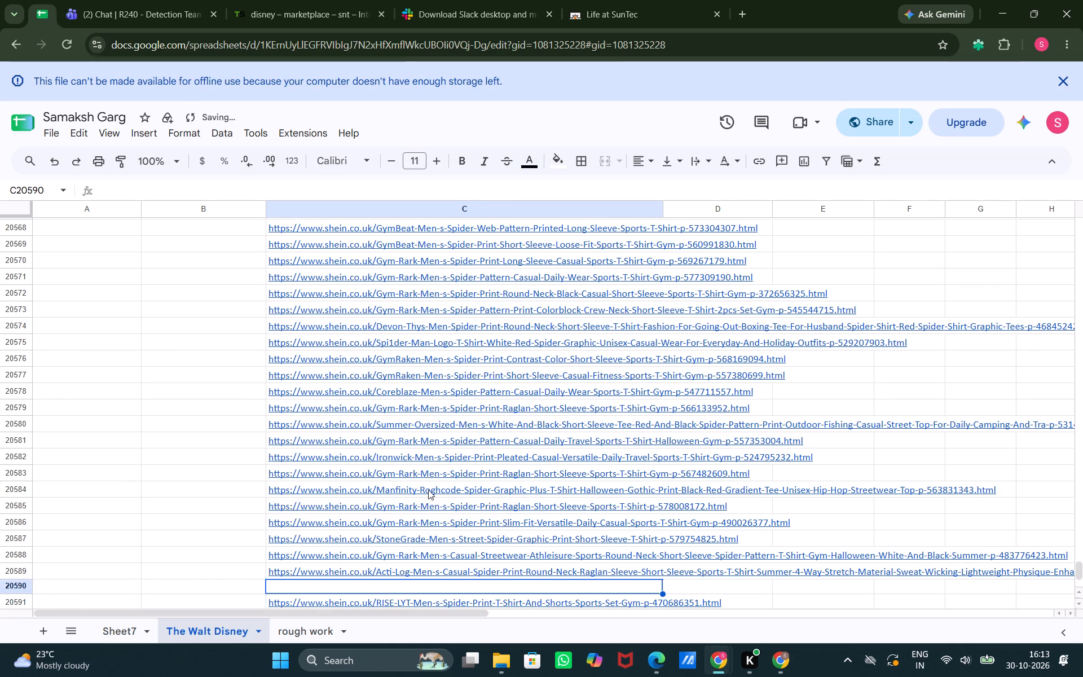
{"action": "key", "text": "alt+Tab"}
{"action": "scroll", "coordinate": [315, 366], "scroll_direction": "down", "scroll_amount": 3}
{"action": "right_click", "coordinate": [323, 461]}
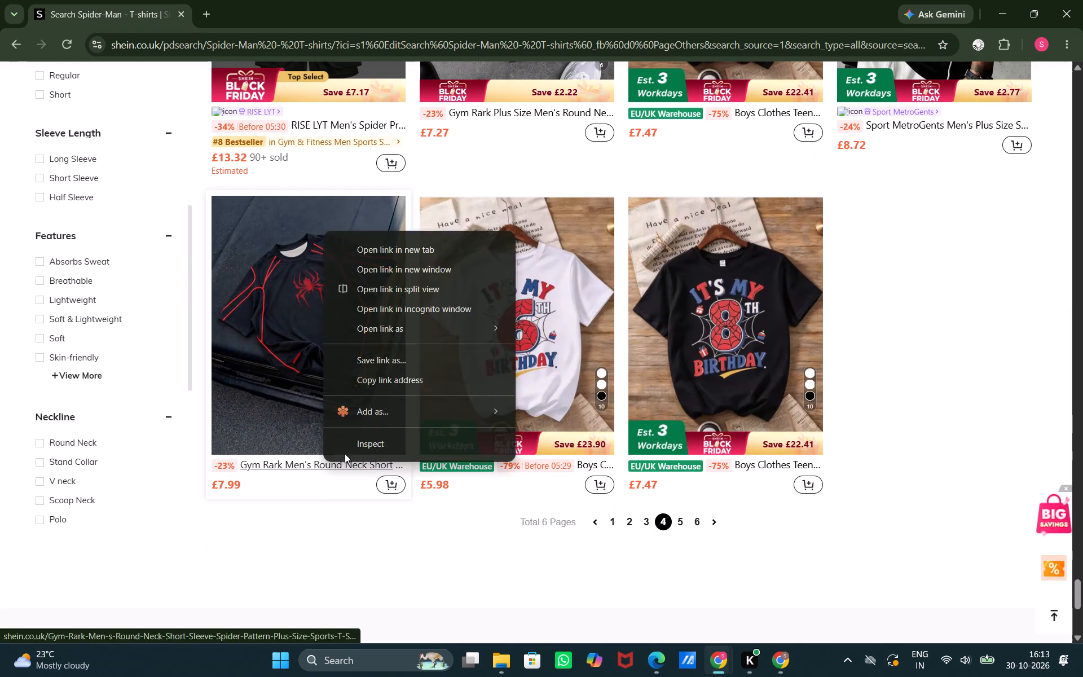
{"action": "left_click", "coordinate": [431, 370]}
{"action": "key", "text": "alt+Tab"}
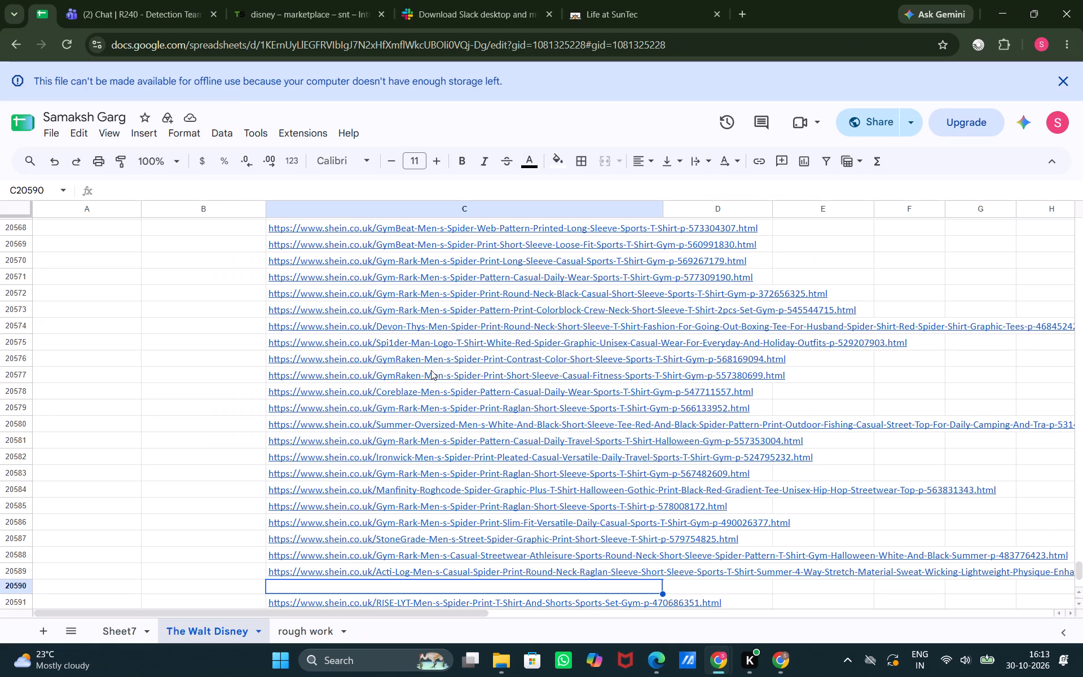
{"action": "key", "text": "ctrl+v"}
{"action": "key", "text": "Return"}
{"action": "key", "text": "Return"}
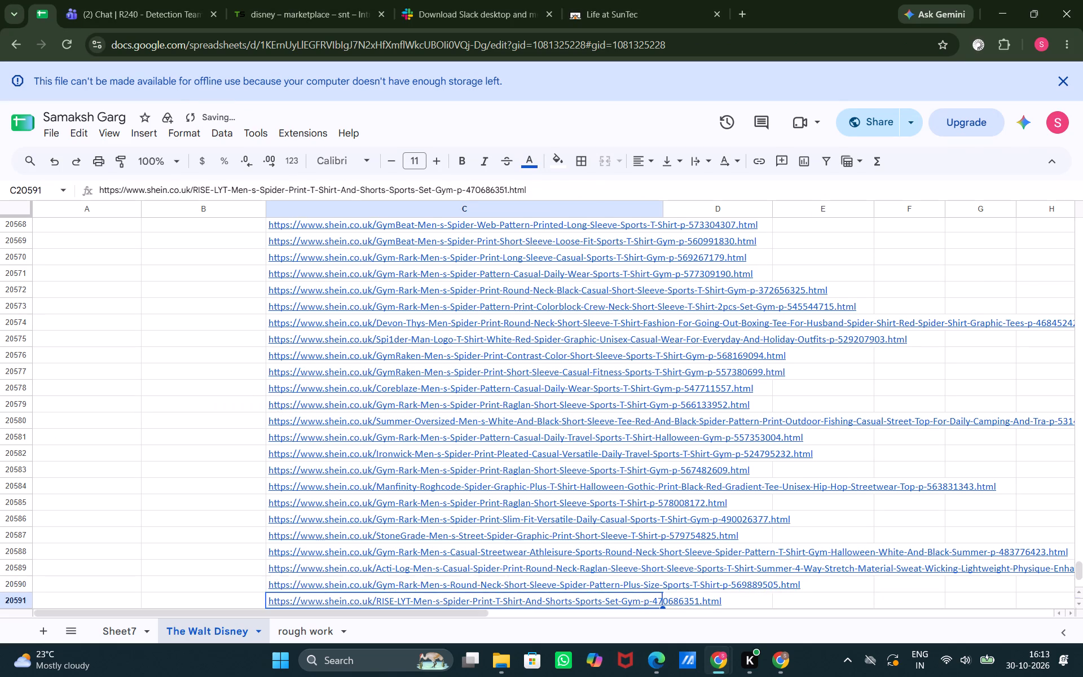
{"action": "key", "text": "Return"}
{"action": "key", "text": "Return"}
Open page 5 of the SHEIN search results.
{"action": "key", "text": "alt+Tab"}
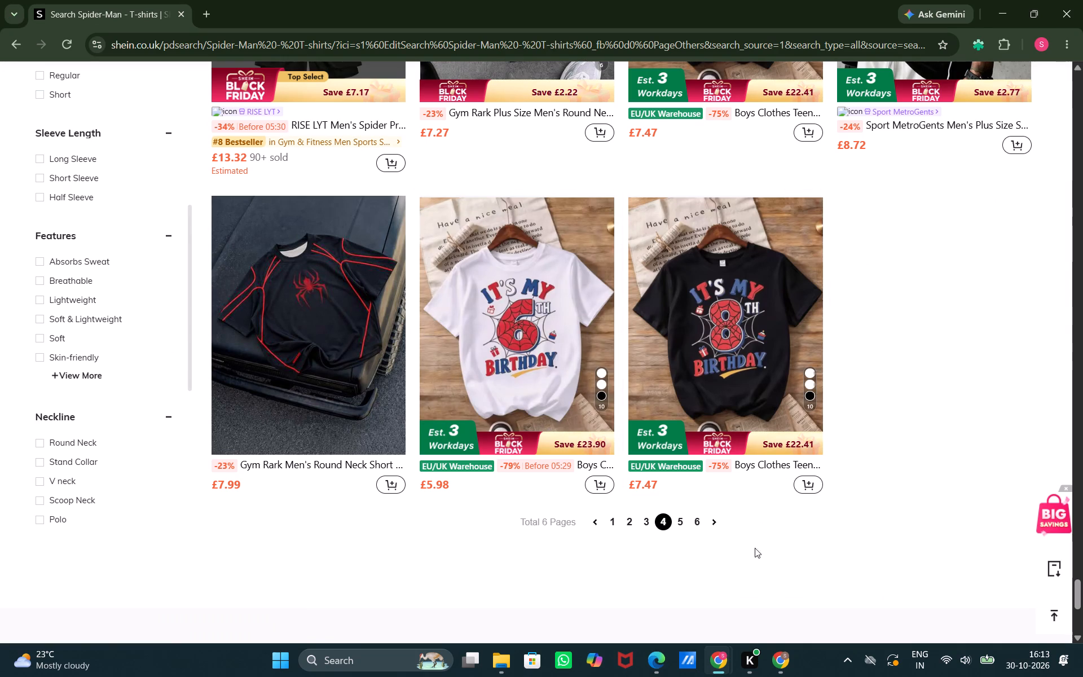
{"action": "left_click", "coordinate": [681, 523]}
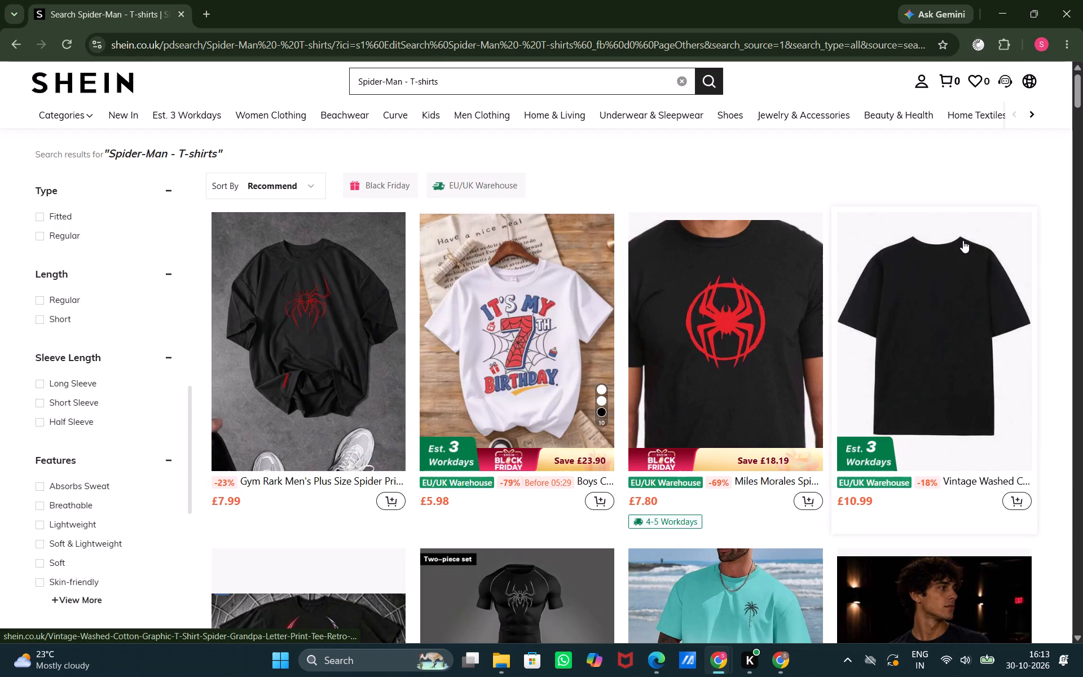
Copy the link of the black £7.54 Red Spider Movie T-shirt from the SHEIN results into cell C20592.
{"action": "scroll", "coordinate": [963, 240], "scroll_direction": "down", "scroll_amount": 5}
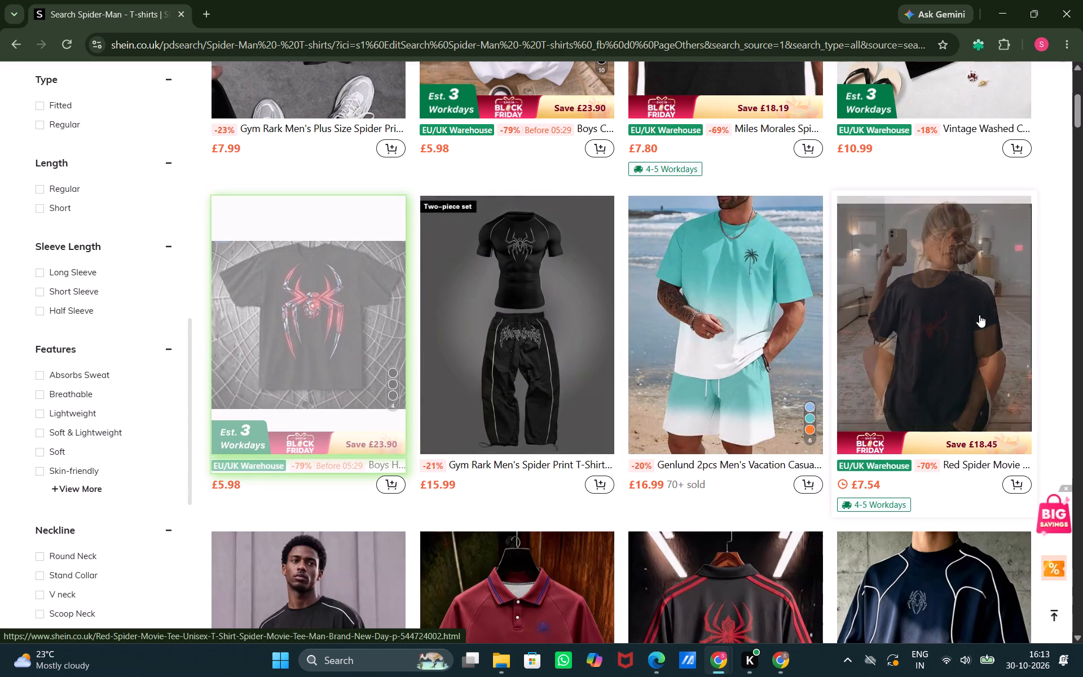
{"action": "right_click", "coordinate": [964, 460]}
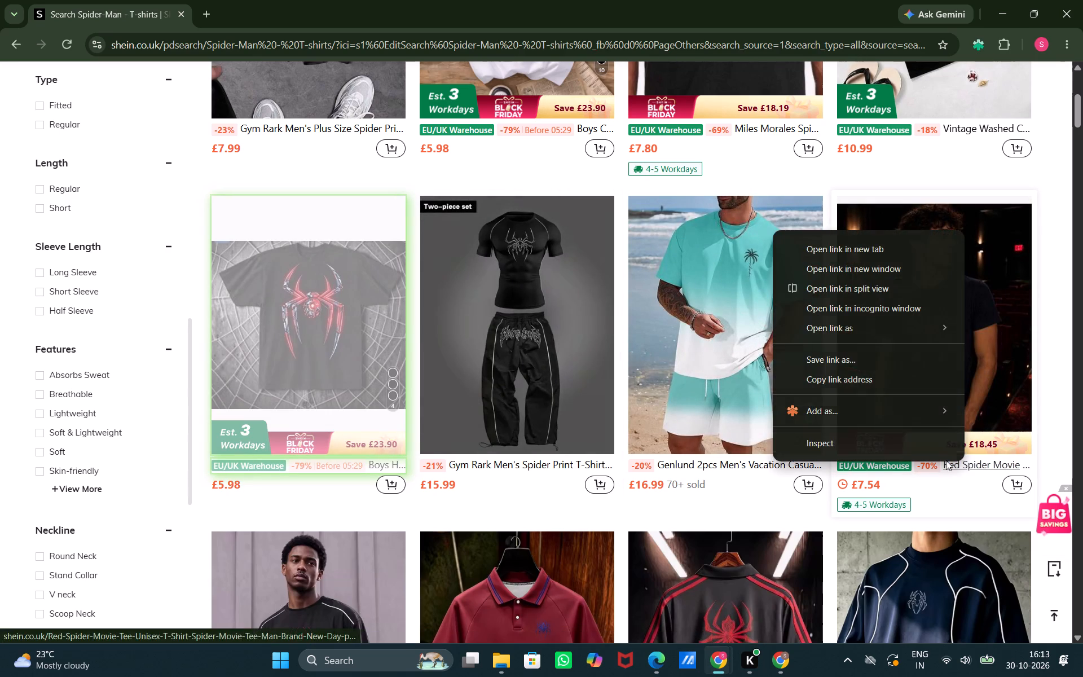
{"action": "left_click", "coordinate": [878, 370]}
{"action": "key", "text": "alt+Tab"}
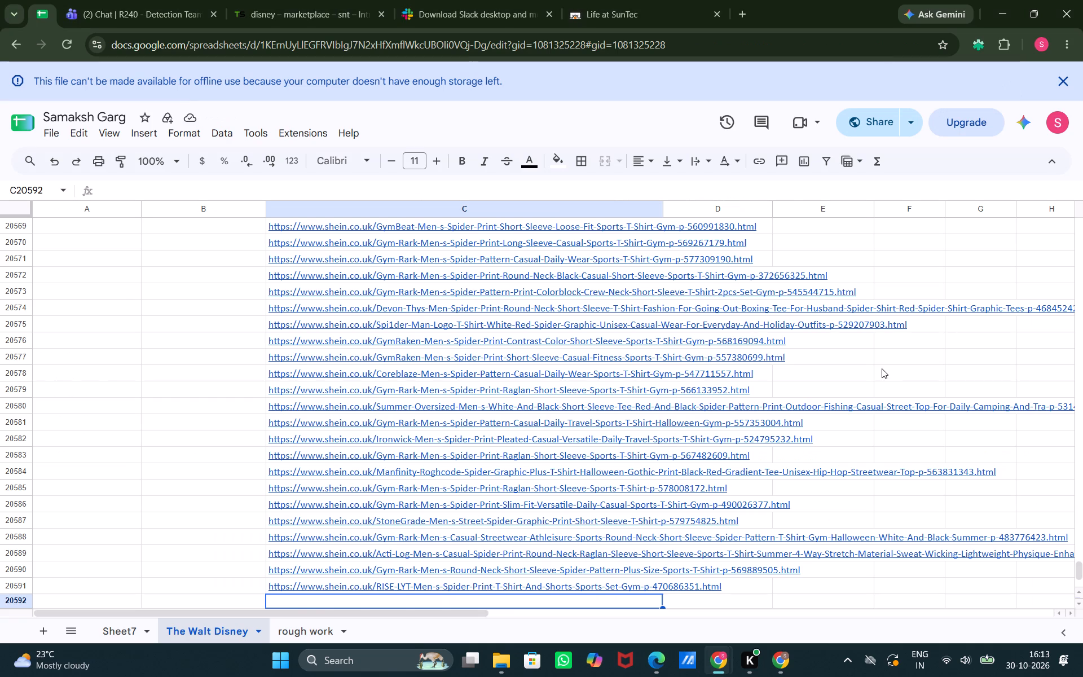
{"action": "key", "text": "ctrl+v"}
{"action": "key", "text": "Return"}
{"action": "key", "text": "Return"}
{"action": "key", "text": "Return"}
Copy the link of the black £7.80 Miles Morales spider T-shirt from the SHEIN results into cell C20593.
{"action": "key", "text": "alt+Tab"}
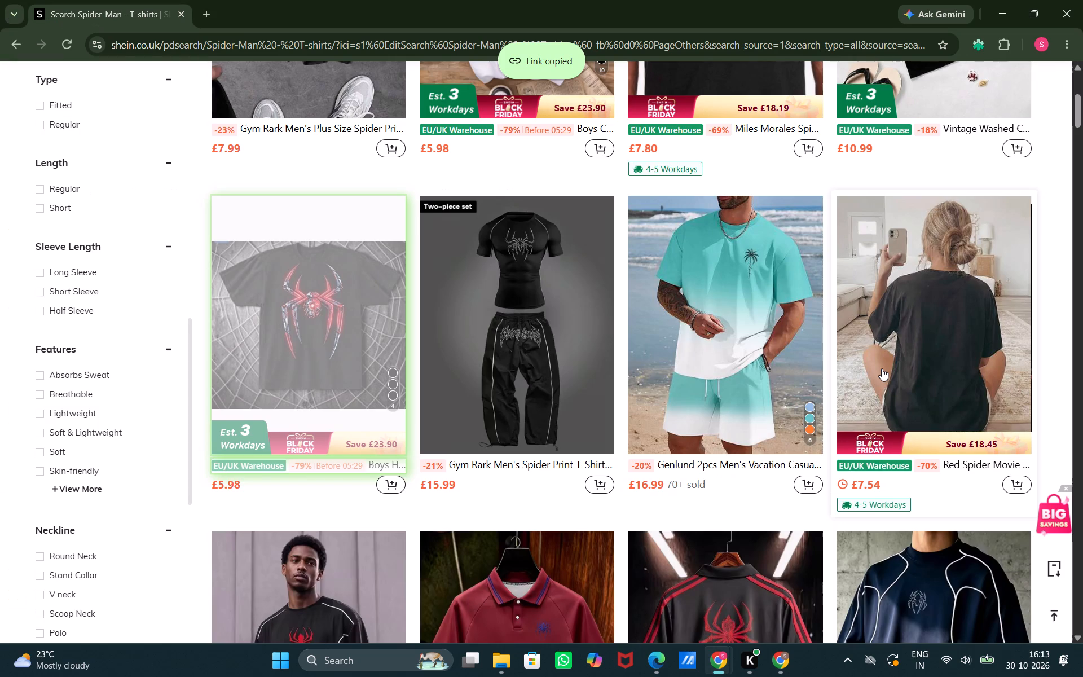
{"action": "scroll", "coordinate": [882, 368], "scroll_direction": "up", "scroll_amount": 5}
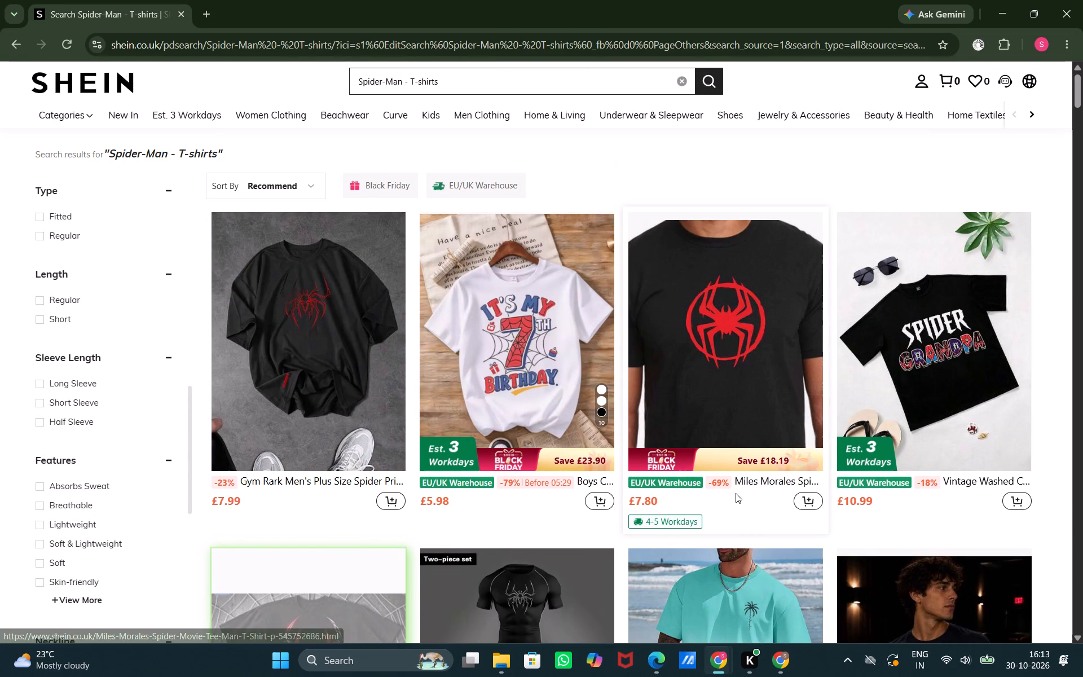
{"action": "right_click", "coordinate": [749, 476]}
{"action": "left_click", "coordinate": [851, 394]}
{"action": "key", "text": "alt+Tab"}
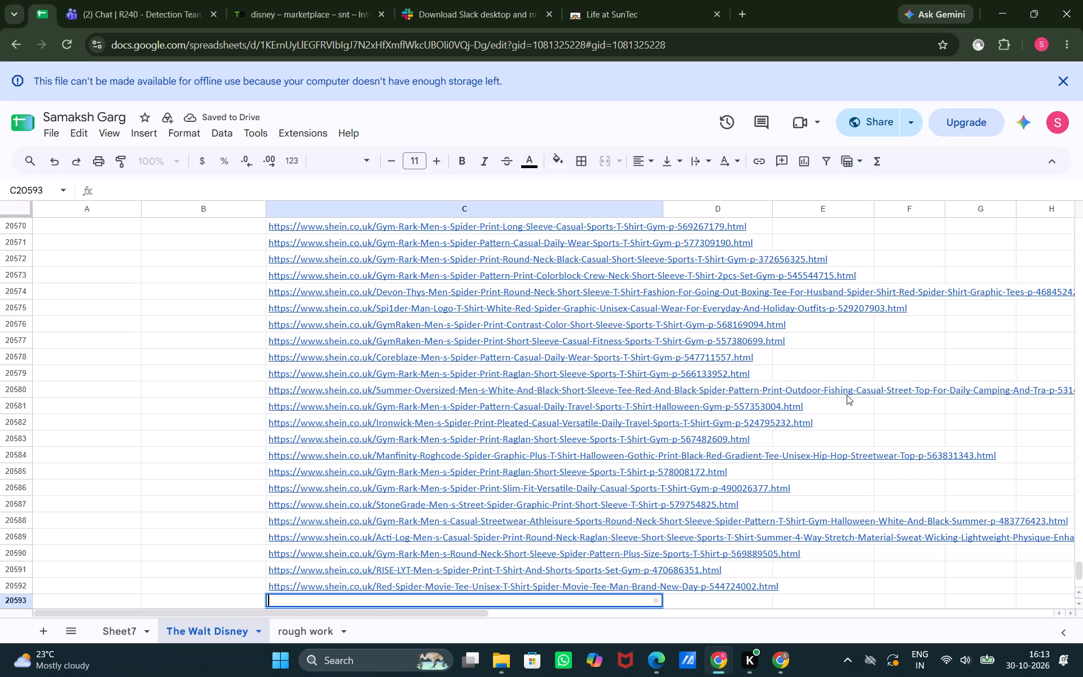
{"action": "key", "text": "ctrl+v"}
{"action": "key", "text": "Return"}
{"action": "key", "text": "Return"}
{"action": "key", "text": "Return"}
Copy the link of the black £9.49 Gym Rark men's plus size long-sleeve spider T-shirt from the SHEIN results into cell C20595.
{"action": "key", "text": "alt+Tab"}
{"action": "scroll", "coordinate": [847, 395], "scroll_direction": "down", "scroll_amount": 8}
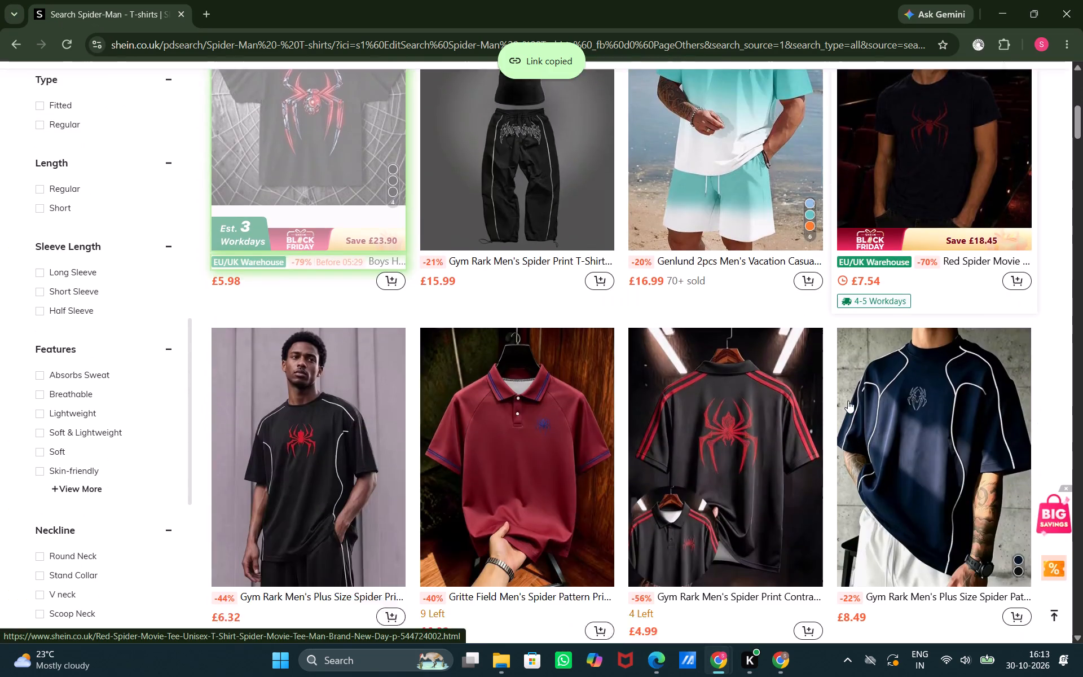
{"action": "scroll", "coordinate": [848, 401], "scroll_direction": "down", "scroll_amount": 3}
{"action": "scroll", "coordinate": [567, 330], "scroll_direction": "down", "scroll_amount": 4}
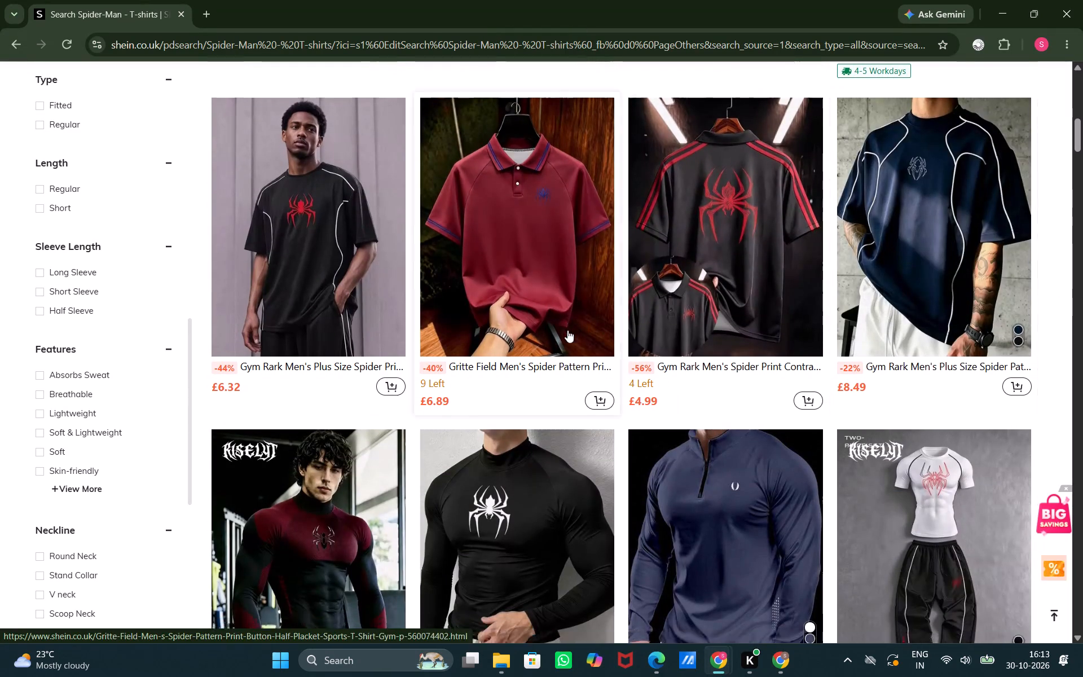
{"action": "right_click", "coordinate": [520, 425]}
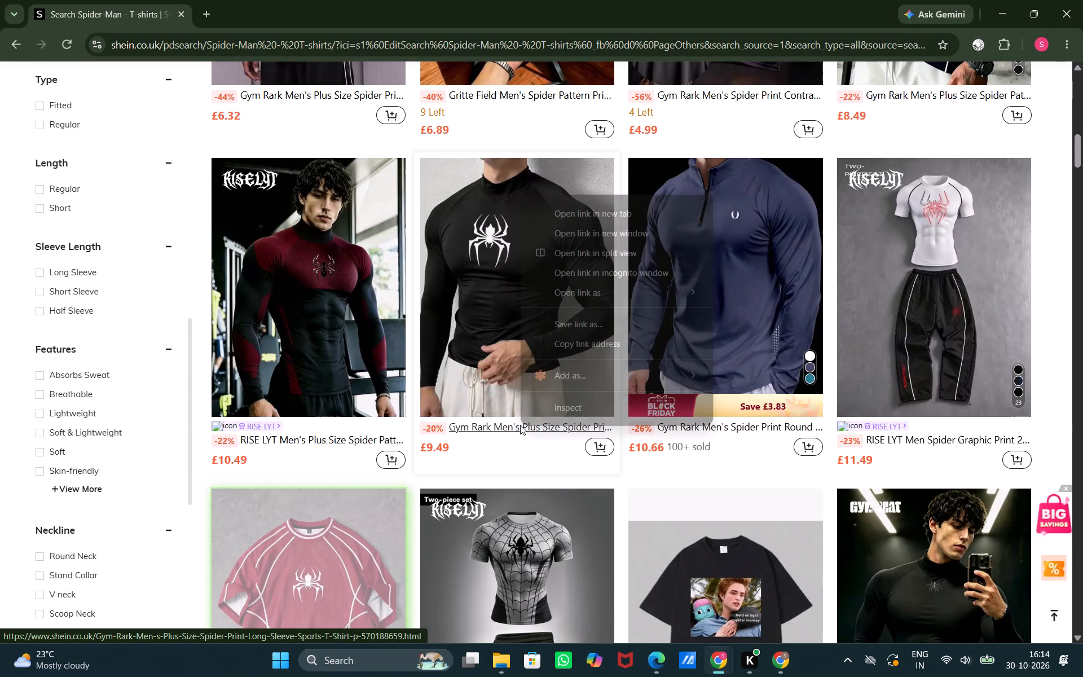
{"action": "left_click", "coordinate": [634, 345]}
{"action": "key", "text": "alt+Tab"}
{"action": "key", "text": "ctrl+v"}
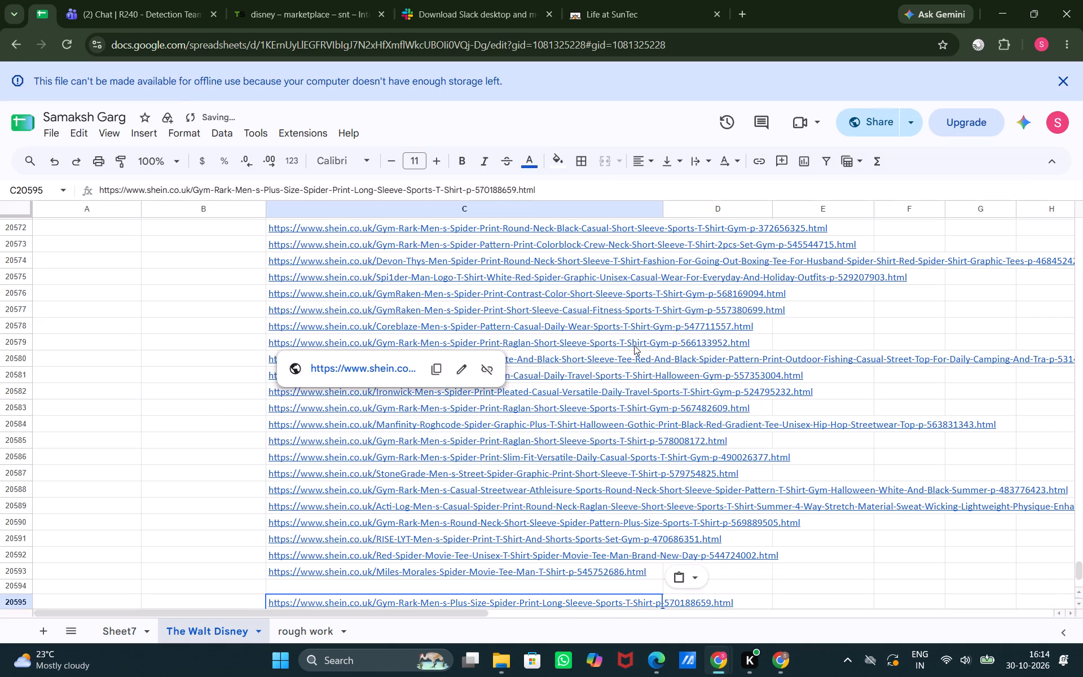
Copy the link of the maroon and black £10.49 RISE LYT men's plus size spider T-shirt into the empty cell C20594.
{"action": "key", "text": "Up"}
{"action": "key", "text": "alt+Tab"}
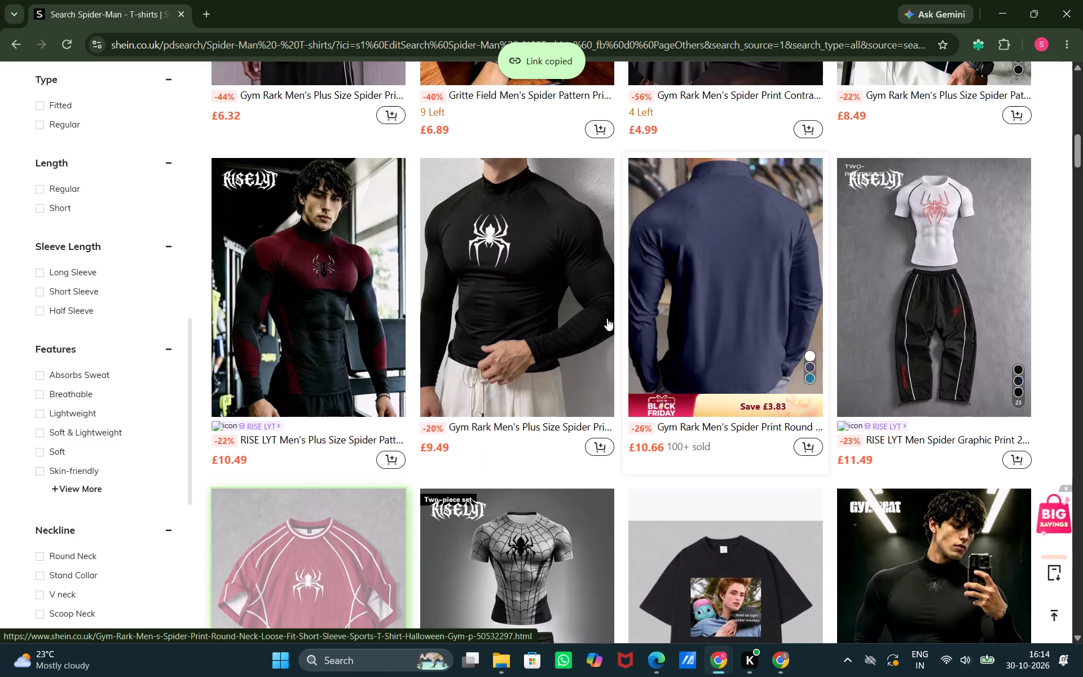
{"action": "right_click", "coordinate": [345, 445]}
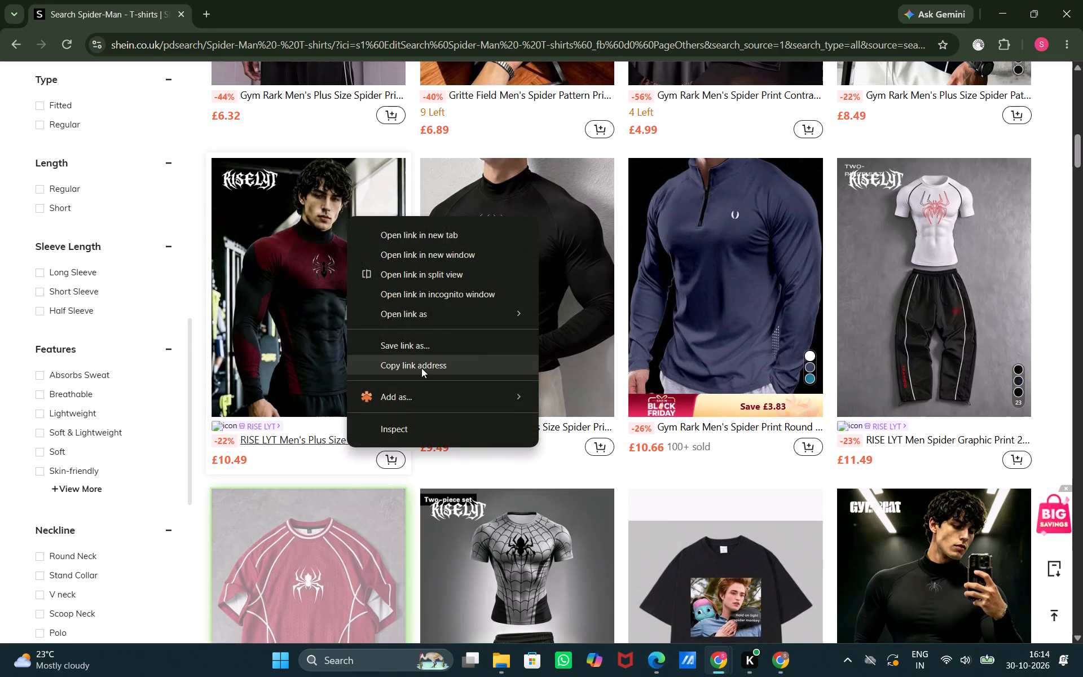
{"action": "left_click", "coordinate": [421, 368]}
{"action": "key", "text": "alt+Tab"}
{"action": "key", "text": "ctrl+v"}
{"action": "key", "text": "Return"}
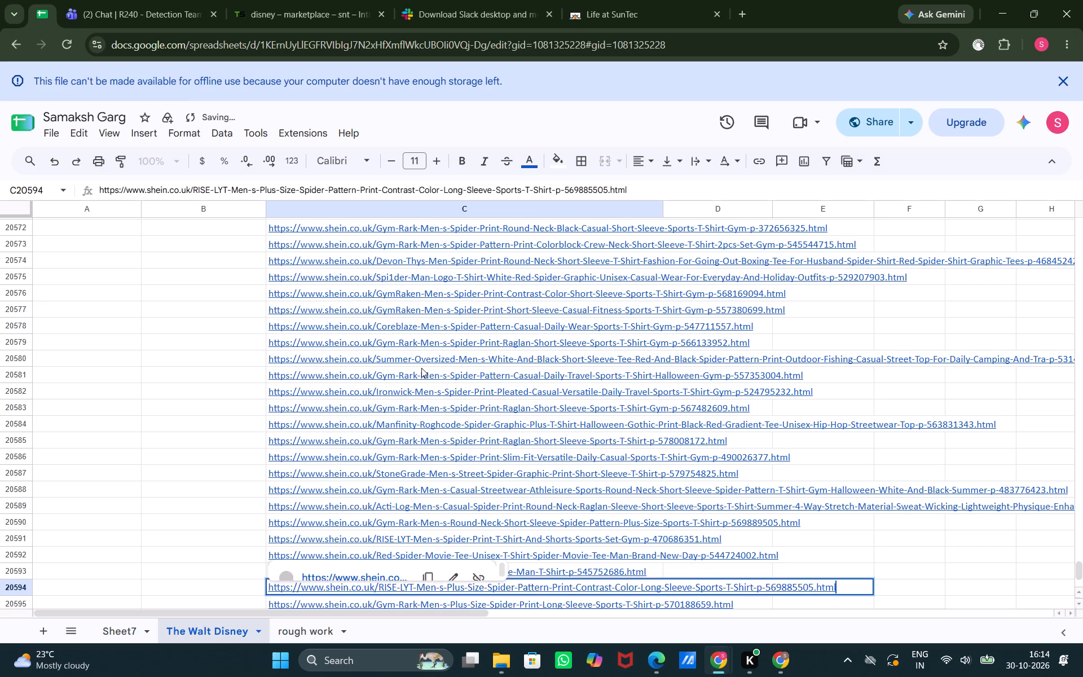
{"action": "key", "text": "Return"}
{"action": "key", "text": "Return"}
{"action": "key", "text": "Return"}
{"action": "key", "text": "Return"}
Copy the link of the black £6.49 Sport MetroGents men's plus size spider T-shirt from the SHEIN results into cell C20596.
{"action": "key", "text": "alt+Tab"}
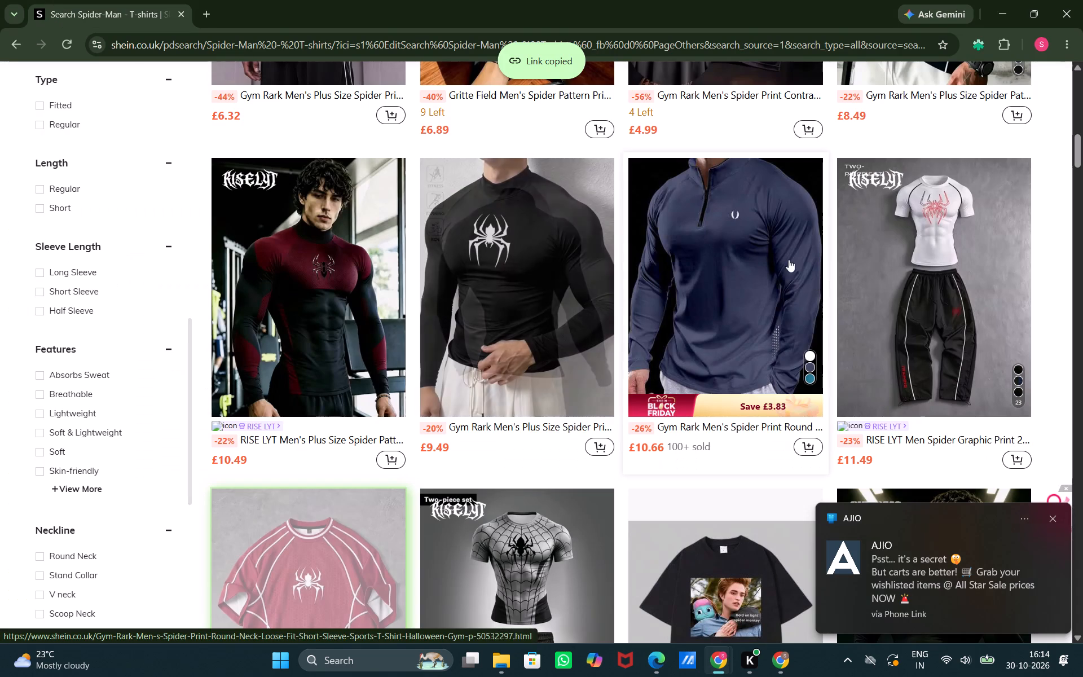
{"action": "scroll", "coordinate": [741, 255], "scroll_direction": "down", "scroll_amount": 3}
{"action": "scroll", "coordinate": [853, 269], "scroll_direction": "down", "scroll_amount": 6}
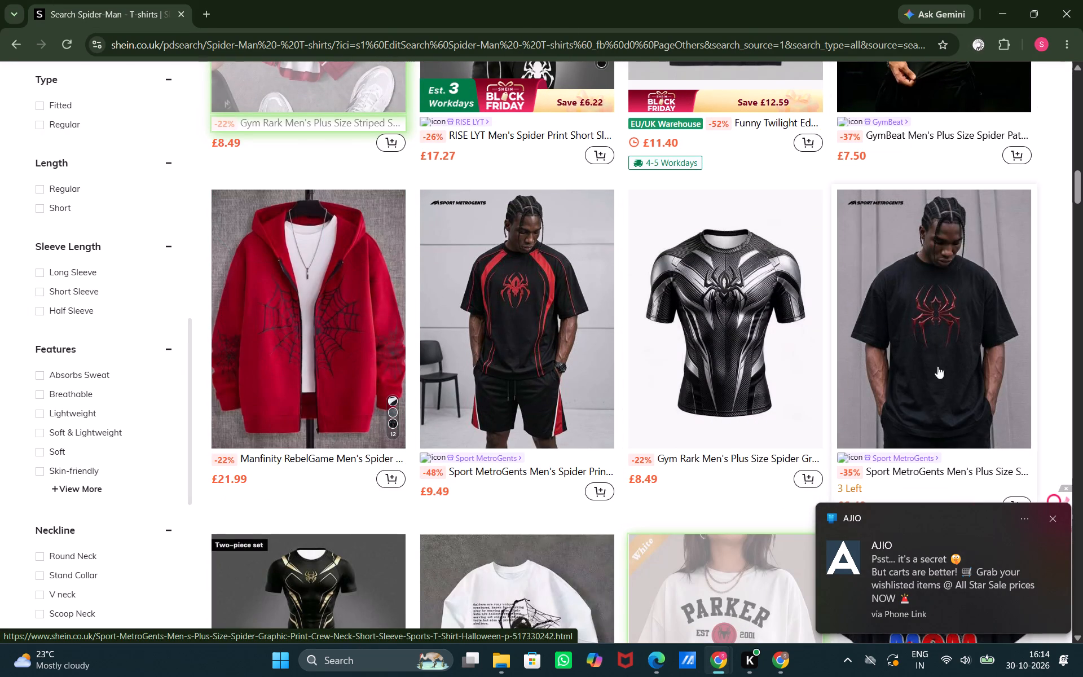
{"action": "right_click", "coordinate": [970, 469]}
{"action": "left_click", "coordinate": [859, 388]}
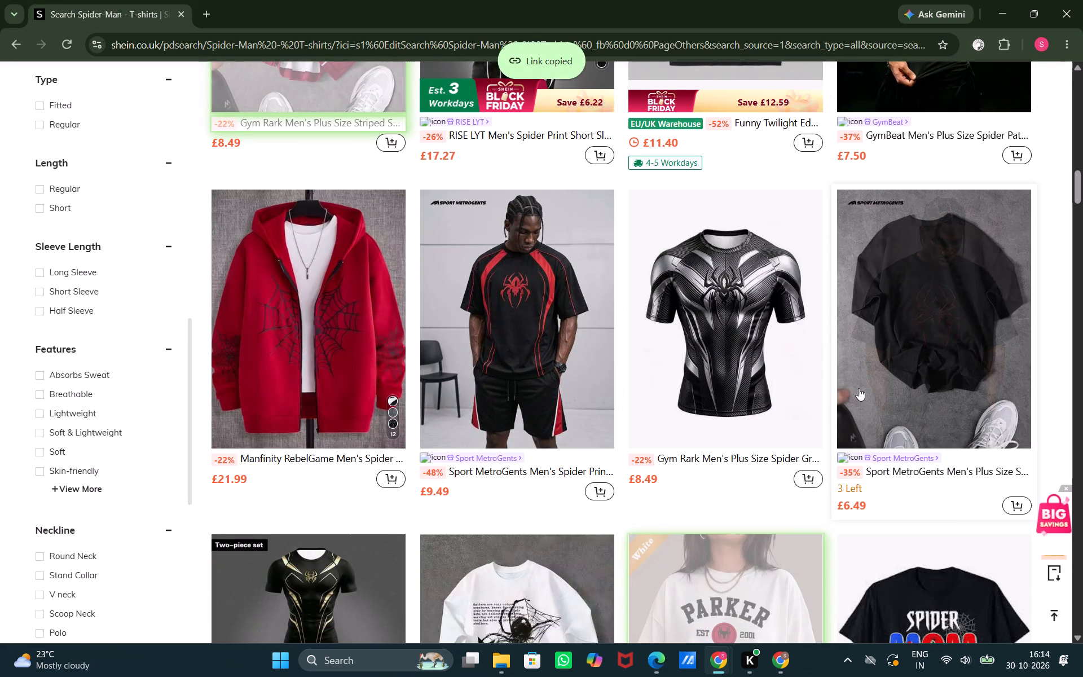
{"action": "key", "text": "alt+Tab"}
{"action": "key", "text": "ctrl+v"}
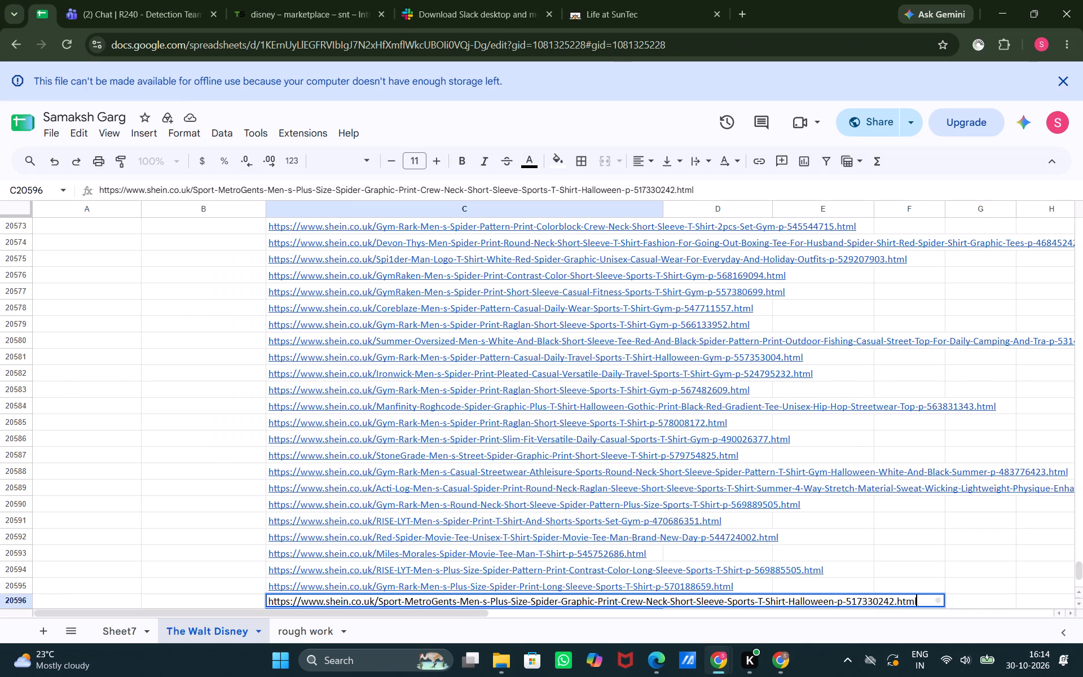
{"action": "key", "text": "Return"}
Copy the link of the black £7.54 Spider Movie Tee T-shirt from the SHEIN results into cell C20597.
{"action": "key", "text": "alt+Tab"}
{"action": "scroll", "coordinate": [859, 388], "scroll_direction": "down", "scroll_amount": 5}
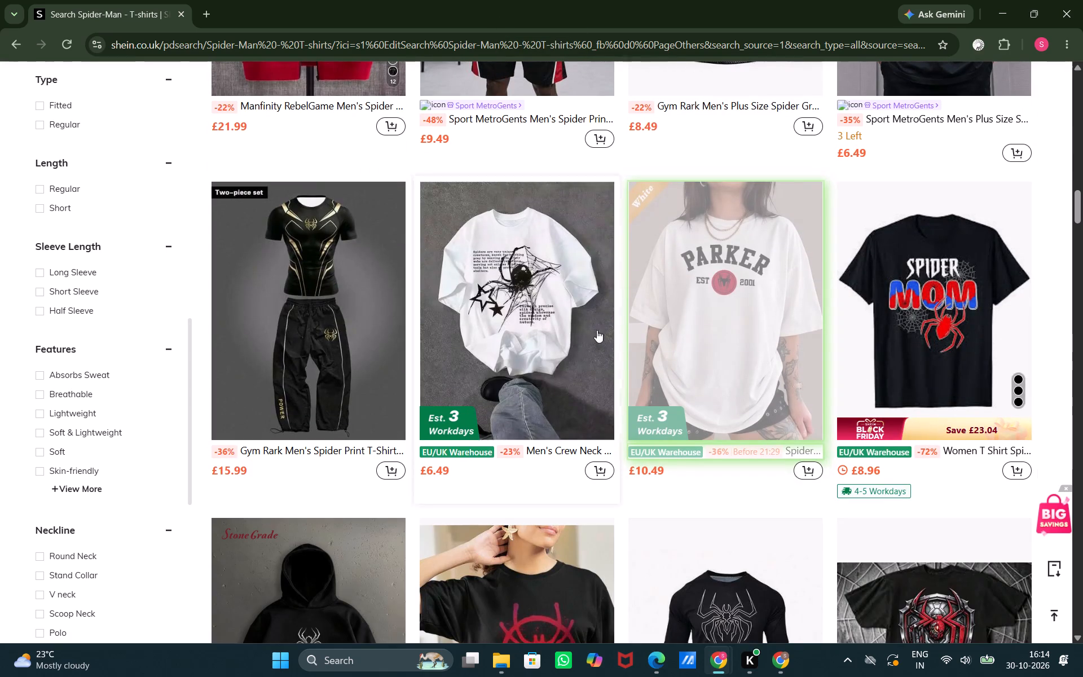
{"action": "scroll", "coordinate": [791, 329], "scroll_direction": "down", "scroll_amount": 4}
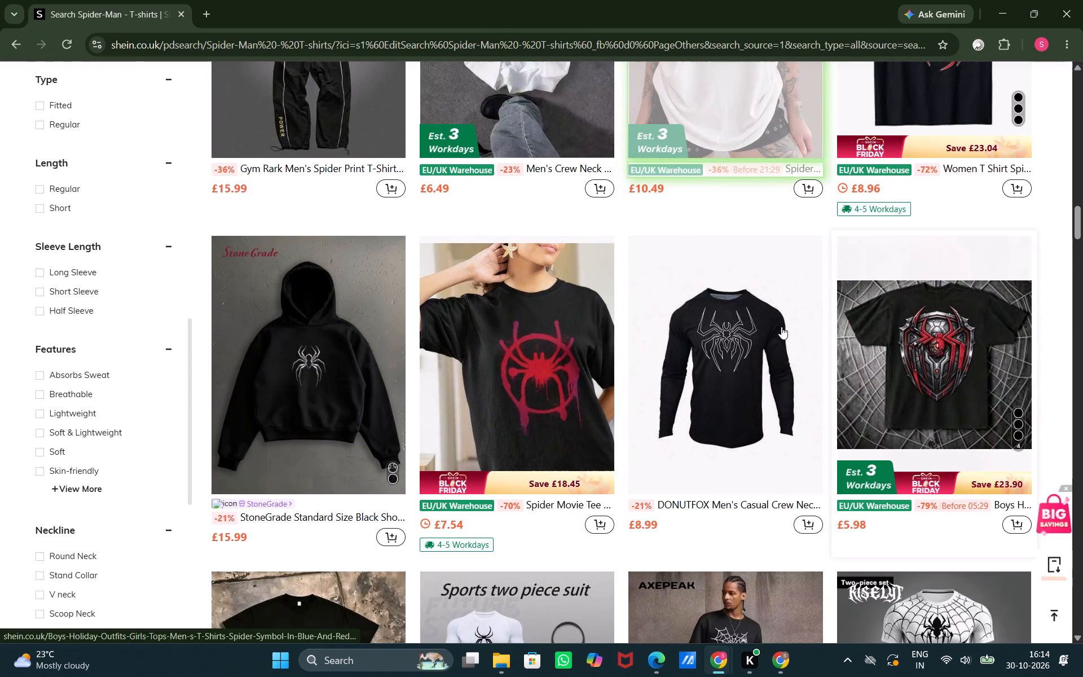
{"action": "right_click", "coordinate": [559, 502]}
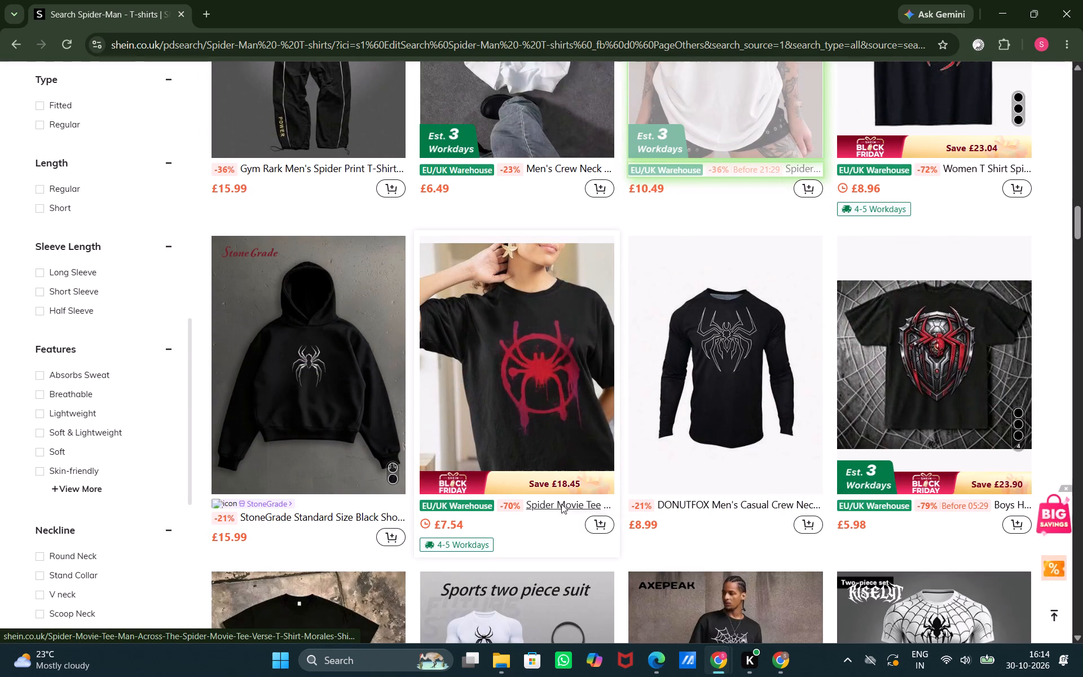
{"action": "left_click", "coordinate": [634, 423]}
{"action": "key", "text": "alt+Tab"}
{"action": "key", "text": "ctrl+v"}
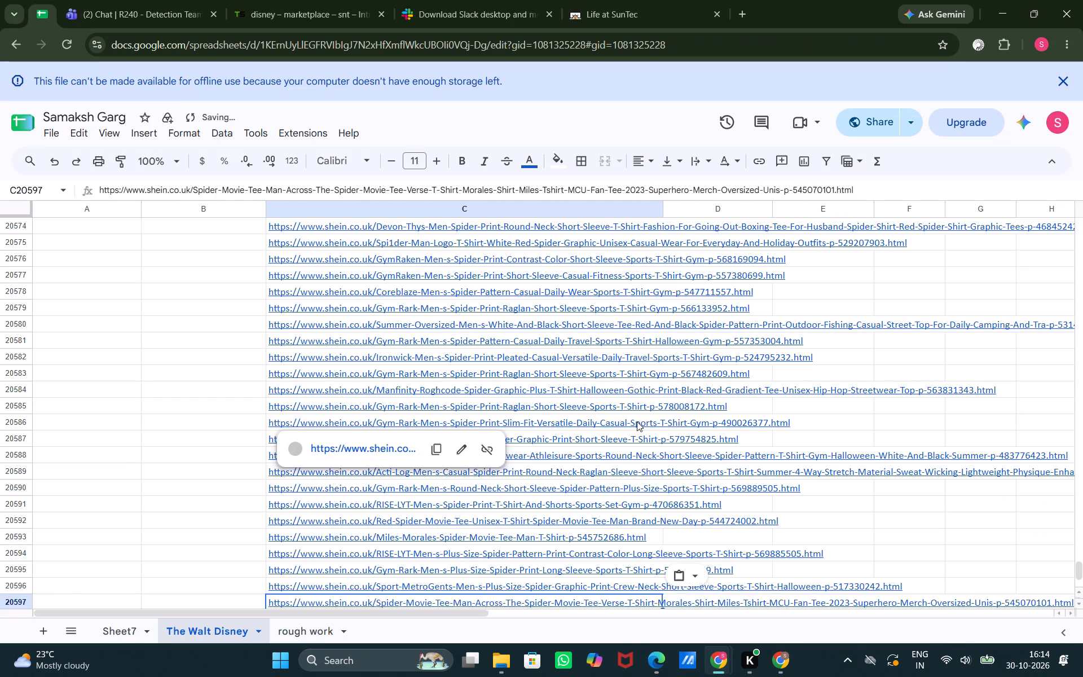
{"action": "key", "text": "Return"}
{"action": "key", "text": "Return"}
Copy the link of the black £5.98 Boys Holiday Outfits T-shirt with the red spider symbol from the SHEIN results into cell C20598.
{"action": "key", "text": "alt+Tab"}
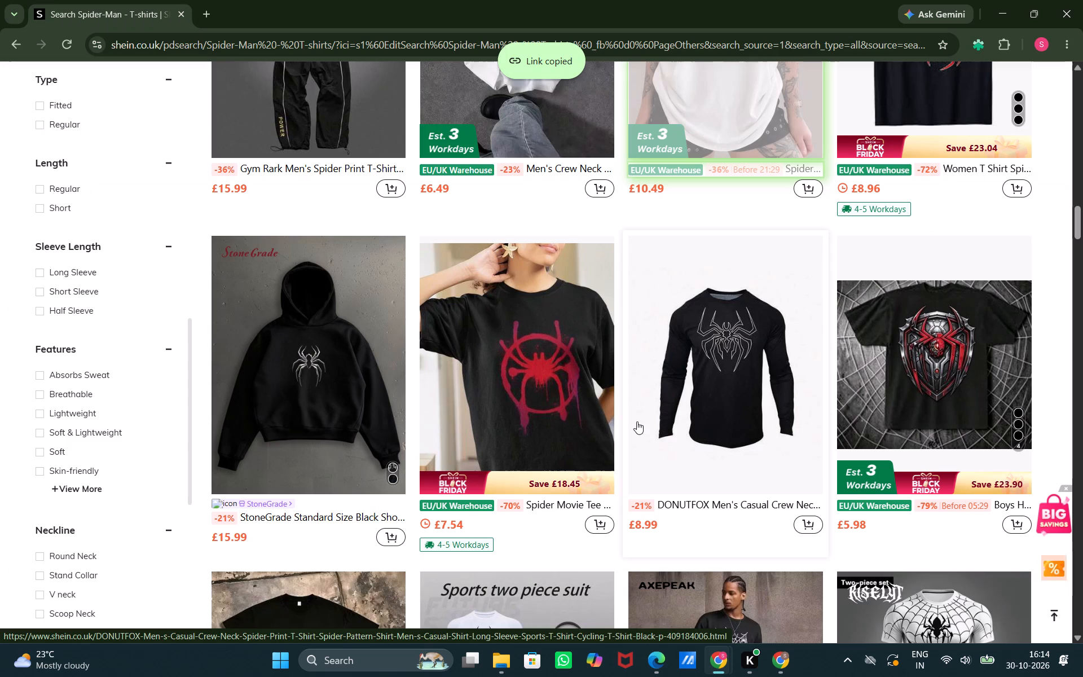
{"action": "scroll", "coordinate": [985, 345], "scroll_direction": "down", "scroll_amount": 3}
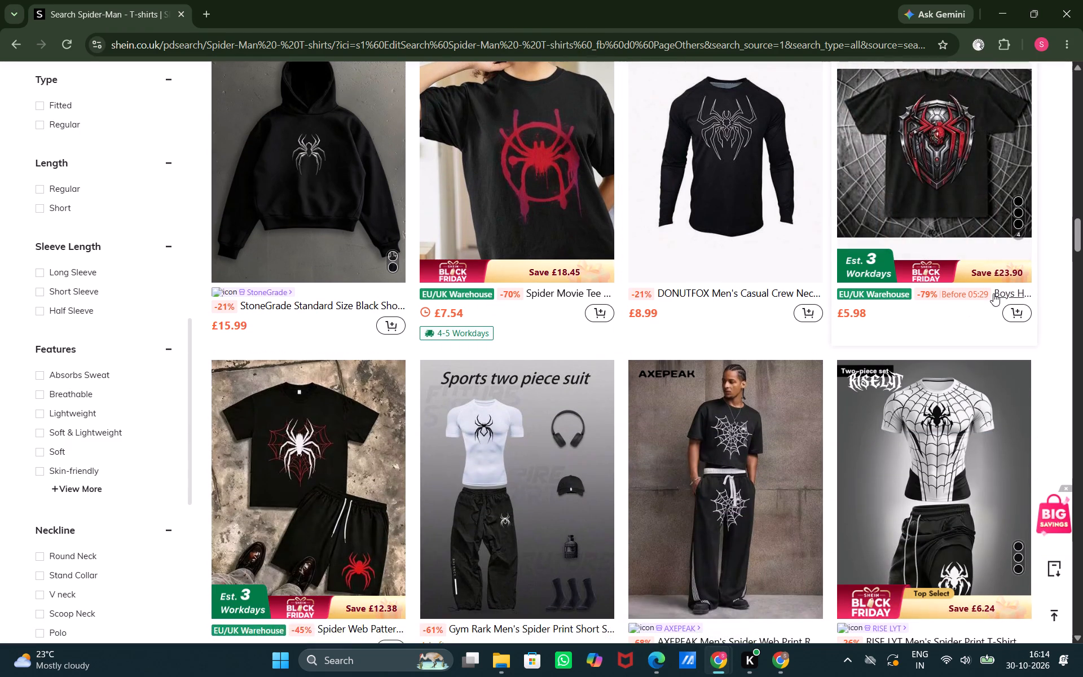
{"action": "scroll", "coordinate": [965, 315], "scroll_direction": "down", "scroll_amount": 3}
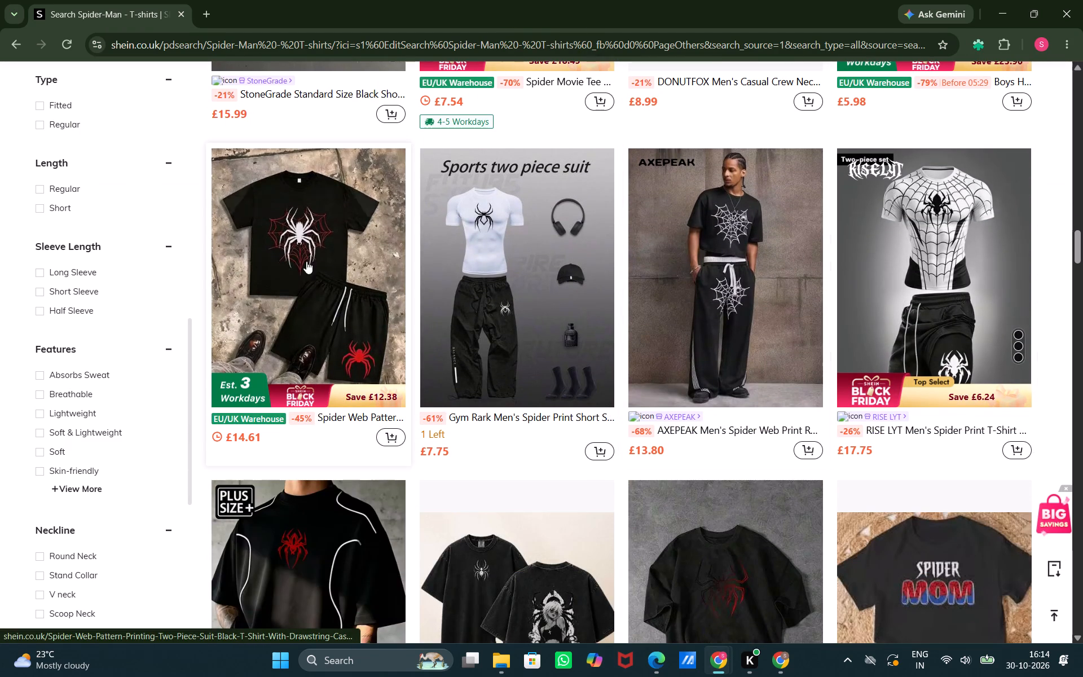
{"action": "scroll", "coordinate": [306, 261], "scroll_direction": "down", "scroll_amount": 4}
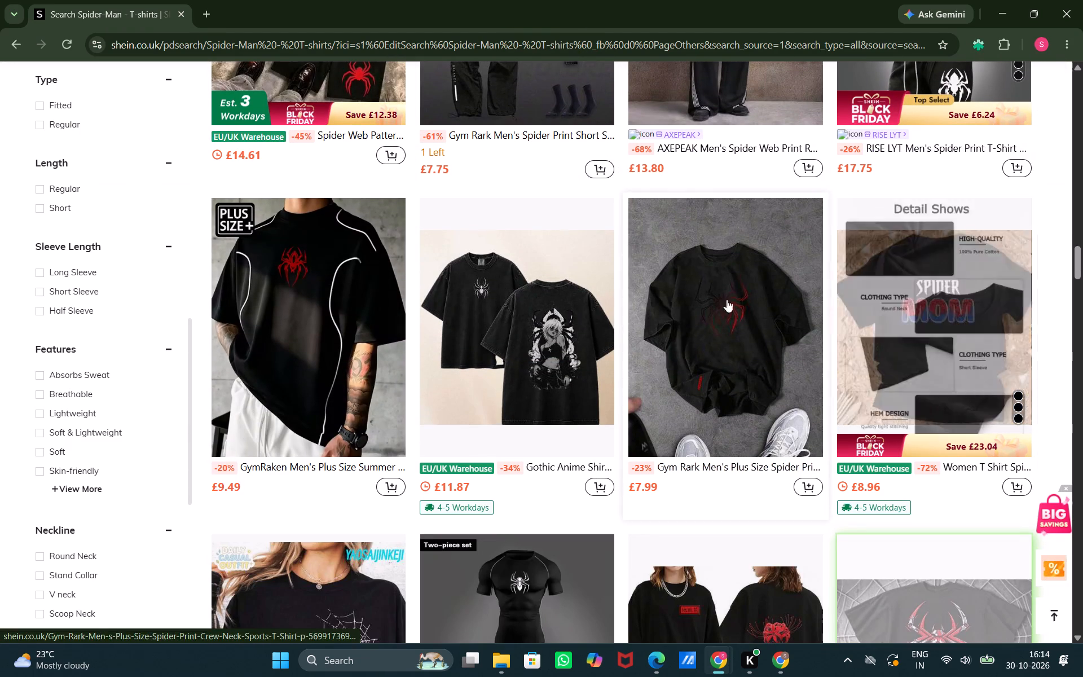
{"action": "scroll", "coordinate": [215, 221], "scroll_direction": "down", "scroll_amount": 6}
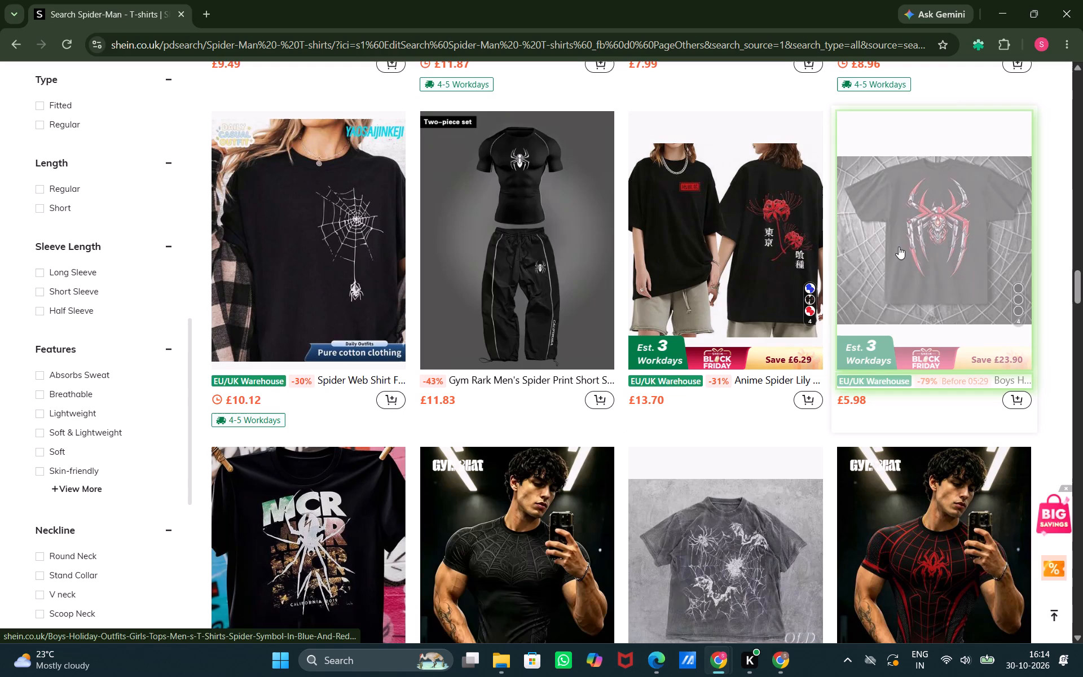
{"action": "scroll", "coordinate": [970, 300], "scroll_direction": "down", "scroll_amount": 4}
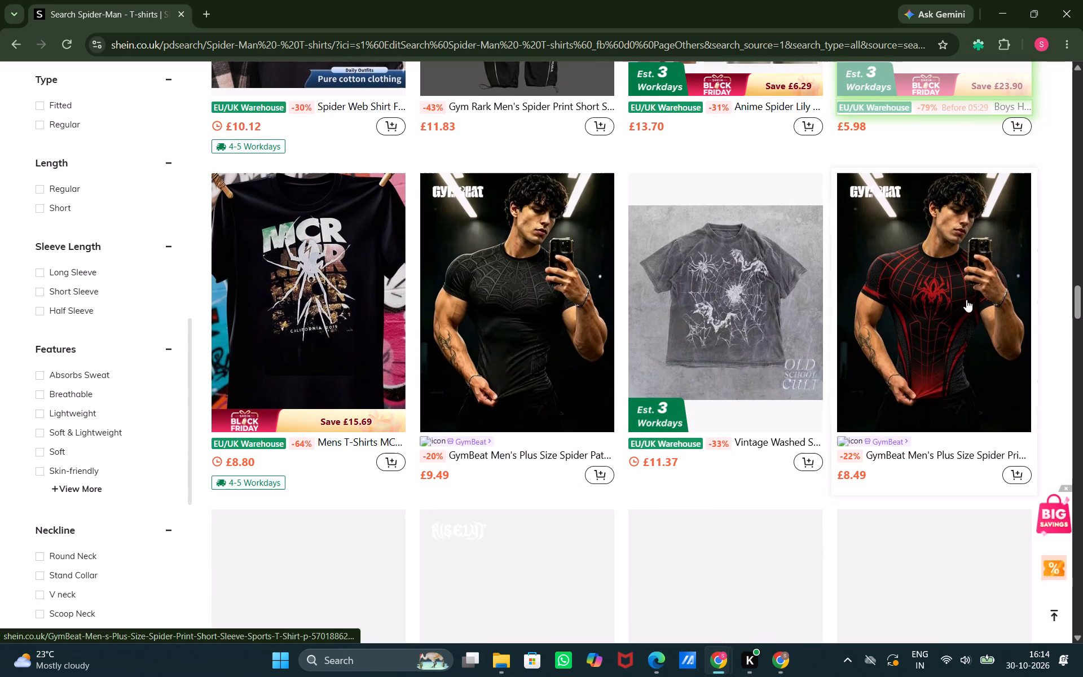
{"action": "scroll", "coordinate": [333, 329], "scroll_direction": "down", "scroll_amount": 2}
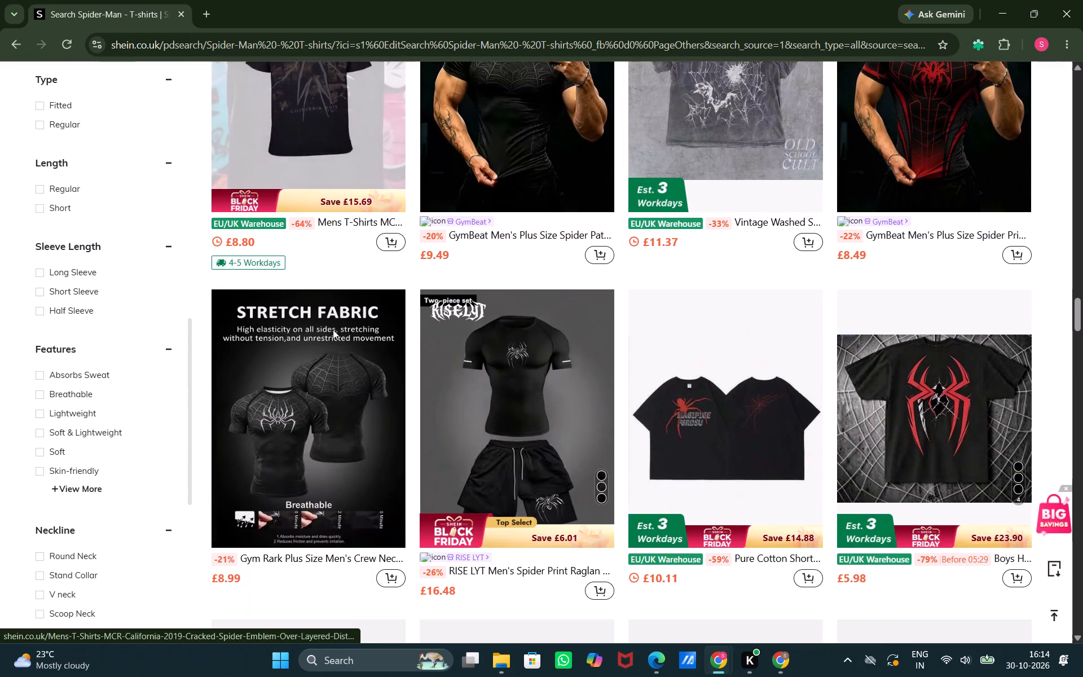
{"action": "scroll", "coordinate": [333, 329], "scroll_direction": "down", "scroll_amount": 2}
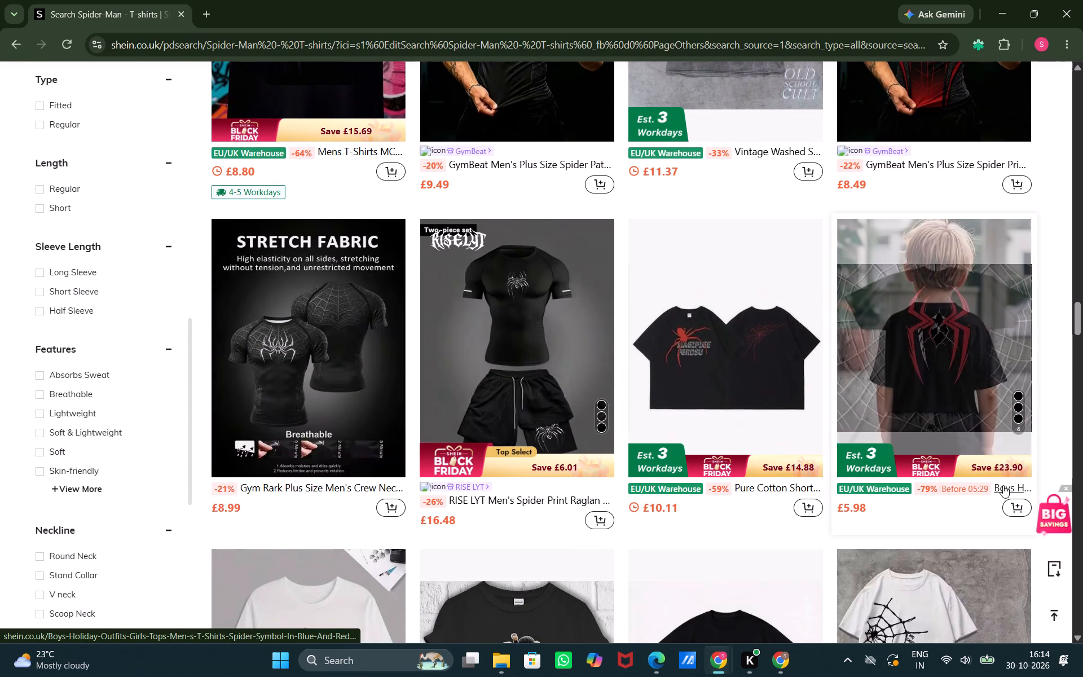
{"action": "right_click", "coordinate": [1003, 485]}
{"action": "left_click", "coordinate": [921, 398]}
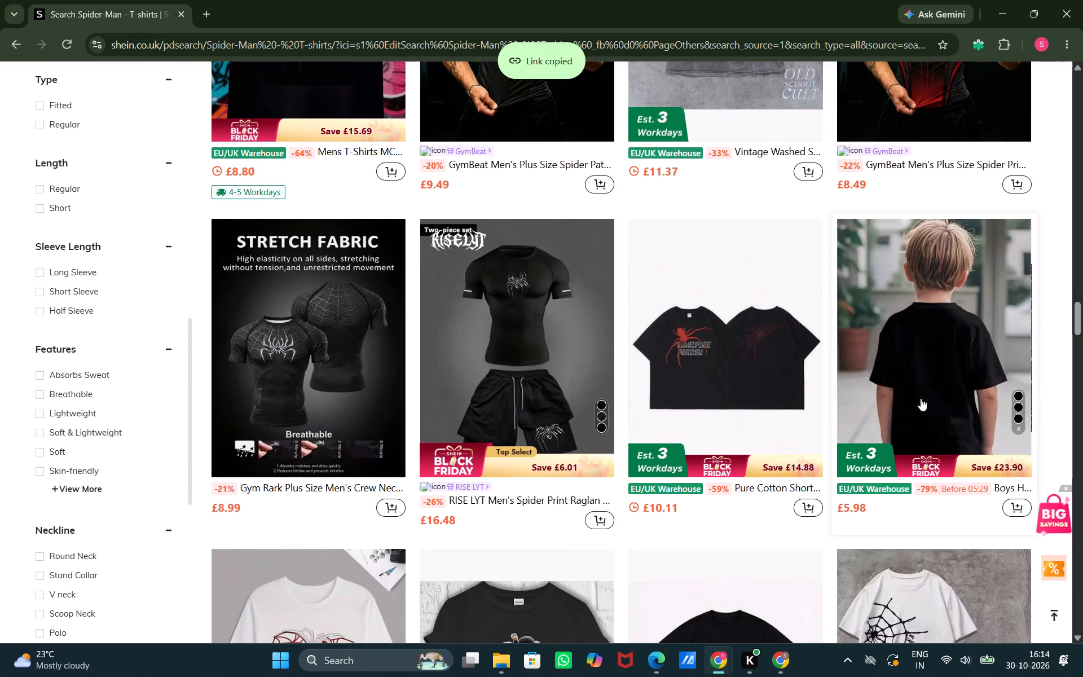
{"action": "key", "text": "alt+Tab"}
{"action": "key", "text": "ctrl+v"}
{"action": "key", "text": "Return"}
{"action": "key", "text": "Return"}
{"action": "key", "text": "Return"}
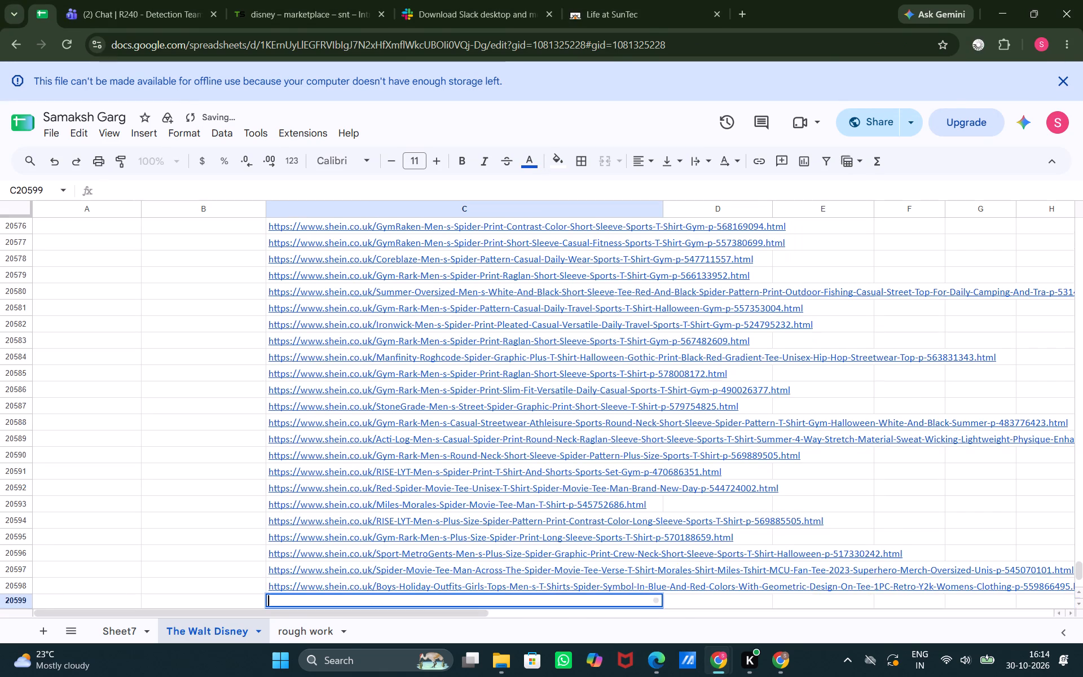
Copy the link of the £18.49 Gym Rark men's spider print T-shirt and shorts set from the SHEIN results into cell C20599.
{"action": "key", "text": "alt+Tab"}
{"action": "scroll", "coordinate": [921, 398], "scroll_direction": "down", "scroll_amount": 5}
{"action": "scroll", "coordinate": [918, 304], "scroll_direction": "down", "scroll_amount": 3}
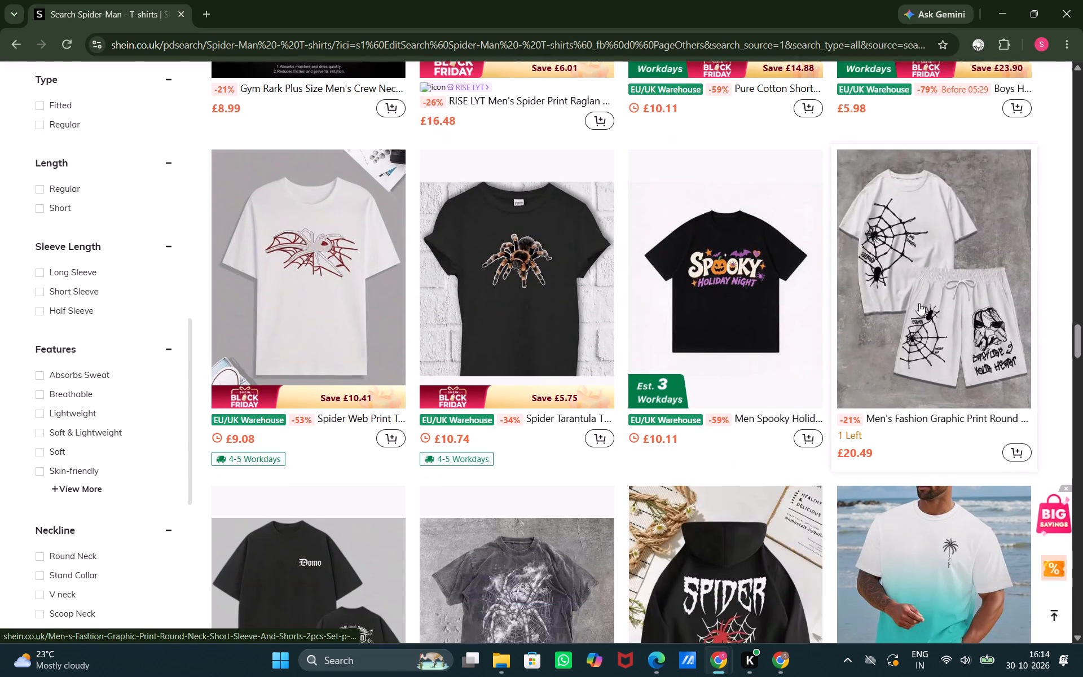
{"action": "scroll", "coordinate": [460, 351], "scroll_direction": "down", "scroll_amount": 5}
{"action": "scroll", "coordinate": [465, 345], "scroll_direction": "up", "scroll_amount": 3}
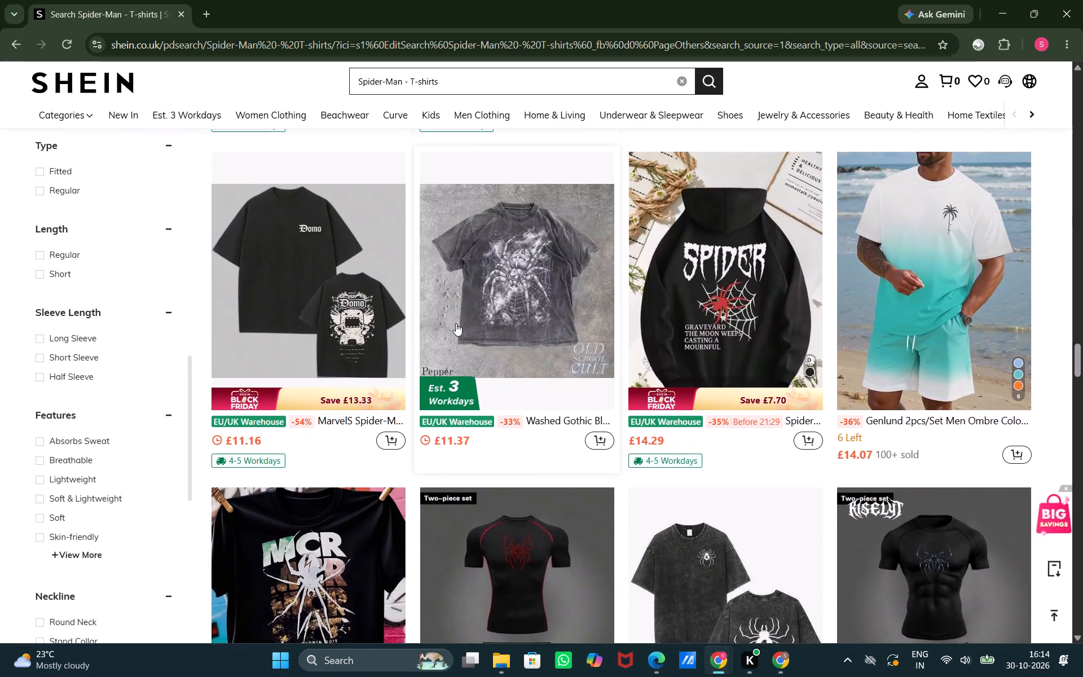
{"action": "scroll", "coordinate": [1021, 264], "scroll_direction": "down", "scroll_amount": 5}
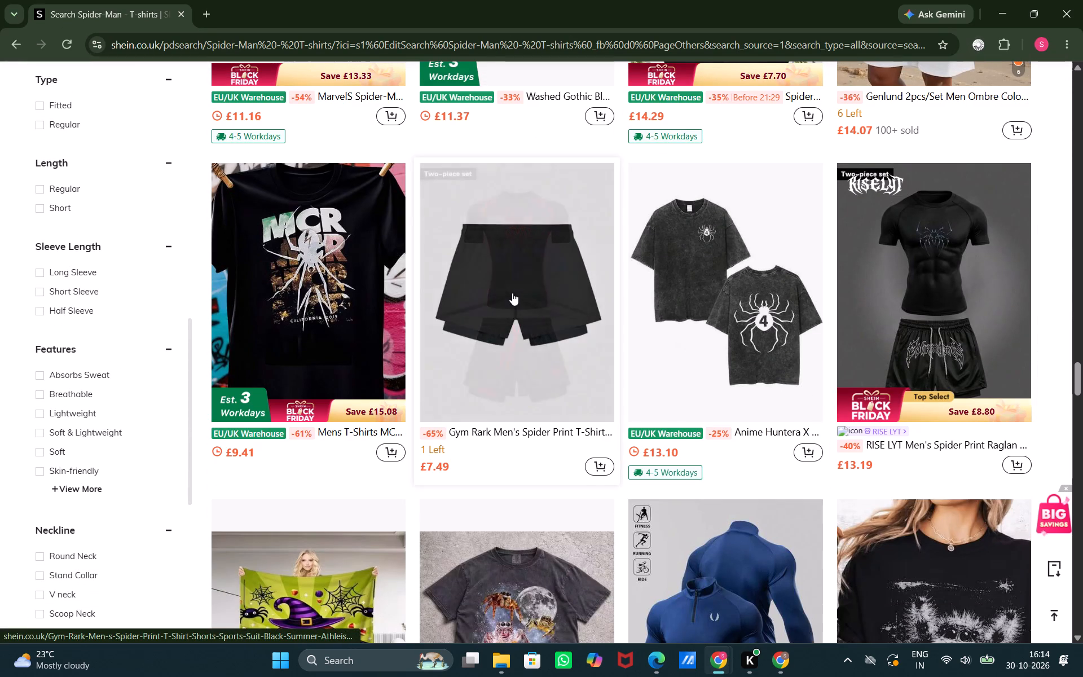
{"action": "scroll", "coordinate": [512, 293], "scroll_direction": "down", "scroll_amount": 10}
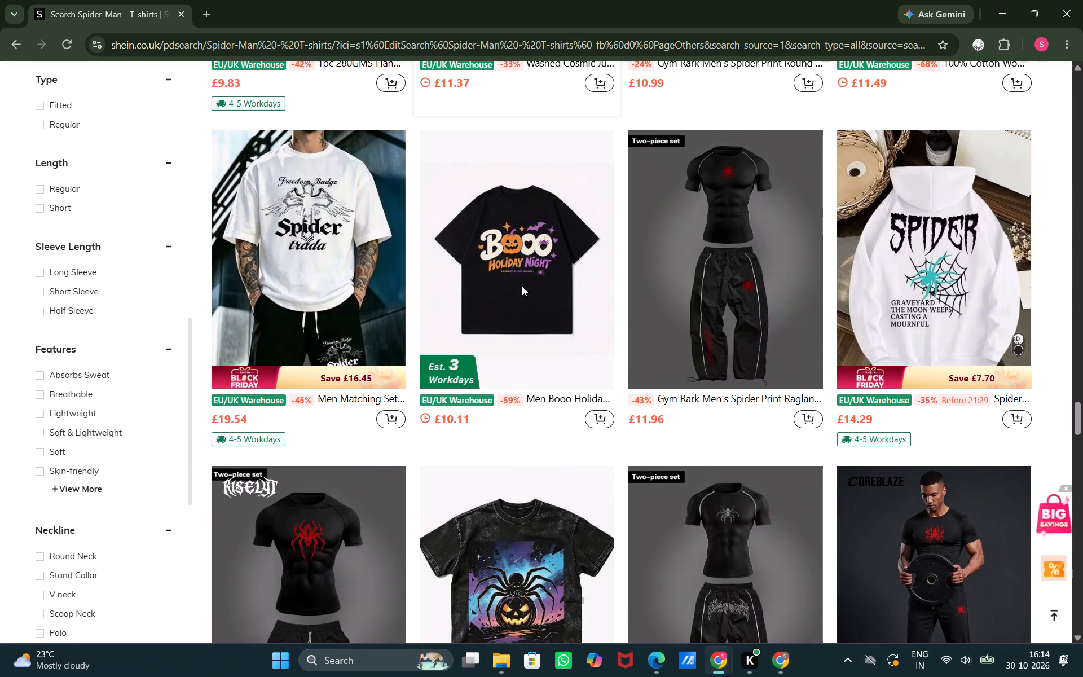
{"action": "scroll", "coordinate": [924, 227], "scroll_direction": "down", "scroll_amount": 4}
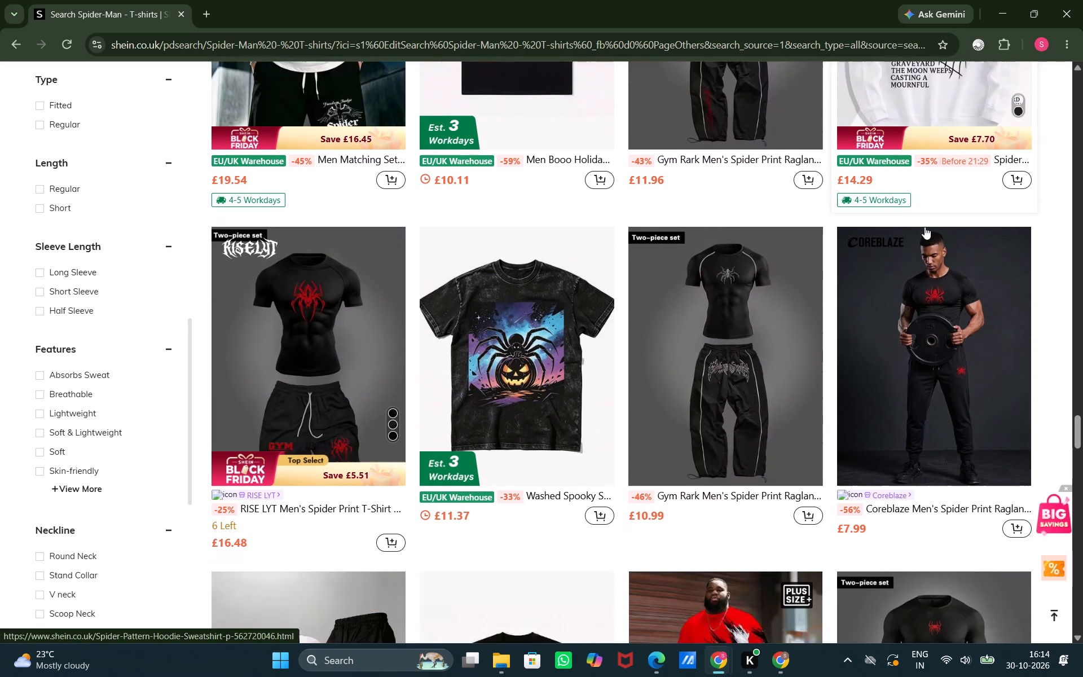
{"action": "scroll", "coordinate": [330, 349], "scroll_direction": "down", "scroll_amount": 4}
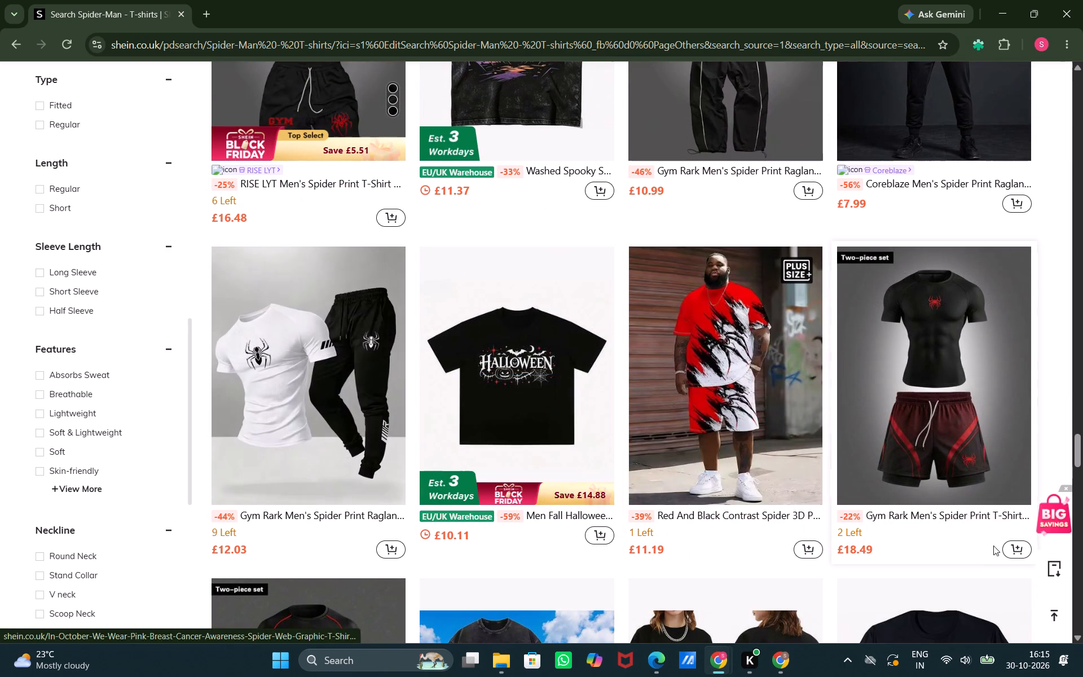
{"action": "right_click", "coordinate": [979, 516]}
{"action": "left_click", "coordinate": [909, 439]}
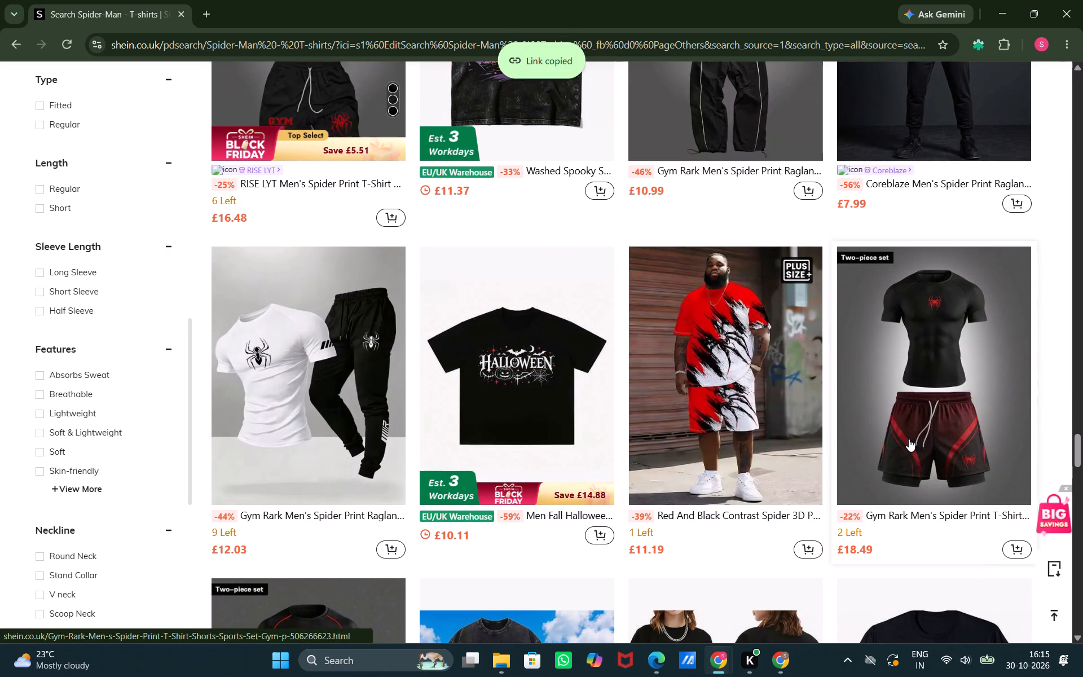
{"action": "key", "text": "alt+Tab"}
{"action": "key", "text": "ctrl+v"}
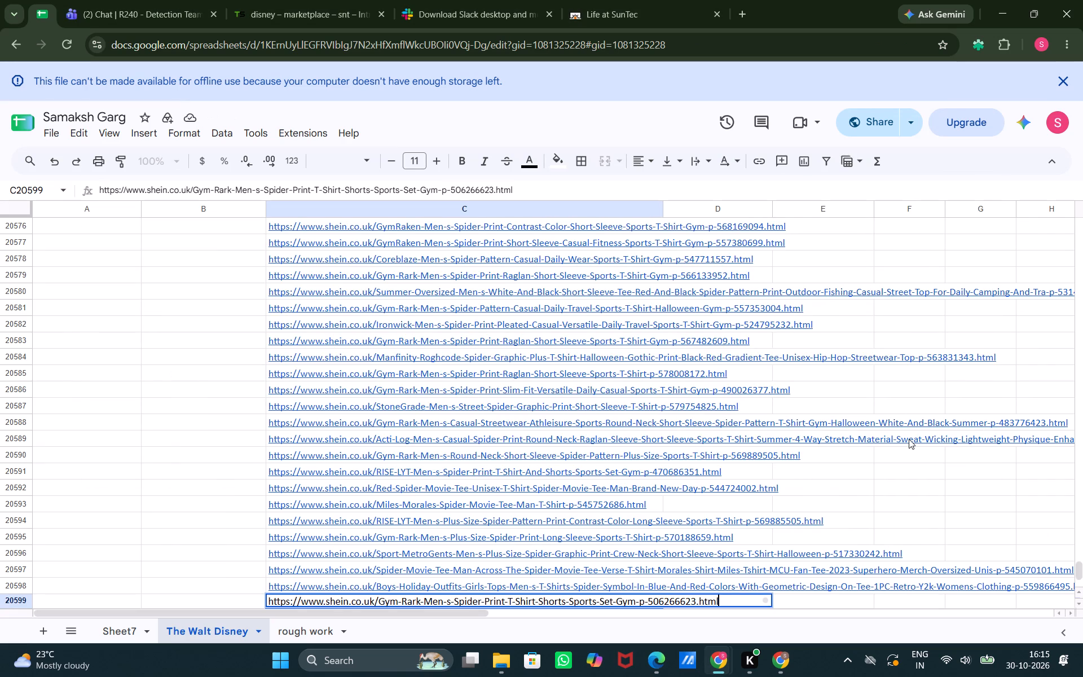
{"action": "key", "text": "Return"}
Examine the remaining listings on page 5 of the SHEIN results, check page 6, and close the SHEIN window.
{"action": "key", "text": "alt+Tab"}
{"action": "scroll", "coordinate": [601, 303], "scroll_direction": "down", "scroll_amount": 5}
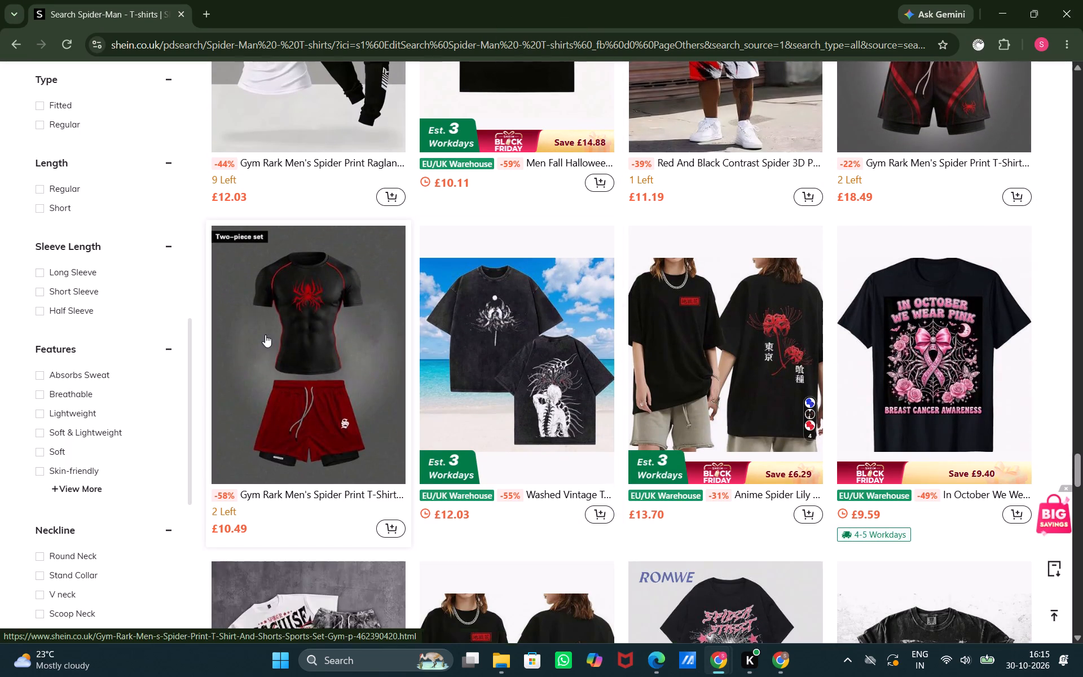
{"action": "scroll", "coordinate": [973, 358], "scroll_direction": "down", "scroll_amount": 4}
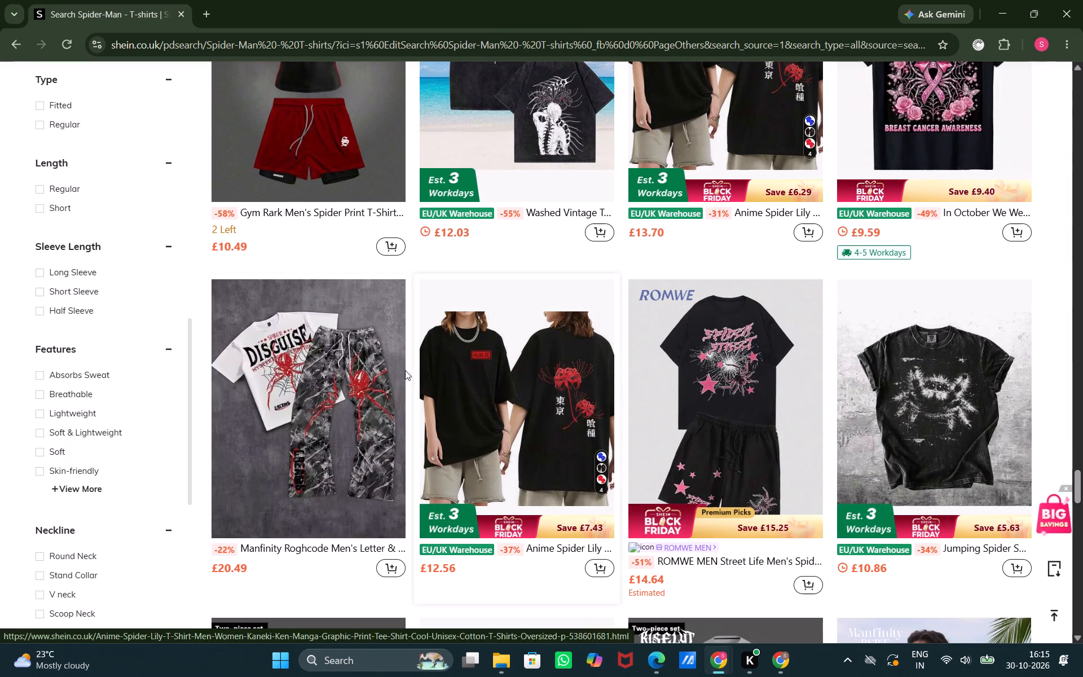
{"action": "scroll", "coordinate": [371, 369], "scroll_direction": "down", "scroll_amount": 5}
{"action": "scroll", "coordinate": [897, 362], "scroll_direction": "down", "scroll_amount": 6}
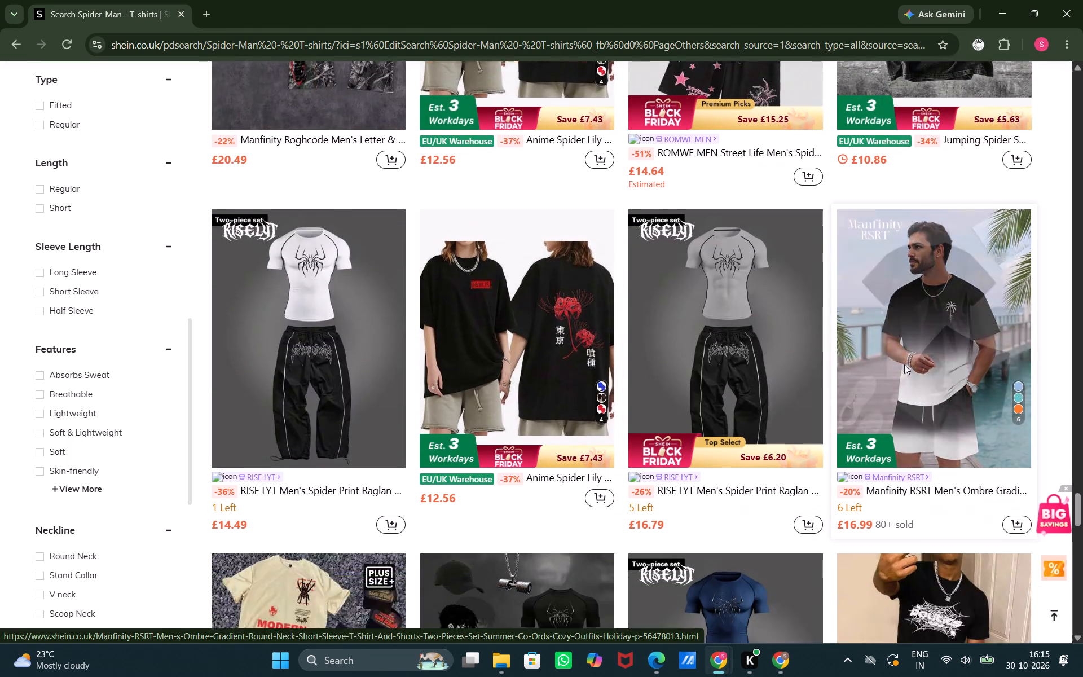
{"action": "scroll", "coordinate": [311, 327], "scroll_direction": "down", "scroll_amount": 4}
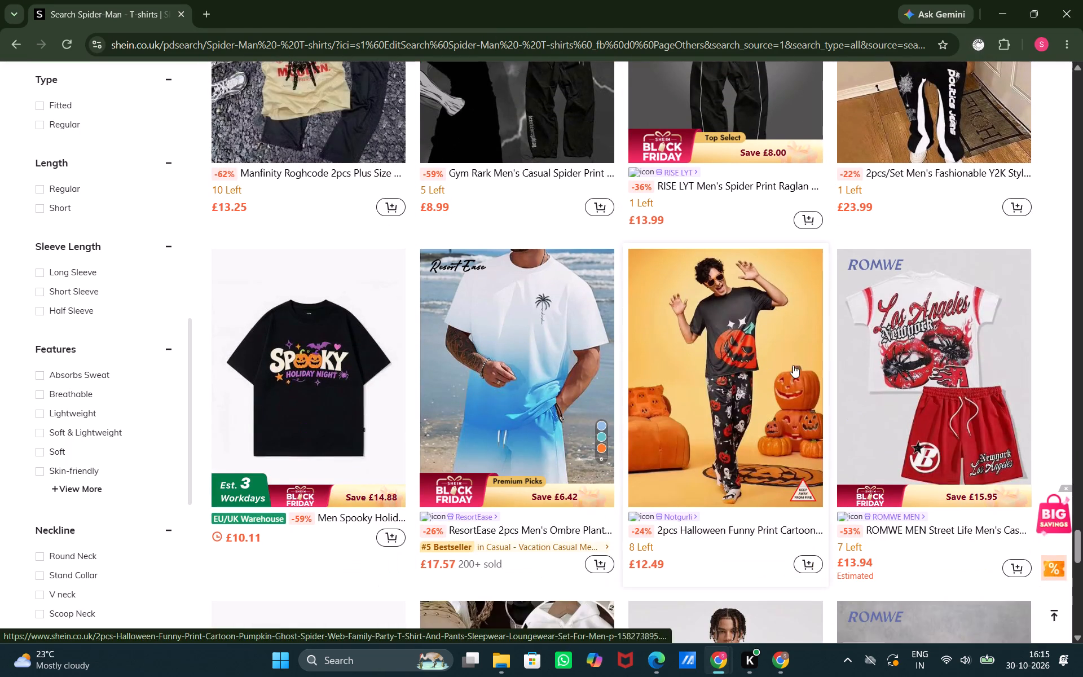
{"action": "scroll", "coordinate": [826, 364], "scroll_direction": "down", "scroll_amount": 6}
{"action": "scroll", "coordinate": [585, 321], "scroll_direction": "down", "scroll_amount": 6}
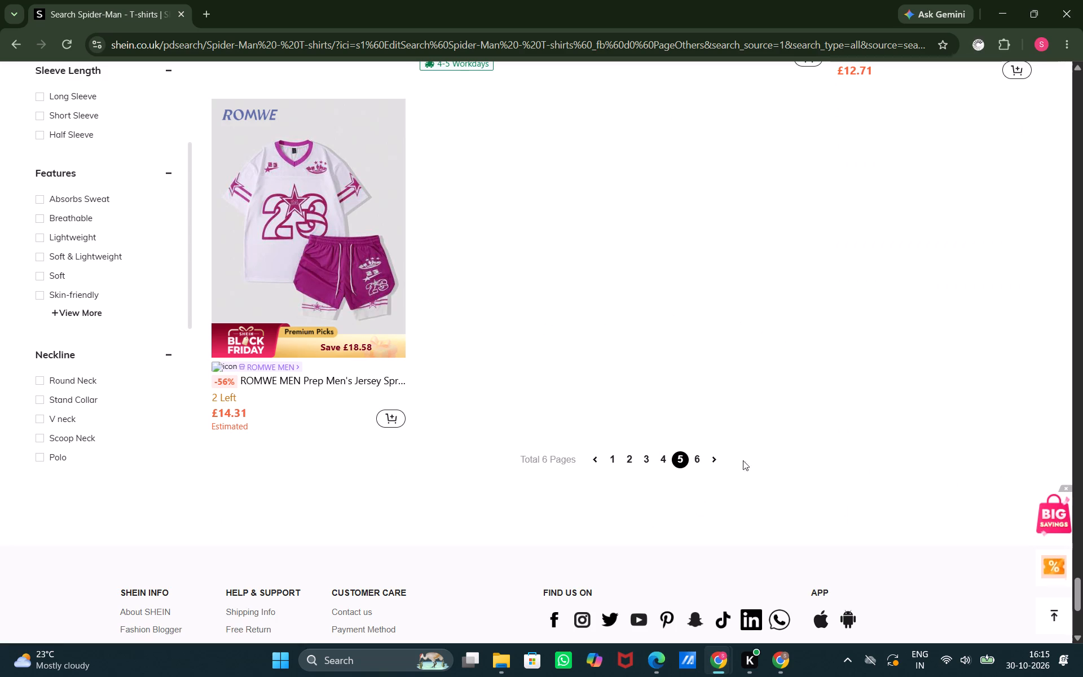
{"action": "left_click", "coordinate": [695, 456]}
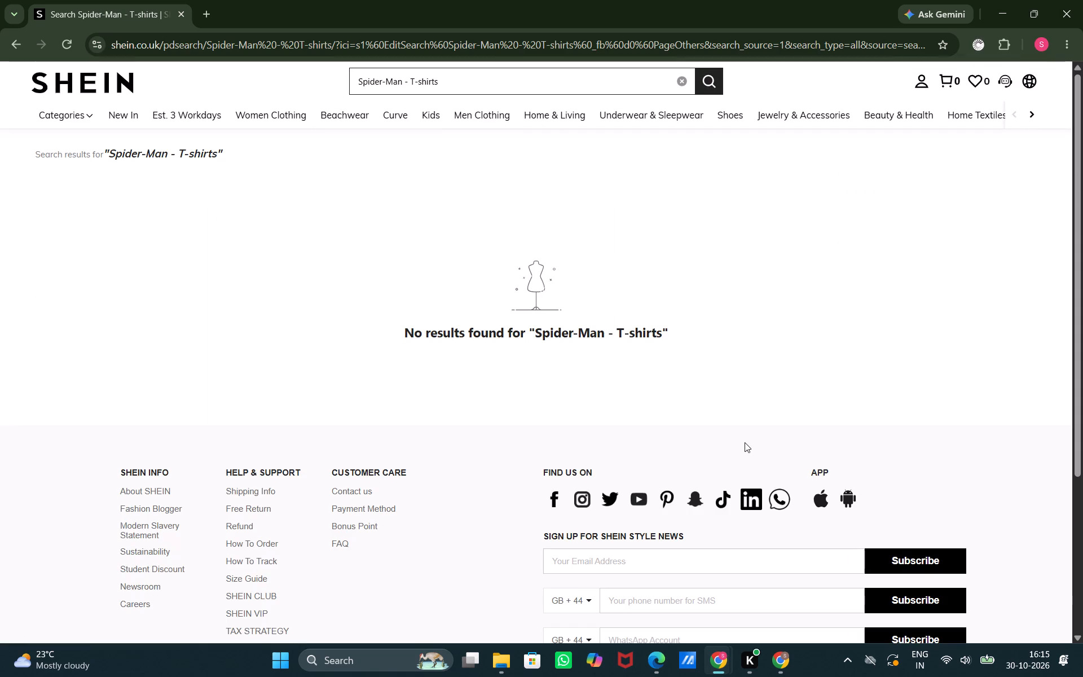
{"action": "left_click", "coordinate": [1082, 12]}
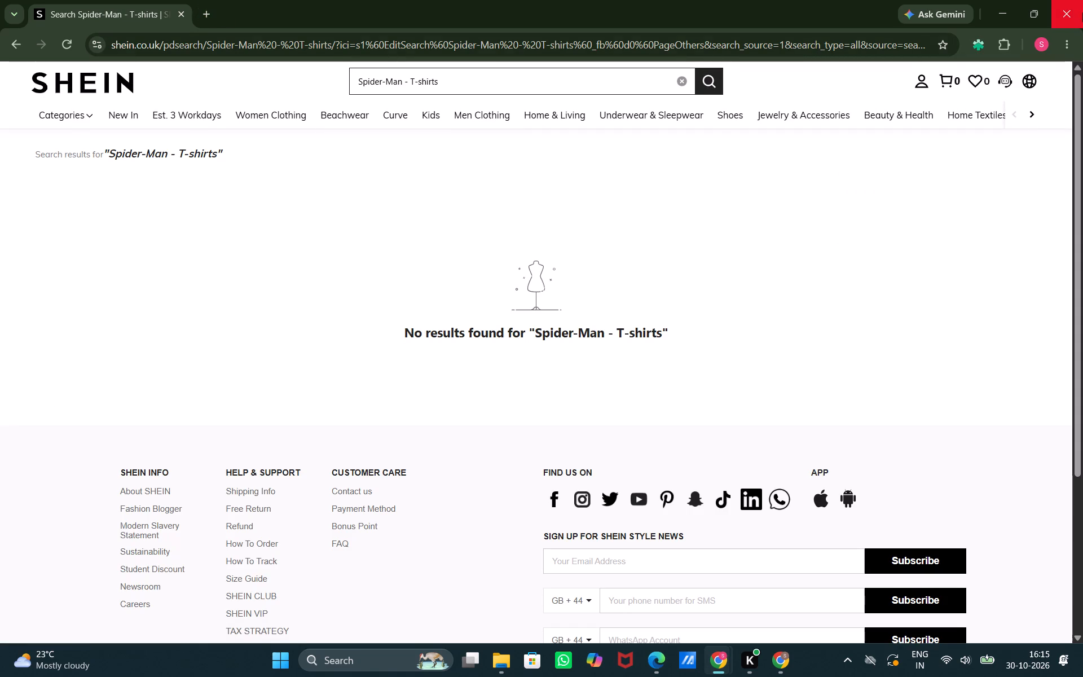
Open amazon.de from the Disney marketplace tracker and search it for the copied asset name "Spider-Man - T-shirts".
{"action": "left_click", "coordinate": [354, 0]}
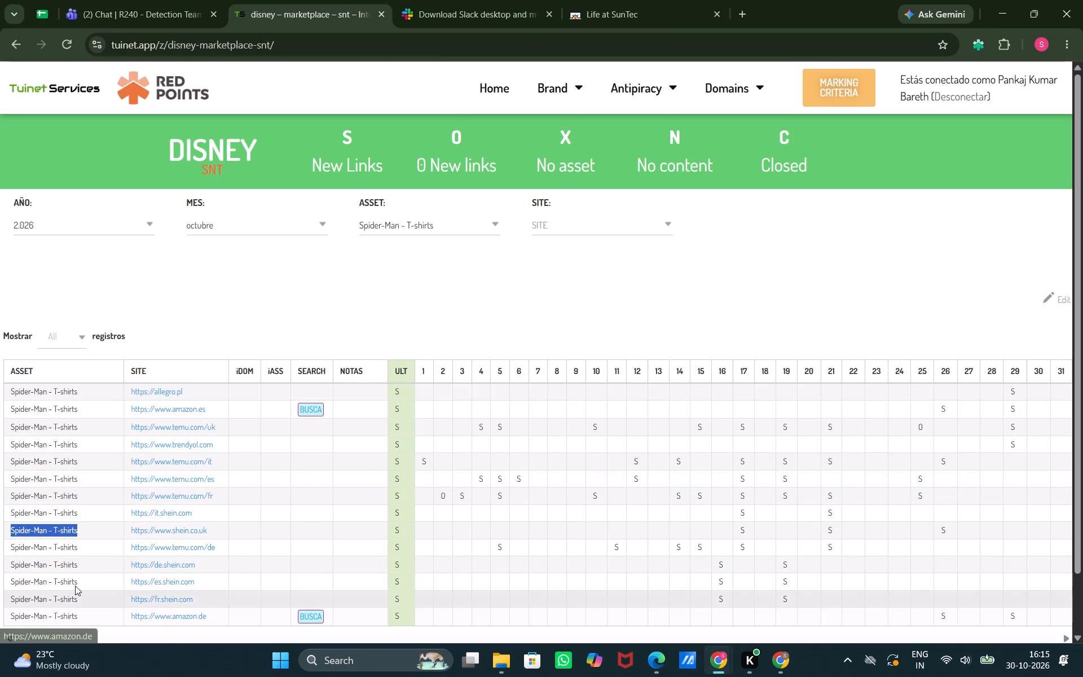
{"action": "key", "text": "ctrl+c"}
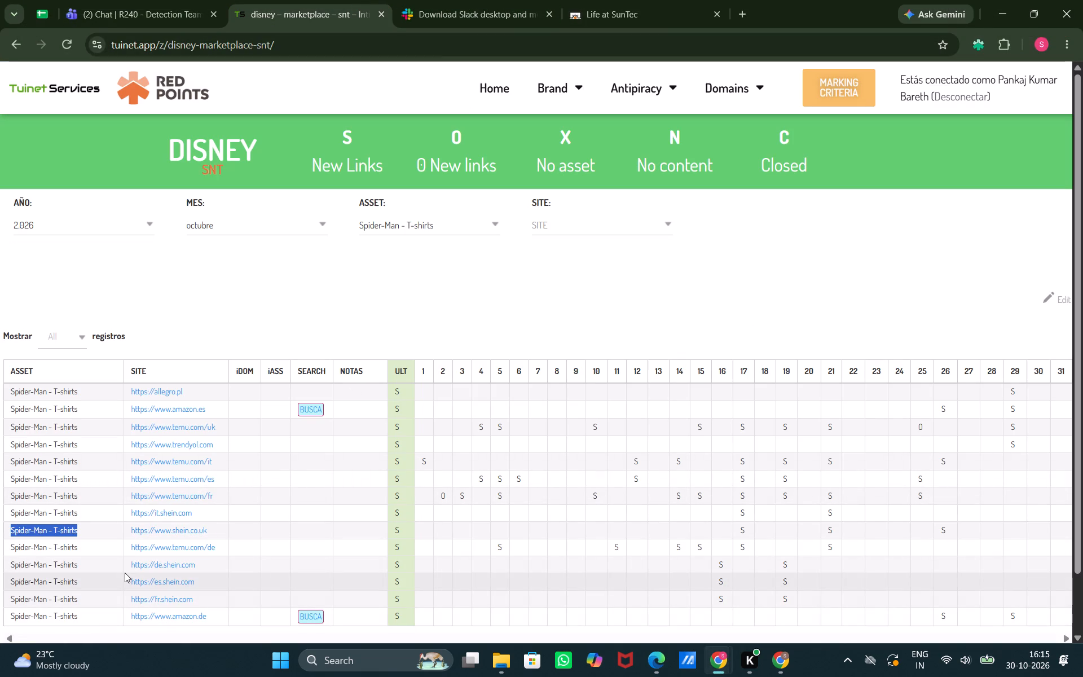
{"action": "left_click", "coordinate": [198, 618]}
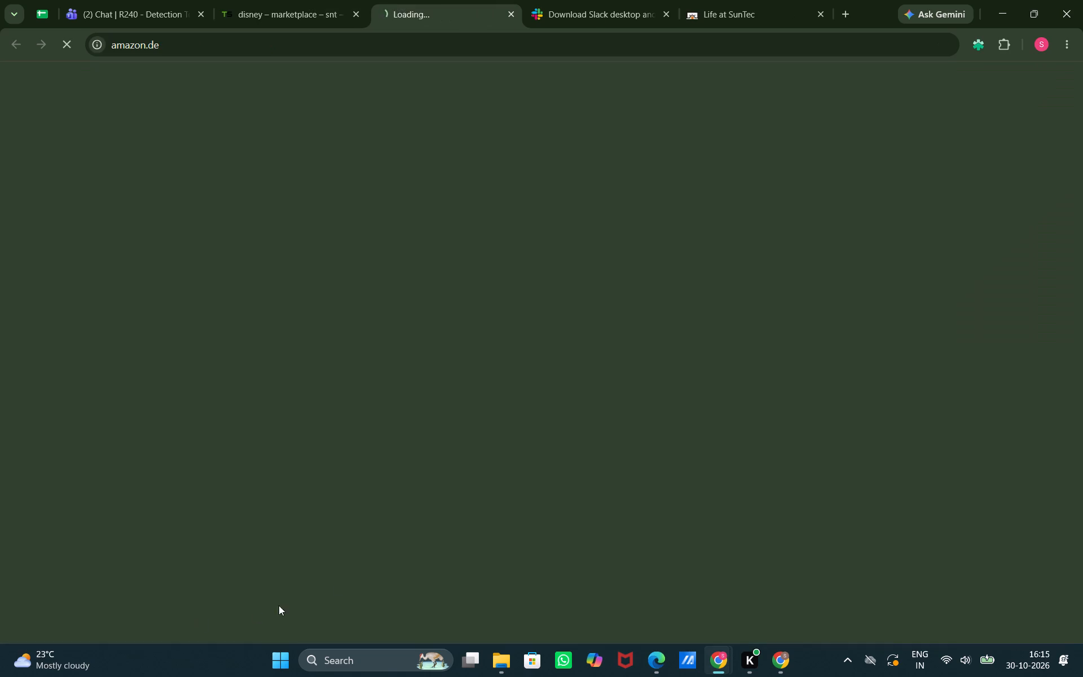
{"action": "left_click", "coordinate": [438, 93]}
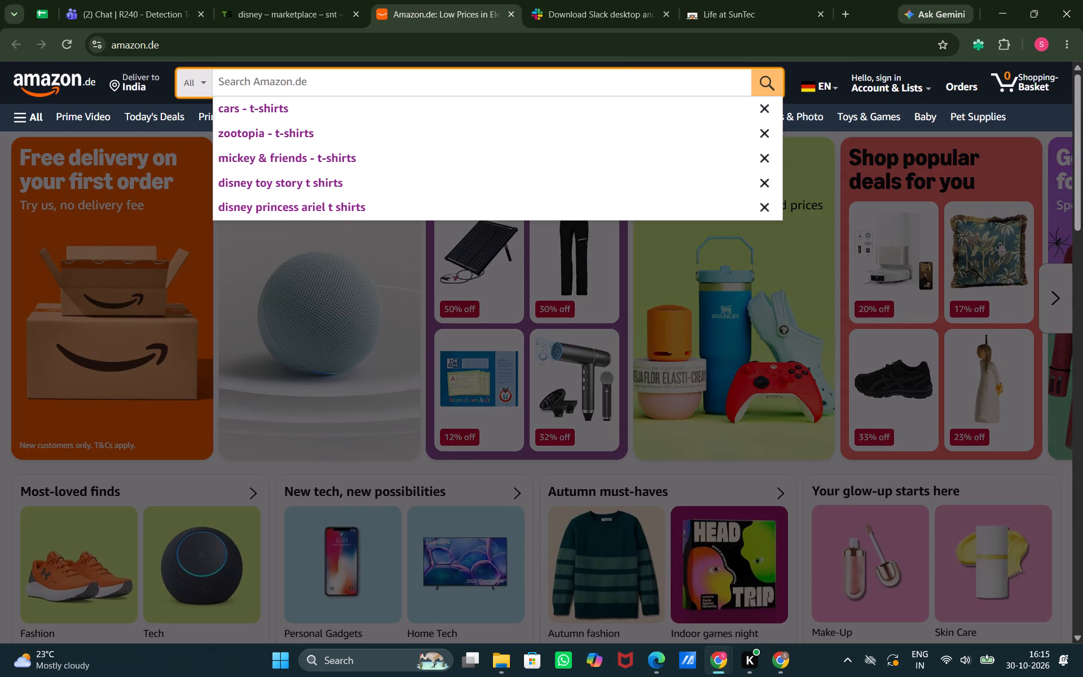
{"action": "key", "text": "ctrl+v"}
{"action": "key", "text": "Return"}
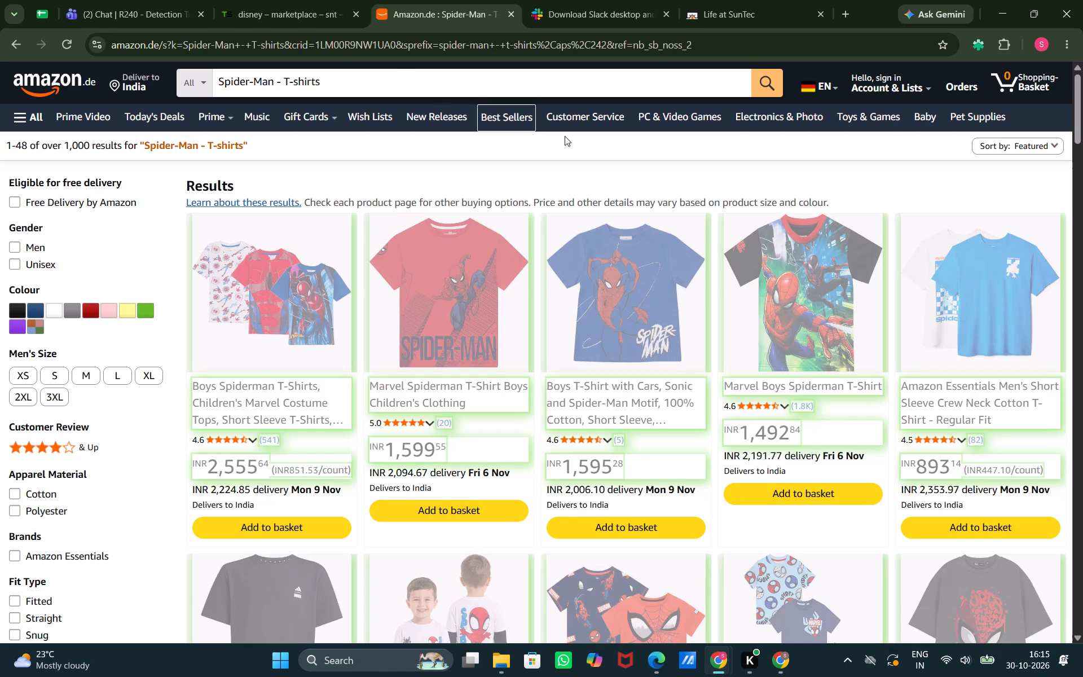
Examine the listings on page 1 of the Amazon.de "Spider-Man - T-shirts" results for infringing T-shirts.
{"action": "scroll", "coordinate": [659, 247], "scroll_direction": "down", "scroll_amount": 13}
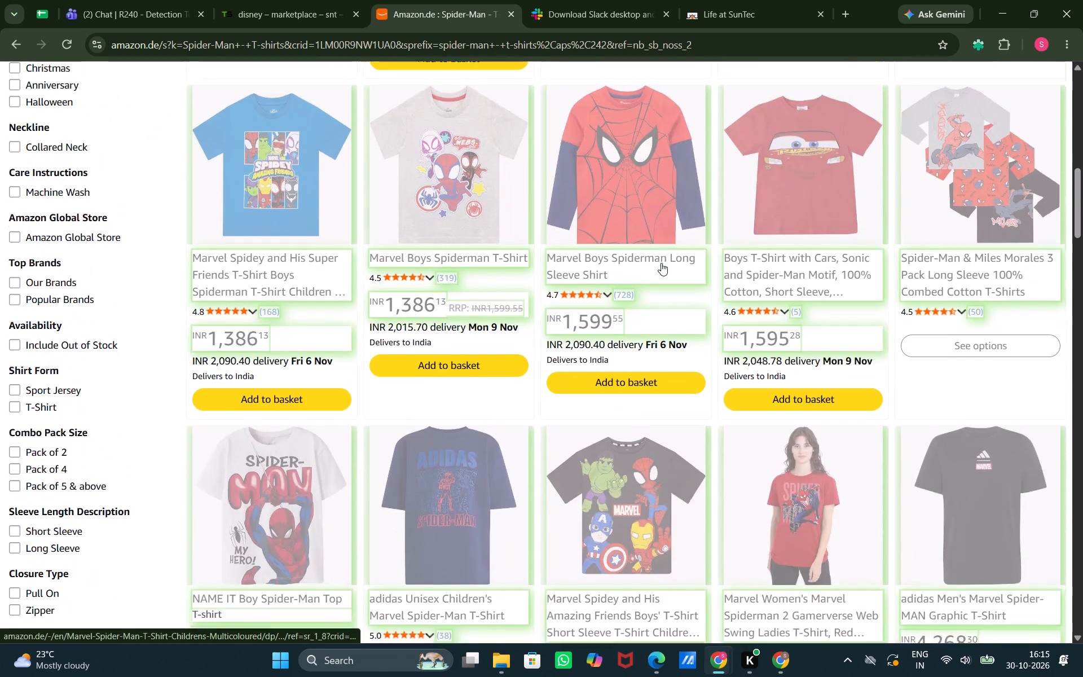
{"action": "scroll", "coordinate": [661, 263], "scroll_direction": "down", "scroll_amount": 6}
{"action": "scroll", "coordinate": [593, 241], "scroll_direction": "down", "scroll_amount": 5}
{"action": "scroll", "coordinate": [581, 253], "scroll_direction": "up", "scroll_amount": 2}
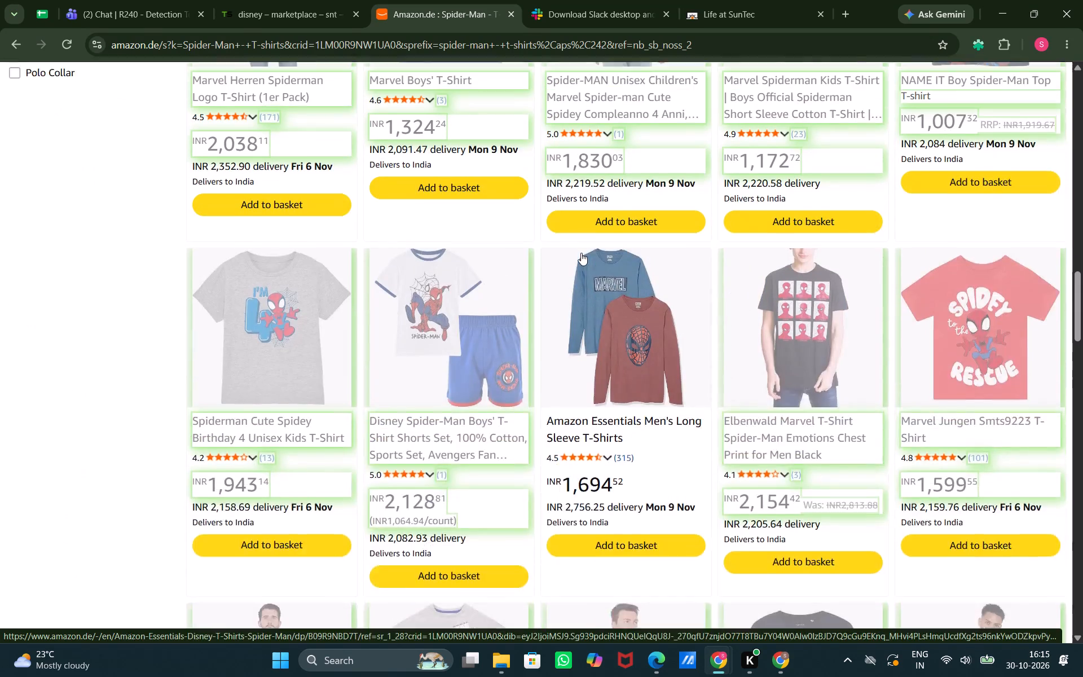
{"action": "scroll", "coordinate": [581, 253], "scroll_direction": "up", "scroll_amount": 4}
{"action": "scroll", "coordinate": [581, 253], "scroll_direction": "down", "scroll_amount": 6}
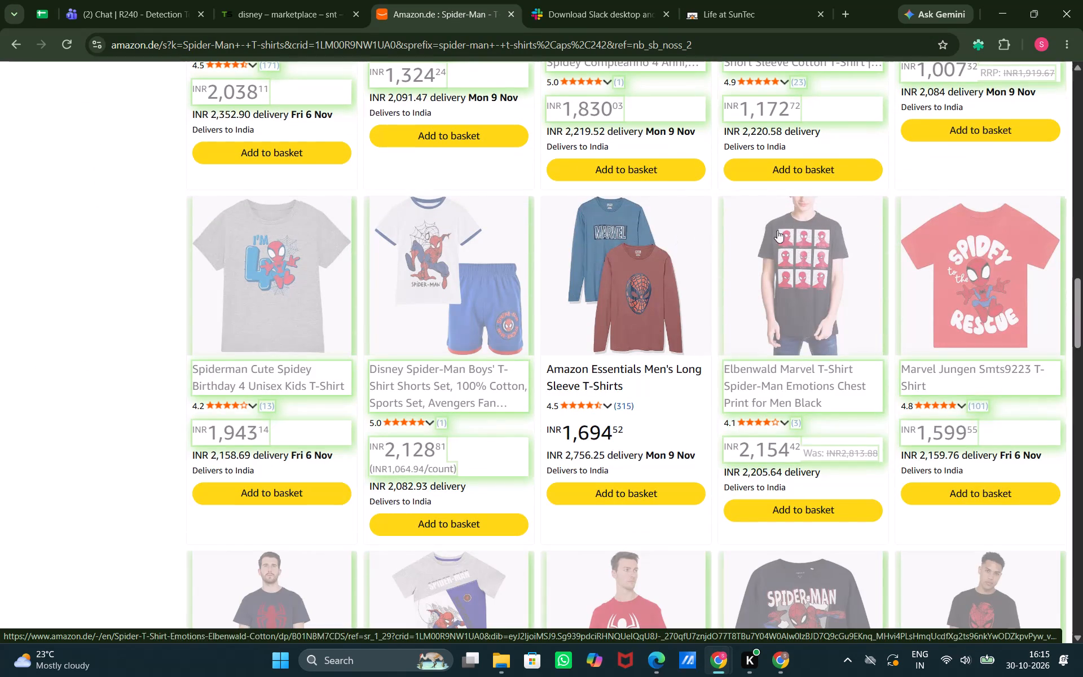
{"action": "scroll", "coordinate": [948, 226], "scroll_direction": "down", "scroll_amount": 5}
{"action": "scroll", "coordinate": [945, 232], "scroll_direction": "up", "scroll_amount": 4}
{"action": "scroll", "coordinate": [945, 232], "scroll_direction": "down", "scroll_amount": 4}
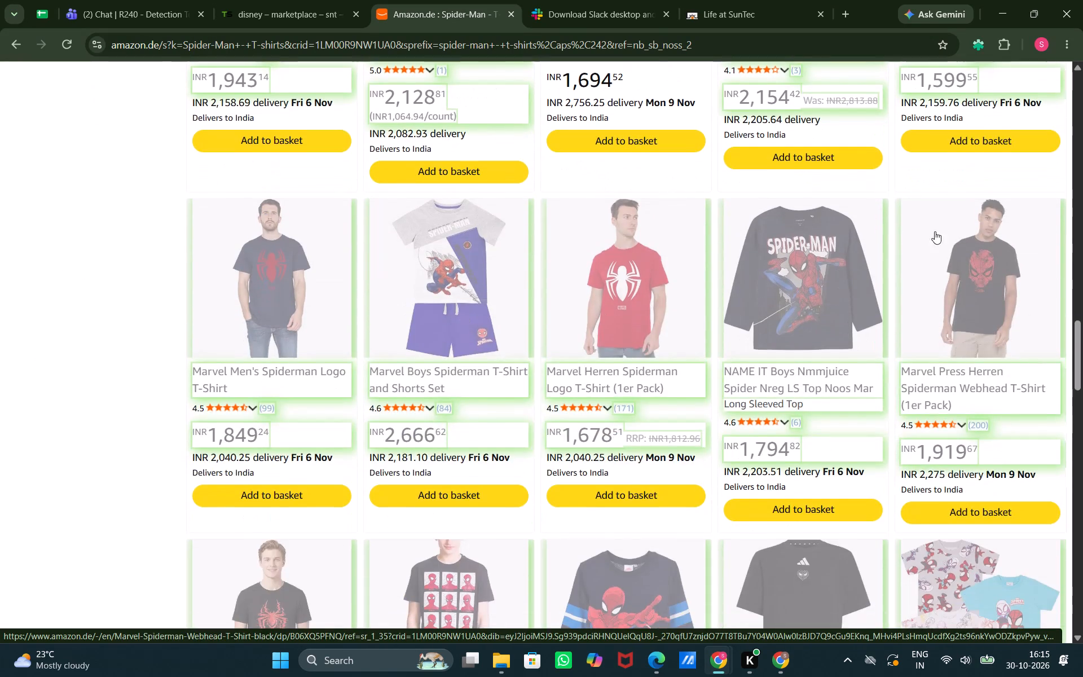
{"action": "scroll", "coordinate": [618, 246], "scroll_direction": "down", "scroll_amount": 6}
{"action": "scroll", "coordinate": [926, 214], "scroll_direction": "down", "scroll_amount": 4}
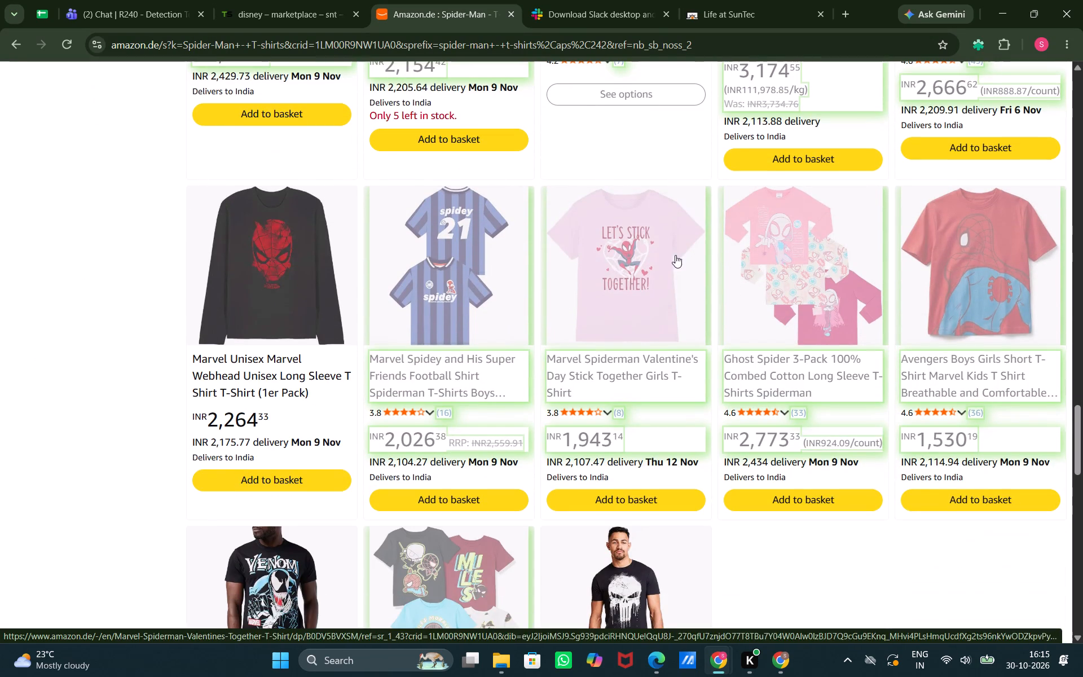
{"action": "scroll", "coordinate": [335, 289], "scroll_direction": "down", "scroll_amount": 4}
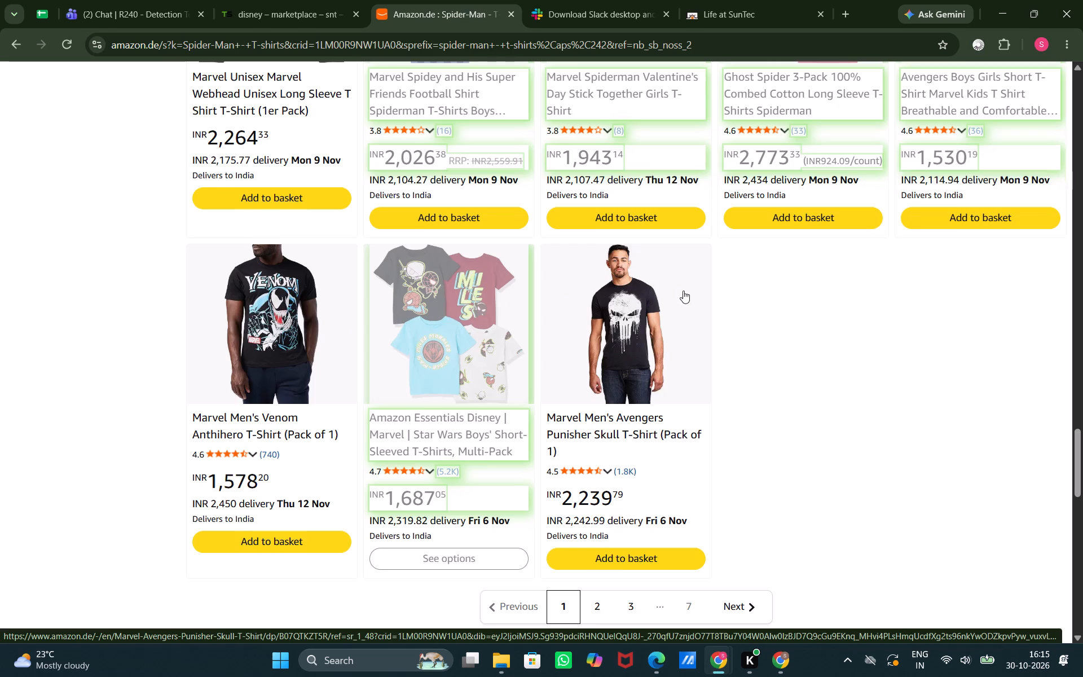
{"action": "scroll", "coordinate": [684, 291], "scroll_direction": "down", "scroll_amount": 2}
Open page 2 of the Amazon.de Spider-Man T-shirt results and examine its listings for infringing items.
{"action": "left_click", "coordinate": [604, 458]}
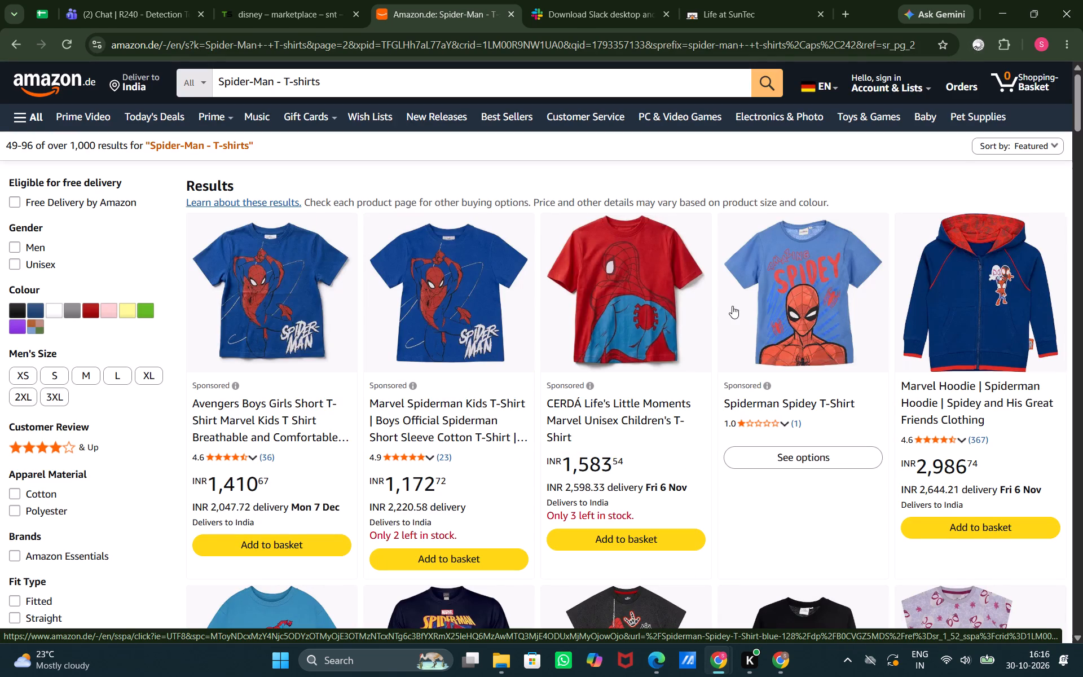
{"action": "scroll", "coordinate": [732, 306], "scroll_direction": "down", "scroll_amount": 5}
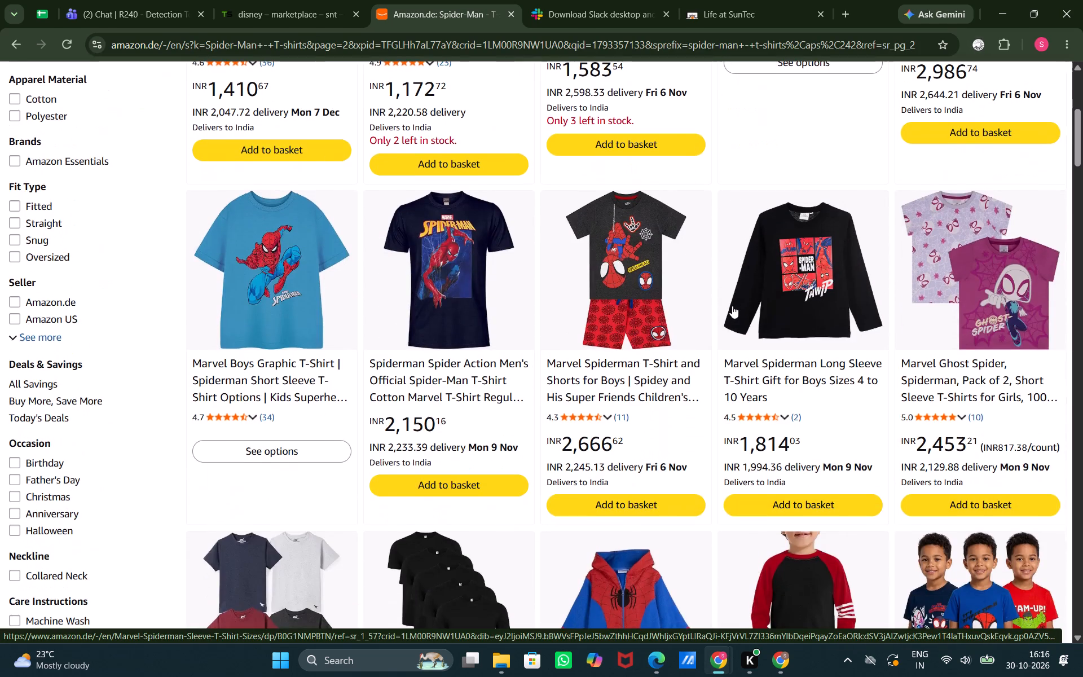
{"action": "scroll", "coordinate": [732, 306], "scroll_direction": "up", "scroll_amount": 10}
{"action": "scroll", "coordinate": [732, 306], "scroll_direction": "down", "scroll_amount": 4}
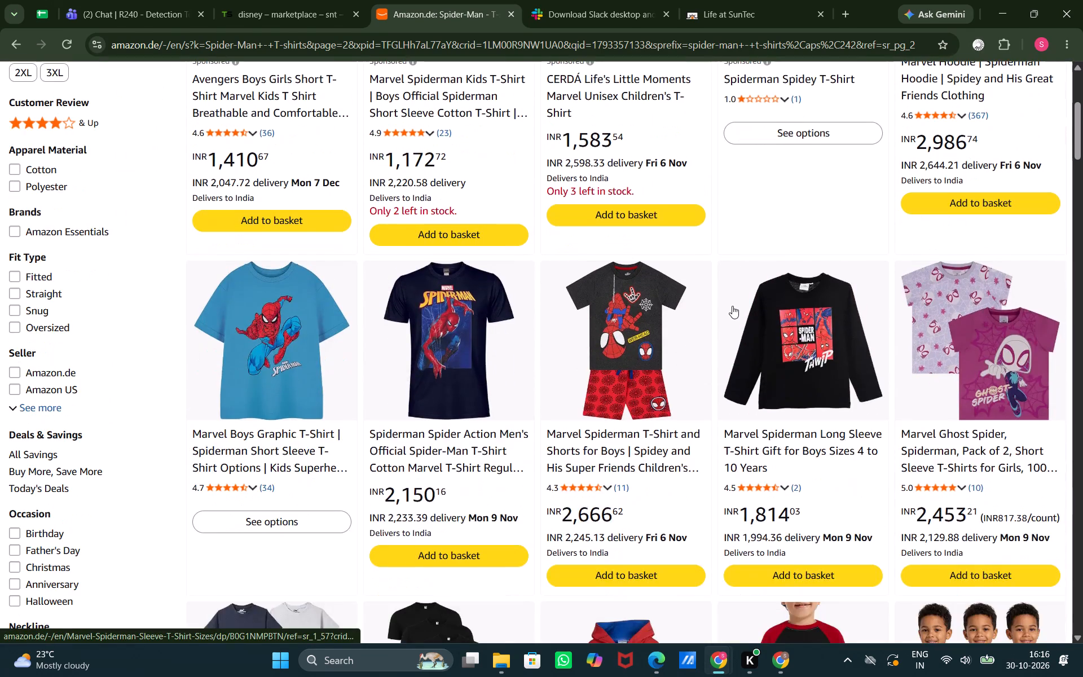
{"action": "scroll", "coordinate": [732, 306], "scroll_direction": "up", "scroll_amount": 9}
{"action": "scroll", "coordinate": [1022, 245], "scroll_direction": "down", "scroll_amount": 5}
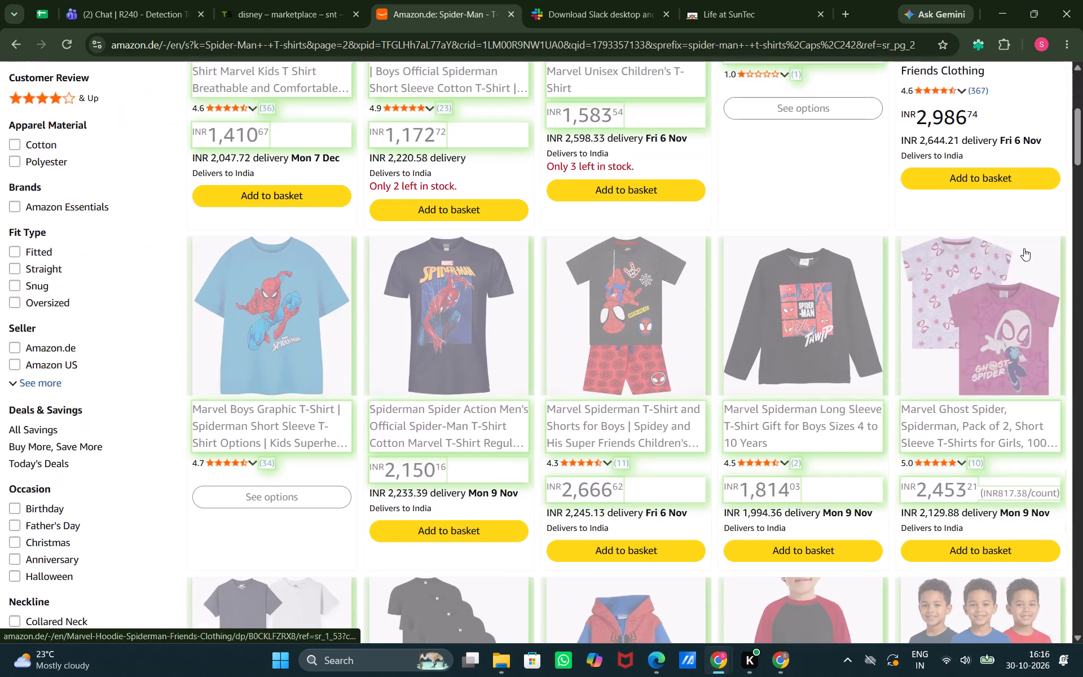
{"action": "scroll", "coordinate": [304, 295], "scroll_direction": "down", "scroll_amount": 4}
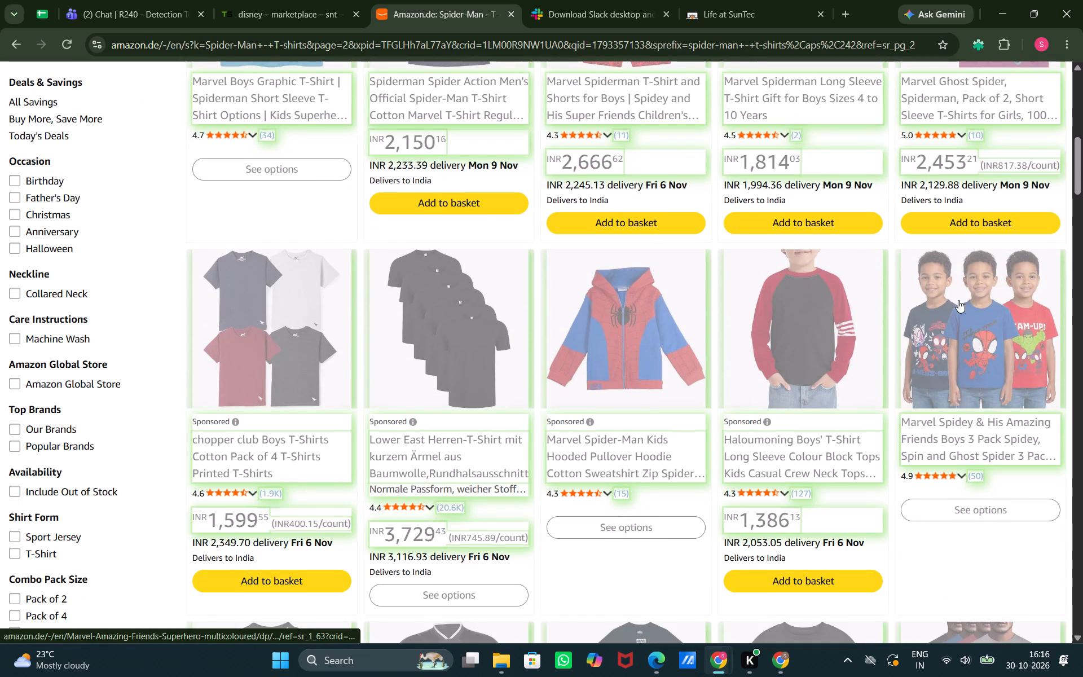
{"action": "scroll", "coordinate": [968, 300], "scroll_direction": "down", "scroll_amount": 5}
{"action": "scroll", "coordinate": [315, 358], "scroll_direction": "down", "scroll_amount": 5}
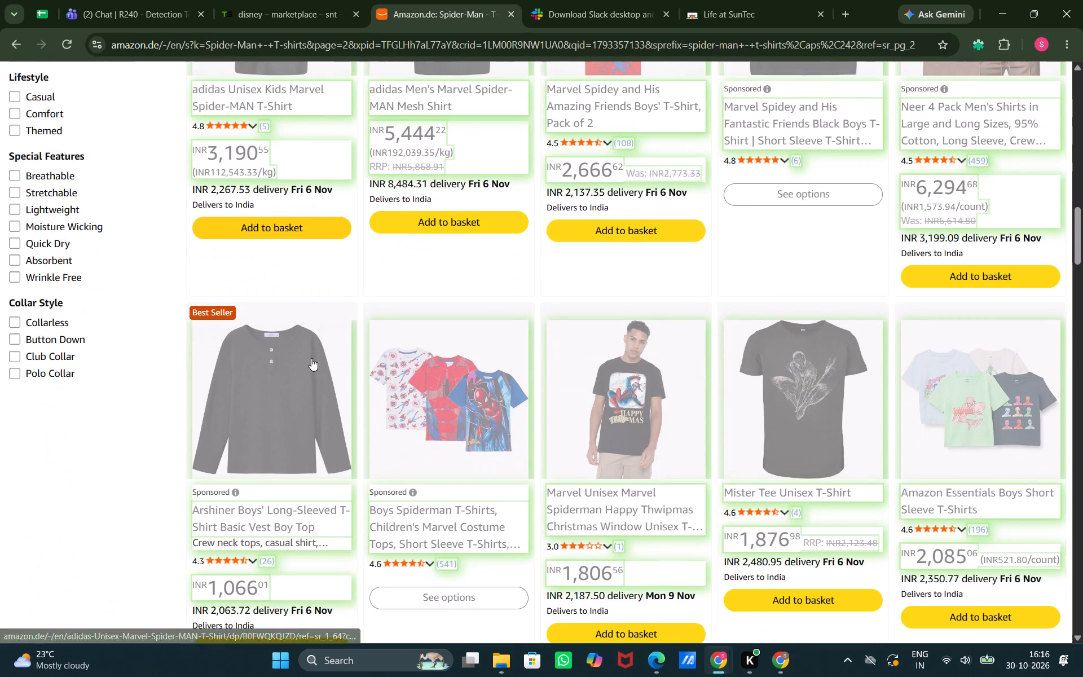
{"action": "scroll", "coordinate": [1082, 267], "scroll_direction": "down", "scroll_amount": 5}
{"action": "scroll", "coordinate": [887, 296], "scroll_direction": "down", "scroll_amount": 2}
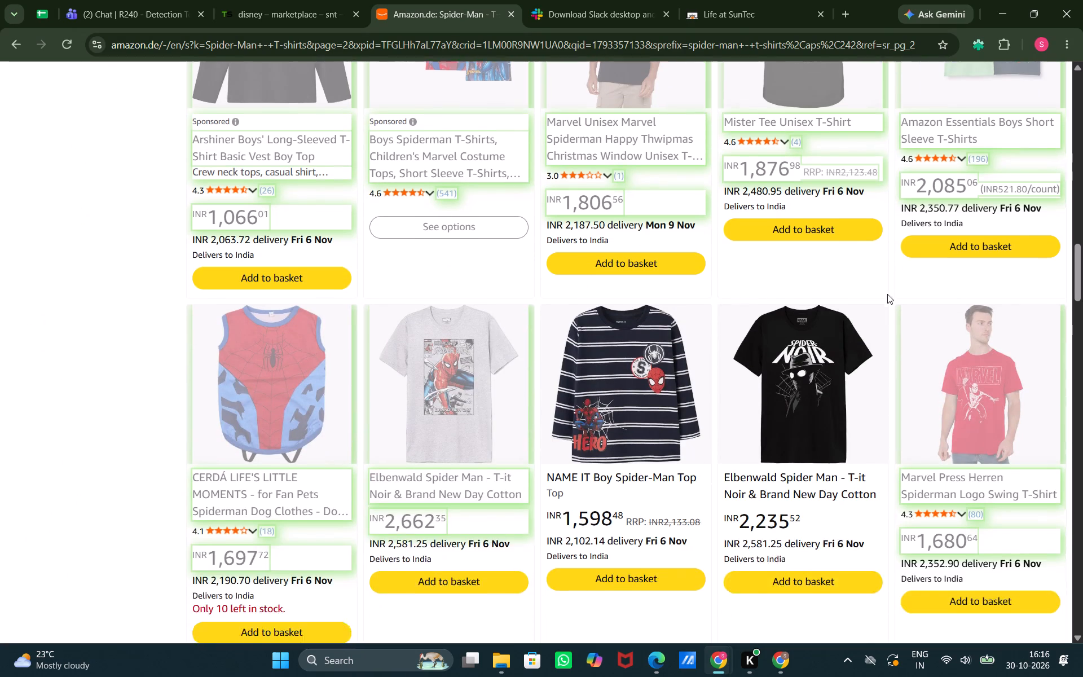
{"action": "scroll", "coordinate": [419, 279], "scroll_direction": "down", "scroll_amount": 4}
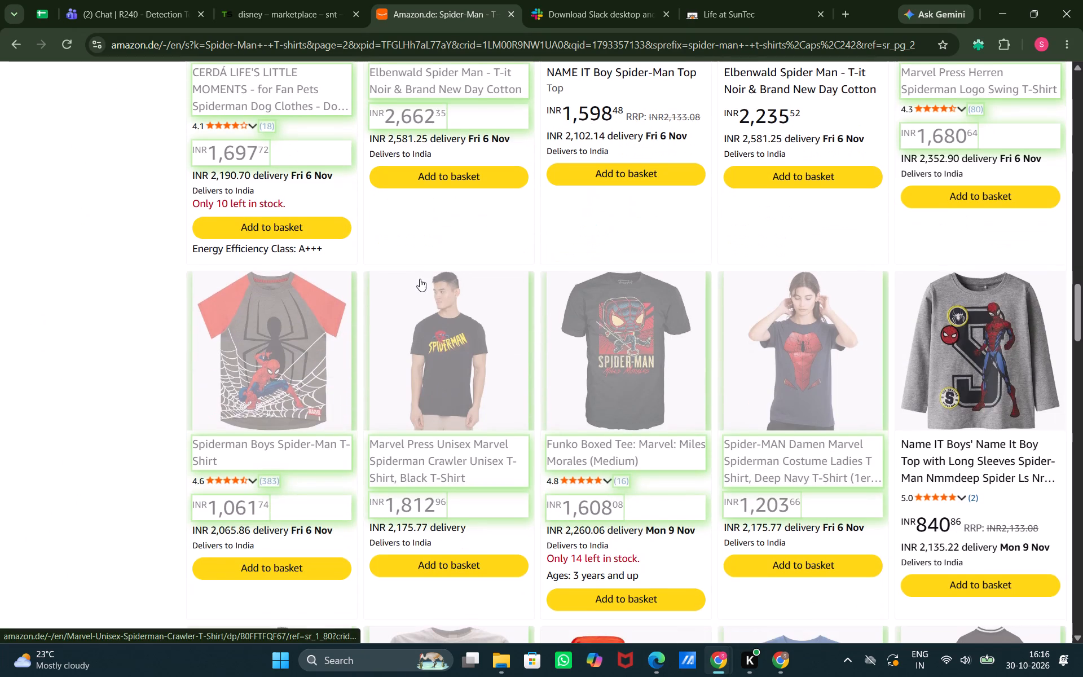
{"action": "scroll", "coordinate": [1005, 285], "scroll_direction": "down", "scroll_amount": 4}
{"action": "scroll", "coordinate": [957, 284], "scroll_direction": "down", "scroll_amount": 6}
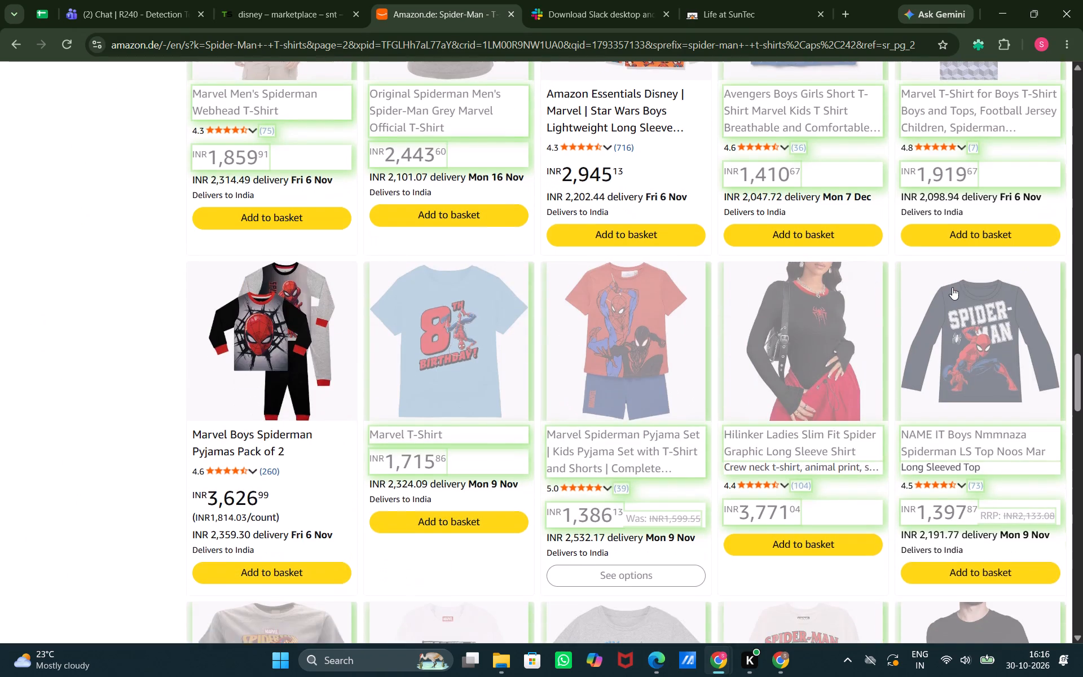
{"action": "scroll", "coordinate": [253, 349], "scroll_direction": "down", "scroll_amount": 5}
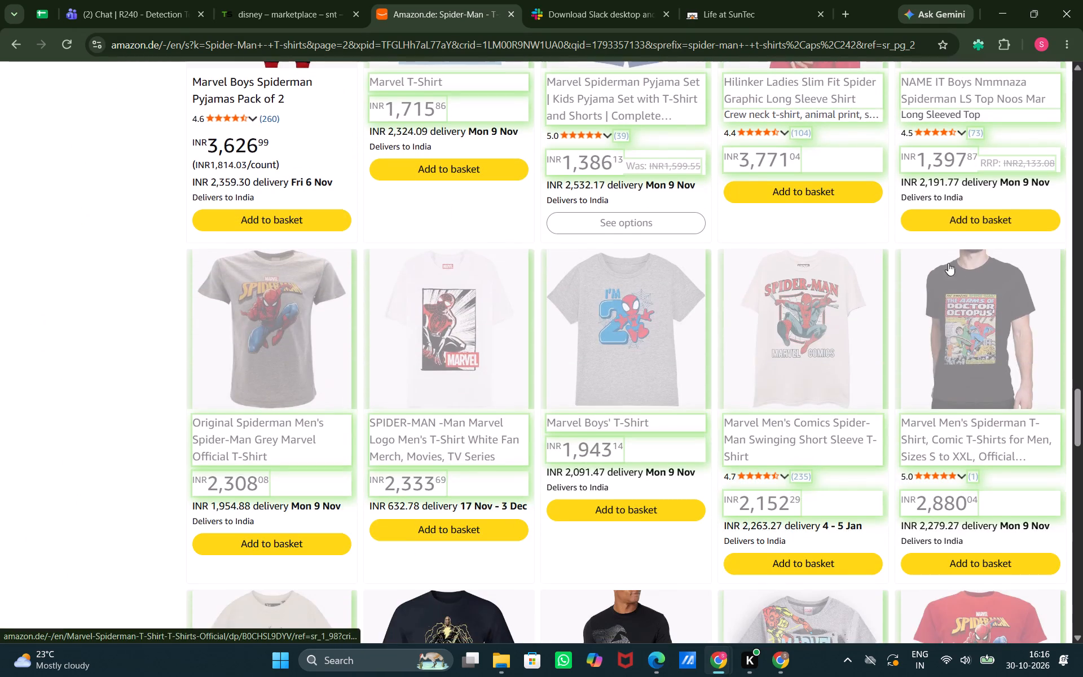
{"action": "scroll", "coordinate": [957, 265], "scroll_direction": "down", "scroll_amount": 5}
{"action": "scroll", "coordinate": [345, 362], "scroll_direction": "down", "scroll_amount": 5}
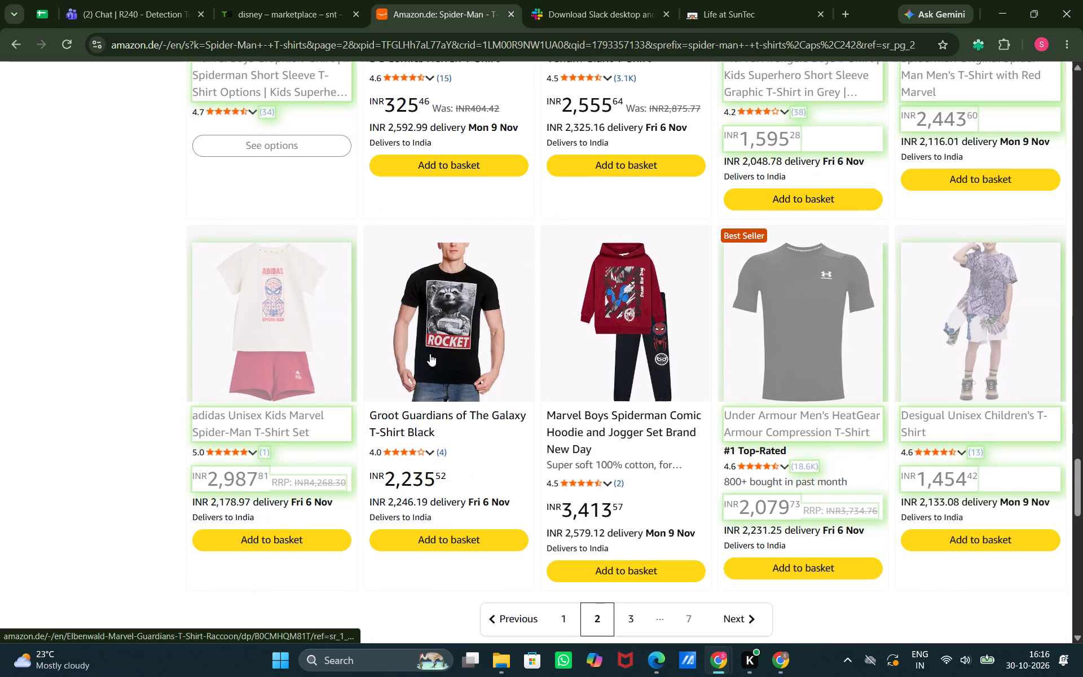
{"action": "scroll", "coordinate": [990, 313], "scroll_direction": "down", "scroll_amount": 5}
Copy the link of the Amazon Essentials Disney Marvel Star Wars boys' T-shirt multi-pack from page 3 of the Amazon.de results into cell C20600.
{"action": "left_click", "coordinate": [633, 275]}
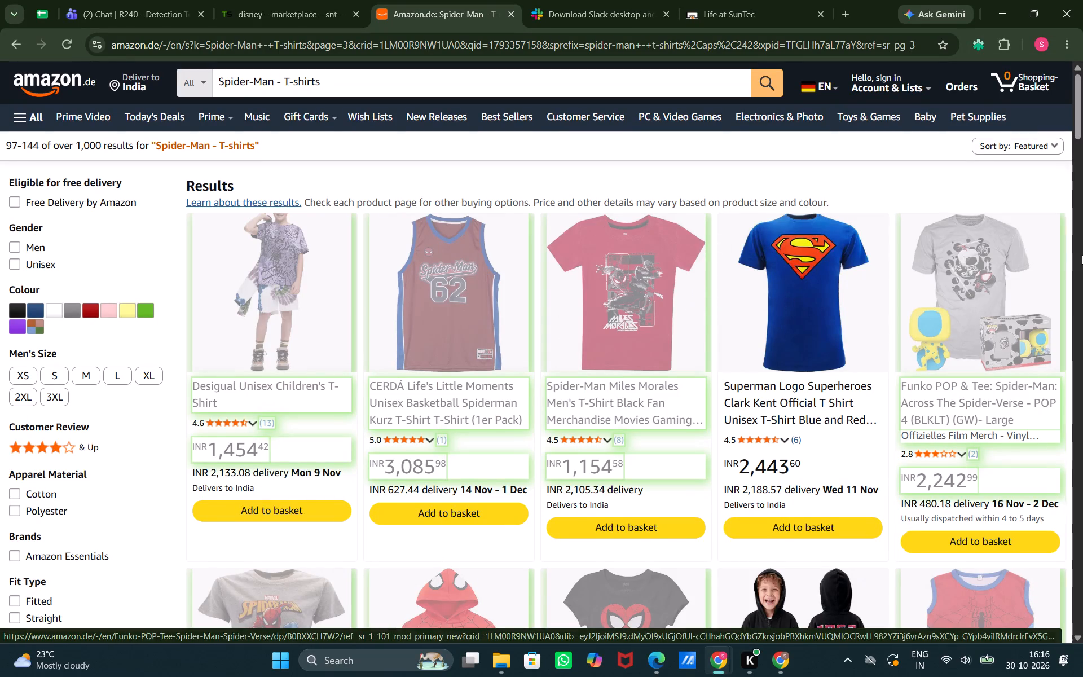
{"action": "scroll", "coordinate": [893, 285], "scroll_direction": "down", "scroll_amount": 4}
{"action": "scroll", "coordinate": [932, 325], "scroll_direction": "down", "scroll_amount": 5}
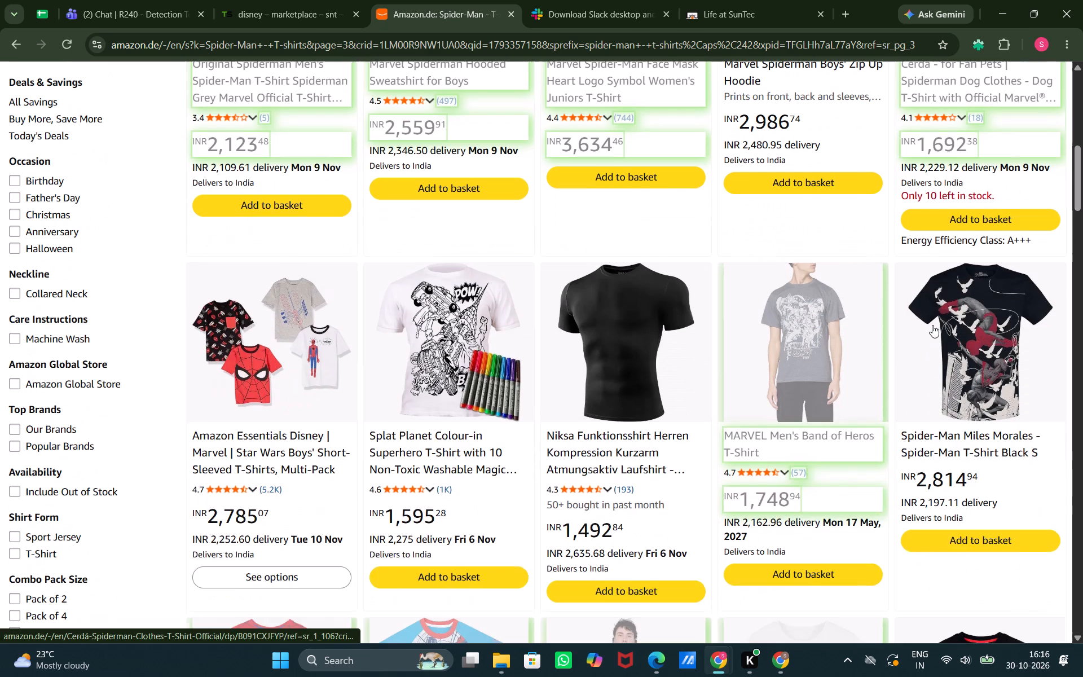
{"action": "right_click", "coordinate": [284, 450]}
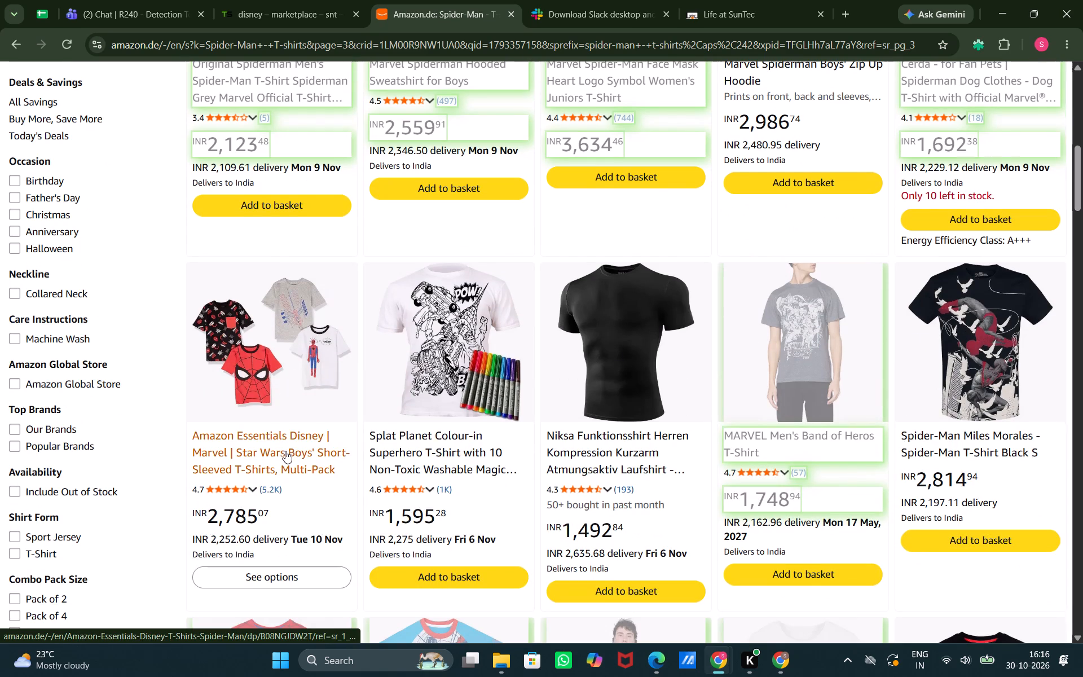
{"action": "left_click", "coordinate": [366, 368]}
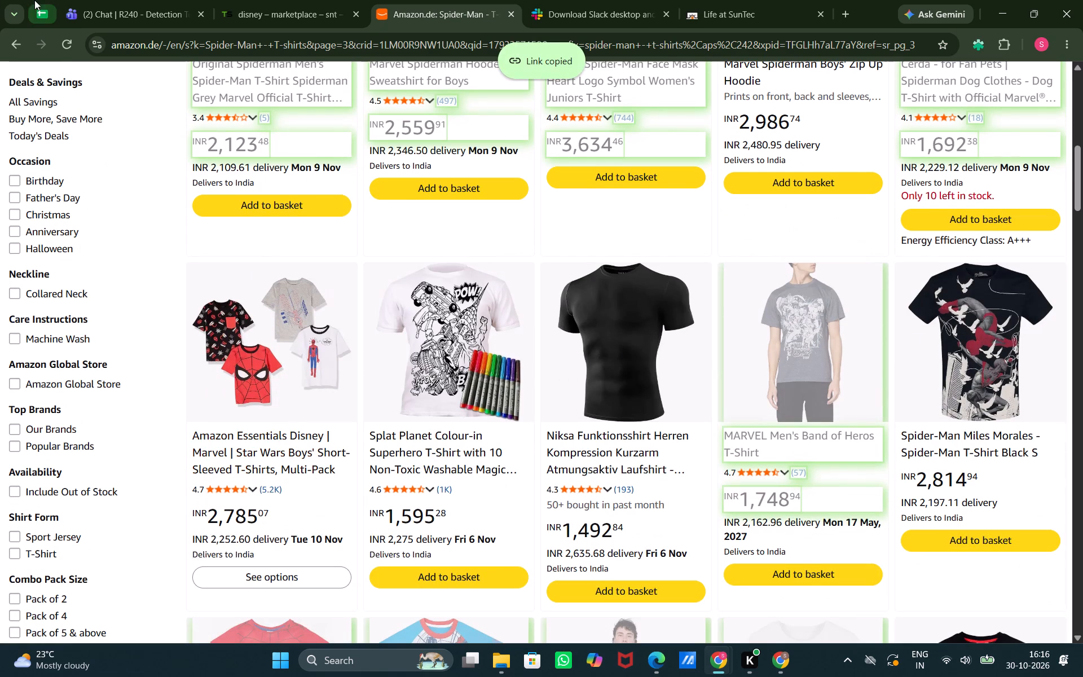
{"action": "left_click", "coordinate": [34, 0]}
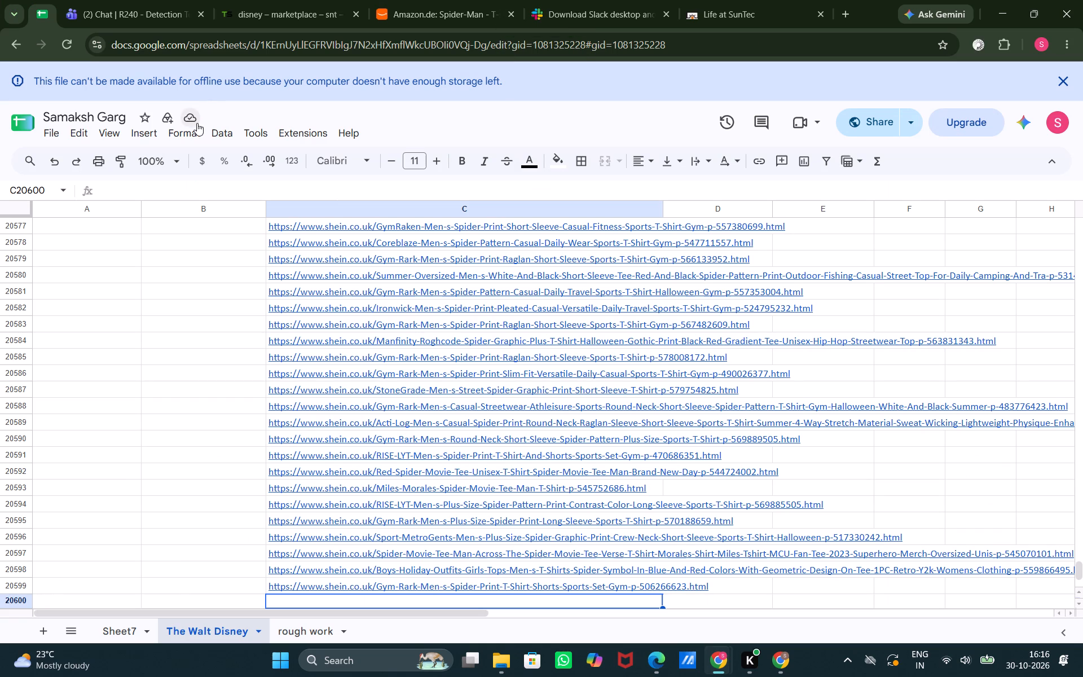
{"action": "left_click", "coordinate": [360, 599]}
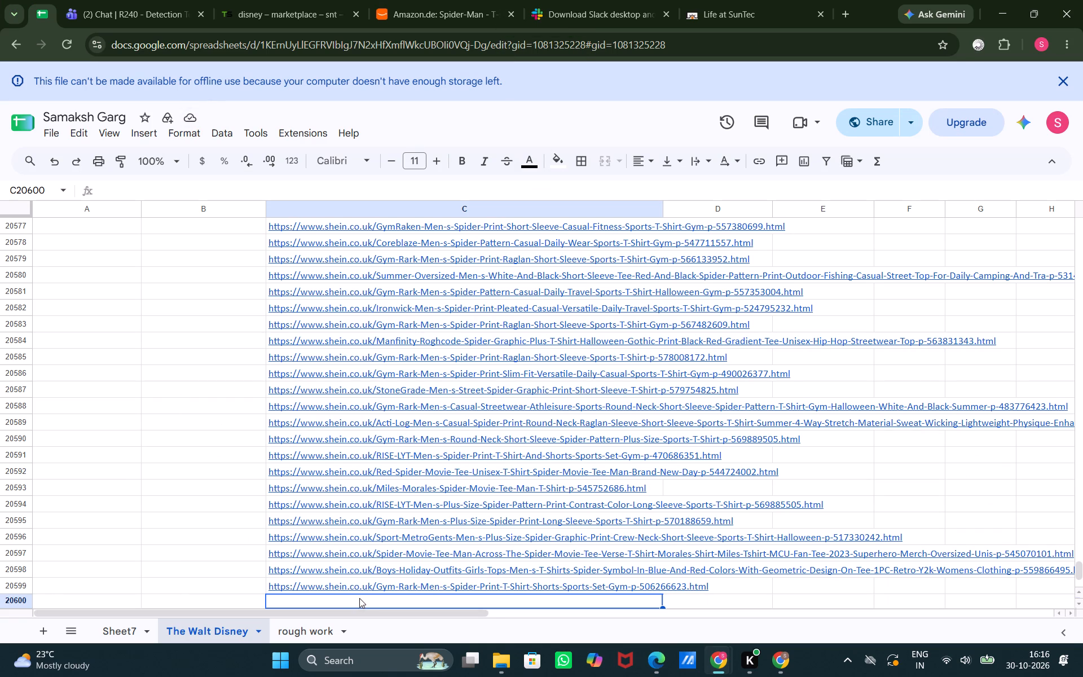
{"action": "key", "text": "ctrl+v"}
{"action": "key", "text": "Return"}
{"action": "key", "text": "Return"}
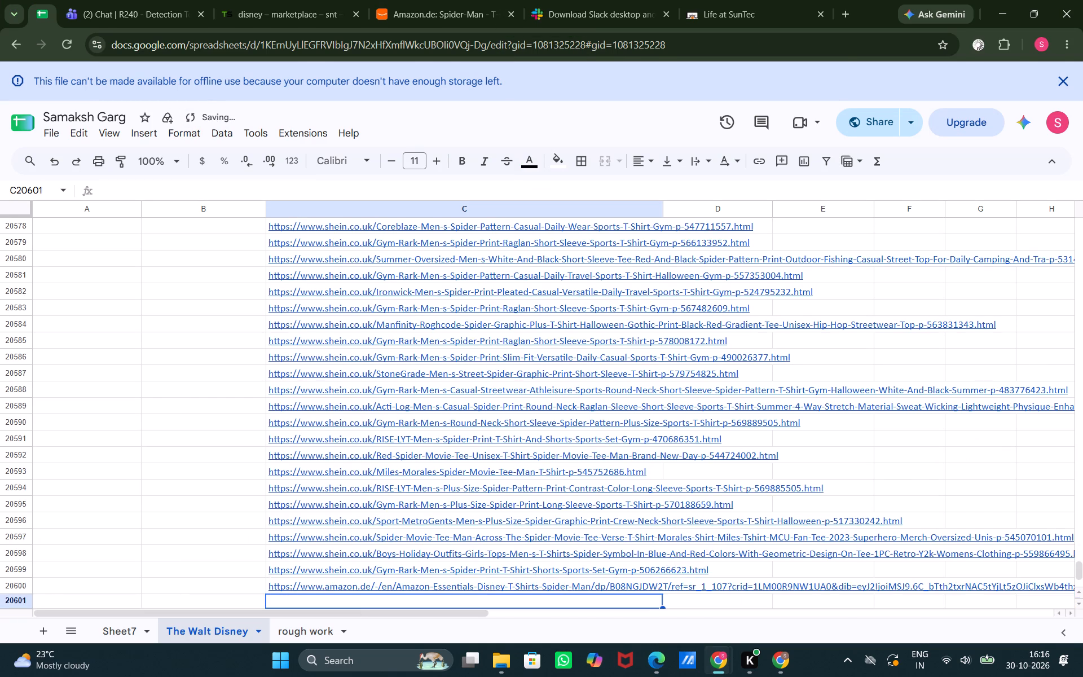
Switch to the leftover Amazon.es window with the Mickey & Friends bags search and close it.
{"action": "key", "text": "alt+Tab"}
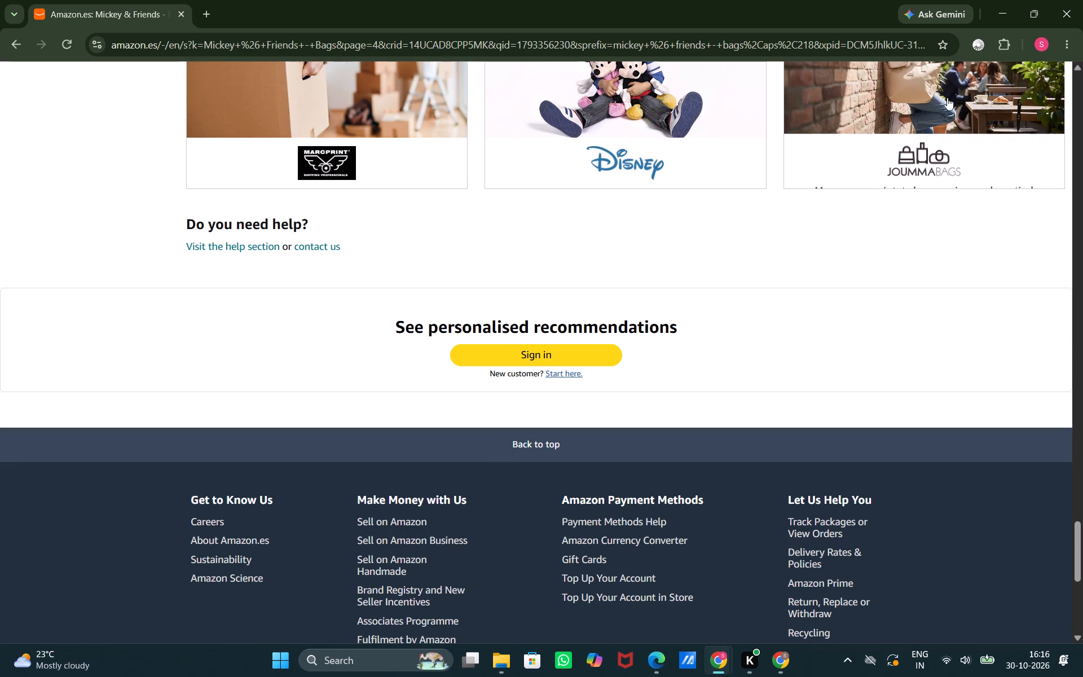
{"action": "left_click", "coordinate": [1061, 0]}
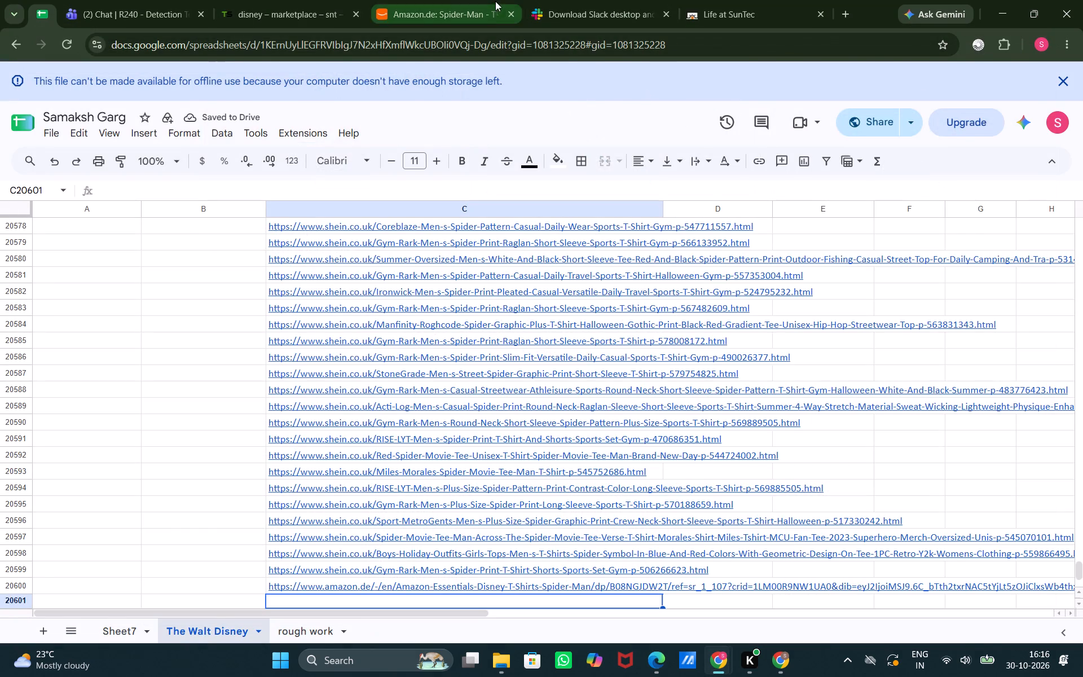
Copy the link of the Desigual Boys Ts_lian_Spider T-Shirt from page 3 of the Amazon.de results into cell C20601.
{"action": "left_click", "coordinate": [495, 1]}
{"action": "scroll", "coordinate": [940, 304], "scroll_direction": "down", "scroll_amount": 5}
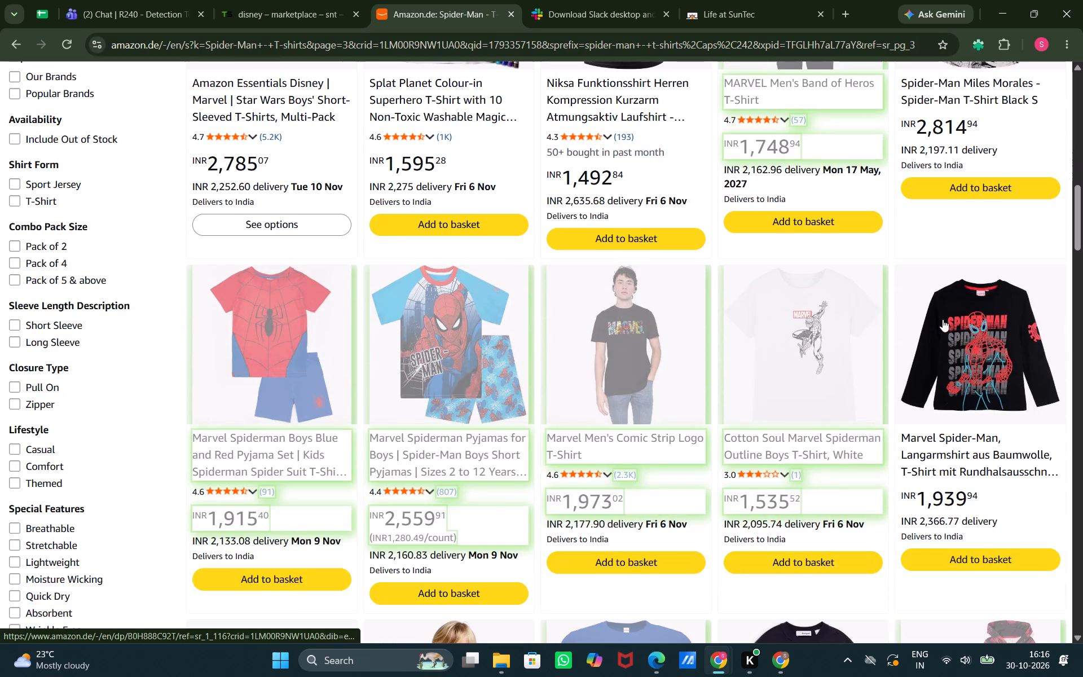
{"action": "scroll", "coordinate": [972, 335], "scroll_direction": "down", "scroll_amount": 4}
{"action": "scroll", "coordinate": [978, 342], "scroll_direction": "up", "scroll_amount": 4}
{"action": "scroll", "coordinate": [975, 332], "scroll_direction": "down", "scroll_amount": 5}
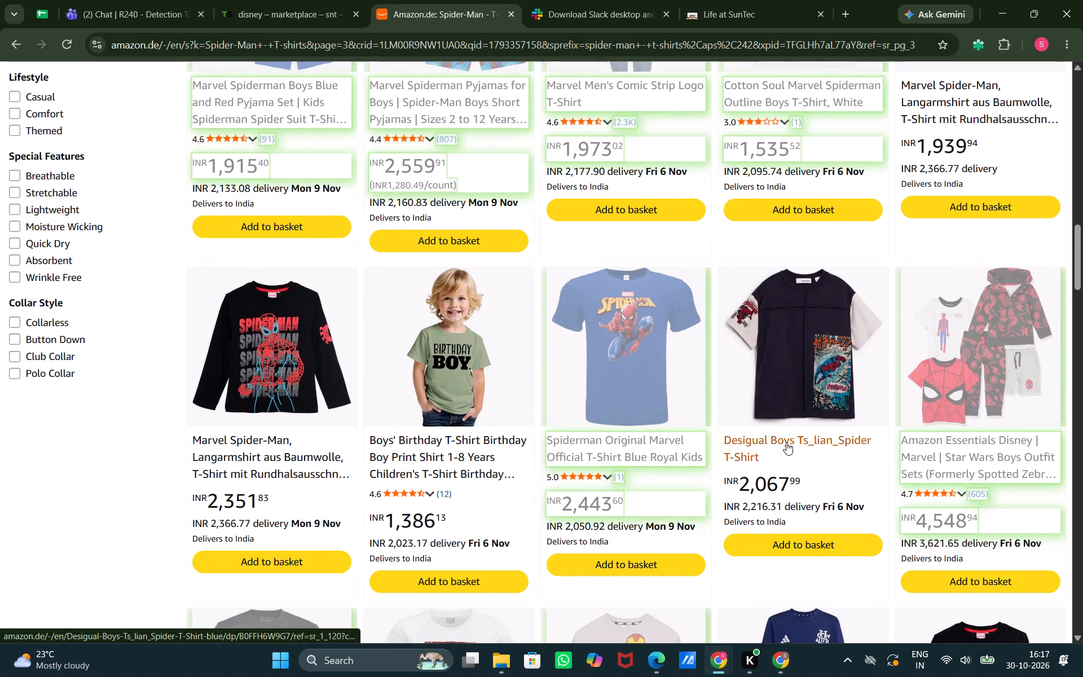
{"action": "right_click", "coordinate": [786, 442]}
{"action": "left_click", "coordinate": [839, 361]}
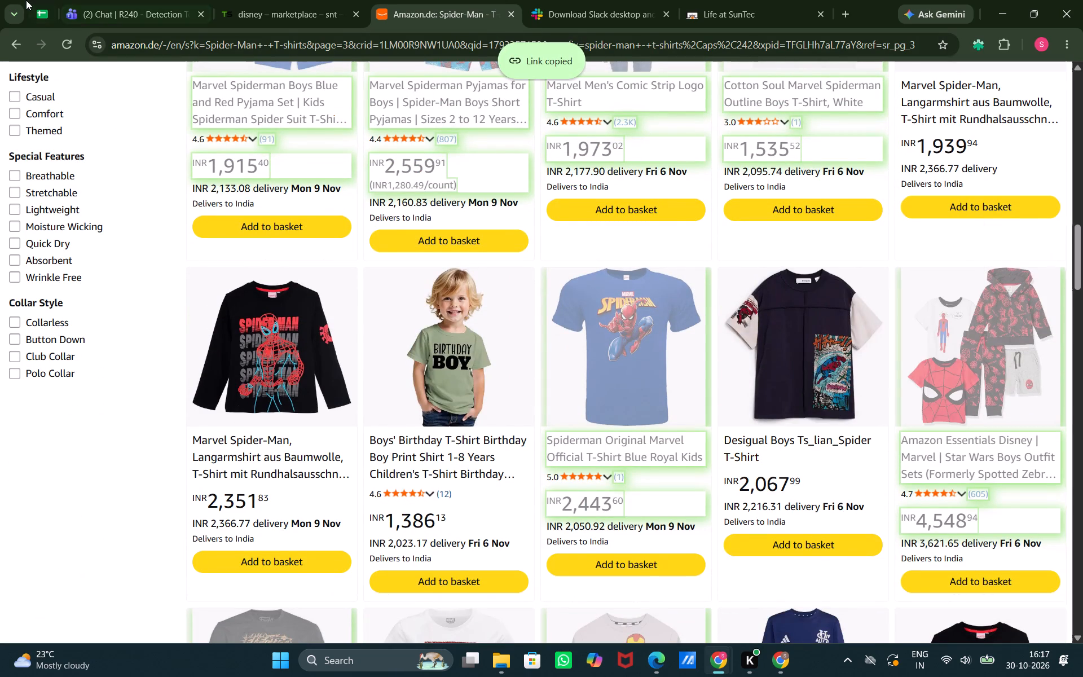
{"action": "left_click", "coordinate": [29, 0]}
{"action": "key", "text": "ctrl+v"}
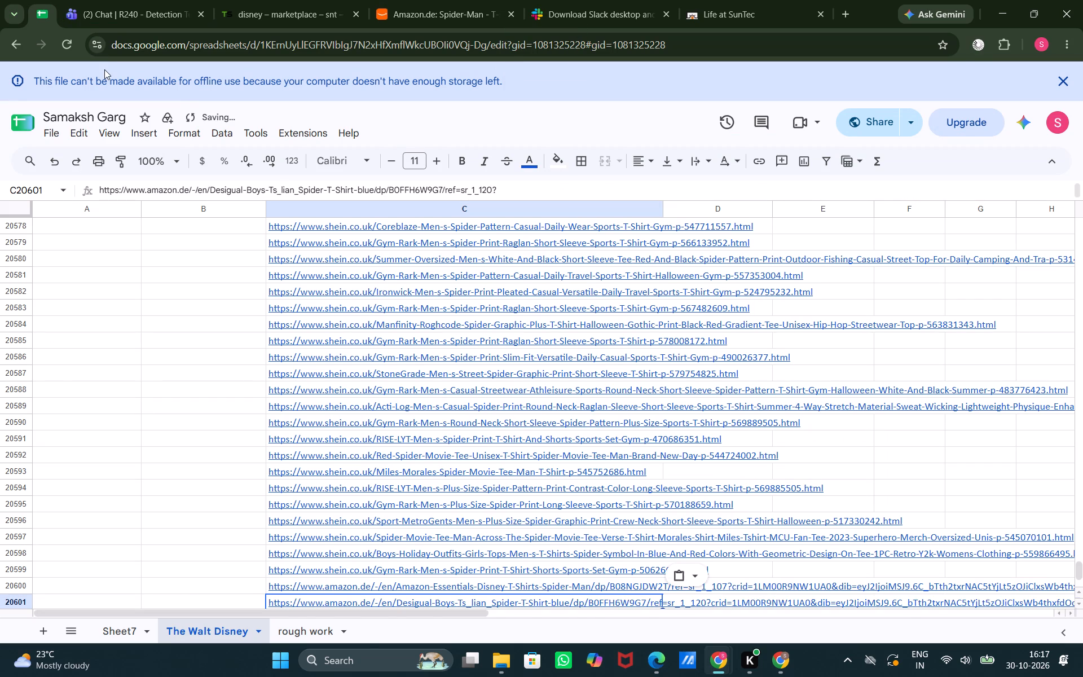
{"action": "key", "text": "Return"}
{"action": "key", "text": "Return"}
Switch to the leftover Amazon.de window with the Cars - T-Shirts search and close it.
{"action": "key", "text": "alt+Tab"}
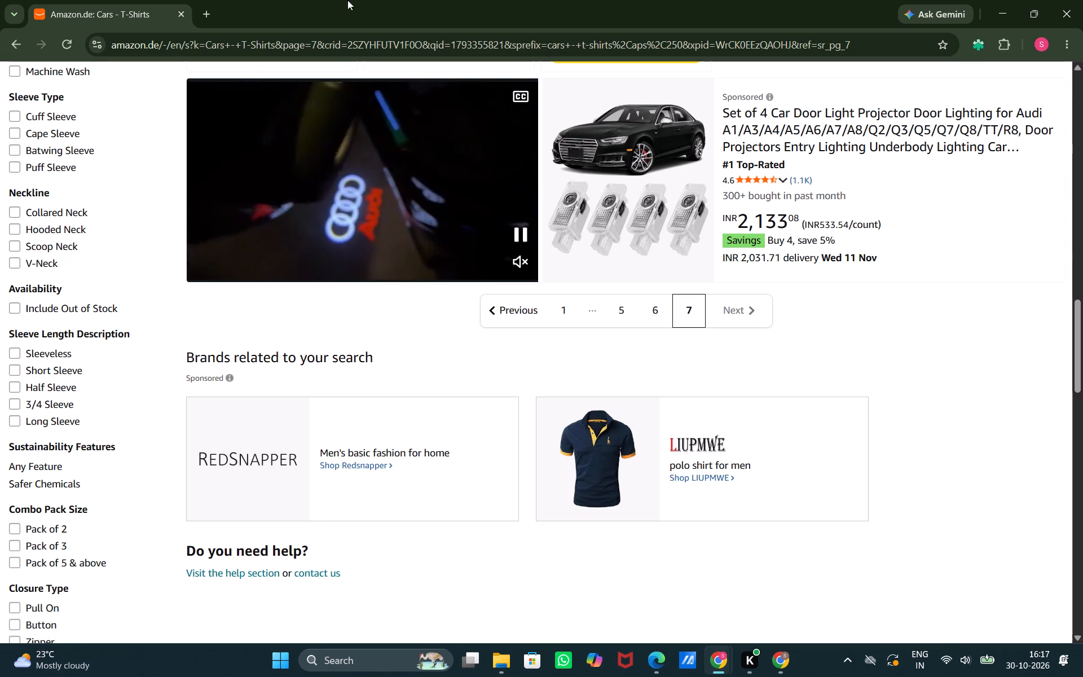
{"action": "left_click", "coordinate": [1082, 0]}
Review the remaining listings on page 3 of the Amazon.de Spider-Man - T-shirts results, and continue to page 4.
{"action": "left_click", "coordinate": [457, 0]}
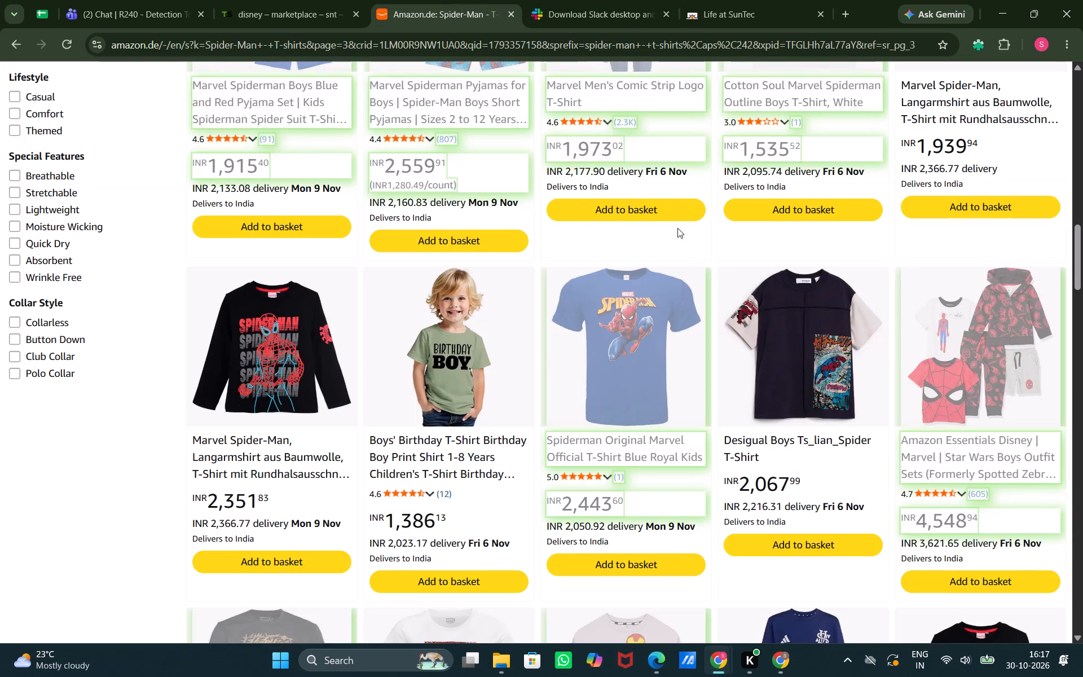
{"action": "scroll", "coordinate": [440, 355], "scroll_direction": "down", "scroll_amount": 6}
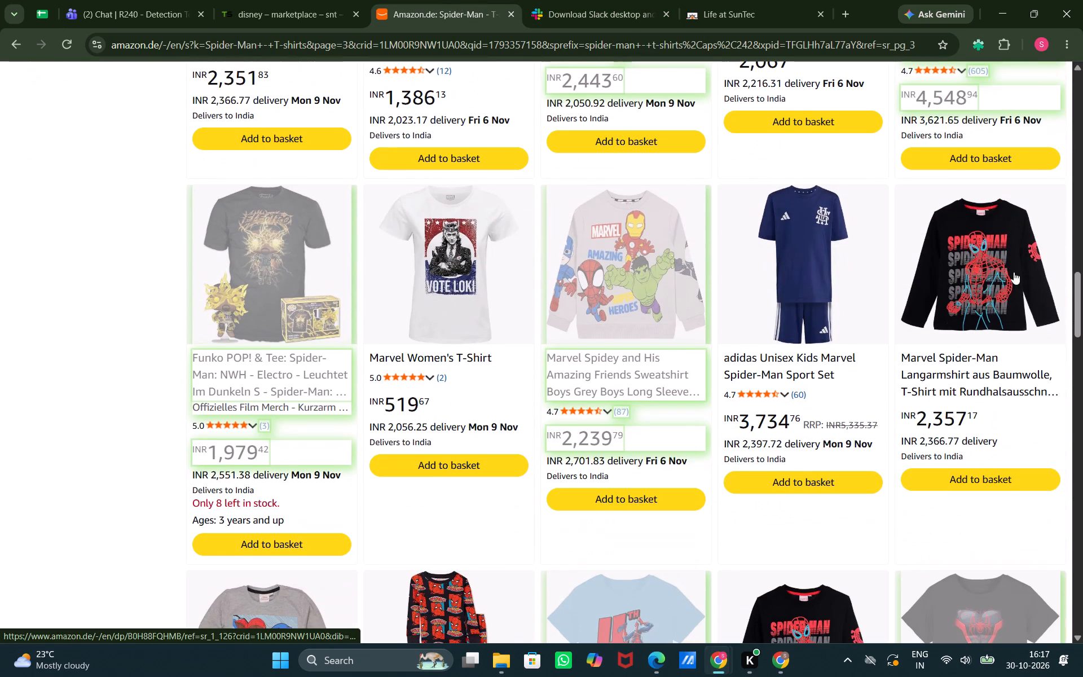
{"action": "scroll", "coordinate": [990, 363], "scroll_direction": "down", "scroll_amount": 5}
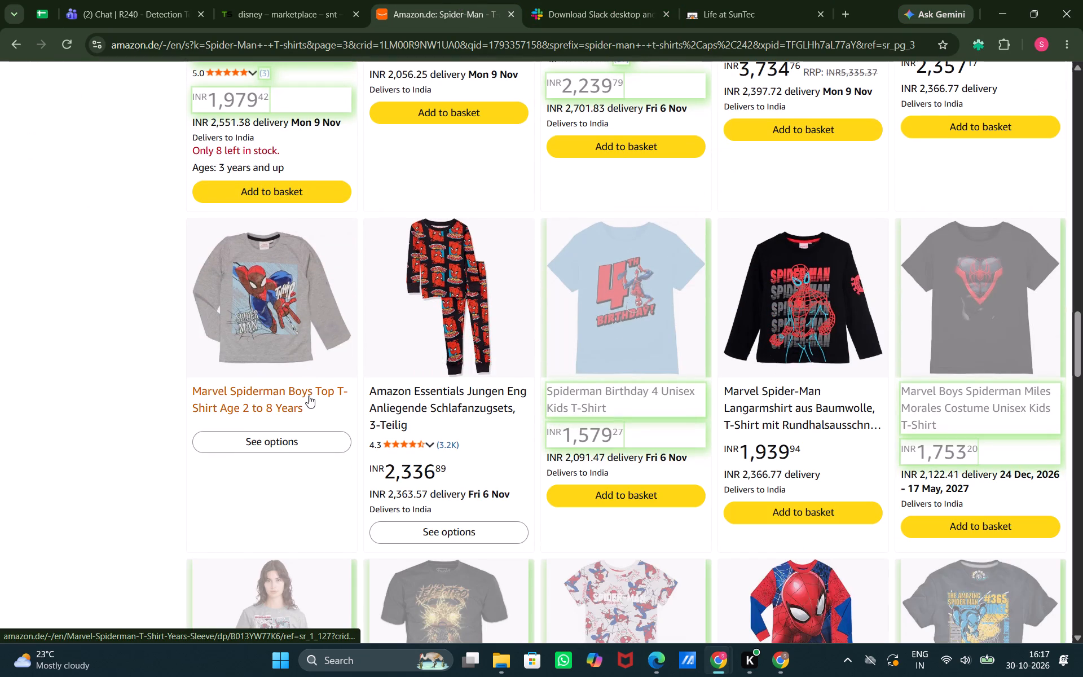
{"action": "scroll", "coordinate": [314, 388], "scroll_direction": "down", "scroll_amount": 5}
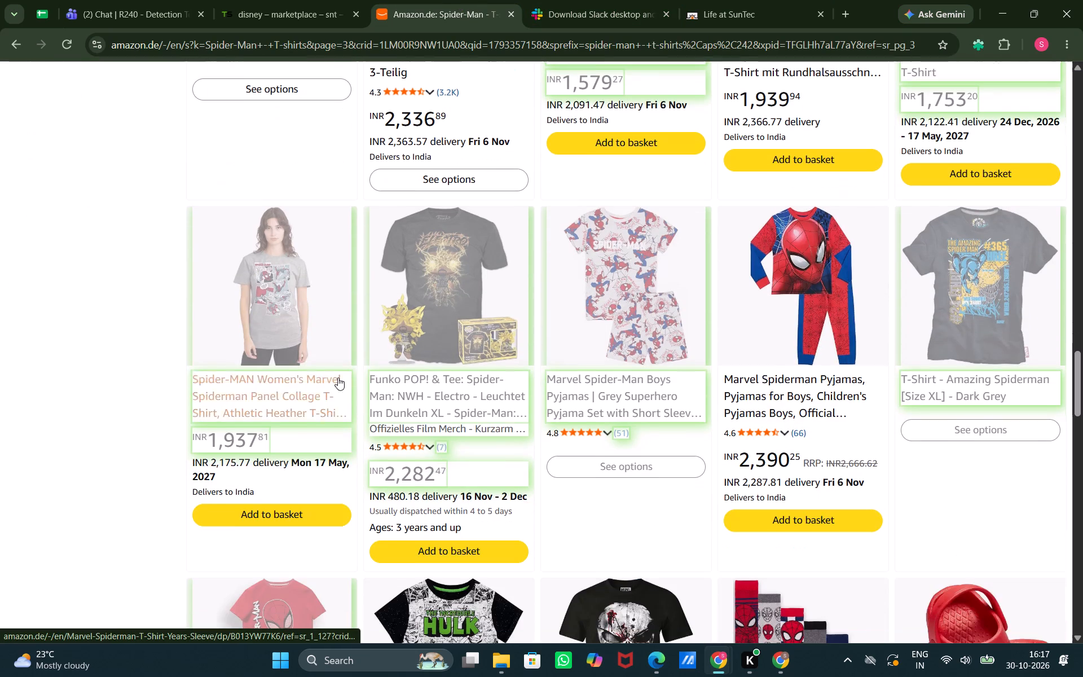
{"action": "scroll", "coordinate": [982, 261], "scroll_direction": "down", "scroll_amount": 5}
{"action": "scroll", "coordinate": [251, 308], "scroll_direction": "down", "scroll_amount": 5}
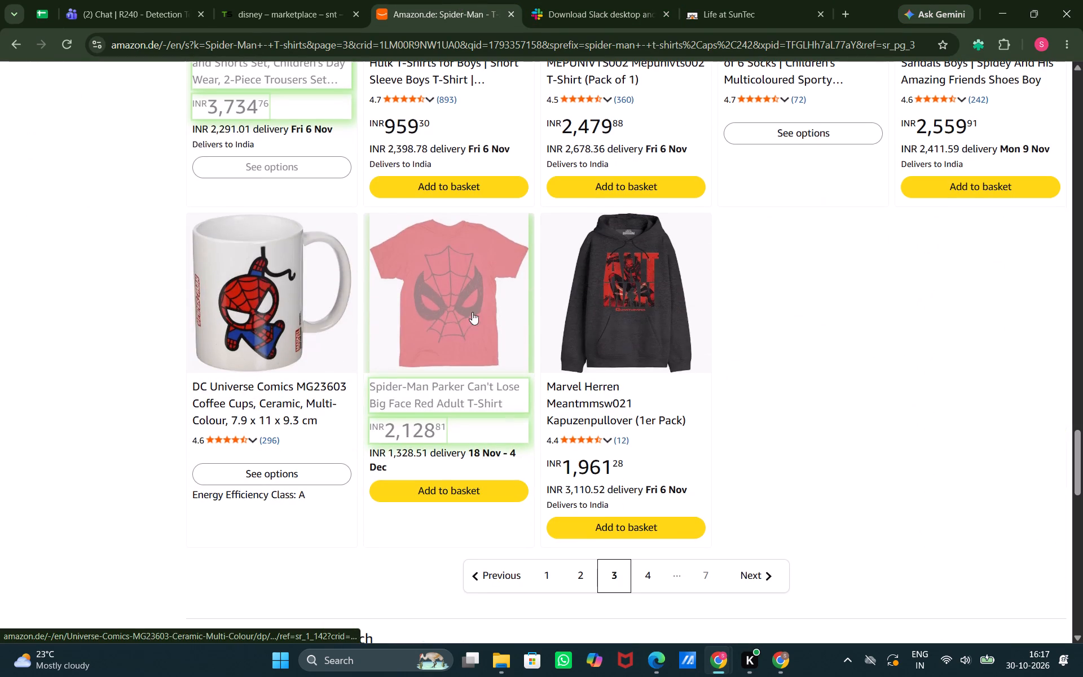
{"action": "left_click", "coordinate": [655, 566]}
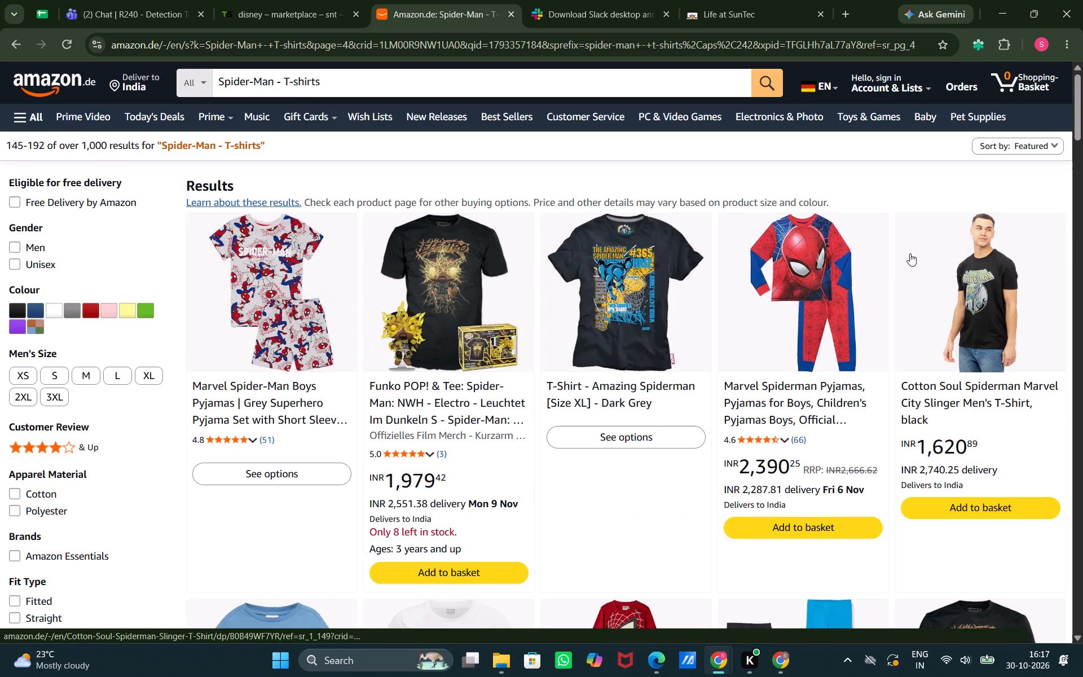
Examine page 4 of the Amazon.de results for Spider-Man clothing listings that have not been collected yet.
{"action": "scroll", "coordinate": [905, 255], "scroll_direction": "down", "scroll_amount": 7}
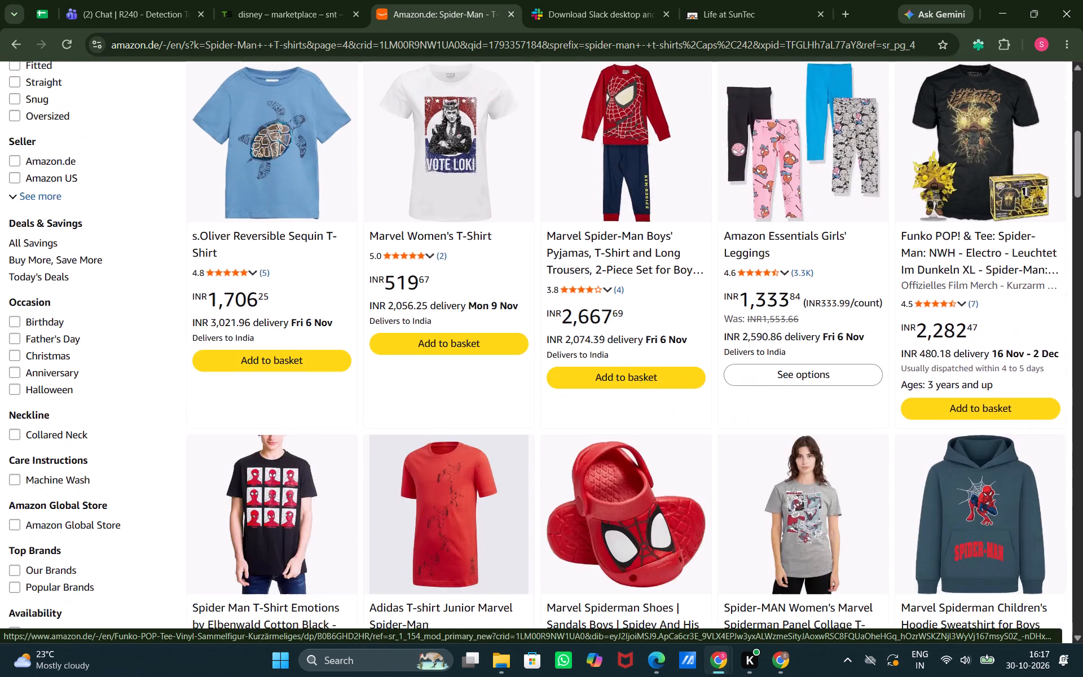
{"action": "scroll", "coordinate": [908, 281], "scroll_direction": "up", "scroll_amount": 11}
{"action": "scroll", "coordinate": [908, 281], "scroll_direction": "down", "scroll_amount": 3}
{"action": "scroll", "coordinate": [902, 311], "scroll_direction": "up", "scroll_amount": 4}
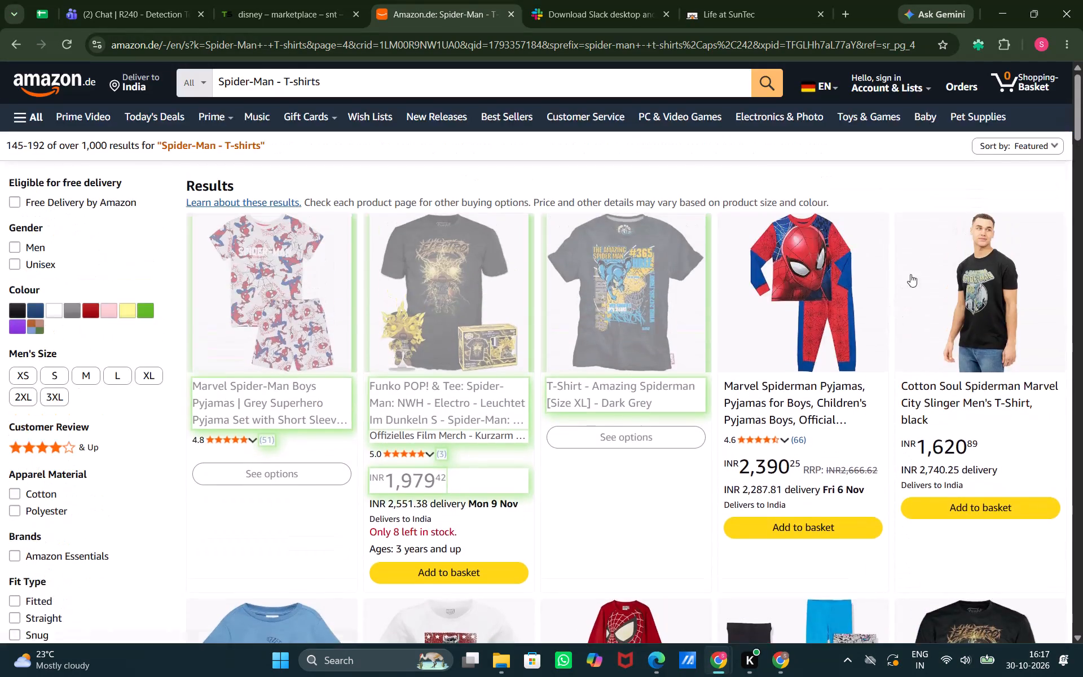
{"action": "scroll", "coordinate": [910, 274], "scroll_direction": "down", "scroll_amount": 6}
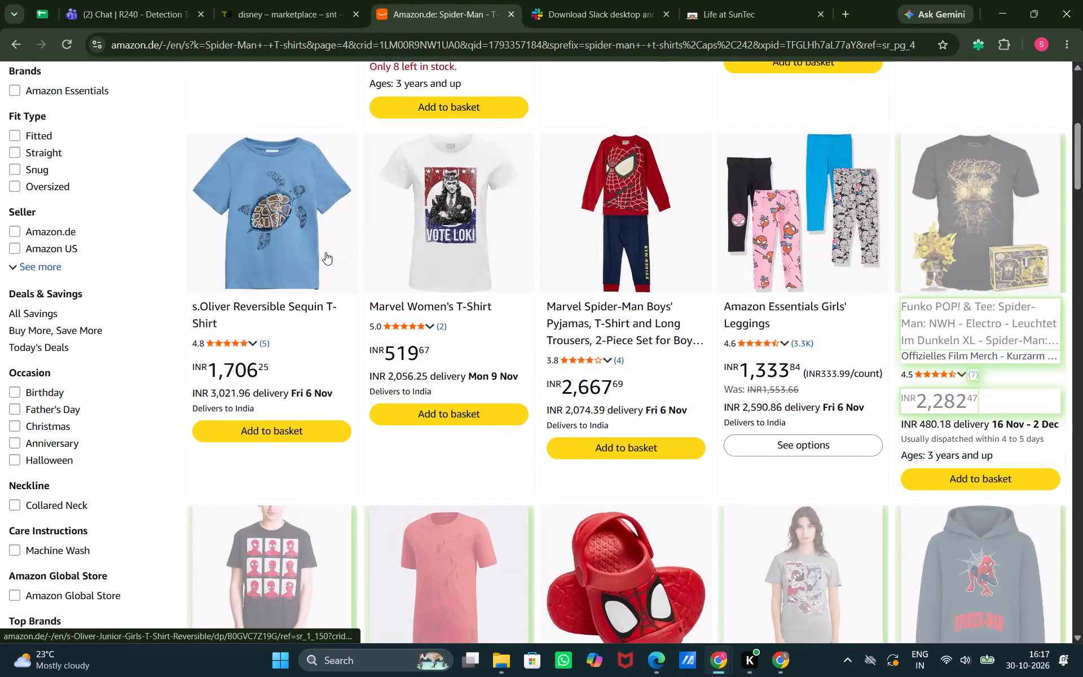
{"action": "scroll", "coordinate": [303, 284], "scroll_direction": "down", "scroll_amount": 6}
{"action": "scroll", "coordinate": [984, 158], "scroll_direction": "down", "scroll_amount": 3}
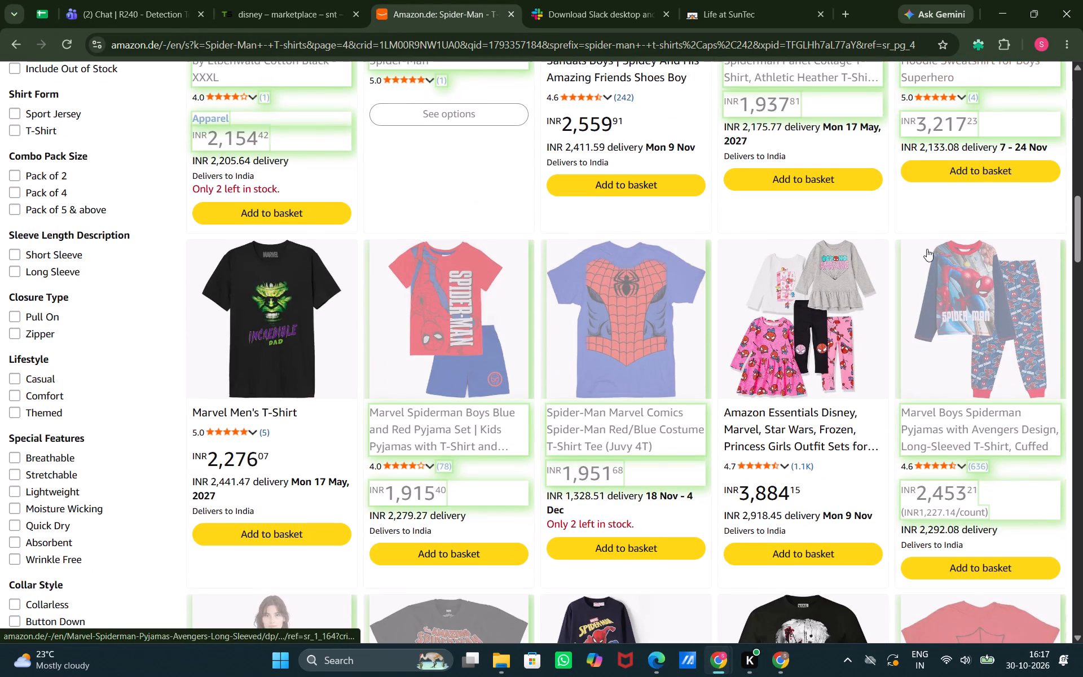
{"action": "scroll", "coordinate": [319, 266], "scroll_direction": "down", "scroll_amount": 7}
{"action": "scroll", "coordinate": [924, 222], "scroll_direction": "down", "scroll_amount": 4}
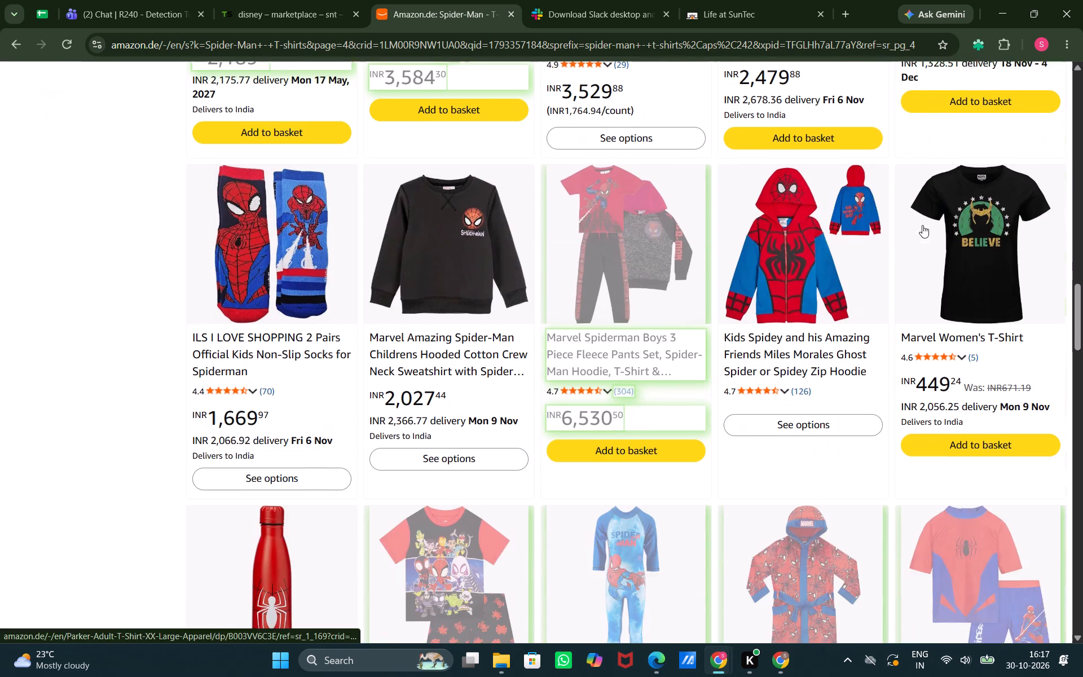
{"action": "scroll", "coordinate": [313, 265], "scroll_direction": "down", "scroll_amount": 5}
{"action": "scroll", "coordinate": [289, 277], "scroll_direction": "up", "scroll_amount": 5}
{"action": "scroll", "coordinate": [289, 277], "scroll_direction": "down", "scroll_amount": 6}
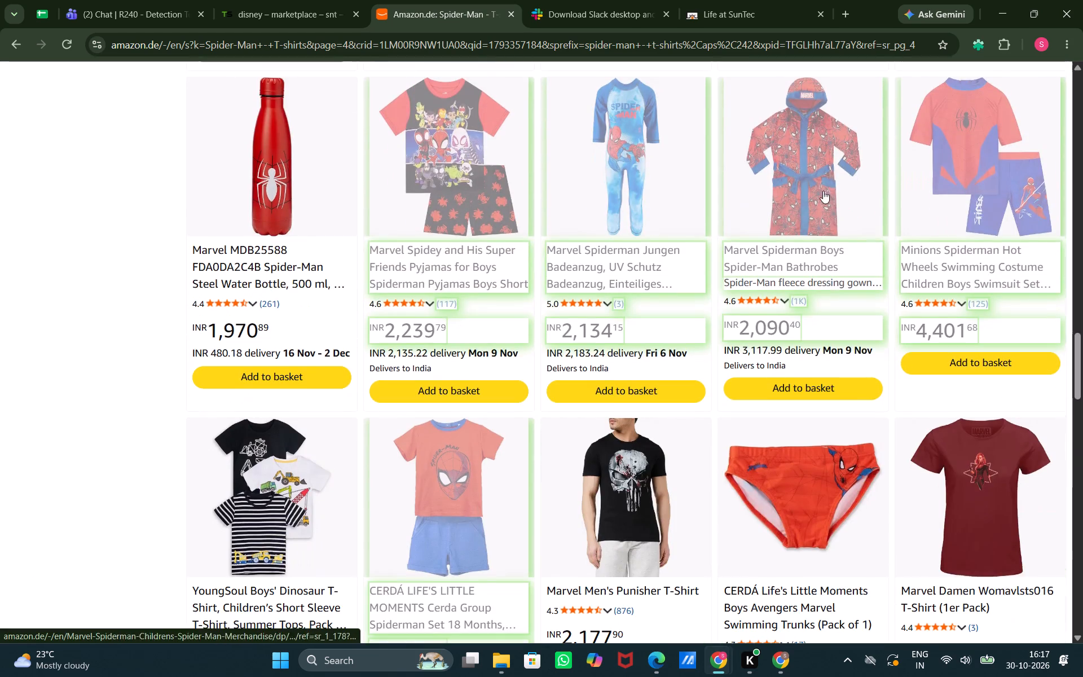
{"action": "scroll", "coordinate": [944, 172], "scroll_direction": "down", "scroll_amount": 5}
{"action": "scroll", "coordinate": [743, 179], "scroll_direction": "up", "scroll_amount": 1}
{"action": "scroll", "coordinate": [394, 238], "scroll_direction": "down", "scroll_amount": 3}
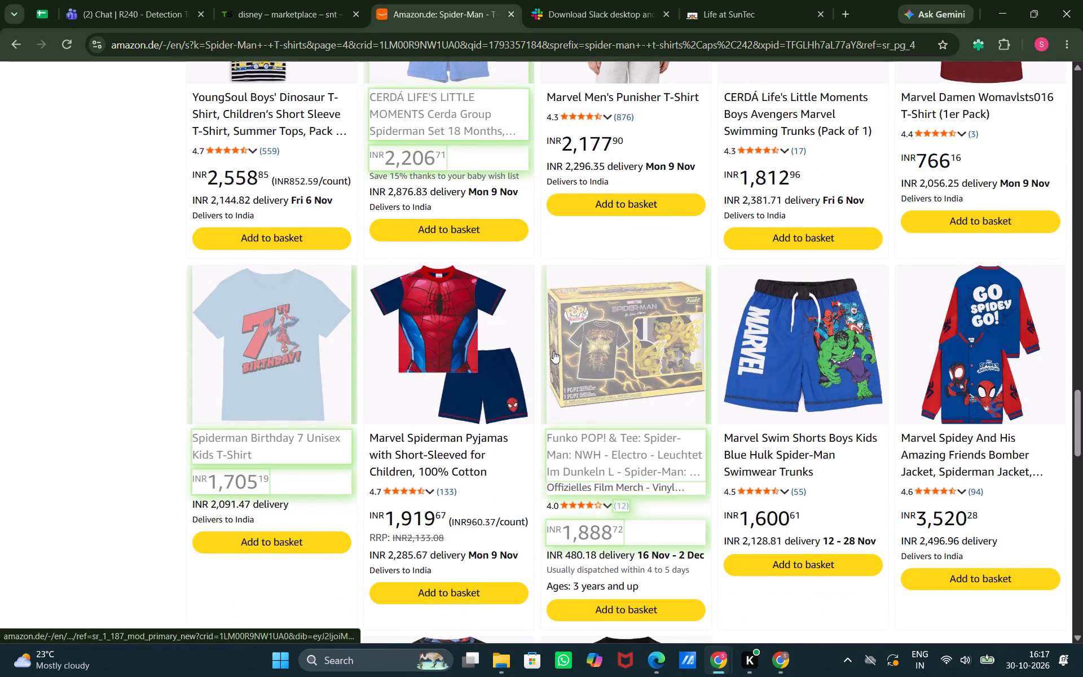
Copy the link of the short-sleeved Marvel Spiderman Pyjamas for Children, 100% Cotton, into cell C20602 of The Walt Disney sheet.
{"action": "right_click", "coordinate": [451, 469]}
{"action": "left_click", "coordinate": [501, 380]}
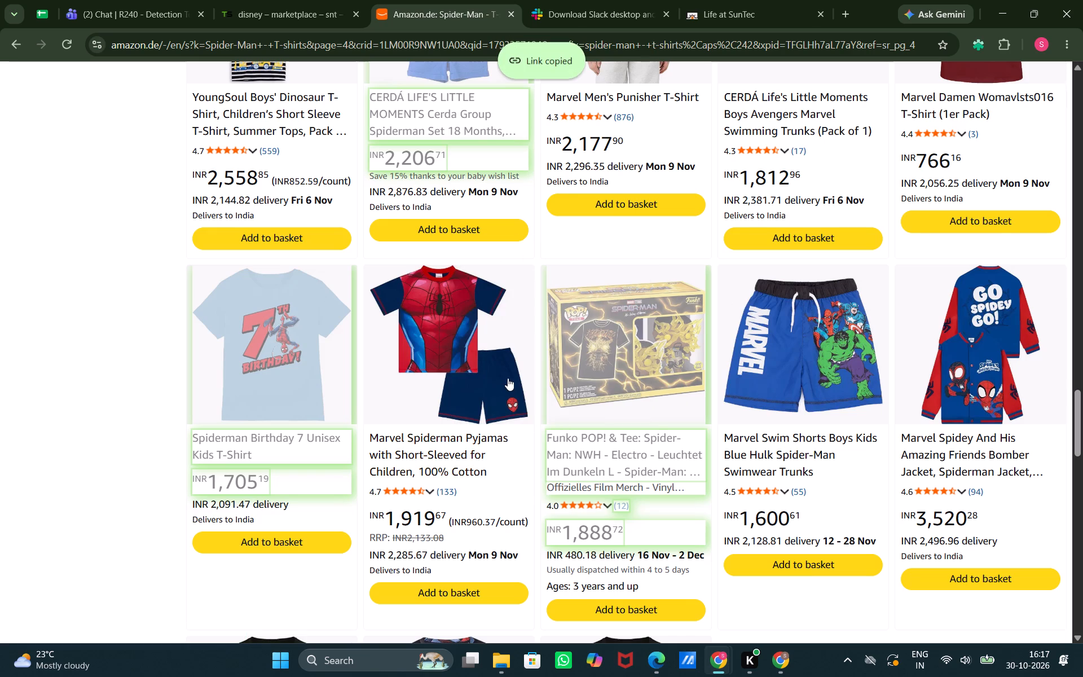
{"action": "left_click", "coordinate": [41, 1]}
{"action": "key", "text": "ctrl+v"}
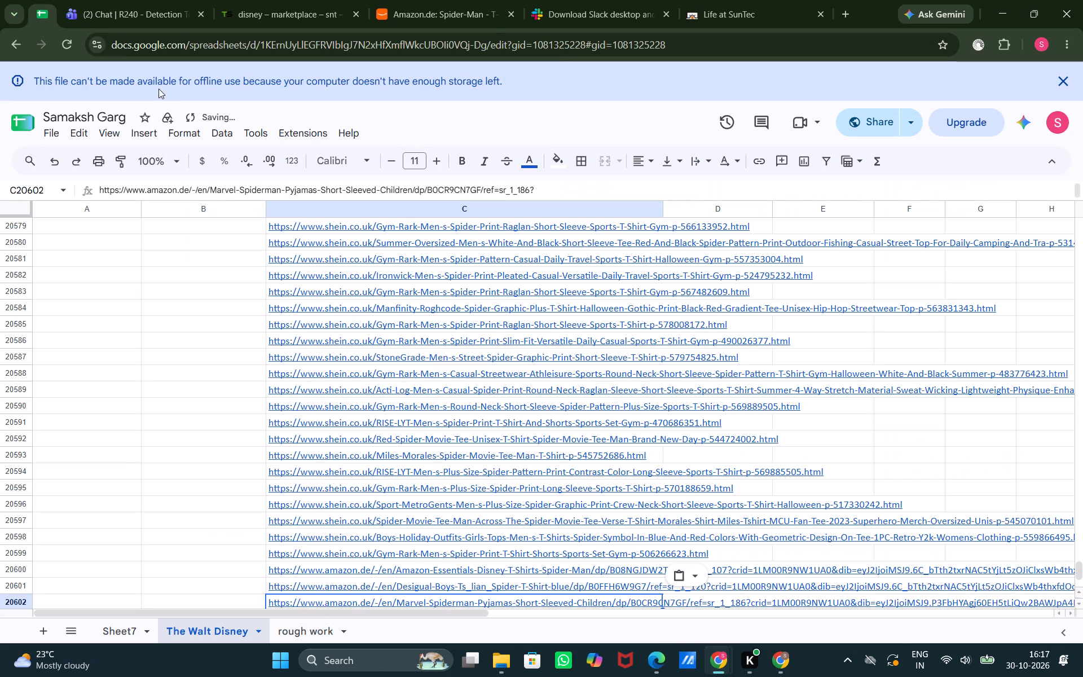
{"action": "key", "text": "Return"}
{"action": "key", "text": "Return"}
Return to the Amazon.de Spider-Man results, check the end of page 4 and continue to page 5.
{"action": "key", "text": "alt+Tab"}
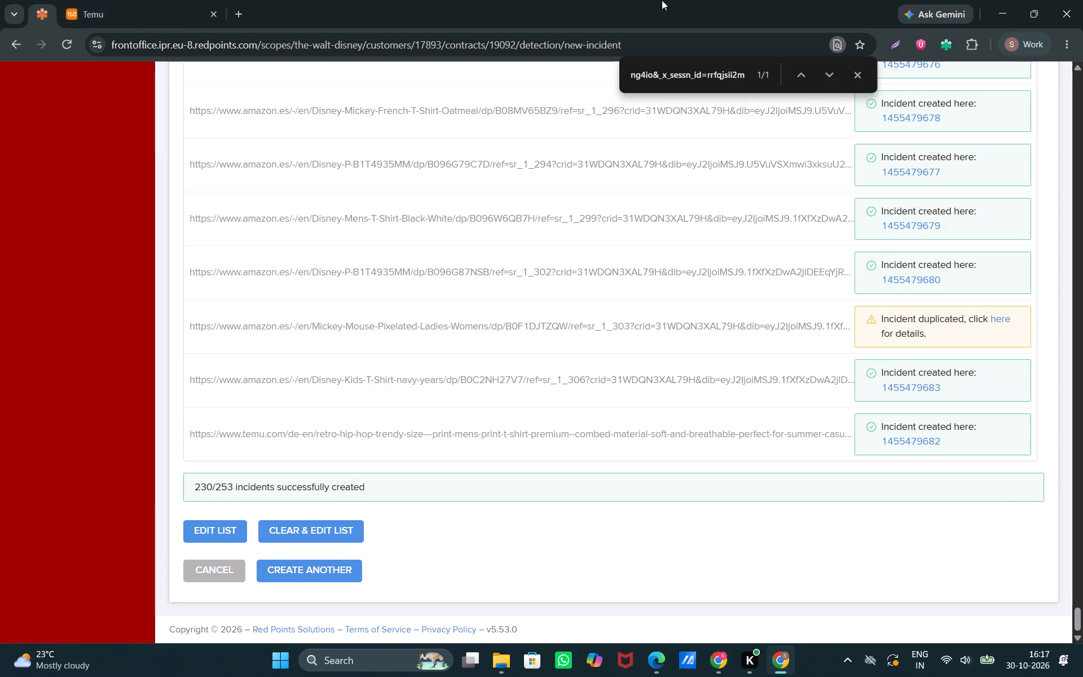
{"action": "key", "text": "alt+Tab"}
{"action": "left_click", "coordinate": [445, 0]}
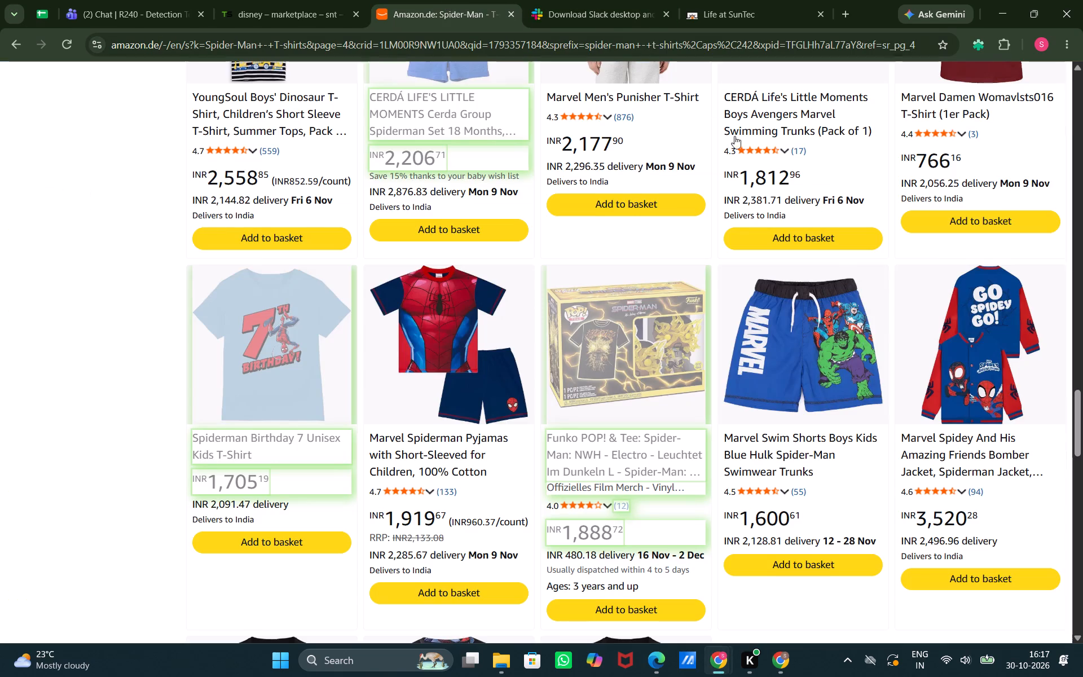
{"action": "scroll", "coordinate": [995, 210], "scroll_direction": "down", "scroll_amount": 8}
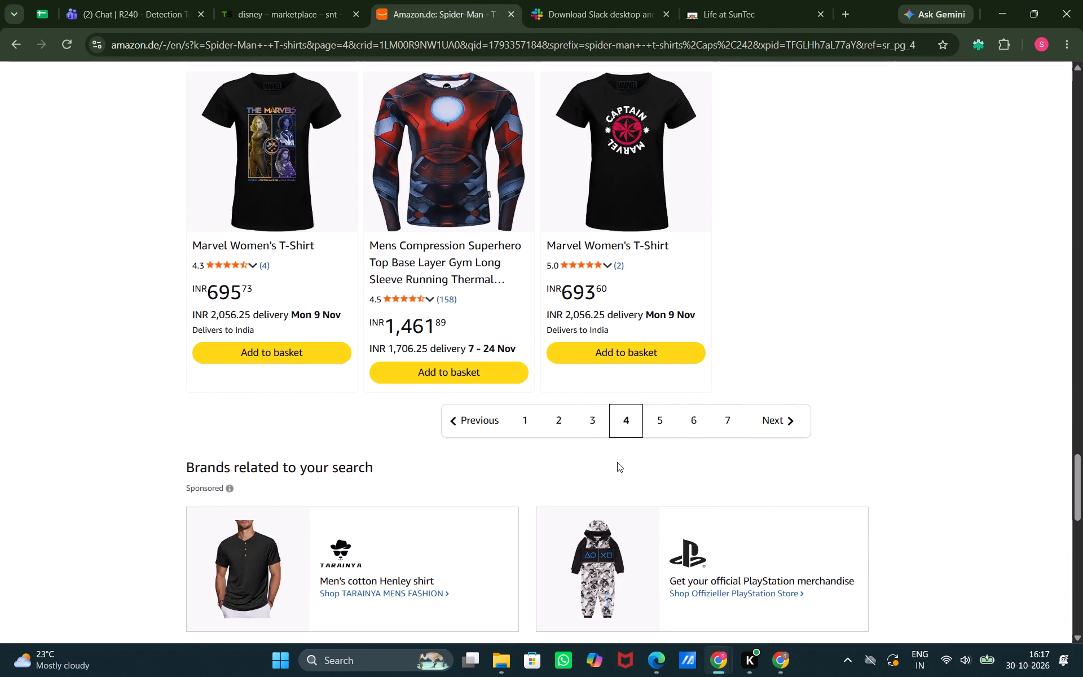
{"action": "left_click", "coordinate": [646, 423]}
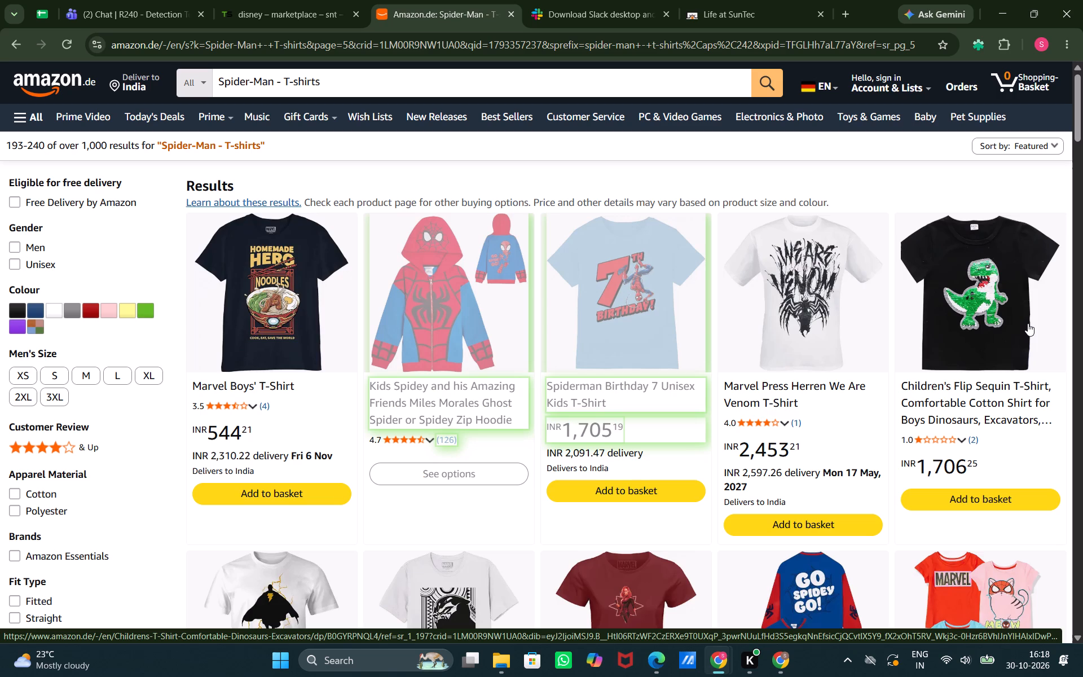
Copy the link of the Marvel Spidey and His Amazing Friends Ghost Spider pyjamas from page 5 of the Amazon.de results.
{"action": "scroll", "coordinate": [848, 261], "scroll_direction": "down", "scroll_amount": 3}
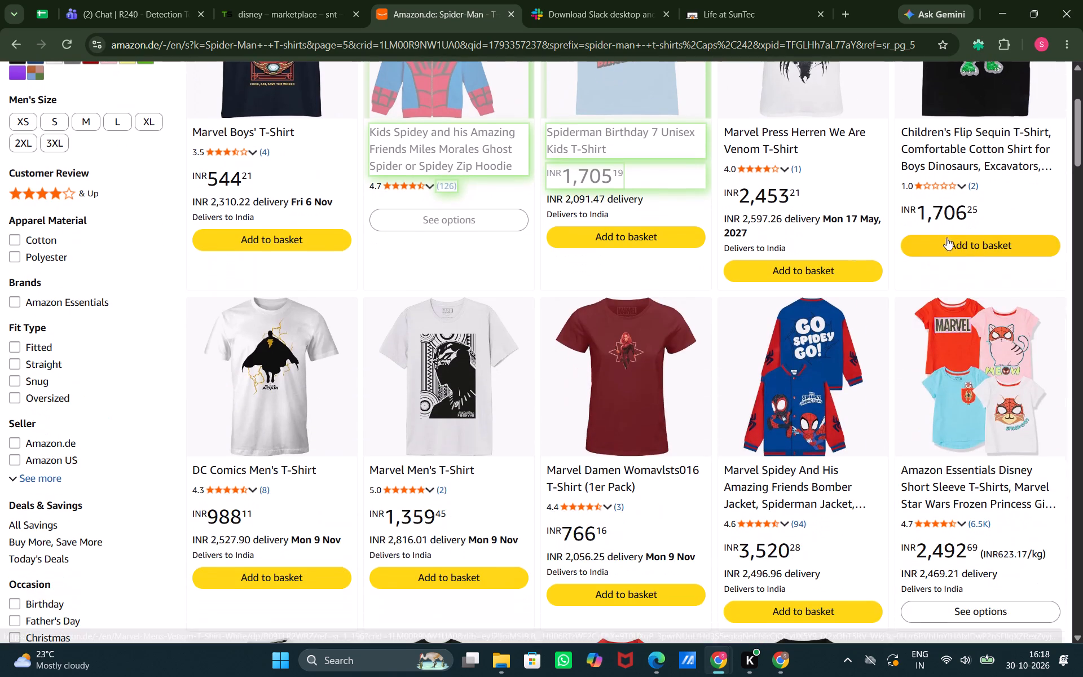
{"action": "scroll", "coordinate": [319, 340], "scroll_direction": "down", "scroll_amount": 6}
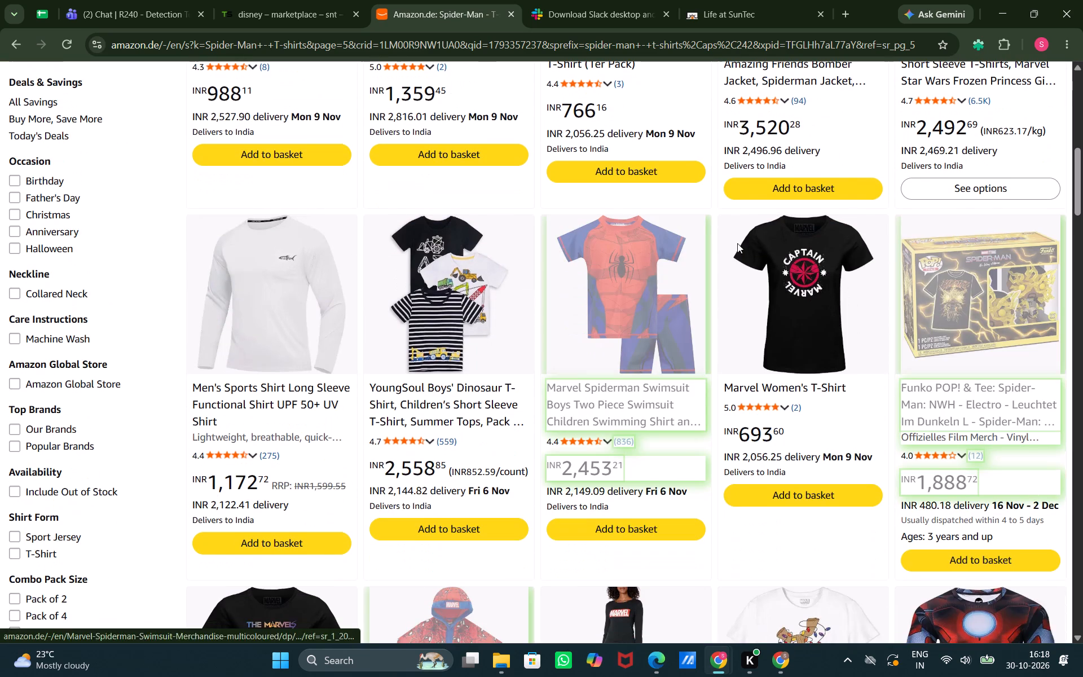
{"action": "scroll", "coordinate": [967, 293], "scroll_direction": "down", "scroll_amount": 5}
{"action": "scroll", "coordinate": [341, 289], "scroll_direction": "down", "scroll_amount": 6}
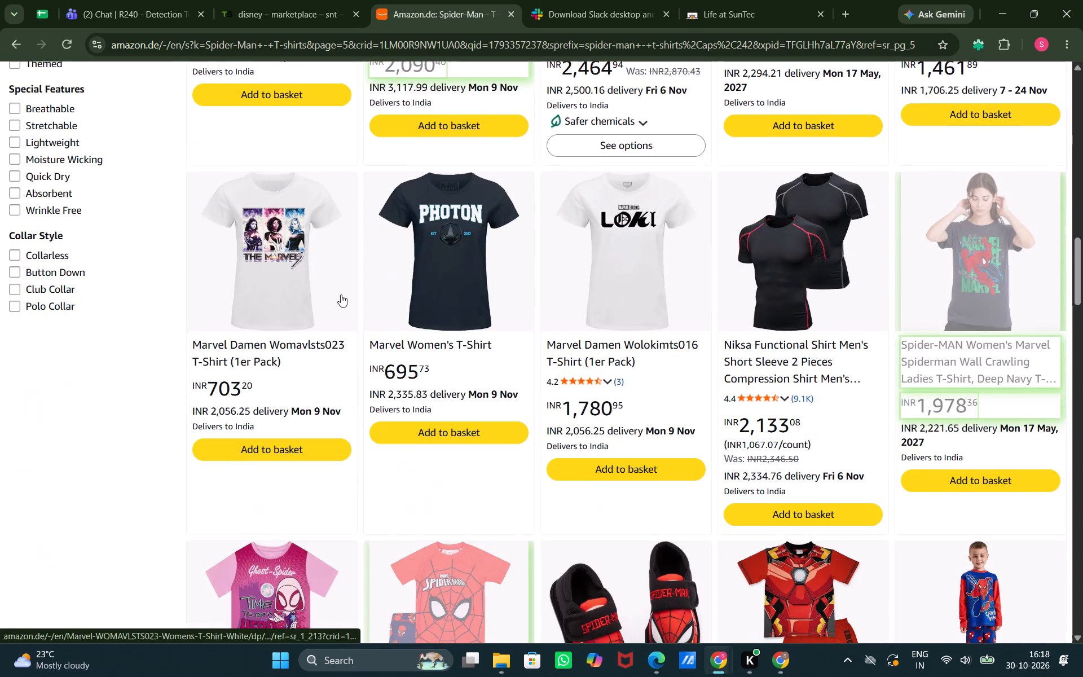
{"action": "scroll", "coordinate": [980, 256], "scroll_direction": "down", "scroll_amount": 5}
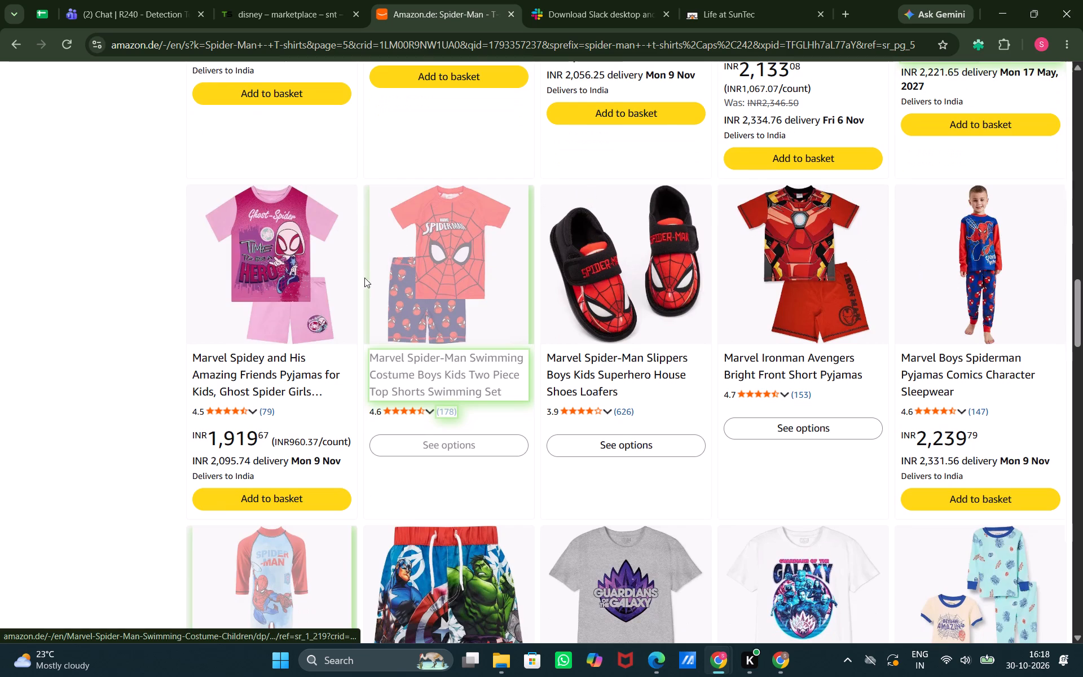
{"action": "scroll", "coordinate": [433, 294], "scroll_direction": "down", "scroll_amount": 3}
{"action": "scroll", "coordinate": [406, 314], "scroll_direction": "up", "scroll_amount": 2}
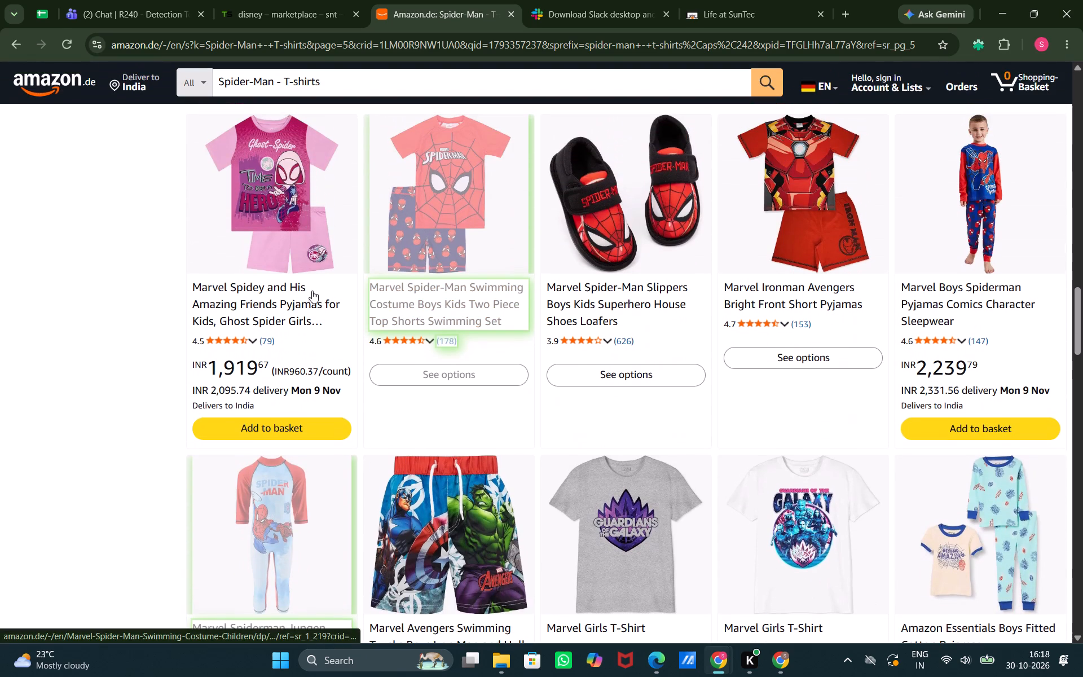
{"action": "right_click", "coordinate": [300, 301]}
{"action": "left_click", "coordinate": [374, 459]}
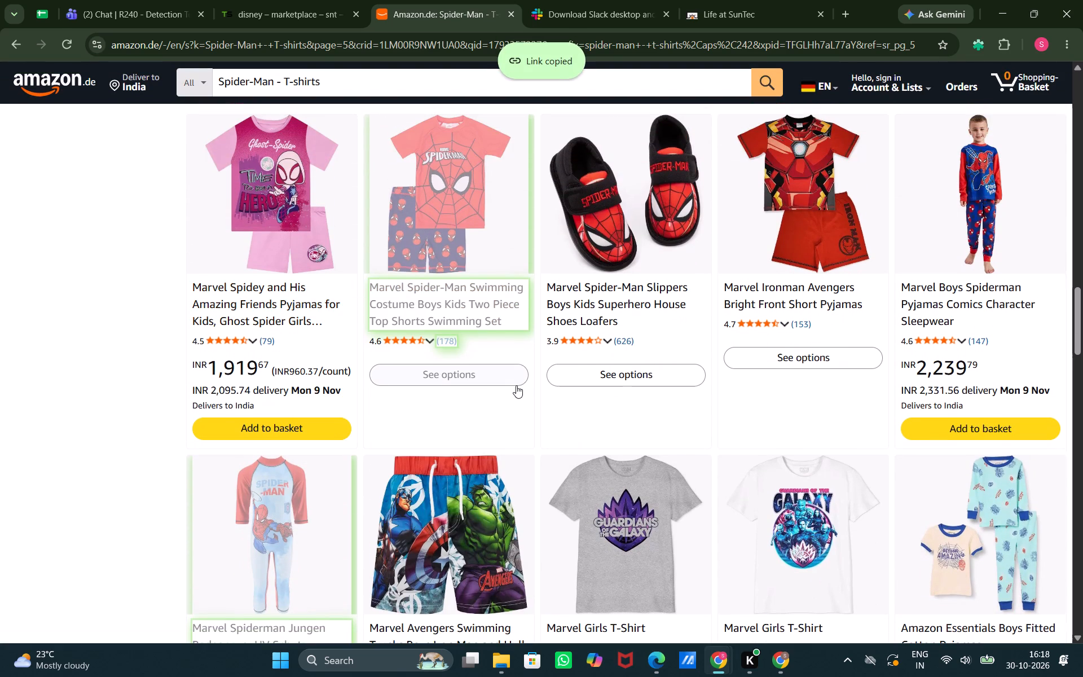
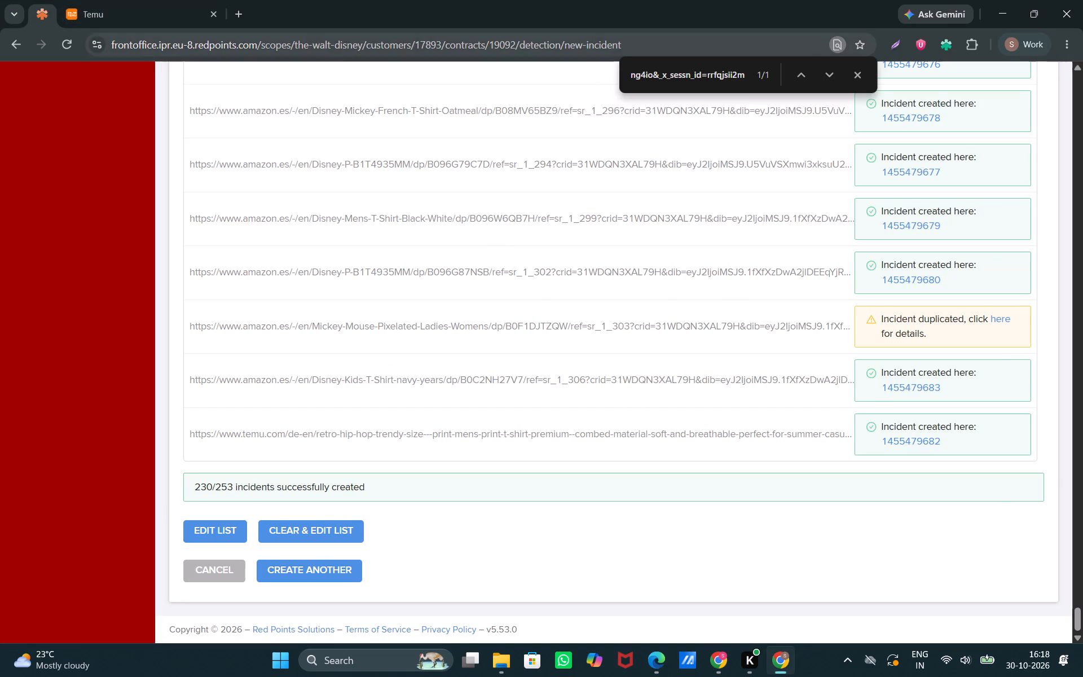
Copy the link of the Marvel T-Shirt Spider-Man Amazing Fantasy #15 Cover from Amazon.de page 5 into cell C20604 of The Walt Disney sheet.
{"action": "key", "text": "alt+Tab"}
{"action": "left_click_drag", "start_coordinate": [463, 16], "coordinate": [463, 45]}
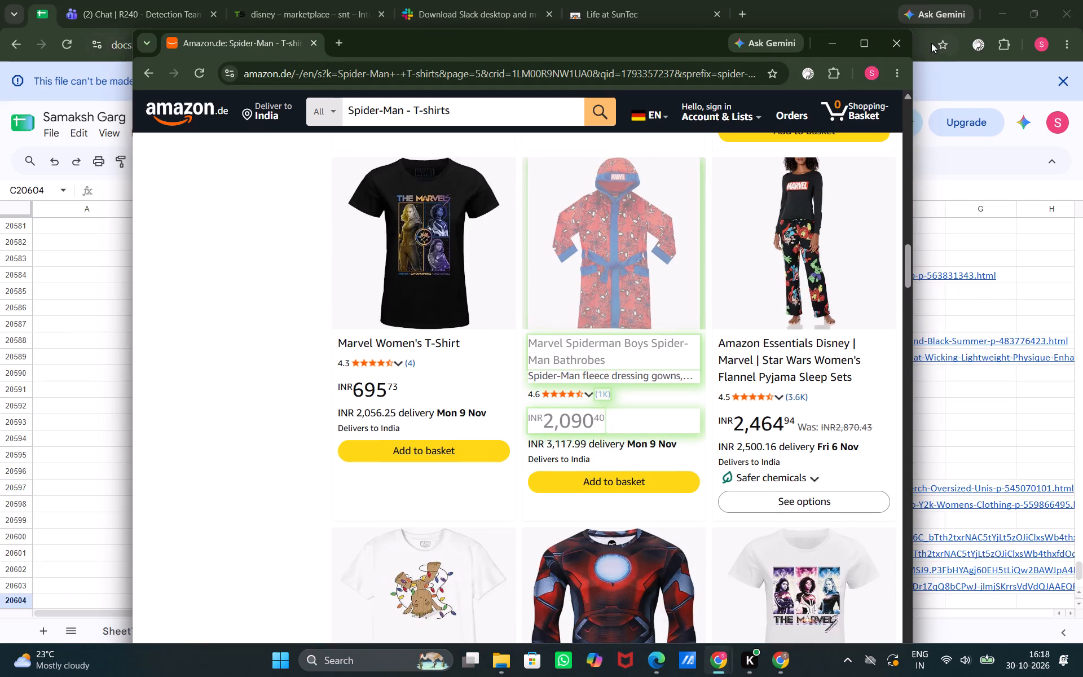
{"action": "left_click", "coordinate": [862, 45]}
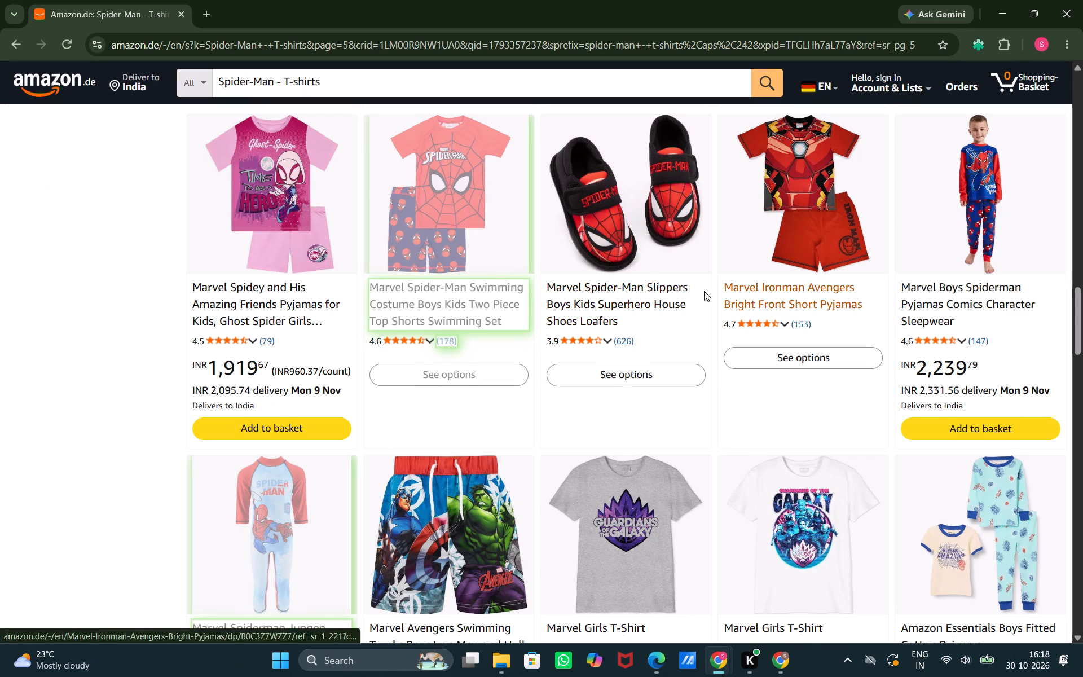
{"action": "scroll", "coordinate": [659, 293], "scroll_direction": "down", "scroll_amount": 5}
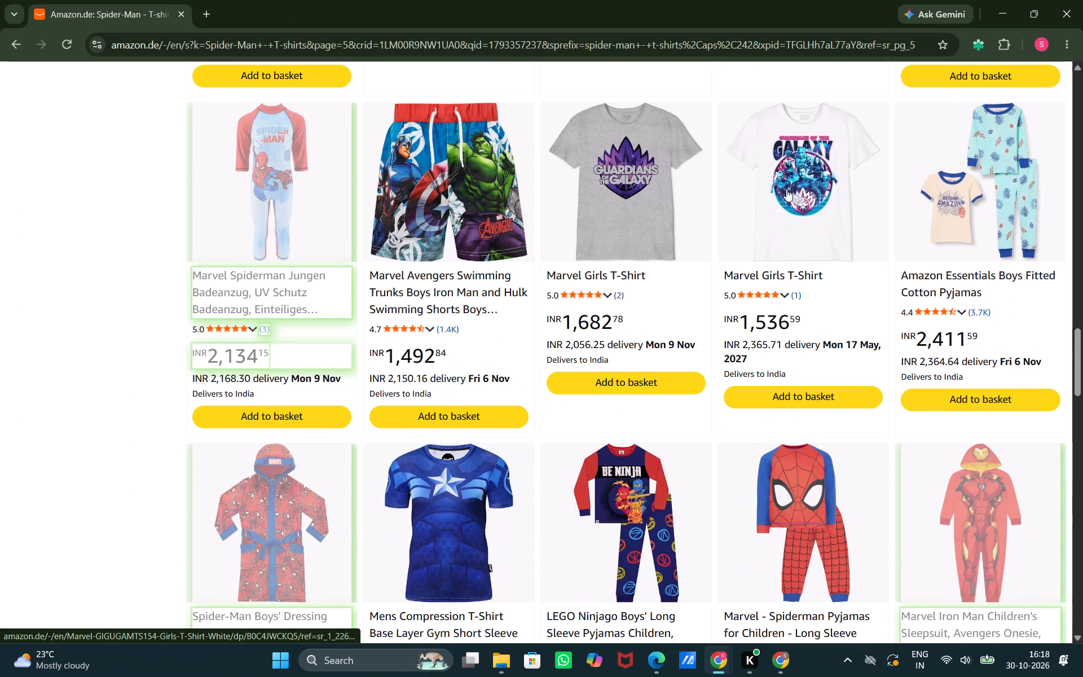
{"action": "scroll", "coordinate": [1009, 225], "scroll_direction": "down", "scroll_amount": 4}
{"action": "scroll", "coordinate": [796, 276], "scroll_direction": "up", "scroll_amount": 1}
{"action": "scroll", "coordinate": [299, 287], "scroll_direction": "down", "scroll_amount": 5}
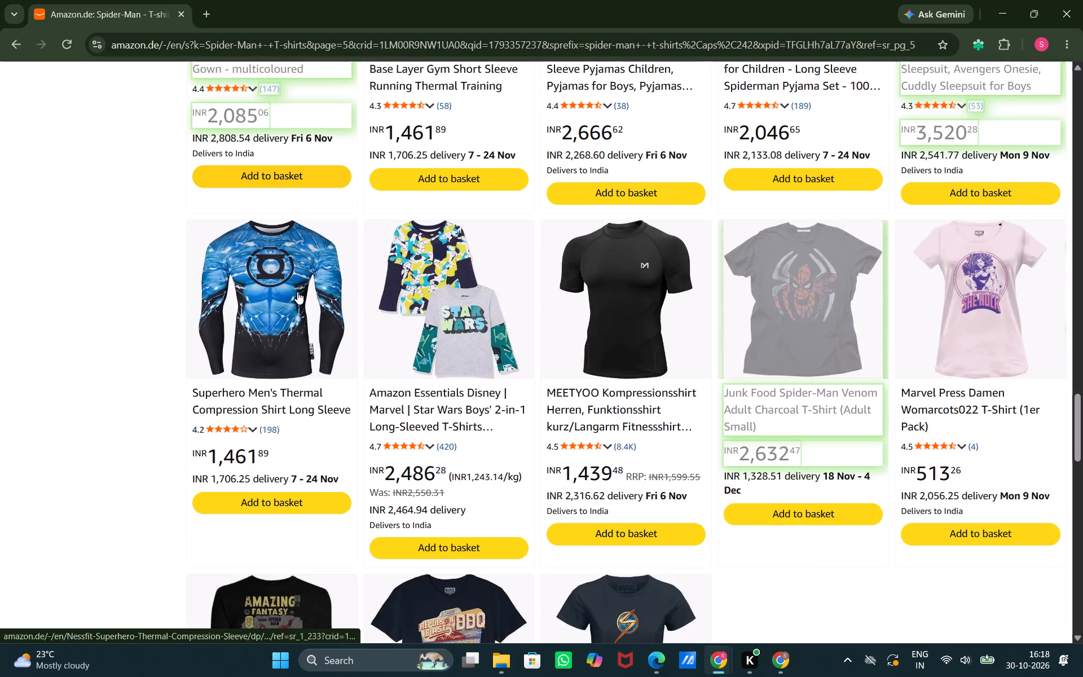
{"action": "scroll", "coordinate": [979, 270], "scroll_direction": "down", "scroll_amount": 4}
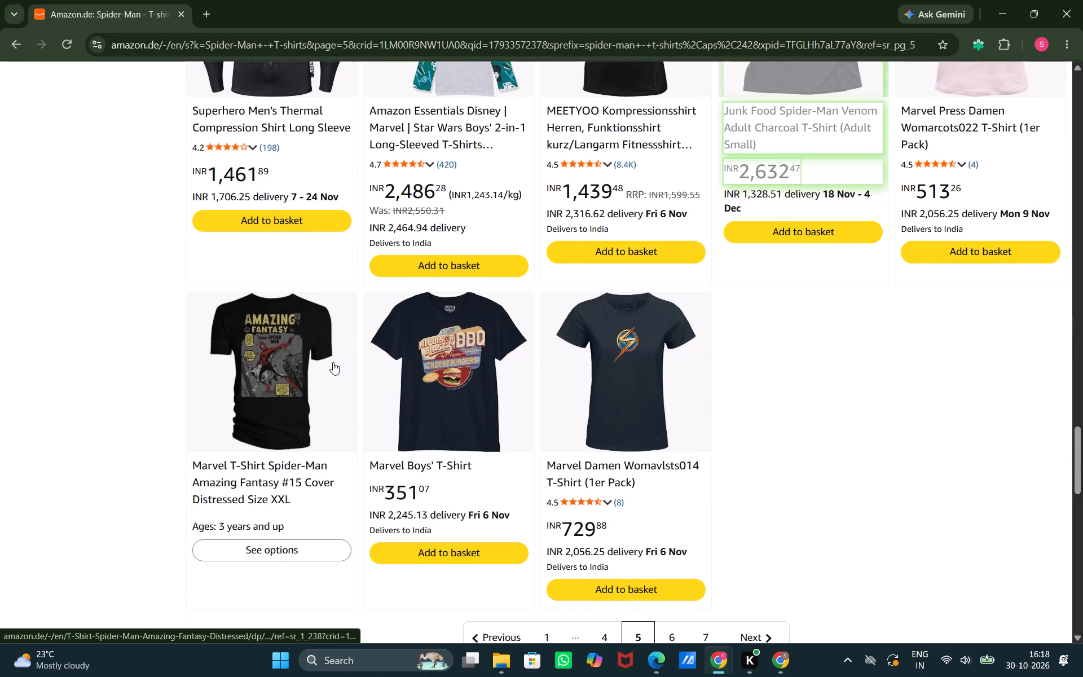
{"action": "scroll", "coordinate": [319, 371], "scroll_direction": "down", "scroll_amount": 1}
{"action": "right_click", "coordinate": [284, 415]}
{"action": "left_click", "coordinate": [391, 342]}
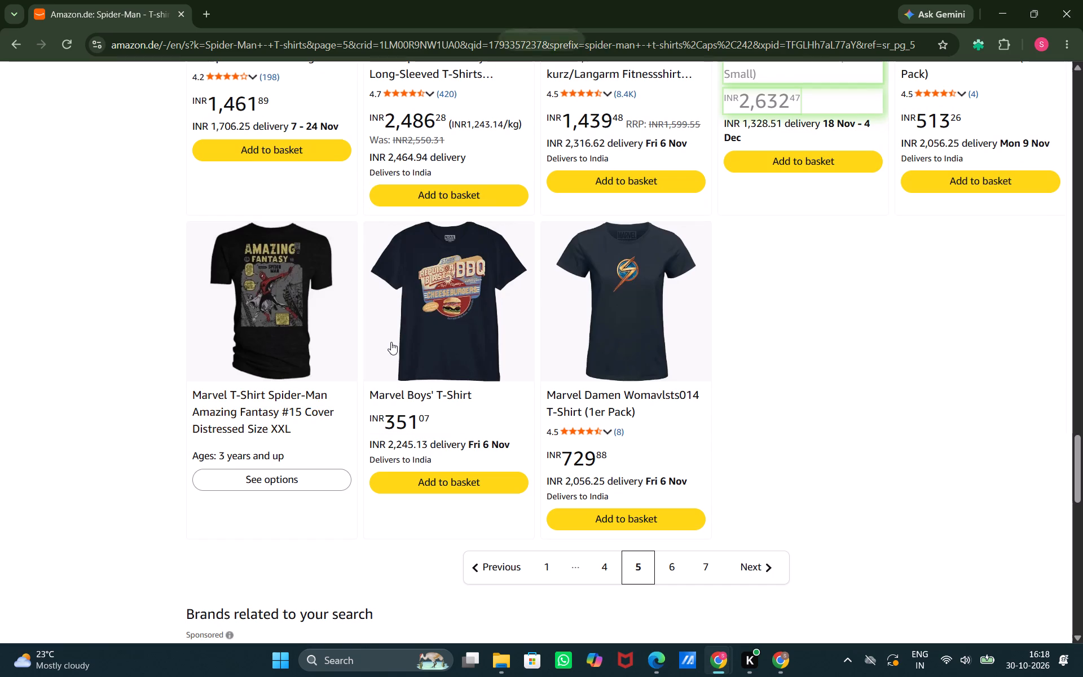
{"action": "key", "text": "alt+Tab"}
{"action": "key", "text": "ctrl+v"}
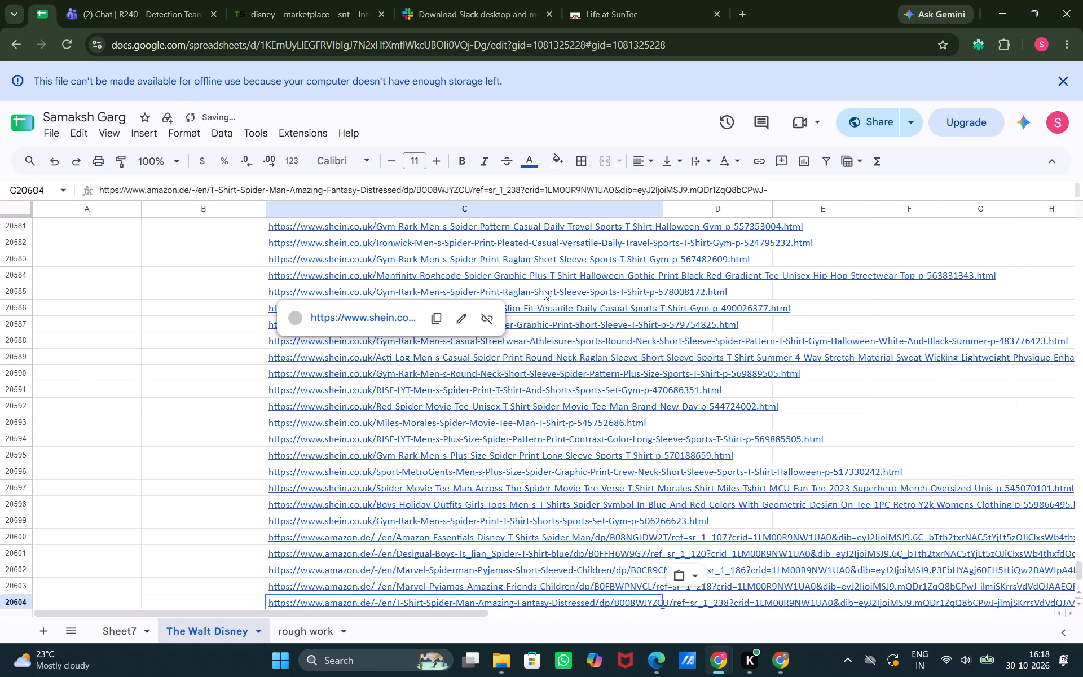
{"action": "key", "text": "Return"}
{"action": "key", "text": "Return"}
Continue to page 6 of the Amazon.de Spider-Man results and examine its listings for ones that have not been collected yet.
{"action": "key", "text": "alt+Tab"}
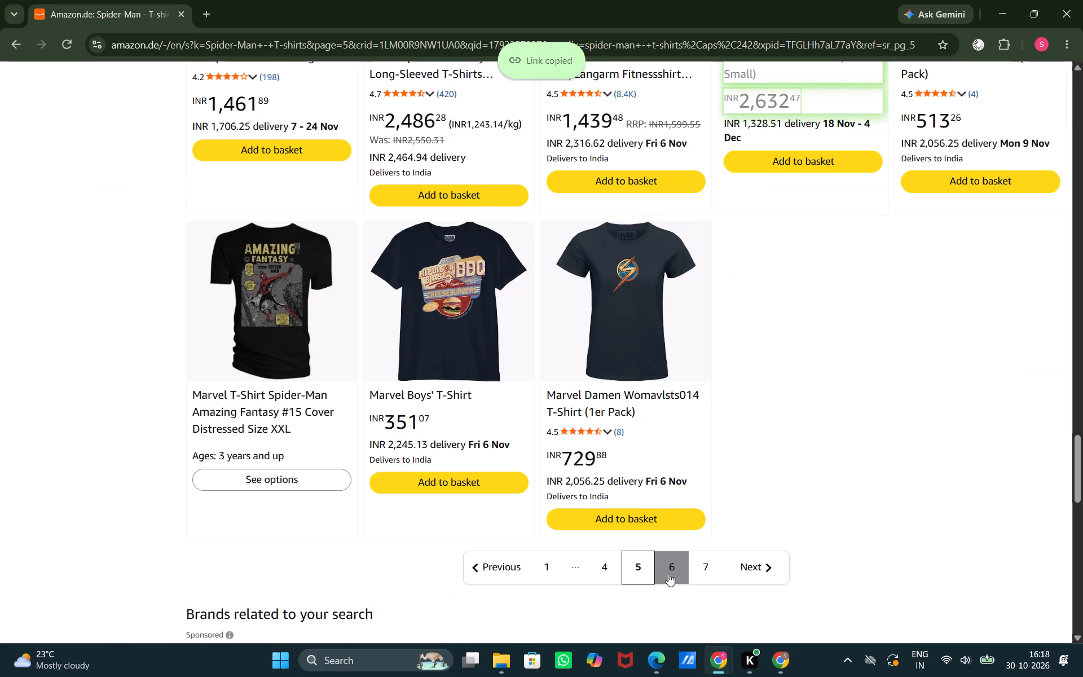
{"action": "left_click", "coordinate": [670, 573]}
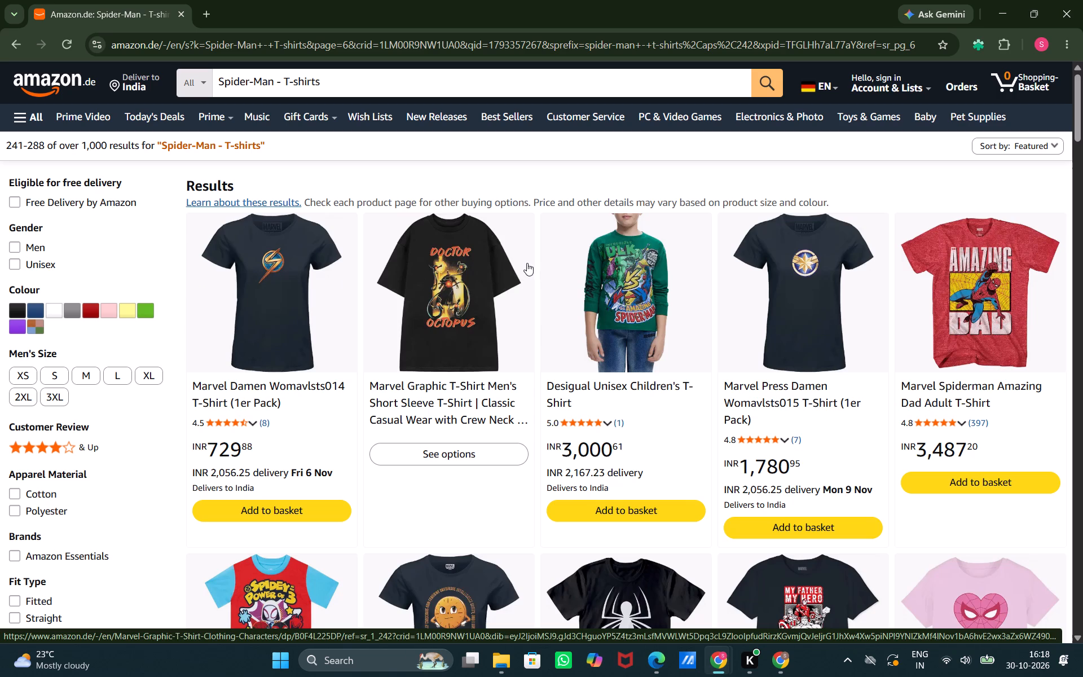
{"action": "scroll", "coordinate": [646, 266], "scroll_direction": "down", "scroll_amount": 5}
{"action": "scroll", "coordinate": [646, 266], "scroll_direction": "up", "scroll_amount": 2}
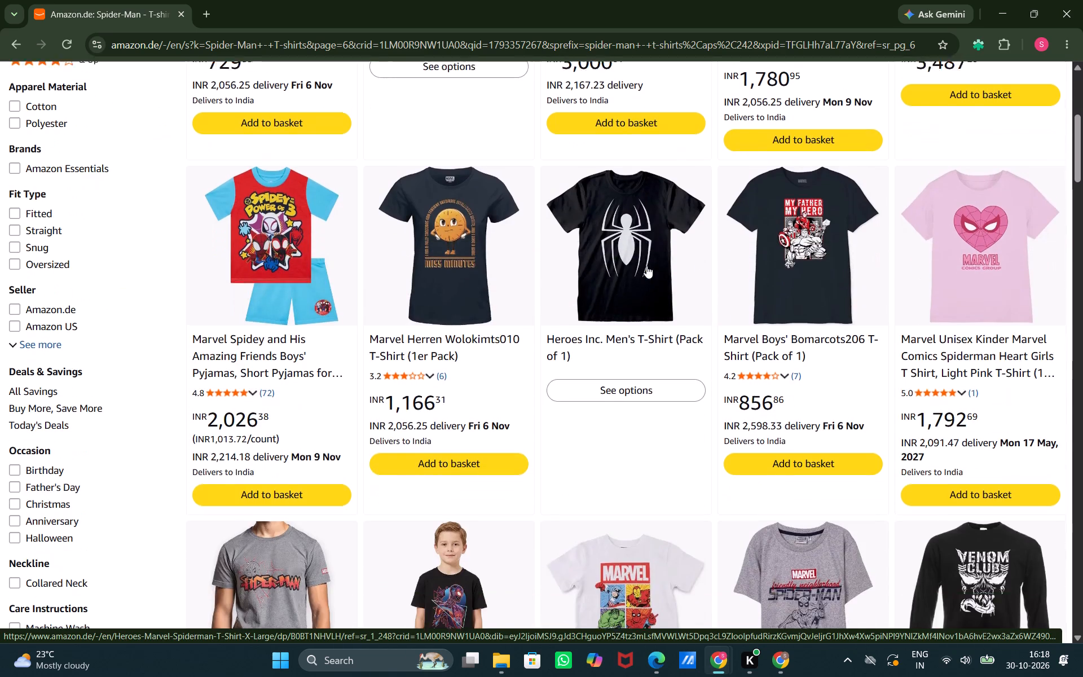
{"action": "scroll", "coordinate": [646, 266], "scroll_direction": "up", "scroll_amount": 1}
{"action": "scroll", "coordinate": [646, 266], "scroll_direction": "down", "scroll_amount": 20}
{"action": "scroll", "coordinate": [646, 266], "scroll_direction": "down", "scroll_amount": 12}
{"action": "scroll", "coordinate": [650, 288], "scroll_direction": "up", "scroll_amount": 1}
{"action": "scroll", "coordinate": [650, 287], "scroll_direction": "down", "scroll_amount": 3}
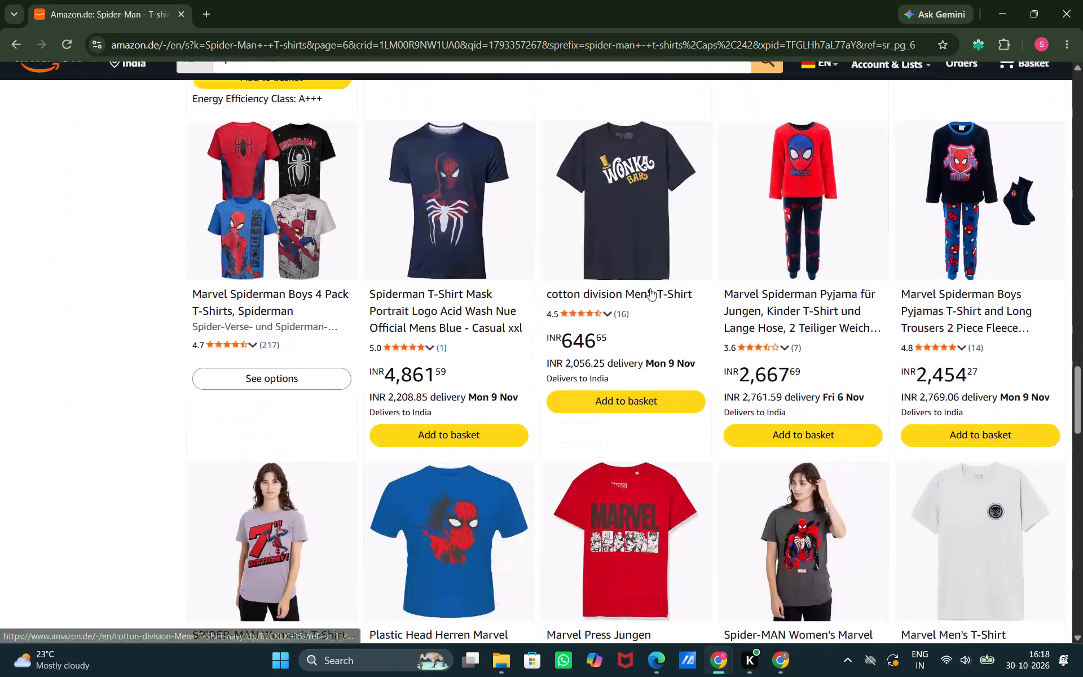
{"action": "scroll", "coordinate": [650, 288], "scroll_direction": "down", "scroll_amount": 13}
{"action": "scroll", "coordinate": [654, 287], "scroll_direction": "up", "scroll_amount": 20}
{"action": "scroll", "coordinate": [654, 287], "scroll_direction": "up", "scroll_amount": 16}
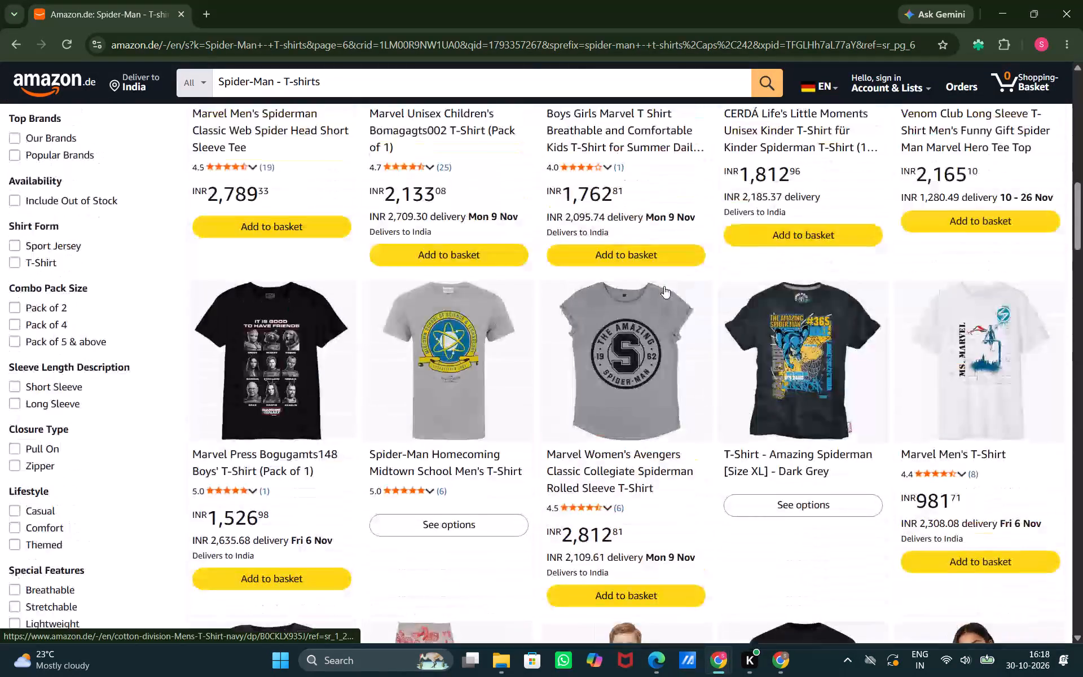
{"action": "scroll", "coordinate": [664, 286], "scroll_direction": "up", "scroll_amount": 19}
{"action": "scroll", "coordinate": [931, 338], "scroll_direction": "down", "scroll_amount": 4}
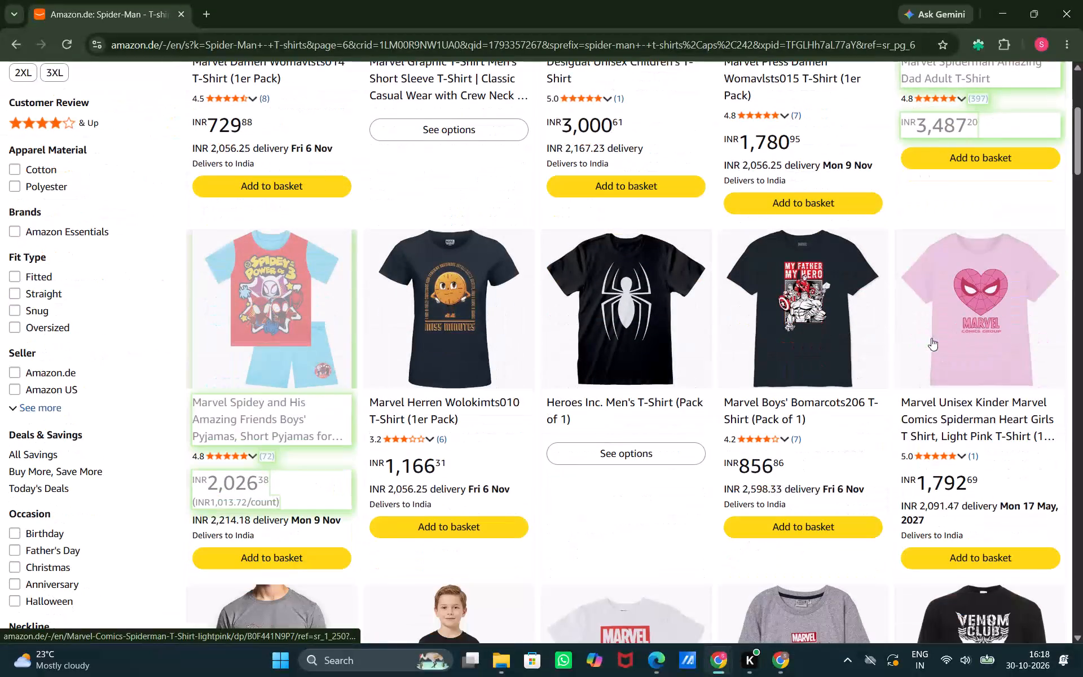
Copy the link of the light pink Marvel Comics Spiderman Heart Girls T Shirt into cell C20605 of The Walt Disney sheet.
{"action": "right_click_drag", "start_coordinate": [1015, 430], "coordinate": [1021, 435]}
{"action": "left_click", "coordinate": [910, 357]}
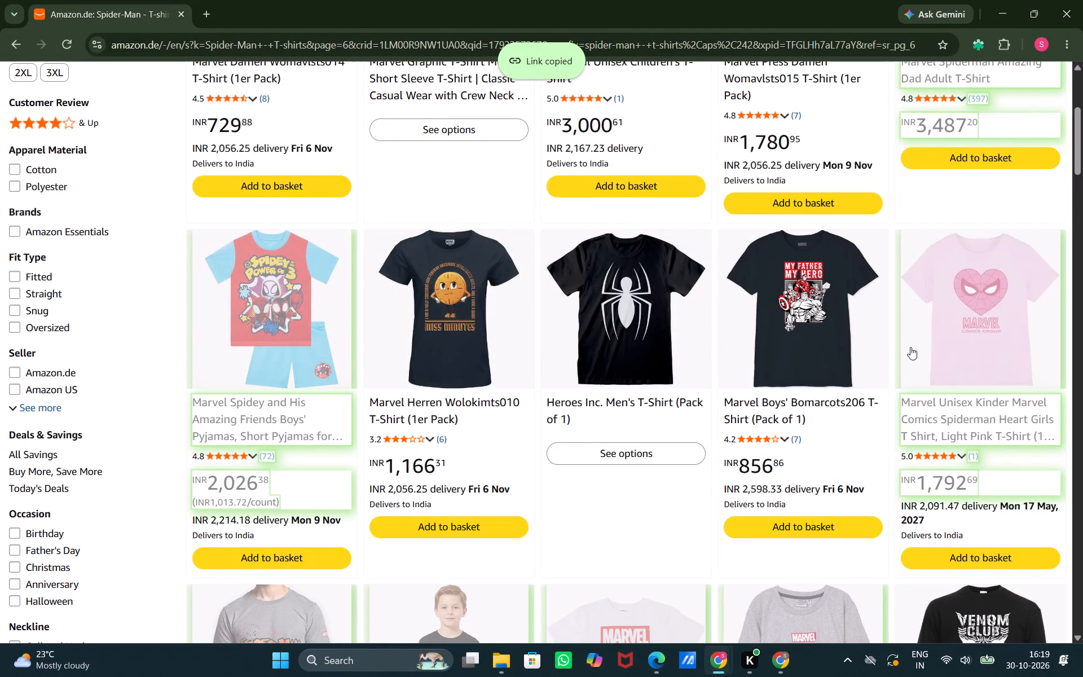
{"action": "key", "text": "alt+Tab"}
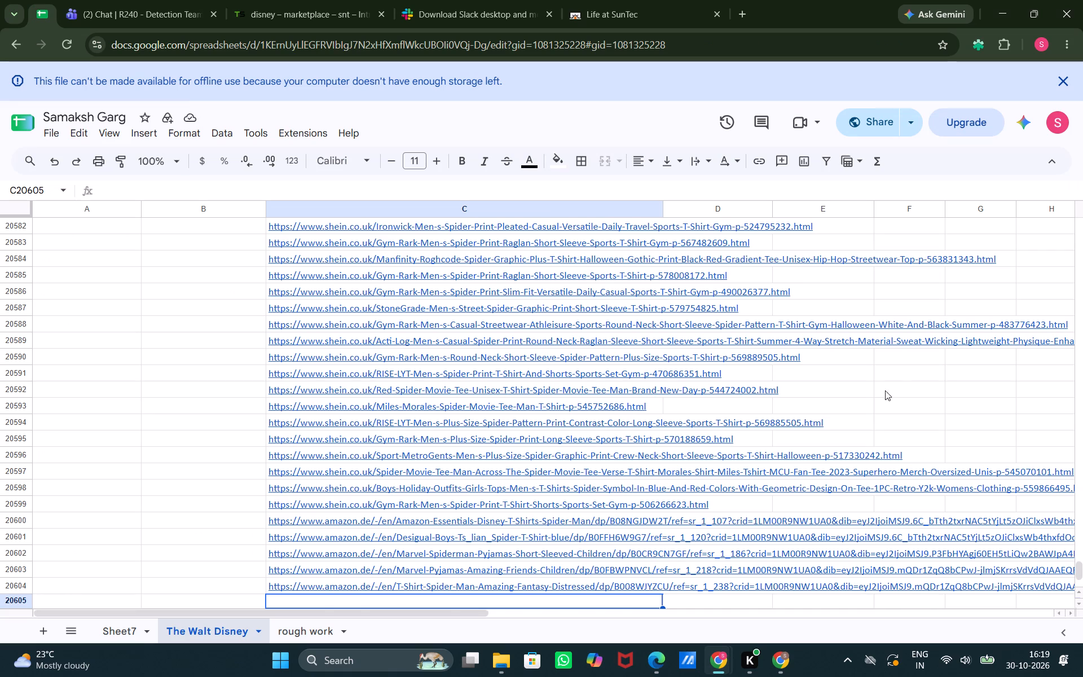
{"action": "key", "text": "ctrl+v"}
{"action": "key", "text": "Return"}
{"action": "key", "text": "Return"}
{"action": "key", "text": "Return"}
{"action": "key", "text": "Return"}
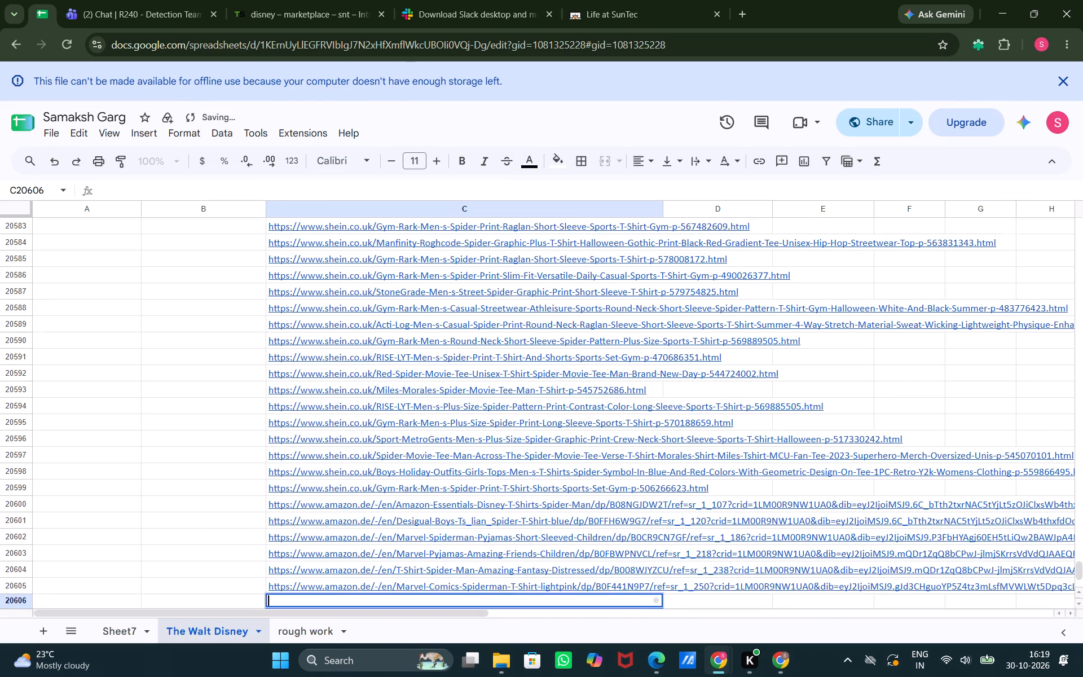
Copy the link of the Marvel Boys' Bomarcots206 T-Shirt from Amazon.de into cell C20607, leaving row 20606 empty.
{"action": "key", "text": "alt+Tab"}
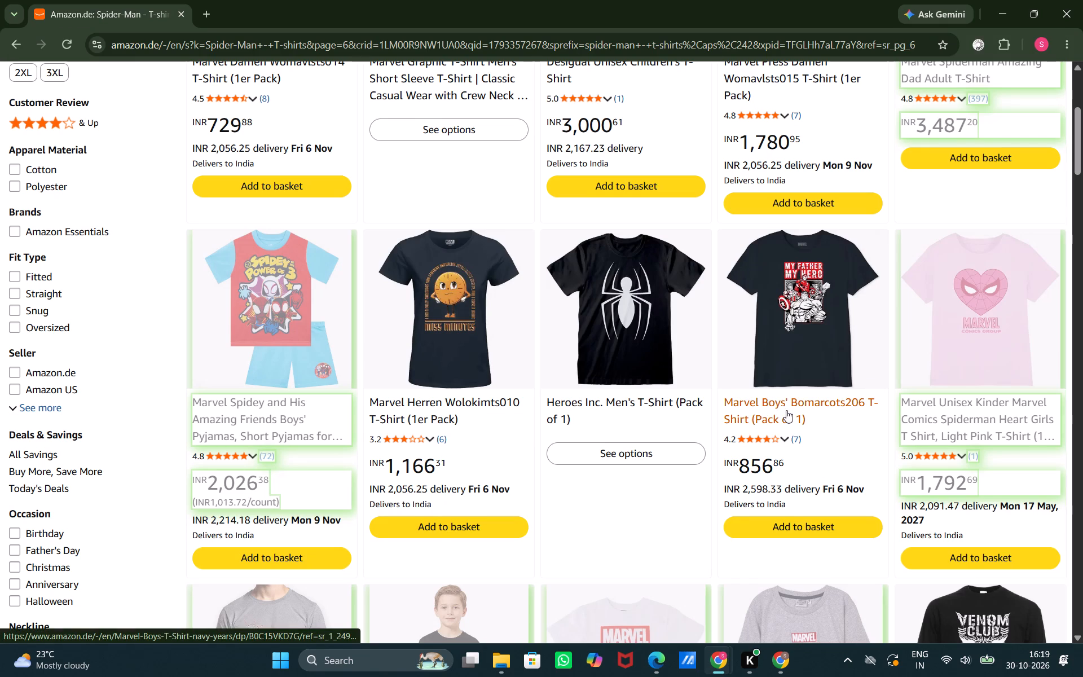
{"action": "right_click", "coordinate": [786, 410]}
{"action": "left_click", "coordinate": [845, 566]}
{"action": "key", "text": "alt+Tab"}
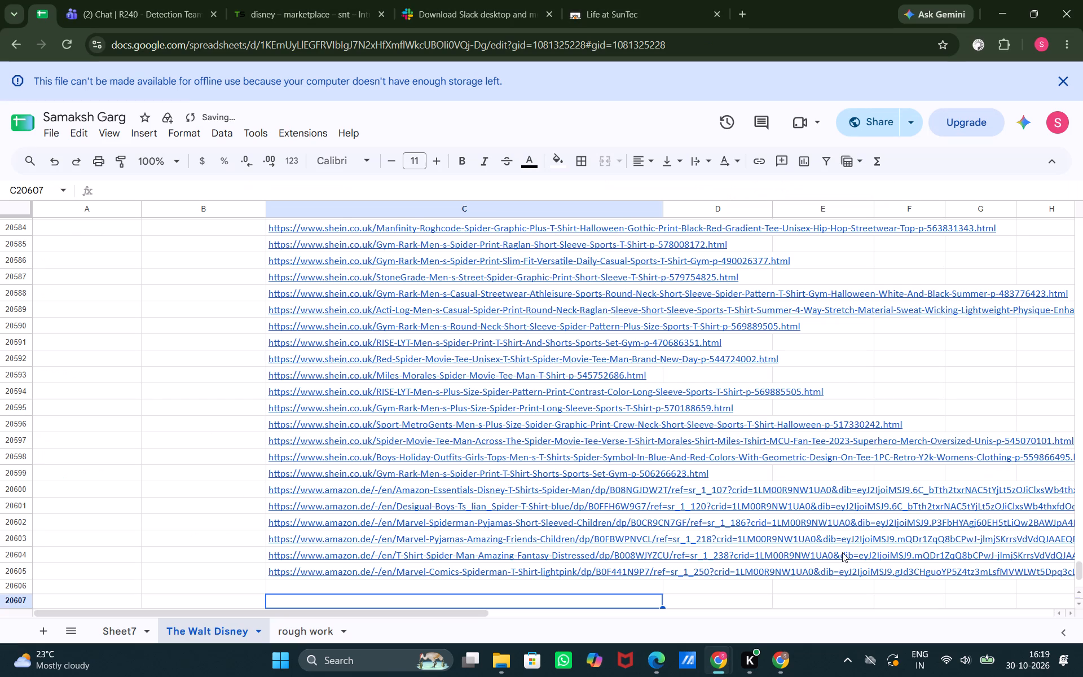
{"action": "key", "text": "ctrl+v"}
{"action": "key", "text": "Up"}
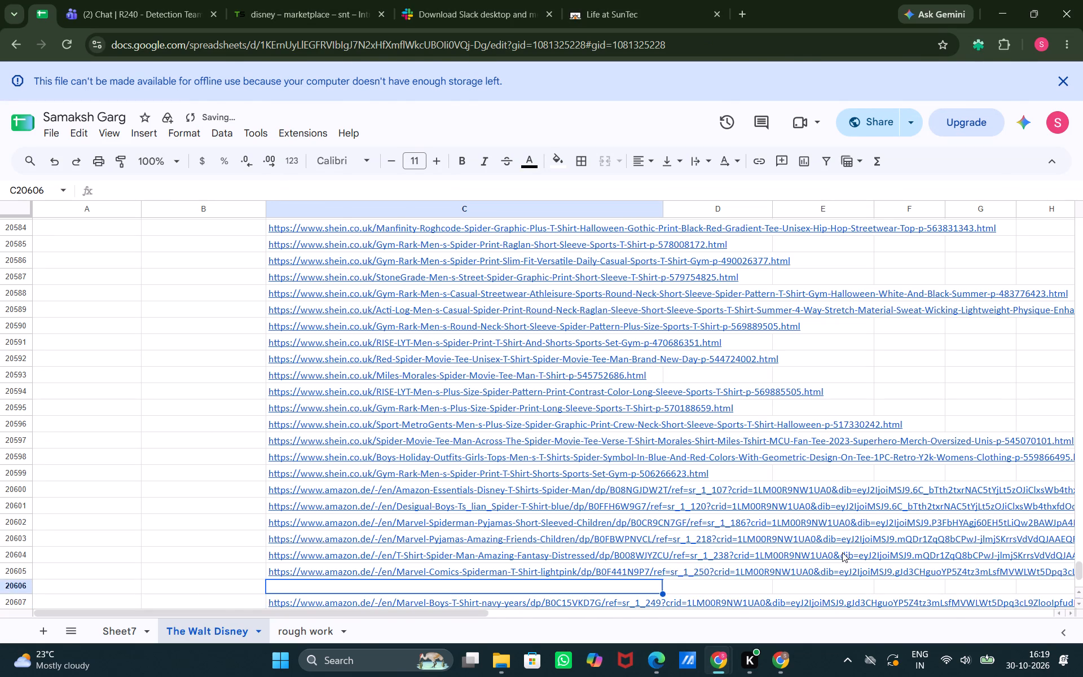
Copy the link of the Heroes Inc. Men's T-Shirt with the white spider from Amazon.de into the empty cell C20606.
{"action": "key", "text": "alt+Tab"}
{"action": "right_click", "coordinate": [664, 407]}
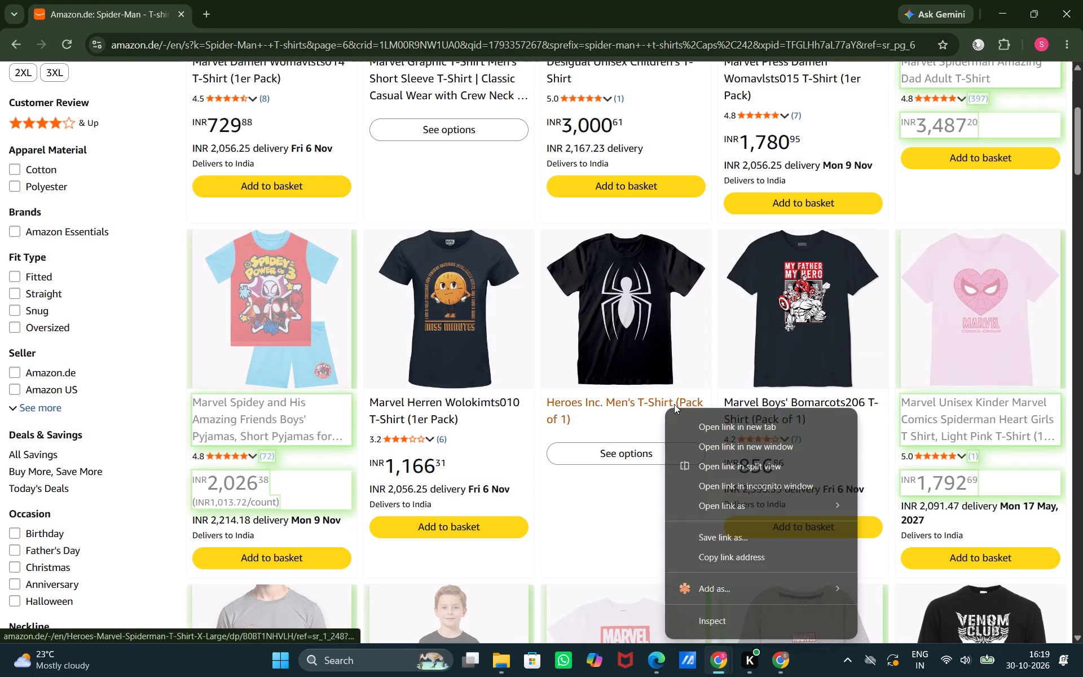
{"action": "left_click", "coordinate": [713, 552]}
{"action": "key", "text": "alt+Tab"}
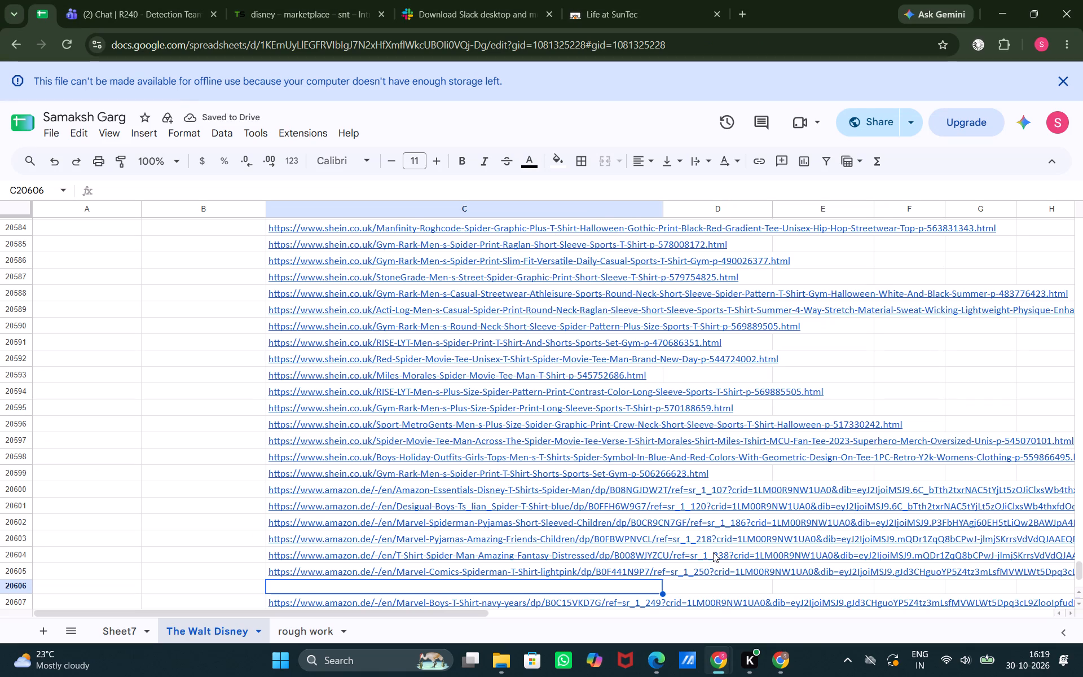
{"action": "key", "text": "ctrl+v"}
{"action": "key", "text": "Down"}
{"action": "key", "text": "Down"}
Copy the link of the Marvel Women's Spider-man Black Modern top from Amazon.de page 6 into cell C20608 of The Walt Disney sheet.
{"action": "key", "text": "alt+Tab"}
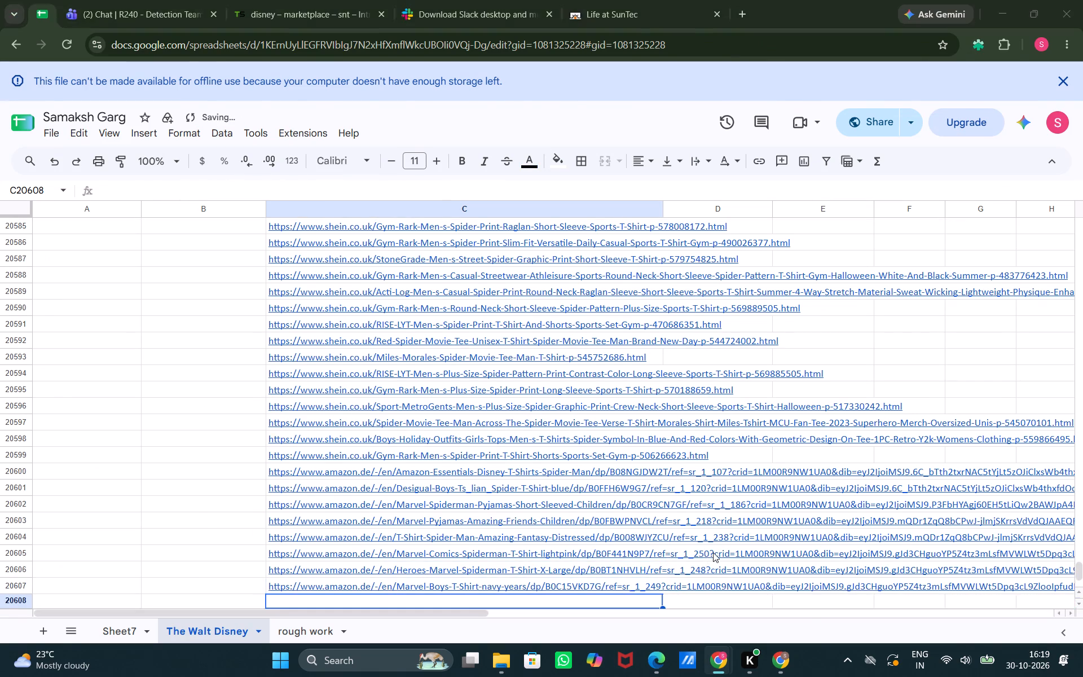
{"action": "scroll", "coordinate": [504, 278], "scroll_direction": "down", "scroll_amount": 4}
{"action": "scroll", "coordinate": [993, 330], "scroll_direction": "down", "scroll_amount": 3}
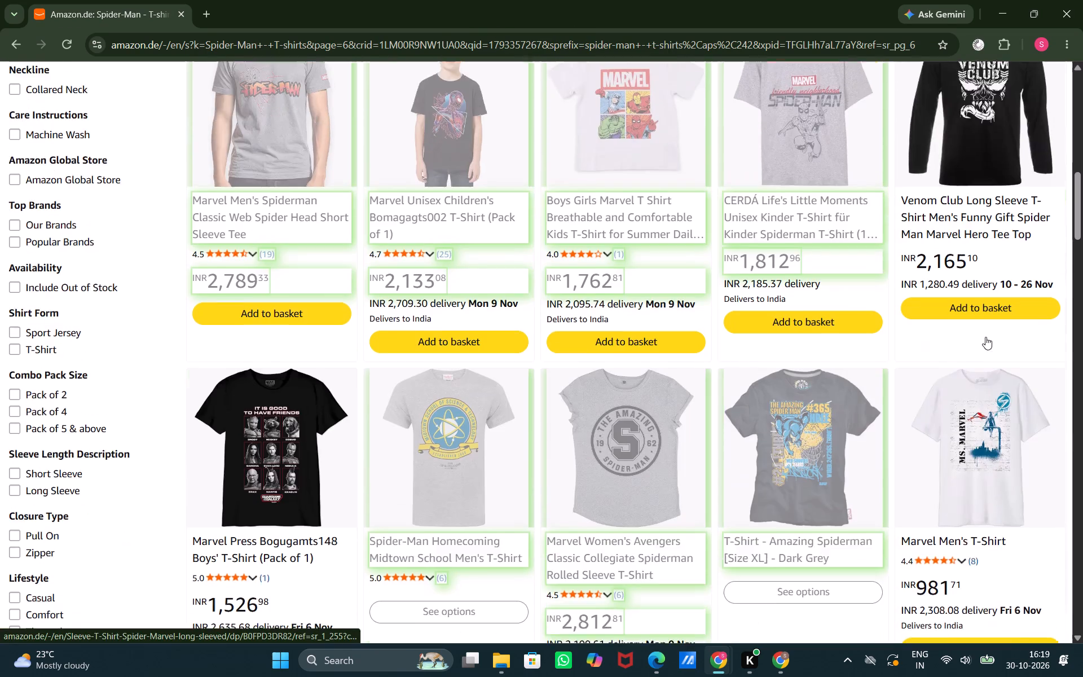
{"action": "scroll", "coordinate": [985, 337], "scroll_direction": "down", "scroll_amount": 4}
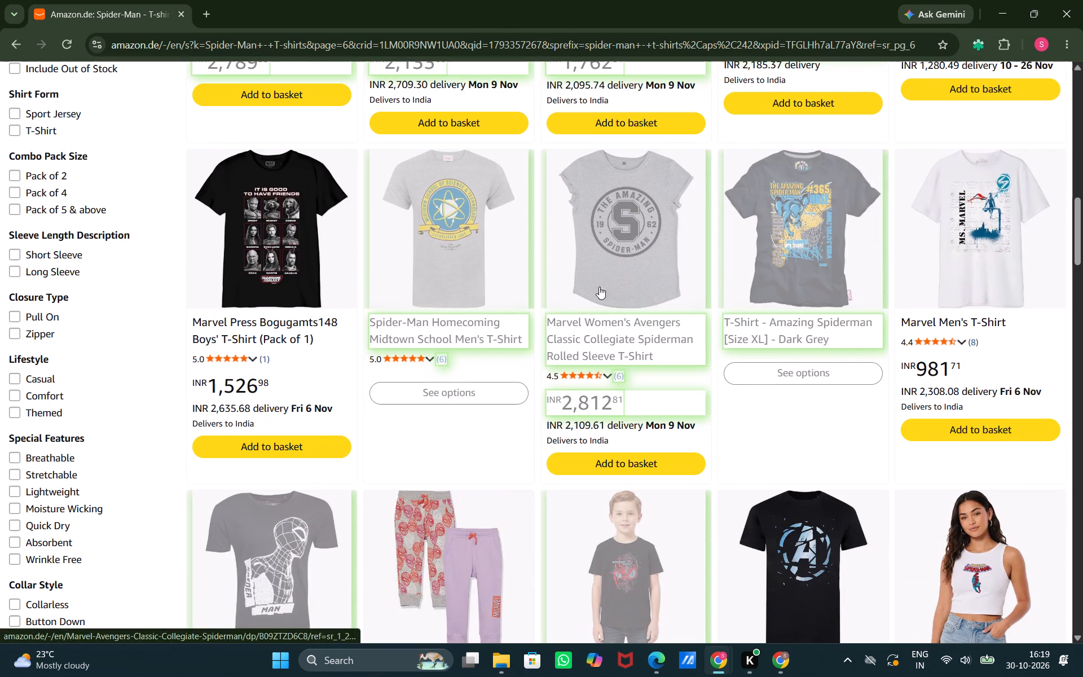
{"action": "scroll", "coordinate": [1015, 247], "scroll_direction": "down", "scroll_amount": 3}
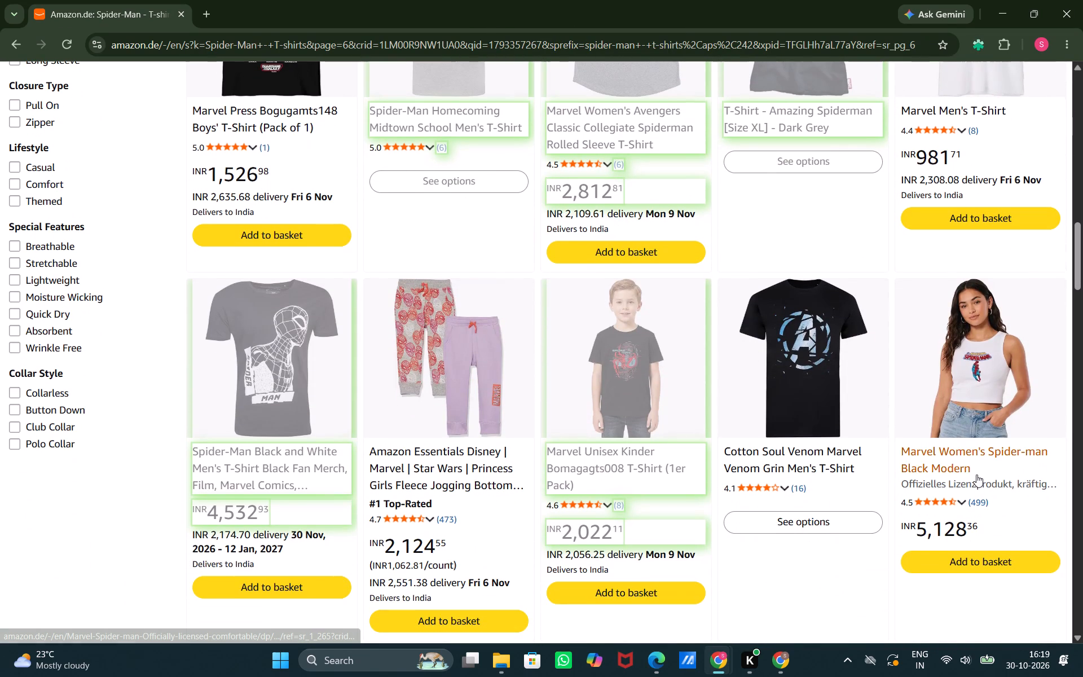
{"action": "right_click", "coordinate": [970, 462]}
{"action": "left_click", "coordinate": [897, 372]}
{"action": "key", "text": "alt+Tab"}
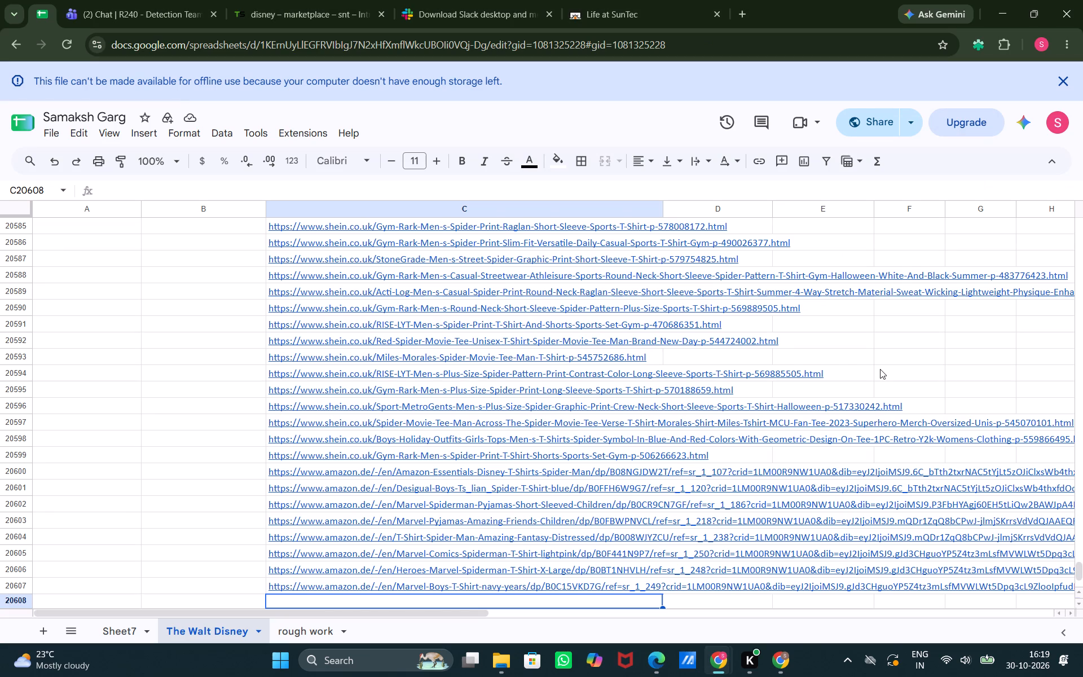
{"action": "key", "text": "ctrl+v"}
{"action": "key", "text": "Return"}
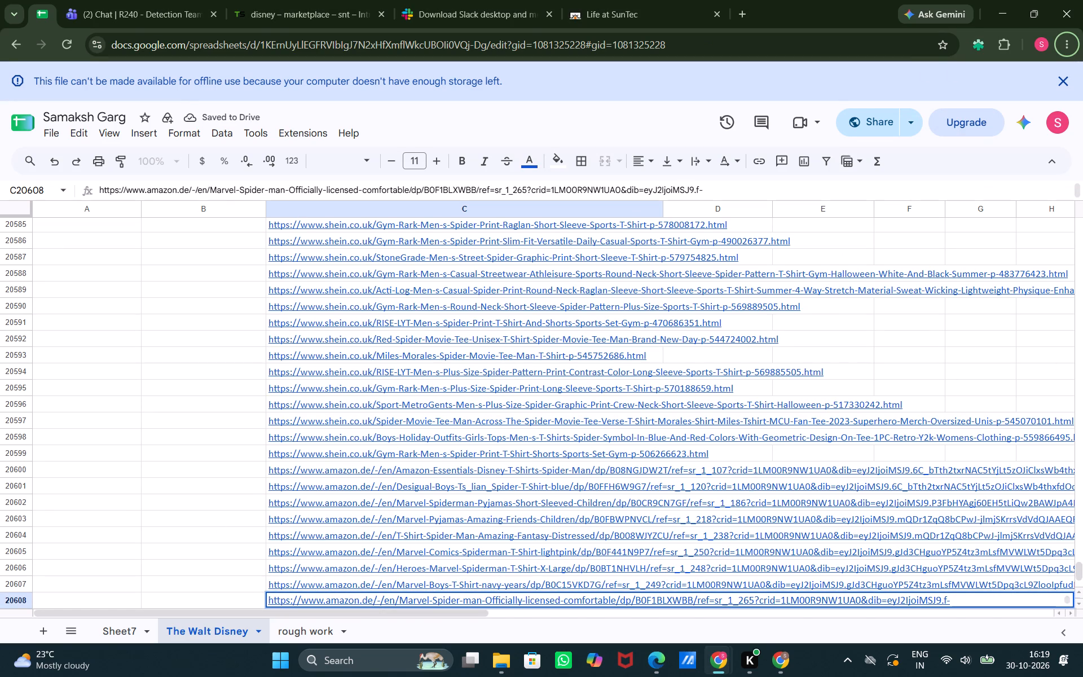
{"action": "left_click", "coordinate": [248, 596]}
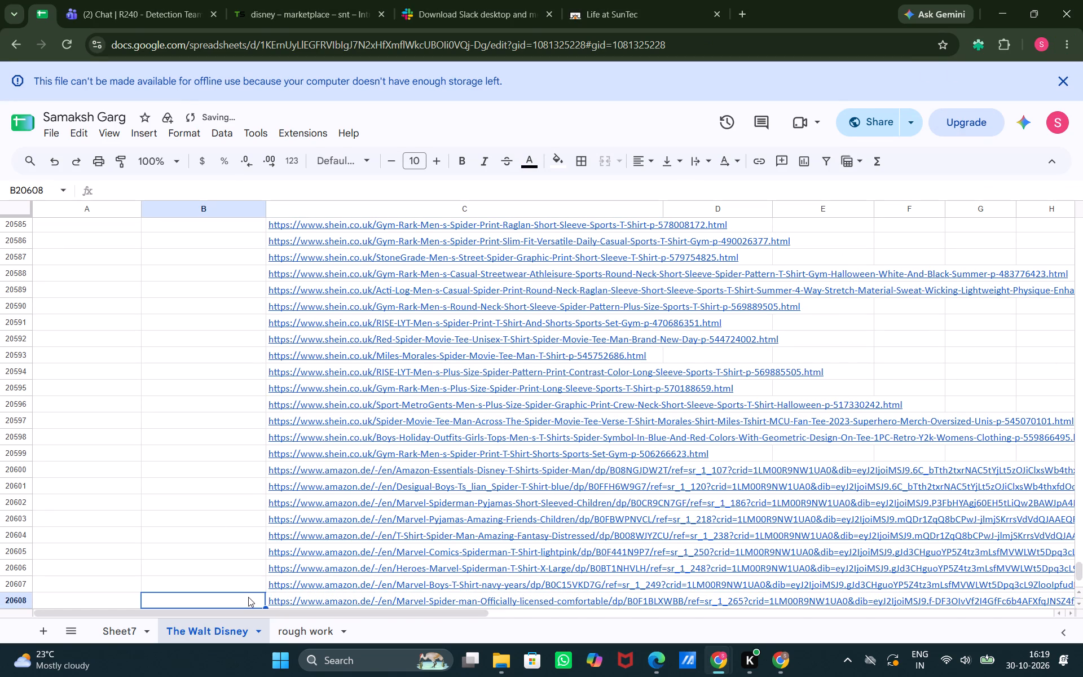
{"action": "key", "text": "Down"}
{"action": "key", "text": "Right"}
Copy the link of the Marvel Men's Spiderman's Real Name T-Shirt from Amazon.de page 6 into cell C20609.
{"action": "key", "text": "alt+Tab"}
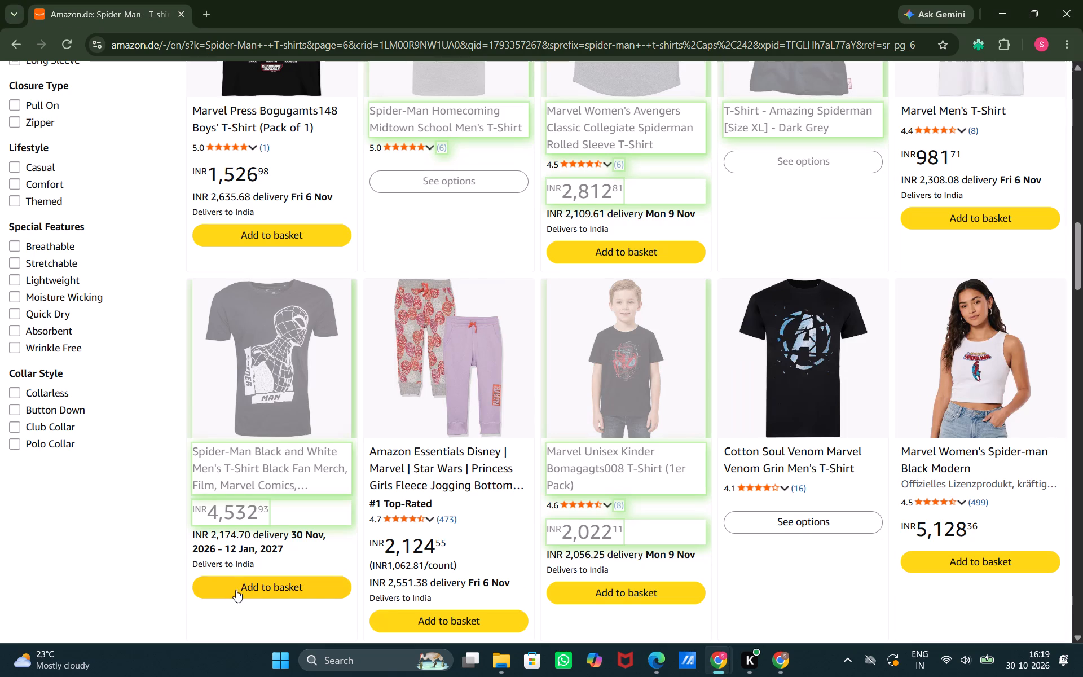
{"action": "scroll", "coordinate": [541, 528], "scroll_direction": "down", "scroll_amount": 5}
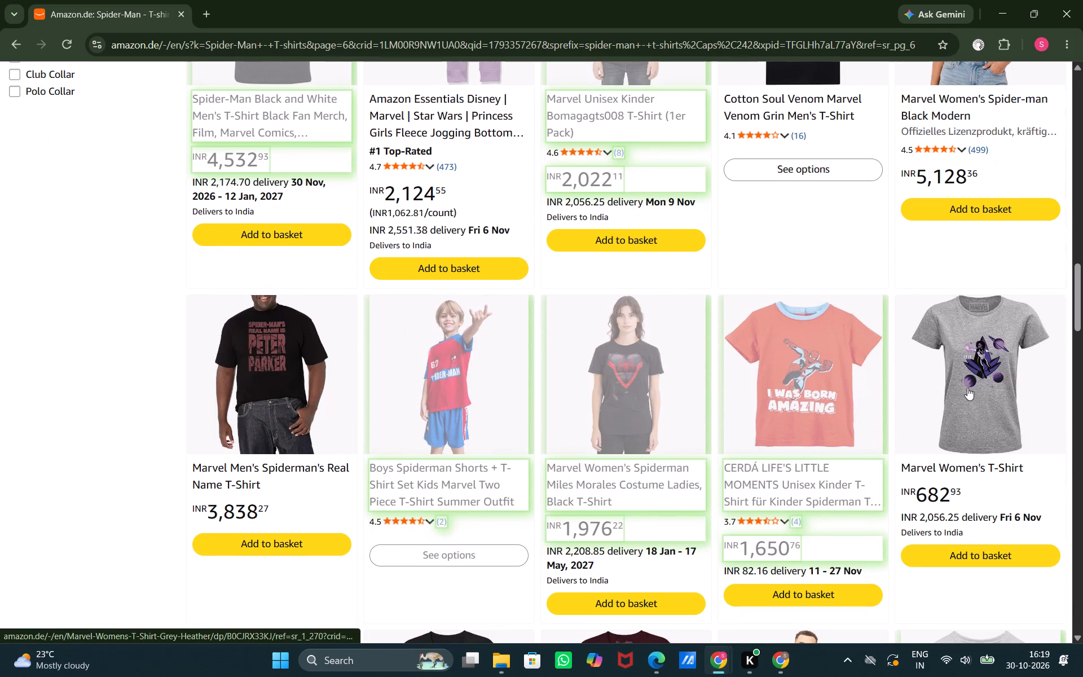
{"action": "right_click", "coordinate": [268, 459]}
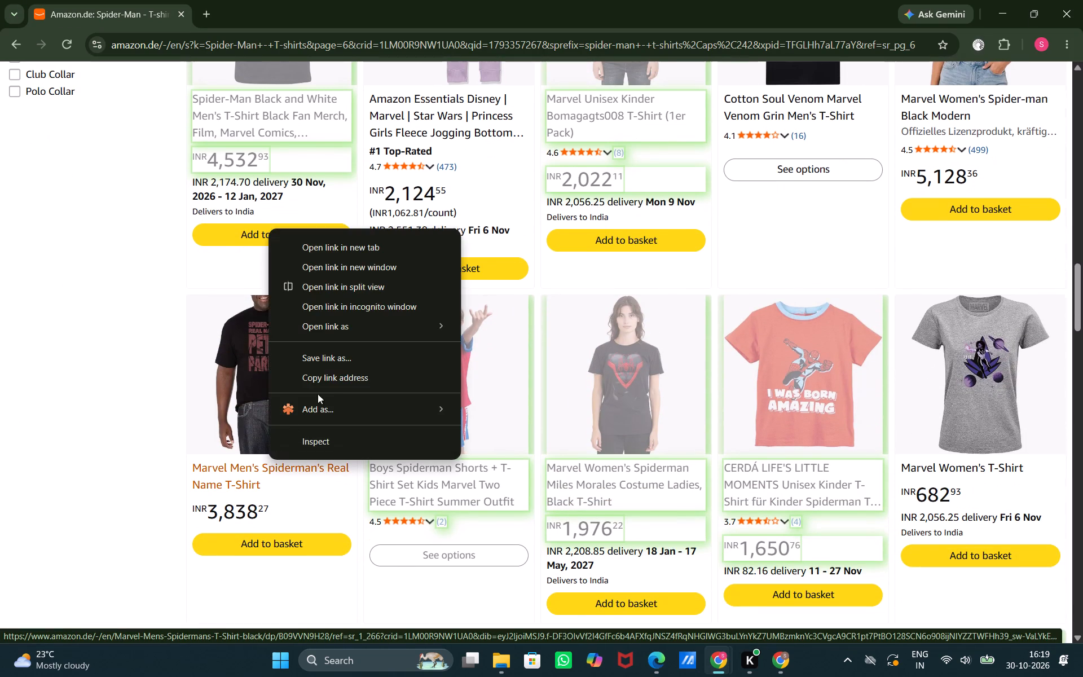
{"action": "left_click", "coordinate": [328, 381]}
{"action": "key", "text": "alt+Tab"}
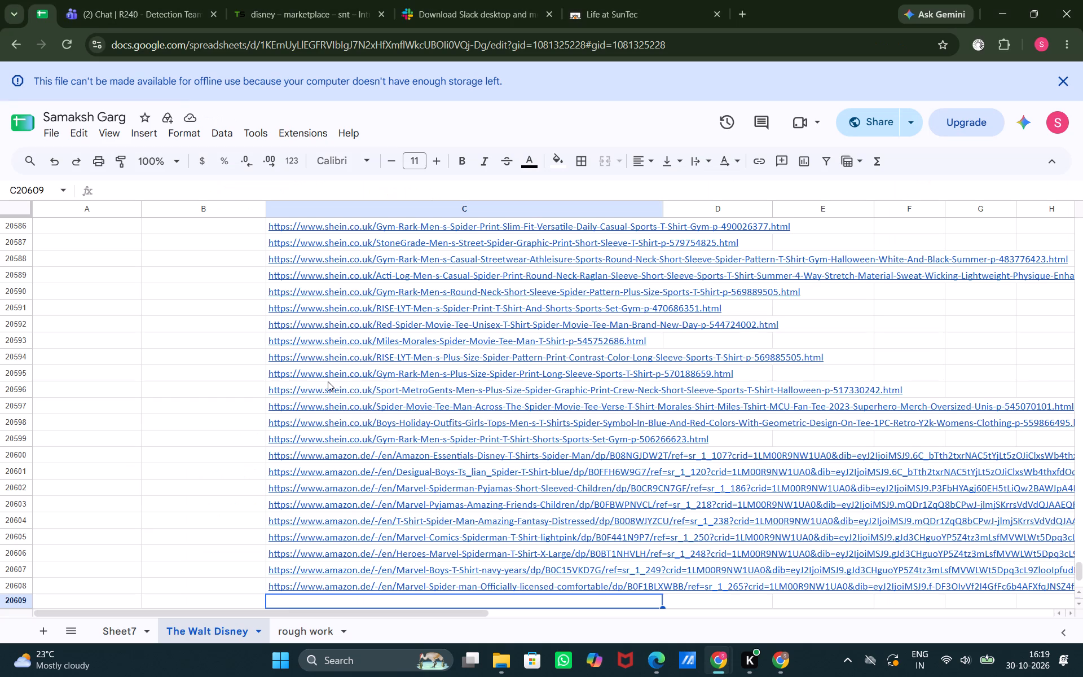
{"action": "key", "text": "ctrl+v"}
{"action": "key", "text": "Return"}
{"action": "key", "text": "Return"}
Copy the link of the SPIDER-MAN Women's T-Shirt with the 7th birthday print from Amazon.de page 6 into cell C20610.
{"action": "key", "text": "alt+Tab"}
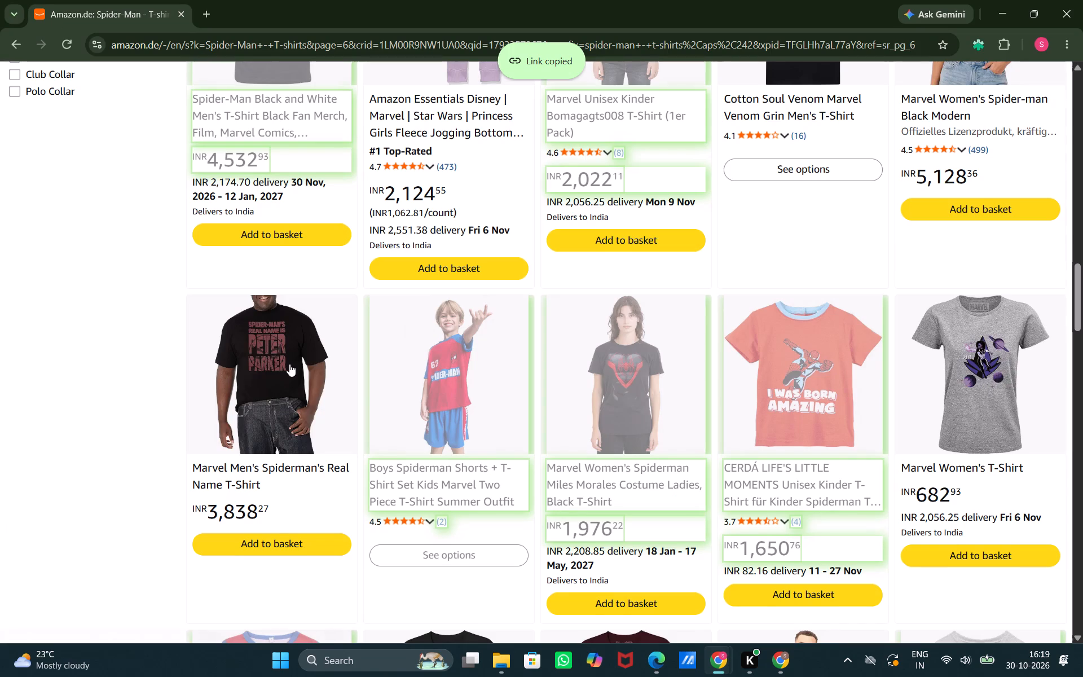
{"action": "scroll", "coordinate": [688, 327], "scroll_direction": "down", "scroll_amount": 6}
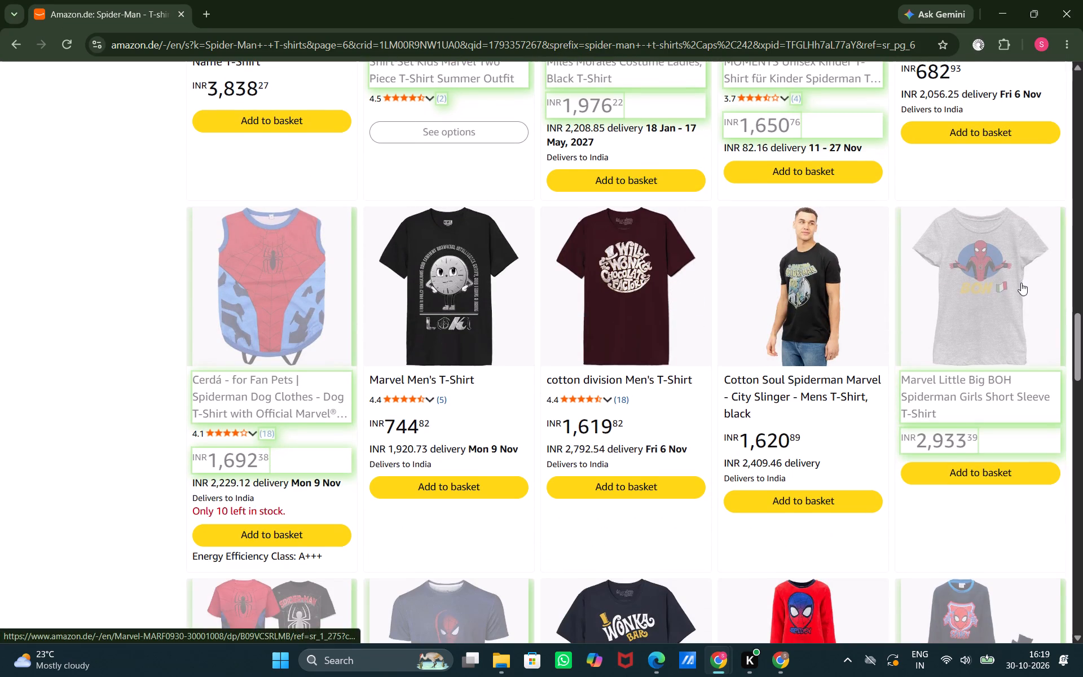
{"action": "scroll", "coordinate": [1020, 284], "scroll_direction": "down", "scroll_amount": 5}
{"action": "scroll", "coordinate": [355, 337], "scroll_direction": "down", "scroll_amount": 3}
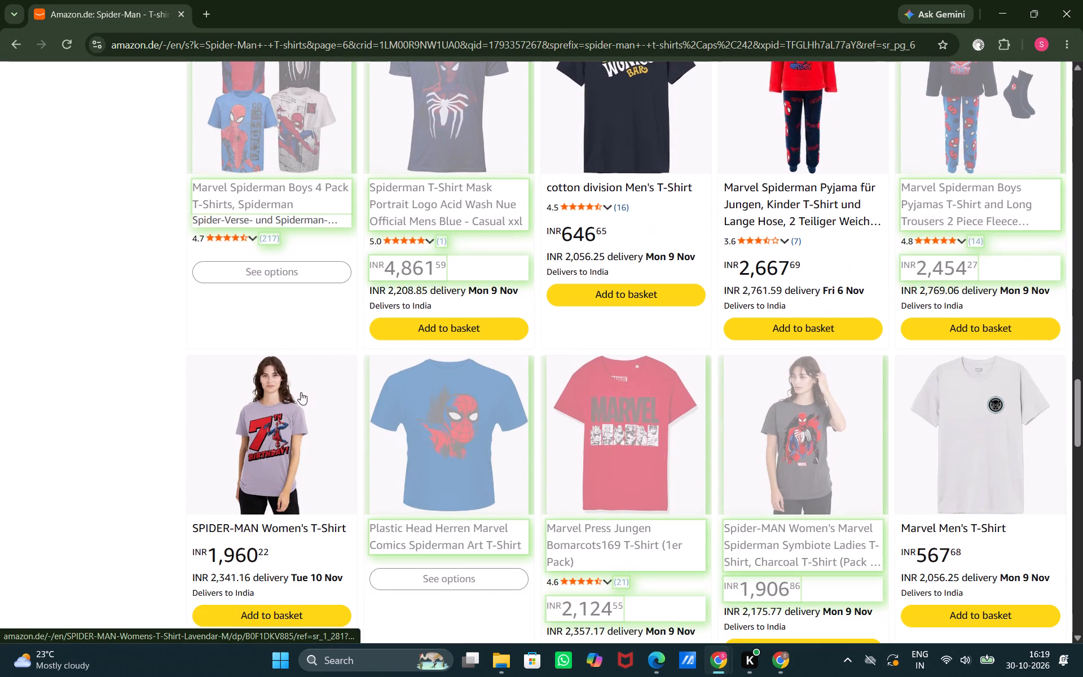
{"action": "right_click", "coordinate": [267, 533]}
{"action": "left_click", "coordinate": [335, 450]}
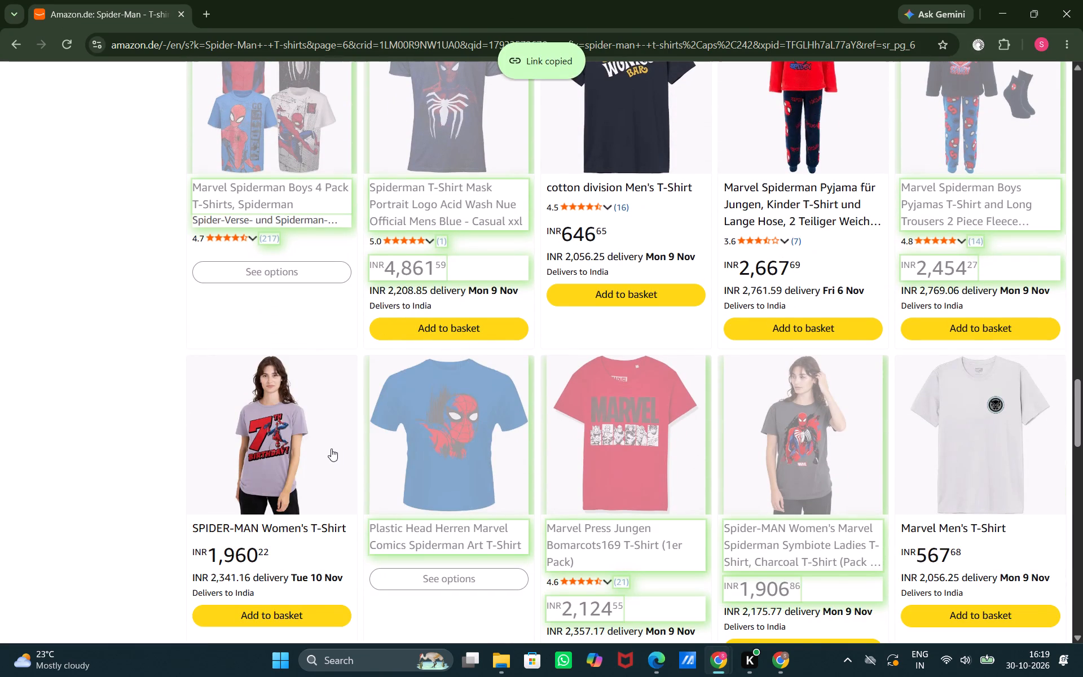
{"action": "key", "text": "alt+Tab"}
{"action": "key", "text": "ctrl+v"}
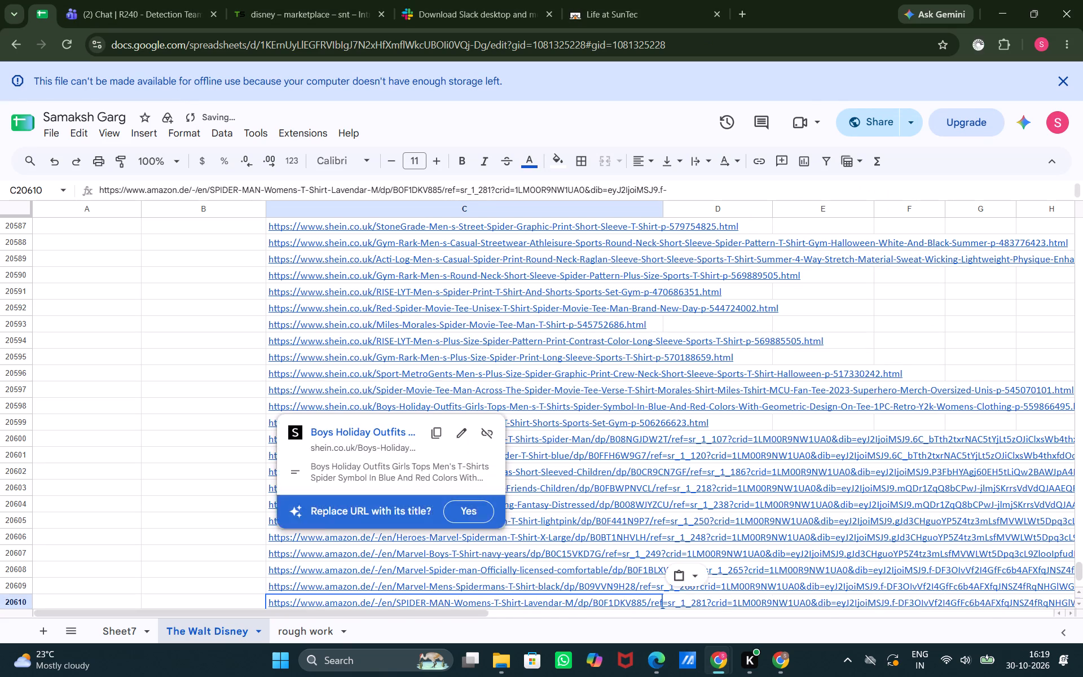
{"action": "key", "text": "Return"}
{"action": "key", "text": "Return"}
{"action": "key", "text": "Return"}
Copy the page address of the Marvel Superhero Men's Pyjamas from Amazon.de results page 7 into cell C20611.
{"action": "key", "text": "alt+Tab"}
{"action": "scroll", "coordinate": [727, 346], "scroll_direction": "down", "scroll_amount": 5}
{"action": "scroll", "coordinate": [633, 478], "scroll_direction": "down", "scroll_amount": 4}
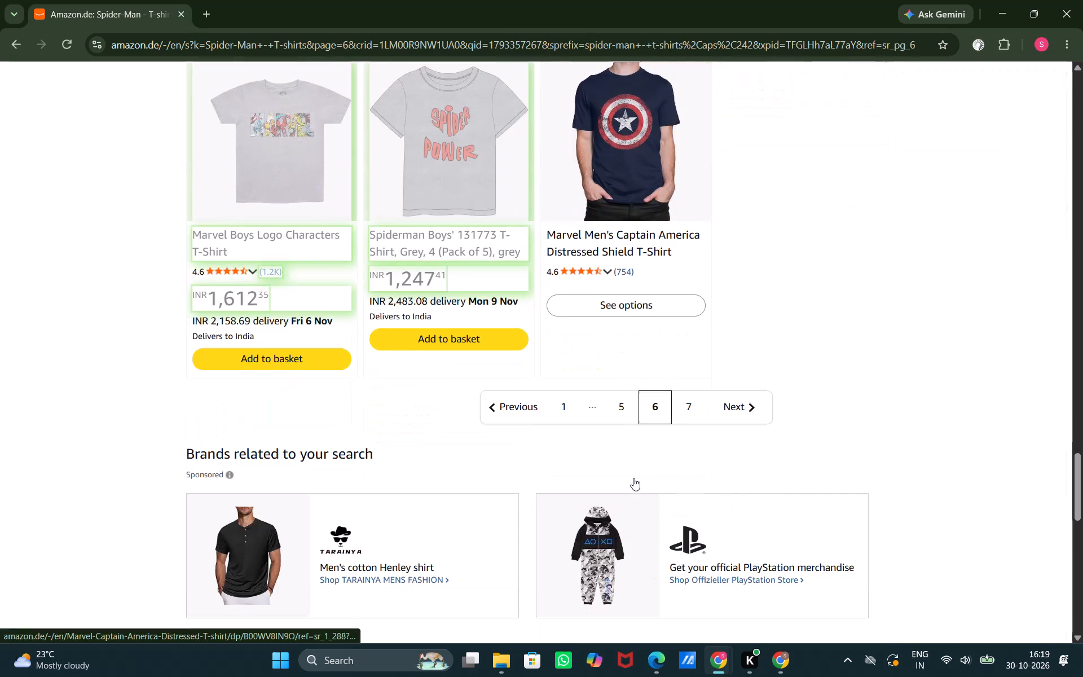
{"action": "left_click", "coordinate": [696, 405]}
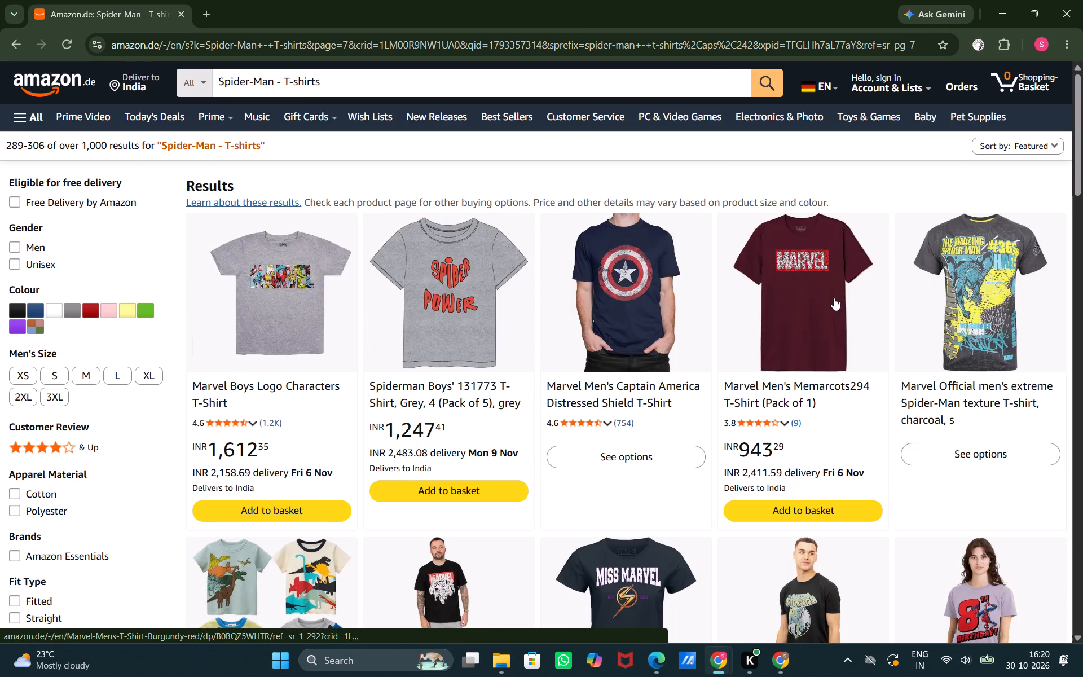
{"action": "scroll", "coordinate": [826, 296], "scroll_direction": "down", "scroll_amount": 5}
{"action": "scroll", "coordinate": [814, 298], "scroll_direction": "up", "scroll_amount": 3}
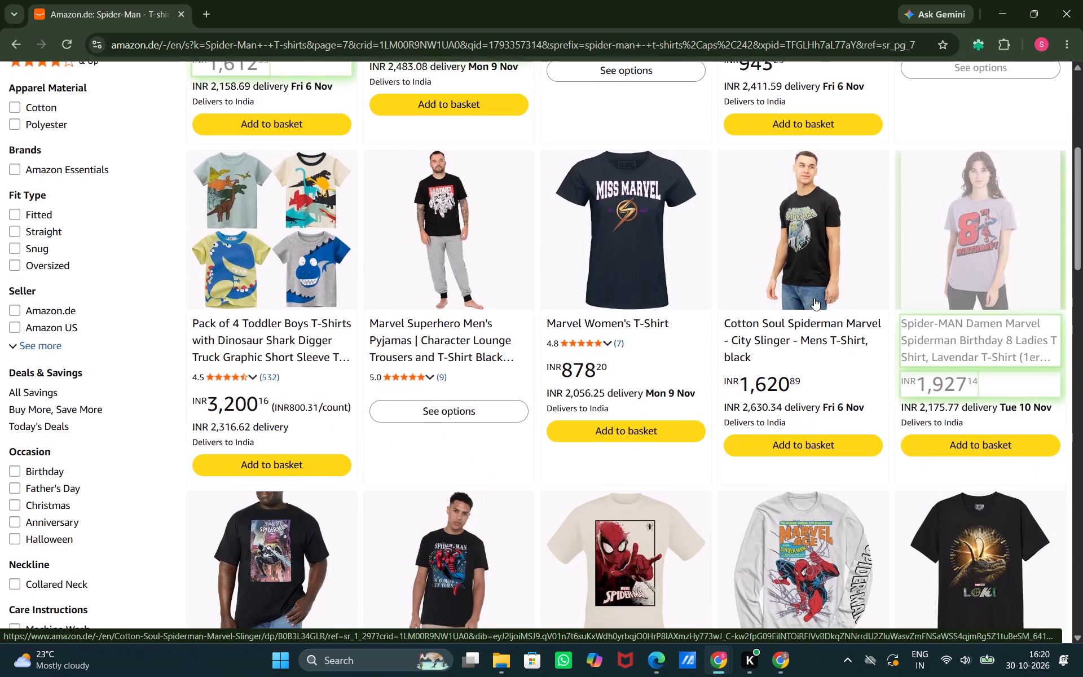
{"action": "scroll", "coordinate": [814, 298], "scroll_direction": "up", "scroll_amount": 3}
{"action": "scroll", "coordinate": [981, 277], "scroll_direction": "down", "scroll_amount": 5}
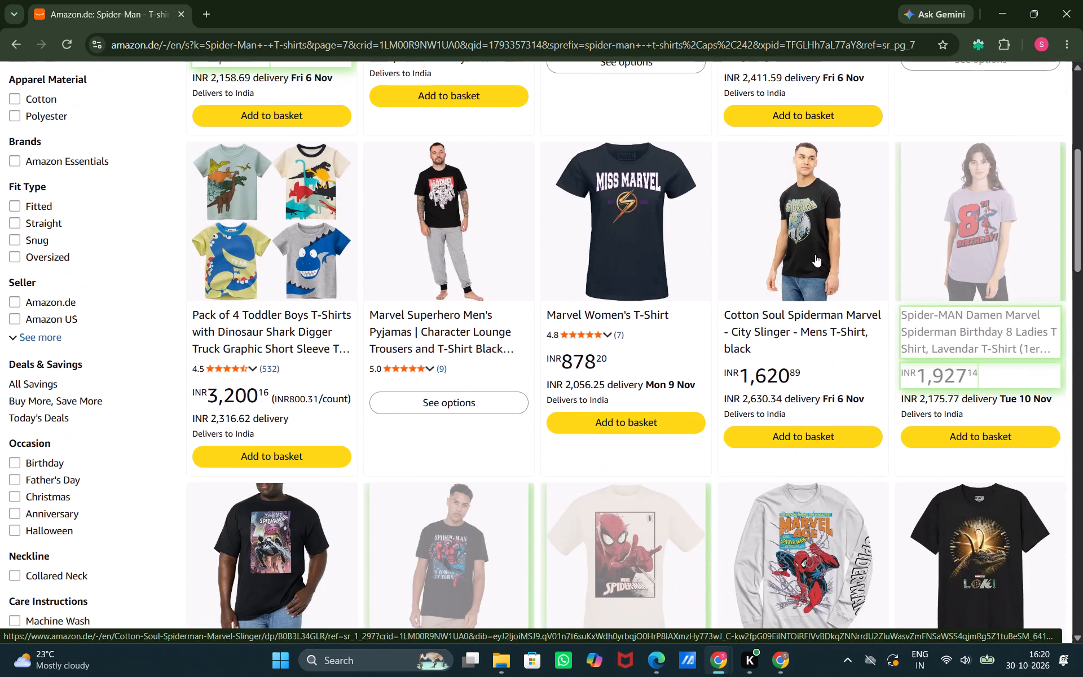
{"action": "left_click", "coordinate": [465, 228]}
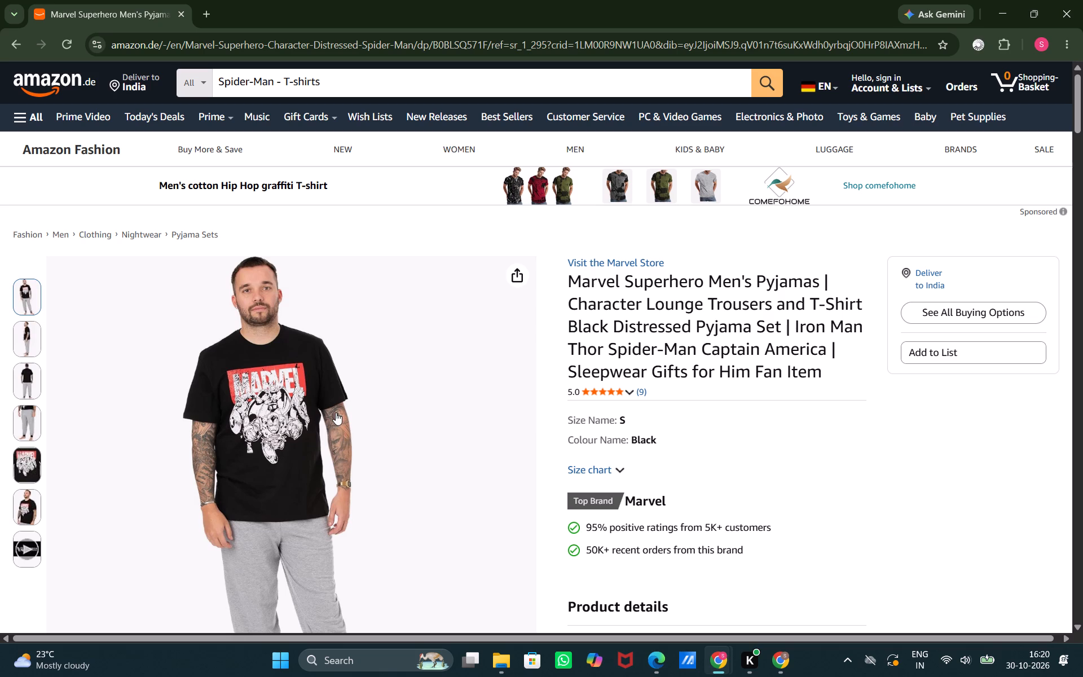
{"action": "left_click", "coordinate": [362, 47]}
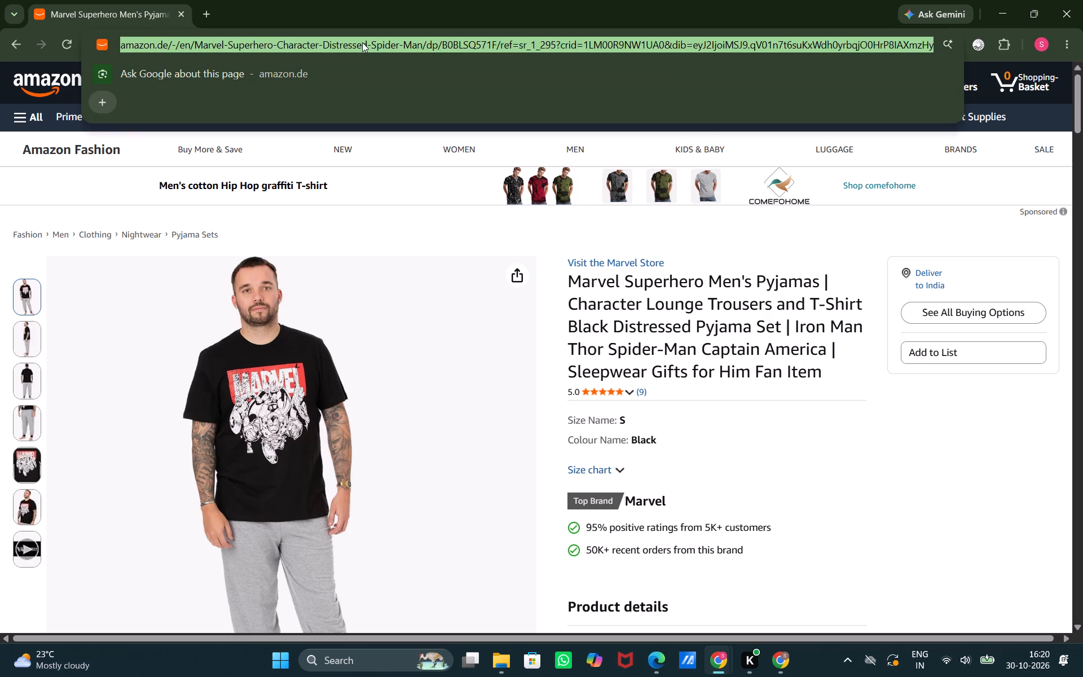
{"action": "key", "text": "ctrl+c"}
{"action": "key", "text": "alt+Tab"}
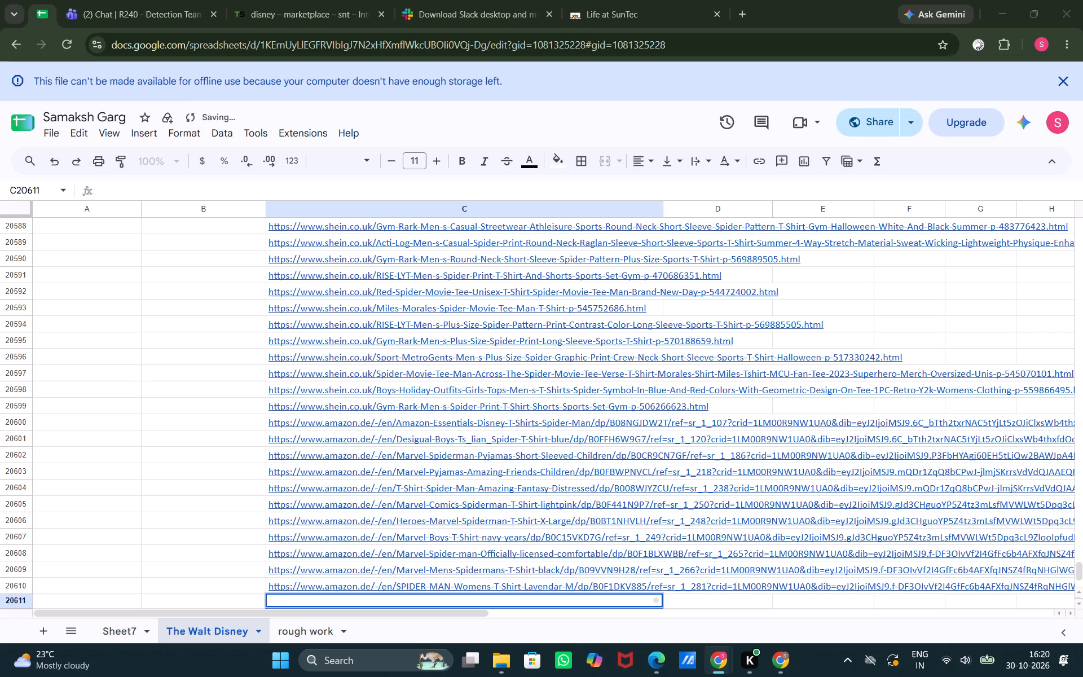
{"action": "key", "text": "ctrl+v"}
{"action": "key", "text": "Return"}
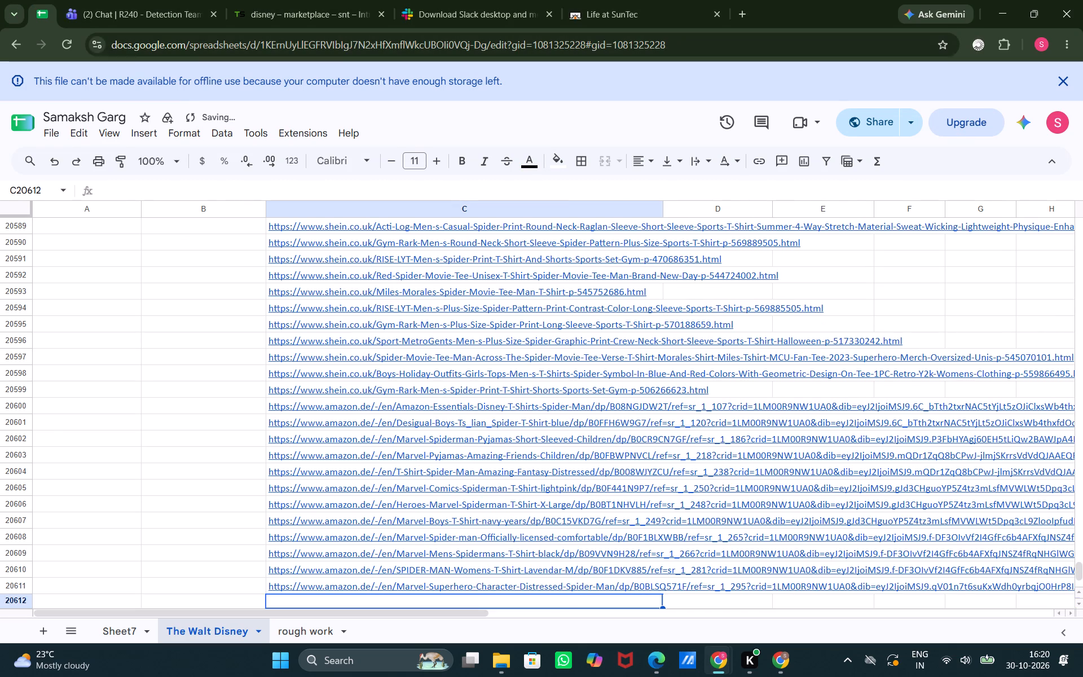
Return to Amazon.de results page 7 and check the remaining listings for Spider-Man T-shirts not yet logged.
{"action": "key", "text": "alt+Tab"}
{"action": "left_click", "coordinate": [23, 42]}
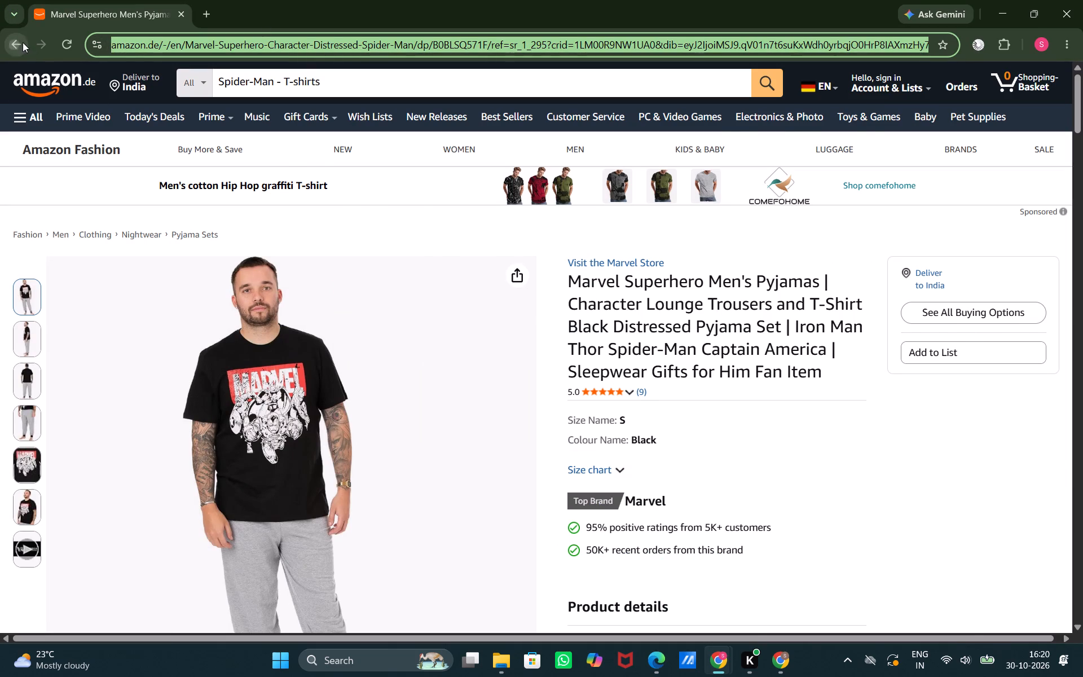
{"action": "scroll", "coordinate": [1082, 258], "scroll_direction": "down", "scroll_amount": 2}
{"action": "scroll", "coordinate": [1041, 296], "scroll_direction": "down", "scroll_amount": 1}
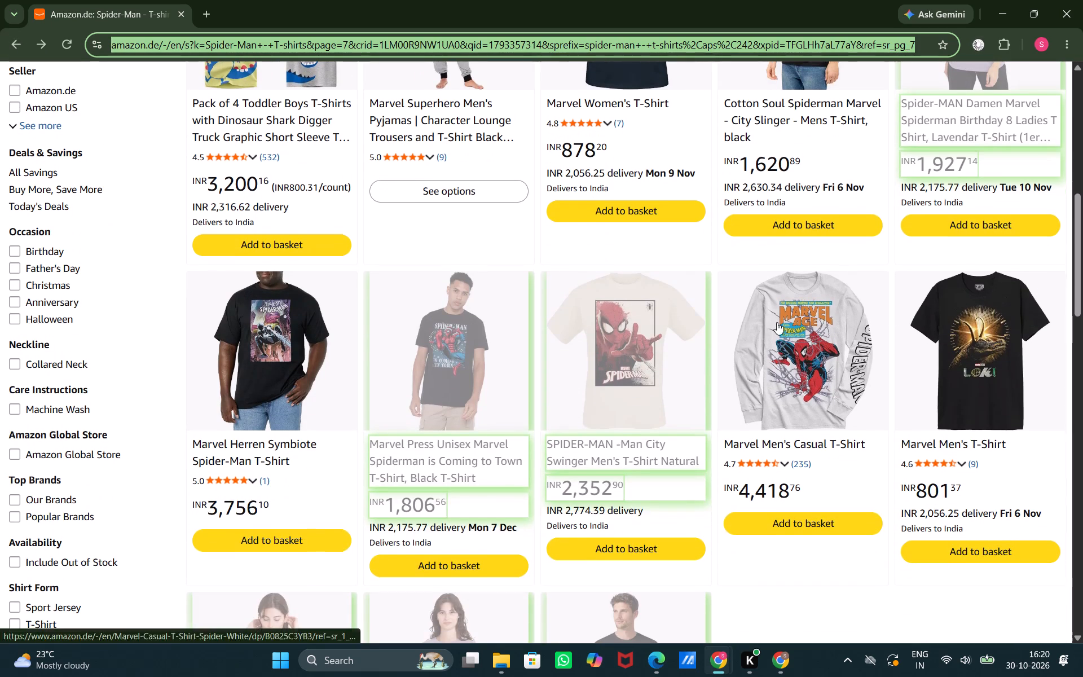
{"action": "scroll", "coordinate": [984, 398], "scroll_direction": "down", "scroll_amount": 4}
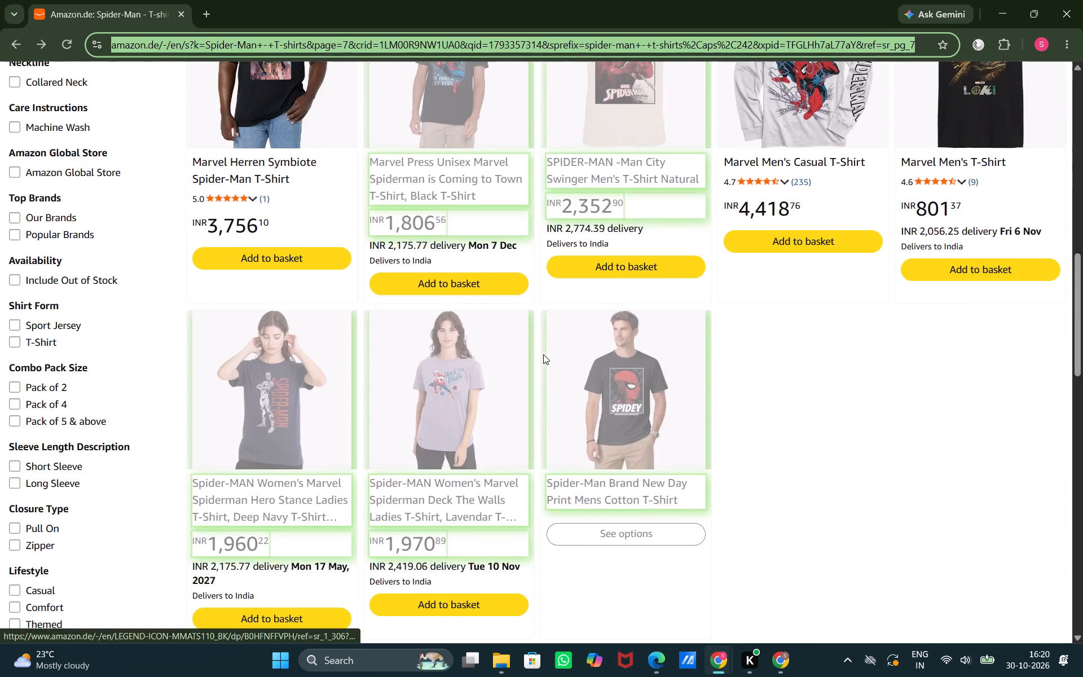
{"action": "scroll", "coordinate": [543, 354], "scroll_direction": "down", "scroll_amount": 5}
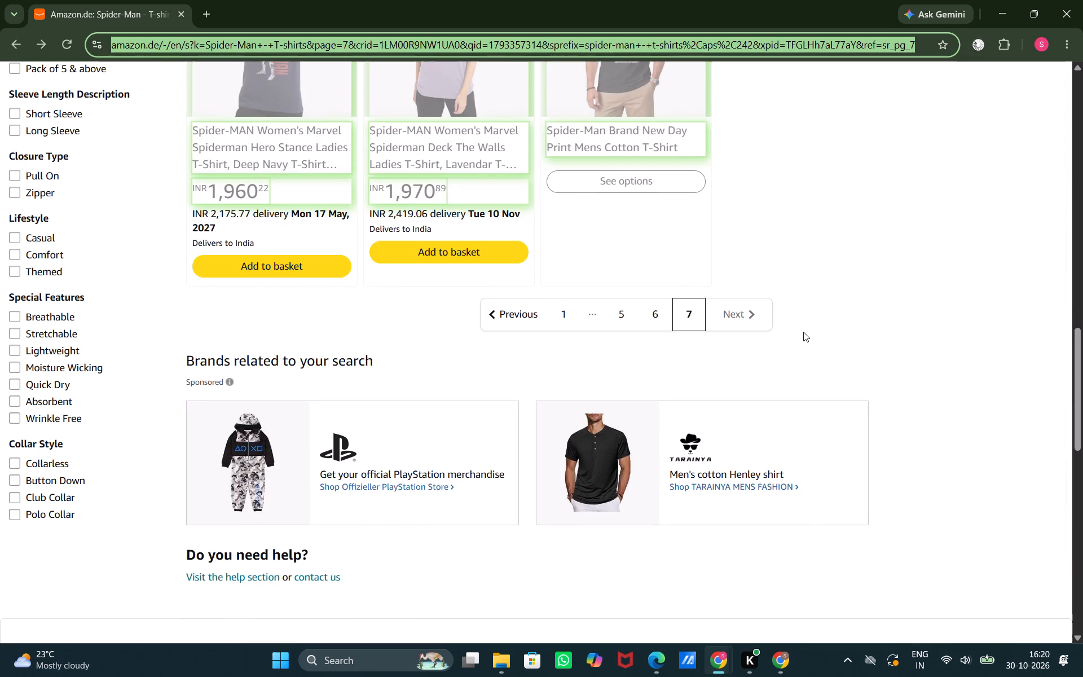
Open Amazon.es from the Disney marketplace tracker and search it for the asset name Spider-Man - T-shirts.
{"action": "key", "text": "alt+Tab"}
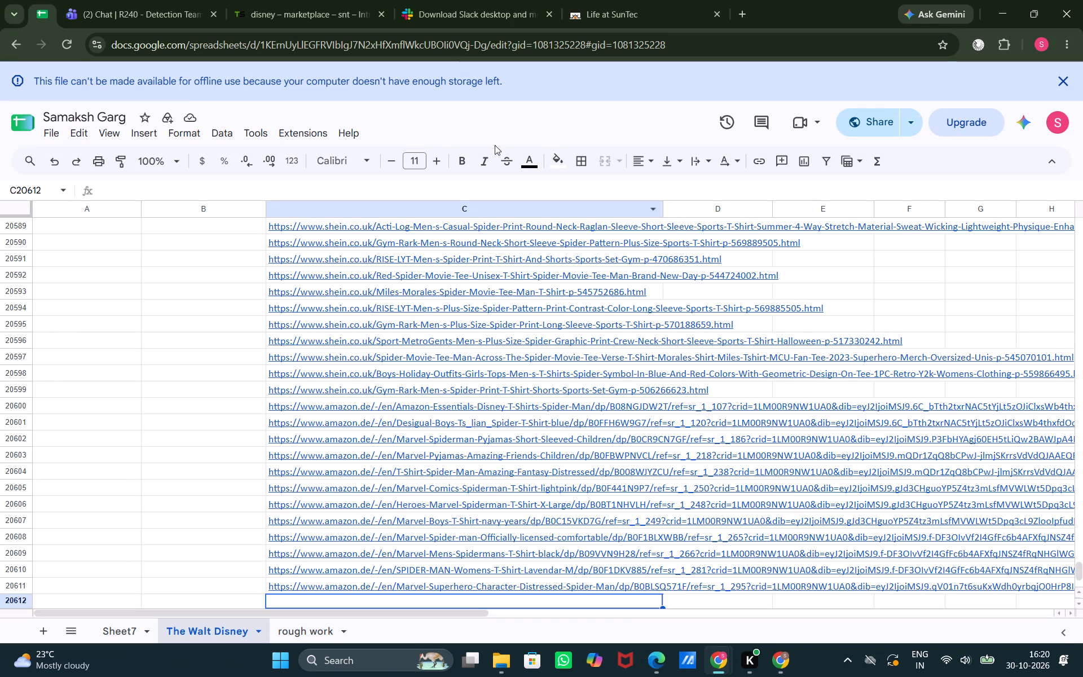
{"action": "left_click", "coordinate": [347, 8]}
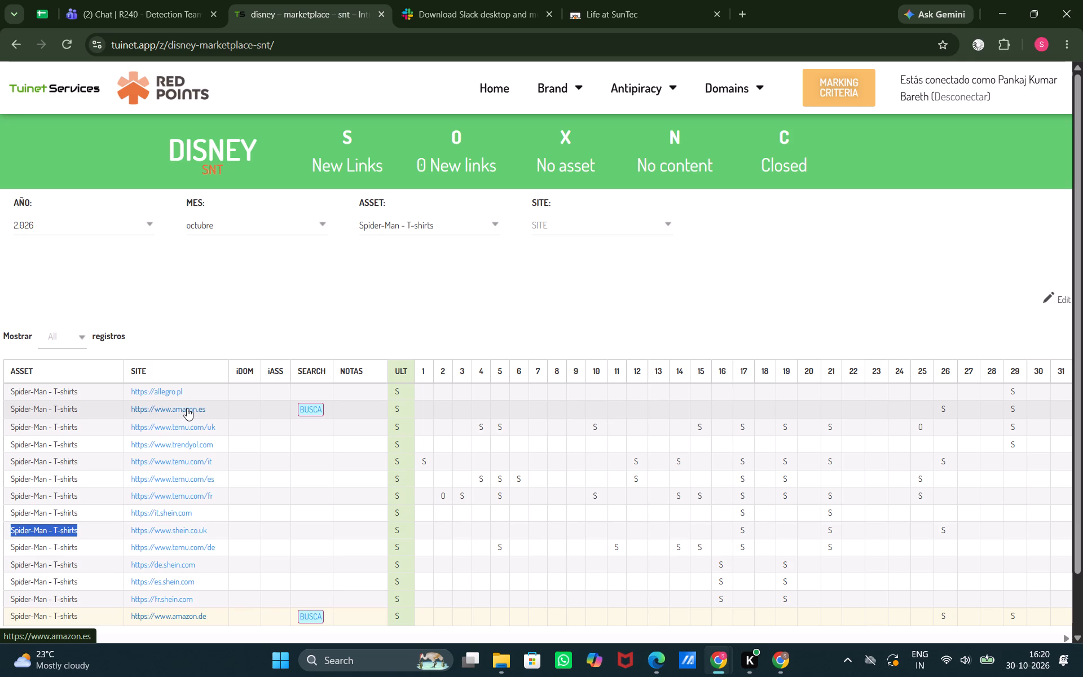
{"action": "key", "text": "ctrl+c"}
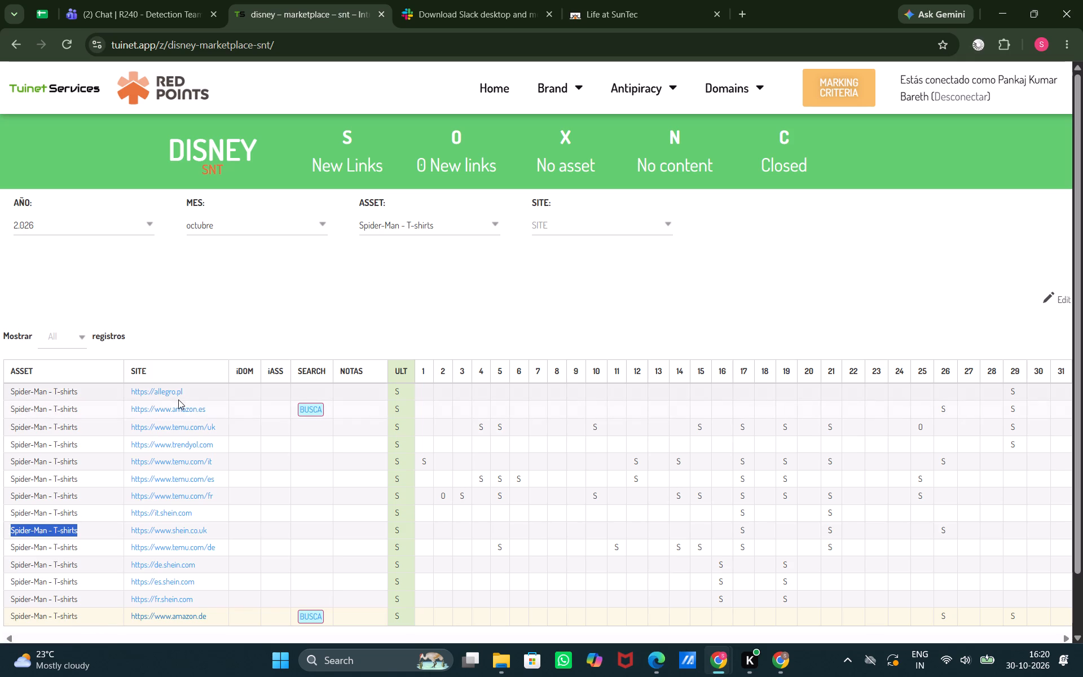
{"action": "left_click", "coordinate": [179, 407]}
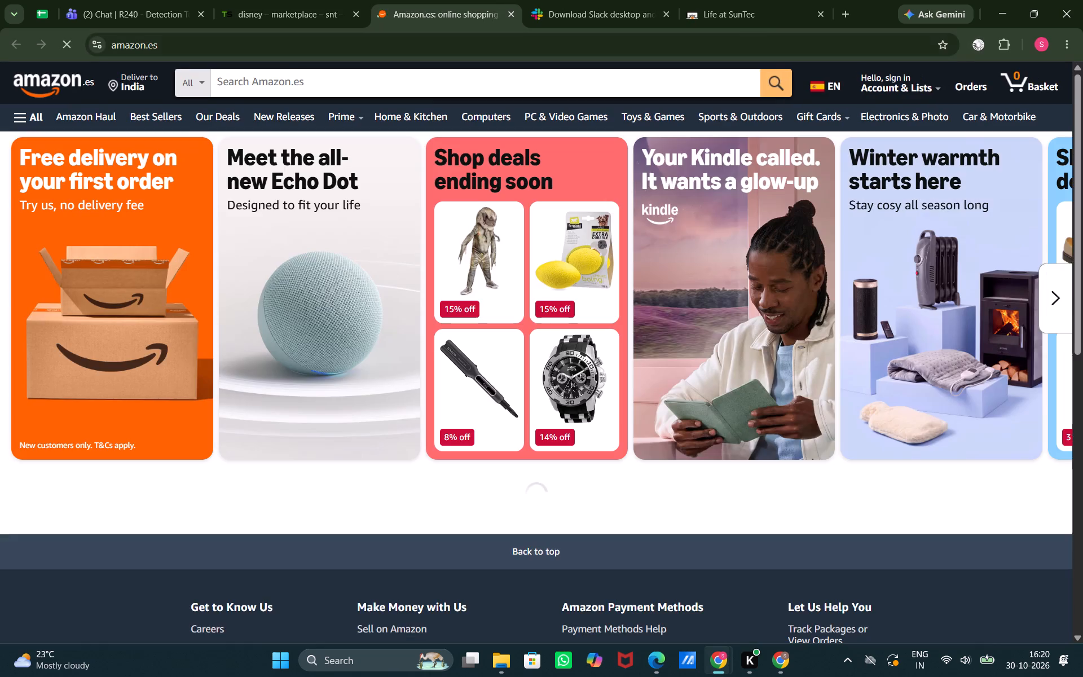
{"action": "left_click", "coordinate": [281, 90]}
{"action": "key", "text": "ctrl+v"}
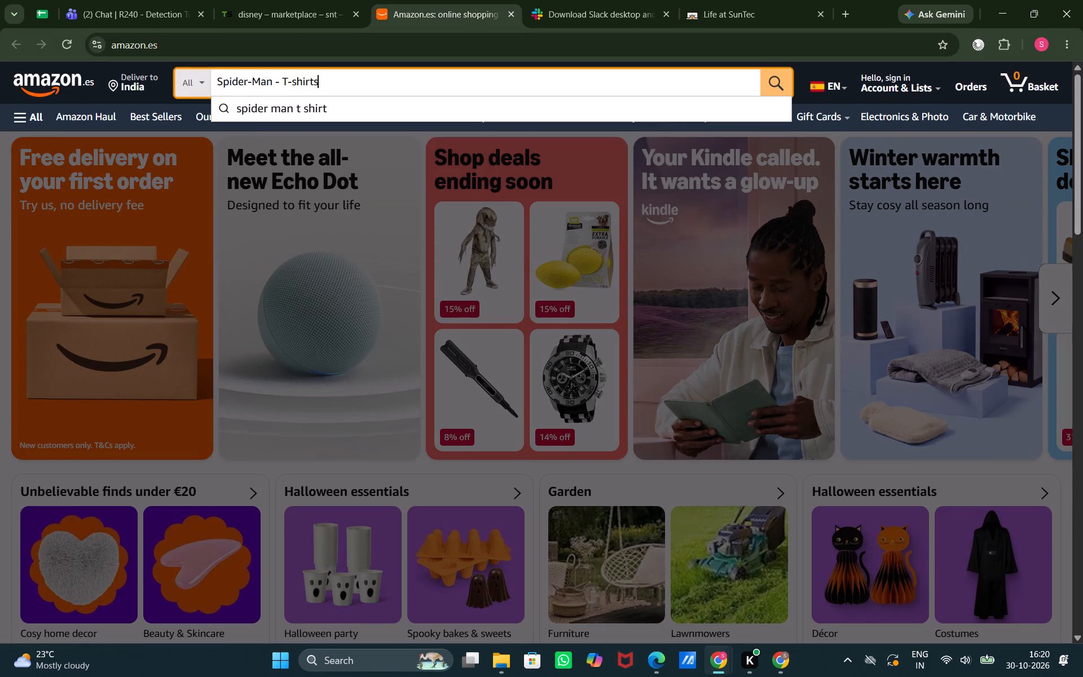
{"action": "key", "text": "Return"}
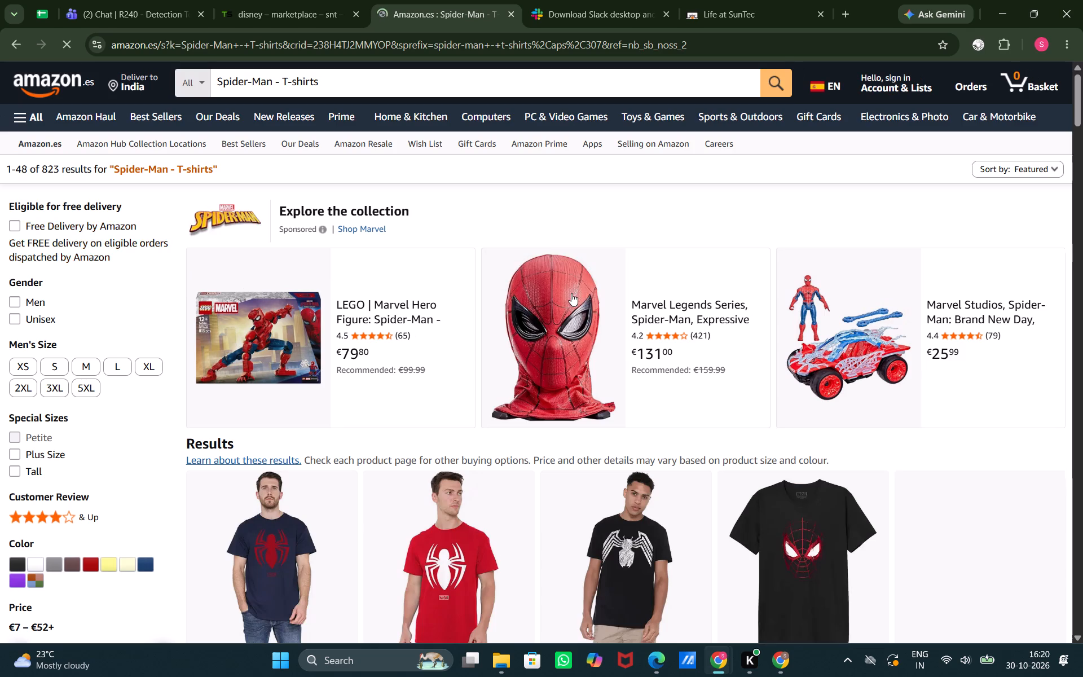
Look through the Amazon.es results for unmarked Spider-Man items and copy the link of the black Marvel Men's T-Shirt.
{"action": "scroll", "coordinate": [571, 293], "scroll_direction": "down", "scroll_amount": 4}
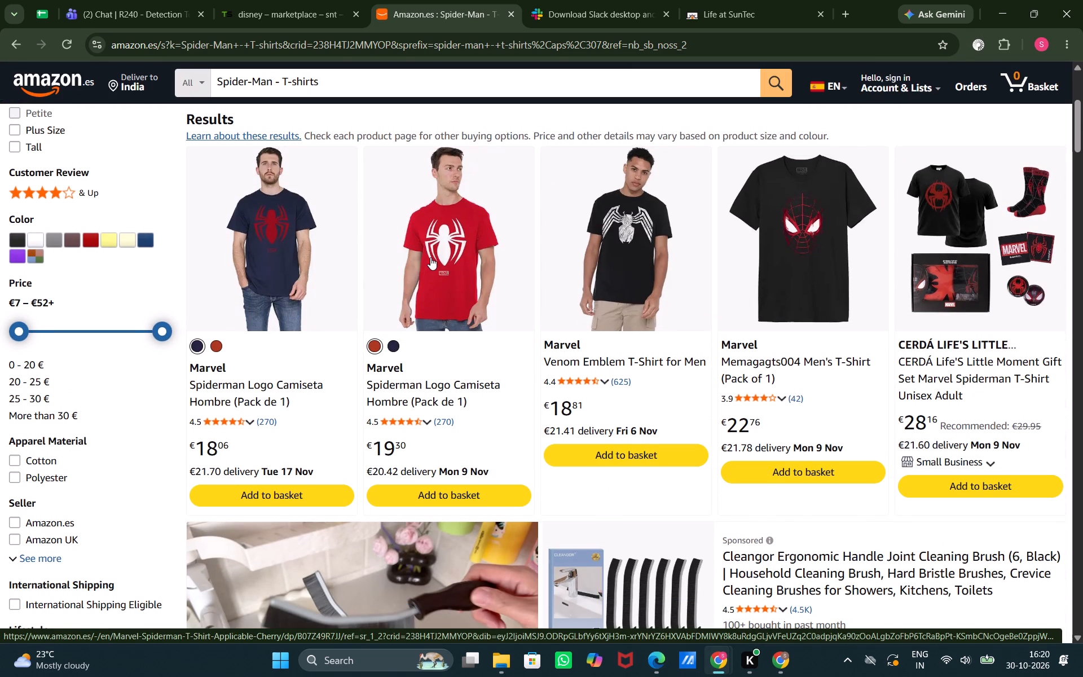
{"action": "scroll", "coordinate": [515, 248], "scroll_direction": "down", "scroll_amount": 18}
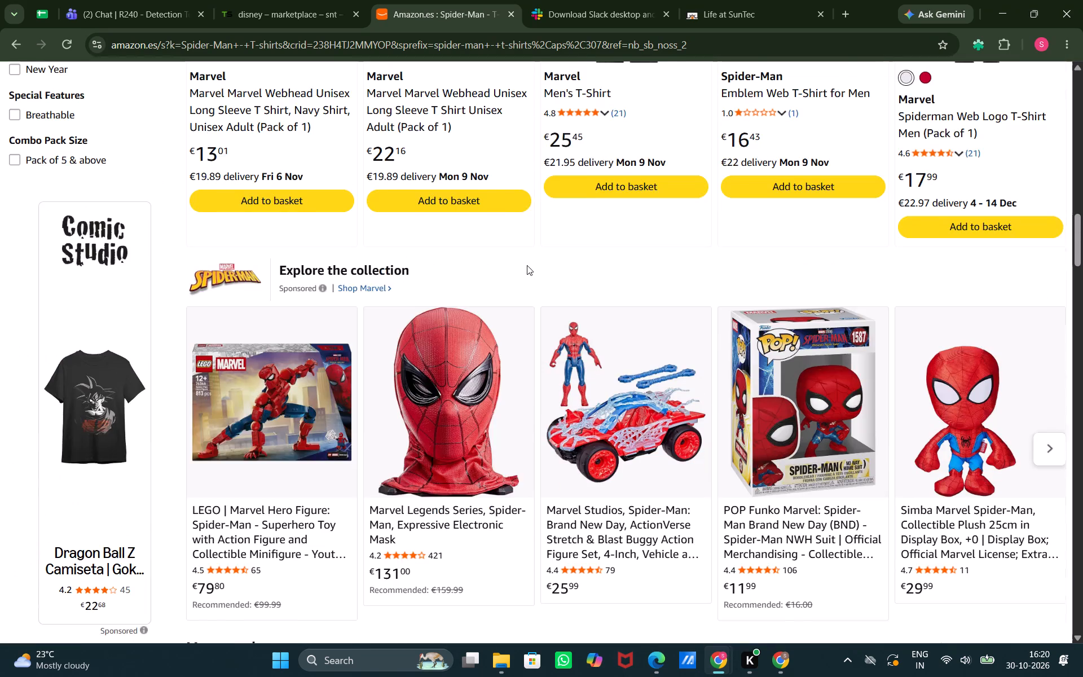
{"action": "scroll", "coordinate": [527, 265], "scroll_direction": "up", "scroll_amount": 20}
{"action": "scroll", "coordinate": [527, 265], "scroll_direction": "up", "scroll_amount": 3}
{"action": "scroll", "coordinate": [526, 266], "scroll_direction": "down", "scroll_amount": 1}
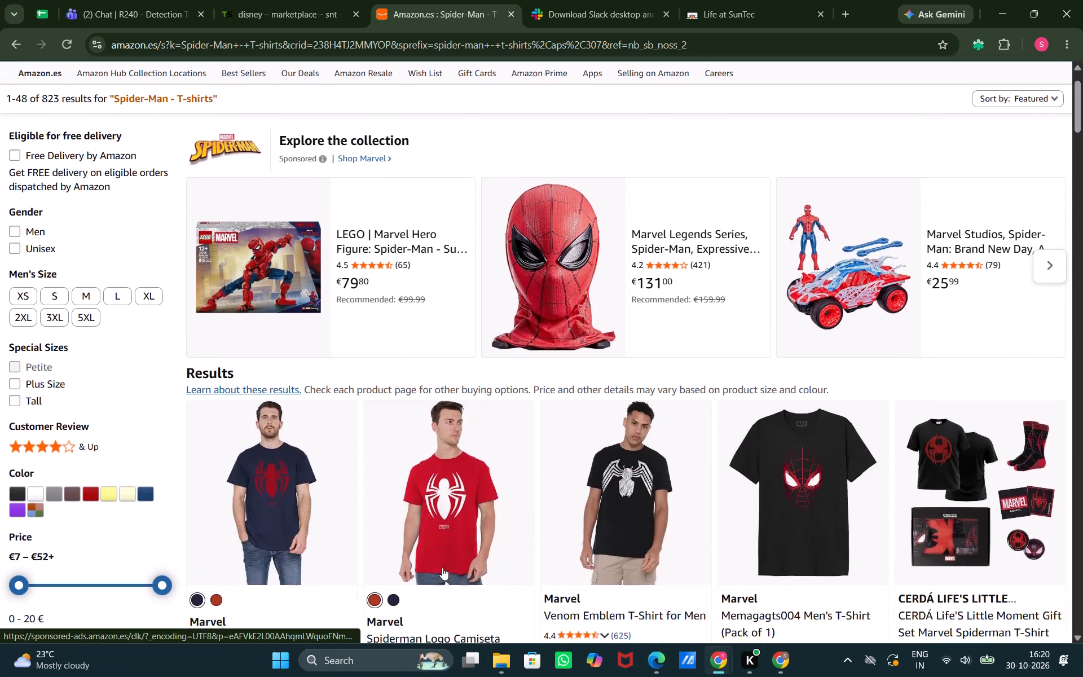
{"action": "scroll", "coordinate": [511, 529], "scroll_direction": "down", "scroll_amount": 4}
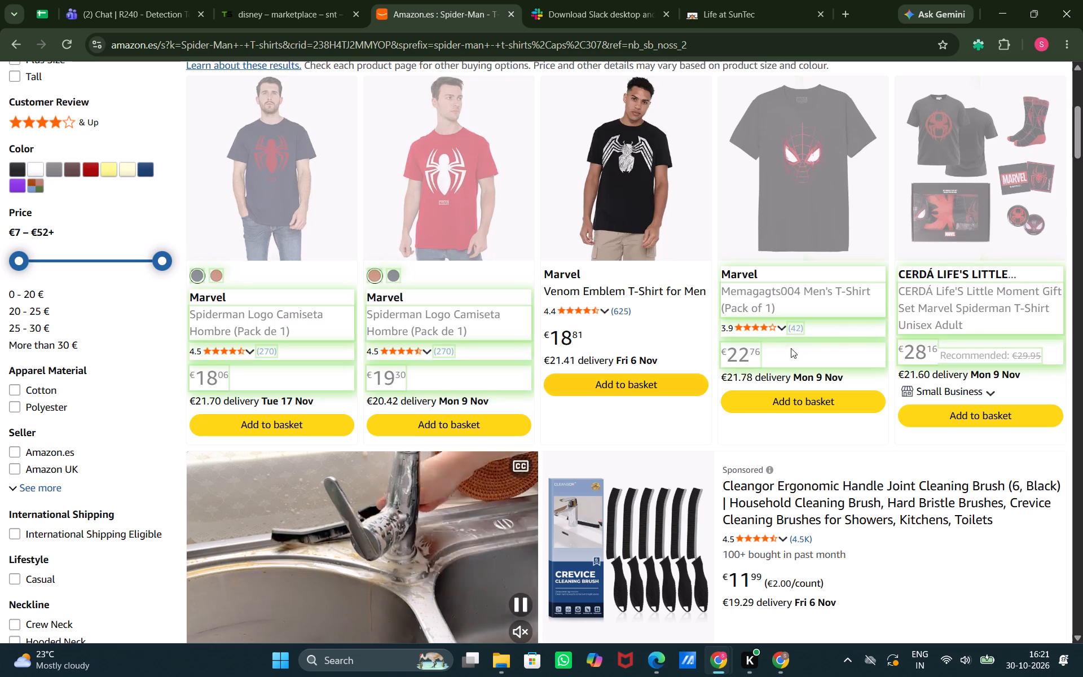
{"action": "scroll", "coordinate": [967, 238], "scroll_direction": "down", "scroll_amount": 7}
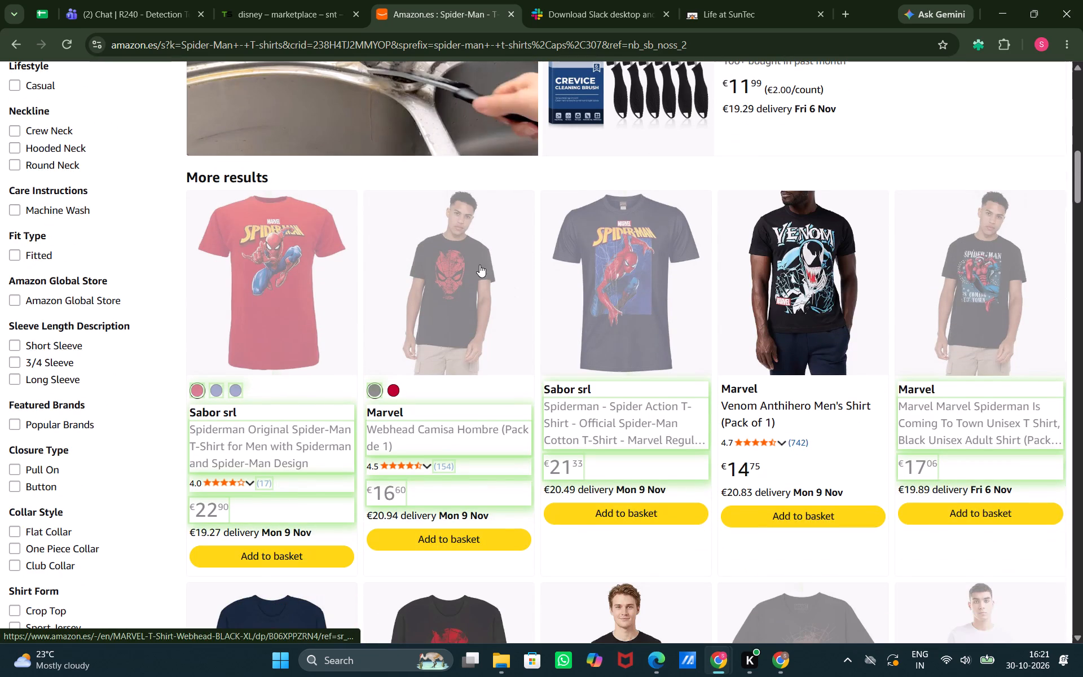
{"action": "scroll", "coordinate": [950, 359], "scroll_direction": "down", "scroll_amount": 5}
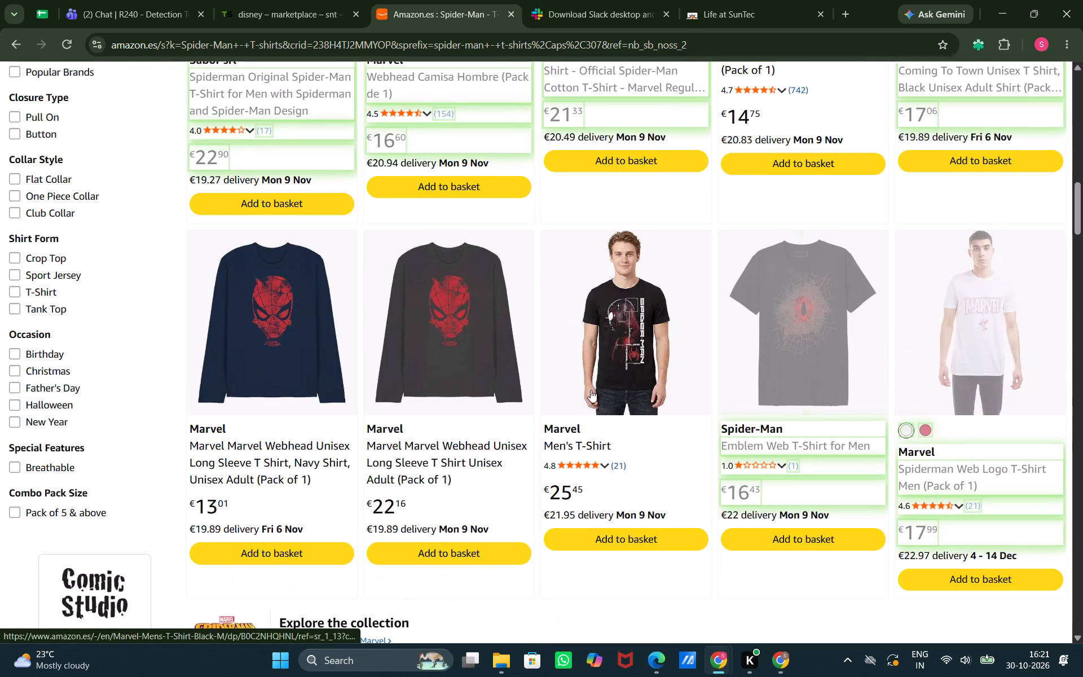
{"action": "right_click", "coordinate": [592, 450]}
{"action": "left_click", "coordinate": [657, 375]}
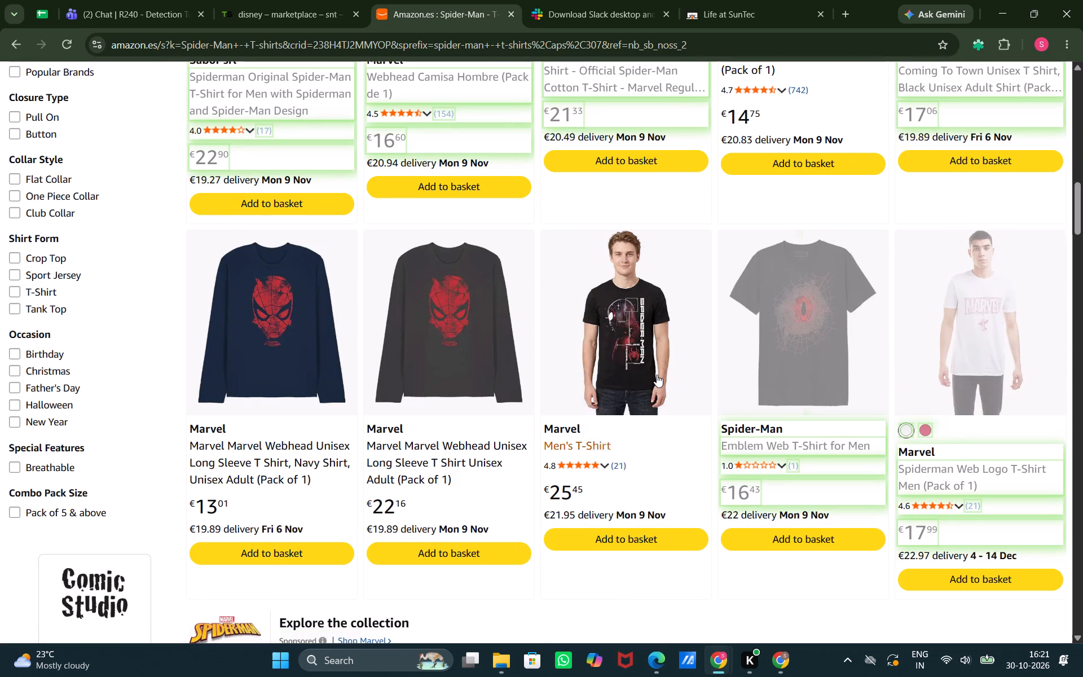
Move the Amazon.es search results into their own separate browser window and maximize it.
{"action": "key", "text": "alt+Tab"}
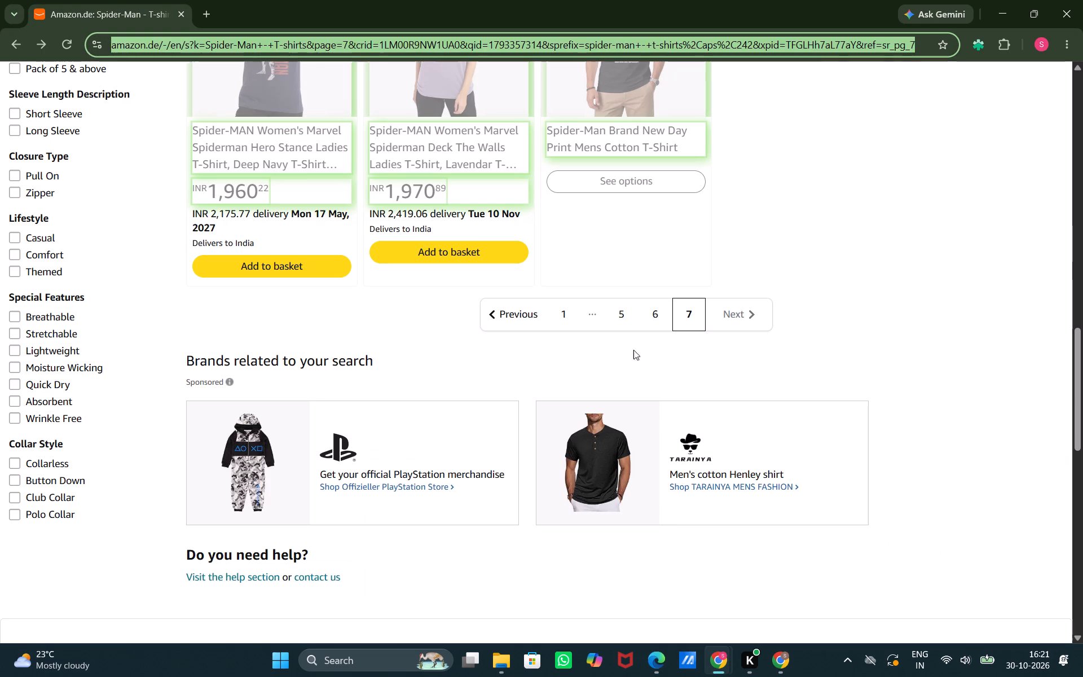
{"action": "left_click", "coordinate": [1082, 0]}
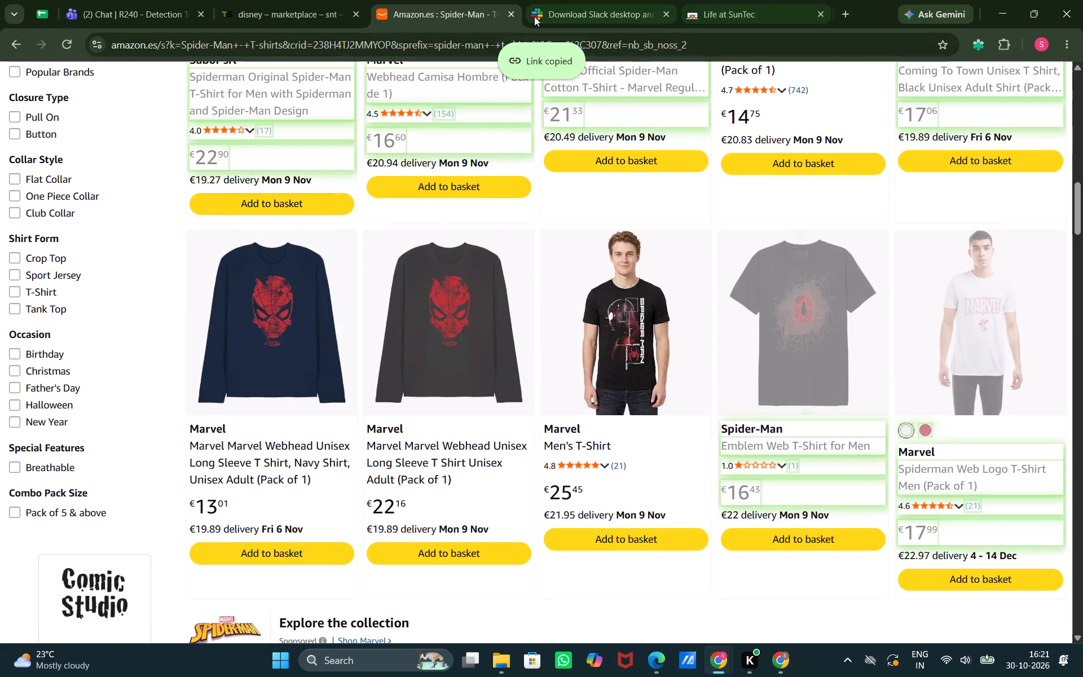
{"action": "left_click_drag", "start_coordinate": [450, 17], "coordinate": [437, 54]}
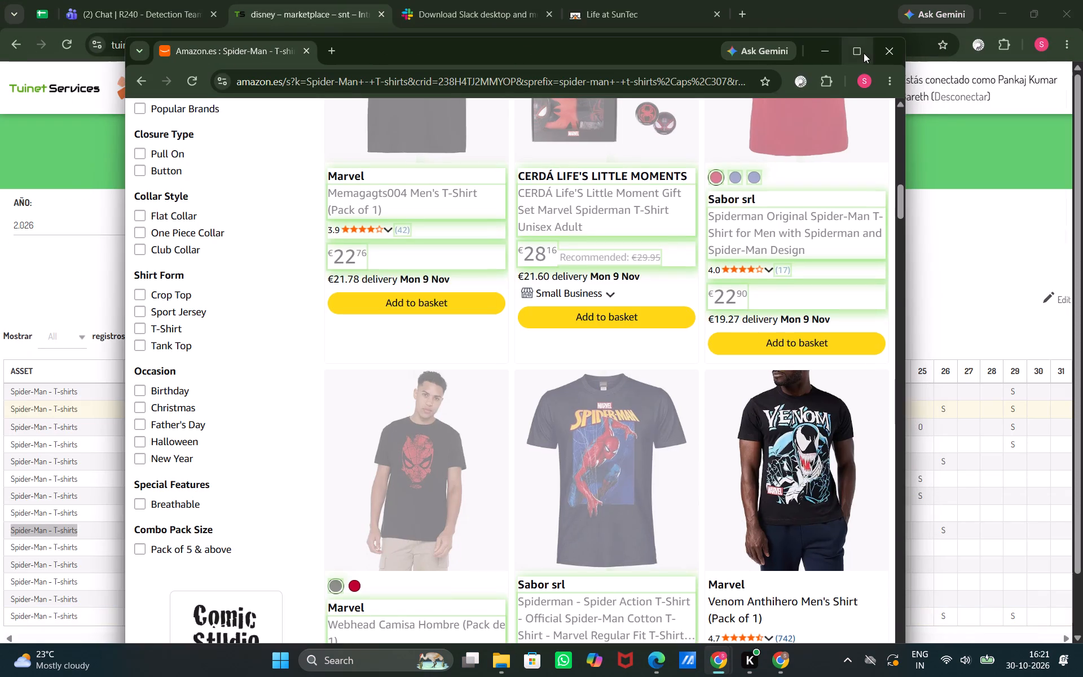
{"action": "left_click", "coordinate": [864, 53]}
Paste the copied Amazon.es Men's T-Shirt link into cell C20612 of The Walt Disney sheet.
{"action": "key", "text": "alt+Tab"}
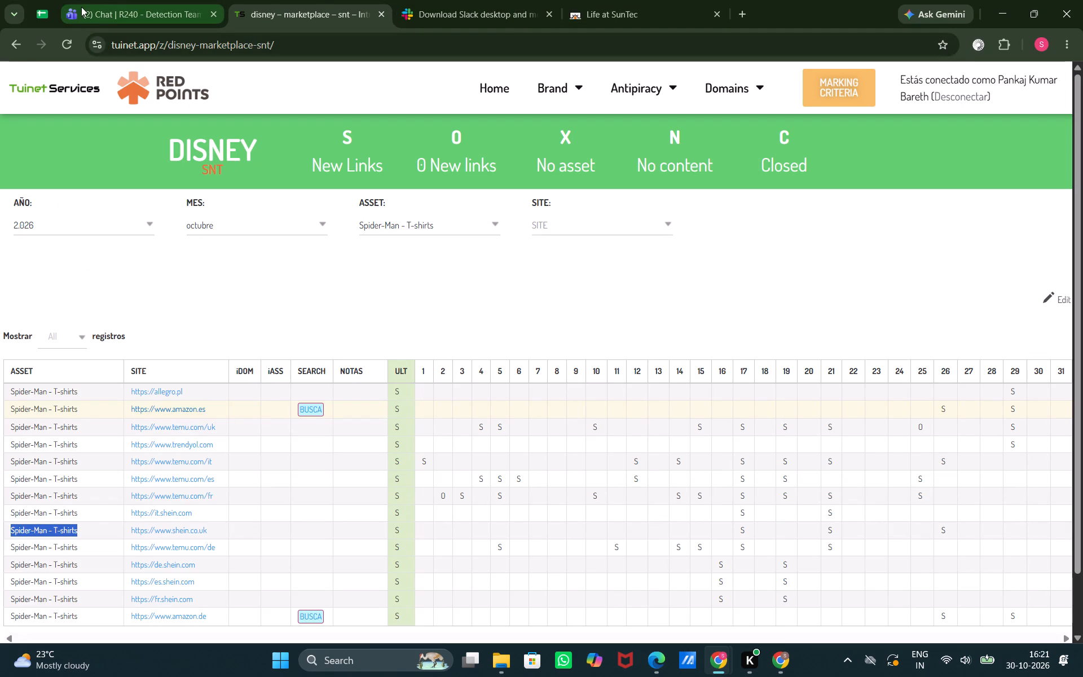
{"action": "left_click", "coordinate": [34, 12]}
{"action": "key", "text": "ctrl+v"}
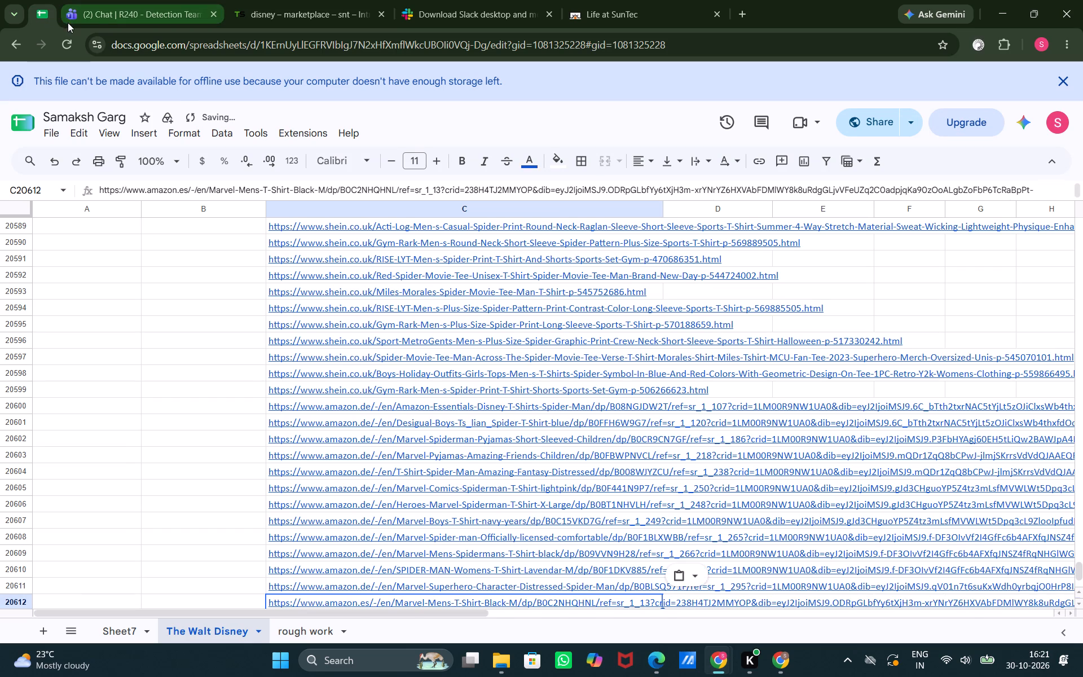
Log the Amazon.es link of the black Marvel Webhead Unisex T Shirt, Camisa Hombre, in cell C20613 of The Walt Disney sheet.
{"action": "key", "text": "Return"}
{"action": "key", "text": "Return"}
{"action": "key", "text": "alt+Tab"}
{"action": "scroll", "coordinate": [953, 241], "scroll_direction": "down", "scroll_amount": 2}
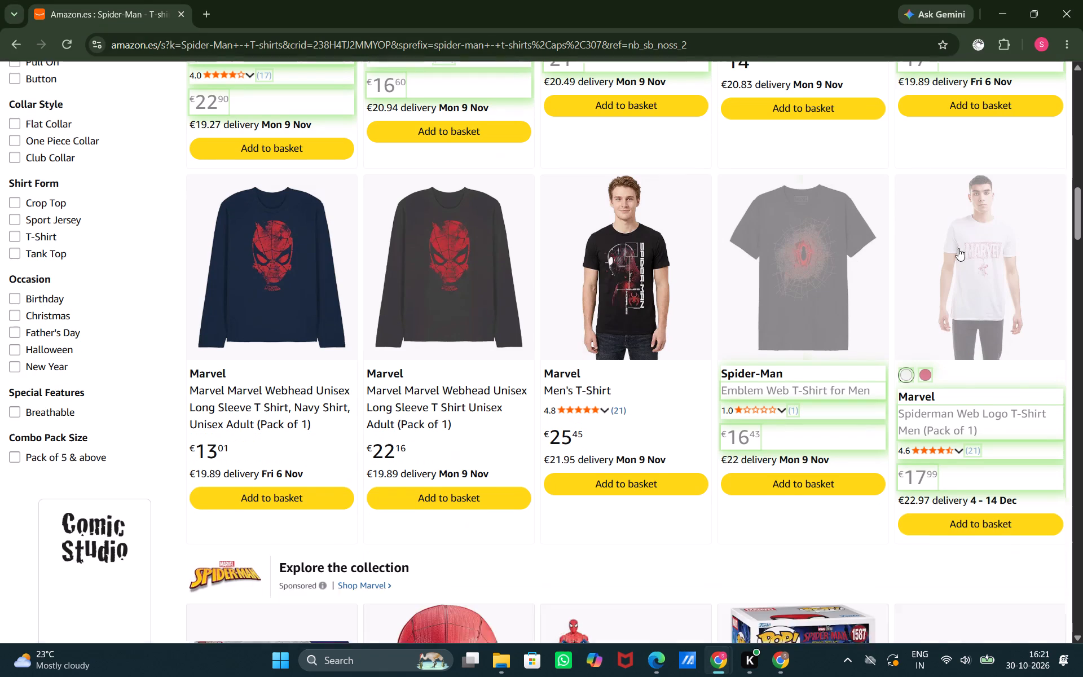
{"action": "scroll", "coordinate": [958, 248], "scroll_direction": "down", "scroll_amount": 5}
{"action": "scroll", "coordinate": [960, 273], "scroll_direction": "up", "scroll_amount": 4}
{"action": "scroll", "coordinate": [960, 273], "scroll_direction": "down", "scroll_amount": 8}
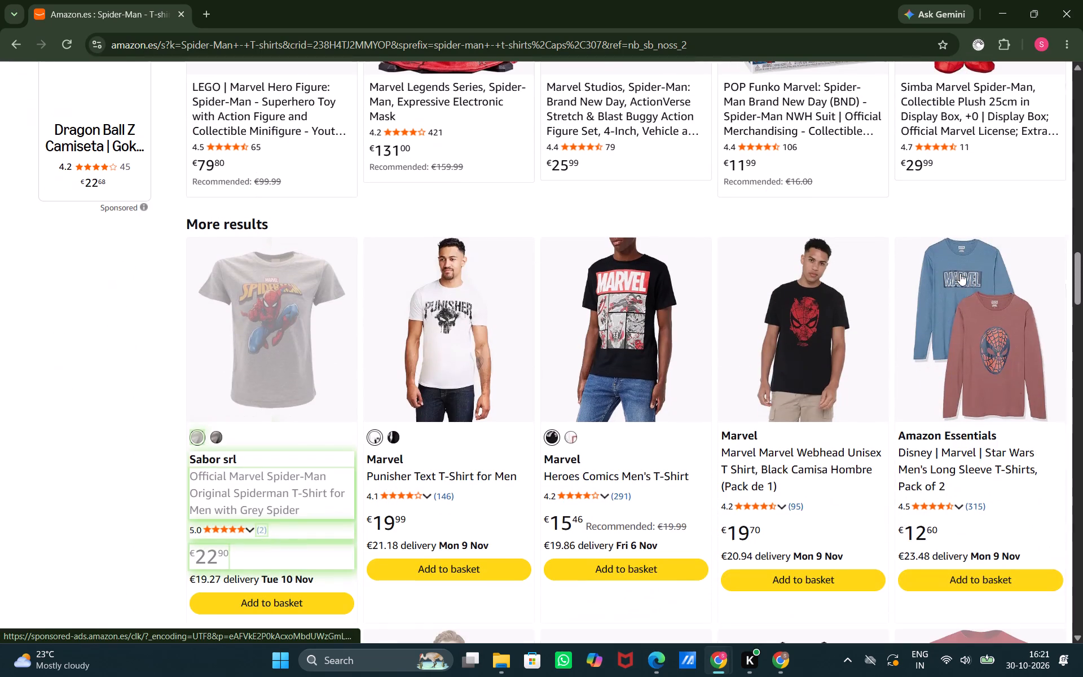
{"action": "right_click", "coordinate": [828, 456]}
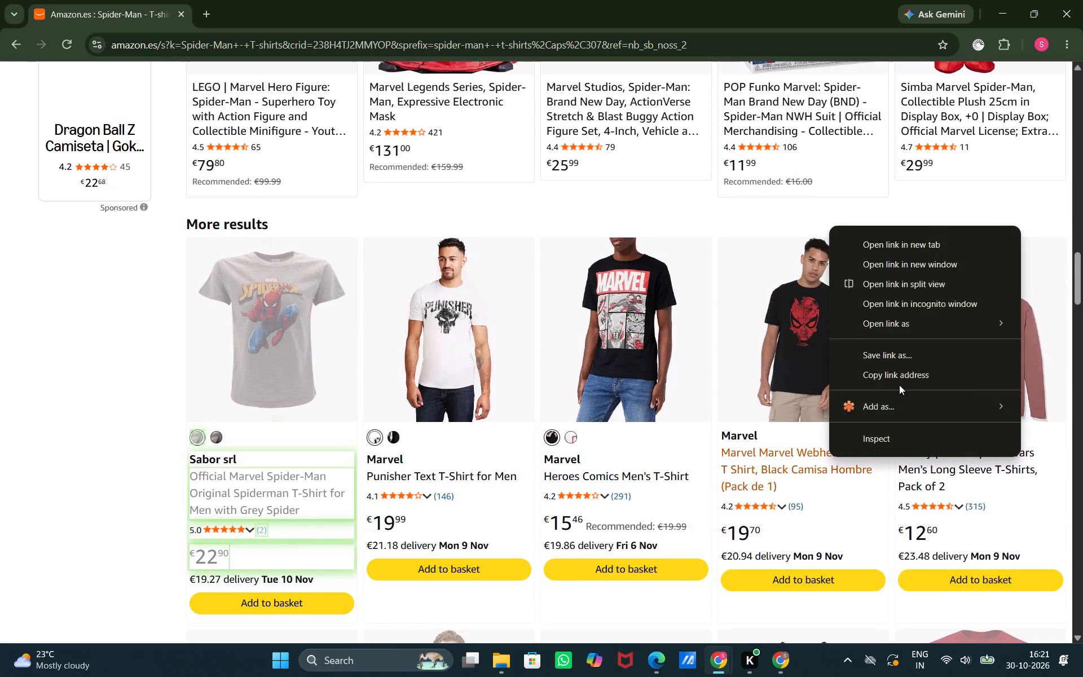
{"action": "left_click", "coordinate": [899, 379]}
{"action": "key", "text": "alt+Tab"}
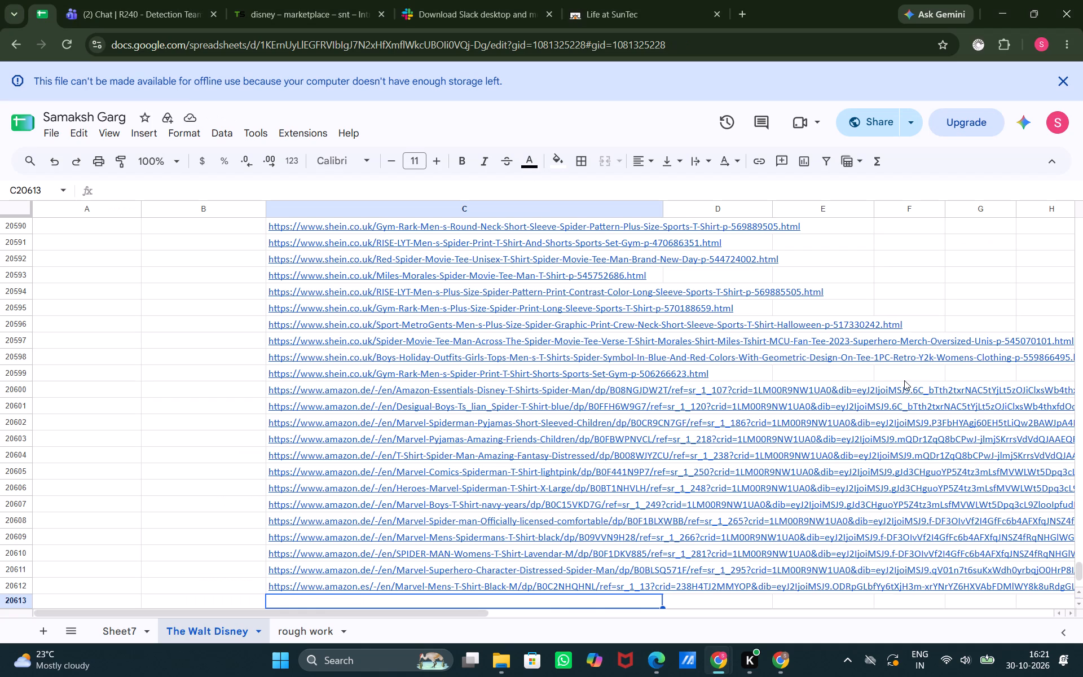
{"action": "key", "text": "ctrl+v"}
{"action": "key", "text": "Return"}
{"action": "key", "text": "Return"}
Log the Amazon.es link of the Marvel Spiderman Short Sleeve T-Shirt for Kids in cell C20614.
{"action": "key", "text": "alt+Tab"}
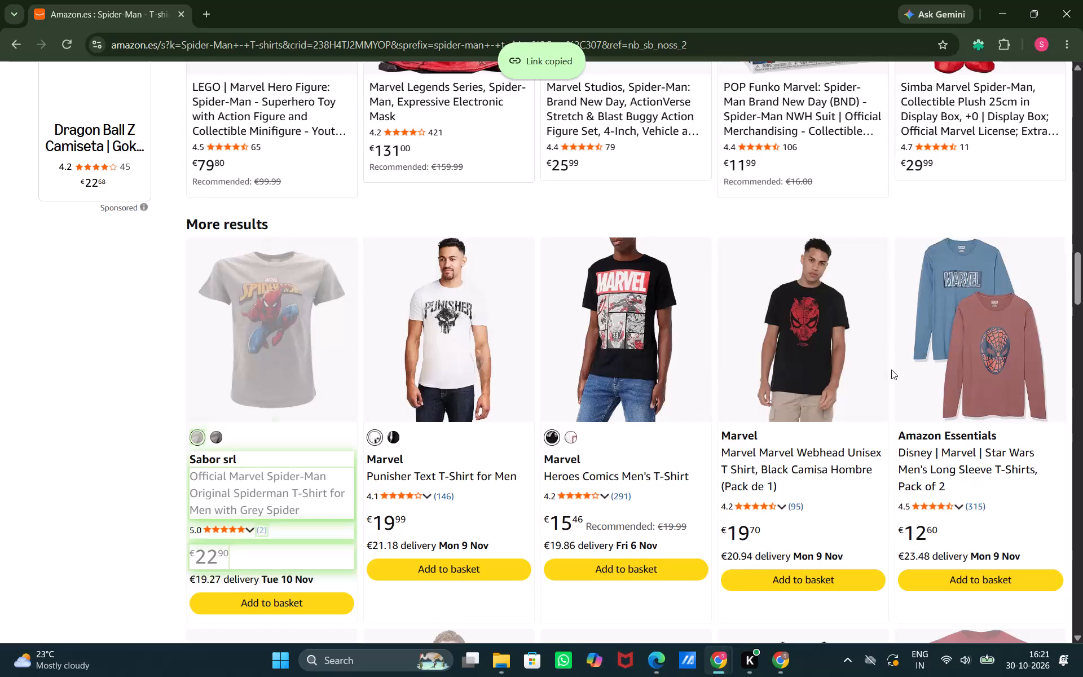
{"action": "scroll", "coordinate": [877, 348], "scroll_direction": "down", "scroll_amount": 6}
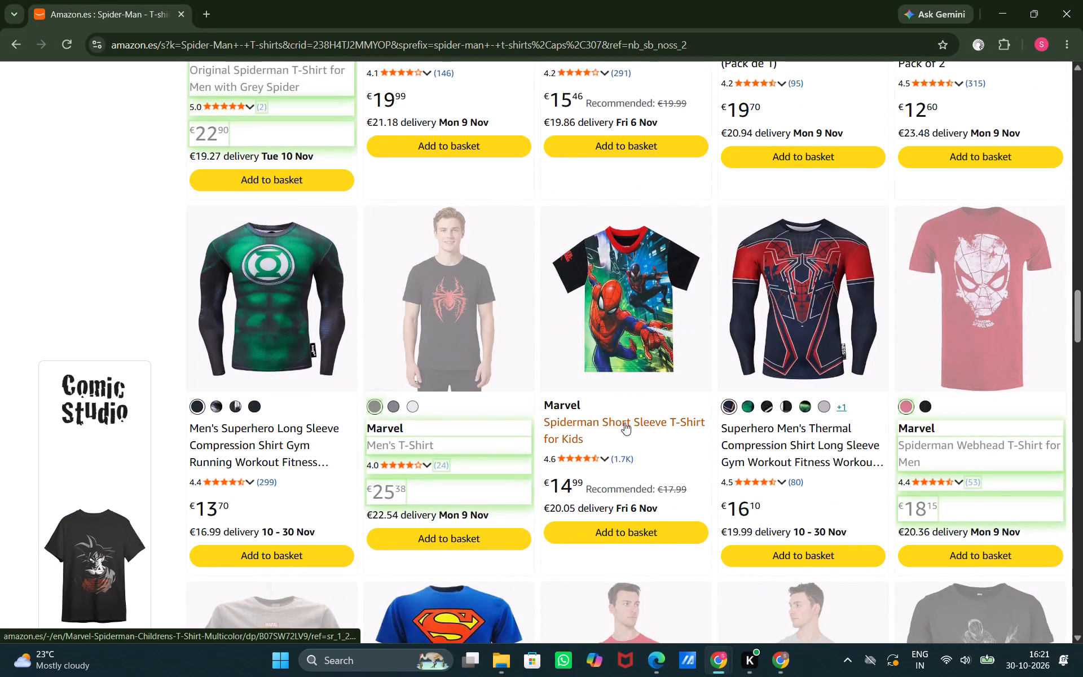
{"action": "right_click", "coordinate": [624, 423]}
{"action": "left_click", "coordinate": [711, 346]}
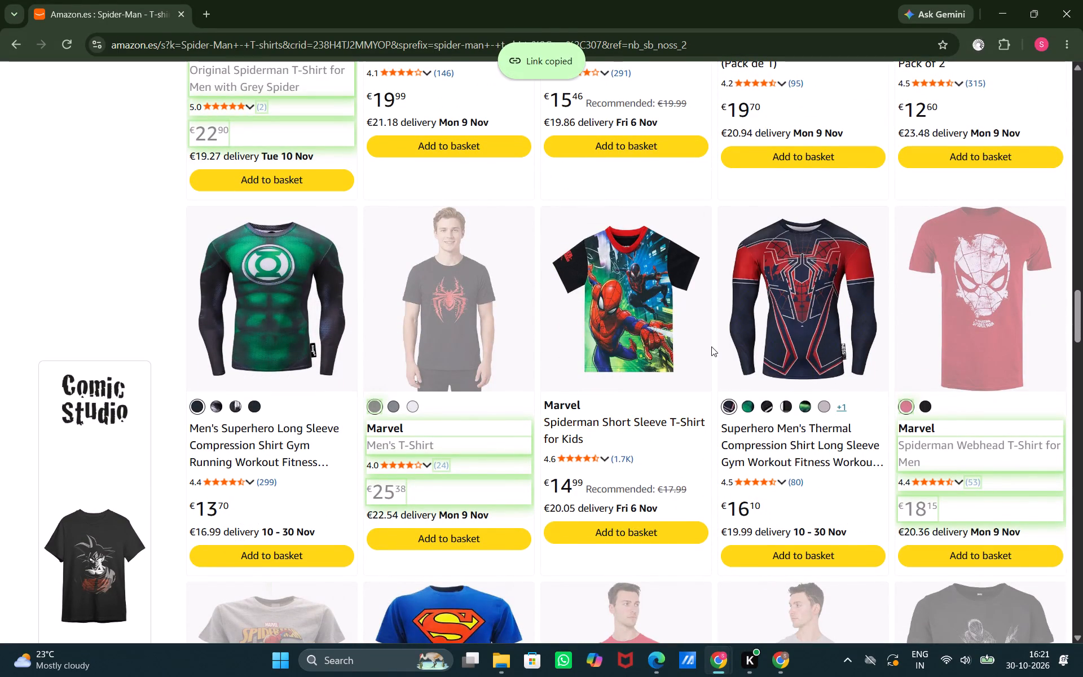
{"action": "key", "text": "alt+Tab"}
{"action": "key", "text": "ctrl+v"}
{"action": "key", "text": "Return"}
{"action": "key", "text": "Return"}
Log the Amazon.es link of the grey Elbenwald Spider Man T- Noir & Brand New Day Cotton shirt in cell C20615.
{"action": "key", "text": "alt+Tab"}
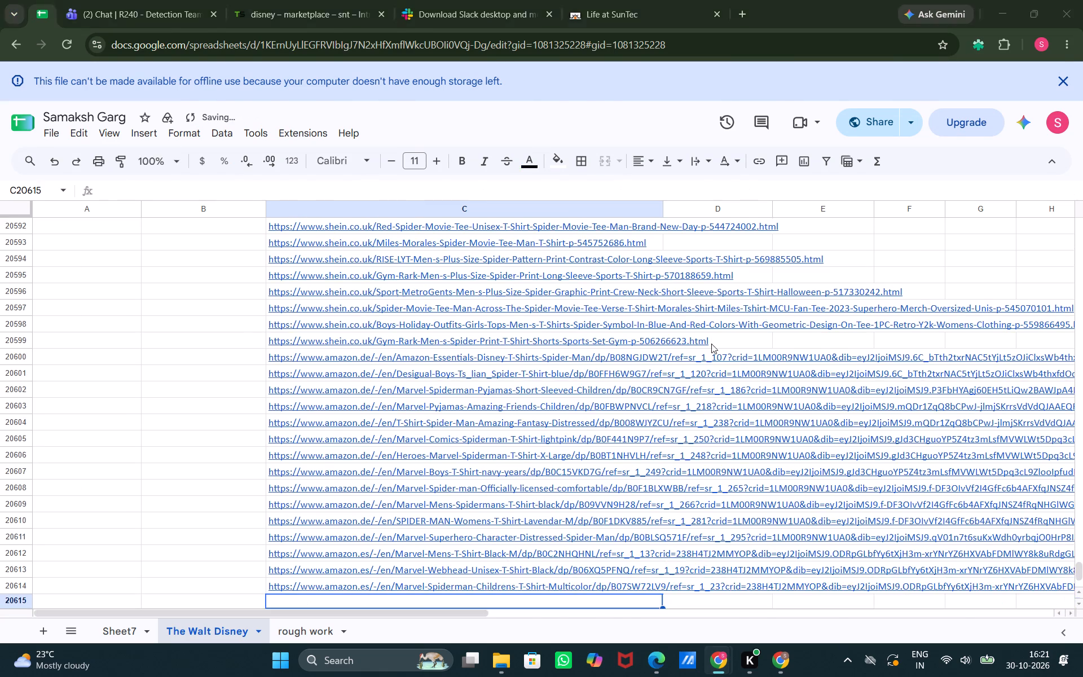
{"action": "scroll", "coordinate": [738, 339], "scroll_direction": "down", "scroll_amount": 5}
{"action": "scroll", "coordinate": [985, 341], "scroll_direction": "down", "scroll_amount": 4}
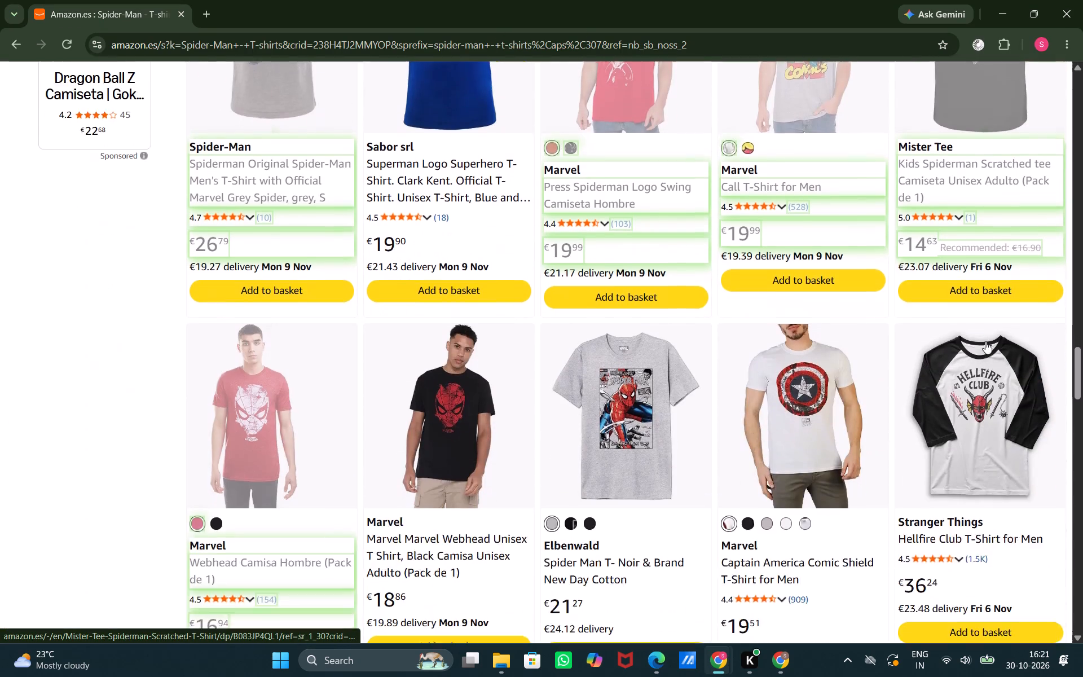
{"action": "scroll", "coordinate": [985, 341], "scroll_direction": "down", "scroll_amount": 2}
{"action": "right_click", "coordinate": [631, 420]}
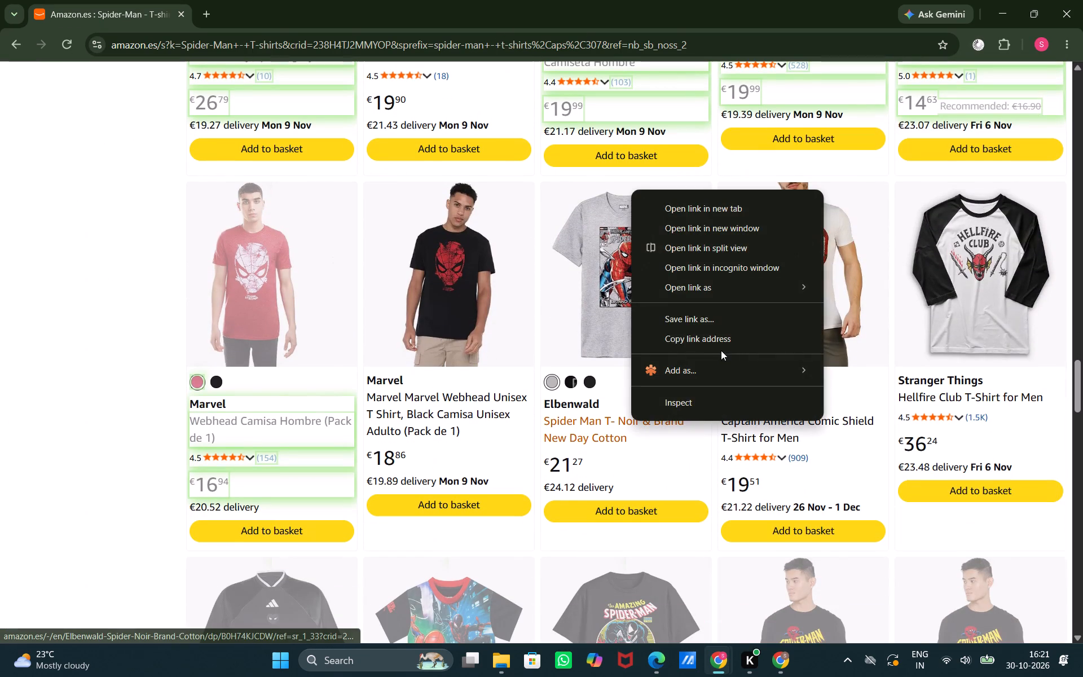
{"action": "left_click", "coordinate": [725, 343]}
{"action": "key", "text": "Tab"}
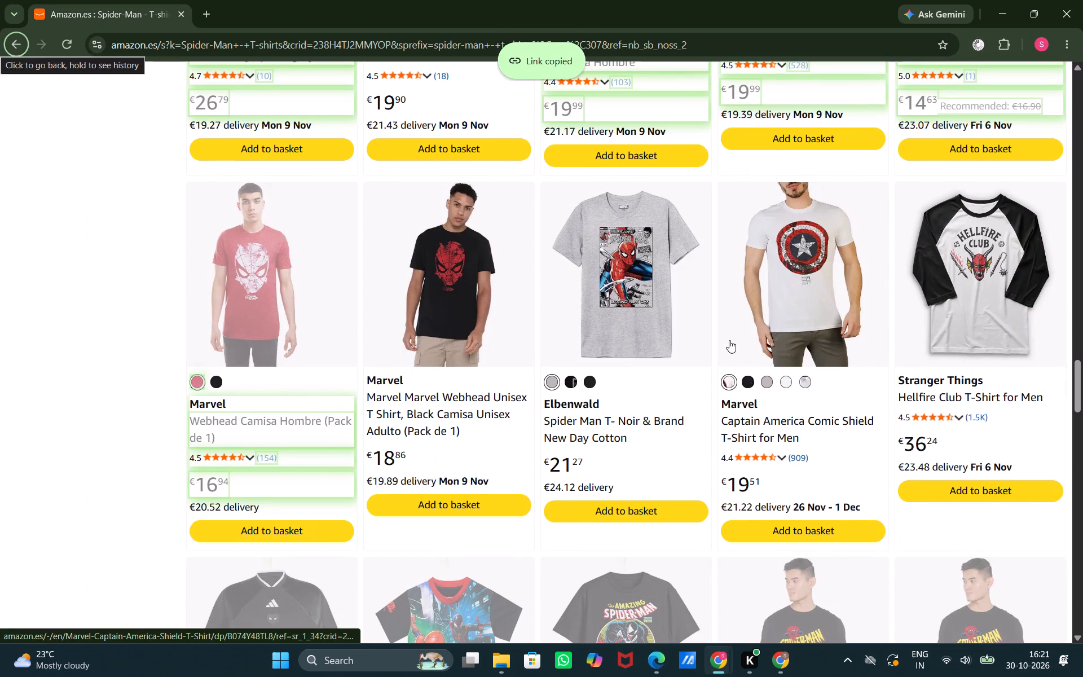
{"action": "key", "text": "alt+Tab"}
{"action": "key", "text": "ctrl+v"}
{"action": "key", "text": "Return"}
{"action": "key", "text": "Return"}
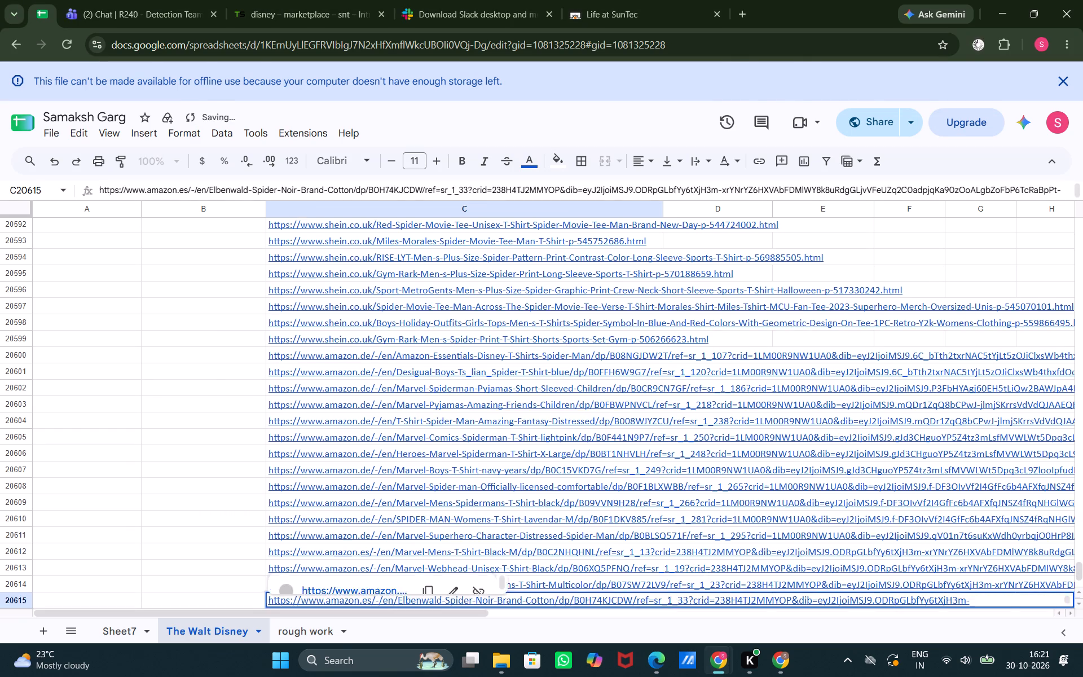
Log the Amazon.es link of the black Marvel Webhead Unisex T Shirt, Camisa Unisex Adulto, in cell C20616.
{"action": "key", "text": "alt+Tab"}
{"action": "right_click", "coordinate": [491, 419]}
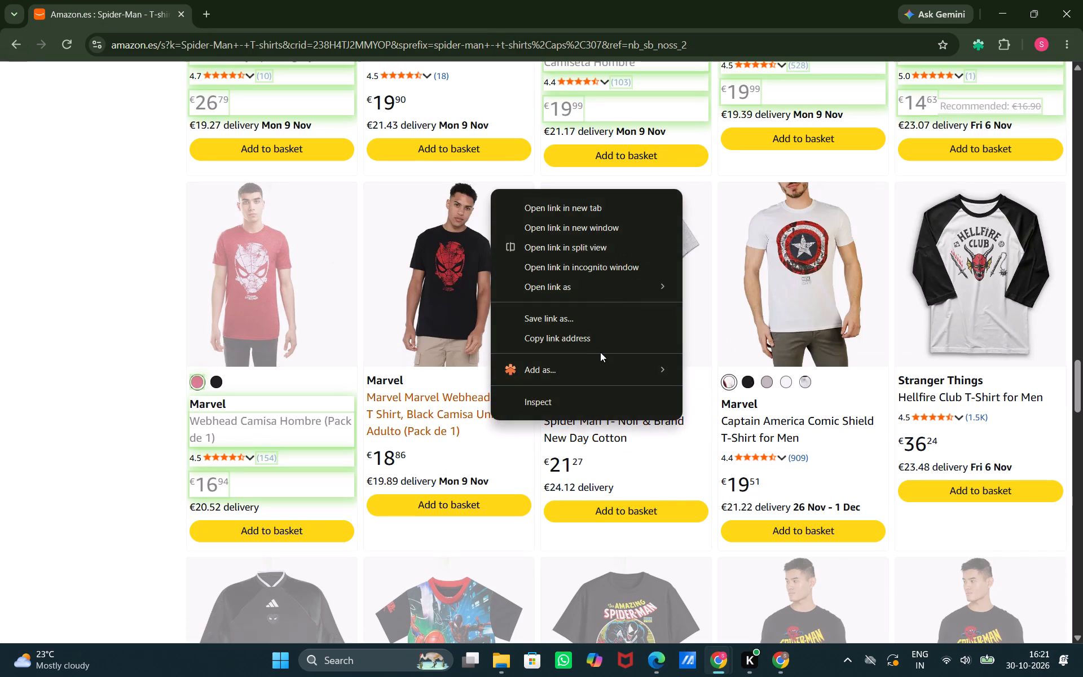
{"action": "left_click", "coordinate": [599, 342]}
{"action": "key", "text": "alt+Tab"}
{"action": "key", "text": "ctrl+v"}
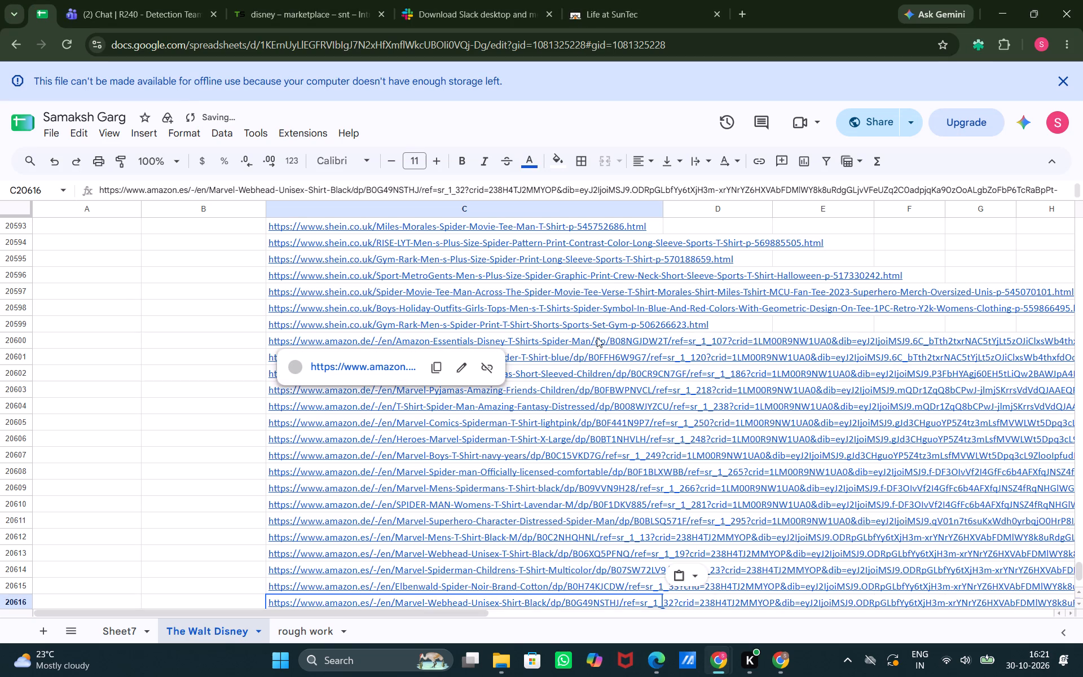
{"action": "key", "text": "Return"}
{"action": "key", "text": "Return"}
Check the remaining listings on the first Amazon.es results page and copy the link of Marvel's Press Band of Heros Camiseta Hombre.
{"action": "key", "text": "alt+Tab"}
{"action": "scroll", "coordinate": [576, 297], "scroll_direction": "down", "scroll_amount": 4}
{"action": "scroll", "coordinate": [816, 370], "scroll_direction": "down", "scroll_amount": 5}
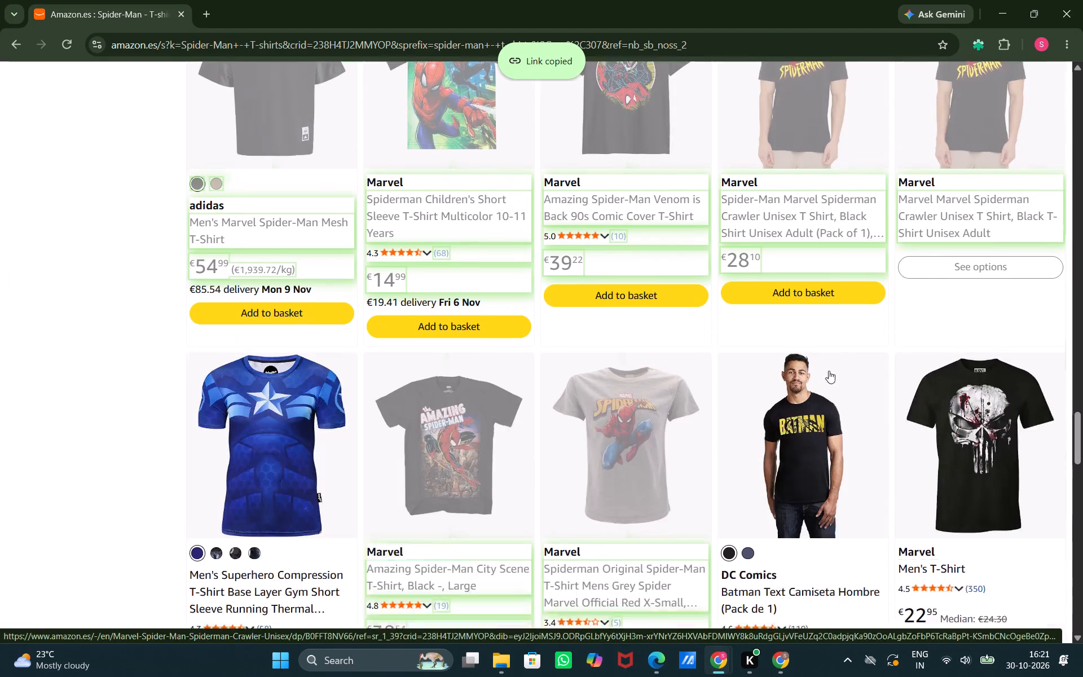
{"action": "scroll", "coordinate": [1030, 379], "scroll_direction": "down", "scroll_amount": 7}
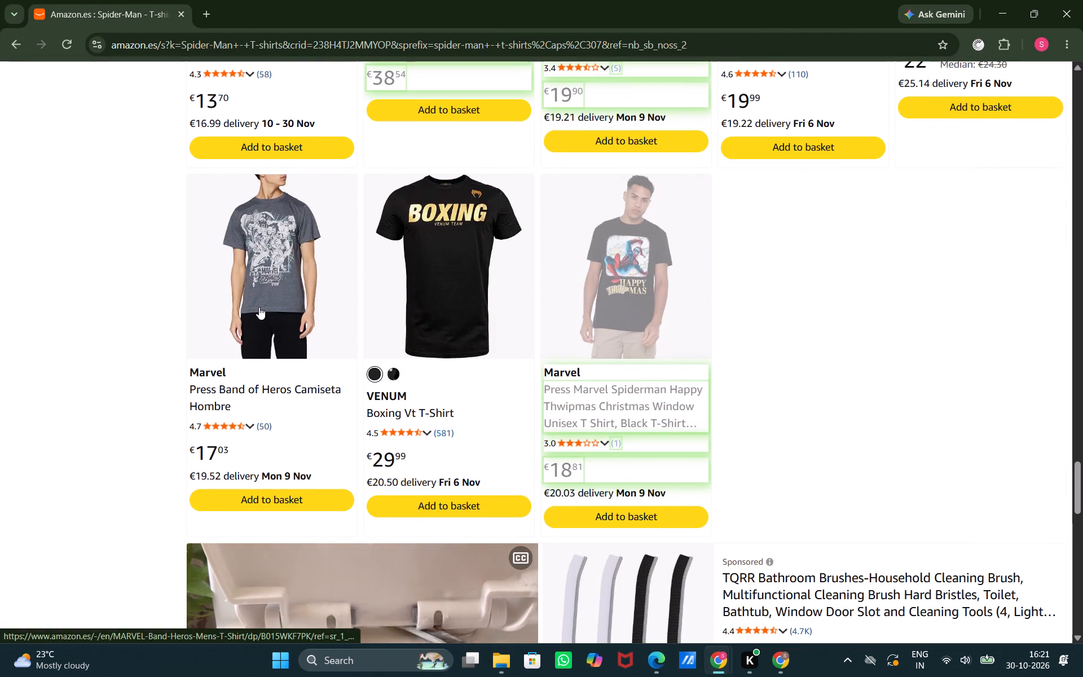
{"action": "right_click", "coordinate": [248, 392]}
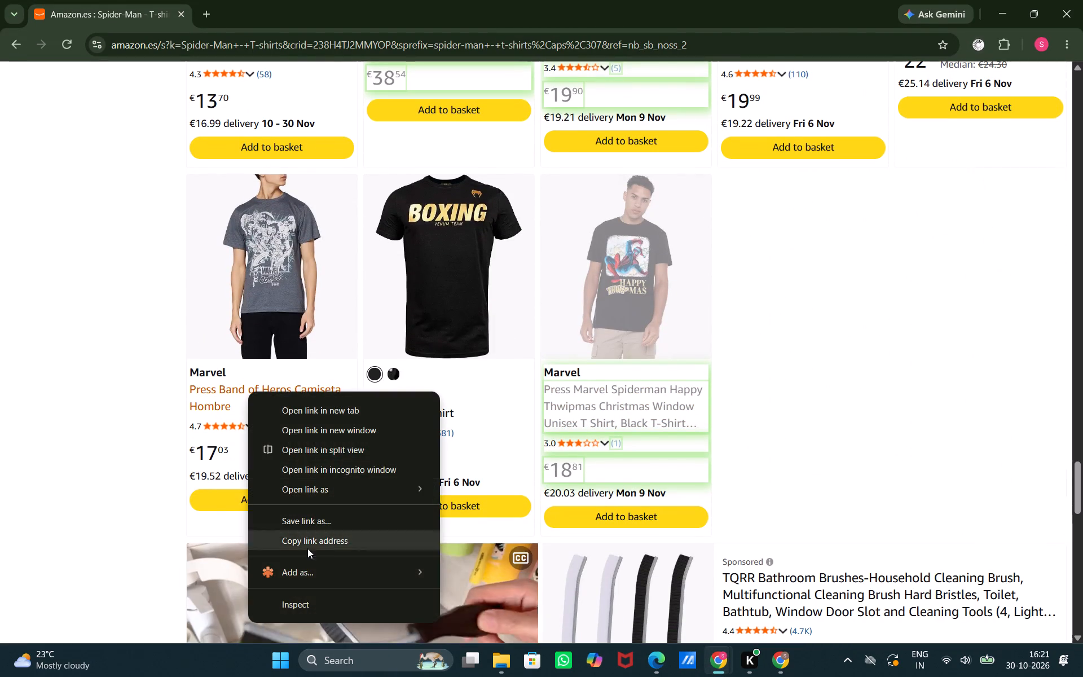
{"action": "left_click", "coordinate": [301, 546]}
Open page 2 of the Amazon.es results and log the navy Marvel Men's T-Shirt link in cell C20617.
{"action": "scroll", "coordinate": [745, 397], "scroll_direction": "down", "scroll_amount": 5}
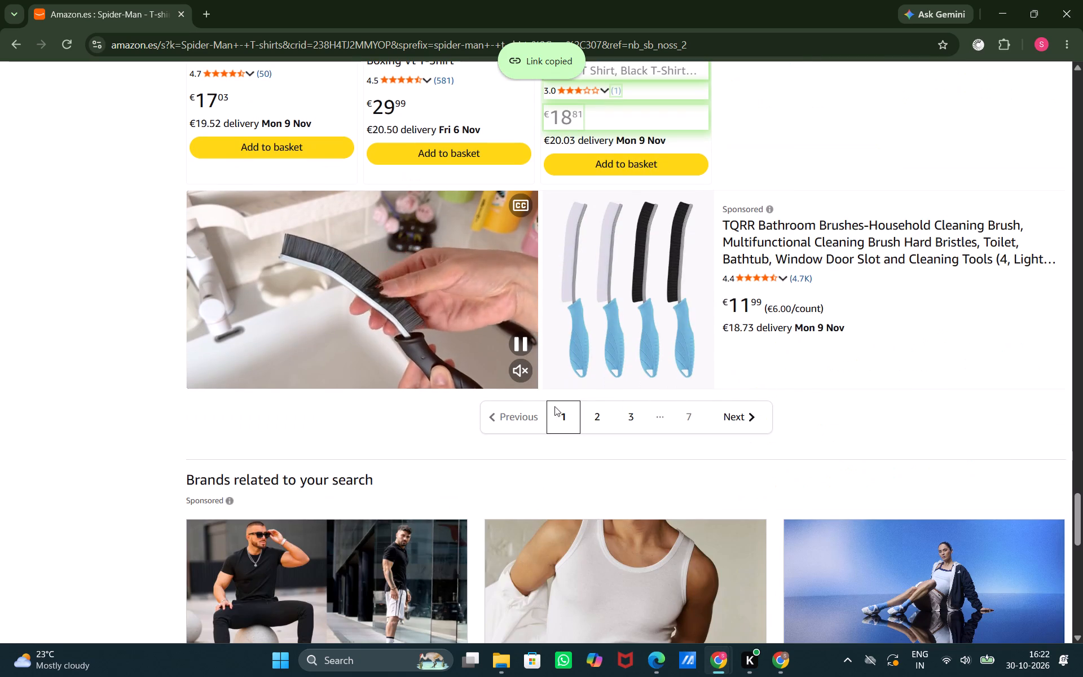
{"action": "left_click", "coordinate": [582, 403]}
{"action": "scroll", "coordinate": [640, 393], "scroll_direction": "down", "scroll_amount": 4}
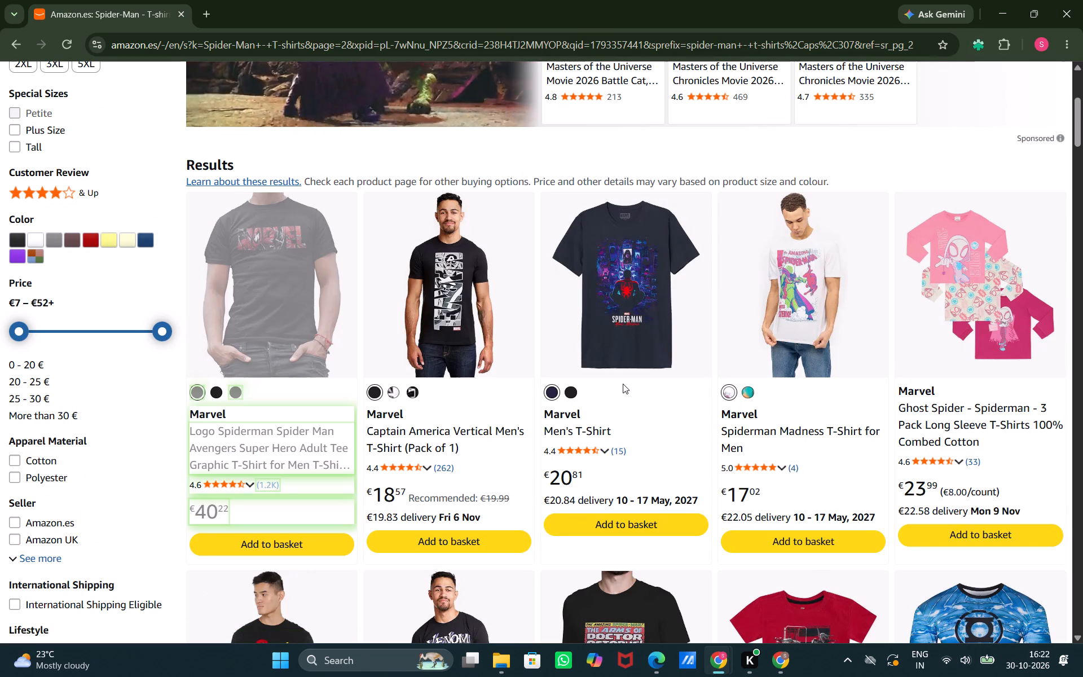
{"action": "right_click", "coordinate": [560, 429]}
{"action": "left_click", "coordinate": [635, 346]}
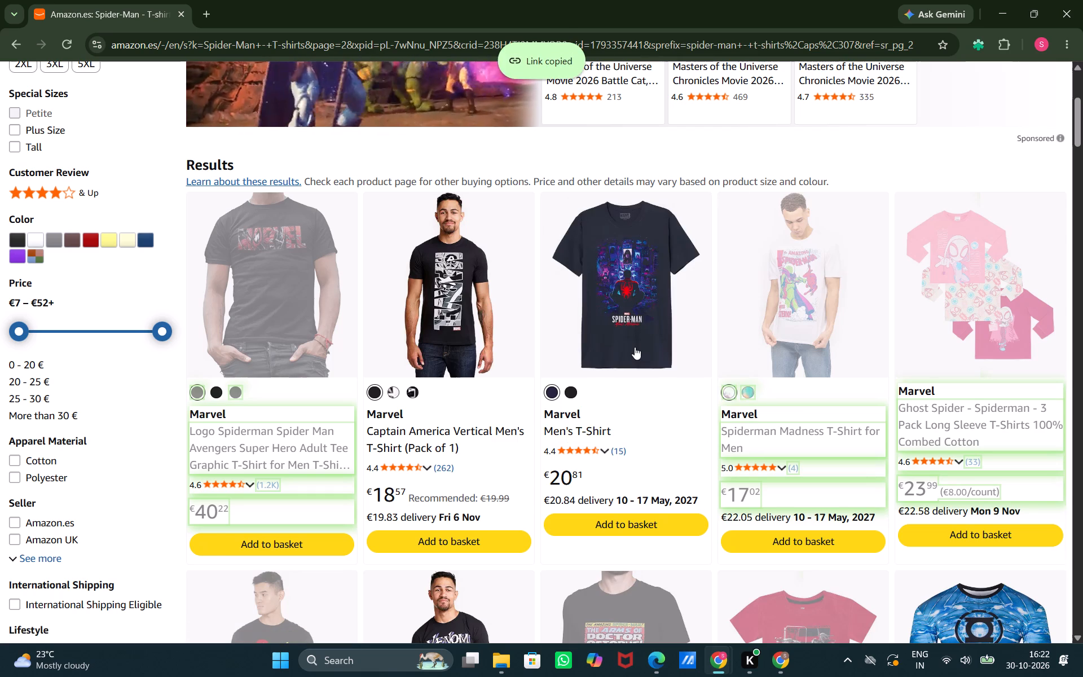
{"action": "key", "text": "alt+Tab"}
{"action": "key", "text": "ctrl+v"}
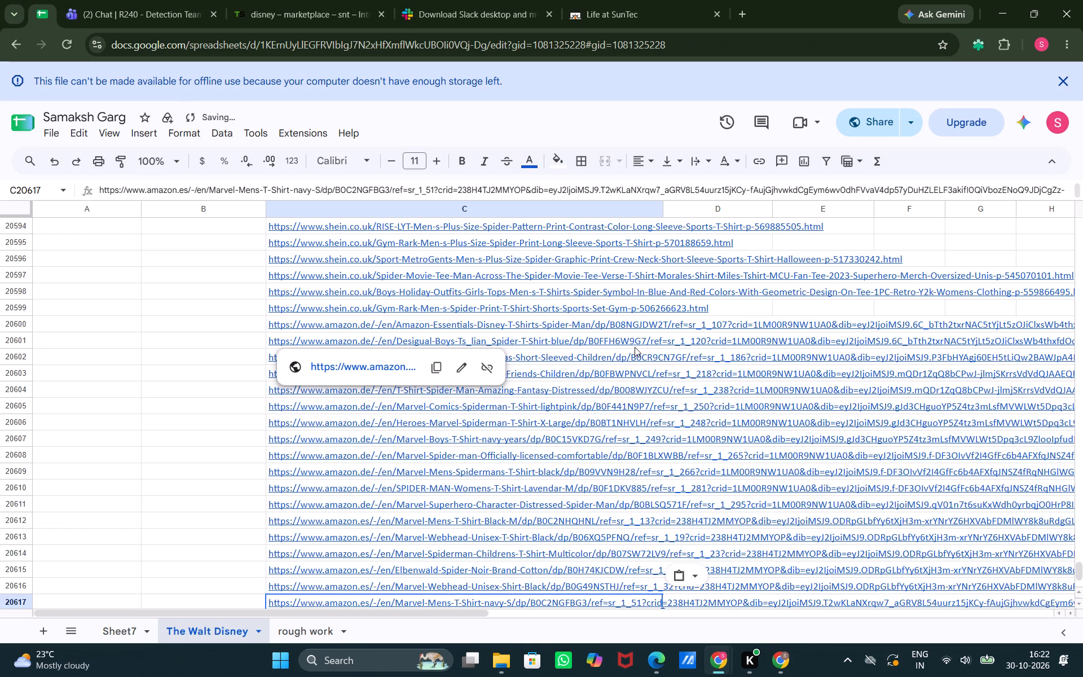
{"action": "key", "text": "Return"}
{"action": "key", "text": "Return"}
Log the Amazon.es link of the Marvel Spiderman Tie-Dye T-Shirt for Men in cell C20618.
{"action": "key", "text": "alt+Tab"}
{"action": "scroll", "coordinate": [762, 311], "scroll_direction": "down", "scroll_amount": 4}
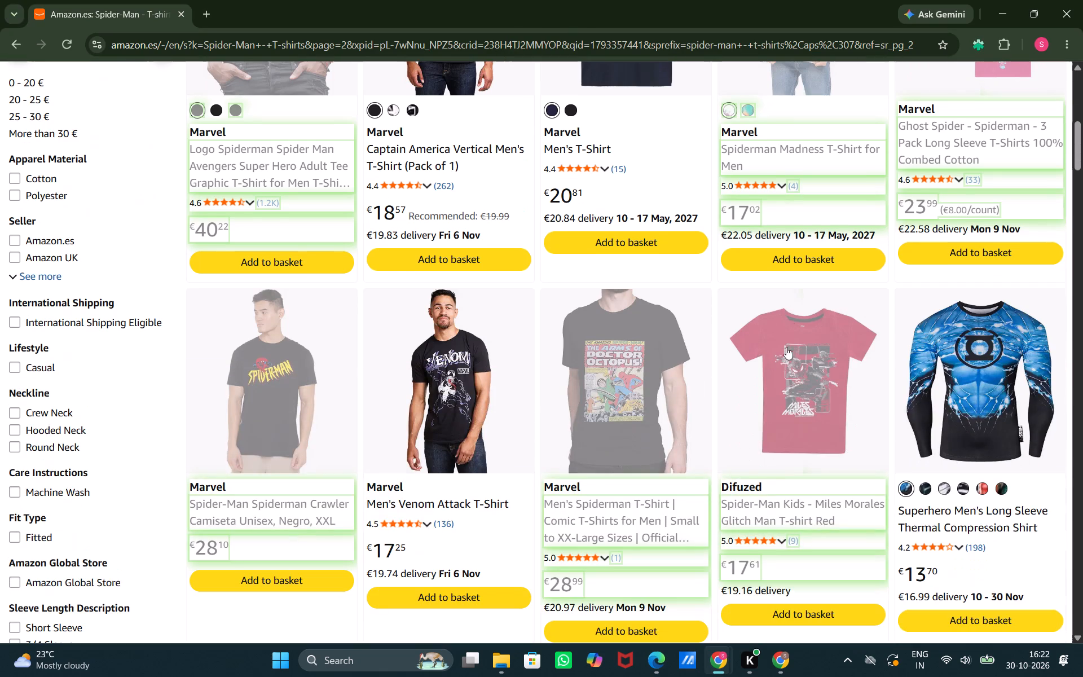
{"action": "scroll", "coordinate": [937, 394], "scroll_direction": "down", "scroll_amount": 5}
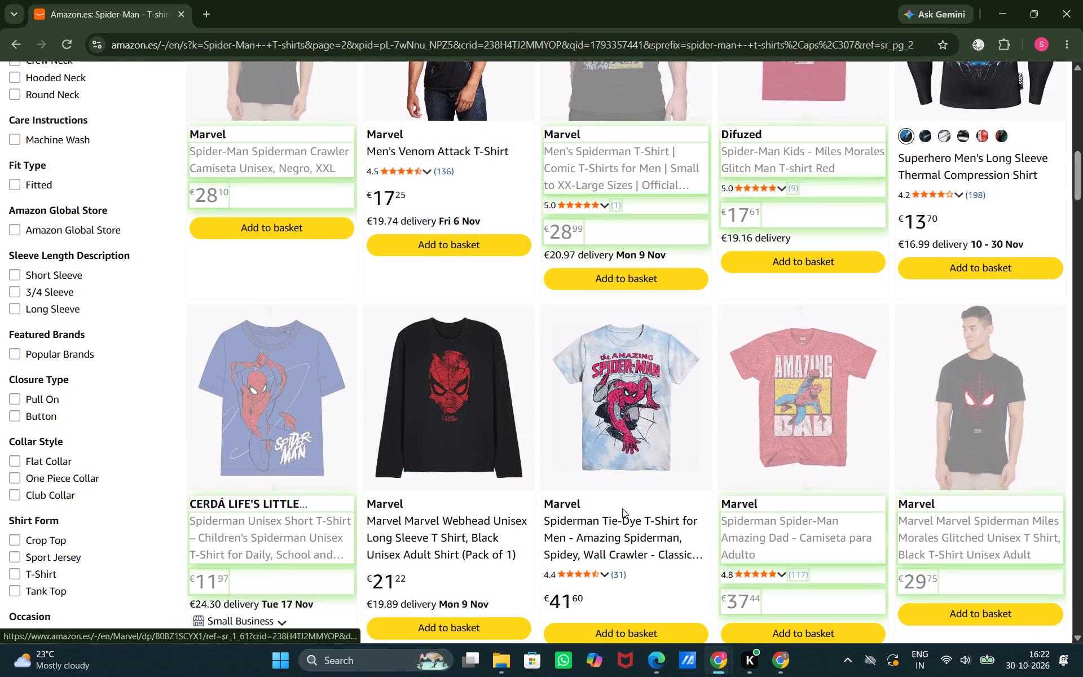
{"action": "right_click", "coordinate": [623, 515]}
{"action": "left_click", "coordinate": [686, 437]}
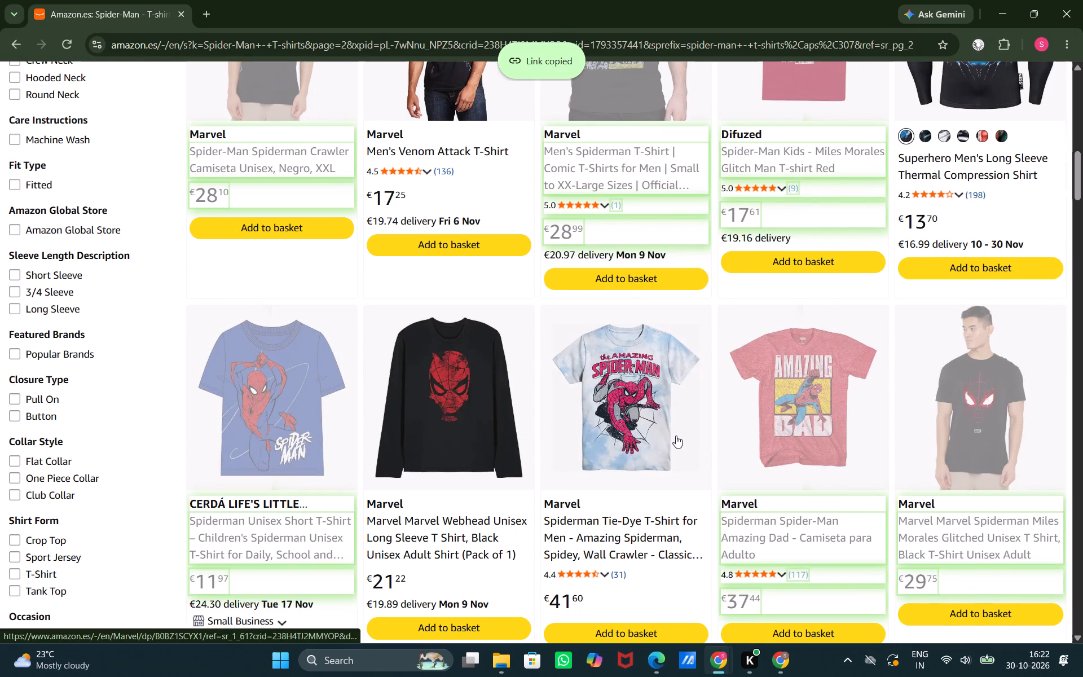
{"action": "key", "text": "alt+Tab"}
{"action": "key", "text": "ctrl+v"}
{"action": "key", "text": "Return"}
{"action": "key", "text": "Return"}
Log the Amazon.es link of the Marvel L SS Baby Tee Women's T-Shirt with the Spider-Man print in cell C20619.
{"action": "key", "text": "alt+Tab"}
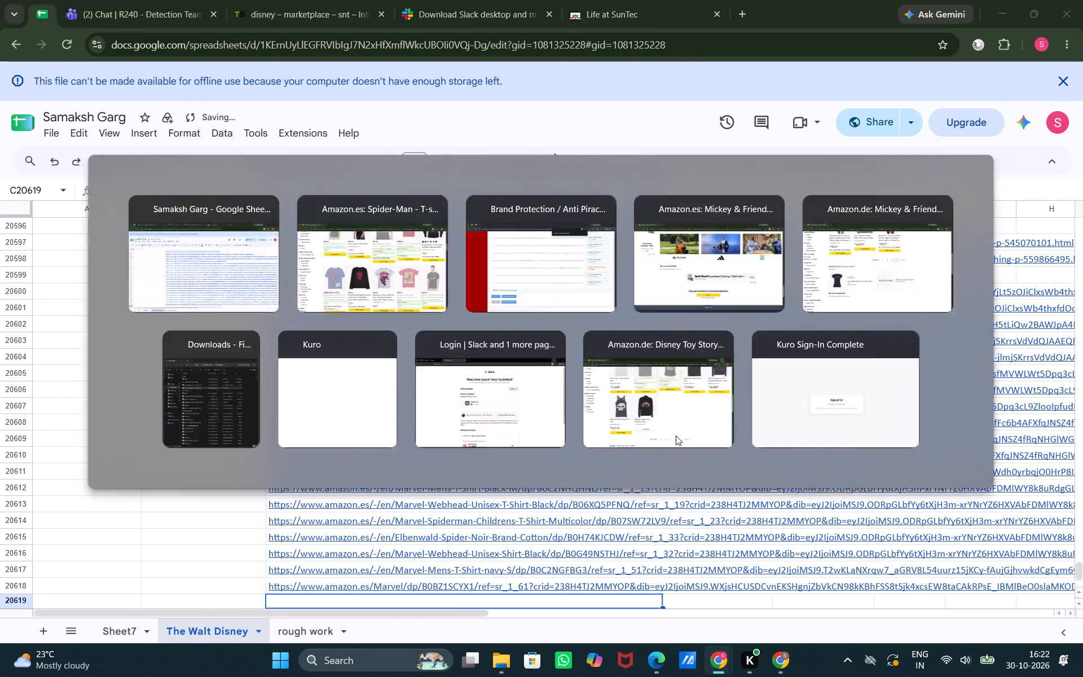
{"action": "scroll", "coordinate": [676, 436], "scroll_direction": "down", "scroll_amount": 5}
{"action": "right_click", "coordinate": [444, 561]}
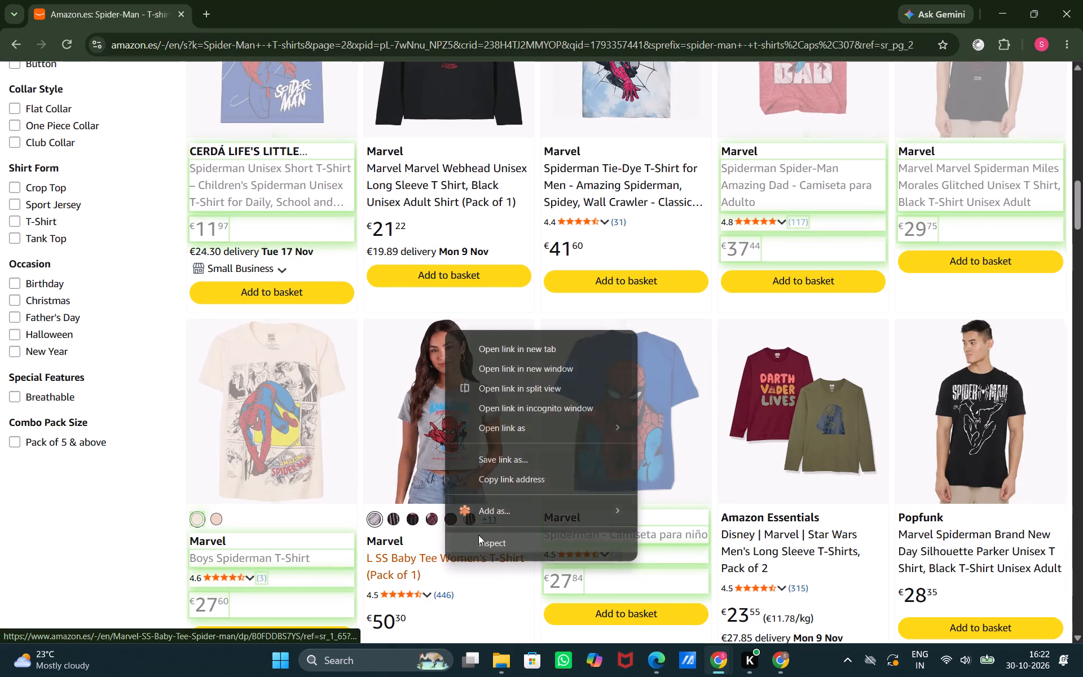
{"action": "left_click", "coordinate": [516, 481]}
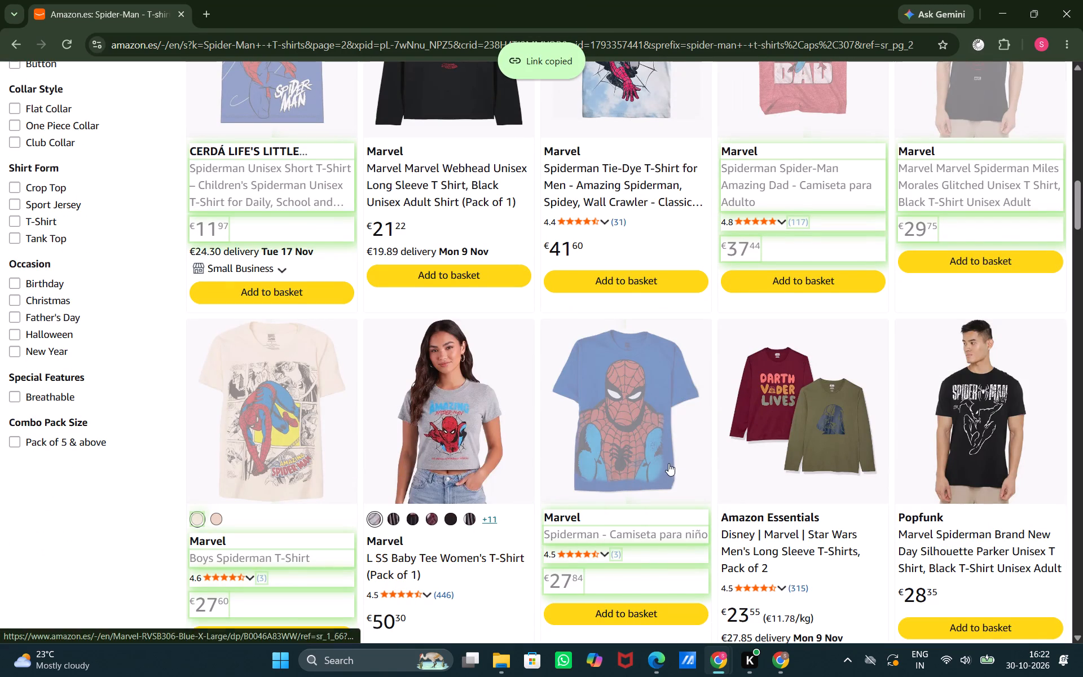
{"action": "key", "text": "alt+Tab"}
{"action": "key", "text": "ctrl+v"}
{"action": "key", "text": "Return"}
{"action": "key", "text": "Return"}
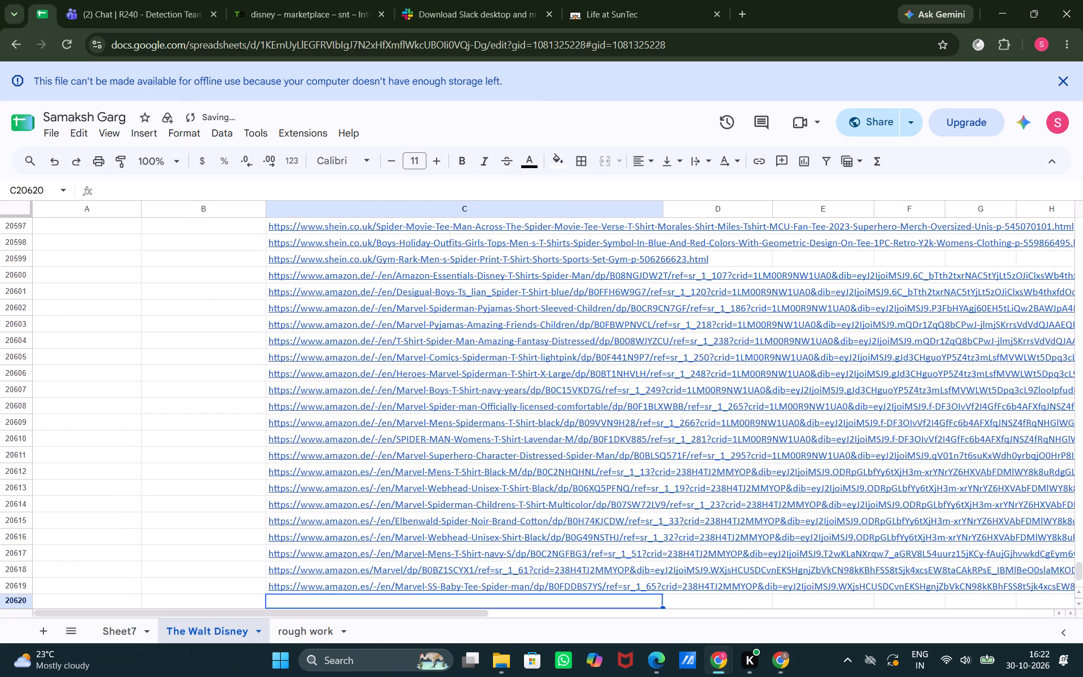
Log the Amazon.es link of the black Popfunk Marvel Spiderman Brand New Day Silhouette Parker T Shirt in cell C20620.
{"action": "key", "text": "alt+Tab"}
{"action": "right_click", "coordinate": [987, 564]}
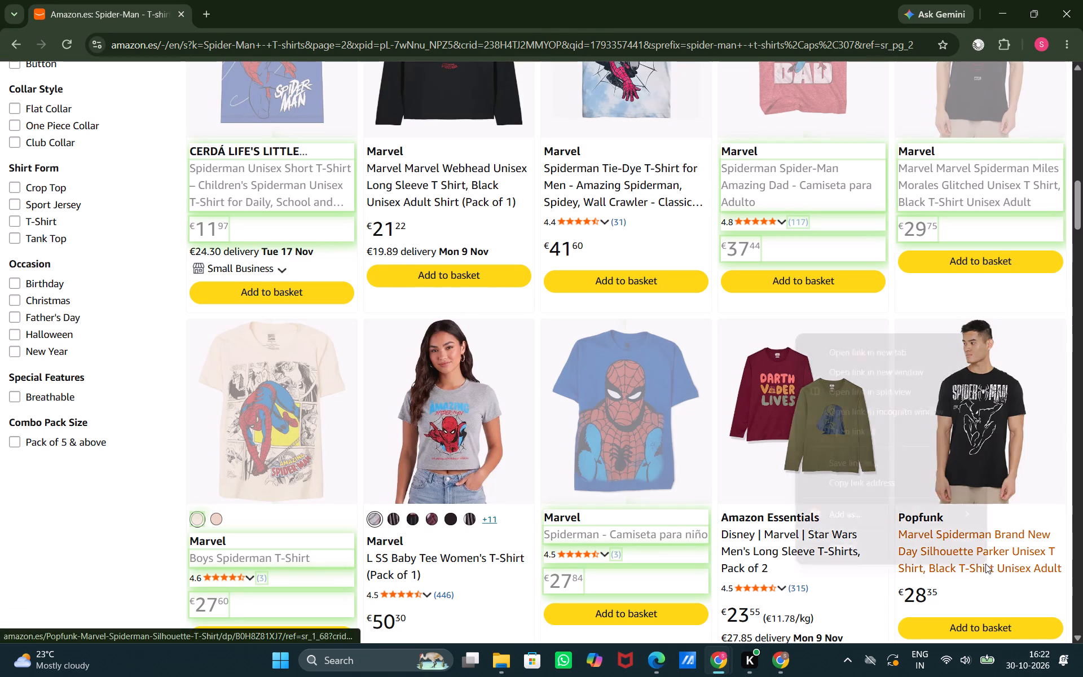
{"action": "left_click", "coordinate": [881, 485]}
{"action": "key", "text": "alt+Tab"}
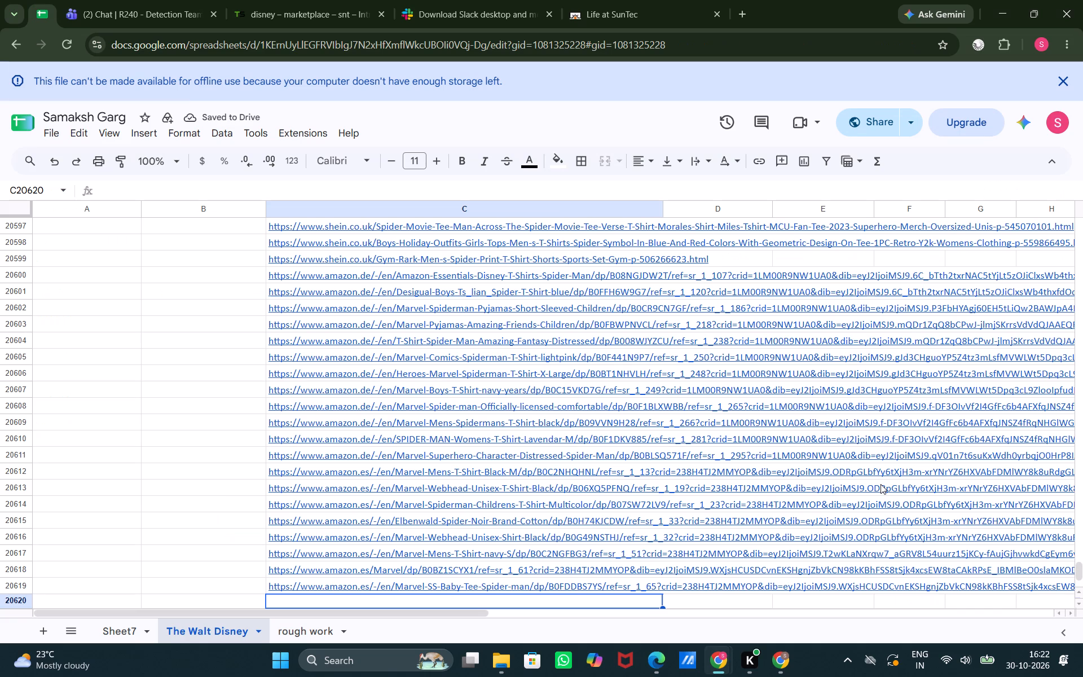
{"action": "key", "text": "ctrl+v"}
{"action": "key", "text": "Return"}
{"action": "key", "text": "Return"}
{"action": "key", "text": "Return"}
Log the Amazon.es link of the grey Marvel Webhead Unisex T Shirt, Camisa Unisex Adulto, from page 2 in cell C20621.
{"action": "key", "text": "alt+Tab"}
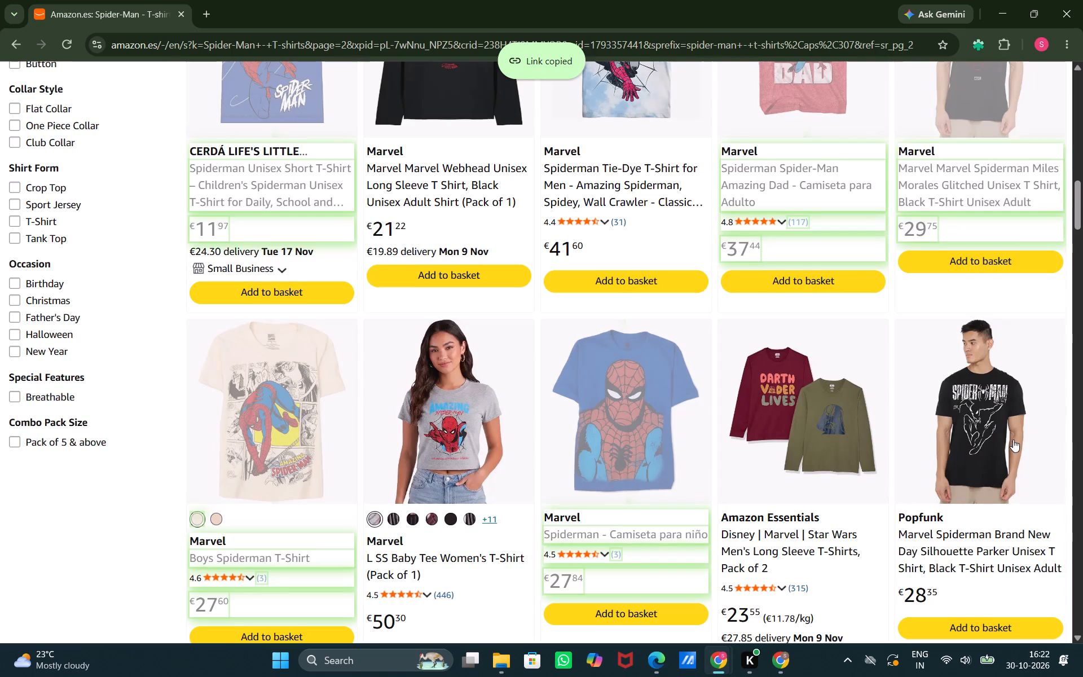
{"action": "scroll", "coordinate": [1013, 440], "scroll_direction": "down", "scroll_amount": 10}
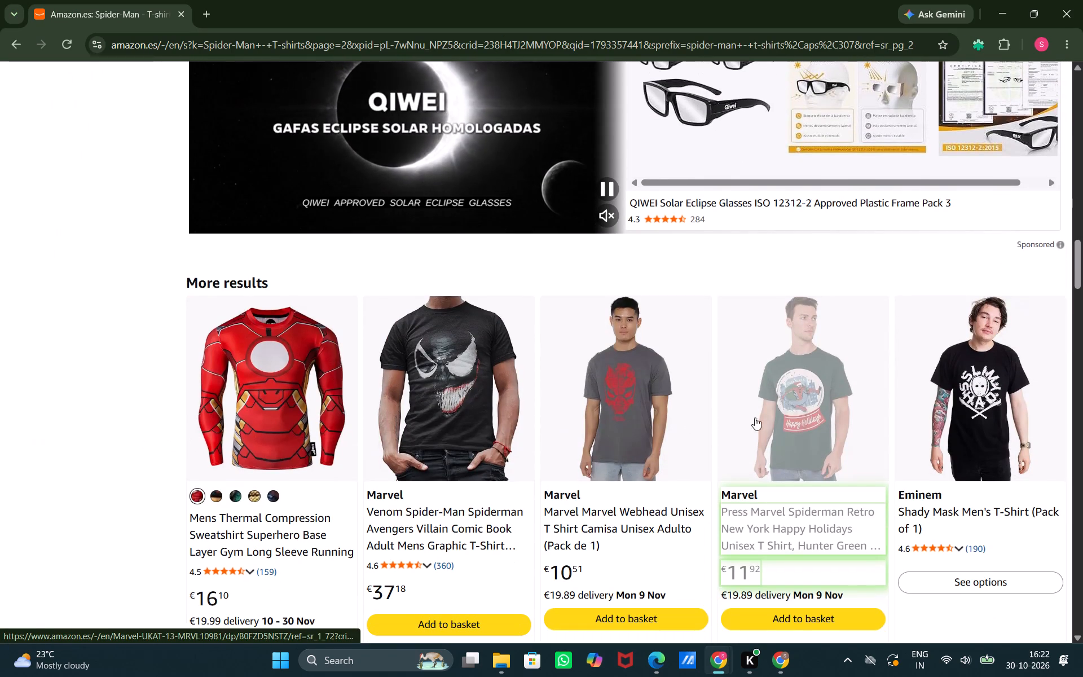
{"action": "scroll", "coordinate": [873, 414], "scroll_direction": "down", "scroll_amount": 3}
{"action": "right_click", "coordinate": [641, 309]}
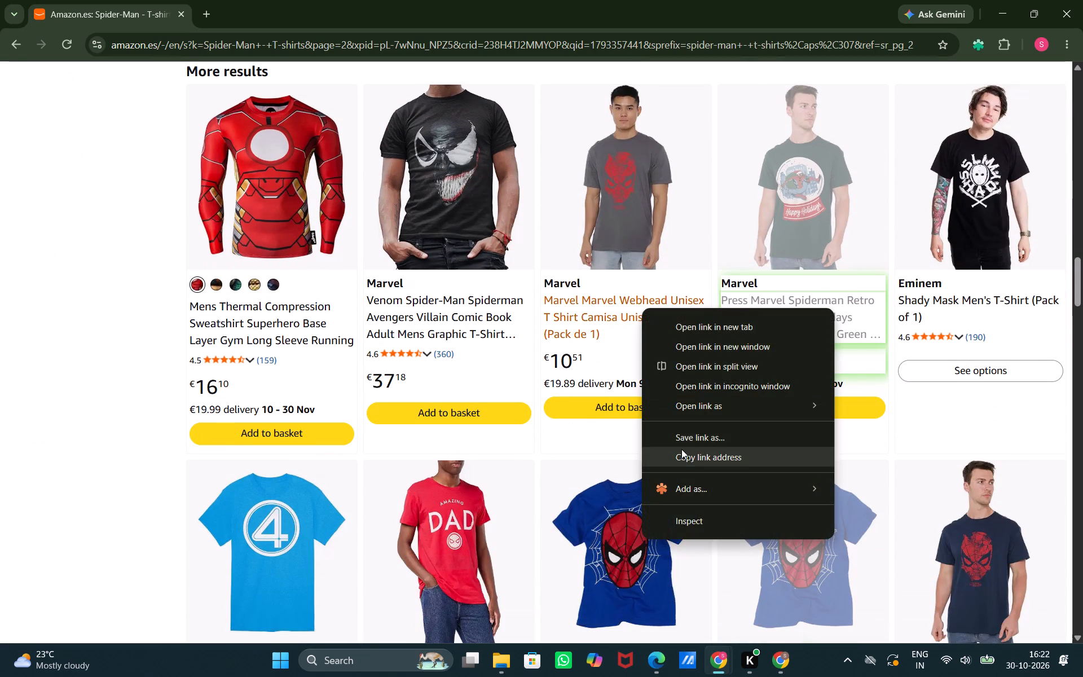
{"action": "left_click", "coordinate": [681, 449]}
{"action": "key", "text": "alt+Tab"}
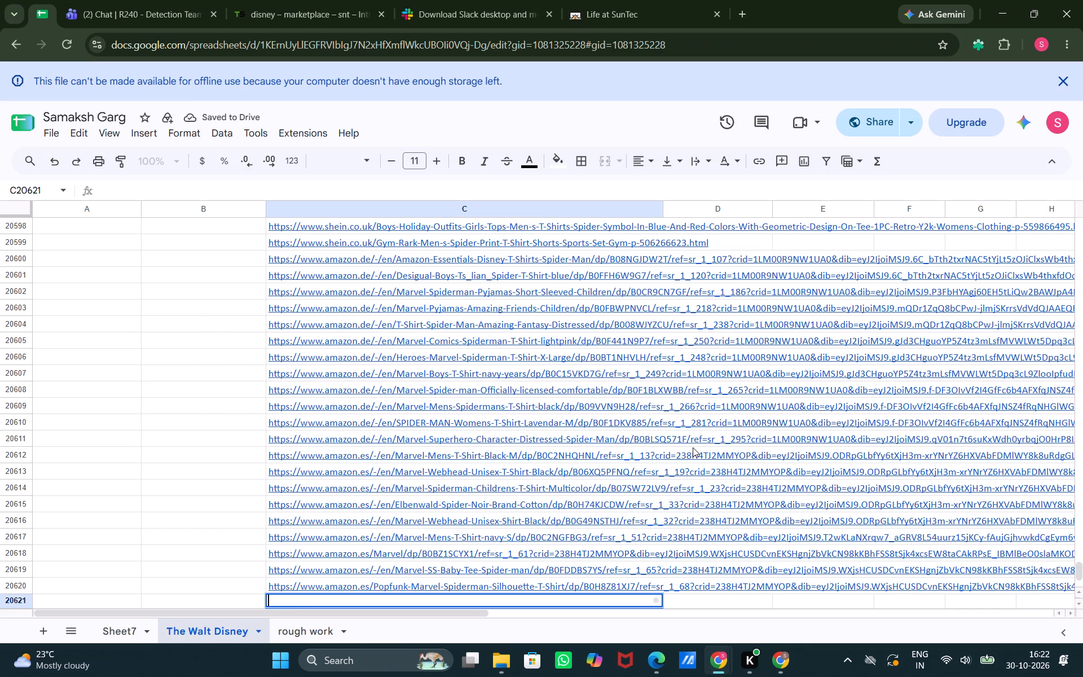
{"action": "key", "text": "ctrl+v"}
{"action": "key", "text": "Return"}
Log the Amazon.es link of the red Marvel Men's T-Shirt with the Amazing Dad print in cell C20622.
{"action": "key", "text": "alt+Tab"}
{"action": "scroll", "coordinate": [657, 432], "scroll_direction": "down", "scroll_amount": 3}
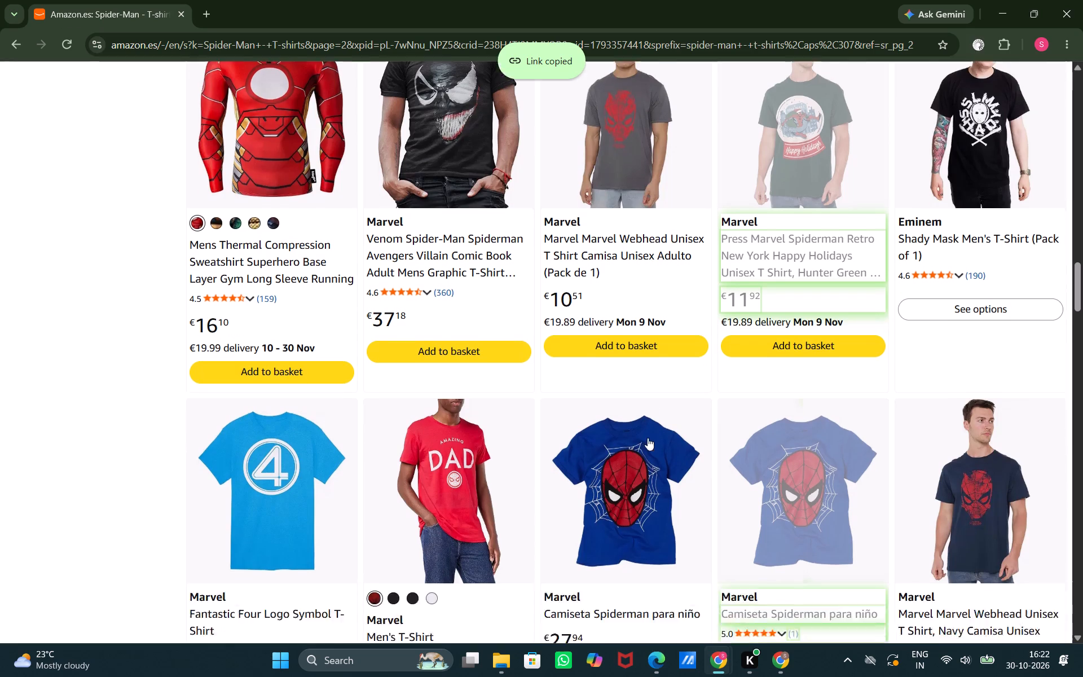
{"action": "right_click", "coordinate": [397, 487]}
{"action": "left_click", "coordinate": [453, 411]}
{"action": "key", "text": "alt+Tab"}
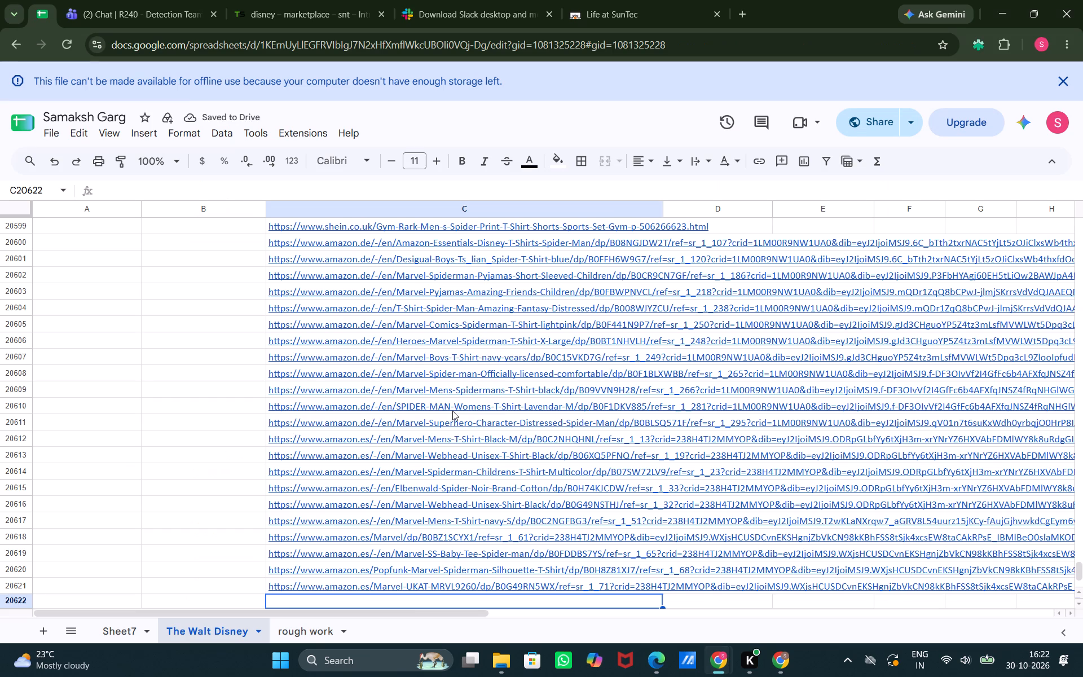
{"action": "key", "text": "ctrl+v"}
{"action": "key", "text": "Return"}
{"action": "key", "text": "Return"}
Log the Amazon.es link of the blue Marvel Camiseta Spiderman para niño priced €27.94 in cell C20623.
{"action": "key", "text": "alt+Tab"}
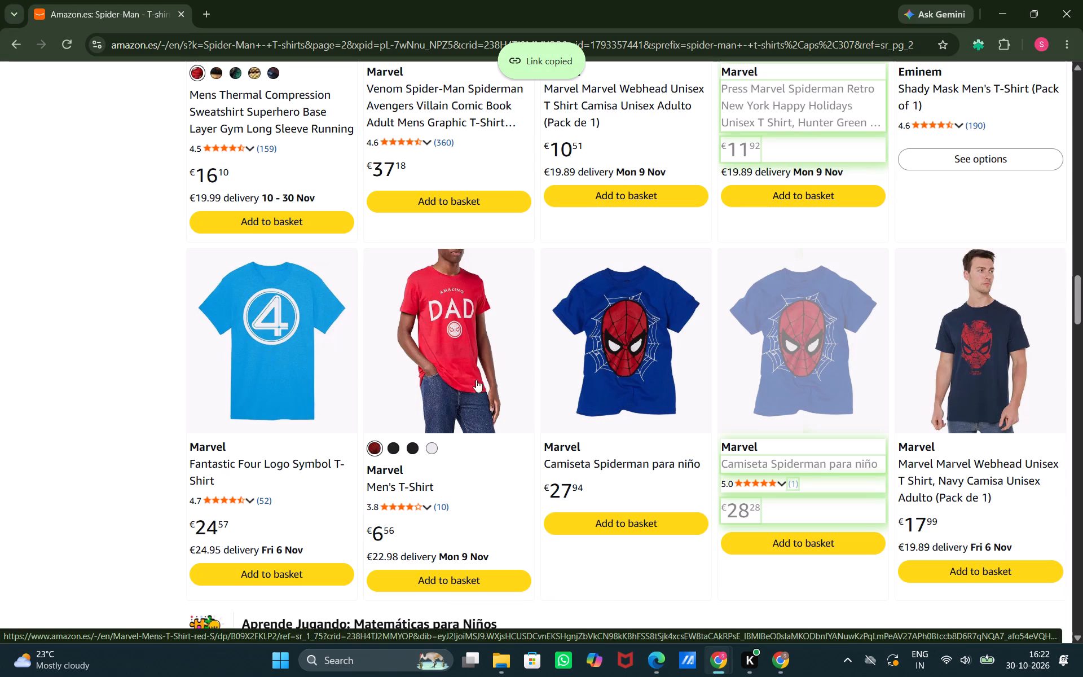
{"action": "right_click", "coordinate": [628, 459]}
{"action": "left_click", "coordinate": [705, 383]}
{"action": "key", "text": "alt+Tab"}
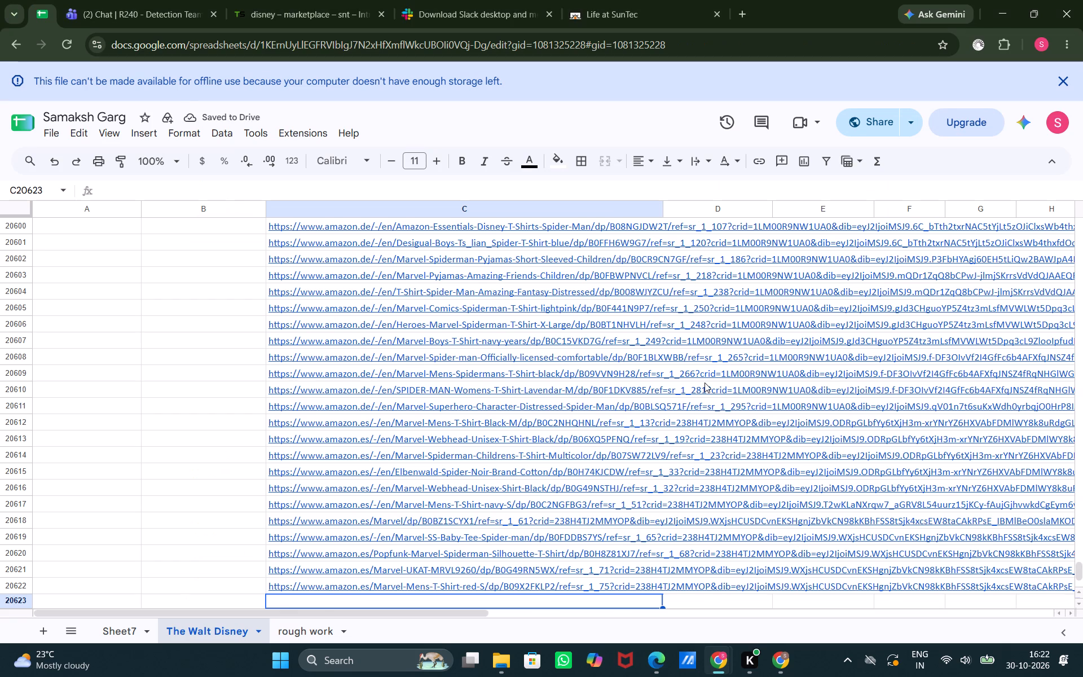
{"action": "key", "text": "ctrl+v"}
{"action": "key", "text": "Return"}
{"action": "key", "text": "Return"}
Log the Amazon.es link of the Marvel Webhead Unisex T Shirt, Navy Camisa Unisex Adulto, in cell C20624.
{"action": "key", "text": "alt+Tab"}
{"action": "right_click", "coordinate": [1000, 475]}
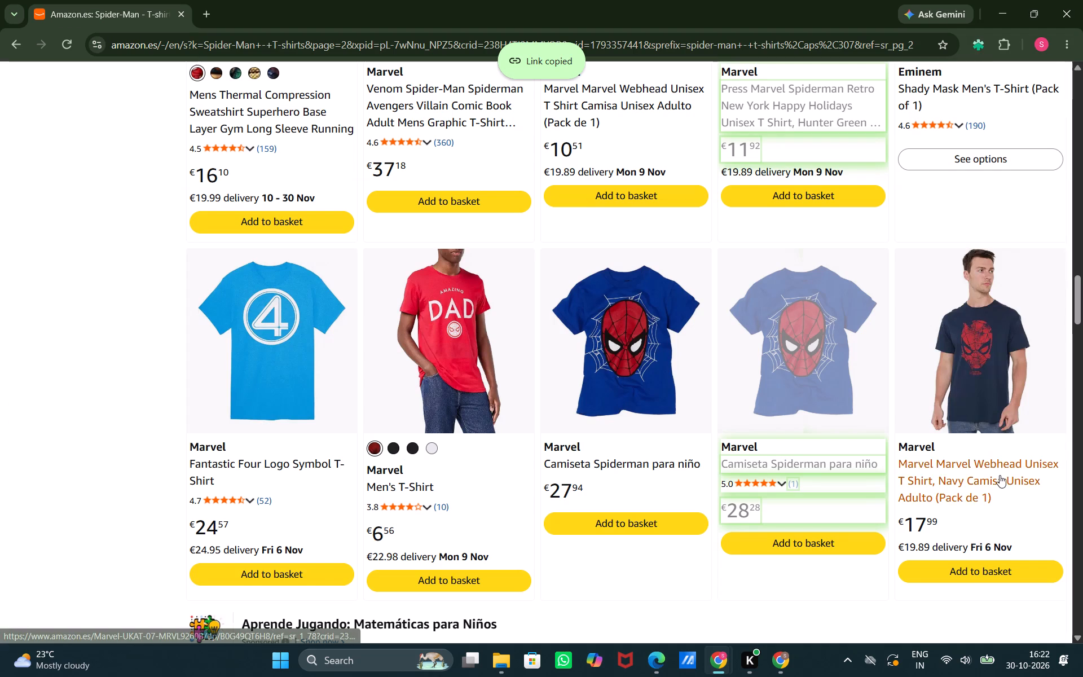
{"action": "left_click", "coordinate": [856, 405]}
{"action": "left_click", "coordinate": [859, 402]}
{"action": "key", "text": "alt+Tab"}
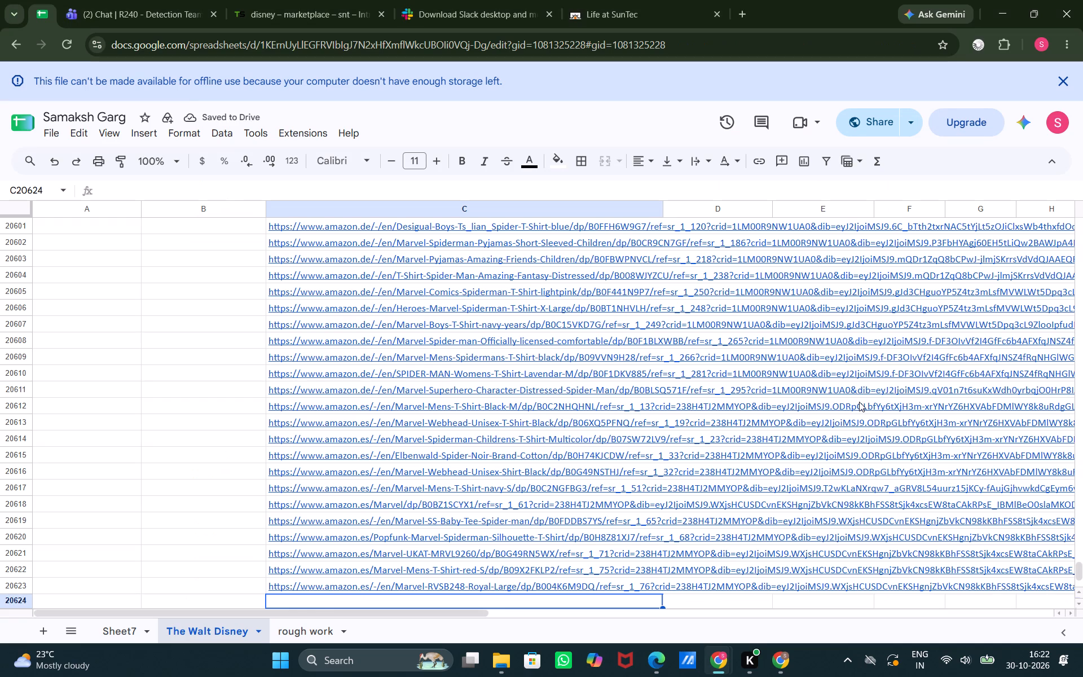
{"action": "key", "text": "ctrl+v"}
{"action": "key", "text": "Return"}
{"action": "key", "text": "Return"}
Log the Amazon.es link of the Disney T Shirt Children Kids Boy and Girls Spiderman Unisex Children in cell C20625.
{"action": "key", "text": "alt+Tab"}
{"action": "scroll", "coordinate": [832, 384], "scroll_direction": "down", "scroll_amount": 5}
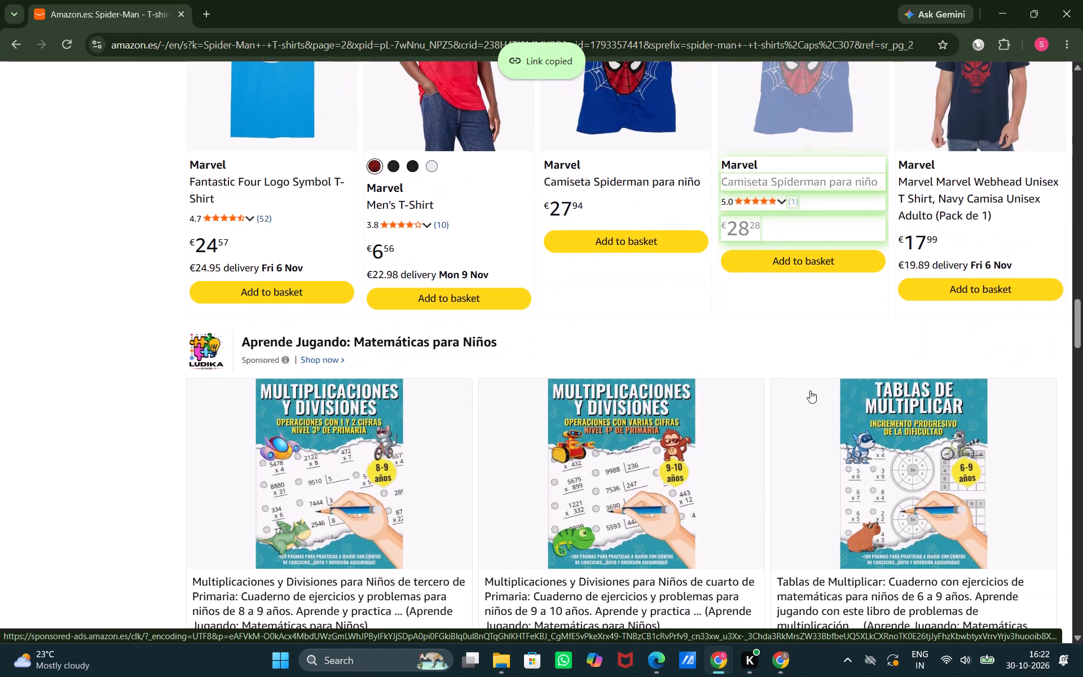
{"action": "scroll", "coordinate": [810, 390], "scroll_direction": "down", "scroll_amount": 6}
{"action": "right_click", "coordinate": [789, 469]}
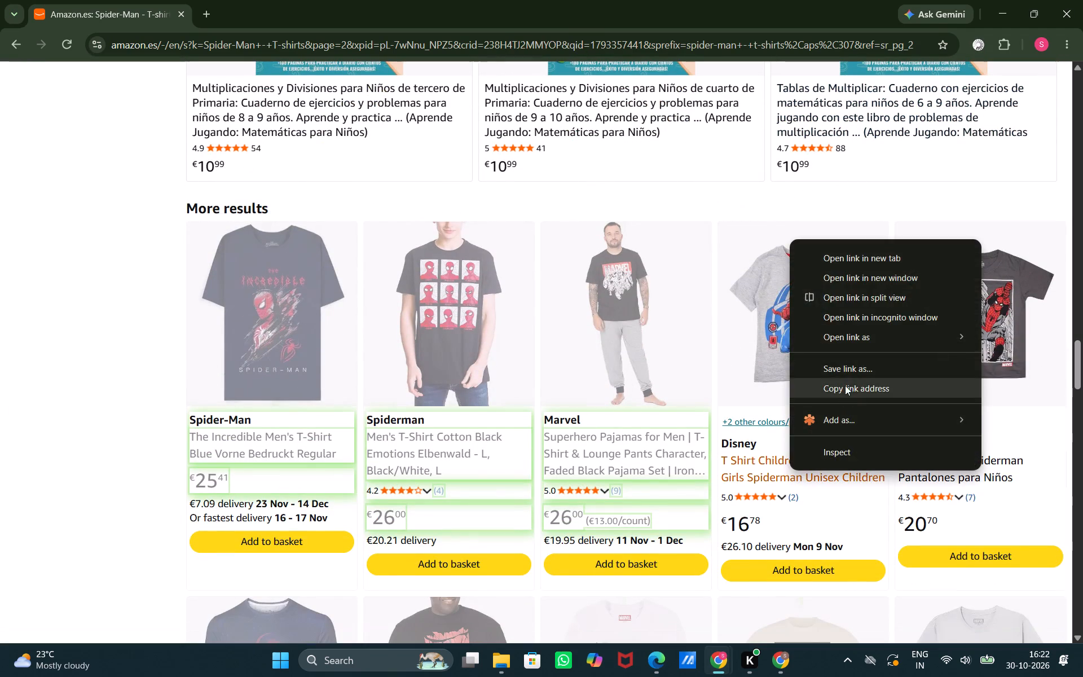
{"action": "left_click", "coordinate": [845, 385]}
{"action": "key", "text": "alt+Tab"}
{"action": "key", "text": "ctrl+v"}
{"action": "key", "text": "Return"}
{"action": "key", "text": "Return"}
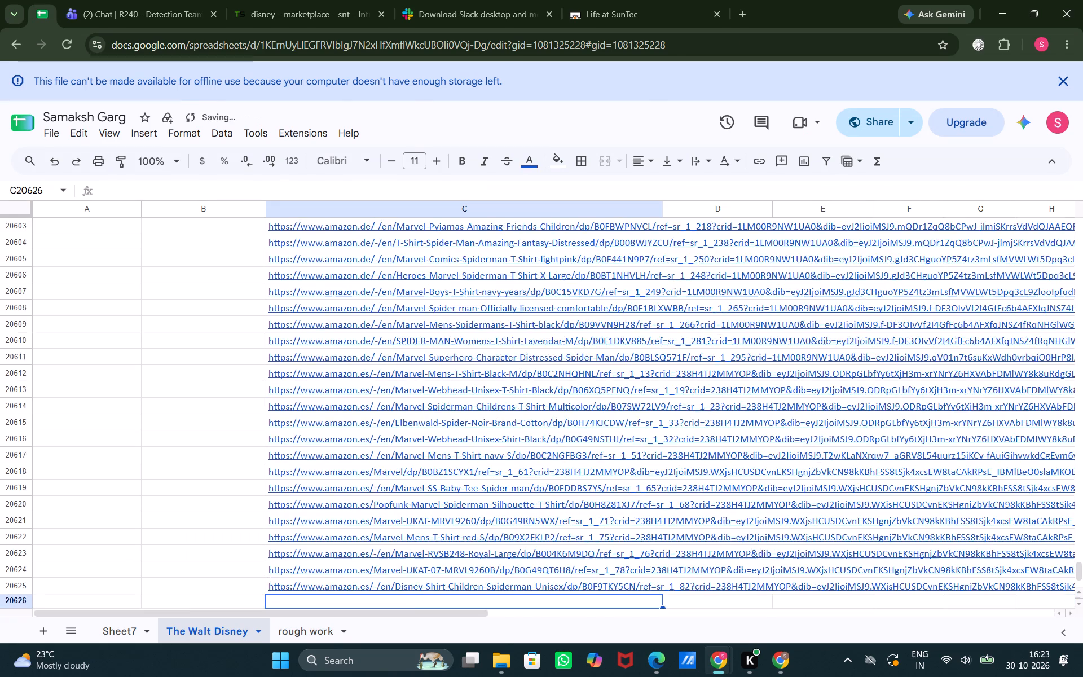
Log the Amazon.es link of the Marvel The Amazing Spiderman Pantalones para Niños listing in cell C20626.
{"action": "key", "text": "alt+Tab"}
{"action": "right_click", "coordinate": [978, 481]}
{"action": "left_click", "coordinate": [898, 408]}
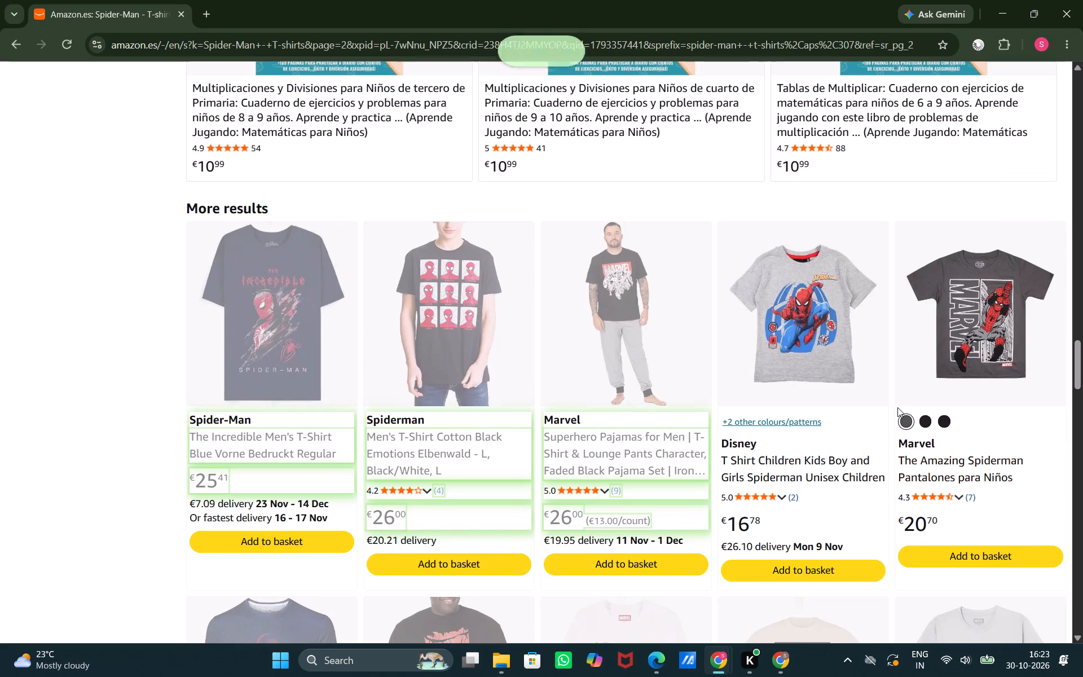
{"action": "key", "text": "alt+Tab"}
{"action": "key", "text": "ctrl+v"}
{"action": "key", "text": "Return"}
{"action": "key", "text": "Return"}
Log the Amazon.es link of the white Marvel Men's T-Shirt with the red spider print in cell C20627.
{"action": "key", "text": "alt+Tab"}
{"action": "scroll", "coordinate": [859, 368], "scroll_direction": "down", "scroll_amount": 5}
{"action": "right_click", "coordinate": [926, 486]}
{"action": "left_click", "coordinate": [877, 411]}
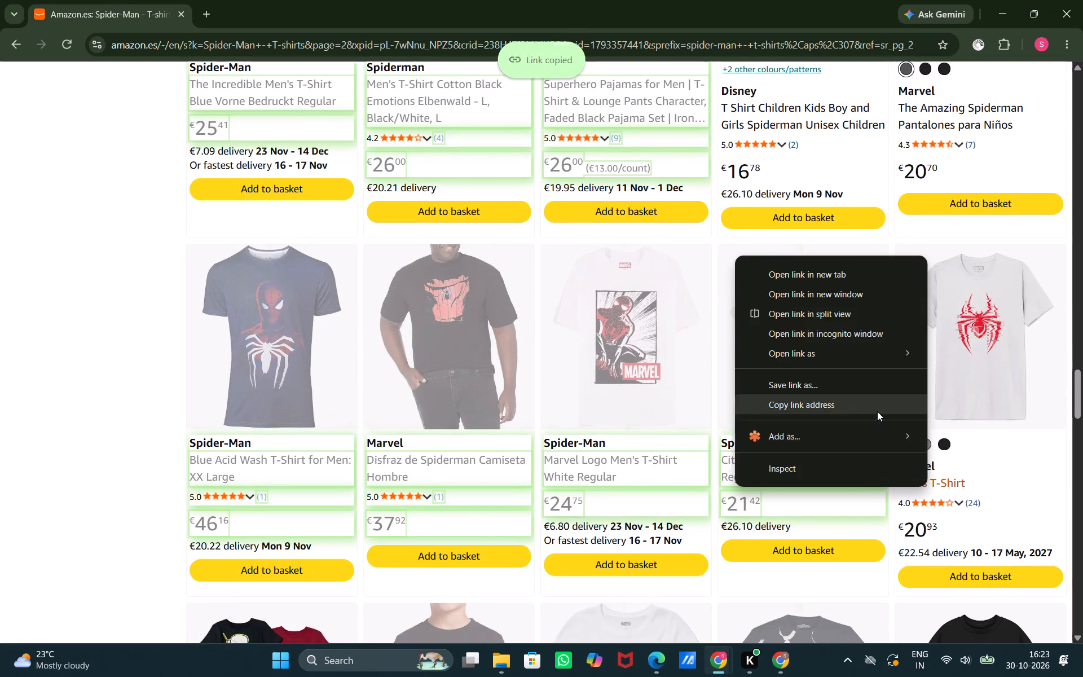
{"action": "key", "text": "alt+Tab"}
{"action": "key", "text": "ctrl+v"}
{"action": "key", "text": "Return"}
{"action": "key", "text": "Return"}
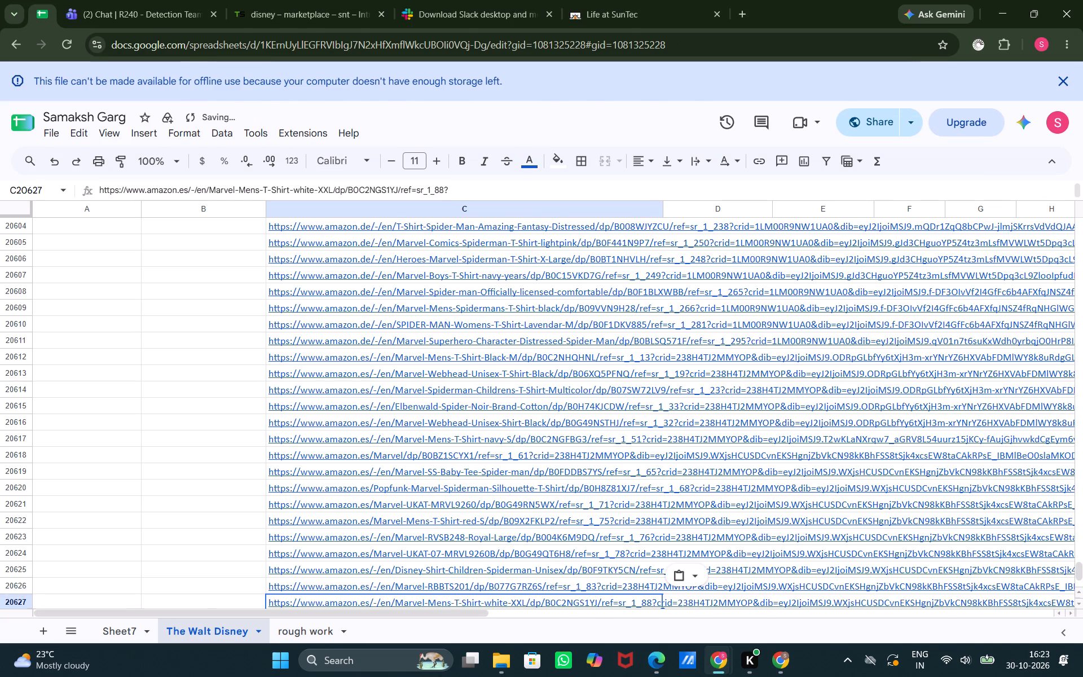
{"action": "key", "text": "Return"}
Log the Amazon.es link of the Amazon Essentials Disney, Marvel, Star Wars Kids Short Sleeve T-Shirts, Multiple Packs, in cell C20628.
{"action": "key", "text": "alt+Tab"}
{"action": "scroll", "coordinate": [866, 408], "scroll_direction": "down", "scroll_amount": 6}
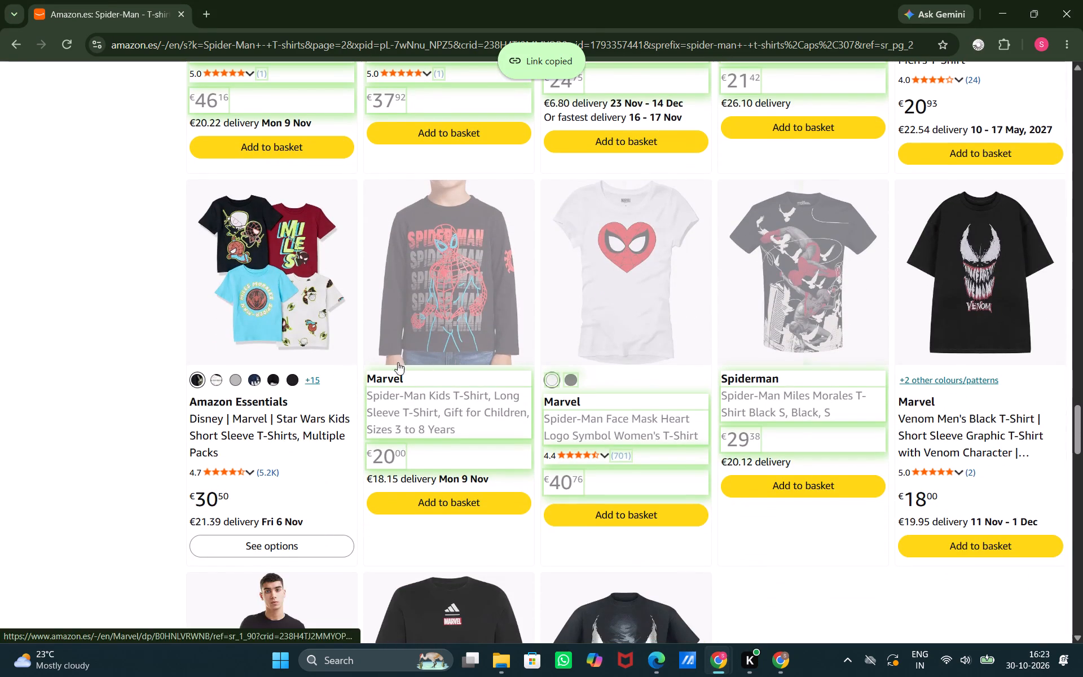
{"action": "right_click", "coordinate": [283, 418]}
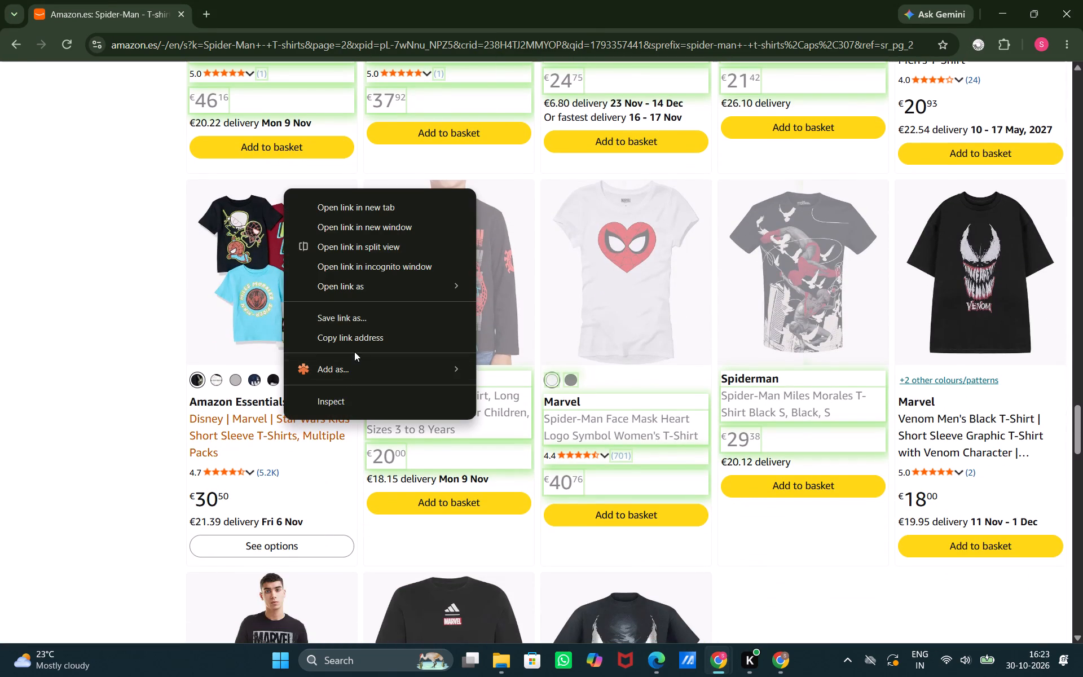
{"action": "left_click", "coordinate": [362, 344]}
{"action": "key", "text": "alt+Tab"}
{"action": "key", "text": "ctrl+v"}
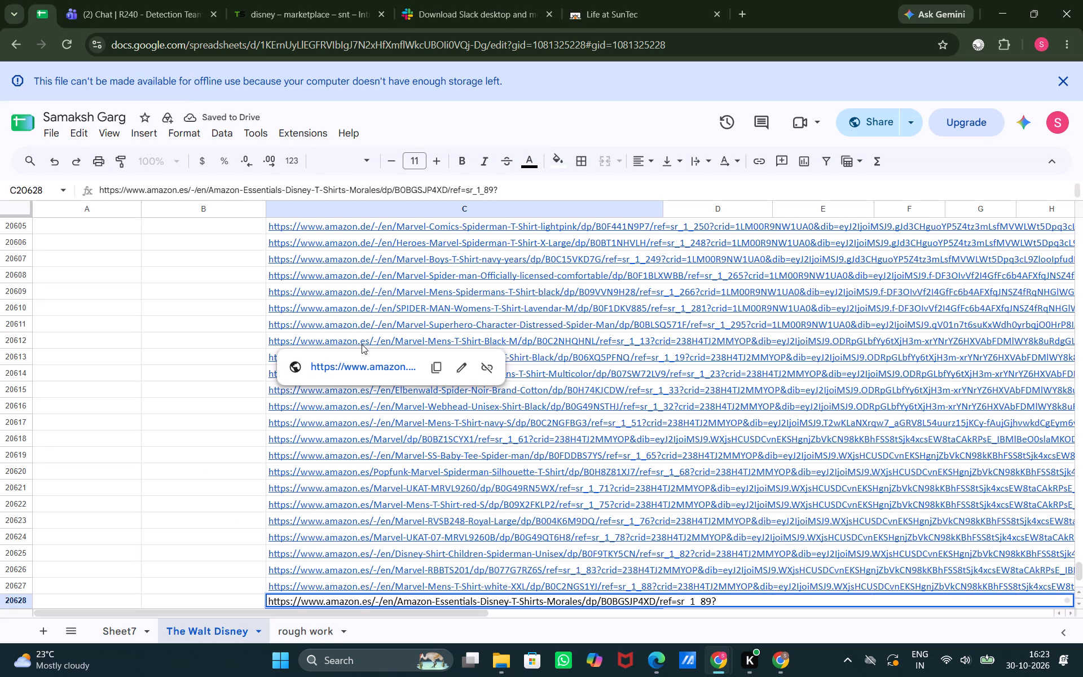
{"action": "key", "text": "Return"}
{"action": "key", "text": "Return"}
Log the Amazon.es link of the black Marvel Men's T-Shirt with the Spider-Man print in cell C20629.
{"action": "key", "text": "alt+Tab"}
{"action": "scroll", "coordinate": [362, 342], "scroll_direction": "down", "scroll_amount": 5}
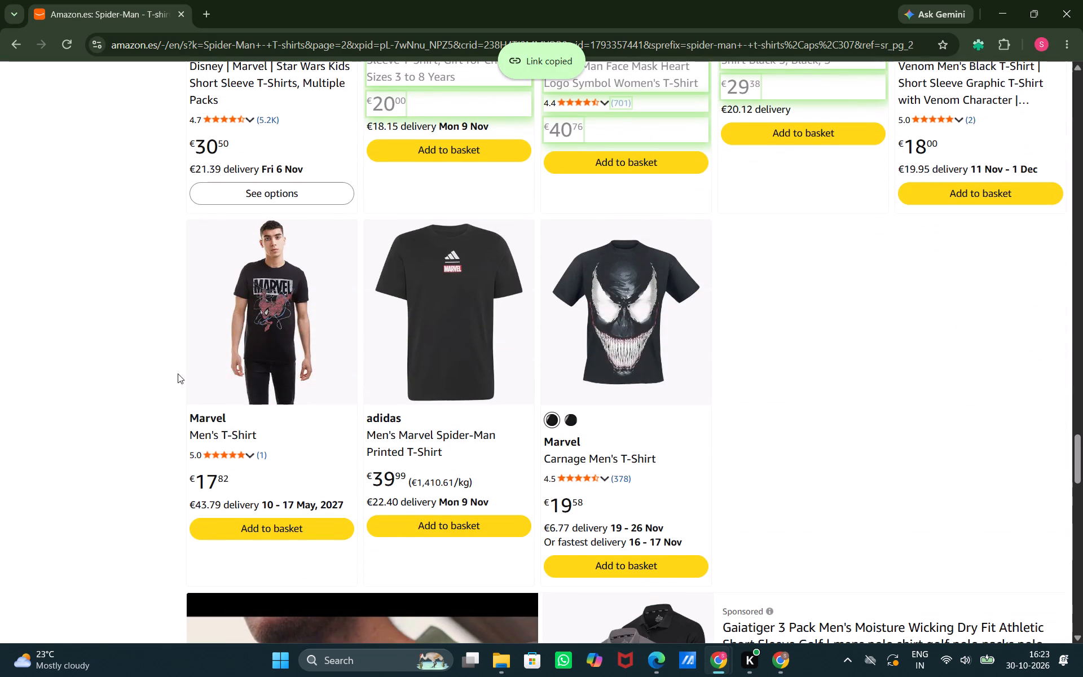
{"action": "right_click", "coordinate": [215, 433]}
{"action": "left_click", "coordinate": [288, 356]}
{"action": "key", "text": "alt+Tab"}
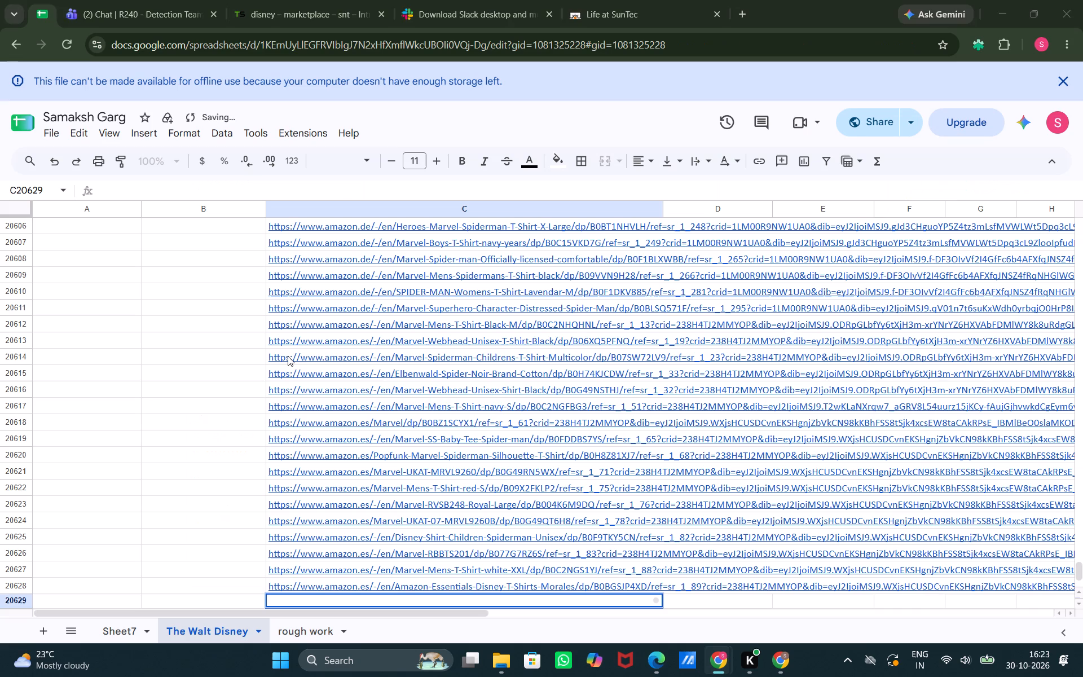
{"action": "key", "text": "ctrl+v"}
{"action": "key", "text": "Return"}
{"action": "key", "text": "Return"}
Log the Amazon.es link of the Marvel Camiseta para Hombre Spider-Men Paint from results page 3 in cell C20630.
{"action": "key", "text": "alt+Tab"}
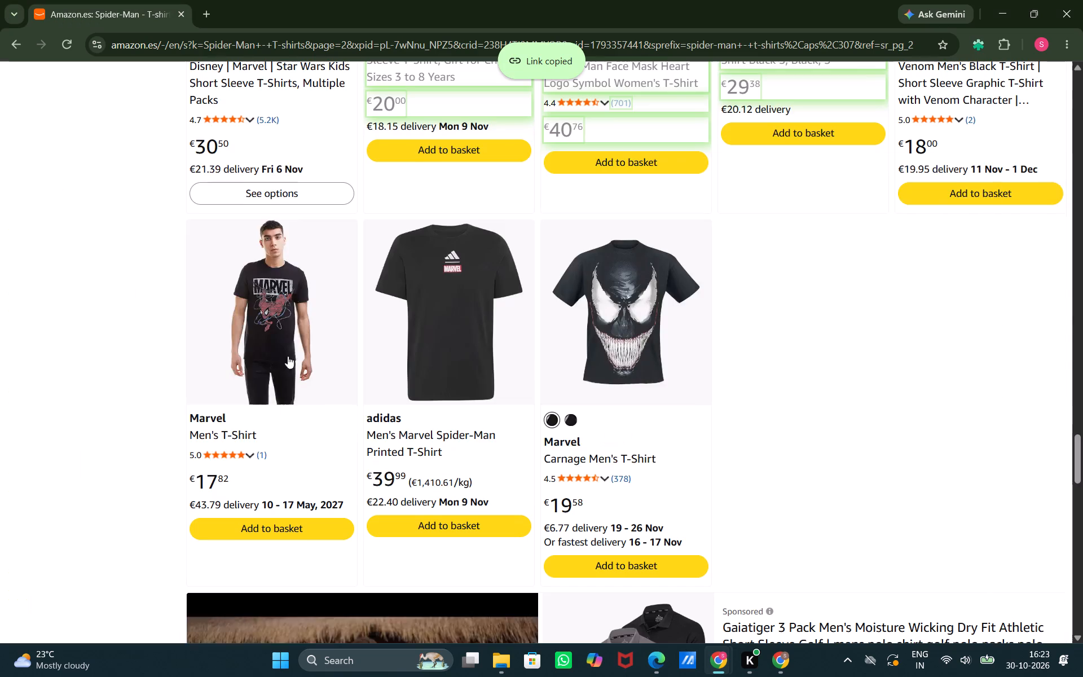
{"action": "scroll", "coordinate": [288, 356], "scroll_direction": "down", "scroll_amount": 6}
{"action": "left_click", "coordinate": [631, 401]}
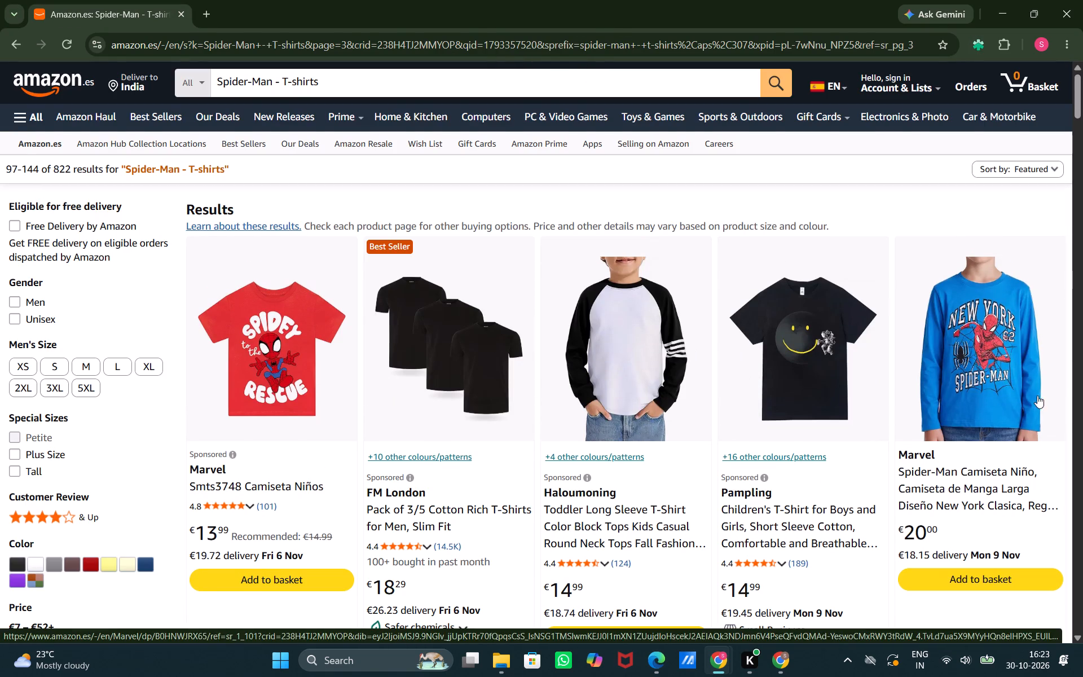
{"action": "scroll", "coordinate": [844, 392], "scroll_direction": "down", "scroll_amount": 4}
{"action": "scroll", "coordinate": [745, 407], "scroll_direction": "down", "scroll_amount": 7}
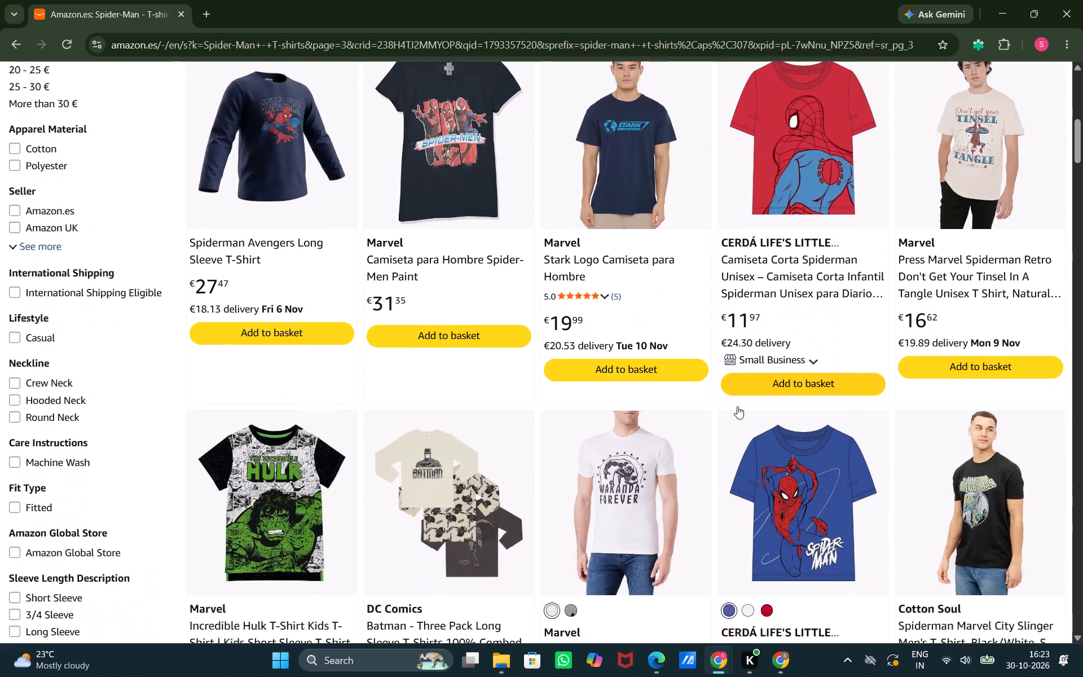
{"action": "scroll", "coordinate": [737, 406], "scroll_direction": "down", "scroll_amount": 13}
{"action": "scroll", "coordinate": [737, 405], "scroll_direction": "up", "scroll_amount": 20}
{"action": "scroll", "coordinate": [737, 405], "scroll_direction": "up", "scroll_amount": 3}
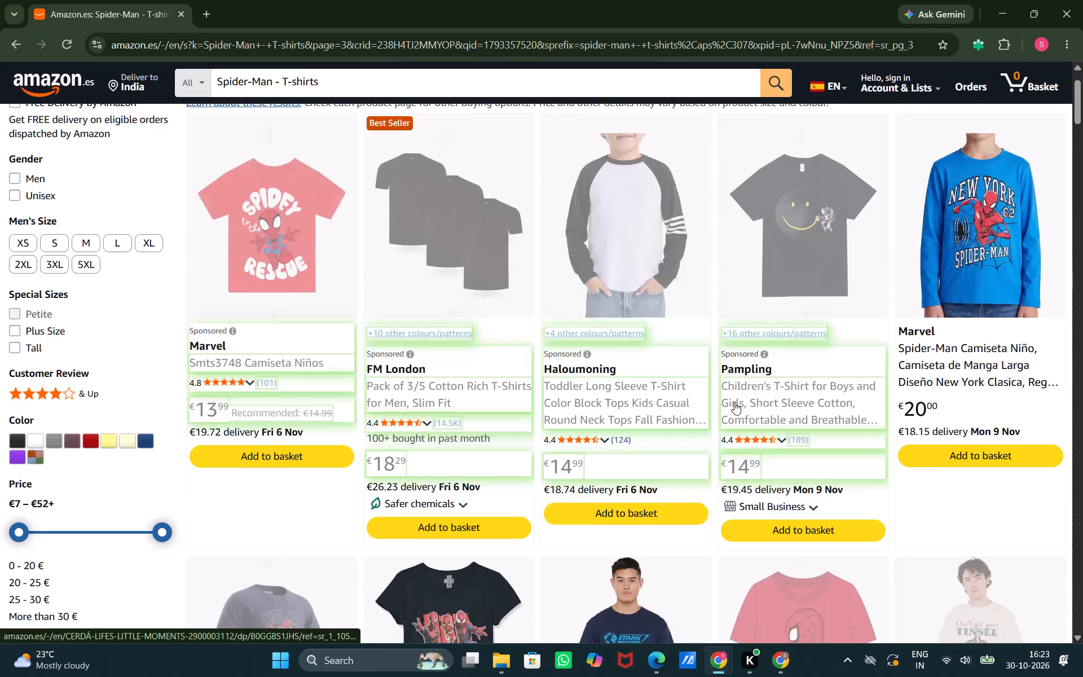
{"action": "scroll", "coordinate": [734, 402], "scroll_direction": "down", "scroll_amount": 4}
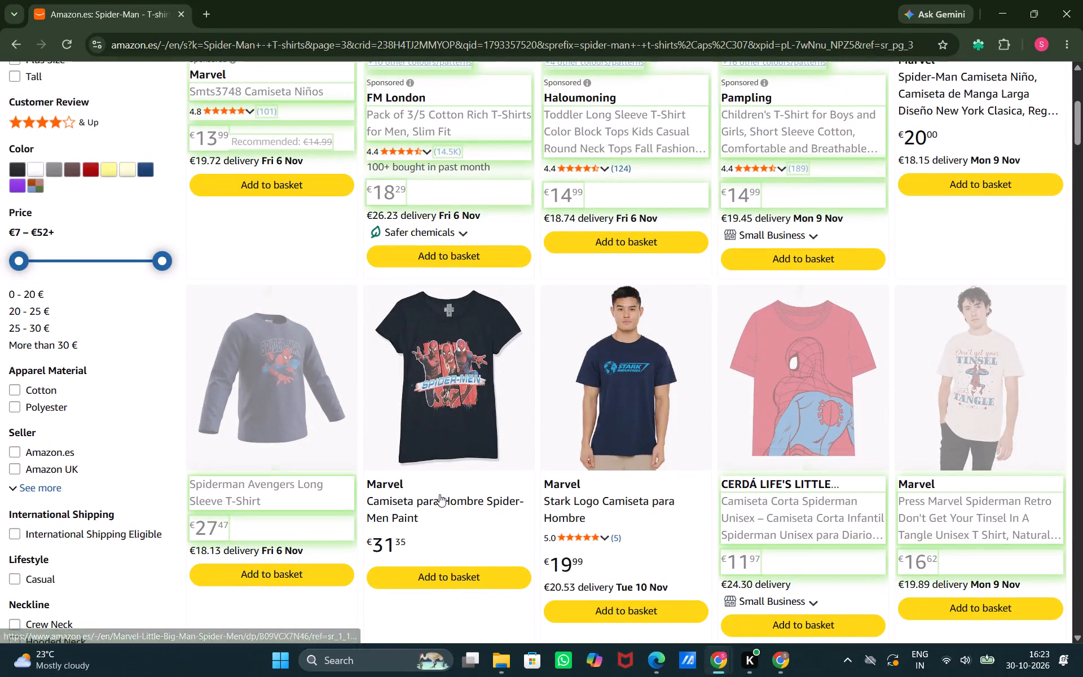
{"action": "right_click", "coordinate": [441, 498]}
{"action": "left_click", "coordinate": [512, 421]}
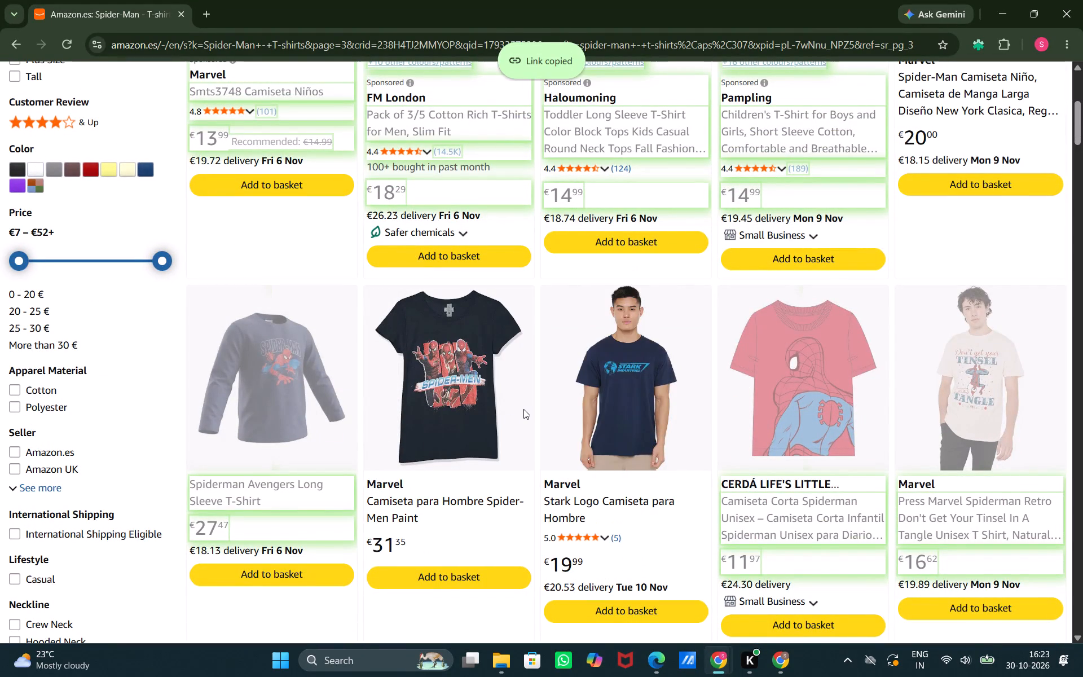
{"action": "key", "text": "alt+Tab"}
{"action": "key", "text": "ctrl+v"}
Log the Amazon.es link of the Funko Marvel Black Light Pocket Pop tee Box Spiderman T-Shirt in cell C20631.
{"action": "key", "text": "alt+Tab"}
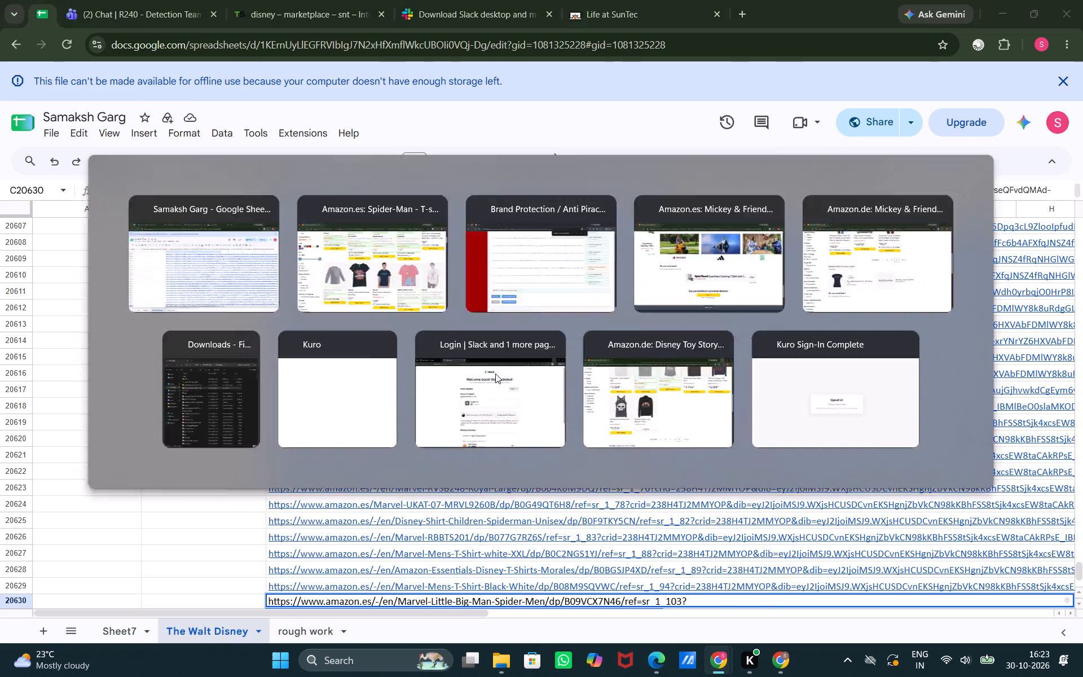
{"action": "scroll", "coordinate": [598, 377], "scroll_direction": "up", "scroll_amount": 4}
{"action": "scroll", "coordinate": [595, 373], "scroll_direction": "down", "scroll_amount": 8}
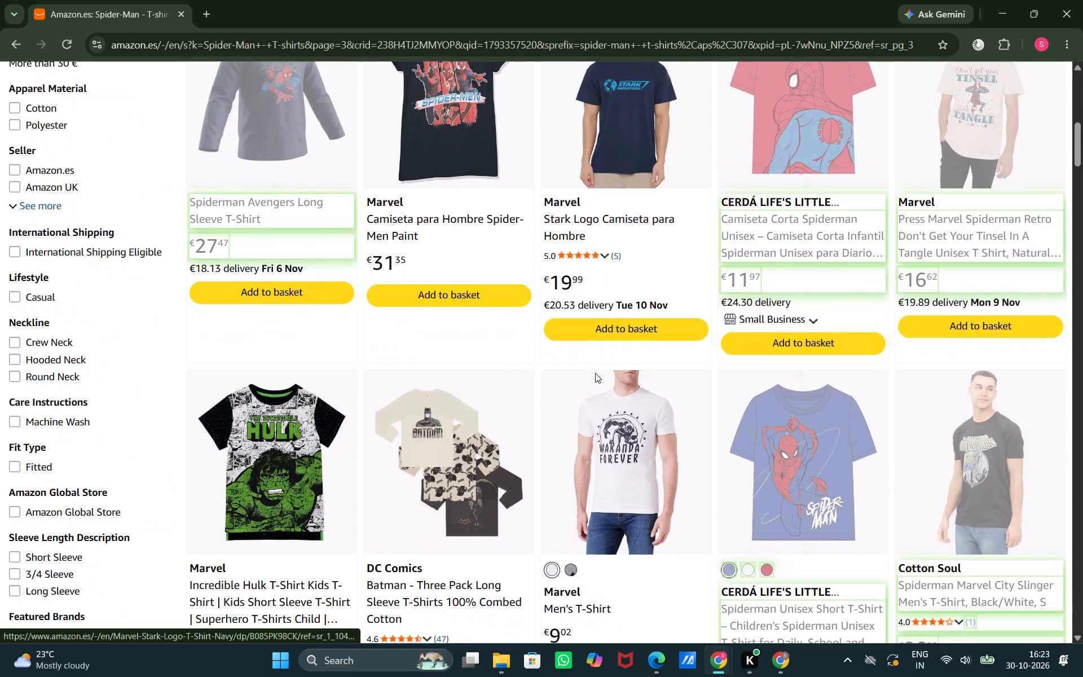
{"action": "scroll", "coordinate": [699, 351], "scroll_direction": "down", "scroll_amount": 4}
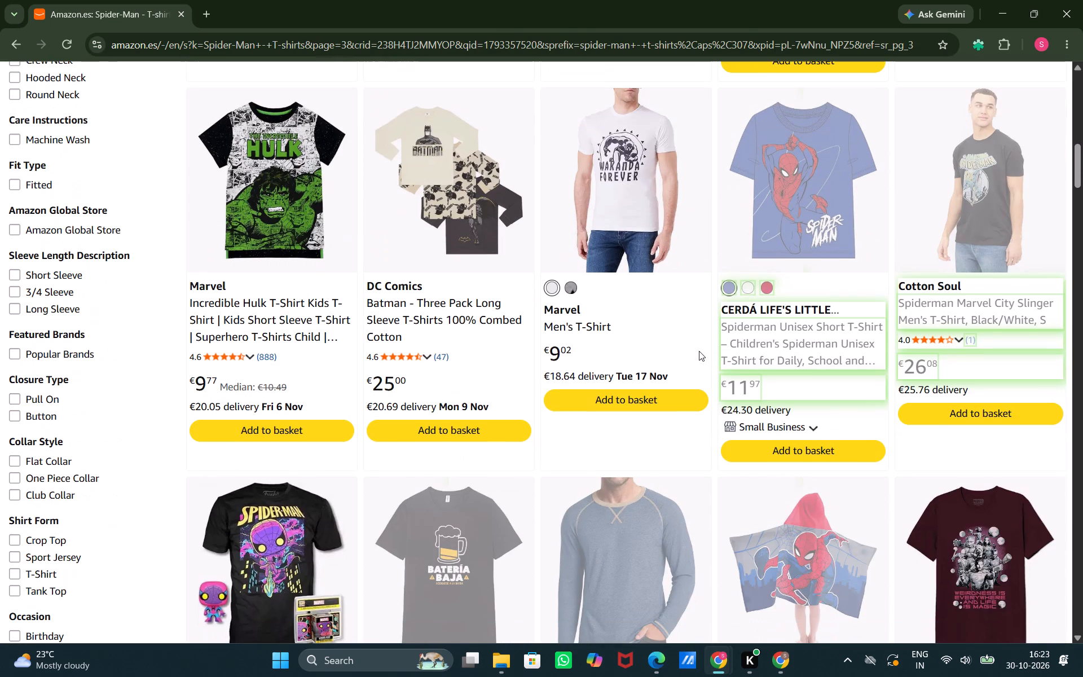
{"action": "scroll", "coordinate": [813, 327], "scroll_direction": "down", "scroll_amount": 5}
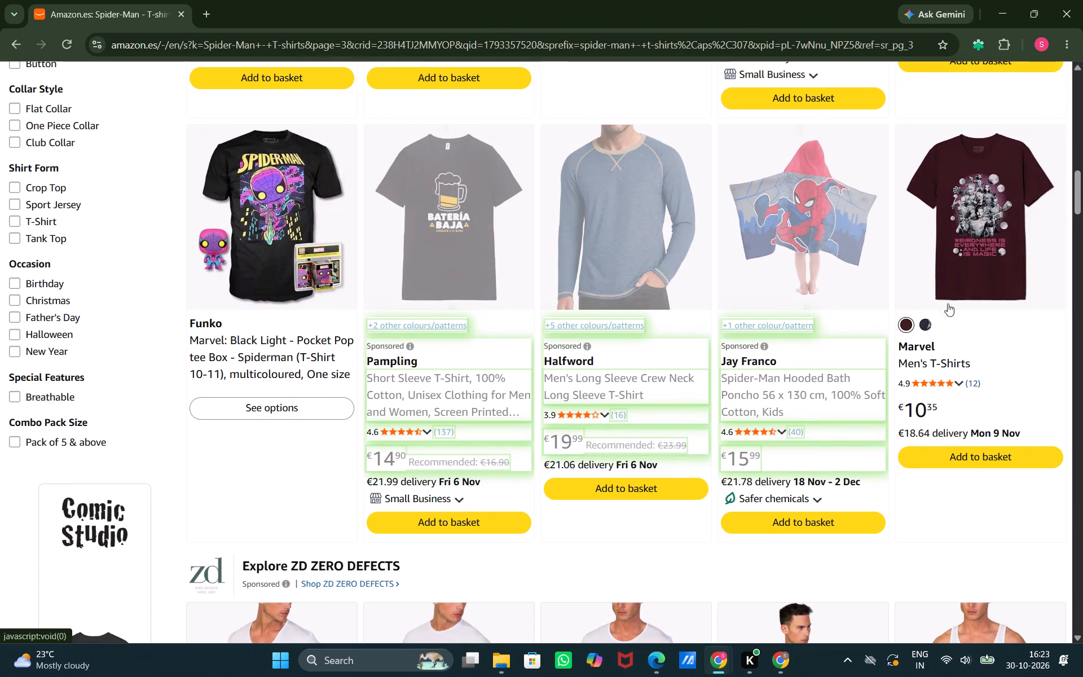
{"action": "right_click", "coordinate": [271, 358]}
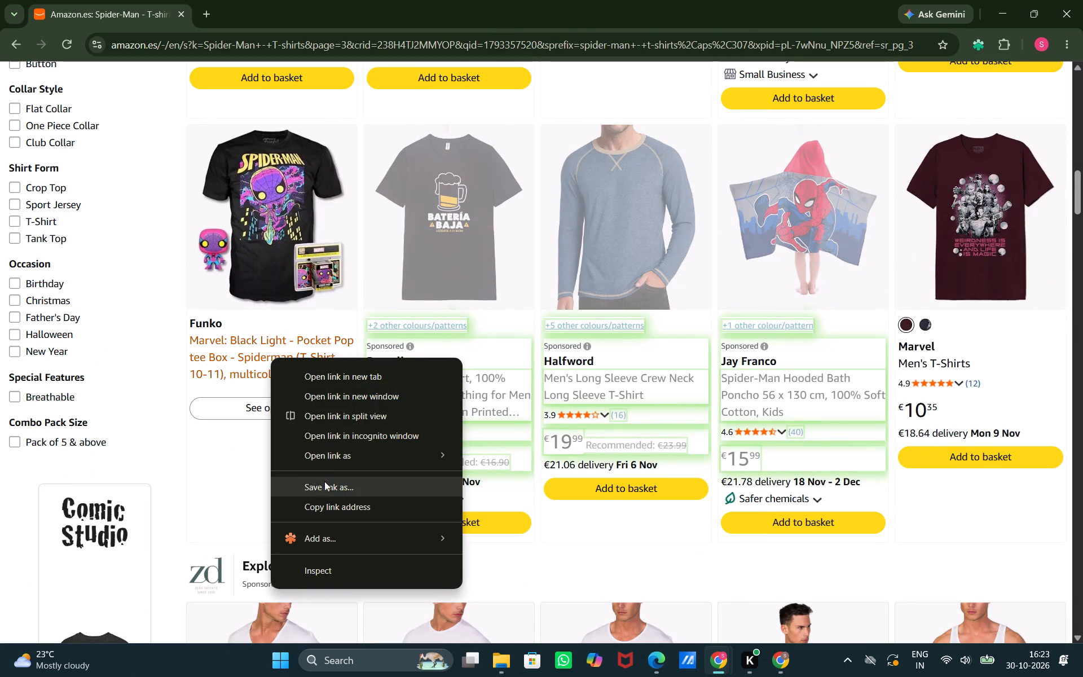
{"action": "left_click", "coordinate": [329, 500]}
{"action": "key", "text": "alt+Tab"}
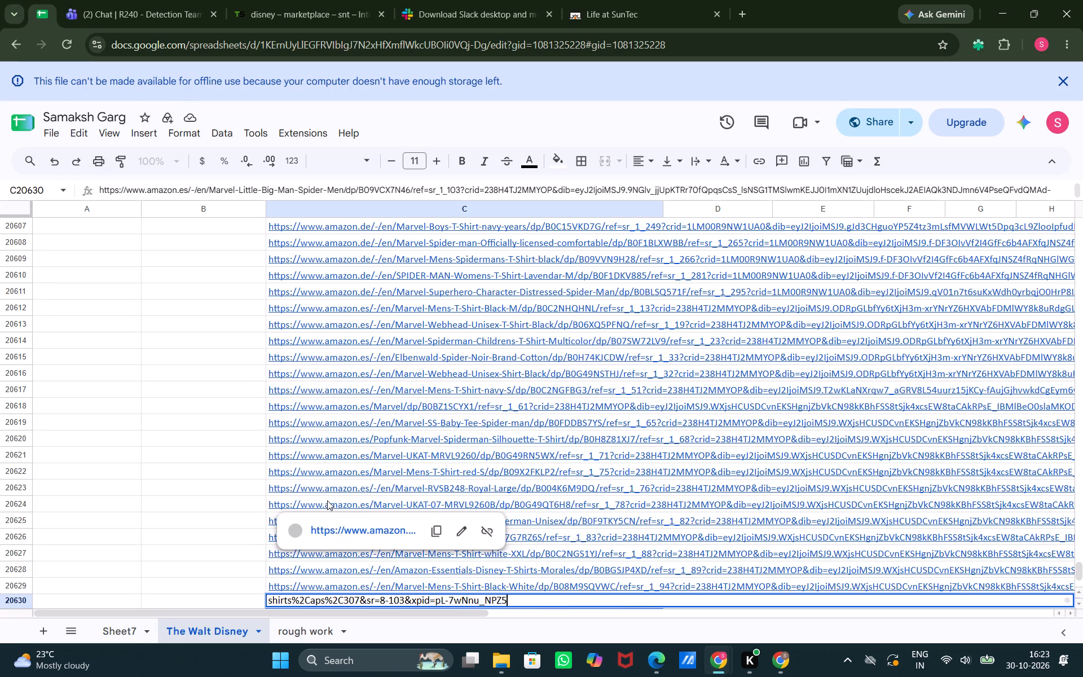
{"action": "key", "text": "Return"}
{"action": "key", "text": "ctrl+v"}
{"action": "key", "text": "Return"}
{"action": "key", "text": "Return"}
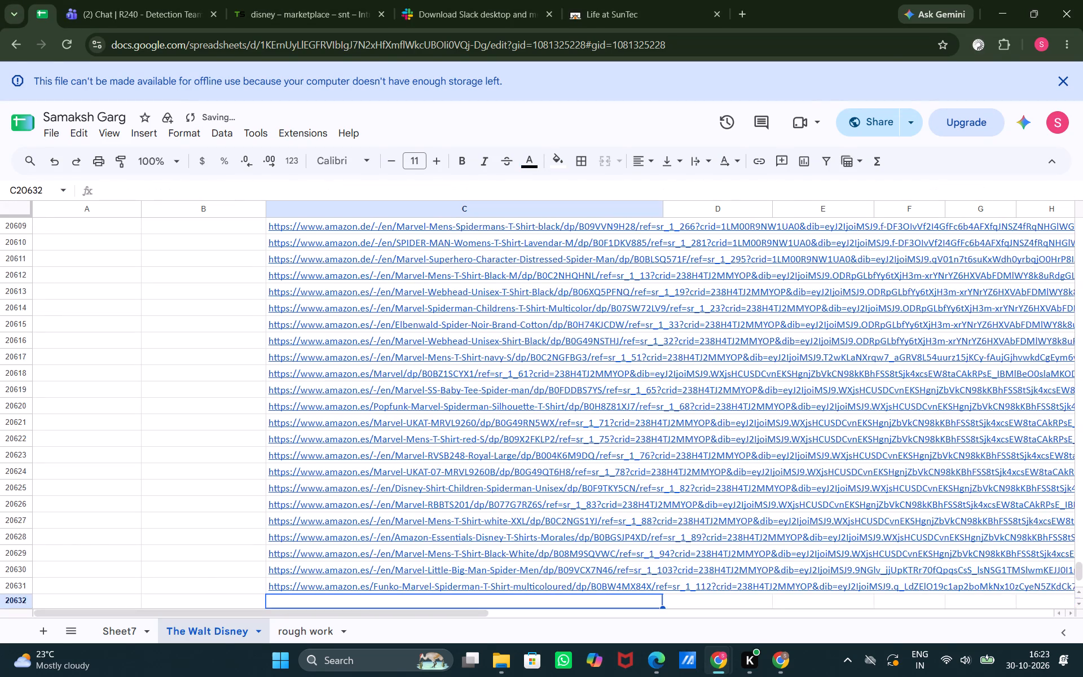
Log the Amazon.es link of the Marvel Spiderman Christmas Santa Hat Portrait Unisex T Shirt in cell C20632.
{"action": "key", "text": "alt+Tab"}
{"action": "scroll", "coordinate": [668, 333], "scroll_direction": "down", "scroll_amount": 5}
{"action": "scroll", "coordinate": [723, 339], "scroll_direction": "up", "scroll_amount": 7}
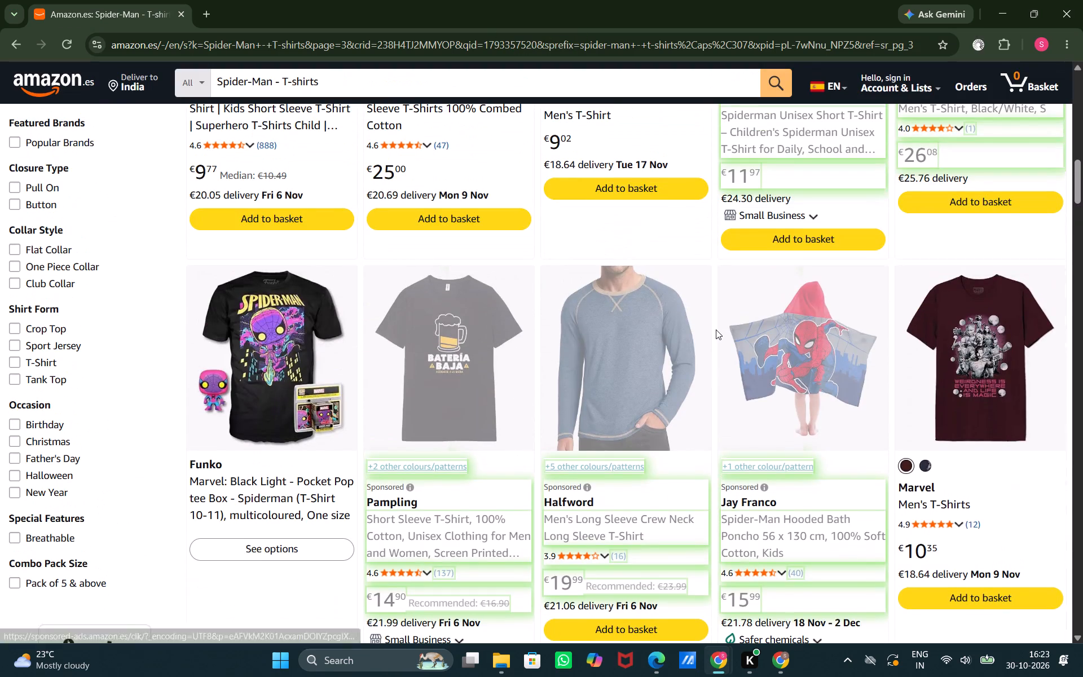
{"action": "scroll", "coordinate": [968, 299], "scroll_direction": "down", "scroll_amount": 12}
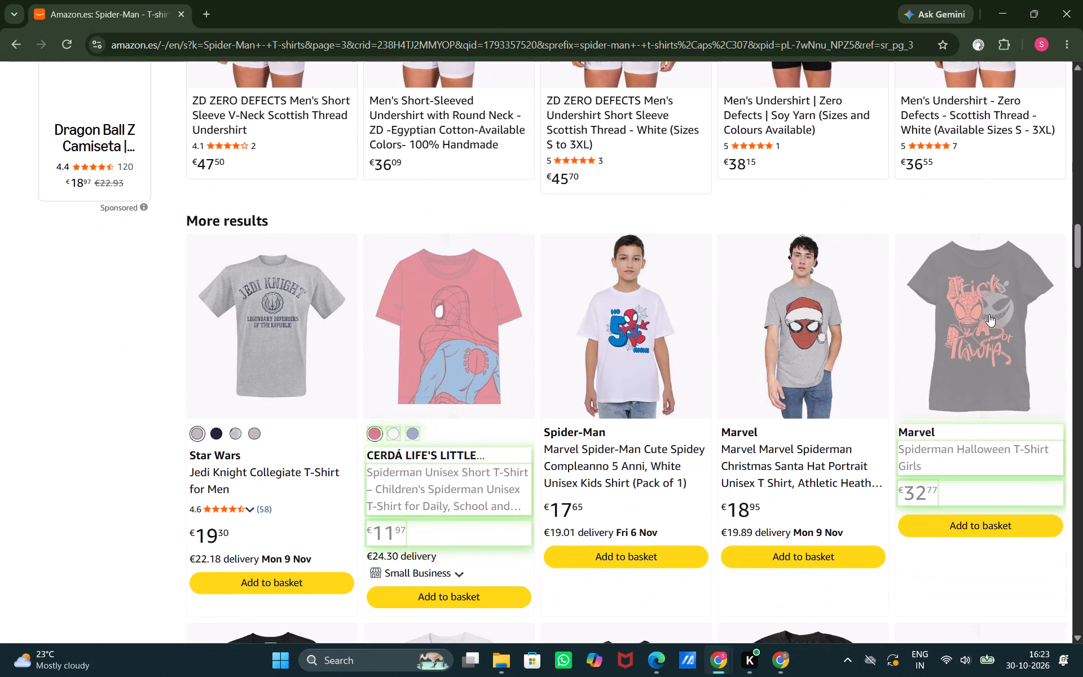
{"action": "right_click", "coordinate": [785, 465]}
{"action": "left_click", "coordinate": [842, 385]}
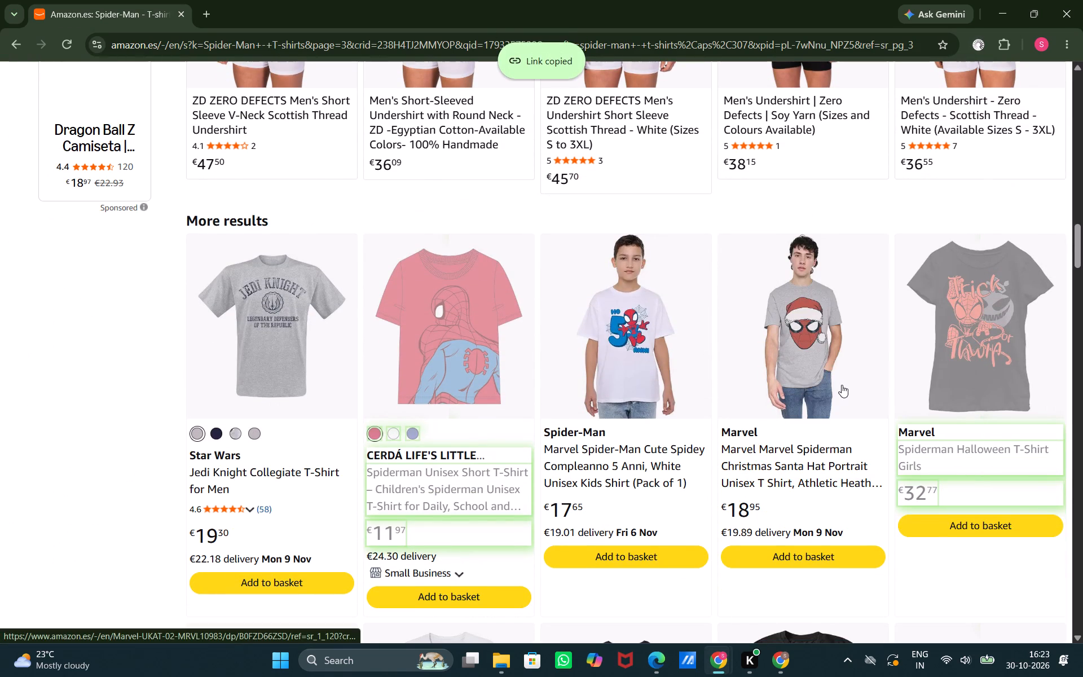
{"action": "key", "text": "alt+Tab"}
{"action": "key", "text": "ctrl+v"}
{"action": "key", "text": "Return"}
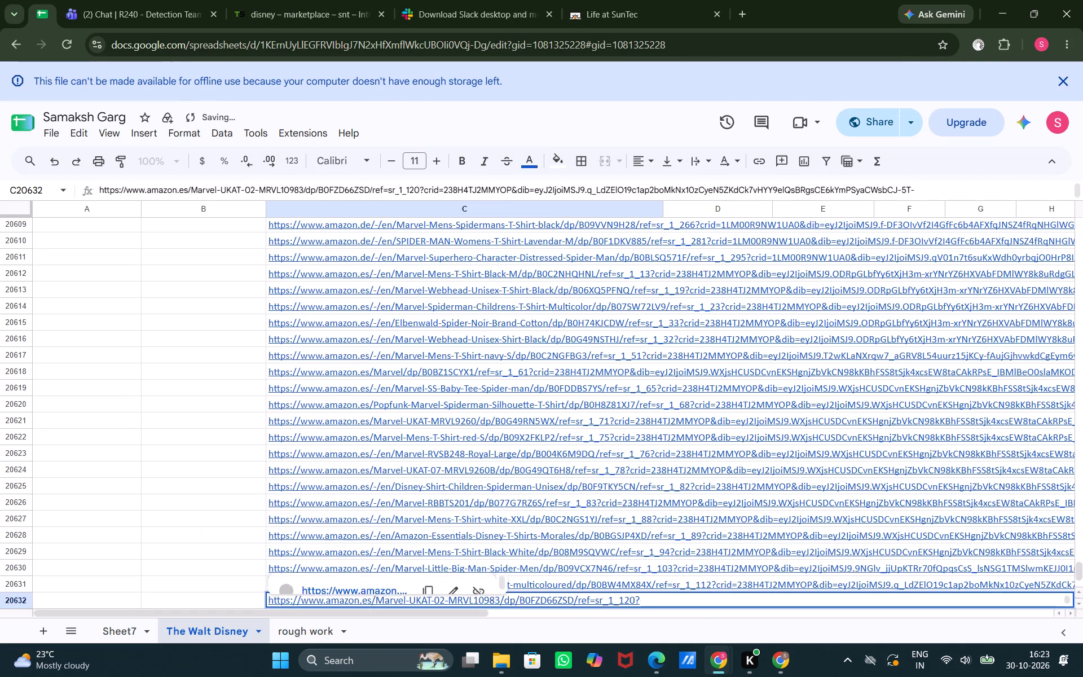
{"action": "key", "text": "Return"}
Log the Amazon.es link of the Spider-Man brand white birthday Unisex Kids Shirt (Pack of 1) in cell C20633.
{"action": "key", "text": "alt+Tab"}
{"action": "right_click", "coordinate": [589, 465]}
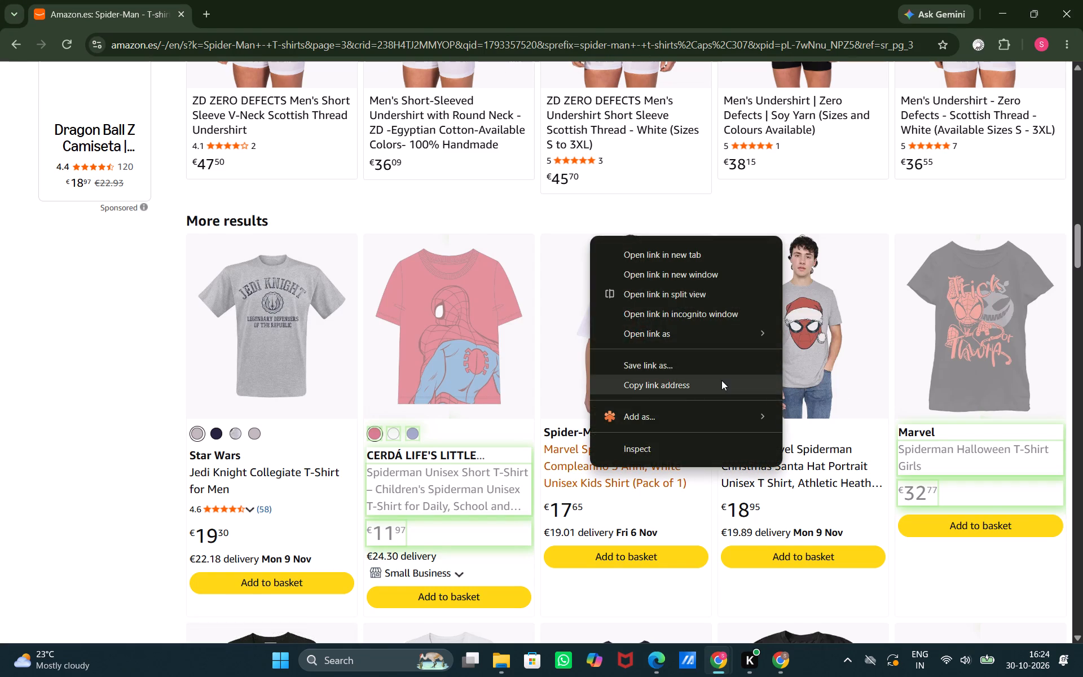
{"action": "left_click", "coordinate": [721, 380]}
{"action": "key", "text": "alt+Tab"}
{"action": "key", "text": "ctrl+v"}
{"action": "key", "text": "Return"}
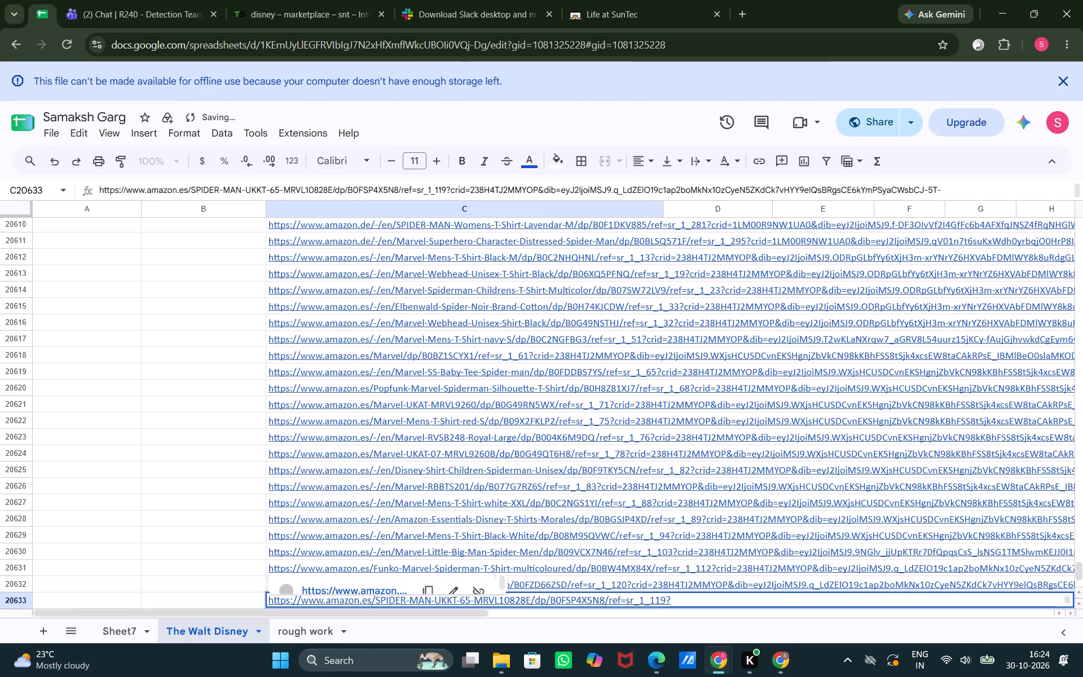
{"action": "key", "text": "Return"}
Log the Amazon.es link of the black Marvel Men's T-Shirt with the red Spider-Man print, priced €15.89, in cell C20634.
{"action": "key", "text": "alt+Tab"}
{"action": "scroll", "coordinate": [719, 381], "scroll_direction": "down", "scroll_amount": 7}
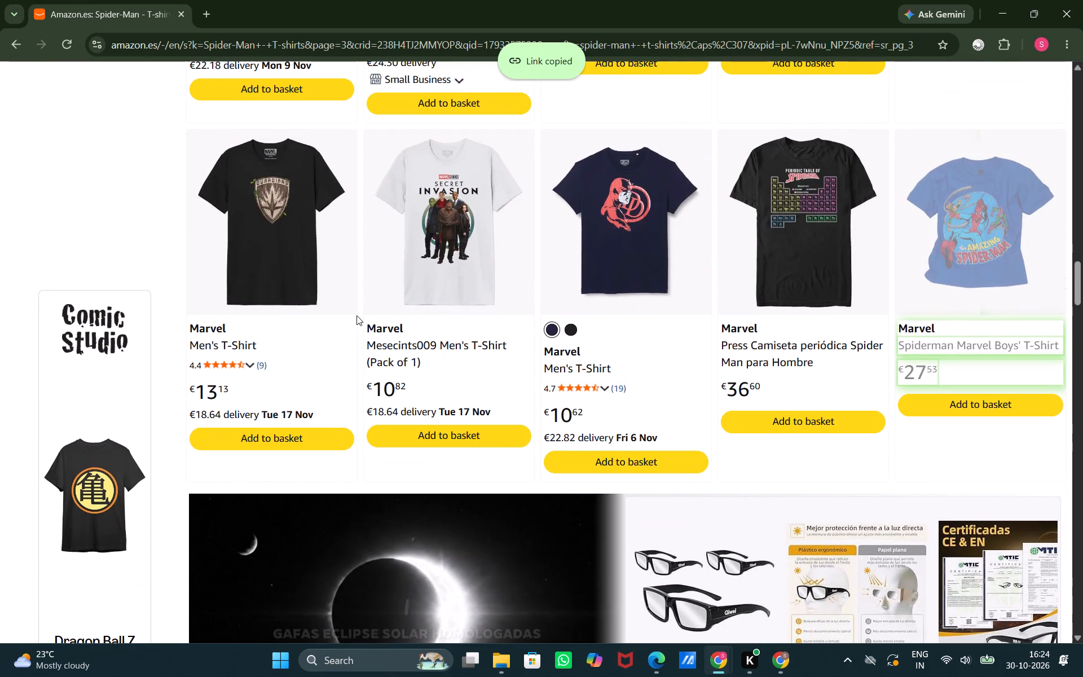
{"action": "scroll", "coordinate": [992, 293], "scroll_direction": "down", "scroll_amount": 9}
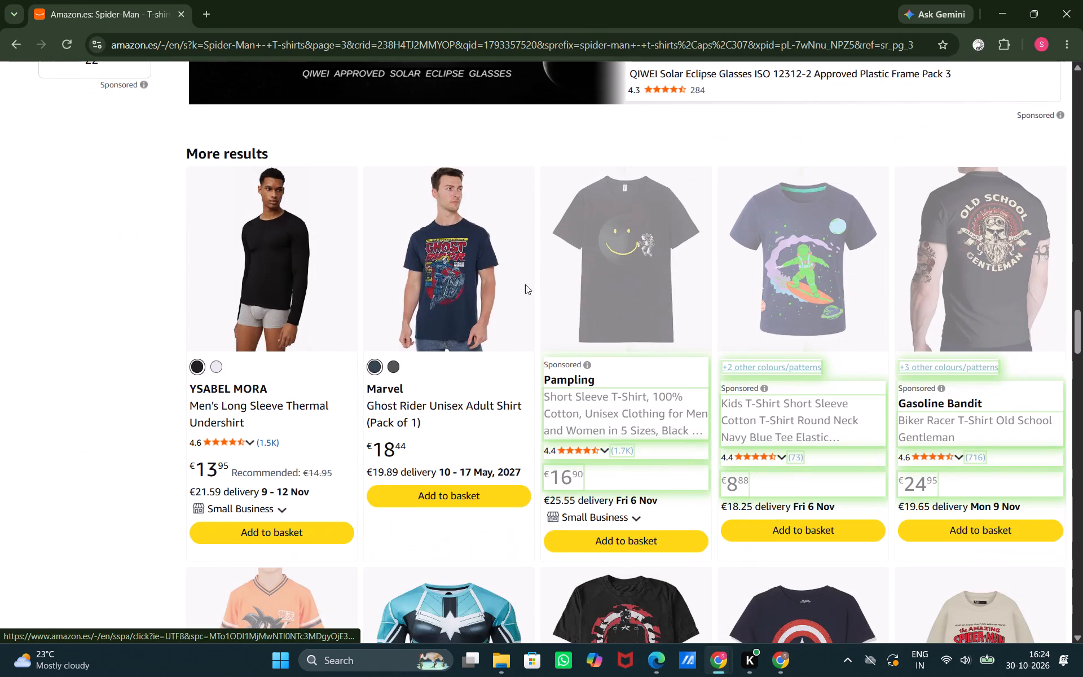
{"action": "scroll", "coordinate": [320, 326], "scroll_direction": "down", "scroll_amount": 5}
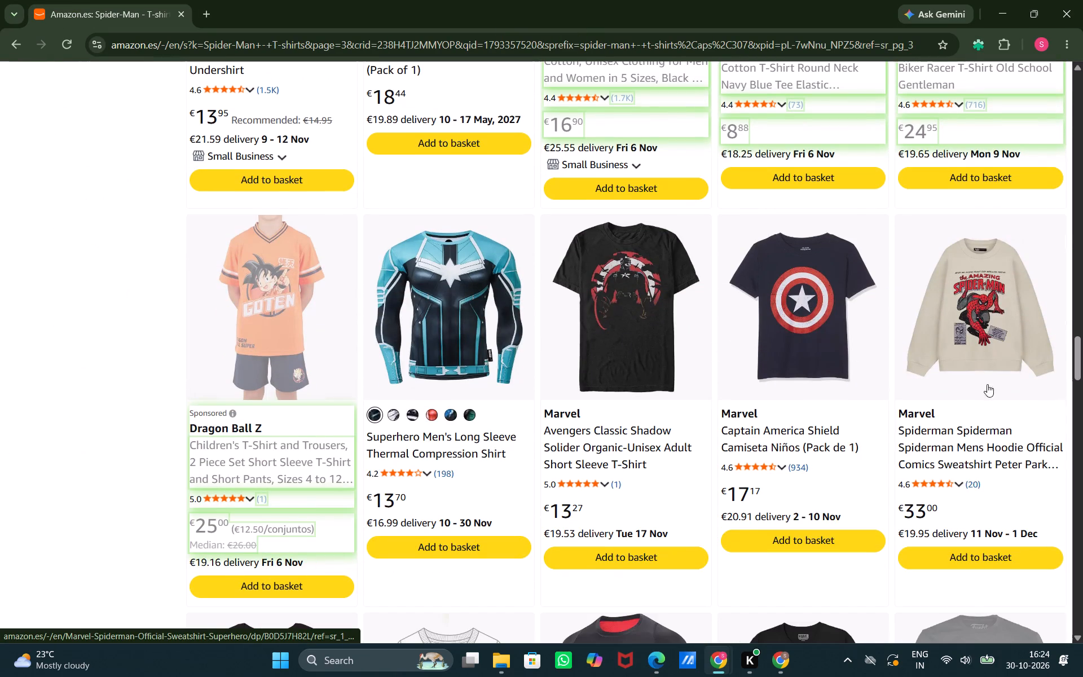
{"action": "right_click", "coordinate": [985, 435]}
{"action": "scroll", "coordinate": [720, 424], "scroll_direction": "down", "scroll_amount": 5}
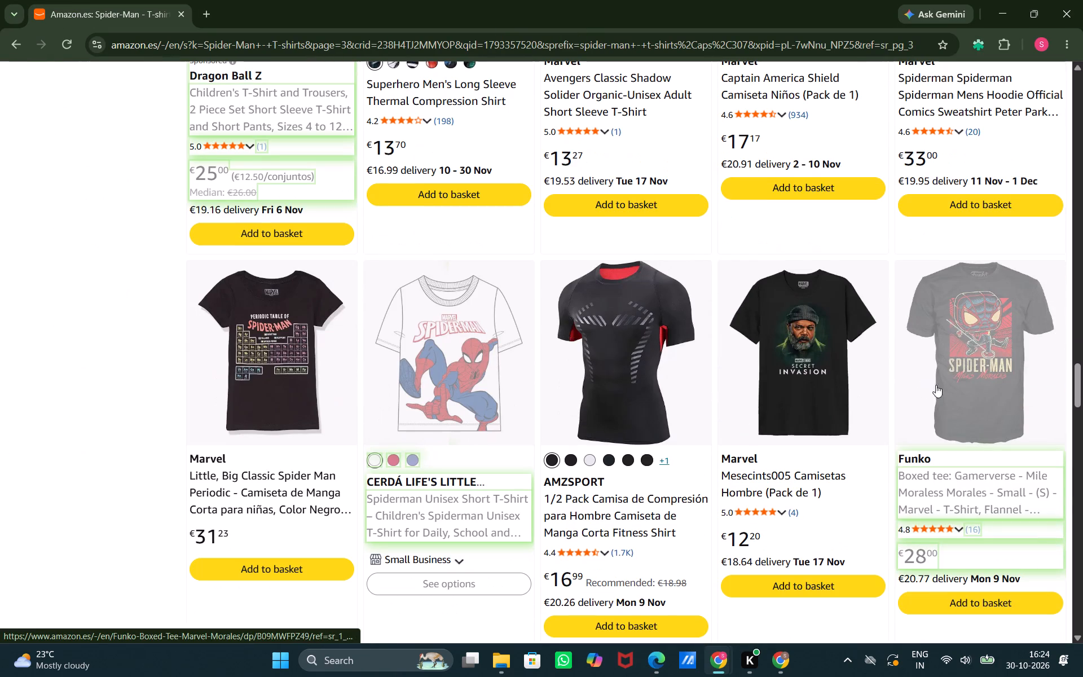
{"action": "scroll", "coordinate": [206, 392], "scroll_direction": "down", "scroll_amount": 5}
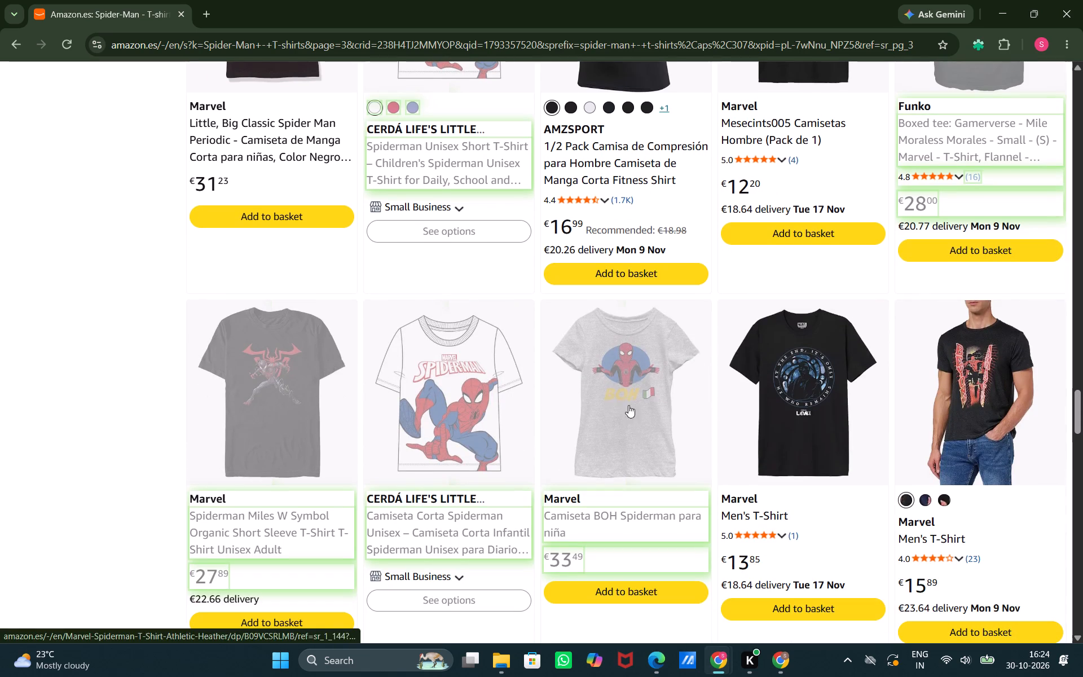
{"action": "scroll", "coordinate": [1002, 399], "scroll_direction": "down", "scroll_amount": 3}
{"action": "scroll", "coordinate": [1002, 400], "scroll_direction": "up", "scroll_amount": 1}
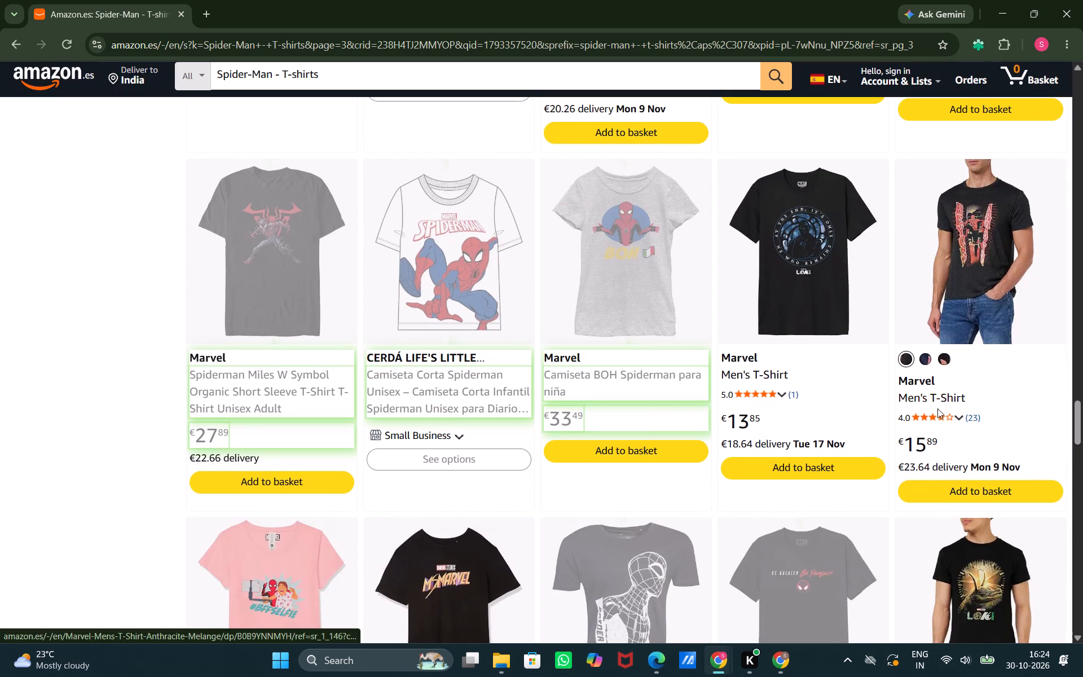
{"action": "right_click", "coordinate": [948, 399]}
{"action": "left_click", "coordinate": [834, 552]}
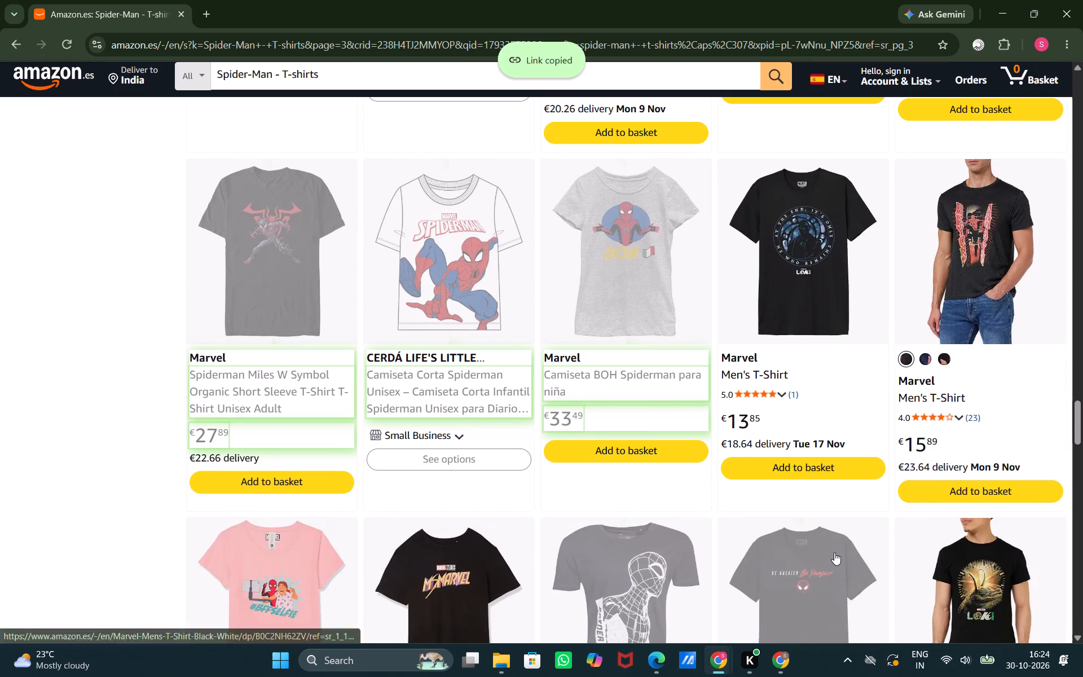
{"action": "key", "text": "alt+Tab"}
{"action": "left_click", "coordinate": [386, 241]}
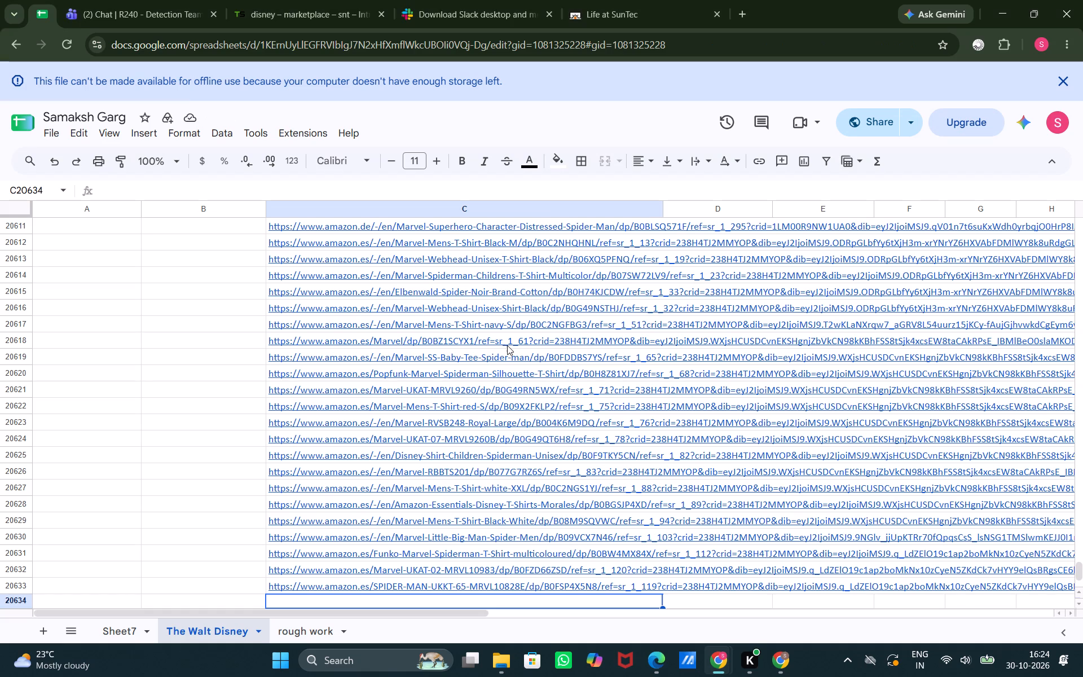
{"action": "key", "text": "ctrl+v"}
{"action": "key", "text": "Return"}
{"action": "key", "text": "Return"}
Log the Amazon.es link of the pink Marvel Press Camiseta de Spiderman Selfie para niña in cell C20635.
{"action": "key", "text": "alt+Tab"}
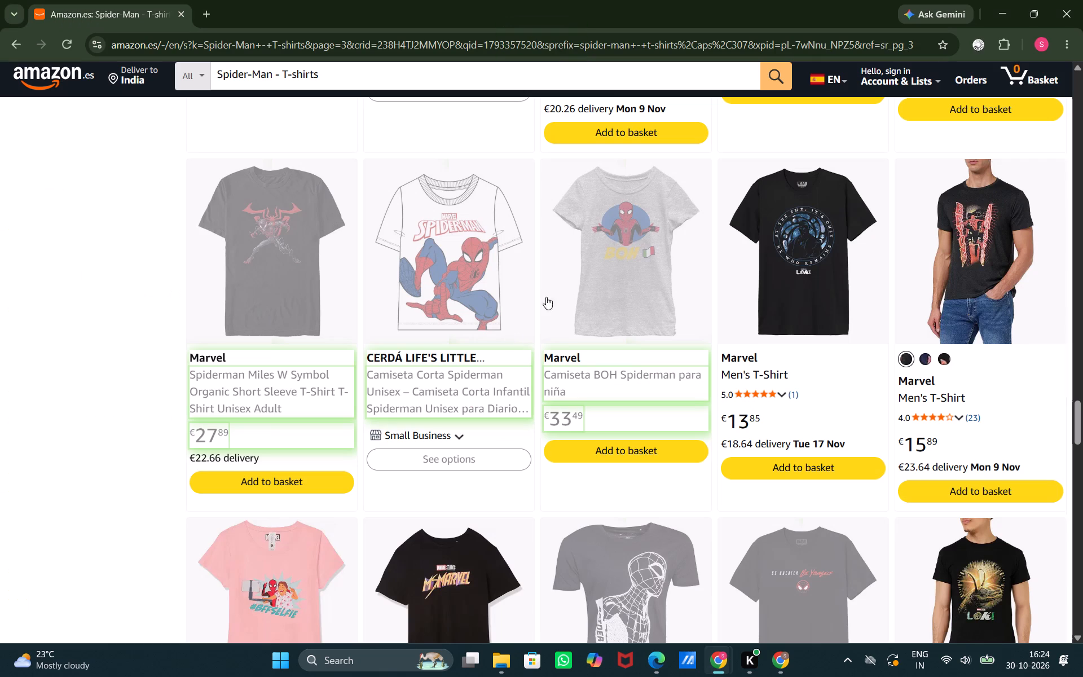
{"action": "scroll", "coordinate": [1082, 285], "scroll_direction": "down", "scroll_amount": 4}
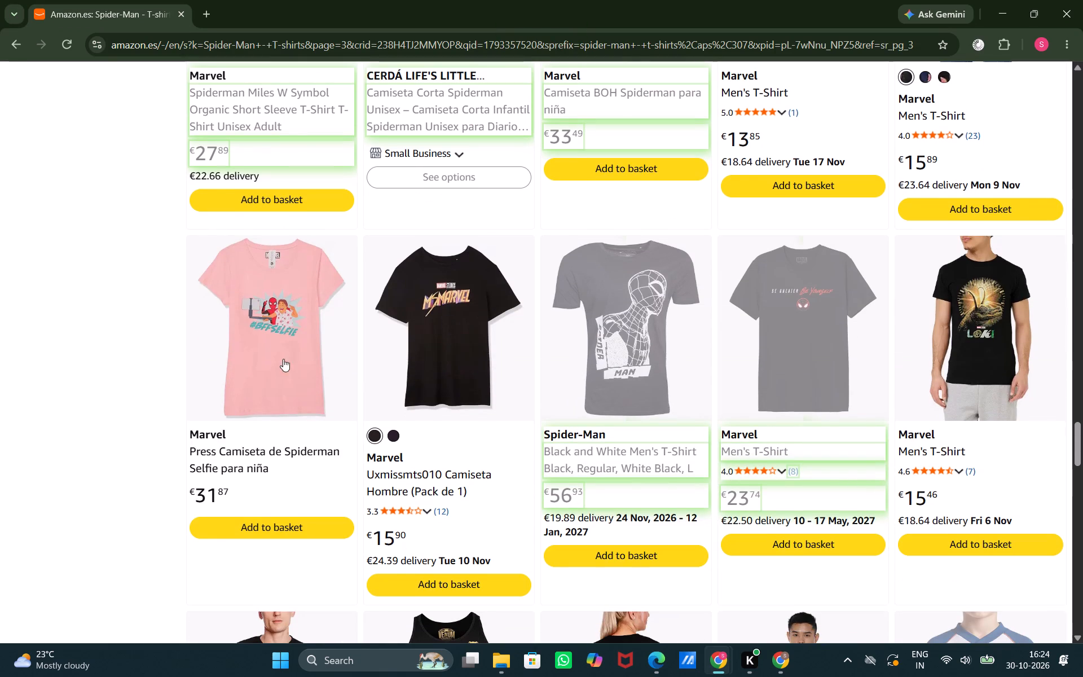
{"action": "right_click", "coordinate": [277, 450]}
{"action": "left_click", "coordinate": [322, 377]}
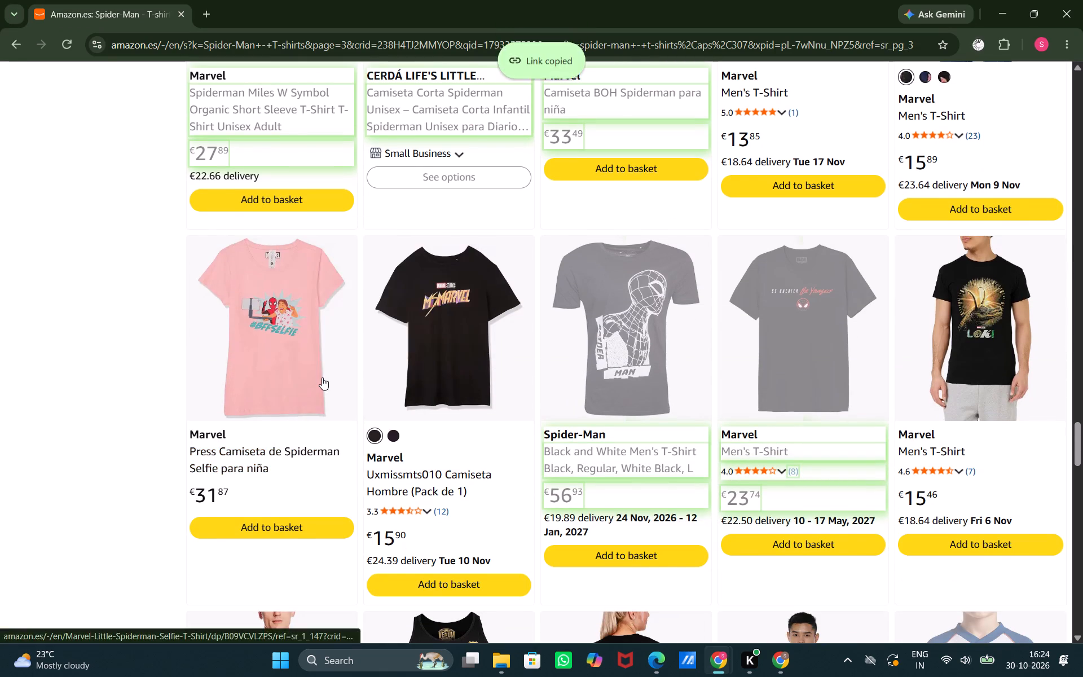
{"action": "key", "text": "alt+Tab"}
{"action": "key", "text": "ctrl+v"}
{"action": "key", "text": "Return"}
{"action": "key", "text": "Return"}
Log the Amazon.es link of the Marvel Webhead Unisex T Shirt, Charcoal, Small in cell C20636.
{"action": "key", "text": "alt+Tab"}
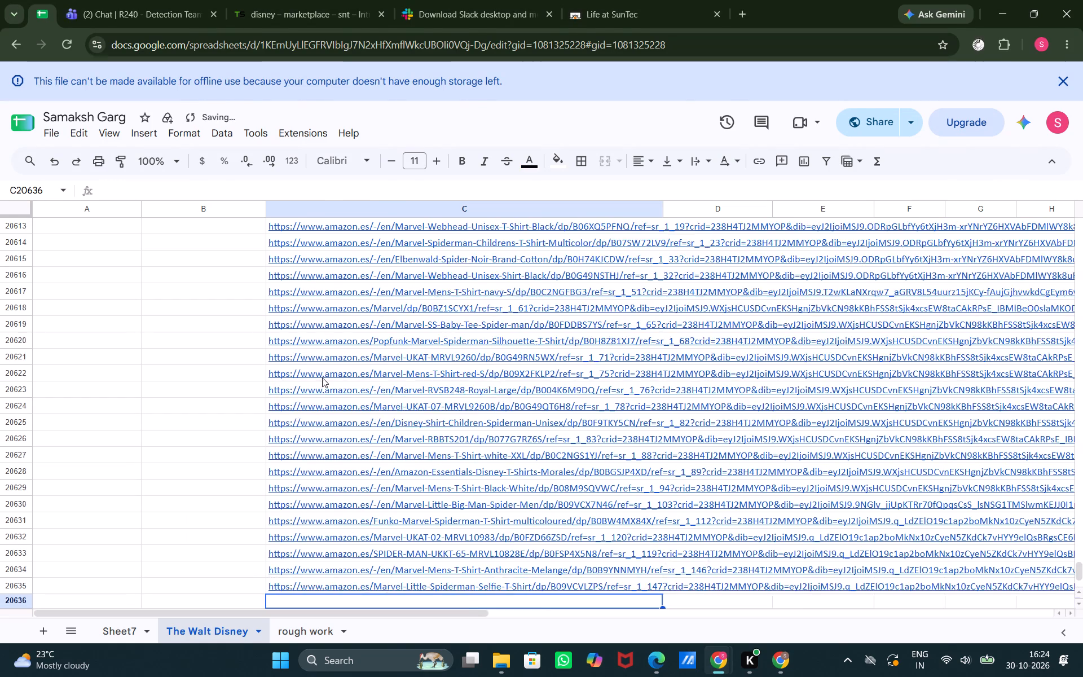
{"action": "scroll", "coordinate": [341, 373], "scroll_direction": "down", "scroll_amount": 7}
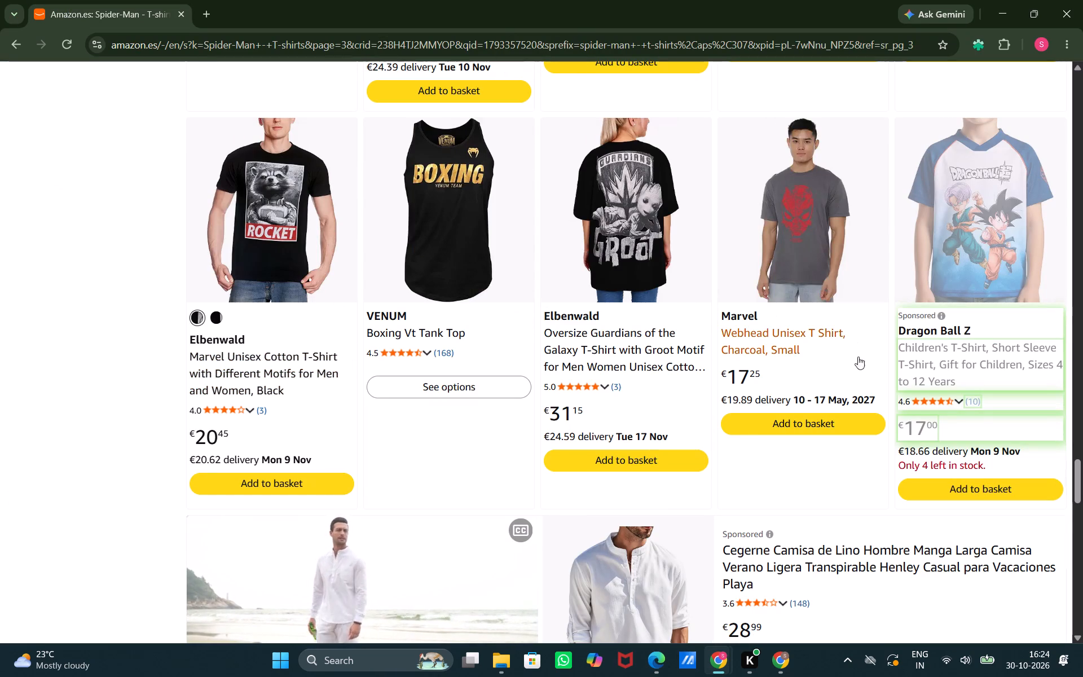
{"action": "right_click", "coordinate": [786, 345]}
{"action": "left_click", "coordinate": [808, 499]}
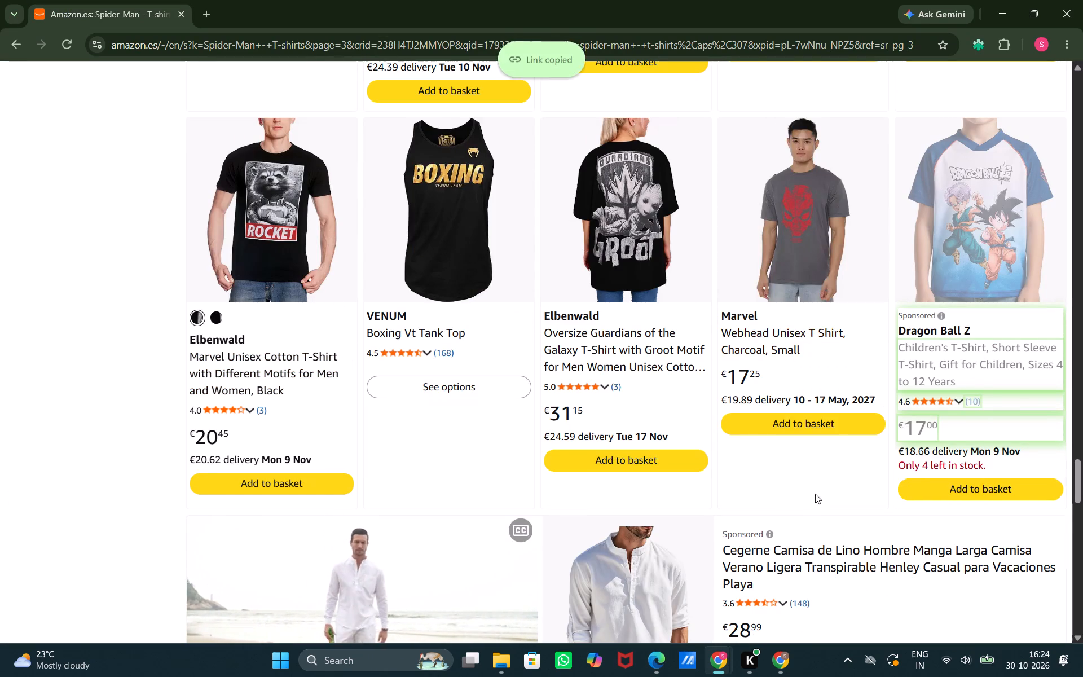
{"action": "key", "text": "alt+Tab"}
{"action": "key", "text": "ctrl+v"}
{"action": "key", "text": "Return"}
{"action": "key", "text": "Return"}
{"action": "key", "text": "Return"}
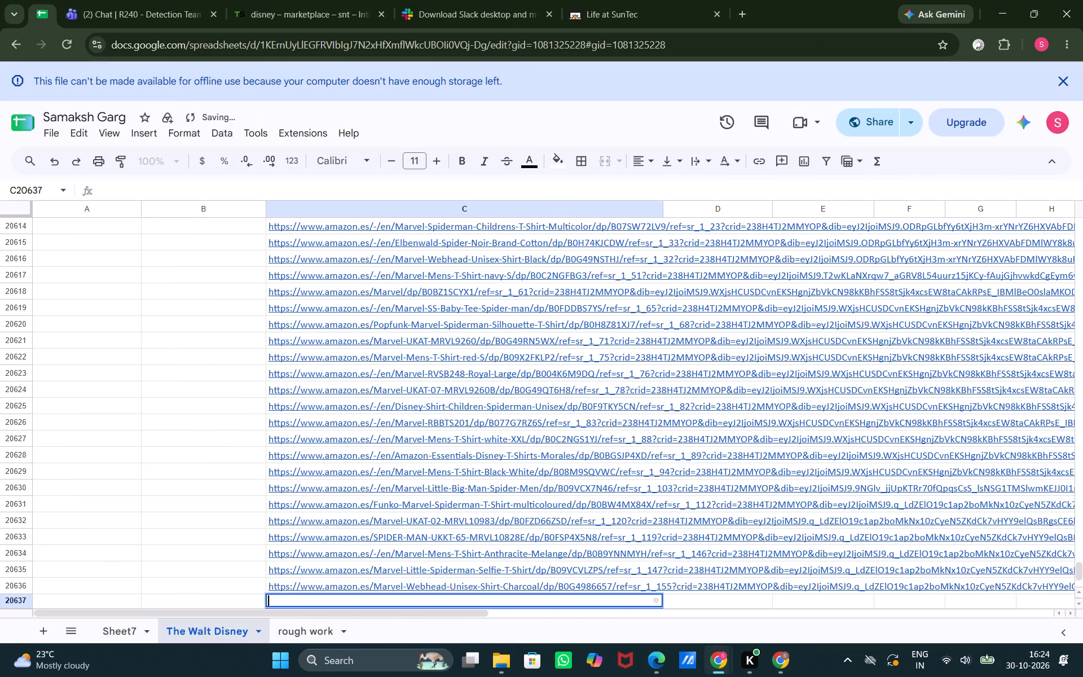
Open page 4 of the Amazon.es Spider-Man T-shirts search results.
{"action": "key", "text": "alt+Tab"}
{"action": "scroll", "coordinate": [789, 431], "scroll_direction": "down", "scroll_amount": 5}
{"action": "left_click", "coordinate": [649, 397]}
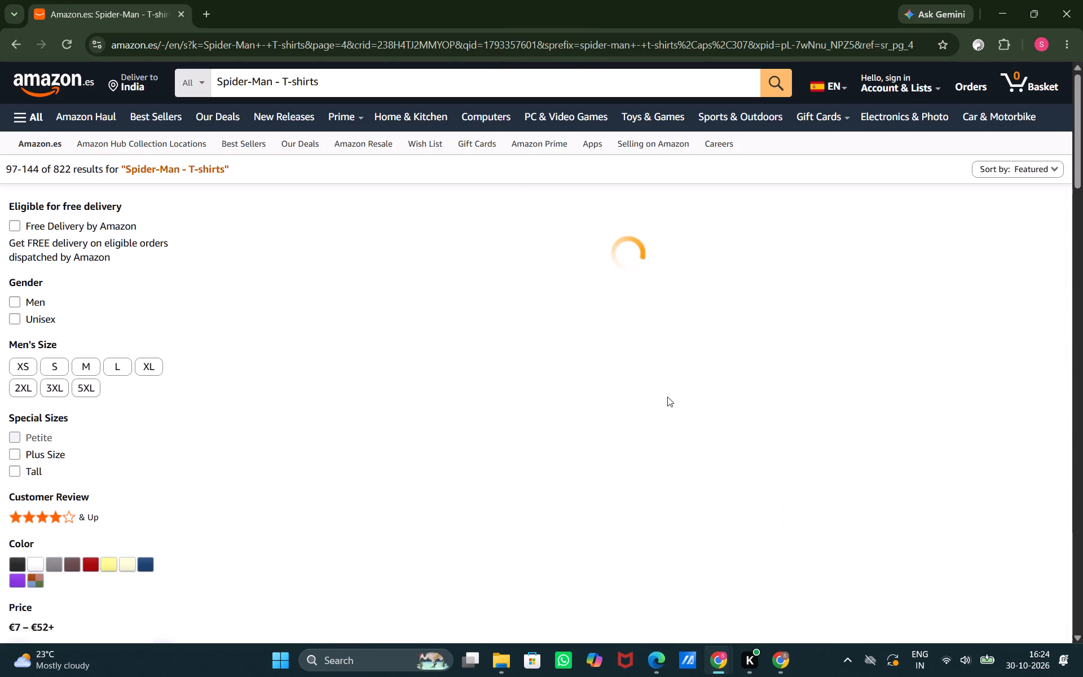
Examine the first rows of listings on results page 4 for Spider-Man T-shirts not yet marked as detected.
{"action": "scroll", "coordinate": [604, 458], "scroll_direction": "down", "scroll_amount": 3}
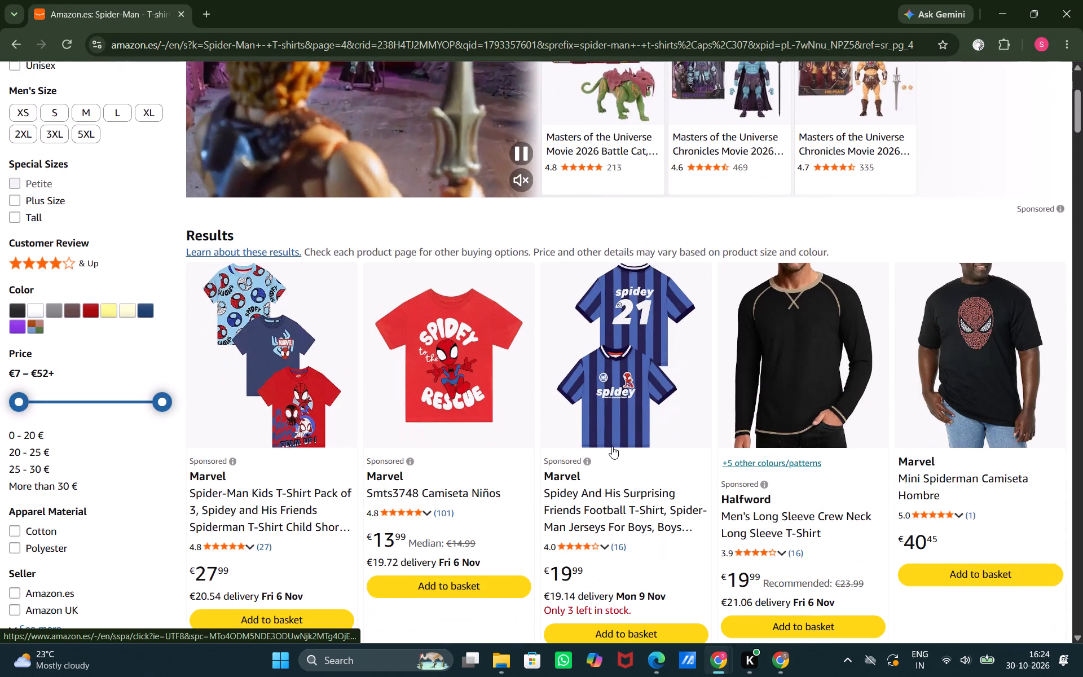
{"action": "scroll", "coordinate": [613, 445], "scroll_direction": "down", "scroll_amount": 5}
{"action": "scroll", "coordinate": [613, 441], "scroll_direction": "up", "scroll_amount": 1}
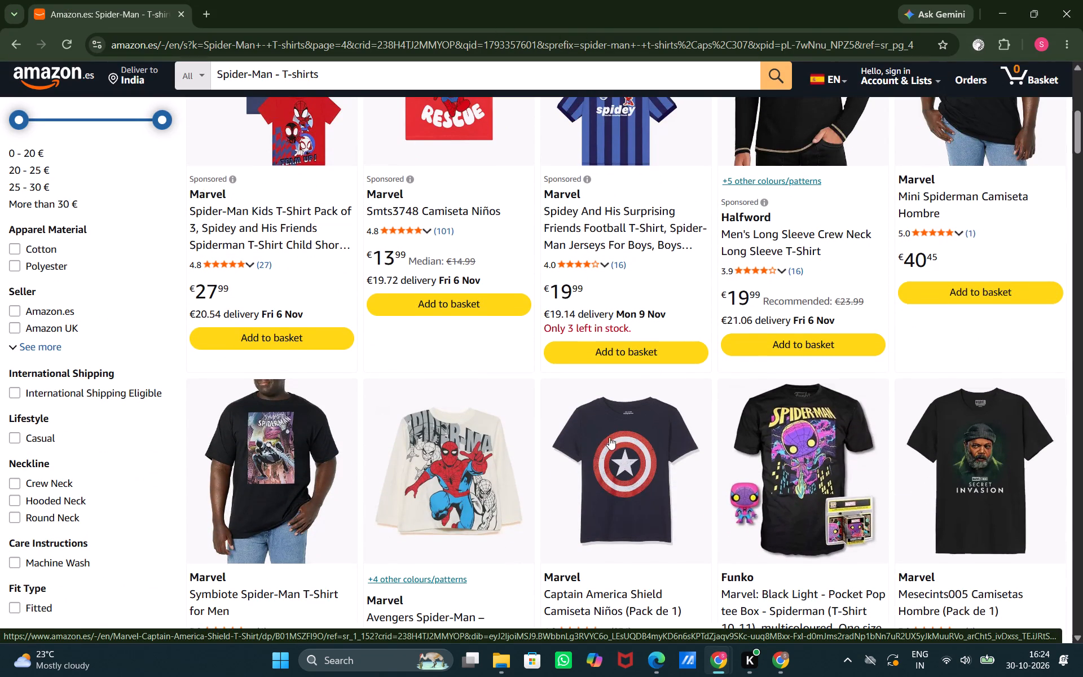
{"action": "scroll", "coordinate": [628, 411], "scroll_direction": "up", "scroll_amount": 4}
{"action": "scroll", "coordinate": [628, 411], "scroll_direction": "down", "scroll_amount": 5}
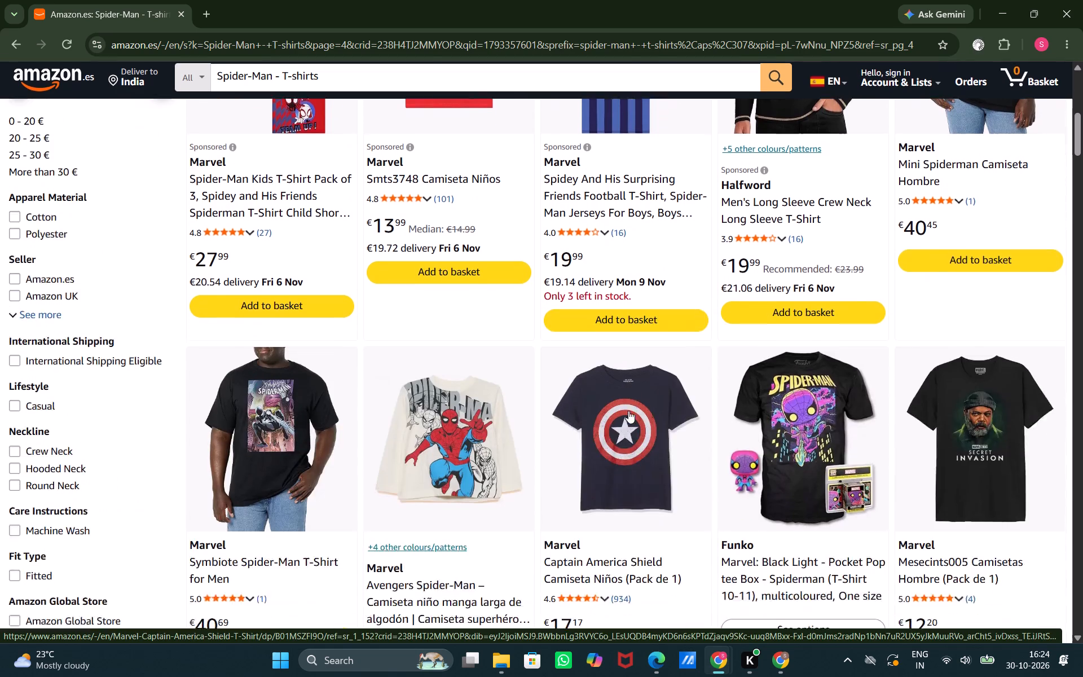
{"action": "scroll", "coordinate": [628, 411], "scroll_direction": "down", "scroll_amount": 3}
{"action": "scroll", "coordinate": [629, 410], "scroll_direction": "up", "scroll_amount": 9}
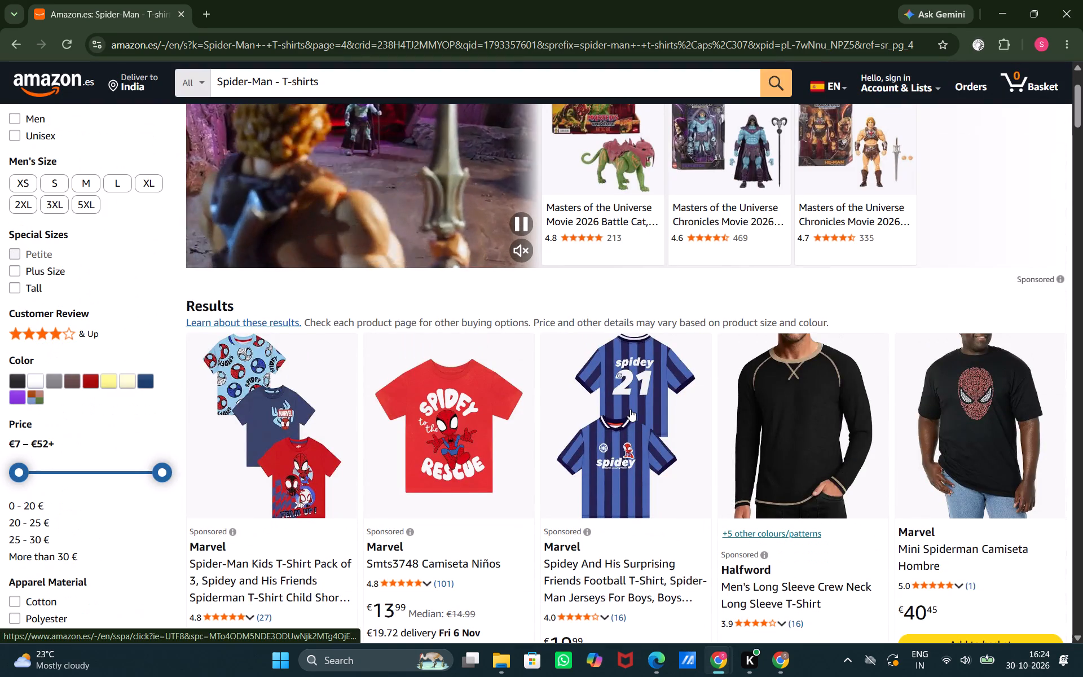
{"action": "scroll", "coordinate": [630, 409], "scroll_direction": "down", "scroll_amount": 5}
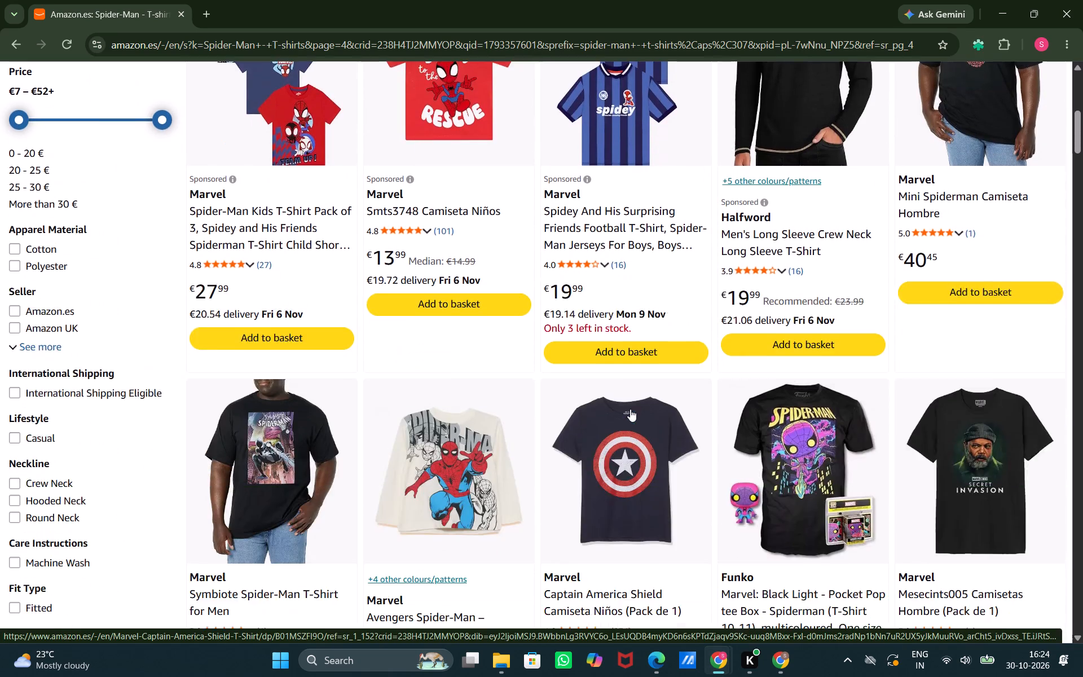
{"action": "scroll", "coordinate": [630, 409], "scroll_direction": "down", "scroll_amount": 4}
{"action": "scroll", "coordinate": [630, 409], "scroll_direction": "up", "scroll_amount": 8}
{"action": "scroll", "coordinate": [630, 409], "scroll_direction": "down", "scroll_amount": 8}
{"action": "scroll", "coordinate": [630, 409], "scroll_direction": "up", "scroll_amount": 7}
{"action": "scroll", "coordinate": [630, 409], "scroll_direction": "down", "scroll_amount": 7}
{"action": "scroll", "coordinate": [630, 409], "scroll_direction": "up", "scroll_amount": 7}
{"action": "scroll", "coordinate": [630, 409], "scroll_direction": "down", "scroll_amount": 6}
{"action": "scroll", "coordinate": [630, 409], "scroll_direction": "up", "scroll_amount": 6}
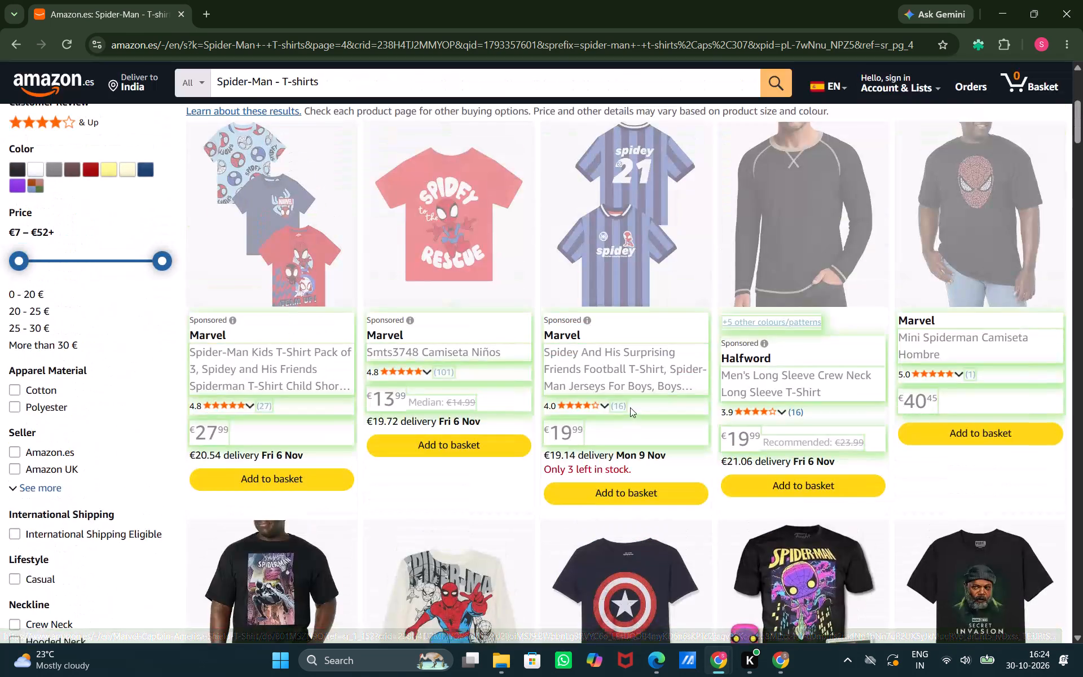
{"action": "scroll", "coordinate": [363, 539], "scroll_direction": "down", "scroll_amount": 3}
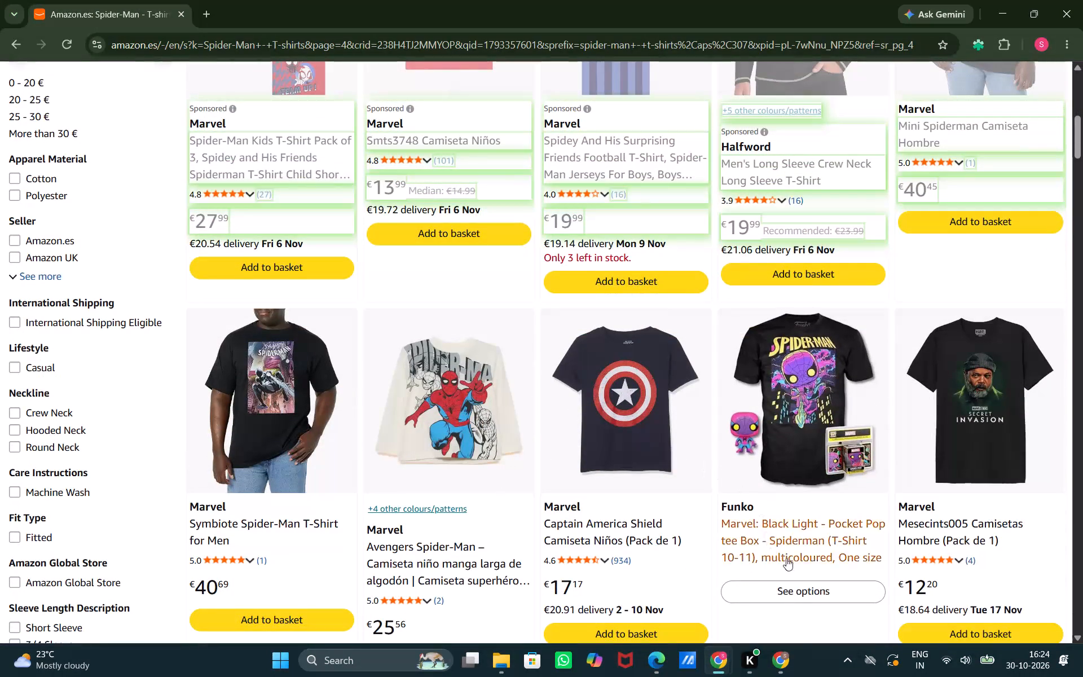
Log the Amazon.es link of the Funko Marvel Black Light Pocket Pop tee Box Spiderman T-Shirt from results page 4 in cell C20637.
{"action": "right_click", "coordinate": [809, 556]}
{"action": "left_click", "coordinate": [847, 477]}
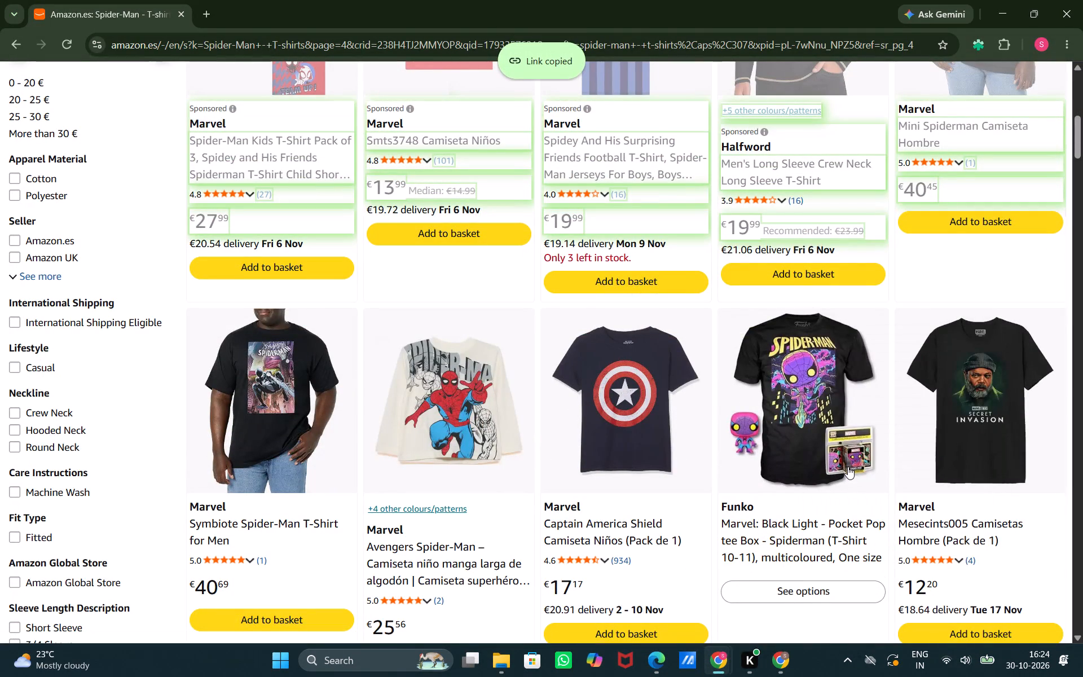
{"action": "key", "text": "alt+Tab"}
{"action": "key", "text": "ctrl+v"}
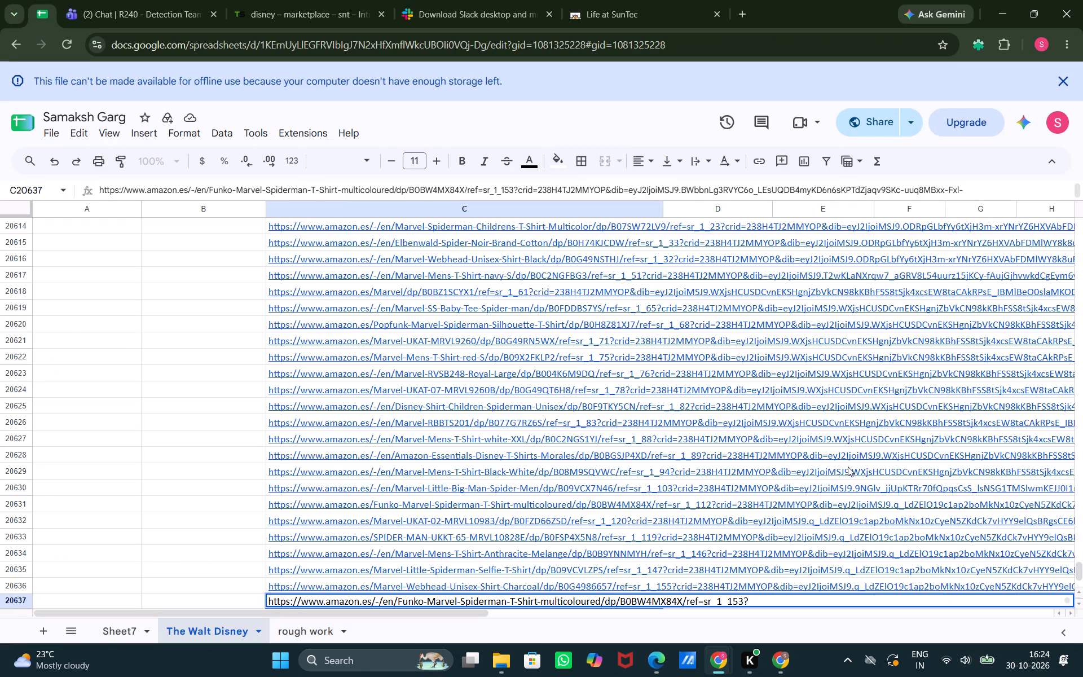
{"action": "key", "text": "Return"}
Log the Amazon.es link of the Marvel Symbiote Spider-Man T-Shirt for Men in cell C20638.
{"action": "key", "text": "alt+Tab"}
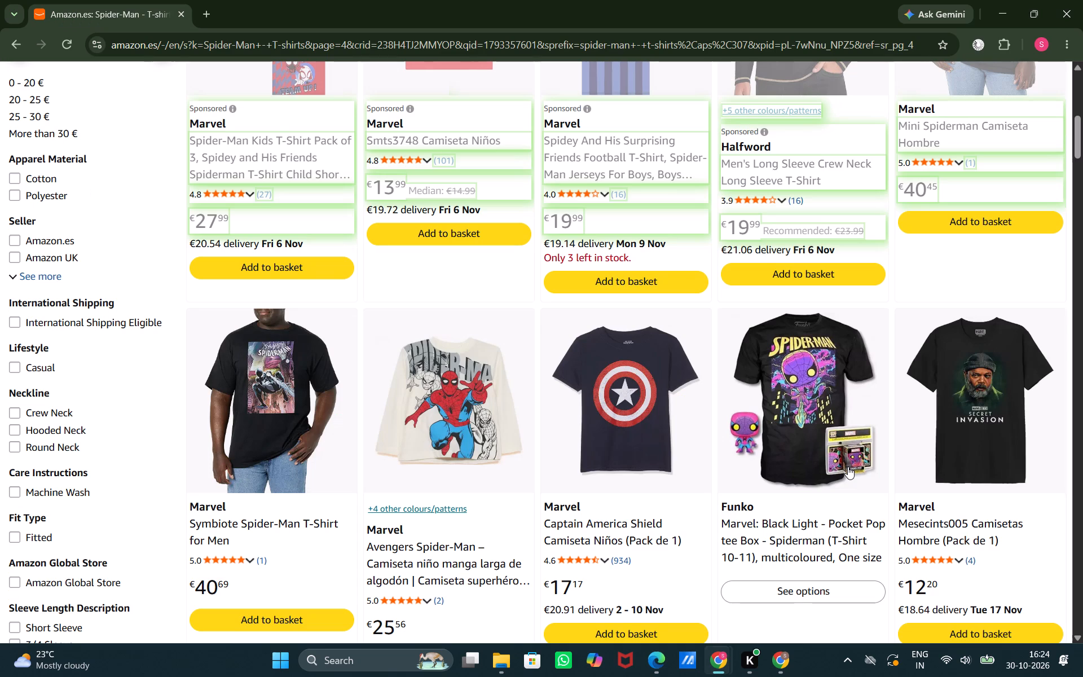
{"action": "right_click", "coordinate": [272, 532]}
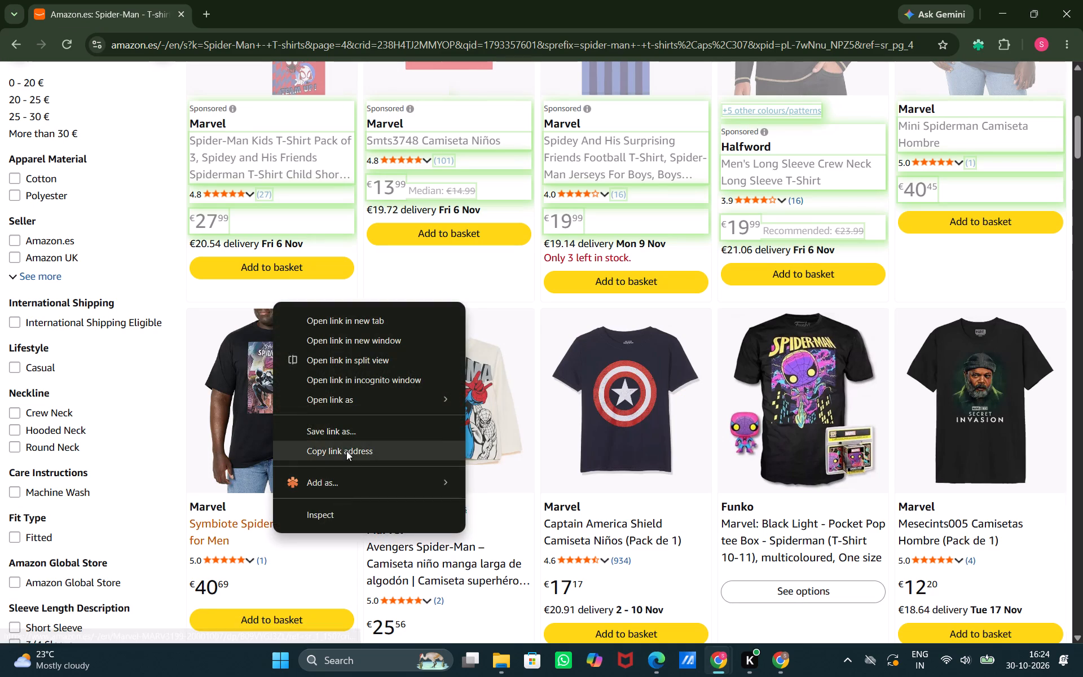
{"action": "left_click", "coordinate": [346, 450]}
{"action": "key", "text": "alt+Tab"}
{"action": "key", "text": "ctrl+v"}
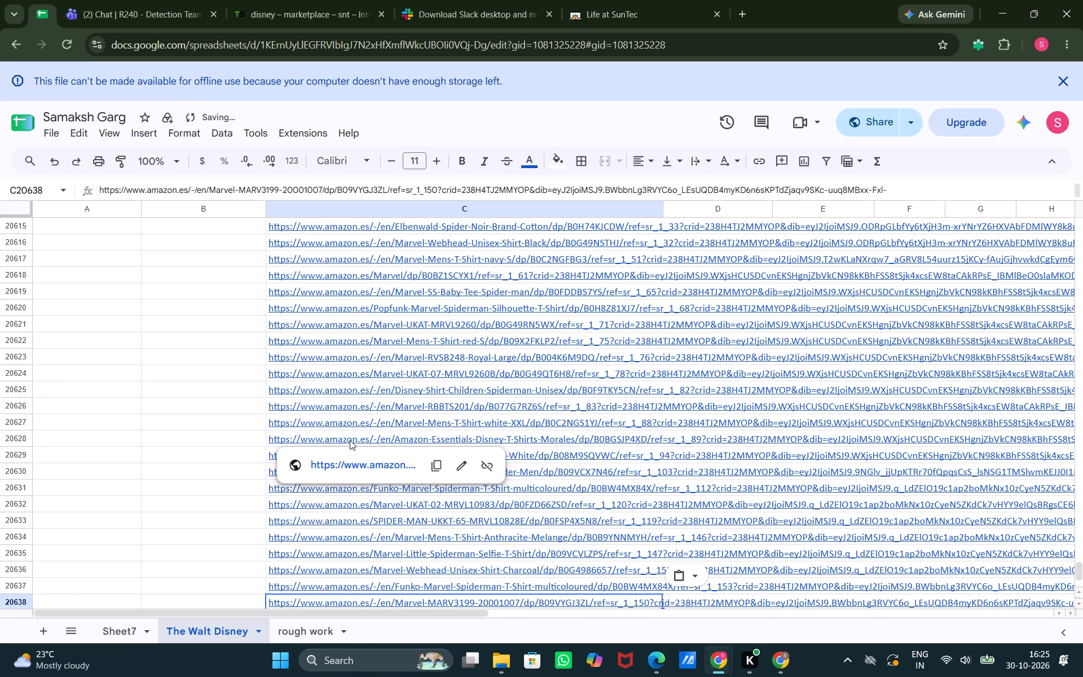
{"action": "key", "text": "Return"}
{"action": "key", "text": "Return"}
Log the results page 4 link of the black Marvel Men's T-Shirt with the red Spider-Man print, priced €15.89, in cell C20639.
{"action": "key", "text": "alt+Tab"}
{"action": "scroll", "coordinate": [358, 438], "scroll_direction": "down", "scroll_amount": 5}
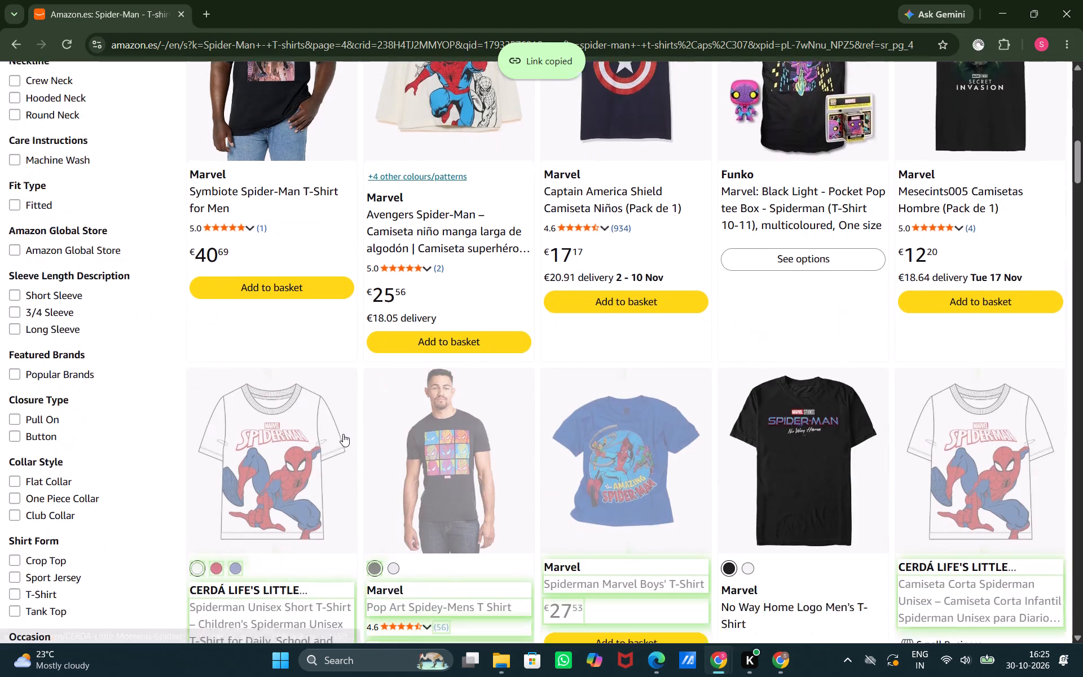
{"action": "scroll", "coordinate": [343, 434], "scroll_direction": "down", "scroll_amount": 1}
{"action": "scroll", "coordinate": [828, 341], "scroll_direction": "down", "scroll_amount": 6}
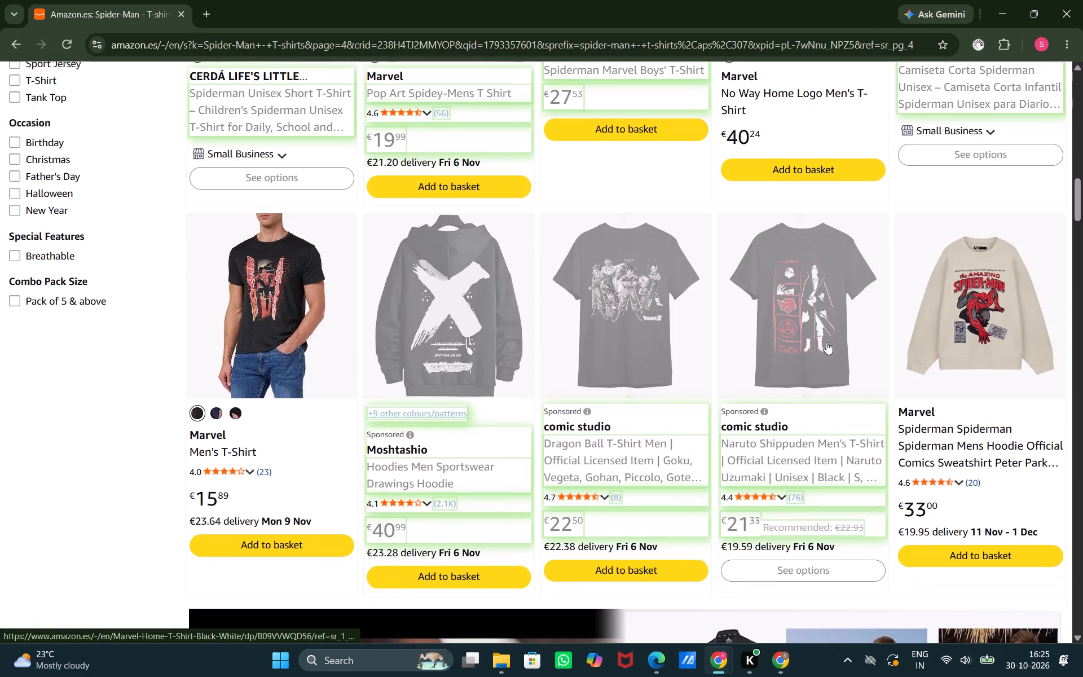
{"action": "right_click", "coordinate": [230, 451]}
{"action": "left_click", "coordinate": [298, 377]}
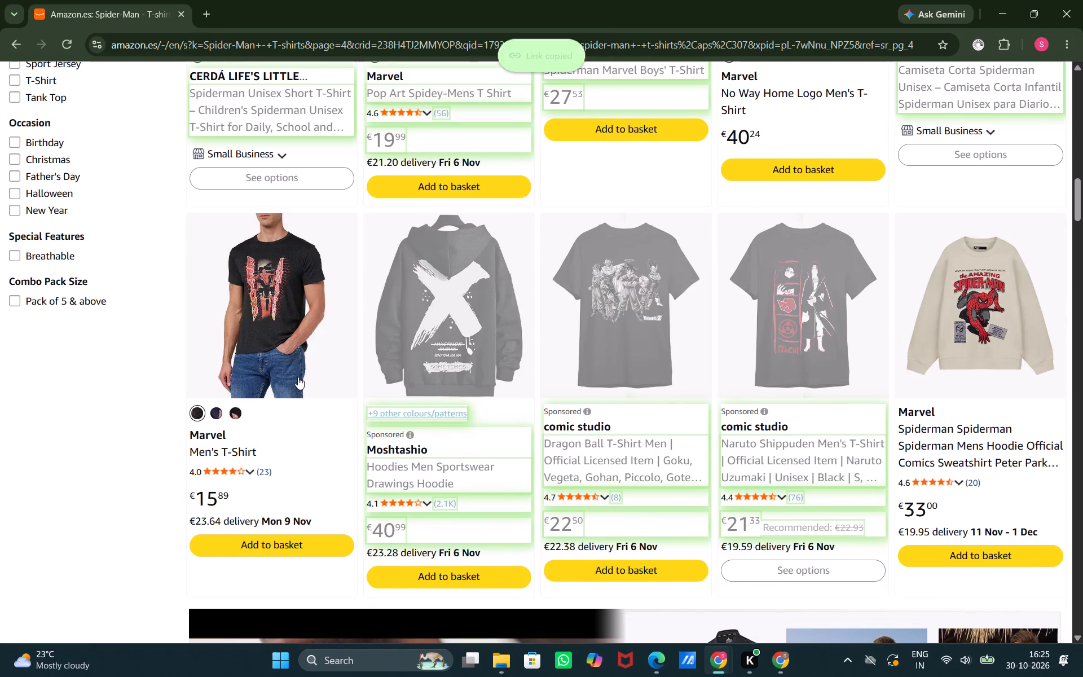
{"action": "key", "text": "alt+Tab"}
{"action": "key", "text": "ctrl+v"}
{"action": "key", "text": "Return"}
{"action": "key", "text": "Return"}
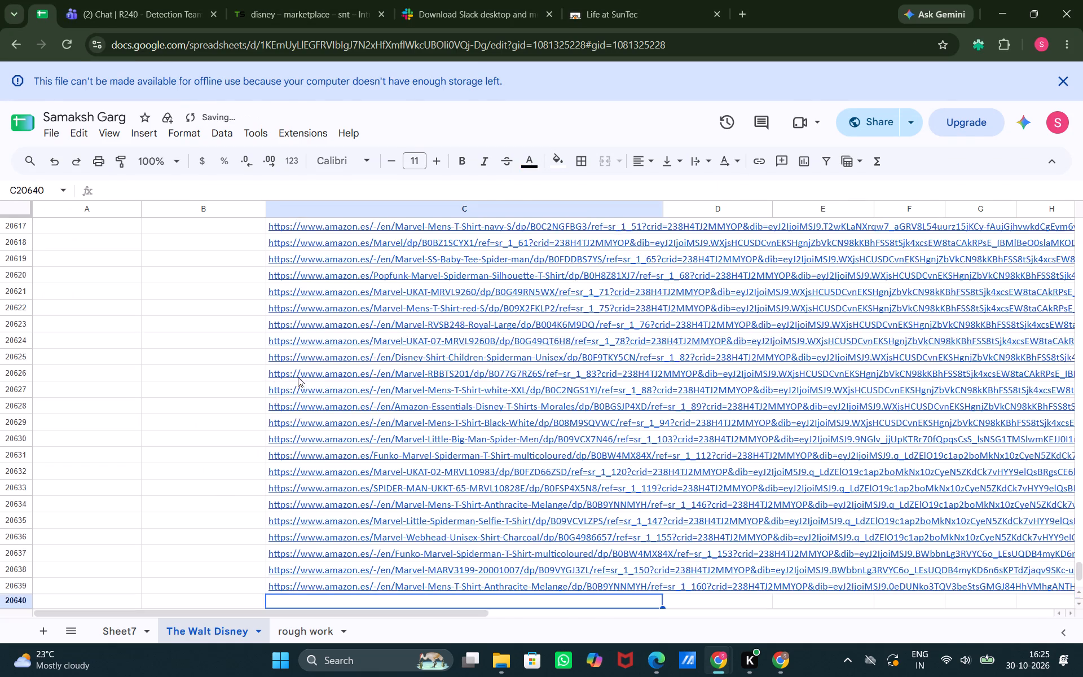
Log the Amazon.es link of the tie-dye Marvel Spider-Man Camiseta Unisex niños from results page 4 in cell C20640.
{"action": "key", "text": "alt+Tab"}
{"action": "scroll", "coordinate": [299, 378], "scroll_direction": "down", "scroll_amount": 5}
{"action": "scroll", "coordinate": [497, 350], "scroll_direction": "down", "scroll_amount": 3}
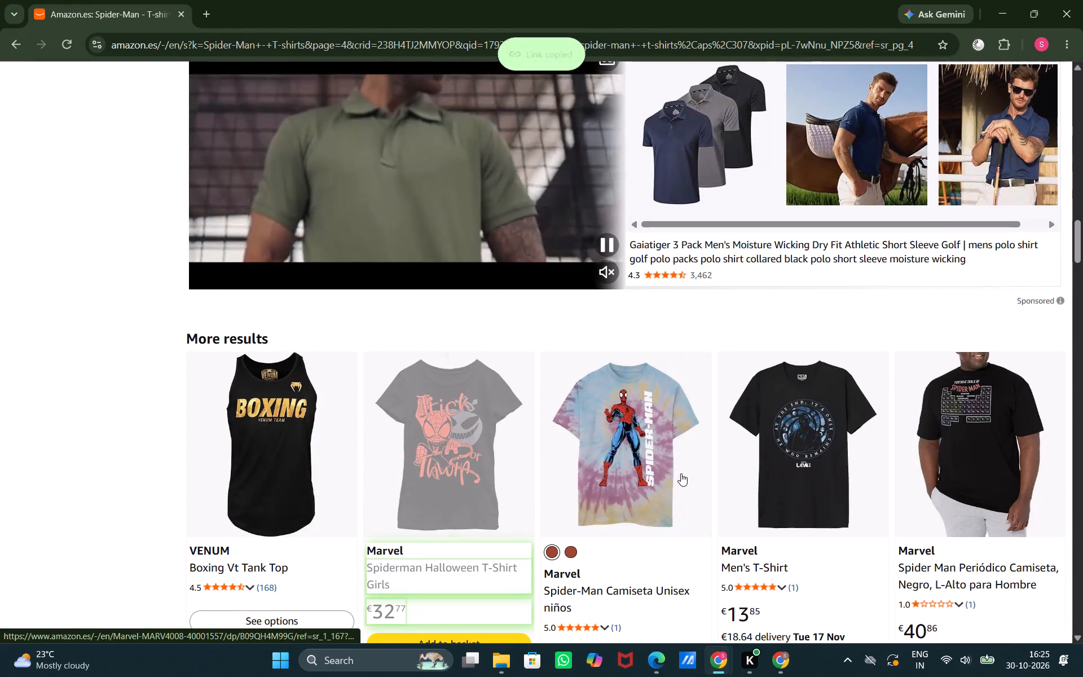
{"action": "right_click", "coordinate": [657, 585]}
{"action": "left_click", "coordinate": [717, 510]}
{"action": "key", "text": "alt+Tab"}
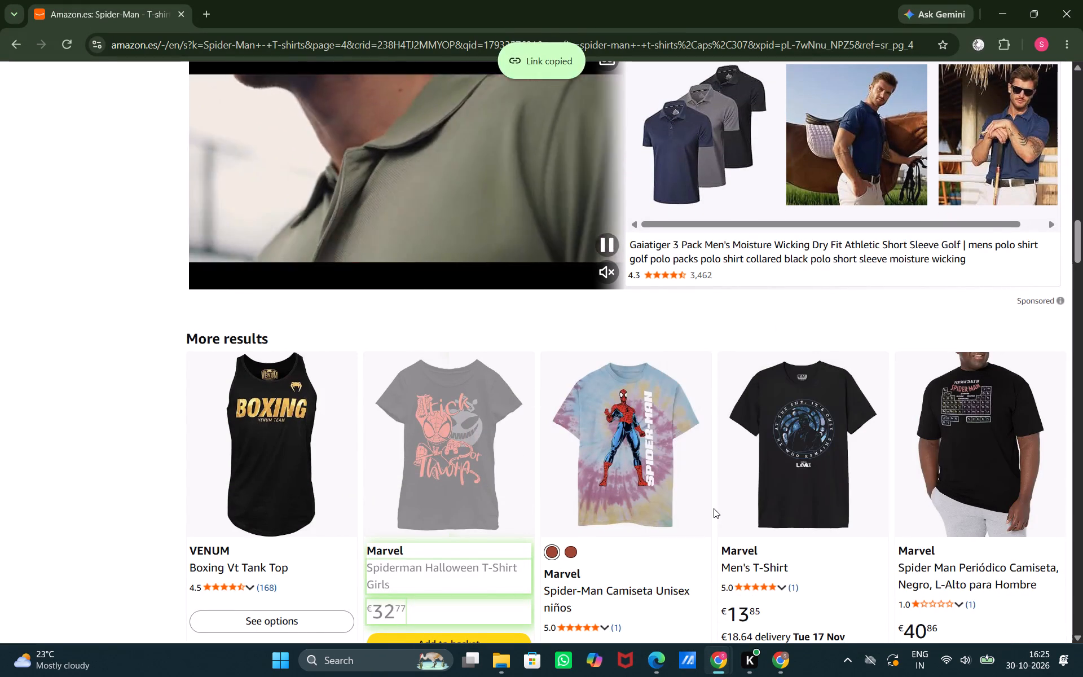
{"action": "key", "text": "ctrl+v"}
{"action": "key", "text": "Return"}
{"action": "key", "text": "Return"}
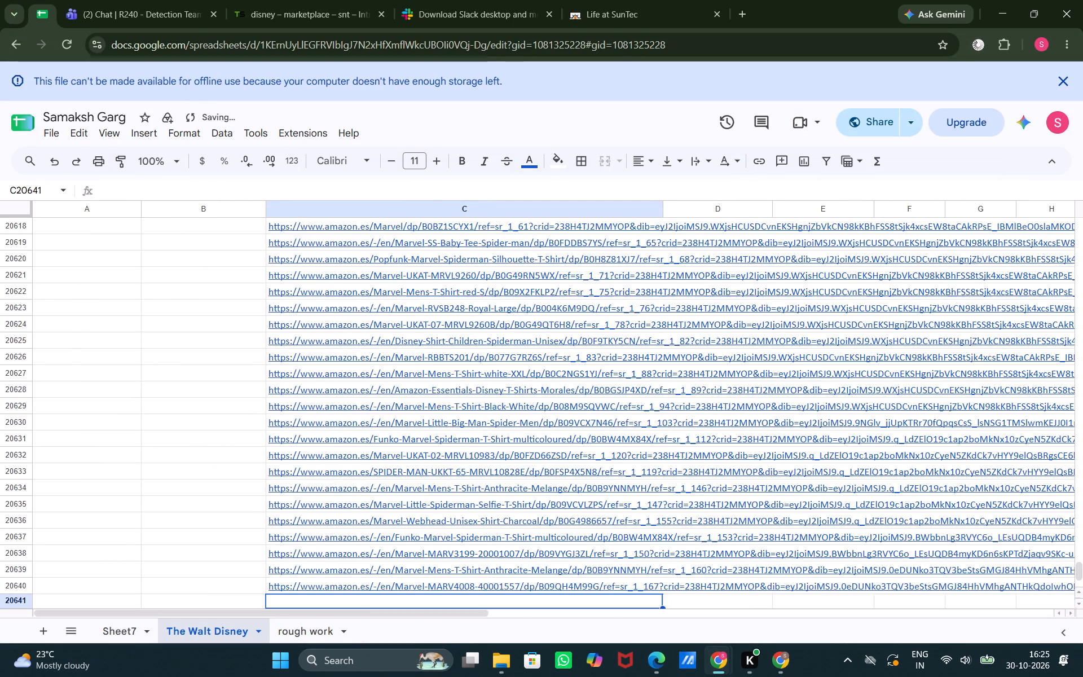
Log the link of the Marvel Big & Tall Classic Spider-Man & Ms camiseta, priced €40.66, in cell C20641.
{"action": "key", "text": "alt+Tab"}
{"action": "scroll", "coordinate": [921, 459], "scroll_direction": "down", "scroll_amount": 5}
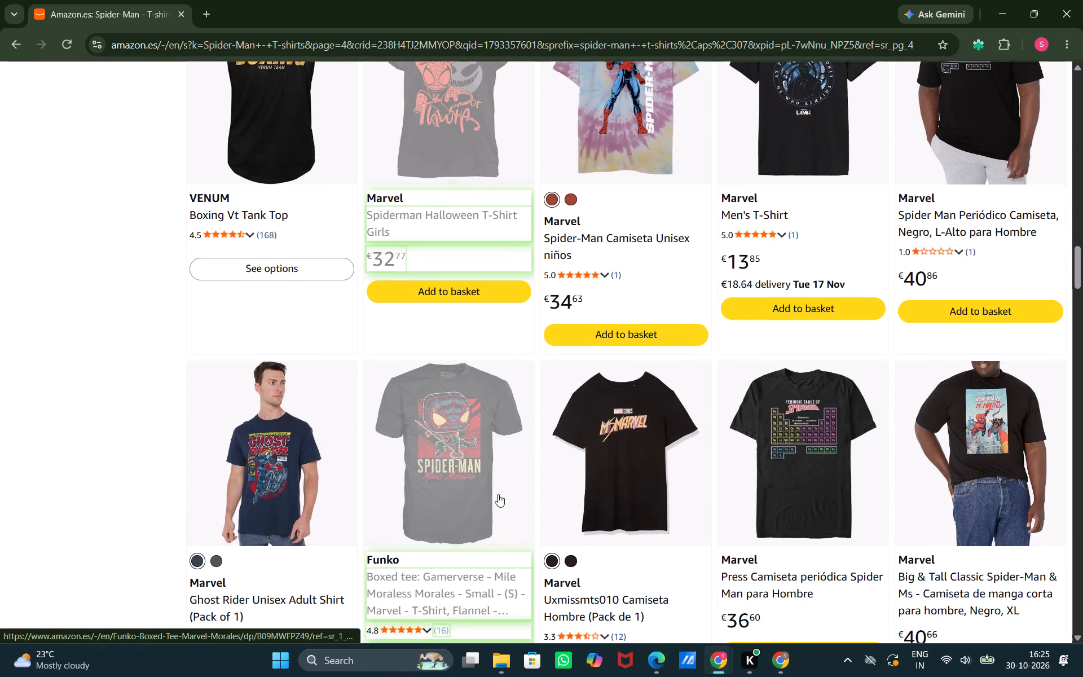
{"action": "scroll", "coordinate": [507, 493], "scroll_direction": "down", "scroll_amount": 2}
{"action": "right_click", "coordinate": [972, 428]}
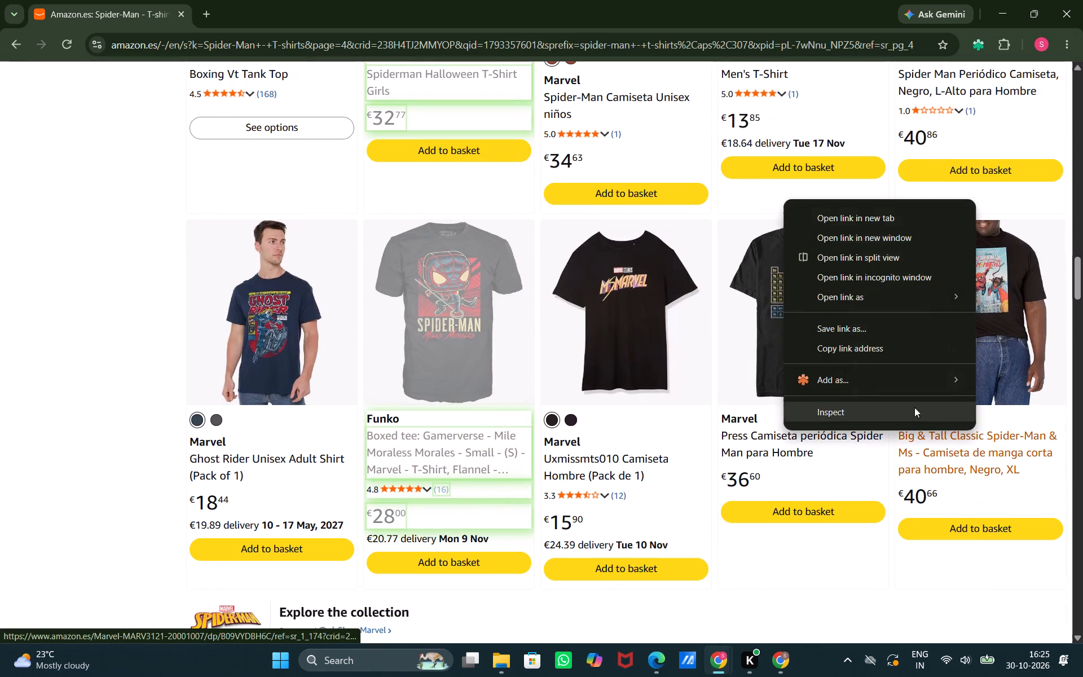
{"action": "left_click", "coordinate": [885, 342]}
{"action": "key", "text": "alt+Tab"}
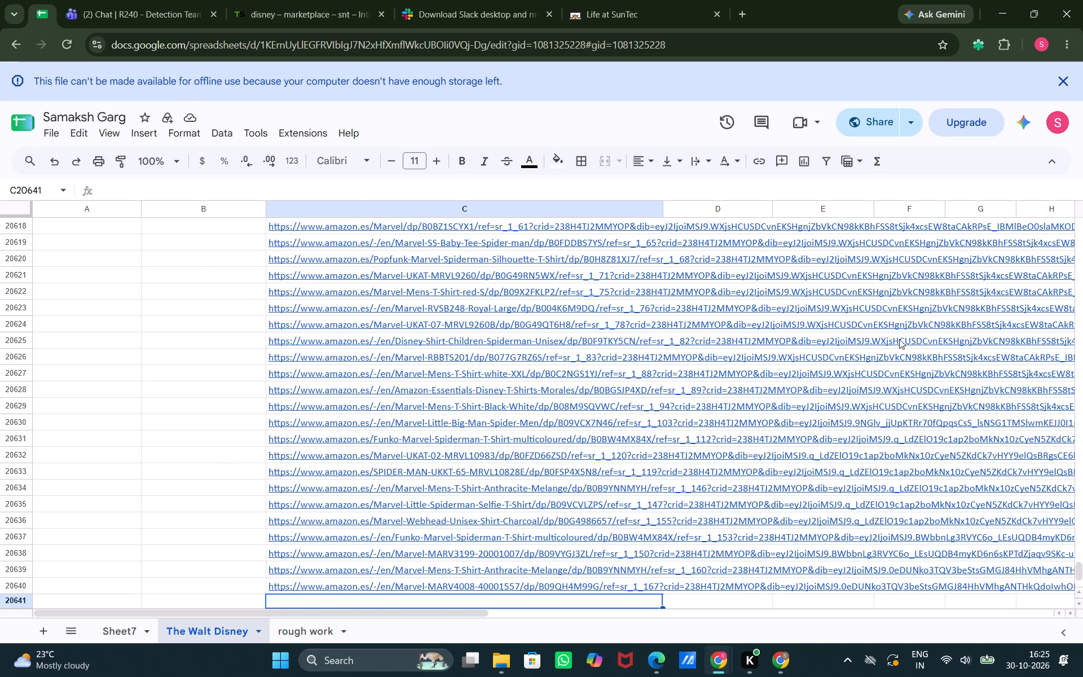
{"action": "key", "text": "ctrl+v"}
{"action": "key", "text": "Return"}
{"action": "key", "text": "Return"}
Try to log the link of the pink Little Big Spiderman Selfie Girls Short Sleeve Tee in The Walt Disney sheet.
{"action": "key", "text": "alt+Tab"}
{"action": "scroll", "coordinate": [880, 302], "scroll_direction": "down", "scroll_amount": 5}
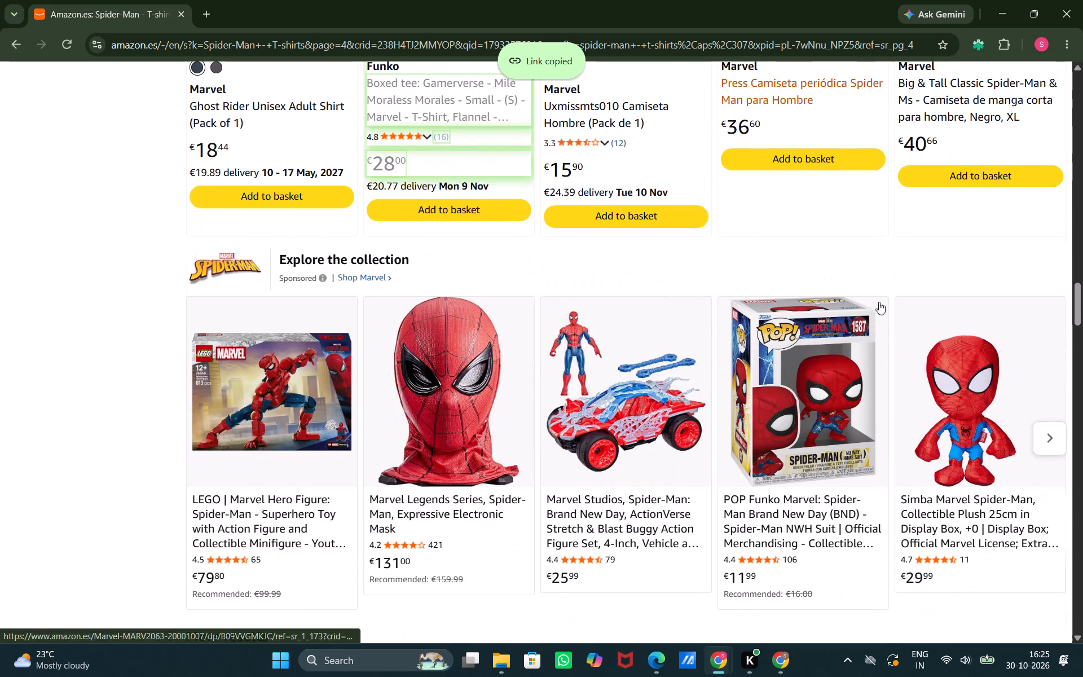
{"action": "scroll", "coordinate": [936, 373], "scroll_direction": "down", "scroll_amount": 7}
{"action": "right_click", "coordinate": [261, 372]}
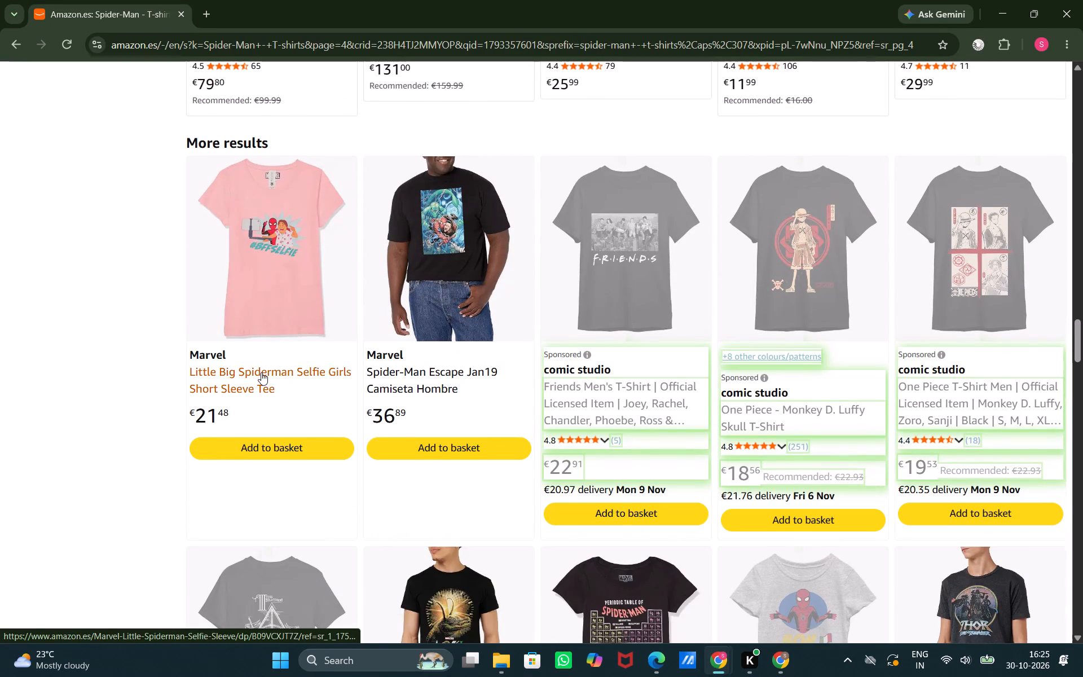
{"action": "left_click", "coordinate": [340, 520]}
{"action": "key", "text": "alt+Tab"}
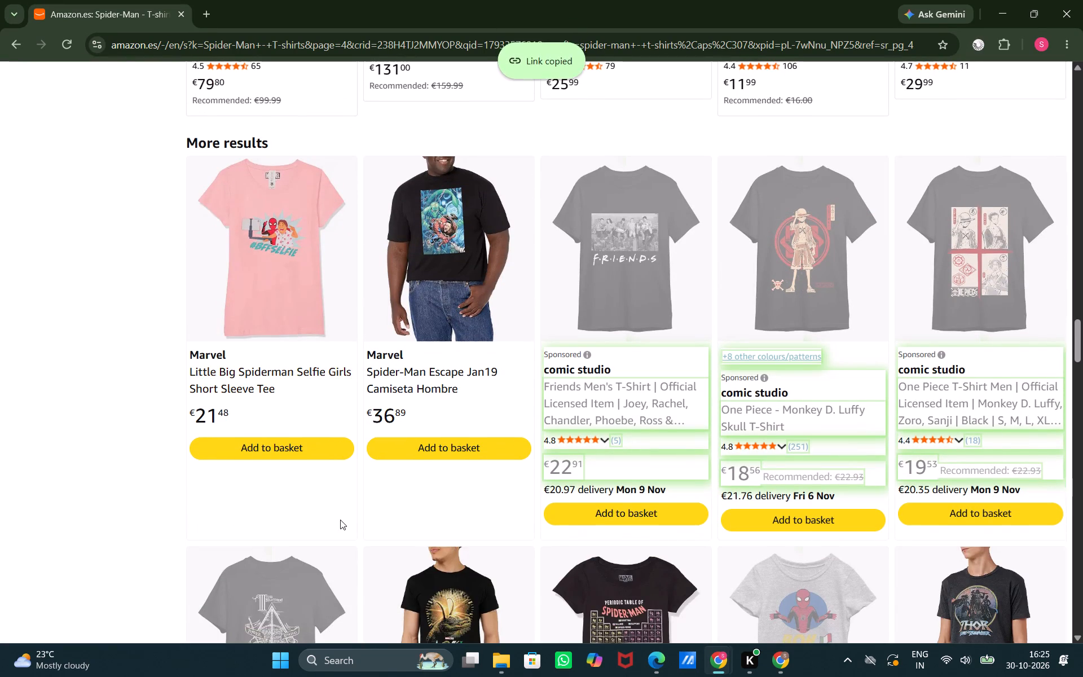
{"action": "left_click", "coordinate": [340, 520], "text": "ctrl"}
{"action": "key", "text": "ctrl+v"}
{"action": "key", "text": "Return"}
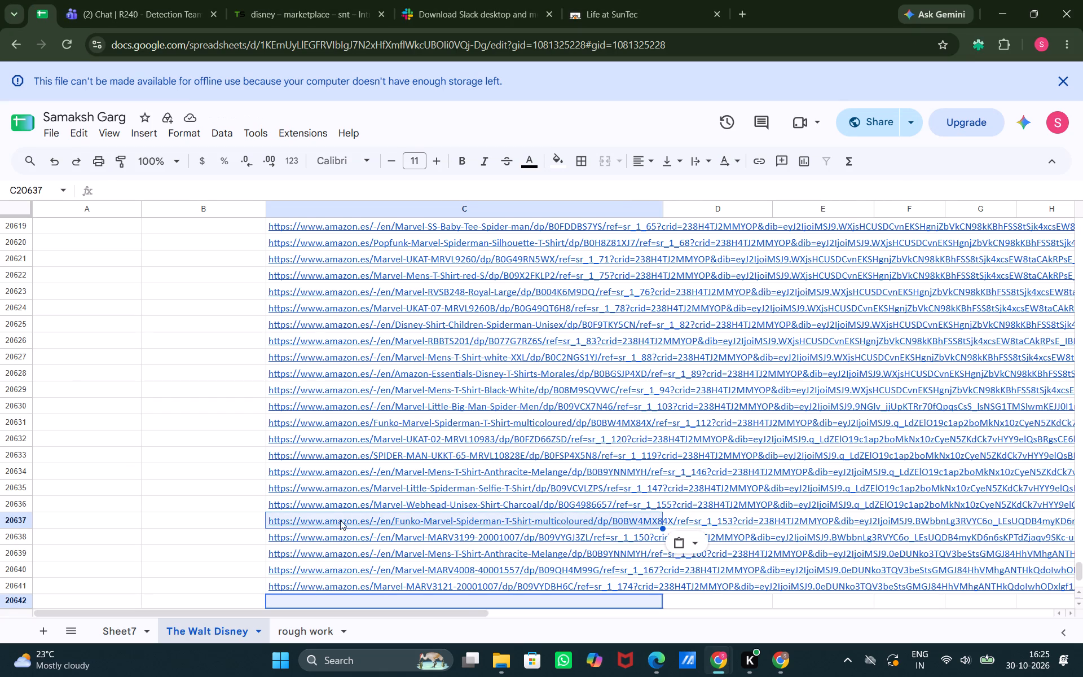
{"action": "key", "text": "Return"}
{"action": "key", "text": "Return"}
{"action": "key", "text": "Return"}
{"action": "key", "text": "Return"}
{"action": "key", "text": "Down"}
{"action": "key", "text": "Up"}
Log the link of the Marvel Spider-Man Escape Jan19 Camiseta Hombre in cell C20642.
{"action": "key", "text": "alt+Tab"}
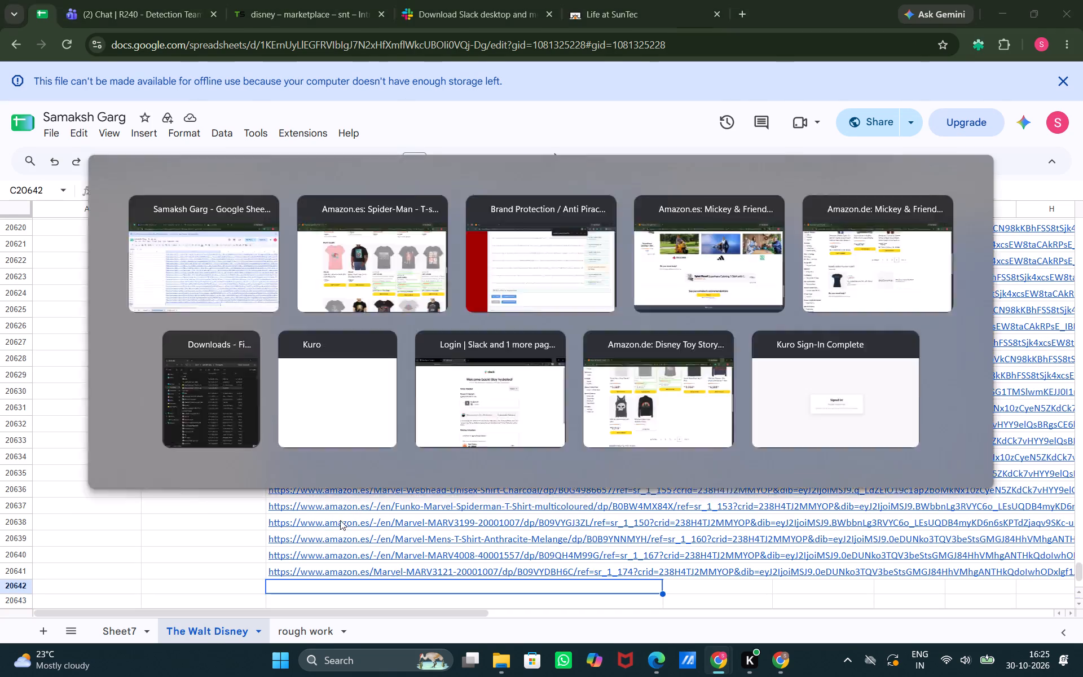
{"action": "right_click", "coordinate": [461, 370]}
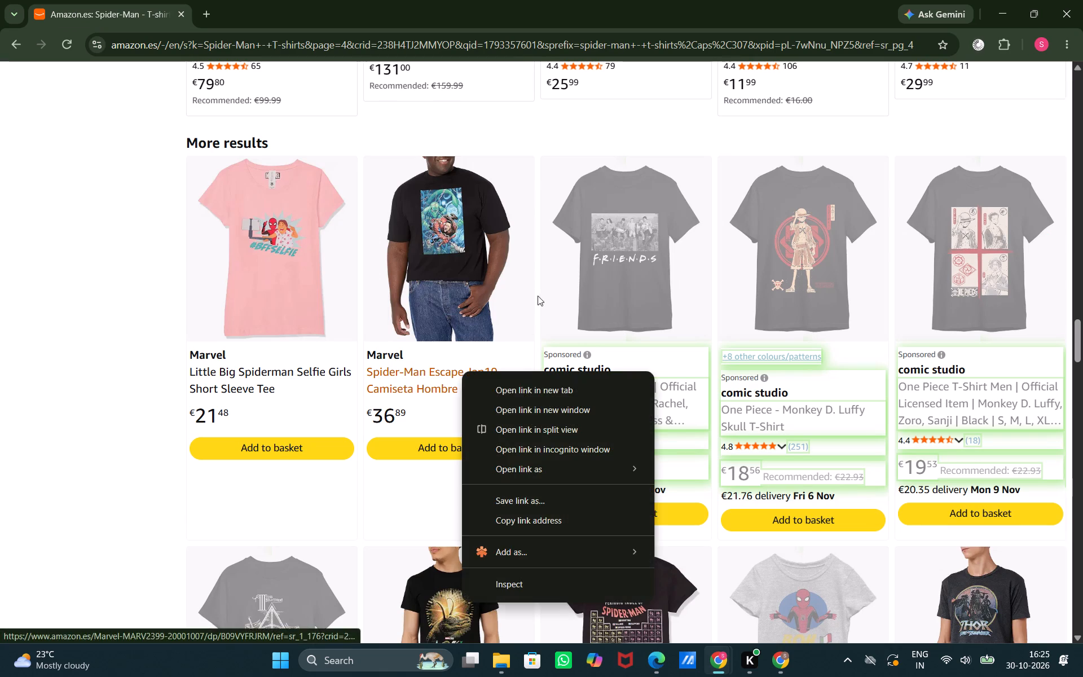
{"action": "left_click", "coordinate": [534, 530]}
{"action": "key", "text": "alt+Tab"}
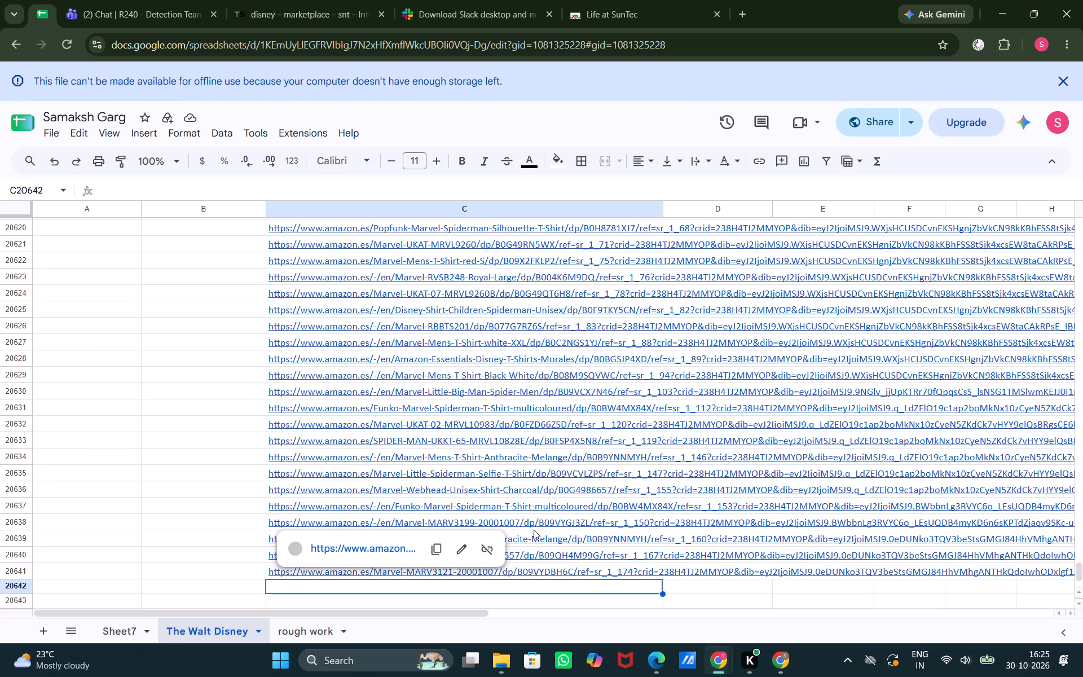
{"action": "key", "text": "ctrl+v"}
{"action": "key", "text": "Return"}
{"action": "key", "text": "Return"}
Log the results page 4 link of the Marvel Webhead Unisex T Shirt, Charcoal, Small in cell C20643.
{"action": "key", "text": "alt+Tab"}
{"action": "scroll", "coordinate": [315, 454], "scroll_direction": "down", "scroll_amount": 3}
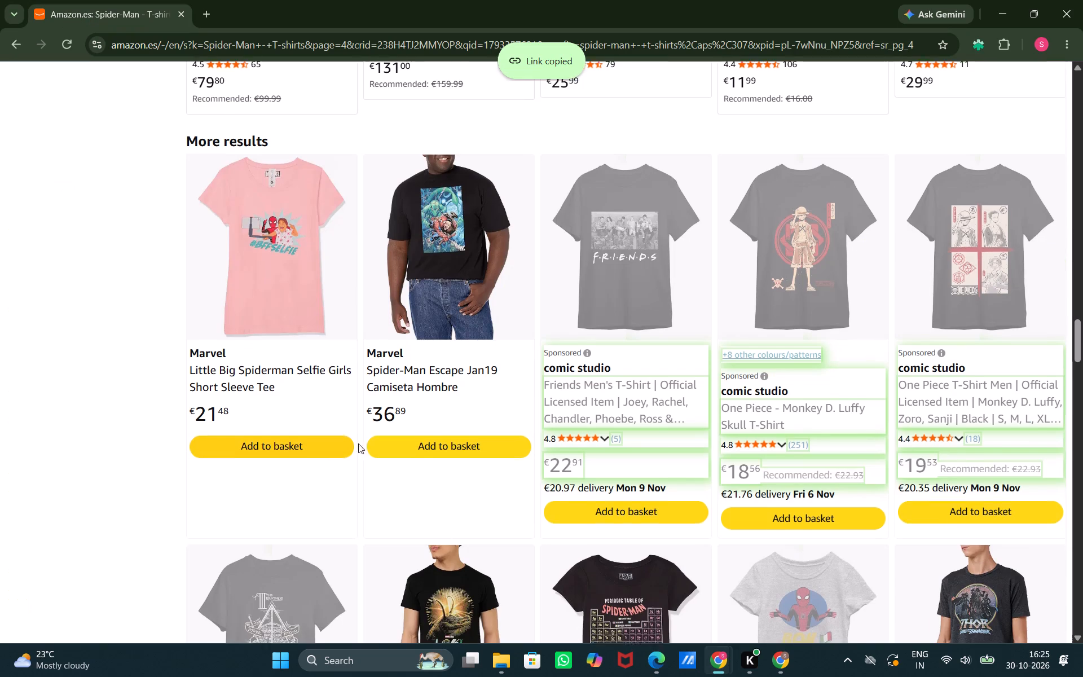
{"action": "scroll", "coordinate": [358, 443], "scroll_direction": "down", "scroll_amount": 1}
{"action": "scroll", "coordinate": [1012, 390], "scroll_direction": "down", "scroll_amount": 5}
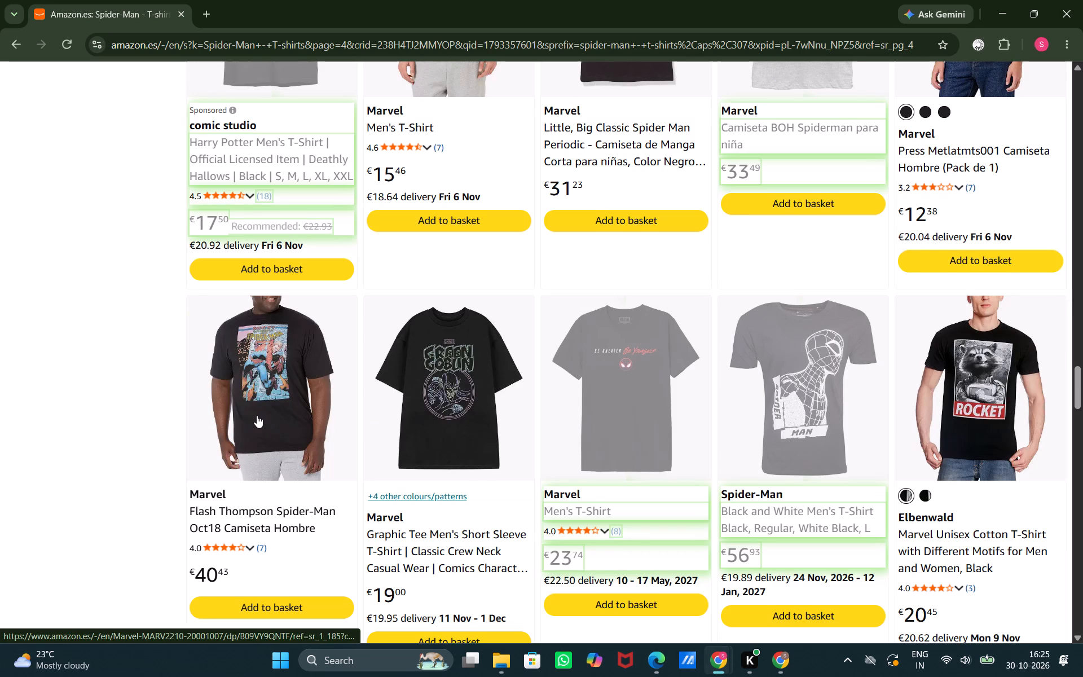
{"action": "scroll", "coordinate": [257, 415], "scroll_direction": "down", "scroll_amount": 5}
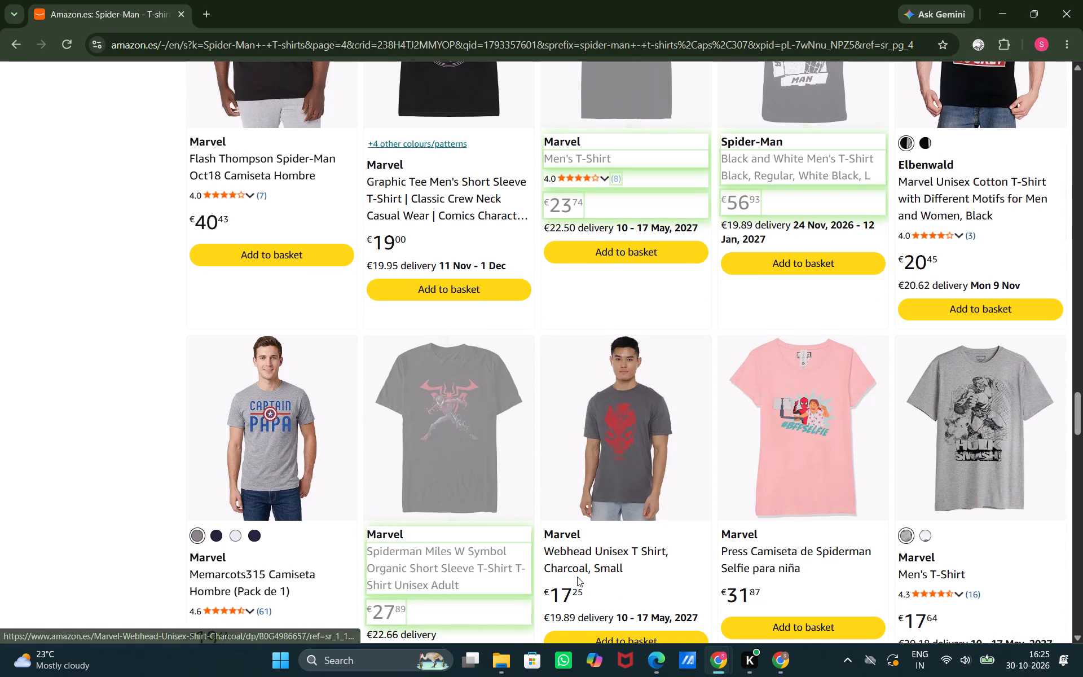
{"action": "right_click", "coordinate": [581, 567]}
{"action": "left_click", "coordinate": [664, 487]}
{"action": "key", "text": "alt+Tab"}
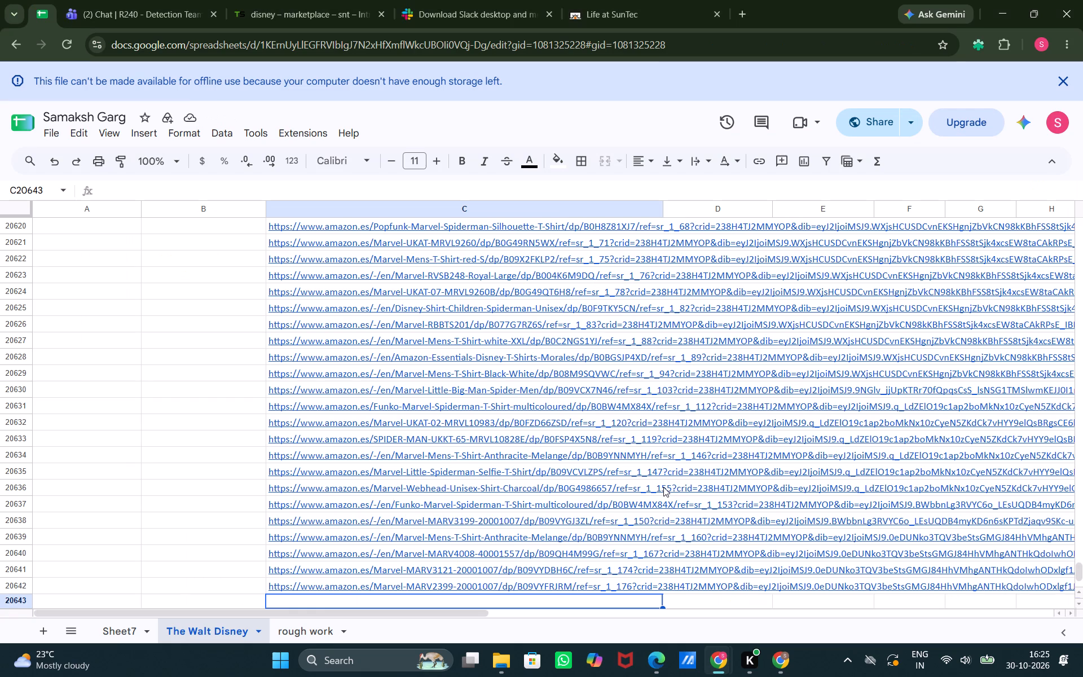
{"action": "key", "text": "ctrl+v"}
{"action": "key", "text": "Return"}
{"action": "key", "text": "Return"}
Log the link of the pink Marvel Press Camiseta de Spiderman Selfie para niña in cell C20644.
{"action": "key", "text": "alt+Tab"}
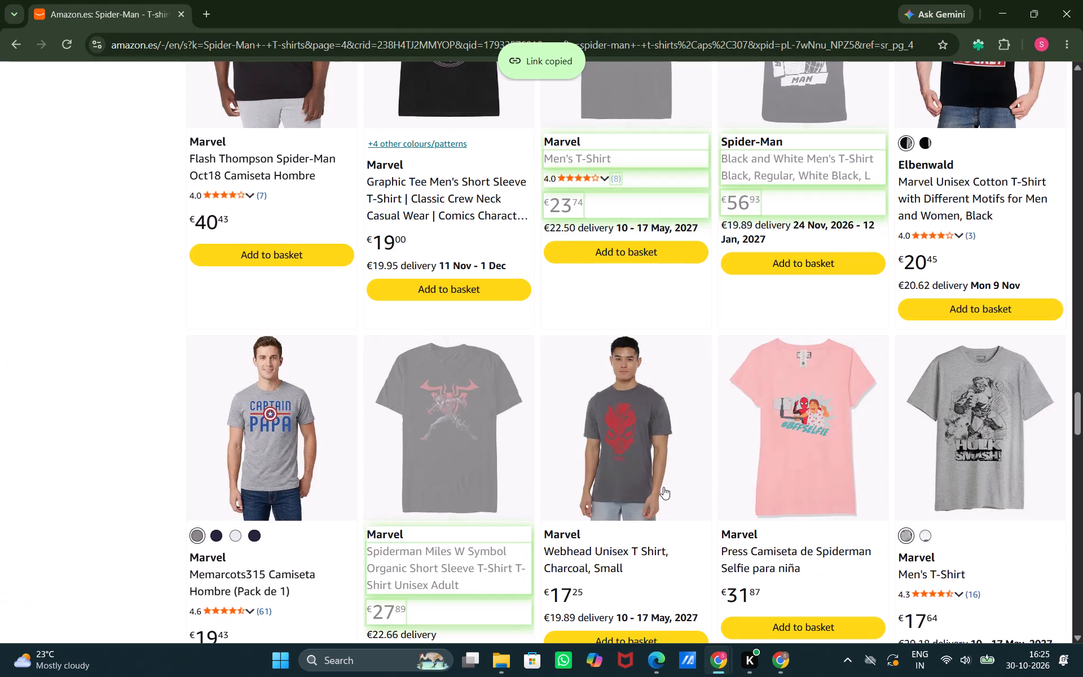
{"action": "right_click", "coordinate": [819, 560]}
{"action": "left_click", "coordinate": [913, 480]}
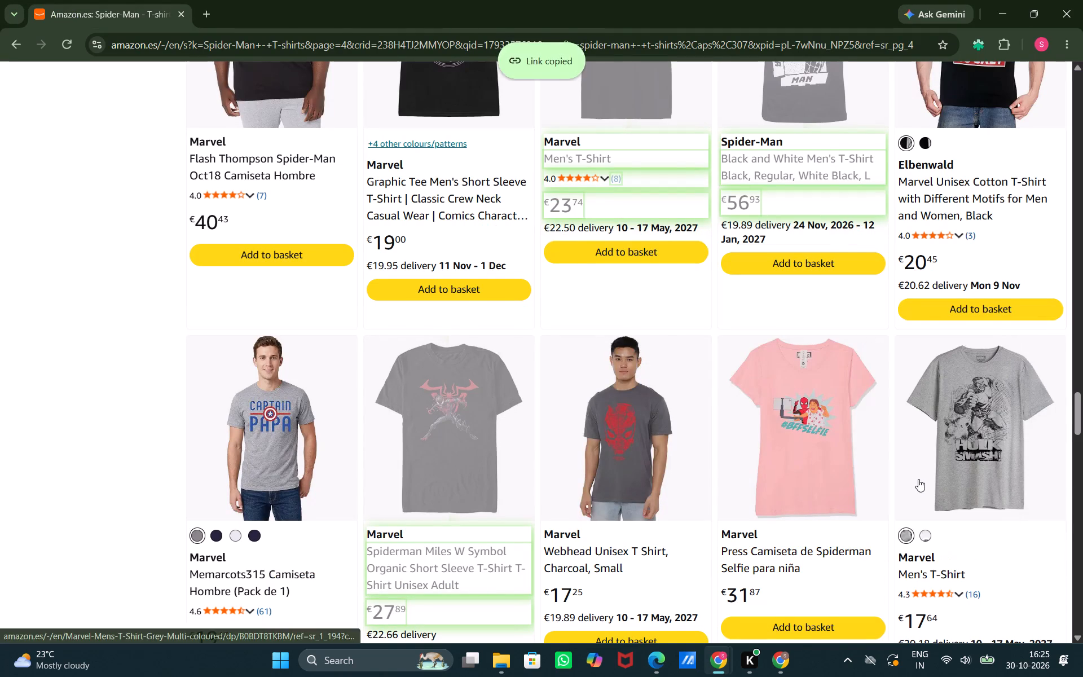
{"action": "key", "text": "alt+Tab"}
{"action": "key", "text": "ctrl+v"}
{"action": "key", "text": "Return"}
{"action": "key", "text": "Return"}
Log the link of the DC Comics Spiderman Costume Unisex Kids T Shirt, priced €22.99, in cell C20645.
{"action": "key", "text": "alt+Tab"}
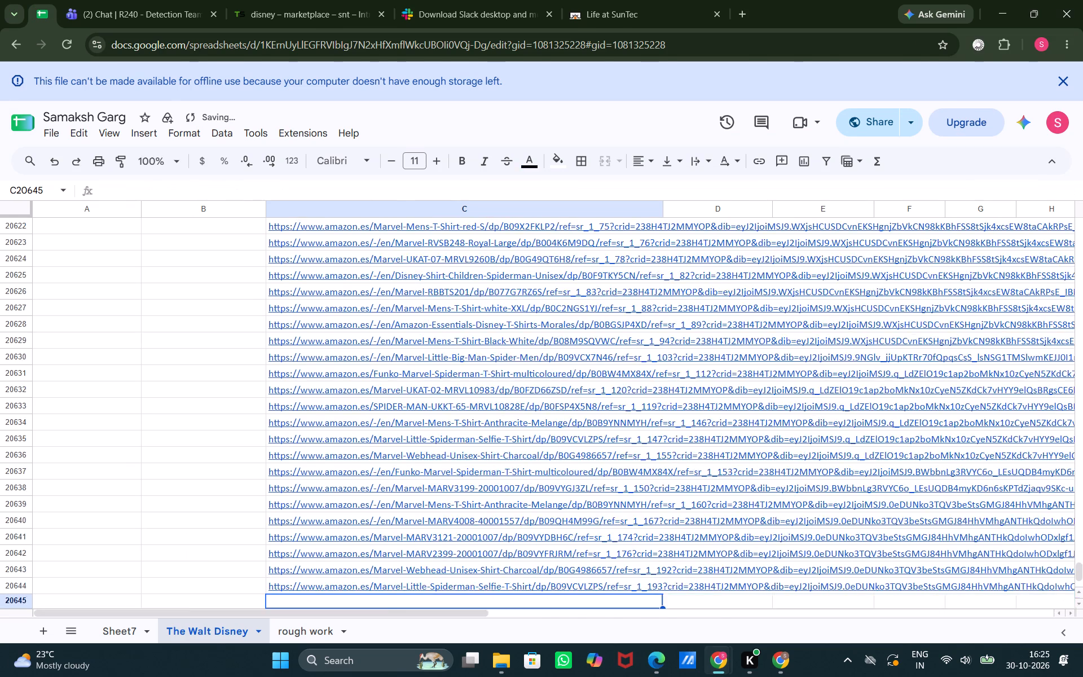
{"action": "scroll", "coordinate": [995, 451], "scroll_direction": "down", "scroll_amount": 6}
{"action": "right_click", "coordinate": [987, 508]}
{"action": "left_click", "coordinate": [909, 433]}
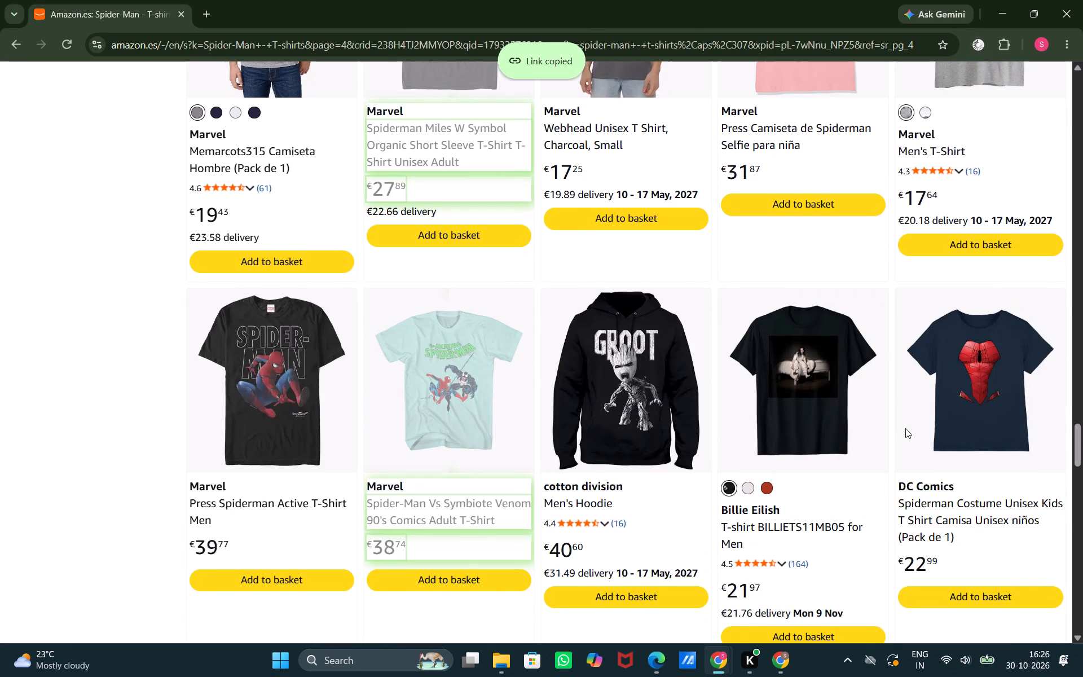
{"action": "key", "text": "alt+Tab"}
{"action": "key", "text": "ctrl+v"}
{"action": "key", "text": "Return"}
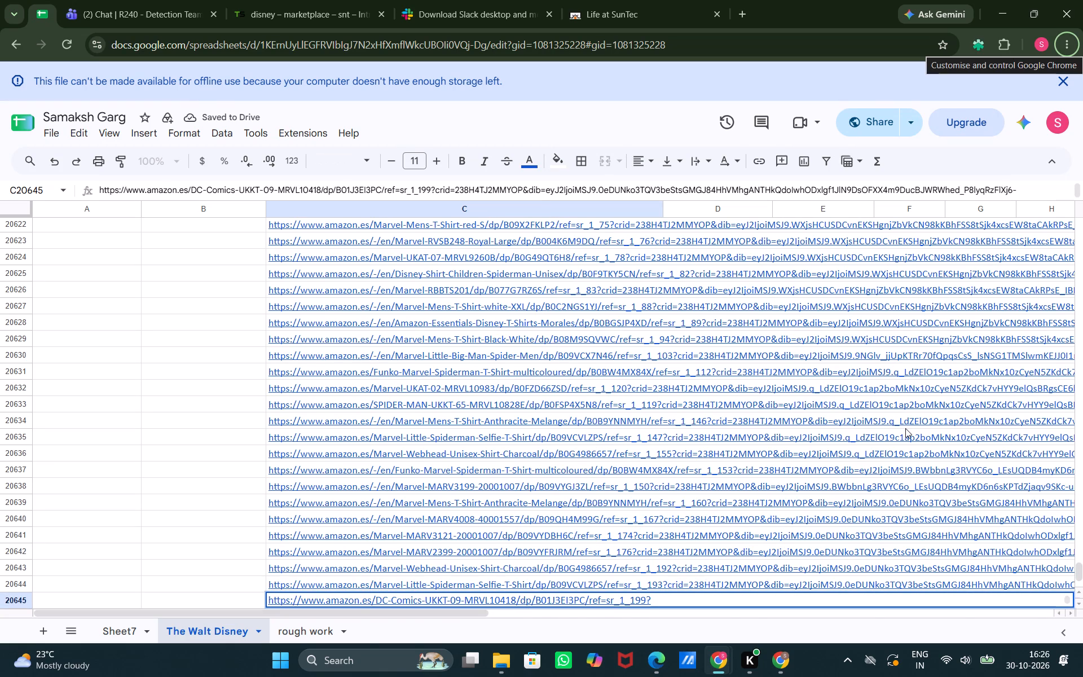
{"action": "left_click", "coordinate": [403, 567]}
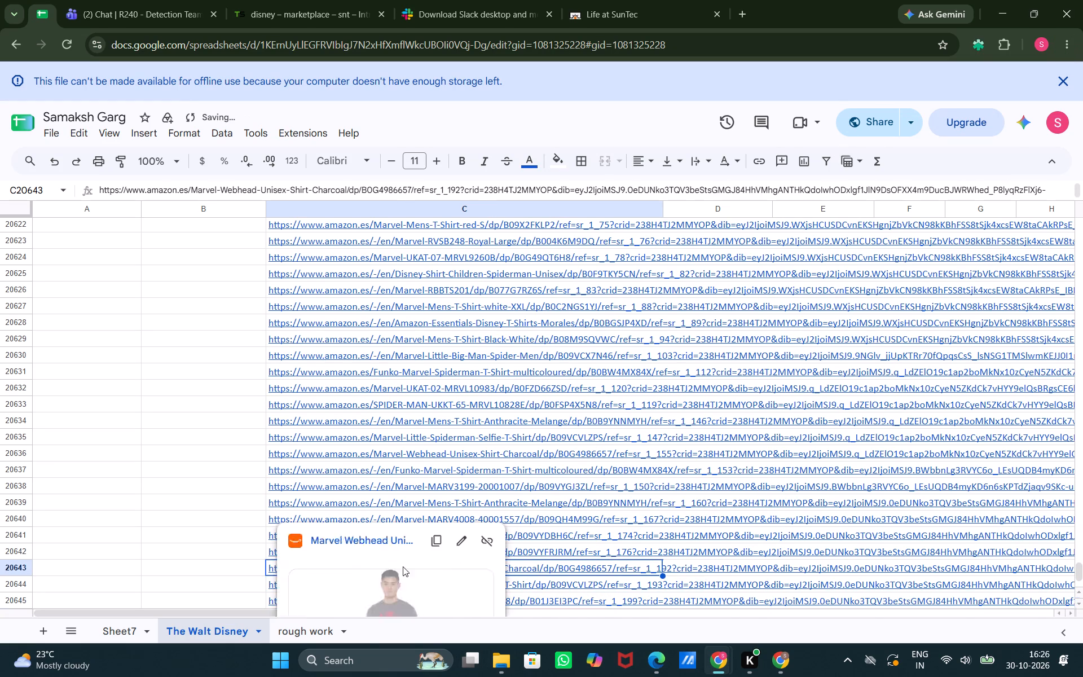
{"action": "key", "text": "Down"}
{"action": "key", "text": "Down"}
{"action": "key", "text": "Down"}
Log the link of the black Marvel Press Spiderman Active T-Shirt Men in cell C20646.
{"action": "key", "text": "alt+Tab"}
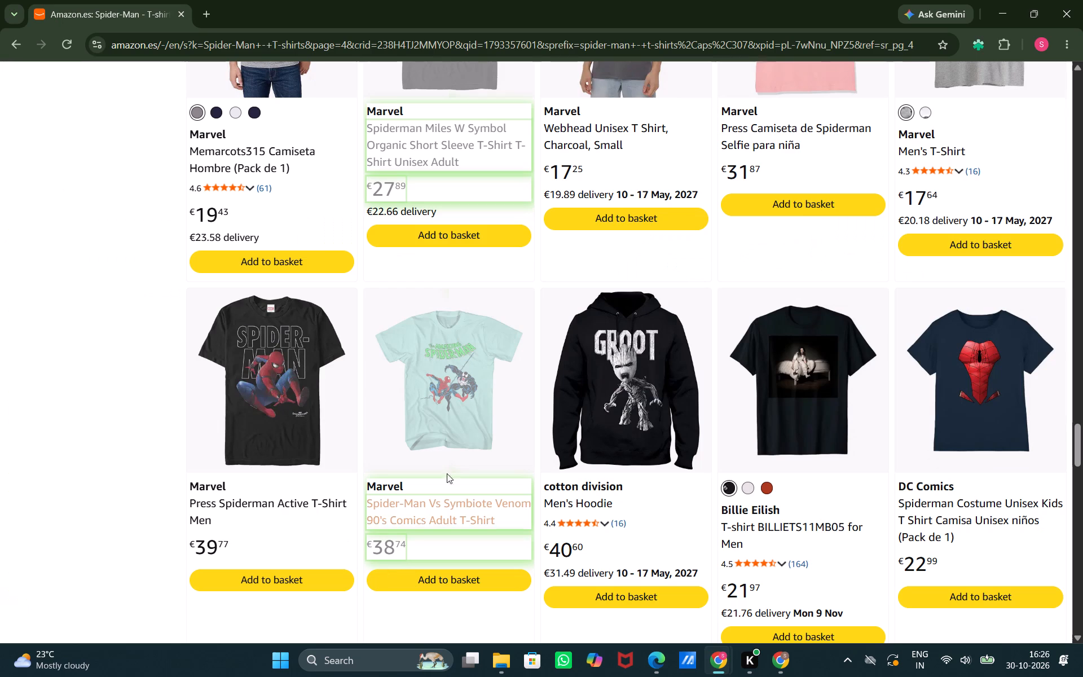
{"action": "right_click", "coordinate": [256, 503]}
{"action": "left_click", "coordinate": [327, 425]}
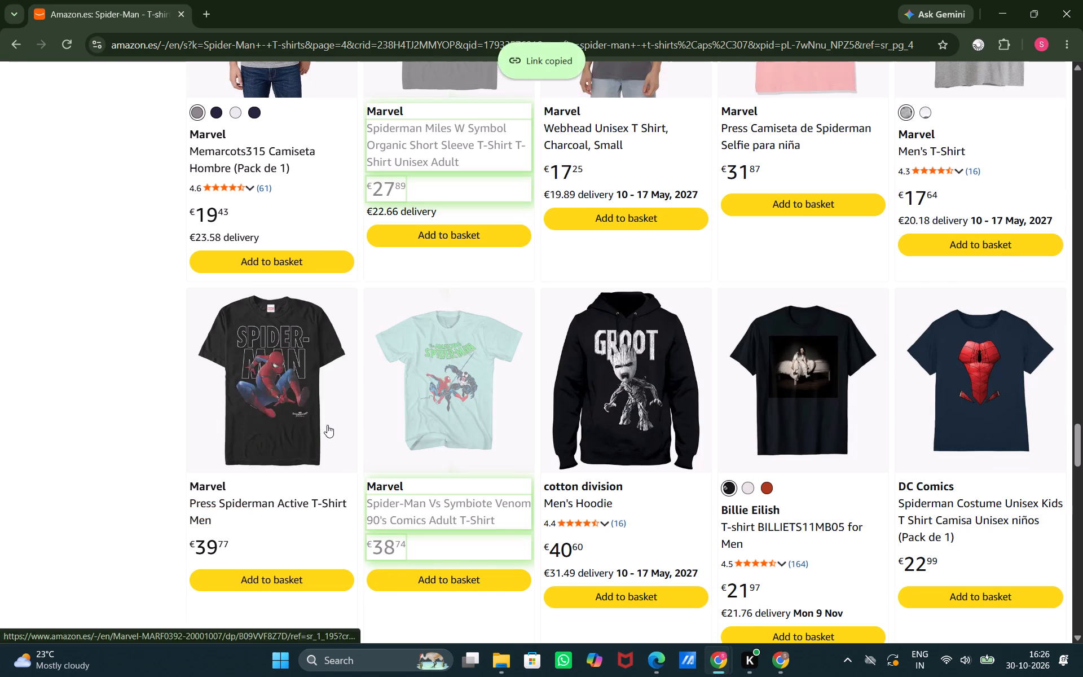
{"action": "key", "text": "alt+Tab"}
{"action": "key", "text": "ctrl+v"}
{"action": "key", "text": "Return"}
{"action": "key", "text": "Return"}
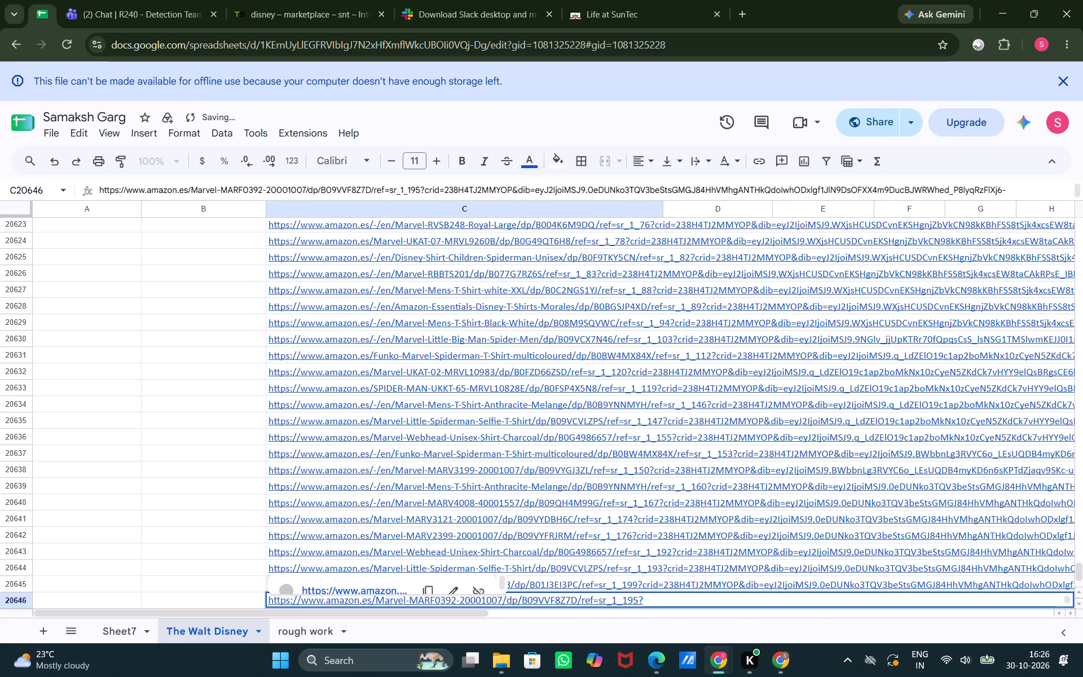
Log the link of the white Marvel Amazing Spiderman 70's T-Shirt Camiseta Niñas in cell C20647.
{"action": "key", "text": "alt+Tab"}
{"action": "scroll", "coordinate": [300, 421], "scroll_direction": "down", "scroll_amount": 5}
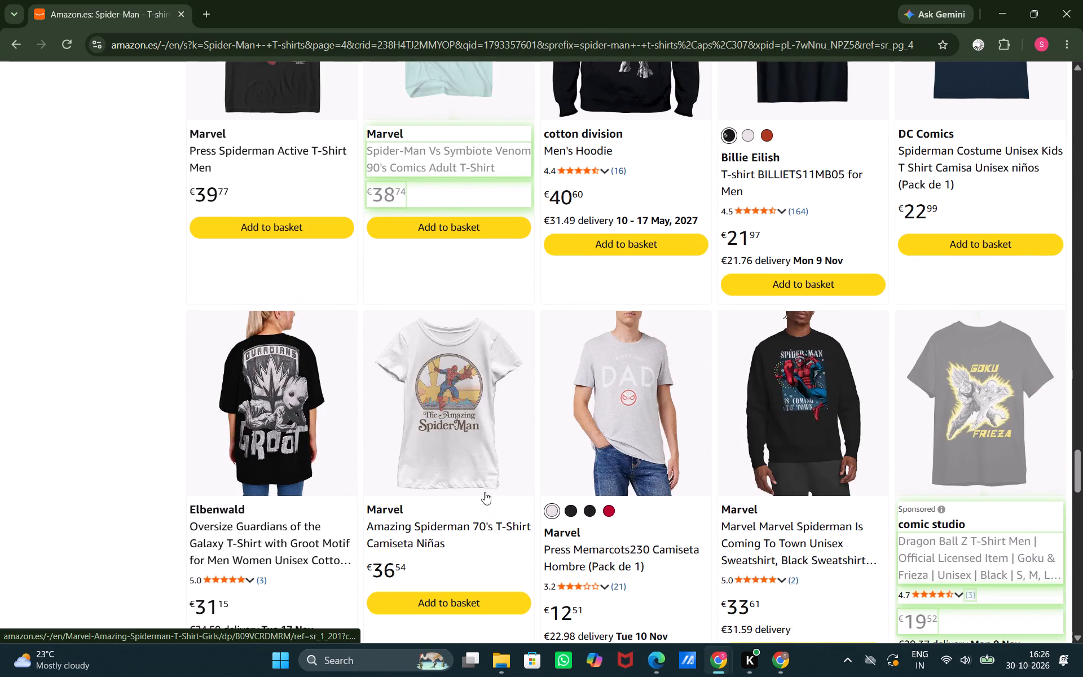
{"action": "right_click", "coordinate": [455, 523]}
{"action": "left_click", "coordinate": [532, 448]}
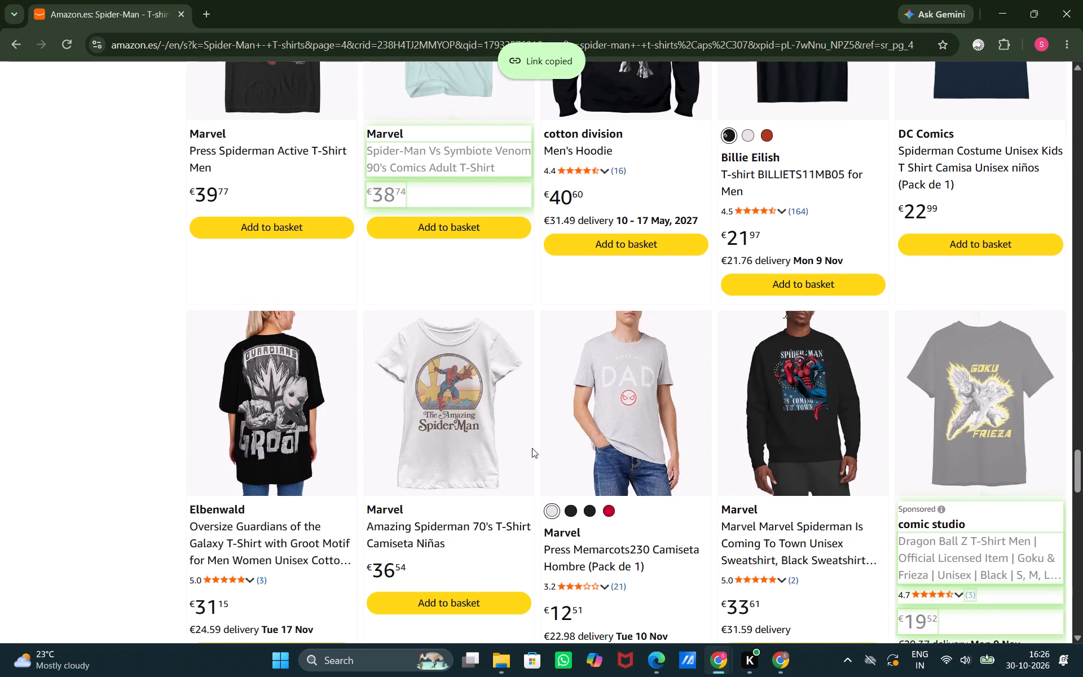
{"action": "key", "text": "alt+Tab"}
{"action": "key", "text": "ctrl+v"}
{"action": "key", "text": "Return"}
{"action": "key", "text": "Return"}
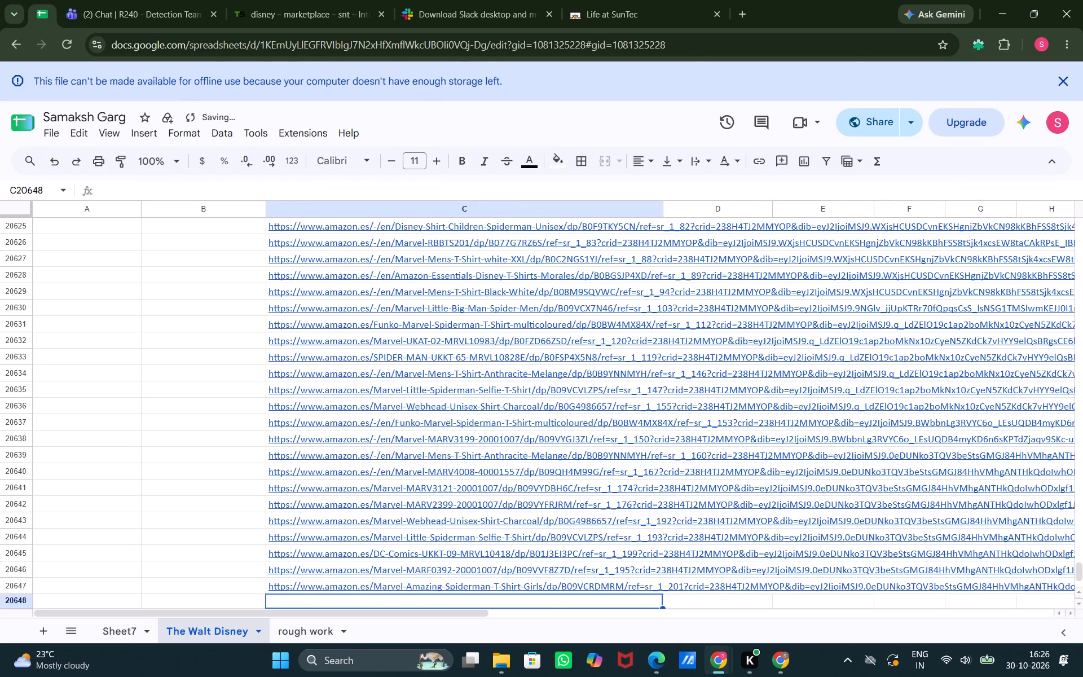
Log the link of the grey Marvel Press Memarcots230 Camiseta Hombre (Pack de 1) in cell C20648.
{"action": "key", "text": "alt+Tab"}
{"action": "right_click", "coordinate": [562, 551]}
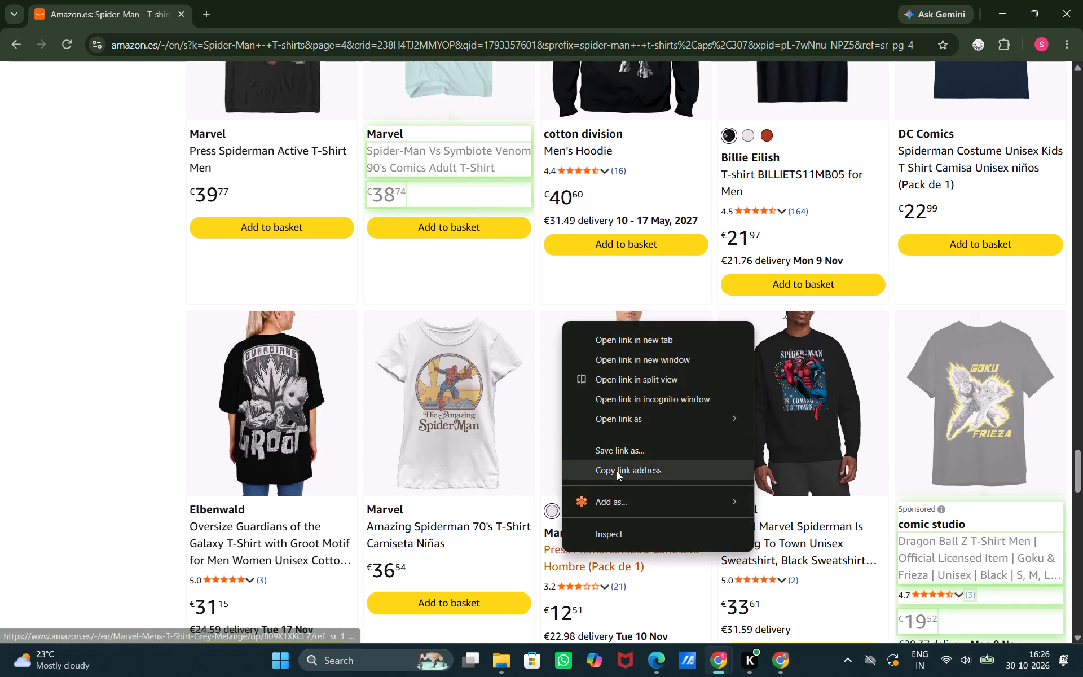
{"action": "left_click", "coordinate": [617, 471]}
{"action": "key", "text": "alt+Tab"}
{"action": "key", "text": "ctrl+v"}
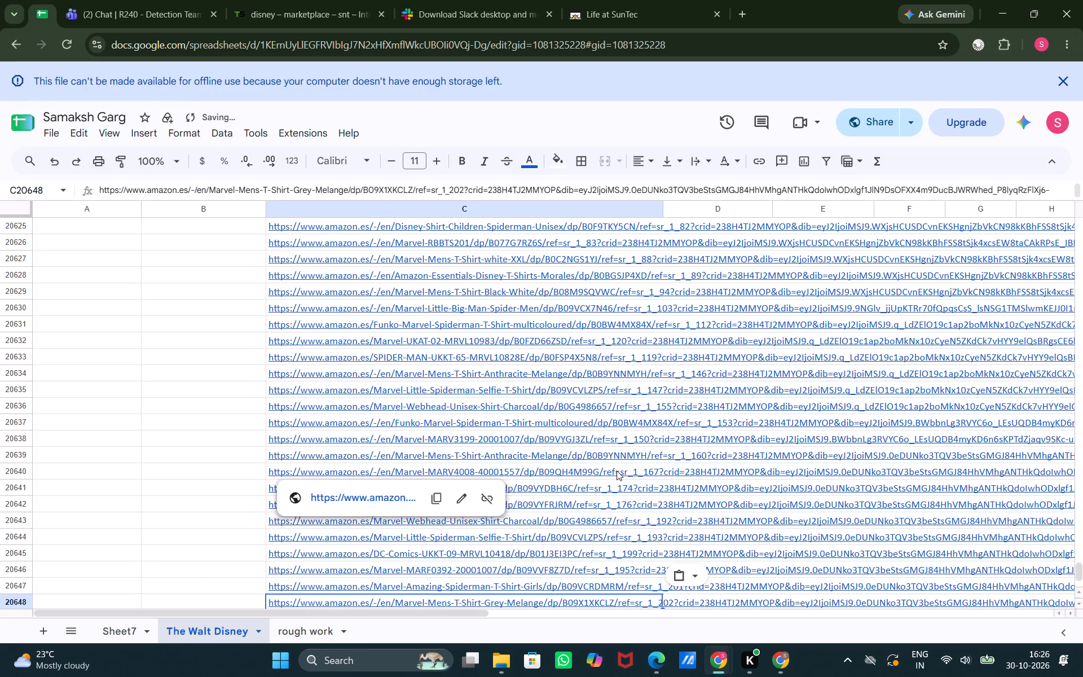
{"action": "key", "text": "Return"}
{"action": "key", "text": "Return"}
Open page 5 of the Amazon.es Spider-Man T-shirts search results.
{"action": "key", "text": "alt+Tab"}
{"action": "scroll", "coordinate": [541, 458], "scroll_direction": "down", "scroll_amount": 10}
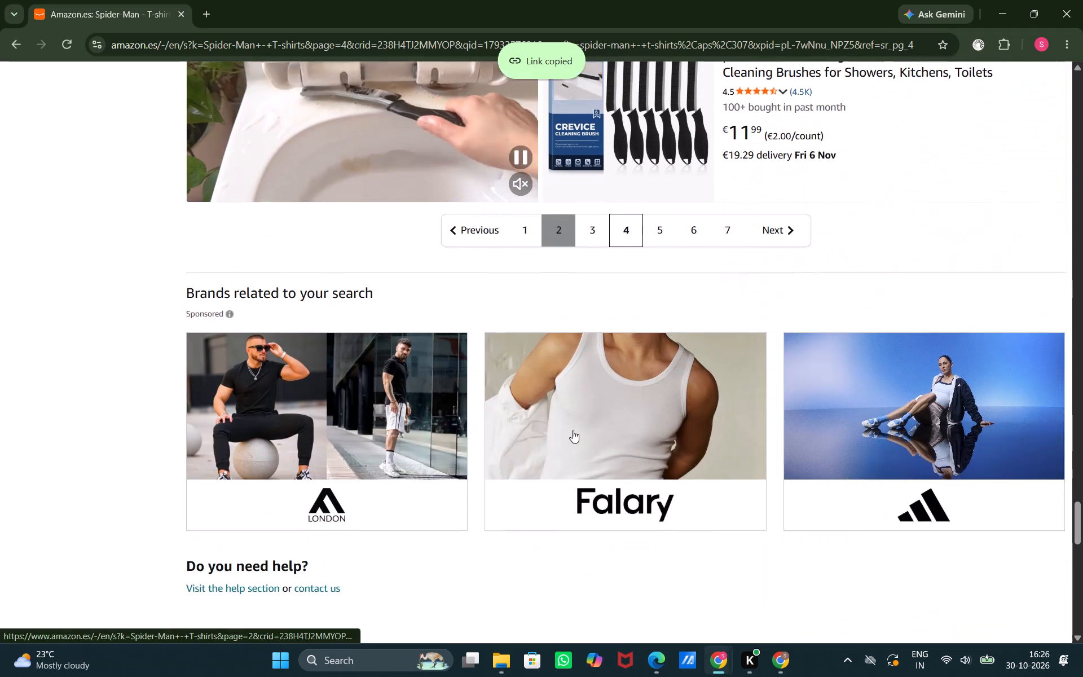
{"action": "scroll", "coordinate": [578, 427], "scroll_direction": "up", "scroll_amount": 1}
{"action": "left_click", "coordinate": [655, 305]}
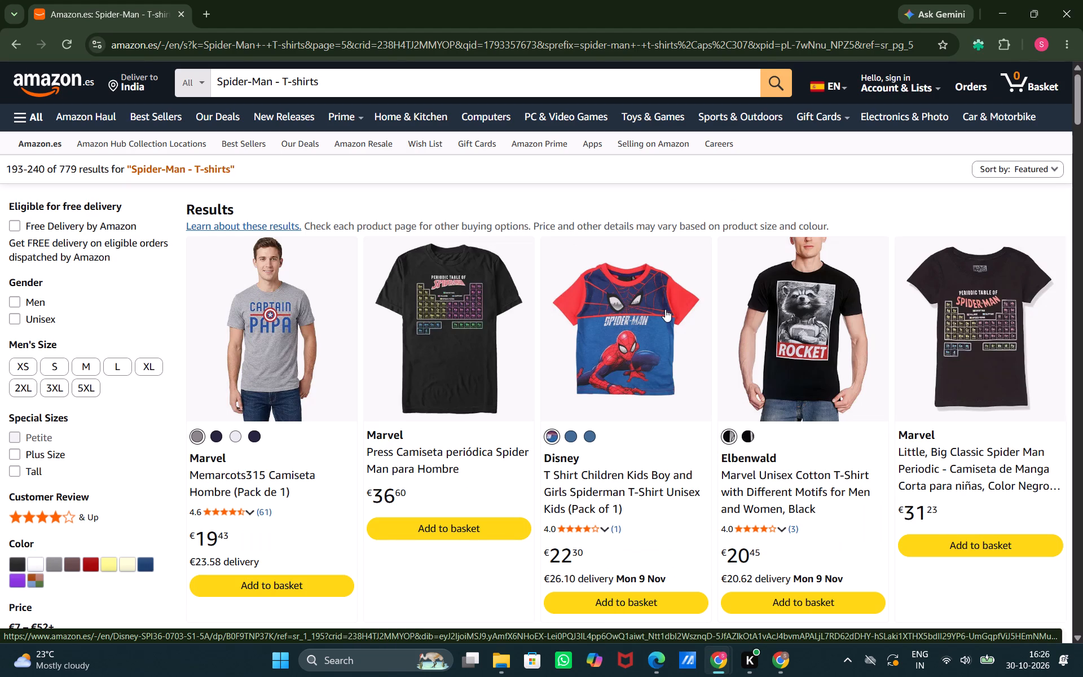
{"action": "scroll", "coordinate": [667, 320], "scroll_direction": "down", "scroll_amount": 3}
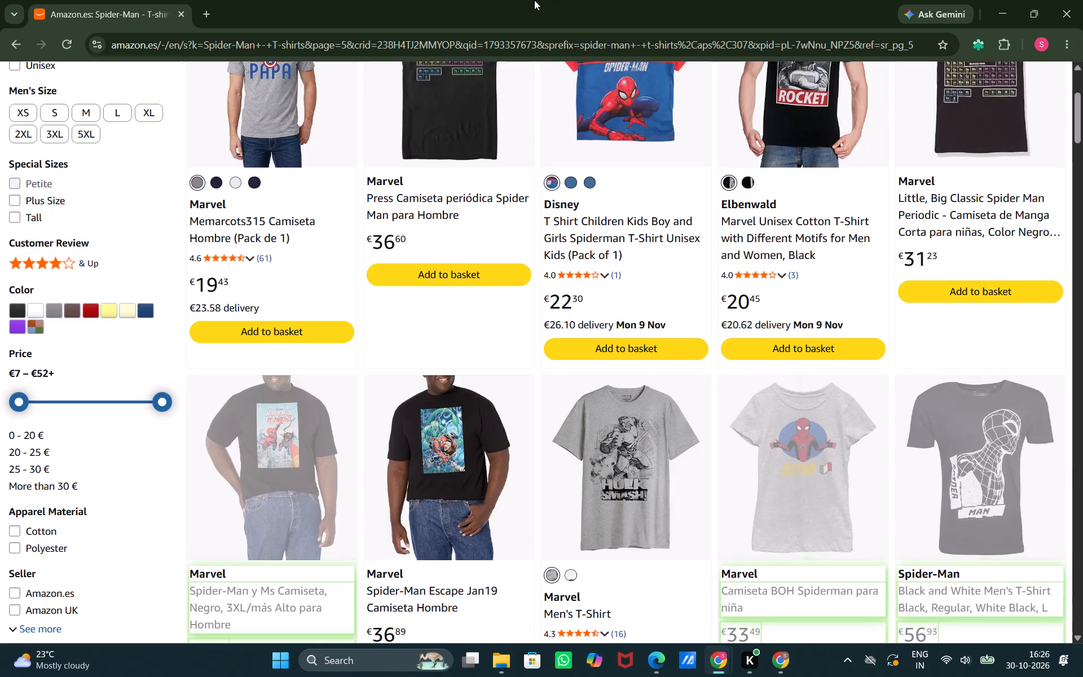
Log the link of the Disney T Shirt Children Kids Boy and Girls Spiderman T-Shirt in cell C20649.
{"action": "scroll", "coordinate": [562, 183], "scroll_direction": "up", "scroll_amount": 4}
{"action": "scroll", "coordinate": [609, 191], "scroll_direction": "down", "scroll_amount": 1}
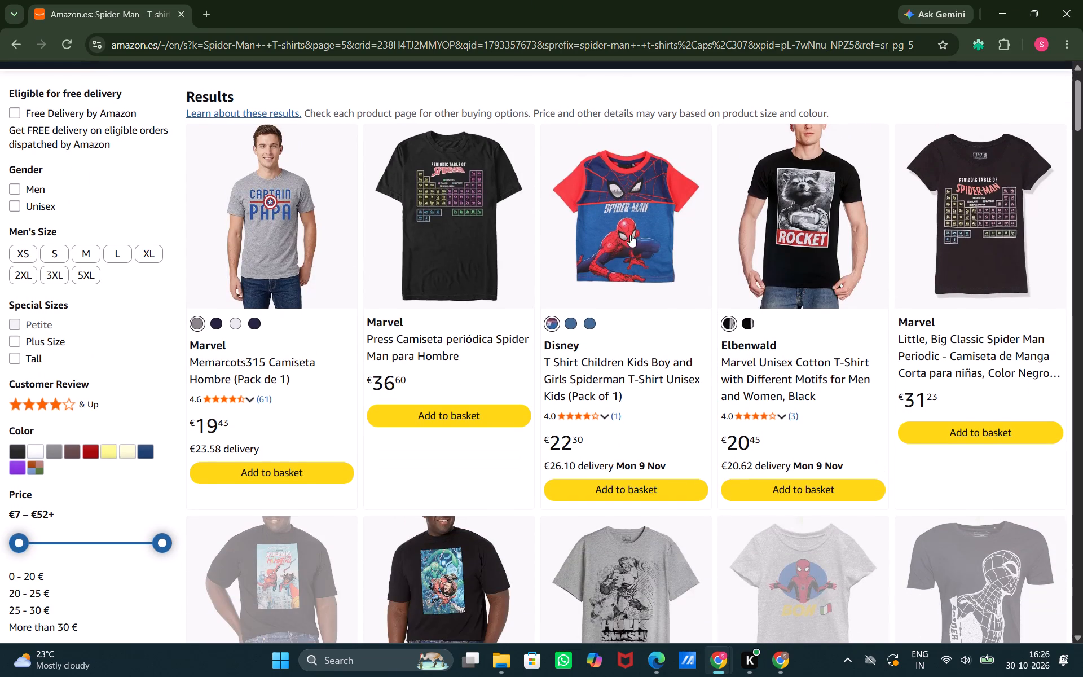
{"action": "right_click", "coordinate": [595, 370]}
{"action": "left_click", "coordinate": [662, 517]}
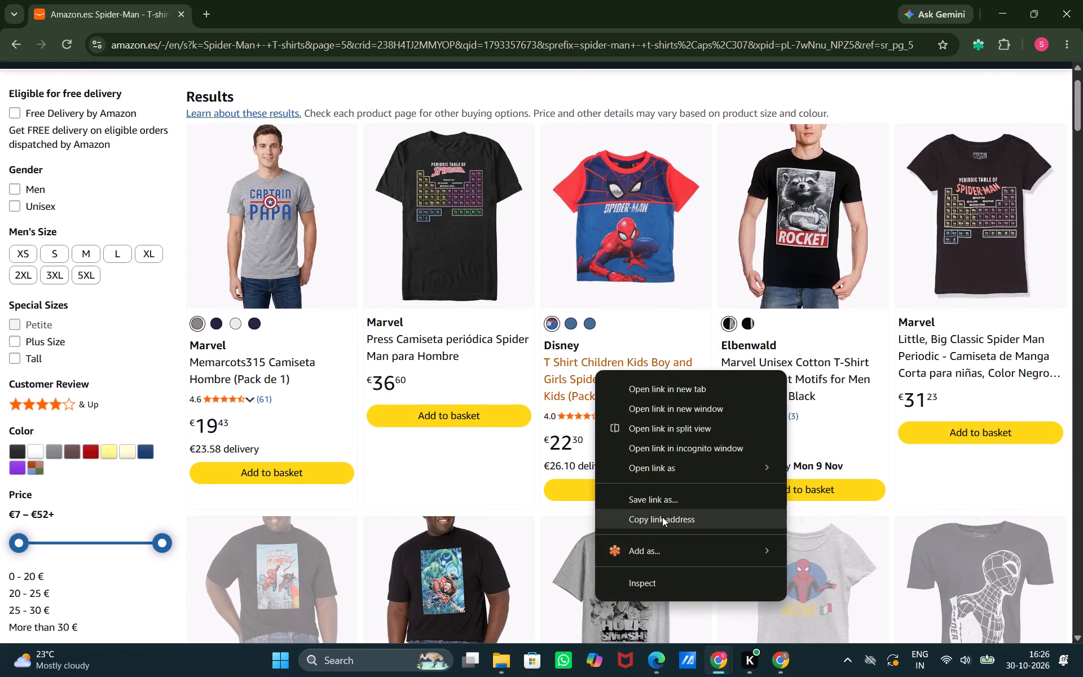
{"action": "key", "text": "alt+Tab"}
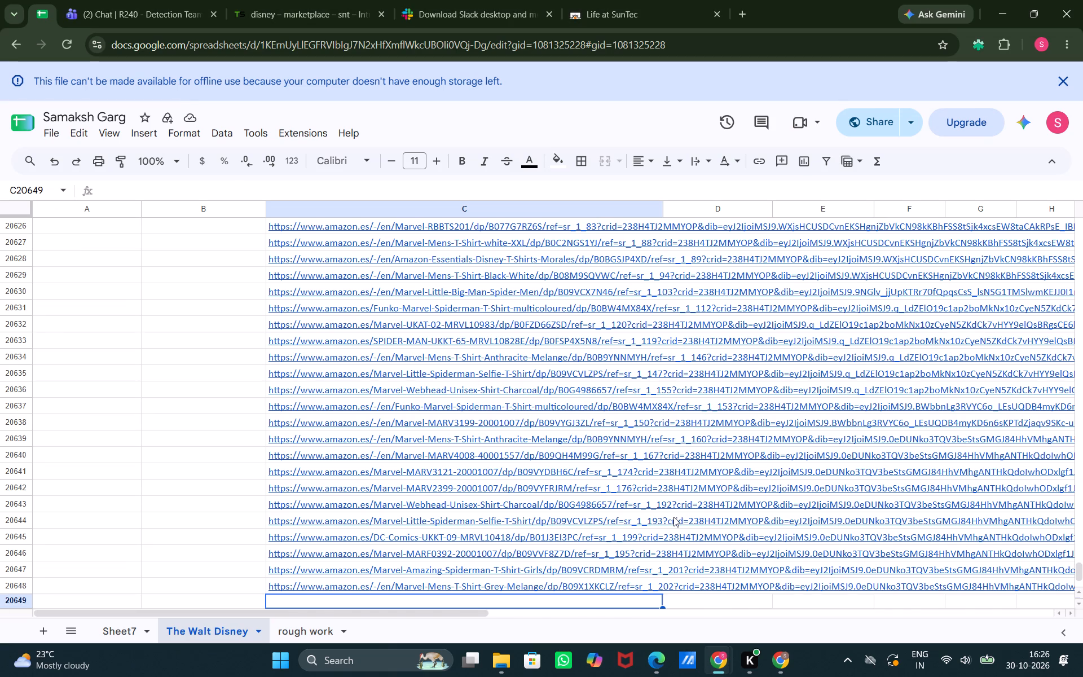
{"action": "key", "text": "ctrl+v"}
{"action": "key", "text": "Return"}
{"action": "key", "text": "Return"}
{"action": "key", "text": "alt+Tab"}
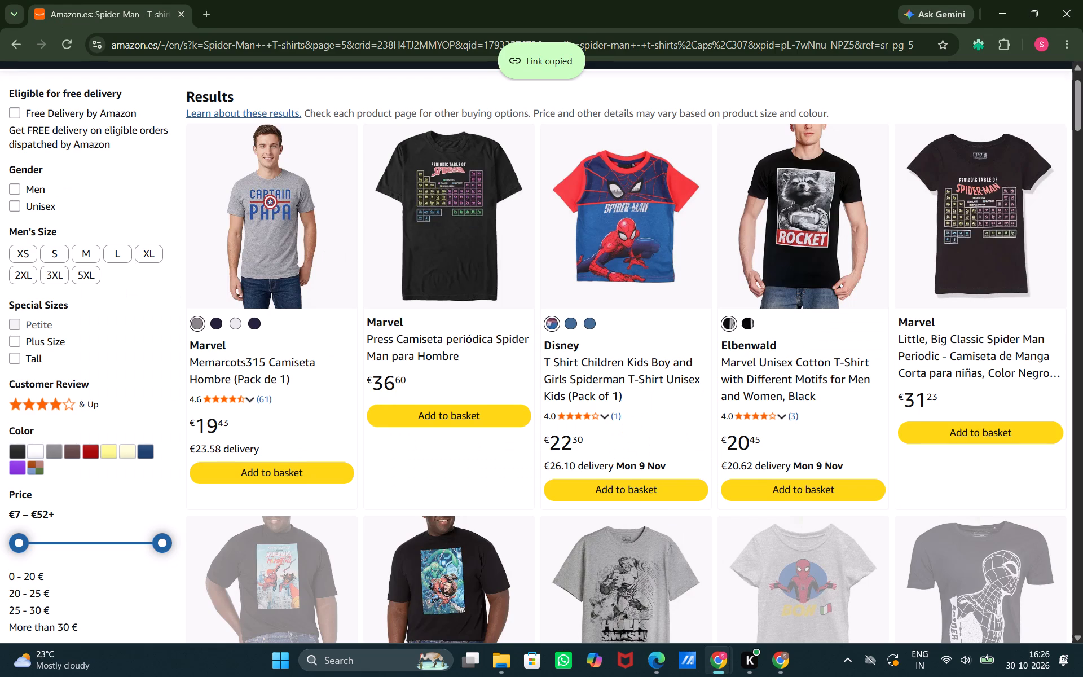
Log the link of the black Marvel Spider-Man Escape Jan19 Camiseta Hombre in cell C20650.
{"action": "scroll", "coordinate": [659, 289], "scroll_direction": "down", "scroll_amount": 2}
{"action": "scroll", "coordinate": [495, 466], "scroll_direction": "down", "scroll_amount": 2}
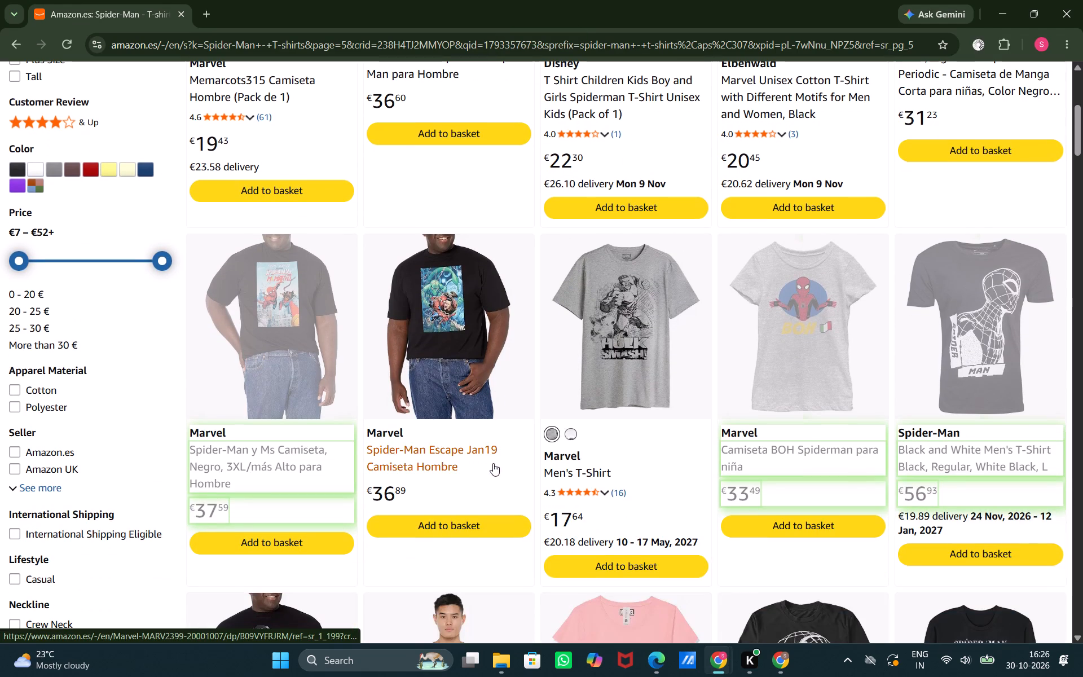
{"action": "right_click", "coordinate": [437, 460]}
{"action": "left_click", "coordinate": [549, 376]}
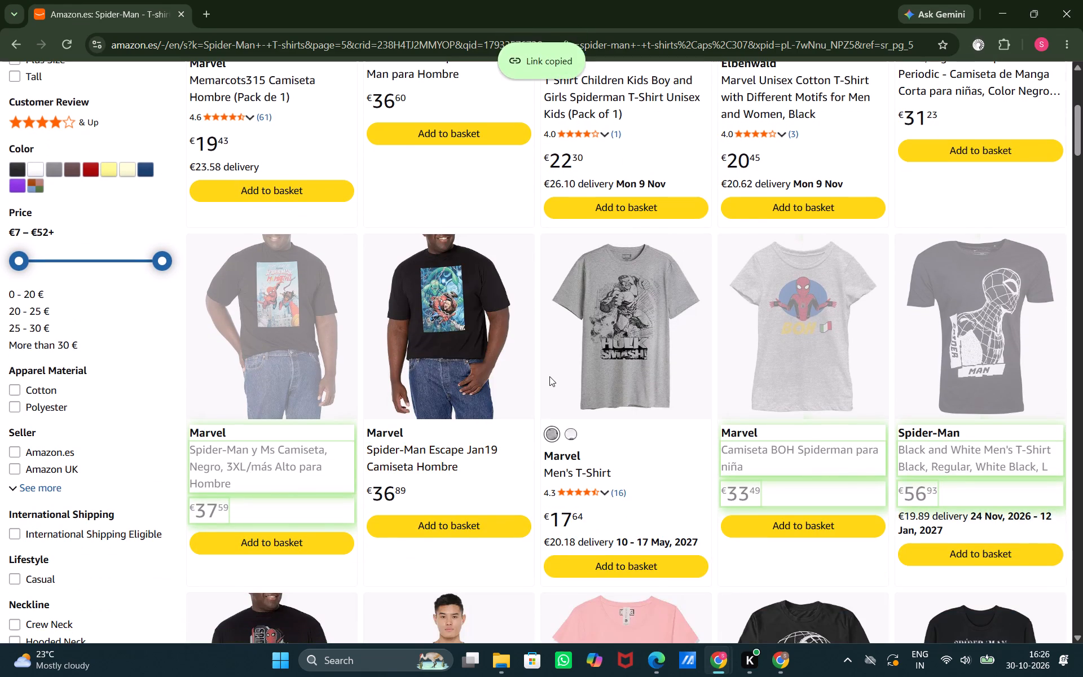
{"action": "key", "text": "alt+Tab"}
{"action": "key", "text": "ctrl+v"}
{"action": "key", "text": "Return"}
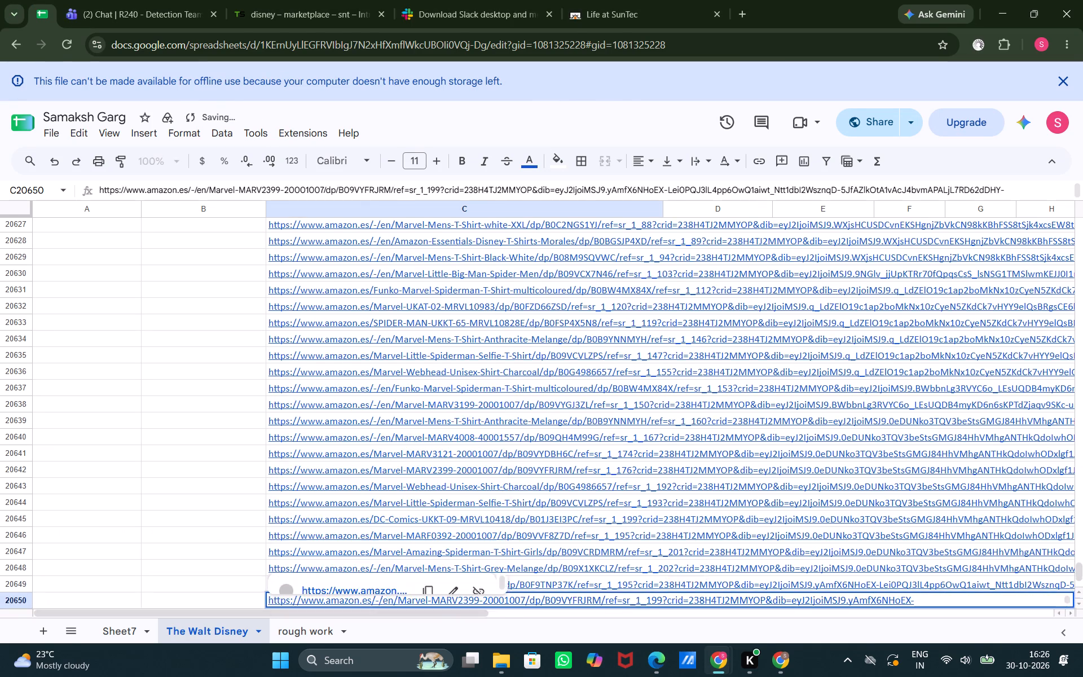
{"action": "key", "text": "Return"}
{"action": "key", "text": "alt+Tab"}
Log the link of the black Marvel Spider-Man Heroíno T-Shirt Men in cell C20651.
{"action": "scroll", "coordinate": [465, 365], "scroll_direction": "down", "scroll_amount": 5}
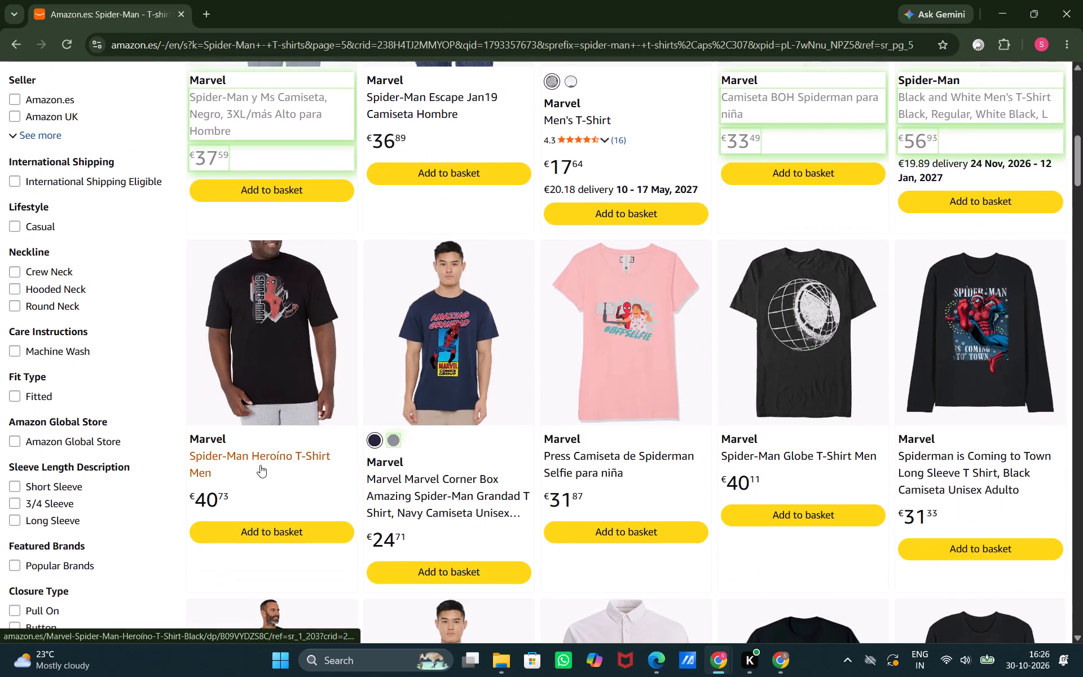
{"action": "right_click", "coordinate": [260, 465]}
{"action": "left_click", "coordinate": [304, 388]}
{"action": "key", "text": "alt+Tab"}
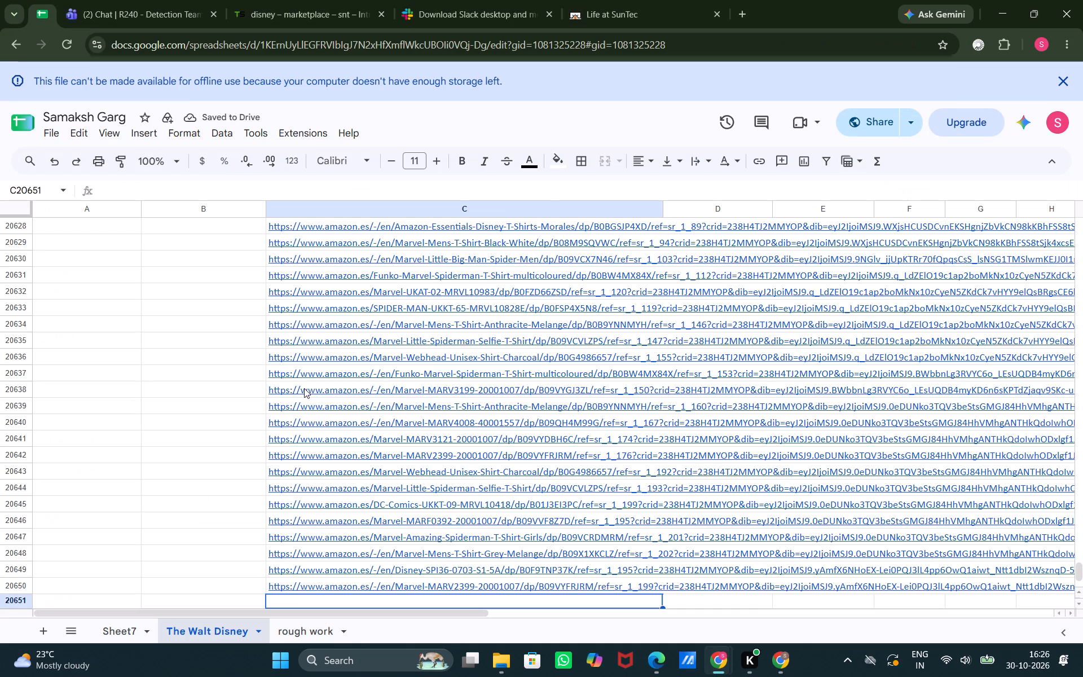
{"action": "key", "text": "ctrl+v"}
{"action": "key", "text": "Return"}
{"action": "key", "text": "Return"}
{"action": "key", "text": "alt+Tab"}
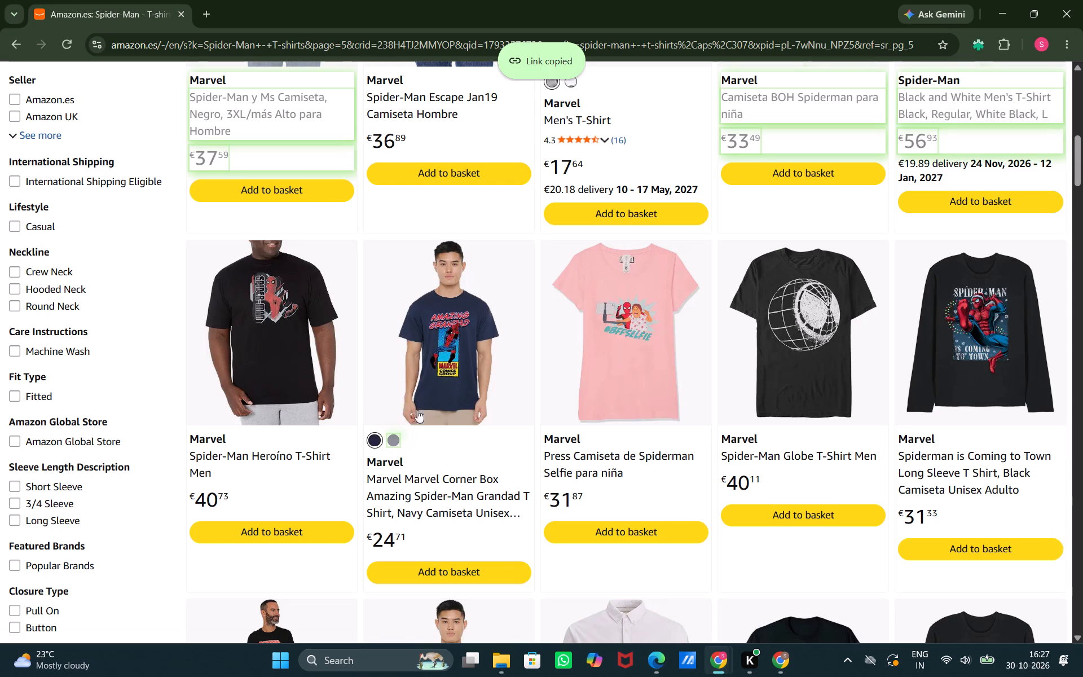
Log the link of the navy Marvel Corner Box Amazing Spider-Man Grandad T Shirt in cell C20652.
{"action": "right_click", "coordinate": [438, 493]}
{"action": "left_click", "coordinate": [498, 415]}
{"action": "key", "text": "alt+Tab"}
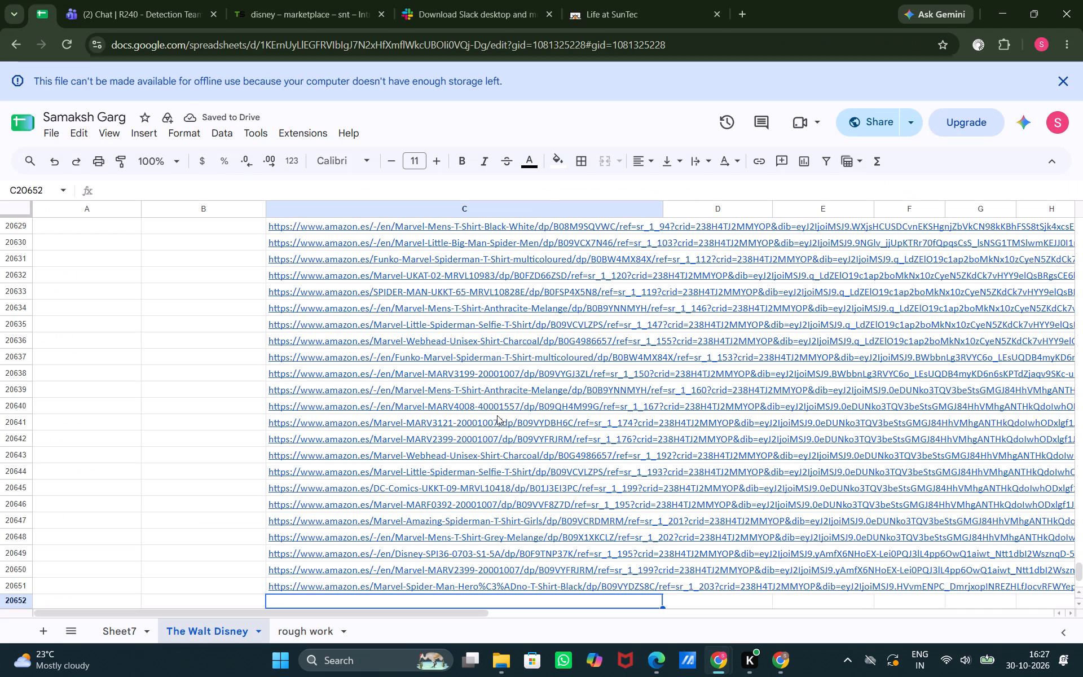
{"action": "key", "text": "ctrl+v"}
{"action": "key", "text": "Return"}
{"action": "key", "text": "Return"}
{"action": "key", "text": "alt+Tab"}
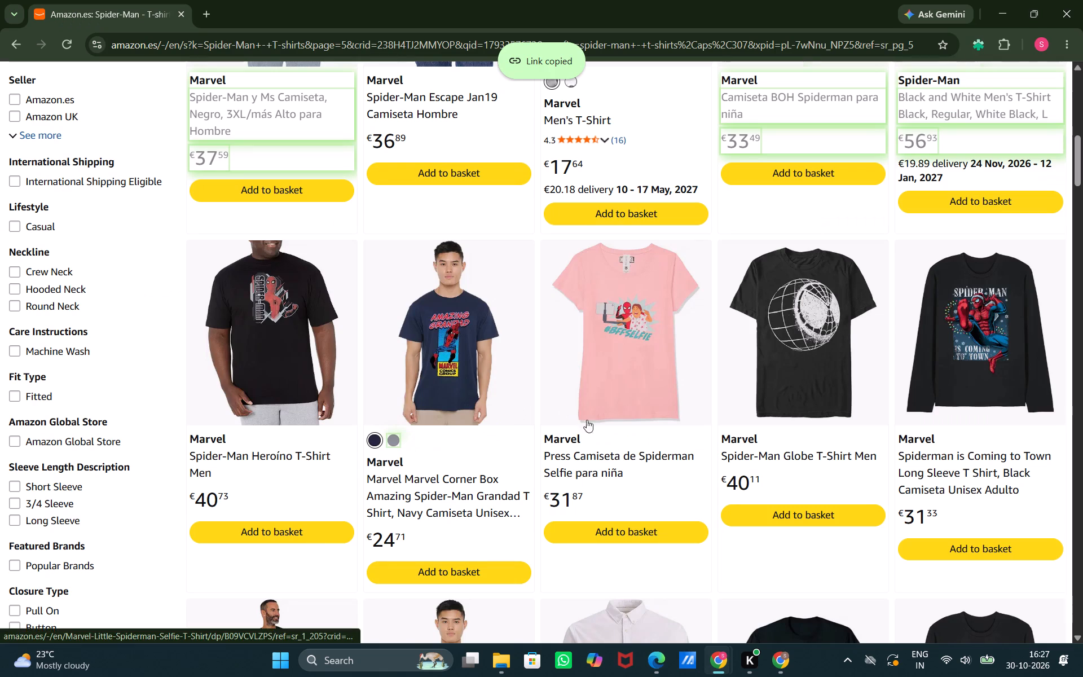
Log the link of the pink Marvel Press Camiseta de Spiderman Selfie para niña in cell C20653.
{"action": "right_click", "coordinate": [609, 460]}
{"action": "left_click", "coordinate": [667, 385]}
{"action": "key", "text": "alt+Tab"}
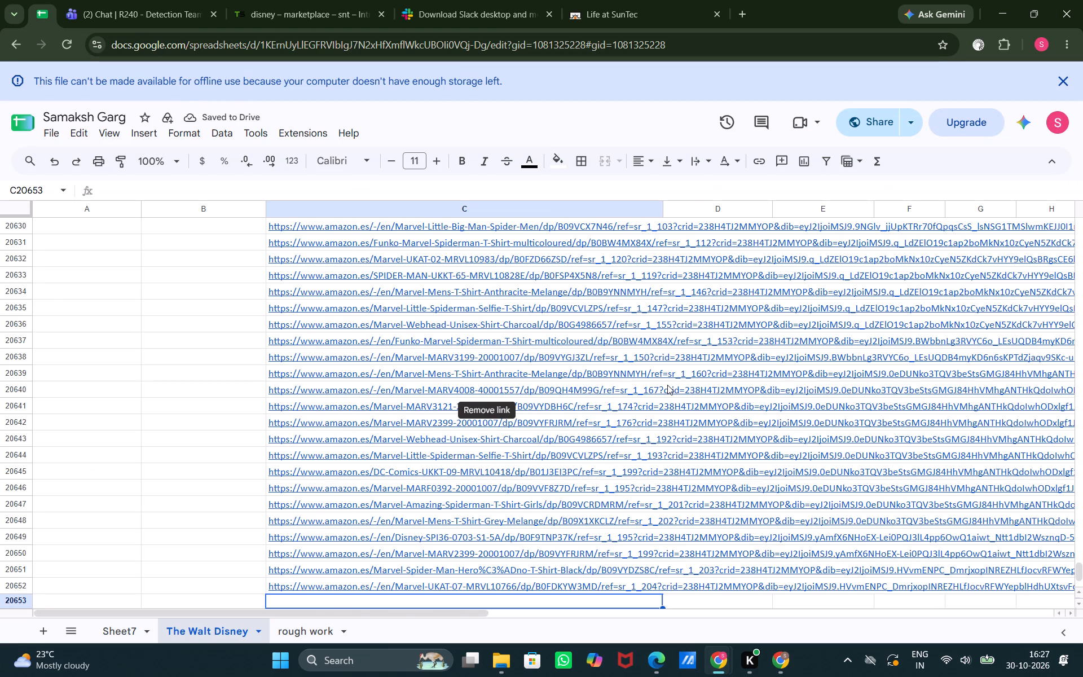
{"action": "key", "text": "ctrl+v"}
{"action": "key", "text": "Return"}
{"action": "key", "text": "Return"}
{"action": "key", "text": "alt+Tab"}
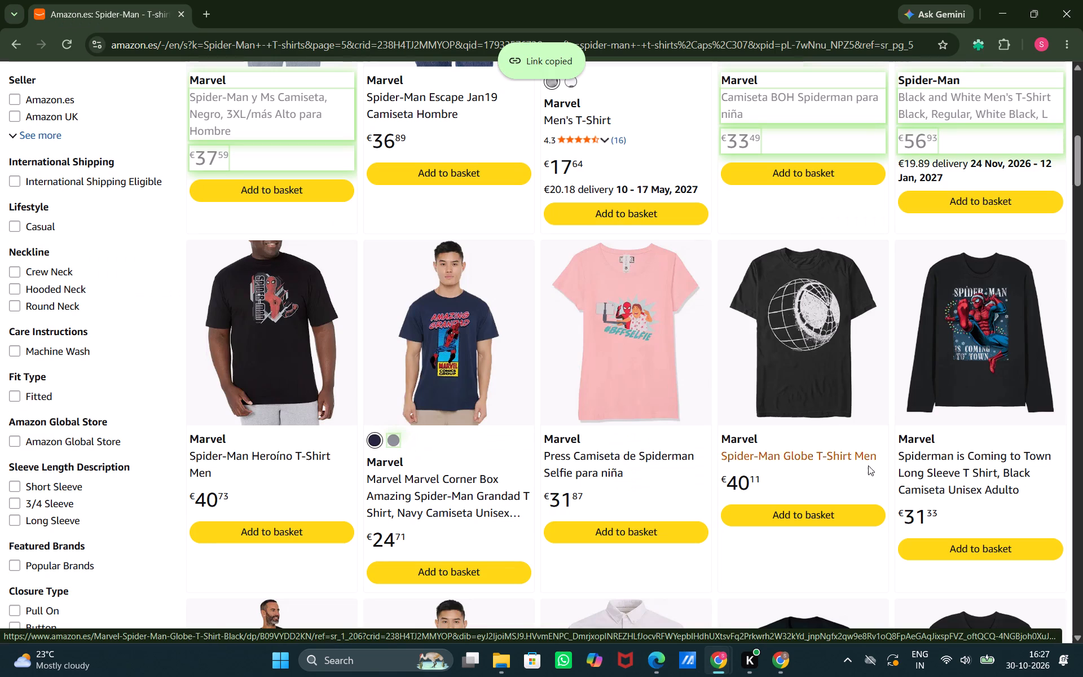
Log the link of the black Marvel Spider-Man Globe T-Shirt Men in cell C20654.
{"action": "right_click", "coordinate": [833, 461]}
{"action": "left_click", "coordinate": [906, 377]}
{"action": "key", "text": "alt+Tab"}
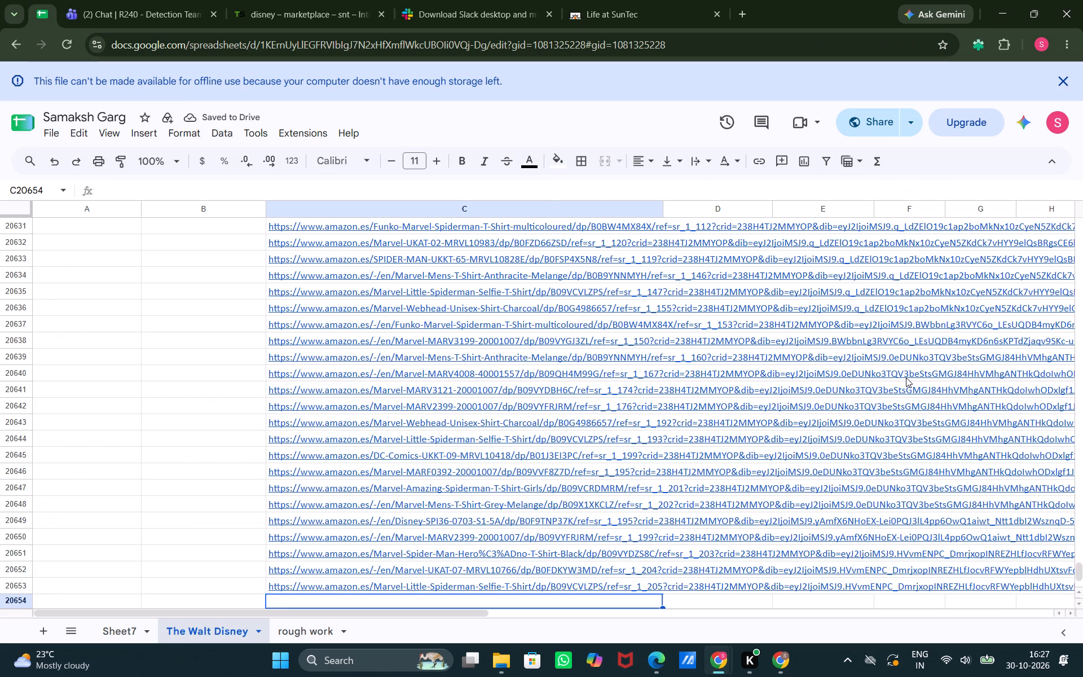
{"action": "key", "text": "ctrl+v"}
{"action": "key", "text": "Return"}
{"action": "key", "text": "Return"}
{"action": "key", "text": "alt+Tab"}
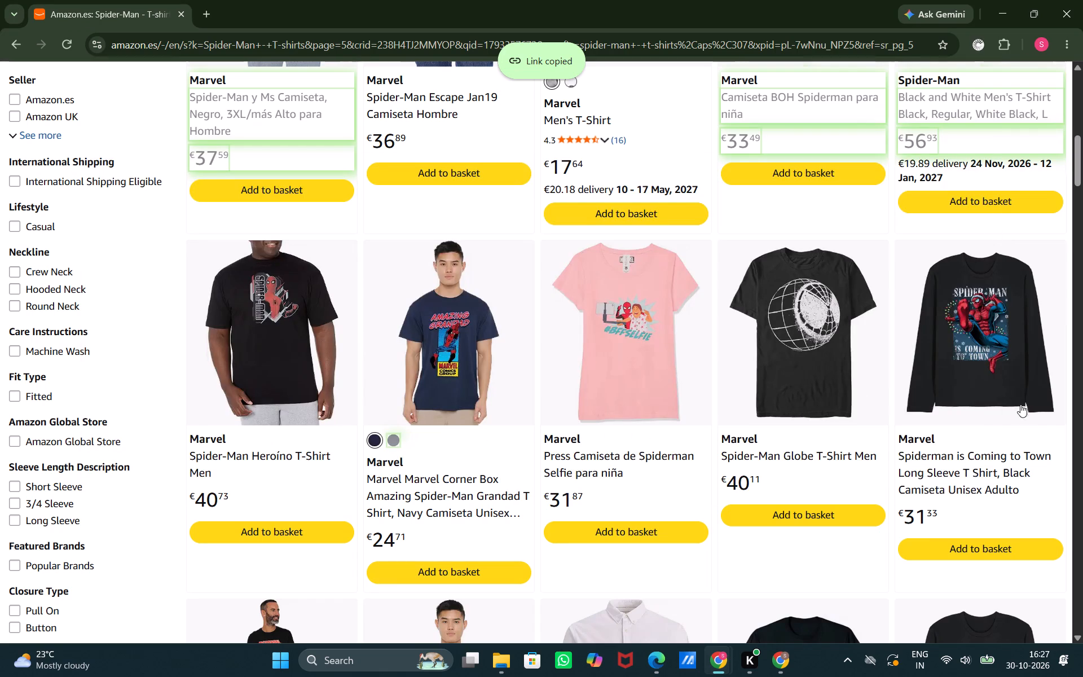
Log the link of the black Marvel Spiderman is Coming to Town Long Sleeve T Shirt in cell C20655.
{"action": "right_click", "coordinate": [989, 468]}
{"action": "left_click", "coordinate": [892, 395]}
{"action": "key", "text": "alt+Tab"}
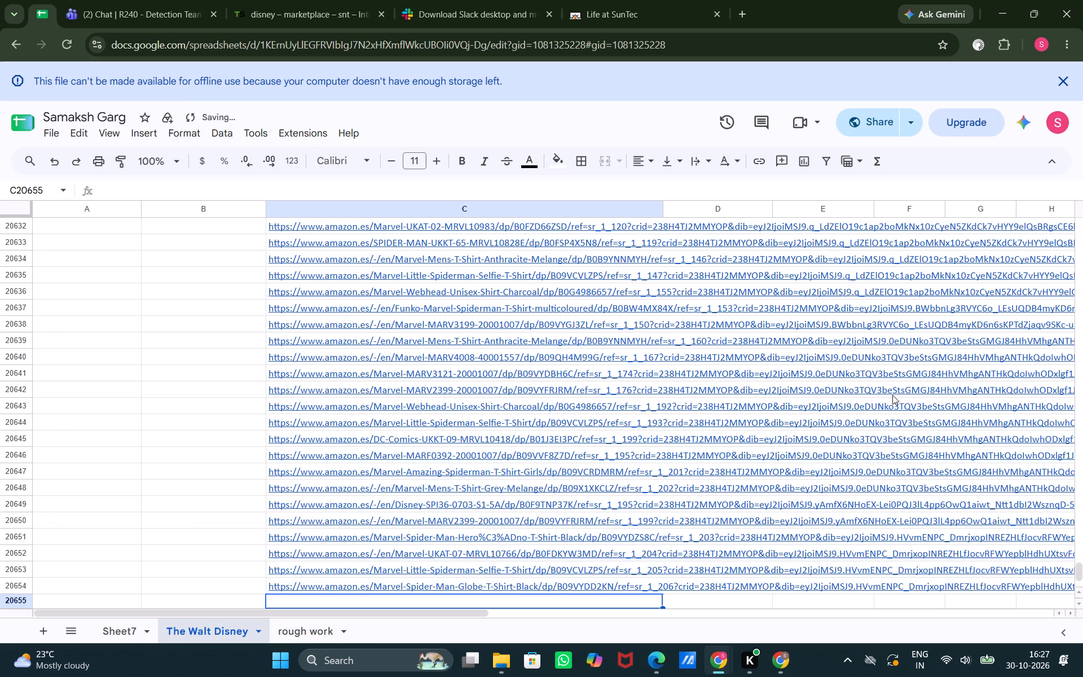
{"action": "key", "text": "ctrl+v"}
{"action": "key", "text": "Return"}
{"action": "key", "text": "Return"}
{"action": "key", "text": "alt+Tab"}
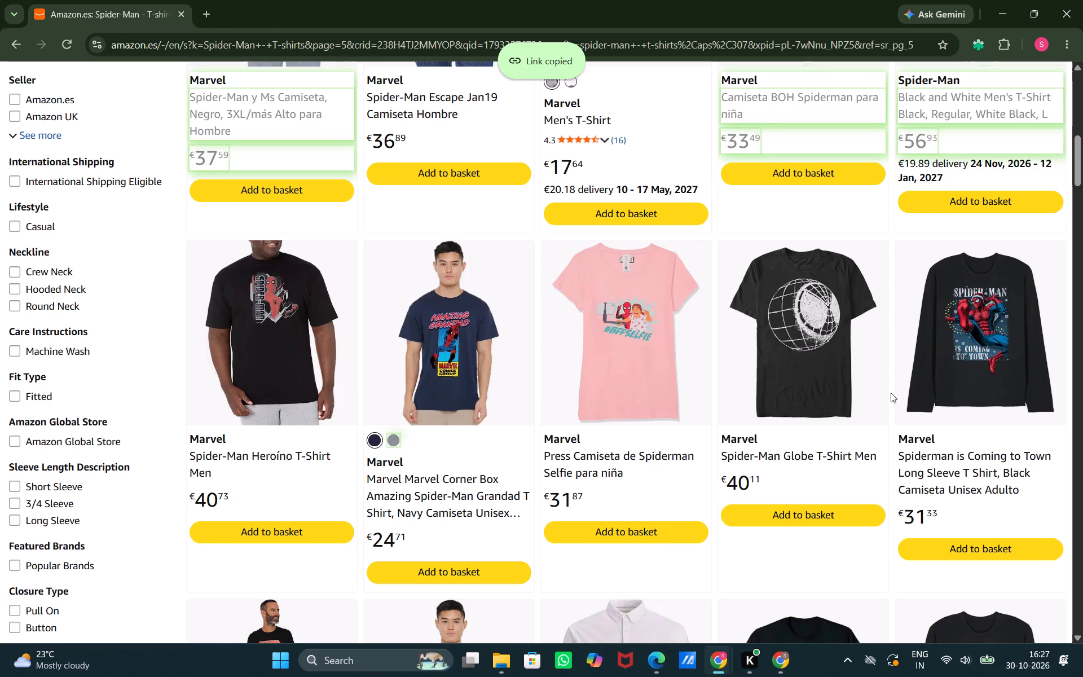
Log the link of the heather navy Marvel Corner Box Amazing Spider-Man Grandad T Shirt in cell C20656.
{"action": "scroll", "coordinate": [890, 363], "scroll_direction": "down", "scroll_amount": 5}
{"action": "scroll", "coordinate": [890, 394], "scroll_direction": "up", "scroll_amount": 5}
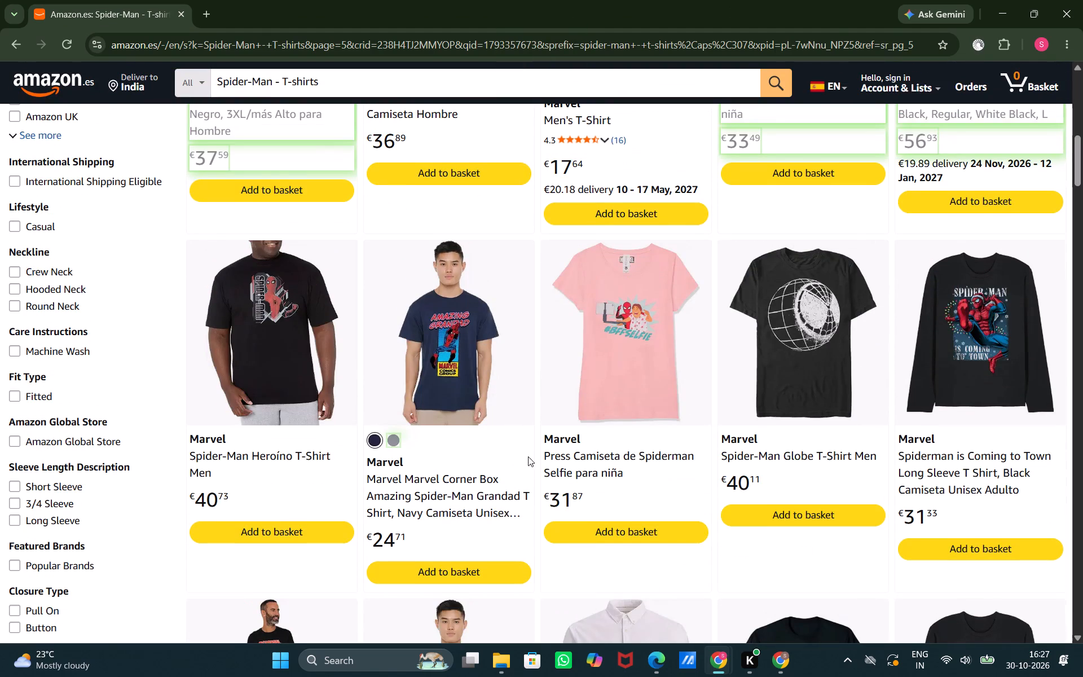
{"action": "scroll", "coordinate": [535, 449], "scroll_direction": "down", "scroll_amount": 5}
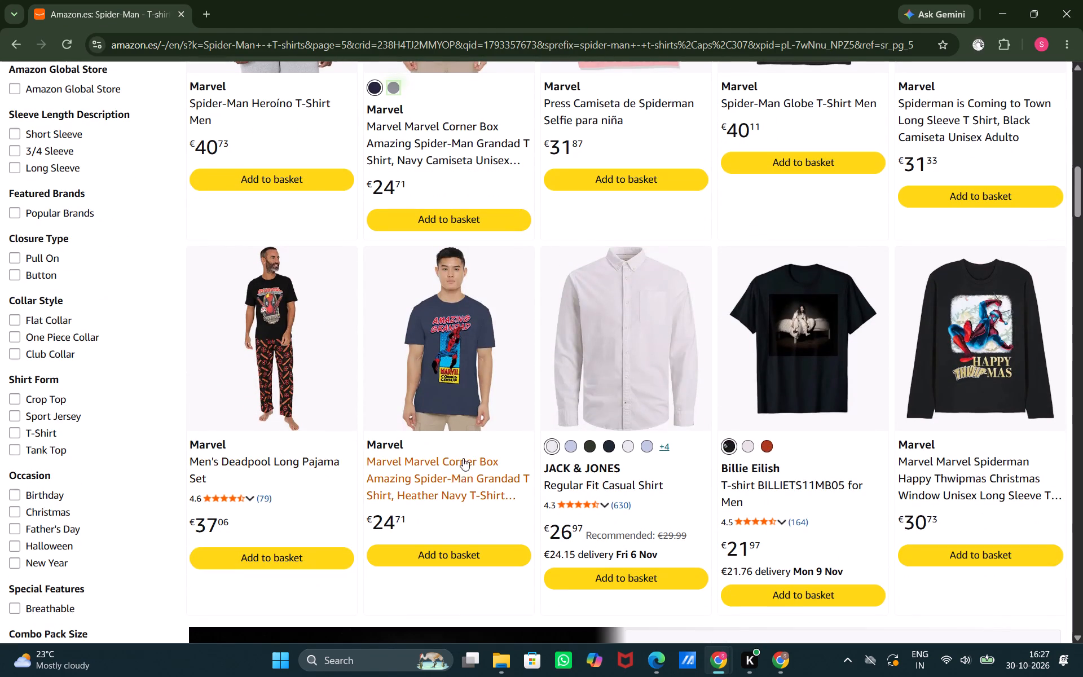
{"action": "right_click", "coordinate": [454, 476]}
{"action": "left_click", "coordinate": [558, 394]}
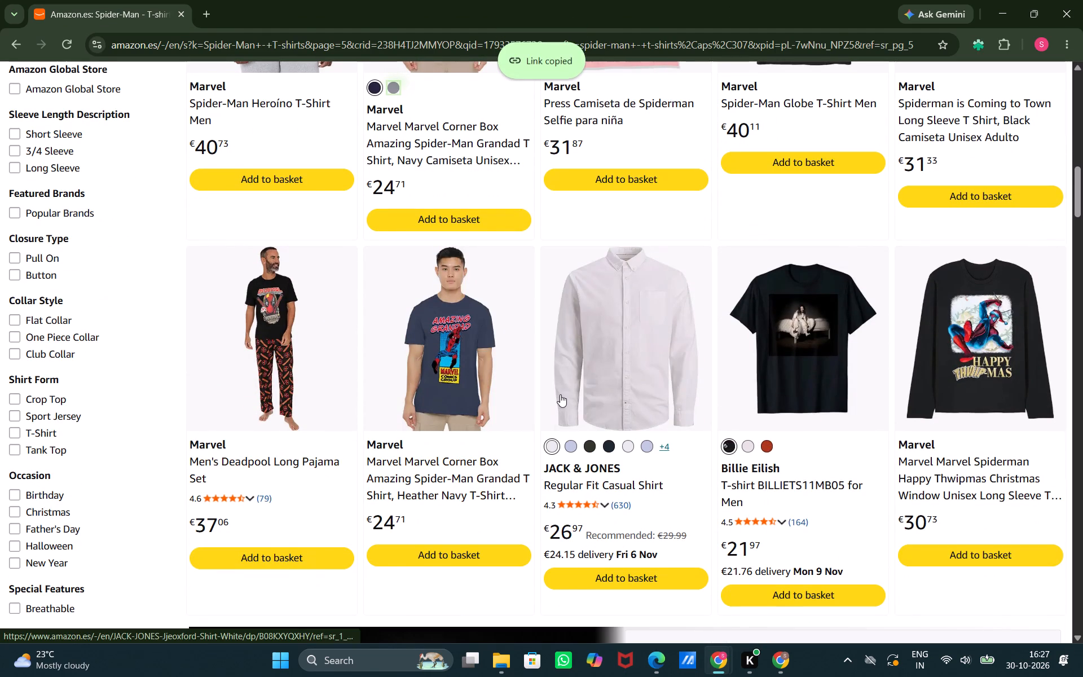
{"action": "key", "text": "alt+Tab"}
{"action": "key", "text": "ctrl+v"}
{"action": "key", "text": "Return"}
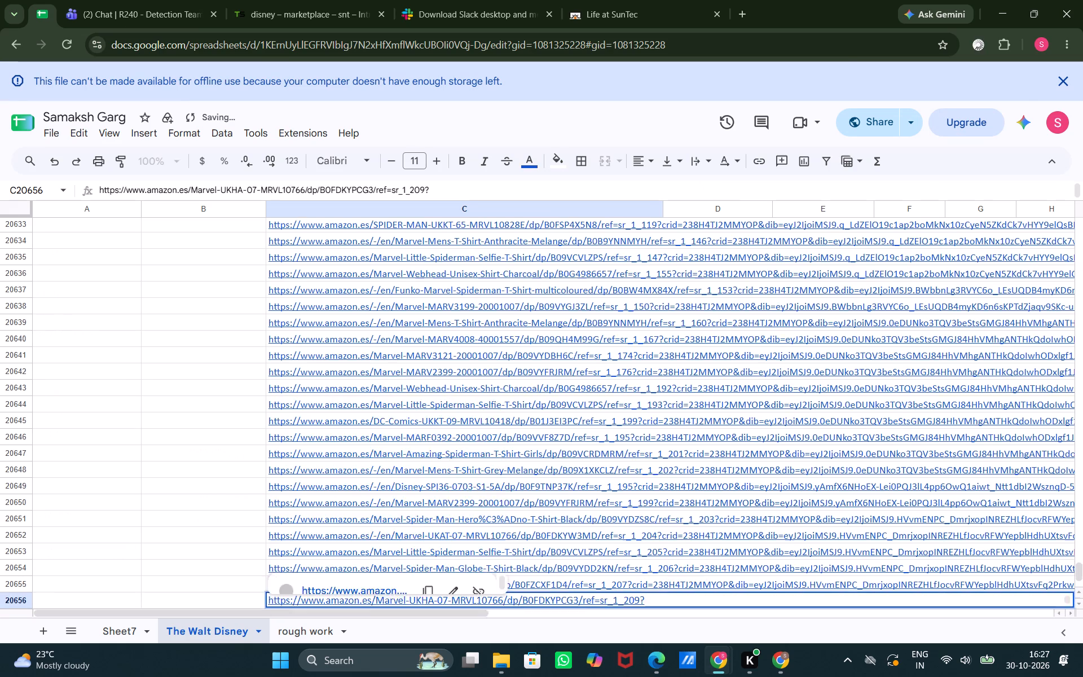
{"action": "key", "text": "Return"}
{"action": "key", "text": "alt+Tab"}
Log the link of the black Marvel Press Spiderman Active T-Shirt Men in cell C20657.
{"action": "scroll", "coordinate": [407, 229], "scroll_direction": "down", "scroll_amount": 5}
{"action": "scroll", "coordinate": [415, 276], "scroll_direction": "down", "scroll_amount": 4}
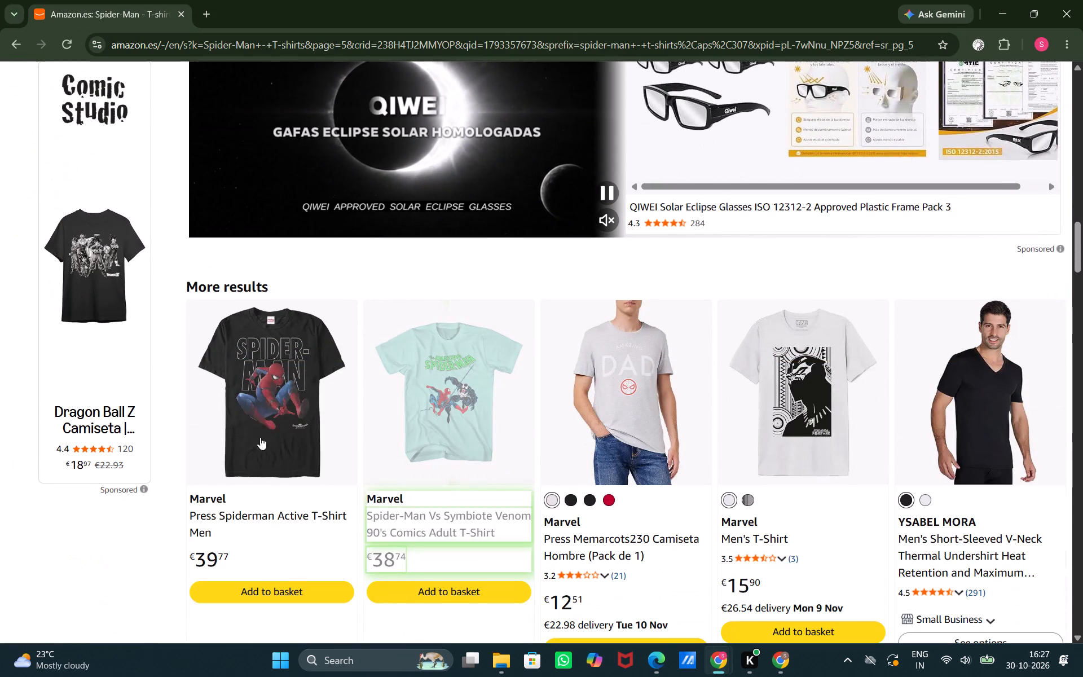
{"action": "right_click", "coordinate": [261, 525]}
{"action": "left_click", "coordinate": [348, 433]}
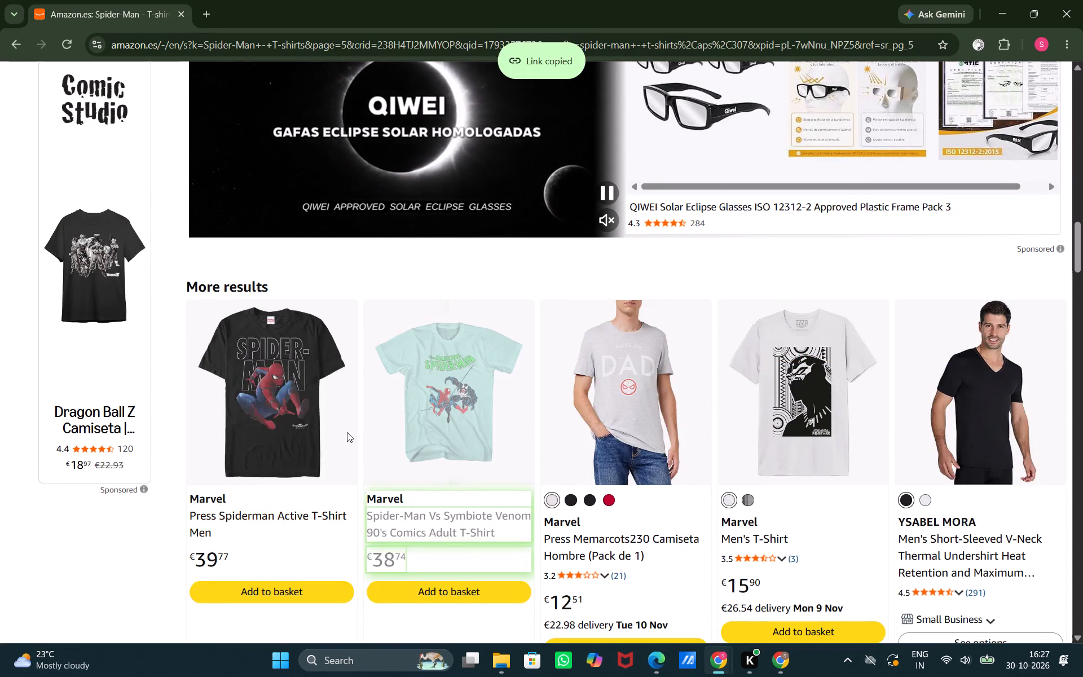
{"action": "key", "text": "alt+Tab"}
{"action": "key", "text": "ctrl+v"}
{"action": "key", "text": "Return"}
{"action": "key", "text": "Return"}
{"action": "key", "text": "alt+Tab"}
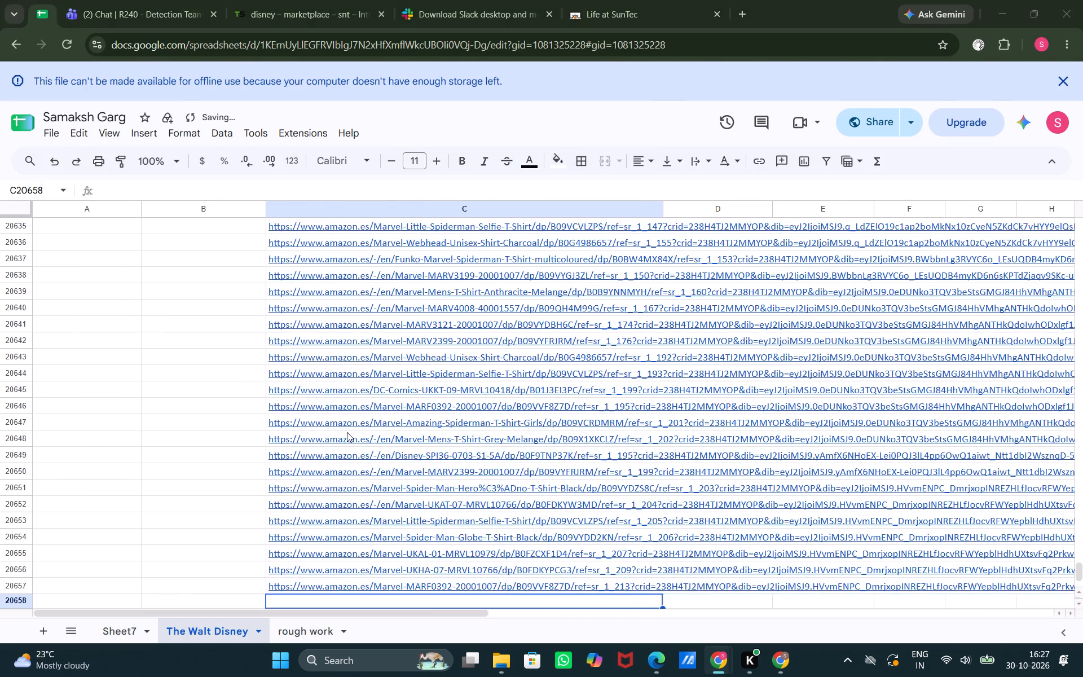
Log the link of the grey Marvel Press Memarcots230 Camiseta Hombre (Pack de 1) in cell C20658.
{"action": "right_click", "coordinate": [602, 550]}
{"action": "left_click", "coordinate": [695, 478]}
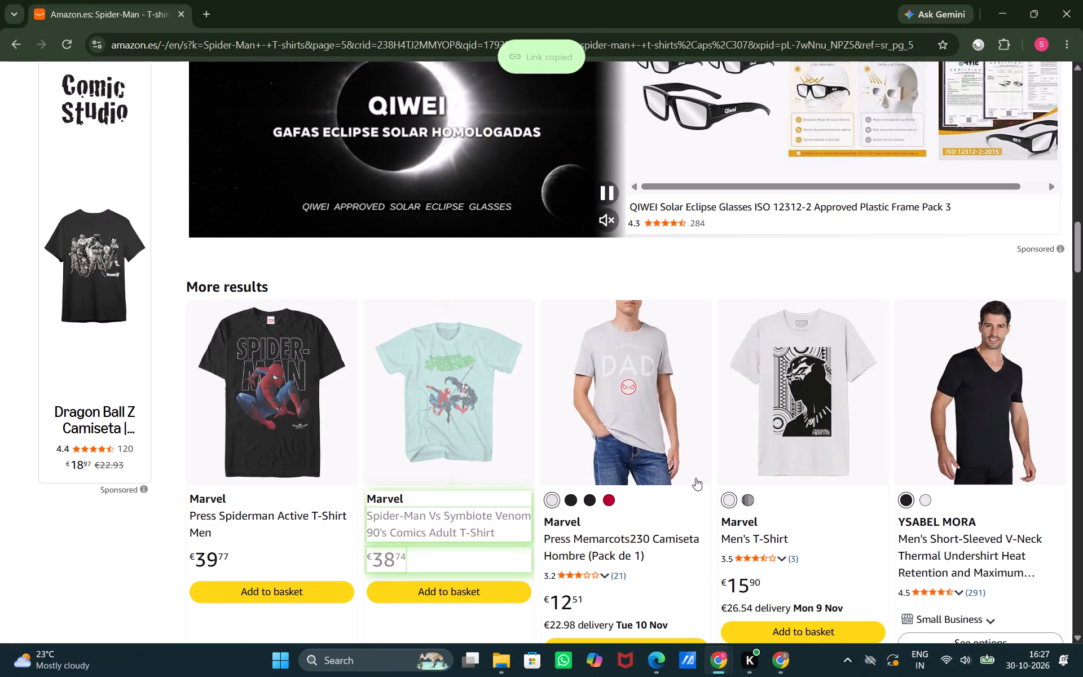
{"action": "key", "text": "alt+Tab"}
{"action": "key", "text": "ctrl+v"}
{"action": "key", "text": "Return"}
{"action": "key", "text": "Return"}
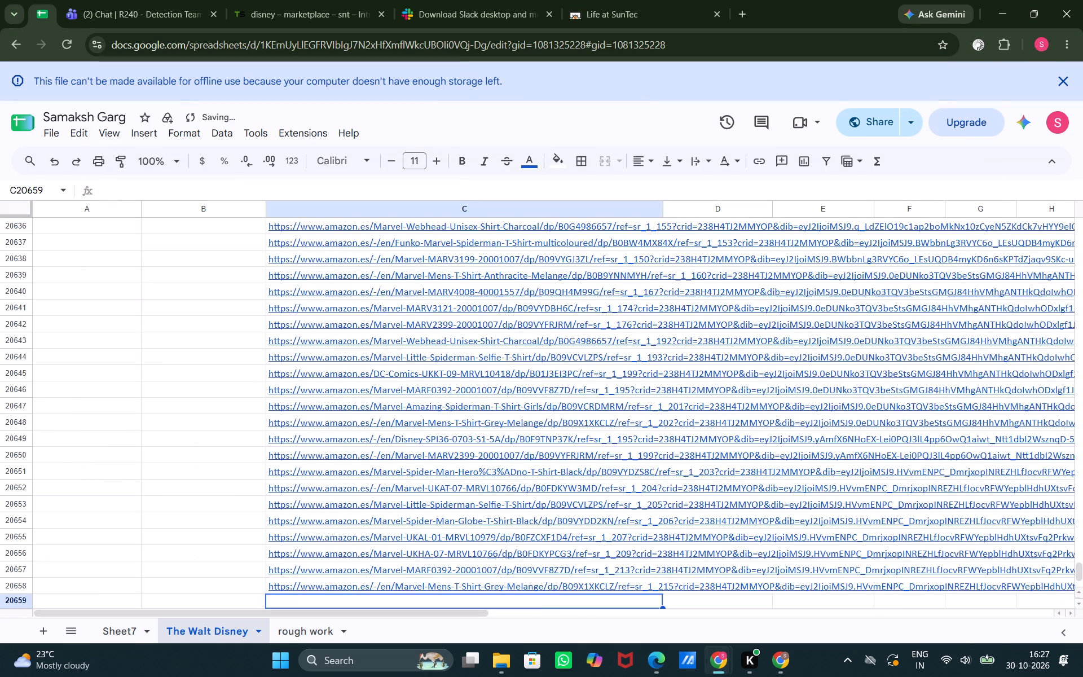
{"action": "key", "text": "alt+Tab"}
Log the link of the DC Comics Spiderman Costume Unisex Kids T Shirt (Pack de 1) in cell C20659.
{"action": "scroll", "coordinate": [910, 454], "scroll_direction": "down", "scroll_amount": 6}
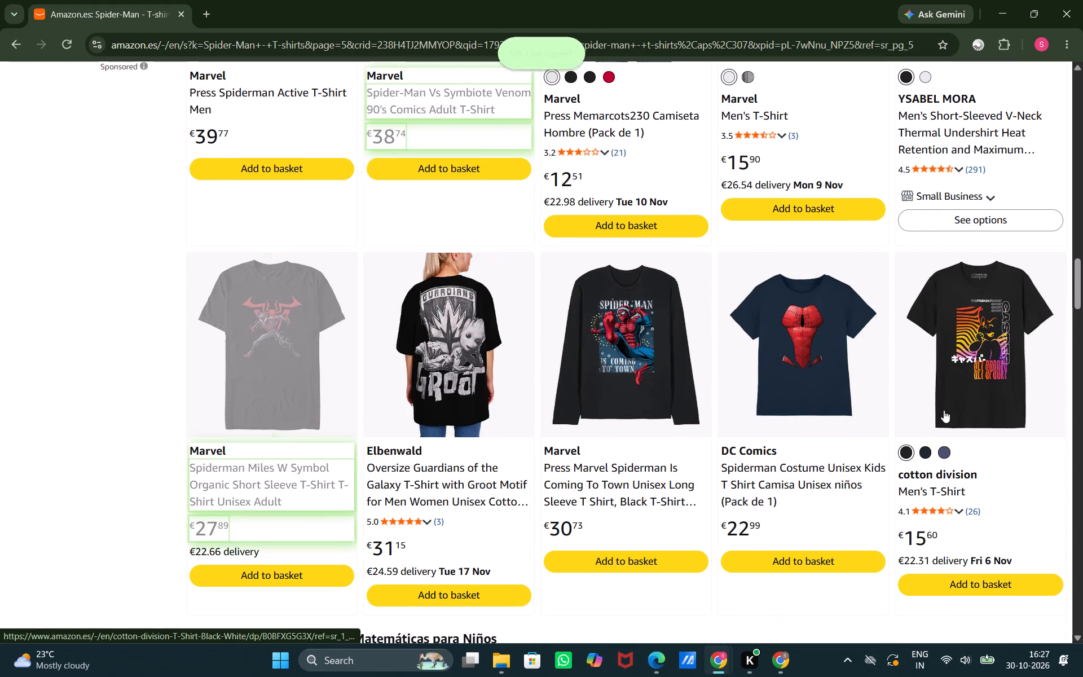
{"action": "right_click", "coordinate": [845, 483]}
{"action": "left_click", "coordinate": [896, 406]}
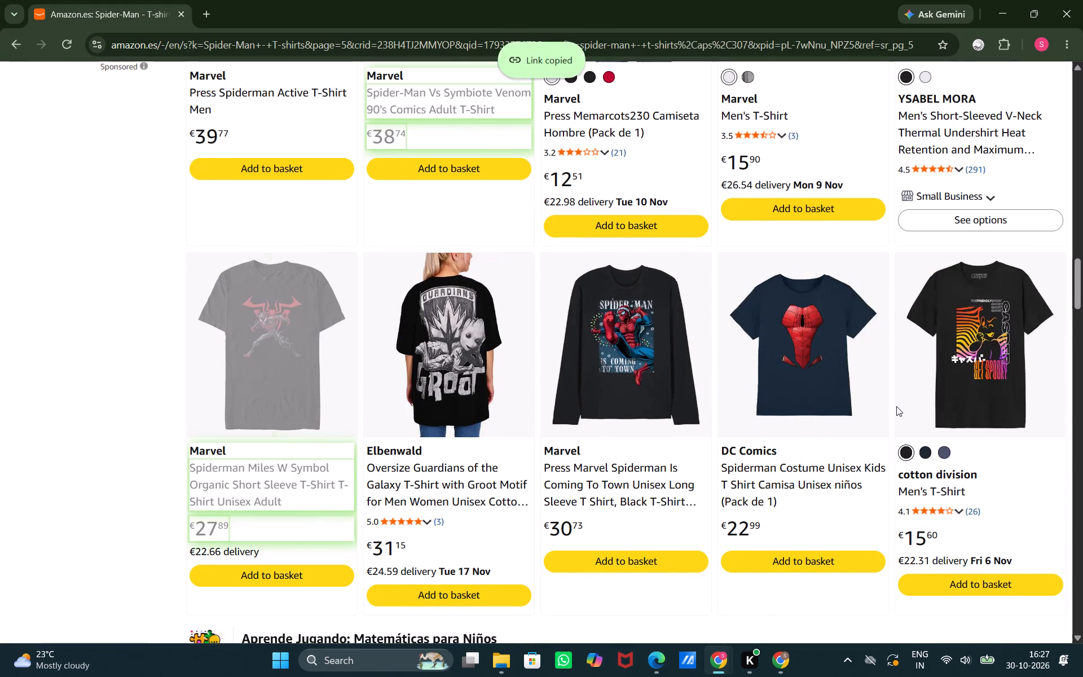
{"action": "key", "text": "alt+Tab"}
{"action": "key", "text": "ctrl+v"}
{"action": "key", "text": "Return"}
{"action": "key", "text": "Return"}
{"action": "key", "text": "alt+Tab"}
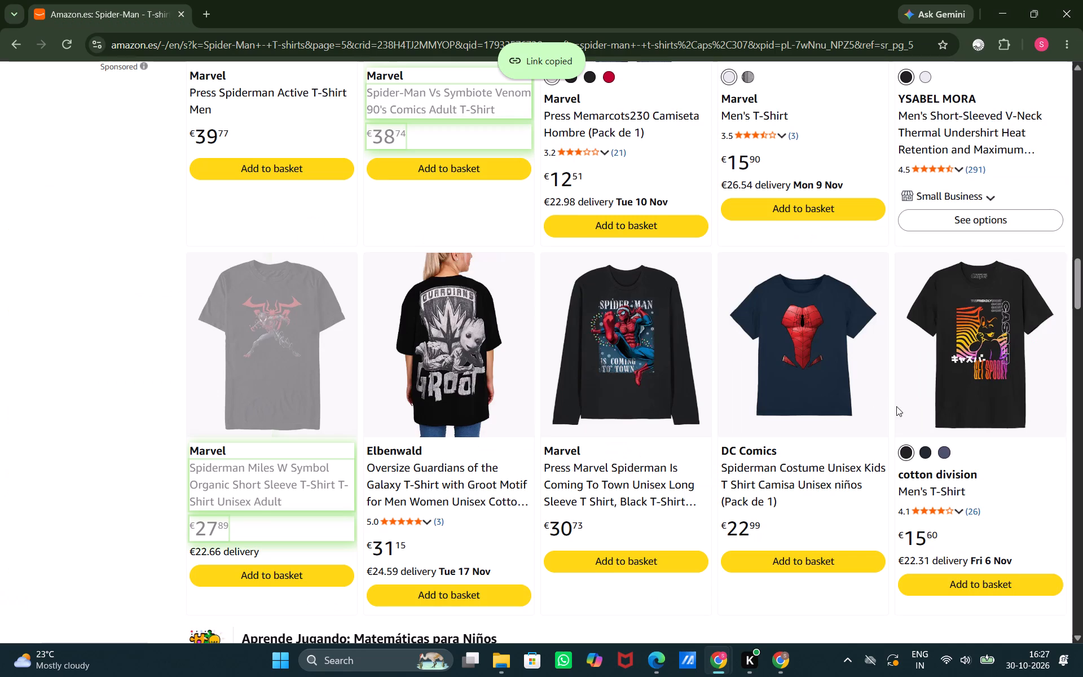
Log the link of the white Marvel Amazing Spiderman 70's T-Shirt Camiseta Niñas in cell C20660.
{"action": "scroll", "coordinate": [807, 361], "scroll_direction": "down", "scroll_amount": 5}
{"action": "scroll", "coordinate": [622, 404], "scroll_direction": "down", "scroll_amount": 6}
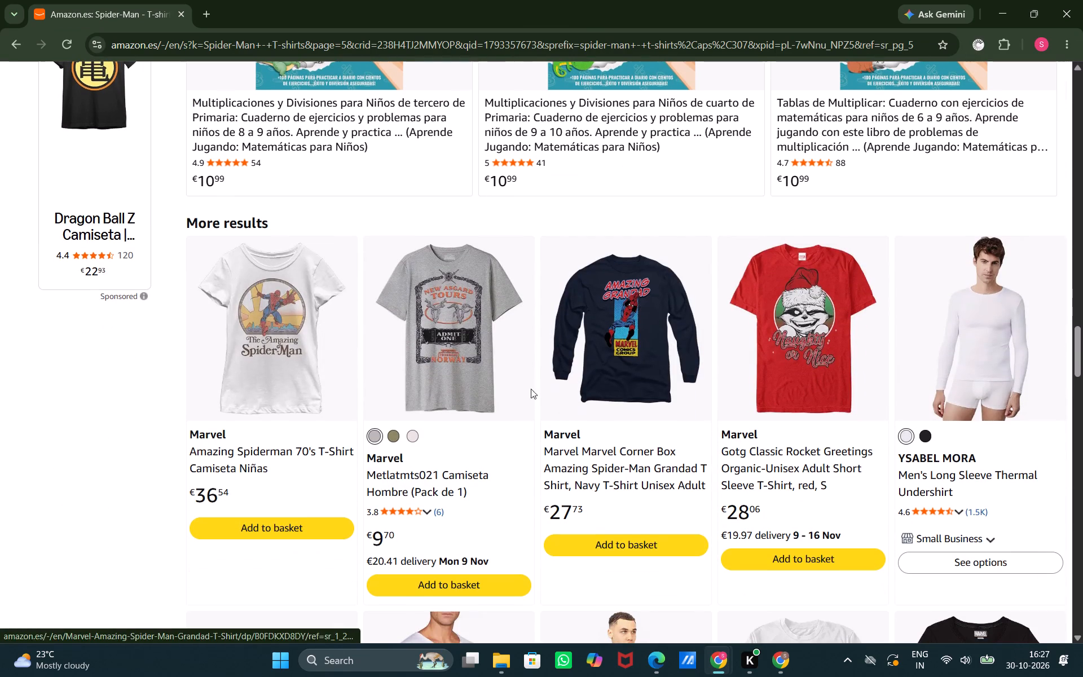
{"action": "right_click", "coordinate": [275, 450]}
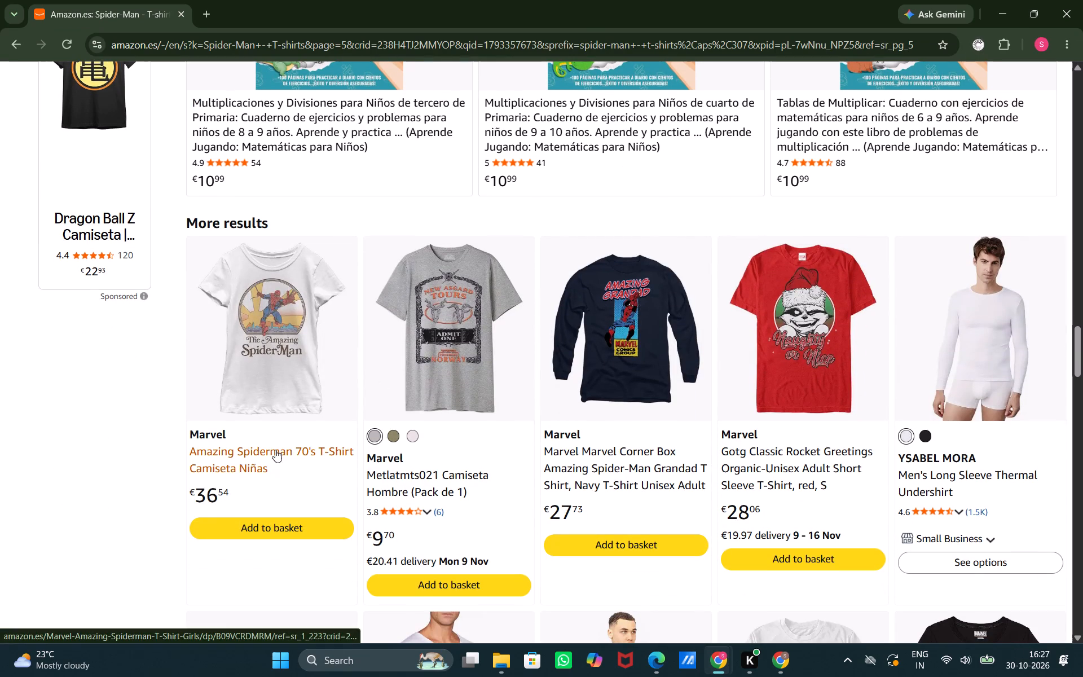
{"action": "left_click", "coordinate": [323, 375]}
{"action": "key", "text": "alt+Tab"}
{"action": "key", "text": "ctrl+v"}
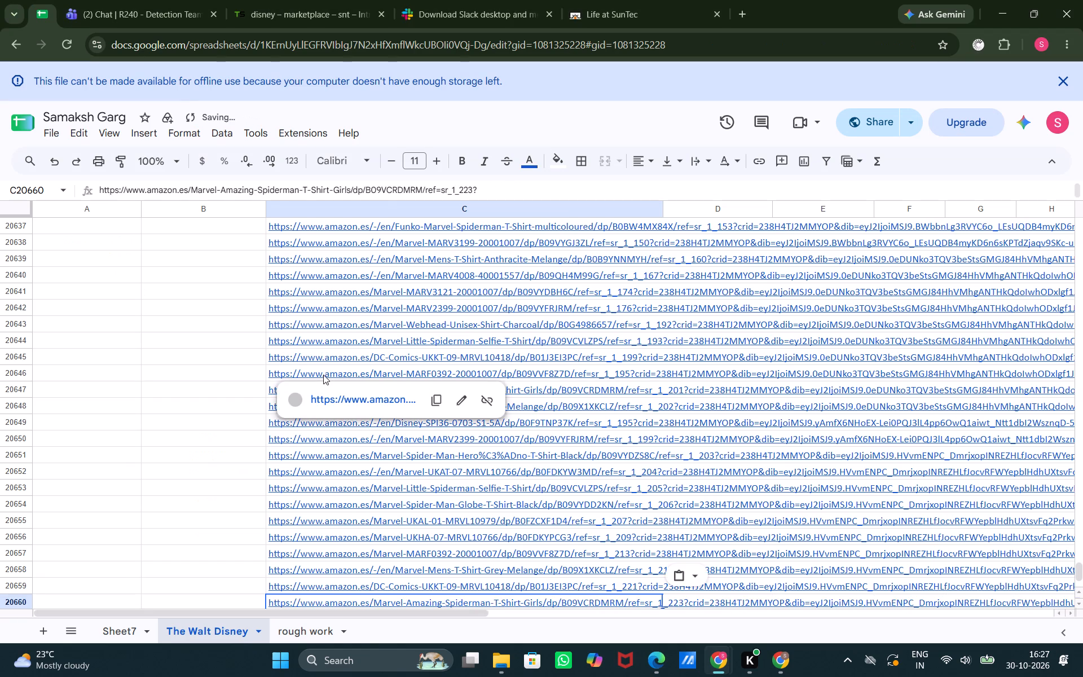
{"action": "key", "text": "Return"}
{"action": "key", "text": "Return"}
{"action": "key", "text": "Return"}
{"action": "key", "text": "alt+Tab"}
Log the link of the Marvel Classic Tropical Spiderman Girls Short Sleeve tee Shirt in cell C20661.
{"action": "scroll", "coordinate": [890, 316], "scroll_direction": "down", "scroll_amount": 5}
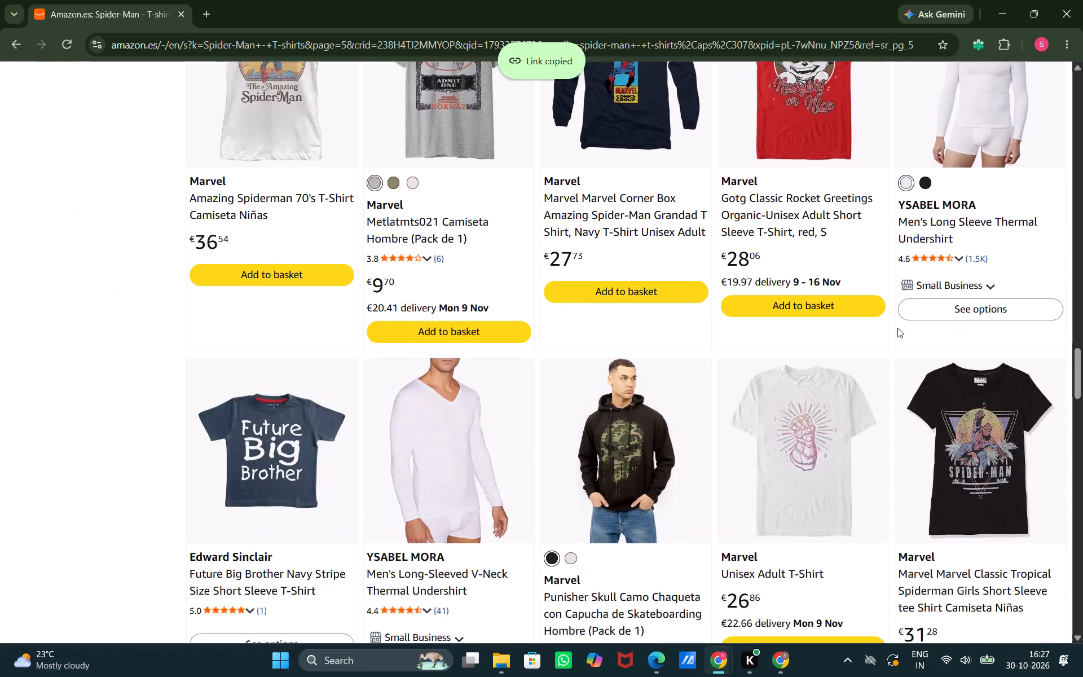
{"action": "right_click", "coordinate": [973, 468]}
{"action": "left_click", "coordinate": [917, 397]}
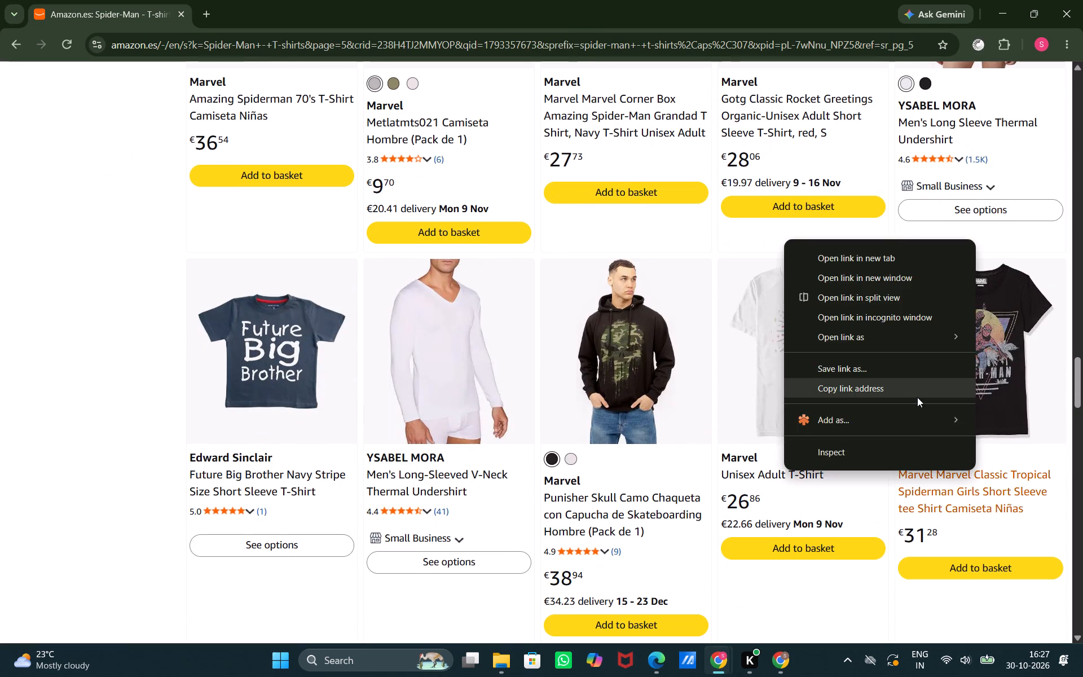
{"action": "key", "text": "alt+Tab"}
{"action": "key", "text": "ctrl+v"}
{"action": "key", "text": "Return"}
{"action": "key", "text": "Return"}
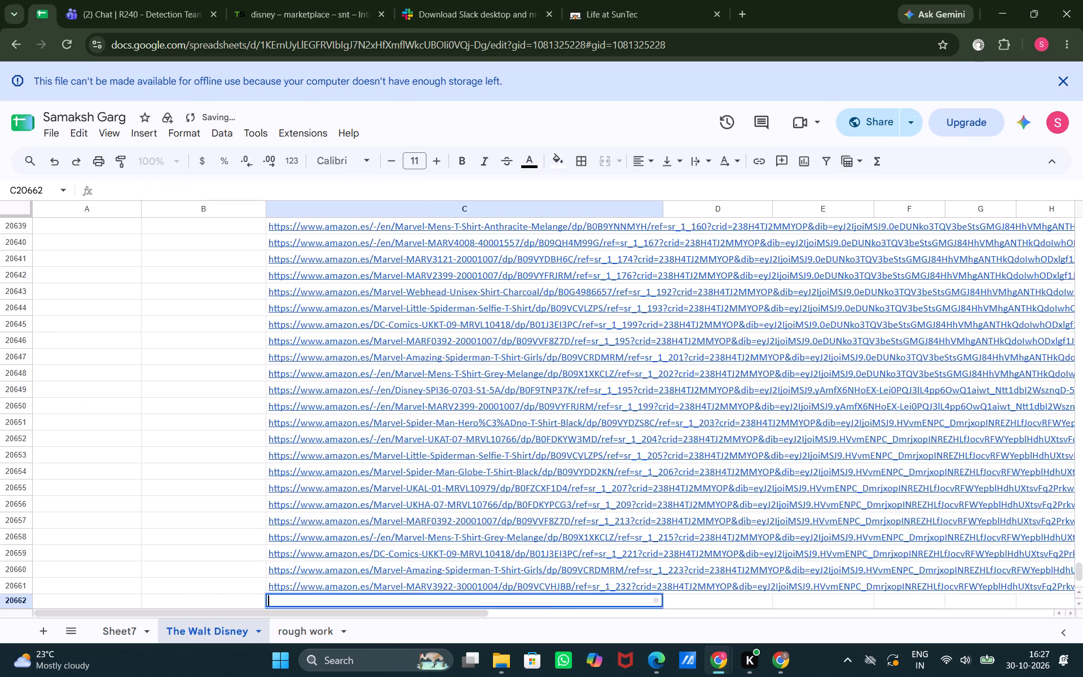
Log the link of the Rock Off Spider-Man Amazing Fantasy Limited Premium Wash T Shirt in cell C20662.
{"action": "key", "text": "alt+Tab"}
{"action": "scroll", "coordinate": [917, 393], "scroll_direction": "down", "scroll_amount": 7}
{"action": "right_click", "coordinate": [990, 397]}
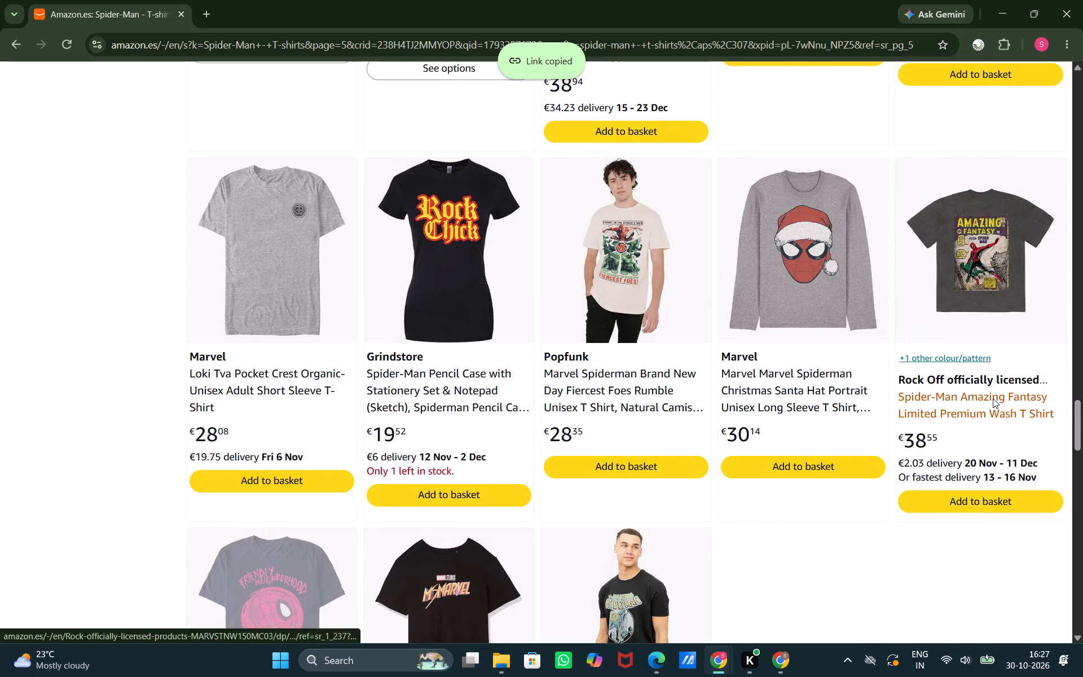
{"action": "left_click", "coordinate": [878, 548]}
{"action": "key", "text": "alt+Tab"}
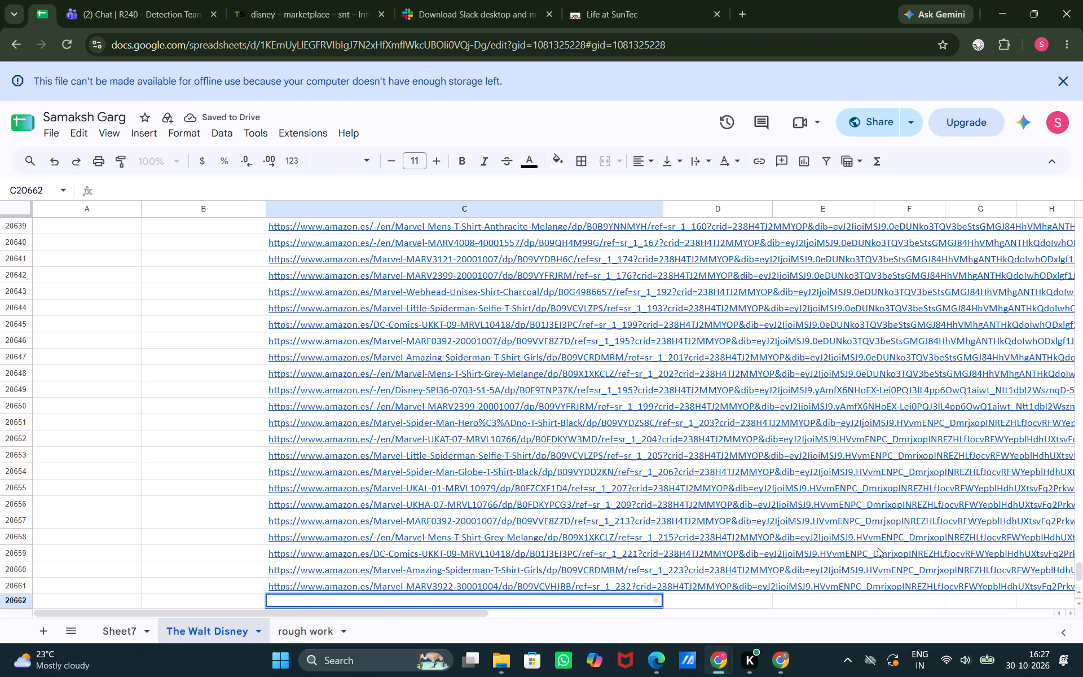
{"action": "key", "text": "ctrl+v"}
{"action": "key", "text": "Return"}
Log the link of the Popfunk Marvel Spiderman Brand New Day Fiercest Foes Rumble Unisex T Shirt in cell C20663.
{"action": "key", "text": "alt+Tab"}
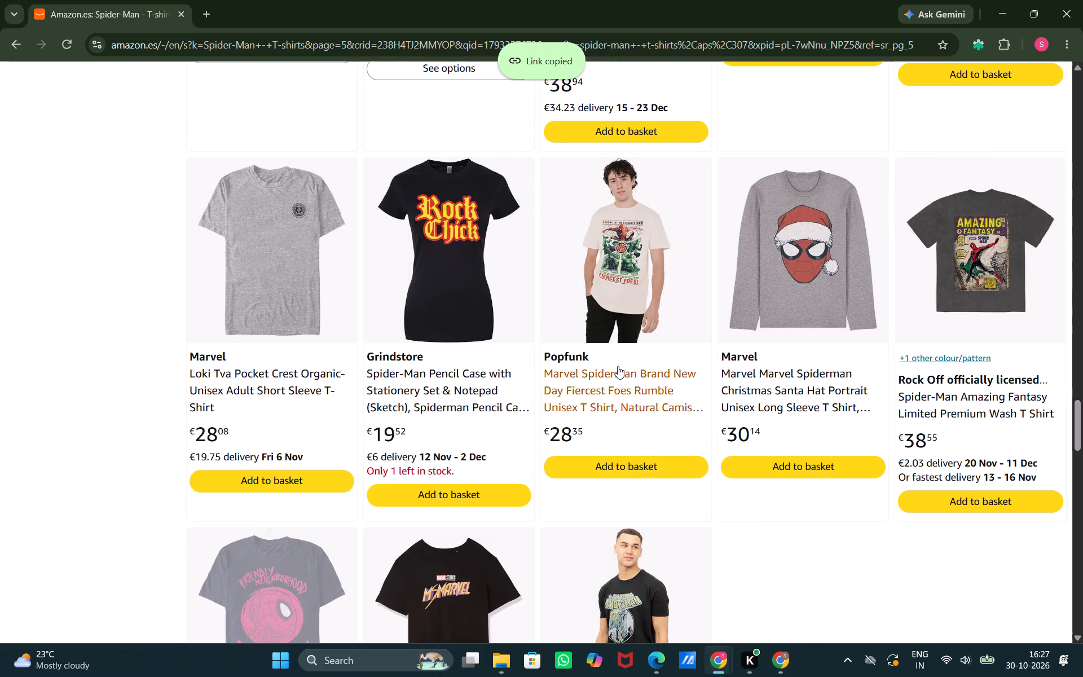
{"action": "right_click", "coordinate": [618, 394]}
{"action": "left_click", "coordinate": [689, 536]}
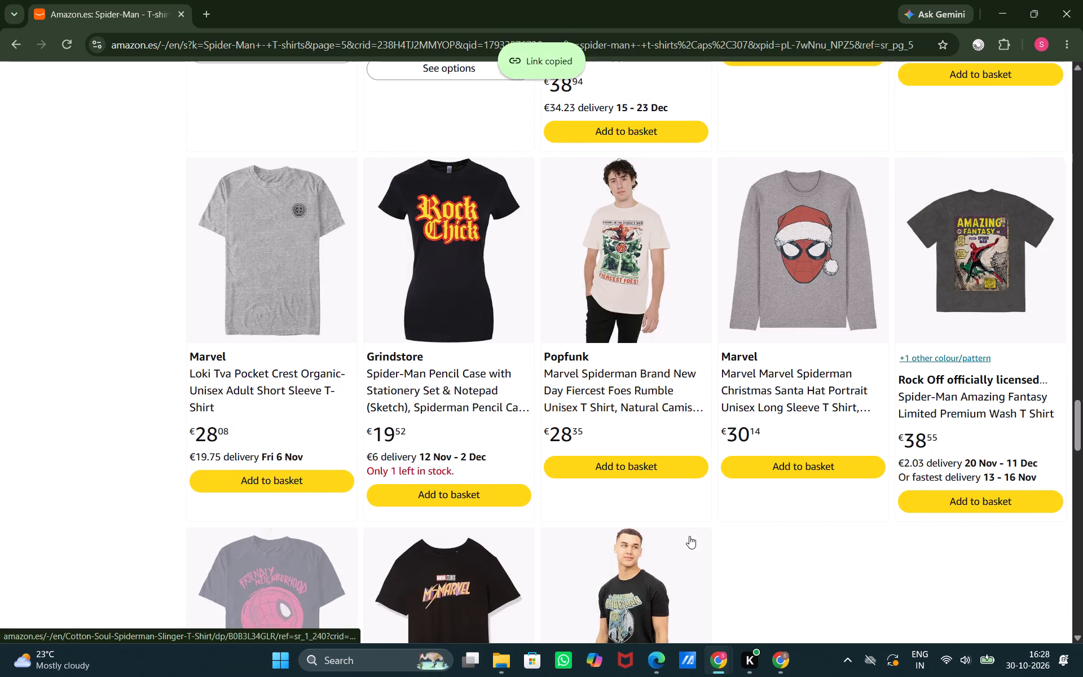
{"action": "key", "text": "alt+Tab"}
{"action": "key", "text": "ctrl+v"}
{"action": "key", "text": "Return"}
{"action": "key", "text": "Return"}
Open page 6 of the Amazon.es Spider-Man T-shirt search results.
{"action": "key", "text": "alt+Tab"}
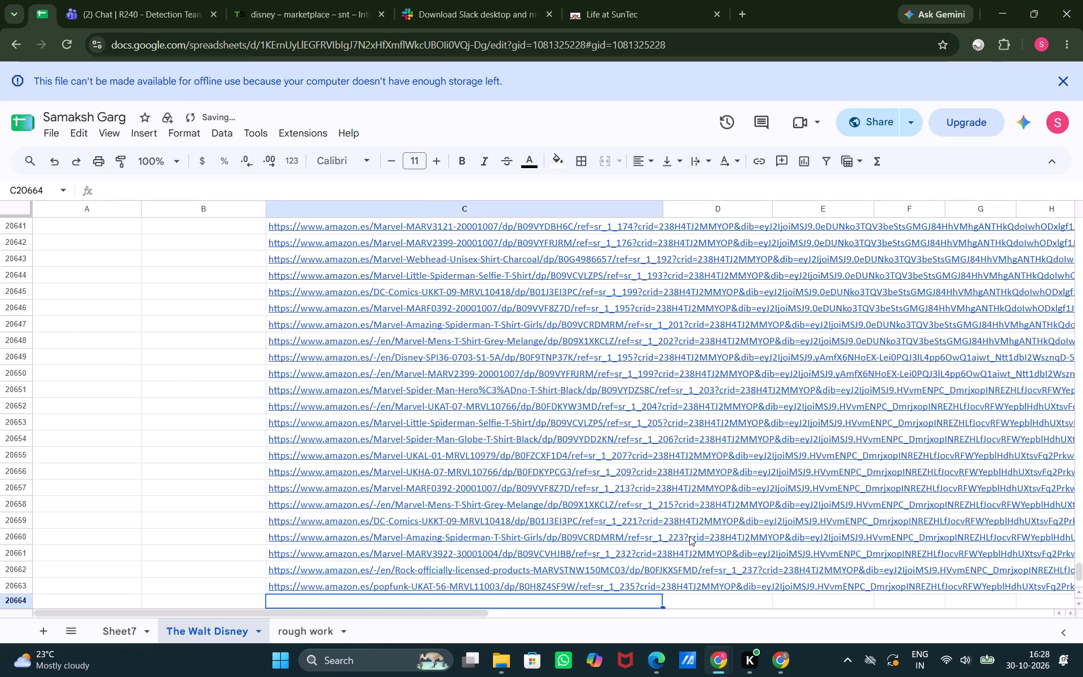
{"action": "scroll", "coordinate": [690, 505], "scroll_direction": "down", "scroll_amount": 6}
{"action": "scroll", "coordinate": [517, 334], "scroll_direction": "down", "scroll_amount": 3}
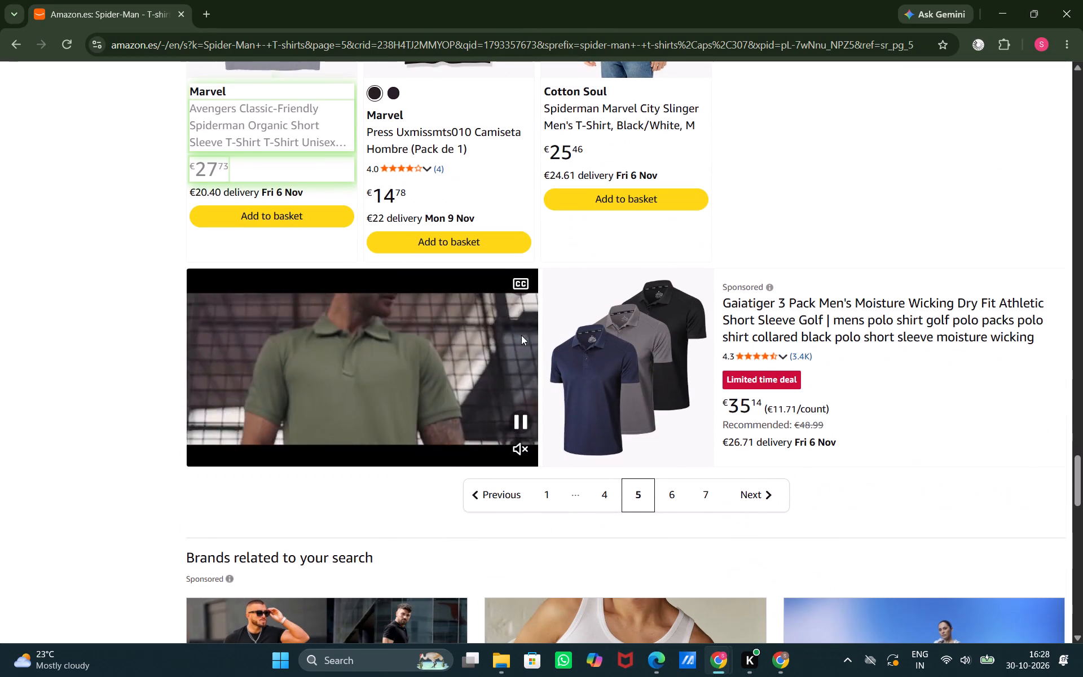
{"action": "left_click", "coordinate": [667, 482]}
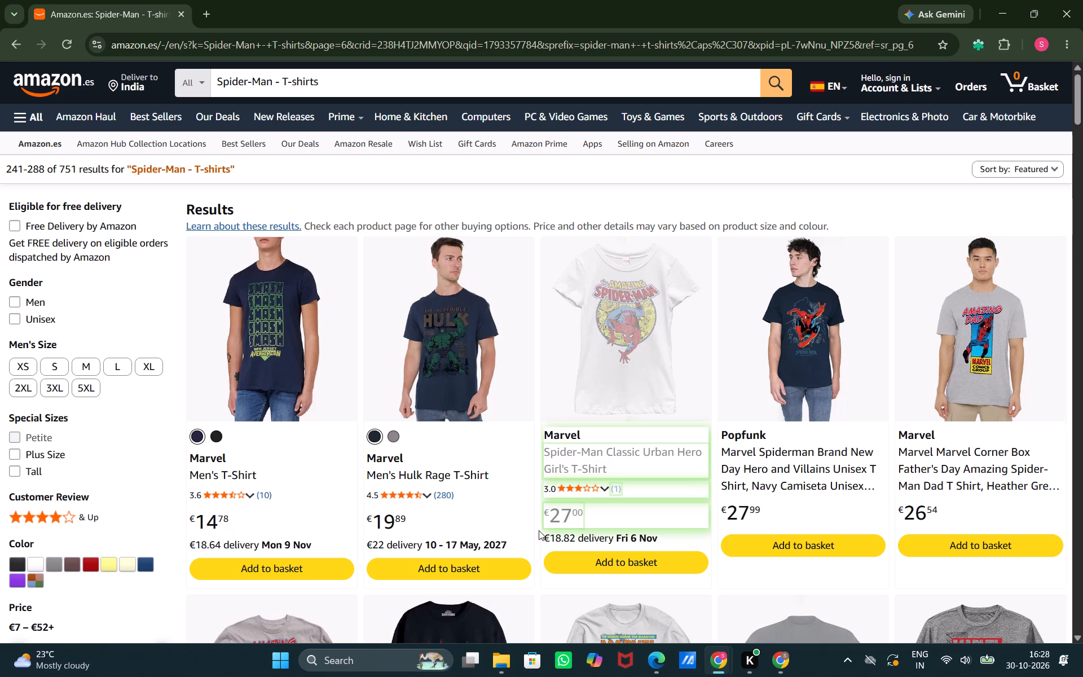
Log the link of the Popfunk Marvel Spiderman Brand New Day Hero and Villains Unisex T Shirt in cell C20664.
{"action": "right_click", "coordinate": [833, 476]}
{"action": "left_click", "coordinate": [905, 397]}
{"action": "key", "text": "alt+Tab"}
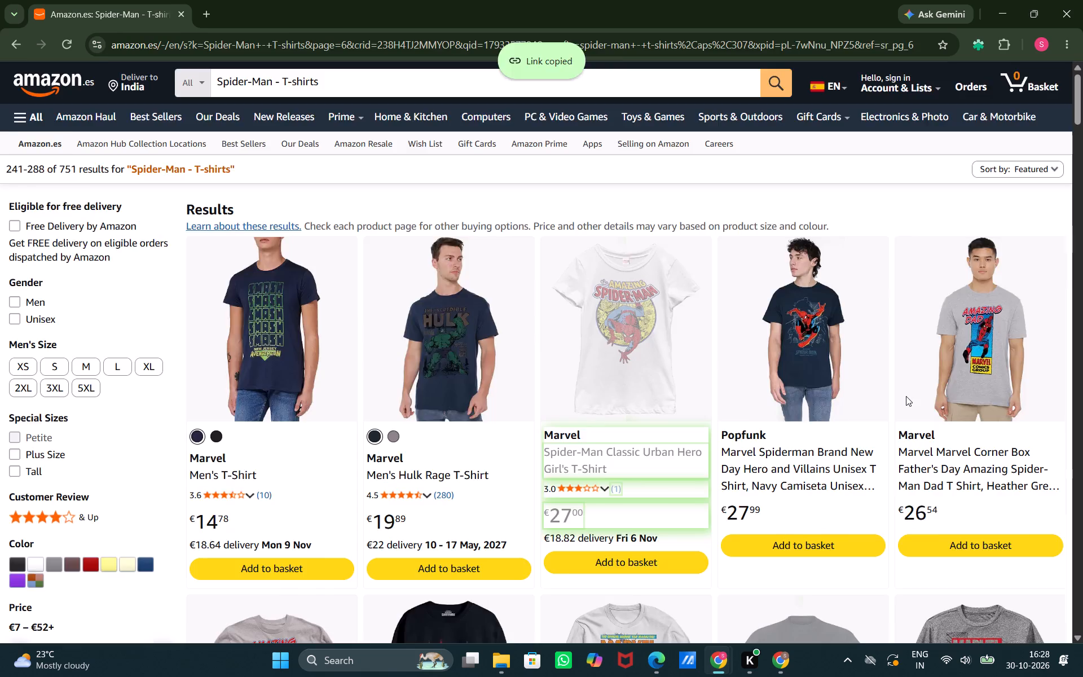
{"action": "key", "text": "ctrl+v"}
{"action": "key", "text": "Return"}
{"action": "key", "text": "Return"}
Log the link of the short-sleeved Marvel Corner Box Father's Day Amazing Spider-Man Dad T Shirt in cell C20665.
{"action": "key", "text": "alt+Tab"}
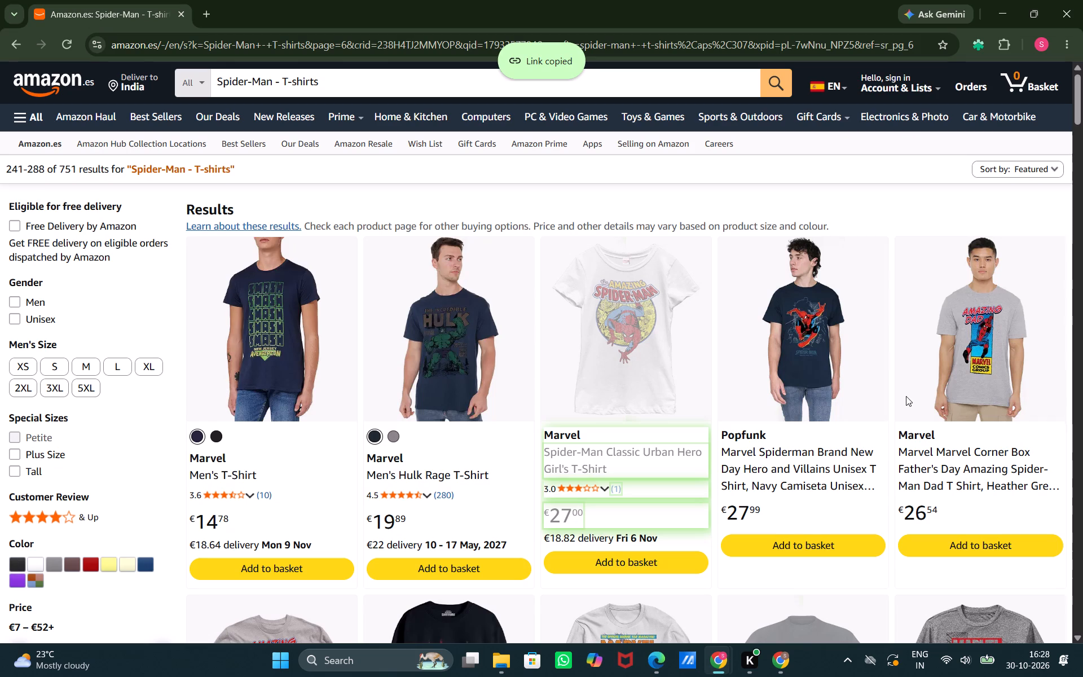
{"action": "right_click", "coordinate": [1031, 480]}
{"action": "left_click", "coordinate": [961, 393]}
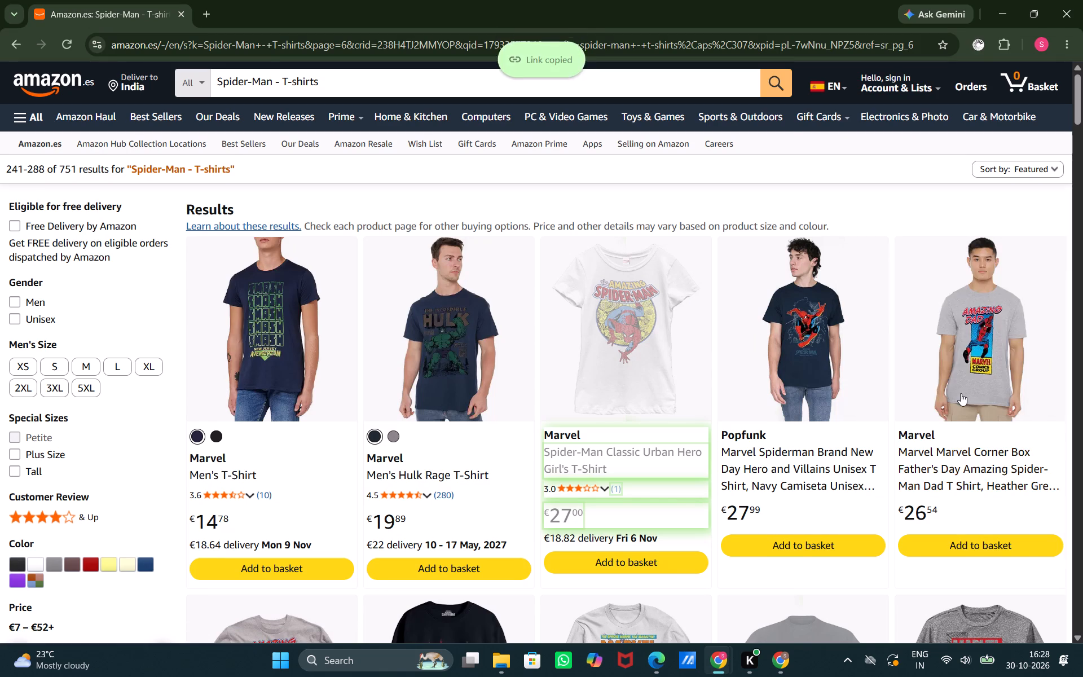
{"action": "key", "text": "alt+Tab"}
{"action": "key", "text": "ctrl+v"}
{"action": "key", "text": "Return"}
{"action": "key", "text": "Return"}
Log the link of the Marvel Classic Spider-Man Spiderman Logo Boys Short Sleeve tee Shirt in cell C20666.
{"action": "key", "text": "alt+Tab"}
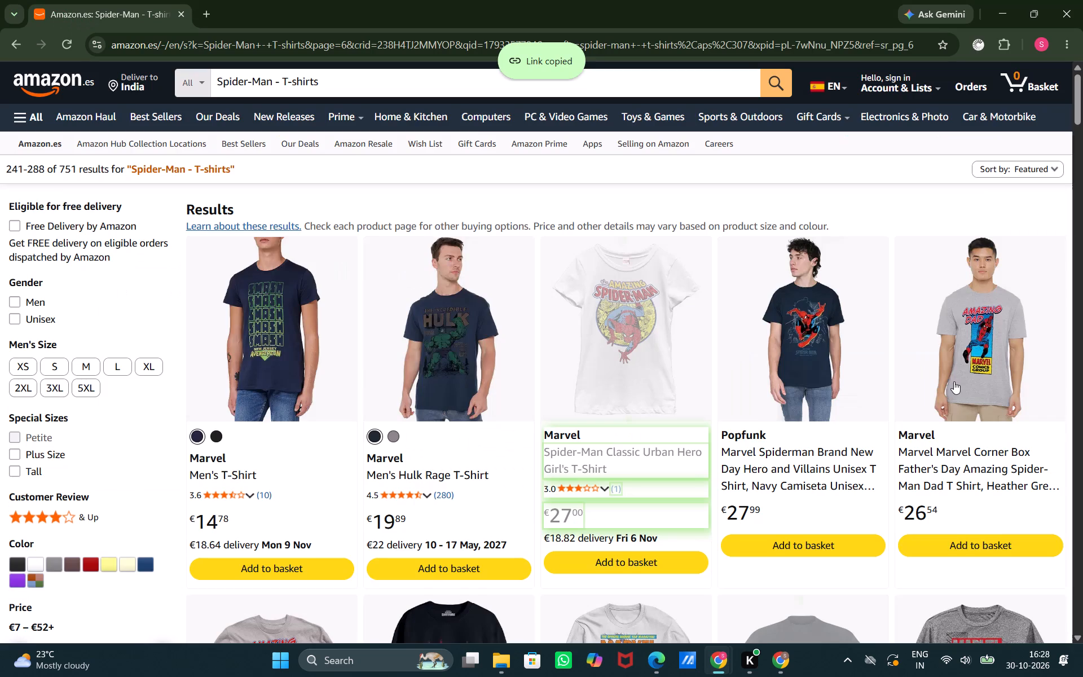
{"action": "scroll", "coordinate": [914, 333], "scroll_direction": "down", "scroll_amount": 5}
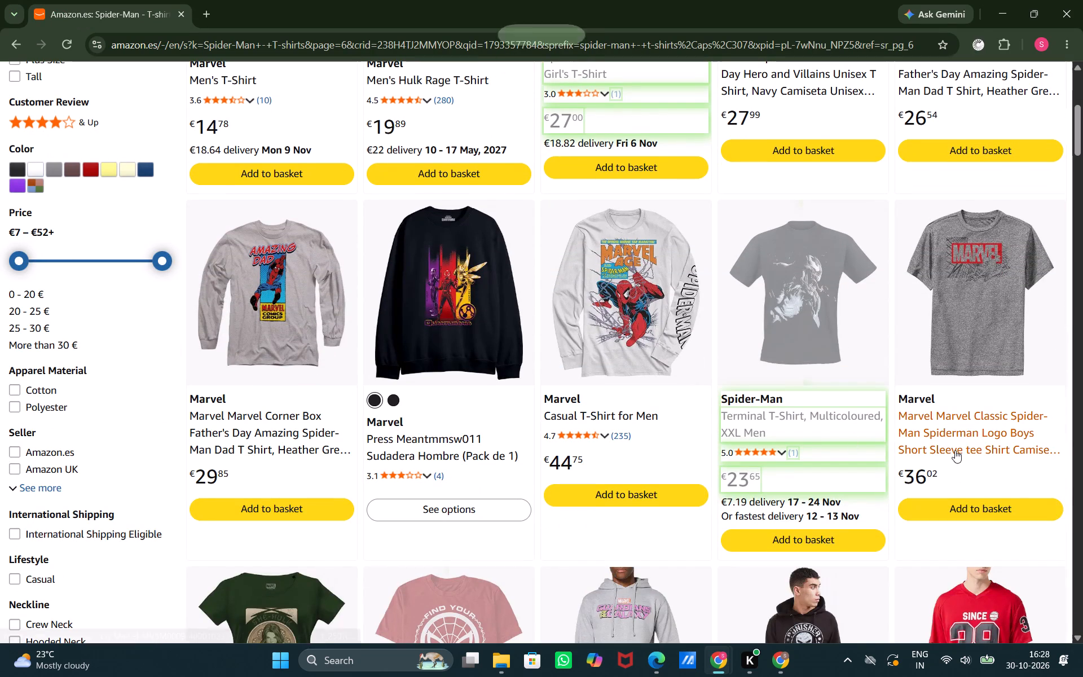
{"action": "right_click", "coordinate": [956, 451]}
{"action": "left_click", "coordinate": [901, 366]}
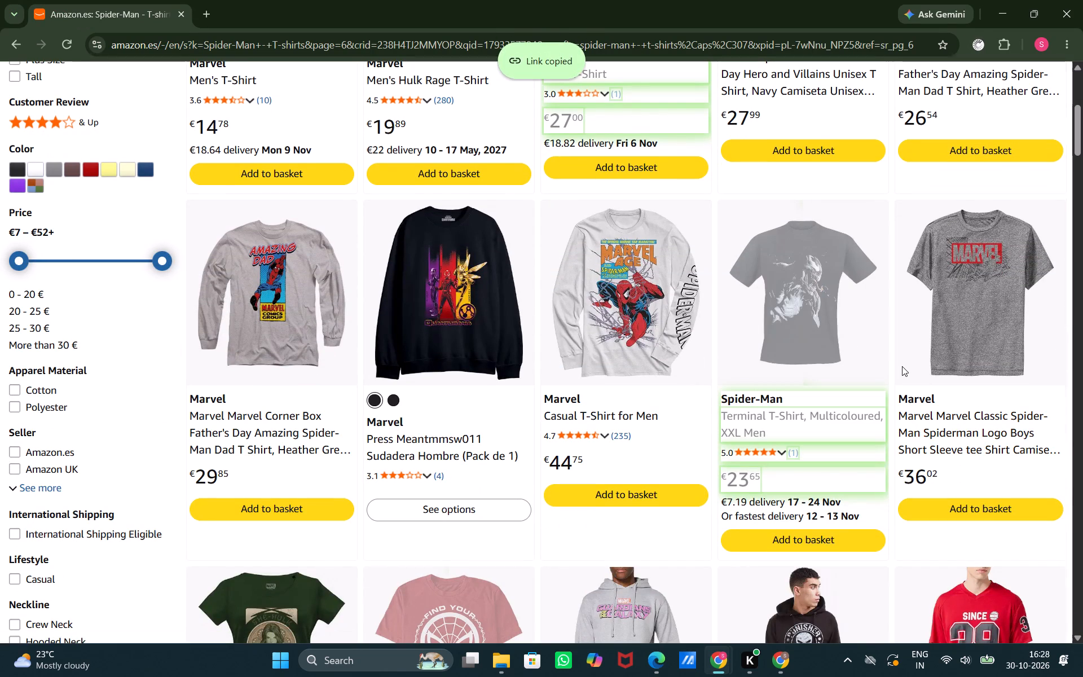
{"action": "key", "text": "alt+Tab"}
{"action": "key", "text": "ctrl+v"}
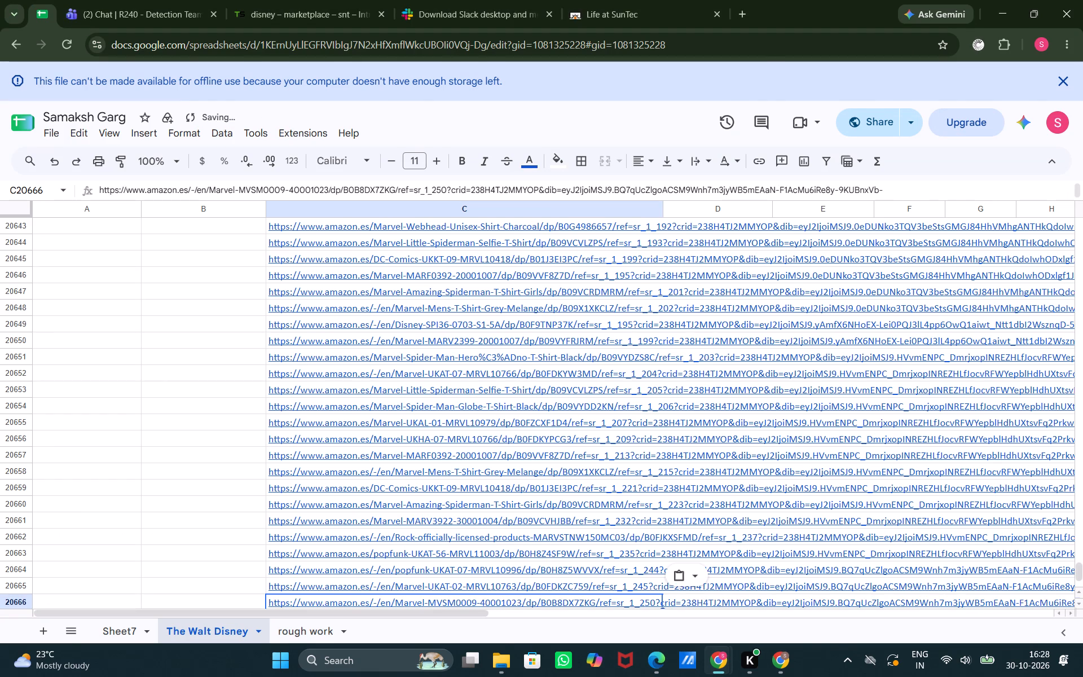
{"action": "key", "text": "Return"}
{"action": "key", "text": "Return"}
{"action": "key", "text": "Return"}
Log the link of the Men - Short Sleeve T-Shirt - Spring Summer - Original Officially Licensed Product in cell C20667.
{"action": "key", "text": "alt+Tab"}
{"action": "scroll", "coordinate": [902, 366], "scroll_direction": "down", "scroll_amount": 3}
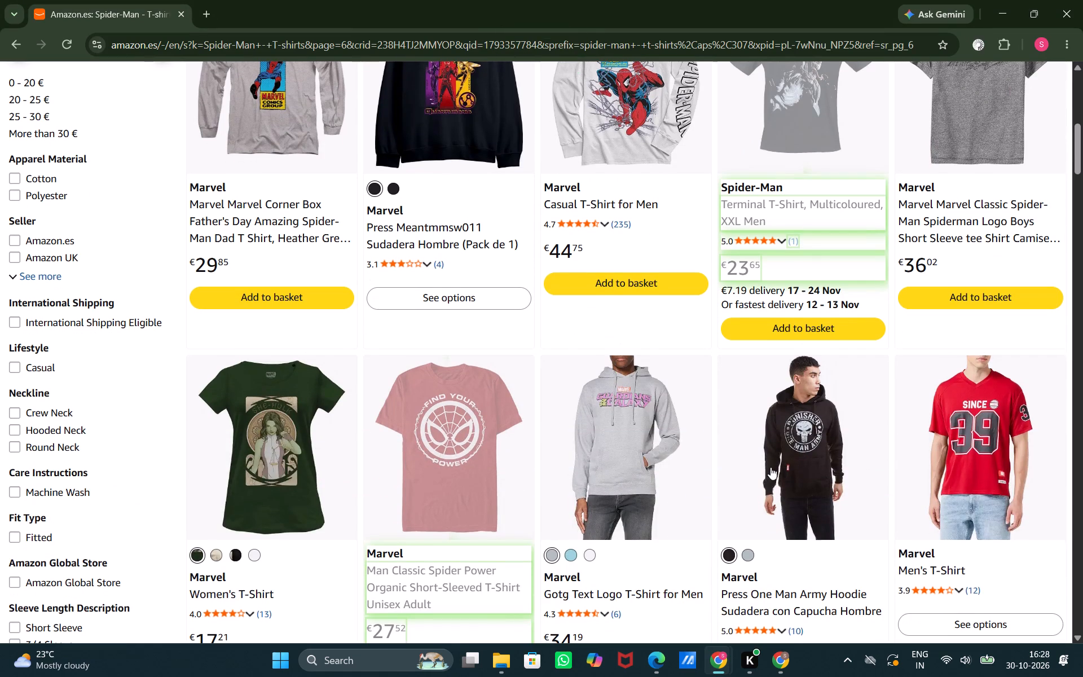
{"action": "scroll", "coordinate": [473, 463], "scroll_direction": "down", "scroll_amount": 6}
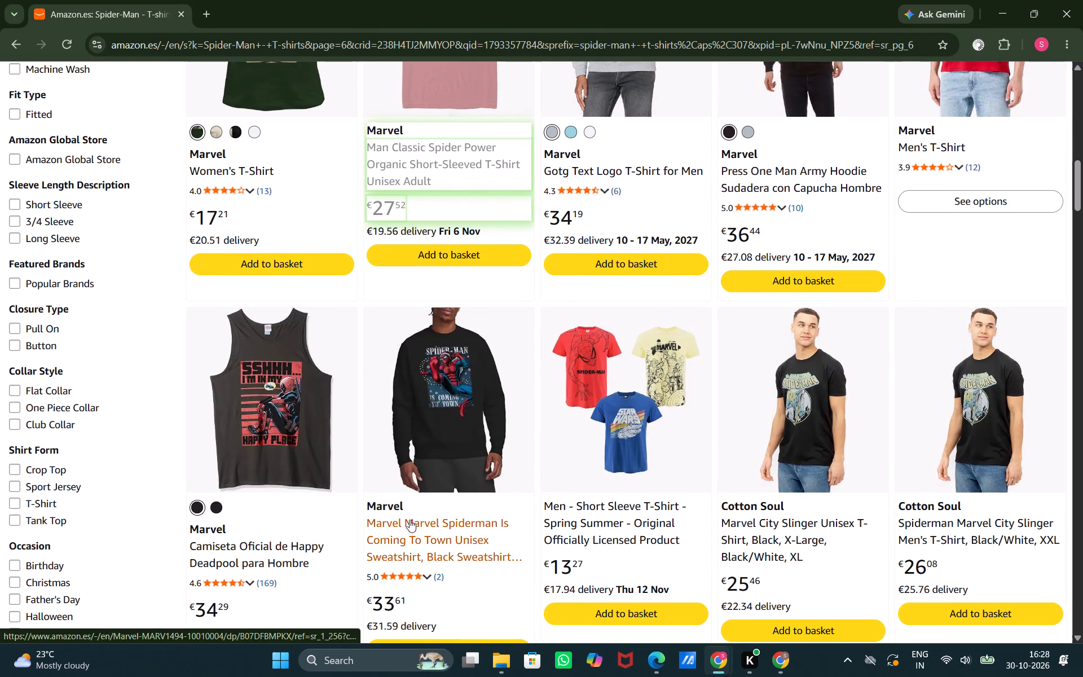
{"action": "right_click", "coordinate": [615, 535]}
{"action": "left_click", "coordinate": [686, 463]}
{"action": "key", "text": "alt+Tab"}
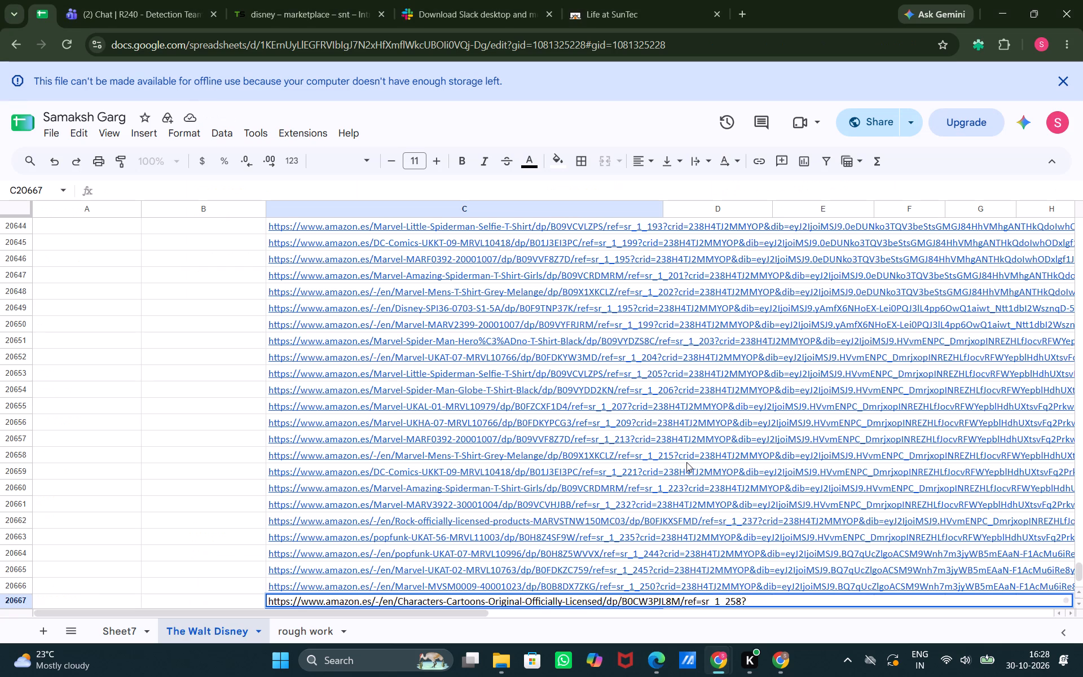
{"action": "key", "text": "ctrl+v"}
{"action": "key", "text": "Return"}
{"action": "key", "text": "Return"}
Log the link of the Cotton Soul Marvel City Slinger Unisex T-Shirt, Black, X-Large in cell C20668.
{"action": "key", "text": "alt+Tab"}
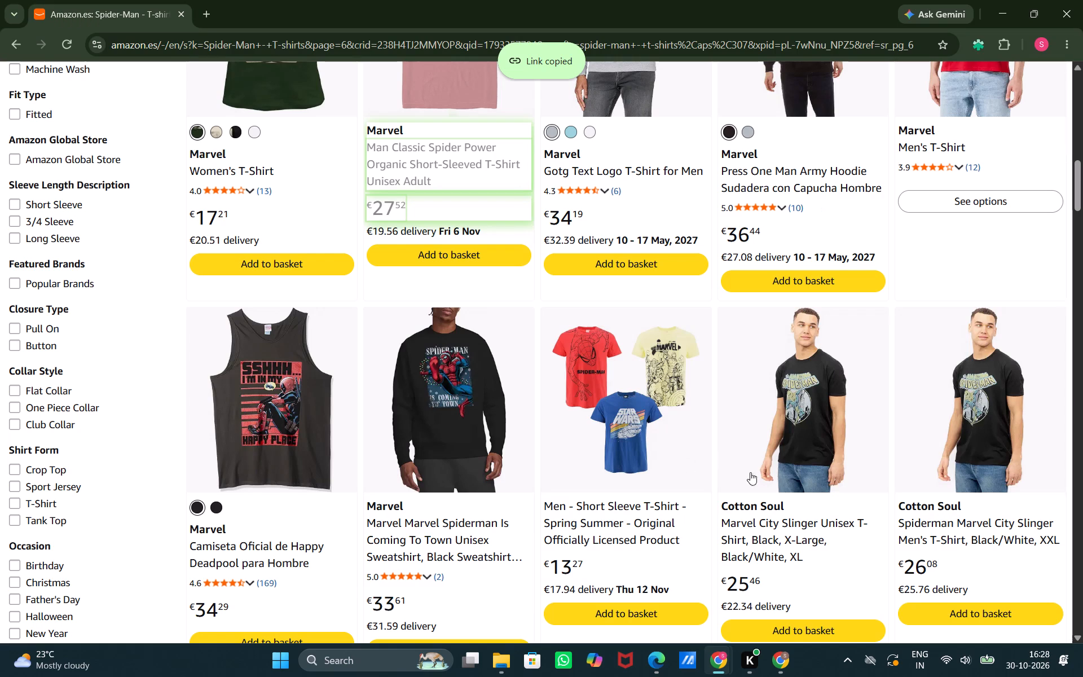
{"action": "right_click", "coordinate": [800, 526]}
{"action": "left_click", "coordinate": [840, 446]}
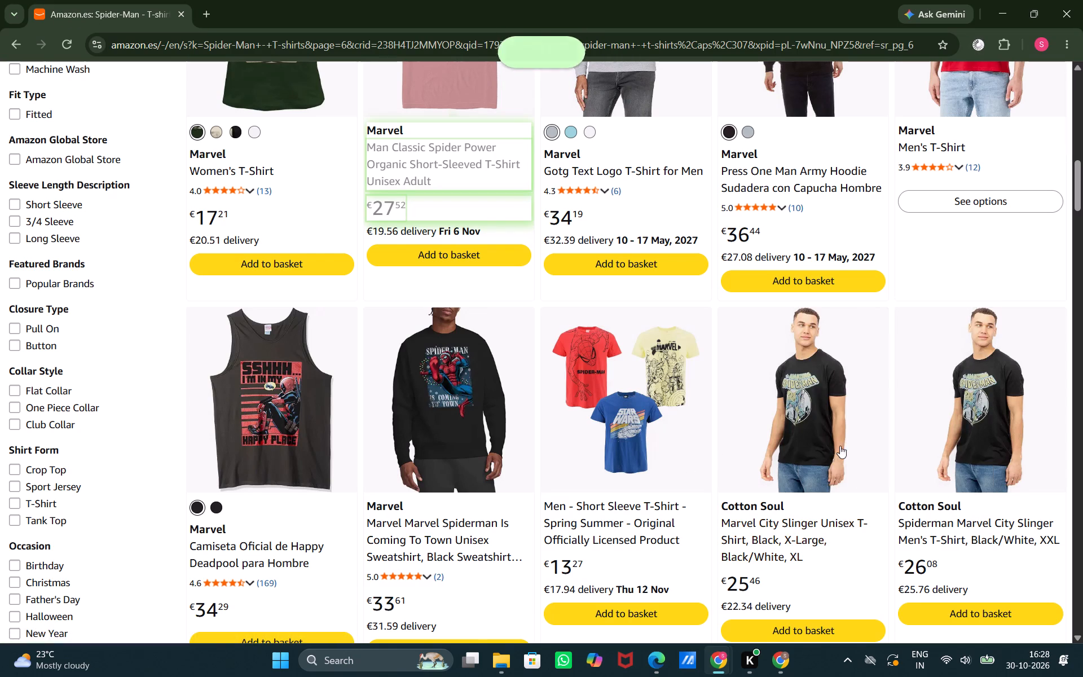
{"action": "key", "text": "alt+Tab"}
{"action": "key", "text": "ctrl+v"}
{"action": "key", "text": "Return"}
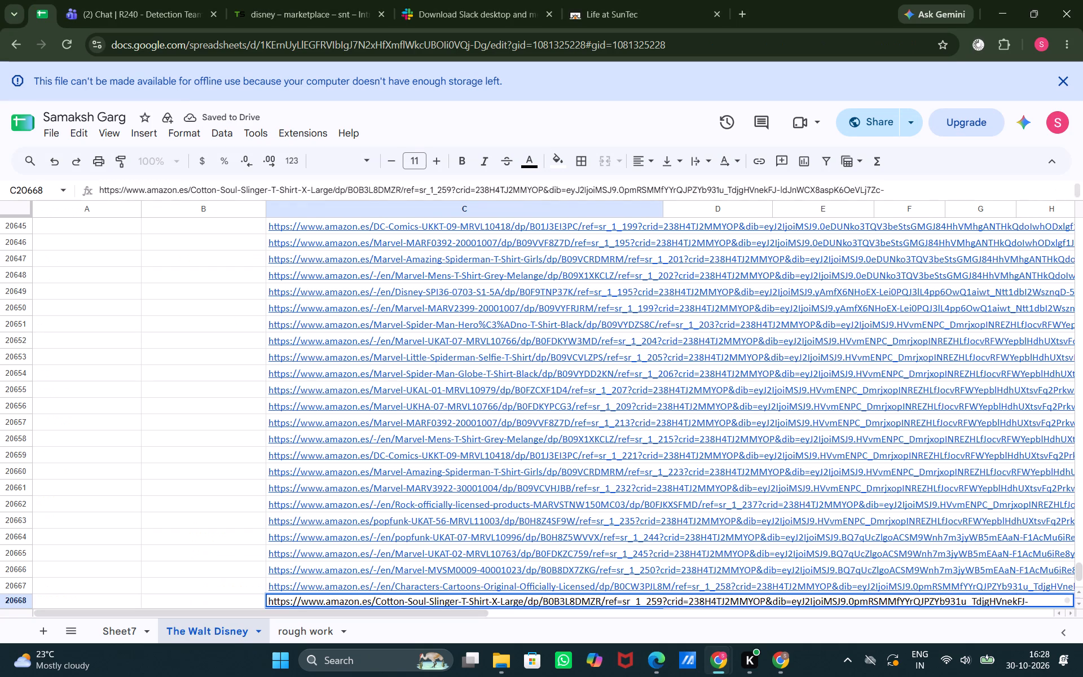
{"action": "key", "text": "Return"}
Log the link of the Cotton Soul Spiderman Marvel City Slinger Men's T-Shirt, Black/White, XXL in cell C20669.
{"action": "key", "text": "alt+Tab"}
{"action": "right_click", "coordinate": [984, 535]}
{"action": "left_click", "coordinate": [866, 451]}
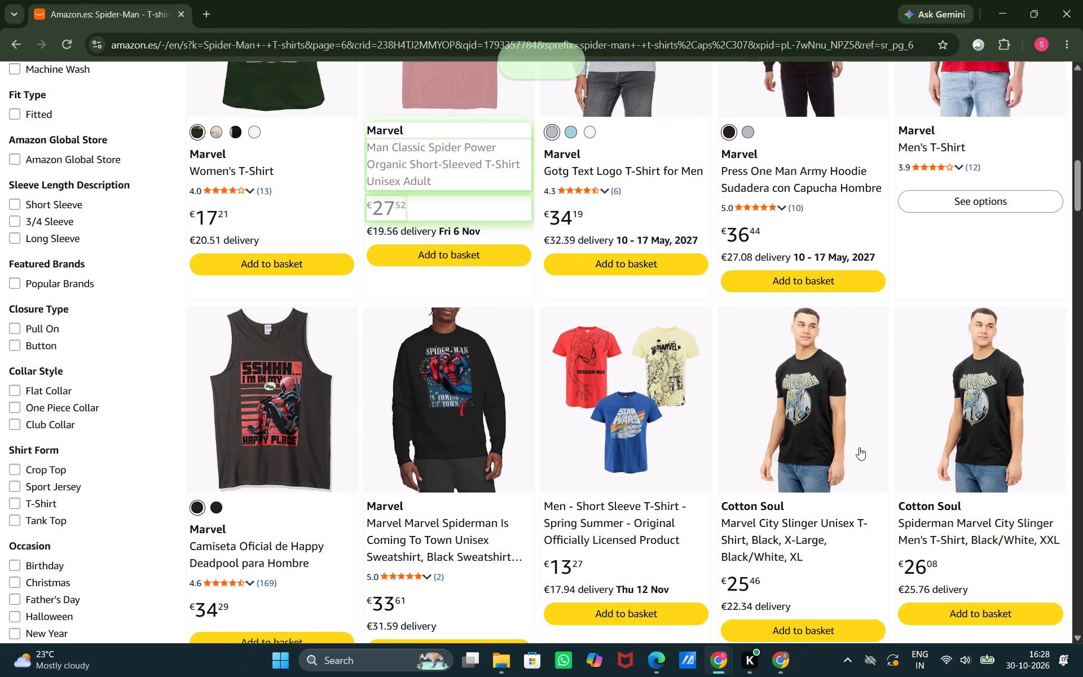
{"action": "key", "text": "alt+Tab"}
{"action": "key", "text": "ctrl+v"}
{"action": "key", "text": "Return"}
{"action": "key", "text": "Return"}
{"action": "key", "text": "Tab"}
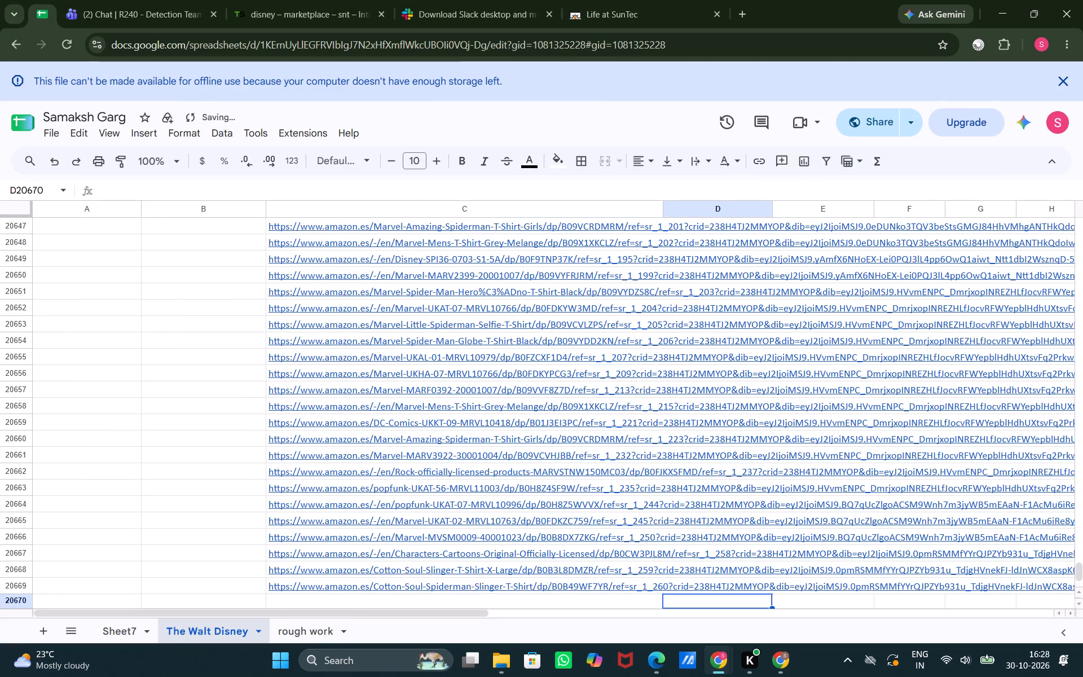
{"action": "key", "text": "Left"}
Log the link of the Logoshirt Marvel Unisex Short Sleeve Crew Neck T-Shirt, 2XL, Almost White in cell C20670.
{"action": "key", "text": "alt+Tab"}
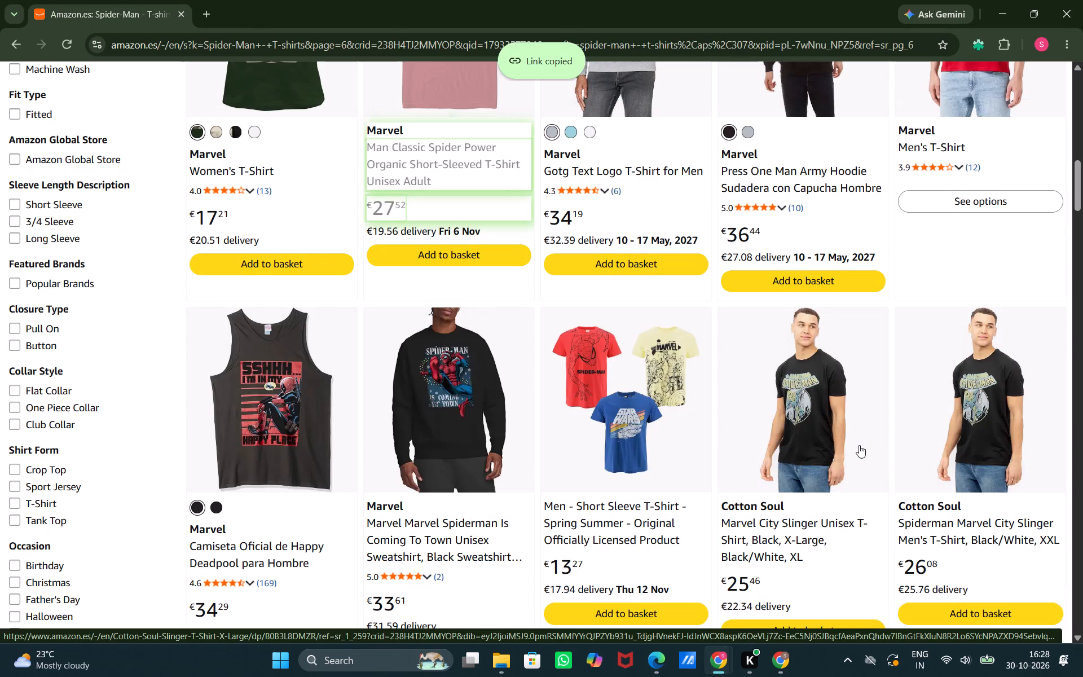
{"action": "scroll", "coordinate": [824, 406], "scroll_direction": "down", "scroll_amount": 5}
{"action": "scroll", "coordinate": [922, 431], "scroll_direction": "down", "scroll_amount": 6}
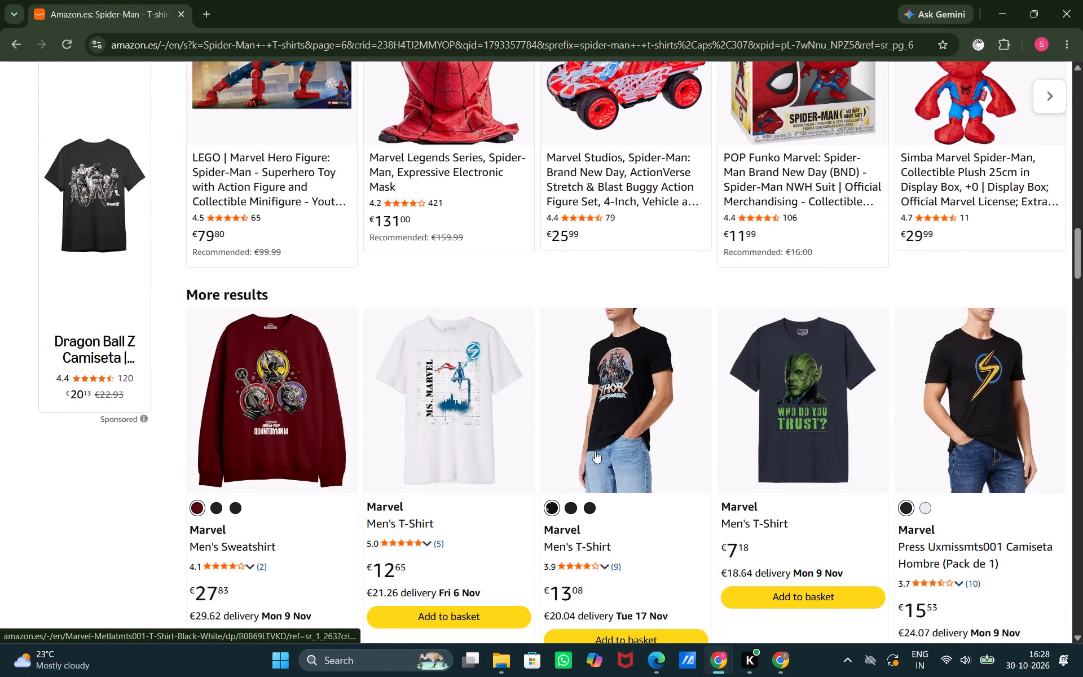
{"action": "scroll", "coordinate": [950, 408], "scroll_direction": "down", "scroll_amount": 5}
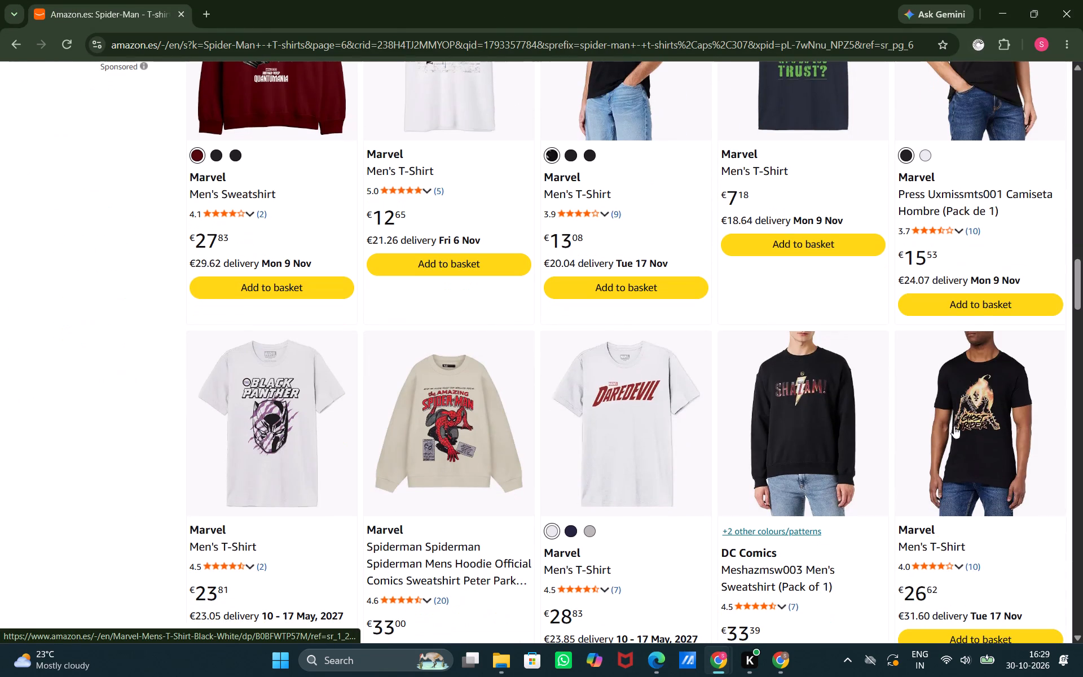
{"action": "scroll", "coordinate": [322, 459], "scroll_direction": "down", "scroll_amount": 11}
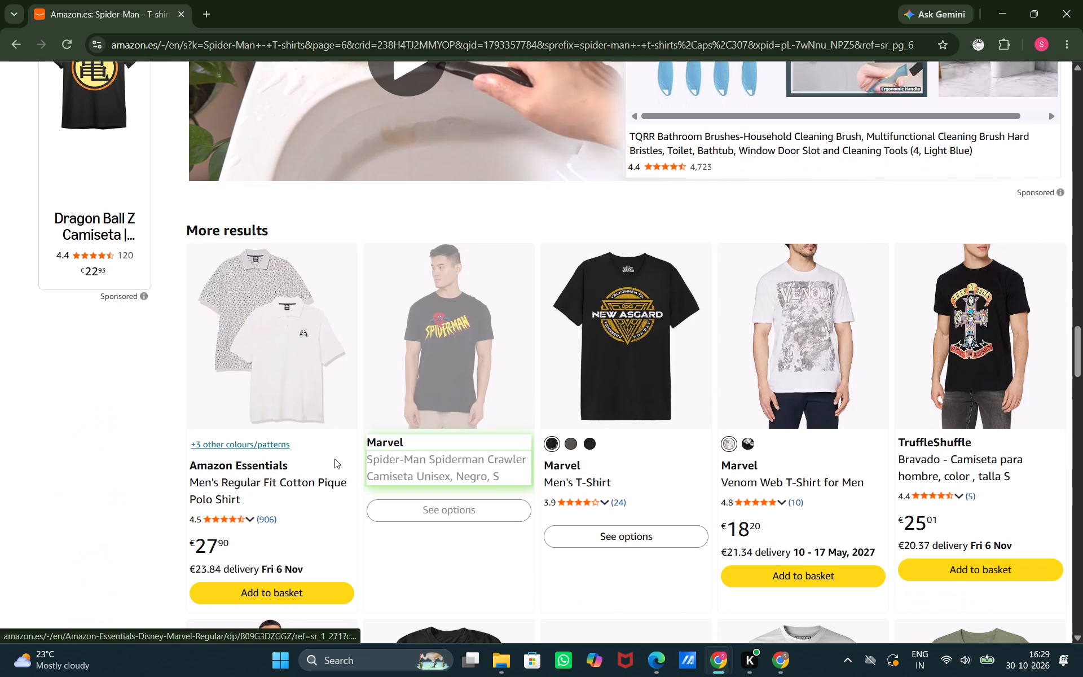
{"action": "scroll", "coordinate": [936, 361], "scroll_direction": "down", "scroll_amount": 5}
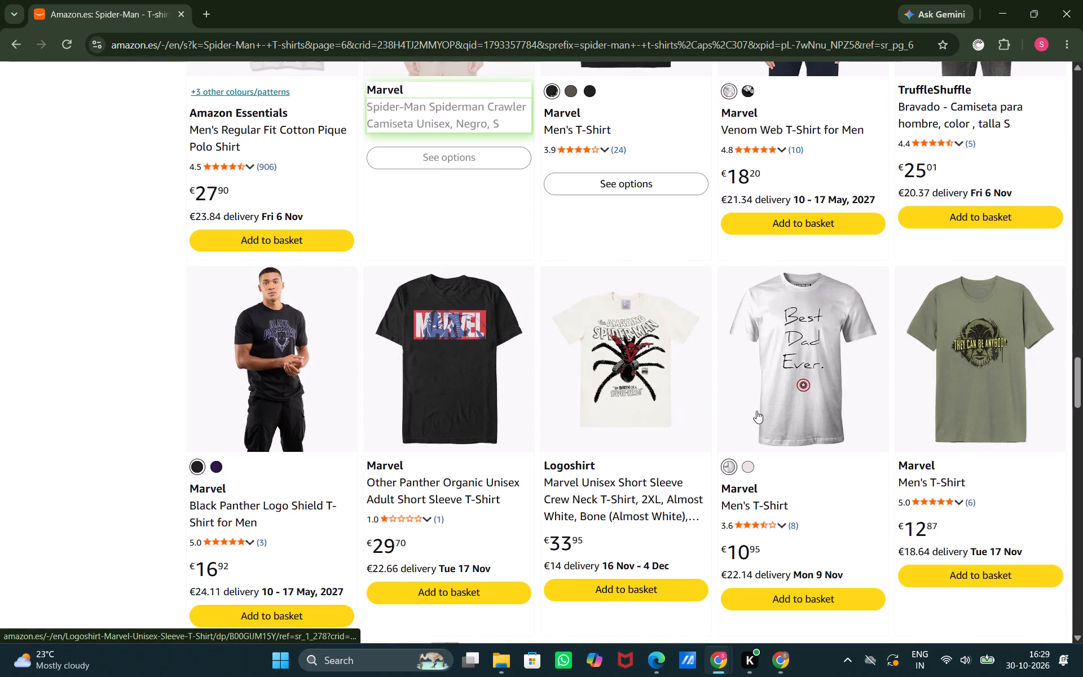
{"action": "right_click", "coordinate": [624, 512]}
{"action": "left_click", "coordinate": [715, 425]}
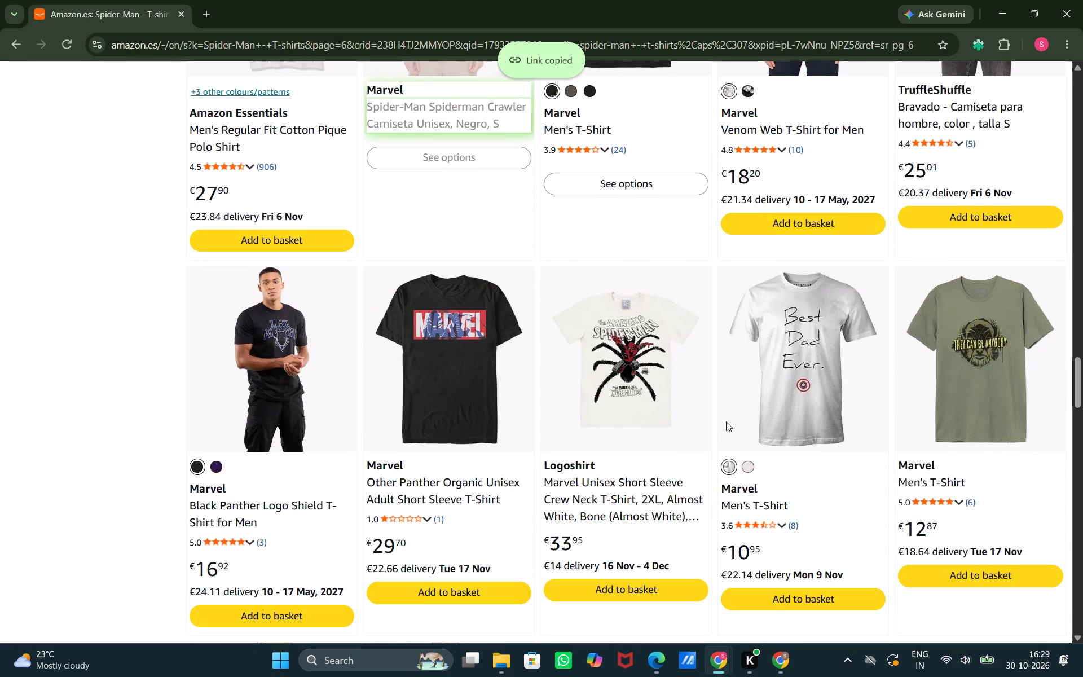
{"action": "key", "text": "alt+Tab"}
{"action": "key", "text": "ctrl+v"}
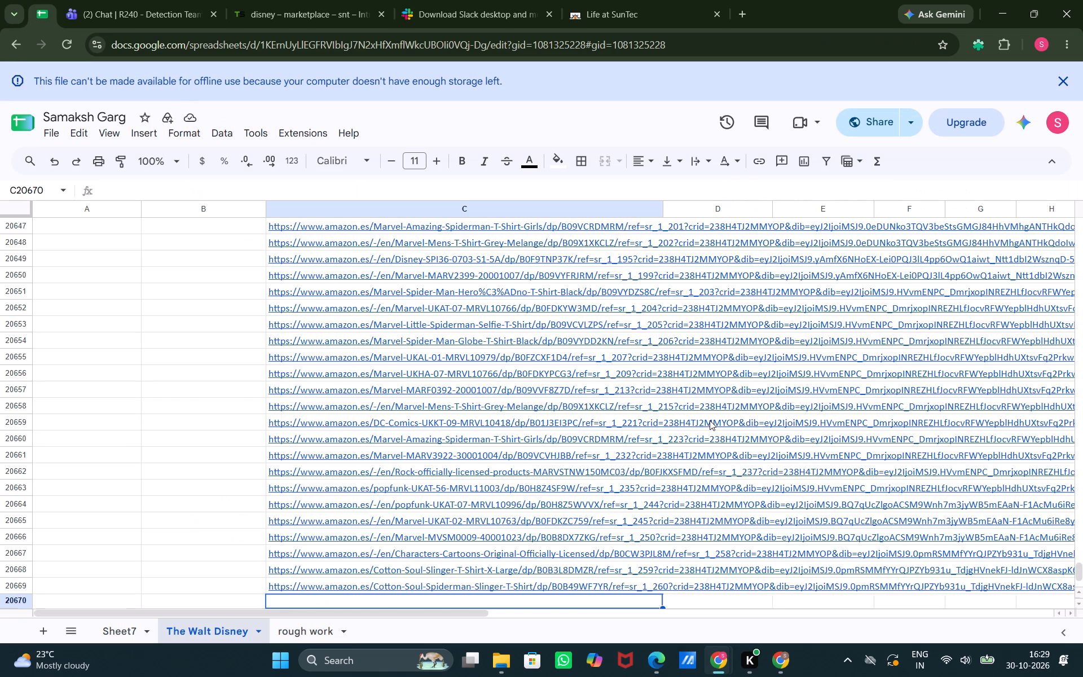
{"action": "key", "text": "Return"}
{"action": "key", "text": "Return"}
Check the product page of the grey Marvel Vintage Avengers Hoodie and return to the search results.
{"action": "key", "text": "alt+Tab"}
{"action": "scroll", "coordinate": [711, 417], "scroll_direction": "down", "scroll_amount": 6}
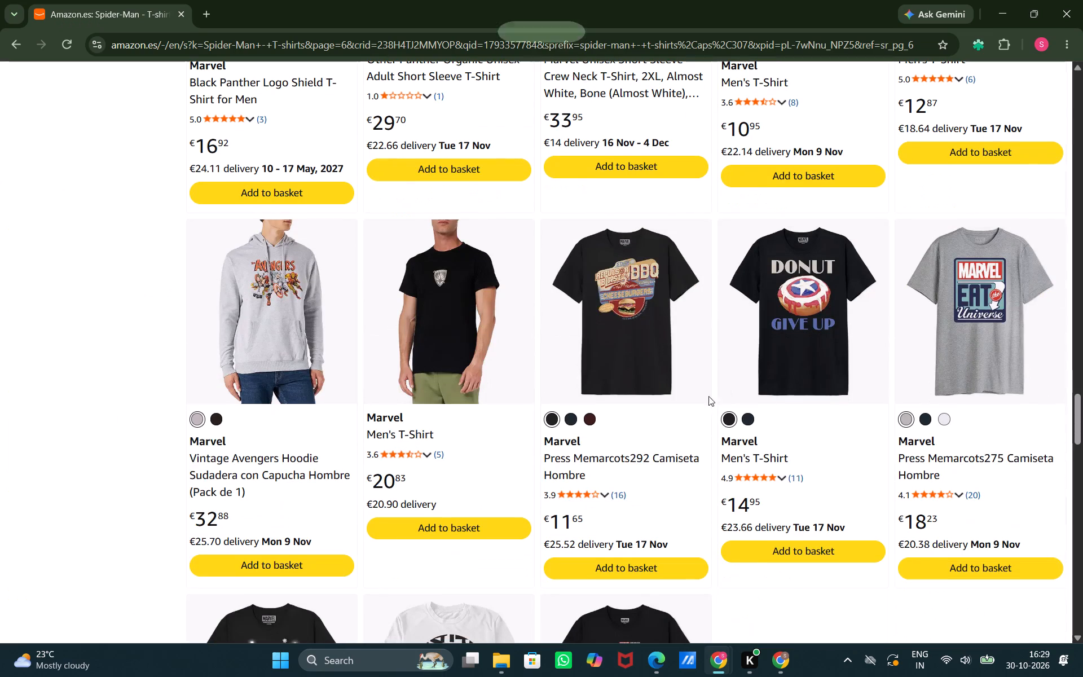
{"action": "left_click", "coordinate": [288, 338]}
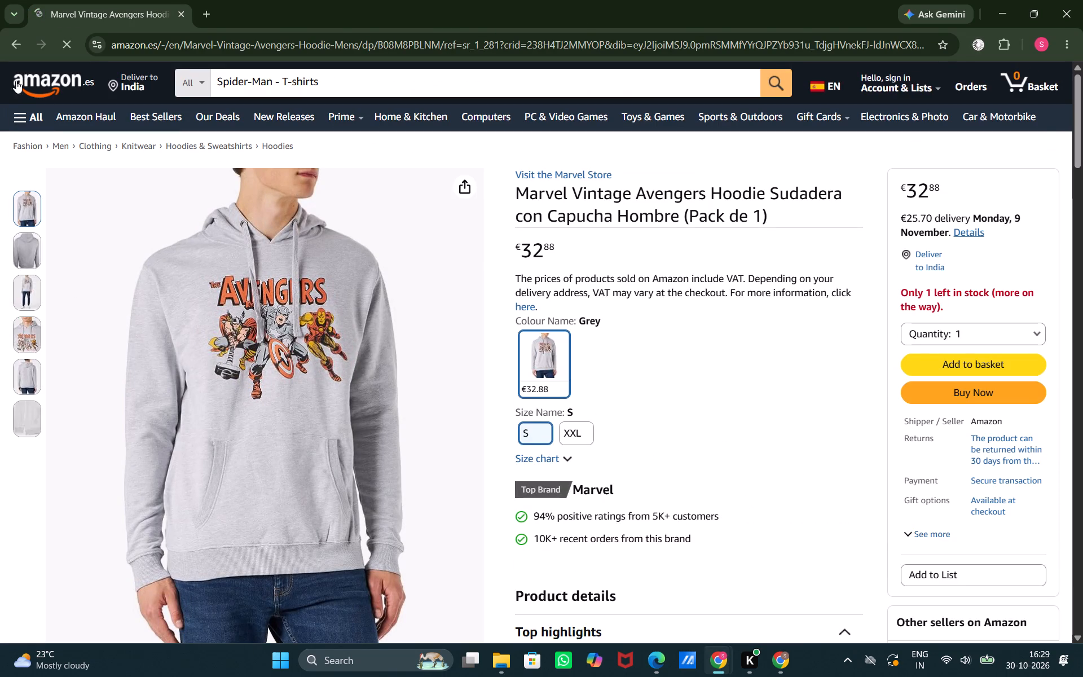
{"action": "left_click", "coordinate": [19, 51]}
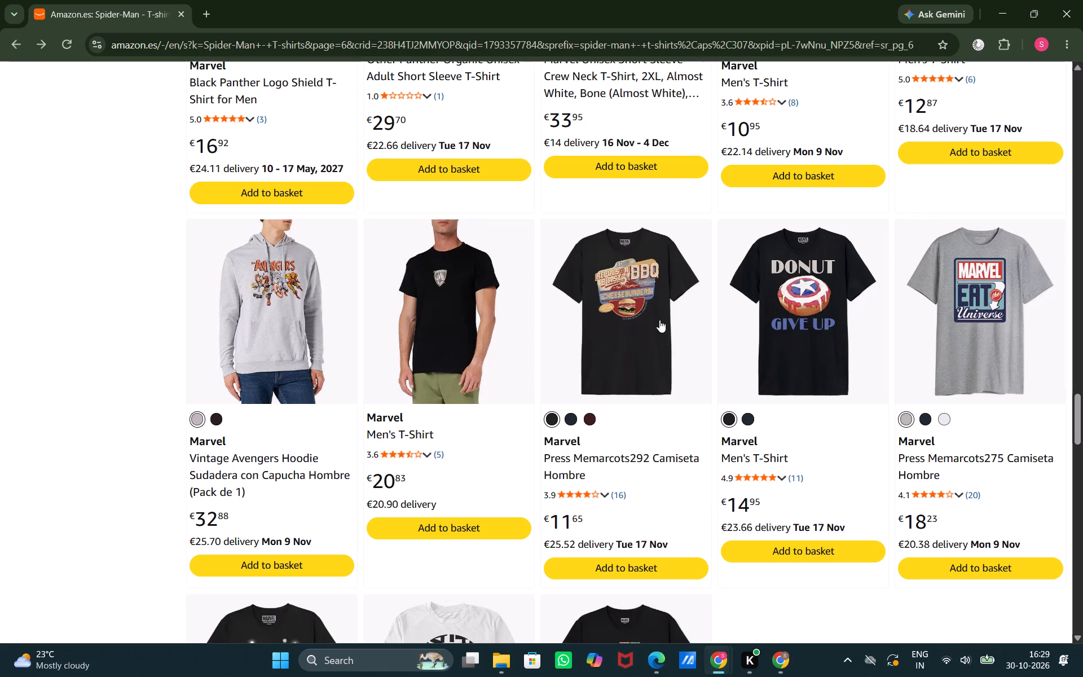
Continue to results page 7 and log the link of the Marvel Girls' Spiderman Heart Tee in cell C20671.
{"action": "scroll", "coordinate": [1016, 289], "scroll_direction": "down", "scroll_amount": 6}
{"action": "scroll", "coordinate": [611, 302], "scroll_direction": "down", "scroll_amount": 3}
{"action": "scroll", "coordinate": [541, 308], "scroll_direction": "down", "scroll_amount": 3}
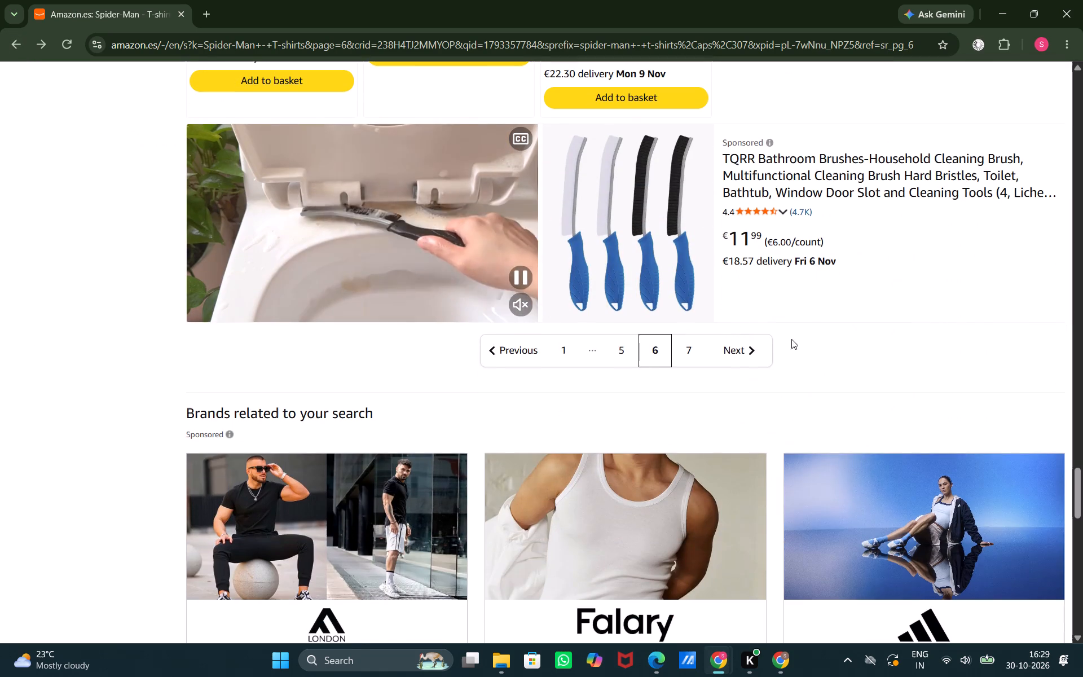
{"action": "left_click", "coordinate": [678, 350]}
{"action": "scroll", "coordinate": [394, 463], "scroll_direction": "down", "scroll_amount": 4}
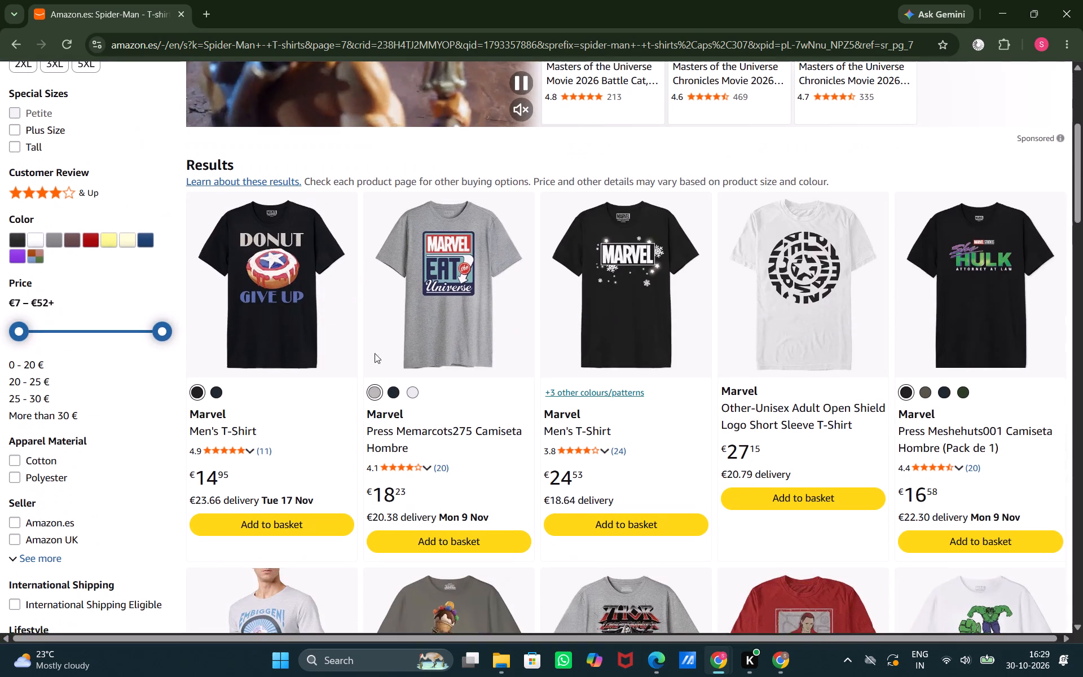
{"action": "scroll", "coordinate": [1016, 282], "scroll_direction": "down", "scroll_amount": 5}
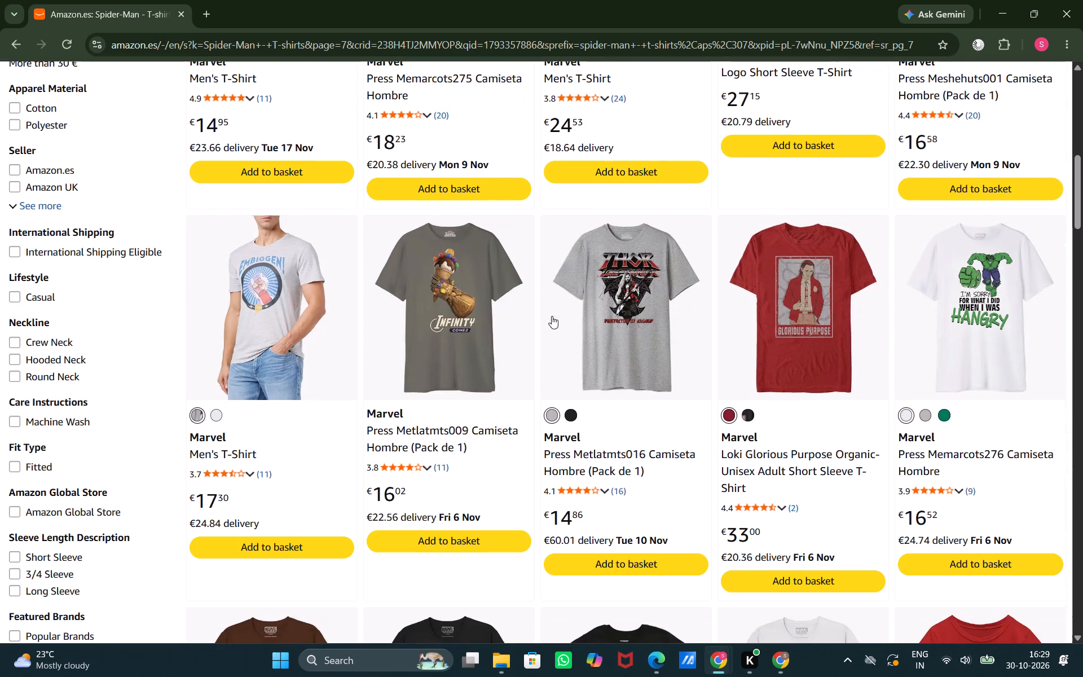
{"action": "scroll", "coordinate": [297, 321], "scroll_direction": "down", "scroll_amount": 5}
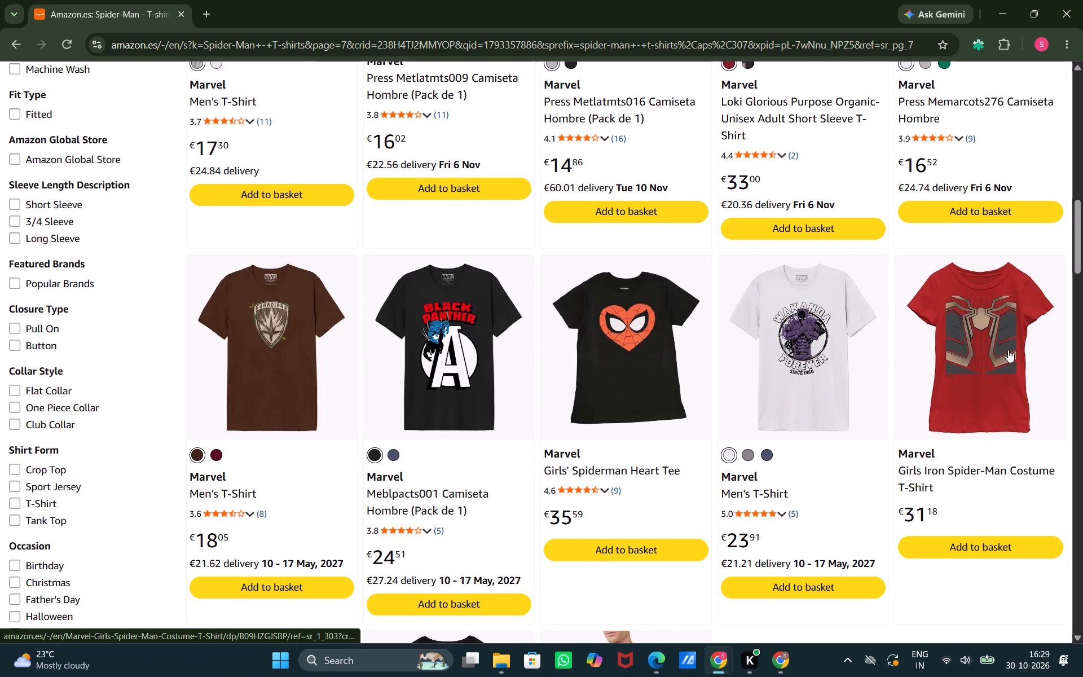
{"action": "right_click", "coordinate": [592, 468]}
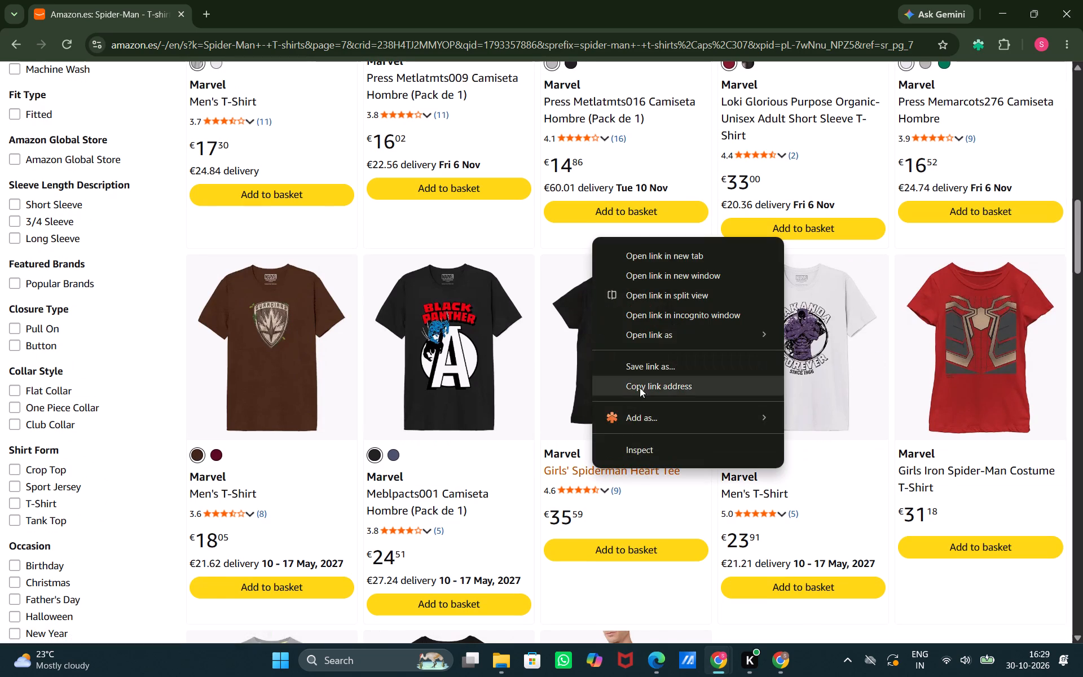
{"action": "left_click", "coordinate": [640, 388]}
{"action": "key", "text": "alt+Tab"}
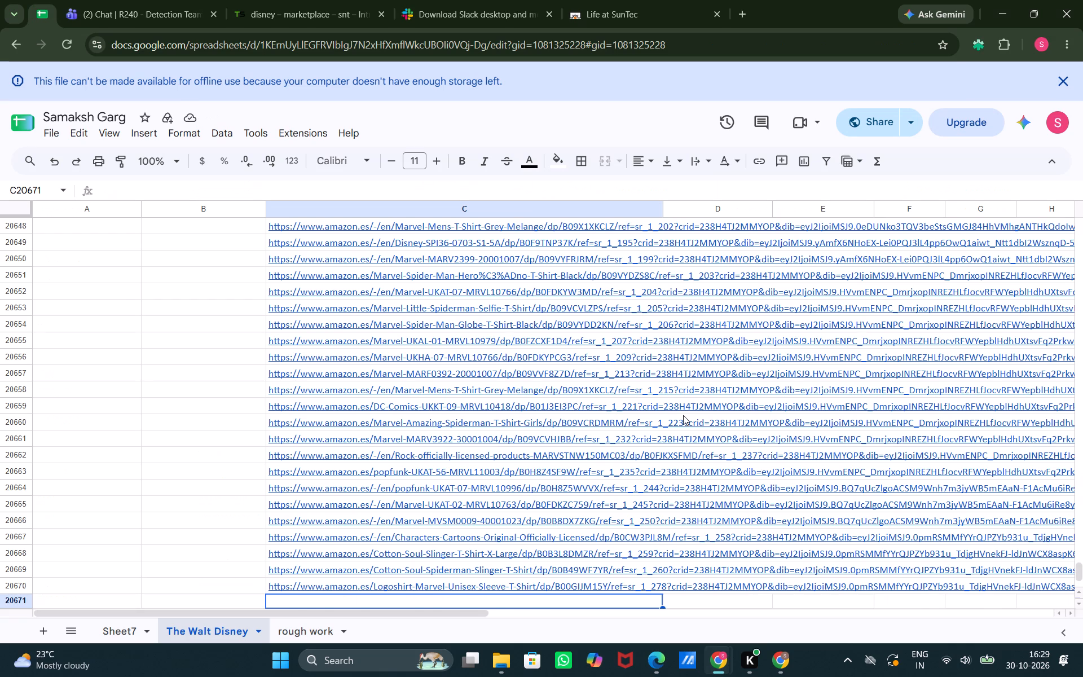
{"action": "key", "text": "ctrl+v"}
{"action": "key", "text": "Return"}
{"action": "key", "text": "Return"}
Log the link of the Marvel Girls Iron Spider-Man Costume T-Shirt in cell C20672.
{"action": "key", "text": "alt+Tab"}
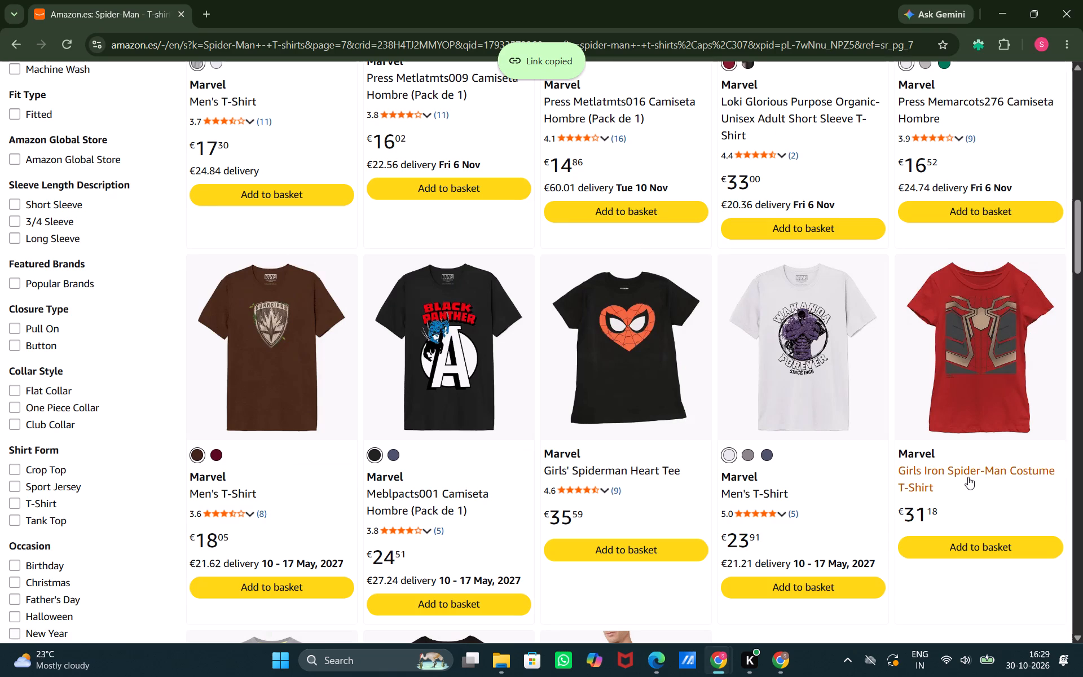
{"action": "right_click", "coordinate": [968, 477]}
{"action": "left_click", "coordinate": [859, 402]}
{"action": "key", "text": "alt+Tab"}
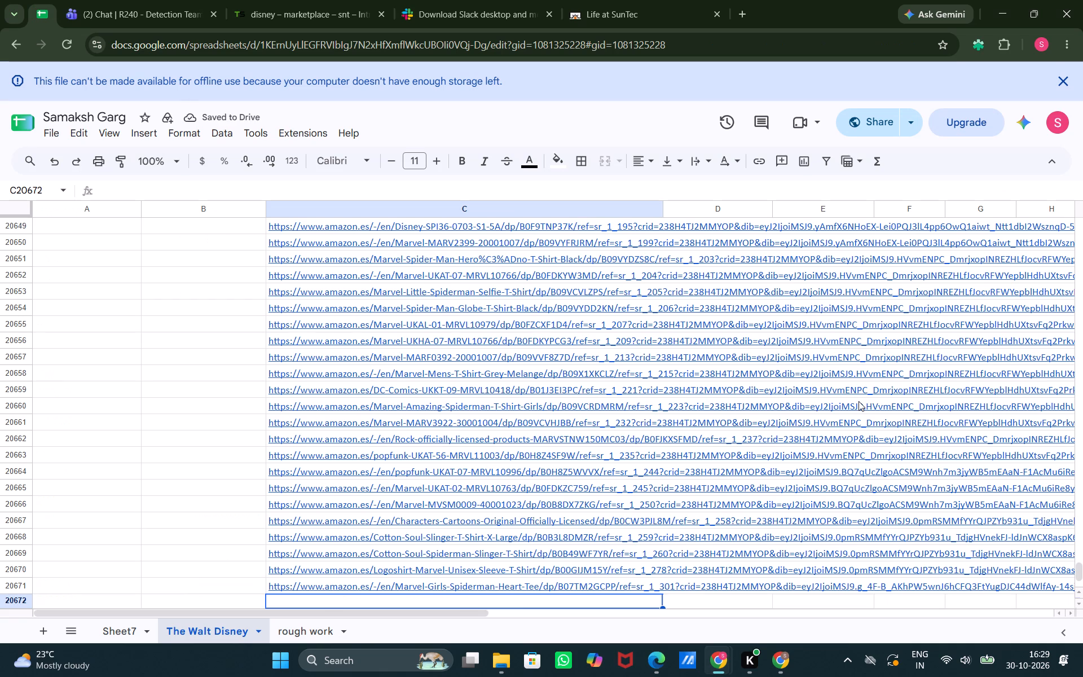
{"action": "key", "text": "ctrl+v"}
{"action": "key", "text": "Return"}
{"action": "key", "text": "Return"}
Review the remaining listings on results page 7 for further Spider-Man T-shirts.
{"action": "key", "text": "alt+Tab"}
{"action": "scroll", "coordinate": [858, 401], "scroll_direction": "down", "scroll_amount": 6}
{"action": "scroll", "coordinate": [631, 426], "scroll_direction": "up", "scroll_amount": 8}
{"action": "scroll", "coordinate": [628, 420], "scroll_direction": "down", "scroll_amount": 12}
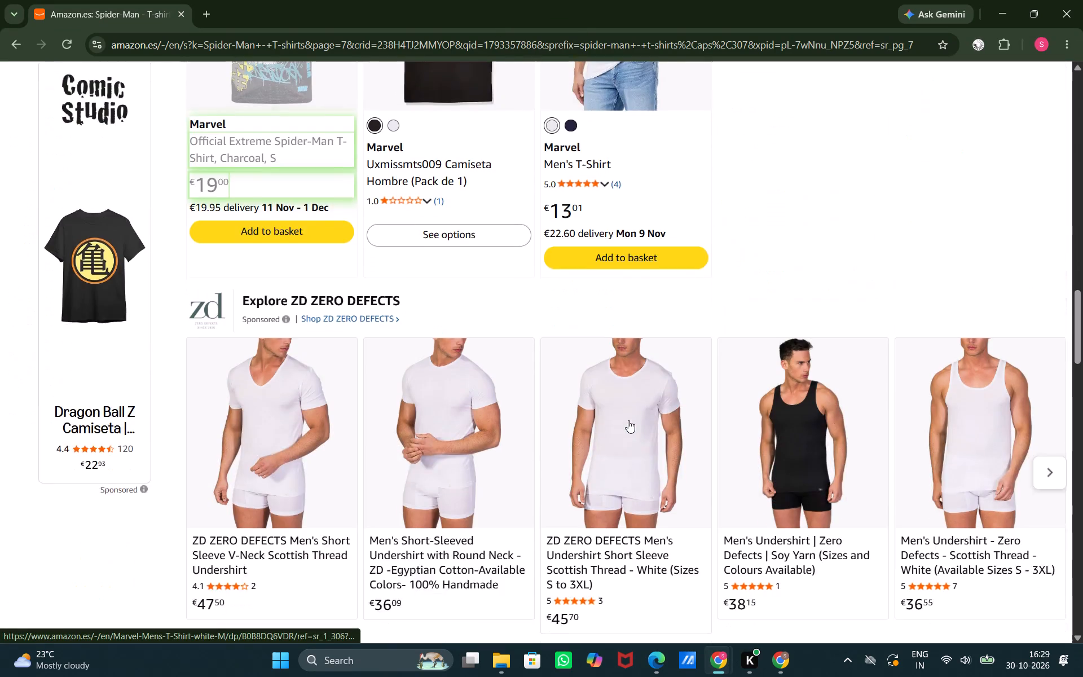
{"action": "scroll", "coordinate": [628, 420], "scroll_direction": "down", "scroll_amount": 12}
In The Walt Disney sheet, select the column C links from C20672 up to C20497 to check how many are logged.
{"action": "key", "text": "alt+Tab"}
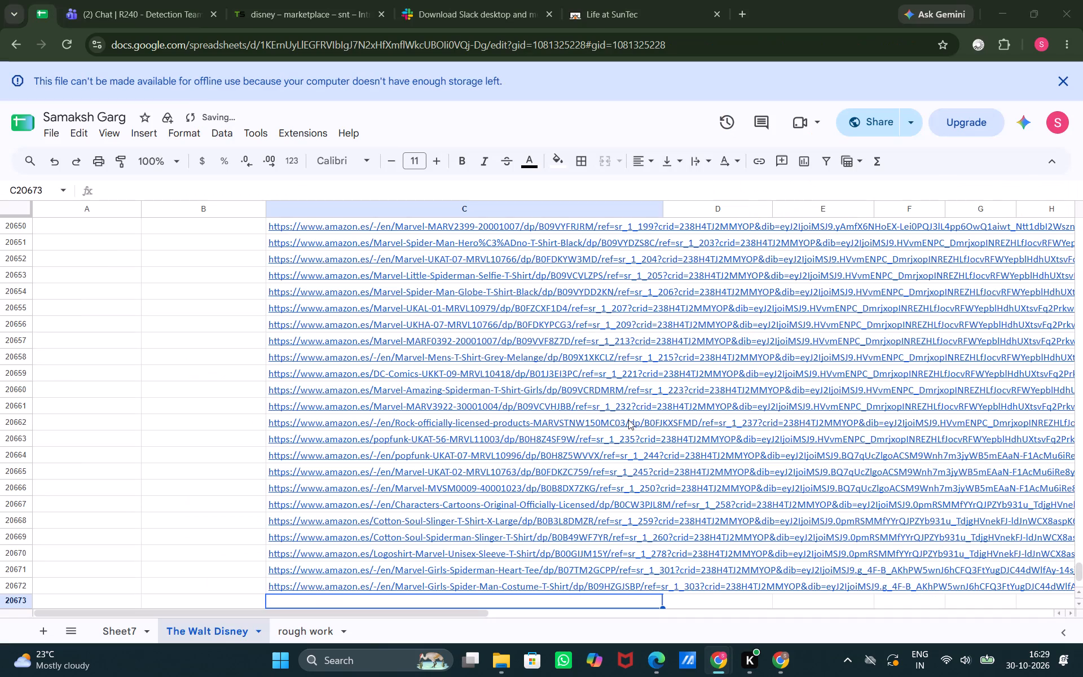
{"action": "key", "text": "Up"}
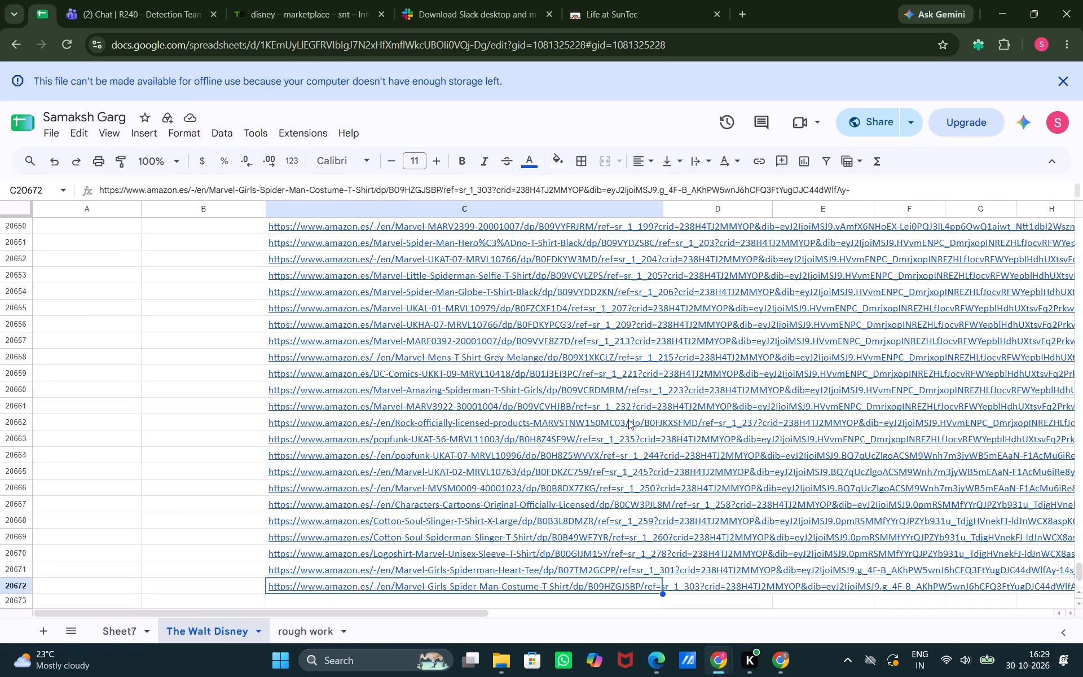
{"action": "key", "text": "ctrl+shift+Up"}
{"action": "key", "text": "ctrl+shift+Up"}
{"action": "key", "text": "ctrl+shift+Up"}
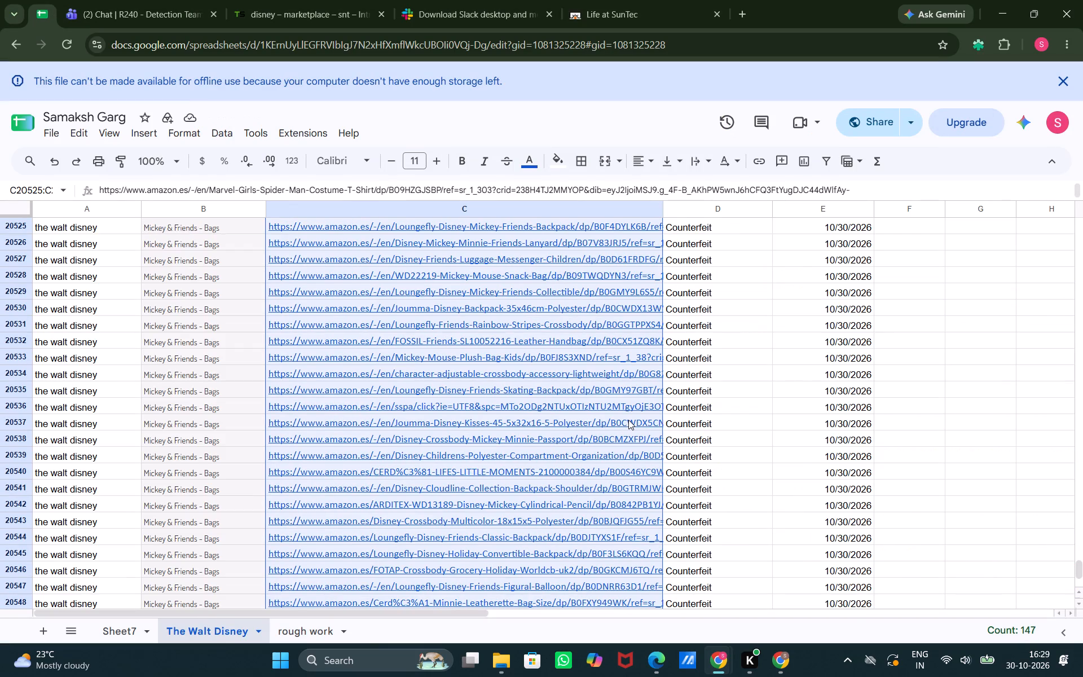
{"action": "key", "text": "ctrl+shift+Up"}
{"action": "key", "text": "ctrl+shift+Up"}
{"action": "key", "text": "ctrl+shift+Up"}
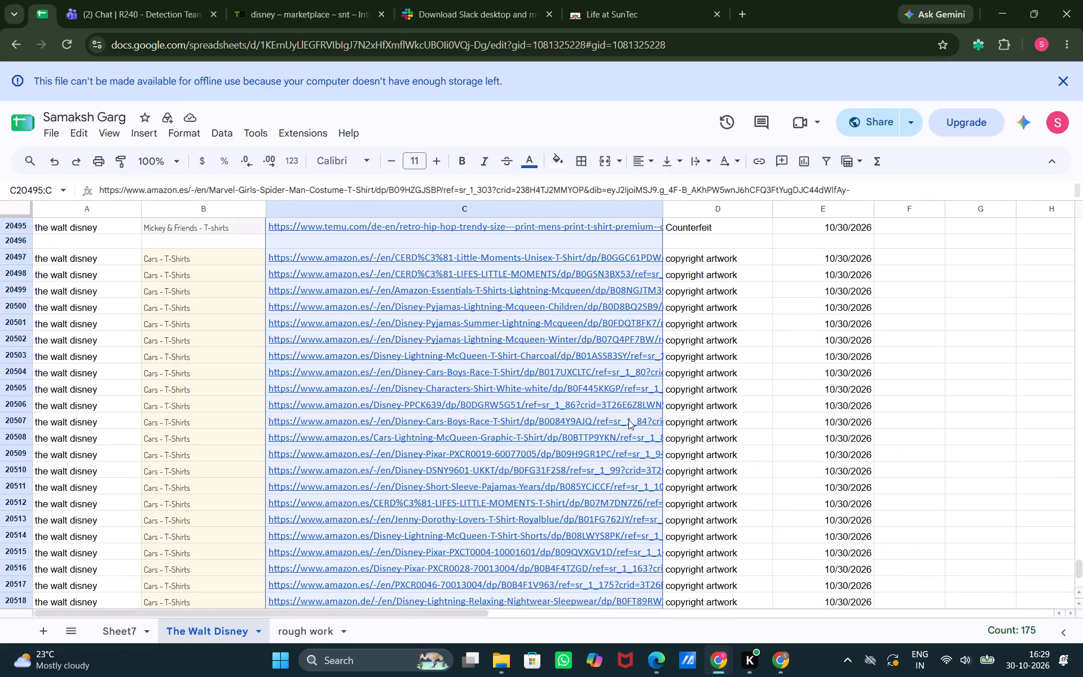
{"action": "key", "text": "ctrl+shift+Right"}
{"action": "key", "text": "ctrl+shift+Left"}
{"action": "key", "text": "ctrl+shift+Left"}
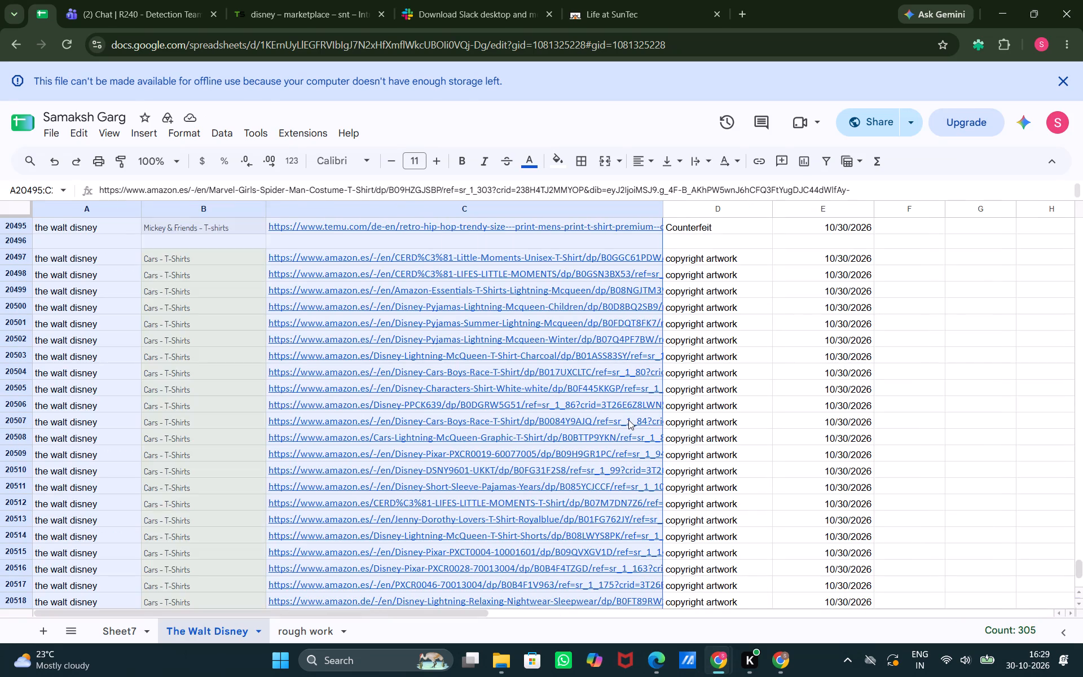
{"action": "key", "text": "ctrl+shift+Right"}
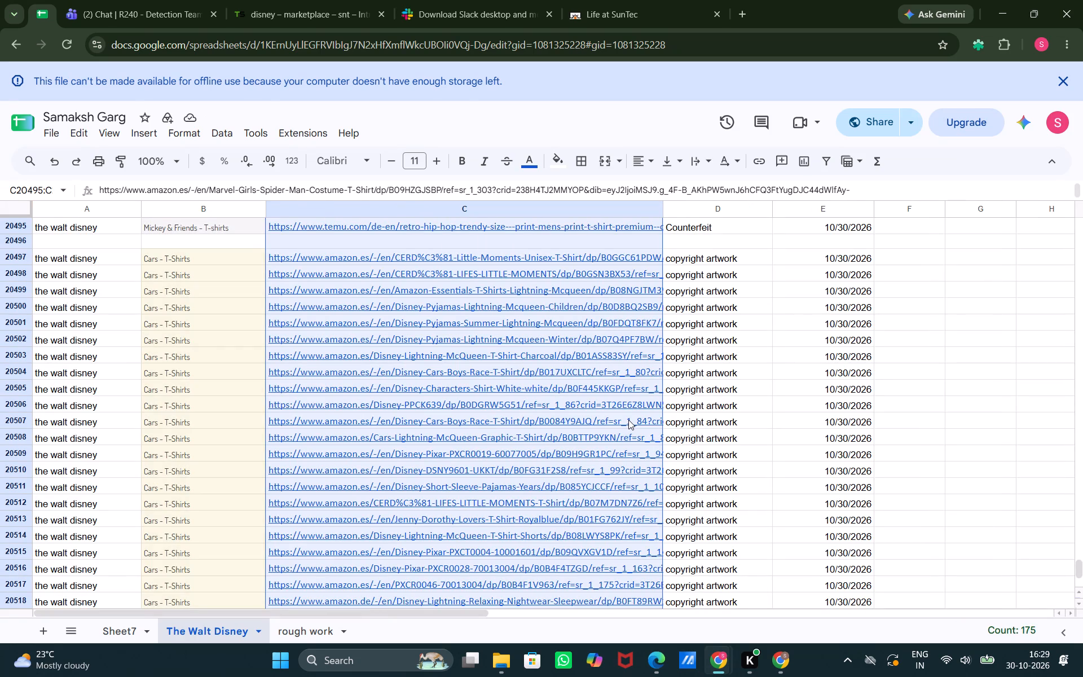
{"action": "key", "text": "shift+Right"}
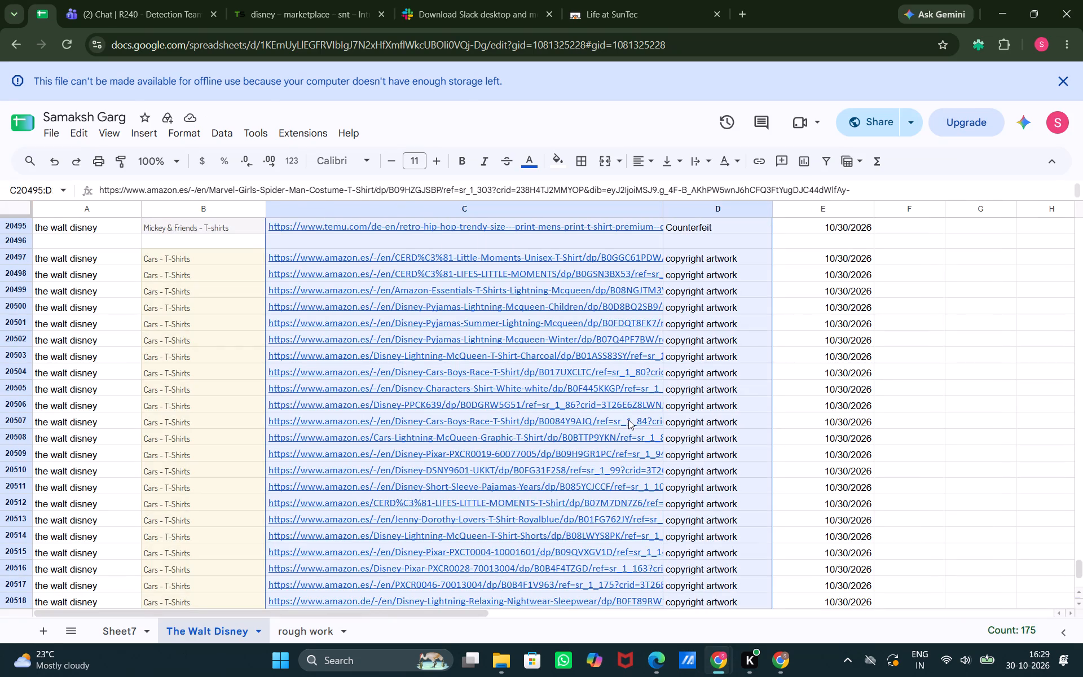
{"action": "key", "text": "shift+Right"}
{"action": "key", "text": "shift+Right"}
{"action": "key", "text": "shift+Right"}
{"action": "key", "text": "shift+Right"}
{"action": "key", "text": "shift+Right"}
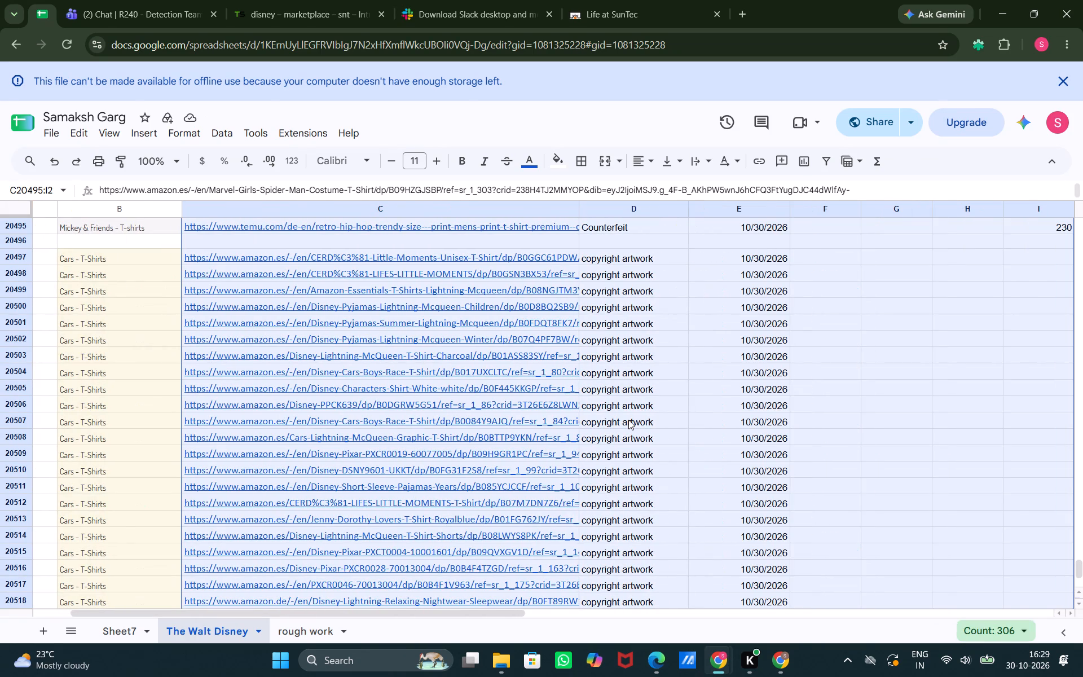
{"action": "key", "text": "shift+Left"}
{"action": "key", "text": "shift+Left"}
{"action": "key", "text": "shift+Left"}
{"action": "key", "text": "shift+Left"}
{"action": "key", "text": "shift+Left"}
{"action": "key", "text": "shift+Left"}
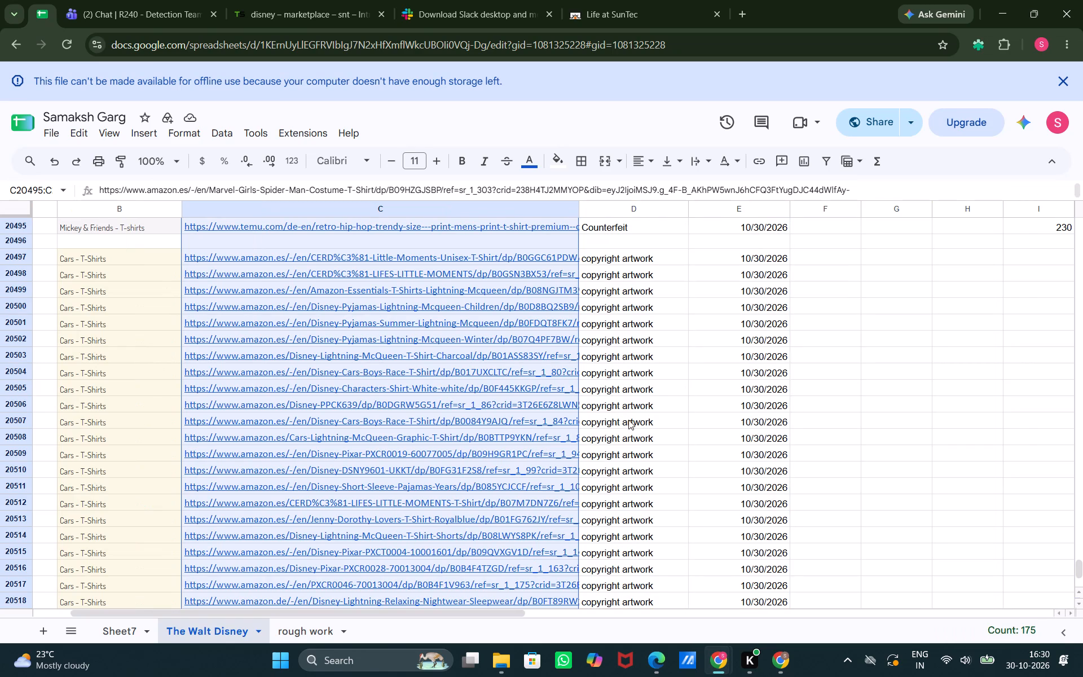
{"action": "key", "text": "shift+Down"}
{"action": "key", "text": "shift+Down"}
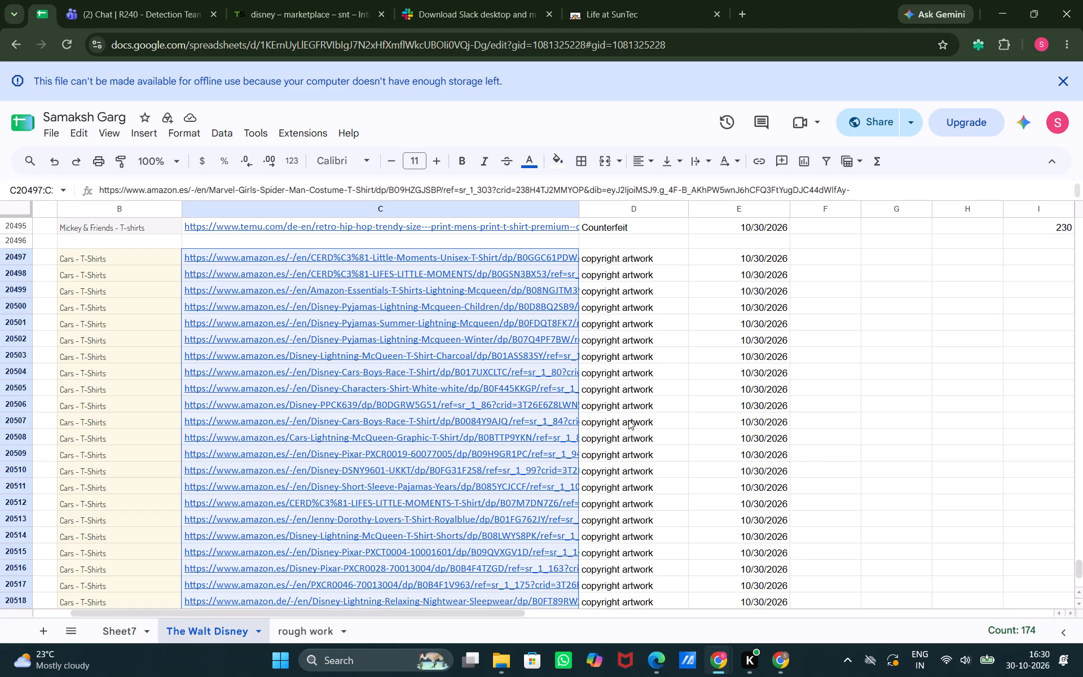
Go to the start of the Cars block and copy the Cars - T-Shirts category from cell B20497.
{"action": "key", "text": "Down"}
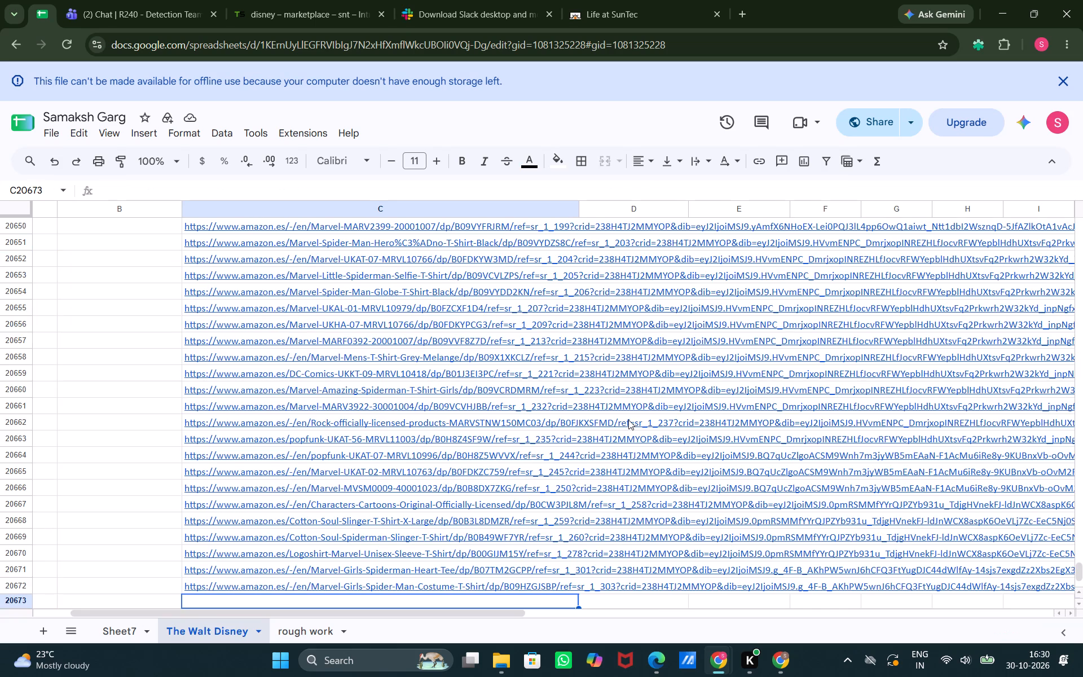
{"action": "key", "text": "ctrl+Up"}
{"action": "key", "text": "ctrl+Up"}
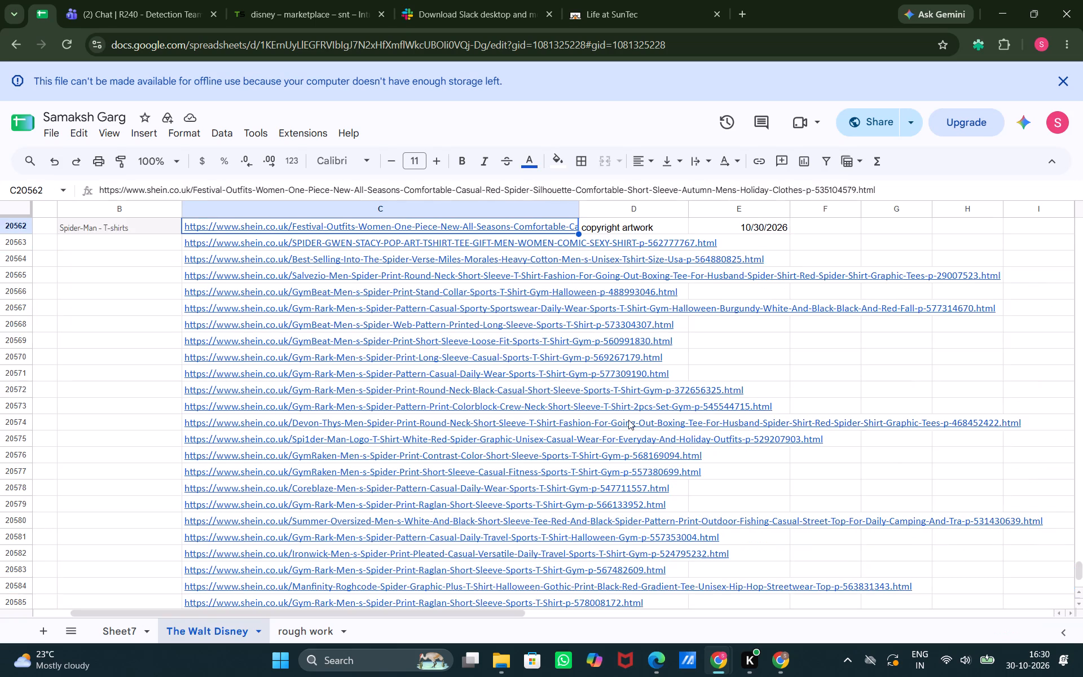
{"action": "key", "text": "Up"}
{"action": "key", "text": "Up"}
{"action": "key", "text": "Up"}
{"action": "key", "text": "ctrl+Up"}
{"action": "key", "text": "Up"}
{"action": "key", "text": "Up"}
{"action": "key", "text": "ctrl+Up"}
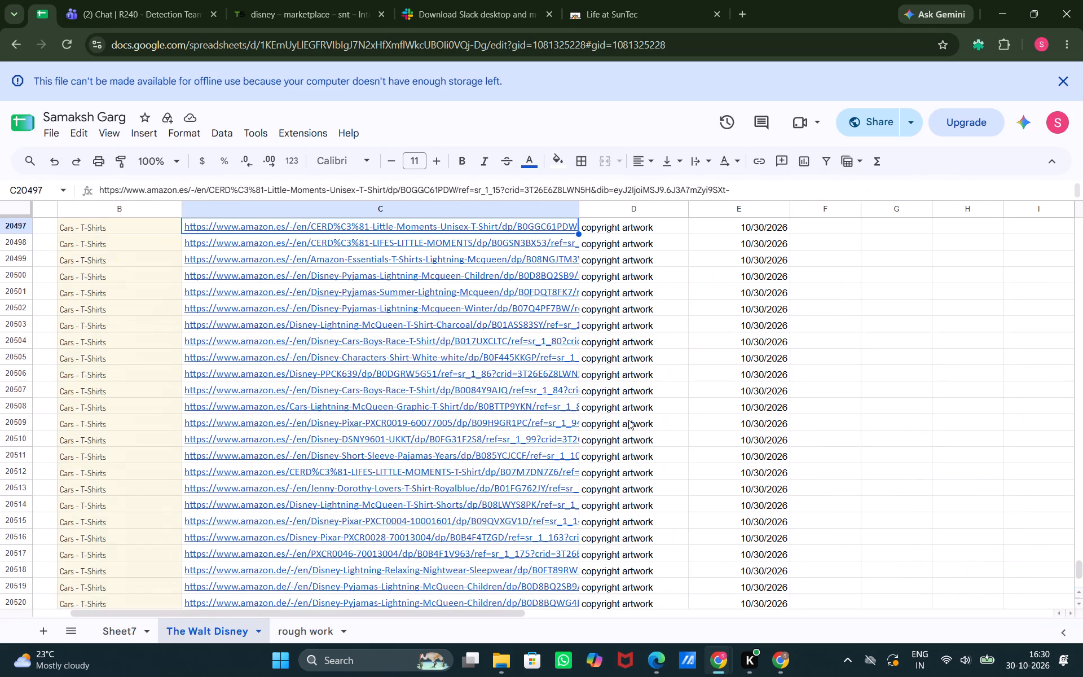
{"action": "key", "text": "Up"}
{"action": "key", "text": "Up"}
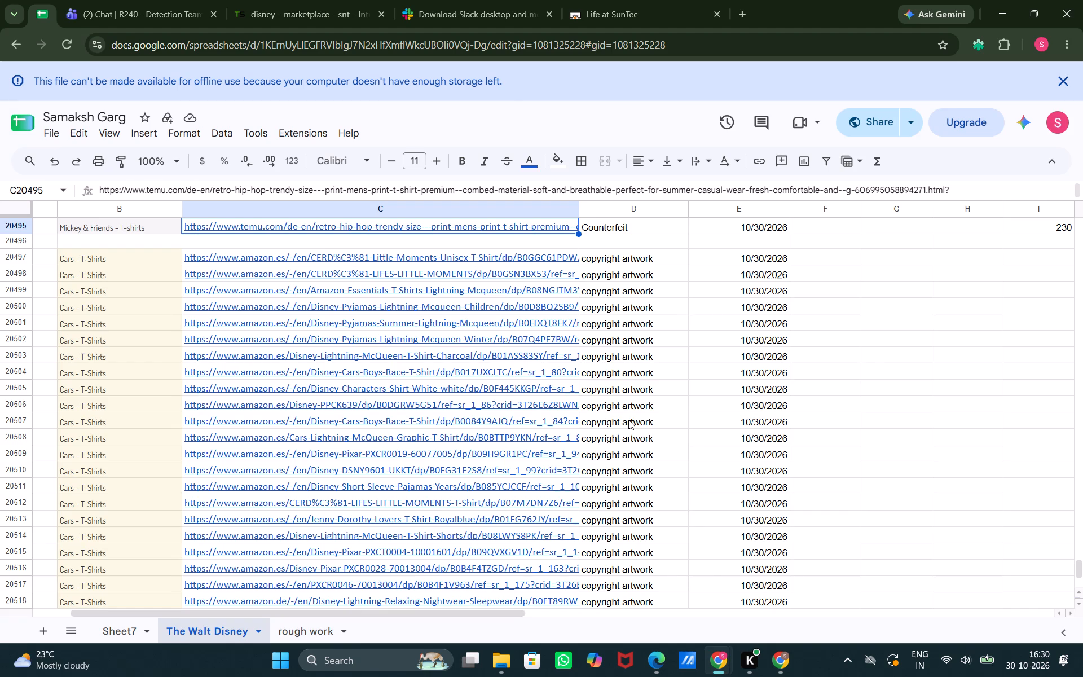
{"action": "key", "text": "Left"}
{"action": "key", "text": "Left"}
{"action": "key", "text": "Left"}
{"action": "key", "text": "Left"}
{"action": "key", "text": "Left"}
{"action": "key", "text": "Left"}
{"action": "key", "text": "Left"}
{"action": "key", "text": "Left"}
{"action": "key", "text": "Down"}
{"action": "key", "text": "Down"}
{"action": "key", "text": "Right"}
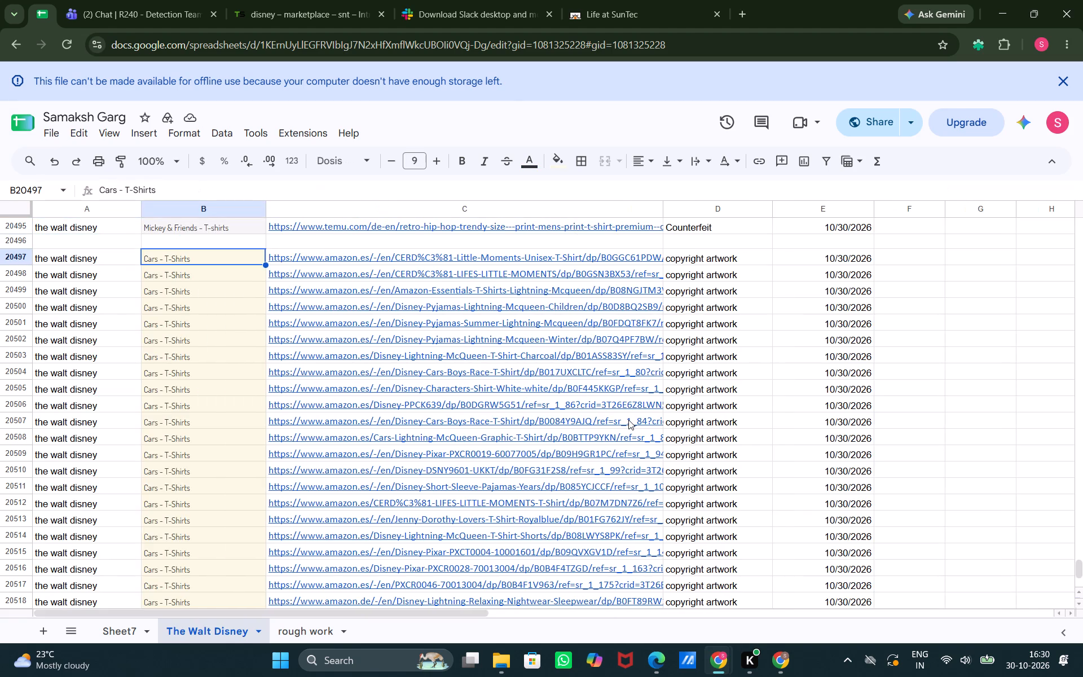
{"action": "key", "text": "ctrl+c"}
Close the Amazon.es search results window.
{"action": "key", "text": "alt+Tab"}
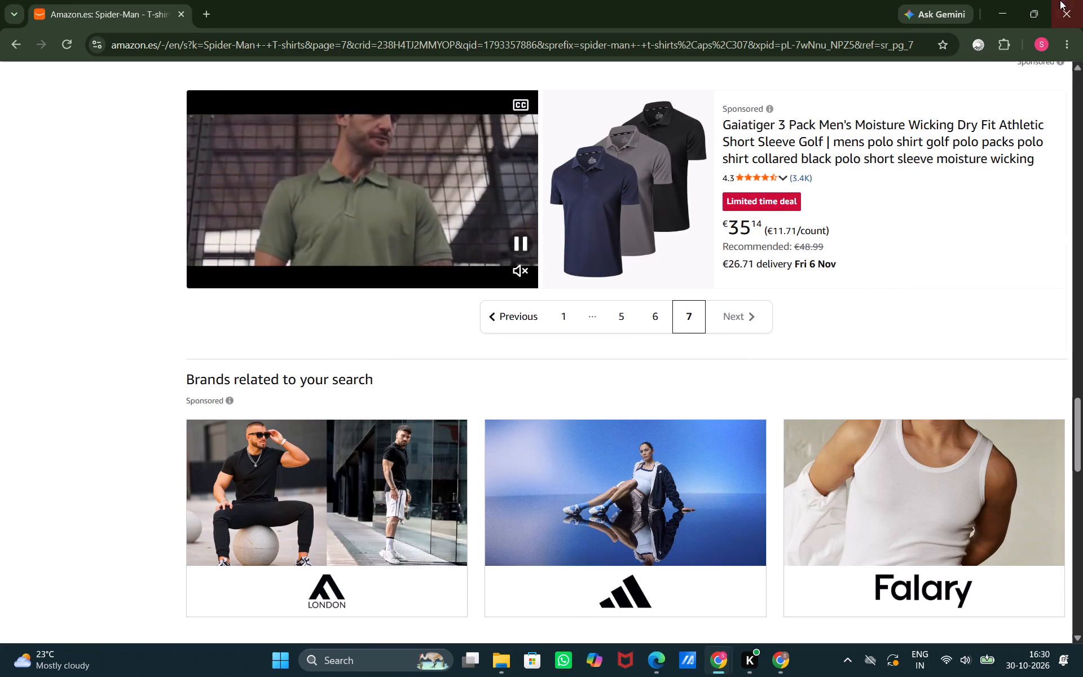
{"action": "left_click", "coordinate": [1082, 1]}
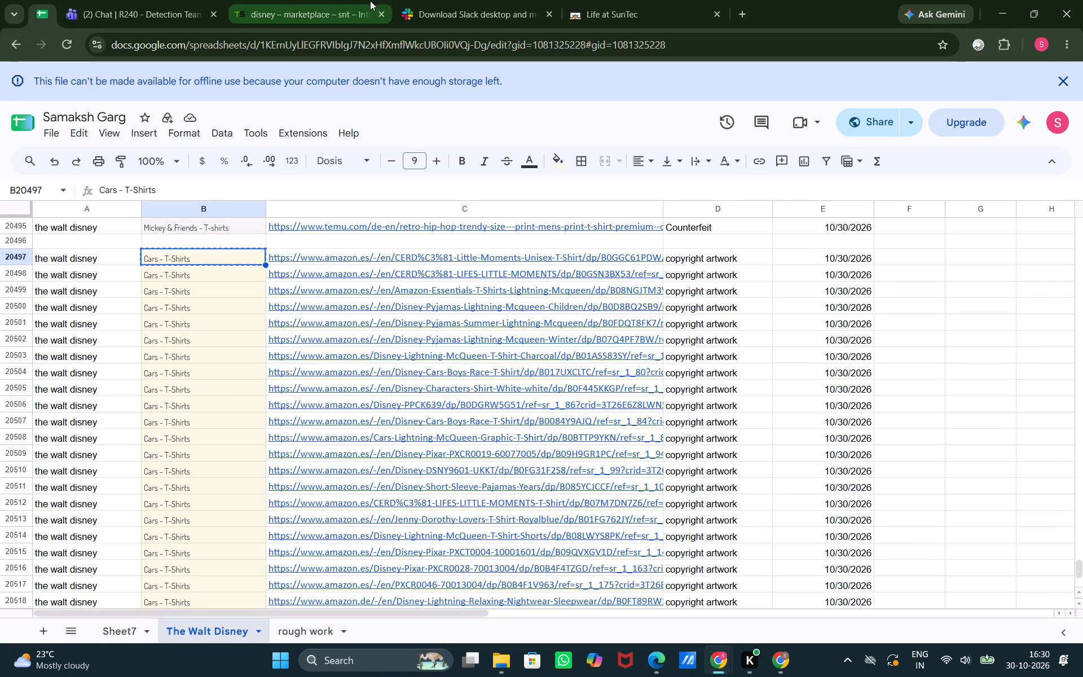
In the Red Points portal, clear the submitted list and set asset Cars - T-Shirts - 25 with protection type Copyright artwork.
{"action": "key", "text": "alt+Tab"}
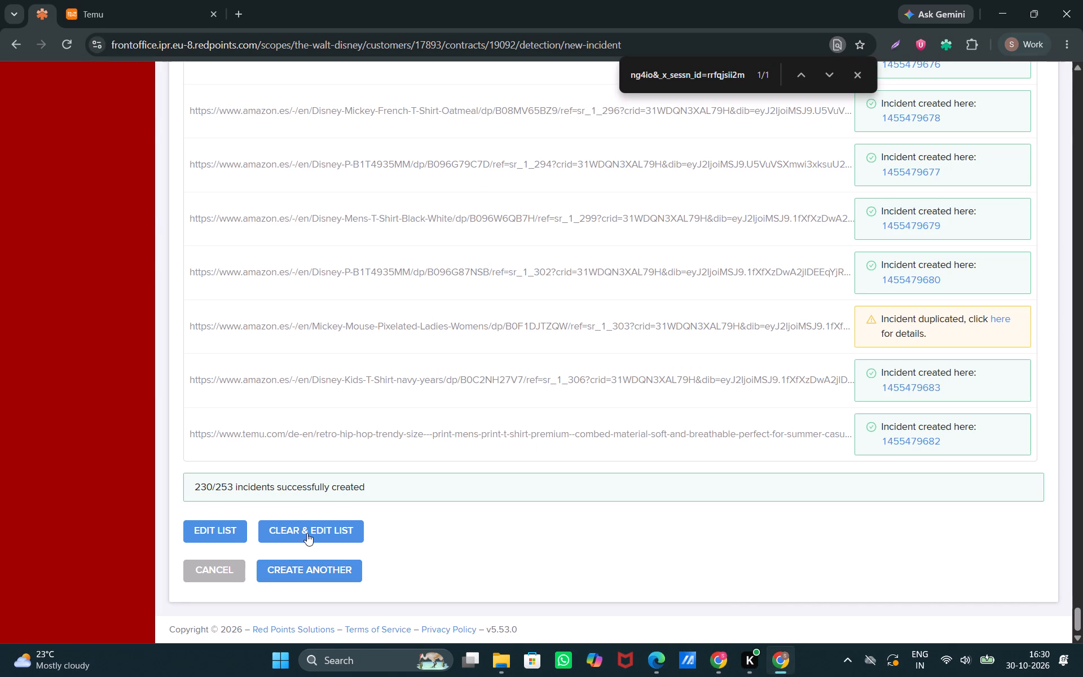
{"action": "left_click", "coordinate": [307, 533]}
{"action": "left_click", "coordinate": [361, 190]}
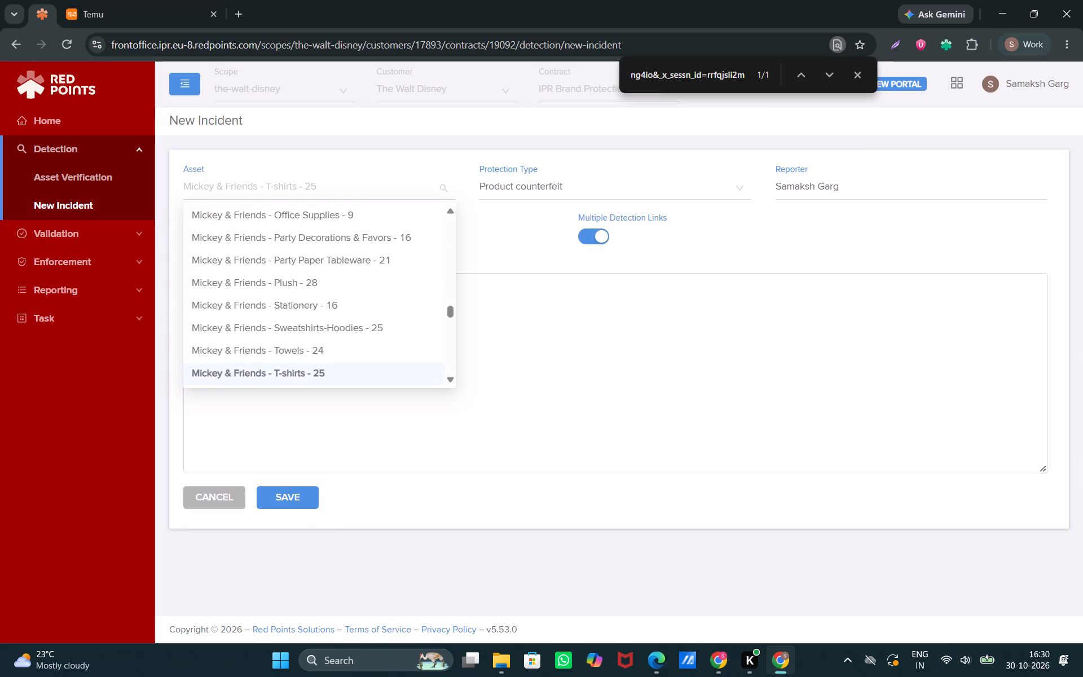
{"action": "key", "text": "ctrl+v"}
{"action": "key", "text": "Return"}
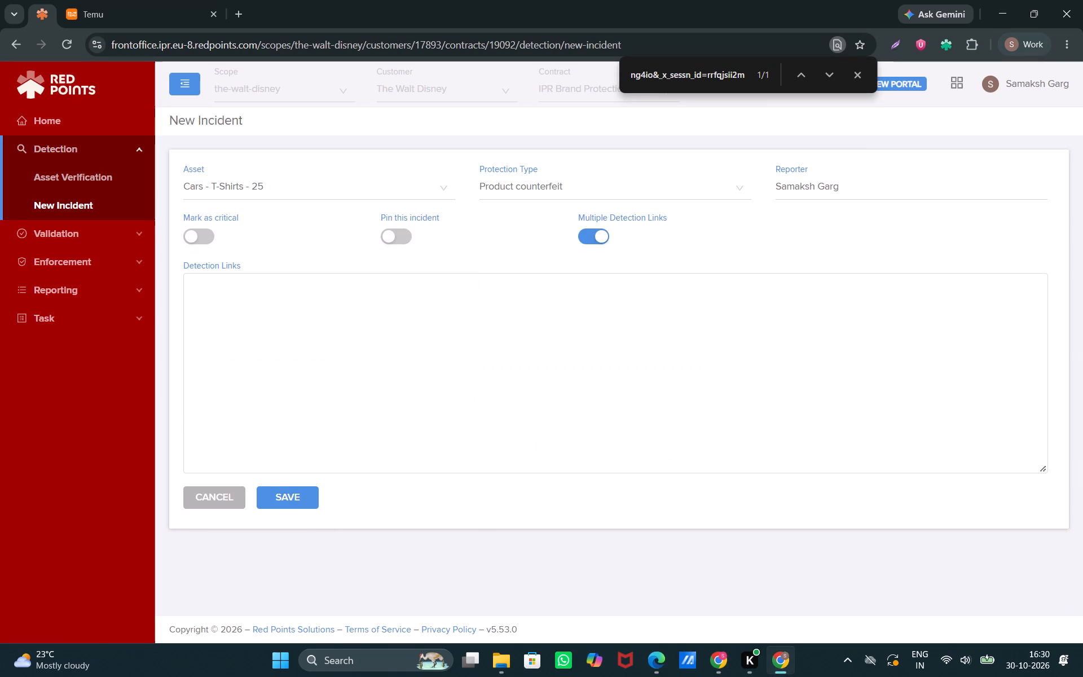
{"action": "left_click", "coordinate": [598, 183]}
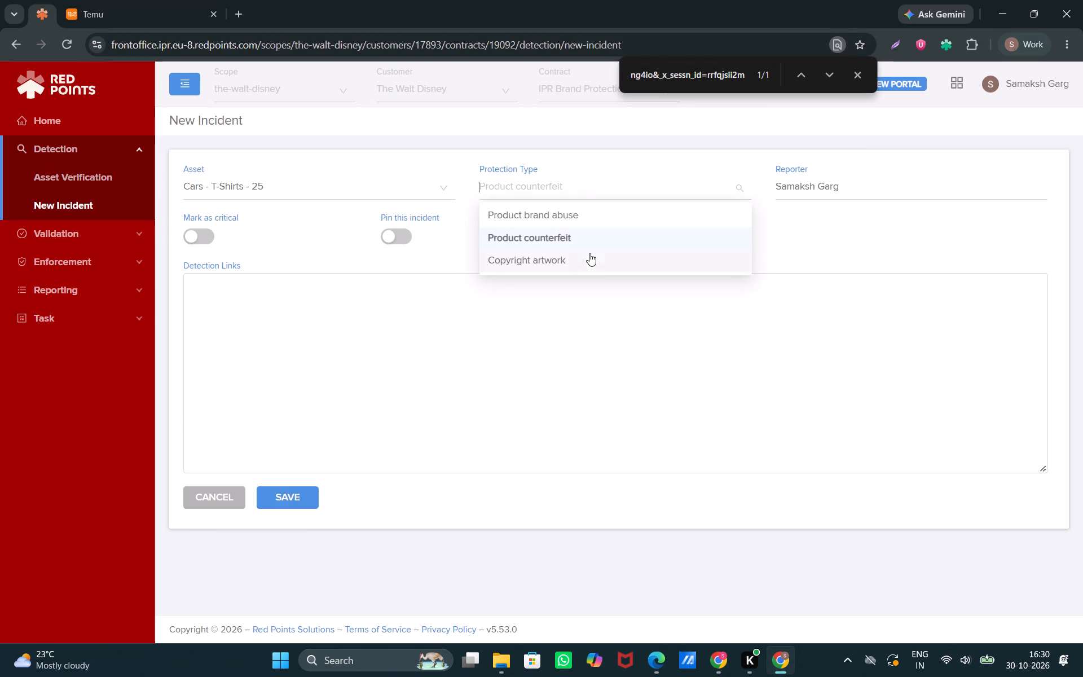
{"action": "left_click", "coordinate": [589, 253]}
Copy the Cars T-shirt links from C20497 to C20523 into the new incident's Detection Links.
{"action": "left_click", "coordinate": [417, 309]}
{"action": "key", "text": "alt+Tab"}
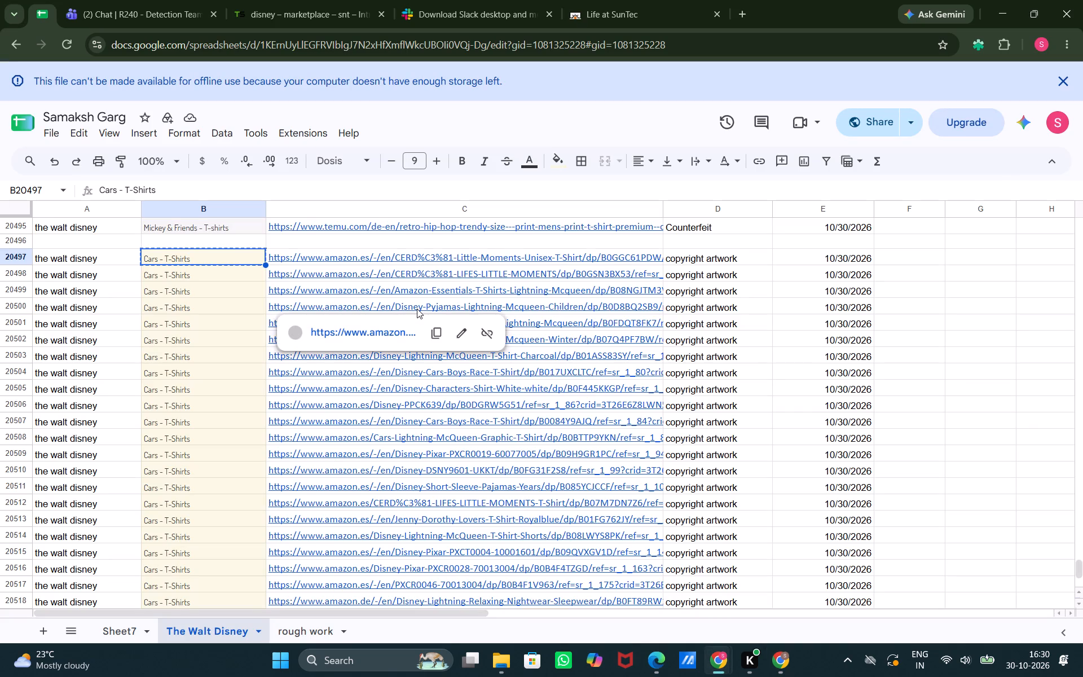
{"action": "key", "text": "Right"}
{"action": "key", "text": "ctrl+shift+Down"}
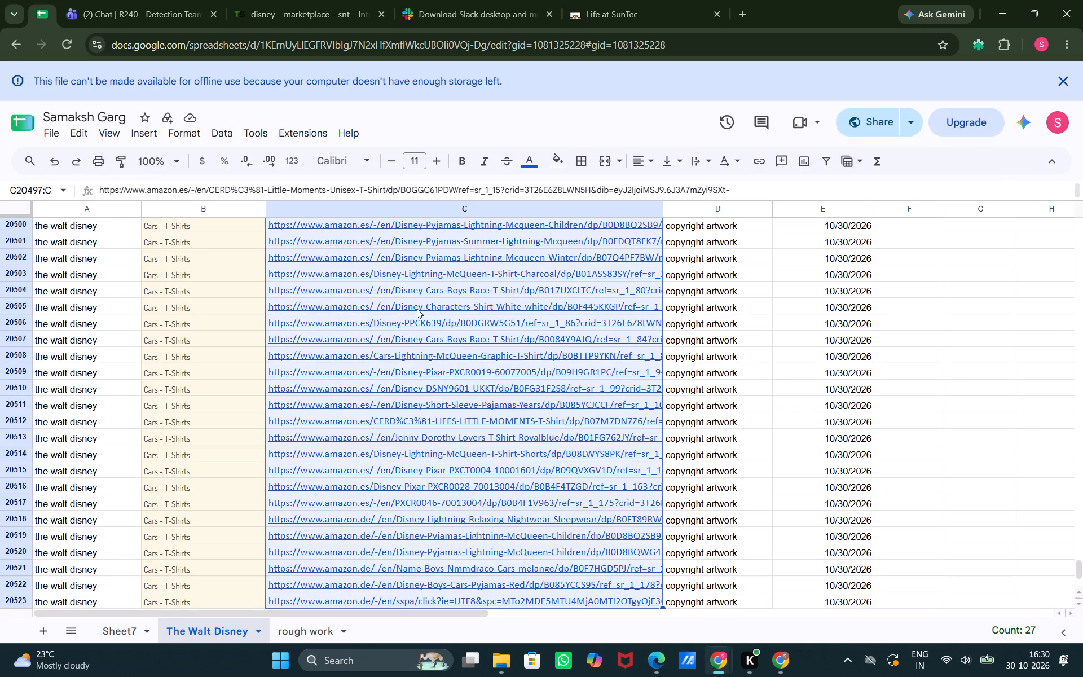
{"action": "key", "text": "ctrl+c"}
{"action": "key", "text": "alt+Tab"}
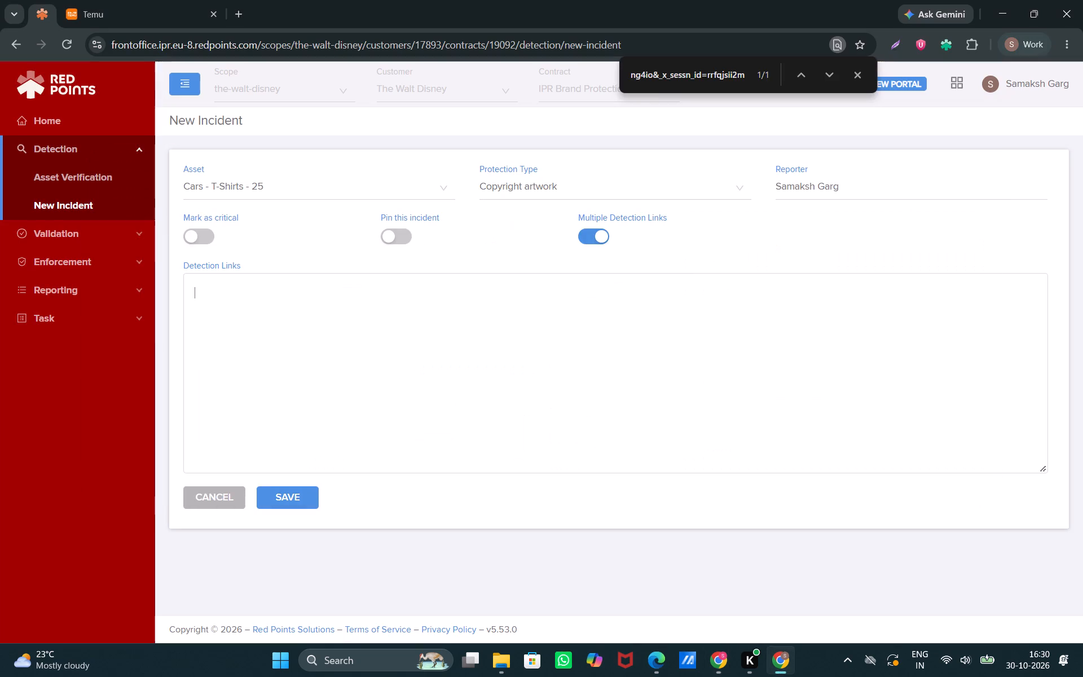
{"action": "key", "text": "ctrl+v"}
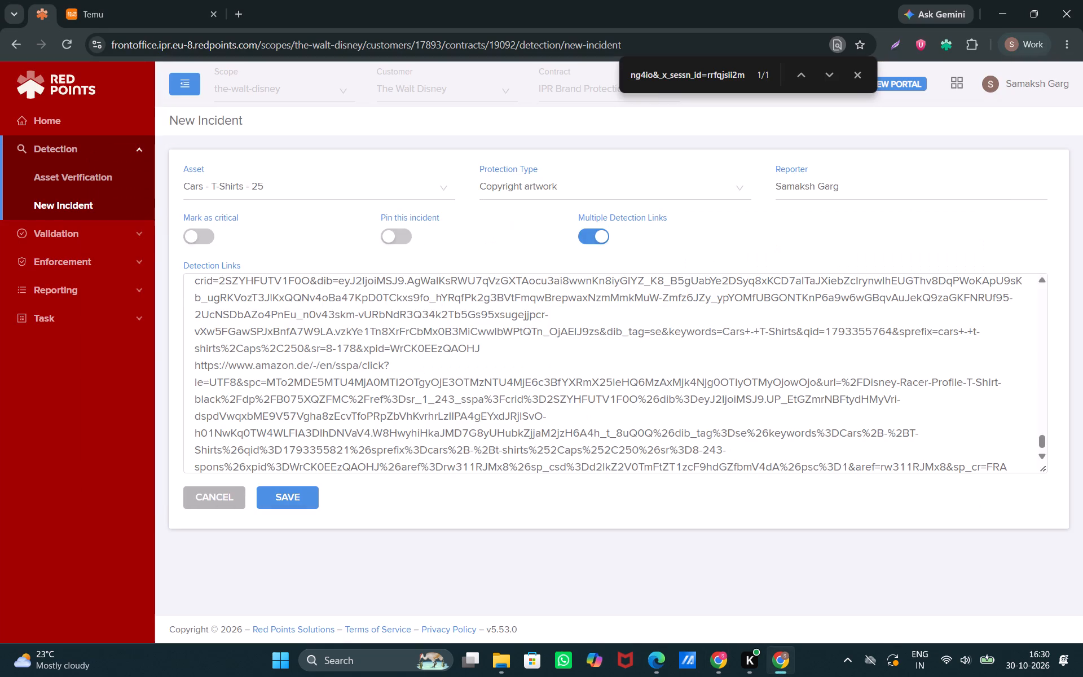
Copy the first Cars T-shirt link from C20497 and search for it in the incident form's Detection Links.
{"action": "key", "text": "alt+Tab"}
{"action": "key", "text": "Up"}
{"action": "key", "text": "Down"}
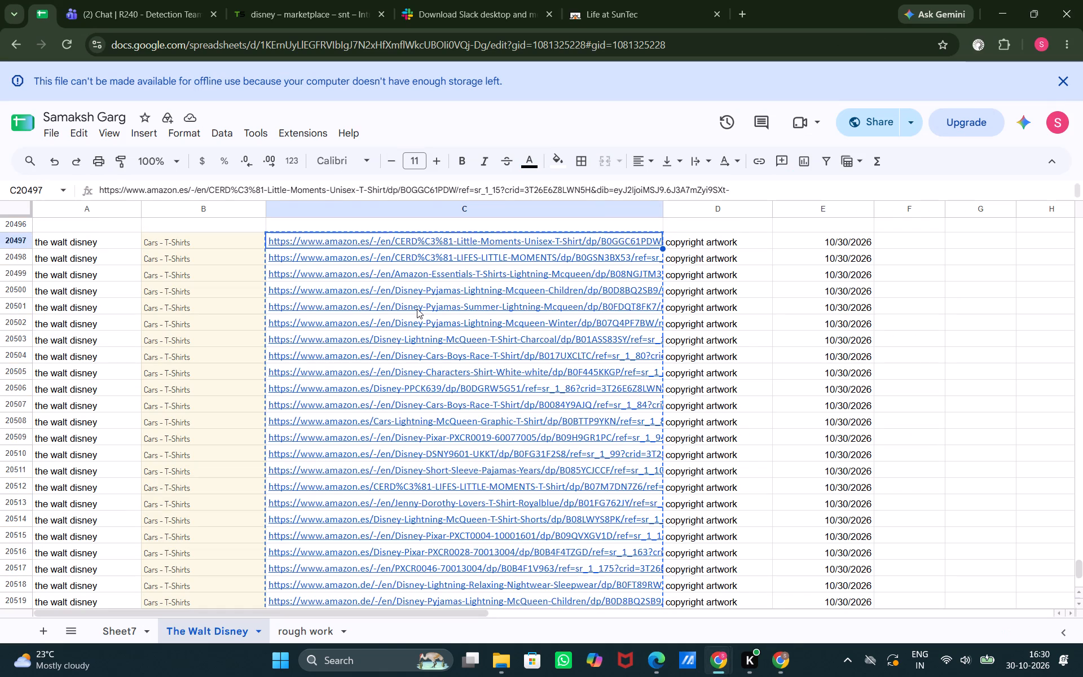
{"action": "key", "text": "ctrl+c"}
{"action": "key", "text": "alt+Tab"}
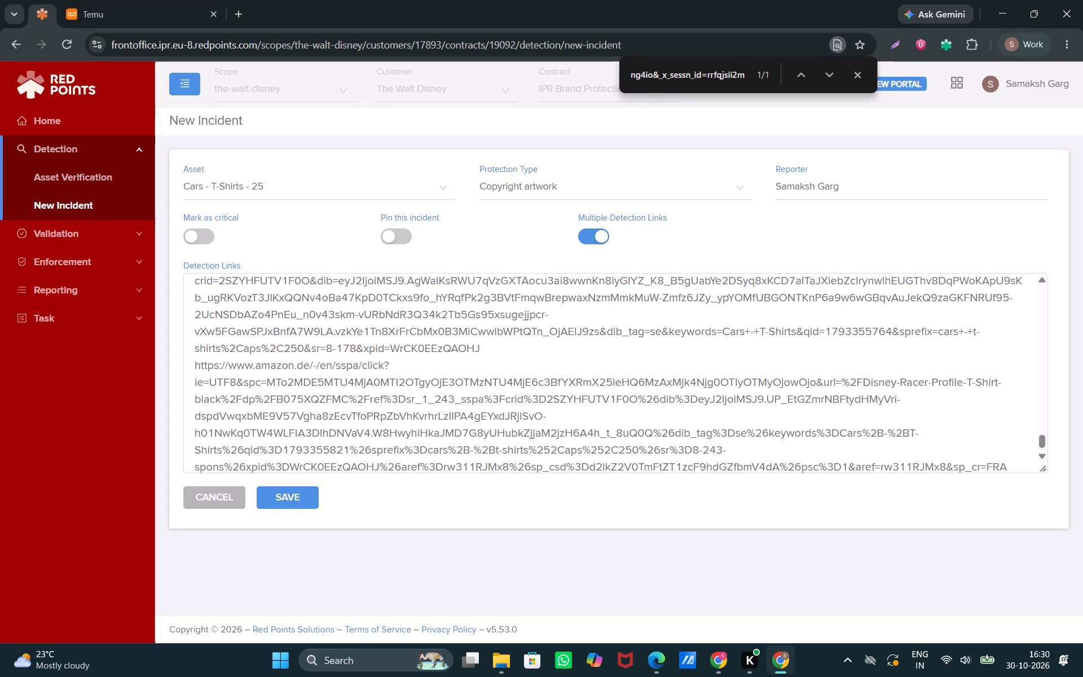
{"action": "triple_click", "coordinate": [688, 72]}
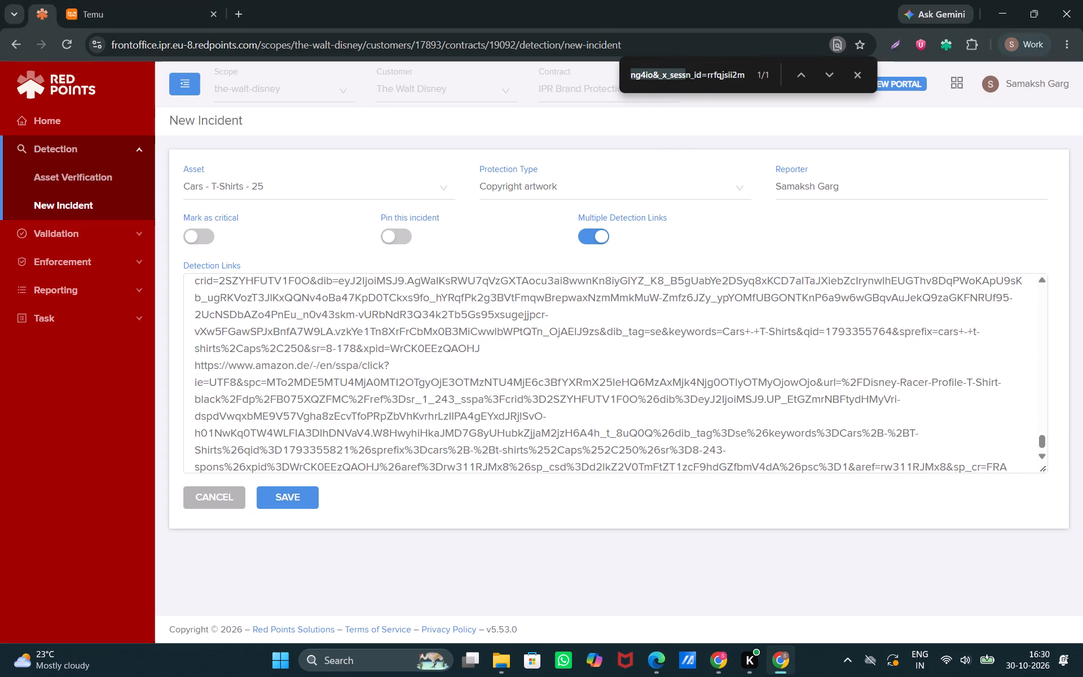
{"action": "triple_click", "coordinate": [711, 69]}
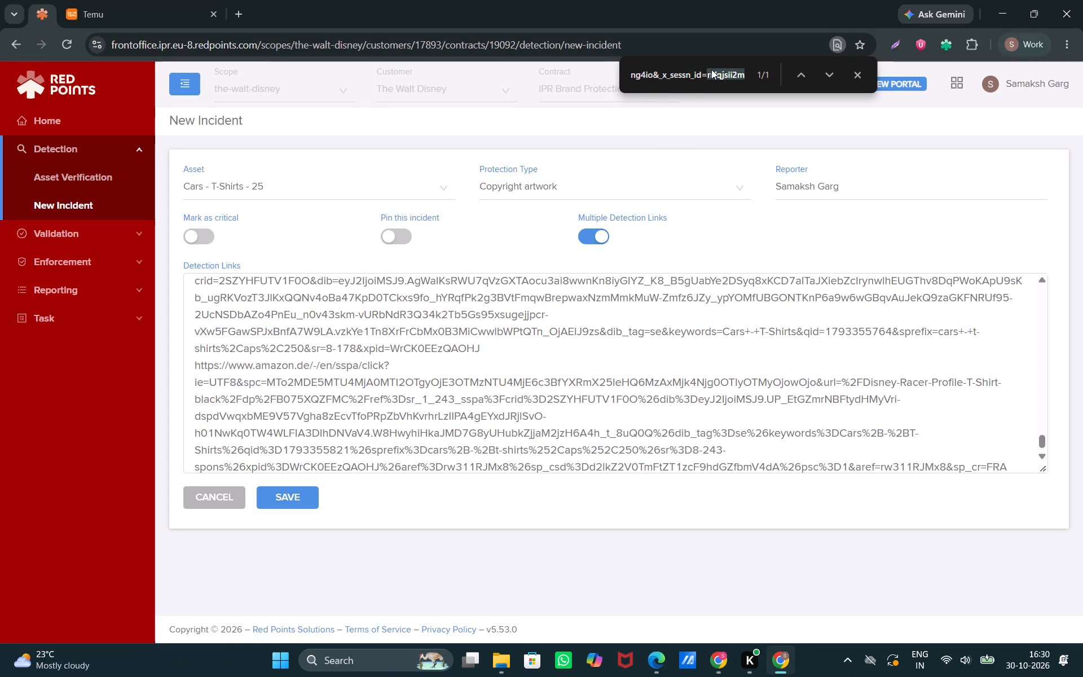
{"action": "key", "text": "BackSpace"}
{"action": "key", "text": "ctrl+v"}
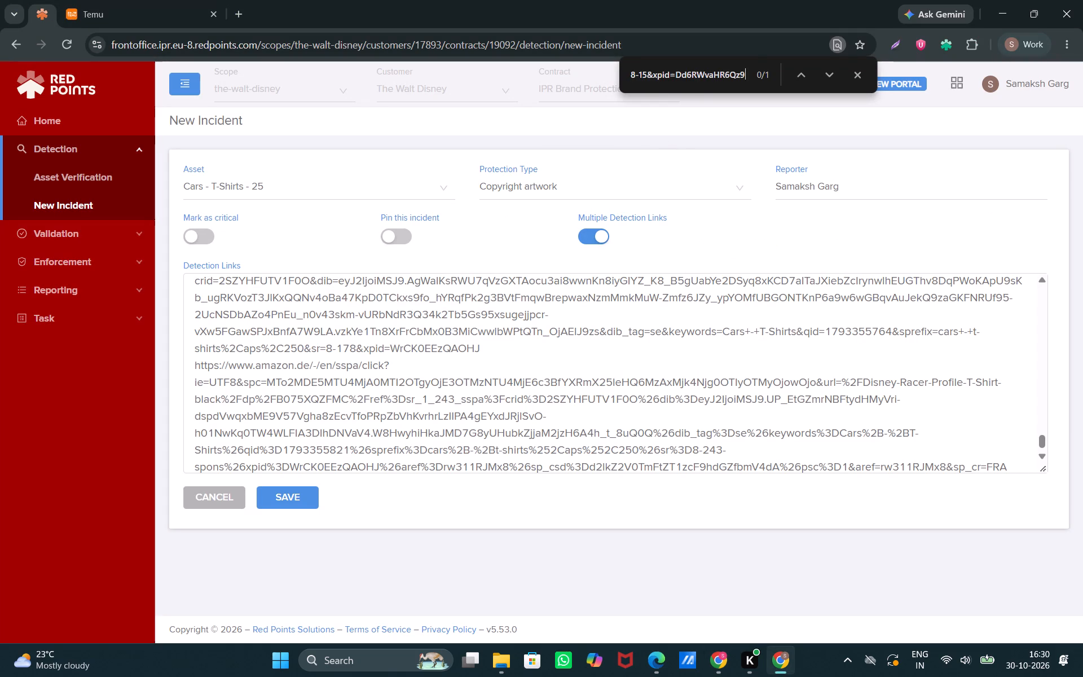
Copy the last Cars T-shirt link from C20523 and search for it in the incident form's Detection Links.
{"action": "key", "text": "alt+Tab"}
{"action": "key", "text": "ctrl+Down"}
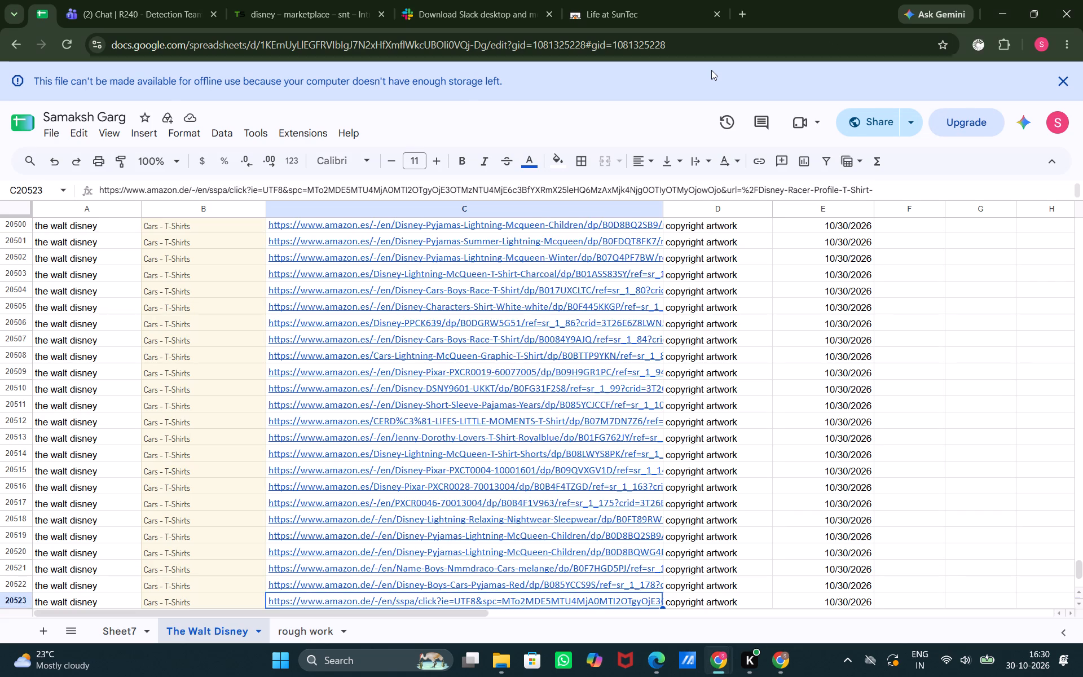
{"action": "key", "text": "Down"}
{"action": "key", "text": "Up"}
{"action": "key", "text": "ctrl+c"}
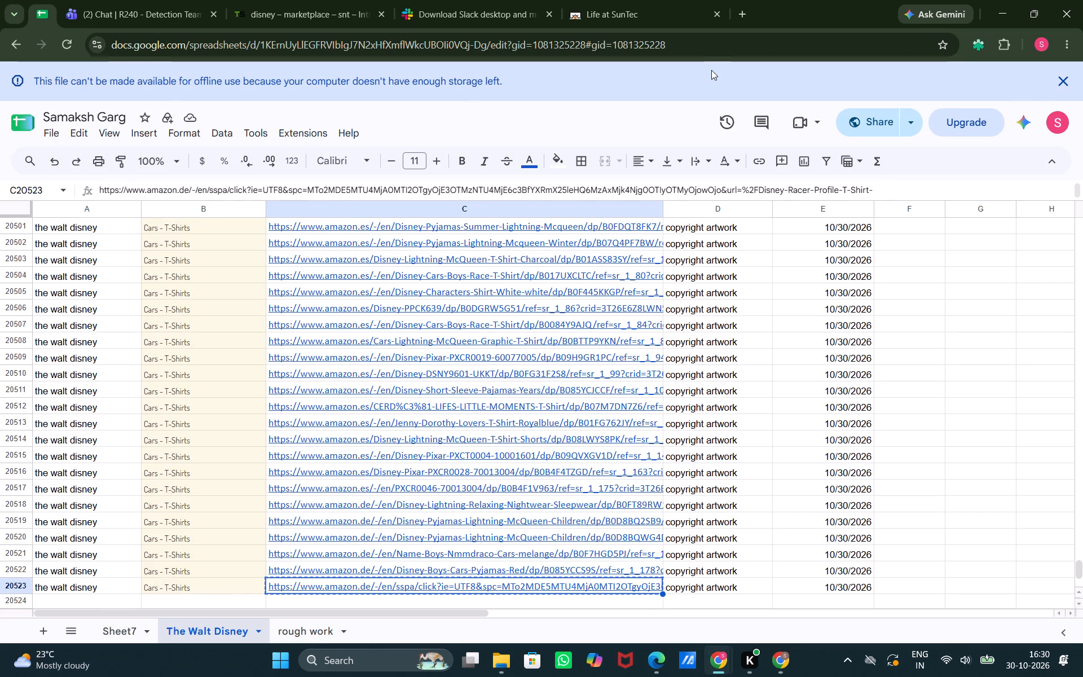
{"action": "key", "text": "alt+Tab"}
{"action": "triple_click", "coordinate": [689, 78]}
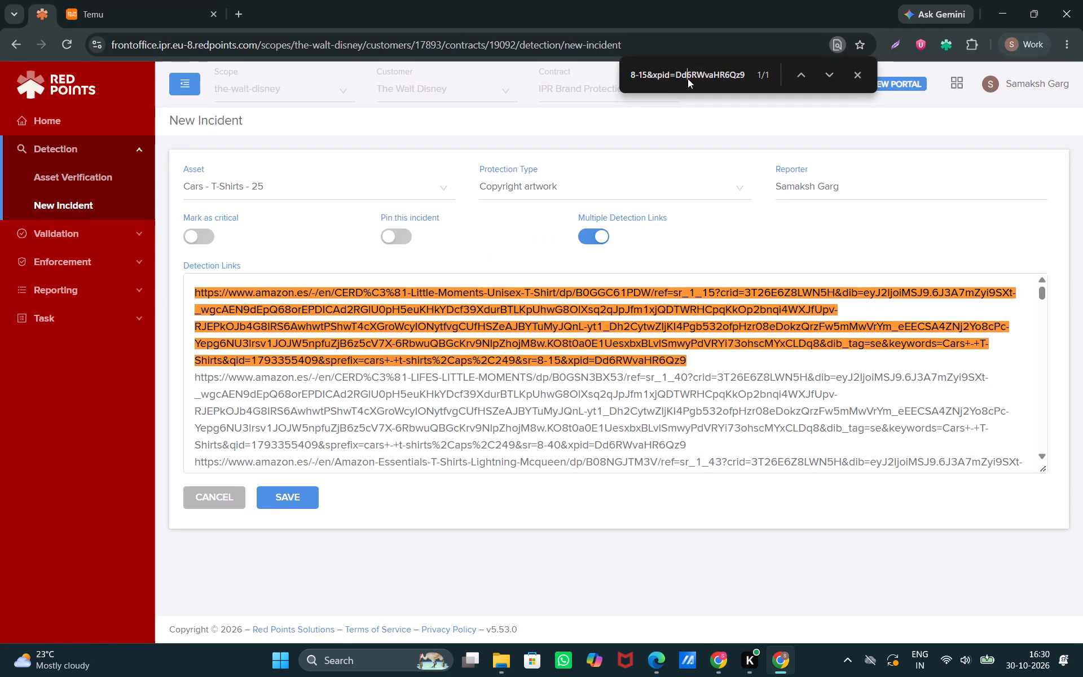
{"action": "key", "text": "BackSpace"}
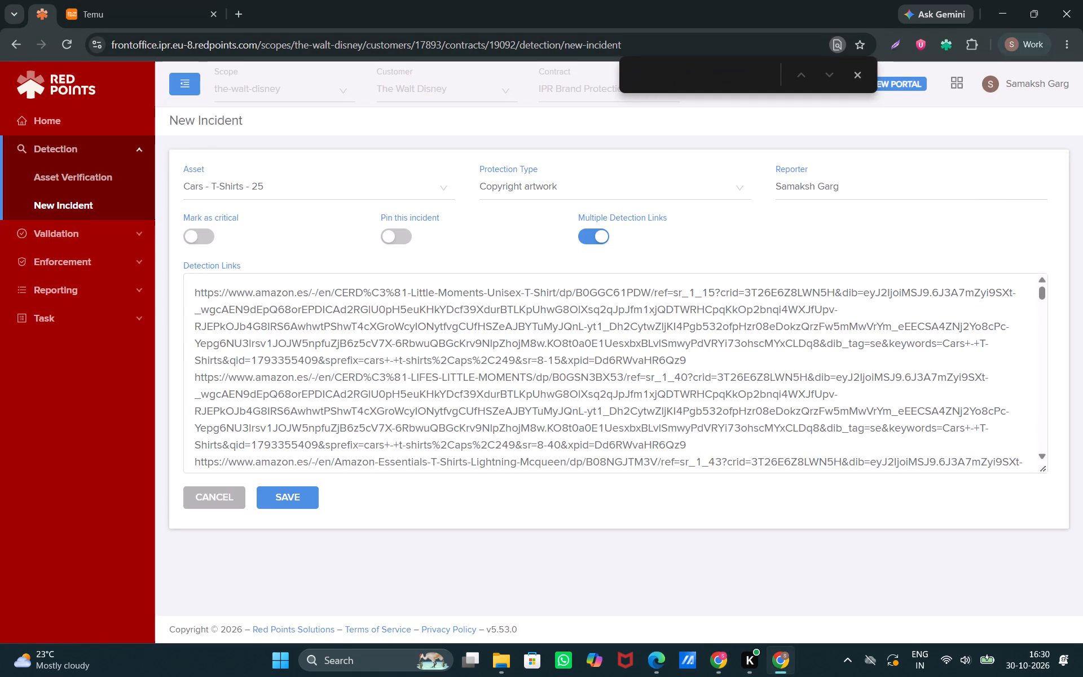
{"action": "key", "text": "ctrl+v"}
{"action": "scroll", "coordinate": [569, 450], "scroll_direction": "down", "scroll_amount": 4}
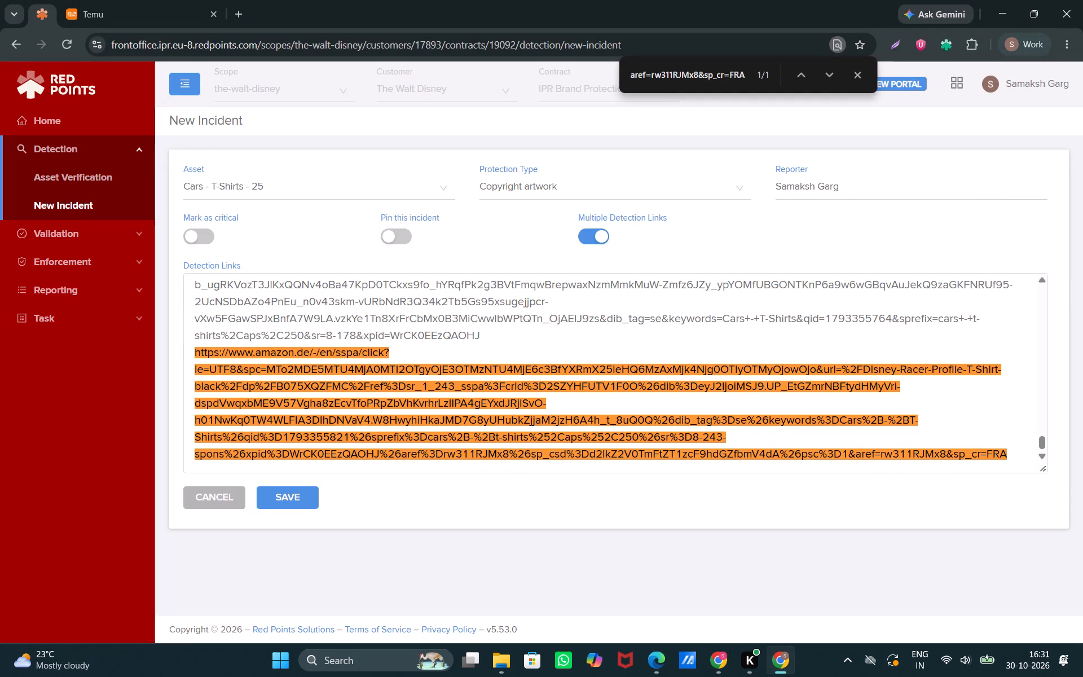
Submit the Cars - T-Shirts links as incidents and go to the creation summary below the list.
{"action": "left_click", "coordinate": [303, 504]}
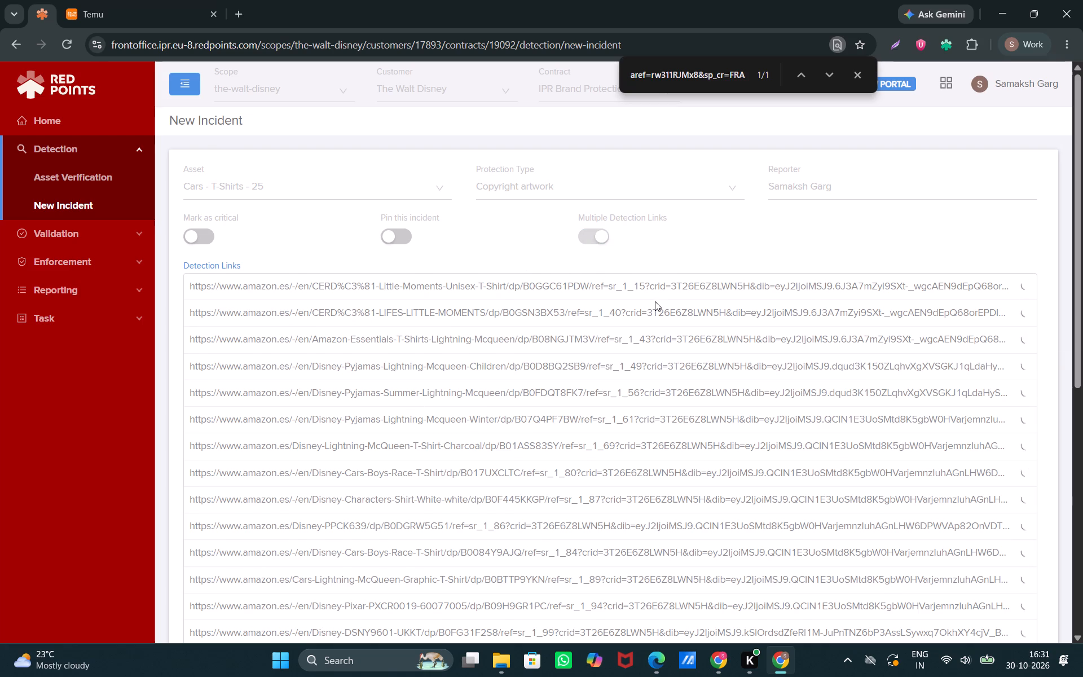
{"action": "scroll", "coordinate": [655, 301], "scroll_direction": "down", "scroll_amount": 20}
{"action": "scroll", "coordinate": [655, 301], "scroll_direction": "down", "scroll_amount": 2}
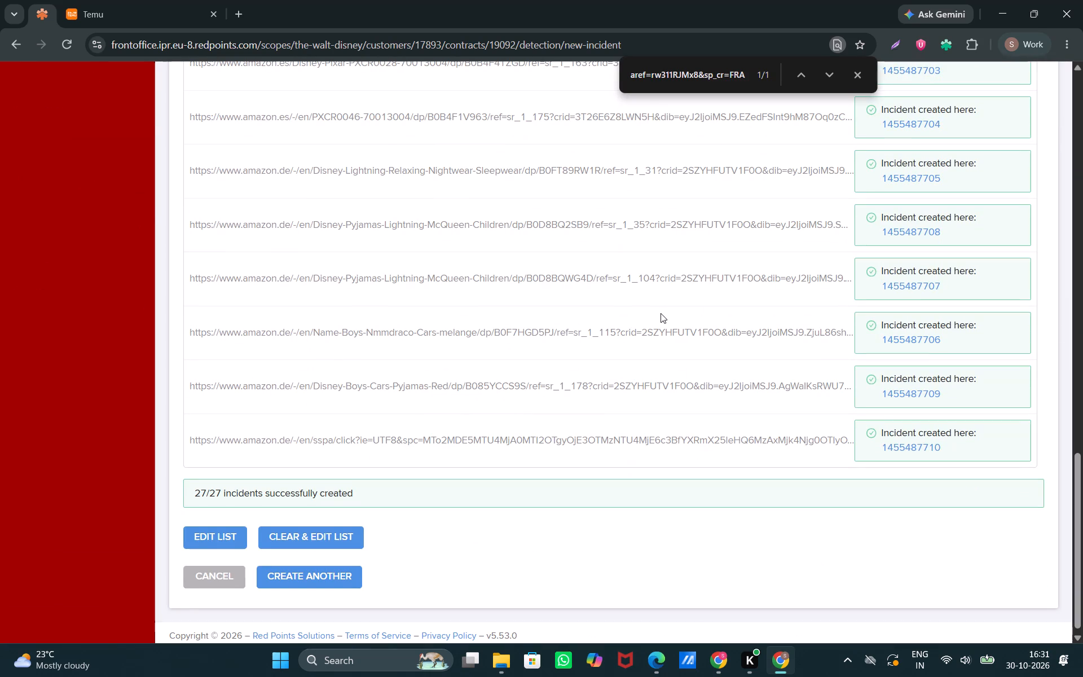
In The Walt Disney sheet, record 27 in cell I20523 as the created incident count for Cars T-Shirts.
{"action": "key", "text": "alt+Tab"}
{"action": "key", "text": "Right"}
{"action": "key", "text": "Right"}
{"action": "key", "text": "Right"}
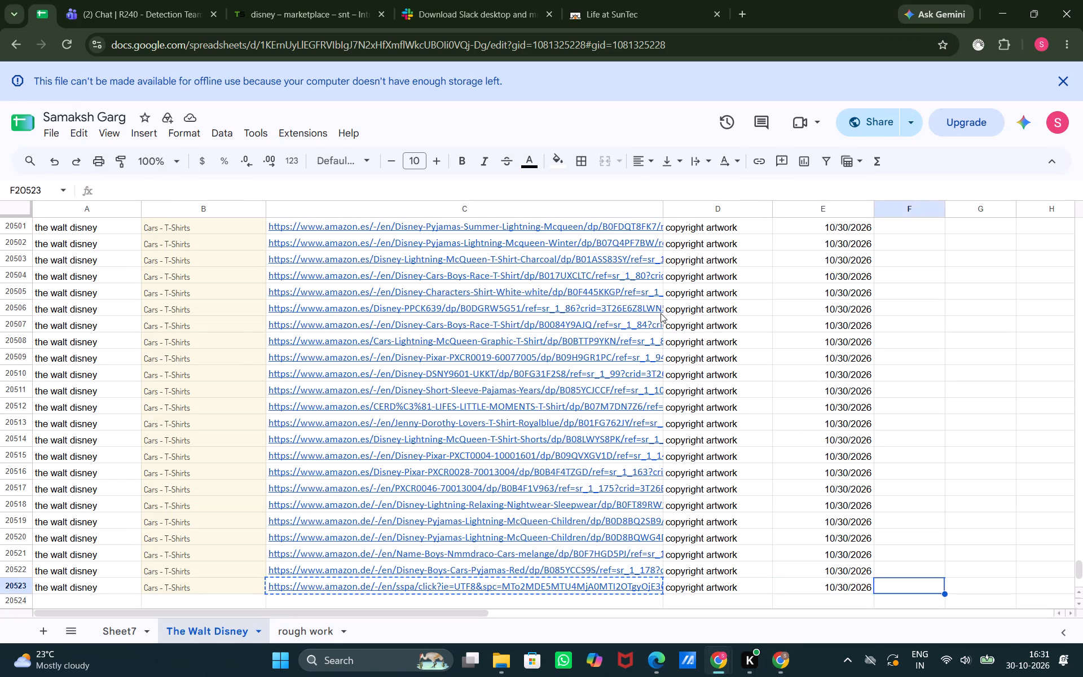
{"action": "key", "text": "Right"}
{"action": "key", "text": "Right"}
{"action": "key", "text": "Right"}
{"action": "type", "text": "27"}
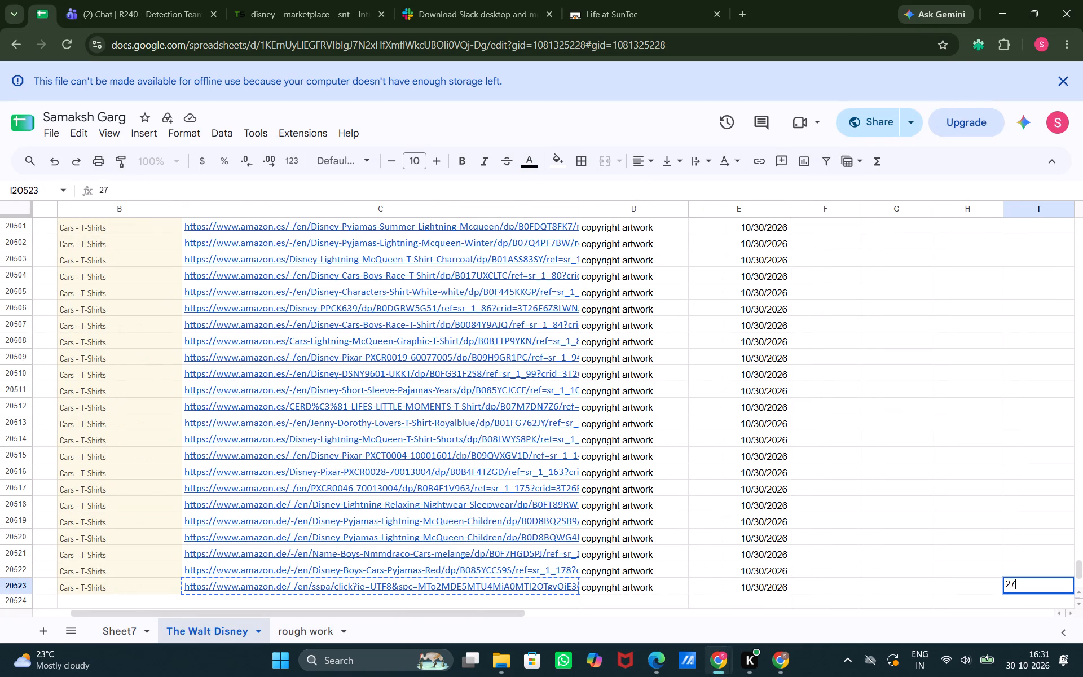
{"action": "key", "text": "Left"}
Copy the Mickey & Friends - Bags category from cell B20525.
{"action": "key", "text": "Left"}
{"action": "key", "text": "Left"}
{"action": "key", "text": "Left"}
{"action": "key", "text": "Left"}
{"action": "key", "text": "Left"}
{"action": "key", "text": "Left"}
{"action": "key", "text": "Left"}
{"action": "key", "text": "Left"}
{"action": "key", "text": "Left"}
{"action": "key", "text": "Left"}
{"action": "key", "text": "Left"}
{"action": "key", "text": "Left"}
{"action": "key", "text": "Left"}
{"action": "key", "text": "Left"}
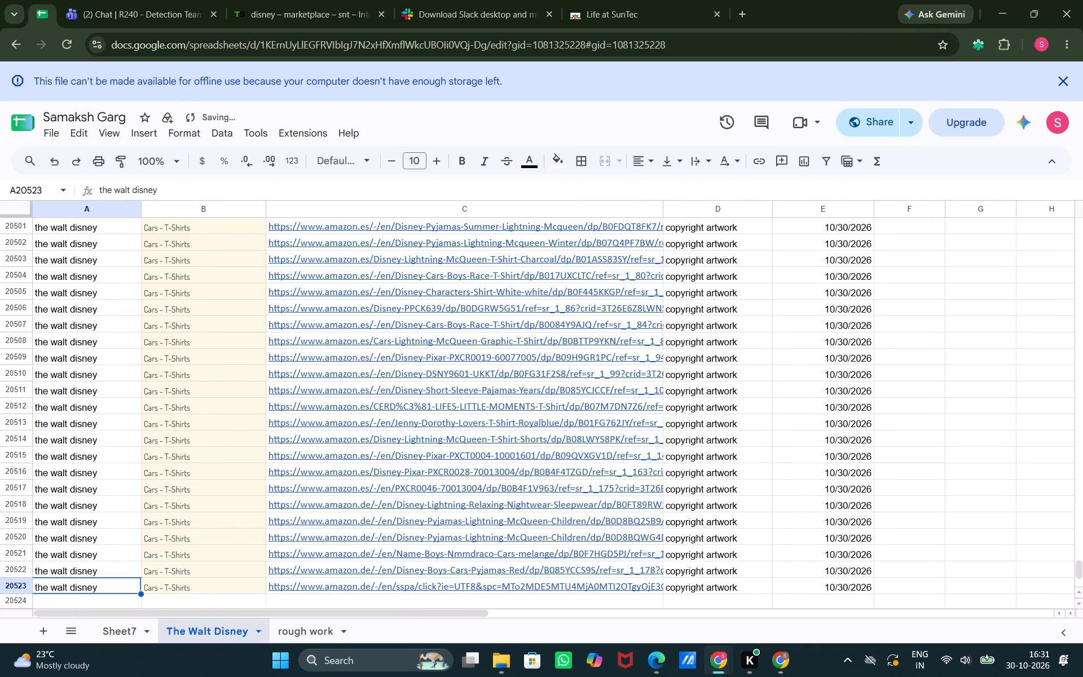
{"action": "key", "text": "Down"}
{"action": "key", "text": "Down"}
{"action": "key", "text": "Right"}
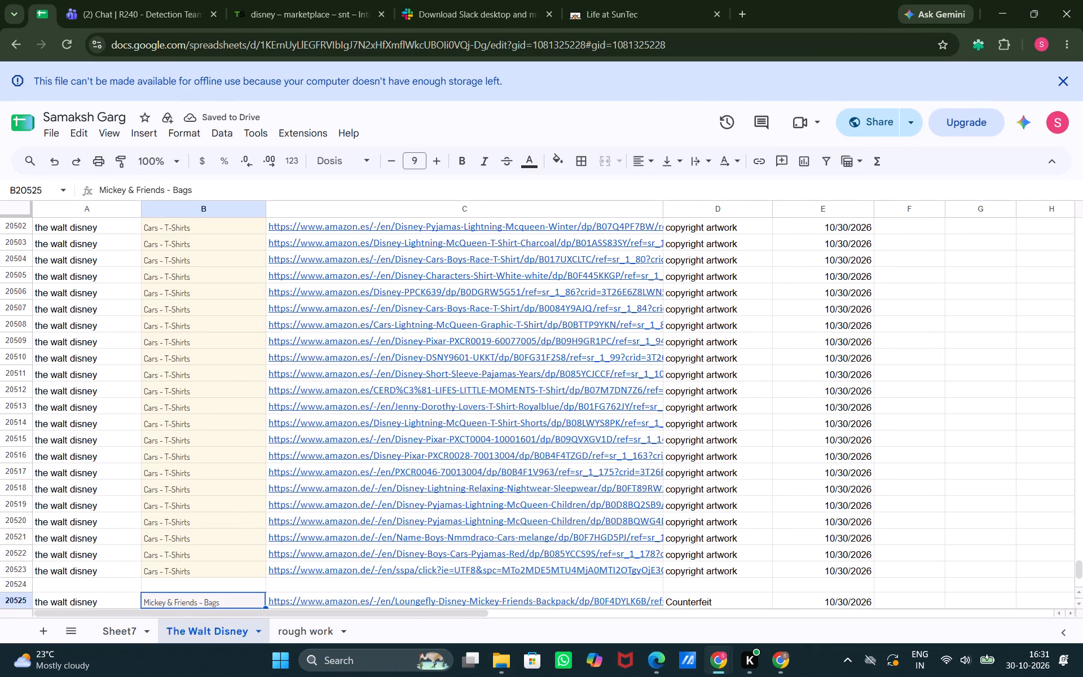
{"action": "key", "text": "ctrl+c"}
In the Red Points portal, clear the submitted list and set asset Mickey & Friends - Bags - 18 with protection type Product counterfeit.
{"action": "key", "text": "alt+Tab"}
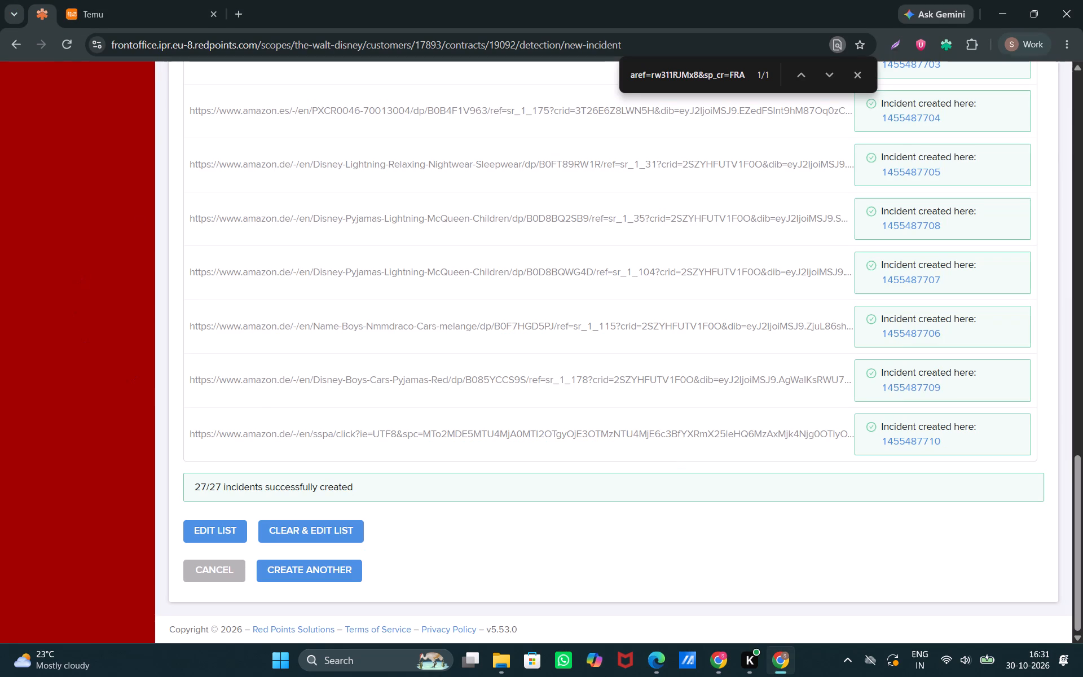
{"action": "left_click", "coordinate": [298, 525]}
{"action": "left_click", "coordinate": [318, 192]}
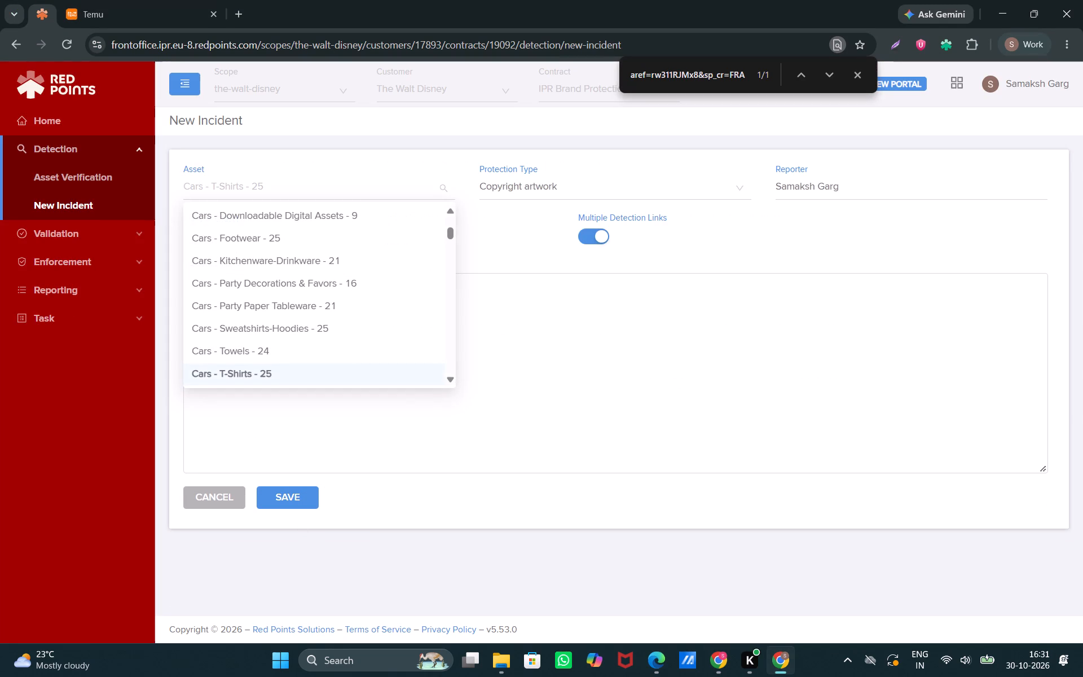
{"action": "key", "text": "ctrl+v"}
{"action": "key", "text": "Return"}
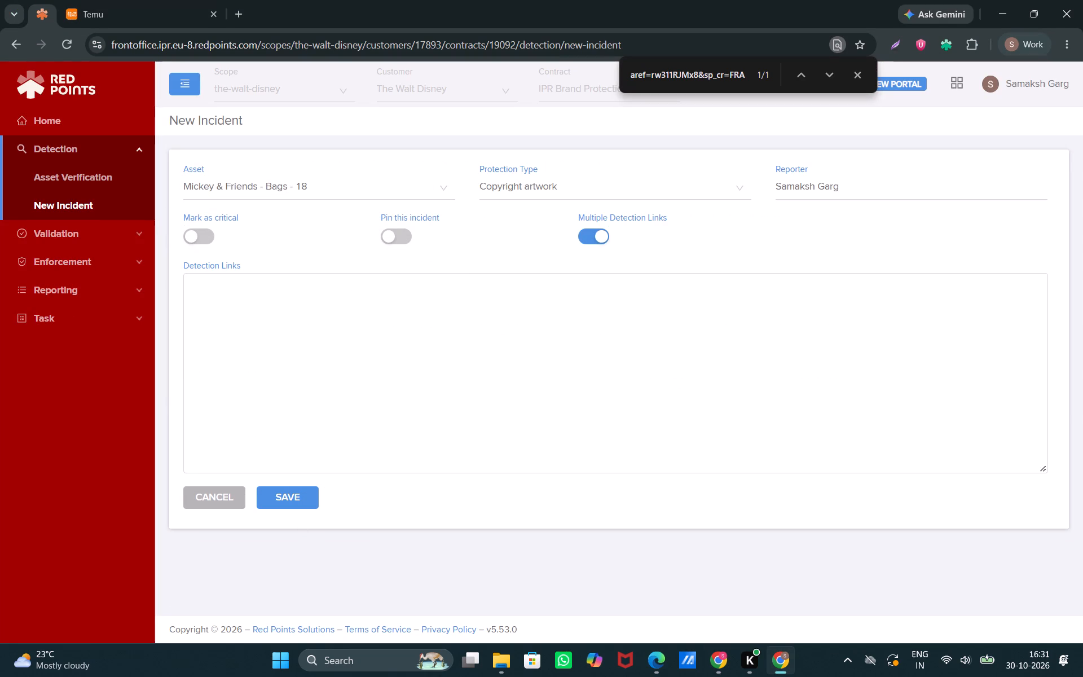
{"action": "left_click", "coordinate": [635, 185]}
{"action": "left_click", "coordinate": [574, 225]}
{"action": "left_click", "coordinate": [591, 187]}
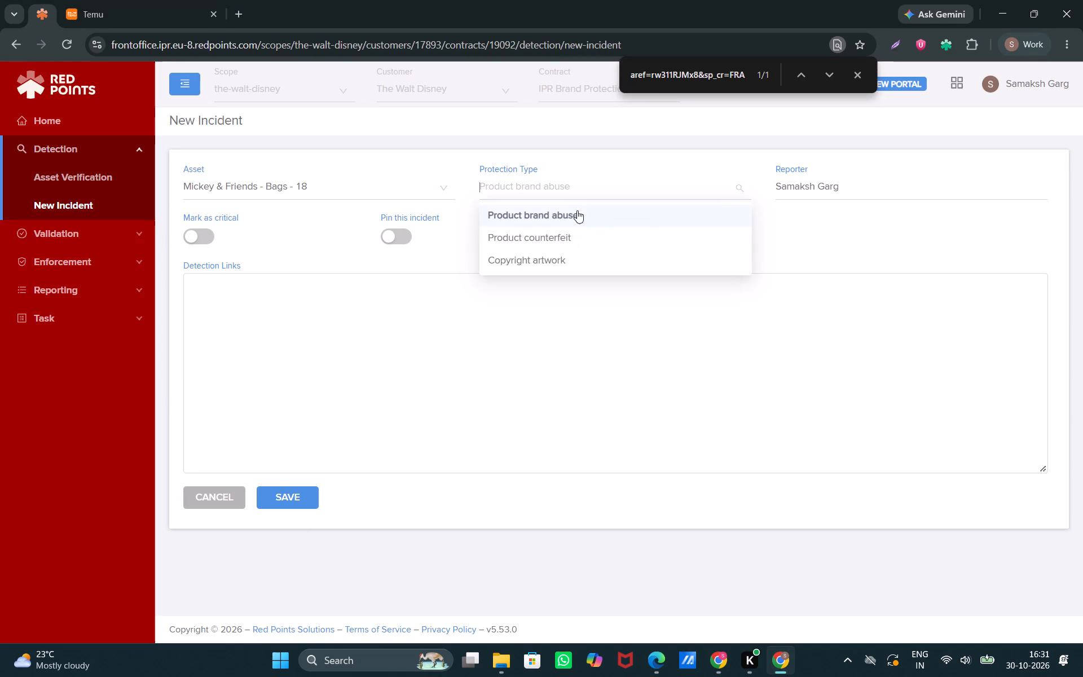
{"action": "left_click", "coordinate": [576, 231]}
Copy the Mickey & Friends bag links from C20525 to C20560 into the new incident's Detection Links.
{"action": "left_click", "coordinate": [486, 308]}
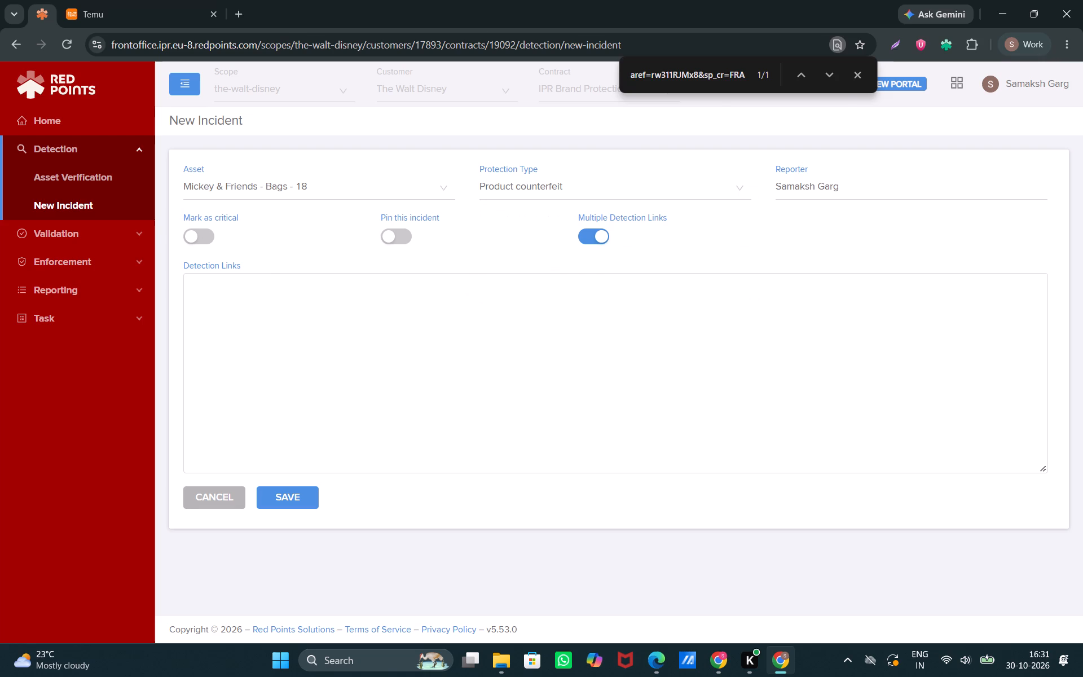
{"action": "key", "text": "alt+Tab"}
{"action": "key", "text": "Right"}
{"action": "key", "text": "ctrl+shift+Down"}
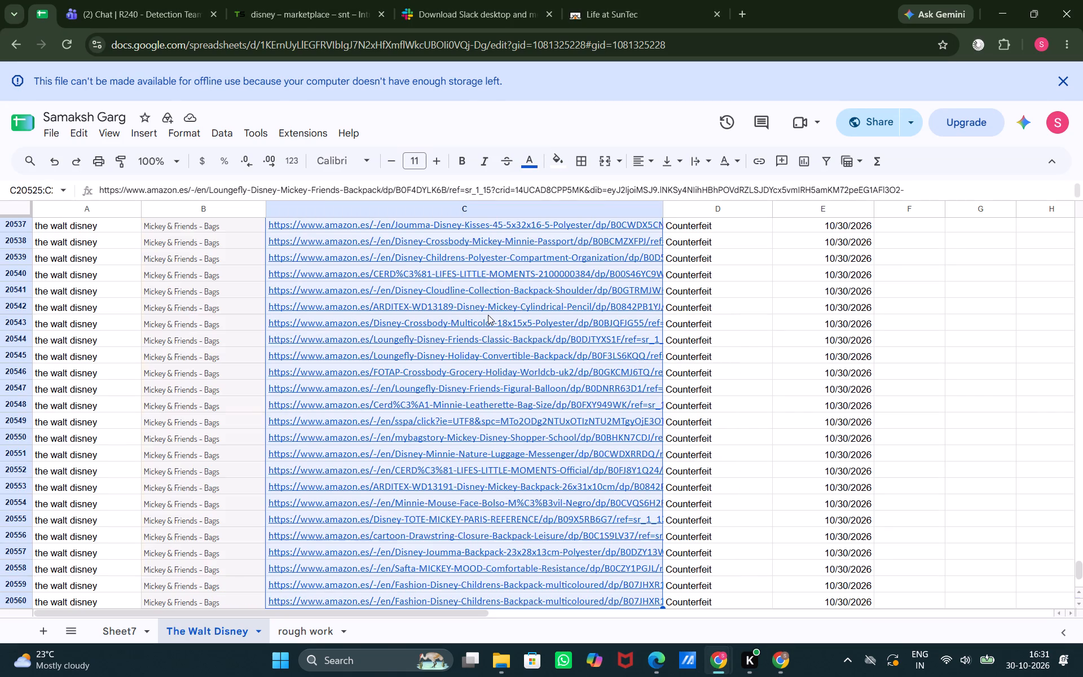
{"action": "key", "text": "ctrl+c"}
{"action": "key", "text": "alt+Tab"}
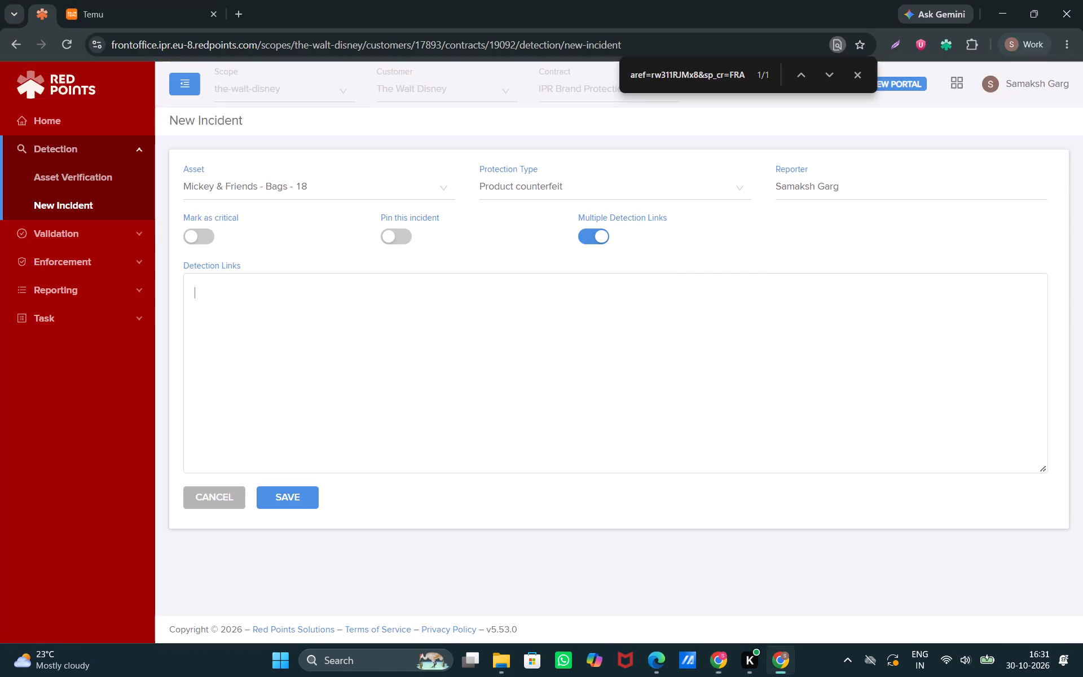
{"action": "key", "text": "ctrl+v"}
Copy the first Mickey & Friends bag link from C20525 and search for it in the incident form's Detection Links.
{"action": "key", "text": "alt+Tab"}
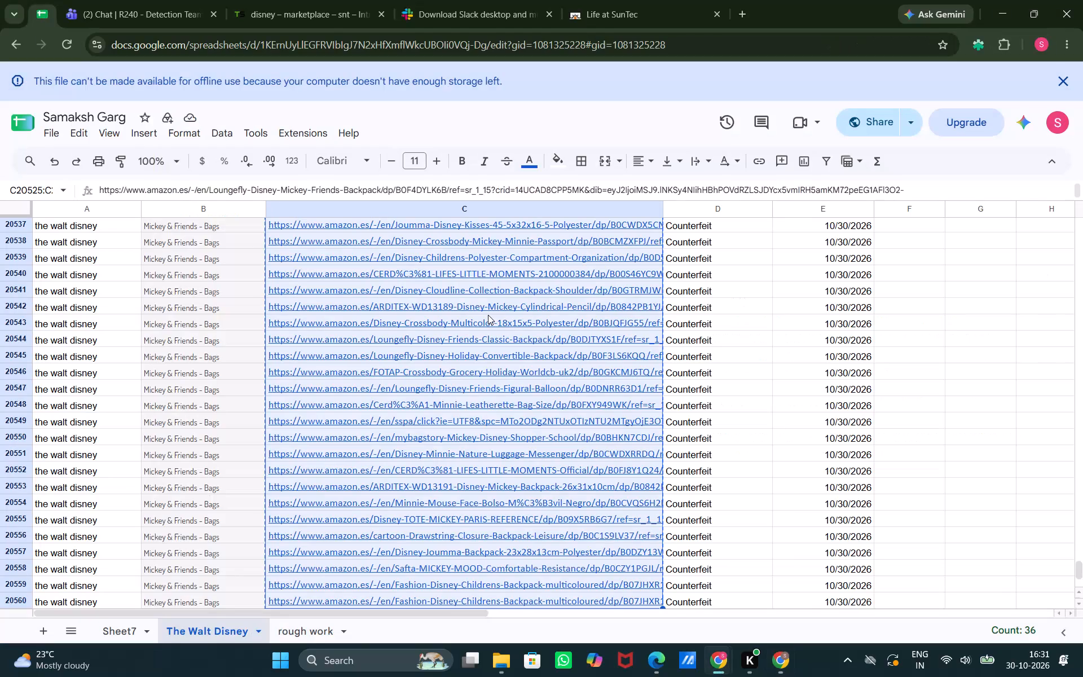
{"action": "key", "text": "Up"}
{"action": "key", "text": "Down"}
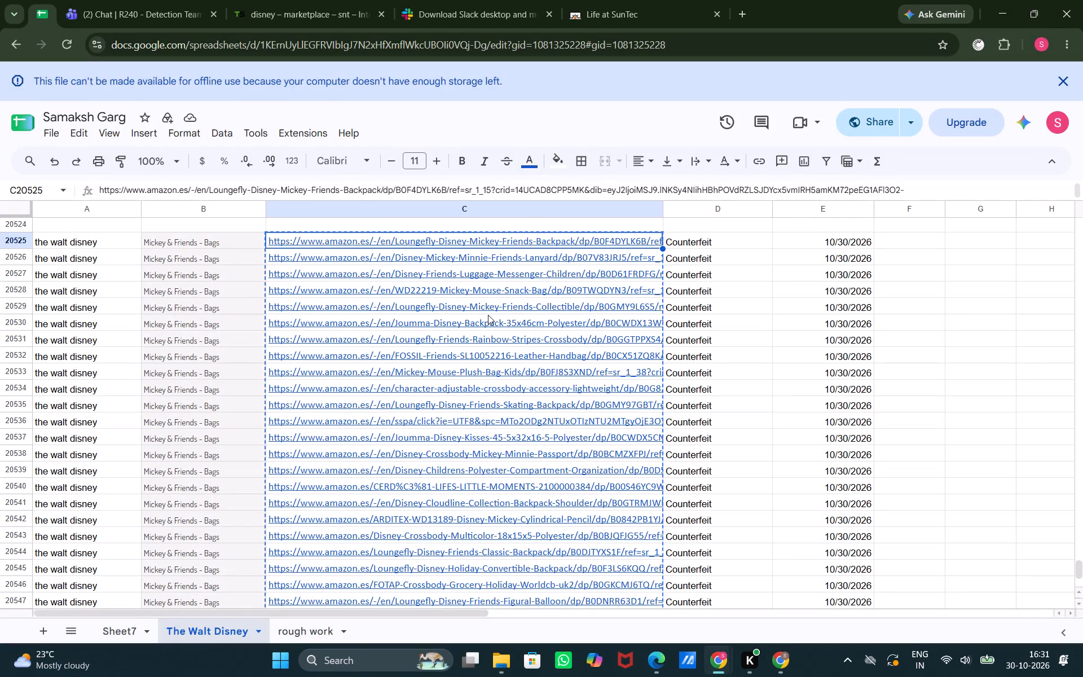
{"action": "key", "text": "ctrl+c"}
{"action": "key", "text": "alt+Tab"}
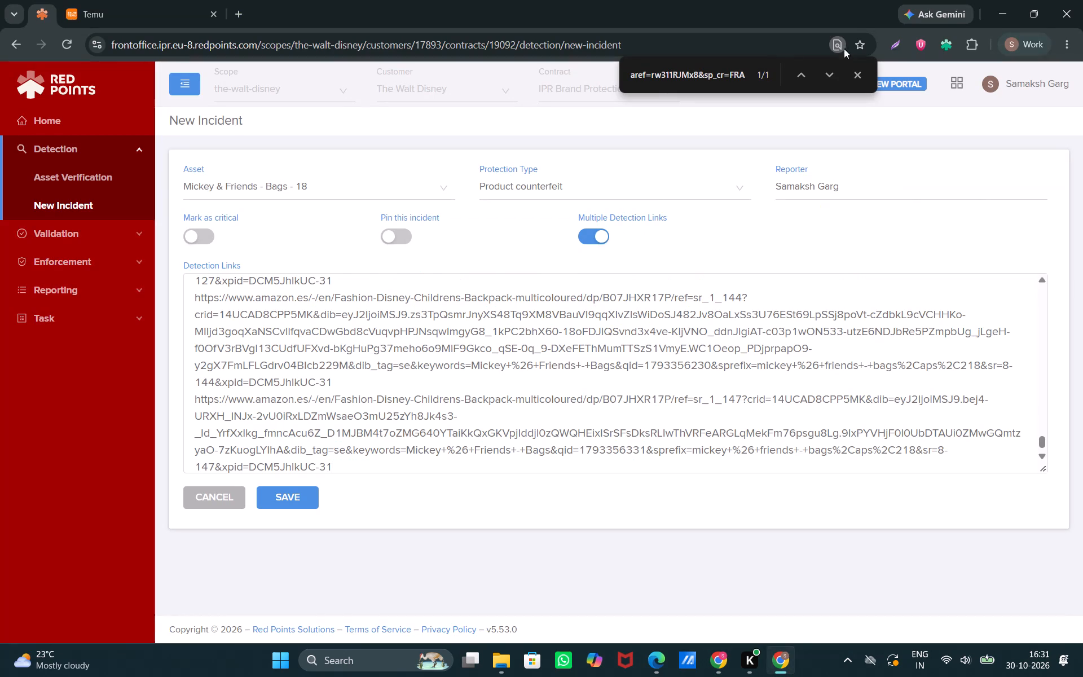
{"action": "triple_click", "coordinate": [697, 86]}
{"action": "key", "text": "BackSpace"}
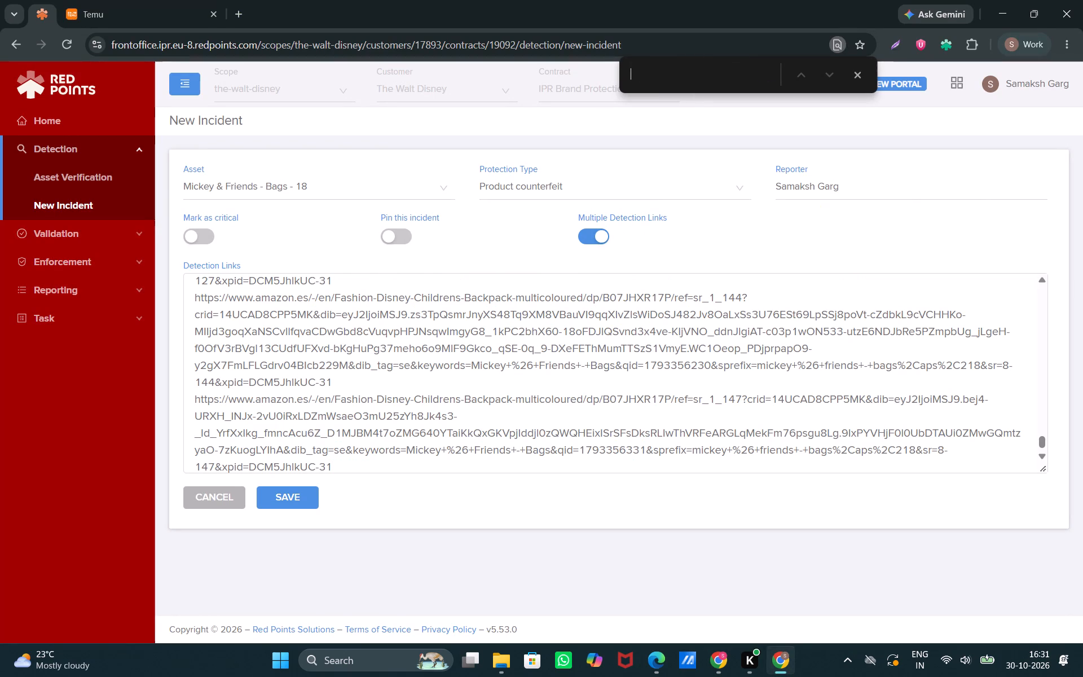
{"action": "key", "text": "ctrl+v"}
Copy the last Mickey & Friends bag link from C20560 and search for it in the incident form's Detection Links.
{"action": "key", "text": "alt+Tab"}
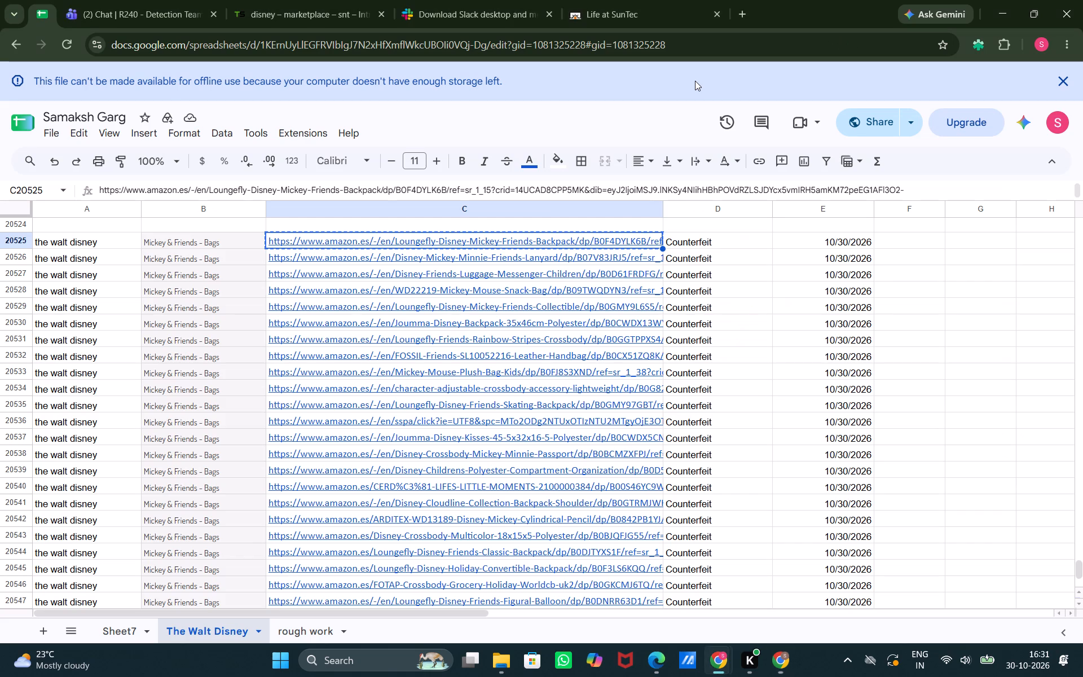
{"action": "key", "text": "ctrl+Down"}
{"action": "key", "text": "Down"}
{"action": "key", "text": "Up"}
{"action": "key", "text": "ctrl+c"}
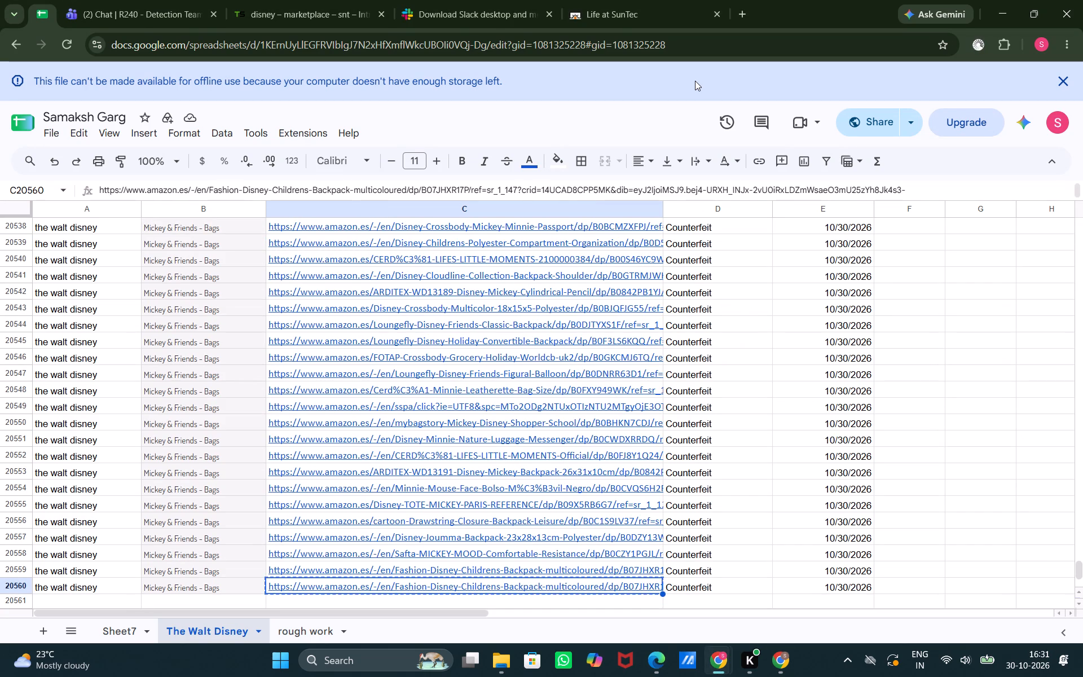
{"action": "key", "text": "alt+Tab"}
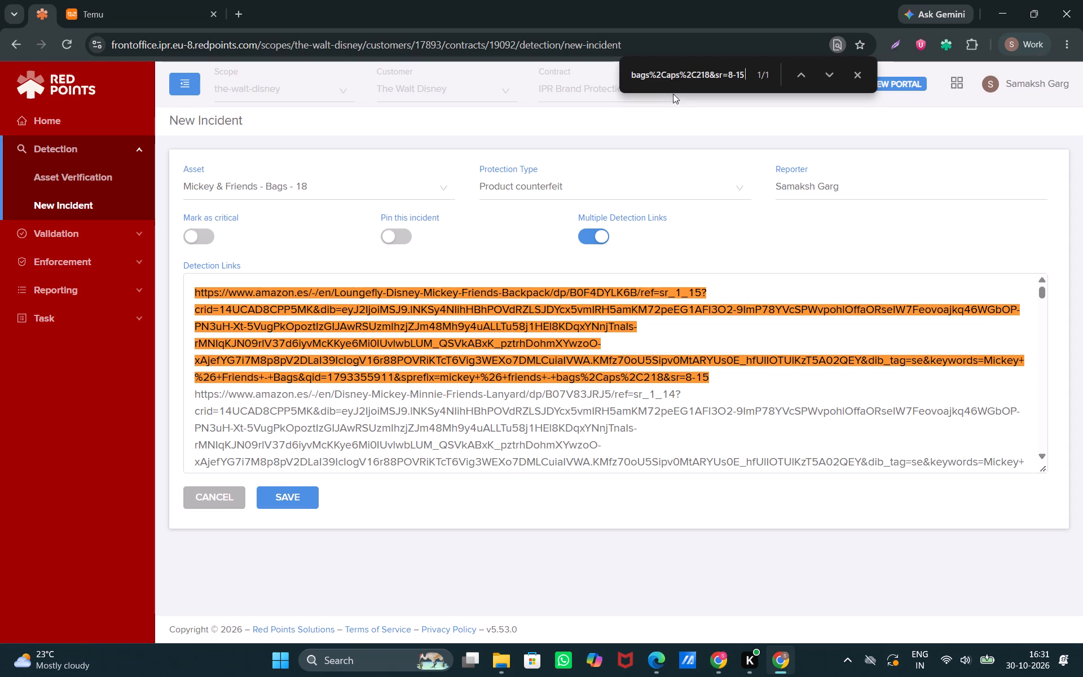
{"action": "double_click", "coordinate": [668, 81]}
{"action": "left_click", "coordinate": [668, 81]}
{"action": "double_click", "coordinate": [668, 81]}
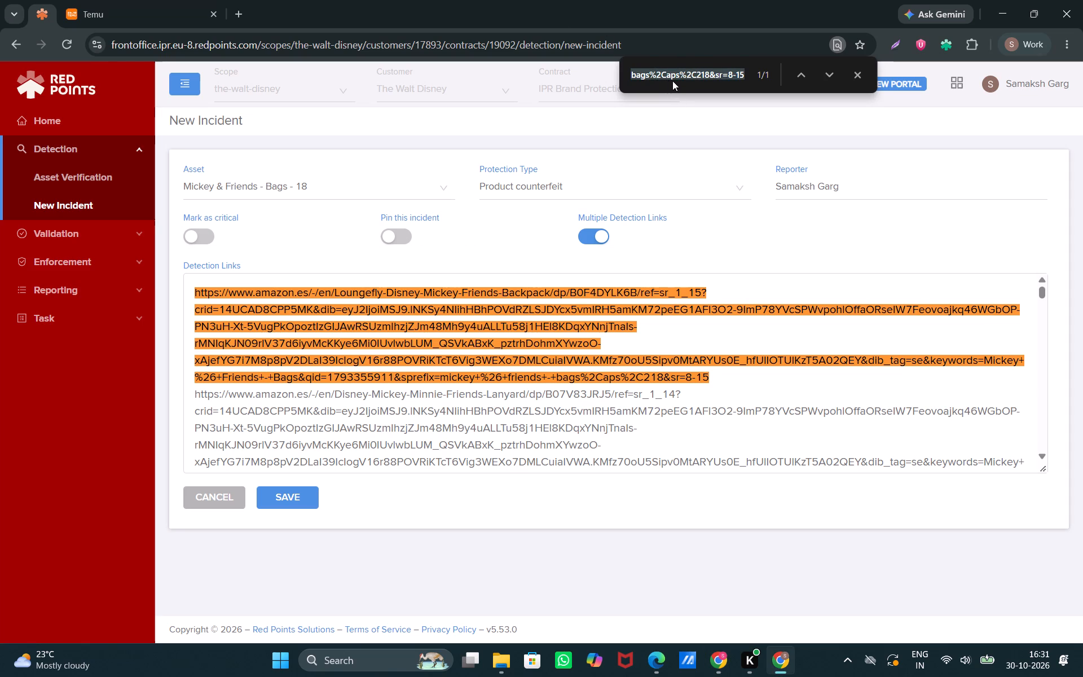
{"action": "key", "text": "BackSpace"}
{"action": "key", "text": "ctrl+v"}
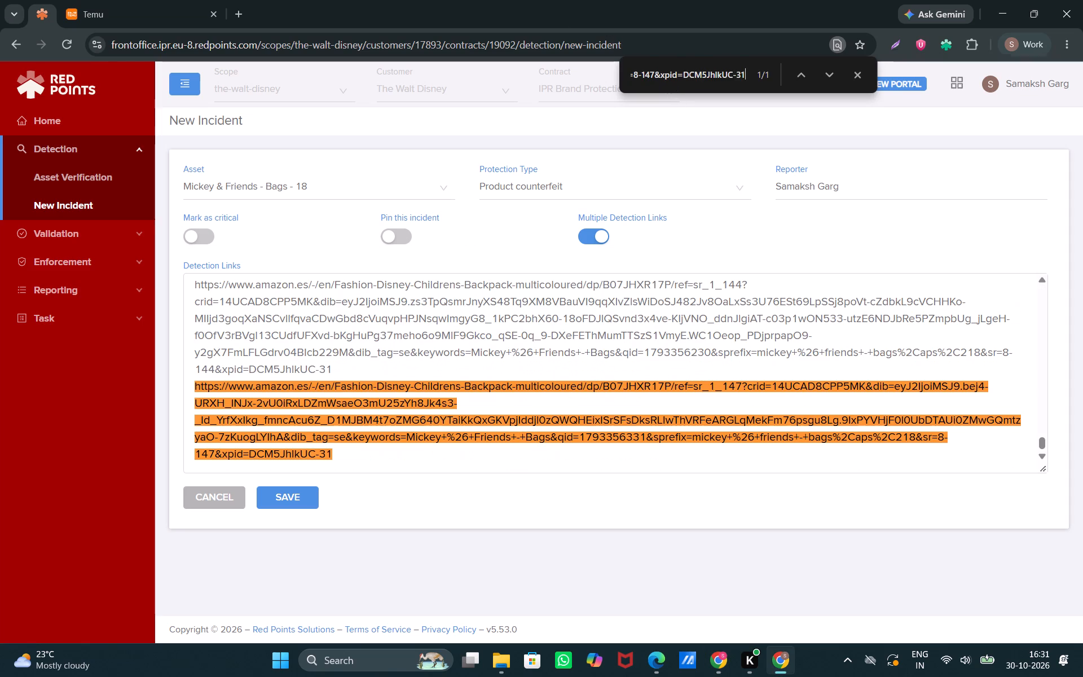
Submit the Mickey & Friends - Bags links as incidents and go to the creation summary below the list.
{"action": "left_click", "coordinate": [306, 489]}
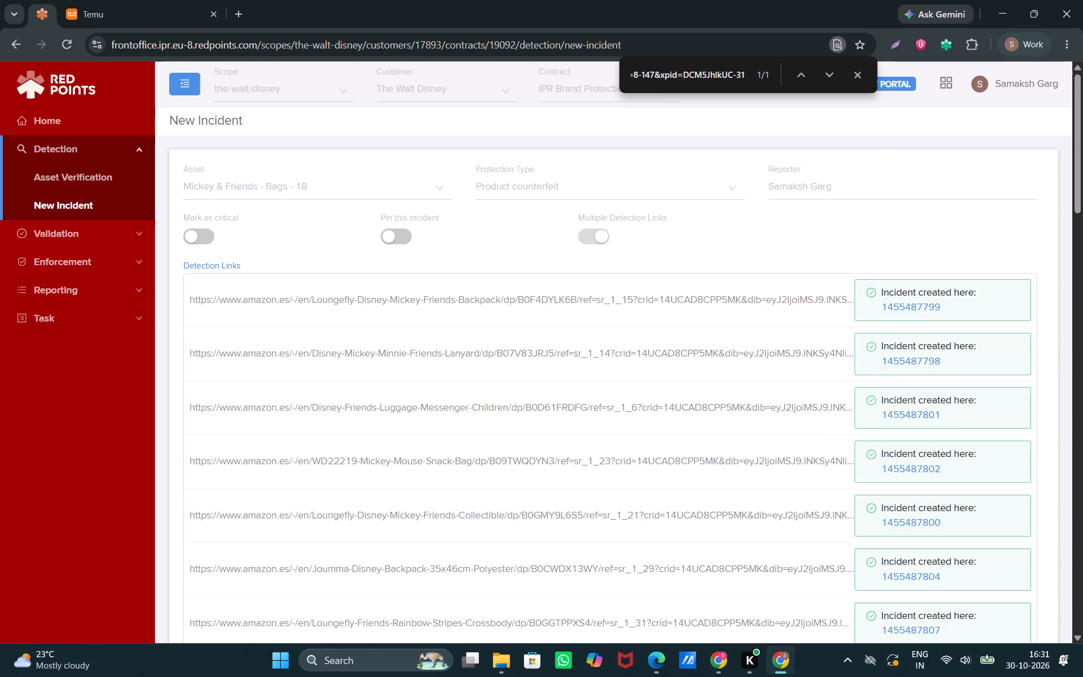
{"action": "scroll", "coordinate": [703, 343], "scroll_direction": "down", "scroll_amount": 20}
{"action": "scroll", "coordinate": [703, 343], "scroll_direction": "down", "scroll_amount": 10}
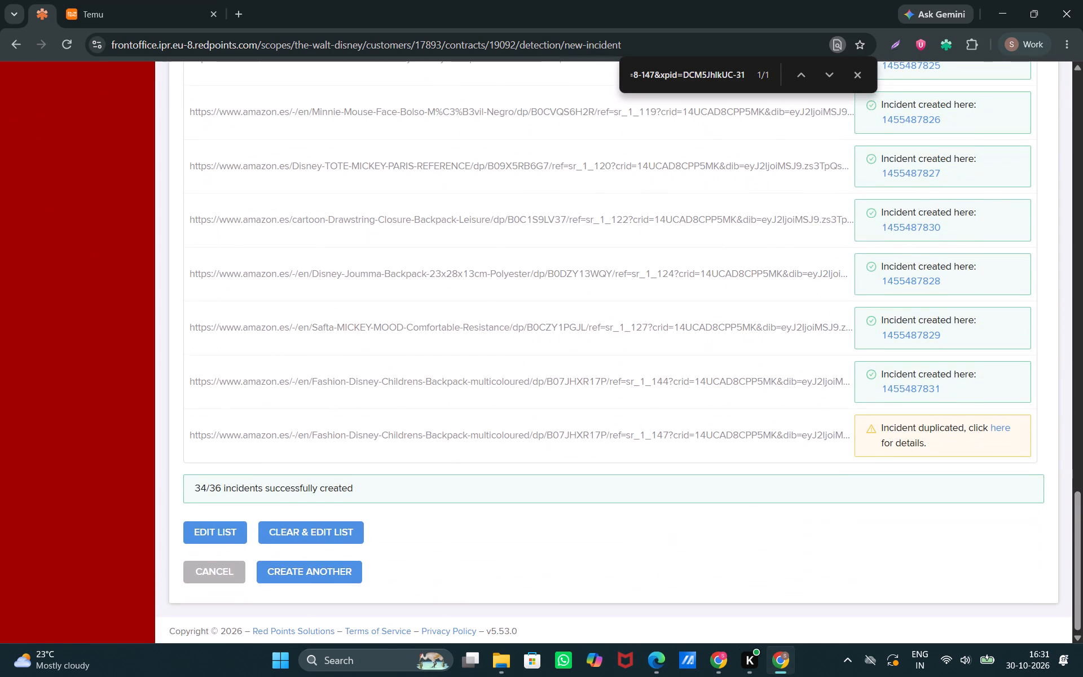
Switch to The Walt Disney sheet and record 34 as the created incident count in I20560.
{"action": "key", "text": "alt+Tab"}
{"action": "key", "text": "Right"}
{"action": "key", "text": "Right"}
{"action": "key", "text": "Right"}
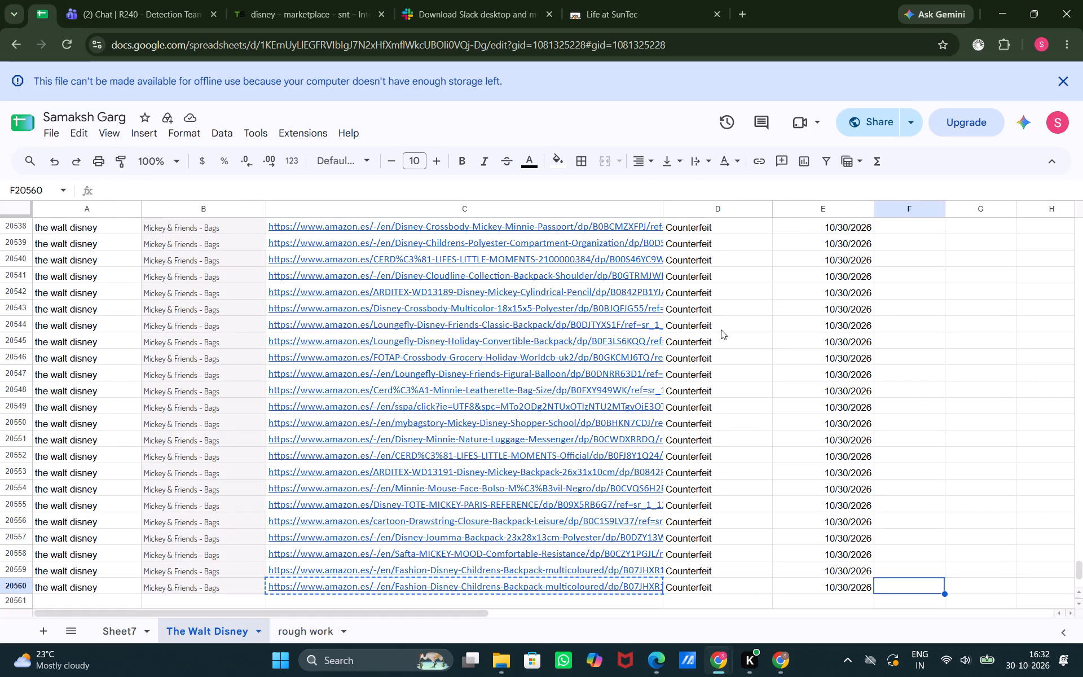
{"action": "key", "text": "Right"}
{"action": "key", "text": "Right"}
{"action": "key", "text": "Right"}
{"action": "type", "text": "34"}
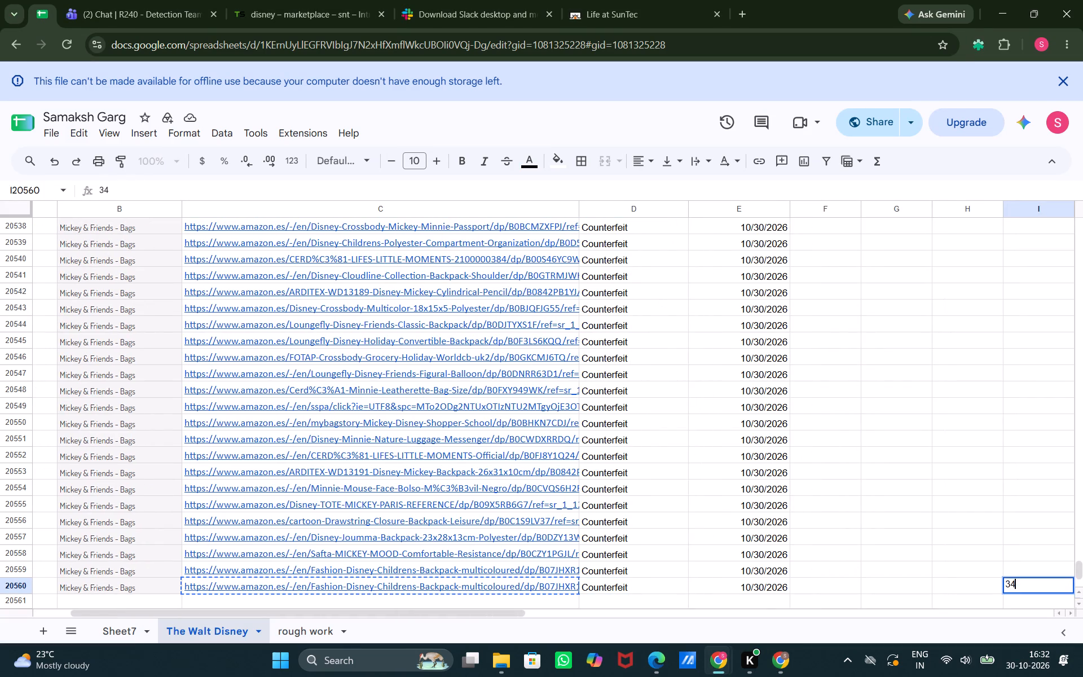
{"action": "key", "text": "Left"}
Copy the asset label "Spider-Man - T-shirts" from B20562 and fill it down column B from B20563 to B20672.
{"action": "key", "text": "Left"}
{"action": "key", "text": "Left"}
{"action": "key", "text": "Left"}
{"action": "key", "text": "Left"}
{"action": "key", "text": "Left"}
{"action": "key", "text": "Left"}
{"action": "key", "text": "Left"}
{"action": "key", "text": "Left"}
{"action": "key", "text": "Left"}
{"action": "key", "text": "Left"}
{"action": "key", "text": "Left"}
{"action": "key", "text": "Left"}
{"action": "key", "text": "Left"}
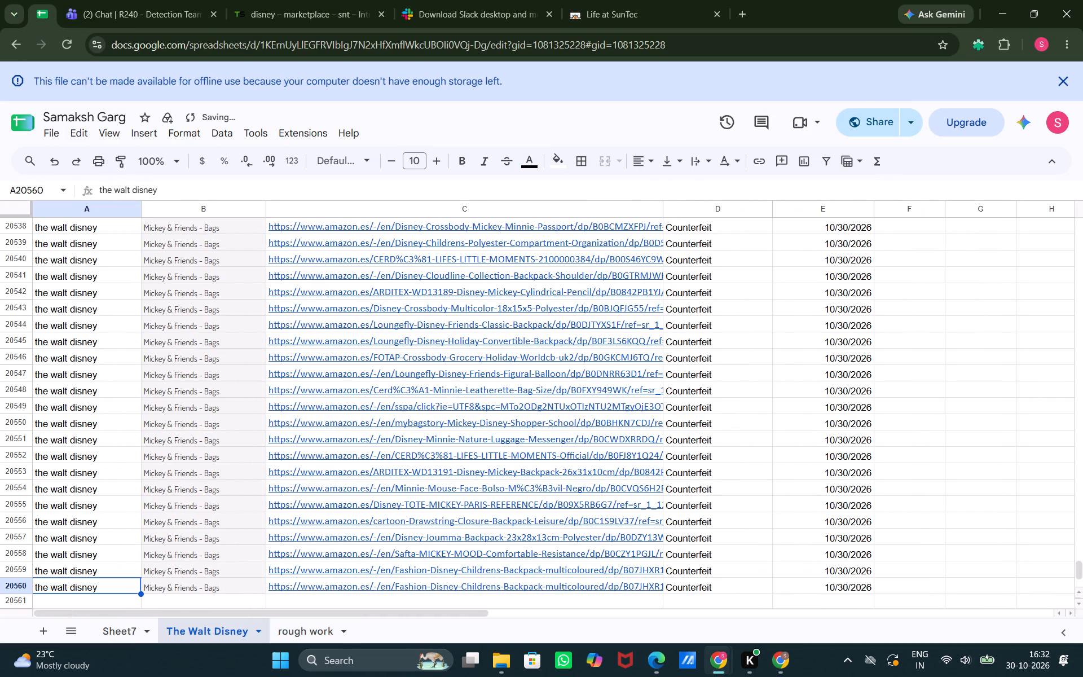
{"action": "key", "text": "Down"}
{"action": "key", "text": "Down"}
{"action": "key", "text": "Down"}
{"action": "key", "text": "Right"}
{"action": "key", "text": "Up"}
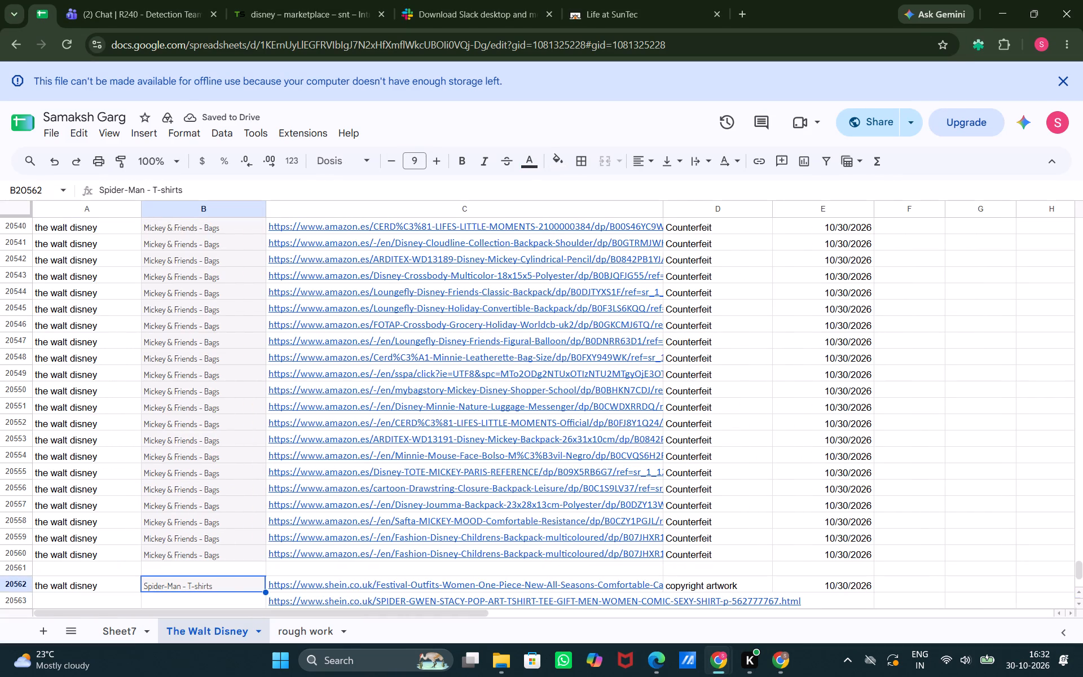
{"action": "key", "text": "ctrl+c"}
{"action": "key", "text": "Down"}
{"action": "key", "text": "shift+Down"}
{"action": "key", "text": "shift+Down"}
{"action": "key", "text": "shift+Down"}
{"action": "key", "text": "shift+Down"}
{"action": "key", "text": "shift+Down"}
{"action": "key", "text": "shift+Down"}
{"action": "key", "text": "shift+Down"}
{"action": "key", "text": "shift+Down"}
{"action": "key", "text": "shift+Down"}
{"action": "key", "text": "shift+Down"}
{"action": "key", "text": "shift+Down"}
{"action": "key", "text": "shift+Down"}
{"action": "key", "text": "shift+Down"}
{"action": "key", "text": "shift+Down"}
{"action": "key", "text": "shift+Down"}
{"action": "key", "text": "shift+Down"}
{"action": "key", "text": "shift+Down"}
{"action": "key", "text": "shift+Down"}
{"action": "key", "text": "shift+Down"}
{"action": "key", "text": "shift+Down"}
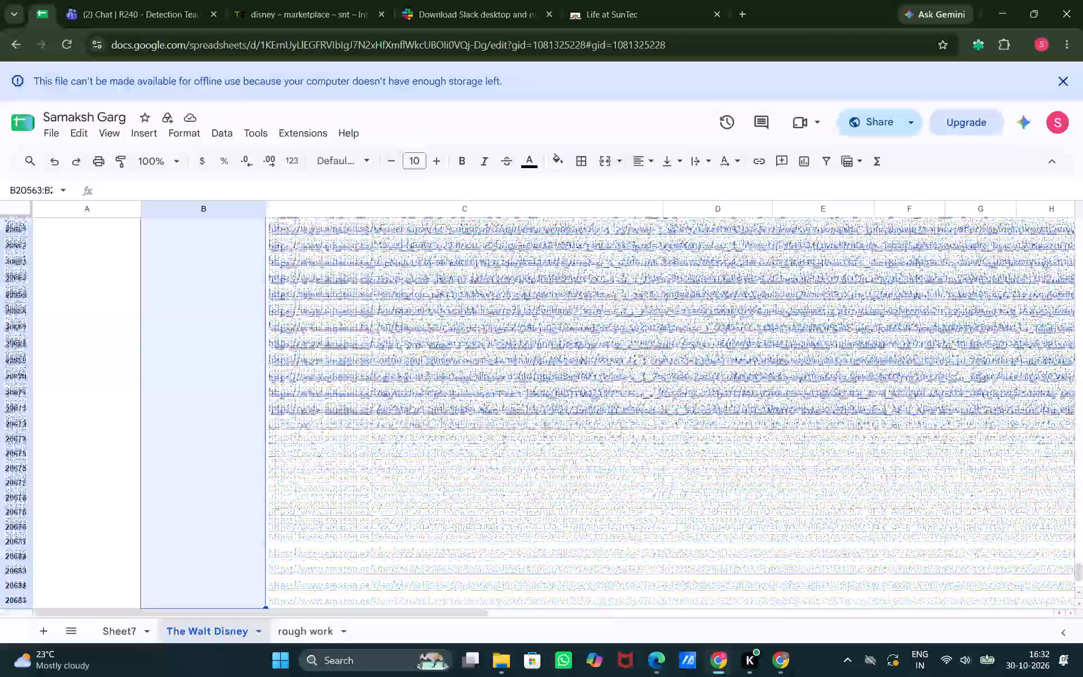
{"action": "key", "text": "shift+Up"}
{"action": "key", "text": "shift+Up"}
{"action": "key", "text": "shift+Up"}
{"action": "key", "text": "shift+Up"}
{"action": "key", "text": "shift+Up"}
{"action": "key", "text": "shift+Up"}
{"action": "key", "text": "shift+Up"}
{"action": "key", "text": "shift+Up"}
{"action": "key", "text": "shift+Up"}
{"action": "key", "text": "shift+Up"}
{"action": "key", "text": "shift+Up"}
{"action": "key", "text": "shift+Up"}
{"action": "key", "text": "shift+Up"}
{"action": "key", "text": "shift+Up"}
{"action": "key", "text": "shift+Down"}
{"action": "key", "text": "ctrl+v"}
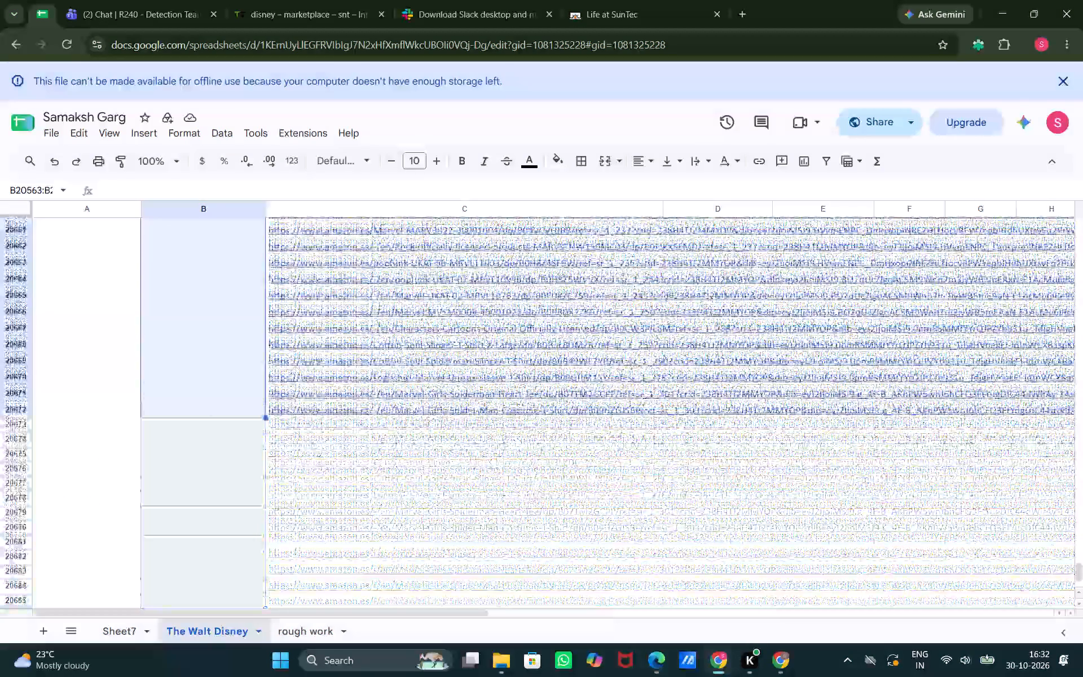
Copy "the walt disney" from A20562 and fill it down column A from A20563 to A20672.
{"action": "key", "text": "Up"}
{"action": "key", "text": "Left"}
{"action": "key", "text": "ctrl+c"}
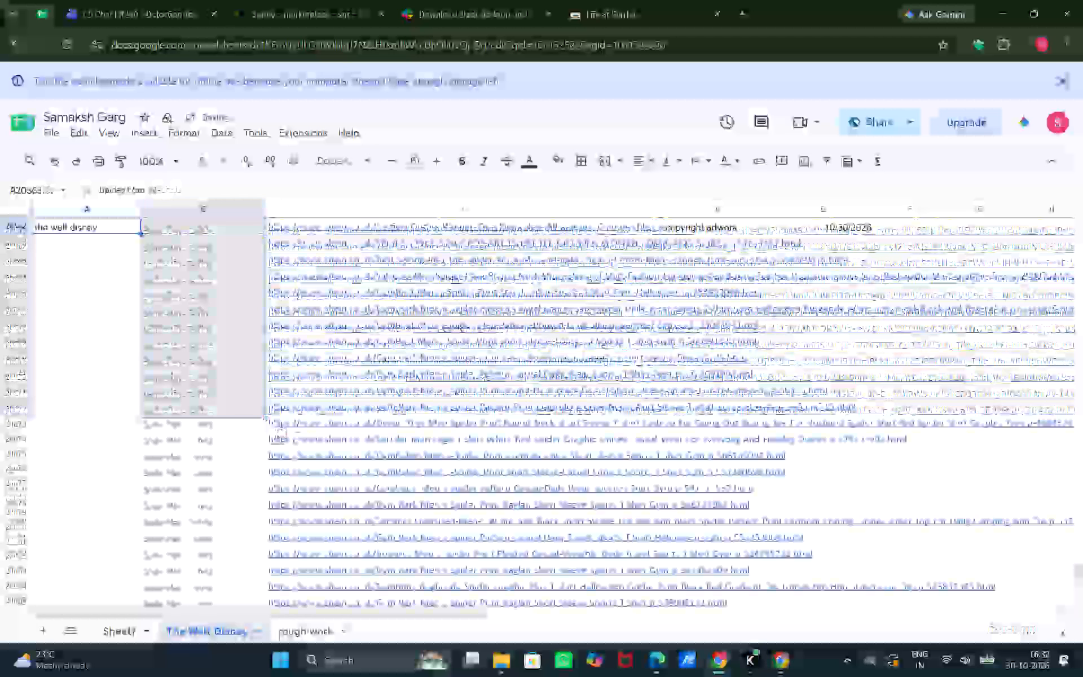
{"action": "key", "text": "Down"}
{"action": "key", "text": "shift+Down"}
{"action": "key", "text": "shift+Down"}
{"action": "key", "text": "shift+Down"}
{"action": "key", "text": "shift+Down"}
{"action": "key", "text": "shift+Down"}
{"action": "key", "text": "shift+Down"}
{"action": "key", "text": "shift+Down"}
{"action": "key", "text": "shift+Down"}
{"action": "key", "text": "shift+Down"}
{"action": "key", "text": "shift+Down"}
{"action": "key", "text": "shift+Down"}
{"action": "key", "text": "shift+Down"}
{"action": "key", "text": "shift+Down"}
{"action": "key", "text": "shift+Down"}
{"action": "key", "text": "shift+Down"}
{"action": "key", "text": "shift+Down"}
{"action": "key", "text": "shift+Down"}
{"action": "key", "text": "shift+Down"}
{"action": "key", "text": "shift+Down"}
{"action": "key", "text": "shift+Down"}
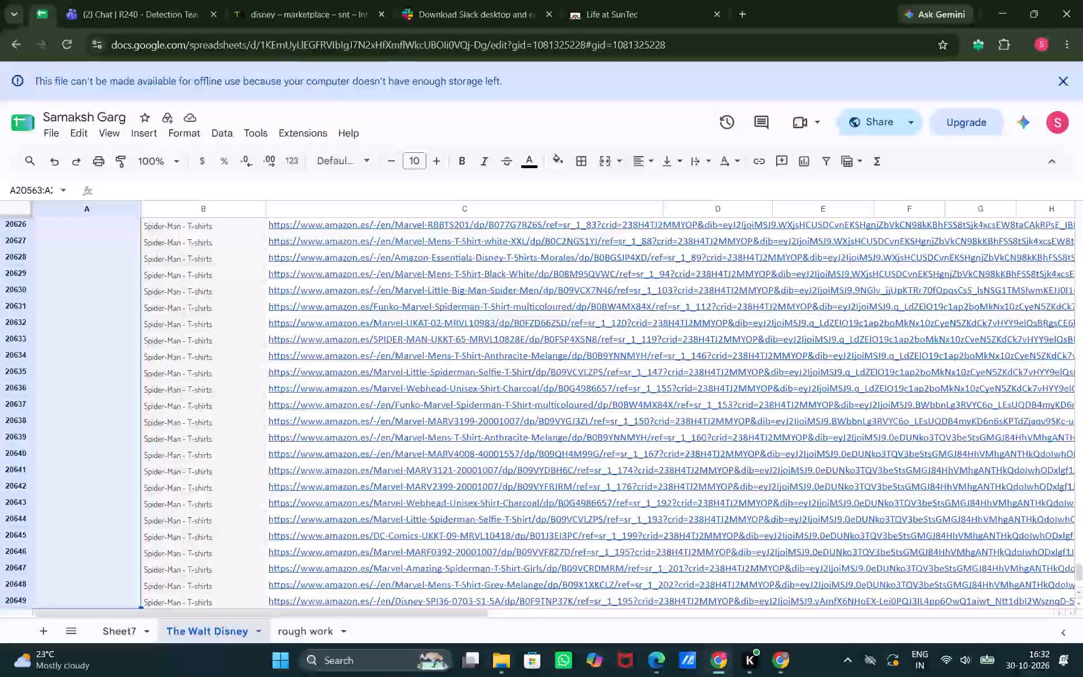
{"action": "key", "text": "shift+Up"}
{"action": "key", "text": "shift+Up"}
{"action": "key", "text": "shift+Up"}
{"action": "key", "text": "shift+Up"}
{"action": "key", "text": "shift+Up"}
{"action": "key", "text": "shift+Up"}
{"action": "key", "text": "shift+Up"}
{"action": "key", "text": "shift+Up"}
{"action": "key", "text": "shift+Up"}
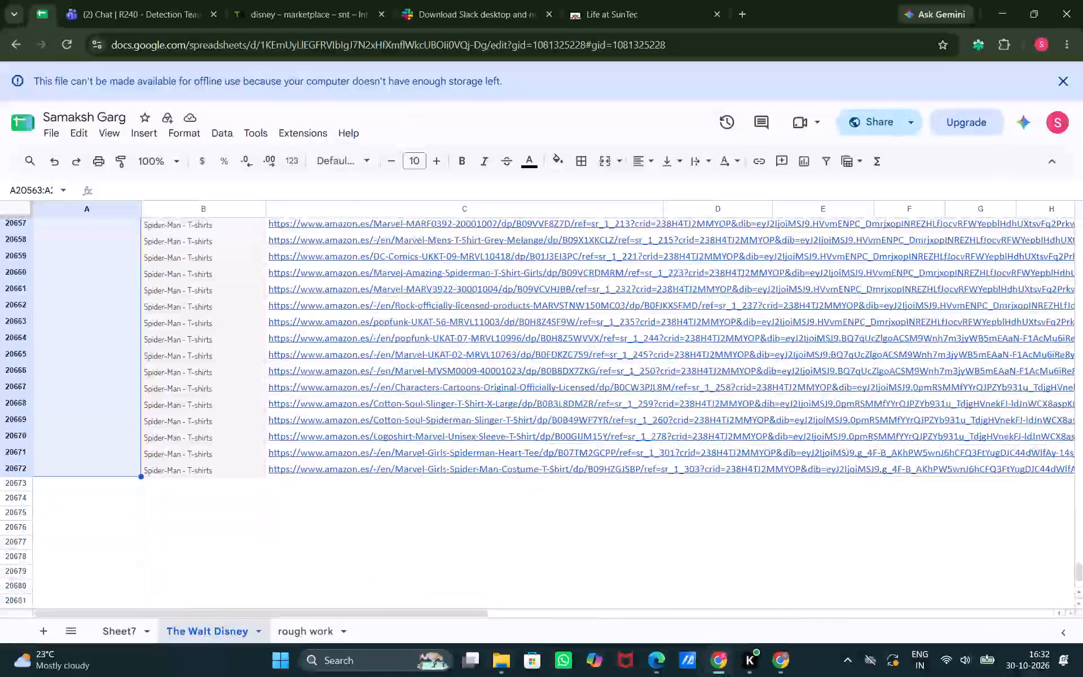
{"action": "key", "text": "ctrl+v"}
Copy "copyright artwork" from D20562 and fill it down column D for the Spider-Man T-shirt links through row 20672.
{"action": "key", "text": "Right"}
{"action": "key", "text": "Right"}
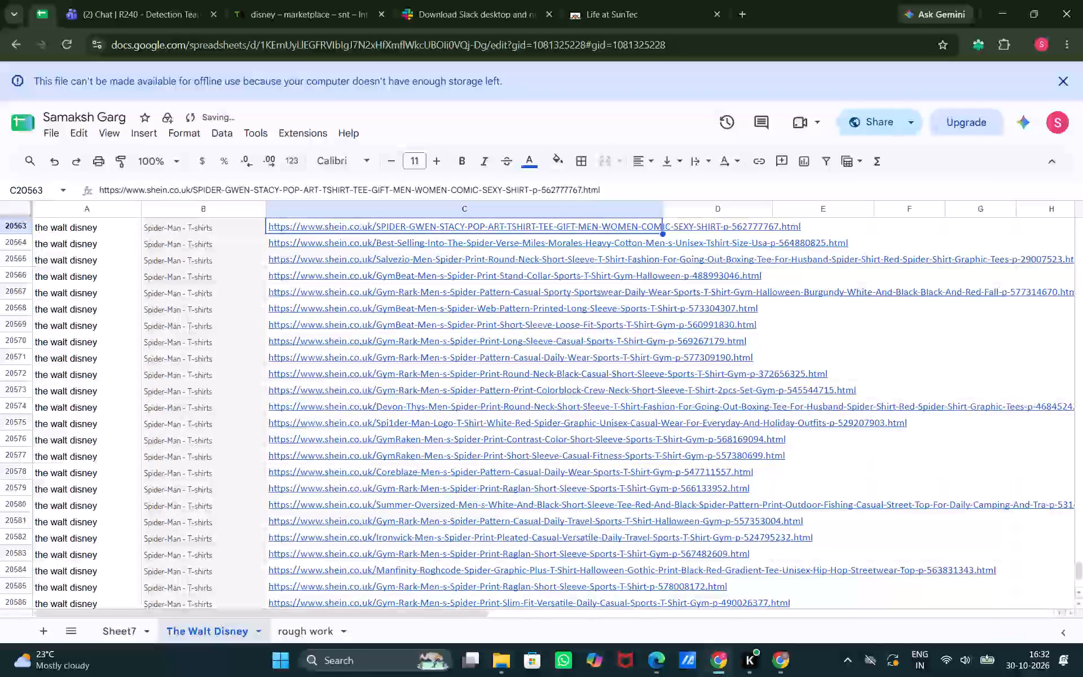
{"action": "key", "text": "Right"}
{"action": "key", "text": "Up"}
{"action": "key", "text": "ctrl+c"}
{"action": "key", "text": "Down"}
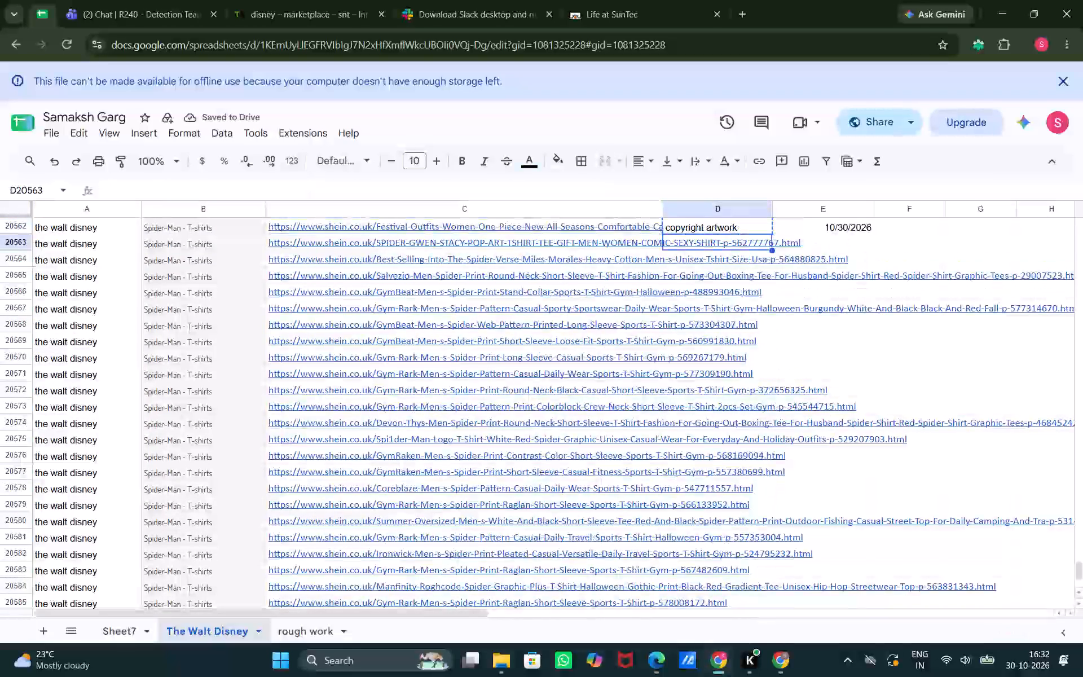
{"action": "key", "text": "shift+Down"}
{"action": "key", "text": "shift+Down"}
{"action": "key", "text": "shift+Down"}
{"action": "key", "text": "shift+Down"}
{"action": "key", "text": "shift+Down"}
{"action": "key", "text": "shift+Down"}
{"action": "key", "text": "shift+Down"}
{"action": "key", "text": "shift+Down"}
{"action": "key", "text": "shift+Down"}
{"action": "key", "text": "shift+Down"}
{"action": "key", "text": "shift+Down"}
{"action": "key", "text": "shift+Down"}
{"action": "key", "text": "shift+Down"}
{"action": "key", "text": "shift+Down"}
{"action": "key", "text": "shift+Down"}
{"action": "key", "text": "shift+Down"}
{"action": "key", "text": "shift+Down"}
{"action": "key", "text": "shift+Down"}
{"action": "key", "text": "shift+Down"}
{"action": "key", "text": "shift+Down"}
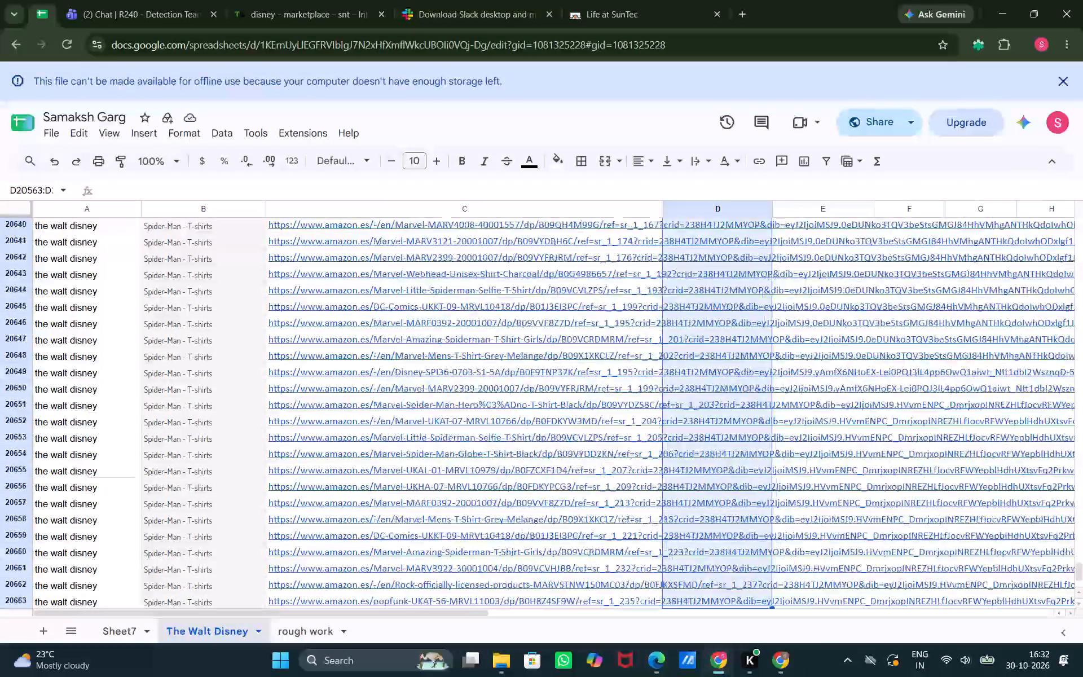
{"action": "key", "text": "shift+Up"}
{"action": "key", "text": "shift+Up"}
{"action": "key", "text": "shift+Up"}
{"action": "key", "text": "shift+Up"}
{"action": "key", "text": "shift+Up"}
{"action": "key", "text": "shift+Up"}
{"action": "key", "text": "shift+Up"}
{"action": "key", "text": "shift+Up"}
{"action": "key", "text": "shift+Up"}
{"action": "key", "text": "shift+Up"}
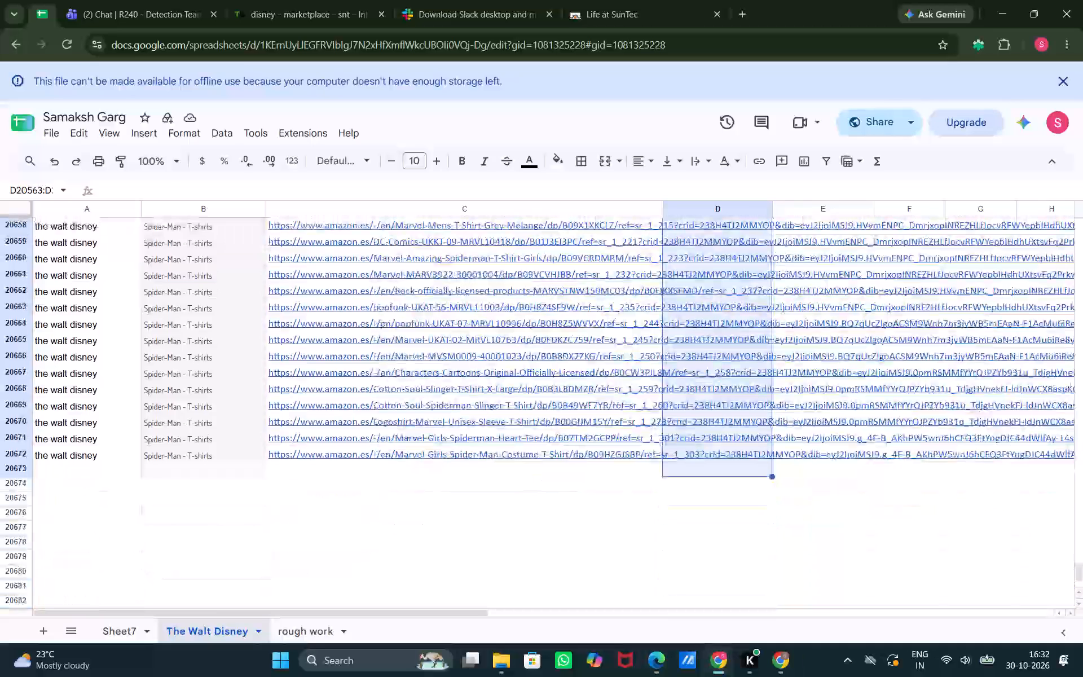
{"action": "key", "text": "ctrl+v"}
Copy the date 10/30/2026 from E20562 and fill it down column E from E20563 to E20672.
{"action": "key", "text": "Right"}
{"action": "key", "text": "Up"}
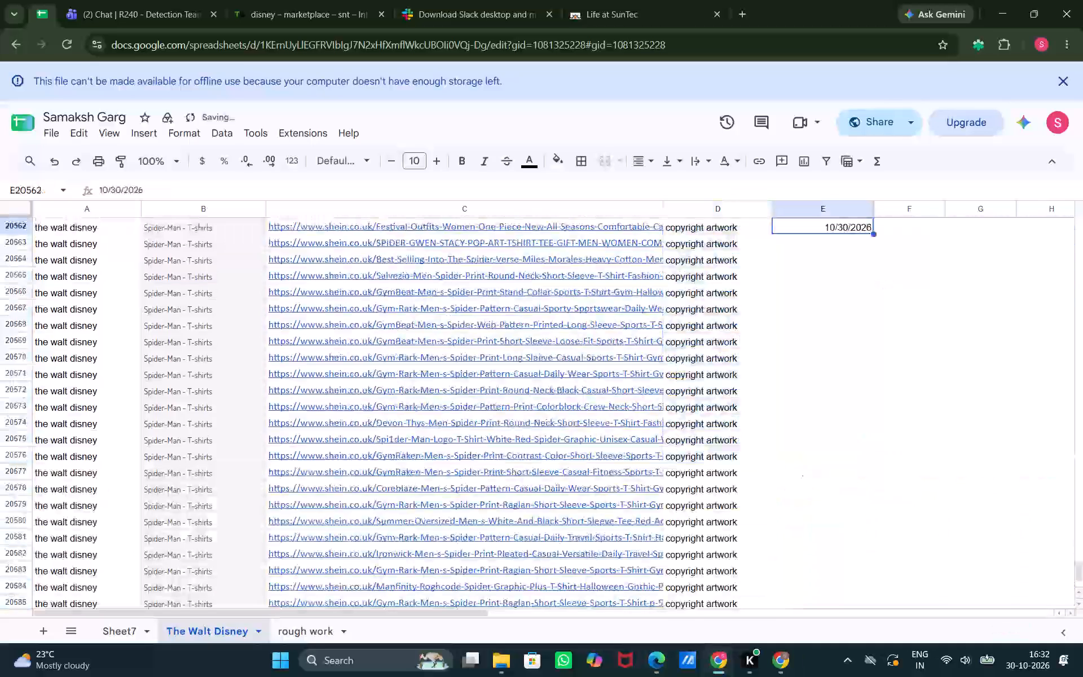
{"action": "key", "text": "ctrl+c"}
{"action": "key", "text": "Down"}
{"action": "key", "text": "shift+Down"}
{"action": "key", "text": "shift+Down"}
{"action": "key", "text": "shift+Down"}
{"action": "key", "text": "shift+Down"}
{"action": "key", "text": "shift+Down"}
{"action": "key", "text": "shift+Down"}
{"action": "key", "text": "shift+Down"}
{"action": "key", "text": "shift+Down"}
{"action": "key", "text": "shift+Down"}
{"action": "key", "text": "shift+Down"}
{"action": "key", "text": "shift+Down"}
{"action": "key", "text": "shift+Down"}
{"action": "key", "text": "shift+Down"}
{"action": "key", "text": "shift+Down"}
{"action": "key", "text": "shift+Down"}
{"action": "key", "text": "shift+Down"}
{"action": "key", "text": "shift+Down"}
{"action": "key", "text": "shift+Down"}
{"action": "key", "text": "shift+Down"}
{"action": "key", "text": "shift+Down"}
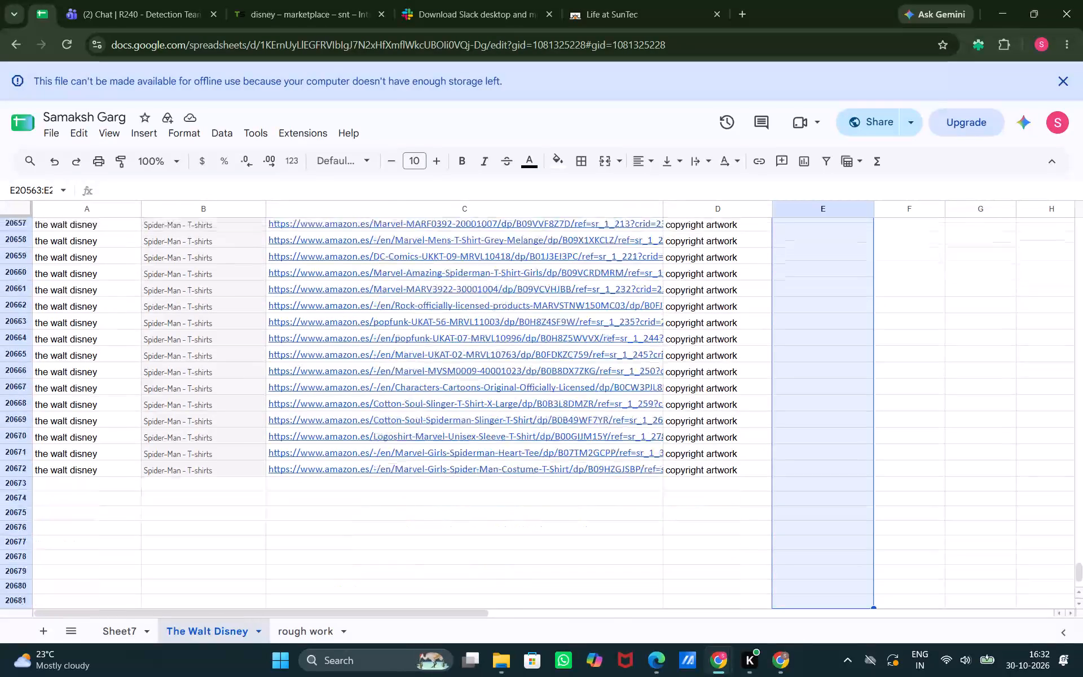
{"action": "key", "text": "shift+Up"}
{"action": "key", "text": "shift+Up"}
{"action": "key", "text": "shift+Up"}
{"action": "key", "text": "shift+Up"}
{"action": "key", "text": "shift+Up"}
{"action": "key", "text": "shift+Up"}
{"action": "key", "text": "shift+Up"}
{"action": "key", "text": "shift+Up"}
{"action": "key", "text": "shift+Up"}
{"action": "key", "text": "shift+Up"}
{"action": "key", "text": "ctrl+v"}
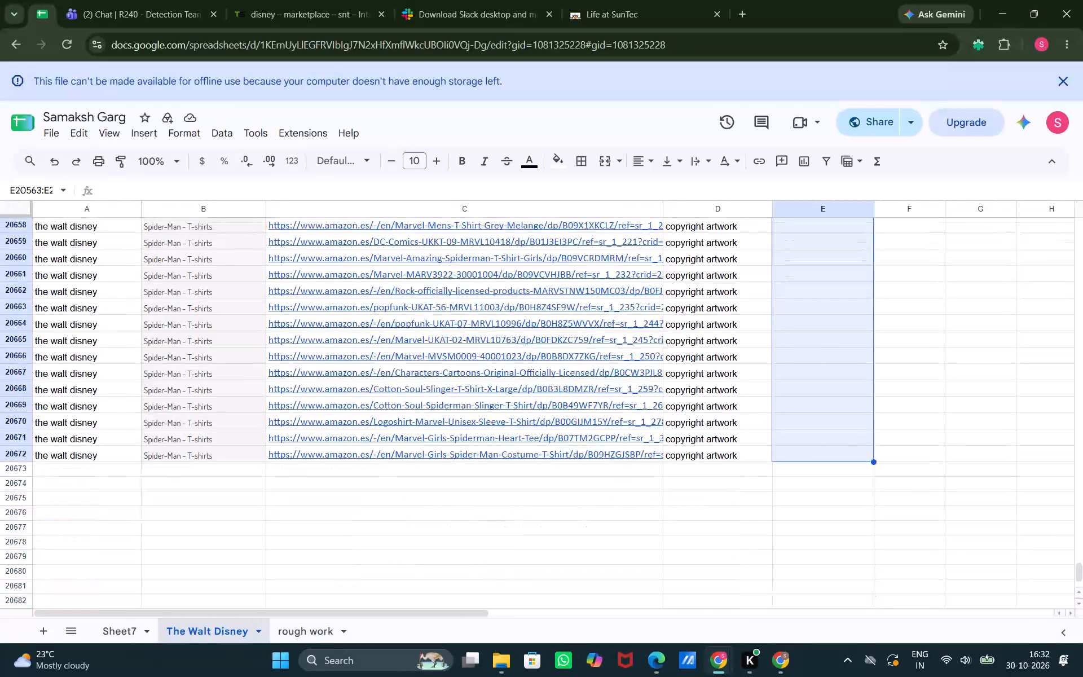
Copy the asset label from B20562 and set up a new Red Points incident with asset Spider-Man - T-shirts - 25 and protection type Copyright artwork.
{"action": "key", "text": "Up"}
{"action": "key", "text": "Up"}
{"action": "key", "text": "Left"}
{"action": "key", "text": "Left"}
{"action": "key", "text": "Left"}
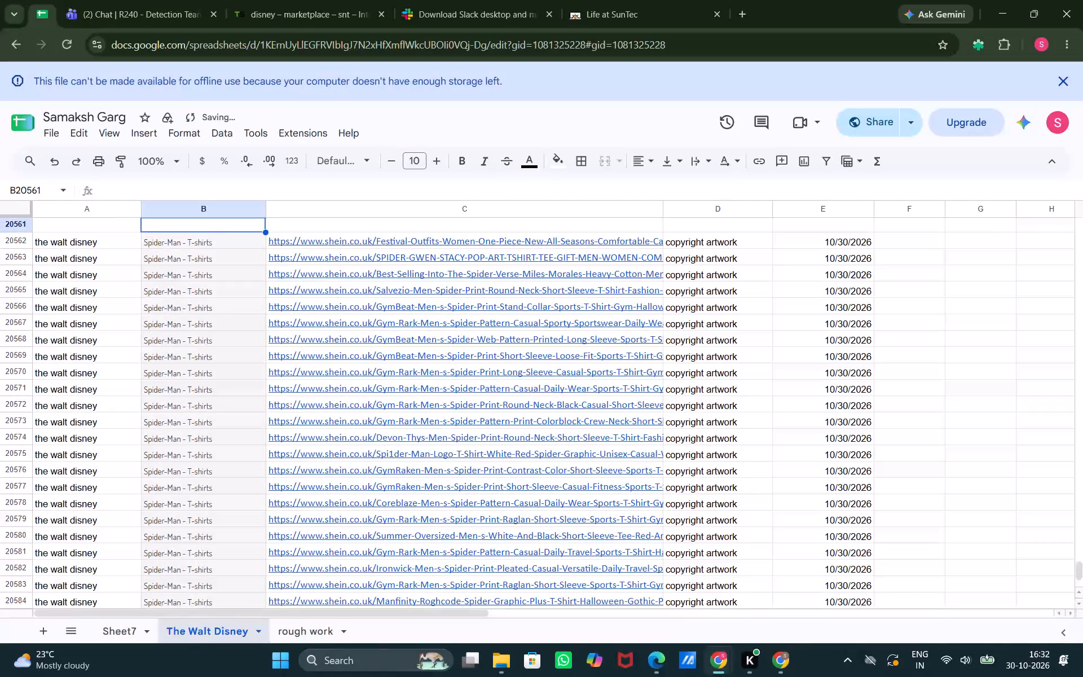
{"action": "key", "text": "Down"}
{"action": "key", "text": "ctrl+c"}
{"action": "key", "text": "alt+Tab"}
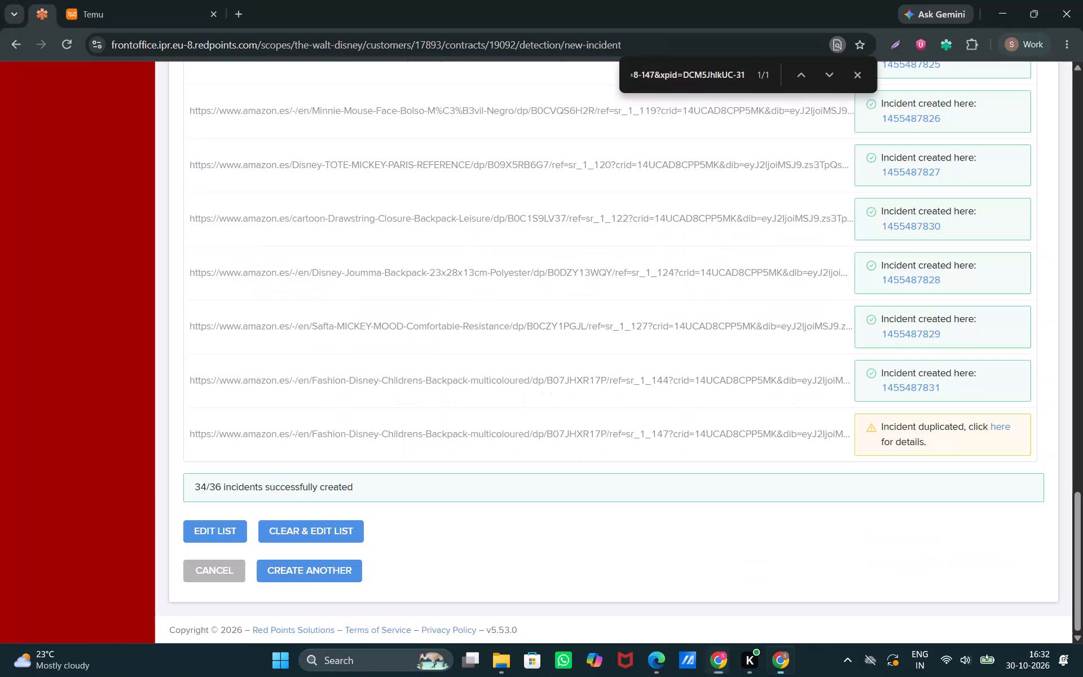
{"action": "left_click", "coordinate": [309, 528]}
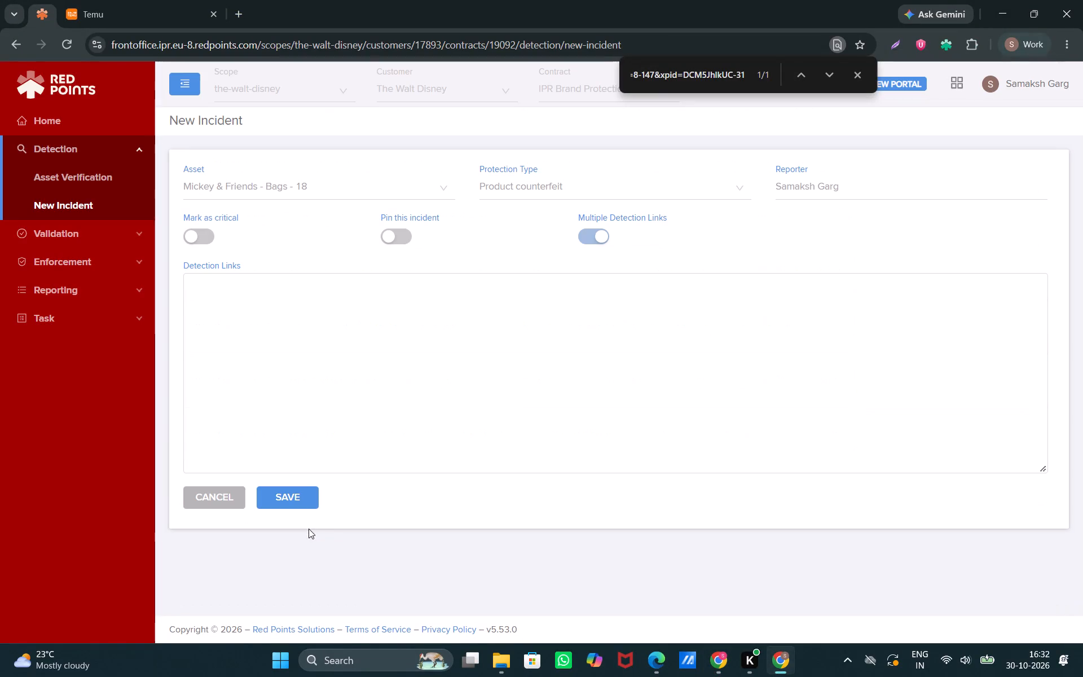
{"action": "left_click", "coordinate": [332, 200]}
{"action": "left_click", "coordinate": [332, 196]}
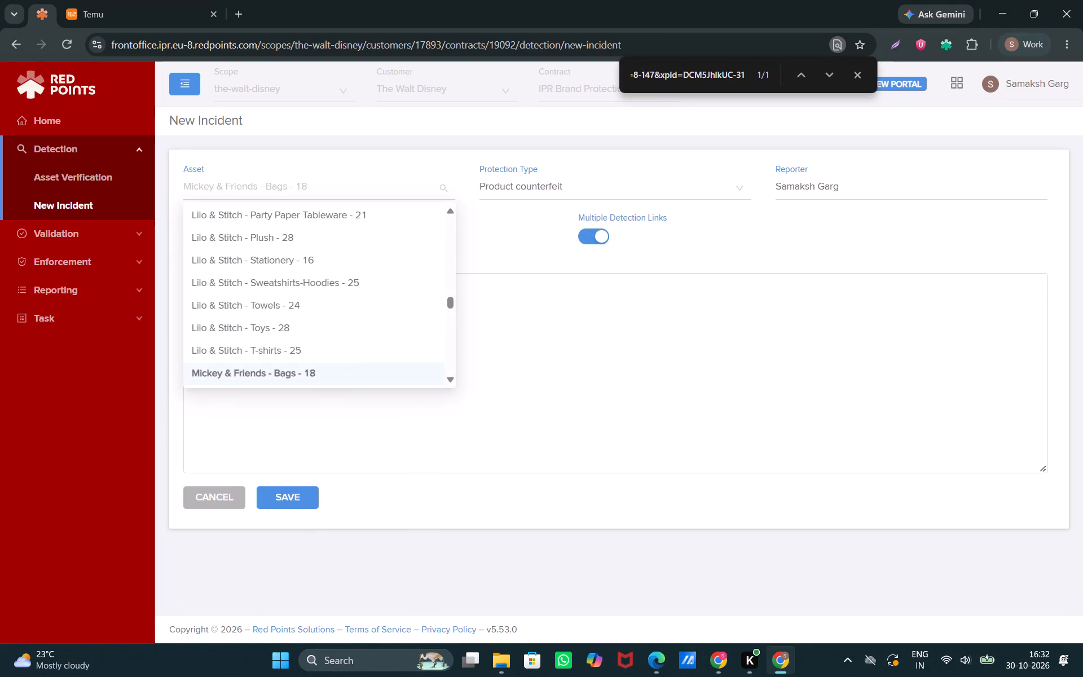
{"action": "key", "text": "ctrl+v"}
{"action": "key", "text": "Return"}
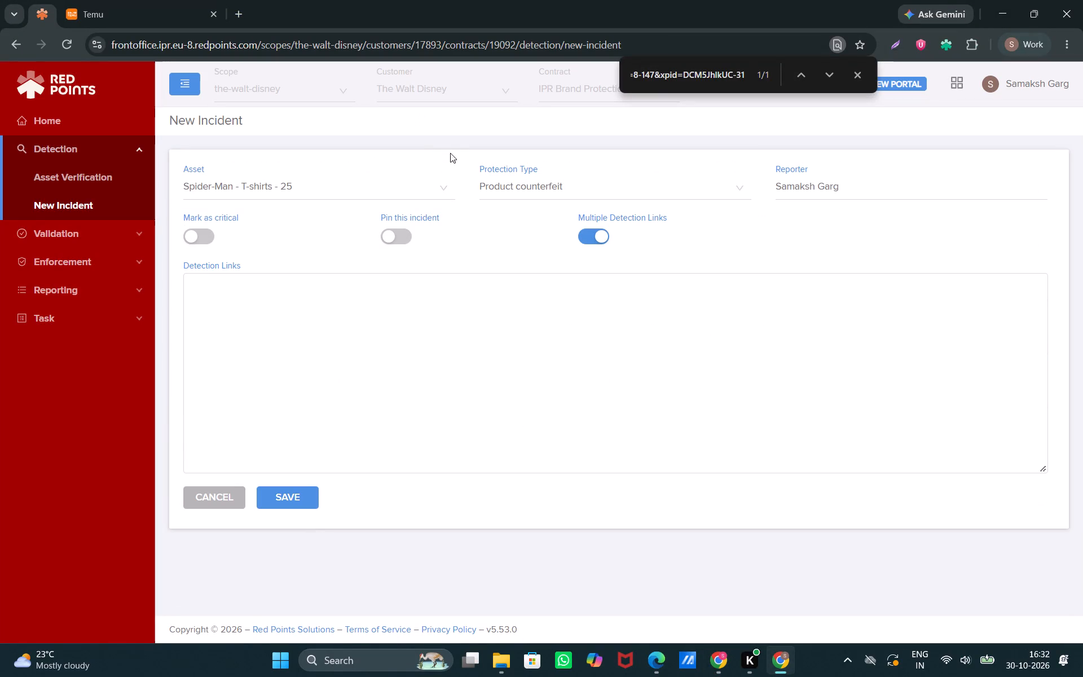
{"action": "left_click", "coordinate": [503, 176]}
{"action": "left_click", "coordinate": [551, 252]}
{"action": "left_click", "coordinate": [476, 288]}
Copy the Spider-Man T-shirt links from C20562 to C20672 and paste them into the incident's Detection Links.
{"action": "key", "text": "alt+Tab"}
{"action": "key", "text": "Right"}
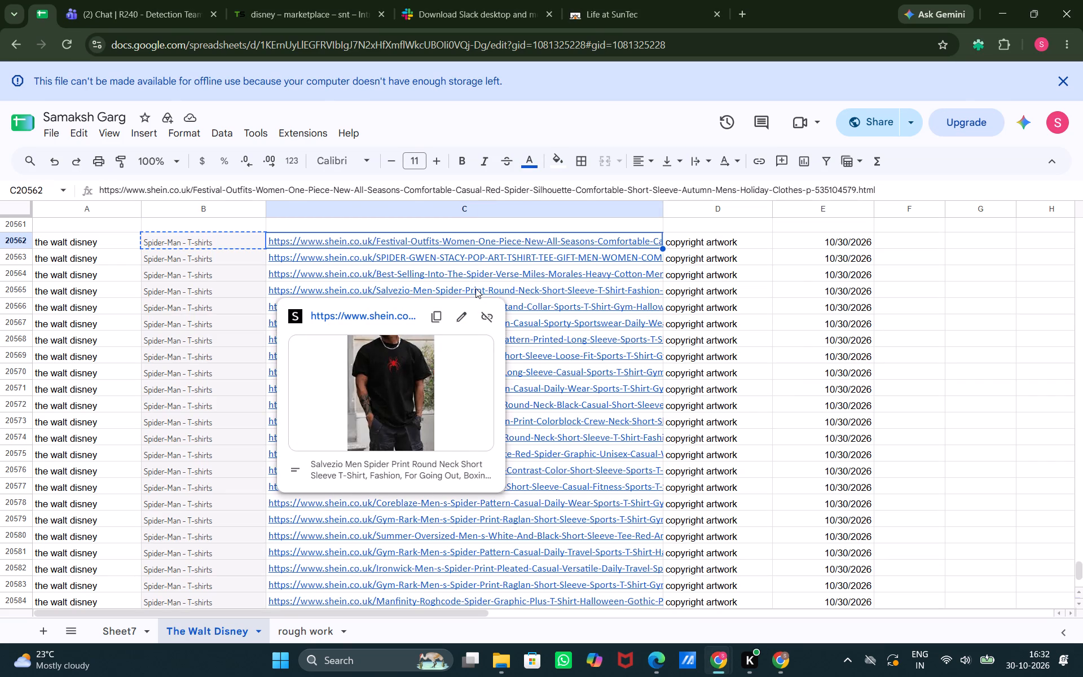
{"action": "key", "text": "Down"}
{"action": "key", "text": "Down"}
{"action": "key", "text": "Up"}
{"action": "key", "text": "Up"}
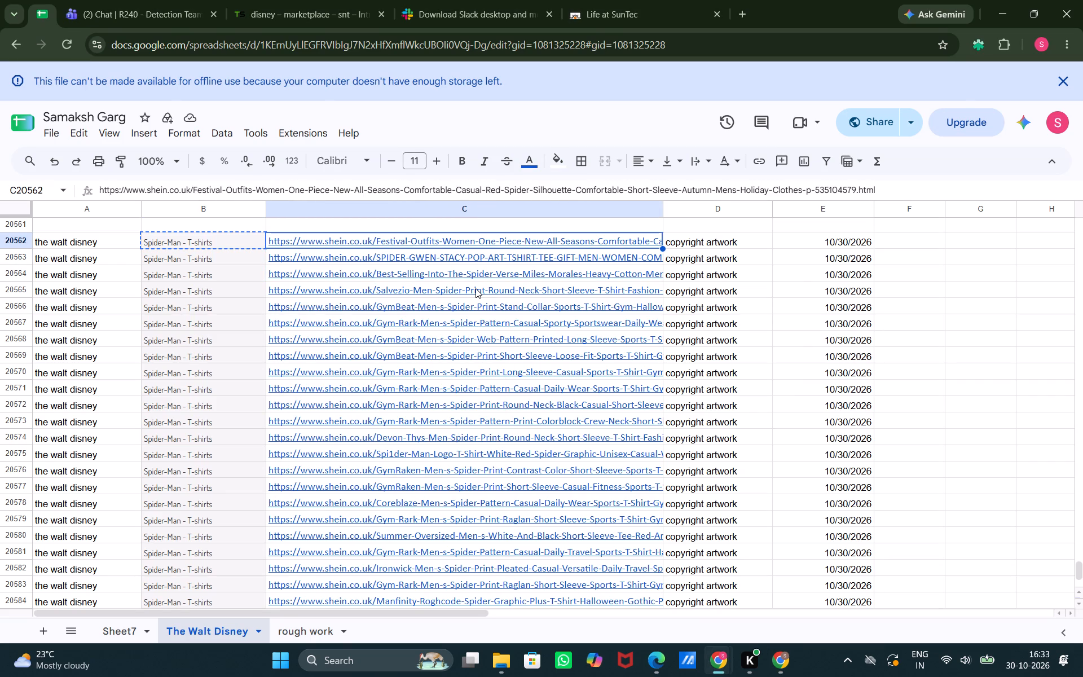
{"action": "key", "text": "ctrl+shift+Down"}
{"action": "key", "text": "ctrl+c"}
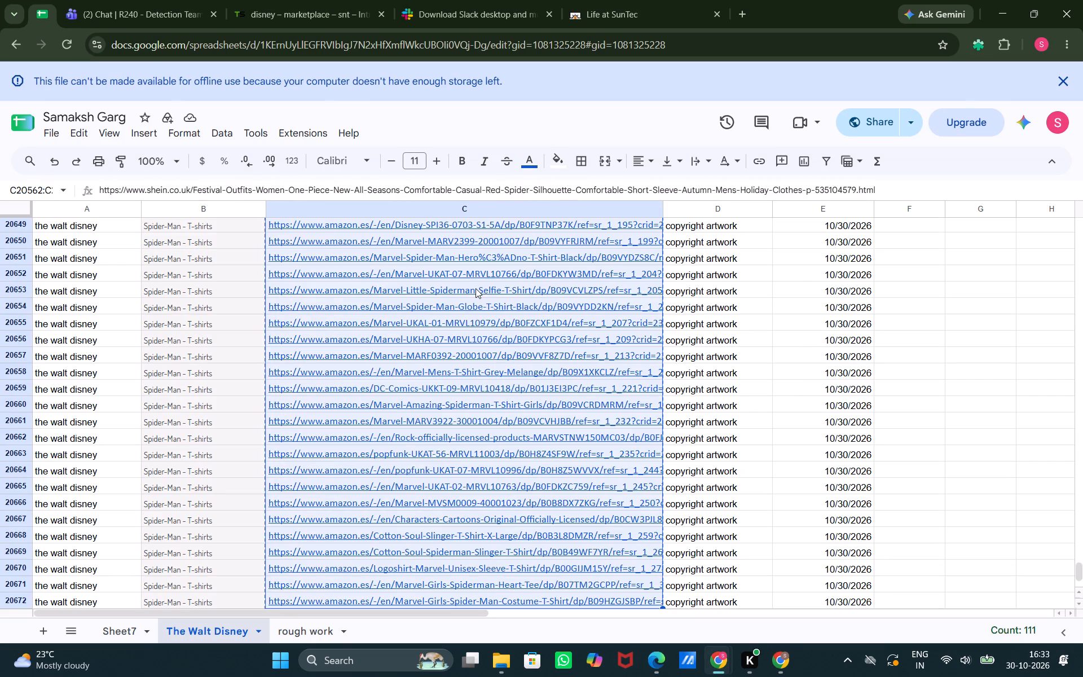
{"action": "key", "text": "alt+Tab"}
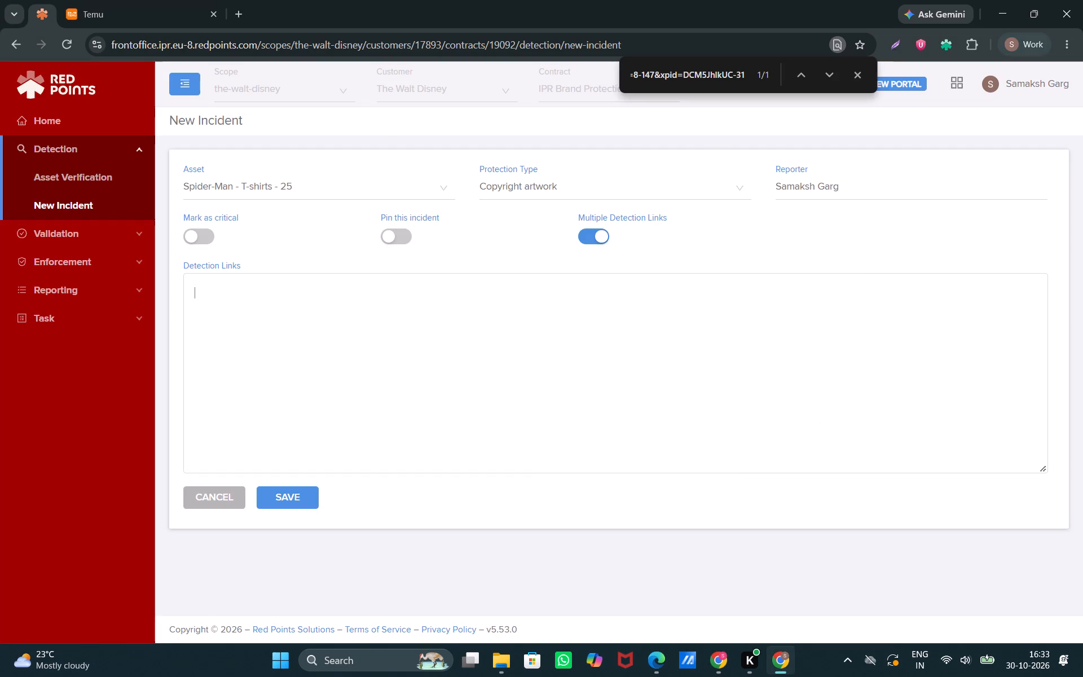
{"action": "key", "text": "ctrl+v"}
Copy the first T-shirt link from C20562 and search for it on the New Incident page.
{"action": "key", "text": "alt+Tab"}
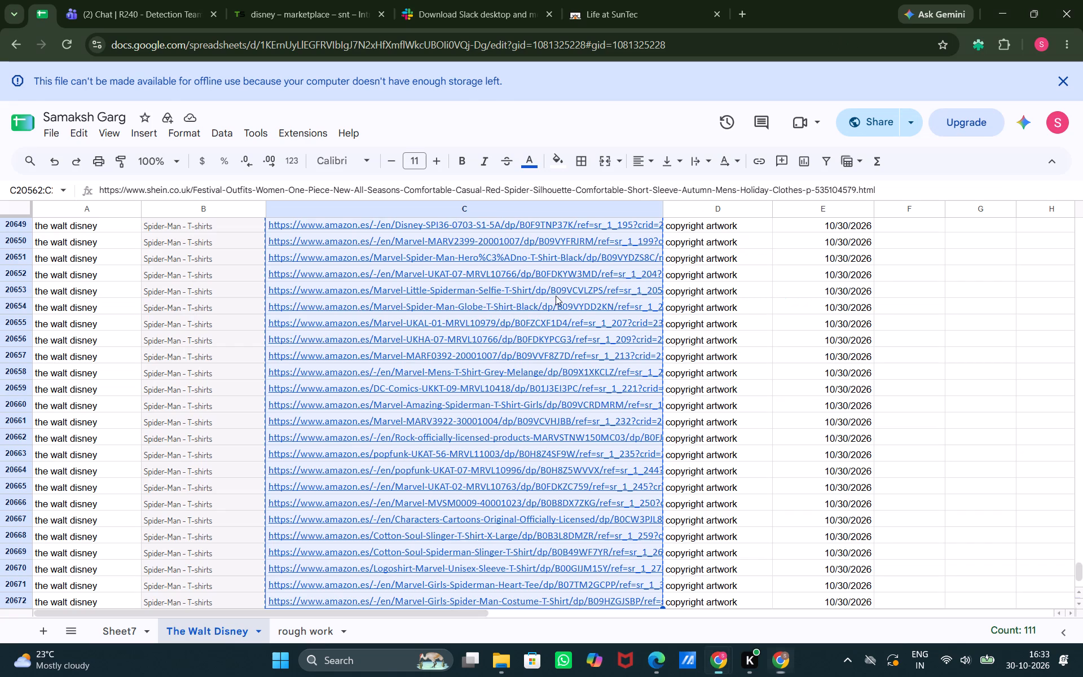
{"action": "key", "text": "Up"}
{"action": "key", "text": "Down"}
{"action": "key", "text": "ctrl+c"}
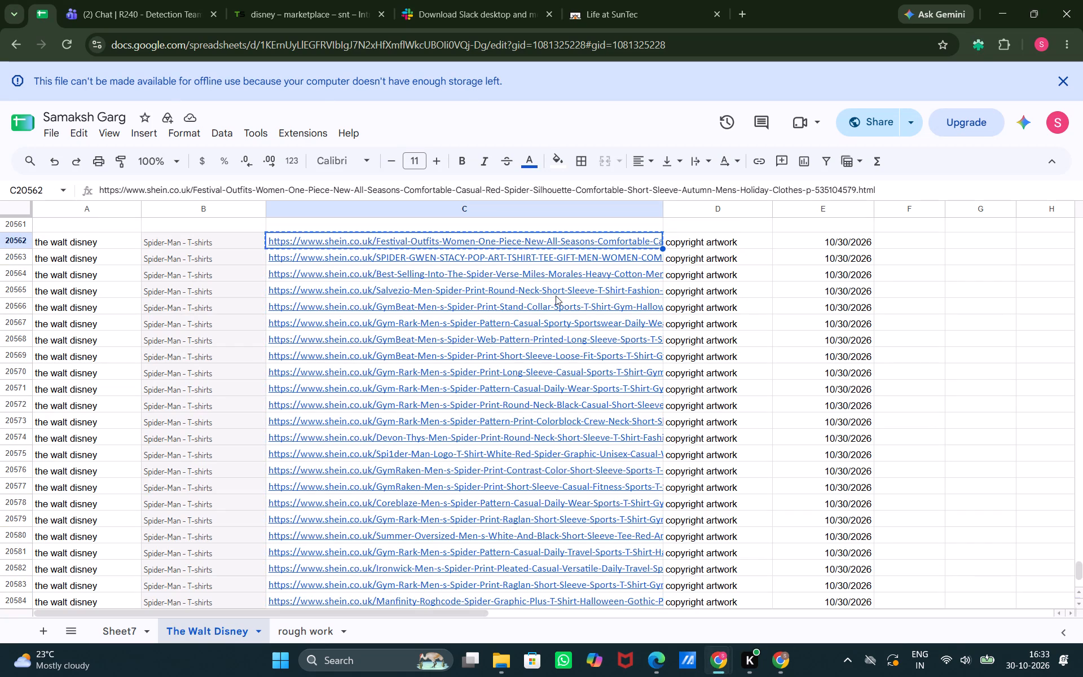
{"action": "key", "text": "alt+Tab"}
{"action": "triple_click", "coordinate": [693, 77]}
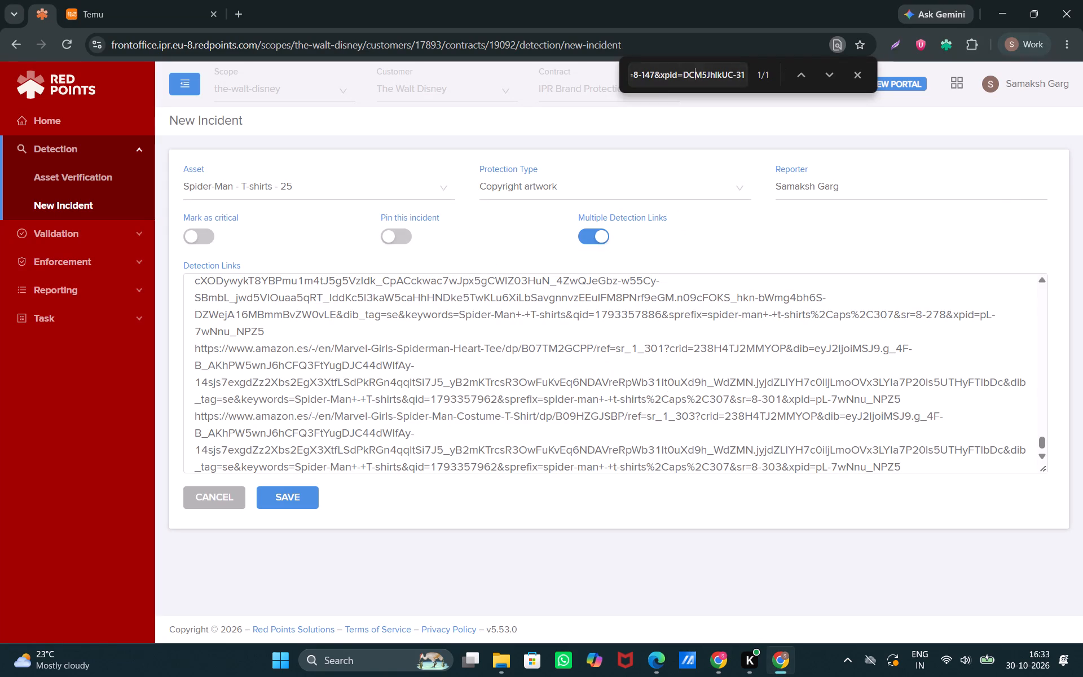
{"action": "key", "text": "BackSpace"}
{"action": "key", "text": "ctrl+v"}
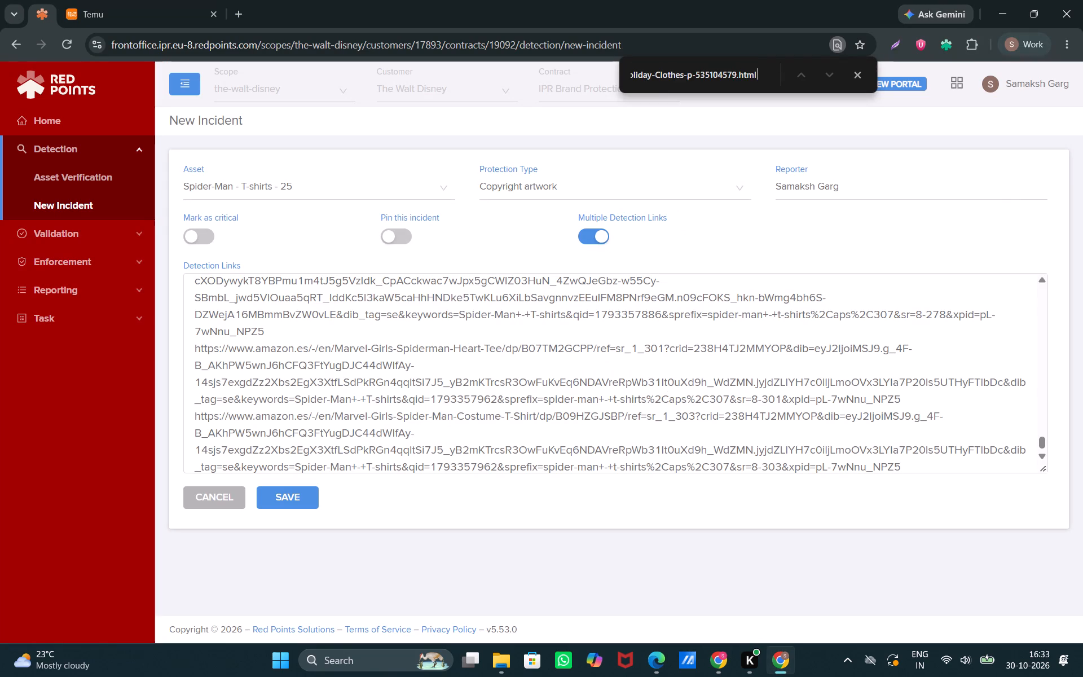
Copy the last T-shirt link from C20672 and search for it on the New Incident page.
{"action": "key", "text": "alt+Tab"}
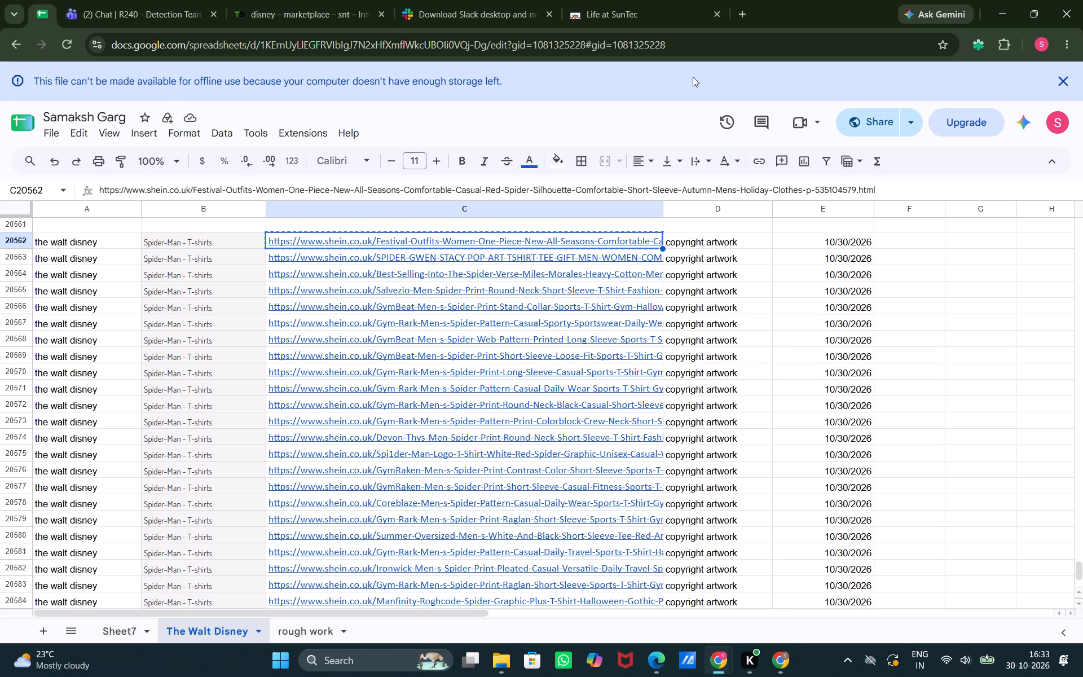
{"action": "key", "text": "ctrl+Down"}
{"action": "key", "text": "ctrl+c"}
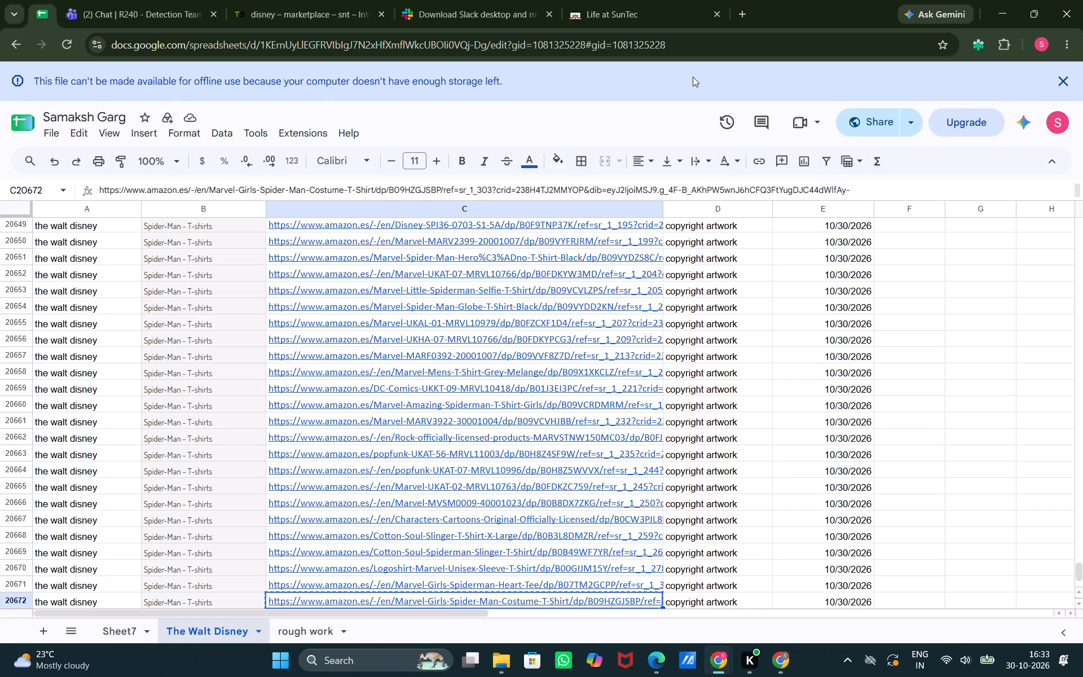
{"action": "key", "text": "Down"}
{"action": "key", "text": "alt+Tab"}
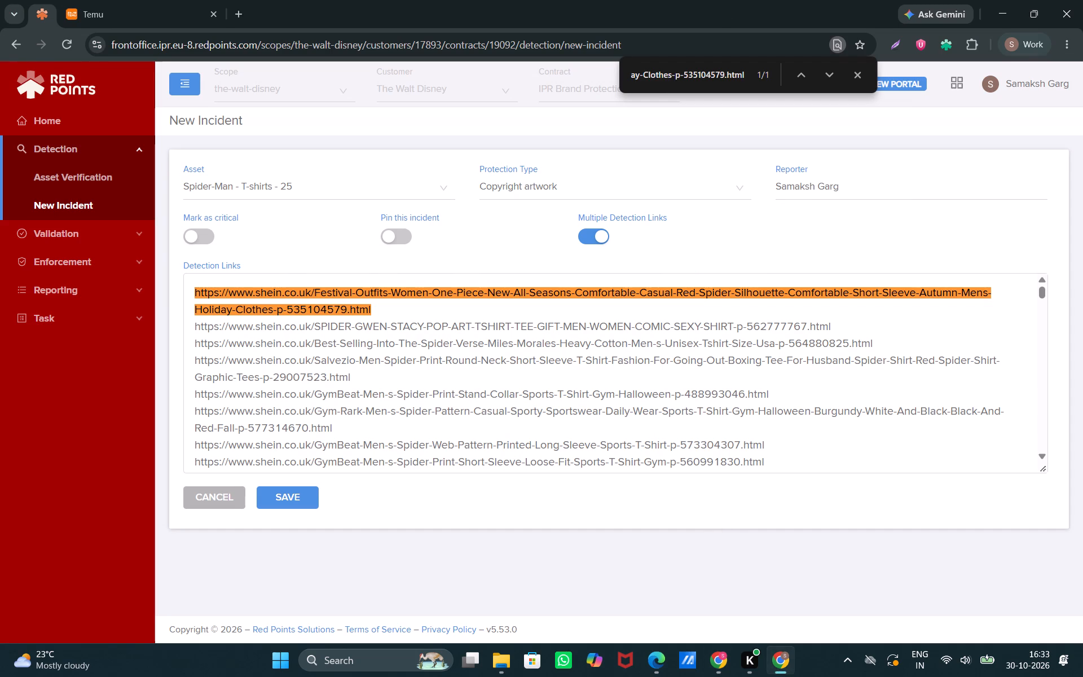
{"action": "triple_click", "coordinate": [710, 78]}
{"action": "key", "text": "BackSpace"}
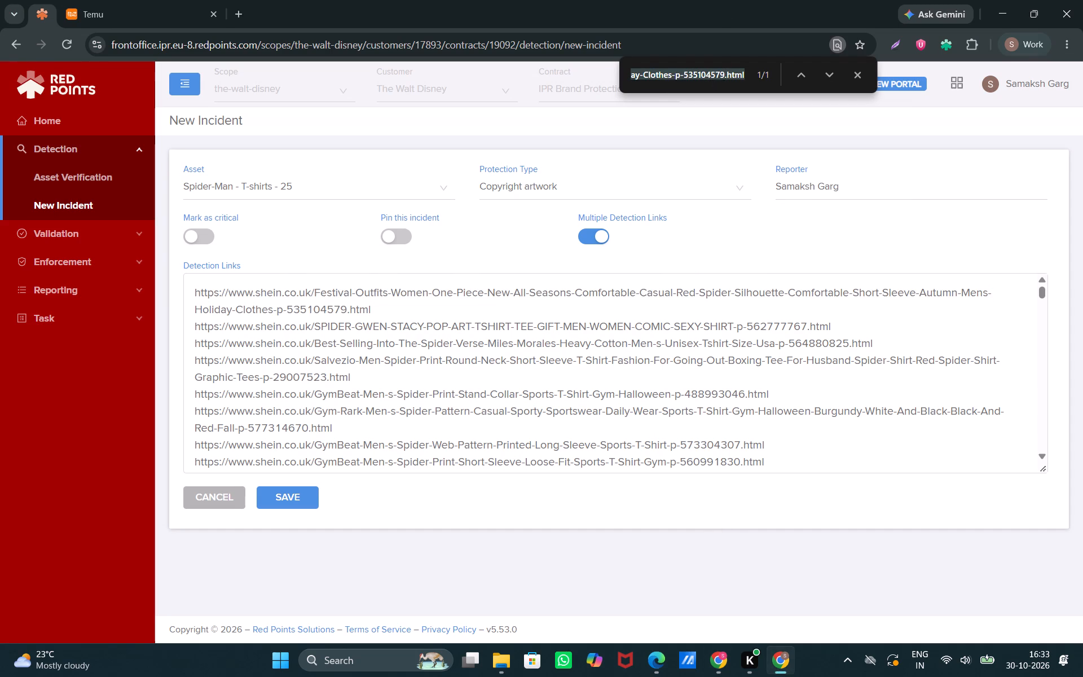
{"action": "key", "text": "ctrl+v"}
{"action": "left_click", "coordinate": [710, 78], "text": "ctrl"}
Save the Spider-Man T-shirt links as incidents and check the creation summary at the end of the list.
{"action": "left_click", "coordinate": [275, 505]}
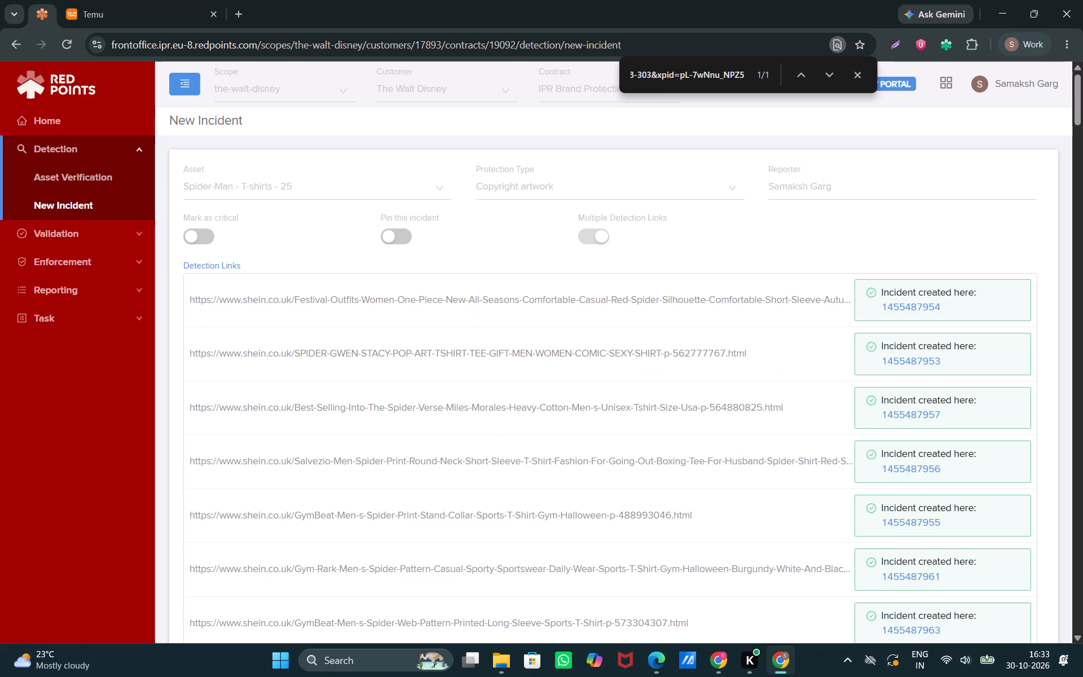
{"action": "scroll", "coordinate": [446, 302], "scroll_direction": "down", "scroll_amount": 20}
{"action": "scroll", "coordinate": [446, 302], "scroll_direction": "down", "scroll_amount": 20}
{"action": "scroll", "coordinate": [446, 302], "scroll_direction": "down", "scroll_amount": 1}
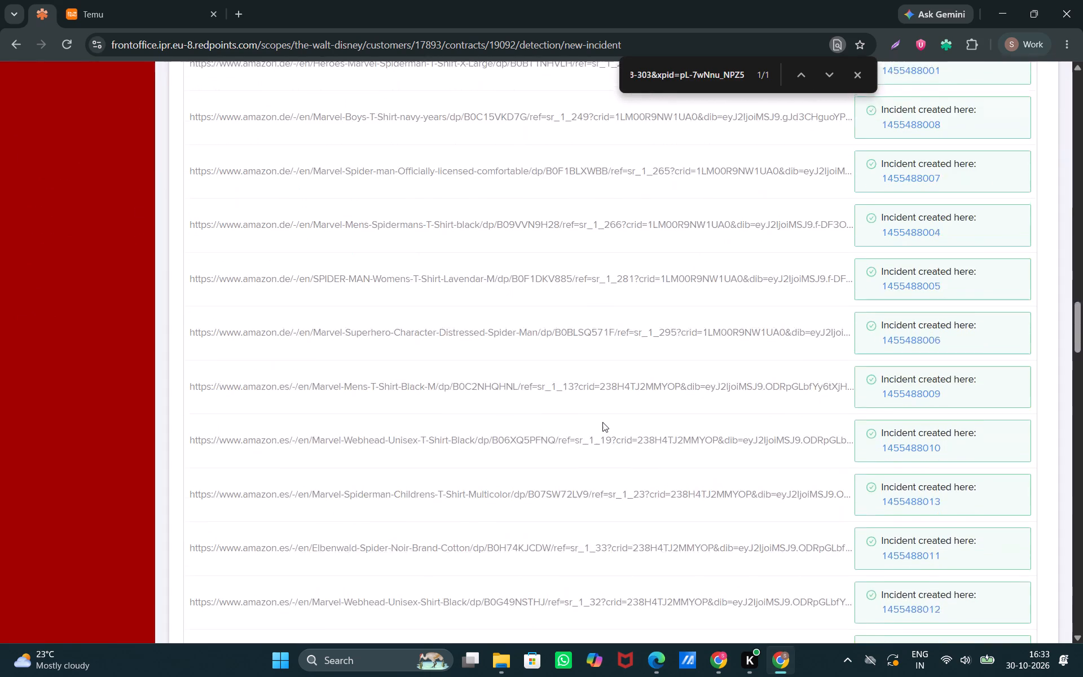
{"action": "scroll", "coordinate": [602, 422], "scroll_direction": "down", "scroll_amount": 20}
{"action": "scroll", "coordinate": [602, 422], "scroll_direction": "down", "scroll_amount": 20}
{"action": "scroll", "coordinate": [602, 422], "scroll_direction": "down", "scroll_amount": 1}
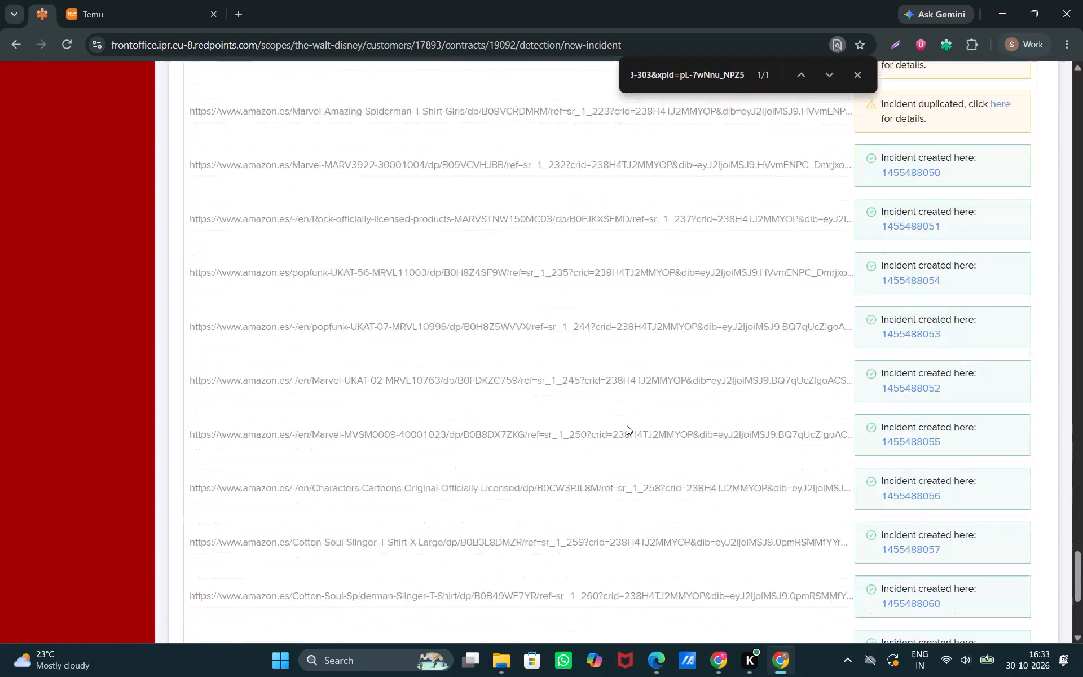
{"action": "scroll", "coordinate": [627, 425], "scroll_direction": "down", "scroll_amount": 6}
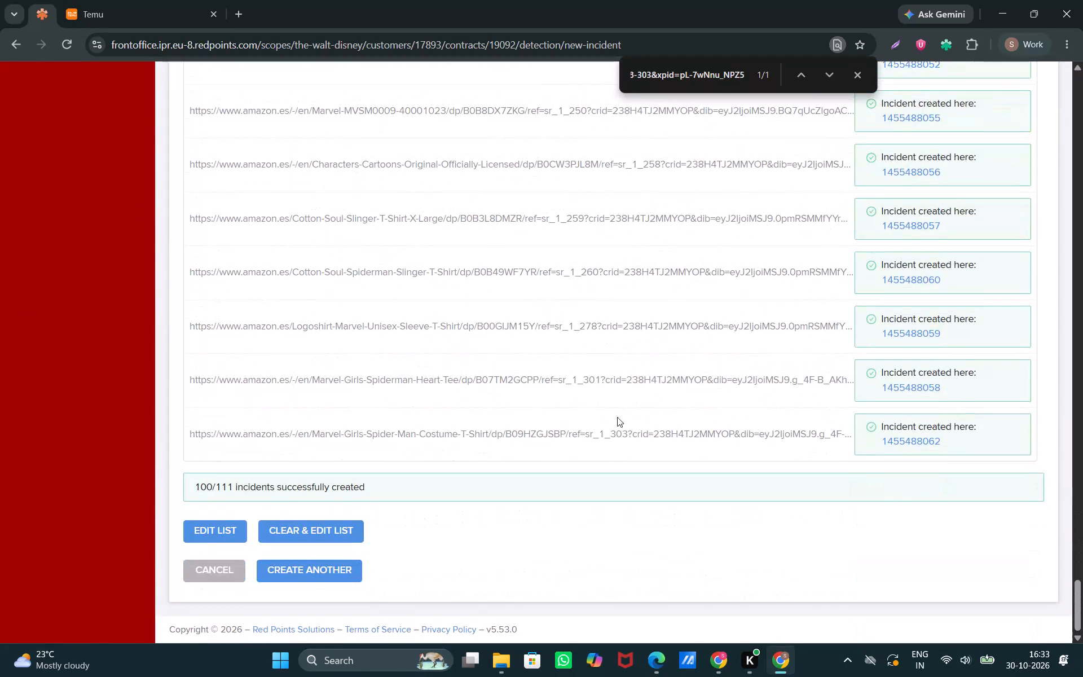
Switch to The Walt Disney sheet and record 100 as the created incident count in I20672.
{"action": "key", "text": "alt+Tab"}
{"action": "key", "text": "Up"}
{"action": "key", "text": "Right"}
{"action": "key", "text": "Right"}
{"action": "key", "text": "Right"}
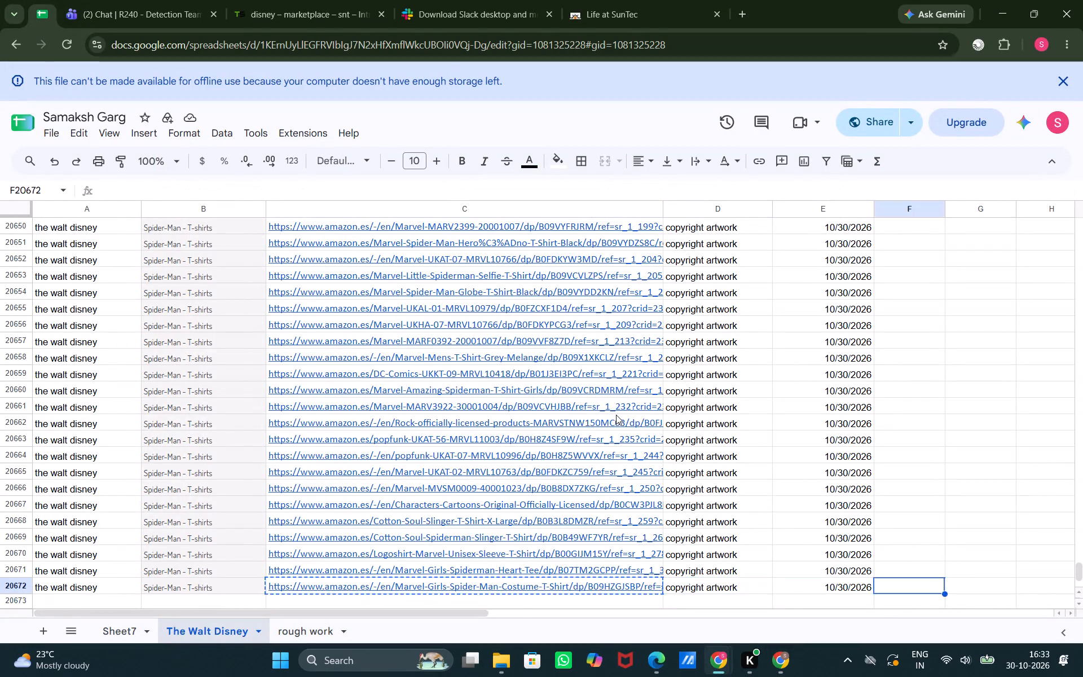
{"action": "key", "text": "Right"}
{"action": "key", "text": "Right"}
{"action": "key", "text": "Right"}
{"action": "type", "text": "100"}
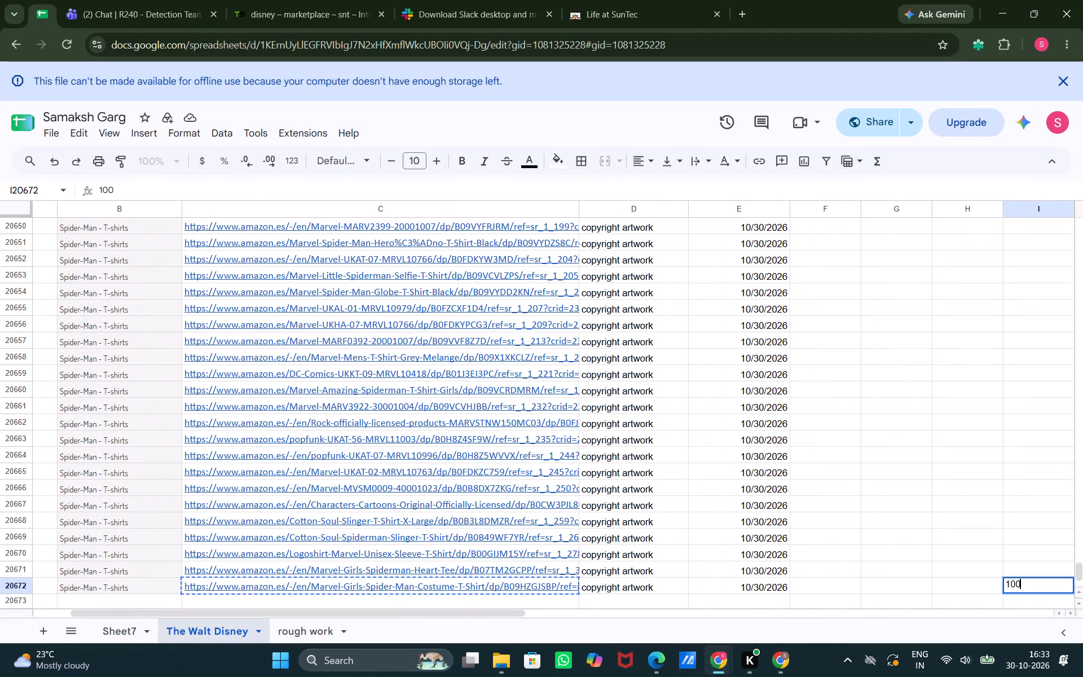
{"action": "key", "text": "backslash"}
{"action": "key", "text": "Return"}
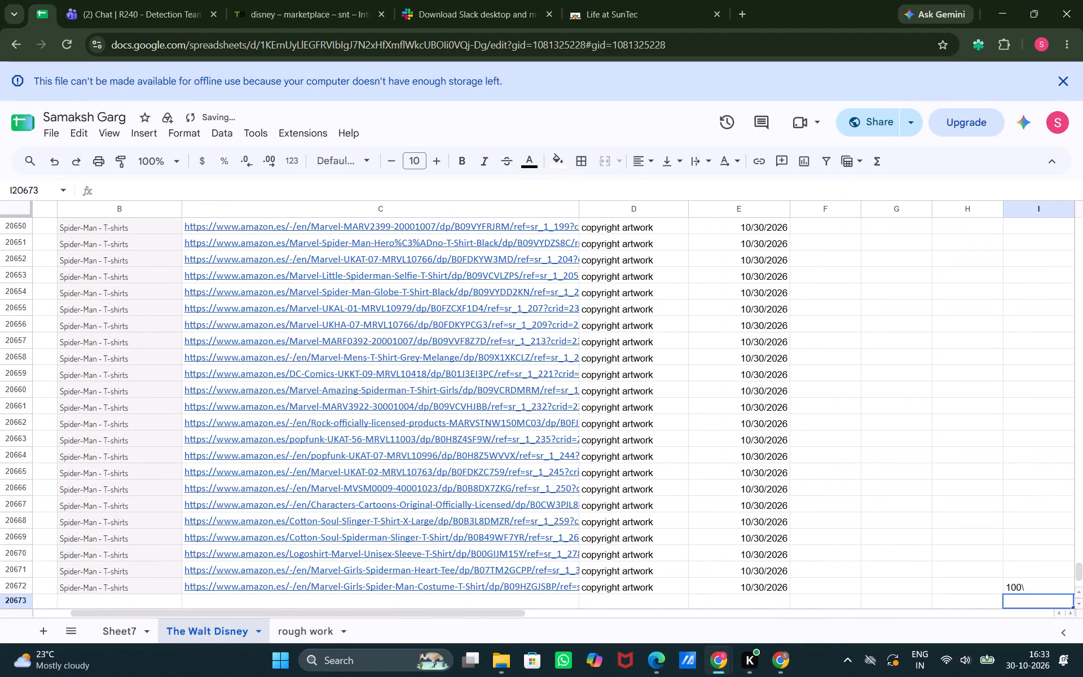
{"action": "key", "text": "Up"}
{"action": "type", "text": "100"}
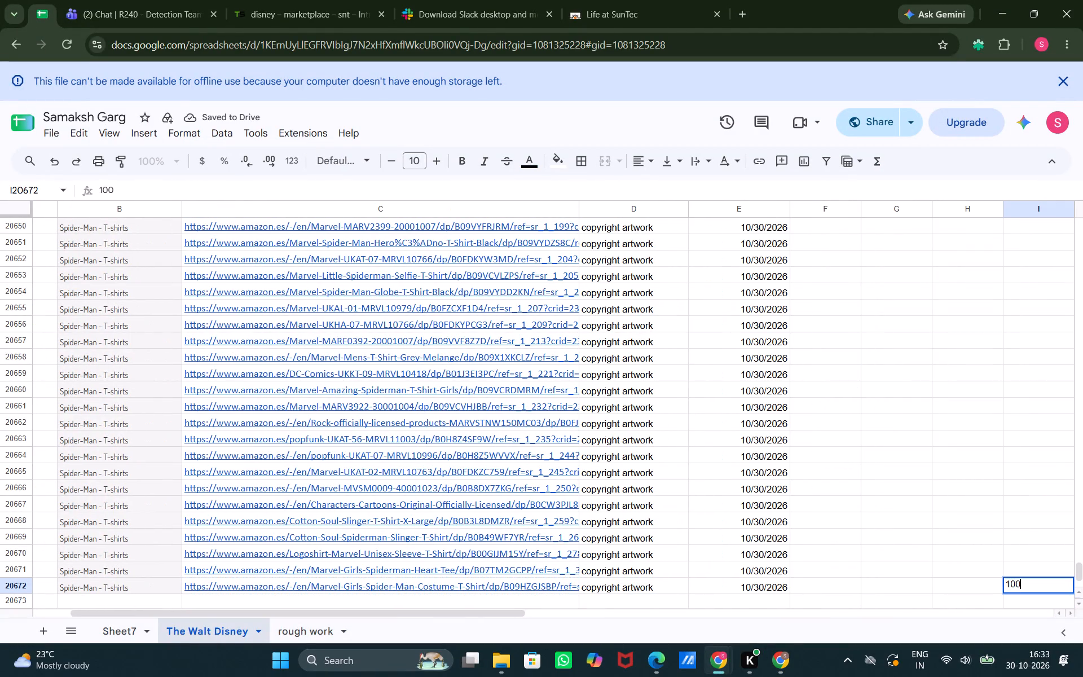
{"action": "key", "text": "Return"}
{"action": "key", "text": "Up"}
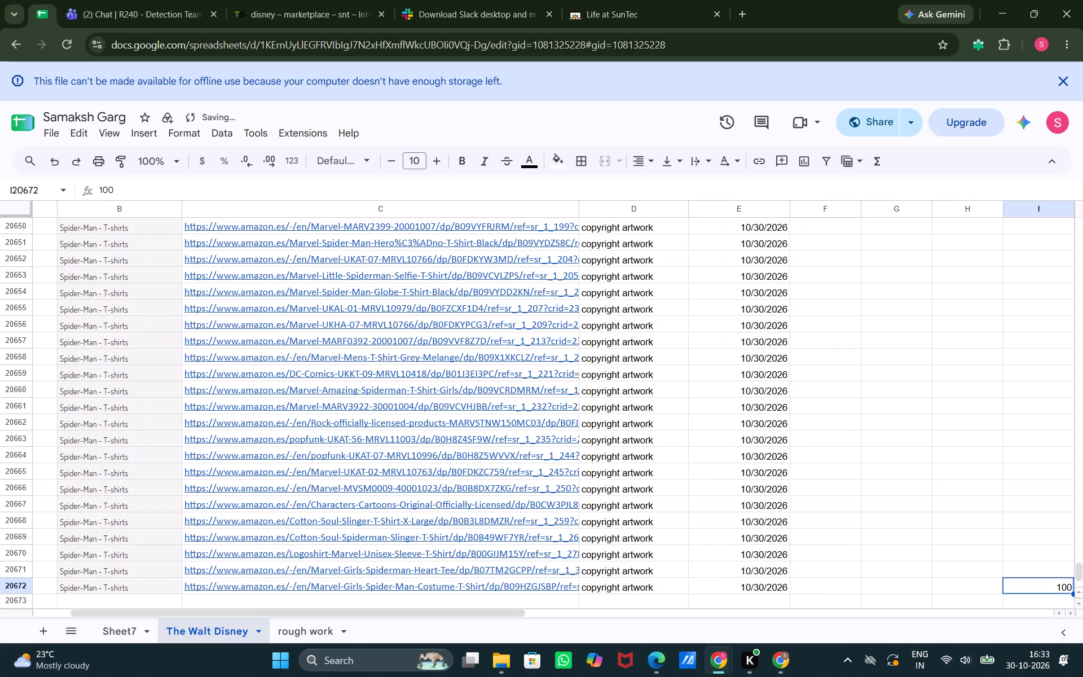
Select the created incident counts in column I from I20186 to I20672 and display their sum.
{"action": "key", "text": "ctrl+shift+Up"}
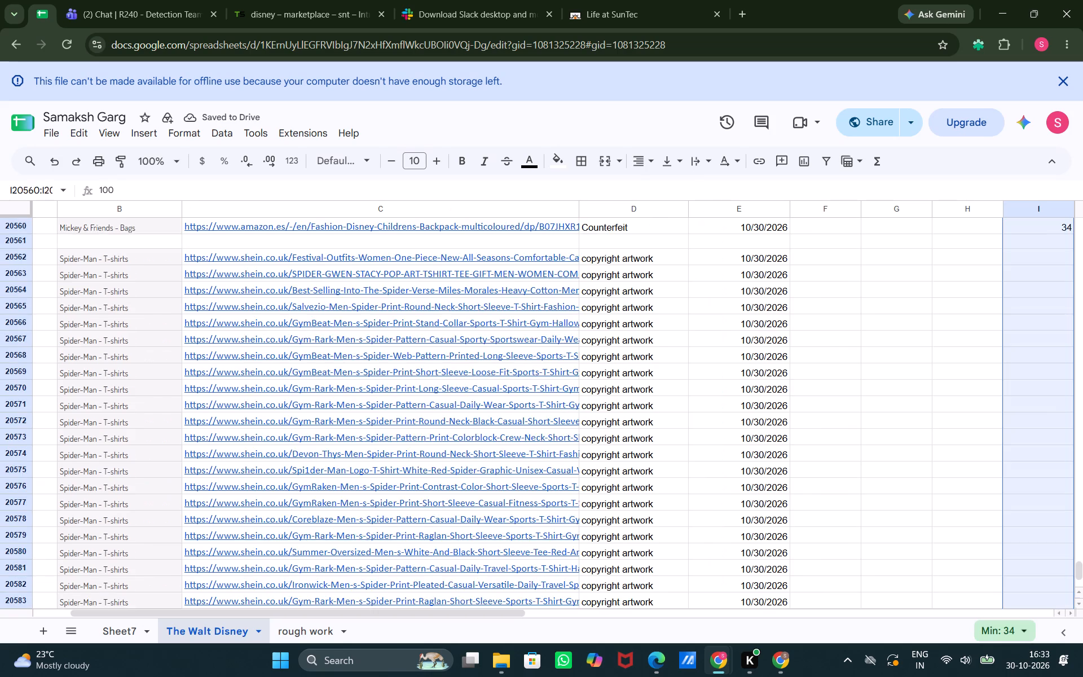
{"action": "key", "text": "ctrl+shift+Up"}
{"action": "key", "text": "ctrl+shift+Up"}
{"action": "key", "text": "ctrl+shift+Up"}
{"action": "key", "text": "ctrl+shift+Up"}
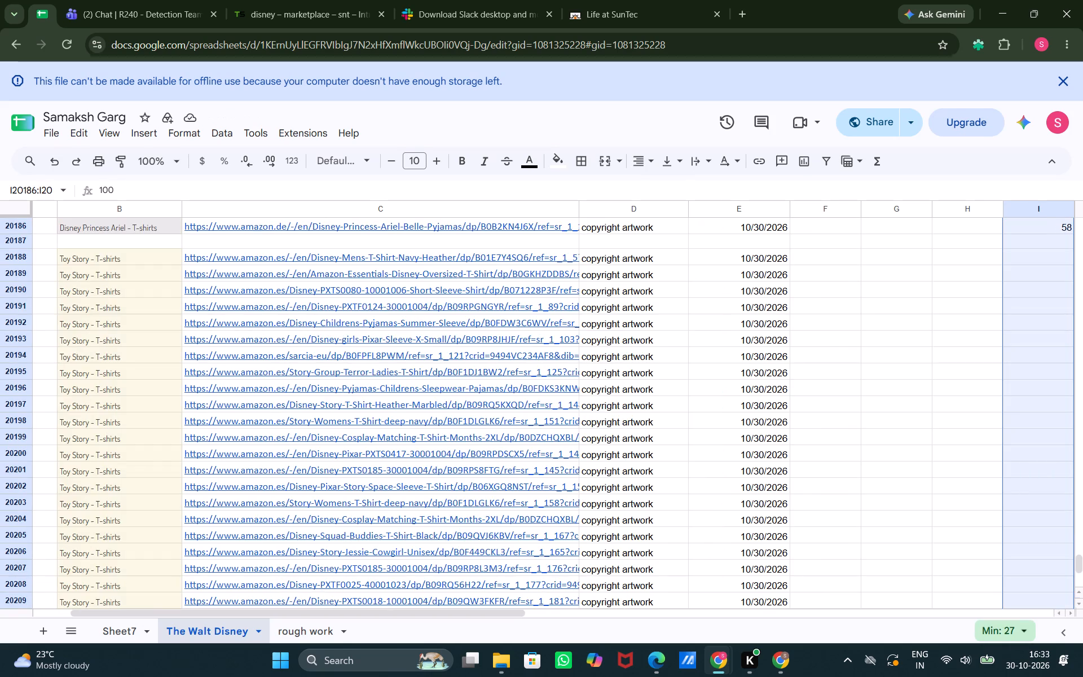
{"action": "key", "text": "ctrl+shift+Up"}
{"action": "key", "text": "ctrl+shift+Down"}
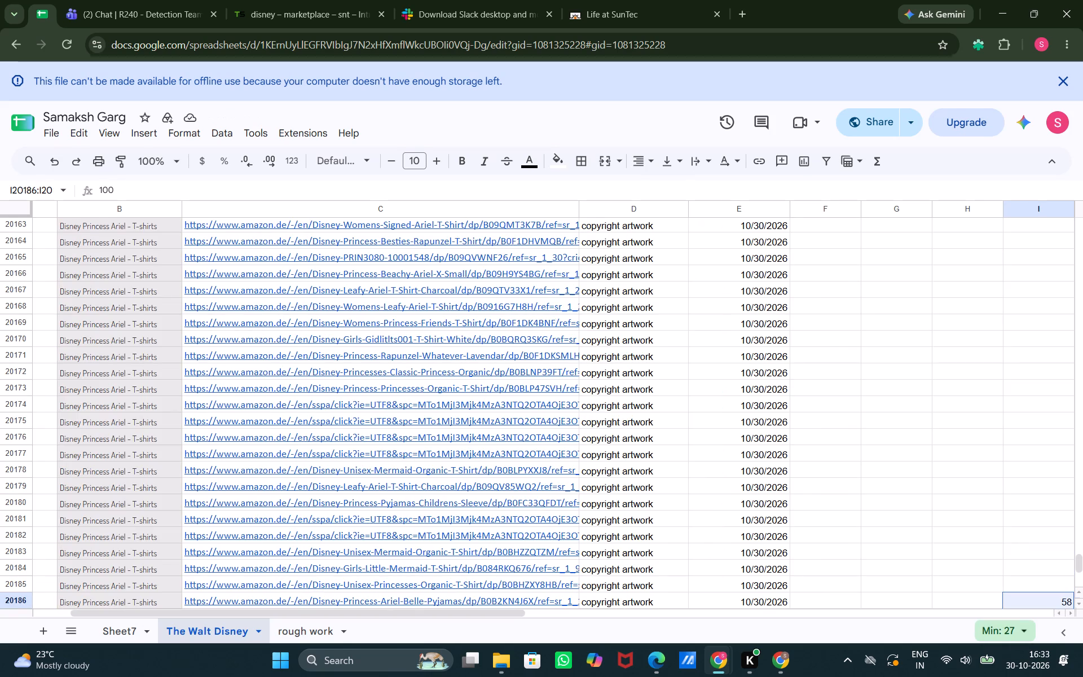
{"action": "left_click", "coordinate": [1028, 634]}
{"action": "left_click", "coordinate": [1021, 631]}
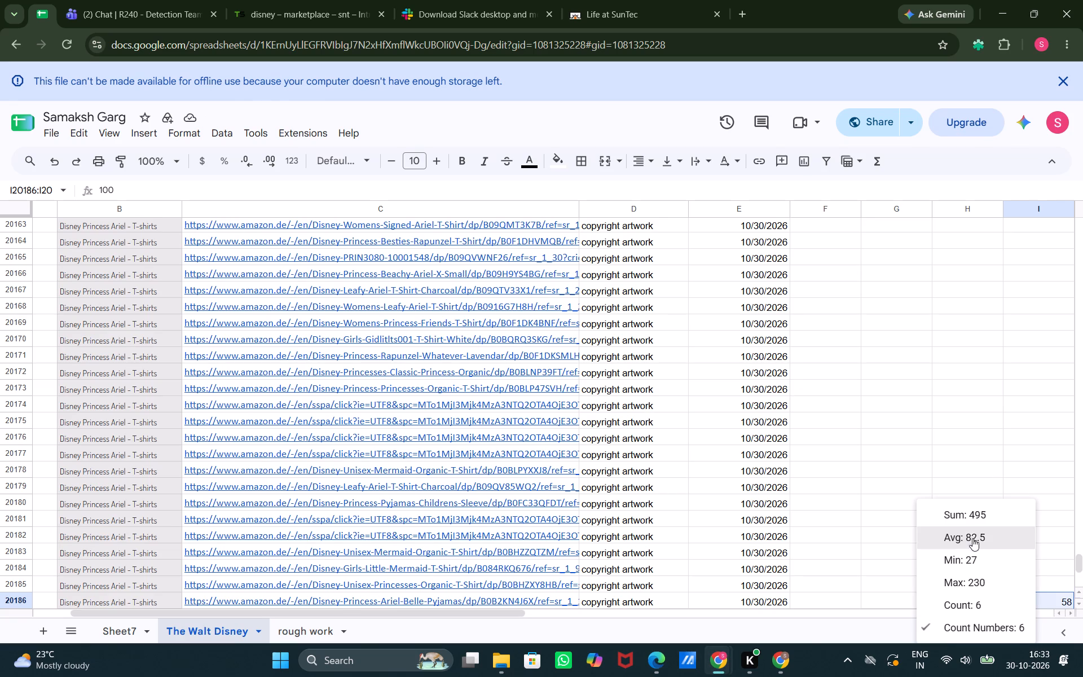
{"action": "left_click", "coordinate": [976, 520]}
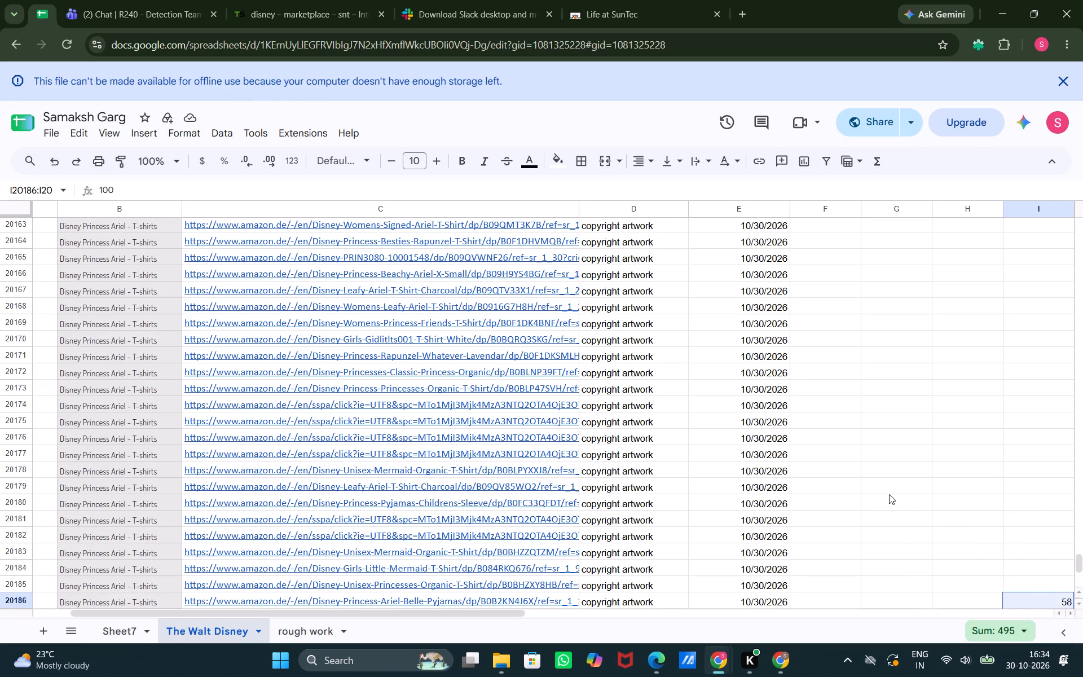
Copy "the walt disney" from A20672 into A20674 to start the next block of links.
{"action": "key", "text": "Down"}
{"action": "key", "text": "Left"}
{"action": "key", "text": "Left"}
{"action": "key", "text": "Left"}
{"action": "key", "text": "Left"}
{"action": "key", "text": "Left"}
{"action": "key", "text": "Left"}
{"action": "key", "text": "Left"}
{"action": "key", "text": "Left"}
{"action": "key", "text": "Left"}
{"action": "key", "text": "Left"}
{"action": "key", "text": "Left"}
{"action": "key", "text": "Left"}
{"action": "key", "text": "Left"}
{"action": "key", "text": "Left"}
{"action": "key", "text": "Left"}
{"action": "key", "text": "Left"}
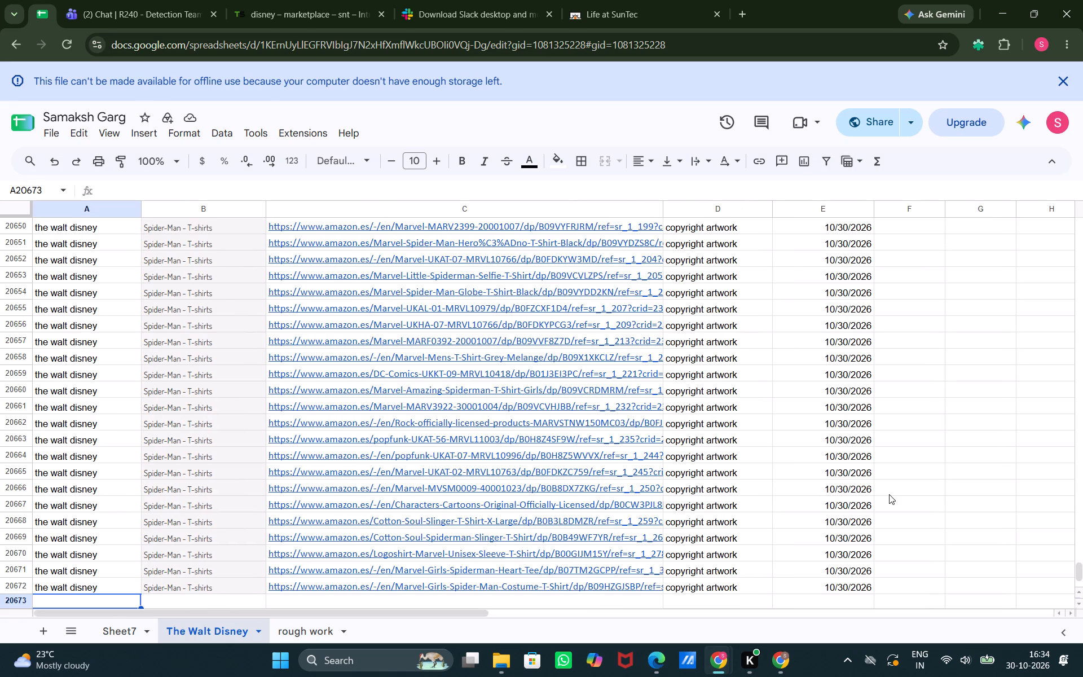
{"action": "key", "text": "Up"}
{"action": "key", "text": "ctrl+c"}
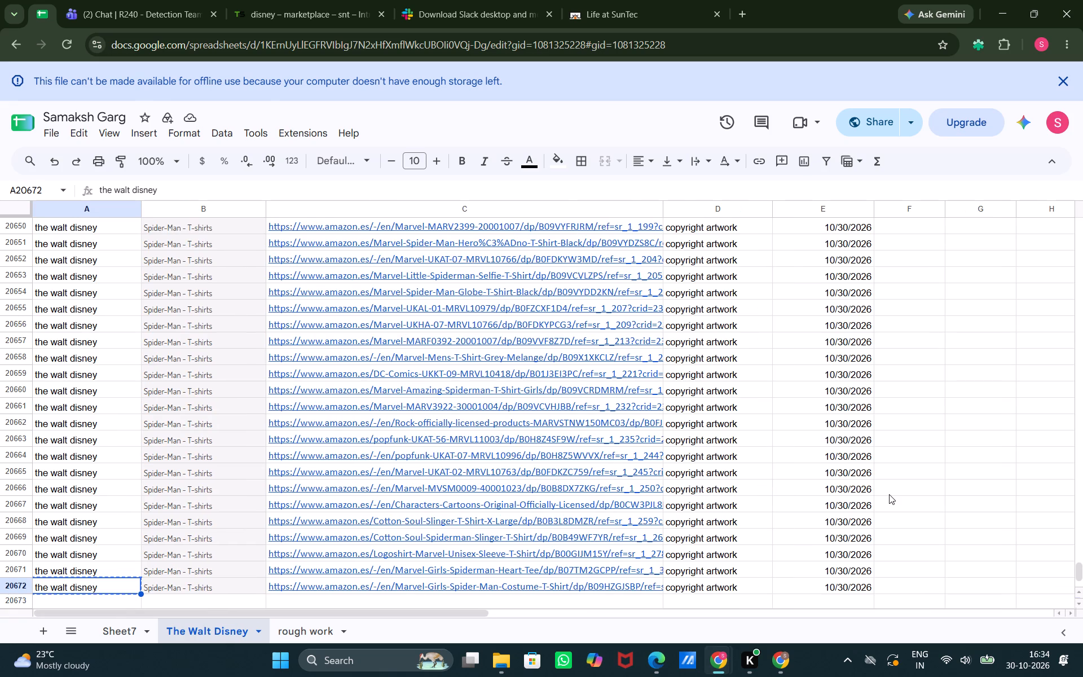
{"action": "key", "text": "Down"}
{"action": "key", "text": "Down"}
{"action": "key", "text": "ctrl+v"}
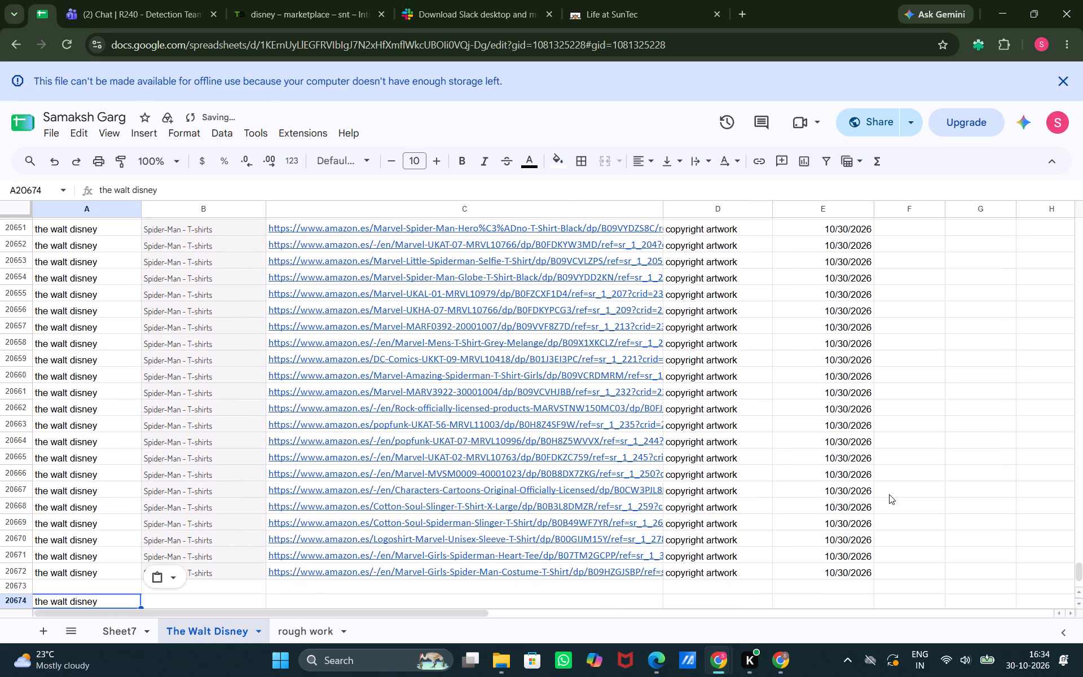
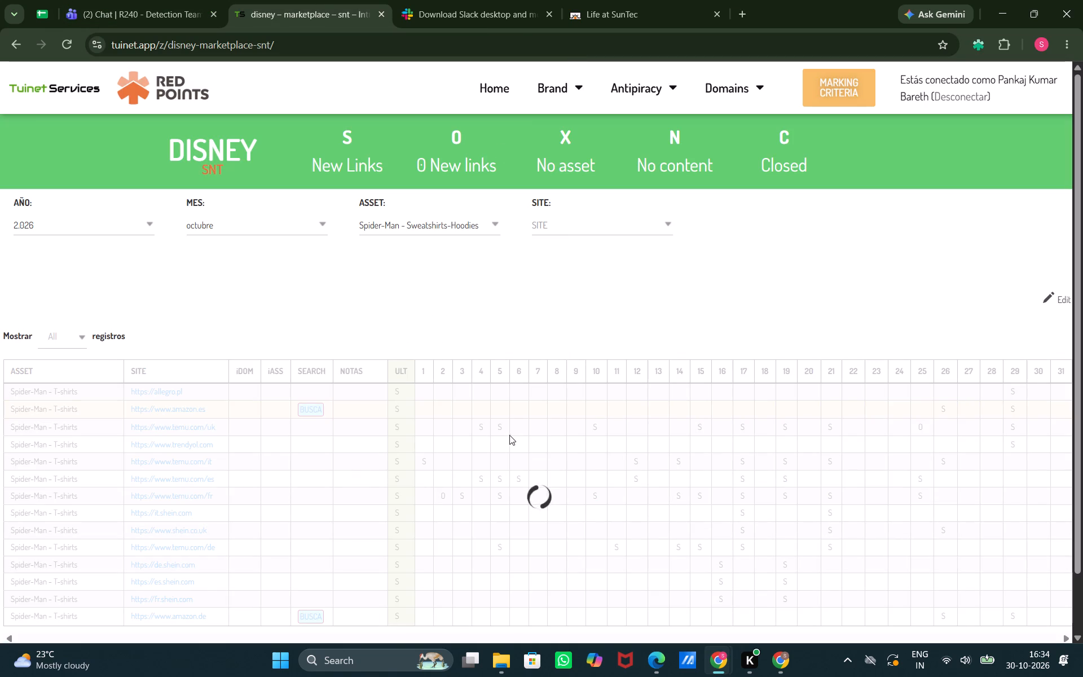
Copy the asset name "Spider-Man - Sweatshirts-Hoodies" from the trendyol.com row of the Disney marketplace table.
{"action": "scroll", "coordinate": [311, 440], "scroll_direction": "down", "scroll_amount": 4}
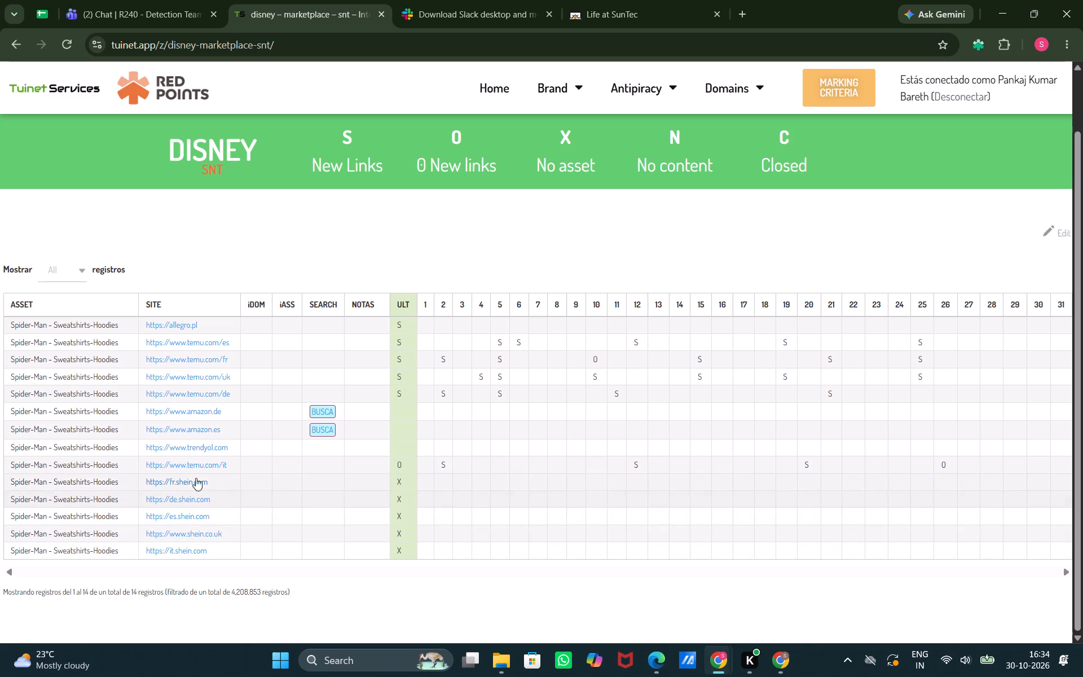
{"action": "left_click_drag", "start_coordinate": [12, 448], "coordinate": [89, 450]}
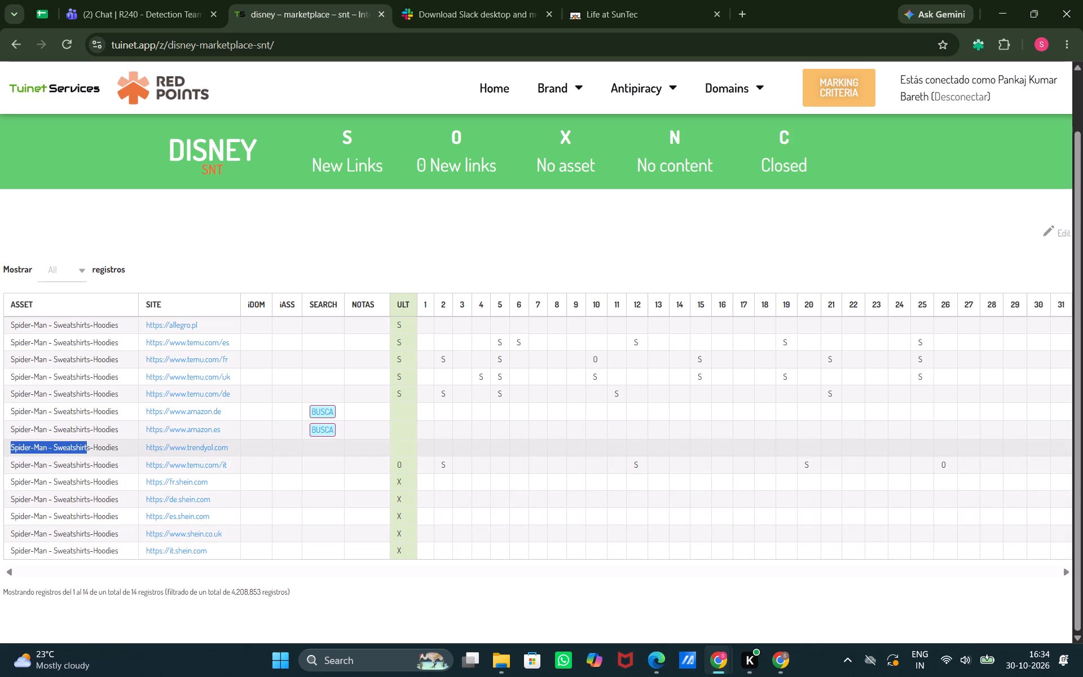
{"action": "left_click_drag", "start_coordinate": [89, 450], "coordinate": [119, 451]}
{"action": "key", "text": "ctrl+c"}
Open the asset's Trendyol site in English and search it for "Spider-Man - Sweatshirts-Hoodies", looking over the listed products.
{"action": "left_click", "coordinate": [214, 446]}
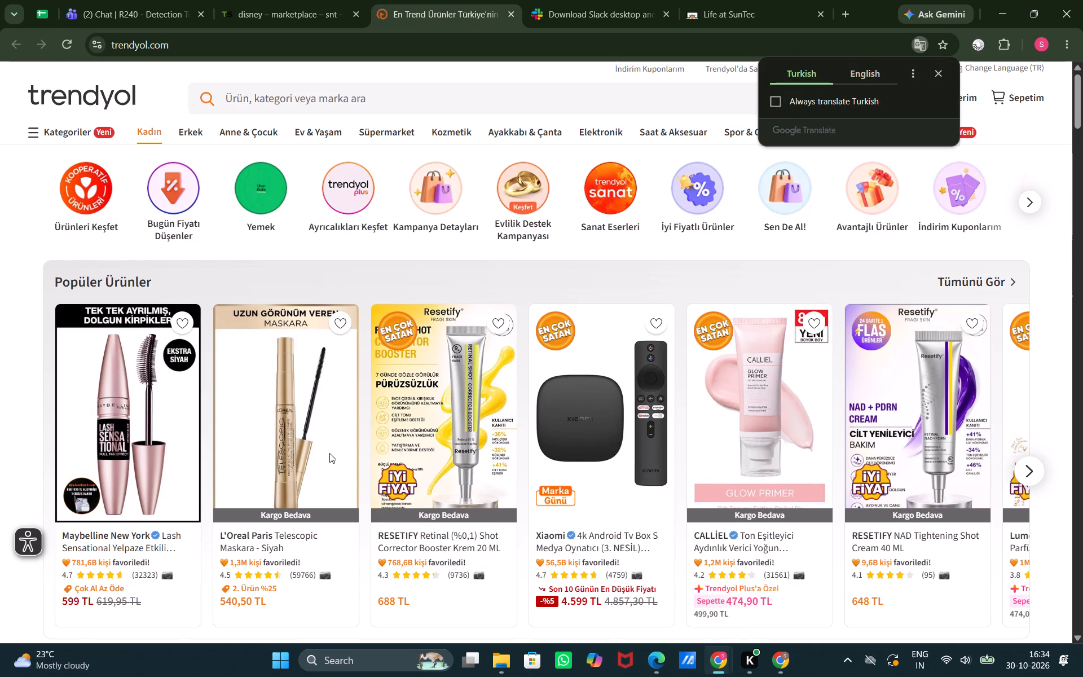
{"action": "left_click", "coordinate": [859, 65]}
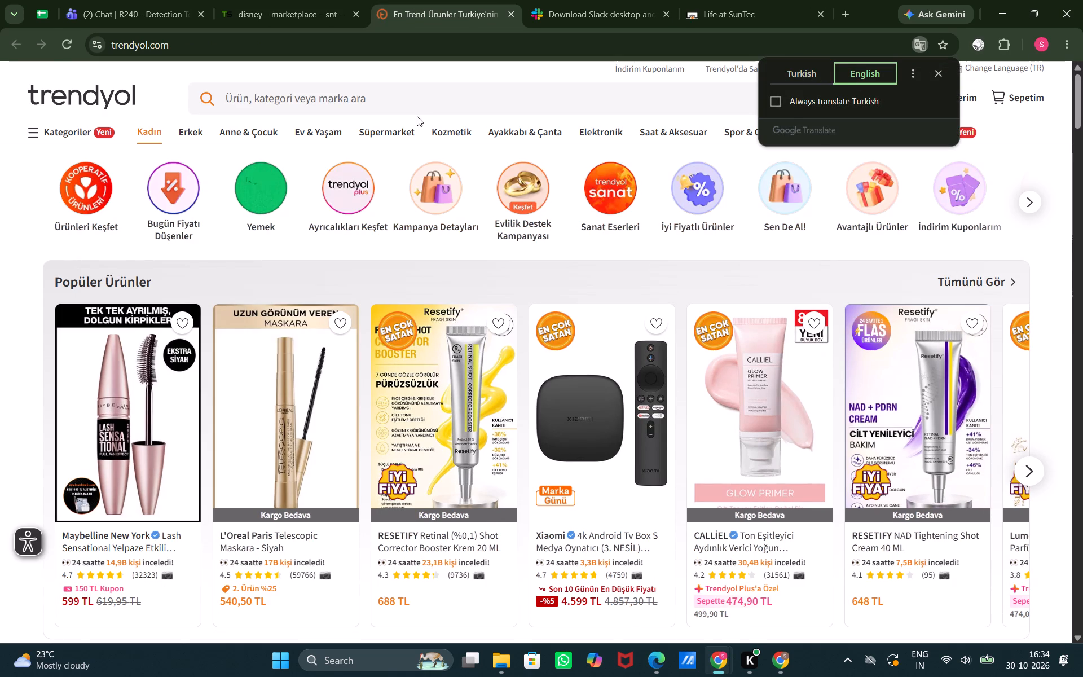
{"action": "left_click", "coordinate": [413, 106]}
{"action": "key", "text": "ctrl+v"}
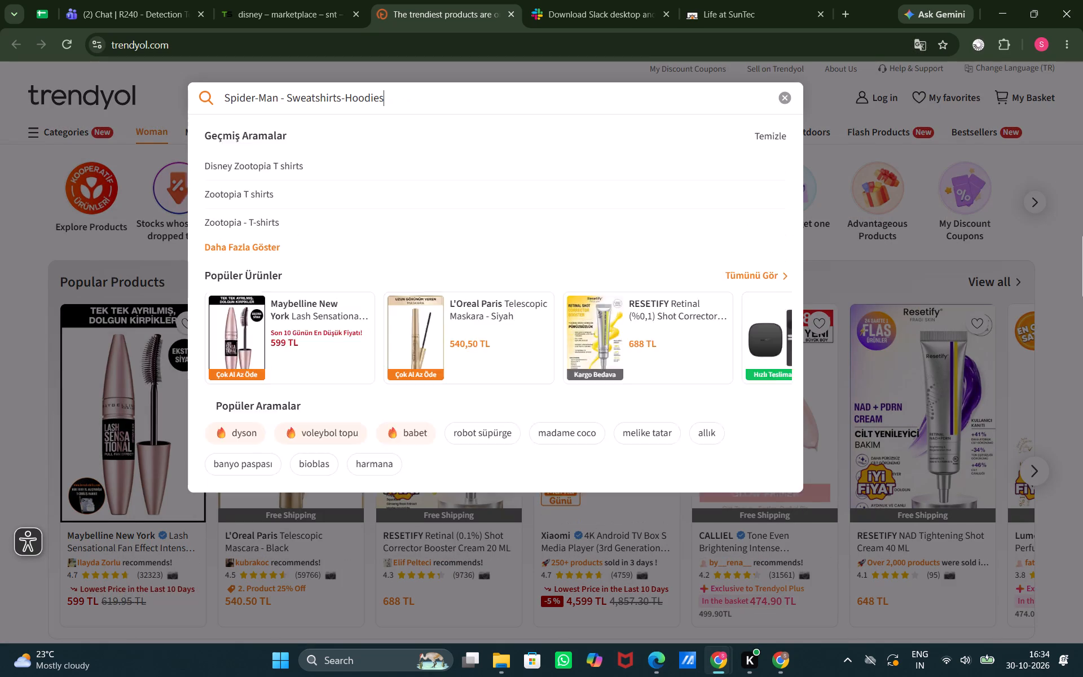
{"action": "key", "text": "Return"}
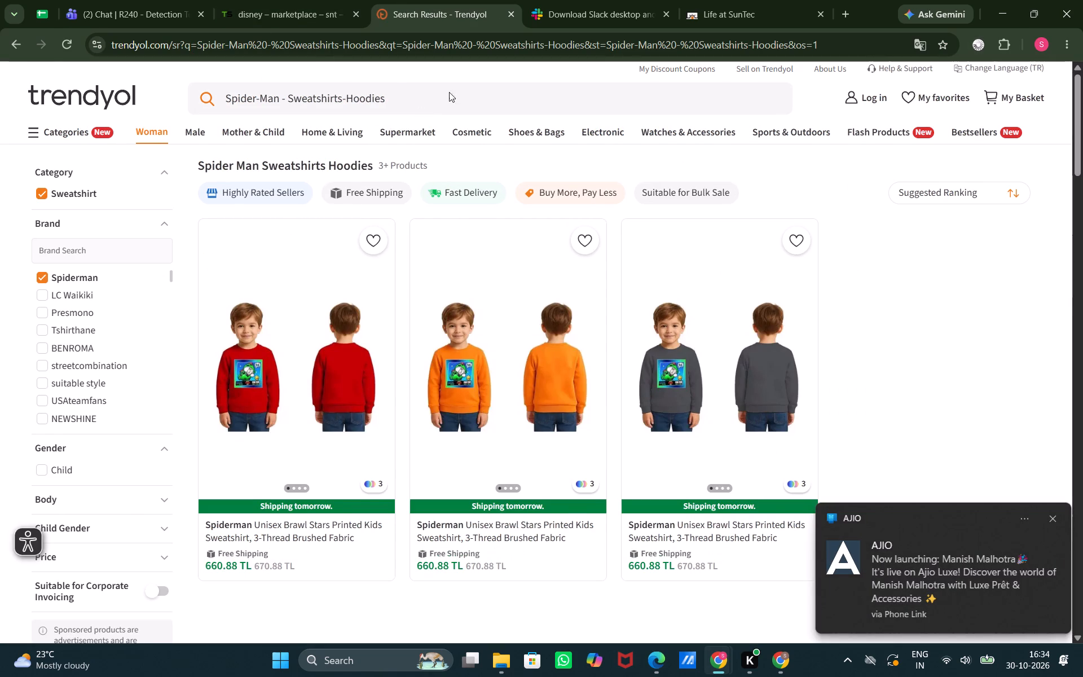
{"action": "scroll", "coordinate": [487, 145], "scroll_direction": "down", "scroll_amount": 6}
{"action": "scroll", "coordinate": [564, 272], "scroll_direction": "up", "scroll_amount": 8}
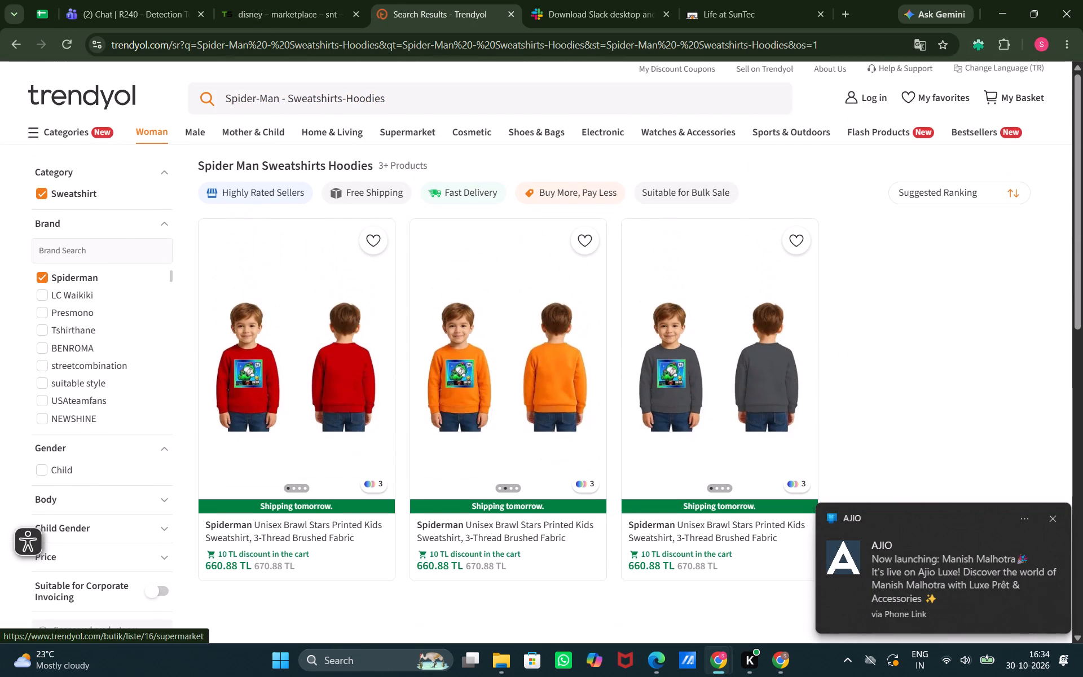
Shorten the Trendyol search to "Spider-Man Sweatshirts" and look through the results for infringing products.
{"action": "left_click", "coordinate": [401, 94]}
{"action": "key", "text": "BackSpace"}
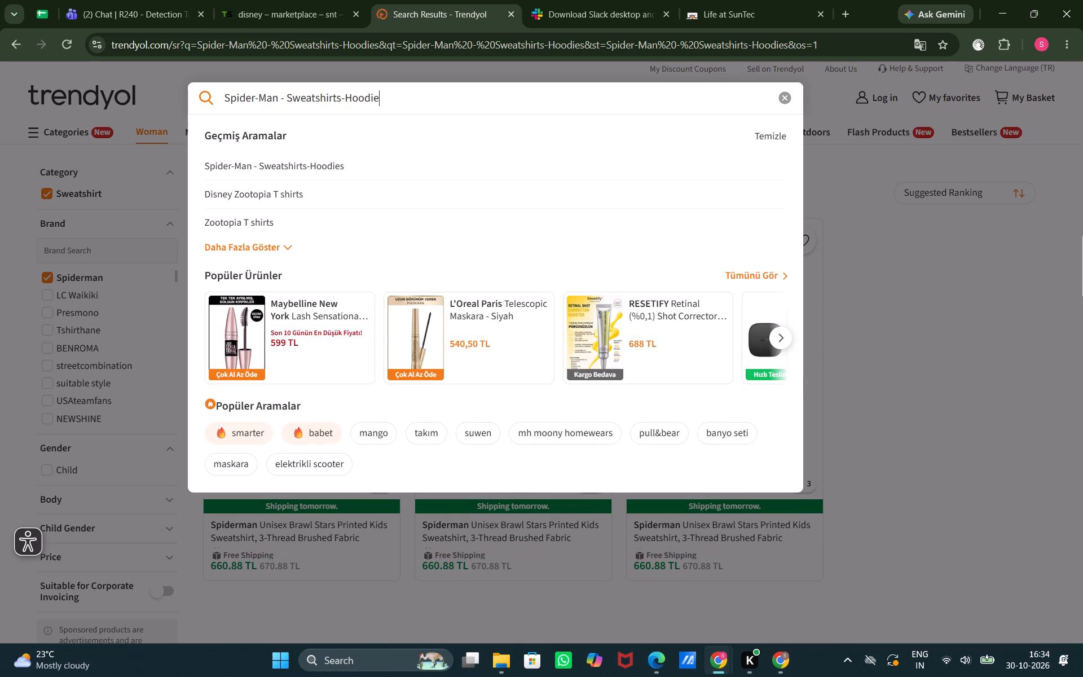
{"action": "key", "text": "BackSpace"}
{"action": "key", "text": "BackSpace"}
{"action": "key", "text": "BackSpace"}
{"action": "key", "text": "BackSpace"}
{"action": "key", "text": "BackSpace"}
{"action": "key", "text": "BackSpace"}
{"action": "key", "text": "BackSpace"}
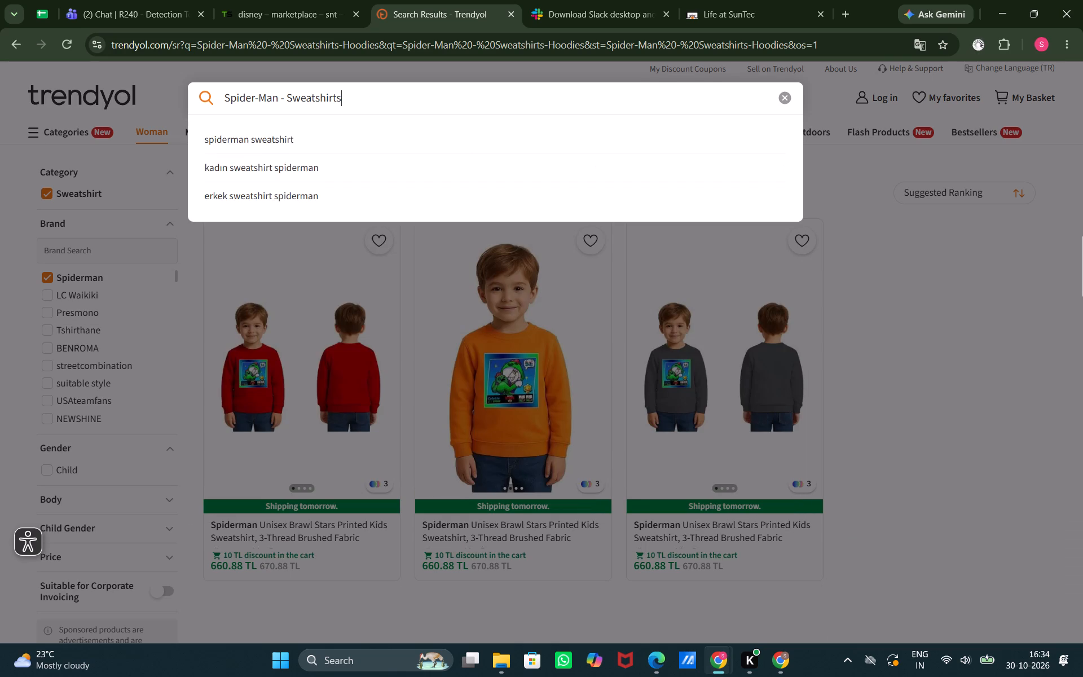
{"action": "key", "text": "Left"}
{"action": "key", "text": "Left"}
{"action": "key", "text": "Left"}
{"action": "key", "text": "Left"}
{"action": "key", "text": "Left"}
{"action": "key", "text": "Left"}
{"action": "key", "text": "Left"}
{"action": "key", "text": "Left"}
{"action": "key", "text": "Left"}
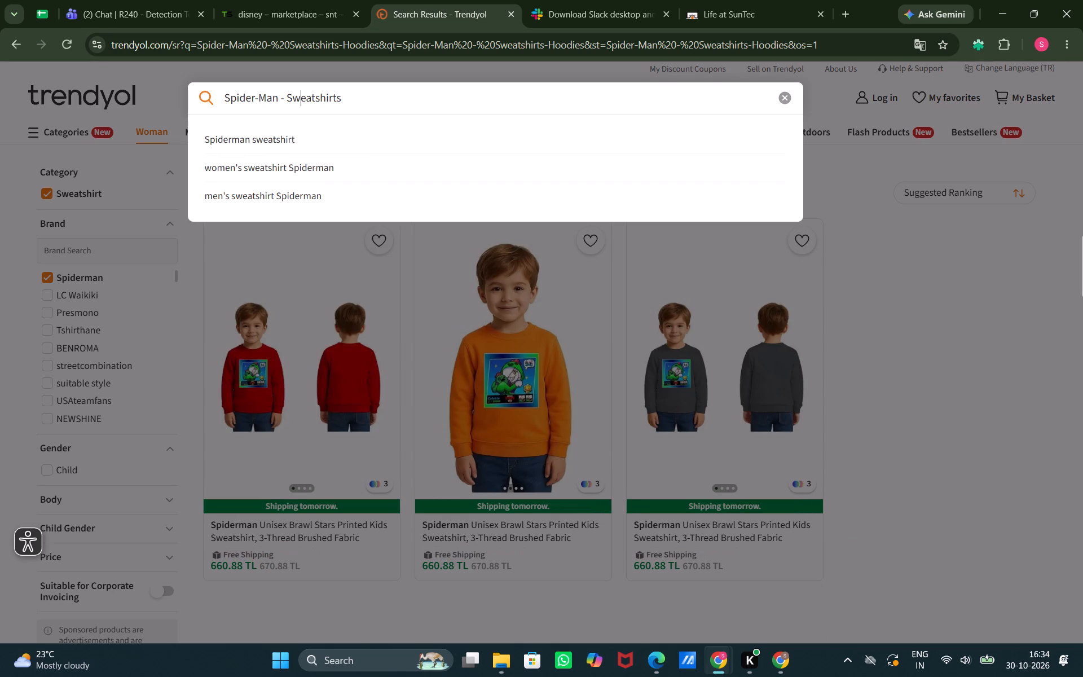
{"action": "key", "text": "Left"}
{"action": "key", "text": "Left"}
{"action": "key", "text": "Left"}
{"action": "key", "text": "BackSpace"}
{"action": "key", "text": "BackSpace"}
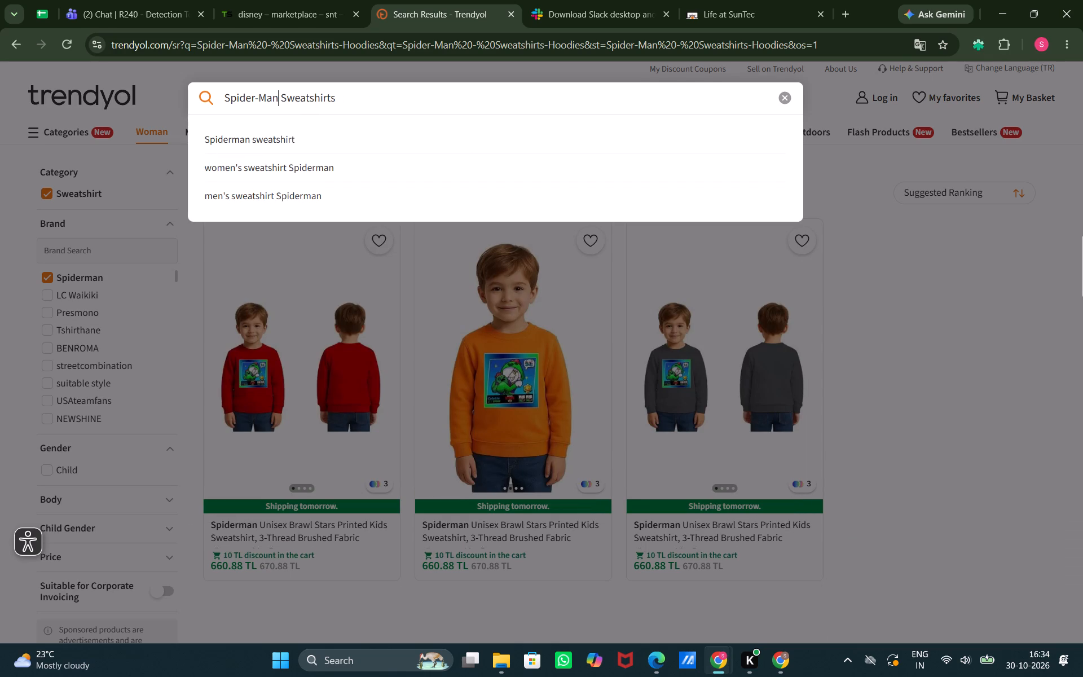
{"action": "key", "text": "Return"}
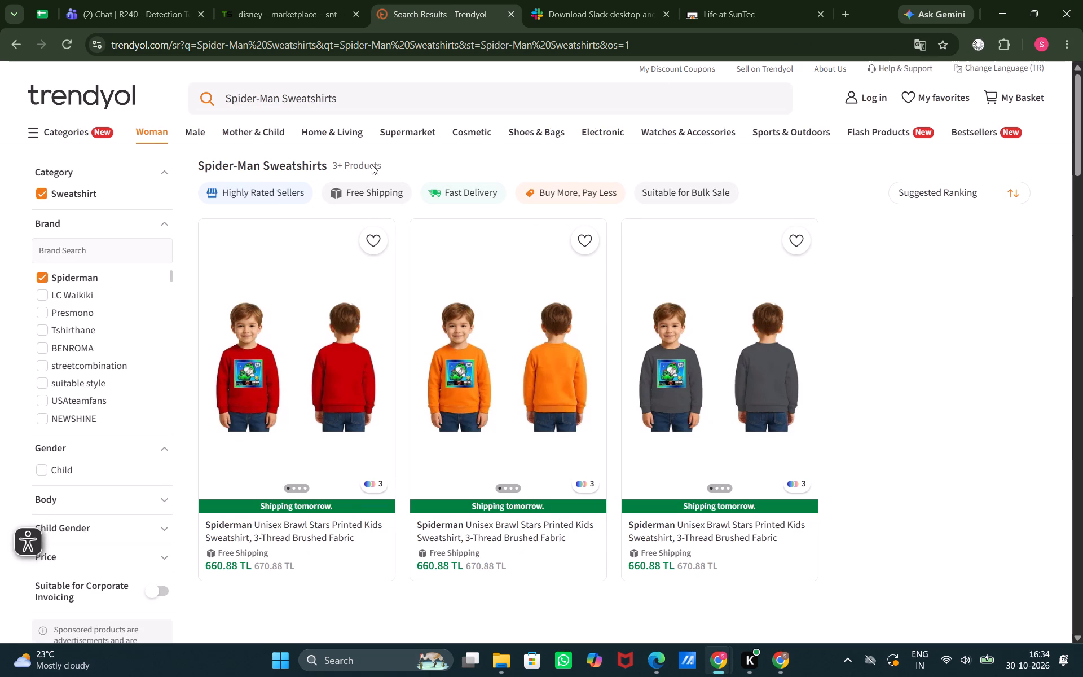
{"action": "scroll", "coordinate": [582, 439], "scroll_direction": "down", "scroll_amount": 4}
{"action": "scroll", "coordinate": [552, 424], "scroll_direction": "up", "scroll_amount": 6}
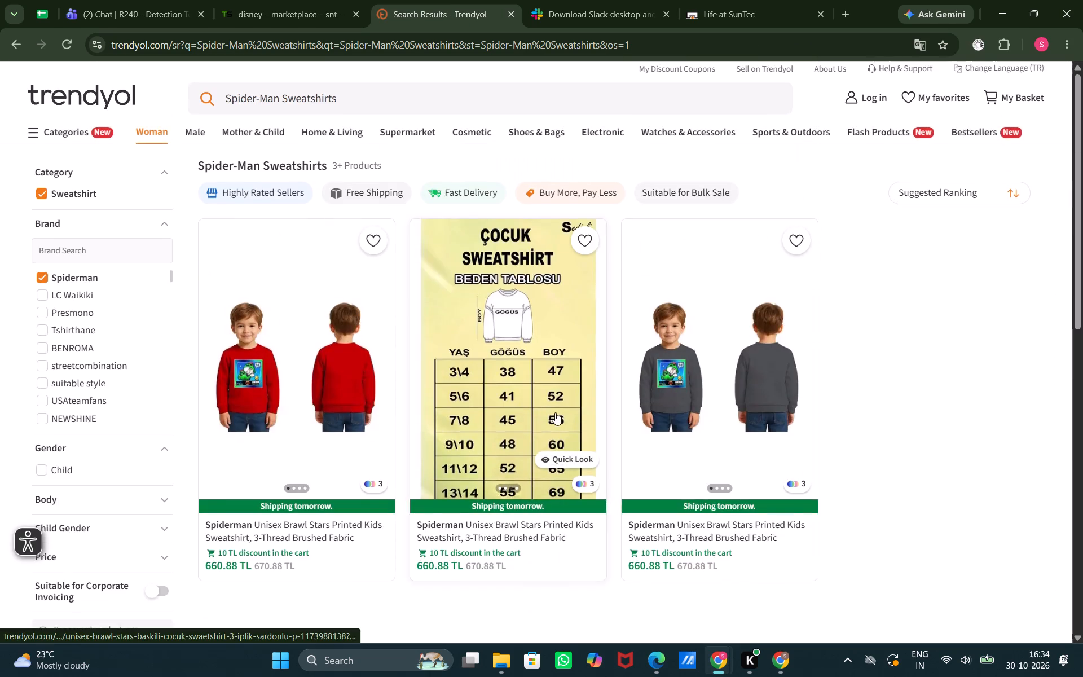
{"action": "scroll", "coordinate": [555, 412], "scroll_direction": "down", "scroll_amount": 6}
{"action": "scroll", "coordinate": [575, 395], "scroll_direction": "up", "scroll_amount": 7}
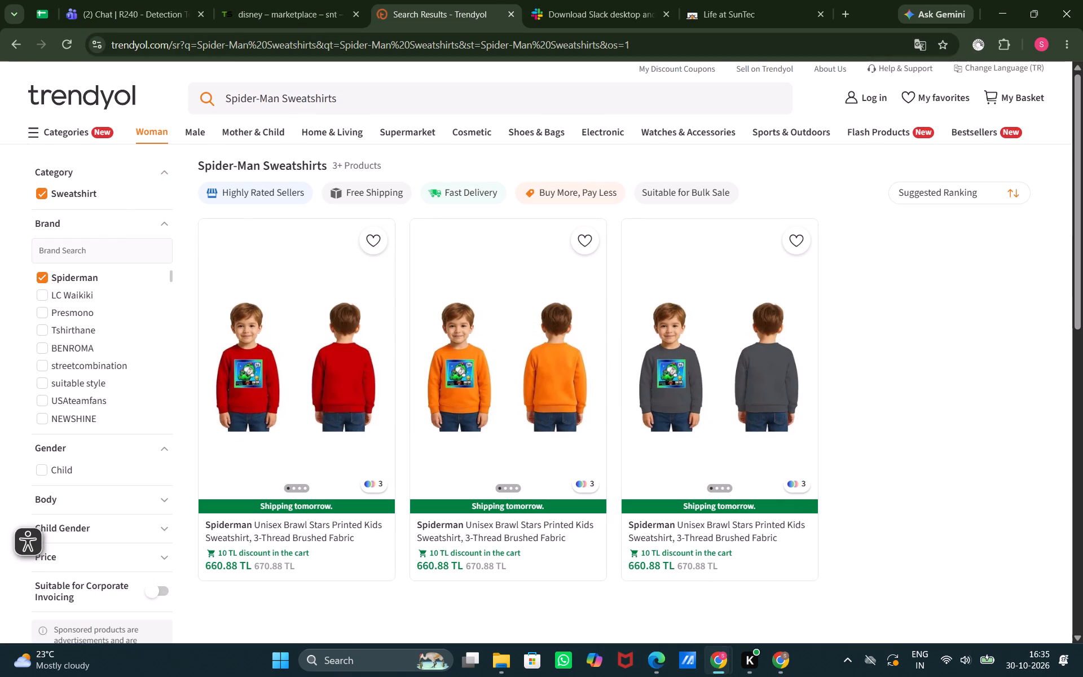
Search Trendyol for "Spider-Man Hoodies" and look through the results for infringing products.
{"action": "left_click", "coordinate": [351, 101]}
{"action": "key", "text": "BackSpace"}
{"action": "key", "text": "BackSpace"}
{"action": "key", "text": "BackSpace"}
{"action": "key", "text": "BackSpace"}
{"action": "key", "text": "BackSpace"}
{"action": "key", "text": "BackSpace"}
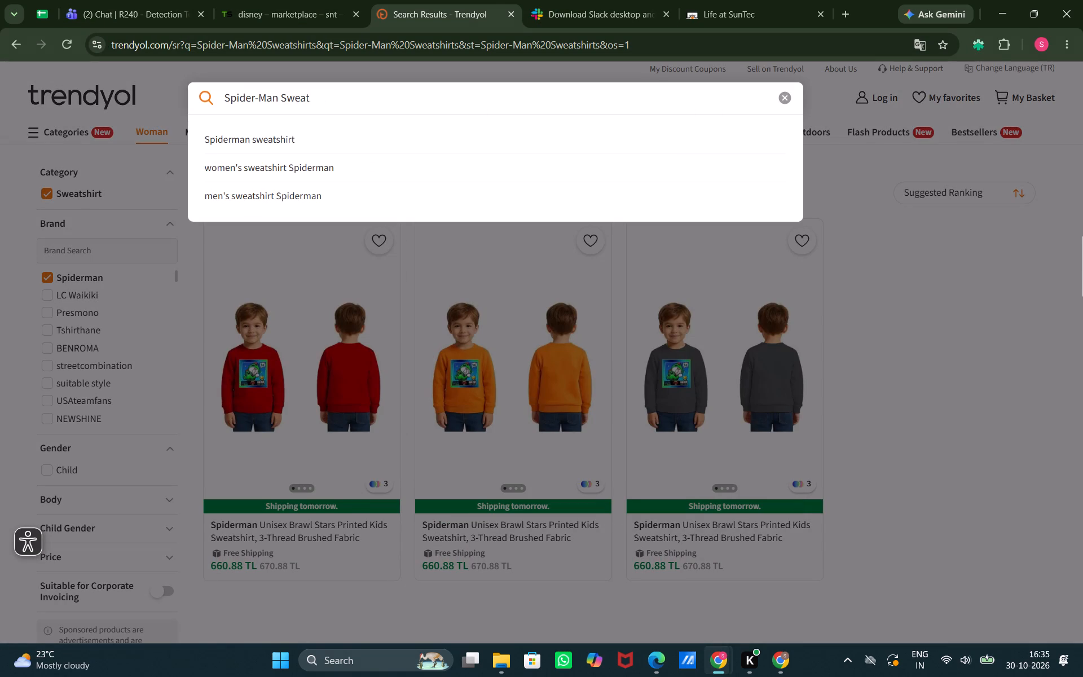
{"action": "key", "text": "BackSpace"}
{"action": "key", "text": "BackSpace"}
{"action": "key", "text": "BackSpace"}
{"action": "key", "text": "BackSpace"}
{"action": "key", "text": "BackSpace"}
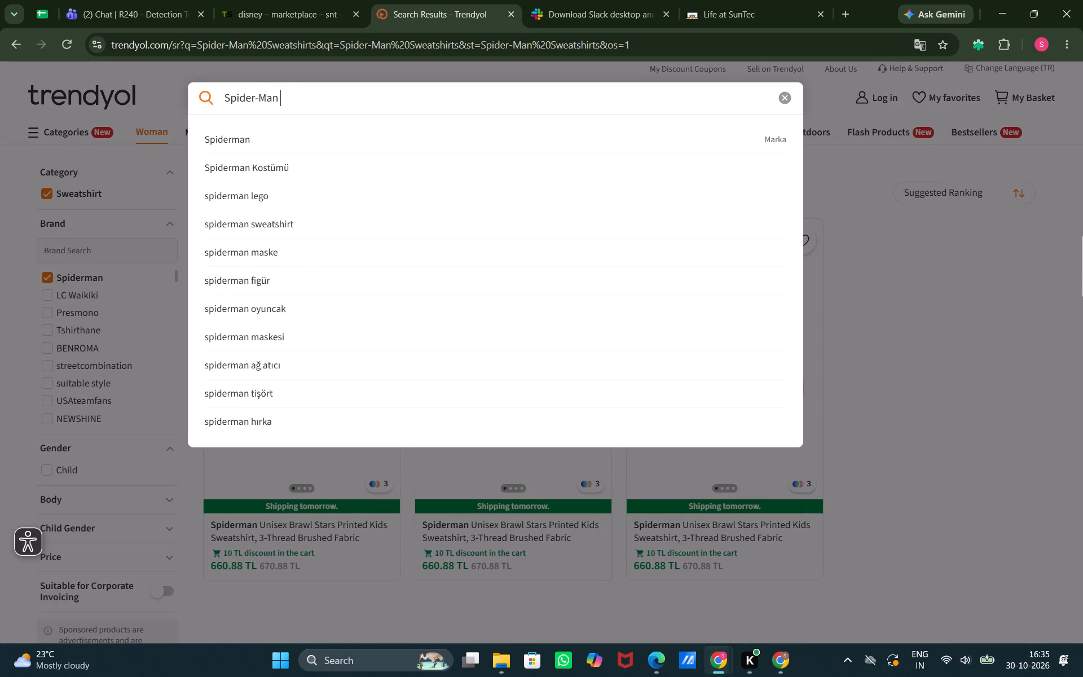
{"action": "key", "text": "shift+h"}
{"action": "key", "text": "BackSpace"}
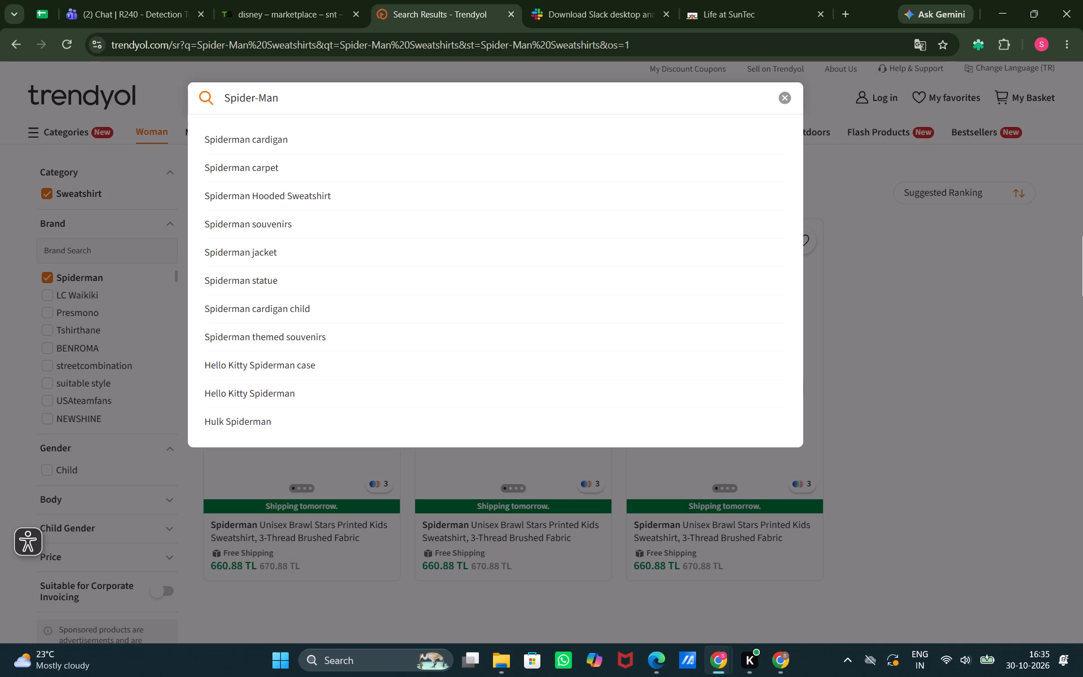
{"action": "key", "text": "shift+h"}
{"action": "key", "text": "BackSpace"}
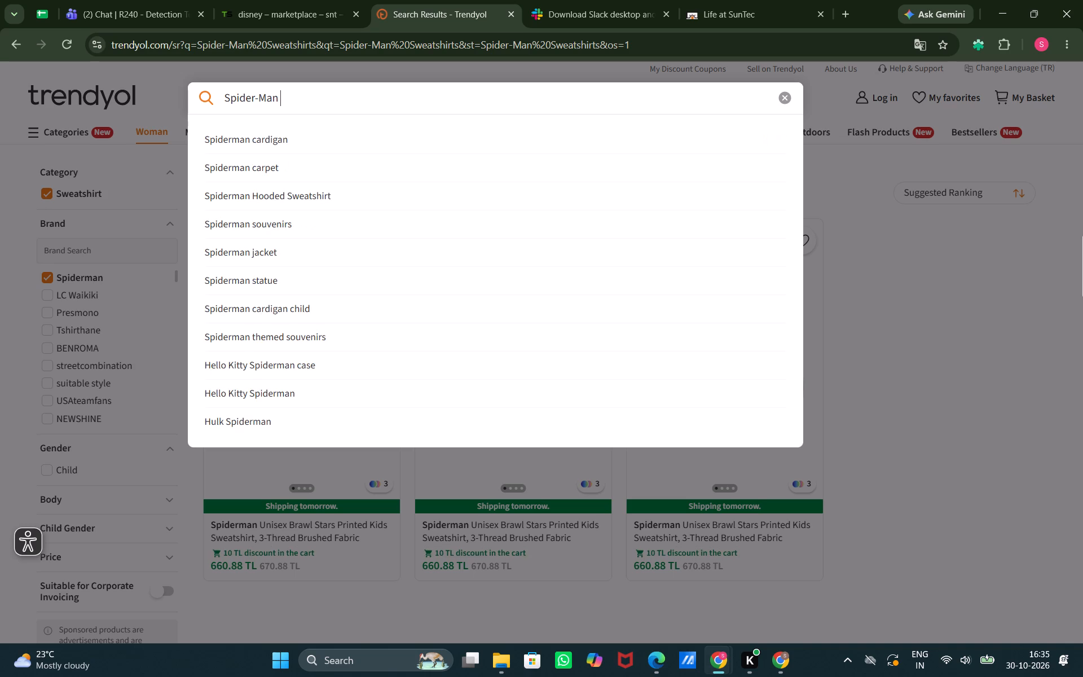
{"action": "key", "text": "shift+h"}
{"action": "type", "text": "oo"}
{"action": "type", "text": "dies"}
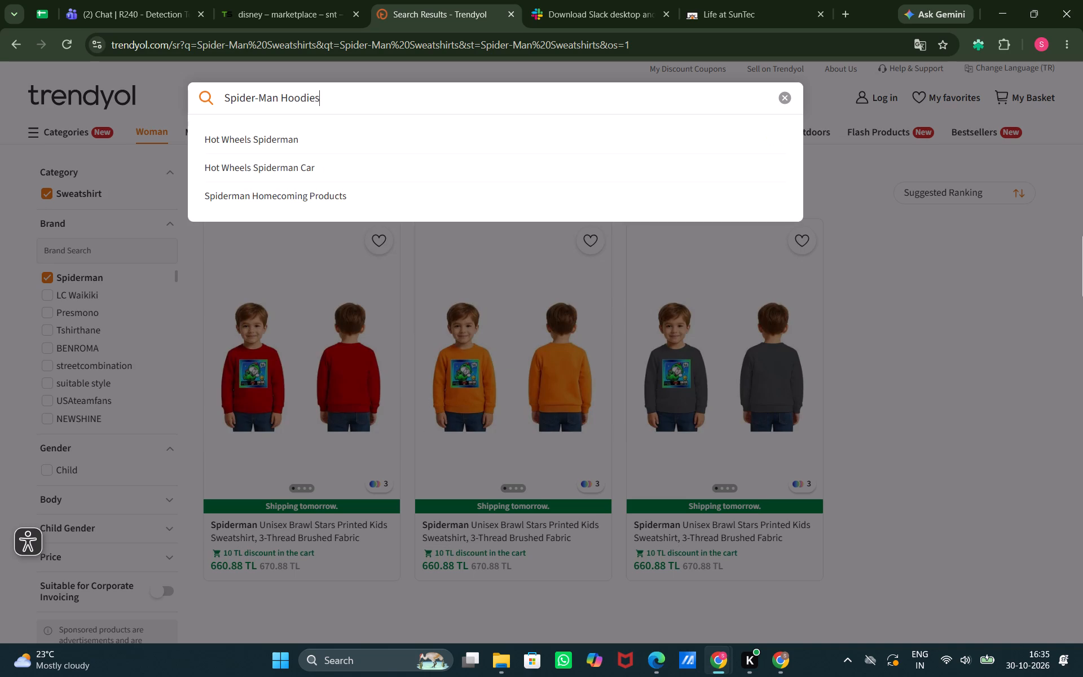
{"action": "key", "text": "Return"}
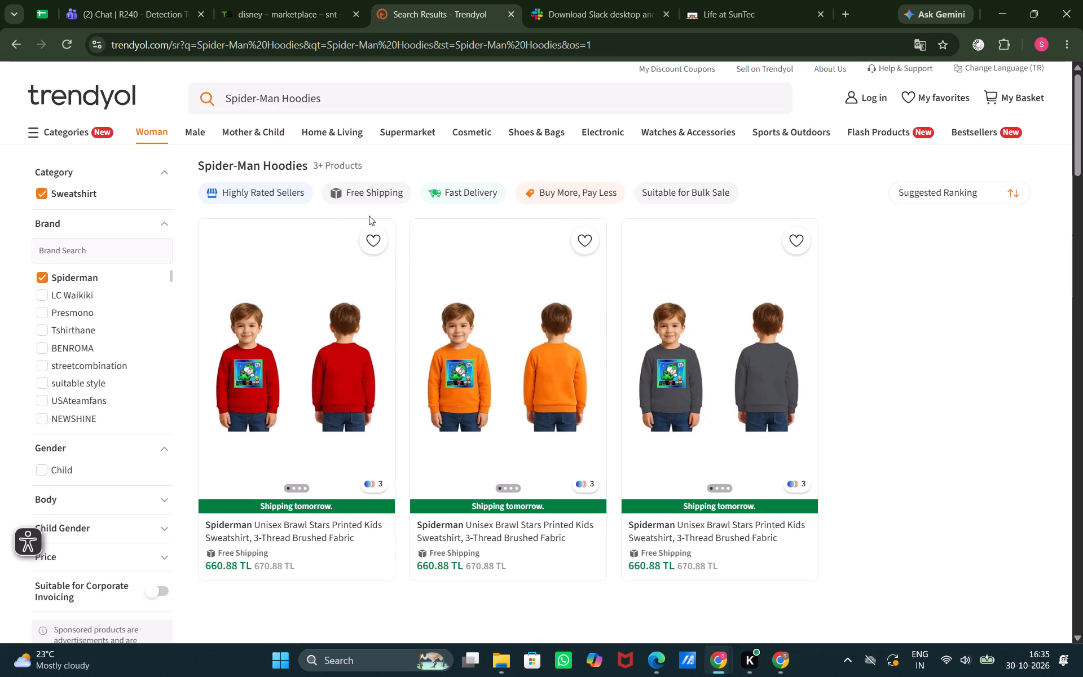
{"action": "scroll", "coordinate": [429, 265], "scroll_direction": "down", "scroll_amount": 7}
{"action": "scroll", "coordinate": [422, 272], "scroll_direction": "up", "scroll_amount": 6}
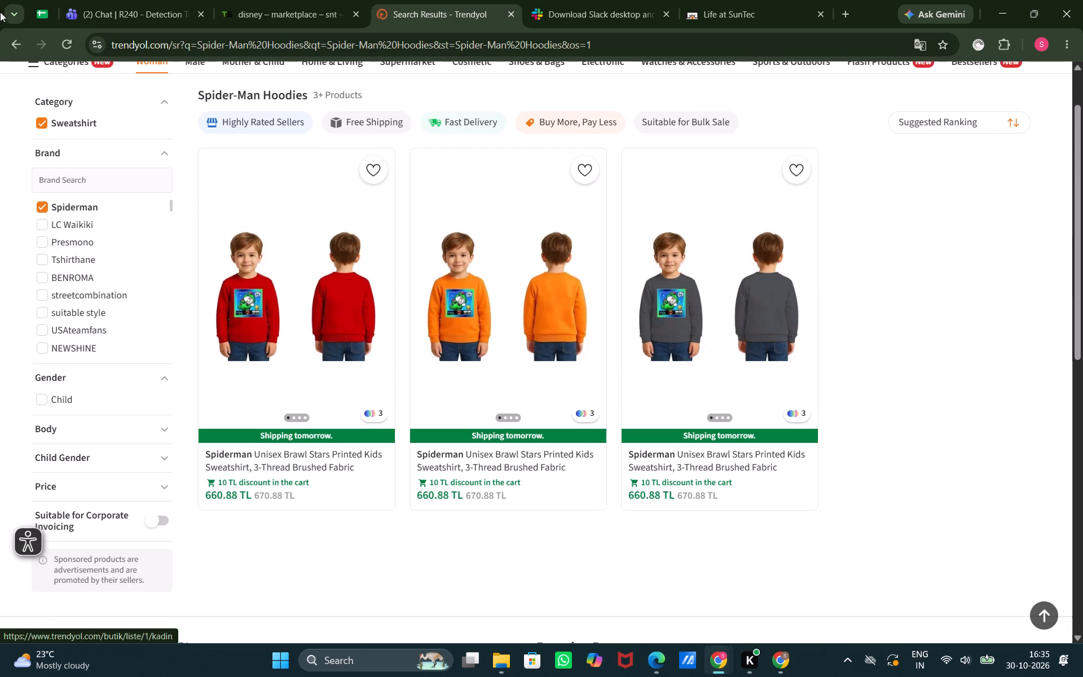
Reload the Spider-Man Hoodies results and close Trendyol to return to the Disney marketplace table.
{"action": "left_click", "coordinate": [71, 49]}
{"action": "scroll", "coordinate": [318, 206], "scroll_direction": "up", "scroll_amount": 6}
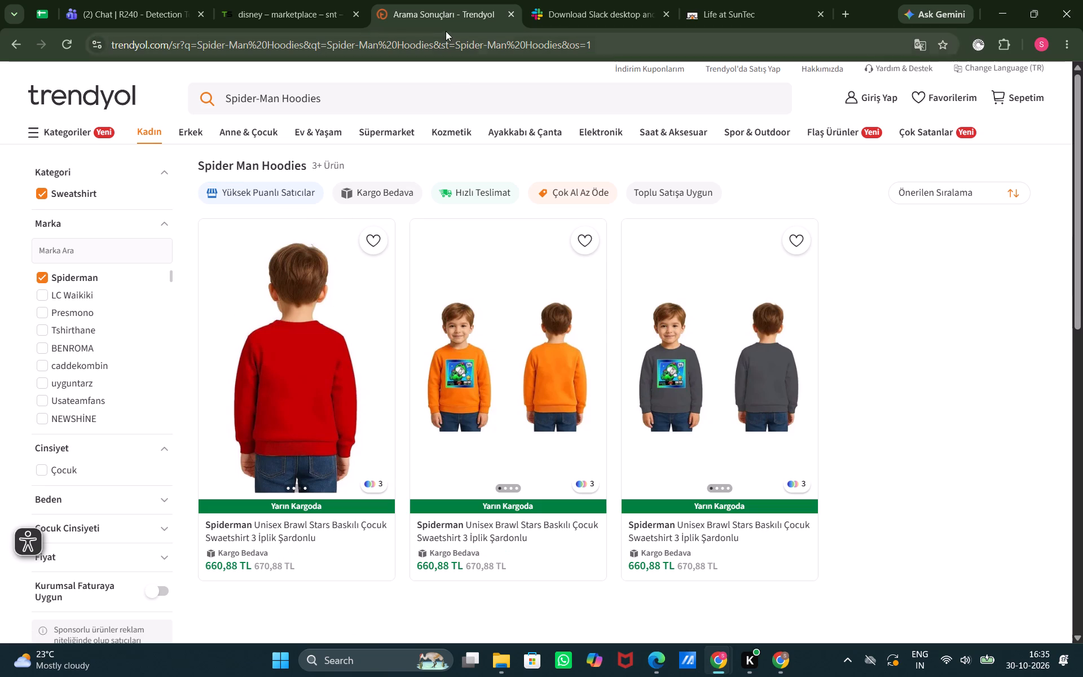
{"action": "left_click", "coordinate": [512, 16]}
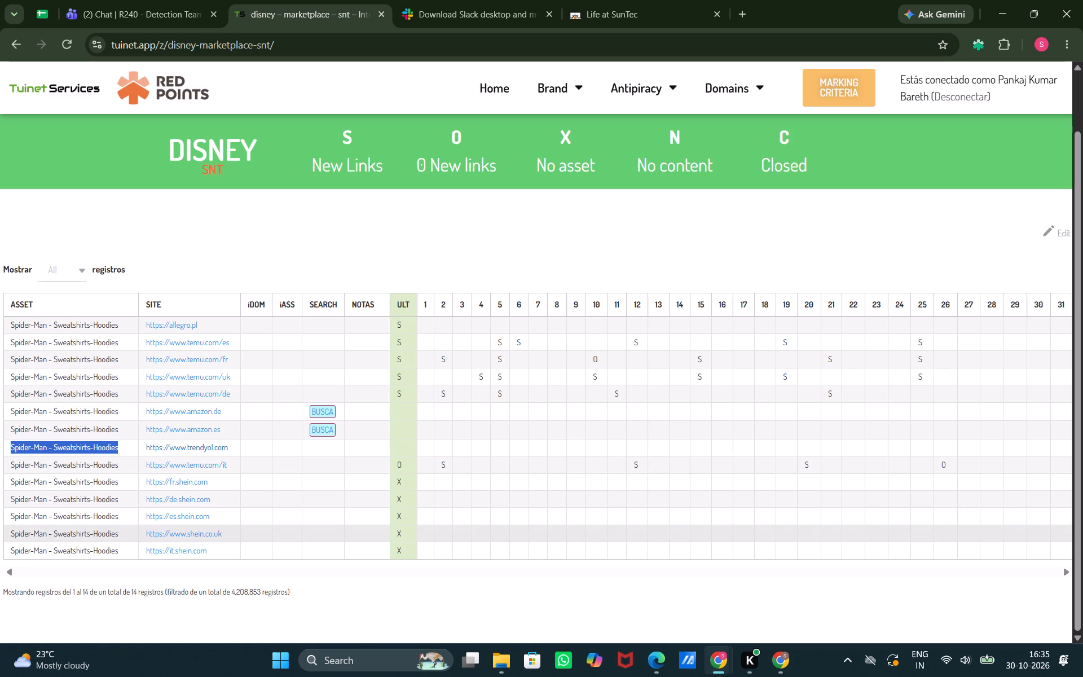
{"action": "left_click", "coordinate": [166, 528]}
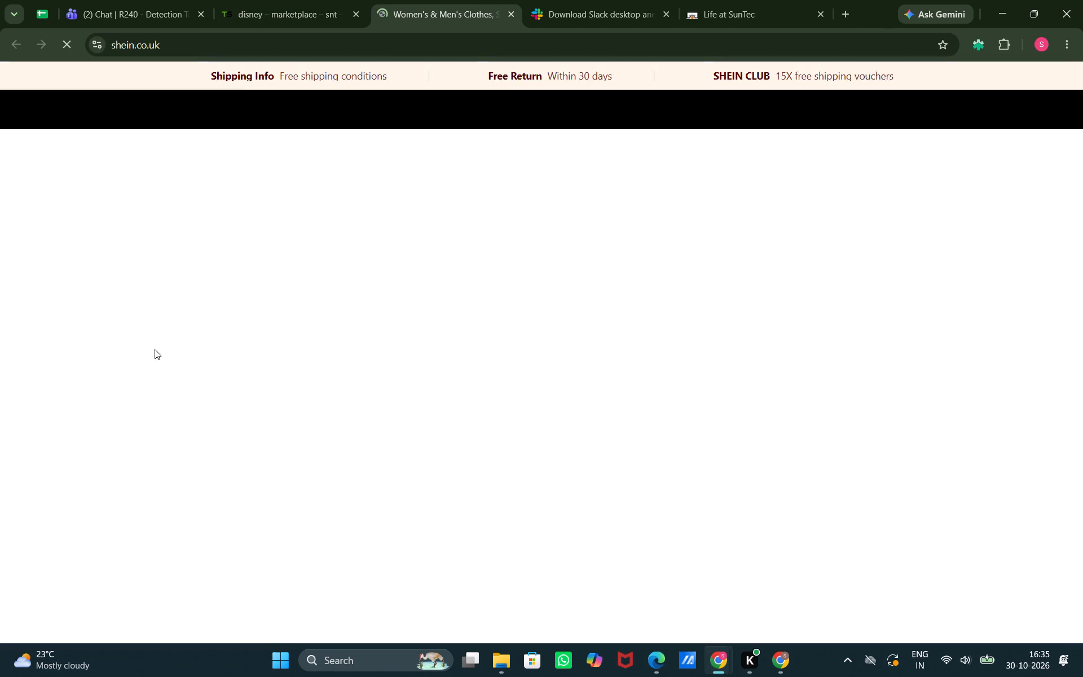
{"action": "left_click", "coordinate": [396, 113]}
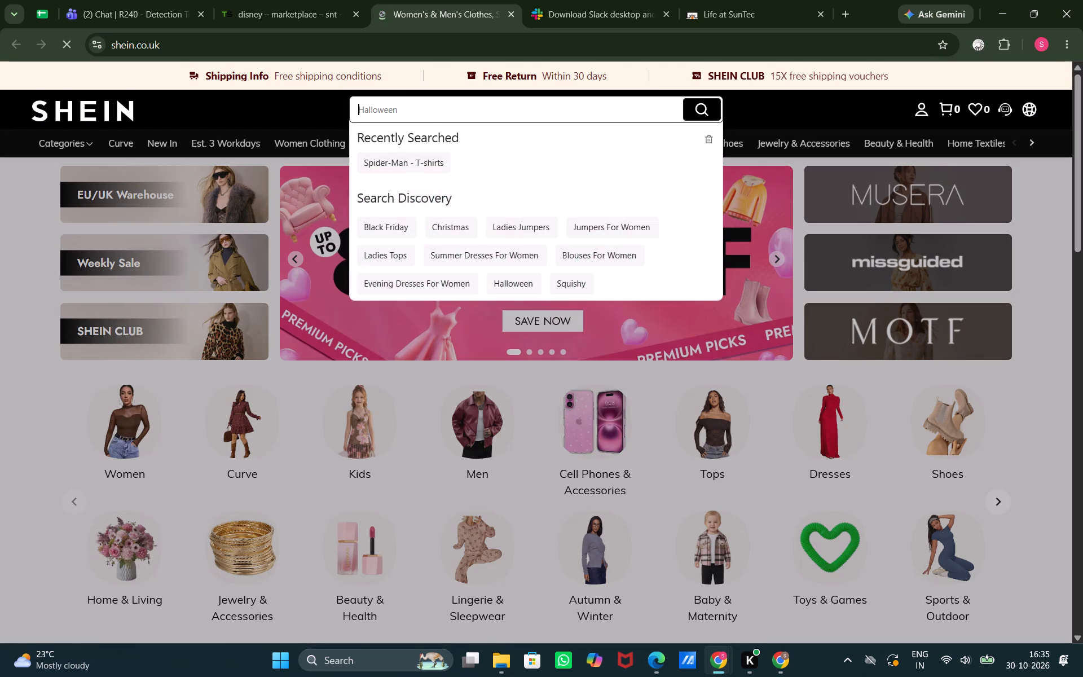
{"action": "key", "text": "ctrl+v"}
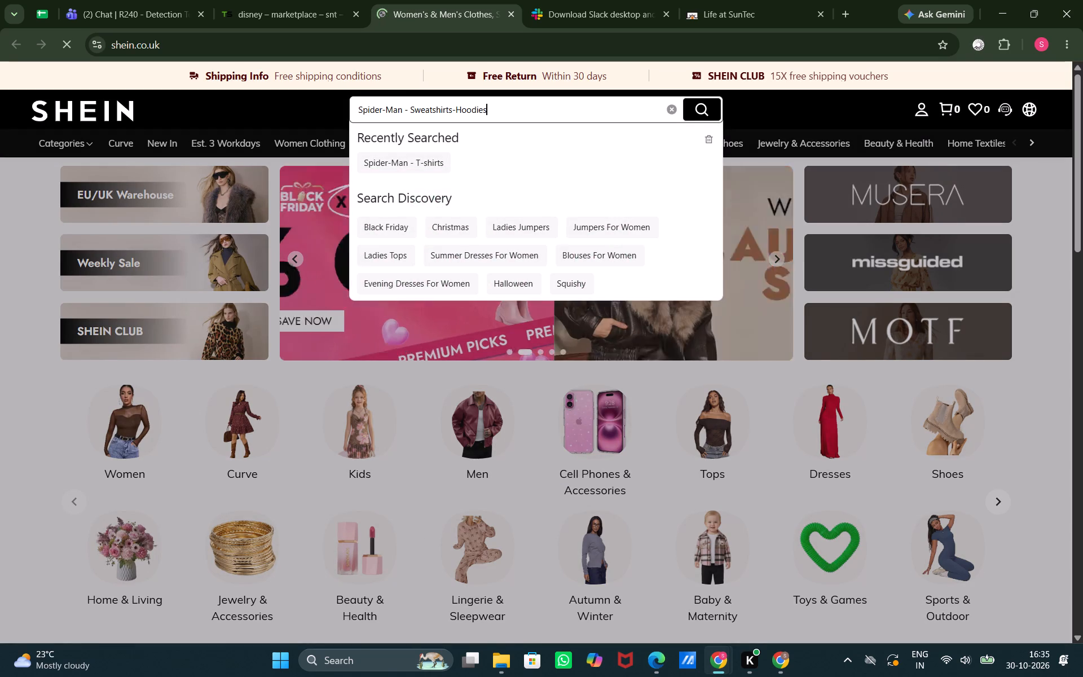
{"action": "key", "text": "Left"}
{"action": "key", "text": "Left"}
{"action": "key", "text": "Right"}
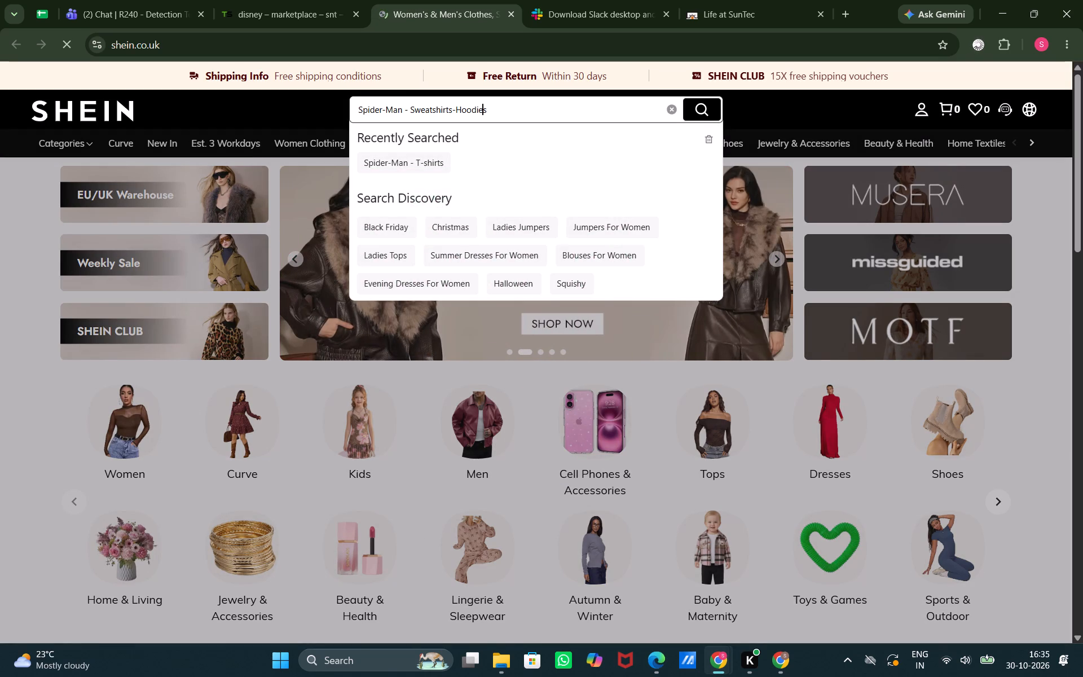
{"action": "key", "text": "Right"}
{"action": "key", "text": "BackSpace"}
{"action": "key", "text": "BackSpace"}
{"action": "key", "text": "BackSpace"}
{"action": "key", "text": "BackSpace"}
{"action": "key", "text": "BackSpace"}
{"action": "key", "text": "BackSpace"}
{"action": "key", "text": "BackSpace"}
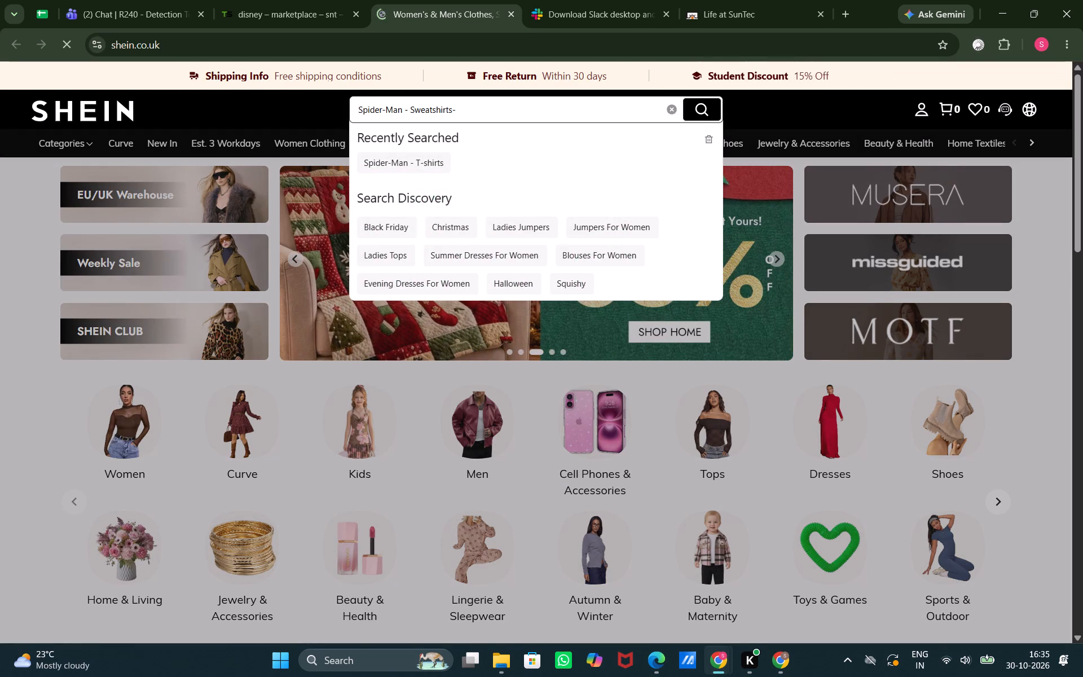
{"action": "key", "text": "BackSpace"}
{"action": "key", "text": "Left"}
{"action": "key", "text": "Left"}
{"action": "key", "text": "Left"}
{"action": "key", "text": "Left"}
{"action": "key", "text": "Left"}
{"action": "key", "text": "Left"}
{"action": "key", "text": "Left"}
{"action": "key", "text": "Left"}
{"action": "key", "text": "Left"}
{"action": "key", "text": "Left"}
{"action": "key", "text": "Left"}
{"action": "key", "text": "Left"}
{"action": "key", "text": "BackSpace"}
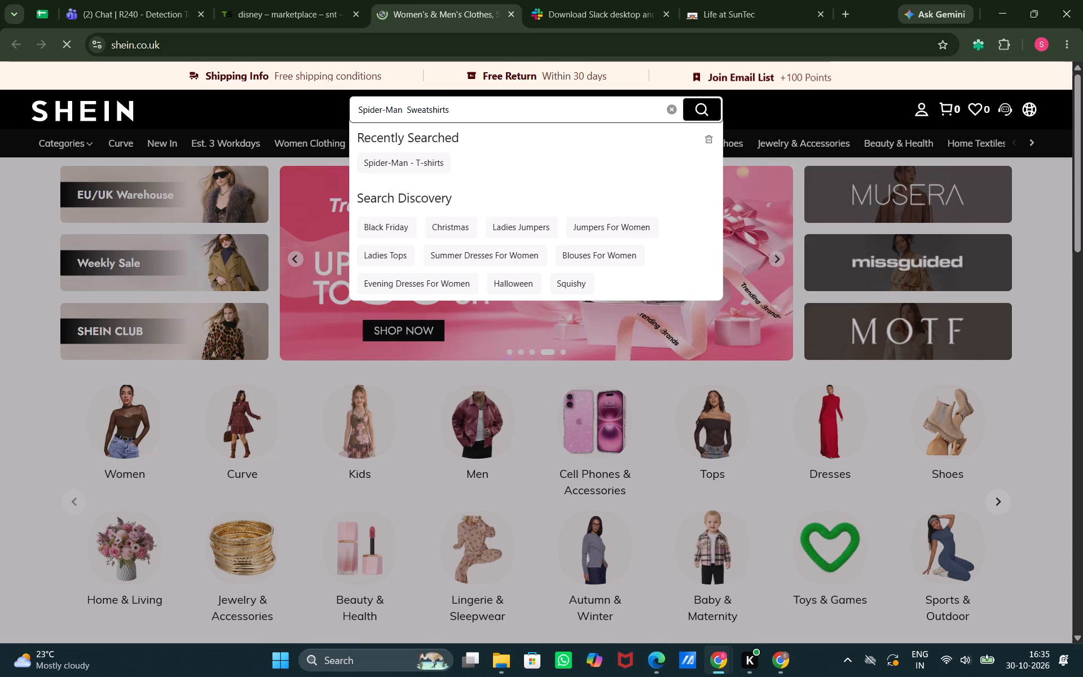
{"action": "key", "text": "BackSpace"}
{"action": "key", "text": "Return"}
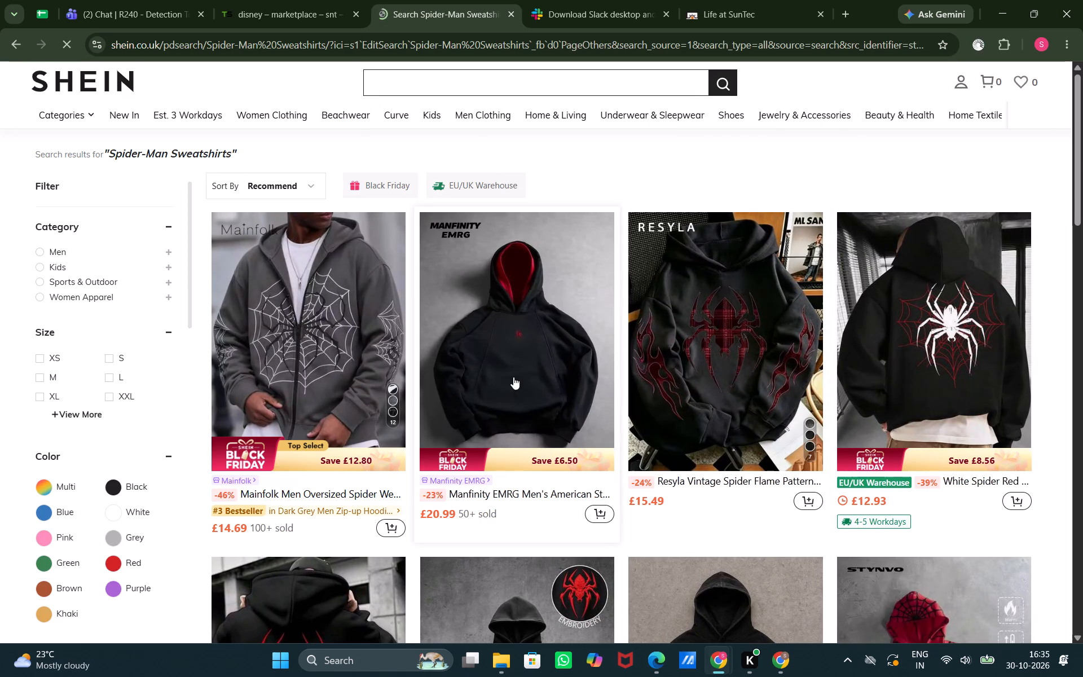
Complete the Shein icon verification by marking the balloon, snail and scarf in sequence and confirming.
{"action": "left_click", "coordinate": [408, 367]}
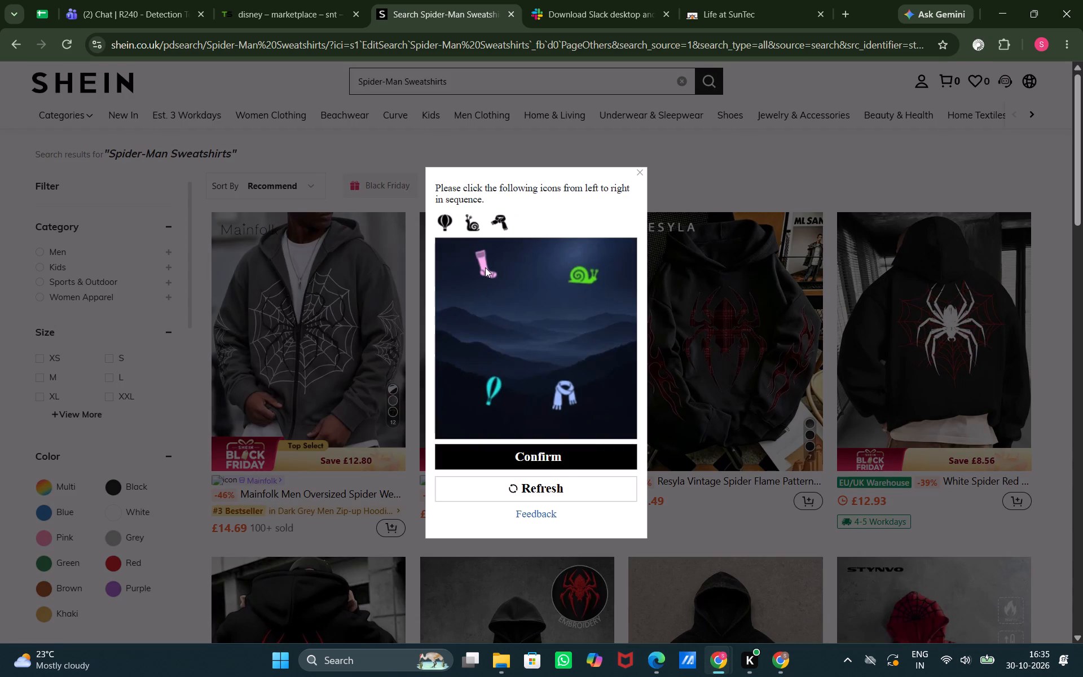
{"action": "left_click", "coordinate": [492, 383]}
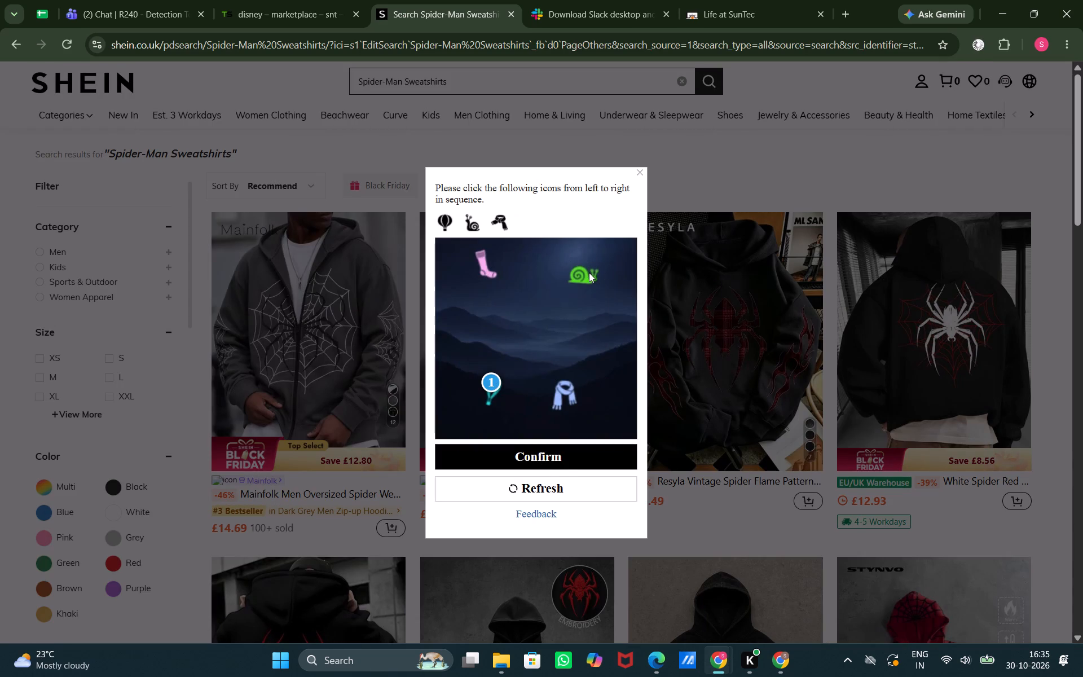
{"action": "left_click", "coordinate": [589, 272]}
{"action": "left_click", "coordinate": [563, 393]}
{"action": "left_click", "coordinate": [550, 464]}
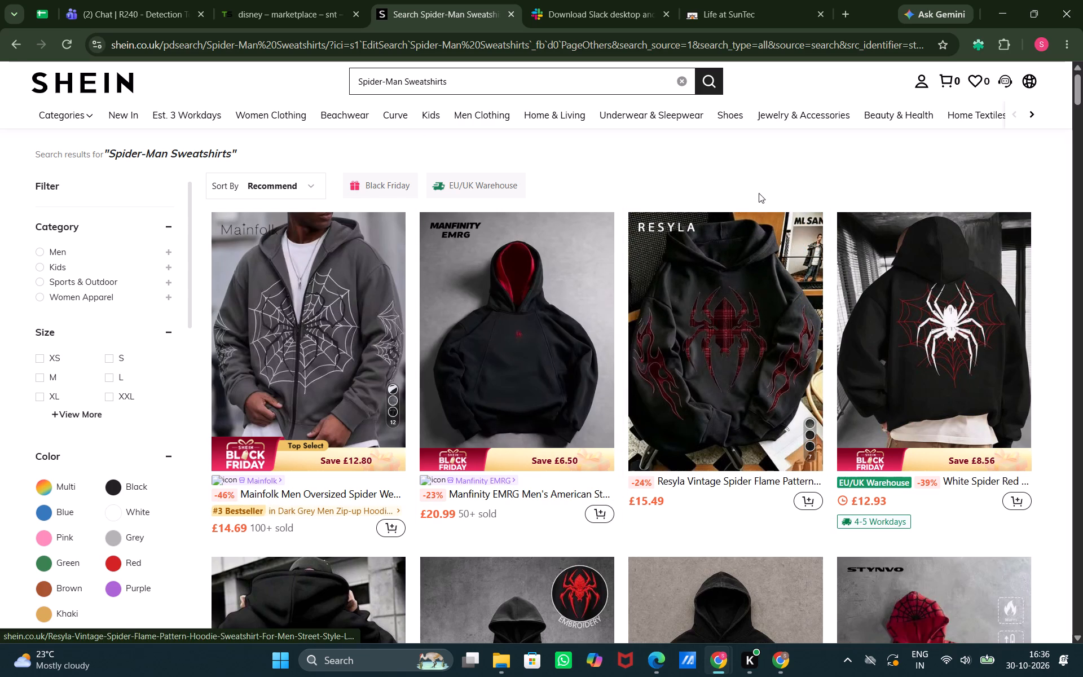
Look through the Shein UK results for "Spider-Man Sweatshirts" for infringing Spider-Man products.
{"action": "scroll", "coordinate": [717, 285], "scroll_direction": "down", "scroll_amount": 4}
{"action": "scroll", "coordinate": [585, 319], "scroll_direction": "down", "scroll_amount": 3}
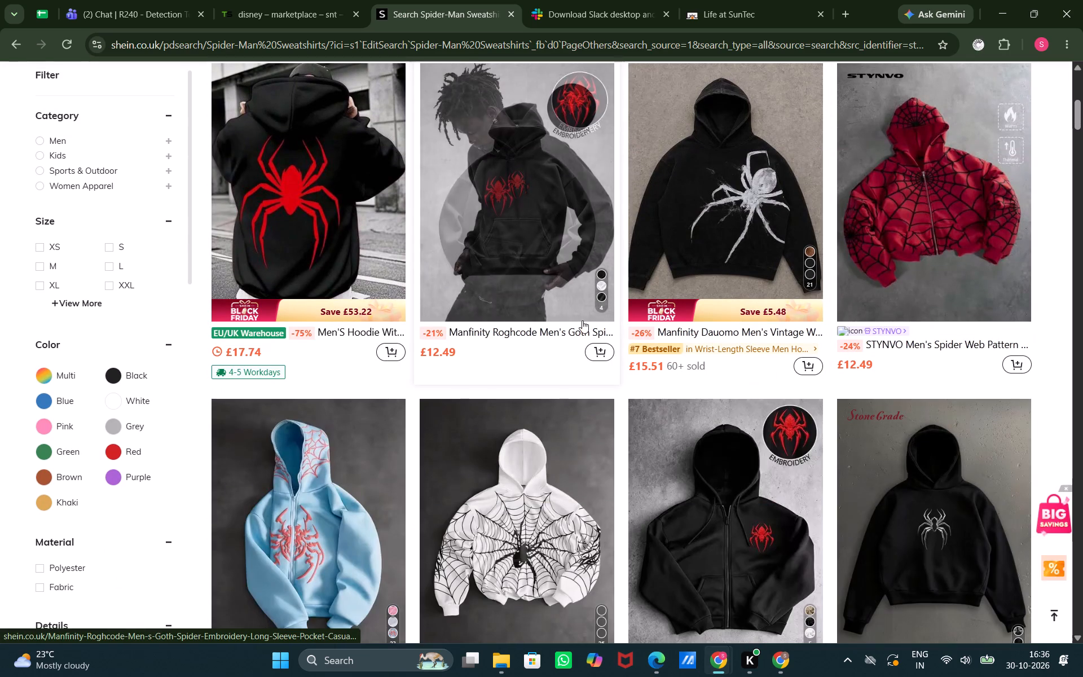
{"action": "scroll", "coordinate": [785, 197], "scroll_direction": "down", "scroll_amount": 5}
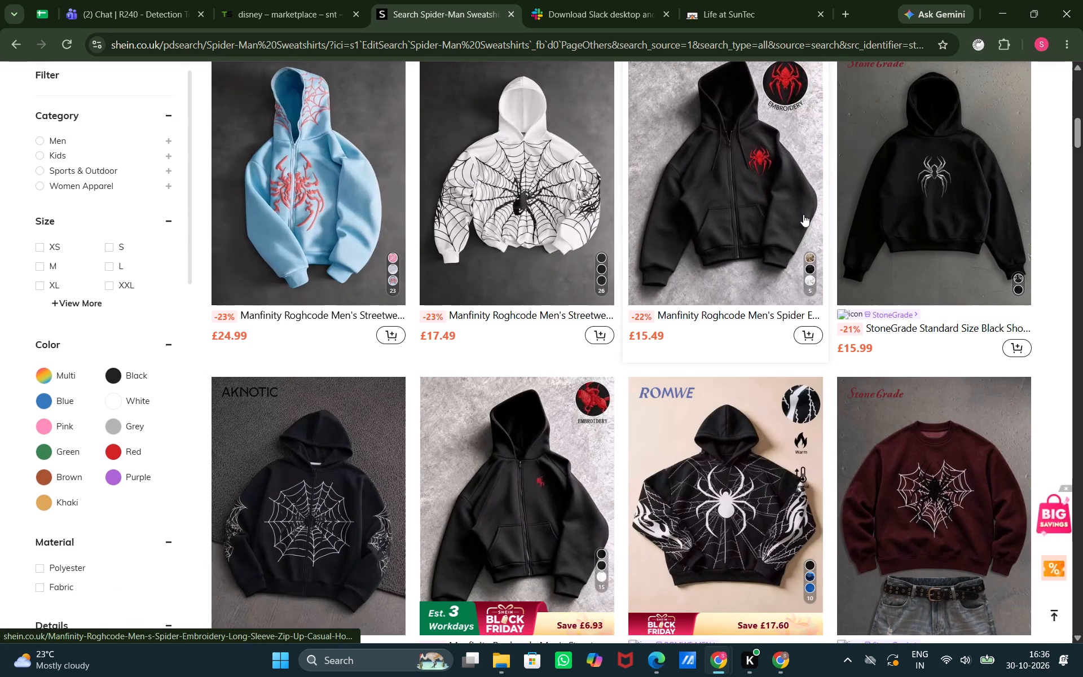
{"action": "scroll", "coordinate": [803, 215], "scroll_direction": "down", "scroll_amount": 5}
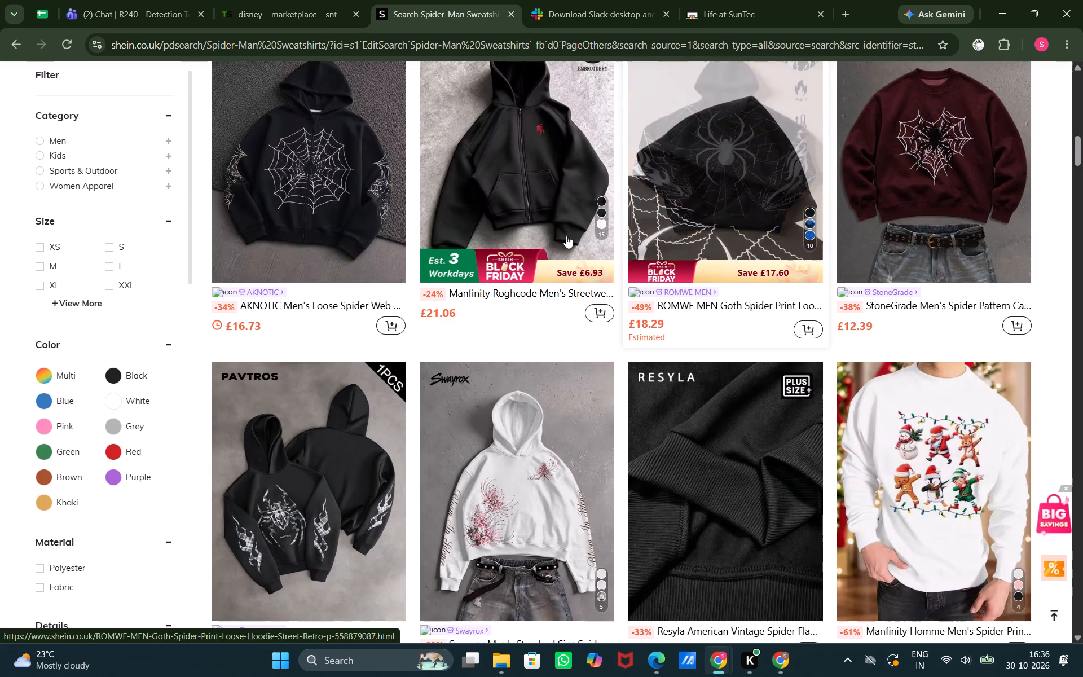
{"action": "scroll", "coordinate": [526, 248], "scroll_direction": "down", "scroll_amount": 12}
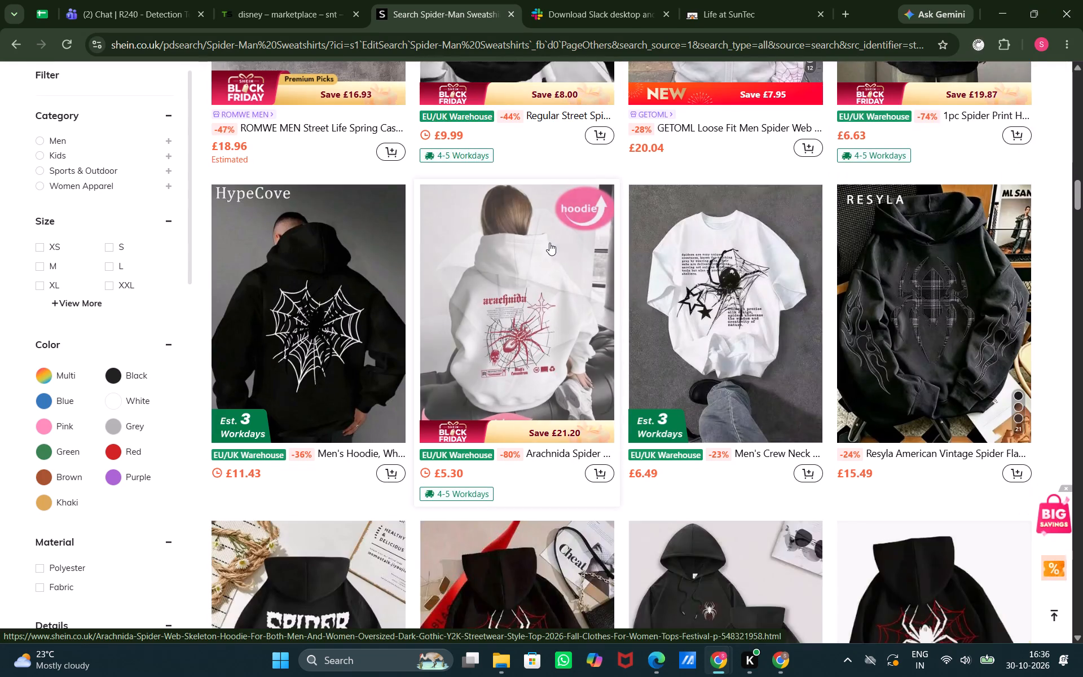
{"action": "scroll", "coordinate": [549, 243], "scroll_direction": "down", "scroll_amount": 5}
Return to the Disney marketplace table, switch to Temu in the other Chrome window and dismiss the split view tip.
{"action": "left_click", "coordinate": [294, 0]}
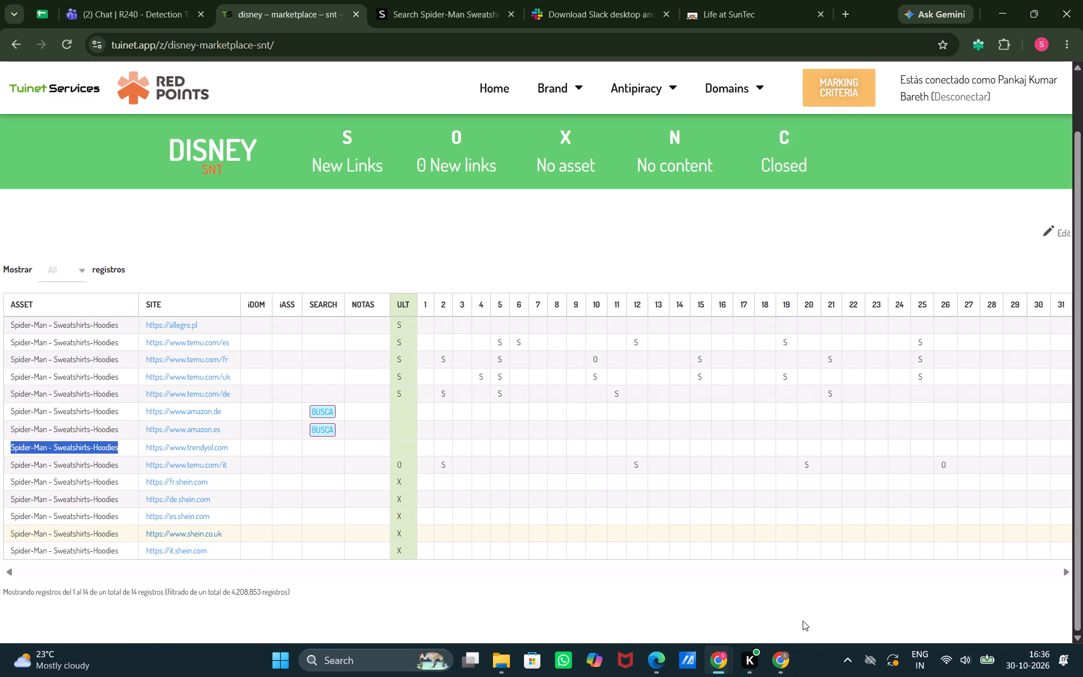
{"action": "left_click", "coordinate": [789, 658]}
{"action": "left_click", "coordinate": [76, 1]}
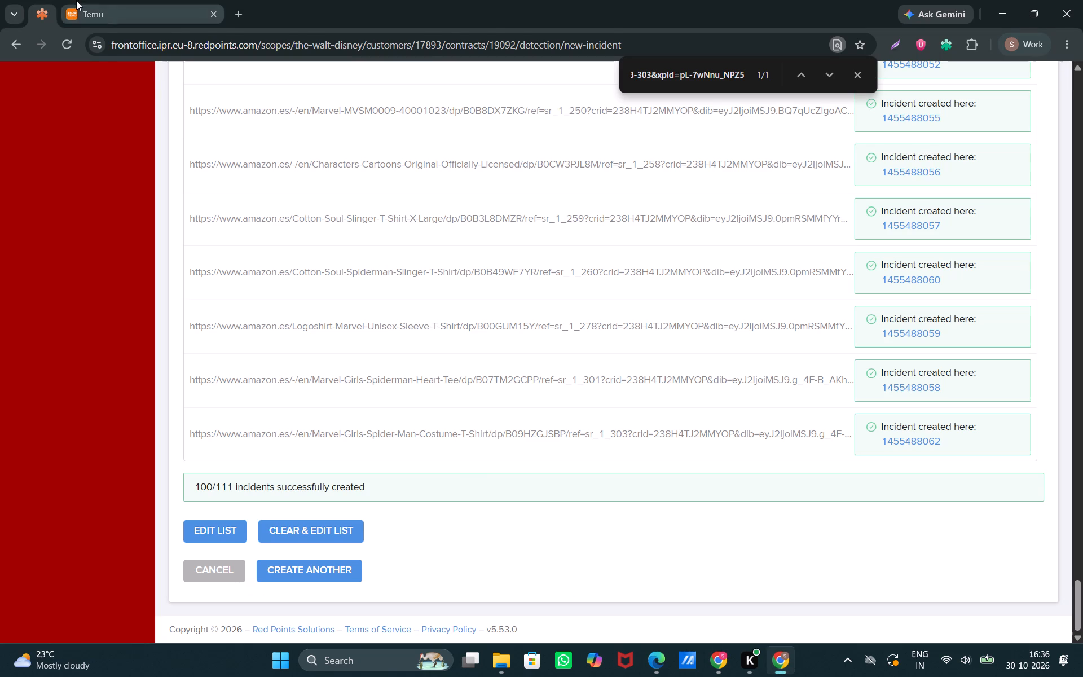
{"action": "scroll", "coordinate": [501, 239], "scroll_direction": "up", "scroll_amount": 6}
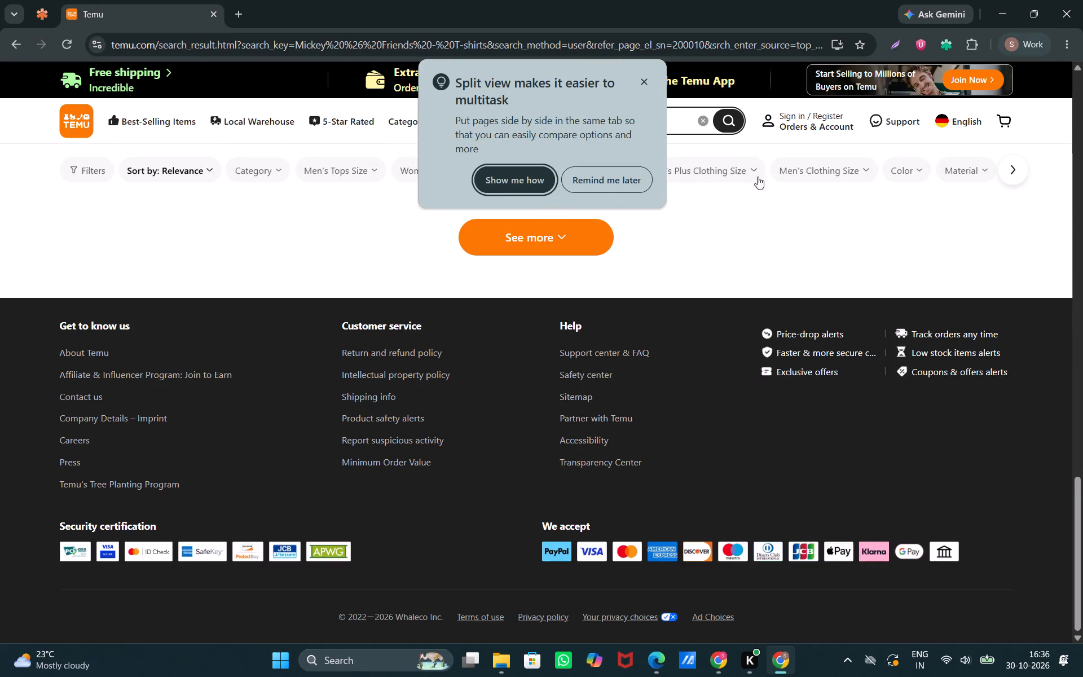
{"action": "left_click", "coordinate": [642, 82]}
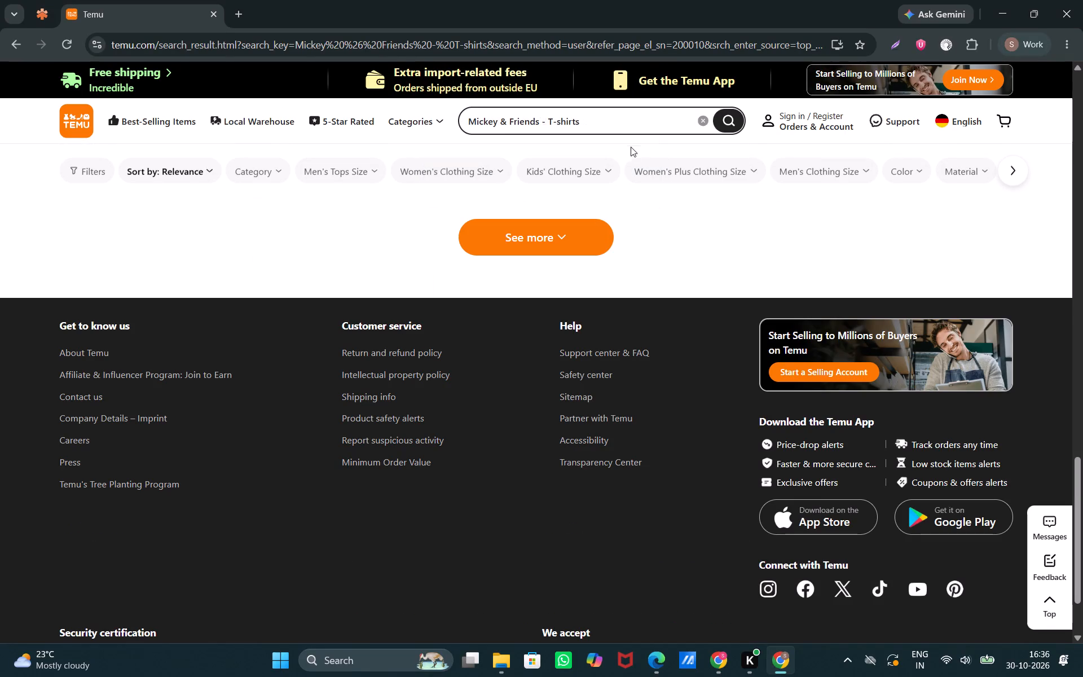
Replace the Mickey & Friends query on Temu with "SpiderMan Hoodies" and run the search.
{"action": "left_click", "coordinate": [614, 128]}
{"action": "key", "text": "BackSpace"}
{"action": "key", "text": "BackSpace"}
{"action": "key", "text": "BackSpace"}
{"action": "key", "text": "BackSpace"}
{"action": "key", "text": "BackSpace"}
{"action": "key", "text": "BackSpace"}
{"action": "key", "text": "BackSpace"}
{"action": "key", "text": "BackSpace"}
{"action": "key", "text": "BackSpace"}
{"action": "key", "text": "BackSpace"}
{"action": "key", "text": "BackSpace"}
{"action": "key", "text": "BackSpace"}
{"action": "key", "text": "BackSpace"}
{"action": "key", "text": "BackSpace"}
{"action": "key", "text": "BackSpace"}
{"action": "key", "text": "BackSpace"}
{"action": "key", "text": "BackSpace"}
{"action": "key", "text": "BackSpace"}
{"action": "key", "text": "BackSpace"}
{"action": "key", "text": "BackSpace"}
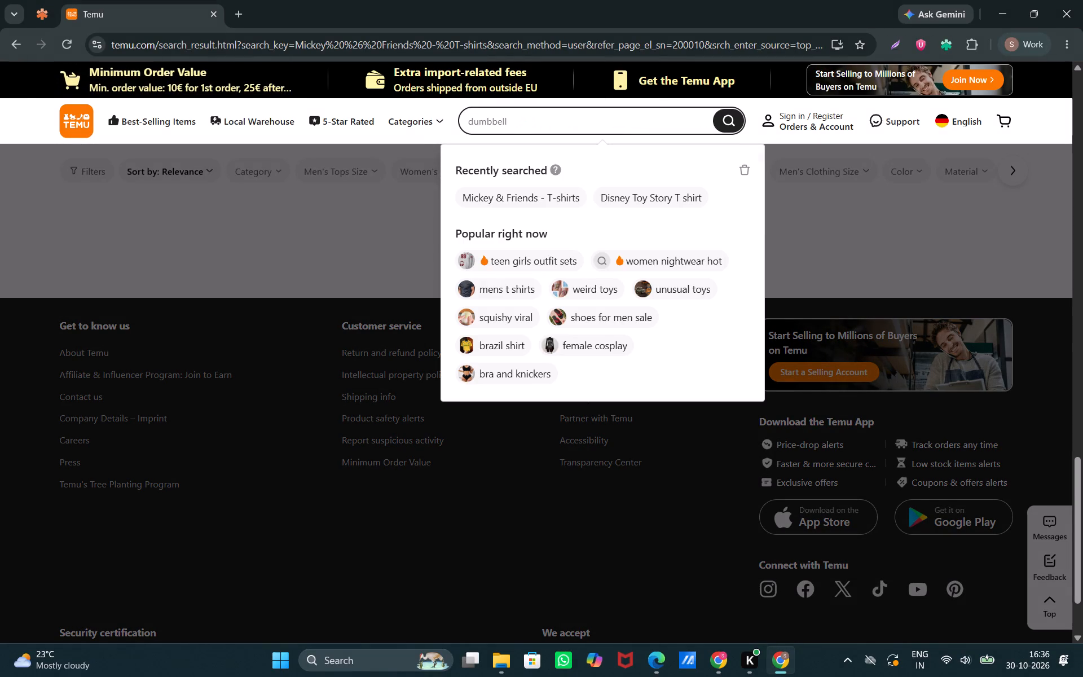
{"action": "key", "text": "shift+s"}
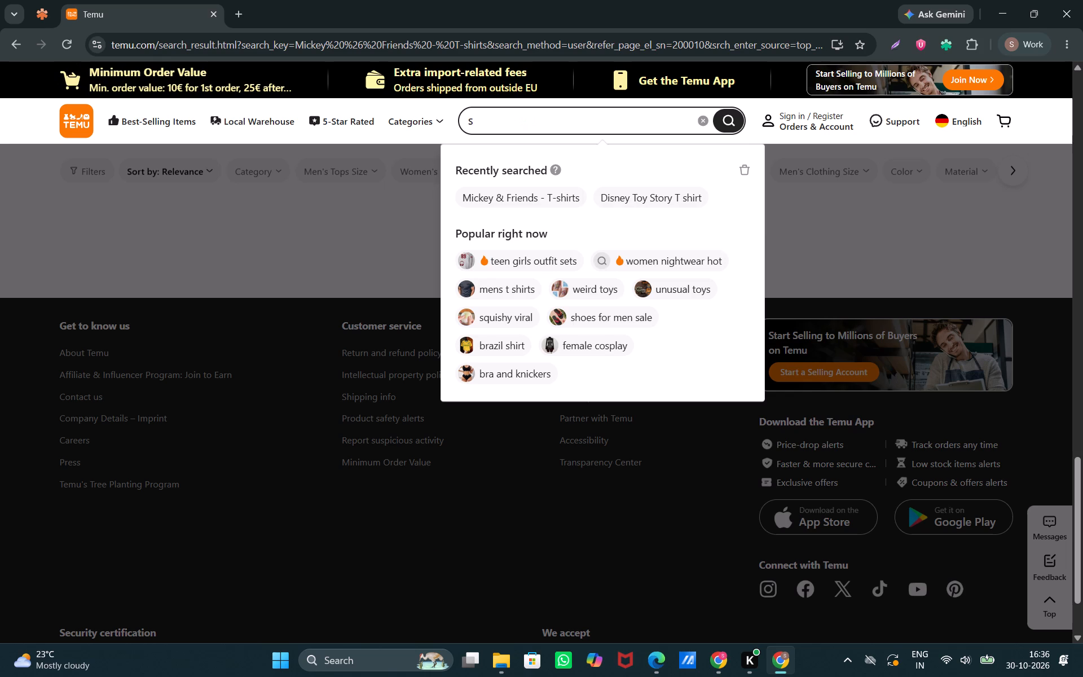
{"action": "type", "text": "pider"}
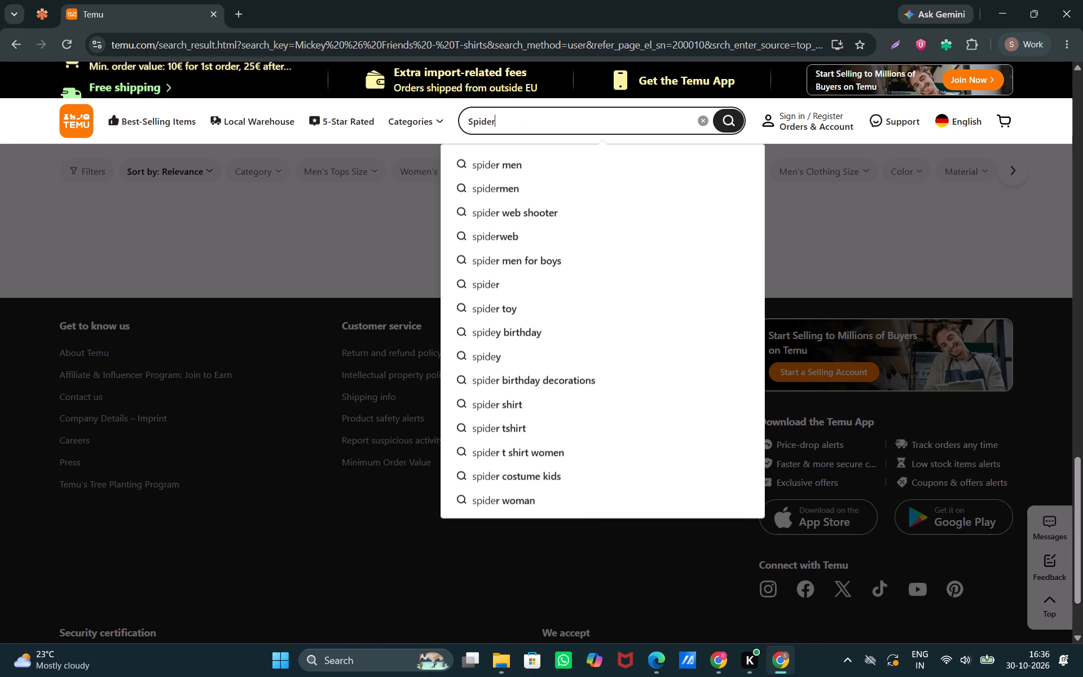
{"action": "type", "text": "man"}
{"action": "key", "text": "space"}
{"action": "key", "text": "Left"}
{"action": "key", "text": "Left"}
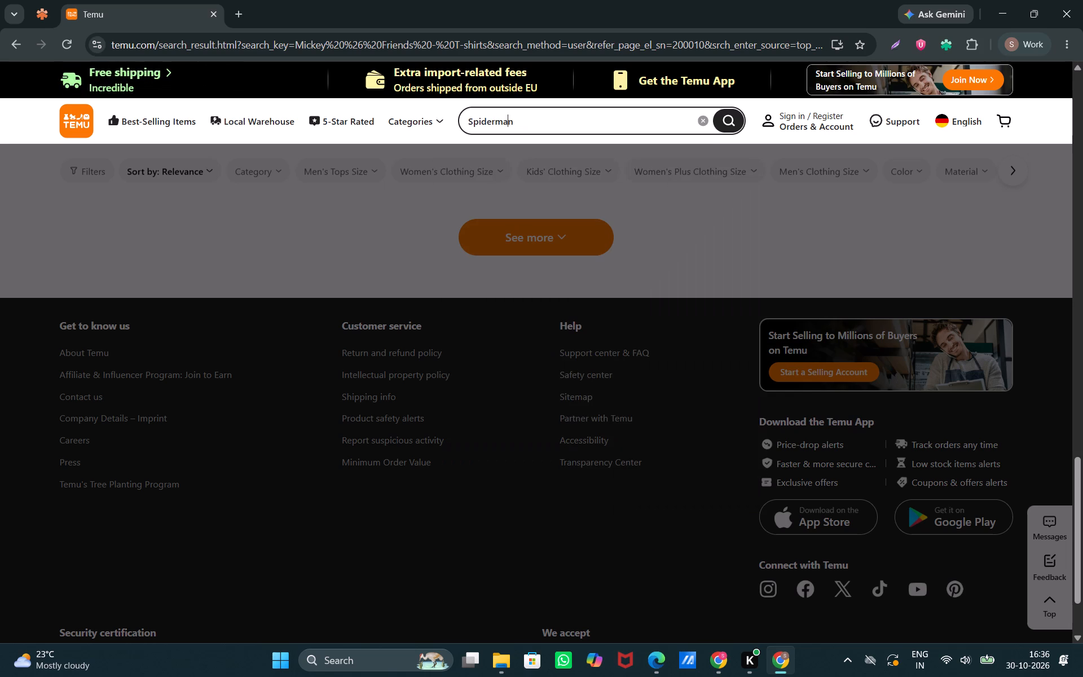
{"action": "key", "text": "Left"}
{"action": "key", "text": "BackSpace"}
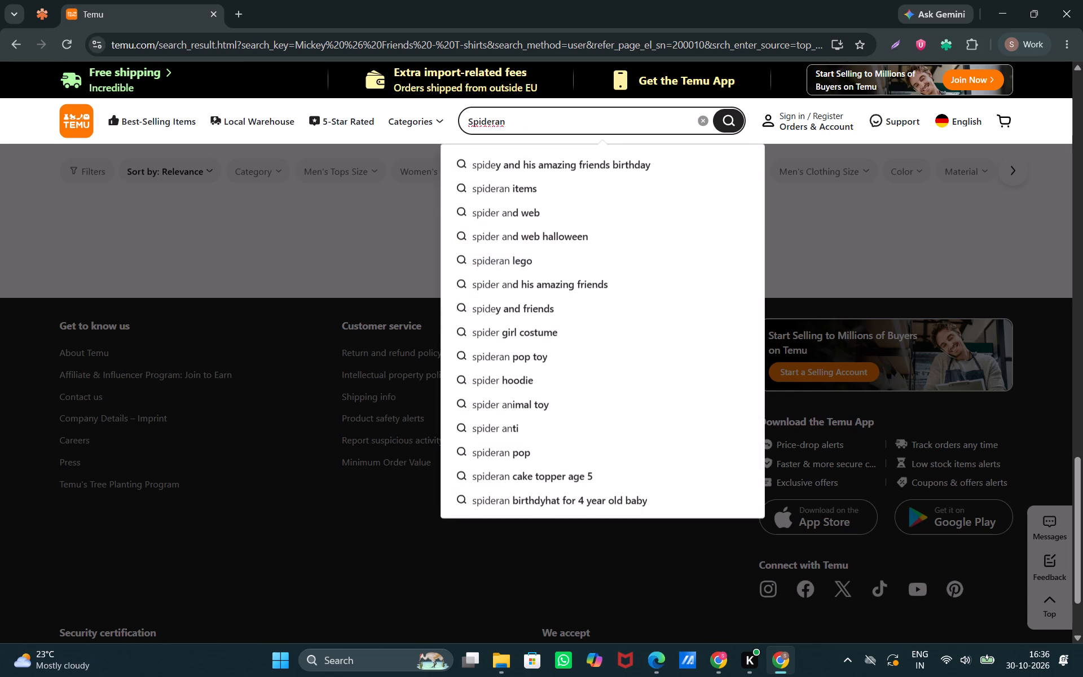
{"action": "key", "text": "shift+m"}
{"action": "key", "text": "Right"}
{"action": "key", "text": "Right"}
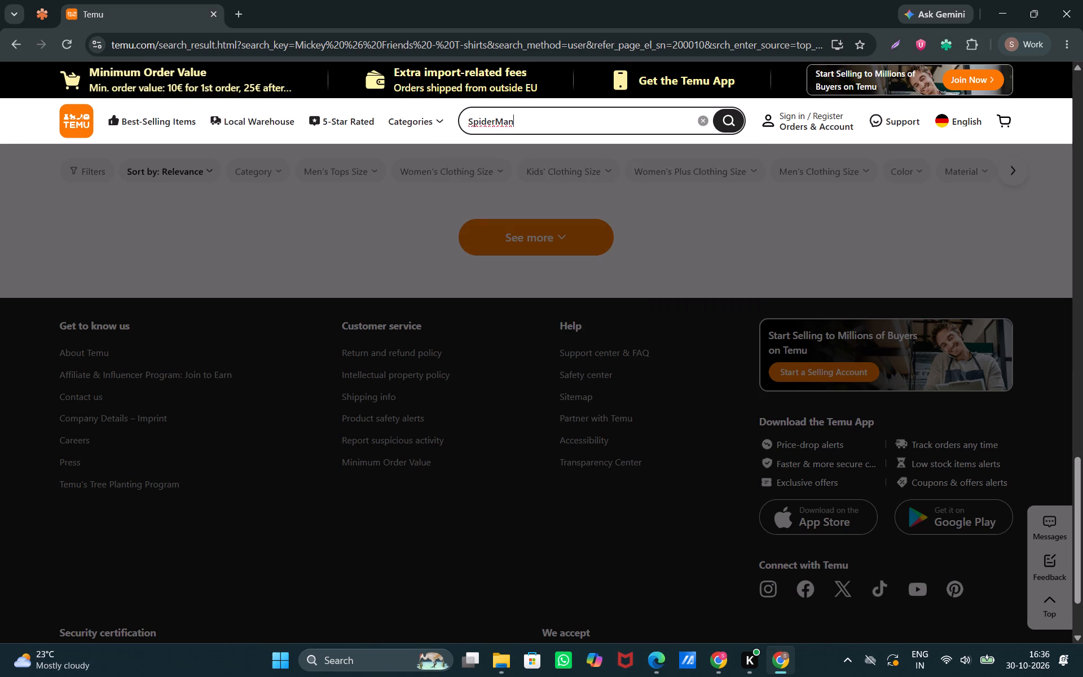
{"action": "key", "text": "space"}
{"action": "type", "text": "Hoodies"}
{"action": "key", "text": "Return"}
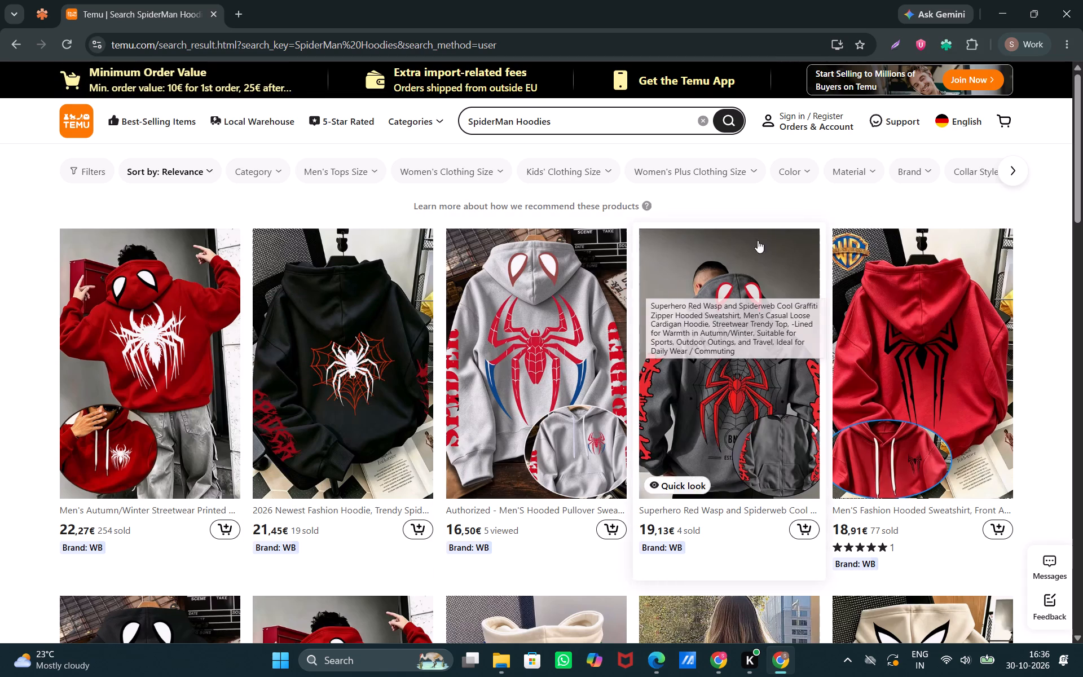
Set the RedPoints IPR Plugin asset to the Spider-Man - Sweatshirts entry and start the Detection task.
{"action": "left_click", "coordinate": [950, 50]}
{"action": "left_click", "coordinate": [600, 348]}
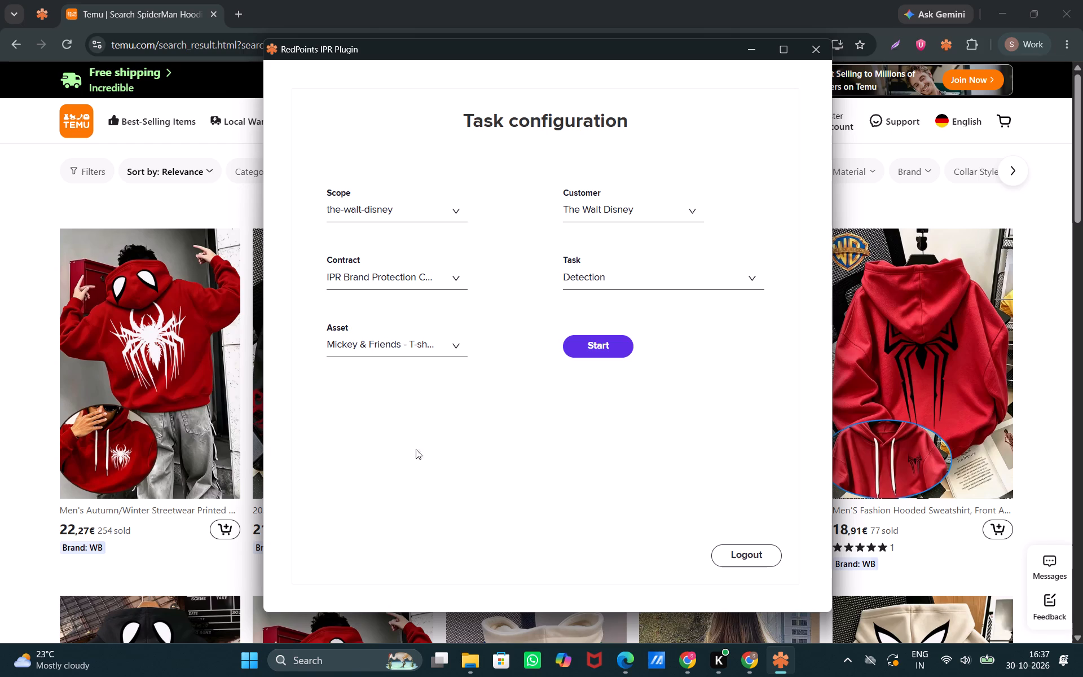
{"action": "left_click", "coordinate": [401, 340]}
{"action": "type", "text": "spider"}
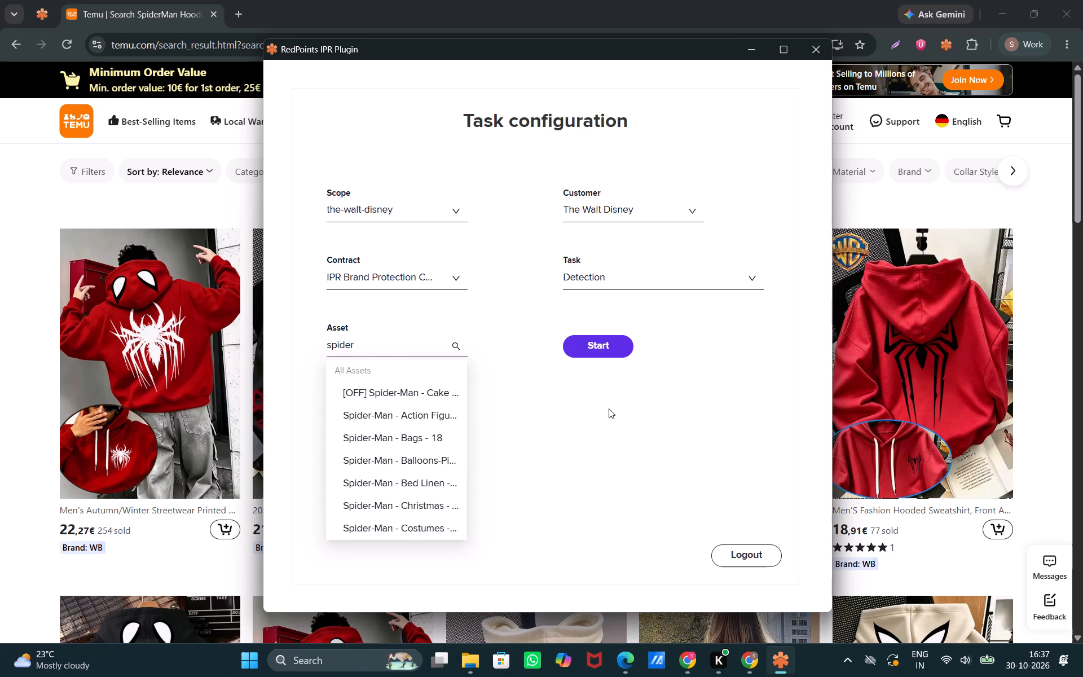
{"action": "scroll", "coordinate": [358, 445], "scroll_direction": "down", "scroll_amount": 7}
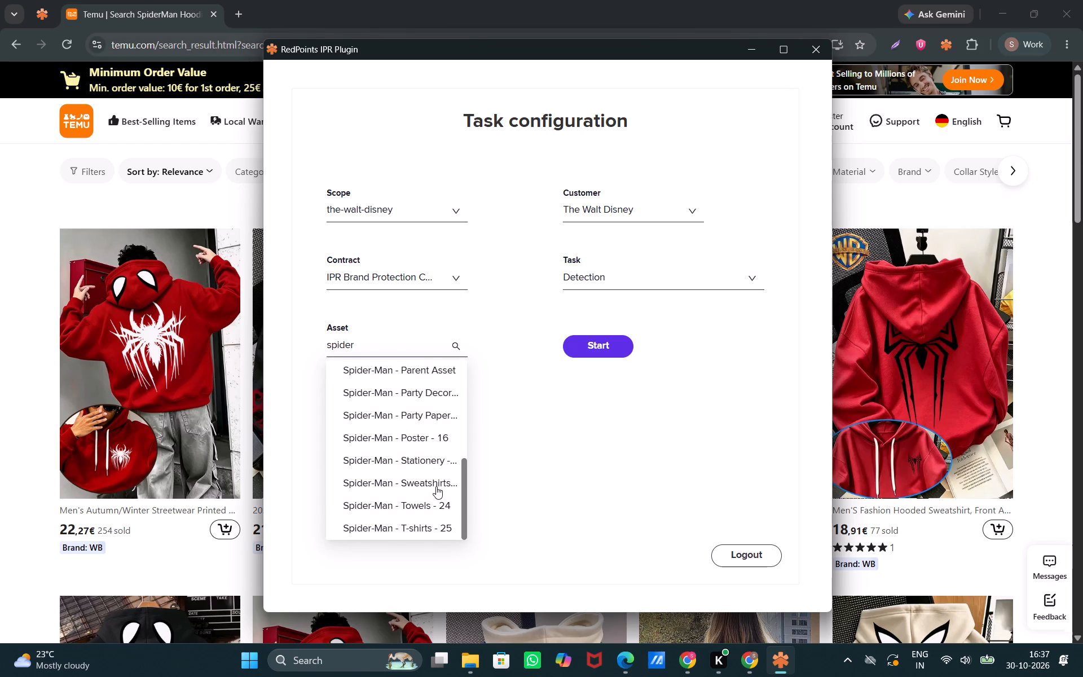
{"action": "left_click", "coordinate": [436, 486]}
{"action": "left_click", "coordinate": [597, 354]}
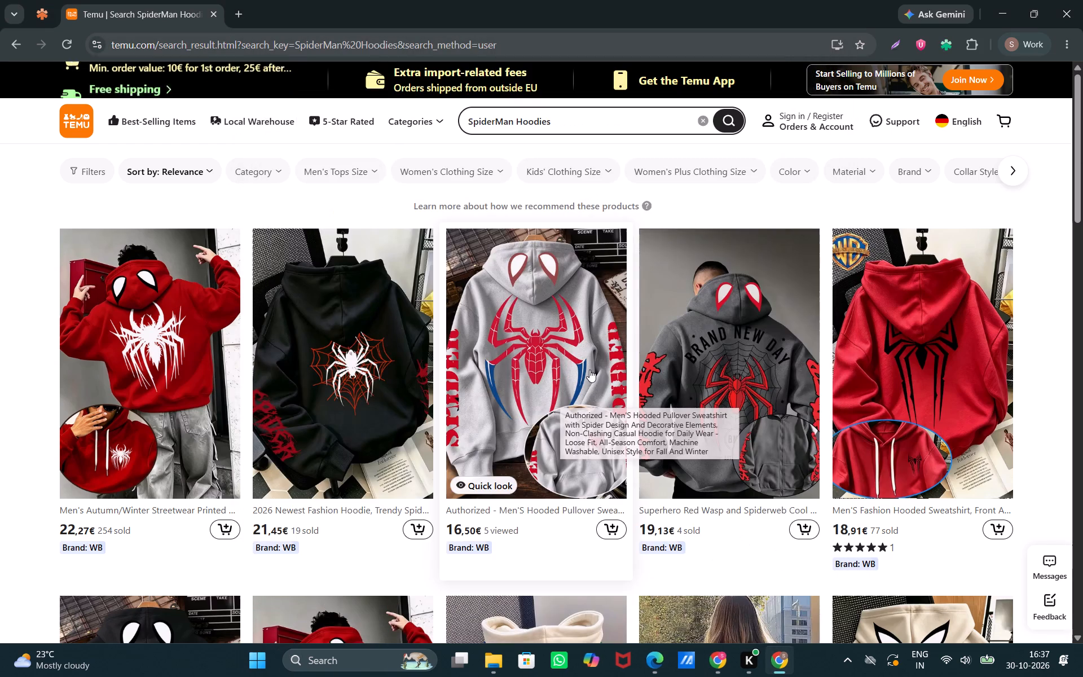
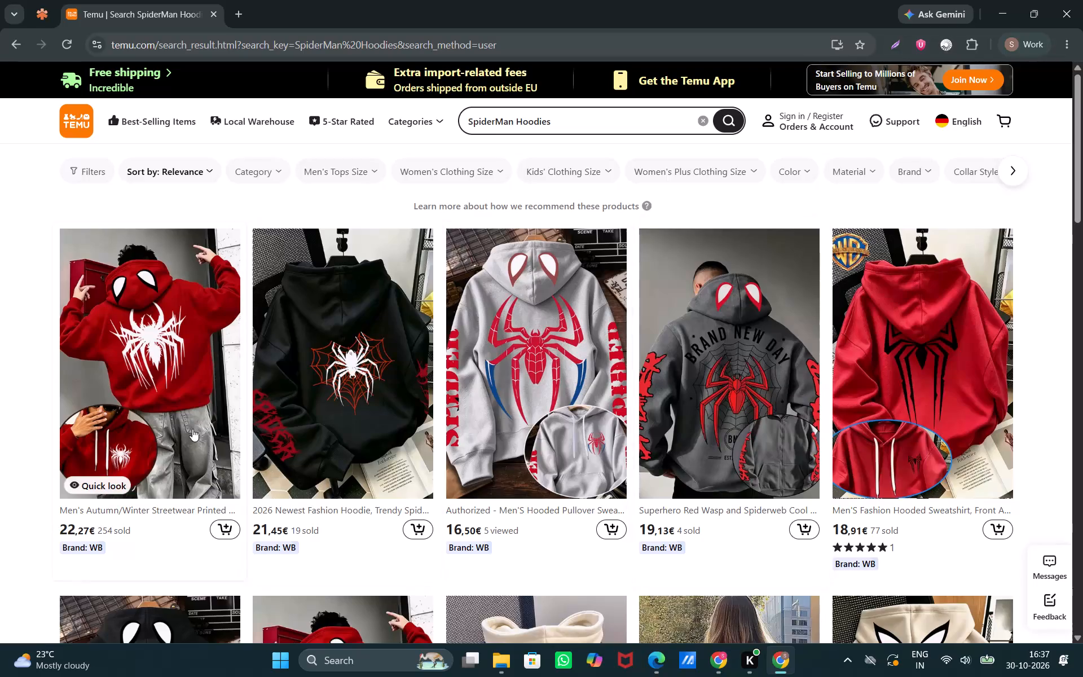
Look through the Temu results for "SpiderMan Hoodies" for infringing Spider-Man hoodies.
{"action": "scroll", "coordinate": [441, 515], "scroll_direction": "down", "scroll_amount": 5}
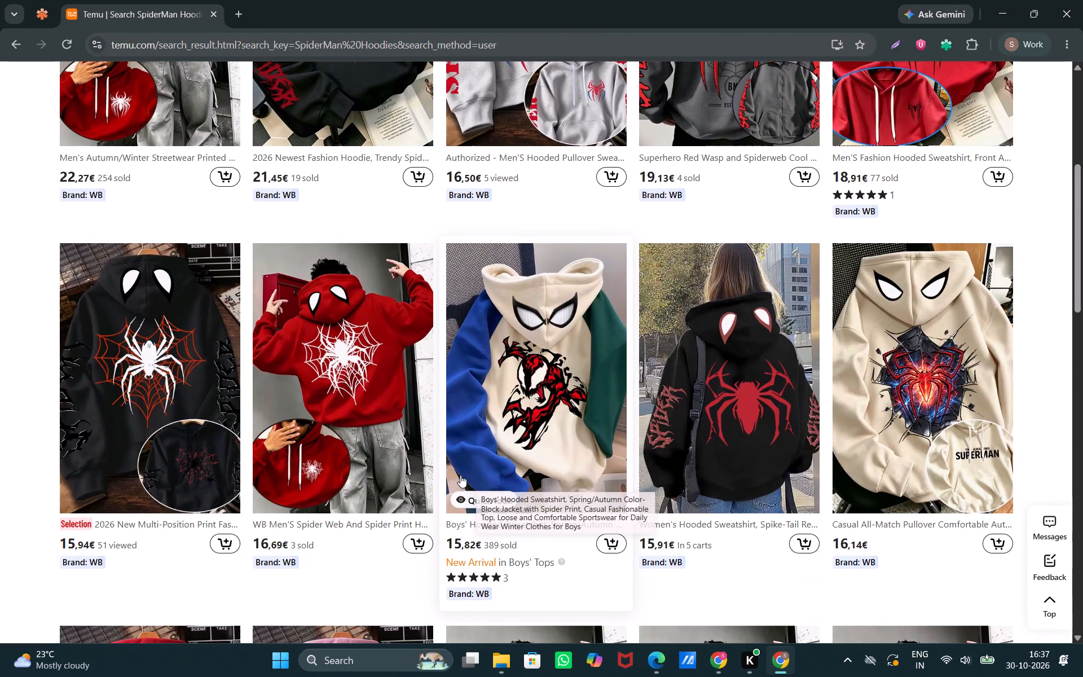
{"action": "scroll", "coordinate": [462, 472], "scroll_direction": "up", "scroll_amount": 3}
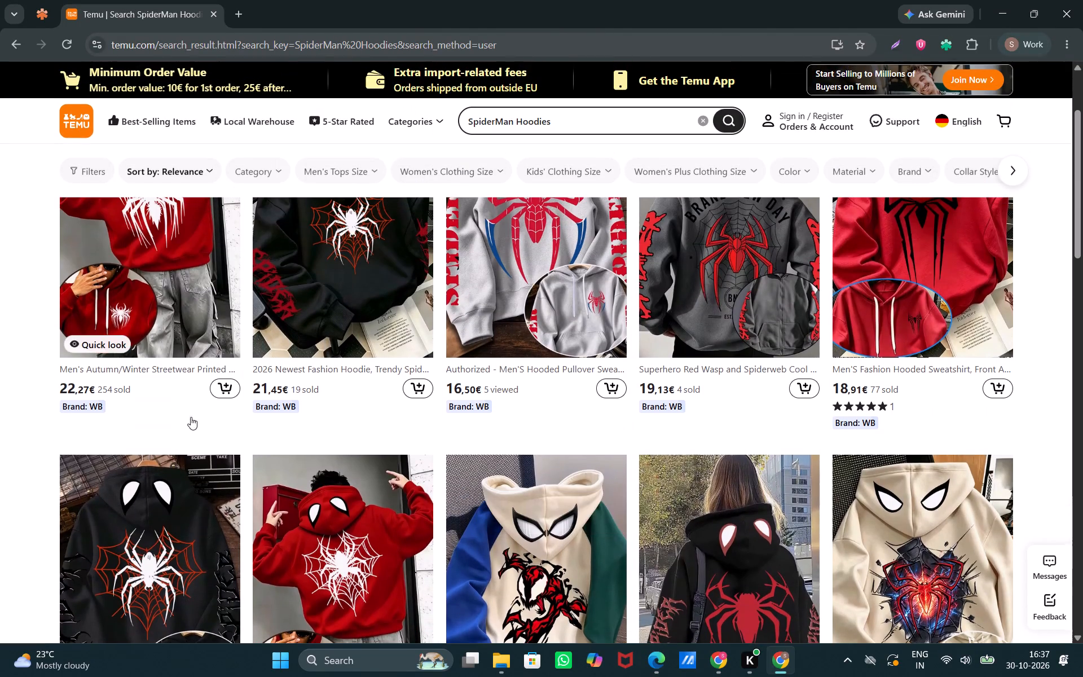
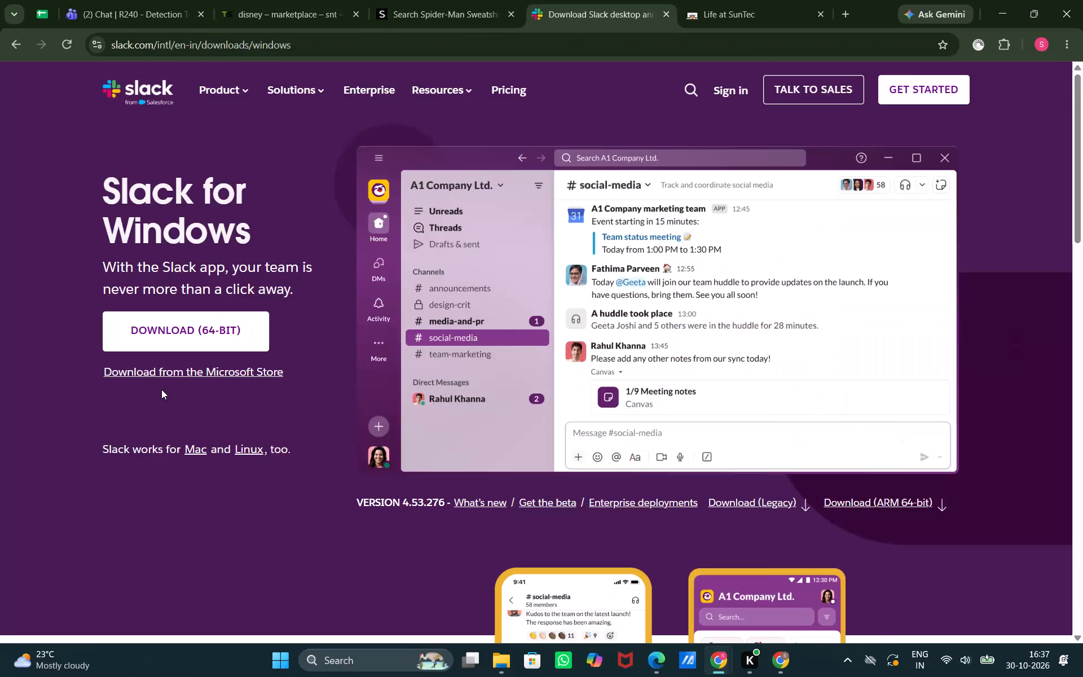
Enter Spider-Man - Sweatshirts-Hoodies as the asset in row 20674 of The Walt Disney sheet.
{"action": "key", "text": "ctrl+Tab"}
{"action": "key", "text": "ctrl+Tab"}
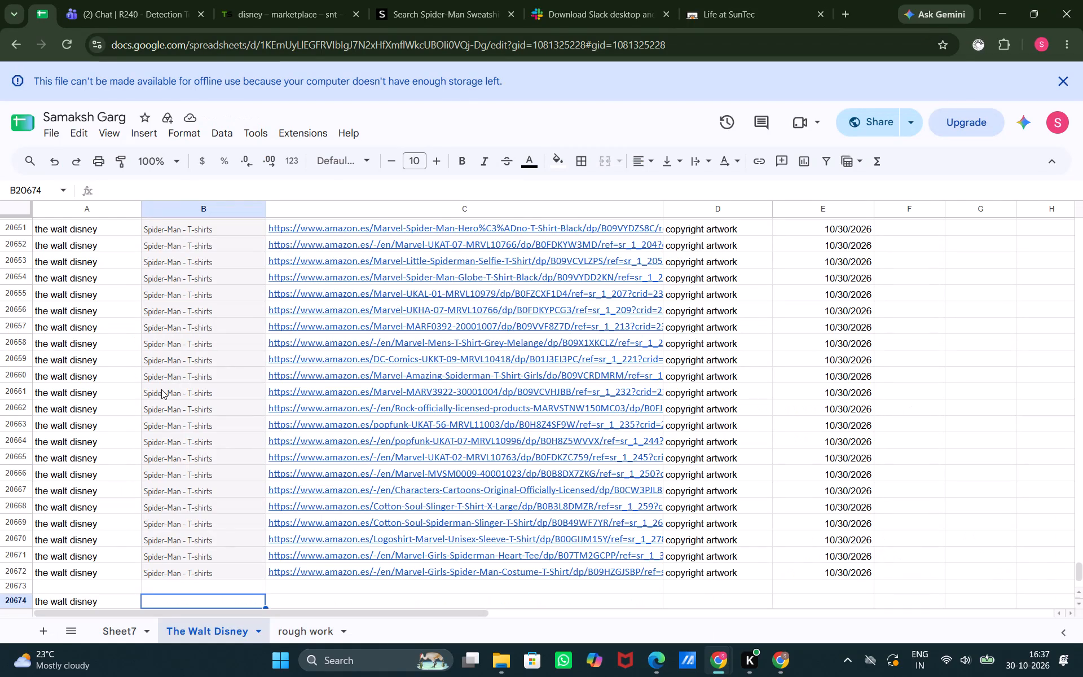
{"action": "key", "text": "ctrl+v"}
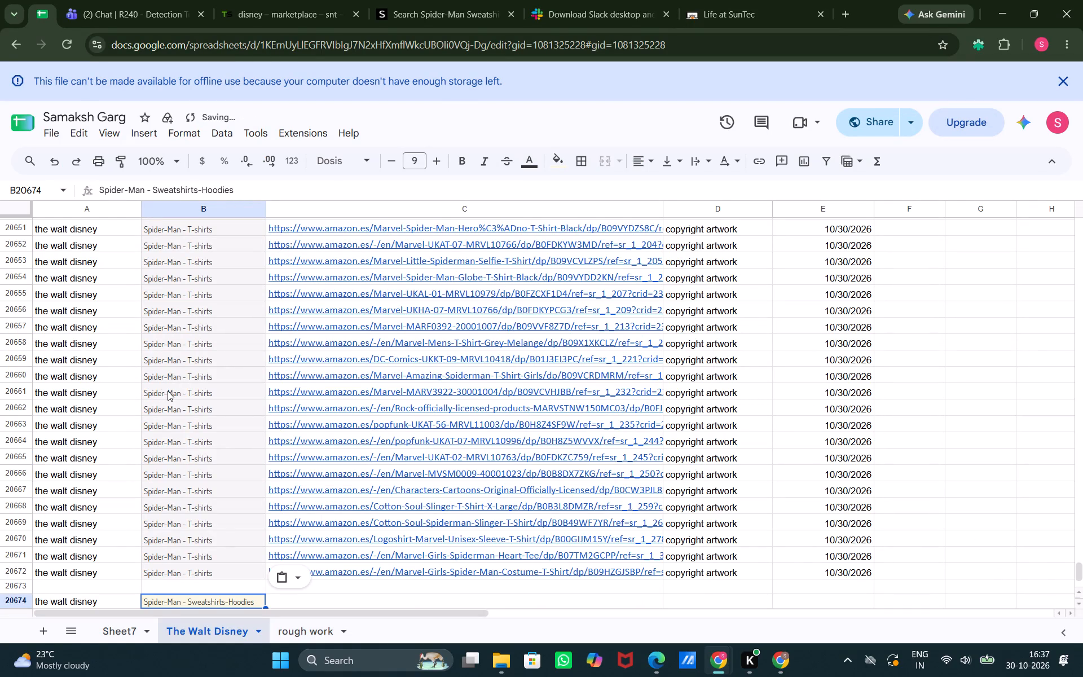
Copy the copyright artwork label from row 20672 into row 20674 and enter the date 10/30/2026 beside it.
{"action": "key", "text": "Right"}
{"action": "key", "text": "Right"}
{"action": "key", "text": "Up"}
{"action": "key", "text": "Up"}
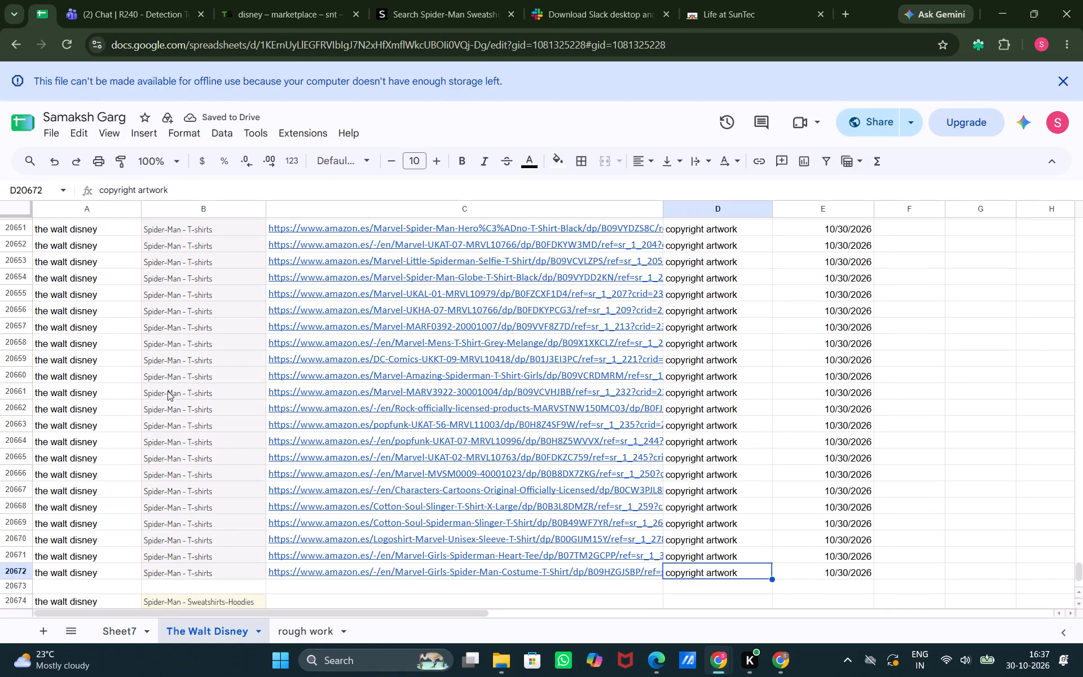
{"action": "key", "text": "ctrl+v"}
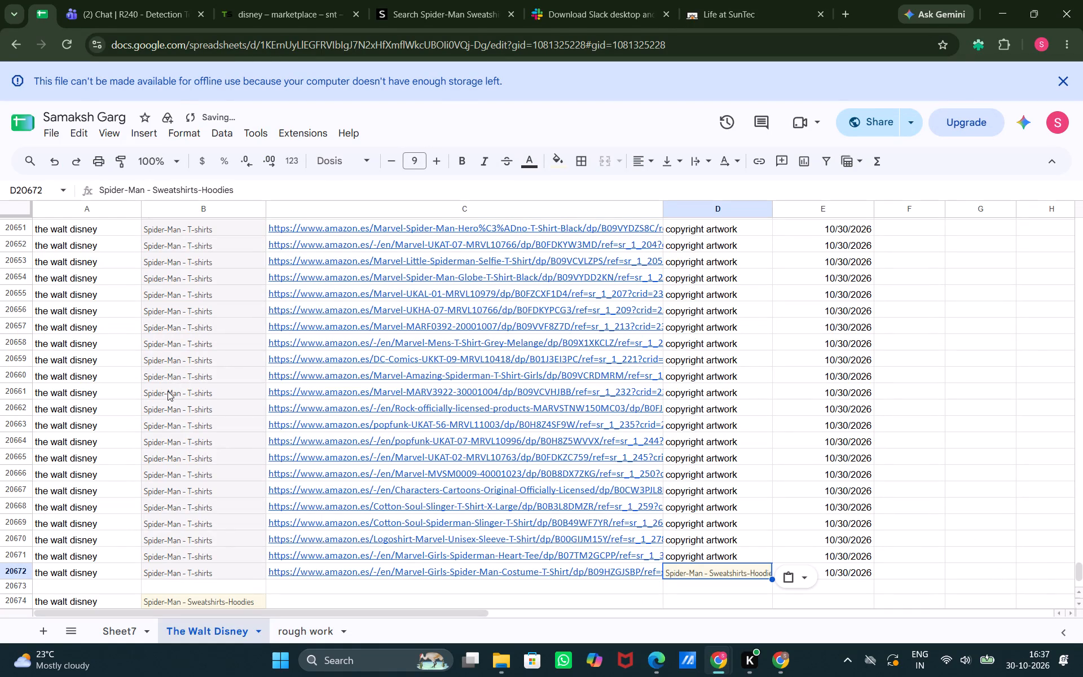
{"action": "key", "text": "ctrl+z"}
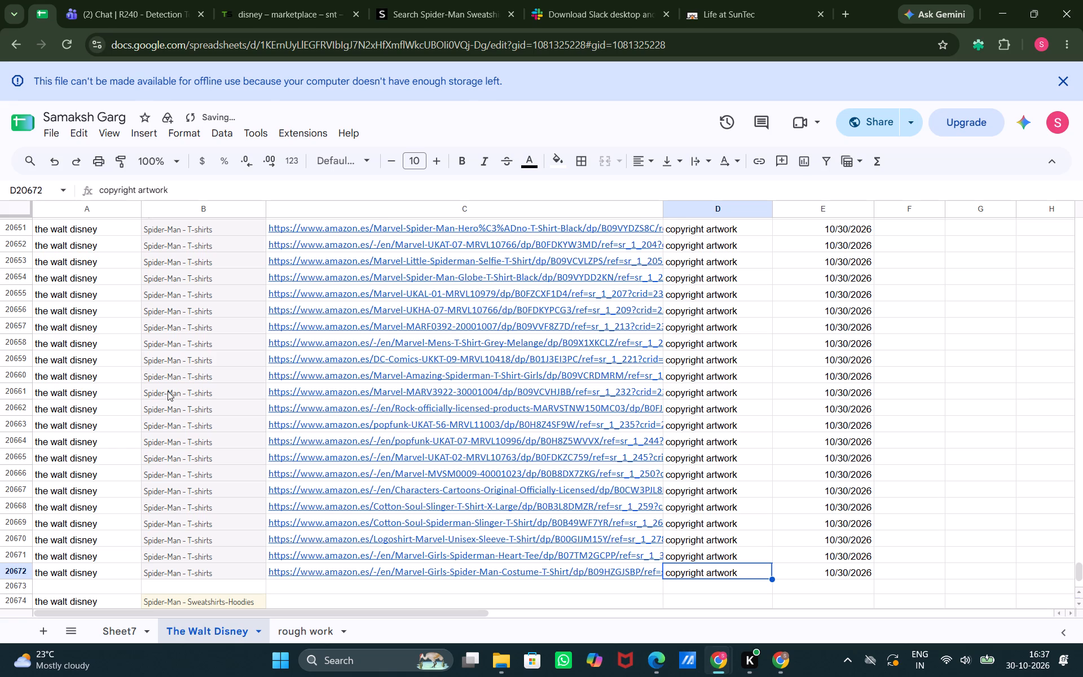
{"action": "key", "text": "ctrl+c"}
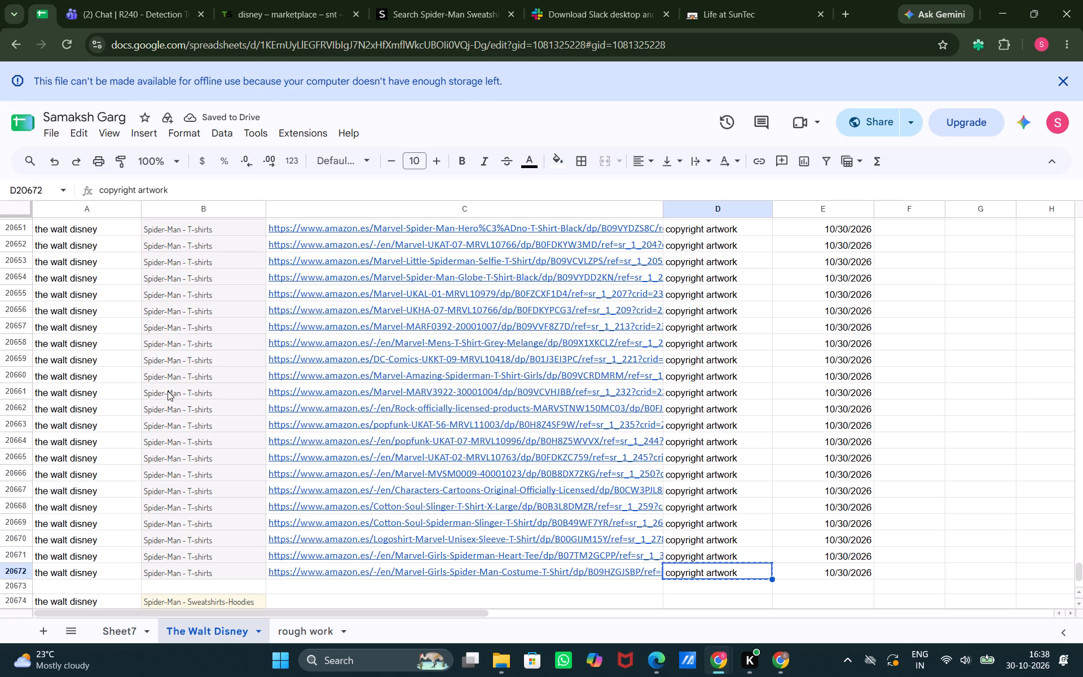
{"action": "key", "text": "Down"}
{"action": "key", "text": "Down"}
{"action": "key", "text": "ctrl+v"}
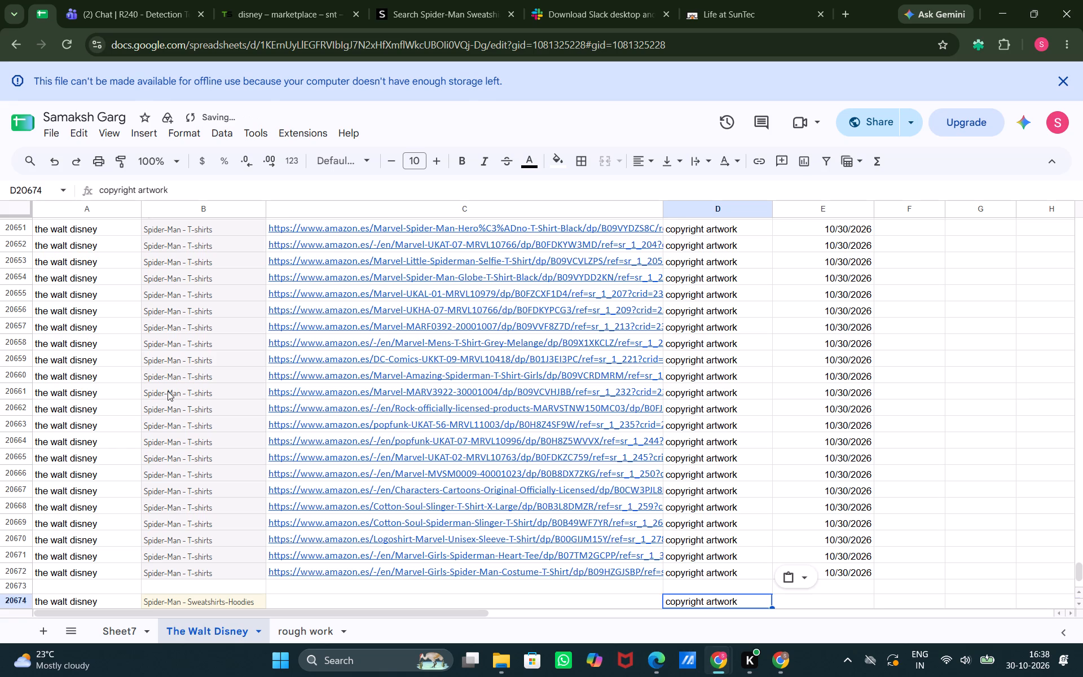
{"action": "key", "text": "Right"}
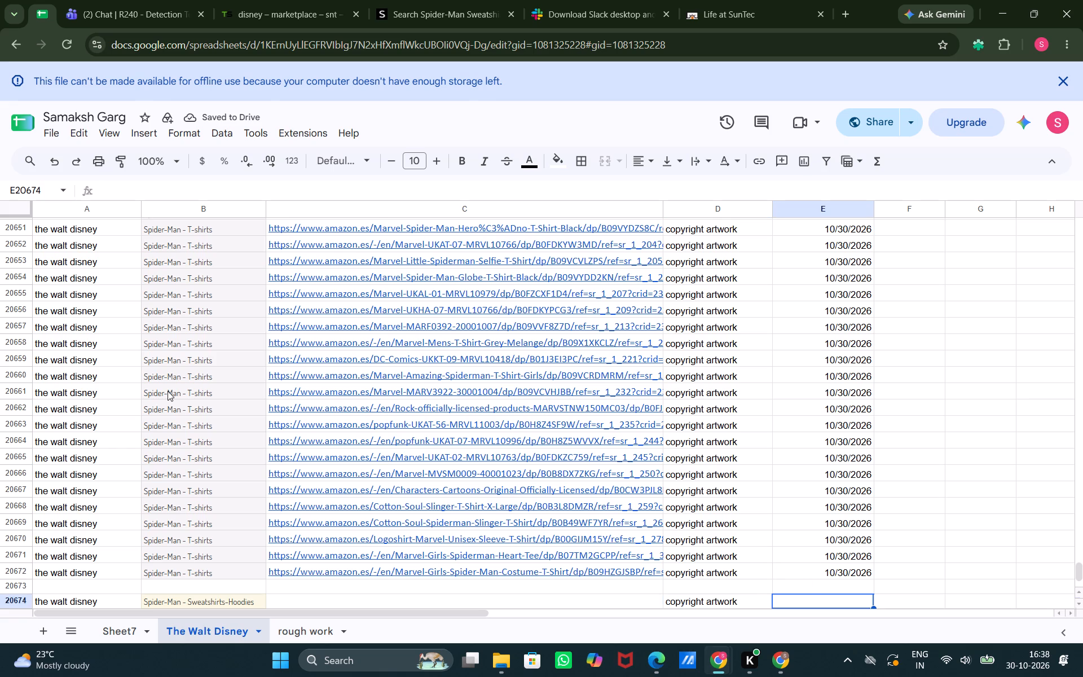
{"action": "key", "text": "ctrl+semicolon"}
Paste the Temu link of the red Men's Autumn/Winter Streetwear Printed hoodie into cell C20674 of the sheet.
{"action": "key", "text": "Left"}
{"action": "key", "text": "Left"}
{"action": "key", "text": "Left"}
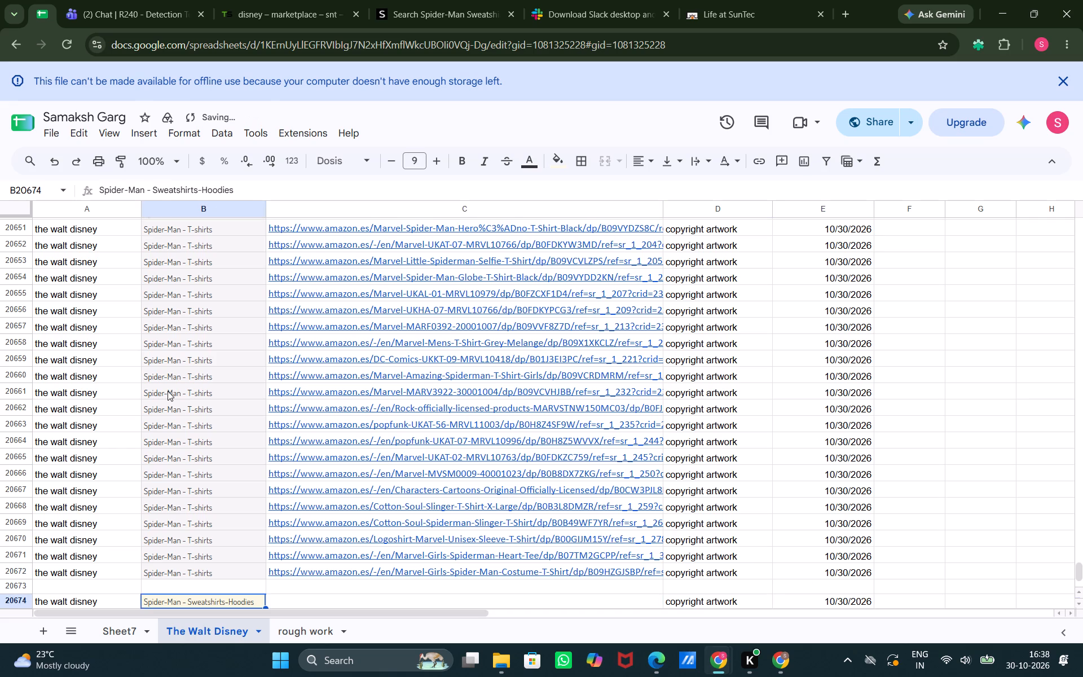
{"action": "key", "text": "Right"}
{"action": "scroll", "coordinate": [157, 371], "scroll_direction": "down", "scroll_amount": 3}
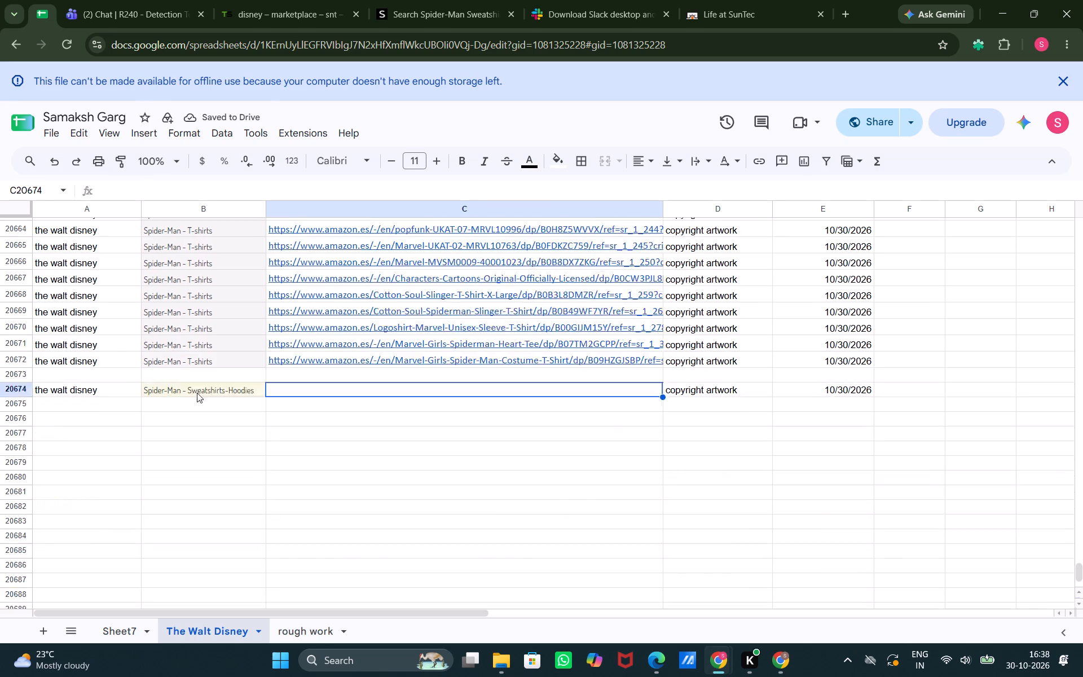
{"action": "scroll", "coordinate": [197, 393], "scroll_direction": "down", "scroll_amount": 3}
{"action": "scroll", "coordinate": [251, 373], "scroll_direction": "up", "scroll_amount": 2}
{"action": "key", "text": "alt+Tab"}
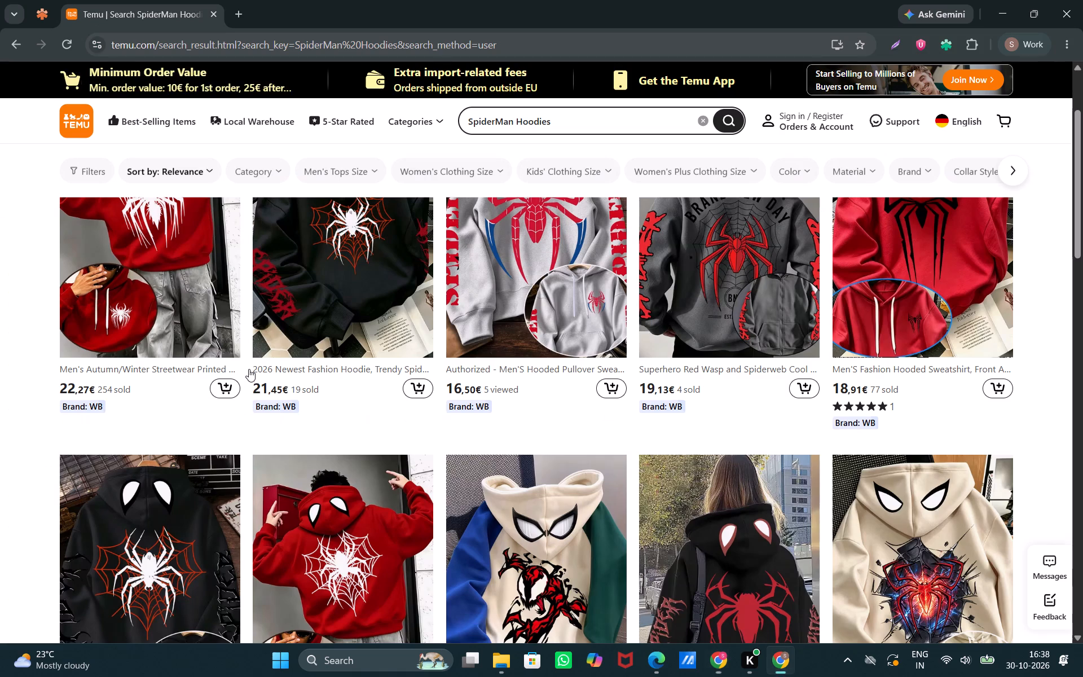
{"action": "right_click", "coordinate": [134, 374]}
{"action": "left_click", "coordinate": [209, 529]}
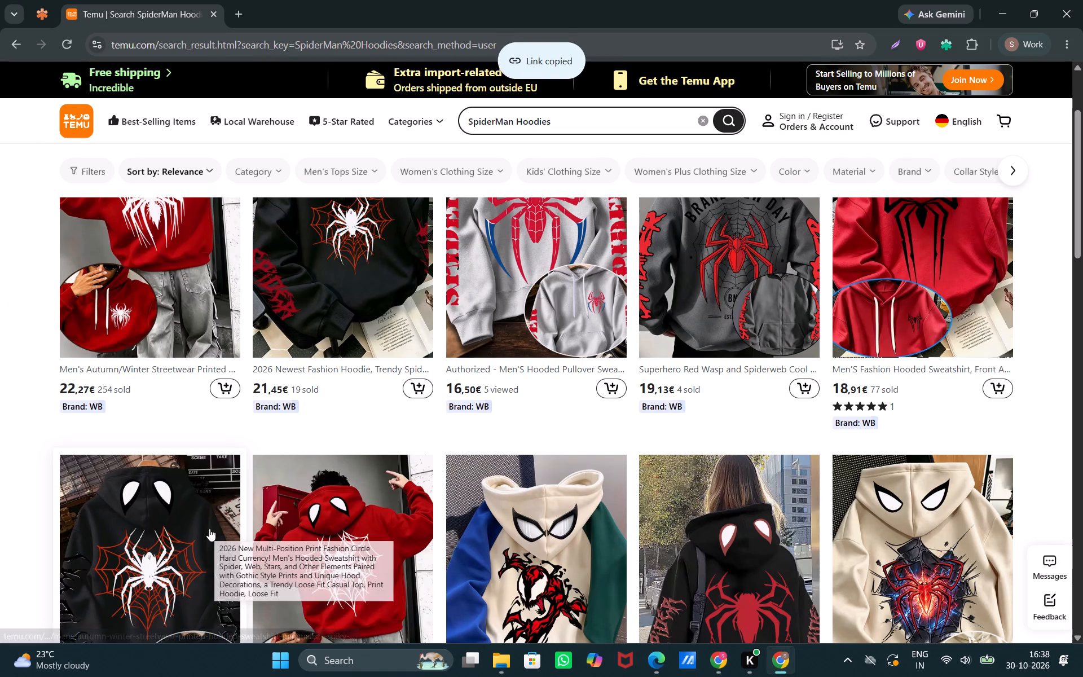
{"action": "key", "text": "alt+Tab"}
{"action": "key", "text": "ctrl+v"}
{"action": "key", "text": "Return"}
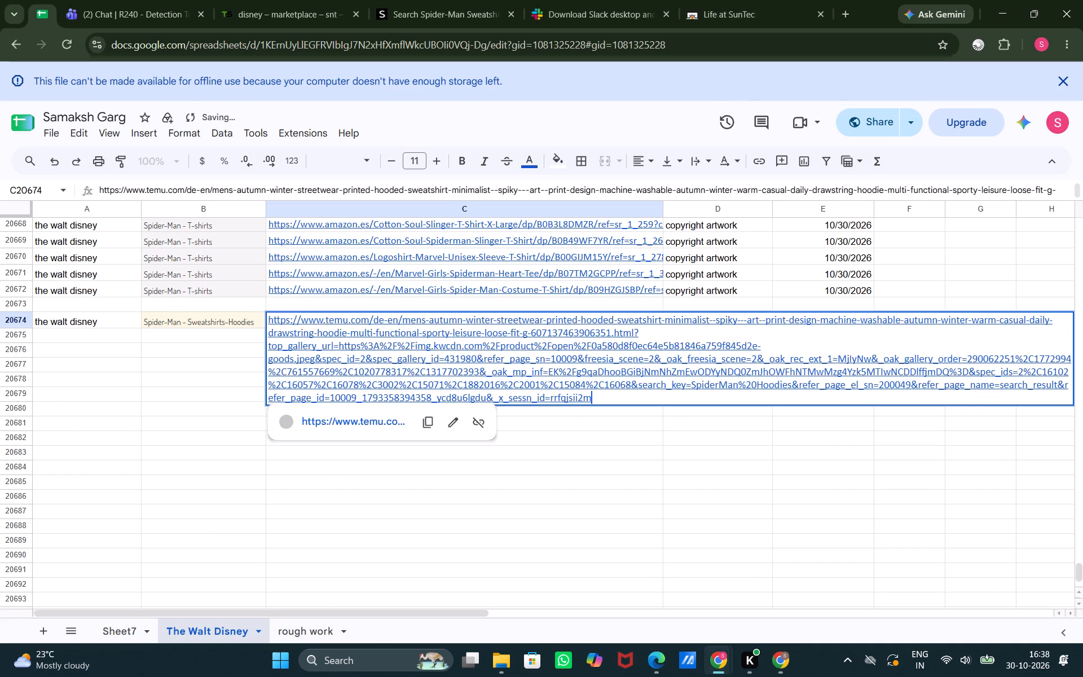
Paste the Temu link of the grey "Authorized - Men'S Hooded Pullover Sweatshirt" into cell C20675 of the sheet.
{"action": "key", "text": "alt+Tab"}
{"action": "scroll", "coordinate": [265, 506], "scroll_direction": "up", "scroll_amount": 1}
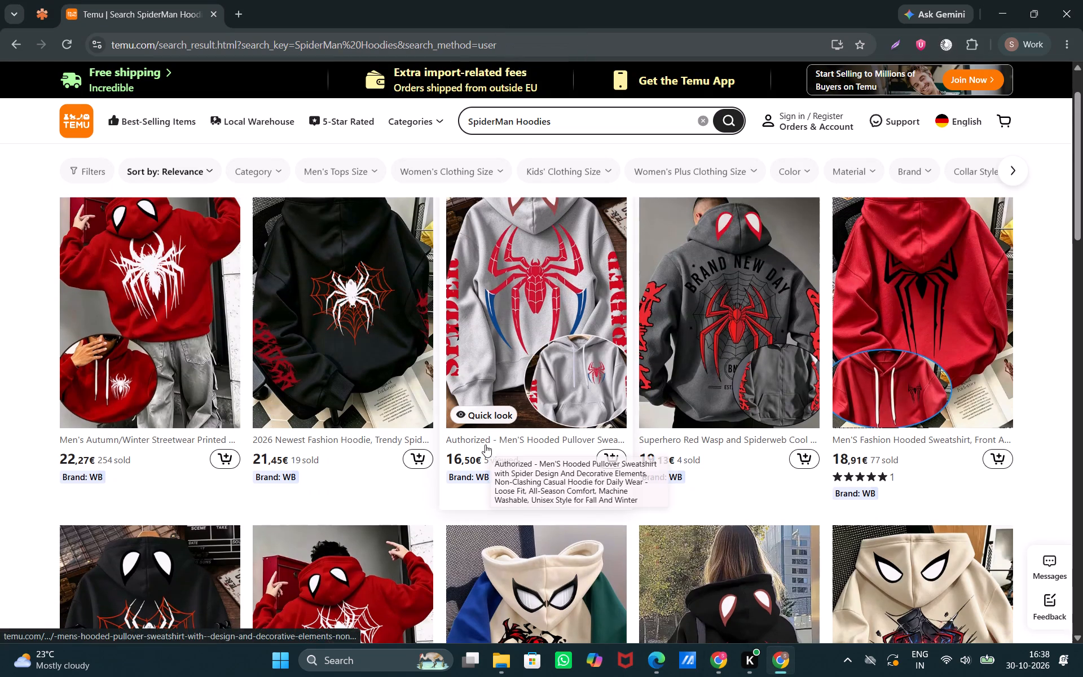
{"action": "right_click", "coordinate": [485, 445]}
{"action": "left_click", "coordinate": [536, 371]}
{"action": "key", "text": "alt+Tab"}
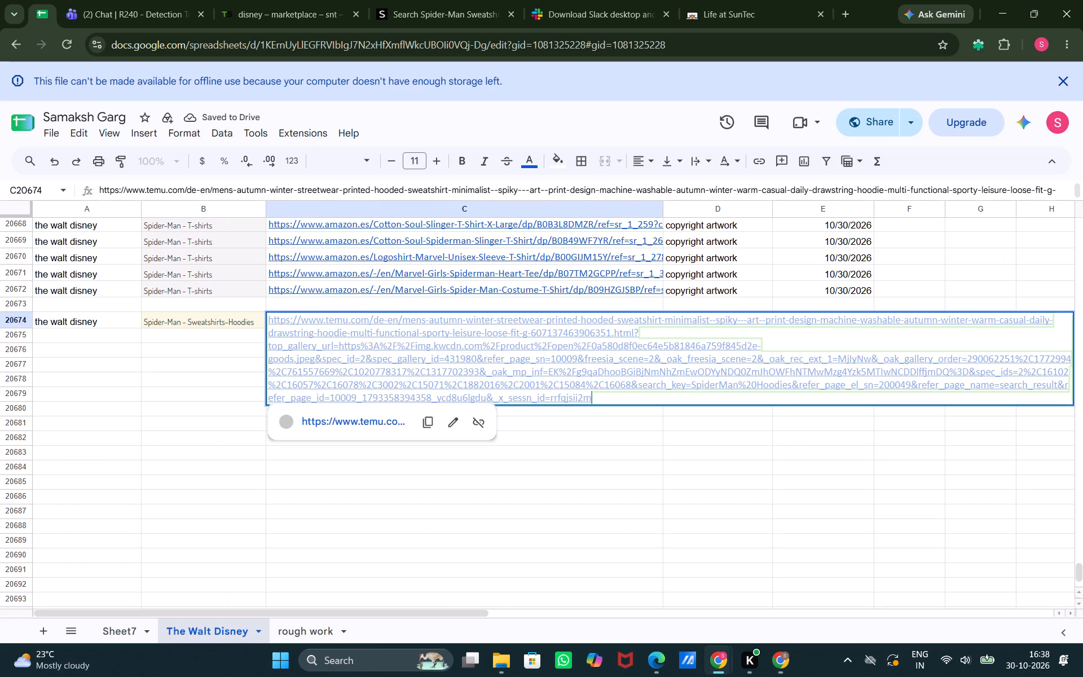
{"action": "key", "text": "Return"}
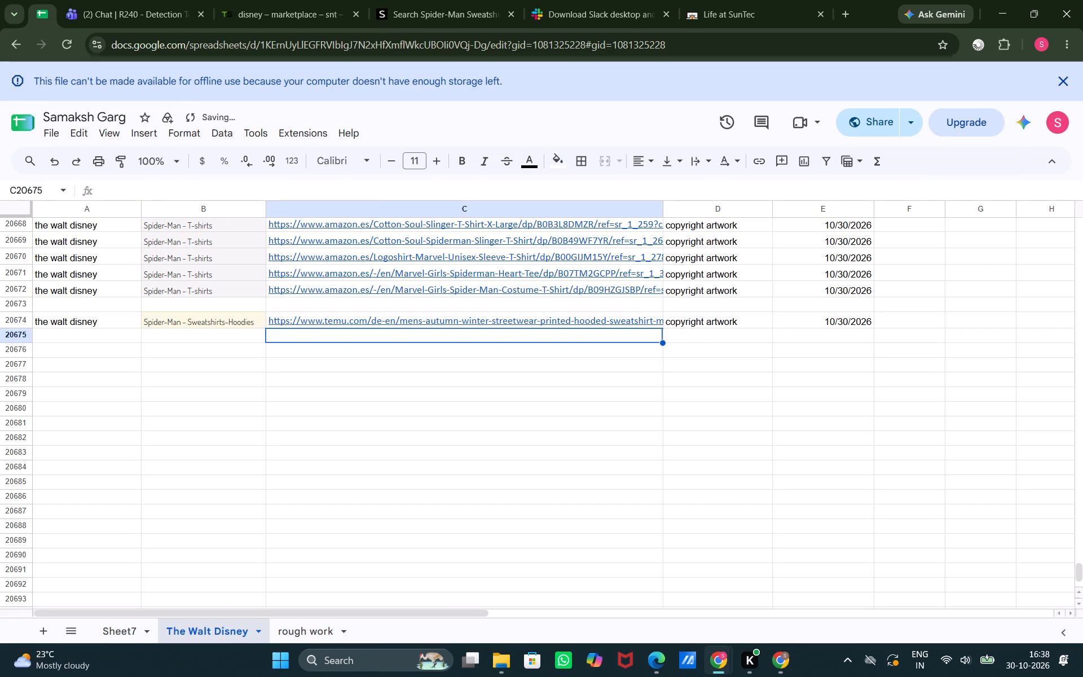
{"action": "key", "text": "ctrl+v"}
{"action": "key", "text": "Return"}
{"action": "key", "text": "Return"}
Stop the task running in the RedPoints IPR Plugin on the Temu results page.
{"action": "key", "text": "alt+Tab"}
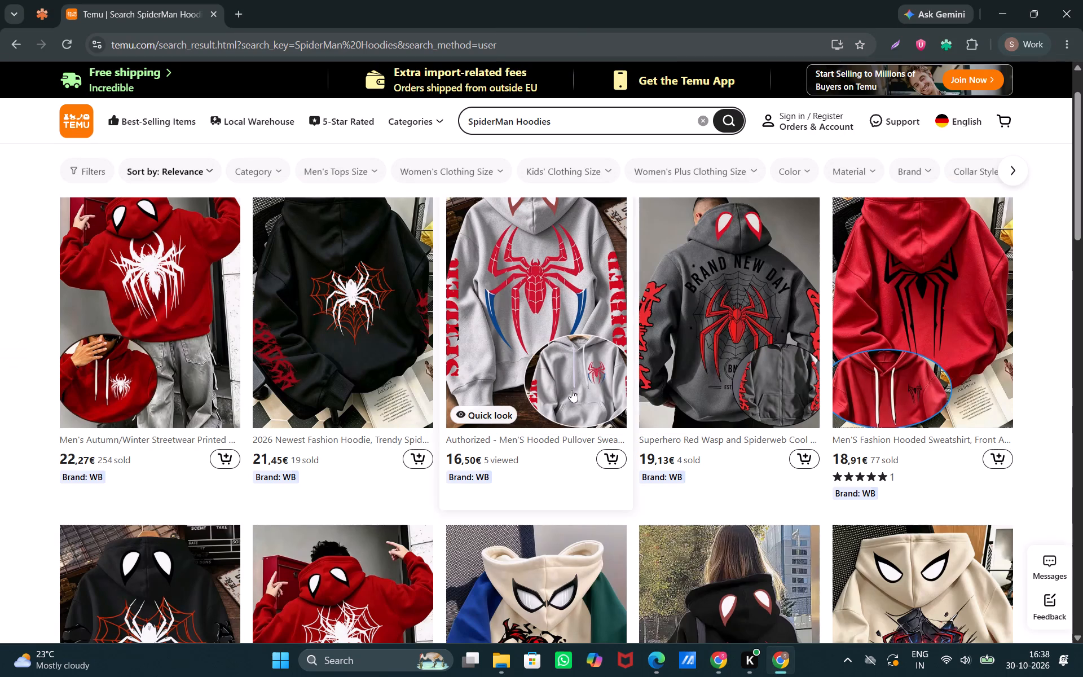
{"action": "scroll", "coordinate": [574, 397], "scroll_direction": "up", "scroll_amount": 3}
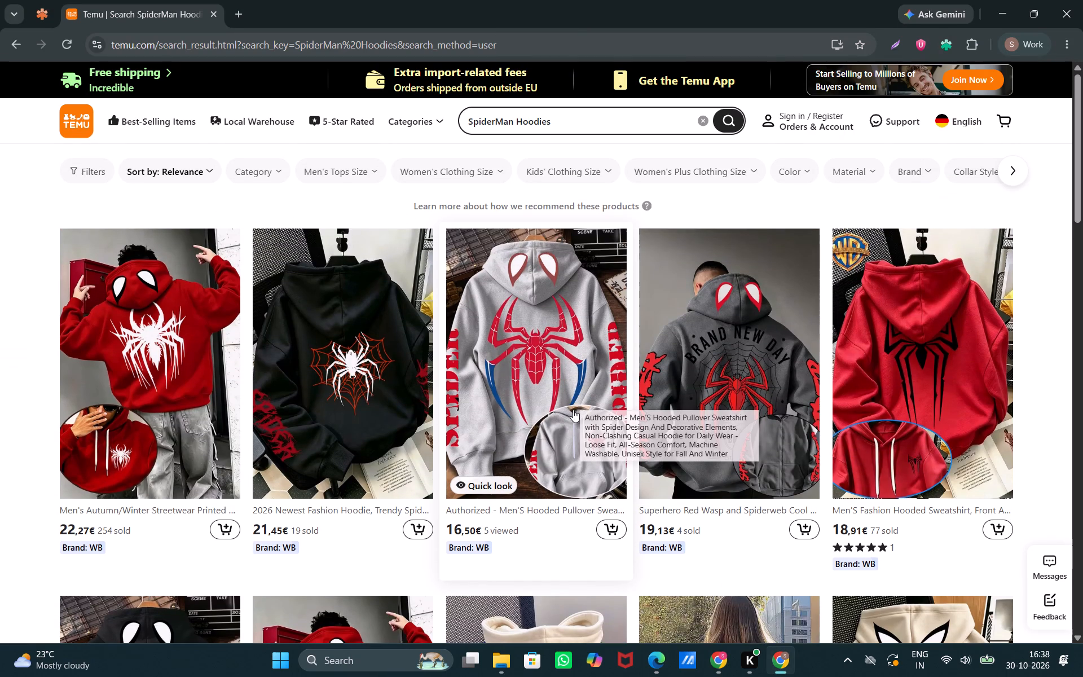
{"action": "left_click", "coordinate": [954, 49]}
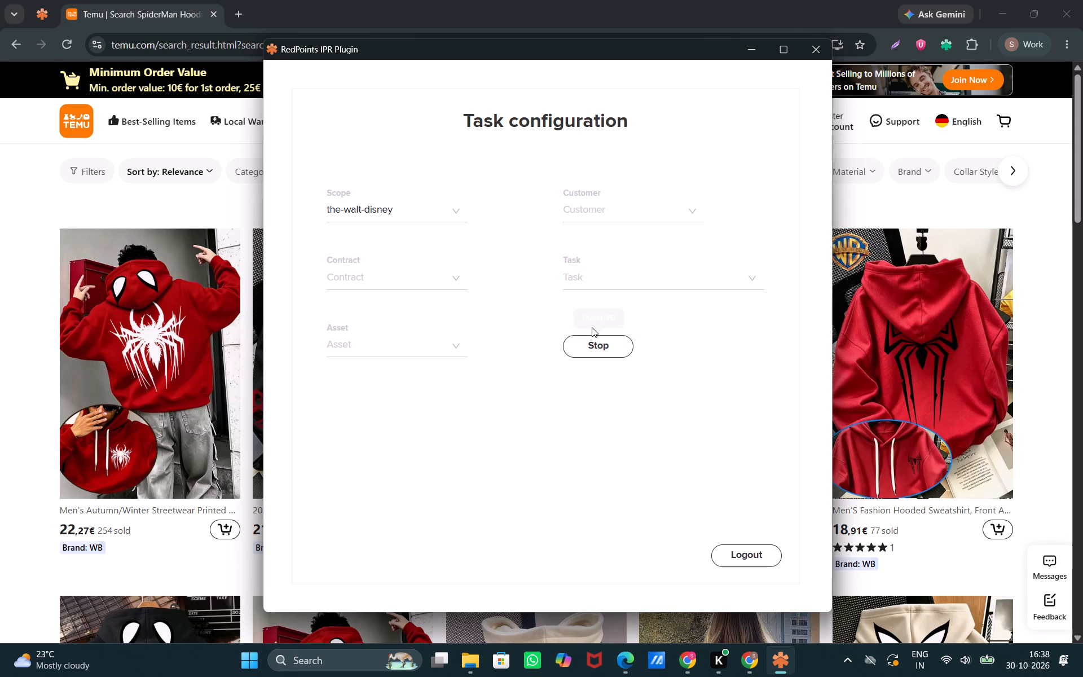
{"action": "left_click", "coordinate": [592, 327]}
{"action": "left_click", "coordinate": [589, 340]}
{"action": "left_click", "coordinate": [602, 354]}
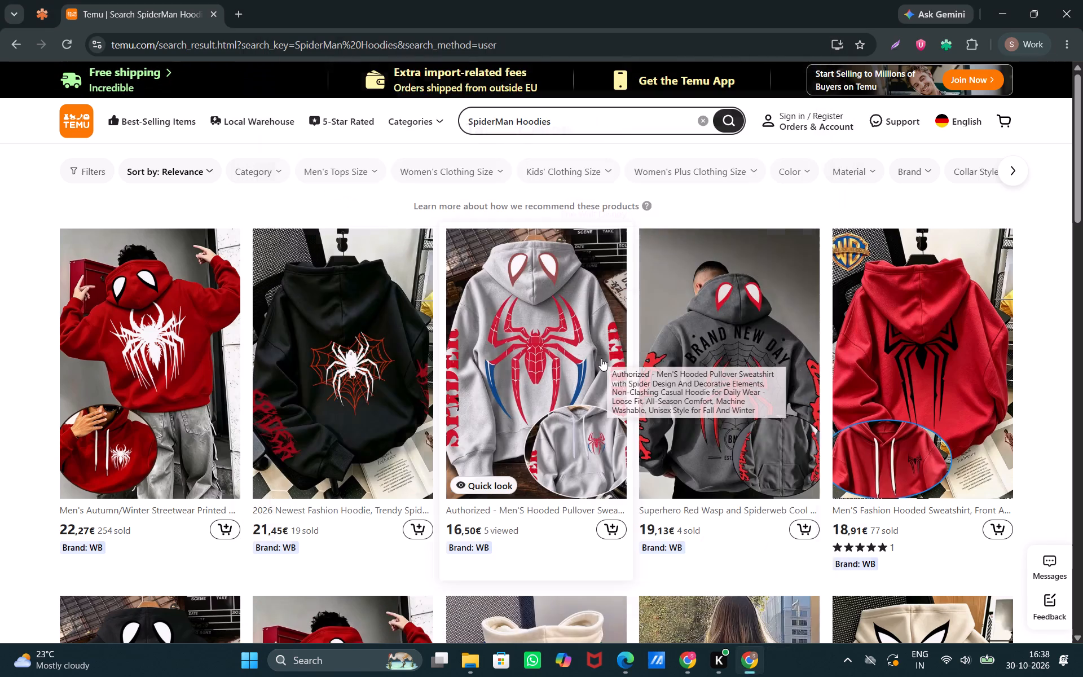
Look further through the Temu "SpiderMan Hoodies" results for infringing Spider-Man hoodies.
{"action": "scroll", "coordinate": [592, 389], "scroll_direction": "down", "scroll_amount": 15}
{"action": "scroll", "coordinate": [605, 400], "scroll_direction": "up", "scroll_amount": 3}
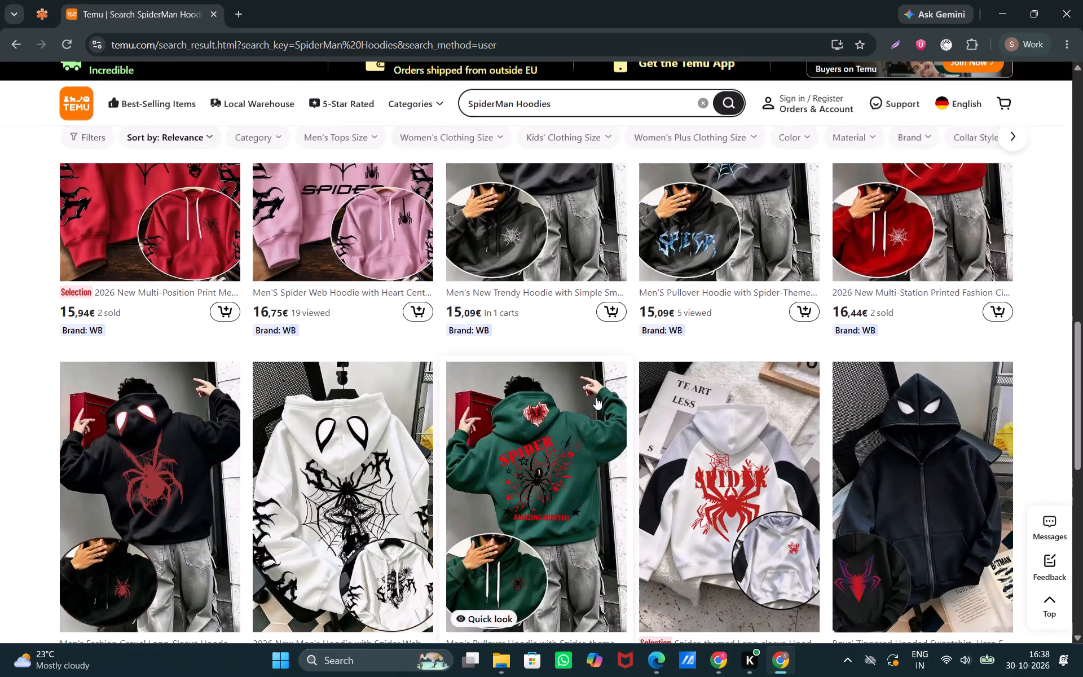
{"action": "scroll", "coordinate": [595, 397], "scroll_direction": "down", "scroll_amount": 5}
{"action": "scroll", "coordinate": [591, 396], "scroll_direction": "up", "scroll_amount": 3}
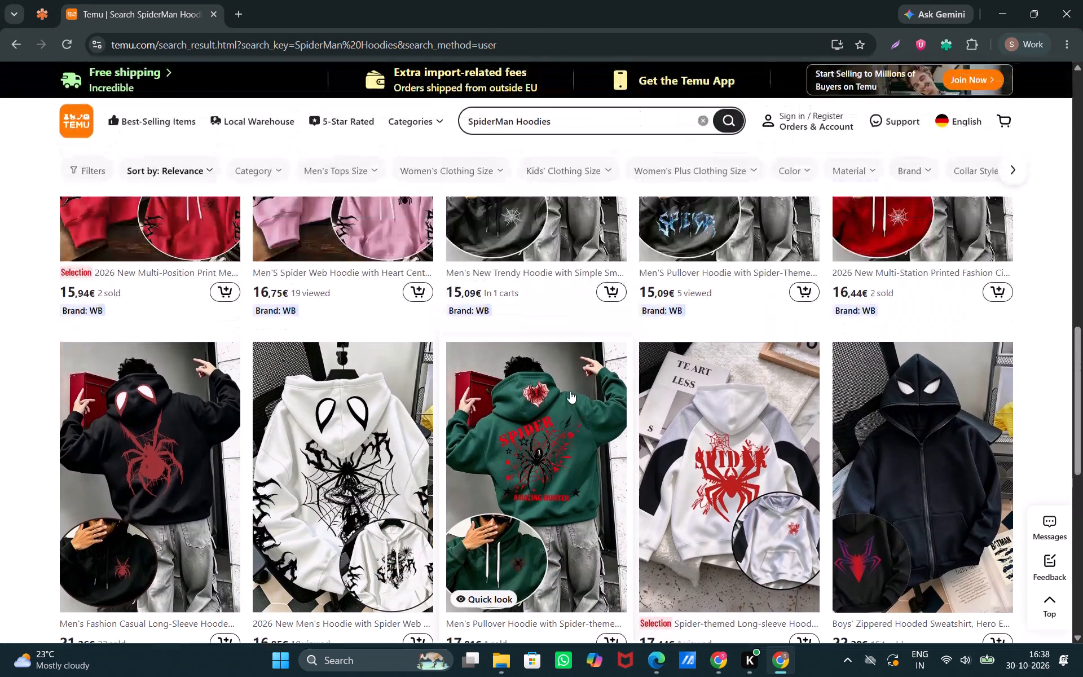
{"action": "scroll", "coordinate": [570, 390], "scroll_direction": "up", "scroll_amount": 3}
{"action": "scroll", "coordinate": [568, 390], "scroll_direction": "down", "scroll_amount": 4}
{"action": "scroll", "coordinate": [567, 390], "scroll_direction": "up", "scroll_amount": 5}
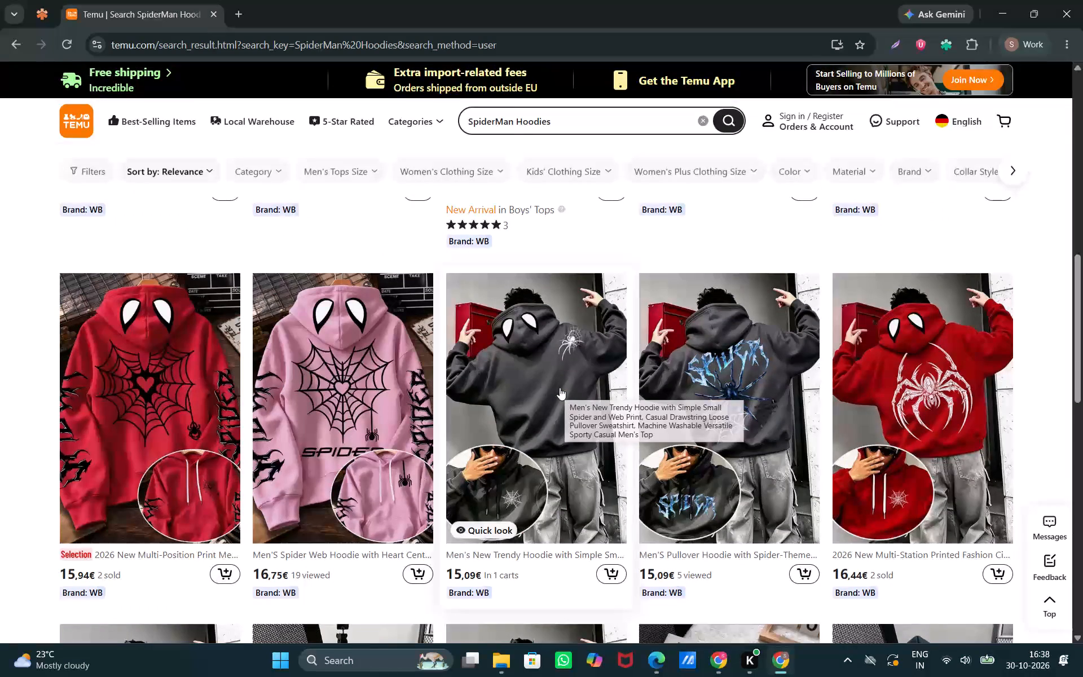
Open amazon.es from the Disney marketplace tracker and search it for "Spider-Man - Sweatshirts-Hoodies".
{"action": "key", "text": "alt+Tab"}
{"action": "left_click", "coordinate": [228, 0]}
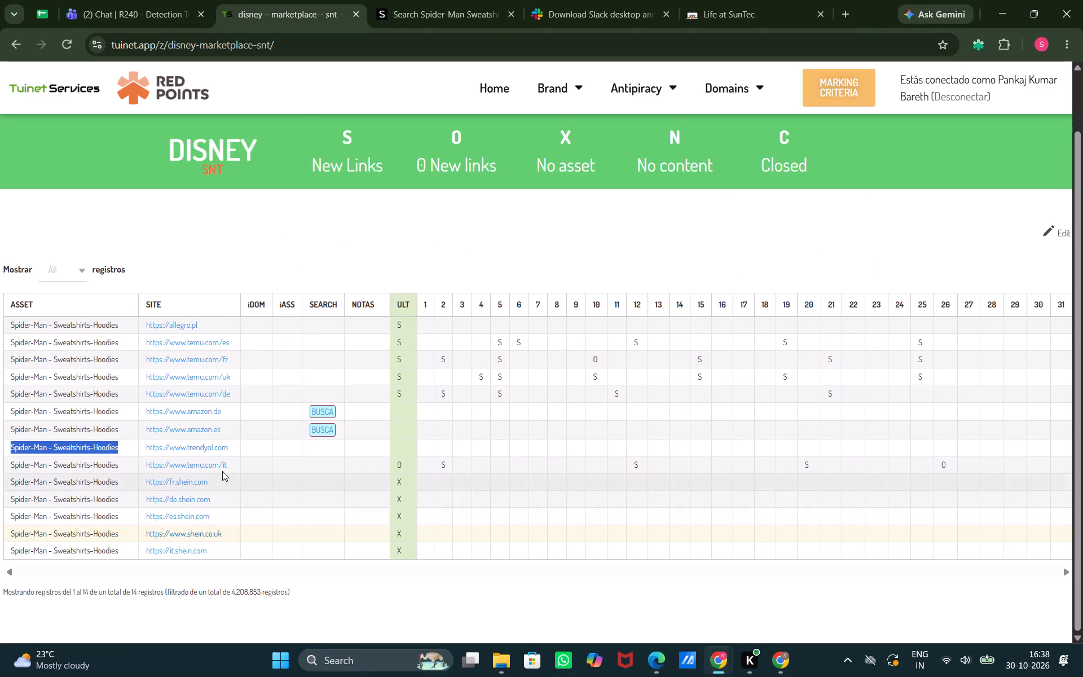
{"action": "key", "text": "ctrl+c"}
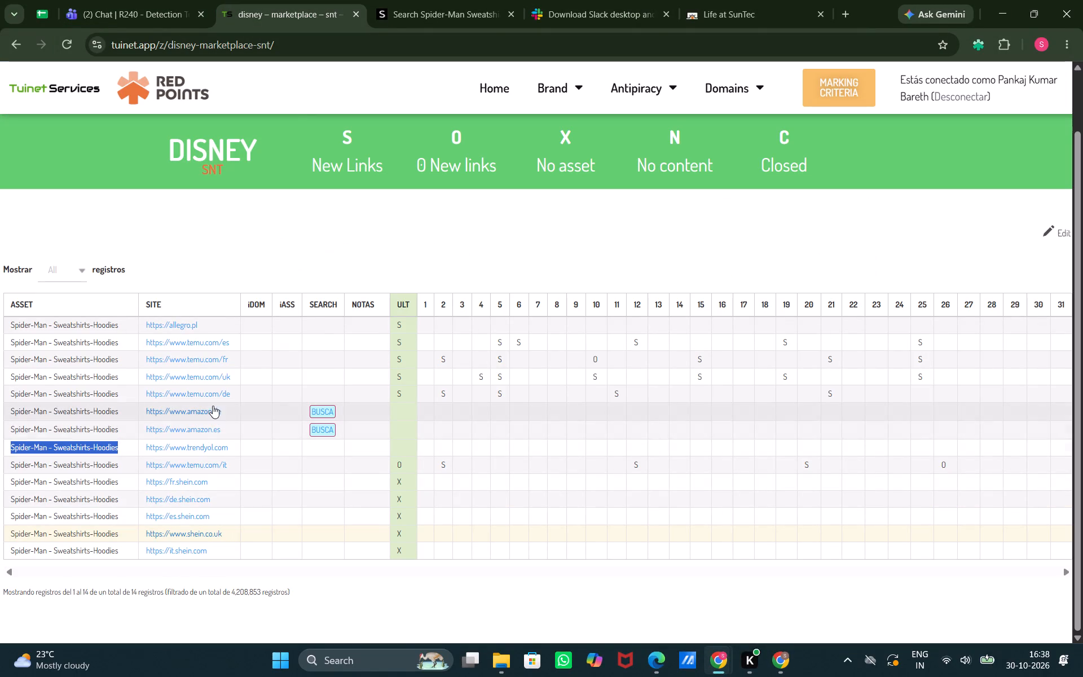
{"action": "left_click", "coordinate": [202, 425]}
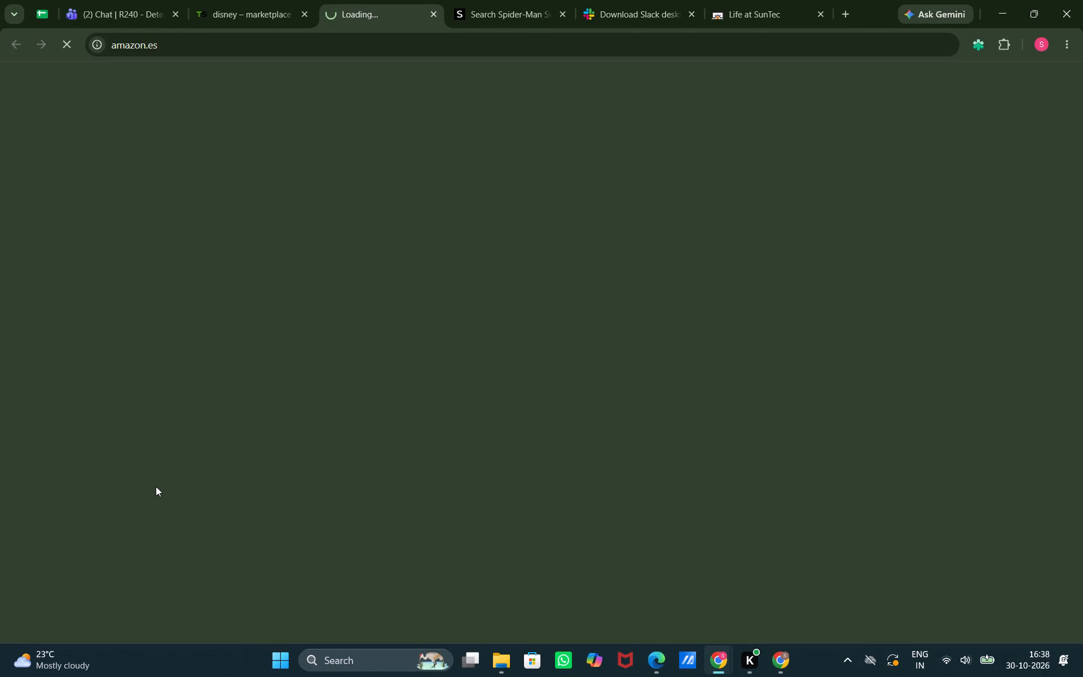
{"action": "left_click", "coordinate": [307, 76]}
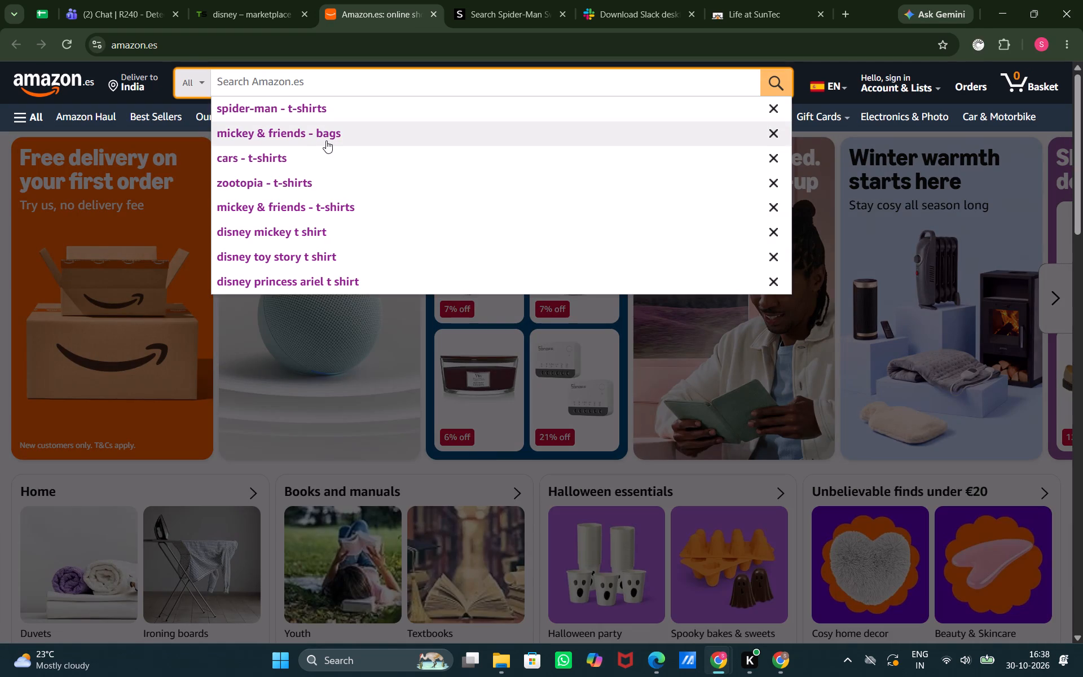
{"action": "key", "text": "ctrl+v"}
{"action": "key", "text": "Return"}
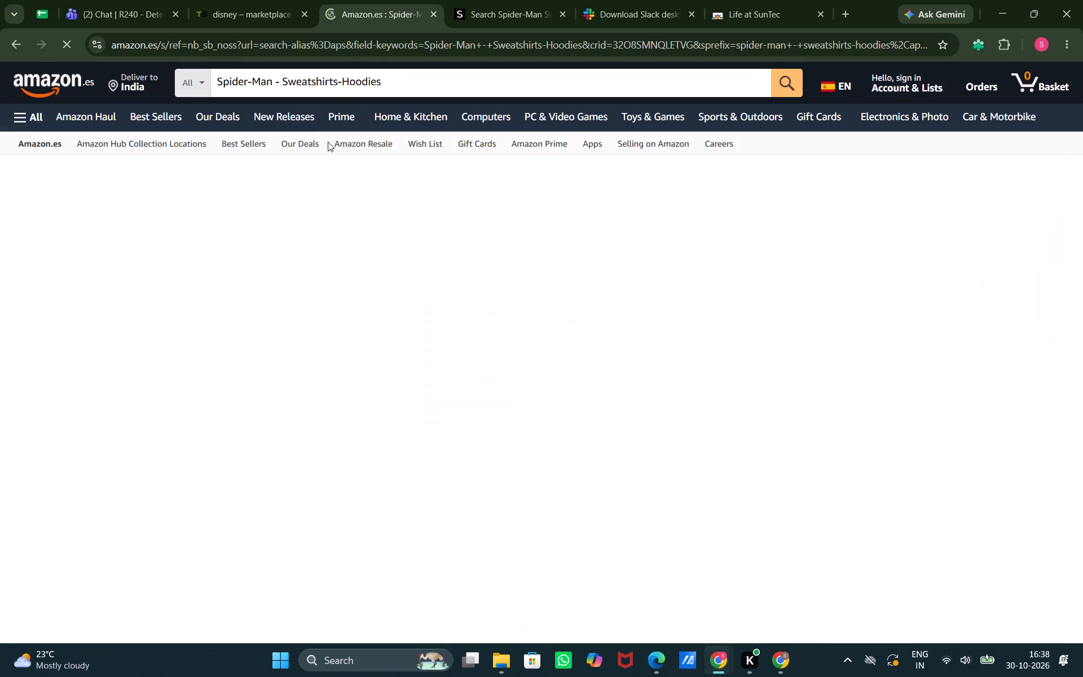
Set the RedPoints IPR Plugin asset to Spider-Man - Sweatshirts-Hoodies and start the Detection task for The Walt Disney.
{"action": "scroll", "coordinate": [378, 185], "scroll_direction": "down", "scroll_amount": 5}
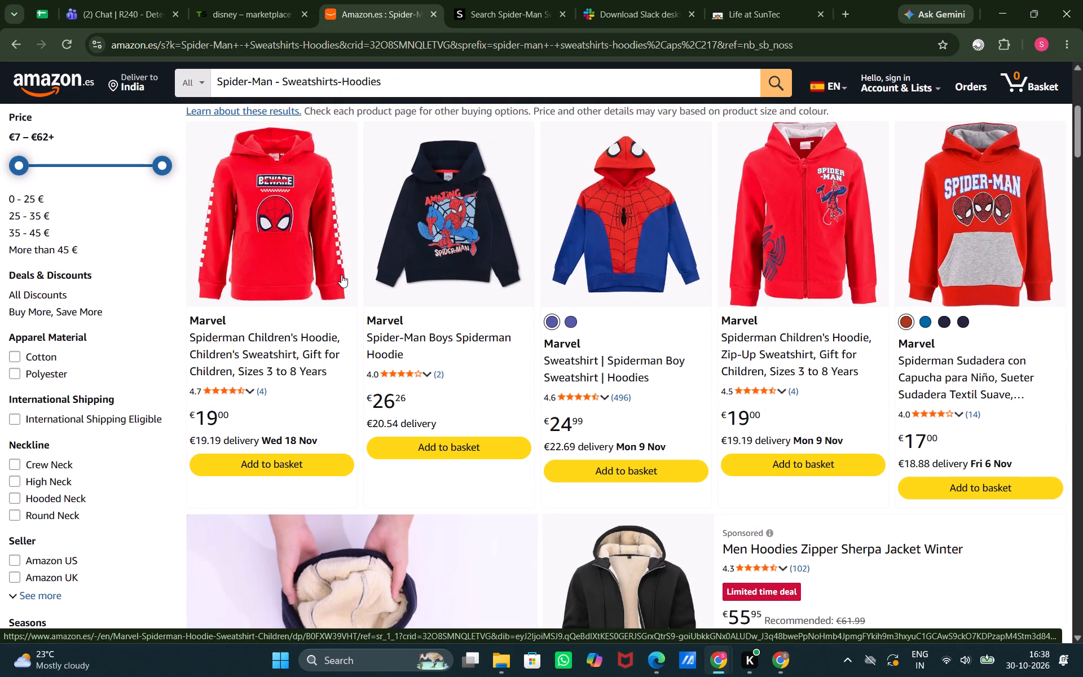
{"action": "left_click", "coordinate": [988, 49]}
{"action": "left_click", "coordinate": [588, 357]}
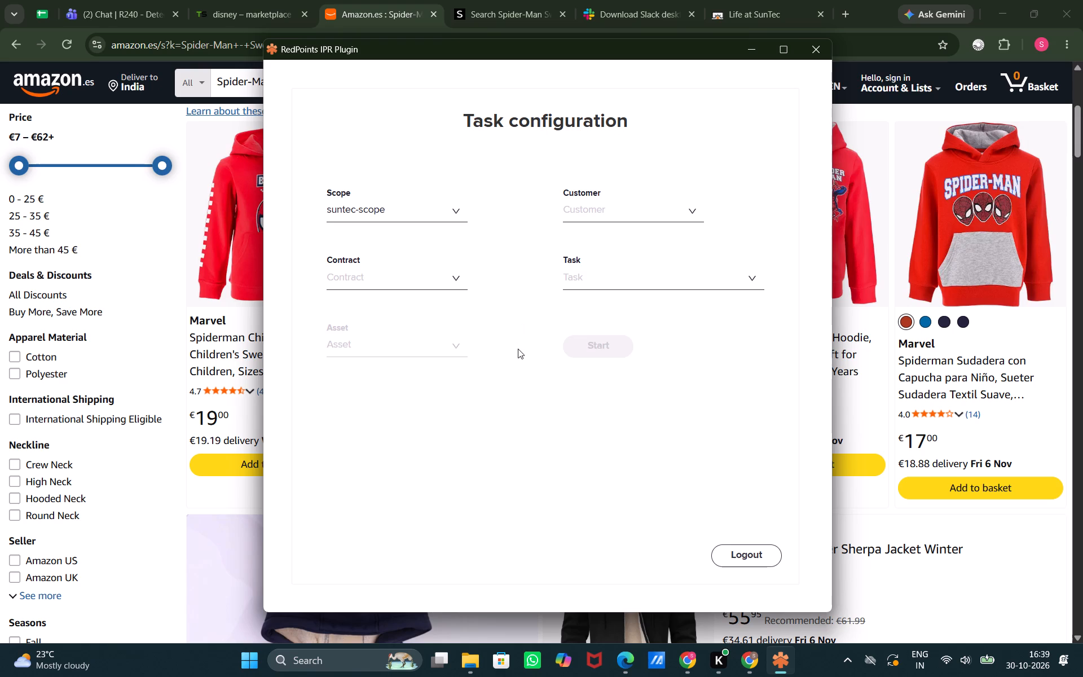
{"action": "left_click", "coordinate": [460, 348]}
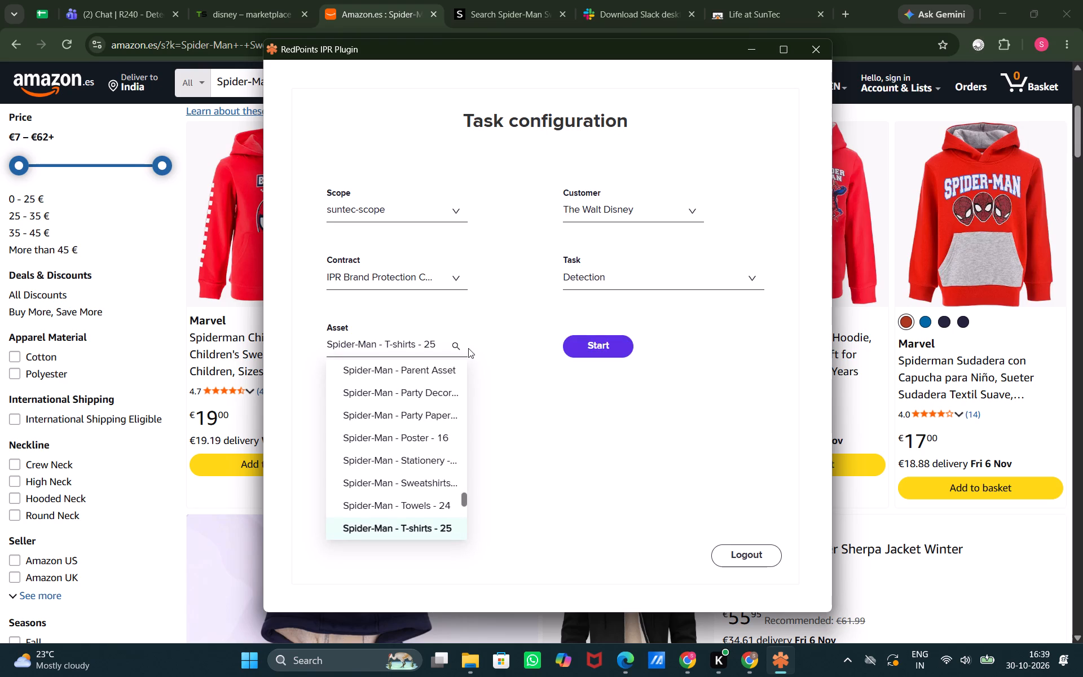
{"action": "key", "text": "ctrl+v"}
{"action": "key", "text": "Return"}
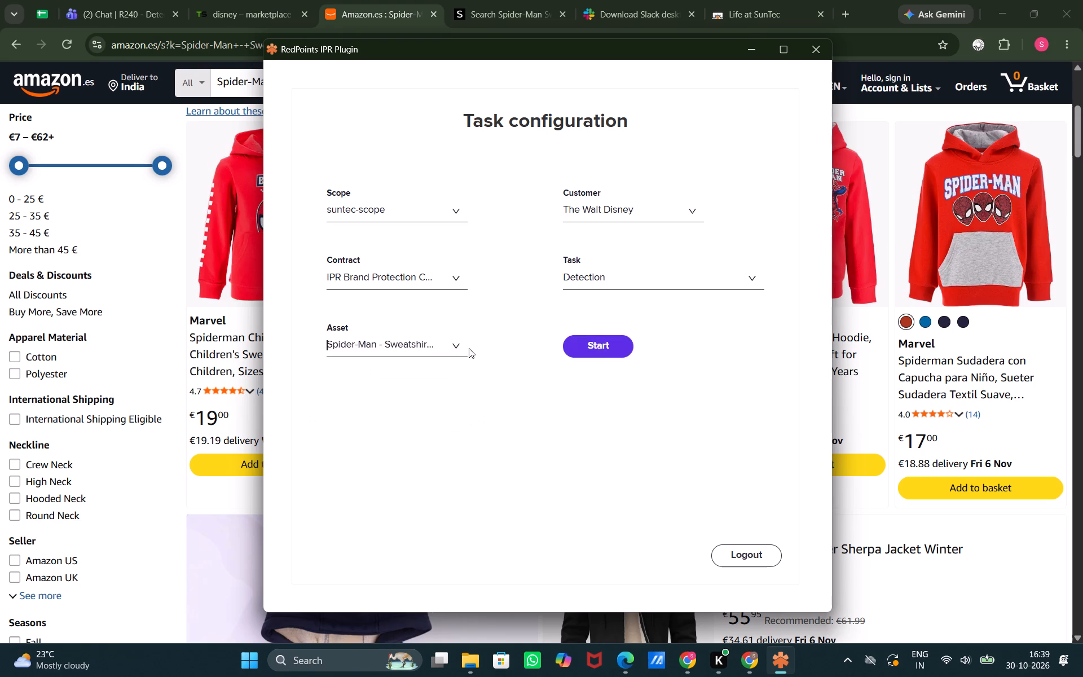
{"action": "left_click", "coordinate": [611, 350]}
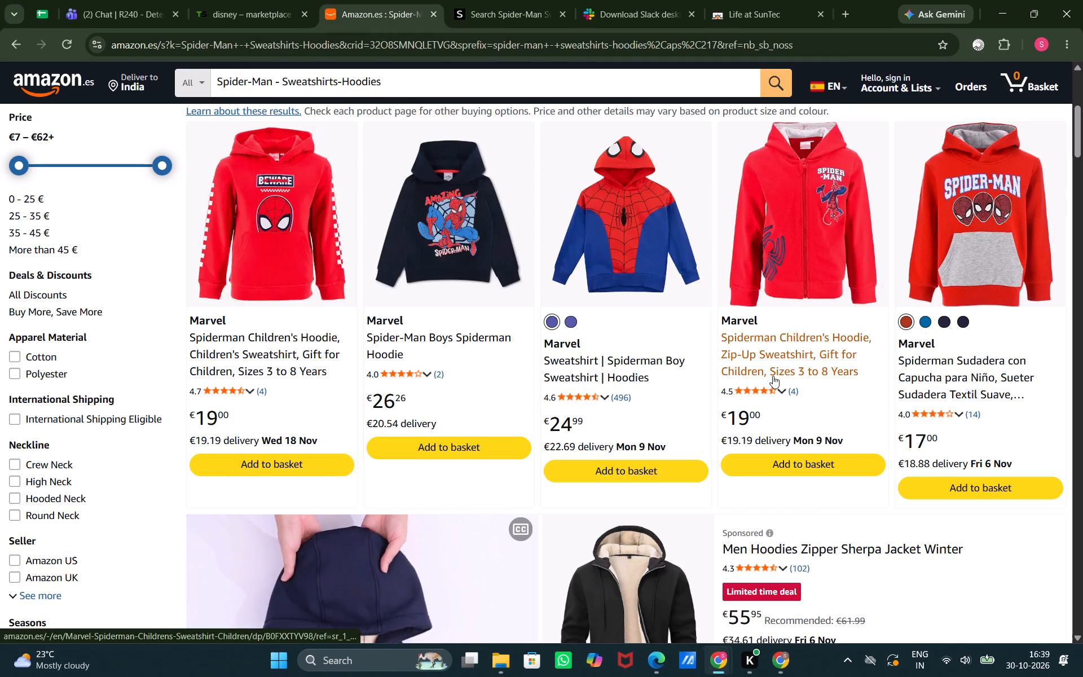
Examine the first page of Amazon.es results for Spider-Man hoodies that the plugin has not marked.
{"action": "scroll", "coordinate": [831, 374], "scroll_direction": "down", "scroll_amount": 3}
{"action": "scroll", "coordinate": [853, 408], "scroll_direction": "up", "scroll_amount": 3}
{"action": "scroll", "coordinate": [851, 403], "scroll_direction": "down", "scroll_amount": 6}
{"action": "scroll", "coordinate": [847, 399], "scroll_direction": "up", "scroll_amount": 6}
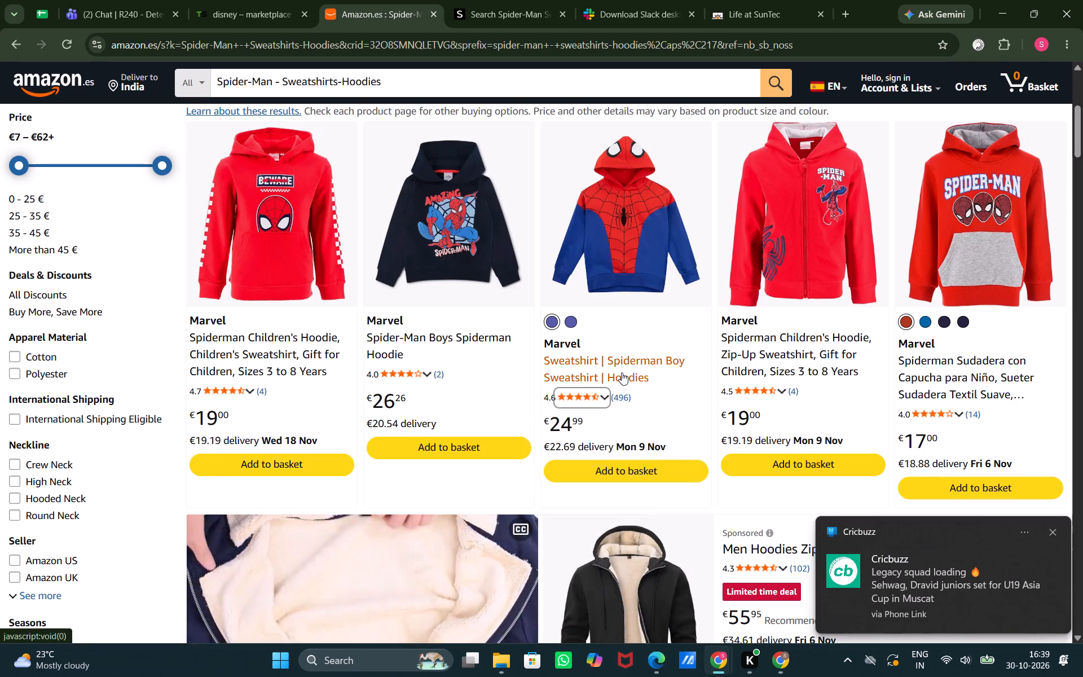
{"action": "scroll", "coordinate": [703, 344], "scroll_direction": "up", "scroll_amount": 2}
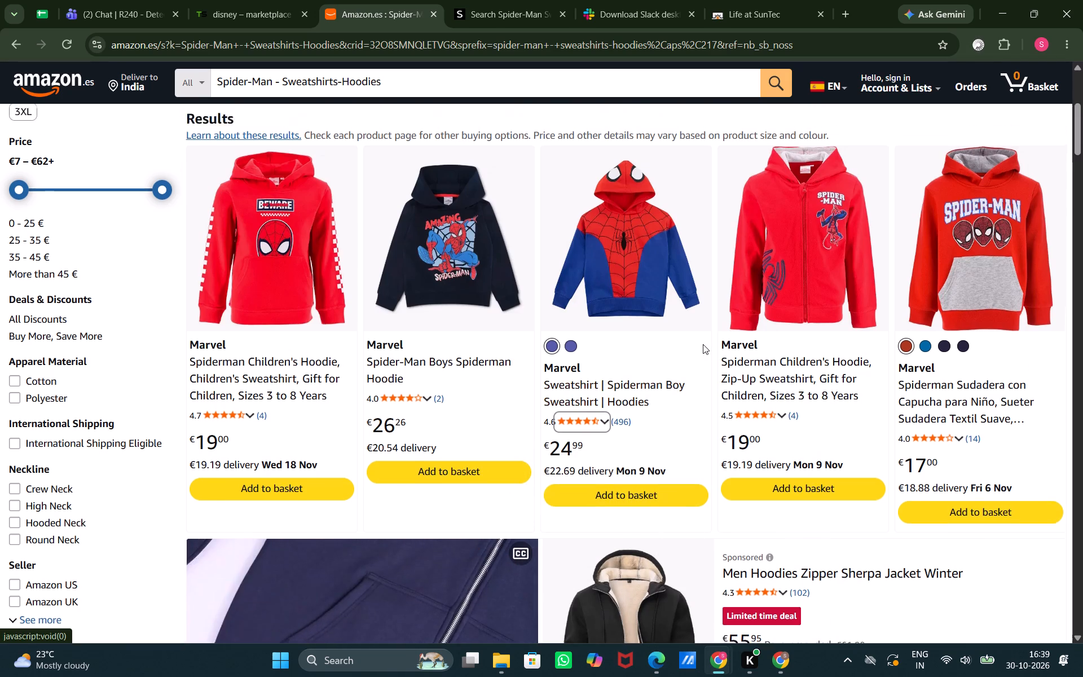
{"action": "scroll", "coordinate": [703, 344], "scroll_direction": "up", "scroll_amount": 1}
{"action": "scroll", "coordinate": [703, 344], "scroll_direction": "down", "scroll_amount": 4}
{"action": "scroll", "coordinate": [703, 344], "scroll_direction": "up", "scroll_amount": 7}
{"action": "scroll", "coordinate": [703, 344], "scroll_direction": "down", "scroll_amount": 4}
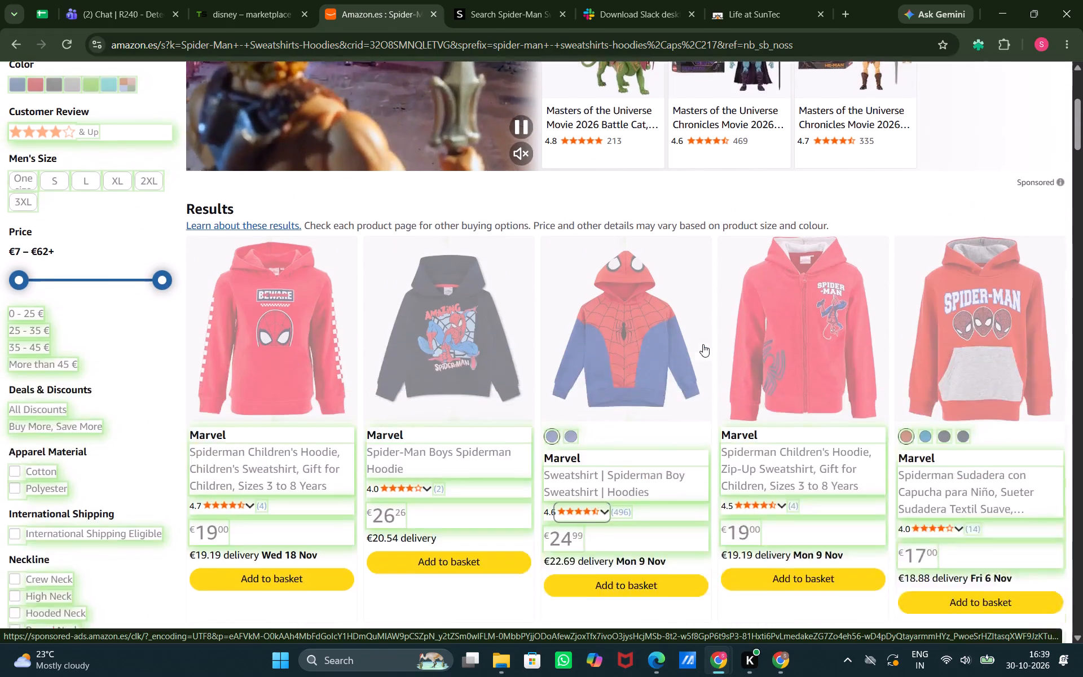
{"action": "scroll", "coordinate": [703, 344], "scroll_direction": "down", "scroll_amount": 5}
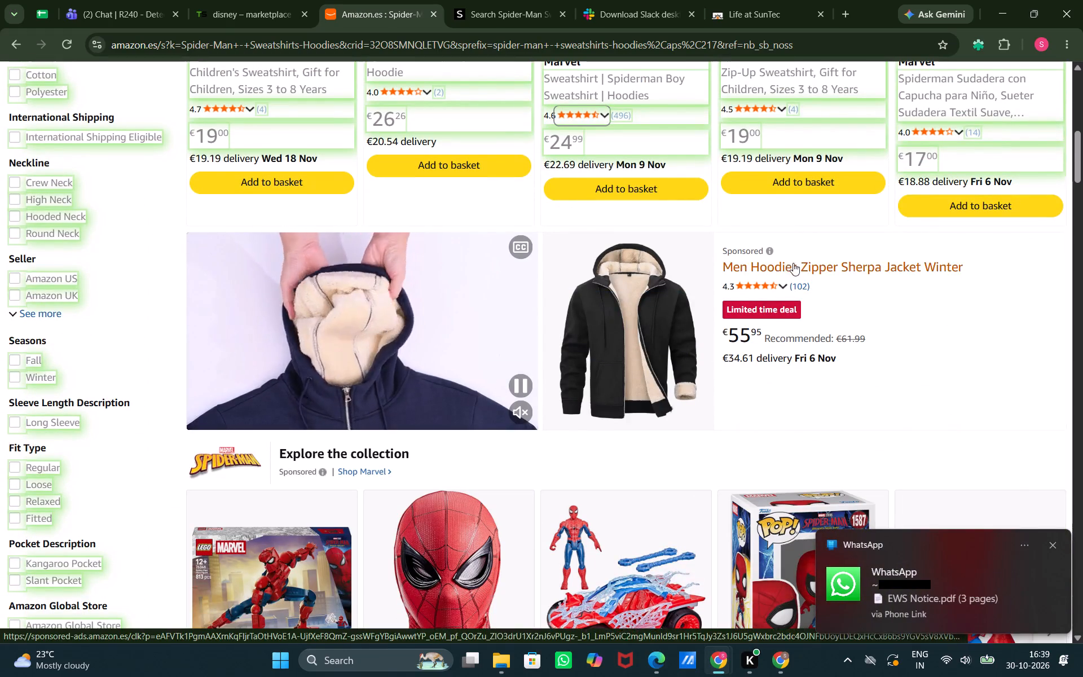
{"action": "scroll", "coordinate": [795, 267], "scroll_direction": "down", "scroll_amount": 16}
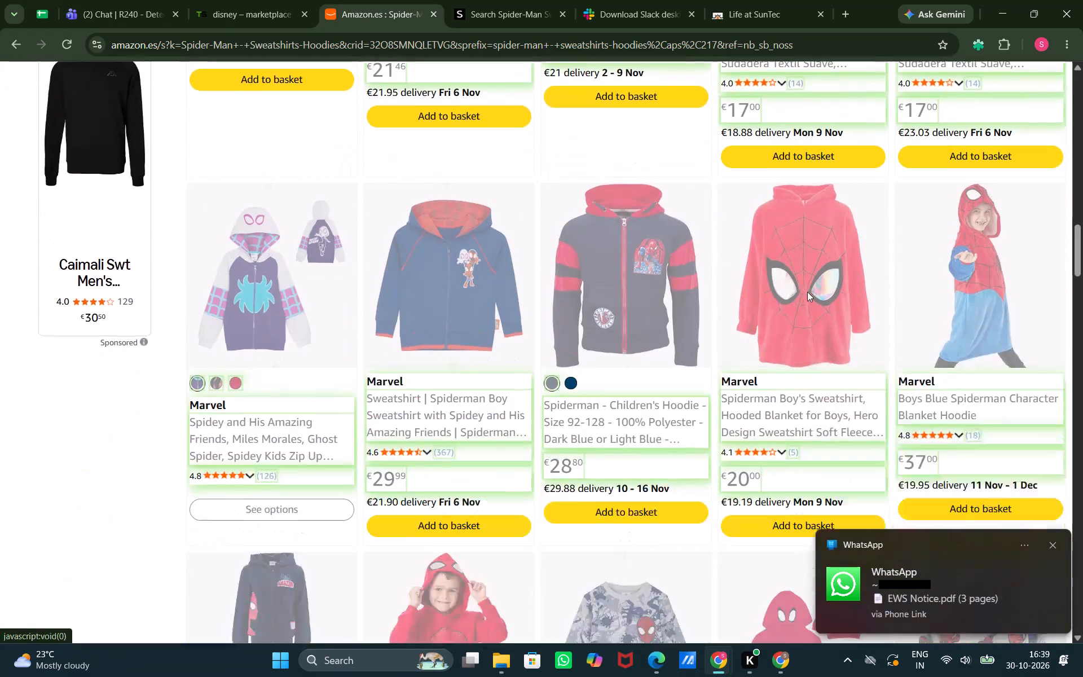
{"action": "scroll", "coordinate": [174, 272], "scroll_direction": "down", "scroll_amount": 4}
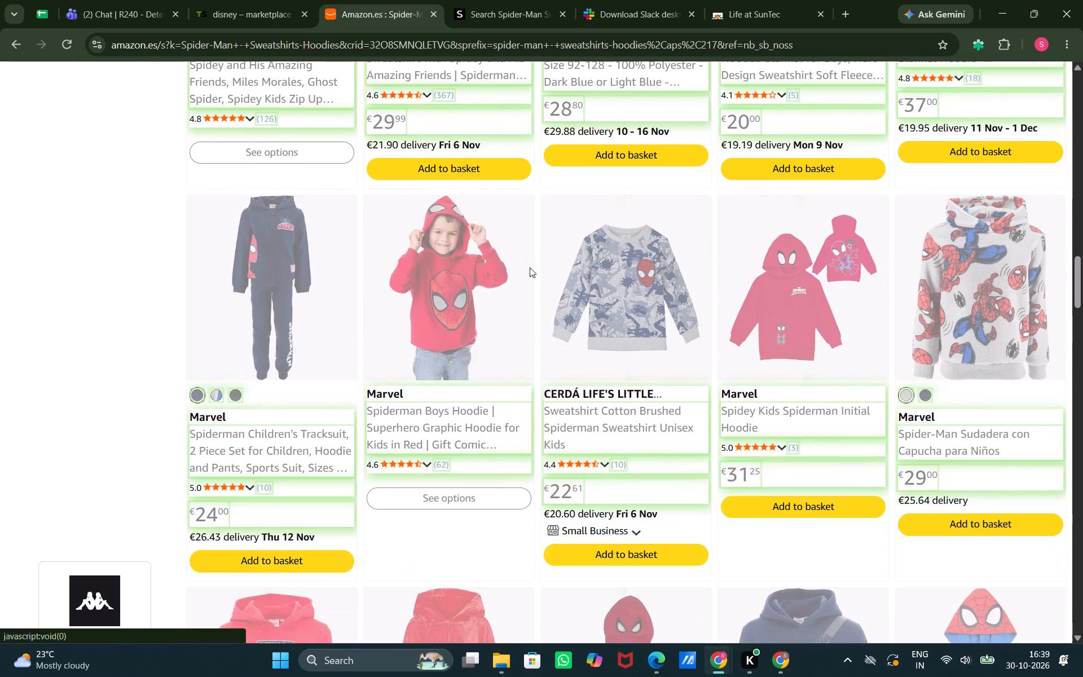
{"action": "scroll", "coordinate": [884, 237], "scroll_direction": "down", "scroll_amount": 5}
{"action": "scroll", "coordinate": [345, 361], "scroll_direction": "down", "scroll_amount": 7}
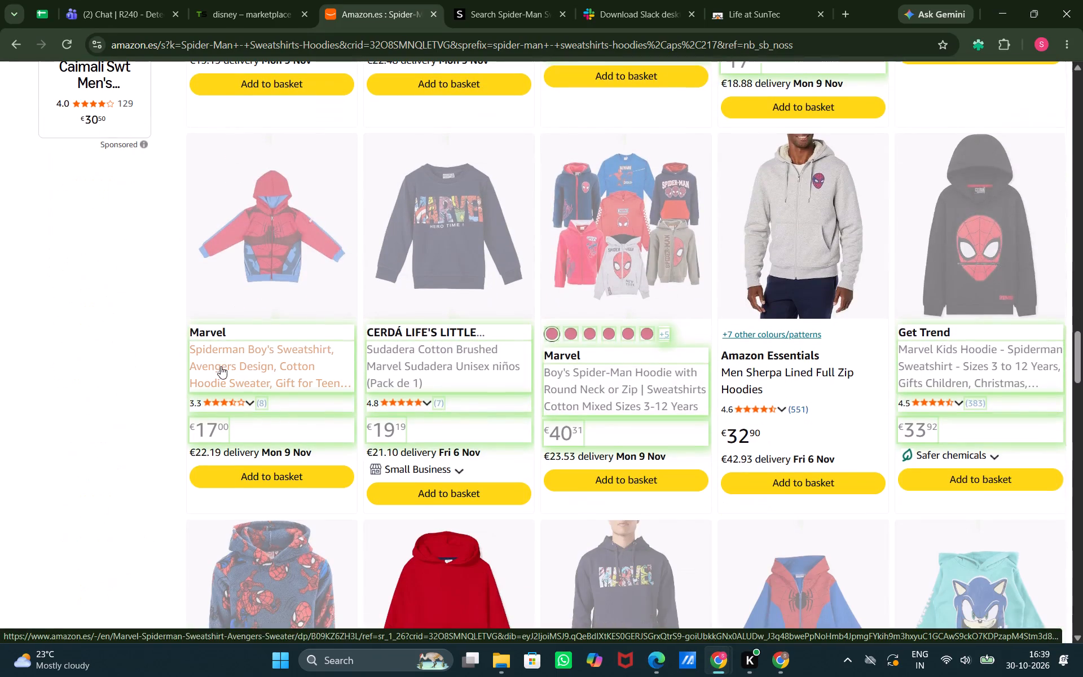
Move the Amazon.es results to their own window and log the Amazon Essentials Men Sherpa Lined Full Zip Hoodies link in cell C20676 of The Walt Disney sheet.
{"action": "right_click", "coordinate": [777, 375]}
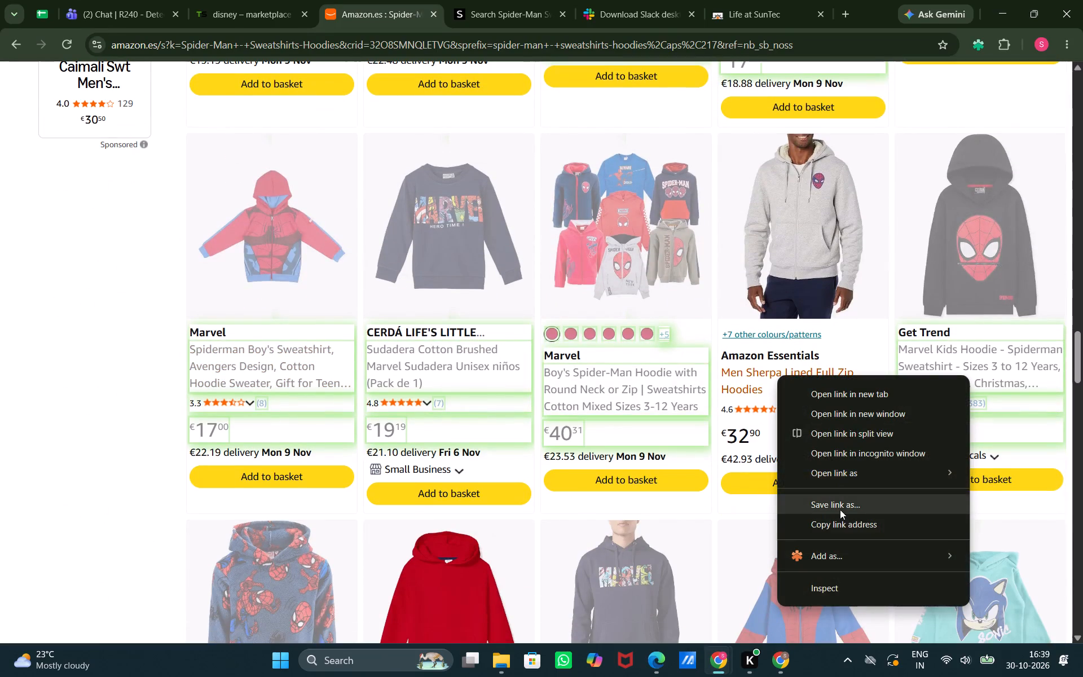
{"action": "left_click", "coordinate": [840, 519]}
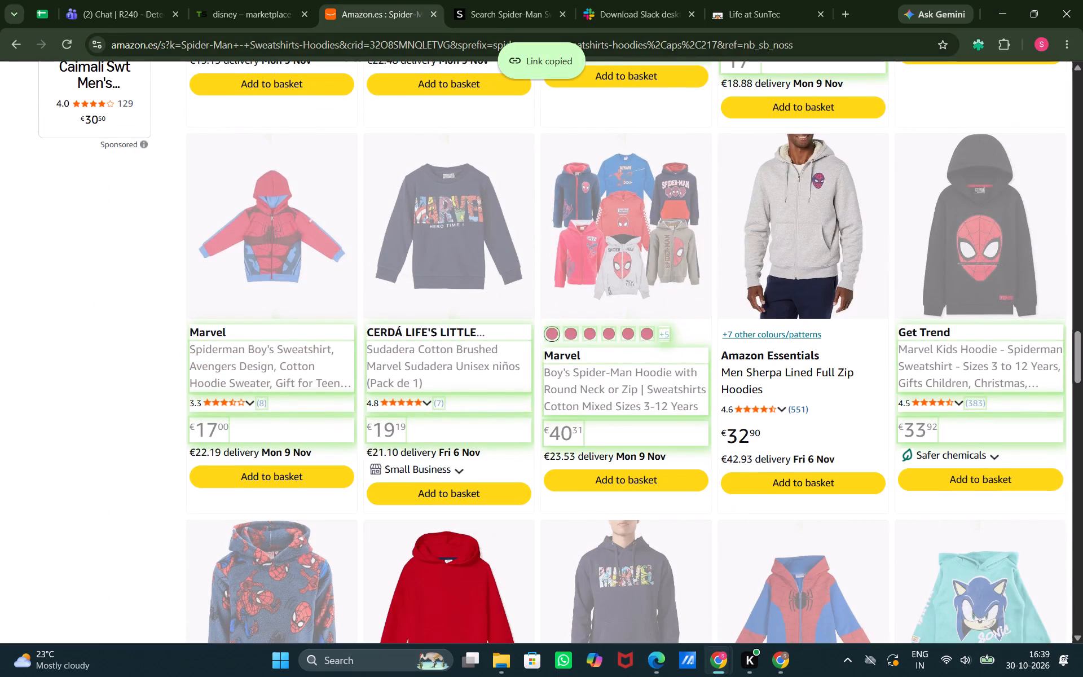
{"action": "left_click_drag", "start_coordinate": [370, 17], "coordinate": [383, 59]}
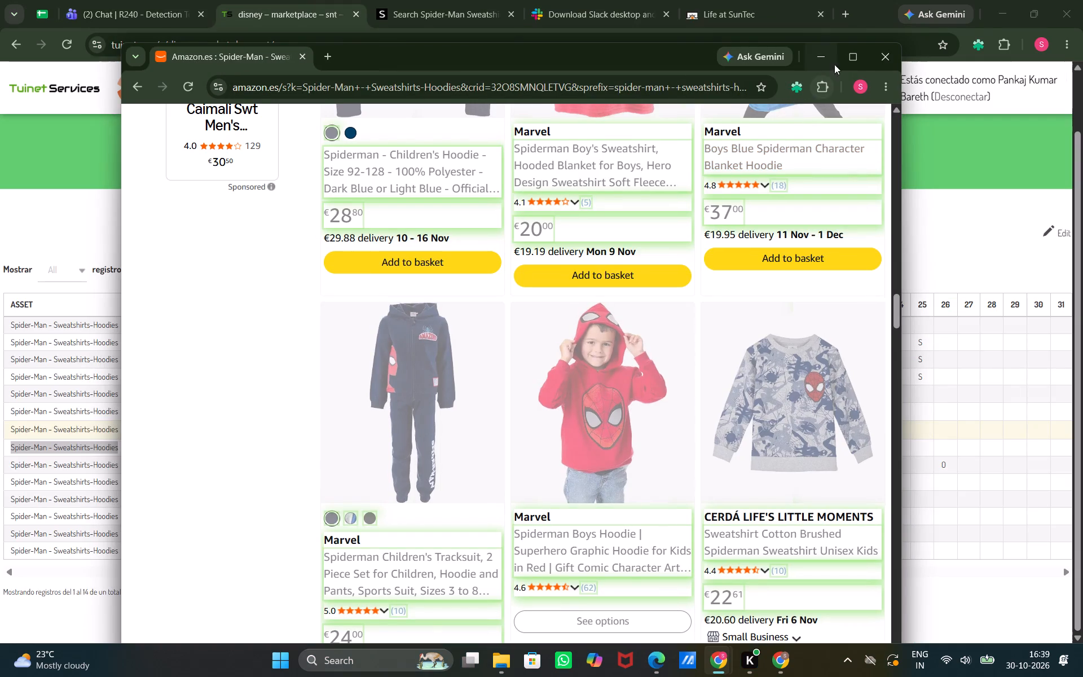
{"action": "left_click", "coordinate": [842, 60]}
{"action": "key", "text": "alt+Tab"}
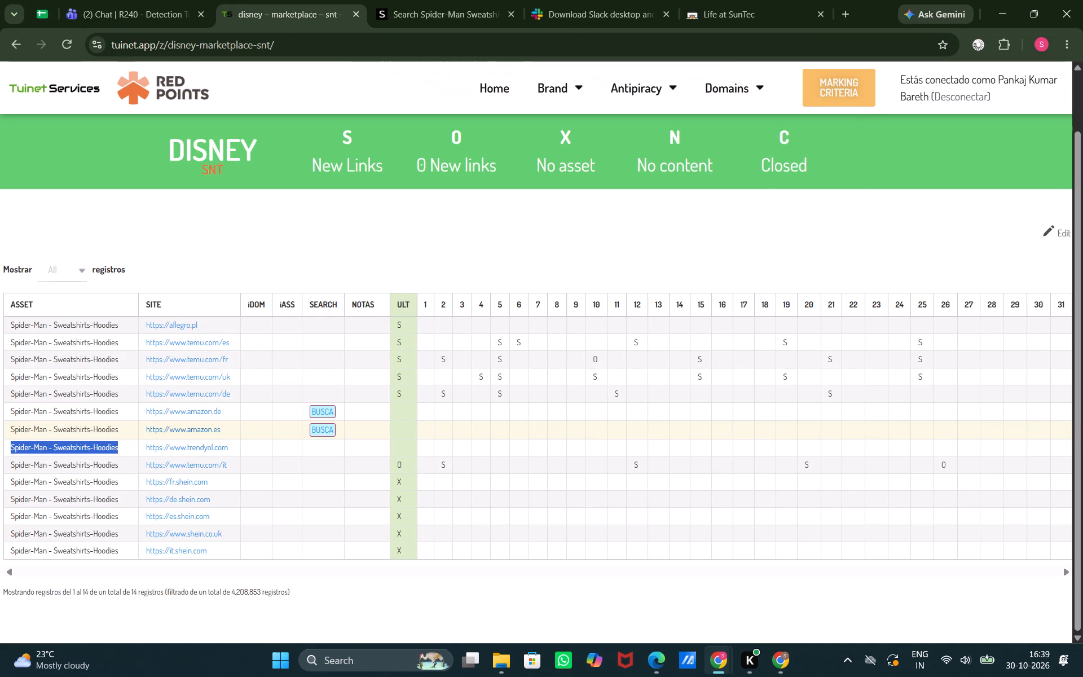
{"action": "left_click", "coordinate": [49, 4]}
{"action": "key", "text": "ctrl+v"}
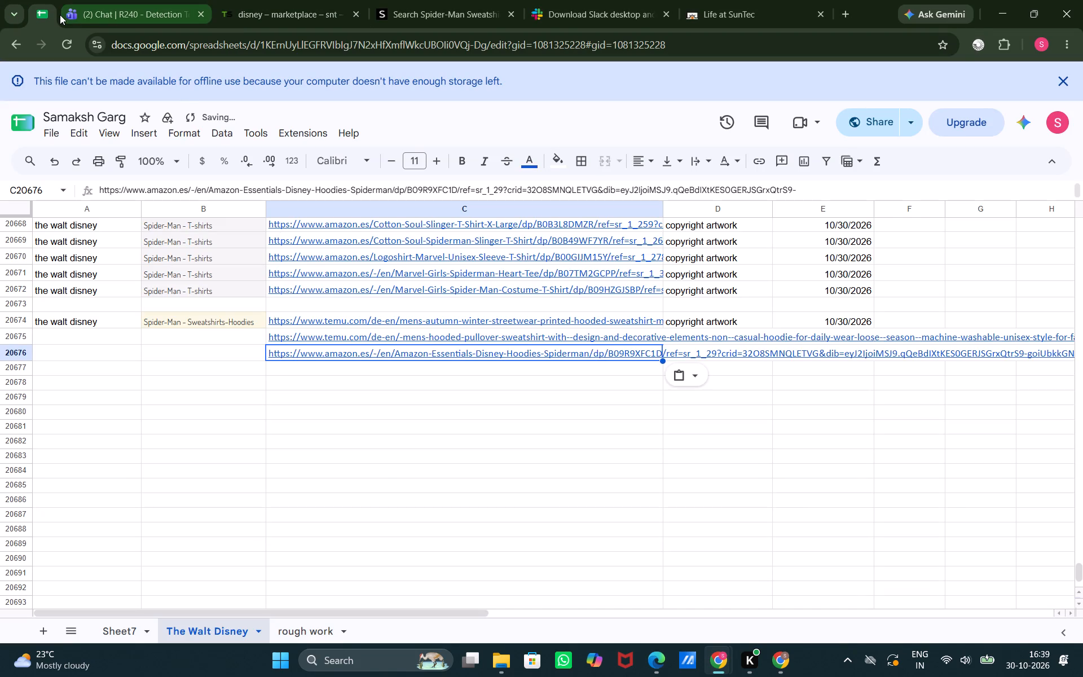
{"action": "key", "text": "Return"}
{"action": "key", "text": "Return"}
{"action": "key", "text": "alt+Tab"}
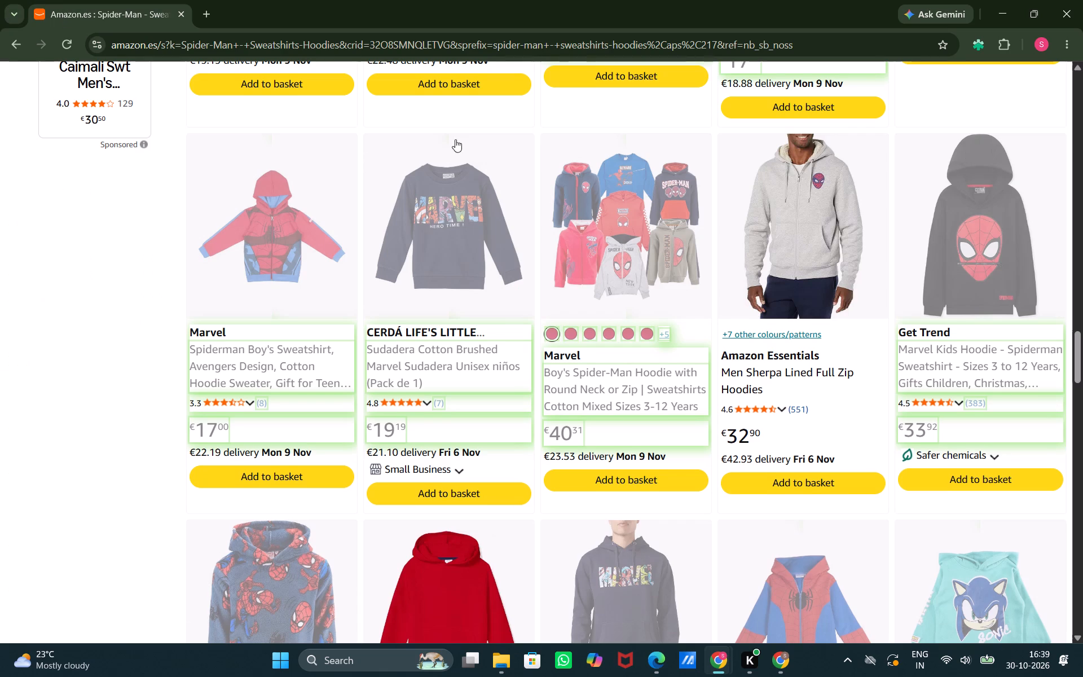
Check the Amazon Essentials Kids Fleece Hoodies product page for Spider-Man designs and return to the results.
{"action": "scroll", "coordinate": [466, 181], "scroll_direction": "down", "scroll_amount": 5}
{"action": "left_click", "coordinate": [456, 279]}
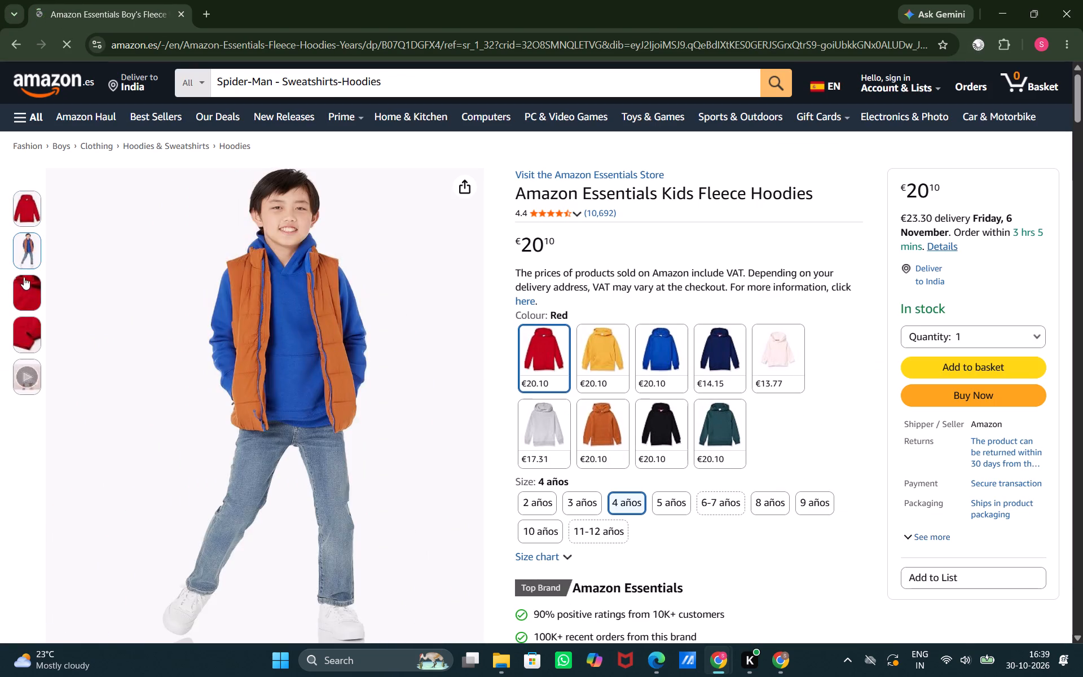
{"action": "left_click", "coordinate": [11, 43]}
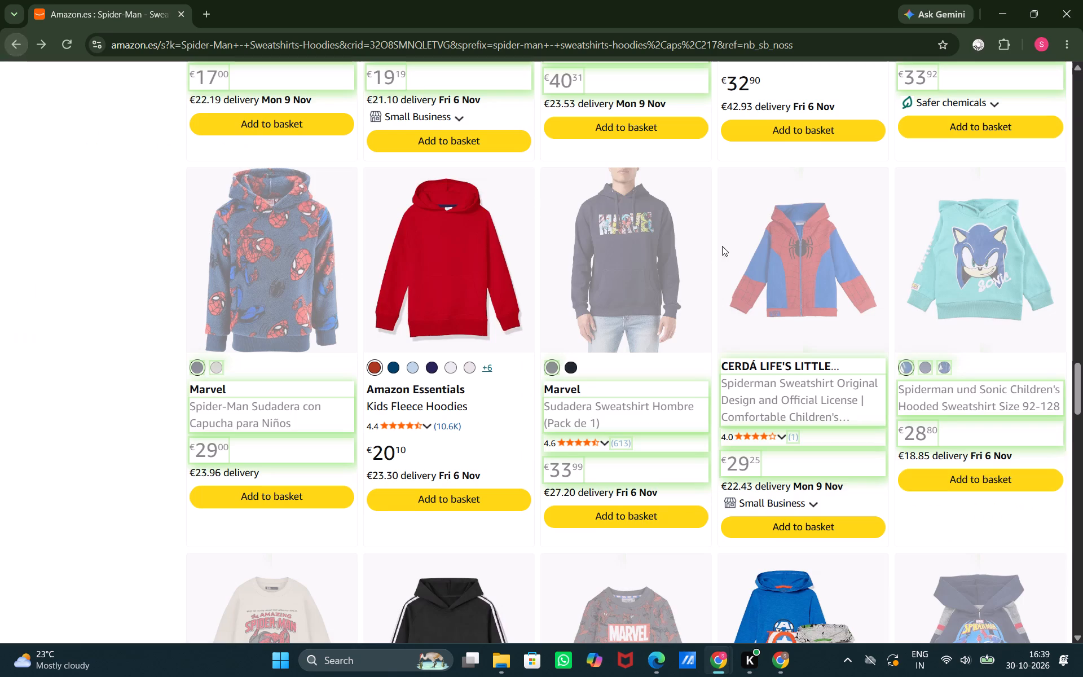
Log the link of Marvel's unmarked Spider-Man Children's Sweatshirt, Spidey Sueter, in cell C20677 of The Walt Disney sheet.
{"action": "scroll", "coordinate": [963, 267], "scroll_direction": "down", "scroll_amount": 7}
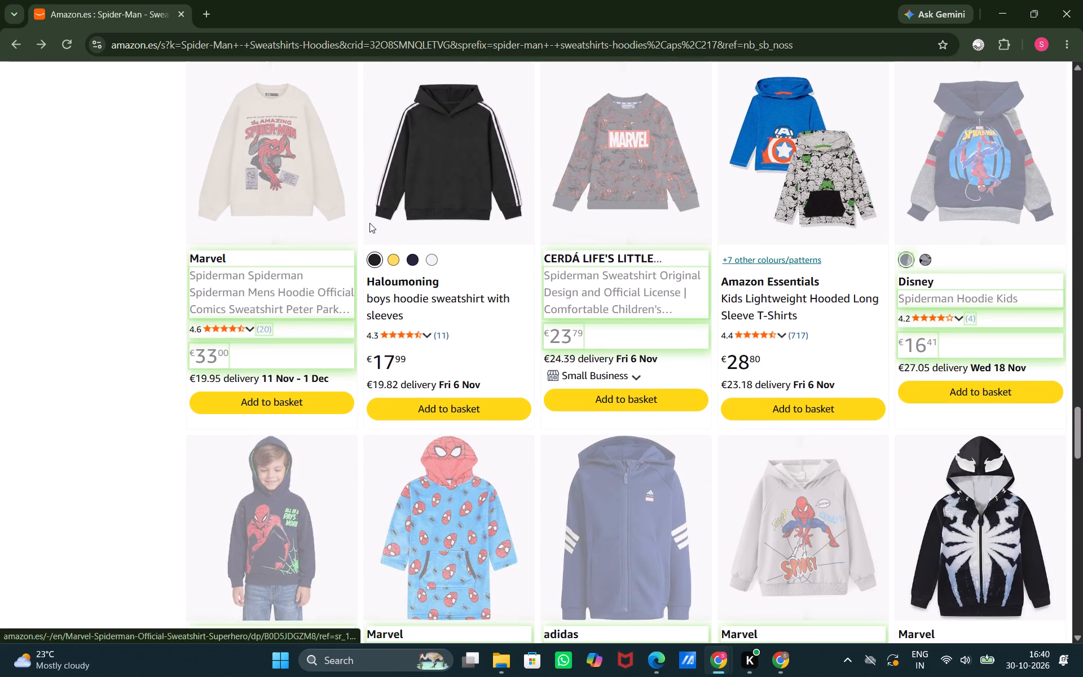
{"action": "scroll", "coordinate": [369, 223], "scroll_direction": "down", "scroll_amount": 4}
{"action": "scroll", "coordinate": [1015, 229], "scroll_direction": "down", "scroll_amount": 5}
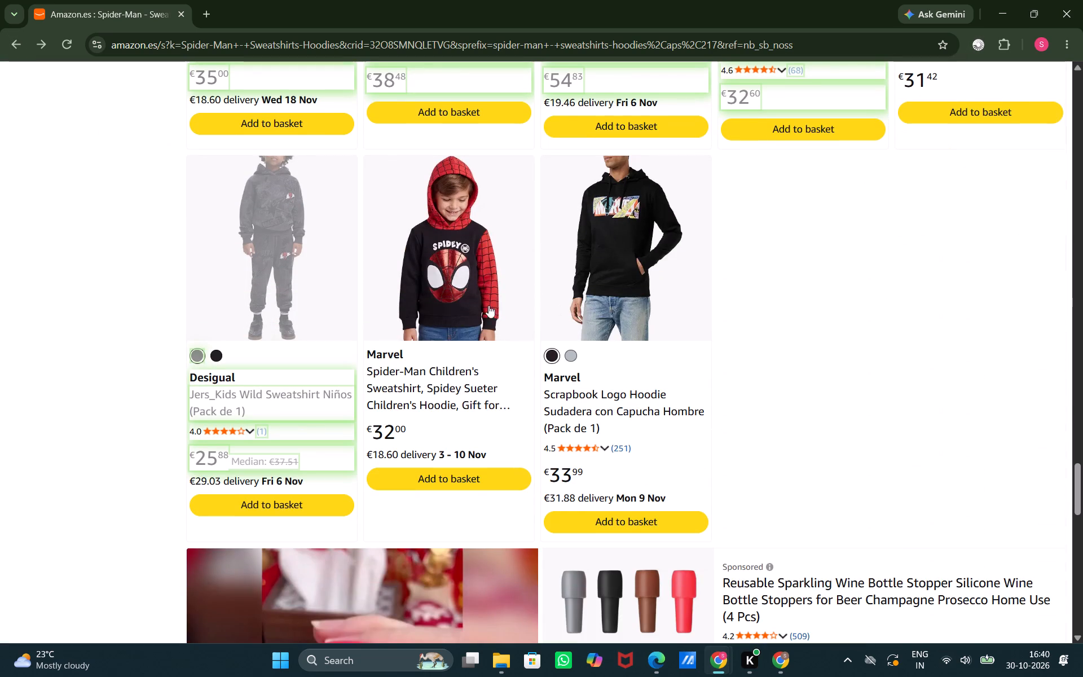
{"action": "right_click", "coordinate": [435, 394]}
{"action": "left_click", "coordinate": [527, 543]}
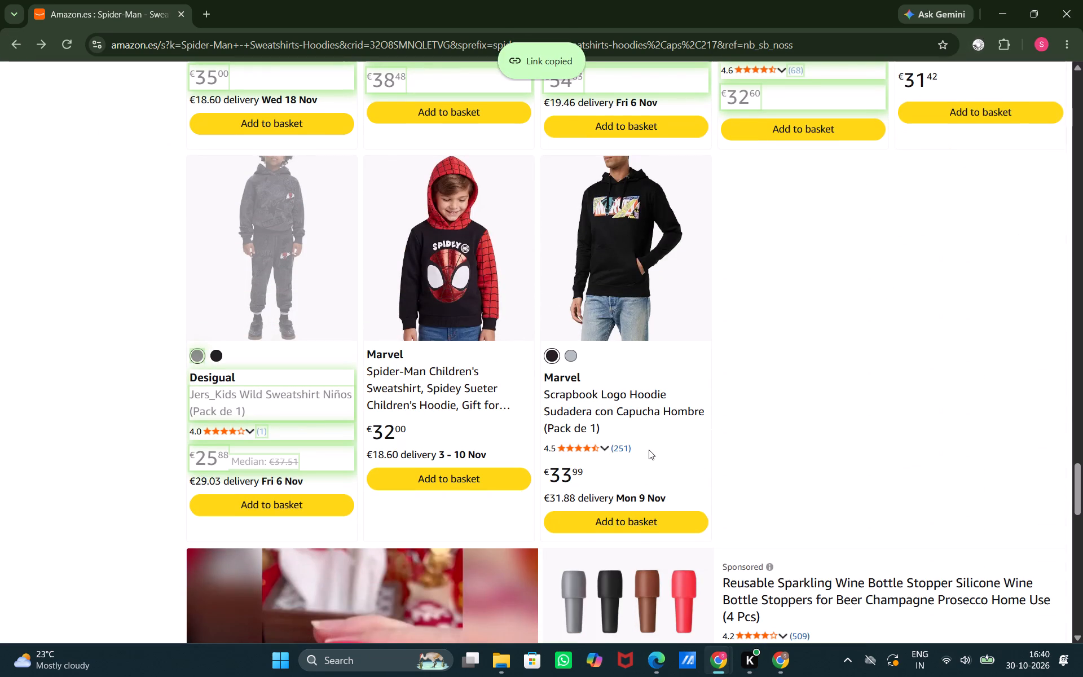
{"action": "key", "text": "alt+Tab"}
{"action": "key", "text": "ctrl+v"}
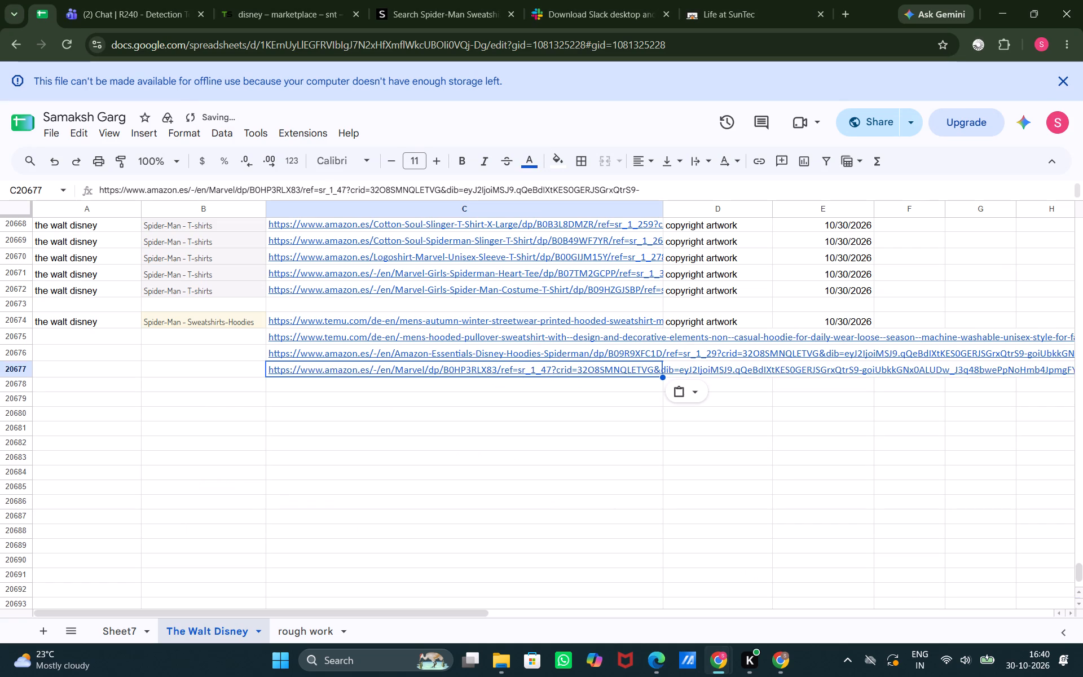
{"action": "key", "text": "Return"}
{"action": "key", "text": "Return"}
{"action": "key", "text": "alt+Tab"}
Go to page 2 of the Amazon.es results and log the Spider-Man Sudadera Niños, Sueter Polar link in cell C20678 of the sheet.
{"action": "scroll", "coordinate": [649, 450], "scroll_direction": "down", "scroll_amount": 6}
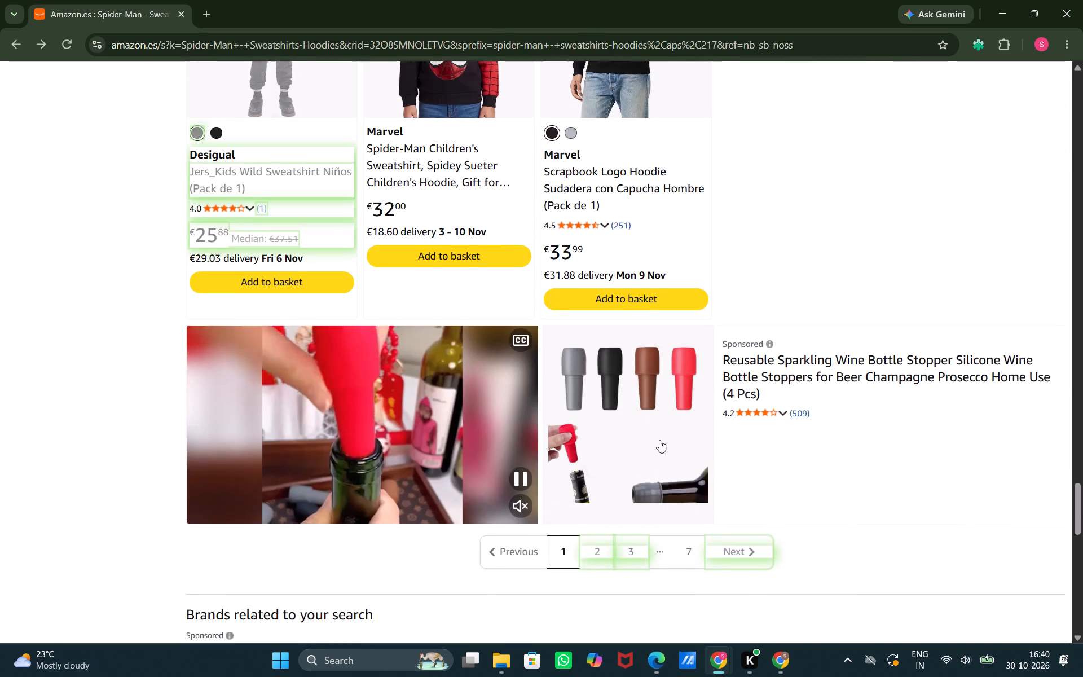
{"action": "left_click", "coordinate": [601, 357]}
{"action": "scroll", "coordinate": [628, 364], "scroll_direction": "down", "scroll_amount": 5}
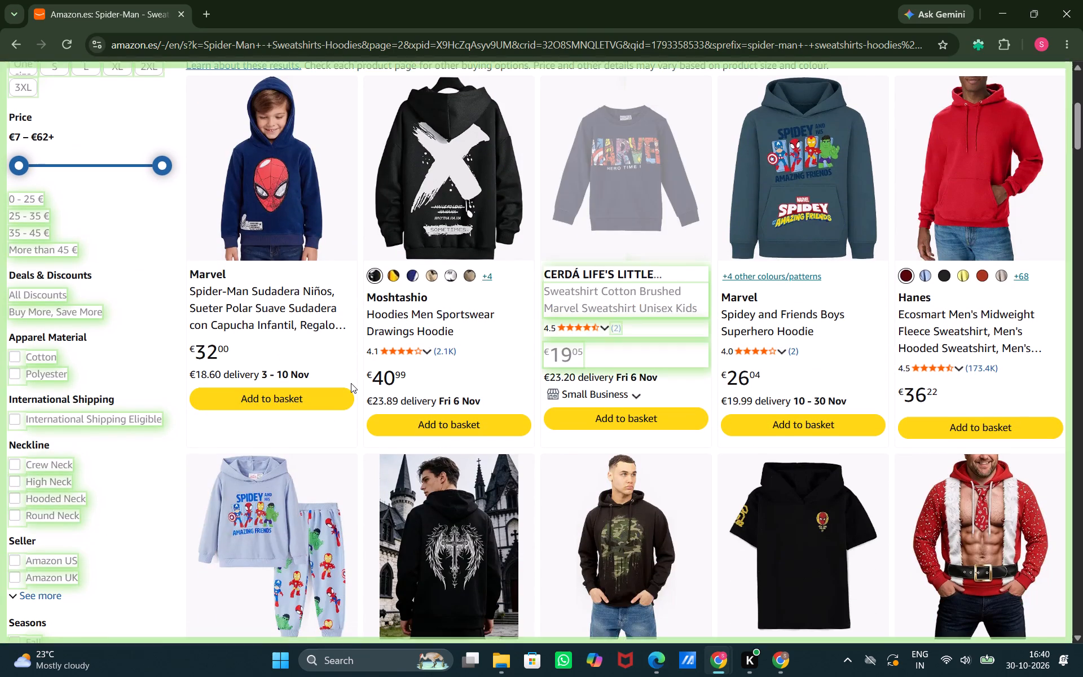
{"action": "scroll", "coordinate": [351, 383], "scroll_direction": "up", "scroll_amount": 3}
{"action": "right_click", "coordinate": [265, 516]}
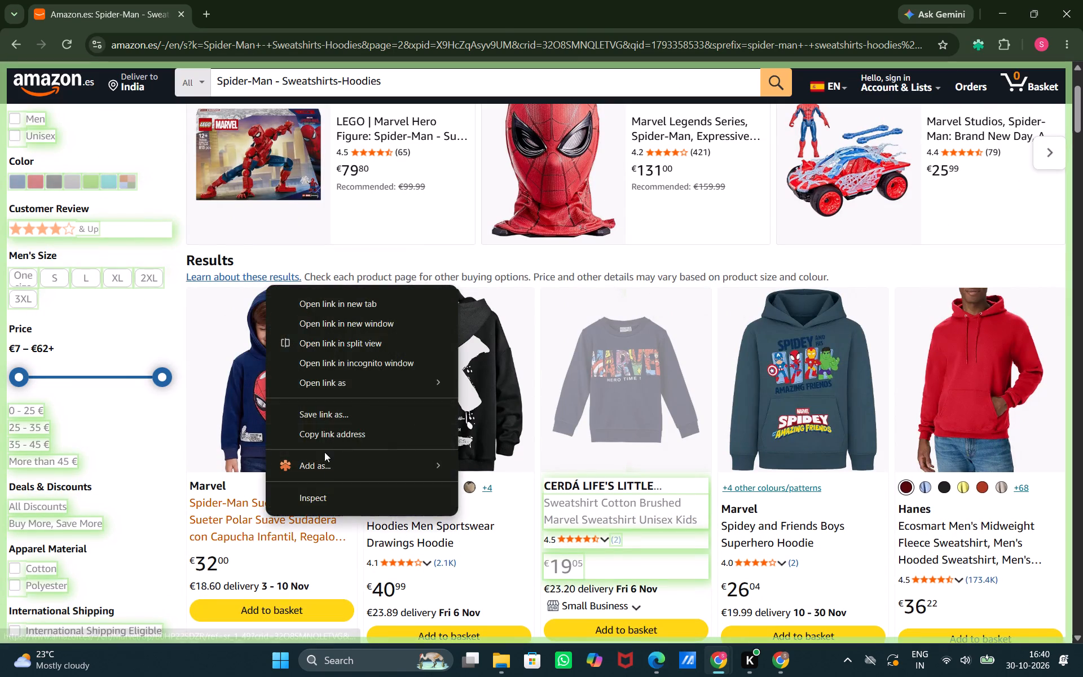
{"action": "left_click", "coordinate": [318, 437]}
{"action": "key", "text": "alt+Tab"}
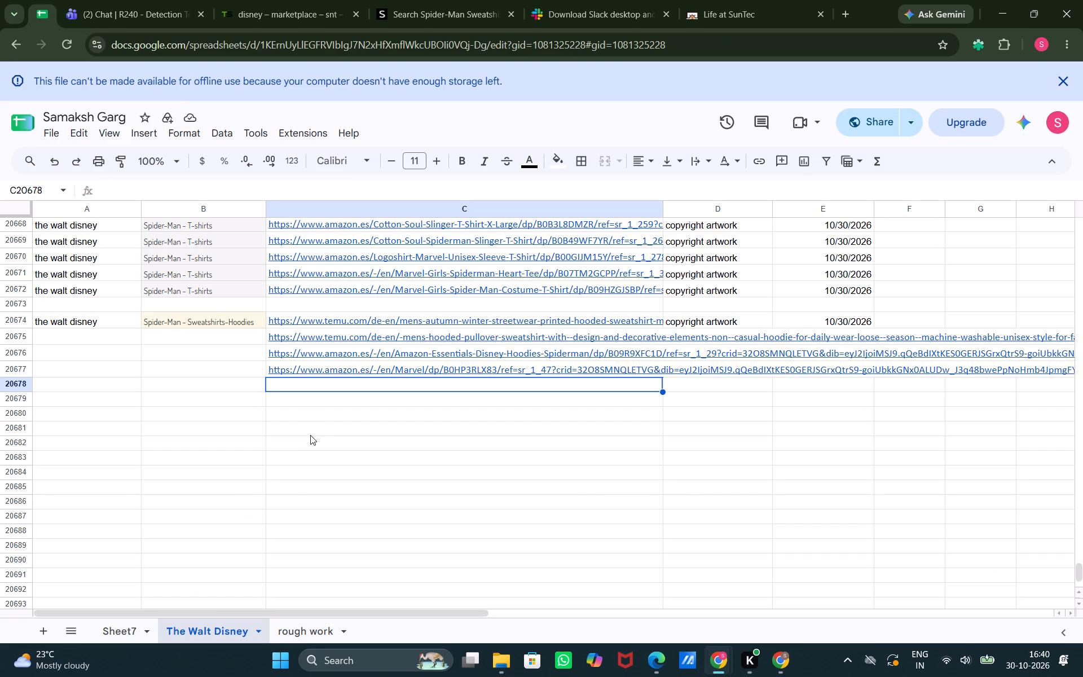
{"action": "key", "text": "ctrl+v"}
{"action": "key", "text": "Return"}
{"action": "key", "text": "Return"}
{"action": "key", "text": "Return"}
{"action": "key", "text": "alt+Tab"}
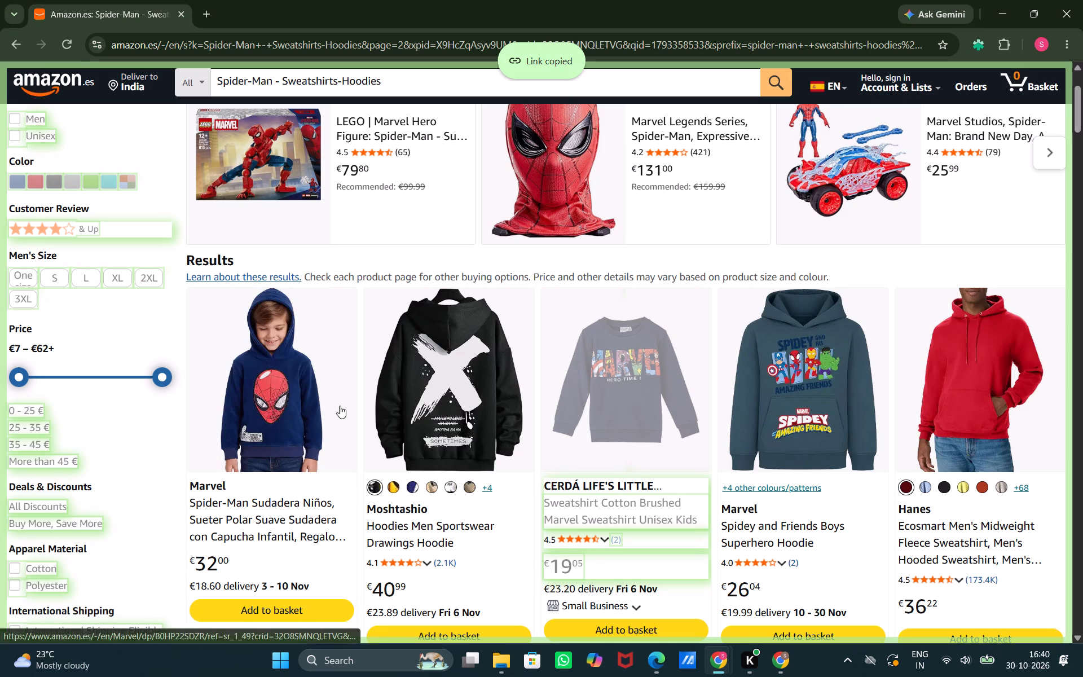
Log the link of Marvel's Spidey and Friends Boys Superhero Hoodie in cell C20679 of The Walt Disney sheet.
{"action": "right_click", "coordinate": [781, 521]}
{"action": "left_click", "coordinate": [844, 431]}
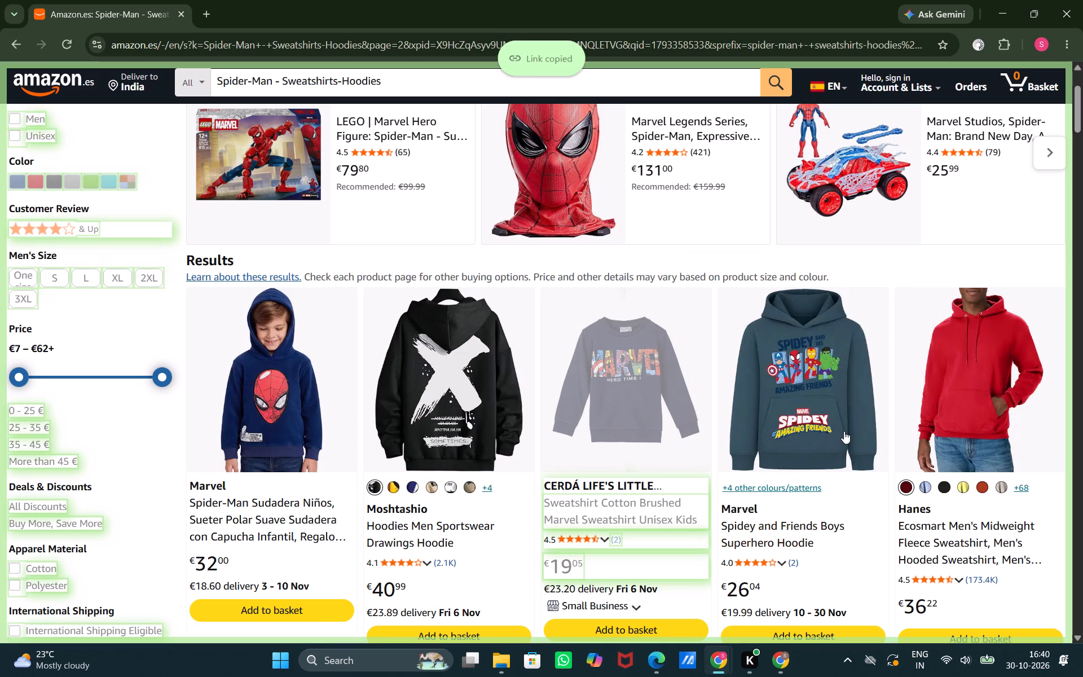
{"action": "key", "text": "alt+Tab"}
{"action": "key", "text": "ctrl+v"}
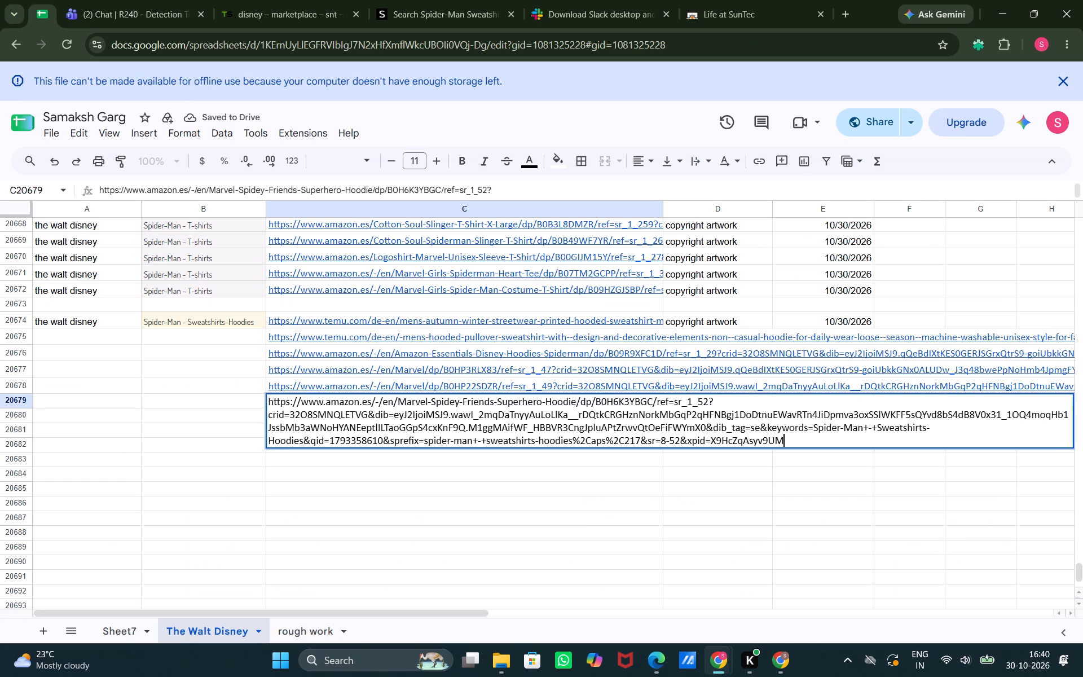
{"action": "key", "text": "Return"}
{"action": "key", "text": "Return"}
{"action": "key", "text": "Return"}
{"action": "key", "text": "alt+Tab"}
Log the link of Difuzed's Spider-Man Boys Short Sleeve Jersey in cell C20680 of The Walt Disney sheet.
{"action": "scroll", "coordinate": [890, 429], "scroll_direction": "down", "scroll_amount": 7}
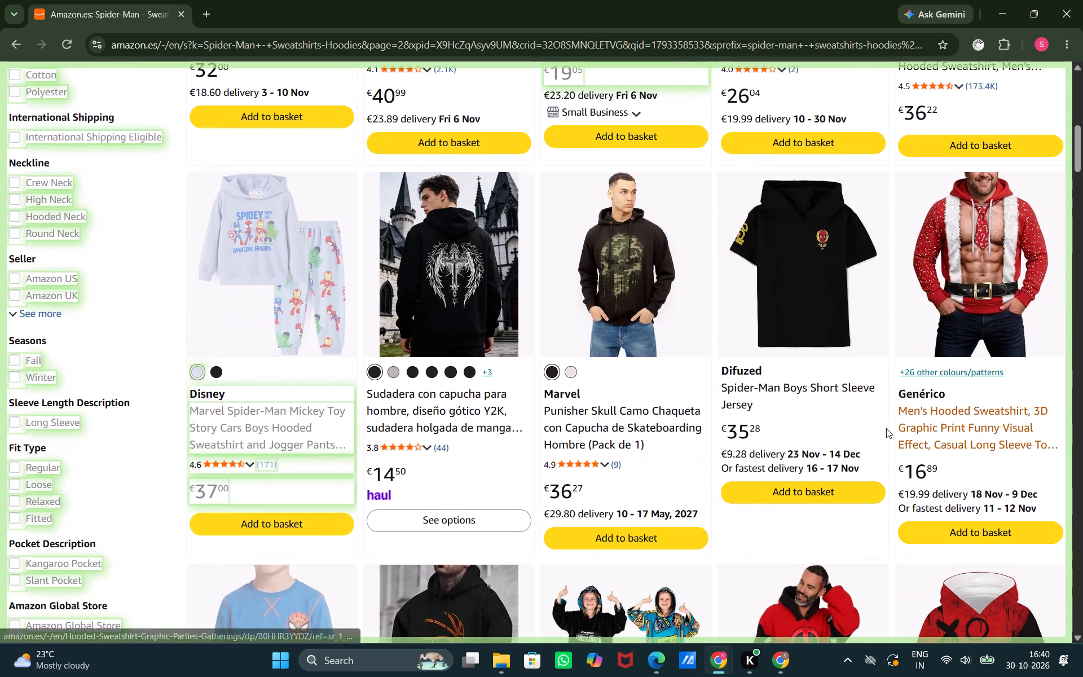
{"action": "right_click", "coordinate": [824, 386]}
{"action": "left_click", "coordinate": [905, 536]}
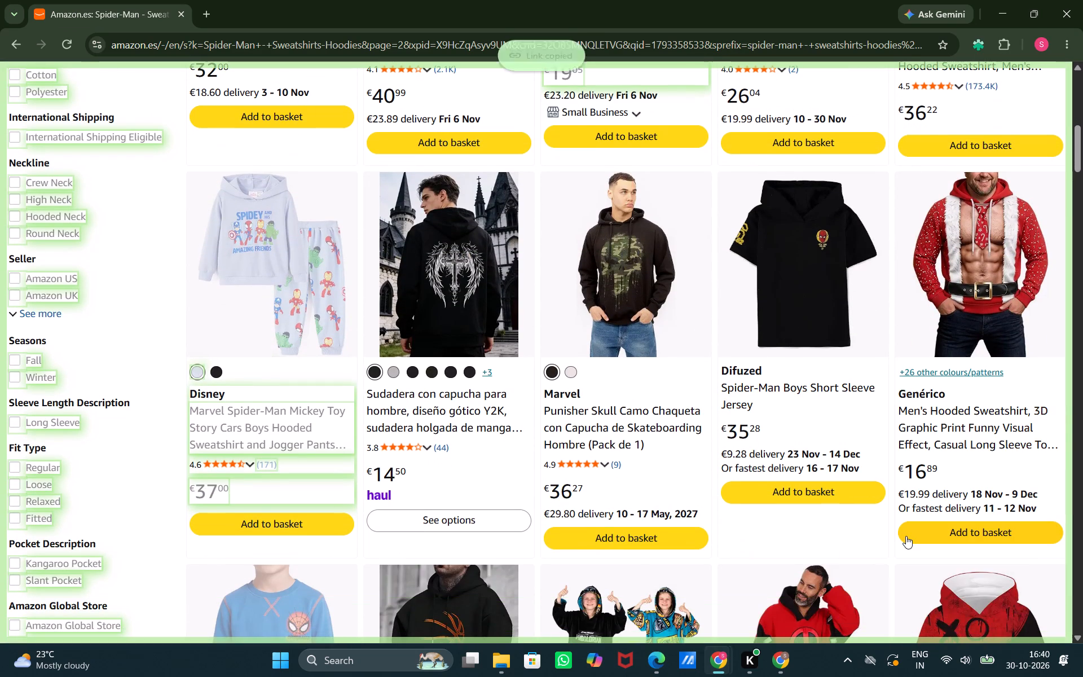
{"action": "key", "text": "alt+Tab"}
{"action": "key", "text": "Up"}
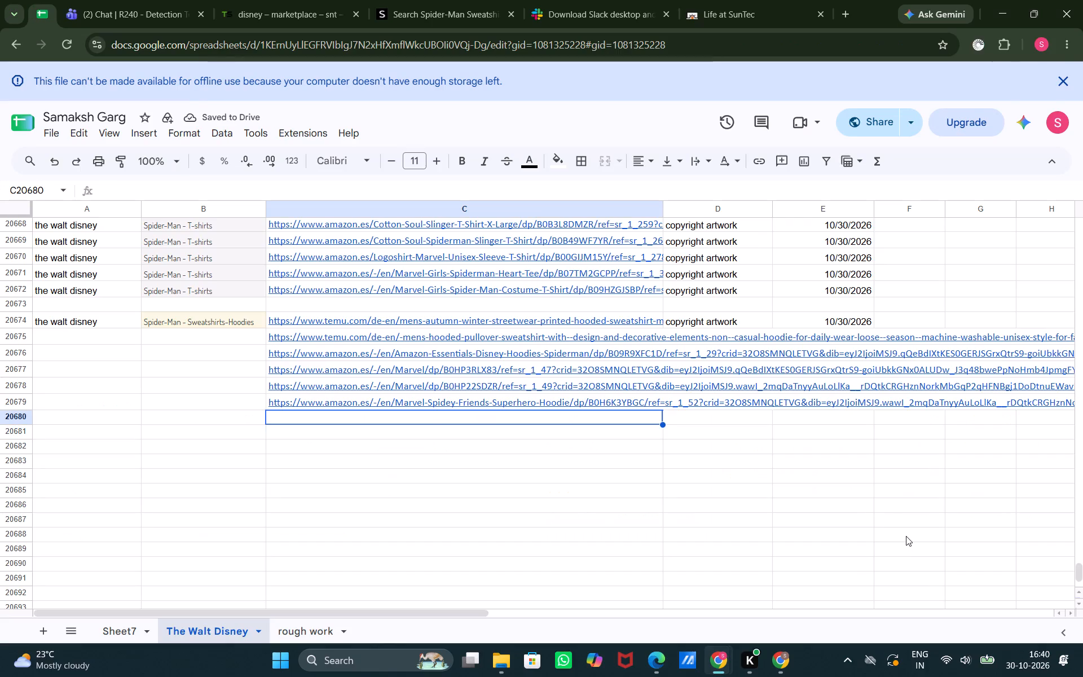
{"action": "key", "text": "ctrl+v"}
{"action": "key", "text": "Return"}
{"action": "key", "text": "Return"}
{"action": "key", "text": "alt+Tab"}
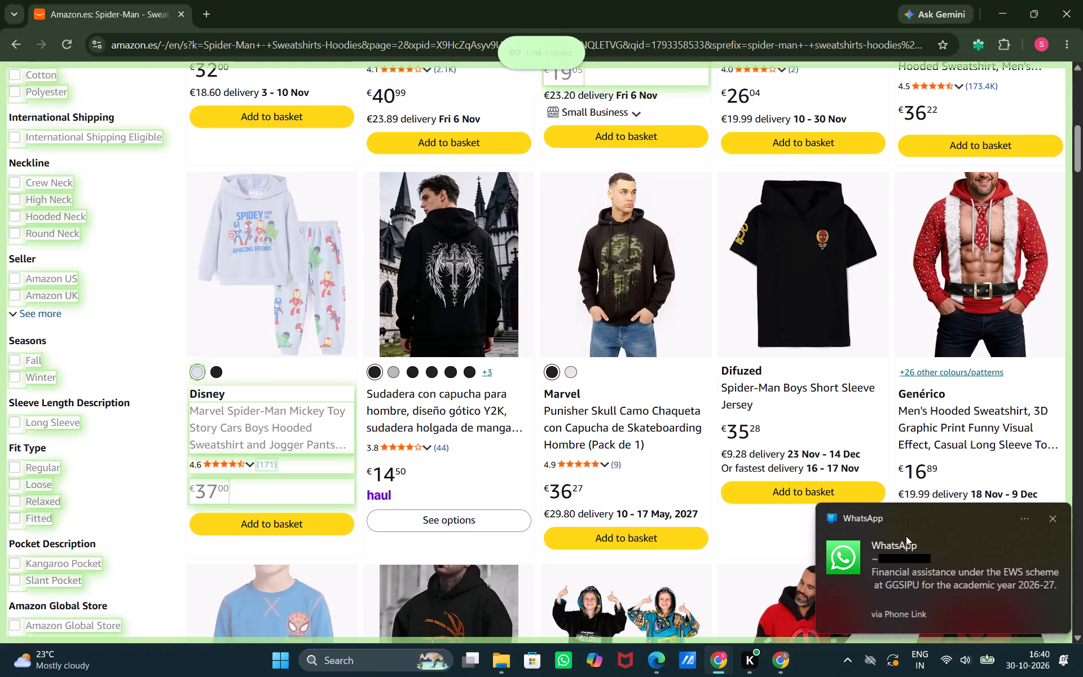
Log the link of Marvel's unmarked Boy's Hoodie, Red/Blue, 8 in cell C20681 of The Walt Disney sheet.
{"action": "scroll", "coordinate": [531, 491], "scroll_direction": "down", "scroll_amount": 6}
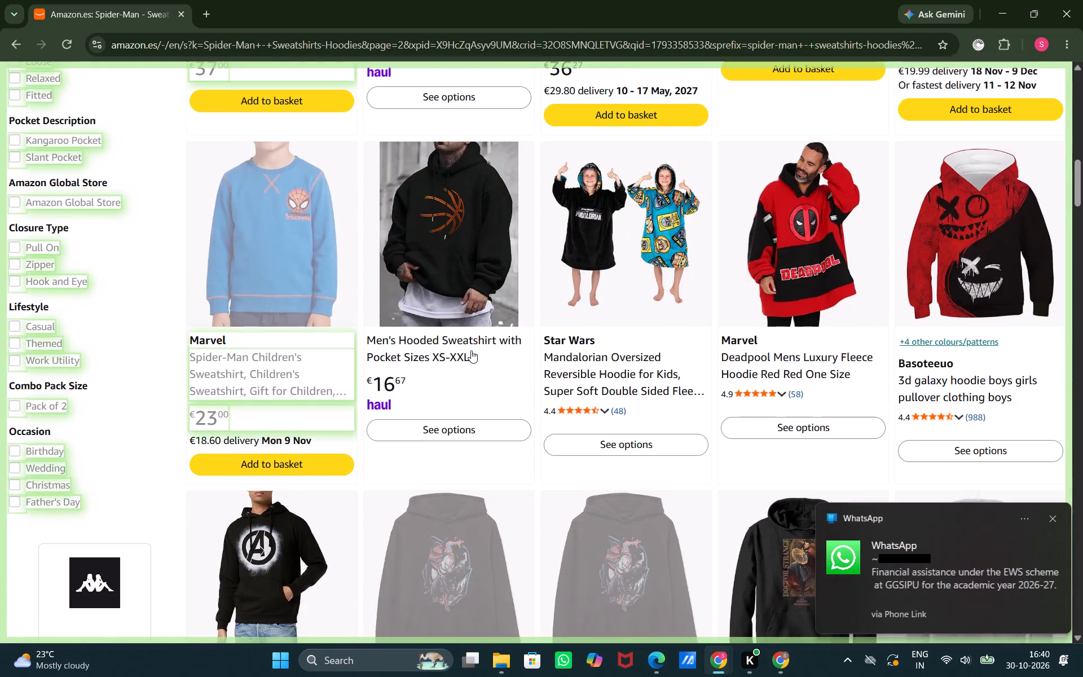
{"action": "scroll", "coordinate": [786, 290], "scroll_direction": "down", "scroll_amount": 5}
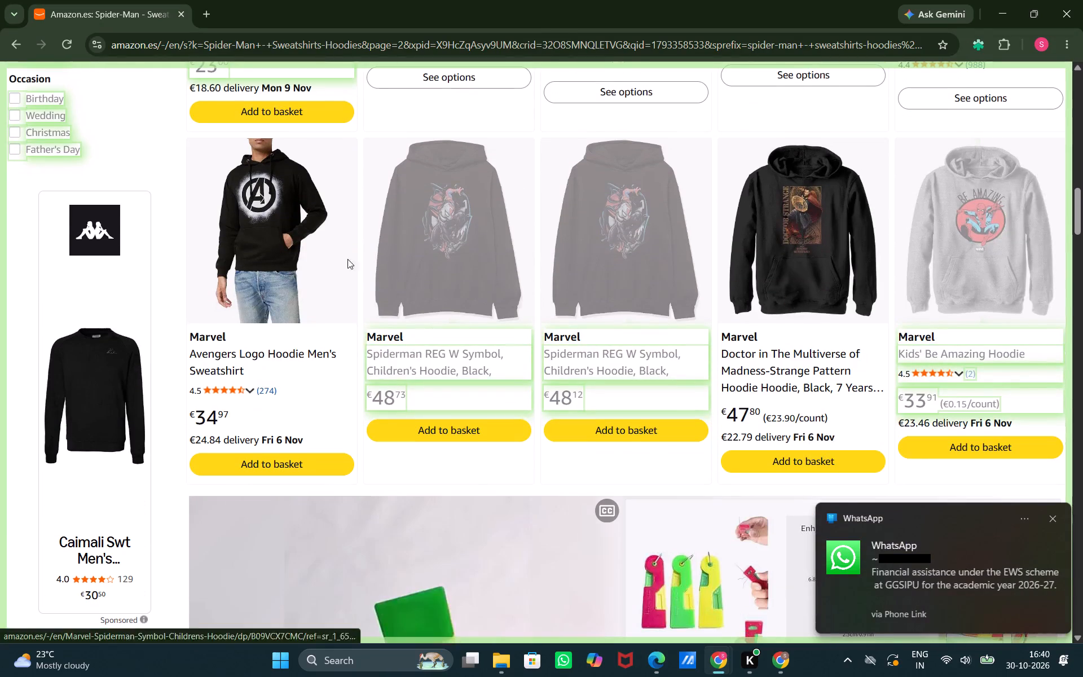
{"action": "scroll", "coordinate": [832, 280], "scroll_direction": "down", "scroll_amount": 8}
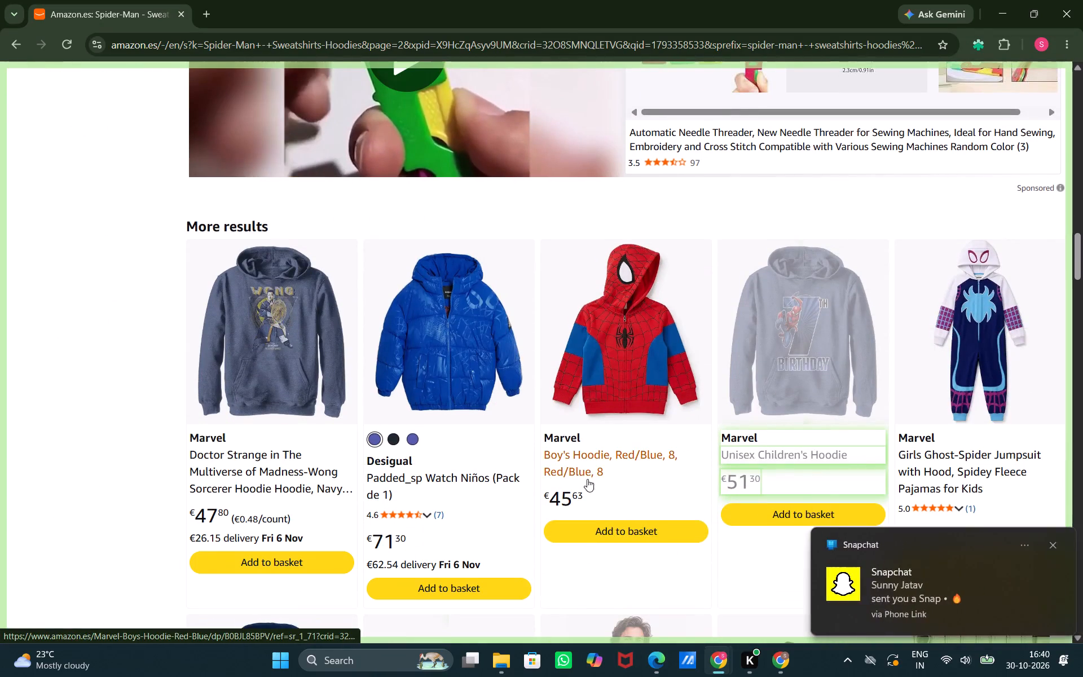
{"action": "right_click", "coordinate": [592, 460]}
{"action": "left_click", "coordinate": [668, 372]}
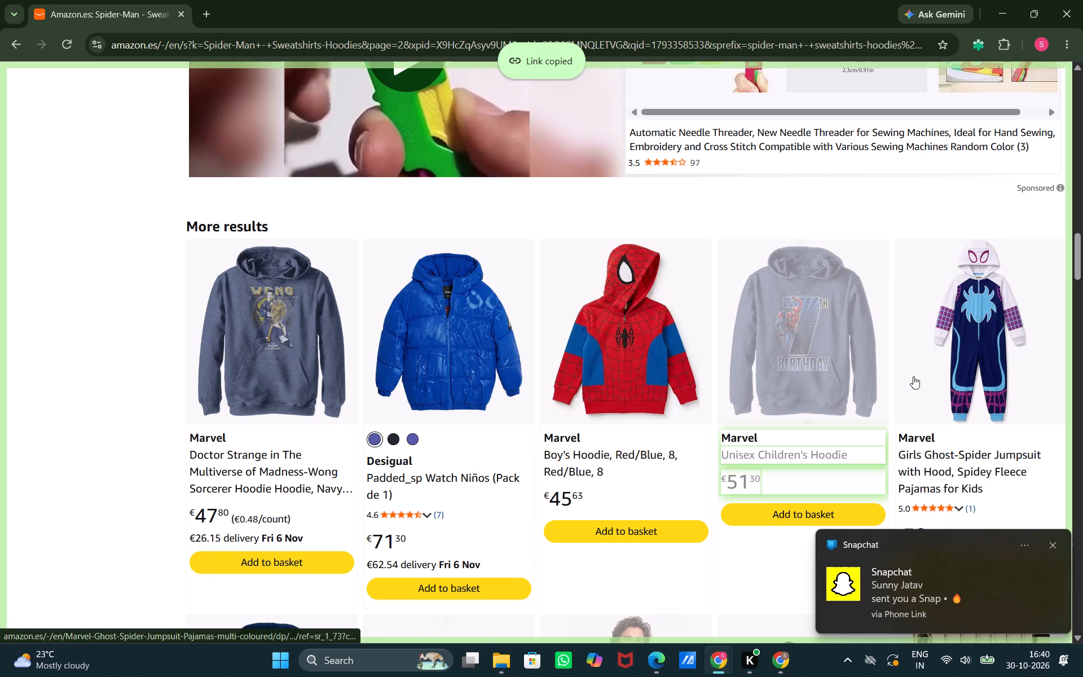
{"action": "key", "text": "alt+Tab"}
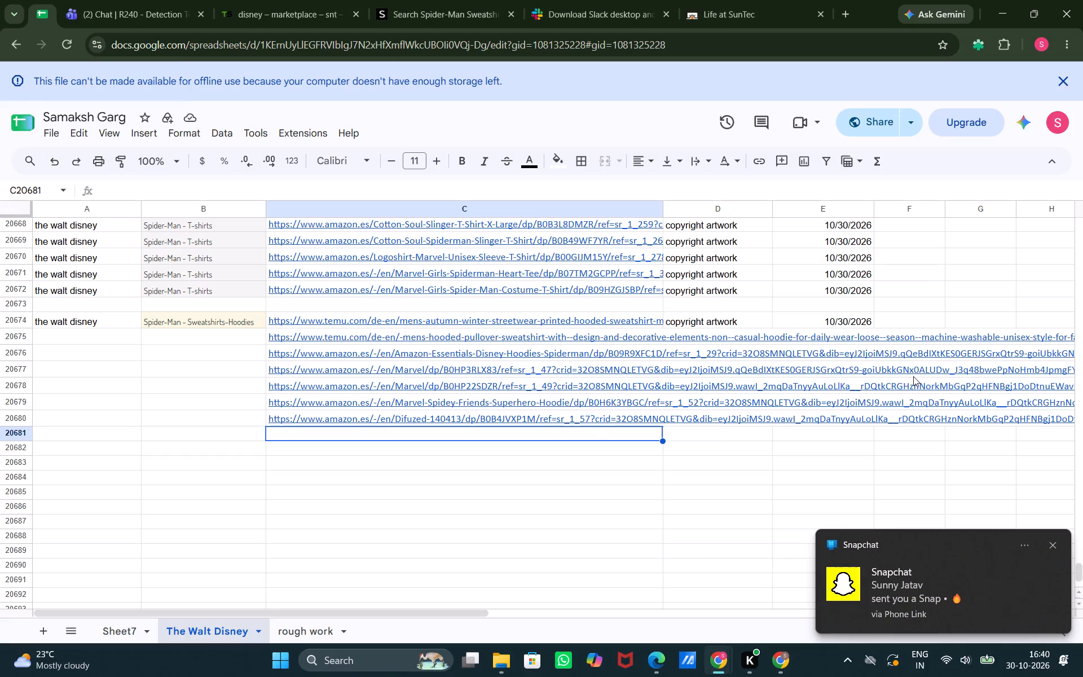
{"action": "key", "text": "ctrl+v"}
{"action": "key", "text": "Return"}
{"action": "key", "text": "Return"}
{"action": "key", "text": "alt+Tab"}
Log the link of Difuzed's Spider-Man Miles Morales Boys Hoodie in cell C20682 of The Walt Disney sheet.
{"action": "scroll", "coordinate": [913, 376], "scroll_direction": "down", "scroll_amount": 4}
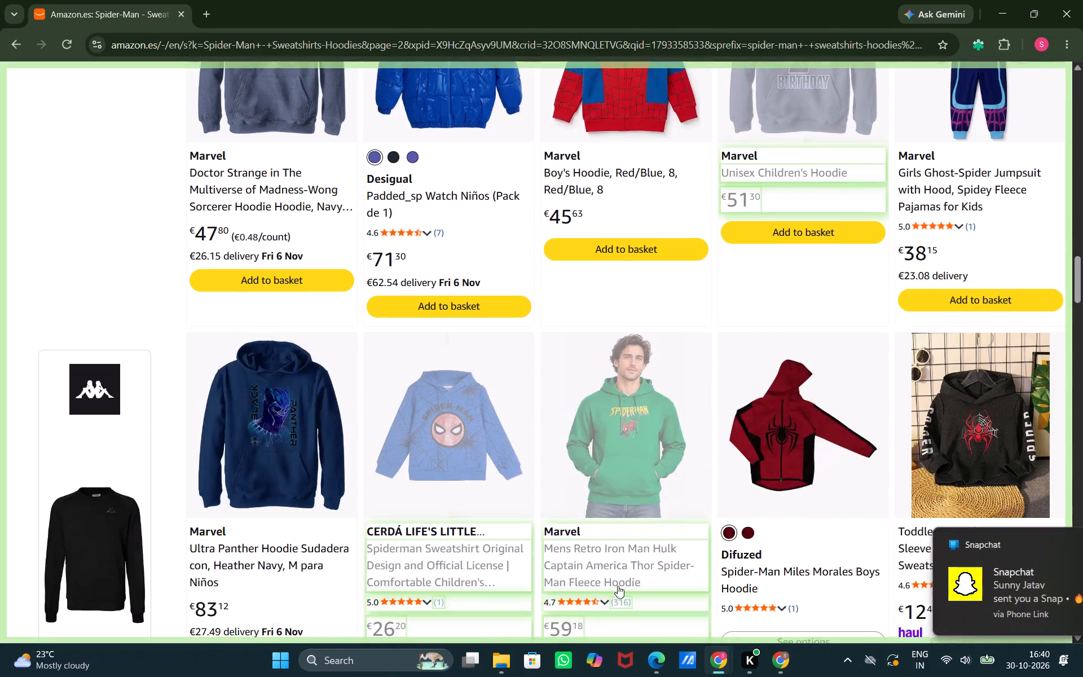
{"action": "scroll", "coordinate": [593, 562], "scroll_direction": "down", "scroll_amount": 2}
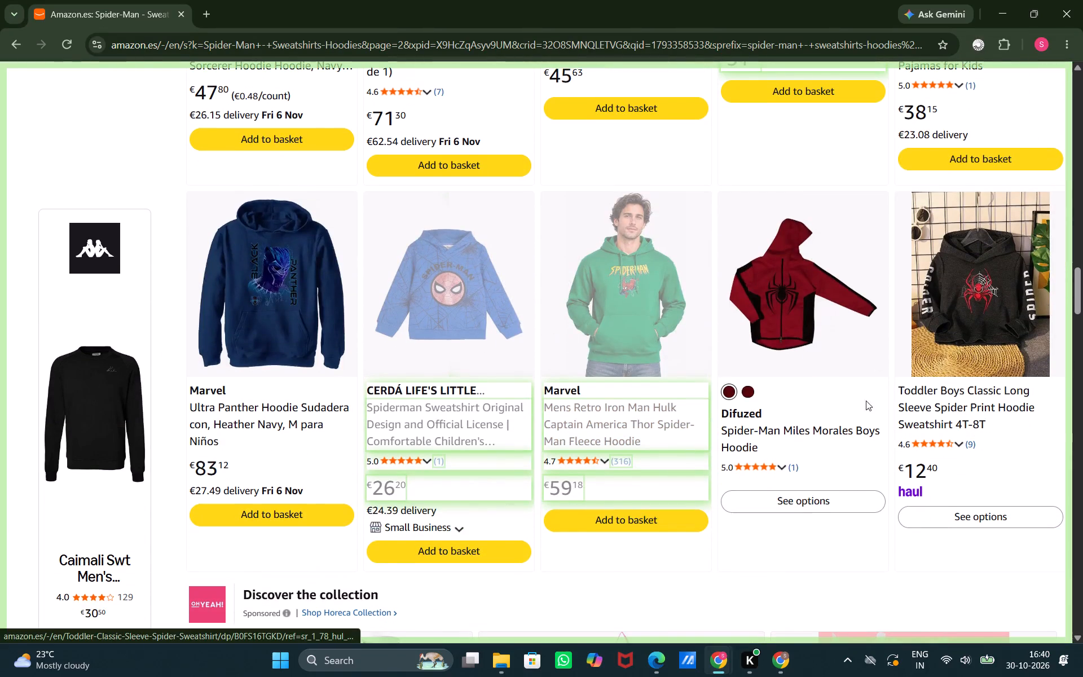
{"action": "right_click", "coordinate": [799, 444]}
{"action": "left_click", "coordinate": [857, 357]}
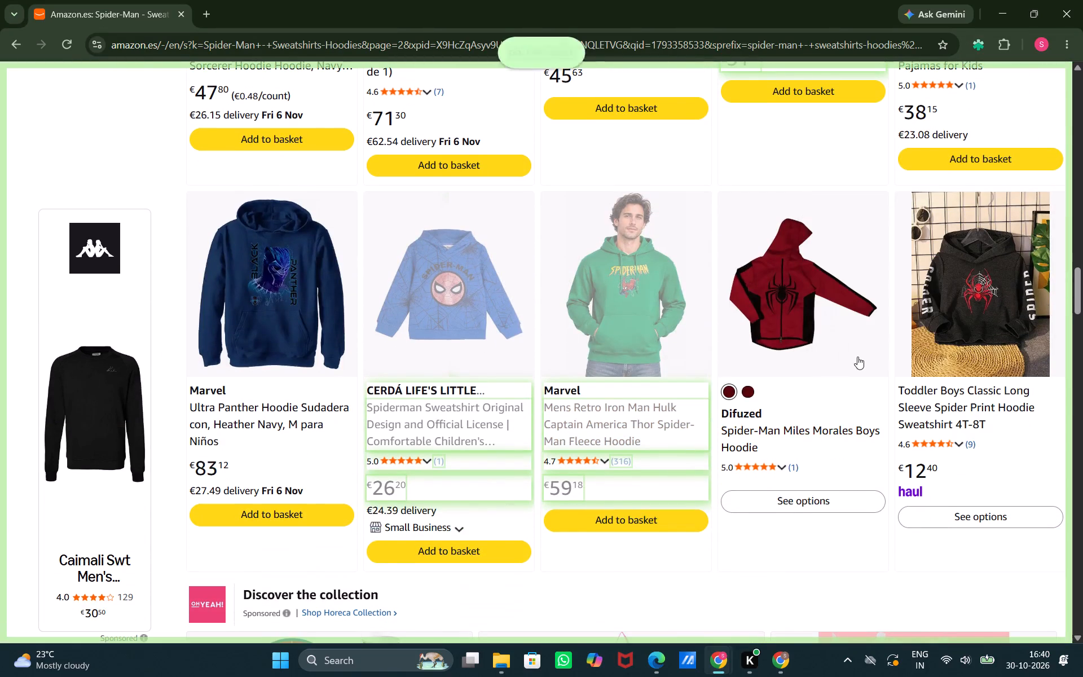
{"action": "key", "text": "alt+Tab"}
{"action": "key", "text": "ctrl+v"}
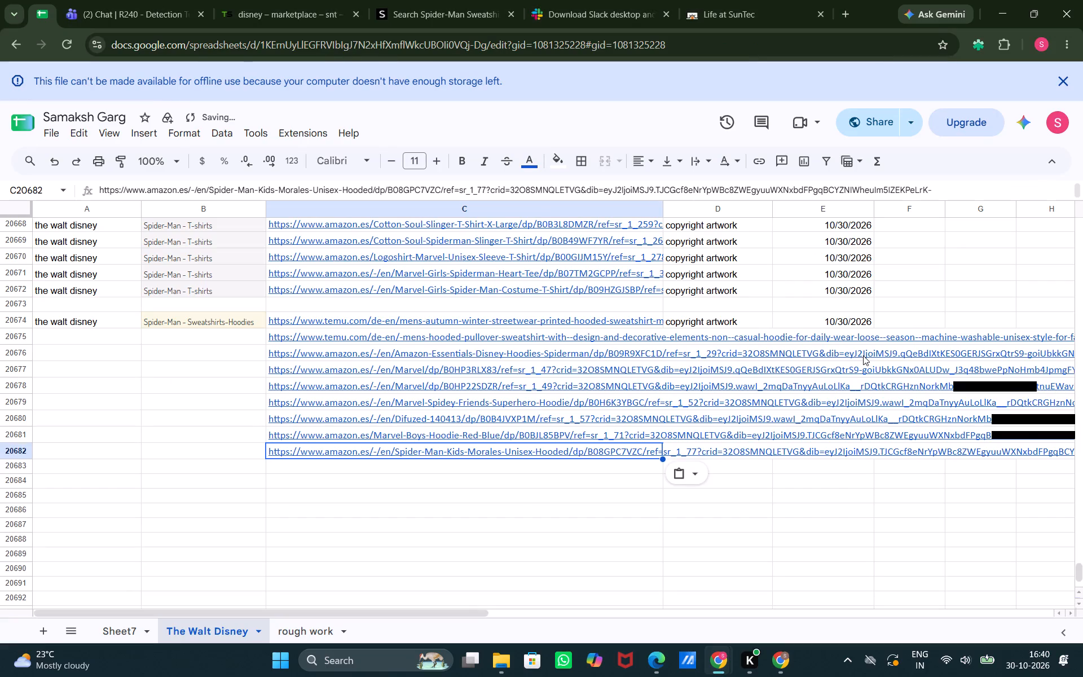
{"action": "key", "text": "Return"}
{"action": "key", "text": "Return"}
{"action": "key", "text": "alt+Tab"}
Log the link of Marvel's Boy's Hoodie, Red/Blue, 5-6 in cell C20683 of The Walt Disney sheet.
{"action": "scroll", "coordinate": [863, 357], "scroll_direction": "down", "scroll_amount": 2}
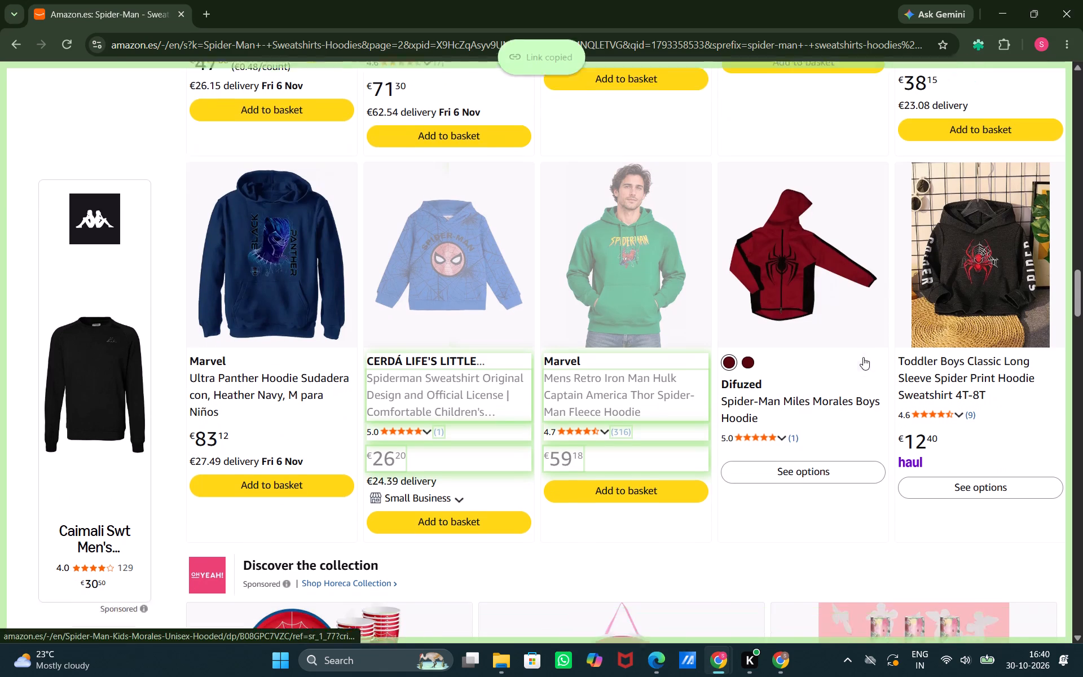
{"action": "scroll", "coordinate": [863, 357], "scroll_direction": "down", "scroll_amount": 5}
{"action": "scroll", "coordinate": [750, 341], "scroll_direction": "down", "scroll_amount": 3}
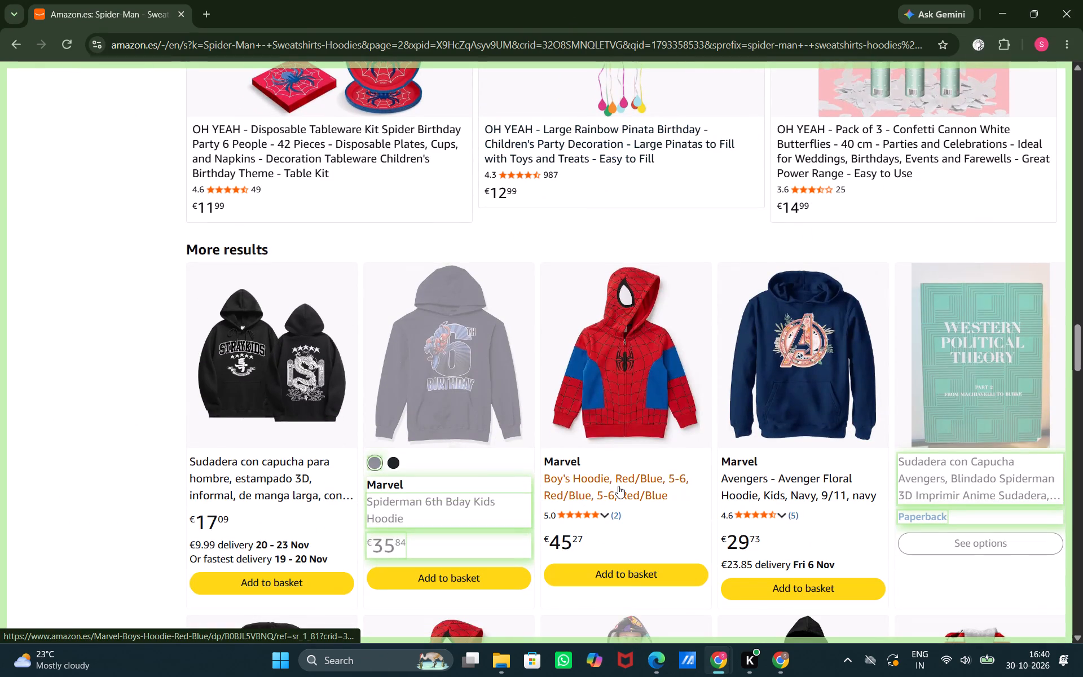
{"action": "right_click", "coordinate": [618, 486]}
{"action": "left_click", "coordinate": [743, 402]}
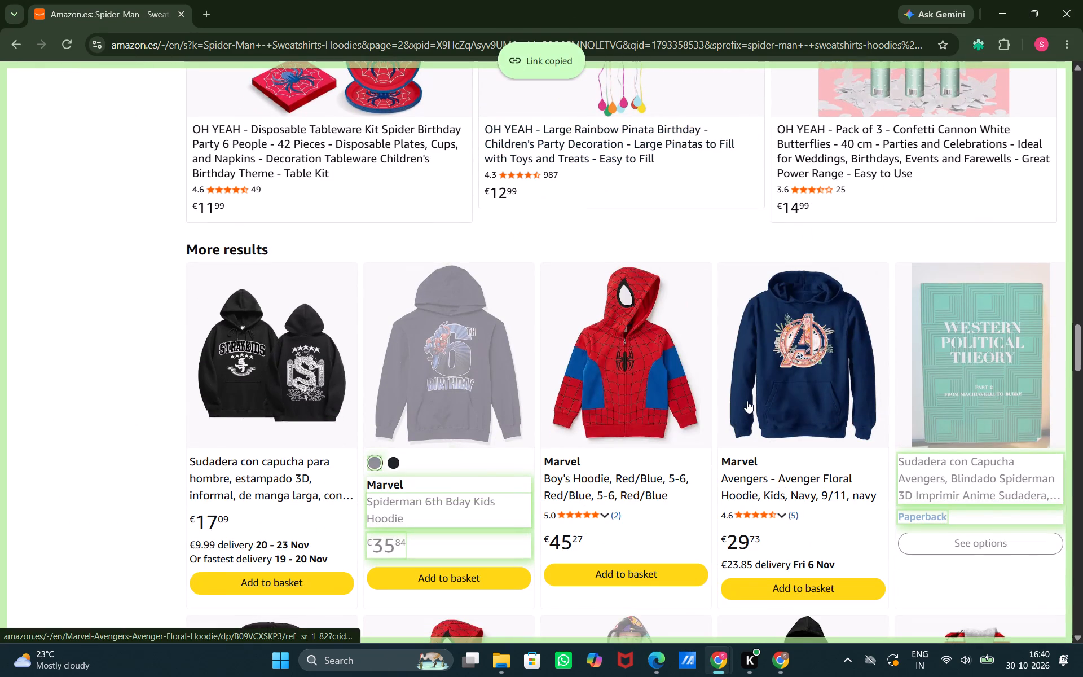
{"action": "key", "text": "alt+Tab"}
{"action": "key", "text": "ctrl+v"}
{"action": "key", "text": "Return"}
{"action": "key", "text": "Return"}
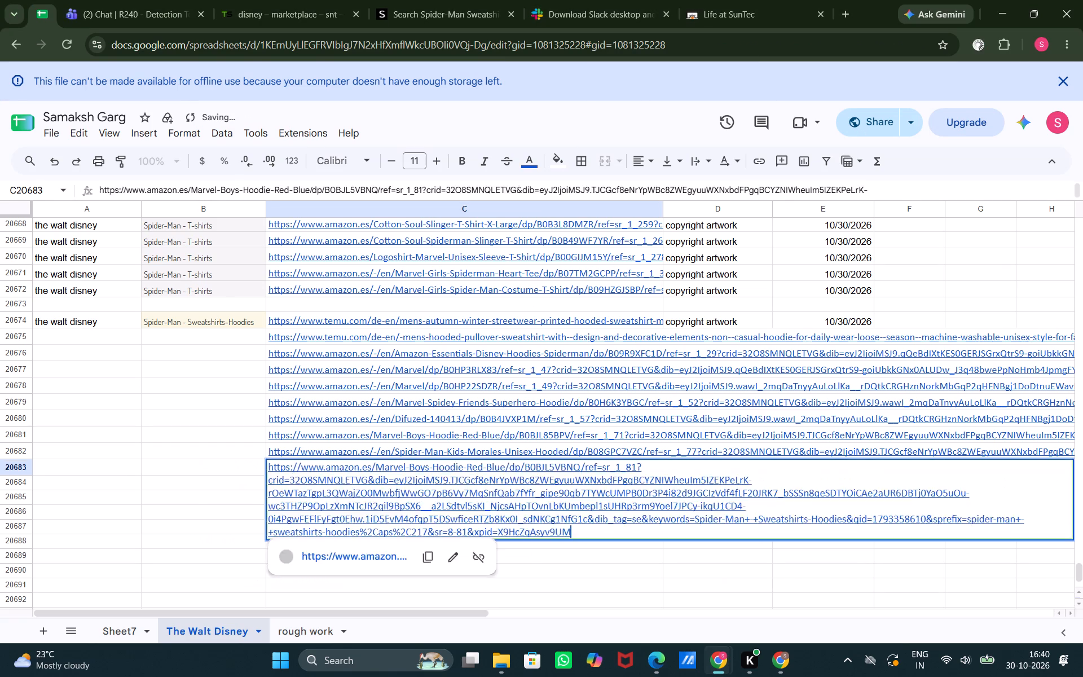
{"action": "key", "text": "alt+Tab"}
Log the link of Marvel's Boys' Spiderman Costume Hoodie, Red/Blue L(10/12) in cell C20684 of The Walt Disney sheet.
{"action": "scroll", "coordinate": [690, 333], "scroll_direction": "down", "scroll_amount": 7}
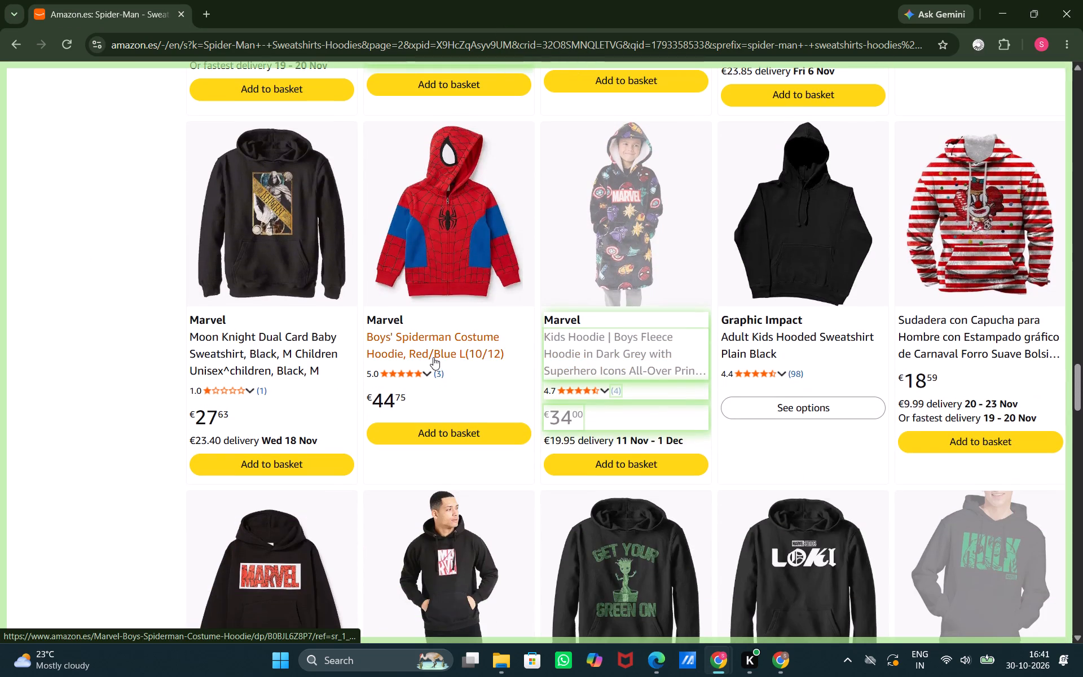
{"action": "right_click", "coordinate": [441, 352]}
{"action": "left_click", "coordinate": [512, 501]}
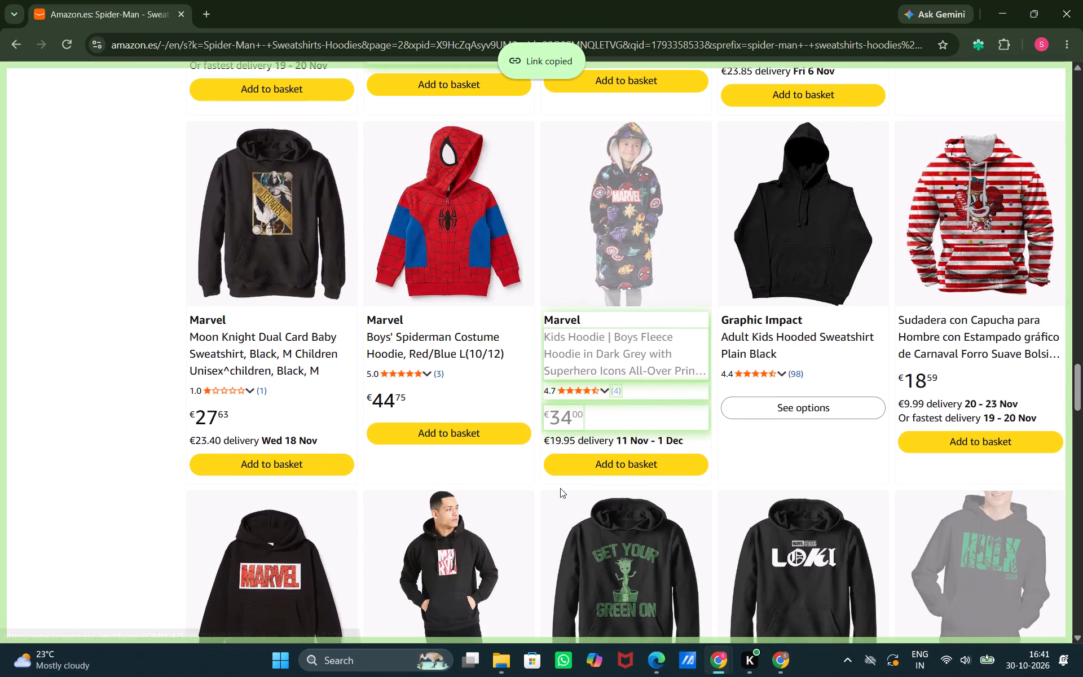
{"action": "key", "text": "alt+Tab"}
{"action": "key", "text": "ctrl+v"}
{"action": "key", "text": "Return"}
{"action": "key", "text": "Return"}
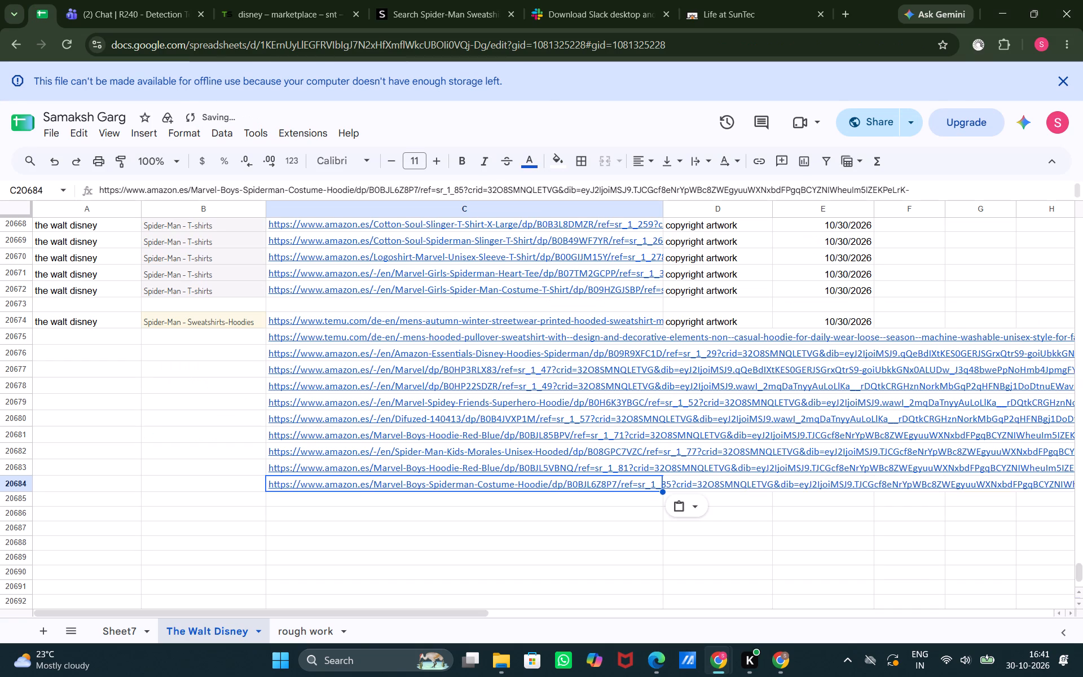
{"action": "key", "text": "Return"}
{"action": "key", "text": "alt+Tab"}
Log the link of Marvel's Big Boy Spiderman Long Sleeve Hoodie T-Shirt in cell C20685 of The Walt Disney sheet.
{"action": "scroll", "coordinate": [964, 241], "scroll_direction": "down", "scroll_amount": 3}
{"action": "scroll", "coordinate": [967, 241], "scroll_direction": "up", "scroll_amount": 3}
{"action": "right_click", "coordinate": [981, 329]}
{"action": "scroll", "coordinate": [1082, 341], "scroll_direction": "down", "scroll_amount": 3}
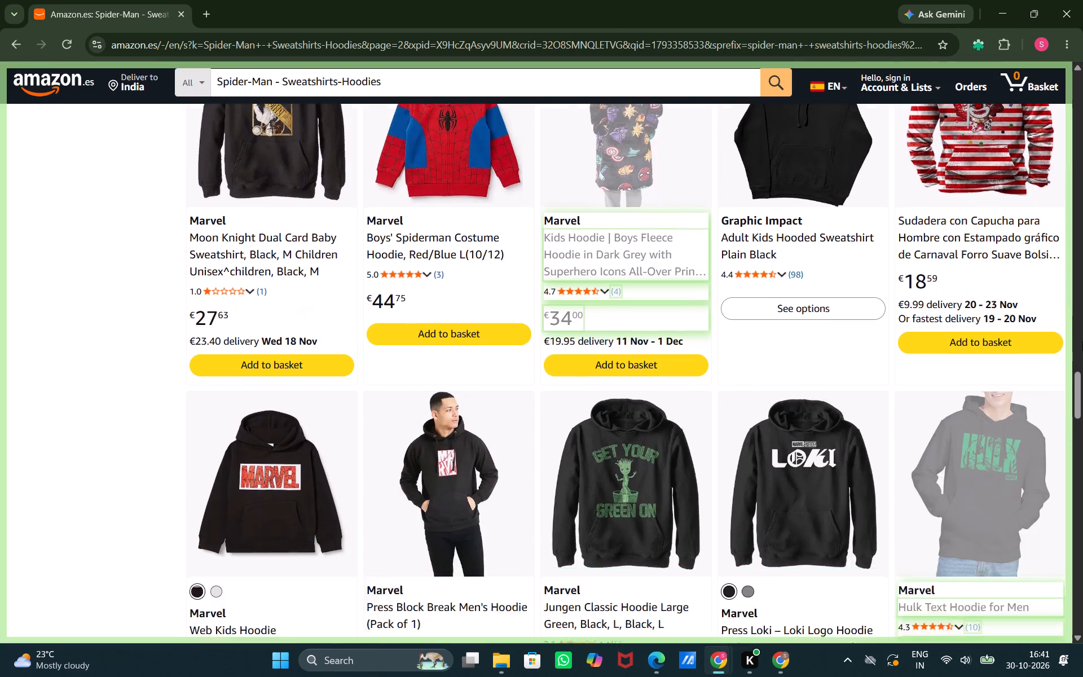
{"action": "scroll", "coordinate": [1028, 375], "scroll_direction": "down", "scroll_amount": 3}
{"action": "scroll", "coordinate": [197, 203], "scroll_direction": "down", "scroll_amount": 4}
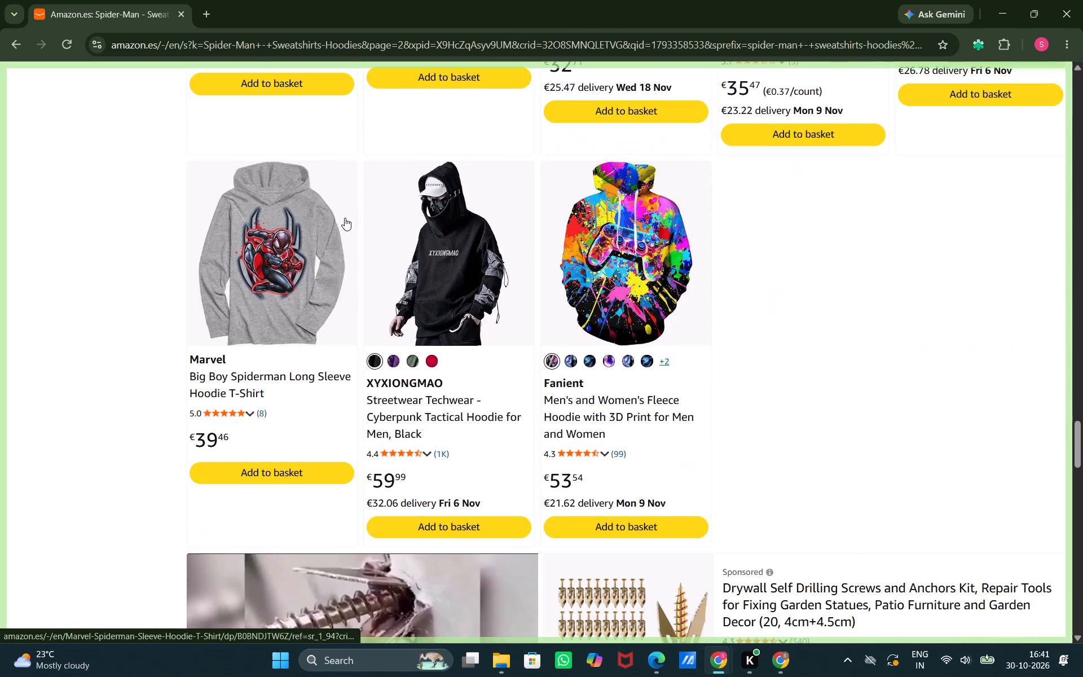
{"action": "right_click", "coordinate": [299, 385]}
{"action": "left_click", "coordinate": [385, 535]}
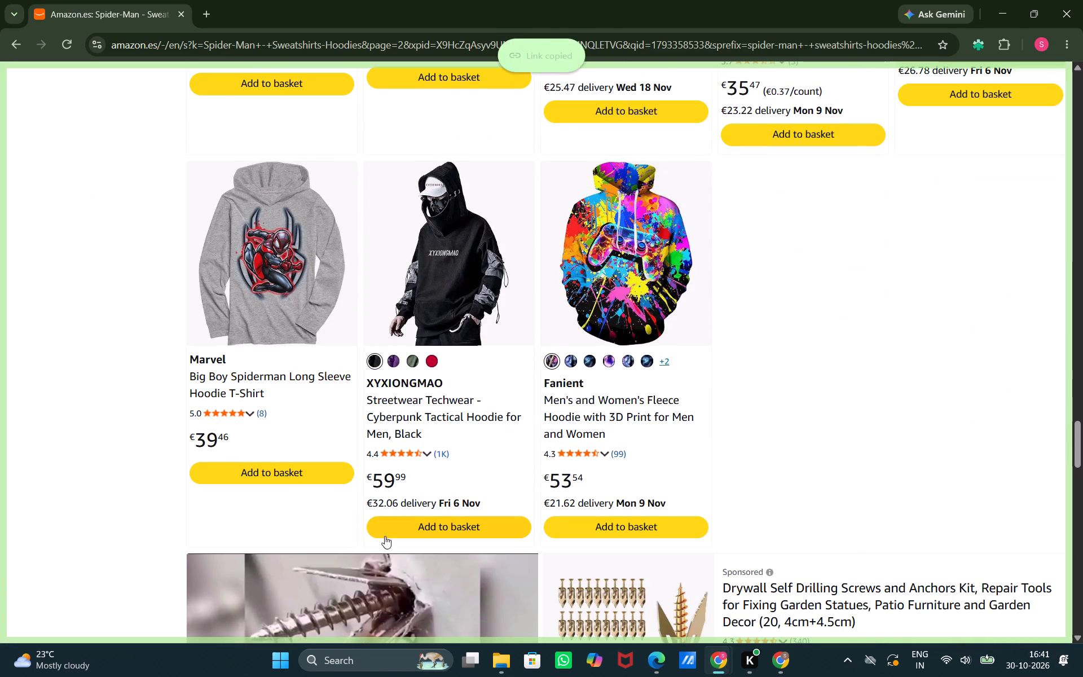
{"action": "key", "text": "alt+Tab"}
{"action": "key", "text": "ctrl+v"}
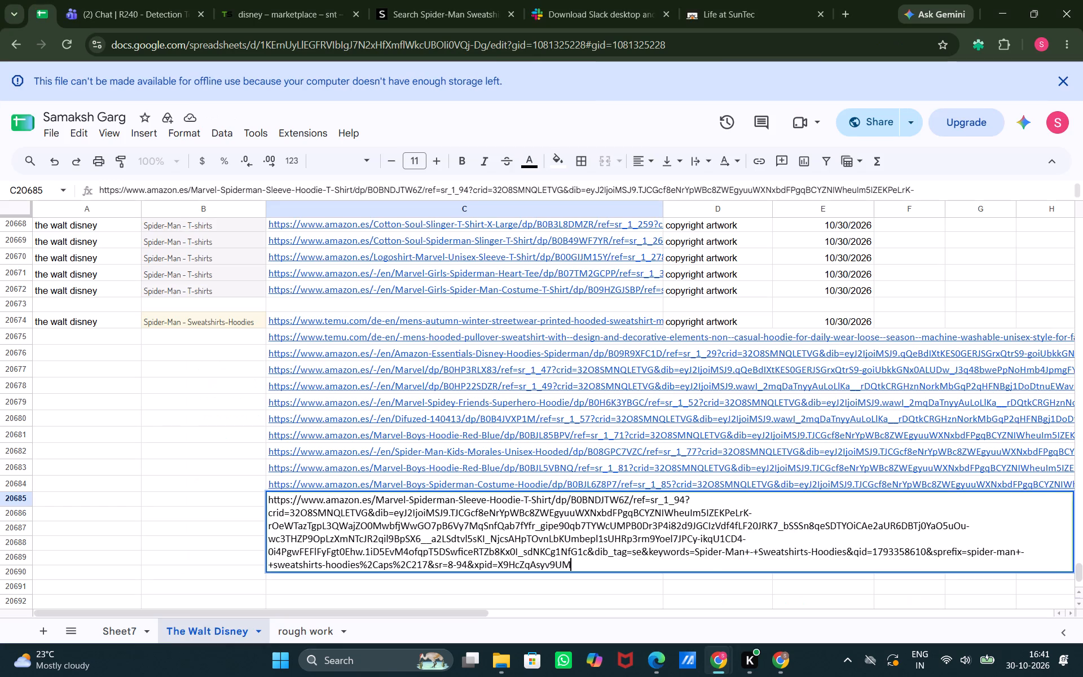
{"action": "key", "text": "Return"}
{"action": "key", "text": "Return"}
{"action": "key", "text": "alt+Tab"}
Go to page 3 of the Amazon.es results and log Marvel's Spider-Man Sudadera para Niño, Diseño Polar link in cell C20686 of the sheet.
{"action": "scroll", "coordinate": [498, 500], "scroll_direction": "down", "scroll_amount": 7}
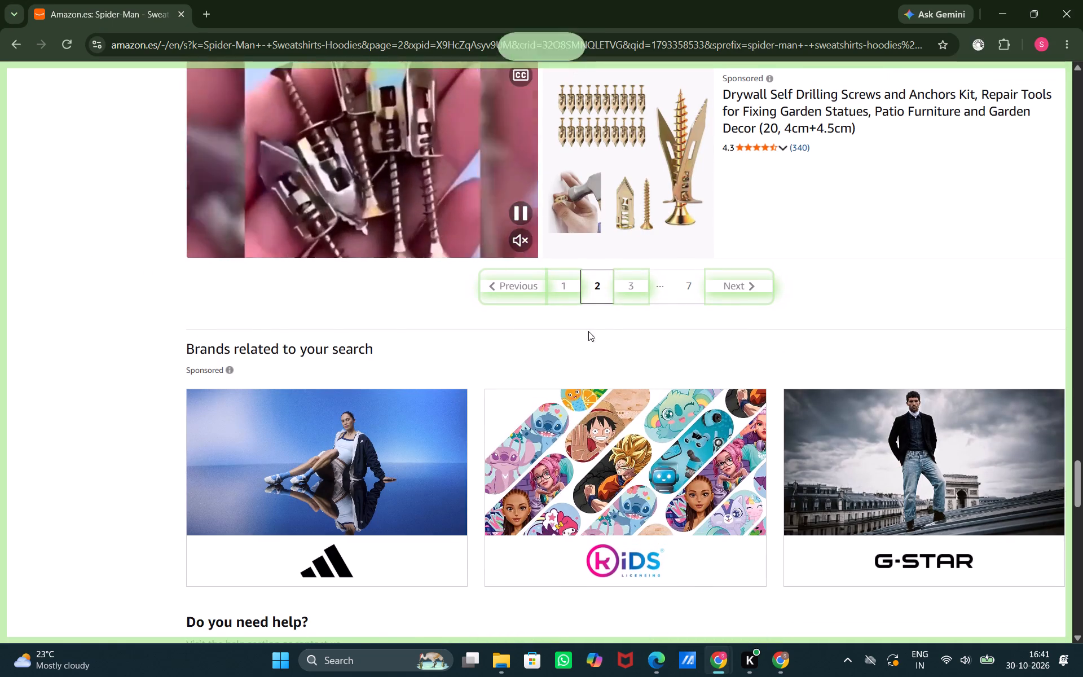
{"action": "left_click", "coordinate": [627, 288]}
{"action": "scroll", "coordinate": [696, 384], "scroll_direction": "down", "scroll_amount": 4}
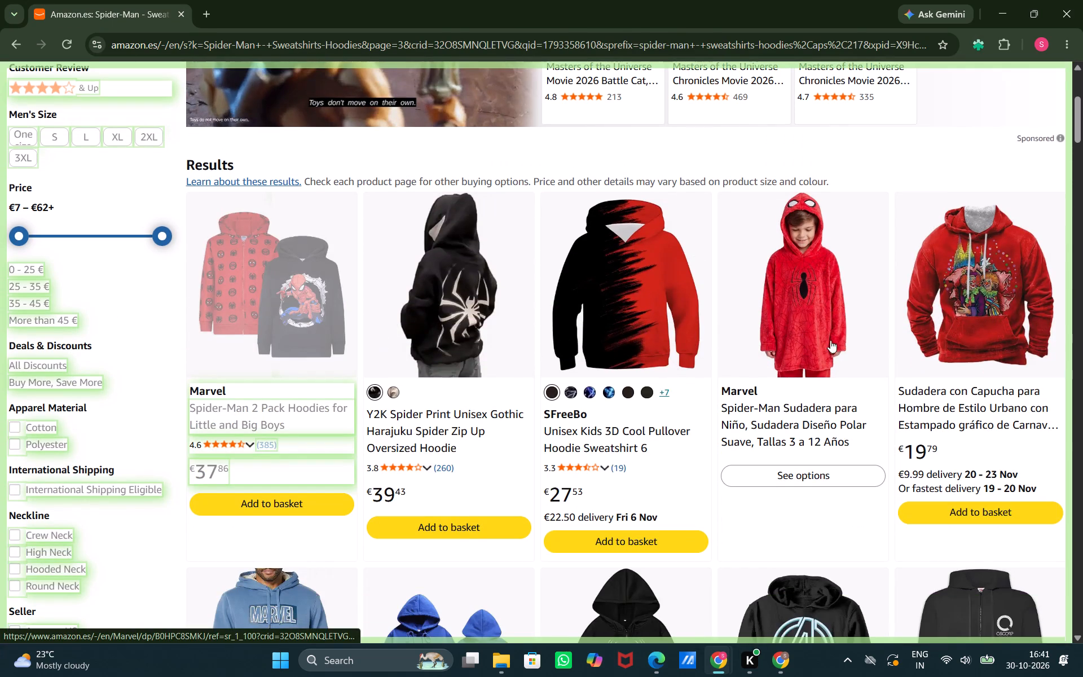
{"action": "right_click", "coordinate": [827, 420]}
{"action": "left_click", "coordinate": [877, 343]}
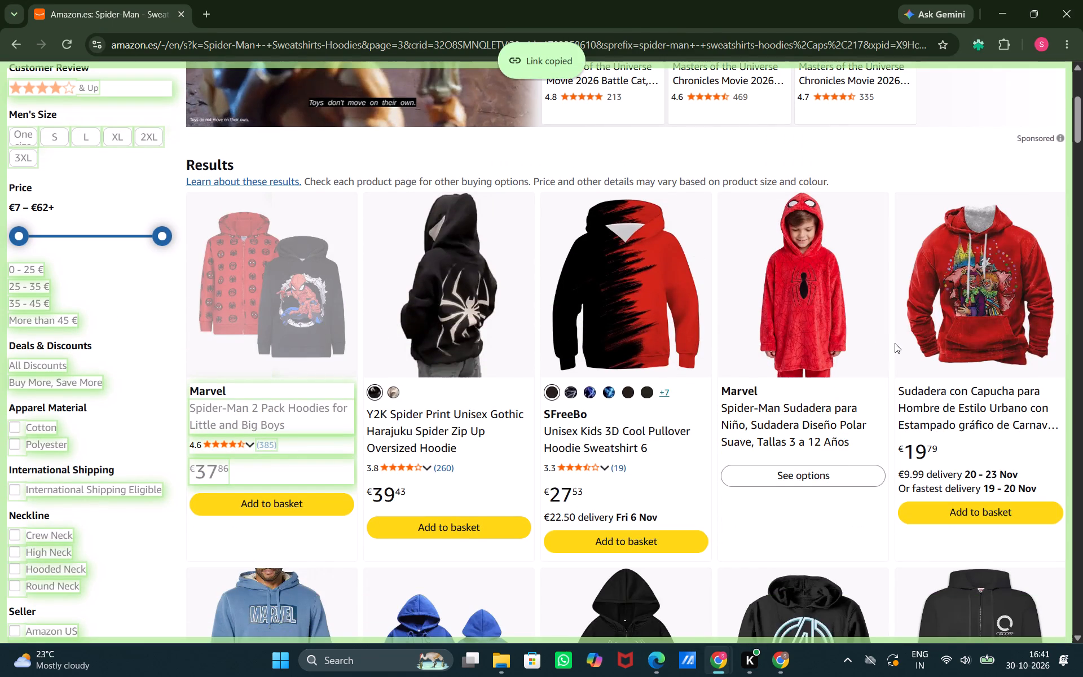
{"action": "key", "text": "alt+Tab"}
{"action": "key", "text": "ctrl+v"}
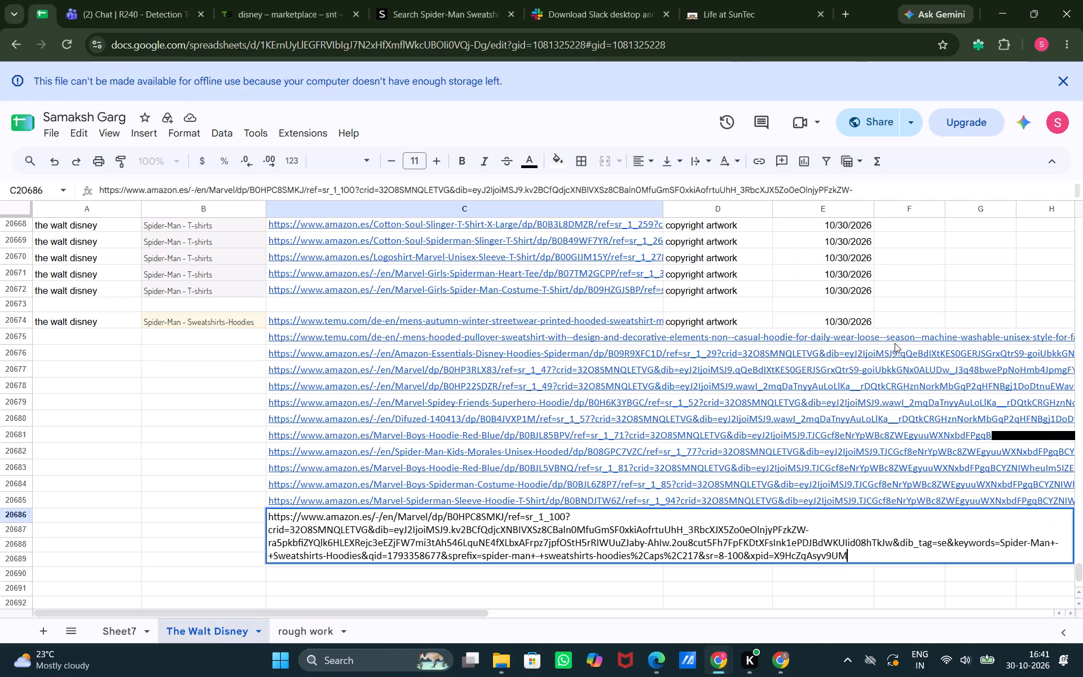
{"action": "key", "text": "Return"}
{"action": "key", "text": "Return"}
{"action": "key", "text": "alt+Tab"}
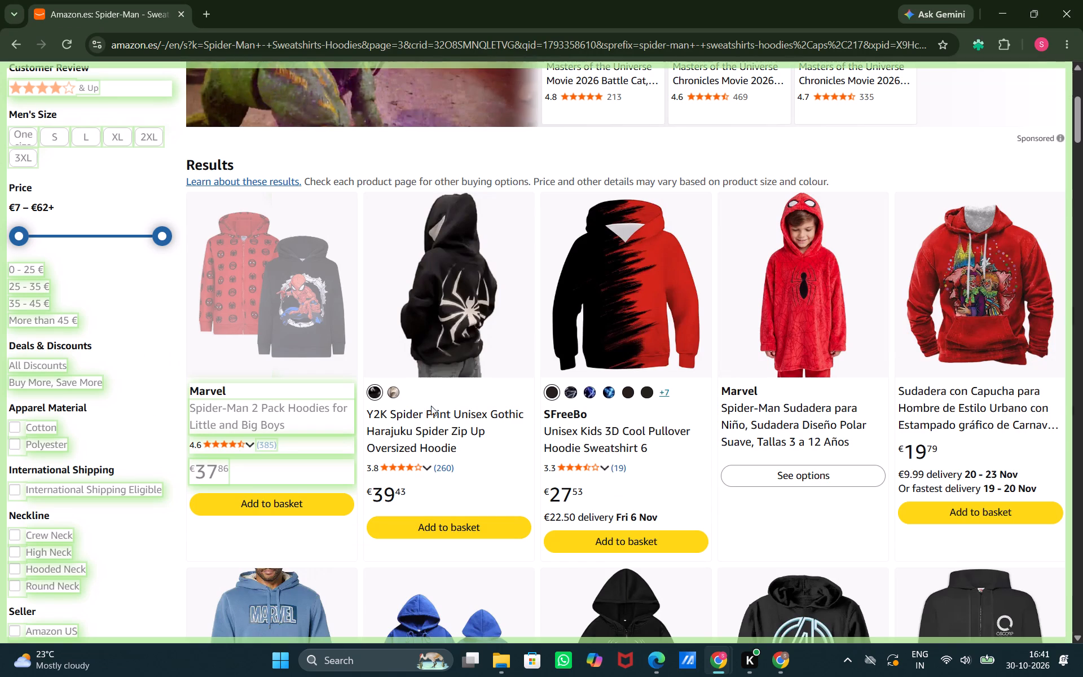
Log the link of the Y2K Spider Print Unisex Gothic Harajuku Zip Up Hoodie in cell C20687 of The Walt Disney sheet.
{"action": "right_click", "coordinate": [435, 419]}
{"action": "left_click", "coordinate": [538, 342]}
{"action": "key", "text": "alt+Tab"}
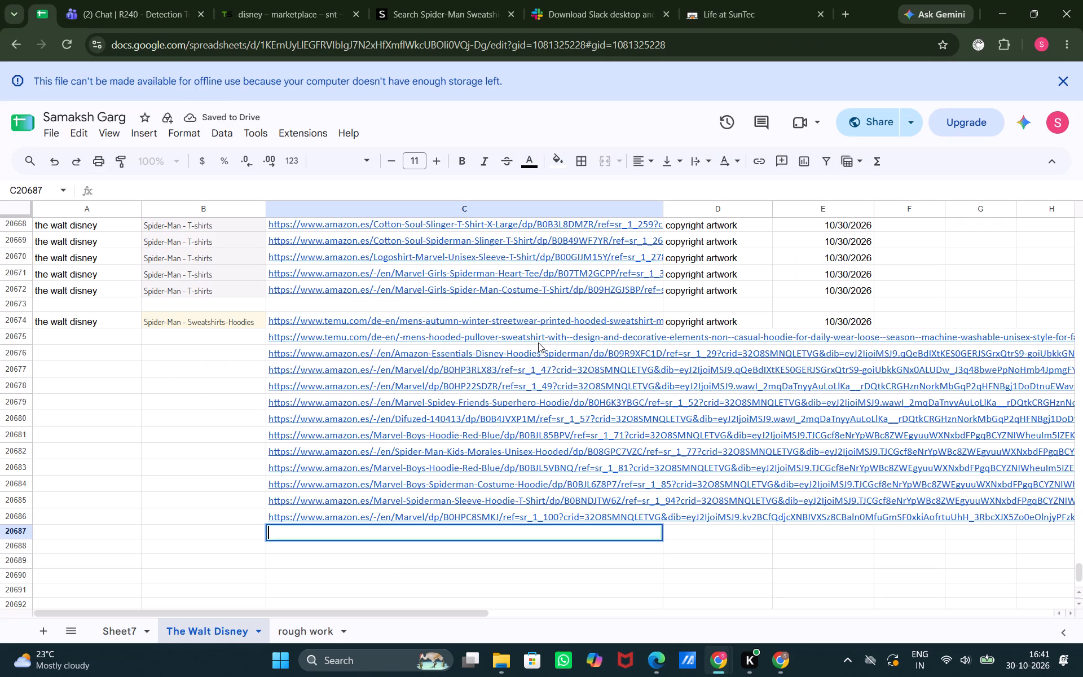
{"action": "key", "text": "ctrl+v"}
{"action": "key", "text": "Return"}
{"action": "key", "text": "Return"}
{"action": "key", "text": "alt+Tab"}
Examine the further page 3 results on Amazon.es for unmarked Spider-Man sweatshirts and hoodies.
{"action": "scroll", "coordinate": [538, 342], "scroll_direction": "down", "scroll_amount": 6}
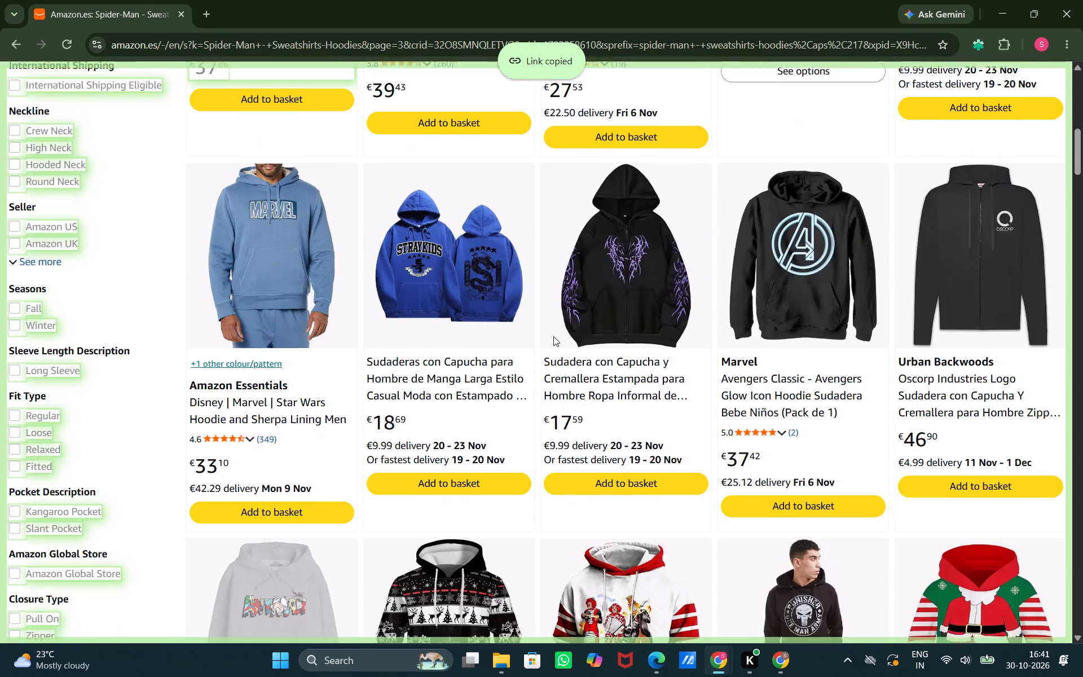
{"action": "scroll", "coordinate": [948, 263], "scroll_direction": "down", "scroll_amount": 3}
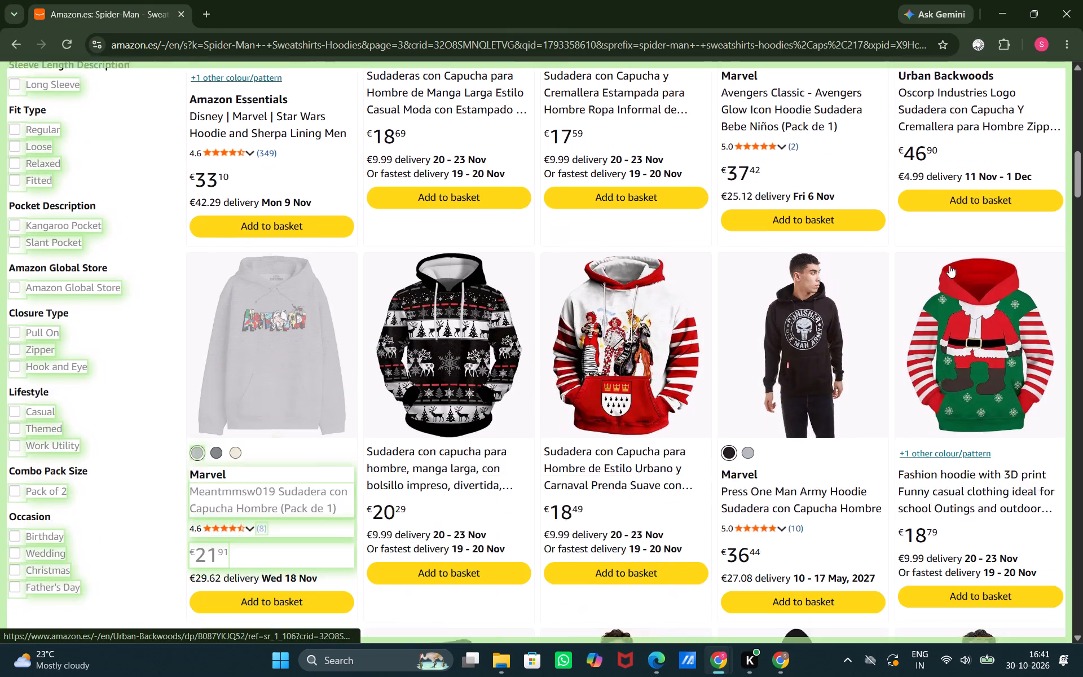
{"action": "scroll", "coordinate": [949, 265], "scroll_direction": "down", "scroll_amount": 2}
{"action": "scroll", "coordinate": [840, 236], "scroll_direction": "down", "scroll_amount": 5}
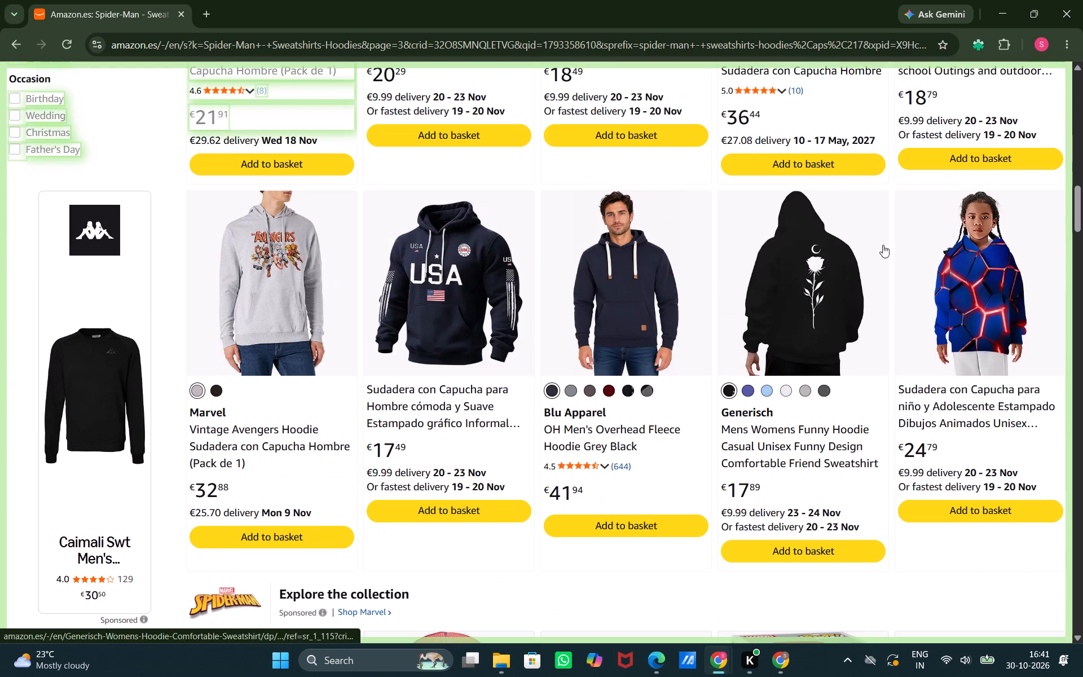
{"action": "scroll", "coordinate": [305, 351], "scroll_direction": "down", "scroll_amount": 2}
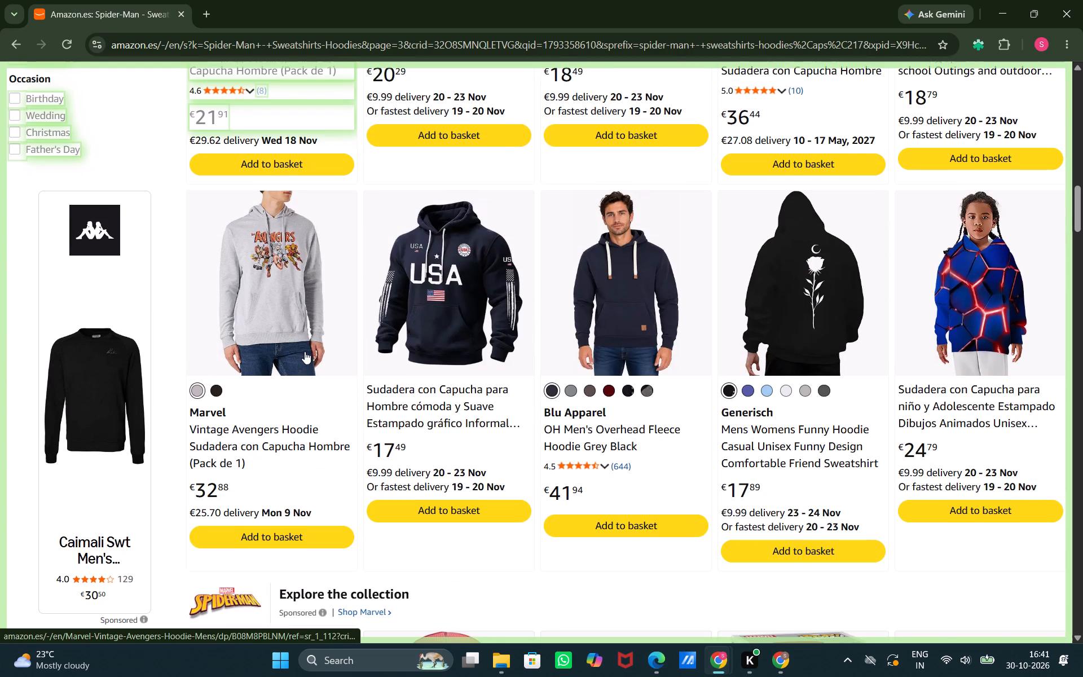
{"action": "scroll", "coordinate": [305, 351], "scroll_direction": "down", "scroll_amount": 3}
{"action": "scroll", "coordinate": [620, 358], "scroll_direction": "down", "scroll_amount": 5}
{"action": "scroll", "coordinate": [877, 360], "scroll_direction": "down", "scroll_amount": 6}
{"action": "scroll", "coordinate": [884, 363], "scroll_direction": "up", "scroll_amount": 3}
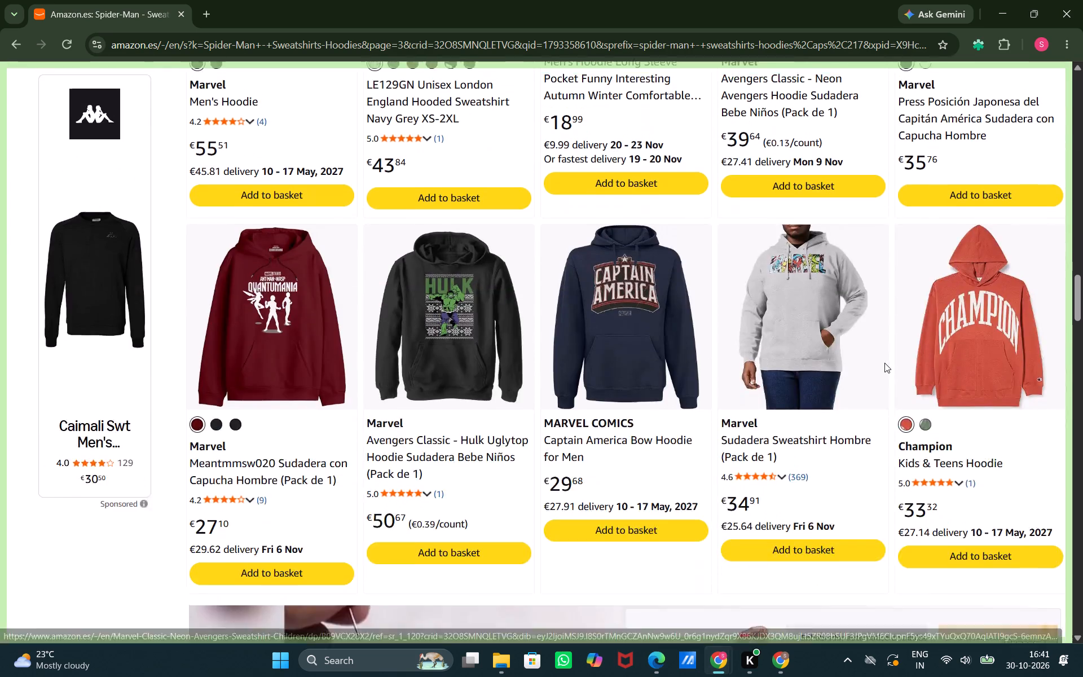
{"action": "scroll", "coordinate": [884, 363], "scroll_direction": "up", "scroll_amount": 3}
{"action": "scroll", "coordinate": [884, 363], "scroll_direction": "down", "scroll_amount": 4}
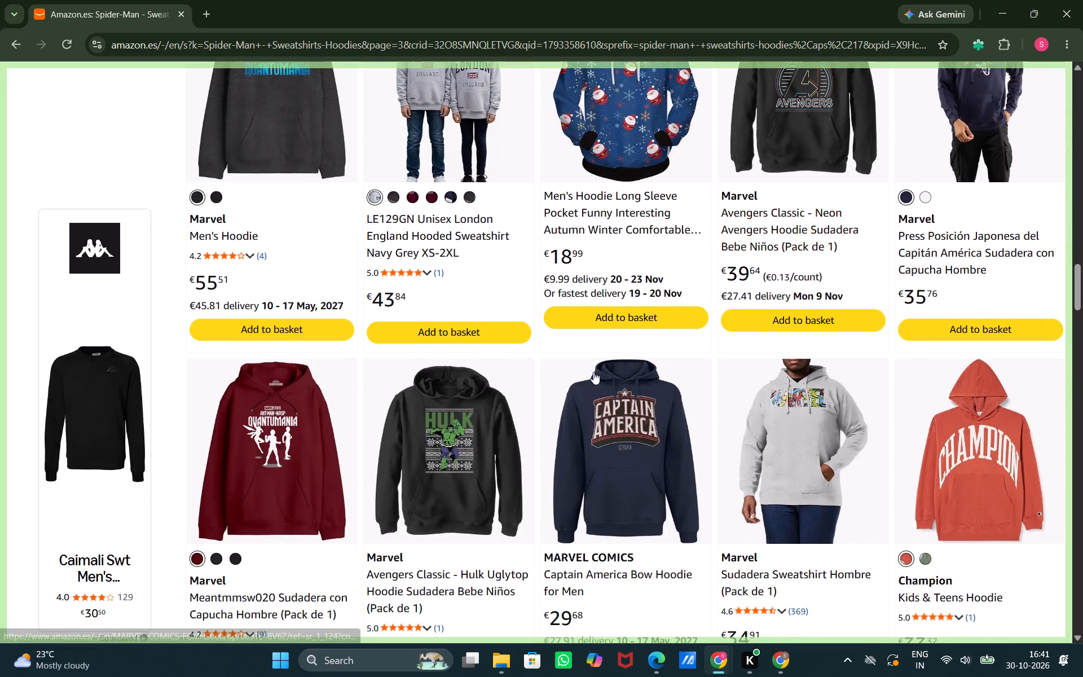
{"action": "scroll", "coordinate": [593, 372], "scroll_direction": "up", "scroll_amount": 4}
Shorten the Amazon.es search query to Spider-Man Hoodies and run the search.
{"action": "left_click", "coordinate": [465, 81]}
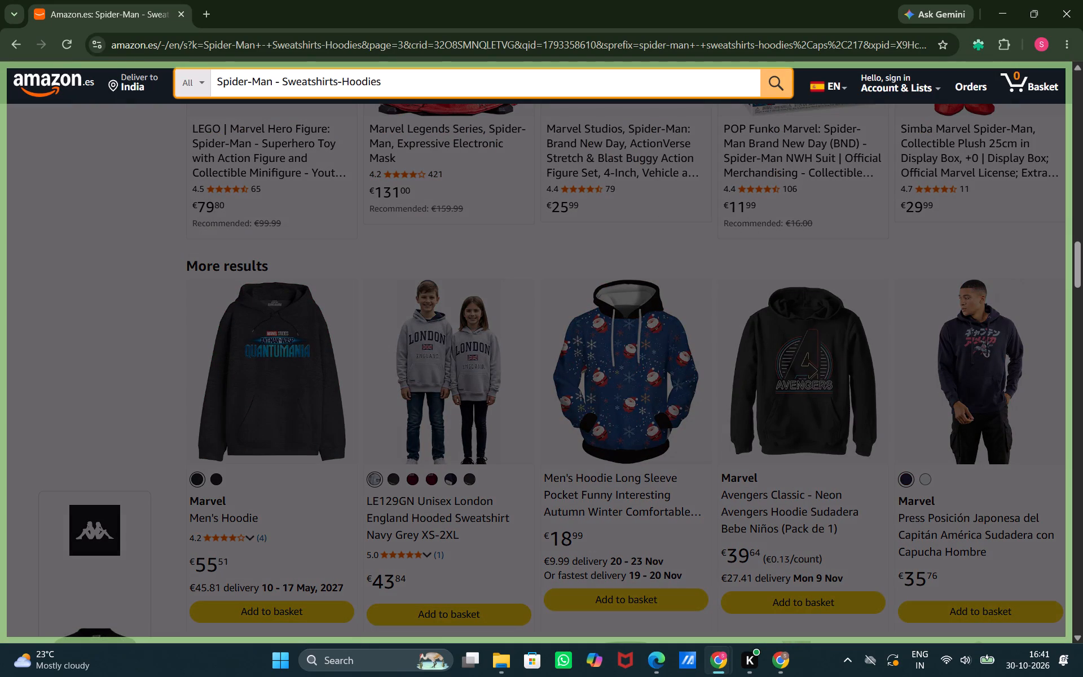
{"action": "key", "text": "Left"}
{"action": "key", "text": "Left"}
{"action": "key", "text": "Left"}
{"action": "key", "text": "Left"}
{"action": "key", "text": "Left"}
{"action": "key", "text": "Left"}
{"action": "key", "text": "Left"}
{"action": "key", "text": "Left"}
{"action": "key", "text": "Right"}
{"action": "key", "text": "BackSpace"}
{"action": "key", "text": "BackSpace"}
{"action": "key", "text": "BackSpace"}
{"action": "key", "text": "BackSpace"}
{"action": "key", "text": "BackSpace"}
{"action": "key", "text": "BackSpace"}
{"action": "key", "text": "BackSpace"}
{"action": "key", "text": "BackSpace"}
{"action": "key", "text": "BackSpace"}
{"action": "key", "text": "BackSpace"}
{"action": "key", "text": "BackSpace"}
{"action": "key", "text": "BackSpace"}
{"action": "key", "text": "BackSpace"}
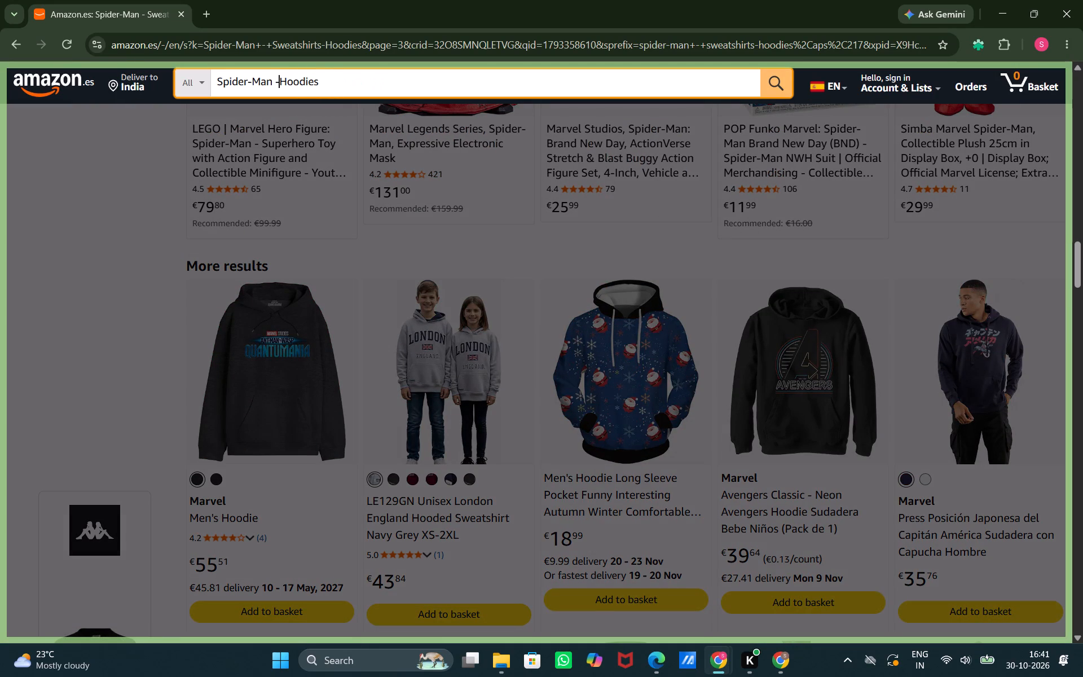
{"action": "key", "text": "BackSpace"}
{"action": "key", "text": "Return"}
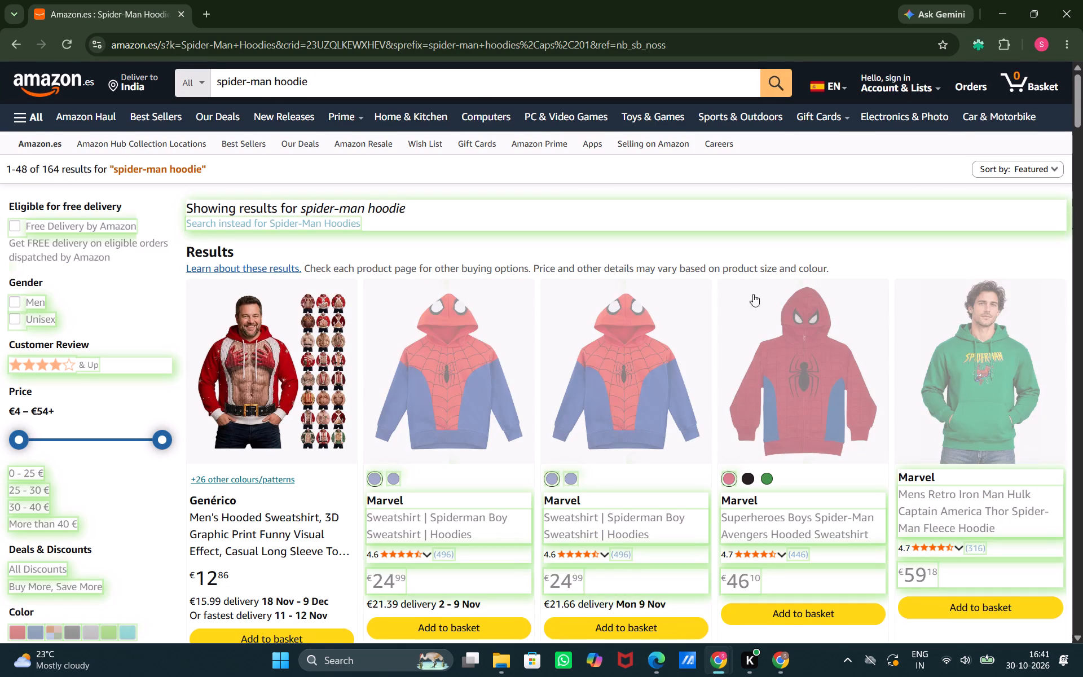
Log the link of Marvel's 2-Pack Spiderman Hoodie Sweatshirts for Boys and Toddlers in cell C20688 of The Walt Disney sheet.
{"action": "scroll", "coordinate": [804, 333], "scroll_direction": "down", "scroll_amount": 6}
{"action": "scroll", "coordinate": [557, 354], "scroll_direction": "down", "scroll_amount": 2}
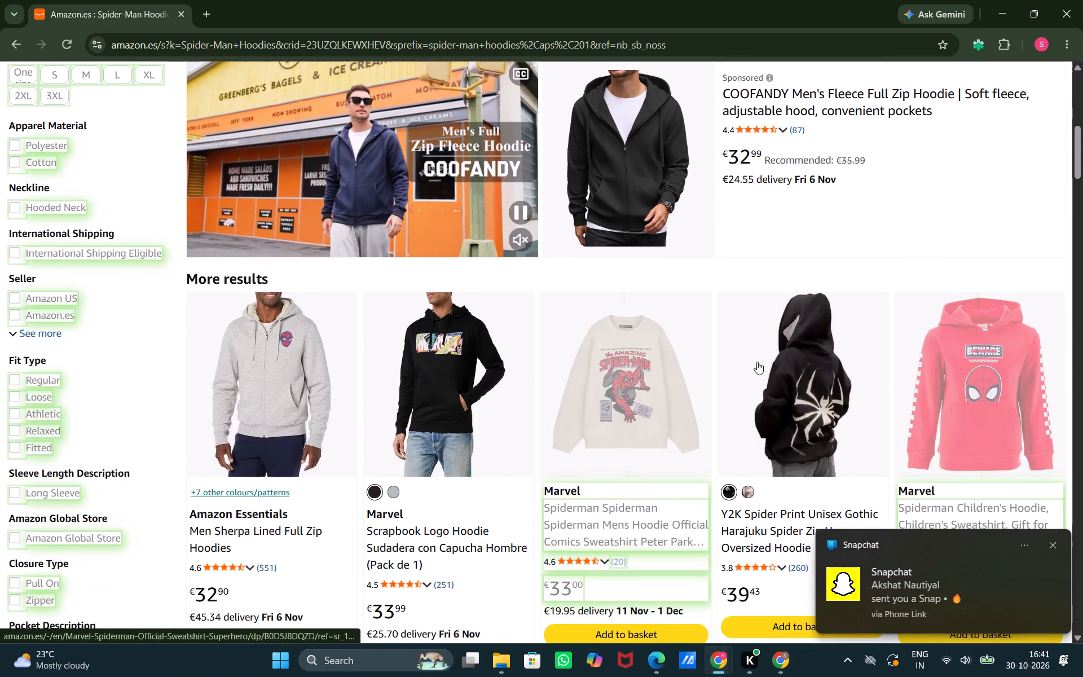
{"action": "scroll", "coordinate": [492, 388], "scroll_direction": "down", "scroll_amount": 5}
{"action": "scroll", "coordinate": [1032, 332], "scroll_direction": "down", "scroll_amount": 3}
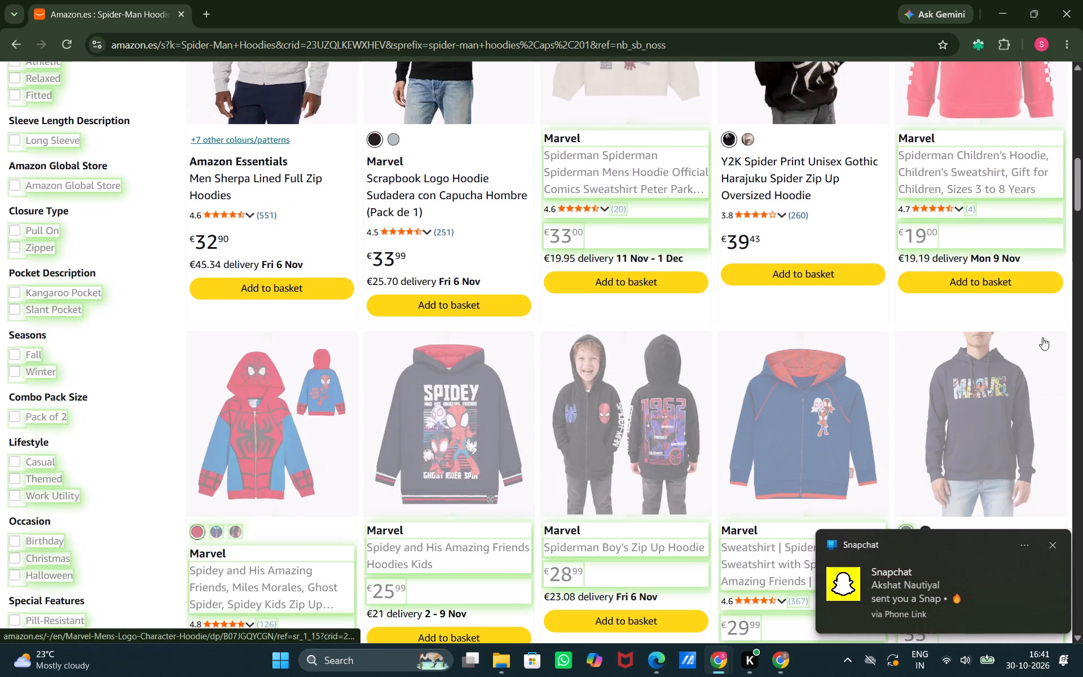
{"action": "scroll", "coordinate": [1042, 337], "scroll_direction": "down", "scroll_amount": 3}
{"action": "scroll", "coordinate": [1007, 369], "scroll_direction": "down", "scroll_amount": 4}
{"action": "scroll", "coordinate": [901, 364], "scroll_direction": "down", "scroll_amount": 3}
{"action": "scroll", "coordinate": [807, 367], "scroll_direction": "down", "scroll_amount": 7}
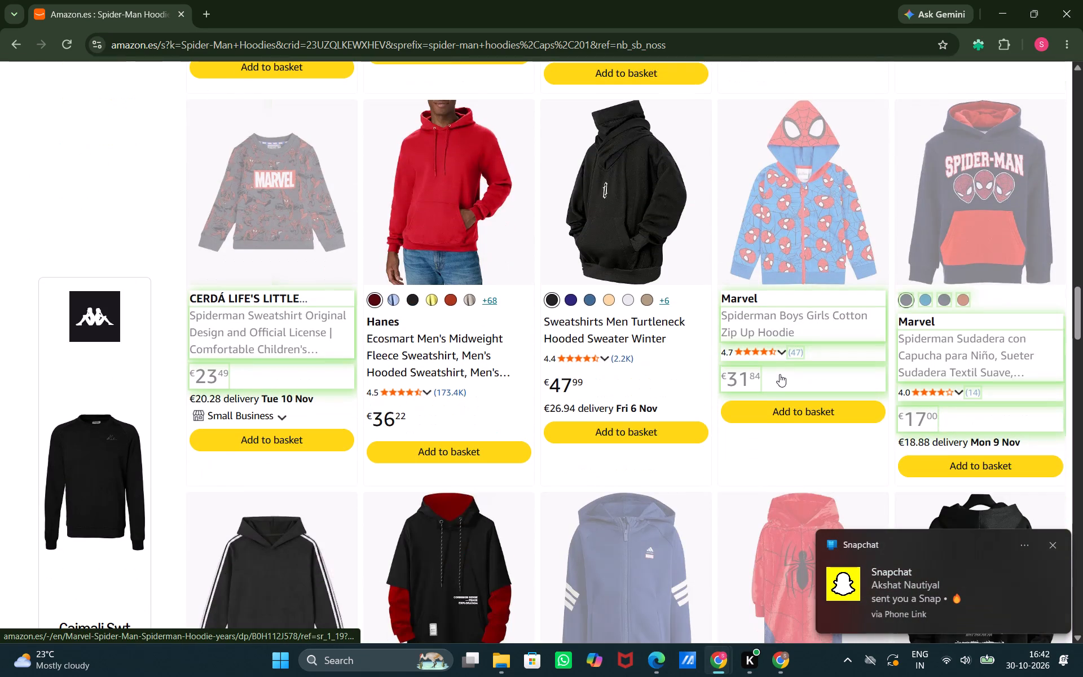
{"action": "scroll", "coordinate": [866, 306], "scroll_direction": "down", "scroll_amount": 4}
{"action": "scroll", "coordinate": [444, 326], "scroll_direction": "down", "scroll_amount": 5}
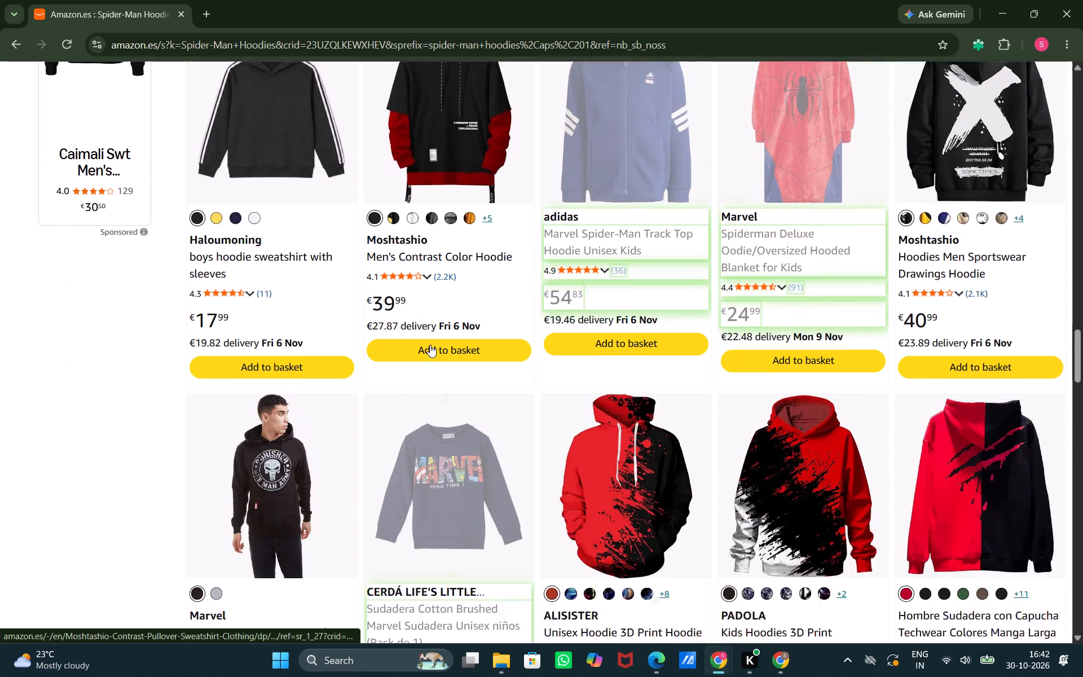
{"action": "scroll", "coordinate": [977, 299], "scroll_direction": "down", "scroll_amount": 6}
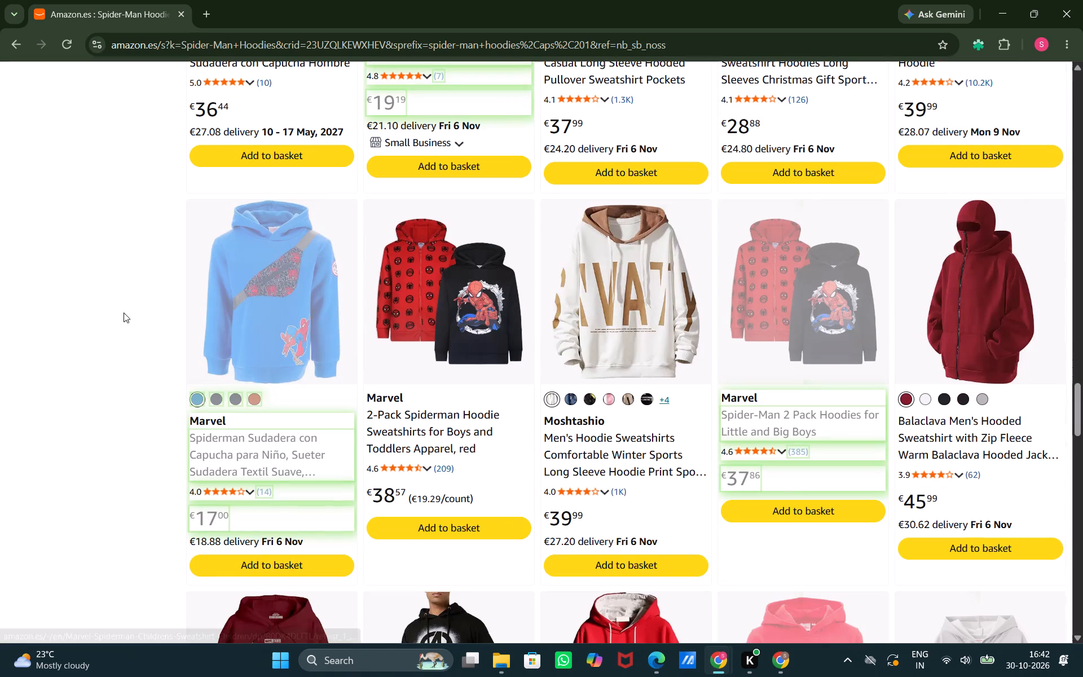
{"action": "right_click", "coordinate": [464, 424]}
{"action": "left_click", "coordinate": [565, 344]}
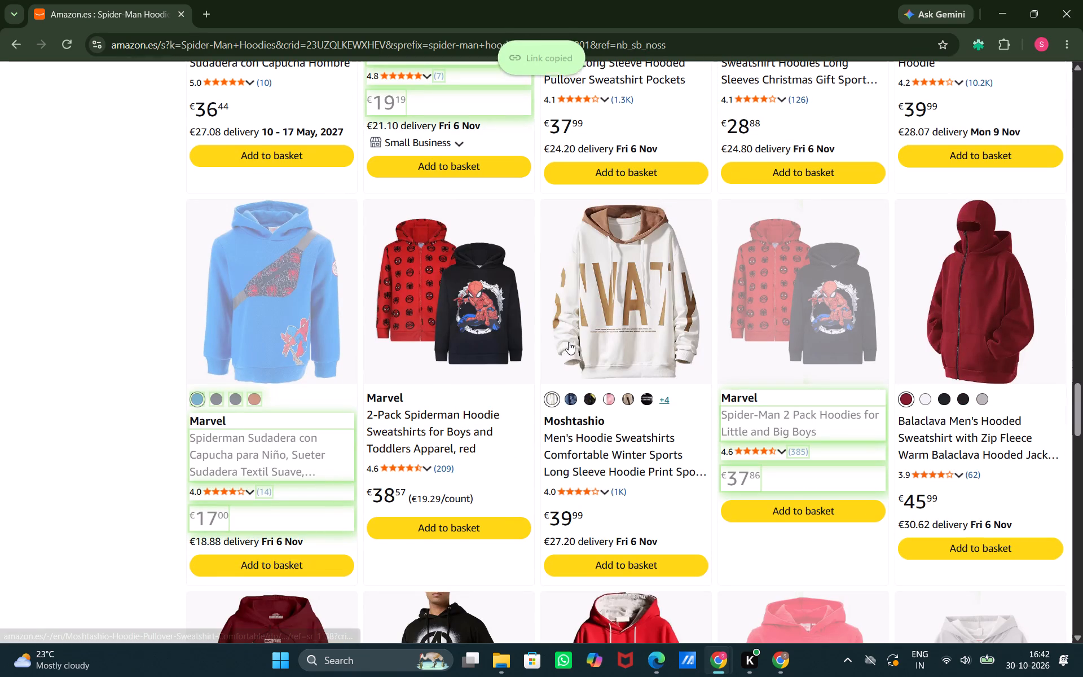
{"action": "key", "text": "alt+Tab"}
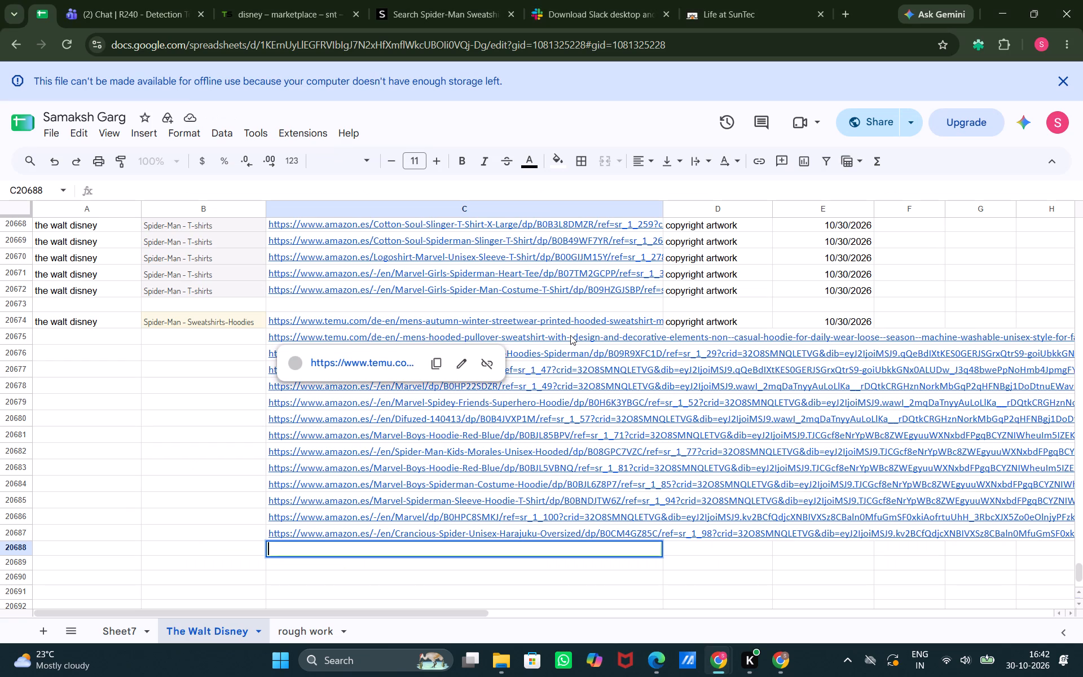
{"action": "key", "text": "ctrl+v"}
{"action": "key", "text": "Return"}
{"action": "key", "text": "Return"}
{"action": "key", "text": "alt+Tab"}
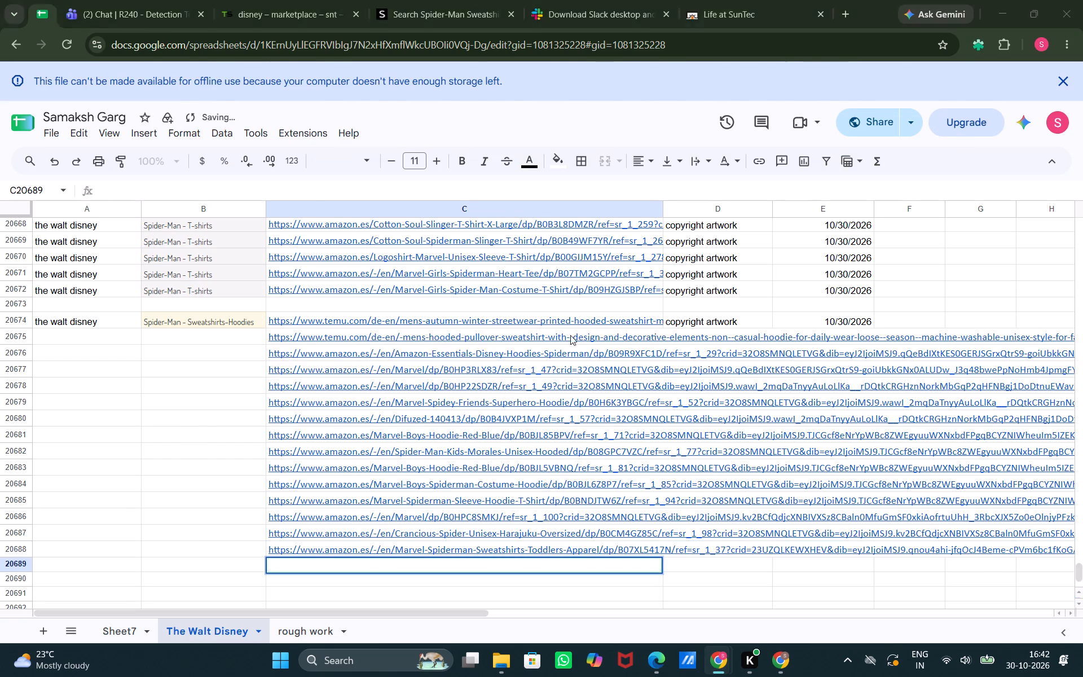
Go to page 2 of the results and log the Boys' Spiderman Costume Hoodie, Red/Blue L(10/12) link in cell C20689 of the sheet.
{"action": "scroll", "coordinate": [571, 335], "scroll_direction": "down", "scroll_amount": 6}
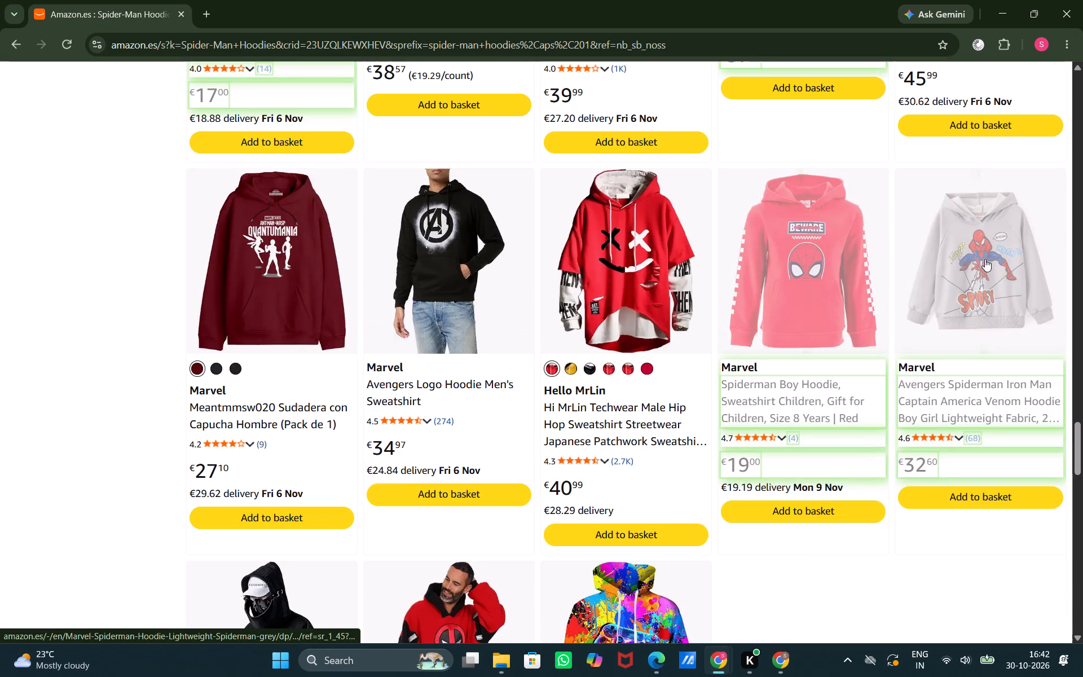
{"action": "scroll", "coordinate": [276, 304], "scroll_direction": "down", "scroll_amount": 5}
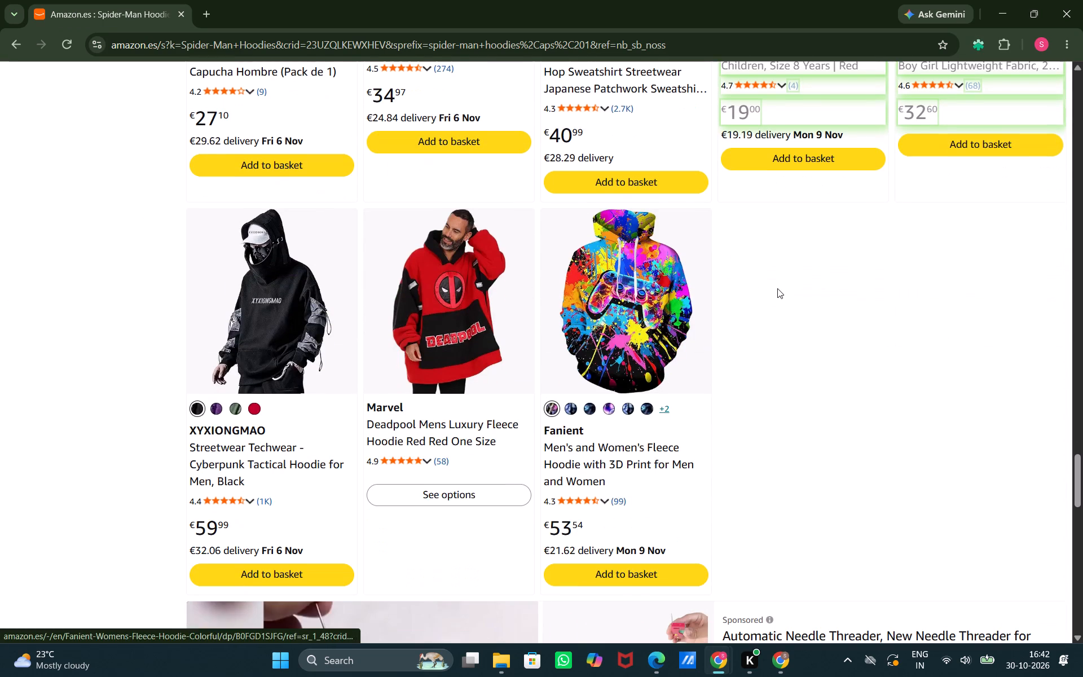
{"action": "scroll", "coordinate": [777, 288], "scroll_direction": "down", "scroll_amount": 4}
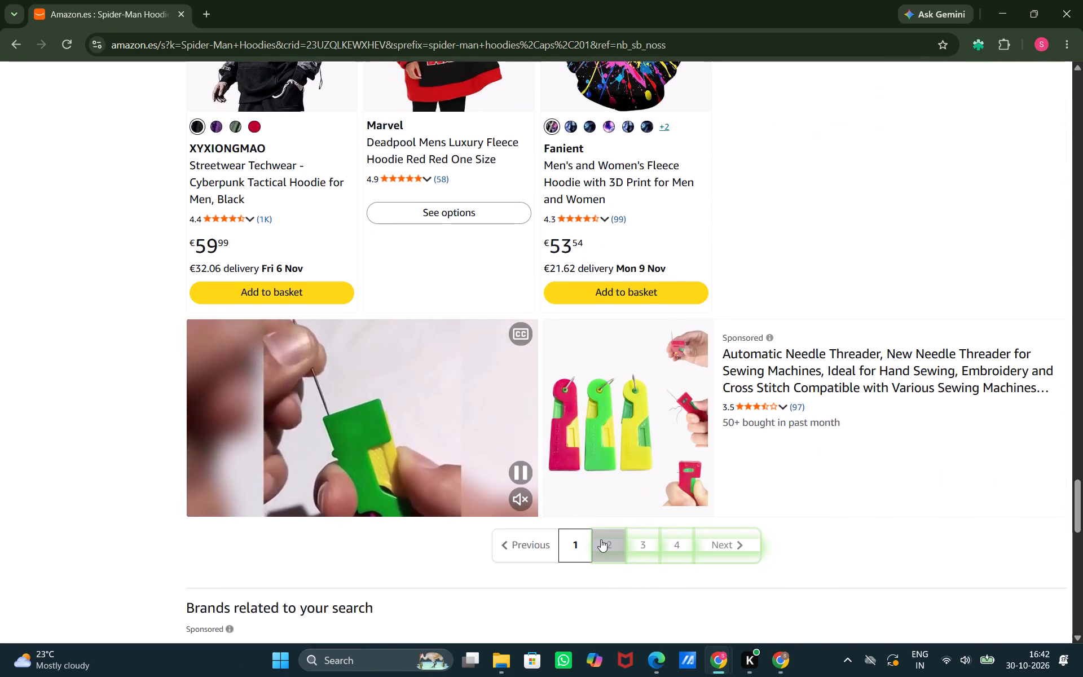
{"action": "left_click", "coordinate": [601, 539]}
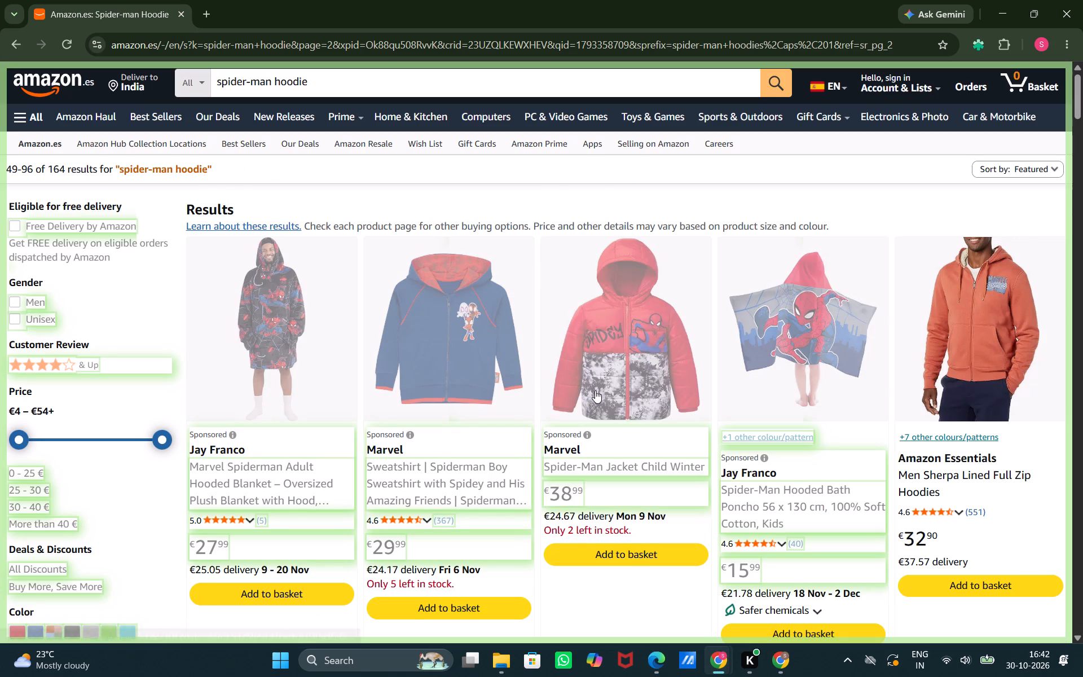
{"action": "scroll", "coordinate": [934, 335], "scroll_direction": "down", "scroll_amount": 6}
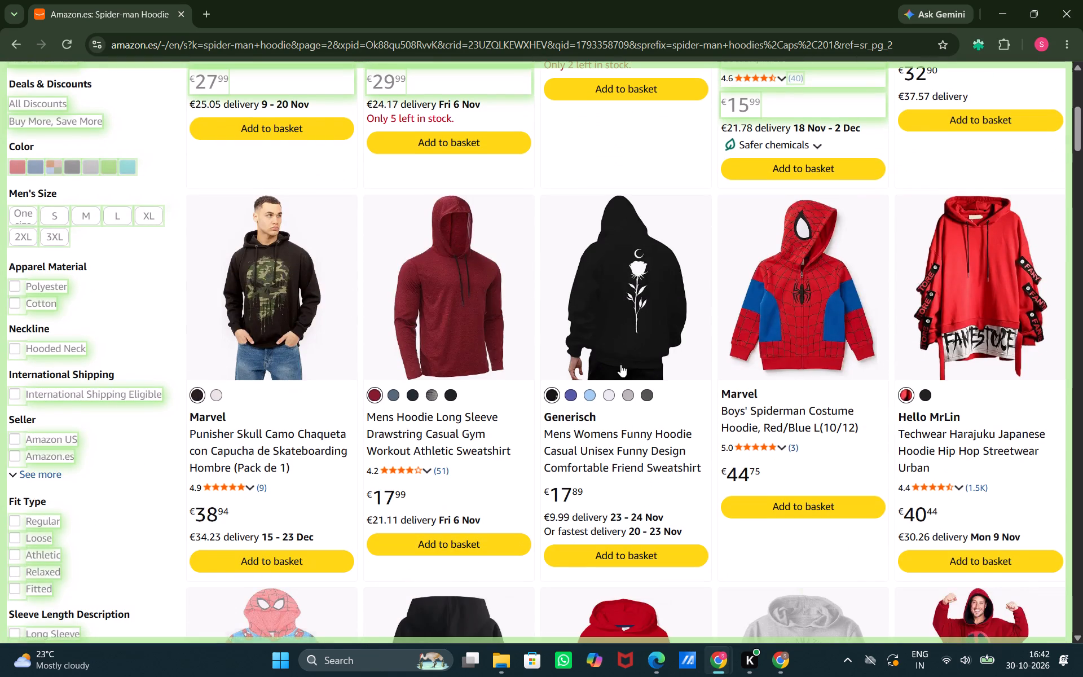
{"action": "right_click", "coordinate": [832, 441]}
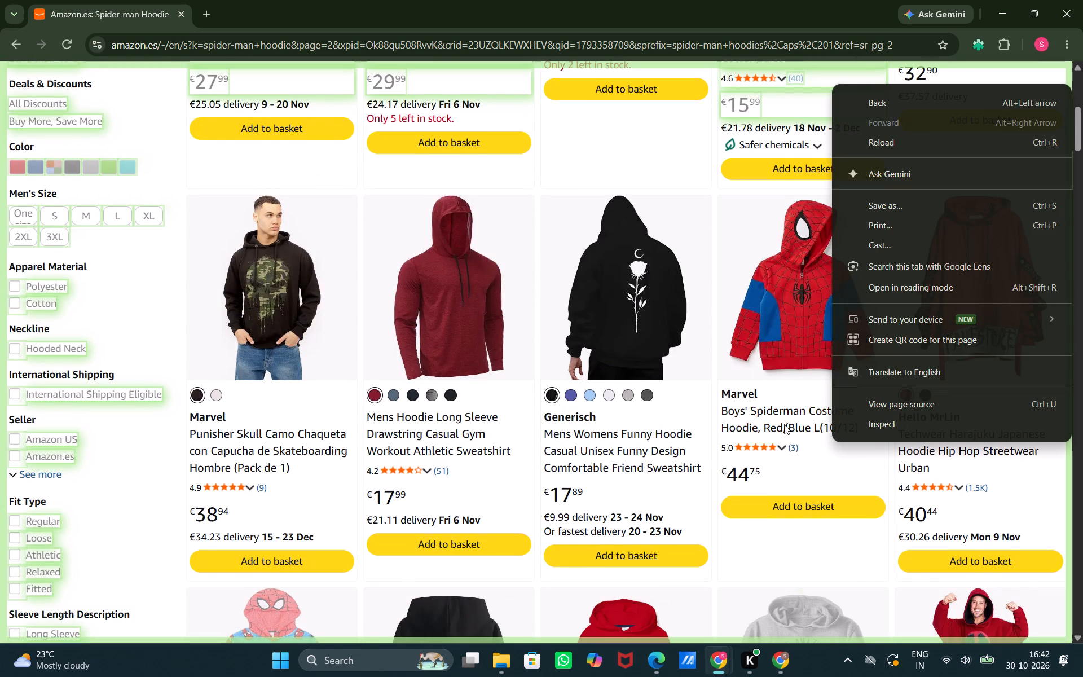
{"action": "right_click", "coordinate": [784, 424]}
{"action": "left_click", "coordinate": [866, 348]}
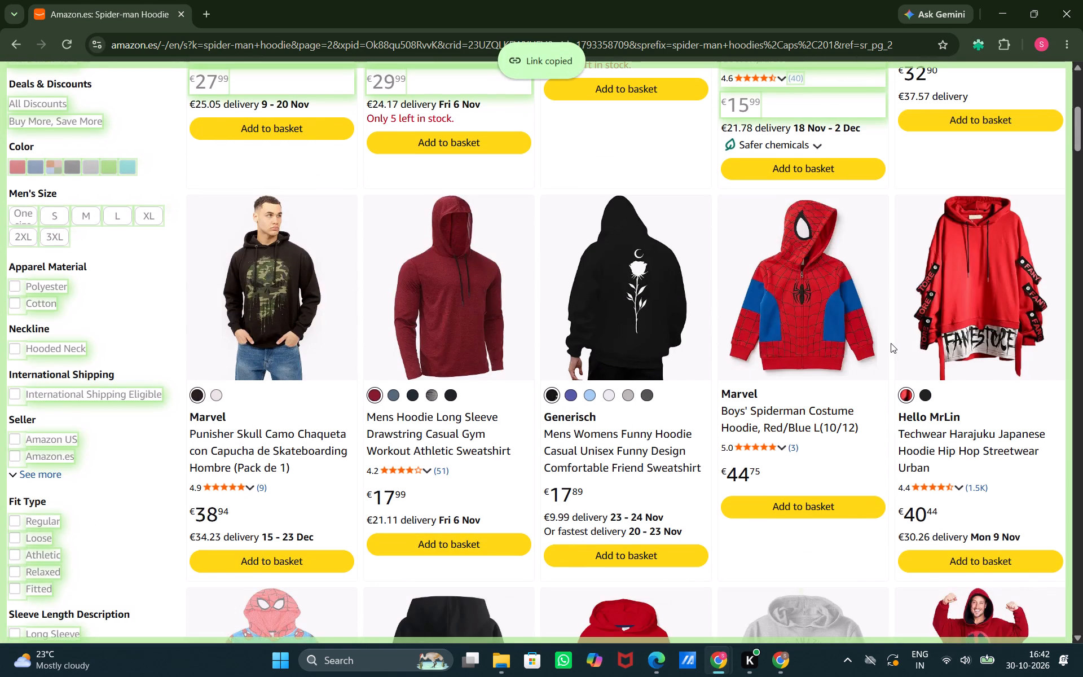
{"action": "key", "text": "alt+Tab"}
{"action": "key", "text": "ctrl+v"}
{"action": "key", "text": "Return"}
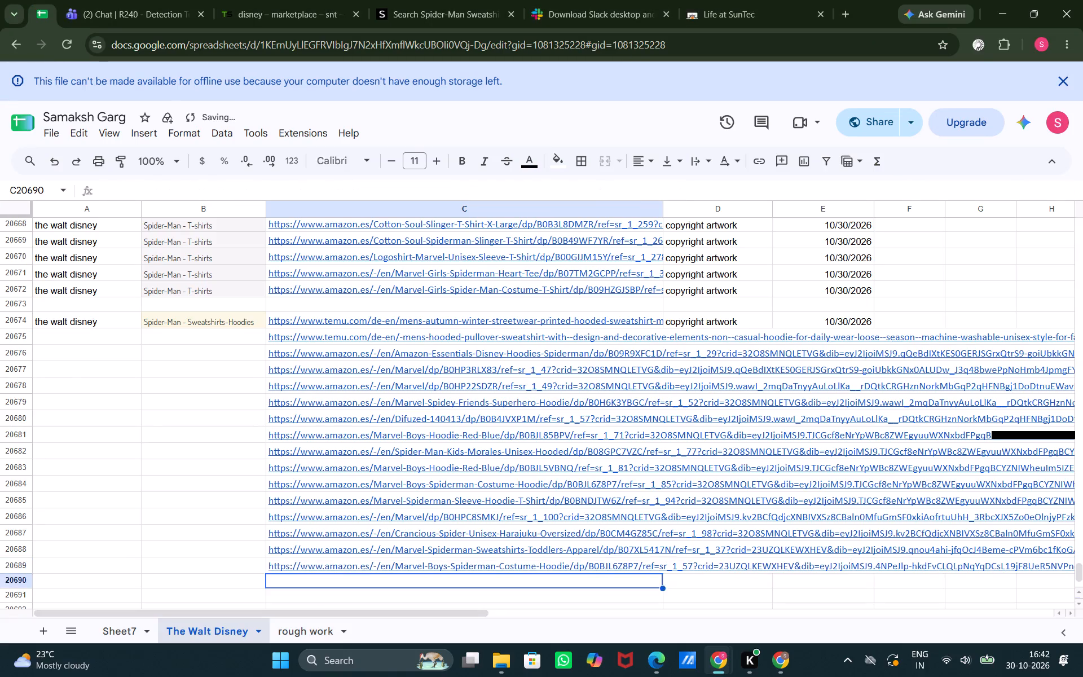
{"action": "key", "text": "Return"}
{"action": "key", "text": "alt+Tab"}
Log the link of Marvel's Boy's Hoodie, Red/Blue, 5-6 from page 2 in cell C20690 of The Walt Disney sheet.
{"action": "scroll", "coordinate": [985, 314], "scroll_direction": "down", "scroll_amount": 4}
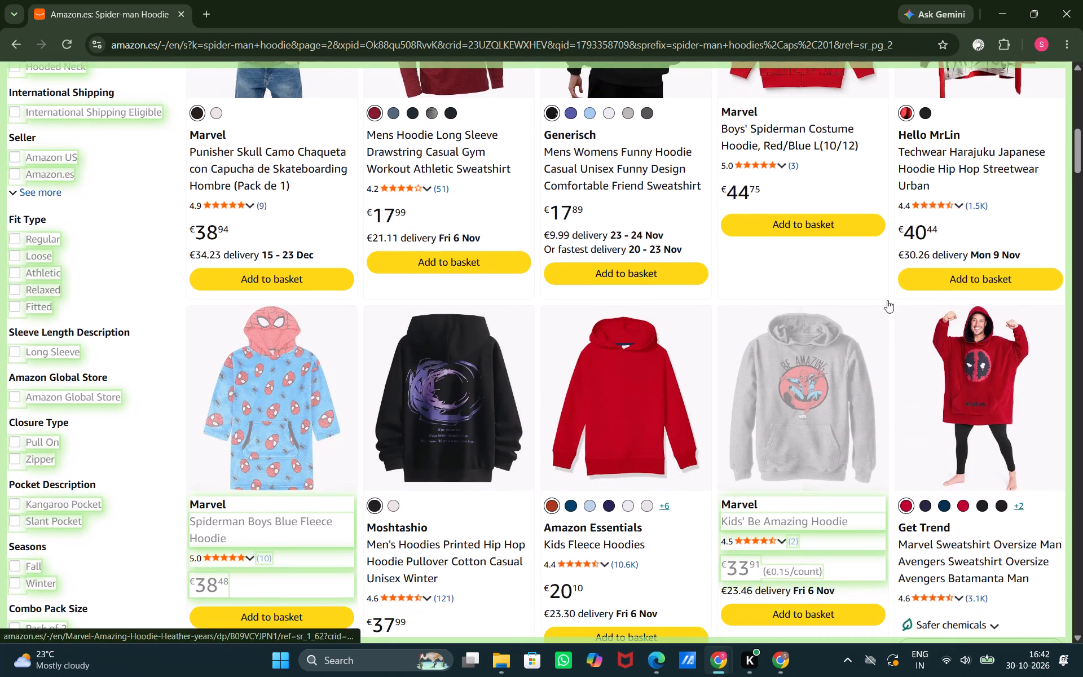
{"action": "scroll", "coordinate": [981, 275], "scroll_direction": "down", "scroll_amount": 13}
{"action": "scroll", "coordinate": [969, 354], "scroll_direction": "down", "scroll_amount": 3}
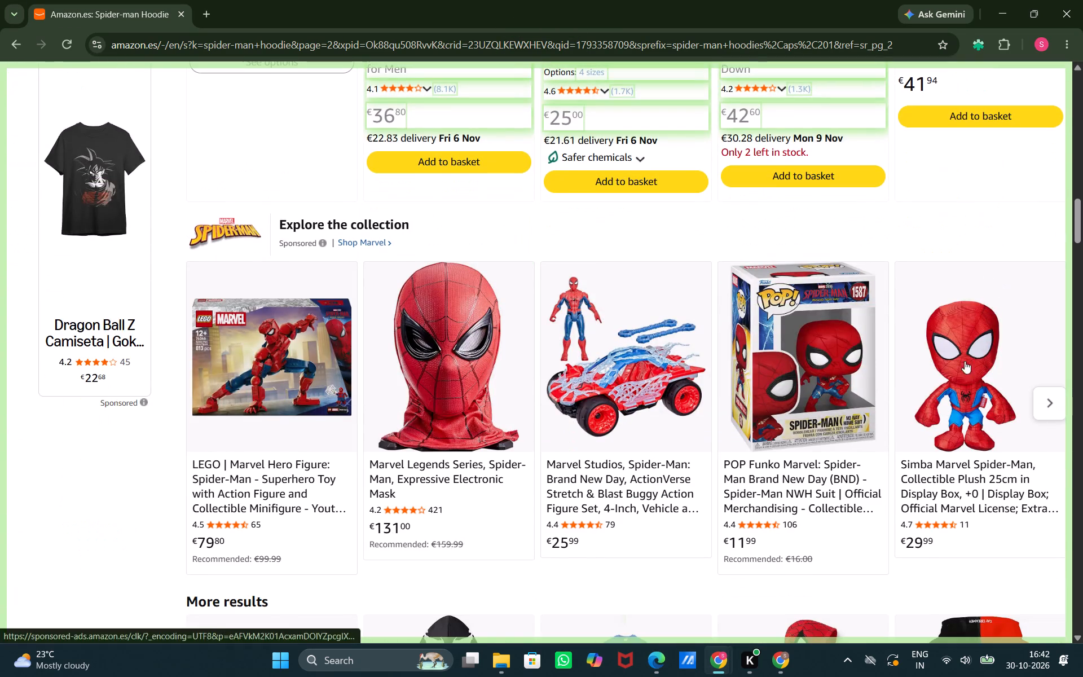
{"action": "scroll", "coordinate": [965, 361], "scroll_direction": "down", "scroll_amount": 2}
{"action": "right_click", "coordinate": [807, 497]}
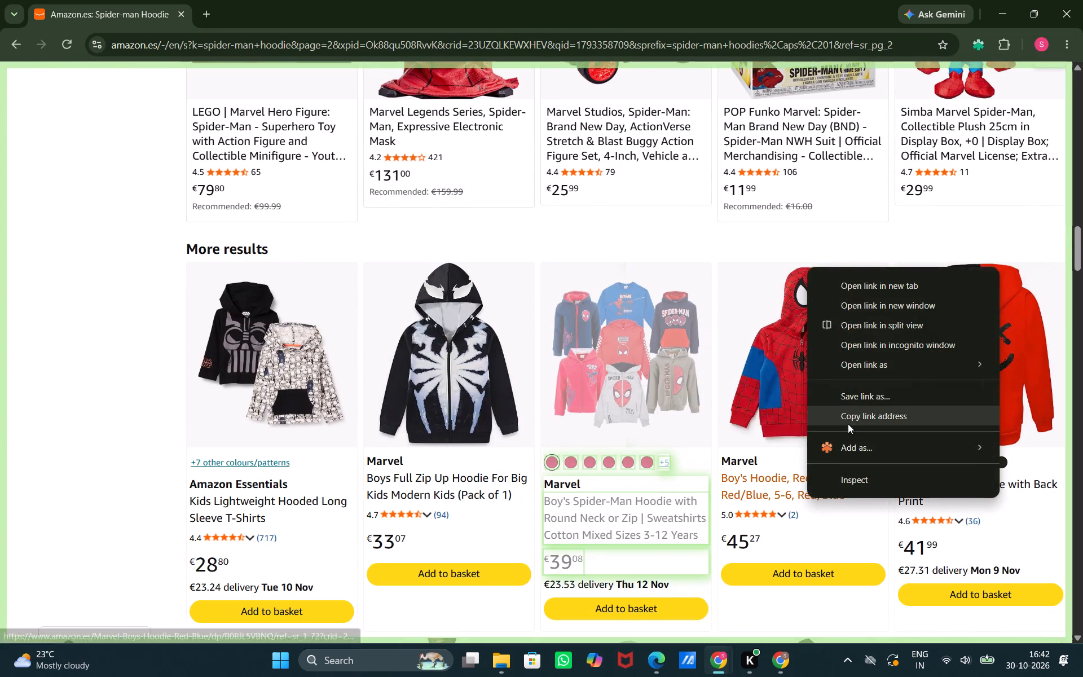
{"action": "left_click", "coordinate": [851, 421]}
{"action": "key", "text": "alt+Tab"}
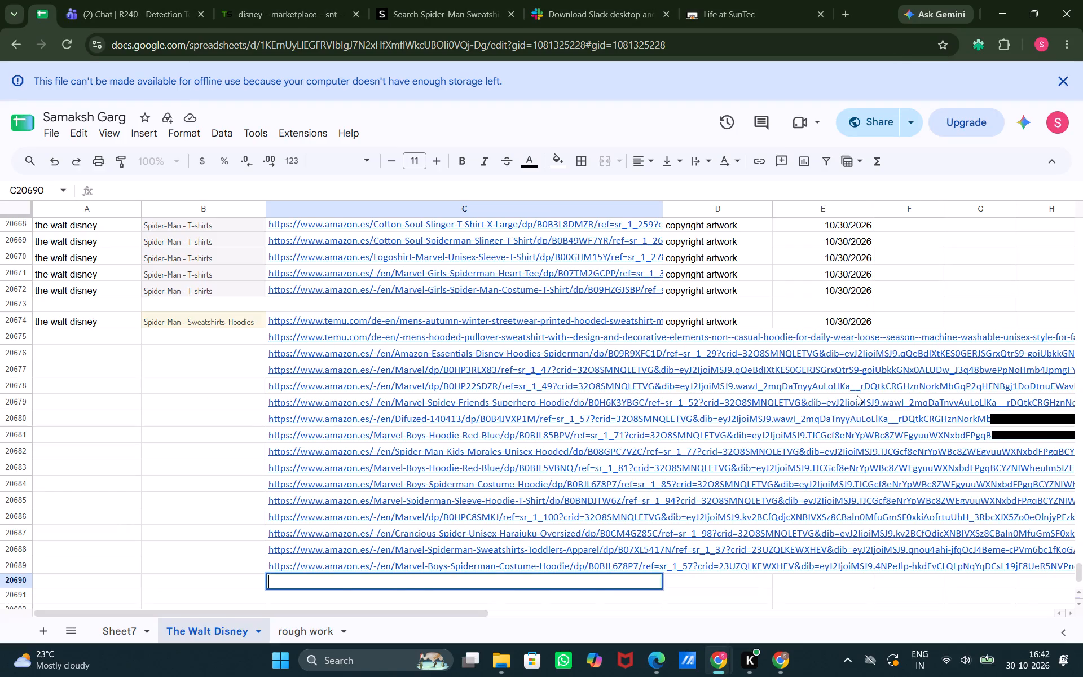
{"action": "key", "text": "ctrl+v"}
{"action": "key", "text": "Return"}
{"action": "key", "text": "Return"}
{"action": "key", "text": "Return"}
{"action": "key", "text": "Return"}
{"action": "key", "text": "alt+Tab"}
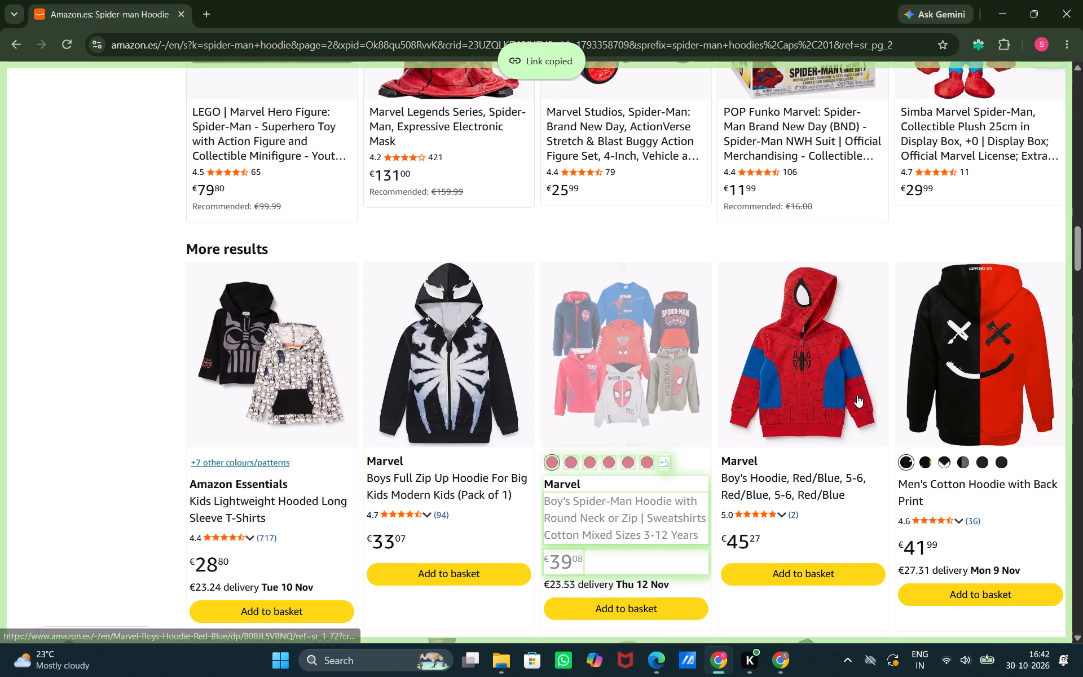
Copy the link of CERDÁ's Sweatshirt Cotton Brushed Marvel Sweatshirt Unisex Kids from page 2 and switch to The Walt Disney sheet.
{"action": "scroll", "coordinate": [868, 397], "scroll_direction": "down", "scroll_amount": 6}
{"action": "scroll", "coordinate": [1082, 334], "scroll_direction": "down", "scroll_amount": 6}
{"action": "scroll", "coordinate": [1011, 358], "scroll_direction": "down", "scroll_amount": 4}
{"action": "scroll", "coordinate": [222, 359], "scroll_direction": "down", "scroll_amount": 5}
{"action": "scroll", "coordinate": [1078, 342], "scroll_direction": "down", "scroll_amount": 6}
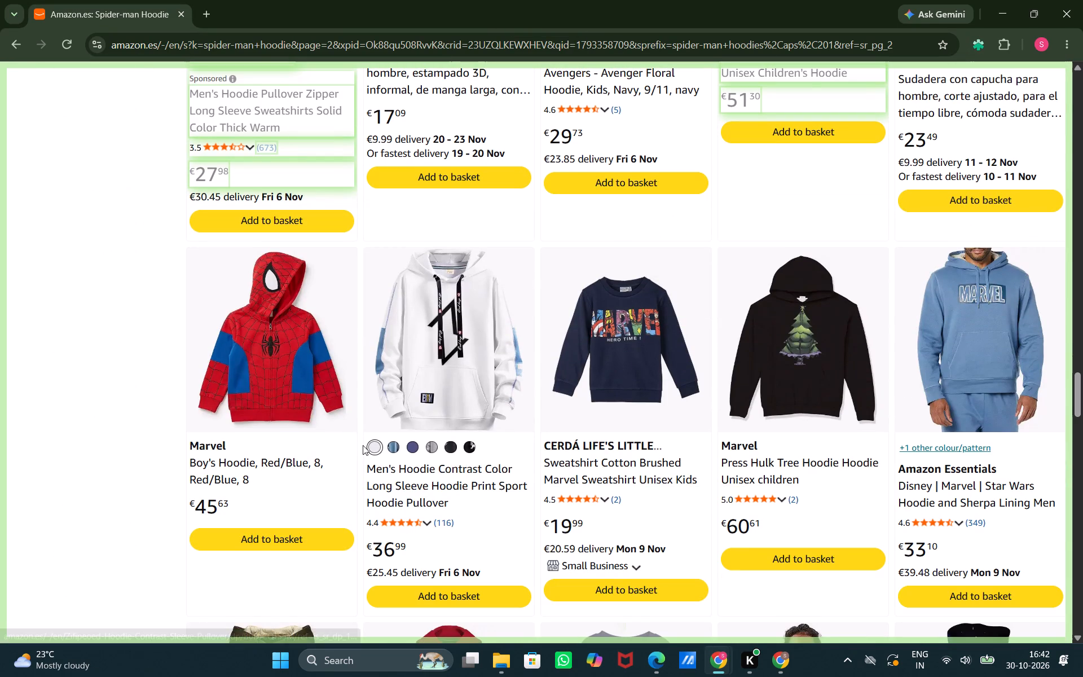
{"action": "right_click", "coordinate": [588, 477]}
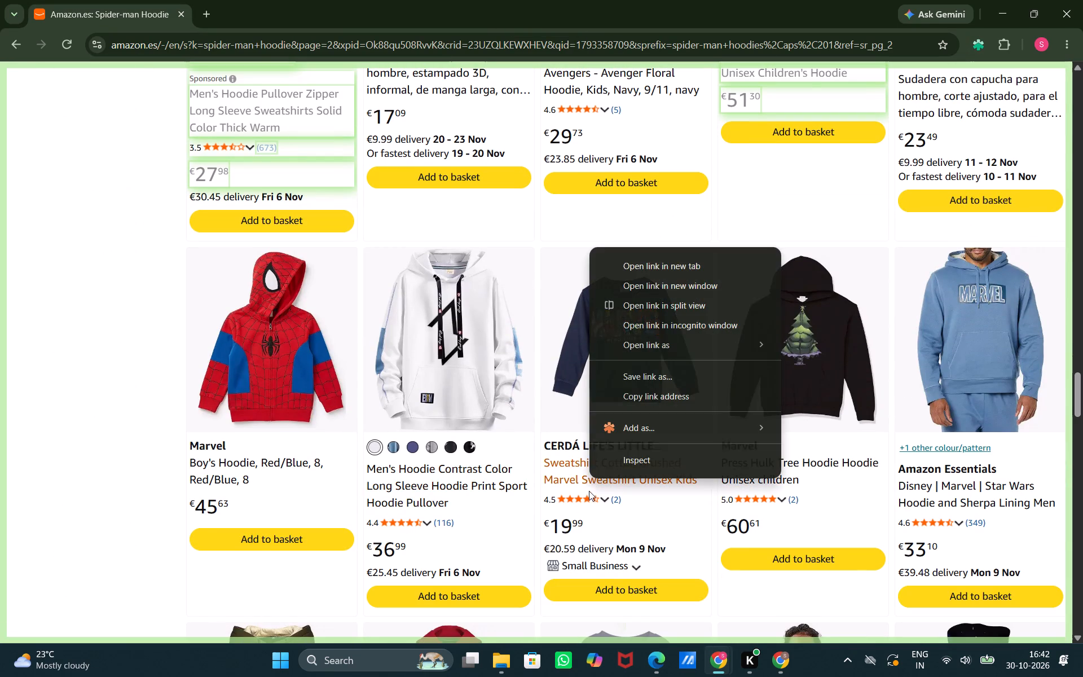
{"action": "left_click", "coordinate": [626, 394]}
{"action": "key", "text": "alt+Tab"}
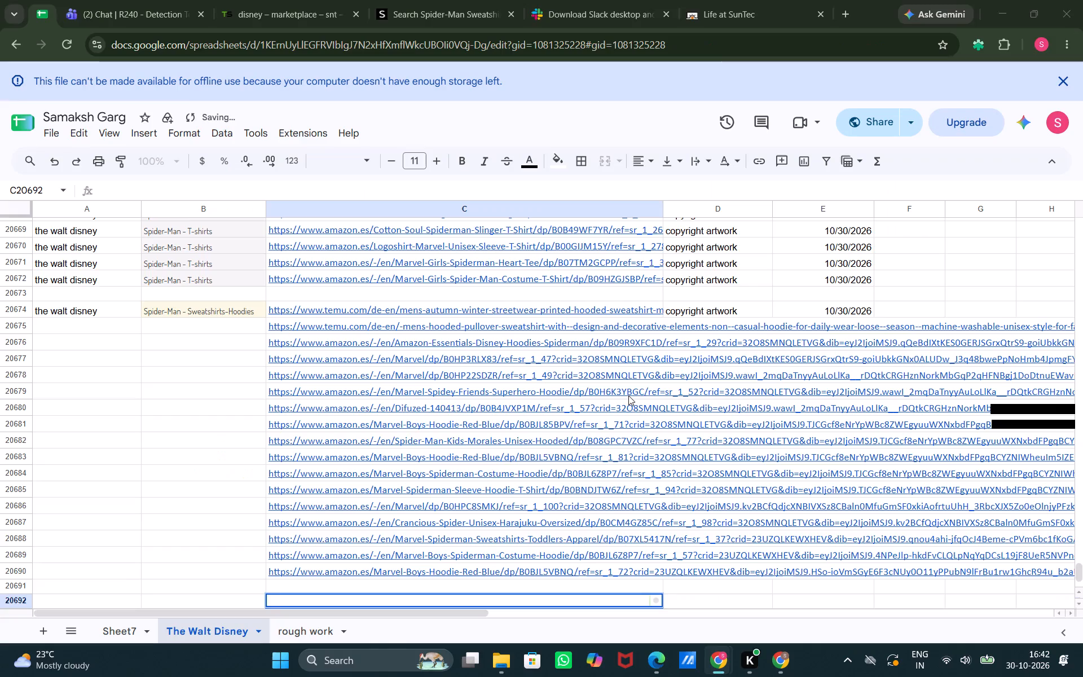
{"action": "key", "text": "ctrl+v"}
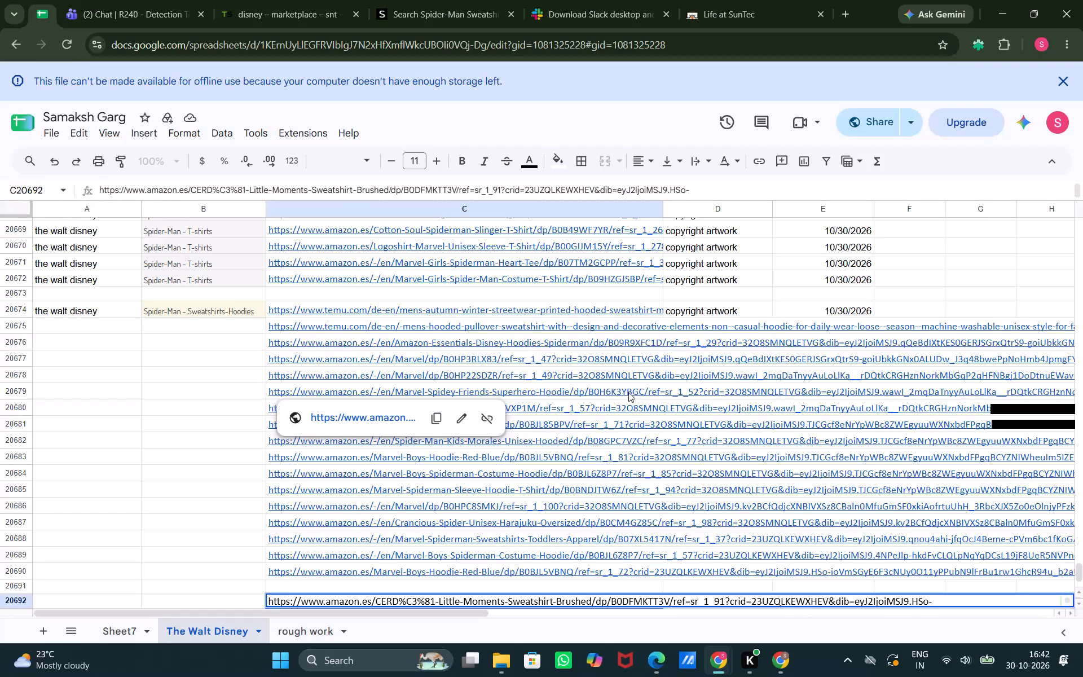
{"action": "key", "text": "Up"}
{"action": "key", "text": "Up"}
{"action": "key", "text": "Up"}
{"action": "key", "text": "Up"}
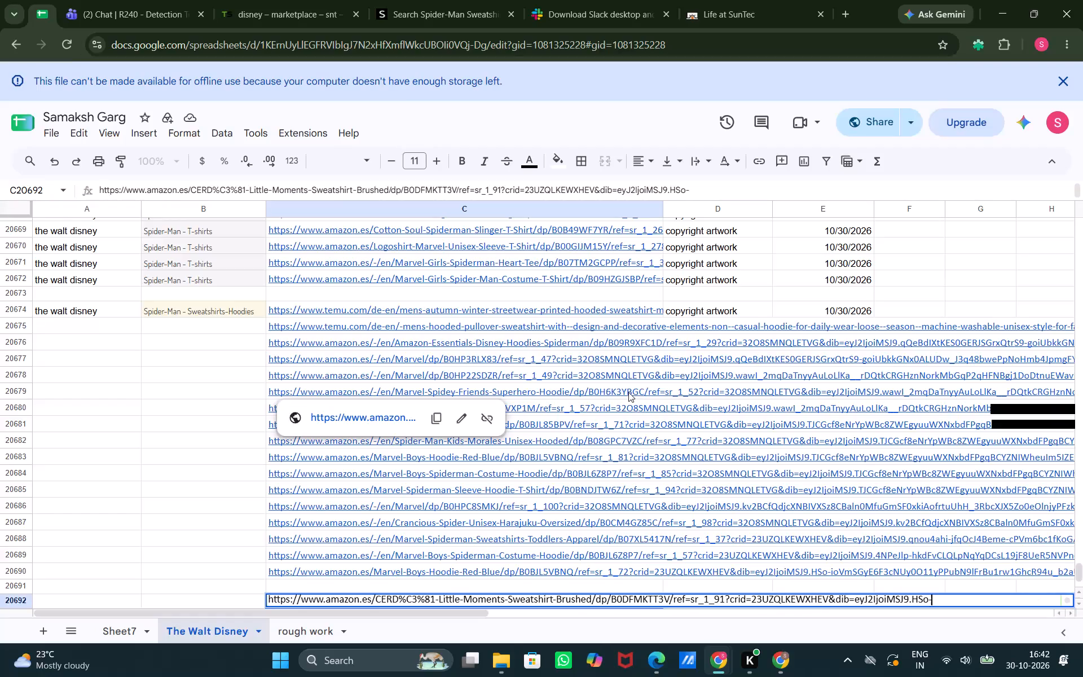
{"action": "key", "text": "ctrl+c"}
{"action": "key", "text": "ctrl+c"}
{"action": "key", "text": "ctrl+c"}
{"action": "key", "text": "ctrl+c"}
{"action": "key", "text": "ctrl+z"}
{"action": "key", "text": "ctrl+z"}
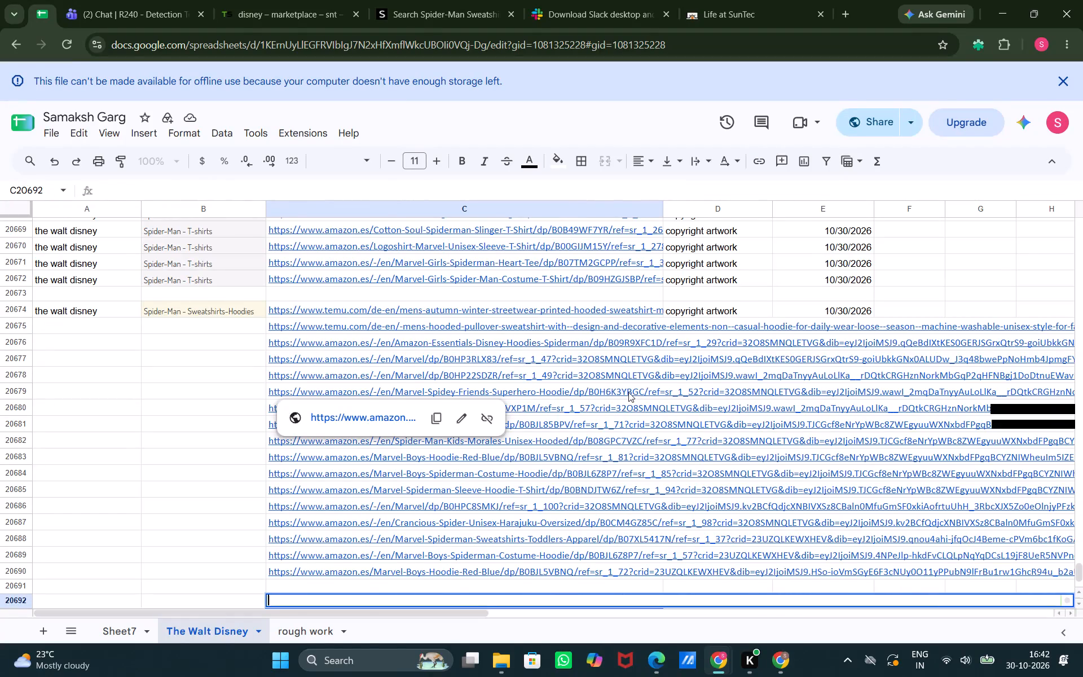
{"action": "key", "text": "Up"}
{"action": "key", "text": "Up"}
Log the copied CERDÁ Marvel sweatshirt link in cell C20691 and return to the Amazon.es results.
{"action": "left_click", "coordinate": [425, 583]}
{"action": "key", "text": "ctrl+v"}
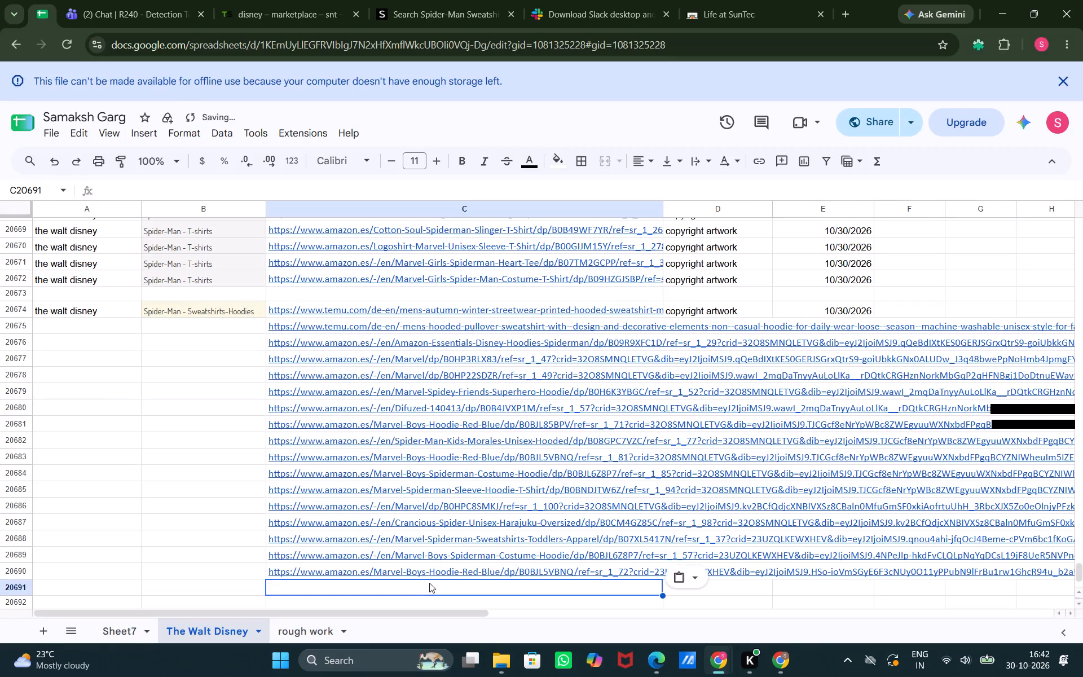
{"action": "key", "text": "alt+Tab"}
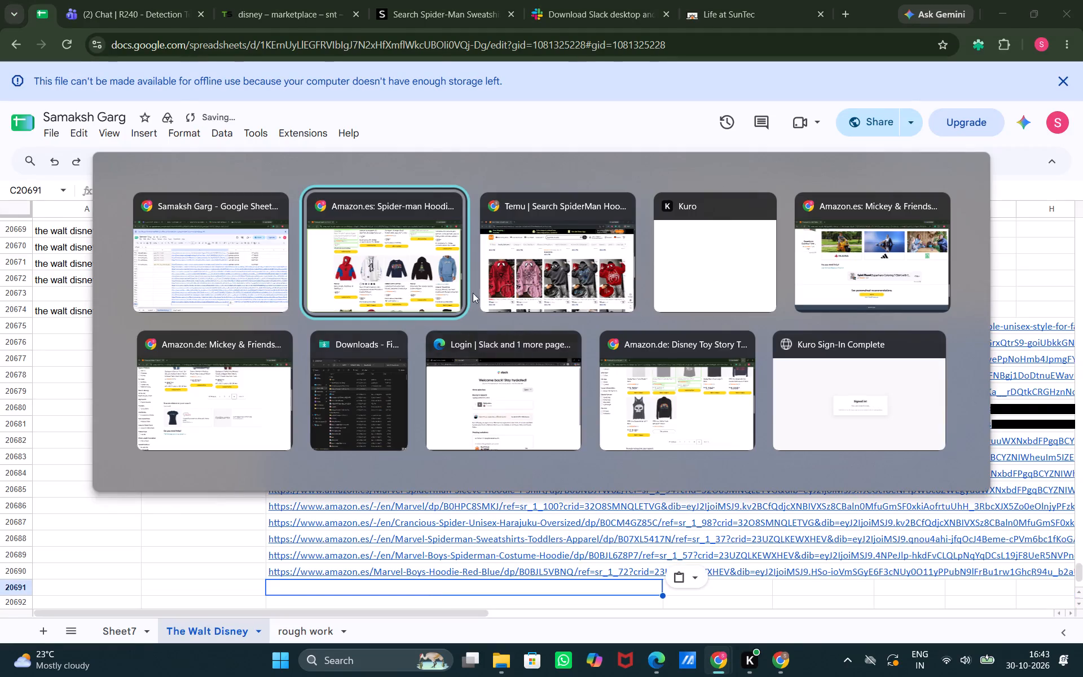
Log the link of CERDÁ's Sweatshirt Cotton Brushed Marvel Sweatshirt Unisex Kids in cell C20691 and return to the Amazon.es results.
{"action": "left_click", "coordinate": [365, 264]}
{"action": "right_click", "coordinate": [611, 482]}
{"action": "left_click", "coordinate": [728, 405]}
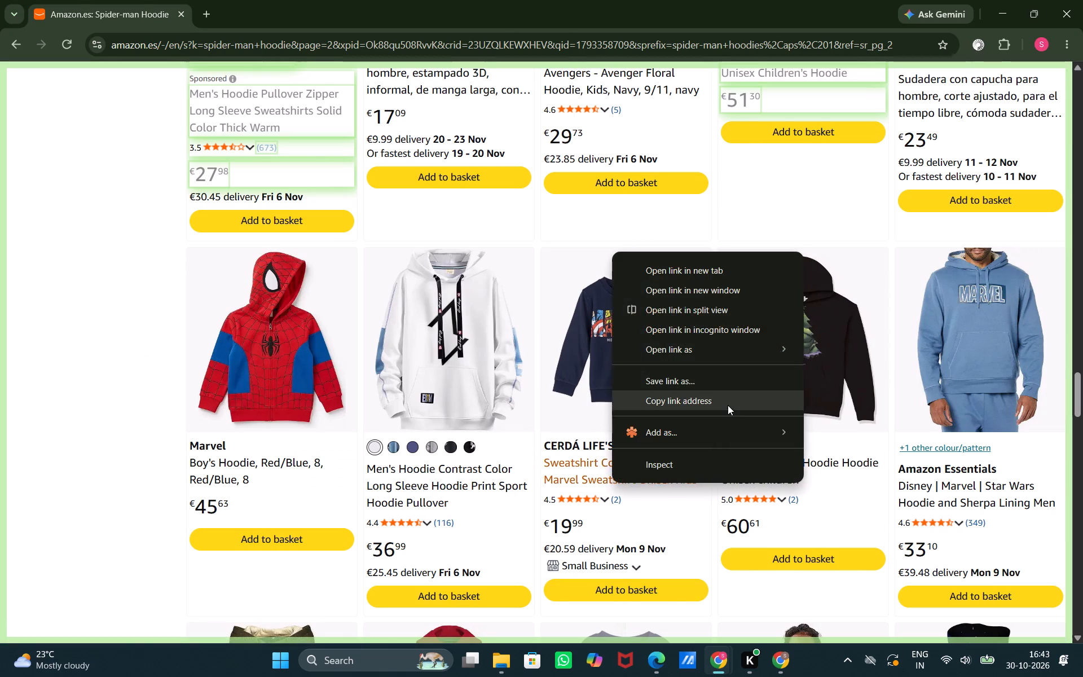
{"action": "key", "text": "alt+Tab"}
{"action": "key", "text": "ctrl+v"}
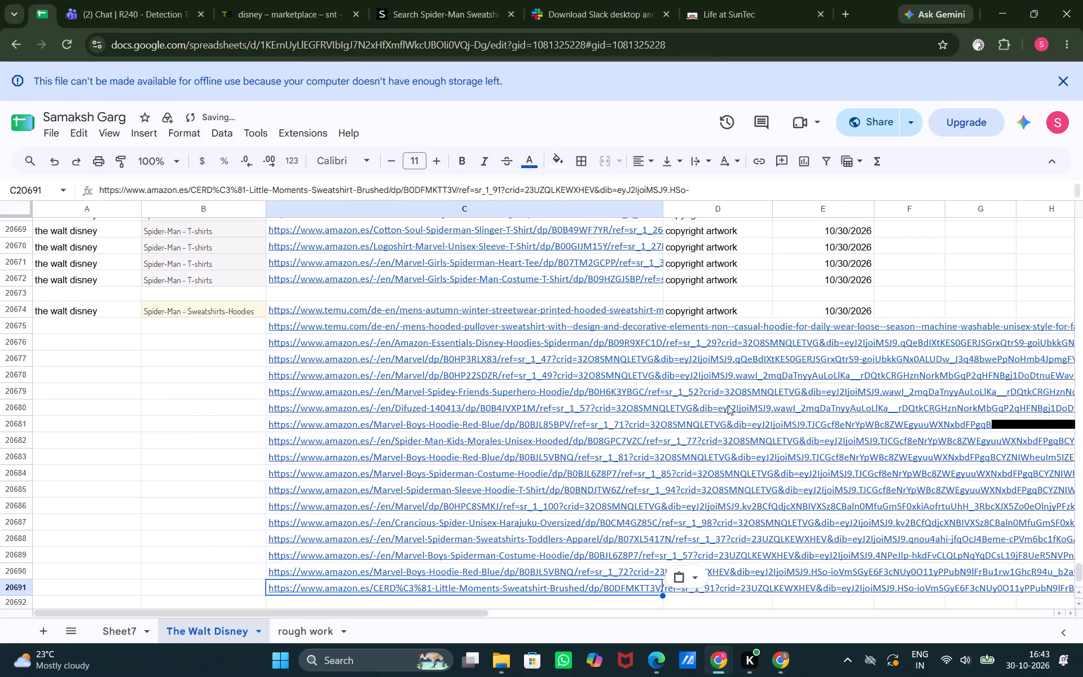
{"action": "key", "text": "Return"}
{"action": "key", "text": "Return"}
{"action": "key", "text": "alt+Tab"}
Log the link of Marvel's Peter Venom Hoodie Sudadera Bebe Niños from results page 2 in cell C20692 of The Walt Disney sheet.
{"action": "right_click", "coordinate": [251, 458]}
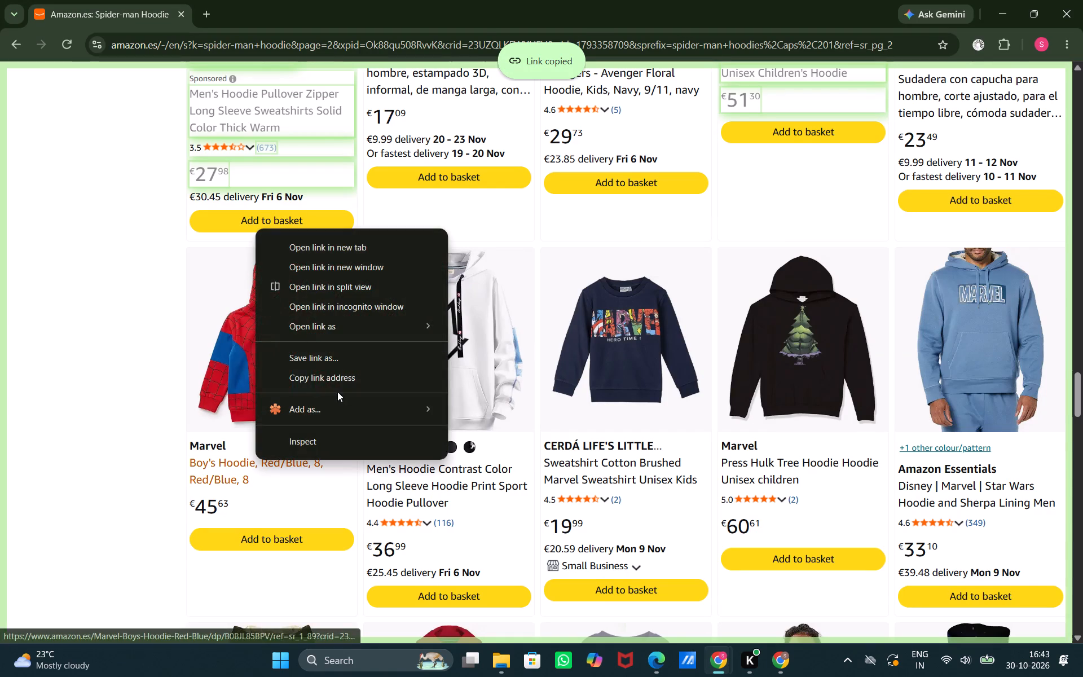
{"action": "scroll", "coordinate": [750, 366], "scroll_direction": "down", "scroll_amount": 4}
{"action": "scroll", "coordinate": [663, 340], "scroll_direction": "down", "scroll_amount": 6}
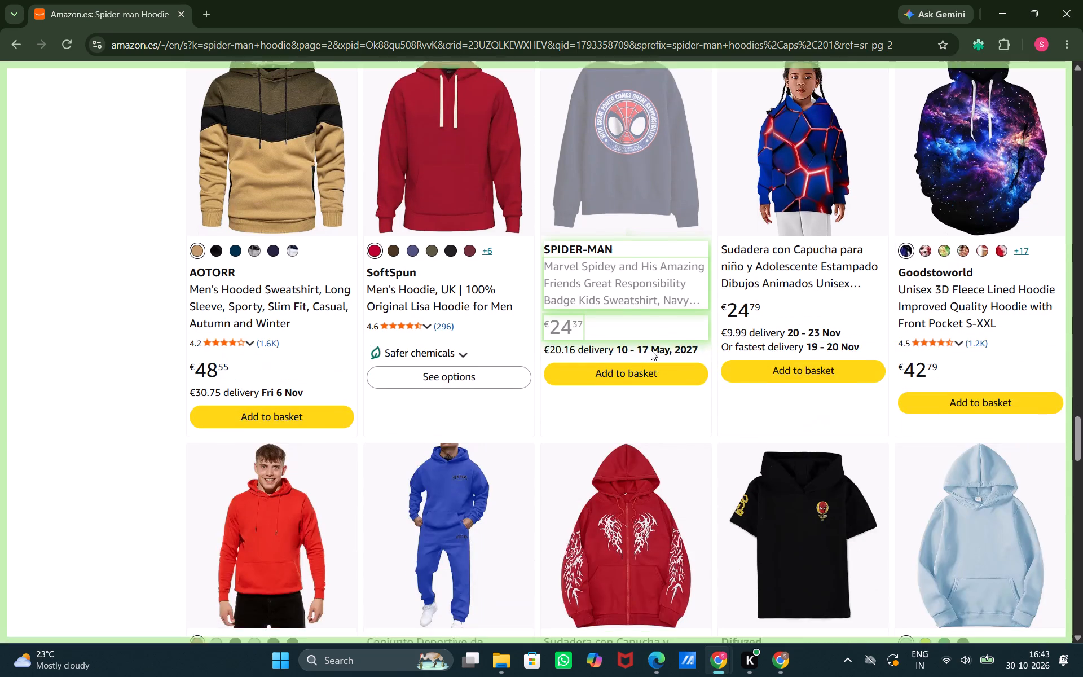
{"action": "scroll", "coordinate": [651, 350], "scroll_direction": "down", "scroll_amount": 4}
{"action": "scroll", "coordinate": [479, 300], "scroll_direction": "up", "scroll_amount": 2}
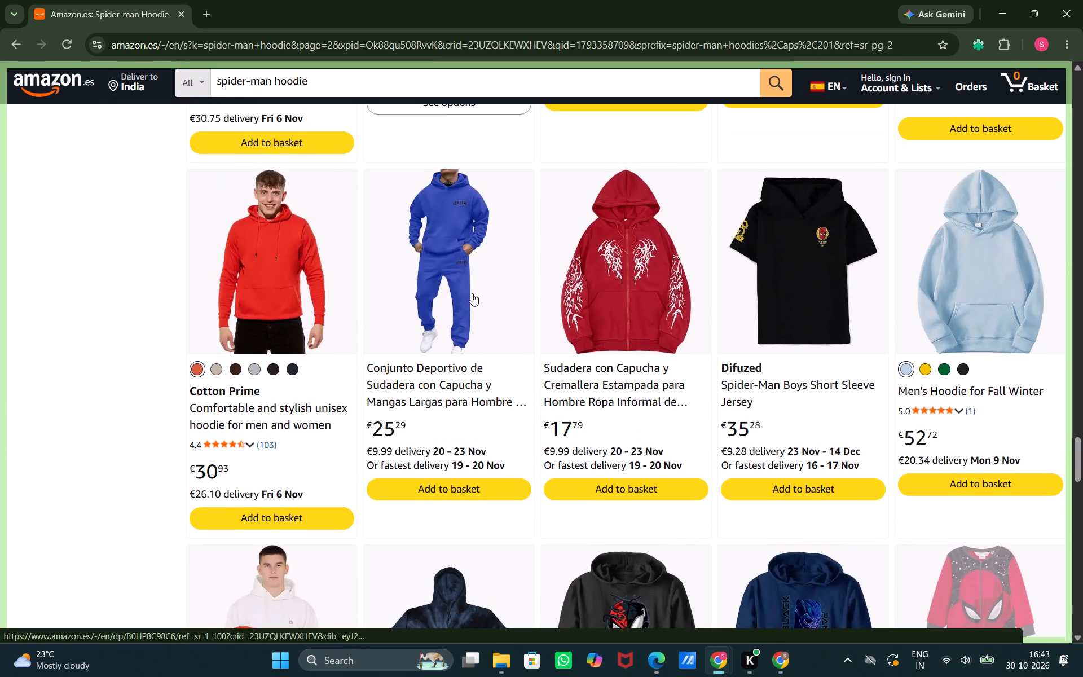
{"action": "scroll", "coordinate": [800, 225], "scroll_direction": "down", "scroll_amount": 8}
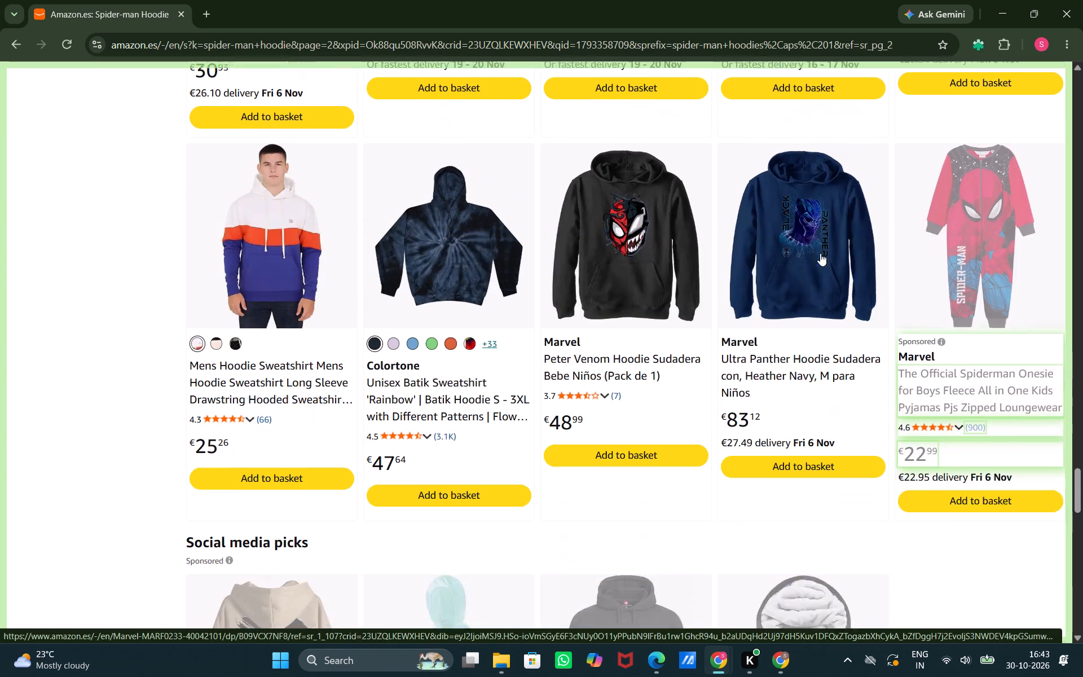
{"action": "scroll", "coordinate": [820, 253], "scroll_direction": "up", "scroll_amount": 3}
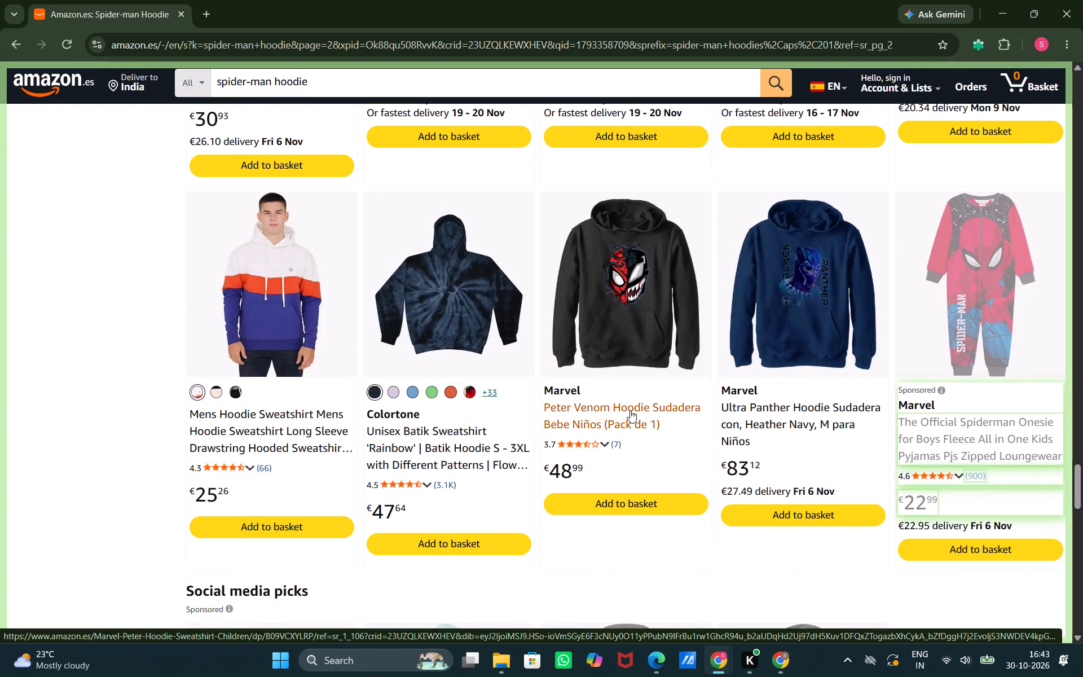
{"action": "right_click", "coordinate": [630, 410]}
{"action": "left_click", "coordinate": [725, 553]}
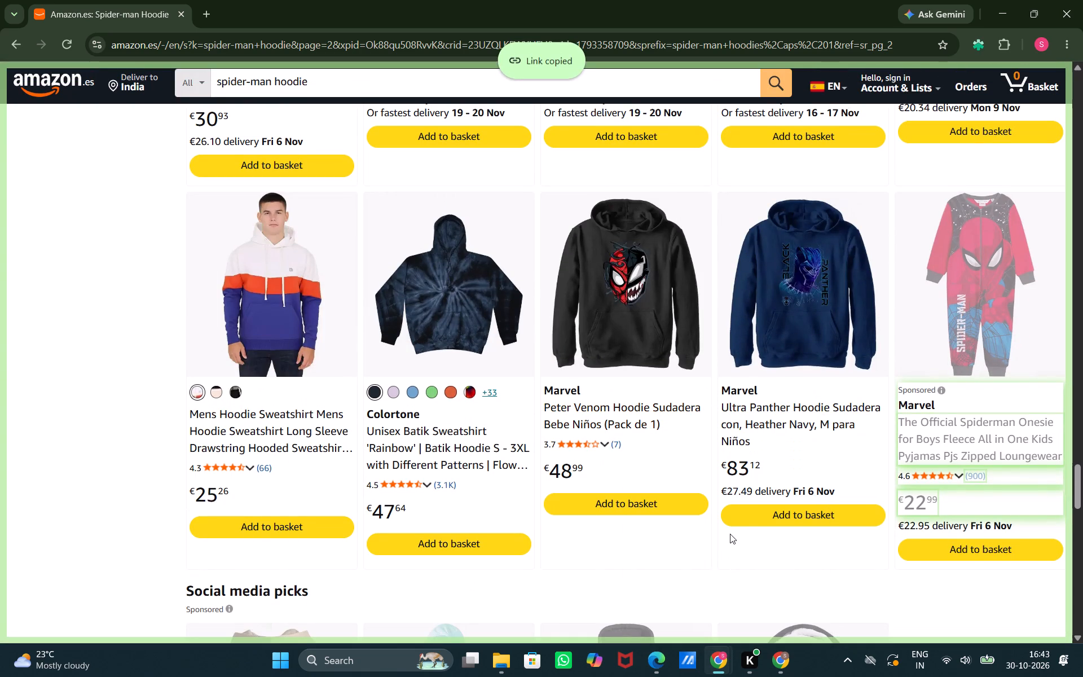
{"action": "key", "text": "alt+Tab"}
{"action": "key", "text": "ctrl+v"}
{"action": "key", "text": "Return"}
{"action": "key", "text": "Return"}
{"action": "key", "text": "Return"}
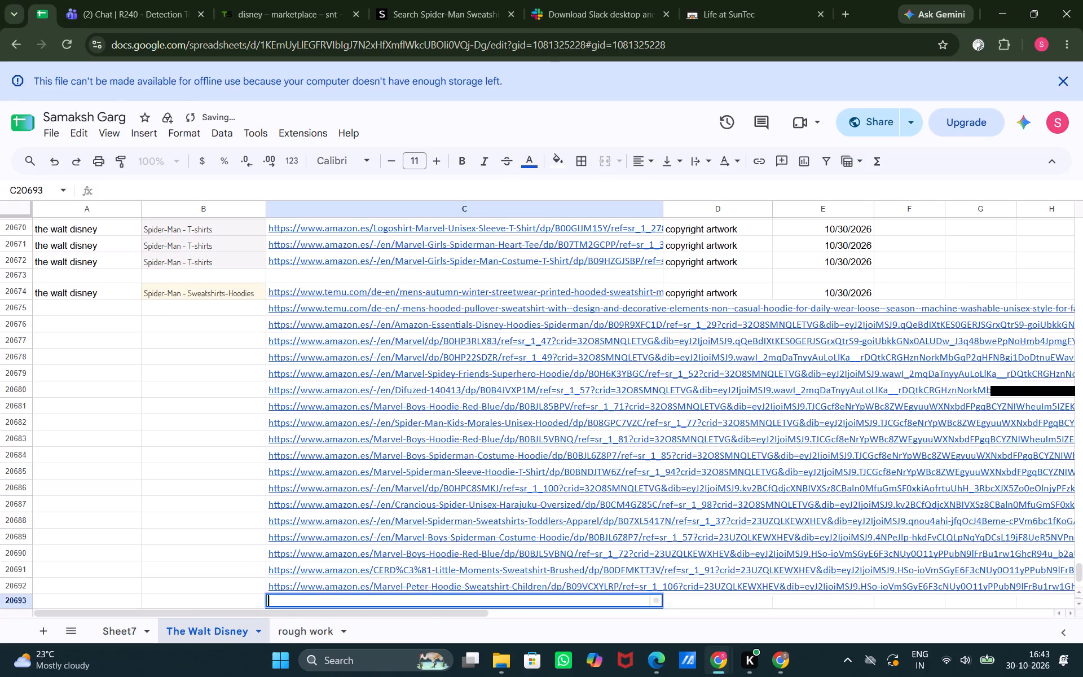
{"action": "key", "text": "alt+Tab"}
Go to results page 3 and log its Marvel Peter Venom Hoodie Sudadera Bebe Niños link in cell C20693 of the sheet.
{"action": "scroll", "coordinate": [512, 317], "scroll_direction": "down", "scroll_amount": 10}
{"action": "left_click", "coordinate": [640, 348]}
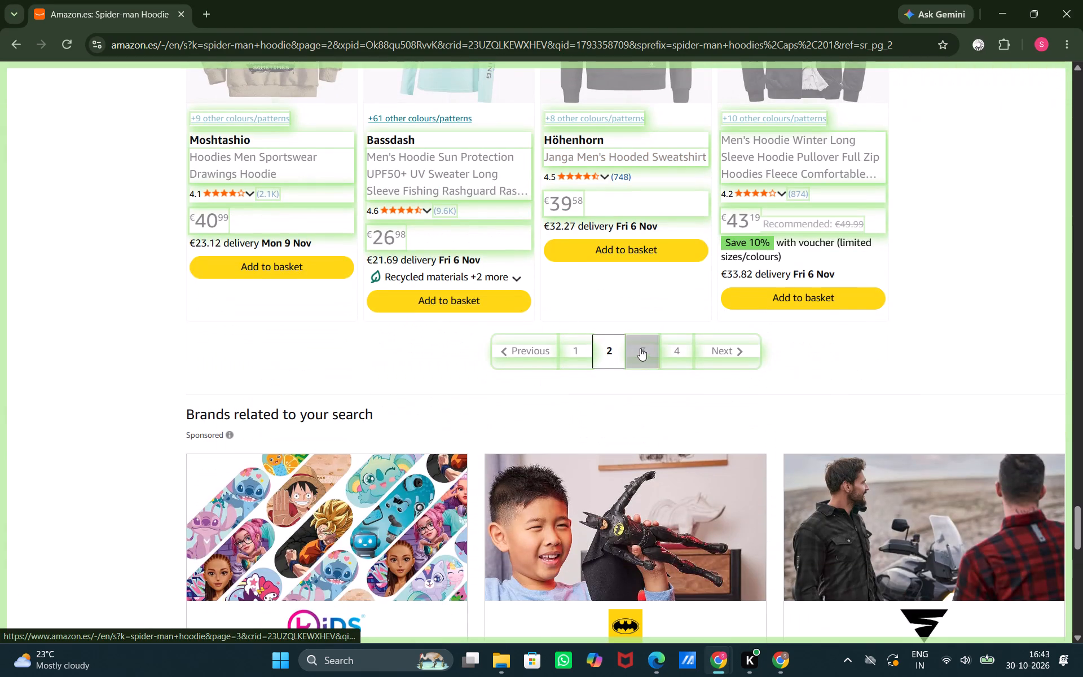
{"action": "scroll", "coordinate": [1002, 331], "scroll_direction": "down", "scroll_amount": 5}
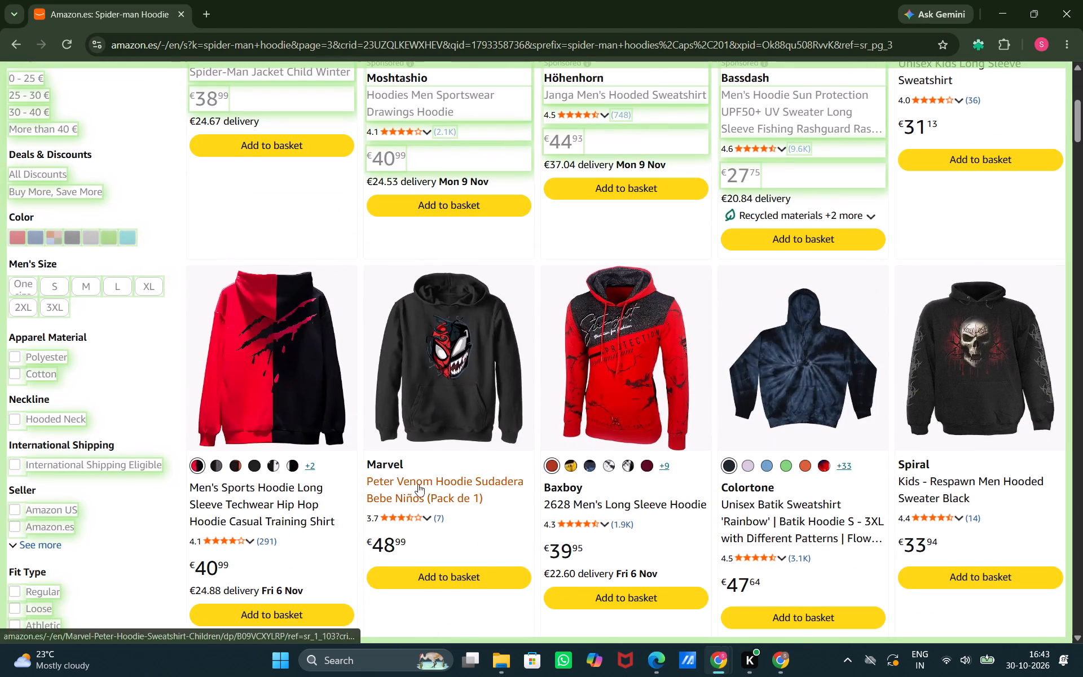
{"action": "right_click", "coordinate": [405, 482]}
{"action": "left_click", "coordinate": [554, 392]}
{"action": "key", "text": "alt+Tab"}
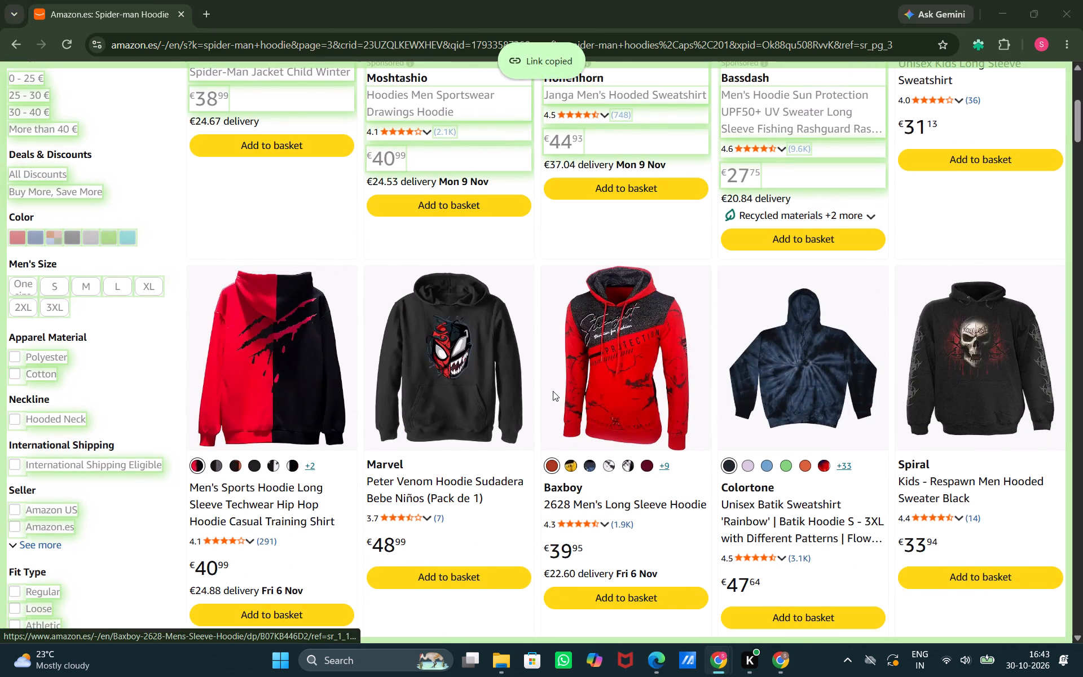
{"action": "key", "text": "ctrl+v"}
{"action": "key", "text": "Return"}
{"action": "key", "text": "Return"}
{"action": "key", "text": "alt+Tab"}
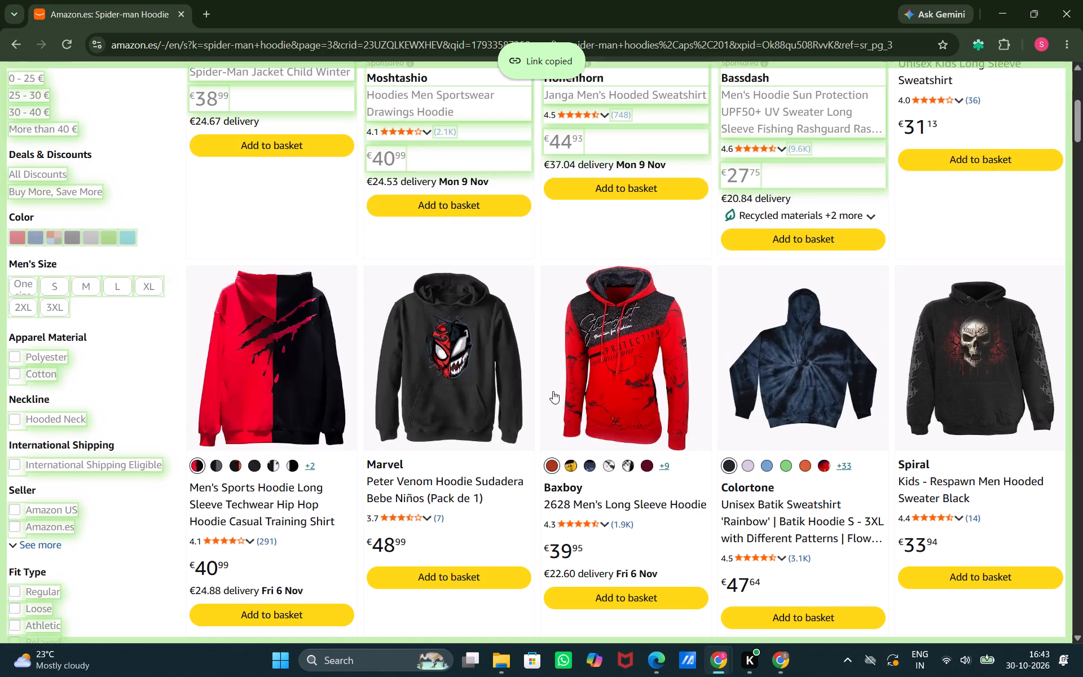
Examine the remaining listings on results page 3 for Spider-Man hoodies.
{"action": "scroll", "coordinate": [551, 390], "scroll_direction": "down", "scroll_amount": 7}
{"action": "scroll", "coordinate": [475, 380], "scroll_direction": "down", "scroll_amount": 3}
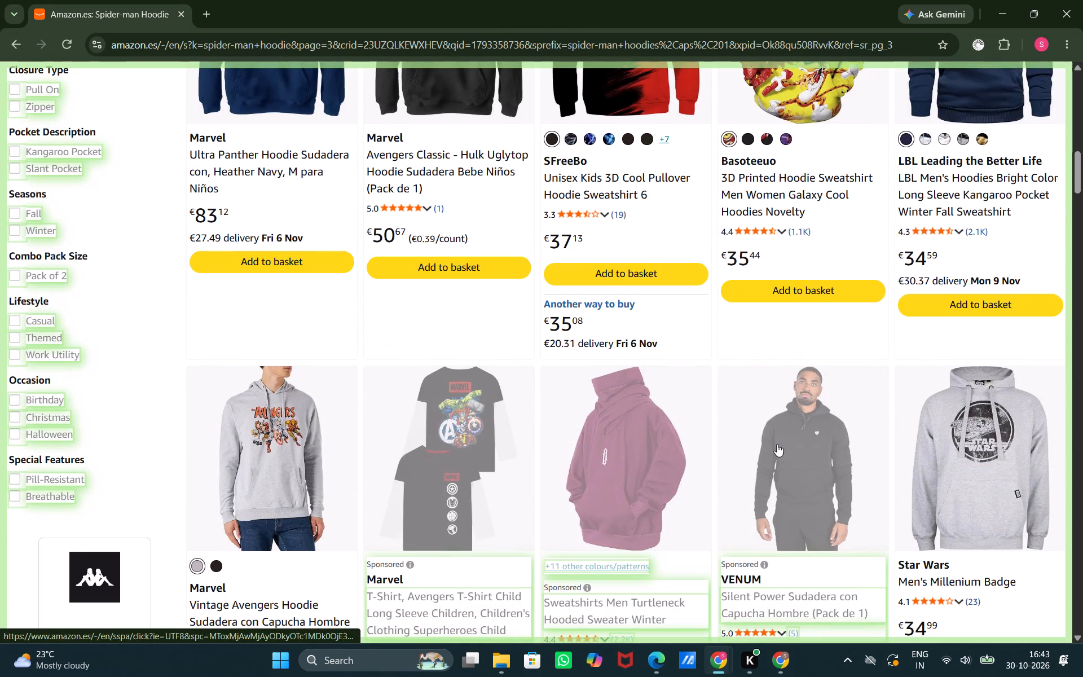
{"action": "scroll", "coordinate": [992, 415], "scroll_direction": "down", "scroll_amount": 7}
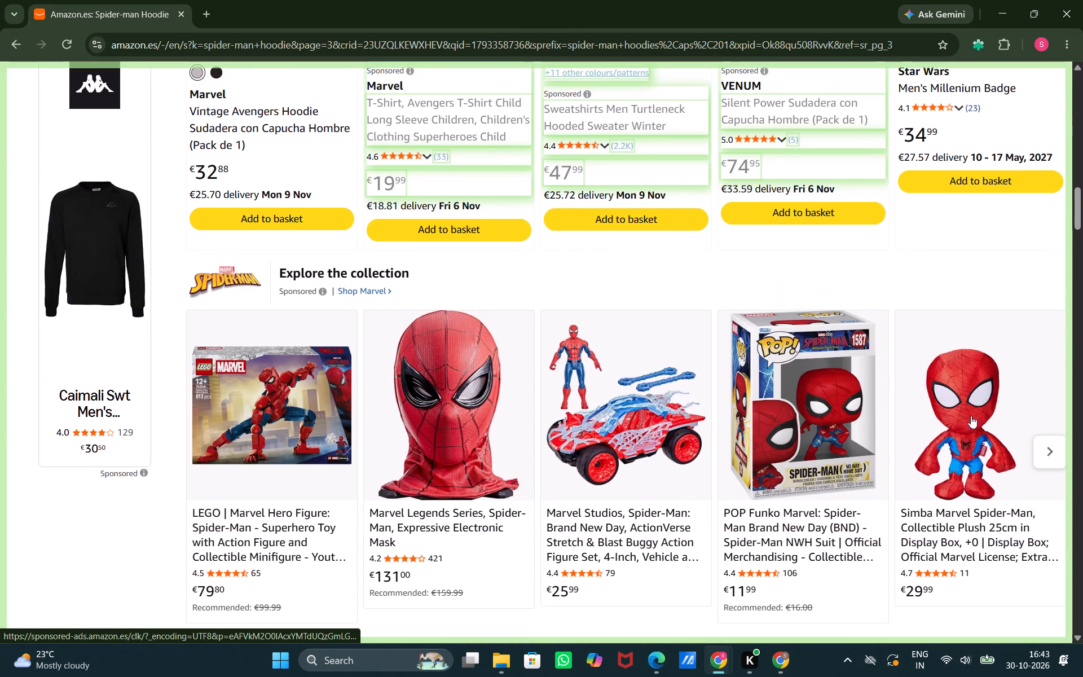
{"action": "scroll", "coordinate": [319, 338], "scroll_direction": "down", "scroll_amount": 7}
{"action": "scroll", "coordinate": [880, 266], "scroll_direction": "down", "scroll_amount": 7}
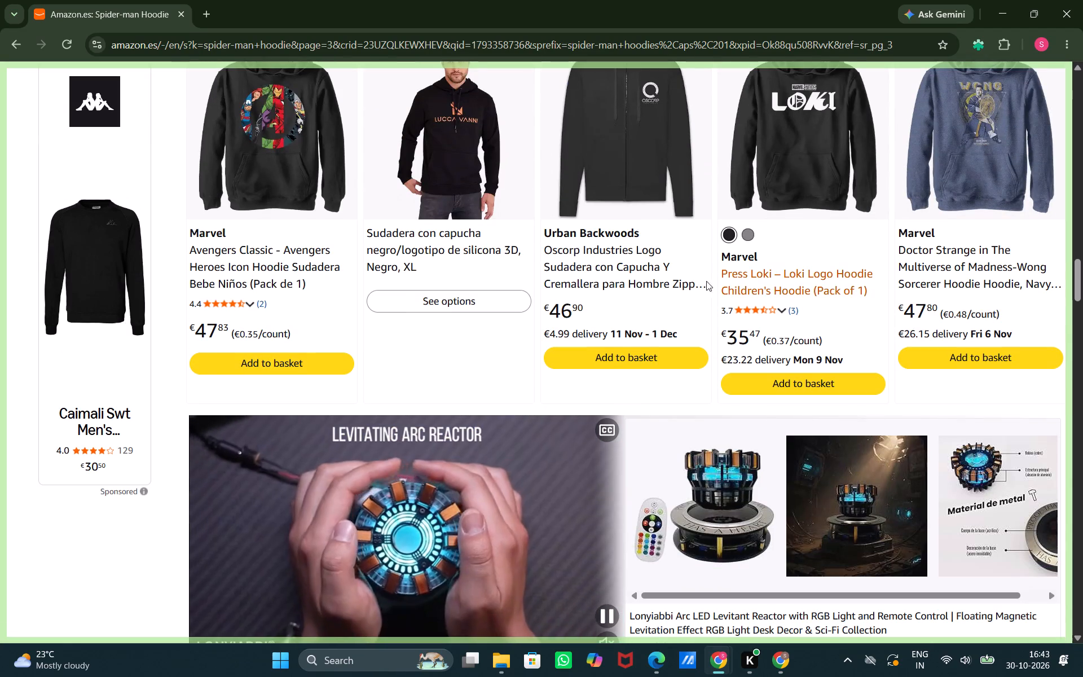
{"action": "scroll", "coordinate": [369, 280], "scroll_direction": "down", "scroll_amount": 8}
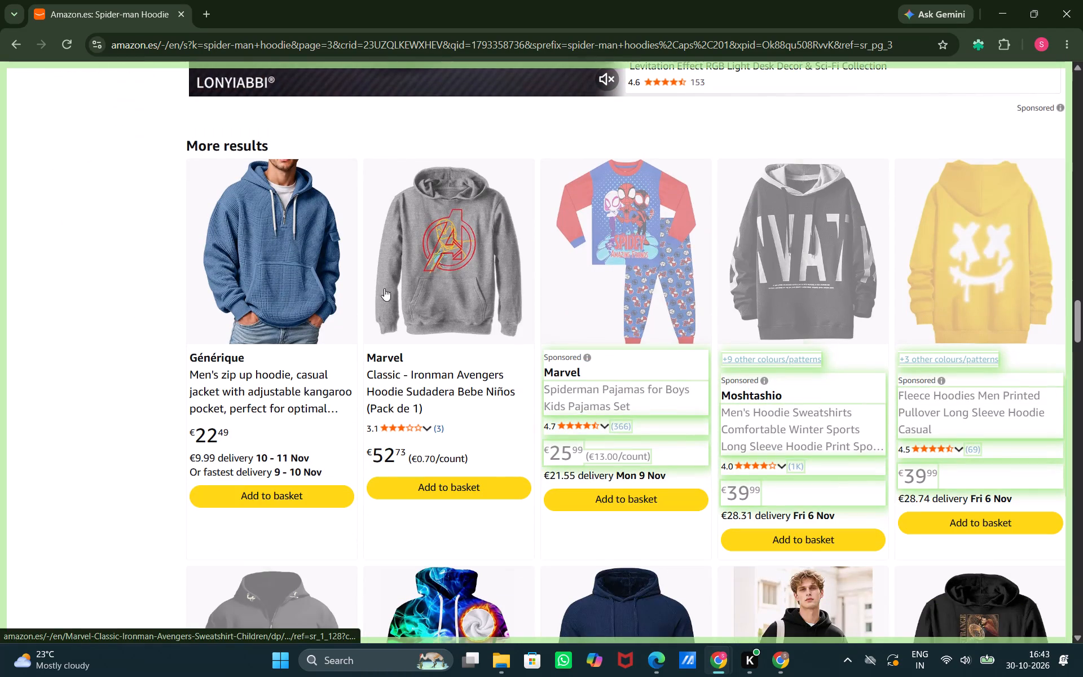
{"action": "scroll", "coordinate": [1064, 272], "scroll_direction": "down", "scroll_amount": 6}
{"action": "scroll", "coordinate": [516, 294], "scroll_direction": "down", "scroll_amount": 7}
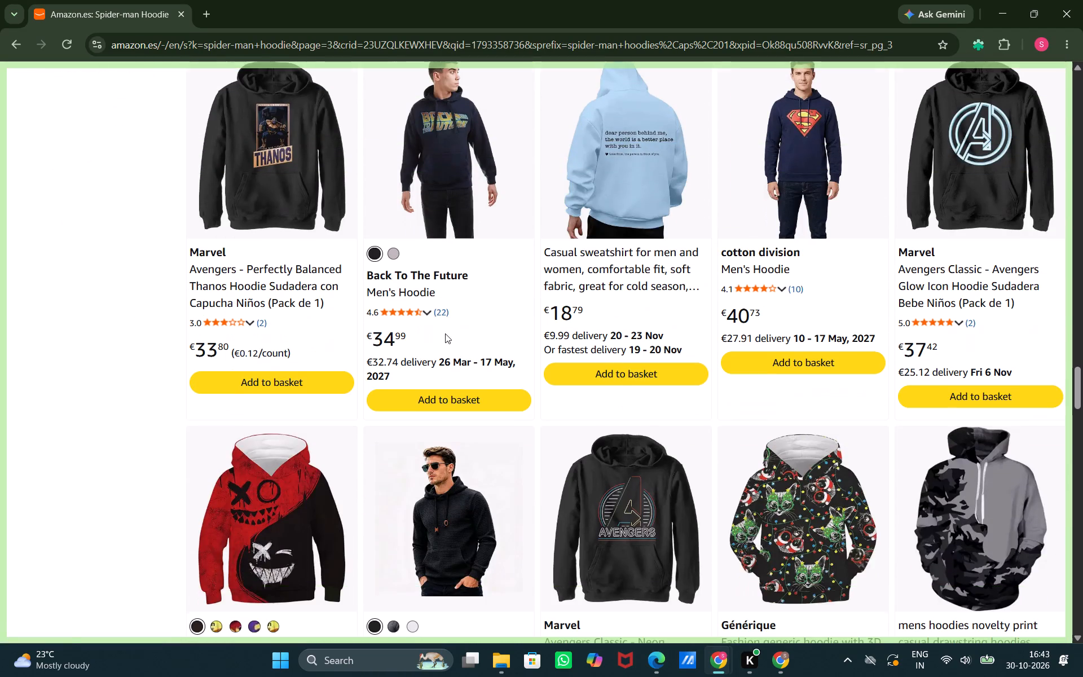
{"action": "scroll", "coordinate": [399, 312], "scroll_direction": "up", "scroll_amount": 1}
{"action": "scroll", "coordinate": [399, 312], "scroll_direction": "down", "scroll_amount": 5}
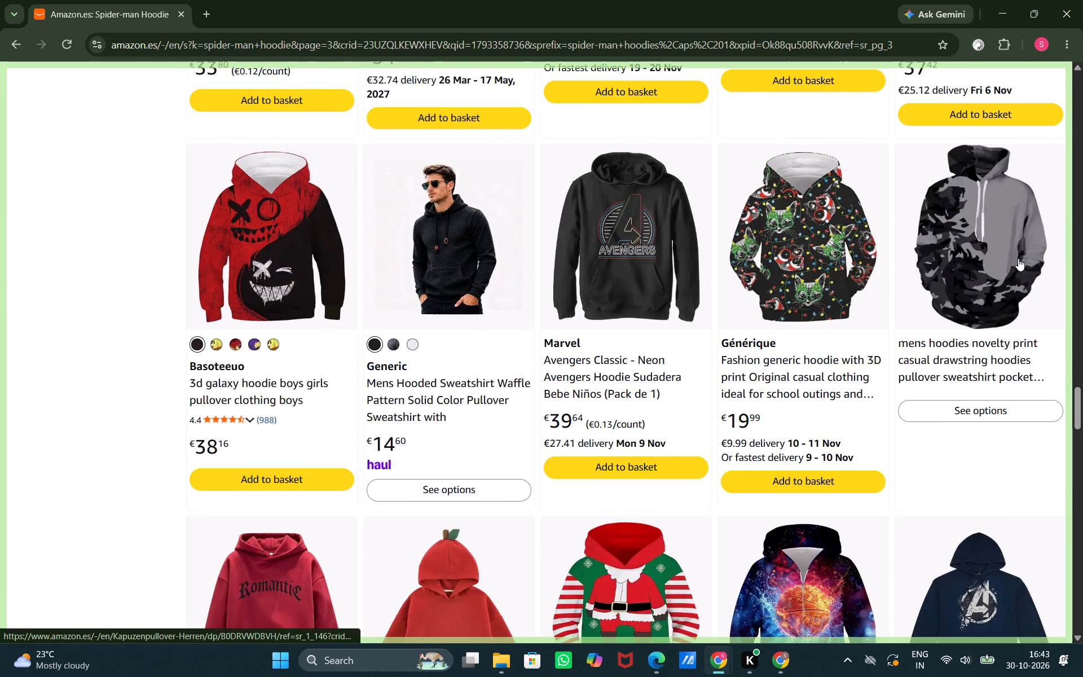
{"action": "scroll", "coordinate": [1018, 258], "scroll_direction": "down", "scroll_amount": 6}
{"action": "scroll", "coordinate": [455, 240], "scroll_direction": "down", "scroll_amount": 5}
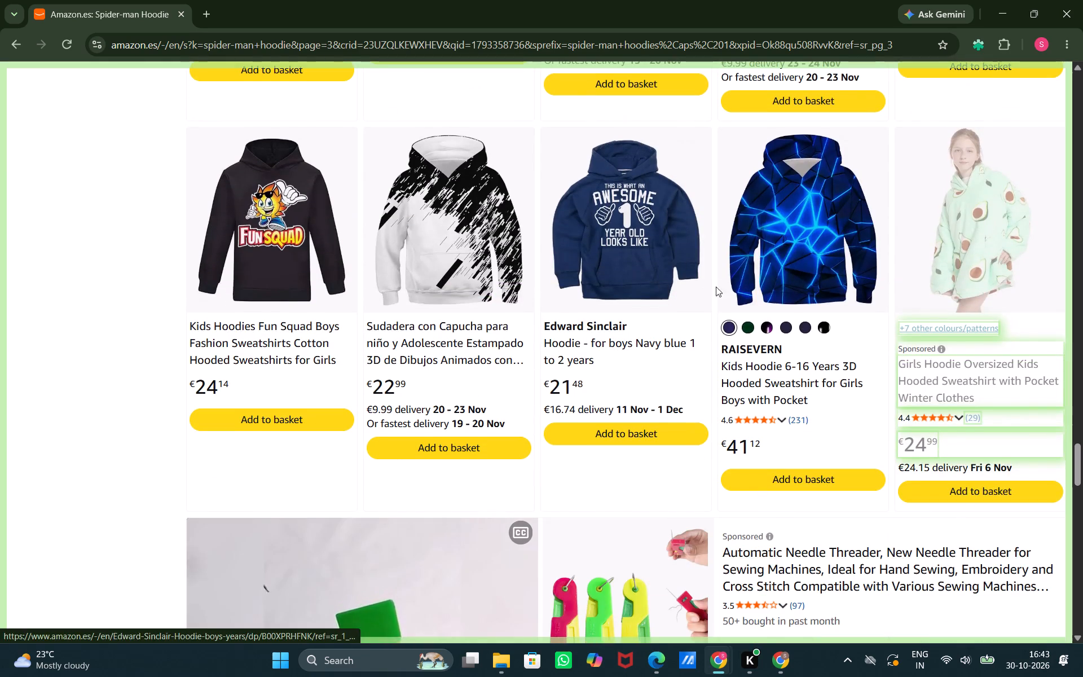
{"action": "scroll", "coordinate": [718, 287], "scroll_direction": "down", "scroll_amount": 4}
{"action": "scroll", "coordinate": [779, 290], "scroll_direction": "down", "scroll_amount": 5}
{"action": "scroll", "coordinate": [736, 296], "scroll_direction": "up", "scroll_amount": 1}
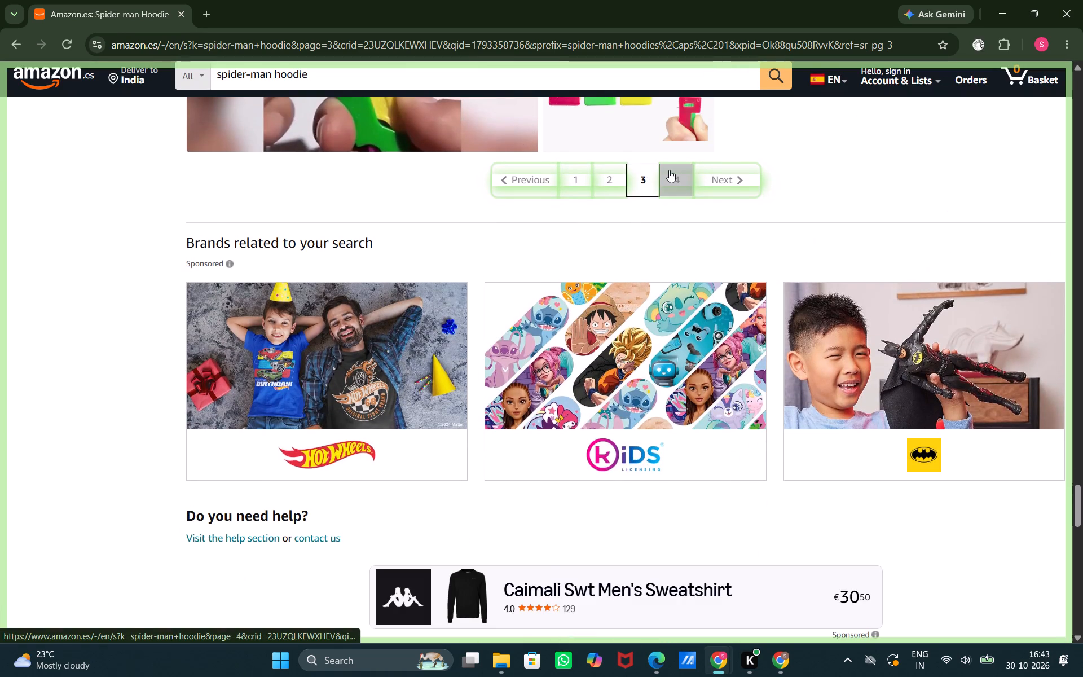
Open page 4 of the results, examine its listings for Spider-Man hoodies, and close the Amazon.es window.
{"action": "left_click", "coordinate": [669, 170]}
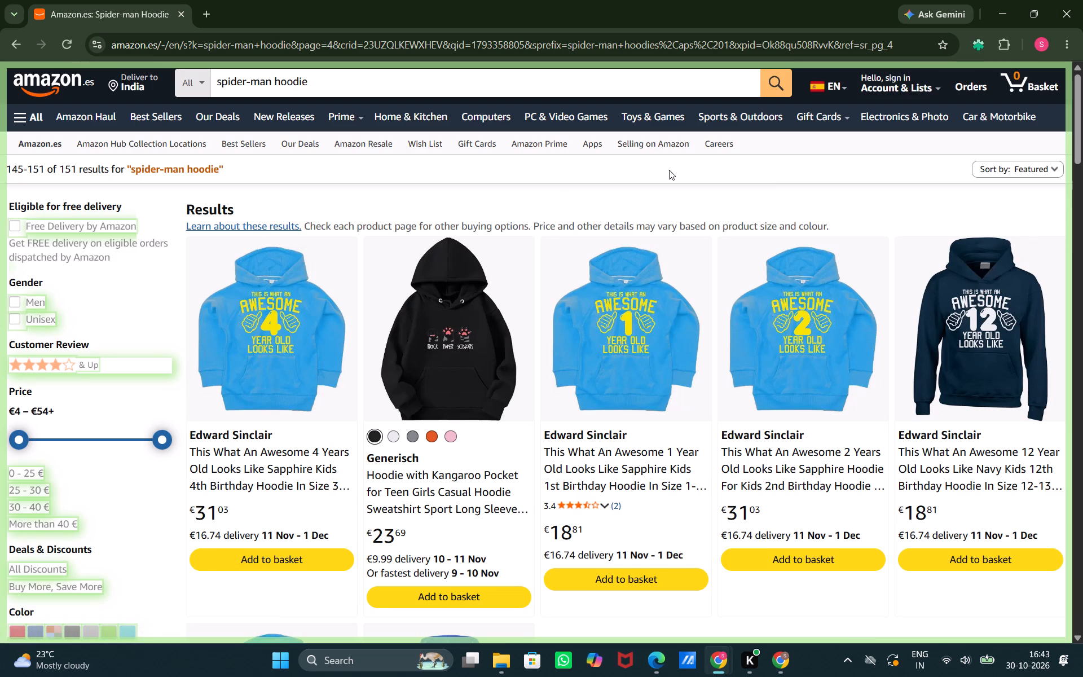
{"action": "scroll", "coordinate": [689, 232], "scroll_direction": "down", "scroll_amount": 9}
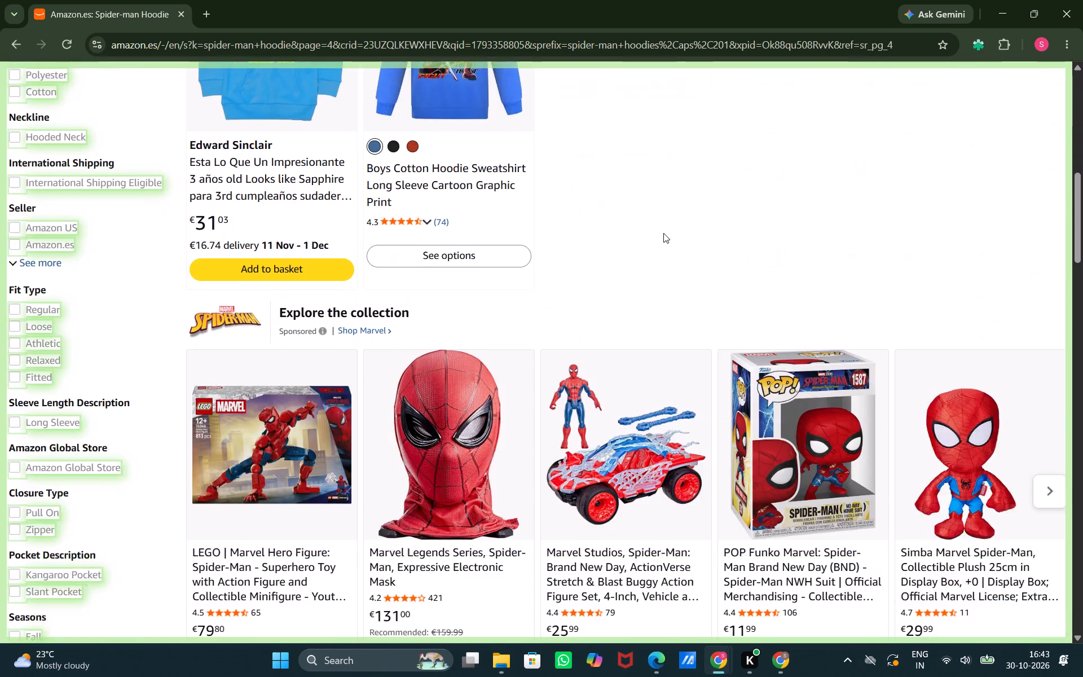
{"action": "scroll", "coordinate": [663, 233], "scroll_direction": "up", "scroll_amount": 3}
{"action": "scroll", "coordinate": [631, 227], "scroll_direction": "down", "scroll_amount": 9}
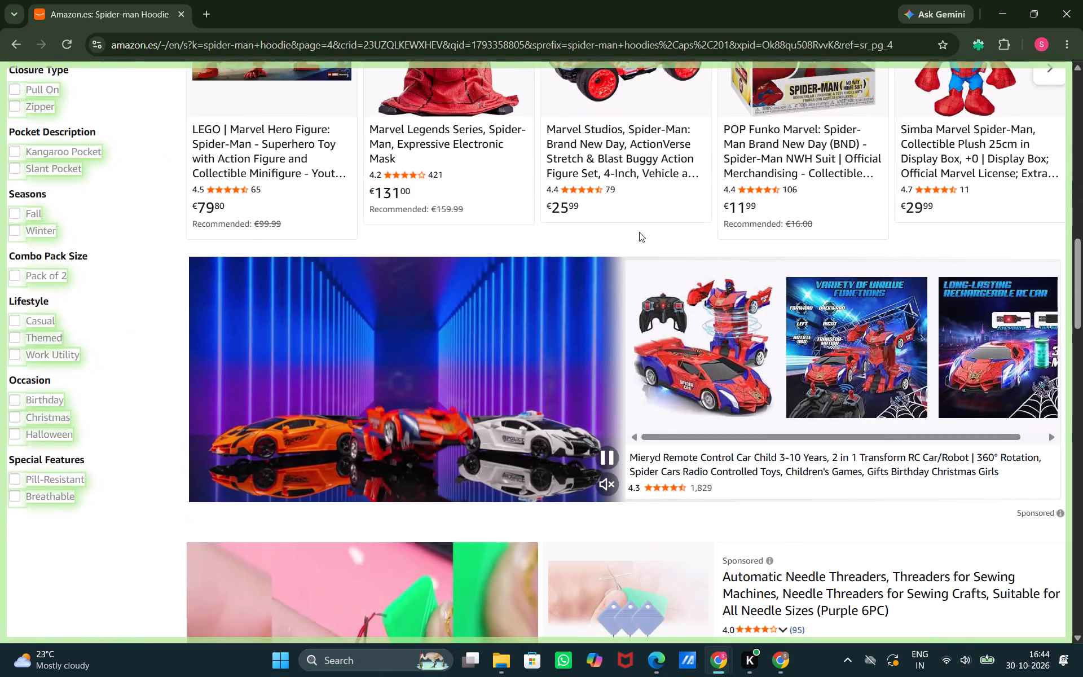
{"action": "scroll", "coordinate": [639, 232], "scroll_direction": "down", "scroll_amount": 8}
{"action": "scroll", "coordinate": [685, 229], "scroll_direction": "up", "scroll_amount": 11}
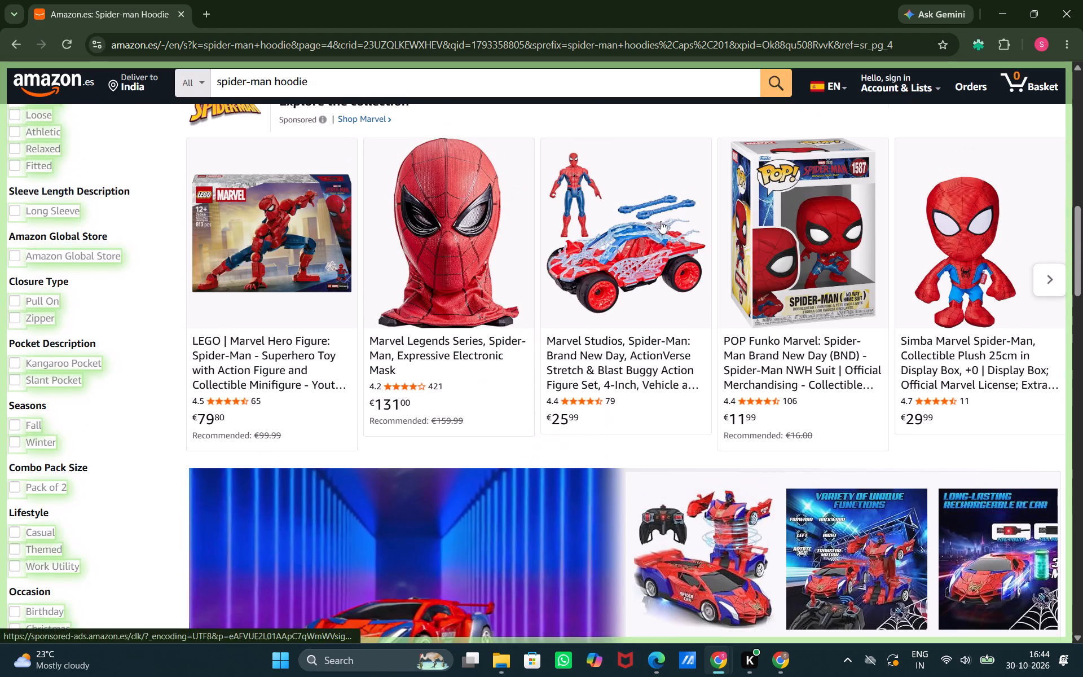
{"action": "left_click", "coordinate": [1071, 0]}
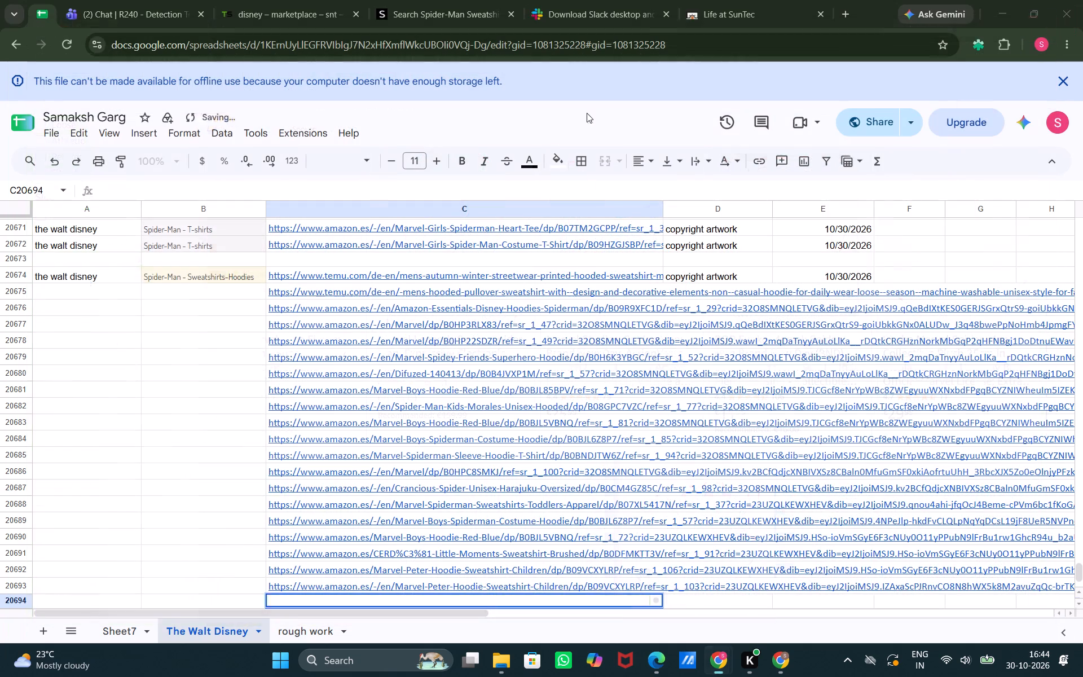
In the DISNEY marketplace tracker, copy the asset name Spider-Man - Sweatshirts-Hoodies and open its amazon.de site.
{"action": "left_click", "coordinate": [262, 1]}
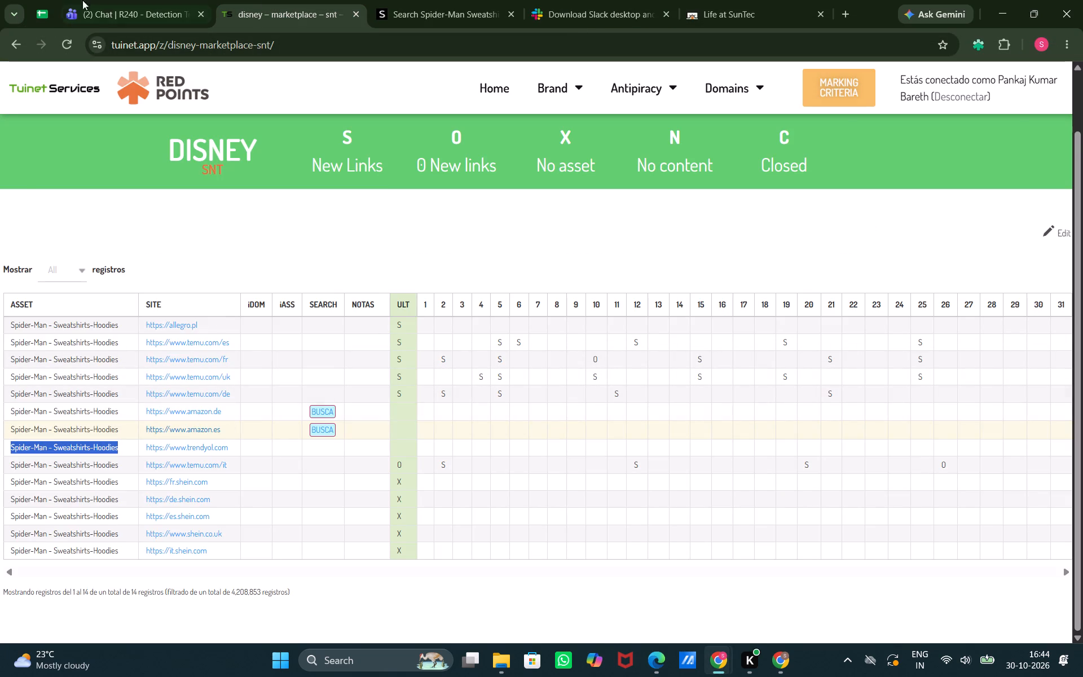
{"action": "left_click", "coordinate": [52, 0]}
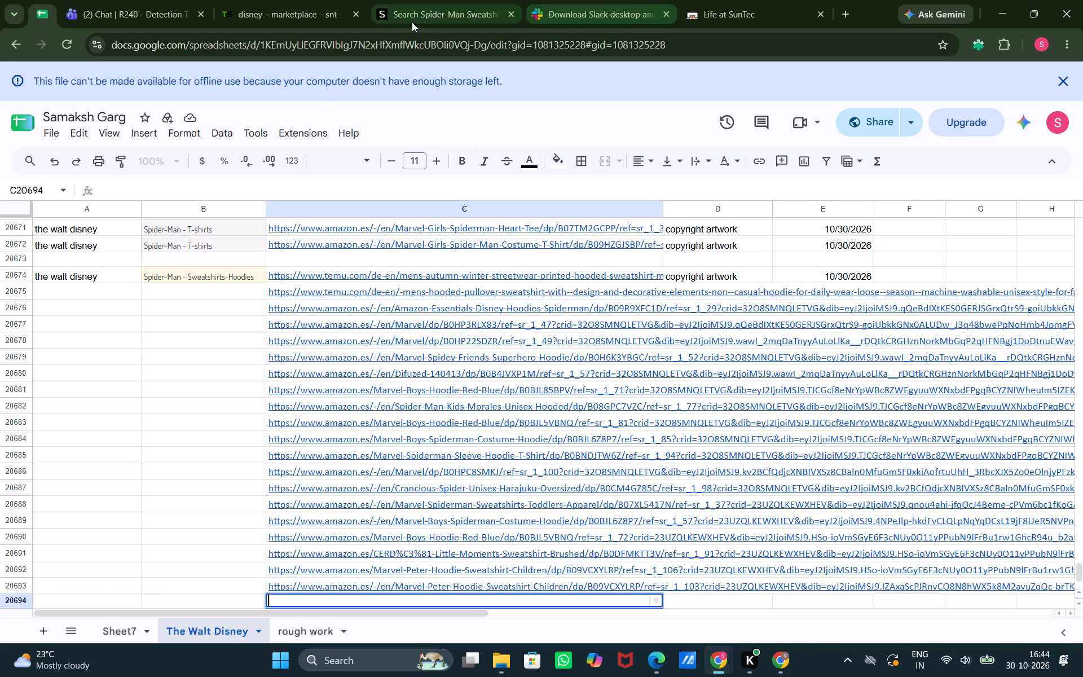
{"action": "left_click", "coordinate": [283, 0]}
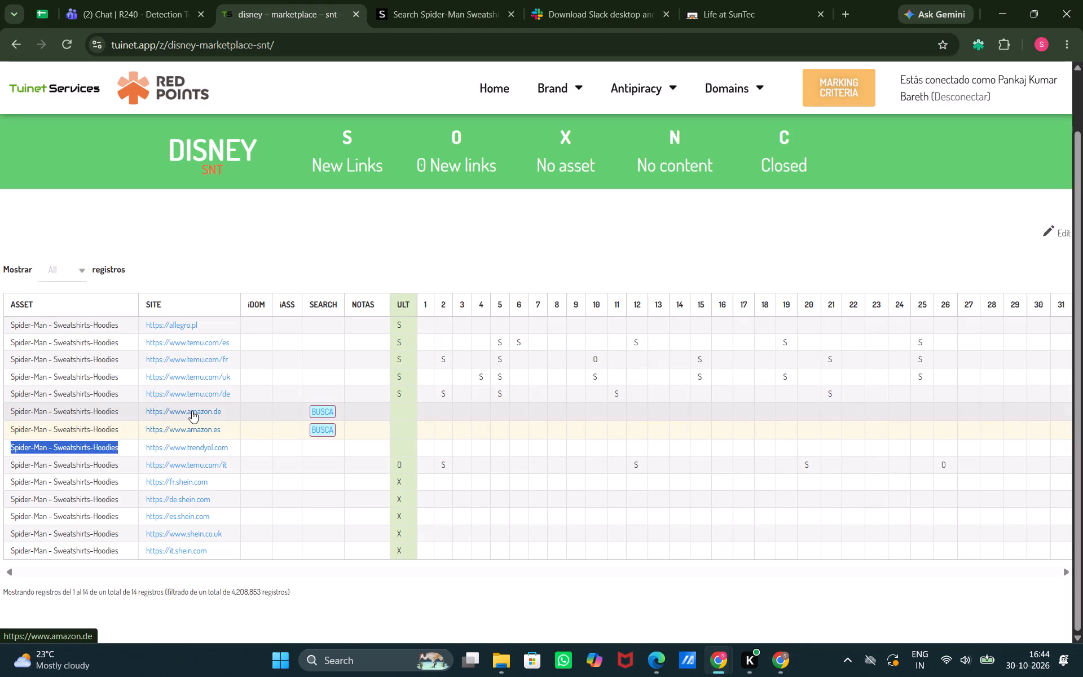
{"action": "key", "text": "ctrl+c"}
{"action": "left_click", "coordinate": [214, 403]}
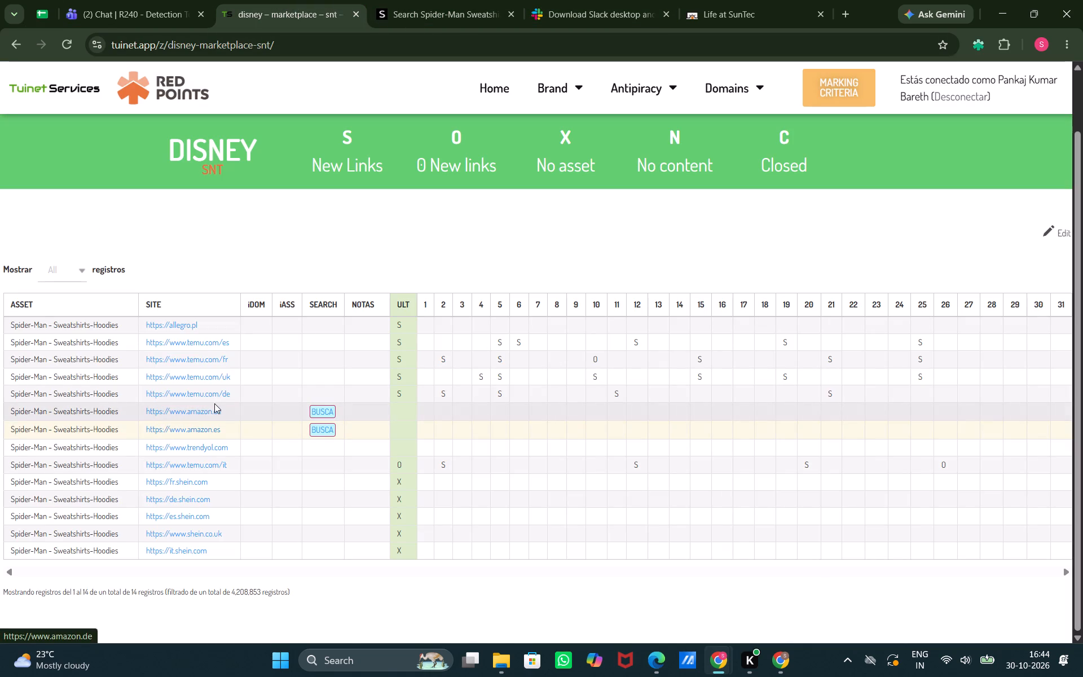
{"action": "left_click", "coordinate": [213, 412]}
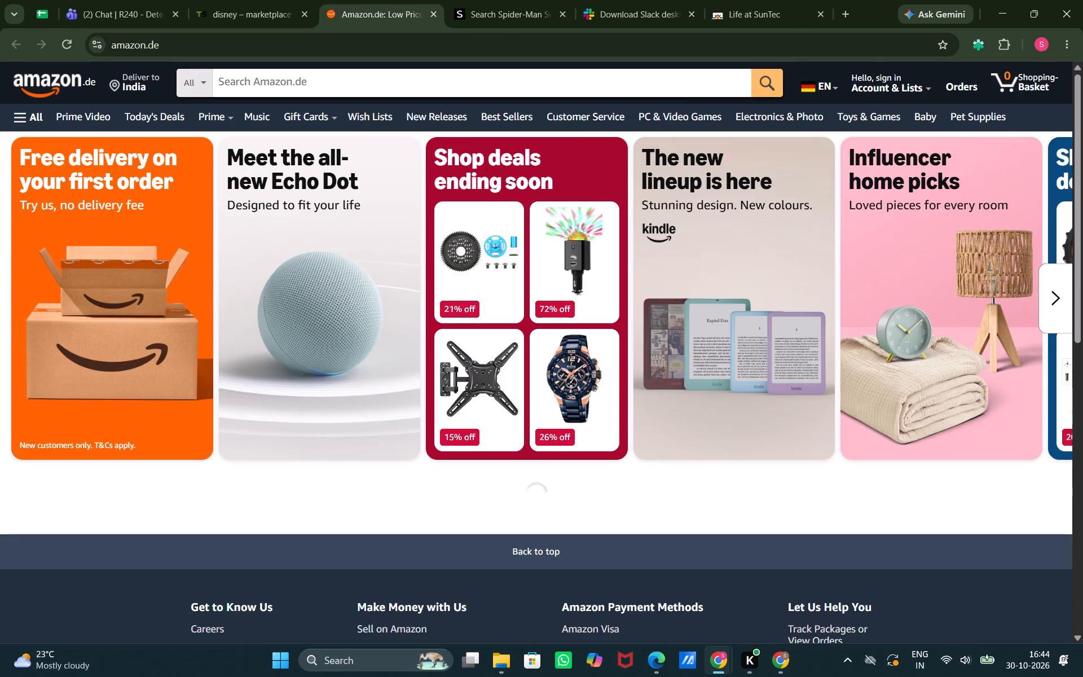
Search Amazon.de for Spider-Man Hoodies, trimming the copied asset name down to those words.
{"action": "left_click", "coordinate": [331, 80]}
{"action": "key", "text": "ctrl+v"}
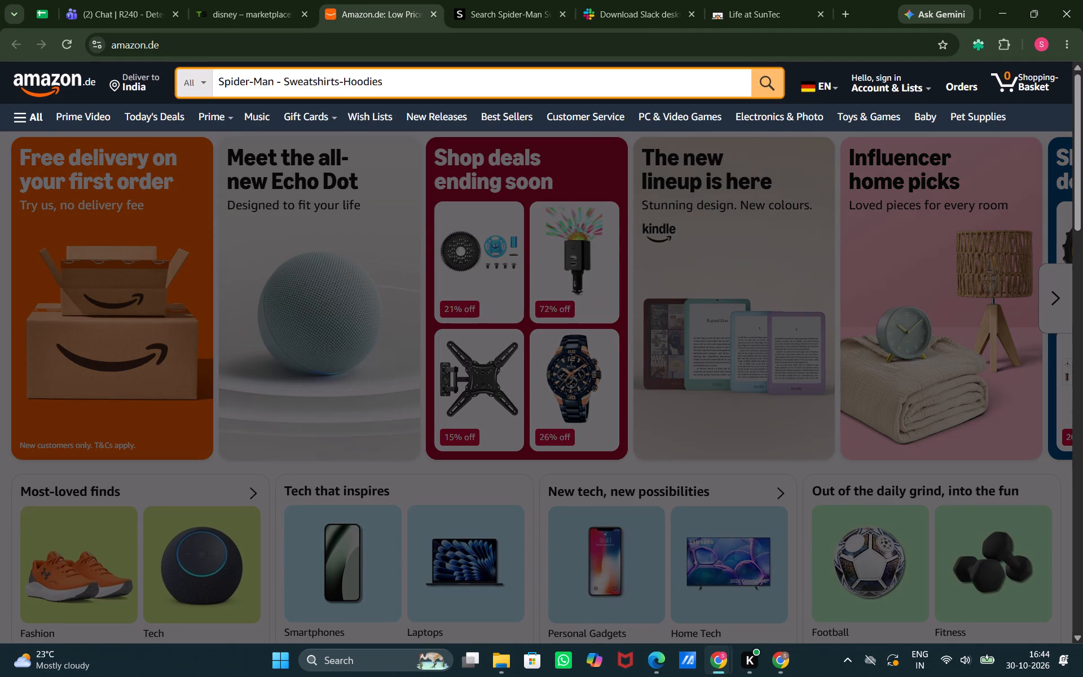
{"action": "key", "text": "Left"}
{"action": "key", "text": "Left"}
{"action": "key", "text": "Left"}
{"action": "key", "text": "Left"}
{"action": "key", "text": "Left"}
{"action": "key", "text": "Left"}
{"action": "key", "text": "Left"}
{"action": "key", "text": "BackSpace"}
{"action": "key", "text": "BackSpace"}
{"action": "key", "text": "BackSpace"}
{"action": "key", "text": "BackSpace"}
{"action": "key", "text": "BackSpace"}
{"action": "key", "text": "BackSpace"}
{"action": "key", "text": "BackSpace"}
{"action": "key", "text": "BackSpace"}
{"action": "key", "text": "BackSpace"}
{"action": "key", "text": "BackSpace"}
{"action": "key", "text": "BackSpace"}
{"action": "key", "text": "BackSpace"}
{"action": "key", "text": "BackSpace"}
{"action": "key", "text": "BackSpace"}
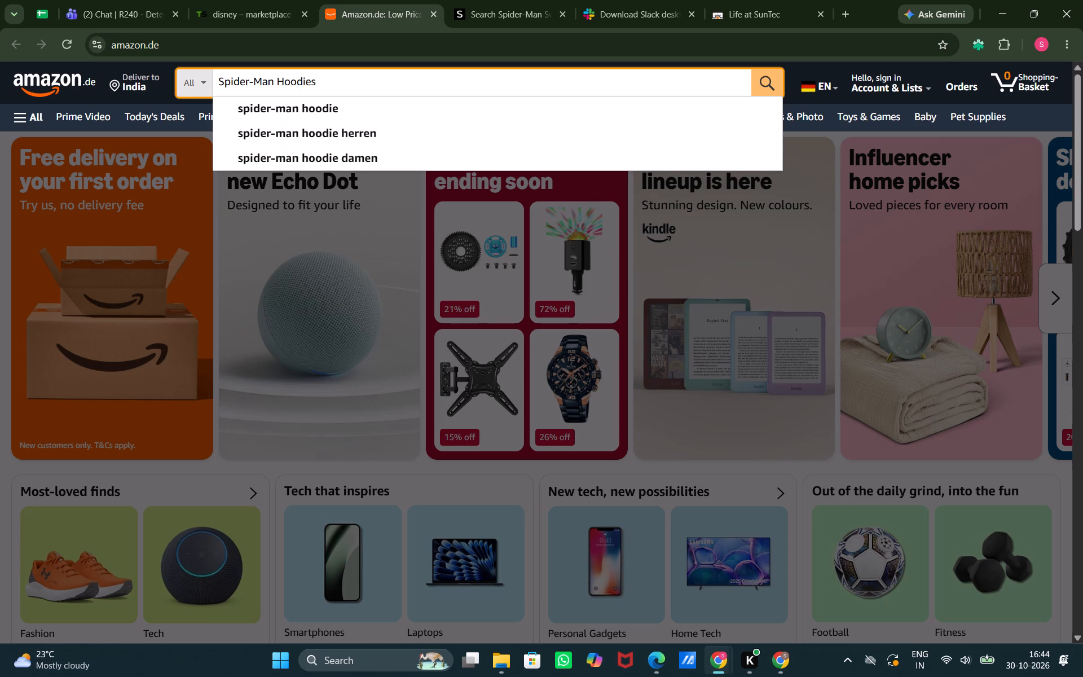
{"action": "key", "text": "Return"}
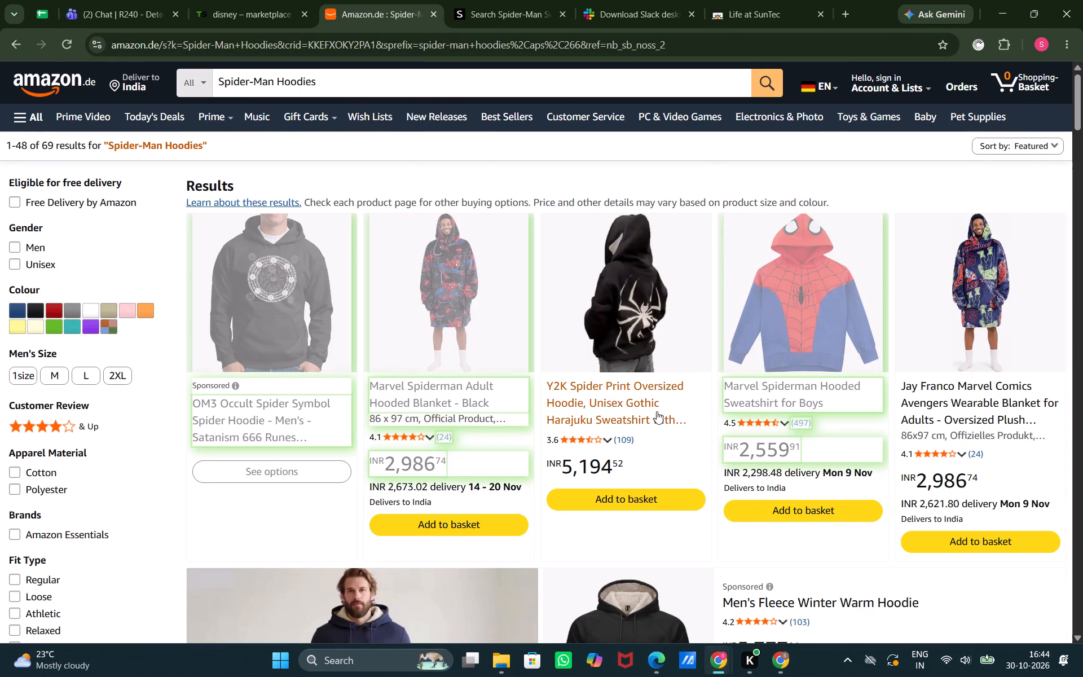
Move the Amazon.de results into their own window and log the Y2K Spider Print Oversized Hoodie link in cell C20694 of The Walt Disney sheet.
{"action": "right_click", "coordinate": [611, 399]}
{"action": "left_click", "coordinate": [718, 540]}
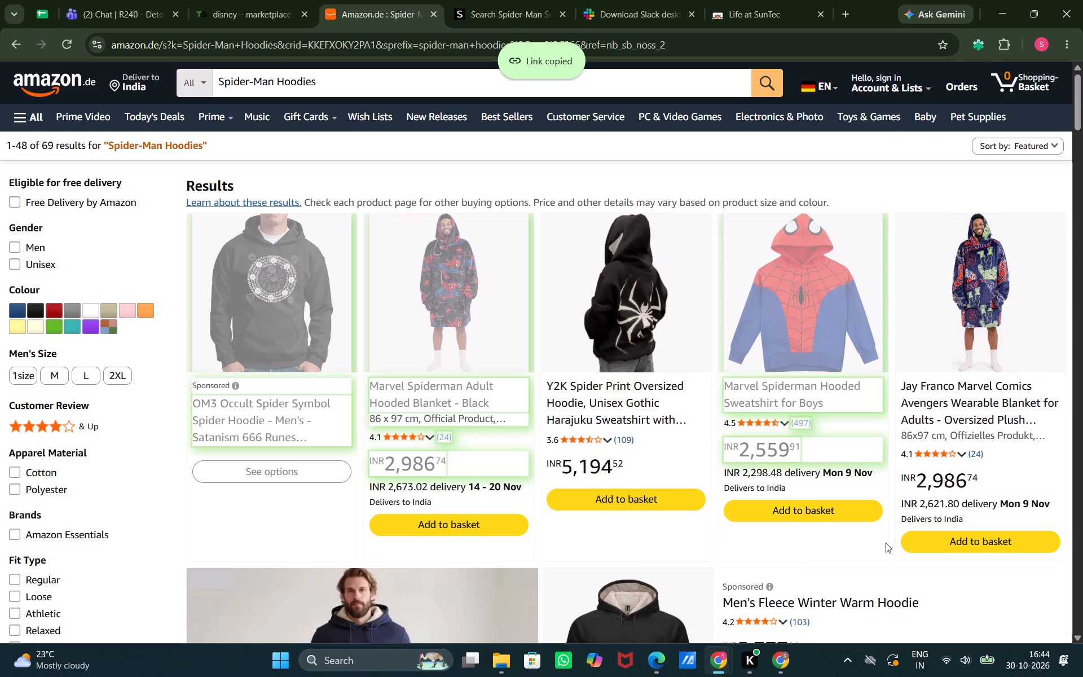
{"action": "left_click_drag", "start_coordinate": [395, 16], "coordinate": [396, 28]}
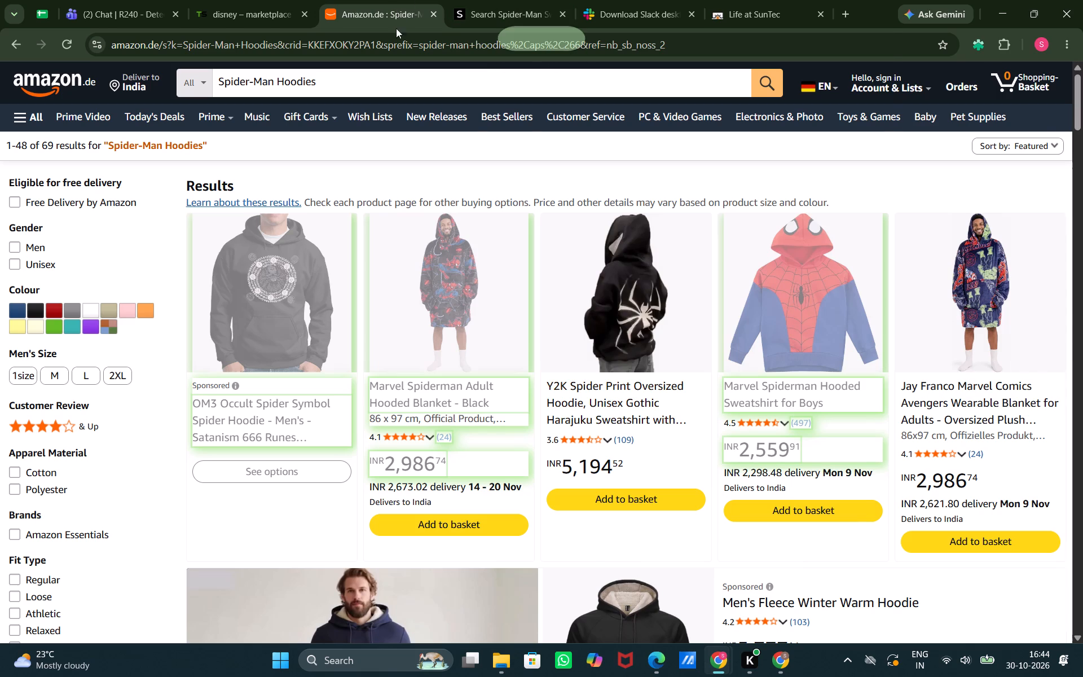
{"action": "left_click_drag", "start_coordinate": [396, 28], "coordinate": [398, 61]}
{"action": "left_click", "coordinate": [842, 63]}
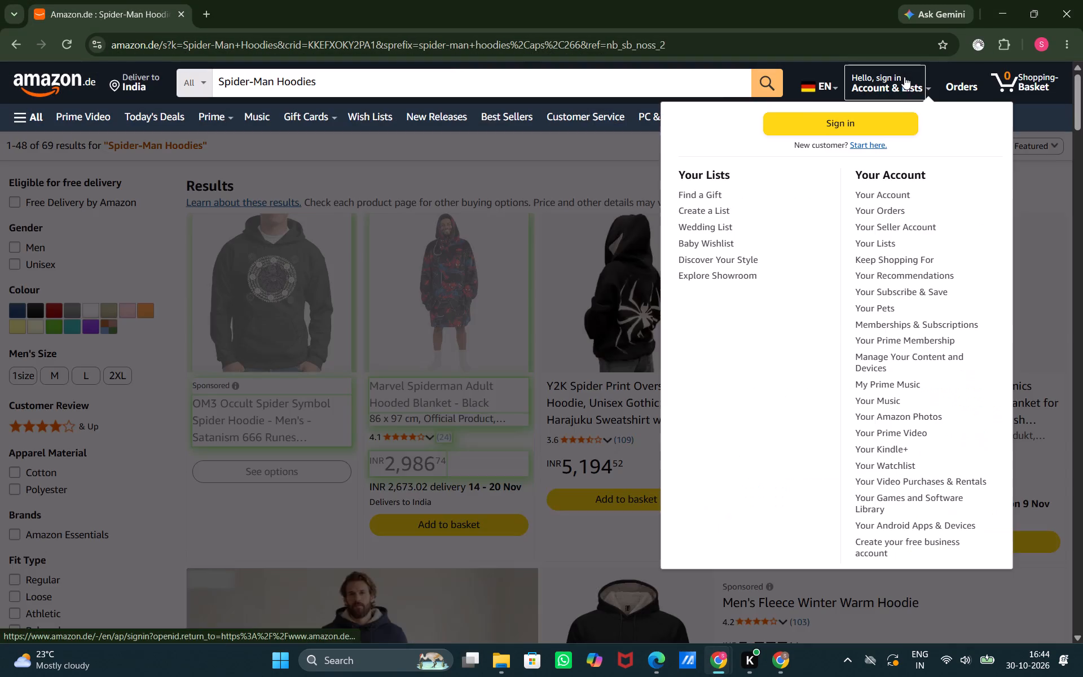
{"action": "key", "text": "alt+Tab"}
{"action": "left_click", "coordinate": [36, 0]}
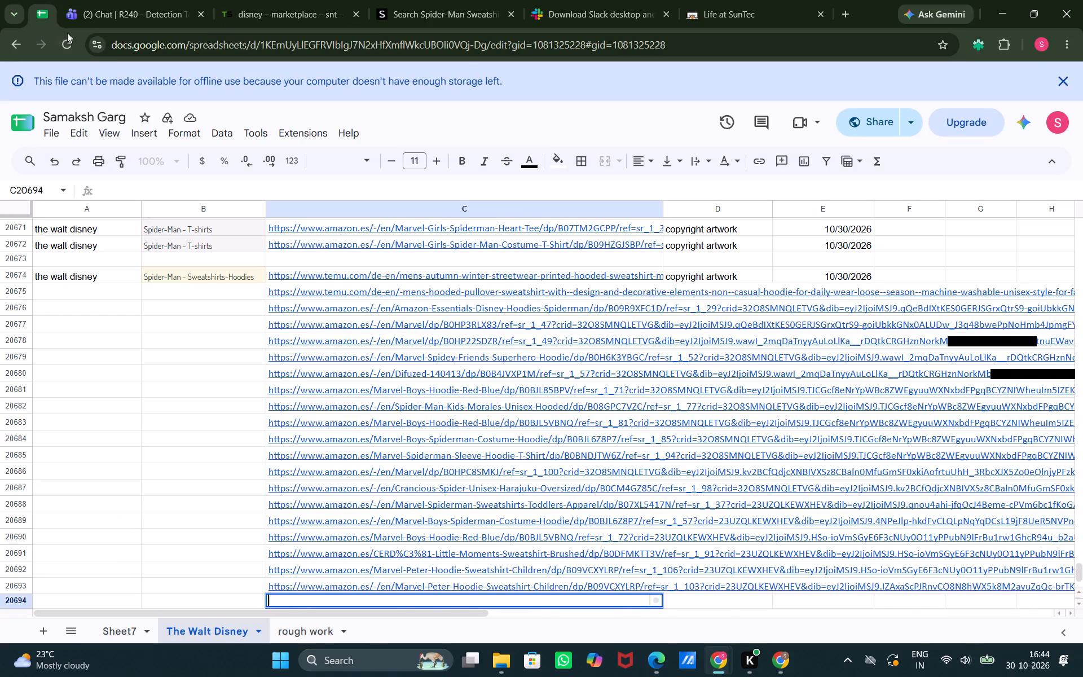
{"action": "key", "text": "ctrl+v"}
{"action": "key", "text": "Return"}
{"action": "key", "text": "Return"}
{"action": "key", "text": "alt+Tab"}
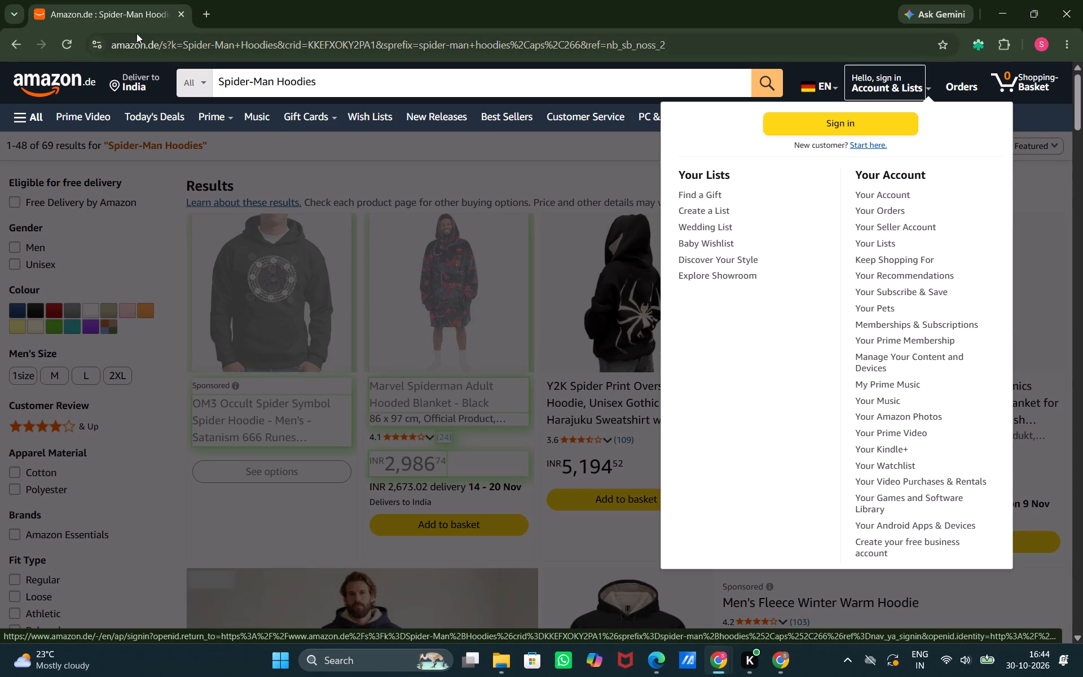
Log the link of the red Marvel Spiderman Pyjamas for Boys from results page 1 in cell C20695.
{"action": "scroll", "coordinate": [988, 297], "scroll_direction": "down", "scroll_amount": 8}
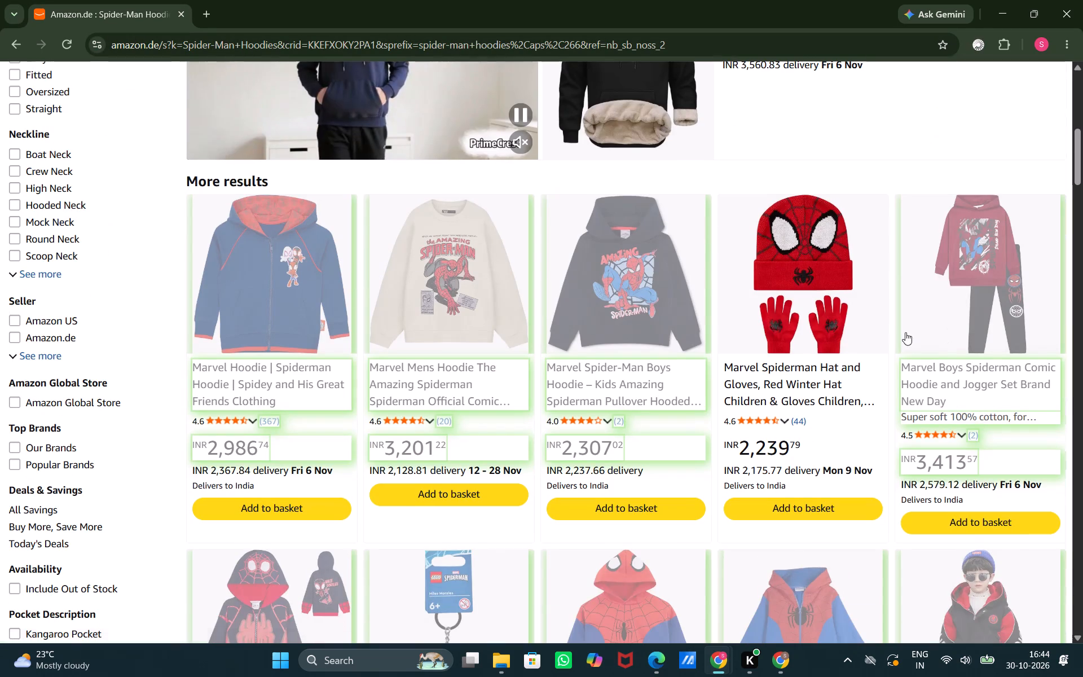
{"action": "scroll", "coordinate": [195, 307], "scroll_direction": "down", "scroll_amount": 4}
{"action": "scroll", "coordinate": [585, 297], "scroll_direction": "down", "scroll_amount": 5}
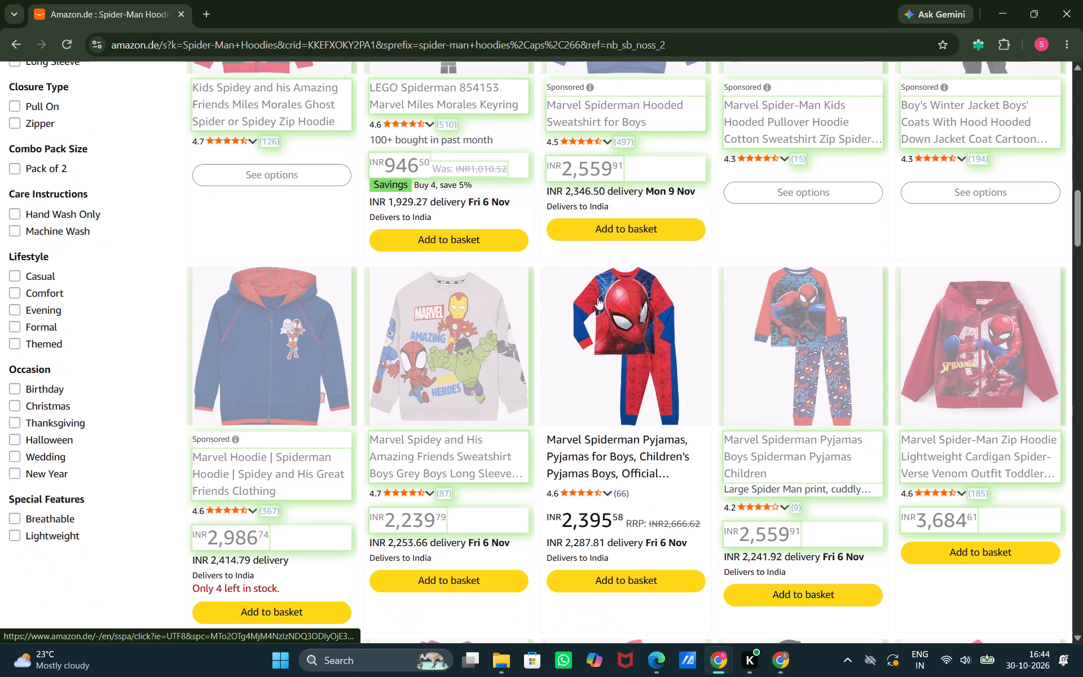
{"action": "right_click", "coordinate": [623, 469]}
{"action": "left_click", "coordinate": [686, 393]}
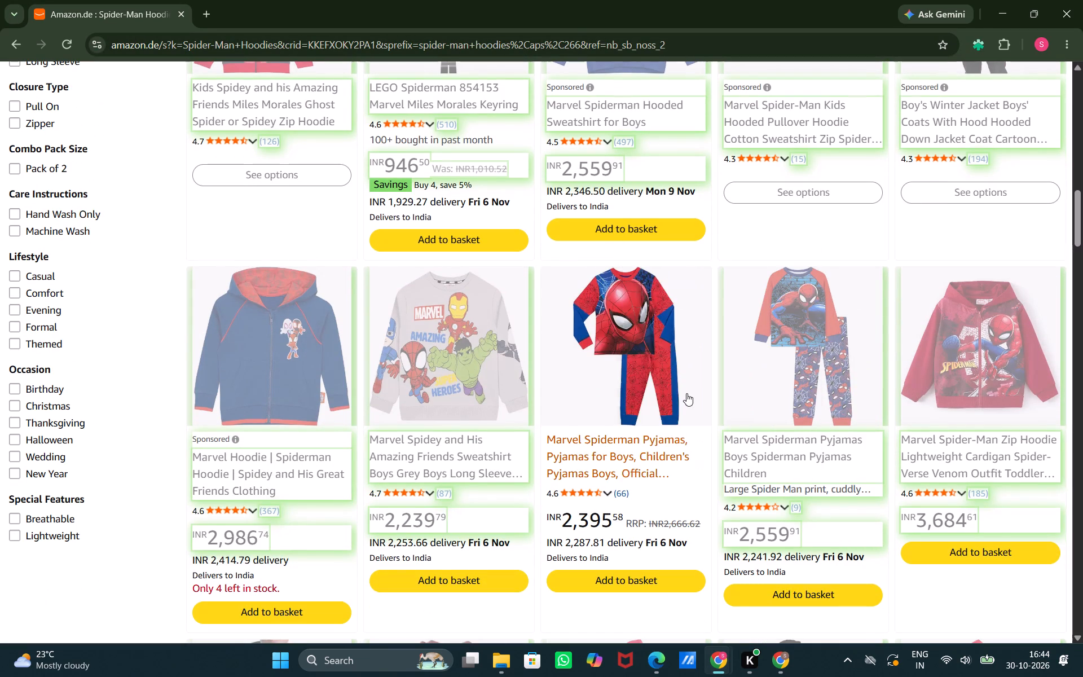
{"action": "key", "text": "alt+Tab"}
{"action": "key", "text": "ctrl+v"}
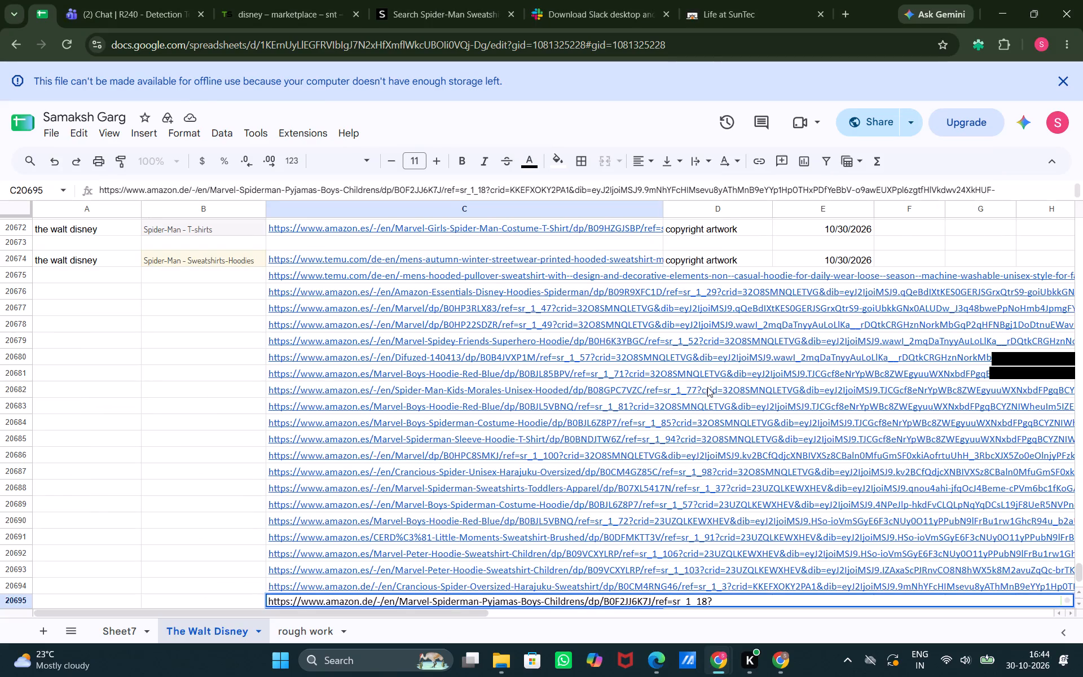
{"action": "key", "text": "Return"}
{"action": "key", "text": "Return"}
{"action": "key", "text": "alt+Tab"}
Log the Jay Franco Marvel Spiderman Children's Dressing Blanket link in cell C20696 of the sheet.
{"action": "scroll", "coordinate": [707, 387], "scroll_direction": "down", "scroll_amount": 4}
{"action": "scroll", "coordinate": [834, 371], "scroll_direction": "down", "scroll_amount": 8}
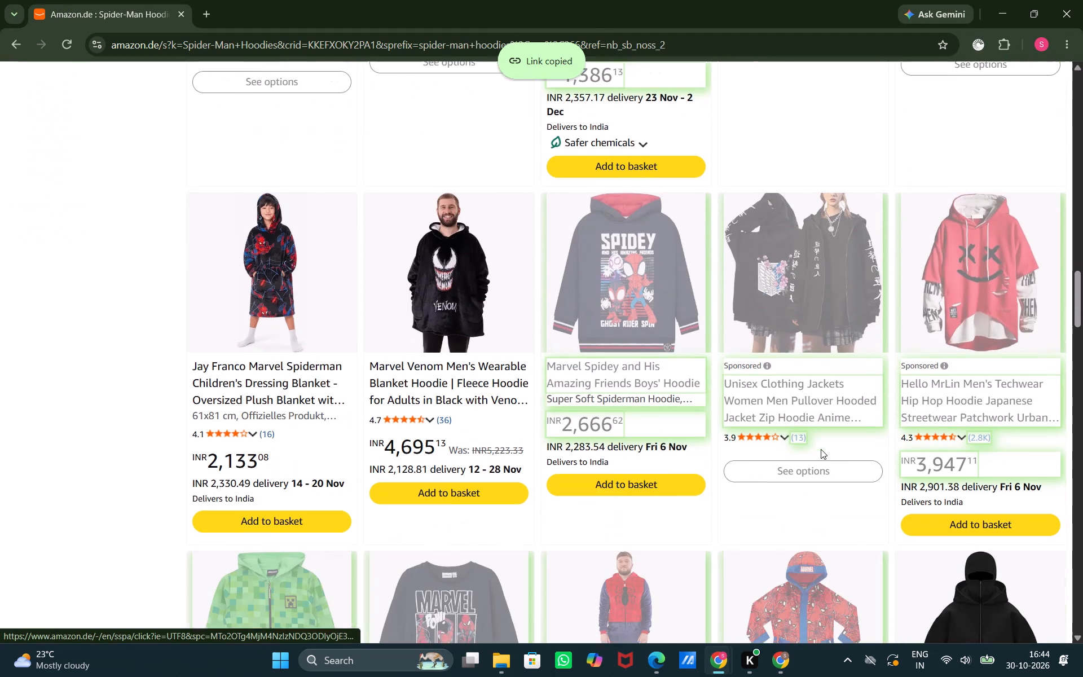
{"action": "right_click", "coordinate": [297, 369]}
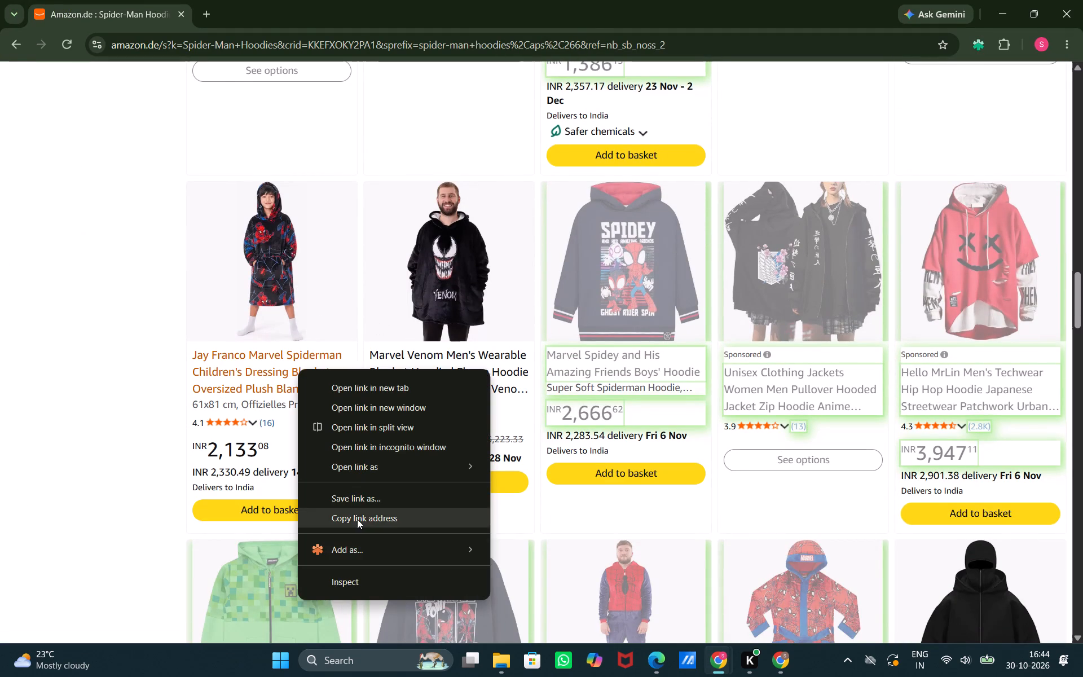
{"action": "left_click", "coordinate": [357, 519]}
{"action": "key", "text": "alt+Tab"}
{"action": "key", "text": "ctrl+v"}
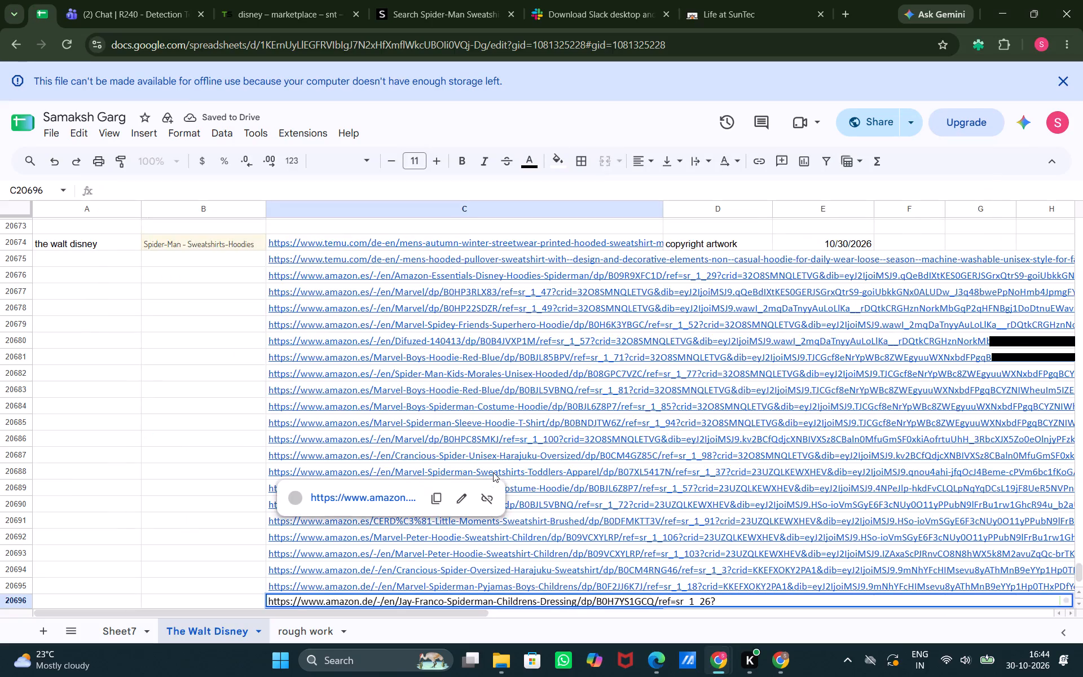
{"action": "key", "text": "Return"}
{"action": "key", "text": "alt+Tab"}
Go further through results page 1 and log the Marvel Spidey and His Amazing Friends Boys' Long Sleeve Shirt link in cell C20697.
{"action": "scroll", "coordinate": [523, 467], "scroll_direction": "down", "scroll_amount": 5}
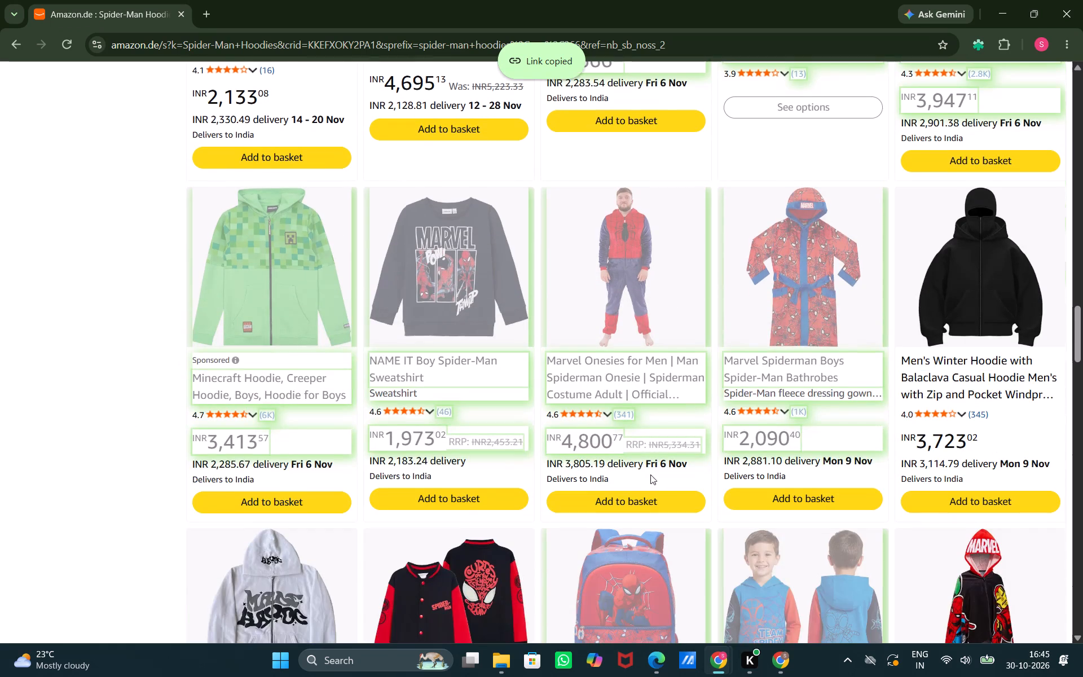
{"action": "scroll", "coordinate": [936, 386], "scroll_direction": "down", "scroll_amount": 6}
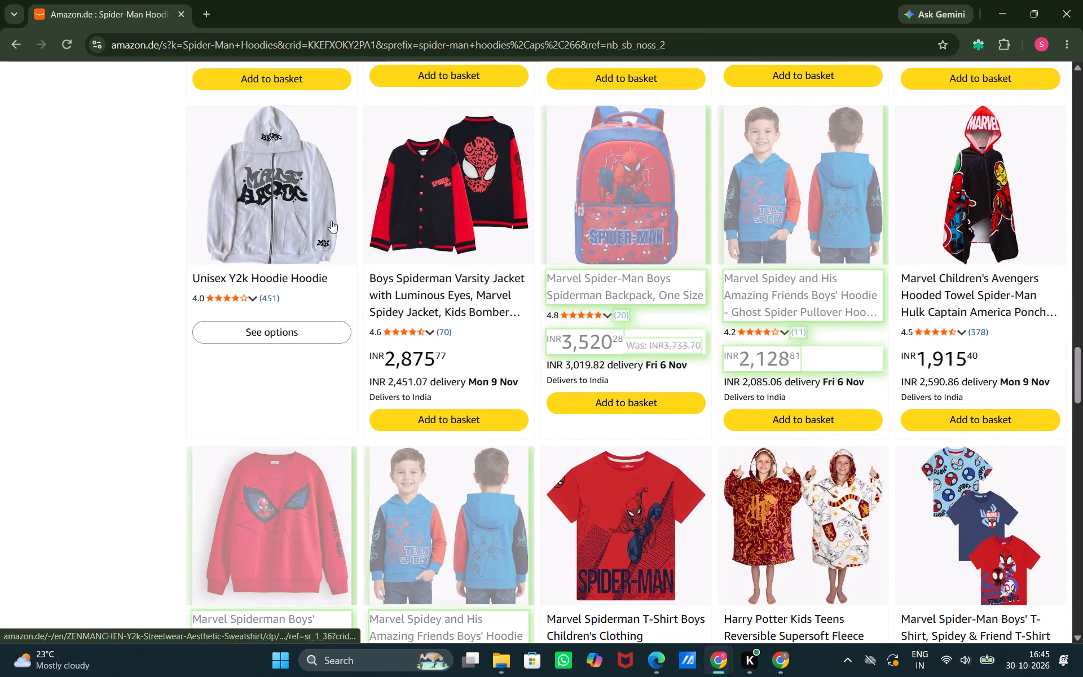
{"action": "scroll", "coordinate": [352, 241], "scroll_direction": "down", "scroll_amount": 4}
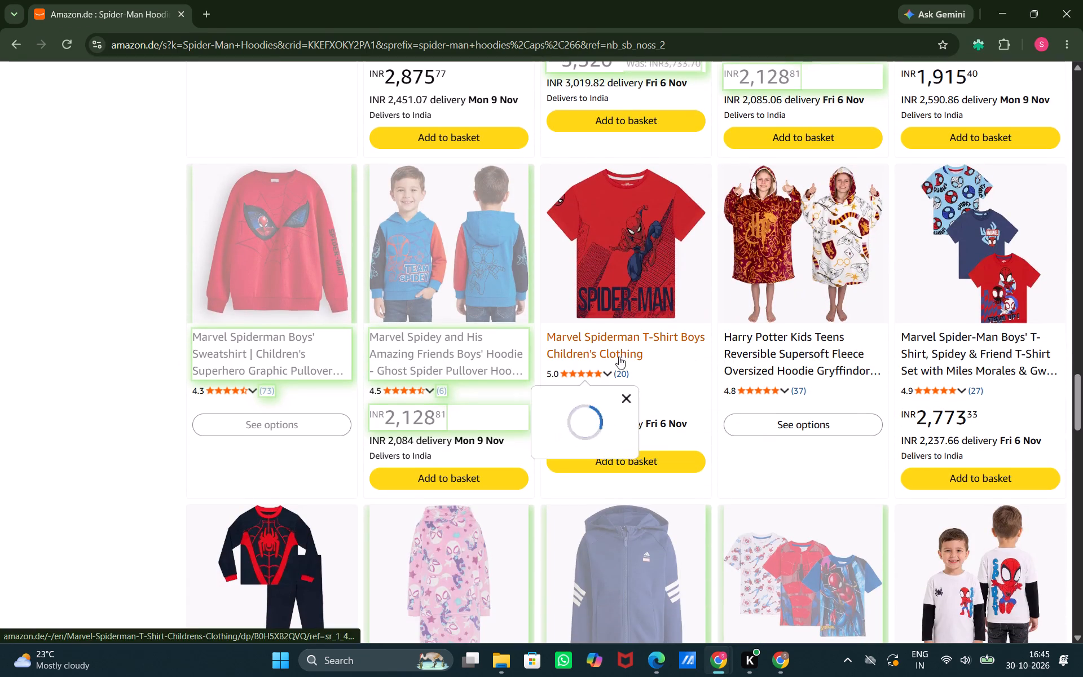
{"action": "scroll", "coordinate": [950, 310], "scroll_direction": "down", "scroll_amount": 6}
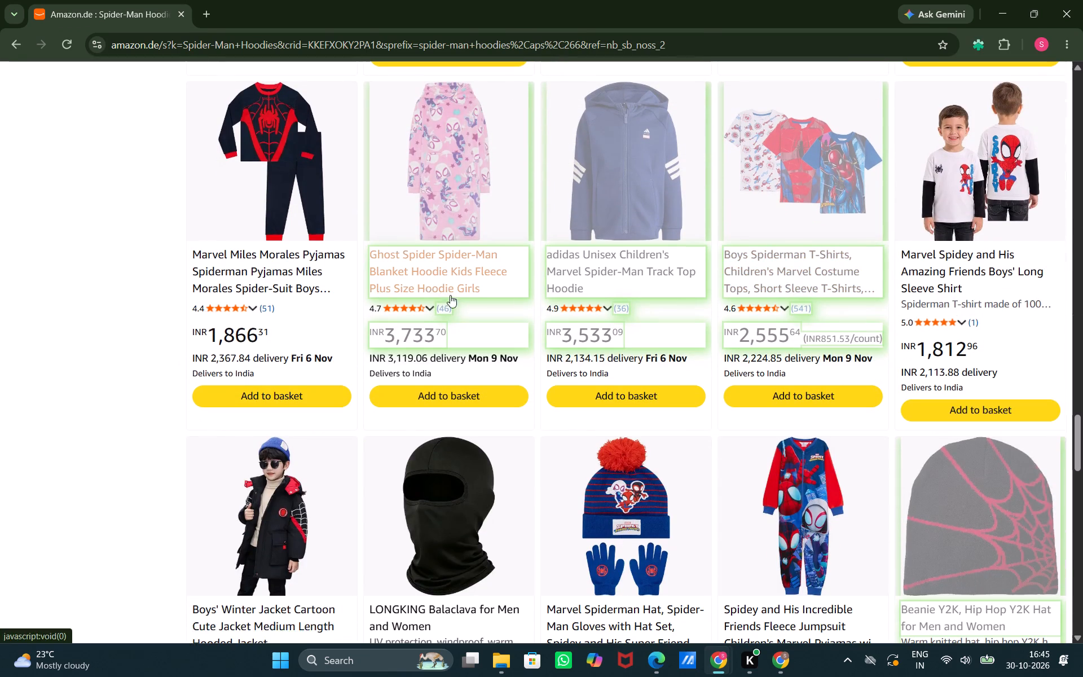
{"action": "scroll", "coordinate": [837, 293], "scroll_direction": "up", "scroll_amount": 1}
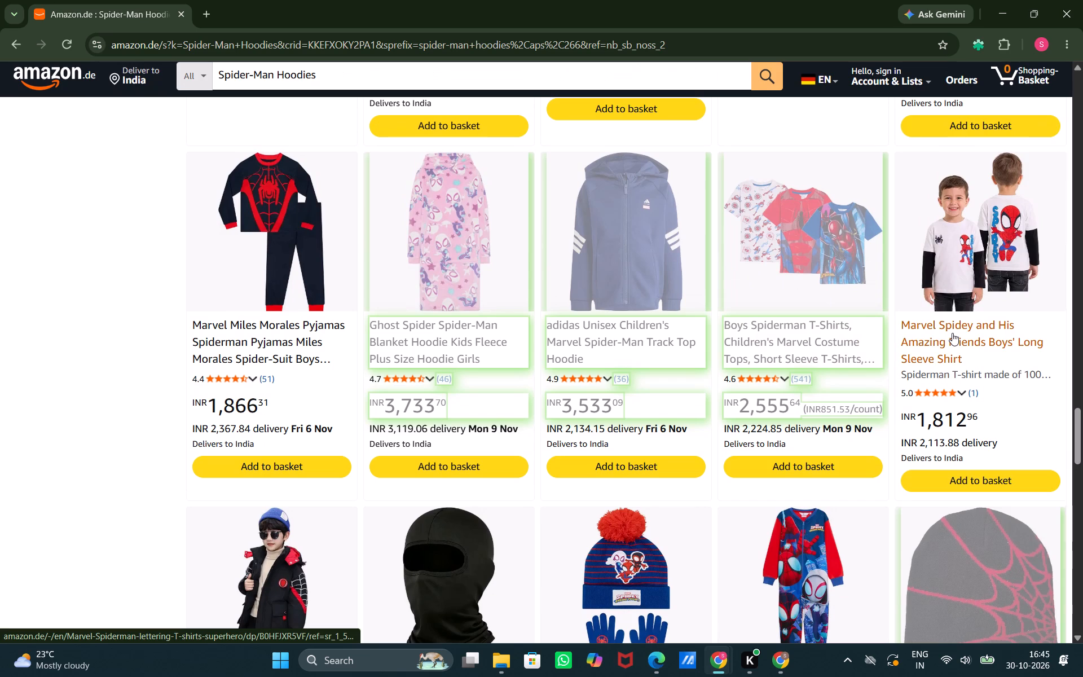
{"action": "right_click", "coordinate": [952, 333]}
{"action": "left_click", "coordinate": [834, 481]}
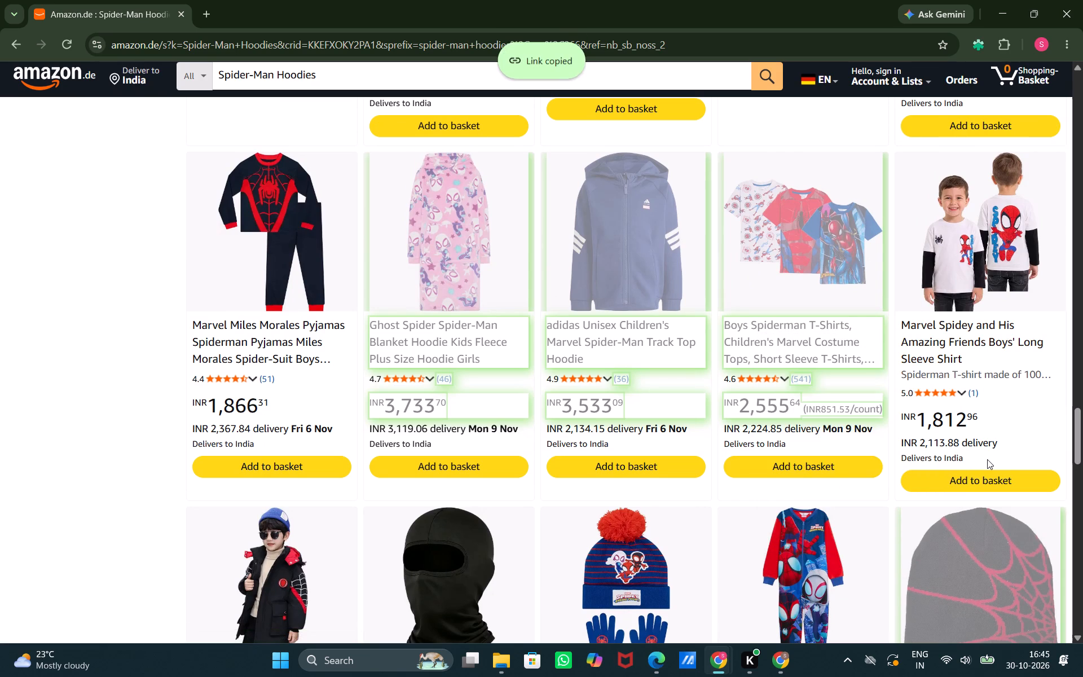
{"action": "key", "text": "alt+Tab"}
{"action": "key", "text": "ctrl+v"}
{"action": "key", "text": "Return"}
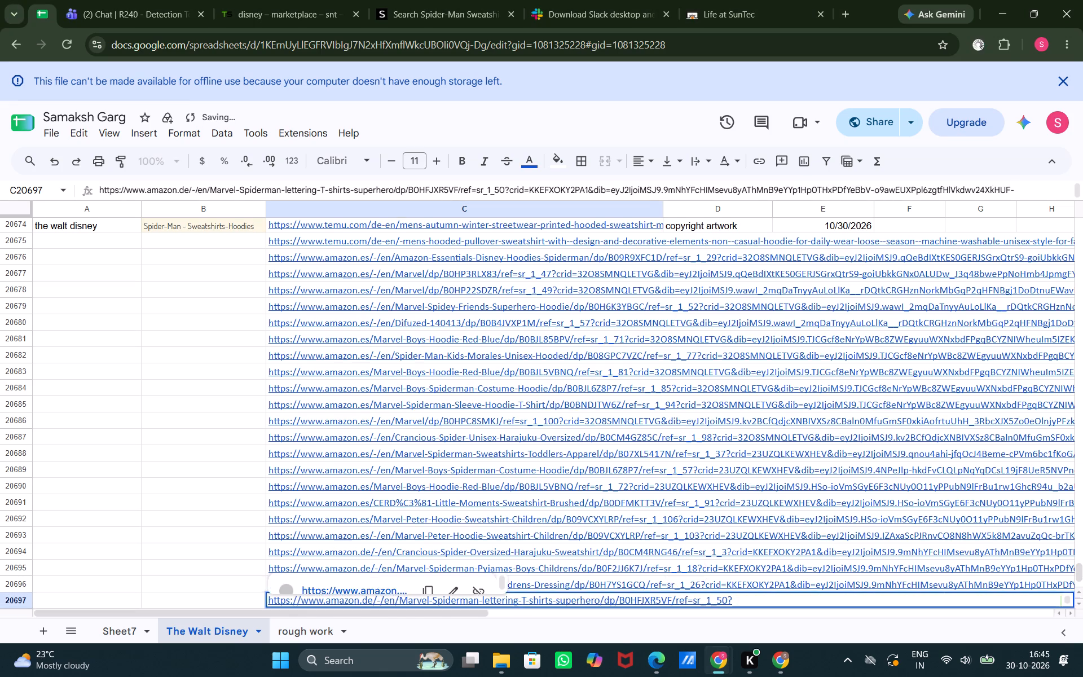
{"action": "key", "text": "Return"}
{"action": "key", "text": "alt+Tab"}
Log the Marvel Miles Morales Pyjamas link in cell C20698 of the sheet.
{"action": "right_click", "coordinate": [292, 344]}
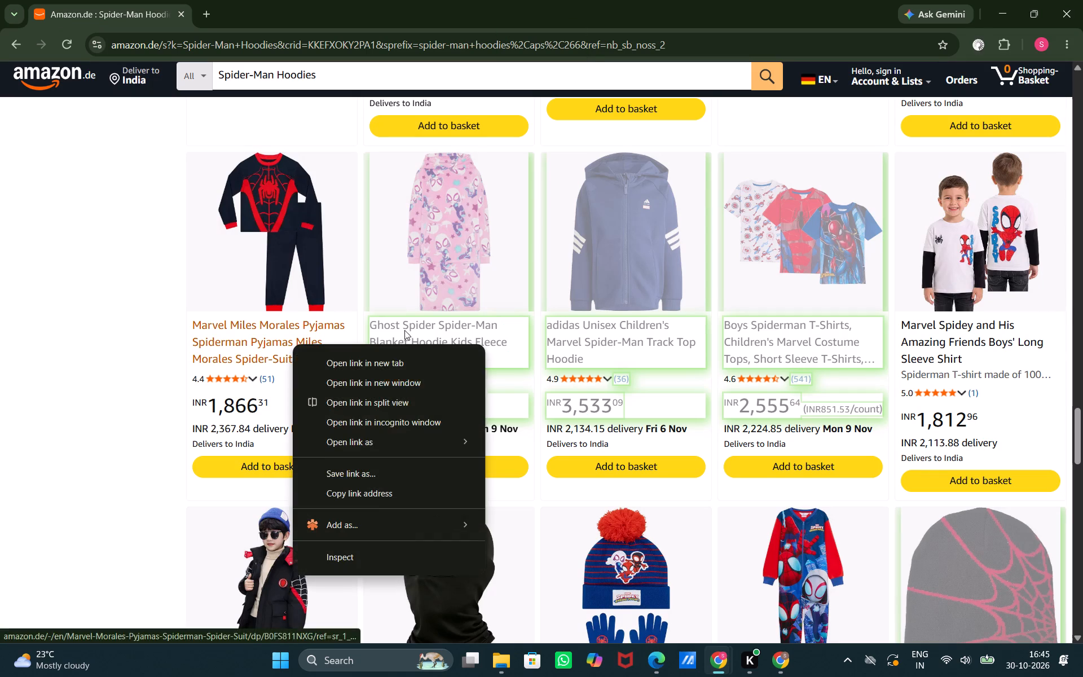
{"action": "left_click", "coordinate": [375, 498]}
{"action": "key", "text": "alt+Tab"}
{"action": "key", "text": "ctrl+v"}
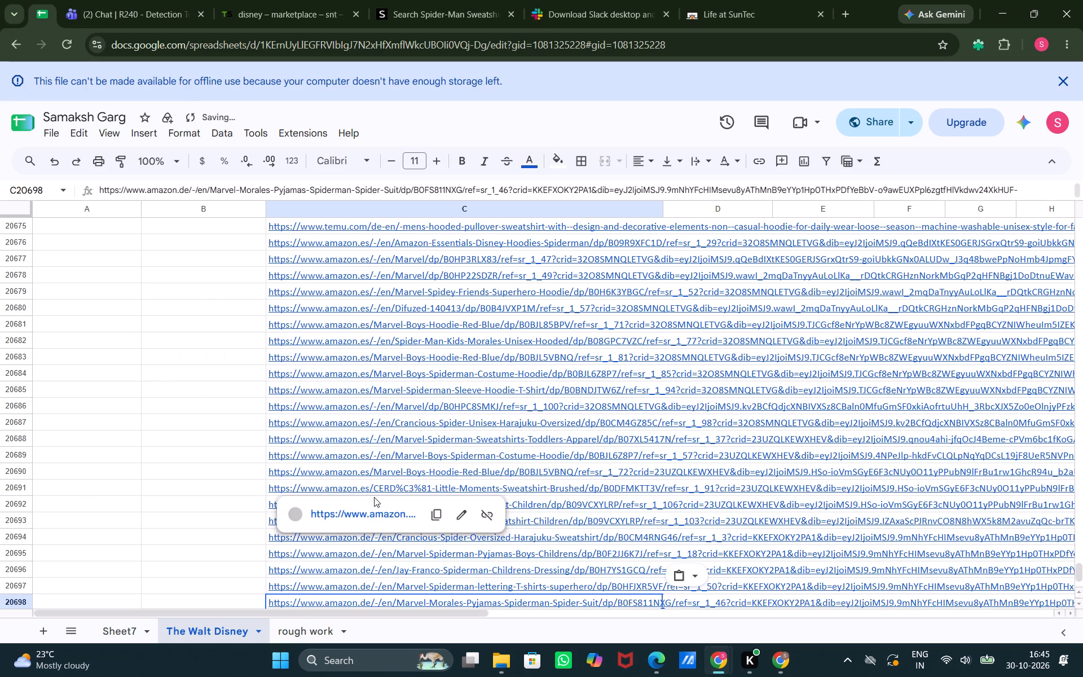
{"action": "key", "text": "Return"}
{"action": "key", "text": "Return"}
{"action": "key", "text": "alt+Tab"}
Log the Marvel Boys Spiderman Long Sleeve Shirt link from the end of results page 1 in cell C20699.
{"action": "scroll", "coordinate": [360, 489], "scroll_direction": "down", "scroll_amount": 4}
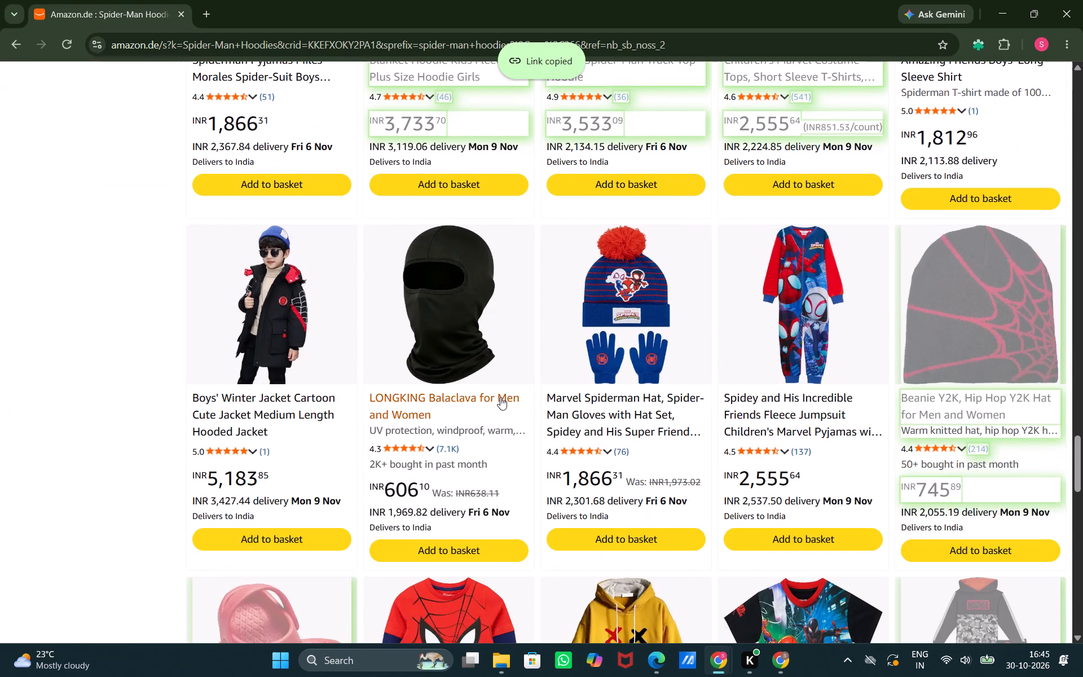
{"action": "scroll", "coordinate": [930, 339], "scroll_direction": "down", "scroll_amount": 5}
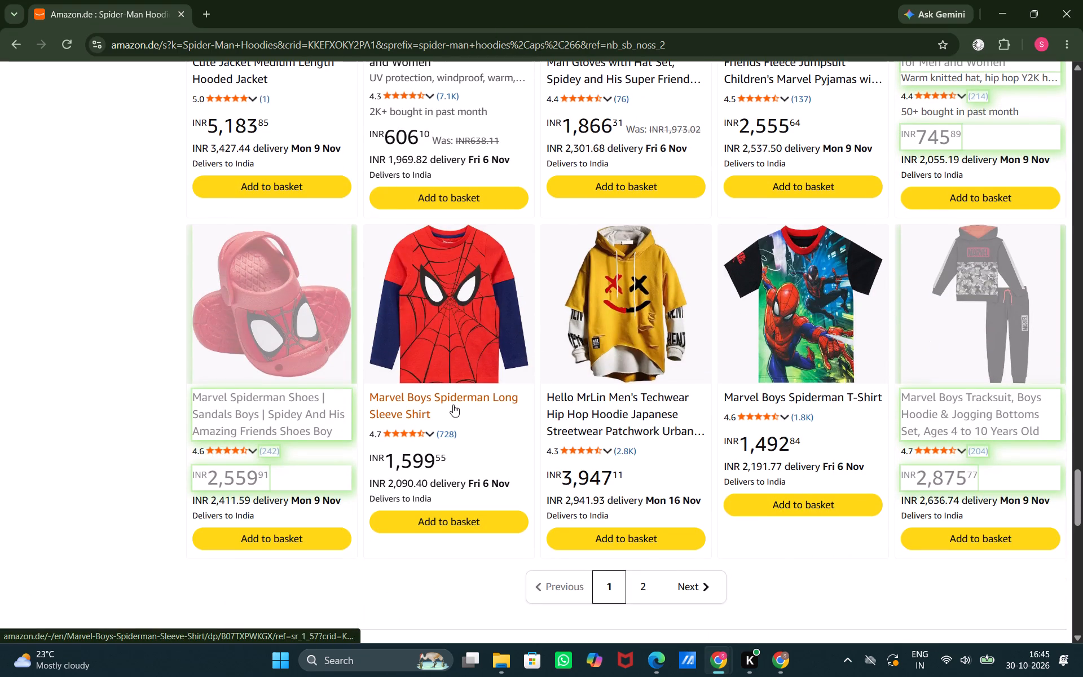
{"action": "right_click", "coordinate": [451, 405]}
{"action": "left_click", "coordinate": [534, 552]}
{"action": "key", "text": "alt+Tab"}
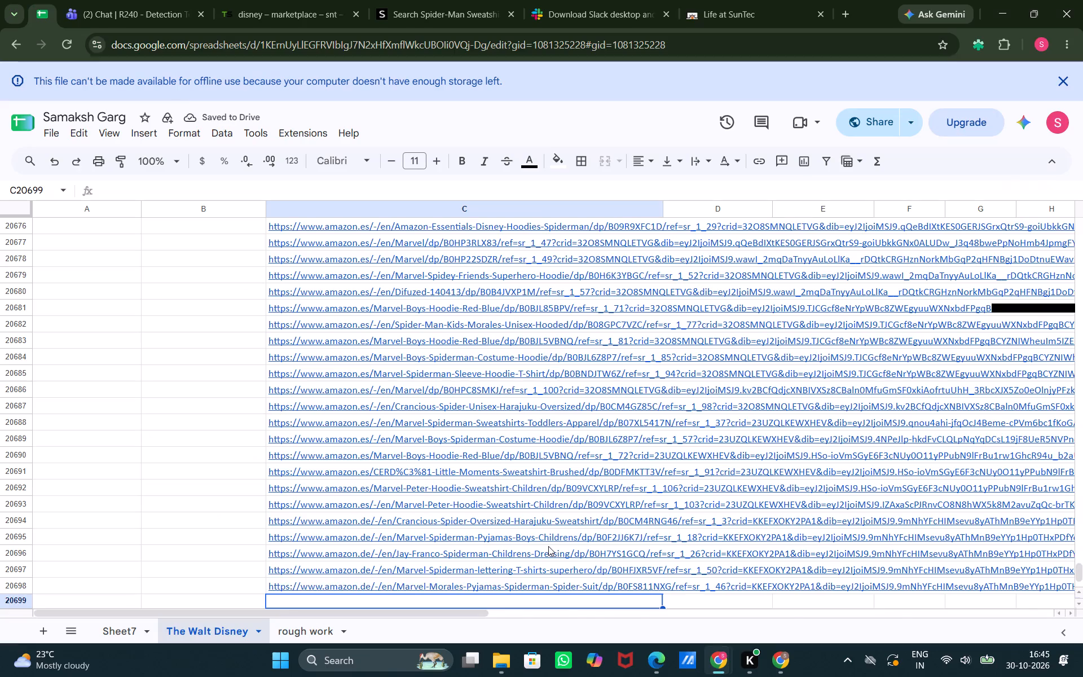
{"action": "key", "text": "ctrl+v"}
{"action": "key", "text": "Return"}
{"action": "key", "text": "Return"}
{"action": "key", "text": "alt+Tab"}
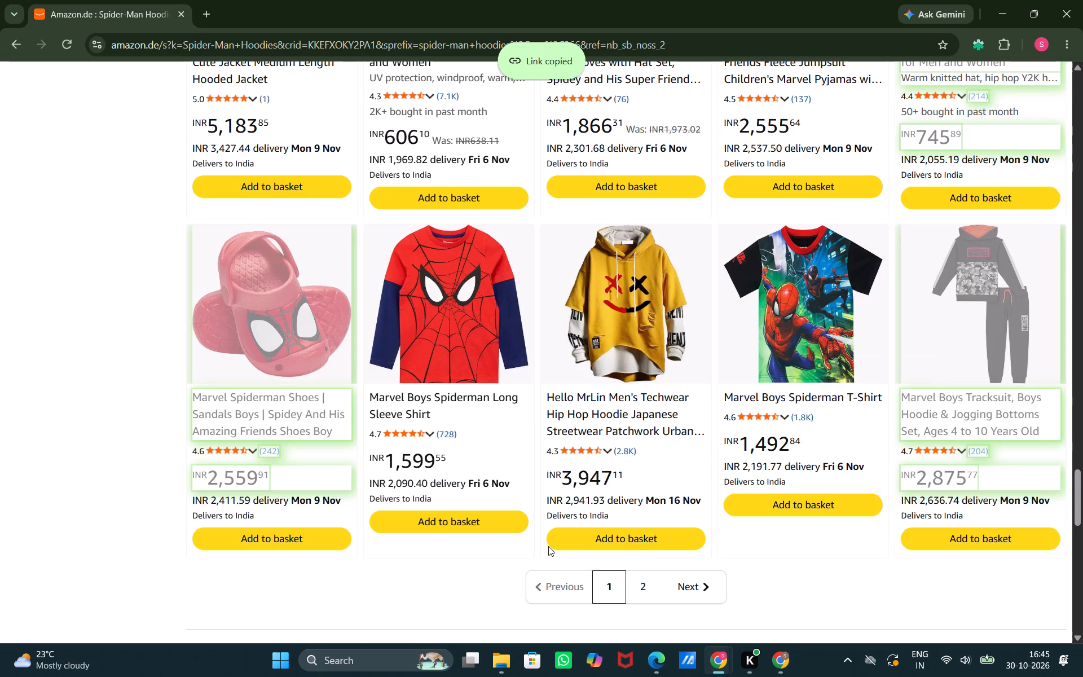
Examine page 2 of the Spider-Man Hoodies results for unlogged products.
{"action": "left_click", "coordinate": [648, 586]}
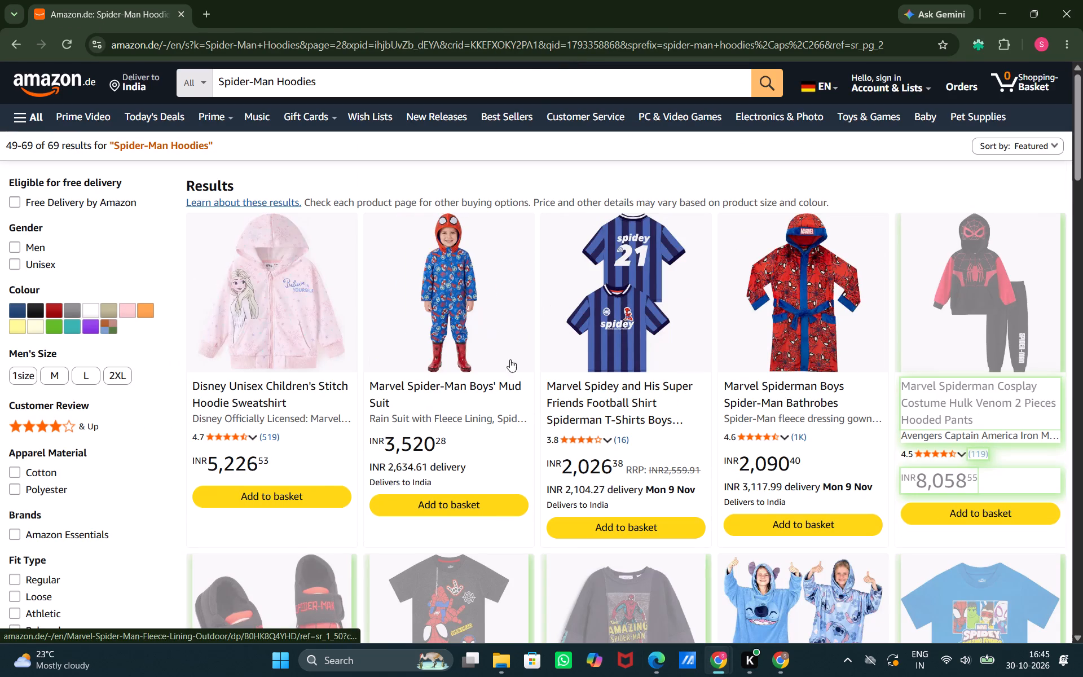
{"action": "scroll", "coordinate": [1018, 321], "scroll_direction": "down", "scroll_amount": 3}
{"action": "scroll", "coordinate": [1018, 321], "scroll_direction": "up", "scroll_amount": 1}
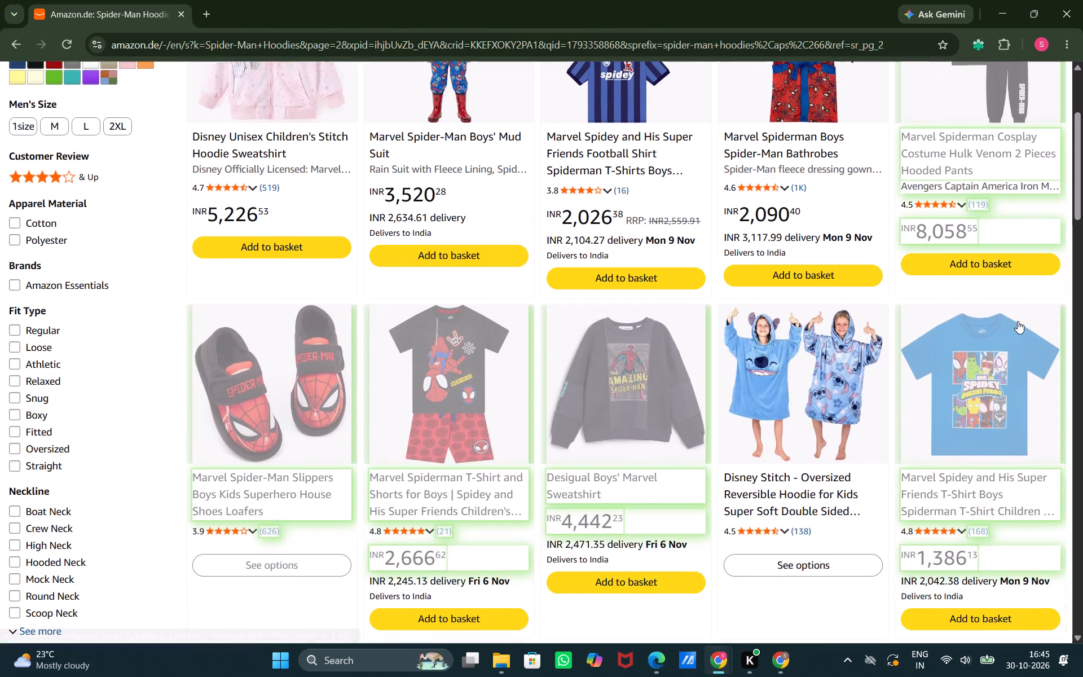
{"action": "scroll", "coordinate": [1018, 321], "scroll_direction": "up", "scroll_amount": 2}
{"action": "scroll", "coordinate": [1018, 321], "scroll_direction": "down", "scroll_amount": 6}
{"action": "scroll", "coordinate": [297, 311], "scroll_direction": "down", "scroll_amount": 2}
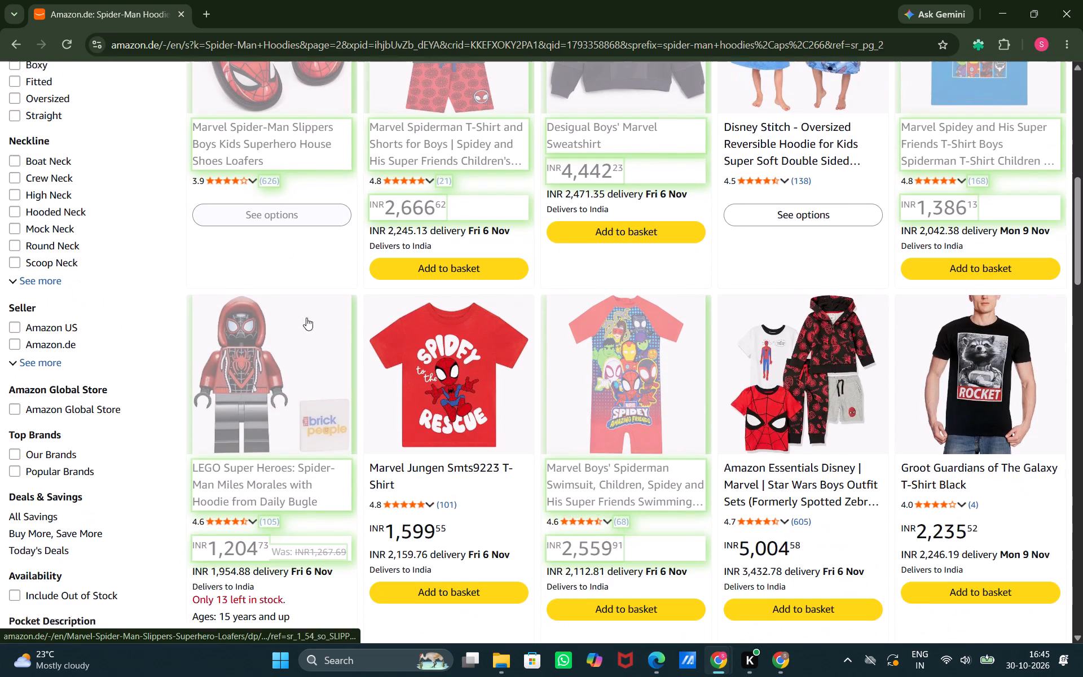
{"action": "scroll", "coordinate": [1051, 394], "scroll_direction": "down", "scroll_amount": 5}
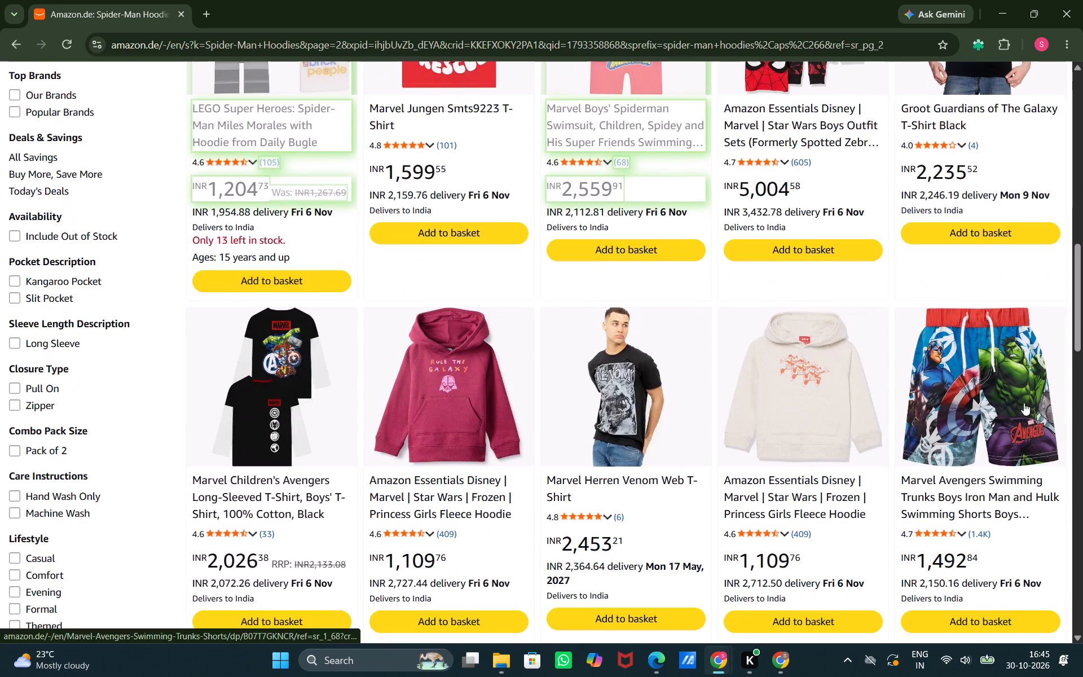
{"action": "scroll", "coordinate": [109, 405], "scroll_direction": "down", "scroll_amount": 6}
{"action": "scroll", "coordinate": [496, 355], "scroll_direction": "down", "scroll_amount": 3}
{"action": "scroll", "coordinate": [567, 350], "scroll_direction": "up", "scroll_amount": 16}
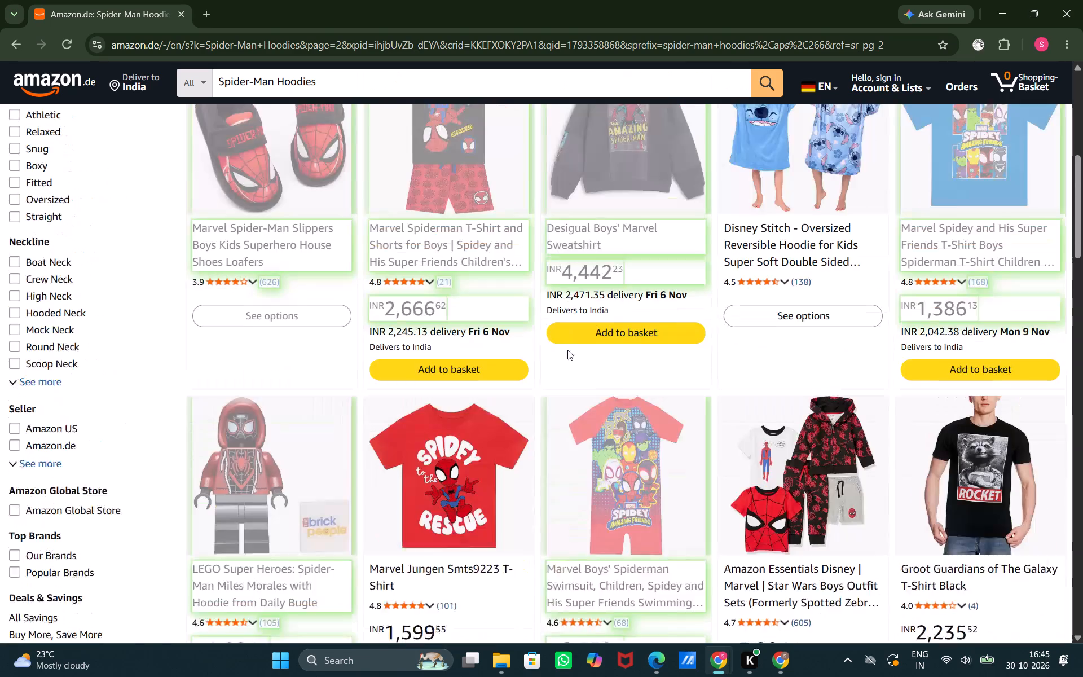
Search Amazon.de for Spider-Man Sweatshirt.
{"action": "left_click", "coordinate": [442, 83]}
{"action": "key", "text": "BackSpace"}
{"action": "key", "text": "BackSpace"}
{"action": "key", "text": "BackSpace"}
{"action": "key", "text": "BackSpace"}
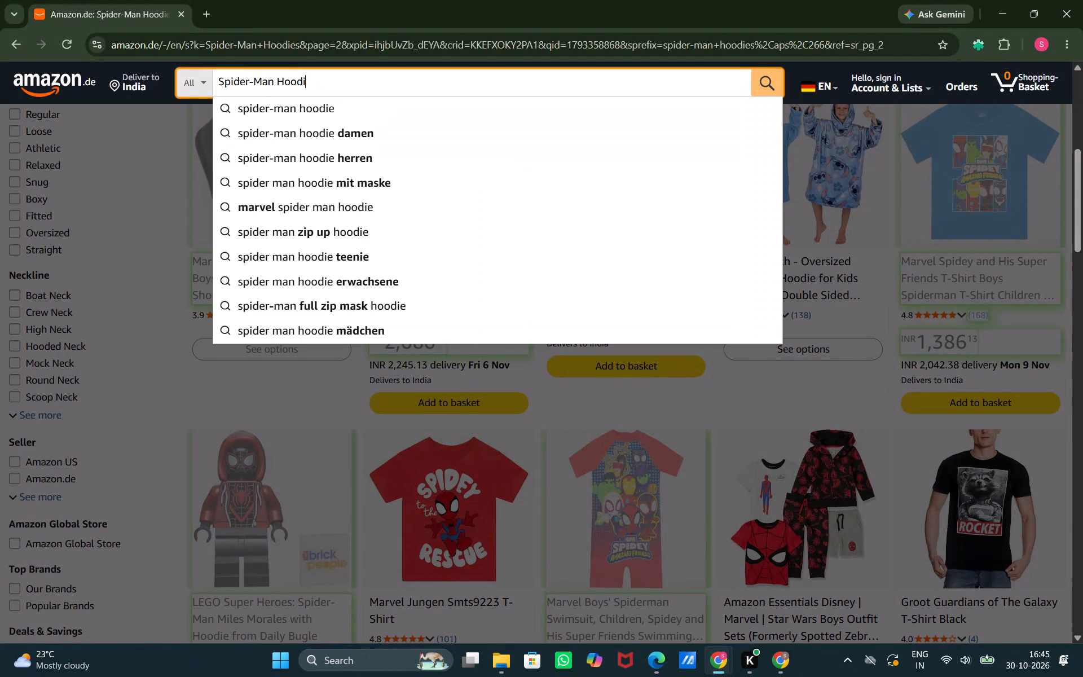
{"action": "key", "text": "BackSpace"}
{"action": "key", "text": "BackSpace"}
{"action": "key", "text": "BackSpace"}
{"action": "type", "text": "Sweatshirt"}
{"action": "key", "text": "Return"}
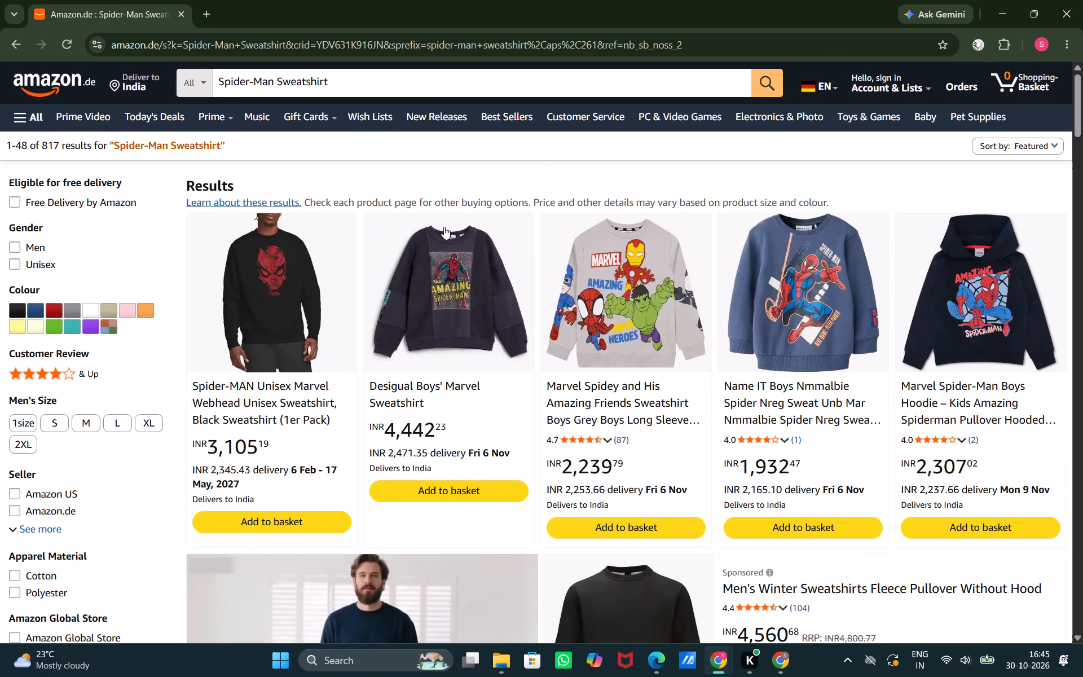
Log the NAME IT Boys Nmmadam Spider Nreg Sweat link from results page 1 in cell C20700 of the sheet.
{"action": "scroll", "coordinate": [694, 327], "scroll_direction": "down", "scroll_amount": 6}
{"action": "scroll", "coordinate": [380, 358], "scroll_direction": "down", "scroll_amount": 4}
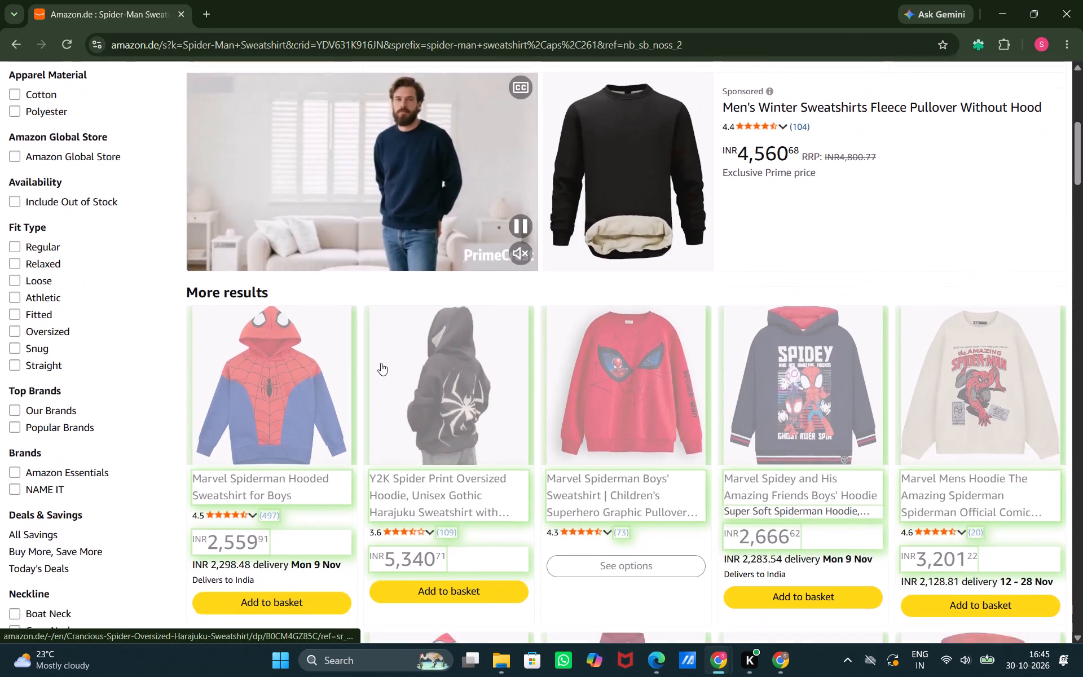
{"action": "scroll", "coordinate": [381, 363], "scroll_direction": "down", "scroll_amount": 6}
{"action": "scroll", "coordinate": [391, 360], "scroll_direction": "up", "scroll_amount": 3}
{"action": "scroll", "coordinate": [392, 360], "scroll_direction": "down", "scroll_amount": 11}
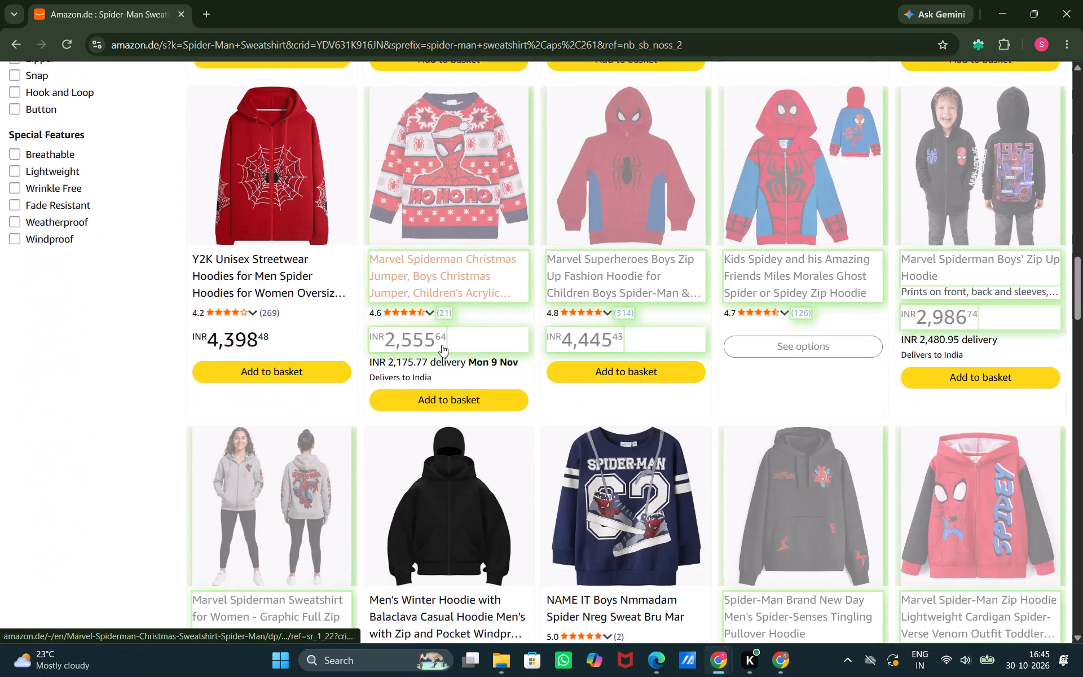
{"action": "scroll", "coordinate": [951, 225], "scroll_direction": "down", "scroll_amount": 6}
{"action": "scroll", "coordinate": [940, 246], "scroll_direction": "up", "scroll_amount": 4}
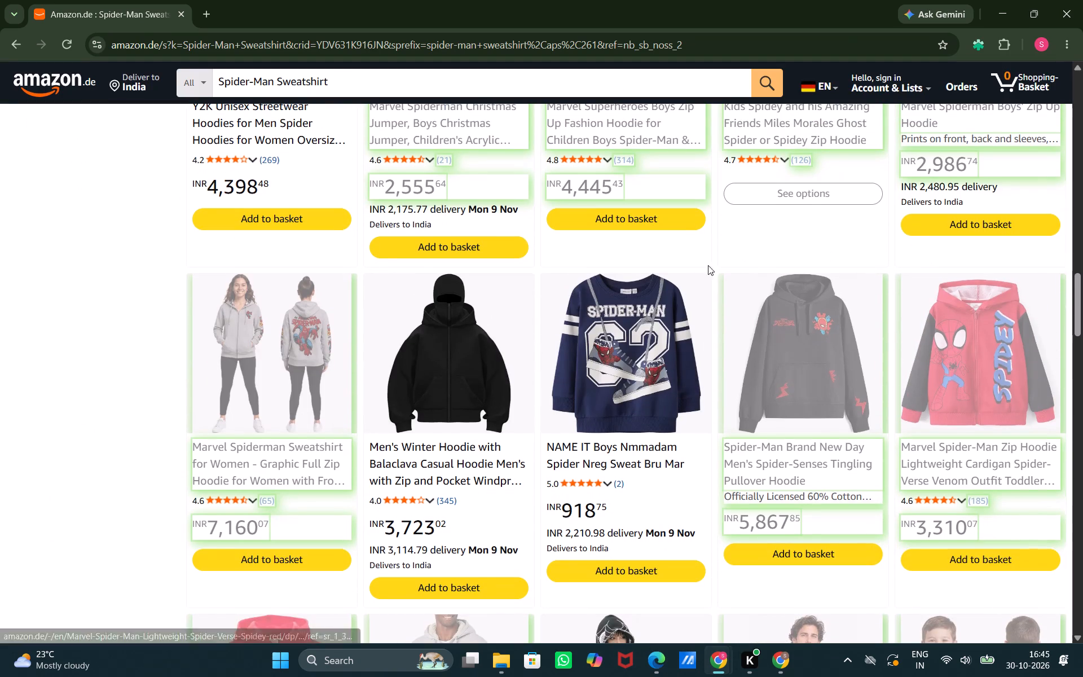
{"action": "right_click", "coordinate": [592, 445]}
{"action": "left_click", "coordinate": [628, 369]}
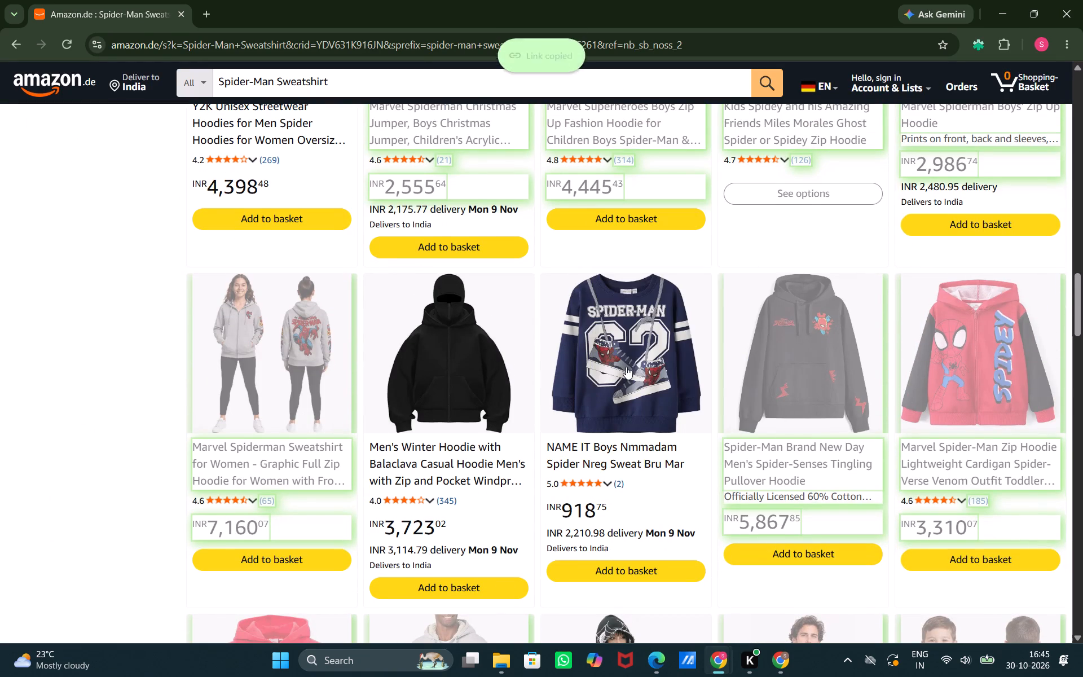
{"action": "key", "text": "alt+Tab"}
{"action": "key", "text": "ctrl+v"}
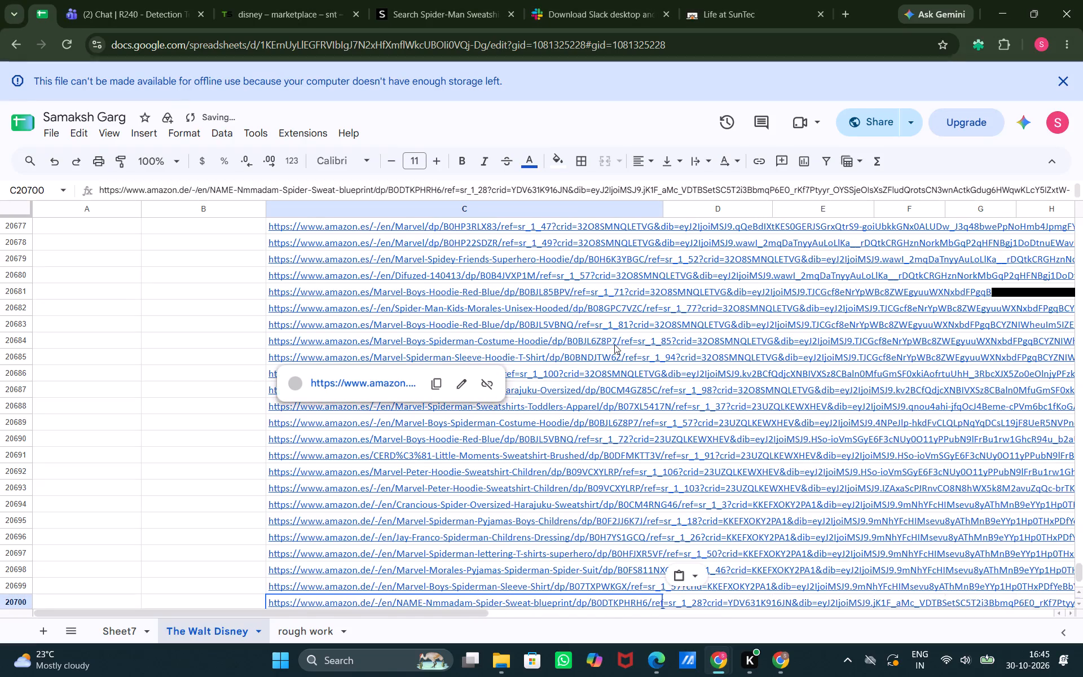
{"action": "key", "text": "Return"}
{"action": "key", "text": "Return"}
Log the Y2K Spider Hip Hop Hoodie for Men and Women link in cell C20701 of the sheet.
{"action": "key", "text": "alt+Tab"}
{"action": "scroll", "coordinate": [636, 323], "scroll_direction": "down", "scroll_amount": 4}
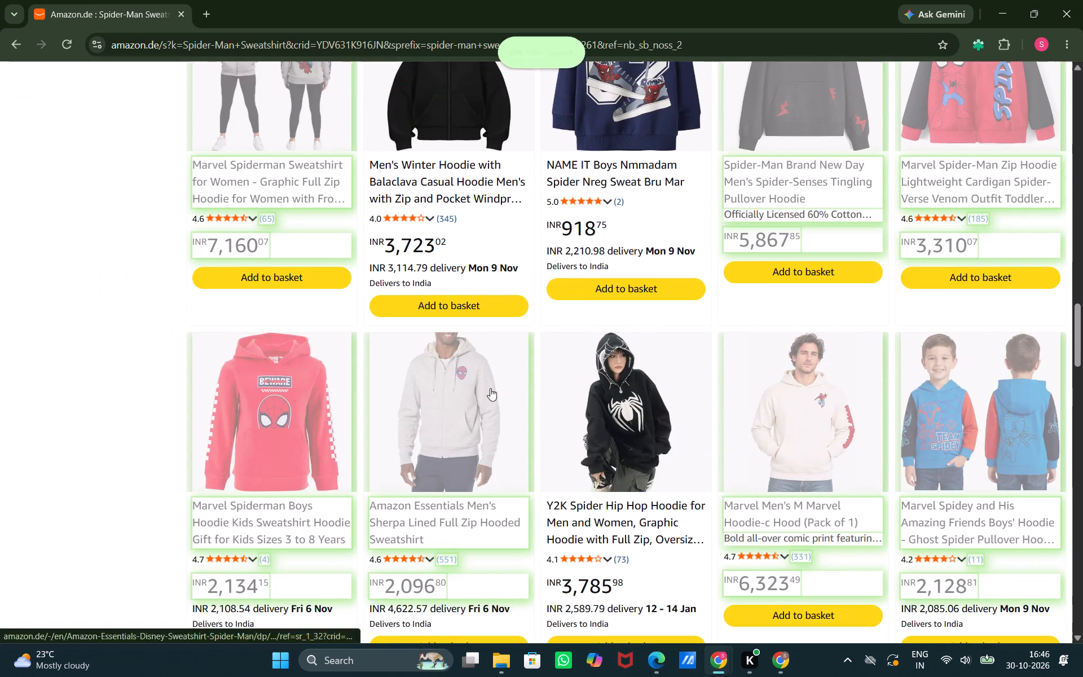
{"action": "scroll", "coordinate": [918, 434], "scroll_direction": "down", "scroll_amount": 3}
{"action": "right_click", "coordinate": [655, 310]}
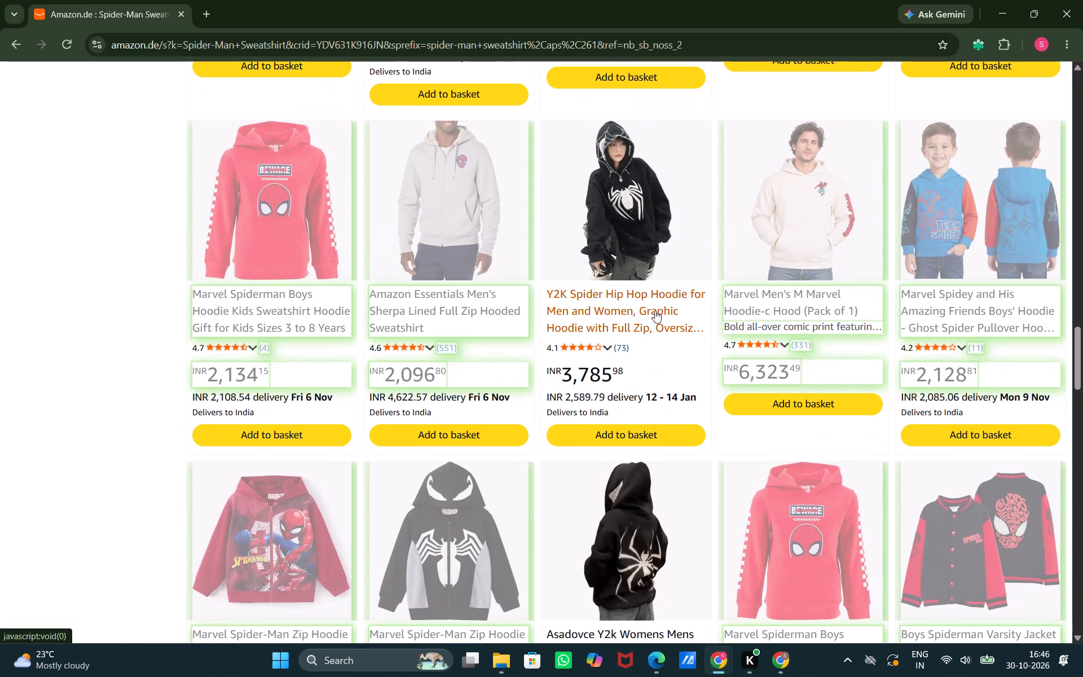
{"action": "left_click", "coordinate": [735, 459]}
{"action": "key", "text": "alt+Tab"}
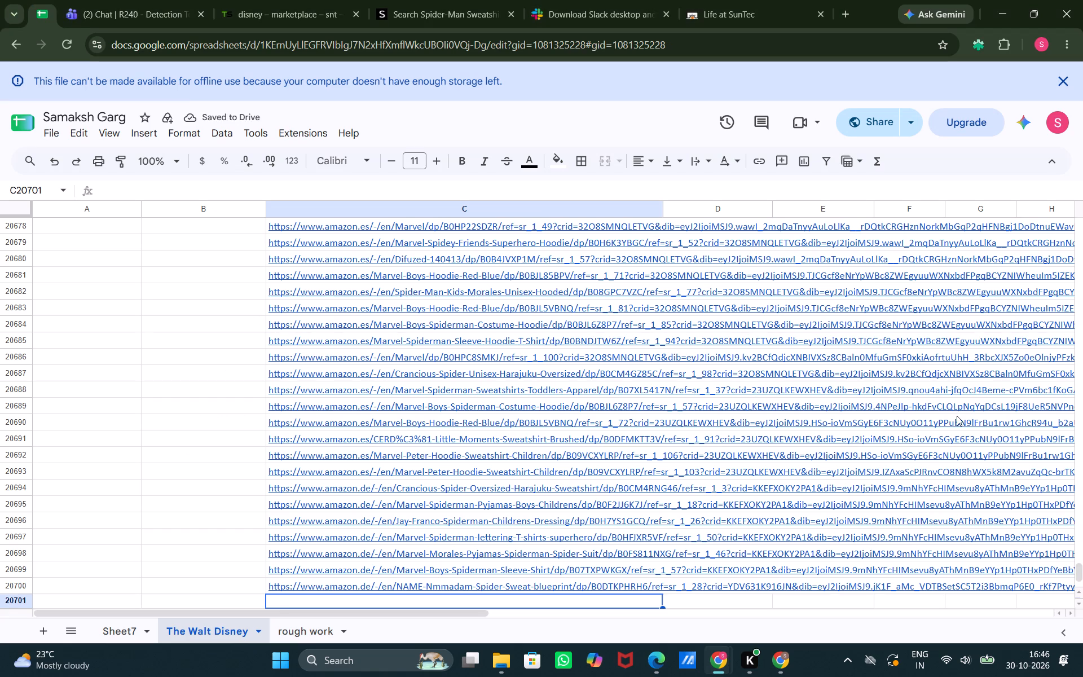
{"action": "key", "text": "ctrl+v"}
{"action": "key", "text": "Return"}
{"action": "key", "text": "Return"}
Log the Asadovce Y2k Zip Hoodie Spider Graphic link in cell C20702 and select the empty cell below it.
{"action": "key", "text": "alt+Tab"}
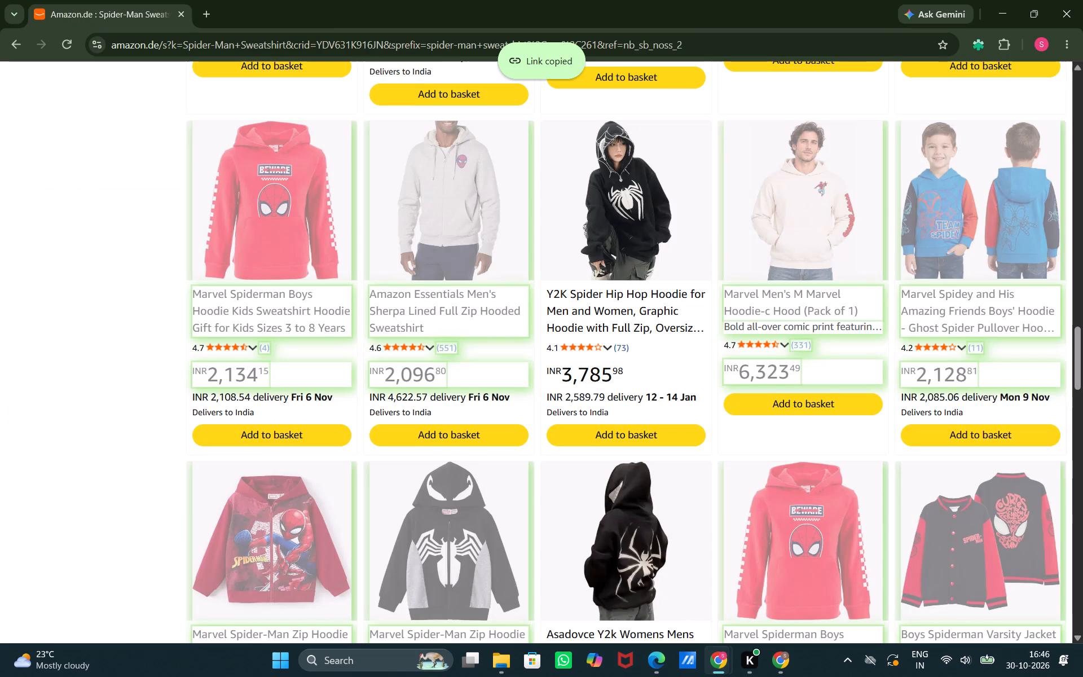
{"action": "scroll", "coordinate": [926, 463], "scroll_direction": "down", "scroll_amount": 3}
{"action": "right_click", "coordinate": [630, 458]}
{"action": "left_click", "coordinate": [705, 382]}
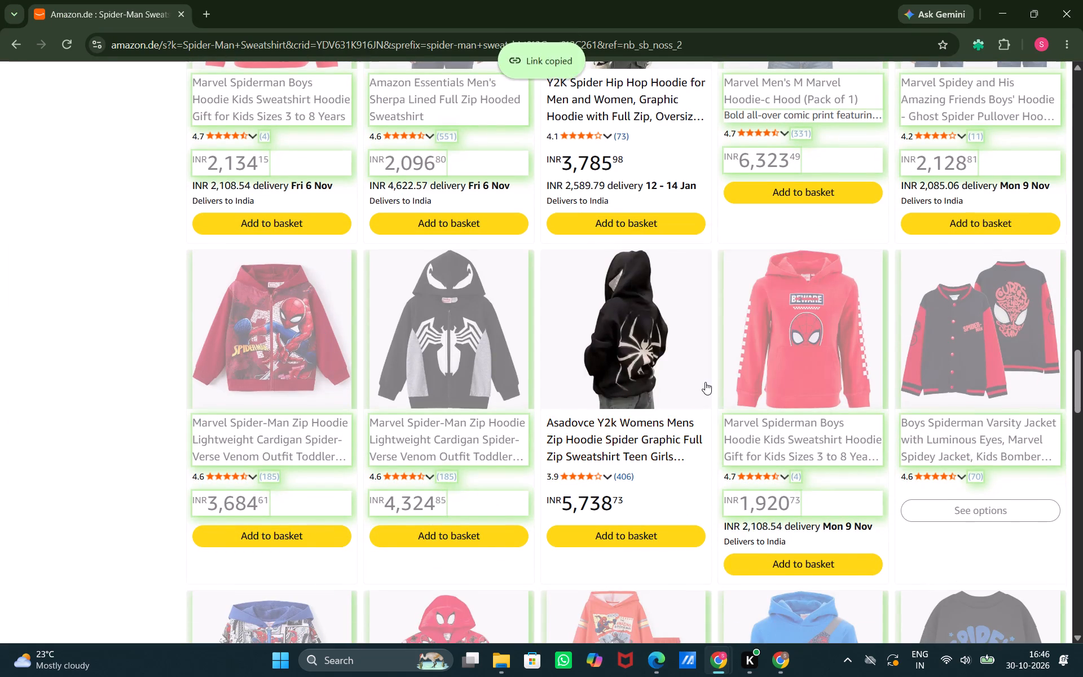
{"action": "key", "text": "alt+Tab"}
{"action": "key", "text": "ctrl+v"}
{"action": "right_click", "coordinate": [705, 382], "text": "ctrl"}
{"action": "key", "text": "Return"}
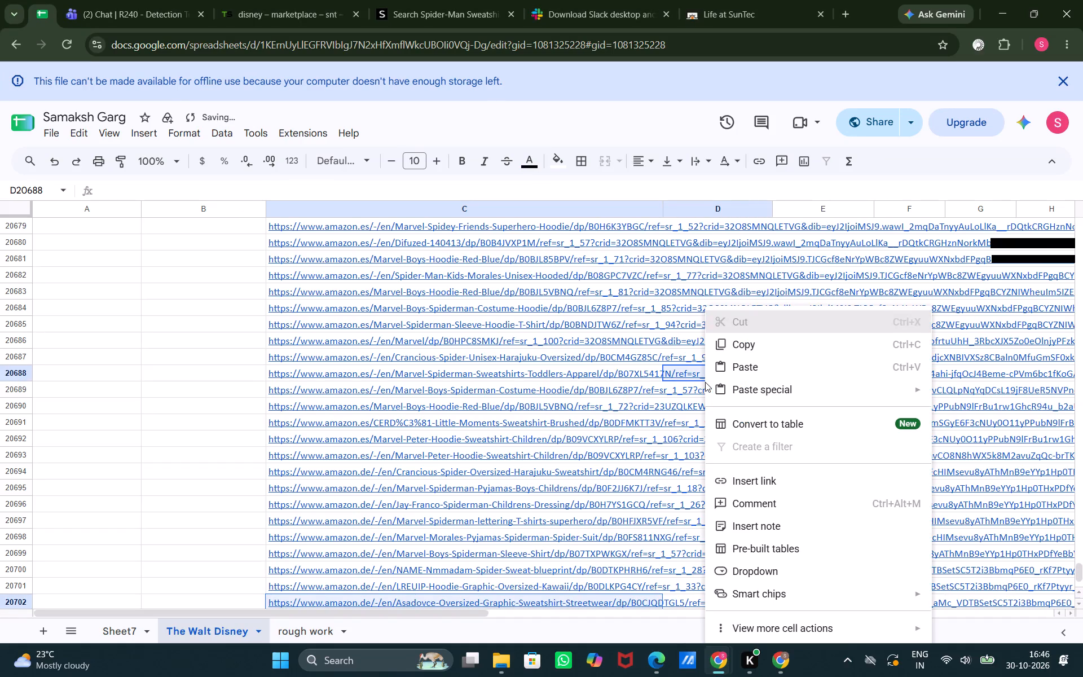
{"action": "key", "text": "Return"}
{"action": "key", "text": "Down"}
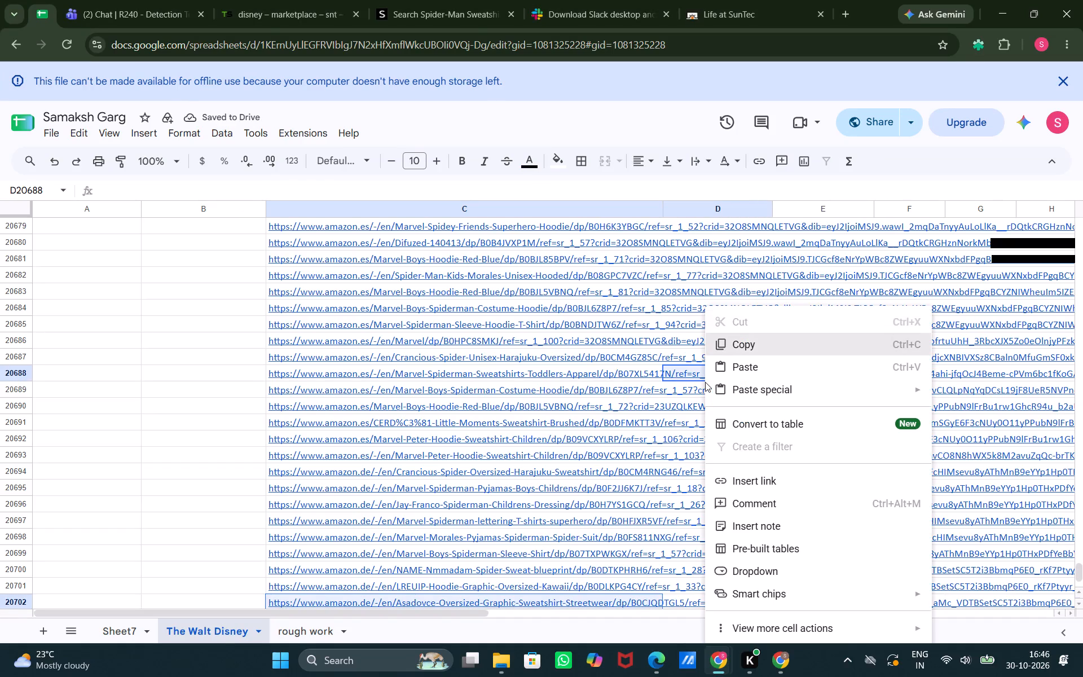
{"action": "left_click", "coordinate": [413, 575]}
{"action": "key", "text": "Down"}
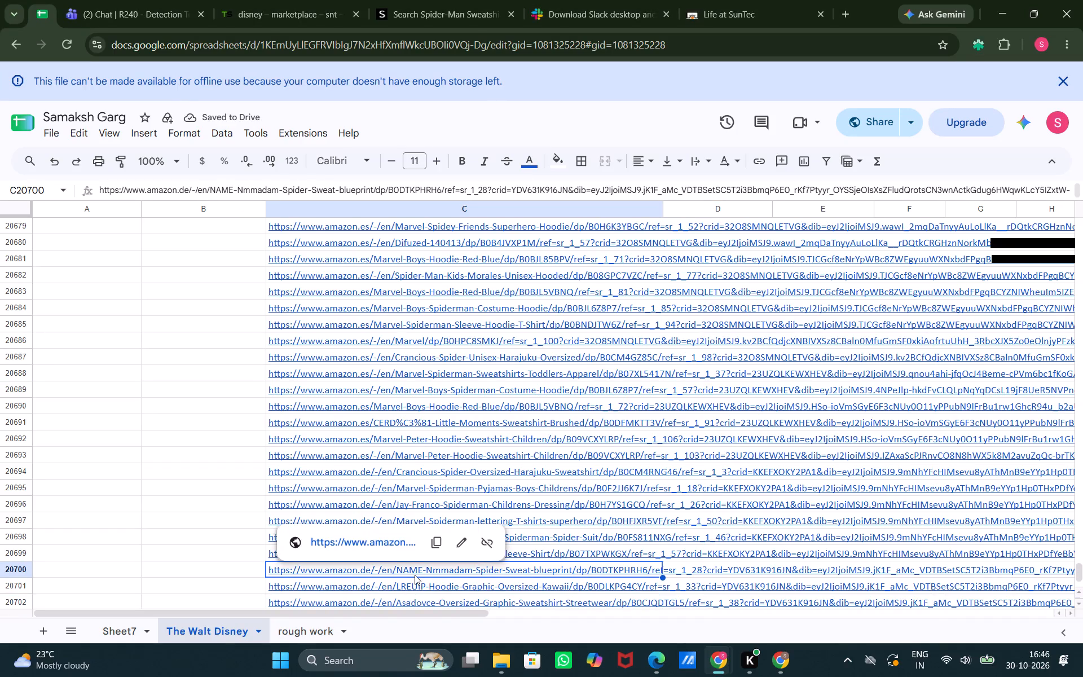
{"action": "key", "text": "Down"}
{"action": "key", "text": "Down"}
Log the NAME IT Boys Nmmnaza Spiderman long-sleeved top link from results page 2 in cell C20703.
{"action": "key", "text": "alt+Tab"}
{"action": "scroll", "coordinate": [604, 370], "scroll_direction": "down", "scroll_amount": 4}
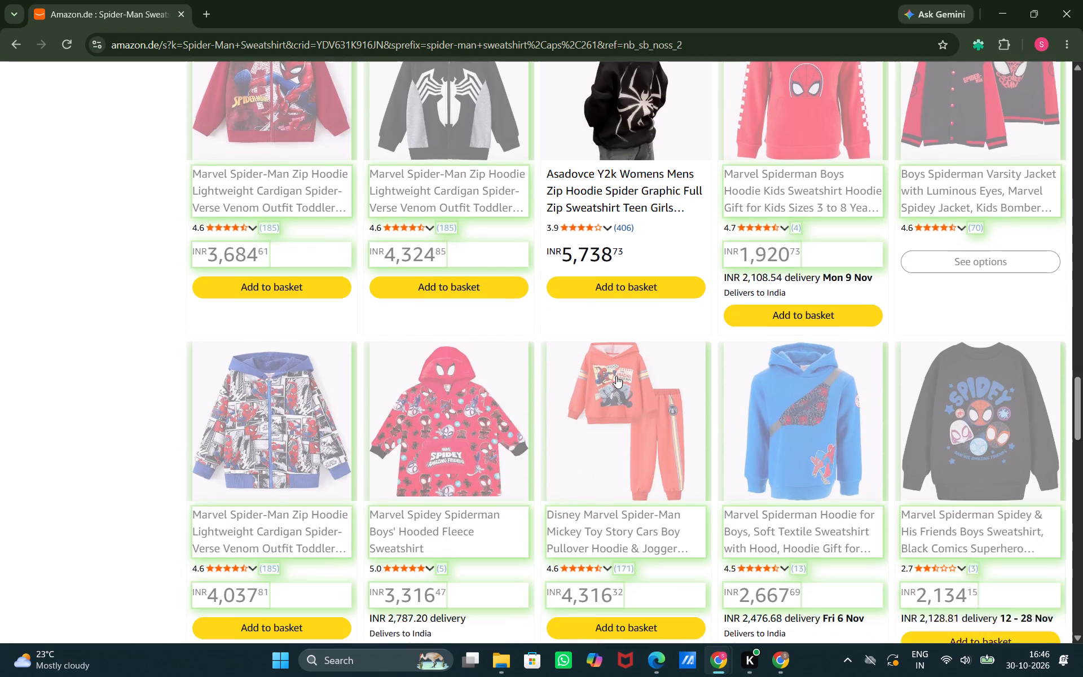
{"action": "scroll", "coordinate": [463, 332], "scroll_direction": "down", "scroll_amount": 6}
{"action": "scroll", "coordinate": [630, 318], "scroll_direction": "down", "scroll_amount": 5}
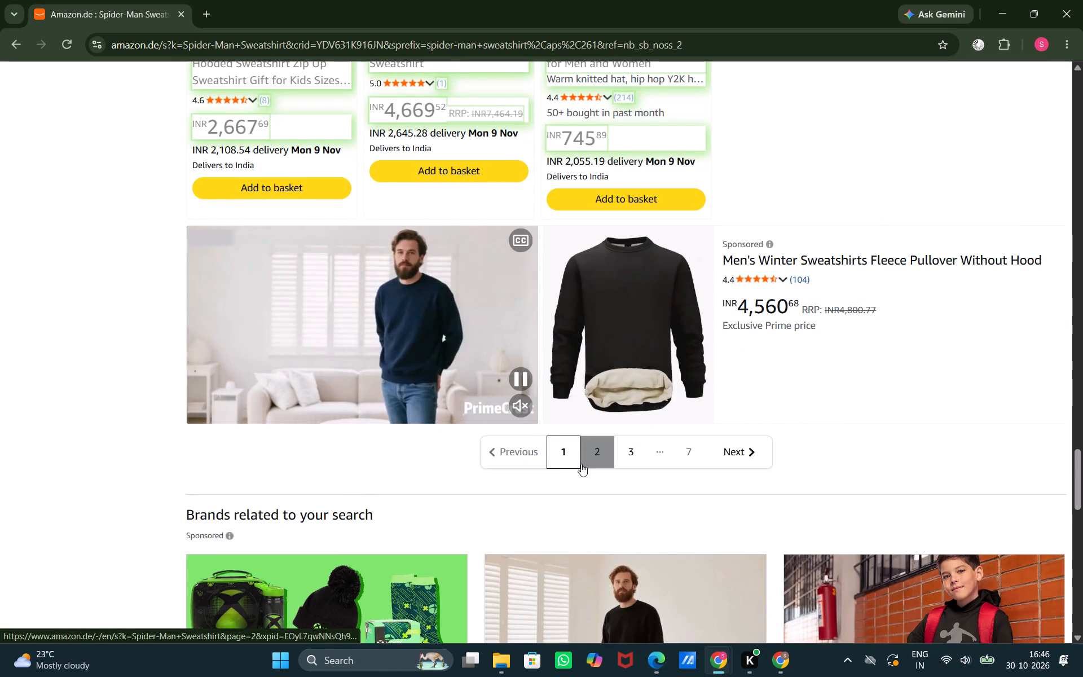
{"action": "left_click", "coordinate": [580, 461]}
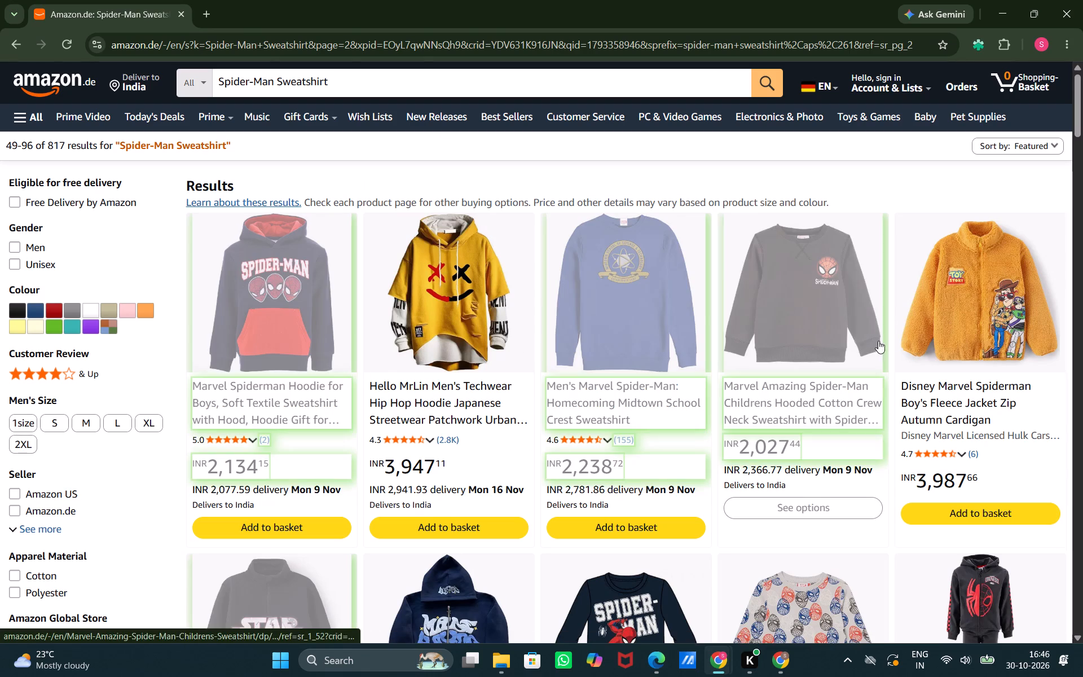
{"action": "scroll", "coordinate": [521, 350], "scroll_direction": "down", "scroll_amount": 6}
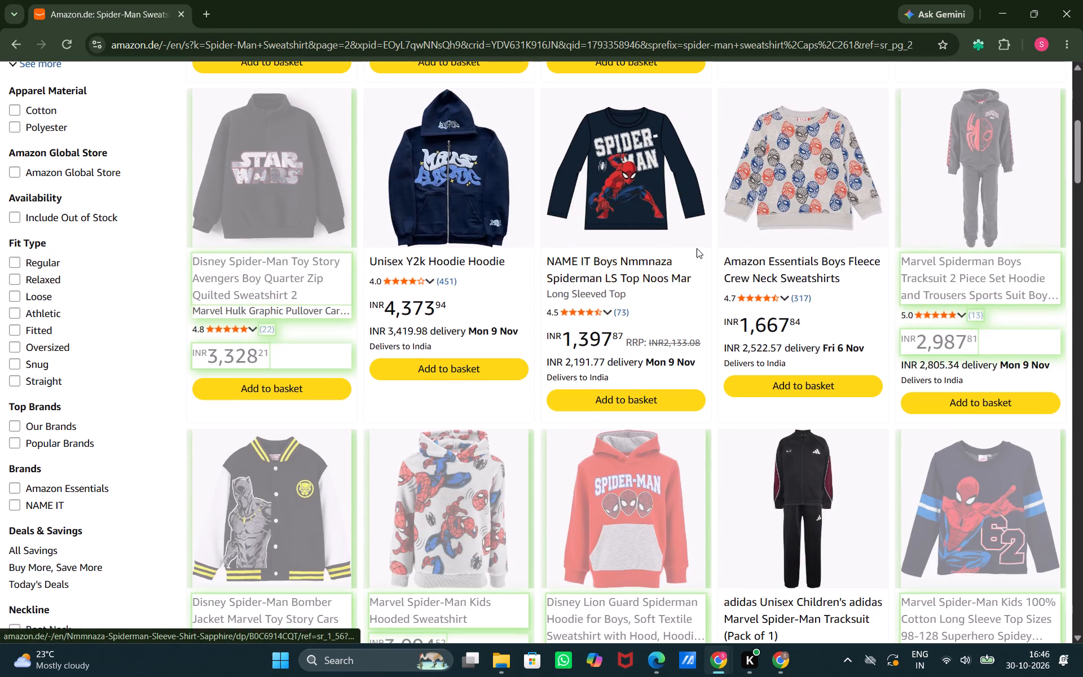
{"action": "right_click", "coordinate": [630, 275]}
{"action": "left_click", "coordinate": [699, 423]}
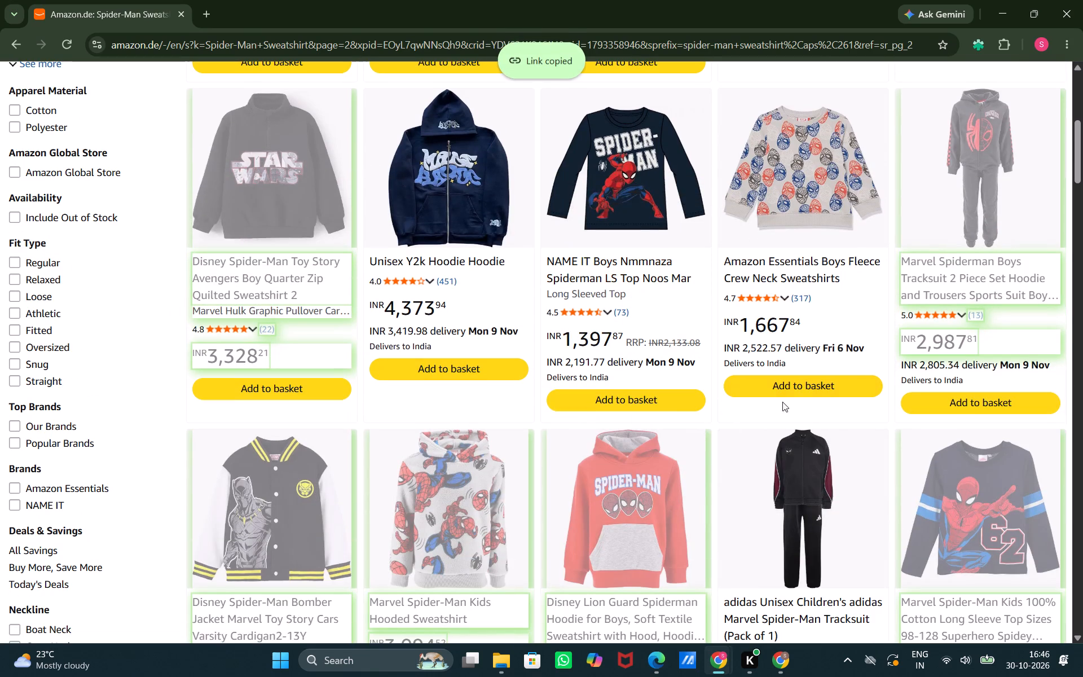
{"action": "key", "text": "alt+Tab"}
{"action": "key", "text": "ctrl+v"}
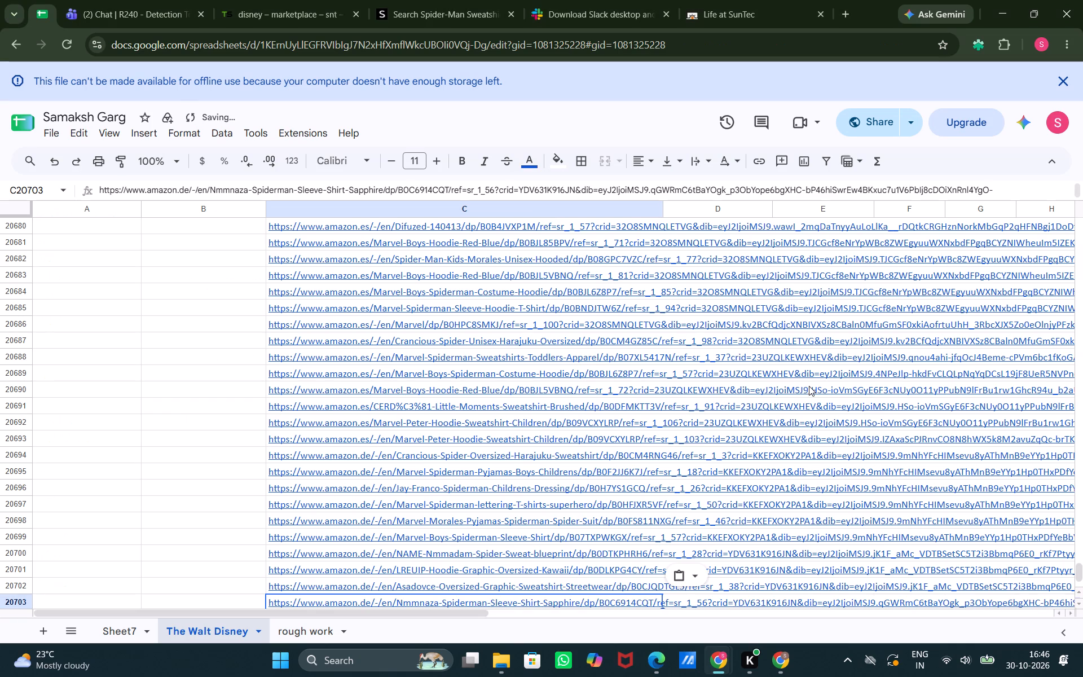
{"action": "key", "text": "Return"}
{"action": "key", "text": "Return"}
{"action": "key", "text": "Return"}
Log the Marvel Spiderman Boys Kids Avengers Full Zip Hooded Jacket link in cell C20704 of the sheet.
{"action": "key", "text": "alt+Tab"}
{"action": "scroll", "coordinate": [823, 377], "scroll_direction": "down", "scroll_amount": 4}
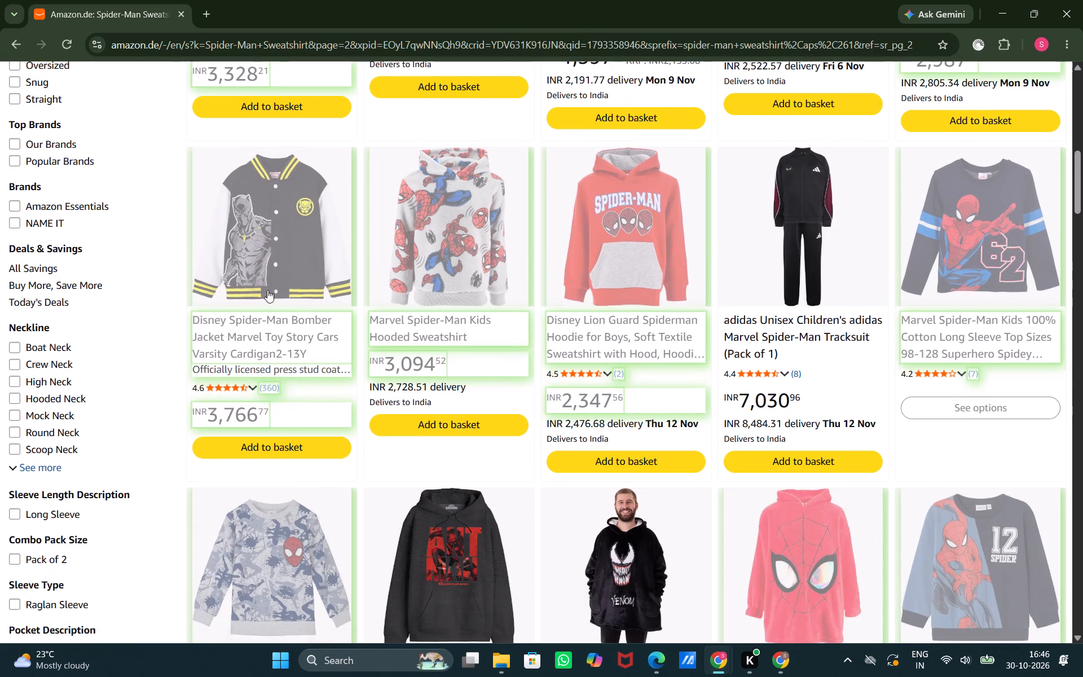
{"action": "scroll", "coordinate": [1058, 245], "scroll_direction": "down", "scroll_amount": 4}
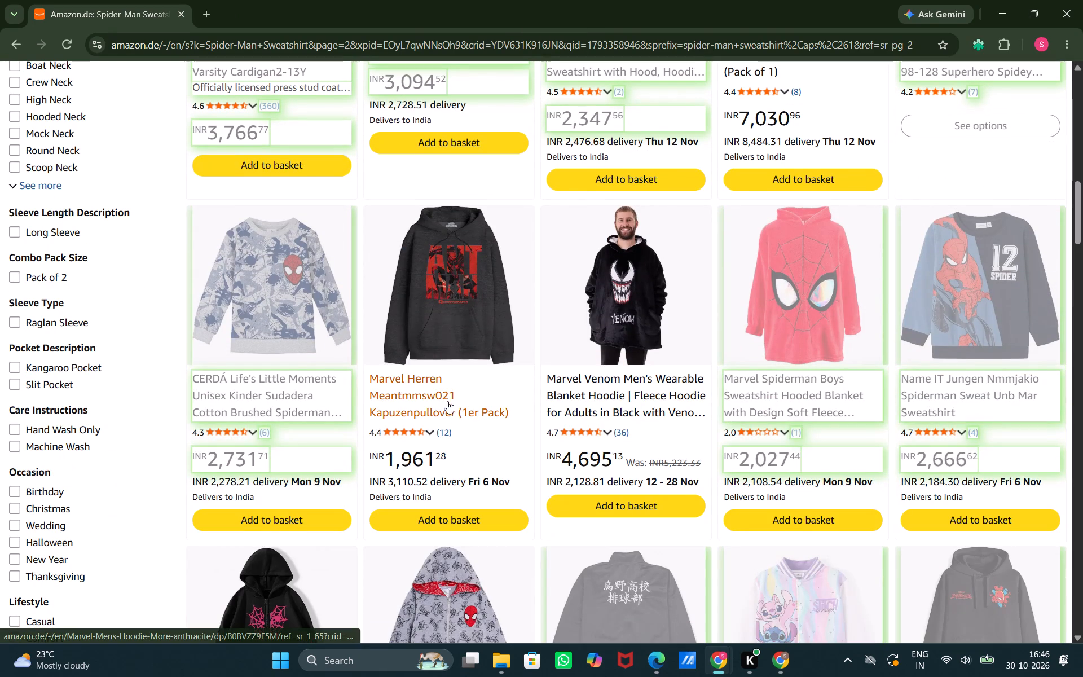
{"action": "scroll", "coordinate": [510, 285], "scroll_direction": "down", "scroll_amount": 5}
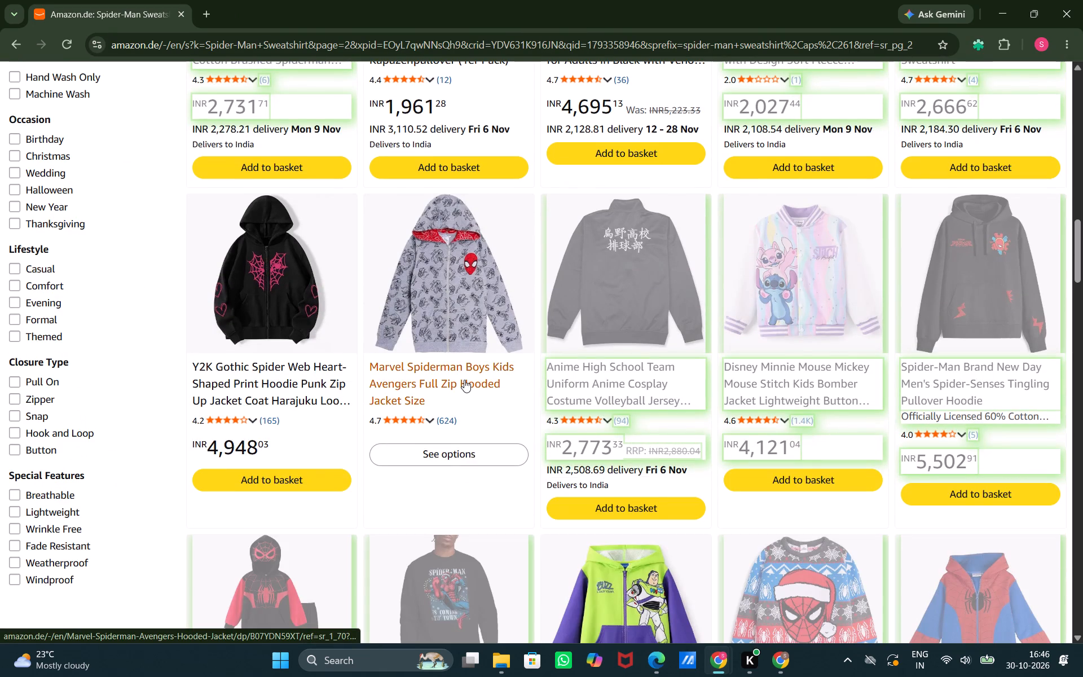
{"action": "right_click", "coordinate": [464, 380]}
{"action": "left_click", "coordinate": [537, 529]}
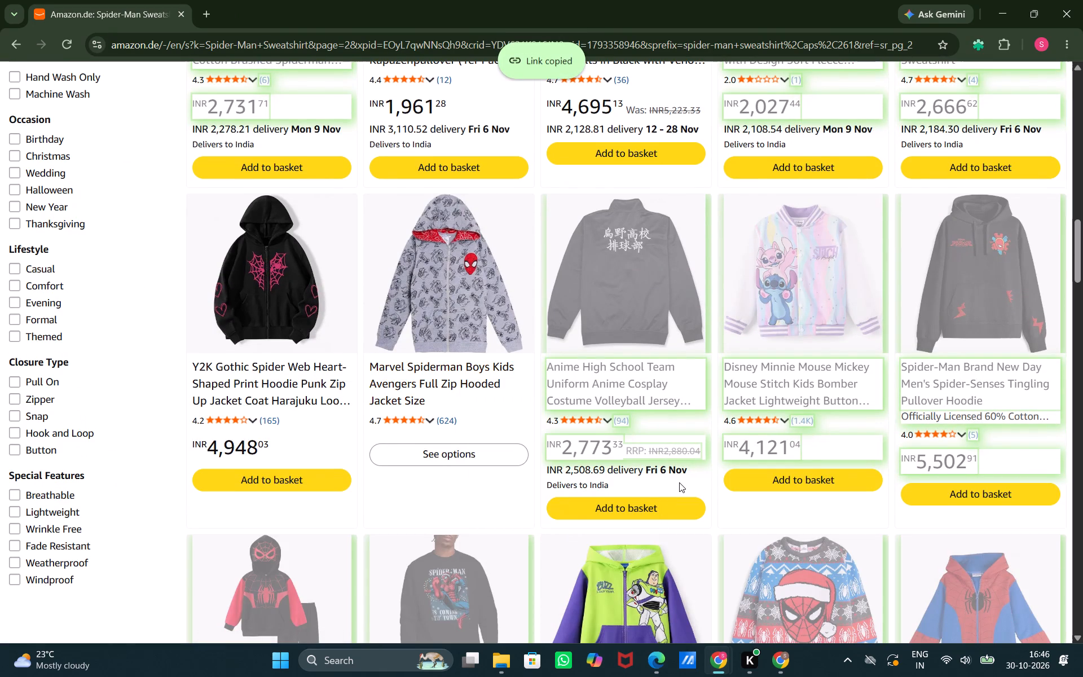
{"action": "key", "text": "alt+Tab"}
{"action": "key", "text": "ctrl+v"}
{"action": "key", "text": "Return"}
{"action": "key", "text": "Return"}
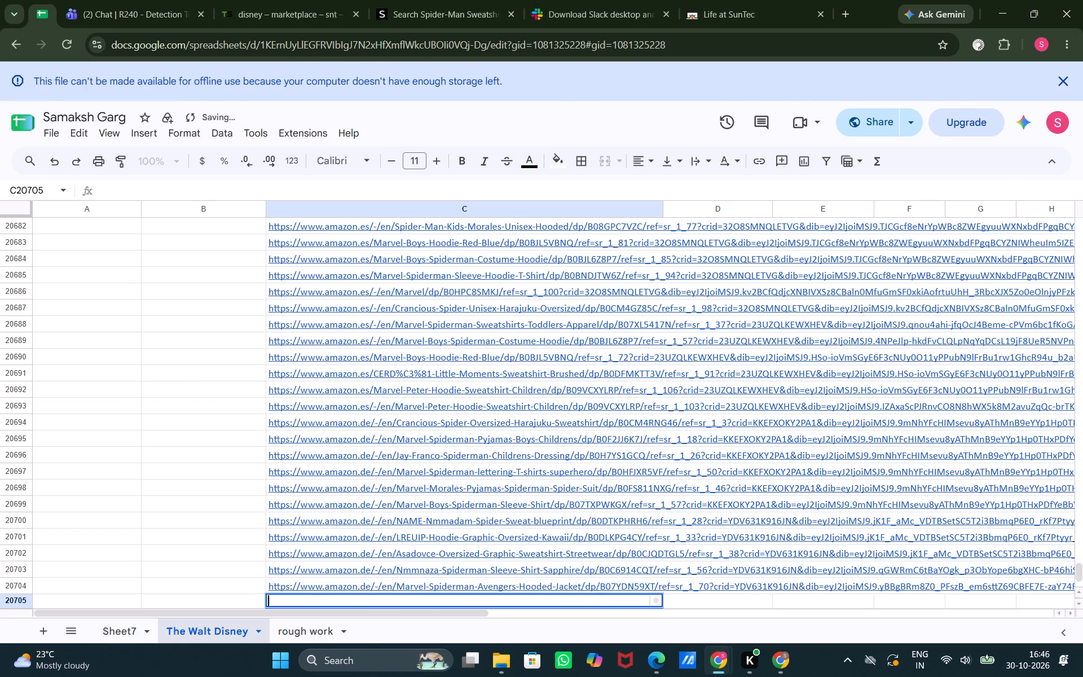
Log the Amazon Essentials Girls French Terry Crew Neck Sweatshirt link from results page 2 in cell C20705 of the sheet.
{"action": "key", "text": "alt+Tab"}
{"action": "scroll", "coordinate": [987, 424], "scroll_direction": "down", "scroll_amount": 5}
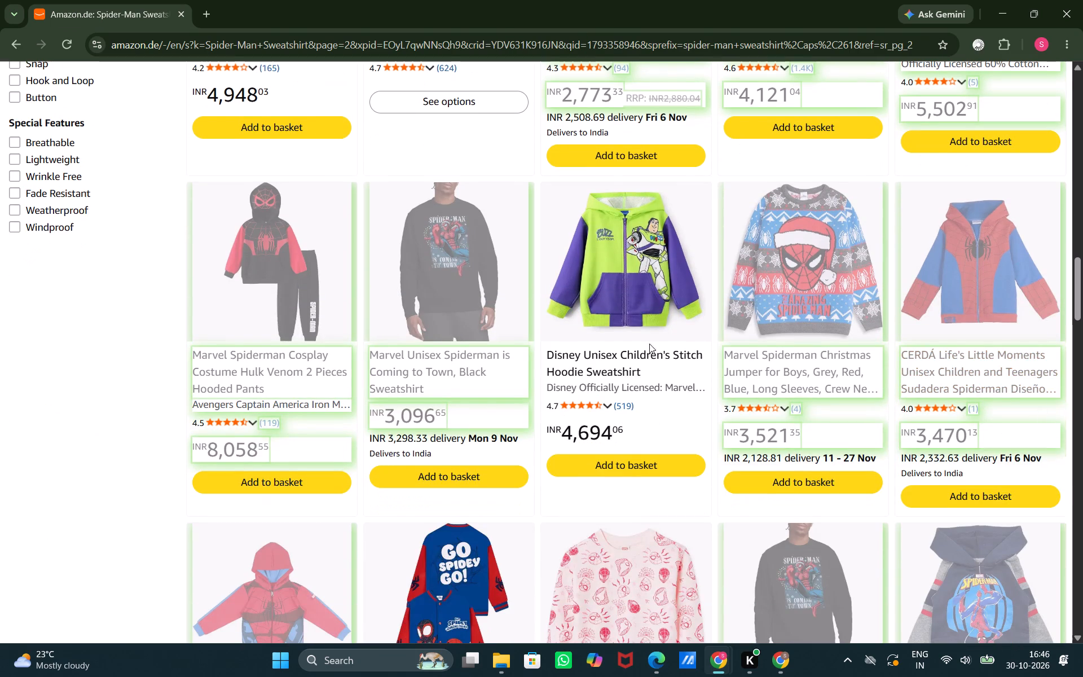
{"action": "scroll", "coordinate": [316, 344], "scroll_direction": "down", "scroll_amount": 4}
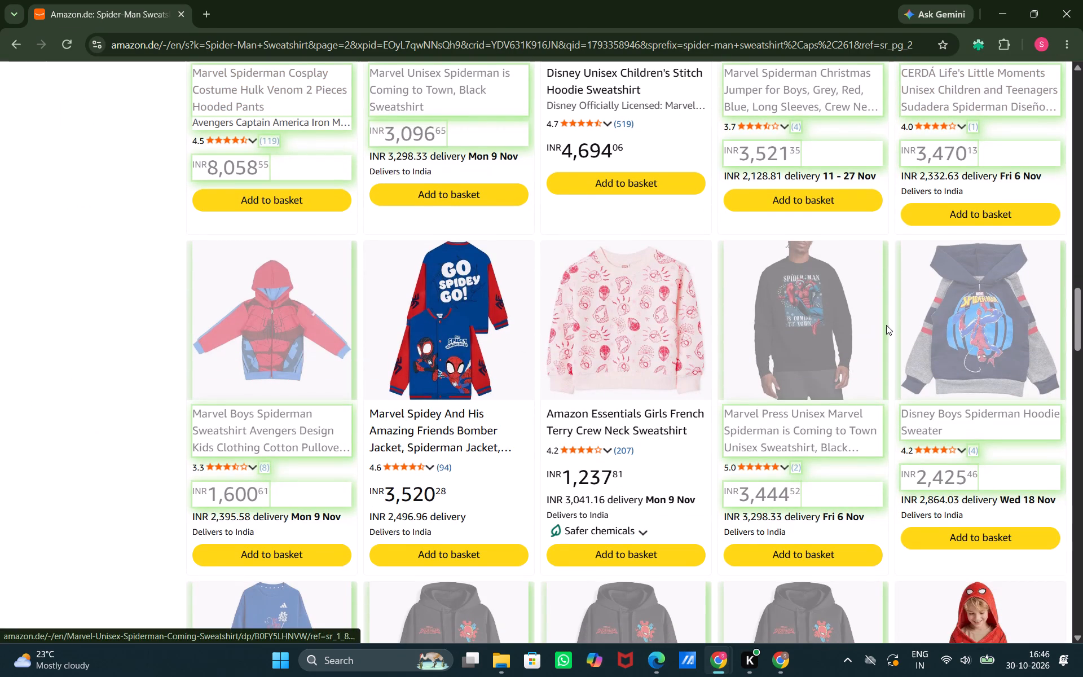
{"action": "right_click", "coordinate": [622, 438]}
{"action": "left_click", "coordinate": [689, 360]}
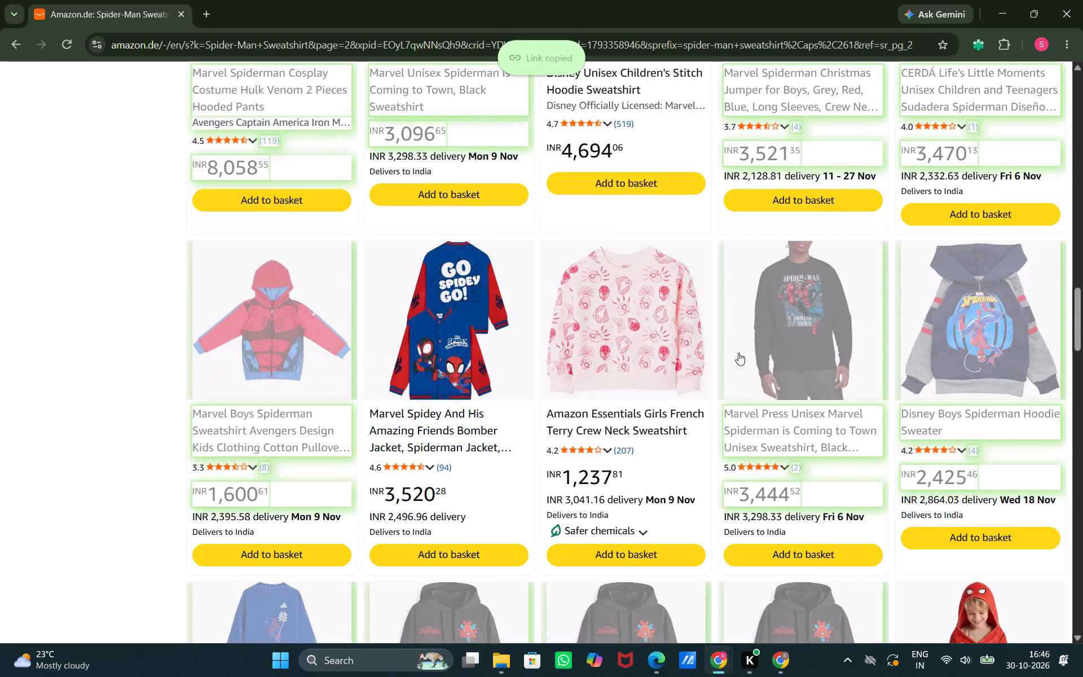
{"action": "key", "text": "alt+Tab"}
{"action": "key", "text": "ctrl+v"}
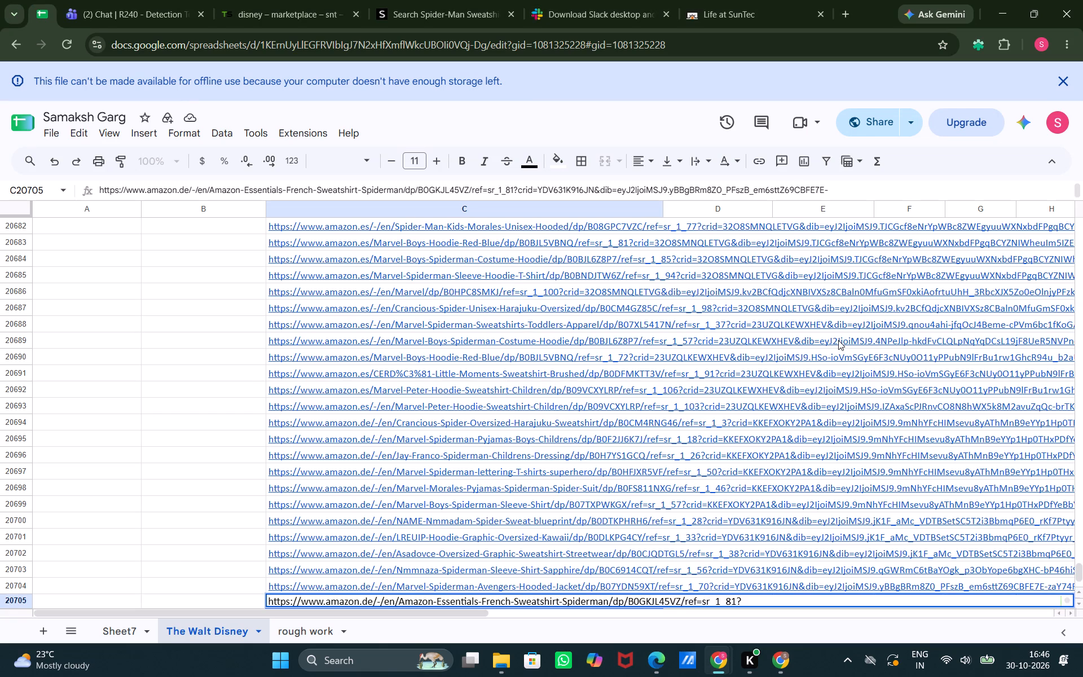
{"action": "key", "text": "Return"}
{"action": "key", "text": "Return"}
Log the Disney Home Oversized Hoodie Sweatshirt Blanket with Hood for Children link in cell C20706 of the sheet.
{"action": "key", "text": "alt+Tab"}
{"action": "scroll", "coordinate": [838, 340], "scroll_direction": "down", "scroll_amount": 5}
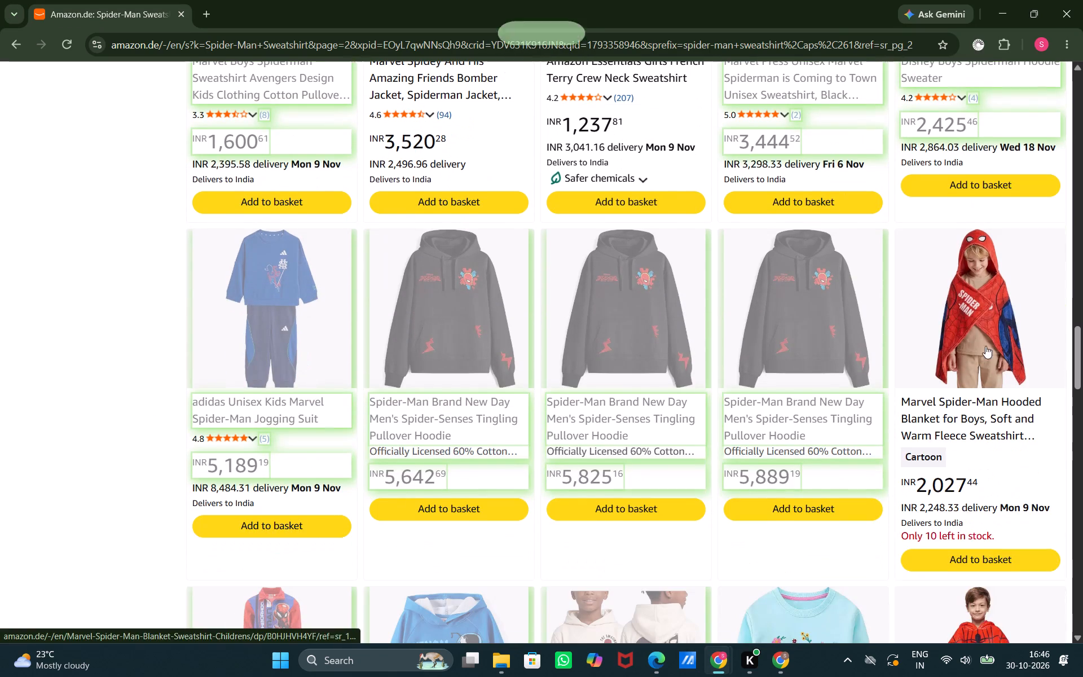
{"action": "scroll", "coordinate": [249, 380], "scroll_direction": "down", "scroll_amount": 5}
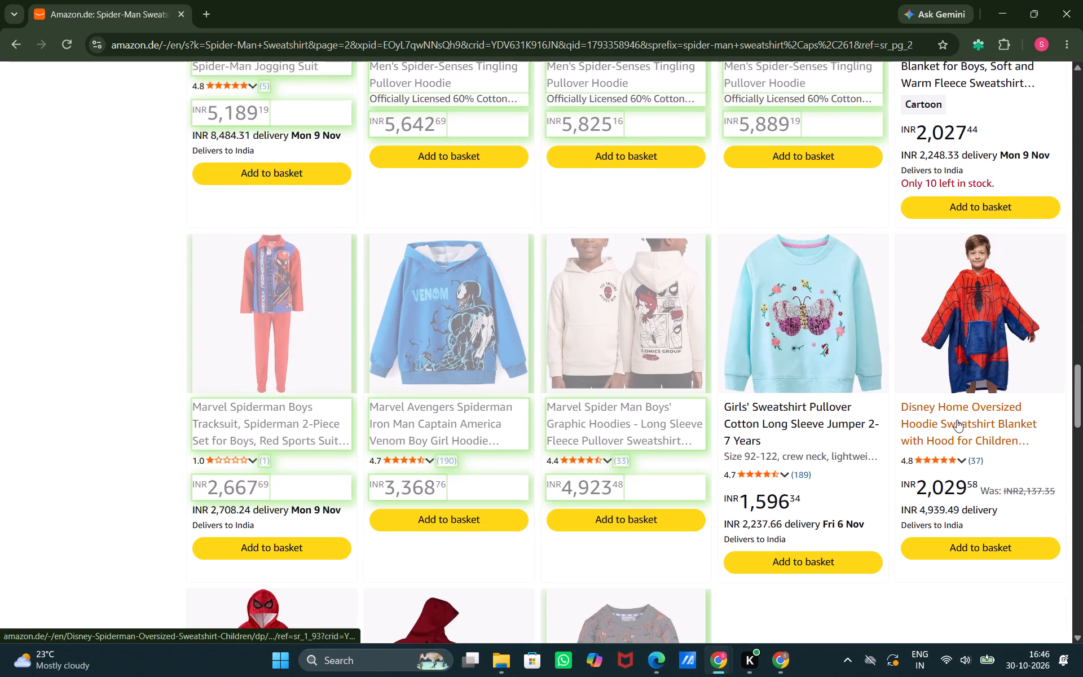
{"action": "scroll", "coordinate": [966, 394], "scroll_direction": "down", "scroll_amount": 6}
{"action": "scroll", "coordinate": [966, 394], "scroll_direction": "up", "scroll_amount": 5}
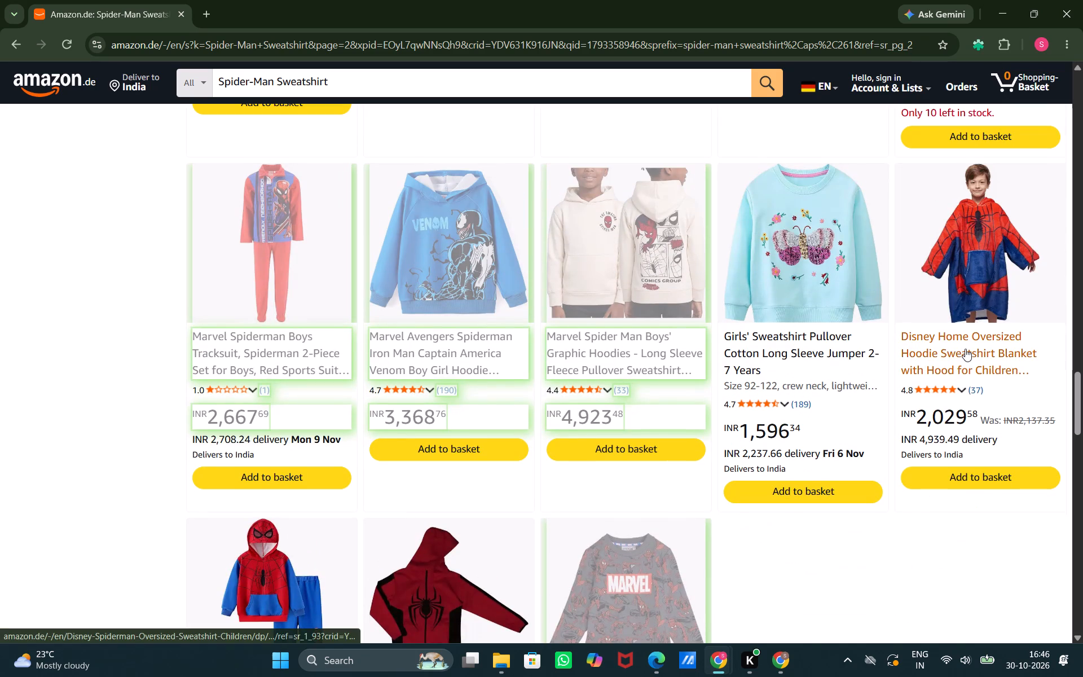
{"action": "right_click", "coordinate": [965, 349]}
{"action": "left_click", "coordinate": [890, 498]}
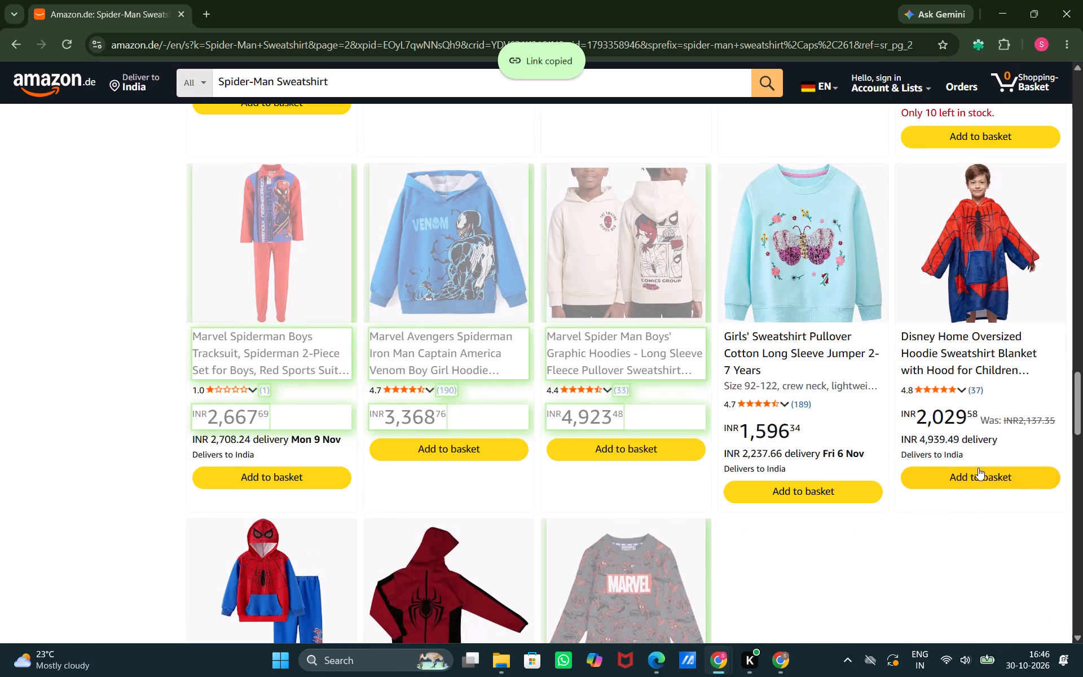
{"action": "key", "text": "alt+Tab"}
{"action": "key", "text": "ctrl+v"}
{"action": "key", "text": "Return"}
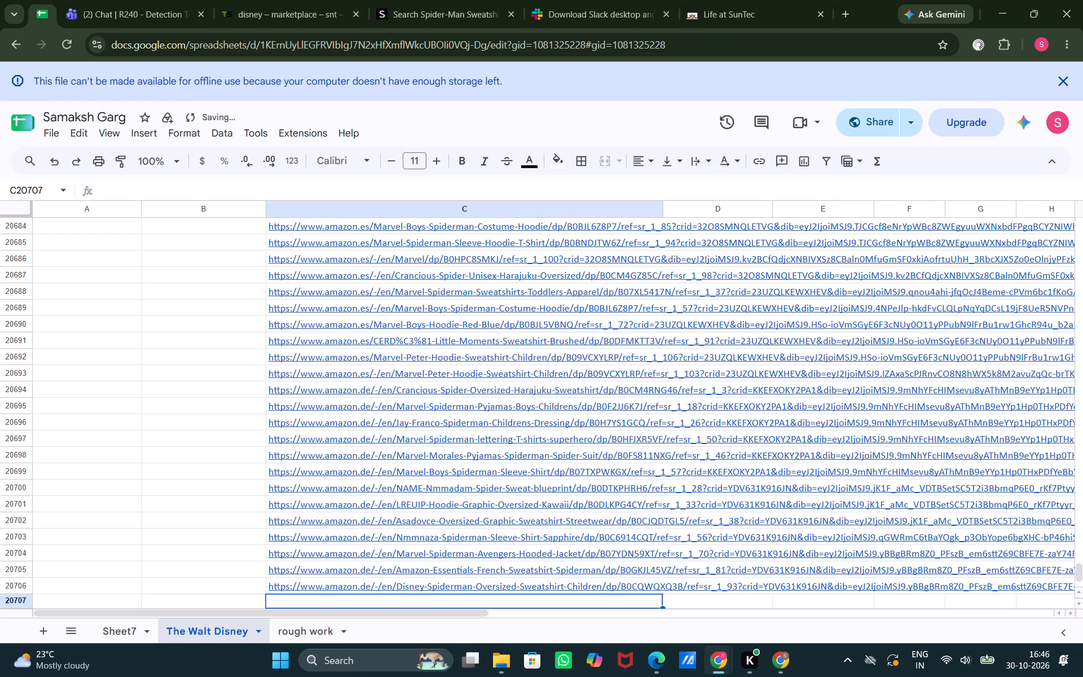
{"action": "key", "text": "Return"}
Log the unmarked Marvel Spiderman Cosplay Costume Hulk Venom 2 Pieces Hooded Pants link from the last results row in cell C20707.
{"action": "key", "text": "alt+Tab"}
{"action": "scroll", "coordinate": [769, 433], "scroll_direction": "down", "scroll_amount": 4}
{"action": "right_click", "coordinate": [265, 432]}
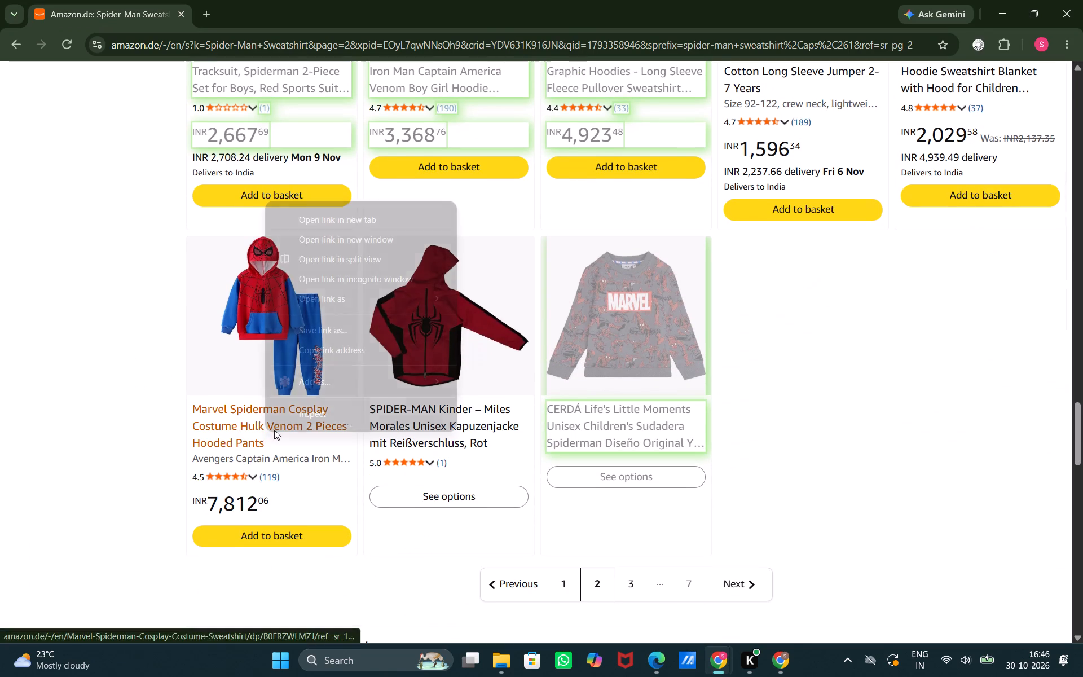
{"action": "left_click", "coordinate": [386, 350]}
{"action": "key", "text": "alt+Tab"}
{"action": "key", "text": "ctrl+v"}
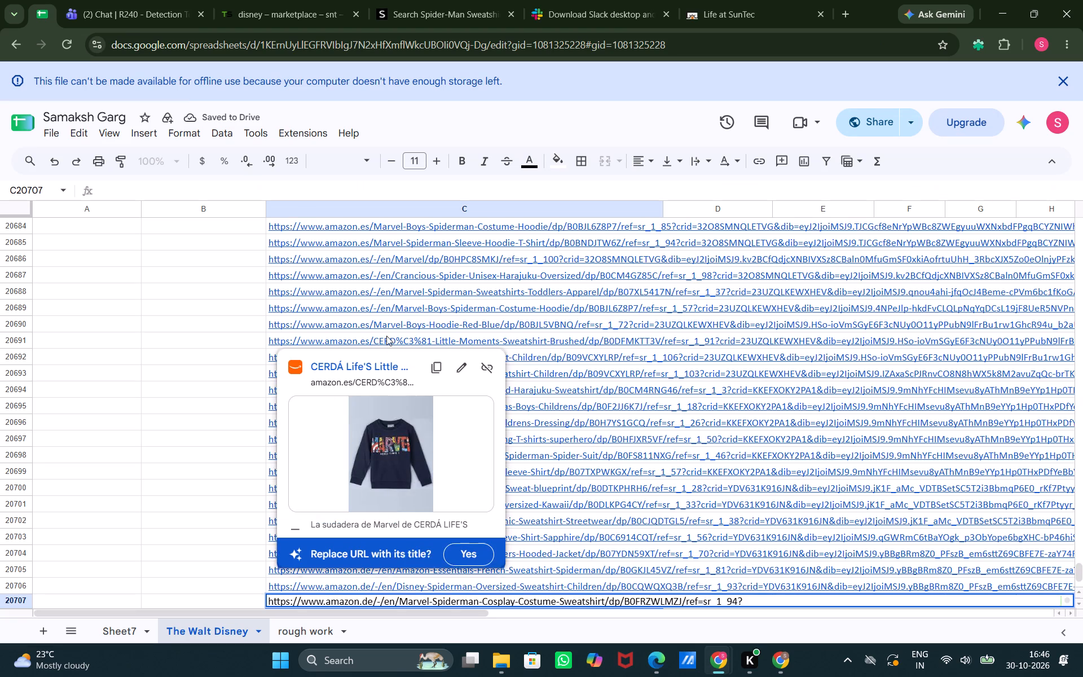
{"action": "key", "text": "Return"}
Log the SPIDER-MAN Kinder Miles Morales Unisex Kapuzenjacke link from results page 2 in cell C20708 of the sheet.
{"action": "key", "text": "alt+Tab"}
{"action": "right_click", "coordinate": [436, 434]}
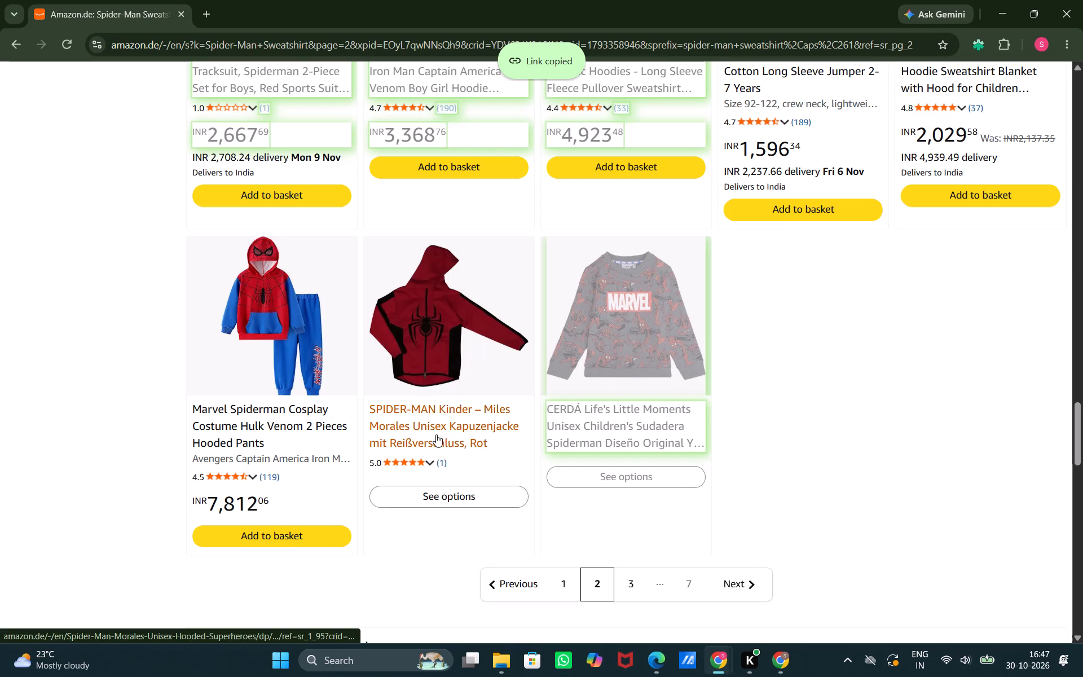
{"action": "left_click", "coordinate": [507, 346]}
{"action": "key", "text": "alt+Tab"}
{"action": "key", "text": "ctrl+v"}
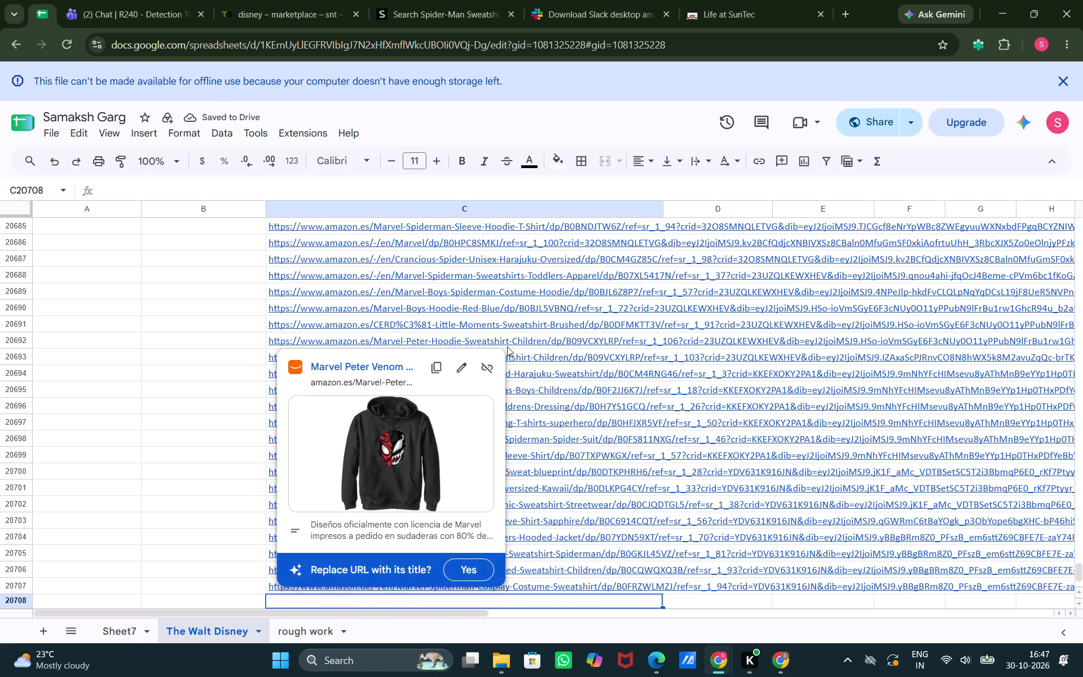
{"action": "key", "text": "Return"}
{"action": "key", "text": "Return"}
Log the SPIDER-MAN Kinder Miles Morales Unisex Kapuzenjacke link from results page 3 in cell C20709 of the sheet.
{"action": "key", "text": "alt+Tab"}
{"action": "scroll", "coordinate": [509, 357], "scroll_direction": "down", "scroll_amount": 3}
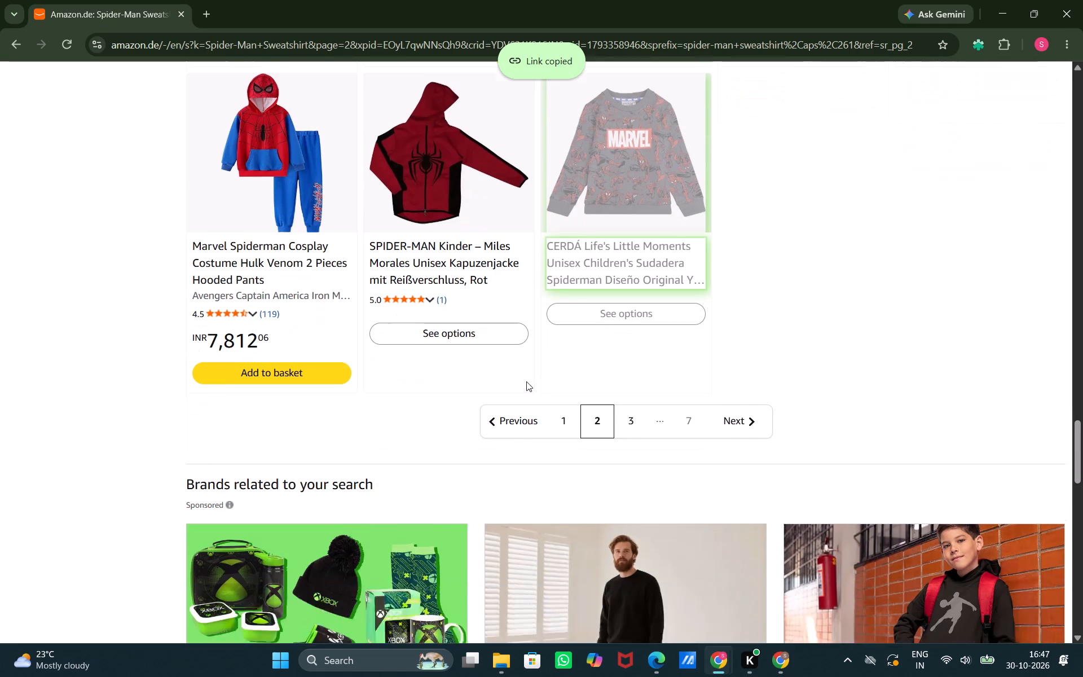
{"action": "left_click", "coordinate": [641, 372]}
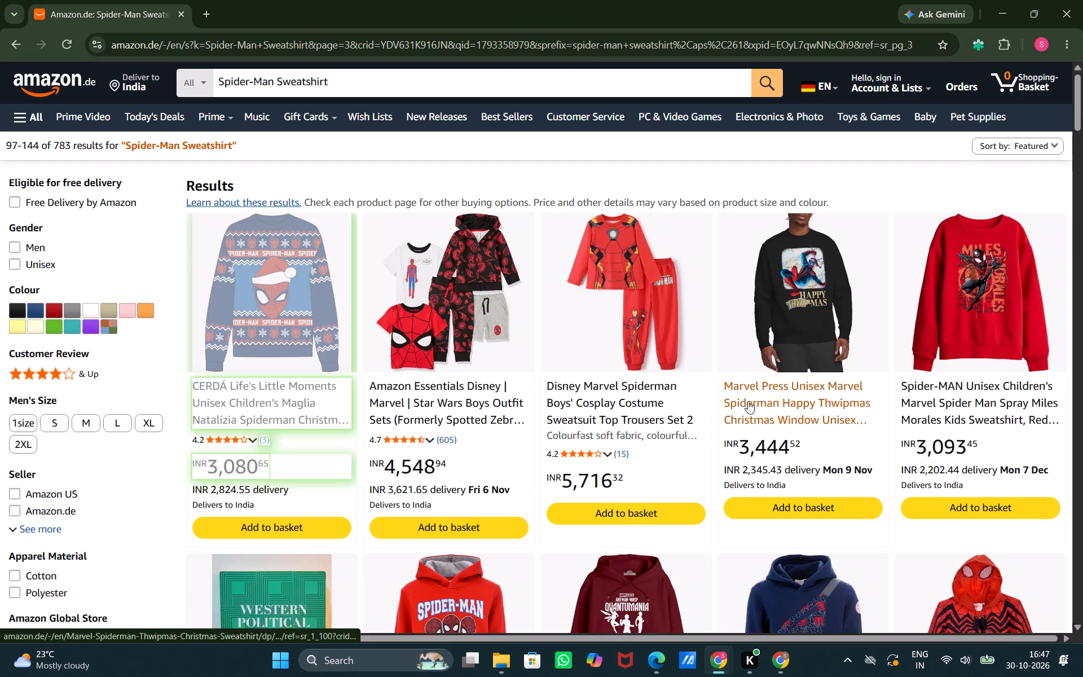
{"action": "scroll", "coordinate": [878, 389], "scroll_direction": "down", "scroll_amount": 3}
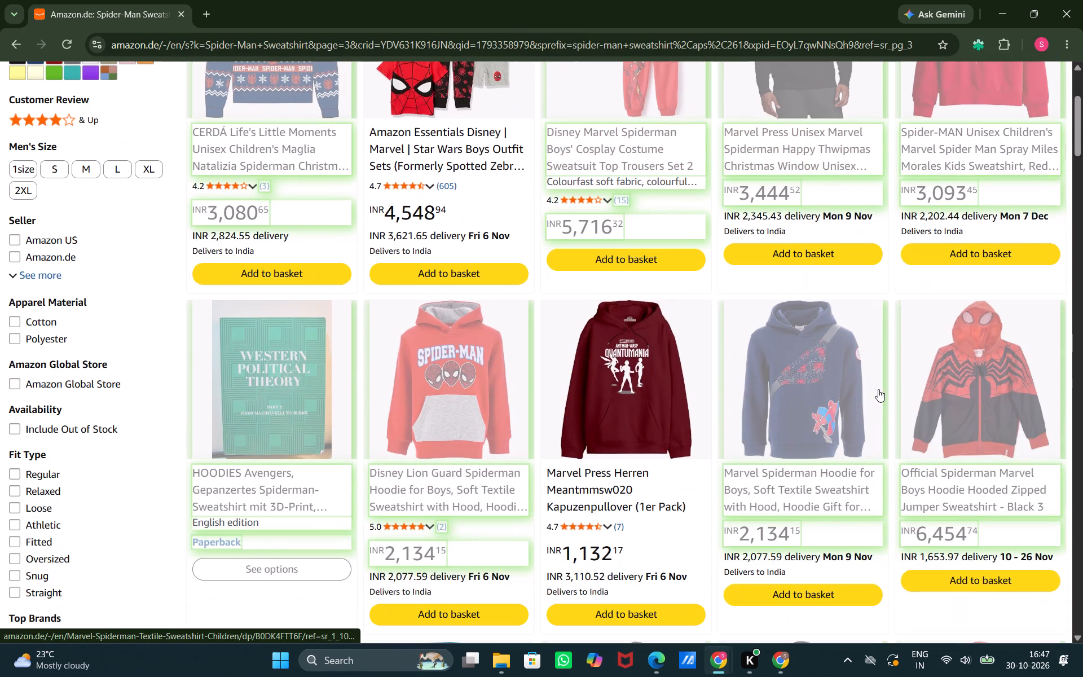
{"action": "scroll", "coordinate": [809, 445], "scroll_direction": "down", "scroll_amount": 5}
{"action": "right_click", "coordinate": [279, 470]}
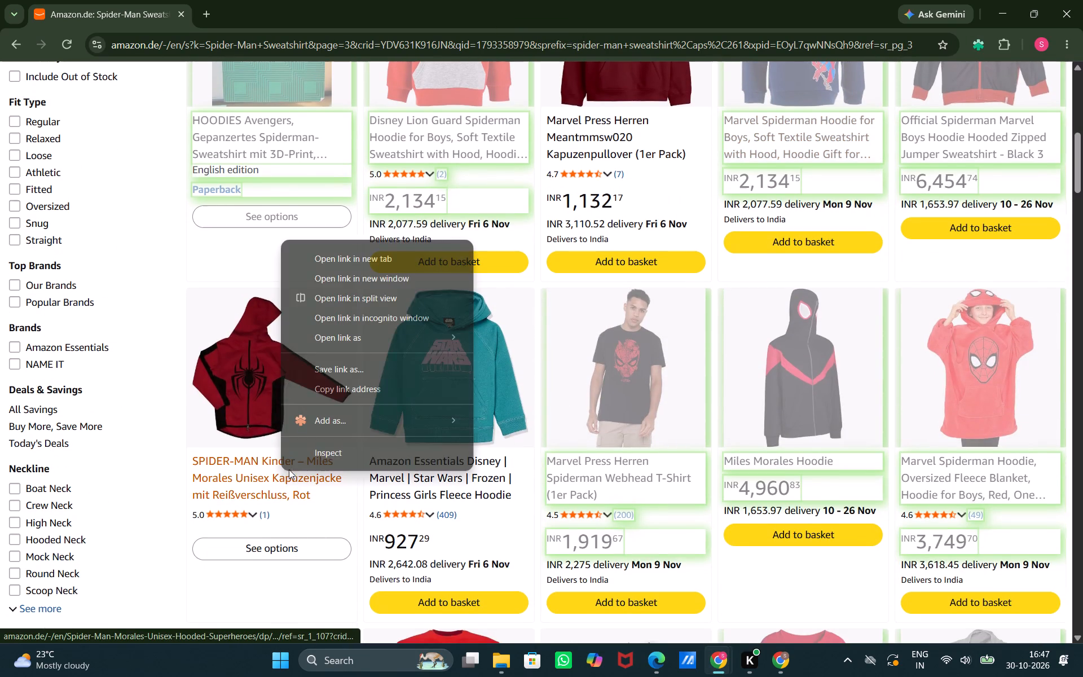
{"action": "left_click", "coordinate": [342, 398]}
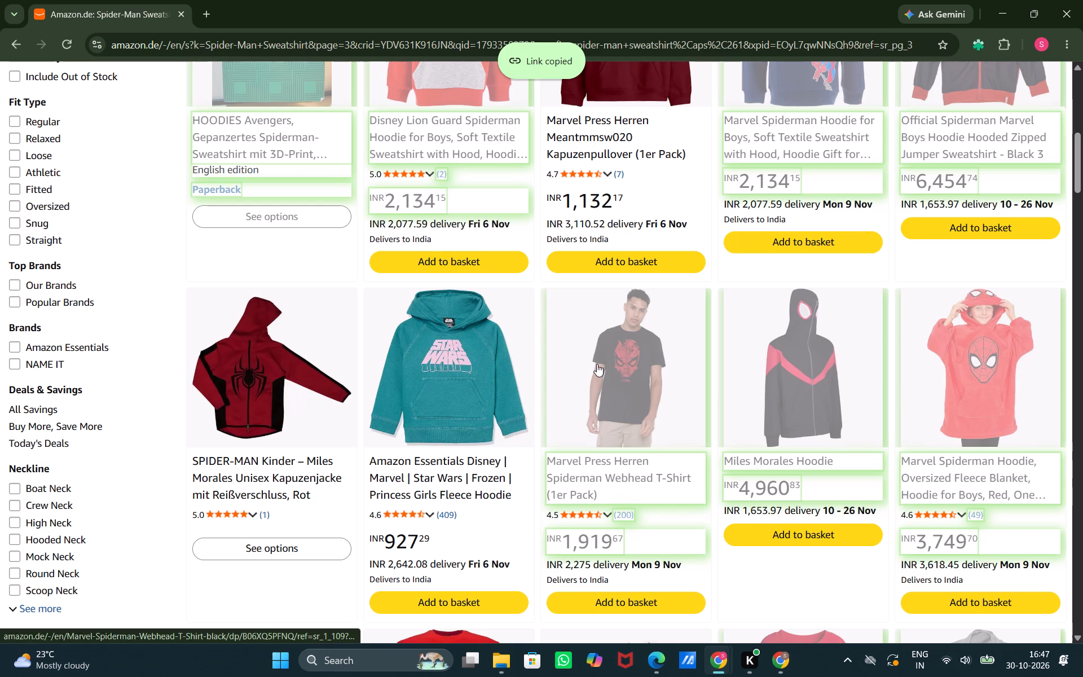
{"action": "key", "text": "alt+Tab"}
{"action": "key", "text": "ctrl+v"}
{"action": "key", "text": "Return"}
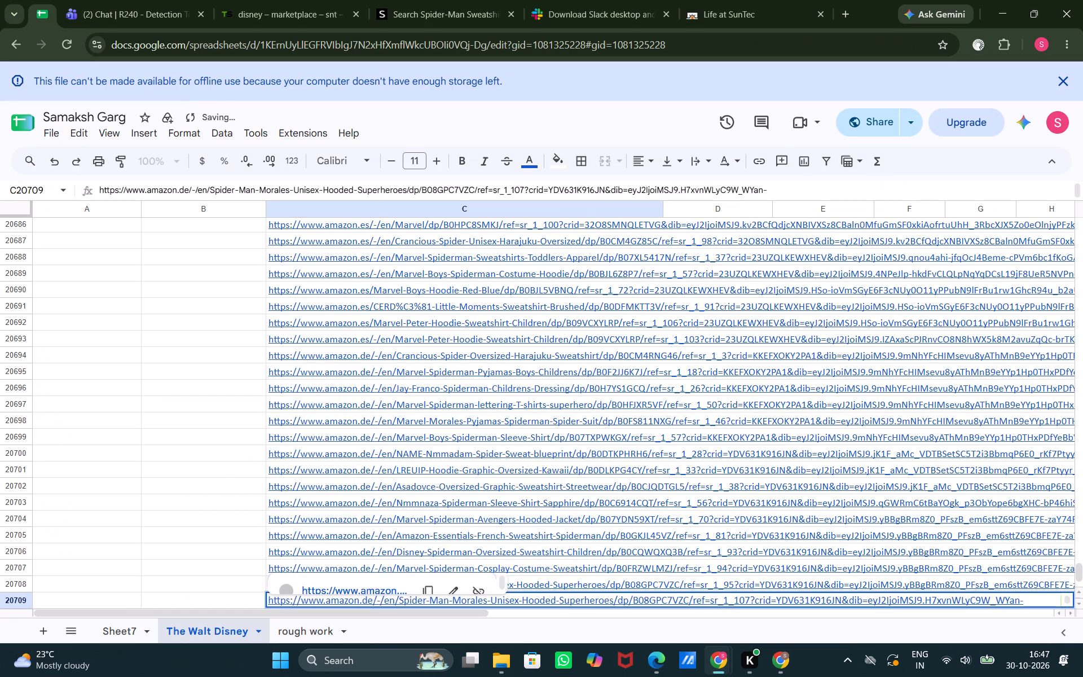
{"action": "key", "text": "Return"}
{"action": "key", "text": "Return"}
Log the CERDÁ LIFE'S LITTLE MOMENTS Spiderman Kids Cotton Tracksuit link in cell C20710 of the sheet.
{"action": "key", "text": "alt+Tab"}
{"action": "scroll", "coordinate": [597, 364], "scroll_direction": "down", "scroll_amount": 6}
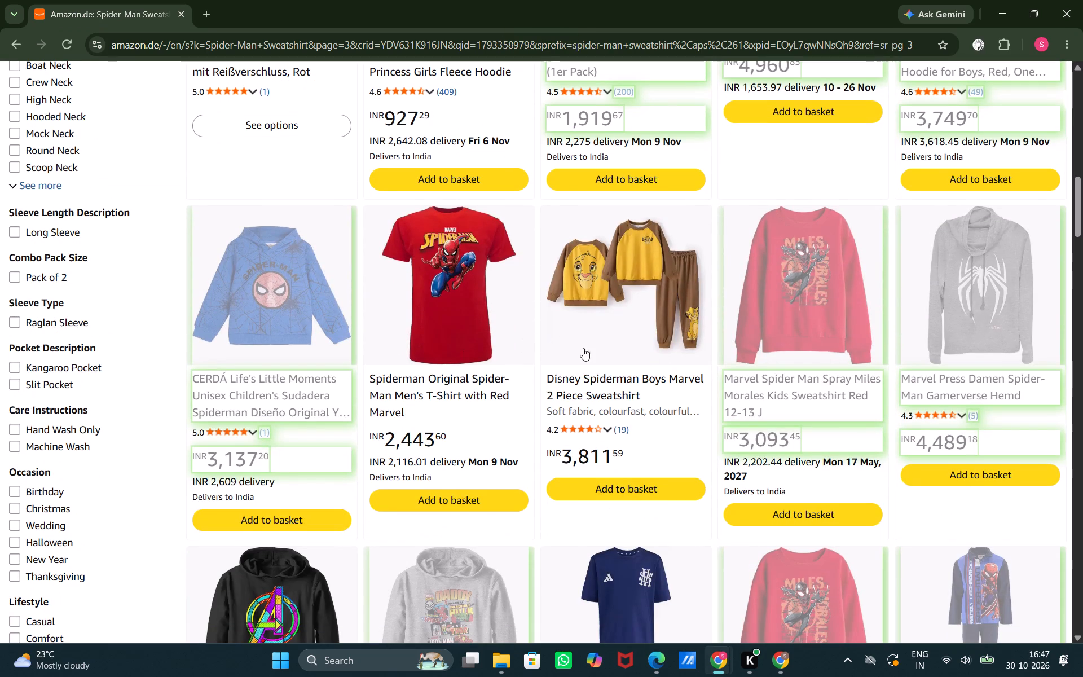
{"action": "scroll", "coordinate": [825, 344], "scroll_direction": "down", "scroll_amount": 5}
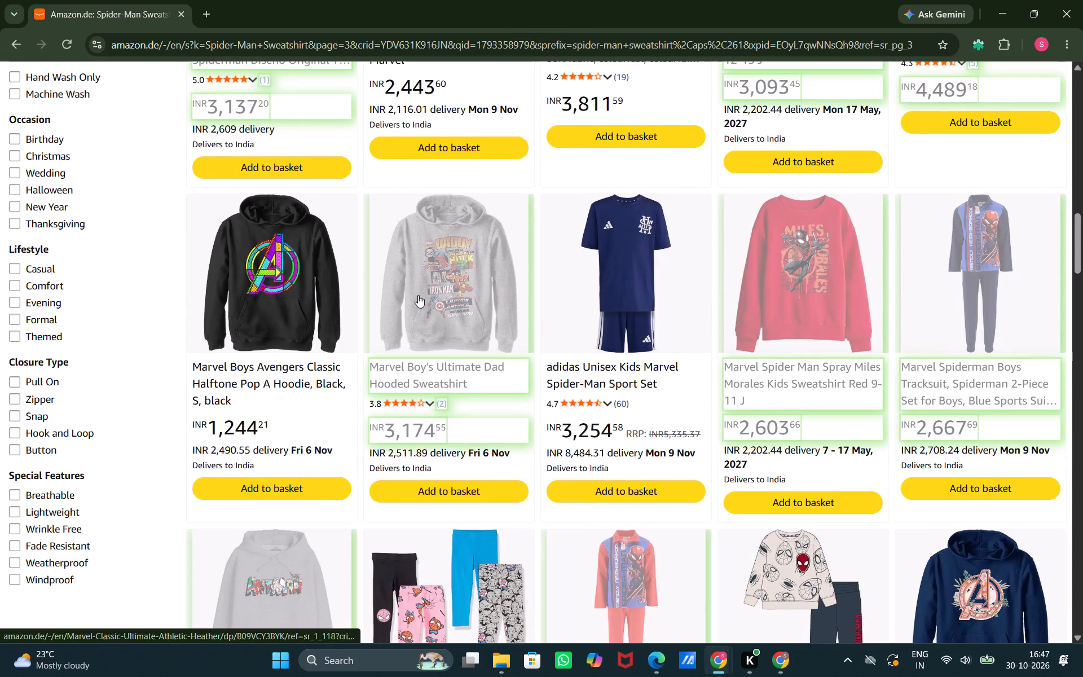
{"action": "scroll", "coordinate": [294, 290], "scroll_direction": "down", "scroll_amount": 5}
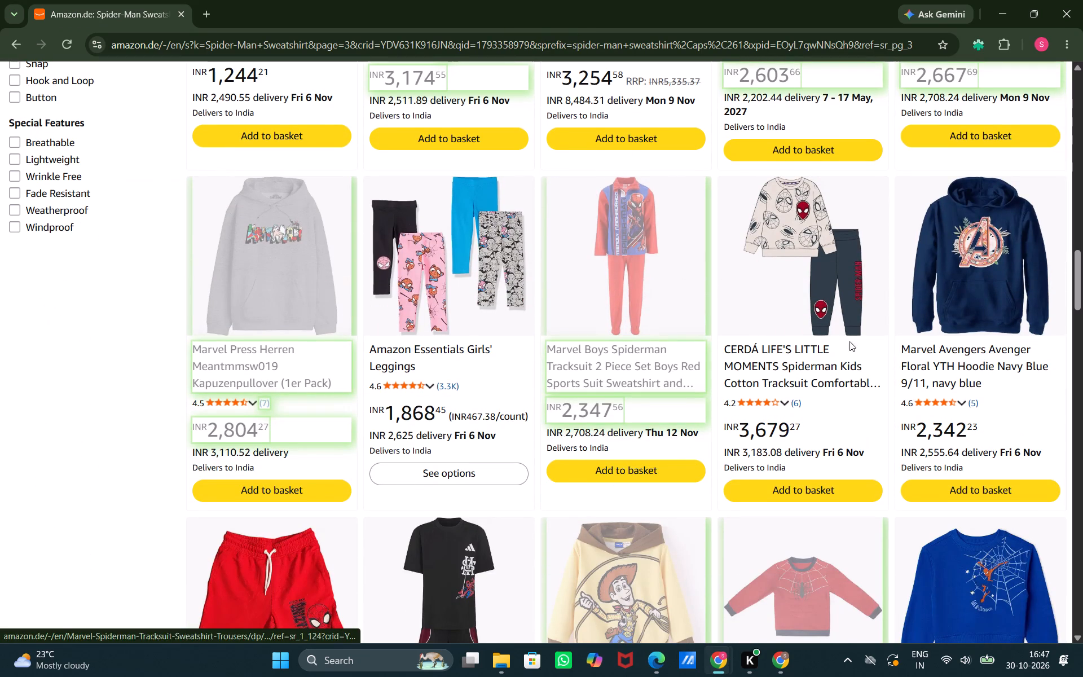
{"action": "right_click", "coordinate": [802, 362]}
{"action": "left_click", "coordinate": [877, 507]}
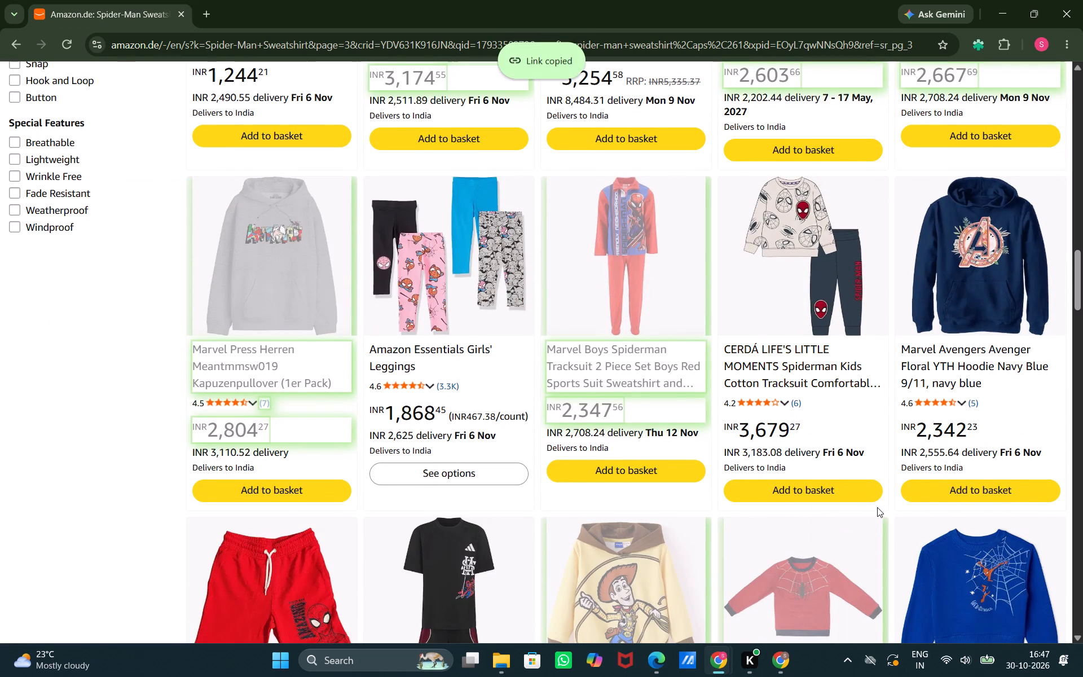
{"action": "key", "text": "alt+Tab"}
{"action": "key", "text": "ctrl+v"}
{"action": "key", "text": "Return"}
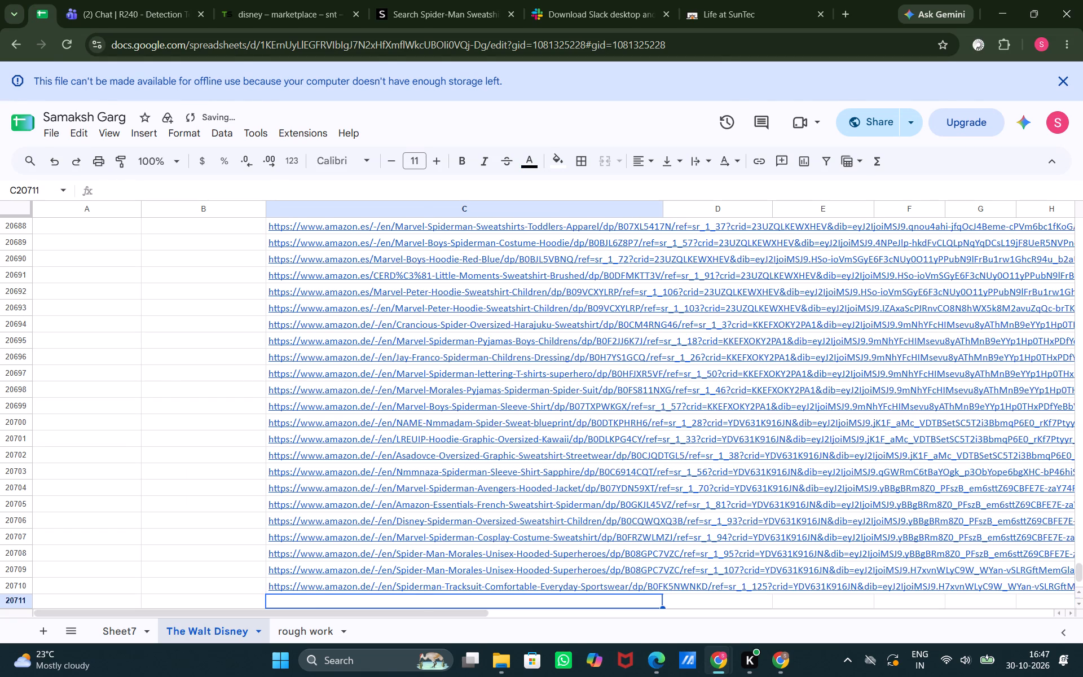
Log the Amazon Essentials Boys Regular Fit French Terry Crew Neck Sweatshirt link in cell C20711 of the sheet.
{"action": "key", "text": "alt+Tab"}
{"action": "scroll", "coordinate": [730, 436], "scroll_direction": "down", "scroll_amount": 3}
{"action": "right_click", "coordinate": [958, 505]}
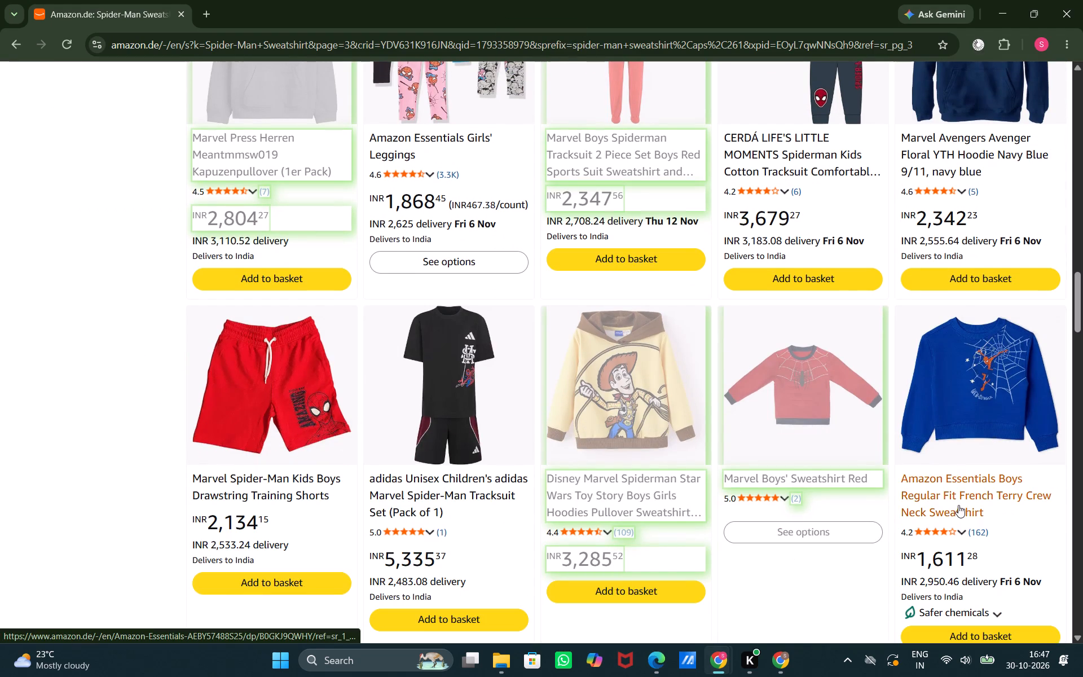
{"action": "left_click", "coordinate": [910, 433]}
{"action": "key", "text": "alt+Tab"}
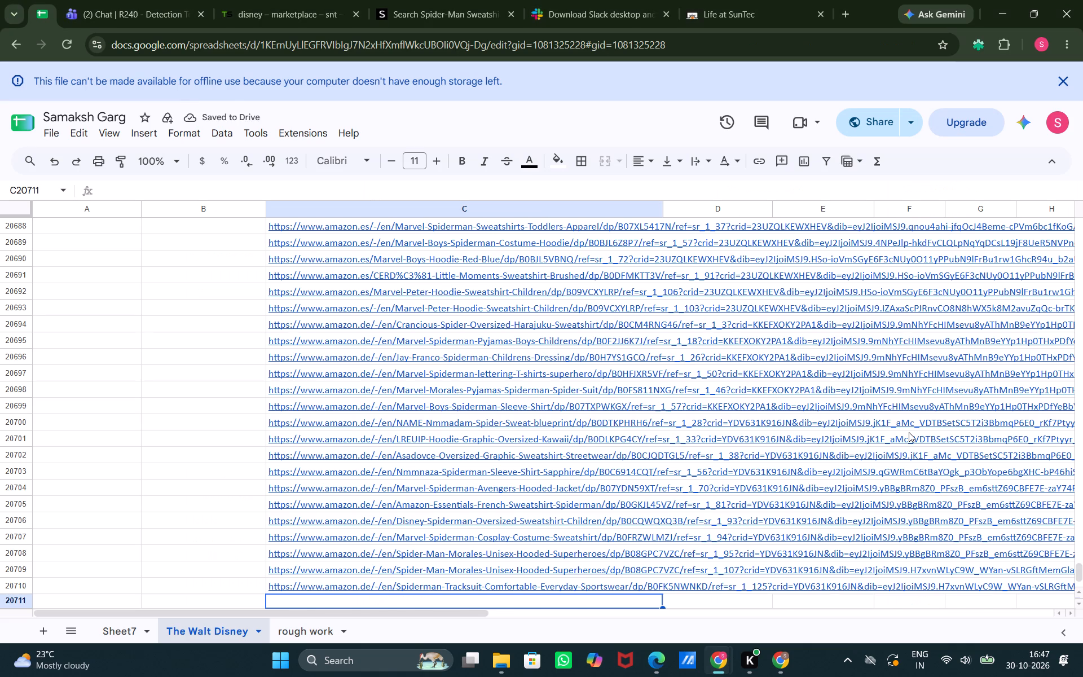
{"action": "key", "text": "ctrl+v"}
{"action": "key", "text": "Return"}
{"action": "key", "text": "Return"}
Log the Marvel Spider-Man Miles Morales Venom Boys' Hoodie and Trousers Set link in cell C20712 of the sheet.
{"action": "key", "text": "alt+Tab"}
{"action": "scroll", "coordinate": [834, 349], "scroll_direction": "down", "scroll_amount": 5}
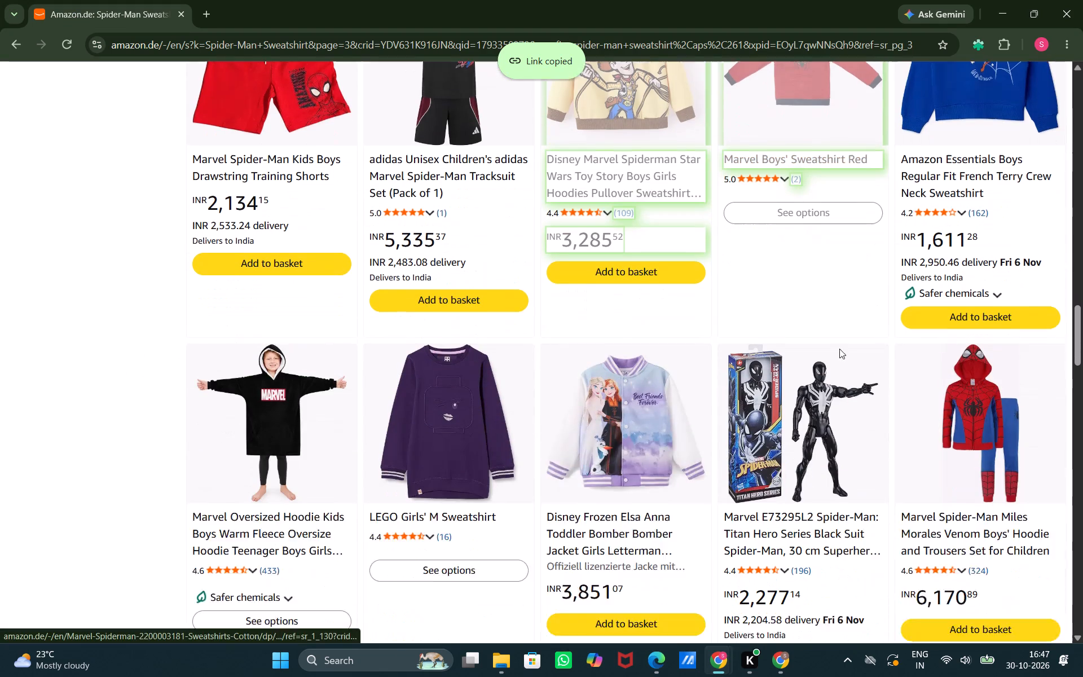
{"action": "right_click", "coordinate": [969, 512]}
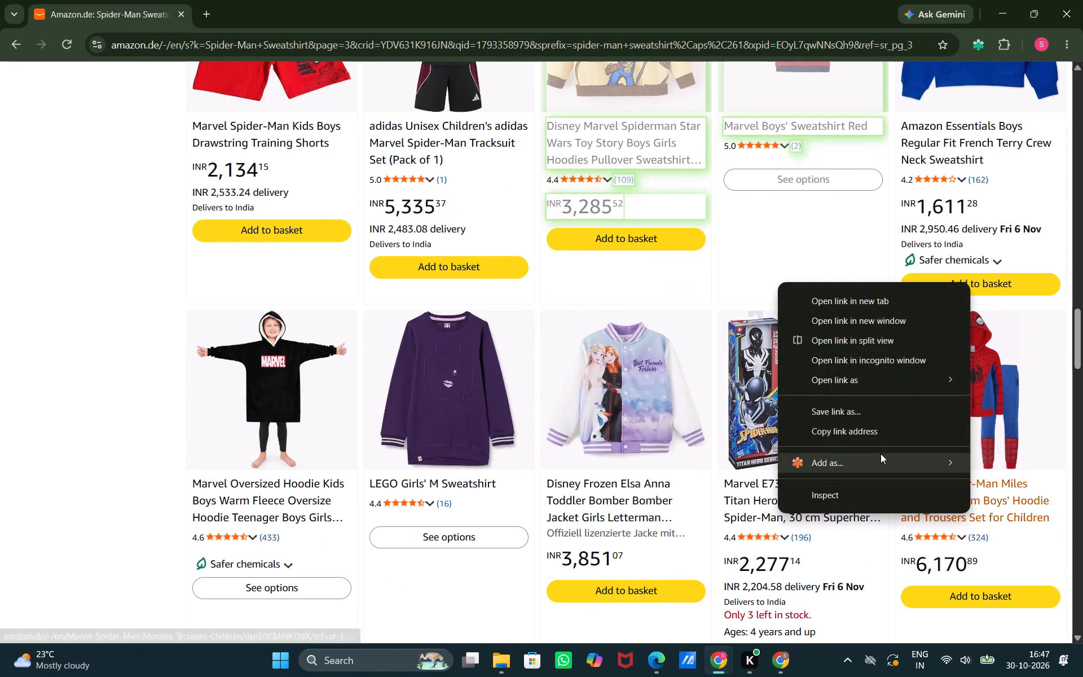
{"action": "left_click", "coordinate": [875, 437]}
{"action": "key", "text": "alt+Tab"}
{"action": "key", "text": "ctrl+v"}
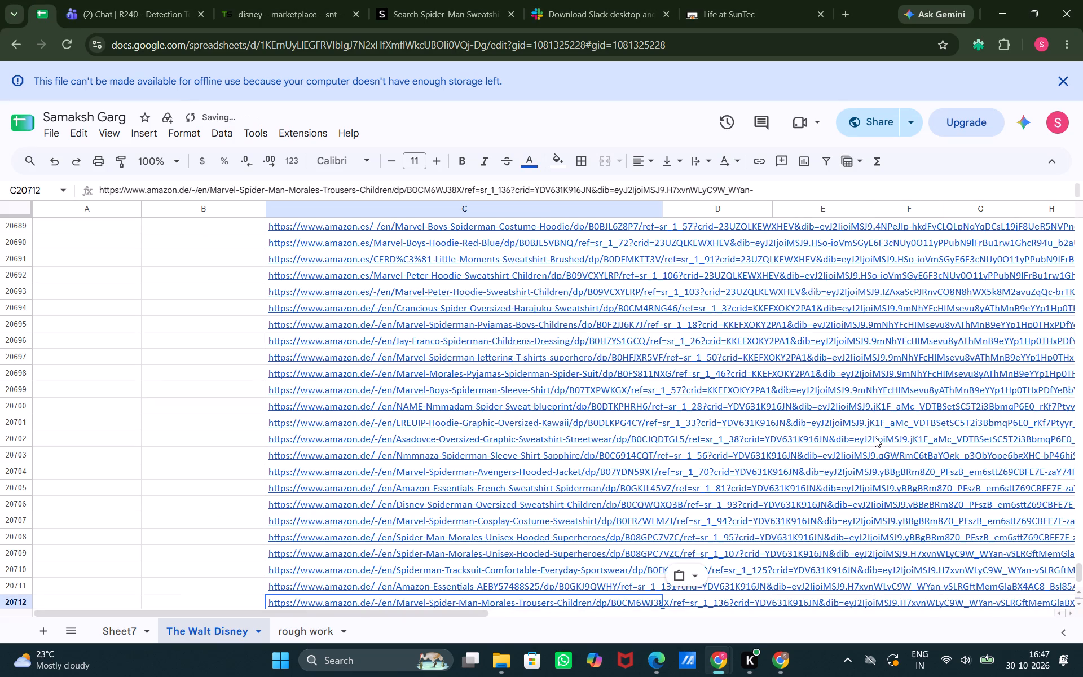
{"action": "key", "text": "Return"}
{"action": "key", "text": "Return"}
Log the Disney Stitch Frozen Elsa Minnie Mickey Girls/Boys Fleece Jacket link, shown with Spider-Man, in the next empty cell of column C.
{"action": "key", "text": "alt+Tab"}
{"action": "scroll", "coordinate": [875, 437], "scroll_direction": "down", "scroll_amount": 5}
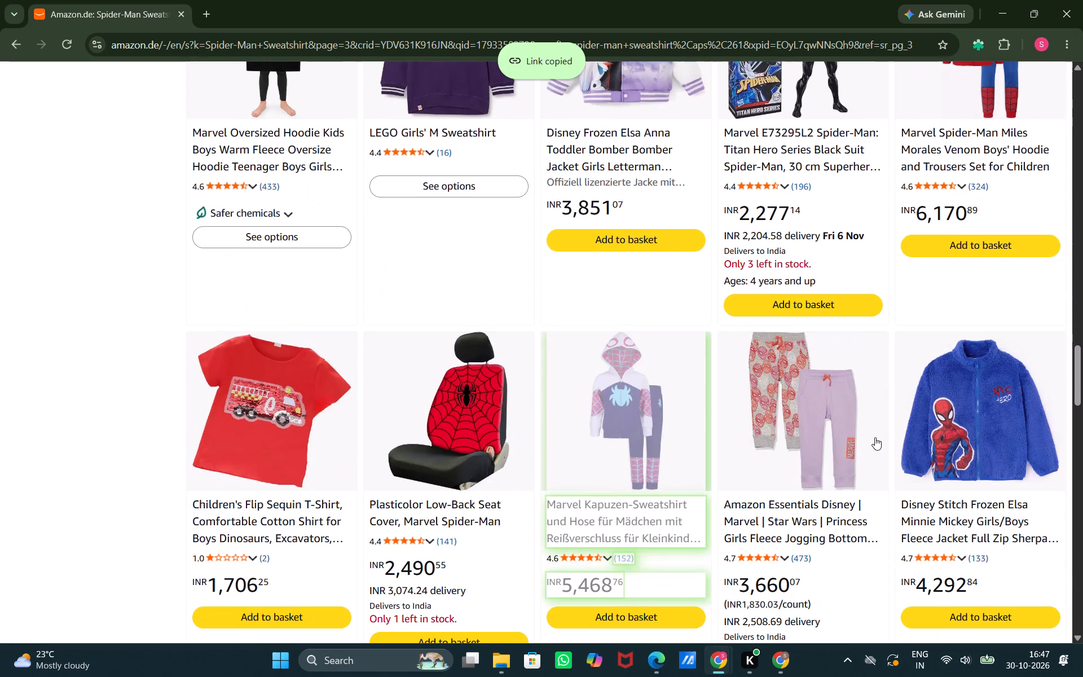
{"action": "right_click", "coordinate": [980, 510]}
{"action": "left_click", "coordinate": [930, 430]}
{"action": "key", "text": "alt+Tab"}
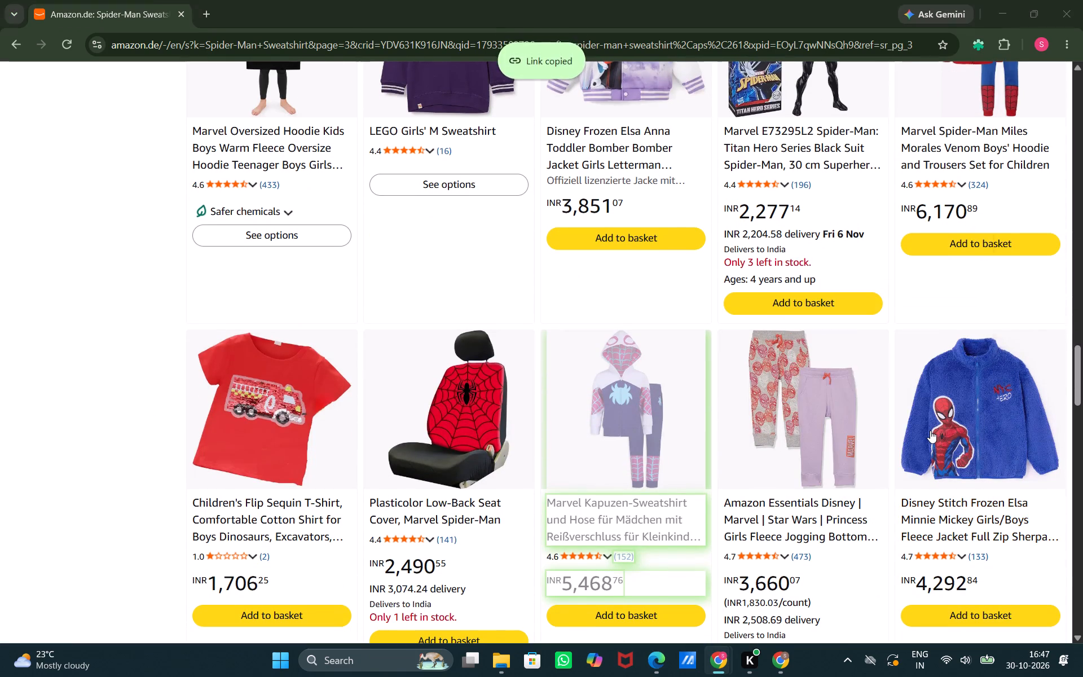
{"action": "key", "text": "ctrl+v"}
{"action": "key", "text": "Return"}
{"action": "key", "text": "Return"}
Check the remaining listings on results page 3 and open results page 4 of the Spider-Man Sweatshirt search.
{"action": "key", "text": "alt+Tab"}
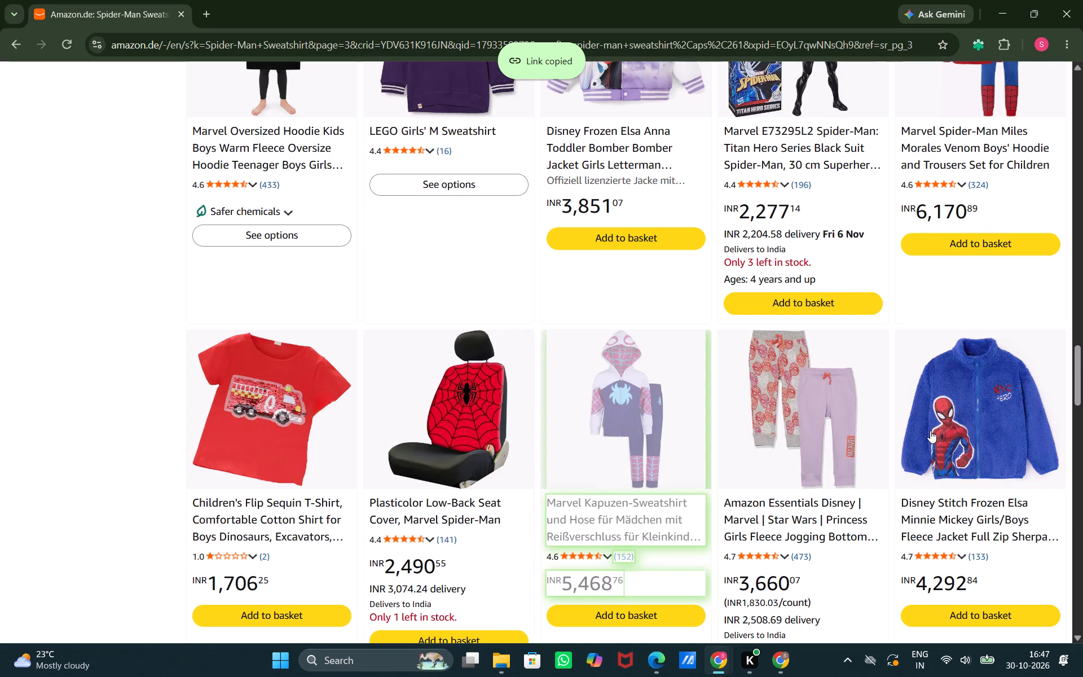
{"action": "scroll", "coordinate": [930, 430], "scroll_direction": "down", "scroll_amount": 4}
{"action": "scroll", "coordinate": [930, 430], "scroll_direction": "up", "scroll_amount": 1}
{"action": "scroll", "coordinate": [930, 430], "scroll_direction": "down", "scroll_amount": 8}
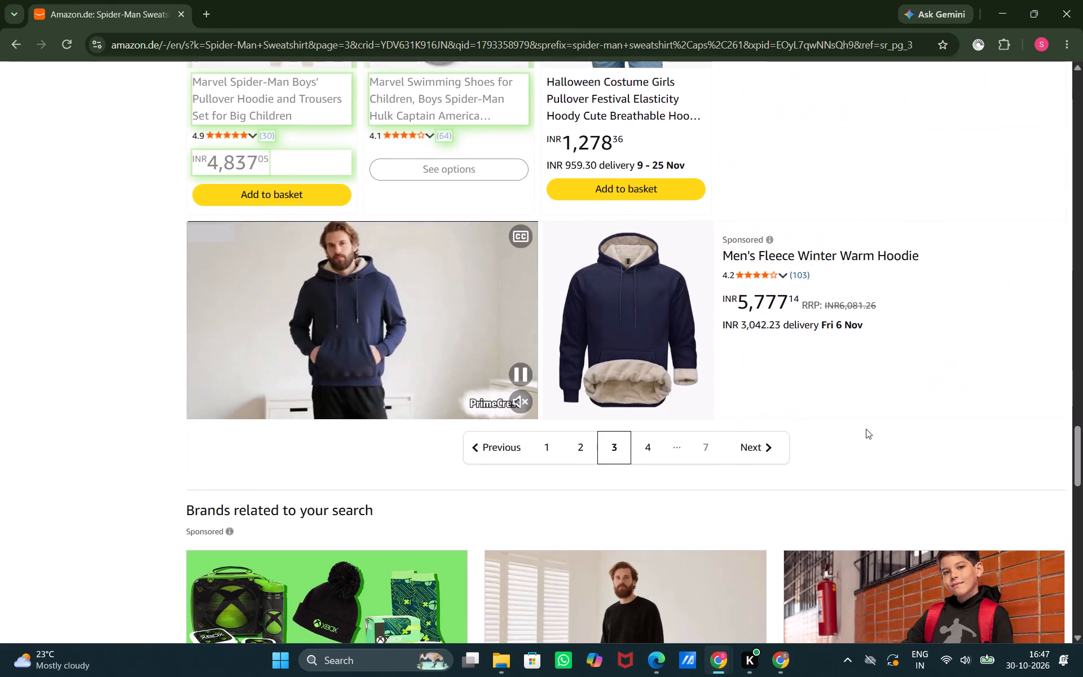
{"action": "left_click", "coordinate": [663, 449]}
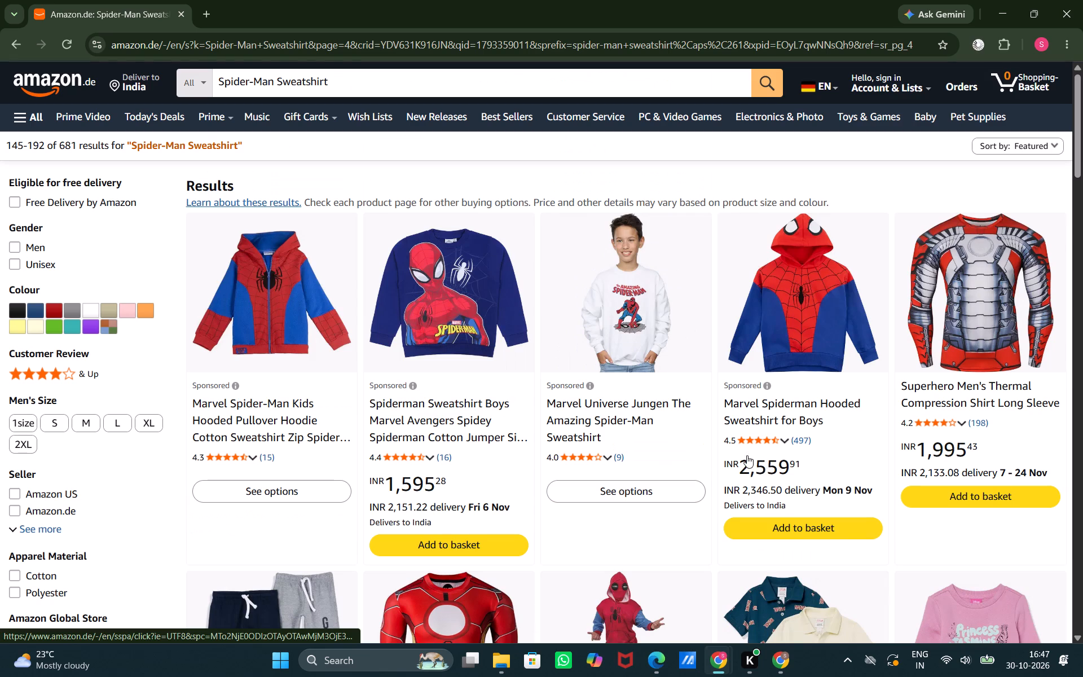
Log the Marvel Herren Logo Characters Kapuzenpullover link from results page 4 in cell C20714 of the sheet.
{"action": "scroll", "coordinate": [878, 402], "scroll_direction": "down", "scroll_amount": 6}
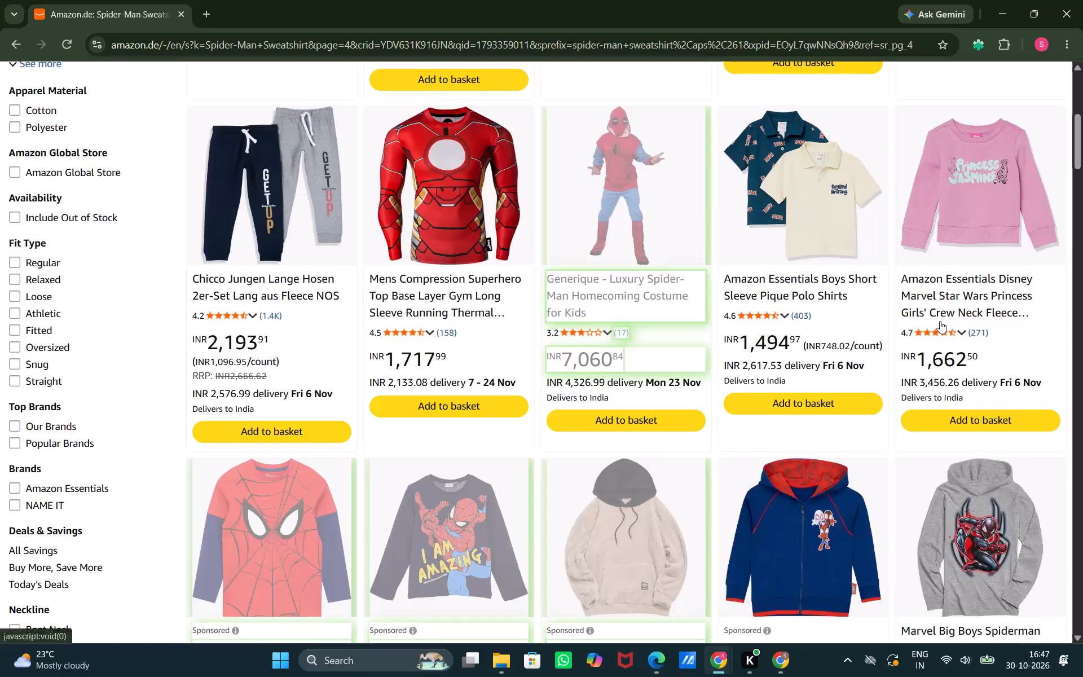
{"action": "scroll", "coordinate": [260, 216], "scroll_direction": "down", "scroll_amount": 4}
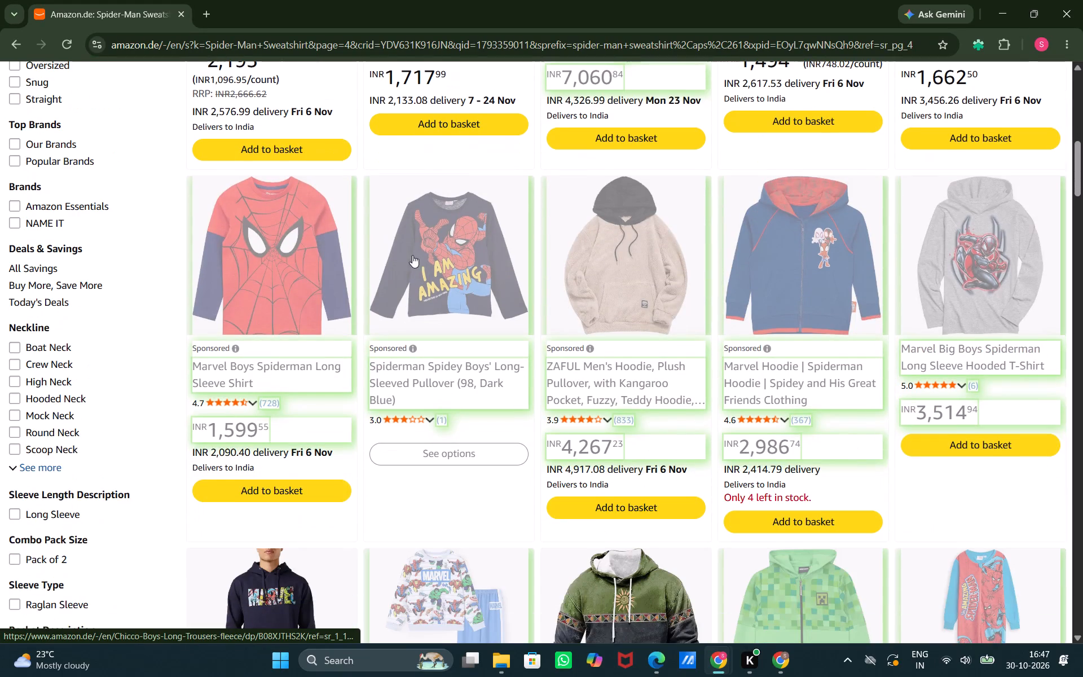
{"action": "scroll", "coordinate": [1001, 258], "scroll_direction": "down", "scroll_amount": 5}
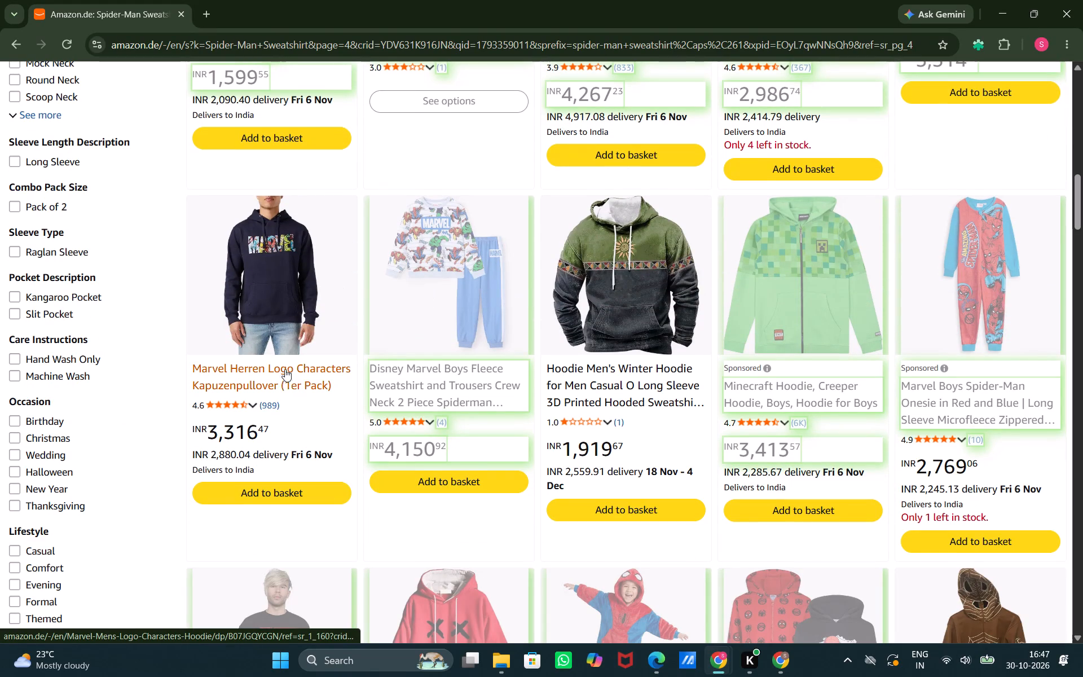
{"action": "right_click", "coordinate": [282, 380]}
{"action": "left_click", "coordinate": [310, 530]}
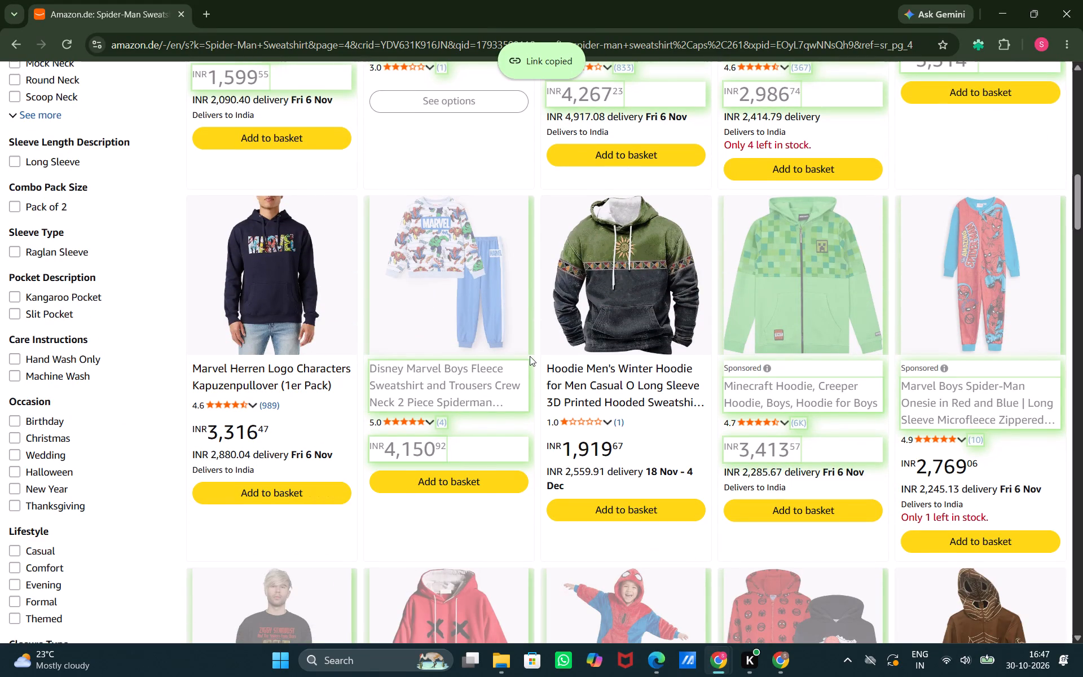
{"action": "key", "text": "alt+Tab"}
{"action": "key", "text": "ctrl+v"}
{"action": "key", "text": "Return"}
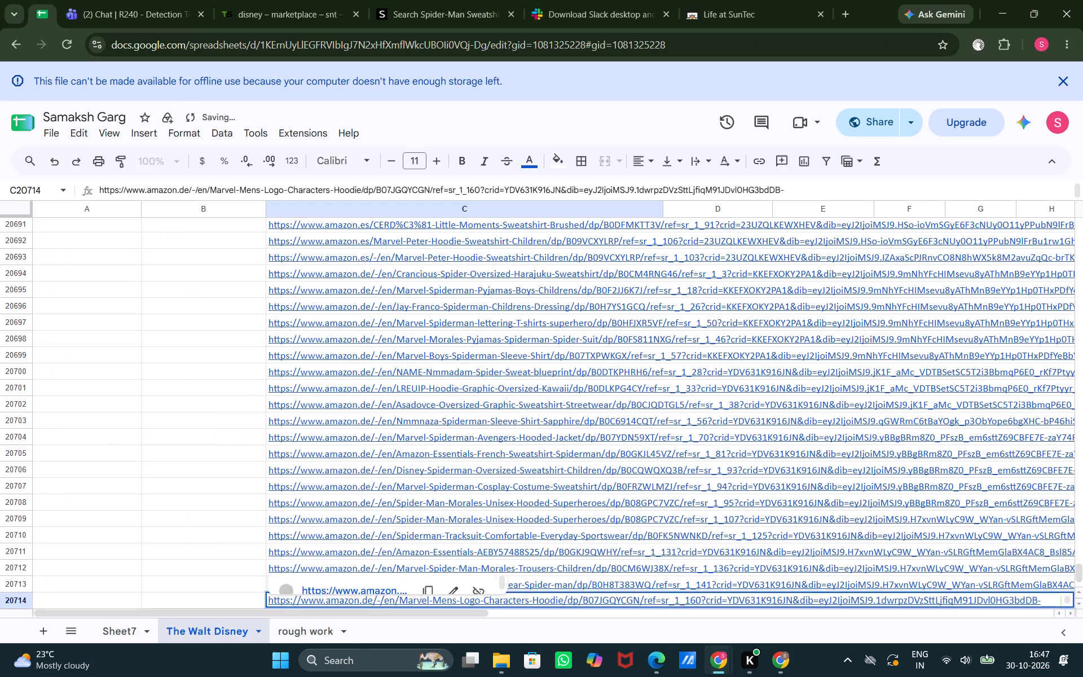
{"action": "key", "text": "Return"}
{"action": "key", "text": "alt+Tab"}
Open the black Desigual Unisex Children's Sweatshirt listing, log its link in cell C20715, and return to the results.
{"action": "scroll", "coordinate": [527, 354], "scroll_direction": "down", "scroll_amount": 5}
{"action": "scroll", "coordinate": [923, 312], "scroll_direction": "down", "scroll_amount": 6}
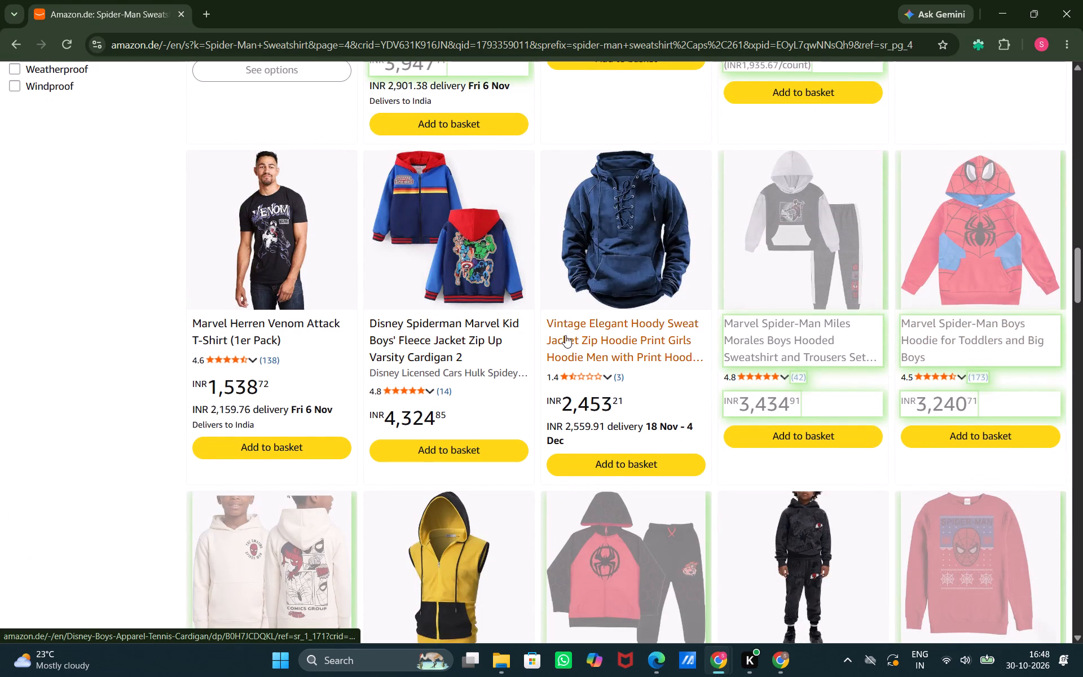
{"action": "scroll", "coordinate": [290, 247], "scroll_direction": "down", "scroll_amount": 5}
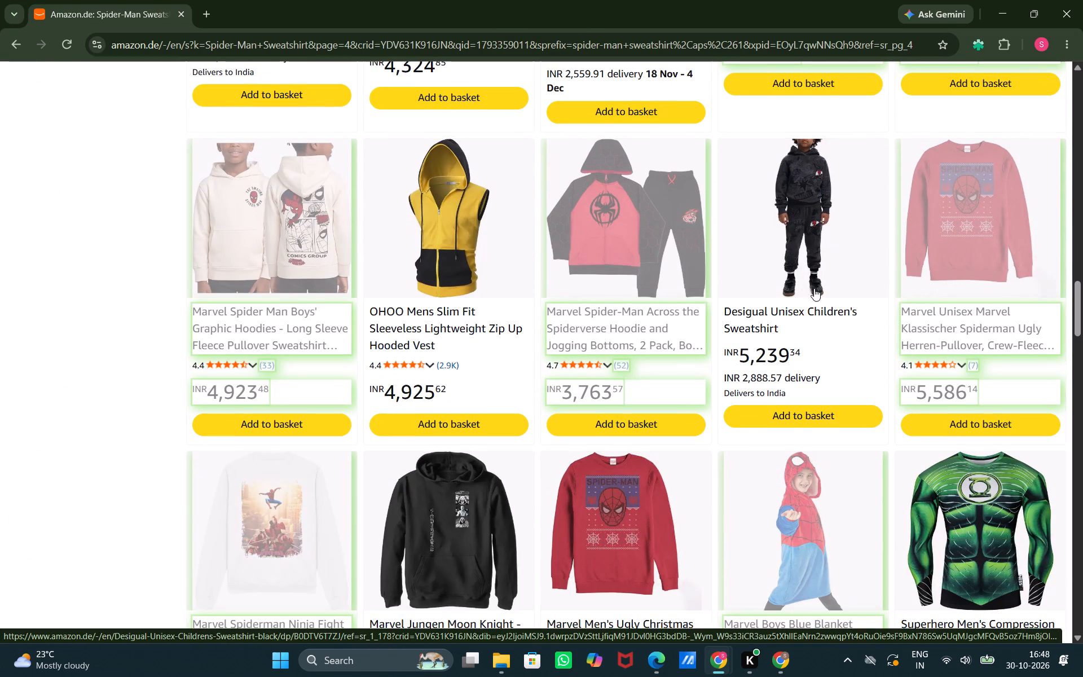
{"action": "left_click", "coordinate": [811, 249]}
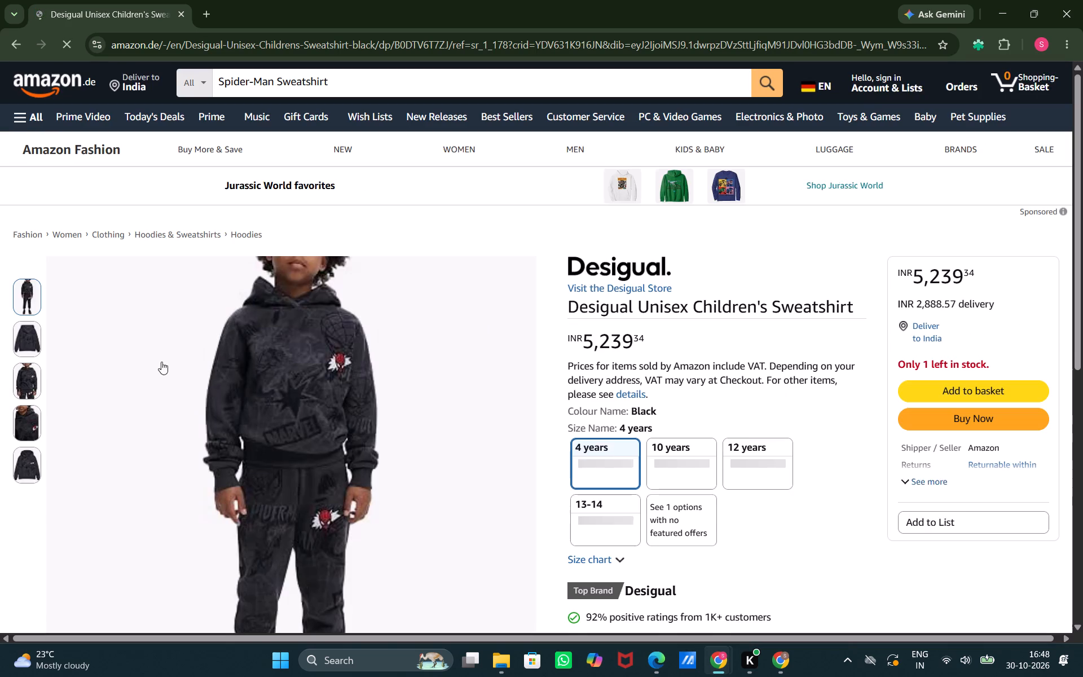
{"action": "left_click", "coordinate": [411, 45]}
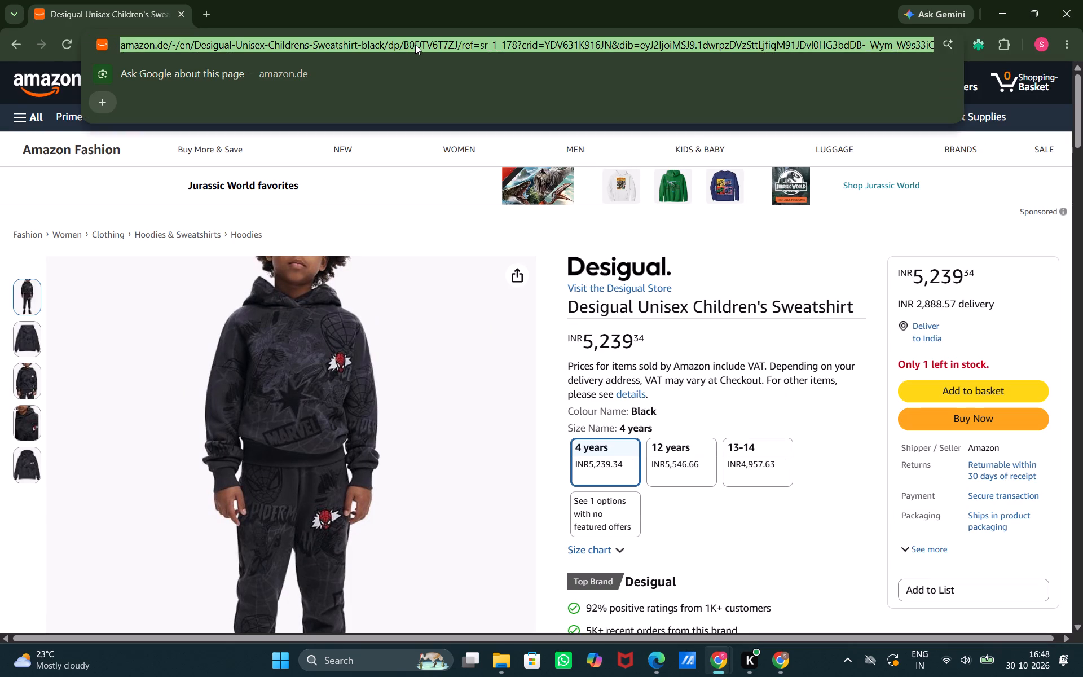
{"action": "key", "text": "ctrl+c"}
{"action": "key", "text": "alt+Tab"}
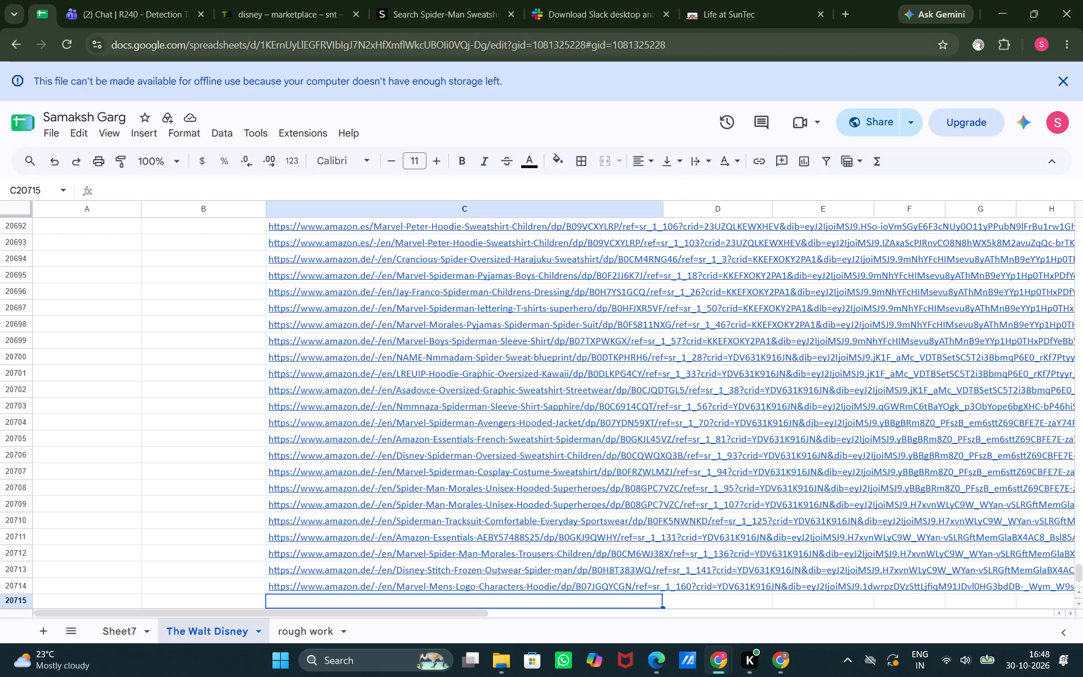
{"action": "key", "text": "ctrl+v"}
{"action": "key", "text": "Return"}
{"action": "key", "text": "Return"}
{"action": "key", "text": "alt+Tab"}
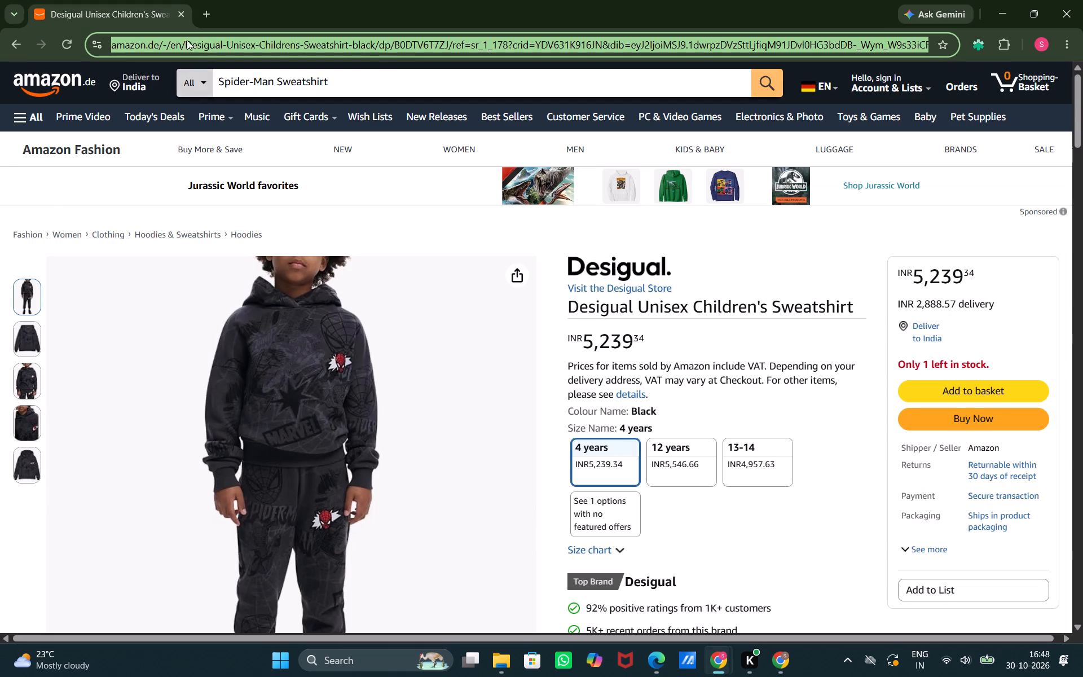
{"action": "left_click", "coordinate": [16, 52]}
Log the Marvel Men's Ugly Christmas Sweater Spider-Man Web Sweatshirt link in cell C20716 of the sheet.
{"action": "scroll", "coordinate": [1040, 235], "scroll_direction": "down", "scroll_amount": 3}
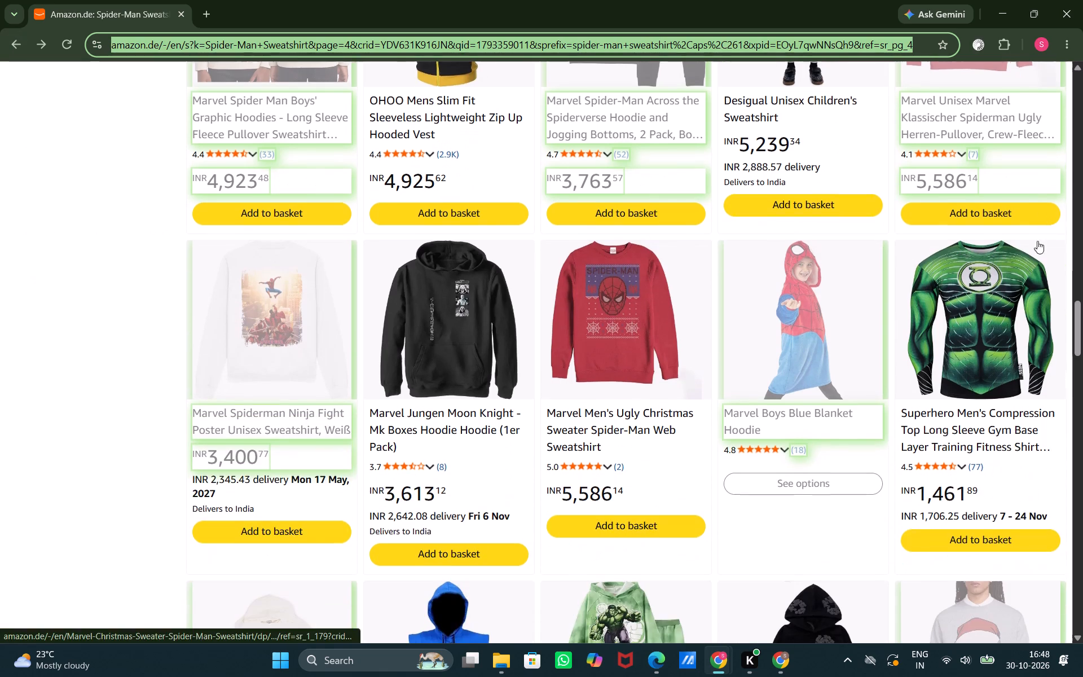
{"action": "right_click", "coordinate": [641, 408]}
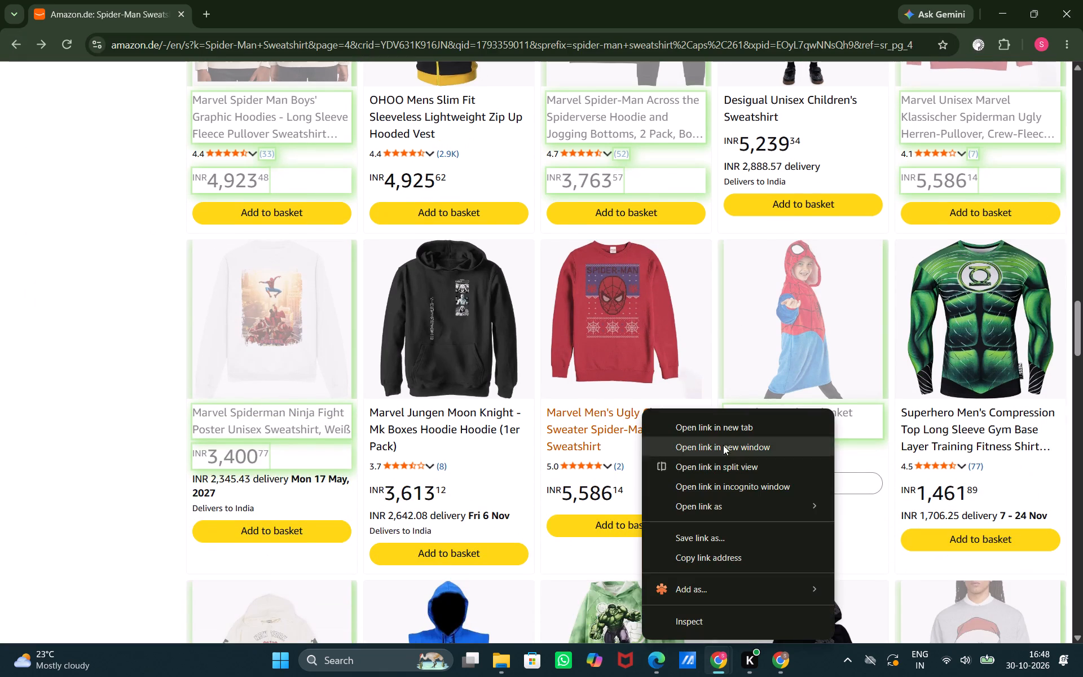
{"action": "left_click", "coordinate": [700, 559]}
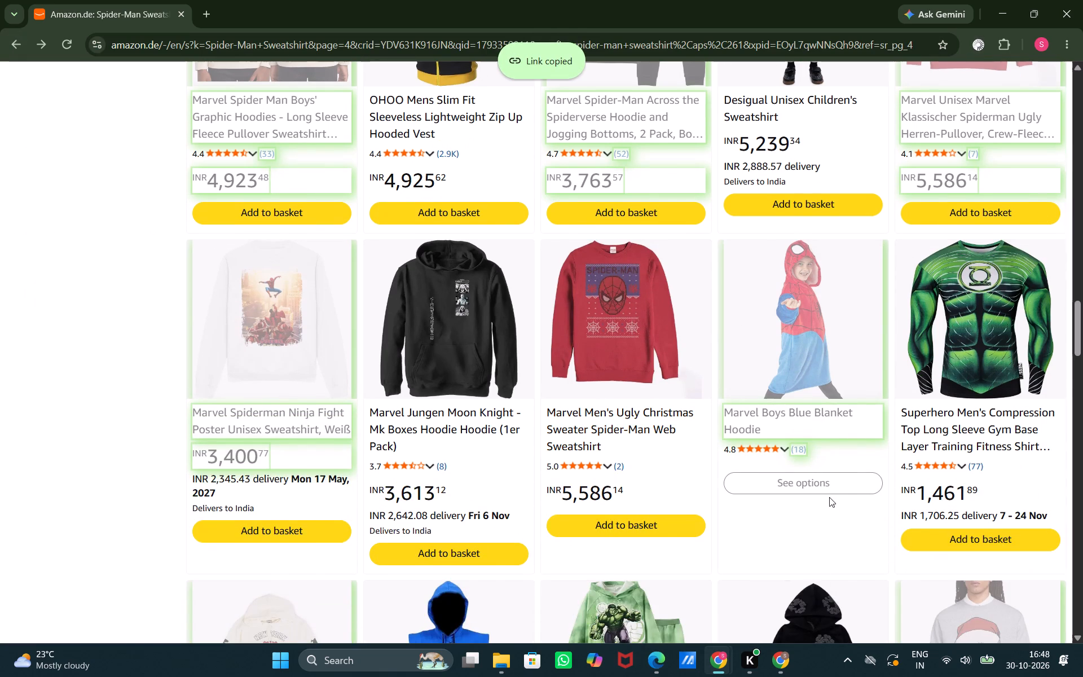
{"action": "key", "text": "alt+Tab"}
{"action": "key", "text": "ctrl+v"}
{"action": "key", "text": "Return"}
{"action": "key", "text": "Return"}
{"action": "key", "text": "alt+Tab"}
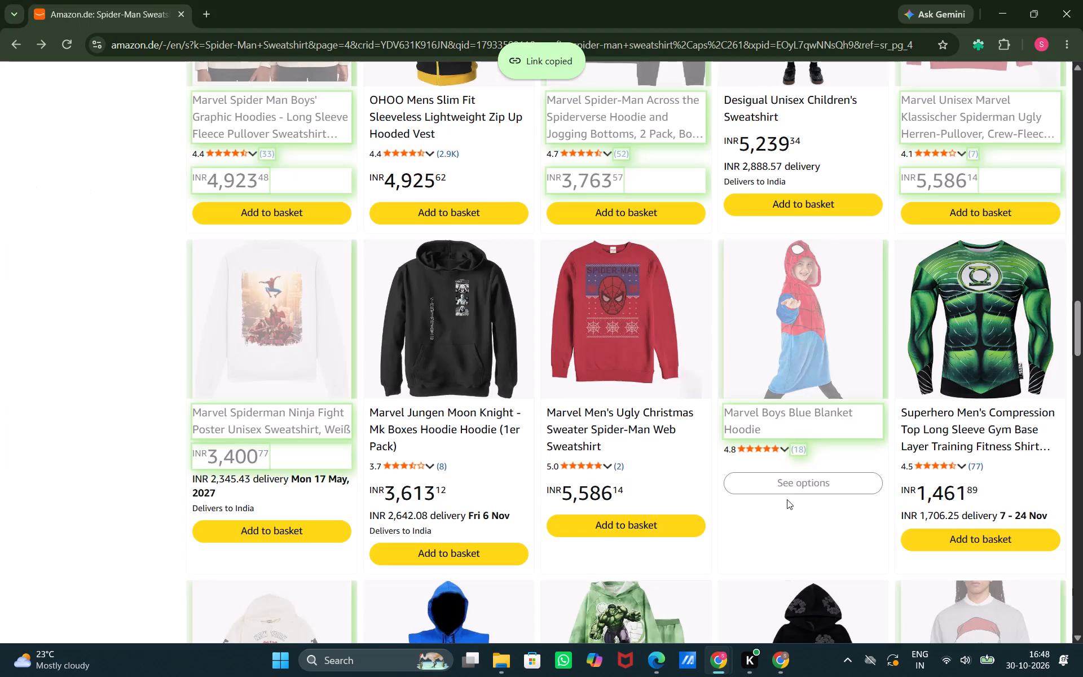
Log the Desigual Boys' Sweat_bang! Spider Sweatshirt link in cell C20717 of the sheet.
{"action": "scroll", "coordinate": [787, 499], "scroll_direction": "down", "scroll_amount": 4}
{"action": "scroll", "coordinate": [684, 436], "scroll_direction": "down", "scroll_amount": 5}
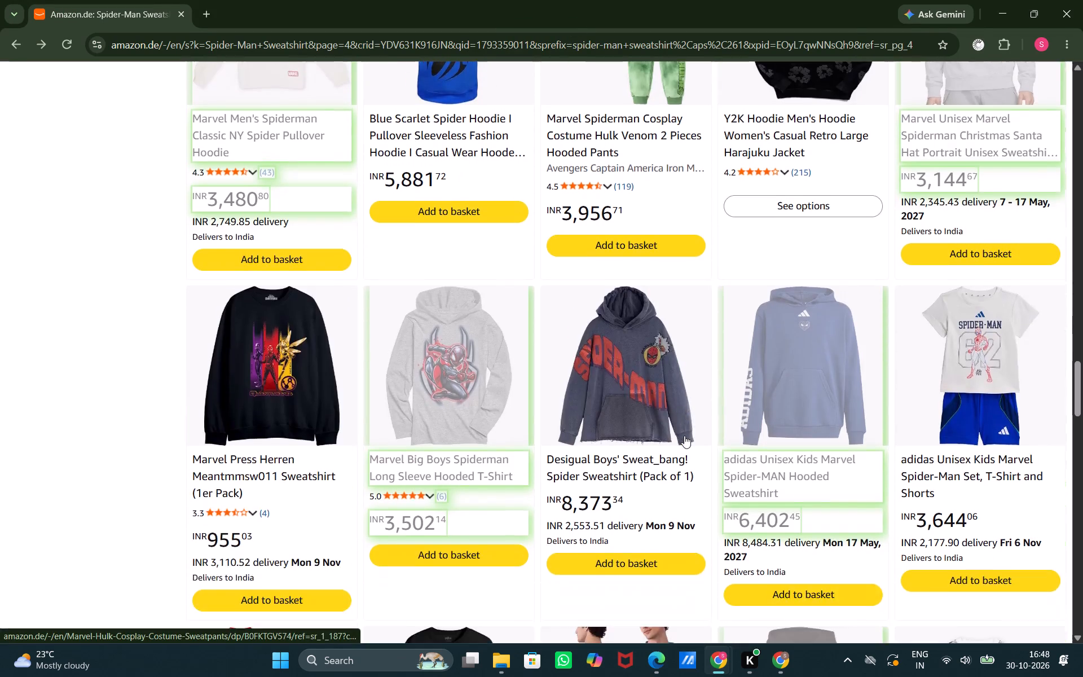
{"action": "scroll", "coordinate": [684, 436], "scroll_direction": "up", "scroll_amount": 3}
{"action": "scroll", "coordinate": [531, 433], "scroll_direction": "down", "scroll_amount": 4}
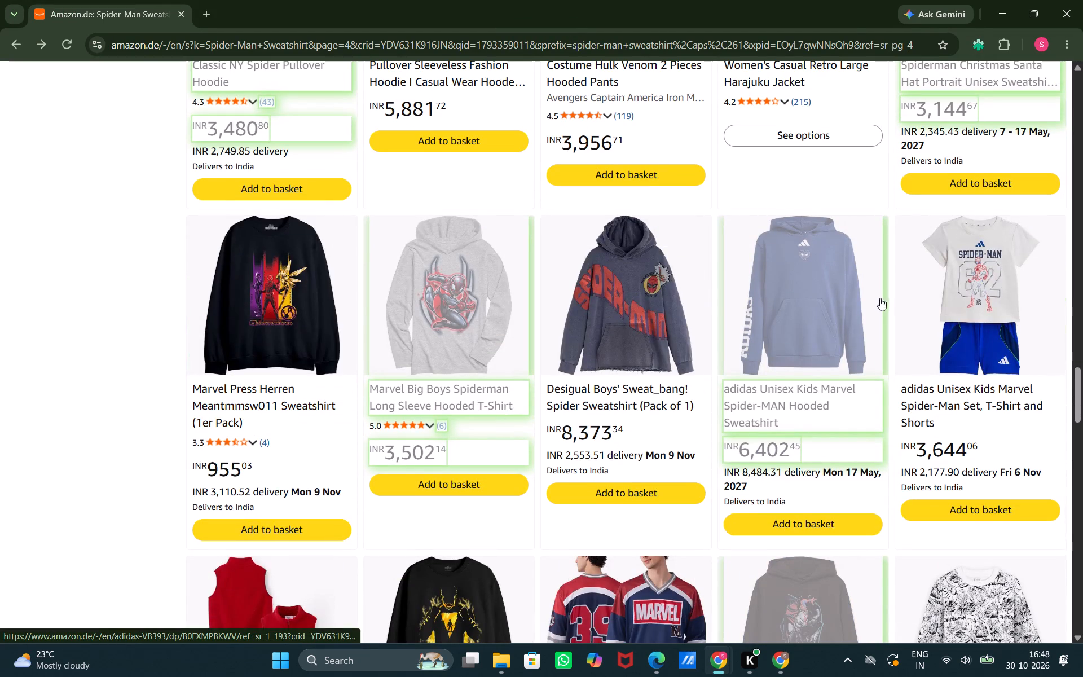
{"action": "right_click", "coordinate": [607, 411]}
{"action": "left_click", "coordinate": [692, 562]}
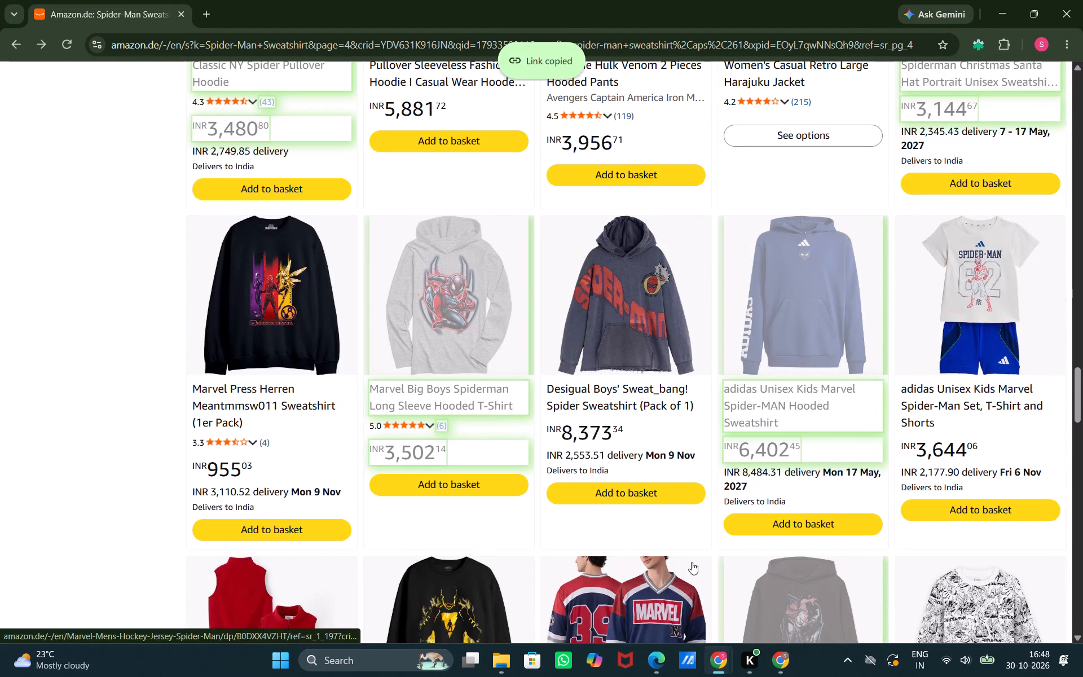
{"action": "key", "text": "alt+Tab"}
{"action": "key", "text": "ctrl+v"}
{"action": "key", "text": "Return"}
{"action": "key", "text": "Return"}
{"action": "key", "text": "alt+Tab"}
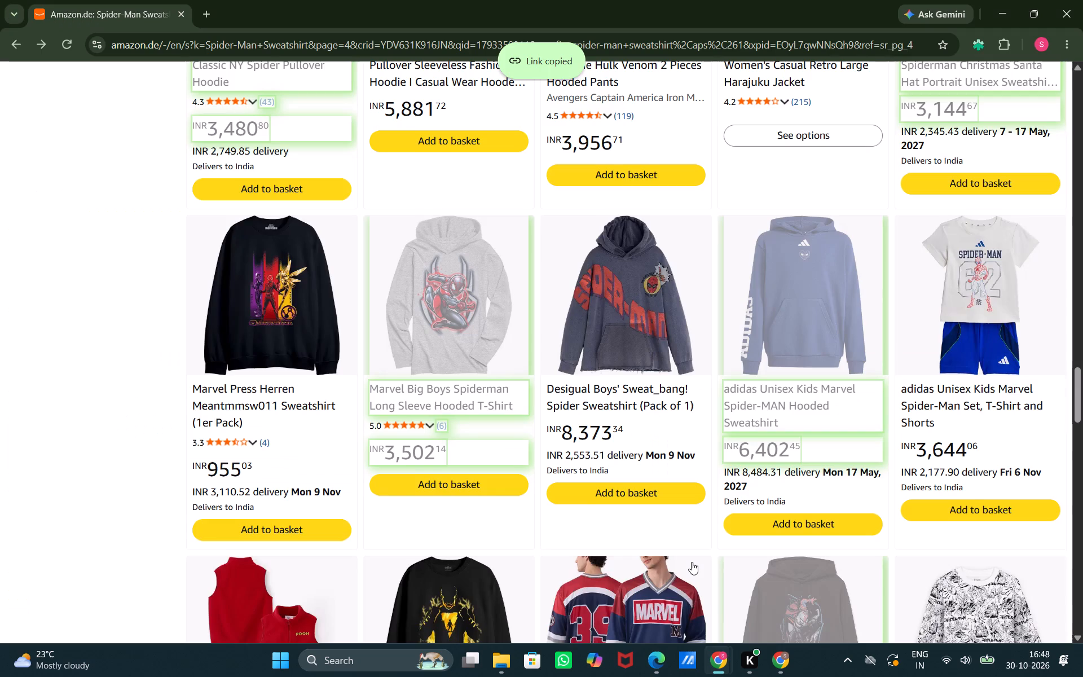
Check the remaining listings on results page 4 and open results page 5 of the Spider-Man Sweatshirt search.
{"action": "scroll", "coordinate": [699, 559], "scroll_direction": "down", "scroll_amount": 6}
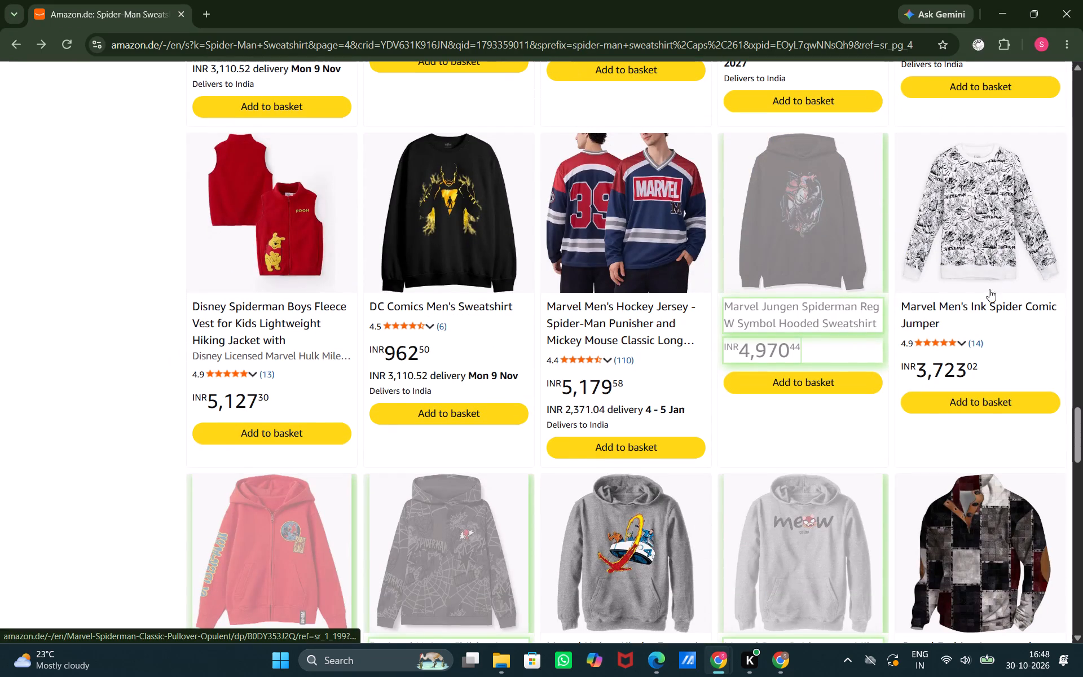
{"action": "scroll", "coordinate": [975, 314], "scroll_direction": "down", "scroll_amount": 4}
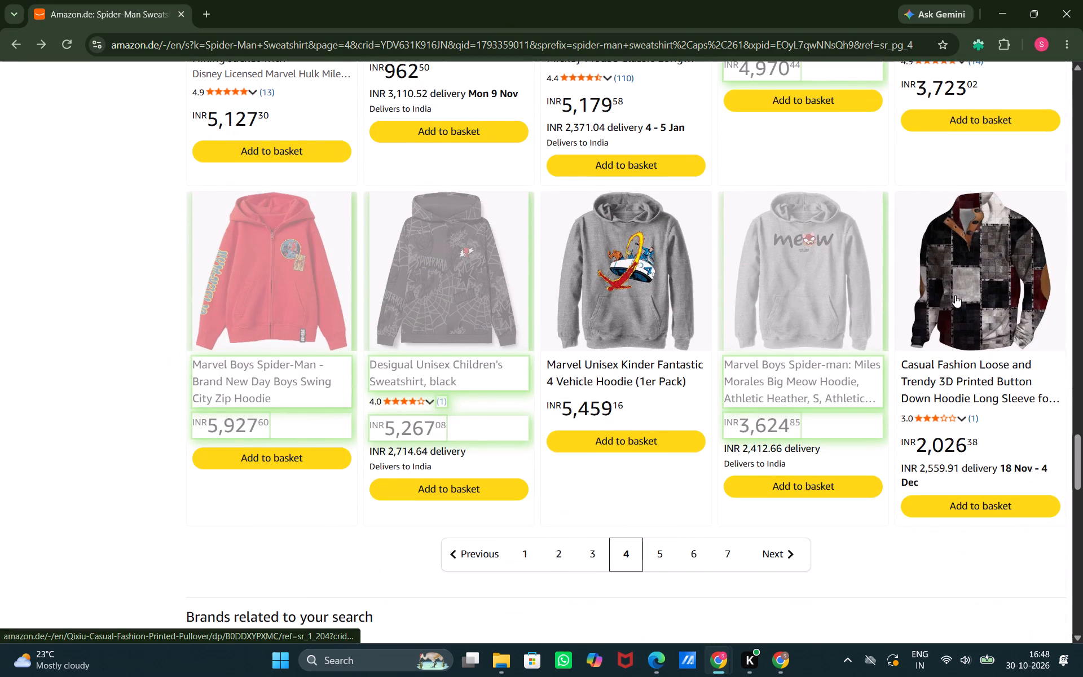
{"action": "left_click", "coordinate": [669, 550]}
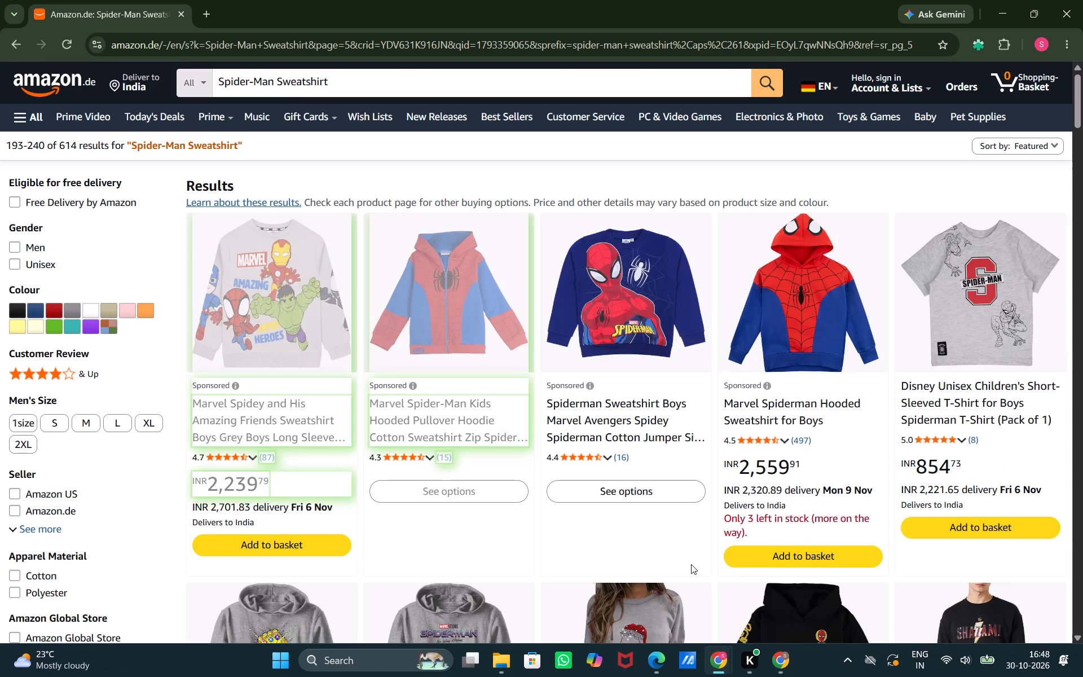
Examine the listings on results page 5 for Spider-Man or Marvel products that are not yet highlighted as captured.
{"action": "scroll", "coordinate": [877, 435], "scroll_direction": "down", "scroll_amount": 4}
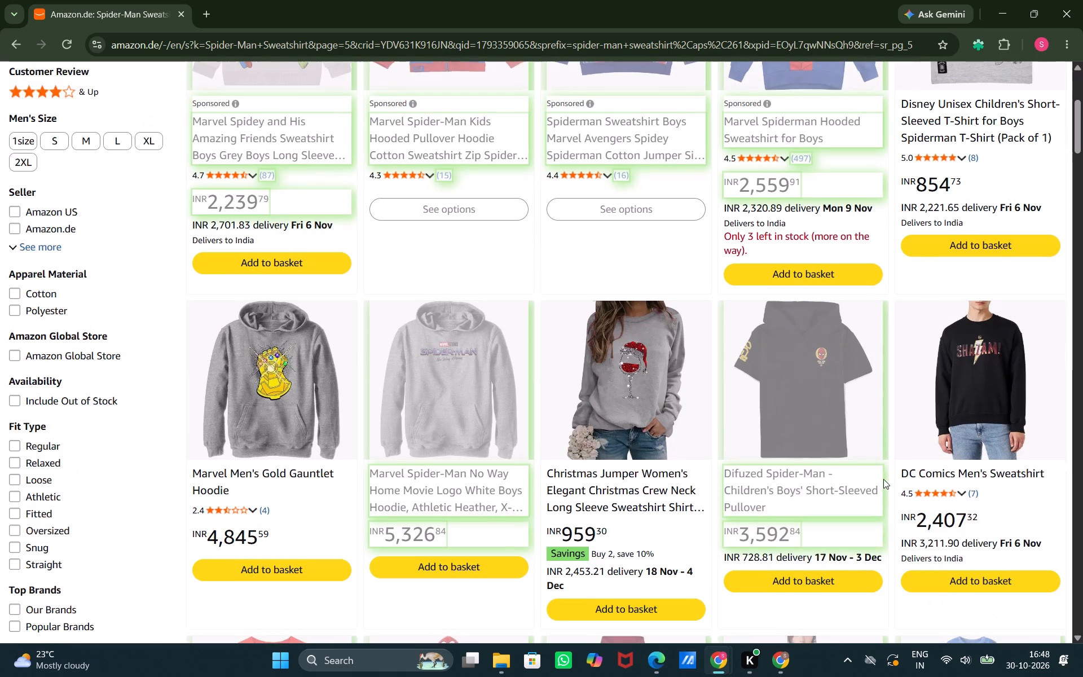
{"action": "scroll", "coordinate": [1033, 331], "scroll_direction": "down", "scroll_amount": 6}
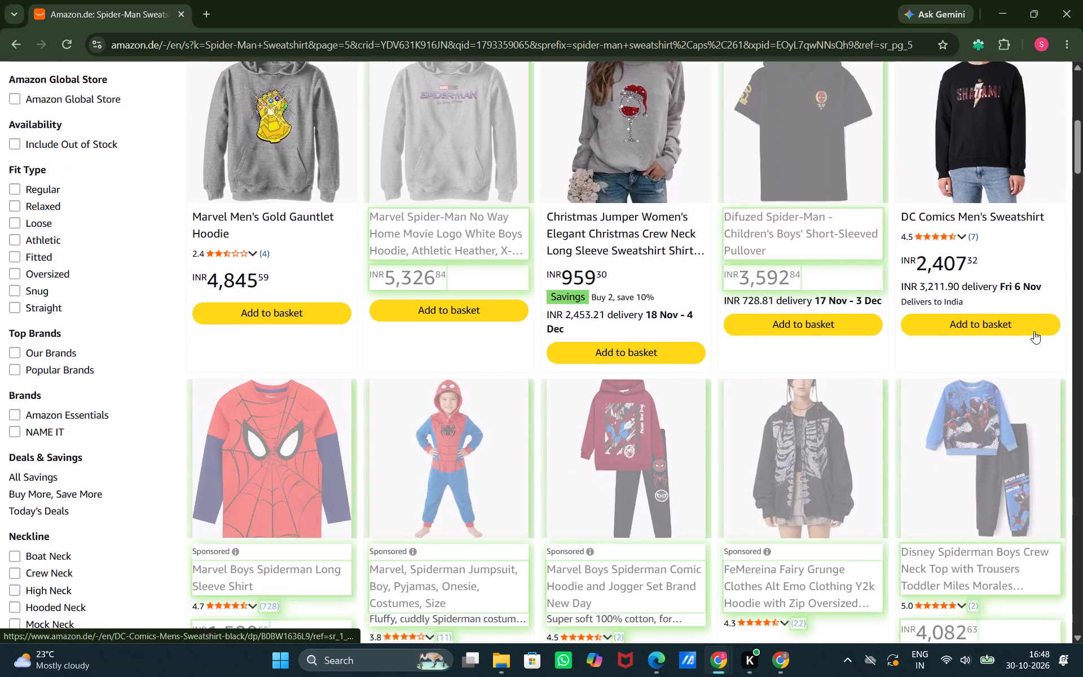
{"action": "scroll", "coordinate": [111, 291], "scroll_direction": "down", "scroll_amount": 4}
{"action": "scroll", "coordinate": [337, 320], "scroll_direction": "down", "scroll_amount": 1}
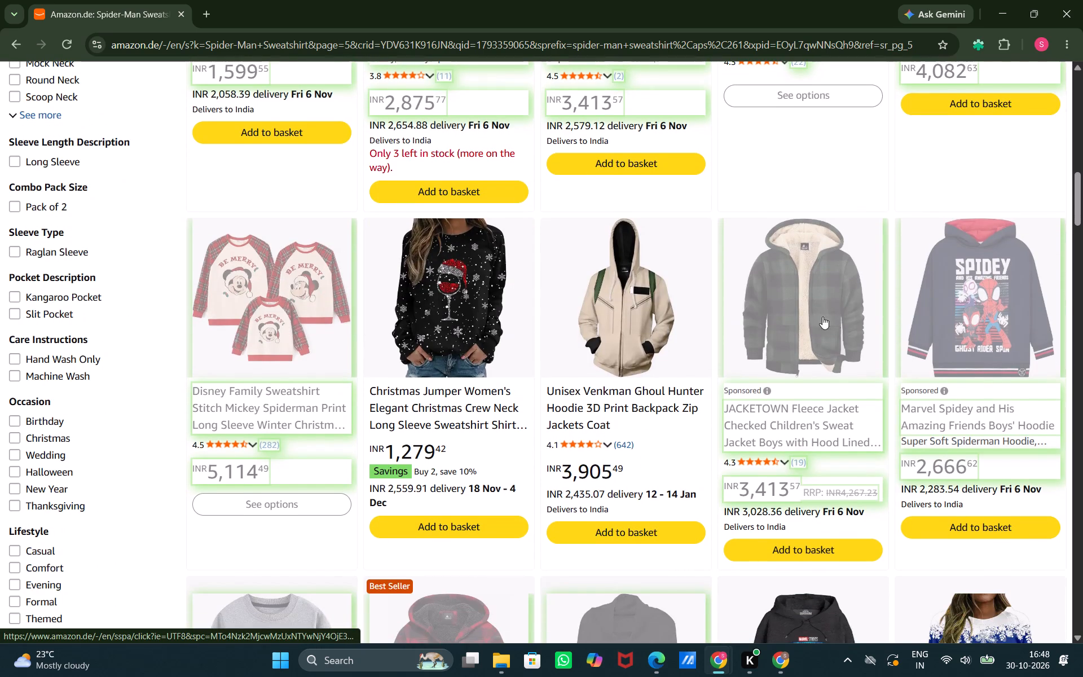
{"action": "scroll", "coordinate": [962, 315], "scroll_direction": "down", "scroll_amount": 5}
{"action": "scroll", "coordinate": [377, 324], "scroll_direction": "down", "scroll_amount": 5}
{"action": "scroll", "coordinate": [755, 311], "scroll_direction": "down", "scroll_amount": 6}
{"action": "scroll", "coordinate": [831, 317], "scroll_direction": "up", "scroll_amount": 2}
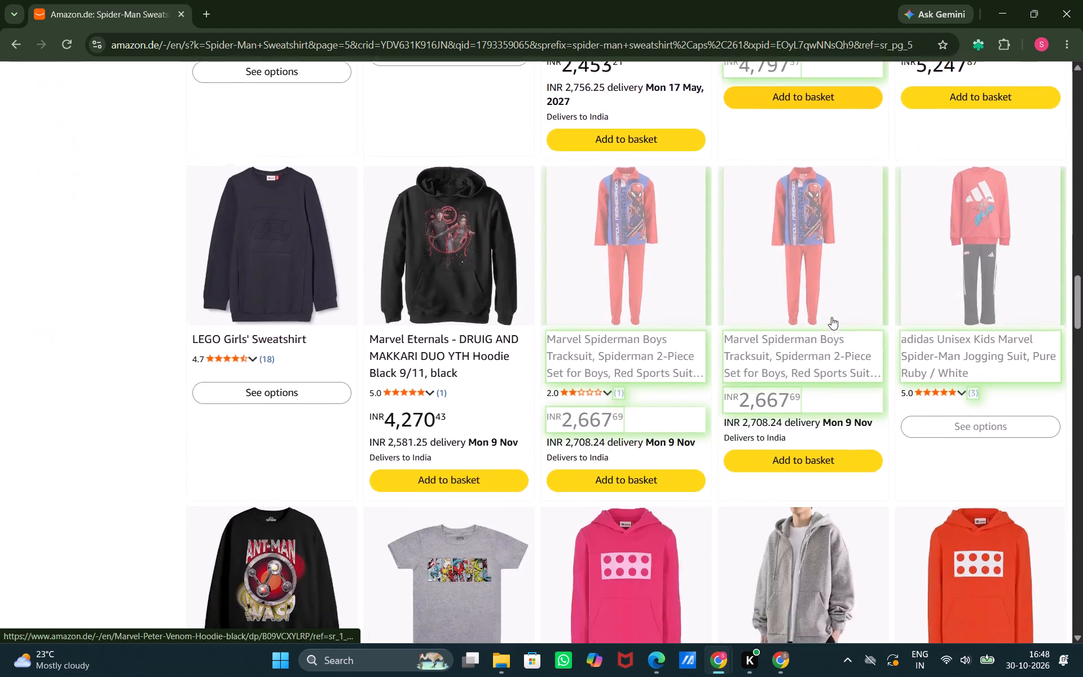
{"action": "scroll", "coordinate": [831, 317], "scroll_direction": "up", "scroll_amount": 3}
{"action": "scroll", "coordinate": [909, 306], "scroll_direction": "down", "scroll_amount": 6}
{"action": "scroll", "coordinate": [506, 302], "scroll_direction": "down", "scroll_amount": 3}
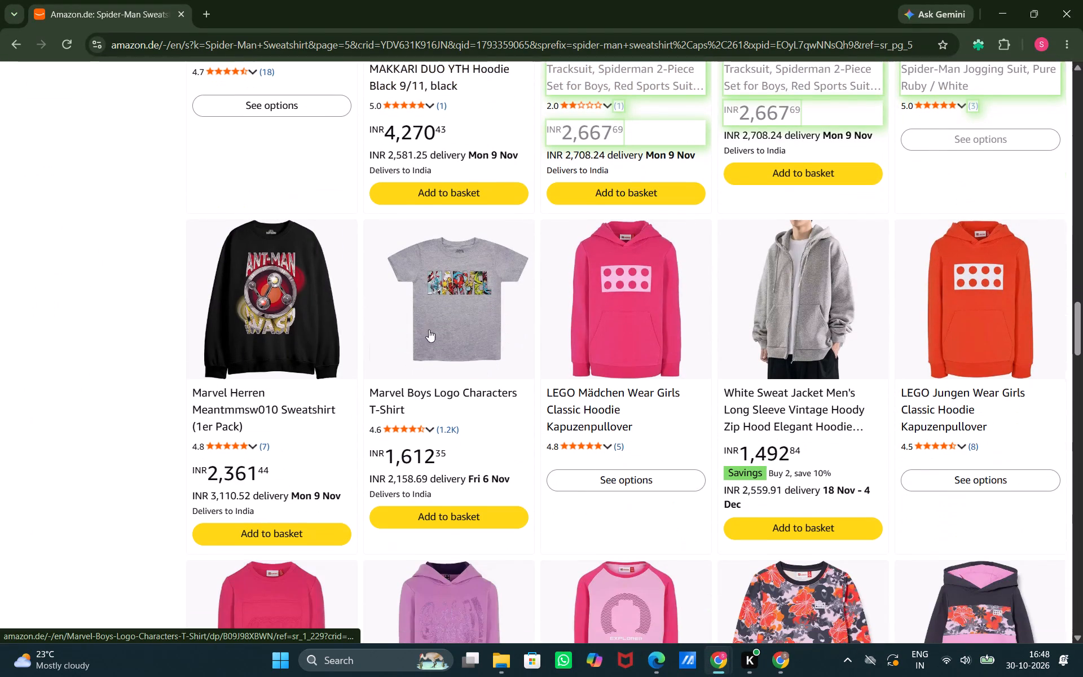
{"action": "scroll", "coordinate": [976, 297], "scroll_direction": "down", "scroll_amount": 6}
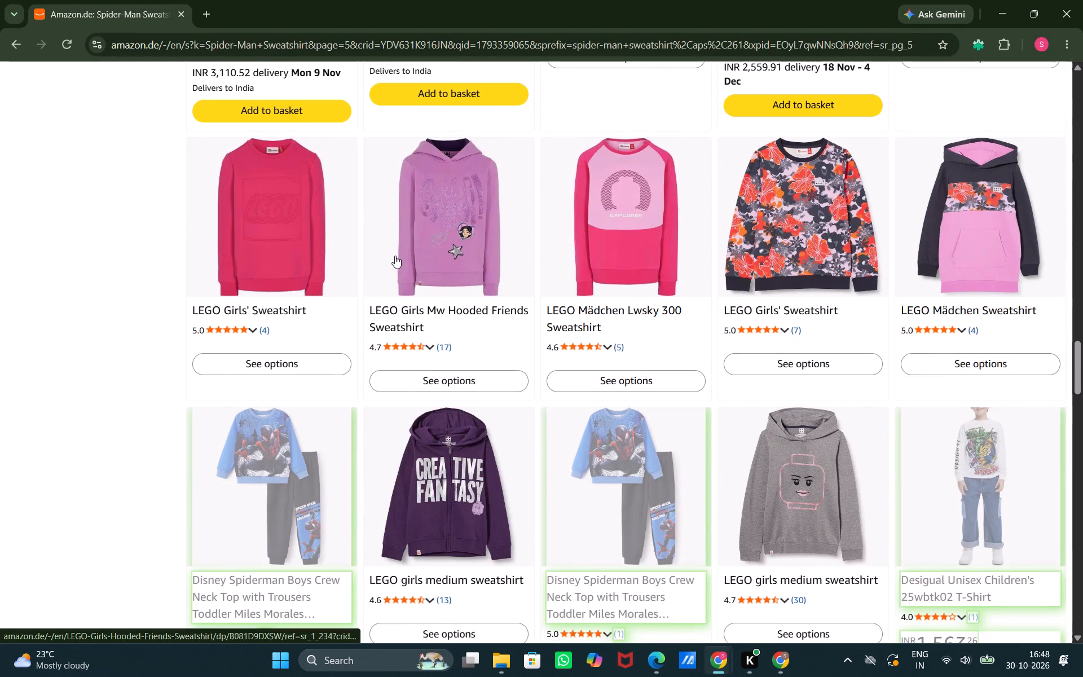
Log the Spiderman Christmas Jumper Peter Parker XL link from results page 5 in cell C20718 of the sheet.
{"action": "scroll", "coordinate": [390, 260], "scroll_direction": "down", "scroll_amount": 3}
{"action": "scroll", "coordinate": [1036, 263], "scroll_direction": "down", "scroll_amount": 5}
{"action": "scroll", "coordinate": [347, 276], "scroll_direction": "down", "scroll_amount": 5}
{"action": "scroll", "coordinate": [367, 284], "scroll_direction": "up", "scroll_amount": 5}
{"action": "right_click", "coordinate": [317, 350]}
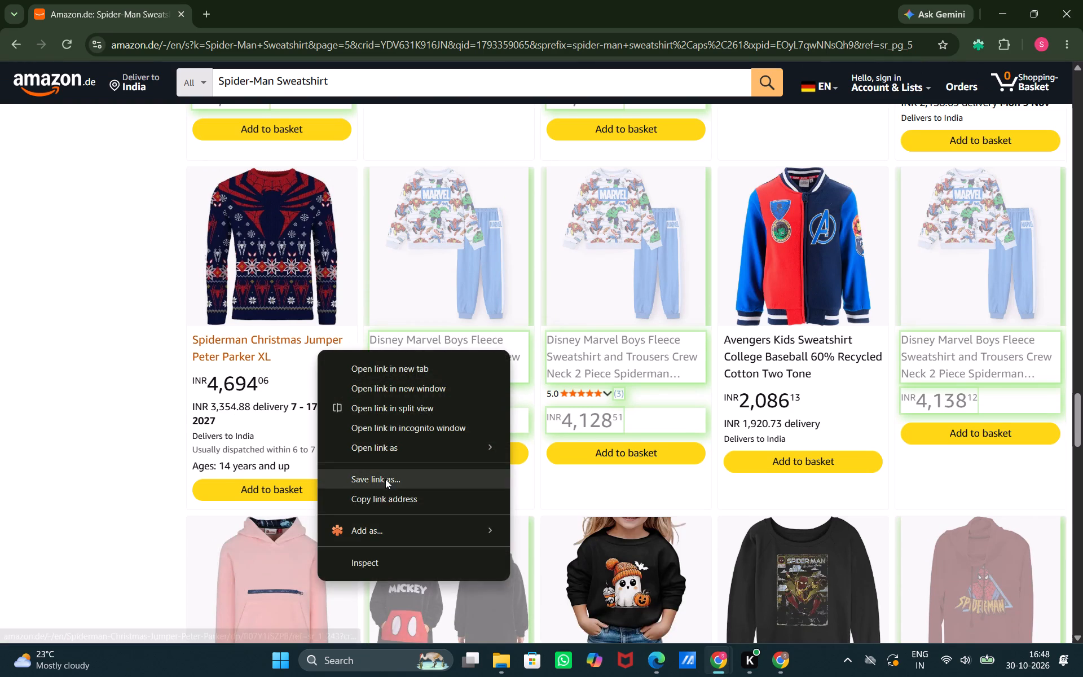
{"action": "left_click", "coordinate": [379, 498]}
{"action": "key", "text": "alt+Tab"}
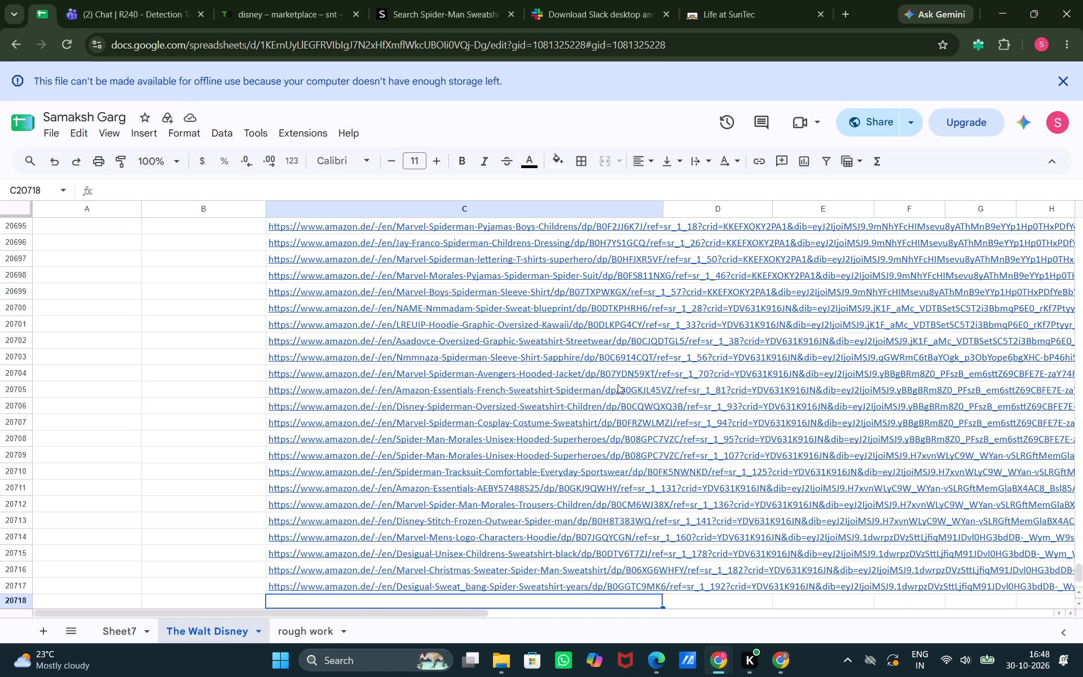
{"action": "key", "text": "ctrl+v"}
{"action": "key", "text": "Return"}
{"action": "key", "text": "Return"}
{"action": "key", "text": "alt+Tab"}
Log the Marvel Women's Arachnidian Avenger Fleece, black link in the next empty cell of column C.
{"action": "scroll", "coordinate": [702, 384], "scroll_direction": "down", "scroll_amount": 4}
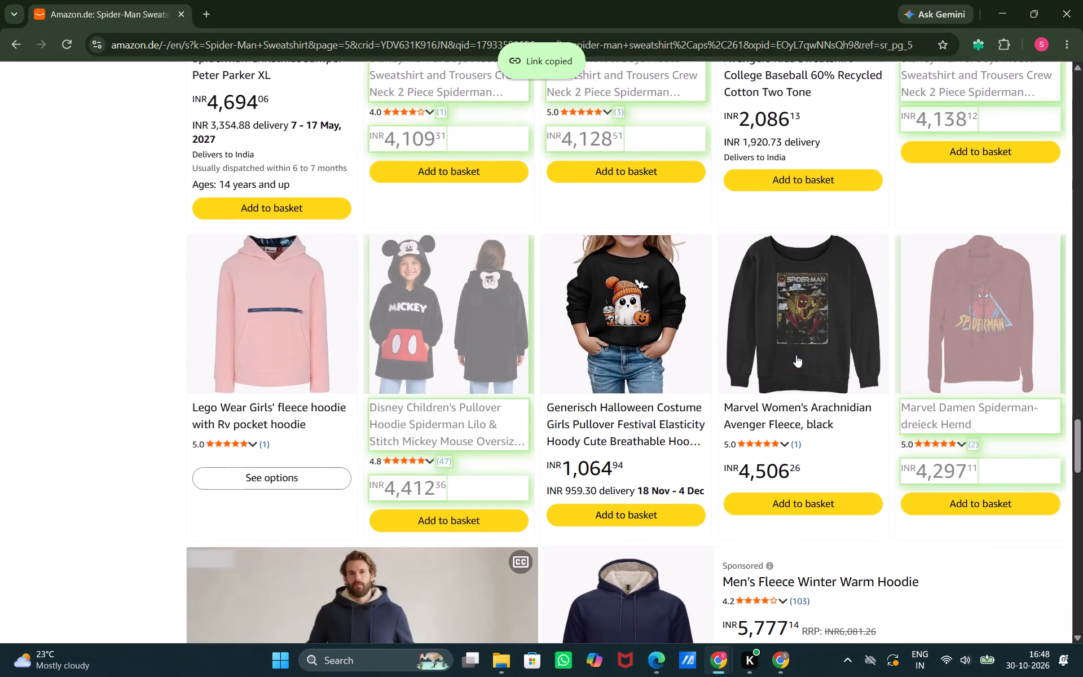
{"action": "right_click", "coordinate": [808, 409]}
{"action": "left_click", "coordinate": [850, 556]}
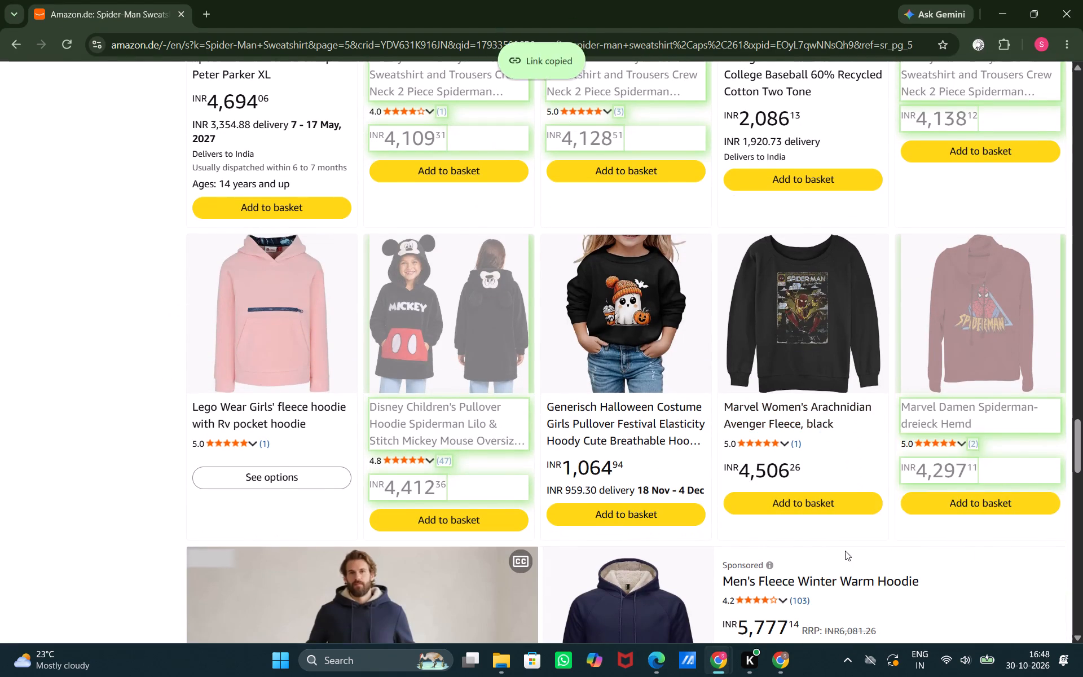
{"action": "key", "text": "alt+Tab"}
{"action": "key", "text": "ctrl+v"}
{"action": "key", "text": "Return"}
{"action": "key", "text": "Return"}
{"action": "key", "text": "alt+Tab"}
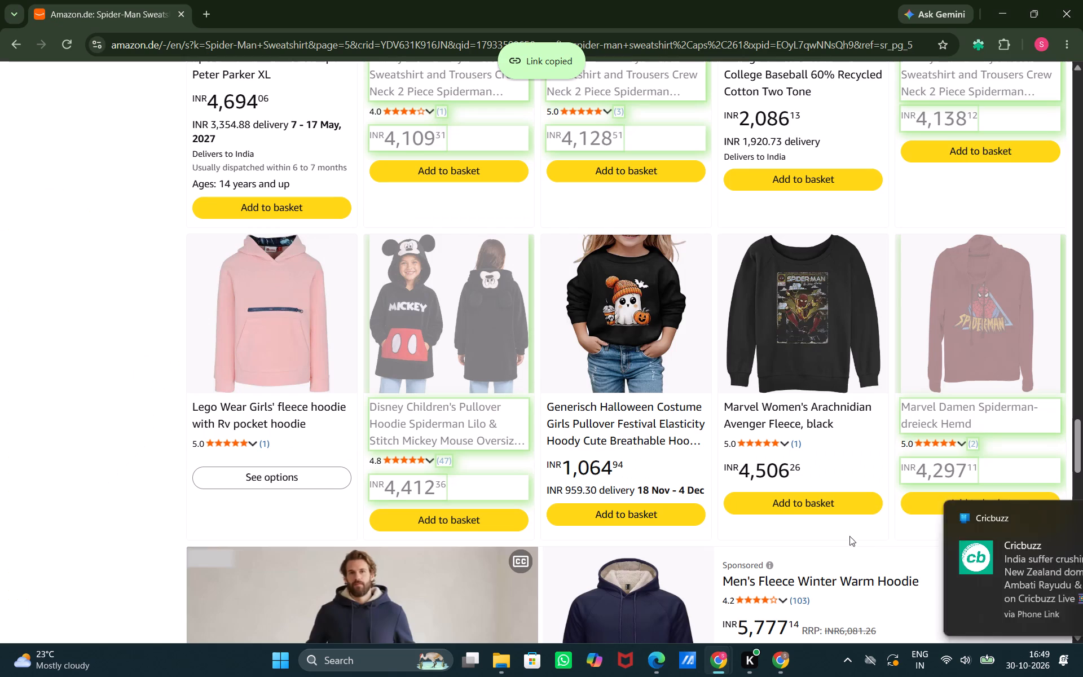
Check the end of results page 5 and open results page 6 of the Spider-Man Sweatshirt search.
{"action": "scroll", "coordinate": [848, 534], "scroll_direction": "down", "scroll_amount": 5}
{"action": "scroll", "coordinate": [930, 365], "scroll_direction": "down", "scroll_amount": 4}
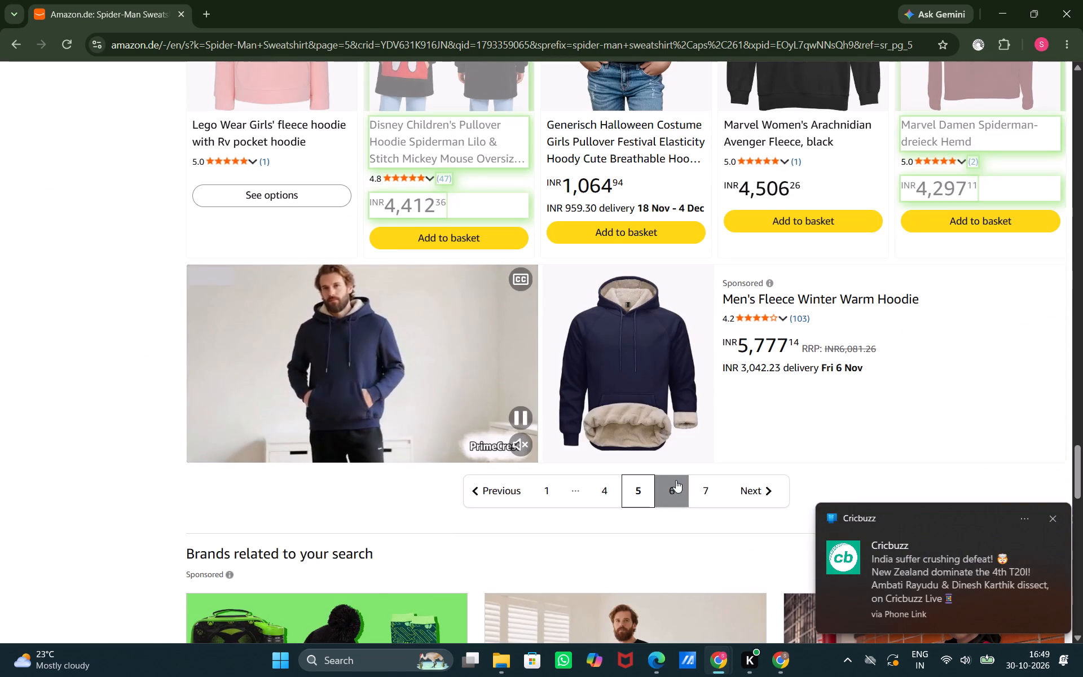
{"action": "left_click", "coordinate": [677, 483]}
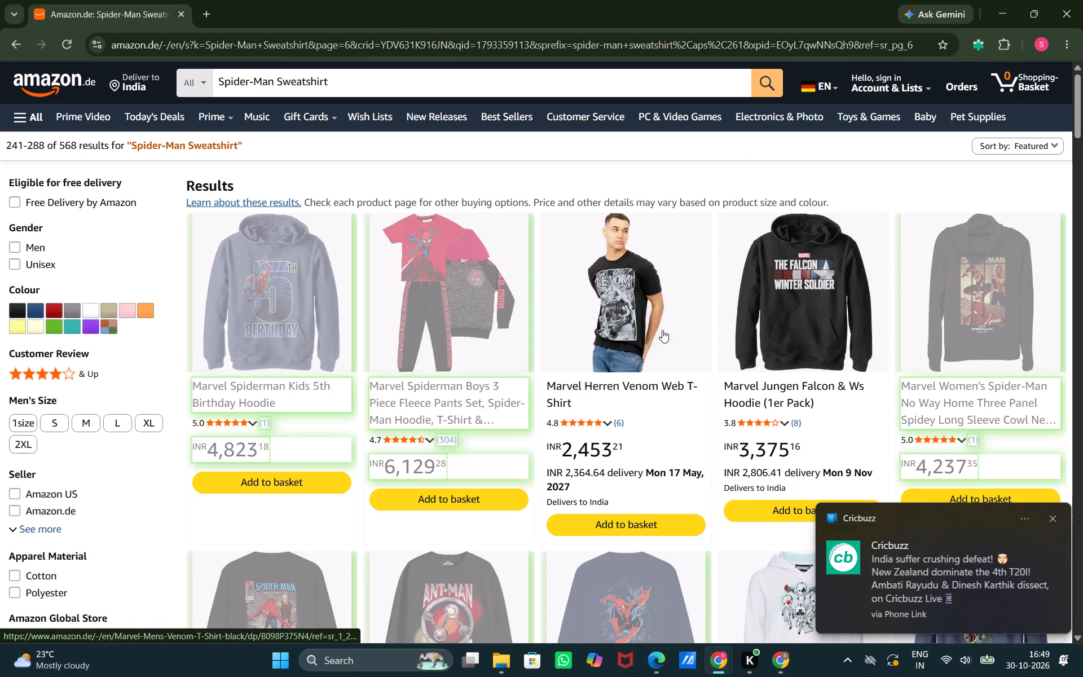
Examine the listings on results page 6 for Spider-Man or Marvel products that are not yet highlighted as captured.
{"action": "scroll", "coordinate": [1036, 269], "scroll_direction": "down", "scroll_amount": 4}
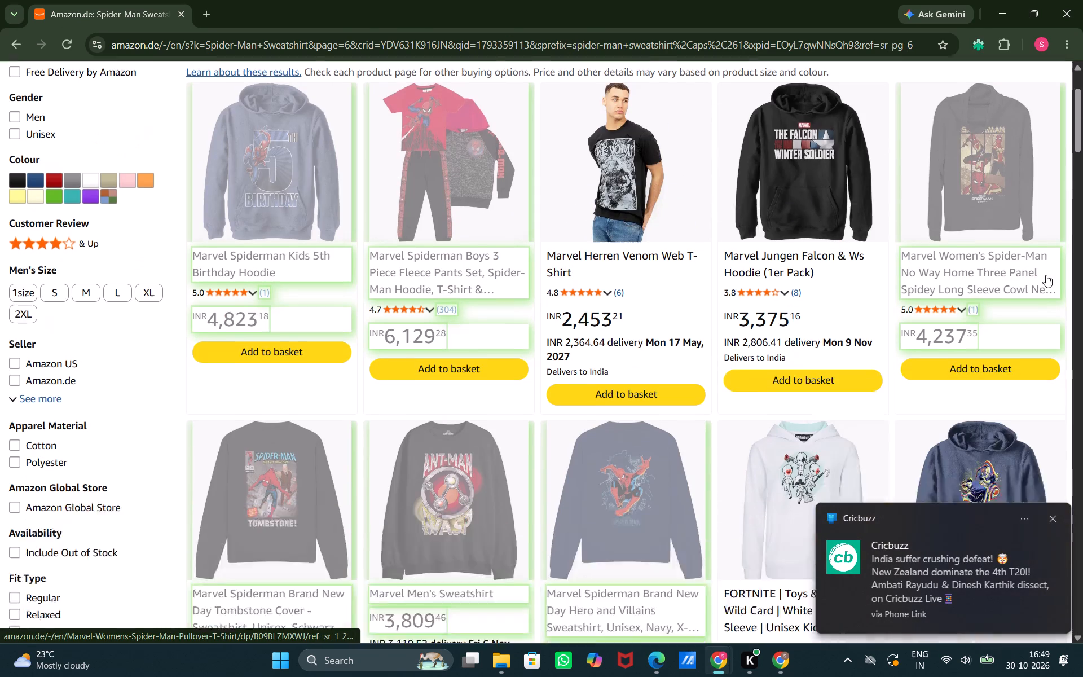
{"action": "scroll", "coordinate": [886, 326], "scroll_direction": "down", "scroll_amount": 6}
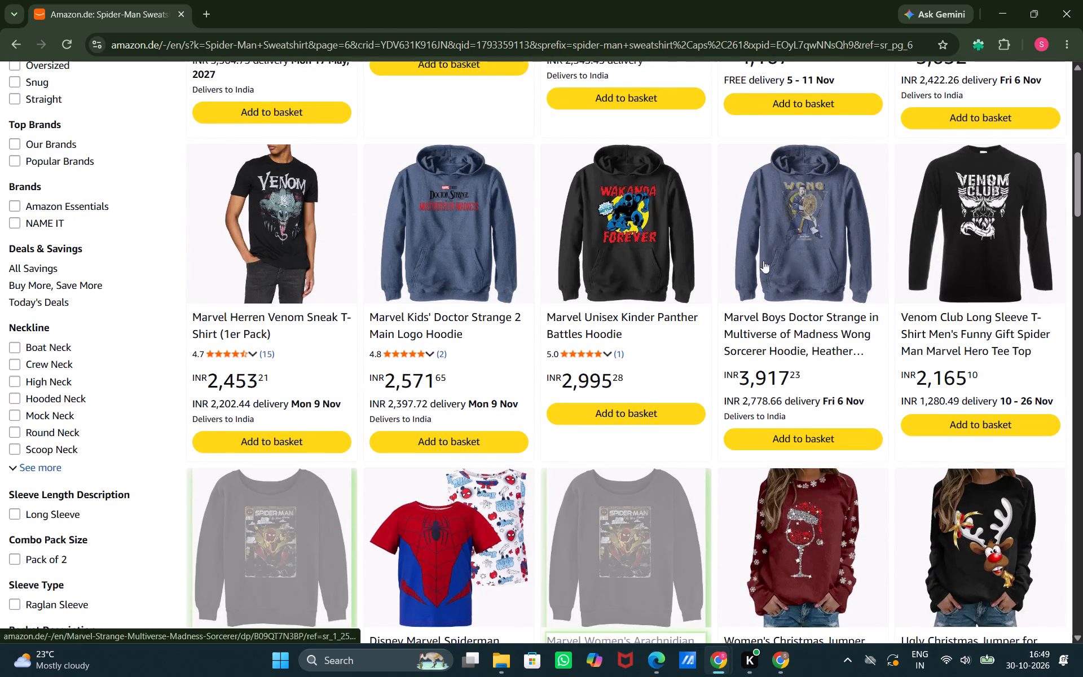
{"action": "scroll", "coordinate": [371, 224], "scroll_direction": "down", "scroll_amount": 4}
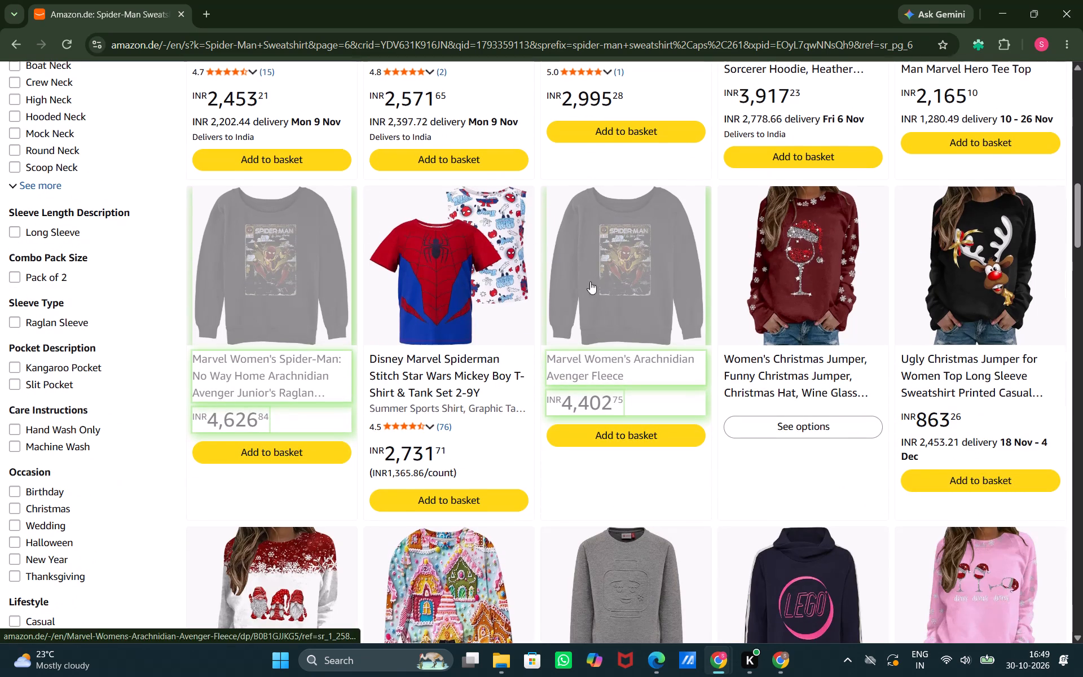
{"action": "scroll", "coordinate": [987, 239], "scroll_direction": "down", "scroll_amount": 6}
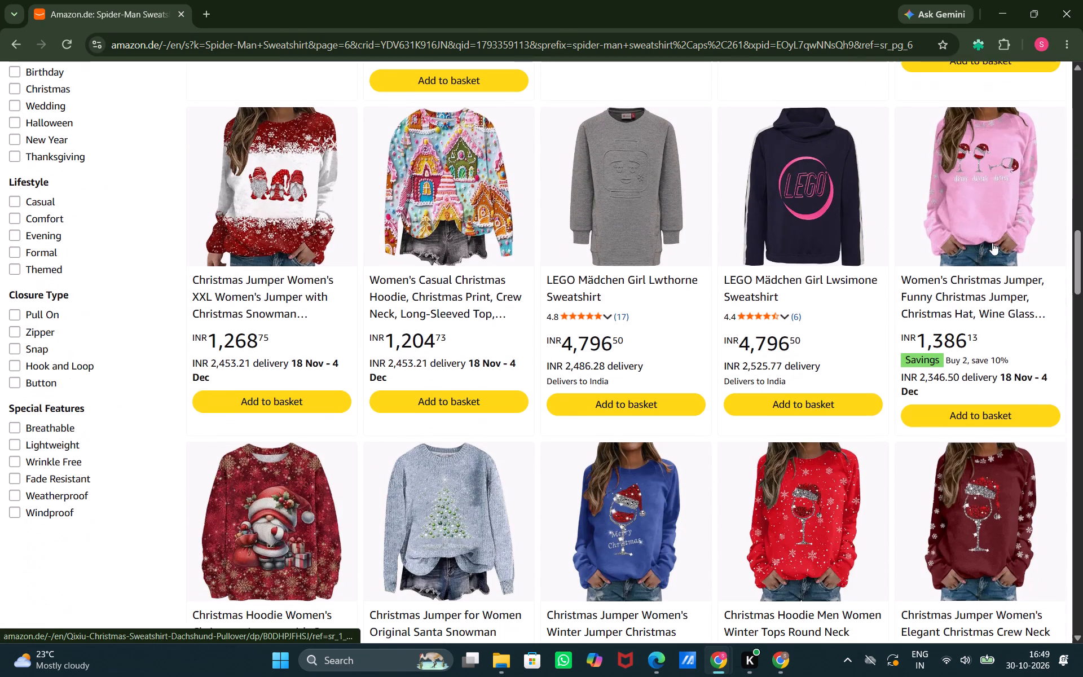
{"action": "scroll", "coordinate": [226, 222], "scroll_direction": "down", "scroll_amount": 4}
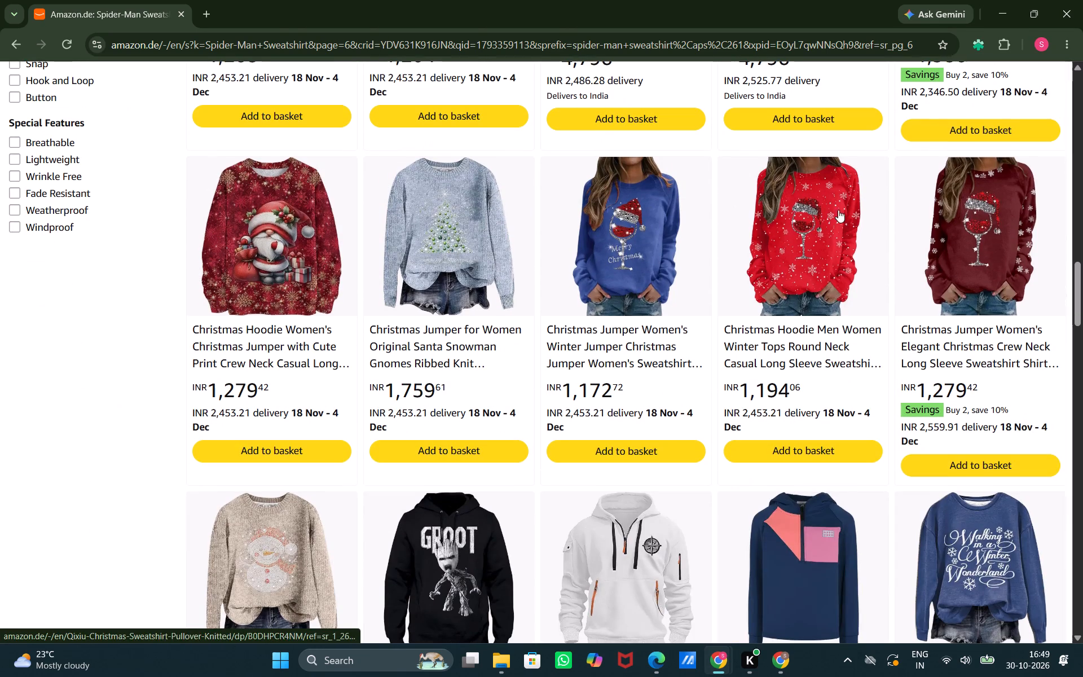
{"action": "scroll", "coordinate": [958, 197], "scroll_direction": "down", "scroll_amount": 6}
{"action": "scroll", "coordinate": [364, 151], "scroll_direction": "down", "scroll_amount": 3}
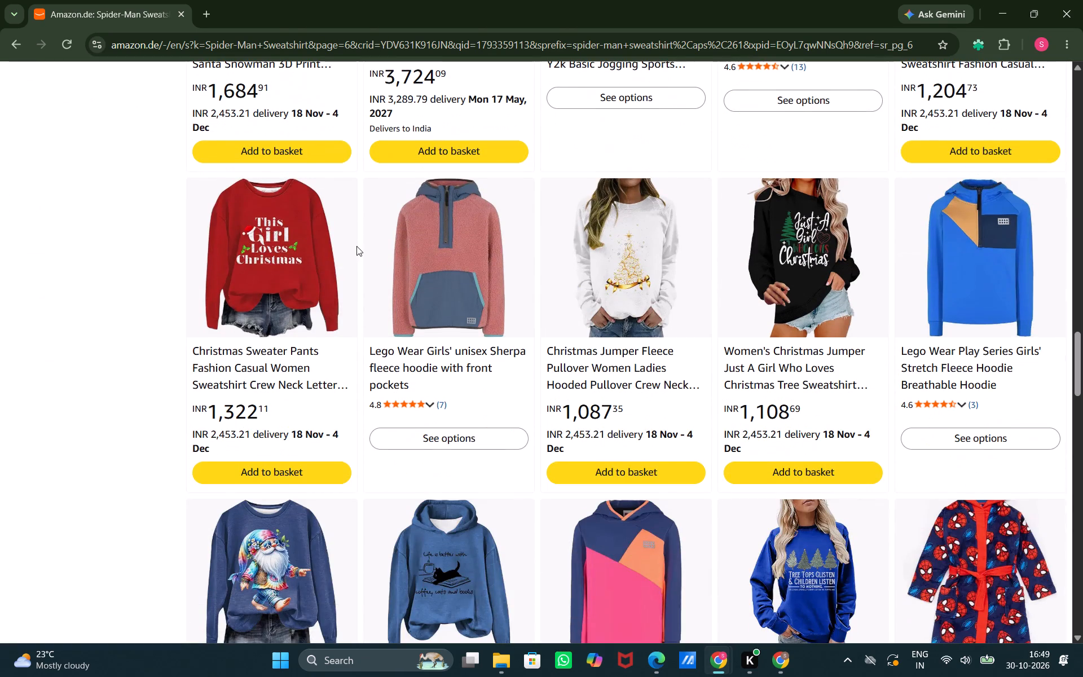
{"action": "scroll", "coordinate": [936, 221], "scroll_direction": "down", "scroll_amount": 6}
{"action": "scroll", "coordinate": [248, 210], "scroll_direction": "down", "scroll_amount": 5}
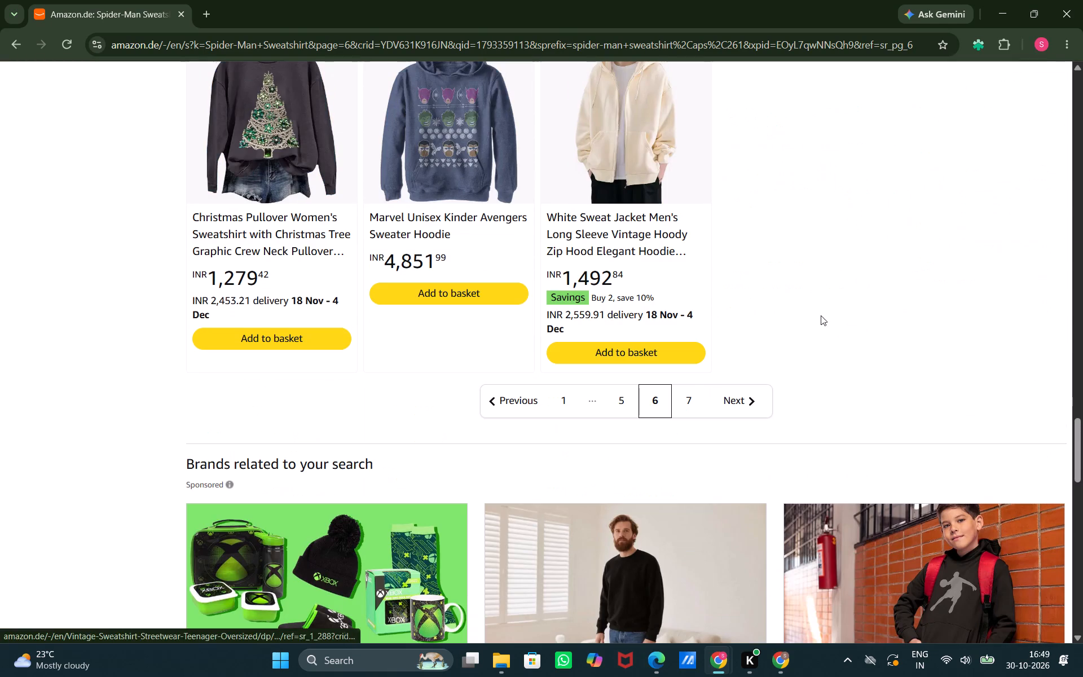
Open results page 7 and examine its listings for uncaptured Spider-Man products, closing the Amazon.de window at the end.
{"action": "left_click", "coordinate": [695, 402]}
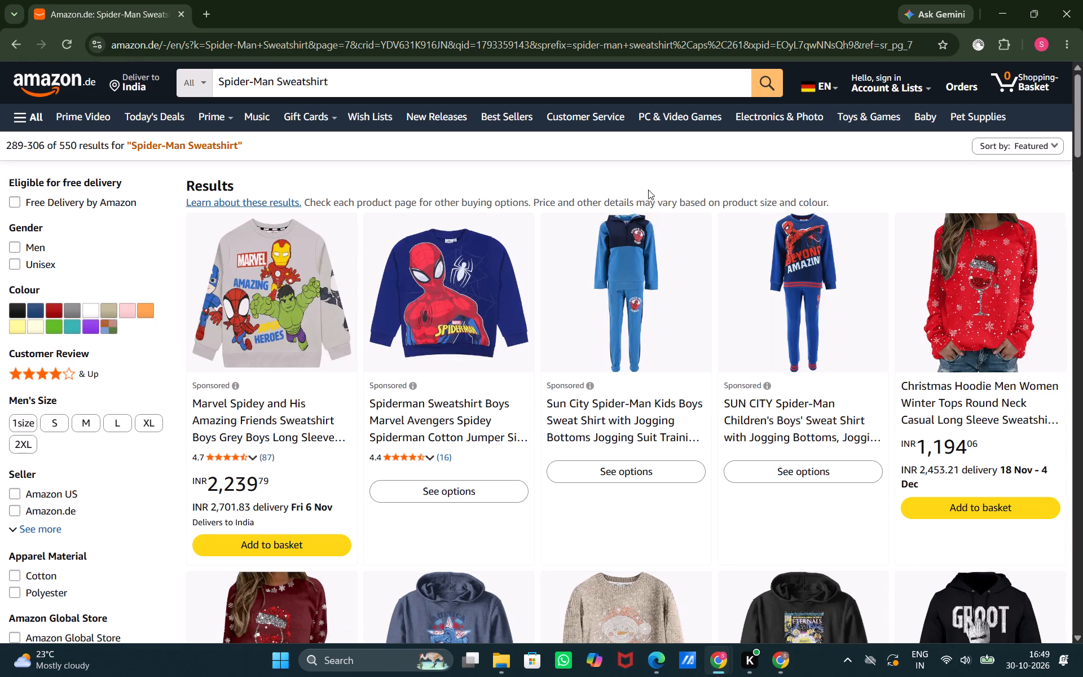
{"action": "scroll", "coordinate": [981, 239], "scroll_direction": "down", "scroll_amount": 3}
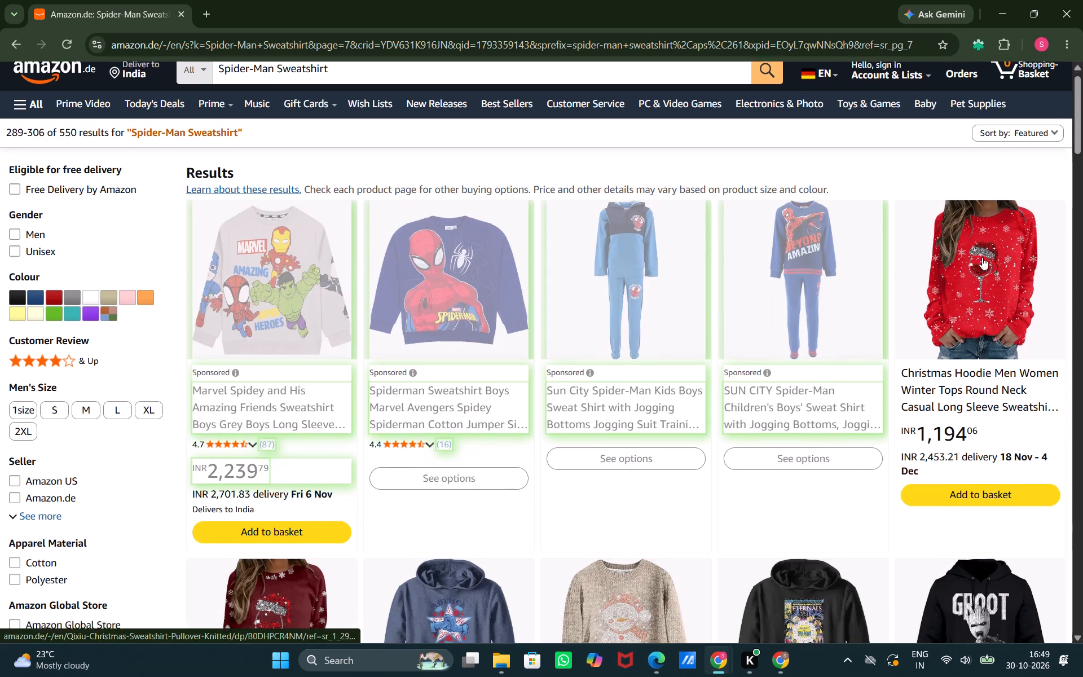
{"action": "scroll", "coordinate": [982, 257], "scroll_direction": "down", "scroll_amount": 3}
{"action": "scroll", "coordinate": [328, 234], "scroll_direction": "down", "scroll_amount": 5}
{"action": "scroll", "coordinate": [1080, 190], "scroll_direction": "down", "scroll_amount": 4}
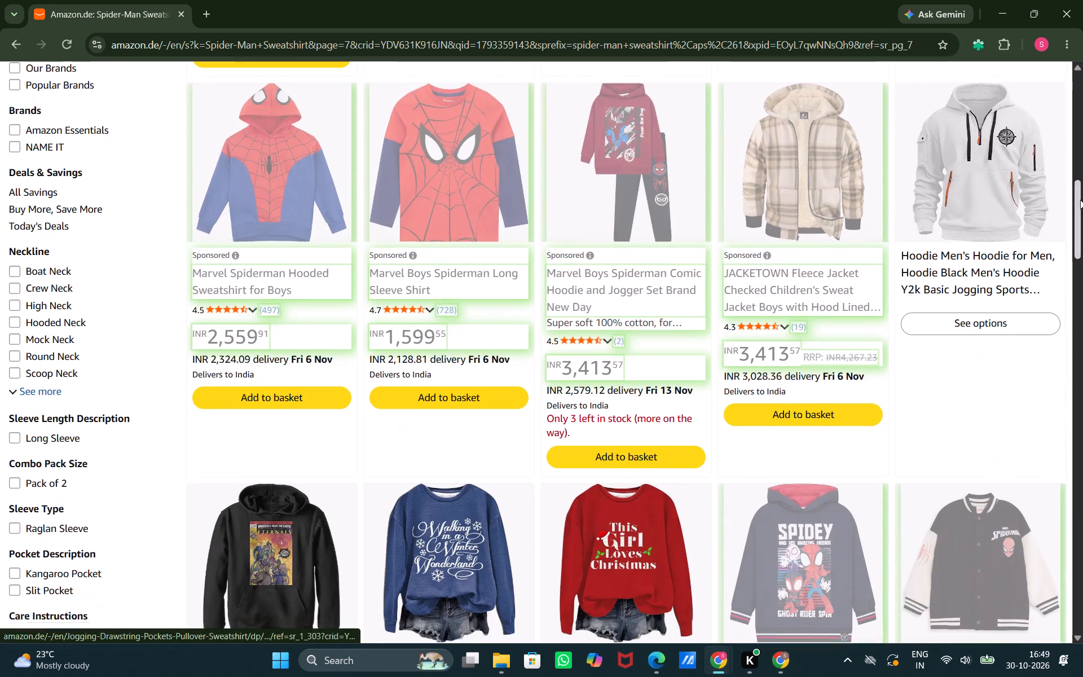
{"action": "scroll", "coordinate": [1080, 200], "scroll_direction": "down", "scroll_amount": 2}
{"action": "scroll", "coordinate": [324, 211], "scroll_direction": "down", "scroll_amount": 6}
{"action": "scroll", "coordinate": [318, 217], "scroll_direction": "up", "scroll_amount": 6}
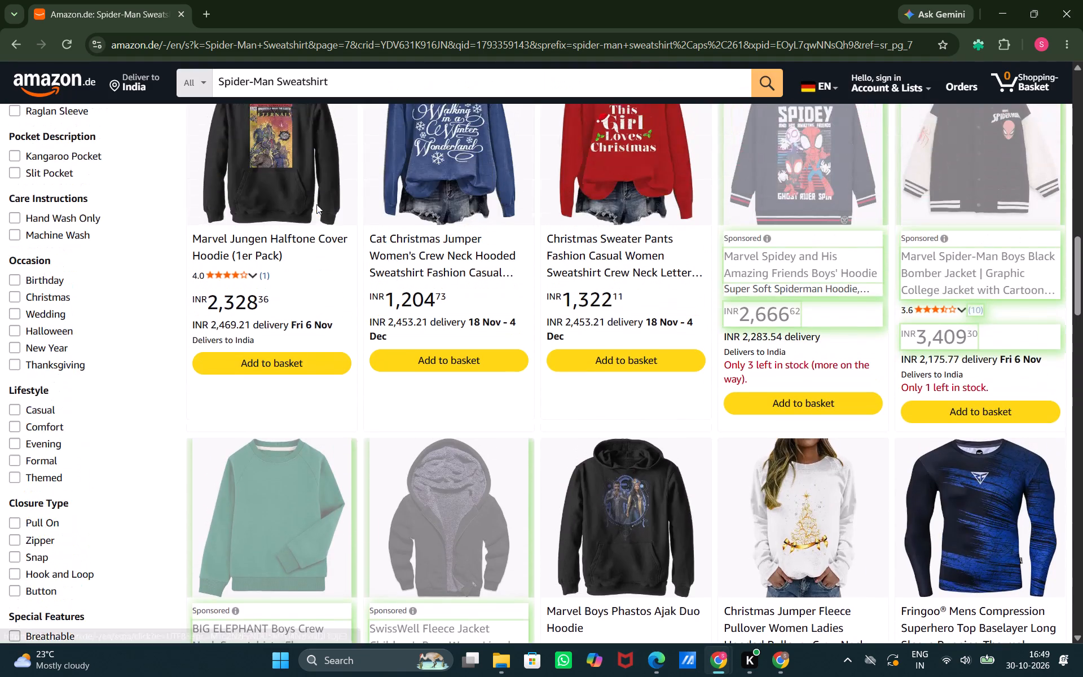
{"action": "scroll", "coordinate": [316, 204], "scroll_direction": "down", "scroll_amount": 5}
{"action": "scroll", "coordinate": [873, 188], "scroll_direction": "down", "scroll_amount": 6}
{"action": "scroll", "coordinate": [410, 185], "scroll_direction": "up", "scroll_amount": 1}
{"action": "scroll", "coordinate": [402, 184], "scroll_direction": "down", "scroll_amount": 5}
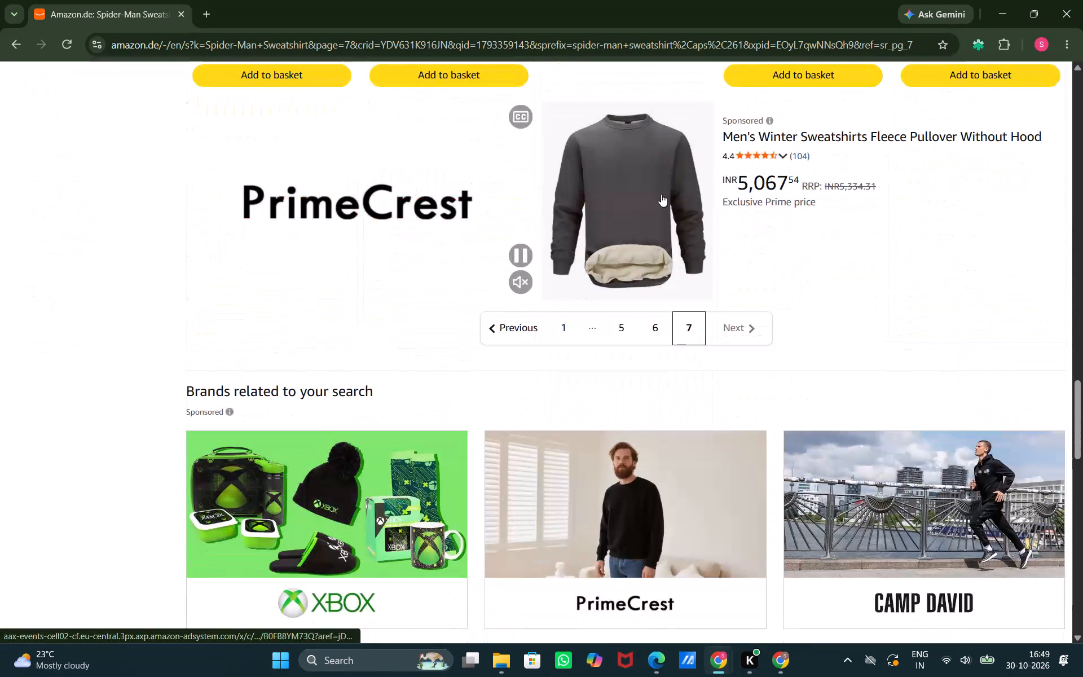
{"action": "scroll", "coordinate": [928, 196], "scroll_direction": "down", "scroll_amount": 3}
{"action": "scroll", "coordinate": [937, 202], "scroll_direction": "up", "scroll_amount": 4}
{"action": "left_click", "coordinate": [1078, 0]}
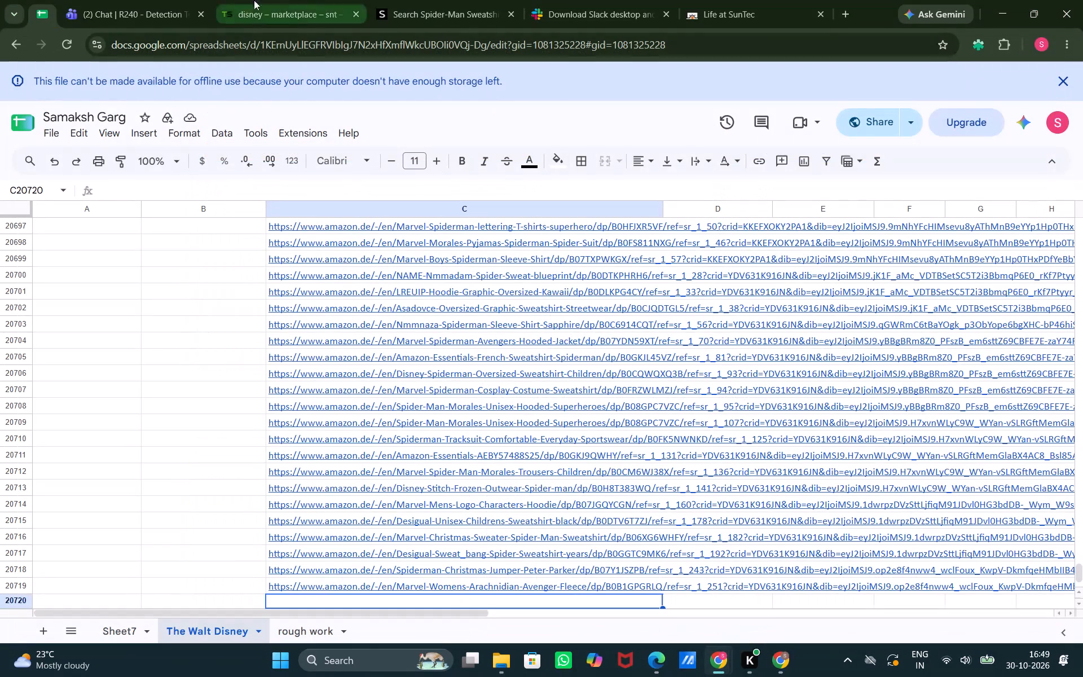
Switch to the SHEIN results for Spider-Man Sweatshirts and examine the hoodies and sweatshirts for possible Spider-Man infringements.
{"action": "left_click", "coordinate": [436, 0]}
{"action": "scroll", "coordinate": [485, 206], "scroll_direction": "up", "scroll_amount": 10}
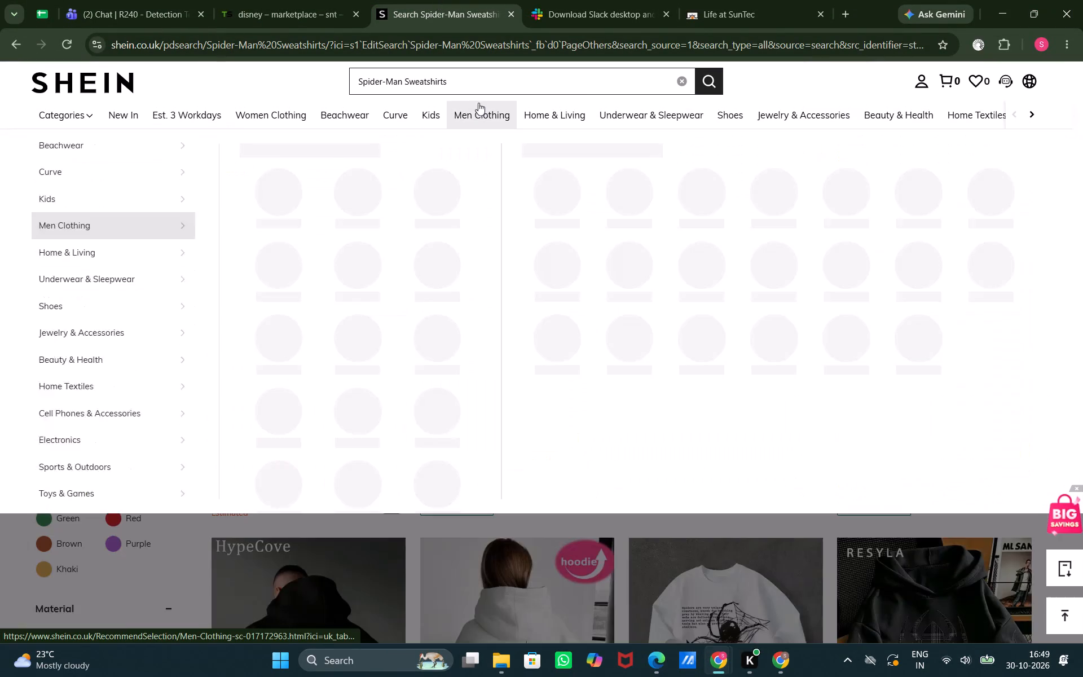
{"action": "scroll", "coordinate": [563, 331], "scroll_direction": "down", "scroll_amount": 9}
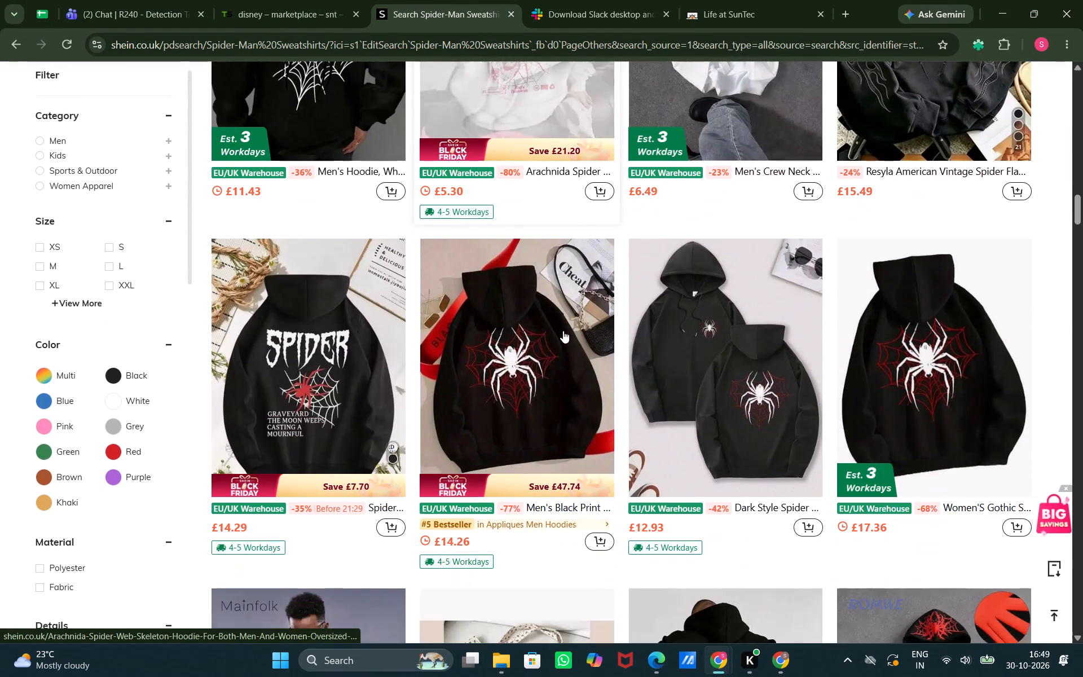
{"action": "scroll", "coordinate": [563, 331], "scroll_direction": "down", "scroll_amount": 6}
{"action": "scroll", "coordinate": [921, 244], "scroll_direction": "down", "scroll_amount": 6}
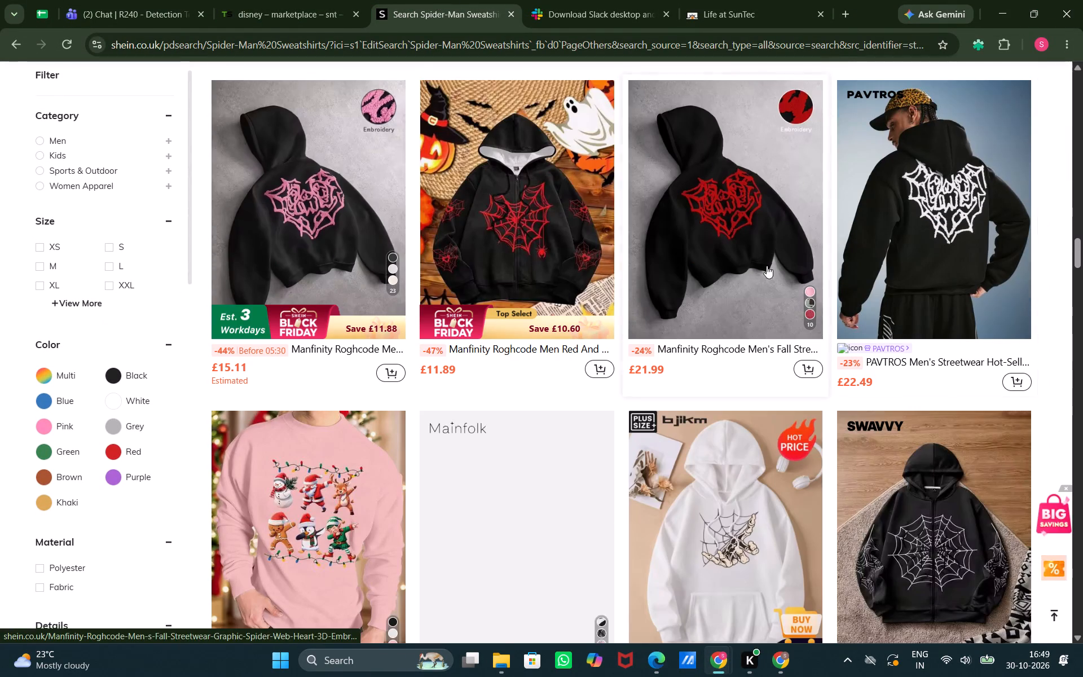
{"action": "scroll", "coordinate": [461, 260], "scroll_direction": "down", "scroll_amount": 4}
{"action": "scroll", "coordinate": [902, 228], "scroll_direction": "down", "scroll_amount": 5}
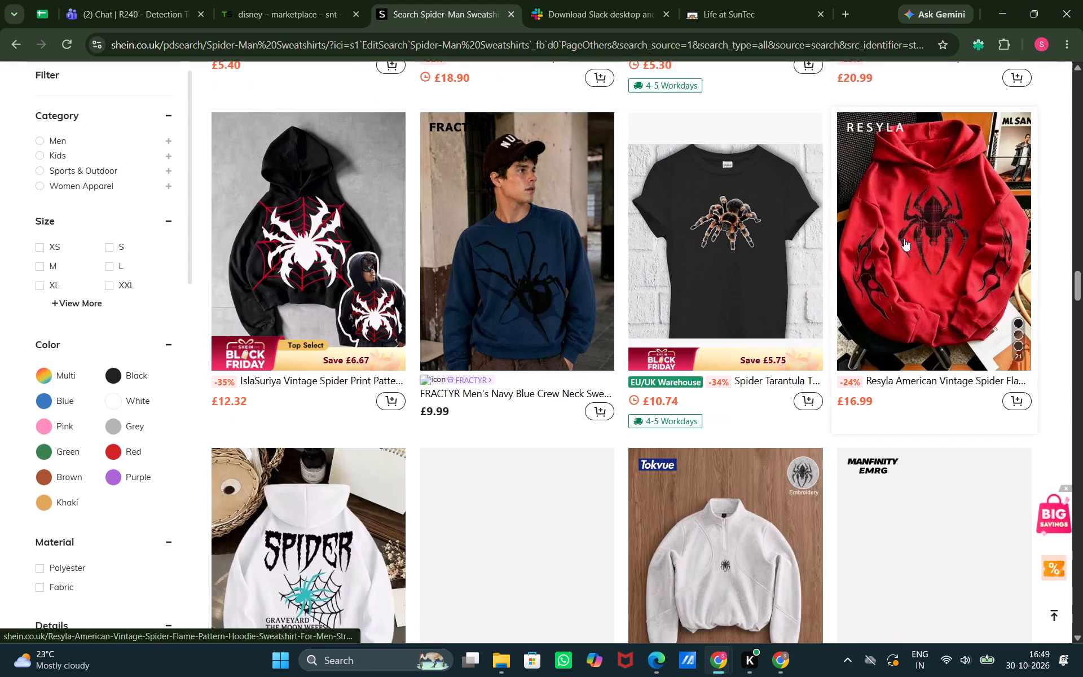
{"action": "scroll", "coordinate": [339, 247], "scroll_direction": "up", "scroll_amount": 5}
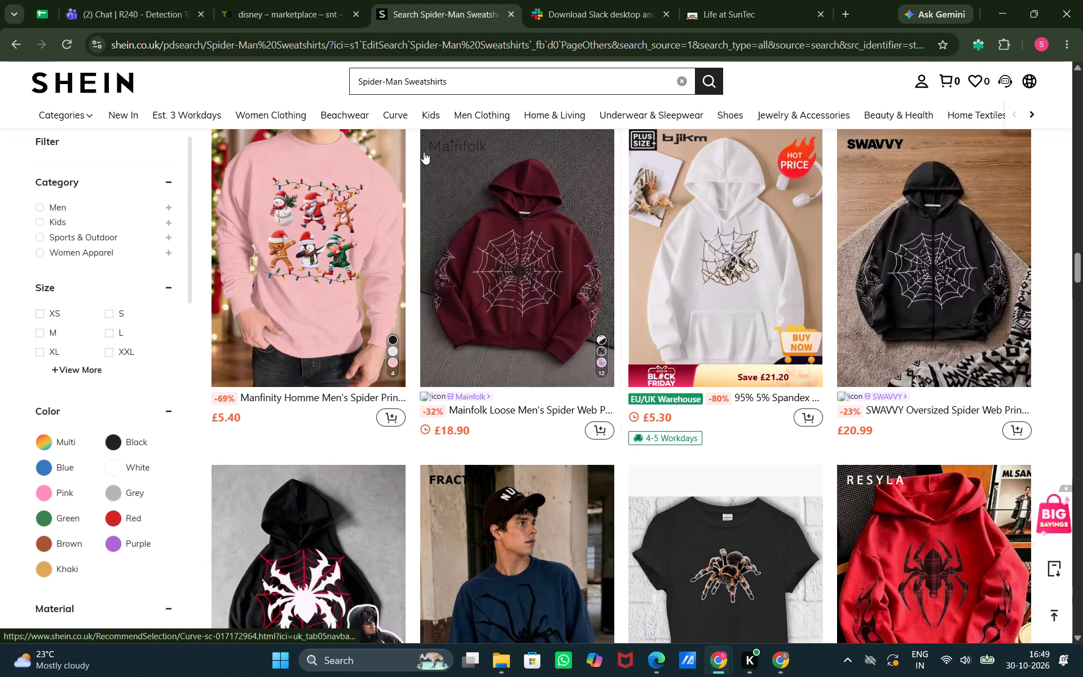
{"action": "scroll", "coordinate": [429, 197], "scroll_direction": "down", "scroll_amount": 15}
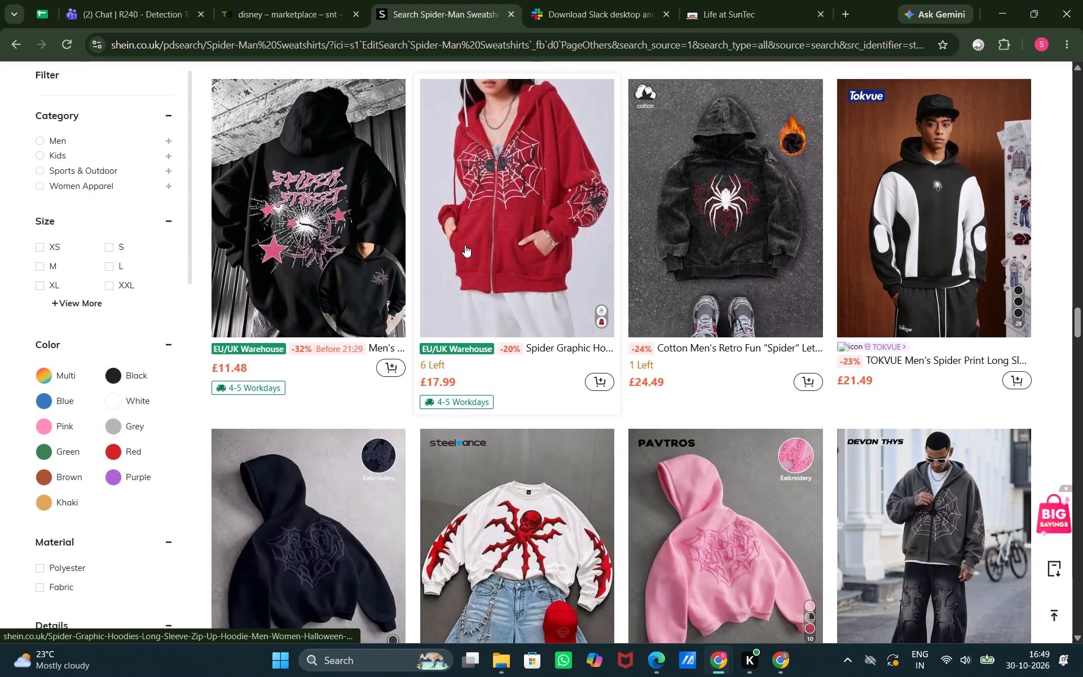
{"action": "scroll", "coordinate": [796, 202], "scroll_direction": "down", "scroll_amount": 6}
{"action": "scroll", "coordinate": [808, 207], "scroll_direction": "up", "scroll_amount": 7}
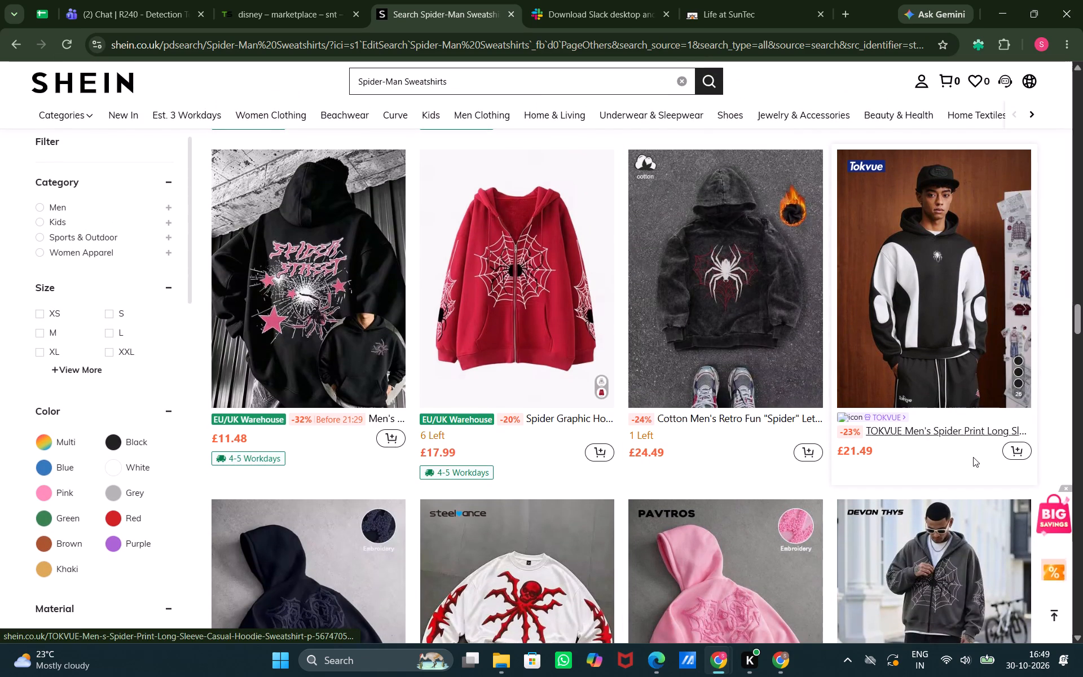
{"action": "scroll", "coordinate": [724, 319], "scroll_direction": "down", "scroll_amount": 4}
{"action": "scroll", "coordinate": [818, 295], "scroll_direction": "up", "scroll_amount": 3}
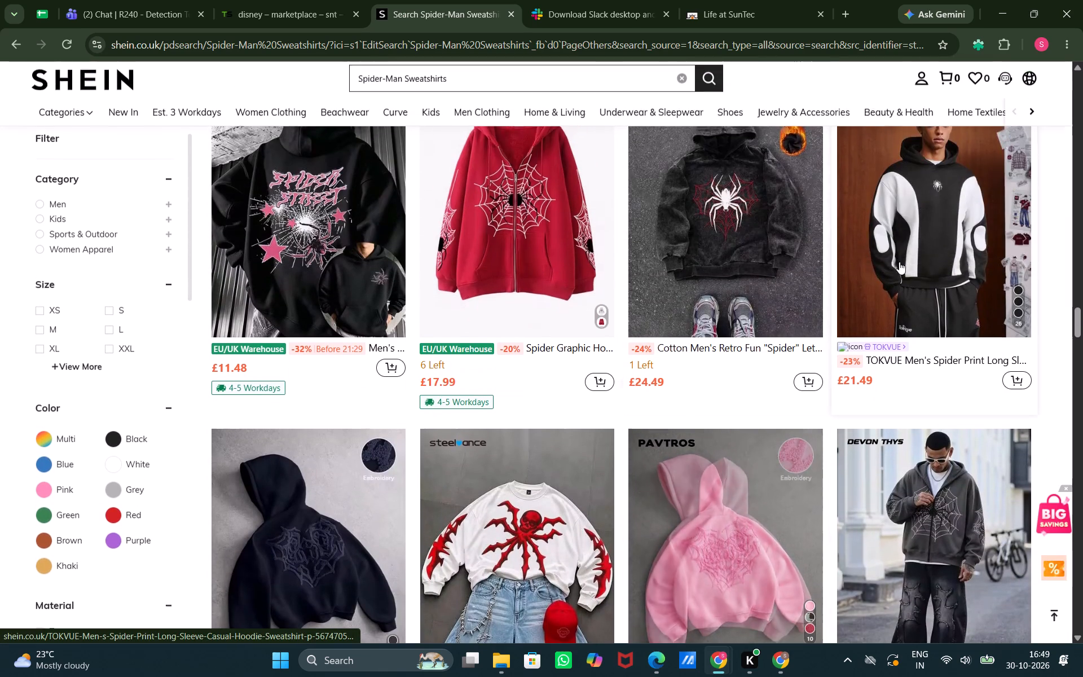
Log the SHEIN link of the TOKVUE Men's Spider Print Long Sleeve hoodie in cell C20720 of The Walt Disney sheet.
{"action": "right_click", "coordinate": [931, 355]}
{"action": "left_click", "coordinate": [829, 511]}
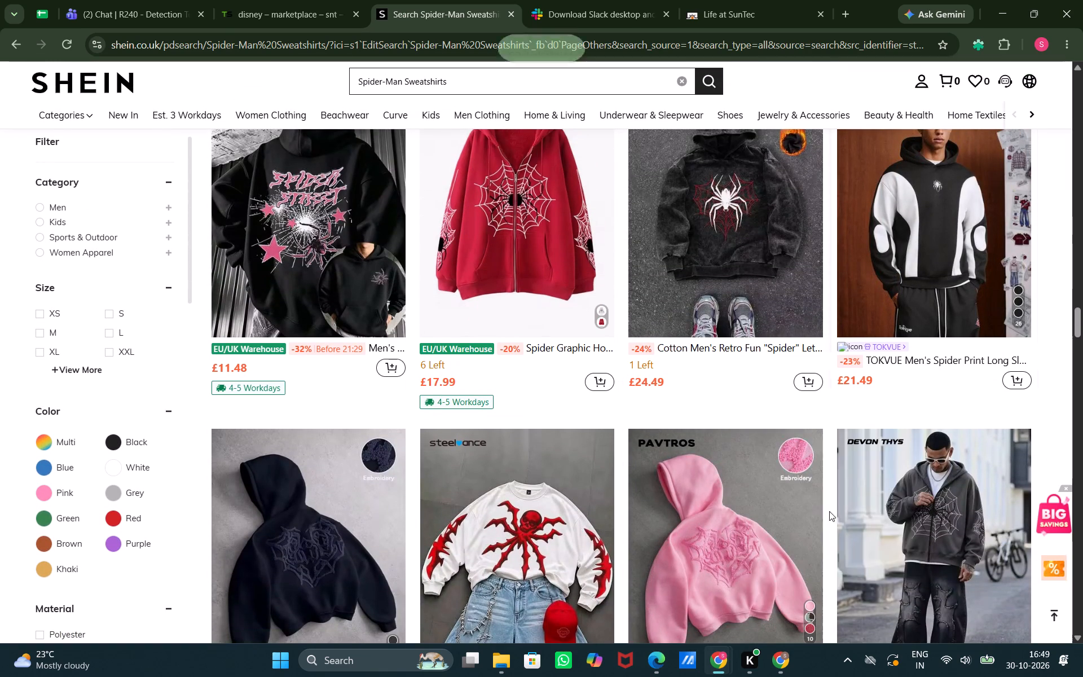
{"action": "key", "text": "alt+Tab"}
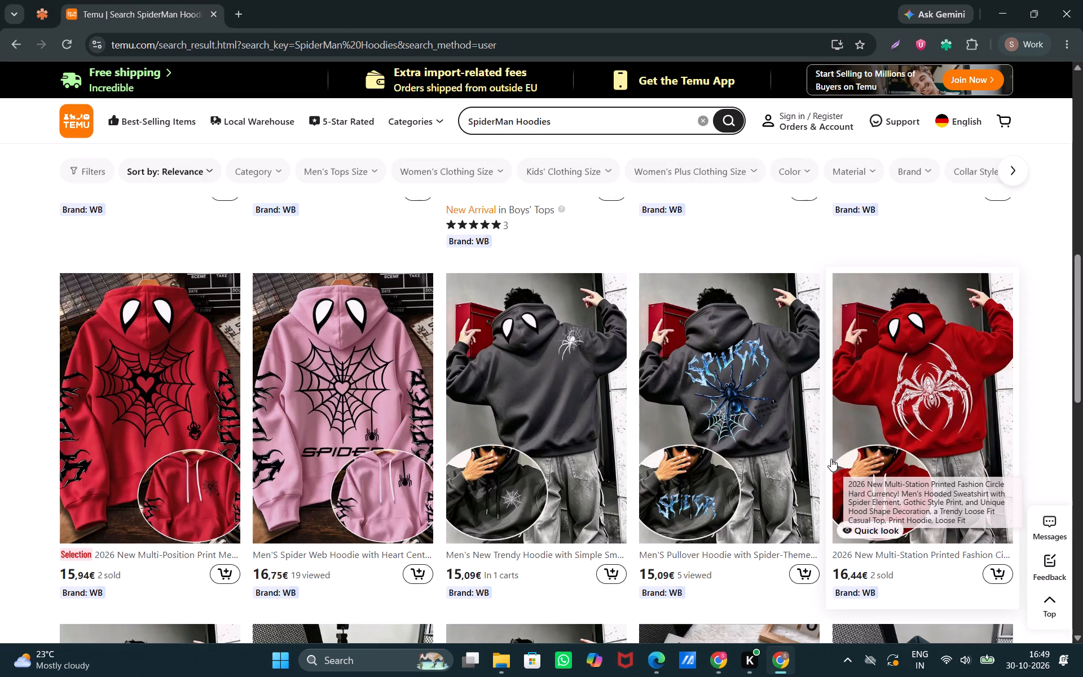
{"action": "key", "text": "alt+Tab"}
{"action": "left_click", "coordinate": [27, 0]}
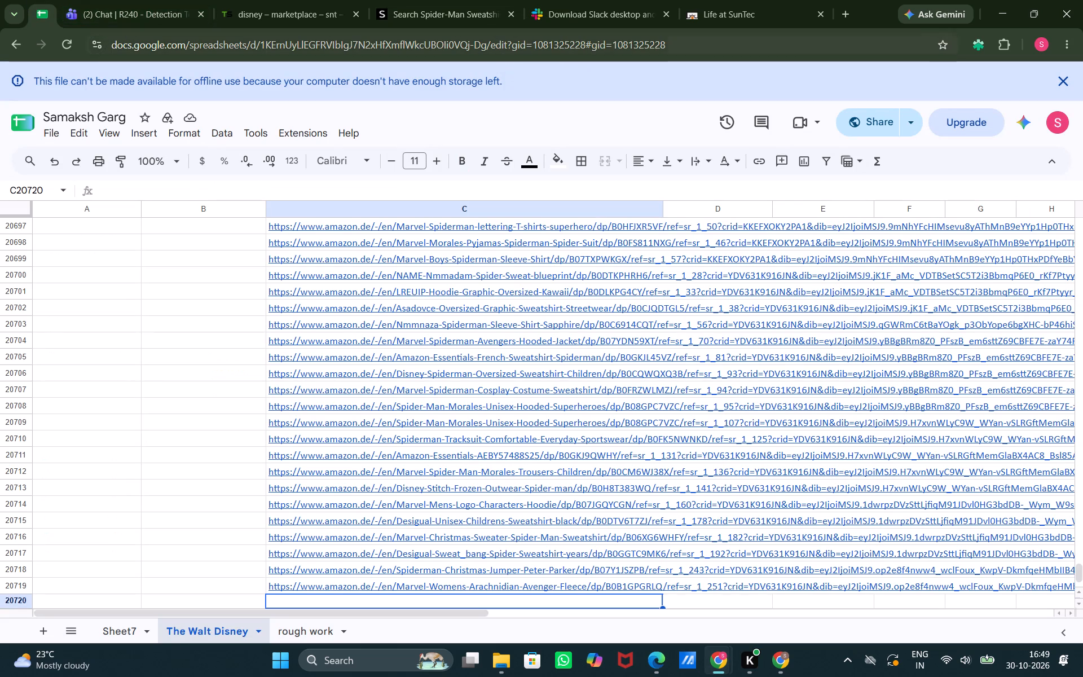
{"action": "key", "text": "ctrl+v"}
{"action": "key", "text": "Return"}
{"action": "key", "text": "Return"}
Log the link of Temu's black Women's Hooded Sweatshirt with the Spike-Tail Red Spider print in cell C20721.
{"action": "key", "text": "alt+Tab"}
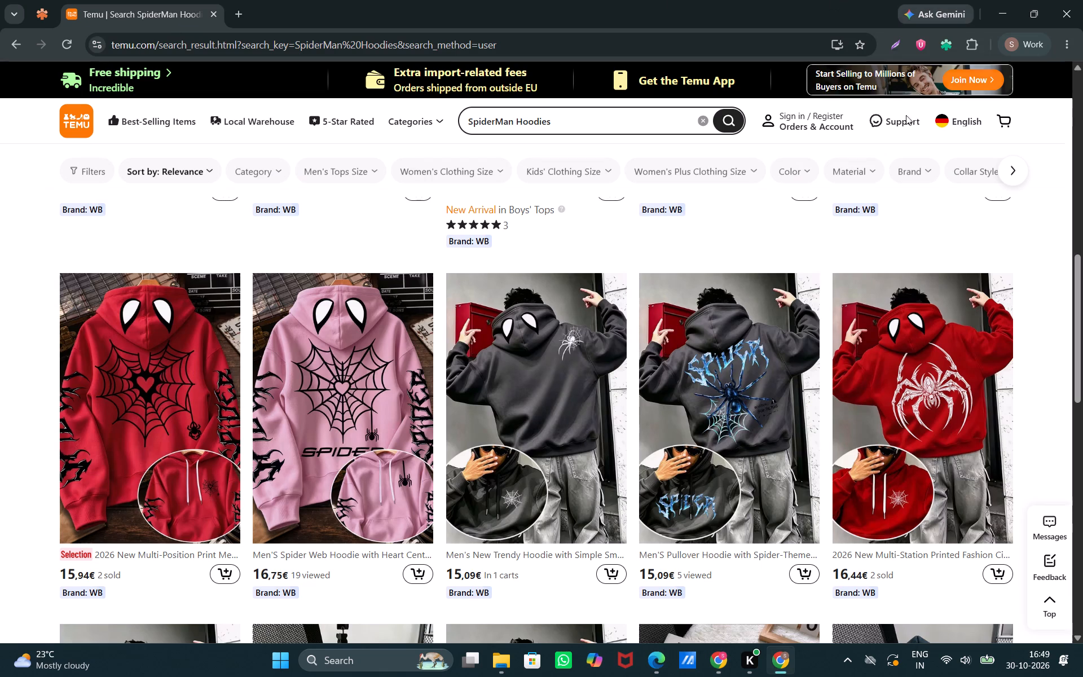
{"action": "scroll", "coordinate": [474, 236], "scroll_direction": "down", "scroll_amount": 3}
{"action": "scroll", "coordinate": [472, 225], "scroll_direction": "up", "scroll_amount": 1}
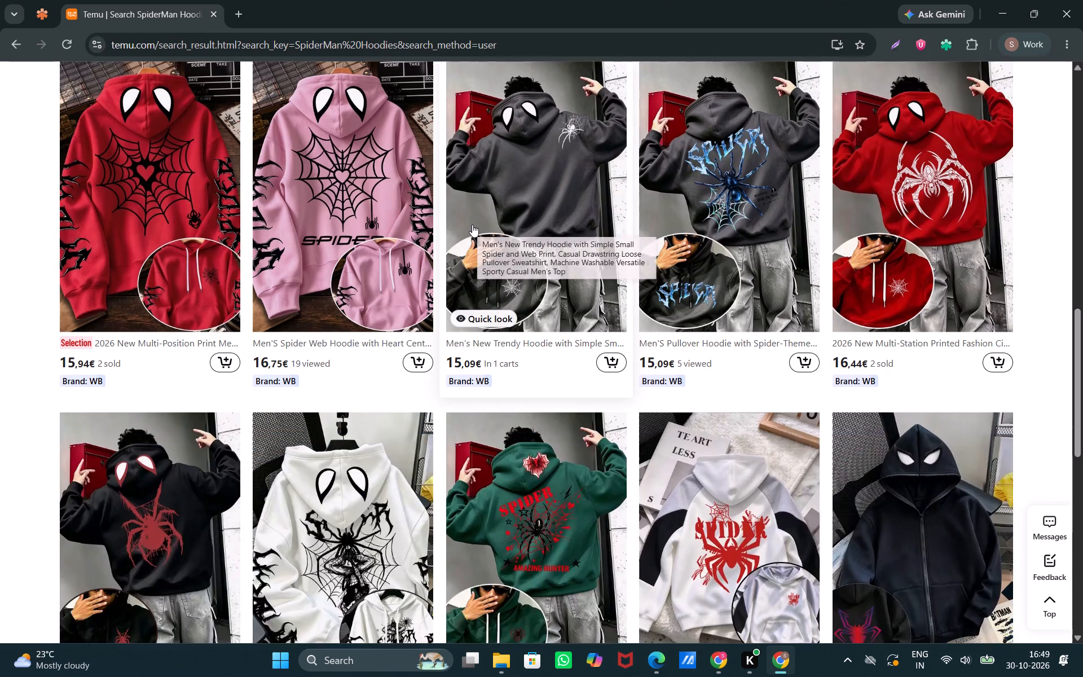
{"action": "scroll", "coordinate": [472, 225], "scroll_direction": "up", "scroll_amount": 5}
{"action": "scroll", "coordinate": [653, 296], "scroll_direction": "up", "scroll_amount": 3}
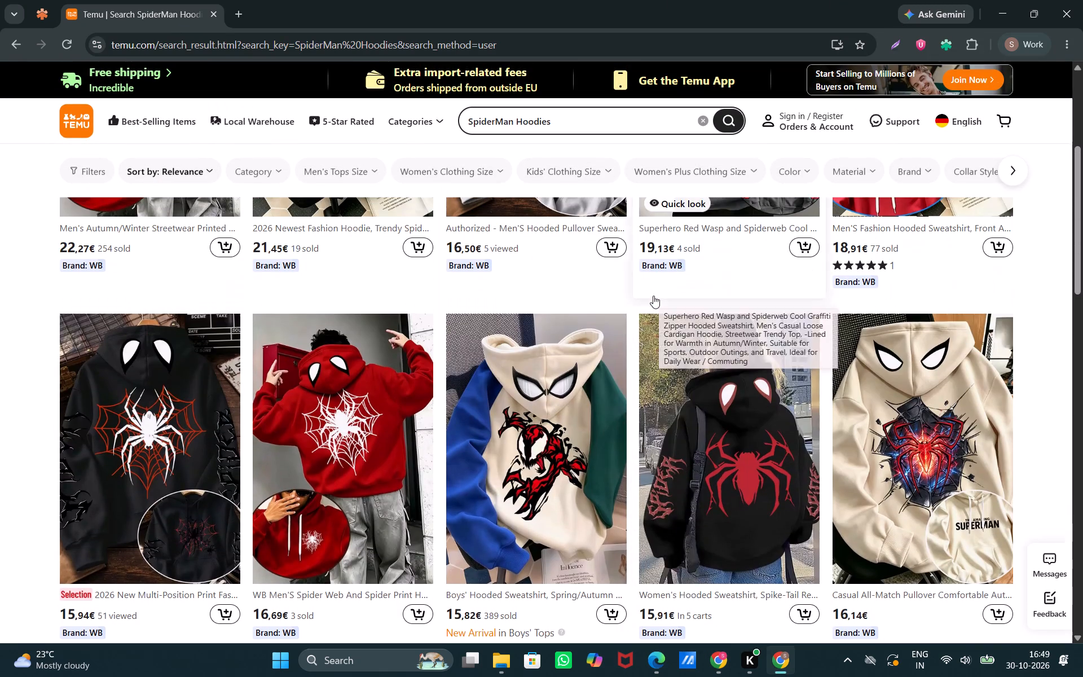
{"action": "right_click", "coordinate": [714, 605]}
{"action": "right_click", "coordinate": [680, 597]}
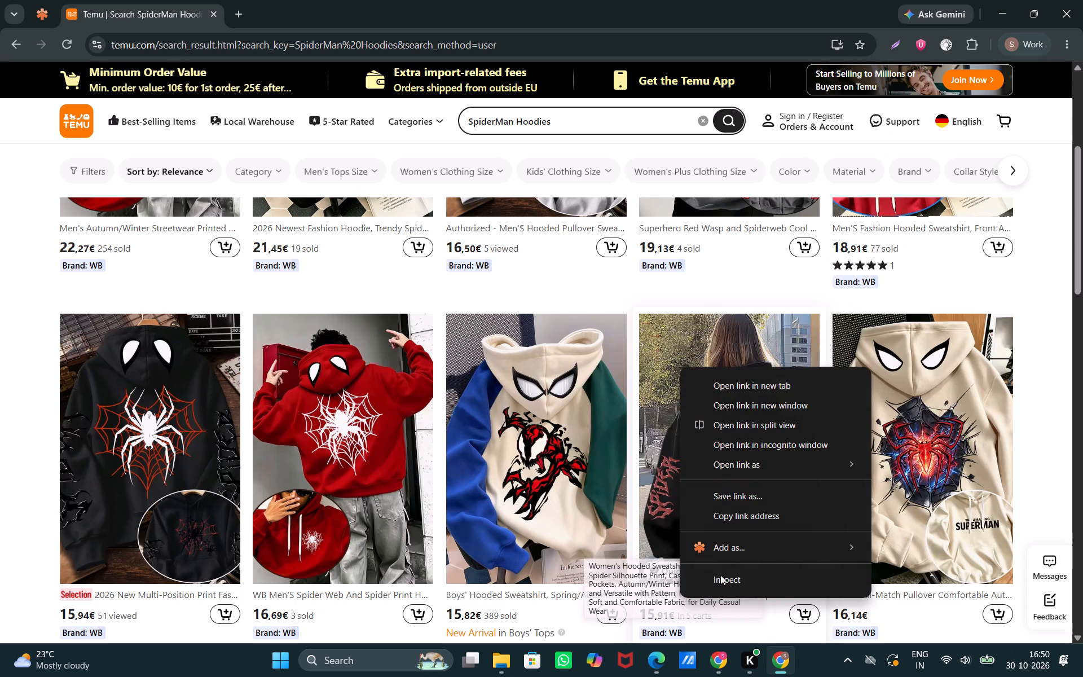
{"action": "left_click", "coordinate": [732, 524]}
{"action": "key", "text": "alt+Tab"}
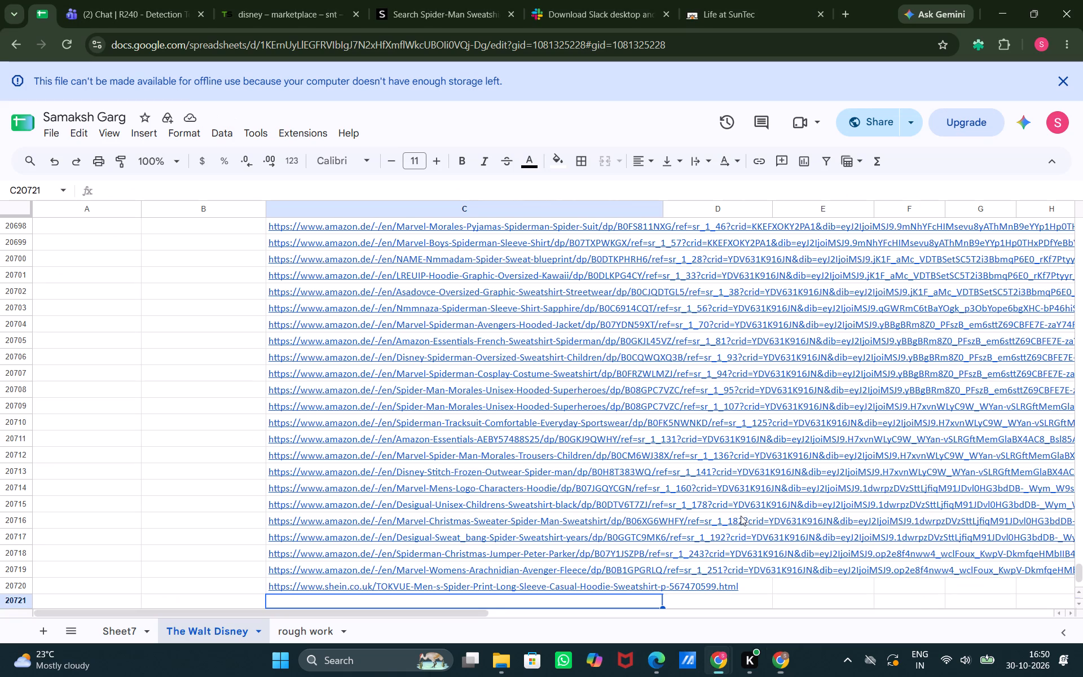
{"action": "key", "text": "ctrl+v"}
{"action": "key", "text": "Return"}
{"action": "key", "text": "Return"}
Log the Temu link of the beige Casual All-Match Pullover with the spider print in cell C20722.
{"action": "key", "text": "alt+Tab"}
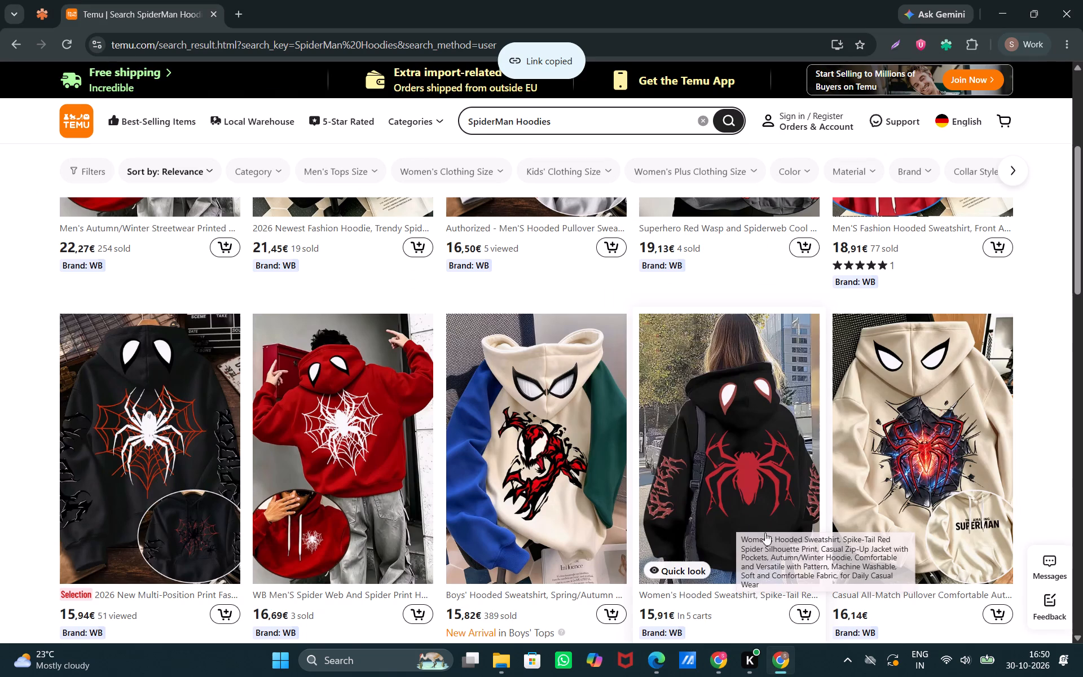
{"action": "right_click", "coordinate": [889, 600]}
{"action": "left_click", "coordinate": [937, 526]}
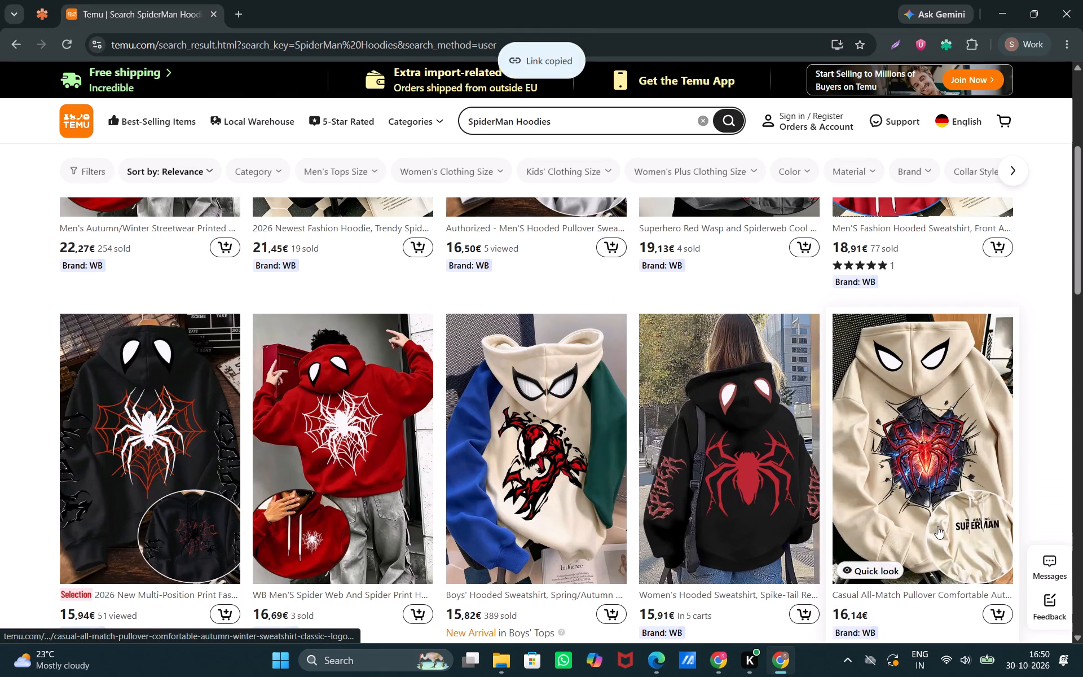
{"action": "key", "text": "alt+Tab"}
{"action": "key", "text": "ctrl+v"}
{"action": "key", "text": "Return"}
{"action": "key", "text": "Return"}
{"action": "key", "text": "Return"}
Log the Temu link of the grey Superhero Red Wasp and Spiderweb zip hoodie in cell C20723 of The Walt Disney sheet.
{"action": "key", "text": "alt+Tab"}
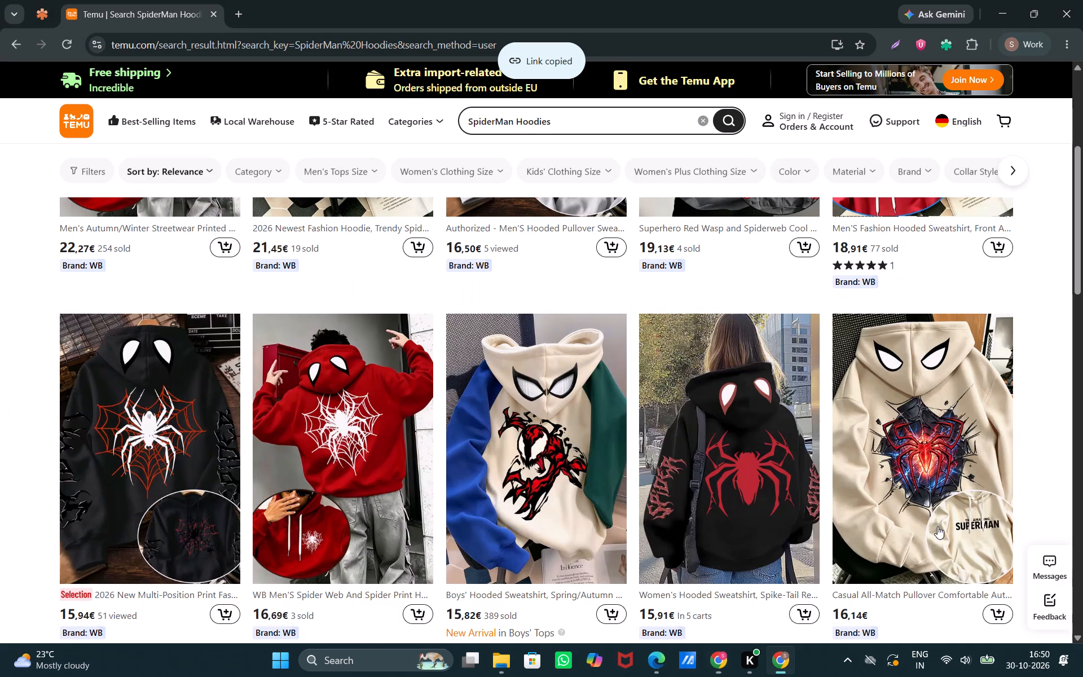
{"action": "scroll", "coordinate": [878, 464], "scroll_direction": "up", "scroll_amount": 2}
{"action": "scroll", "coordinate": [781, 399], "scroll_direction": "up", "scroll_amount": 2}
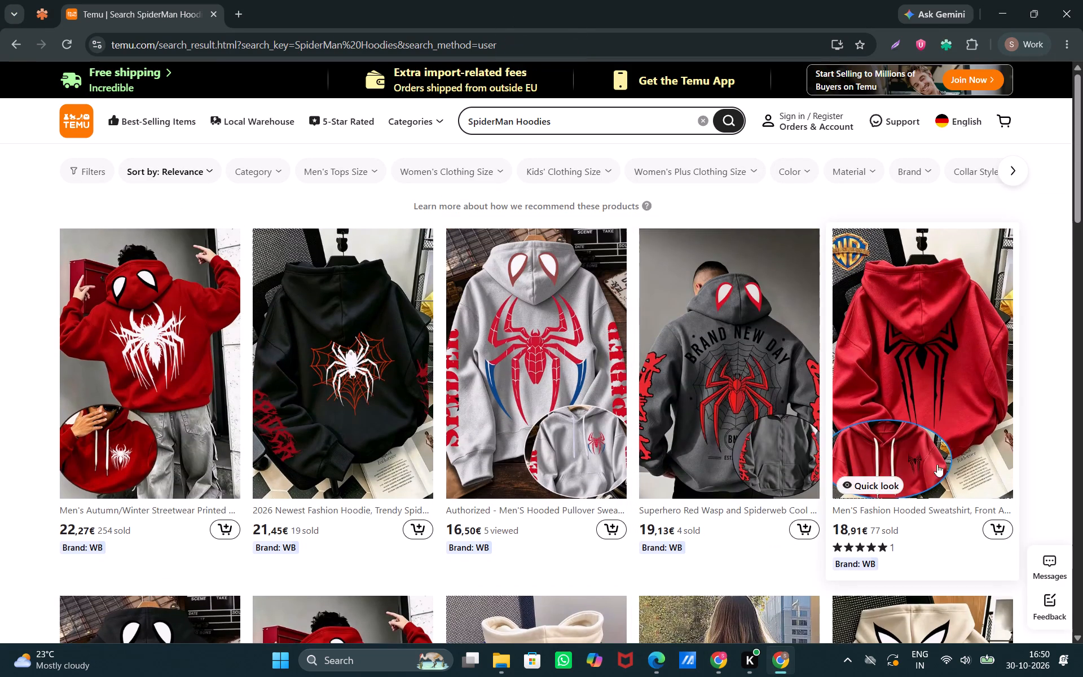
{"action": "right_click", "coordinate": [696, 516]}
{"action": "left_click", "coordinate": [784, 436]}
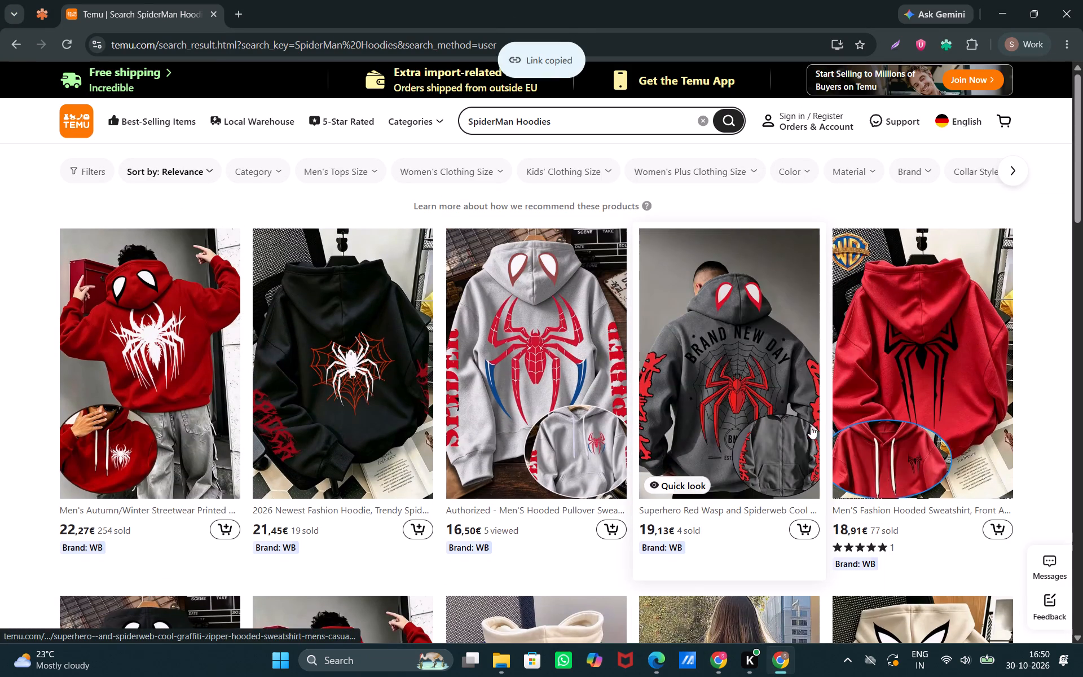
{"action": "key", "text": "alt+Tab"}
{"action": "key", "text": "ctrl+v"}
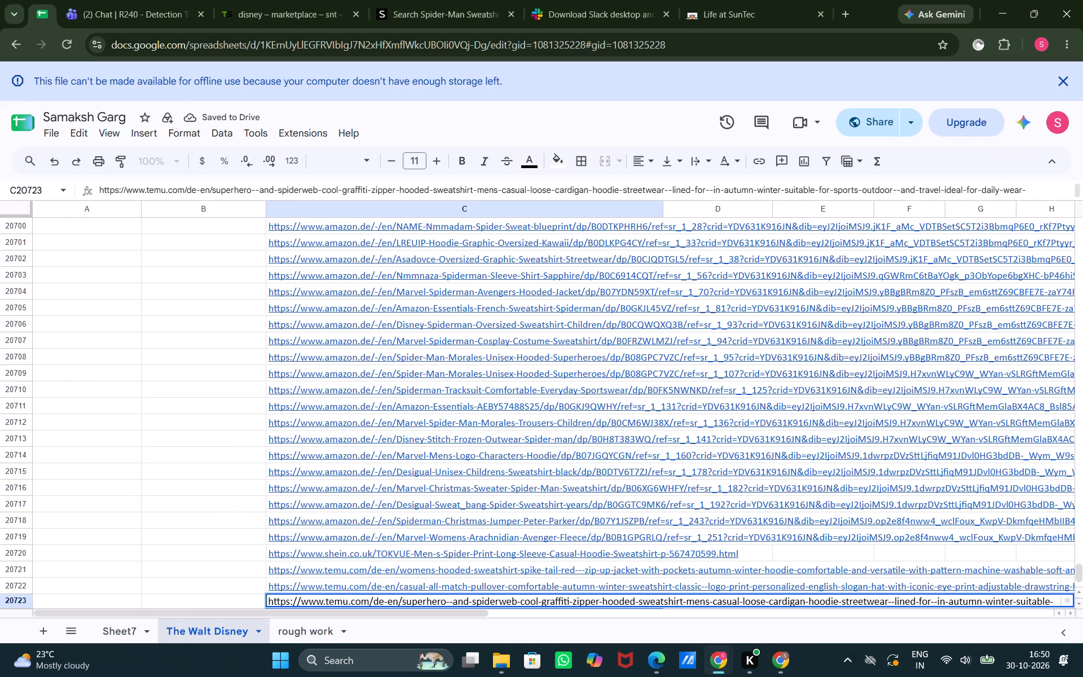
{"action": "key", "text": "Return"}
{"action": "key", "text": "Return"}
Log the Temu link of the red Men'S Fashion Hooded Sweatshirt with front and back print in cell C20724.
{"action": "key", "text": "alt+Tab"}
{"action": "right_click", "coordinate": [875, 518]}
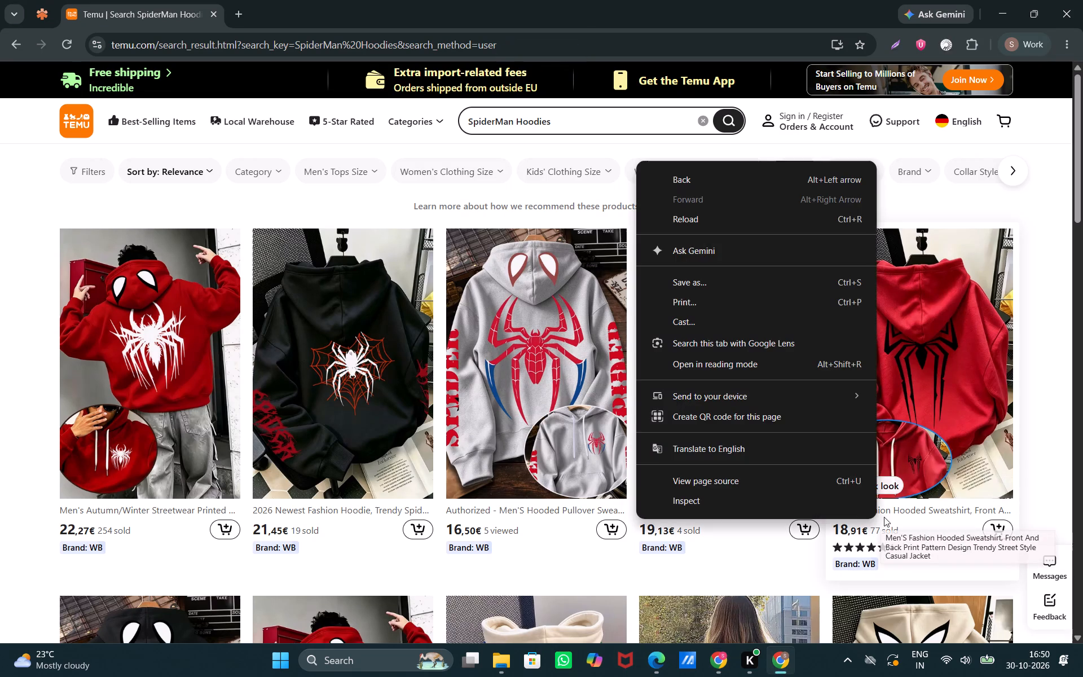
{"action": "right_click", "coordinate": [917, 515]}
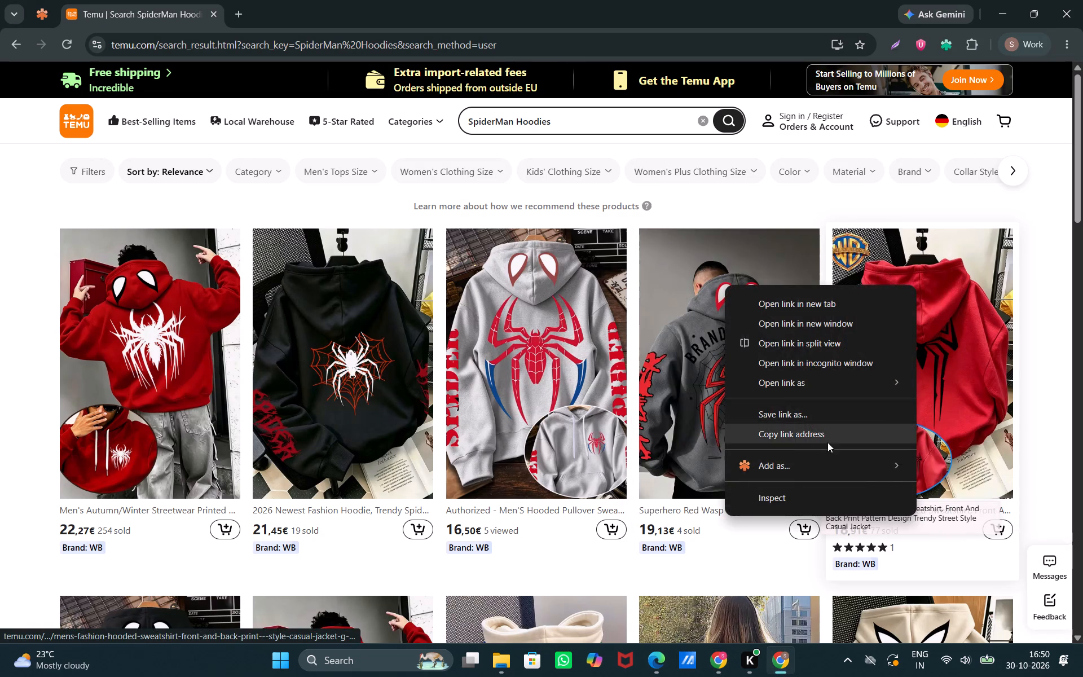
{"action": "left_click", "coordinate": [827, 440]}
{"action": "key", "text": "alt+Tab"}
{"action": "key", "text": "ctrl+v"}
{"action": "key", "text": "Return"}
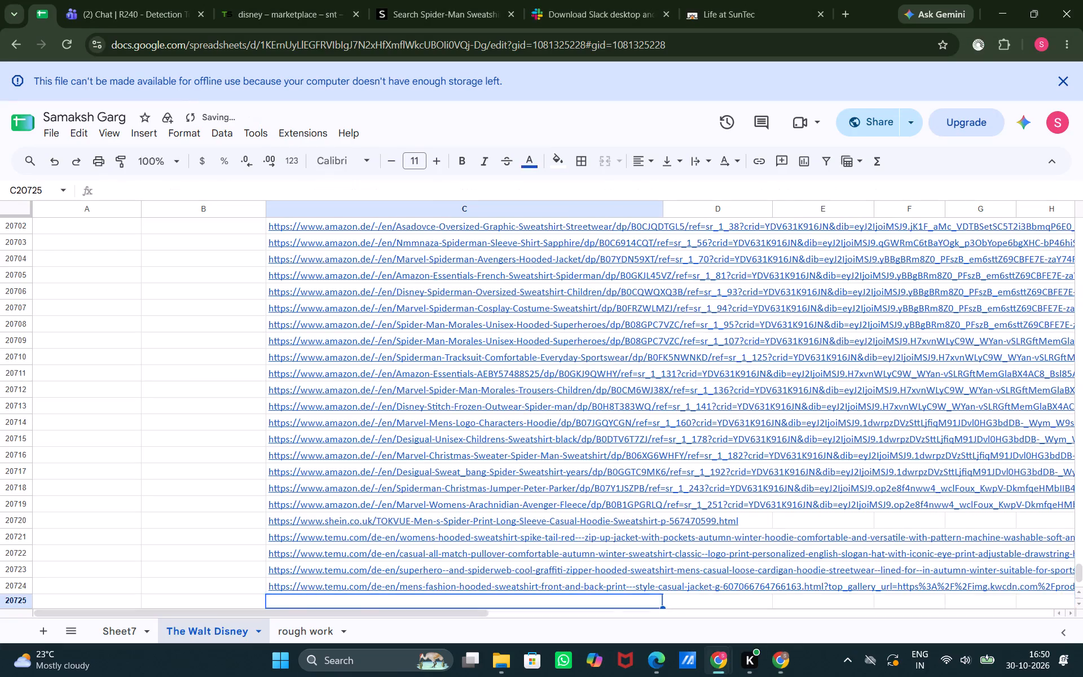
Log the Temu link of the white Spider-themed Long-sleeve Hooded Sweatshirt with contrasting raglan sleeves in cell C20725 of The Walt Disney sheet.
{"action": "key", "text": "Return"}
{"action": "key", "text": "alt+Tab"}
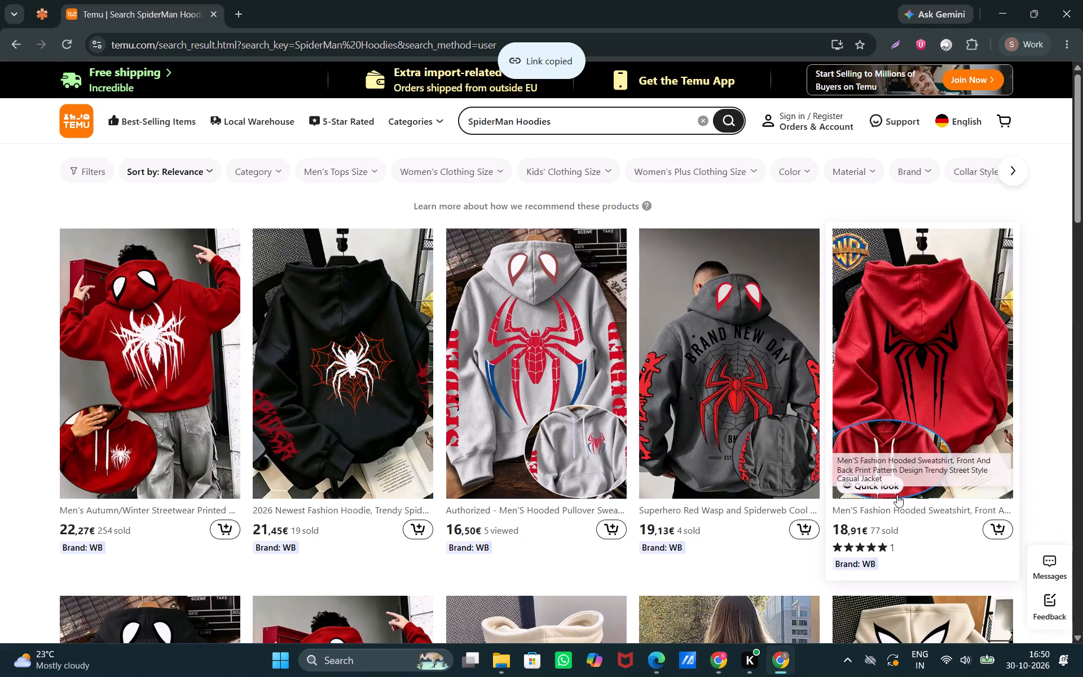
{"action": "scroll", "coordinate": [835, 500], "scroll_direction": "down", "scroll_amount": 12}
{"action": "scroll", "coordinate": [753, 446], "scroll_direction": "down", "scroll_amount": 4}
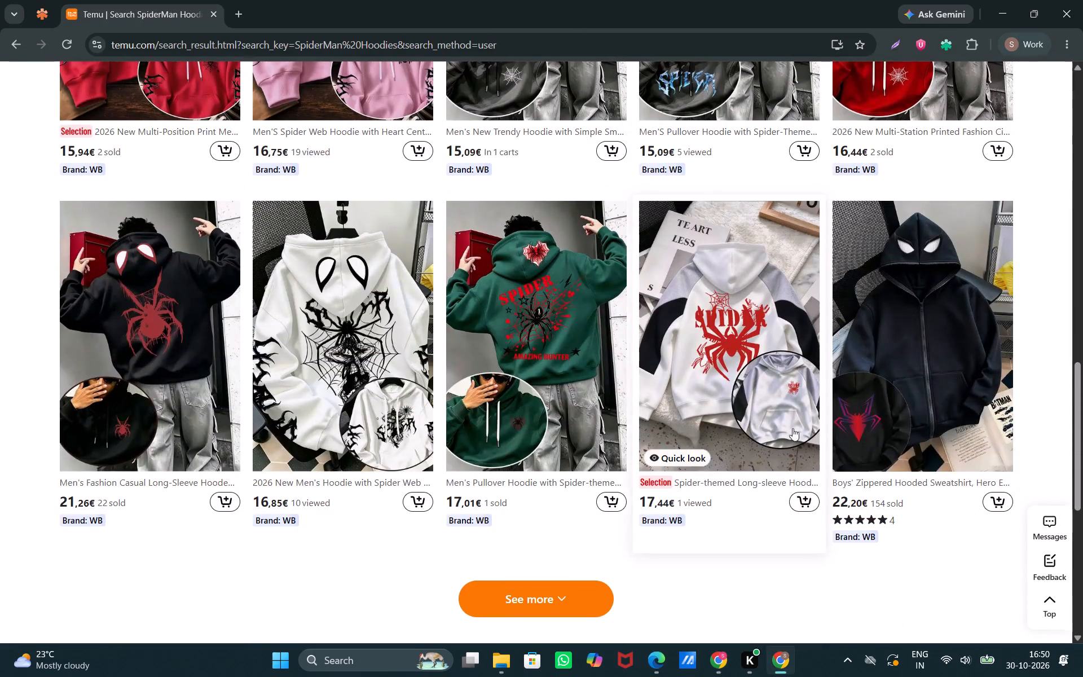
{"action": "right_click", "coordinate": [717, 486]}
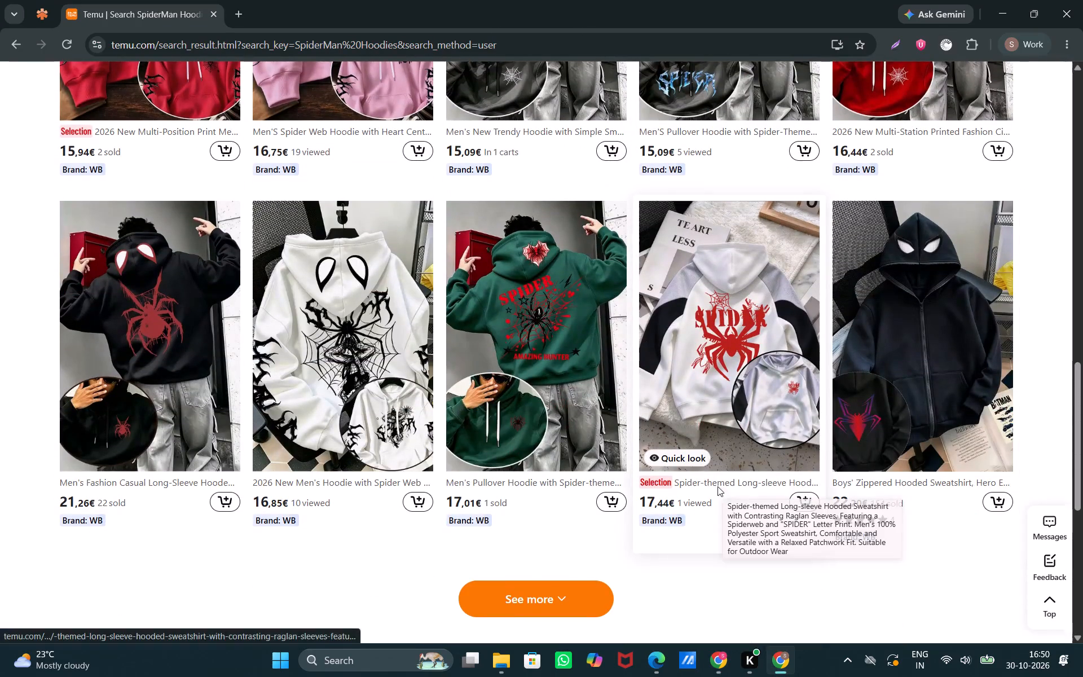
{"action": "left_click", "coordinate": [821, 414]}
{"action": "key", "text": "alt+Tab"}
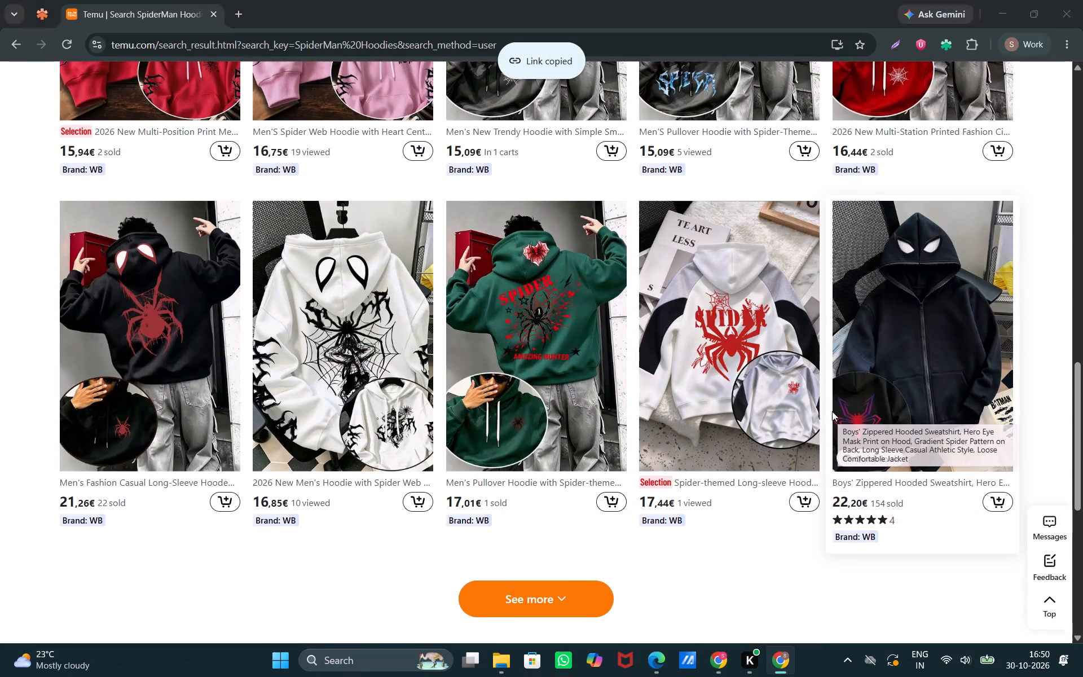
{"action": "key", "text": "ctrl+v"}
{"action": "key", "text": "Return"}
{"action": "key", "text": "Return"}
Expand Temu's SpiderMan Hoodies results twice, examining the added listings for further Spider-Man designs.
{"action": "key", "text": "alt+Tab"}
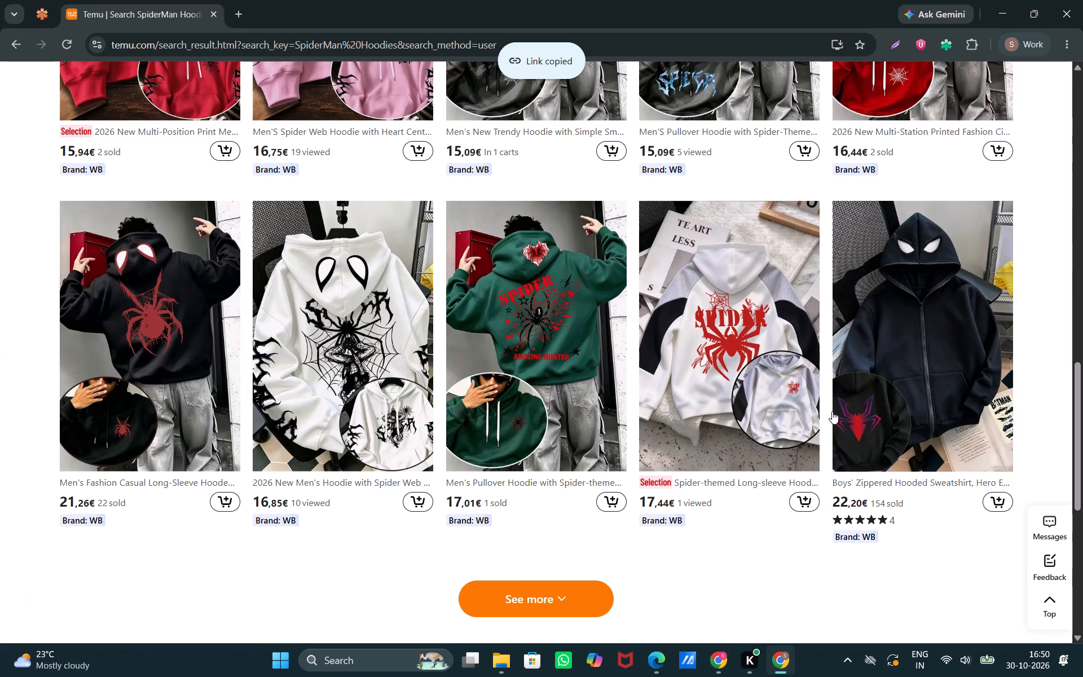
{"action": "left_click", "coordinate": [563, 582]}
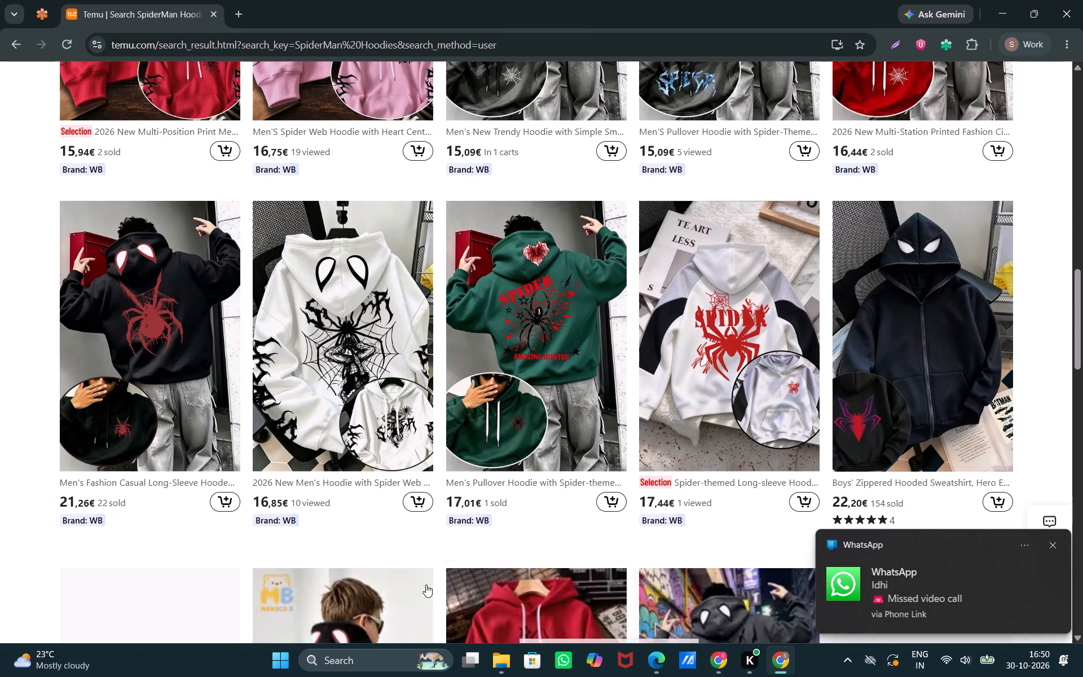
{"action": "scroll", "coordinate": [401, 535], "scroll_direction": "down", "scroll_amount": 5}
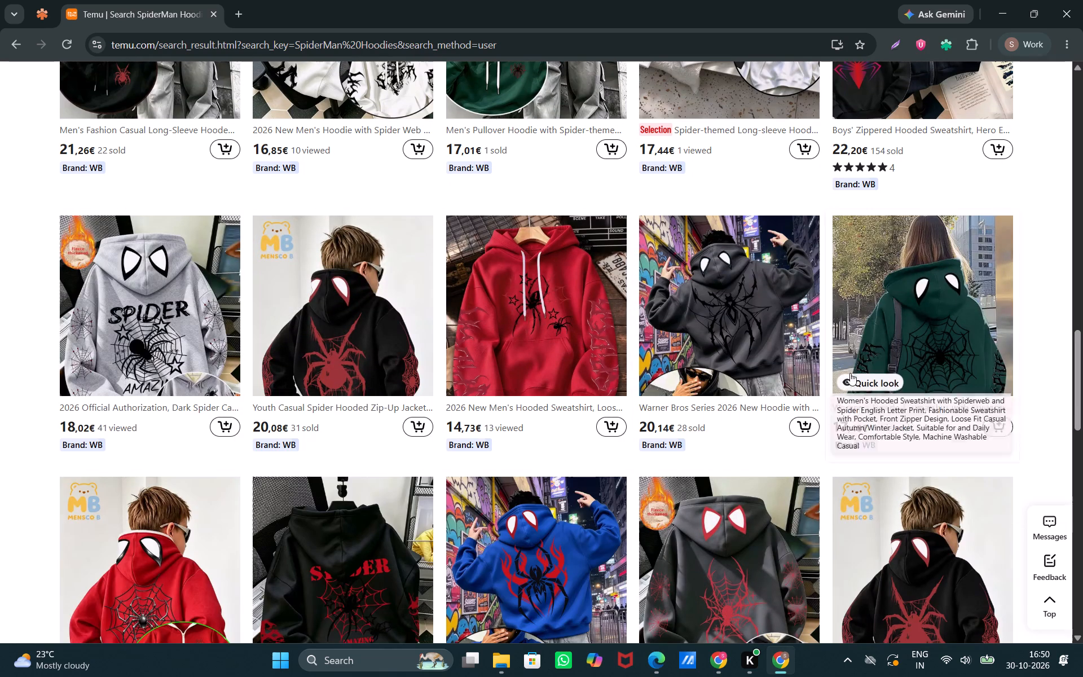
{"action": "scroll", "coordinate": [516, 377], "scroll_direction": "down", "scroll_amount": 5}
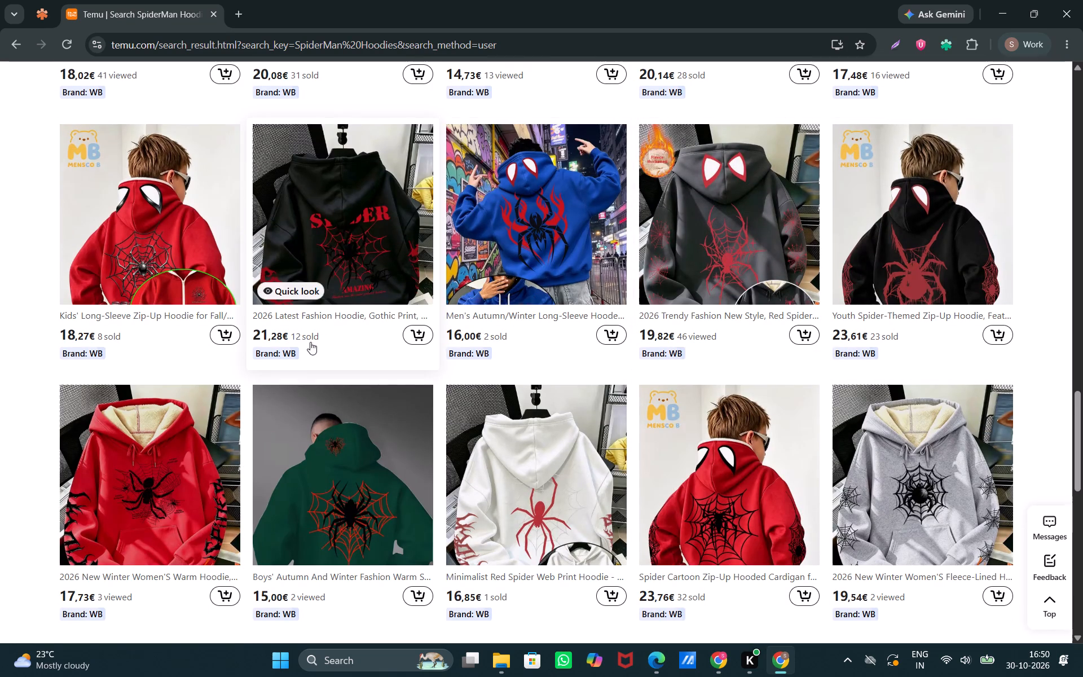
{"action": "scroll", "coordinate": [310, 342], "scroll_direction": "down", "scroll_amount": 4}
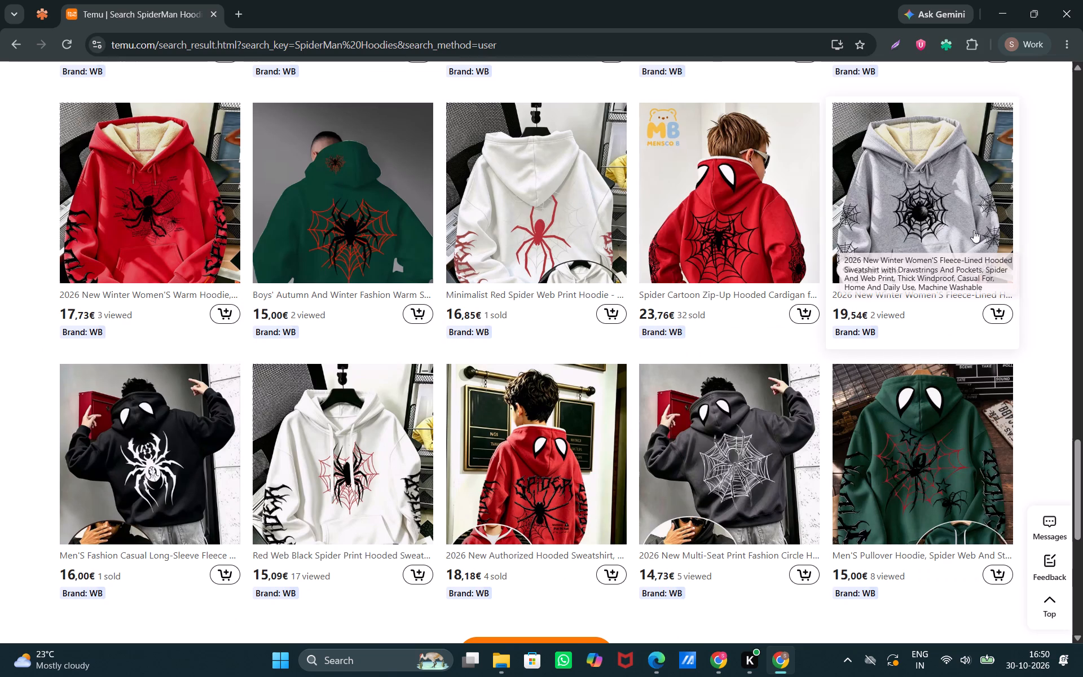
{"action": "scroll", "coordinate": [712, 247], "scroll_direction": "down", "scroll_amount": 3}
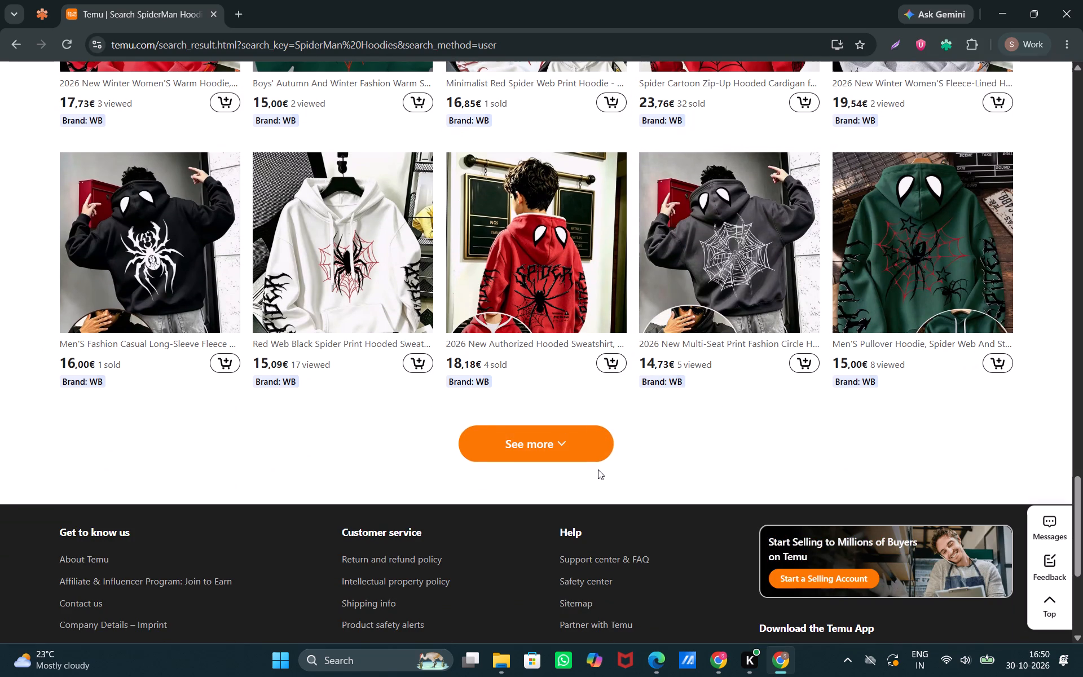
{"action": "left_click", "coordinate": [521, 437]}
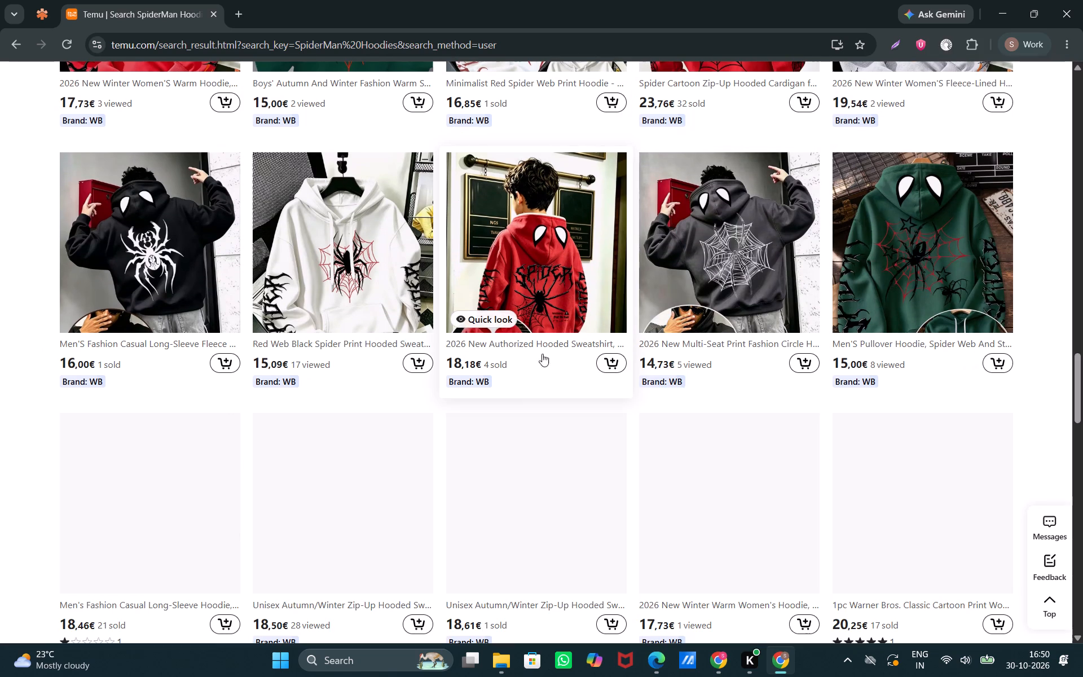
Log the Temu link of the black-and-red Trendy High-Street Racing Style Half-Zipper Stand-Up Collar Sweatshirt in cell C20726 of The Walt Disney sheet.
{"action": "scroll", "coordinate": [659, 358], "scroll_direction": "down", "scroll_amount": 3}
{"action": "scroll", "coordinate": [962, 335], "scroll_direction": "down", "scroll_amount": 5}
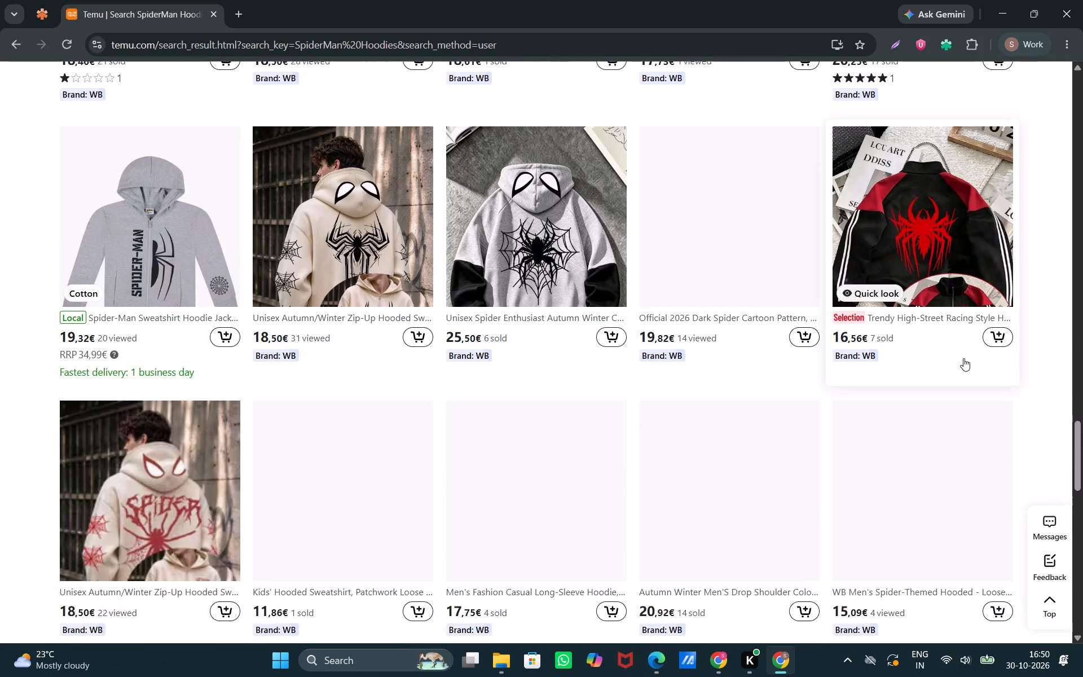
{"action": "scroll", "coordinate": [963, 358], "scroll_direction": "up", "scroll_amount": 1}
{"action": "right_click", "coordinate": [891, 394]}
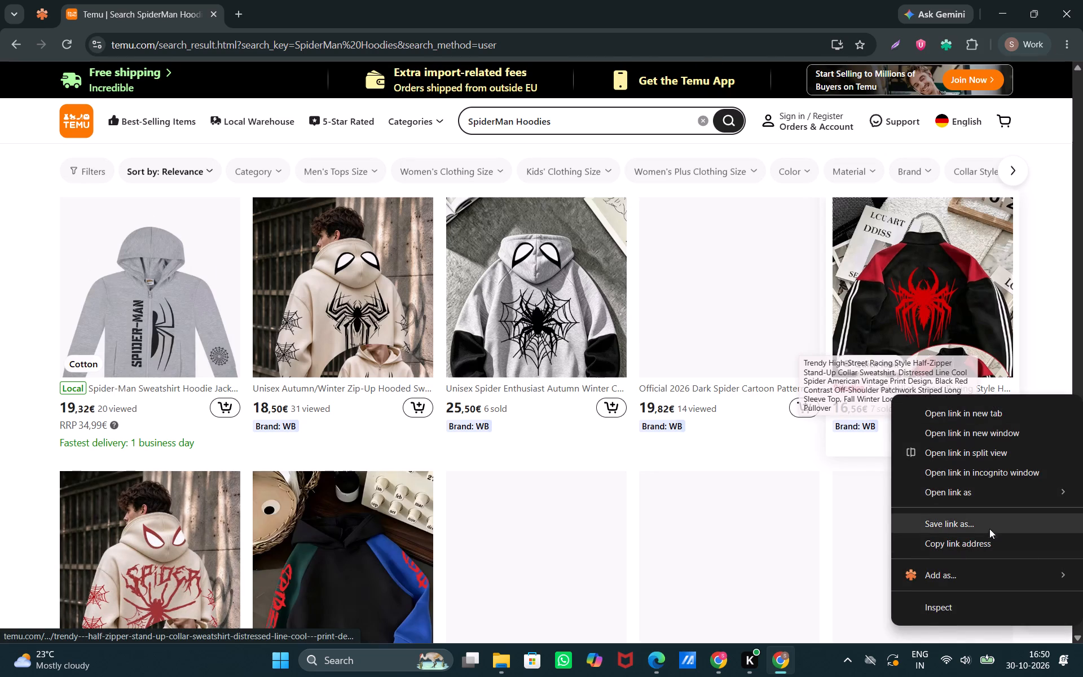
{"action": "left_click", "coordinate": [984, 537]}
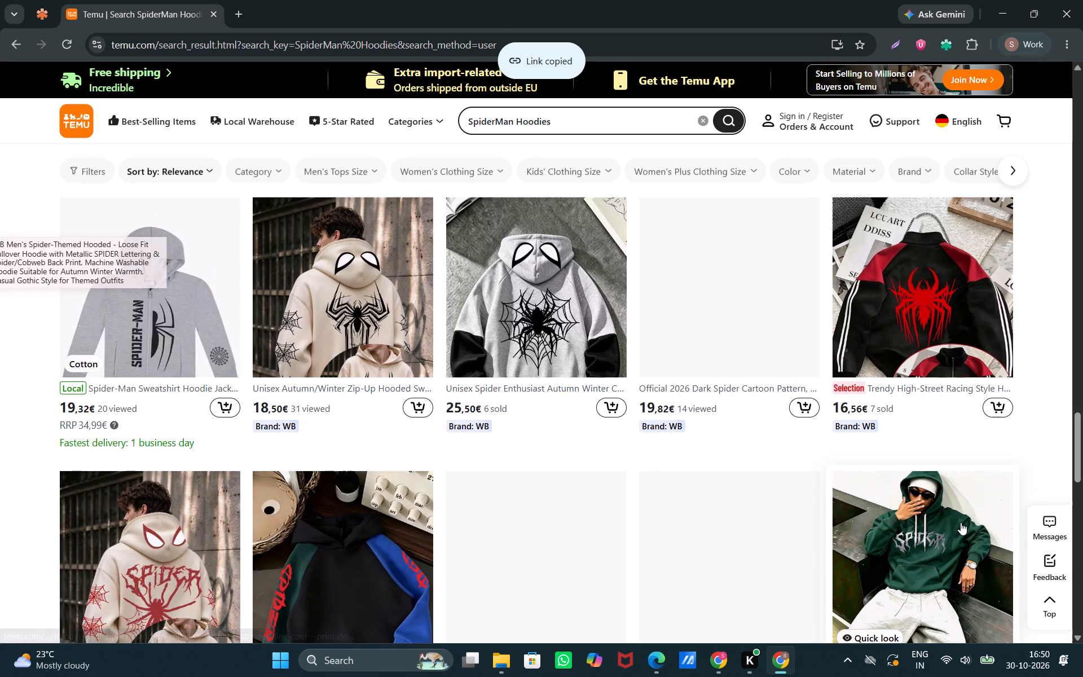
{"action": "key", "text": "alt+Tab"}
{"action": "key", "text": "ctrl+v"}
{"action": "key", "text": "Return"}
{"action": "key", "text": "Return"}
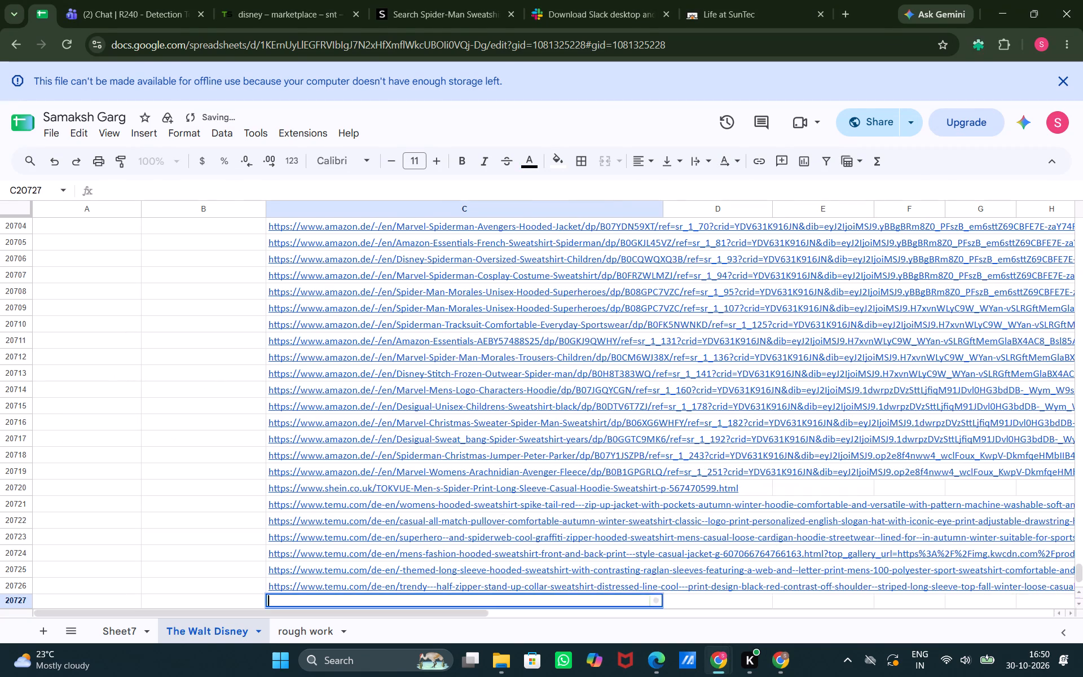
Log the Temu link of the grey Spider-Man Sweatshirt Hoodie Jacket with Hood and Zipper in cell C20727.
{"action": "key", "text": "alt+Tab"}
{"action": "right_click", "coordinate": [118, 395]}
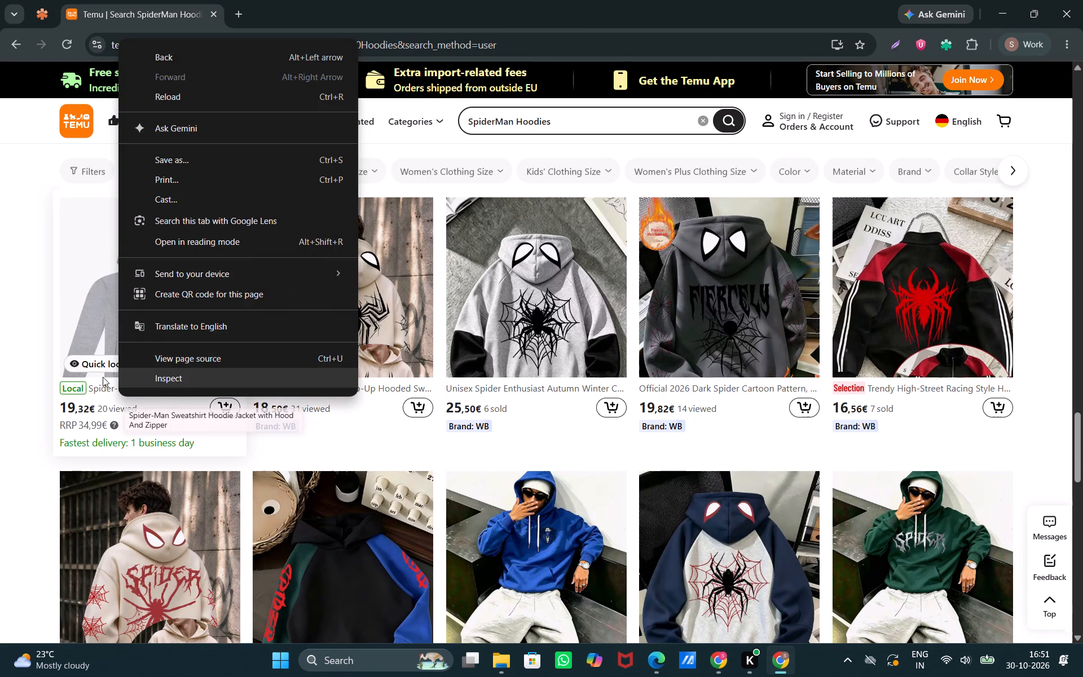
{"action": "right_click", "coordinate": [99, 391]}
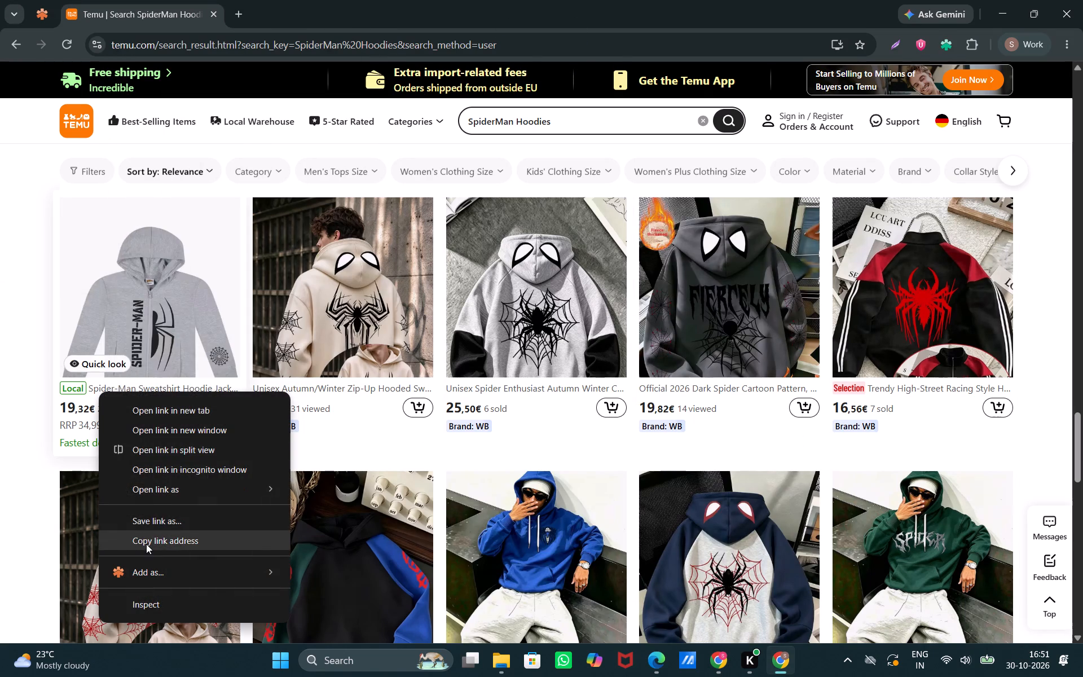
{"action": "left_click", "coordinate": [146, 544]}
{"action": "key", "text": "alt+Tab"}
{"action": "key", "text": "ctrl+v"}
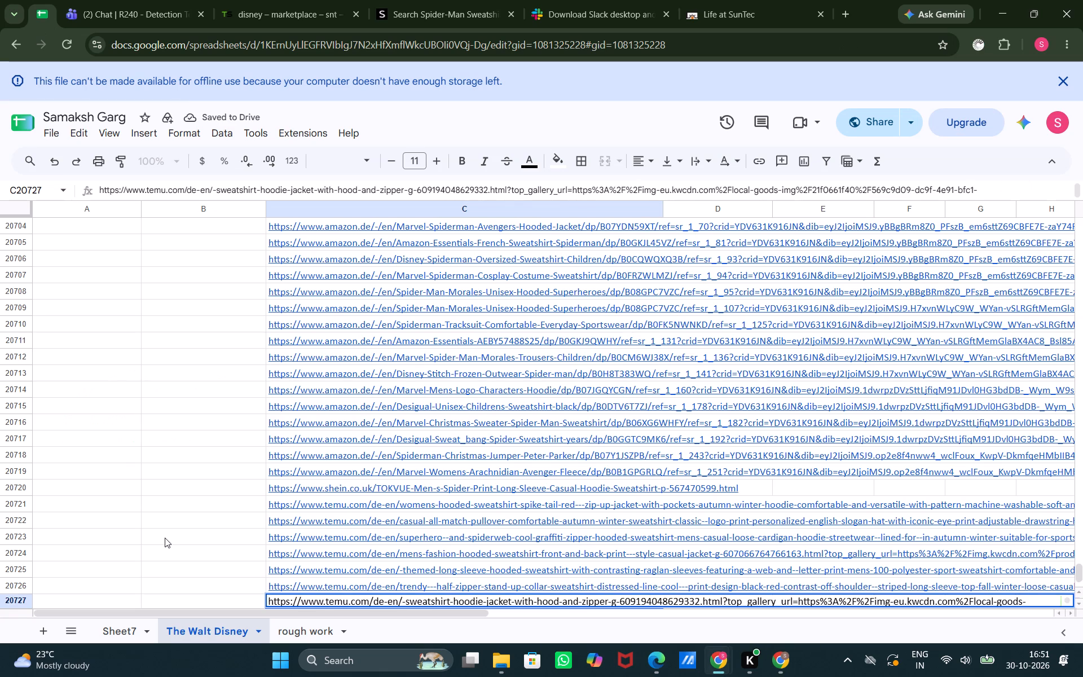
{"action": "key", "text": "Return"}
{"action": "key", "text": "Up"}
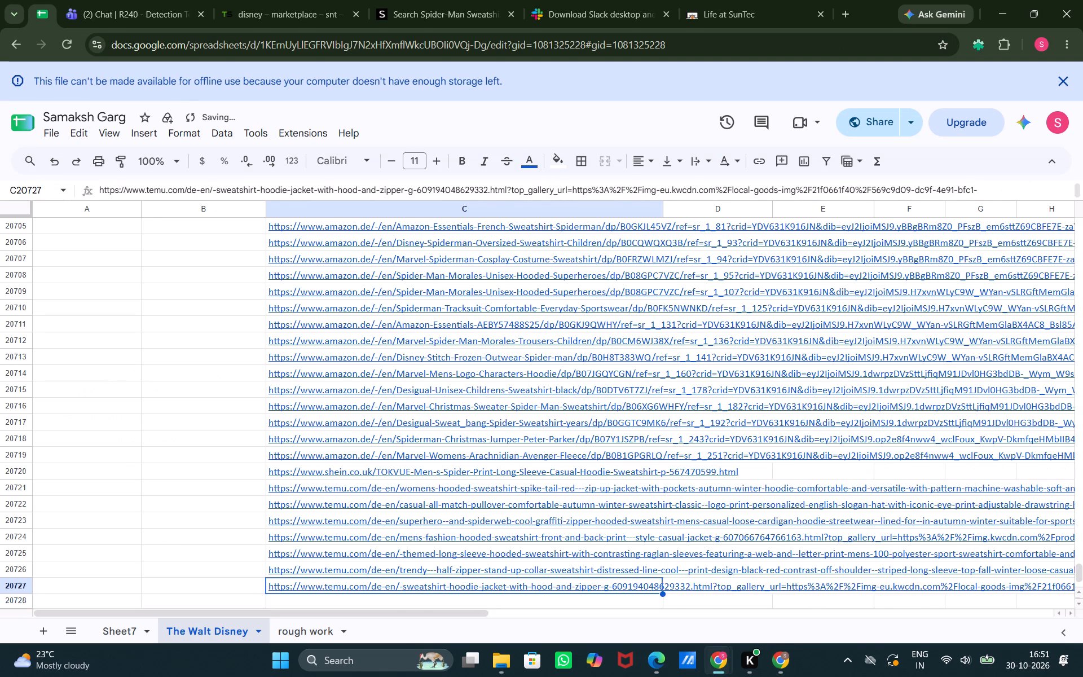
{"action": "key", "text": "ctrl+shift+Up"}
{"action": "key", "text": "Down"}
{"action": "key", "text": "Down"}
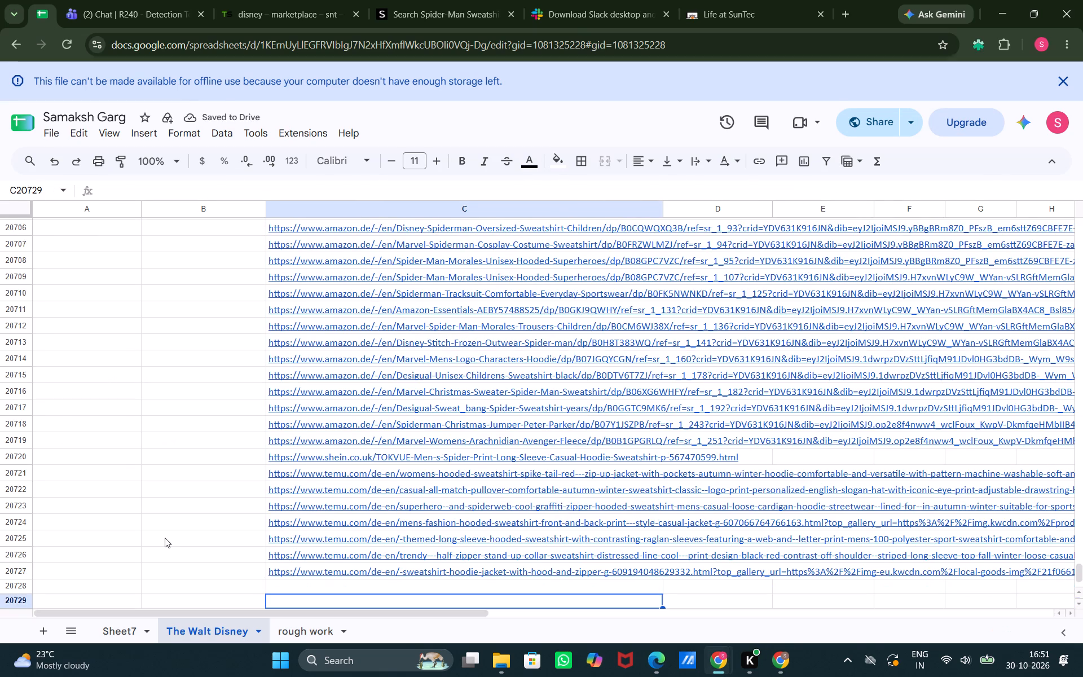
{"action": "key", "text": "Up"}
Examine the remaining Temu results for SpiderMan Hoodies for further possible Spider-Man infringements.
{"action": "key", "text": "alt+Tab"}
{"action": "scroll", "coordinate": [188, 442], "scroll_direction": "down", "scroll_amount": 2}
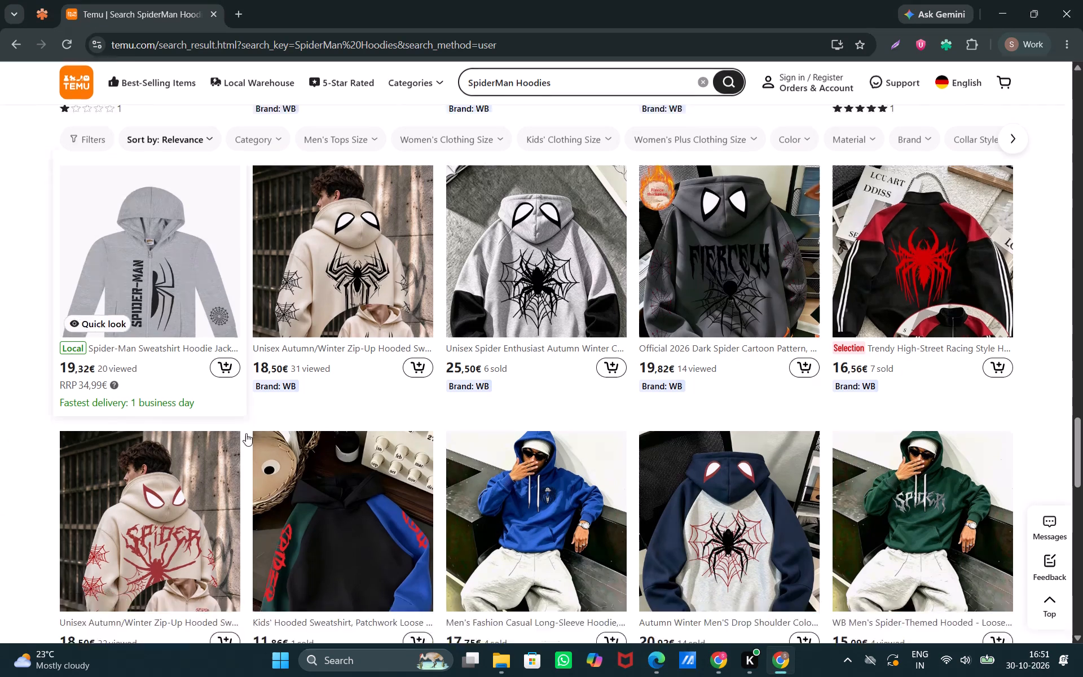
{"action": "scroll", "coordinate": [246, 433], "scroll_direction": "down", "scroll_amount": 5}
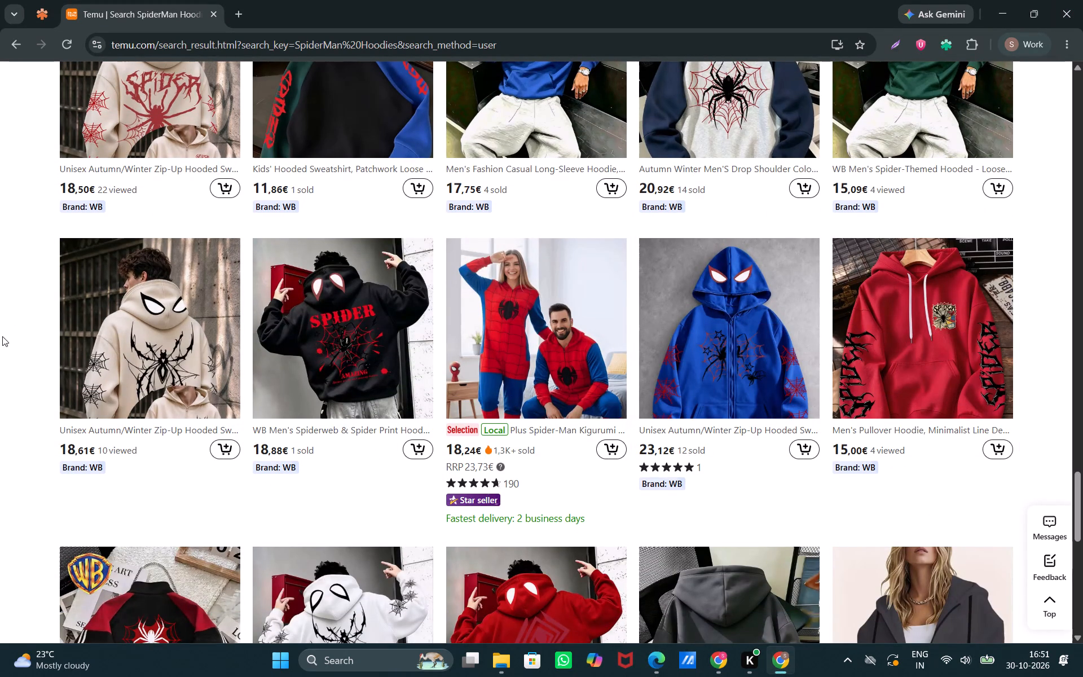
{"action": "scroll", "coordinate": [298, 456], "scroll_direction": "down", "scroll_amount": 4}
Filter the Disney marketplace tracker by the asset Mickey & Friends - Sweatshirts-Hoodies.
{"action": "key", "text": "alt+Tab"}
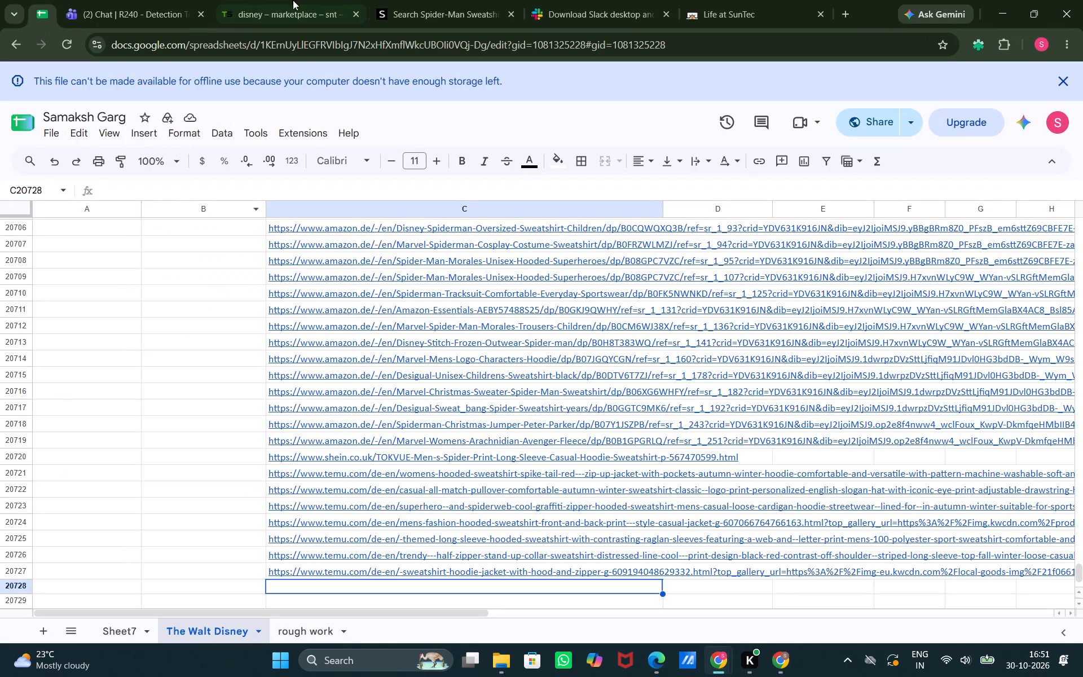
{"action": "left_click", "coordinate": [252, 0]}
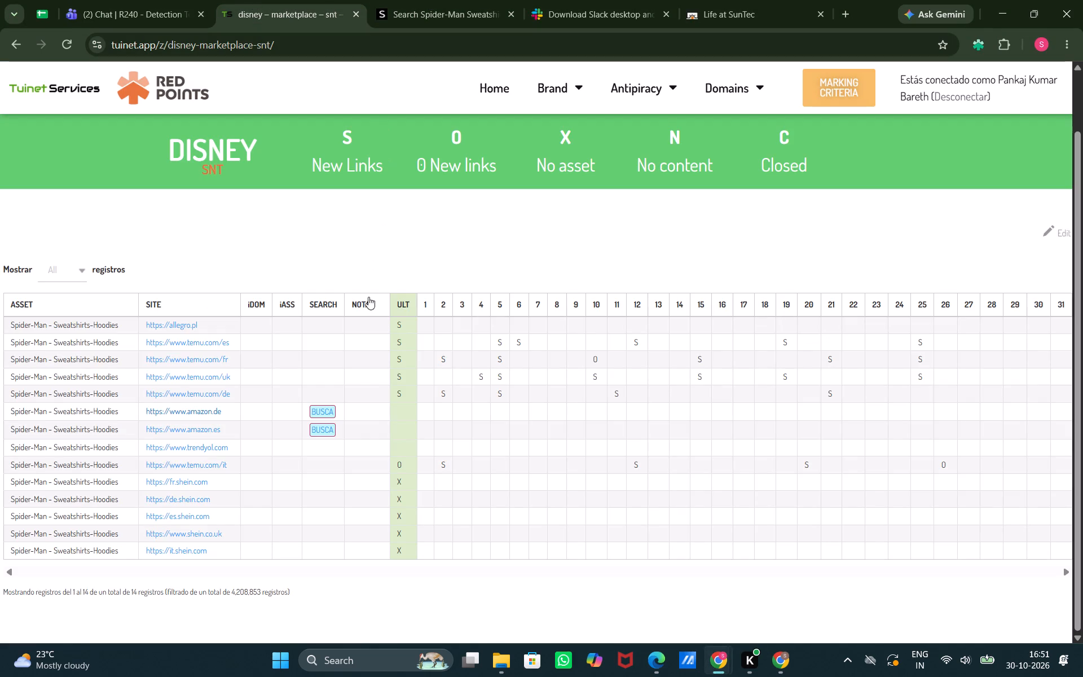
{"action": "scroll", "coordinate": [429, 373], "scroll_direction": "up", "scroll_amount": 4}
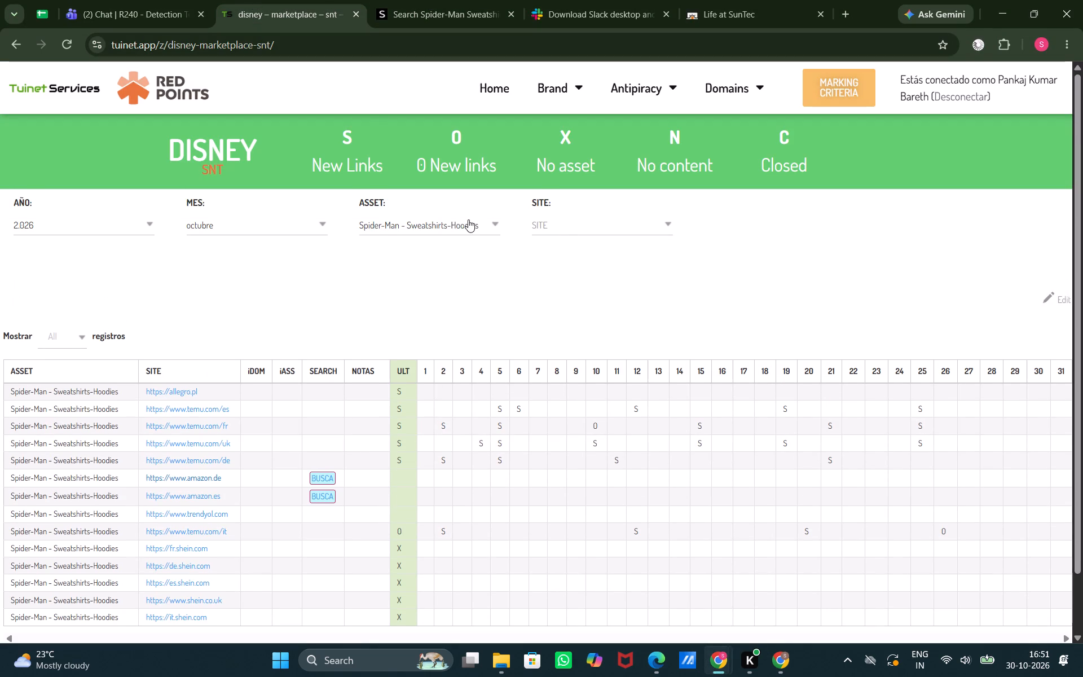
{"action": "left_click", "coordinate": [469, 219]}
{"action": "scroll", "coordinate": [505, 453], "scroll_direction": "down", "scroll_amount": 7}
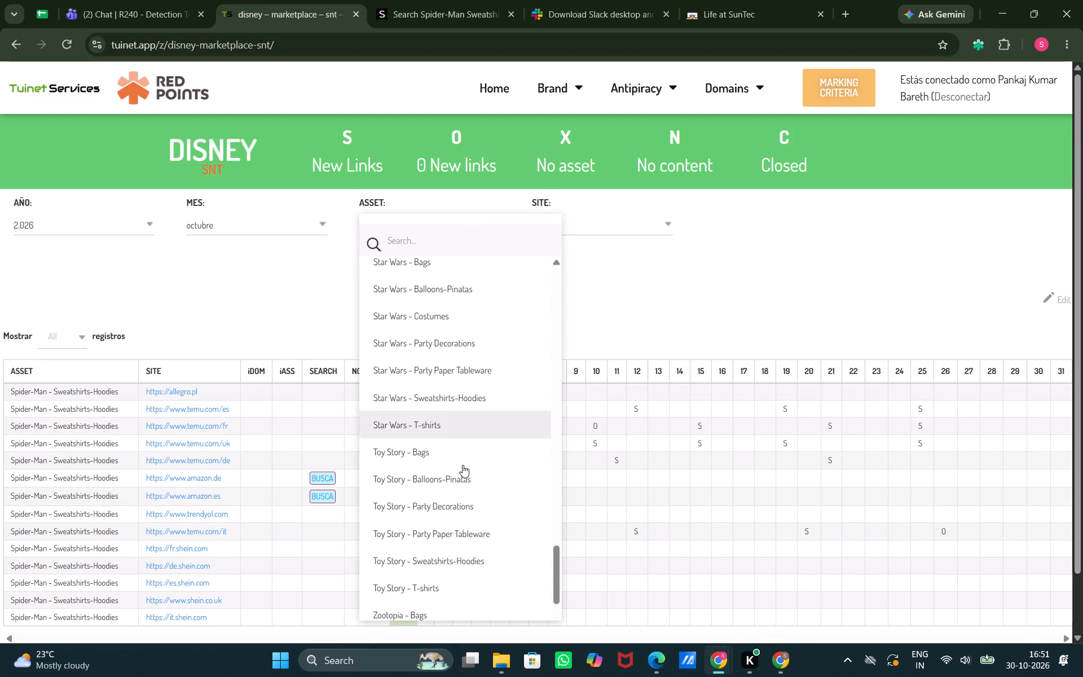
{"action": "scroll", "coordinate": [467, 458], "scroll_direction": "down", "scroll_amount": 6}
{"action": "scroll", "coordinate": [474, 490], "scroll_direction": "up", "scroll_amount": 2}
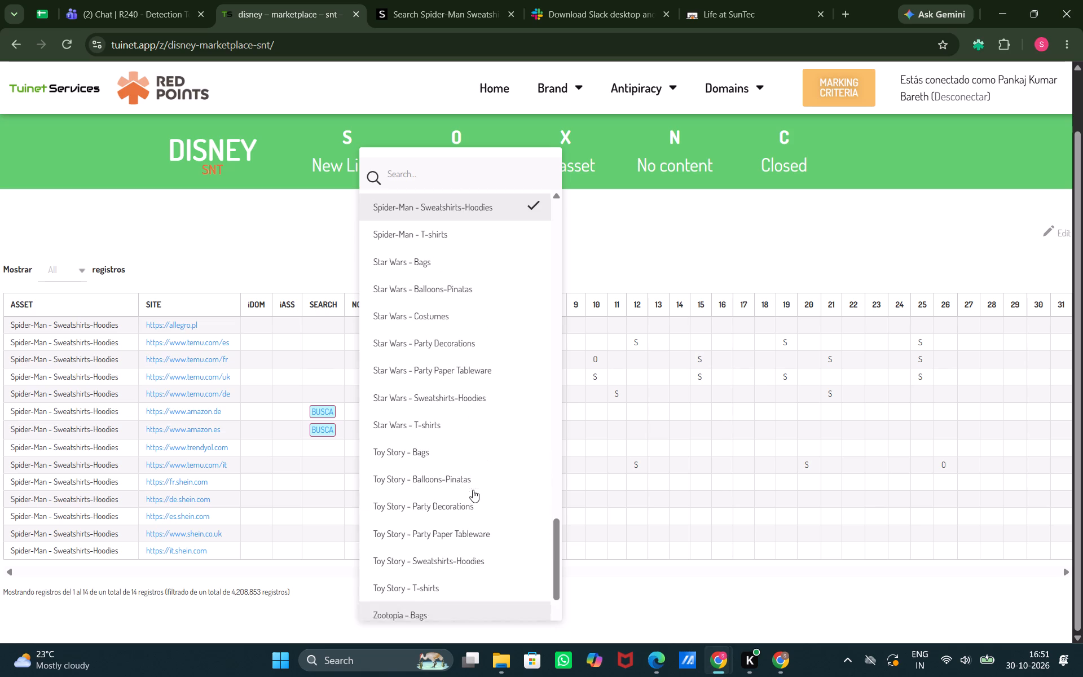
{"action": "scroll", "coordinate": [461, 405], "scroll_direction": "up", "scroll_amount": 5}
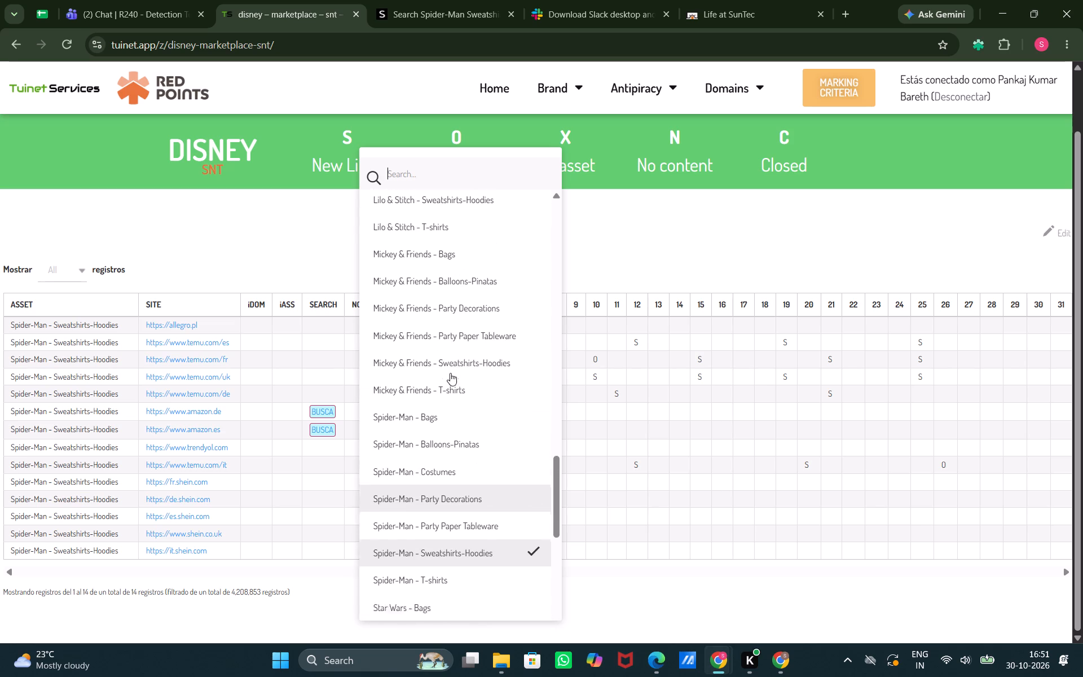
{"action": "left_click", "coordinate": [459, 381]}
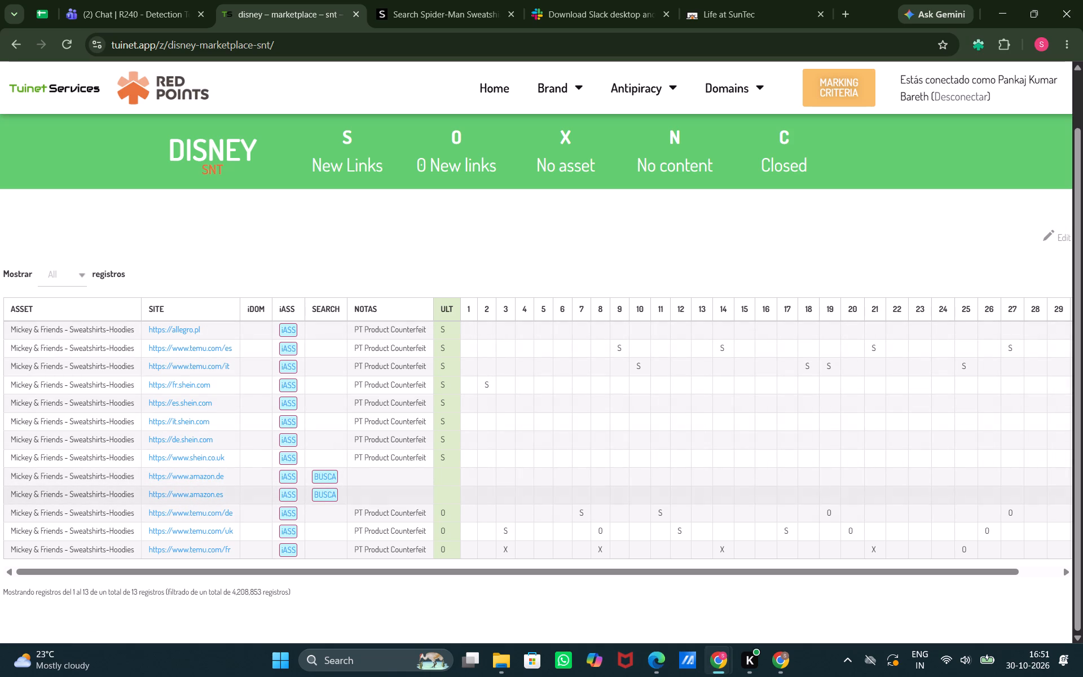
Copy the asset name Mickey & Friends - Sweatshirts-Hoodies from the amazon.es row and open that row's site.
{"action": "left_click_drag", "start_coordinate": [23, 495], "coordinate": [33, 498]}
{"action": "left_click_drag", "start_coordinate": [12, 494], "coordinate": [112, 500]}
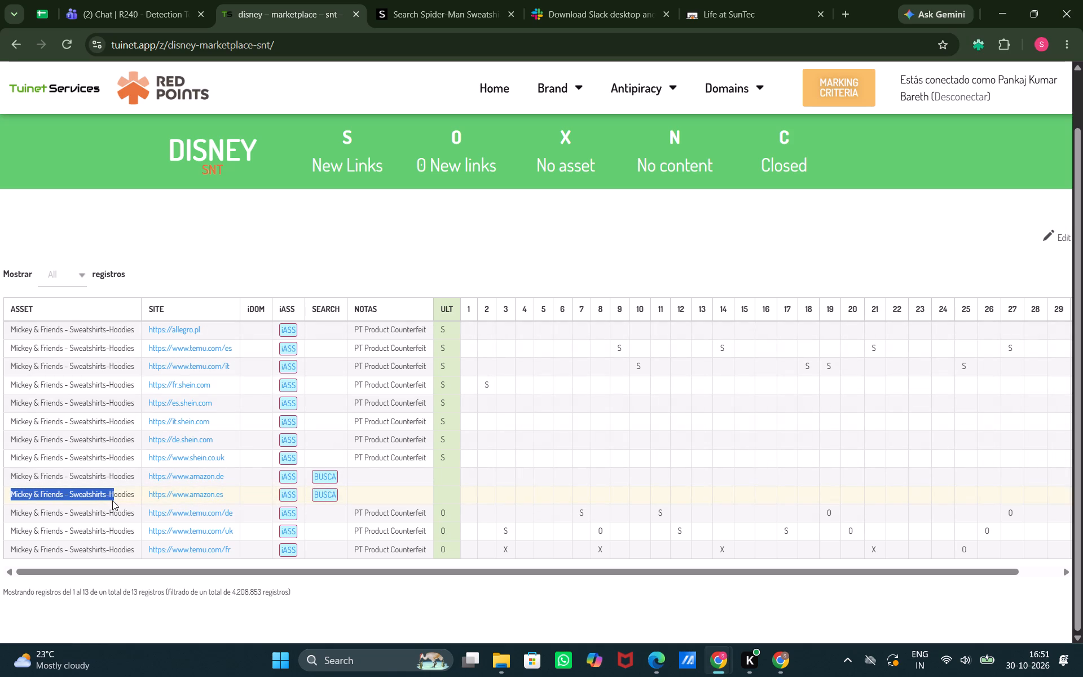
{"action": "left_click_drag", "start_coordinate": [112, 500], "coordinate": [135, 499]}
{"action": "key", "text": "ctrl+c"}
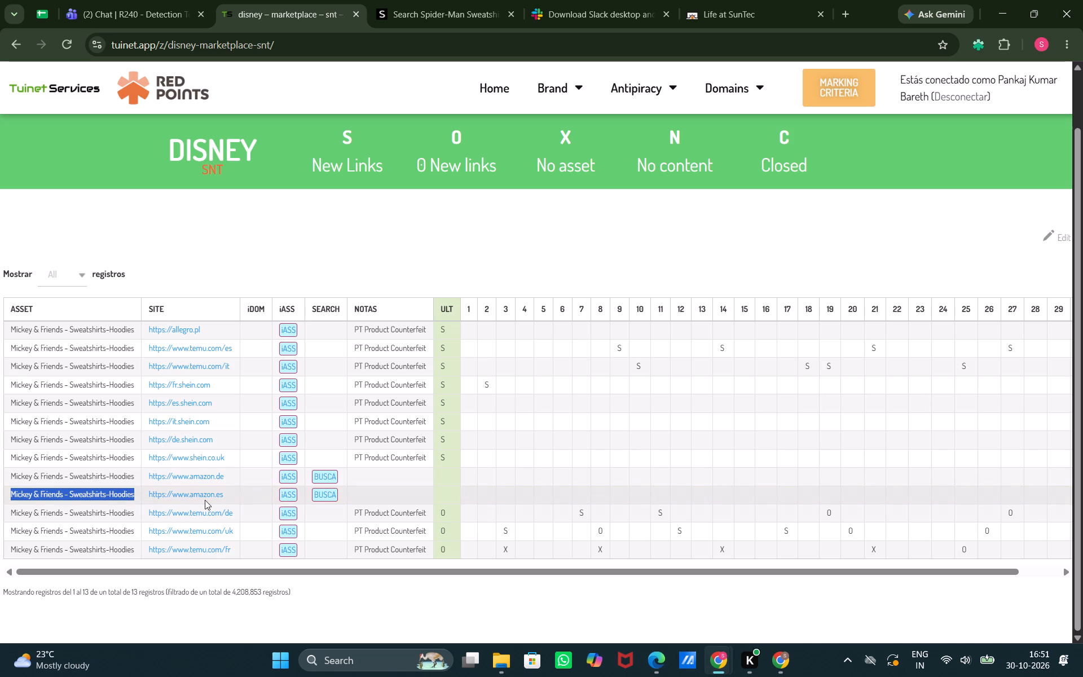
{"action": "left_click", "coordinate": [200, 496]}
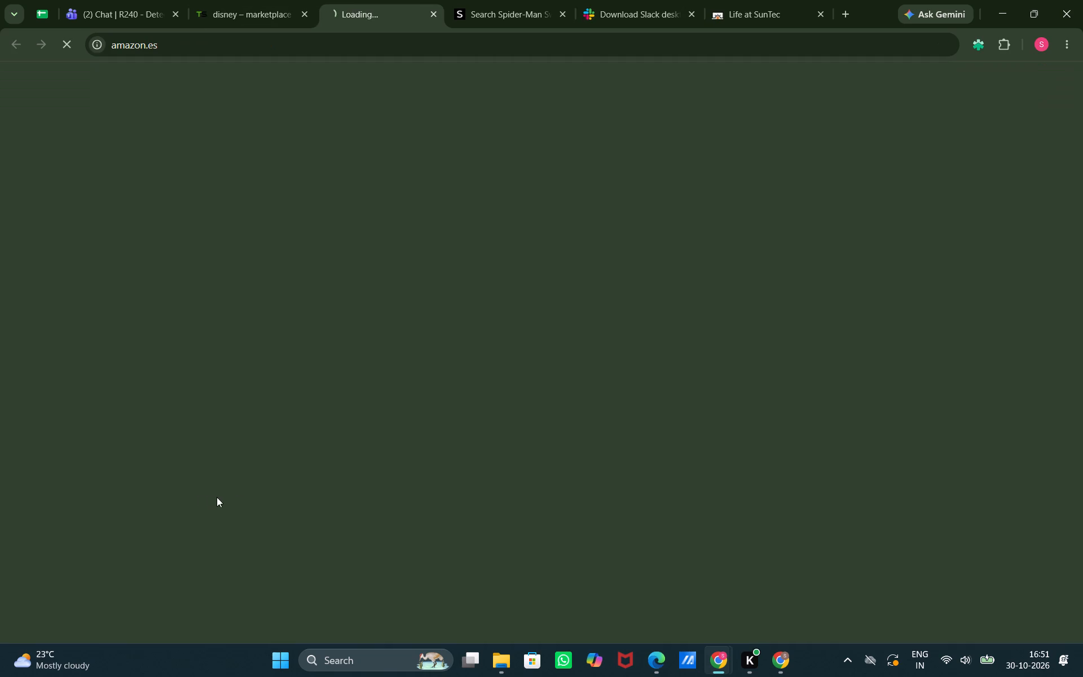
Search Amazon.es for Mickey & Friends - Sweatshirts, using the copied asset name without its Hoodies ending.
{"action": "left_click", "coordinate": [387, 83]}
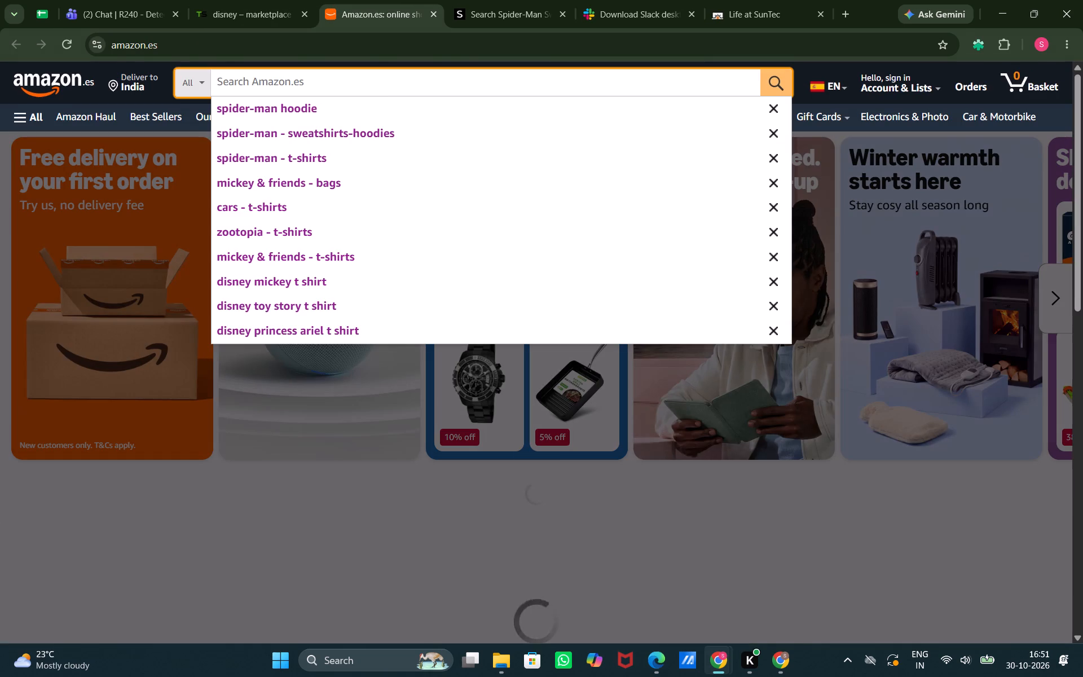
{"action": "key", "text": "ctrl+v"}
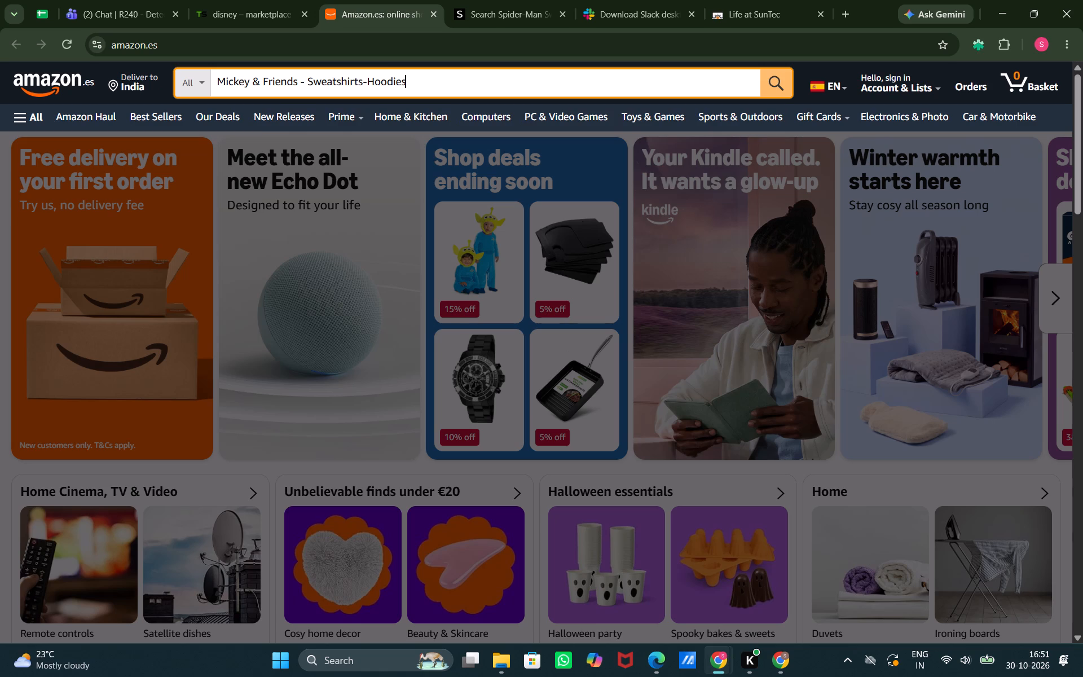
{"action": "key", "text": "BackSpace"}
{"action": "key", "text": "BackSpace"}
{"action": "key", "text": "BackSpace"}
{"action": "key", "text": "BackSpace"}
{"action": "key", "text": "BackSpace"}
{"action": "key", "text": "BackSpace"}
{"action": "key", "text": "BackSpace"}
{"action": "key", "text": "BackSpace"}
{"action": "key", "text": "Left"}
{"action": "key", "text": "Left"}
{"action": "key", "text": "Left"}
{"action": "key", "text": "Left"}
{"action": "key", "text": "Left"}
{"action": "key", "text": "Left"}
{"action": "key", "text": "Left"}
{"action": "key", "text": "Left"}
{"action": "key", "text": "Left"}
{"action": "key", "text": "Left"}
{"action": "key", "text": "Left"}
{"action": "key", "text": "Left"}
{"action": "key", "text": "Return"}
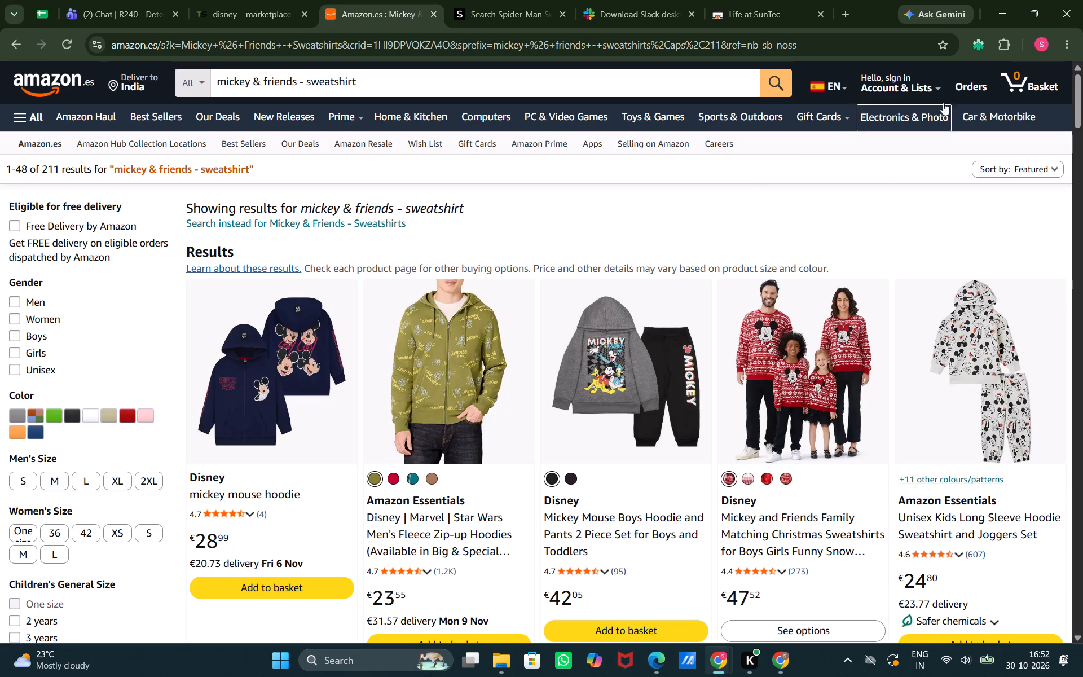
Stop the running RedPoints IPR Plugin task and start The Walt Disney Detection task for the asset Mickey & Friends - Sweatshirts-Hoodies.
{"action": "left_click", "coordinate": [975, 36]}
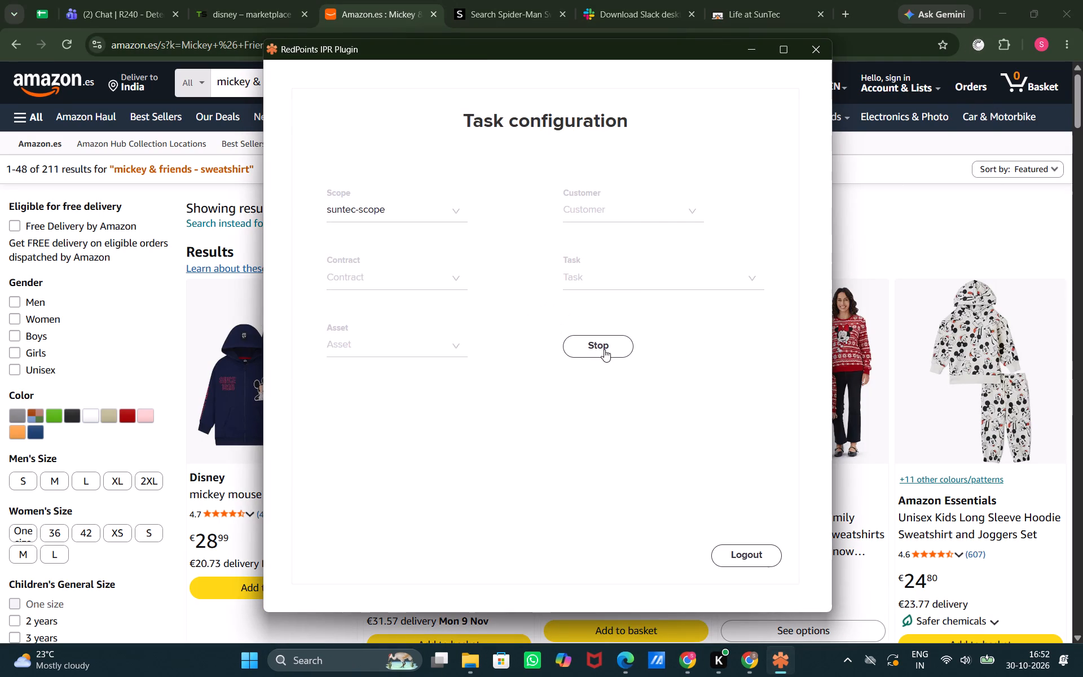
{"action": "left_click", "coordinate": [602, 344]}
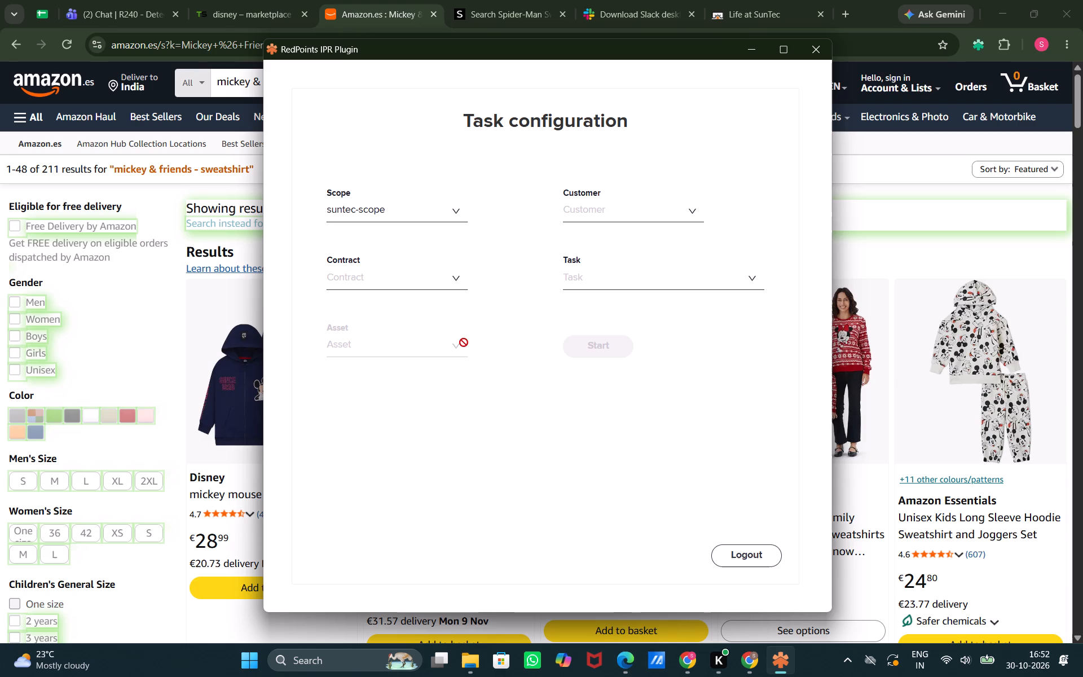
{"action": "left_click", "coordinate": [434, 342]}
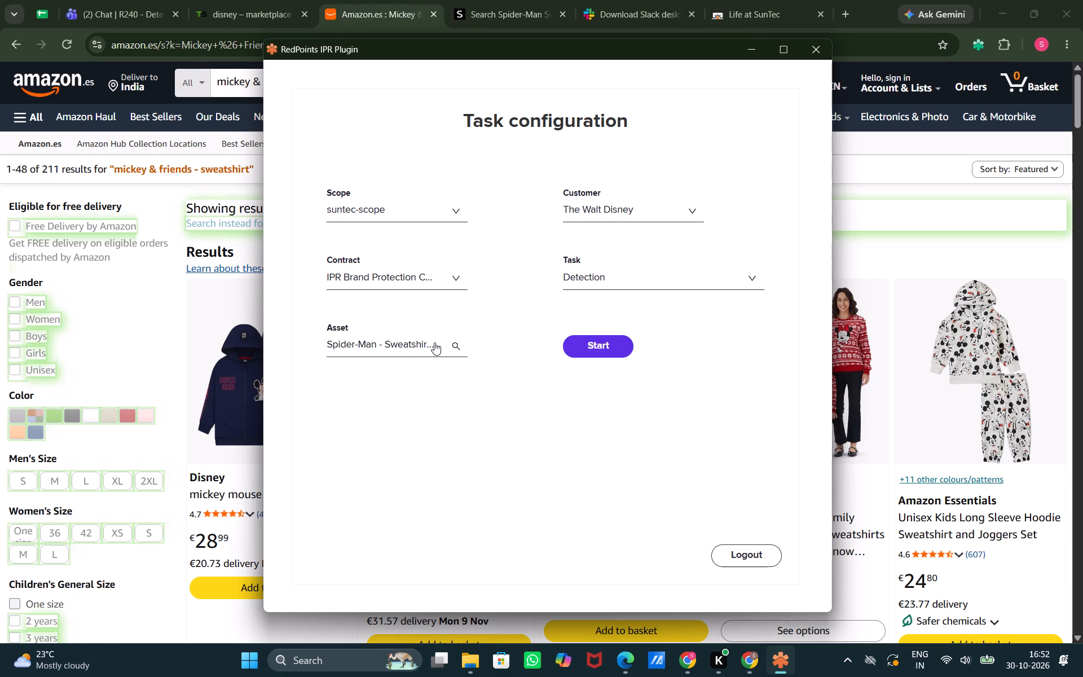
{"action": "key", "text": "ctrl+v"}
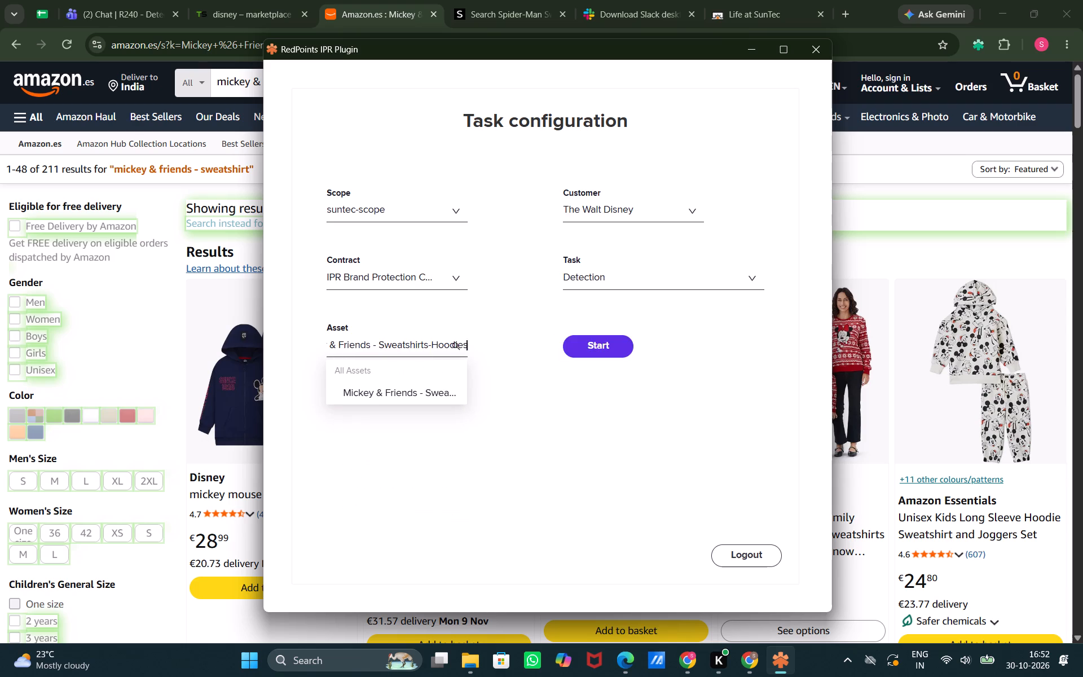
{"action": "key", "text": "Return"}
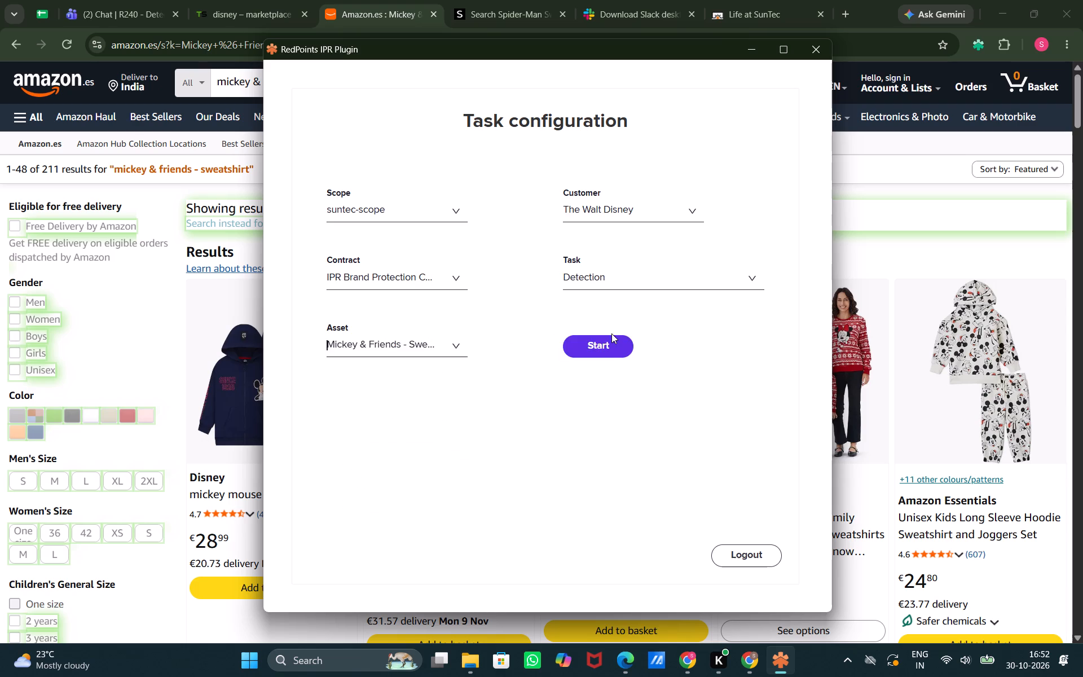
{"action": "left_click", "coordinate": [608, 343]}
In The Walt Disney sheet, review the last Spider-Man - T-shirts row and the first Spider-Man - Sweatshirts-Hoodies row across their columns.
{"action": "left_click", "coordinate": [44, 0]}
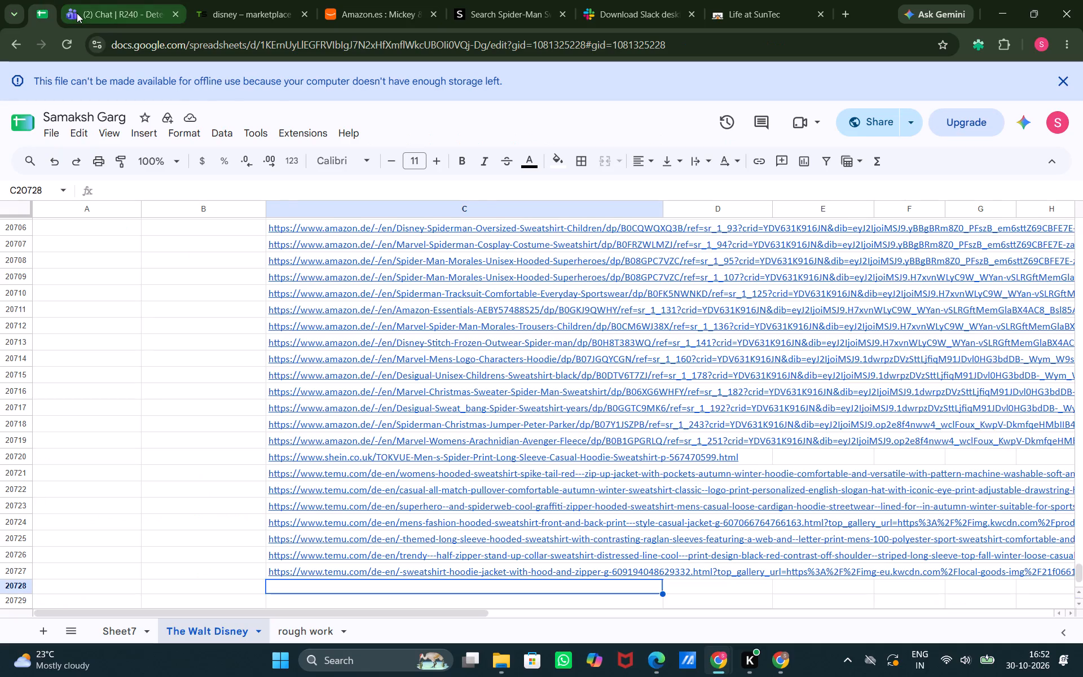
{"action": "key", "text": "Up"}
{"action": "key", "text": "ctrl+Up"}
{"action": "key", "text": "Up"}
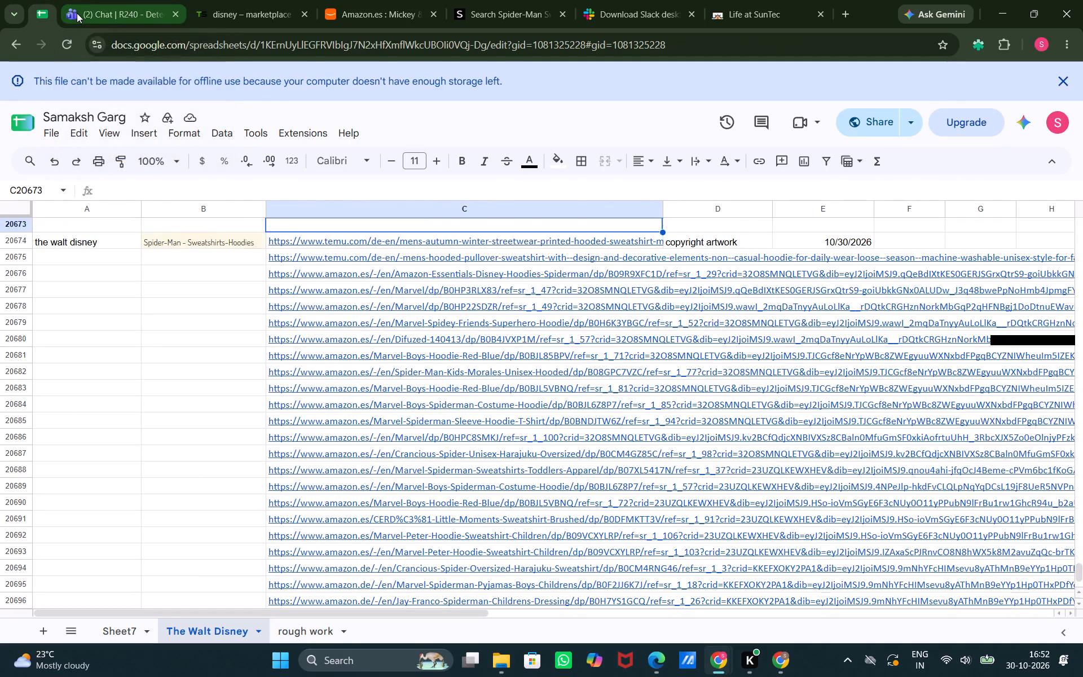
{"action": "key", "text": "Up"}
{"action": "key", "text": "Right"}
{"action": "key", "text": "Right"}
{"action": "key", "text": "Right"}
{"action": "key", "text": "Right"}
{"action": "key", "text": "Right"}
{"action": "key", "text": "Right"}
{"action": "key", "text": "Right"}
{"action": "key", "text": "Right"}
{"action": "key", "text": "Right"}
{"action": "key", "text": "Right"}
{"action": "key", "text": "Left"}
{"action": "key", "text": "Left"}
{"action": "key", "text": "Left"}
{"action": "key", "text": "Left"}
{"action": "key", "text": "Left"}
{"action": "key", "text": "Left"}
{"action": "key", "text": "Left"}
{"action": "key", "text": "Left"}
{"action": "key", "text": "Left"}
{"action": "key", "text": "Left"}
{"action": "key", "text": "Left"}
{"action": "key", "text": "Left"}
{"action": "key", "text": "Left"}
{"action": "key", "text": "Left"}
{"action": "key", "text": "Left"}
{"action": "key", "text": "Left"}
{"action": "key", "text": "Left"}
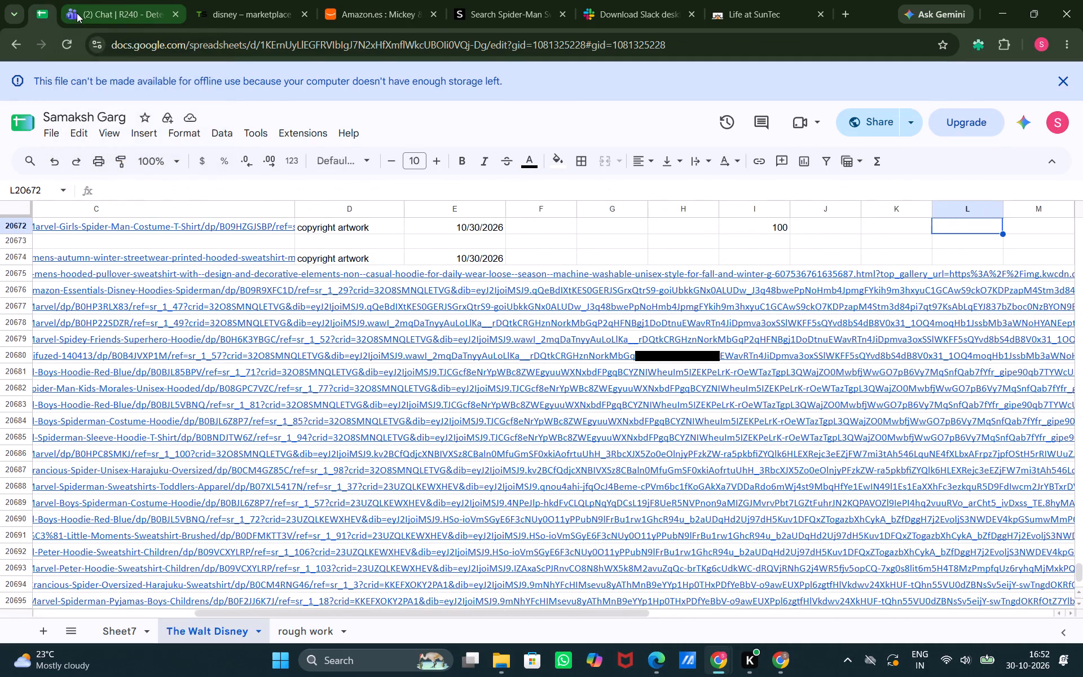
{"action": "key", "text": "Down"}
{"action": "key", "text": "Down"}
{"action": "key", "text": "Right"}
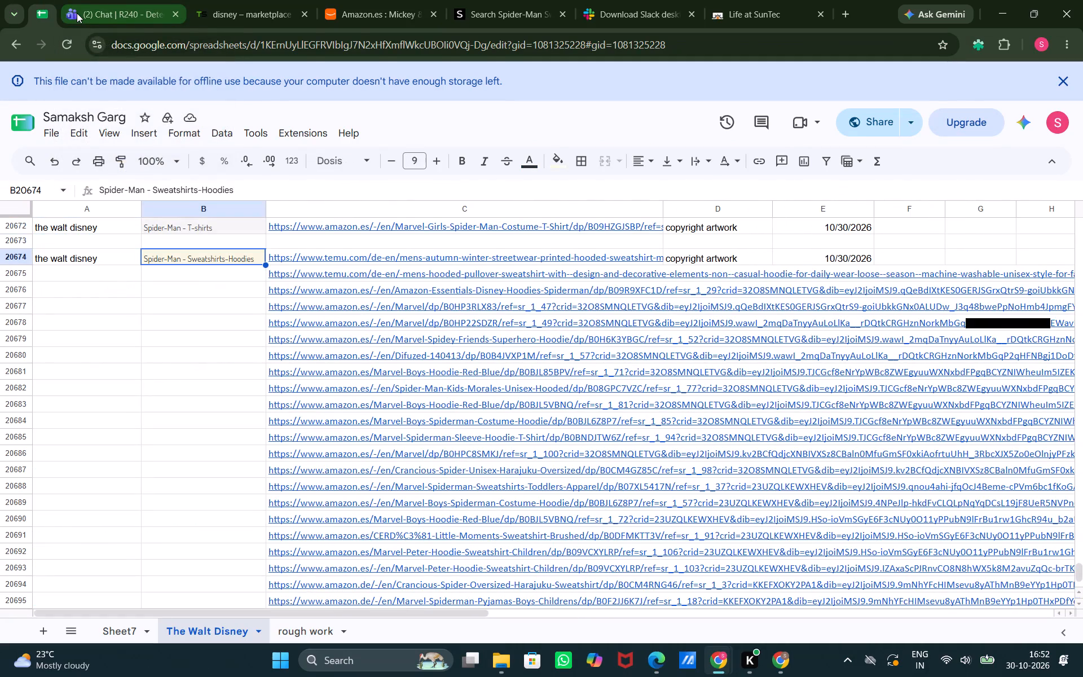
{"action": "key", "text": "Right"}
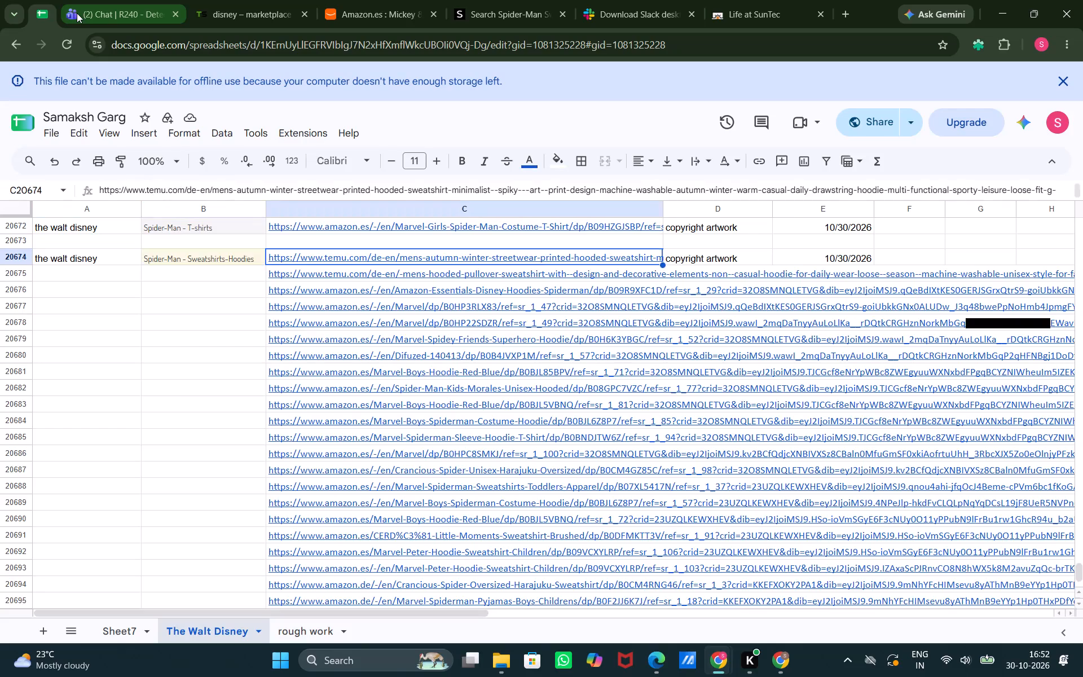
Paste the asset name Mickey & Friends - Sweatshirts-Hoodies into B20729, leaving one blank row below the last logged link.
{"action": "key", "text": "ctrl+Down"}
{"action": "key", "text": "Down"}
{"action": "key", "text": "Left"}
{"action": "key", "text": "Down"}
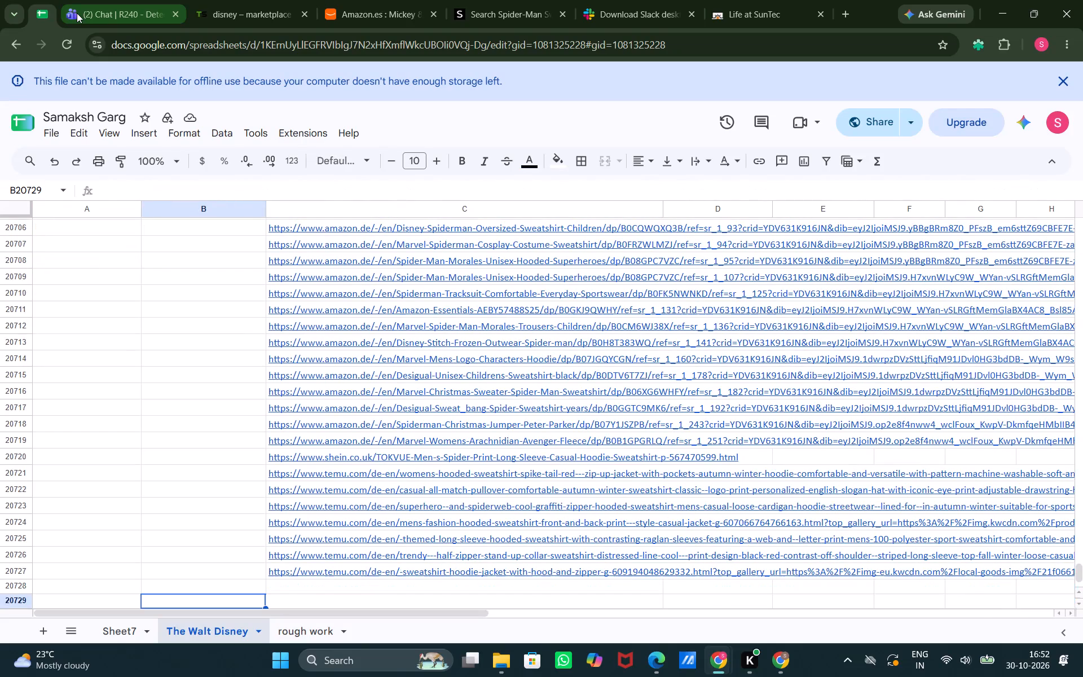
{"action": "key", "text": "ctrl+v"}
Copy the asset name Spider-Man - Sweatshirts-Hoodies from B20674 down column B through row 20727.
{"action": "key", "text": "Up"}
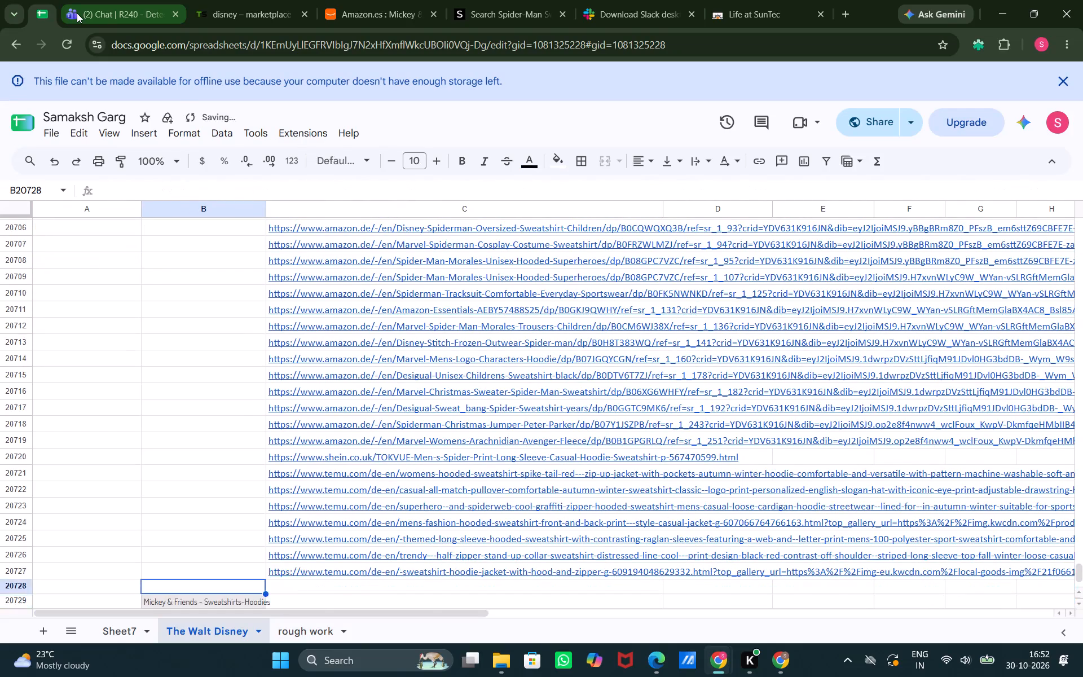
{"action": "key", "text": "ctrl+Up"}
{"action": "key", "text": "ctrl+c"}
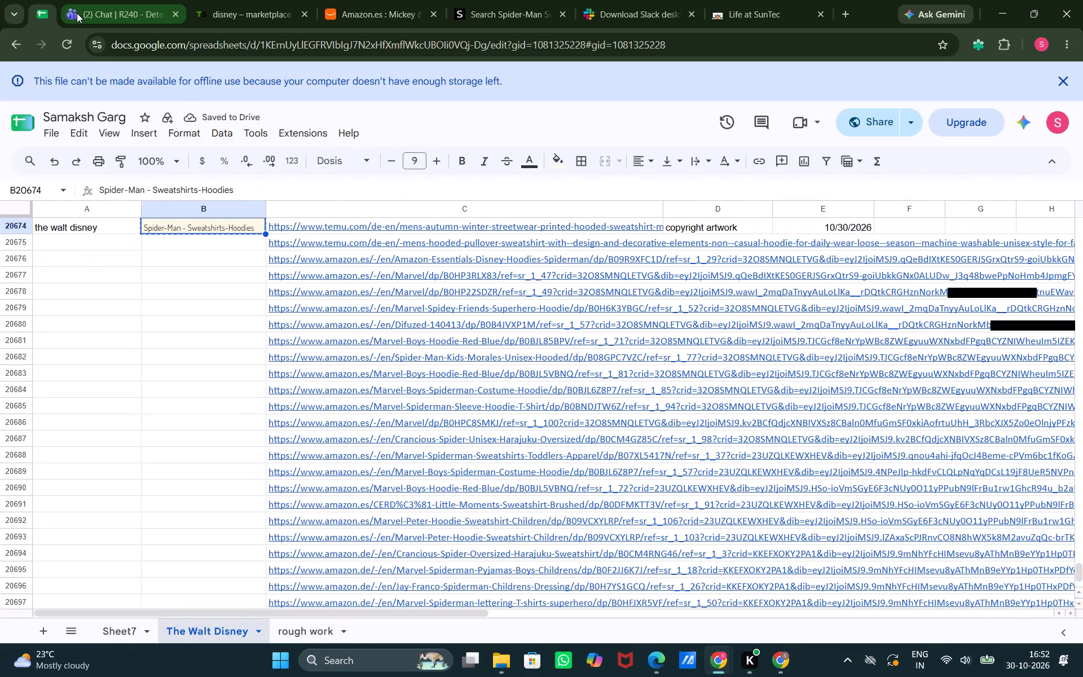
{"action": "key", "text": "Down"}
{"action": "key", "text": "shift+Down"}
{"action": "key", "text": "shift+Down"}
{"action": "key", "text": "shift+Down"}
{"action": "key", "text": "shift+Down"}
{"action": "key", "text": "shift+Down"}
{"action": "key", "text": "shift+Down"}
{"action": "key", "text": "shift+Down"}
{"action": "key", "text": "shift+Down"}
{"action": "key", "text": "shift+Down"}
{"action": "key", "text": "shift+Down"}
{"action": "key", "text": "shift+Down"}
{"action": "key", "text": "shift+Down"}
{"action": "key", "text": "shift+Down"}
{"action": "key", "text": "shift+Down"}
{"action": "key", "text": "shift+Down"}
{"action": "key", "text": "shift+Down"}
{"action": "key", "text": "shift+Down"}
{"action": "key", "text": "shift+Down"}
{"action": "key", "text": "shift+Down"}
{"action": "key", "text": "shift+Down"}
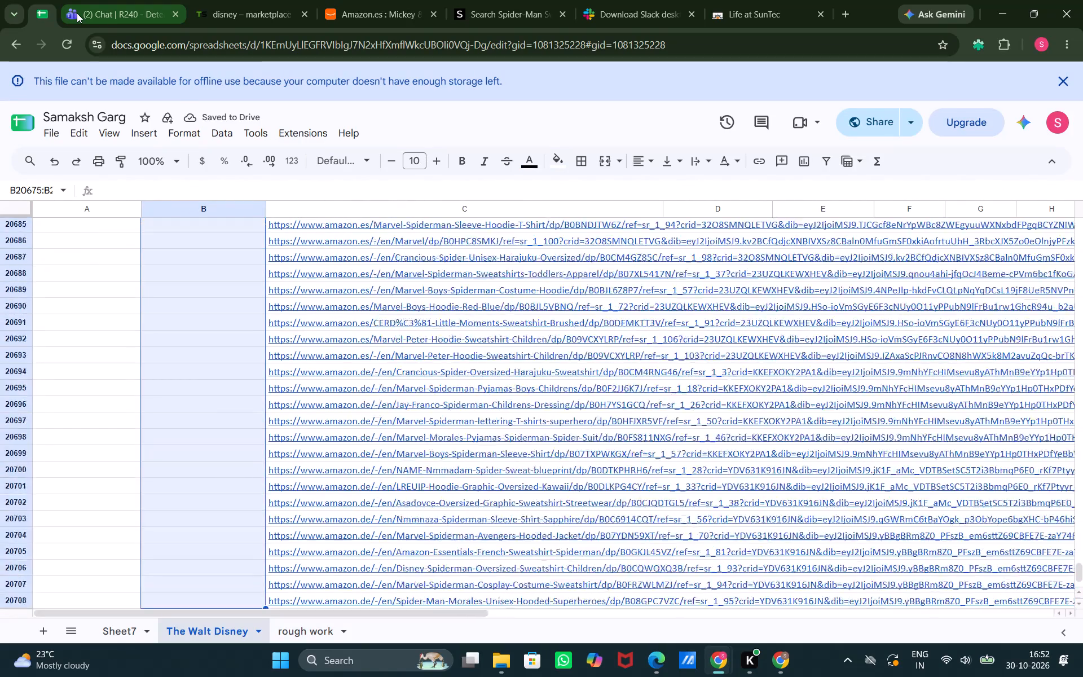
{"action": "key", "text": "shift+Up"}
{"action": "key", "text": "shift+Up"}
{"action": "key", "text": "shift+Up"}
{"action": "key", "text": "shift+Up"}
{"action": "key", "text": "shift+Up"}
{"action": "key", "text": "shift+Up"}
{"action": "key", "text": "shift+Up"}
{"action": "key", "text": "shift+Up"}
{"action": "key", "text": "shift+Up"}
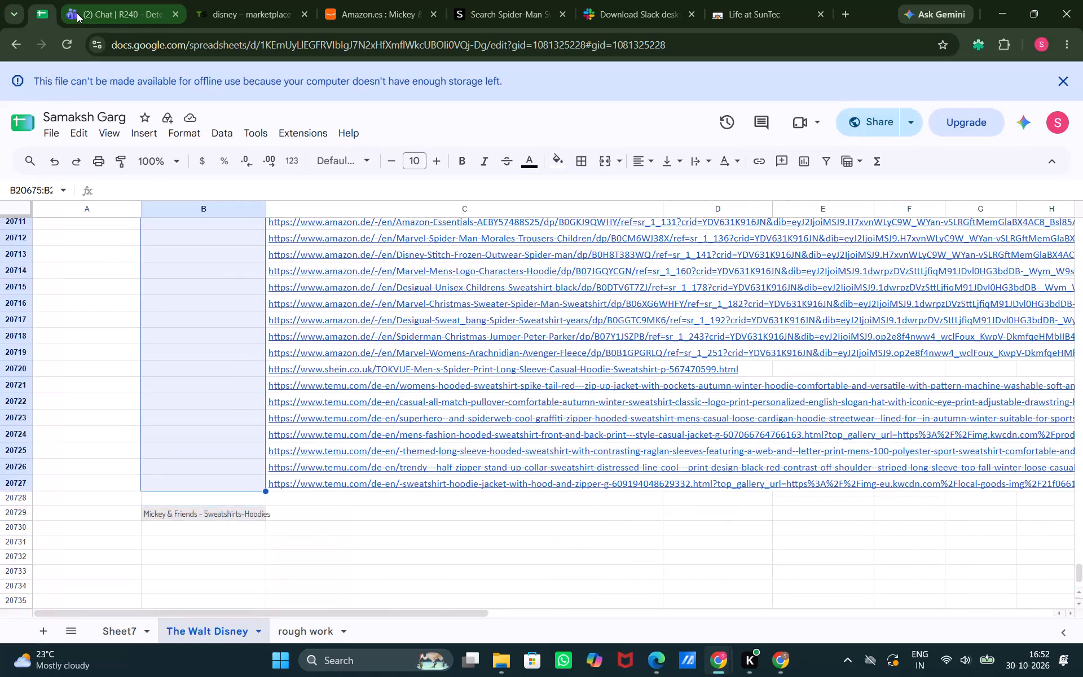
{"action": "key", "text": "shift+Down"}
{"action": "key", "text": "ctrl+v"}
Copy the customer name the walt disney from A20674 down column A through row 20729.
{"action": "key", "text": "Up"}
{"action": "key", "text": "Left"}
{"action": "key", "text": "Left"}
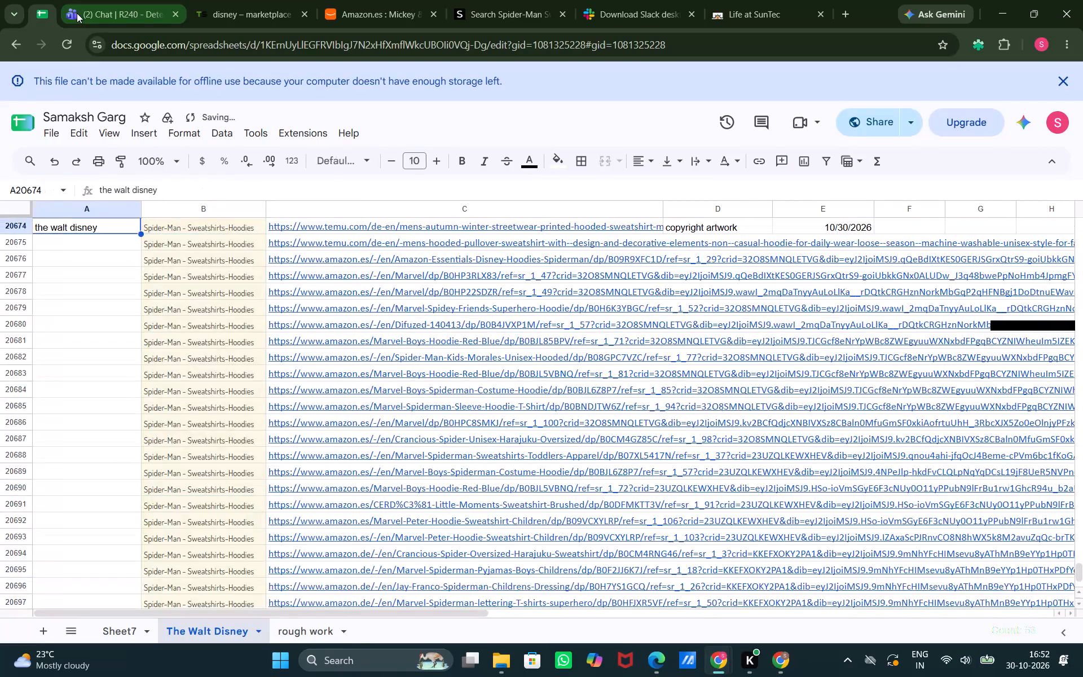
{"action": "key", "text": "ctrl+c"}
{"action": "key", "text": "Down"}
{"action": "key", "text": "shift+Down"}
{"action": "key", "text": "shift+Down"}
{"action": "key", "text": "shift+Down"}
{"action": "key", "text": "shift+Down"}
{"action": "key", "text": "shift+Down"}
{"action": "key", "text": "shift+Down"}
{"action": "key", "text": "shift+Down"}
{"action": "key", "text": "shift+Down"}
{"action": "key", "text": "shift+Down"}
{"action": "key", "text": "shift+Down"}
{"action": "key", "text": "shift+Down"}
{"action": "key", "text": "shift+Down"}
{"action": "key", "text": "shift+Down"}
{"action": "key", "text": "shift+Down"}
{"action": "key", "text": "shift+Down"}
{"action": "key", "text": "shift+Down"}
{"action": "key", "text": "shift+Down"}
{"action": "key", "text": "shift+Down"}
{"action": "key", "text": "shift+Down"}
{"action": "key", "text": "shift+Down"}
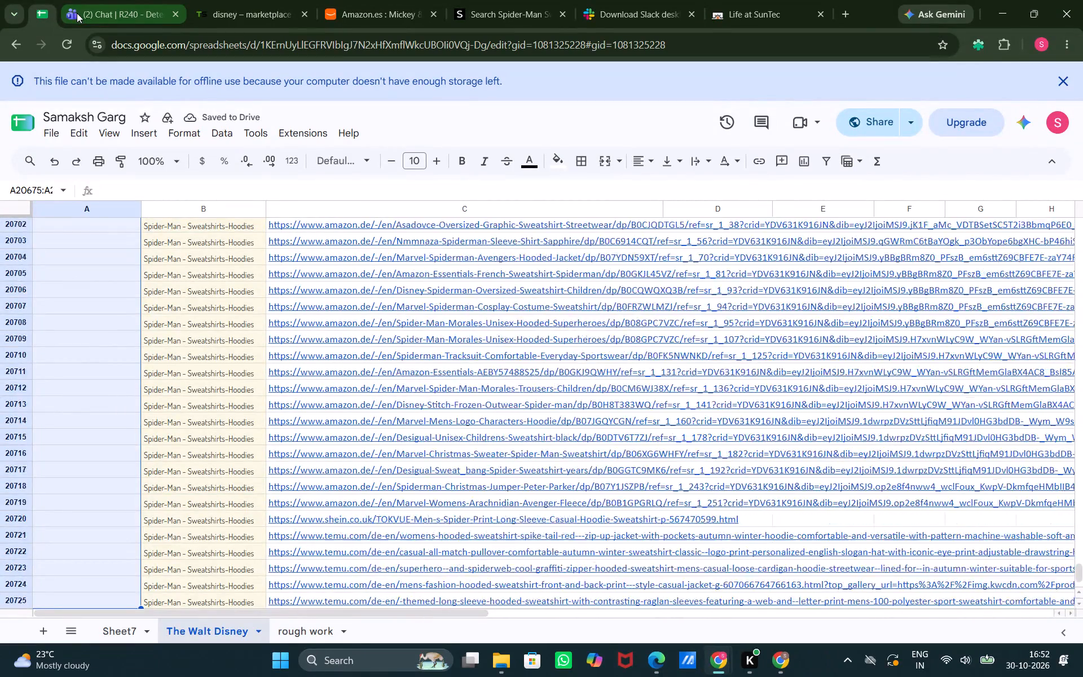
{"action": "key", "text": "shift+Up"}
{"action": "key", "text": "shift+Up"}
{"action": "key", "text": "shift+Up"}
{"action": "key", "text": "shift+Up"}
{"action": "key", "text": "shift+Up"}
{"action": "key", "text": "shift+Up"}
{"action": "key", "text": "shift+Down"}
{"action": "key", "text": "shift+Up"}
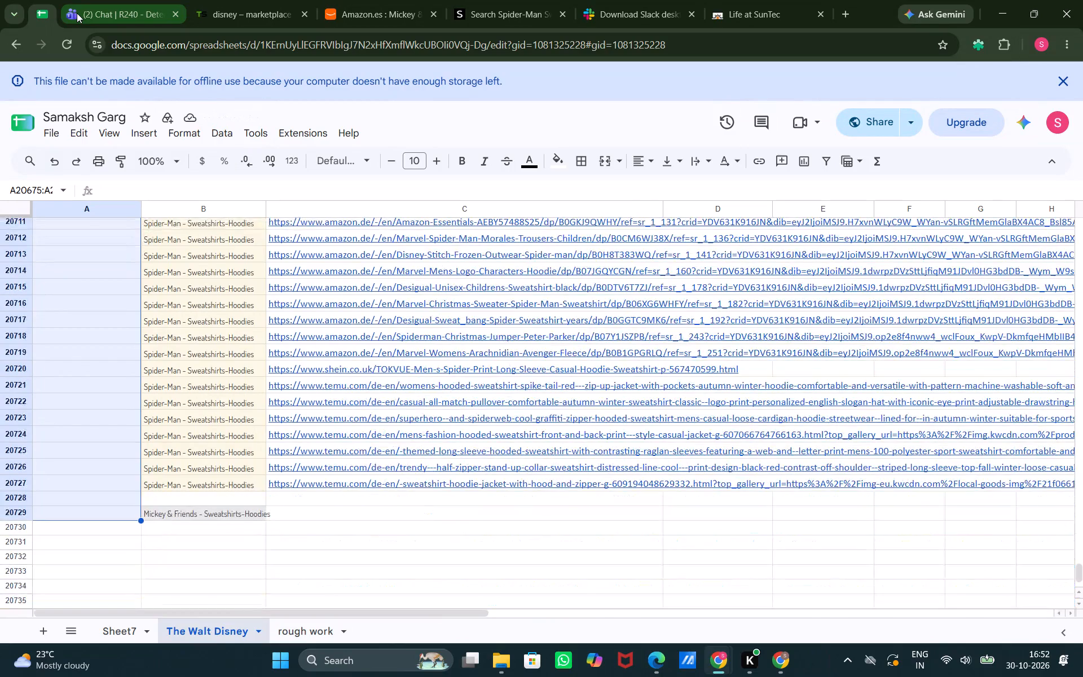
{"action": "key", "text": "ctrl+v"}
{"action": "key", "text": "Up"}
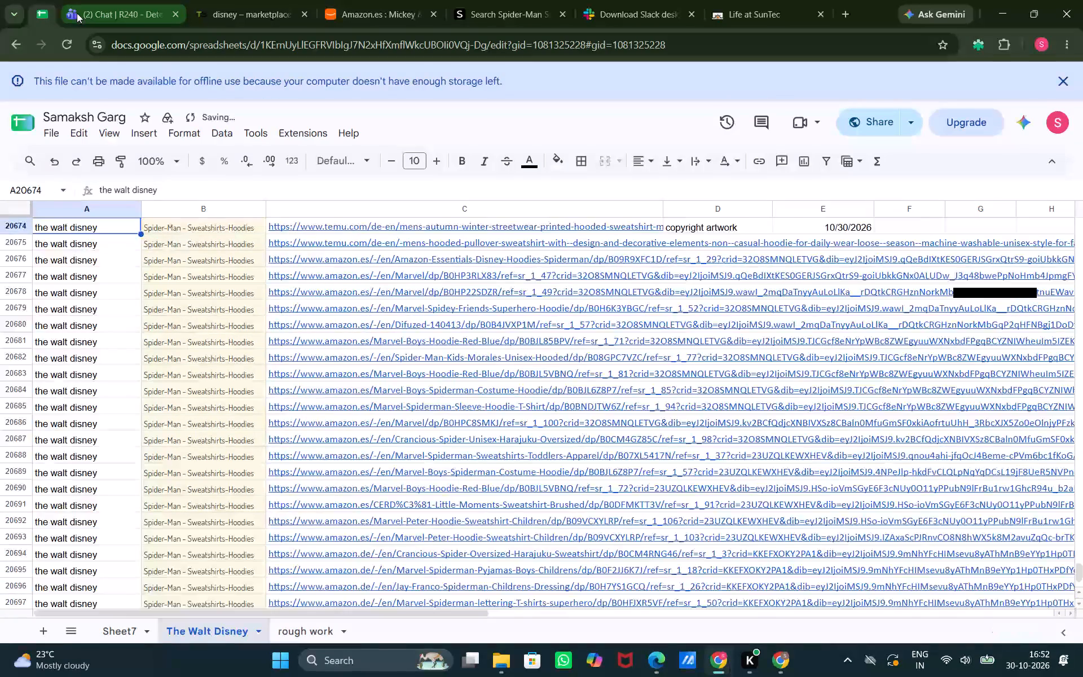
Clear the customer name from A20728 in the separator row above the Mickey & Friends entry.
{"action": "key", "text": "Down"}
{"action": "key", "text": "ctrl+Down"}
{"action": "key", "text": "Right"}
{"action": "key", "text": "Up"}
{"action": "key", "text": "Left"}
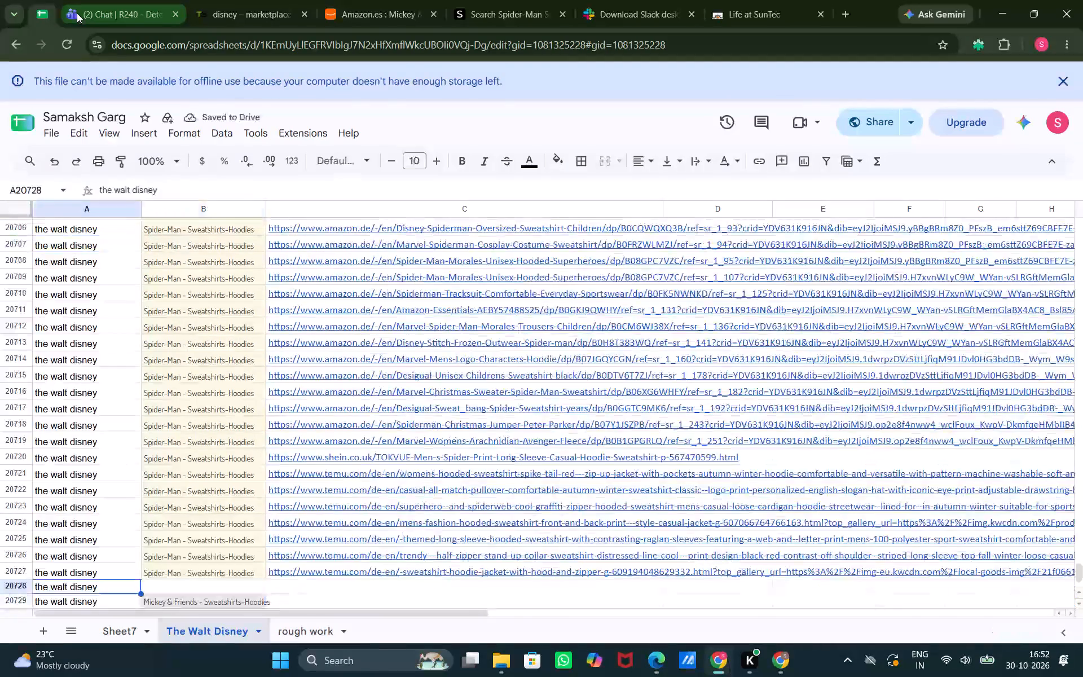
{"action": "key", "text": "BackSpace"}
Copy the infringement type copyright artwork from D20674 down column D through row 20727.
{"action": "key", "text": "Up"}
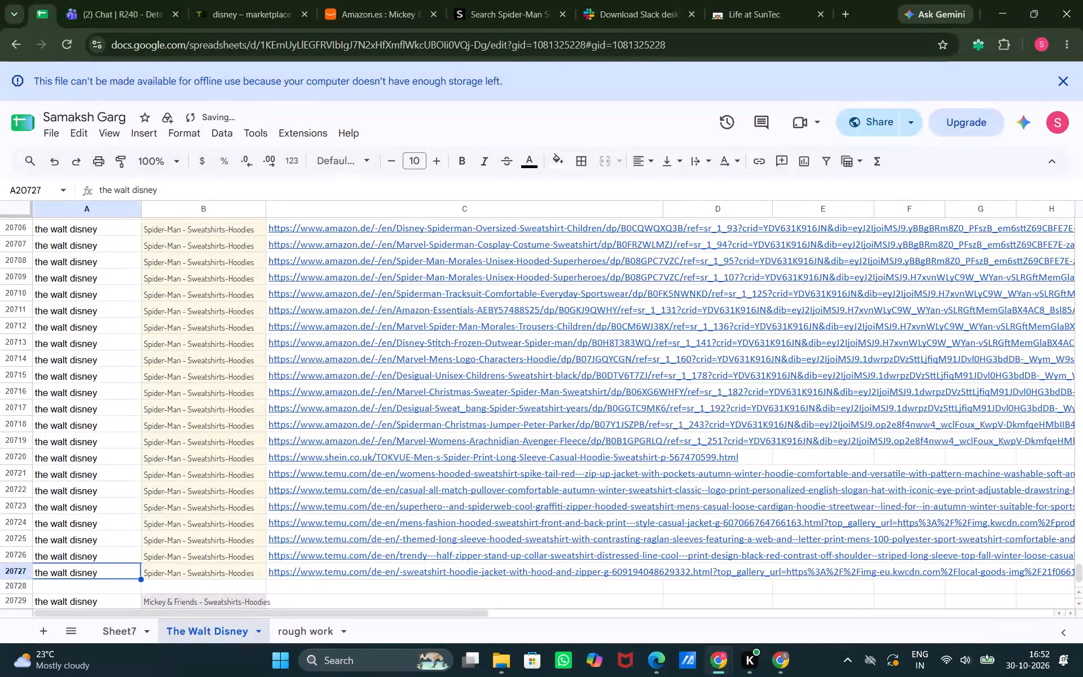
{"action": "key", "text": "ctrl+Up"}
{"action": "key", "text": "Right"}
{"action": "key", "text": "Right"}
{"action": "key", "text": "Right"}
{"action": "key", "text": "ctrl+c"}
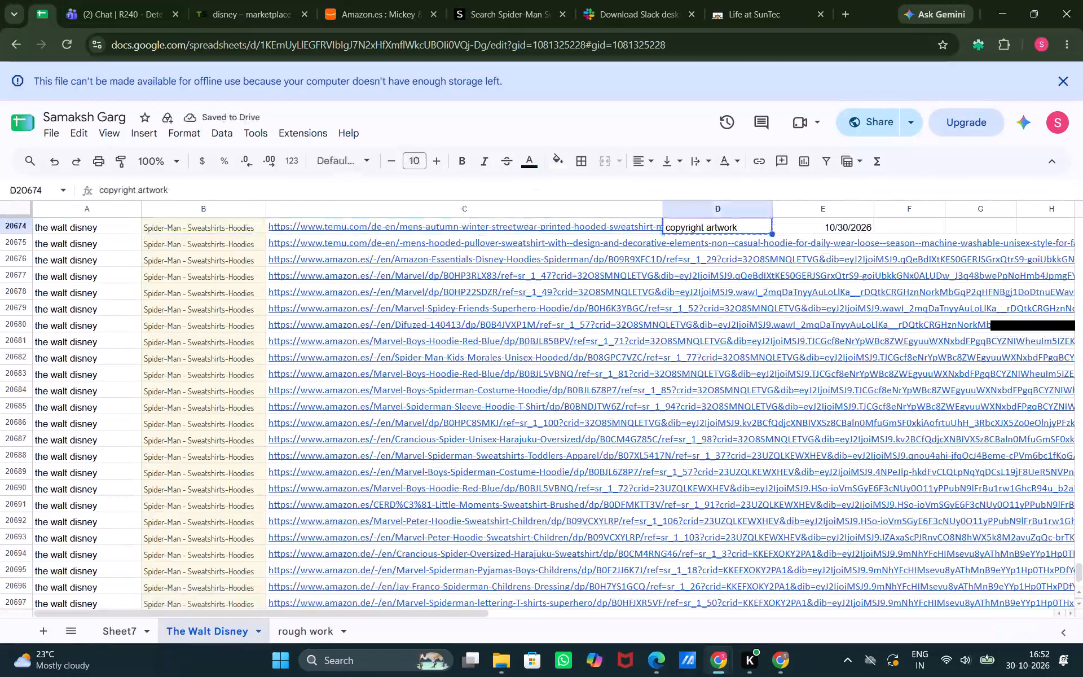
{"action": "key", "text": "Down"}
{"action": "key", "text": "shift+Down"}
{"action": "key", "text": "shift+Down"}
{"action": "key", "text": "shift+Down"}
{"action": "key", "text": "shift+Down"}
{"action": "key", "text": "shift+Down"}
{"action": "key", "text": "shift+Down"}
{"action": "key", "text": "shift+Down"}
{"action": "key", "text": "shift+Down"}
{"action": "key", "text": "shift+Down"}
{"action": "key", "text": "shift+Down"}
{"action": "key", "text": "shift+Down"}
{"action": "key", "text": "shift+Down"}
{"action": "key", "text": "shift+Down"}
{"action": "key", "text": "shift+Down"}
{"action": "key", "text": "shift+Down"}
{"action": "key", "text": "shift+Down"}
{"action": "key", "text": "shift+Down"}
{"action": "key", "text": "shift+Down"}
{"action": "key", "text": "shift+Down"}
{"action": "key", "text": "shift+Down"}
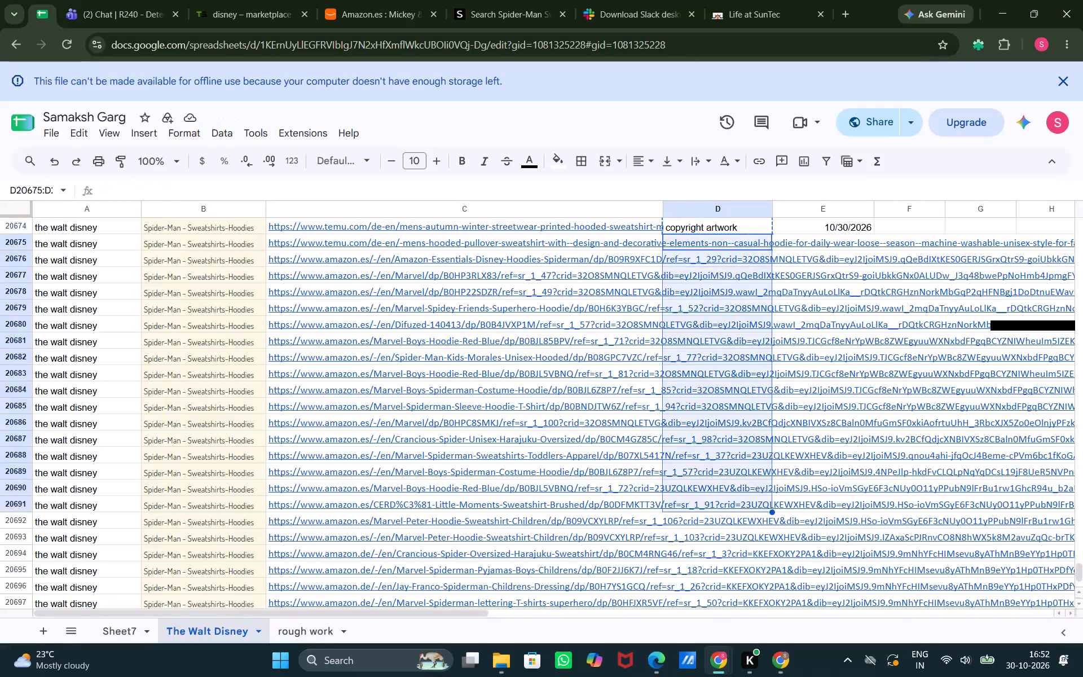
{"action": "key", "text": "shift+Up"}
{"action": "key", "text": "shift+Up"}
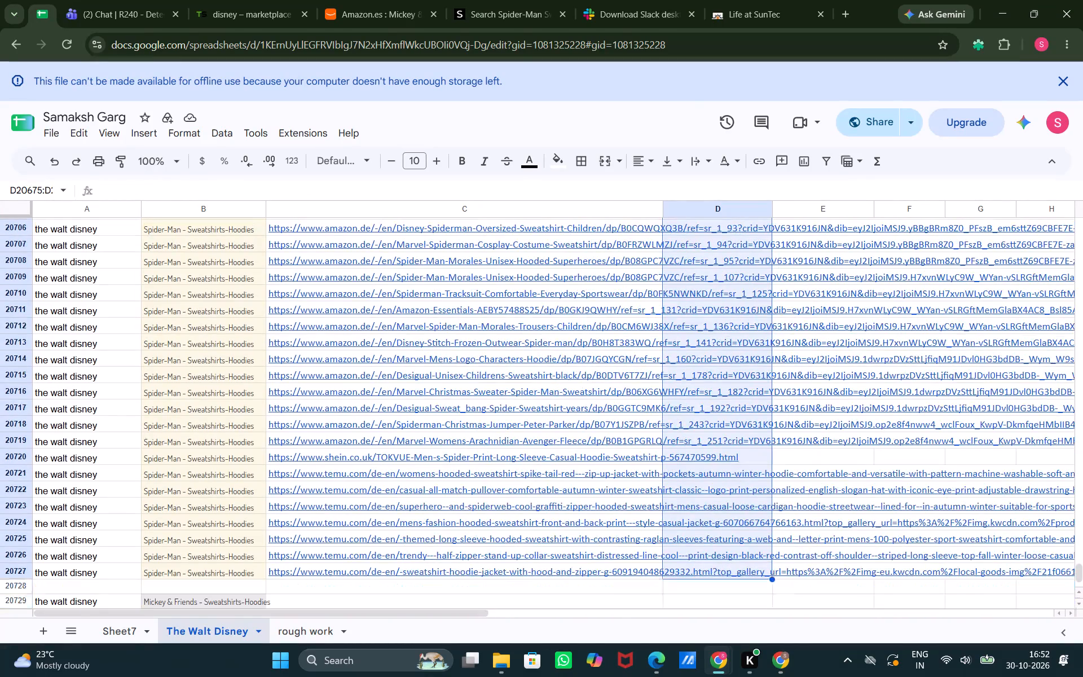
{"action": "key", "text": "ctrl+v"}
Copy the date 10/30/2026 from E20674 down column E through row 20727.
{"action": "key", "text": "Right"}
{"action": "key", "text": "Up"}
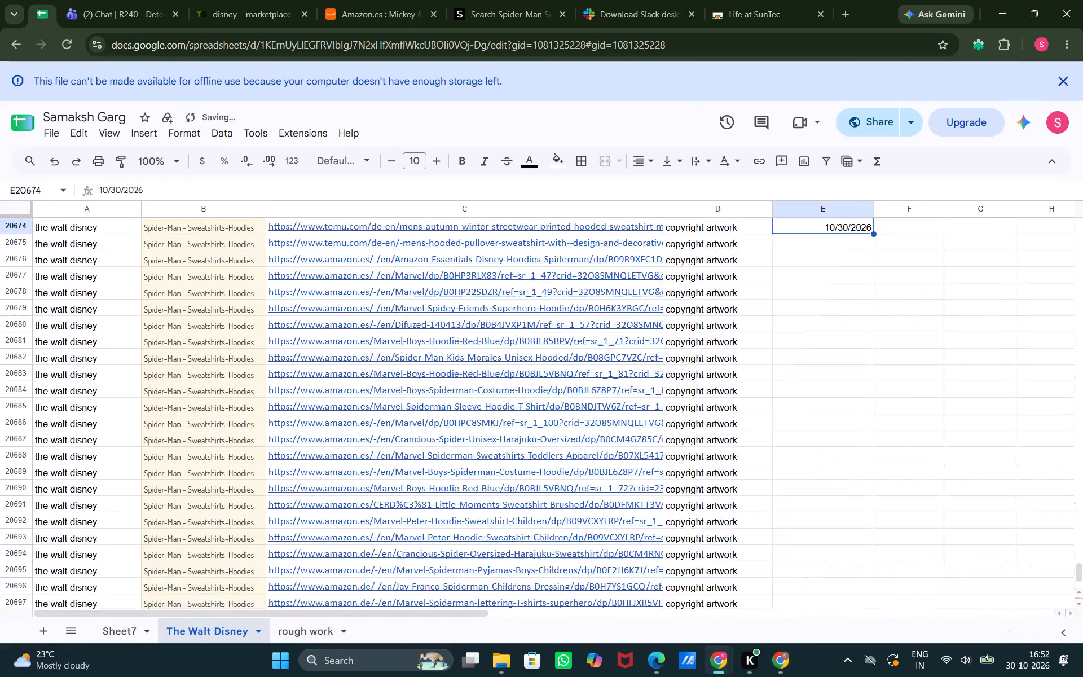
{"action": "key", "text": "ctrl+c"}
{"action": "key", "text": "Down"}
{"action": "key", "text": "shift+Down"}
{"action": "key", "text": "shift+Down"}
{"action": "key", "text": "shift+Down"}
{"action": "key", "text": "shift+Down"}
{"action": "key", "text": "shift+Down"}
{"action": "key", "text": "shift+Down"}
{"action": "key", "text": "shift+Down"}
{"action": "key", "text": "shift+Down"}
{"action": "key", "text": "shift+Down"}
{"action": "key", "text": "shift+Down"}
{"action": "key", "text": "shift+Down"}
{"action": "key", "text": "shift+Down"}
{"action": "key", "text": "shift+Down"}
{"action": "key", "text": "shift+Down"}
{"action": "key", "text": "shift+Down"}
{"action": "key", "text": "shift+Down"}
{"action": "key", "text": "shift+Down"}
{"action": "key", "text": "shift+Down"}
{"action": "key", "text": "shift+Down"}
{"action": "key", "text": "shift+Down"}
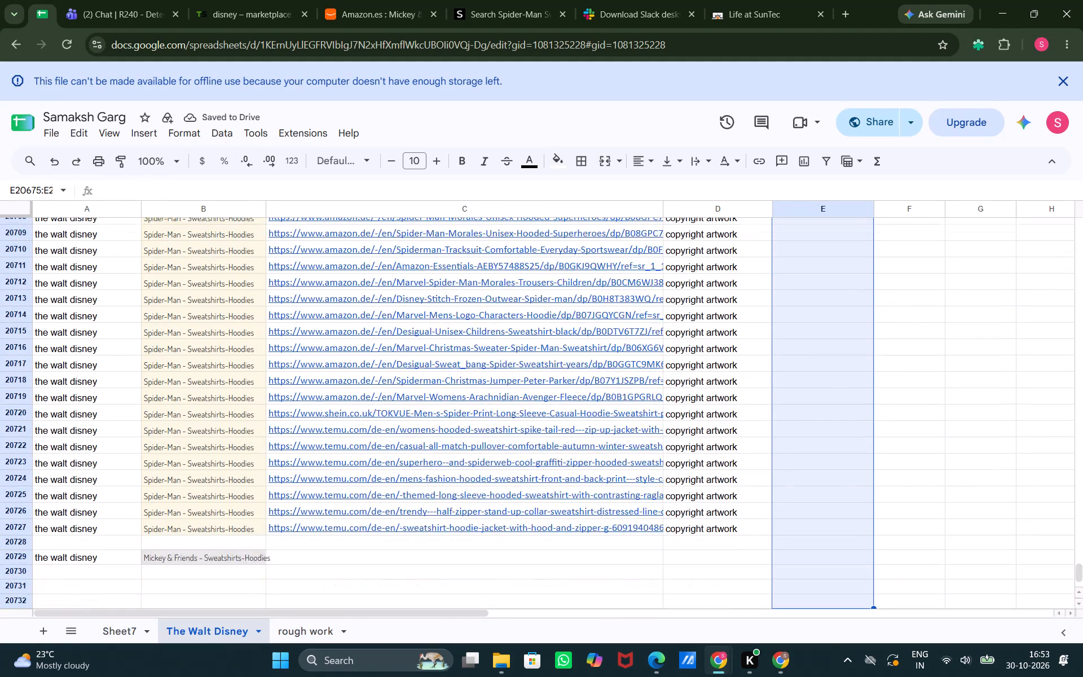
{"action": "key", "text": "shift+Up"}
{"action": "key", "text": "shift+Up"}
{"action": "key", "text": "shift+Up"}
{"action": "key", "text": "shift+Up"}
{"action": "key", "text": "shift+Up"}
{"action": "key", "text": "shift+Up"}
{"action": "key", "text": "shift+Up"}
{"action": "key", "text": "shift+Up"}
{"action": "key", "text": "ctrl+v"}
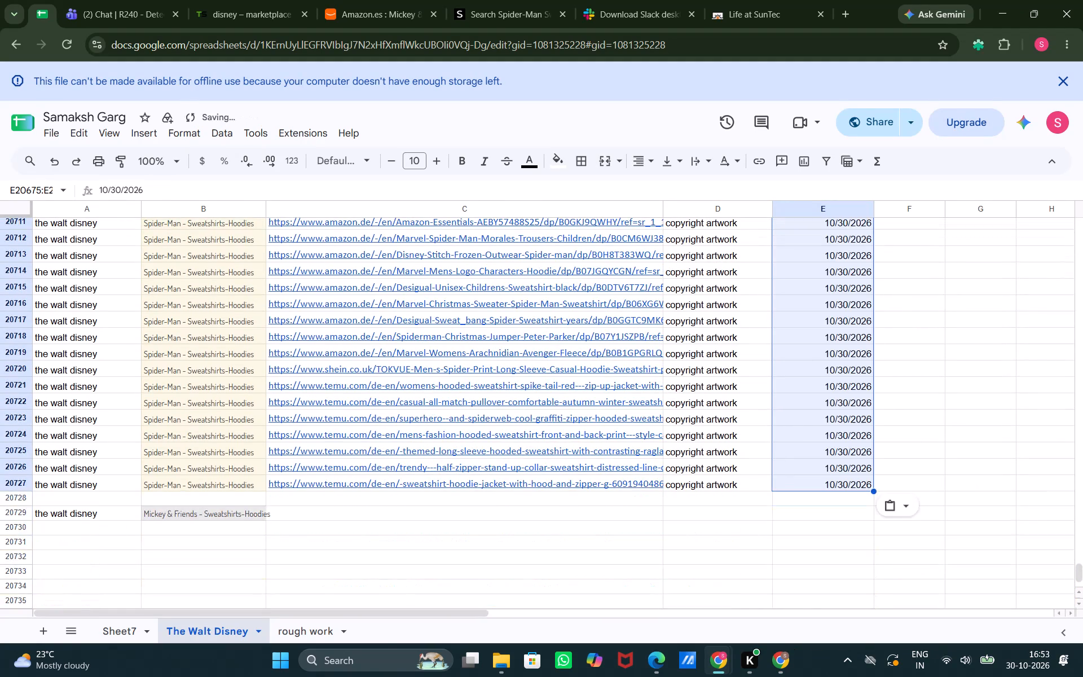
Copy the infringement type Counterfeit from D20560 of the Mickey & Friends - Bags rows into D20729.
{"action": "key", "text": "Up"}
{"action": "key", "text": "Left"}
{"action": "key", "text": "Left"}
{"action": "key", "text": "Left"}
{"action": "key", "text": "Left"}
{"action": "key", "text": "Left"}
{"action": "key", "text": "Left"}
{"action": "key", "text": "Left"}
{"action": "key", "text": "Left"}
{"action": "key", "text": "Left"}
{"action": "key", "text": "Left"}
{"action": "key", "text": "Left"}
{"action": "key", "text": "Up"}
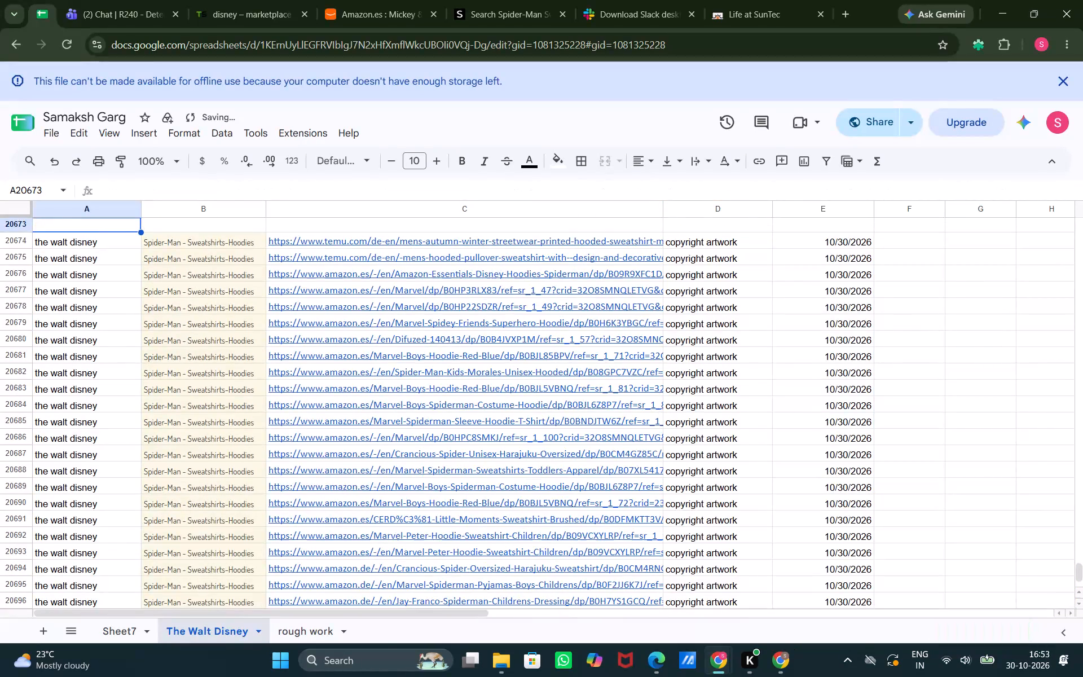
{"action": "key", "text": "Down"}
{"action": "key", "text": "ctrl+Down"}
{"action": "key", "text": "Down"}
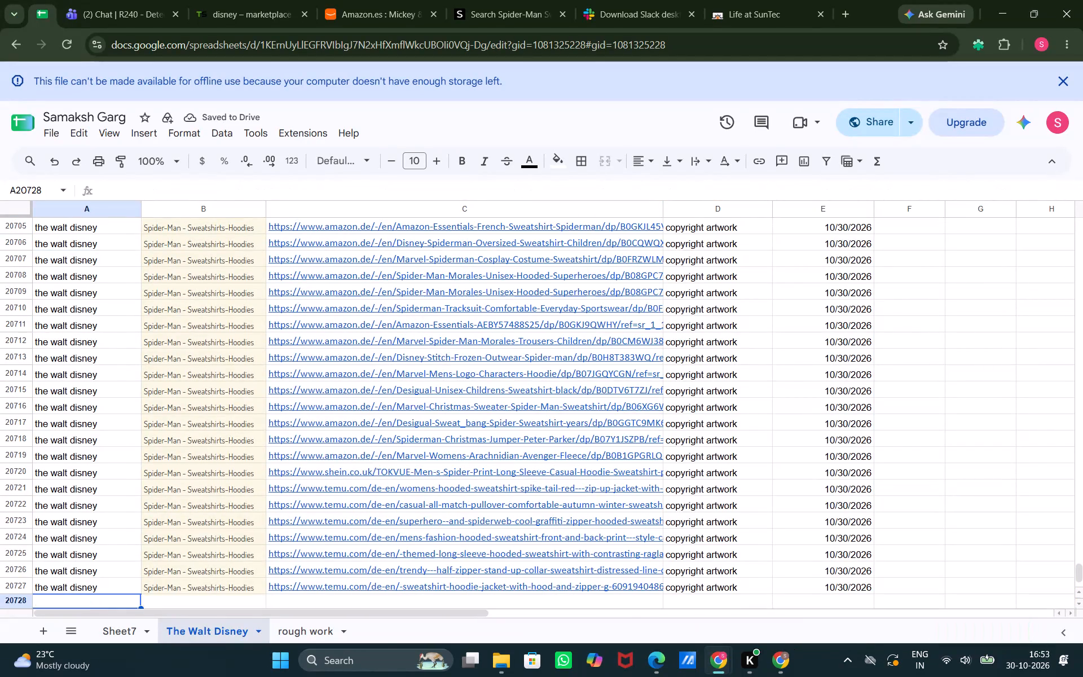
{"action": "key", "text": "Right"}
{"action": "key", "text": "Down"}
{"action": "key", "text": "Right"}
{"action": "key", "text": "Right"}
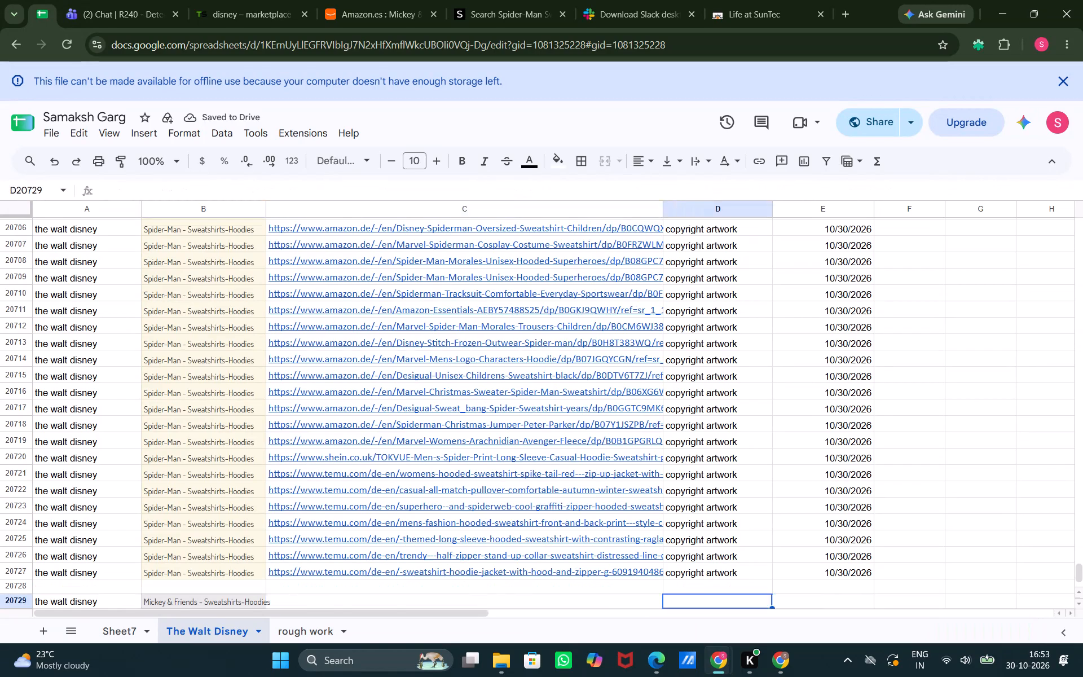
{"action": "key", "text": "ctrl+Up"}
{"action": "key", "text": "ctrl+Up"}
{"action": "key", "text": "ctrl+Up"}
{"action": "key", "text": "ctrl+Up"}
{"action": "key", "text": "ctrl+Up"}
{"action": "key", "text": "ctrl+c"}
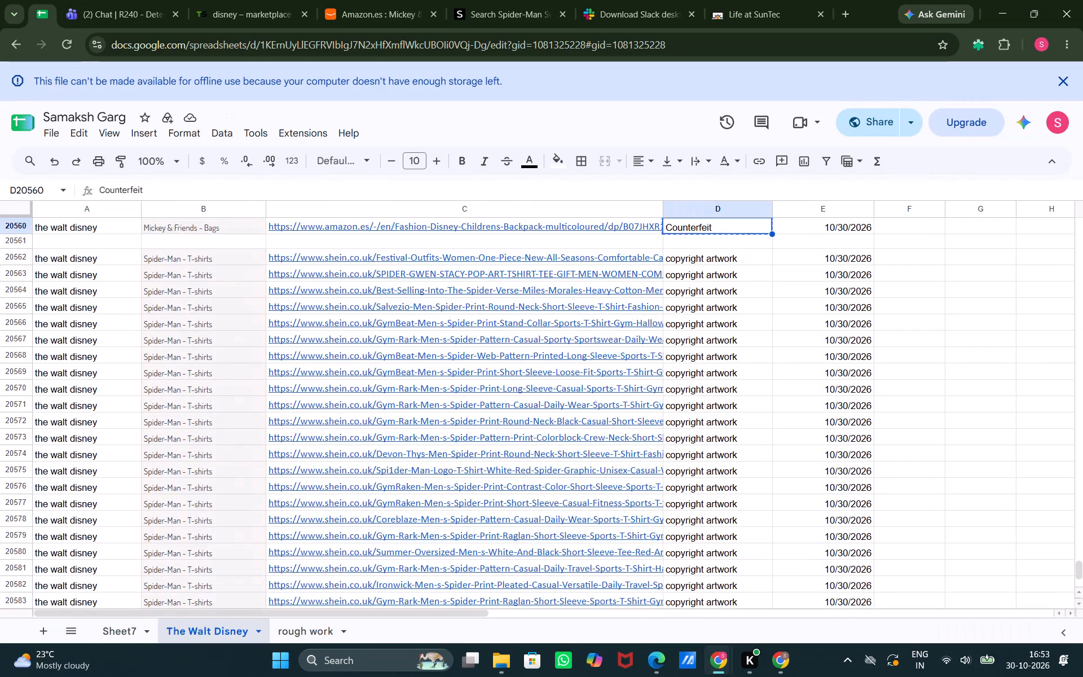
{"action": "key", "text": "ctrl+Down"}
{"action": "key", "text": "ctrl+Down"}
{"action": "key", "text": "ctrl+Down"}
{"action": "key", "text": "ctrl+Down"}
{"action": "key", "text": "ctrl+Down"}
{"action": "key", "text": "ctrl+Up"}
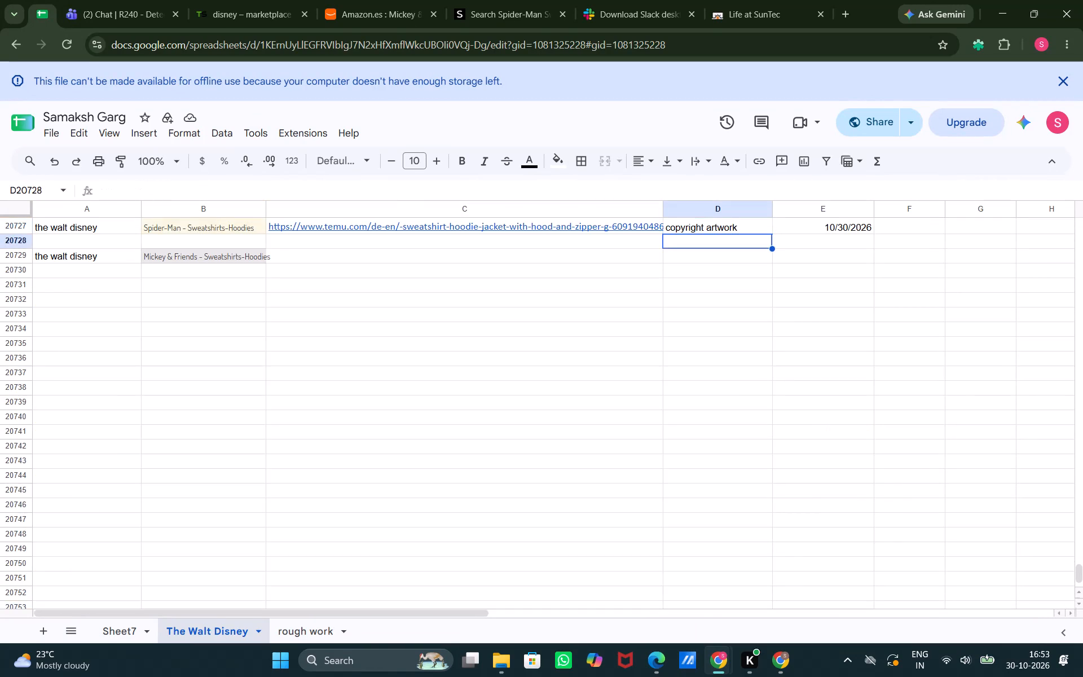
{"action": "key", "text": "Down"}
{"action": "key", "text": "Down"}
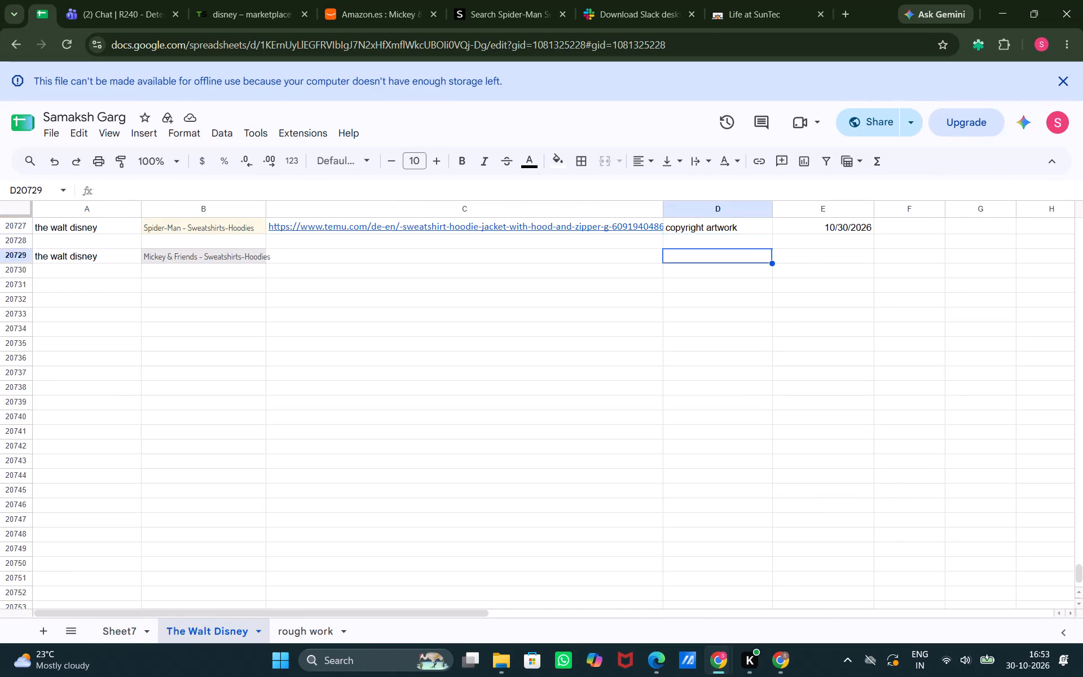
{"action": "key", "text": "ctrl+v"}
Enter the current date 10/30/2026 in E20729 for the Mickey & Friends - Sweatshirts-Hoodies entry.
{"action": "key", "text": "Right"}
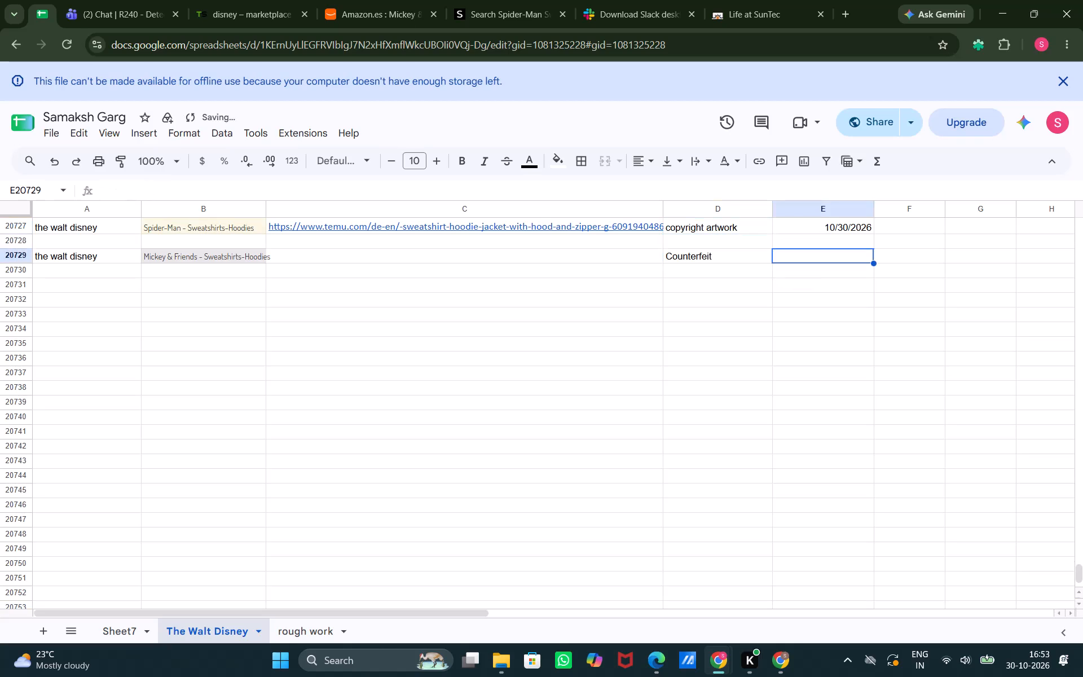
{"action": "key", "text": "ctrl+semicolon"}
Select empty link cell C20729, and copy the link of the Amazon Essentials Disney | Marvel | Star Wars men's fleece zip-up hoodie on Amazon.es.
{"action": "key", "text": "Left"}
{"action": "key", "text": "Left"}
{"action": "key", "text": "Left"}
{"action": "key", "text": "Right"}
{"action": "key", "text": "Right"}
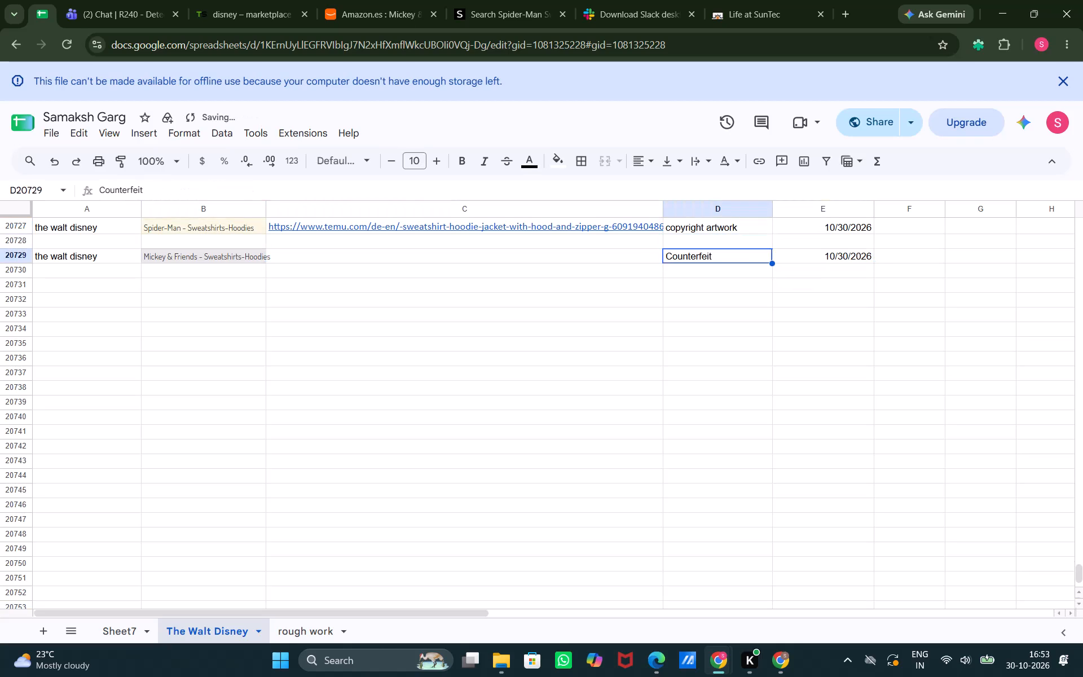
{"action": "key", "text": "Left"}
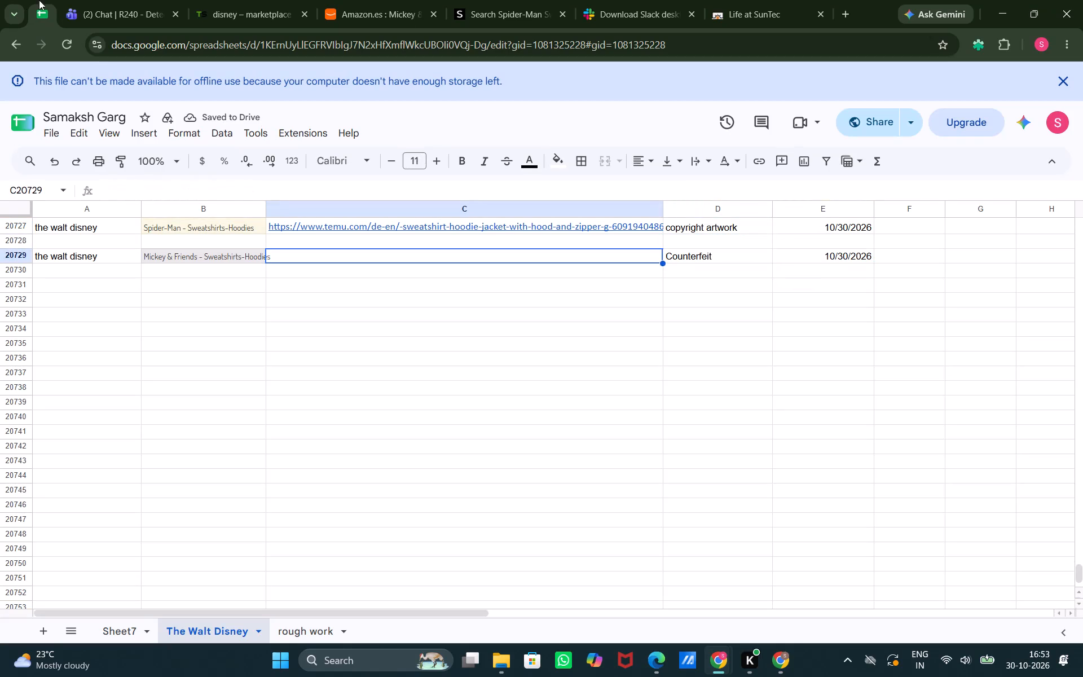
{"action": "left_click", "coordinate": [348, 0]}
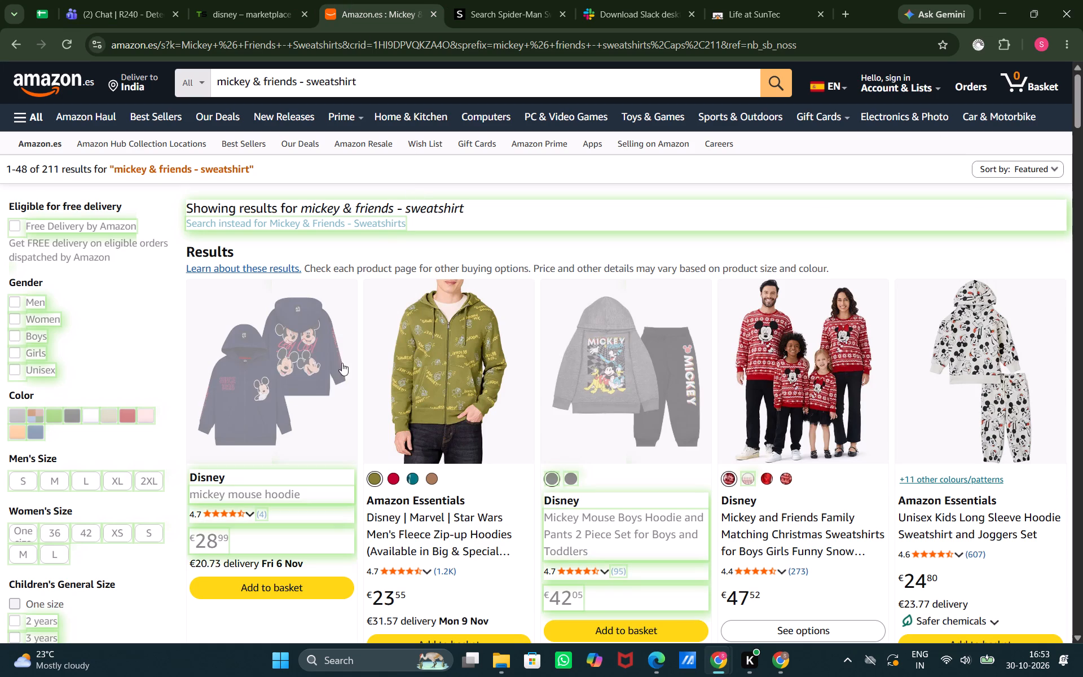
{"action": "right_click", "coordinate": [437, 548]}
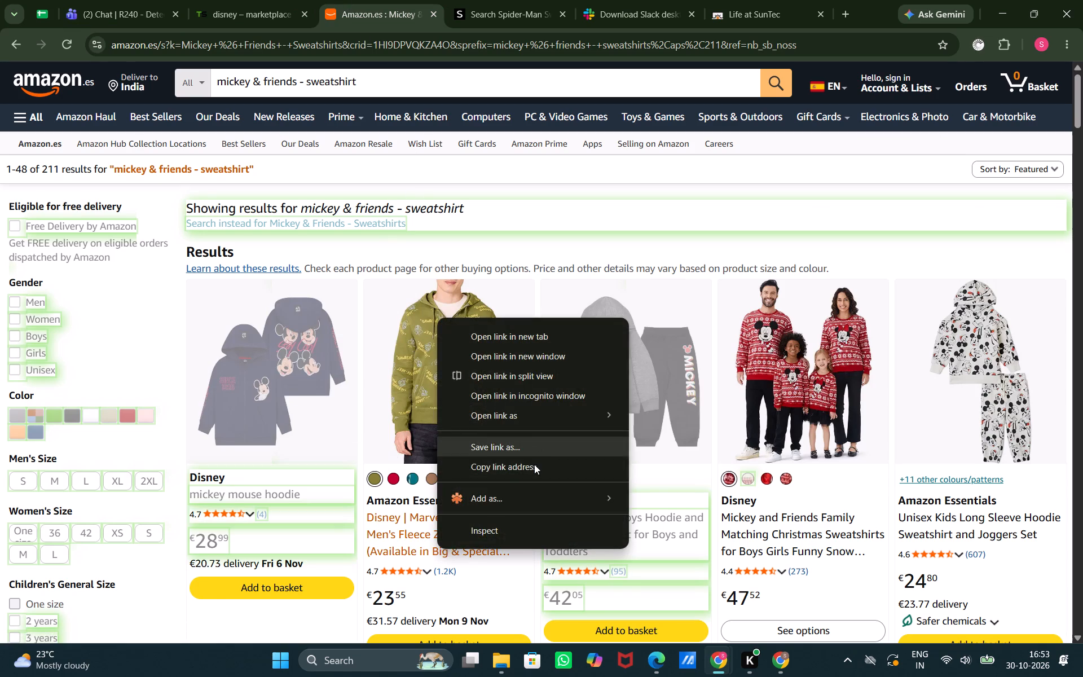
{"action": "left_click", "coordinate": [534, 464]}
Detach the Amazon.es mickey & friends - sweatshirt results into a separate browser window.
{"action": "left_click_drag", "start_coordinate": [384, 15], "coordinate": [385, 43]}
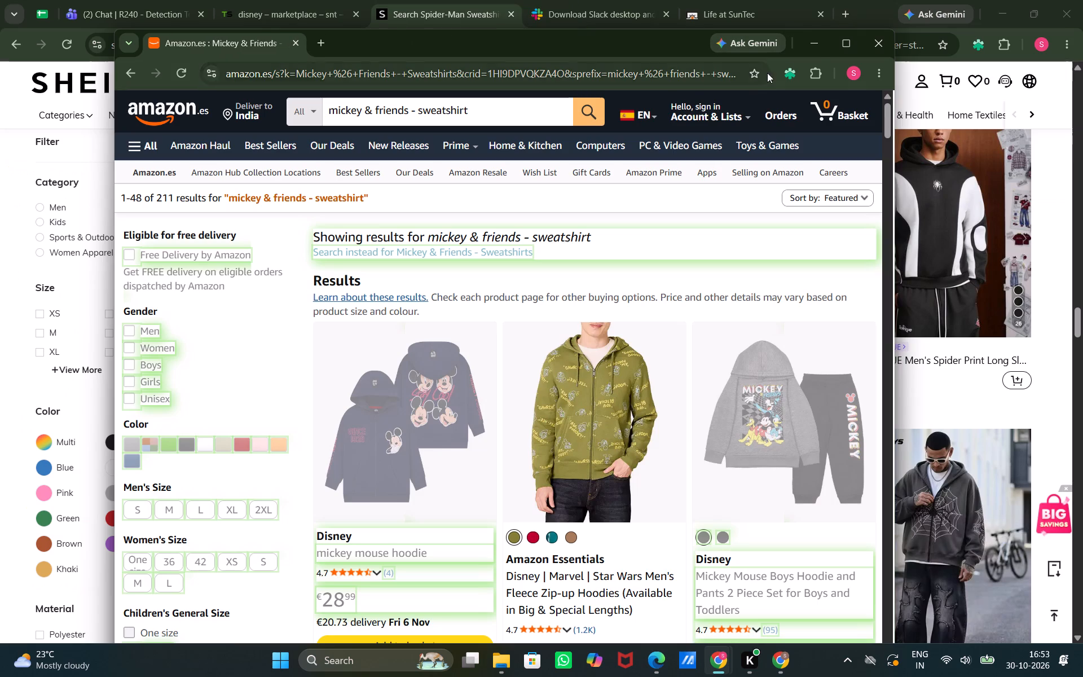
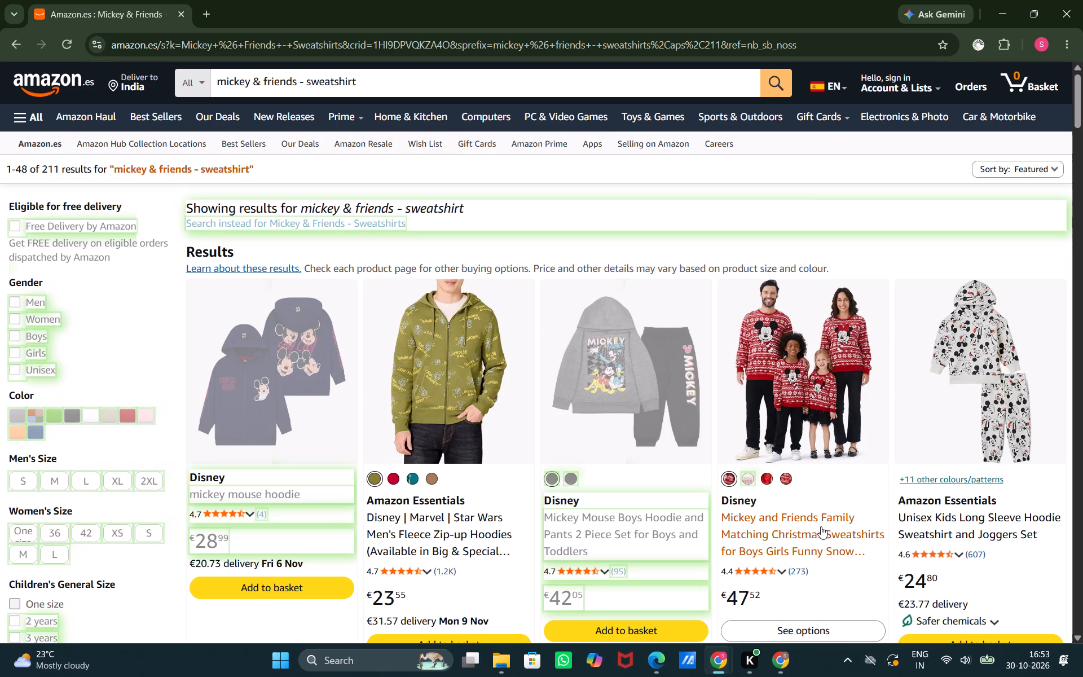
Copy the link of the Mickey and Friends Family Matching Christmas Sweatshirts listing into cell C20730 of The Walt Disney sheet.
{"action": "right_click", "coordinate": [821, 522]}
{"action": "left_click", "coordinate": [886, 445]}
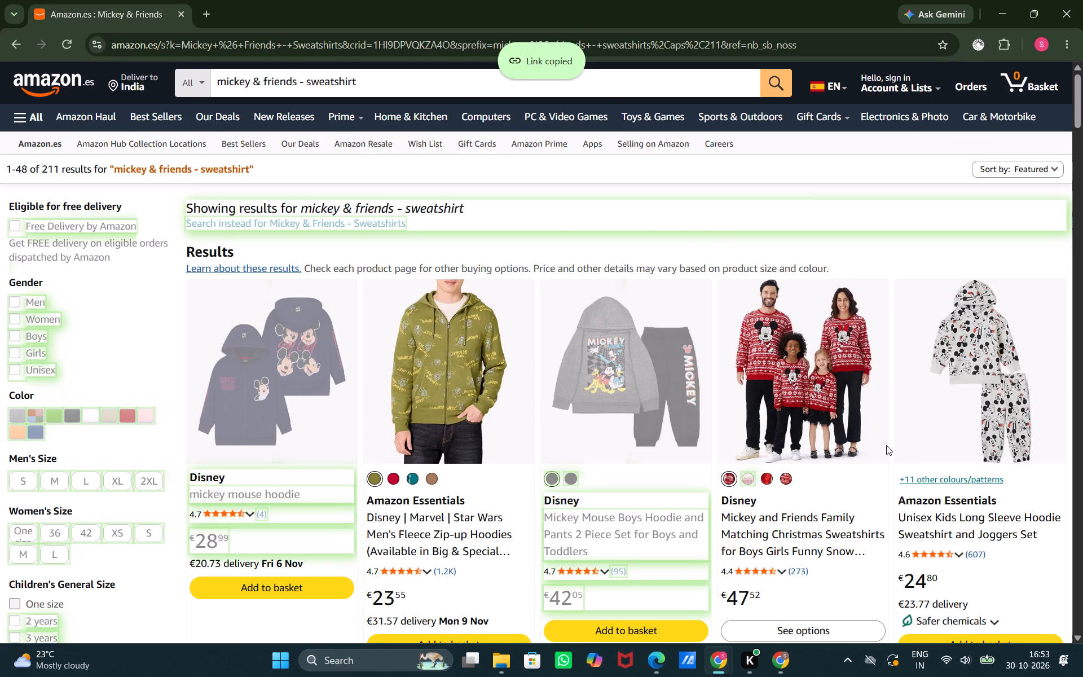
{"action": "key", "text": "alt+Tab"}
{"action": "key", "text": "ctrl+v"}
{"action": "key", "text": "Return"}
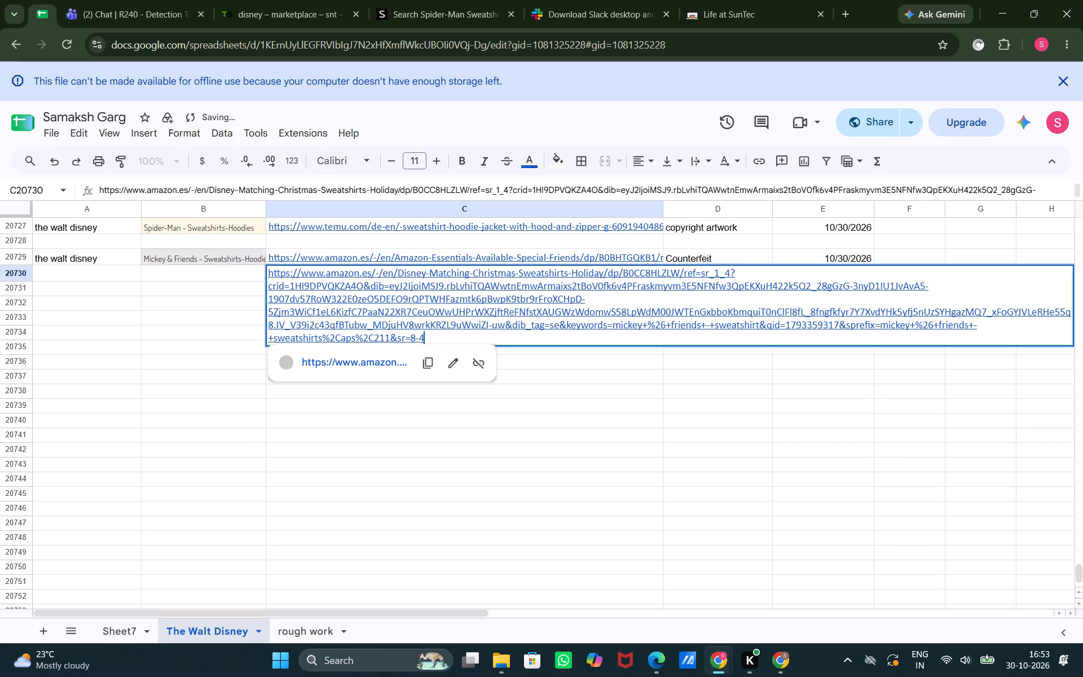
Copy the Amazon link of the Unisex Kids Long Sleeve Hoodie Sweatshirt and Joggers Set into cell C20731.
{"action": "key", "text": "alt+Tab"}
{"action": "right_click", "coordinate": [964, 515]}
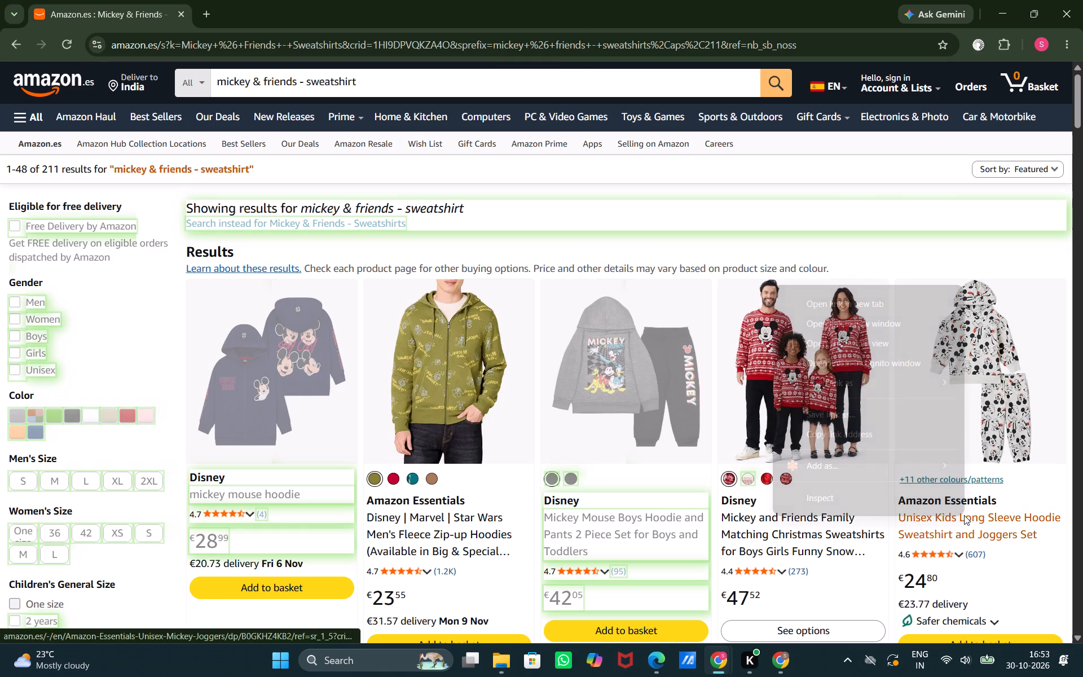
{"action": "left_click", "coordinate": [908, 439]}
{"action": "key", "text": "alt+Tab"}
{"action": "key", "text": "Return"}
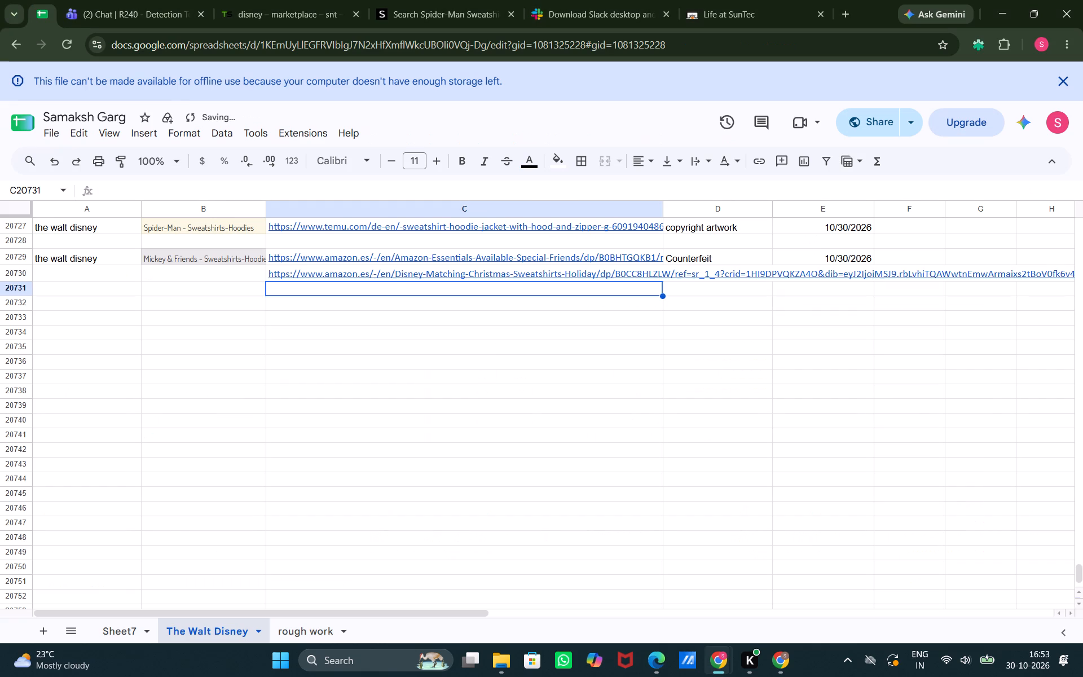
{"action": "key", "text": "ctrl+v"}
{"action": "key", "text": "Return"}
{"action": "key", "text": "Return"}
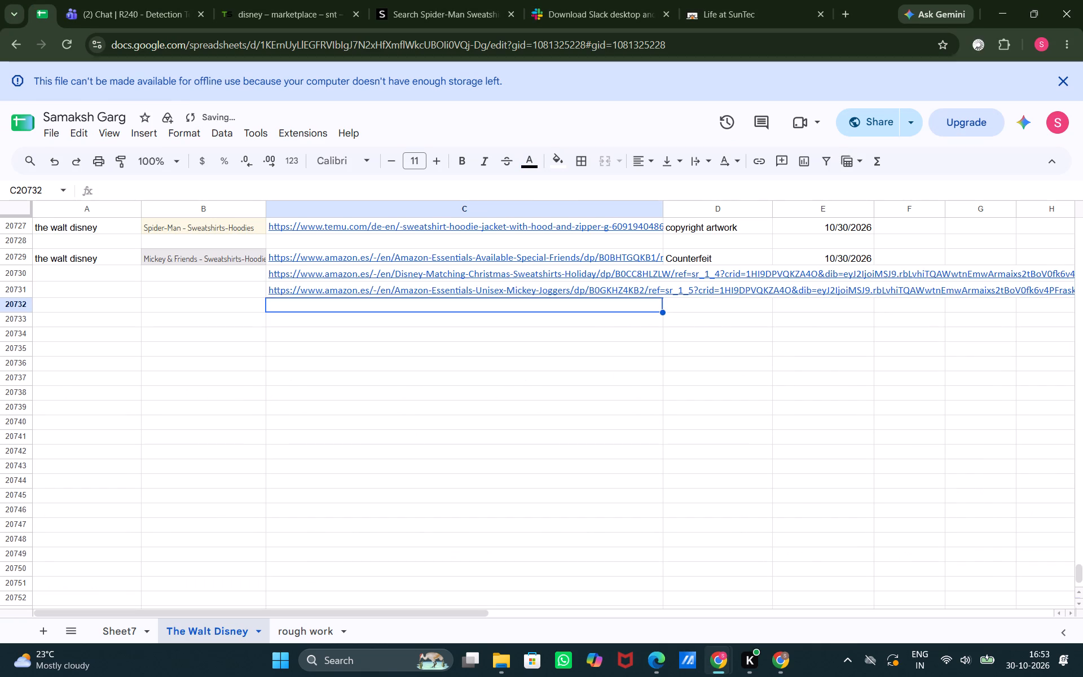
Copy the Amazon link of the Mickey and Friends Family Matching Christmas Characters Long Sleeve Pullover Hoodie priced €49.27 into cell C20732.
{"action": "key", "text": "alt+Tab"}
{"action": "scroll", "coordinate": [908, 439], "scroll_direction": "down", "scroll_amount": 8}
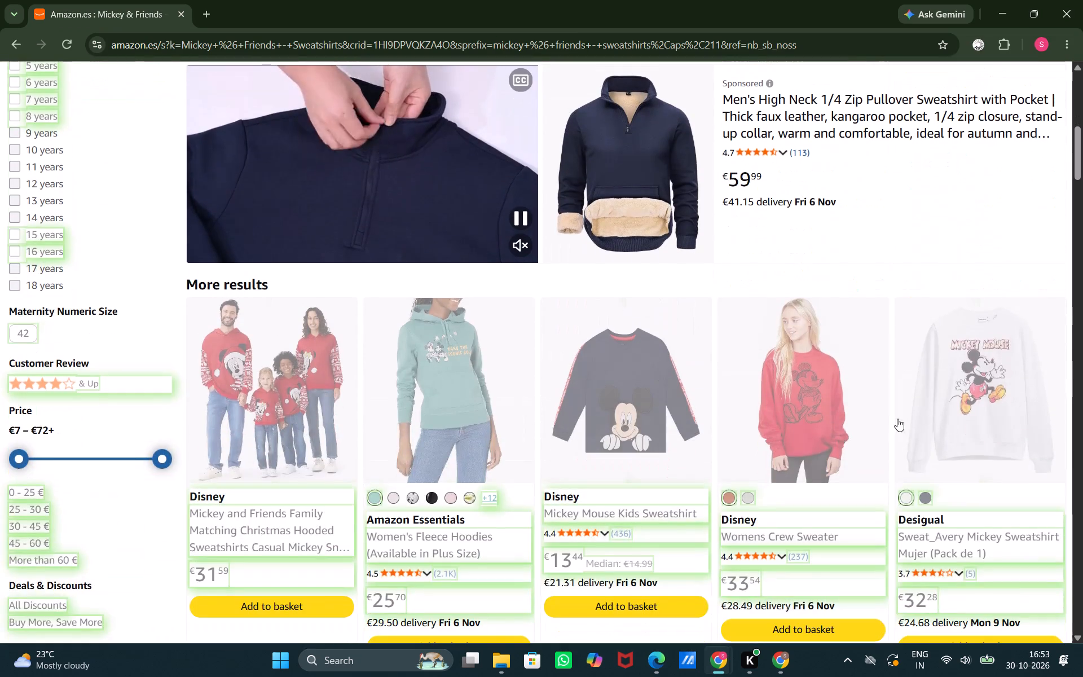
{"action": "scroll", "coordinate": [605, 384], "scroll_direction": "down", "scroll_amount": 6}
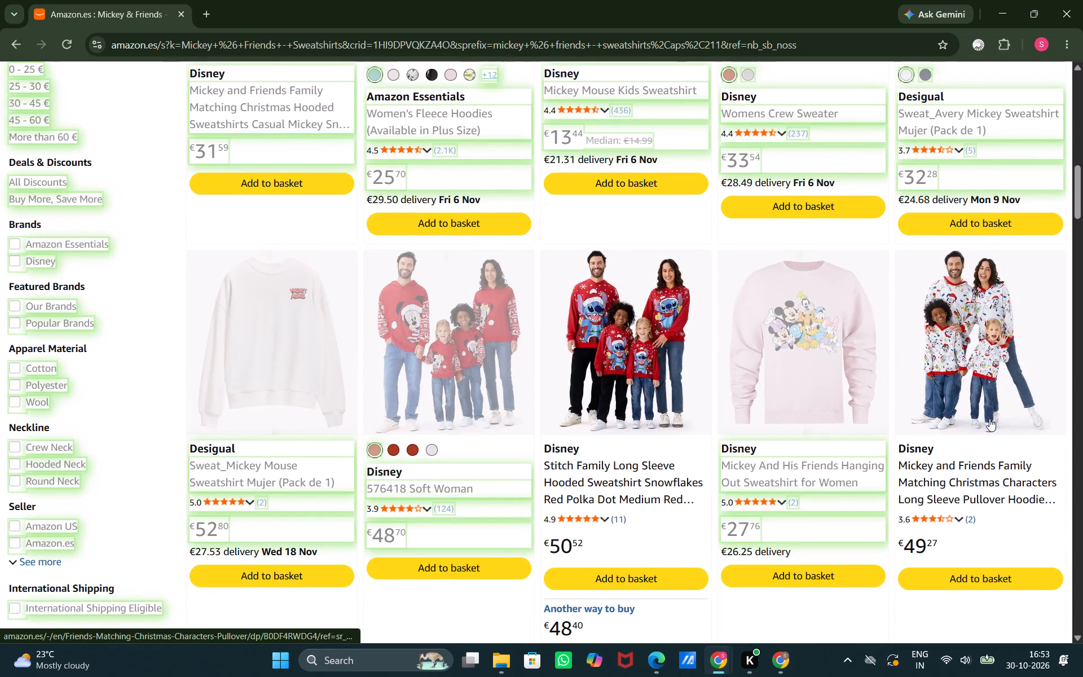
{"action": "right_click", "coordinate": [964, 489]}
{"action": "left_click", "coordinate": [888, 405]}
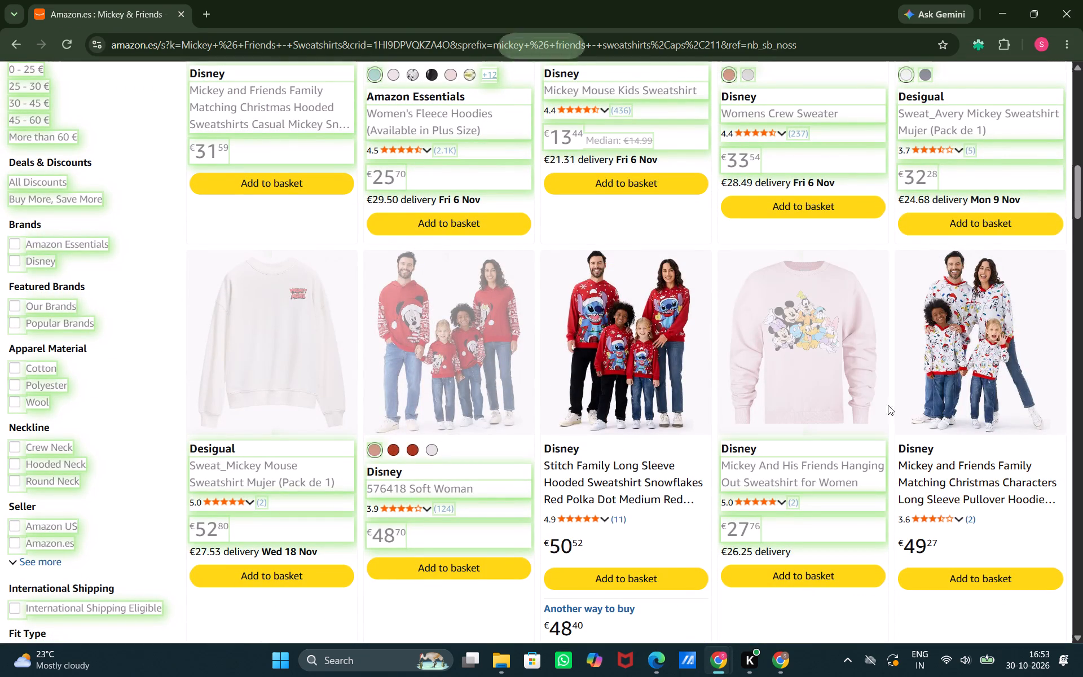
{"action": "key", "text": "alt+Tab"}
{"action": "key", "text": "ctrl+v"}
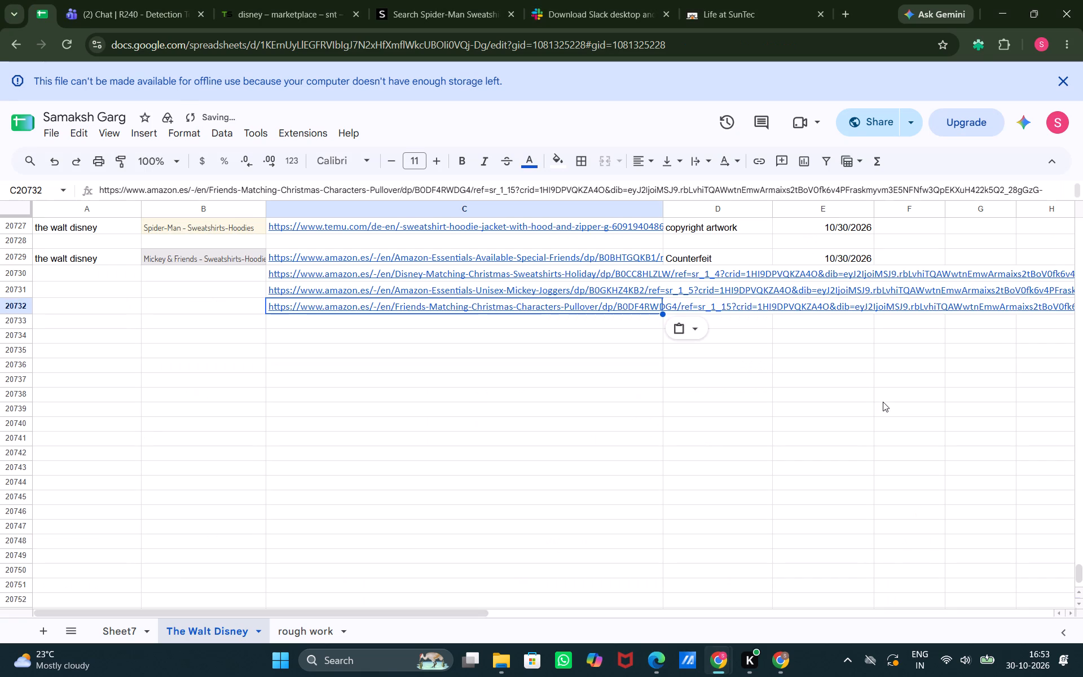
{"action": "key", "text": "Return"}
{"action": "key", "text": "Return"}
{"action": "key", "text": "Return"}
Copy the Amazon link of the Mickey Confetti Filling Shirt for Women into cell C20733.
{"action": "key", "text": "alt+Tab"}
{"action": "scroll", "coordinate": [874, 394], "scroll_direction": "down", "scroll_amount": 5}
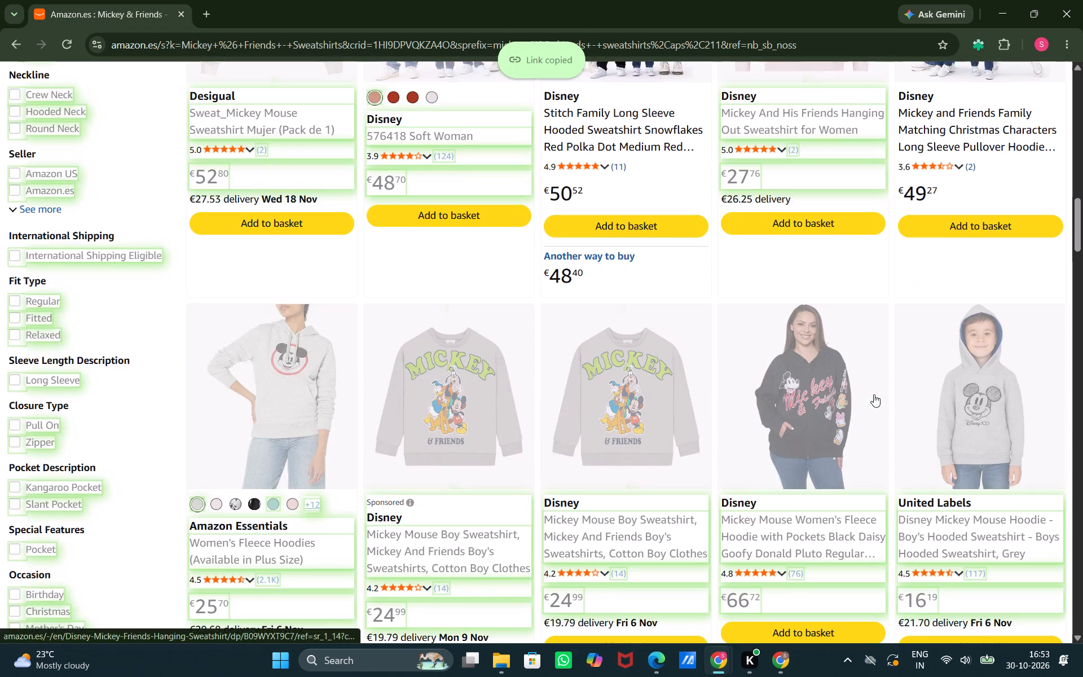
{"action": "scroll", "coordinate": [874, 394], "scroll_direction": "down", "scroll_amount": 7}
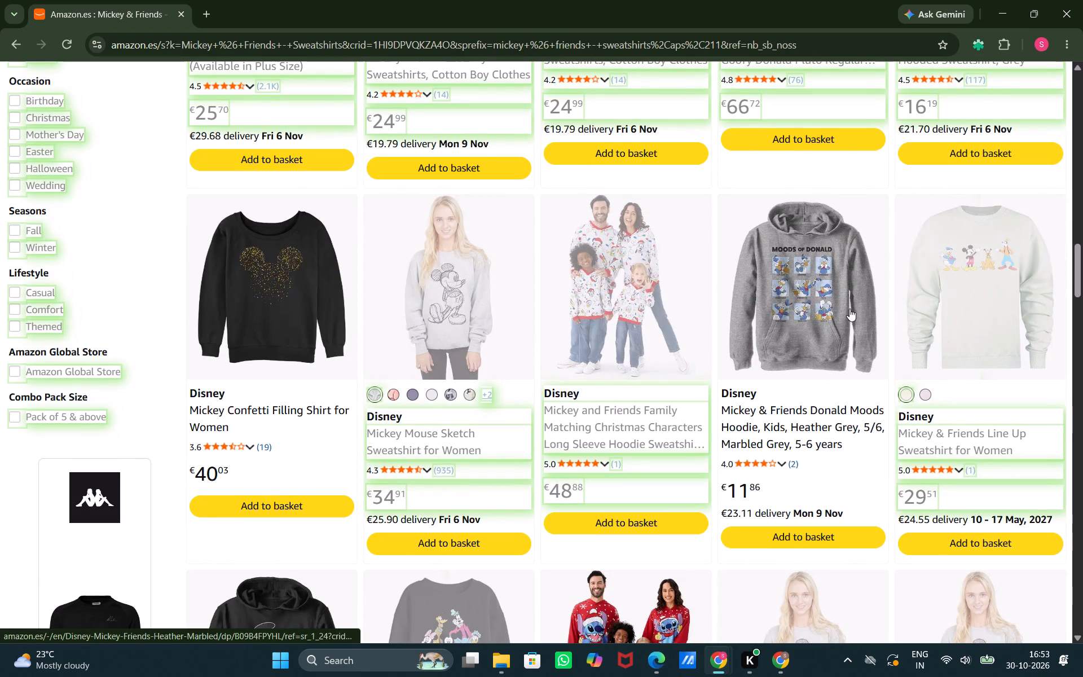
{"action": "right_click", "coordinate": [296, 411]}
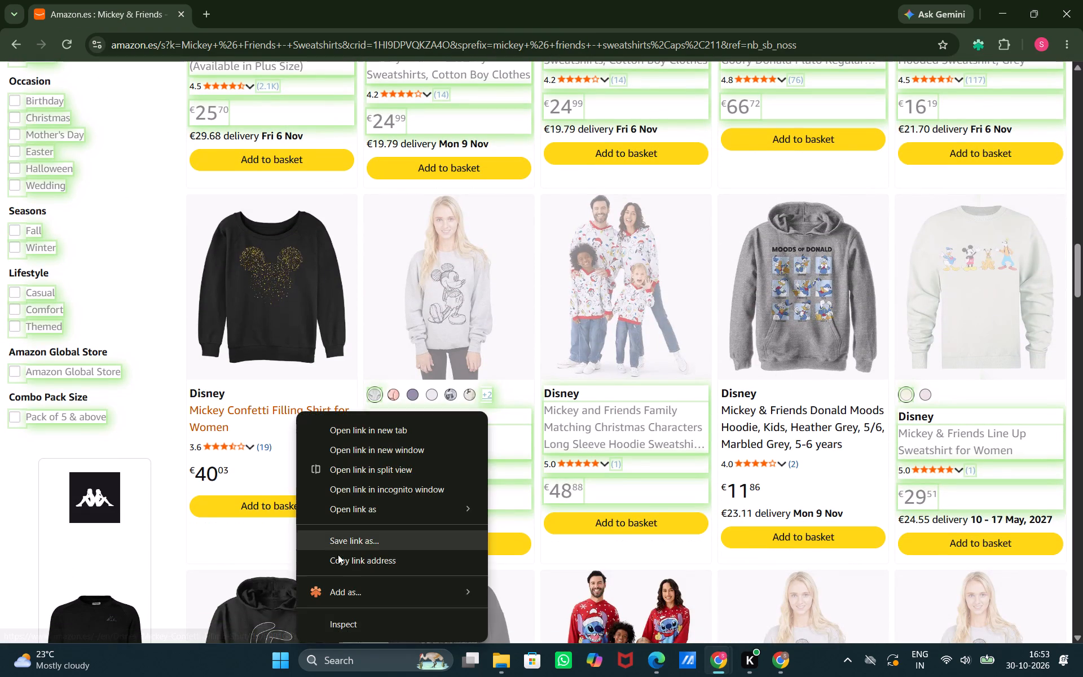
{"action": "left_click", "coordinate": [338, 560]}
{"action": "key", "text": "alt+Tab"}
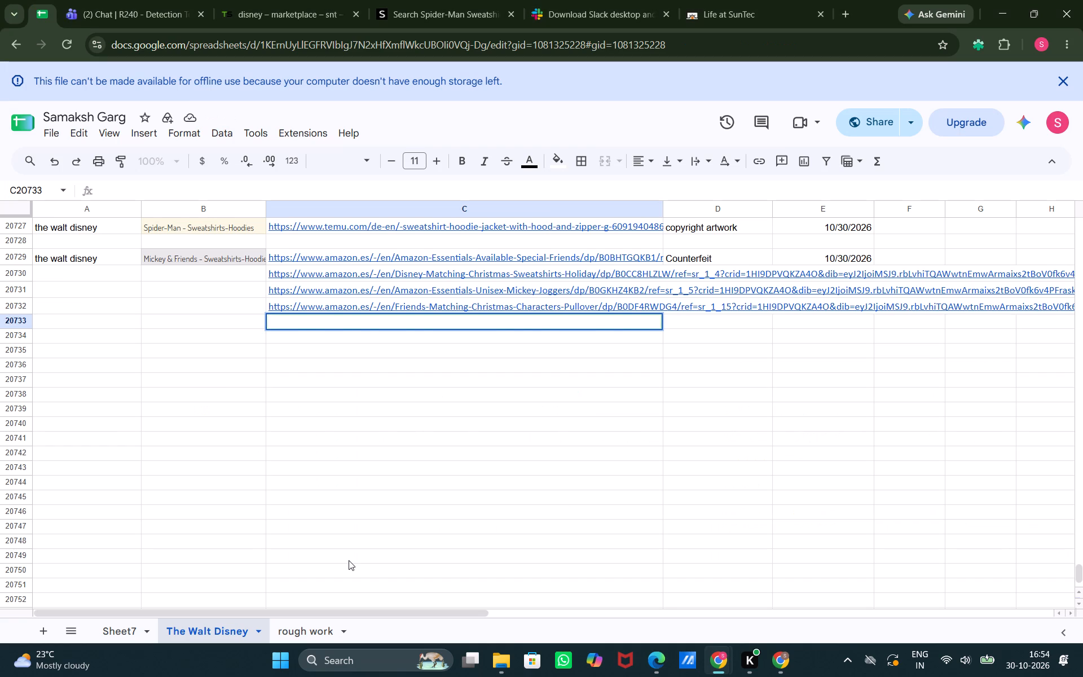
{"action": "key", "text": "ctrl+v"}
{"action": "key", "text": "Return"}
{"action": "key", "text": "Return"}
Copy the Amazon link of the Disney Boys' Fleece Crewneck Pullover Sweatshirts from Amazon Essentials into cell C20734.
{"action": "key", "text": "alt+Tab"}
{"action": "scroll", "coordinate": [370, 473], "scroll_direction": "down", "scroll_amount": 3}
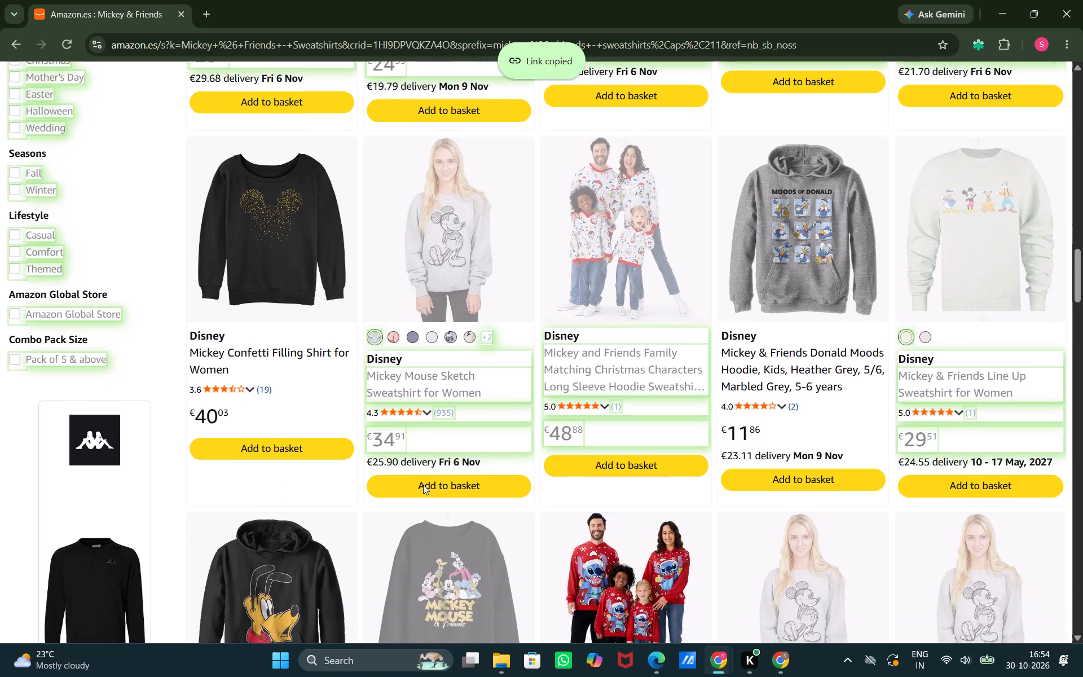
{"action": "scroll", "coordinate": [423, 485], "scroll_direction": "down", "scroll_amount": 2}
{"action": "scroll", "coordinate": [805, 345], "scroll_direction": "down", "scroll_amount": 5}
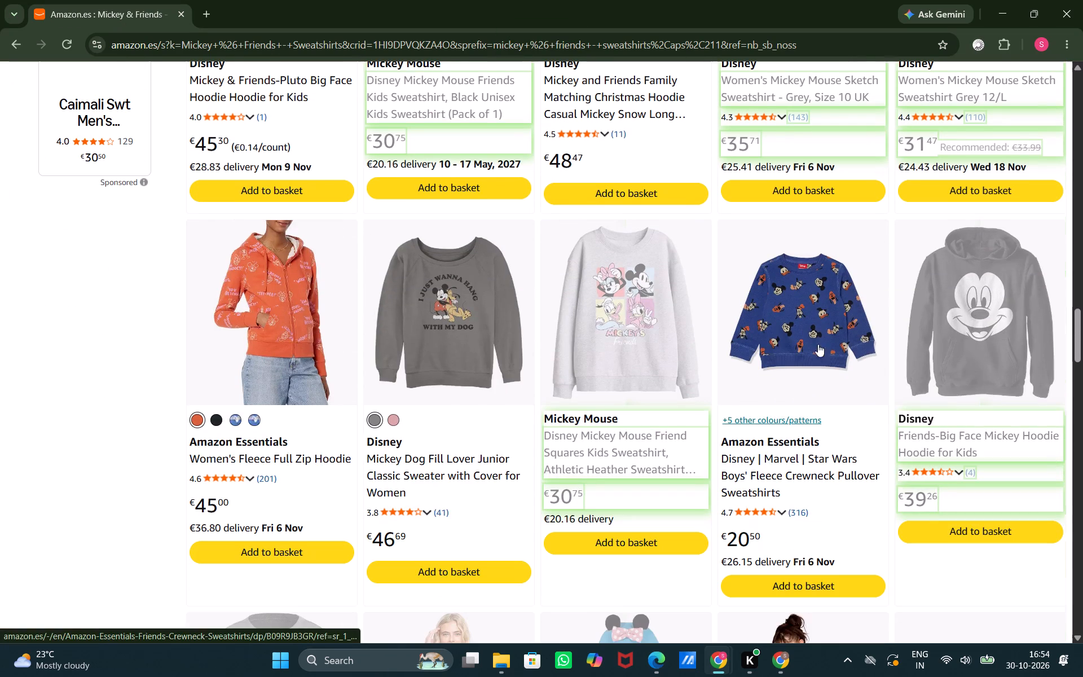
{"action": "right_click", "coordinate": [820, 468]}
{"action": "left_click", "coordinate": [862, 394]}
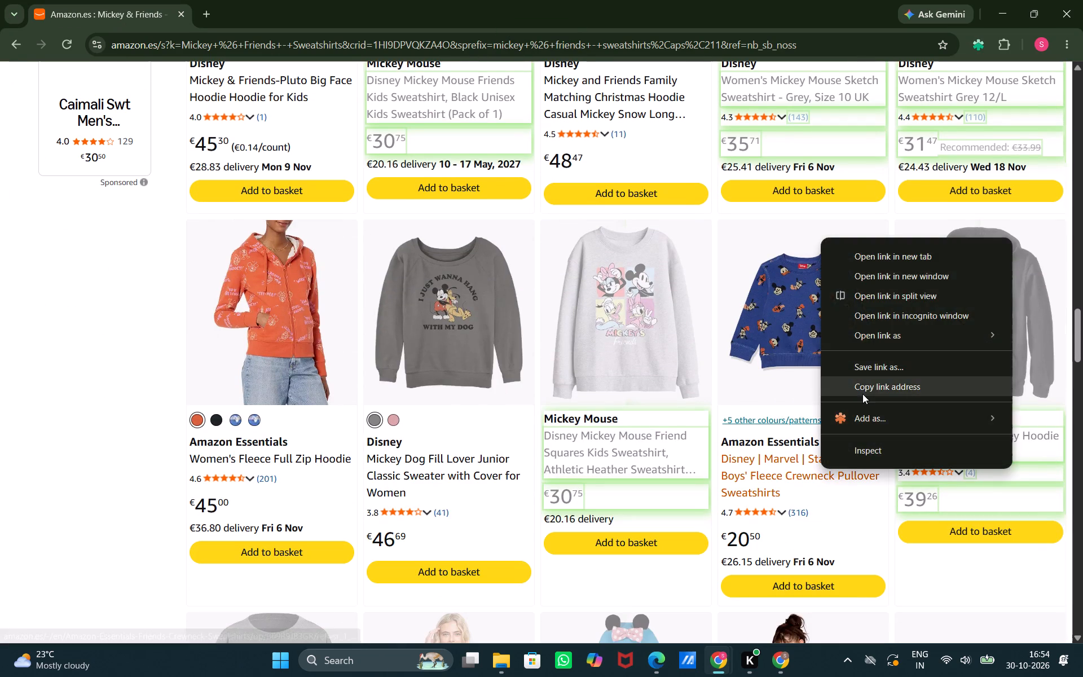
{"action": "key", "text": "alt+Tab"}
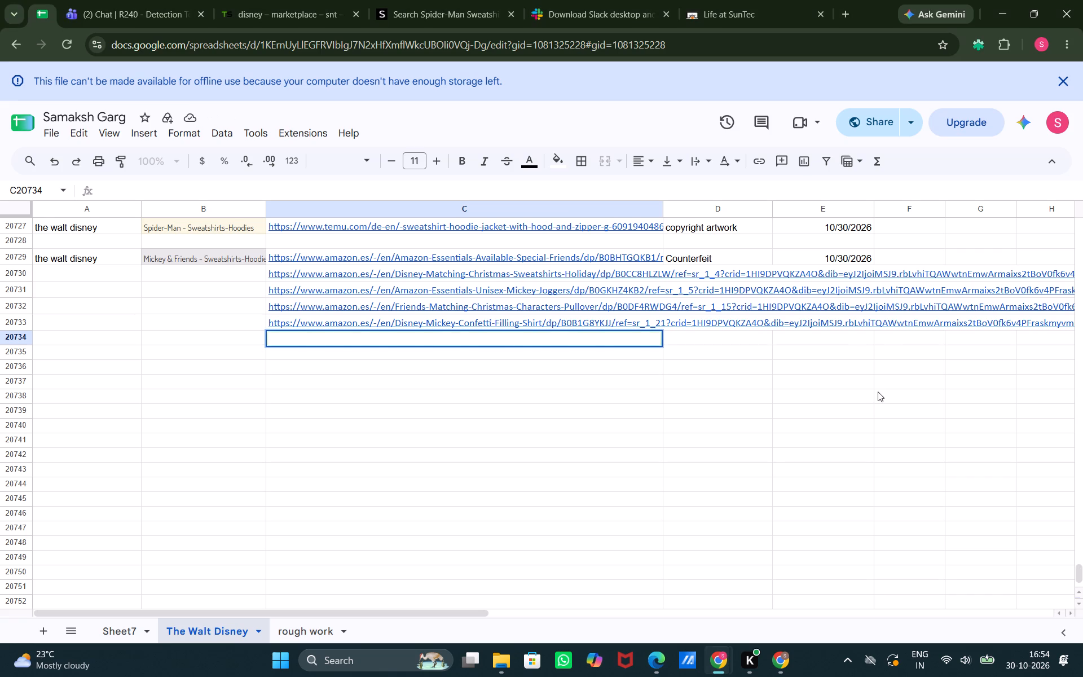
{"action": "key", "text": "ctrl+v"}
{"action": "key", "text": "Return"}
{"action": "key", "text": "Return"}
{"action": "key", "text": "Return"}
Copy the Amazon link of the Mickey Dog Fill Lover Junior Classic Sweater into cell C20736.
{"action": "key", "text": "alt+Tab"}
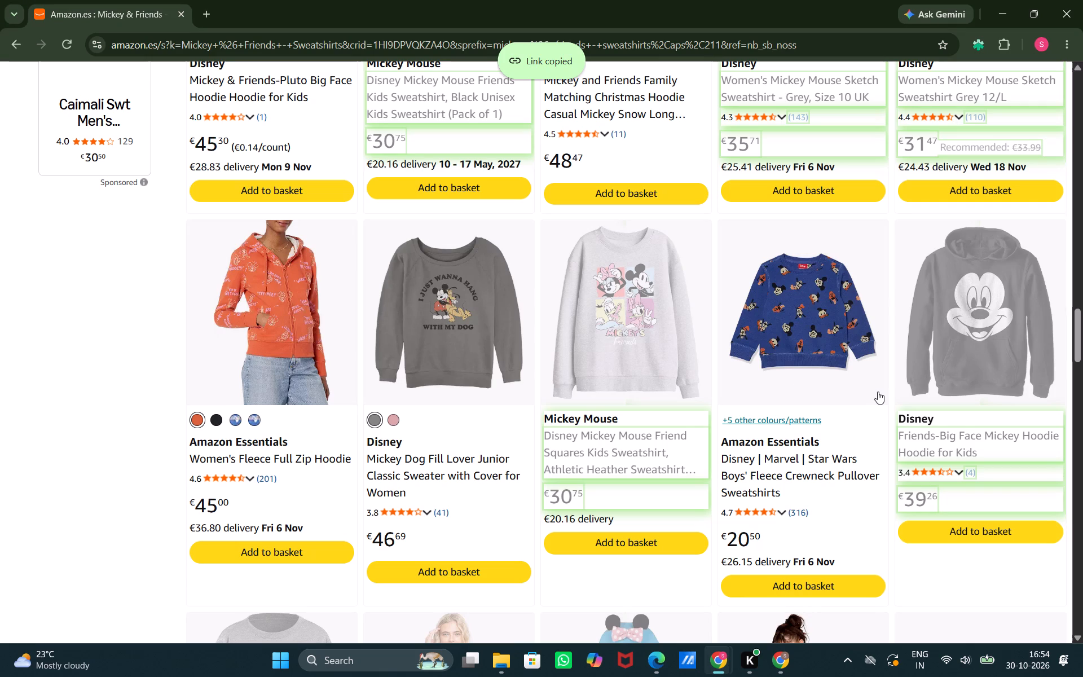
{"action": "right_click", "coordinate": [467, 474]}
{"action": "left_click", "coordinate": [534, 396]}
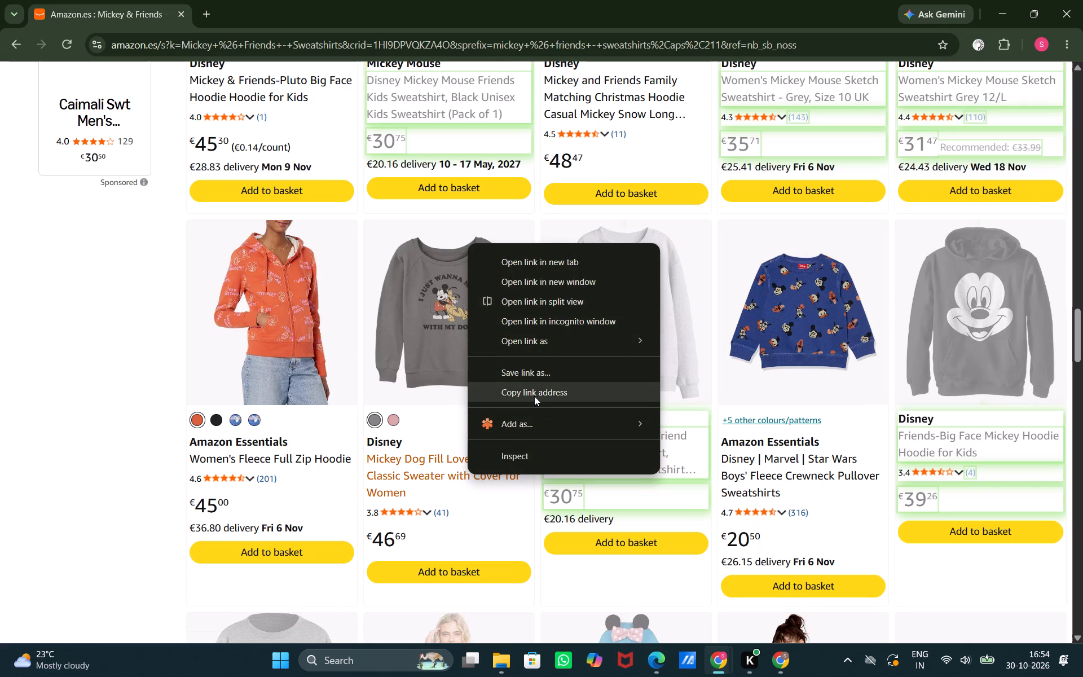
{"action": "key", "text": "alt+Tab"}
{"action": "key", "text": "ctrl+v"}
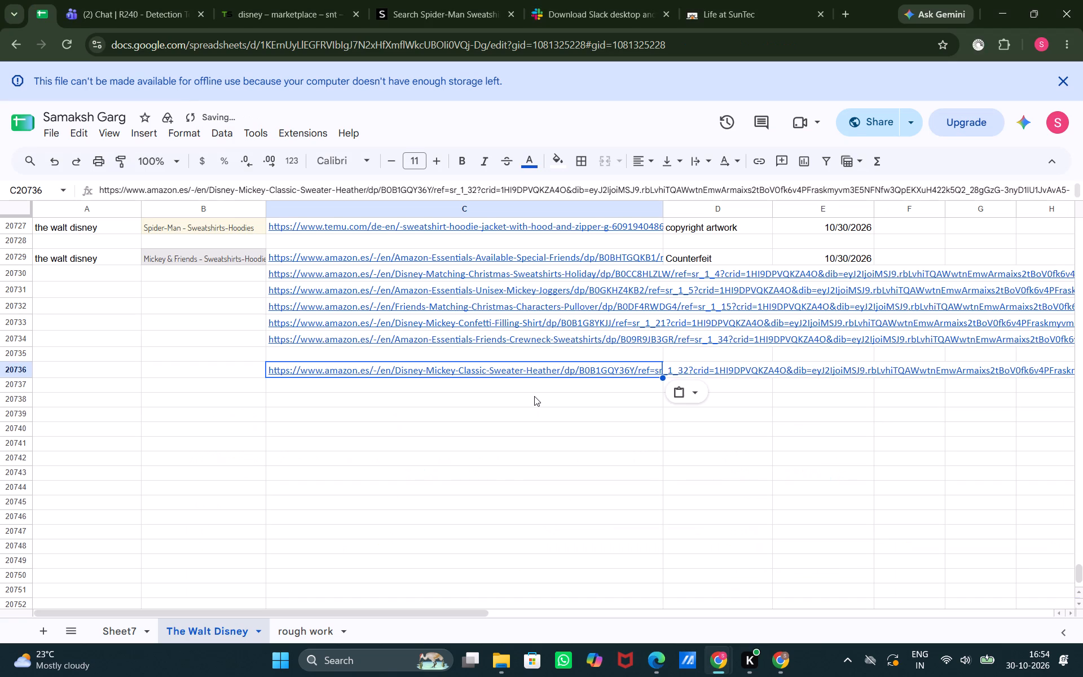
Copy the Amazon link of the orange Amazon Essentials Women's Fleece Full Zip Hoodie into the skipped cell C20735.
{"action": "key", "text": "Up"}
{"action": "key", "text": "alt+Tab"}
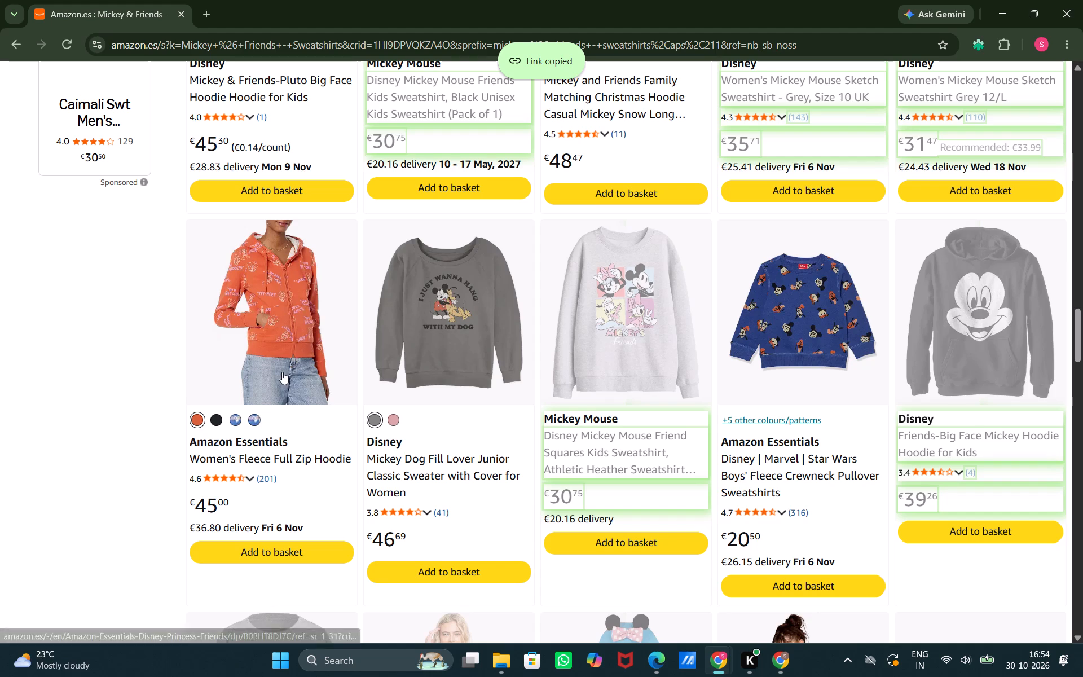
{"action": "right_click", "coordinate": [290, 464]}
{"action": "left_click", "coordinate": [368, 383]}
{"action": "key", "text": "alt+Tab"}
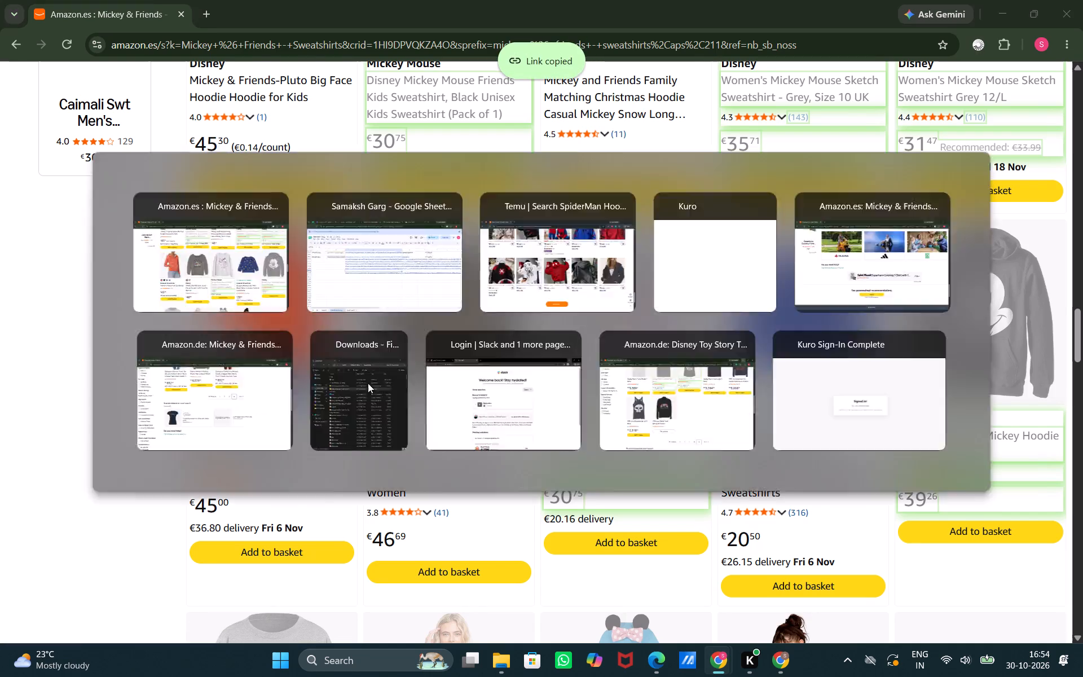
{"action": "key", "text": "ctrl+v"}
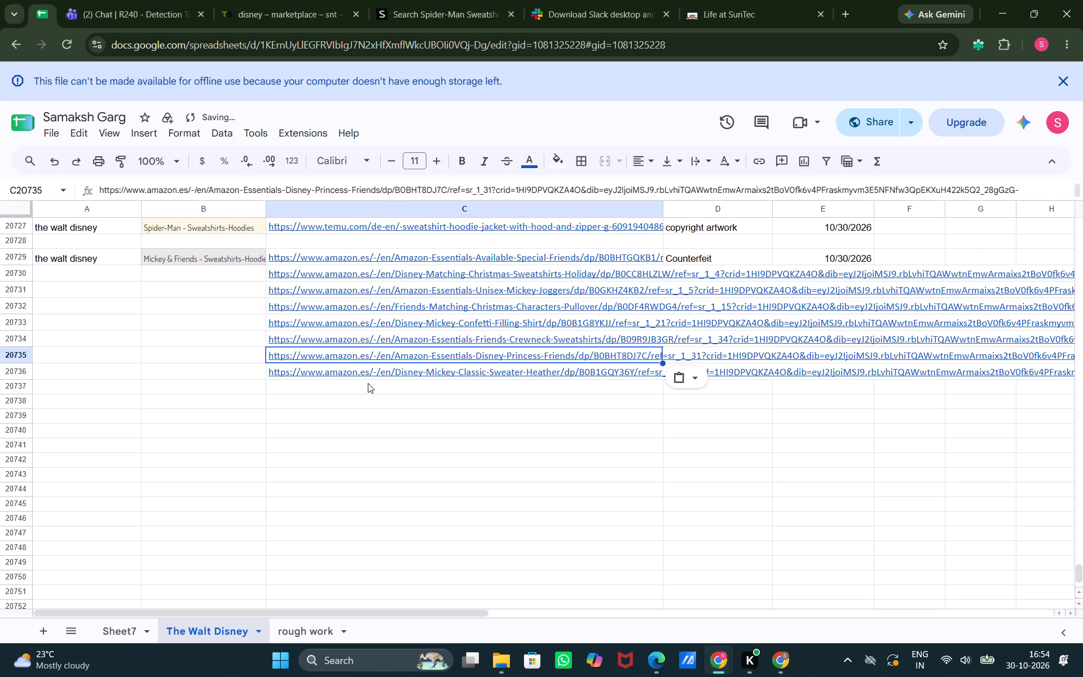
Copy the Amazon link of the Standard Fit French Terry Crew Neck Kids Sweatshirt into cell C20737.
{"action": "key", "text": "Down"}
{"action": "key", "text": "Down"}
{"action": "key", "text": "alt+Tab"}
{"action": "scroll", "coordinate": [336, 355], "scroll_direction": "down", "scroll_amount": 5}
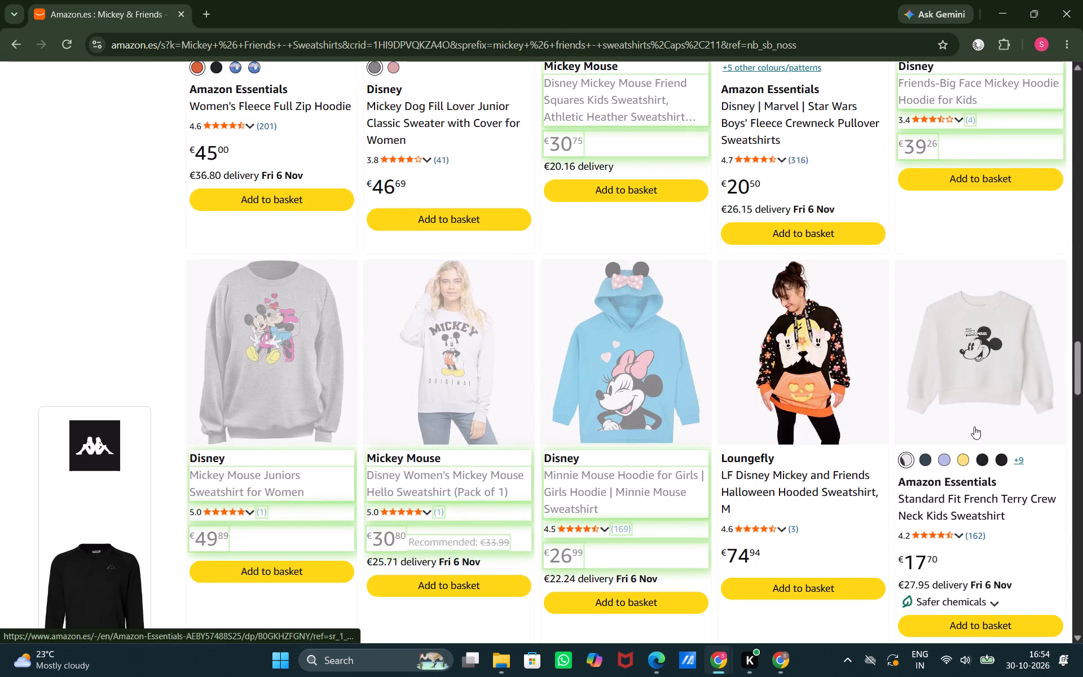
{"action": "right_click", "coordinate": [981, 497]}
{"action": "left_click", "coordinate": [923, 421]}
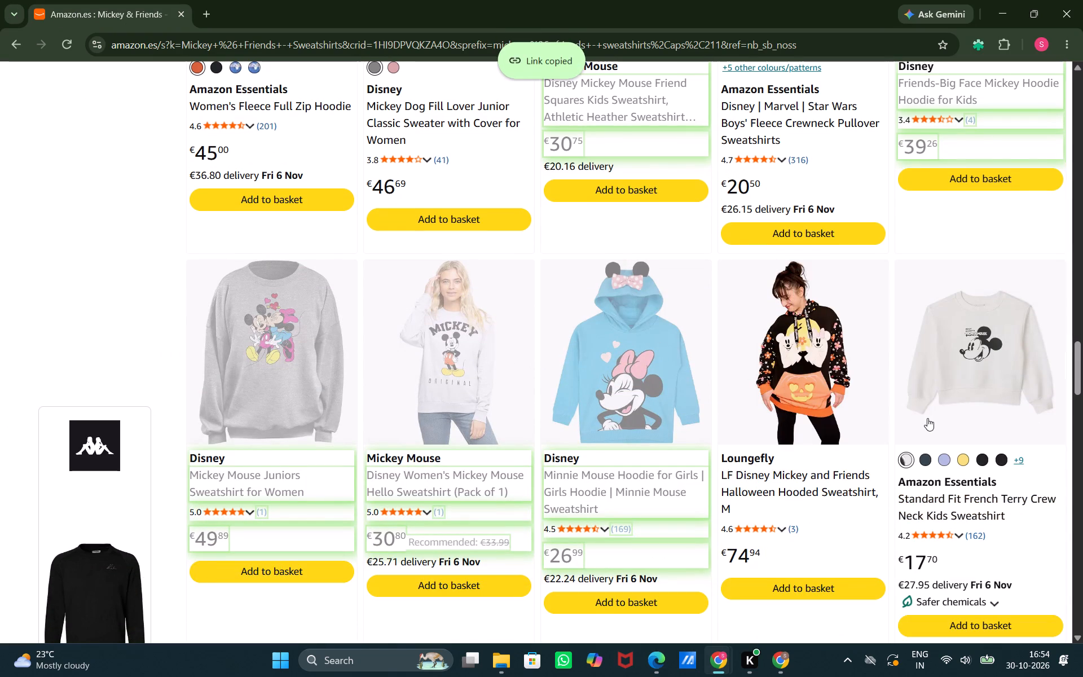
{"action": "key", "text": "alt+Tab"}
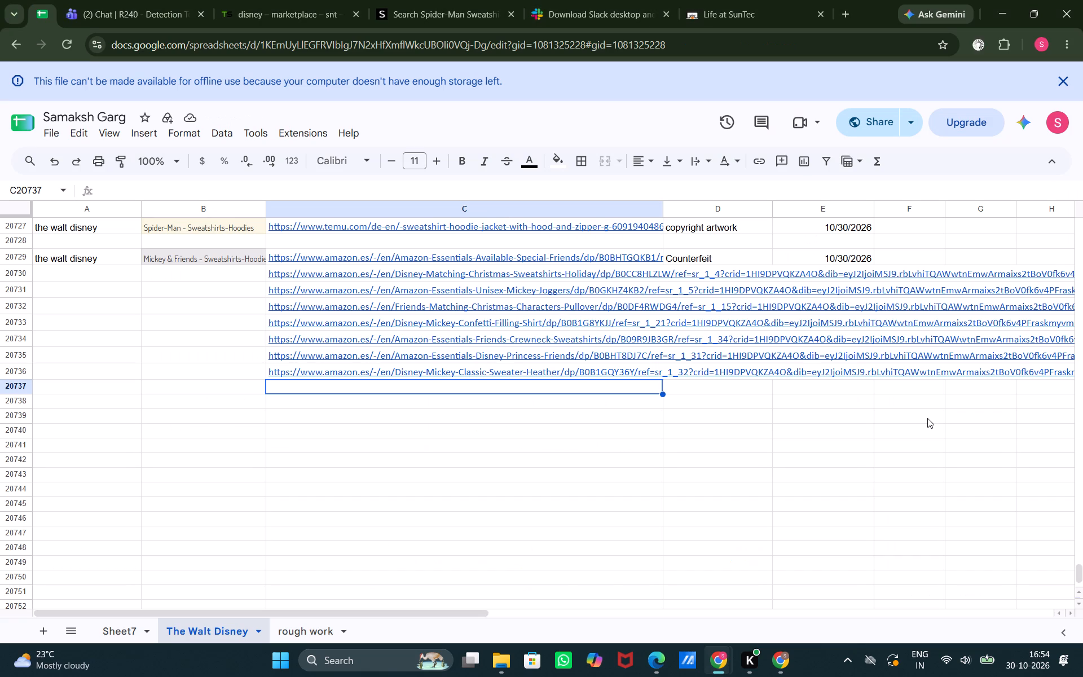
{"action": "key", "text": "ctrl+v"}
{"action": "key", "text": "Return"}
{"action": "key", "text": "Return"}
Copy the Amazon link of the grey Mickey and Friends Hoodie Atlético para niños with the Mickey Donald Pluto Goofy text into cell C20738.
{"action": "key", "text": "alt+Tab"}
{"action": "scroll", "coordinate": [907, 421], "scroll_direction": "down", "scroll_amount": 2}
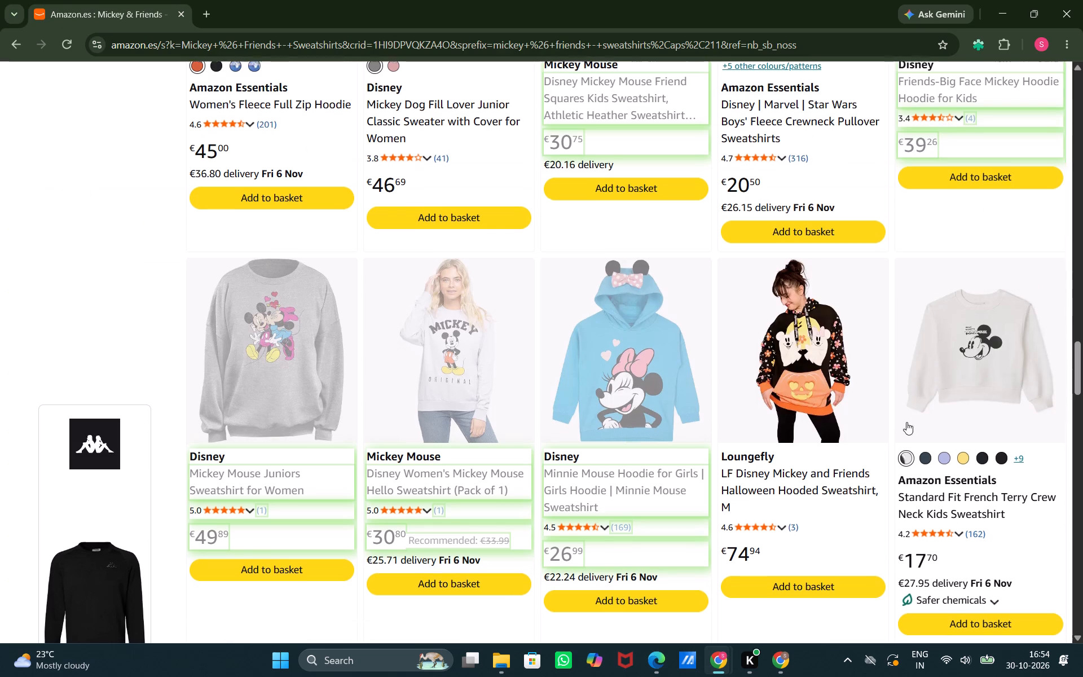
{"action": "scroll", "coordinate": [906, 422], "scroll_direction": "down", "scroll_amount": 3}
{"action": "right_click", "coordinate": [979, 537]}
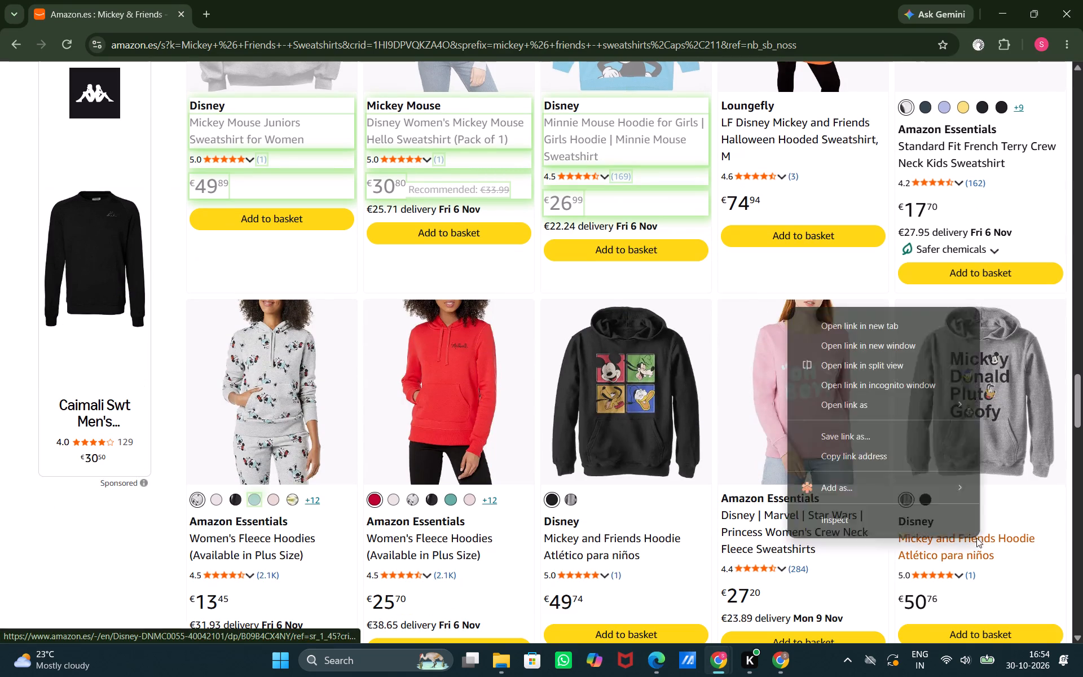
{"action": "left_click", "coordinate": [939, 464]}
{"action": "key", "text": "alt+Tab"}
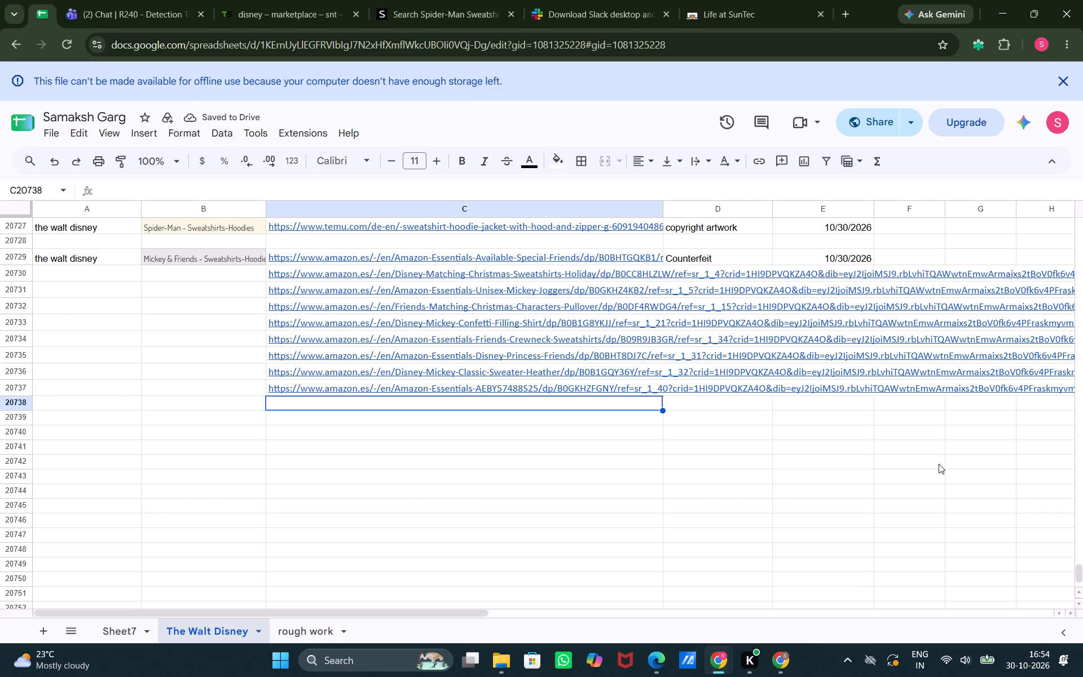
{"action": "key", "text": "ctrl+v"}
{"action": "key", "text": "Return"}
{"action": "key", "text": "Return"}
Copy the Amazon link of the black Mickey and Friends Hoodie Atlético para niños with four character squares into cell C20739.
{"action": "key", "text": "alt+Tab"}
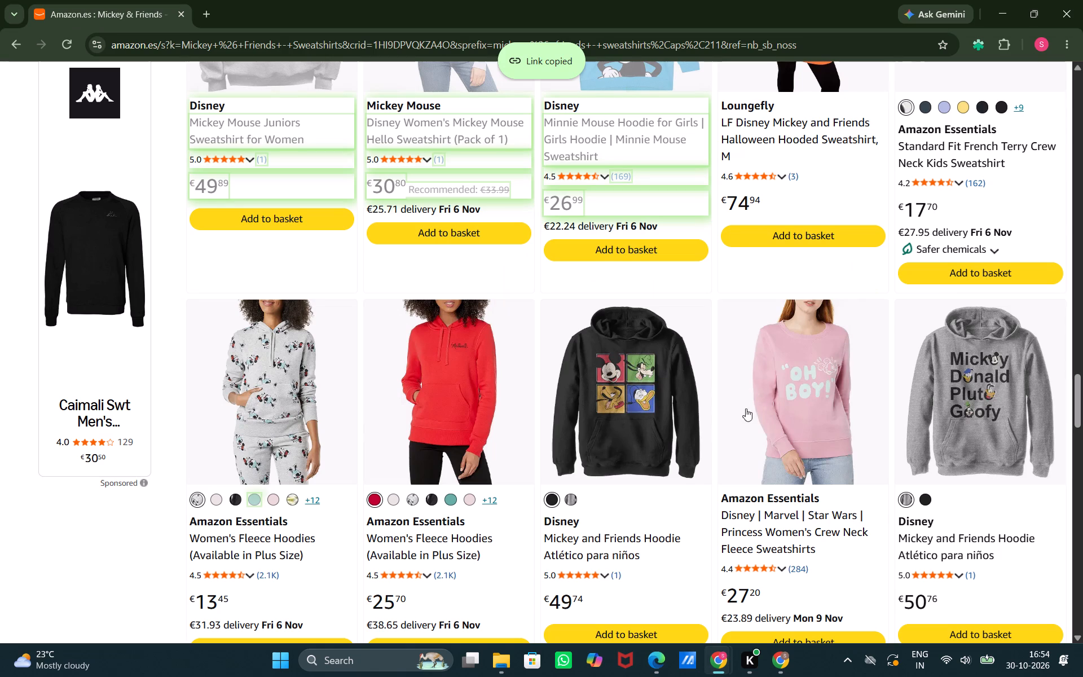
{"action": "right_click", "coordinate": [610, 537]}
{"action": "left_click", "coordinate": [673, 454]}
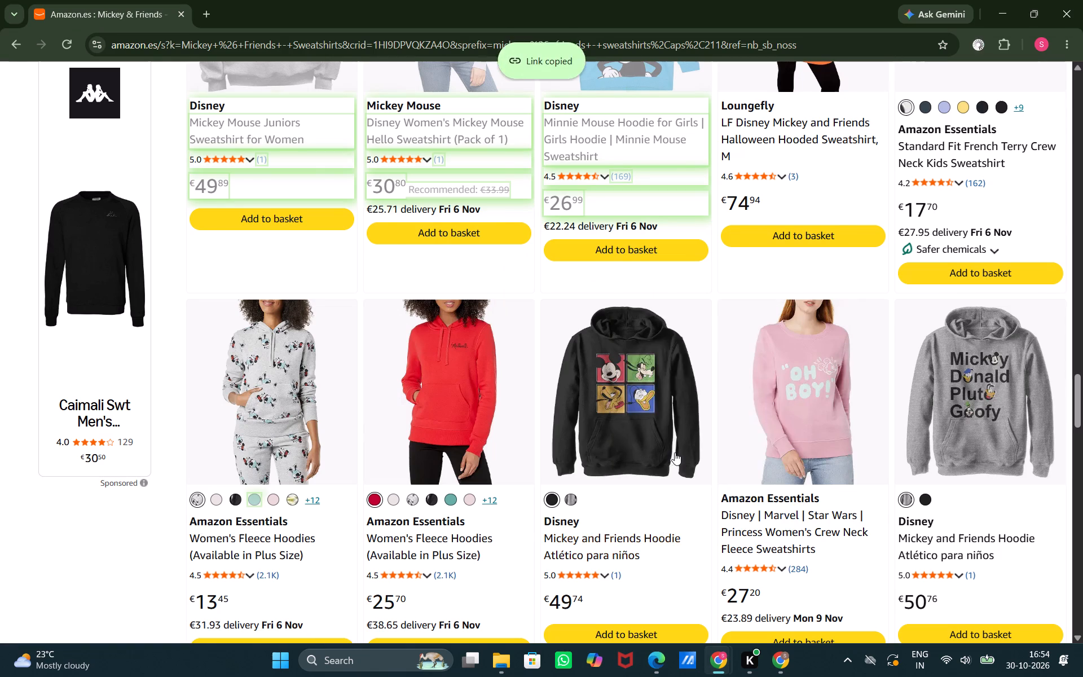
{"action": "key", "text": "alt+Tab"}
{"action": "key", "text": "ctrl+v"}
{"action": "key", "text": "Return"}
{"action": "key", "text": "Return"}
Copy the Amazon link of the Mickey-print grey Amazon Essentials Women's Fleece Hoodies priced €13.45 into cell C20740.
{"action": "key", "text": "alt+Tab"}
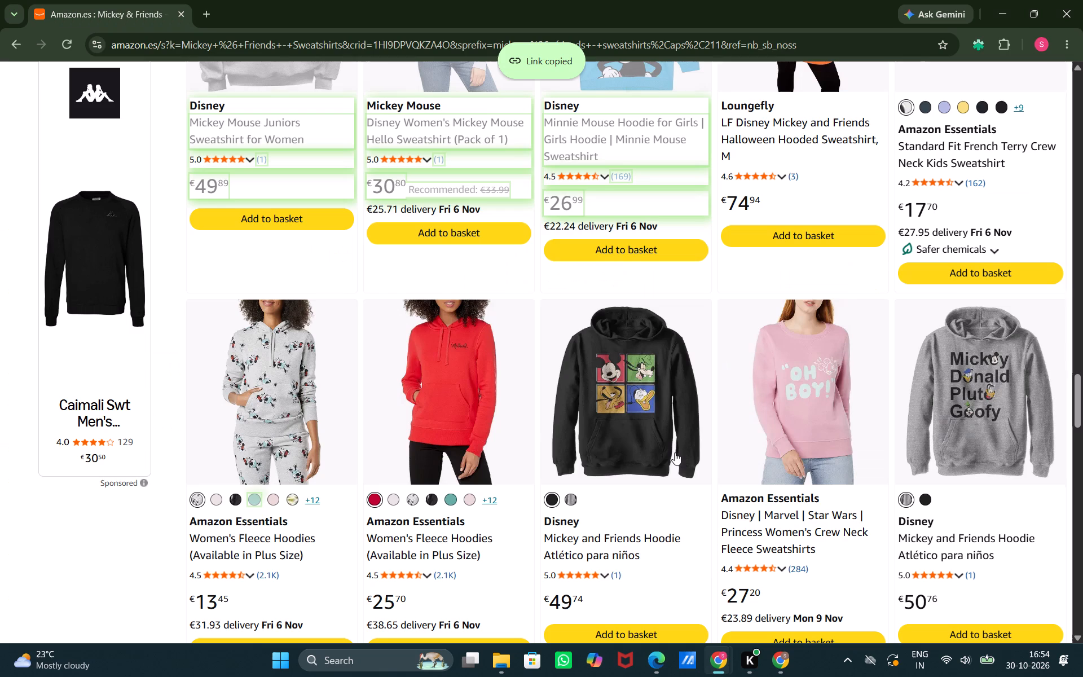
{"action": "right_click", "coordinate": [265, 558]}
{"action": "left_click", "coordinate": [319, 474]}
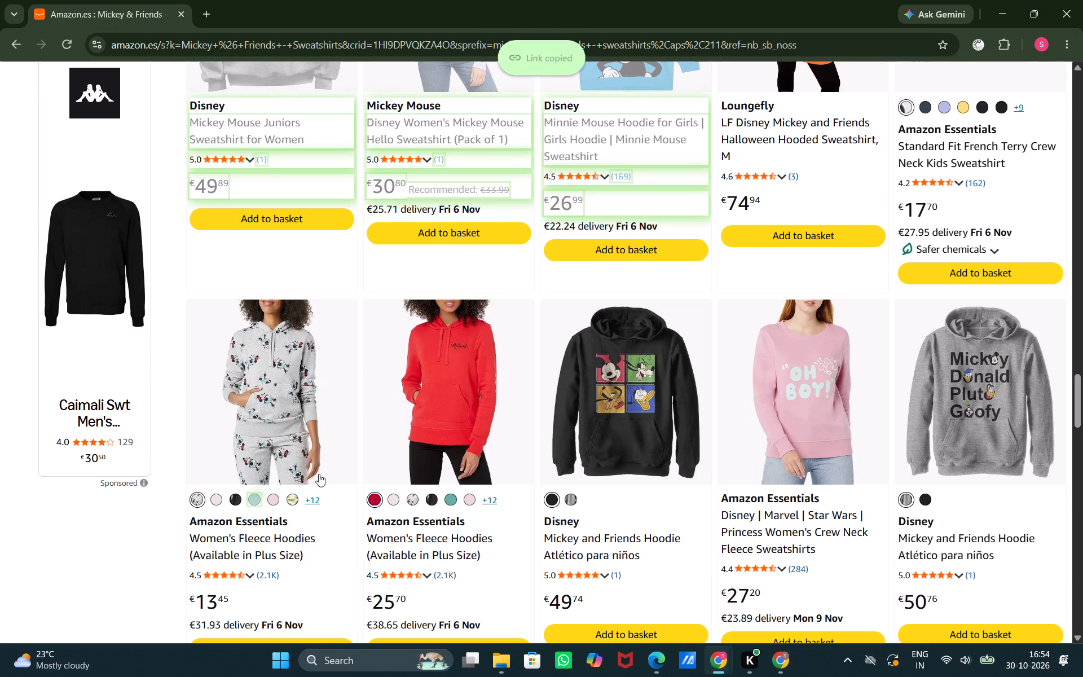
{"action": "key", "text": "alt+Tab"}
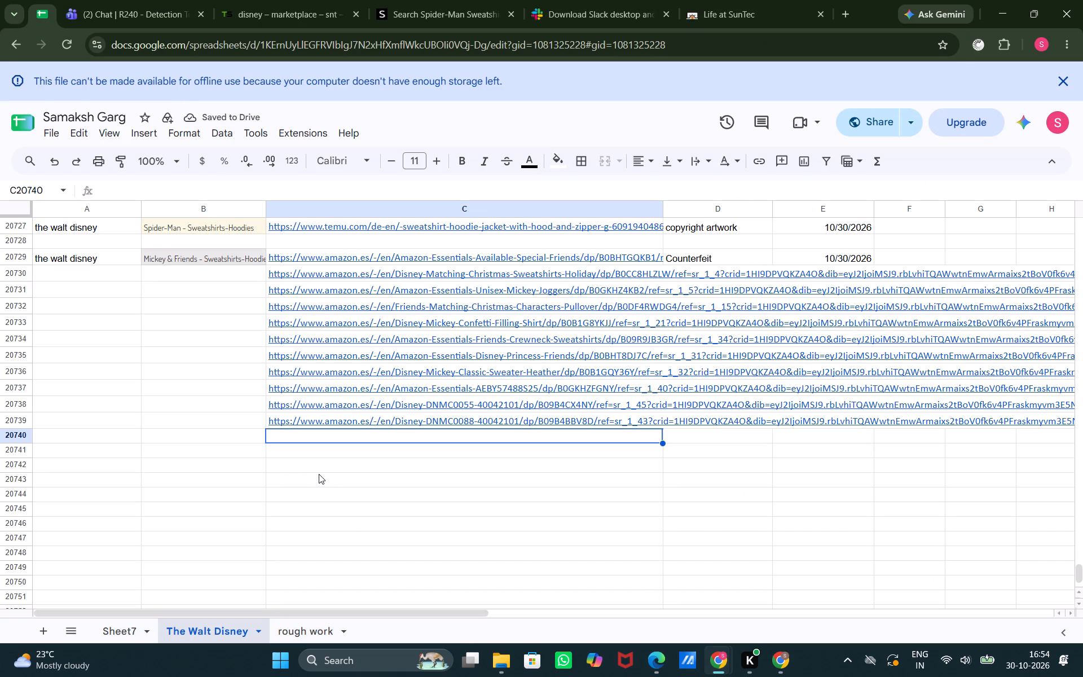
{"action": "key", "text": "ctrl+v"}
{"action": "key", "text": "Return"}
{"action": "key", "text": "Return"}
{"action": "key", "text": "Return"}
Copy the Amazon link of the Mickey and Friends Family Matching Christmas Characters Long Sleeve Hoodie into cell C20741.
{"action": "key", "text": "alt+Tab"}
{"action": "scroll", "coordinate": [288, 464], "scroll_direction": "down", "scroll_amount": 6}
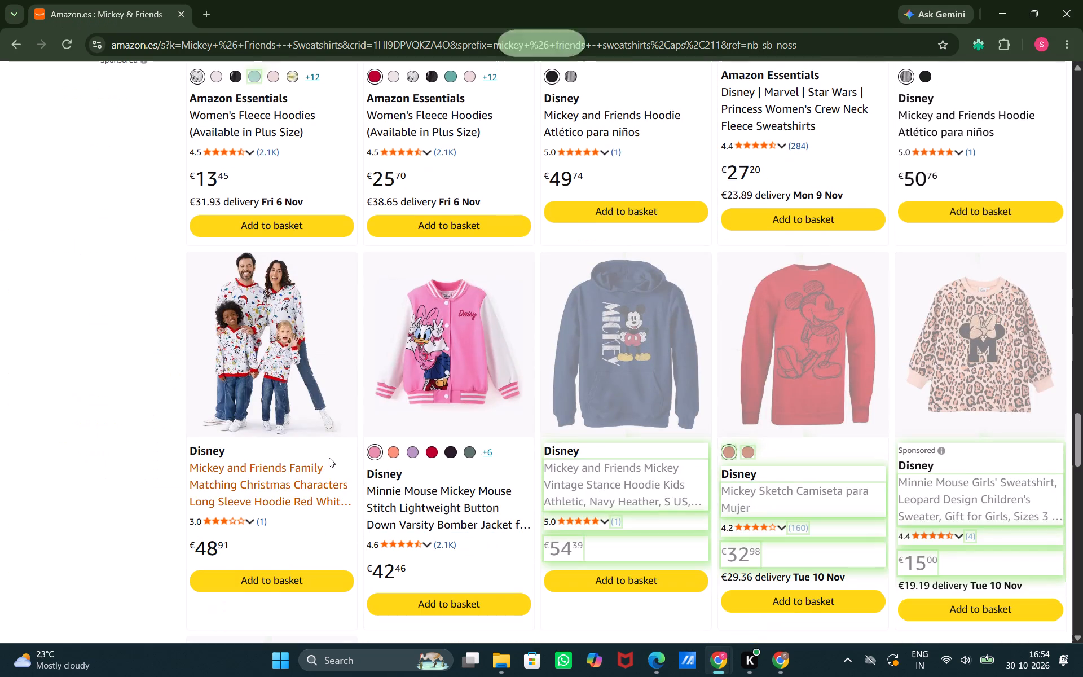
{"action": "right_click", "coordinate": [293, 496]}
{"action": "left_click", "coordinate": [351, 419]}
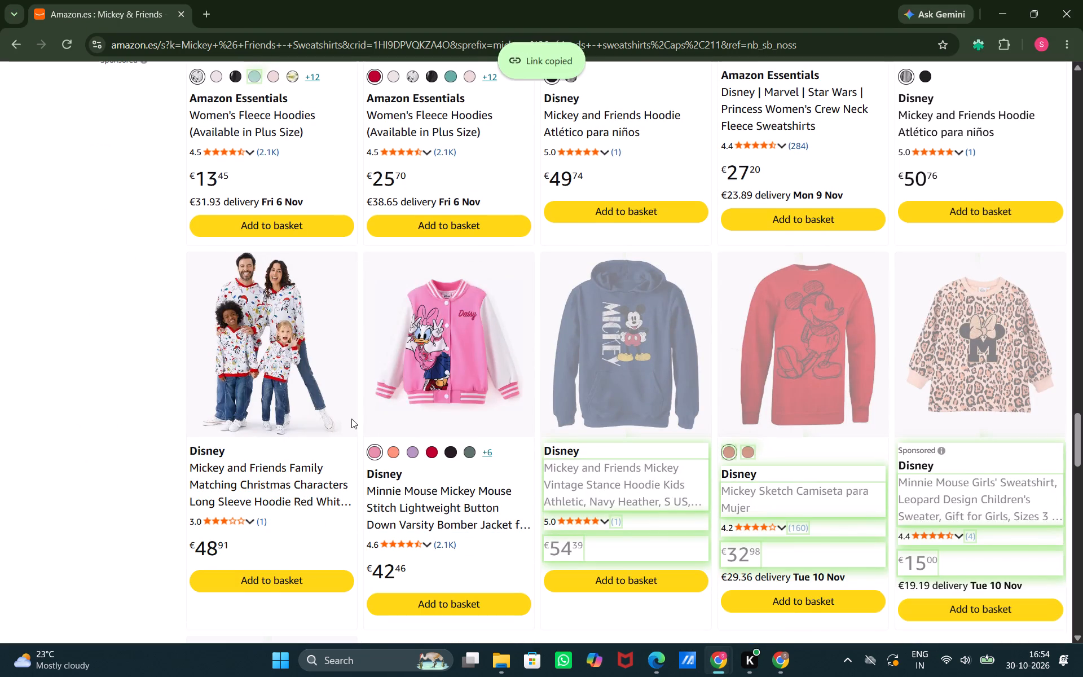
{"action": "key", "text": "alt+Tab"}
{"action": "key", "text": "ctrl+v"}
{"action": "key", "text": "Return"}
{"action": "key", "text": "Return"}
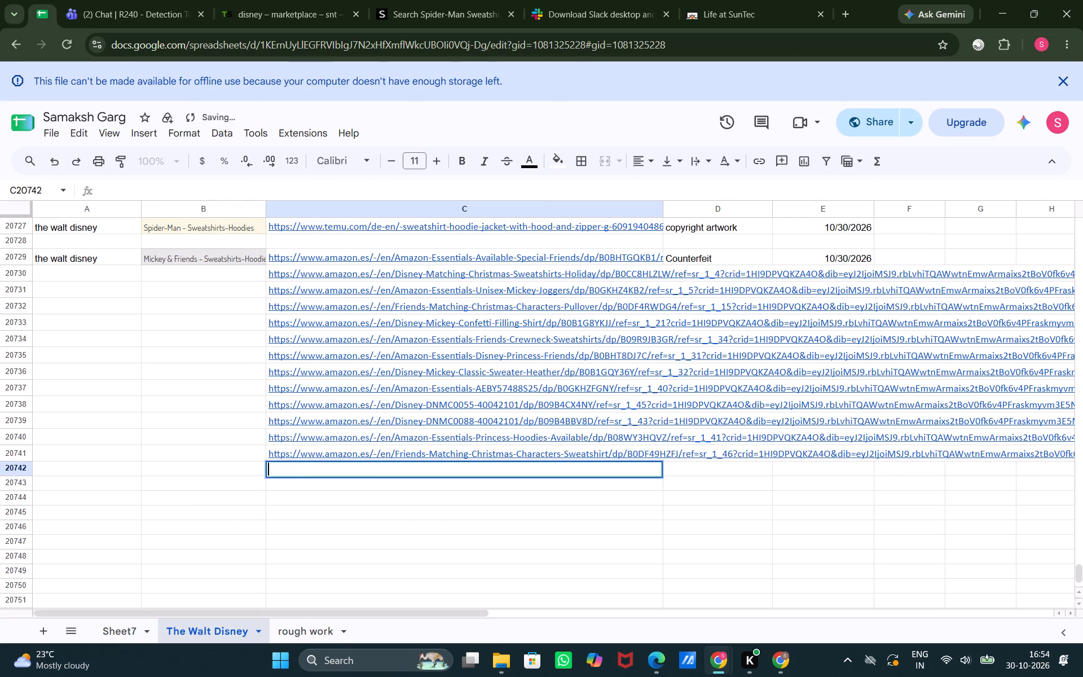
Open page 2 of the Amazon.es search results.
{"action": "key", "text": "alt+Tab"}
{"action": "scroll", "coordinate": [61, 292], "scroll_direction": "down", "scroll_amount": 7}
{"action": "scroll", "coordinate": [243, 294], "scroll_direction": "down", "scroll_amount": 7}
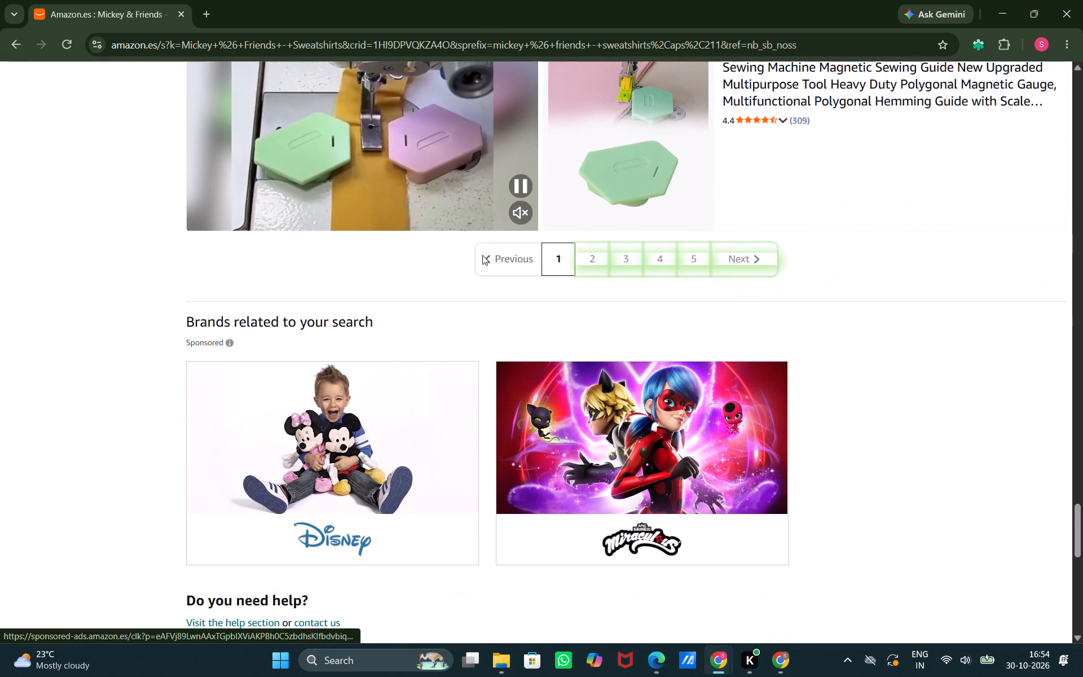
{"action": "left_click", "coordinate": [582, 263]}
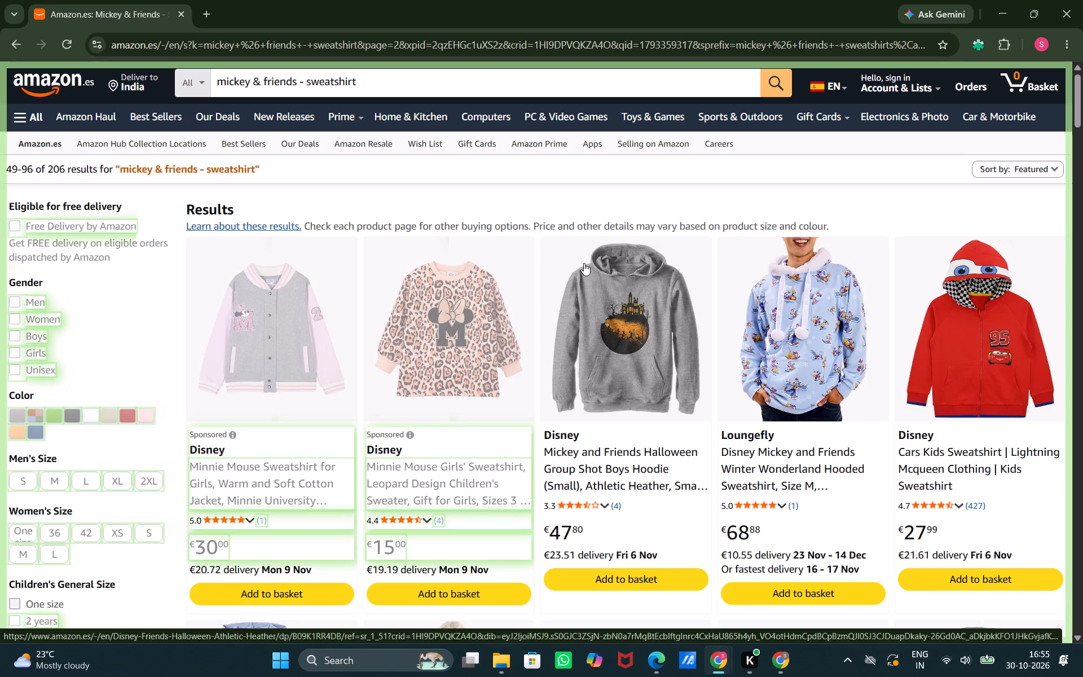
Copy the Amazon link of the Mickey and Friends Halloween Group Shot Boys Hoodie into cell C20742.
{"action": "scroll", "coordinate": [584, 263], "scroll_direction": "up", "scroll_amount": 1}
{"action": "right_click", "coordinate": [608, 481]}
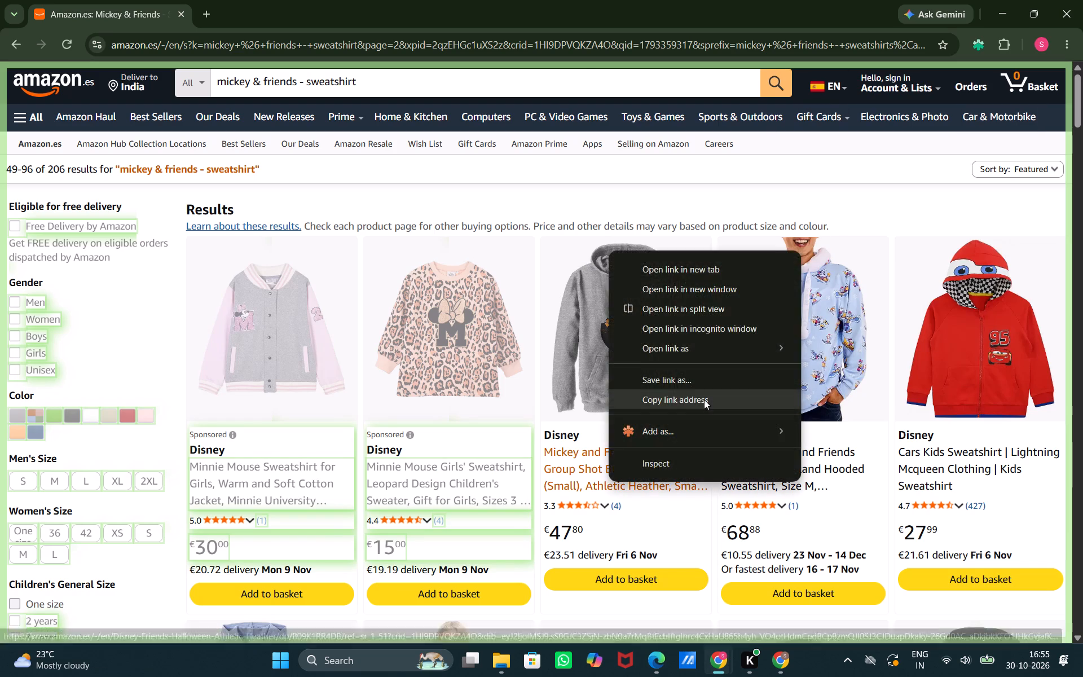
{"action": "left_click", "coordinate": [704, 399]}
{"action": "key", "text": "alt+Tab"}
{"action": "key", "text": "ctrl+v"}
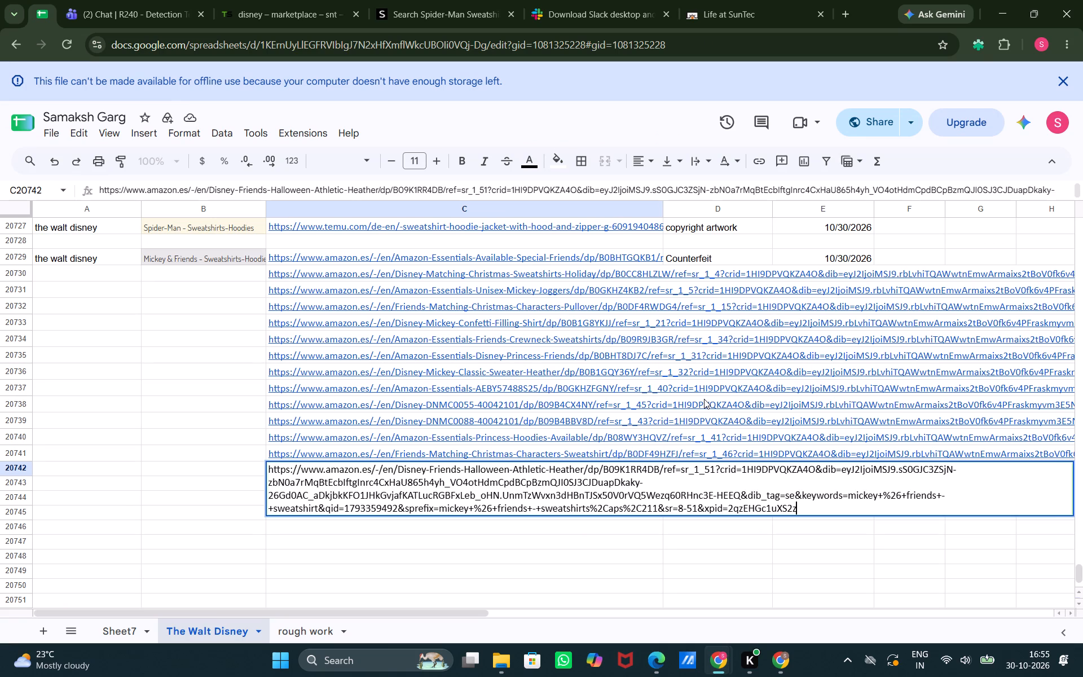
{"action": "key", "text": "Return"}
{"action": "key", "text": "Return"}
Copy the Amazon link of the Loungefly Winter Wonderland Hooded Sweatshirt, Size M, into cell C20743.
{"action": "key", "text": "alt+Tab"}
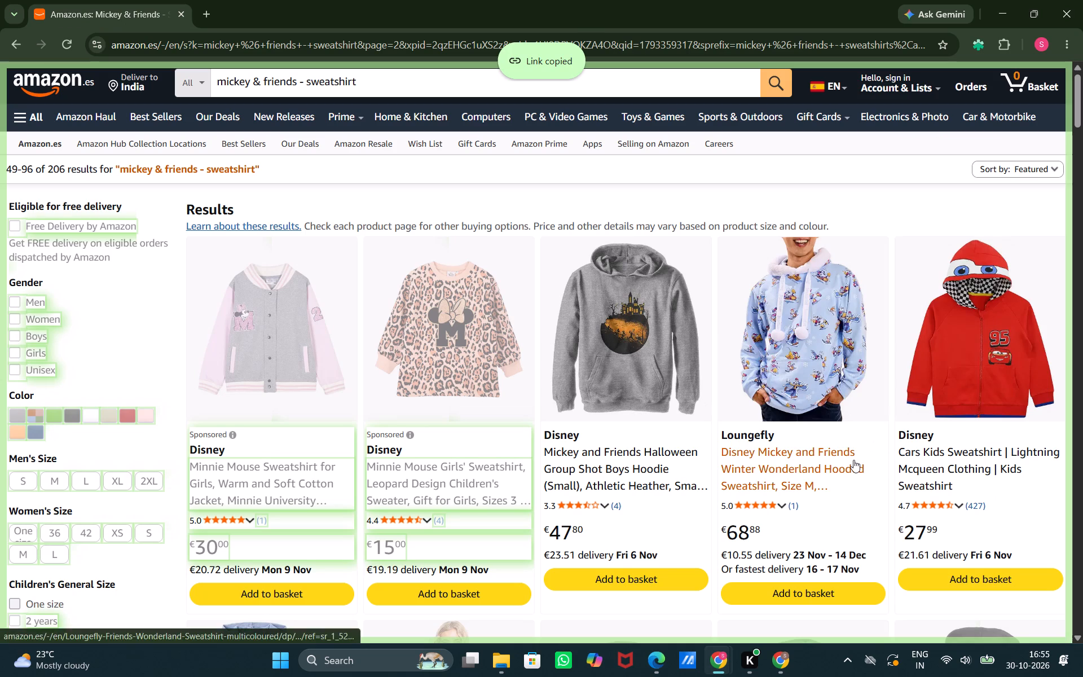
{"action": "right_click", "coordinate": [853, 460]}
{"action": "left_click", "coordinate": [912, 381]}
{"action": "key", "text": "alt+Tab"}
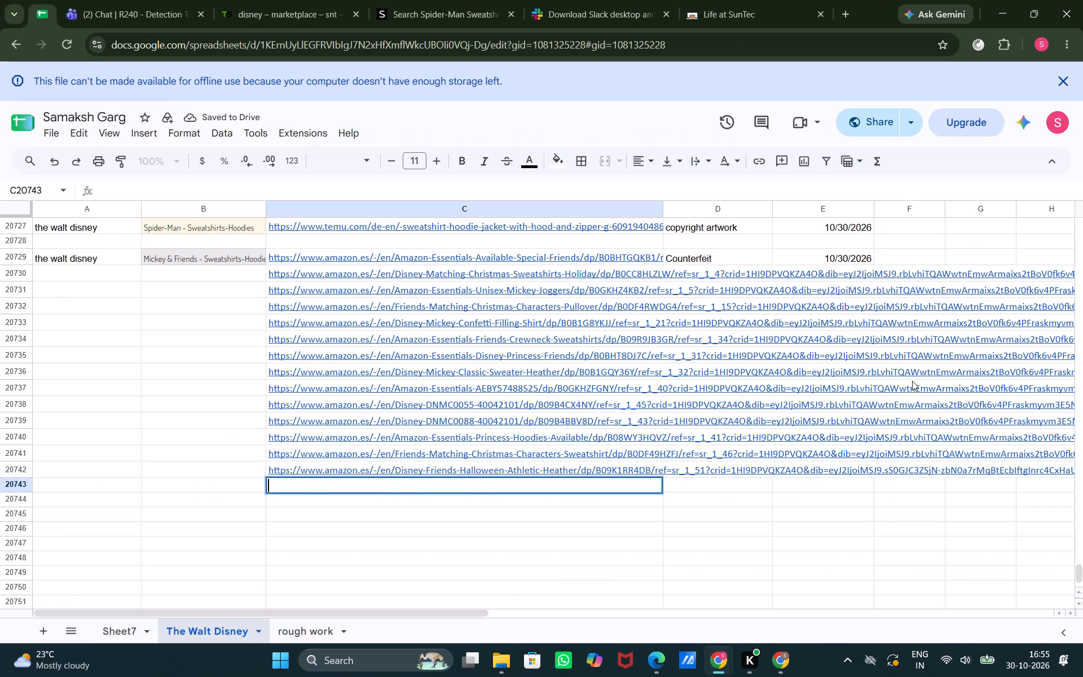
{"action": "key", "text": "ctrl+v"}
{"action": "key", "text": "Return"}
Copy the Amazon link of the Amazon Essentials Boys' Full-Zip Hooded Fleece Jacket with the Mickey print into cell C20744.
{"action": "key", "text": "alt+Tab"}
{"action": "scroll", "coordinate": [915, 371], "scroll_direction": "down", "scroll_amount": 2}
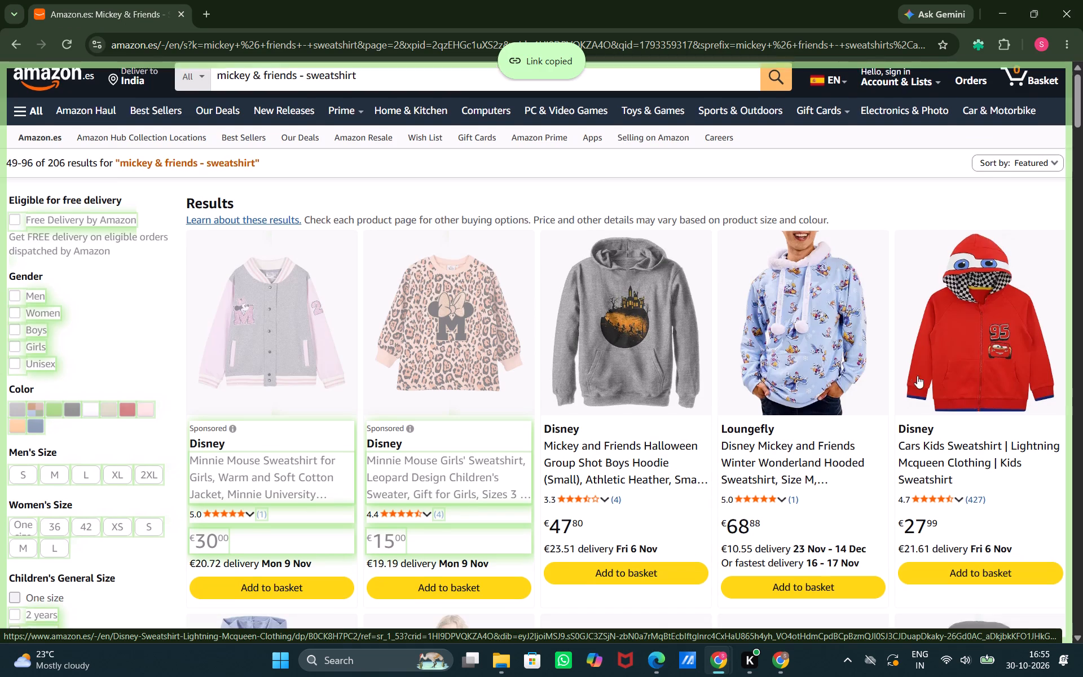
{"action": "scroll", "coordinate": [917, 376], "scroll_direction": "down", "scroll_amount": 2}
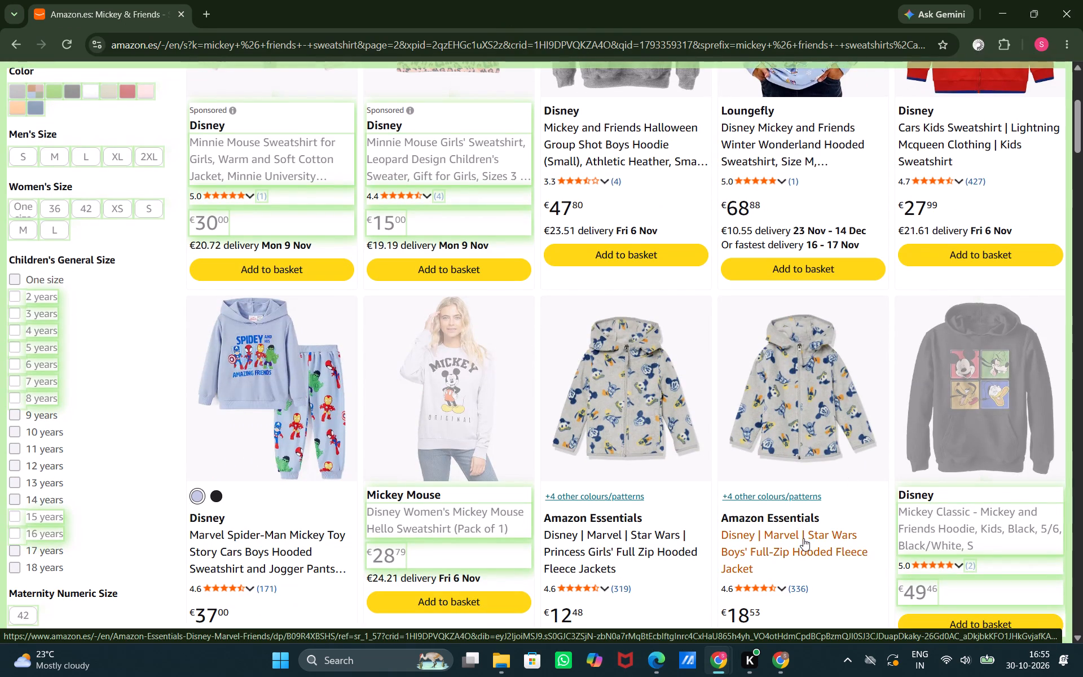
{"action": "right_click", "coordinate": [803, 538]}
{"action": "left_click", "coordinate": [860, 466]}
{"action": "key", "text": "alt+Tab"}
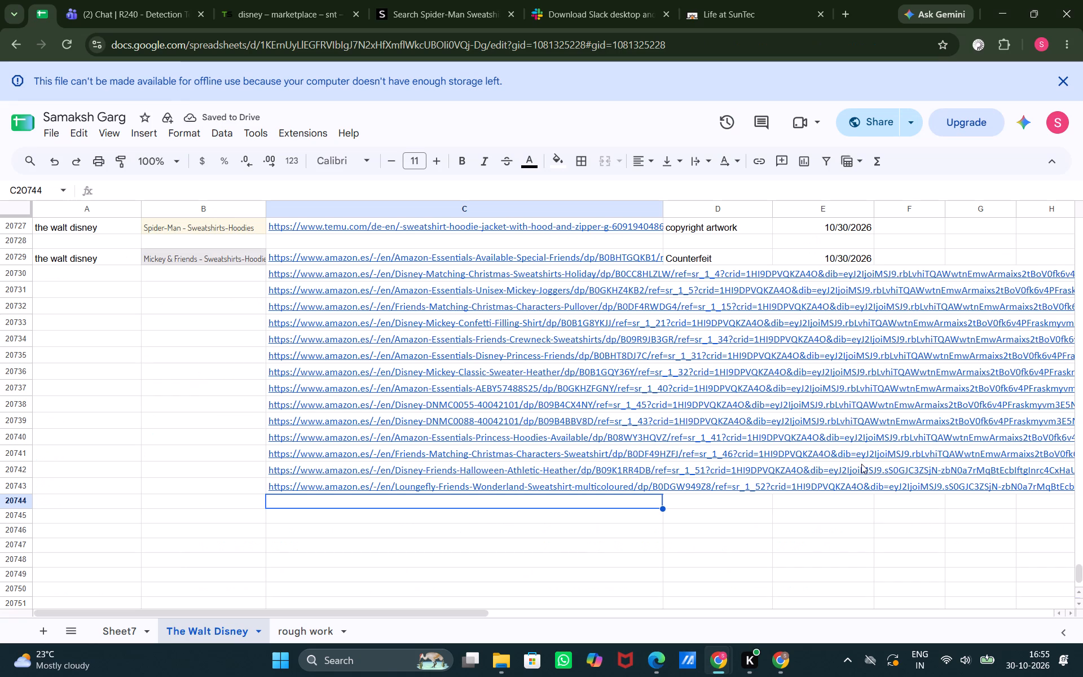
{"action": "key", "text": "ctrl+v"}
{"action": "key", "text": "Return"}
{"action": "key", "text": "Return"}
{"action": "key", "text": "Return"}
Copy the Amazon link of the Amazon Essentials Princess Girls' Full Zip Hooded Fleece Jackets into cell C20745.
{"action": "key", "text": "alt+Tab"}
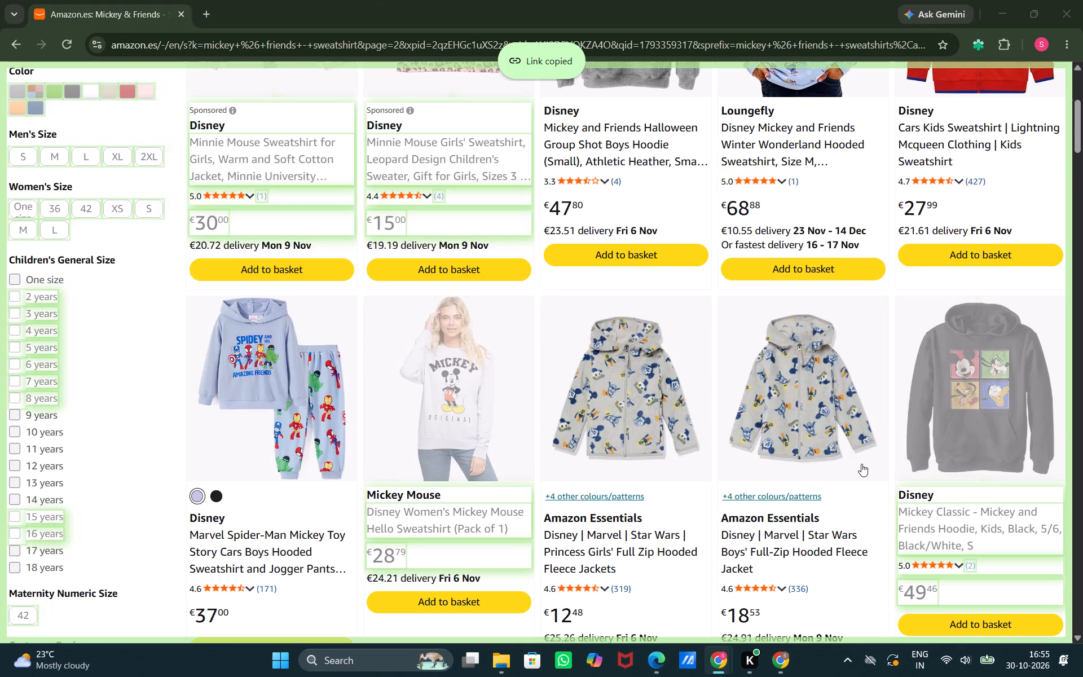
{"action": "right_click", "coordinate": [600, 544]}
{"action": "left_click", "coordinate": [672, 468]}
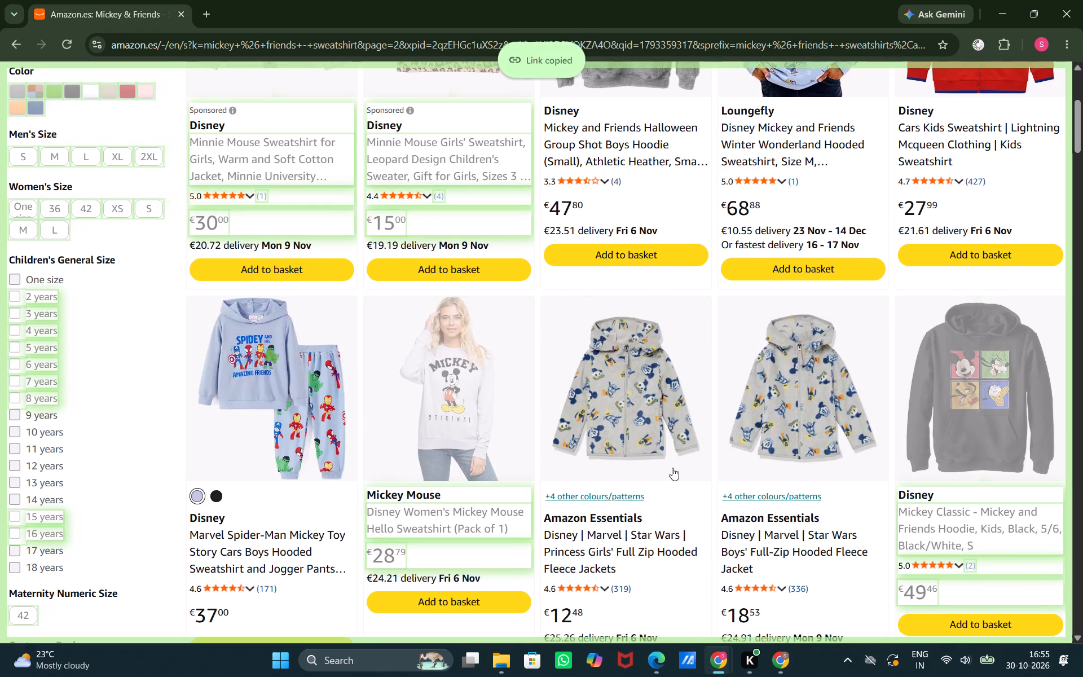
{"action": "key", "text": "alt+Tab"}
{"action": "key", "text": "ctrl+v"}
{"action": "key", "text": "Return"}
{"action": "key", "text": "Return"}
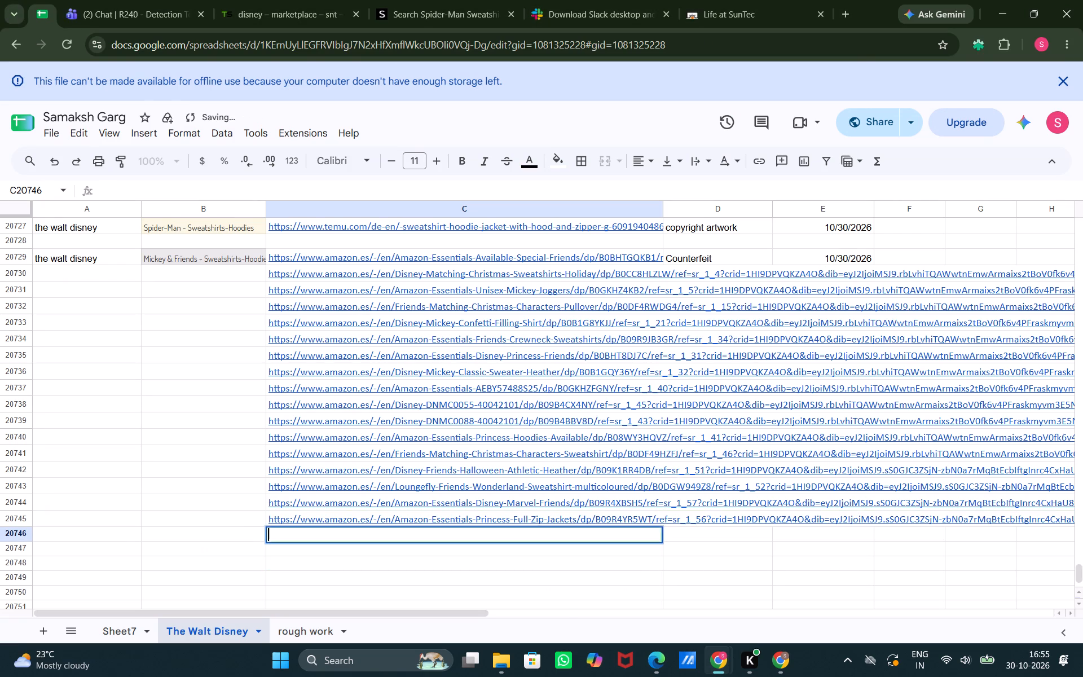
Copy the Amazon link of the grey Amazon Essentials Boys' Crewneck Sweaters with the festive Mickey pattern into cell C20746.
{"action": "key", "text": "alt+Tab"}
{"action": "scroll", "coordinate": [672, 468], "scroll_direction": "down", "scroll_amount": 6}
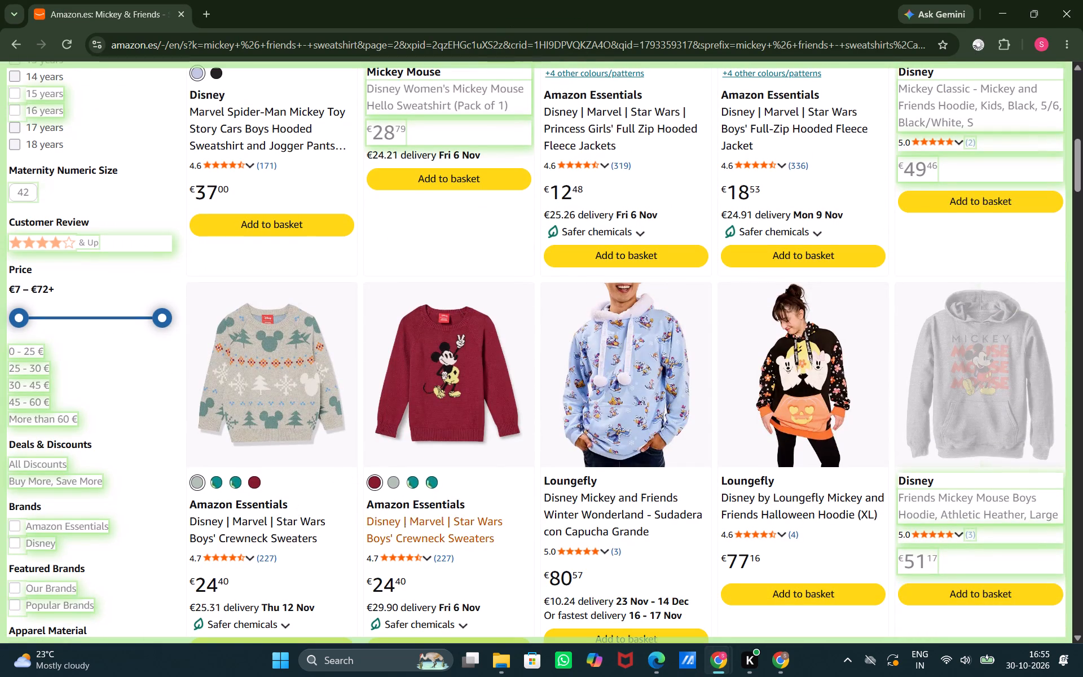
{"action": "right_click", "coordinate": [287, 521]}
{"action": "left_click", "coordinate": [371, 449]}
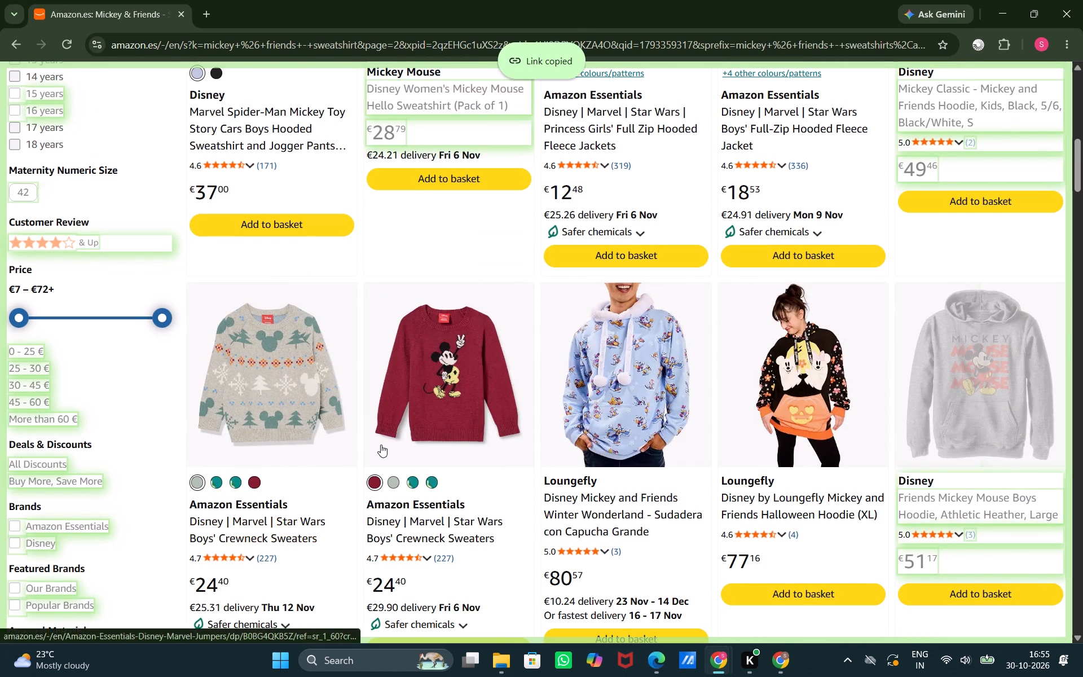
{"action": "key", "text": "alt+Tab"}
{"action": "key", "text": "ctrl+v"}
{"action": "key", "text": "Return"}
Copy the Amazon link of the dark red Amazon Essentials Boys' Crewneck Sweaters with the Mickey figure into cell C20747.
{"action": "key", "text": "alt+Tab"}
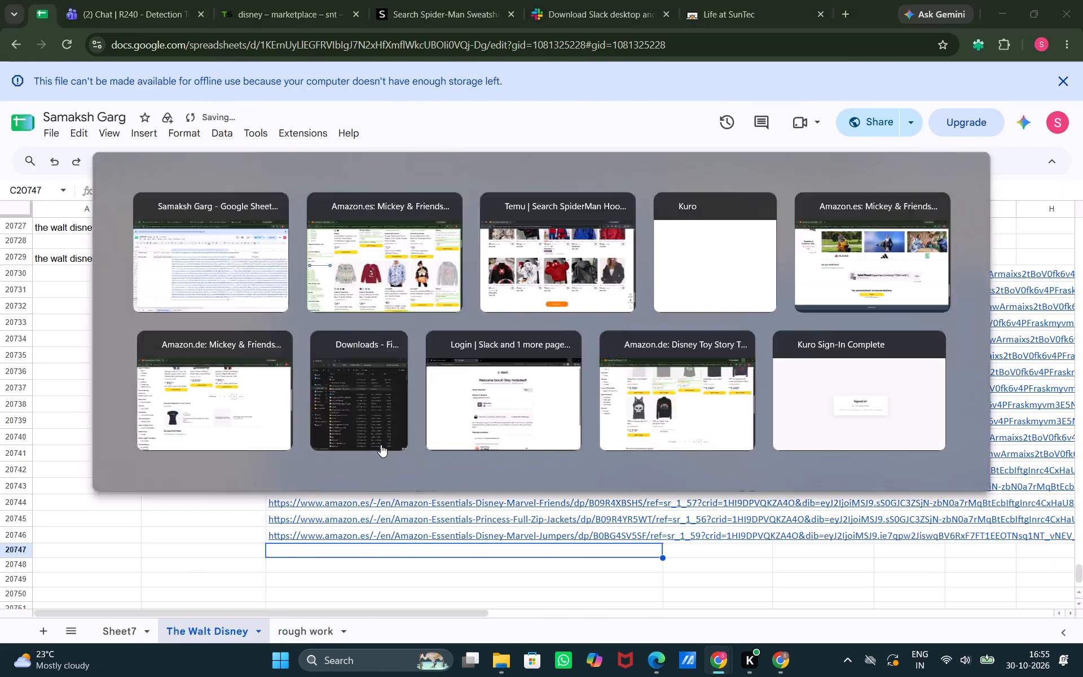
{"action": "right_click", "coordinate": [390, 518]}
{"action": "left_click", "coordinate": [435, 447]}
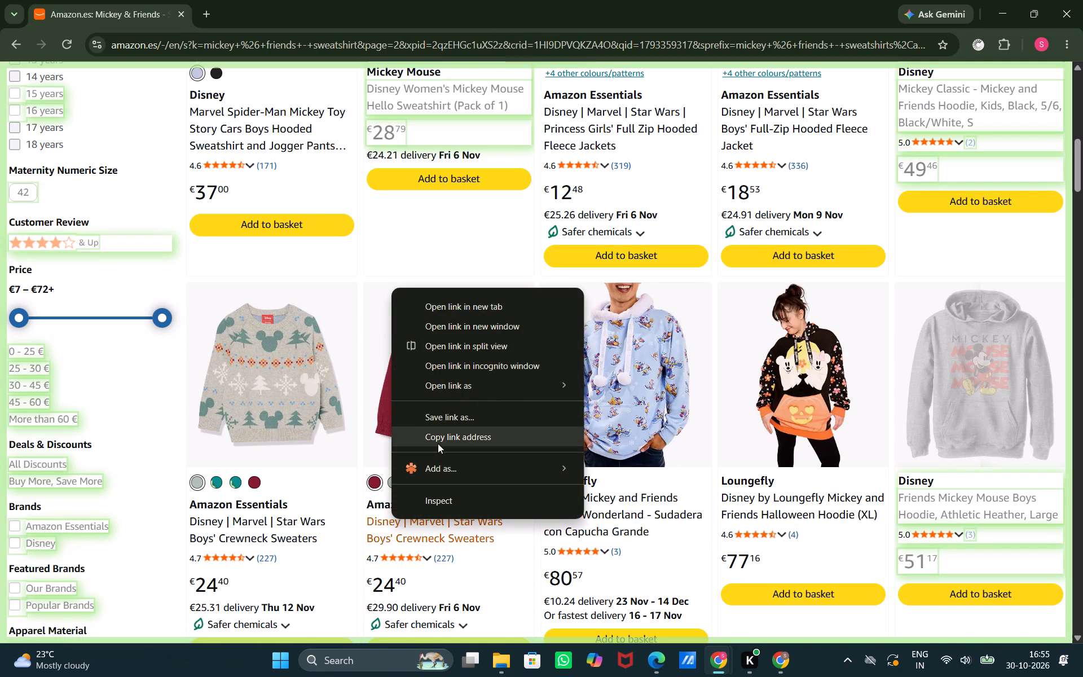
{"action": "left_click", "coordinate": [438, 443]}
{"action": "key", "text": "alt+Tab"}
{"action": "key", "text": "ctrl+v"}
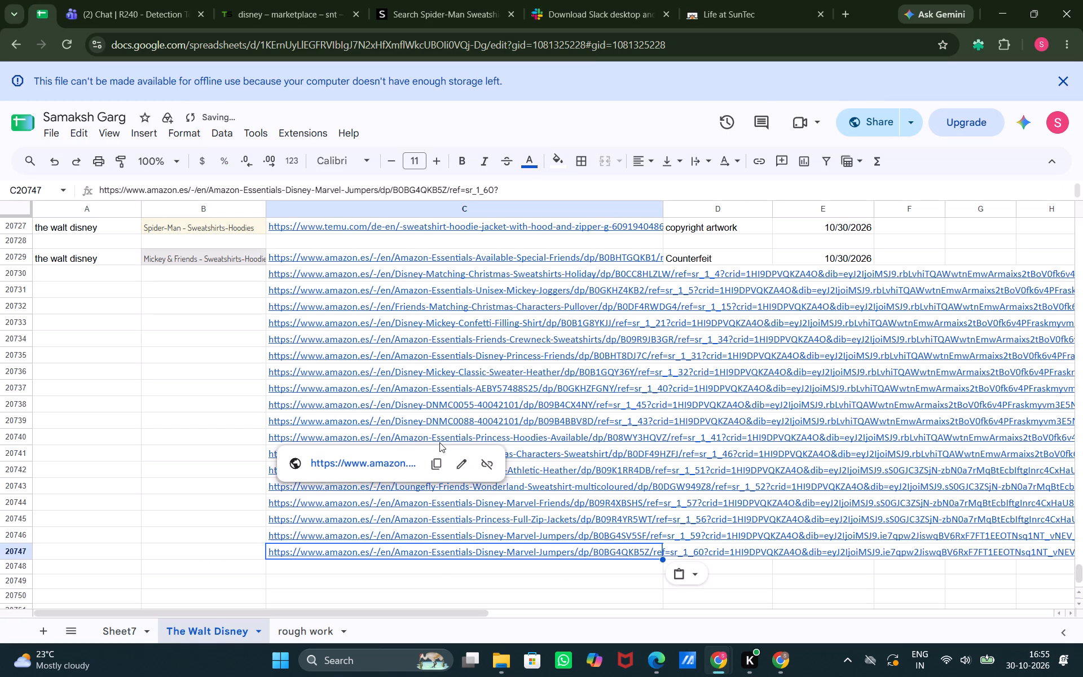
{"action": "key", "text": "Return"}
{"action": "key", "text": "Return"}
Copy the Amazon link of the Loungefly Winter Wonderland Sudadera con Capucha Grande into cell C20748.
{"action": "key", "text": "alt+Tab"}
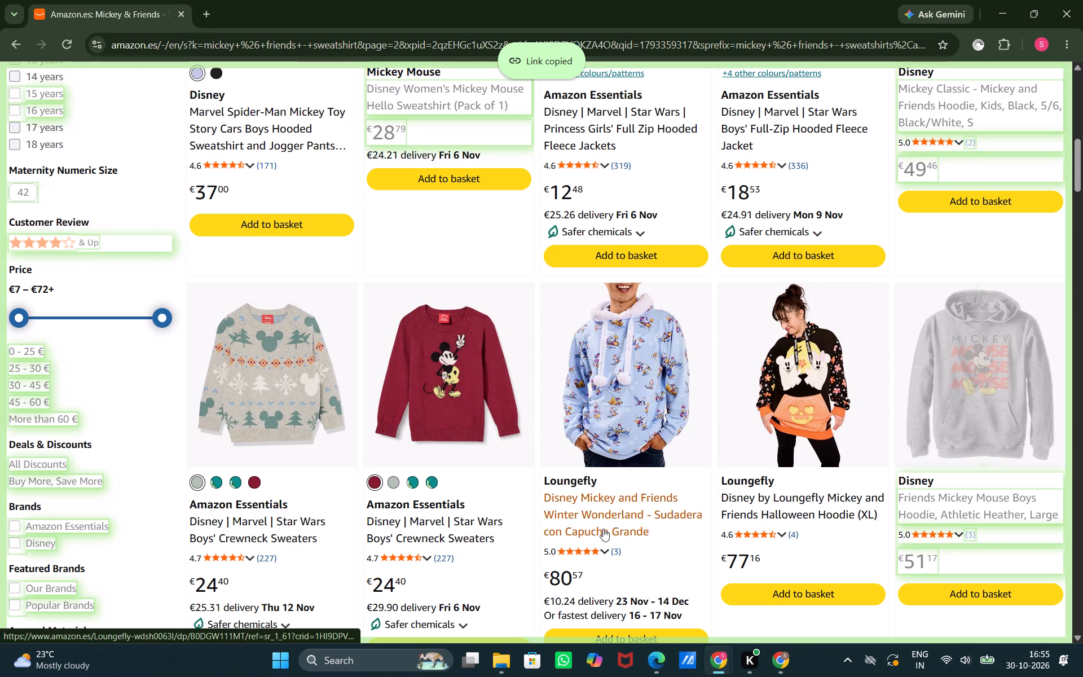
{"action": "right_click", "coordinate": [644, 508]}
{"action": "left_click", "coordinate": [697, 419]}
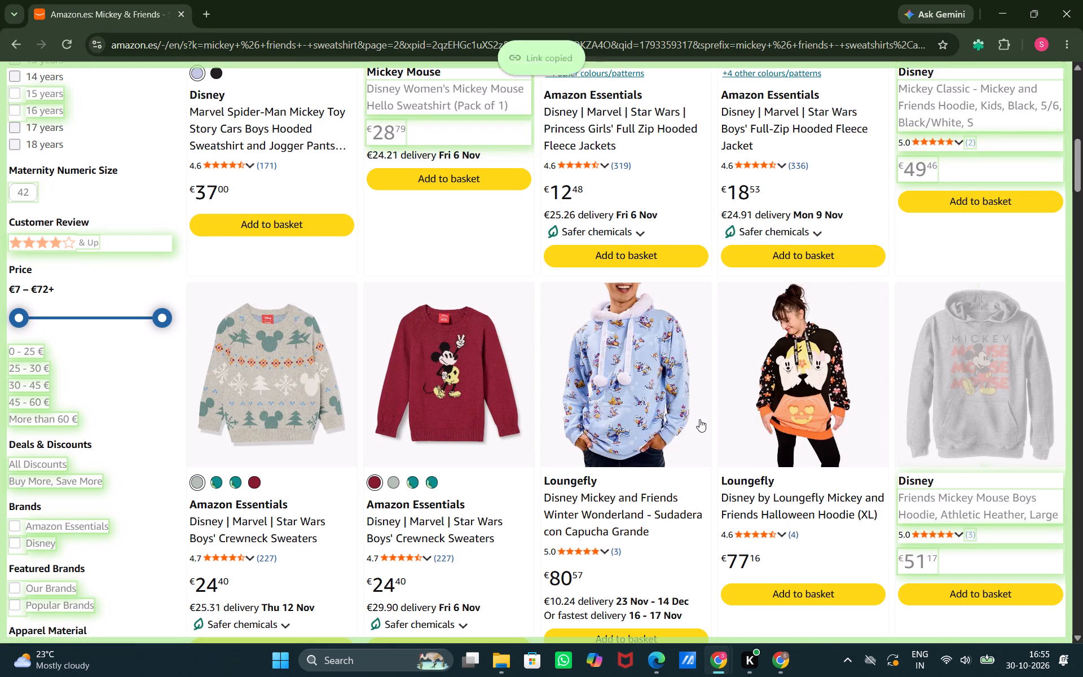
{"action": "key", "text": "alt+Tab"}
{"action": "key", "text": "ctrl+v"}
{"action": "key", "text": "Return"}
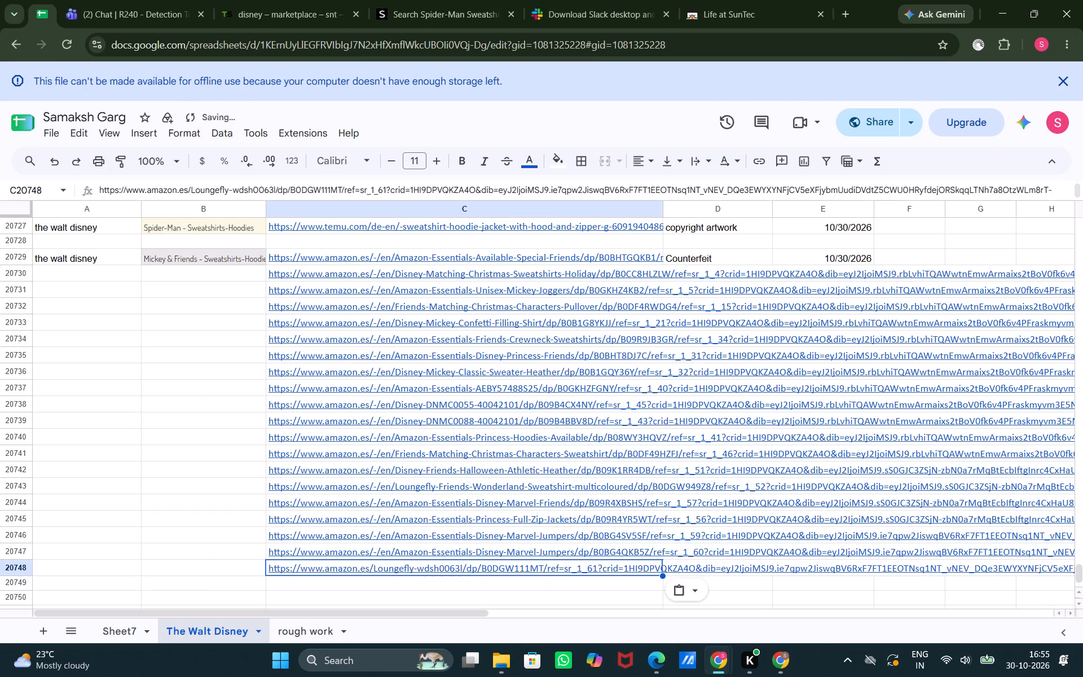
{"action": "key", "text": "Return"}
{"action": "key", "text": "Return"}
Copy the Amazon link of the Loungefly Winter Wonderland Sudadera con Capucha 2X into cell C20749.
{"action": "key", "text": "alt+Tab"}
{"action": "scroll", "coordinate": [771, 409], "scroll_direction": "down", "scroll_amount": 7}
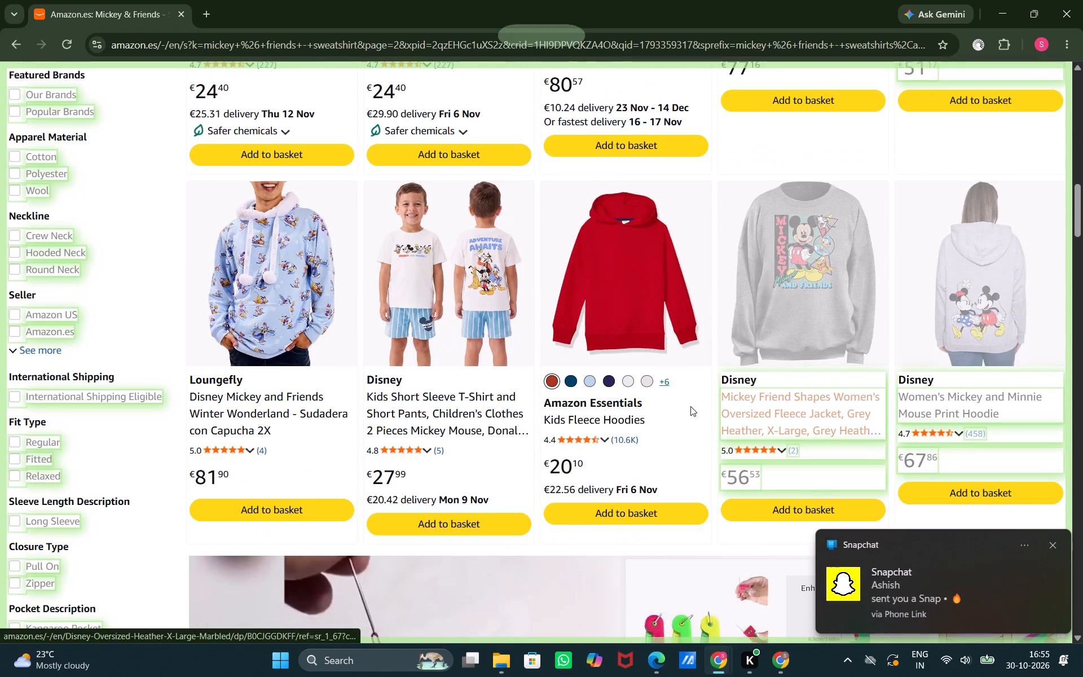
{"action": "right_click", "coordinate": [231, 402]}
{"action": "left_click", "coordinate": [320, 546]}
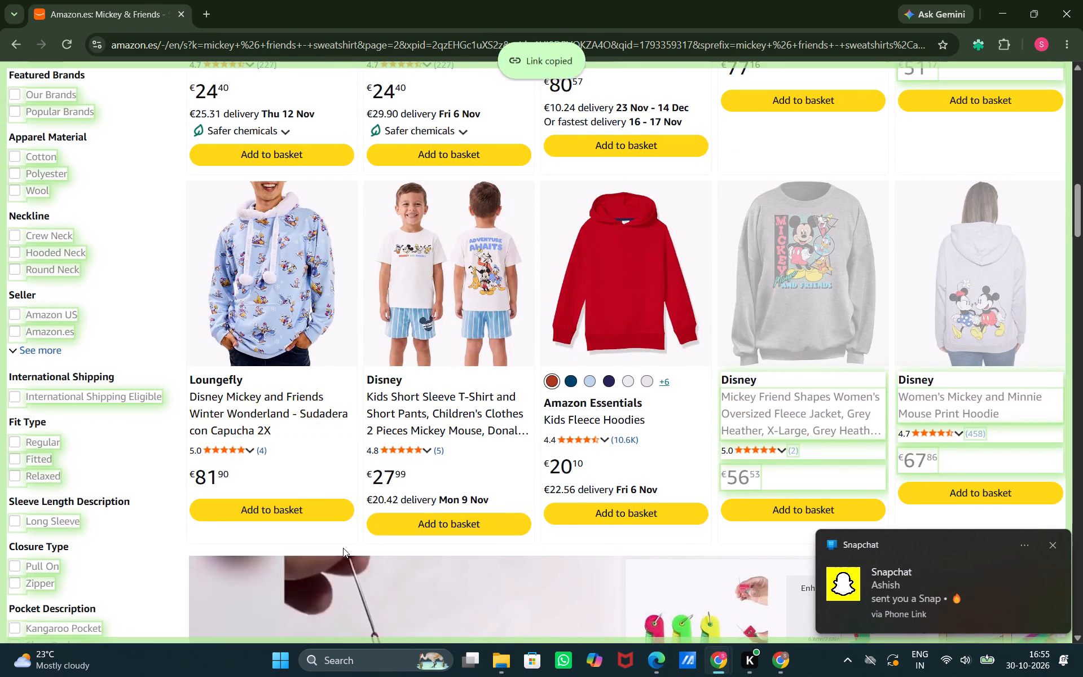
{"action": "key", "text": "alt+Tab"}
{"action": "key", "text": "ctrl+v"}
{"action": "key", "text": "Return"}
{"action": "key", "text": "Return"}
Copy the Amazon link of the Characters Mickey and Friends Boy's Hooded Pullover Fleece, Athletic Heather, X-Large, into cell C20750.
{"action": "key", "text": "alt+Tab"}
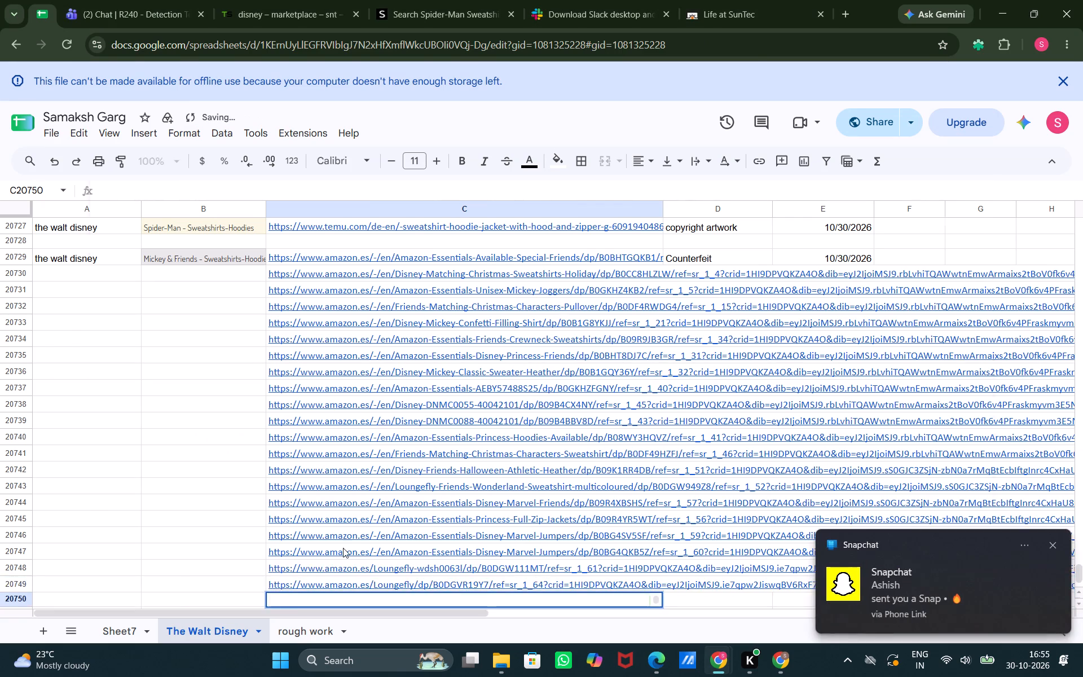
{"action": "scroll", "coordinate": [306, 520], "scroll_direction": "down", "scroll_amount": 5}
{"action": "scroll", "coordinate": [354, 471], "scroll_direction": "down", "scroll_amount": 3}
{"action": "right_click", "coordinate": [276, 555]}
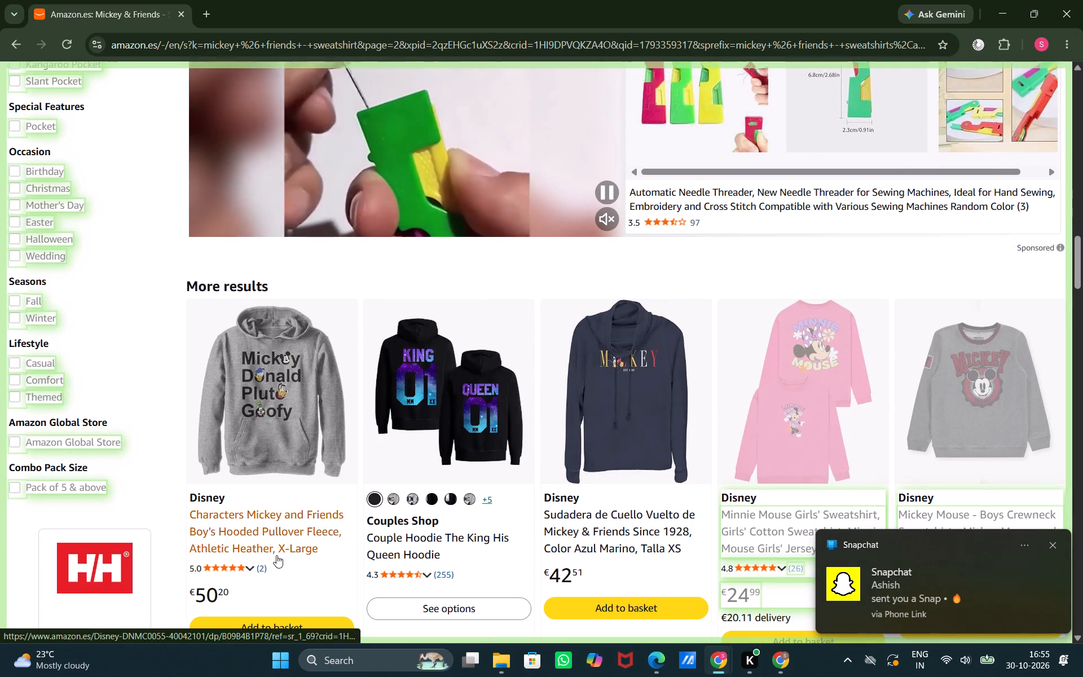
{"action": "left_click", "coordinate": [304, 474]}
{"action": "key", "text": "alt+Tab"}
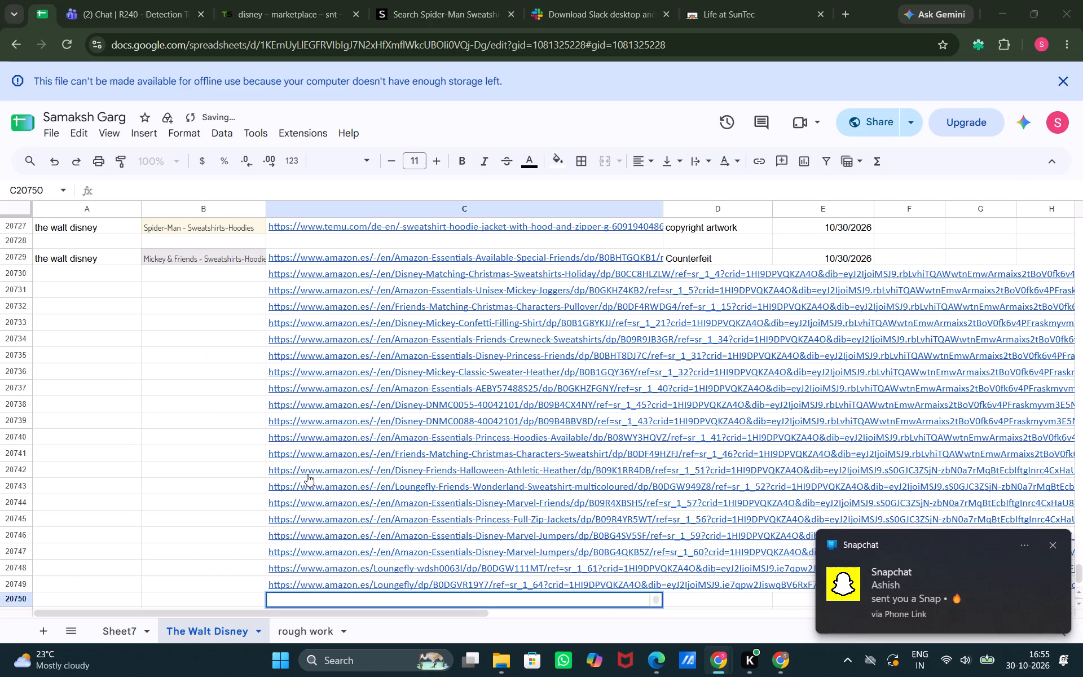
{"action": "key", "text": "ctrl+v"}
{"action": "key", "text": "Return"}
{"action": "key", "text": "Return"}
Copy the Amazon link of the navy Sudadera de Cuello Vuelto de Mickey & Friends Since 1928 into cell C20751.
{"action": "key", "text": "alt+Tab"}
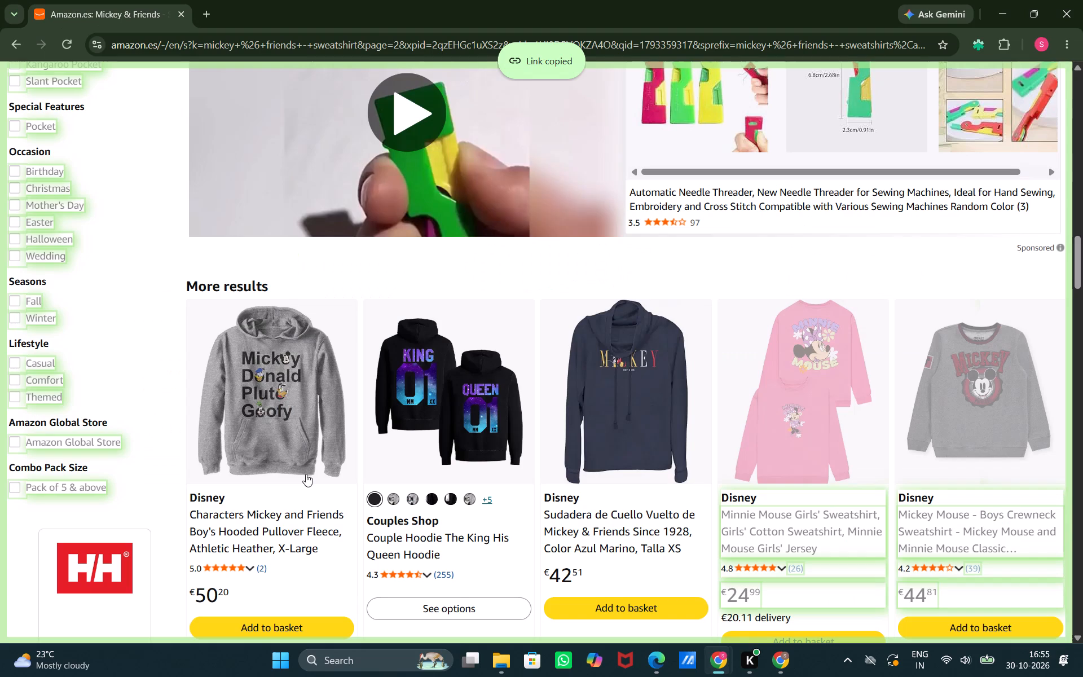
{"action": "right_click", "coordinate": [610, 542]}
{"action": "left_click", "coordinate": [704, 467]}
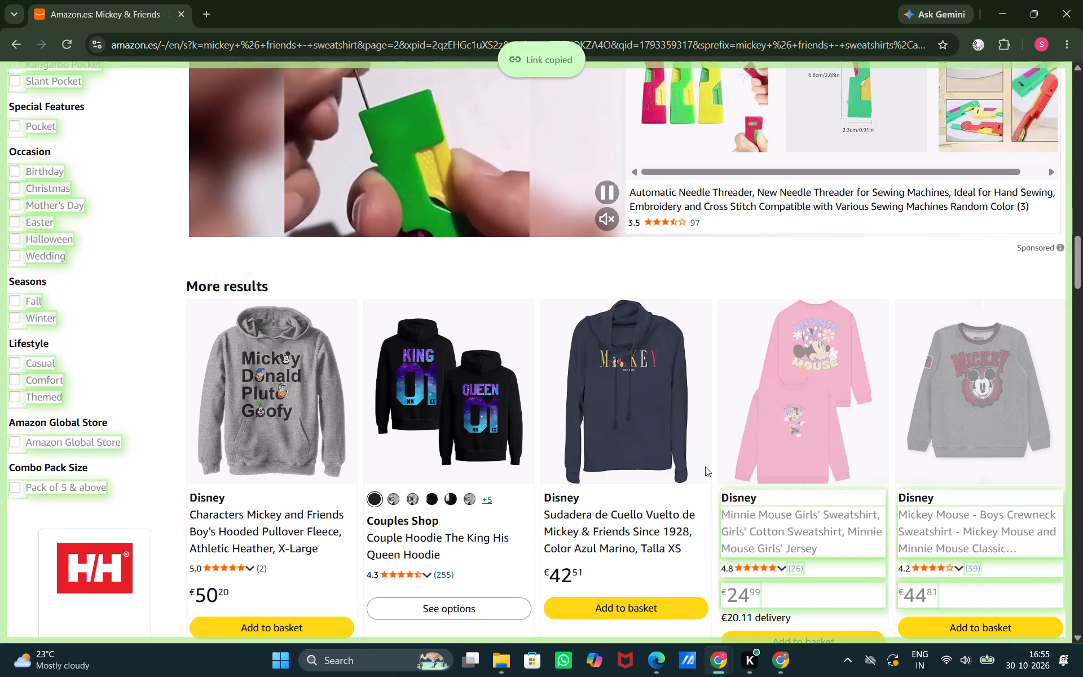
{"action": "key", "text": "alt+Tab"}
{"action": "key", "text": "ctrl+v"}
{"action": "key", "text": "Return"}
{"action": "key", "text": "Return"}
Copy the Amazon link of the Disney Women's 21dnmc00079a-028 Fleece (Pack of 1) into cell C20752.
{"action": "key", "text": "alt+Tab"}
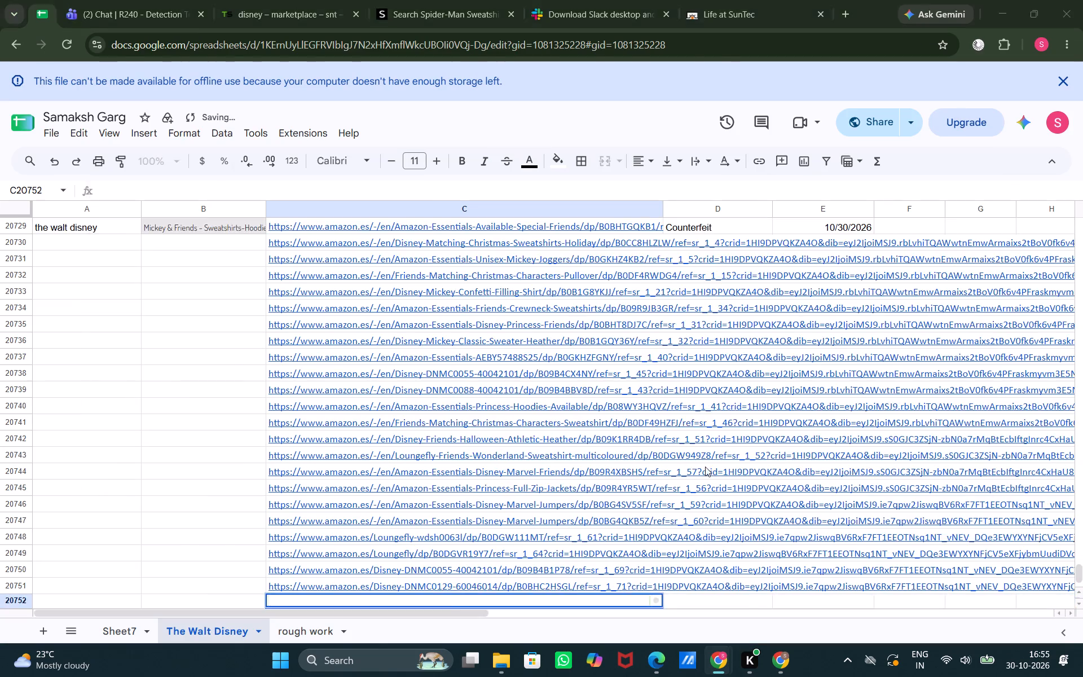
{"action": "scroll", "coordinate": [700, 461], "scroll_direction": "down", "scroll_amount": 7}
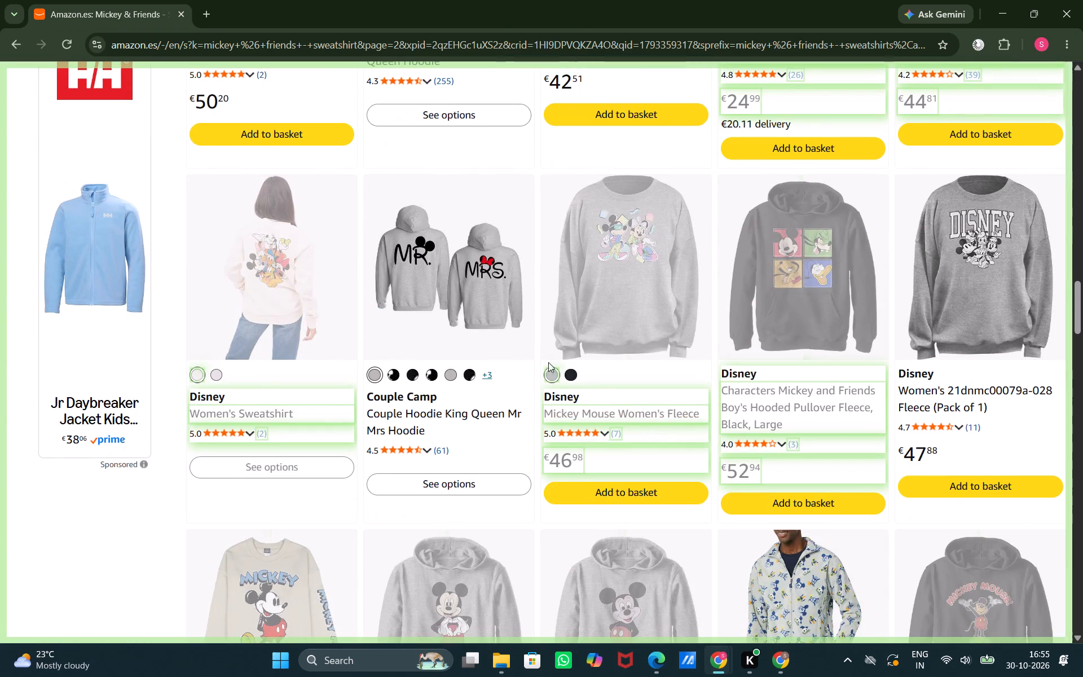
{"action": "right_click", "coordinate": [936, 409]}
{"action": "left_click", "coordinate": [824, 561]}
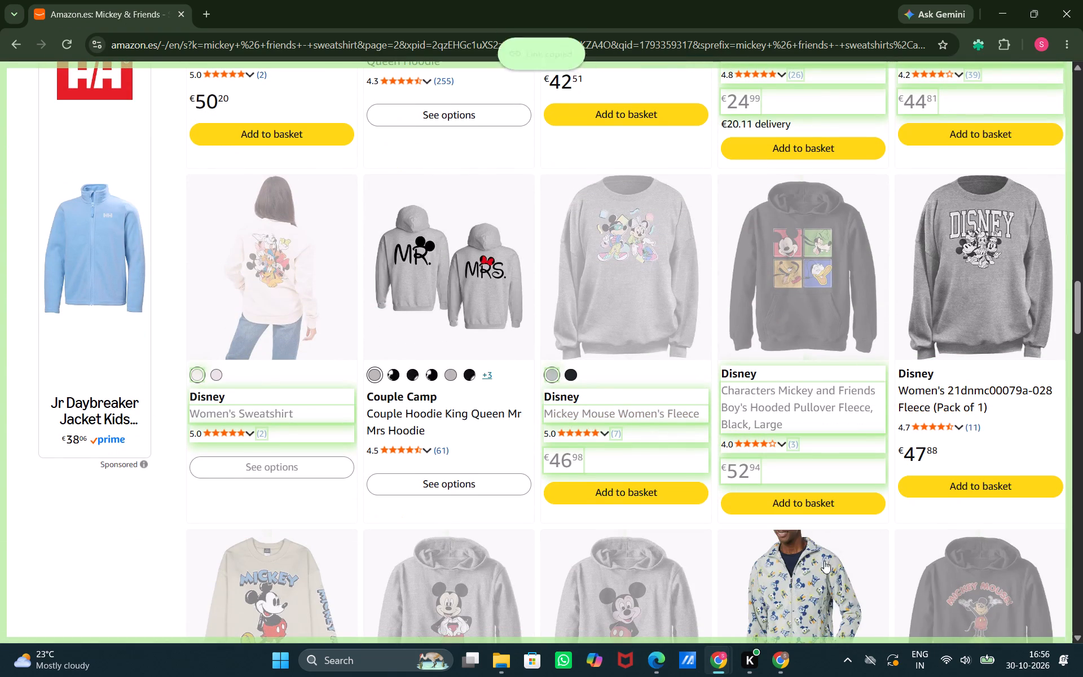
{"action": "key", "text": "alt+Tab"}
{"action": "key", "text": "ctrl+v"}
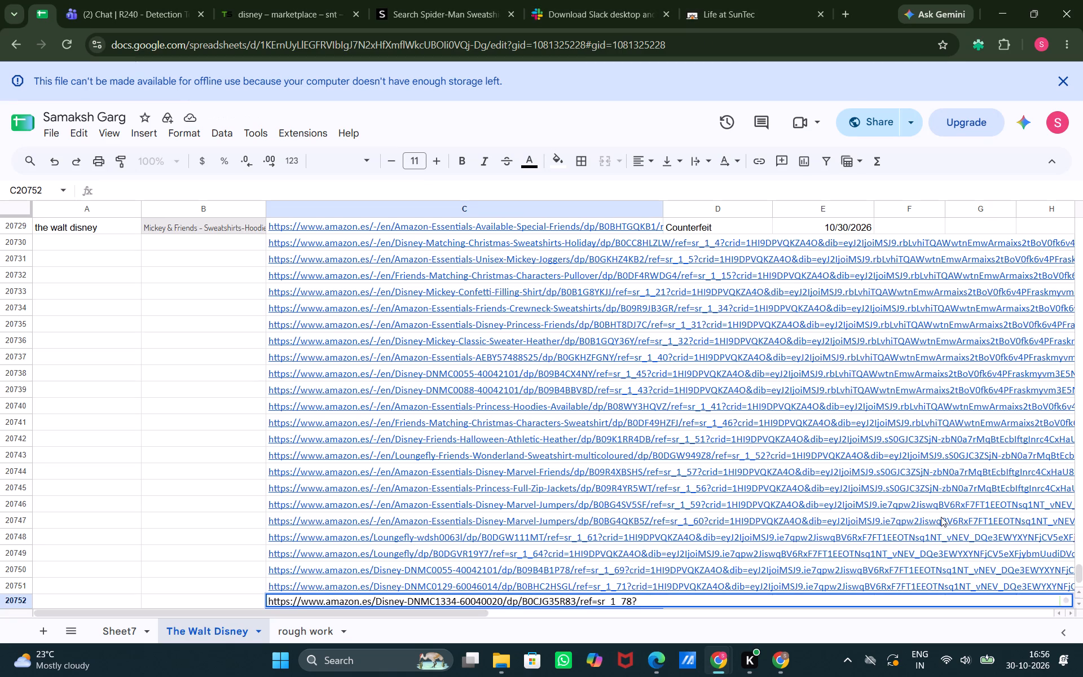
{"action": "key", "text": "Return"}
{"action": "key", "text": "Return"}
{"action": "key", "text": "Return"}
Copy the Amazon link of the Amazon Essentials Men's Mock Neck Full Zip Fleece Jacket into cell C20753.
{"action": "key", "text": "alt+Tab"}
{"action": "scroll", "coordinate": [938, 518], "scroll_direction": "down", "scroll_amount": 4}
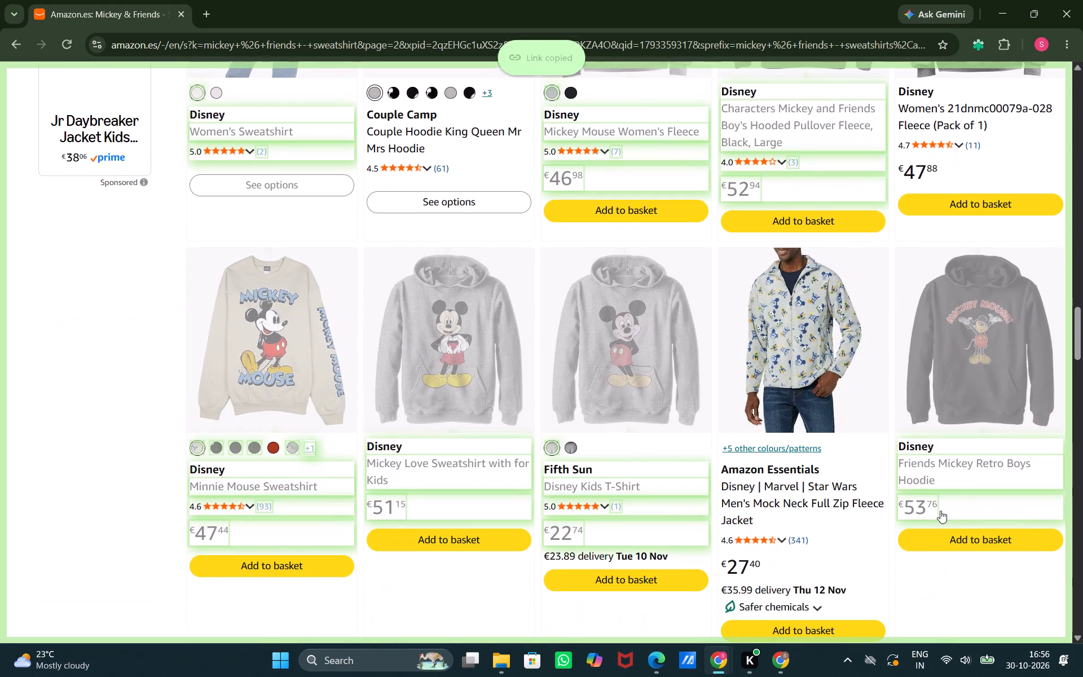
{"action": "right_click", "coordinate": [820, 486]}
{"action": "left_click", "coordinate": [875, 406]}
{"action": "key", "text": "alt+Tab"}
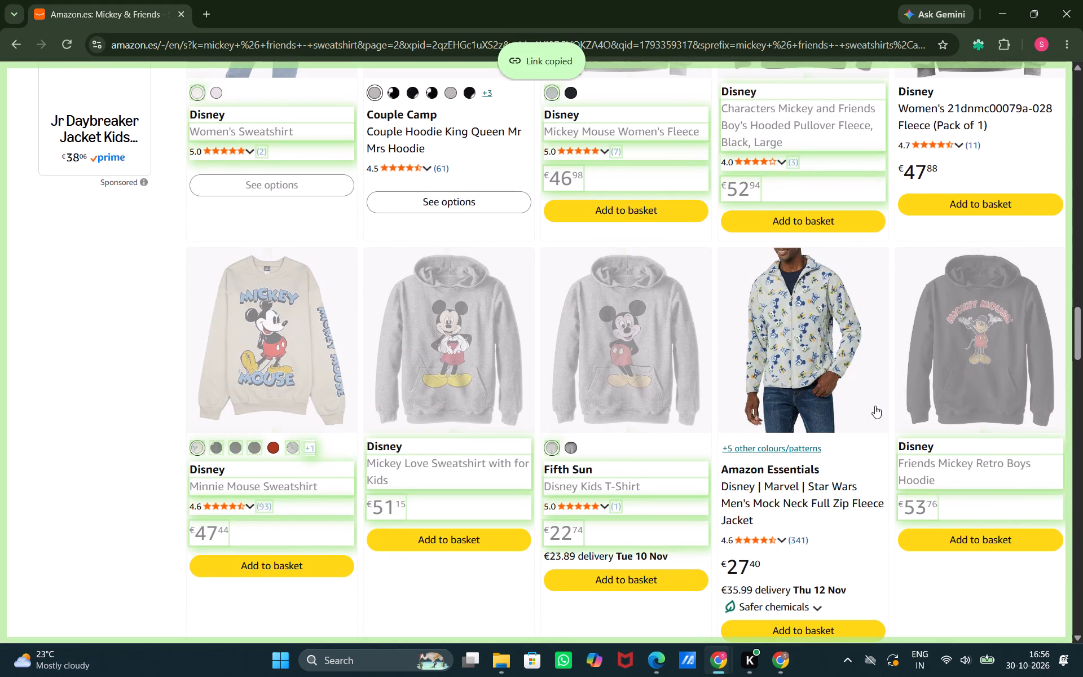
{"action": "key", "text": "Up"}
{"action": "key", "text": "ctrl+v"}
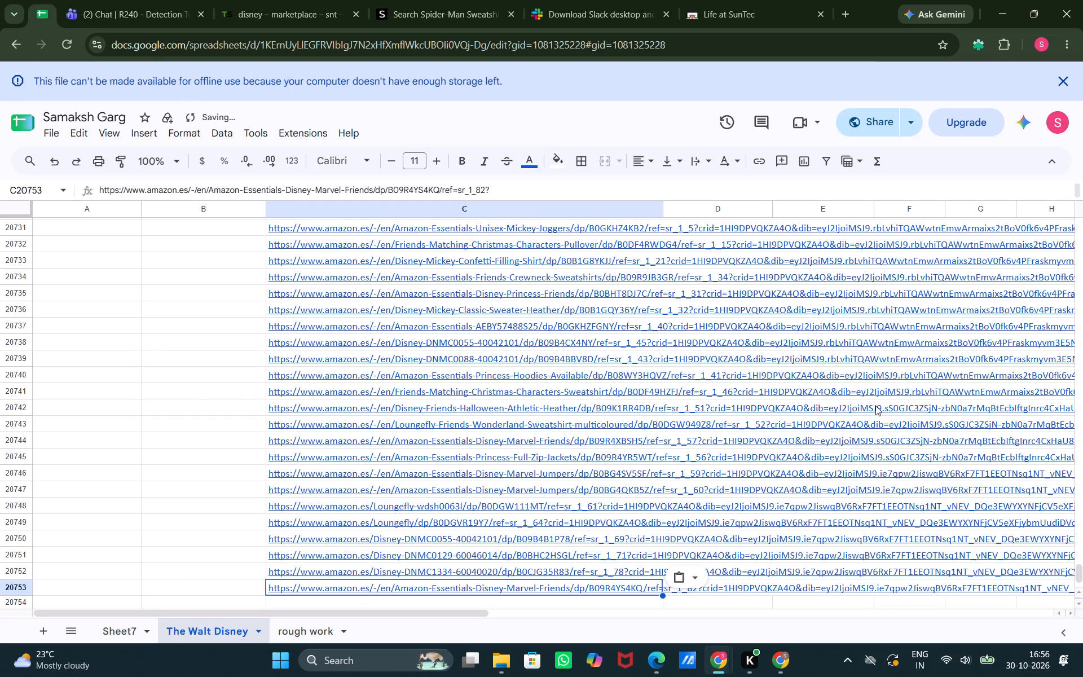
{"action": "key", "text": "Down"}
Check the remaining listings on page 2 of the Amazon.es results and open page 3.
{"action": "key", "text": "alt+Tab"}
{"action": "scroll", "coordinate": [875, 405], "scroll_direction": "down", "scroll_amount": 2}
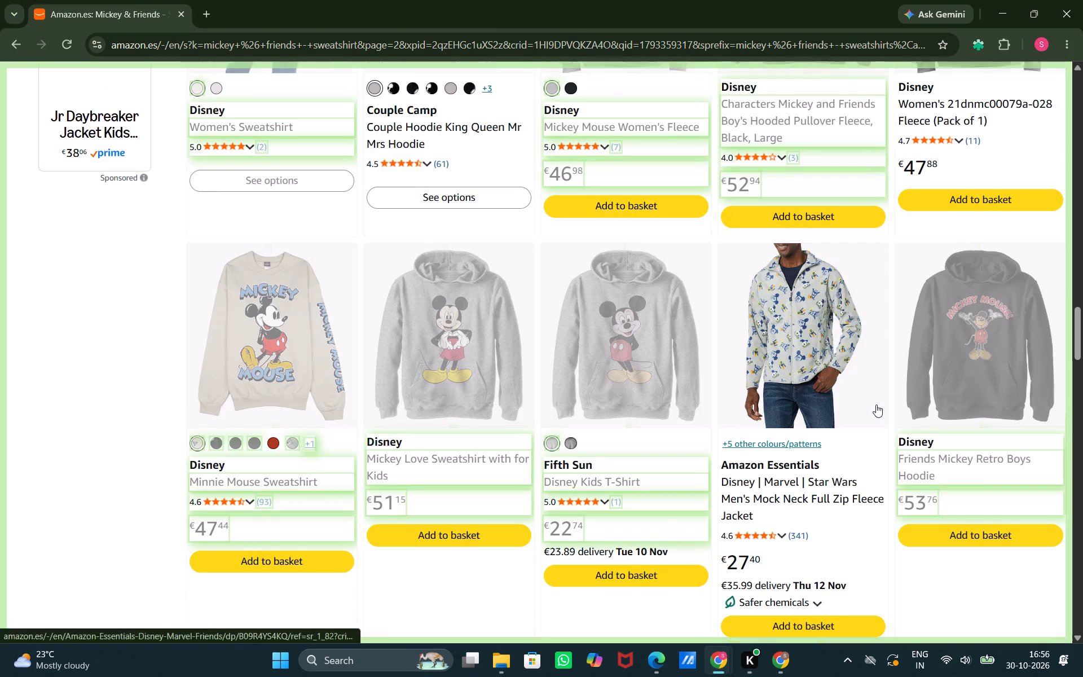
{"action": "scroll", "coordinate": [876, 405], "scroll_direction": "down", "scroll_amount": 1}
{"action": "scroll", "coordinate": [940, 379], "scroll_direction": "down", "scroll_amount": 3}
{"action": "scroll", "coordinate": [1055, 376], "scroll_direction": "down", "scroll_amount": 4}
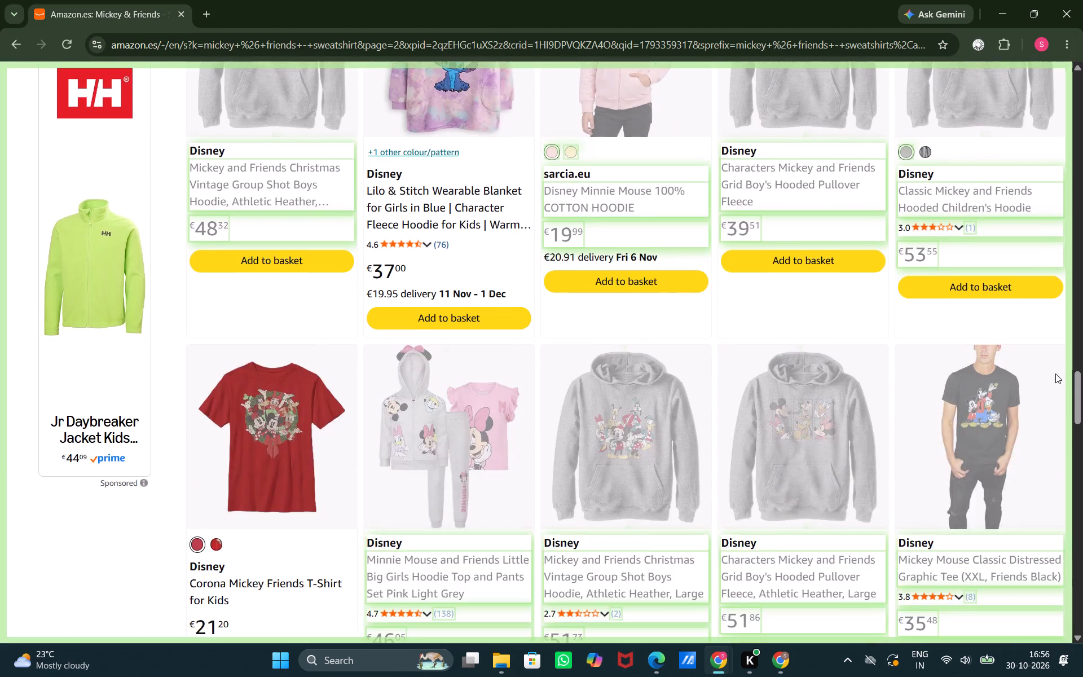
{"action": "scroll", "coordinate": [1055, 373], "scroll_direction": "down", "scroll_amount": 3}
{"action": "scroll", "coordinate": [332, 368], "scroll_direction": "down", "scroll_amount": 5}
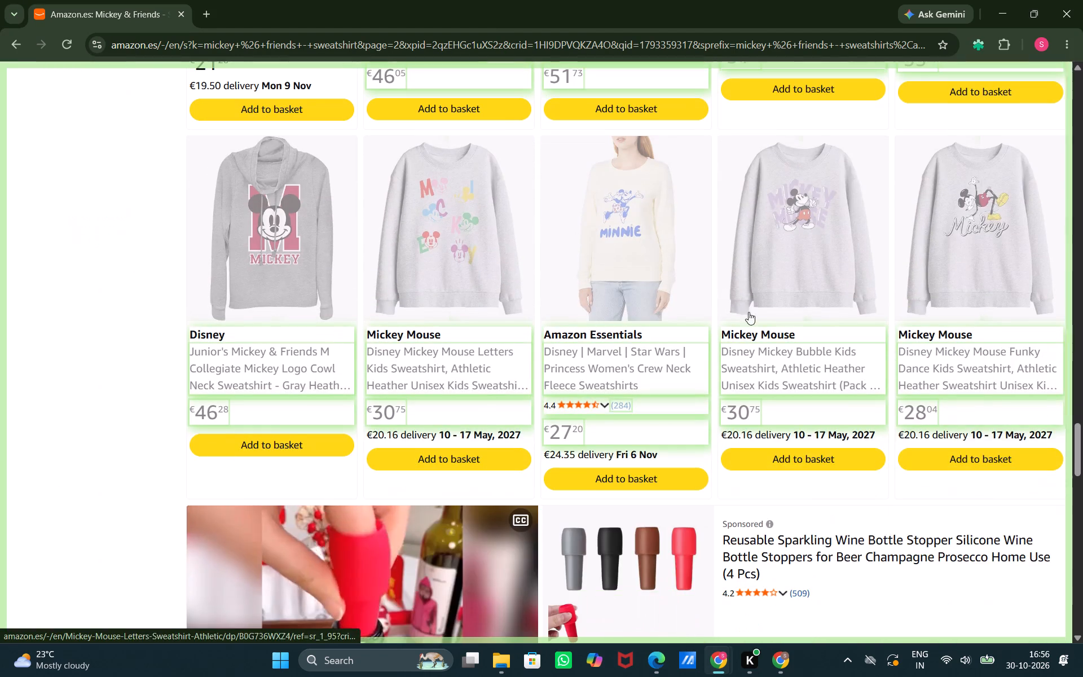
{"action": "scroll", "coordinate": [936, 297], "scroll_direction": "down", "scroll_amount": 6}
{"action": "left_click", "coordinate": [624, 304]}
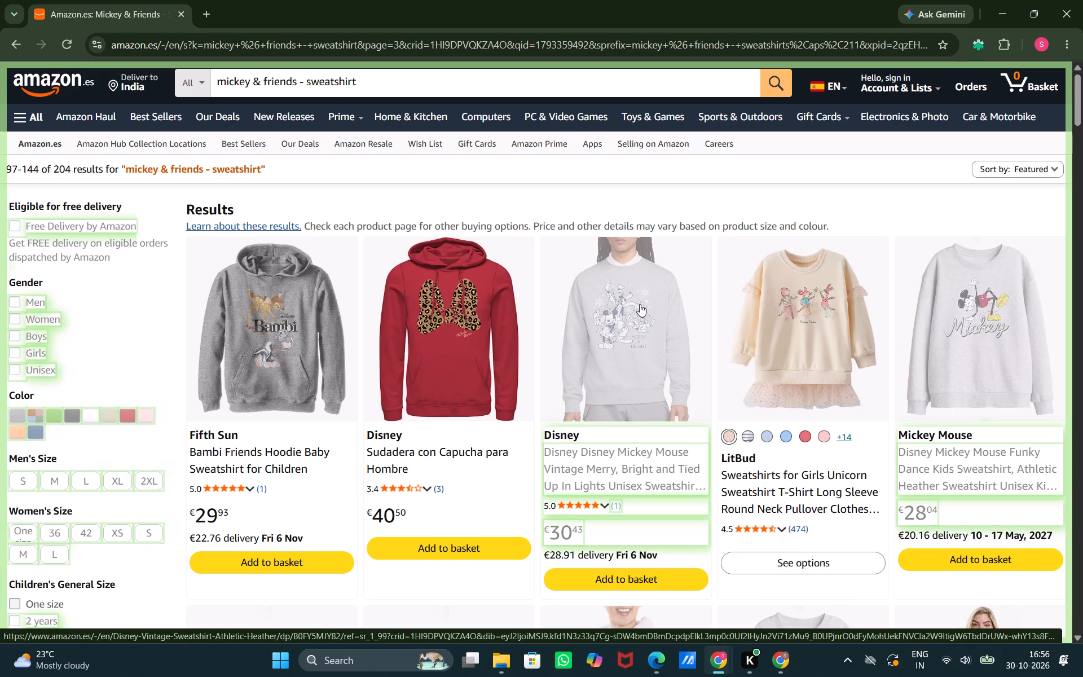
Copy the Amazon link of the Disney Womens Oversized Fleece Sweatshirt Minnie Face Leopard into cell C20754.
{"action": "scroll", "coordinate": [637, 299], "scroll_direction": "down", "scroll_amount": 7}
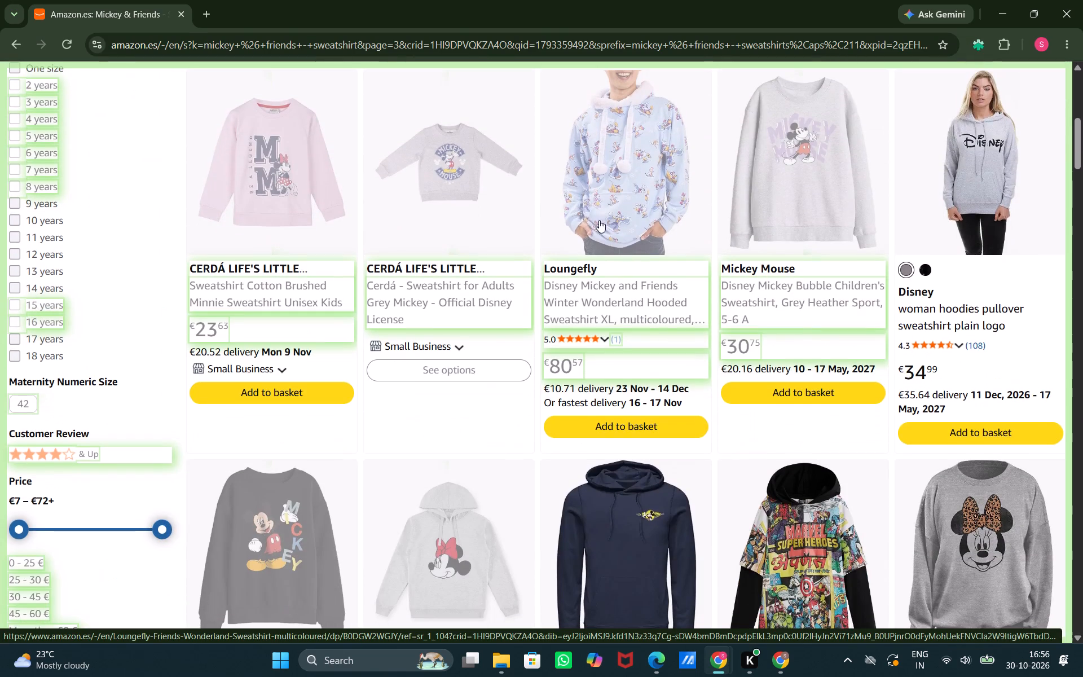
{"action": "scroll", "coordinate": [926, 169], "scroll_direction": "down", "scroll_amount": 4}
{"action": "right_click", "coordinate": [980, 392]}
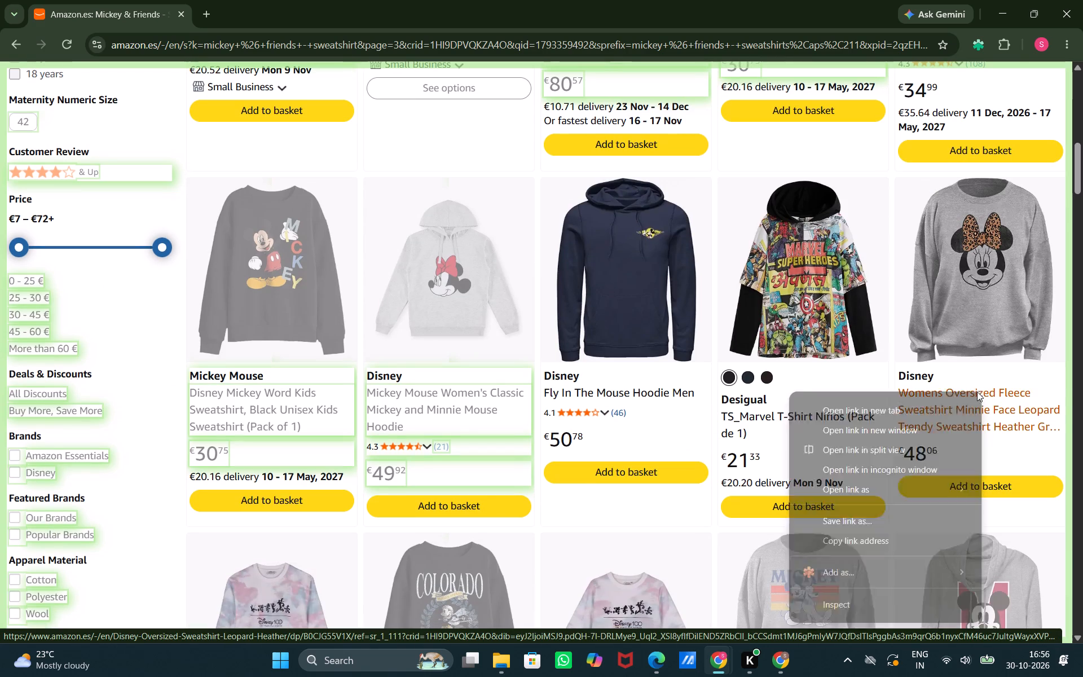
{"action": "left_click", "coordinate": [883, 548]}
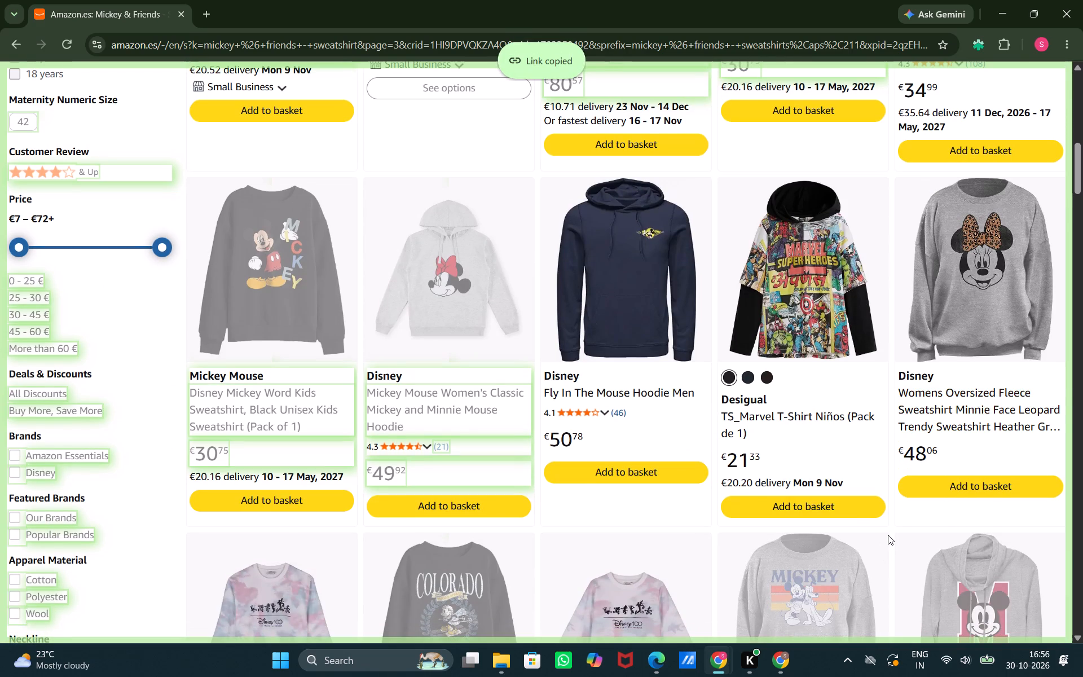
{"action": "key", "text": "alt+Tab"}
{"action": "key", "text": "ctrl+v"}
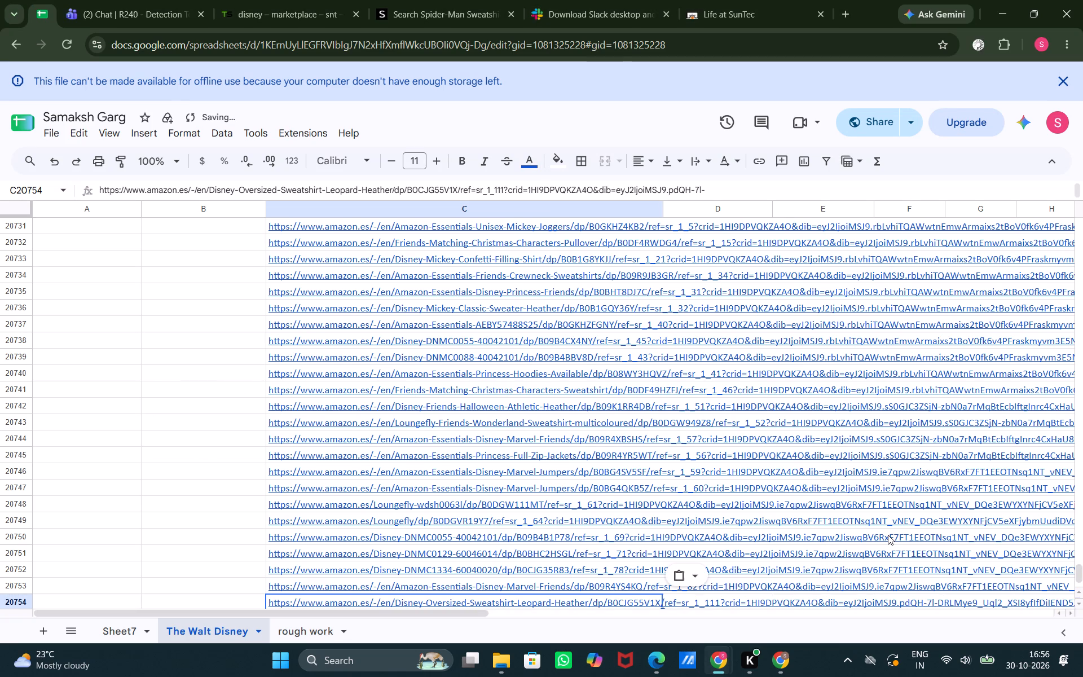
{"action": "key", "text": "Return"}
{"action": "key", "text": "Return"}
Copy the Amazon link of the Disney Fly In The Mouse Hoodie Men into cell C20755.
{"action": "key", "text": "alt+Tab"}
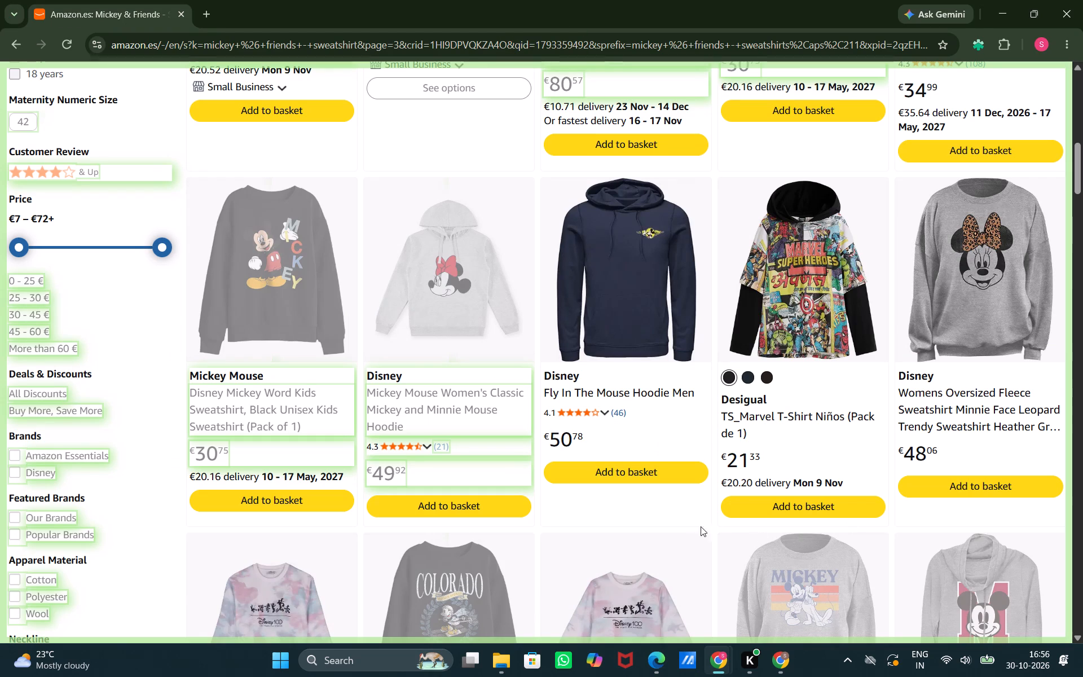
{"action": "right_click", "coordinate": [650, 388]}
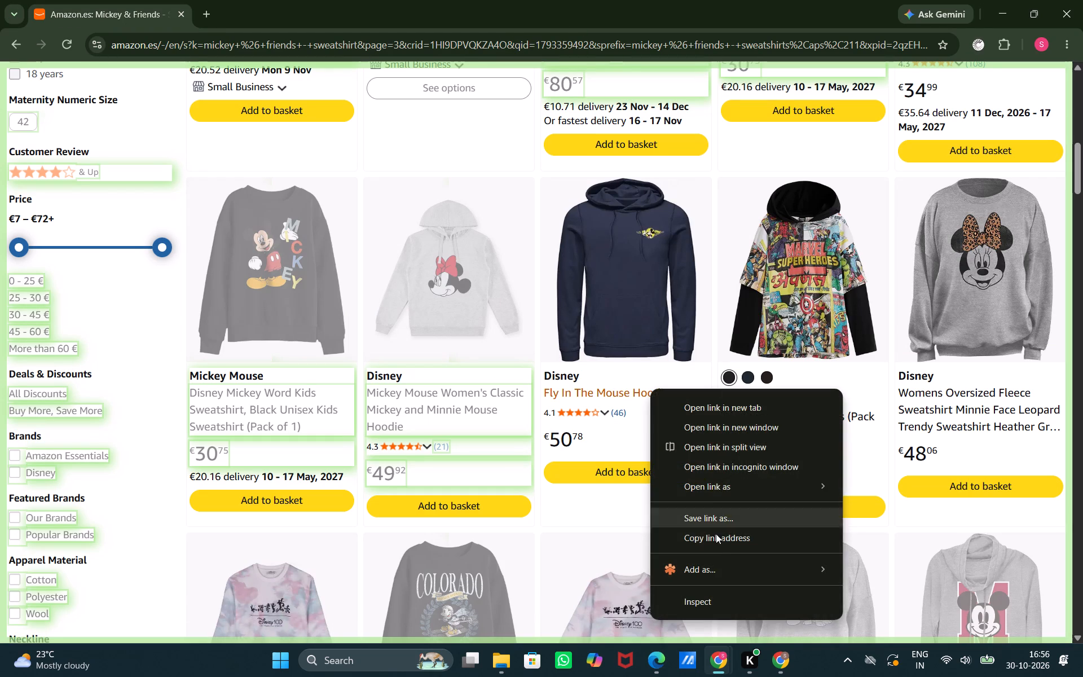
{"action": "left_click", "coordinate": [716, 544]}
{"action": "key", "text": "alt+Tab"}
{"action": "key", "text": "ctrl+v"}
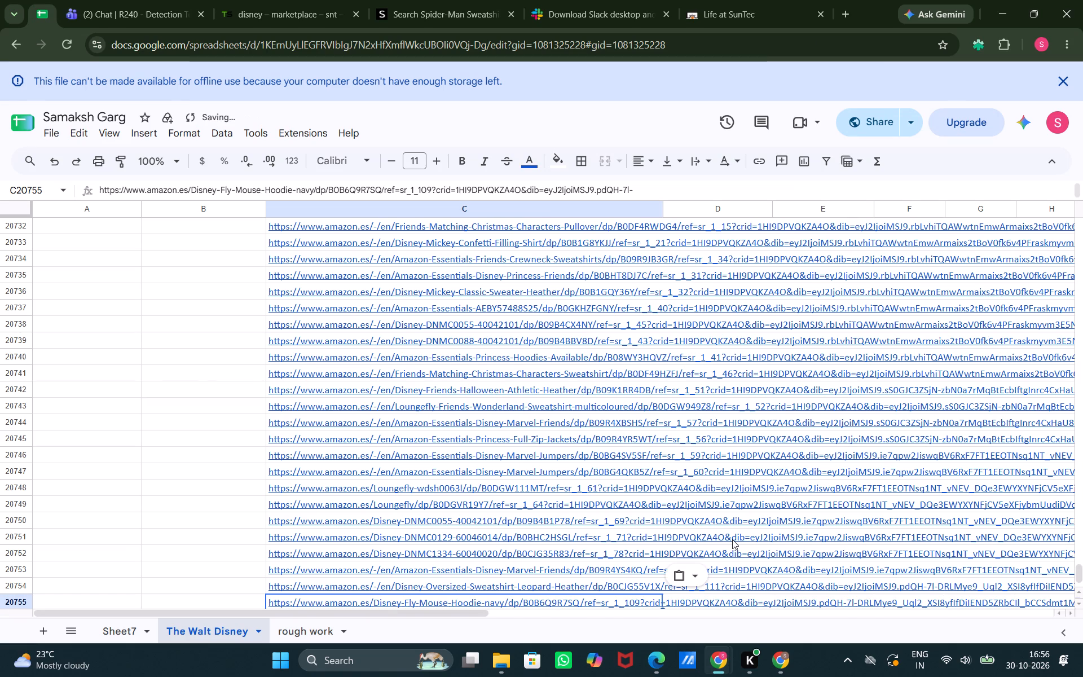
{"action": "key", "text": "Return"}
{"action": "key", "text": "Return"}
{"action": "key", "text": "Return"}
Copy the Amazon link of the Cerdá Cotton Brushed Minnie Hoodie into cell C20756.
{"action": "key", "text": "alt+Tab"}
{"action": "scroll", "coordinate": [688, 574], "scroll_direction": "down", "scroll_amount": 4}
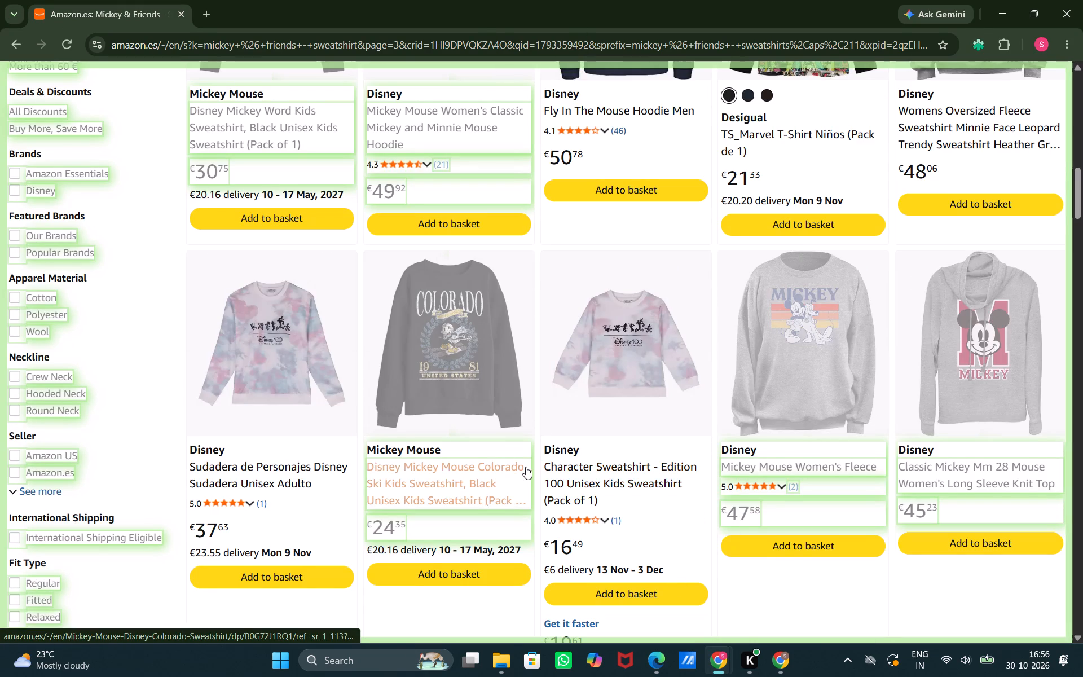
{"action": "scroll", "coordinate": [526, 467], "scroll_direction": "down", "scroll_amount": 12}
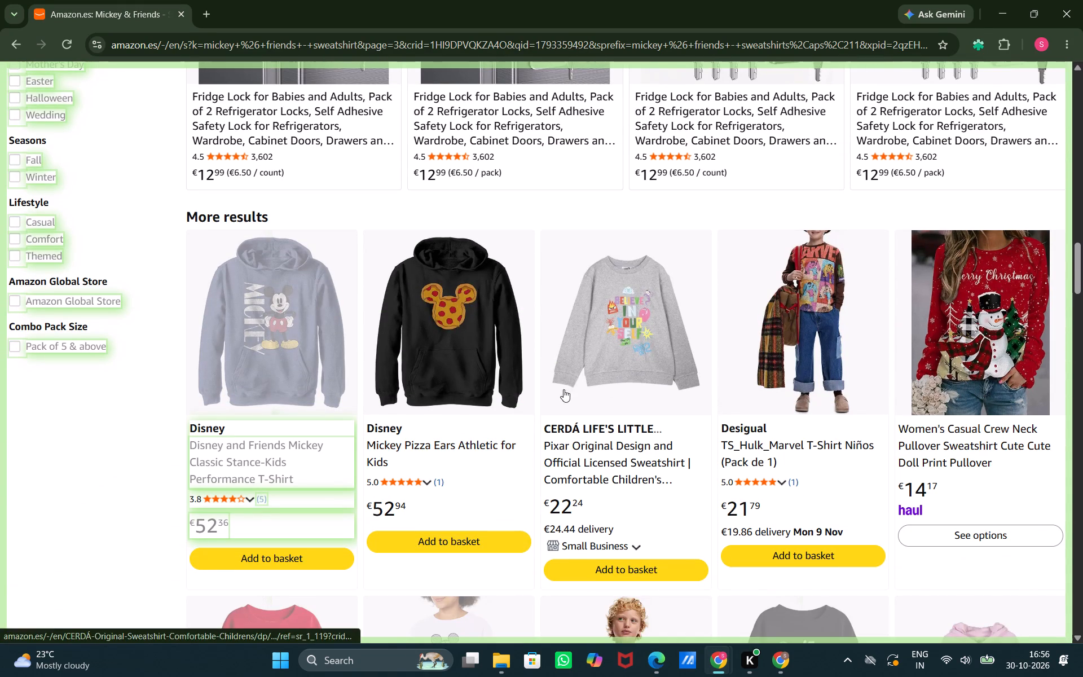
{"action": "scroll", "coordinate": [474, 447], "scroll_direction": "down", "scroll_amount": 6}
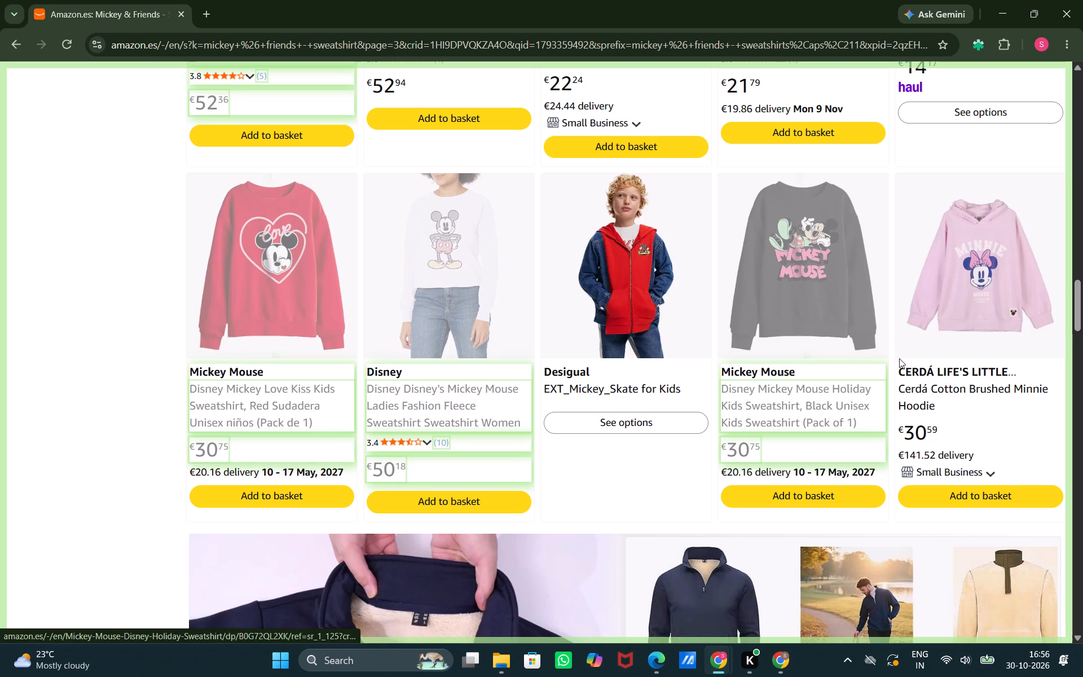
{"action": "right_click", "coordinate": [958, 392]}
{"action": "left_click", "coordinate": [879, 543]}
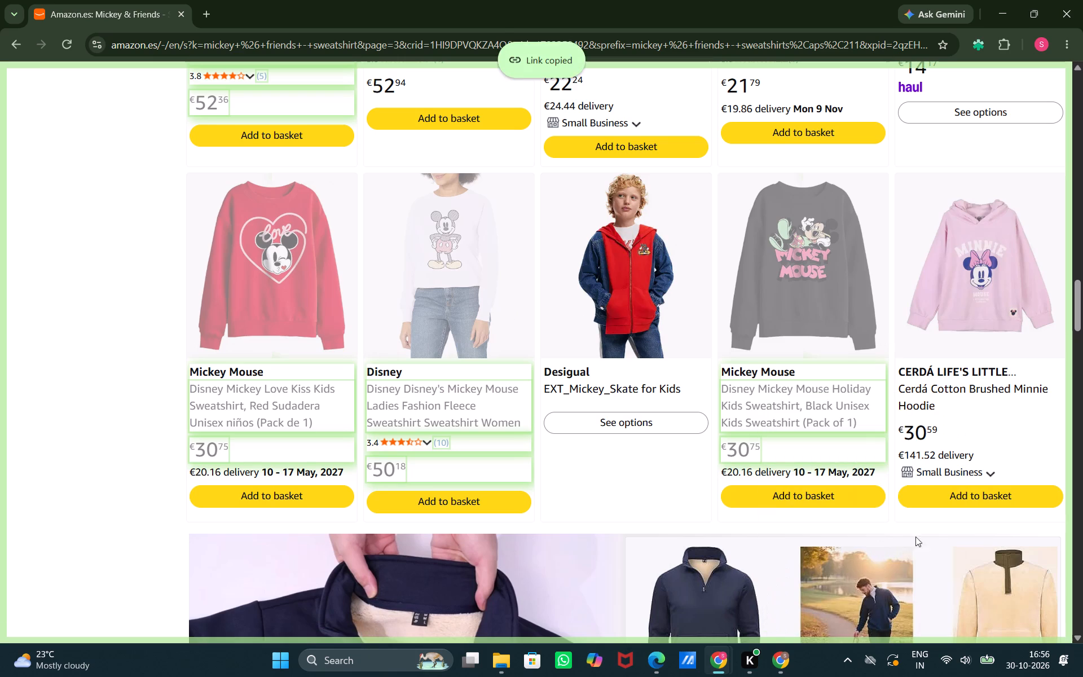
{"action": "key", "text": "alt+Tab"}
{"action": "key", "text": "ctrl+v"}
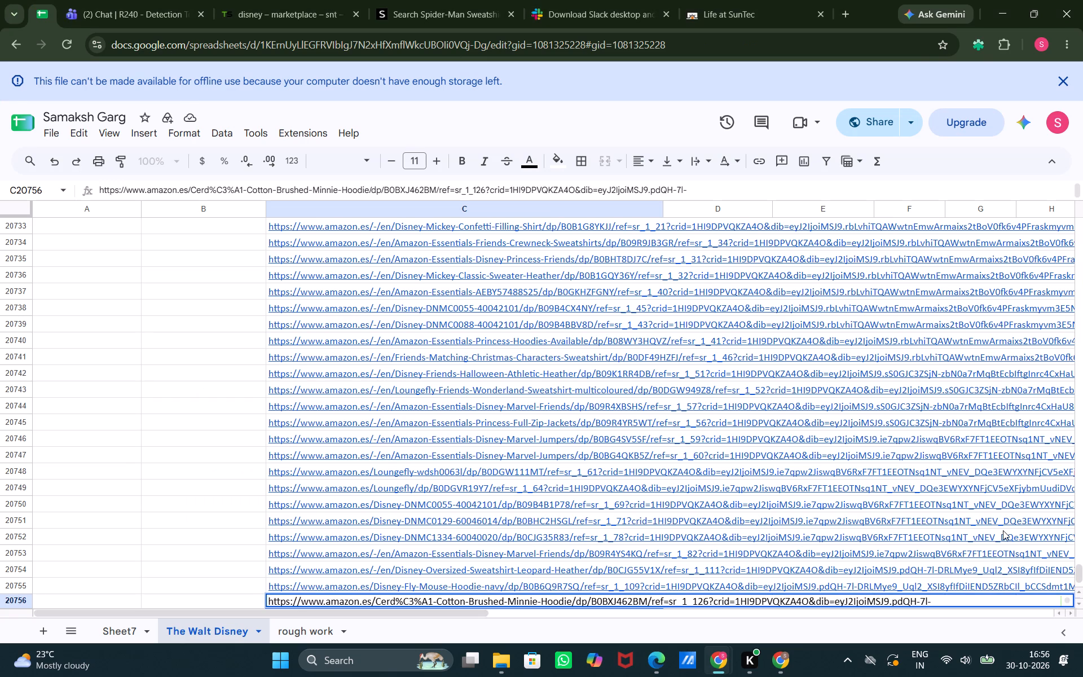
{"action": "key", "text": "Return"}
{"action": "key", "text": "Return"}
Copy the Amazon link of the Cerdá Jacket Cotton Brushed Baseball Minnie Sweater Unisex Kids into cell C20757.
{"action": "key", "text": "alt+Tab"}
{"action": "scroll", "coordinate": [1003, 530], "scroll_direction": "down", "scroll_amount": 5}
{"action": "scroll", "coordinate": [928, 469], "scroll_direction": "down", "scroll_amount": 4}
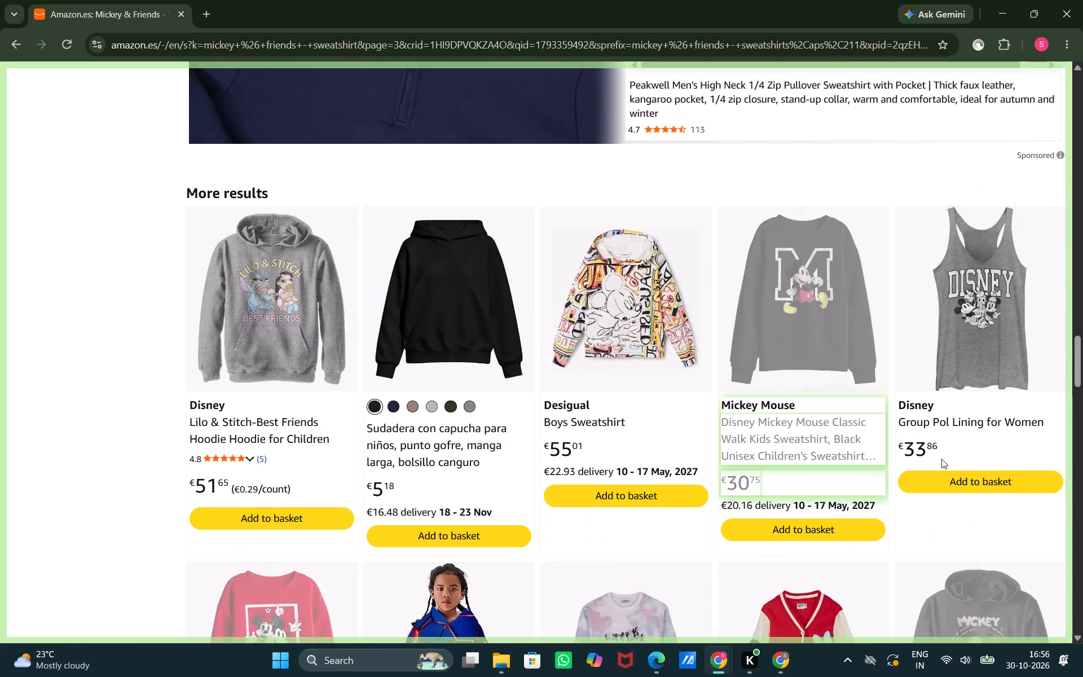
{"action": "scroll", "coordinate": [295, 417], "scroll_direction": "down", "scroll_amount": 5}
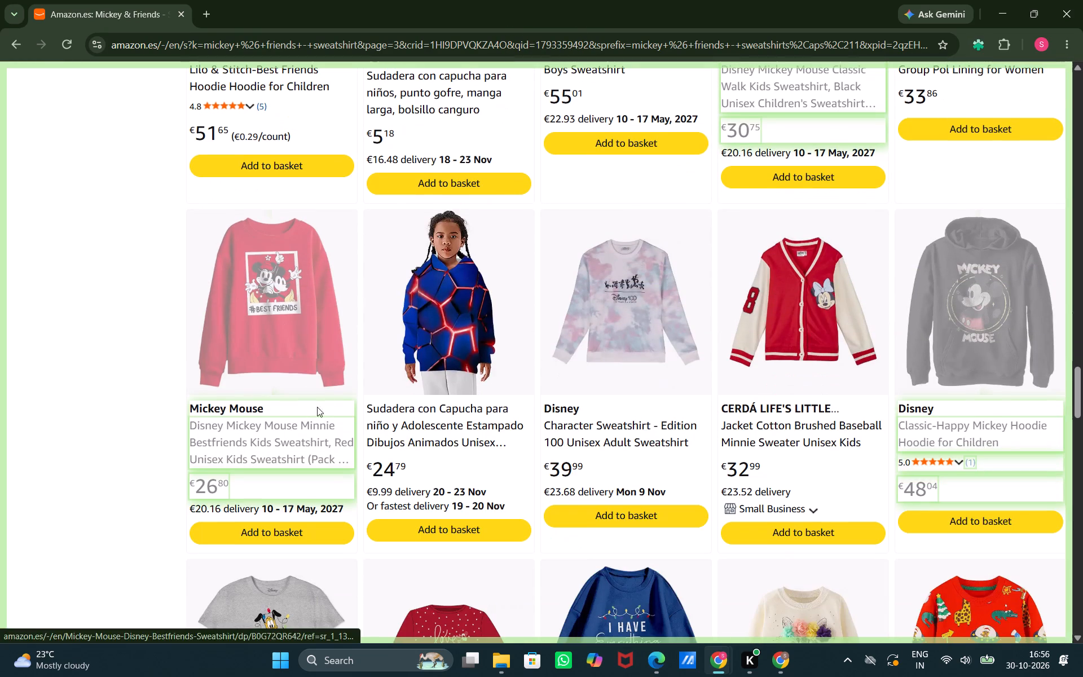
{"action": "scroll", "coordinate": [939, 433], "scroll_direction": "down", "scroll_amount": 5}
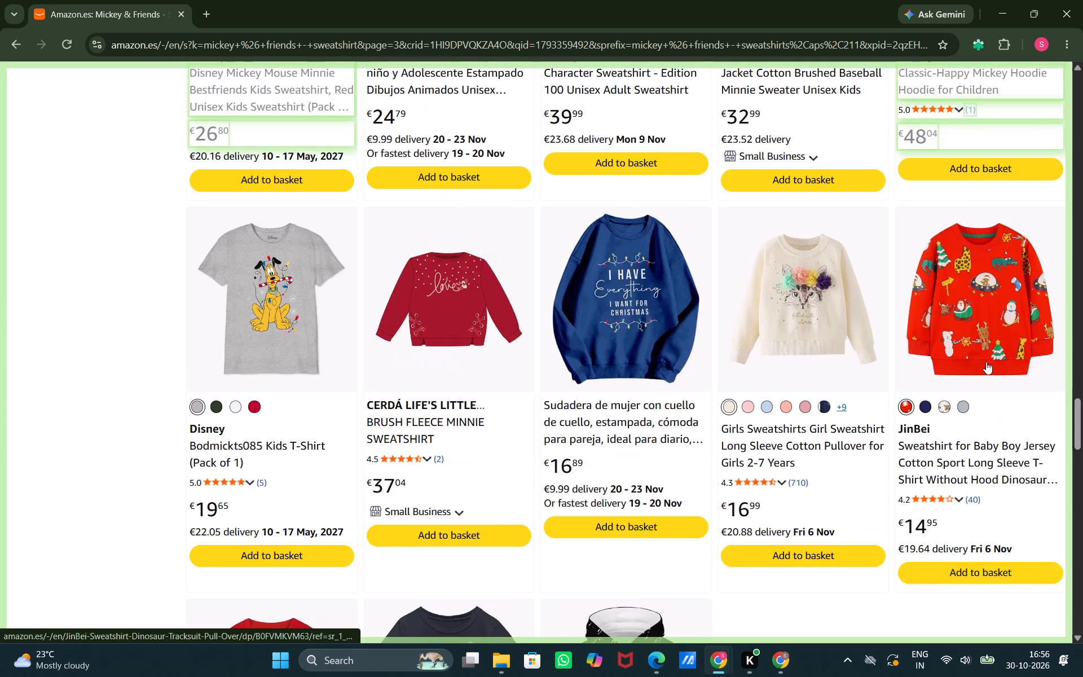
{"action": "scroll", "coordinate": [521, 380], "scroll_direction": "up", "scroll_amount": 4}
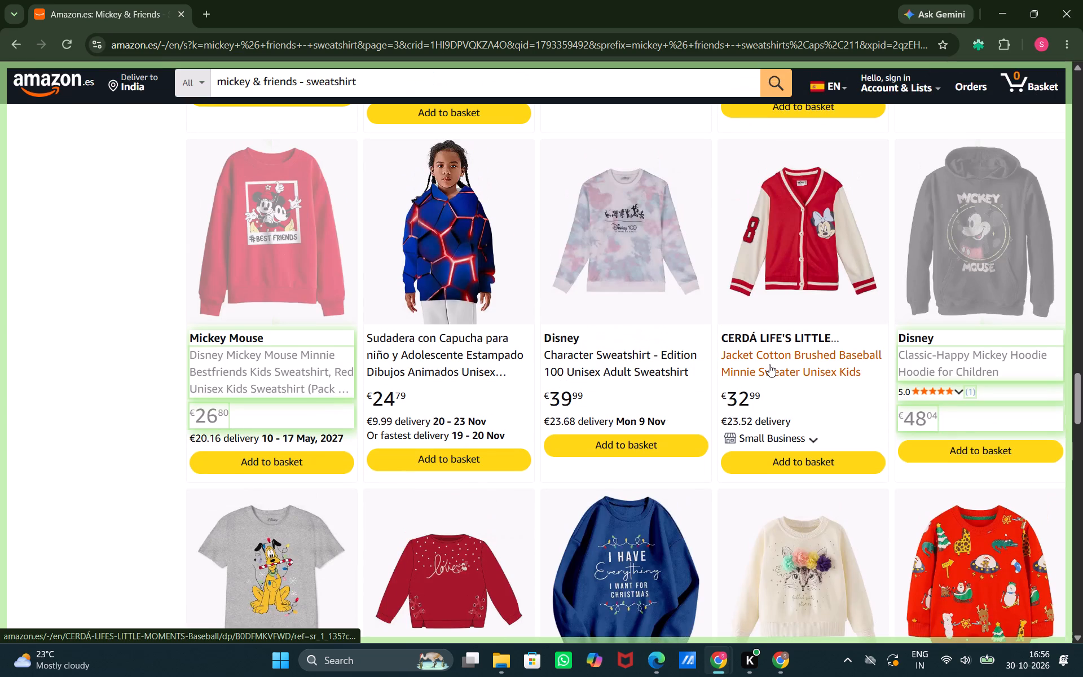
{"action": "right_click", "coordinate": [769, 364]}
{"action": "left_click", "coordinate": [835, 507]}
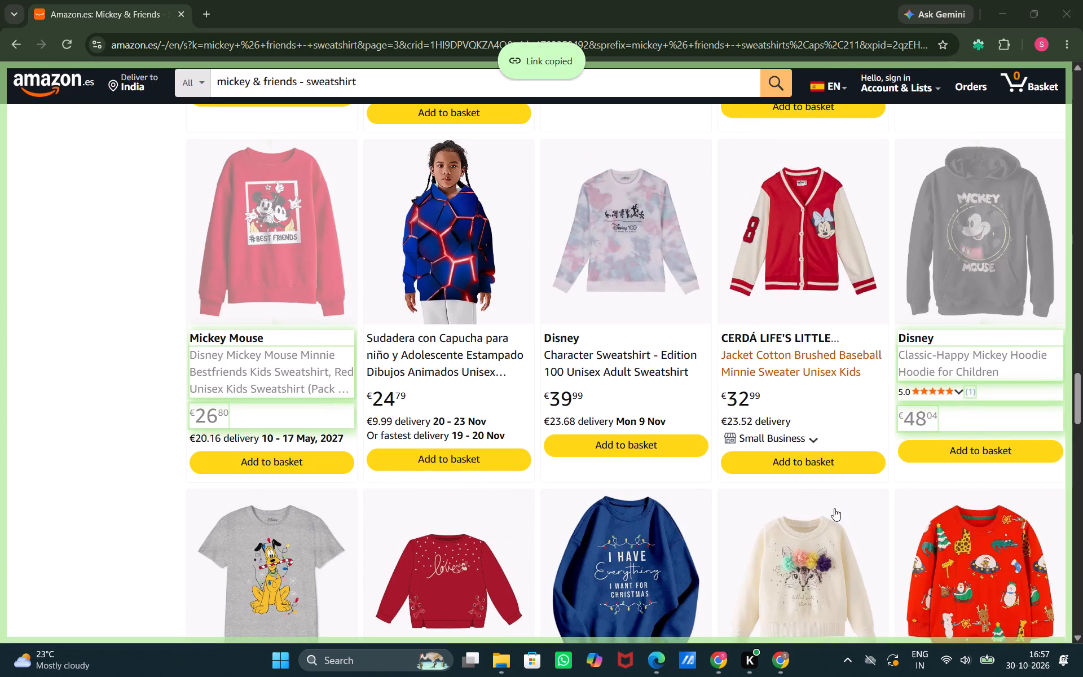
{"action": "key", "text": "alt+Tab"}
{"action": "key", "text": "alt+Tab"}
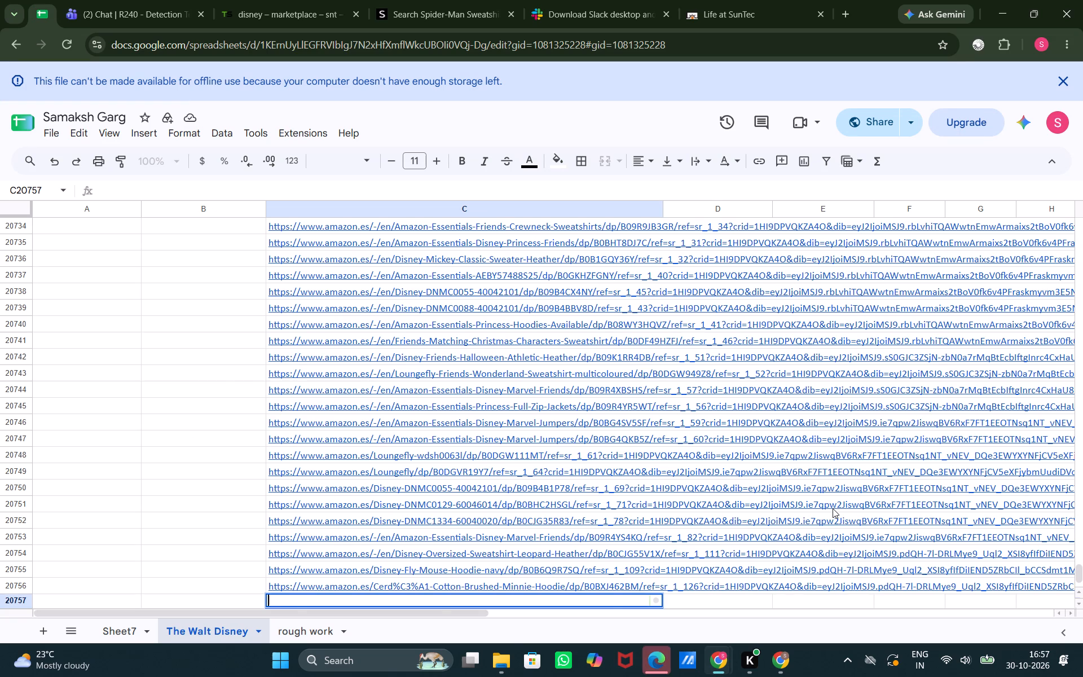
{"action": "key", "text": "ctrl+v"}
{"action": "key", "text": "Return"}
Return to the Amazon.es results, check the remaining listings on page 3 and open page 4.
{"action": "key", "text": "alt+Tab"}
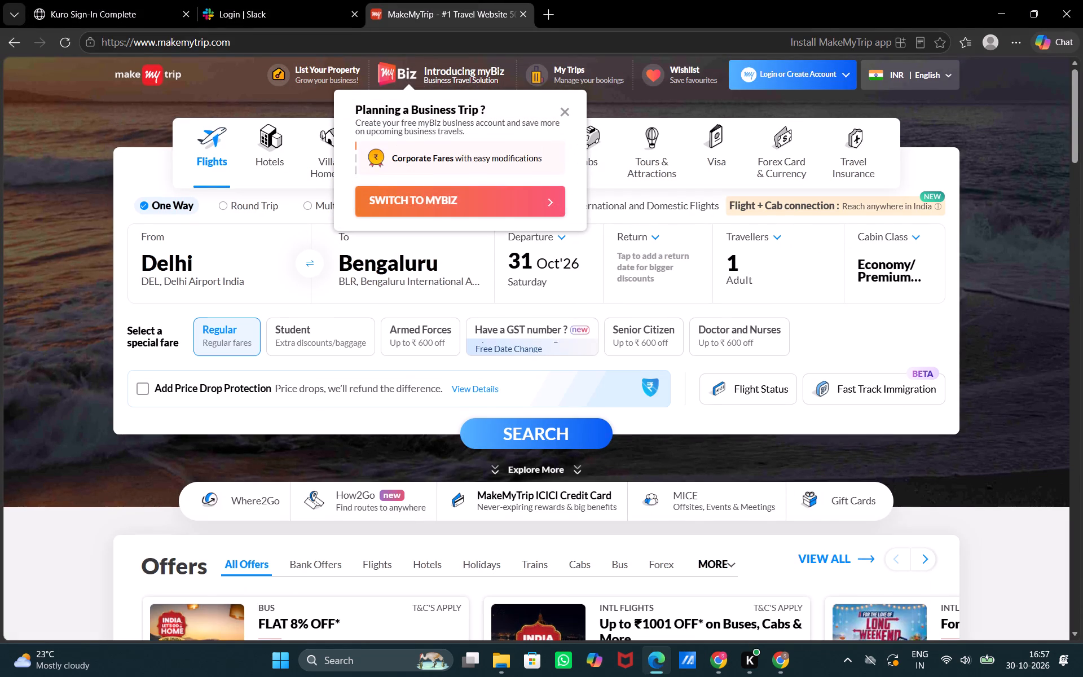
{"action": "key", "text": "alt+Tab"}
{"action": "key", "text": "alt+Tab"}
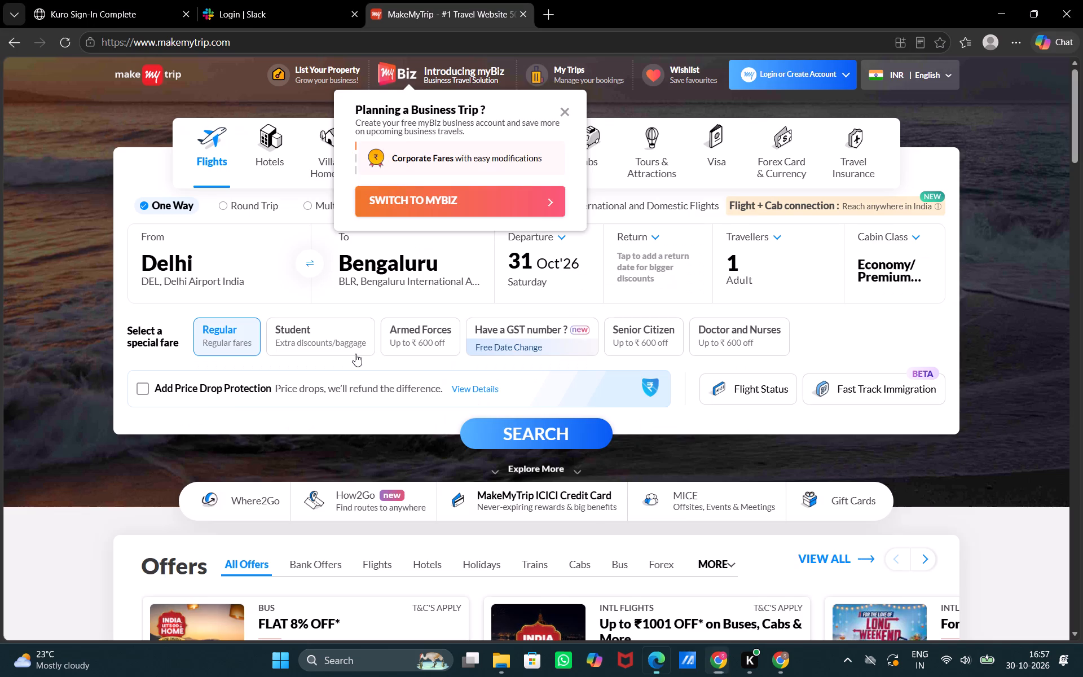
{"action": "key", "text": "alt+Tab"}
{"action": "key", "text": "alt+Tab"}
{"action": "key", "text": "alt+Tab"}
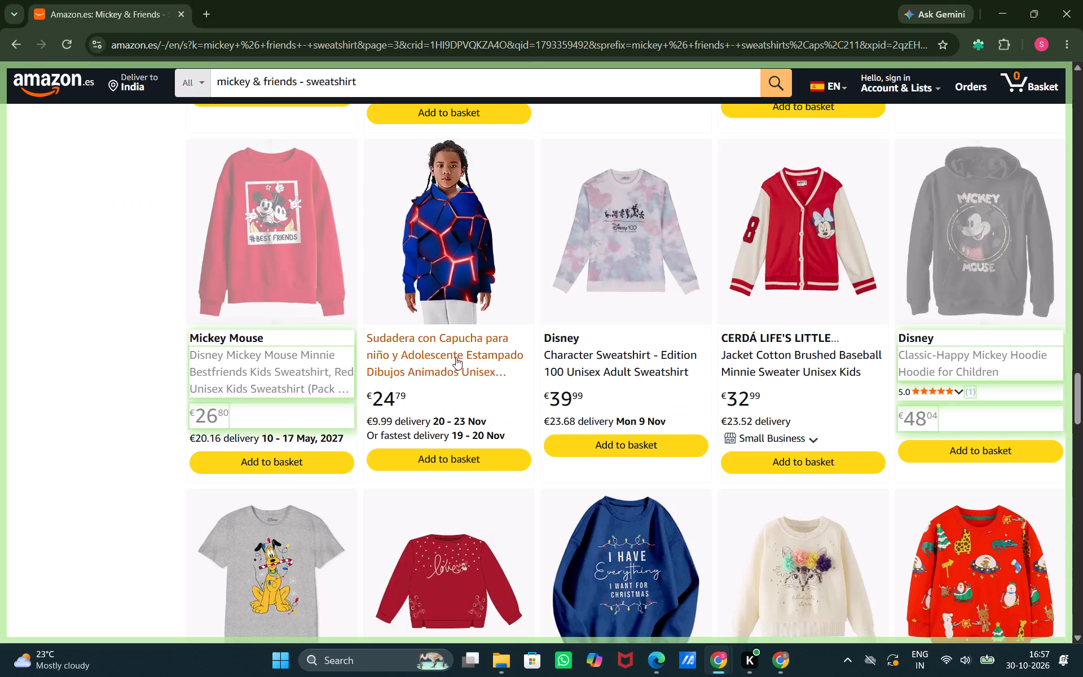
{"action": "scroll", "coordinate": [459, 361], "scroll_direction": "down", "scroll_amount": 5}
{"action": "scroll", "coordinate": [373, 267], "scroll_direction": "down", "scroll_amount": 5}
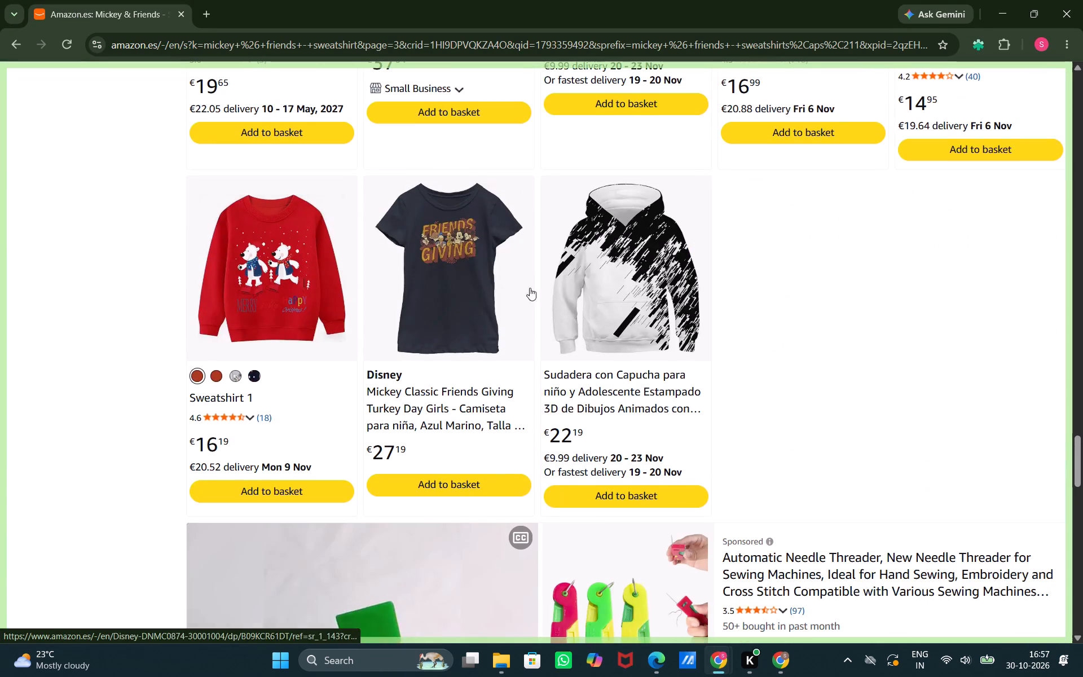
{"action": "scroll", "coordinate": [711, 287], "scroll_direction": "down", "scroll_amount": 5}
{"action": "scroll", "coordinate": [736, 301], "scroll_direction": "up", "scroll_amount": 5}
{"action": "scroll", "coordinate": [733, 301], "scroll_direction": "down", "scroll_amount": 4}
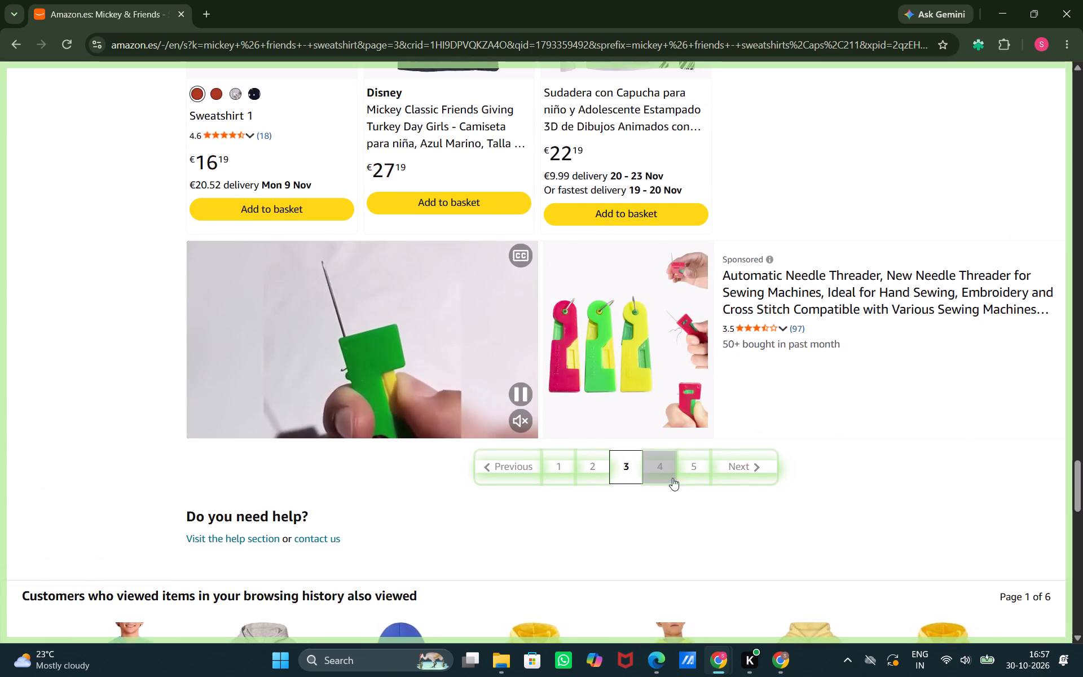
{"action": "left_click", "coordinate": [667, 479]}
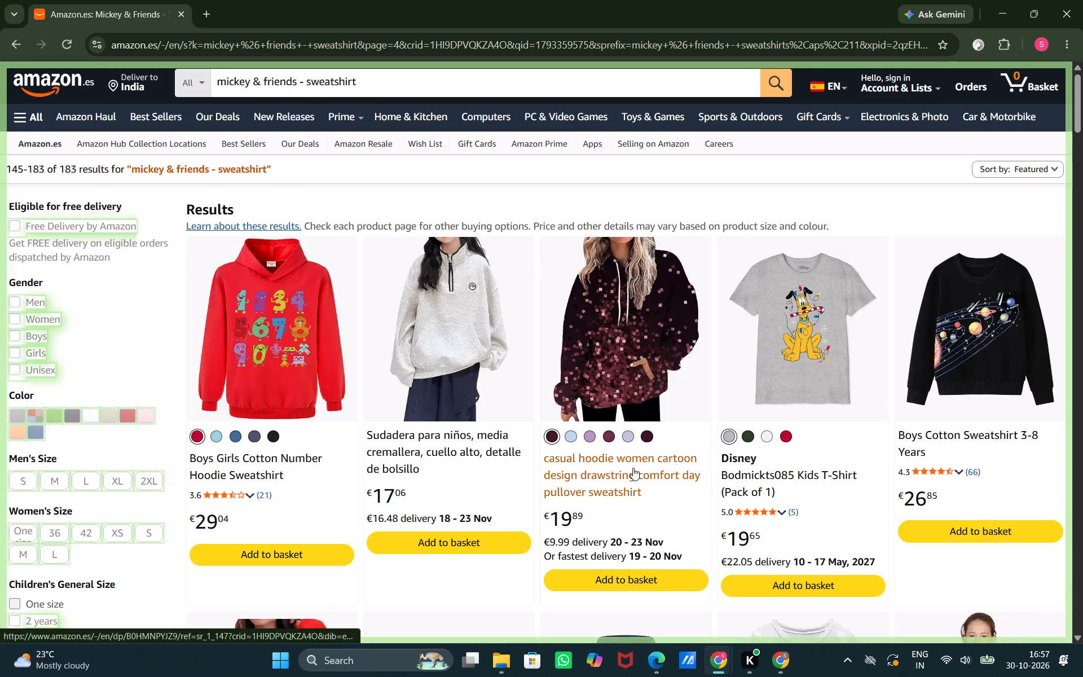
Copy the Amazon link of the long-sleeved Mickey Mouse Disney Kids T-Shirt into cell C20758.
{"action": "scroll", "coordinate": [668, 443], "scroll_direction": "down", "scroll_amount": 6}
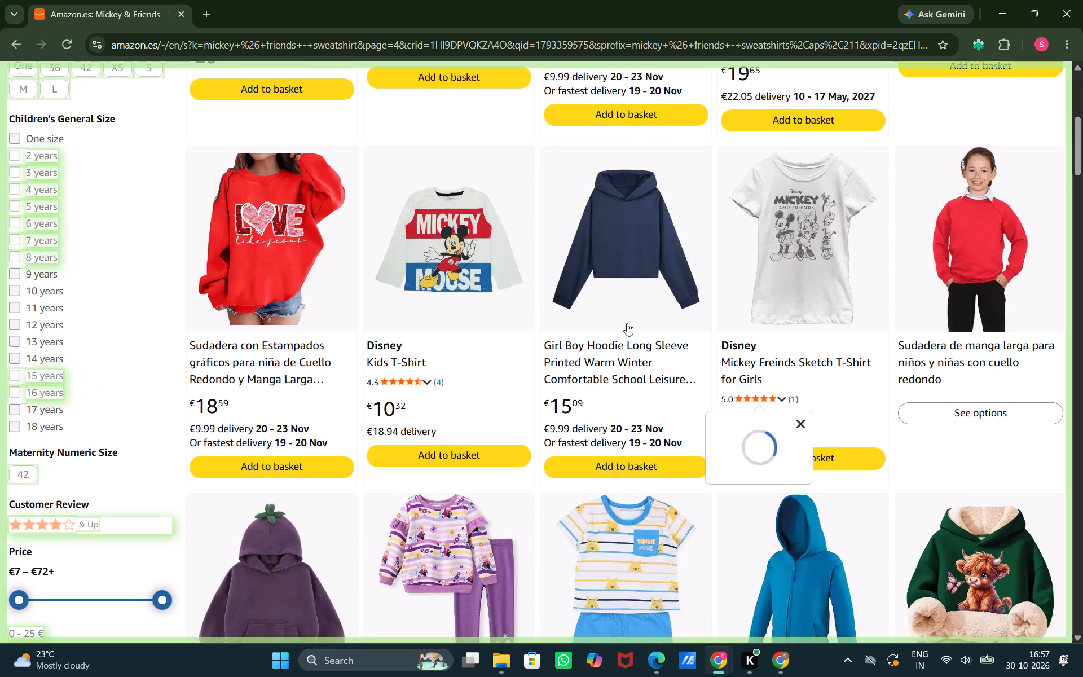
{"action": "right_click", "coordinate": [401, 366]}
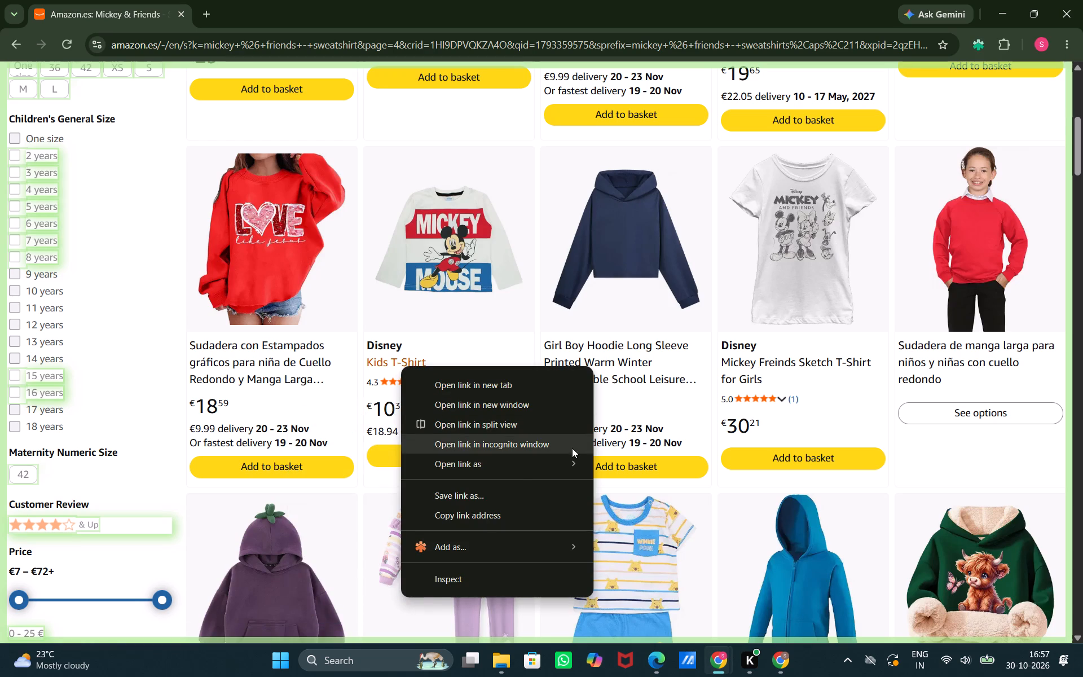
{"action": "left_click", "coordinate": [536, 510]}
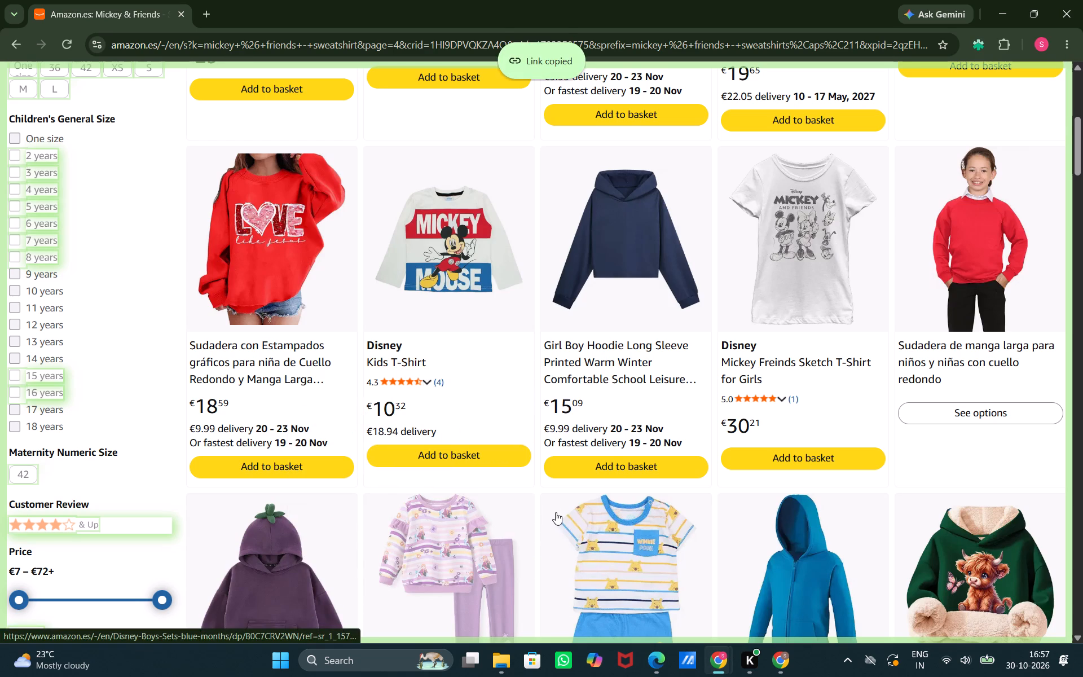
{"action": "key", "text": "alt+Tab"}
{"action": "key", "text": "ctrl+v"}
{"action": "key", "text": "Return"}
{"action": "key", "text": "Return"}
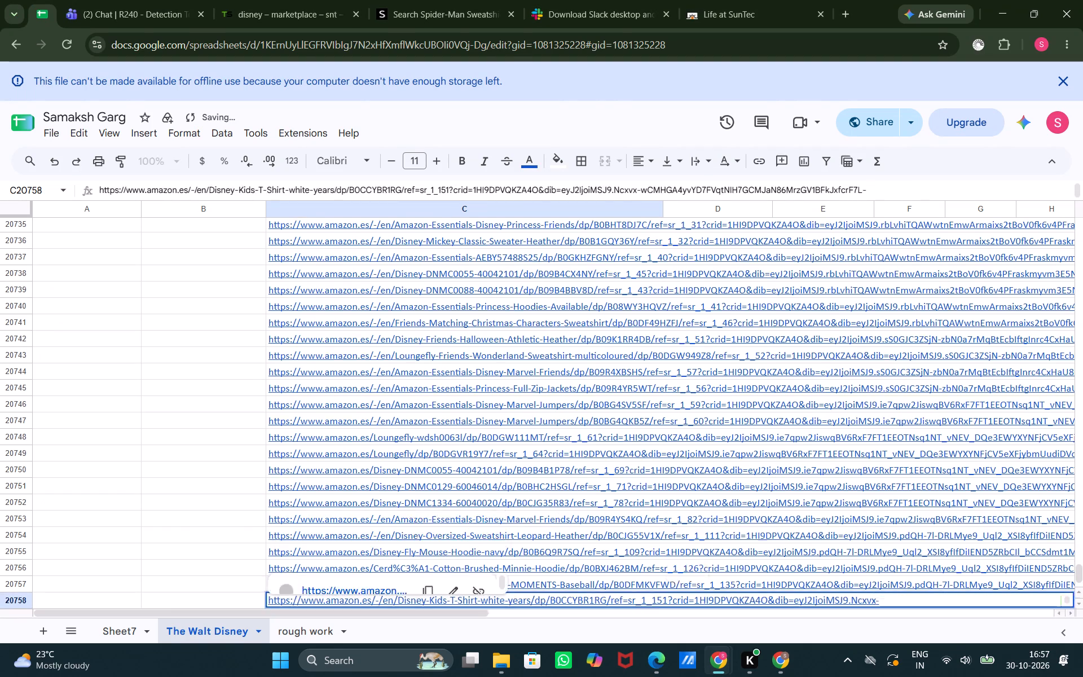
Copy the Amazon link of the grey Disney Mickey Mouse 22dnmc01026a-013 women's sweatshirt on page 4 into cell C20759.
{"action": "key", "text": "alt+Tab"}
{"action": "scroll", "coordinate": [598, 461], "scroll_direction": "down", "scroll_amount": 6}
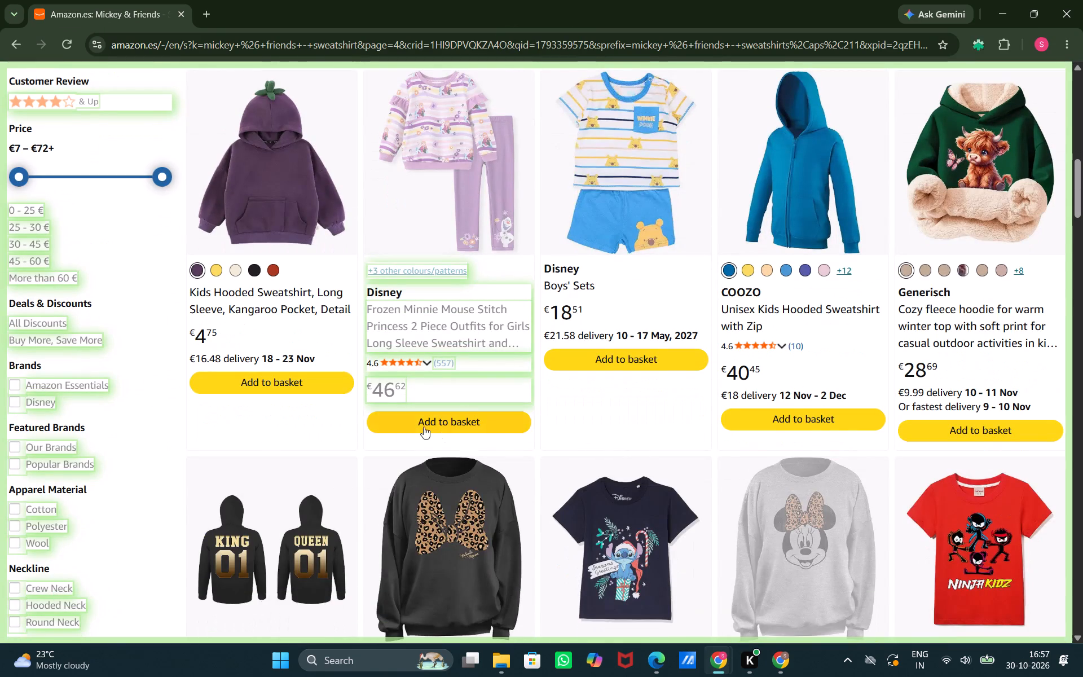
{"action": "scroll", "coordinate": [864, 221], "scroll_direction": "down", "scroll_amount": 4}
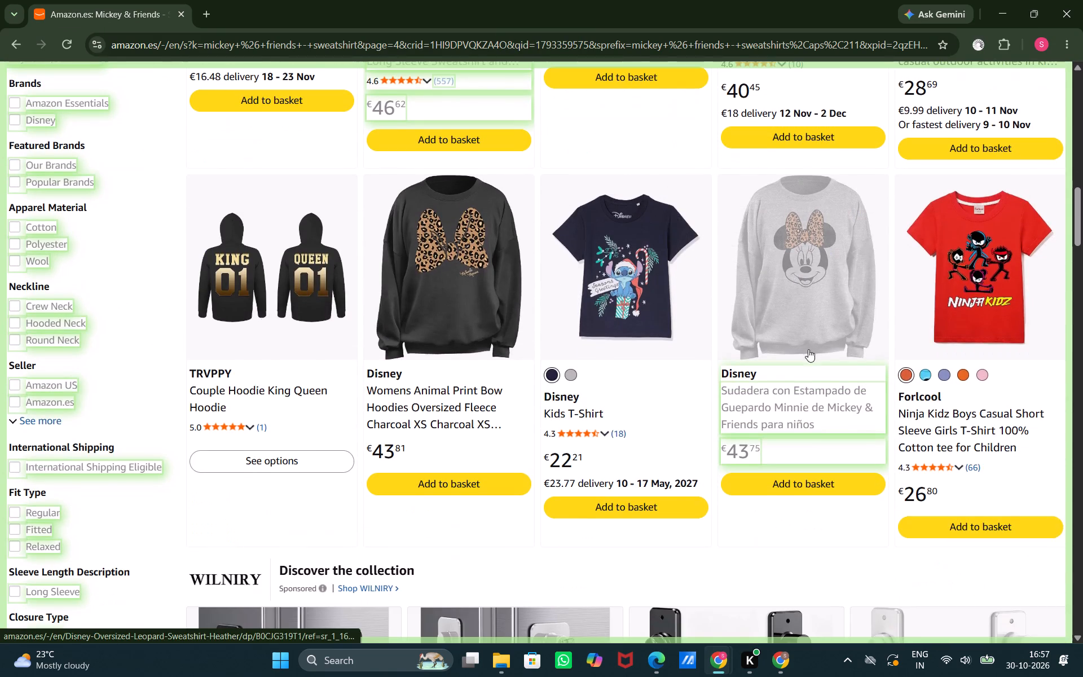
{"action": "scroll", "coordinate": [925, 291], "scroll_direction": "down", "scroll_amount": 5}
{"action": "scroll", "coordinate": [839, 318], "scroll_direction": "down", "scroll_amount": 4}
{"action": "scroll", "coordinate": [1046, 303], "scroll_direction": "down", "scroll_amount": 6}
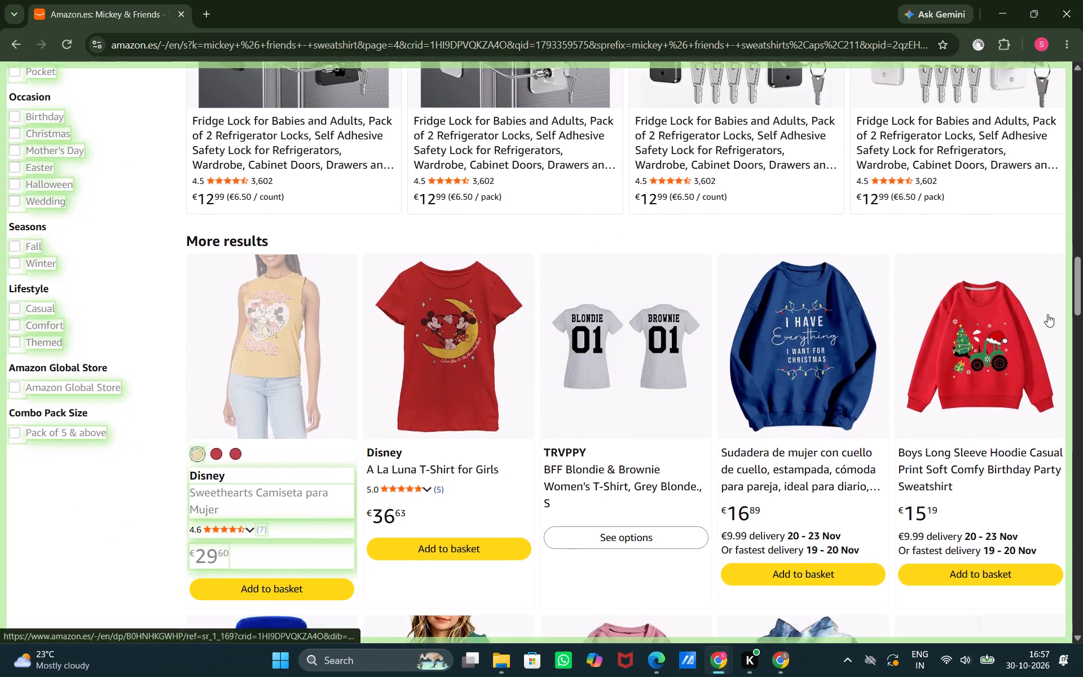
{"action": "scroll", "coordinate": [1047, 314], "scroll_direction": "up", "scroll_amount": 3}
{"action": "scroll", "coordinate": [1047, 314], "scroll_direction": "down", "scroll_amount": 6}
{"action": "scroll", "coordinate": [410, 161], "scroll_direction": "down", "scroll_amount": 4}
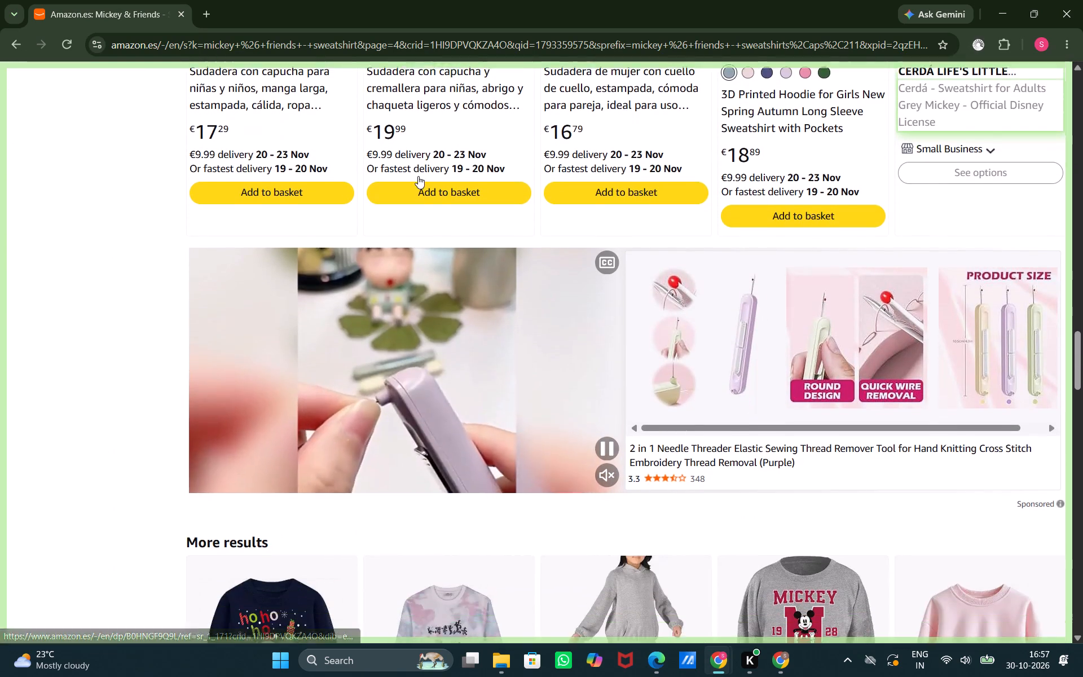
{"action": "scroll", "coordinate": [418, 176], "scroll_direction": "down", "scroll_amount": 4}
{"action": "right_click", "coordinate": [820, 372]}
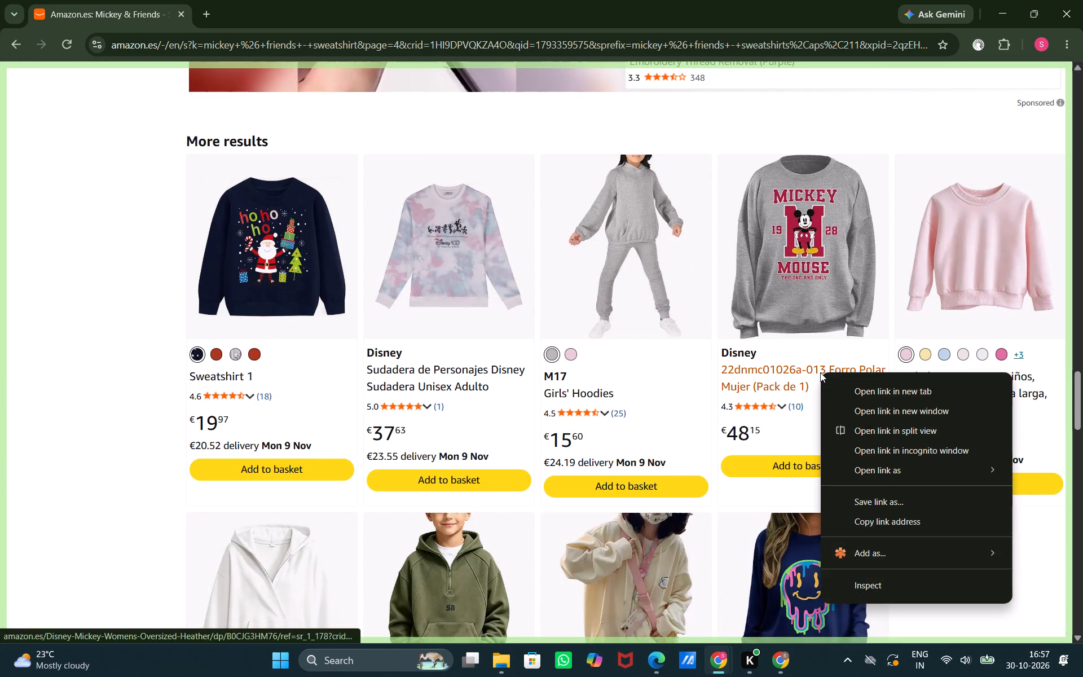
{"action": "left_click", "coordinate": [838, 521]}
{"action": "key", "text": "alt+Tab"}
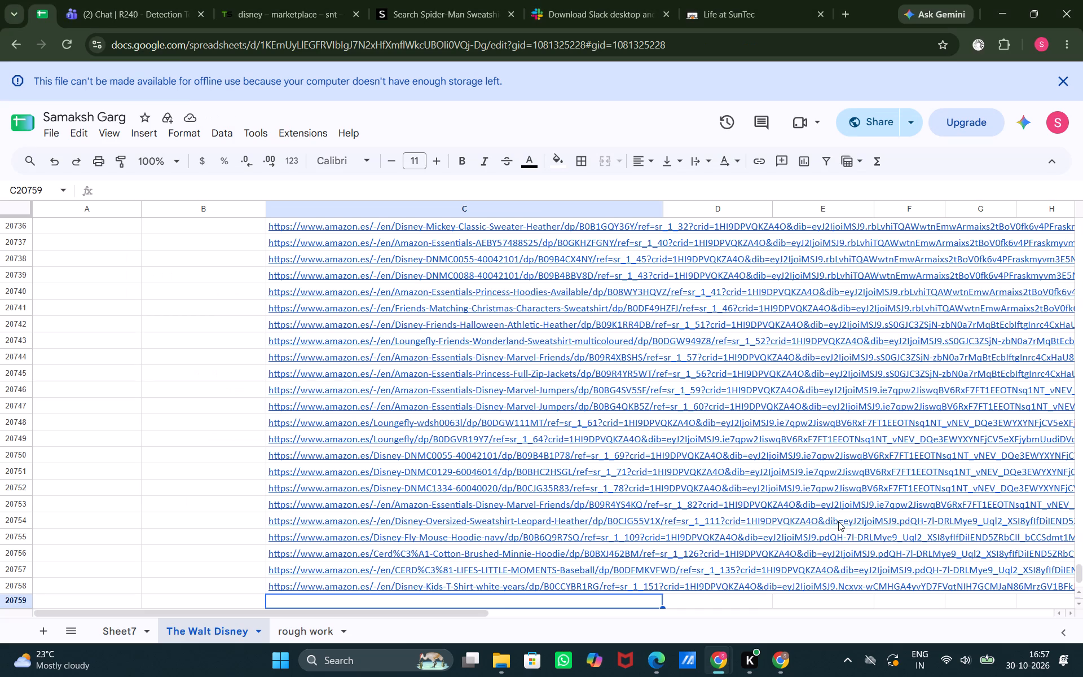
{"action": "key", "text": "ctrl+v"}
{"action": "key", "text": "Return"}
Check the next page 4 listings, and select the column C links from C20759 up to C20674 for review.
{"action": "key", "text": "alt+Tab"}
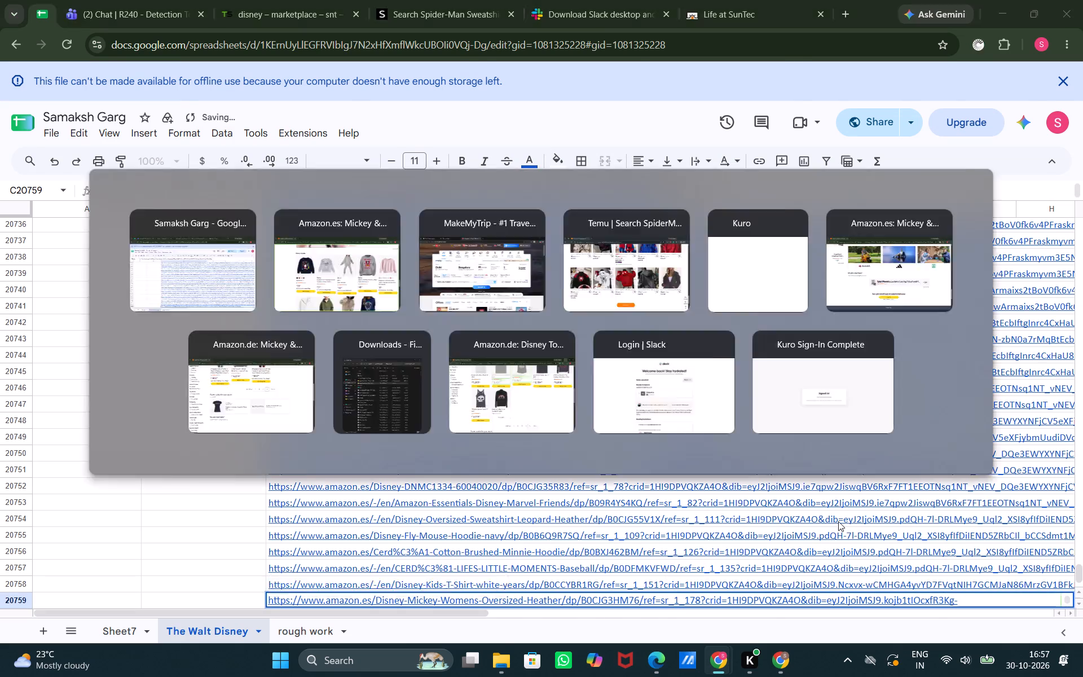
{"action": "scroll", "coordinate": [837, 519], "scroll_direction": "down", "scroll_amount": 5}
{"action": "scroll", "coordinate": [879, 248], "scroll_direction": "down", "scroll_amount": 5}
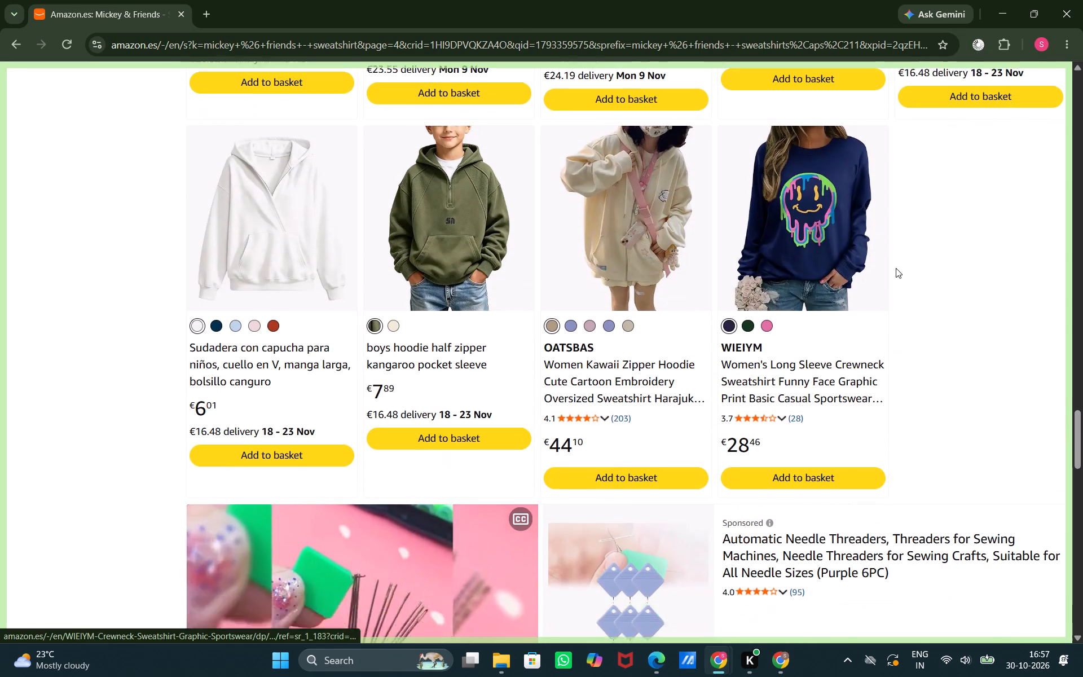
{"action": "key", "text": "alt+Tab"}
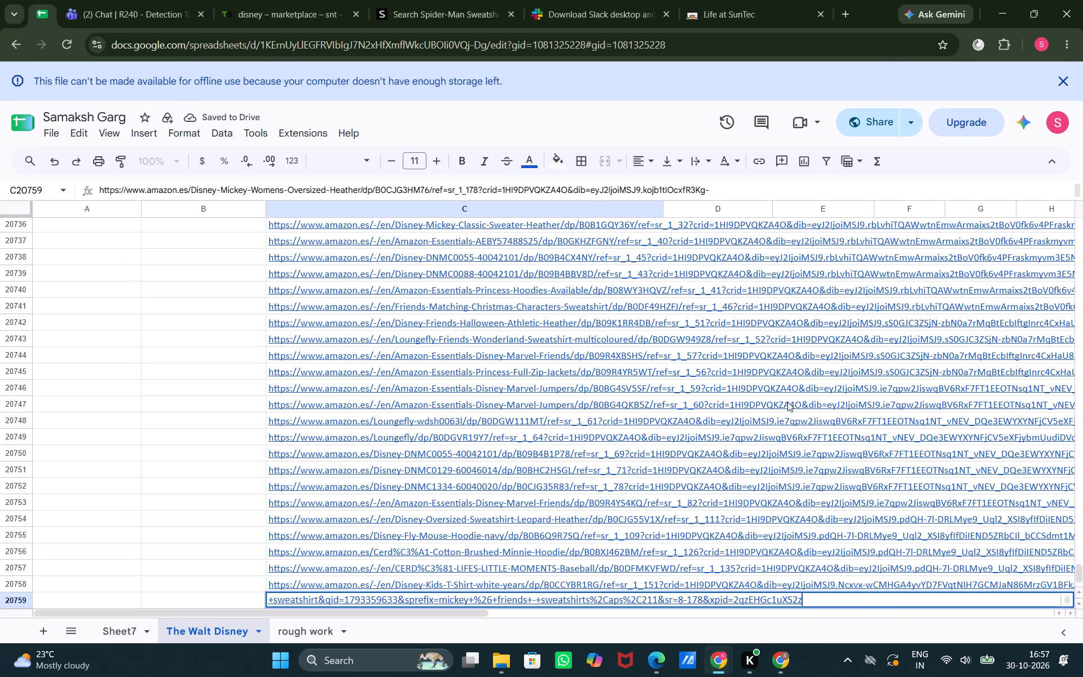
{"action": "key", "text": "Return"}
{"action": "key", "text": "Up"}
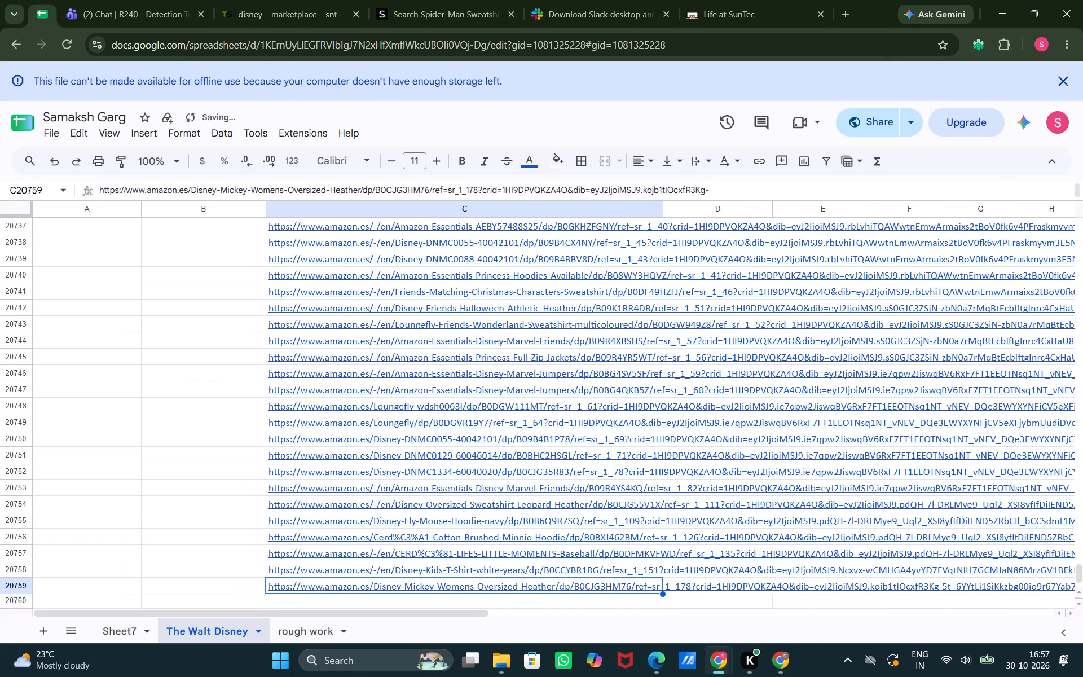
{"action": "key", "text": "ctrl+shift+Up"}
{"action": "key", "text": "ctrl+shift+Up"}
{"action": "key", "text": "ctrl+shift+Up"}
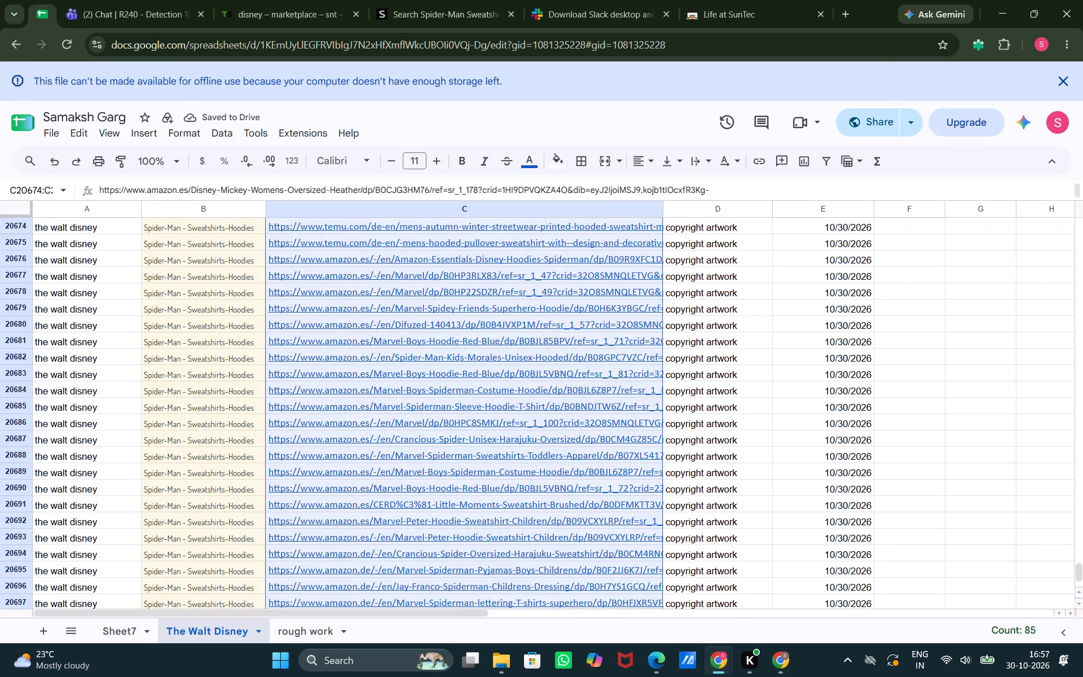
{"action": "key", "text": "Down"}
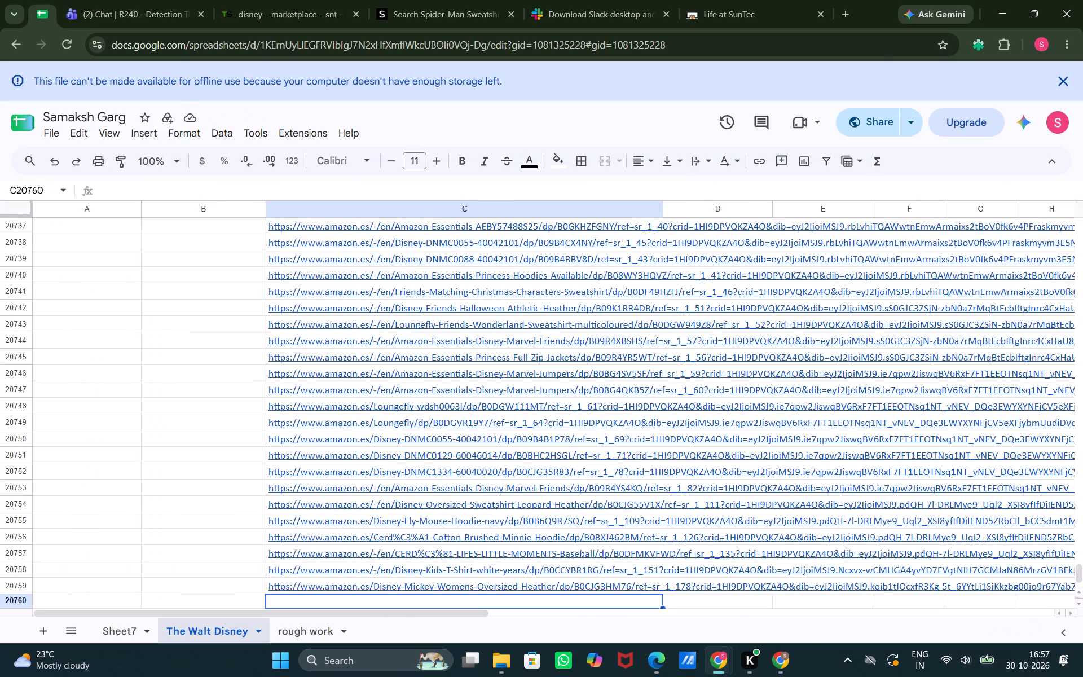
Recheck the last listings on page 4 of the Amazon.es results and close that browser window.
{"action": "key", "text": "alt+Tab"}
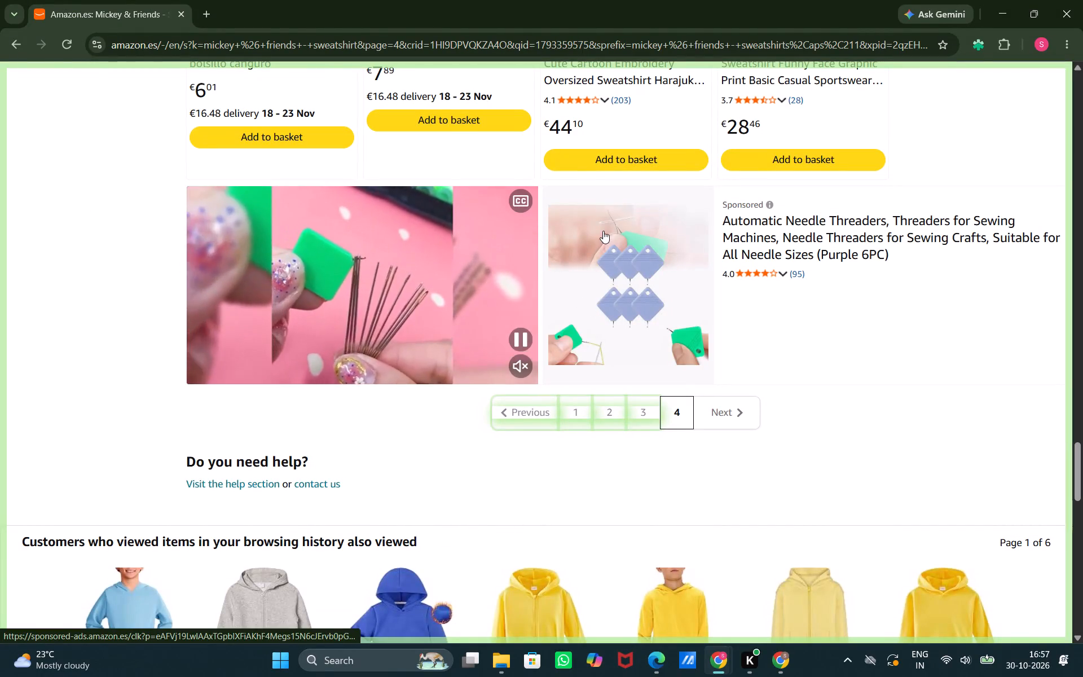
{"action": "scroll", "coordinate": [611, 240], "scroll_direction": "up", "scroll_amount": 4}
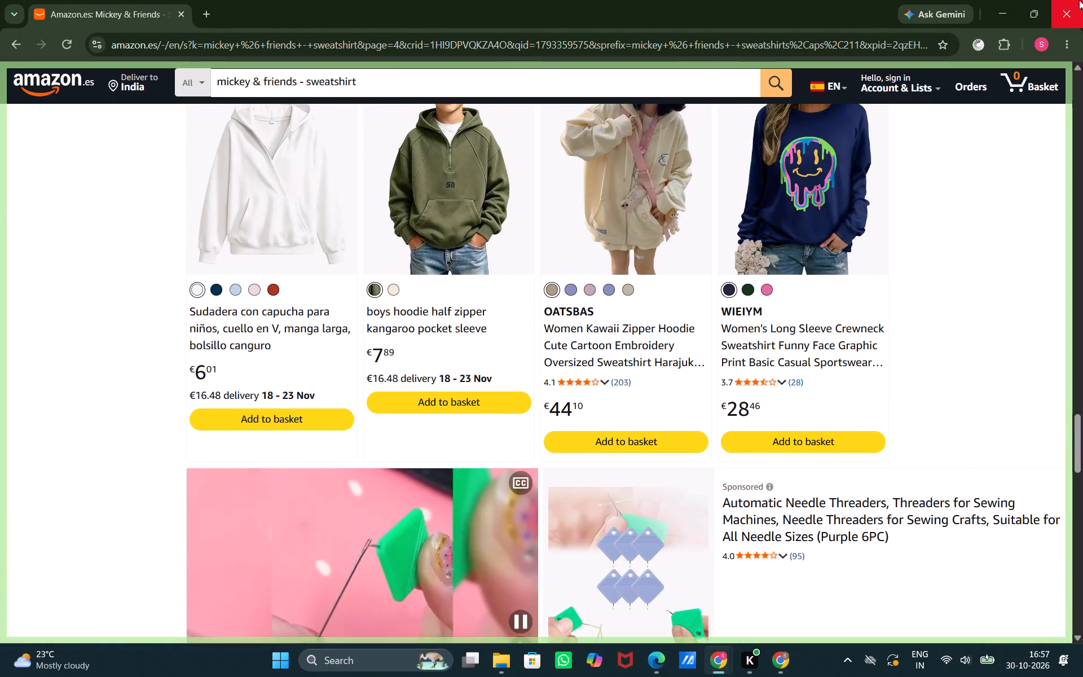
{"action": "left_click", "coordinate": [1079, 0]}
{"action": "left_click", "coordinate": [303, 0]}
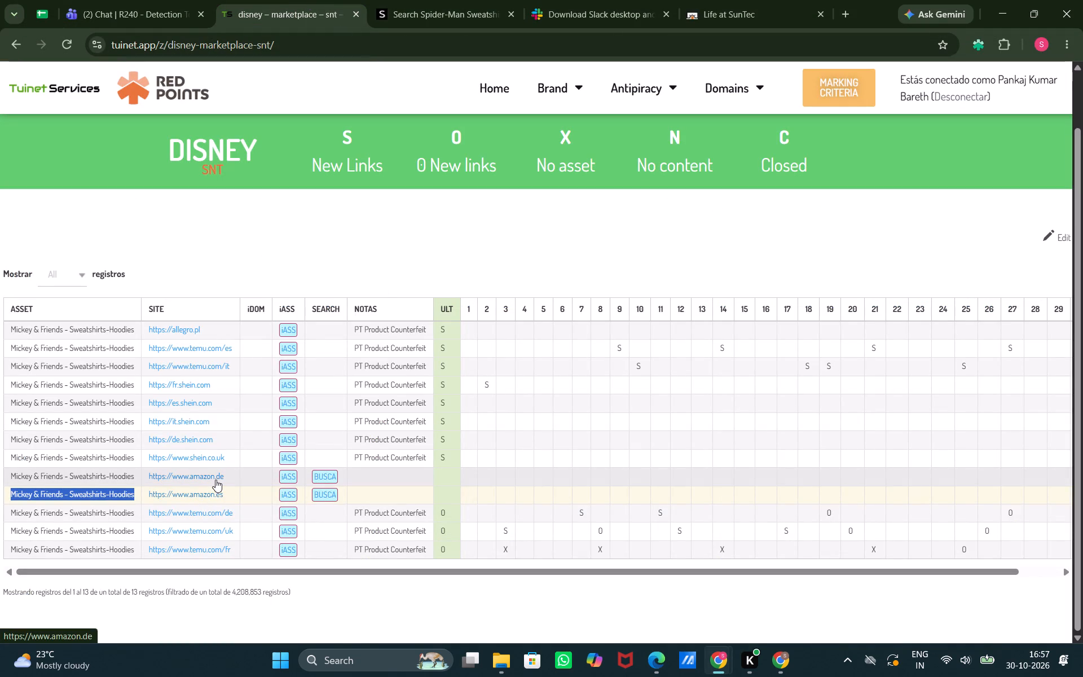
{"action": "key", "text": "ctrl+c"}
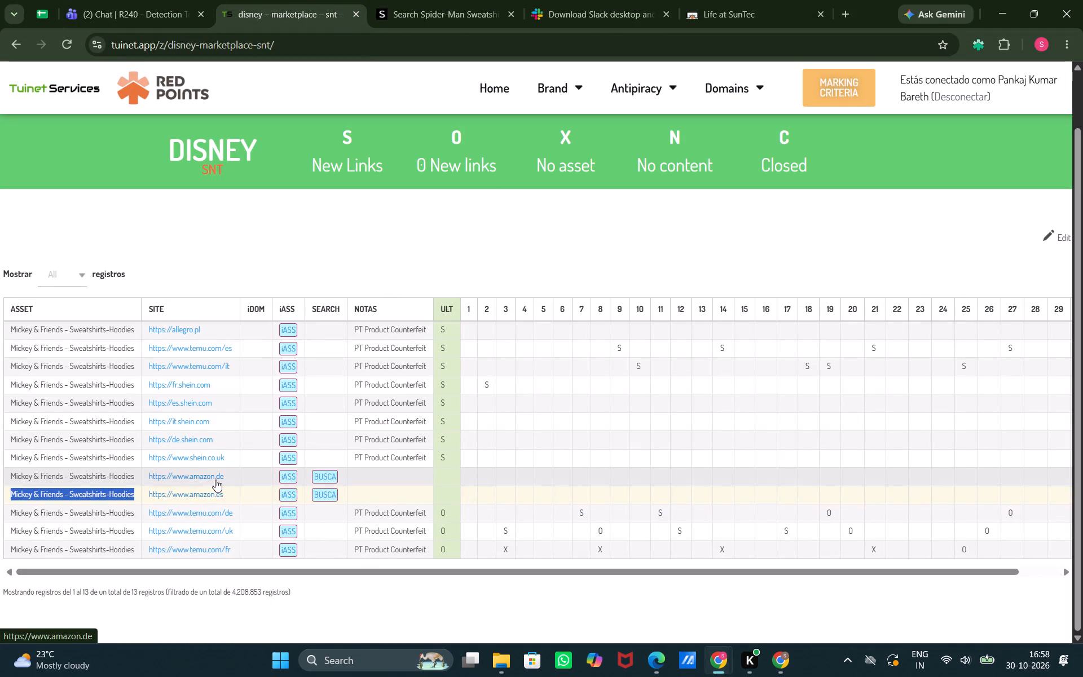
{"action": "left_click", "coordinate": [204, 473]}
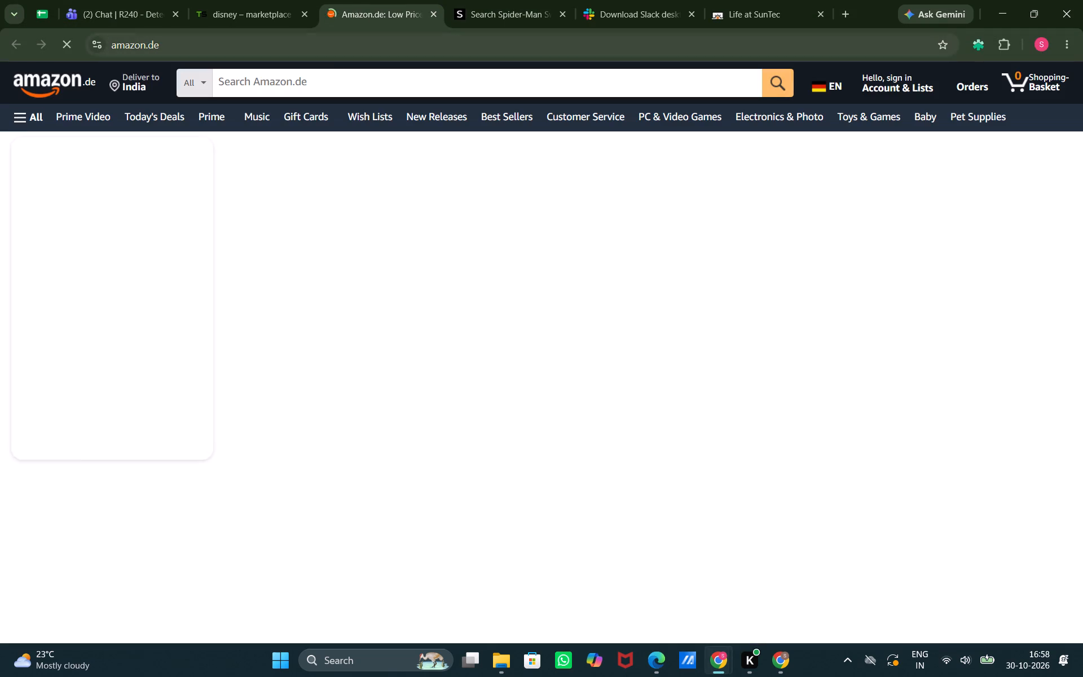
Search Amazon.de for "Mickey & Friends Sweatshirts", using the copied asset name without the hyphen and Hoodies.
{"action": "left_click", "coordinate": [325, 83]}
{"action": "key", "text": "ctrl+v"}
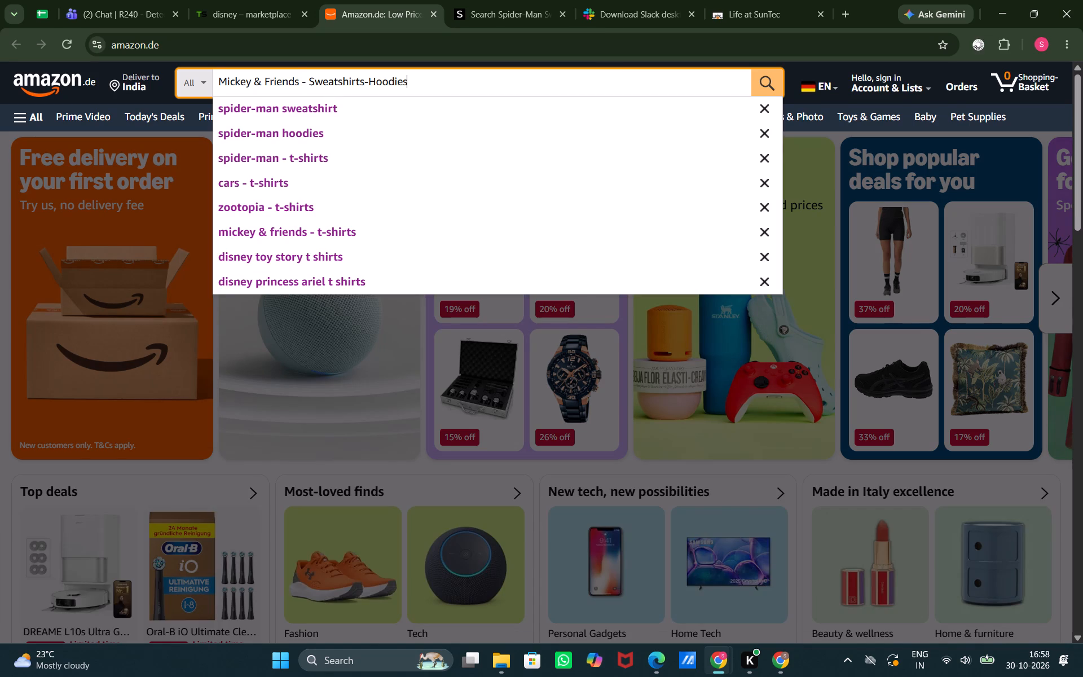
{"action": "key", "text": "BackSpace"}
{"action": "key", "text": "BackSpace"}
{"action": "key", "text": "BackSpace"}
{"action": "key", "text": "BackSpace"}
{"action": "key", "text": "BackSpace"}
{"action": "key", "text": "BackSpace"}
{"action": "key", "text": "BackSpace"}
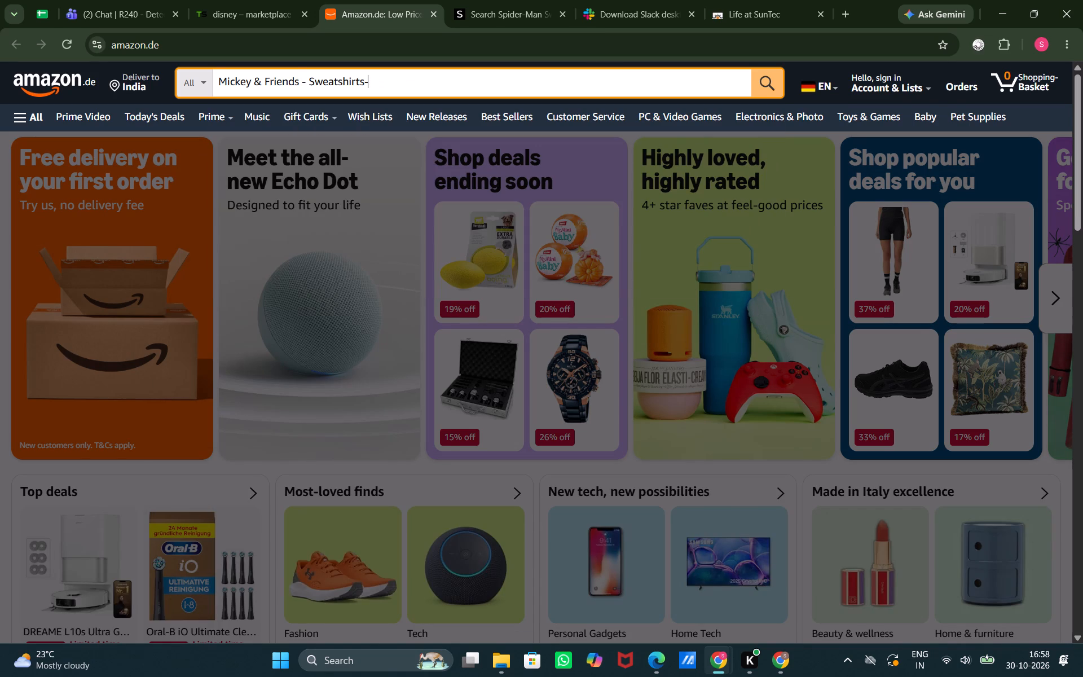
{"action": "key", "text": "BackSpace"}
{"action": "key", "text": "Left"}
{"action": "key", "text": "Left"}
{"action": "key", "text": "Left"}
{"action": "key", "text": "Left"}
{"action": "key", "text": "Left"}
{"action": "key", "text": "Left"}
{"action": "key", "text": "Left"}
{"action": "key", "text": "Left"}
{"action": "key", "text": "Left"}
{"action": "key", "text": "Left"}
{"action": "key", "text": "Left"}
{"action": "key", "text": "Left"}
{"action": "key", "text": "BackSpace"}
{"action": "key", "text": "BackSpace"}
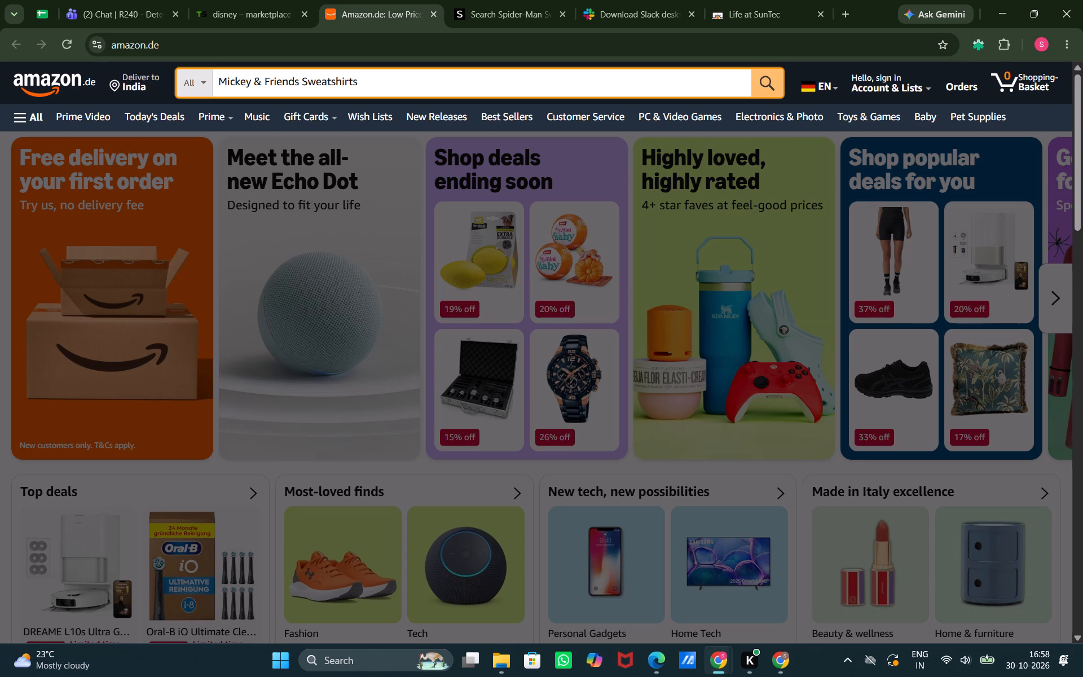
{"action": "key", "text": "Return"}
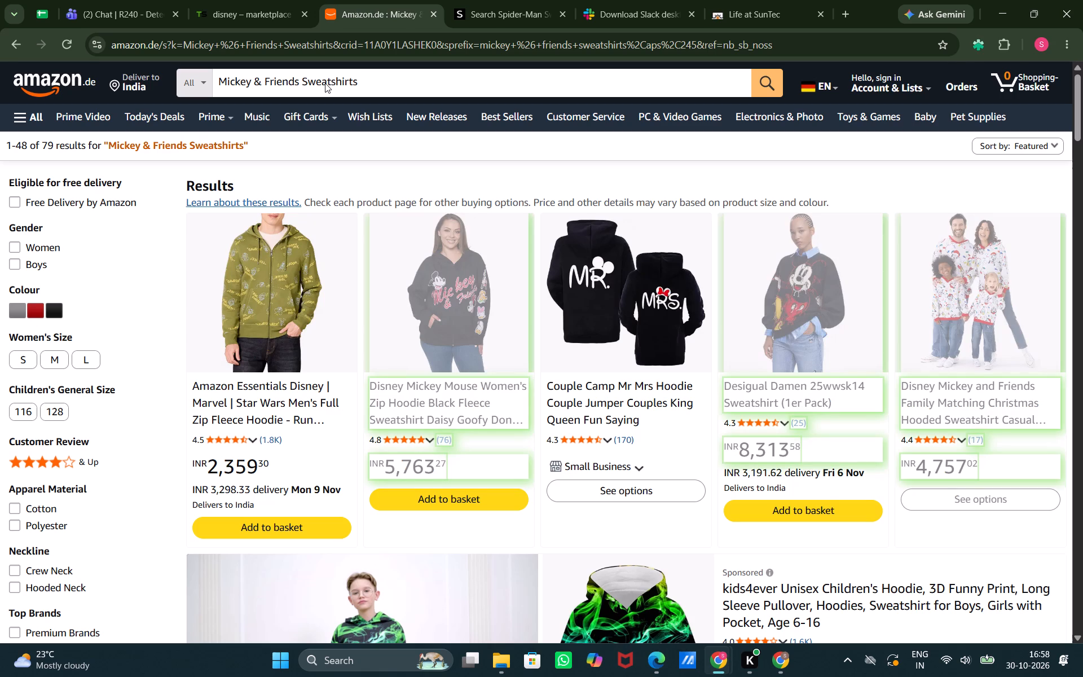
Copy the link of the orange Amazon Essentials Damen Hoodies mit Sherpa-Fleece-Futter listing.
{"action": "scroll", "coordinate": [325, 83], "scroll_direction": "down", "scroll_amount": 6}
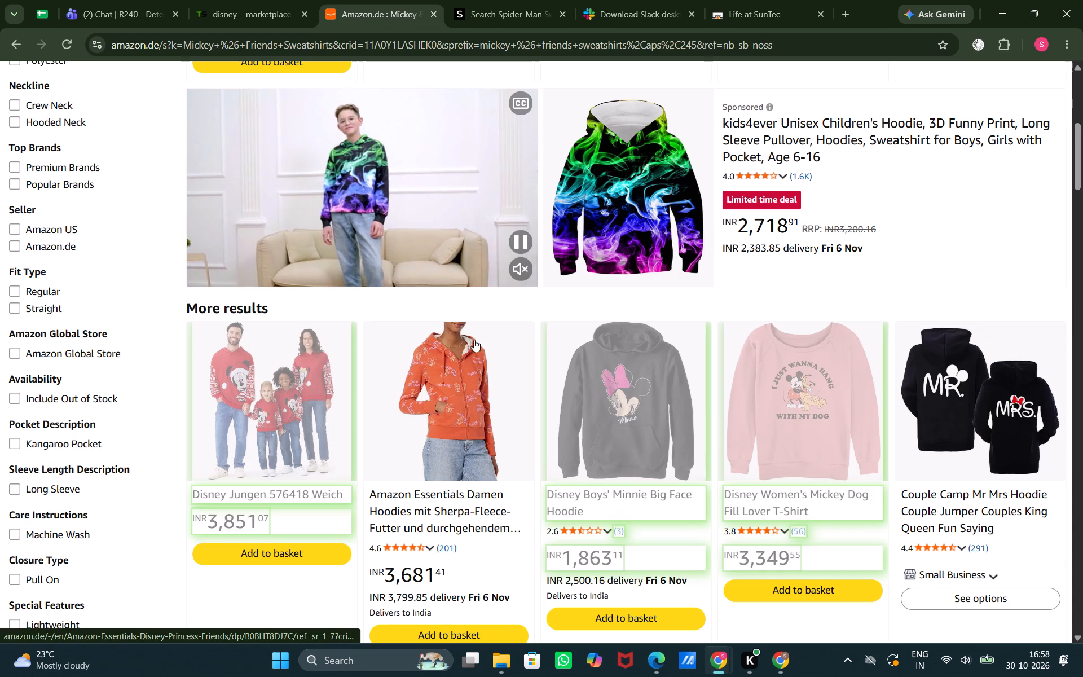
{"action": "right_click", "coordinate": [420, 529]}
{"action": "left_click", "coordinate": [531, 441]}
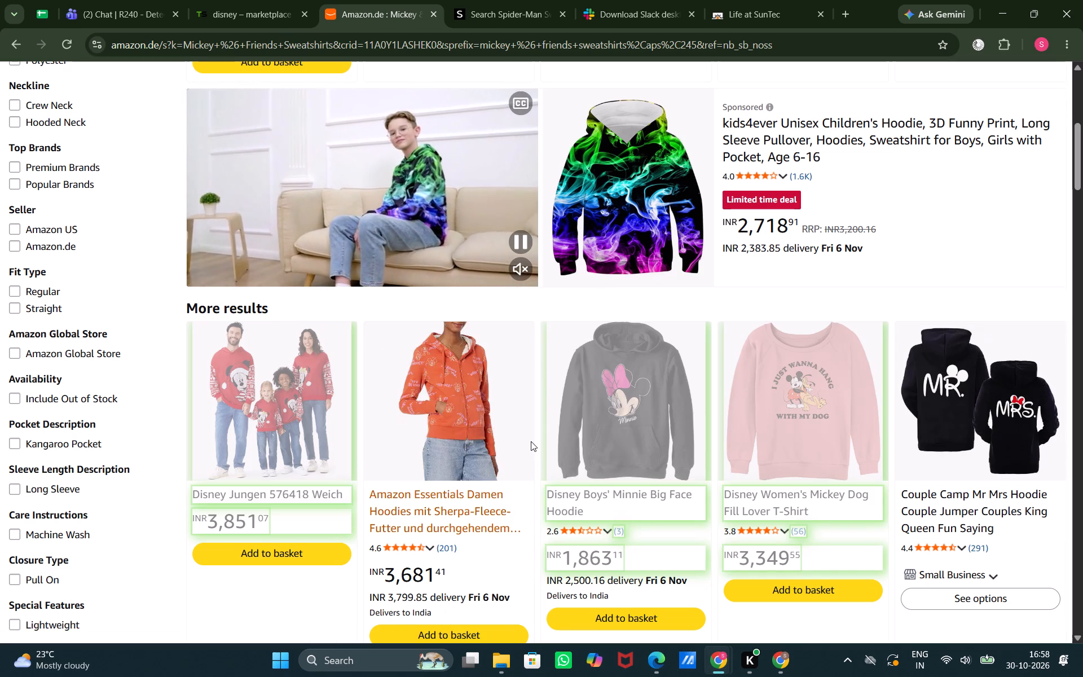
Move the Amazon.de results out of the shared browser window into a separate, maximized window.
{"action": "left_click_drag", "start_coordinate": [378, 14], "coordinate": [397, 73]}
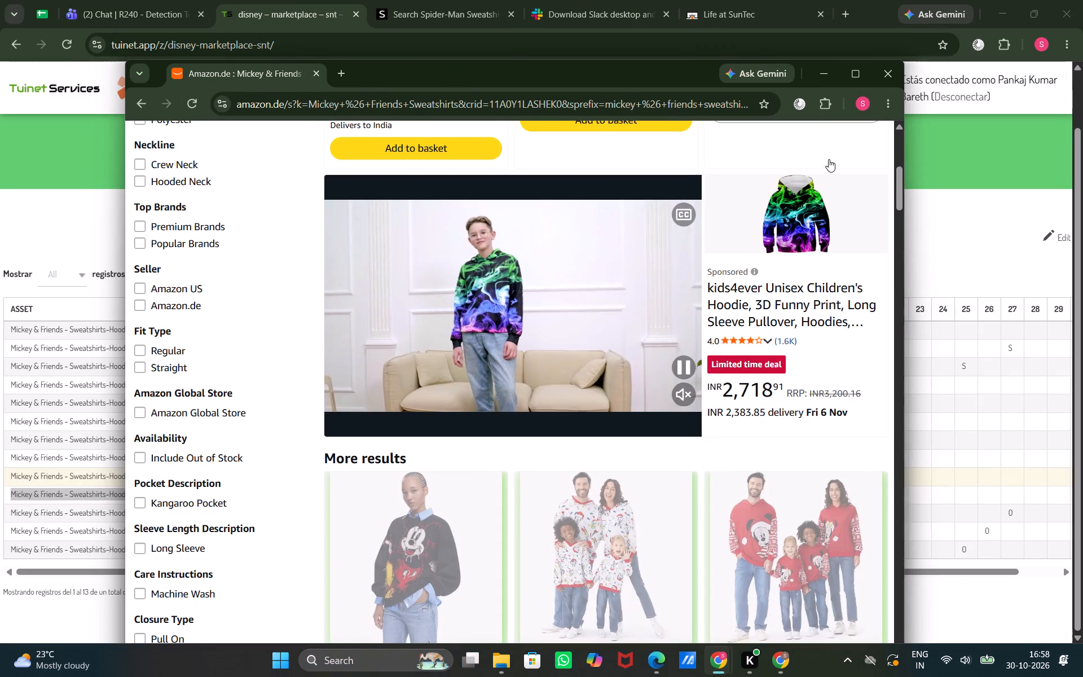
{"action": "left_click", "coordinate": [866, 74]}
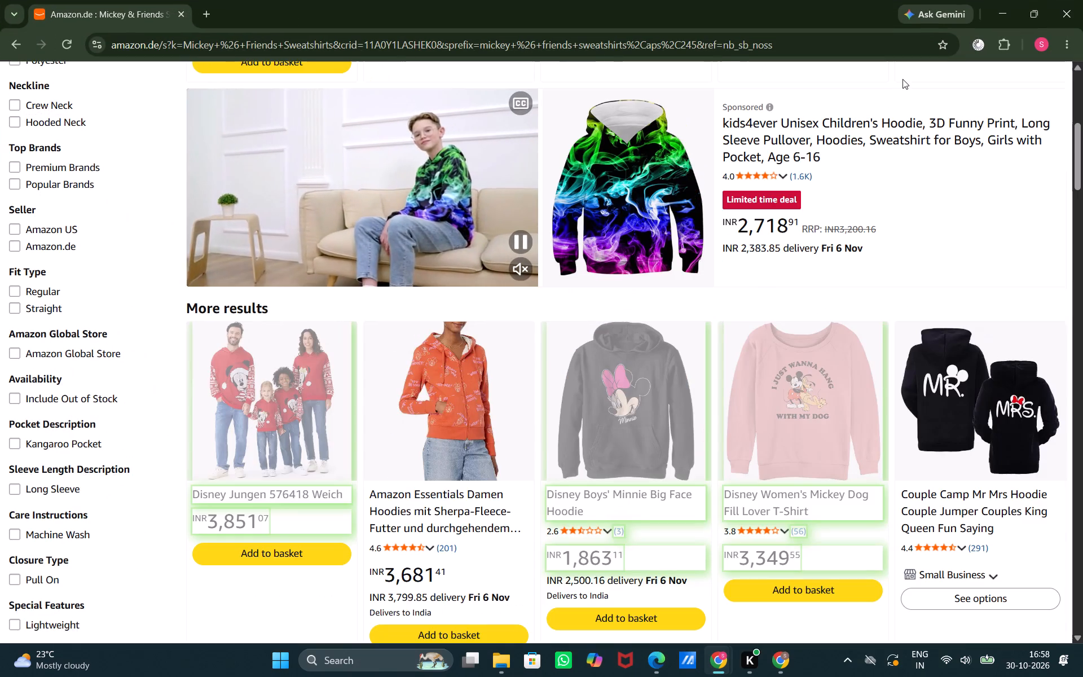
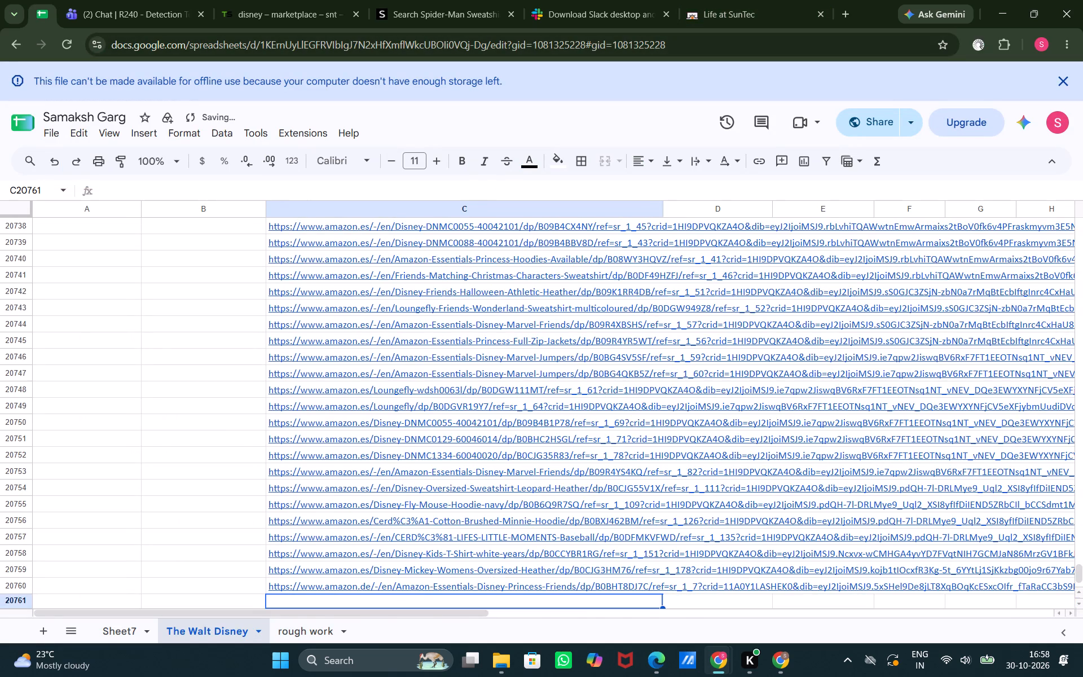
Copy the Amazon.de link of the Disney Mickey Mouse and Friends Holiday Christmas Sweater into cell C20761 of The Walt Disney sheet.
{"action": "key", "text": "alt+Tab"}
{"action": "scroll", "coordinate": [1045, 534], "scroll_direction": "down", "scroll_amount": 7}
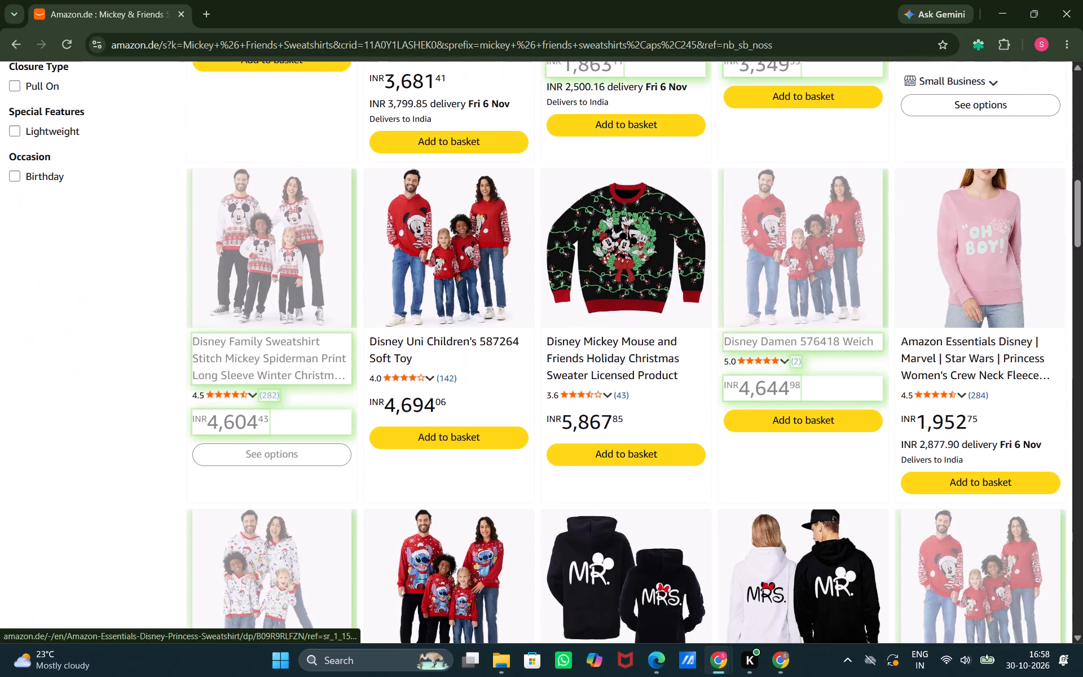
{"action": "right_click", "coordinate": [636, 355]}
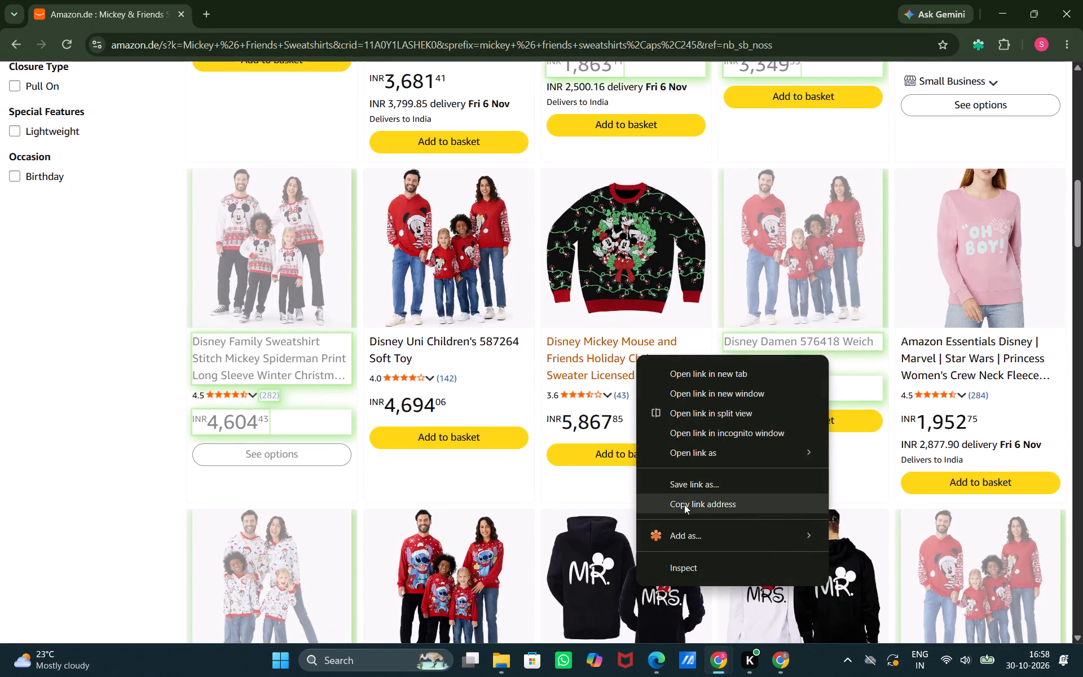
{"action": "left_click", "coordinate": [684, 504]}
{"action": "key", "text": "alt+Tab"}
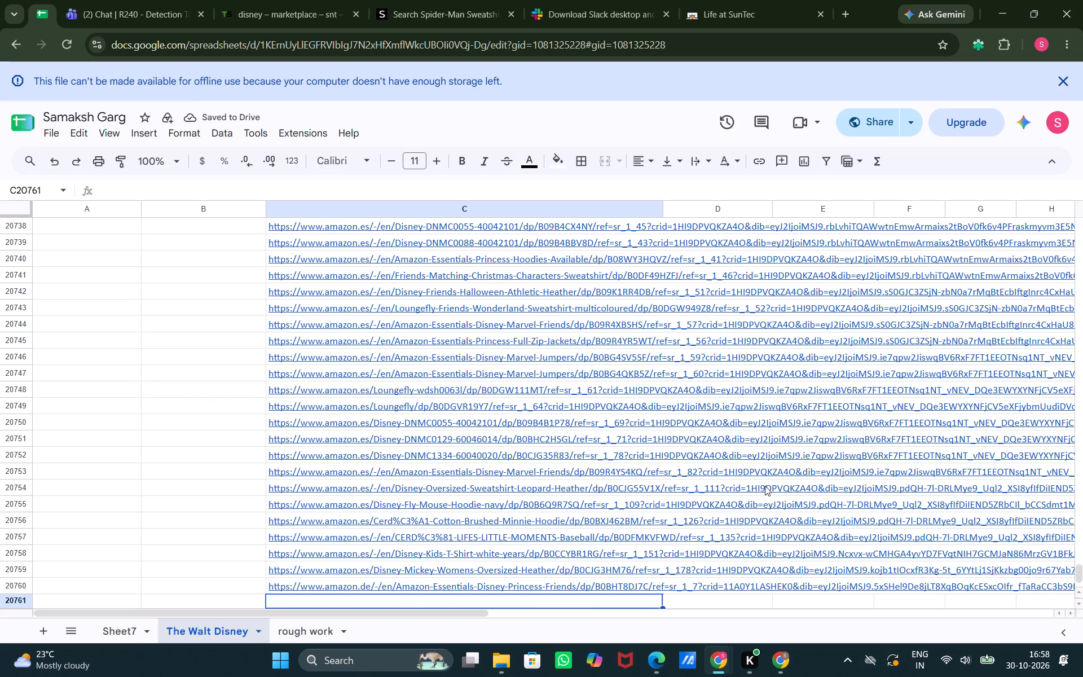
{"action": "key", "text": "ctrl+v"}
{"action": "key", "text": "Return"}
{"action": "key", "text": "Return"}
Copy the link of the Disney Uni Children's 587264 Soft Toy listing showing red Mickey family sweatshirts into cell C20762.
{"action": "key", "text": "alt+Tab"}
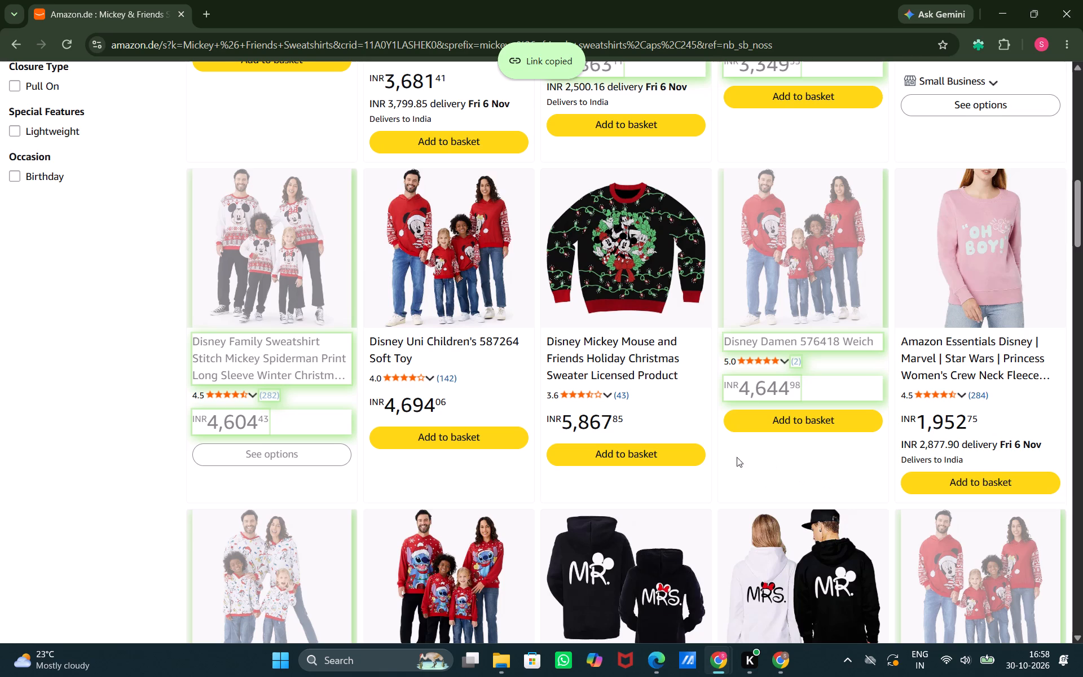
{"action": "right_click", "coordinate": [405, 349]}
{"action": "left_click", "coordinate": [488, 501]}
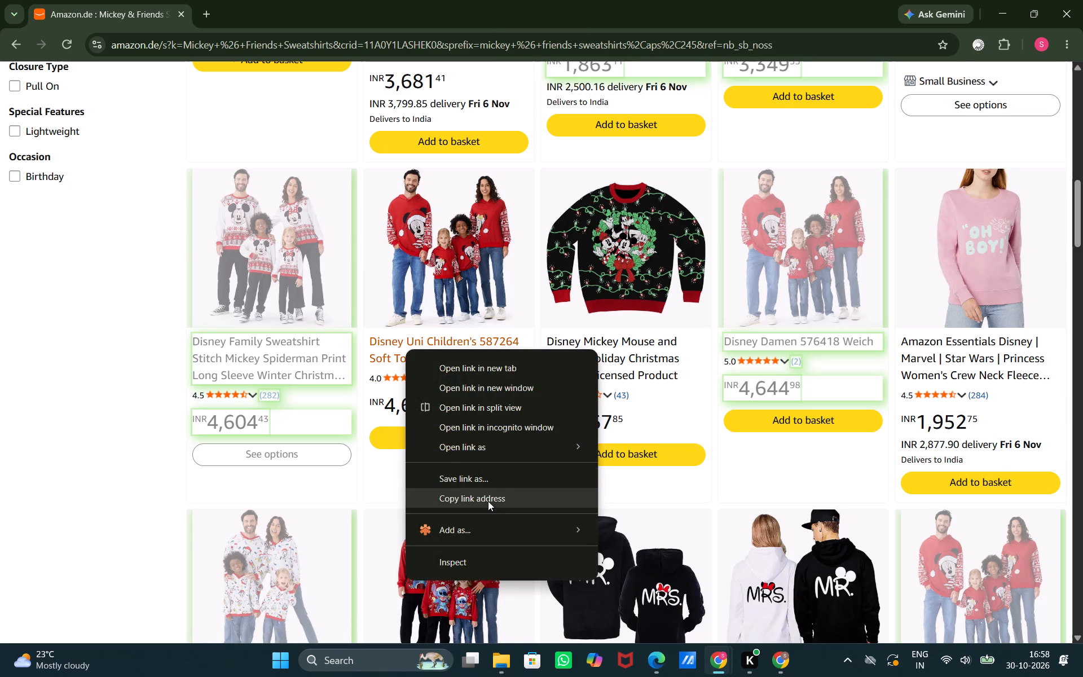
{"action": "key", "text": "alt+Tab"}
{"action": "key", "text": "ctrl+v"}
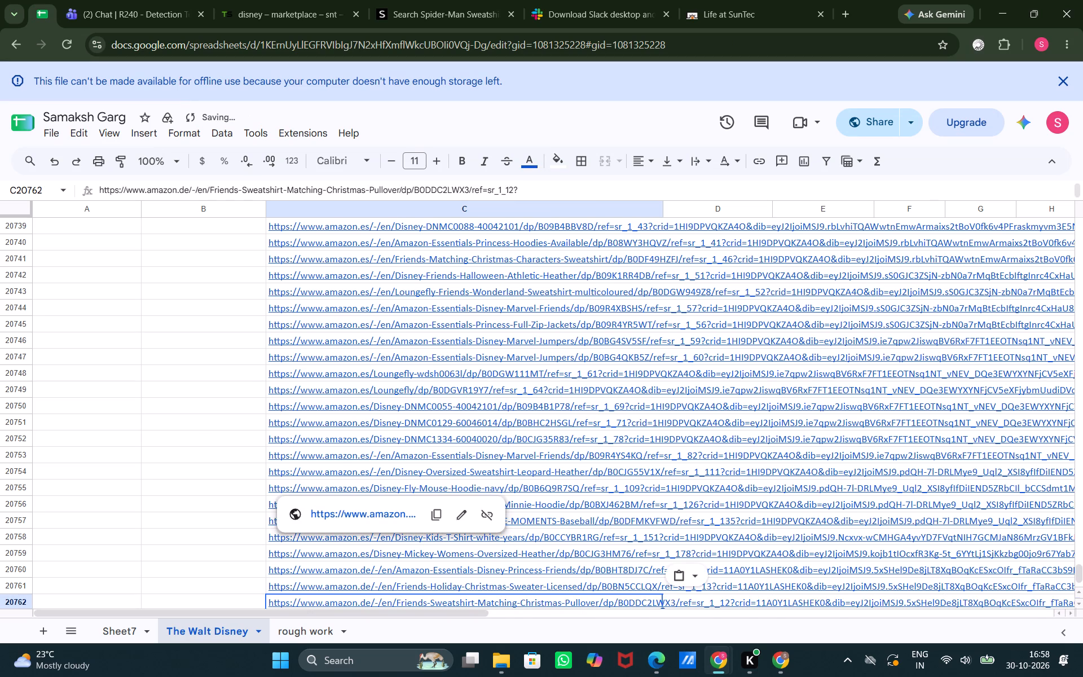
{"action": "key", "text": "Return"}
{"action": "key", "text": "Return"}
{"action": "key", "text": "Return"}
Copy the link of the pink Amazon Essentials Women's Crew Neck Fleece "Oh Boy!" listing into cell C20763.
{"action": "key", "text": "alt+Tab"}
{"action": "right_click", "coordinate": [970, 338]}
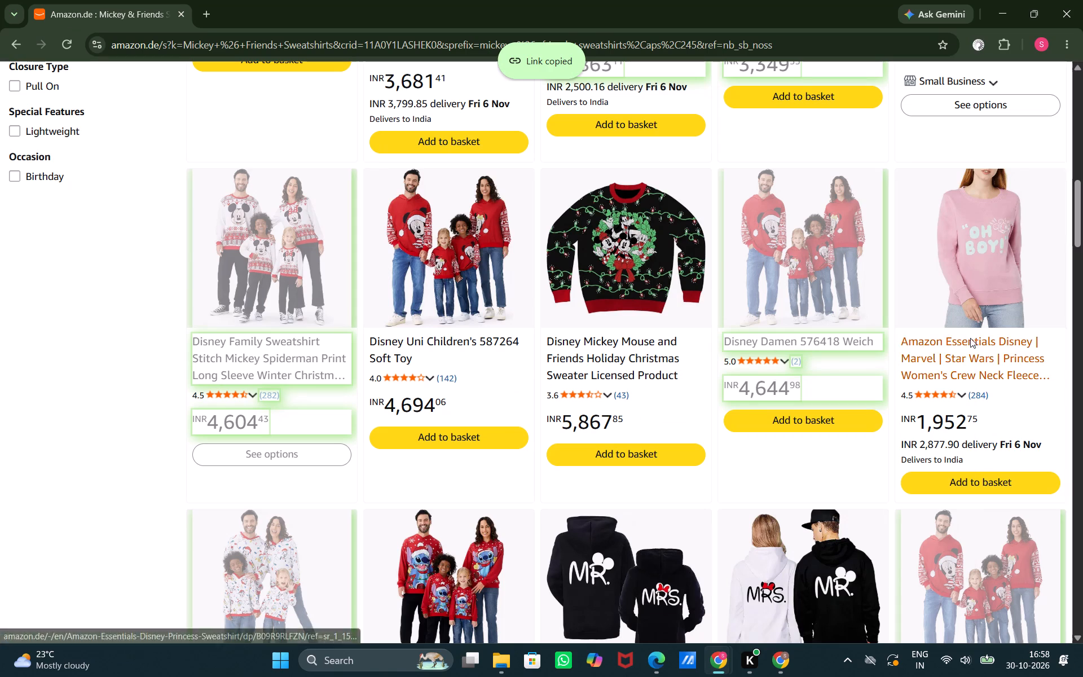
{"action": "left_click", "coordinate": [915, 481]}
{"action": "key", "text": "alt+Tab"}
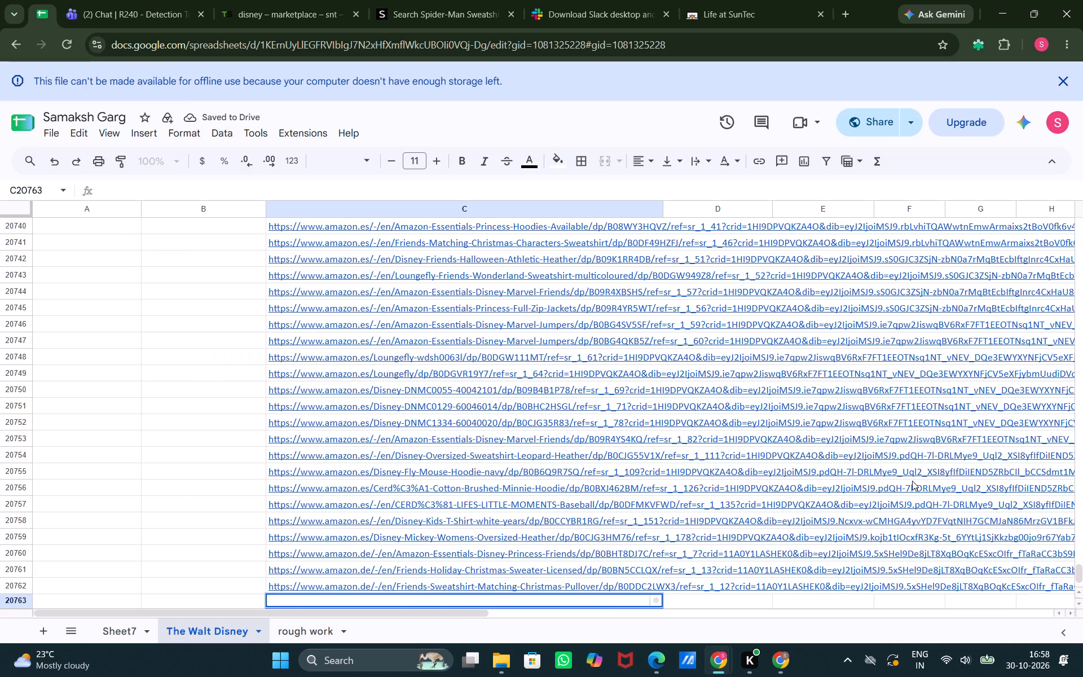
{"action": "key", "text": "ctrl+v"}
{"action": "key", "text": "Return"}
{"action": "key", "text": "Return"}
{"action": "key", "text": "alt+Tab"}
{"action": "scroll", "coordinate": [912, 481], "scroll_direction": "down", "scroll_amount": 6}
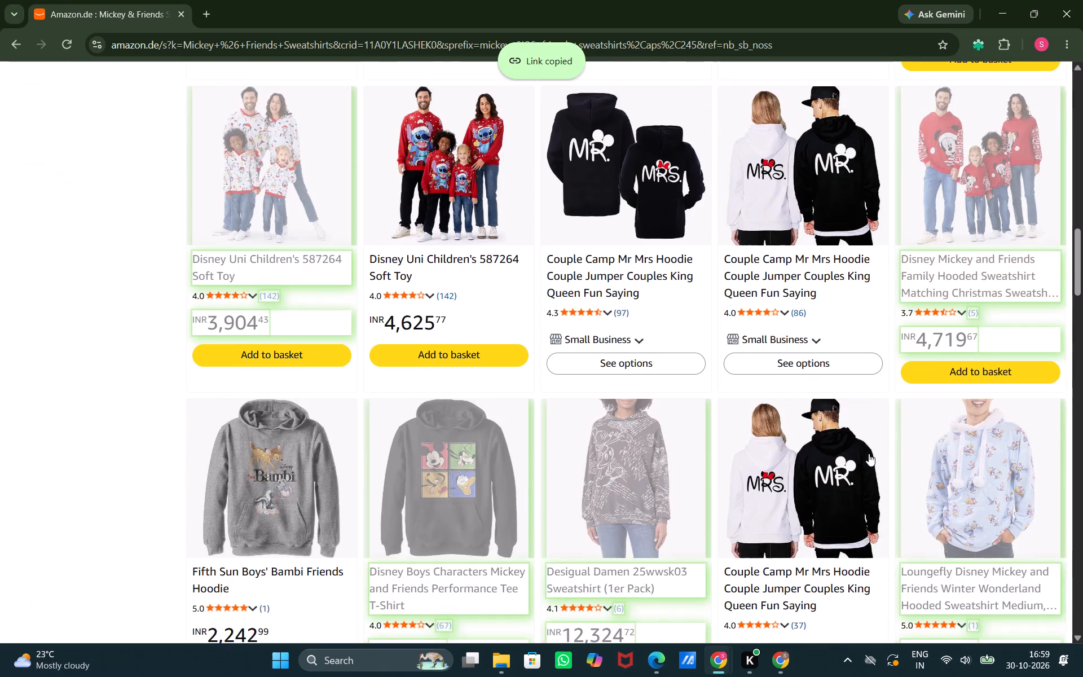
{"action": "scroll", "coordinate": [869, 453], "scroll_direction": "up", "scroll_amount": 2}
{"action": "scroll", "coordinate": [504, 407], "scroll_direction": "down", "scroll_amount": 4}
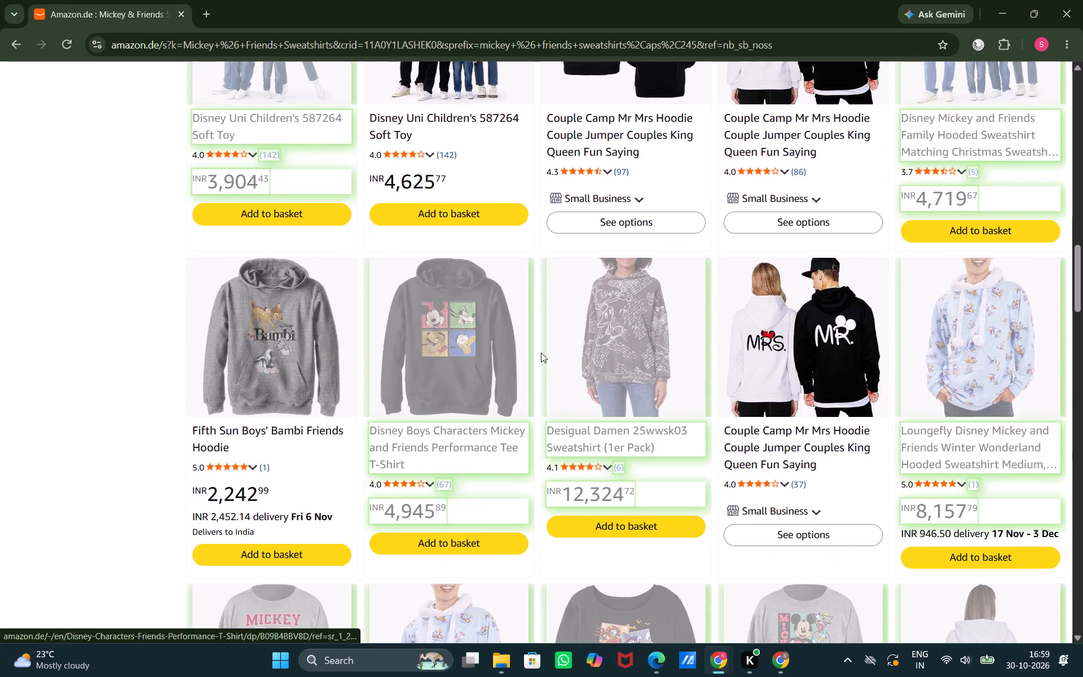
{"action": "scroll", "coordinate": [988, 349], "scroll_direction": "down", "scroll_amount": 6}
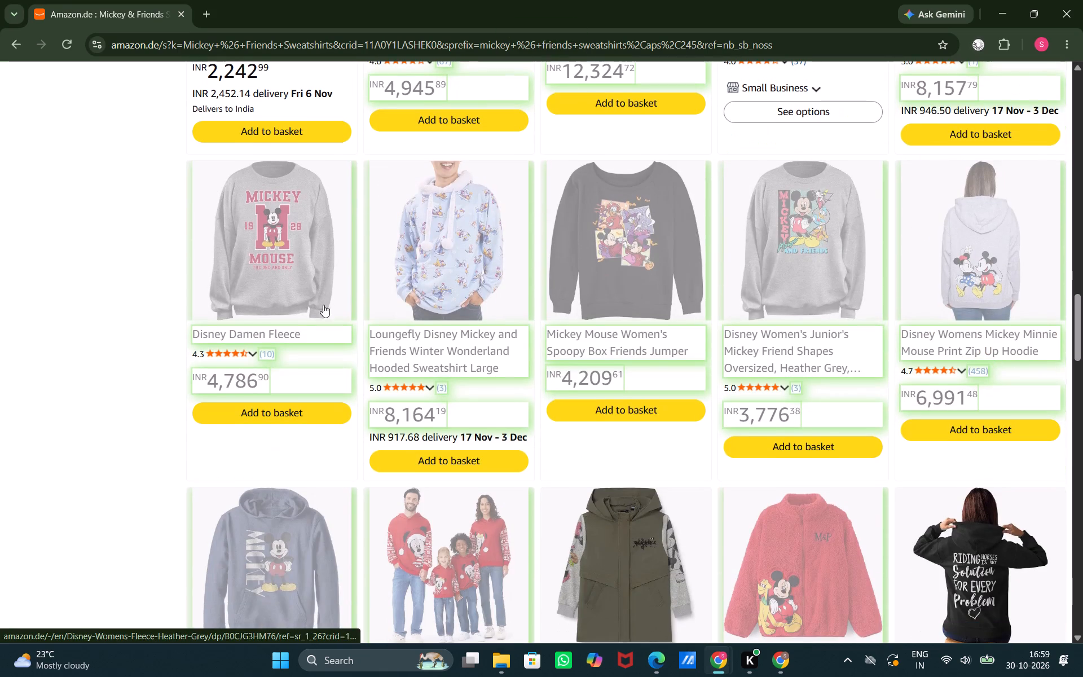
{"action": "scroll", "coordinate": [296, 314], "scroll_direction": "down", "scroll_amount": 3}
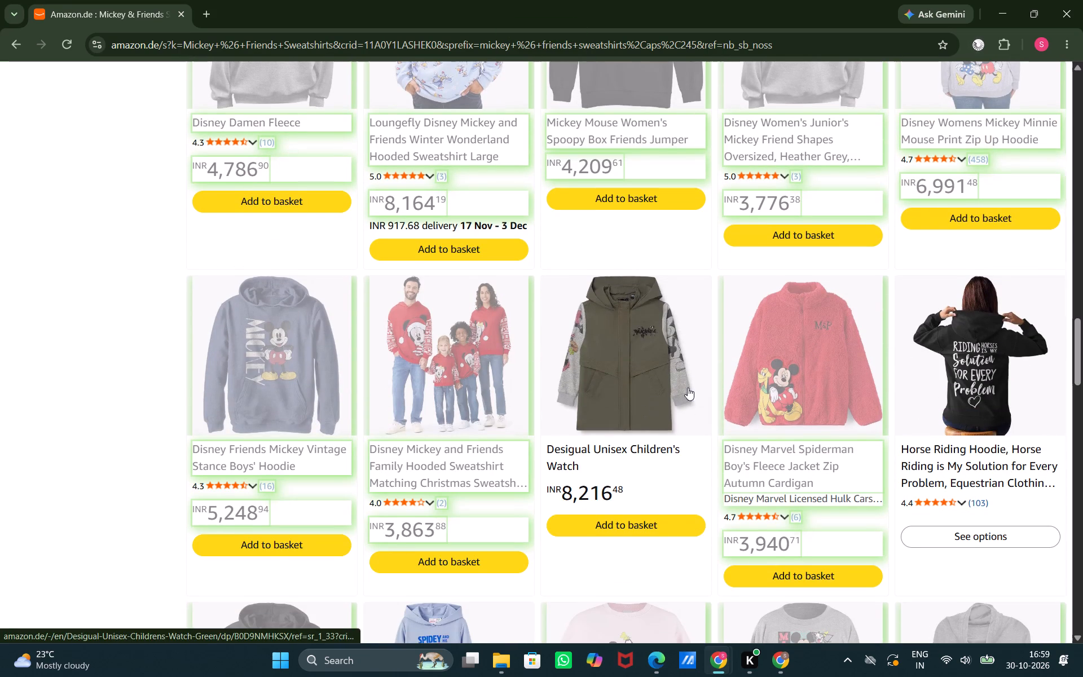
{"action": "right_click", "coordinate": [670, 455]}
{"action": "left_click", "coordinate": [724, 368]}
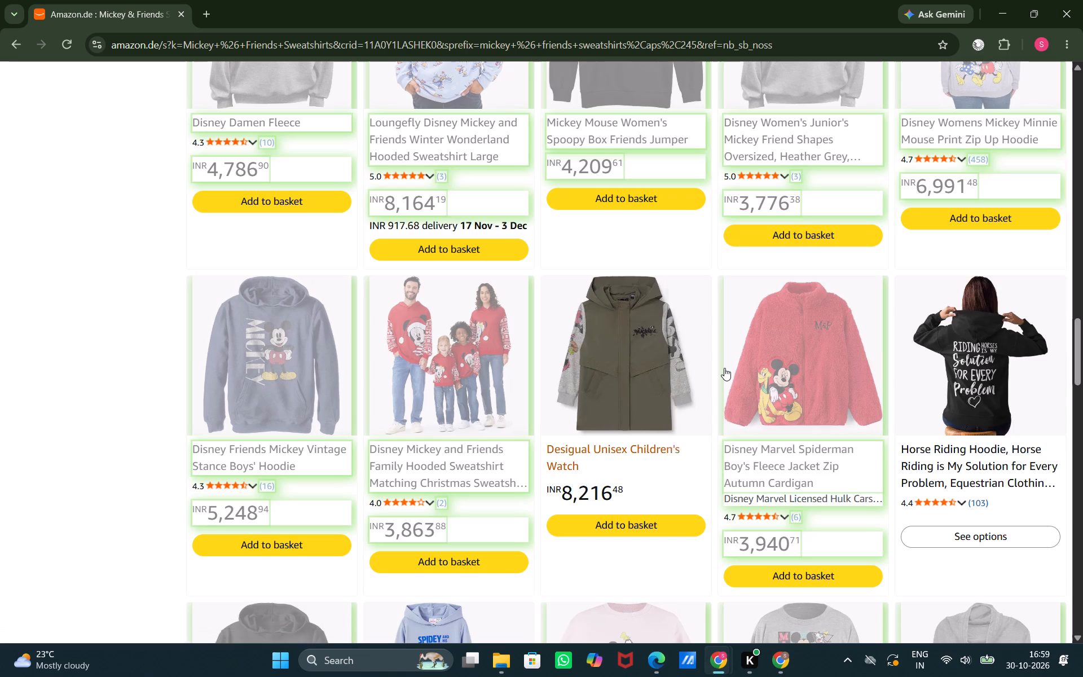
{"action": "key", "text": "alt+Tab"}
{"action": "key", "text": "ctrl+v"}
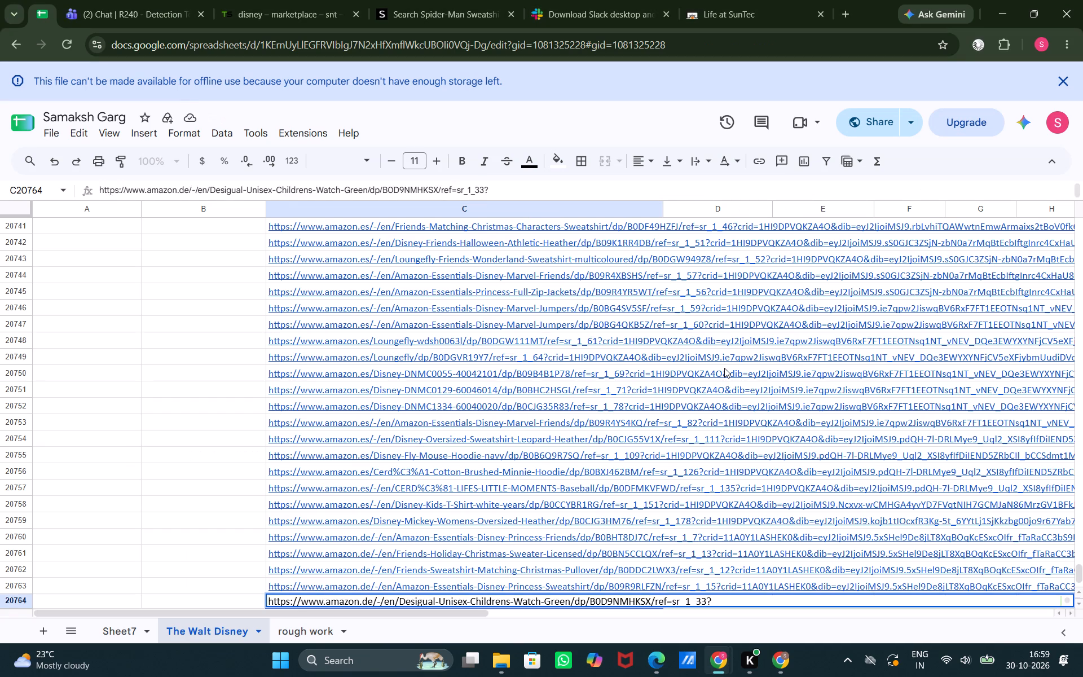
{"action": "key", "text": "Return"}
{"action": "key", "text": "Return"}
Check the remaining listings on the first Amazon.de results page and open results page 2.
{"action": "key", "text": "alt+Tab"}
{"action": "scroll", "coordinate": [971, 271], "scroll_direction": "down", "scroll_amount": 5}
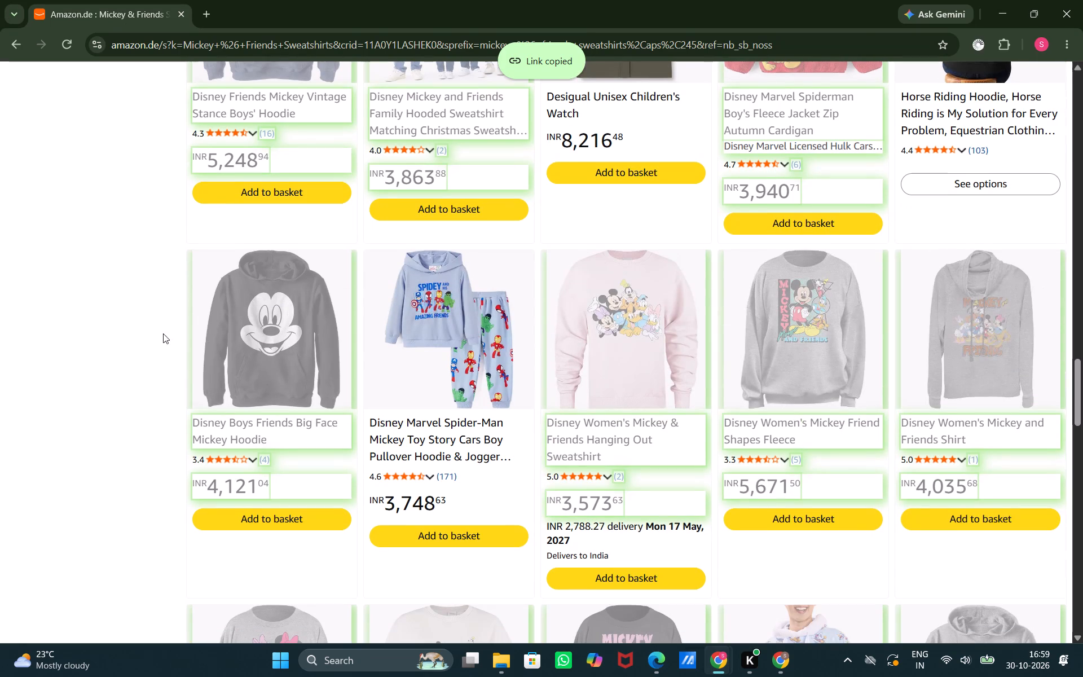
{"action": "scroll", "coordinate": [438, 404], "scroll_direction": "down", "scroll_amount": 5}
{"action": "scroll", "coordinate": [865, 311], "scroll_direction": "down", "scroll_amount": 5}
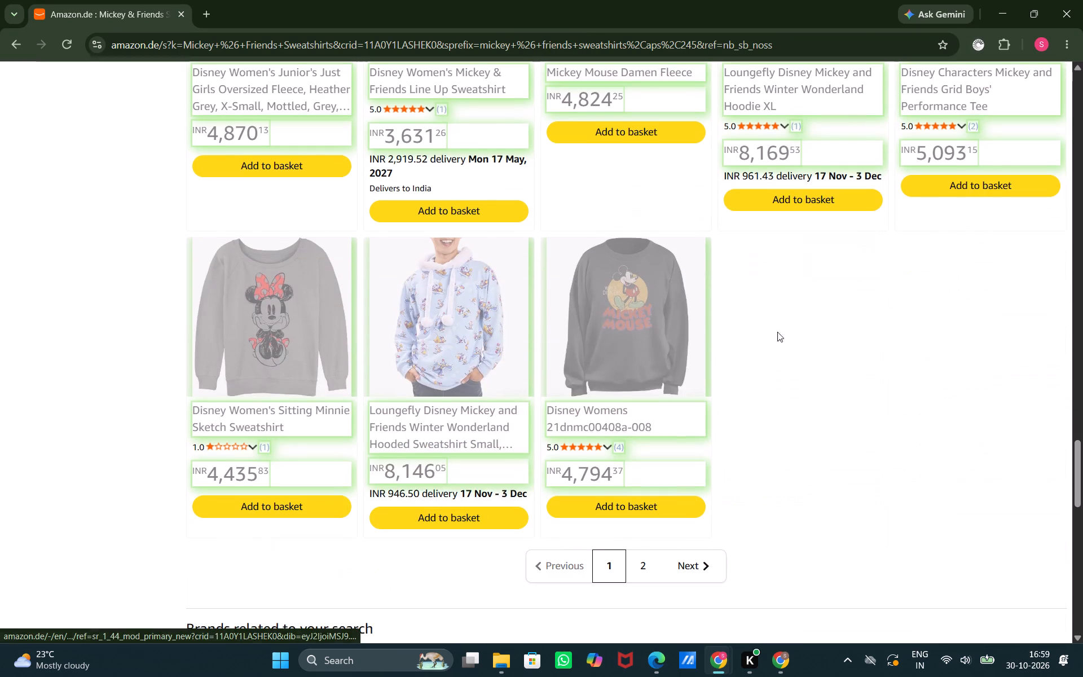
{"action": "left_click", "coordinate": [657, 565]}
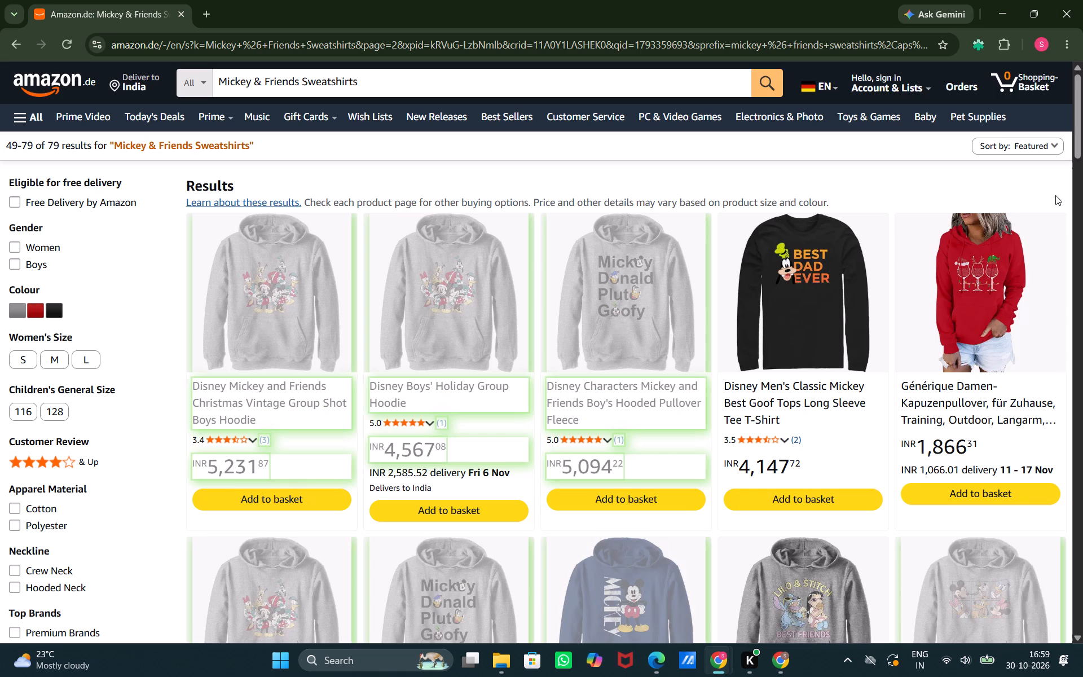
Copy the link of the Disney Women's Minnie Leopard Bow Sweatshirt from results page 2 into cell C20765.
{"action": "scroll", "coordinate": [1060, 200], "scroll_direction": "down", "scroll_amount": 3}
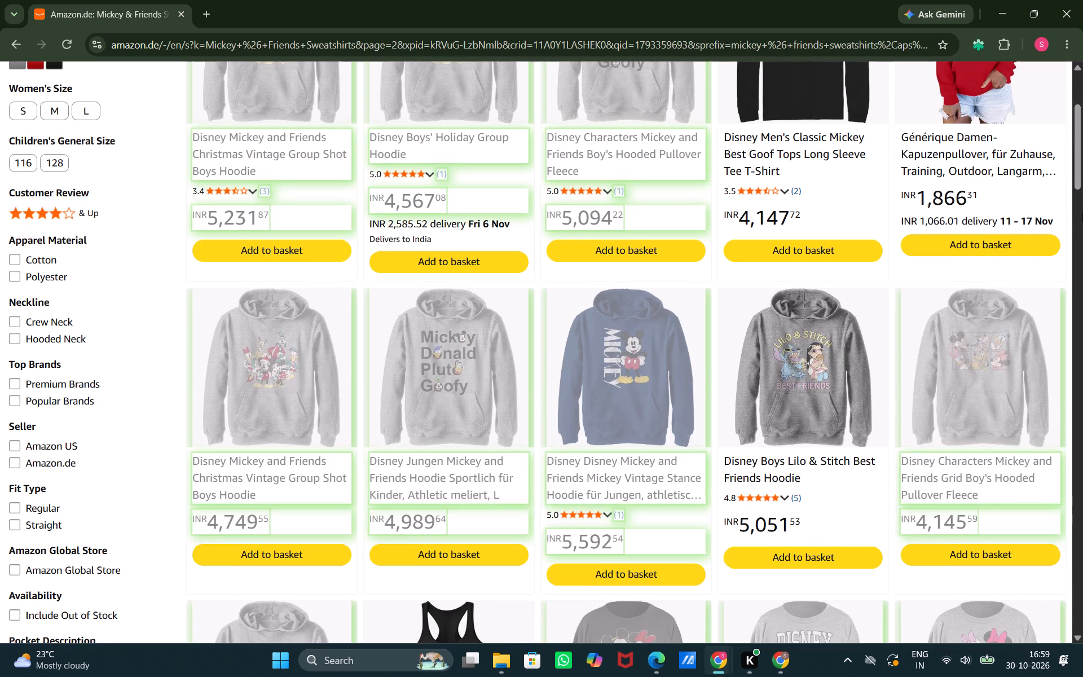
{"action": "scroll", "coordinate": [961, 272], "scroll_direction": "down", "scroll_amount": 5}
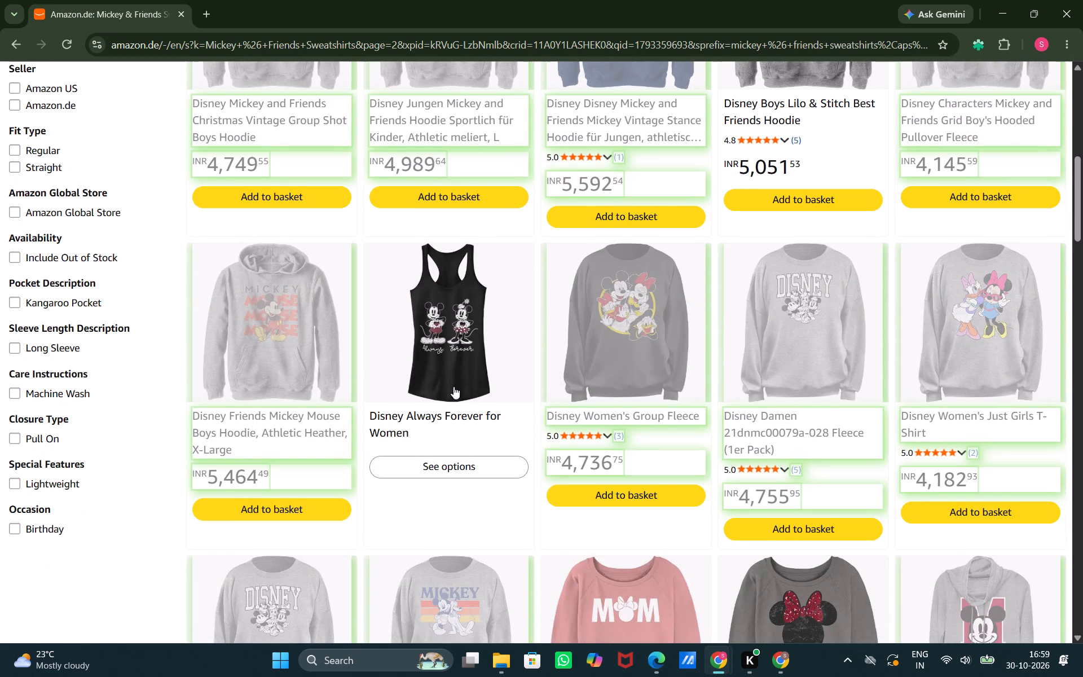
{"action": "scroll", "coordinate": [500, 360], "scroll_direction": "down", "scroll_amount": 5}
{"action": "right_click", "coordinate": [766, 388]}
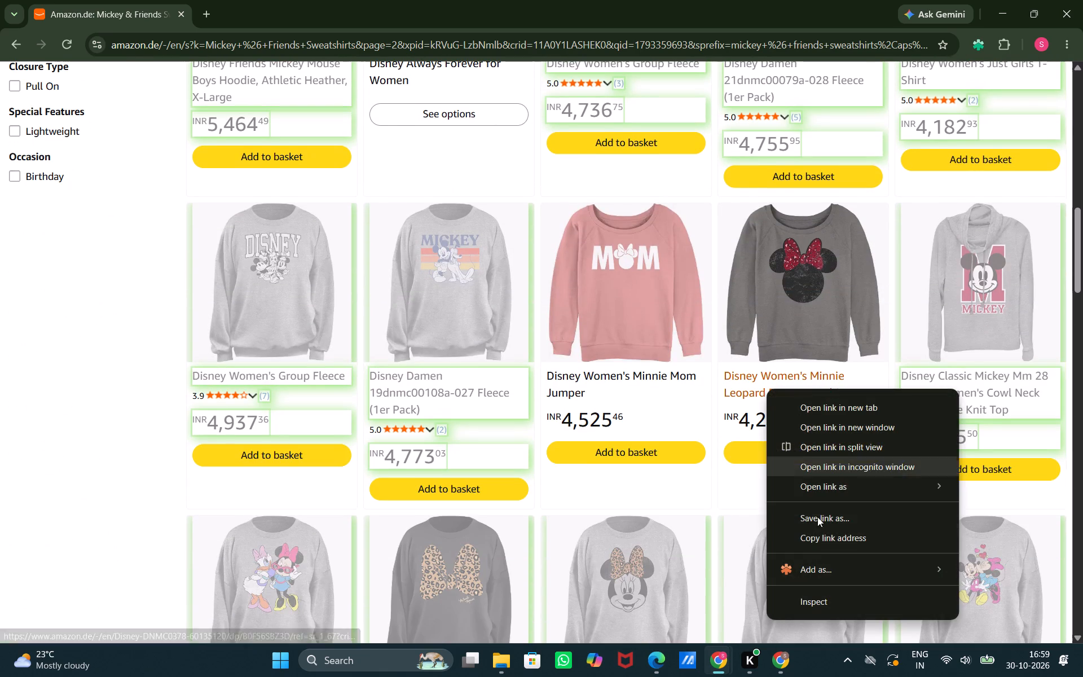
{"action": "left_click", "coordinate": [818, 533]}
{"action": "key", "text": "alt+Tab"}
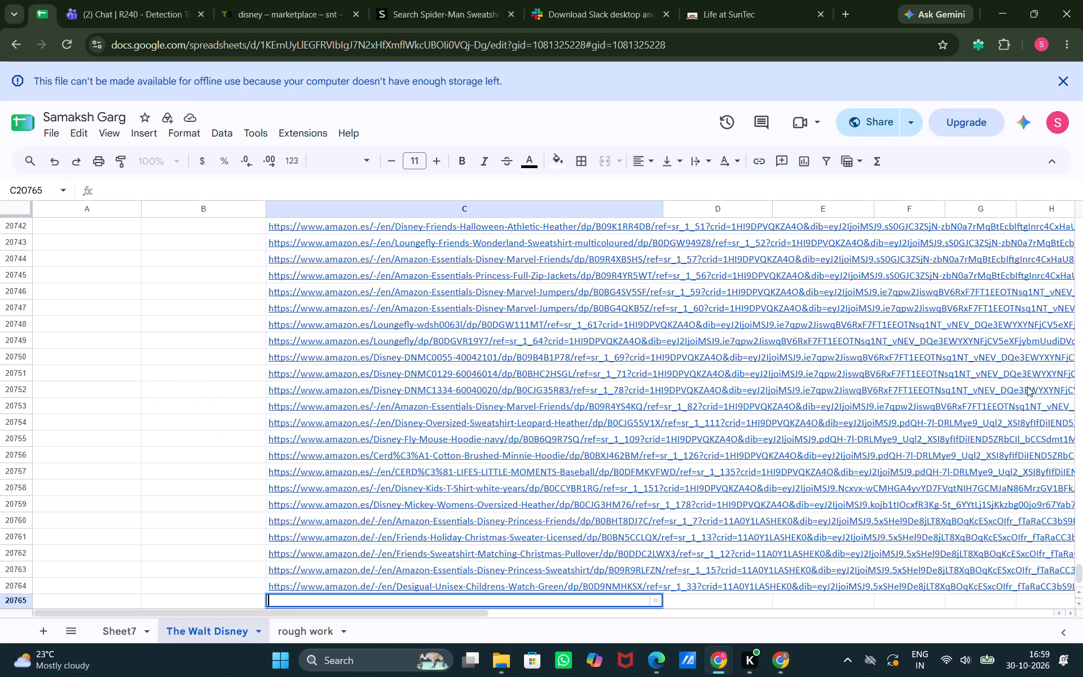
{"action": "key", "text": "ctrl+v"}
{"action": "key", "text": "Return"}
Check the remaining listings on Amazon.de results page 2, and close the separate Amazon.de window.
{"action": "key", "text": "alt+Tab"}
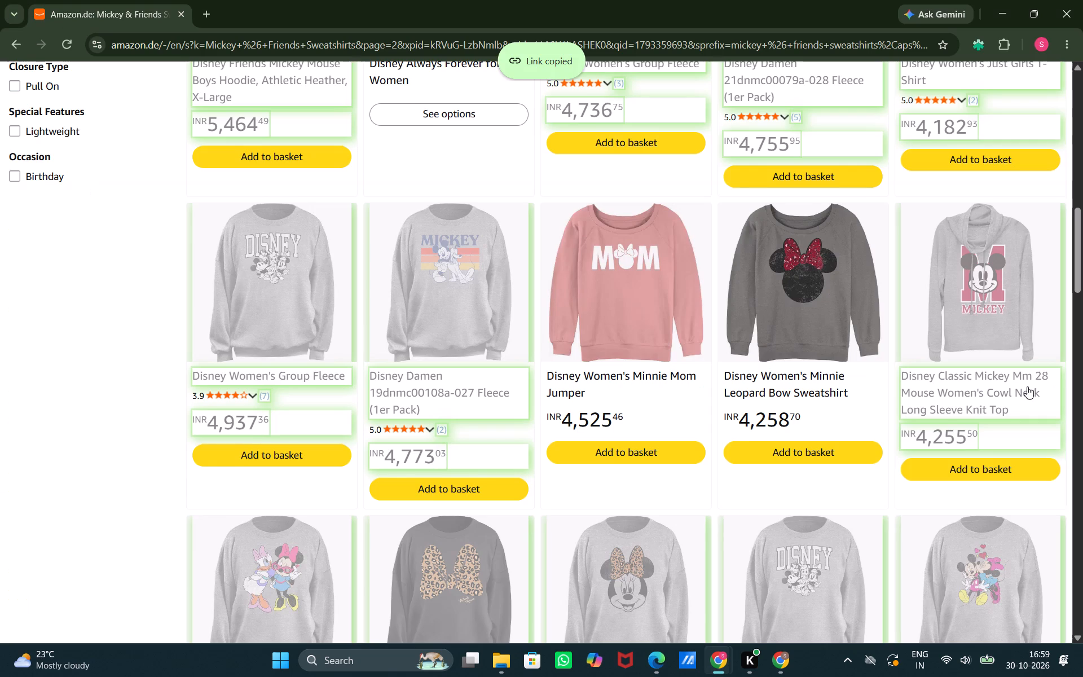
{"action": "scroll", "coordinate": [1027, 386], "scroll_direction": "down", "scroll_amount": 12}
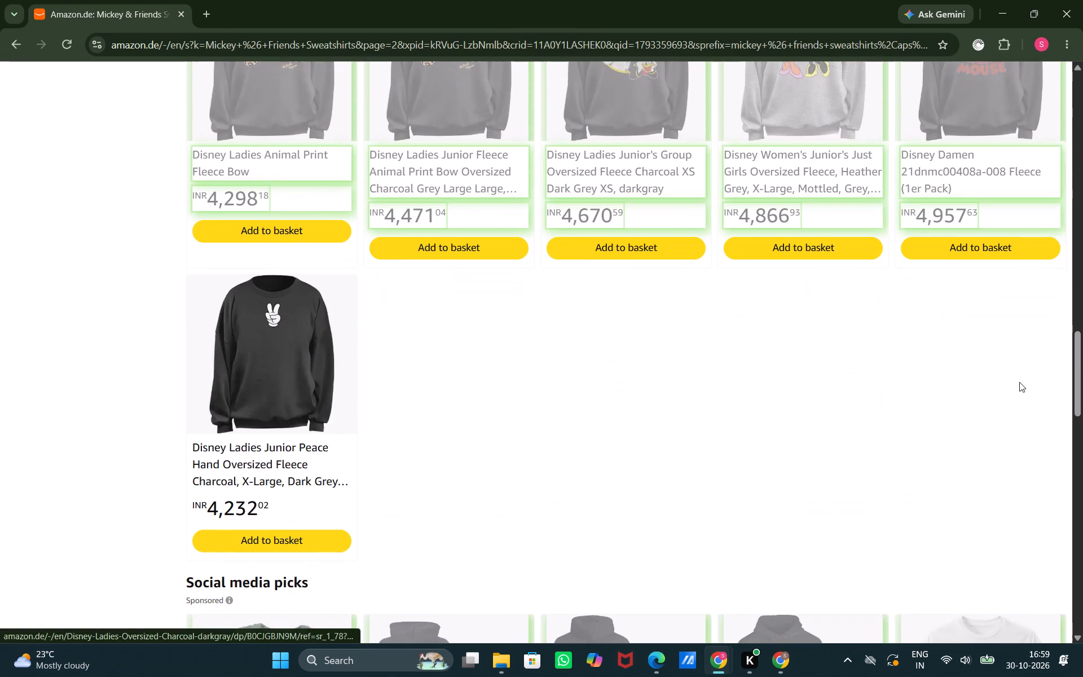
{"action": "scroll", "coordinate": [1019, 382], "scroll_direction": "down", "scroll_amount": 10}
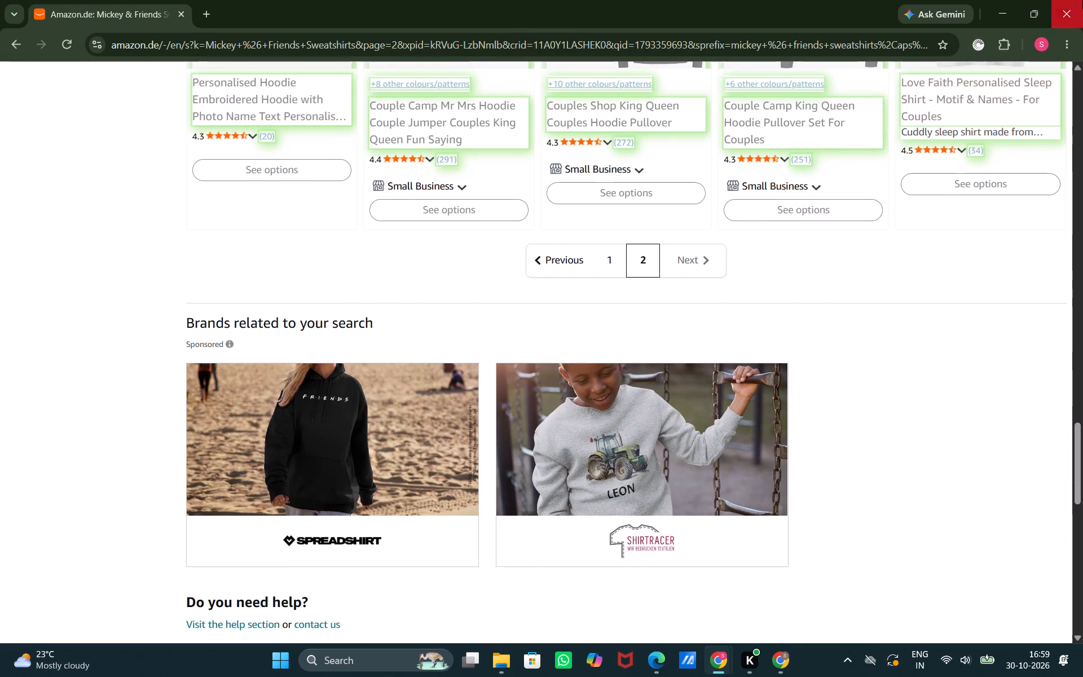
{"action": "left_click", "coordinate": [1082, 0]}
{"action": "left_click", "coordinate": [278, 6]}
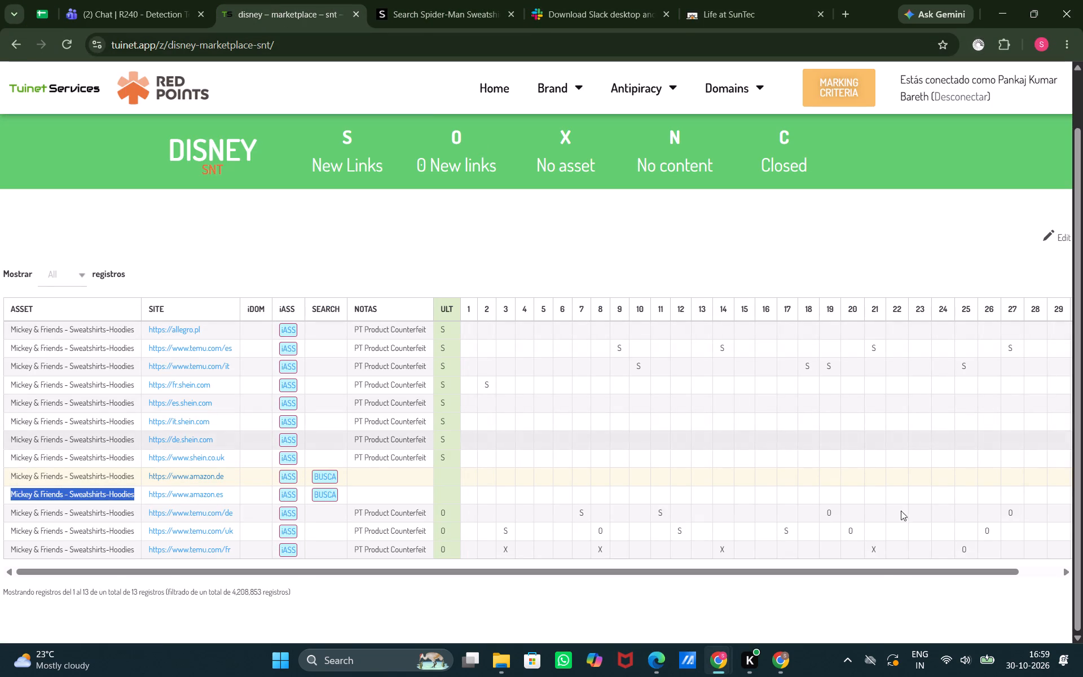
{"action": "left_click_drag", "start_coordinate": [879, 571], "coordinate": [993, 565]}
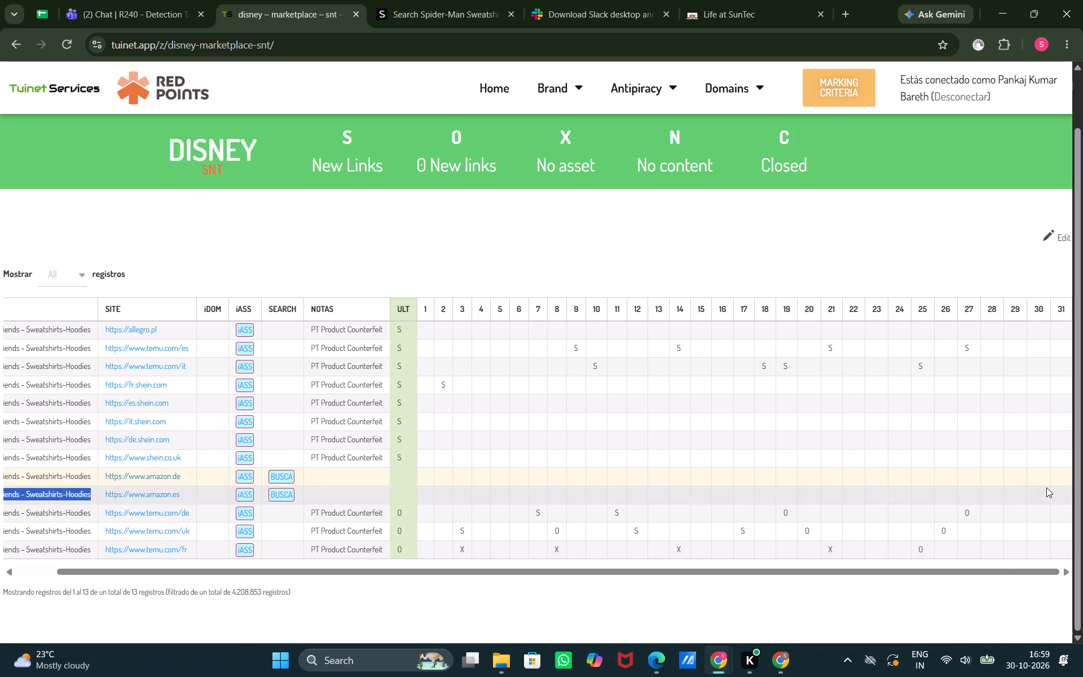
{"action": "double_click", "coordinate": [1041, 496]}
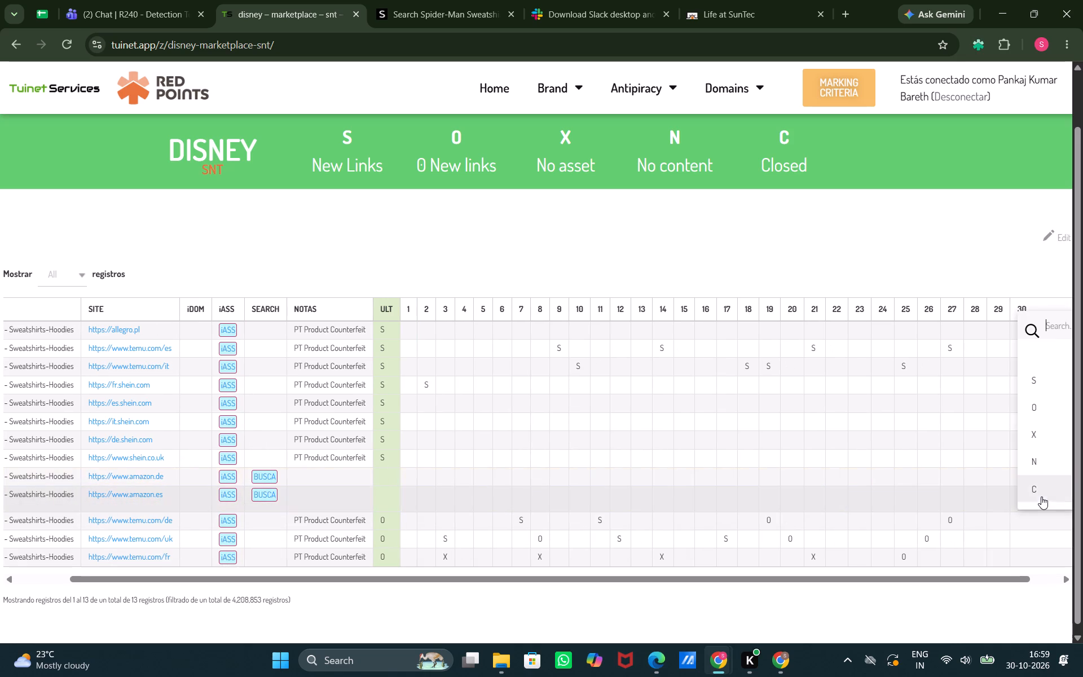
{"action": "left_click", "coordinate": [1051, 386]}
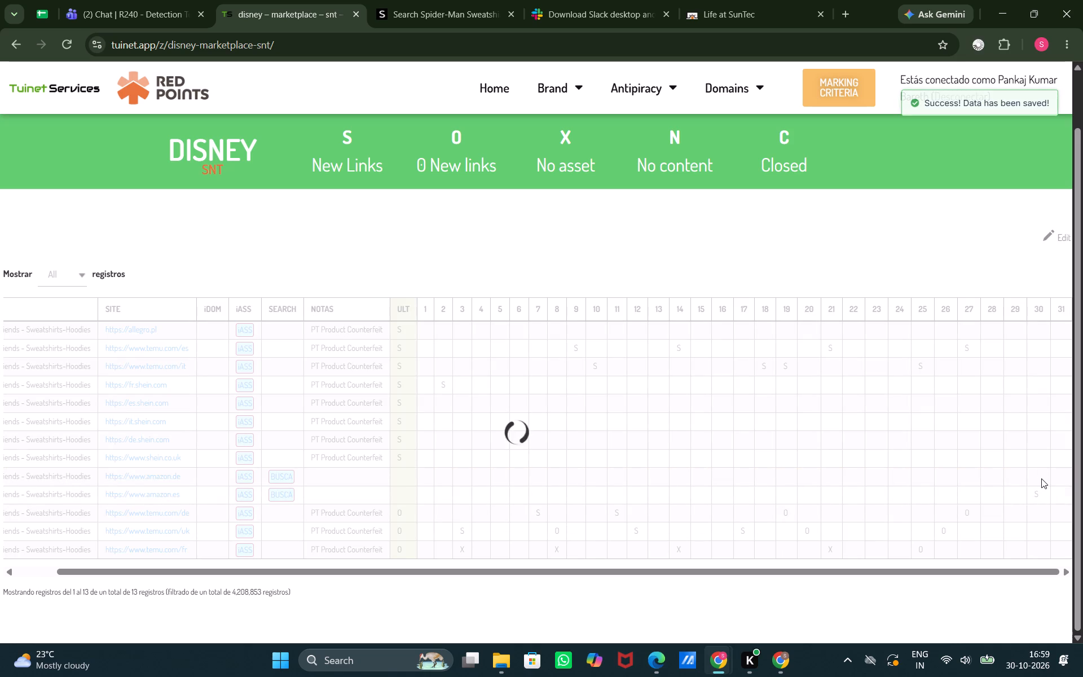
{"action": "double_click", "coordinate": [1041, 478]}
{"action": "left_click", "coordinate": [1038, 361]}
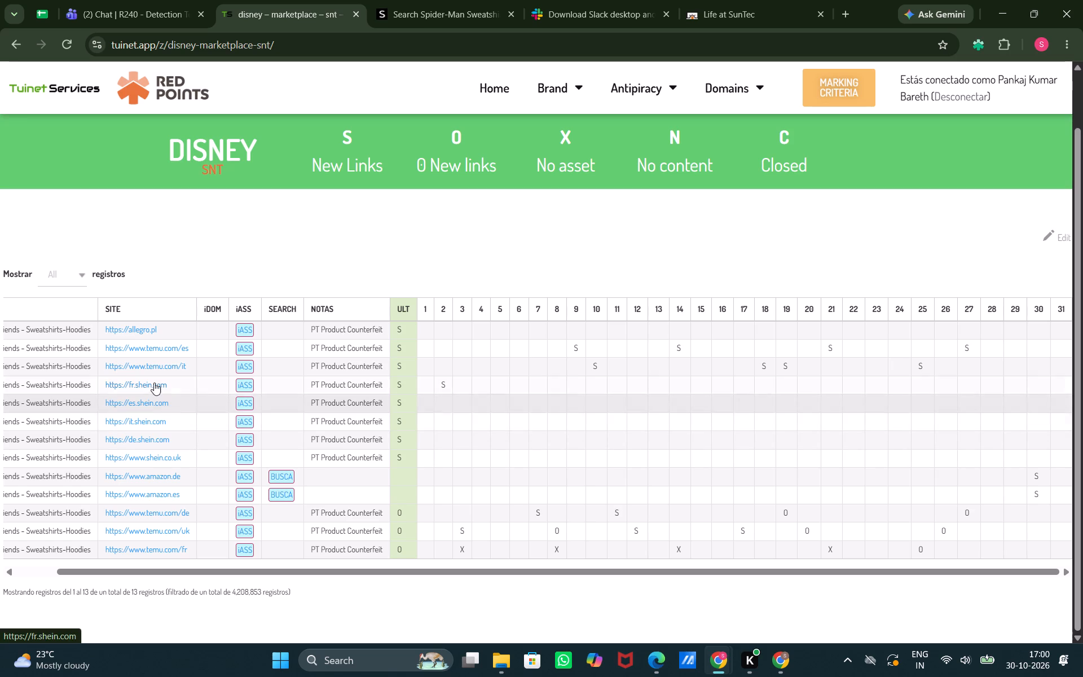
Copy the asset name Mickey & Friends - Sweatshirts-Hoodies from the fr.shein.com row and open that row's site link.
{"action": "left_click_drag", "start_coordinate": [133, 575], "coordinate": [40, 559]}
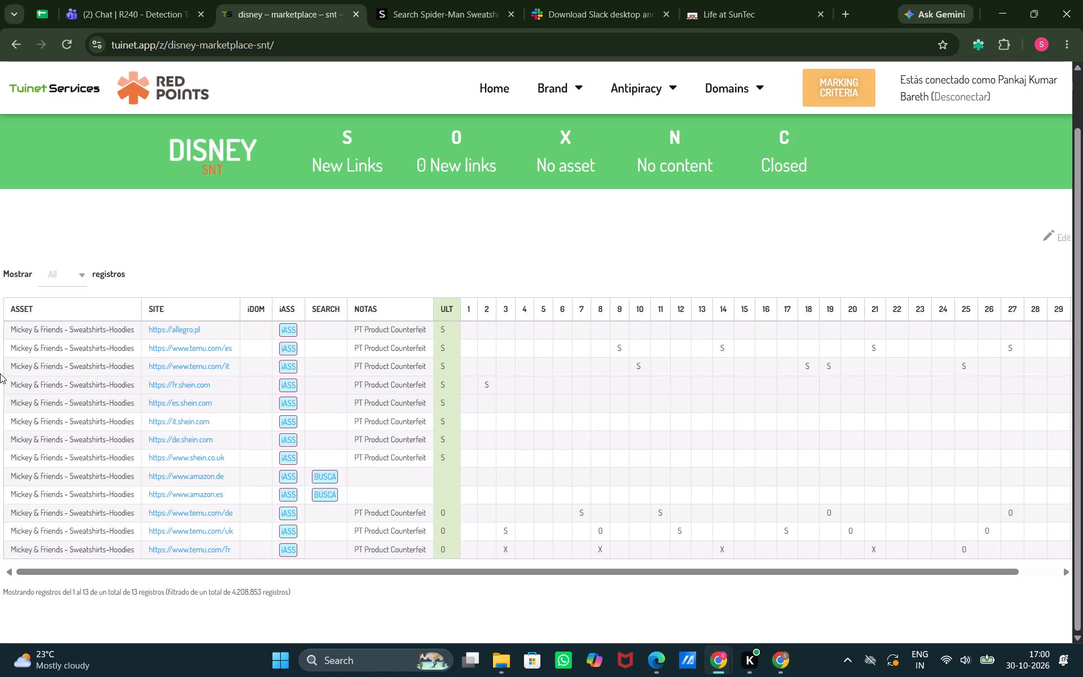
{"action": "left_click_drag", "start_coordinate": [11, 385], "coordinate": [134, 389]}
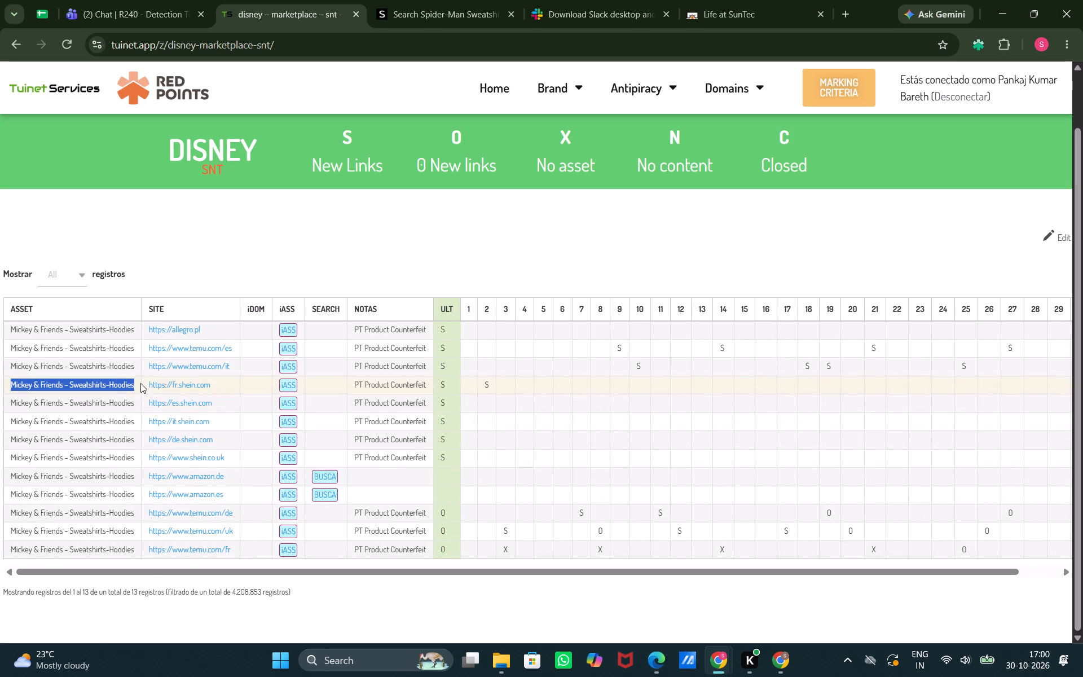
{"action": "key", "text": "ctrl+c"}
{"action": "left_click", "coordinate": [176, 382]}
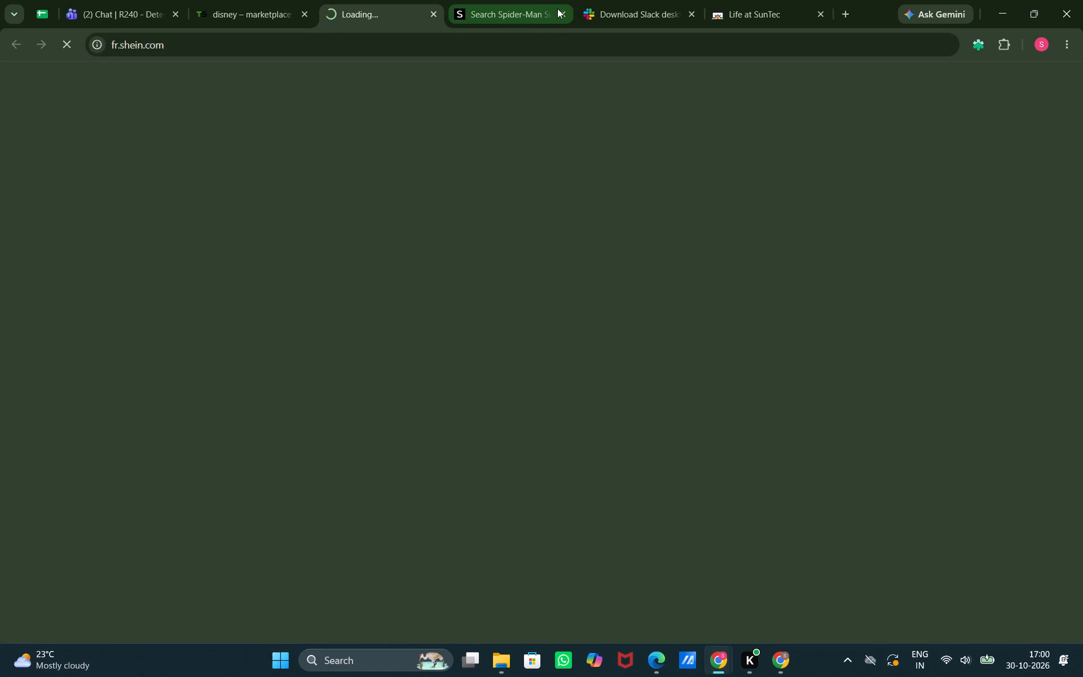
Close the old Spider-Man sweatshirt search page.
{"action": "left_click", "coordinate": [558, 10]}
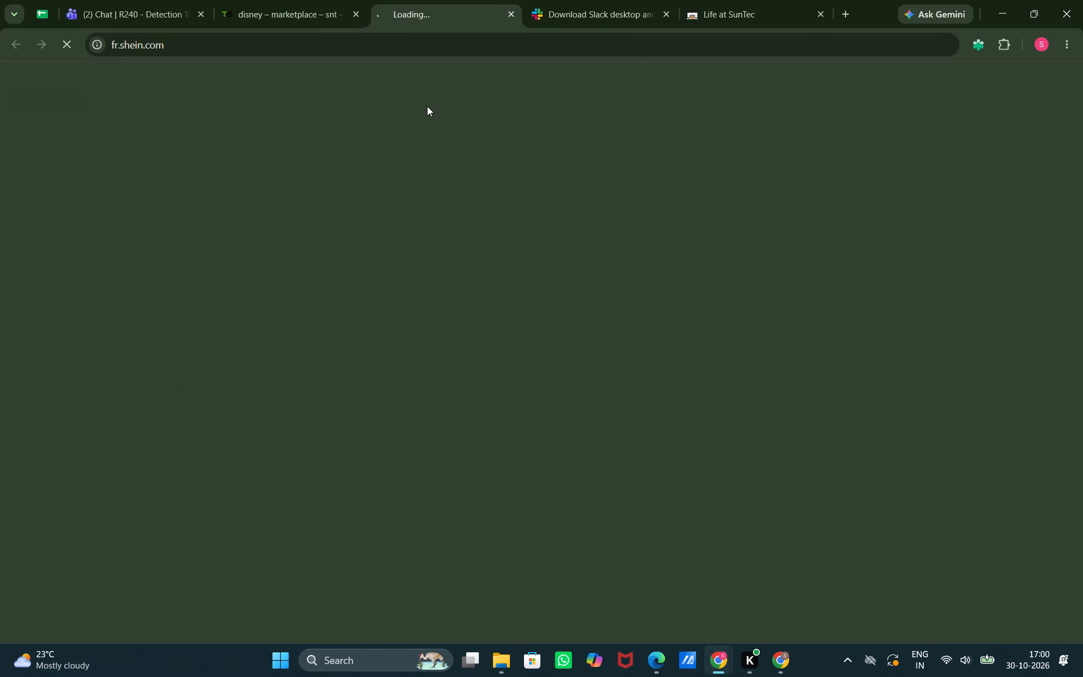
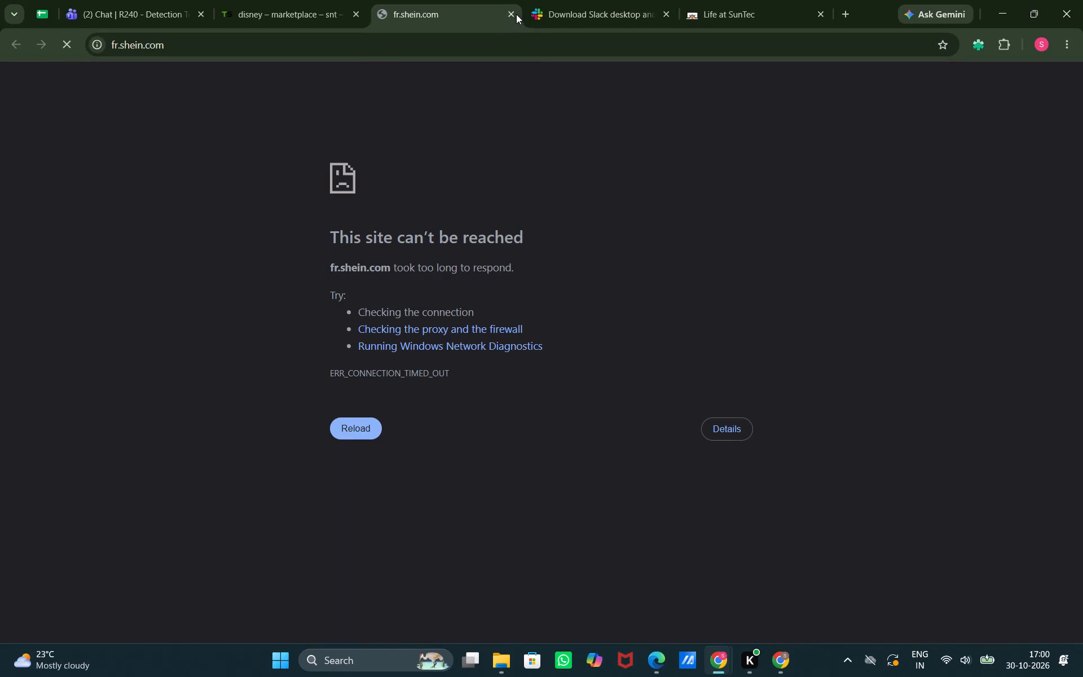
Close the fr.shein.com page and return to the Disney marketplace tracker.
{"action": "left_click", "coordinate": [516, 14]}
{"action": "left_click", "coordinate": [512, 10]}
Filter the Disney marketplace tracker to the asset Lilo & Stitch - Sweatshirts-Hoodies.
{"action": "scroll", "coordinate": [561, 316], "scroll_direction": "up", "scroll_amount": 3}
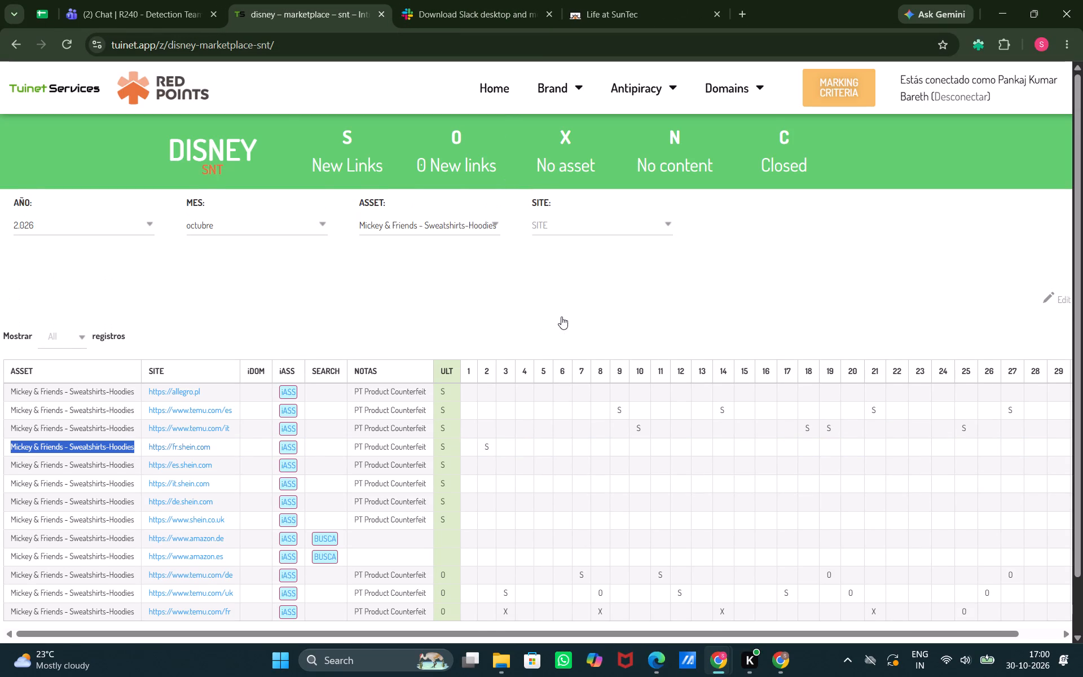
{"action": "scroll", "coordinate": [561, 316], "scroll_direction": "up", "scroll_amount": 2}
{"action": "left_click", "coordinate": [440, 224]}
{"action": "scroll", "coordinate": [475, 381], "scroll_direction": "up", "scroll_amount": 4}
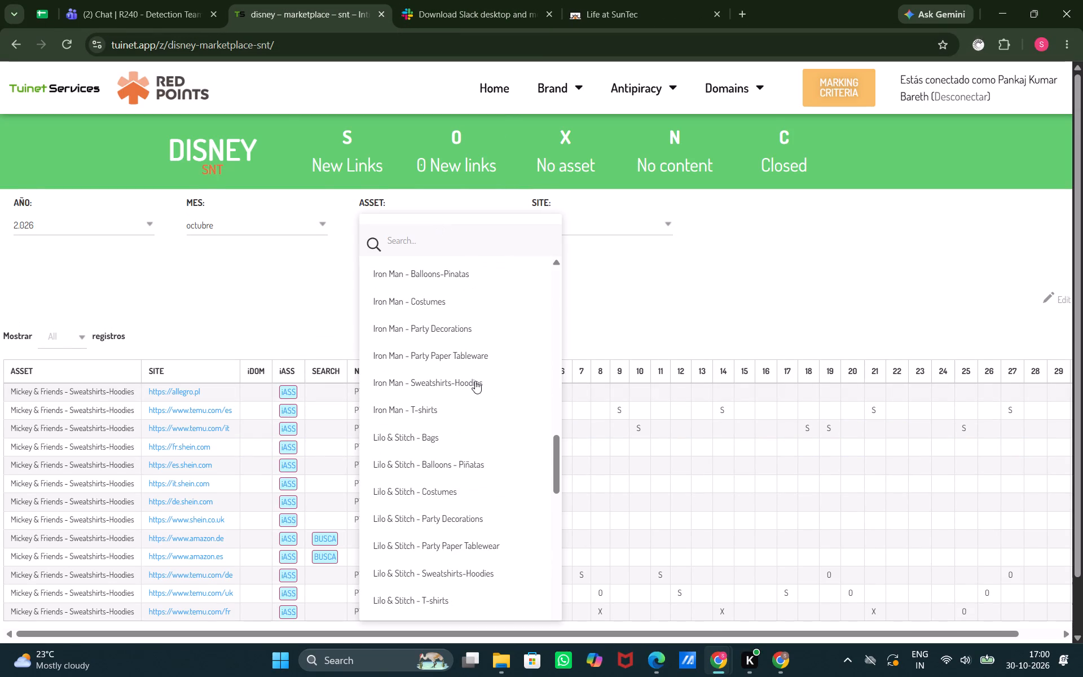
{"action": "scroll", "coordinate": [475, 381], "scroll_direction": "down", "scroll_amount": 1}
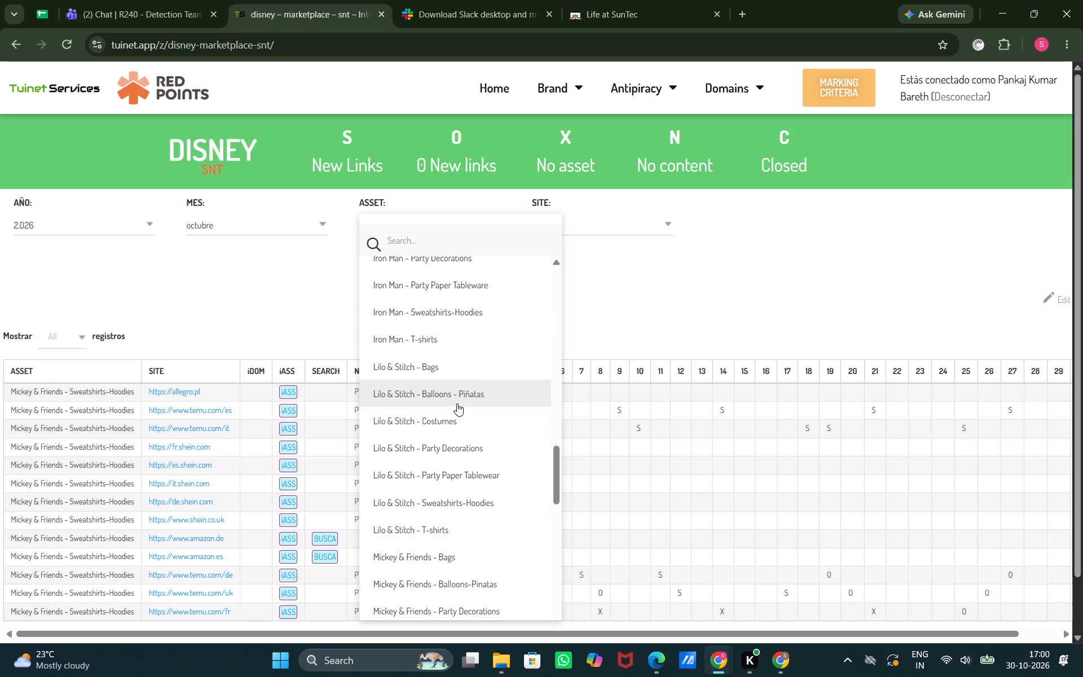
{"action": "left_click", "coordinate": [444, 505]}
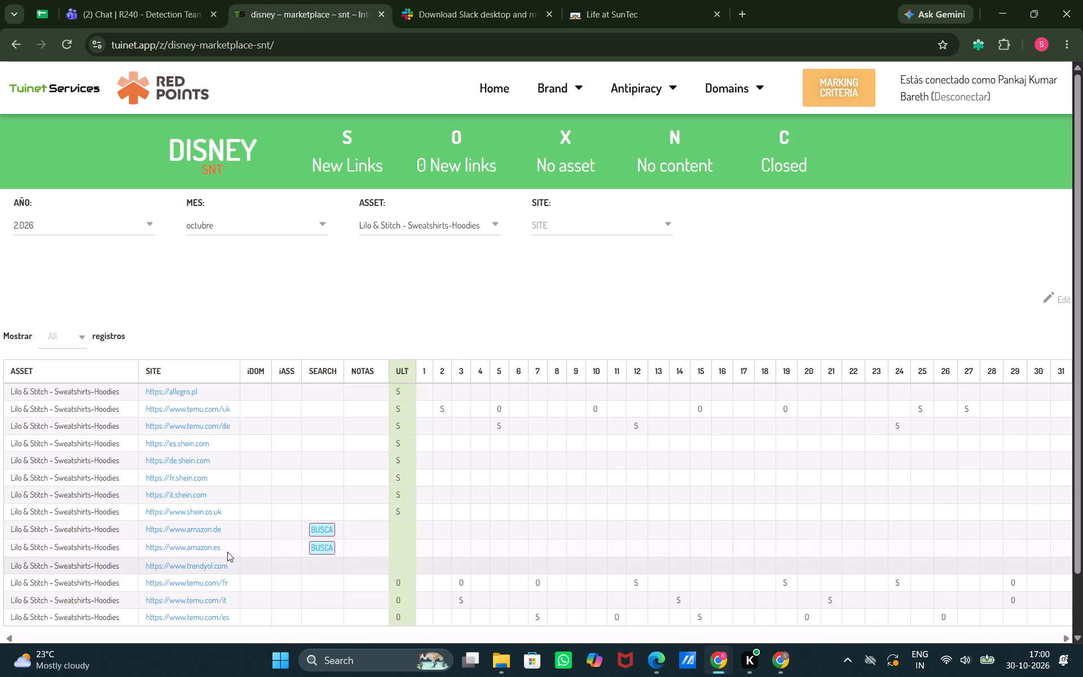
{"action": "left_click_drag", "start_coordinate": [11, 547], "coordinate": [116, 539]}
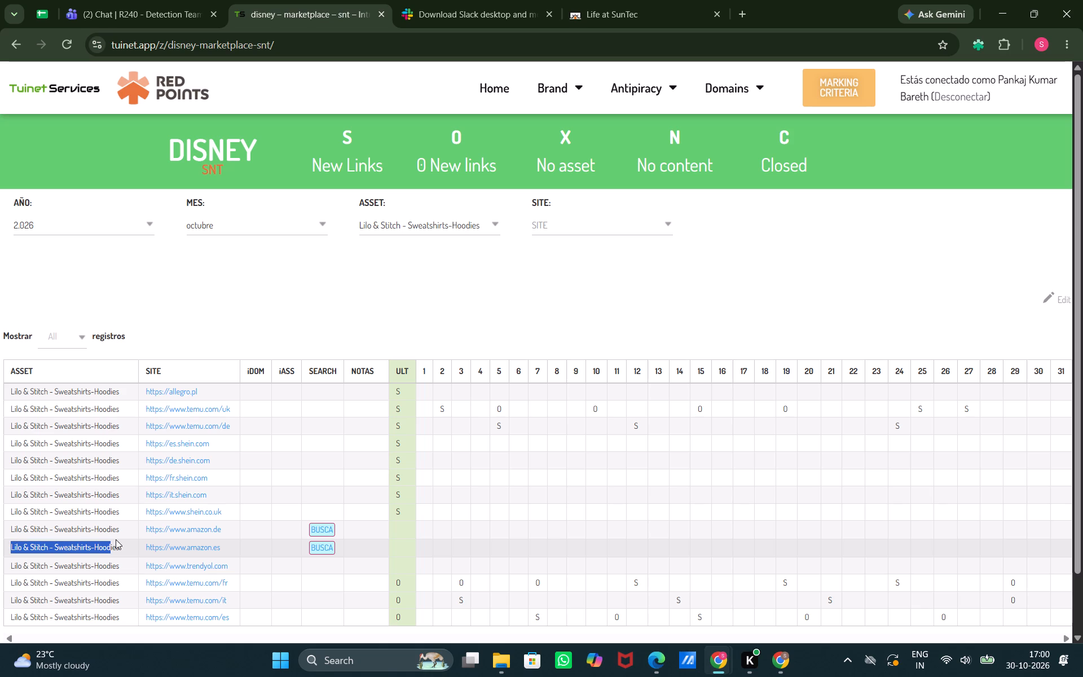
{"action": "left_click_drag", "start_coordinate": [116, 539], "coordinate": [117, 539]}
{"action": "key", "text": "ctrl+c"}
{"action": "left_click", "coordinate": [180, 544]}
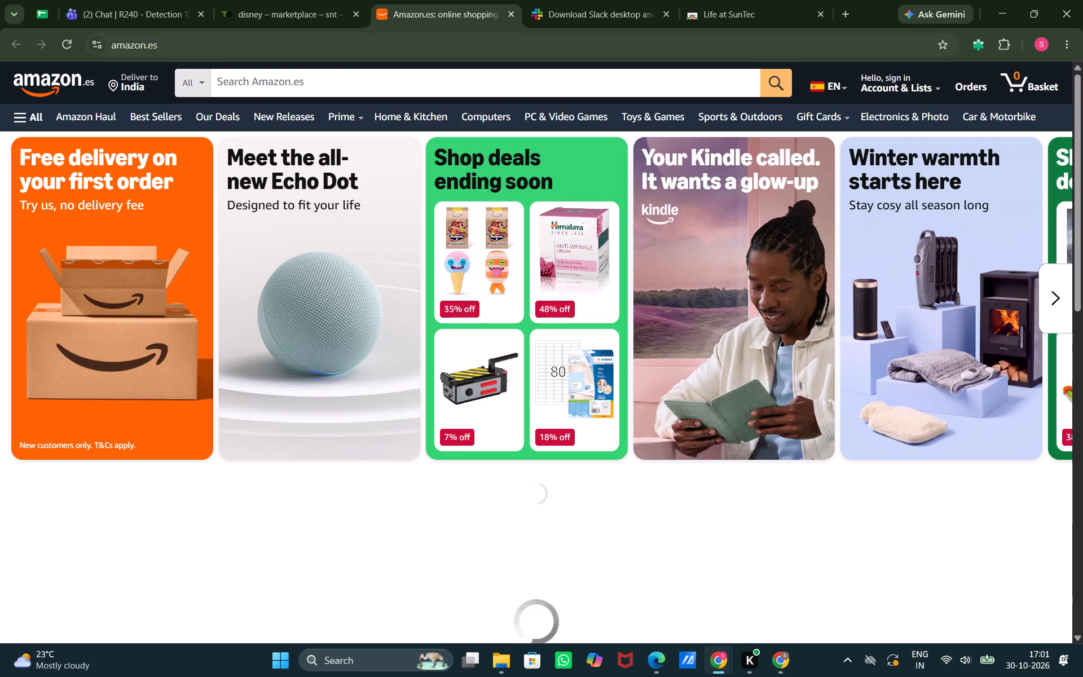
Search Amazon.es for Lilo & Stitch Sweatshirts, trimming the hyphens and the Hoodie ending from the copied asset name.
{"action": "left_click", "coordinate": [335, 72]}
{"action": "key", "text": "ctrl+v"}
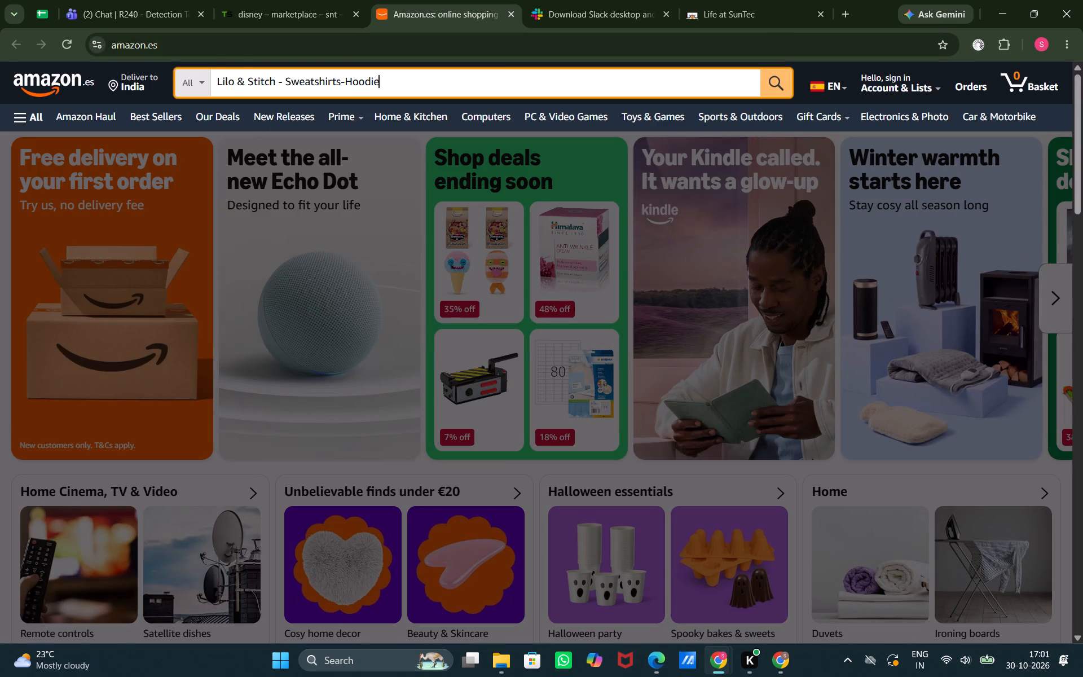
{"action": "key", "text": "BackSpace"}
{"action": "key", "text": "BackSpace"}
{"action": "key", "text": "BackSpace"}
{"action": "key", "text": "BackSpace"}
{"action": "key", "text": "BackSpace"}
{"action": "key", "text": "BackSpace"}
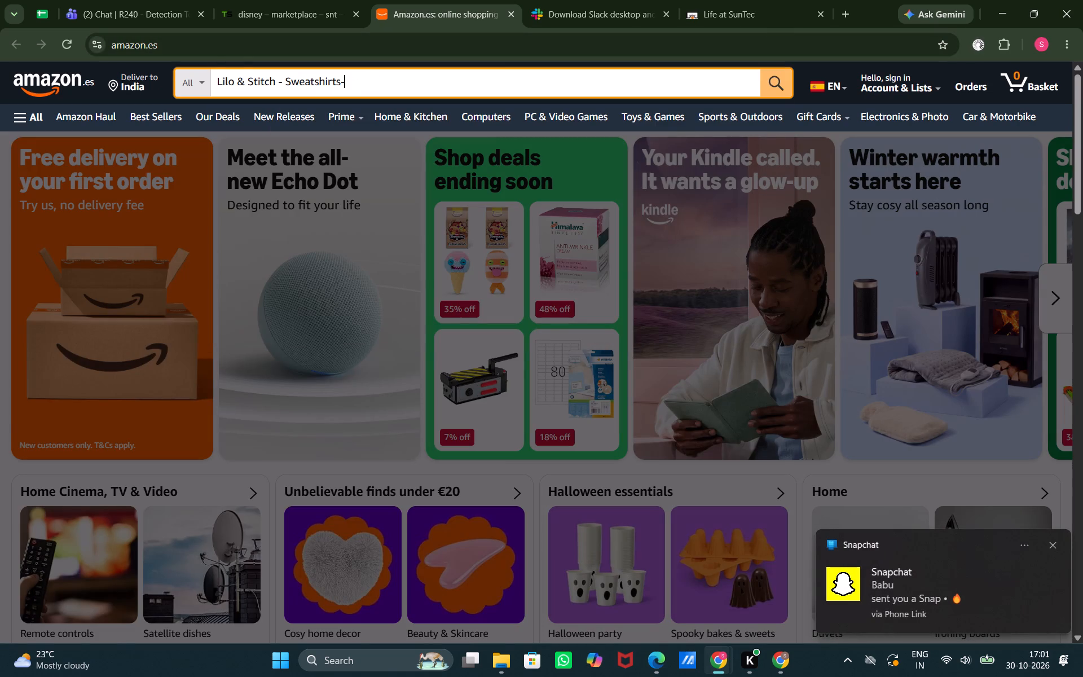
{"action": "key", "text": "BackSpace"}
{"action": "key", "text": "Left"}
{"action": "key", "text": "Left"}
{"action": "key", "text": "Left"}
{"action": "key", "text": "Left"}
{"action": "key", "text": "Left"}
{"action": "key", "text": "Left"}
{"action": "key", "text": "Left"}
{"action": "key", "text": "Left"}
{"action": "key", "text": "Left"}
{"action": "key", "text": "Left"}
{"action": "key", "text": "Left"}
{"action": "key", "text": "Left"}
{"action": "key", "text": "BackSpace"}
{"action": "key", "text": "BackSpace"}
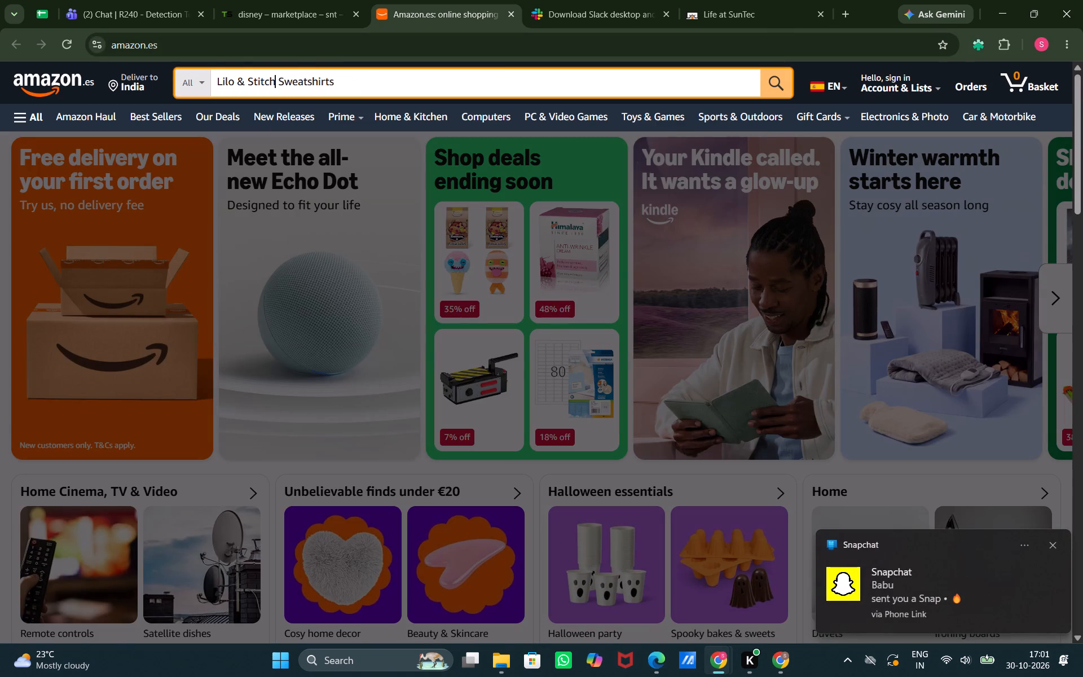
{"action": "key", "text": "Return"}
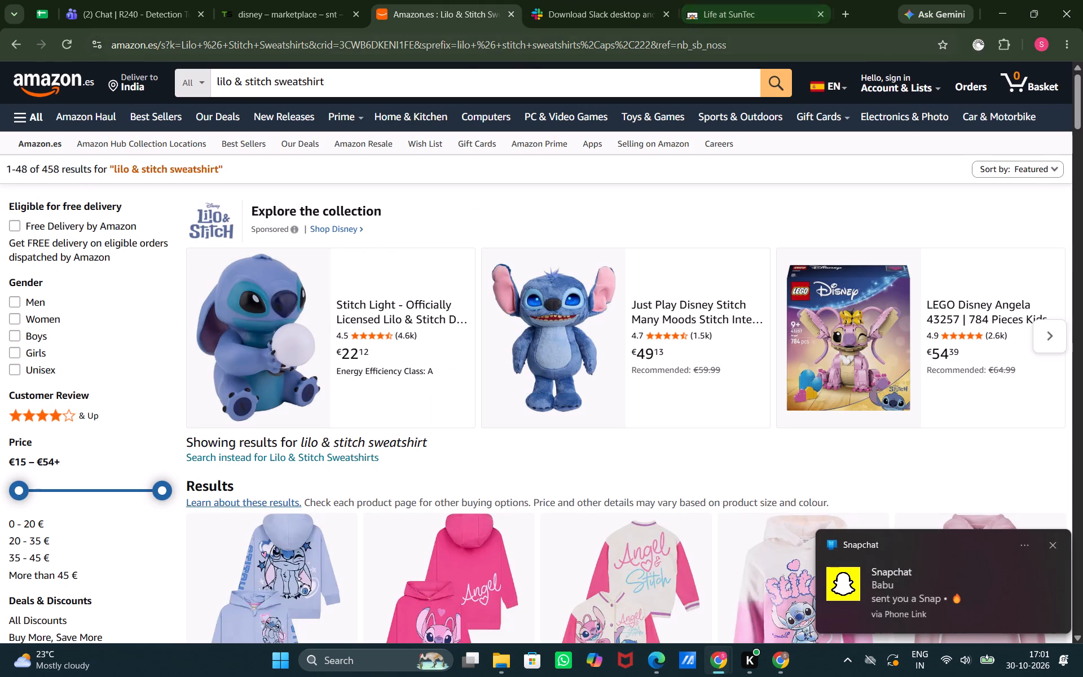
Stop the running RedPoints IPR Plugin task and start The Walt Disney Detection task with the Lilo & Stitch - Sweatshirts-Hoodies asset.
{"action": "left_click", "coordinate": [978, 45]}
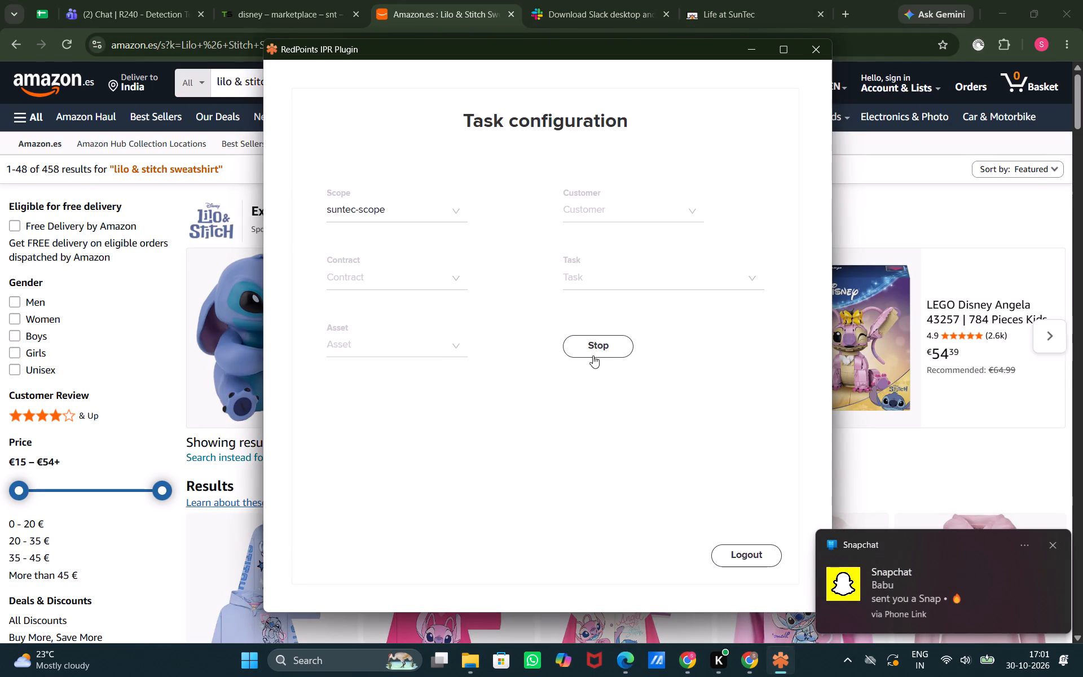
{"action": "left_click", "coordinate": [584, 353]}
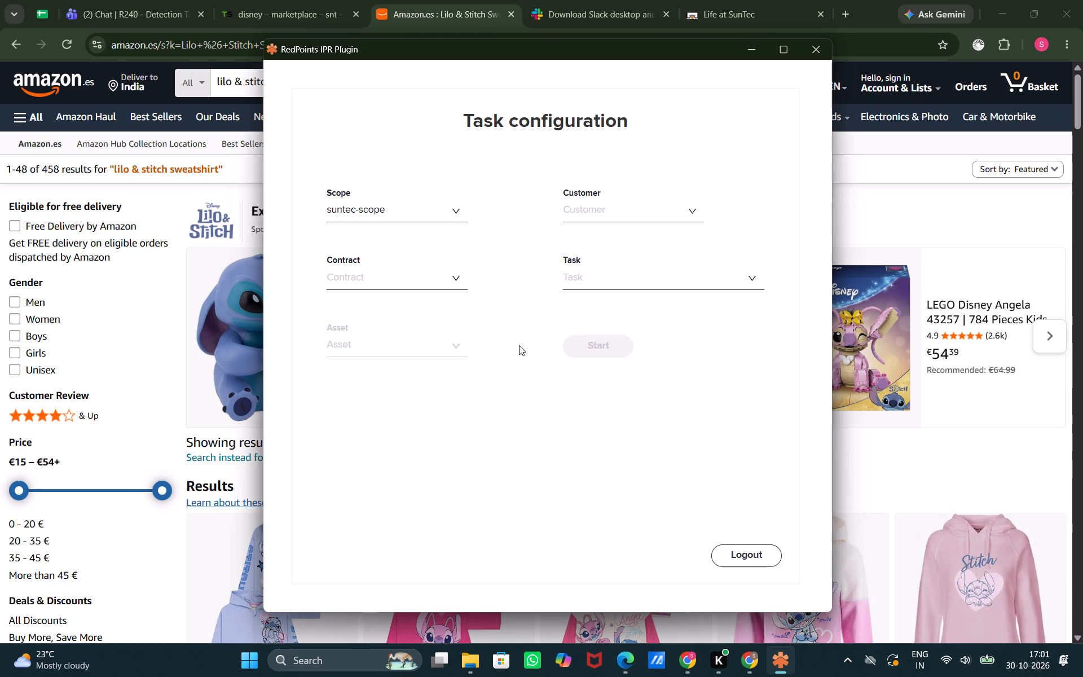
{"action": "left_click", "coordinate": [422, 344]}
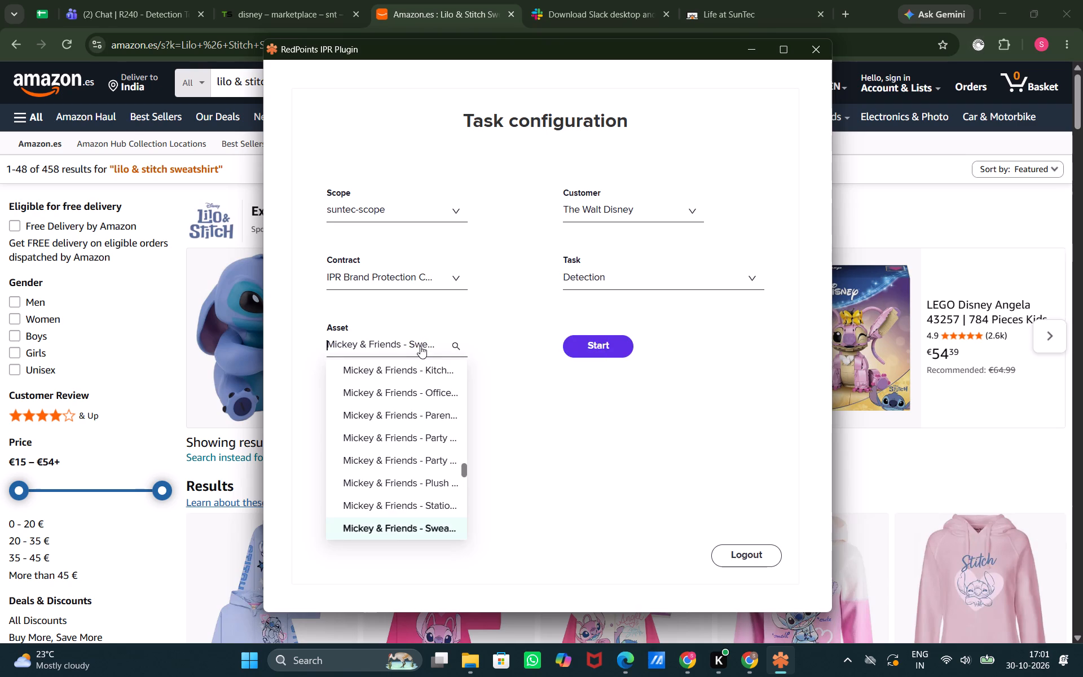
{"action": "key", "text": "ctrl+v"}
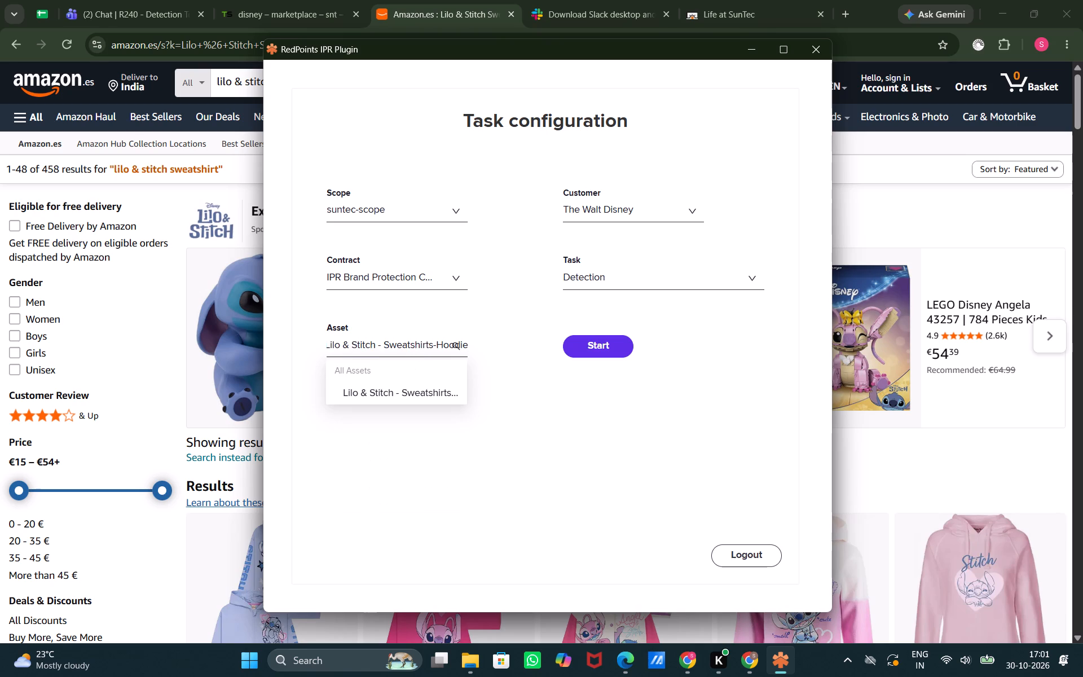
{"action": "key", "text": "Return"}
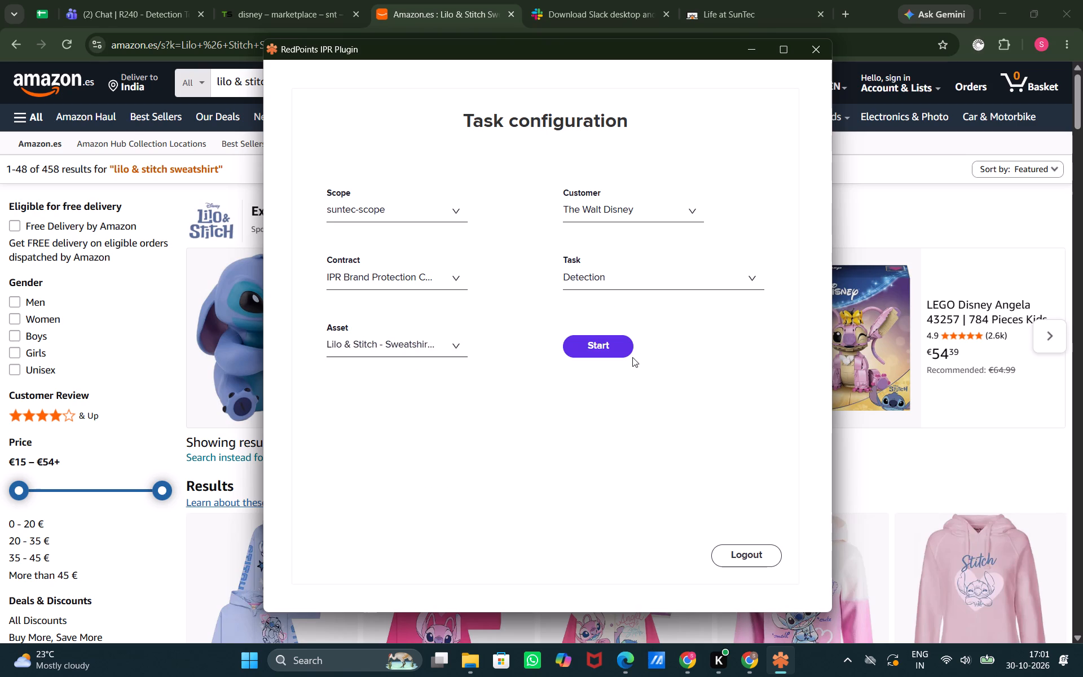
{"action": "left_click", "coordinate": [628, 354]}
{"action": "scroll", "coordinate": [660, 357], "scroll_direction": "down", "scroll_amount": 3}
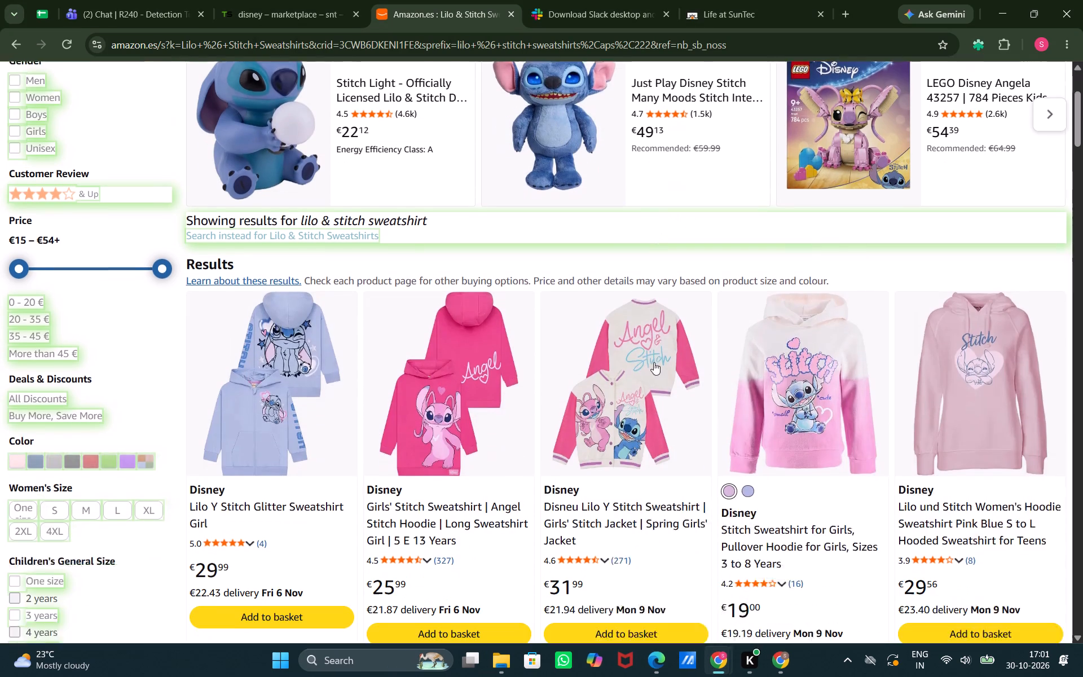
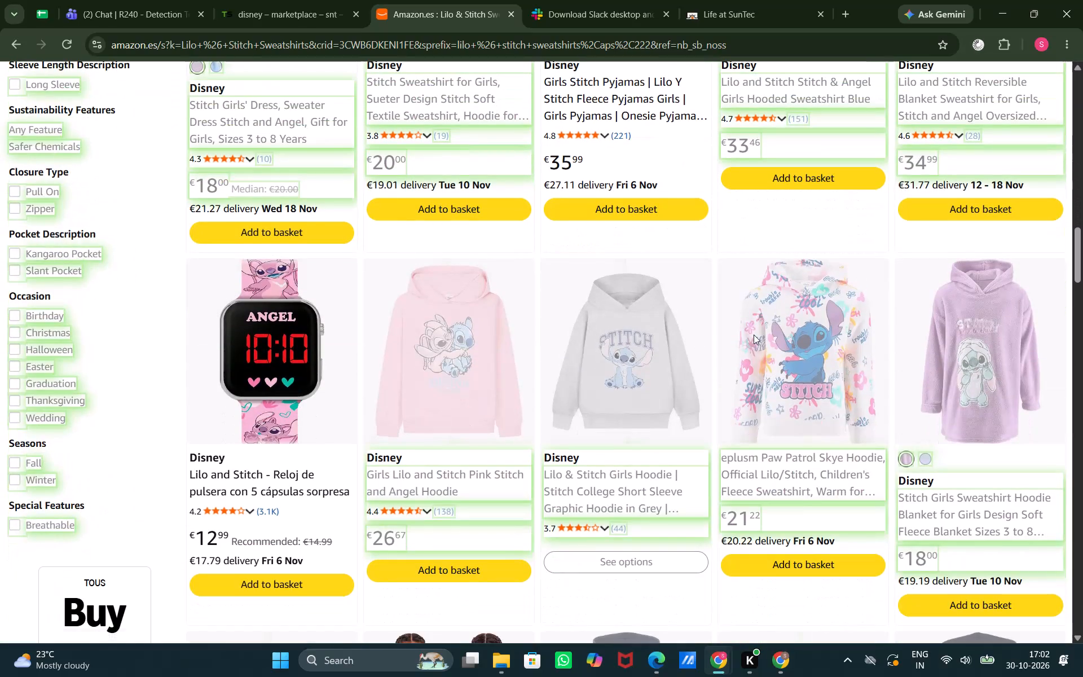
Look through the first page of Amazon.es Lilo & Stitch sweatshirt results for Disney listings that are not highlighted.
{"action": "scroll", "coordinate": [754, 337], "scroll_direction": "down", "scroll_amount": 5}
{"action": "scroll", "coordinate": [754, 337], "scroll_direction": "up", "scroll_amount": 3}
{"action": "scroll", "coordinate": [754, 337], "scroll_direction": "down", "scroll_amount": 4}
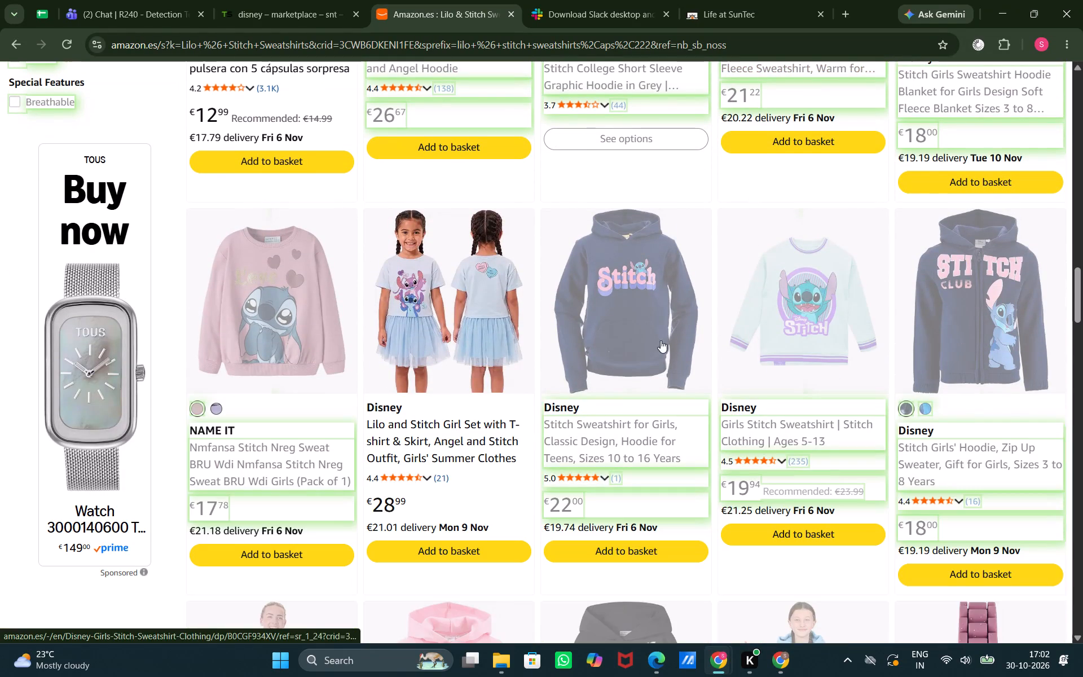
{"action": "scroll", "coordinate": [819, 289], "scroll_direction": "down", "scroll_amount": 6}
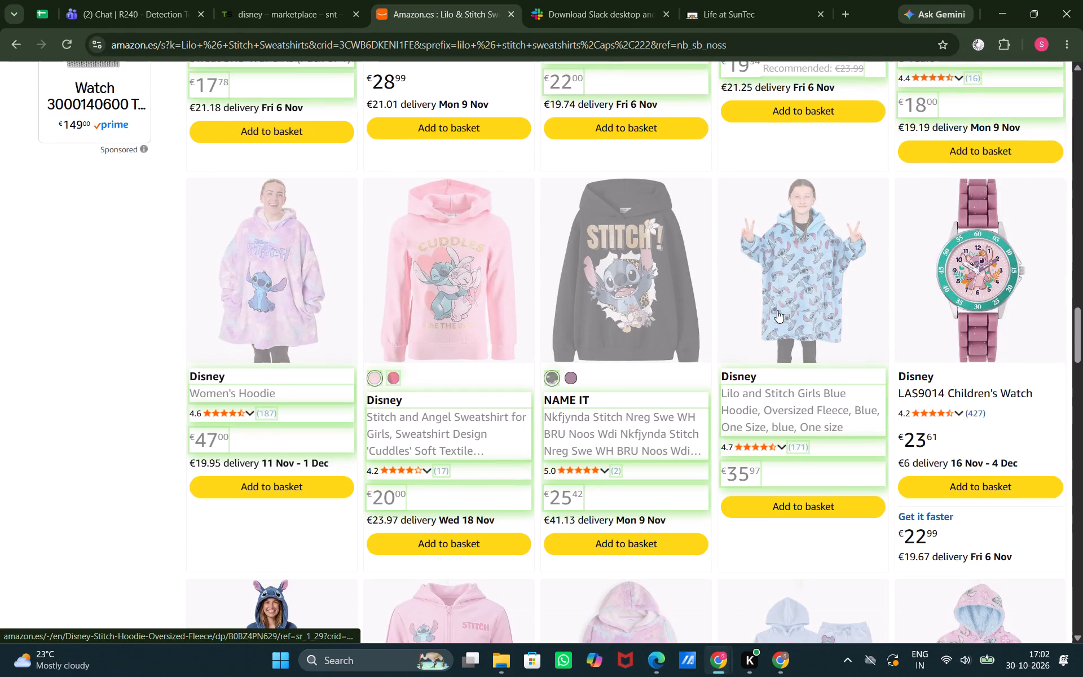
{"action": "scroll", "coordinate": [369, 339], "scroll_direction": "down", "scroll_amount": 4}
{"action": "scroll", "coordinate": [1082, 269], "scroll_direction": "down", "scroll_amount": 9}
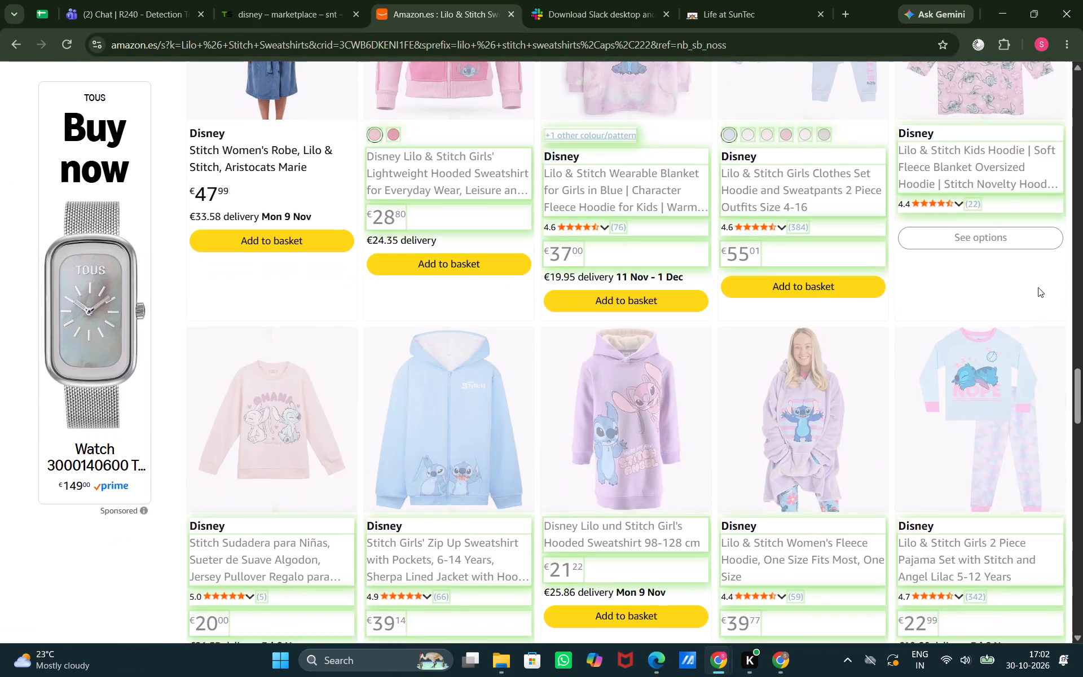
{"action": "scroll", "coordinate": [426, 298], "scroll_direction": "down", "scroll_amount": 2}
{"action": "scroll", "coordinate": [917, 324], "scroll_direction": "down", "scroll_amount": 7}
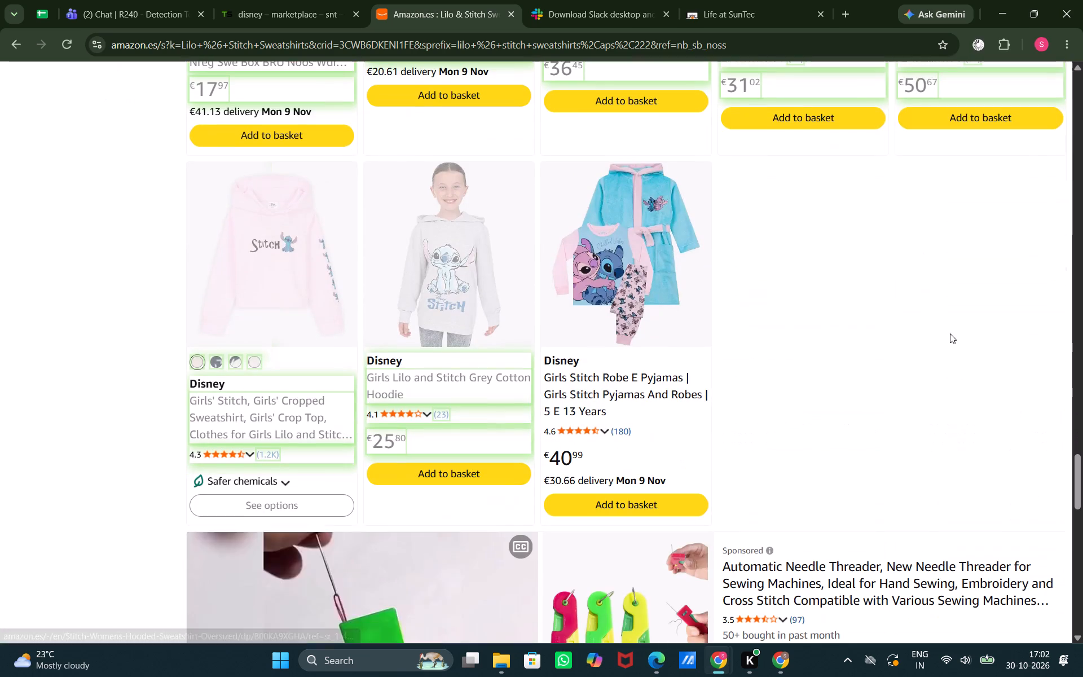
{"action": "scroll", "coordinate": [877, 343], "scroll_direction": "down", "scroll_amount": 4}
{"action": "scroll", "coordinate": [875, 348], "scroll_direction": "up", "scroll_amount": 7}
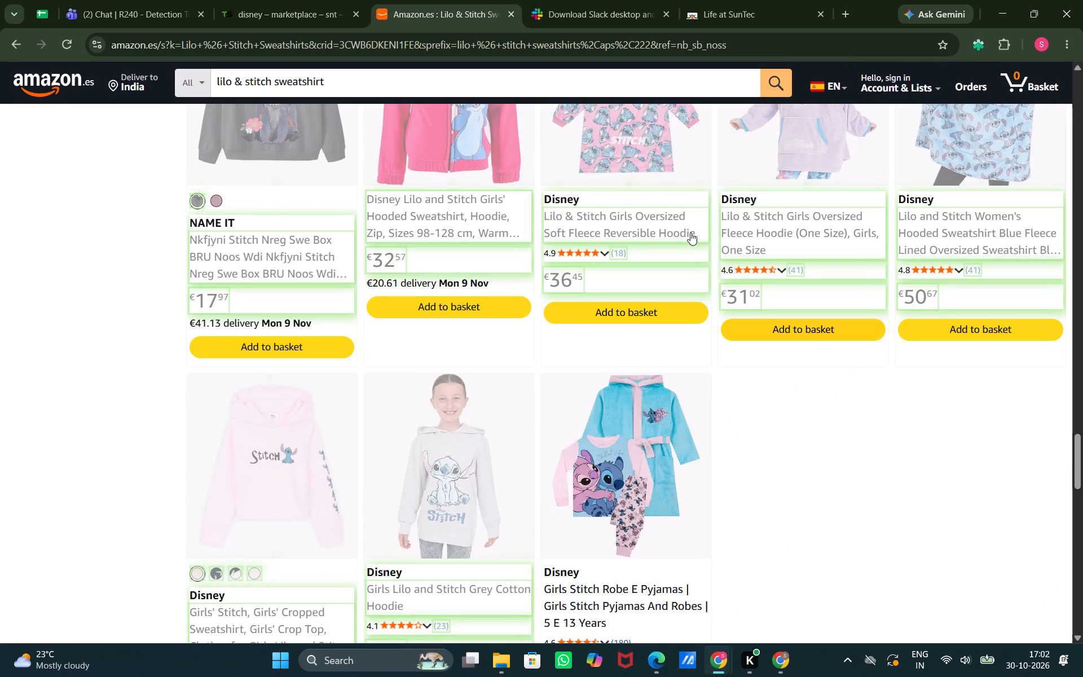
Paste the asset name Lilo & Stitch - Sweatshirts-Hoodie into cell B20767 of The Walt Disney sheet.
{"action": "left_click", "coordinate": [21, 1]}
{"action": "left_click", "coordinate": [48, 0]}
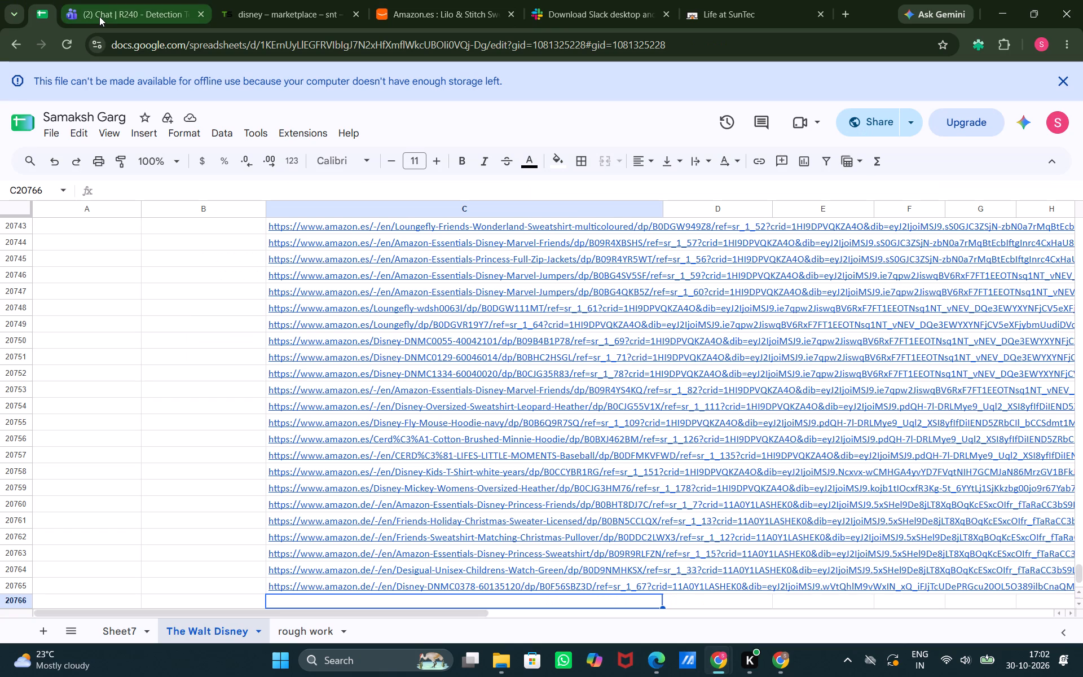
{"action": "key", "text": "Down"}
{"action": "key", "text": "Left"}
{"action": "key", "text": "ctrl+v"}
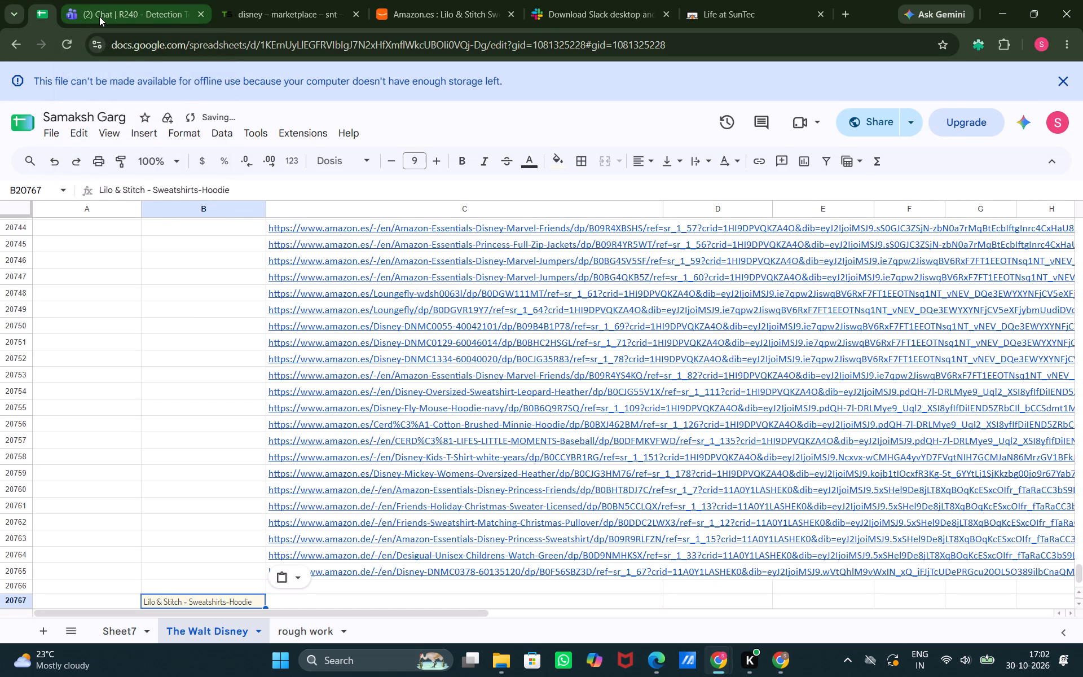
{"action": "key", "text": "Right"}
Copy the Amazon.es link of the Girls Stitch Robe E Pyjamas listing into cell C20767 beside the asset name.
{"action": "left_click", "coordinate": [412, 0]}
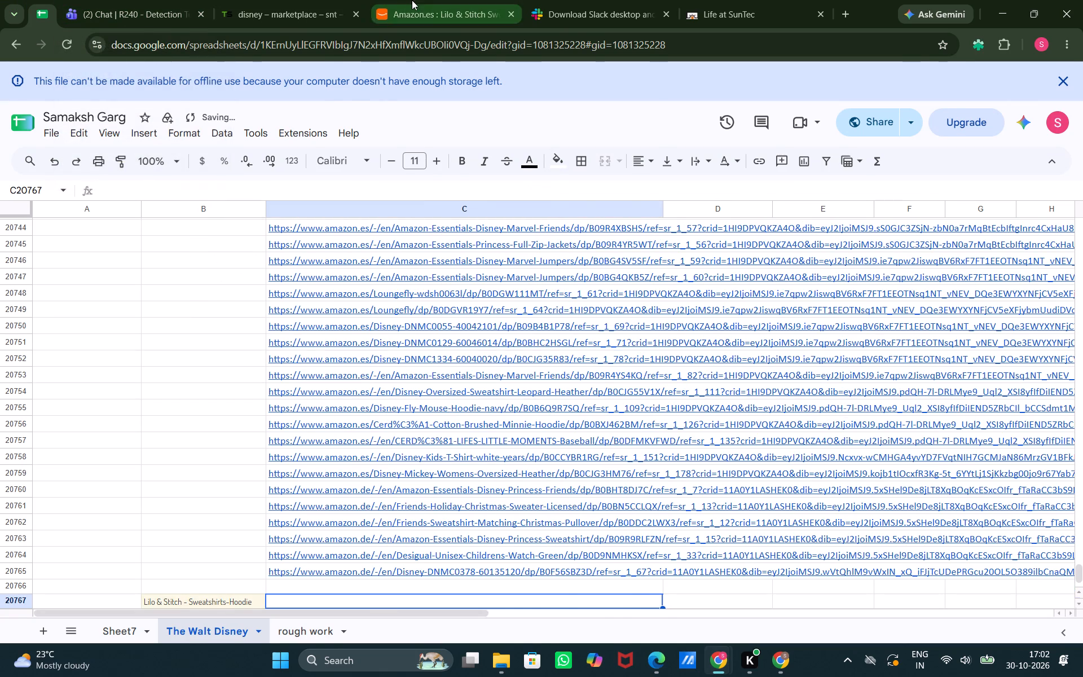
{"action": "scroll", "coordinate": [635, 496], "scroll_direction": "down", "scroll_amount": 2}
{"action": "right_click", "coordinate": [633, 473]}
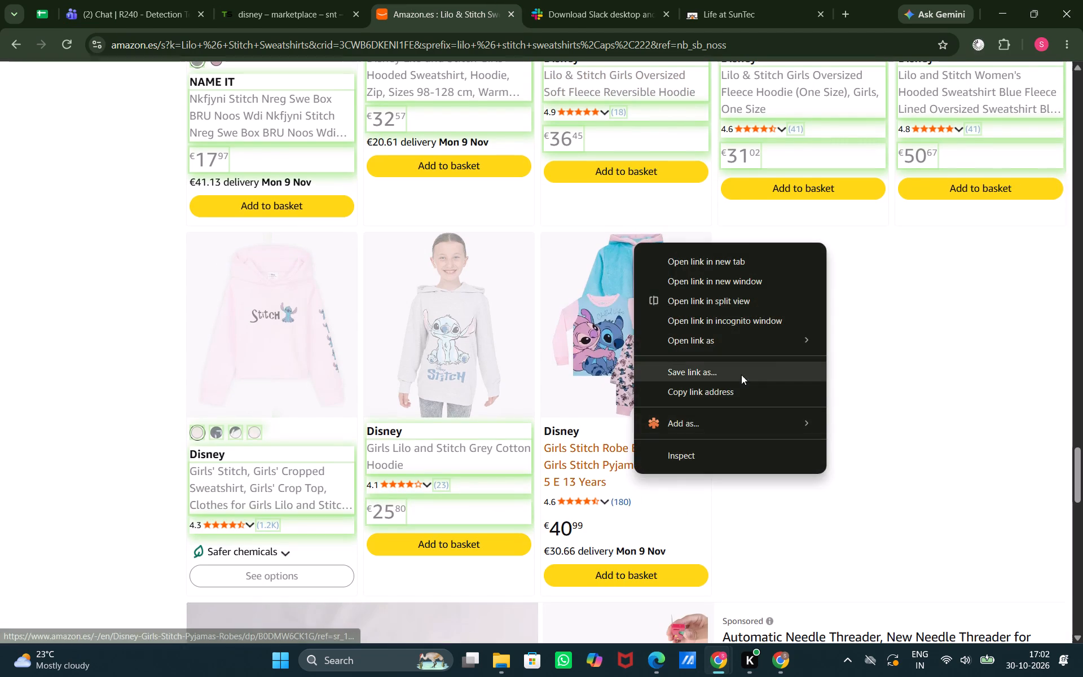
{"action": "left_click", "coordinate": [742, 392]}
{"action": "left_click", "coordinate": [33, 0]}
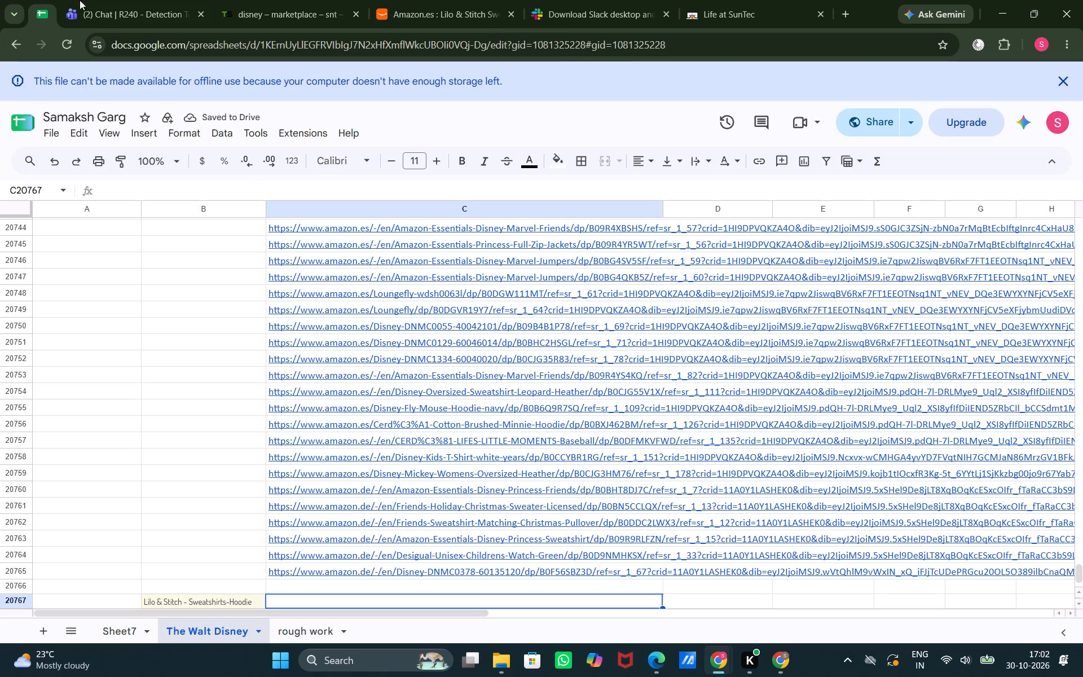
{"action": "key", "text": "ctrl+v"}
{"action": "key", "text": "Return"}
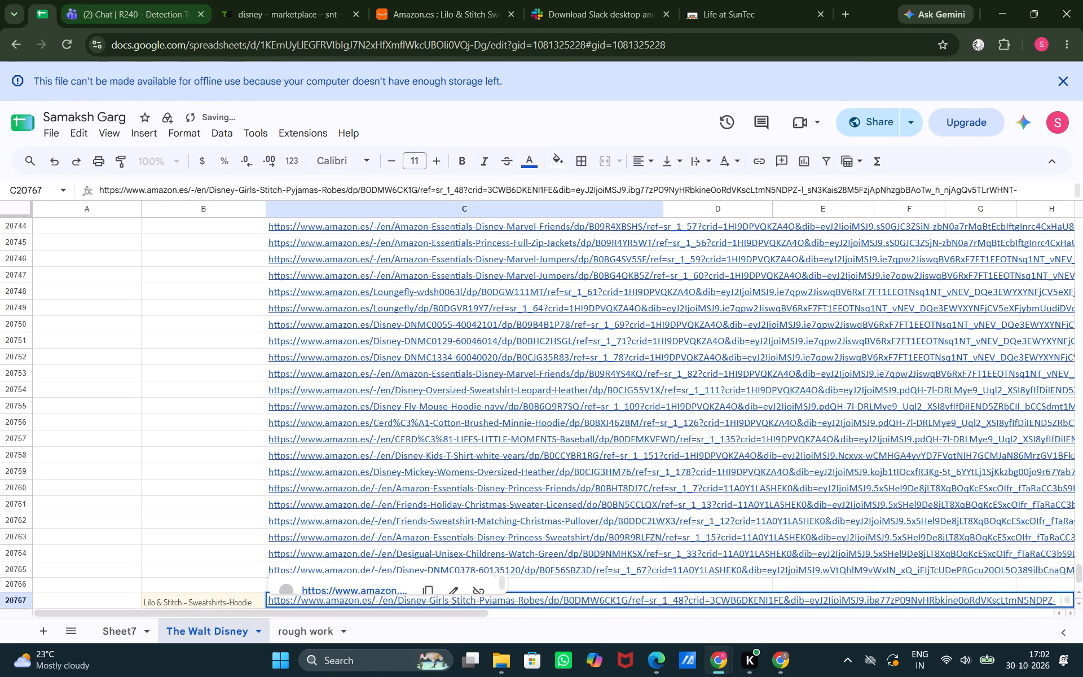
{"action": "key", "text": "Return"}
Open the second page of the Amazon.es sweatshirt results.
{"action": "left_click", "coordinate": [406, 0]}
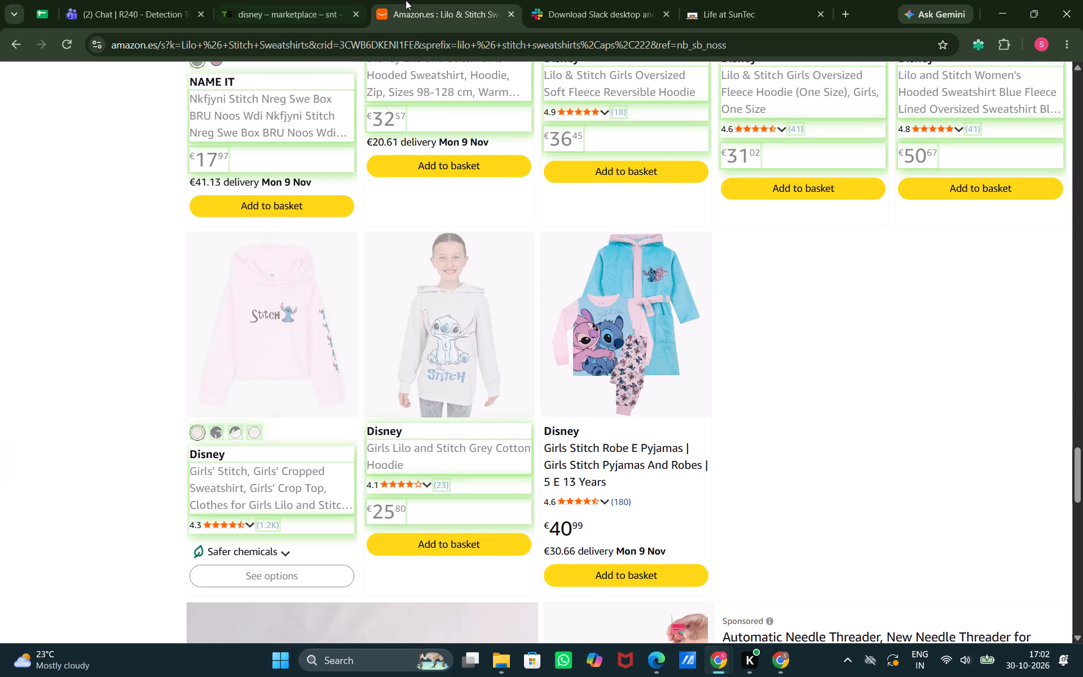
{"action": "scroll", "coordinate": [667, 460], "scroll_direction": "down", "scroll_amount": 4}
{"action": "left_click", "coordinate": [605, 554]}
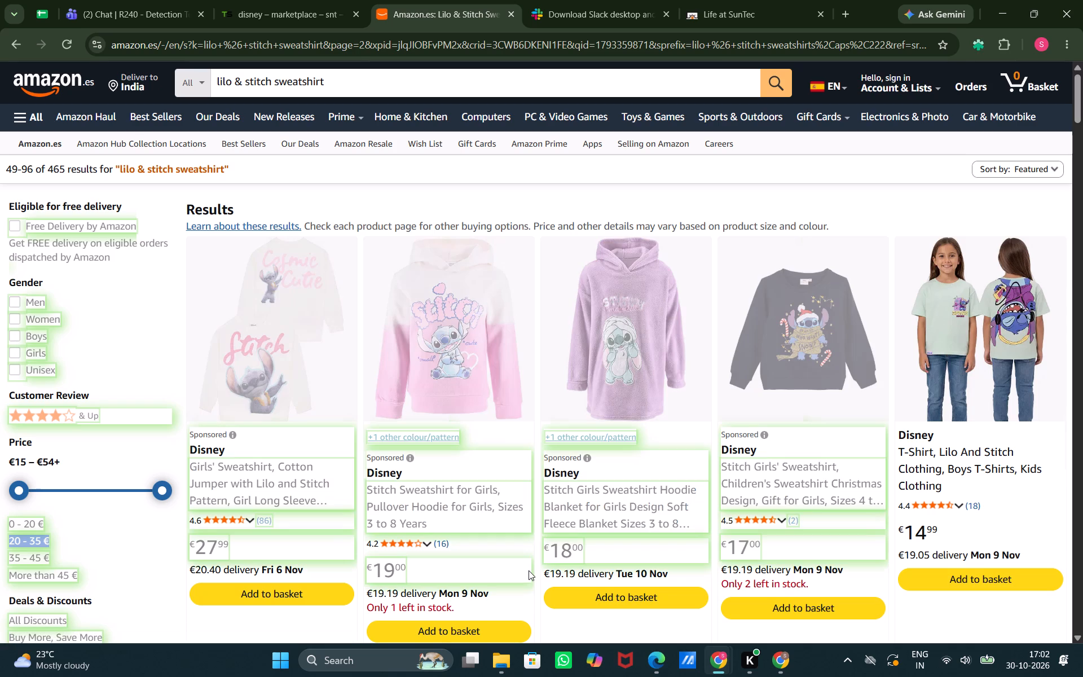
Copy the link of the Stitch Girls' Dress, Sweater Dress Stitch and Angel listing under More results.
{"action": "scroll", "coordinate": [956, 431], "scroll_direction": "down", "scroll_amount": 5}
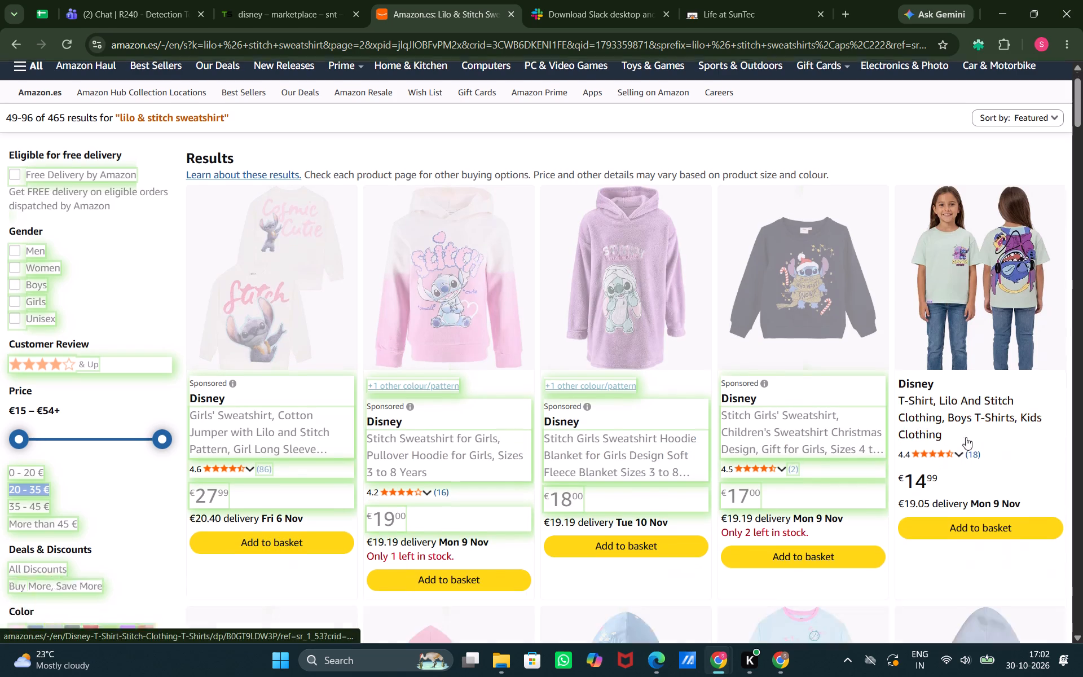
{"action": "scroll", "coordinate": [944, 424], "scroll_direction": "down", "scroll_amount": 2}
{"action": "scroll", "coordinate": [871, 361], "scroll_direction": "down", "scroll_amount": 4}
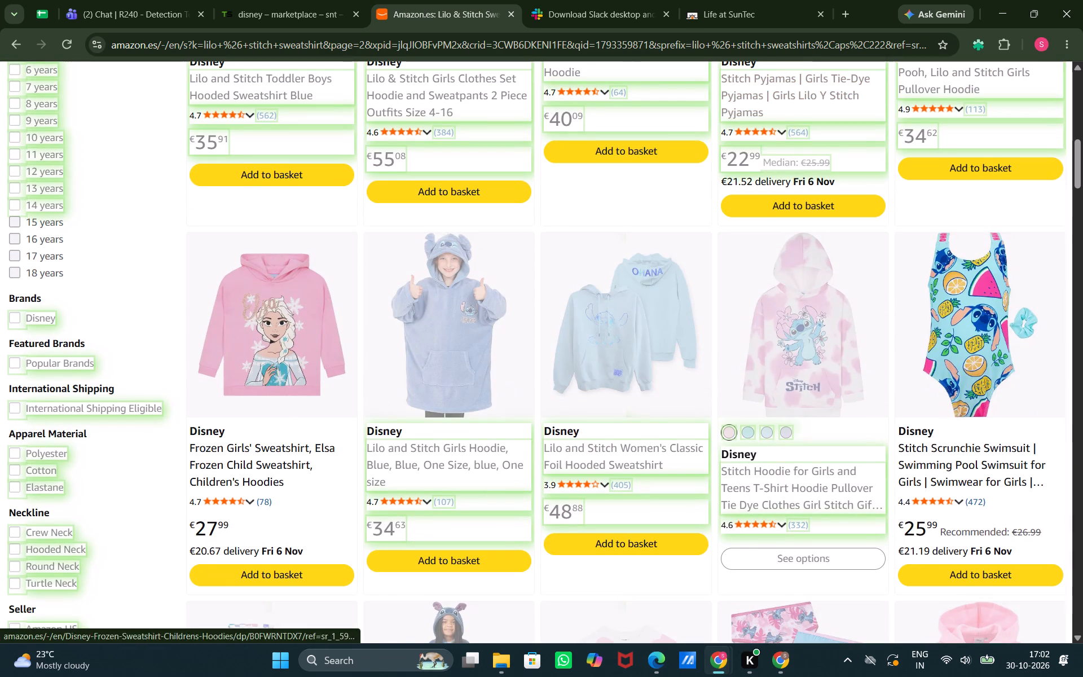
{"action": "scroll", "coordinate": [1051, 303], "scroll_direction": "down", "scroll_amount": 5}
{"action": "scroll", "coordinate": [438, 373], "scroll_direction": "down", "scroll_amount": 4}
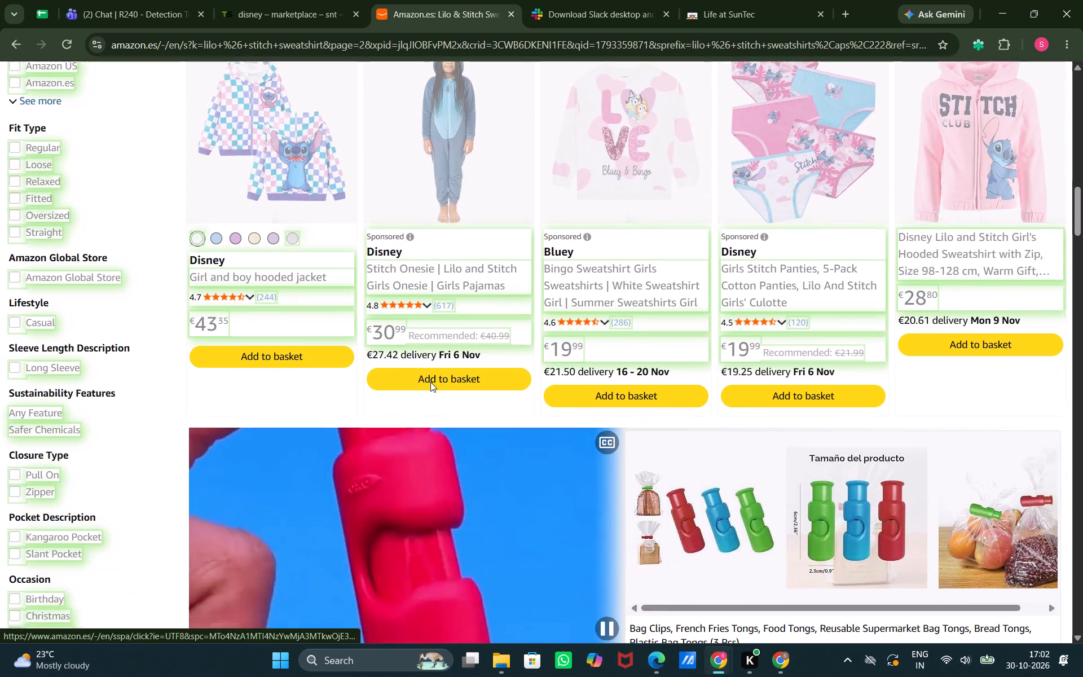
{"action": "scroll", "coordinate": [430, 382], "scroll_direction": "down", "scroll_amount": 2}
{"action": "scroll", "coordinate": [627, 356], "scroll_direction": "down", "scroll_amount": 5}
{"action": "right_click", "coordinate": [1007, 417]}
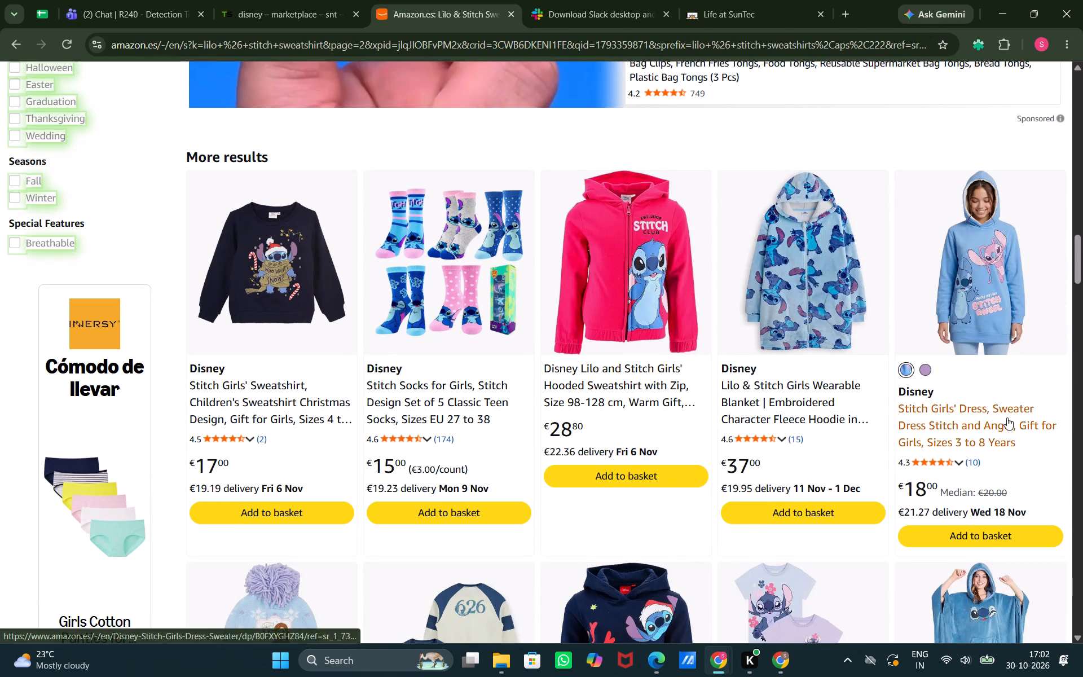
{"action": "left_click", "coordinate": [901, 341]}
Copy the link of the unhighlighted Disney Girls' Stitch Long Sleeve T-Shirt listing further down the second results page.
{"action": "scroll", "coordinate": [442, 372], "scroll_direction": "down", "scroll_amount": 5}
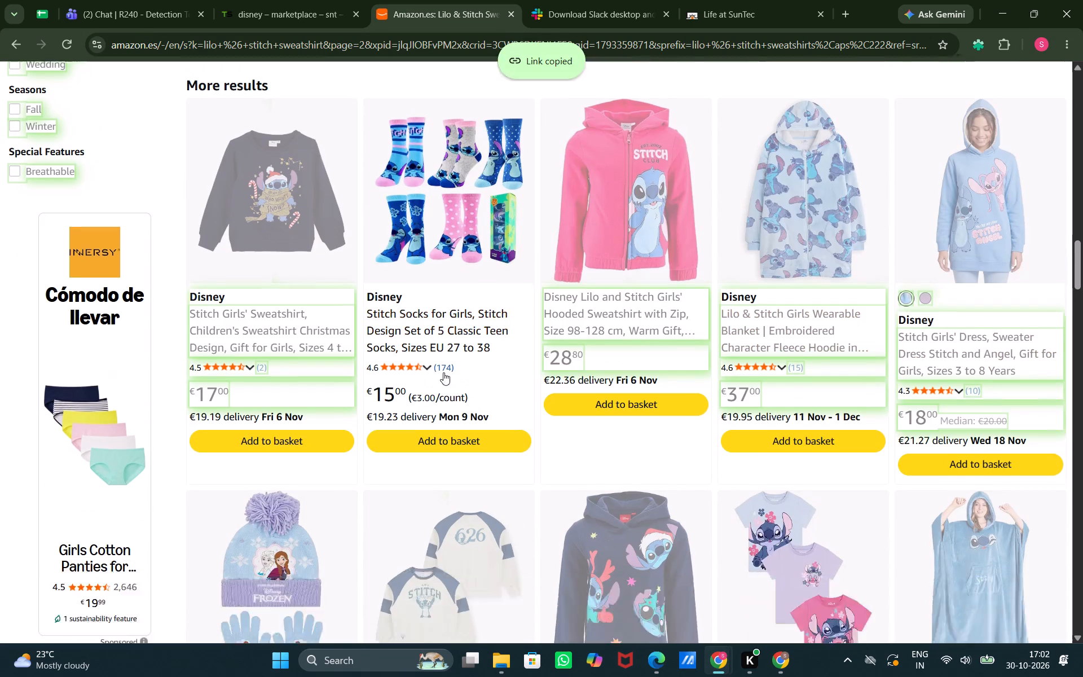
{"action": "scroll", "coordinate": [1073, 318], "scroll_direction": "down", "scroll_amount": 7}
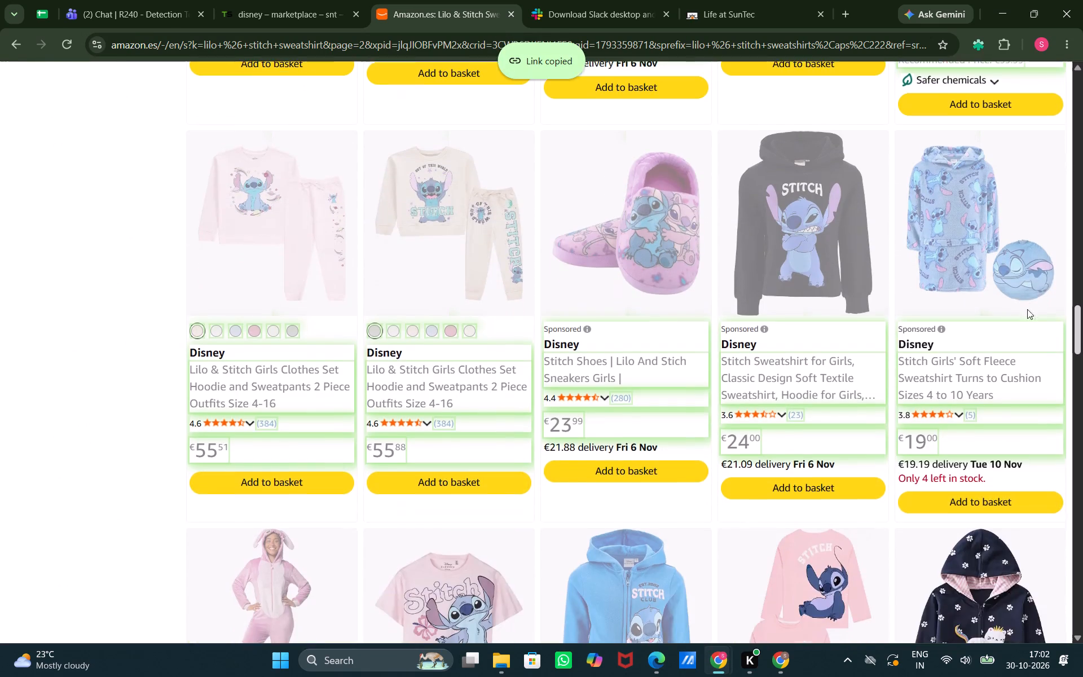
{"action": "scroll", "coordinate": [476, 343], "scroll_direction": "down", "scroll_amount": 6}
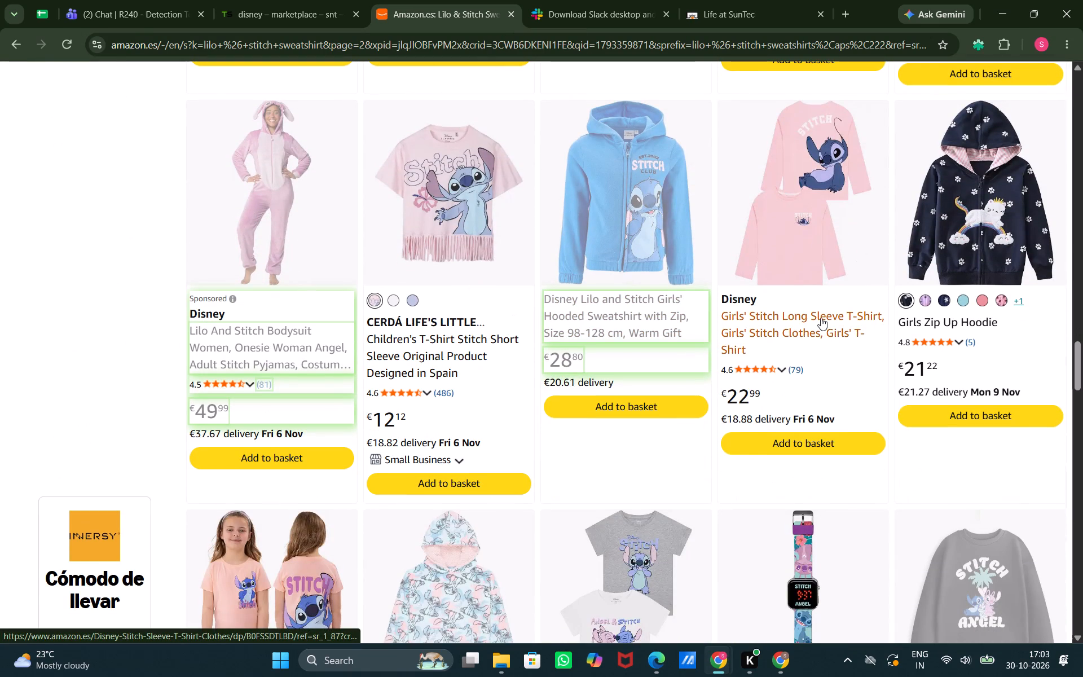
{"action": "right_click", "coordinate": [821, 318]}
{"action": "left_click", "coordinate": [926, 465]}
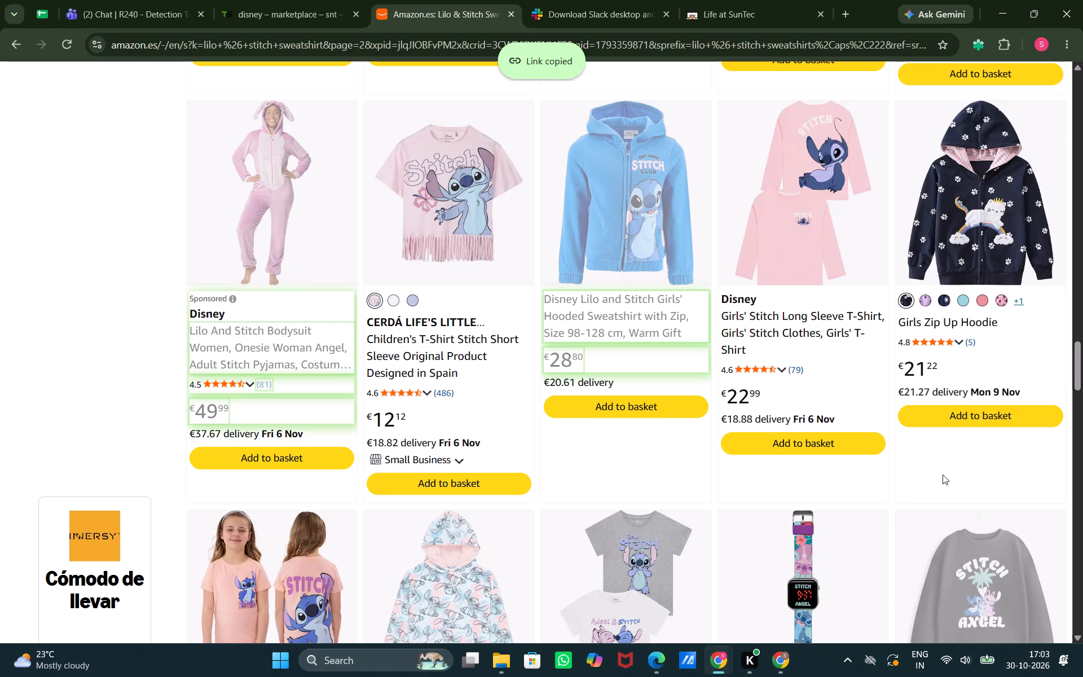
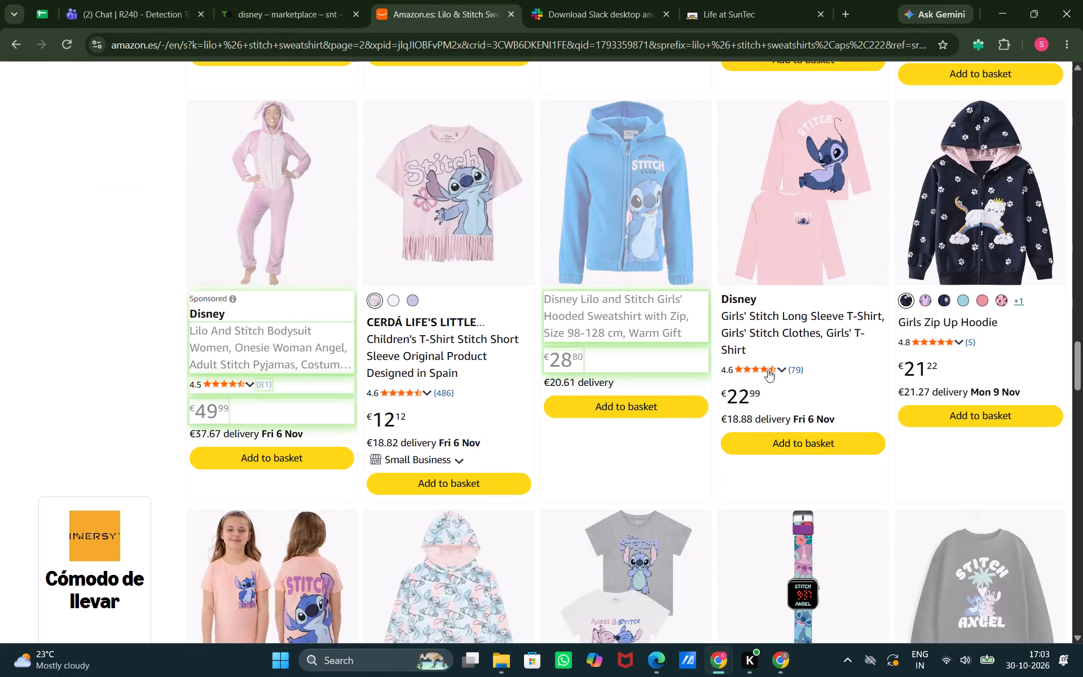
Copy the link of the Stitch Girls' Sweatshirt Lazy Day Design listing from the second results page into cell C20769.
{"action": "scroll", "coordinate": [785, 307], "scroll_direction": "down", "scroll_amount": 6}
{"action": "scroll", "coordinate": [361, 237], "scroll_direction": "down", "scroll_amount": 3}
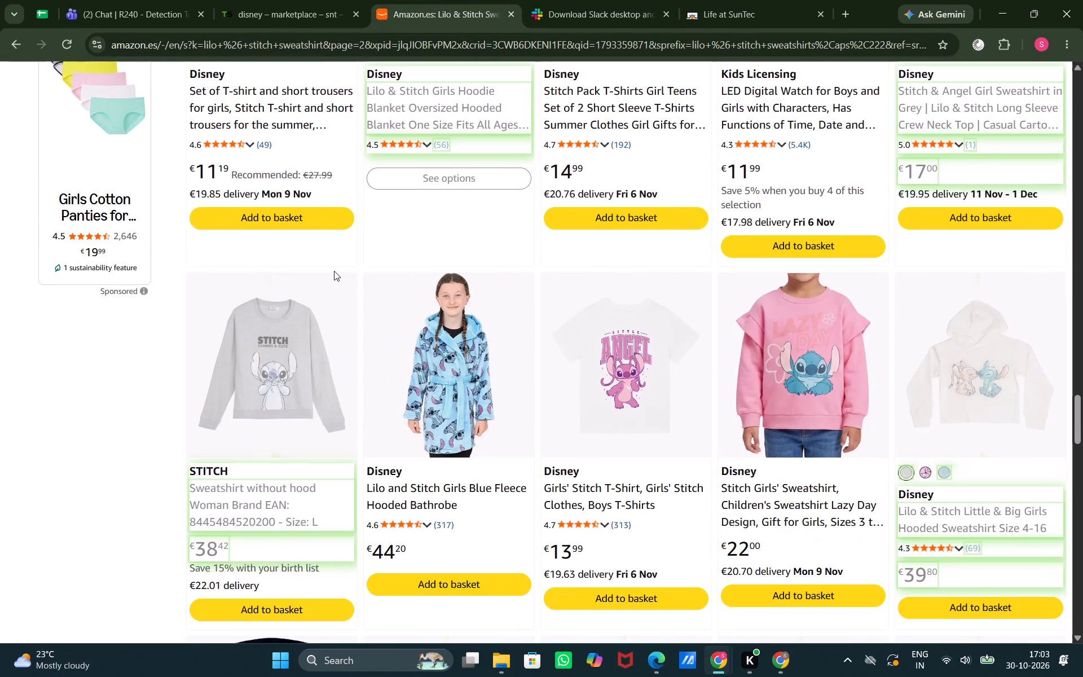
{"action": "scroll", "coordinate": [336, 272], "scroll_direction": "down", "scroll_amount": 3}
{"action": "right_click", "coordinate": [802, 301]}
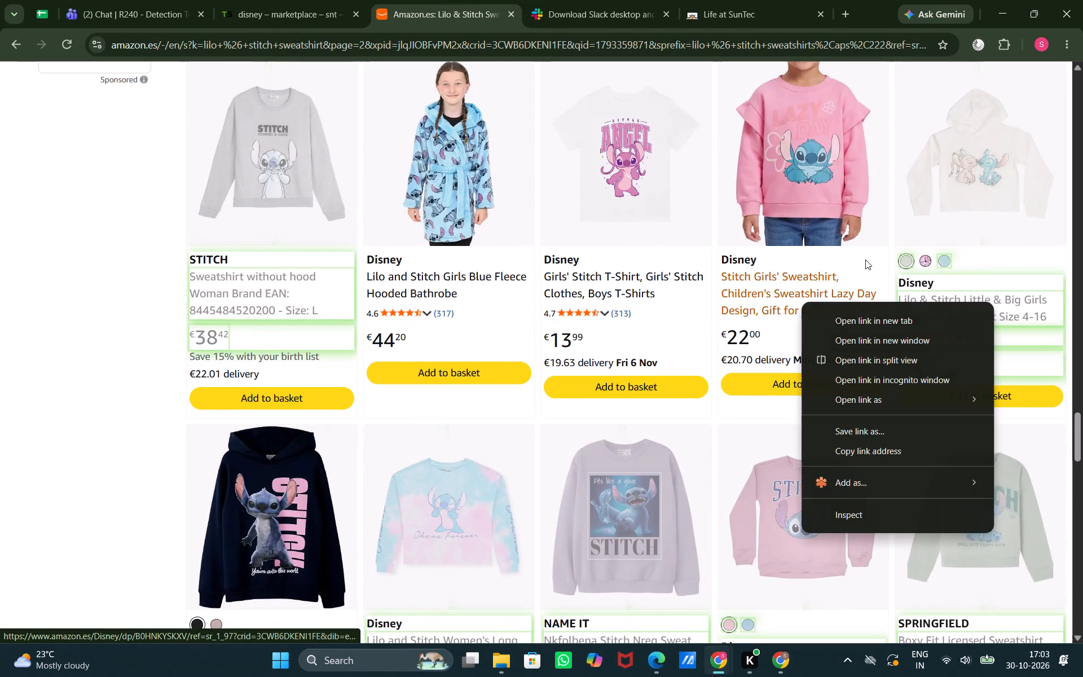
{"action": "left_click", "coordinate": [881, 453]}
{"action": "left_click", "coordinate": [32, 0]}
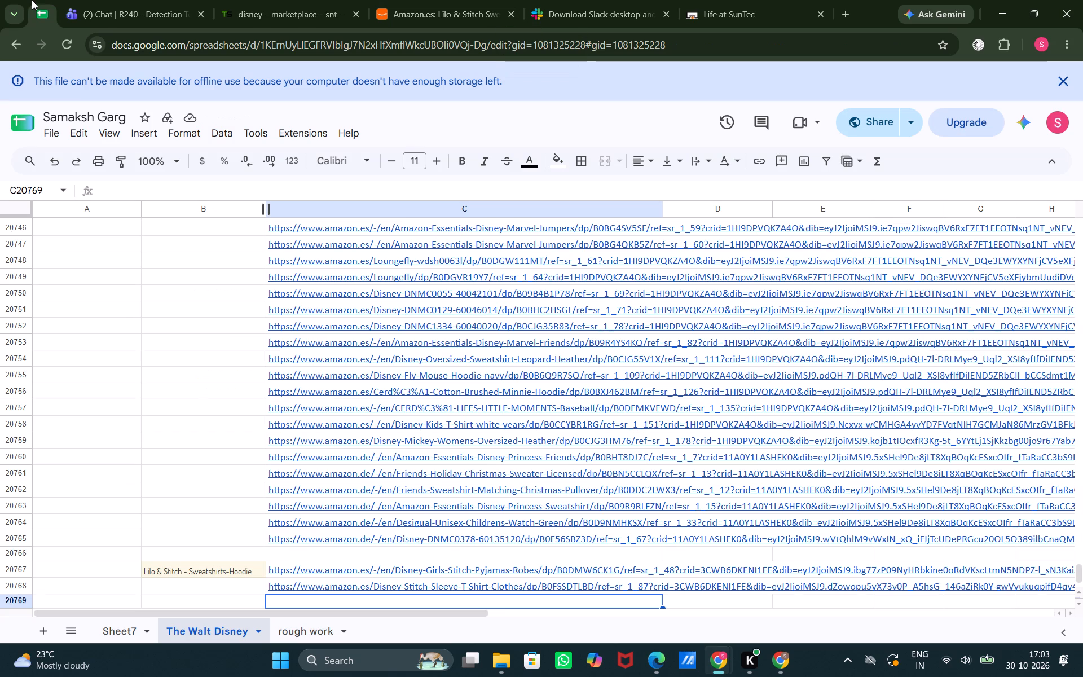
{"action": "key", "text": "ctrl+v"}
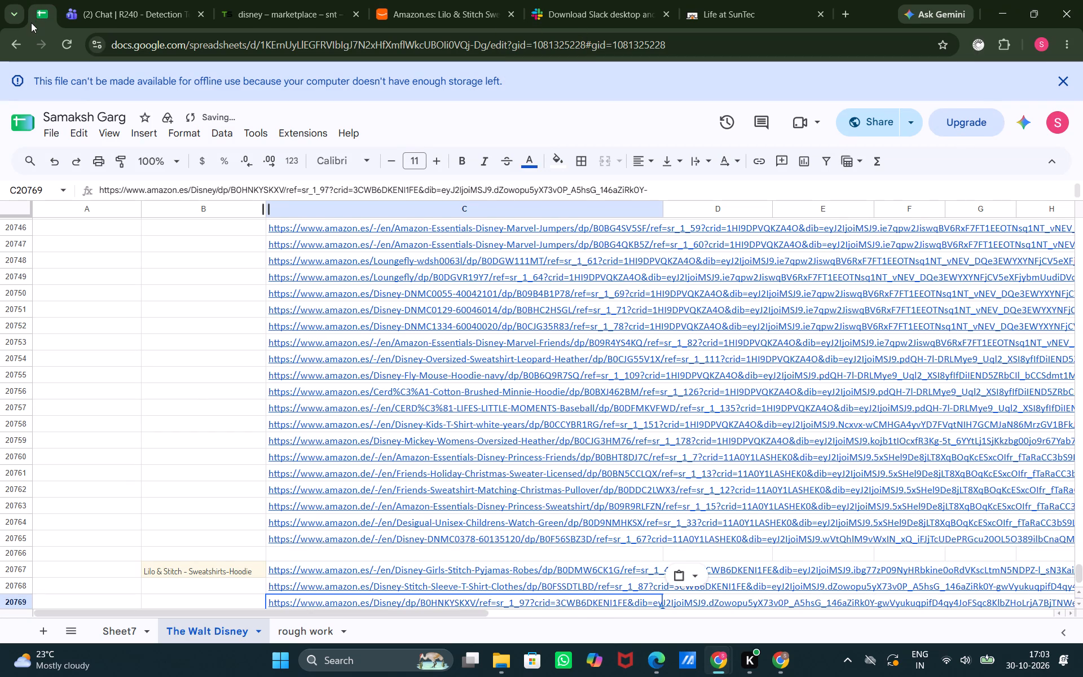
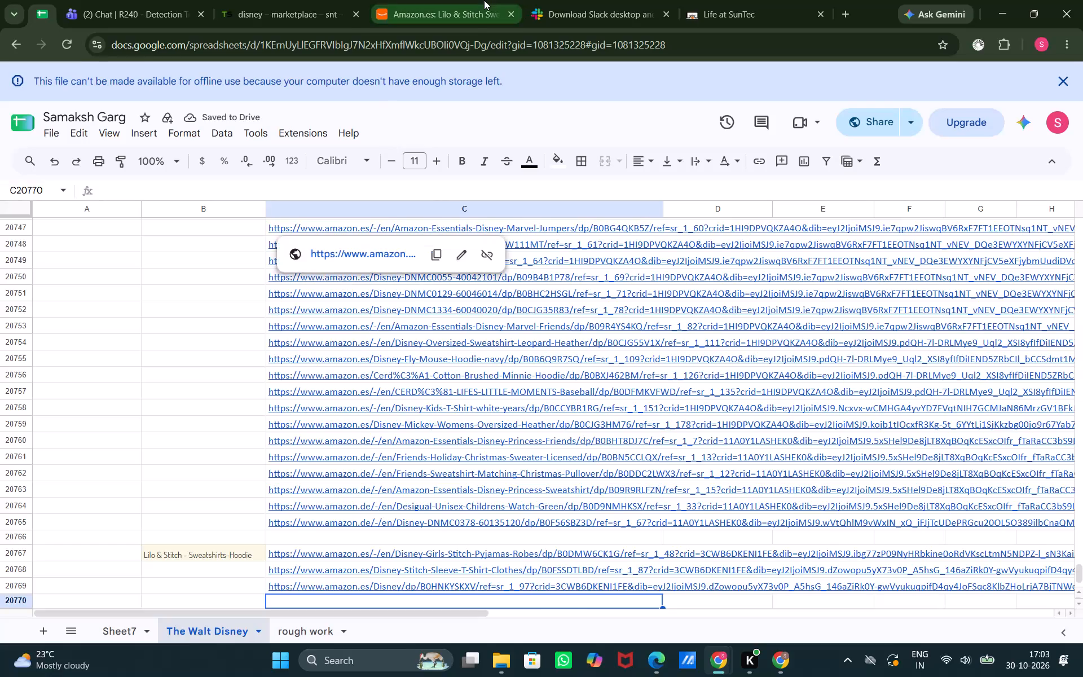
Copy the link of the NAME IT Nkfnibul Stitch girls' hoodie listing from the second results page into cell C20770.
{"action": "scroll", "coordinate": [659, 254], "scroll_direction": "down", "scroll_amount": 5}
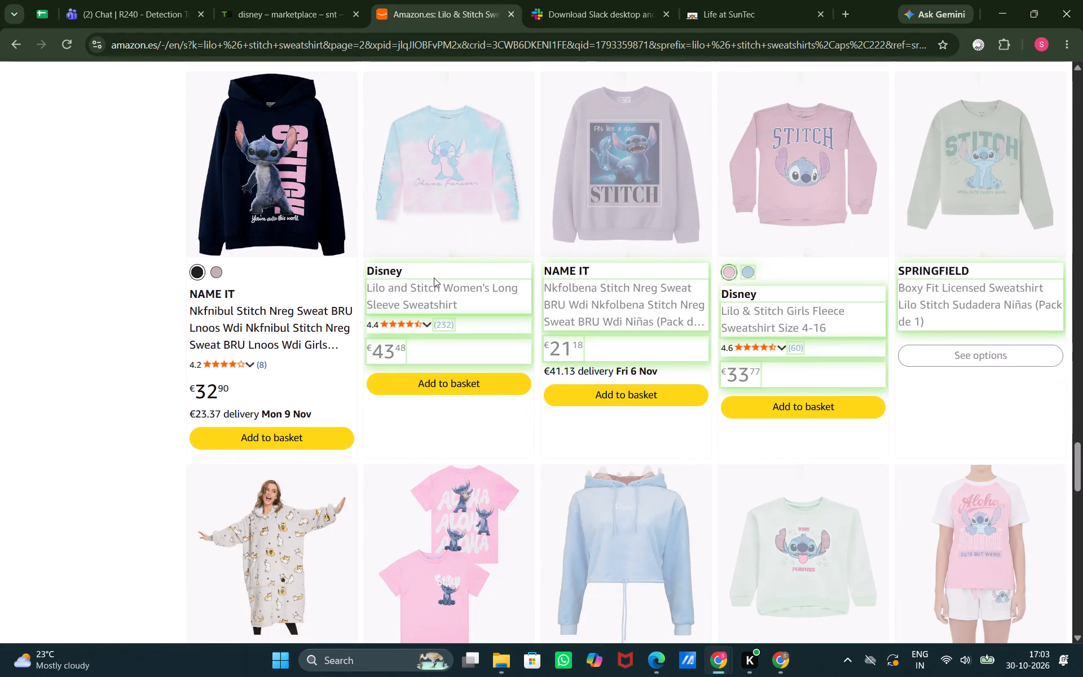
{"action": "right_click", "coordinate": [297, 336]}
{"action": "left_click", "coordinate": [378, 495]}
{"action": "left_click", "coordinate": [380, 486]}
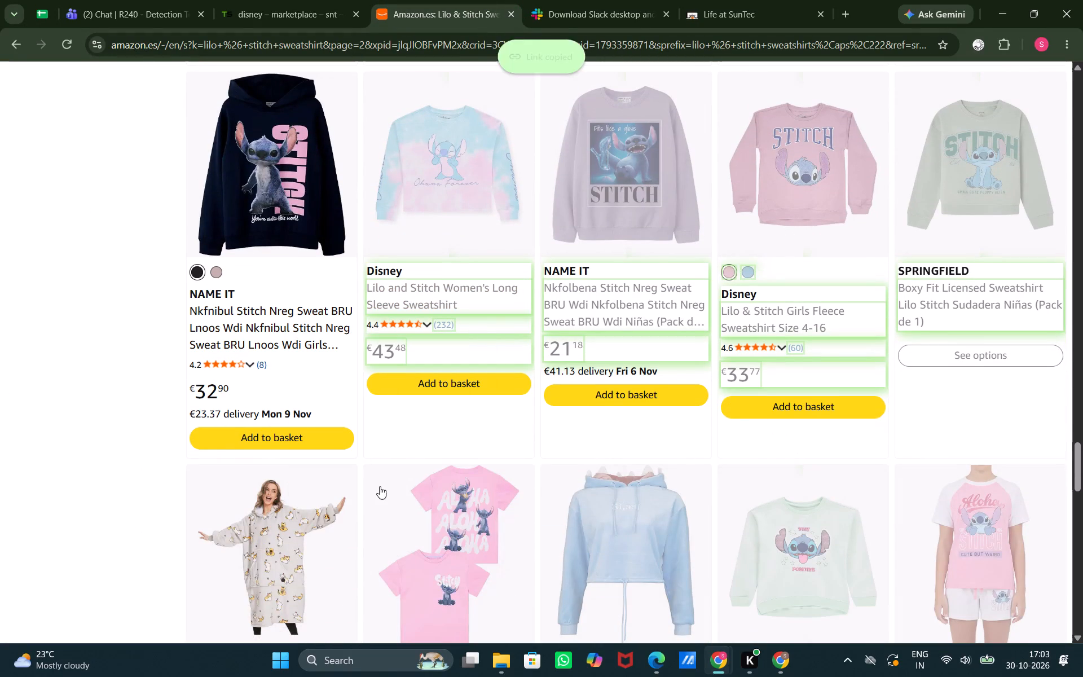
{"action": "left_click", "coordinate": [33, 9]}
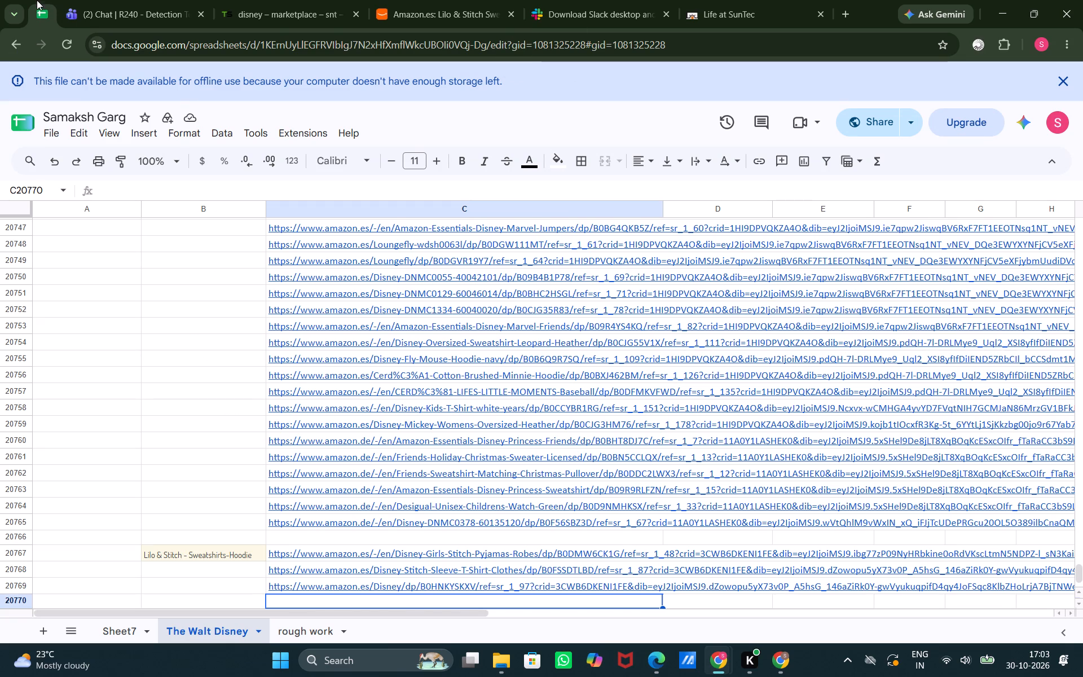
{"action": "key", "text": "ctrl+v"}
{"action": "key", "text": "Return"}
{"action": "key", "text": "Return"}
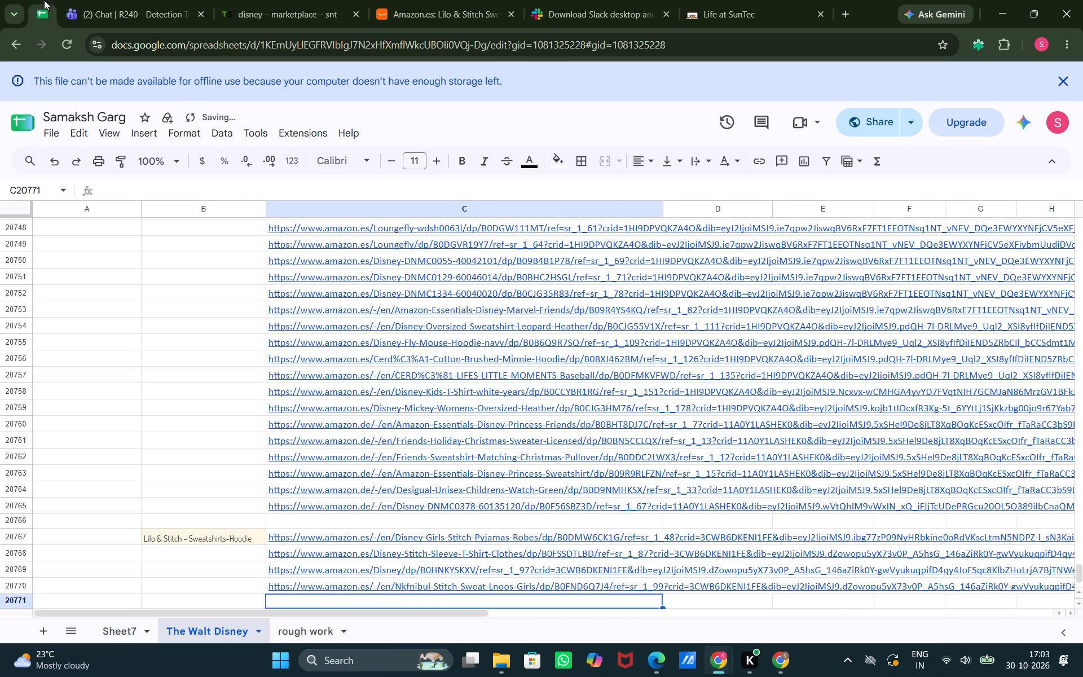
Check the remaining listings on the second results page and open the third page of lilo & stitch sweatshirt results.
{"action": "left_click", "coordinate": [474, 1]}
{"action": "scroll", "coordinate": [805, 243], "scroll_direction": "down", "scroll_amount": 4}
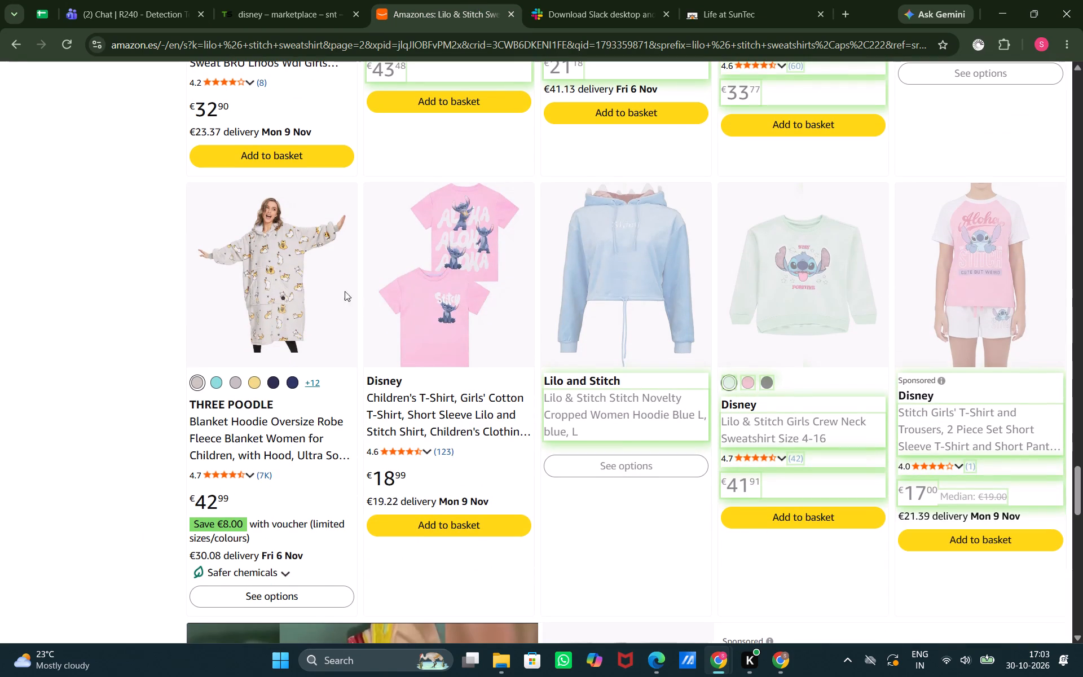
{"action": "scroll", "coordinate": [987, 355], "scroll_direction": "down", "scroll_amount": 5}
{"action": "scroll", "coordinate": [834, 363], "scroll_direction": "down", "scroll_amount": 2}
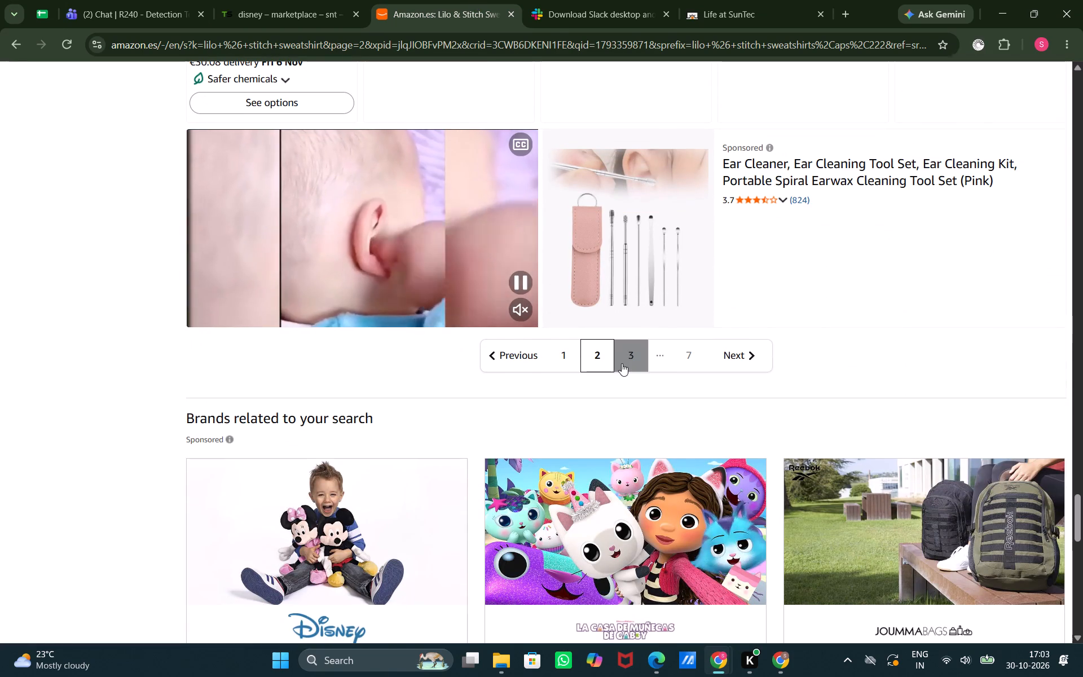
{"action": "left_click", "coordinate": [622, 363]}
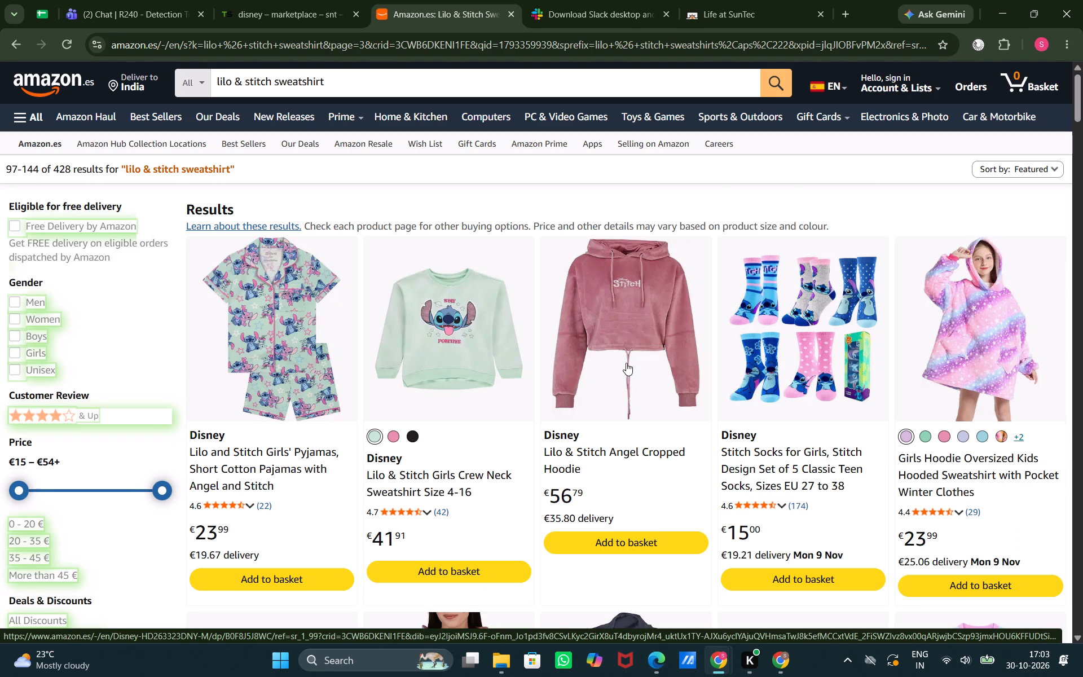
Examine the upper rows of the third results page for Lilo & Stitch sweatshirts and hoodies not yet collected.
{"action": "scroll", "coordinate": [614, 396], "scroll_direction": "down", "scroll_amount": 7}
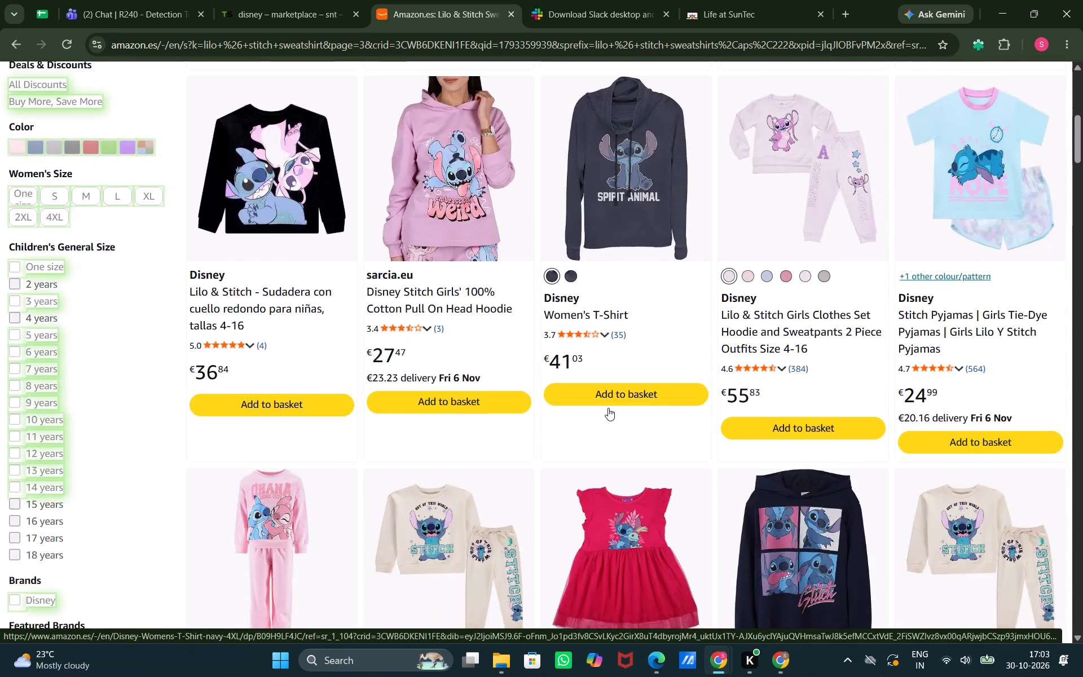
{"action": "scroll", "coordinate": [608, 408], "scroll_direction": "up", "scroll_amount": 9}
{"action": "scroll", "coordinate": [604, 406], "scroll_direction": "down", "scroll_amount": 4}
{"action": "scroll", "coordinate": [604, 406], "scroll_direction": "up", "scroll_amount": 3}
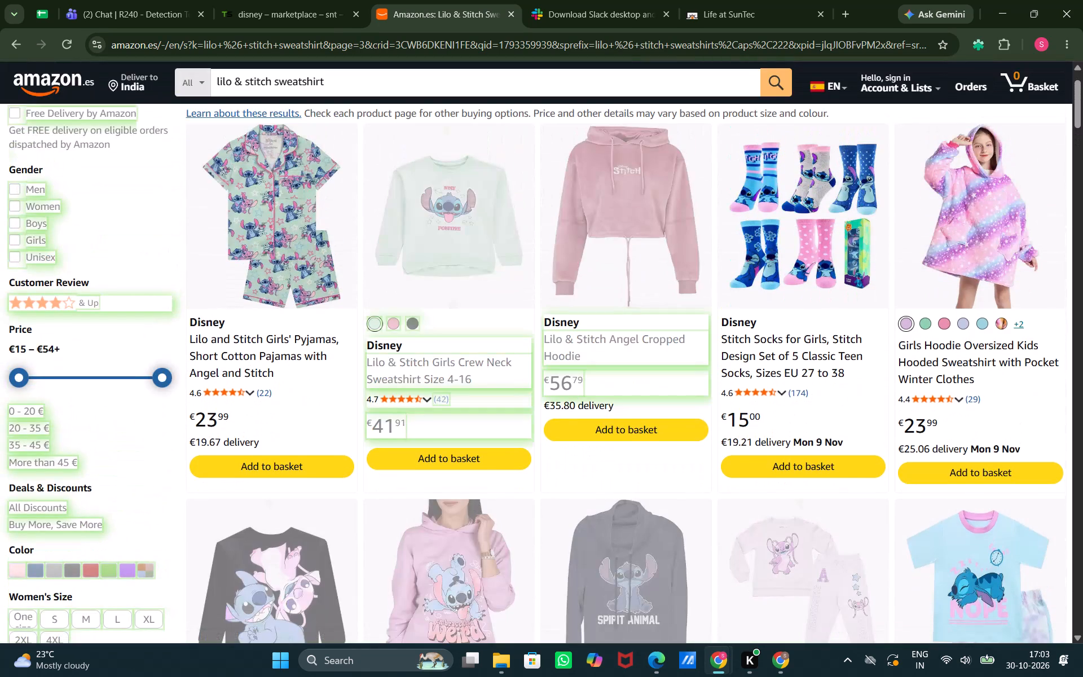
{"action": "scroll", "coordinate": [633, 425], "scroll_direction": "down", "scroll_amount": 5}
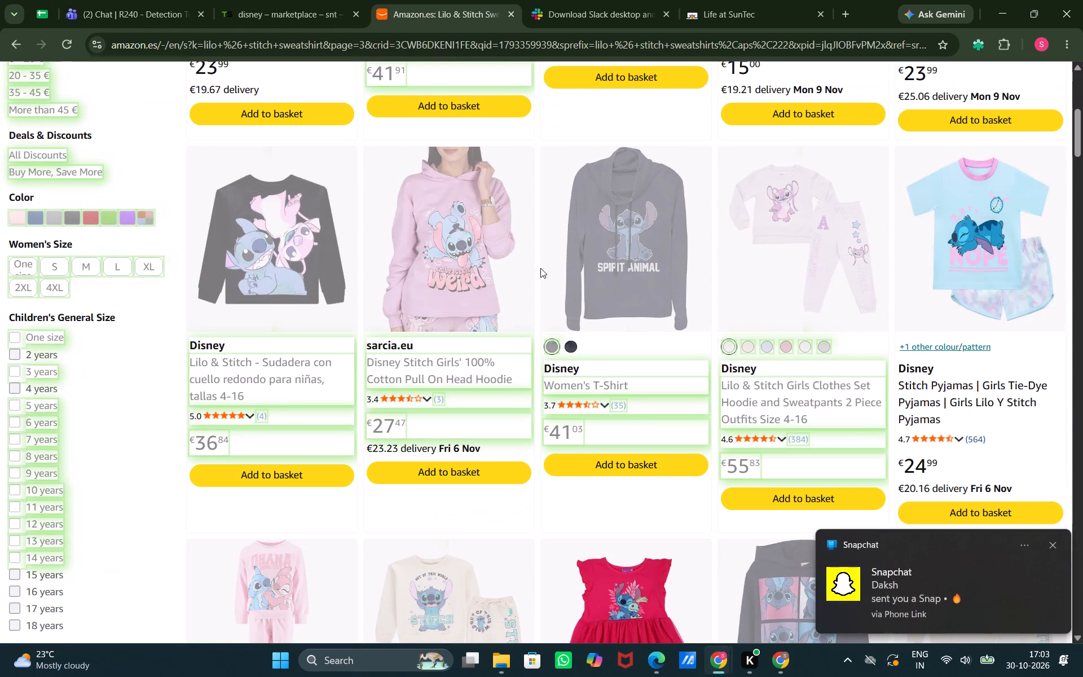
{"action": "scroll", "coordinate": [1054, 307], "scroll_direction": "down", "scroll_amount": 5}
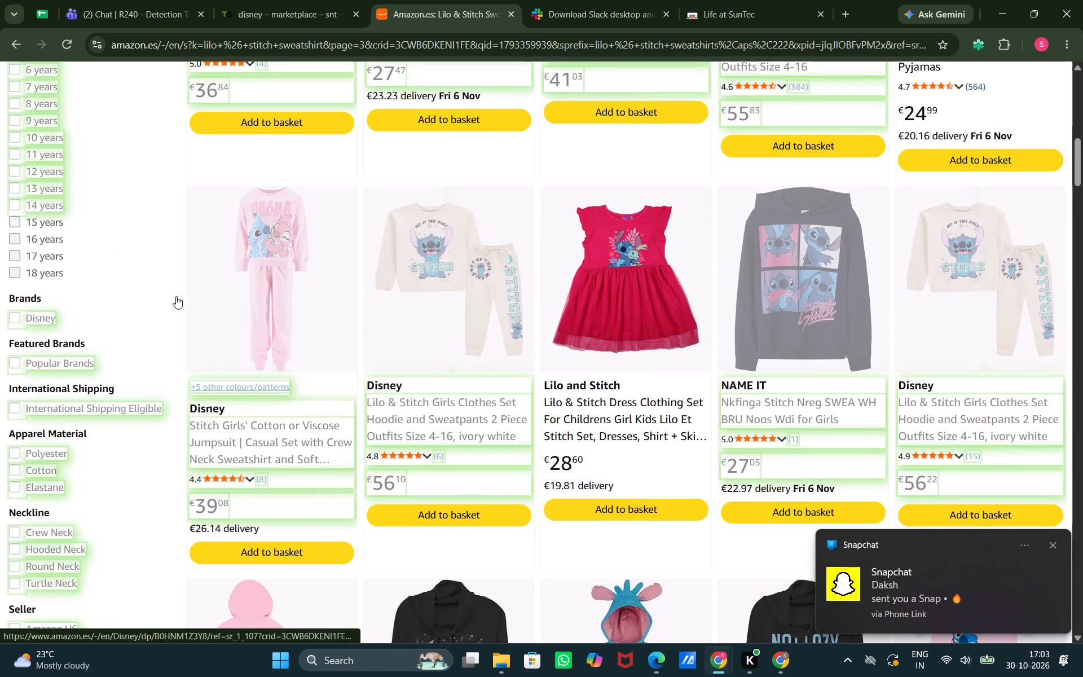
{"action": "scroll", "coordinate": [1027, 265], "scroll_direction": "down", "scroll_amount": 4}
{"action": "scroll", "coordinate": [974, 322], "scroll_direction": "down", "scroll_amount": 3}
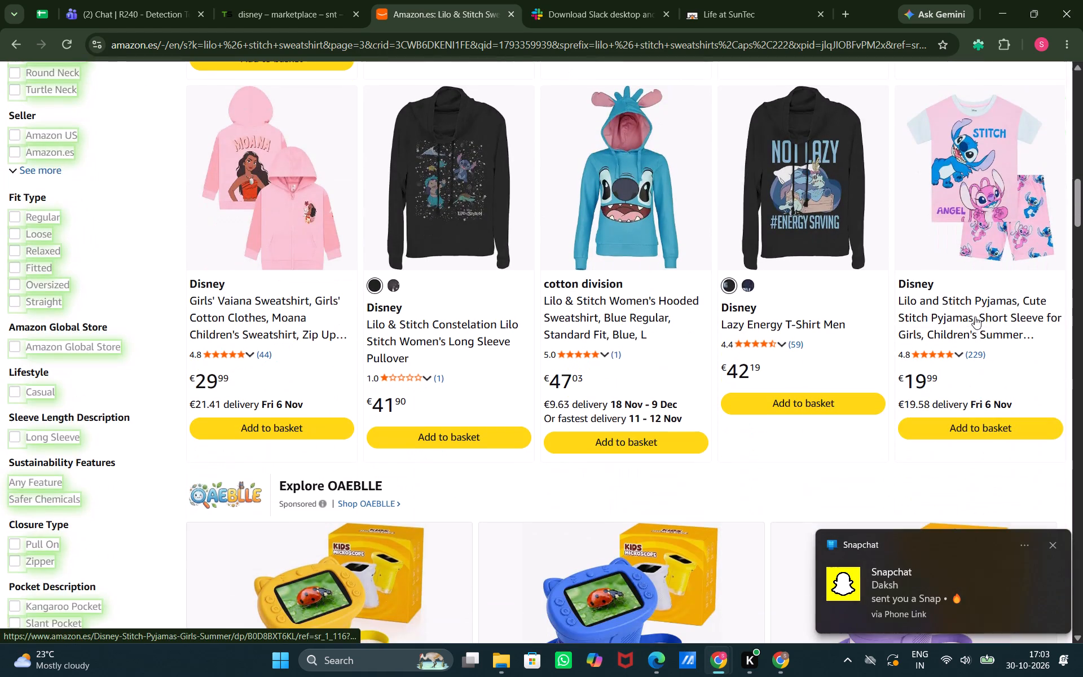
{"action": "right_click", "coordinate": [628, 321]}
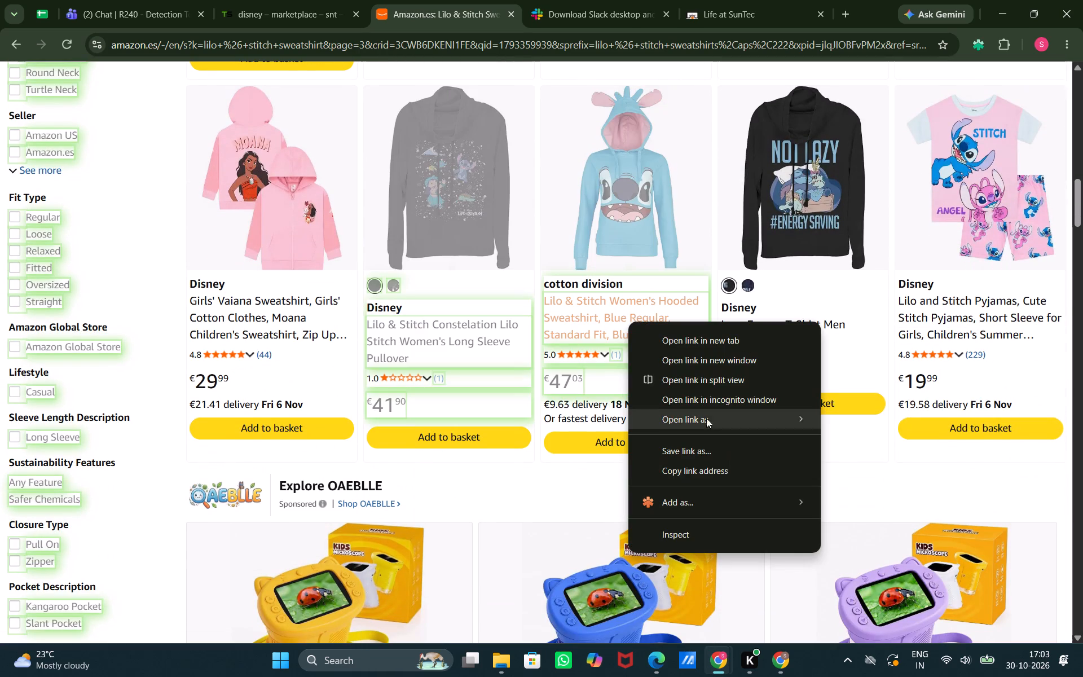
{"action": "scroll", "coordinate": [905, 275], "scroll_direction": "down", "scroll_amount": 4}
{"action": "scroll", "coordinate": [905, 275], "scroll_direction": "up", "scroll_amount": 5}
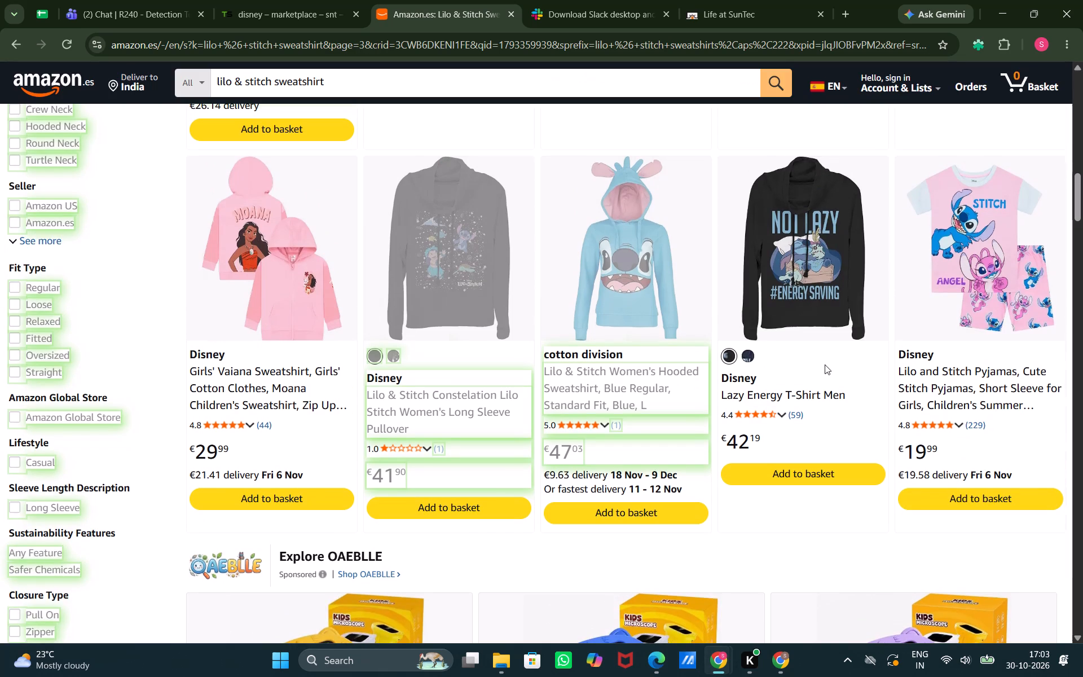
Copy the link of the Disney Lazy Energy T-Shirt Men listing from the third results page into cell C20771.
{"action": "right_click", "coordinate": [818, 387]}
{"action": "left_click", "coordinate": [872, 529]}
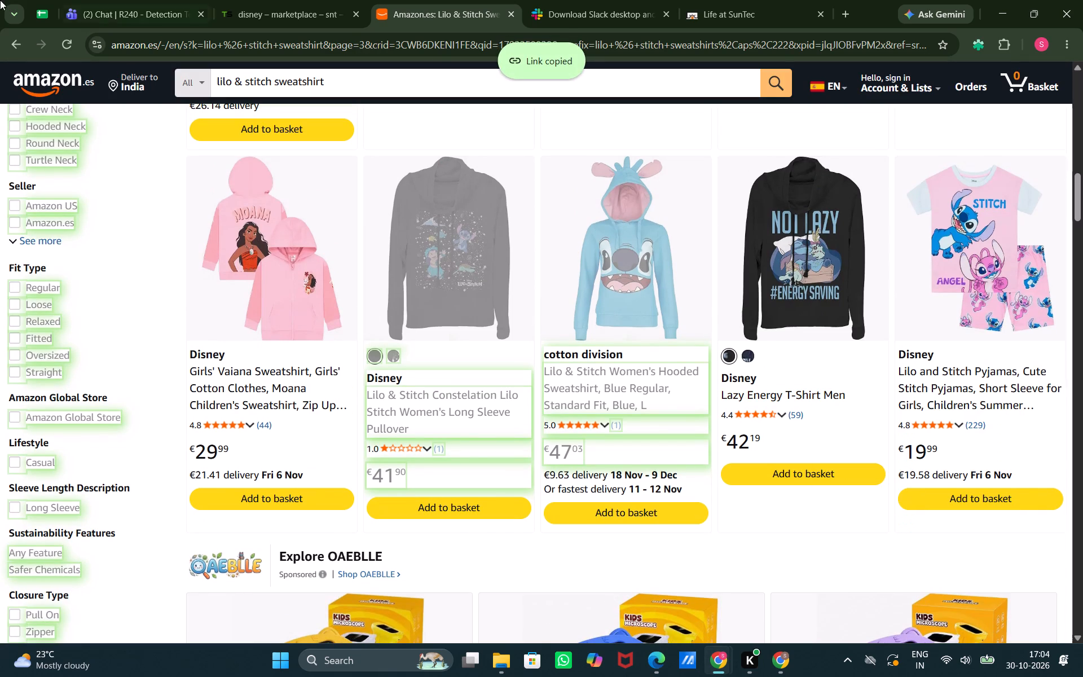
{"action": "left_click", "coordinate": [28, 0]}
{"action": "key", "text": "ctrl+v"}
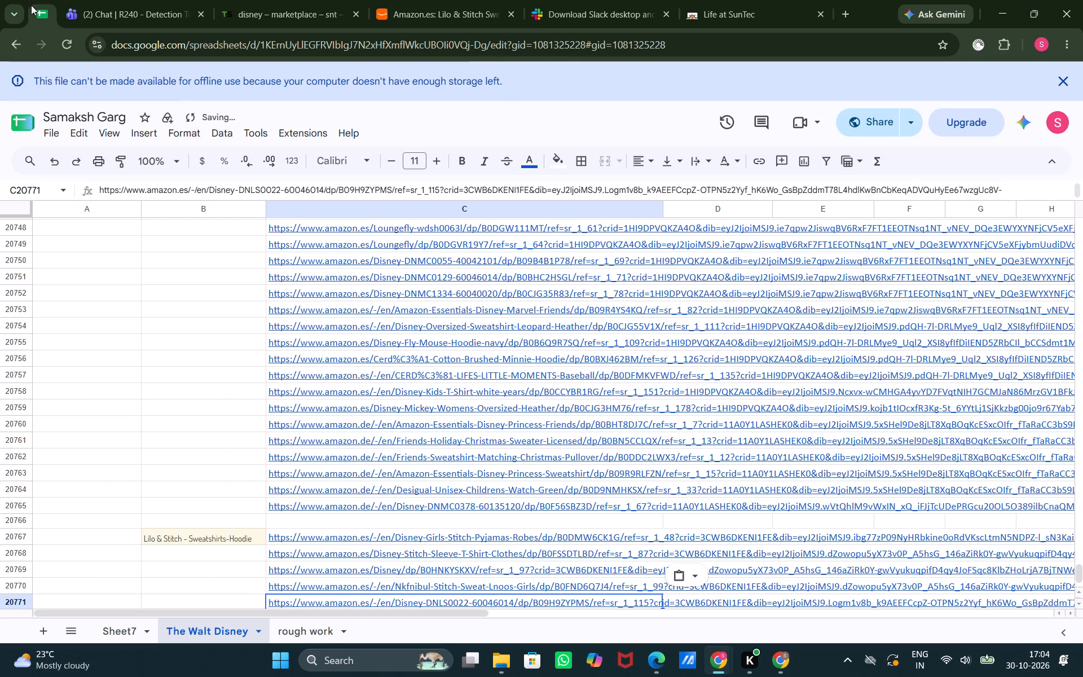
{"action": "key", "text": "Return"}
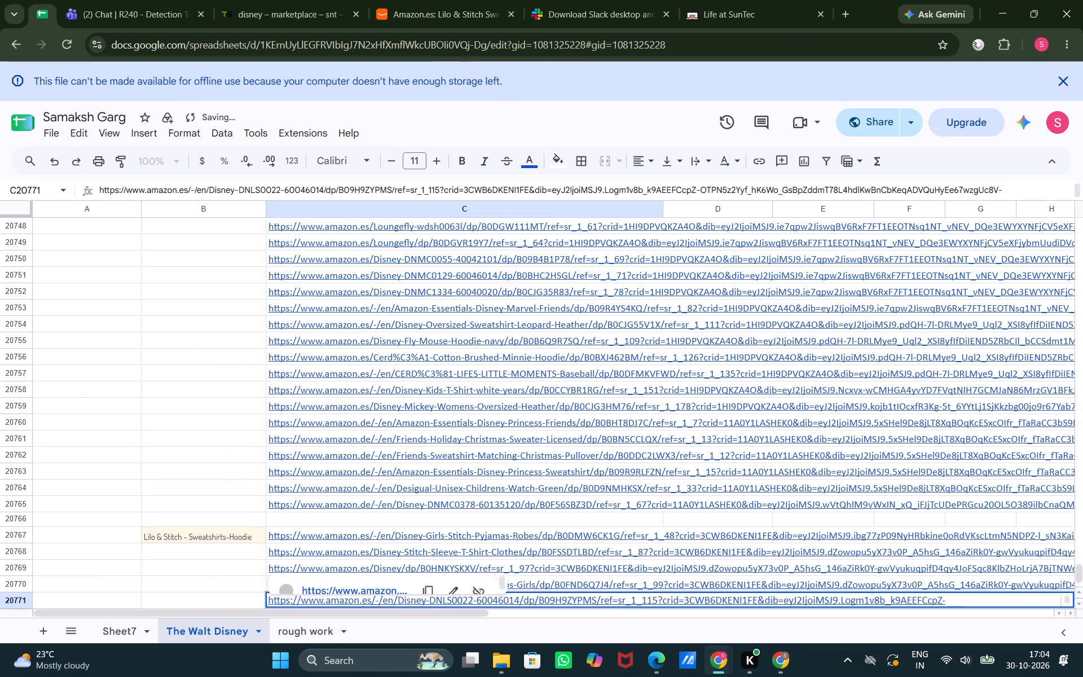
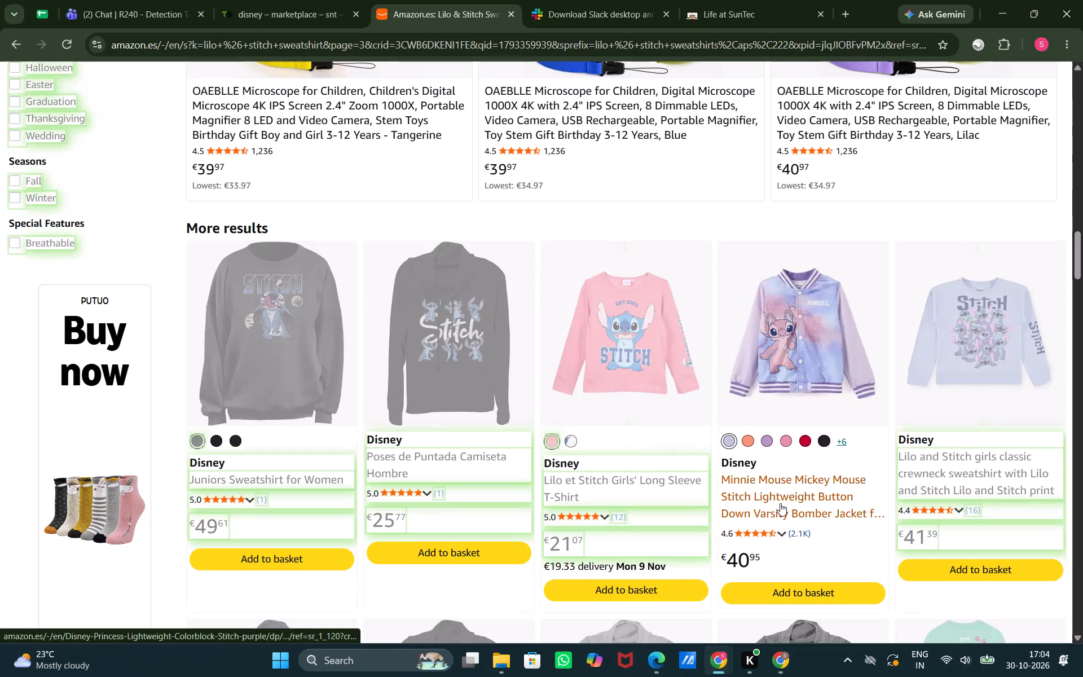
Copy the link of the Minnie Mouse Mickey Mouse Stitch varsity bomber jacket listing from the third results page into cell C20772.
{"action": "right_click", "coordinate": [780, 503]}
{"action": "left_click", "coordinate": [842, 421]}
{"action": "left_click", "coordinate": [33, 0]}
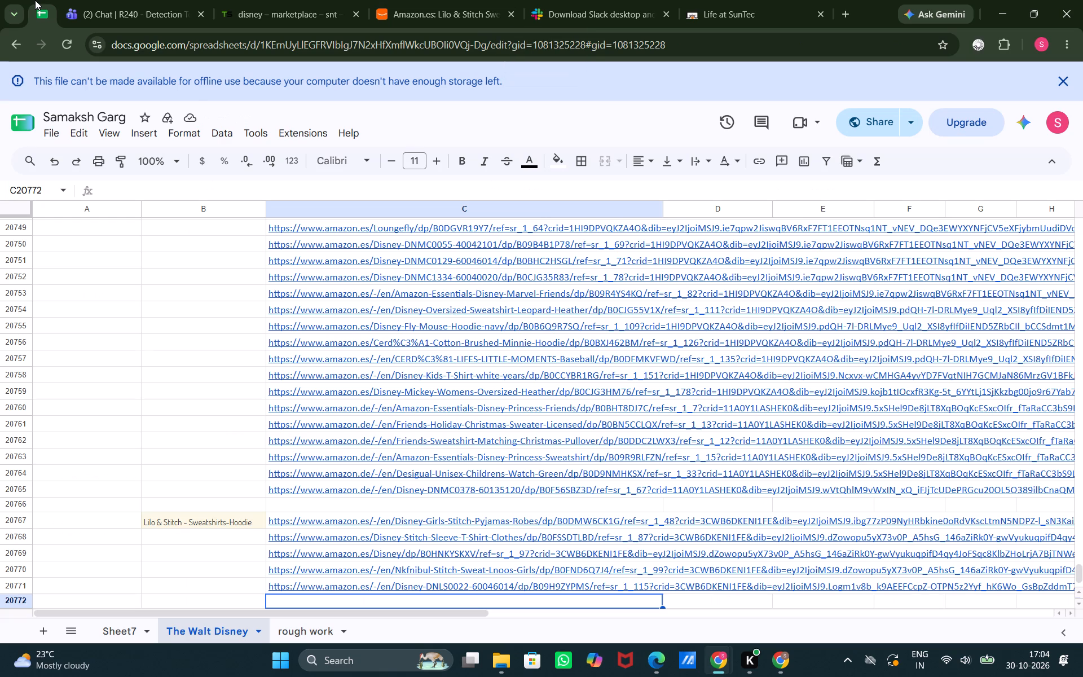
{"action": "key", "text": "ctrl+v"}
{"action": "key", "text": "Down"}
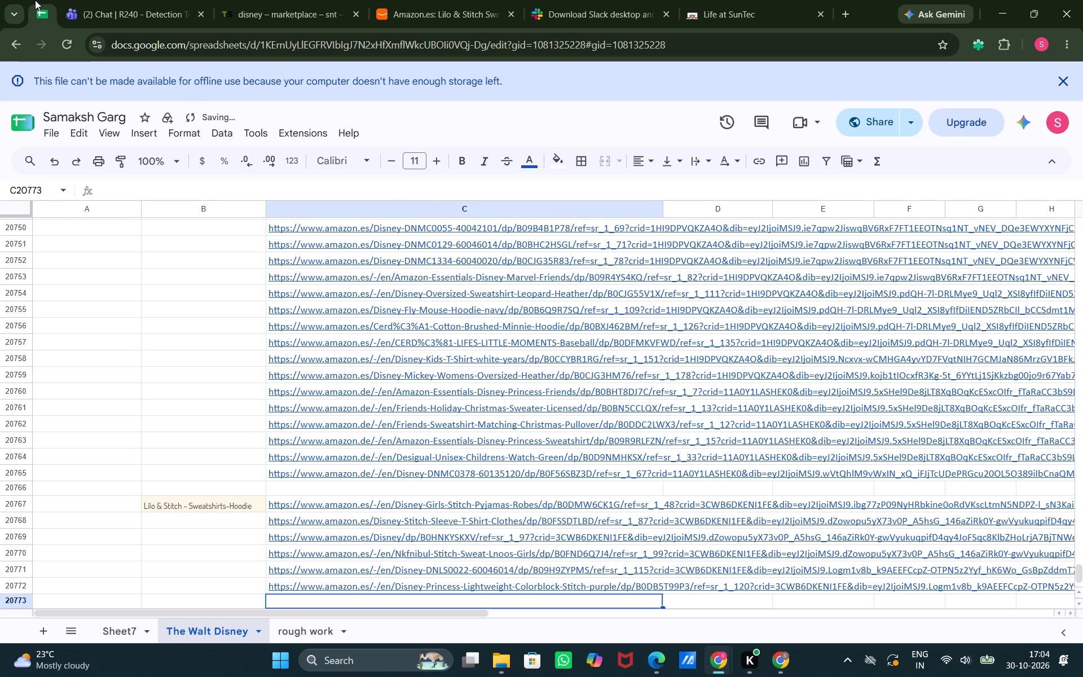
Copy the link of the Disney Knit Lining T-Shirt for Women listing from the third results page into cell C20773.
{"action": "left_click", "coordinate": [417, 0]}
{"action": "scroll", "coordinate": [660, 267], "scroll_direction": "down", "scroll_amount": 6}
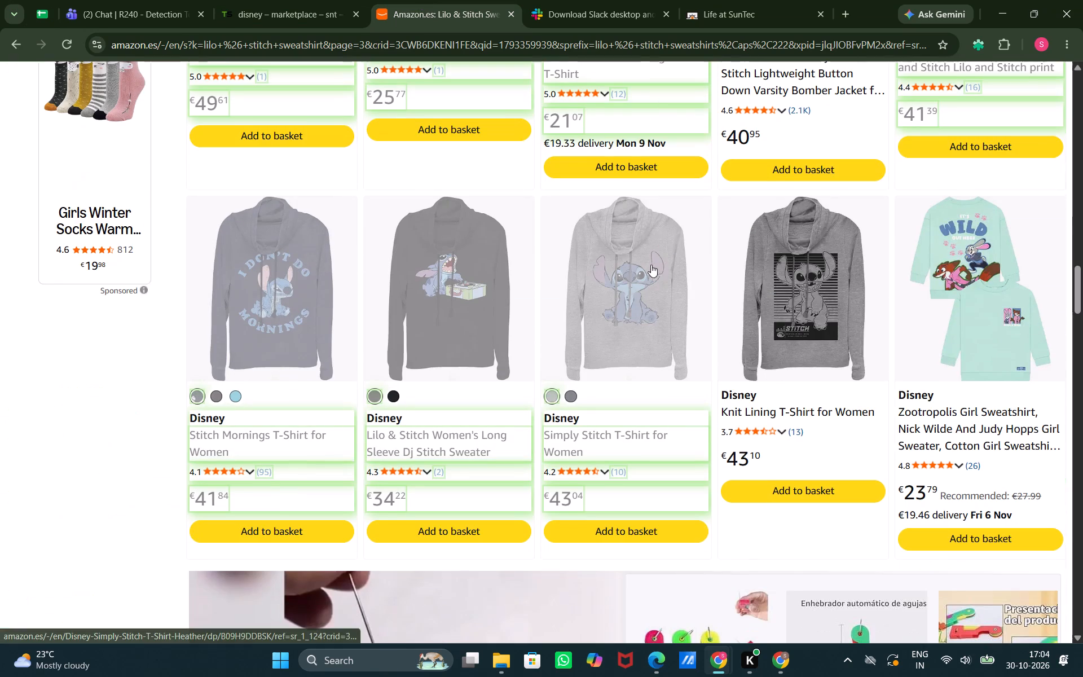
{"action": "right_click", "coordinate": [802, 413]}
{"action": "left_click", "coordinate": [904, 326]}
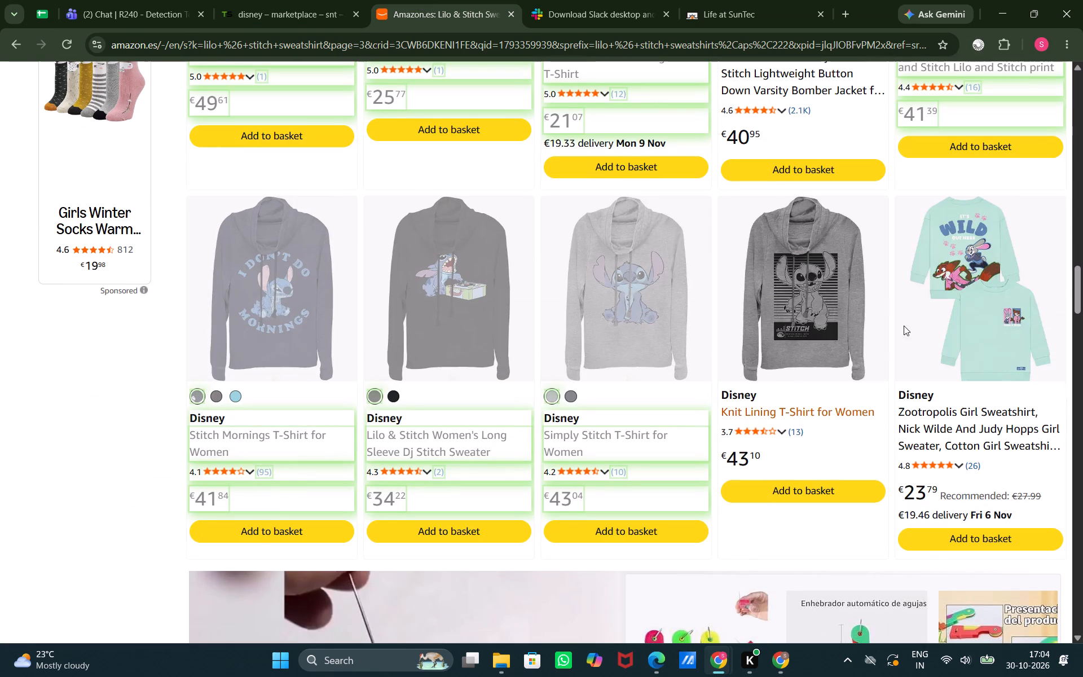
{"action": "left_click", "coordinate": [33, 0]}
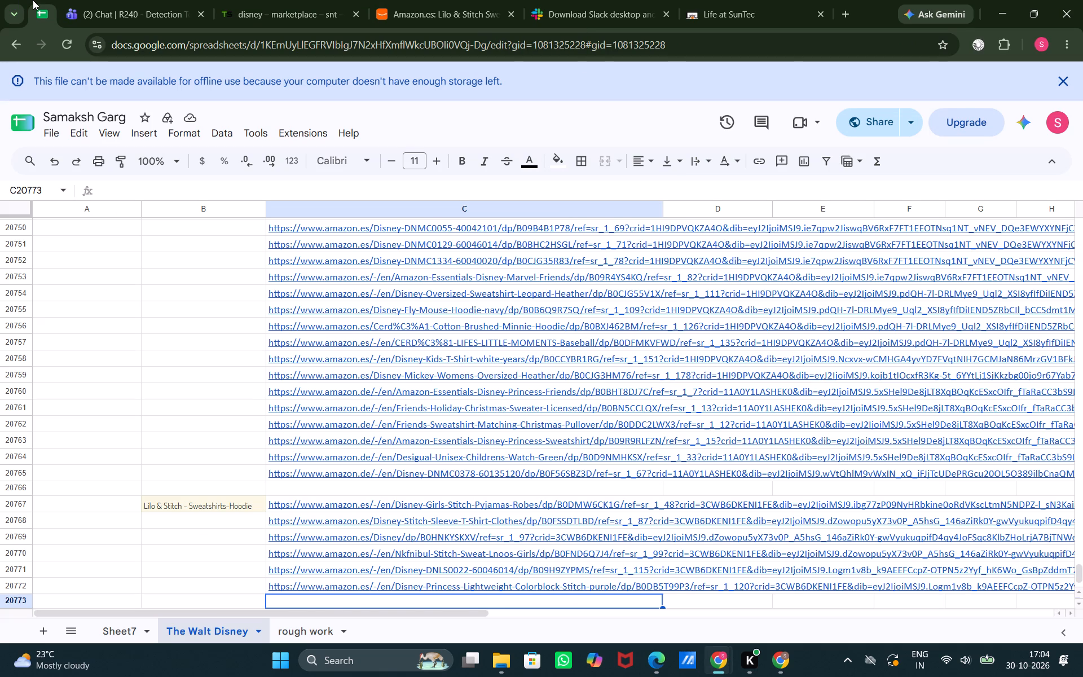
{"action": "key", "text": "ctrl+v"}
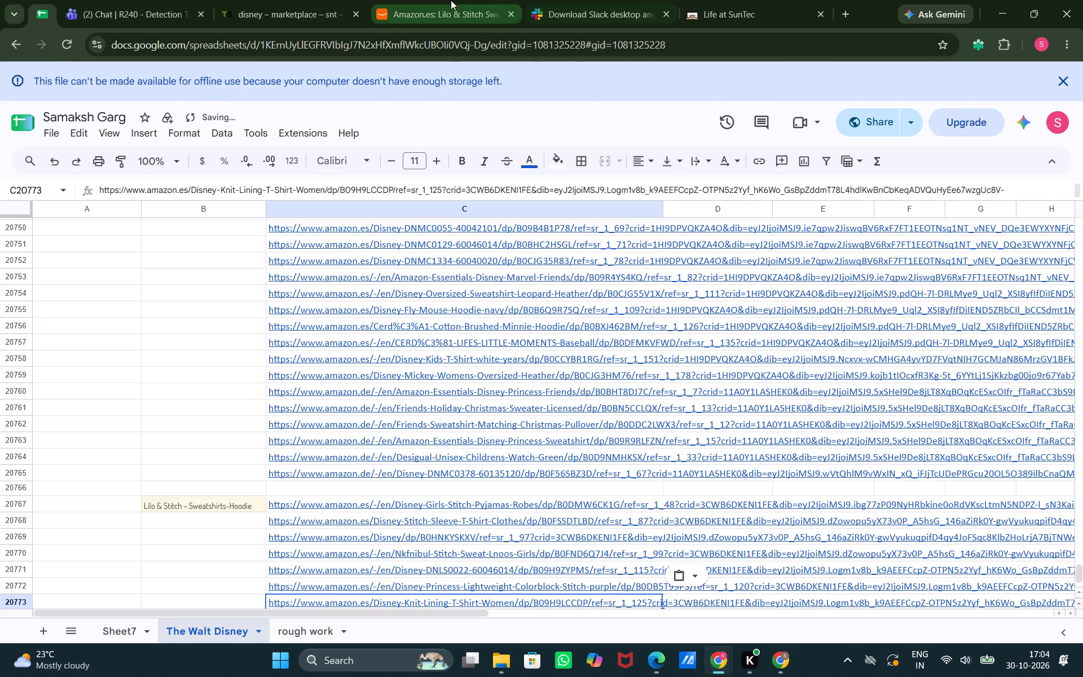
Copy the link of the €46.51 Disney Women's Fleece listing from the third results page into cell C20774.
{"action": "left_click", "coordinate": [451, 0]}
{"action": "scroll", "coordinate": [653, 144], "scroll_direction": "down", "scroll_amount": 5}
{"action": "scroll", "coordinate": [740, 274], "scroll_direction": "down", "scroll_amount": 3}
{"action": "scroll", "coordinate": [901, 432], "scroll_direction": "down", "scroll_amount": 3}
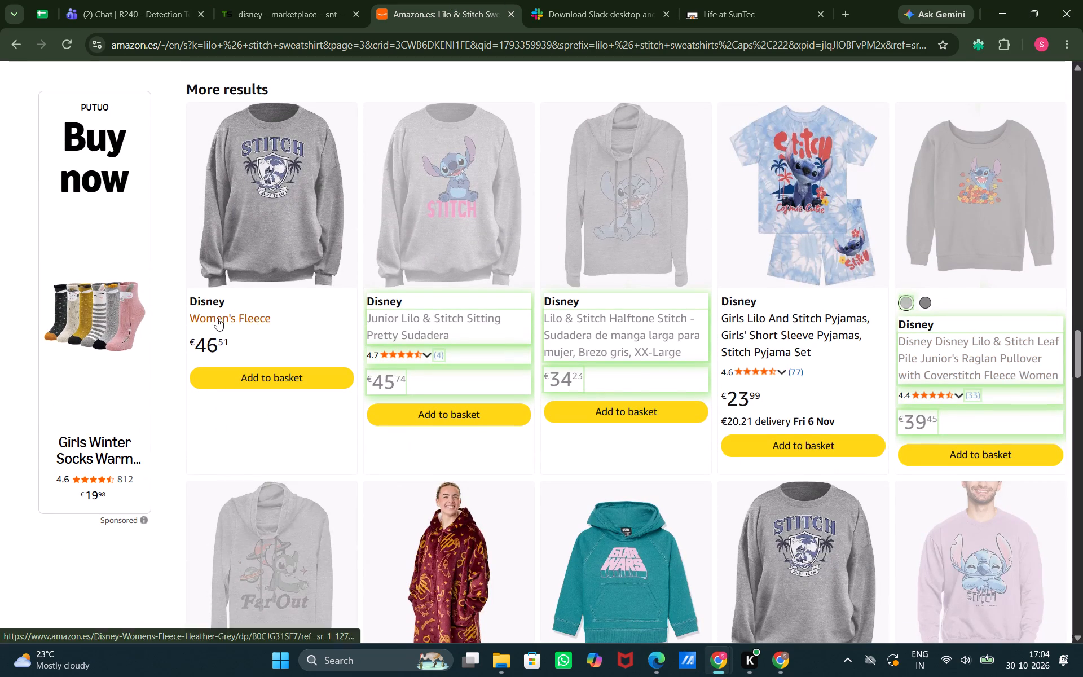
{"action": "right_click", "coordinate": [217, 318]}
{"action": "left_click", "coordinate": [338, 471]}
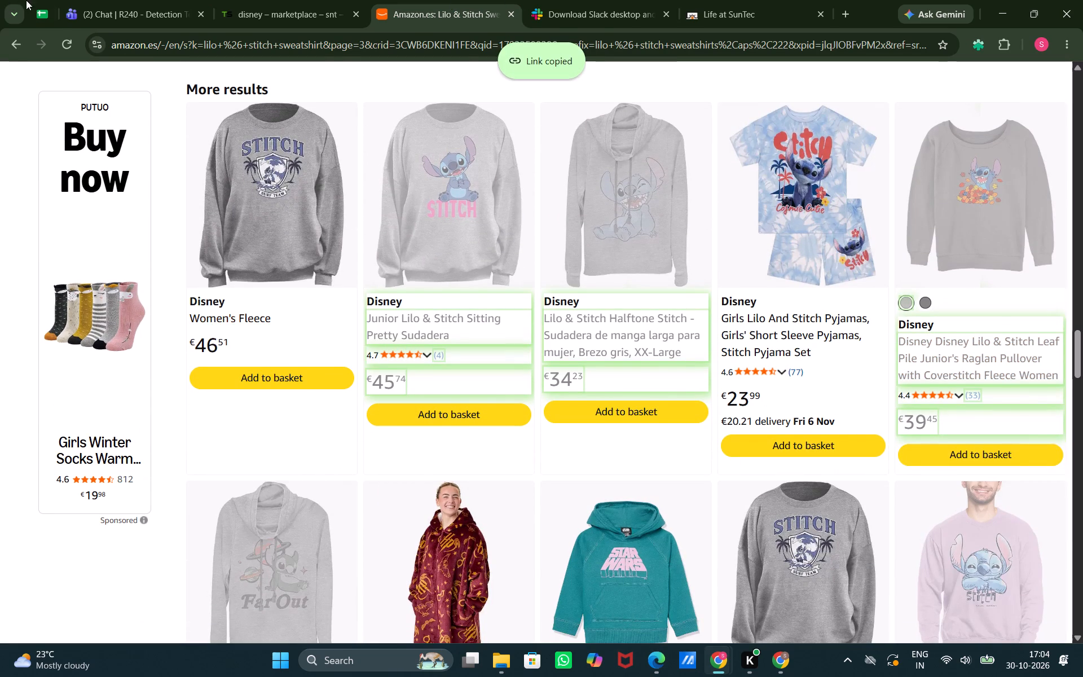
{"action": "left_click", "coordinate": [30, 0]}
{"action": "key", "text": "Down"}
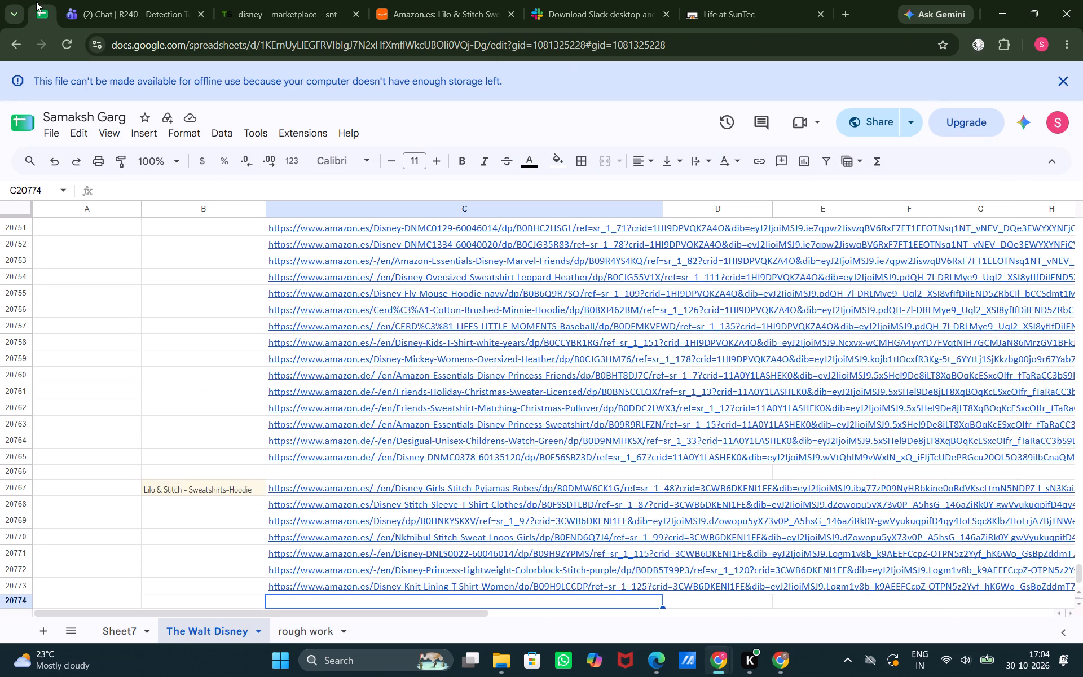
{"action": "key", "text": "ctrl+v"}
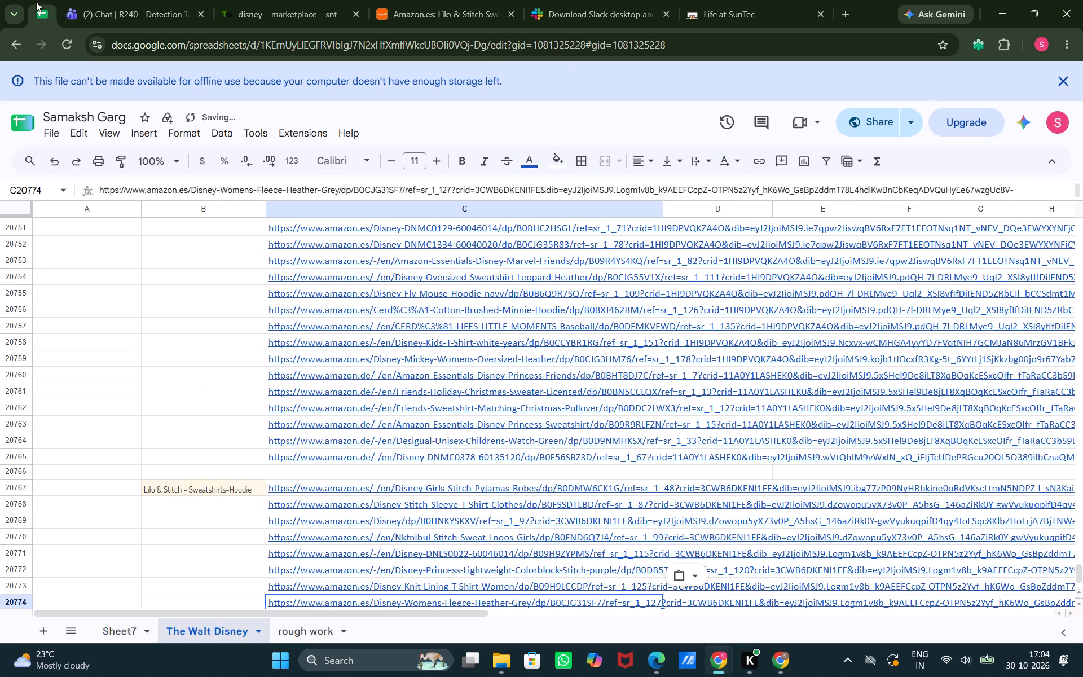
{"action": "key", "text": "Down"}
Copy the link of the €27.25 Disney Women's Fleece listing from the third results page into cell C20775.
{"action": "left_click", "coordinate": [501, 0]}
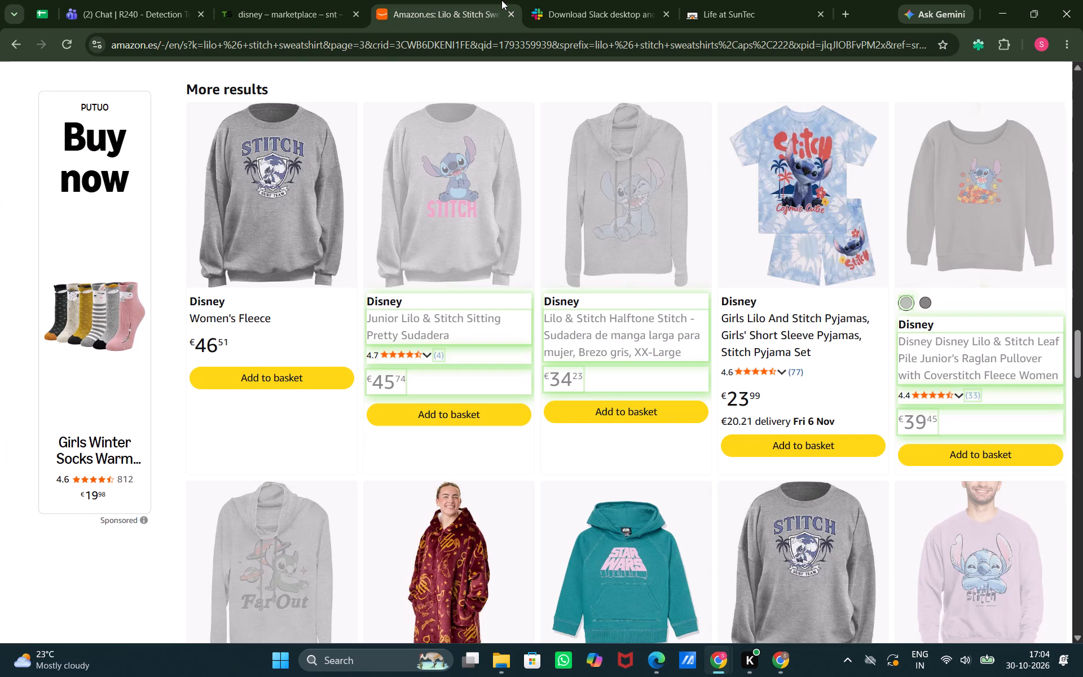
{"action": "scroll", "coordinate": [443, 285], "scroll_direction": "down", "scroll_amount": 6}
{"action": "scroll", "coordinate": [396, 289], "scroll_direction": "up", "scroll_amount": 2}
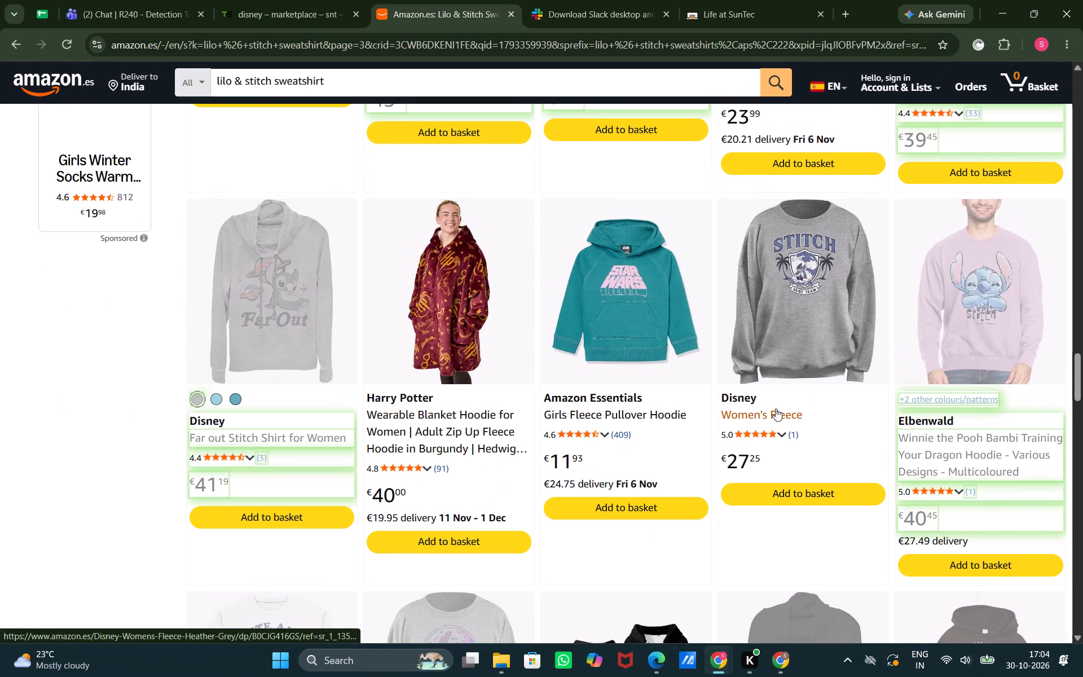
{"action": "right_click", "coordinate": [776, 408]}
{"action": "left_click", "coordinate": [858, 561]}
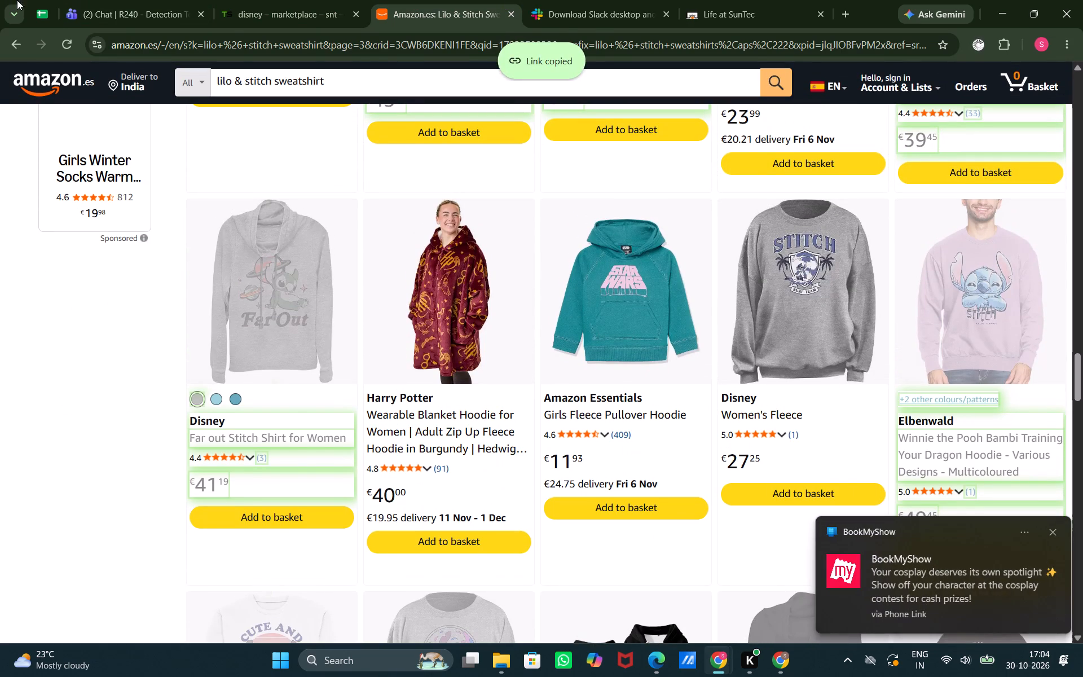
{"action": "left_click", "coordinate": [29, 0]}
{"action": "key", "text": "ctrl+v"}
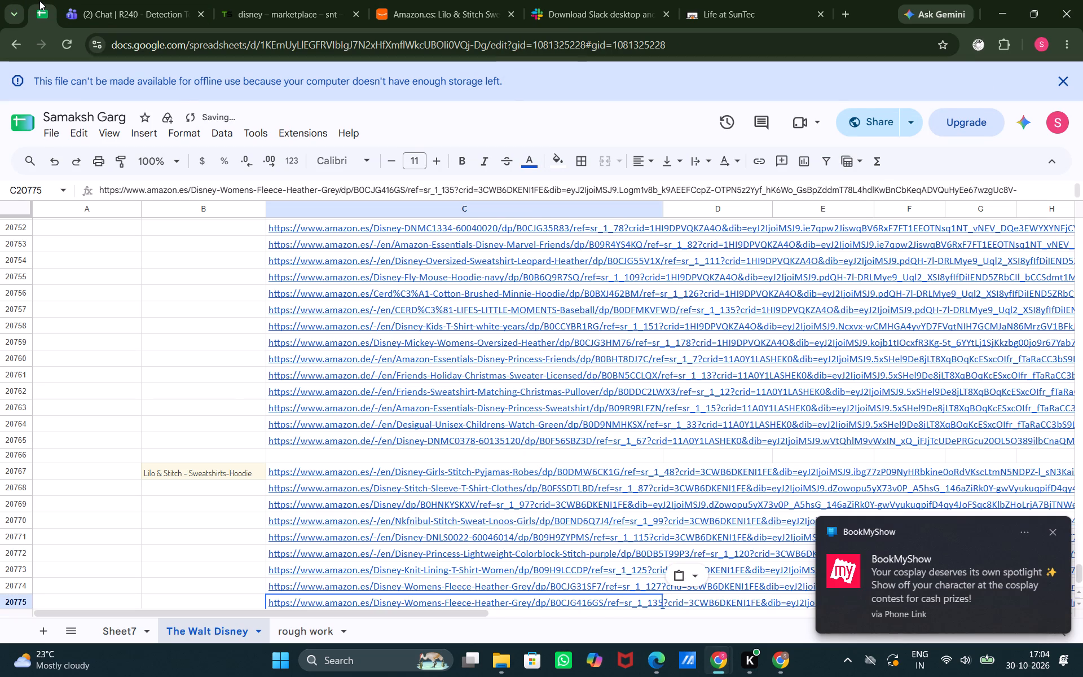
{"action": "key", "text": "Down"}
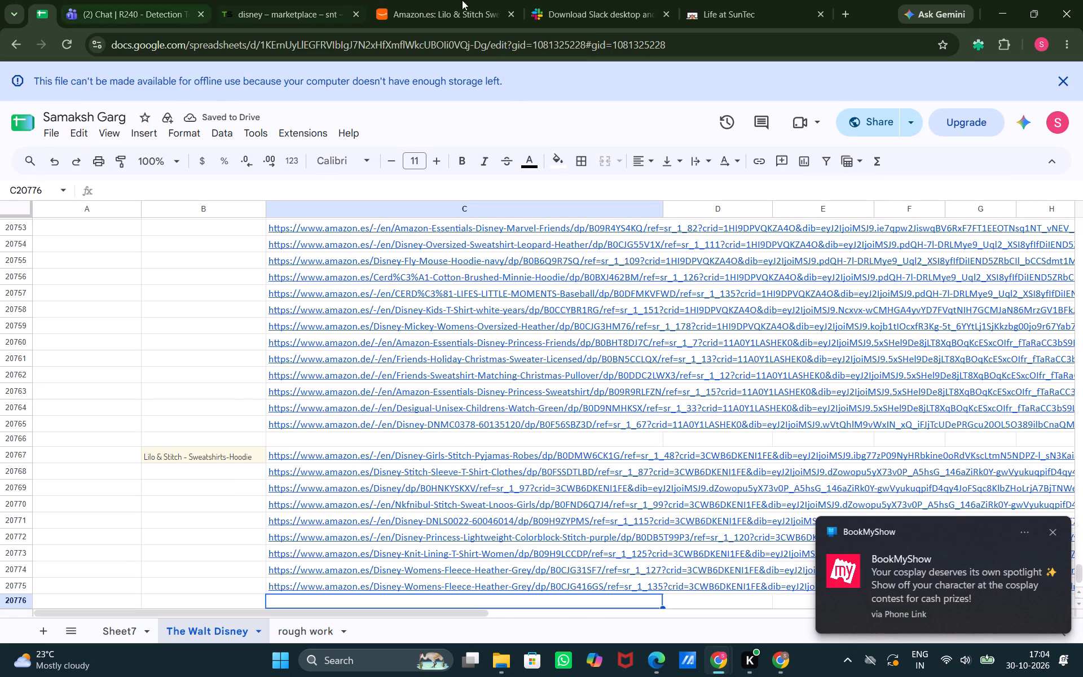
Check the remaining listings on the third results page and open the fourth page of lilo & stitch sweatshirt results.
{"action": "left_click", "coordinate": [443, 0]}
{"action": "scroll", "coordinate": [641, 288], "scroll_direction": "down", "scroll_amount": 5}
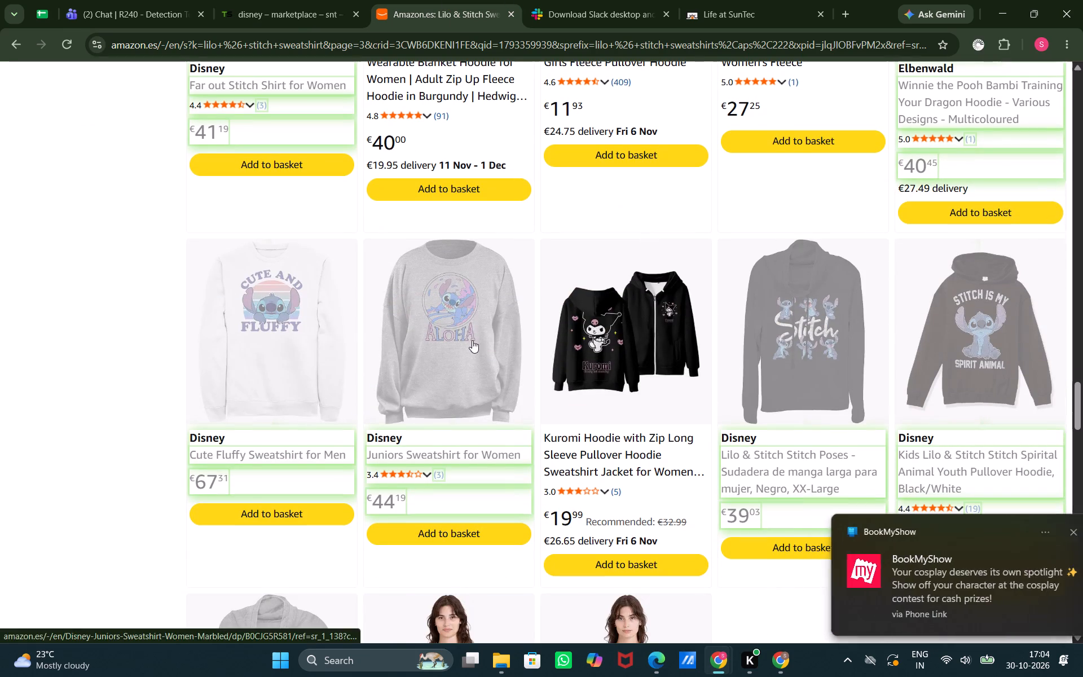
{"action": "scroll", "coordinate": [843, 345], "scroll_direction": "down", "scroll_amount": 5}
{"action": "scroll", "coordinate": [752, 423], "scroll_direction": "down", "scroll_amount": 5}
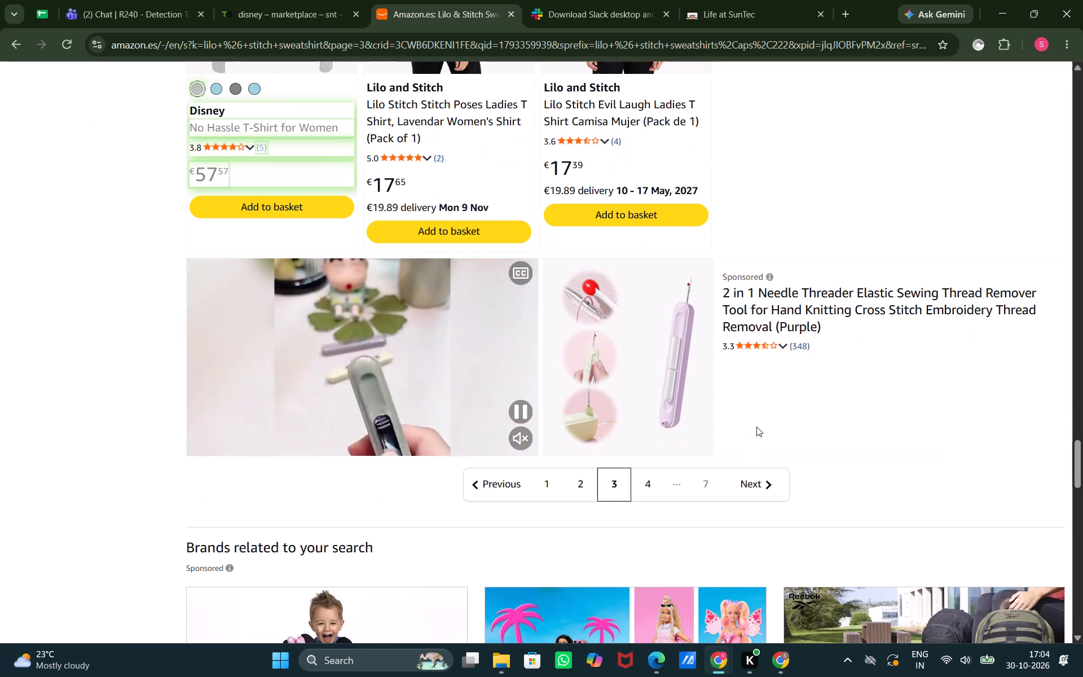
{"action": "left_click", "coordinate": [648, 489]}
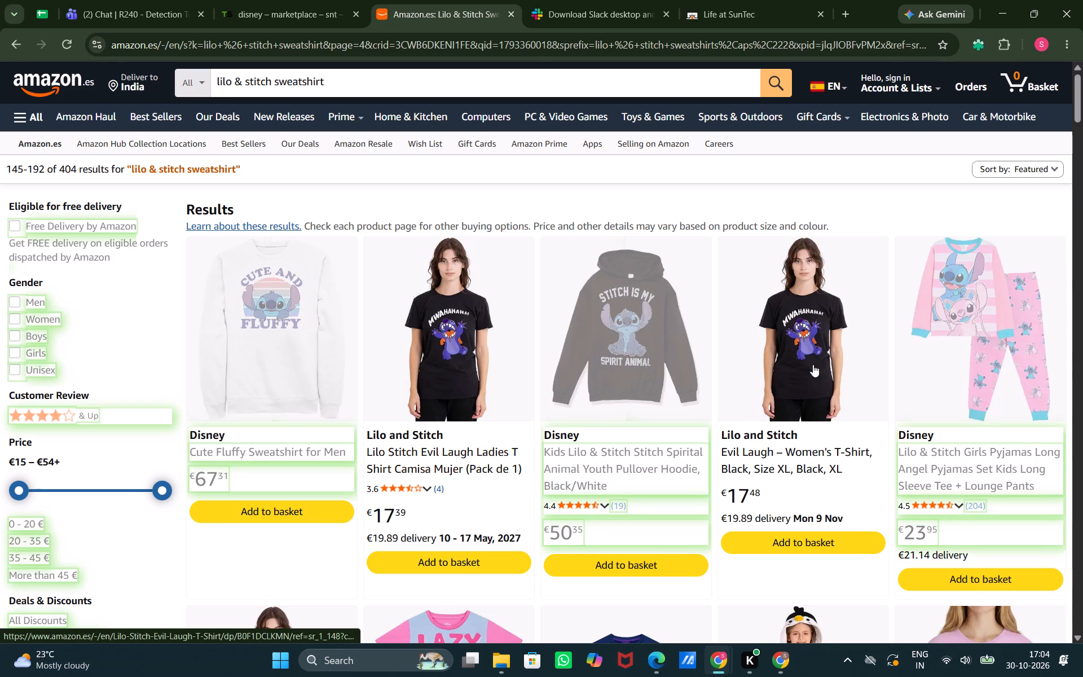
Examine the upper and middle rows of the fourth results page for Lilo & Stitch sweatshirts and hoodies not yet collected.
{"action": "scroll", "coordinate": [829, 358], "scroll_direction": "down", "scroll_amount": 6}
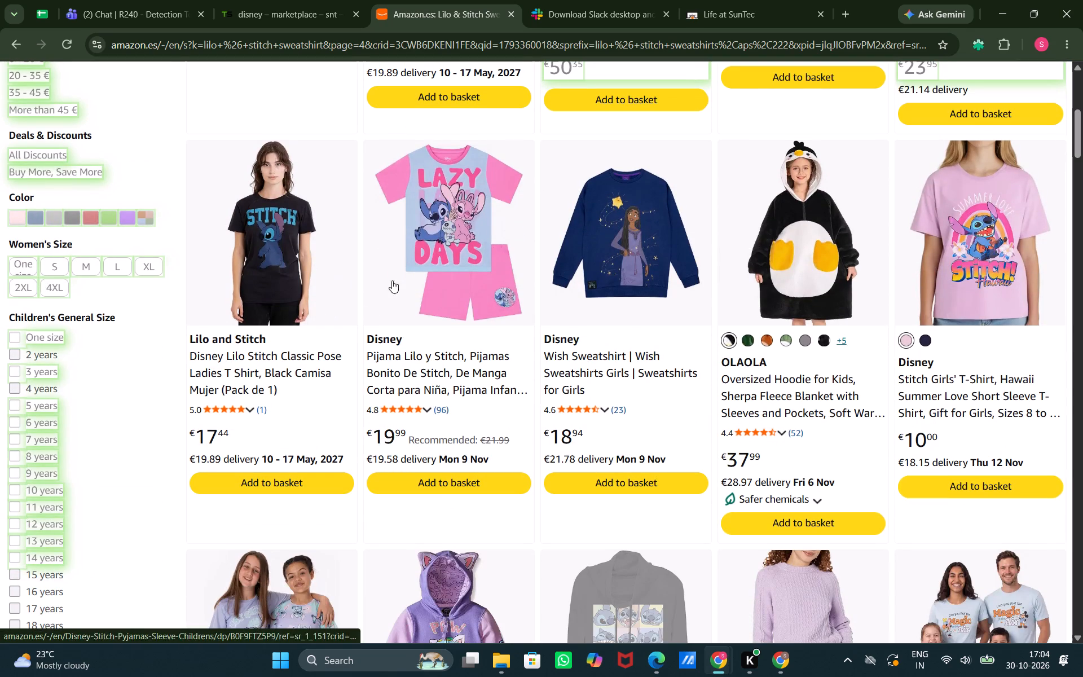
{"action": "scroll", "coordinate": [1050, 289], "scroll_direction": "down", "scroll_amount": 4}
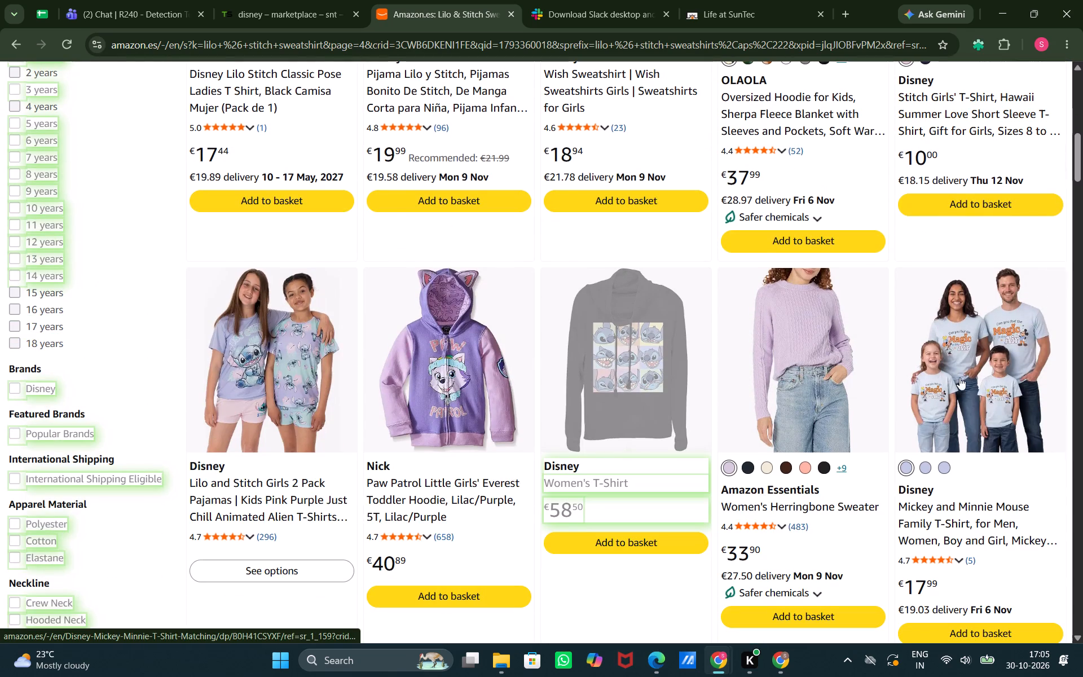
{"action": "scroll", "coordinate": [355, 383], "scroll_direction": "down", "scroll_amount": 6}
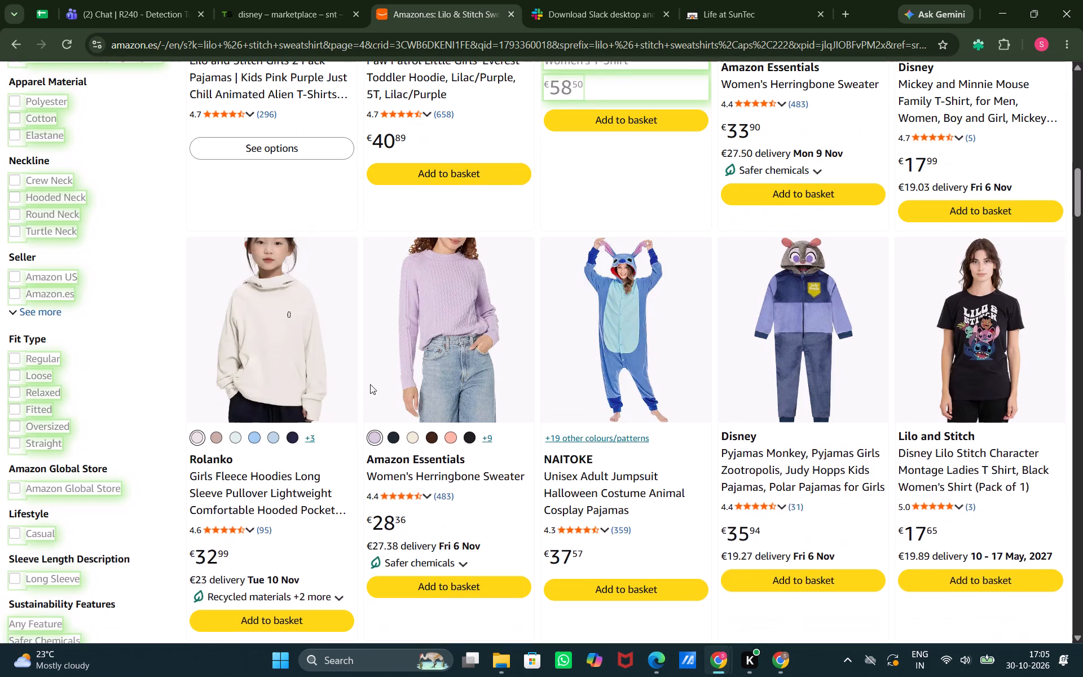
{"action": "scroll", "coordinate": [985, 306], "scroll_direction": "down", "scroll_amount": 14}
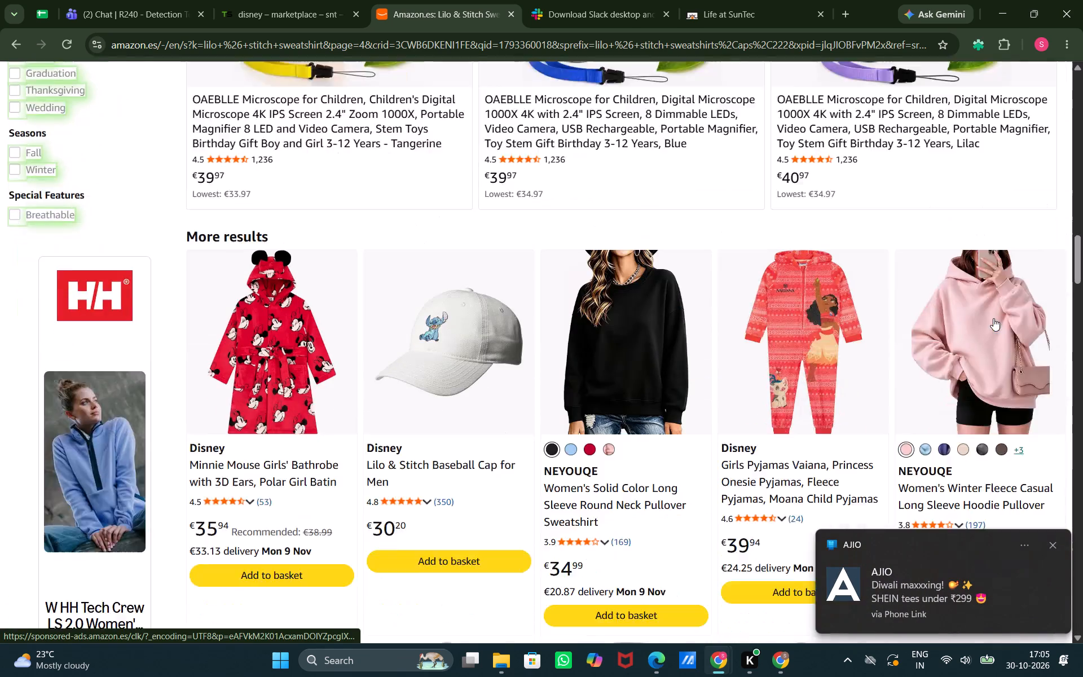
{"action": "scroll", "coordinate": [974, 318], "scroll_direction": "down", "scroll_amount": 4}
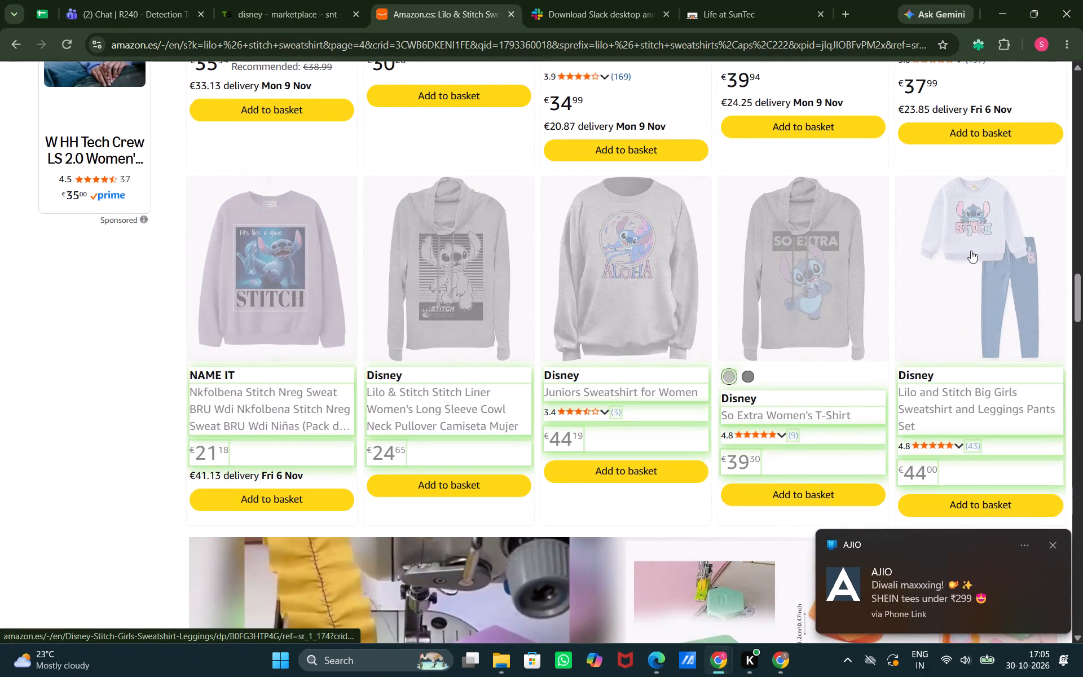
{"action": "scroll", "coordinate": [1018, 242], "scroll_direction": "down", "scroll_amount": 8}
{"action": "scroll", "coordinate": [441, 348], "scroll_direction": "down", "scroll_amount": 2}
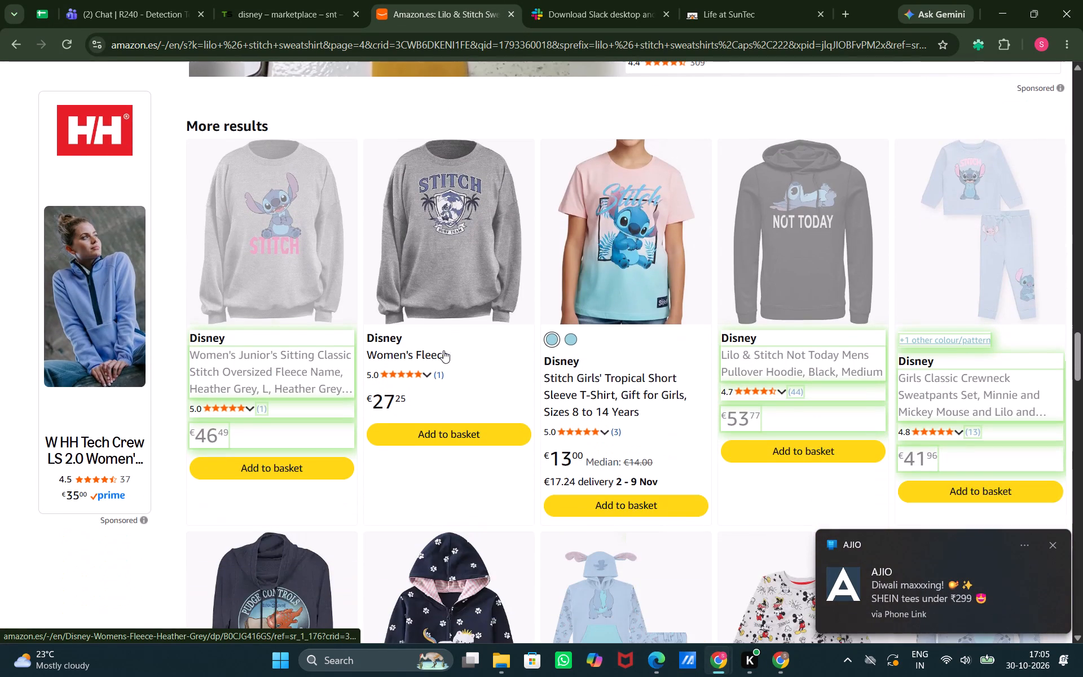
Copy the link of the Disney Women's Fleece listing from the fourth results page into cell C20776.
{"action": "right_click", "coordinate": [441, 353]}
{"action": "left_click", "coordinate": [517, 494]}
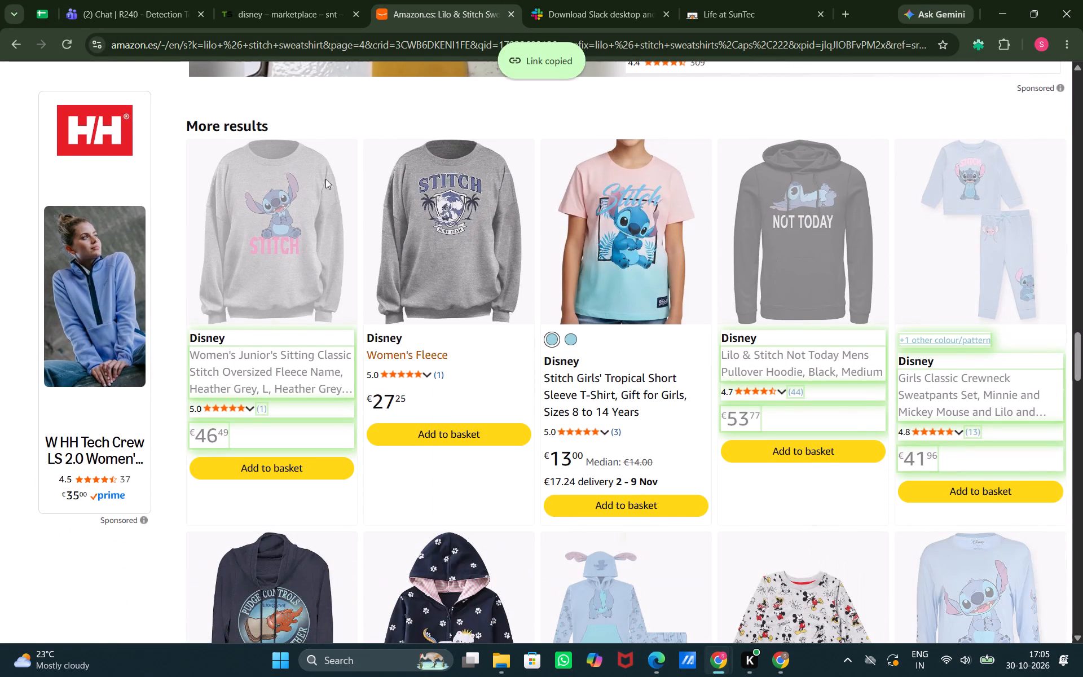
{"action": "left_click", "coordinate": [20, 0]}
{"action": "left_click", "coordinate": [28, 0]}
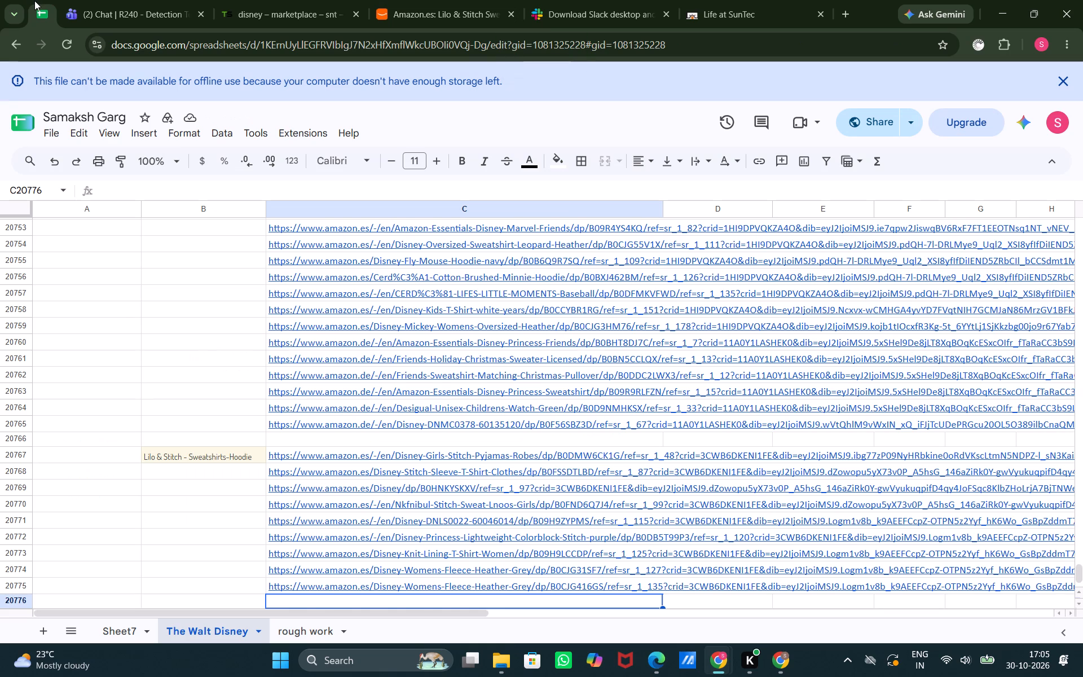
{"action": "key", "text": "ctrl+v"}
{"action": "key", "text": "Down"}
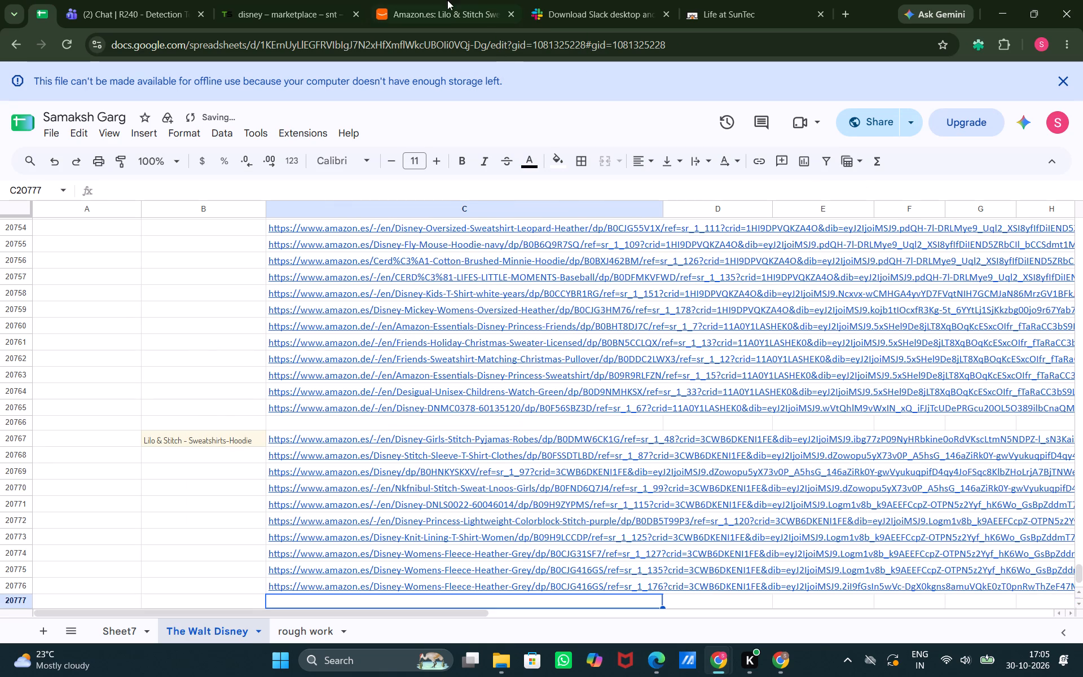
Copy the link of the Disney Lilo & Stitch girls' hoodie and shorts set 4-16 listing from the fourth results page into cell C20777.
{"action": "left_click", "coordinate": [443, 0]}
{"action": "scroll", "coordinate": [690, 227], "scroll_direction": "down", "scroll_amount": 5}
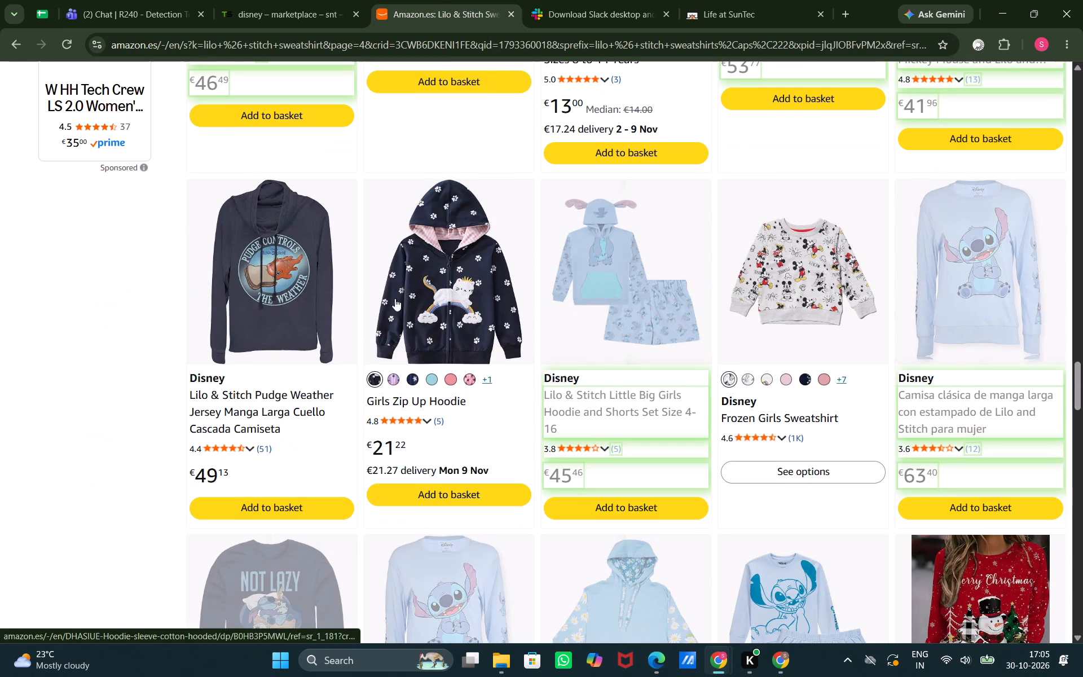
{"action": "scroll", "coordinate": [301, 309], "scroll_direction": "down", "scroll_amount": 6}
{"action": "scroll", "coordinate": [983, 222], "scroll_direction": "down", "scroll_amount": 5}
{"action": "scroll", "coordinate": [984, 227], "scroll_direction": "up", "scroll_amount": 5}
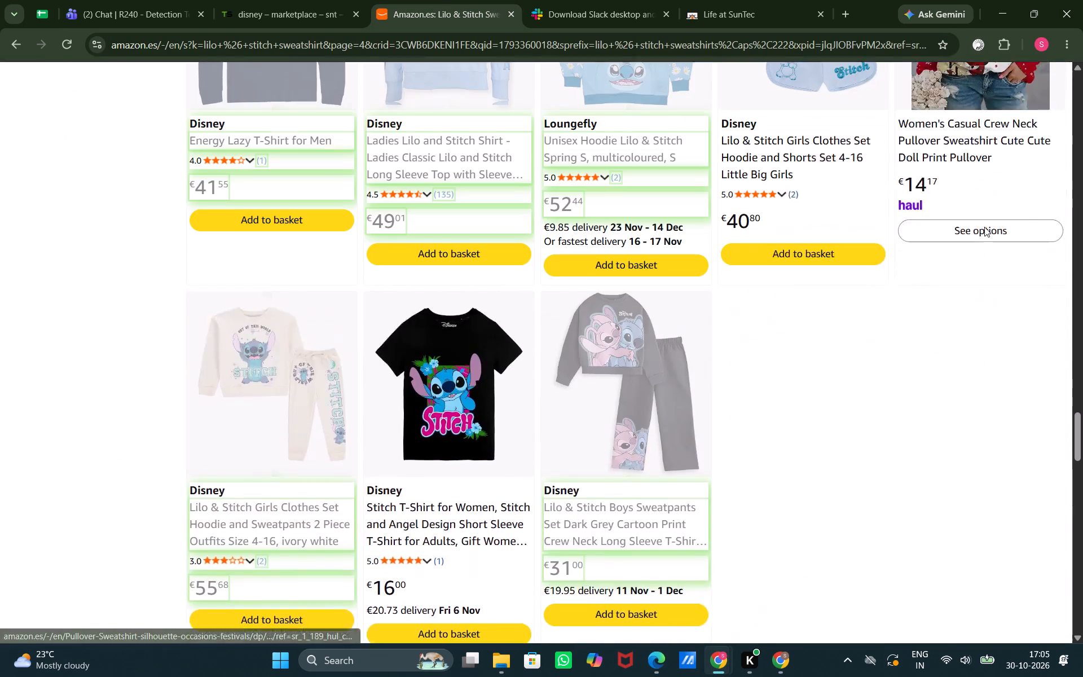
{"action": "right_click", "coordinate": [807, 345]}
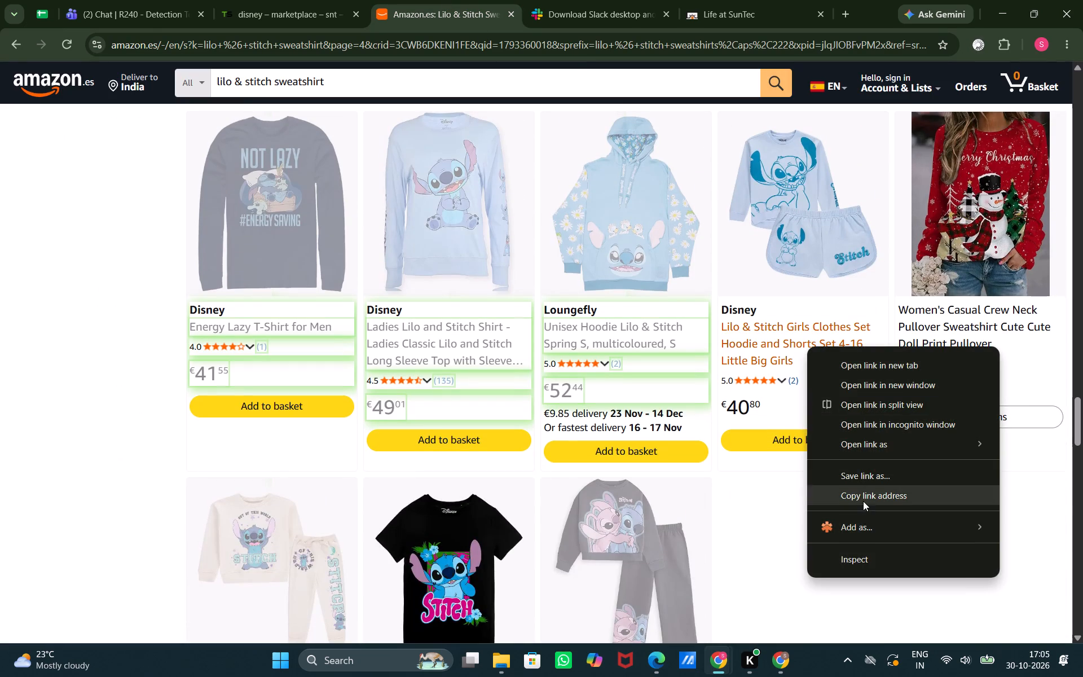
{"action": "left_click", "coordinate": [863, 501]}
{"action": "left_click", "coordinate": [32, 0]}
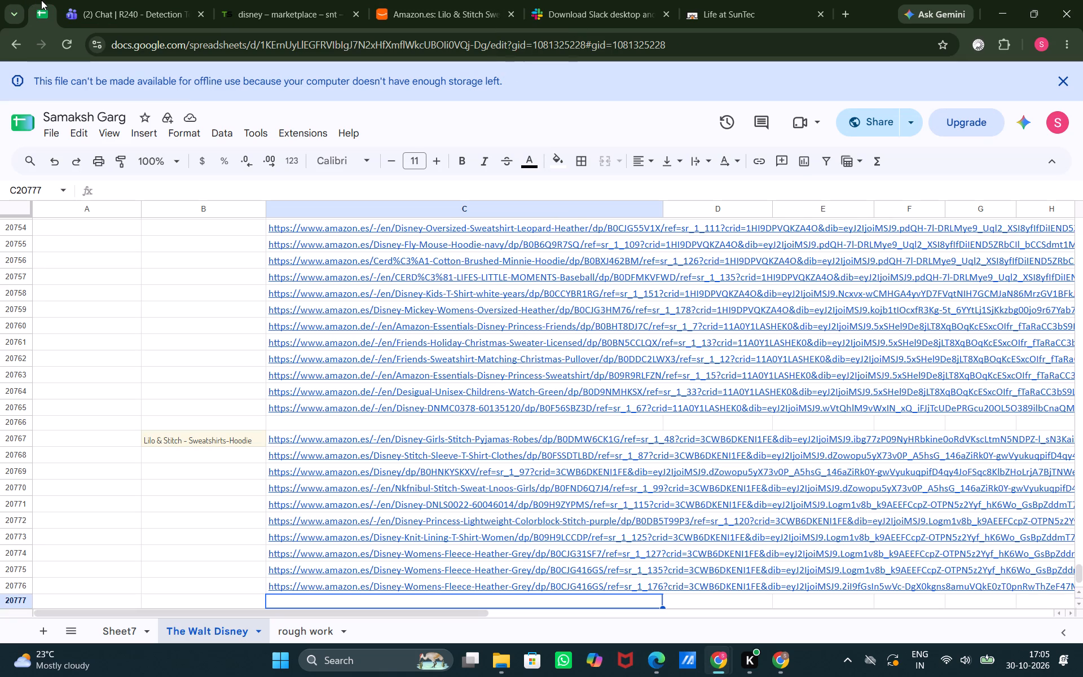
{"action": "key", "text": "ctrl+v"}
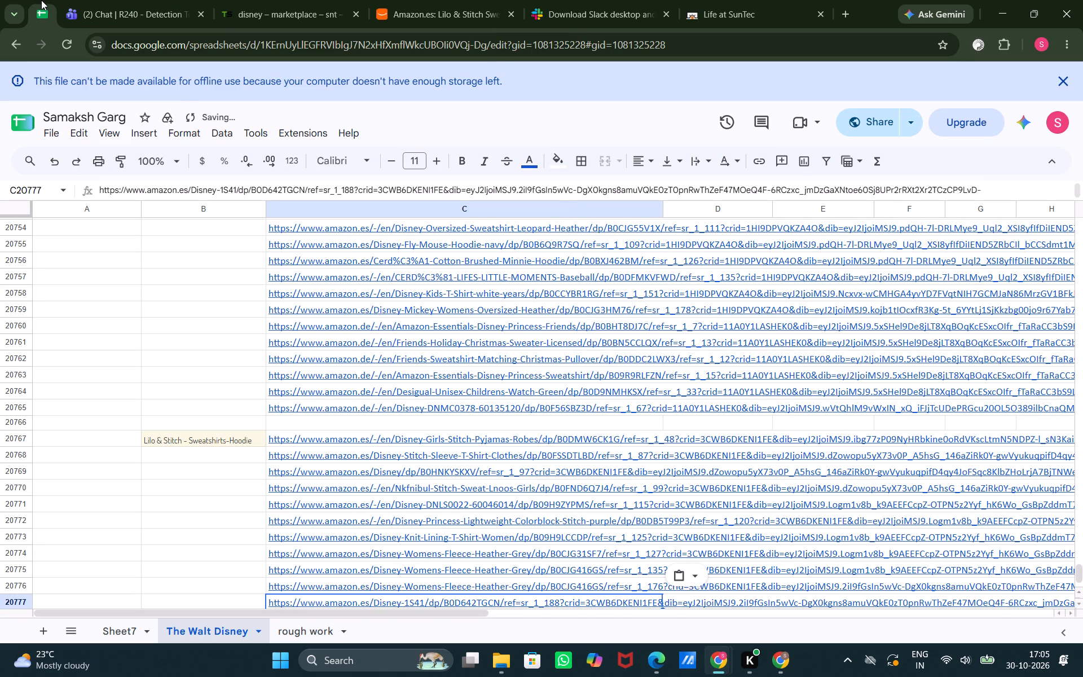
{"action": "key", "text": "ctrl+v"}
{"action": "key", "text": "Down"}
{"action": "key", "text": "Down"}
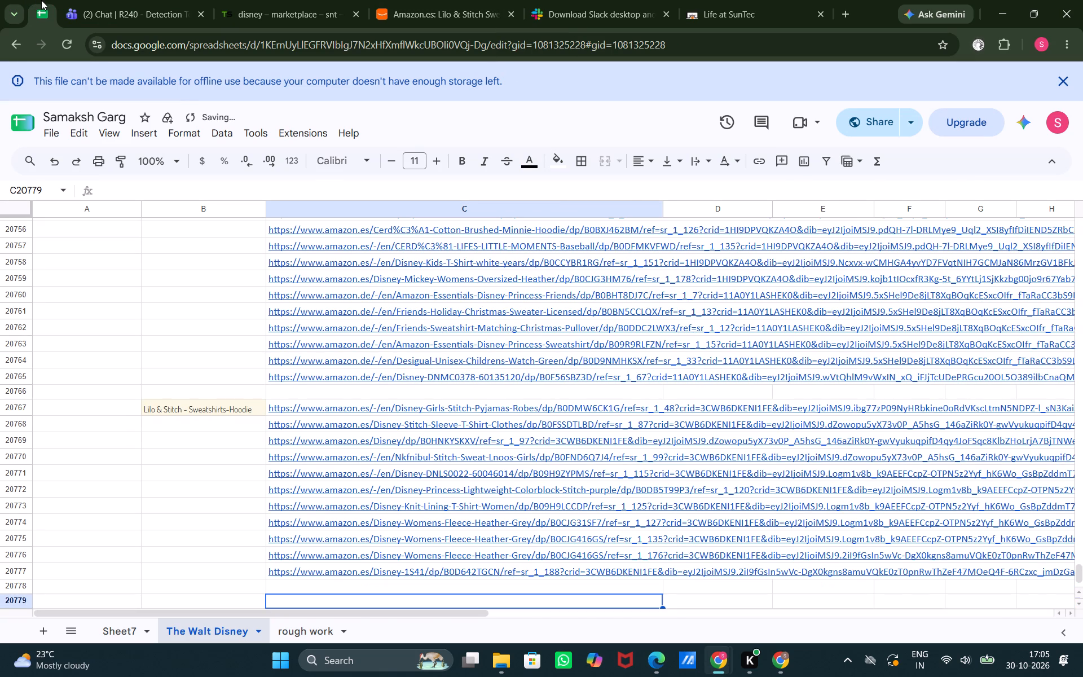
{"action": "key", "text": "Up"}
Check the remaining listings on the fourth results page and open the fifth page of lilo & stitch sweatshirt results.
{"action": "left_click", "coordinate": [457, 0]}
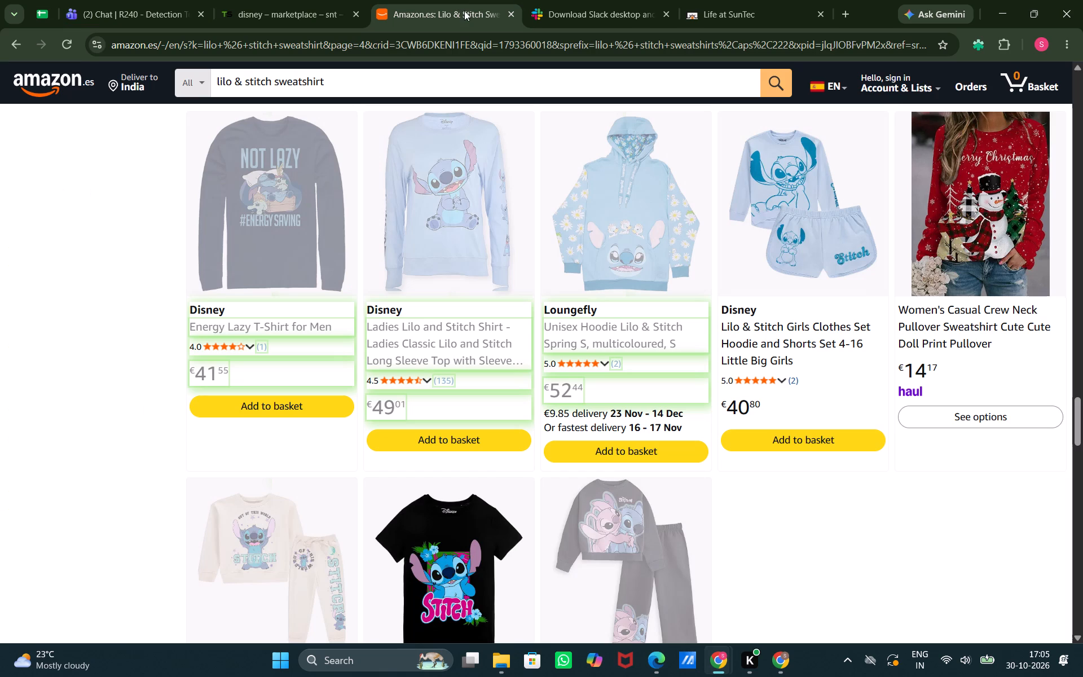
{"action": "scroll", "coordinate": [494, 48], "scroll_direction": "down", "scroll_amount": 4}
{"action": "scroll", "coordinate": [551, 163], "scroll_direction": "down", "scroll_amount": 3}
{"action": "scroll", "coordinate": [561, 192], "scroll_direction": "up", "scroll_amount": 3}
{"action": "scroll", "coordinate": [542, 232], "scroll_direction": "down", "scroll_amount": 4}
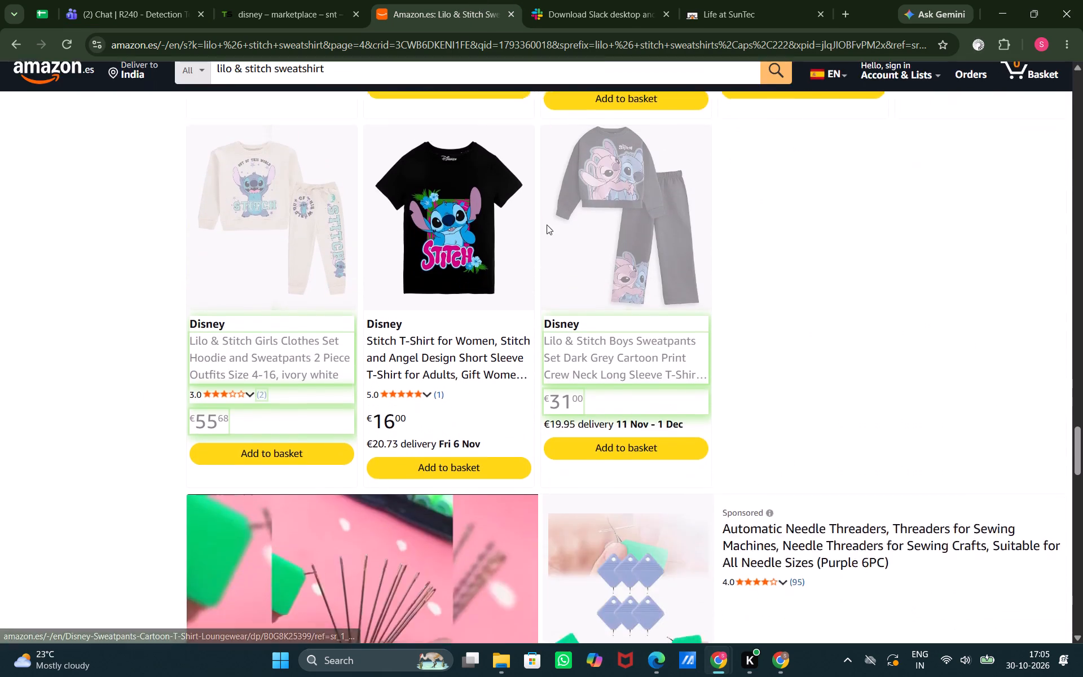
{"action": "scroll", "coordinate": [547, 225], "scroll_direction": "down", "scroll_amount": 5}
{"action": "left_click", "coordinate": [671, 219]}
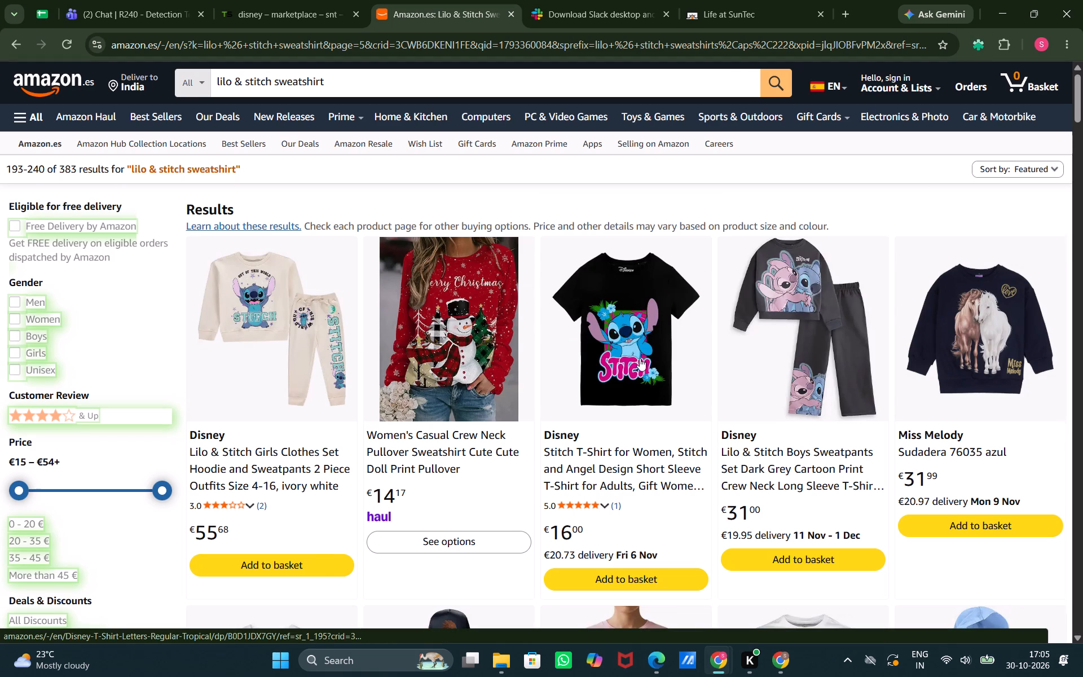
Examine the upper and middle rows of the fifth results page for Lilo & Stitch sweatshirts and hoodies not yet collected.
{"action": "scroll", "coordinate": [697, 372], "scroll_direction": "down", "scroll_amount": 8}
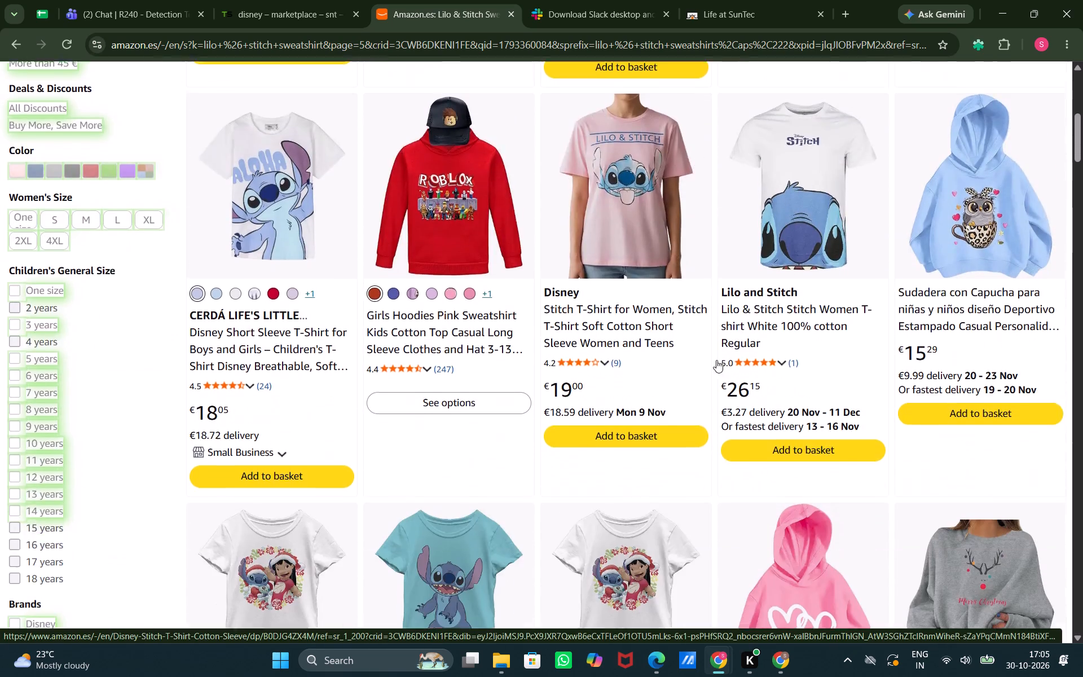
{"action": "scroll", "coordinate": [719, 357], "scroll_direction": "down", "scroll_amount": 3}
{"action": "scroll", "coordinate": [720, 357], "scroll_direction": "up", "scroll_amount": 12}
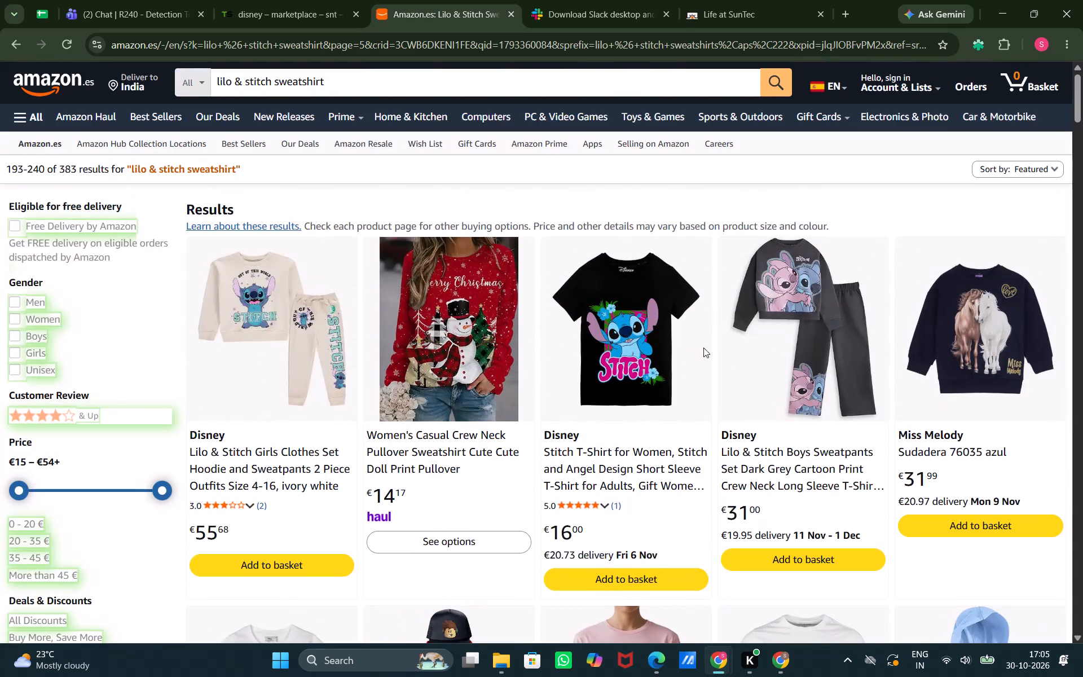
{"action": "scroll", "coordinate": [882, 338], "scroll_direction": "down", "scroll_amount": 6}
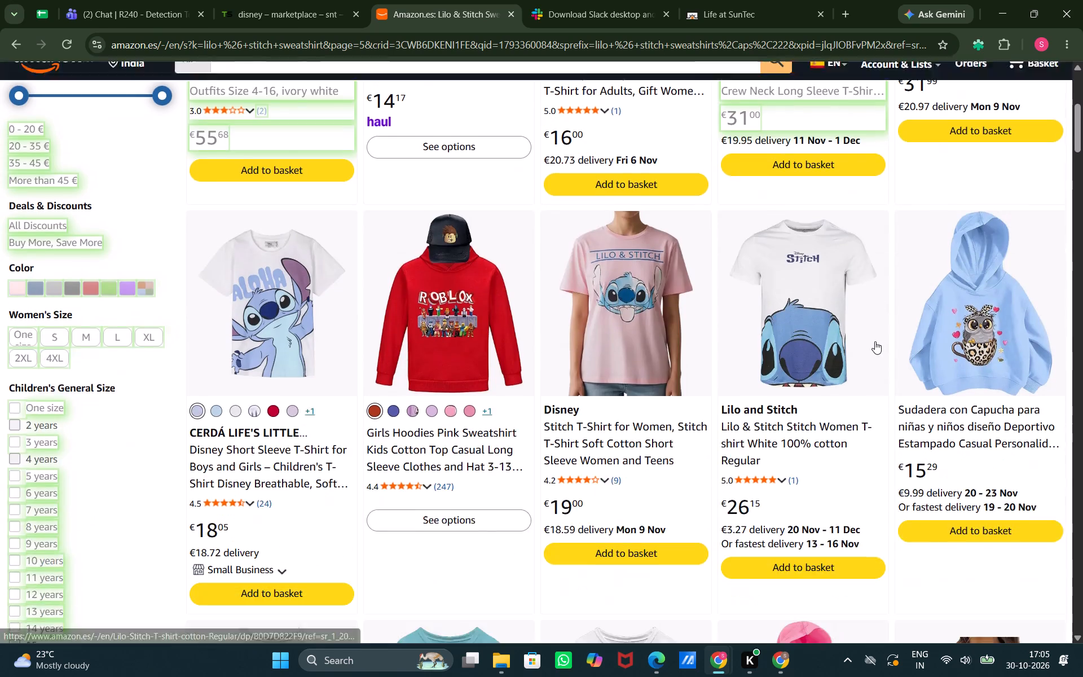
{"action": "scroll", "coordinate": [875, 341], "scroll_direction": "down", "scroll_amount": 2}
{"action": "scroll", "coordinate": [875, 341], "scroll_direction": "up", "scroll_amount": 3}
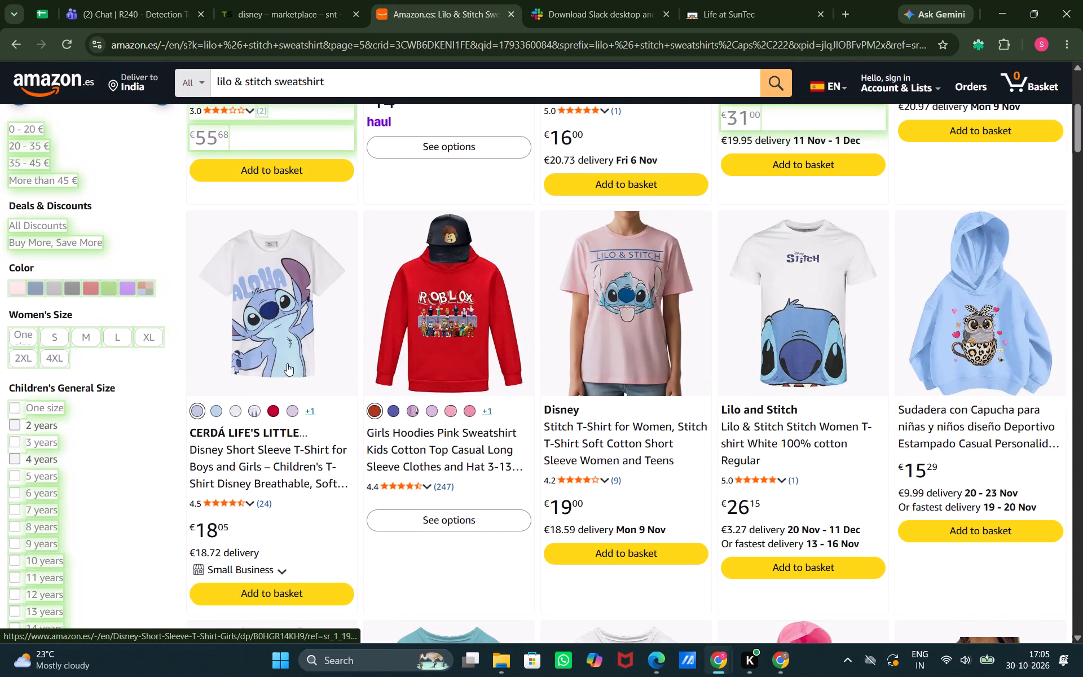
{"action": "scroll", "coordinate": [298, 356], "scroll_direction": "down", "scroll_amount": 5}
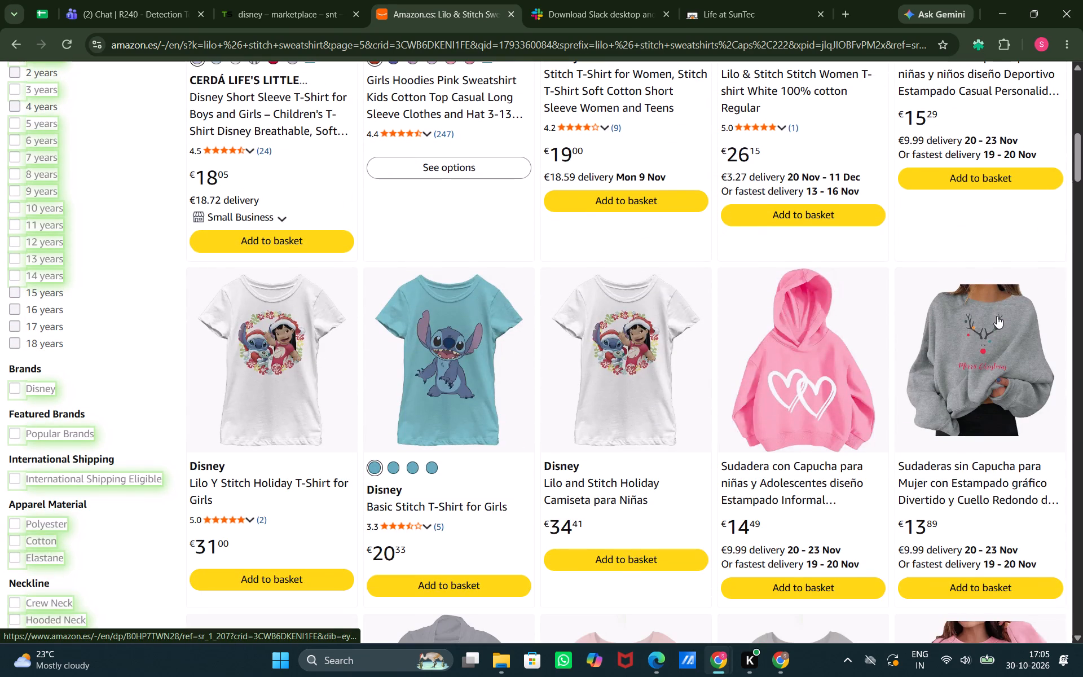
{"action": "scroll", "coordinate": [1005, 312], "scroll_direction": "down", "scroll_amount": 5}
{"action": "scroll", "coordinate": [372, 386], "scroll_direction": "down", "scroll_amount": 6}
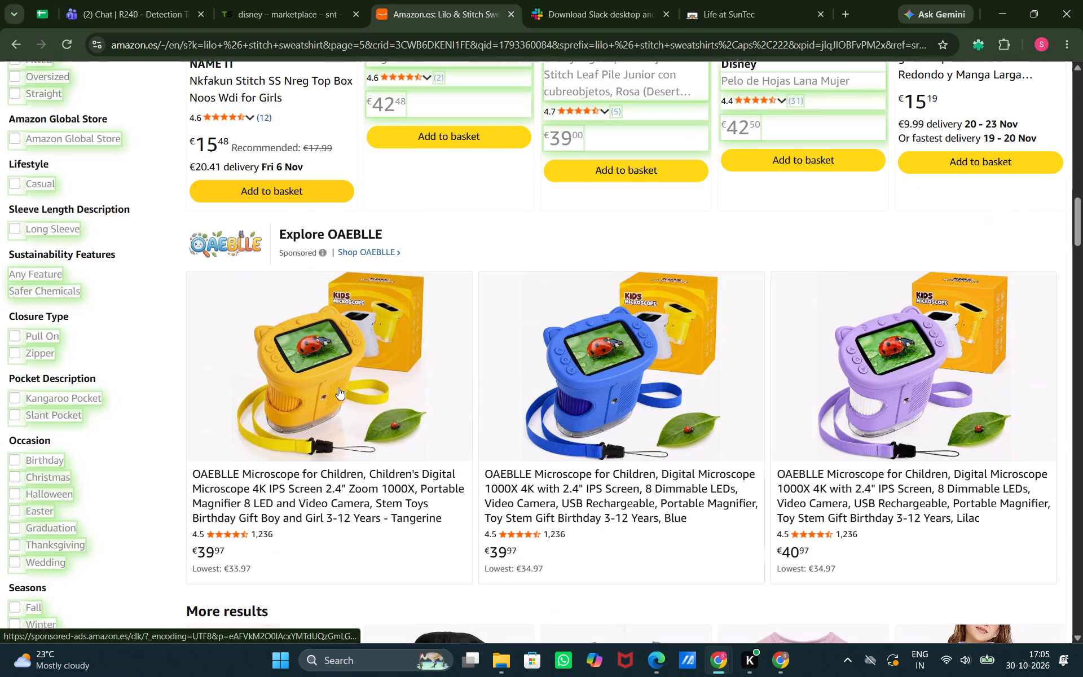
{"action": "scroll", "coordinate": [816, 338], "scroll_direction": "down", "scroll_amount": 6}
{"action": "scroll", "coordinate": [1020, 298], "scroll_direction": "down", "scroll_amount": 5}
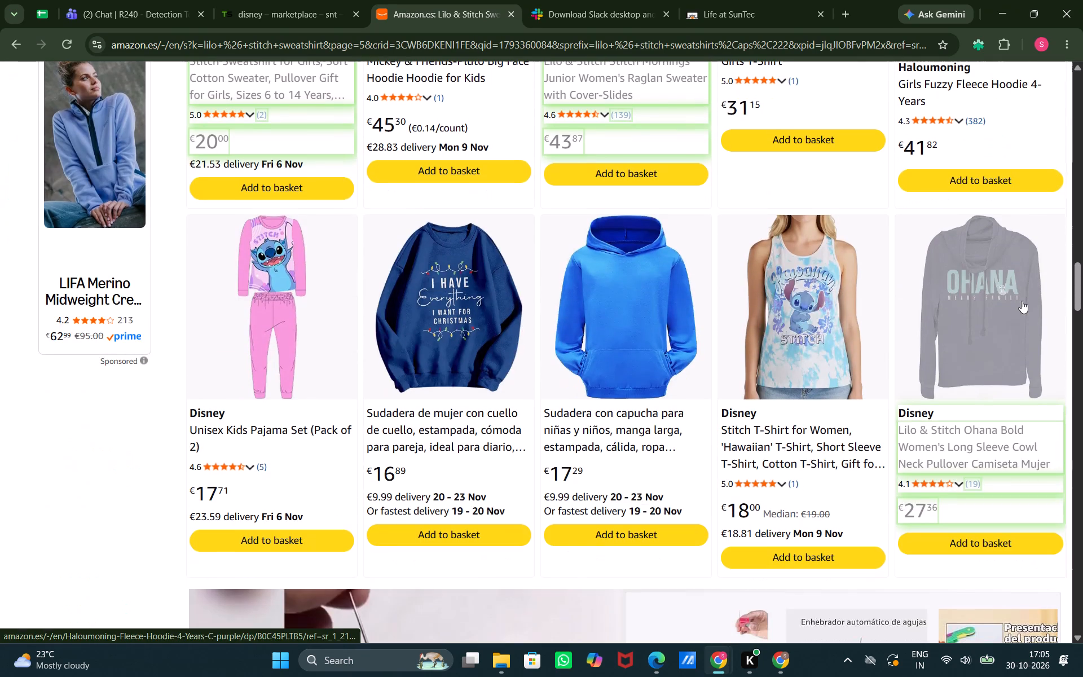
{"action": "scroll", "coordinate": [278, 309], "scroll_direction": "down", "scroll_amount": 5}
Copy the link of the Disney Unisex Kids Pajama Set (Pack of 2) listing from the fifth results page into cell C20778.
{"action": "scroll", "coordinate": [278, 313], "scroll_direction": "up", "scroll_amount": 5}
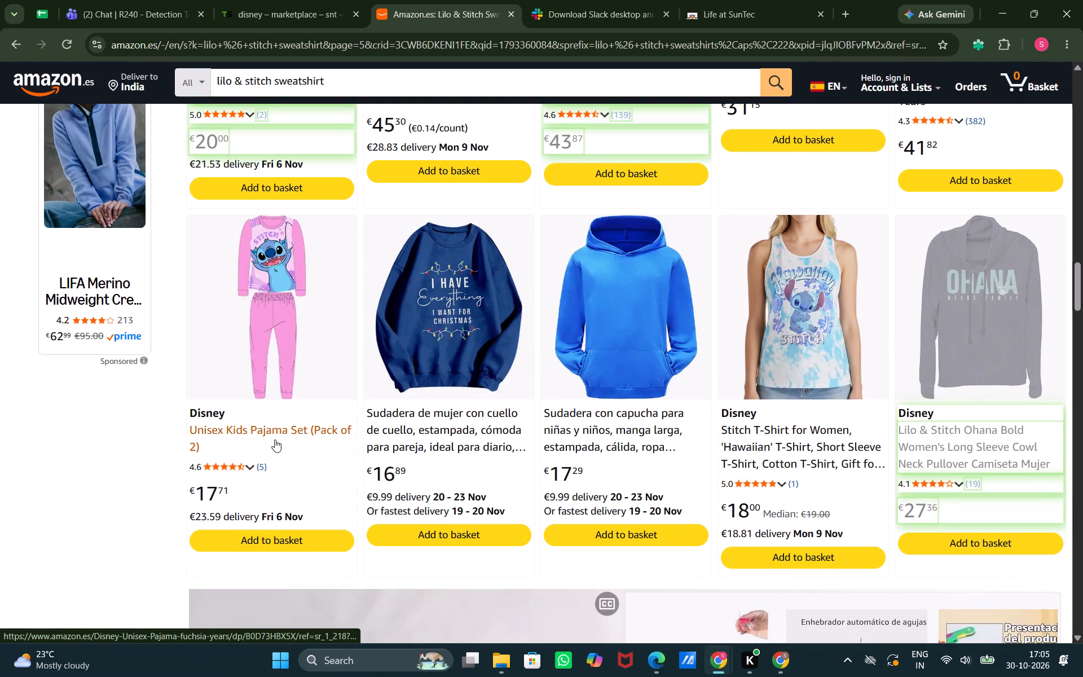
{"action": "right_click", "coordinate": [278, 435]}
{"action": "left_click", "coordinate": [333, 349]}
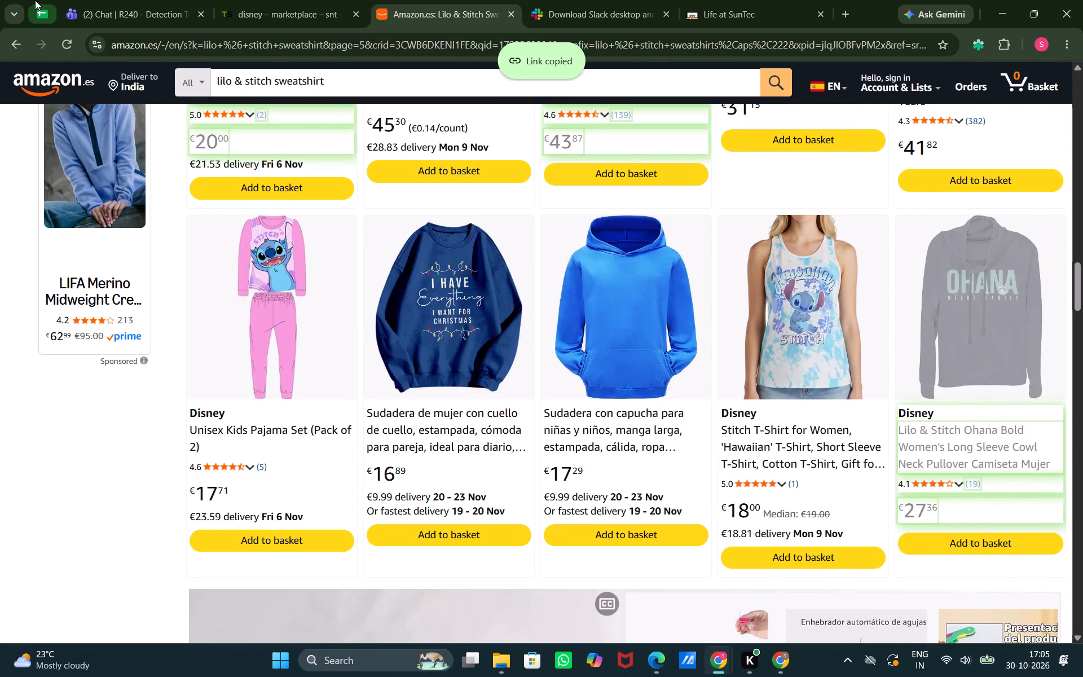
{"action": "left_click", "coordinate": [36, 0]}
{"action": "key", "text": "ctrl+v"}
{"action": "key", "text": "Down"}
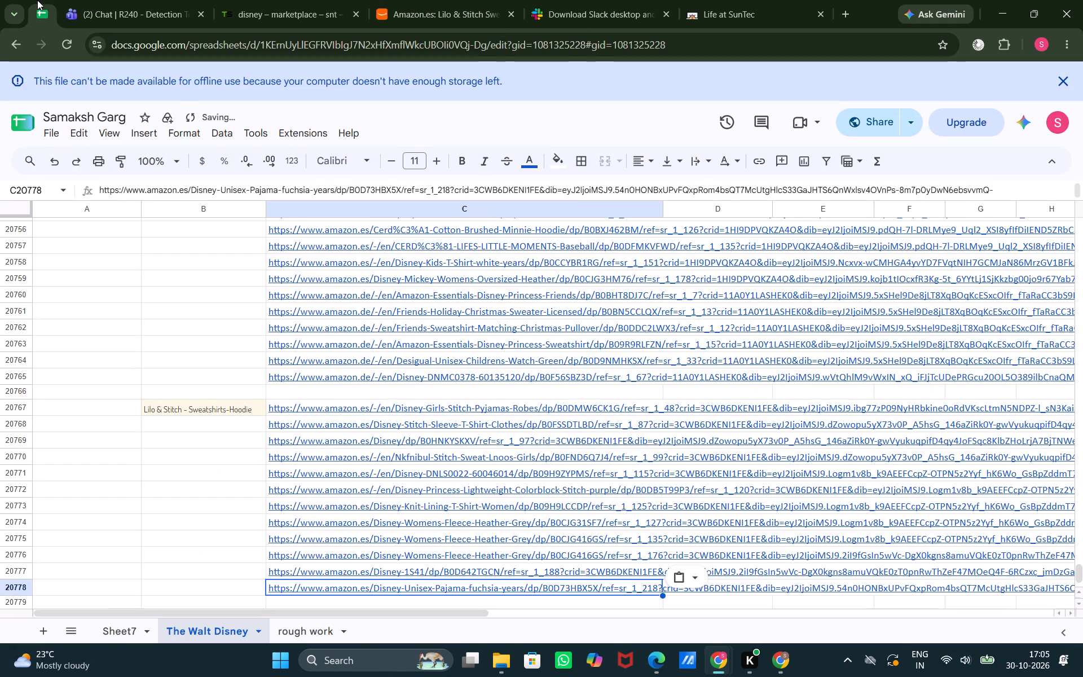
Review the extent of the collected link blocks in column C by selecting up through them, and return to empty cell C20779.
{"action": "key", "text": "Up"}
{"action": "key", "text": "ctrl+shift+Up"}
{"action": "key", "text": "ctrl+shift+Up"}
{"action": "key", "text": "ctrl+shift+Up"}
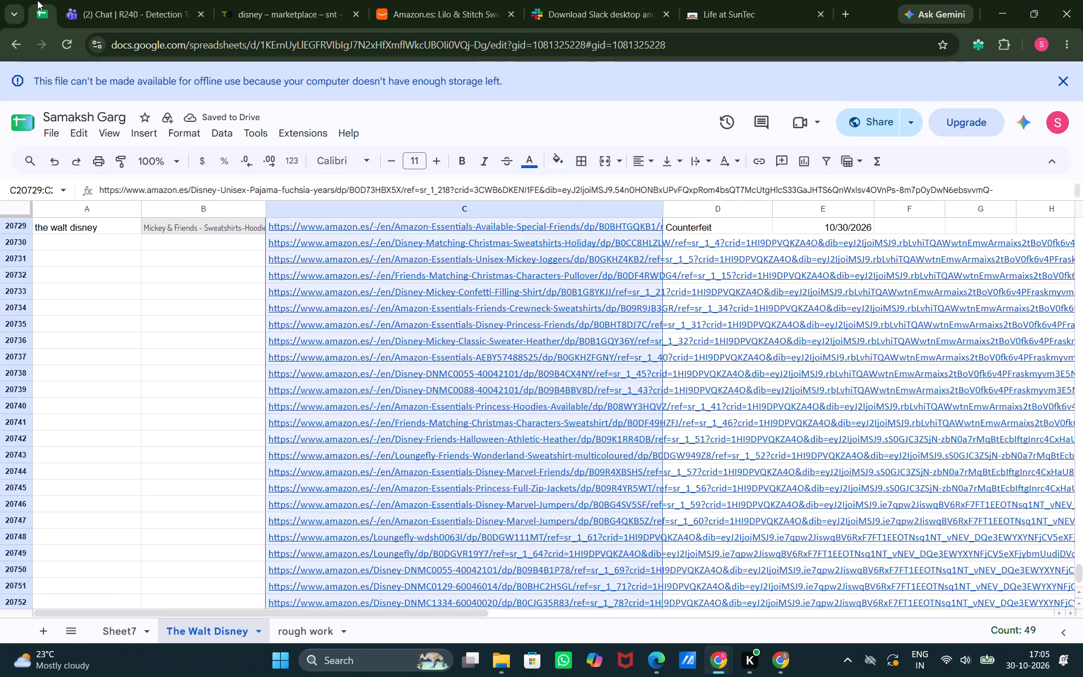
{"action": "key", "text": "ctrl+shift+Up"}
{"action": "key", "text": "ctrl+shift+Up"}
{"action": "key", "text": "ctrl+shift+Down"}
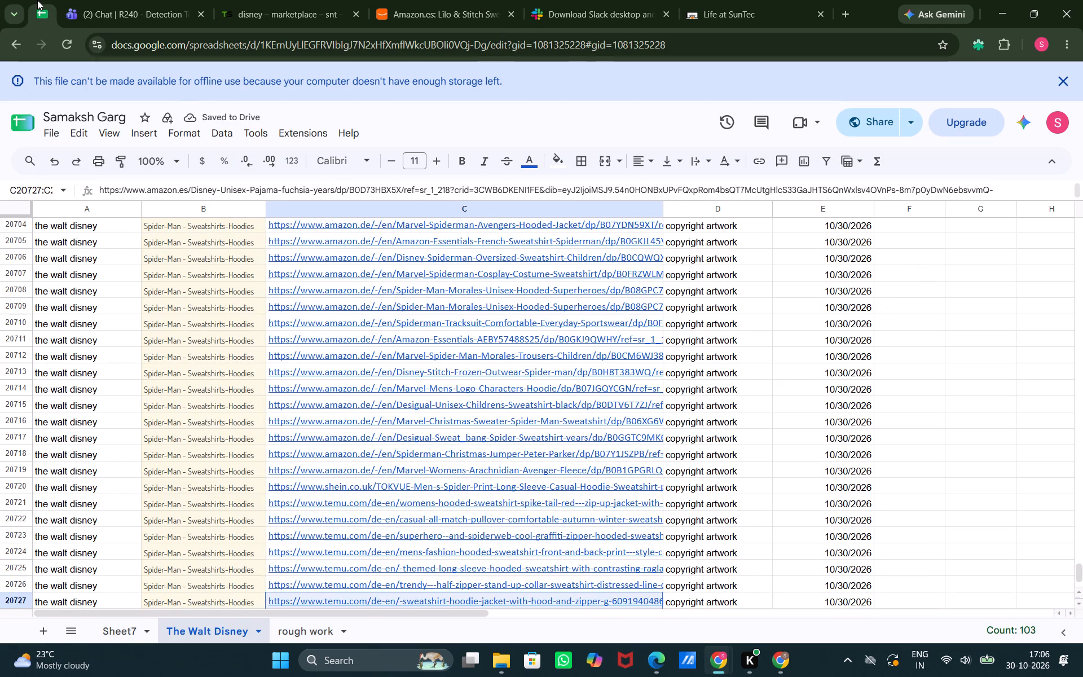
{"action": "key", "text": "ctrl+shift+Down"}
{"action": "key", "text": "ctrl+shift+Down"}
{"action": "key", "text": "ctrl+shift+Down"}
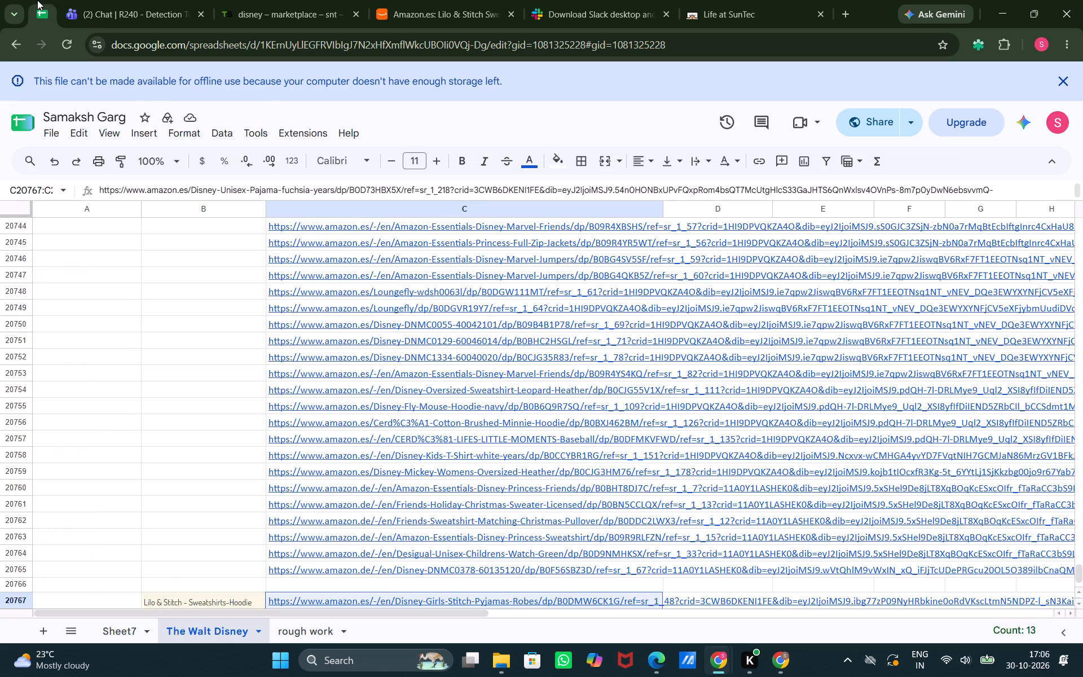
{"action": "key", "text": "ctrl+shift+Down"}
{"action": "key", "text": "ctrl+shift+Down"}
{"action": "key", "text": "ctrl+shift+Up"}
{"action": "key", "text": "Down"}
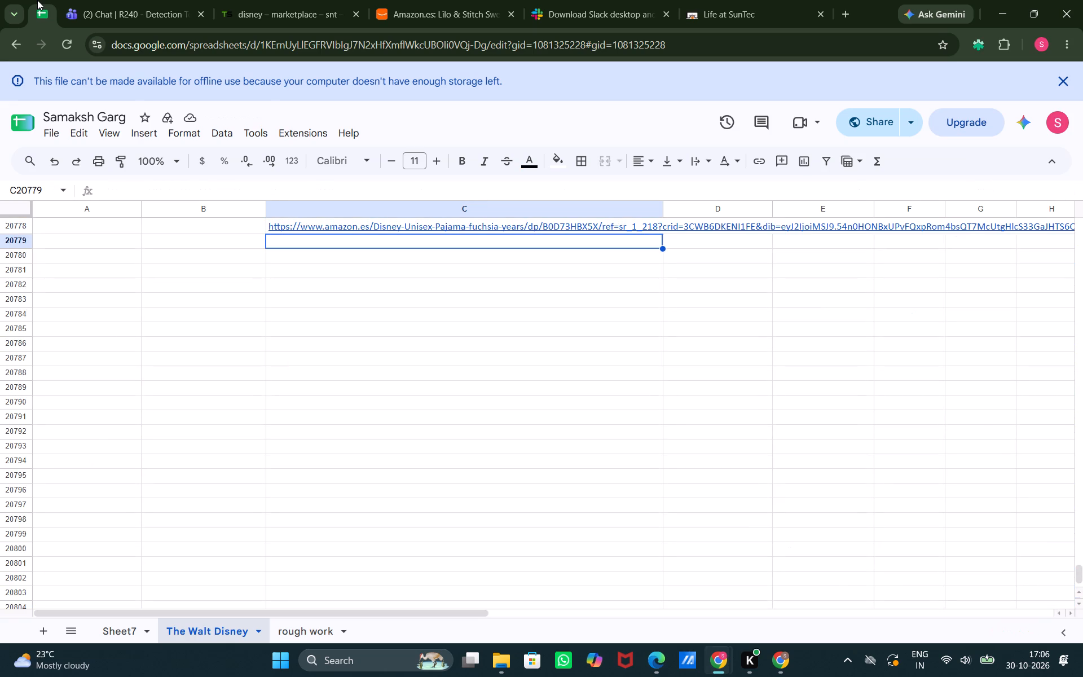
Check the remaining listings on the fifth results page and open the sixth page of lilo & stitch sweatshirt results.
{"action": "left_click", "coordinate": [420, 0]}
{"action": "scroll", "coordinate": [714, 388], "scroll_direction": "down", "scroll_amount": 4}
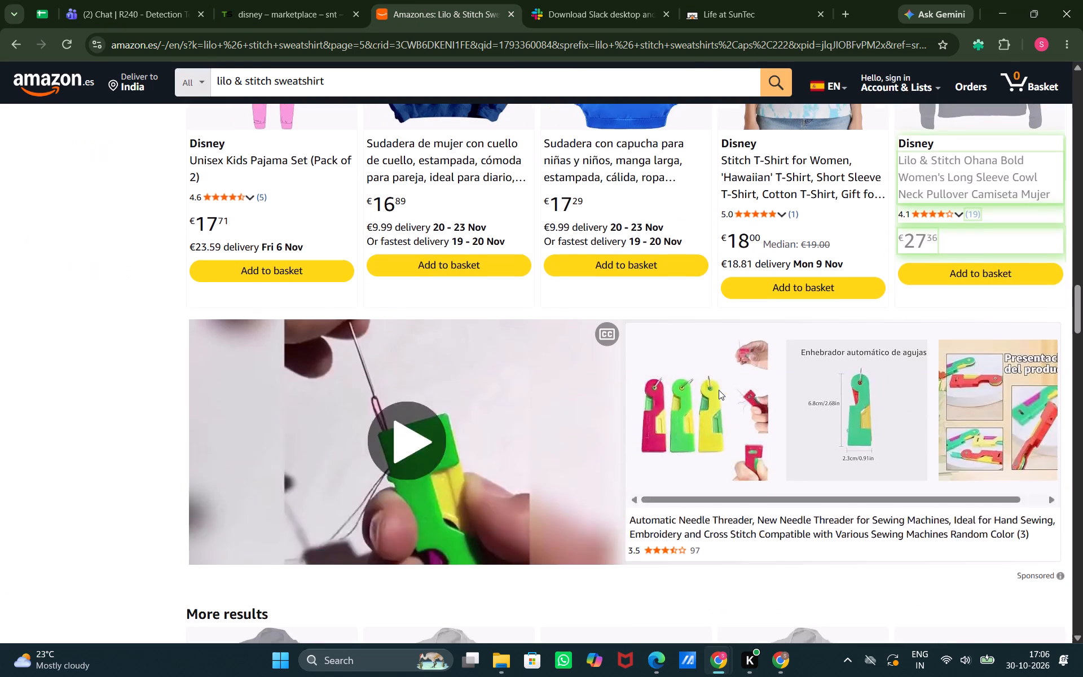
{"action": "scroll", "coordinate": [719, 390], "scroll_direction": "up", "scroll_amount": 1}
{"action": "scroll", "coordinate": [719, 390], "scroll_direction": "down", "scroll_amount": 8}
{"action": "scroll", "coordinate": [1013, 287], "scroll_direction": "down", "scroll_amount": 3}
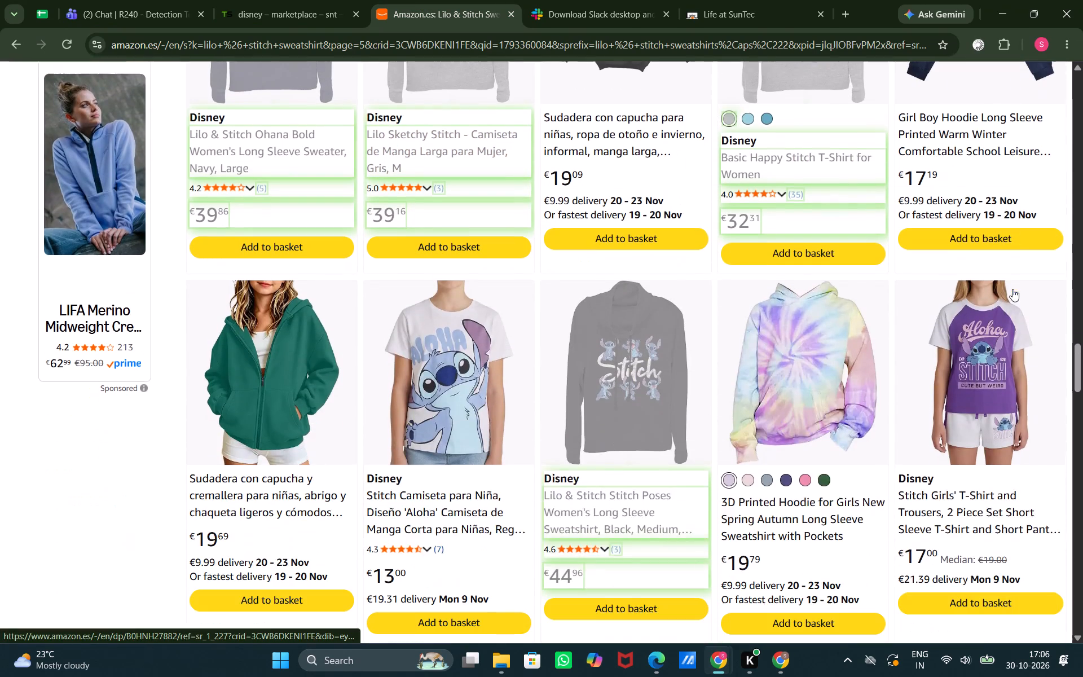
{"action": "scroll", "coordinate": [1001, 382], "scroll_direction": "down", "scroll_amount": 3}
{"action": "scroll", "coordinate": [347, 247], "scroll_direction": "down", "scroll_amount": 3}
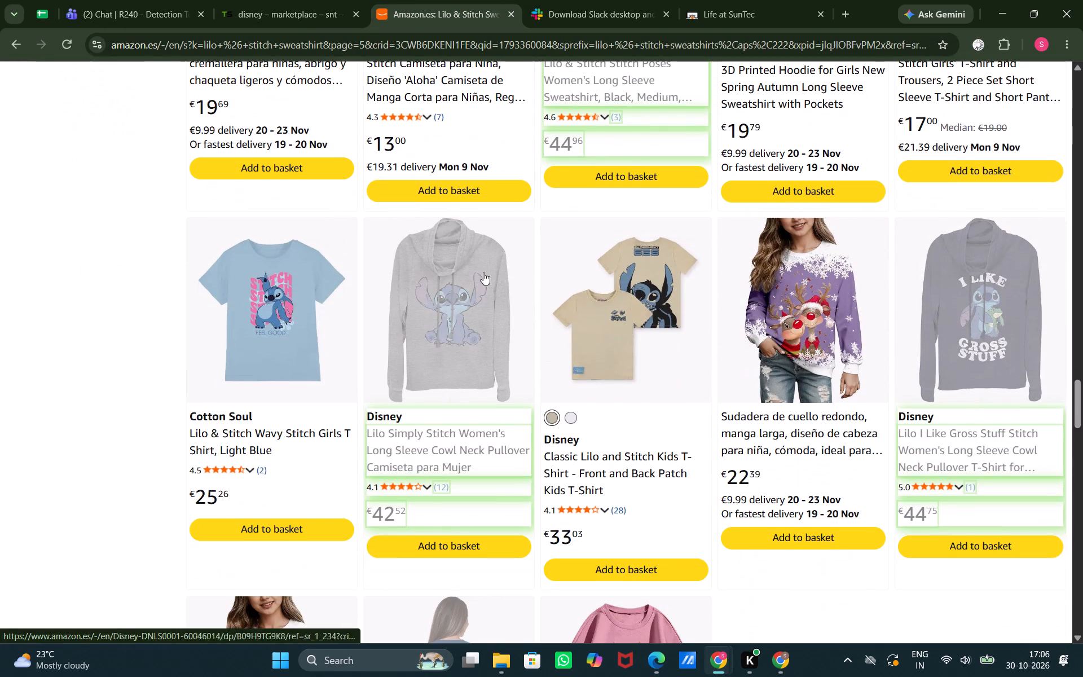
{"action": "scroll", "coordinate": [1016, 304], "scroll_direction": "down", "scroll_amount": 6}
{"action": "scroll", "coordinate": [478, 337], "scroll_direction": "down", "scroll_amount": 5}
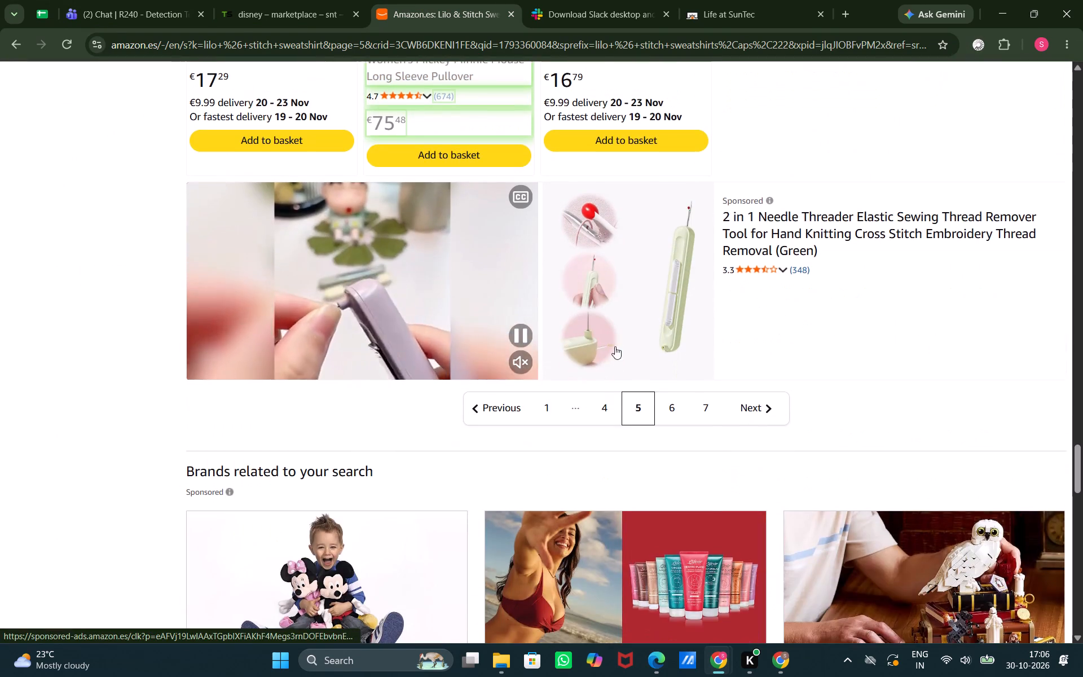
{"action": "scroll", "coordinate": [615, 348], "scroll_direction": "down", "scroll_amount": 4}
{"action": "scroll", "coordinate": [619, 350], "scroll_direction": "up", "scroll_amount": 2}
{"action": "left_click", "coordinate": [668, 269]}
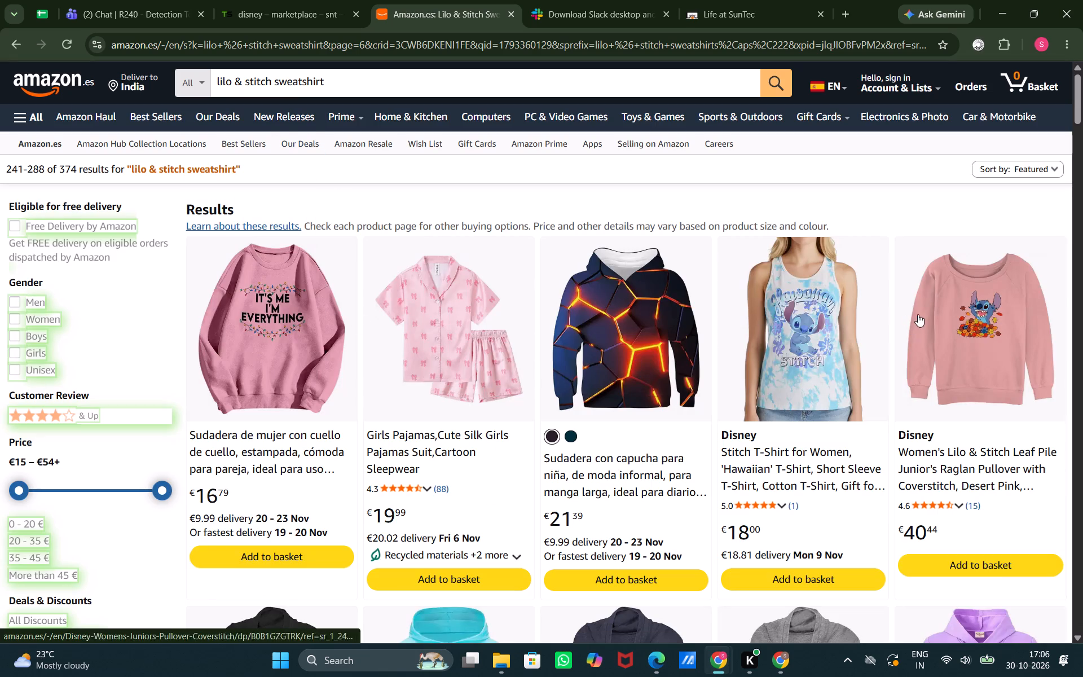
Search Amazon.es for "lilo and stitch sweatshirt", replacing the ampersand in the query with "and".
{"action": "left_click", "coordinate": [241, 80]}
{"action": "key", "text": "BackSpace"}
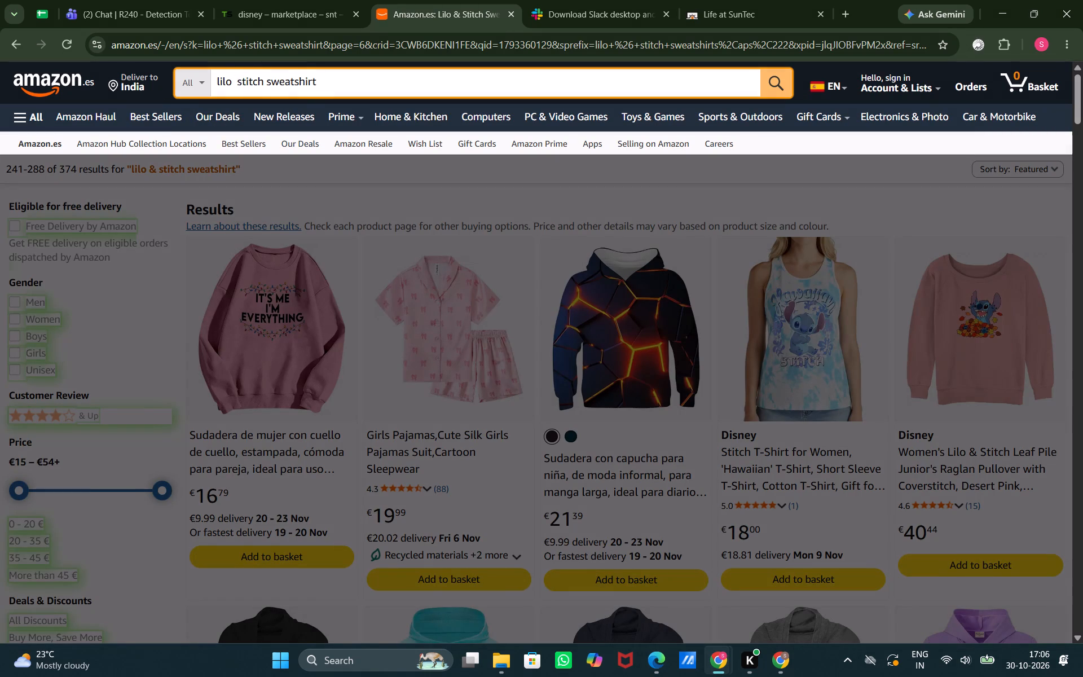
{"action": "type", "text": "and"}
{"action": "key", "text": "Return"}
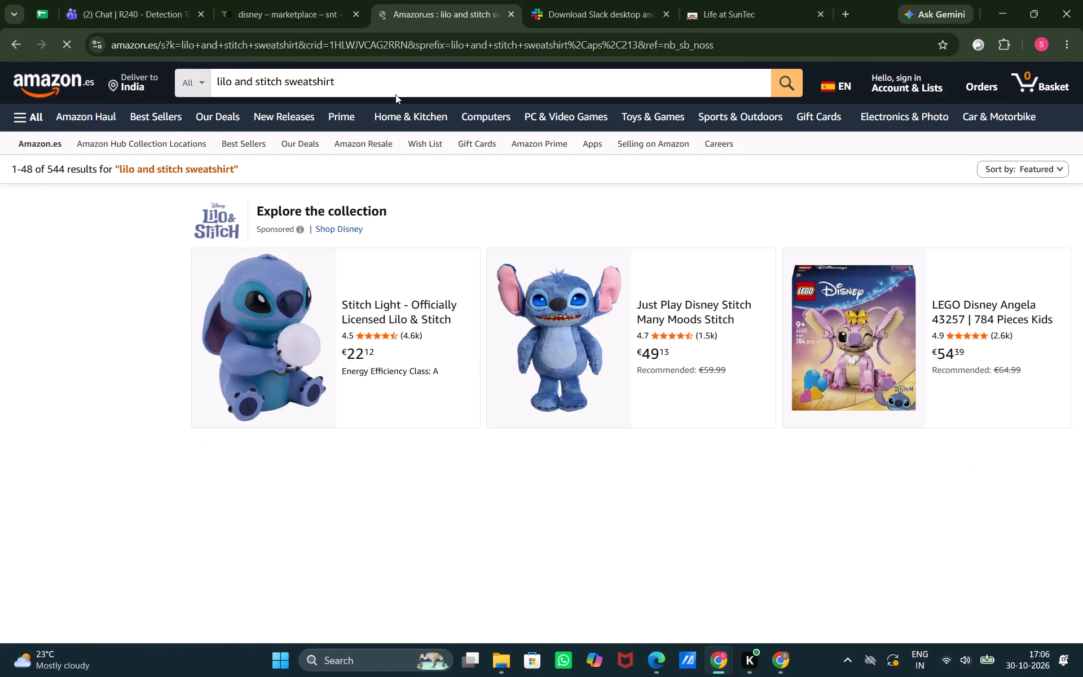
Examine the first page of lilo and stitch sweatshirt results for listings not yet collected, and open the second page.
{"action": "scroll", "coordinate": [455, 286], "scroll_direction": "down", "scroll_amount": 3}
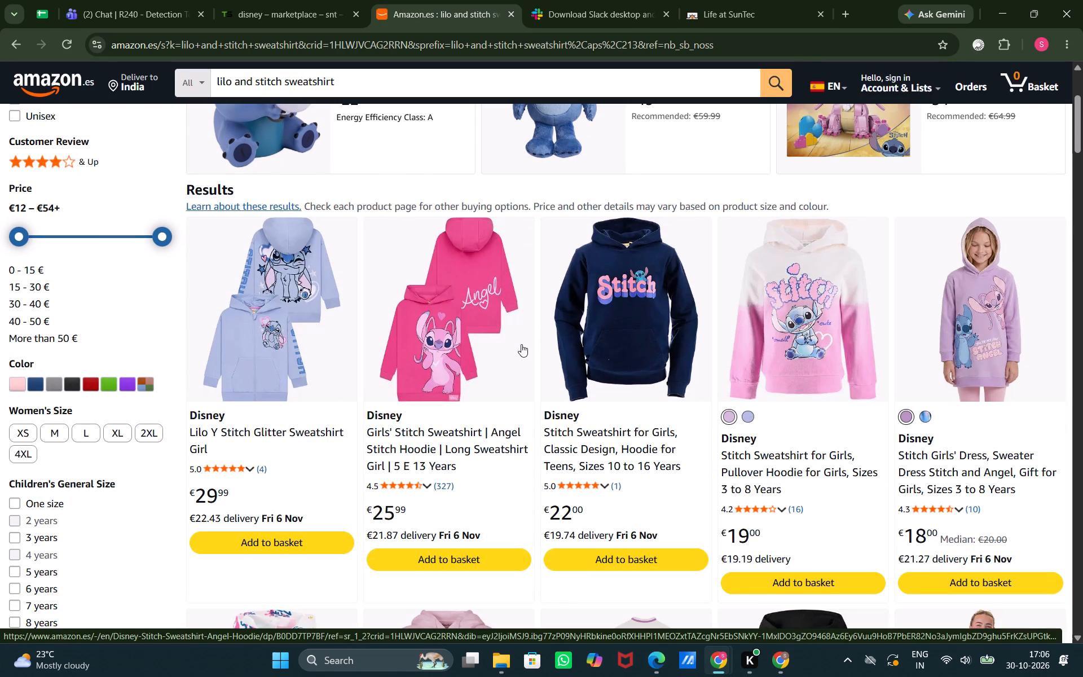
{"action": "scroll", "coordinate": [554, 333], "scroll_direction": "down", "scroll_amount": 5}
{"action": "scroll", "coordinate": [552, 336], "scroll_direction": "up", "scroll_amount": 6}
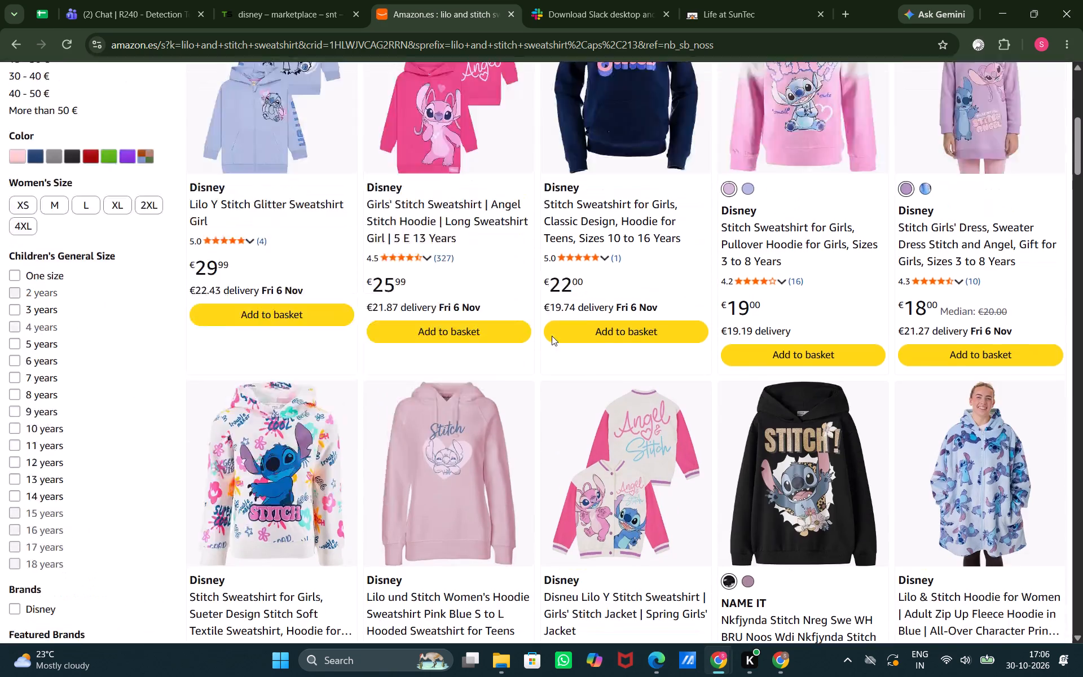
{"action": "scroll", "coordinate": [551, 335], "scroll_direction": "down", "scroll_amount": 1}
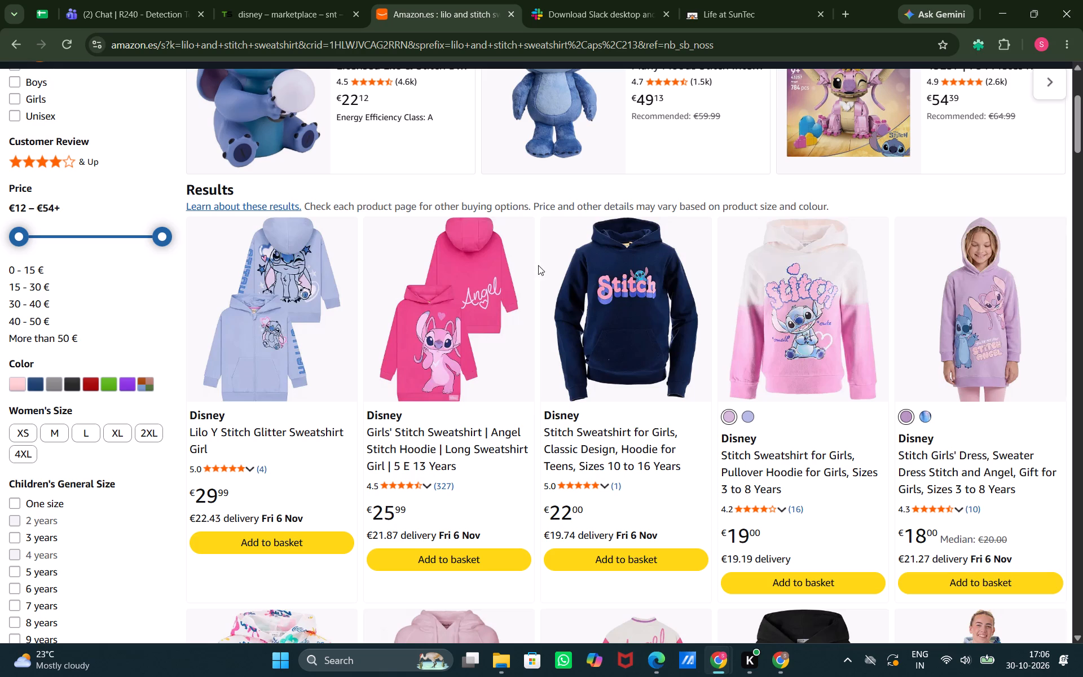
{"action": "scroll", "coordinate": [577, 303], "scroll_direction": "down", "scroll_amount": 7}
{"action": "scroll", "coordinate": [377, 252], "scroll_direction": "down", "scroll_amount": 3}
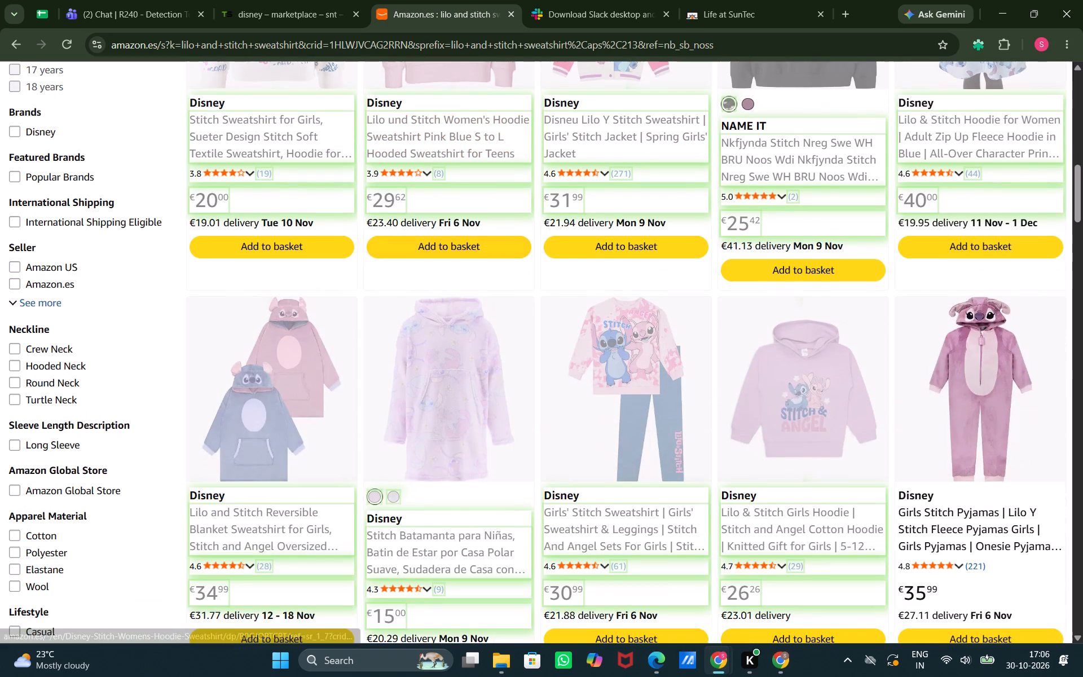
{"action": "scroll", "coordinate": [380, 243], "scroll_direction": "down", "scroll_amount": 8}
{"action": "scroll", "coordinate": [320, 271], "scroll_direction": "down", "scroll_amount": 8}
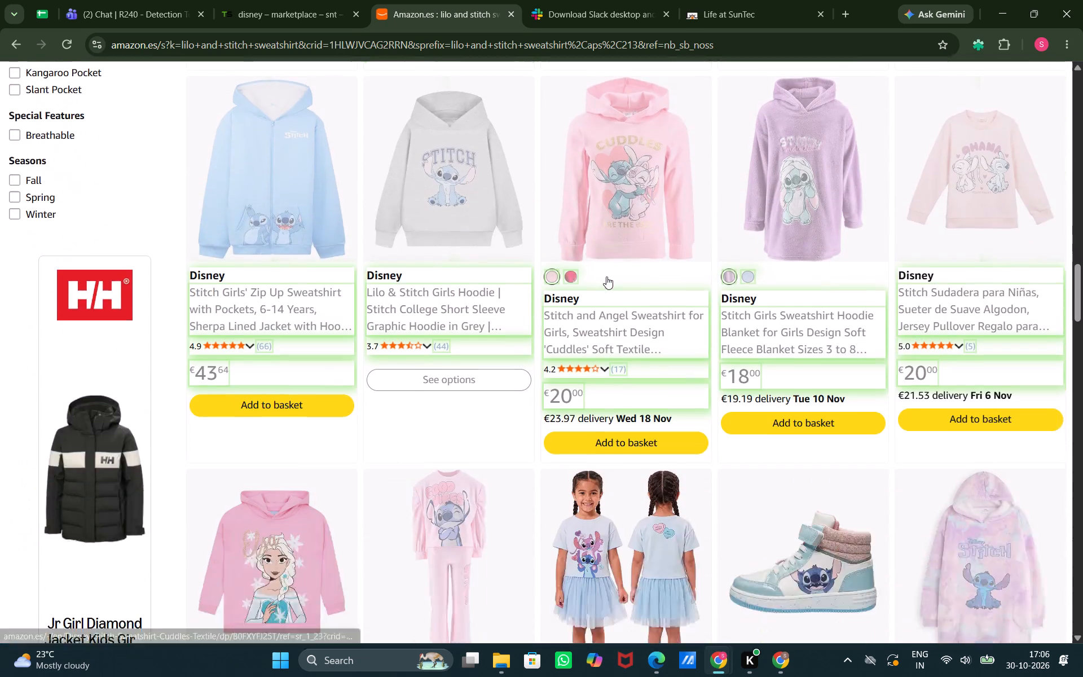
{"action": "scroll", "coordinate": [627, 276], "scroll_direction": "down", "scroll_amount": 3}
{"action": "scroll", "coordinate": [631, 279], "scroll_direction": "up", "scroll_amount": 2}
{"action": "scroll", "coordinate": [628, 326], "scroll_direction": "down", "scroll_amount": 6}
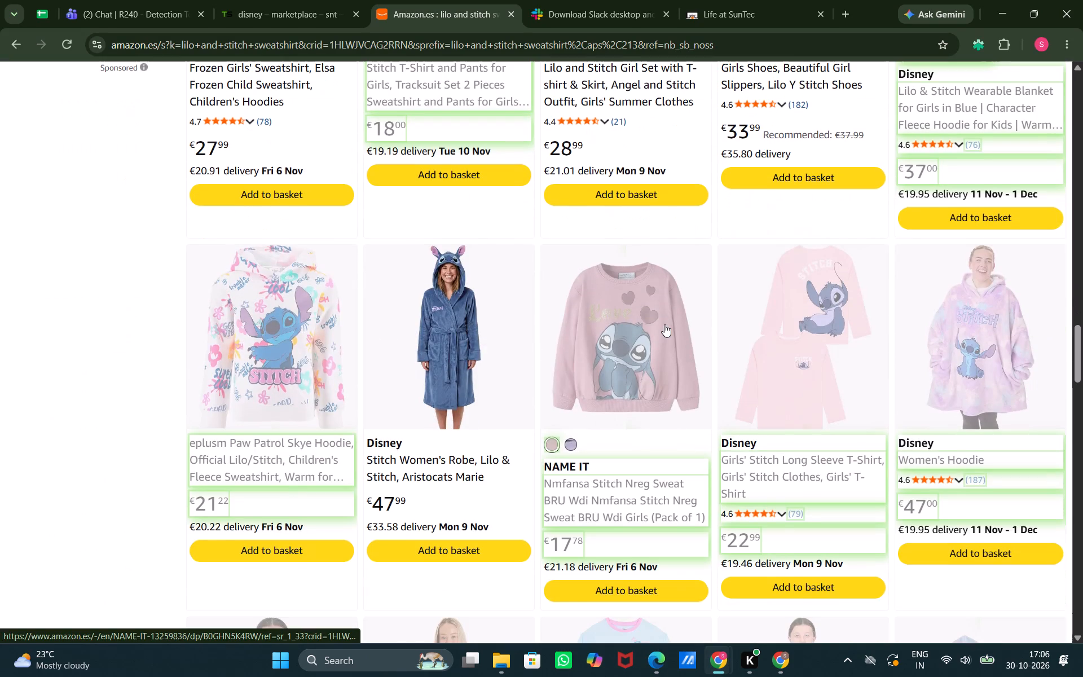
{"action": "scroll", "coordinate": [664, 324], "scroll_direction": "down", "scroll_amount": 12}
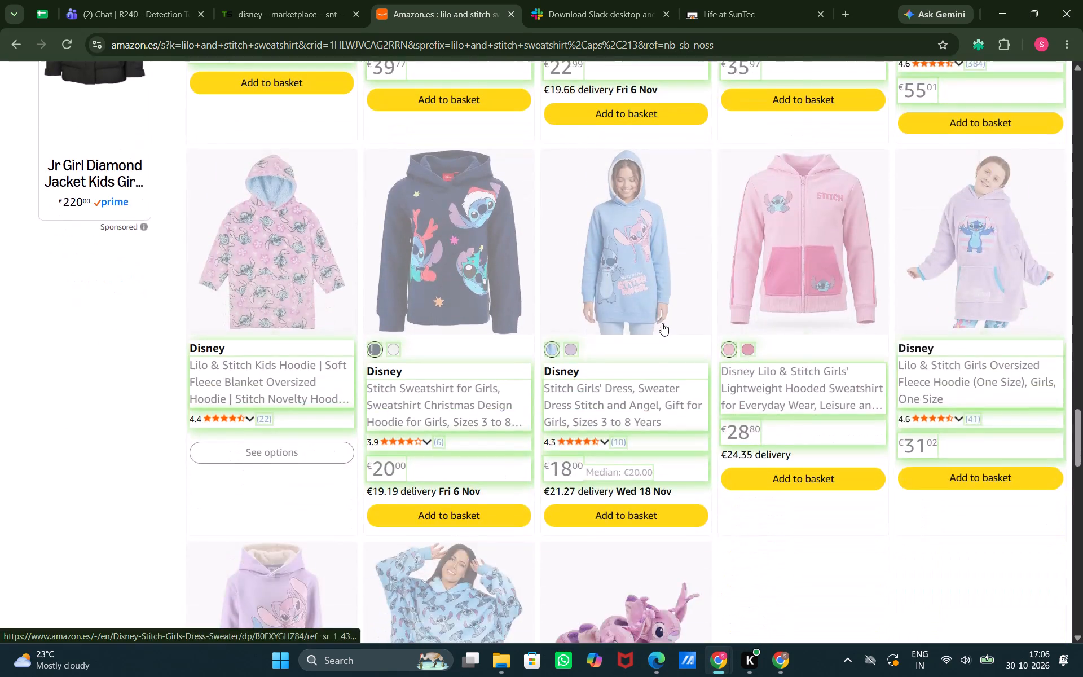
{"action": "scroll", "coordinate": [659, 327], "scroll_direction": "down", "scroll_amount": 14}
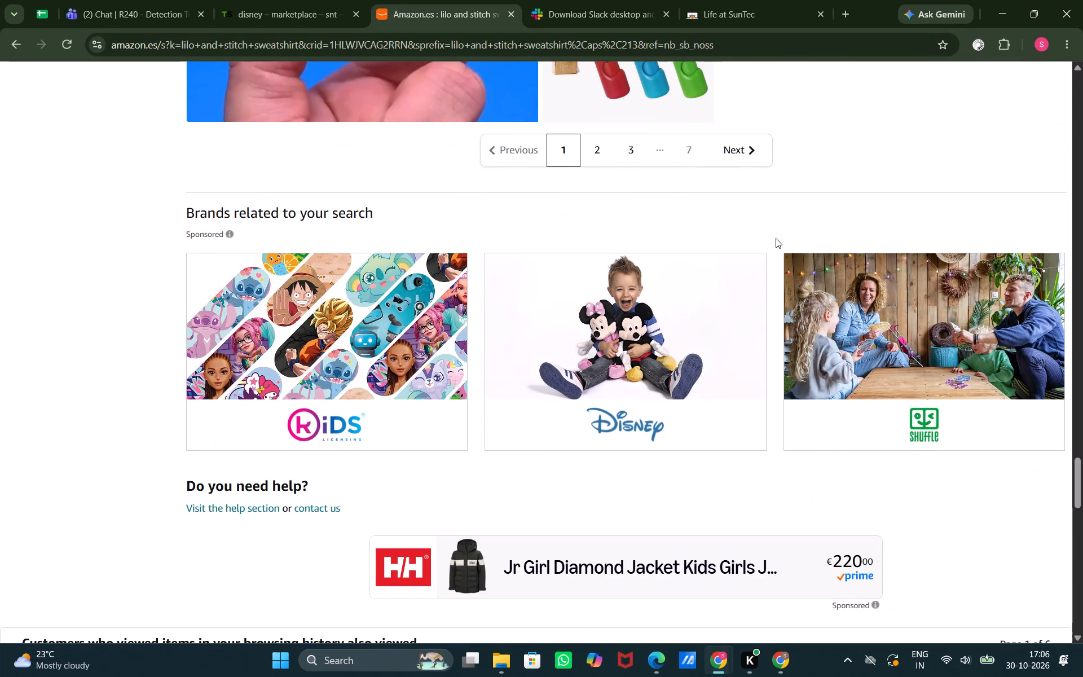
{"action": "left_click", "coordinate": [600, 159]}
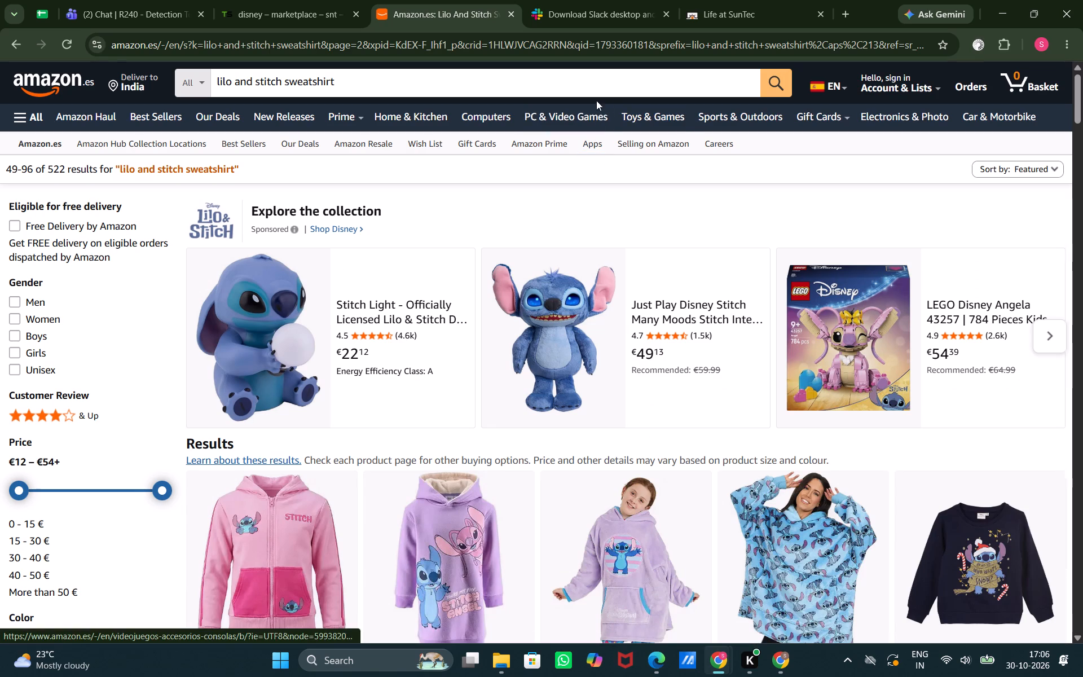
Examine the second page of lilo and stitch sweatshirt results on Amazon.es for listings not yet collected.
{"action": "scroll", "coordinate": [805, 129], "scroll_direction": "down", "scroll_amount": 5}
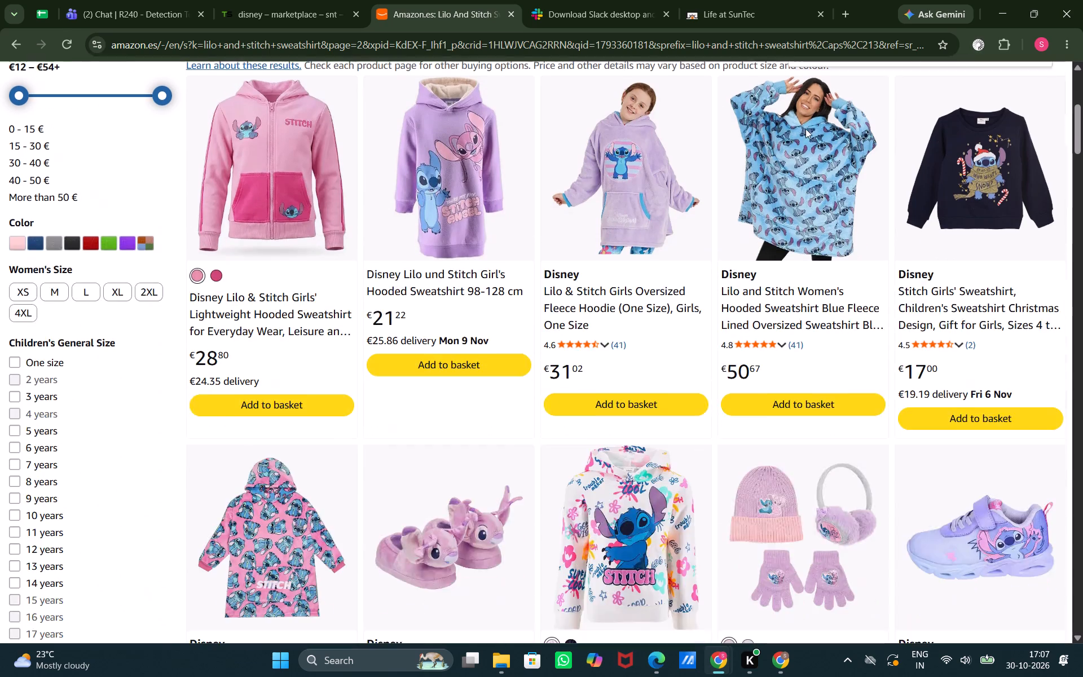
{"action": "scroll", "coordinate": [752, 164], "scroll_direction": "up", "scroll_amount": 3}
{"action": "scroll", "coordinate": [752, 164], "scroll_direction": "down", "scroll_amount": 5}
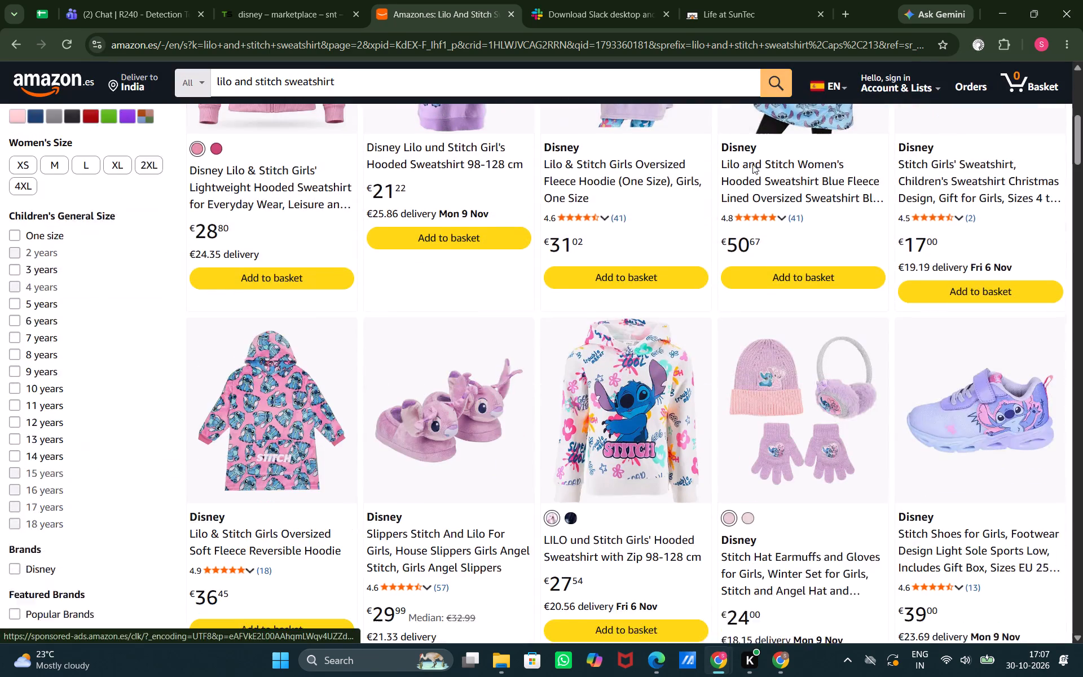
{"action": "scroll", "coordinate": [752, 164], "scroll_direction": "up", "scroll_amount": 7}
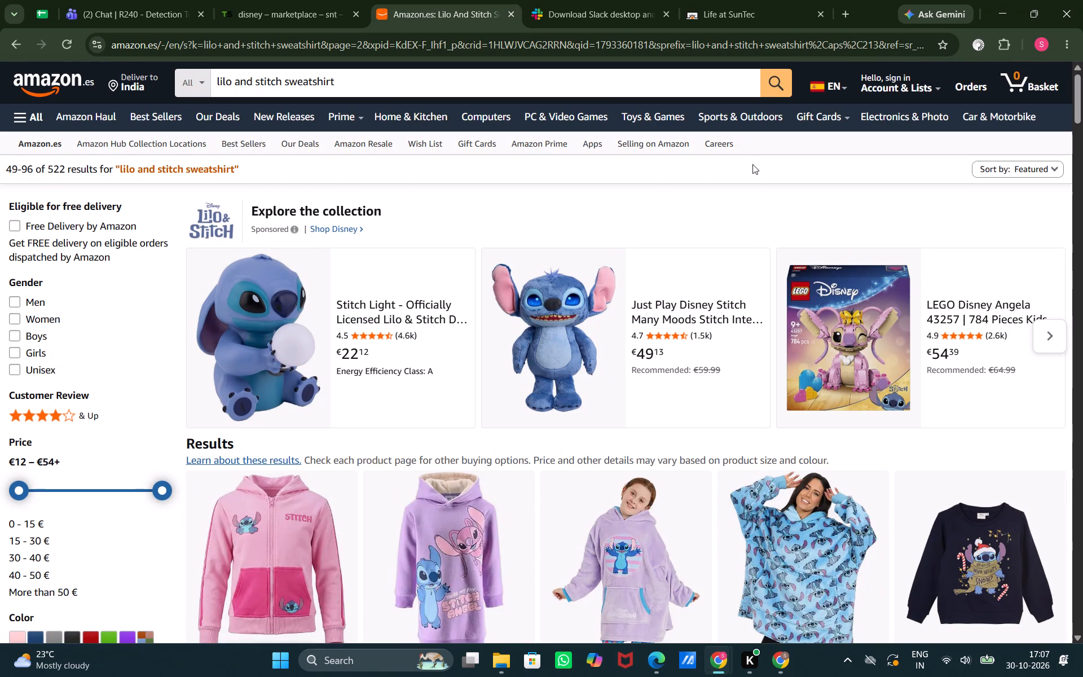
{"action": "scroll", "coordinate": [783, 179], "scroll_direction": "down", "scroll_amount": 4}
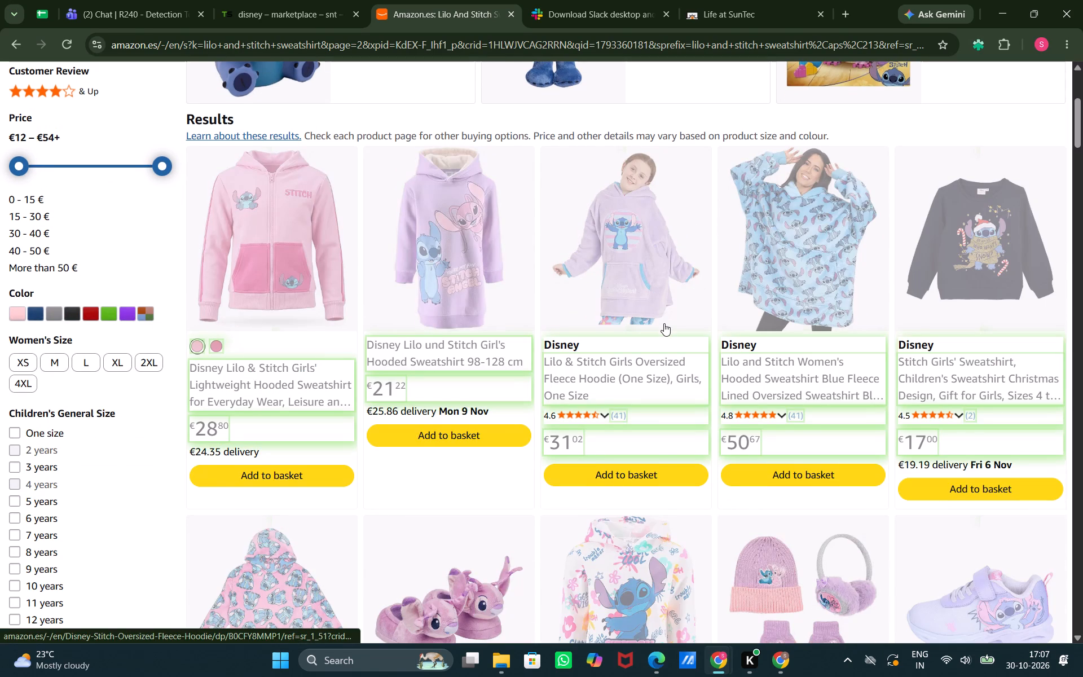
{"action": "scroll", "coordinate": [656, 232], "scroll_direction": "down", "scroll_amount": 4}
{"action": "scroll", "coordinate": [523, 223], "scroll_direction": "down", "scroll_amount": 7}
{"action": "scroll", "coordinate": [531, 222], "scroll_direction": "up", "scroll_amount": 5}
{"action": "scroll", "coordinate": [531, 221], "scroll_direction": "down", "scroll_amount": 4}
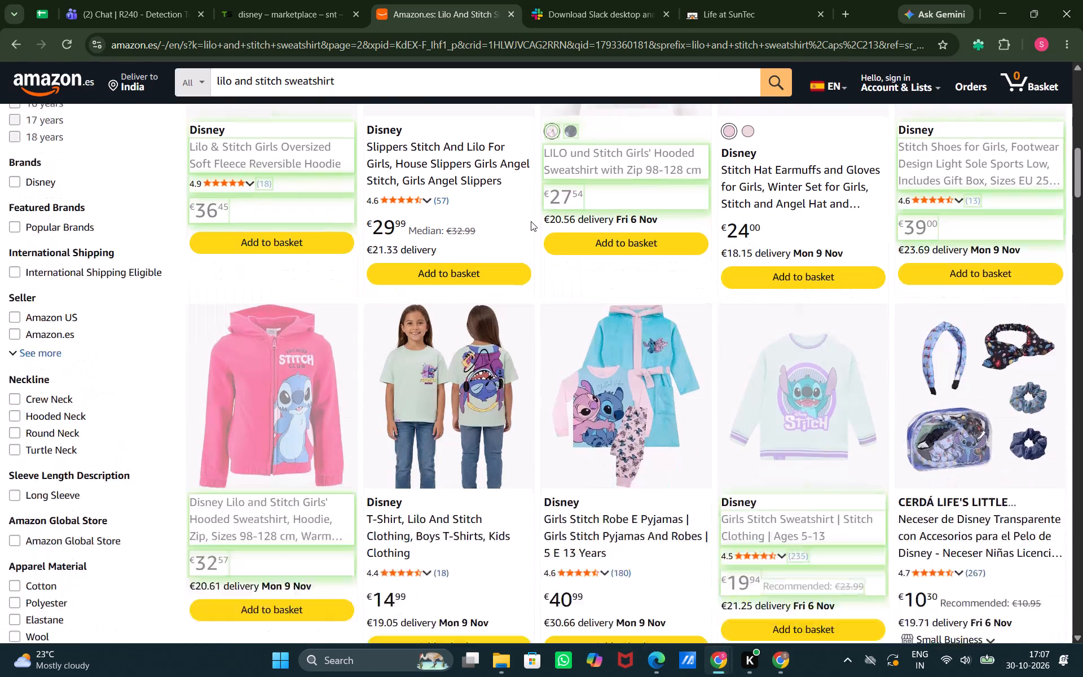
{"action": "scroll", "coordinate": [637, 400], "scroll_direction": "down", "scroll_amount": 4}
{"action": "scroll", "coordinate": [635, 394], "scroll_direction": "up", "scroll_amount": 1}
{"action": "scroll", "coordinate": [635, 393], "scroll_direction": "down", "scroll_amount": 20}
{"action": "scroll", "coordinate": [635, 393], "scroll_direction": "down", "scroll_amount": 15}
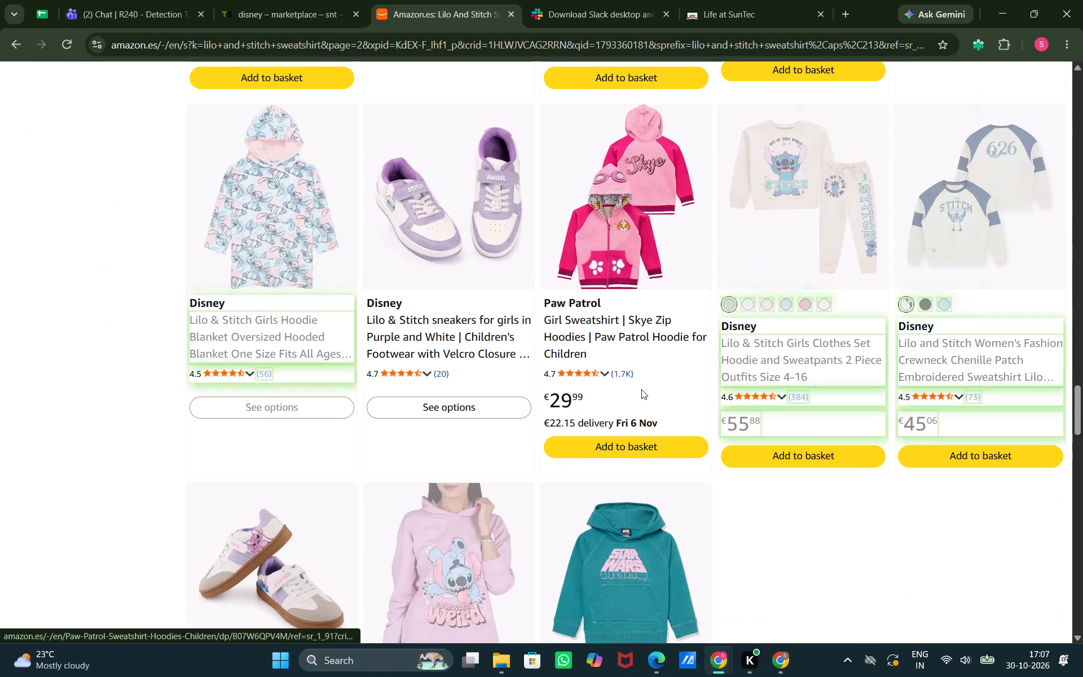
{"action": "scroll", "coordinate": [641, 389], "scroll_direction": "up", "scroll_amount": 7}
{"action": "scroll", "coordinate": [641, 389], "scroll_direction": "down", "scroll_amount": 13}
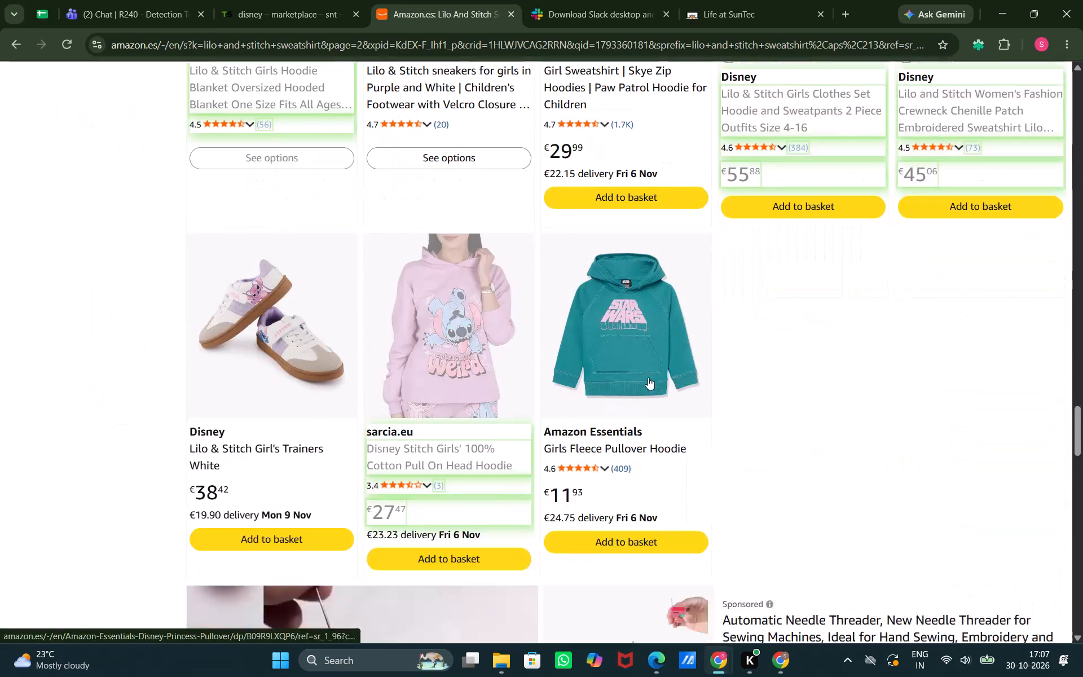
{"action": "scroll", "coordinate": [751, 359], "scroll_direction": "down", "scroll_amount": 6}
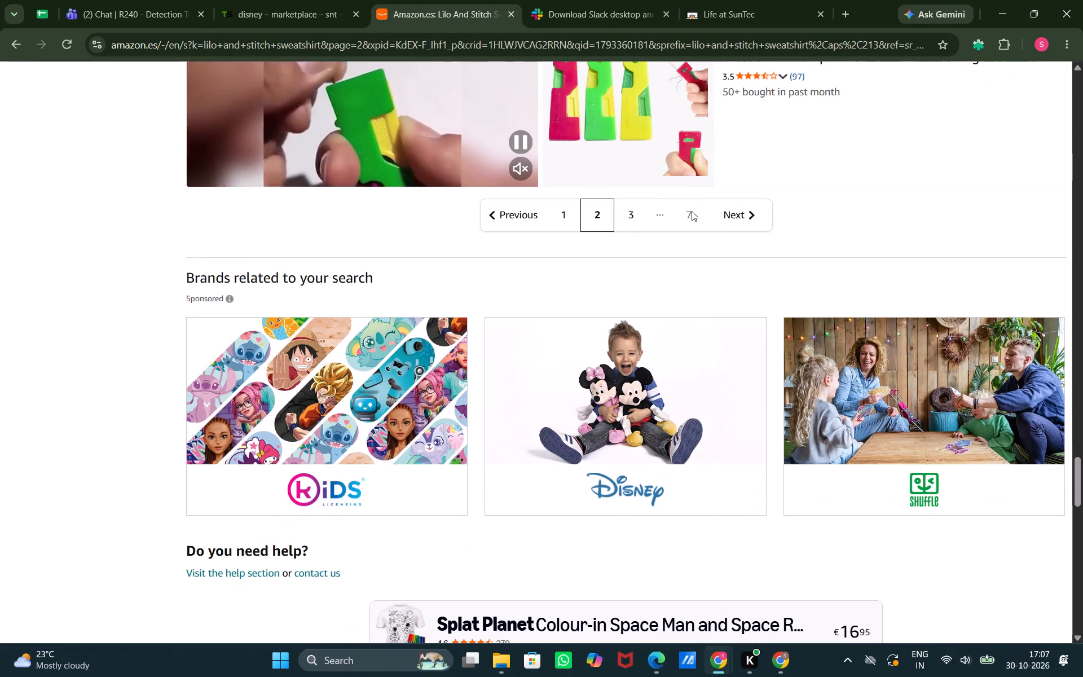
{"action": "left_click", "coordinate": [692, 211]}
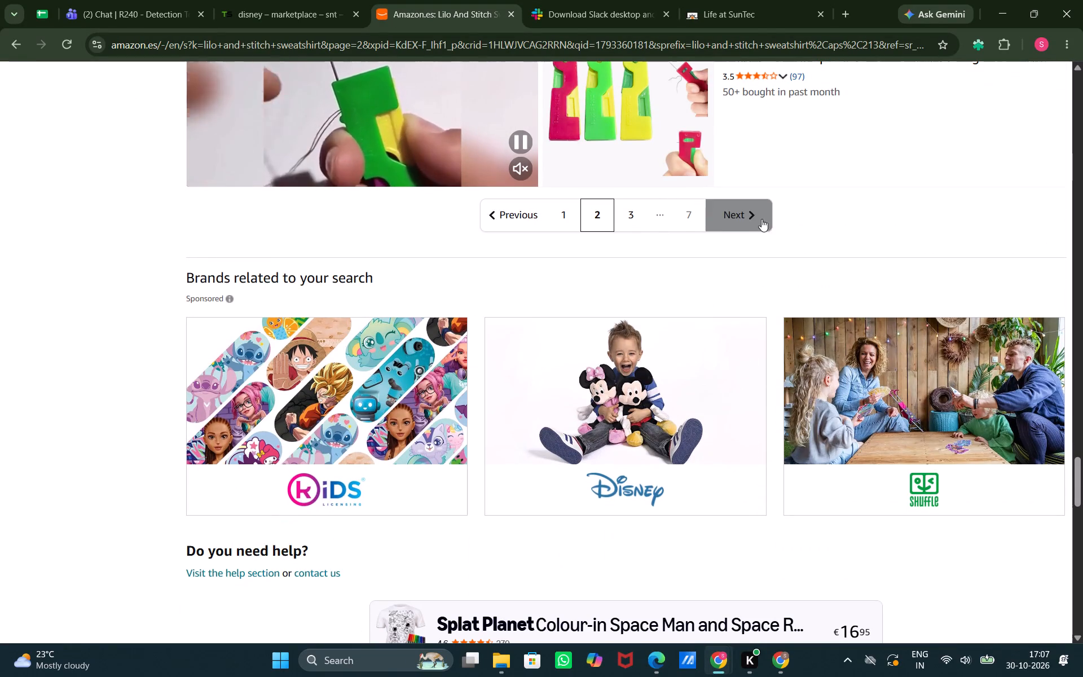
{"action": "left_click", "coordinate": [659, 213]}
{"action": "scroll", "coordinate": [551, 267], "scroll_direction": "up", "scroll_amount": 5}
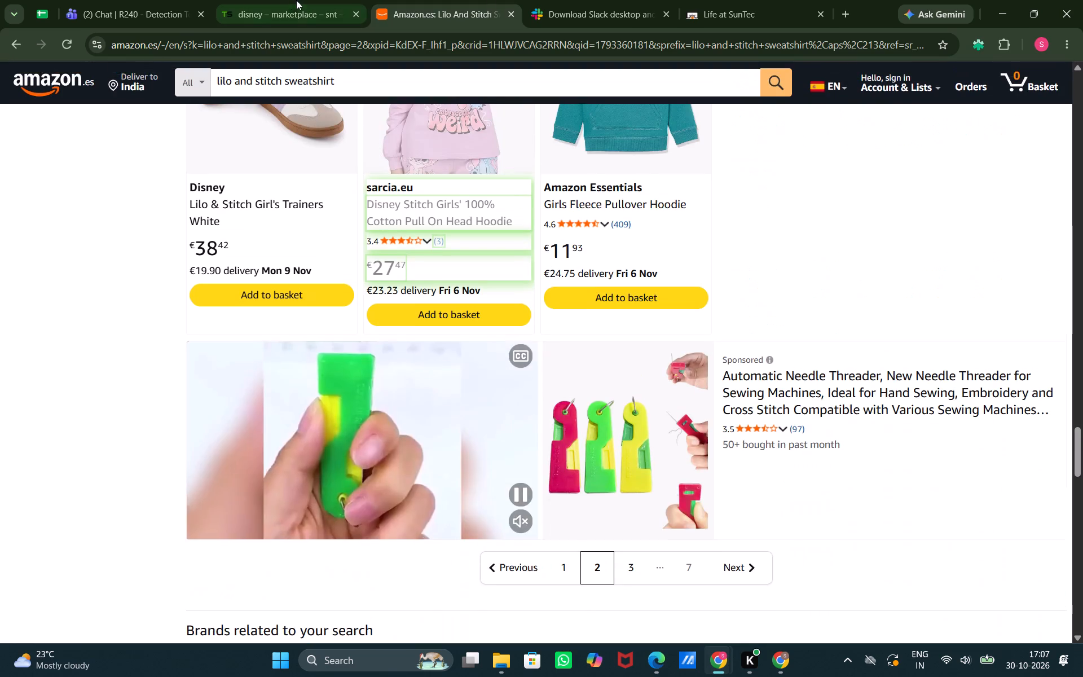
Check the most recently collected links at the end of column C in The Walt Disney sheet.
{"action": "left_click", "coordinate": [289, 0]}
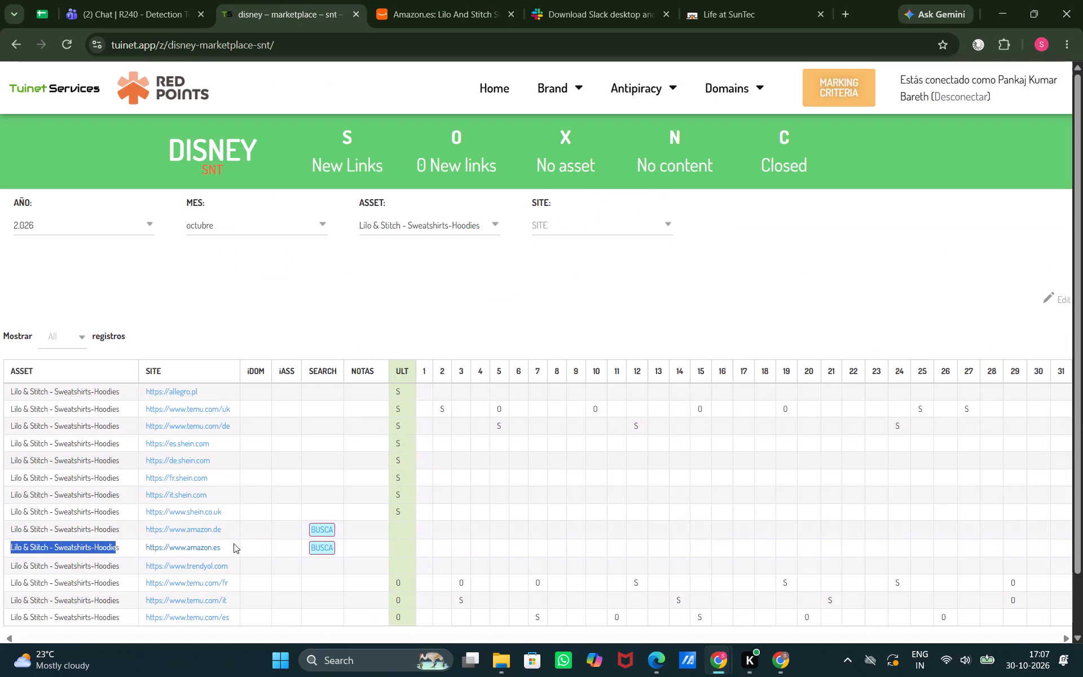
{"action": "left_click", "coordinate": [30, 0]}
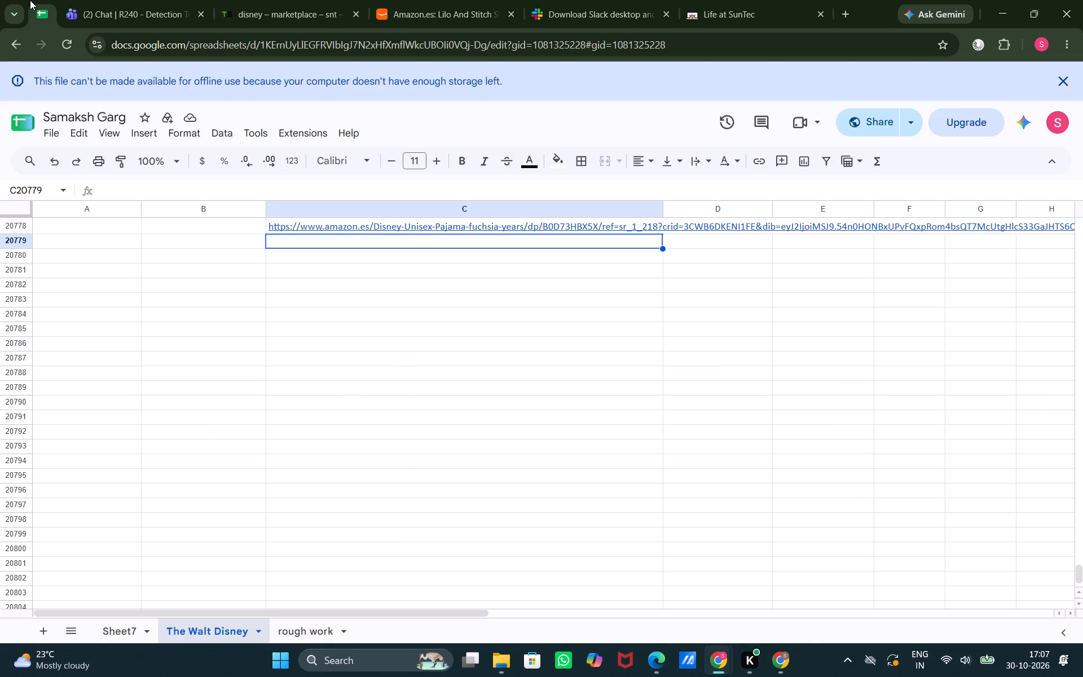
{"action": "scroll", "coordinate": [276, 319], "scroll_direction": "up", "scroll_amount": 3}
{"action": "scroll", "coordinate": [271, 318], "scroll_direction": "down", "scroll_amount": 1}
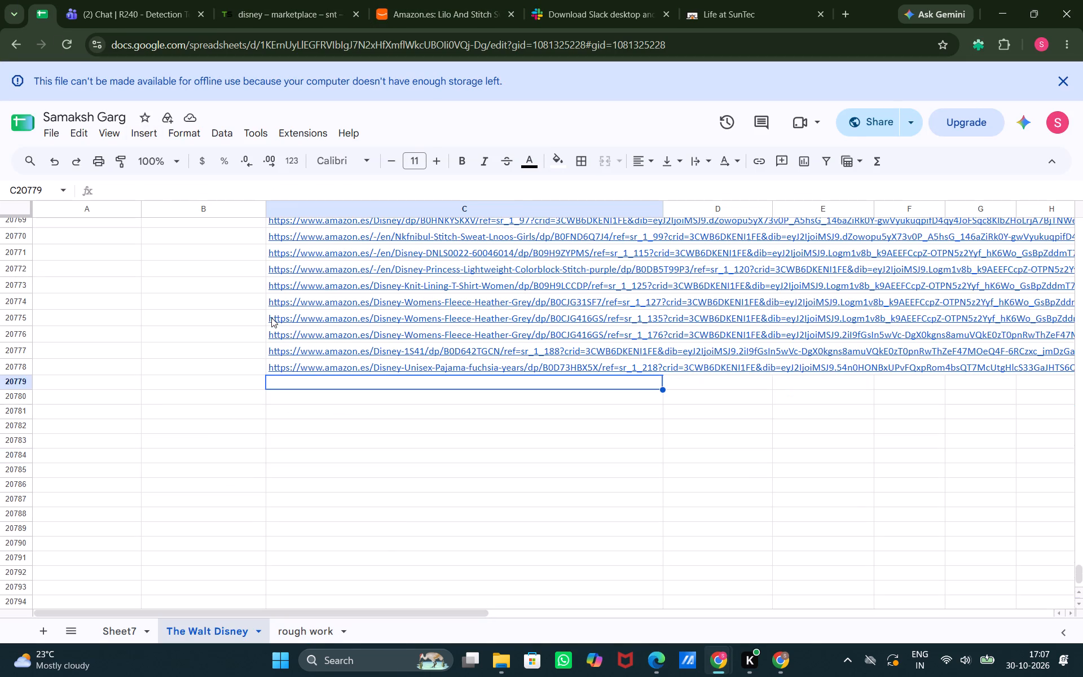
{"action": "scroll", "coordinate": [286, 411], "scroll_direction": "down", "scroll_amount": 2}
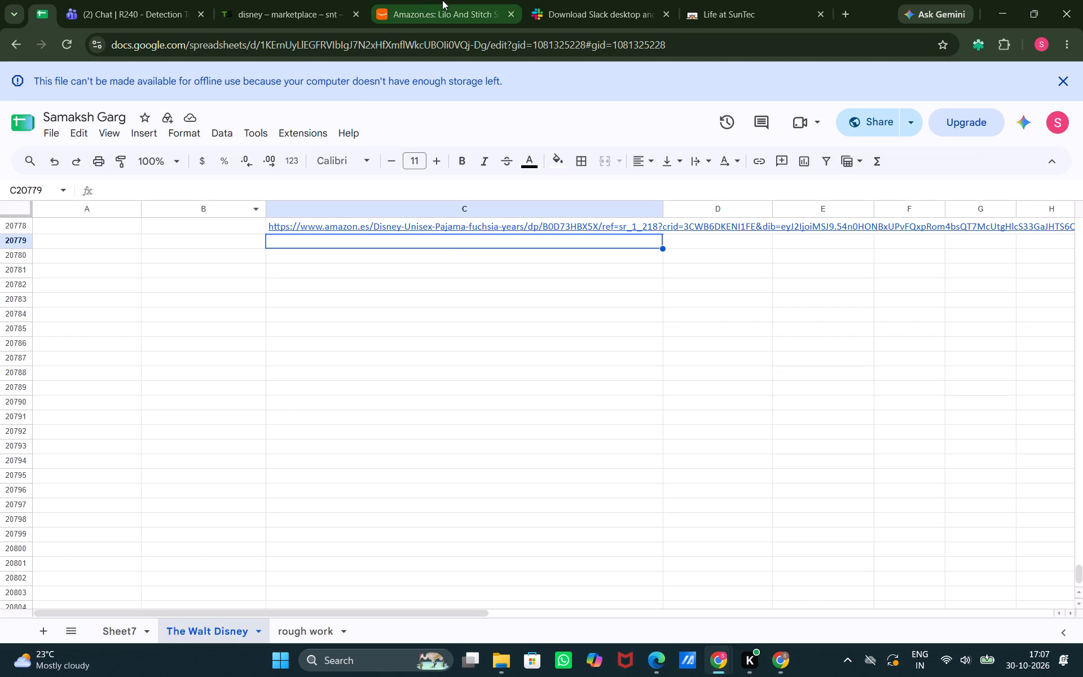
In the Disney tracker, copy the selected Lilo & Stitch sweatshirts asset name and open the amazon.de site.
{"action": "left_click", "coordinate": [265, 2]}
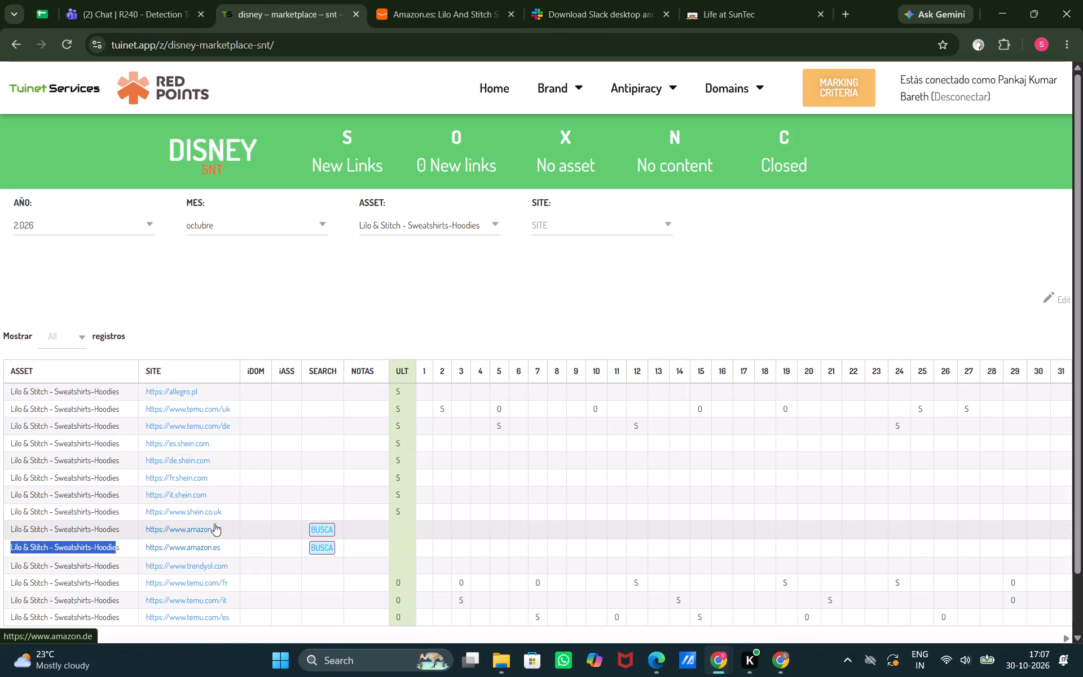
{"action": "key", "text": "ctrl+c"}
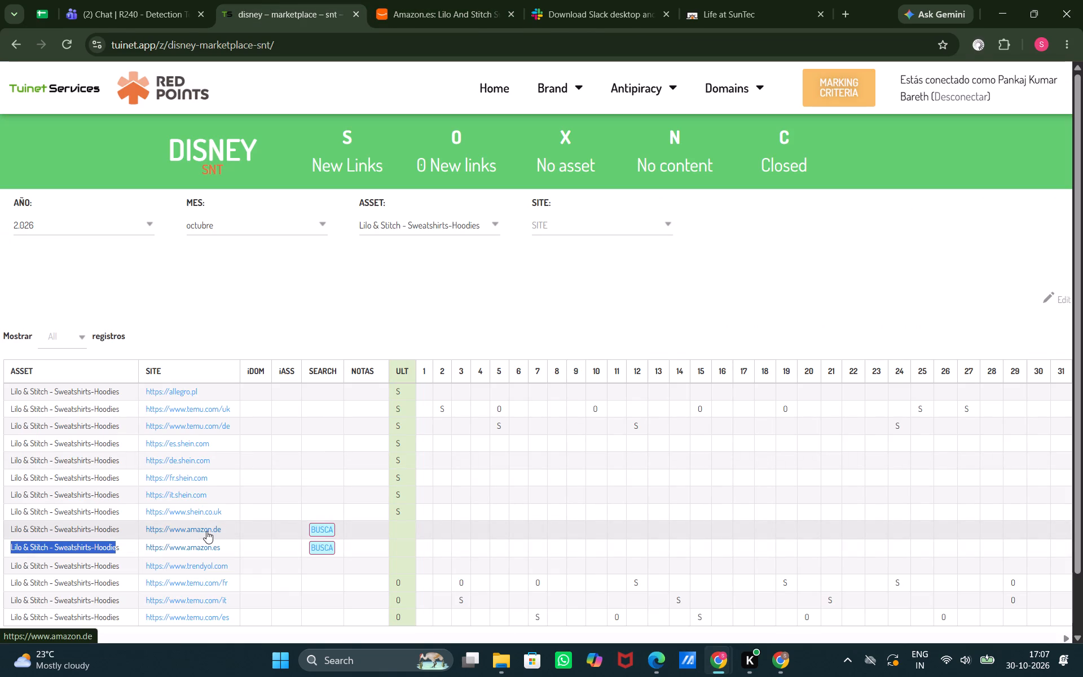
{"action": "left_click", "coordinate": [206, 531]}
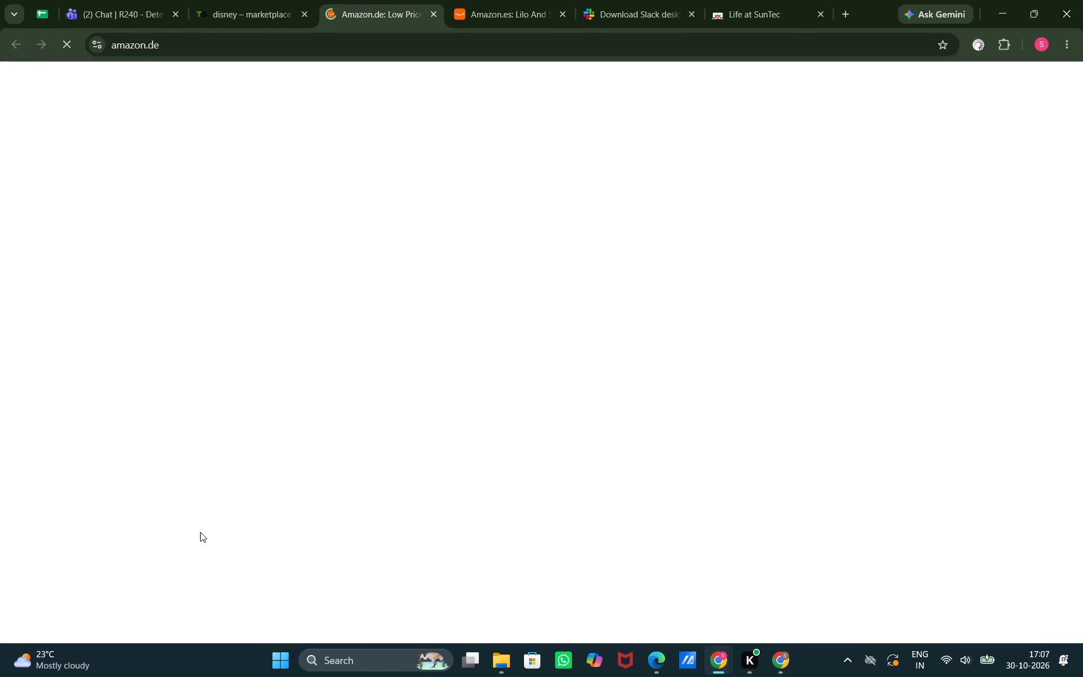
Search Amazon.de for "Lilo and Stitch Sweatshirts", adapting the copied asset name.
{"action": "left_click", "coordinate": [484, 82]}
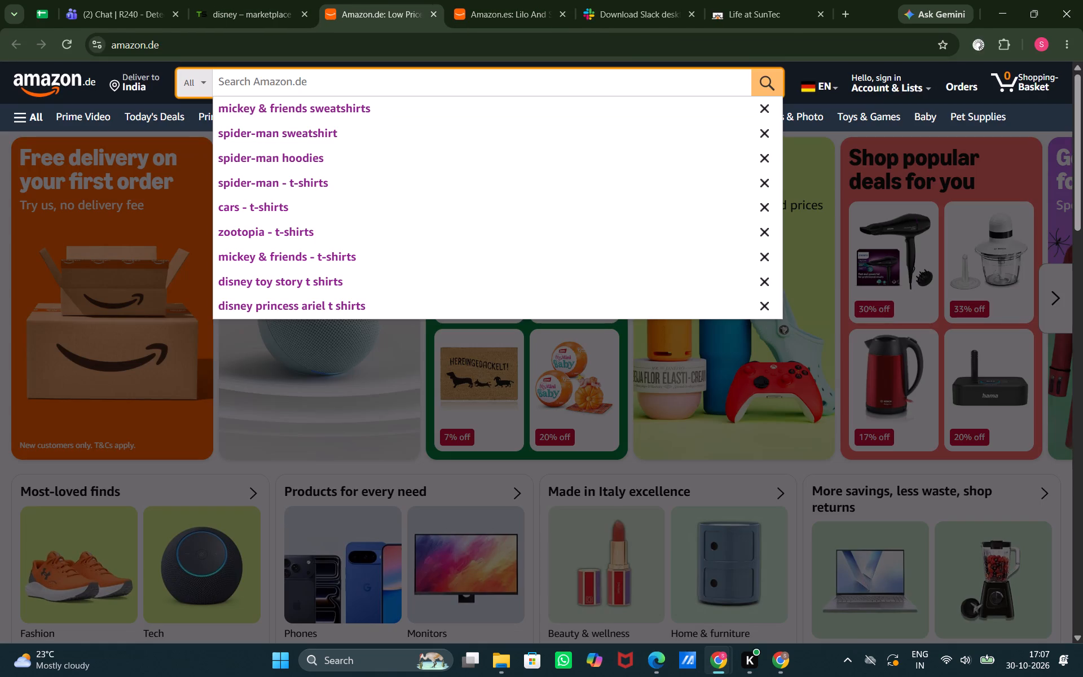
{"action": "key", "text": "ctrl+v"}
{"action": "key", "text": "BackSpace"}
{"action": "key", "text": "BackSpace"}
{"action": "key", "text": "BackSpace"}
{"action": "key", "text": "BackSpace"}
{"action": "key", "text": "BackSpace"}
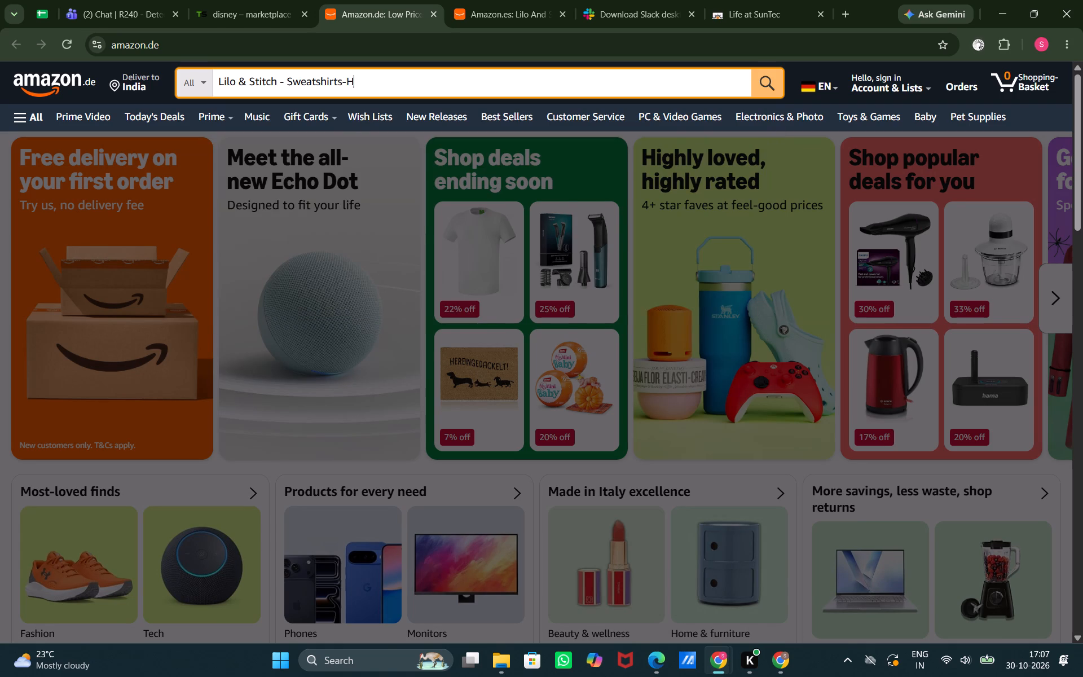
{"action": "key", "text": "BackSpace"}
{"action": "key", "text": "BackSpace"}
{"action": "key", "text": "Left"}
{"action": "key", "text": "Left"}
{"action": "key", "text": "Left"}
{"action": "key", "text": "Left"}
{"action": "key", "text": "Left"}
{"action": "key", "text": "Left"}
{"action": "key", "text": "Left"}
{"action": "key", "text": "Left"}
{"action": "key", "text": "Left"}
{"action": "key", "text": "Left"}
{"action": "key", "text": "Left"}
{"action": "key", "text": "Left"}
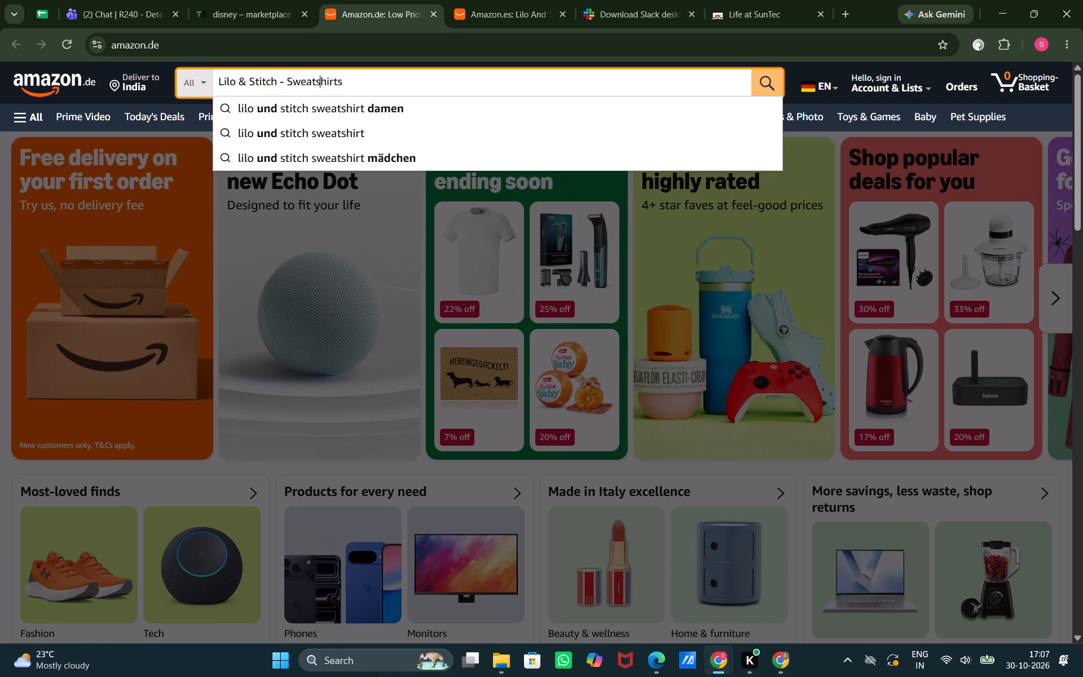
{"action": "key", "text": "BackSpace"}
{"action": "key", "text": "BackSpace"}
{"action": "key", "text": "BackSpace"}
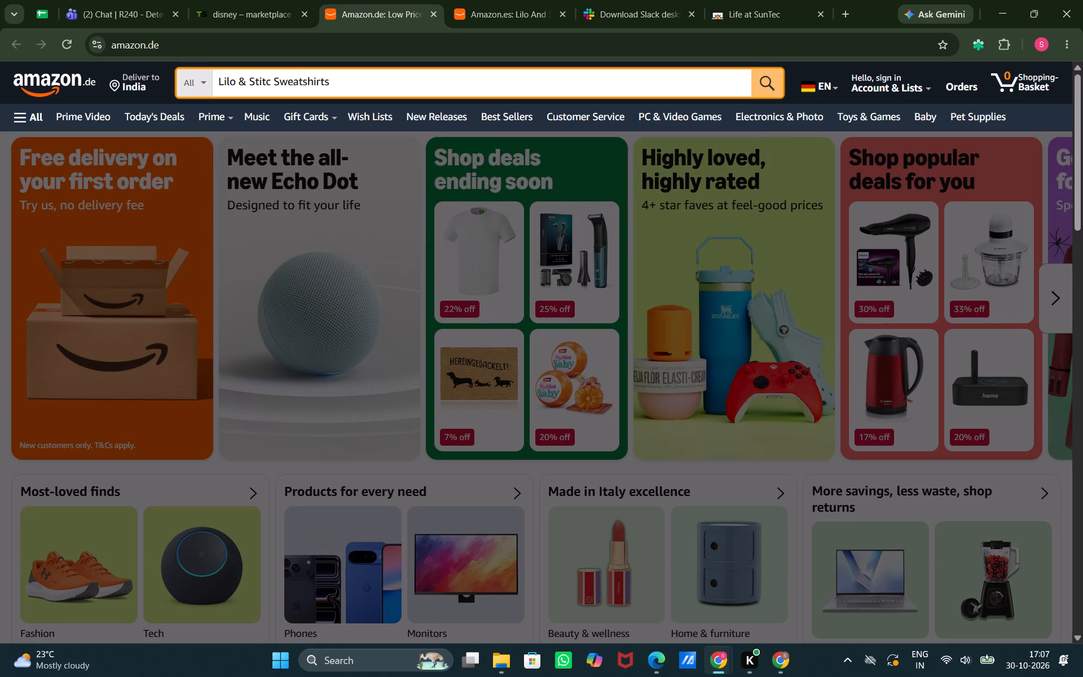
{"action": "key", "text": "h"}
{"action": "key", "text": "Left"}
{"action": "key", "text": "Left"}
{"action": "key", "text": "Left"}
{"action": "key", "text": "Left"}
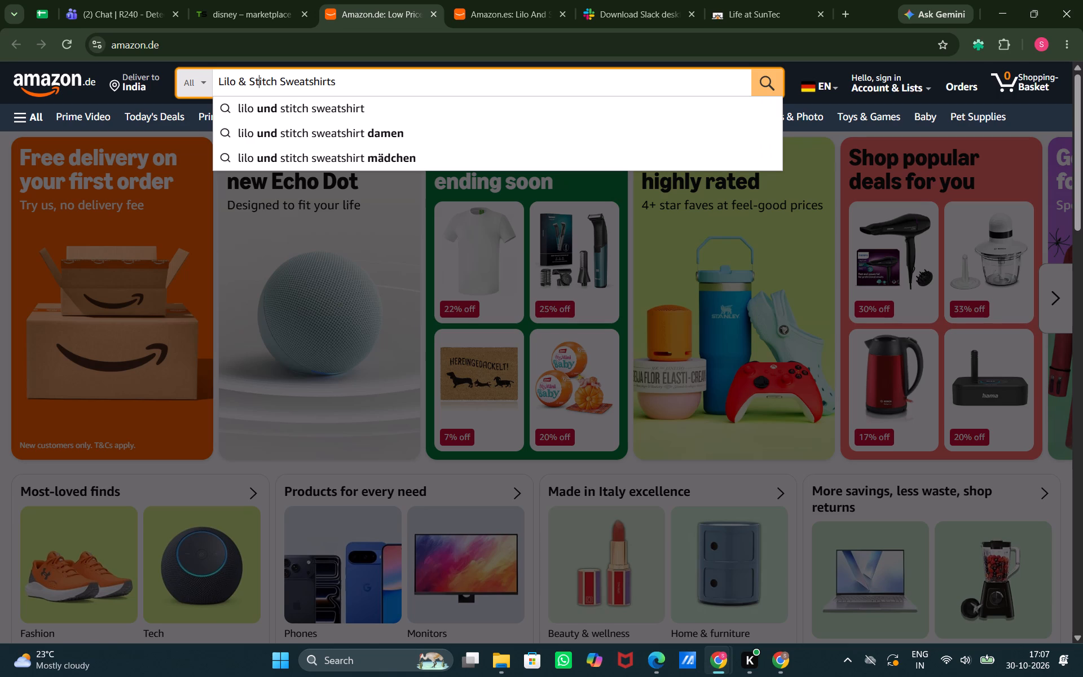
{"action": "key", "text": "Left"}
{"action": "key", "text": "Left"}
{"action": "key", "text": "Left"}
{"action": "key", "text": "BackSpace"}
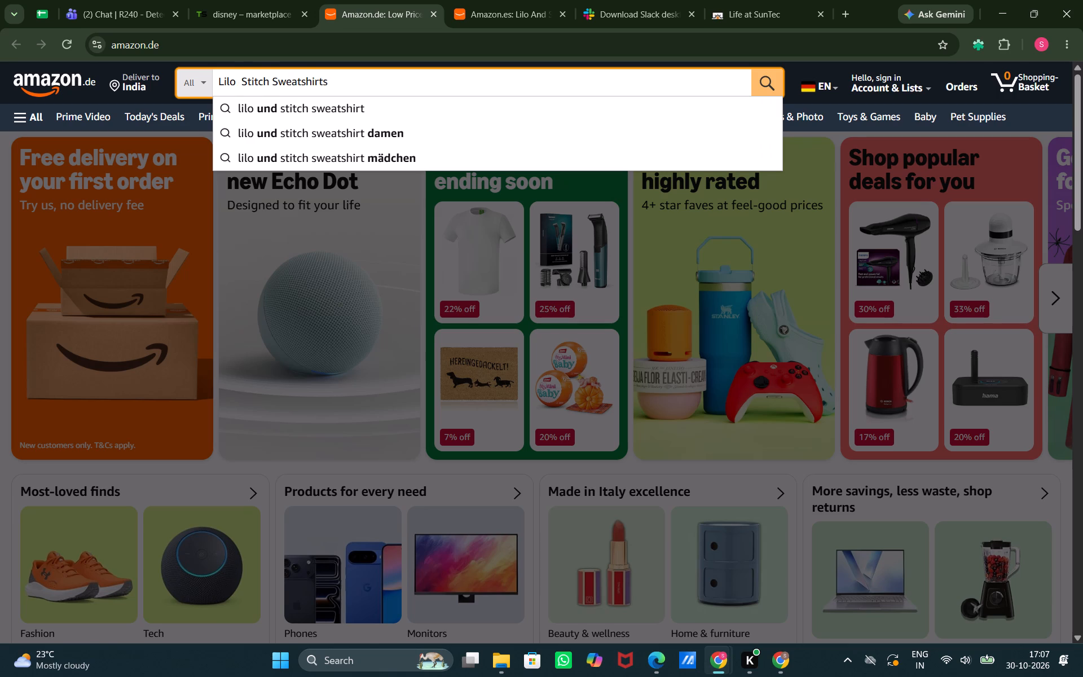
{"action": "type", "text": "and"}
{"action": "key", "text": "Return"}
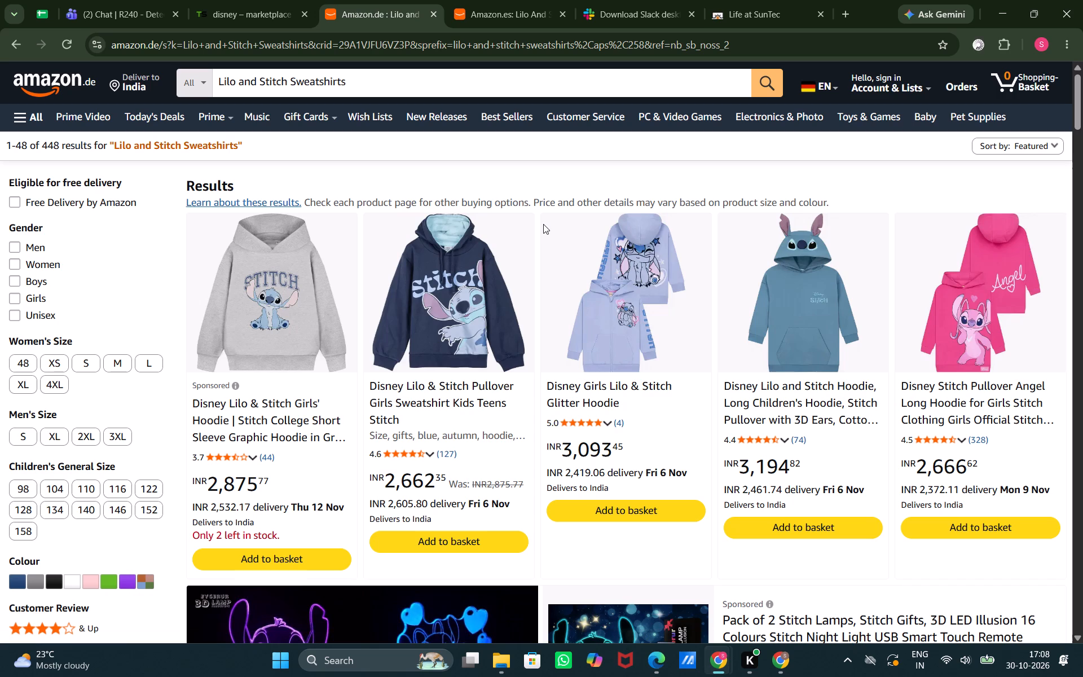
Copy the Elbenwald Knitted Christmas Jumper listing link from the Amazon.de results into cell C20779 of The Walt Disney sheet.
{"action": "scroll", "coordinate": [554, 228], "scroll_direction": "down", "scroll_amount": 9}
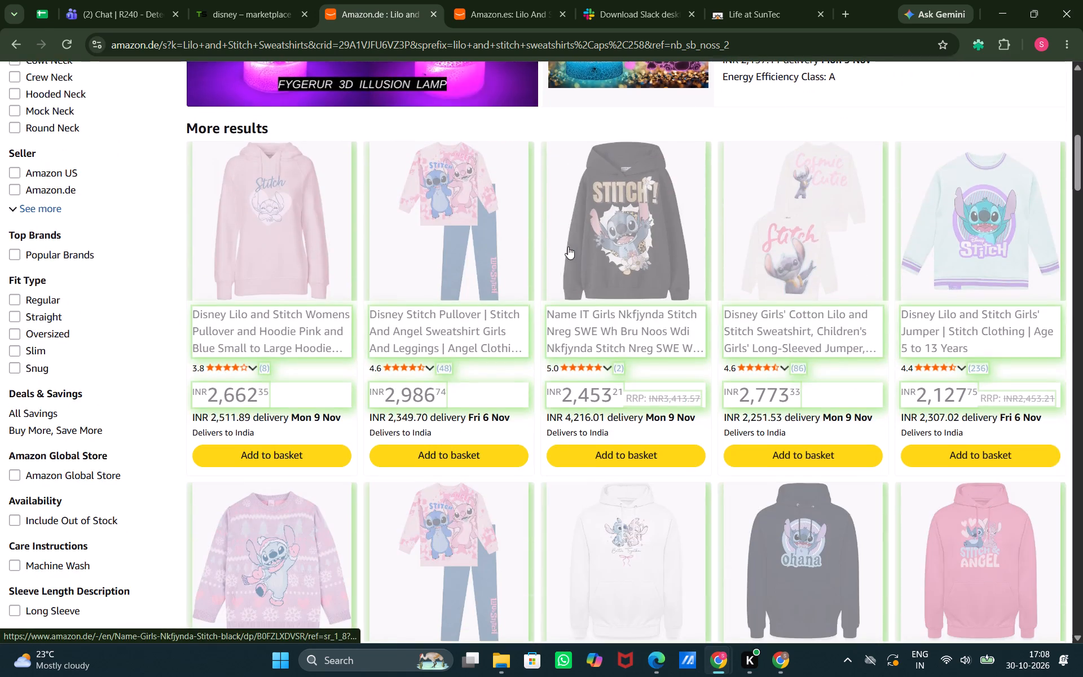
{"action": "scroll", "coordinate": [585, 249], "scroll_direction": "down", "scroll_amount": 15}
{"action": "scroll", "coordinate": [595, 298], "scroll_direction": "down", "scroll_amount": 5}
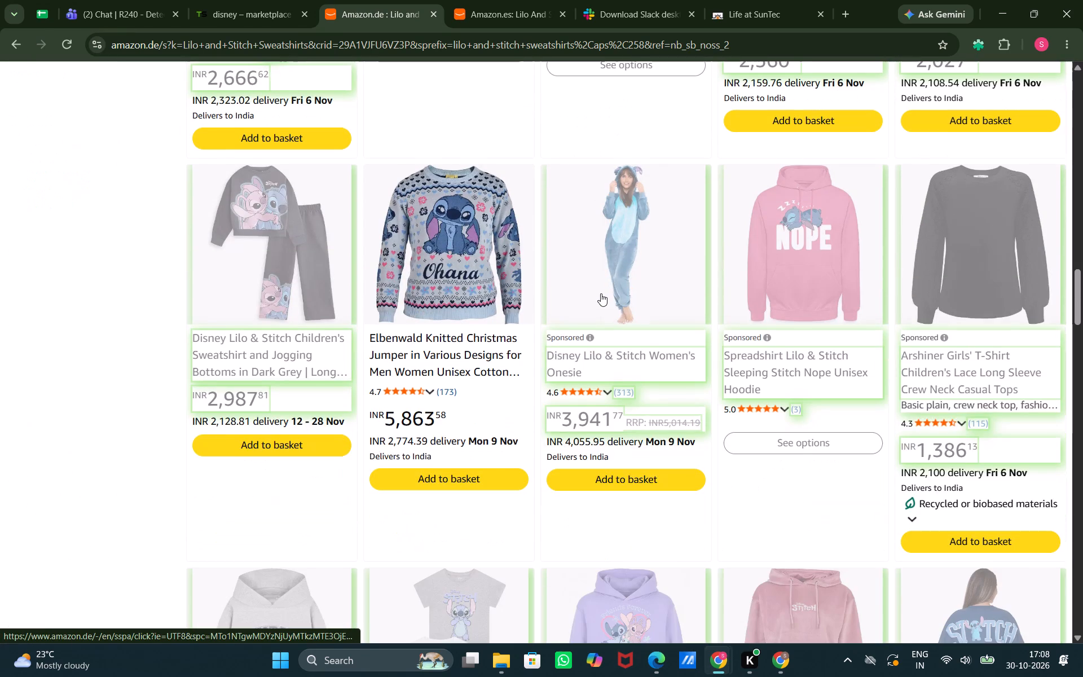
{"action": "right_click", "coordinate": [428, 376]}
{"action": "right_click", "coordinate": [393, 349]}
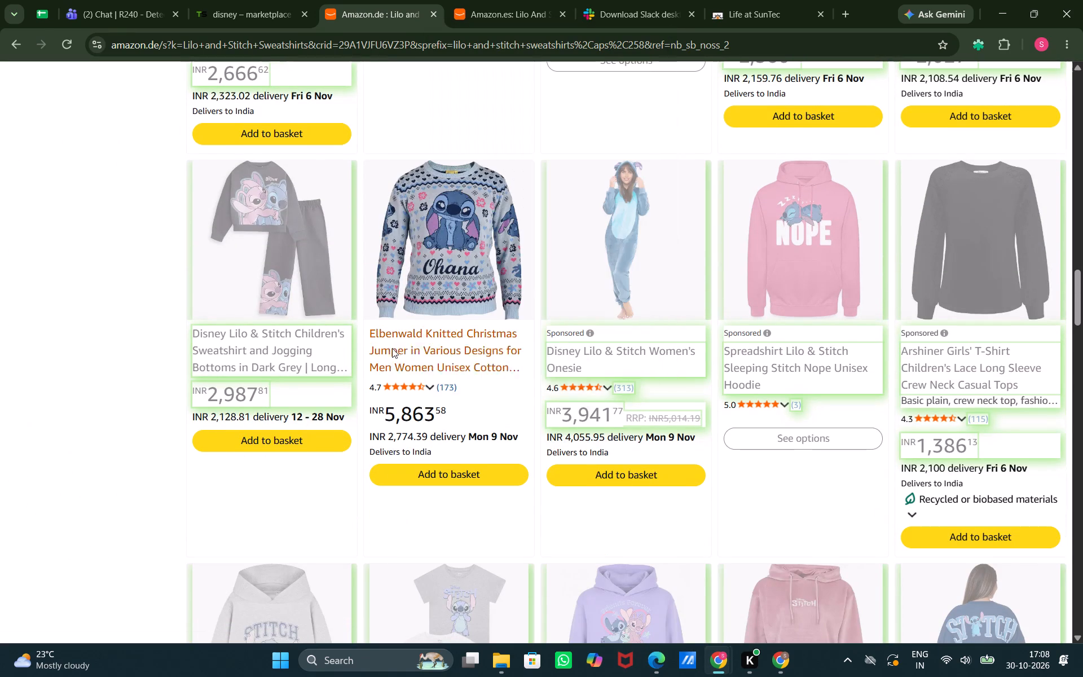
{"action": "left_click", "coordinate": [447, 493]}
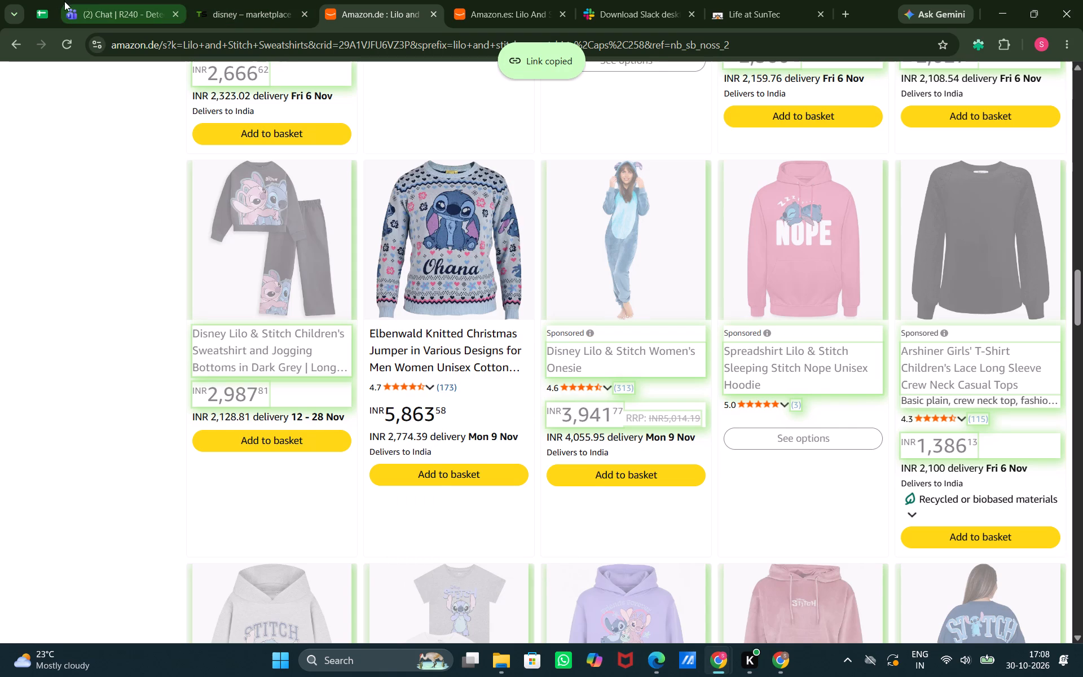
{"action": "left_click_drag", "start_coordinate": [55, 1], "coordinate": [50, 2]}
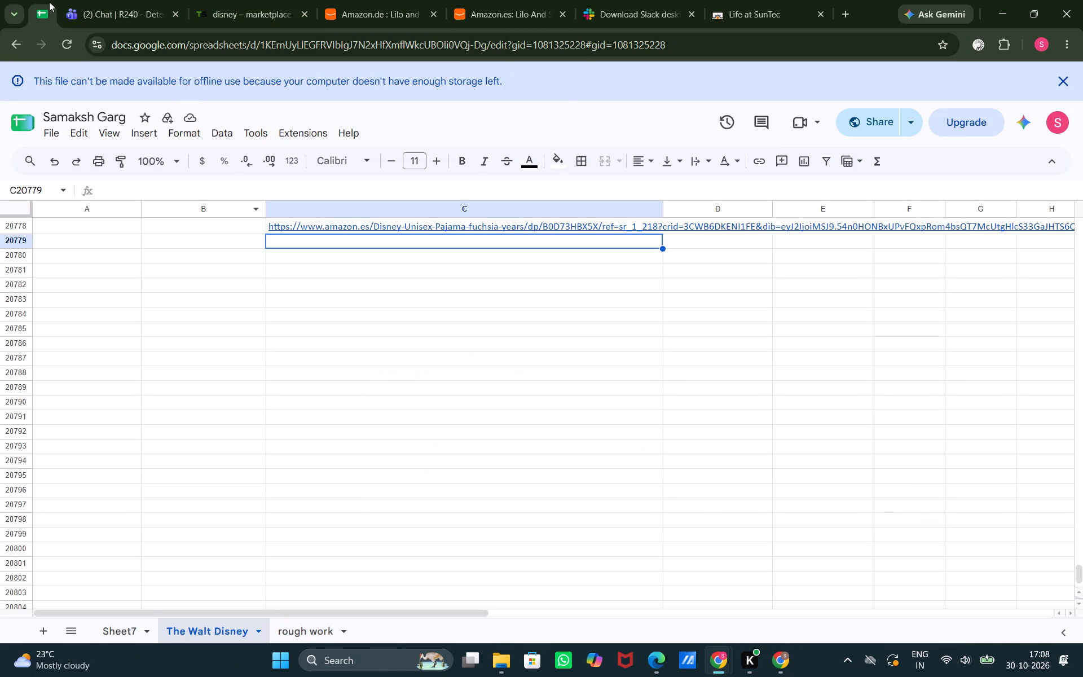
{"action": "key", "text": "ctrl+v"}
{"action": "key", "text": "Down"}
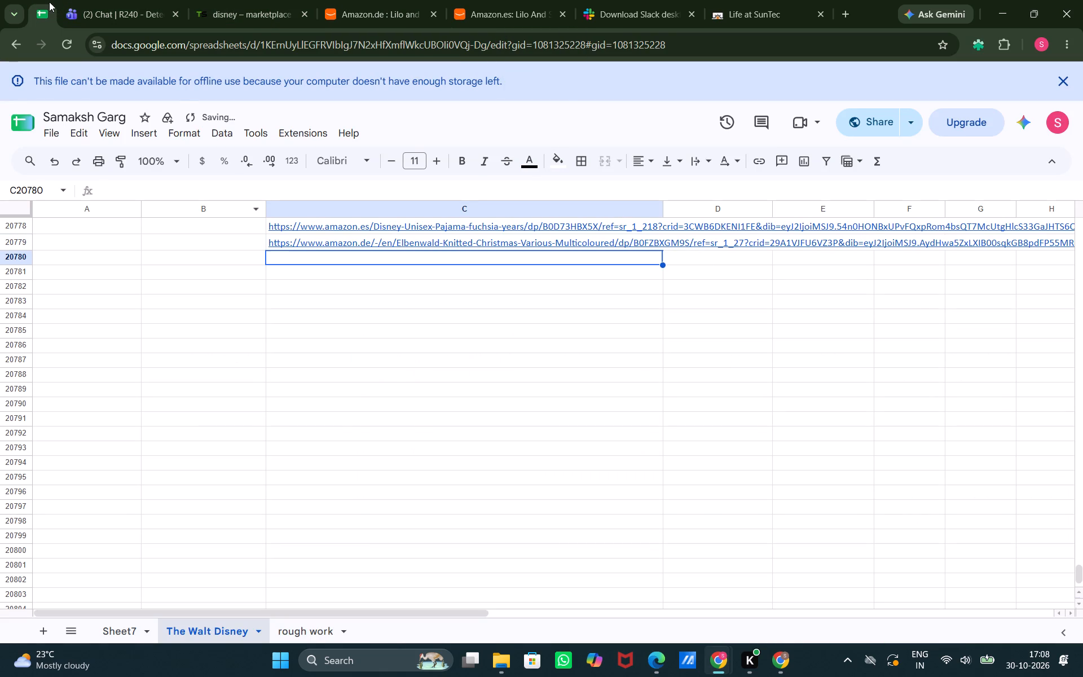
Return to the Amazon.de results and close the finished Amazon.es search page.
{"action": "left_click", "coordinate": [365, 0]}
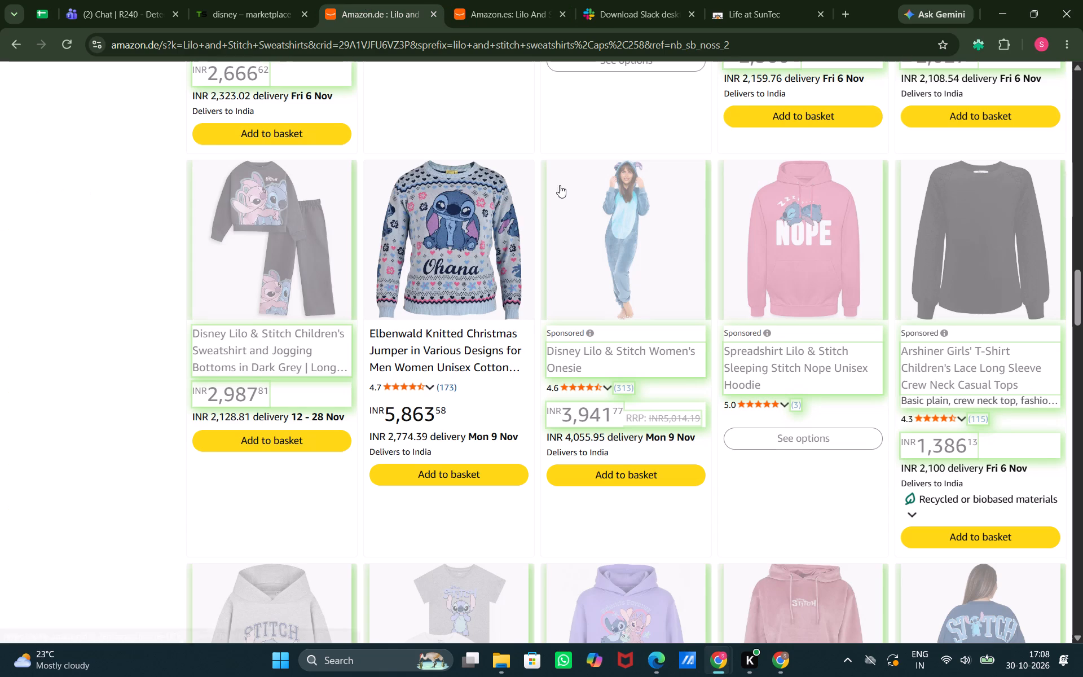
{"action": "scroll", "coordinate": [543, 218], "scroll_direction": "down", "scroll_amount": 4}
{"action": "scroll", "coordinate": [548, 216], "scroll_direction": "up", "scroll_amount": 2}
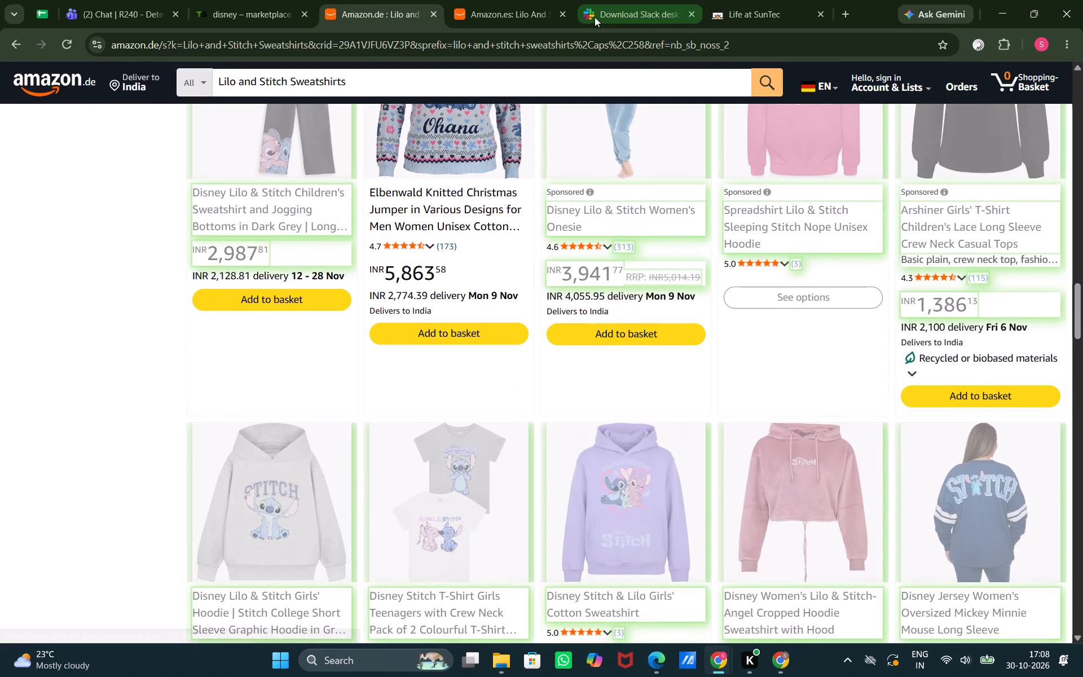
{"action": "left_click", "coordinate": [565, 12]}
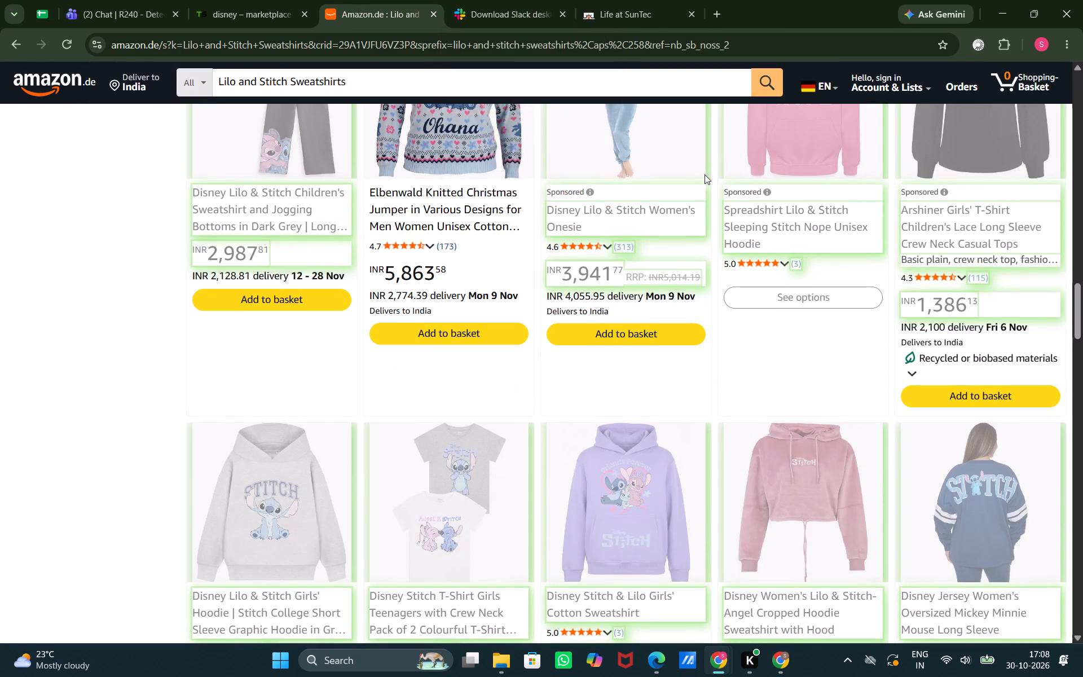
Copy the CERDÁ LIFE'S LITTLE MOMENTS Boys Tuta listing link from the Amazon.de results into cell C20780 of The Walt Disney sheet.
{"action": "scroll", "coordinate": [739, 207], "scroll_direction": "down", "scroll_amount": 4}
{"action": "scroll", "coordinate": [710, 279], "scroll_direction": "down", "scroll_amount": 5}
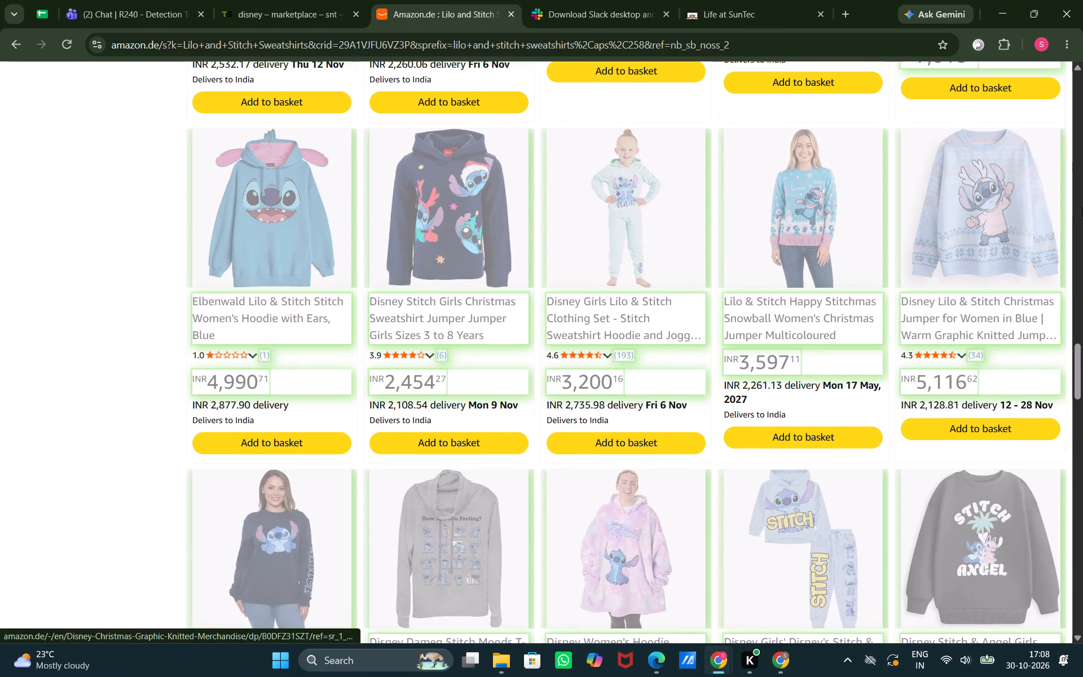
{"action": "scroll", "coordinate": [946, 235], "scroll_direction": "down", "scroll_amount": 6}
{"action": "scroll", "coordinate": [448, 161], "scroll_direction": "down", "scroll_amount": 5}
{"action": "scroll", "coordinate": [685, 195], "scroll_direction": "up", "scroll_amount": 3}
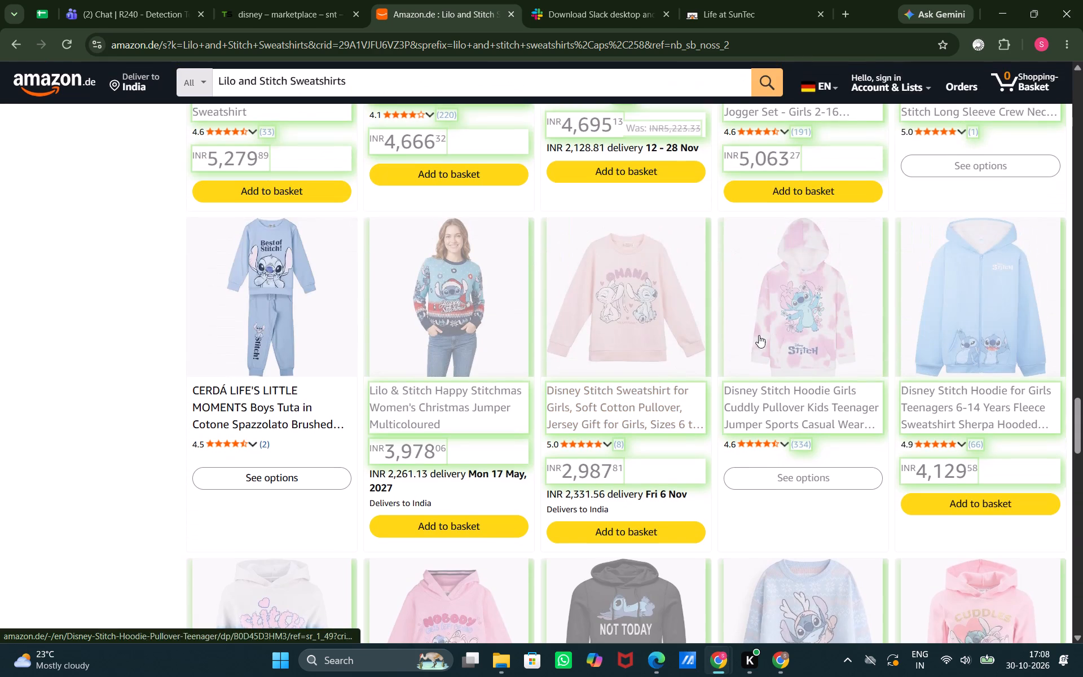
{"action": "right_click", "coordinate": [289, 387]}
{"action": "left_click", "coordinate": [356, 538]}
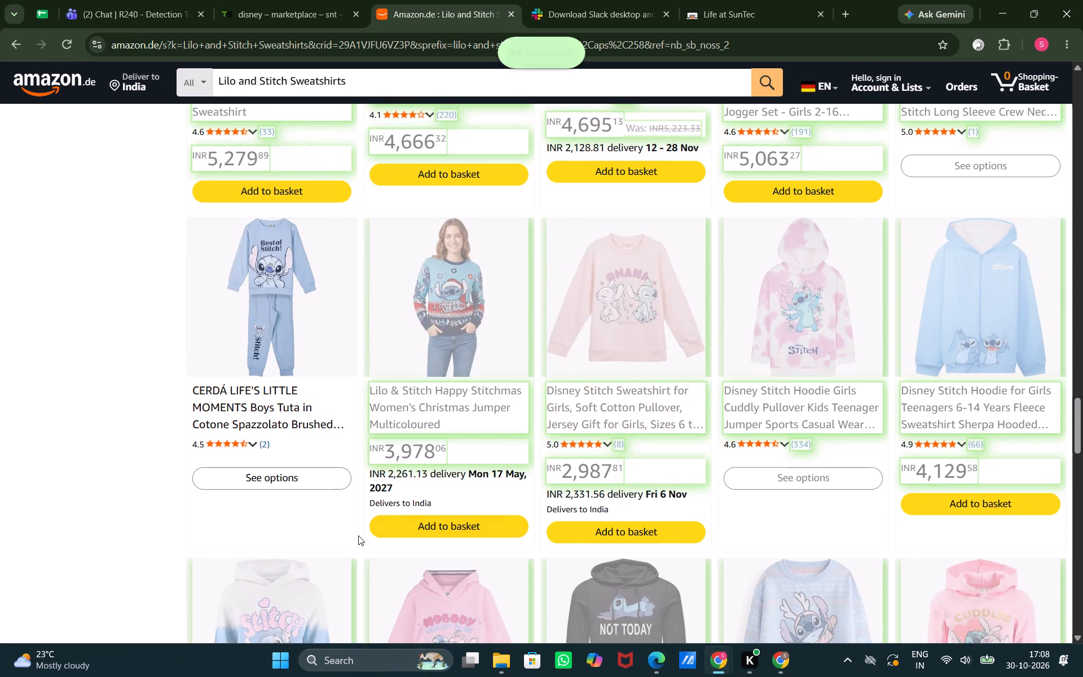
{"action": "left_click", "coordinate": [48, 8]}
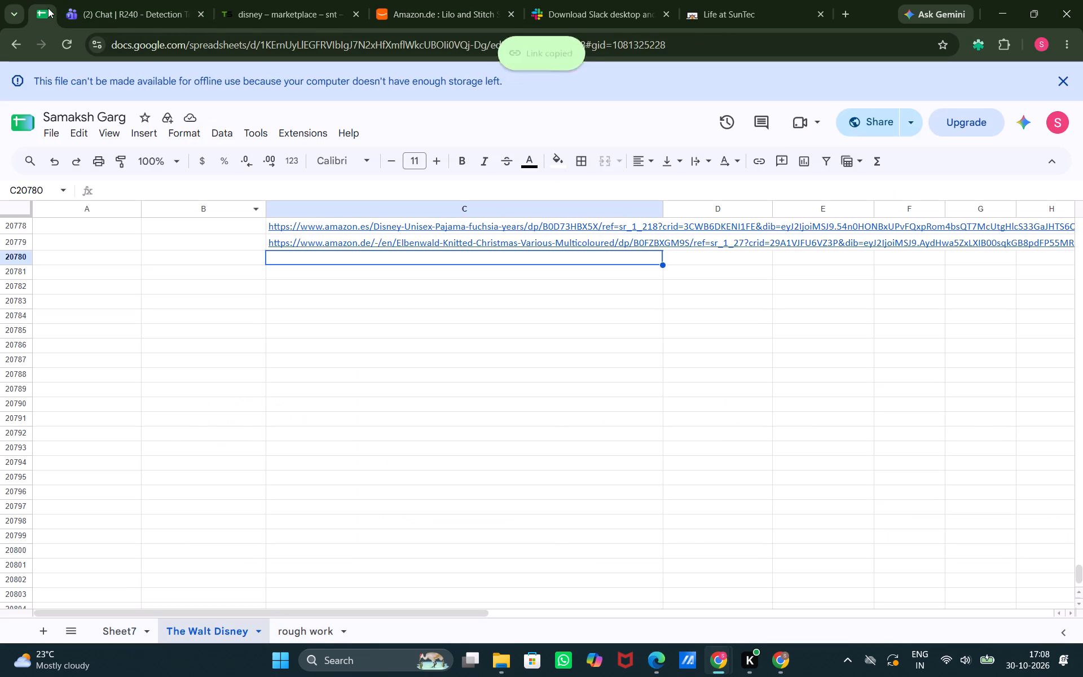
{"action": "key", "text": "ctrl+v"}
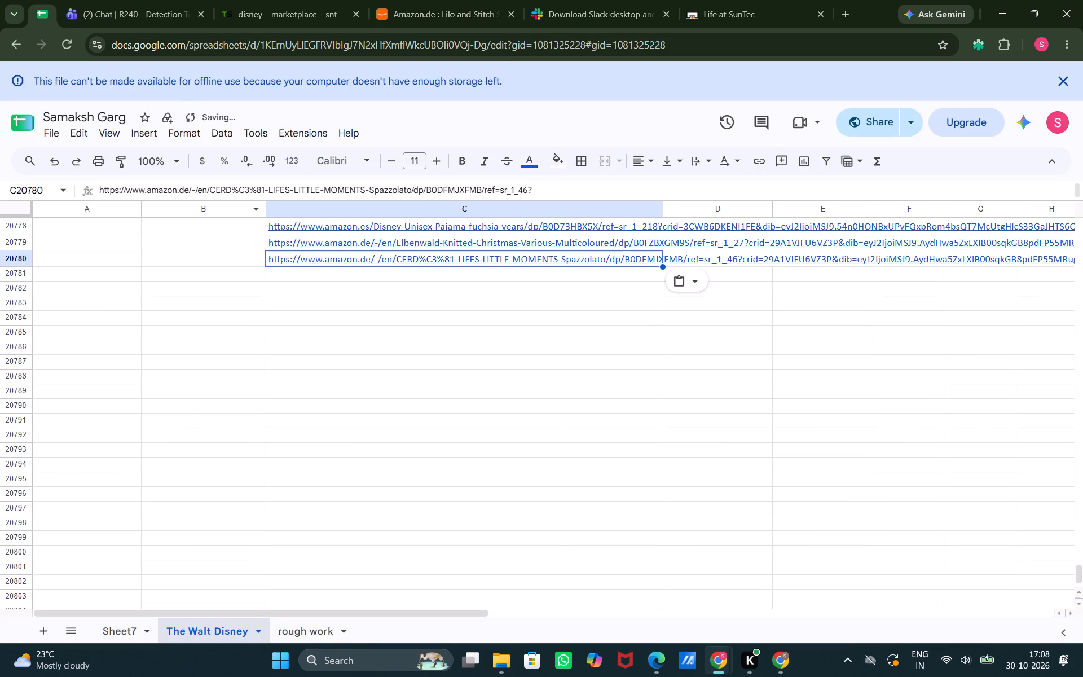
{"action": "key", "text": "Return"}
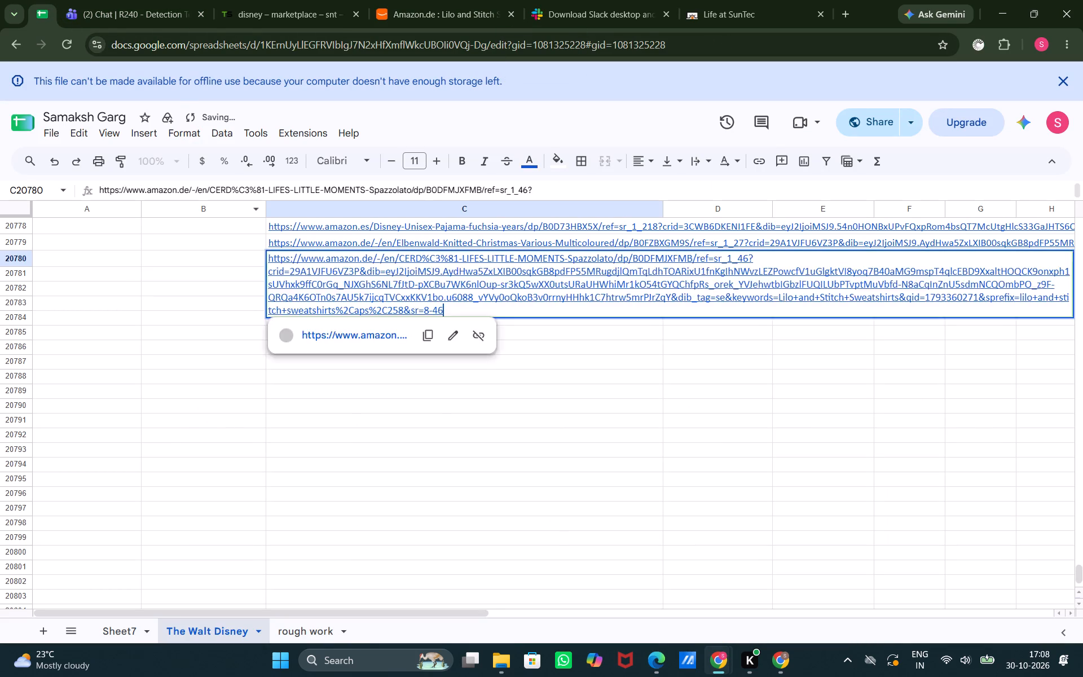
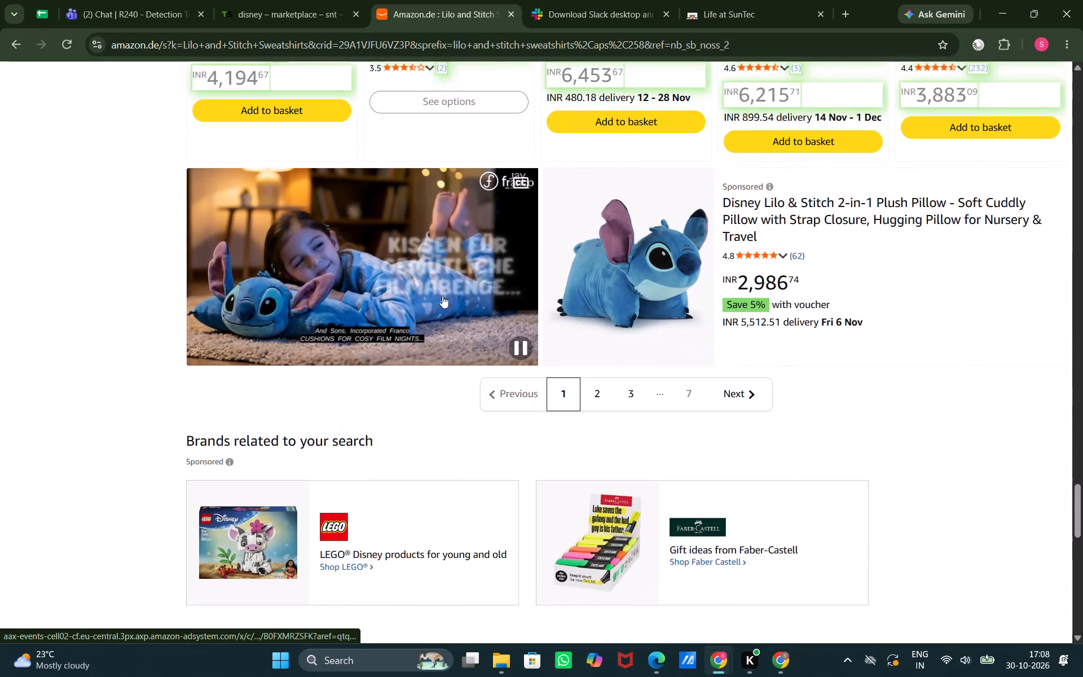
Examine page 2 of the Amazon.de results for Lilo & Stitch listings not yet collected.
{"action": "left_click", "coordinate": [587, 397]}
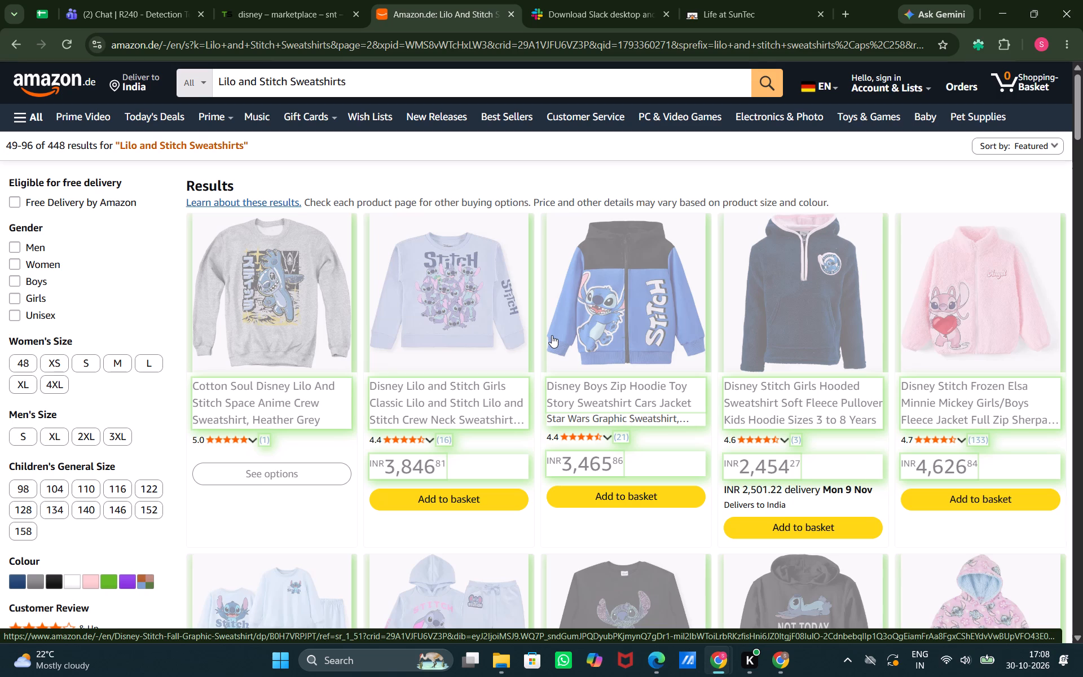
{"action": "scroll", "coordinate": [565, 329], "scroll_direction": "down", "scroll_amount": 7}
{"action": "scroll", "coordinate": [605, 332], "scroll_direction": "up", "scroll_amount": 3}
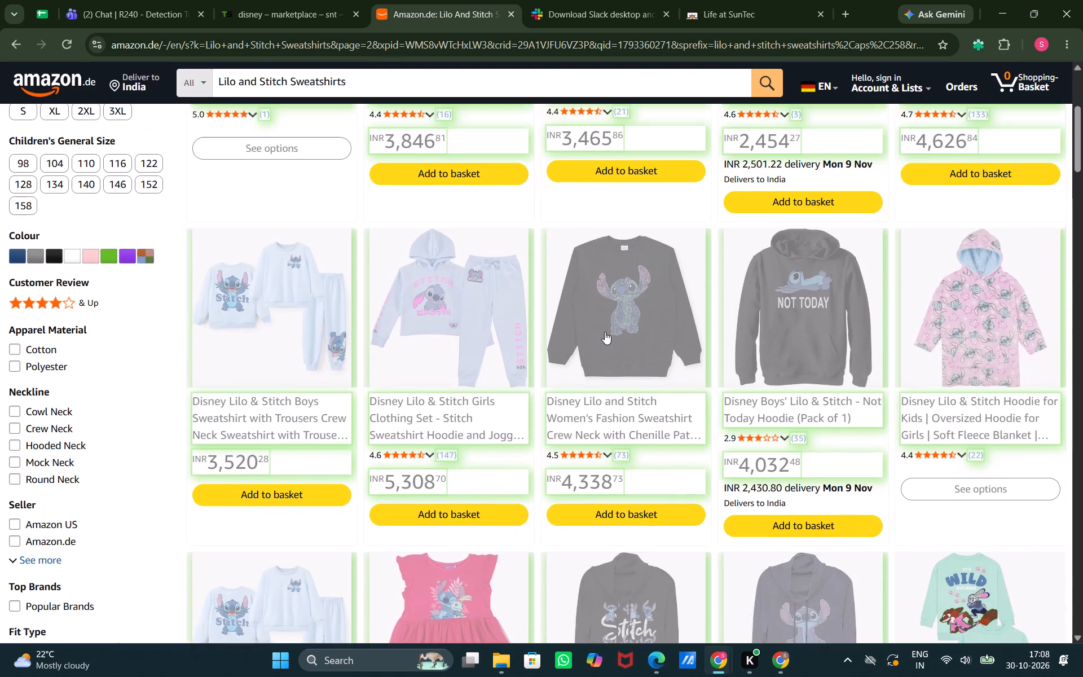
{"action": "scroll", "coordinate": [605, 332], "scroll_direction": "down", "scroll_amount": 8}
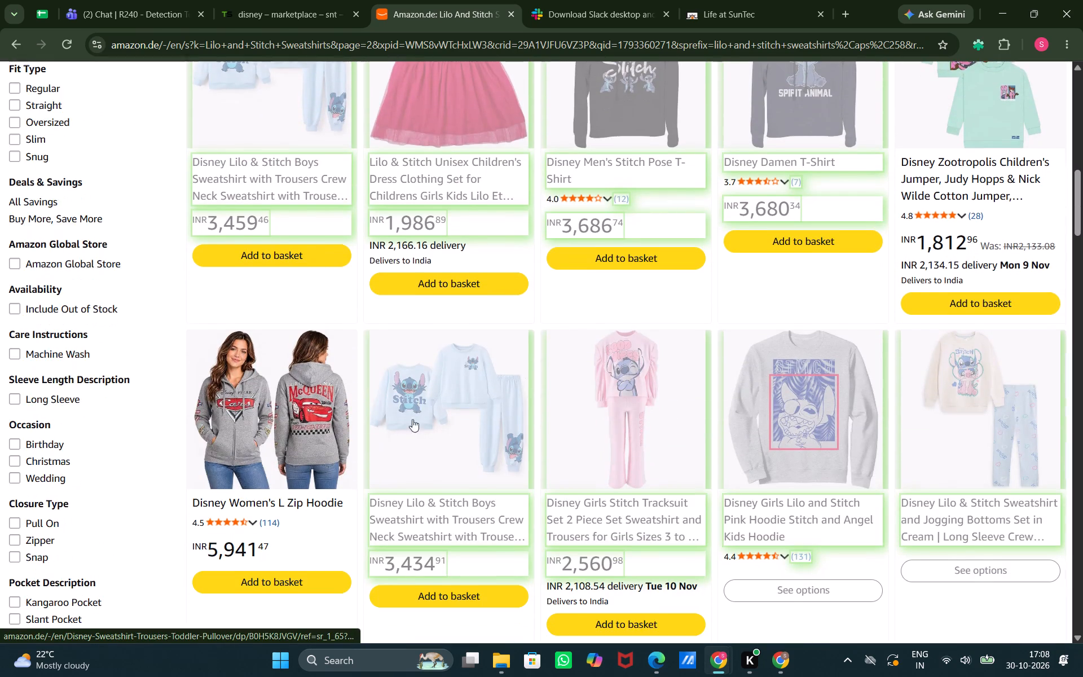
{"action": "scroll", "coordinate": [422, 418], "scroll_direction": "down", "scroll_amount": 3}
{"action": "scroll", "coordinate": [1082, 228], "scroll_direction": "down", "scroll_amount": 4}
{"action": "scroll", "coordinate": [647, 240], "scroll_direction": "down", "scroll_amount": 6}
{"action": "scroll", "coordinate": [436, 285], "scroll_direction": "down", "scroll_amount": 4}
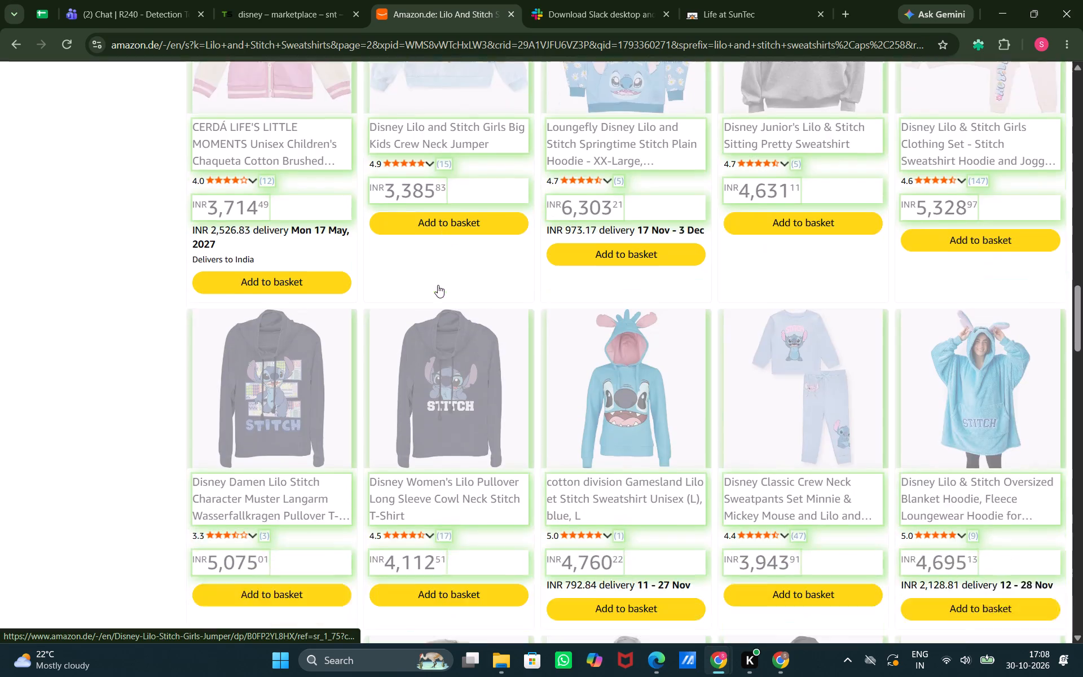
{"action": "scroll", "coordinate": [453, 280], "scroll_direction": "down", "scroll_amount": 4}
{"action": "scroll", "coordinate": [550, 272], "scroll_direction": "down", "scroll_amount": 10}
{"action": "scroll", "coordinate": [605, 279], "scroll_direction": "down", "scroll_amount": 5}
Copy the Disney Boys' Lilo & Stitch Chillin Sweatshirt link from page 3 of the Amazon.de results into cell C20781 of The Walt Disney sheet.
{"action": "left_click", "coordinate": [622, 335]}
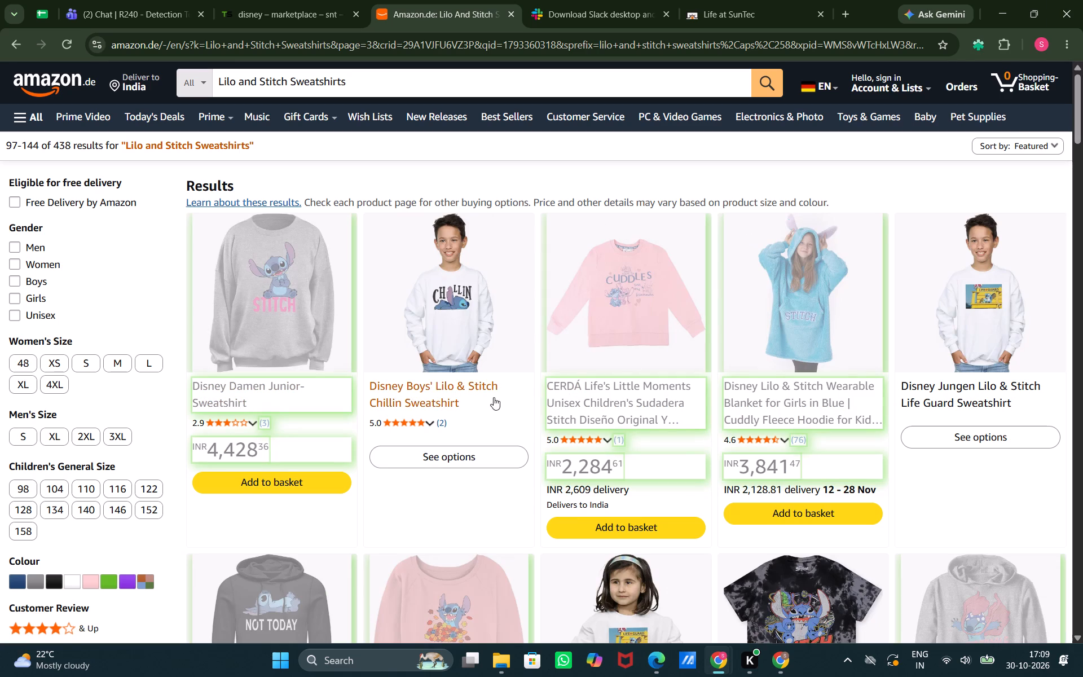
{"action": "right_click", "coordinate": [399, 393]}
{"action": "left_click", "coordinate": [509, 539]}
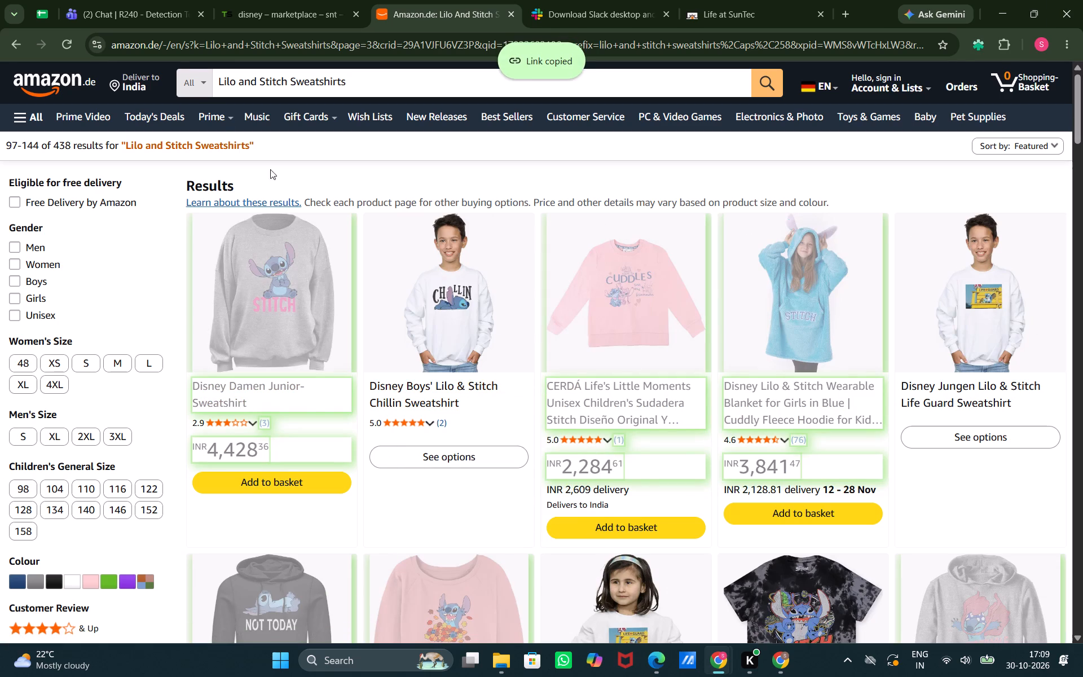
{"action": "left_click", "coordinate": [40, 5]}
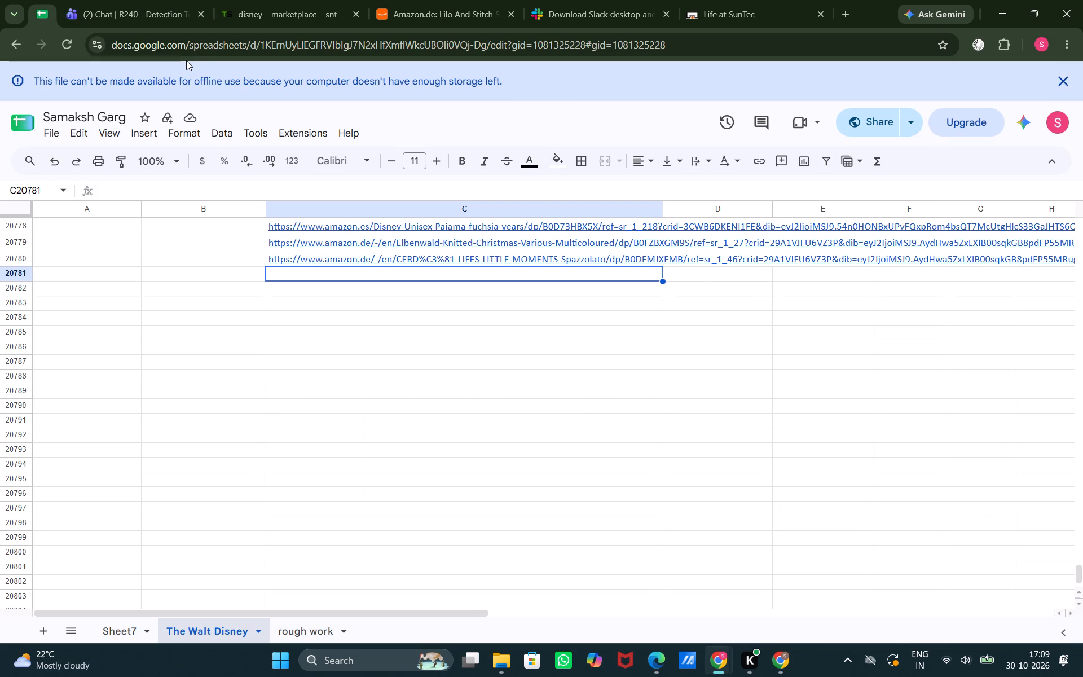
{"action": "key", "text": "ctrl+v"}
{"action": "key", "text": "Return"}
{"action": "key", "text": "Return"}
{"action": "key", "text": "Return"}
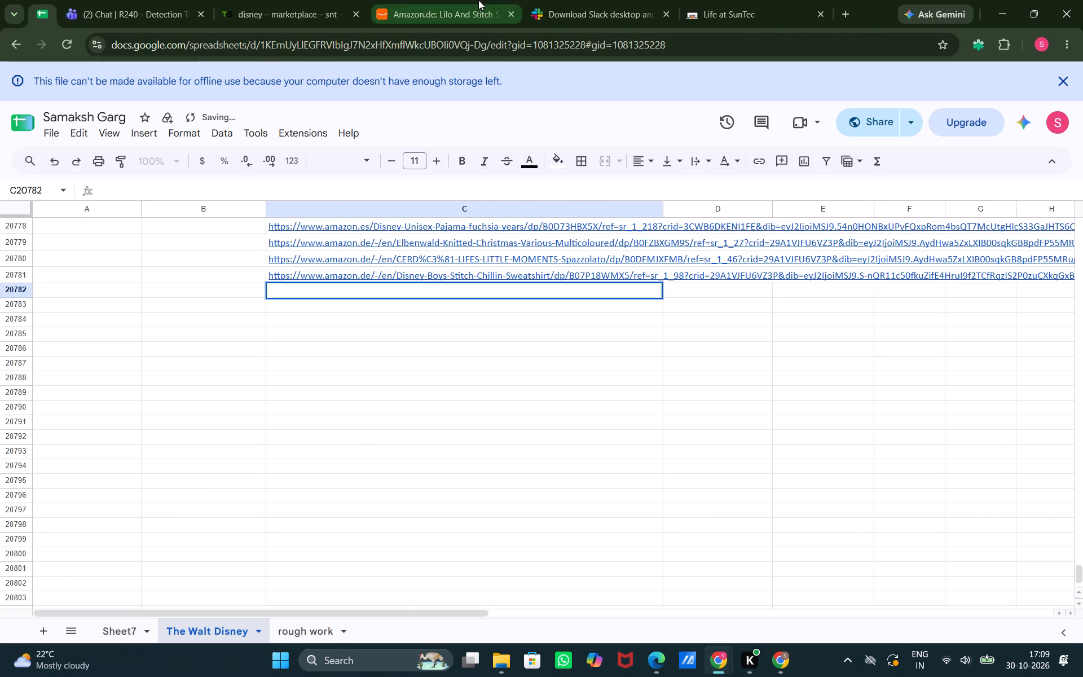
Copy the Disney Jungen Lilo & Stitch Life Guard Sweatshirt link from the Amazon.de results into cell C20782 of The Walt Disney sheet.
{"action": "left_click", "coordinate": [403, 5]}
{"action": "right_click", "coordinate": [954, 403]}
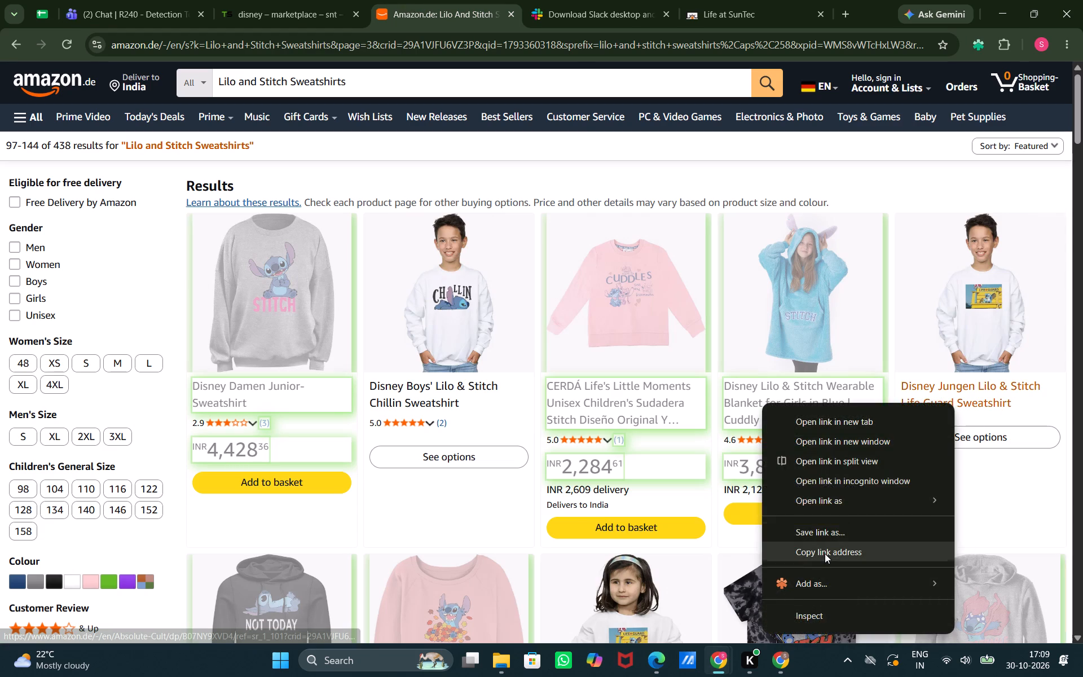
{"action": "left_click", "coordinate": [824, 553]}
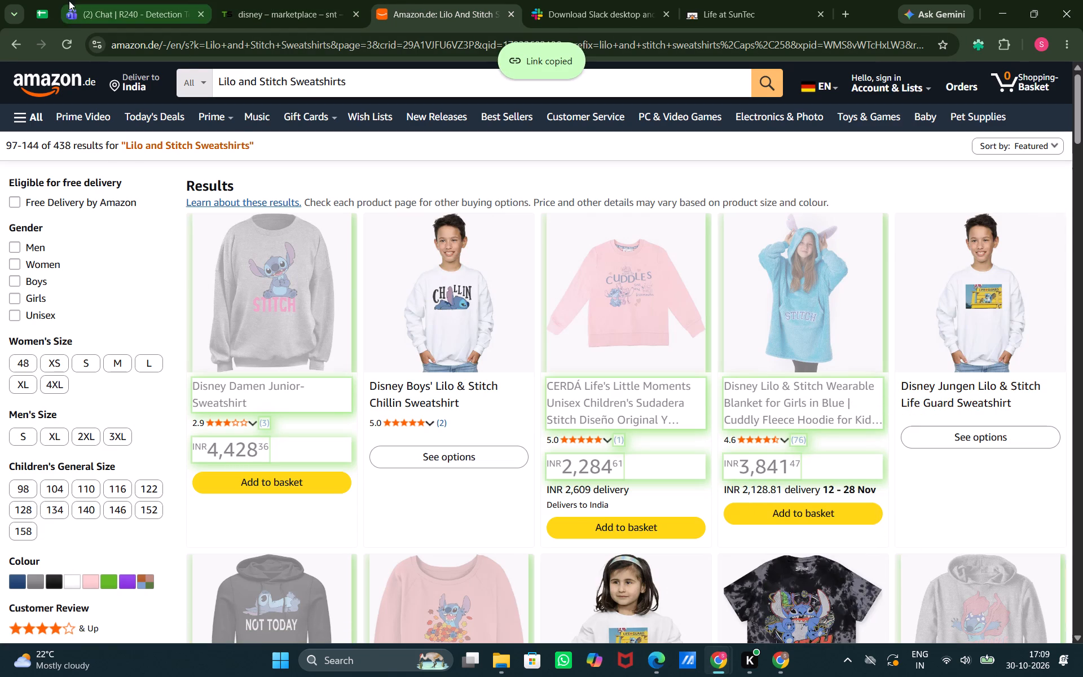
{"action": "left_click", "coordinate": [55, 11]}
{"action": "key", "text": "ctrl+v"}
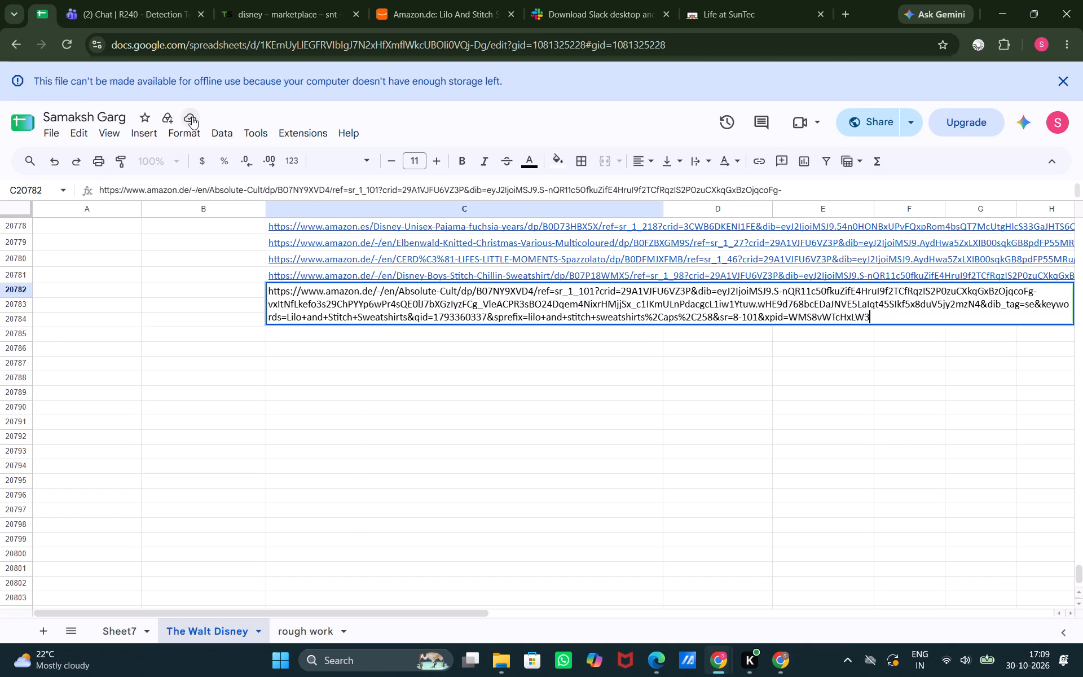
{"action": "key", "text": "Return"}
{"action": "key", "text": "Return"}
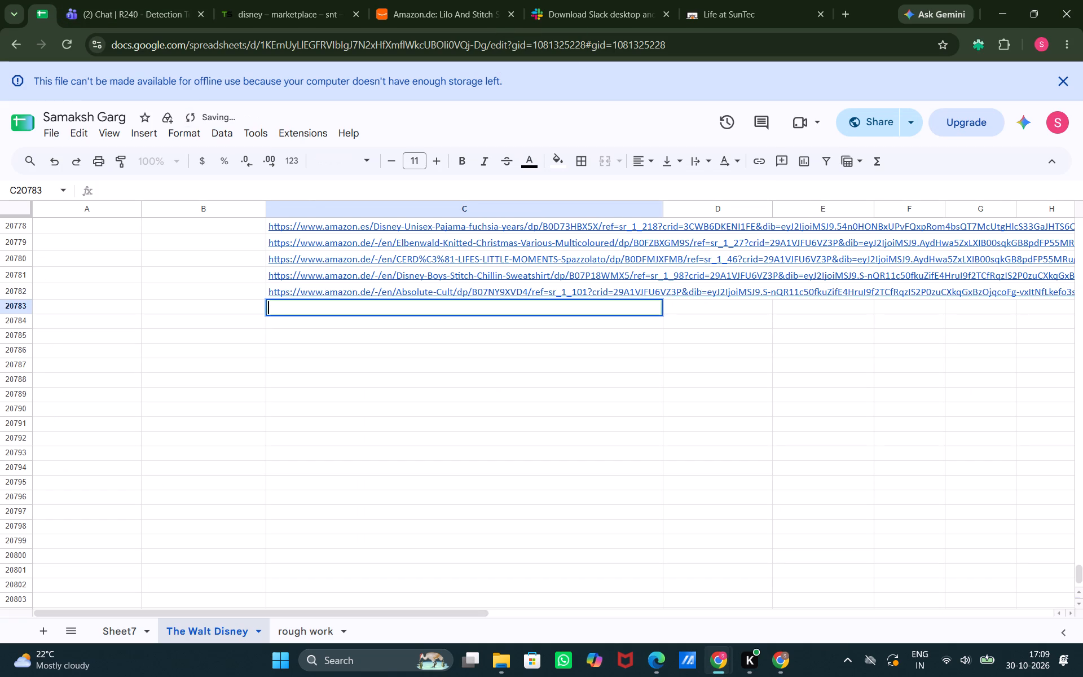
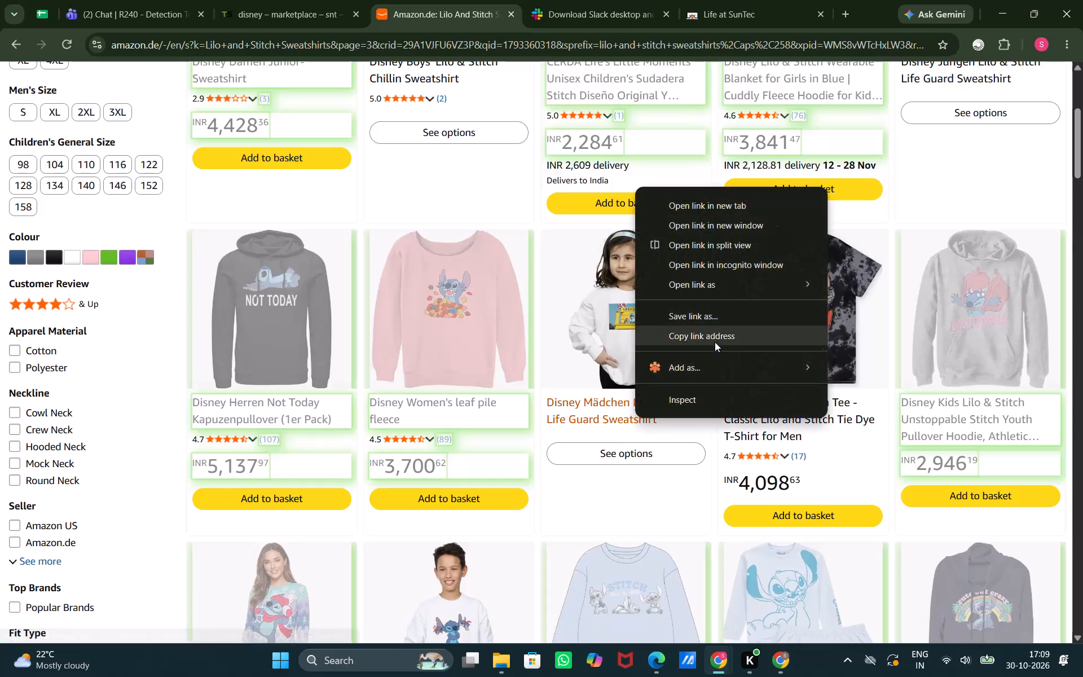
Copy the Disney Mädchen Lilo & Stitch Life Guard Sweatshirt link from the Amazon.de results into cell C20783 of The Walt Disney sheet.
{"action": "left_click", "coordinate": [713, 339]}
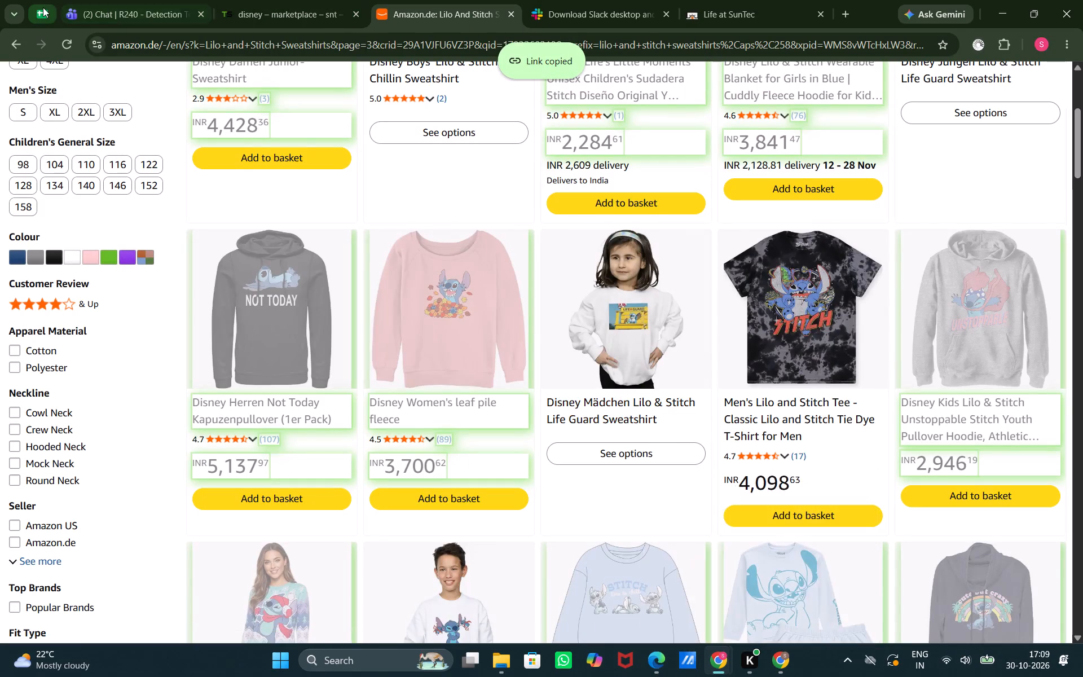
{"action": "left_click", "coordinate": [43, 7]}
{"action": "key", "text": "ctrl+v"}
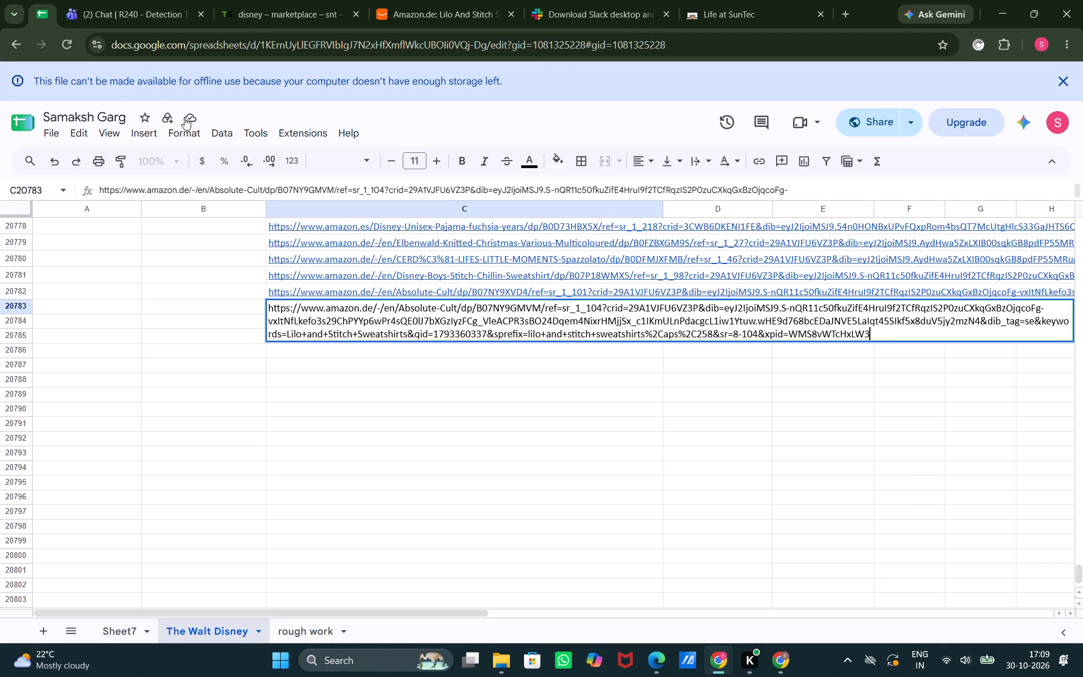
{"action": "key", "text": "Return"}
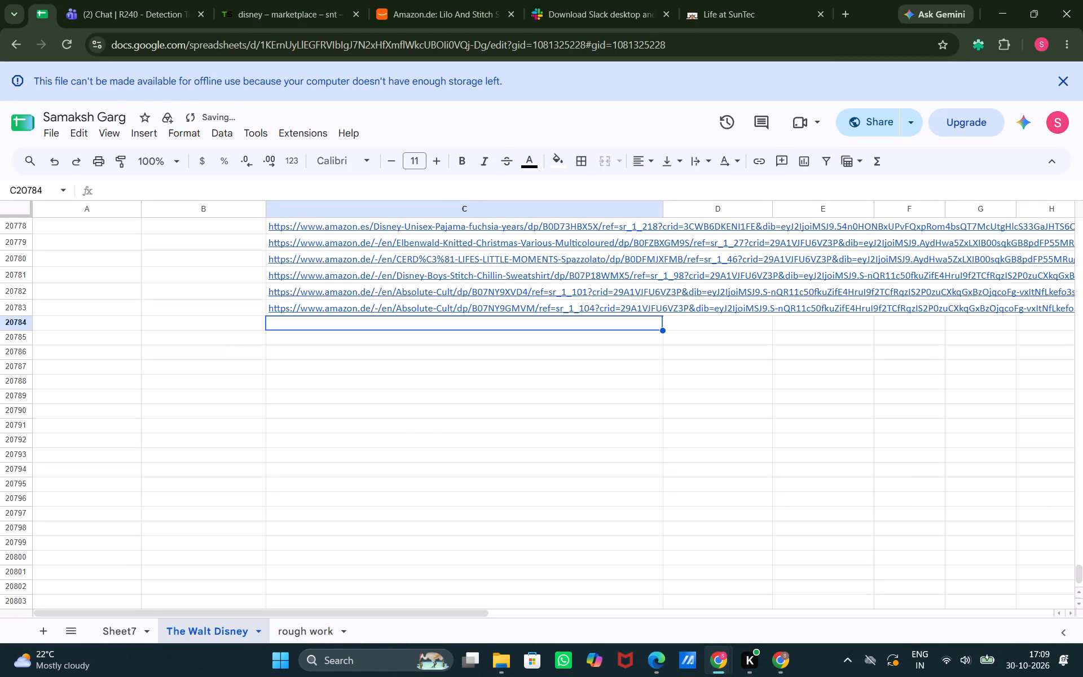
Copy the Disney Boys' Lilo & Stitch Little Devils Sweatshirt link from the Amazon.de results into cell C20784 of The Walt Disney sheet.
{"action": "left_click", "coordinate": [424, 0]}
{"action": "scroll", "coordinate": [765, 271], "scroll_direction": "down", "scroll_amount": 6}
{"action": "scroll", "coordinate": [791, 285], "scroll_direction": "up", "scroll_amount": 2}
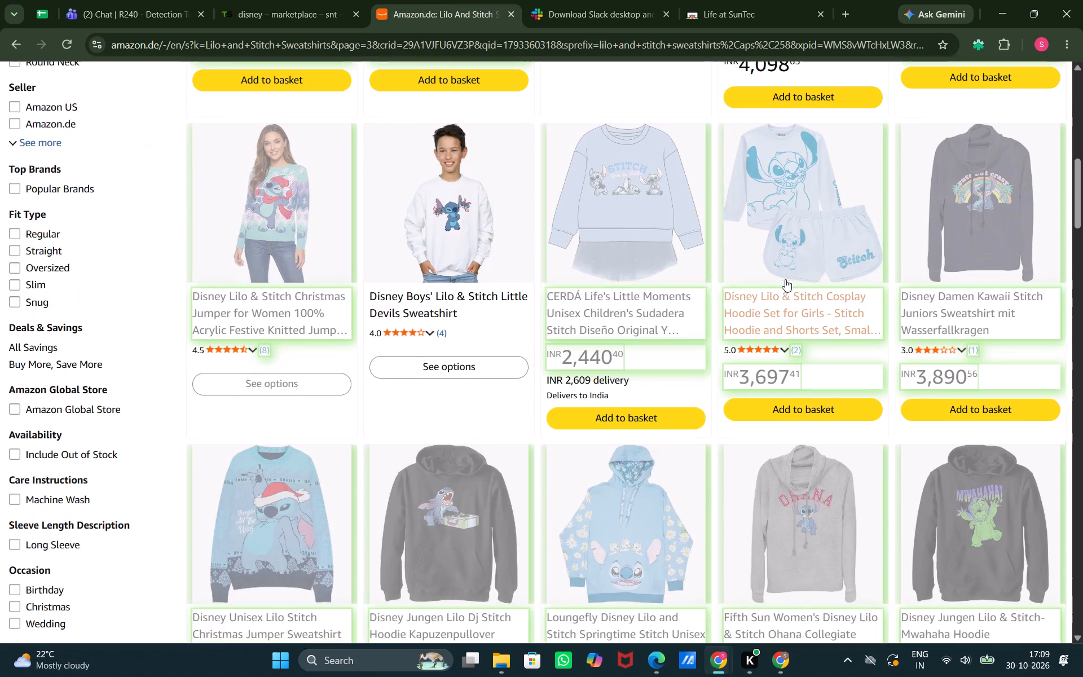
{"action": "right_click", "coordinate": [477, 441]}
{"action": "left_click", "coordinate": [593, 354]}
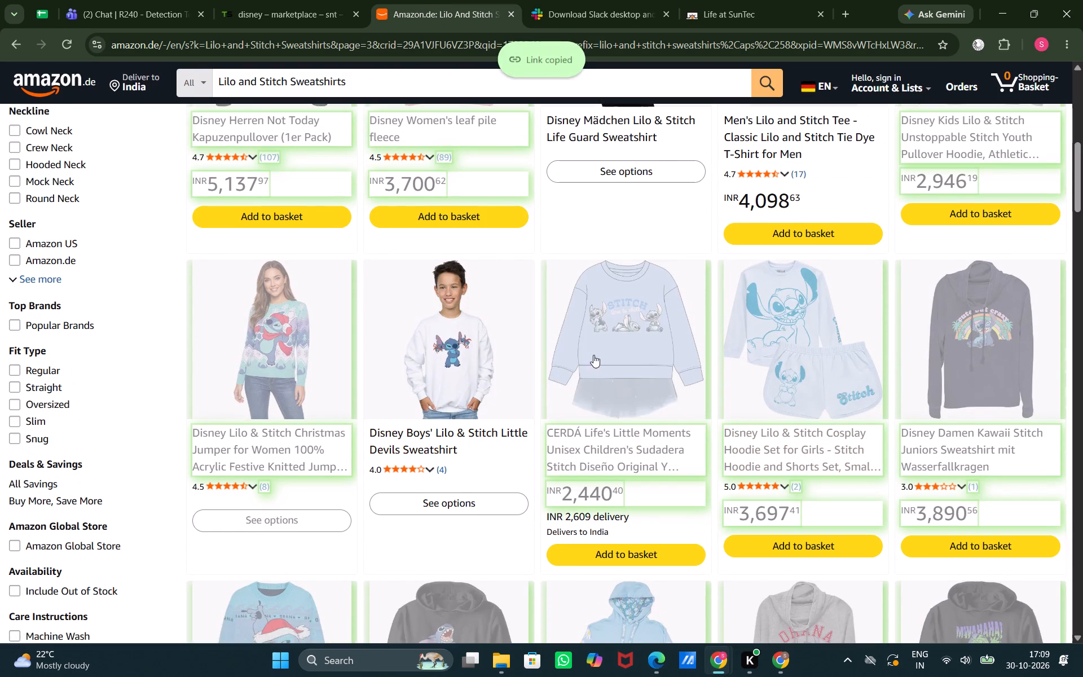
{"action": "left_click", "coordinate": [44, 6]}
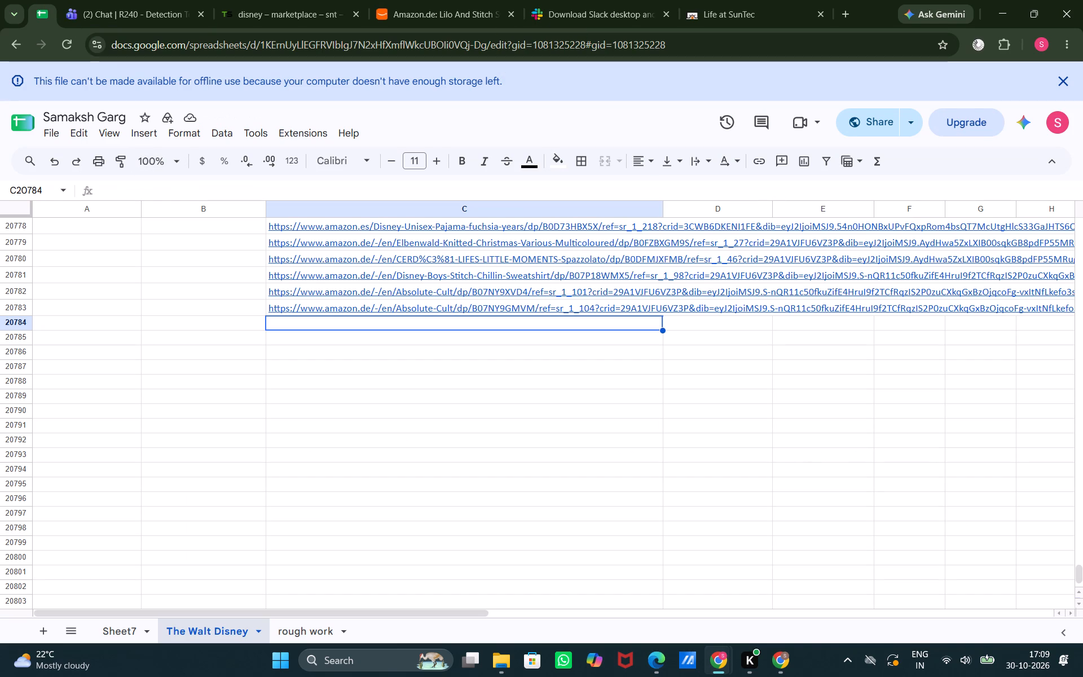
{"action": "key", "text": "ctrl+v"}
{"action": "key", "text": "Return"}
{"action": "key", "text": "Return"}
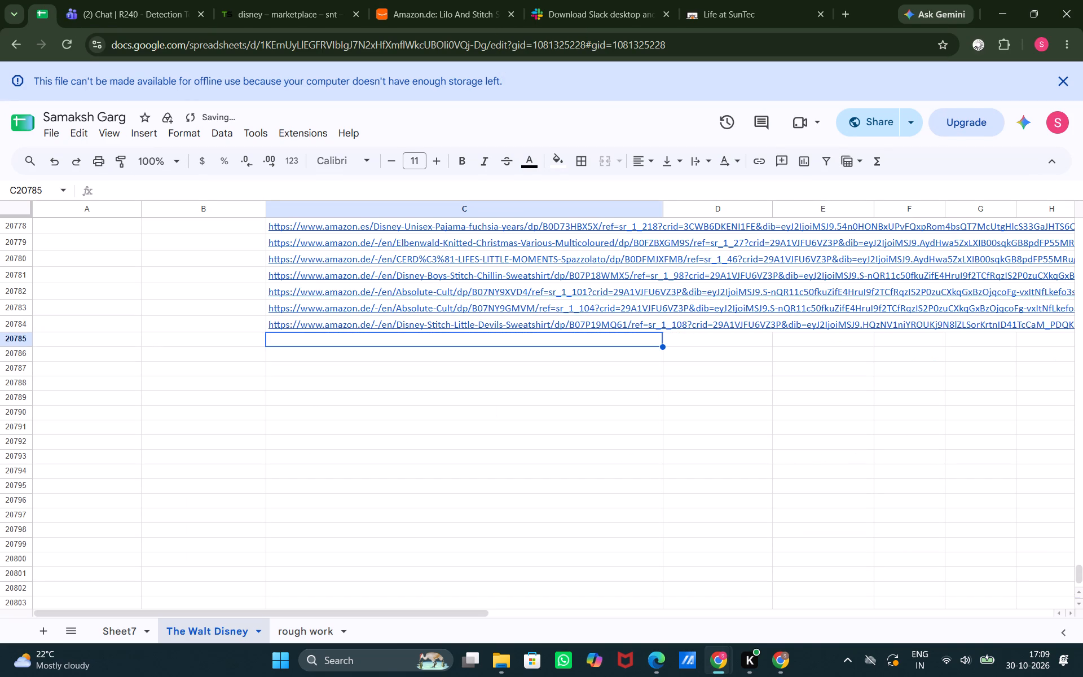
Copy the Disney Angel Girls' Sequin Jacket Zip Hoodie link from the Amazon.de results into cell C20785 of The Walt Disney sheet.
{"action": "left_click", "coordinate": [483, 0]}
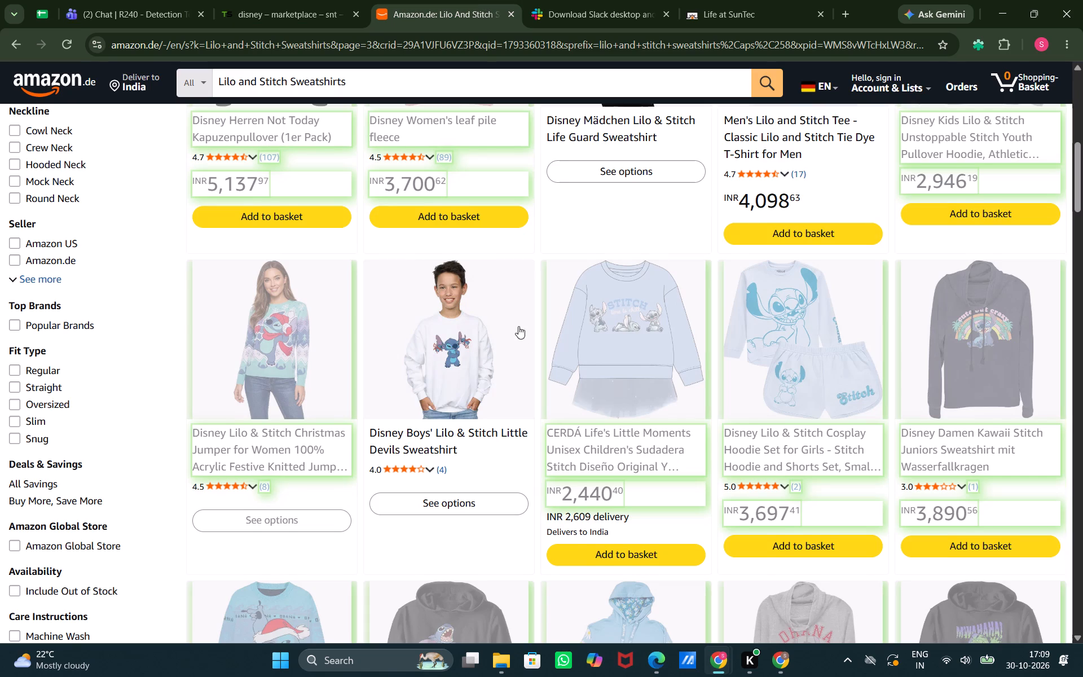
{"action": "scroll", "coordinate": [525, 345], "scroll_direction": "down", "scroll_amount": 5}
{"action": "scroll", "coordinate": [994, 319], "scroll_direction": "down", "scroll_amount": 4}
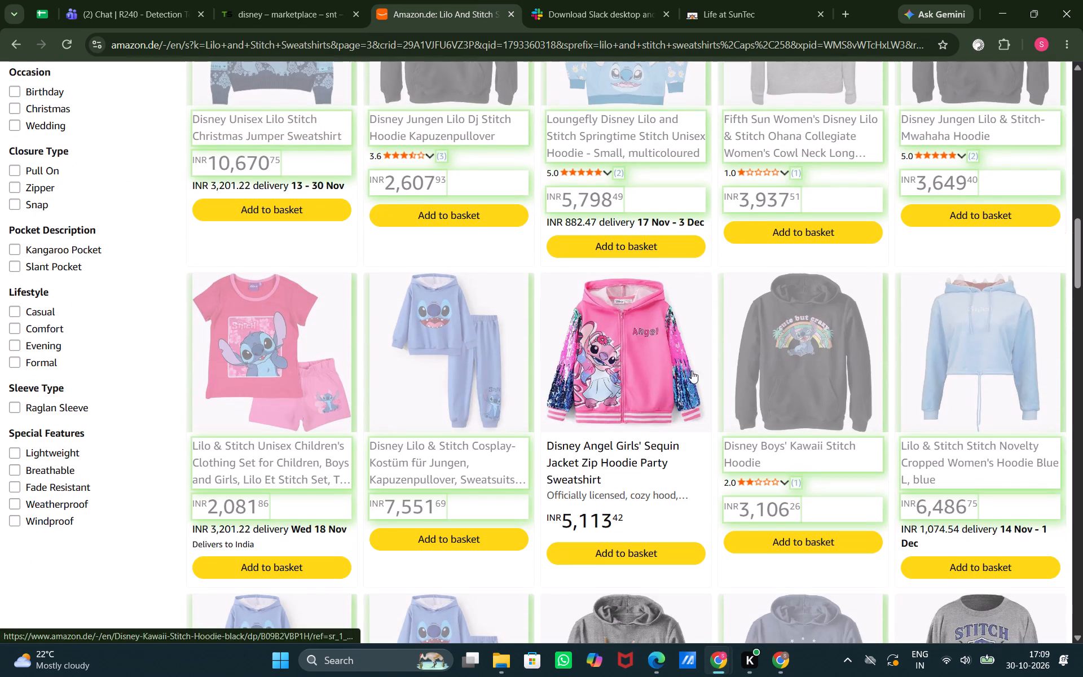
{"action": "right_click", "coordinate": [619, 450]}
{"action": "left_click", "coordinate": [745, 366]}
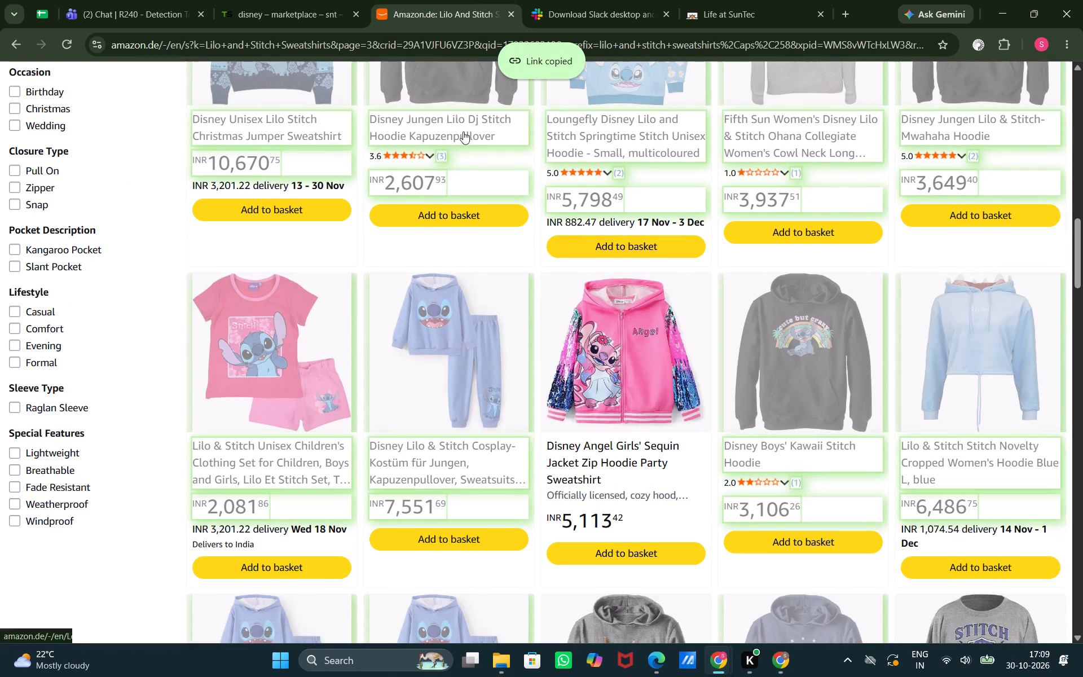
{"action": "left_click", "coordinate": [45, 2]}
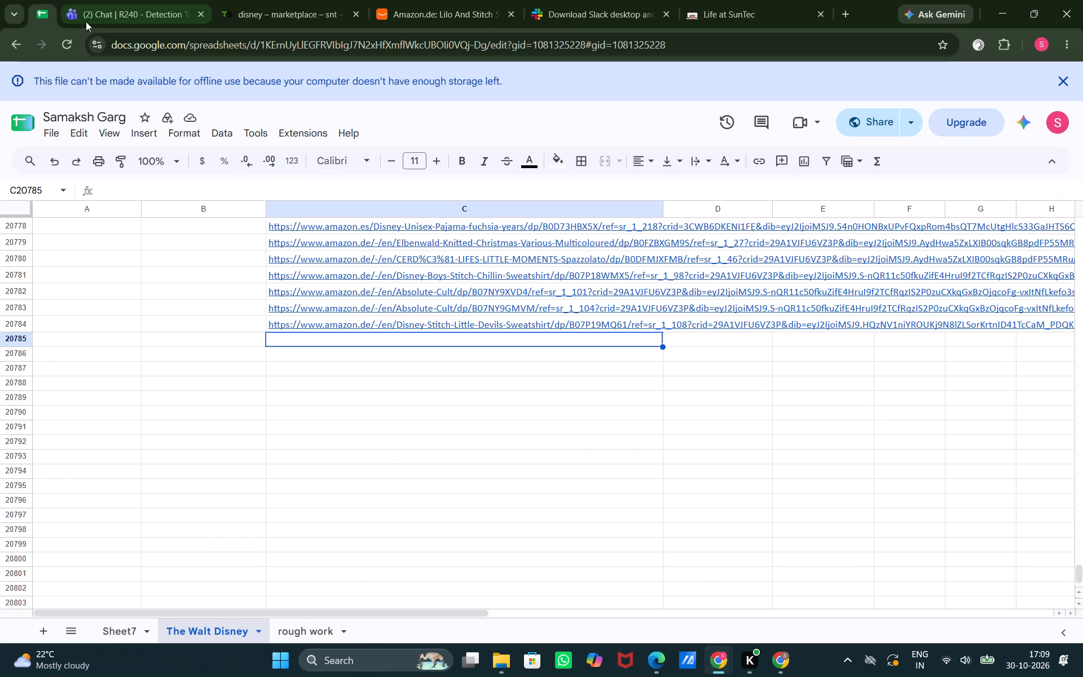
{"action": "key", "text": "ctrl+v"}
{"action": "key", "text": "Return"}
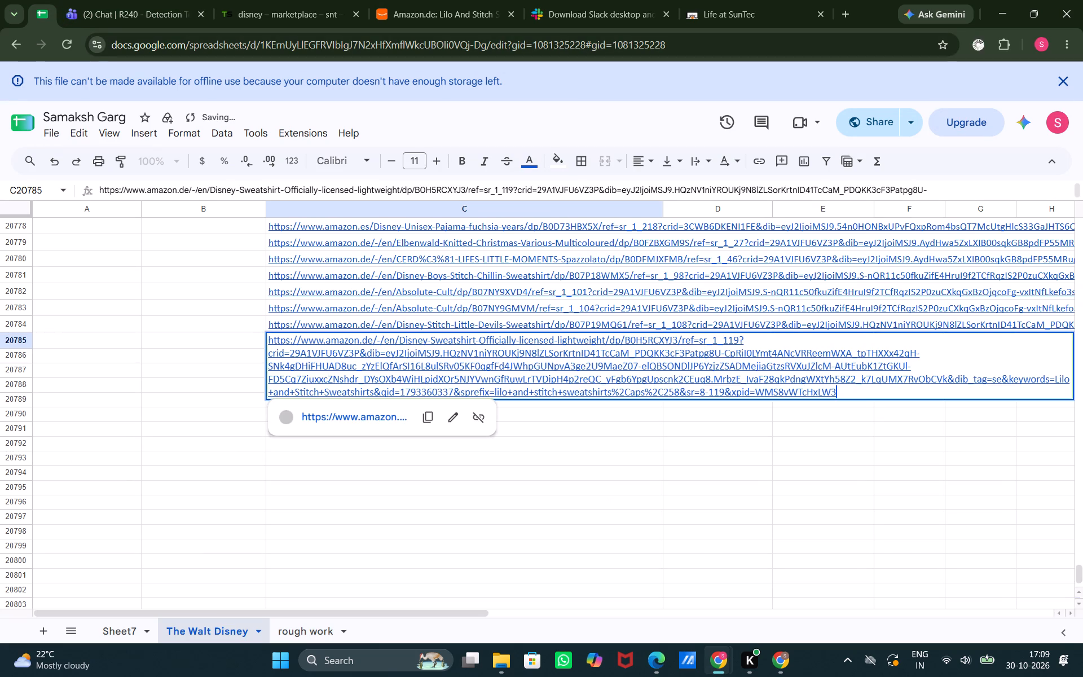
{"action": "key", "text": "Return"}
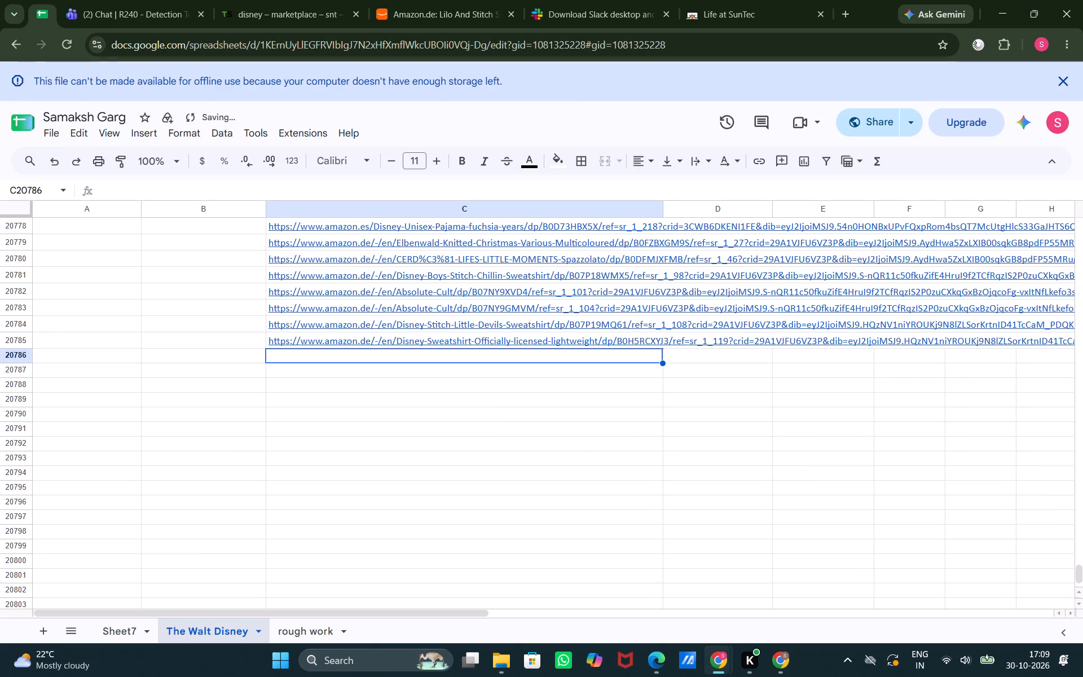
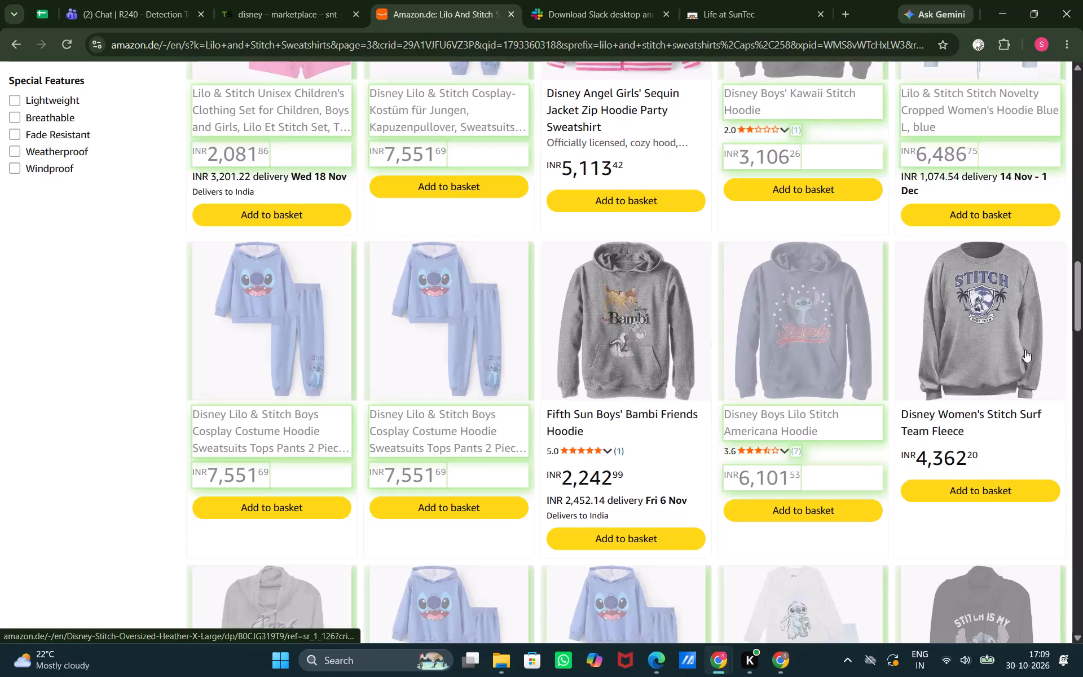
Copy the Disney Women's Stitch Surf Team Fleece link from the Amazon.de results into cell C20786 of The Walt Disney sheet.
{"action": "right_click", "coordinate": [984, 421]}
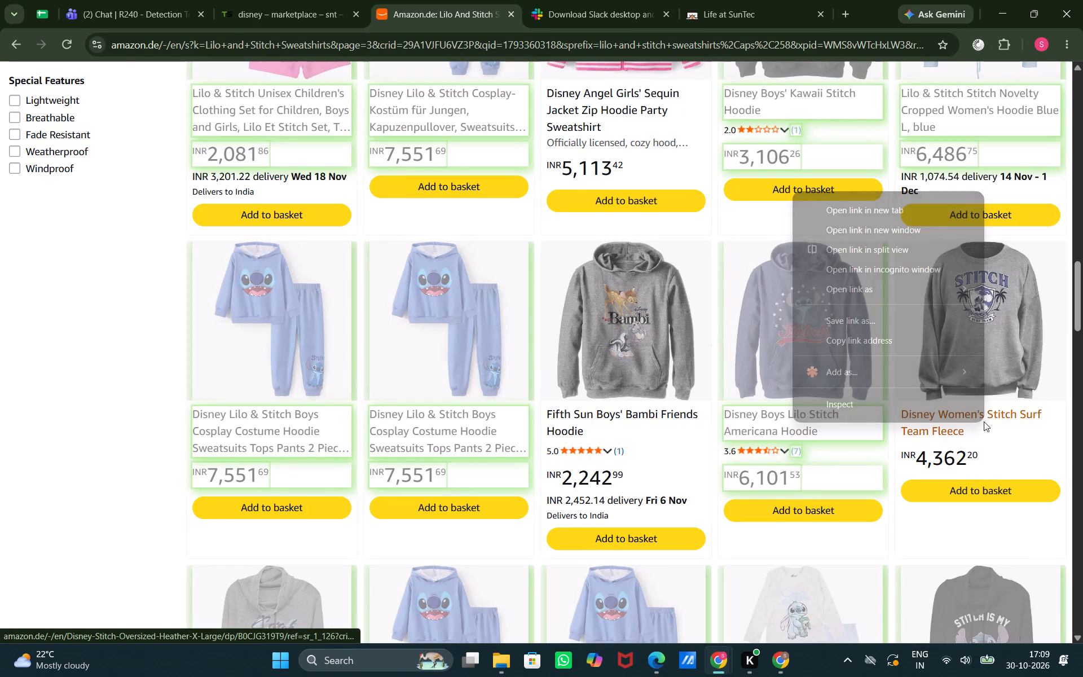
{"action": "left_click", "coordinate": [905, 346]}
{"action": "left_click", "coordinate": [32, 0]}
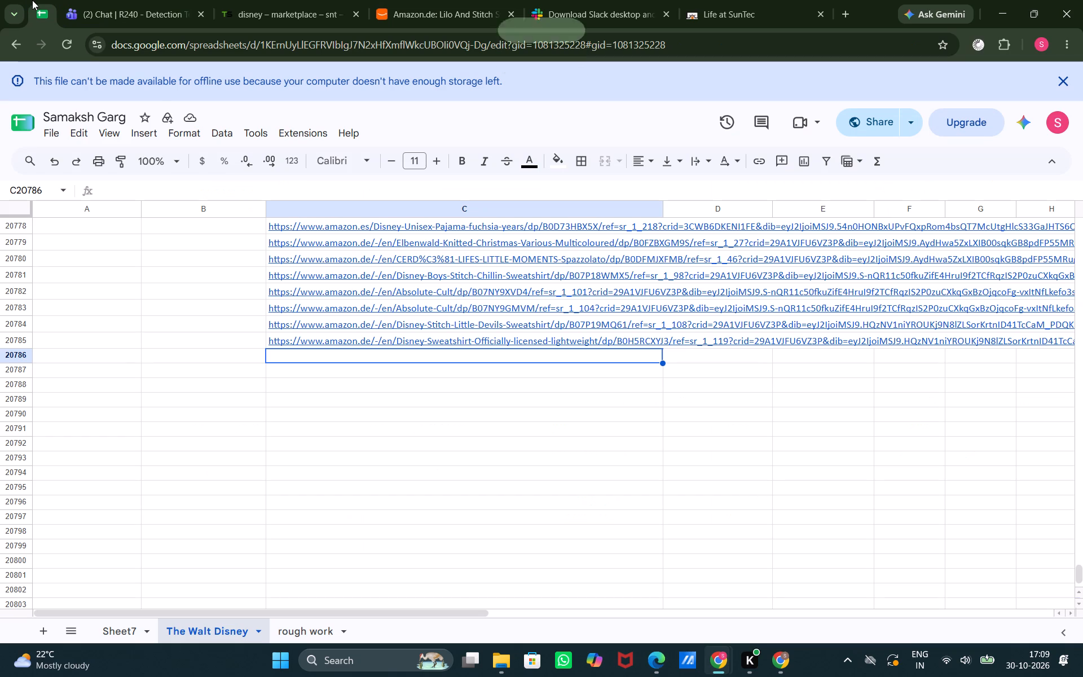
{"action": "key", "text": "ctrl+v"}
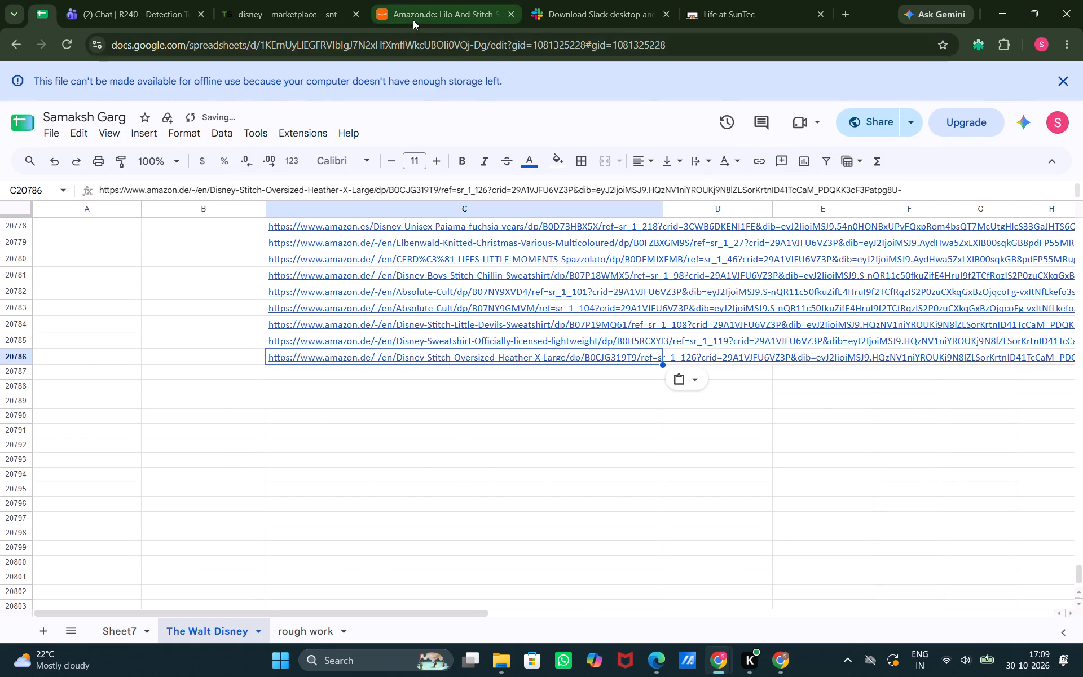
Check the remaining Amazon.de listings on results page 3 and open page 4 of the Lilo and Stitch Sweatshirts results.
{"action": "left_click", "coordinate": [413, 20]}
{"action": "scroll", "coordinate": [601, 234], "scroll_direction": "down", "scroll_amount": 4}
{"action": "scroll", "coordinate": [580, 341], "scroll_direction": "down", "scroll_amount": 9}
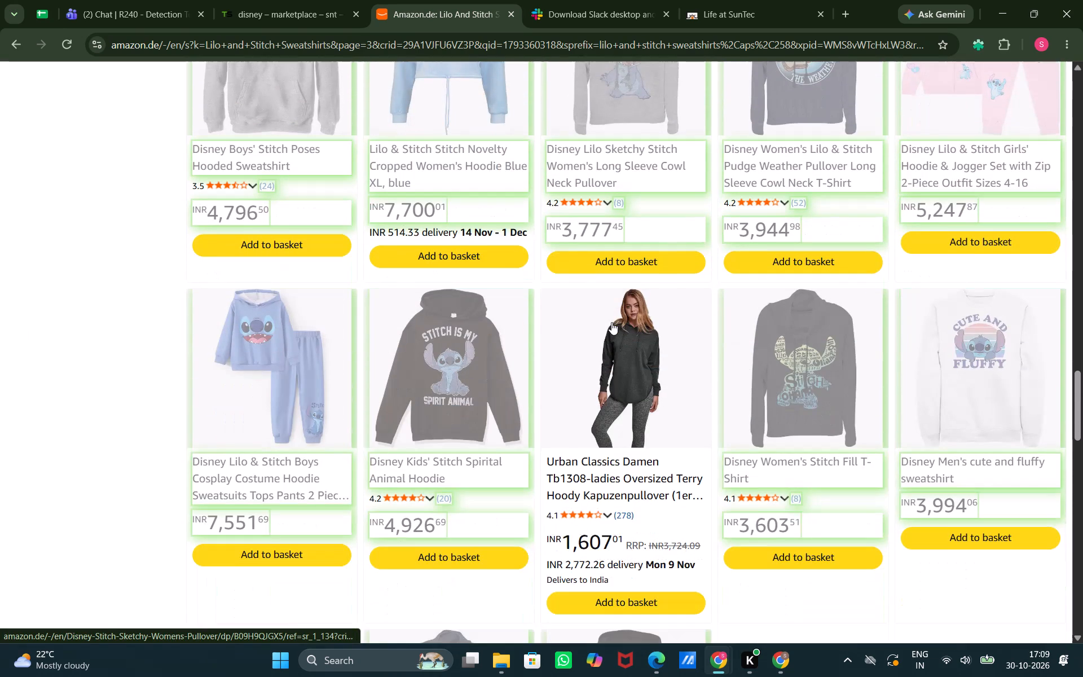
{"action": "scroll", "coordinate": [786, 367], "scroll_direction": "down", "scroll_amount": 9}
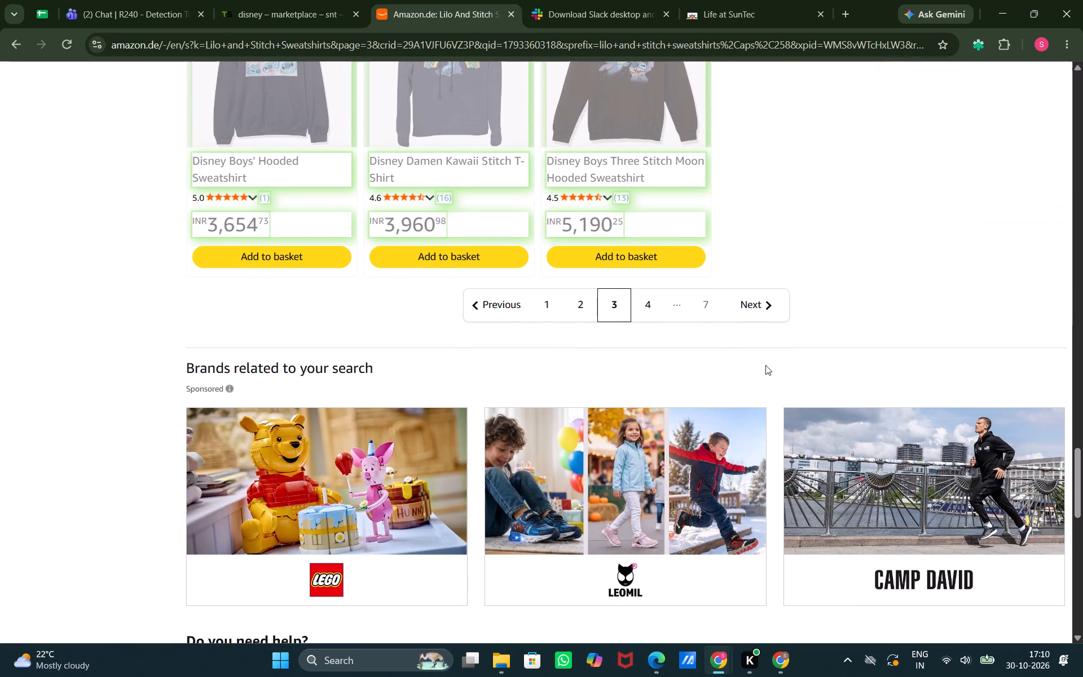
{"action": "left_click", "coordinate": [642, 294]}
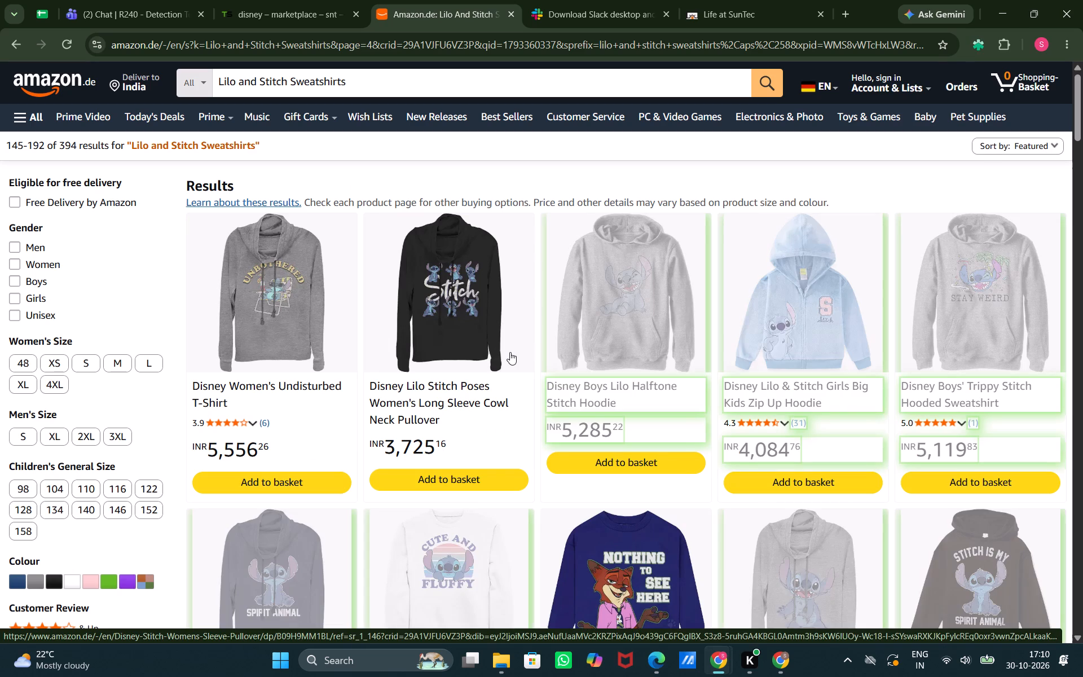
Copy the Disney Women's Undisturbed T-Shirt link from the Amazon.de results into cell C20787 of The Walt Disney sheet.
{"action": "right_click", "coordinate": [290, 382]}
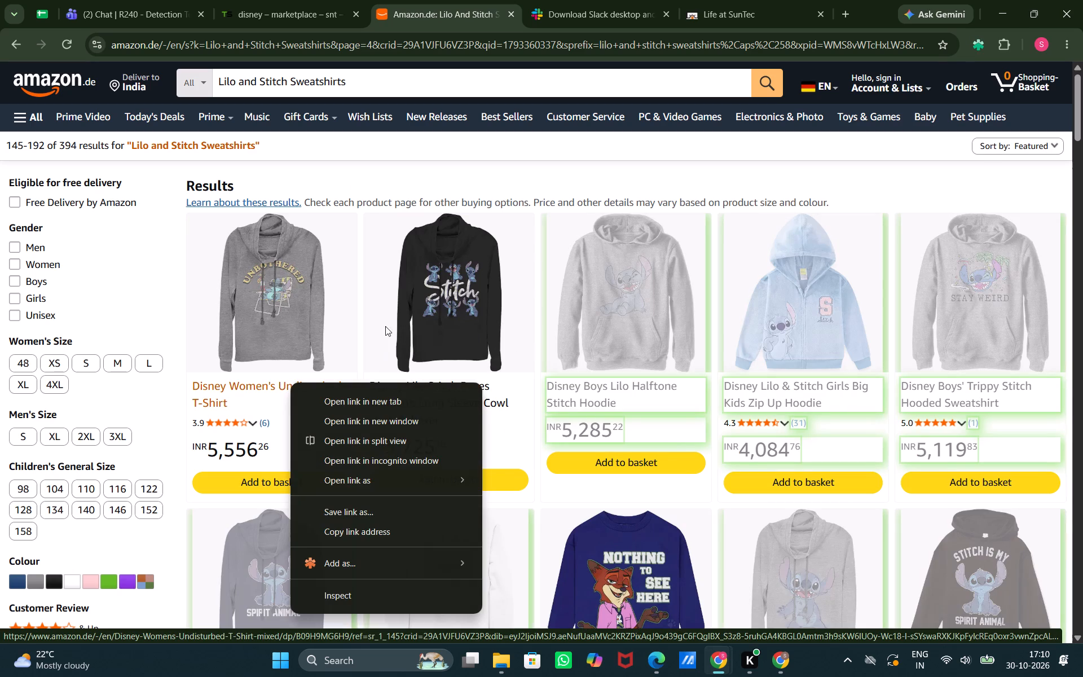
{"action": "left_click", "coordinate": [384, 535]}
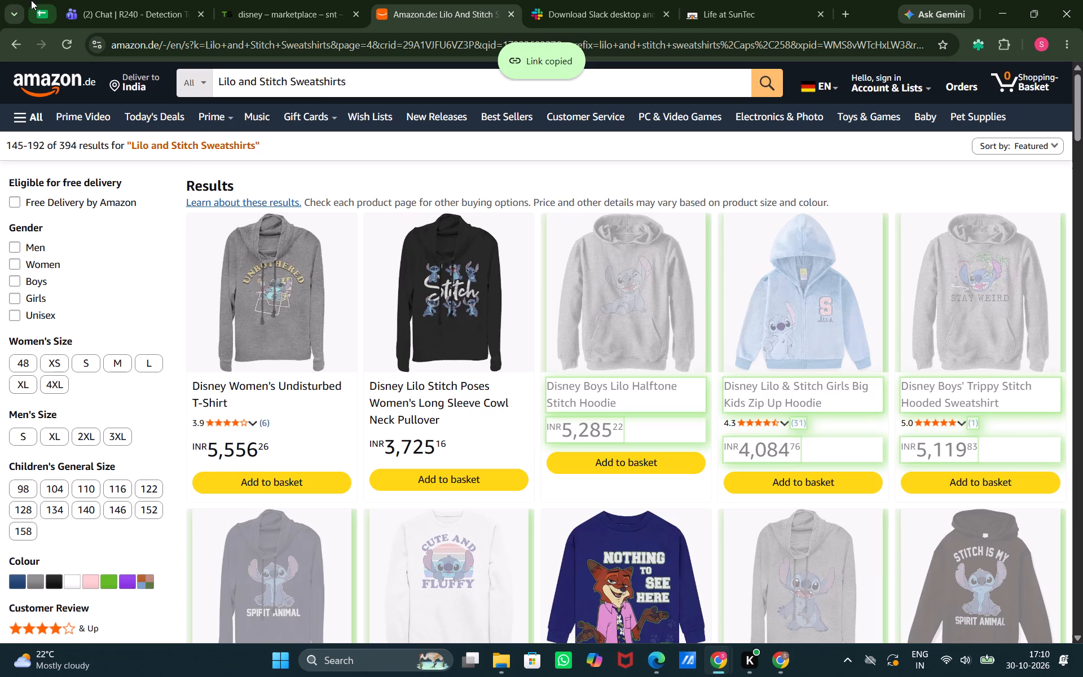
{"action": "left_click", "coordinate": [31, 0]}
{"action": "key", "text": "Return"}
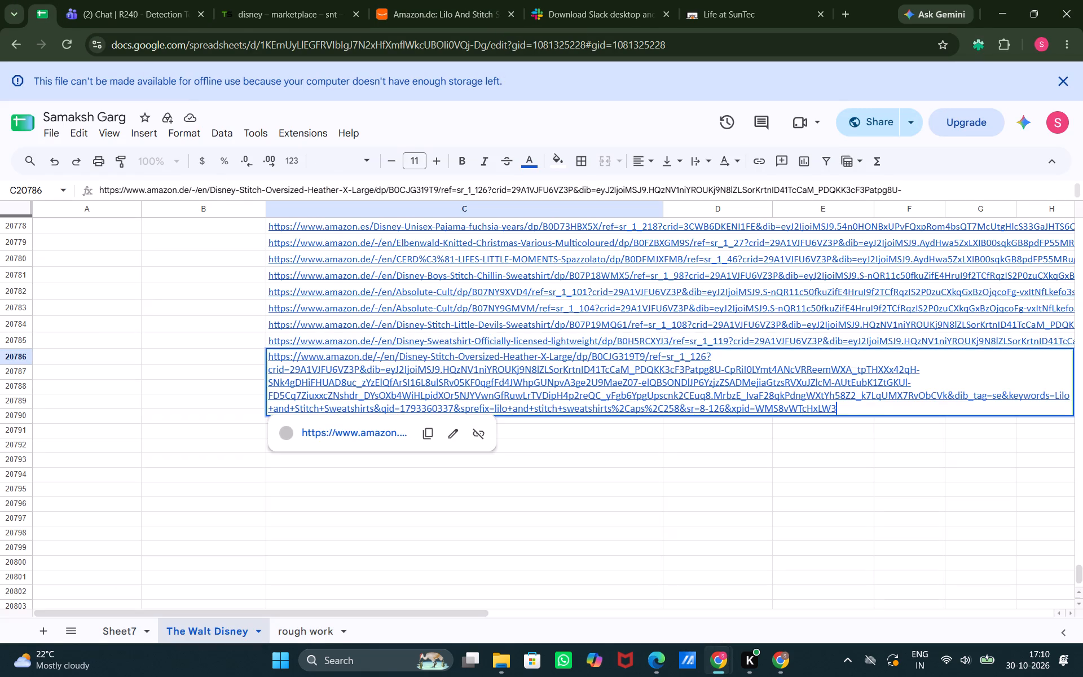
{"action": "key", "text": "Return"}
{"action": "key", "text": "ctrl+v"}
{"action": "key", "text": "Return"}
{"action": "key", "text": "Return"}
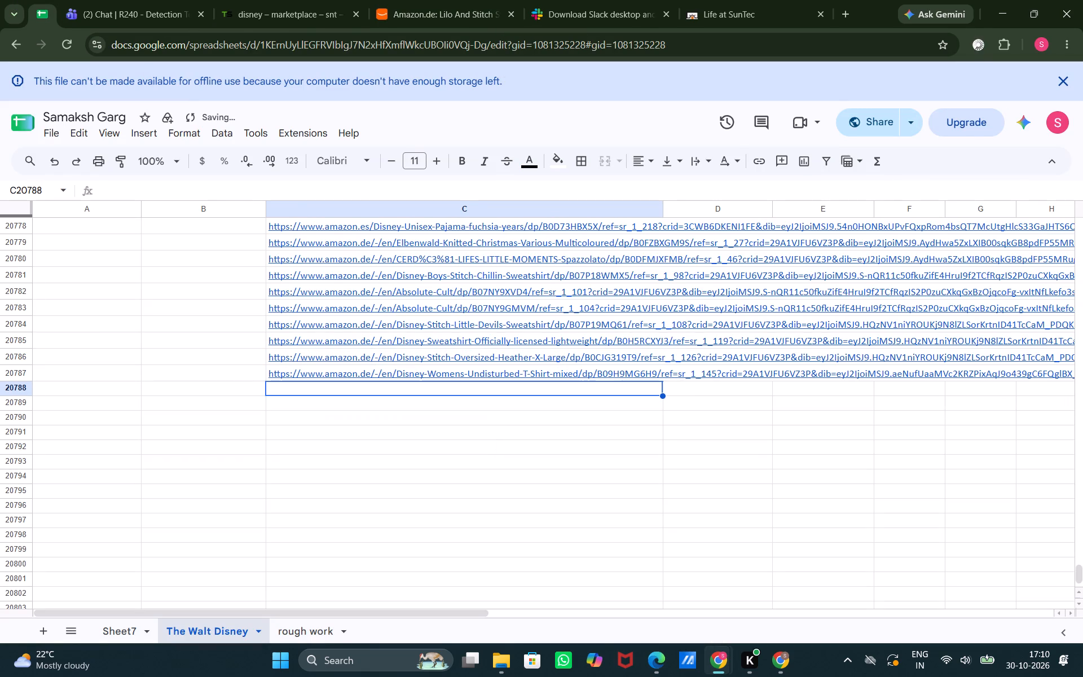
Copy the Disney Lilo Stitch Poses Women's Long Sleeve Cowl Neck Pullover link from Amazon.de into cell C20788 of The Walt Disney sheet.
{"action": "left_click", "coordinate": [391, 0]}
{"action": "right_click", "coordinate": [452, 388]}
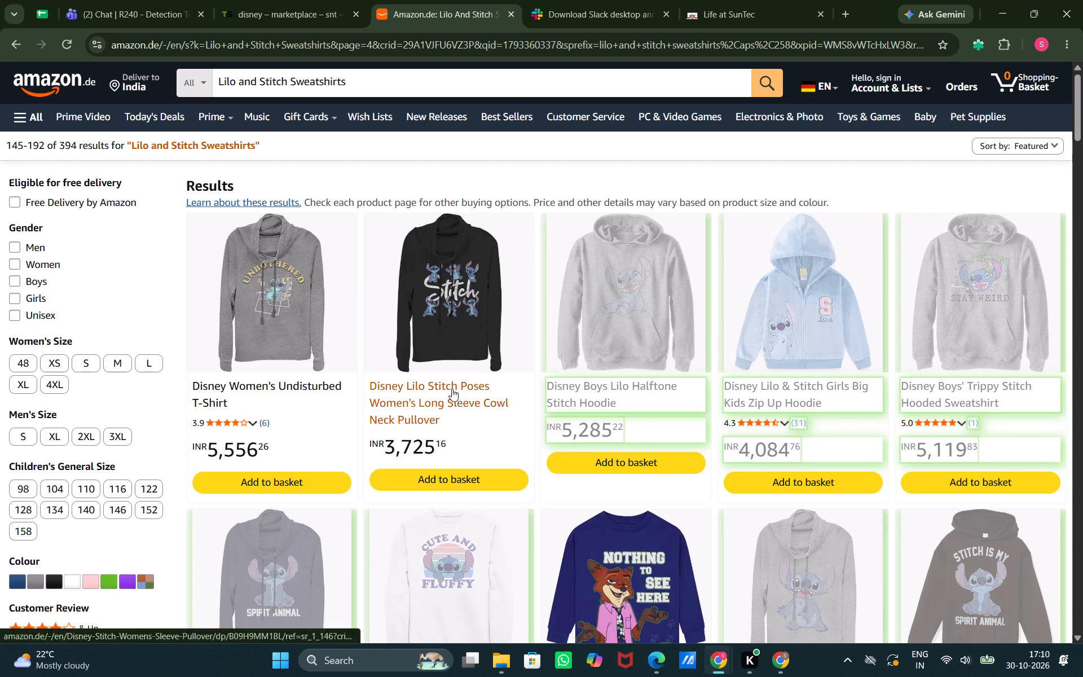
{"action": "left_click", "coordinate": [509, 535]}
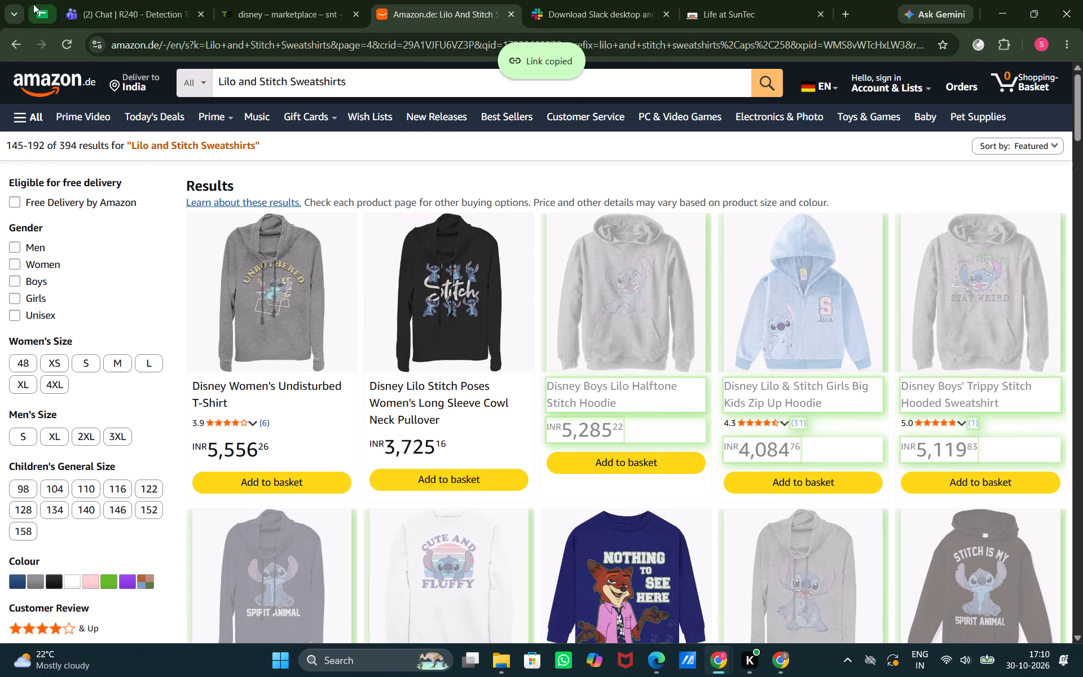
{"action": "left_click", "coordinate": [33, 4]}
{"action": "key", "text": "ctrl+v"}
{"action": "key", "text": "Return"}
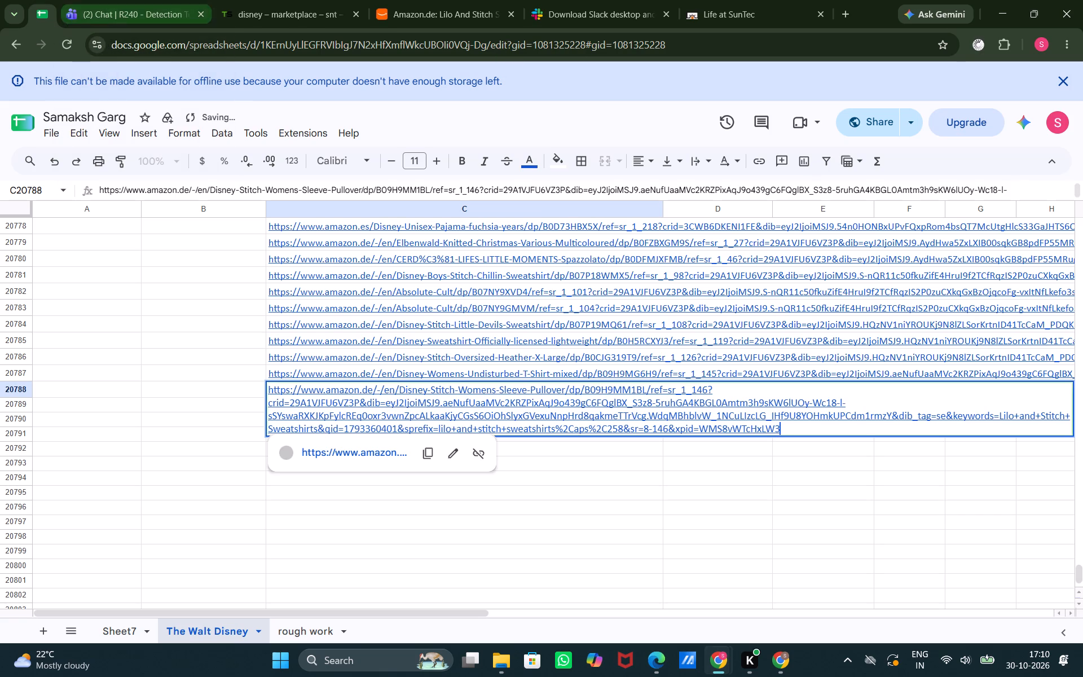
{"action": "key", "text": "Return"}
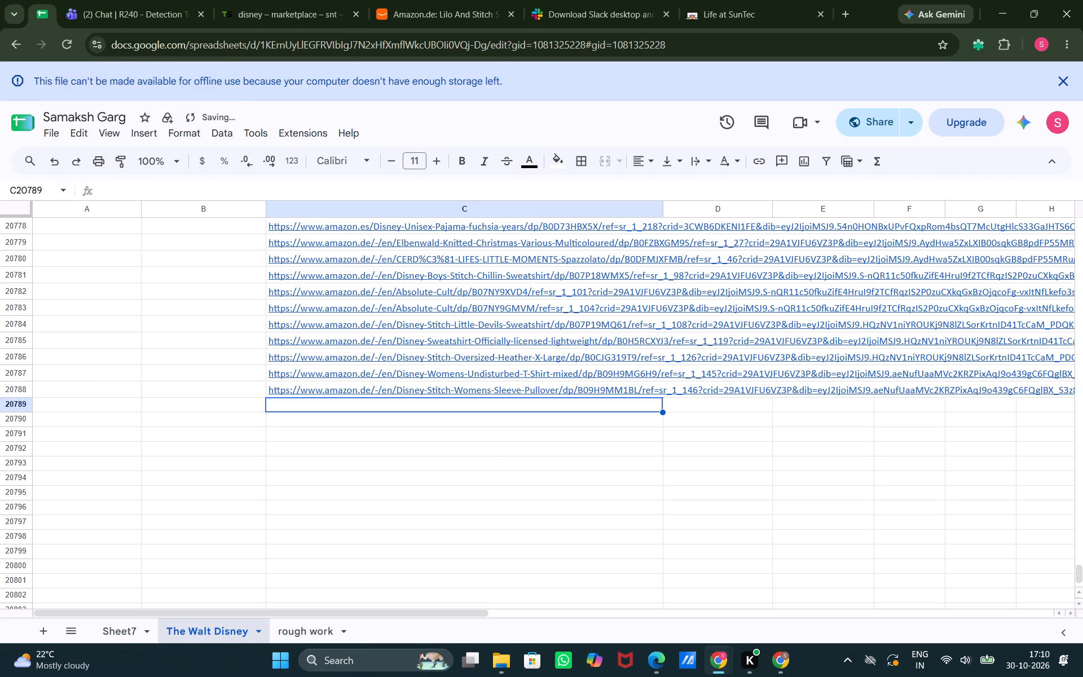
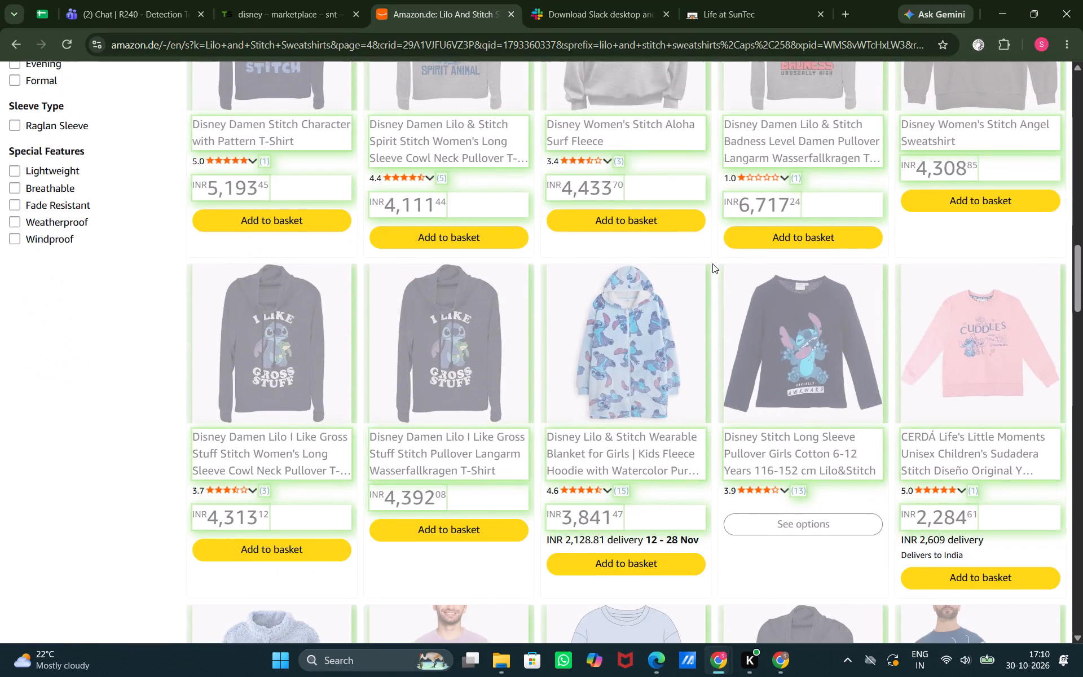
Check the remaining Amazon.de listings on results page 4 and open page 5 of the Lilo and Stitch Sweatshirts results.
{"action": "scroll", "coordinate": [712, 263], "scroll_direction": "down", "scroll_amount": 9}
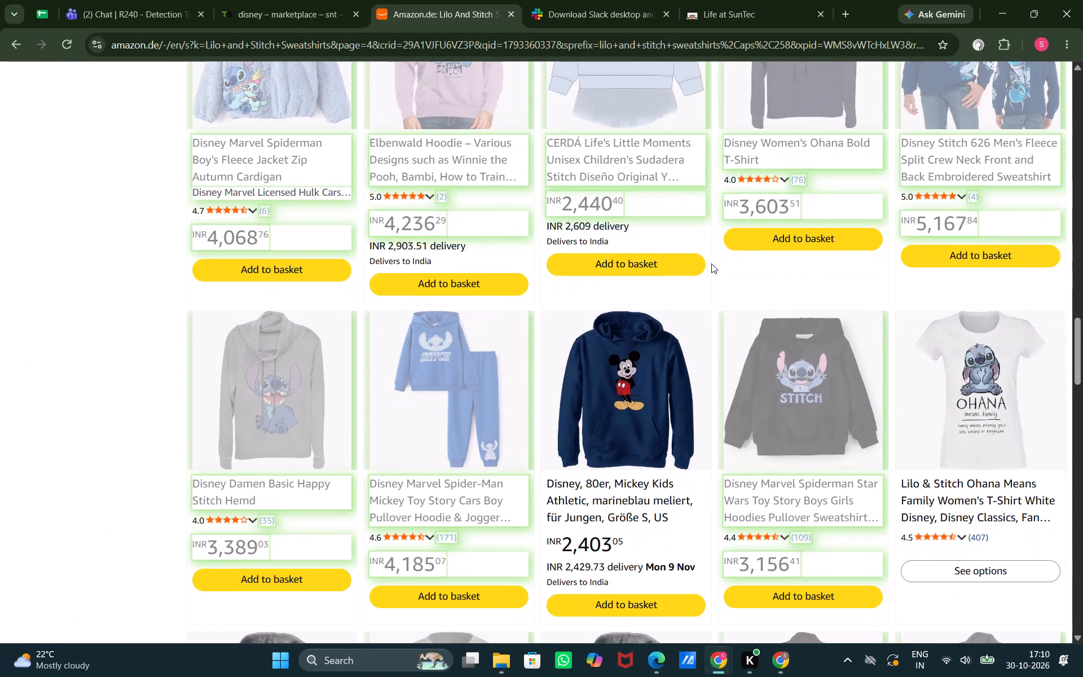
{"action": "scroll", "coordinate": [715, 262], "scroll_direction": "down", "scroll_amount": 10}
{"action": "scroll", "coordinate": [715, 262], "scroll_direction": "up", "scroll_amount": 1}
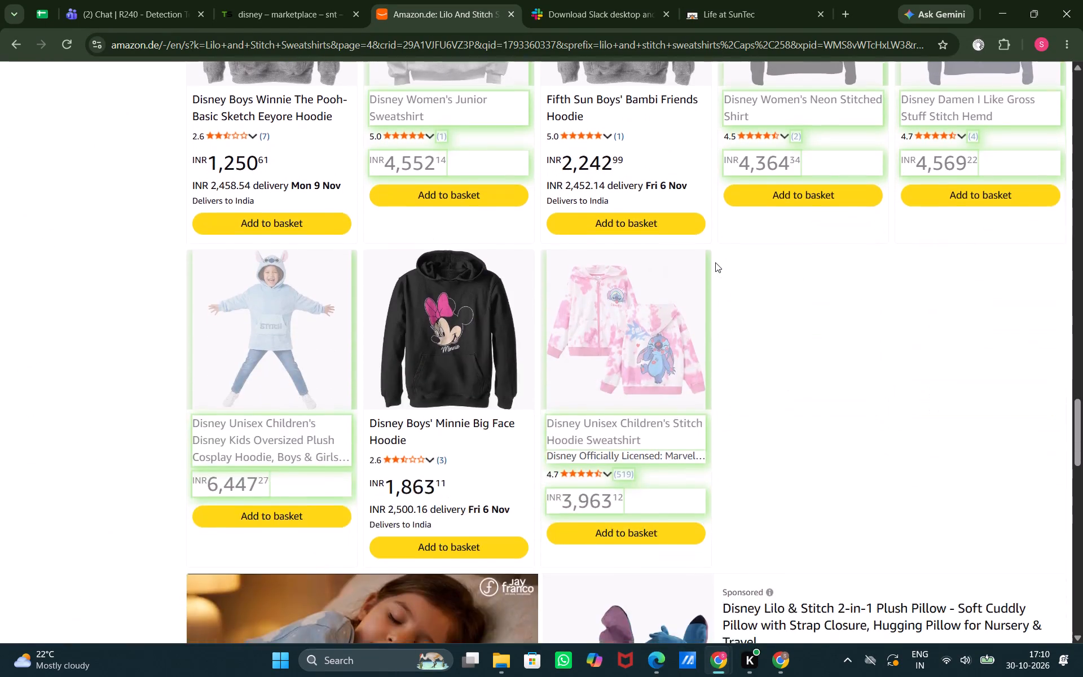
{"action": "scroll", "coordinate": [715, 262], "scroll_direction": "up", "scroll_amount": 1}
{"action": "scroll", "coordinate": [452, 250], "scroll_direction": "down", "scroll_amount": 3}
{"action": "scroll", "coordinate": [600, 274], "scroll_direction": "down", "scroll_amount": 5}
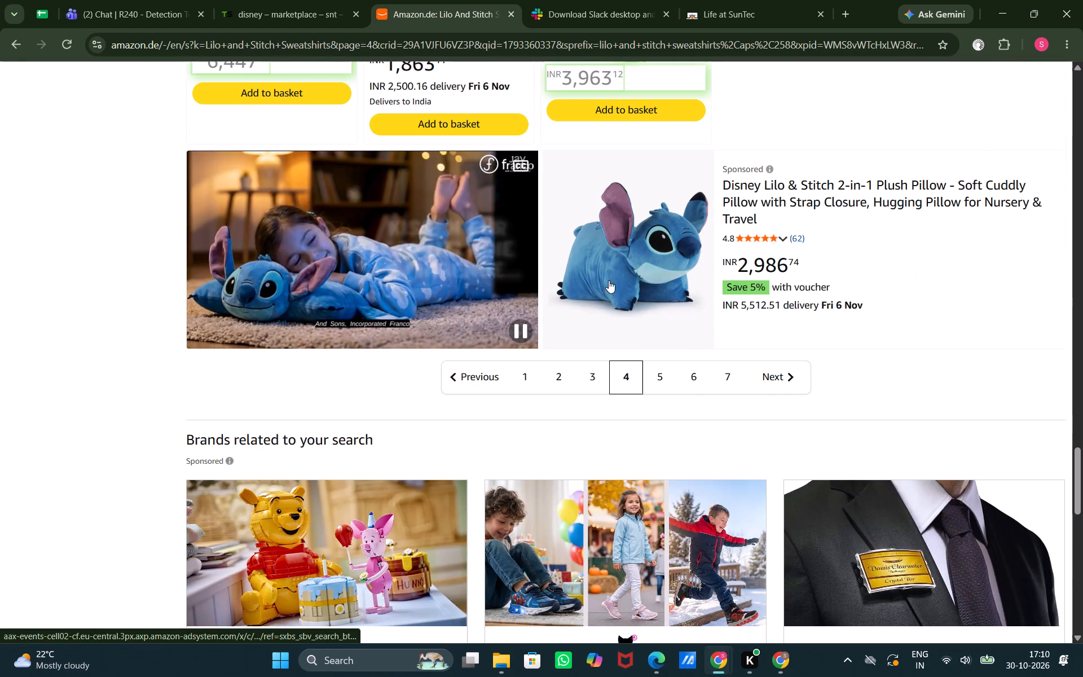
{"action": "scroll", "coordinate": [668, 274], "scroll_direction": "down", "scroll_amount": 1}
{"action": "left_click", "coordinate": [661, 316]}
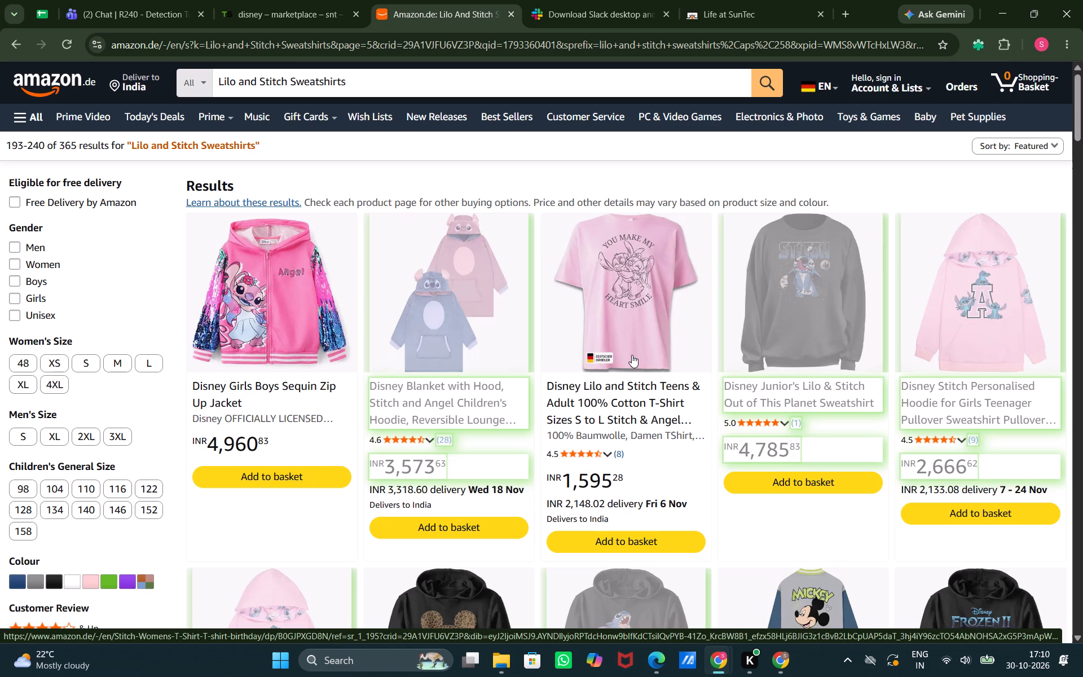
Copy the Disney Girls Boys Sequin Zip Up Jacket link from the Amazon.de results into cell C20789 of The Walt Disney sheet.
{"action": "right_click", "coordinate": [262, 393]}
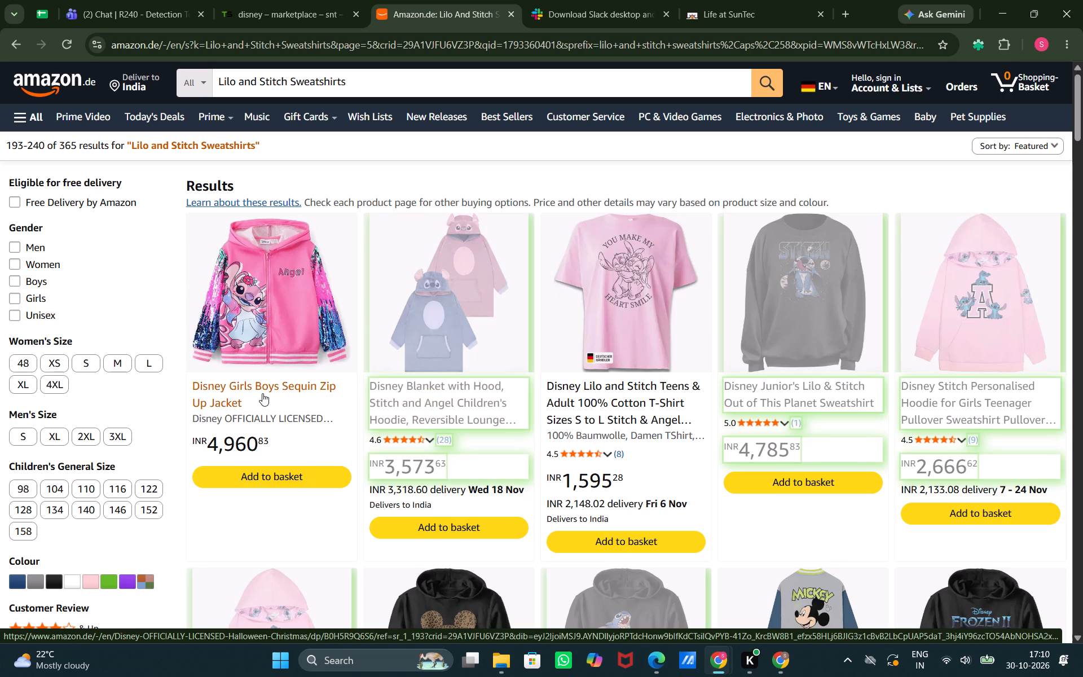
{"action": "left_click", "coordinate": [339, 546]}
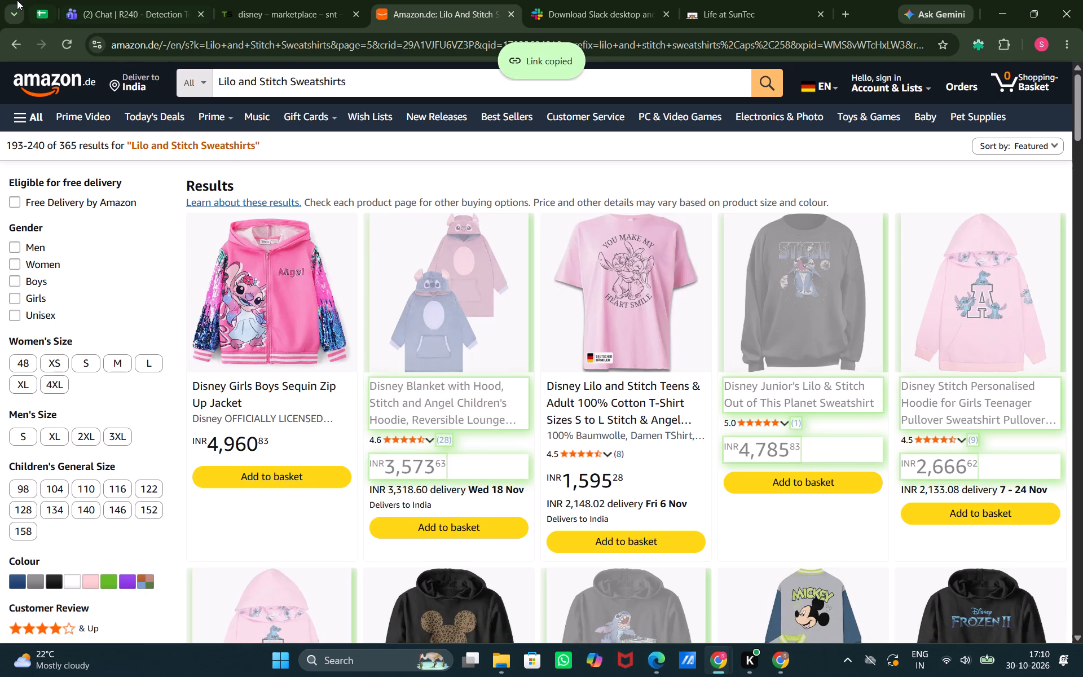
{"action": "left_click", "coordinate": [32, 0]}
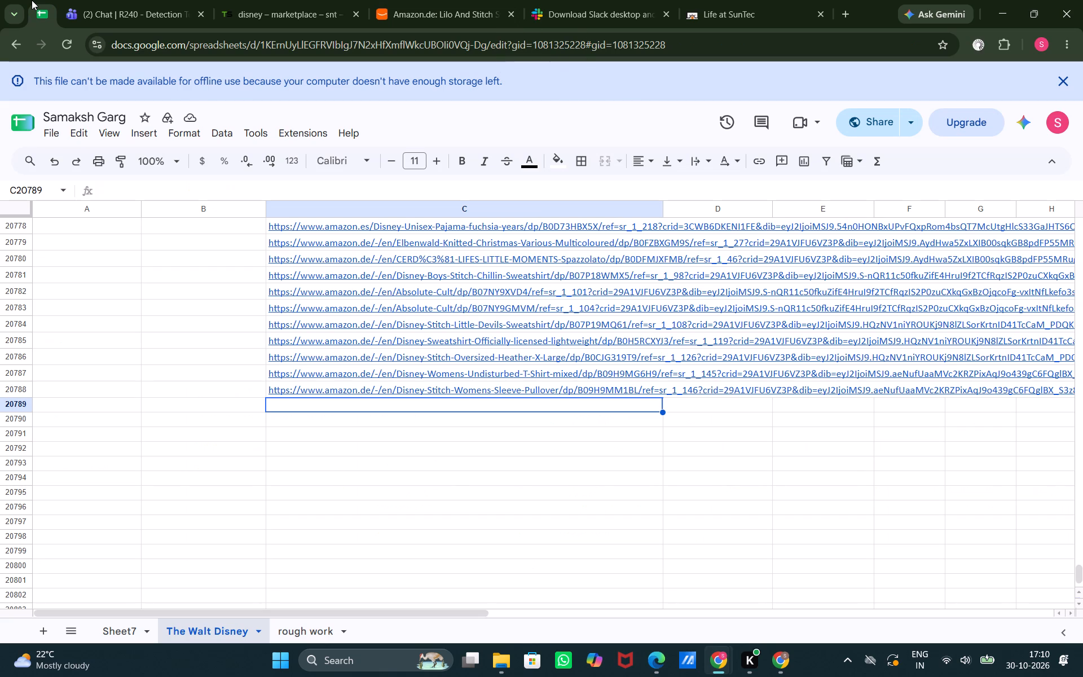
{"action": "key", "text": "ctrl+v"}
{"action": "key", "text": "Return"}
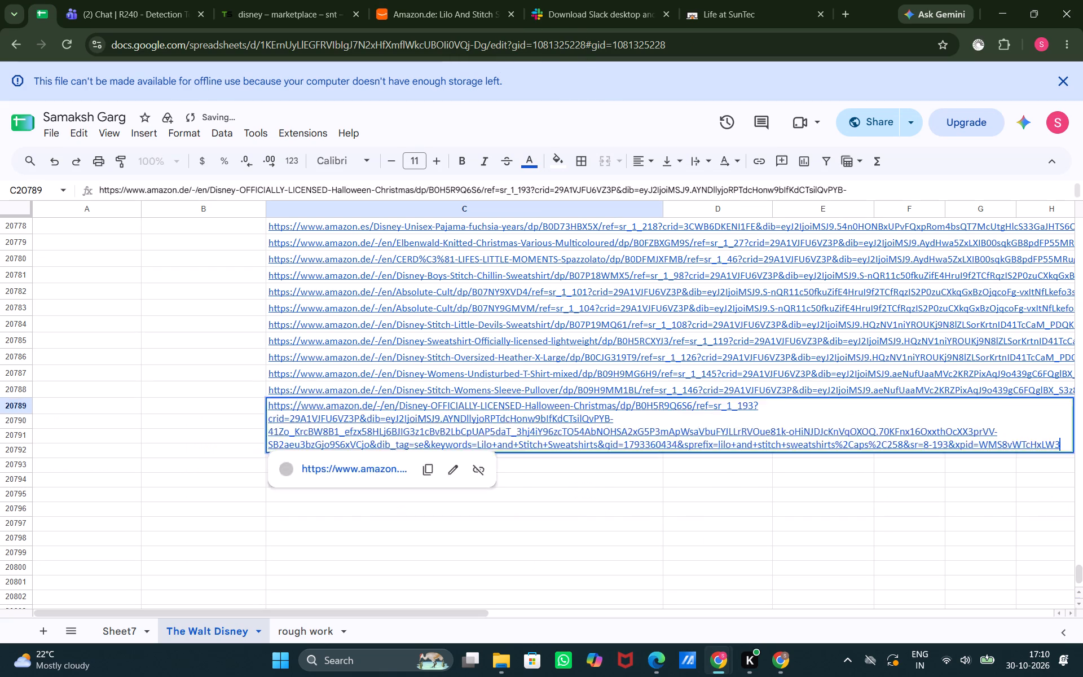
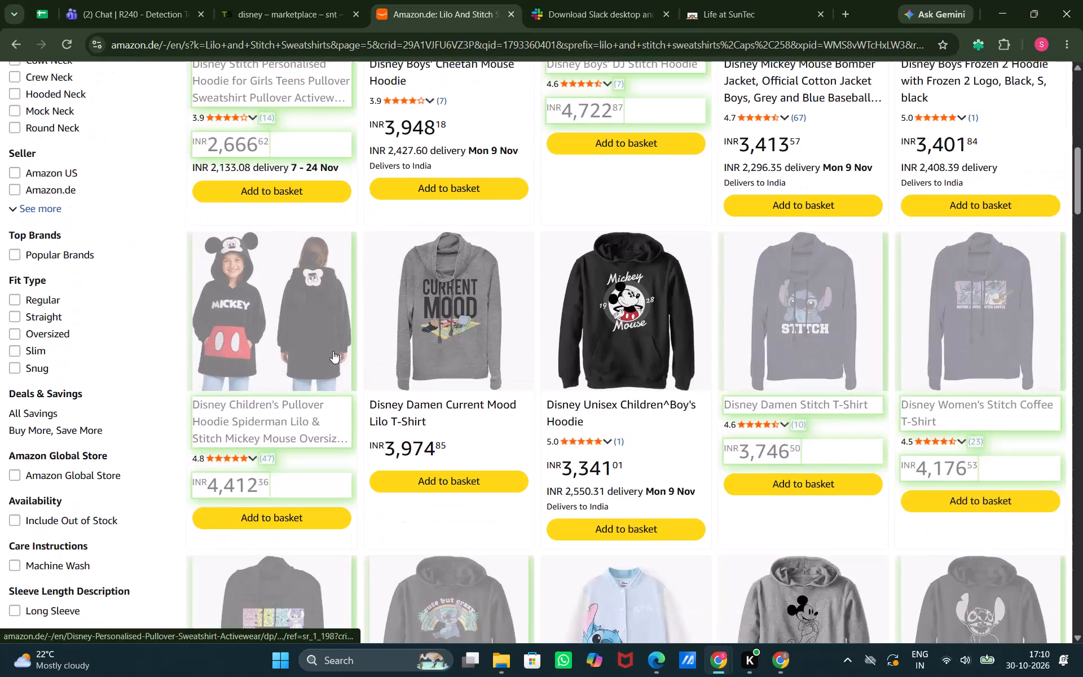
Copy the Disney Spider-Man Bomber Jacket Varsity Cardigan link with the Stitch design from Amazon.de into cell C20790 of The Walt Disney sheet.
{"action": "scroll", "coordinate": [333, 351], "scroll_direction": "up", "scroll_amount": 3}
{"action": "scroll", "coordinate": [333, 351], "scroll_direction": "down", "scroll_amount": 3}
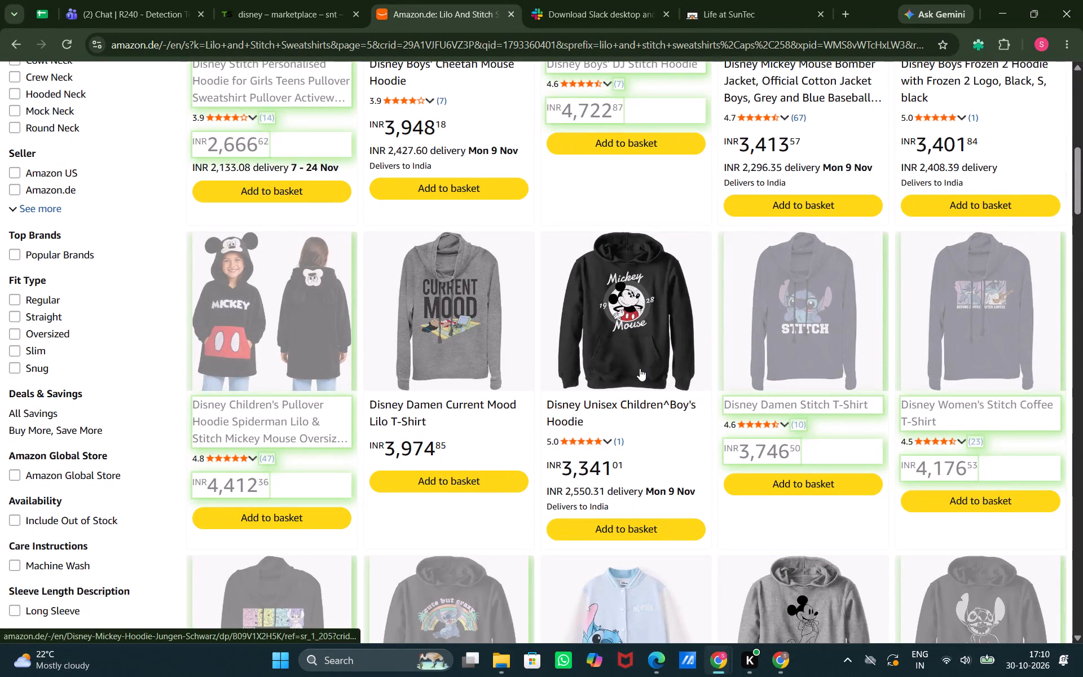
{"action": "scroll", "coordinate": [1082, 248], "scroll_direction": "down", "scroll_amount": 6}
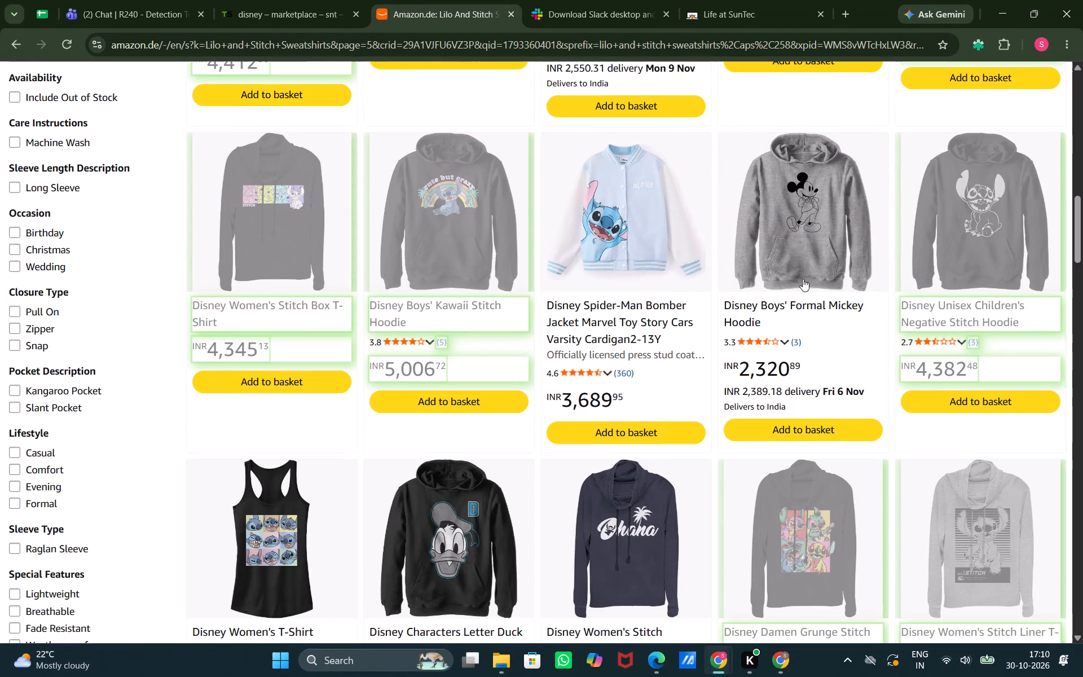
{"action": "right_click", "coordinate": [617, 340]}
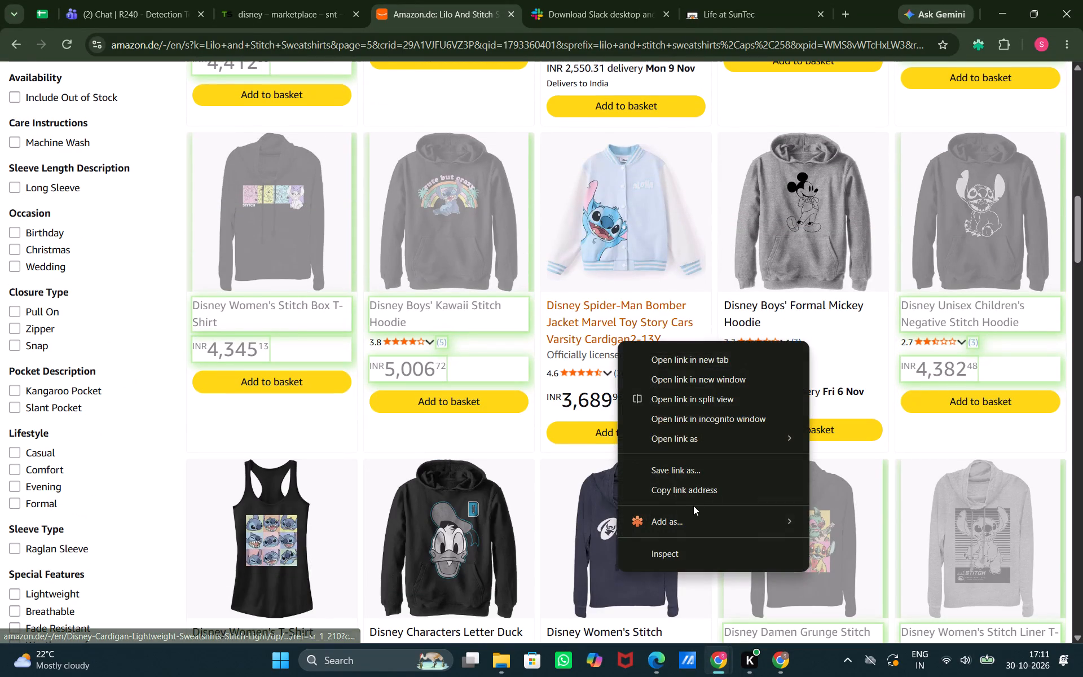
{"action": "left_click", "coordinate": [692, 490]}
{"action": "left_click", "coordinate": [49, 7]}
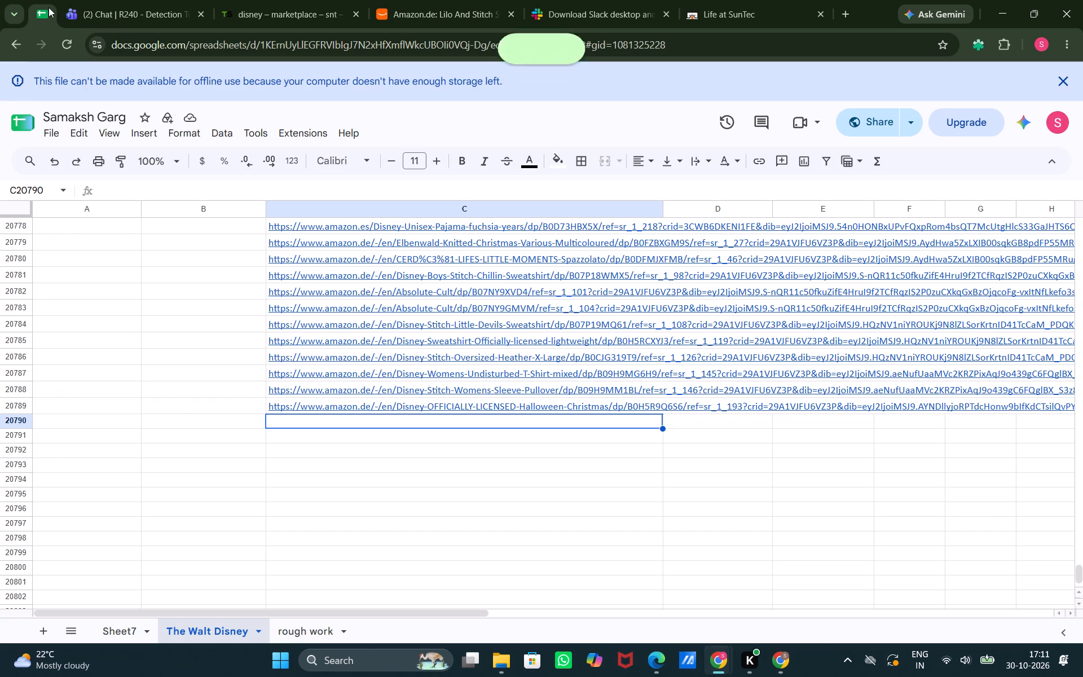
{"action": "key", "text": "ctrl+v"}
{"action": "key", "text": "Return"}
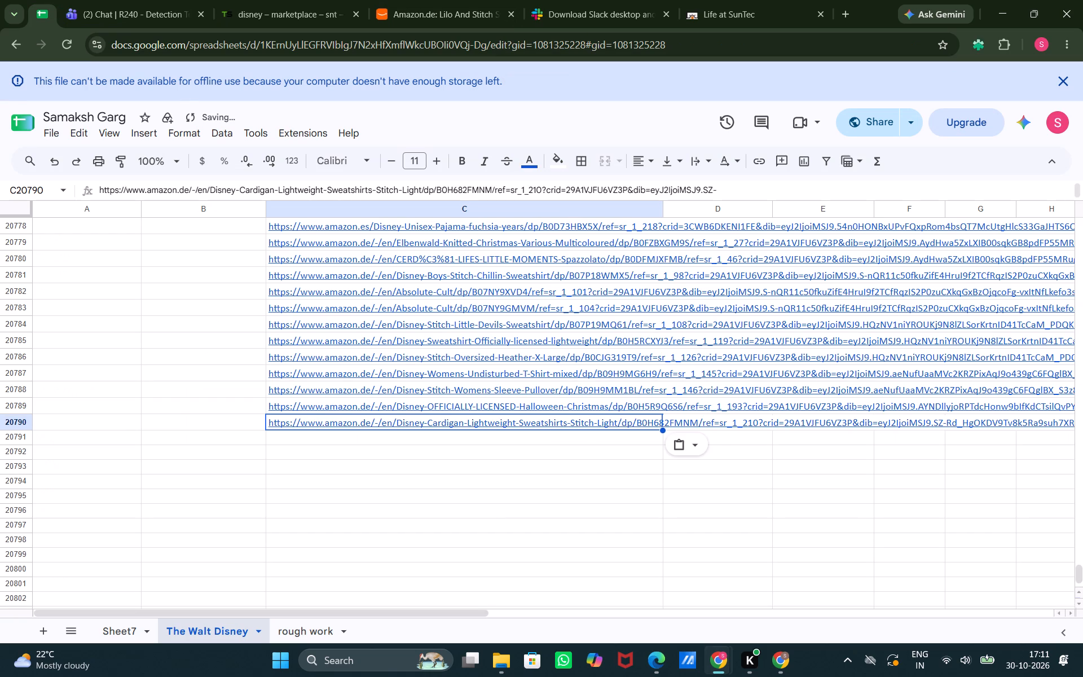
{"action": "key", "text": "Return"}
{"action": "scroll", "coordinate": [49, 7], "scroll_direction": "up", "scroll_amount": 1}
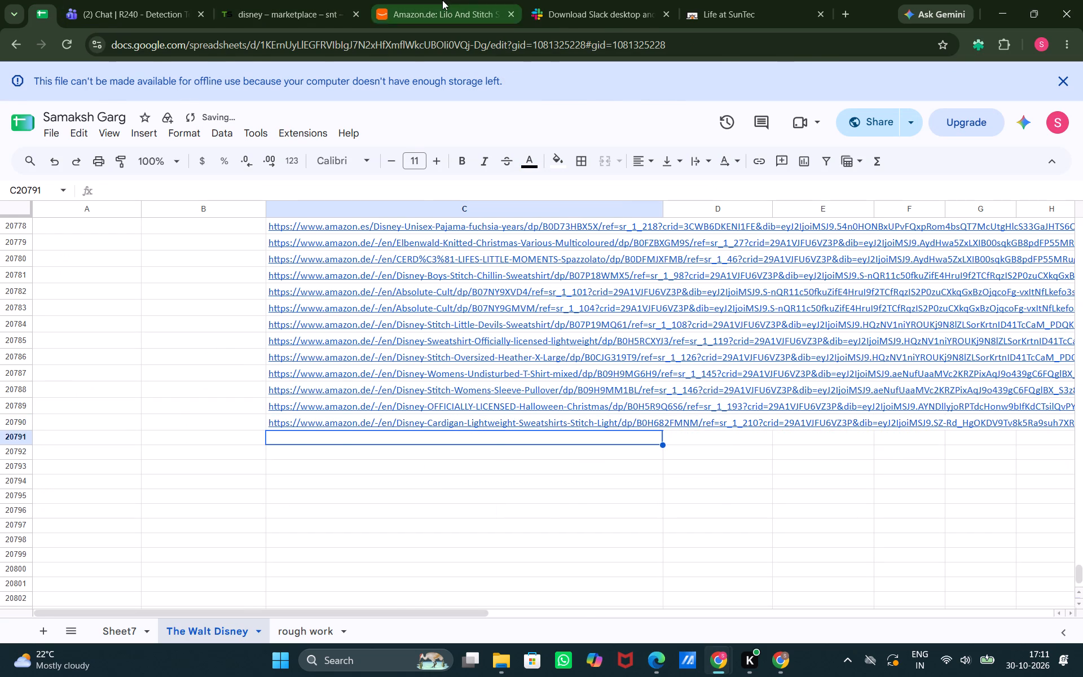
Check the remaining Amazon.de listings on results page 5 for uncollected Stitch items and open page 6.
{"action": "left_click", "coordinate": [442, 0]}
{"action": "scroll", "coordinate": [771, 280], "scroll_direction": "down", "scroll_amount": 3}
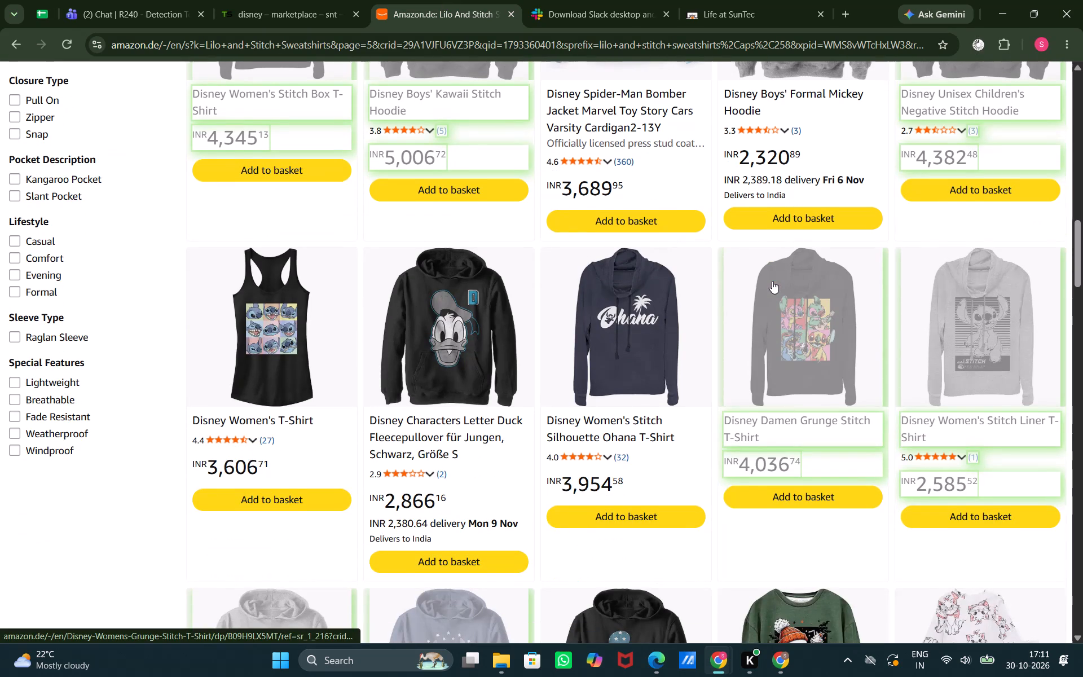
{"action": "scroll", "coordinate": [772, 281], "scroll_direction": "down", "scroll_amount": 5}
{"action": "scroll", "coordinate": [1005, 330], "scroll_direction": "down", "scroll_amount": 5}
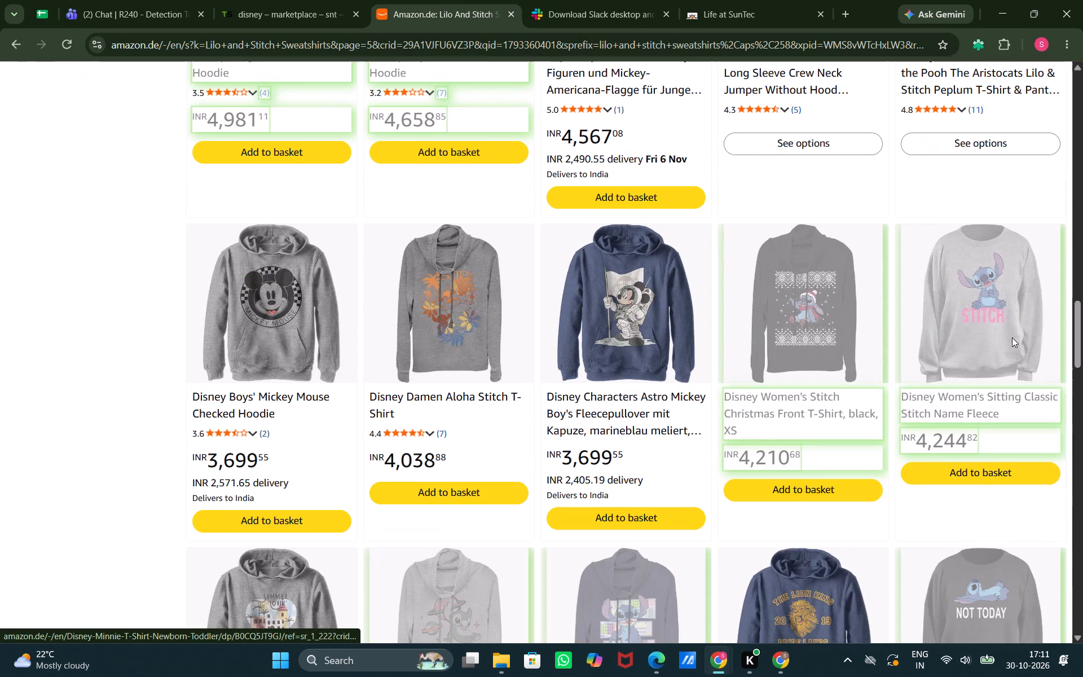
{"action": "scroll", "coordinate": [326, 359], "scroll_direction": "down", "scroll_amount": 5}
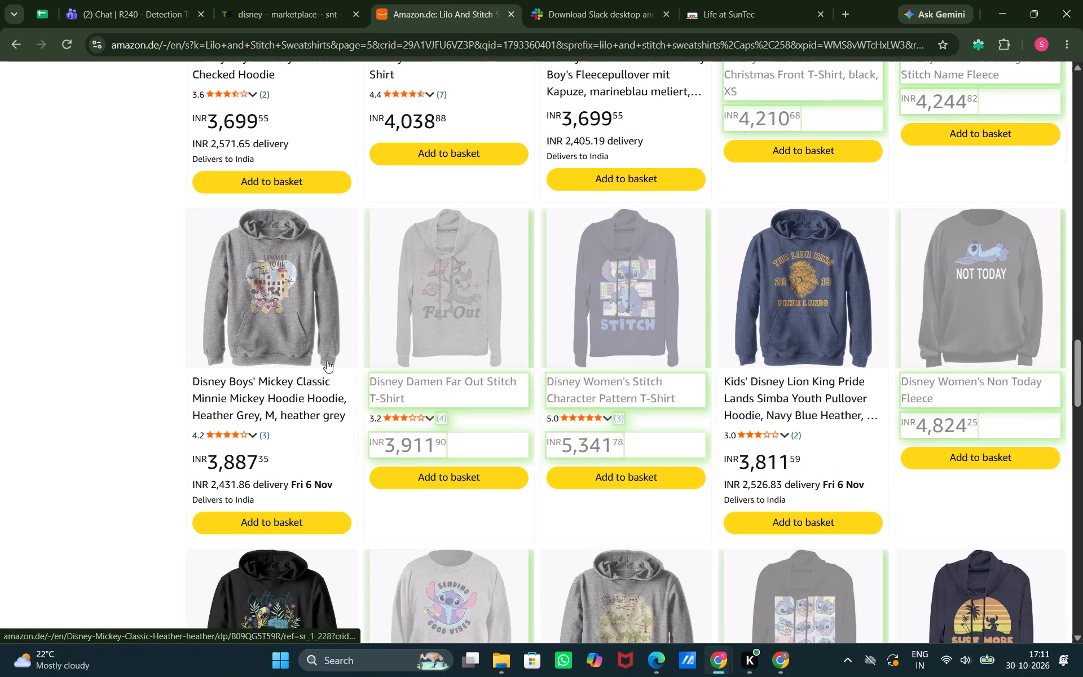
{"action": "scroll", "coordinate": [950, 300], "scroll_direction": "down", "scroll_amount": 5}
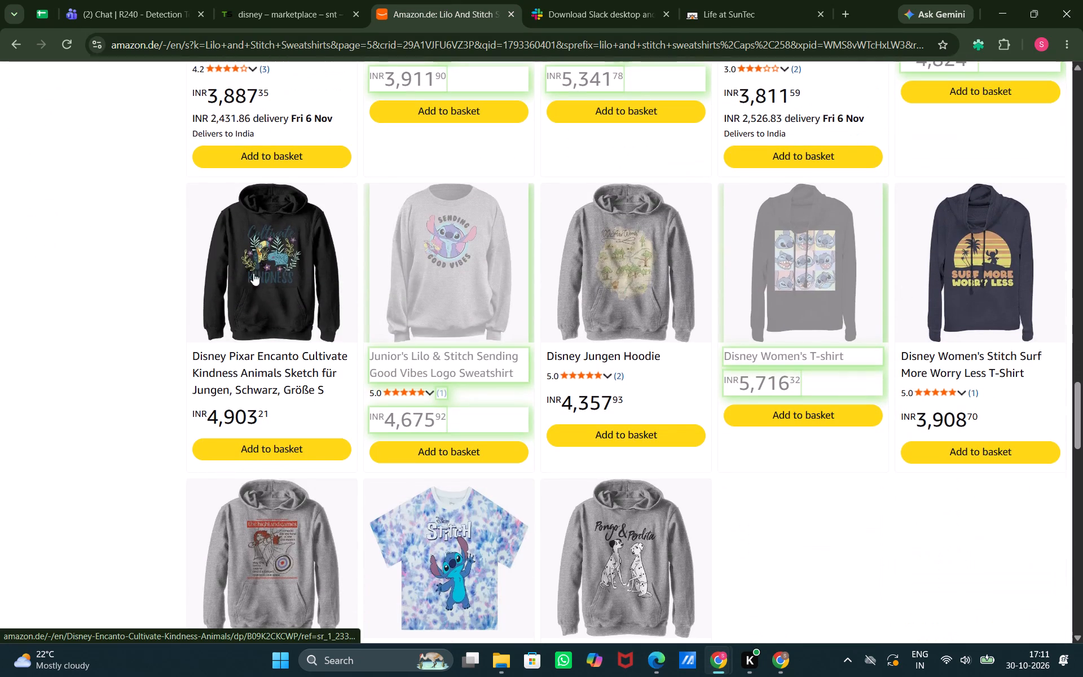
{"action": "scroll", "coordinate": [232, 282], "scroll_direction": "down", "scroll_amount": 4}
{"action": "scroll", "coordinate": [694, 276], "scroll_direction": "down", "scroll_amount": 5}
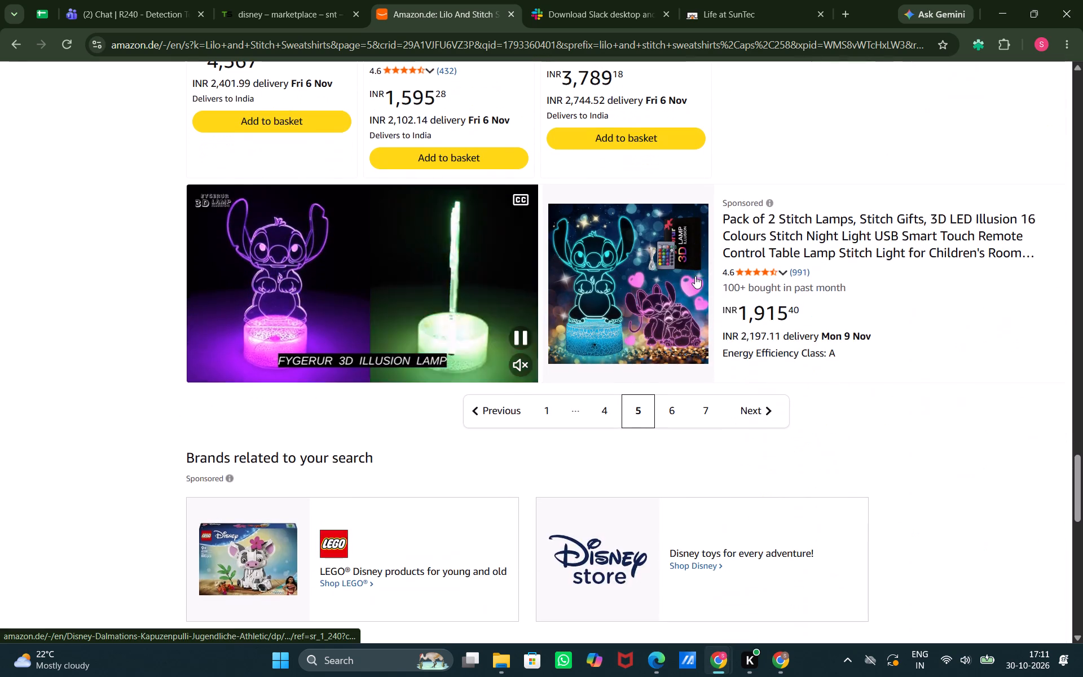
{"action": "left_click", "coordinate": [677, 411]}
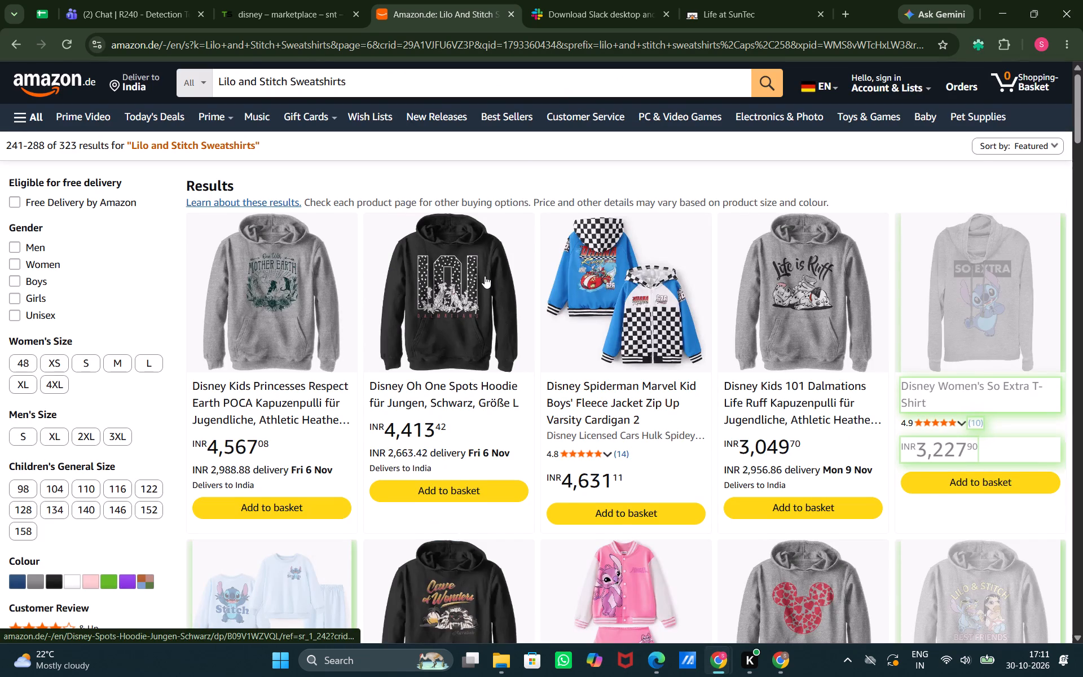
Copy the Disney Women's Junior Sweatshirt link with the Stitch Sending Good Vibes design from results page 6 into cell C20791.
{"action": "scroll", "coordinate": [485, 276], "scroll_direction": "down", "scroll_amount": 4}
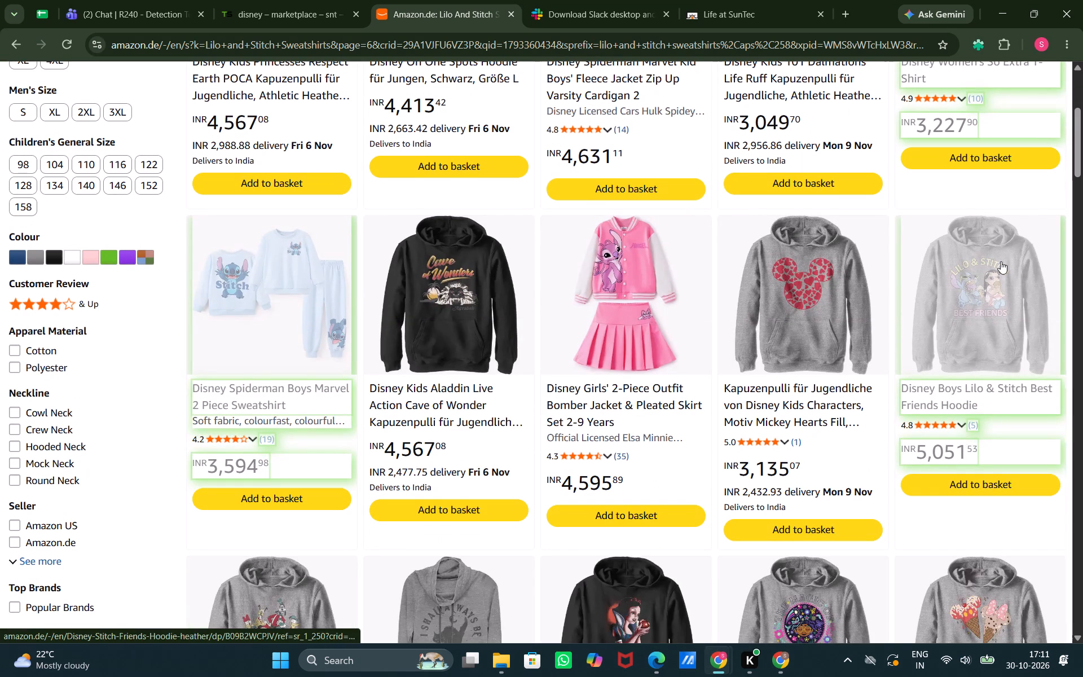
{"action": "scroll", "coordinate": [644, 386], "scroll_direction": "down", "scroll_amount": 4}
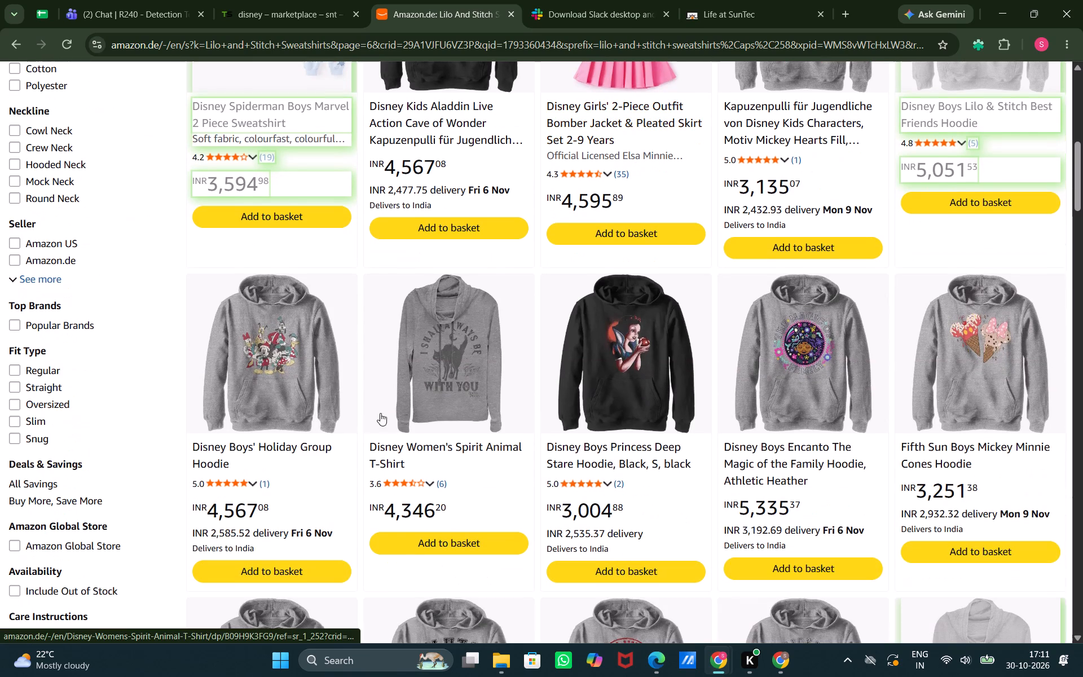
{"action": "scroll", "coordinate": [1005, 346], "scroll_direction": "down", "scroll_amount": 4}
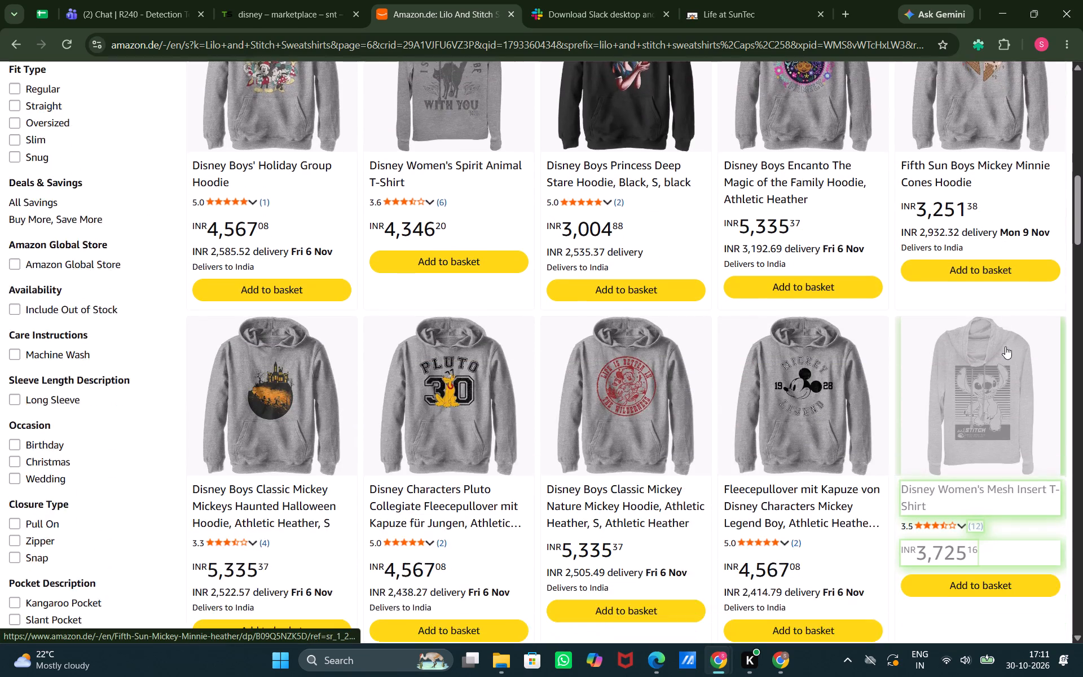
{"action": "scroll", "coordinate": [1005, 346], "scroll_direction": "down", "scroll_amount": 2}
{"action": "scroll", "coordinate": [339, 310], "scroll_direction": "down", "scroll_amount": 5}
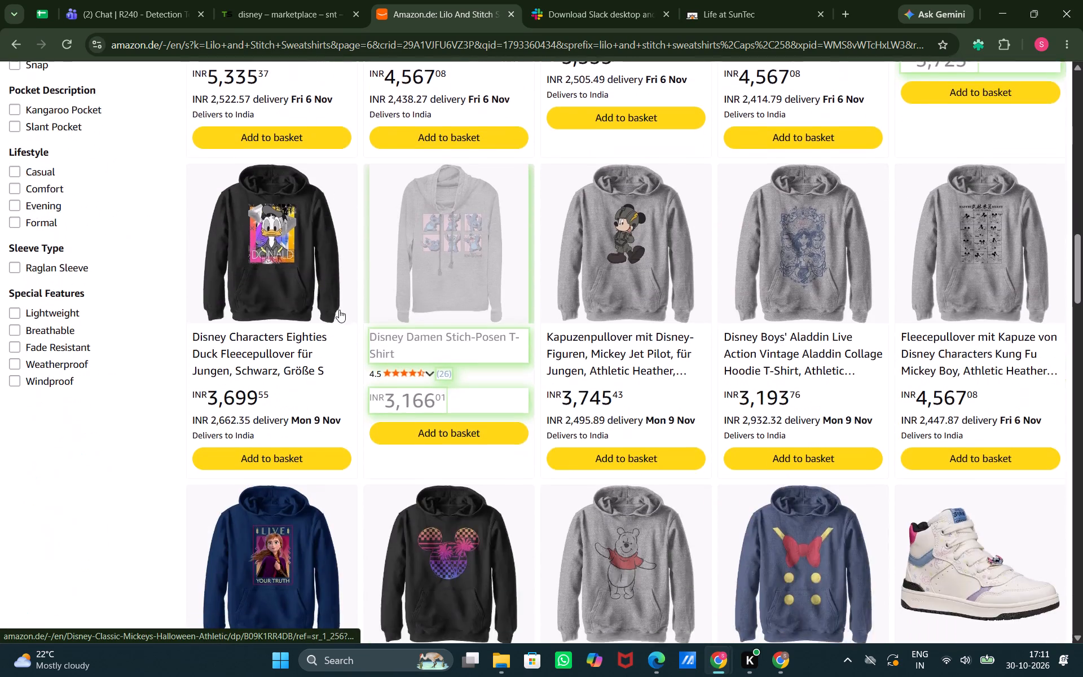
{"action": "scroll", "coordinate": [339, 310], "scroll_direction": "up", "scroll_amount": 4}
{"action": "scroll", "coordinate": [339, 310], "scroll_direction": "down", "scroll_amount": 4}
{"action": "scroll", "coordinate": [935, 294], "scroll_direction": "down", "scroll_amount": 4}
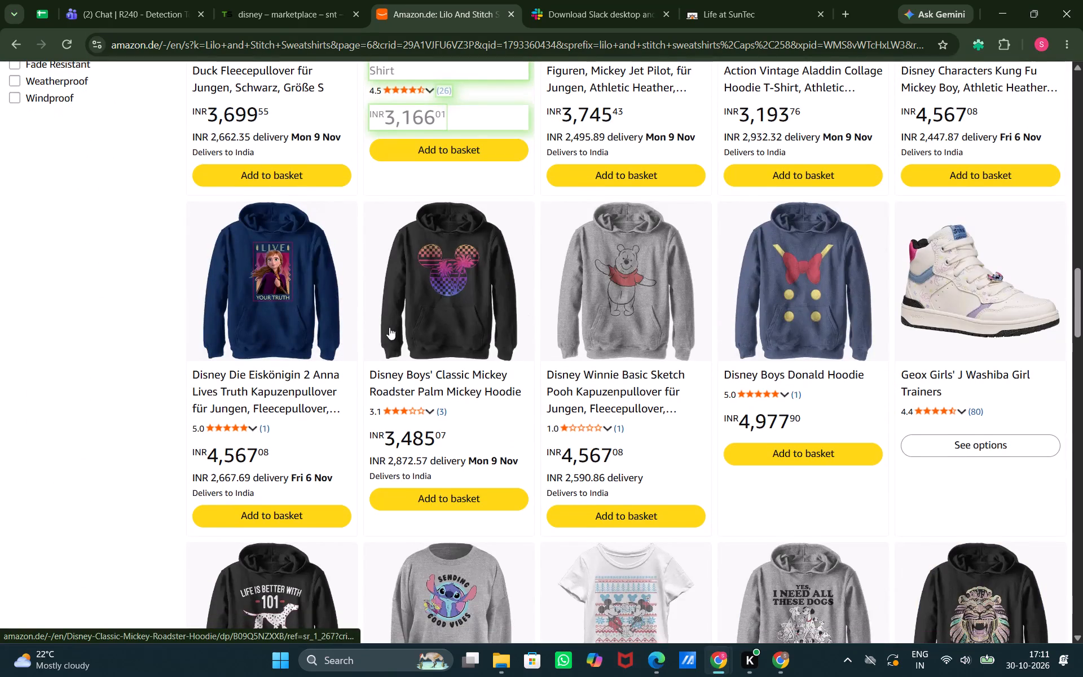
{"action": "scroll", "coordinate": [389, 327], "scroll_direction": "down", "scroll_amount": 5}
{"action": "right_click", "coordinate": [460, 366]}
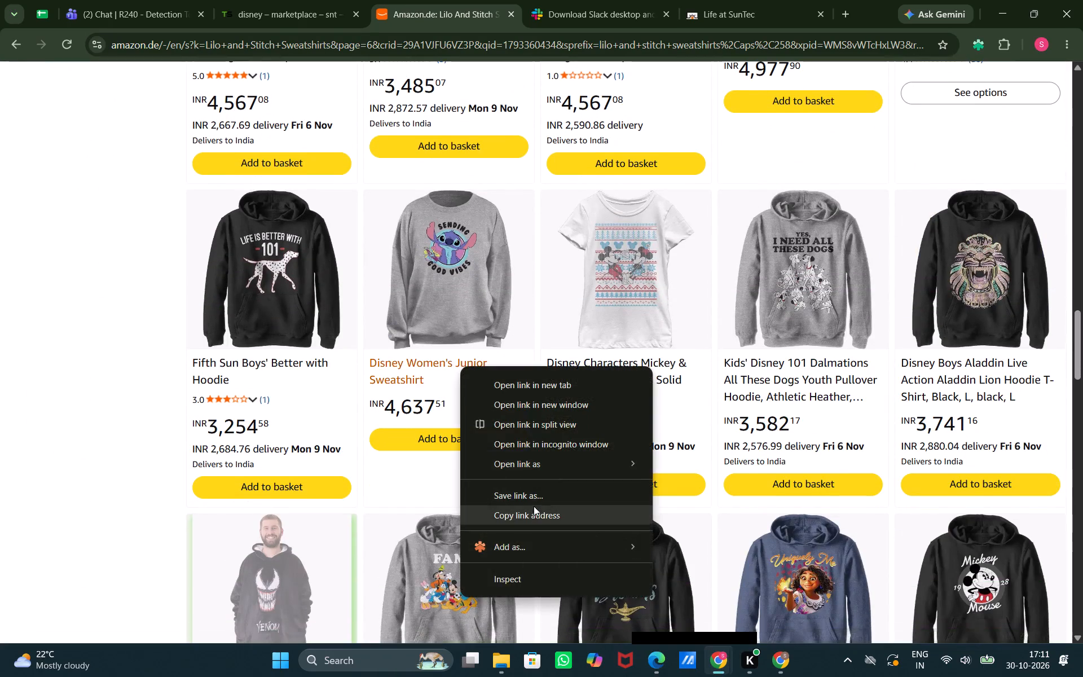
{"action": "left_click", "coordinate": [533, 509]}
{"action": "left_click", "coordinate": [27, 0]}
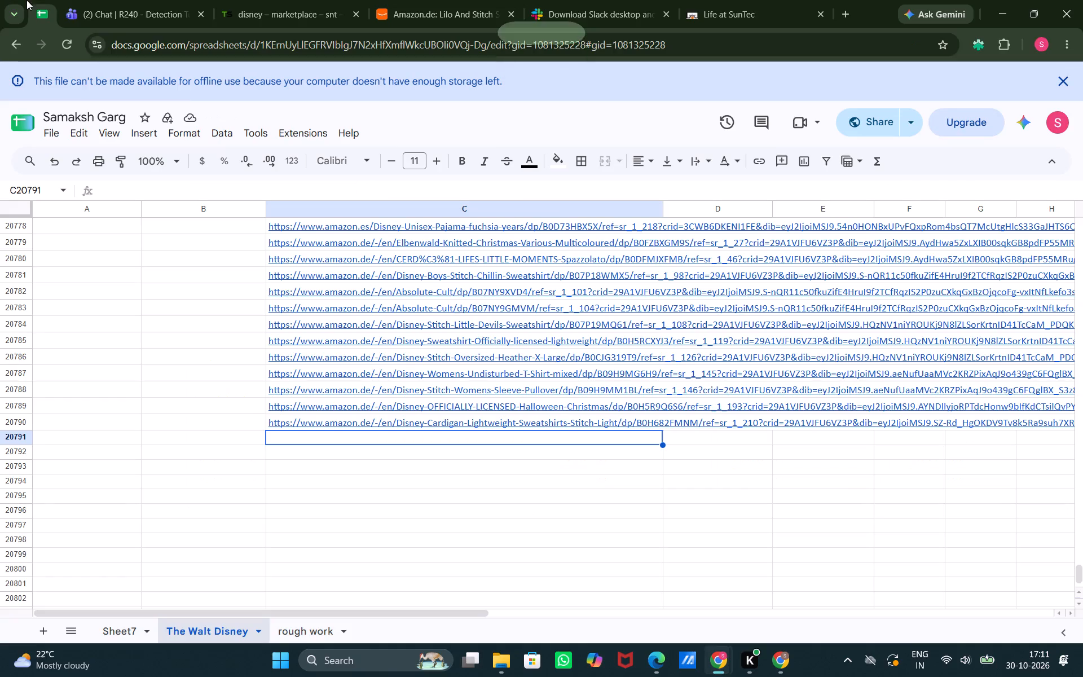
{"action": "key", "text": "ctrl+v"}
{"action": "key", "text": "Return"}
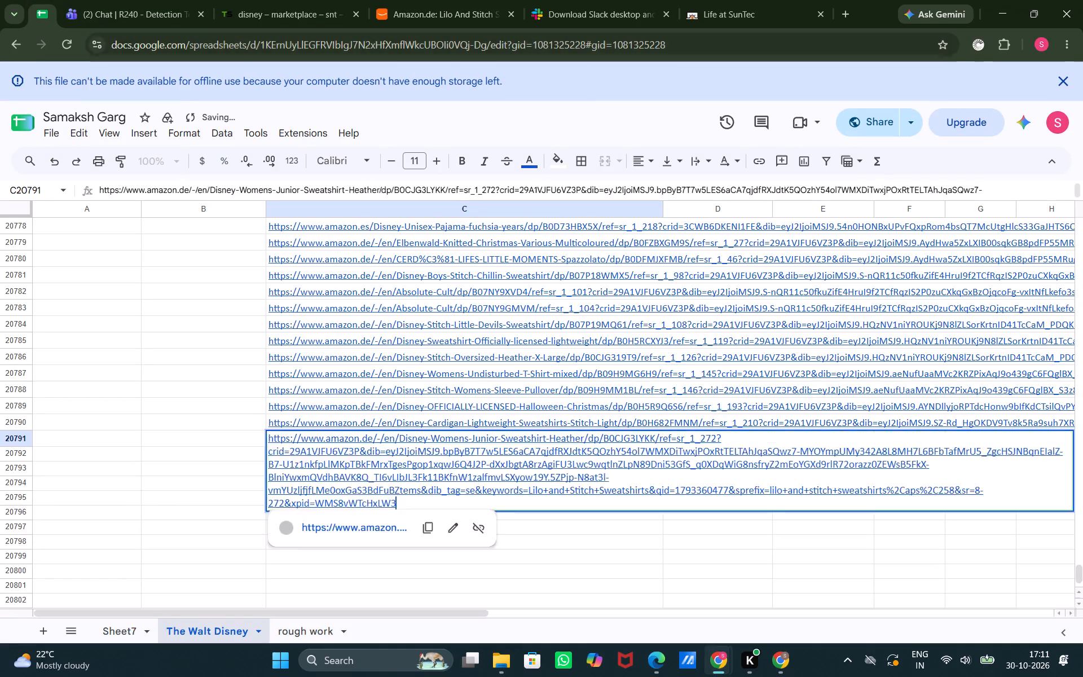
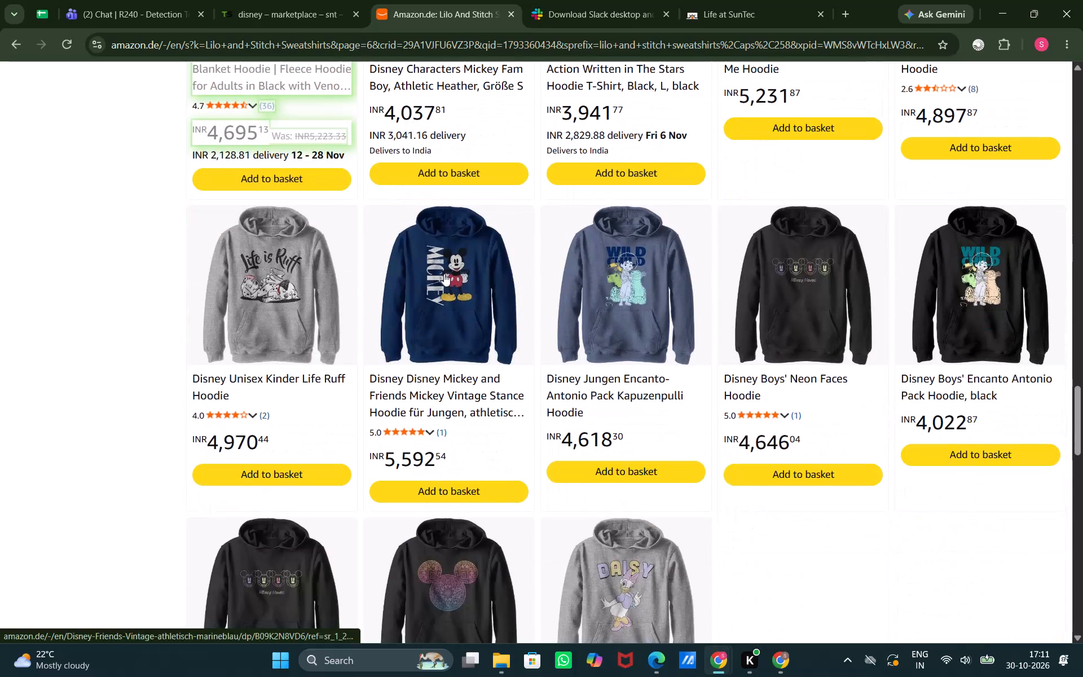
Check the remaining Amazon.de listings on results page 6 and all of page 7 for uncollected Stitch items.
{"action": "scroll", "coordinate": [941, 263], "scroll_direction": "down", "scroll_amount": 5}
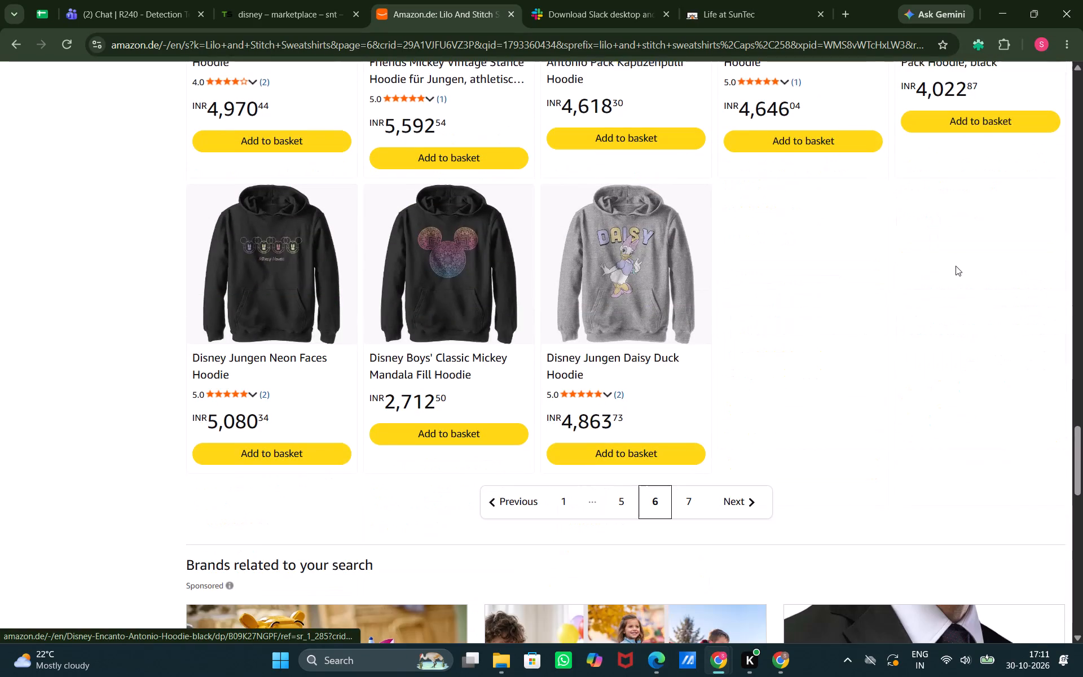
{"action": "left_click", "coordinate": [679, 476]}
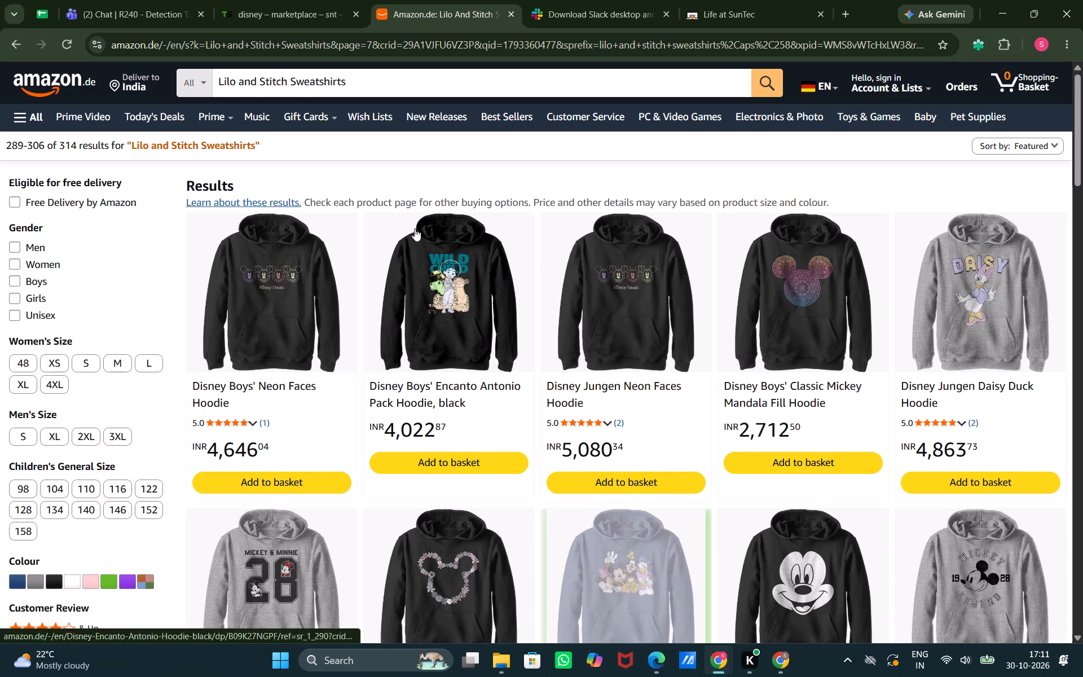
{"action": "scroll", "coordinate": [859, 241], "scroll_direction": "down", "scroll_amount": 3}
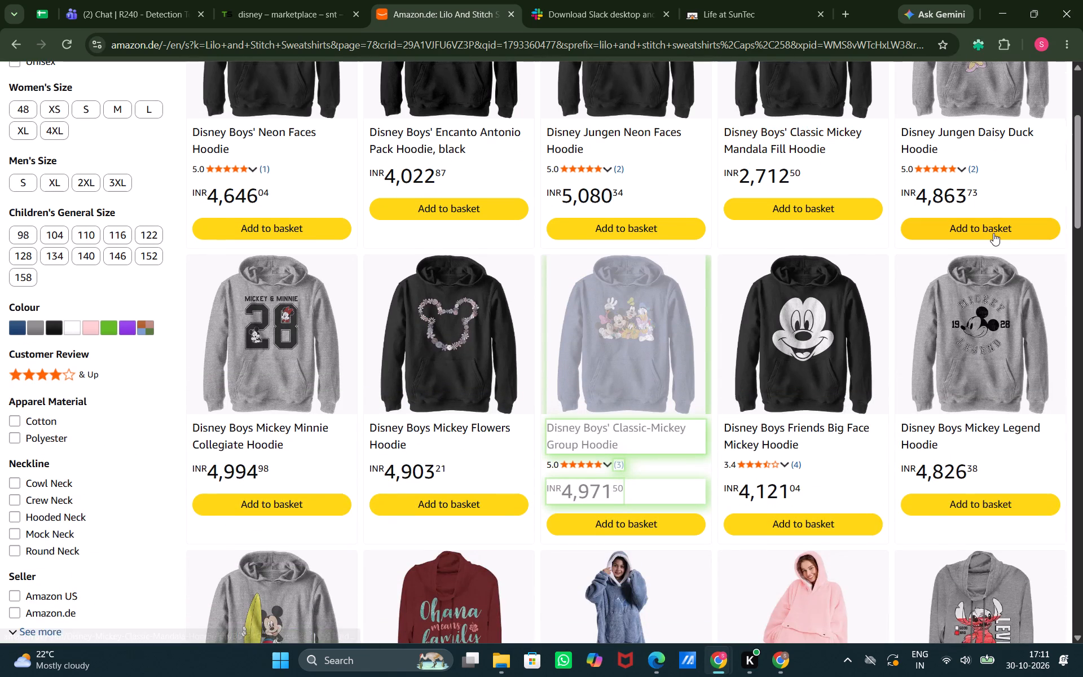
{"action": "scroll", "coordinate": [993, 233], "scroll_direction": "up", "scroll_amount": 4}
{"action": "scroll", "coordinate": [993, 234], "scroll_direction": "down", "scroll_amount": 8}
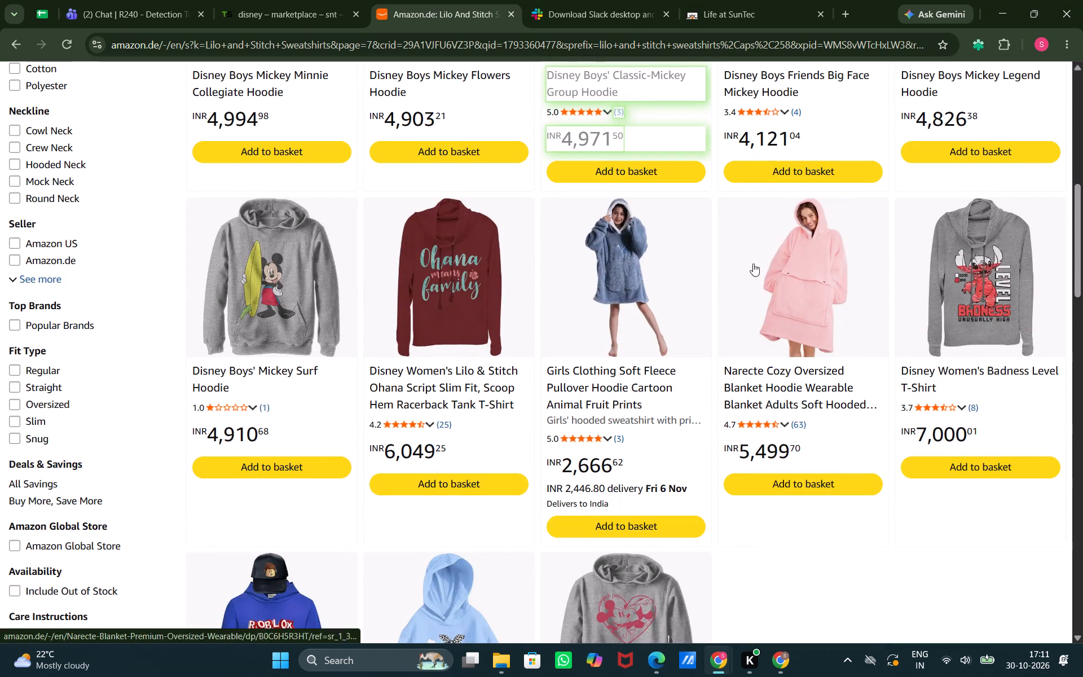
{"action": "scroll", "coordinate": [299, 300], "scroll_direction": "down", "scroll_amount": 5}
{"action": "scroll", "coordinate": [660, 279], "scroll_direction": "down", "scroll_amount": 6}
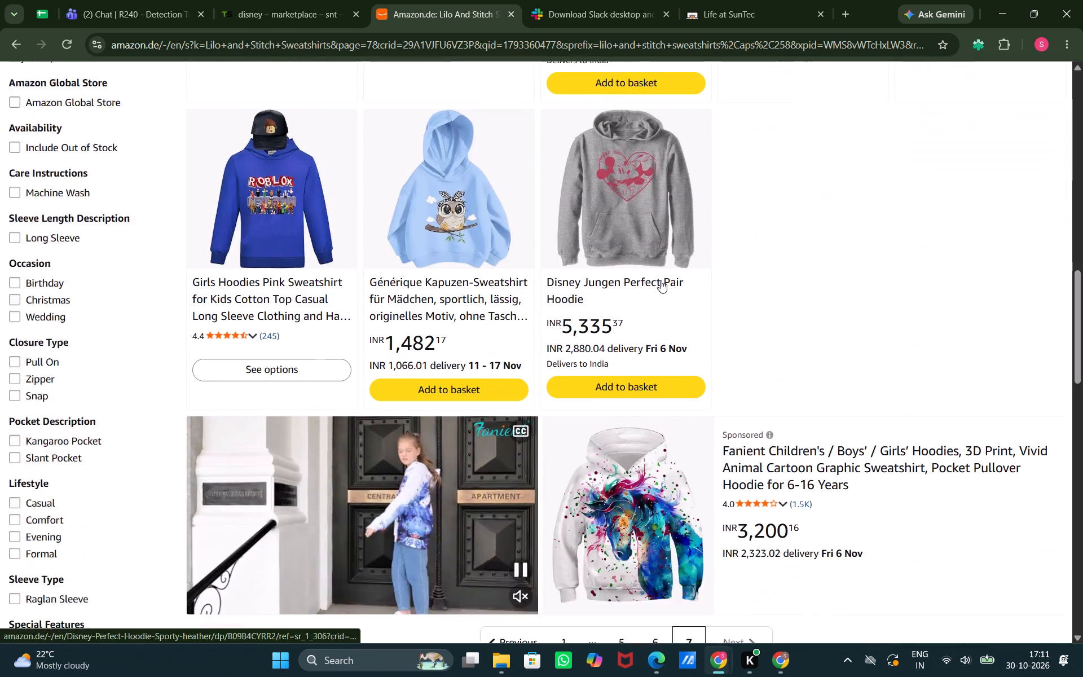
{"action": "scroll", "coordinate": [661, 280], "scroll_direction": "down", "scroll_amount": 2}
In The Walt Disney sheet, select the column C links from row 20791 up to row 20672 to check their count.
{"action": "left_click", "coordinate": [39, 0]}
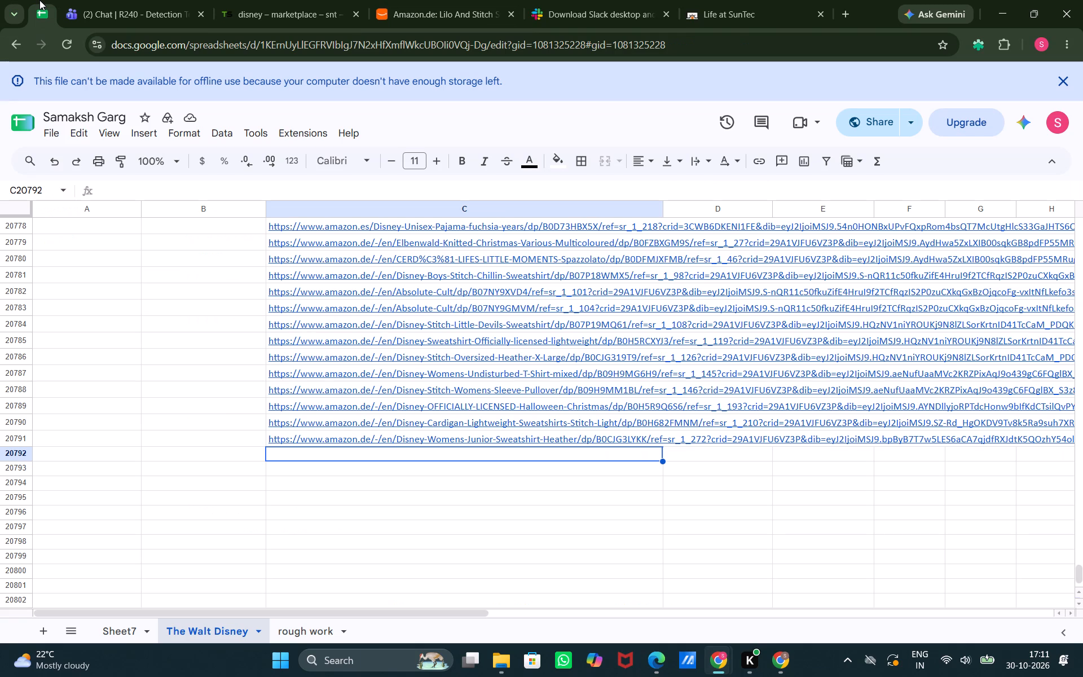
{"action": "key", "text": "Up"}
{"action": "key", "text": "ctrl+shift+Up"}
{"action": "key", "text": "ctrl+shift+Up"}
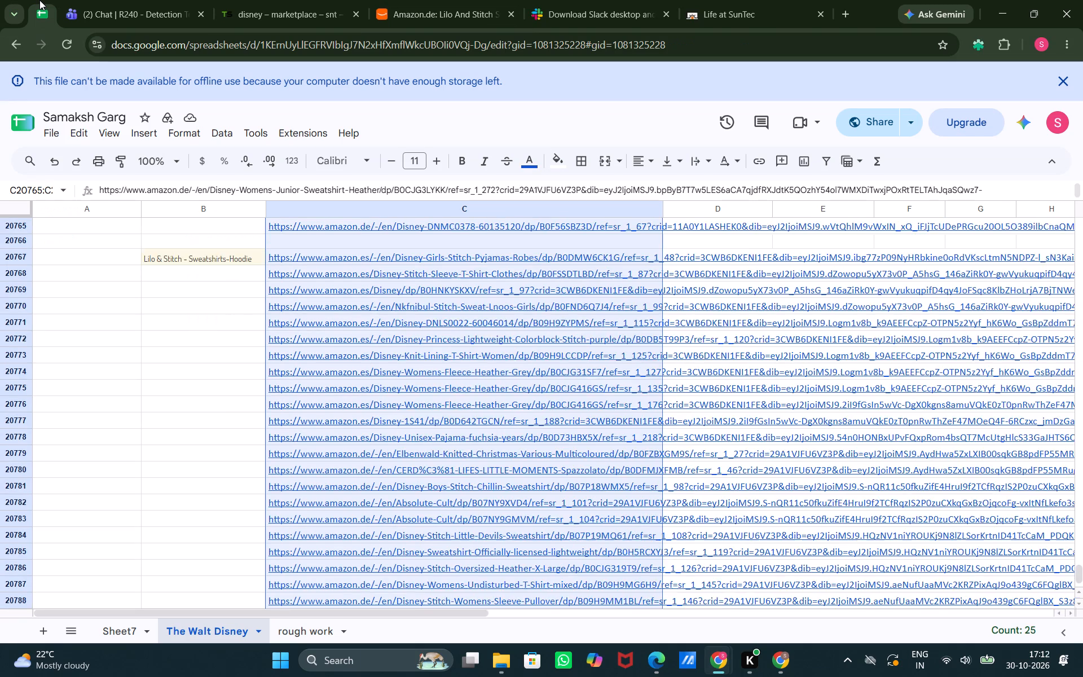
{"action": "key", "text": "ctrl+shift+Up"}
{"action": "key", "text": "ctrl+shift+Up"}
{"action": "key", "text": "ctrl+shift+Up"}
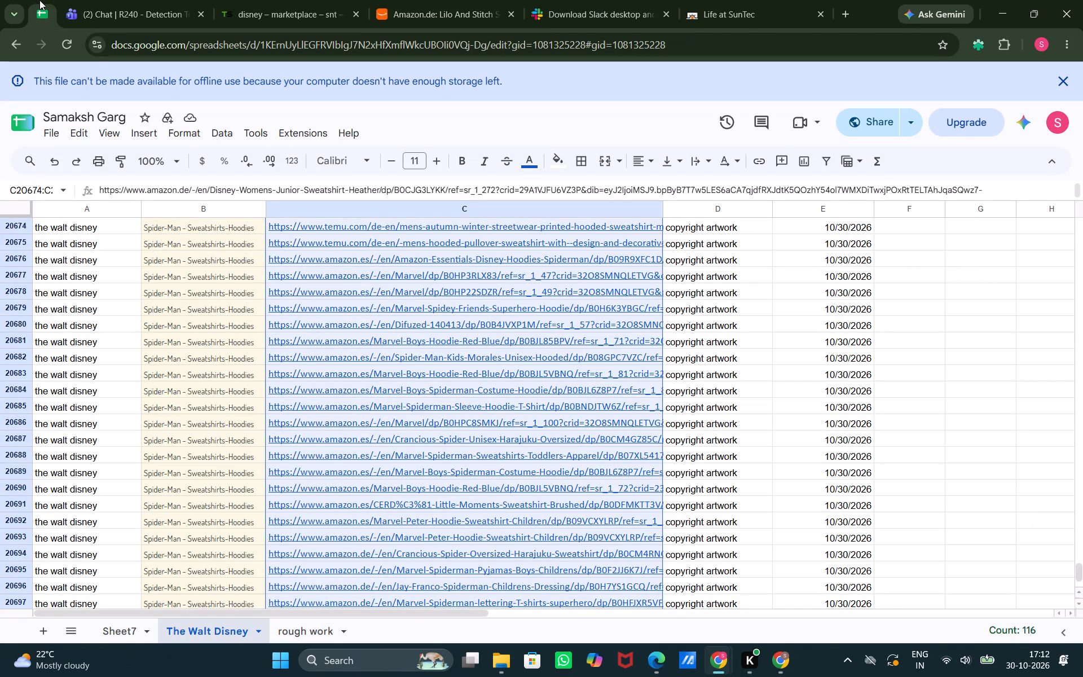
{"action": "key", "text": "ctrl+shift+Up"}
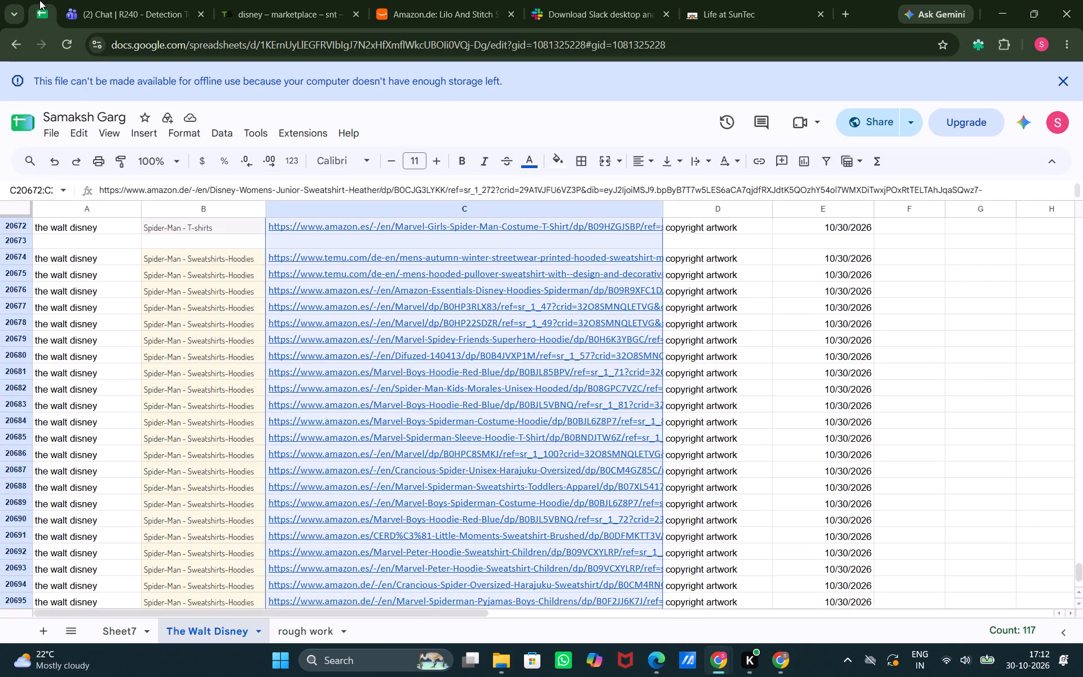
{"action": "key", "text": "ctrl+Right"}
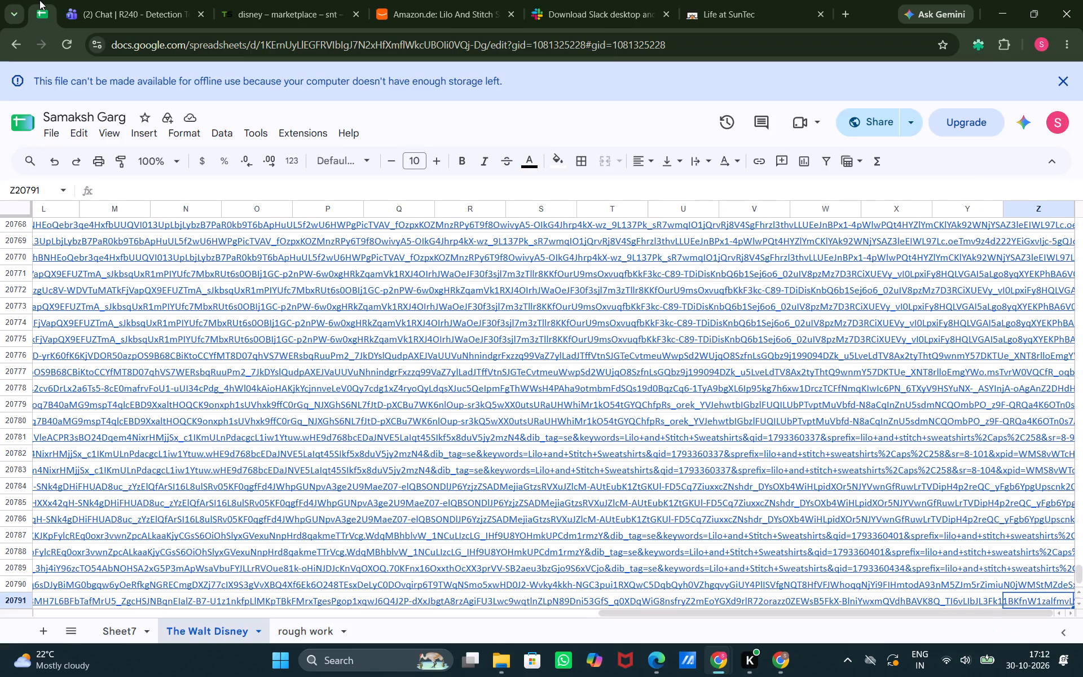
{"action": "key", "text": "ctrl+Left"}
{"action": "key", "text": "ctrl+Left"}
{"action": "key", "text": "ctrl+Left"}
{"action": "key", "text": "ctrl+Left"}
{"action": "key", "text": "Right"}
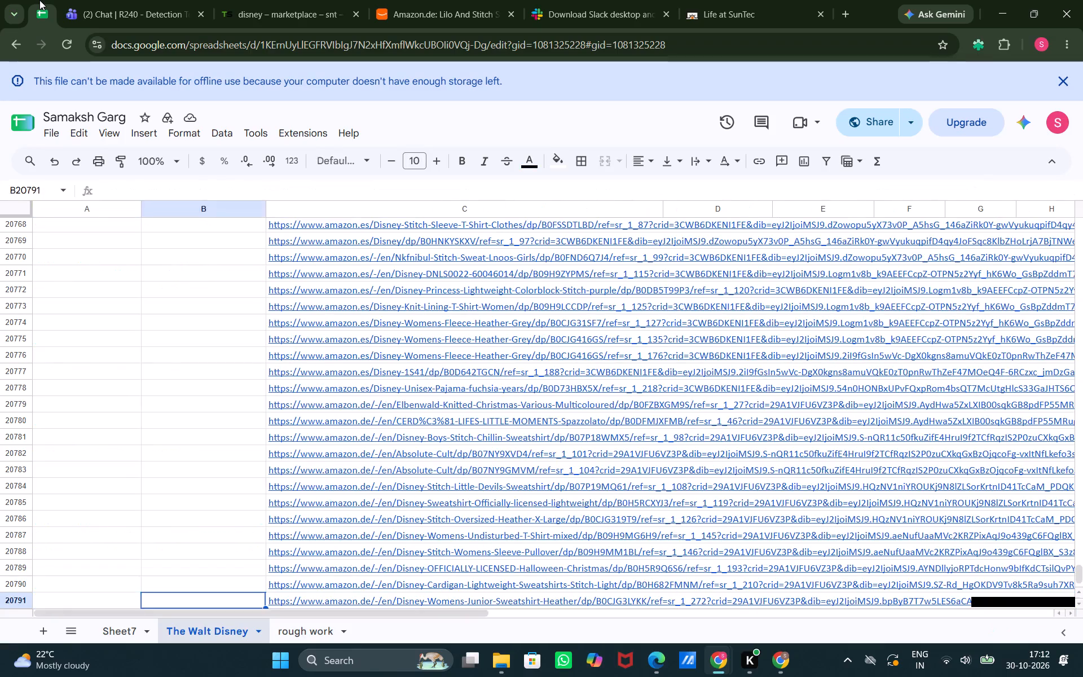
Reselect the column C links from row 20791 upward and narrow the range to C20674:C20791 to check how many were collected.
{"action": "key", "text": "Right"}
{"action": "key", "text": "Down"}
{"action": "key", "text": "Up"}
{"action": "key", "text": "ctrl+shift+Up"}
{"action": "key", "text": "ctrl+shift+Up"}
{"action": "key", "text": "ctrl+shift+Up"}
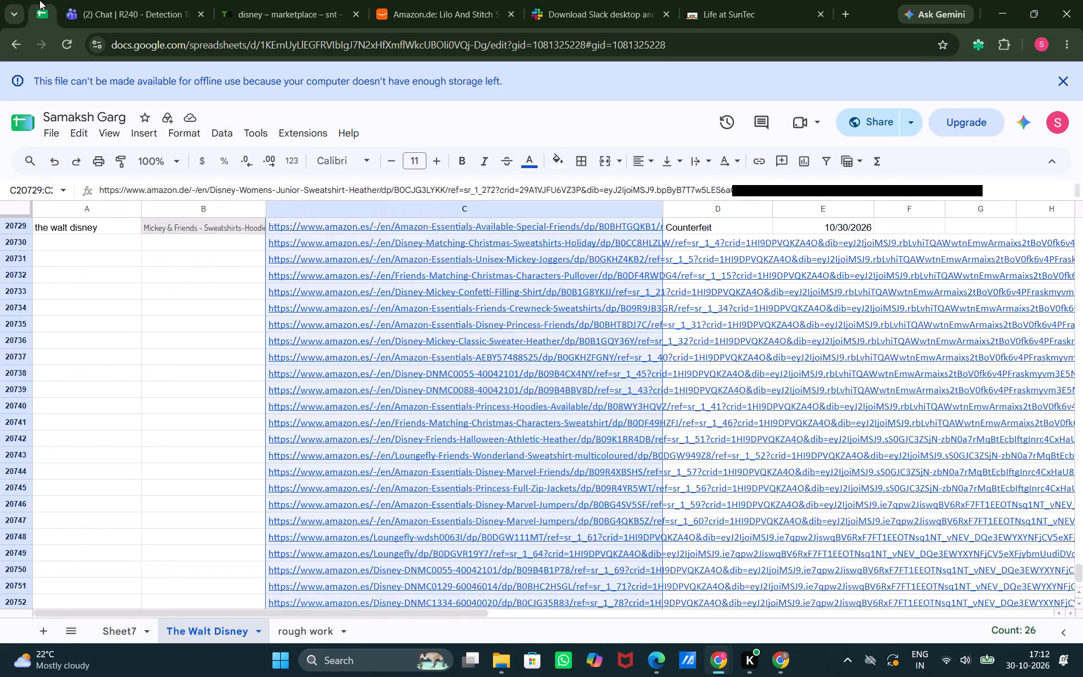
{"action": "key", "text": "ctrl+shift+Up"}
{"action": "key", "text": "ctrl+shift+Up"}
{"action": "key", "text": "ctrl+shift+Up"}
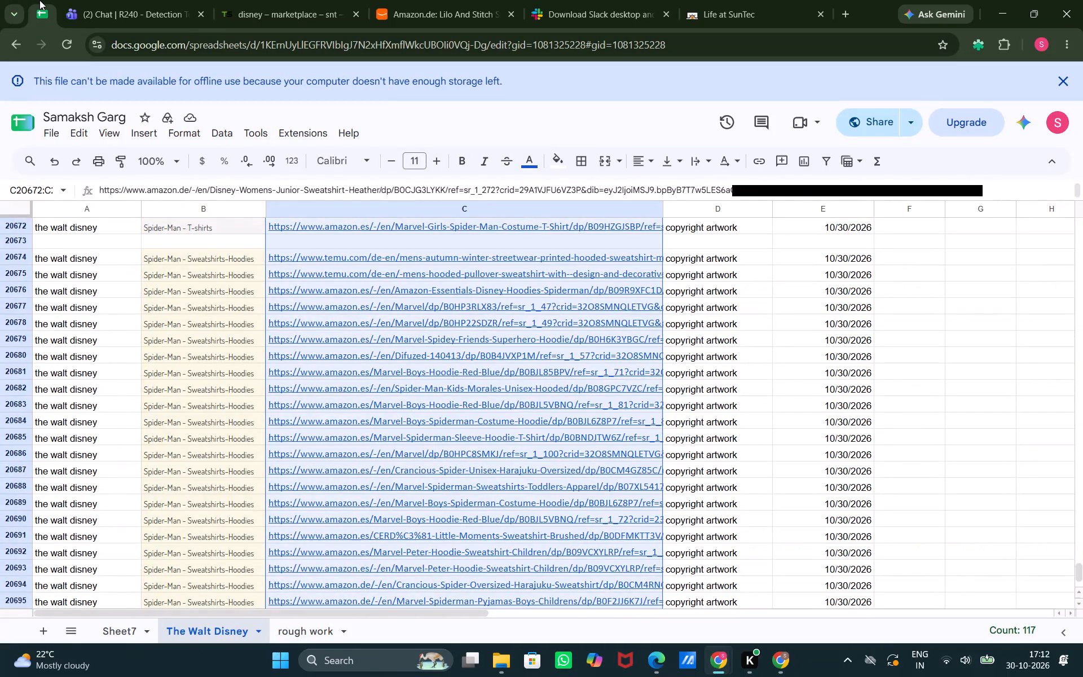
{"action": "key", "text": "shift+Right"}
{"action": "key", "text": "shift+Right"}
{"action": "key", "text": "shift+Right"}
{"action": "key", "text": "shift+Right"}
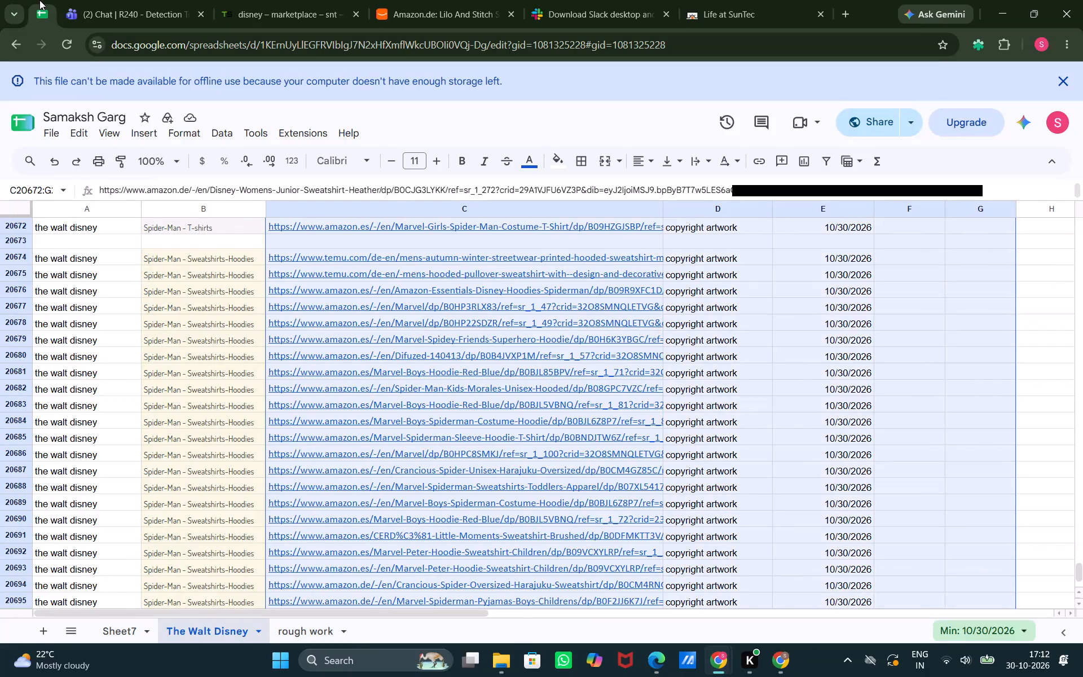
{"action": "key", "text": "shift+Right"}
{"action": "key", "text": "shift+Right"}
{"action": "key", "text": "shift+Left"}
{"action": "key", "text": "shift+Left"}
{"action": "key", "text": "shift+Left"}
{"action": "key", "text": "shift+Left"}
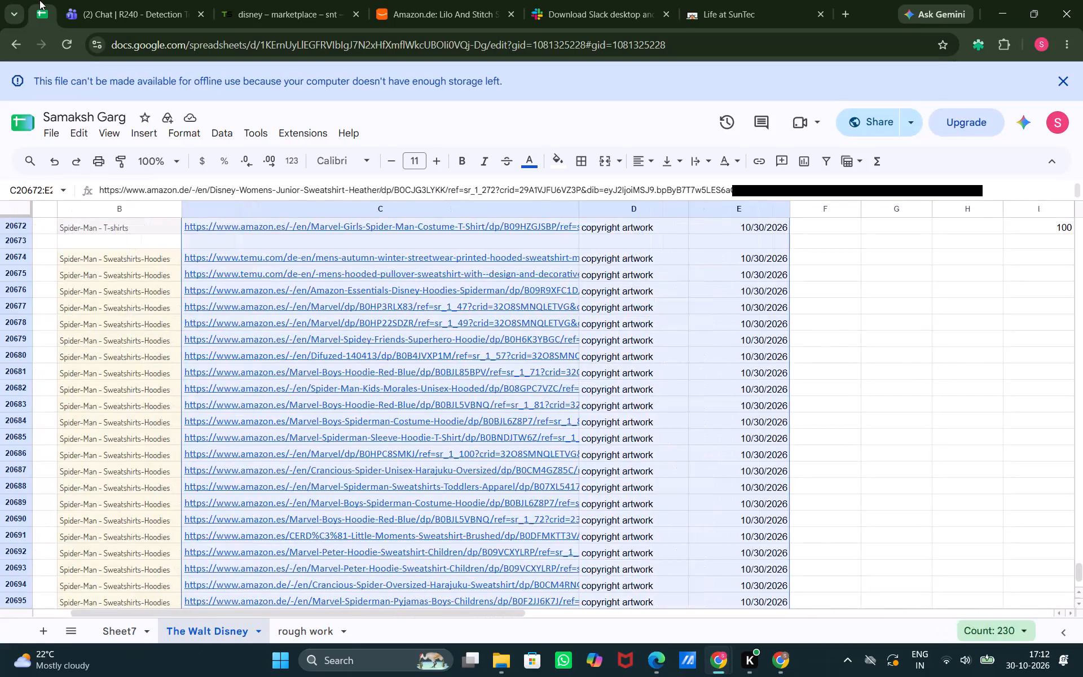
{"action": "key", "text": "shift+Left"}
{"action": "key", "text": "shift+Left"}
{"action": "key", "text": "shift+Left"}
{"action": "key", "text": "shift+Left"}
{"action": "key", "text": "shift+Right"}
{"action": "key", "text": "shift+Right"}
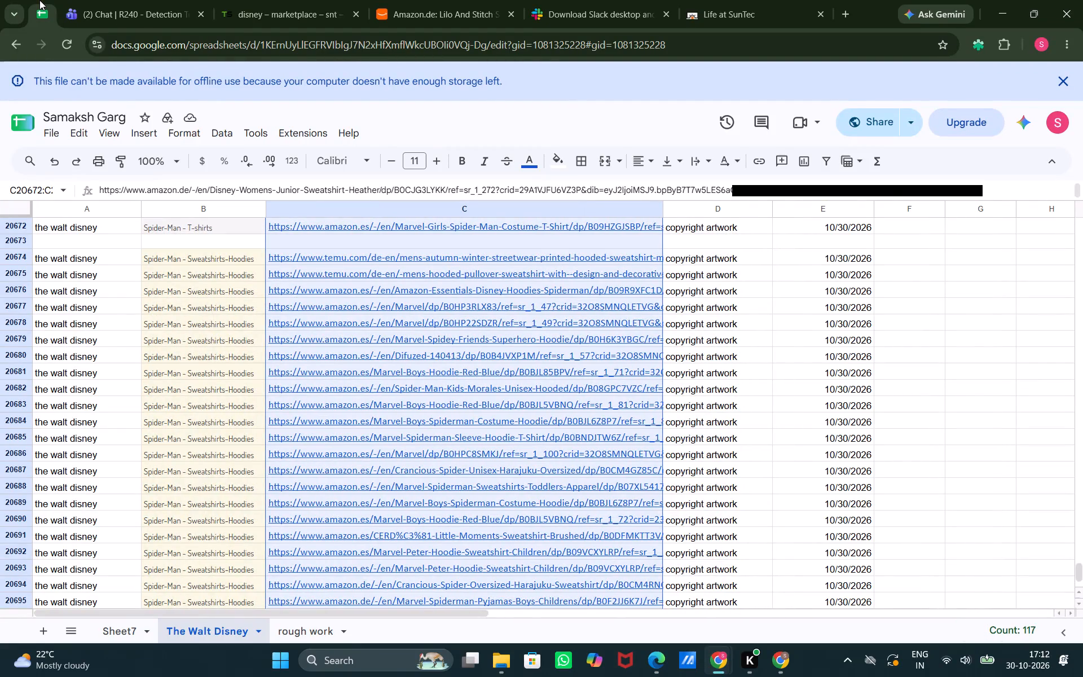
{"action": "key", "text": "shift+Down"}
{"action": "key", "text": "shift+Down"}
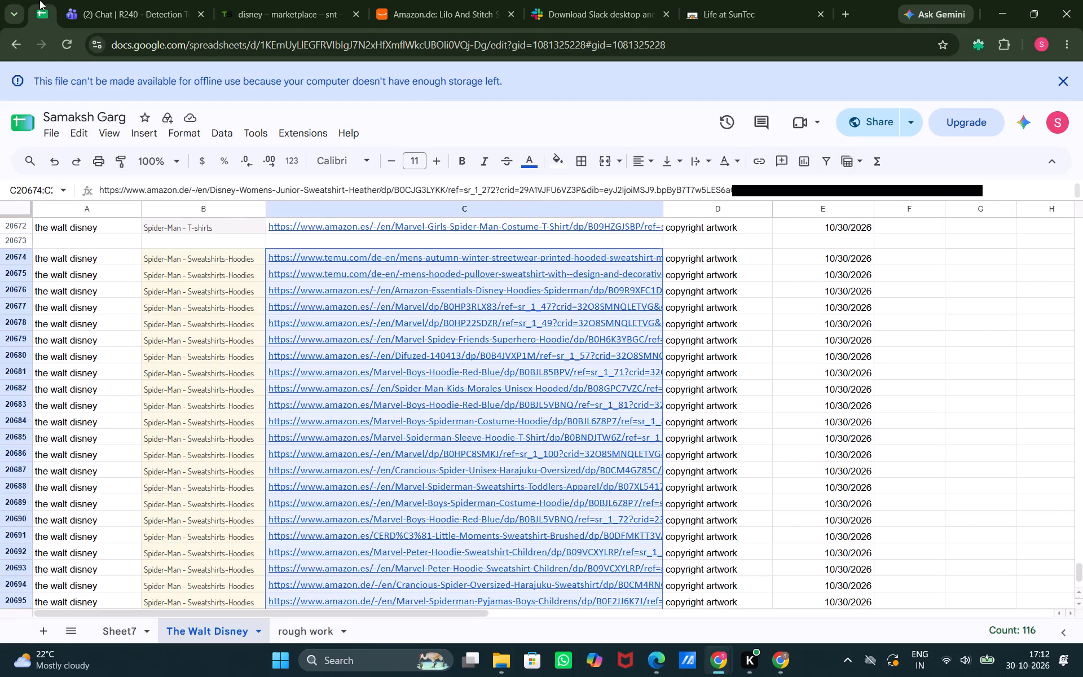
Examine the entries across row 20672, the last row of the Spider-Man T-shirts block.
{"action": "key", "text": "Up"}
{"action": "key", "text": "ctrl+Up"}
{"action": "key", "text": "ctrl+Up"}
{"action": "key", "text": "ctrl+Up"}
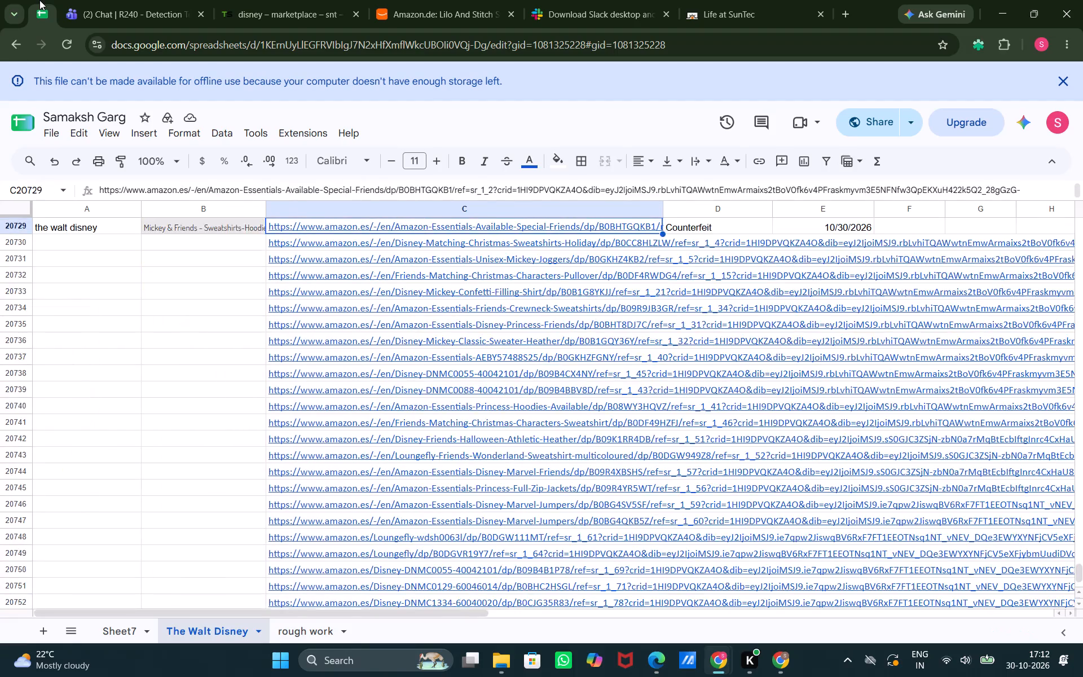
{"action": "key", "text": "ctrl+Up"}
{"action": "key", "text": "ctrl+Up"}
{"action": "key", "text": "Up"}
{"action": "key", "text": "Up"}
{"action": "key", "text": "Right"}
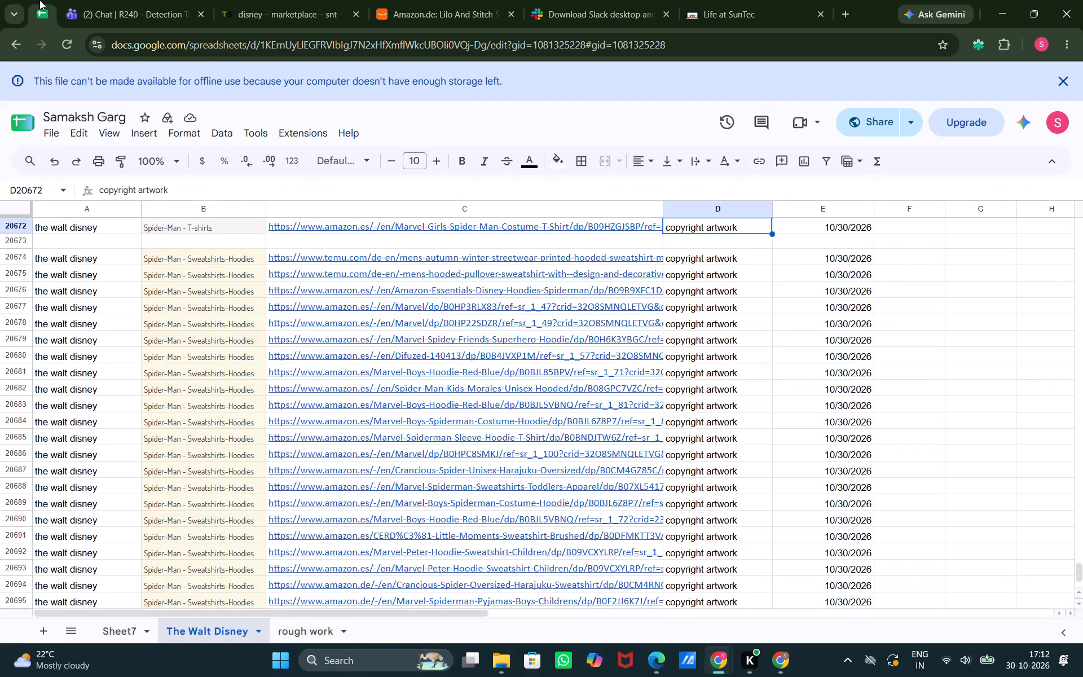
{"action": "key", "text": "Right"}
{"action": "key", "text": "Right"}
{"action": "key", "text": "Right"}
{"action": "key", "text": "Right"}
{"action": "key", "text": "Right"}
{"action": "key", "text": "Right"}
{"action": "key", "text": "Left"}
{"action": "key", "text": "Left"}
{"action": "key", "text": "Left"}
{"action": "key", "text": "Left"}
{"action": "key", "text": "Left"}
{"action": "key", "text": "Left"}
{"action": "key", "text": "Left"}
{"action": "key", "text": "Left"}
{"action": "key", "text": "Left"}
{"action": "key", "text": "Left"}
{"action": "key", "text": "Left"}
{"action": "key", "text": "Left"}
{"action": "key", "text": "Left"}
{"action": "key", "text": "Left"}
{"action": "key", "text": "Left"}
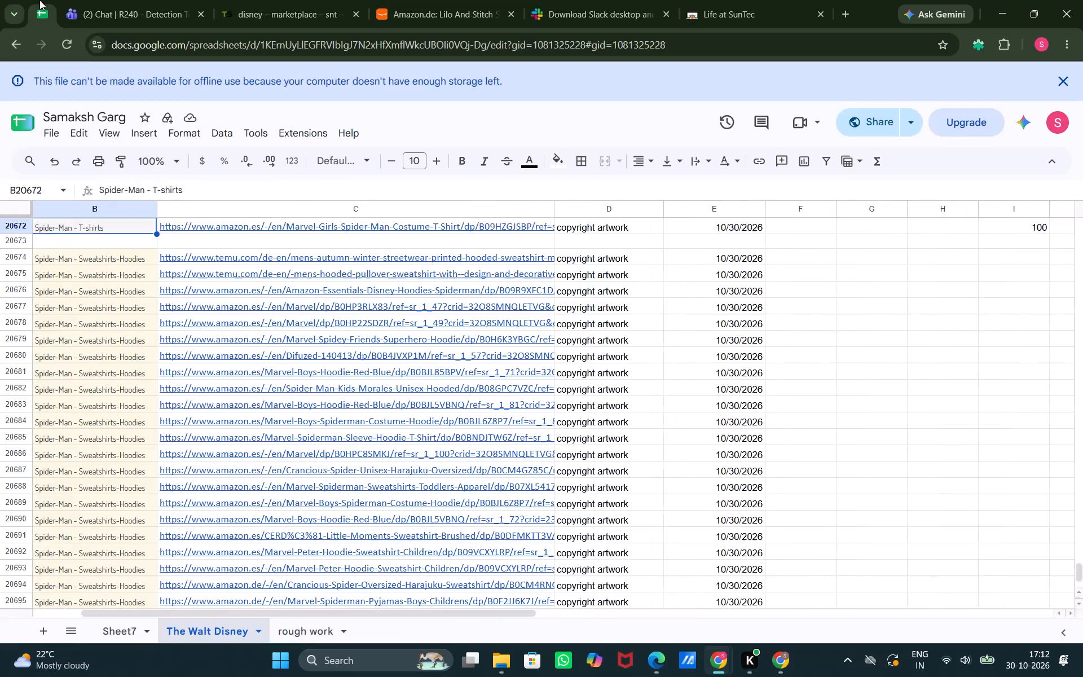
Clear the submitted list in the Red Points New Incident form and set the asset to Spider-Man - Sweatshirts-Hoodies, copied from cell B20674.
{"action": "key", "text": "Down"}
{"action": "key", "text": "Right"}
{"action": "key", "text": "Down"}
{"action": "key", "text": "ctrl+c"}
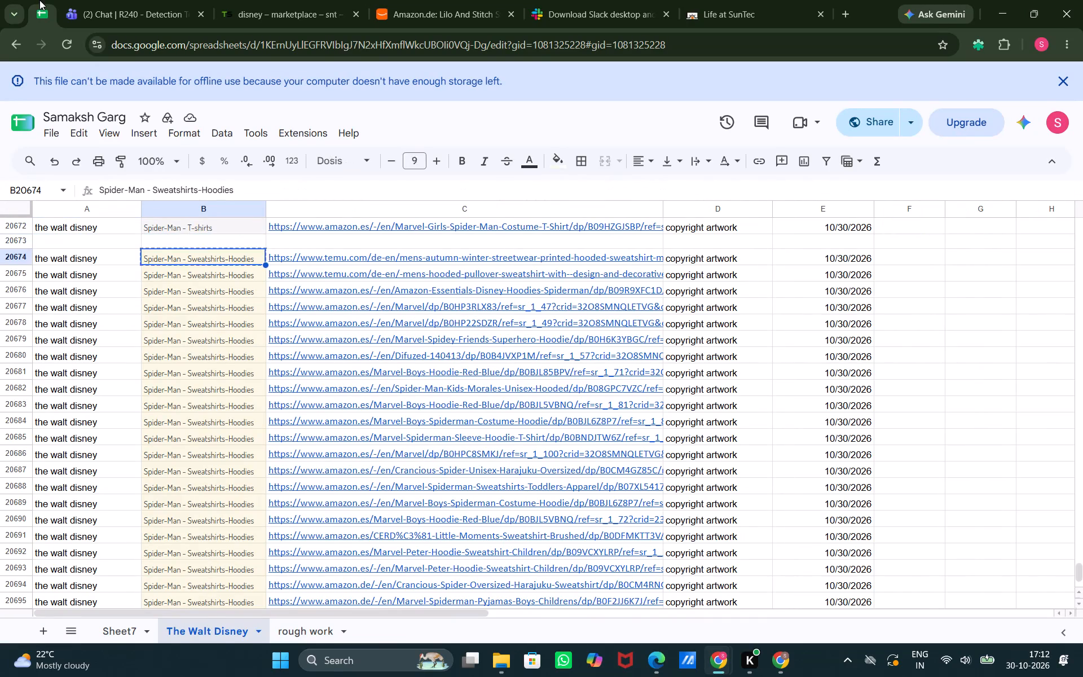
{"action": "key", "text": "alt+Tab"}
{"action": "key", "text": "alt+Tab"}
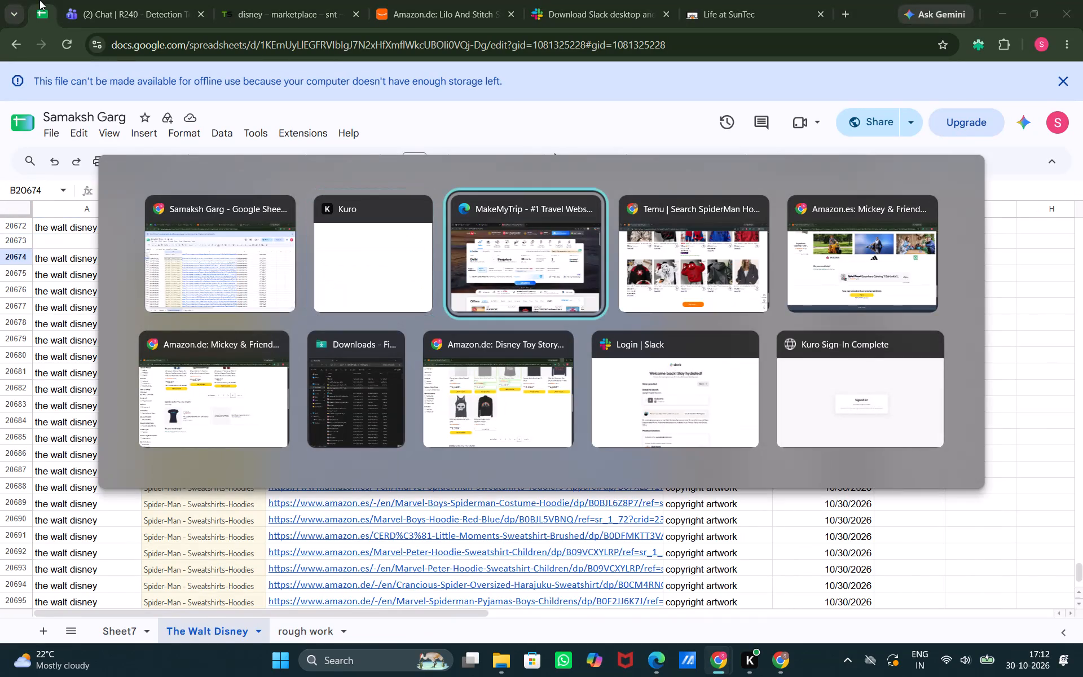
{"action": "key", "text": "alt+Tab"}
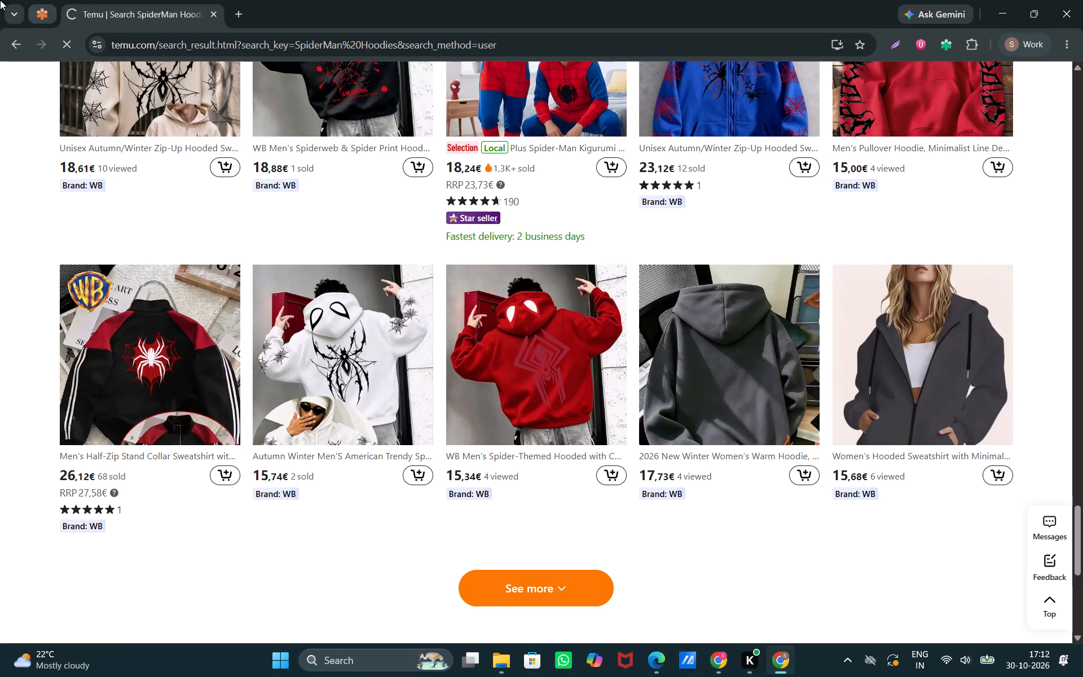
{"action": "left_click", "coordinate": [52, 0]}
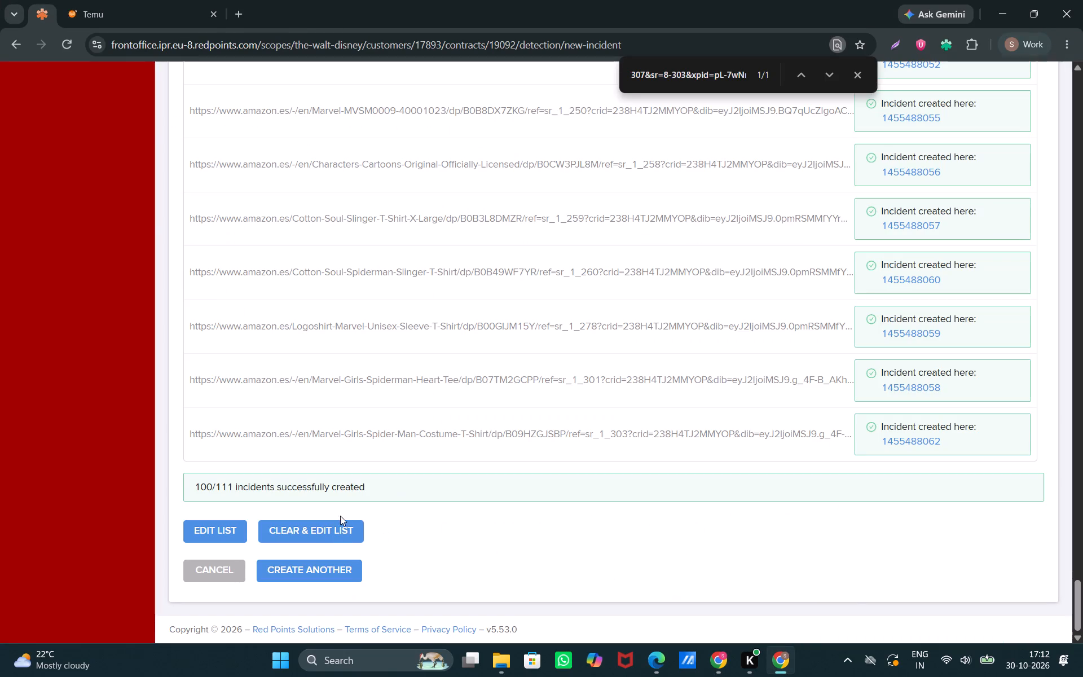
{"action": "left_click", "coordinate": [331, 530]}
{"action": "left_click", "coordinate": [318, 188]}
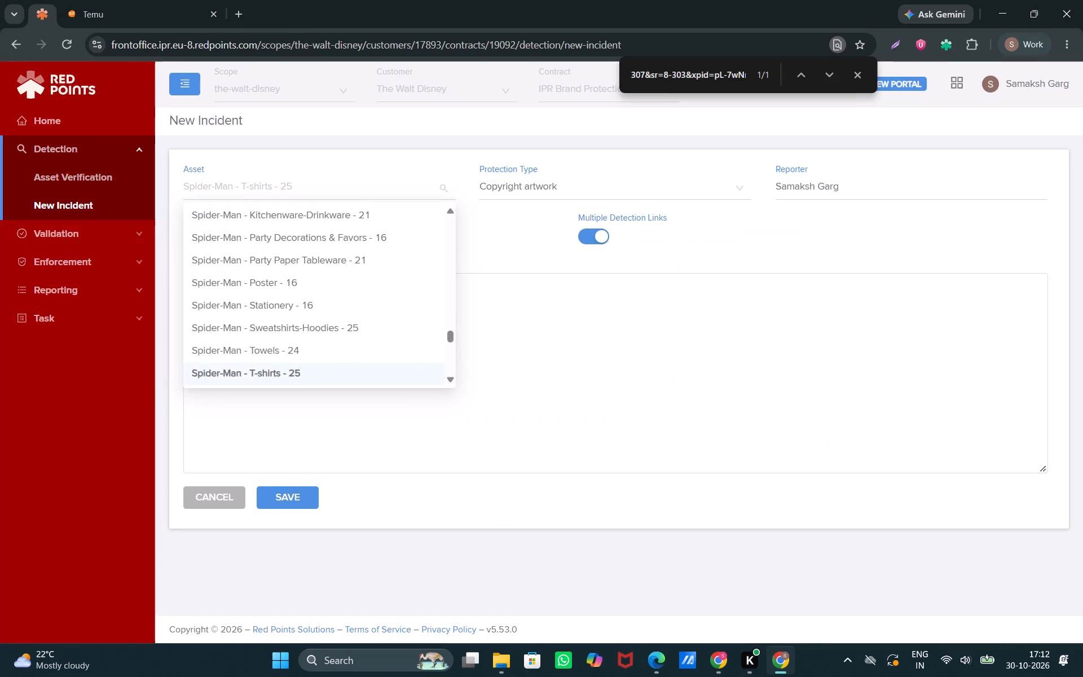
{"action": "key", "text": "ctrl+v"}
{"action": "key", "text": "Return"}
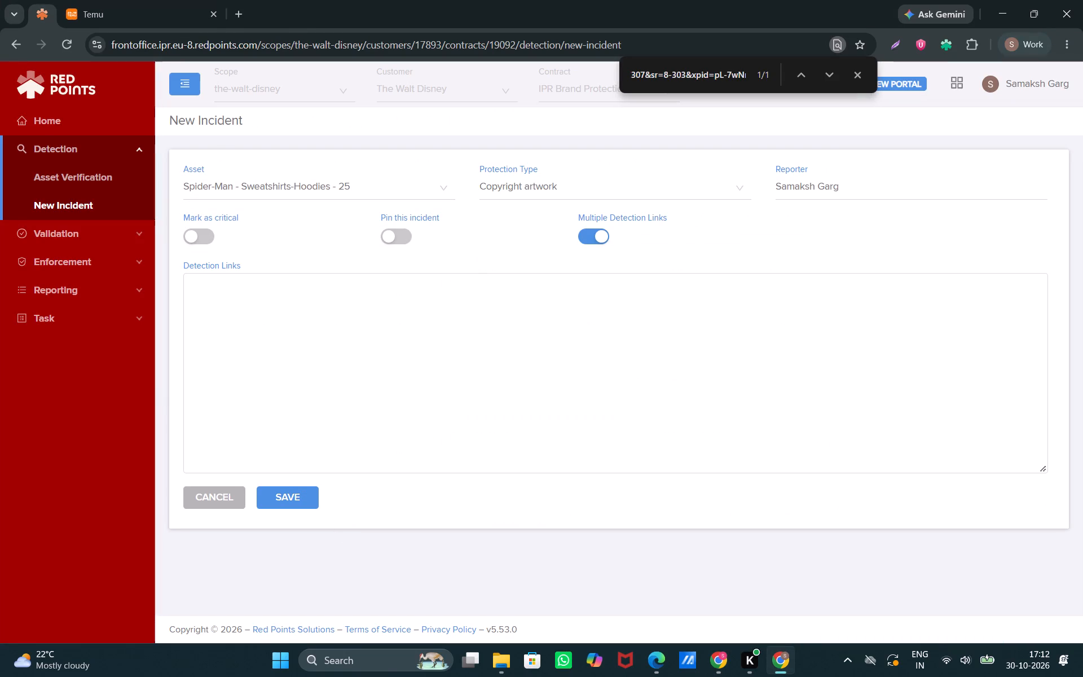
Copy the Spider-Man sweatshirt and hoodie links C20674:C20727 from the sheet into the incident's Detection Links.
{"action": "left_click", "coordinate": [320, 357]}
{"action": "key", "text": "alt+Tab"}
{"action": "key", "text": "Right"}
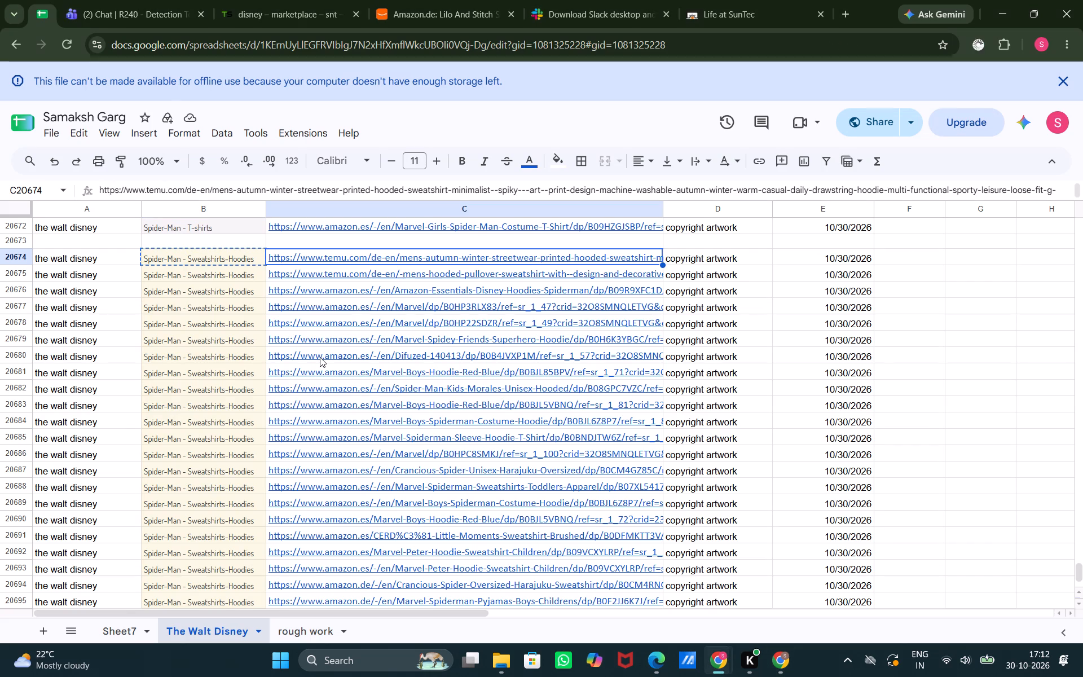
{"action": "key", "text": "ctrl+shift+Down"}
{"action": "key", "text": "ctrl+c"}
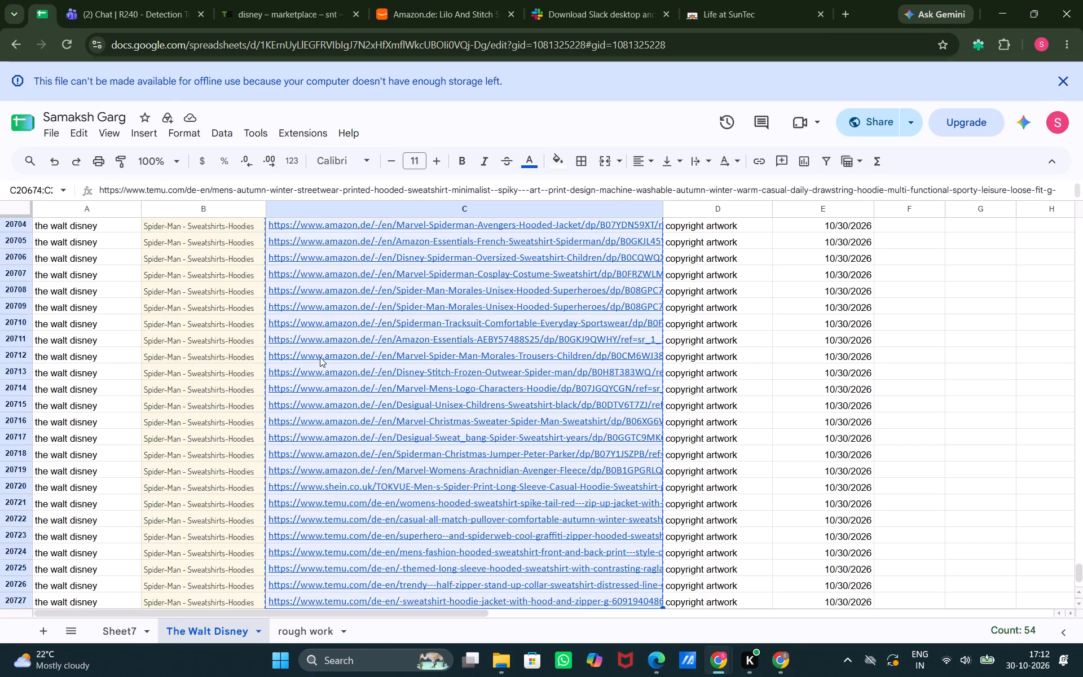
{"action": "key", "text": "alt+Tab"}
{"action": "key", "text": "ctrl+v"}
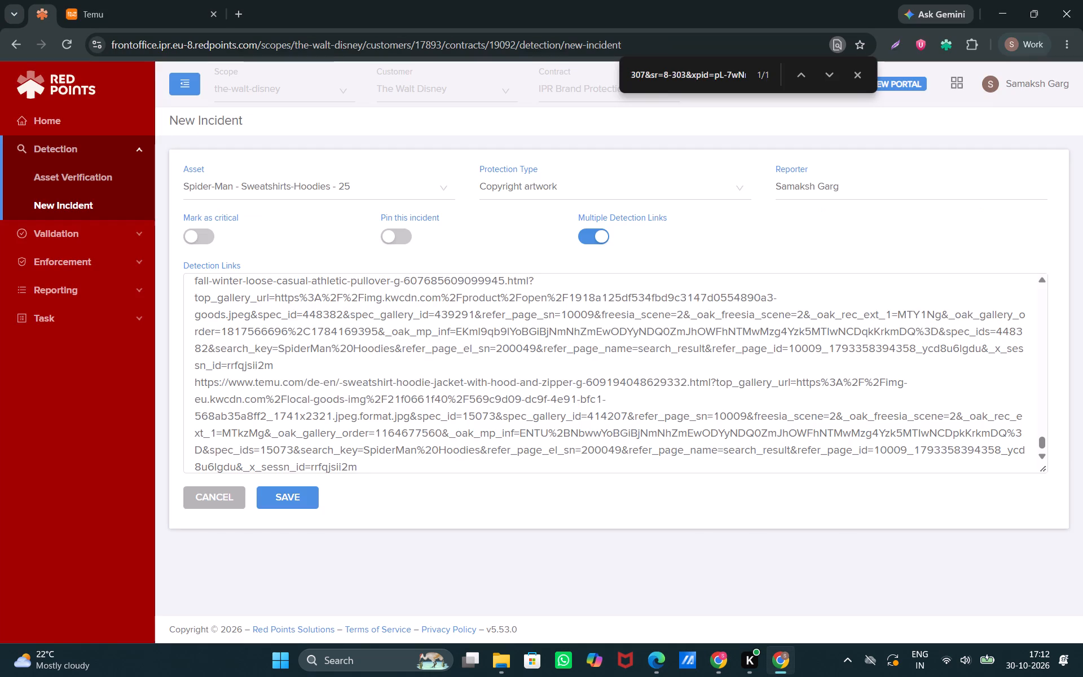
Search the incident page for the link from cell C20674 to verify the start of the pasted Detection Links.
{"action": "key", "text": "alt+Tab"}
{"action": "key", "text": "Up"}
{"action": "key", "text": "Down"}
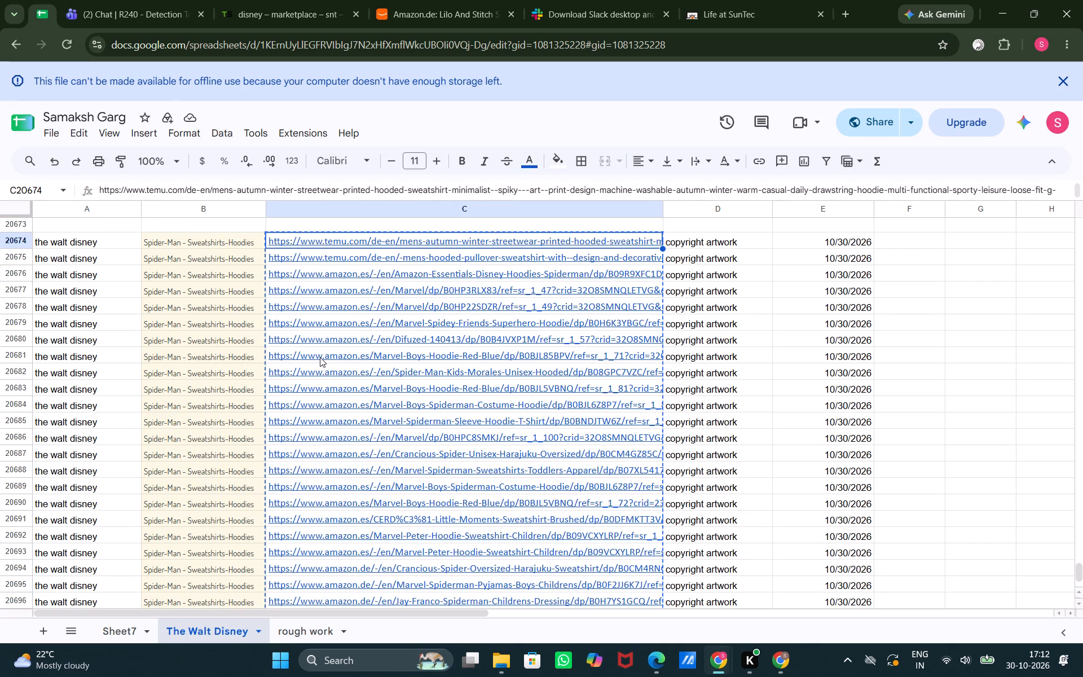
{"action": "key", "text": "ctrl+c"}
{"action": "key", "text": "alt+Tab"}
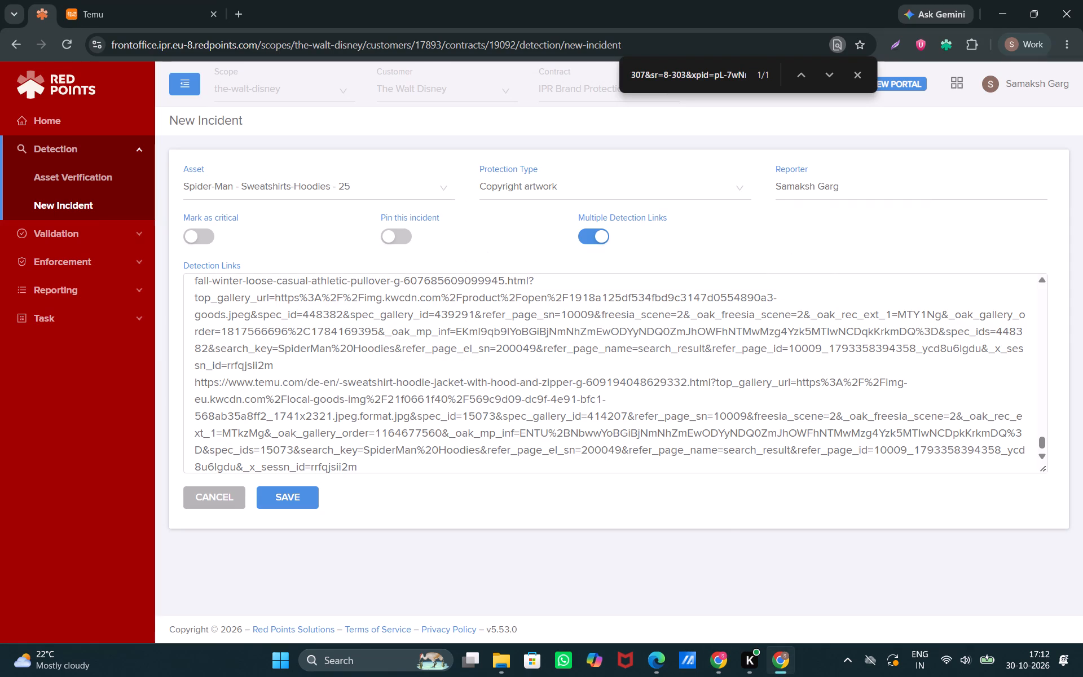
{"action": "triple_click", "coordinate": [672, 83]}
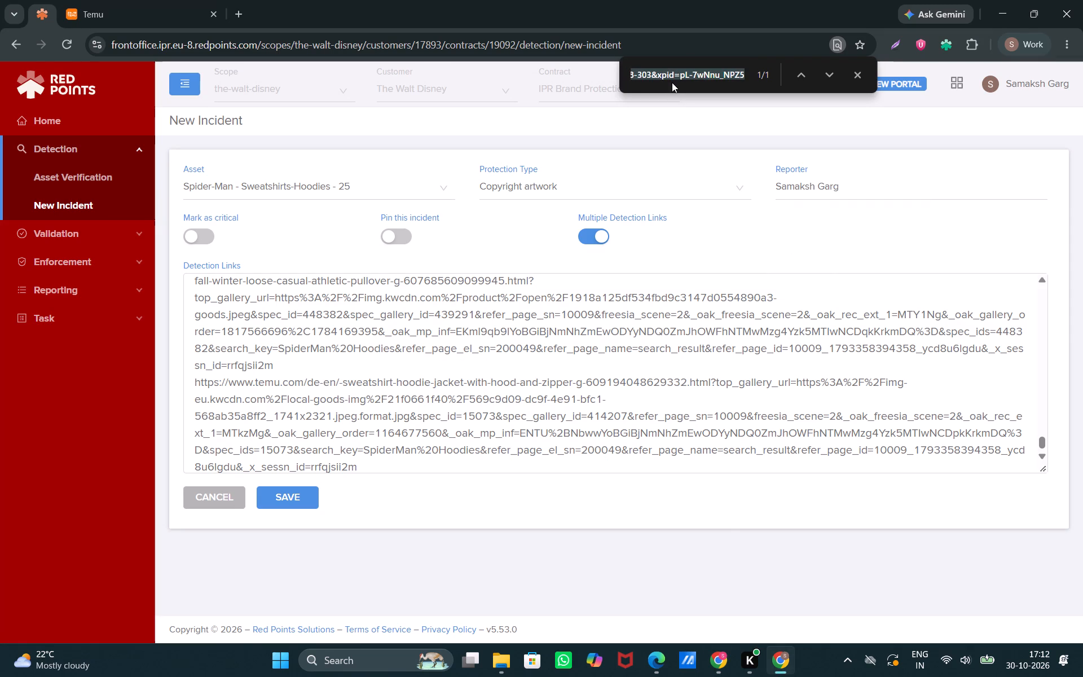
{"action": "key", "text": "BackSpace"}
{"action": "key", "text": "ctrl+v"}
{"action": "key", "text": "alt+Tab"}
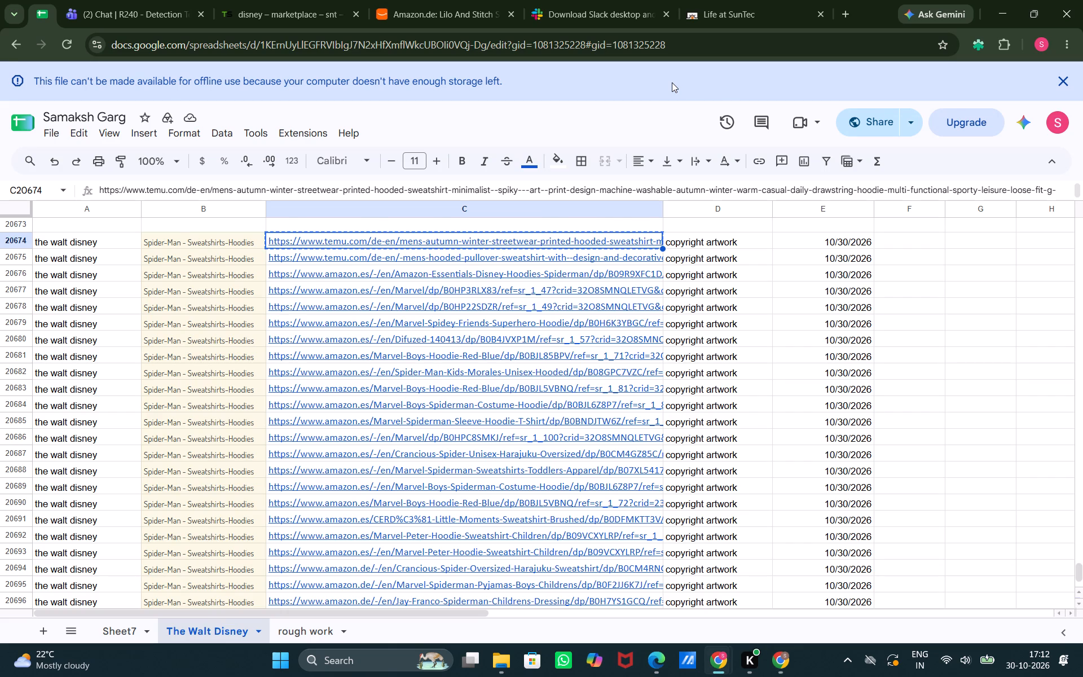
Search the incident page for the link from cell C20727 to verify the end of the pasted Detection Links.
{"action": "key", "text": "ctrl+Down"}
{"action": "key", "text": "Down"}
{"action": "key", "text": "Up"}
{"action": "key", "text": "ctrl+c"}
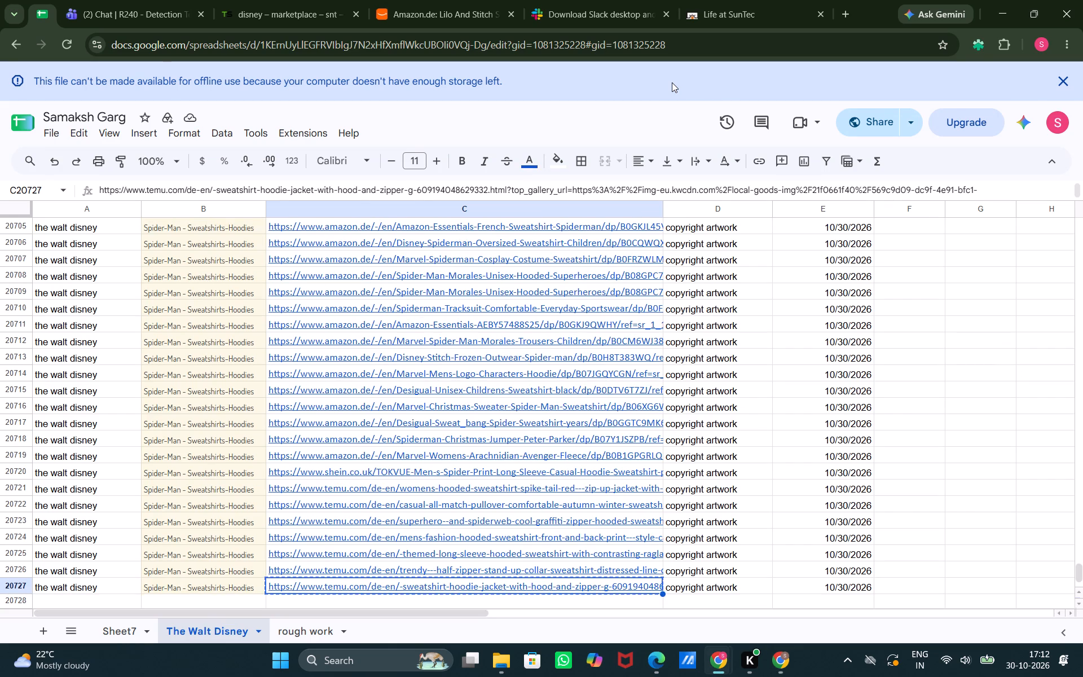
{"action": "key", "text": "alt+Tab"}
{"action": "triple_click", "coordinate": [683, 73]}
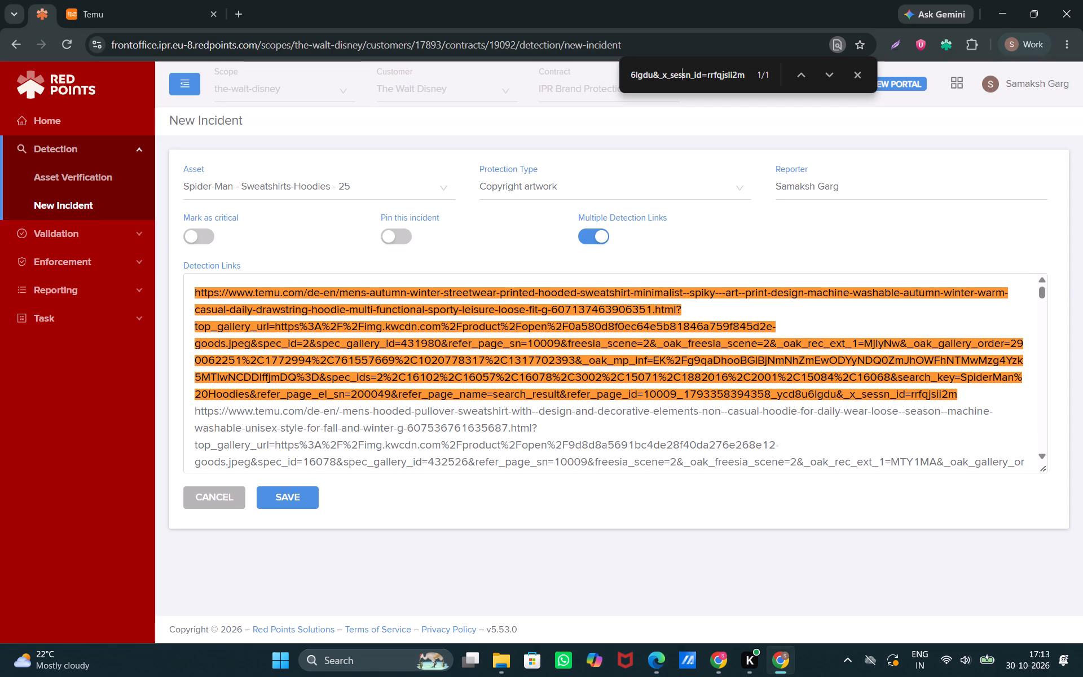
{"action": "key", "text": "BackSpace"}
{"action": "key", "text": "ctrl+v"}
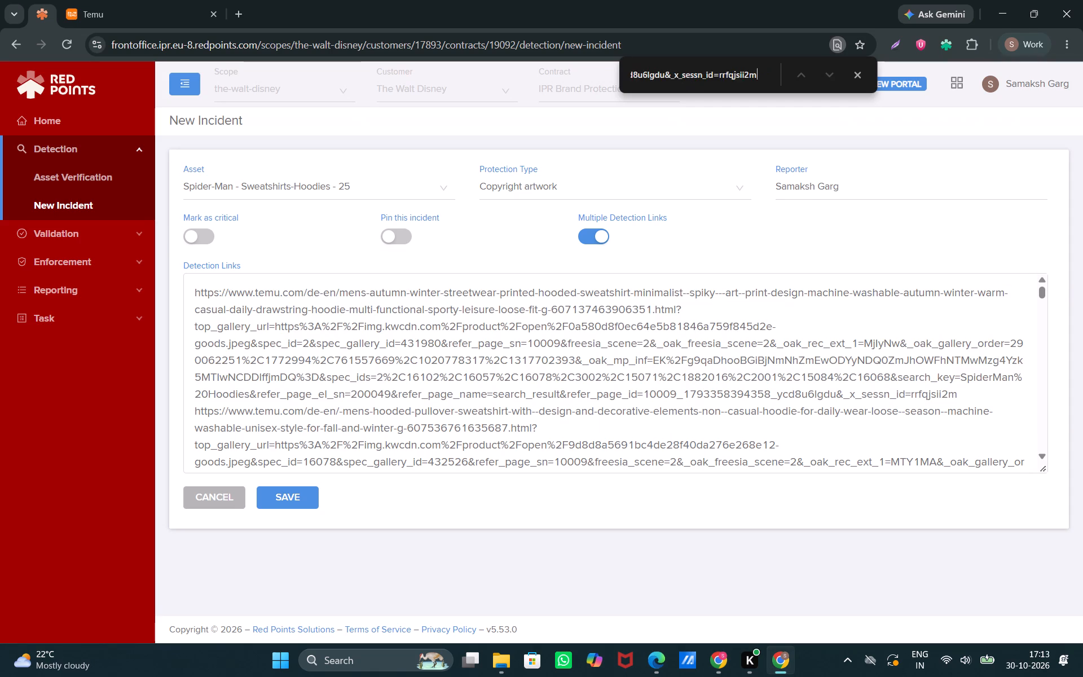
{"action": "scroll", "coordinate": [514, 384], "scroll_direction": "down", "scroll_amount": 2}
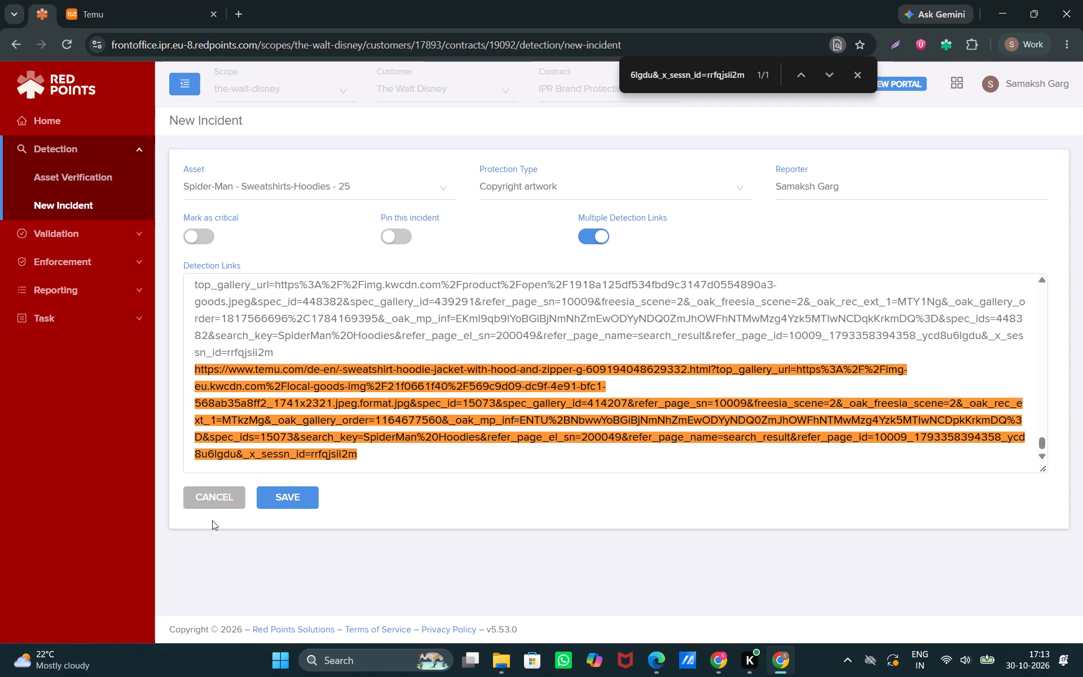
Save the Spider-Man sweatshirt and hoodie incidents and review the submission results to the end of the list.
{"action": "left_click", "coordinate": [285, 496]}
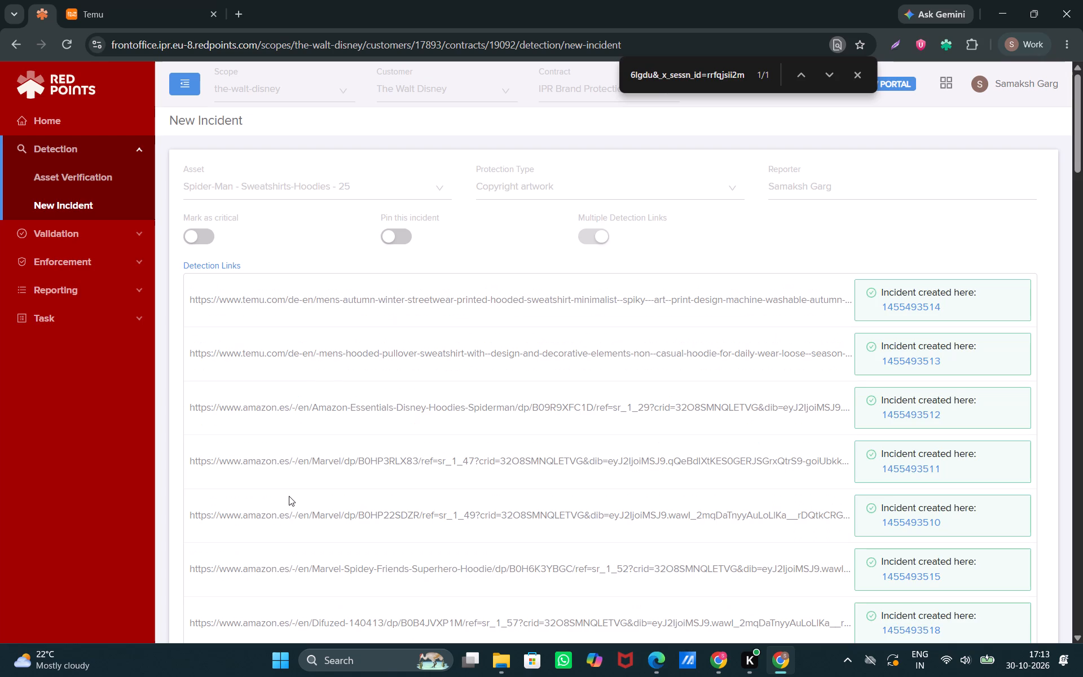
{"action": "scroll", "coordinate": [292, 498], "scroll_direction": "down", "scroll_amount": 20}
{"action": "scroll", "coordinate": [292, 498], "scroll_direction": "down", "scroll_amount": 8}
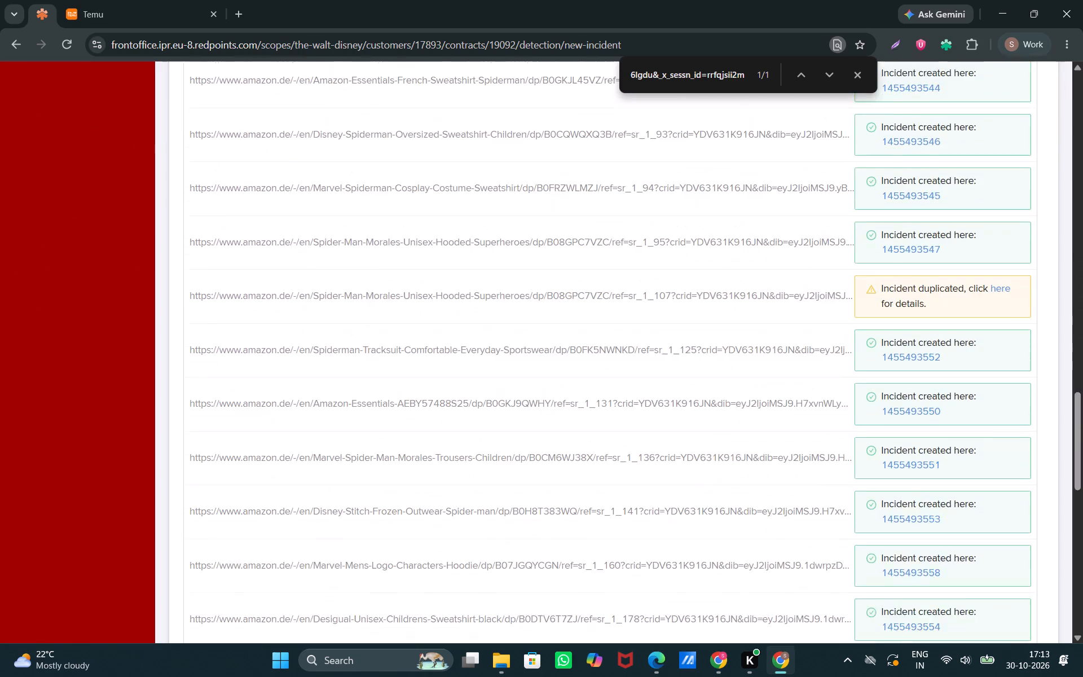
{"action": "scroll", "coordinate": [607, 498], "scroll_direction": "down", "scroll_amount": 13}
Record 49 as the number of created incidents in cell I20727, on the last row of the Spider-Man Sweatshirts-Hoodies block.
{"action": "key", "text": "alt+Tab"}
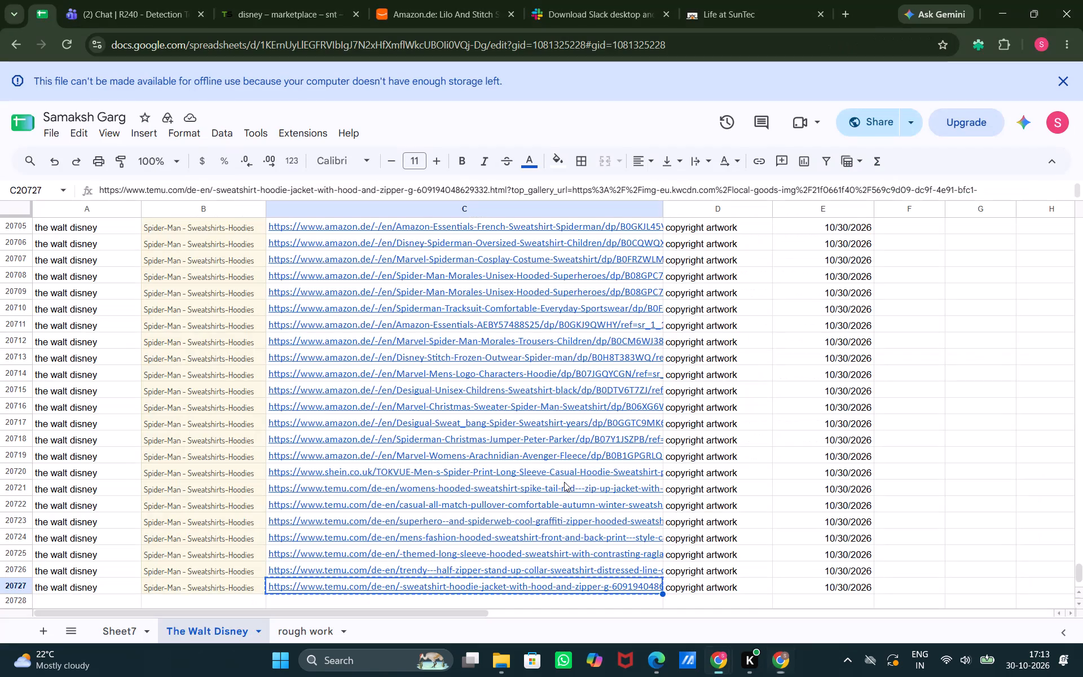
{"action": "key", "text": "Right"}
{"action": "key", "text": "Right"}
{"action": "key", "text": "Right"}
{"action": "key", "text": "Right"}
{"action": "key", "text": "Right"}
{"action": "key", "text": "Right"}
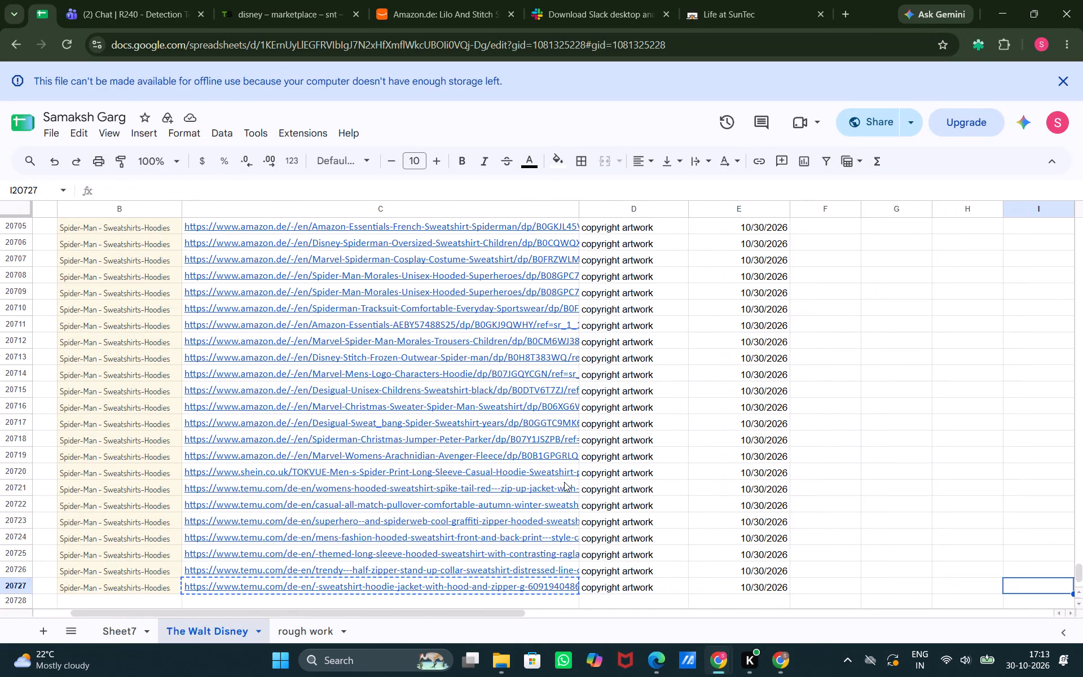
{"action": "type", "text": "49"}
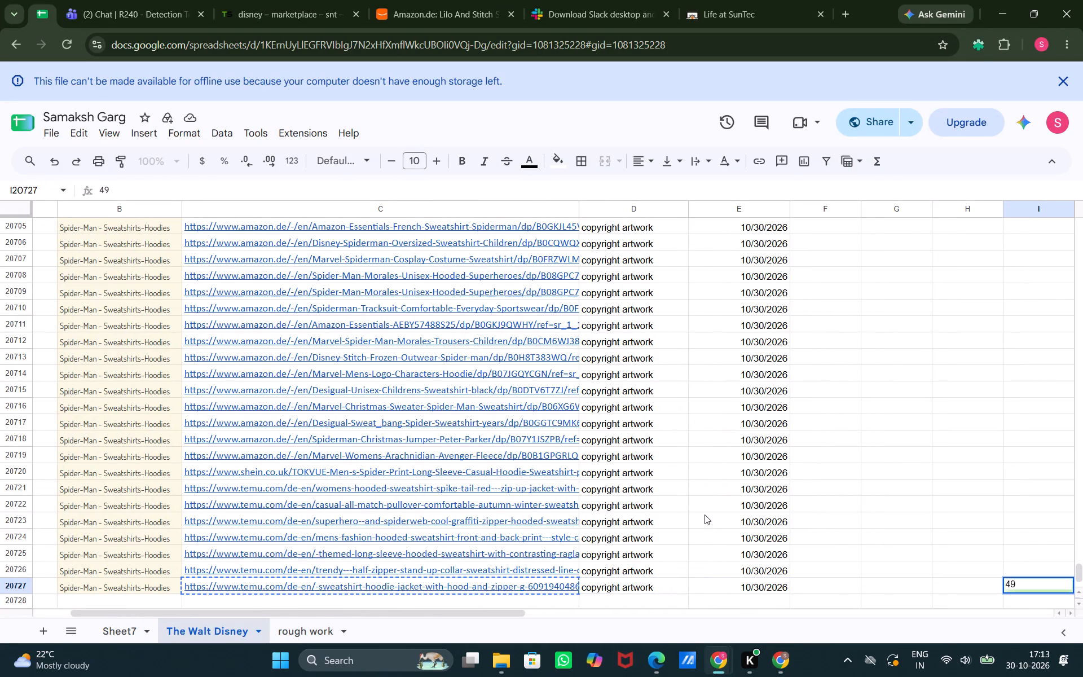
{"action": "key", "text": "Down"}
Clear the submitted incident list and set the asset to Mickey & Friends - Sweatshirts-Hoodies, copied from cell B20729.
{"action": "key", "text": "Left"}
{"action": "key", "text": "Left"}
{"action": "key", "text": "Left"}
{"action": "key", "text": "Left"}
{"action": "key", "text": "Left"}
{"action": "key", "text": "Left"}
{"action": "key", "text": "Left"}
{"action": "key", "text": "Left"}
{"action": "key", "text": "Left"}
{"action": "key", "text": "Left"}
{"action": "key", "text": "Left"}
{"action": "key", "text": "Left"}
{"action": "key", "text": "Left"}
{"action": "key", "text": "Left"}
{"action": "key", "text": "Left"}
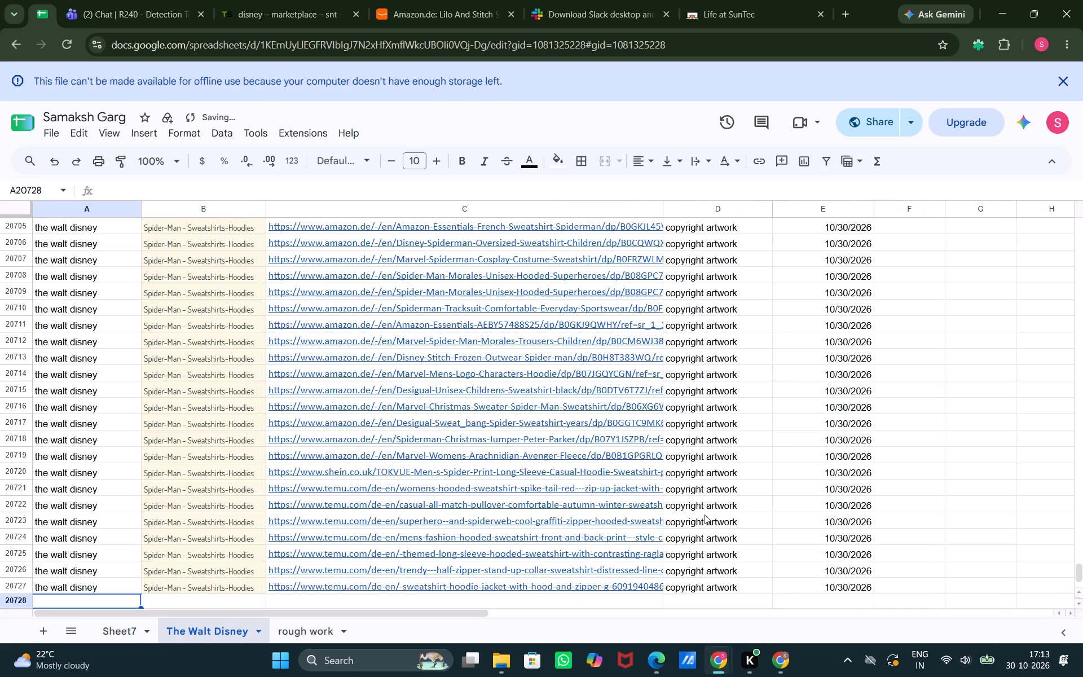
{"action": "key", "text": "Down"}
{"action": "key", "text": "Right"}
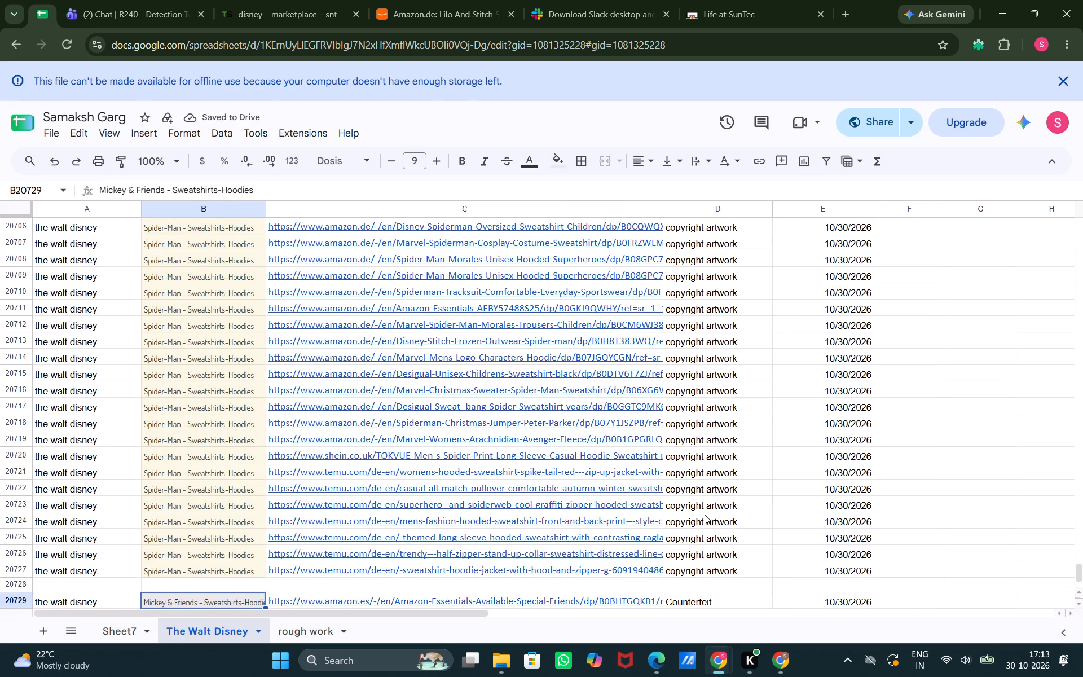
{"action": "key", "text": "ctrl+c"}
{"action": "key", "text": "alt+Tab"}
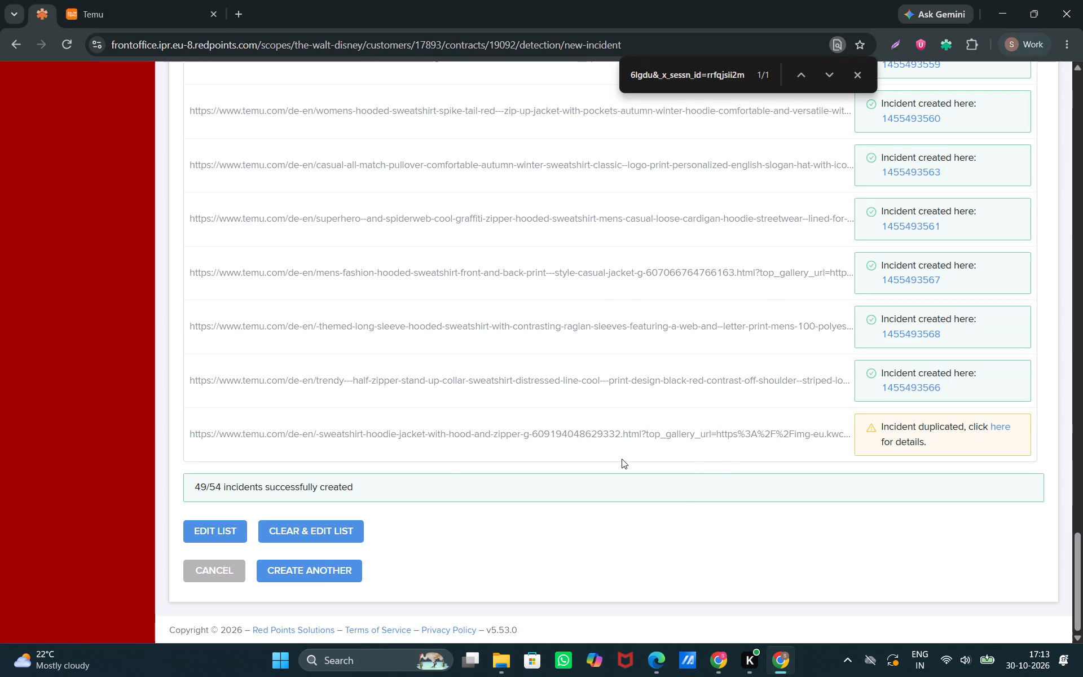
{"action": "left_click", "coordinate": [311, 525]}
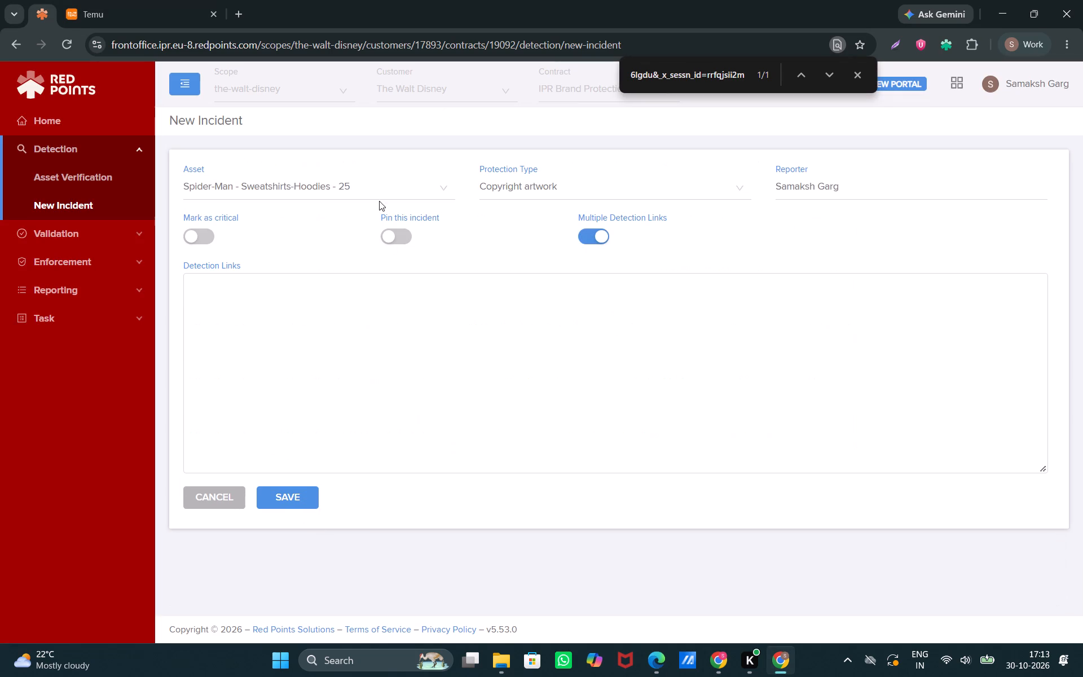
{"action": "left_click", "coordinate": [378, 194]}
{"action": "key", "text": "ctrl+v"}
{"action": "key", "text": "Return"}
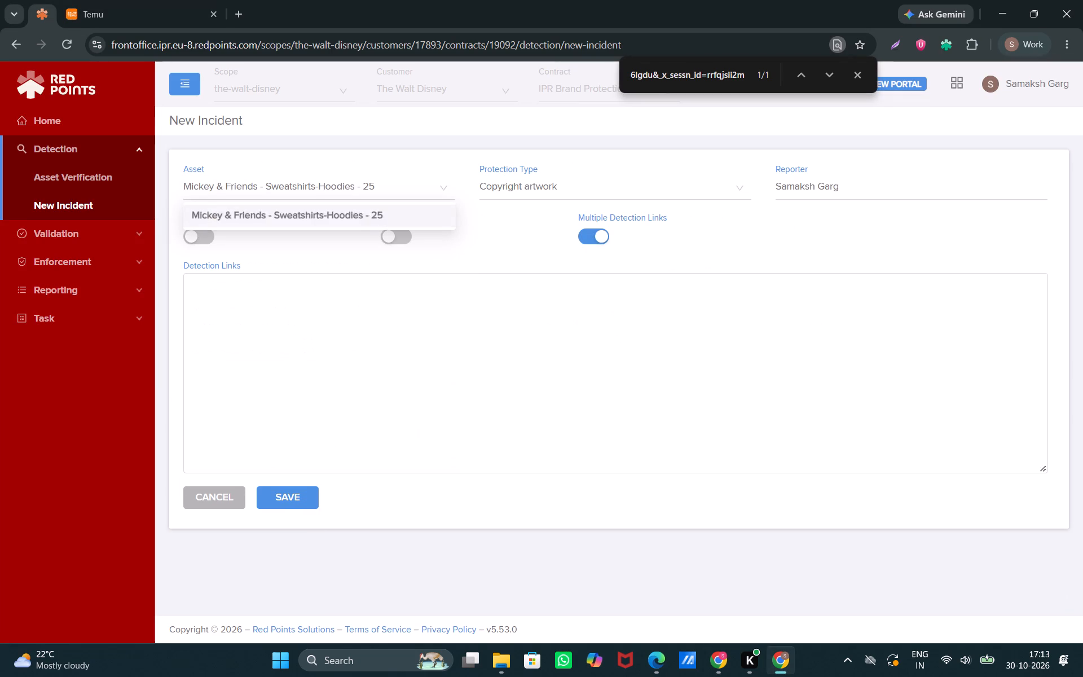
Change the incident's protection type to Product counterfeit and make the empty Detection Links box ready for input.
{"action": "left_click", "coordinate": [504, 185]}
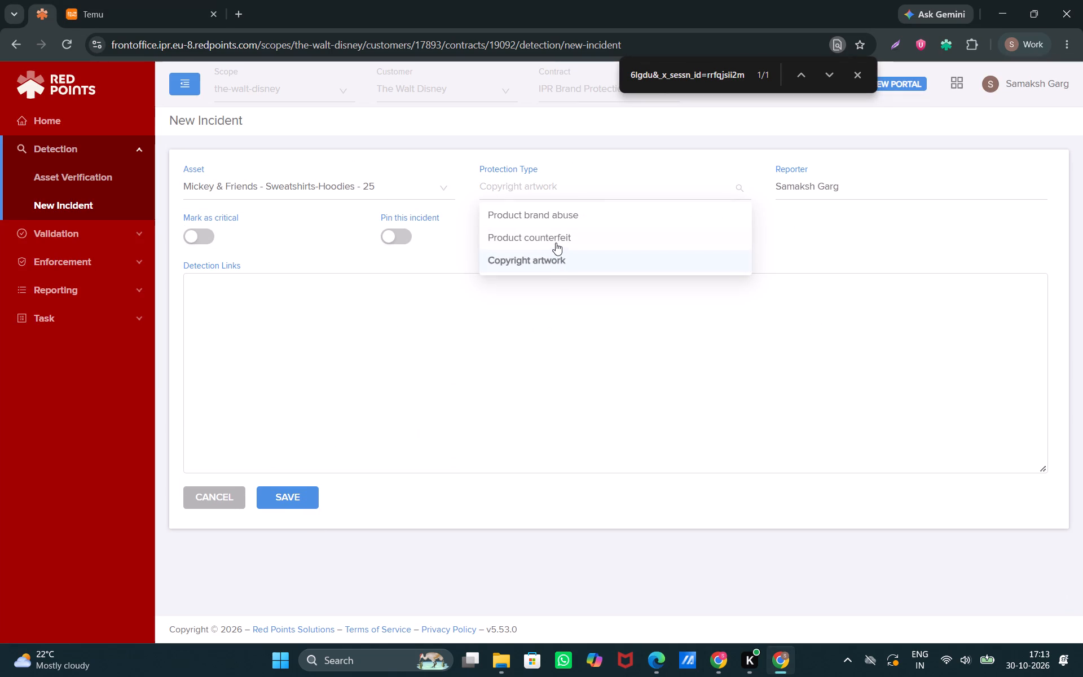
{"action": "left_click", "coordinate": [555, 241]}
{"action": "left_click", "coordinate": [456, 274]}
Examine the entries across row 20727, the last row of the Spider-Man Sweatshirts-Hoodies block.
{"action": "key", "text": "alt+Tab"}
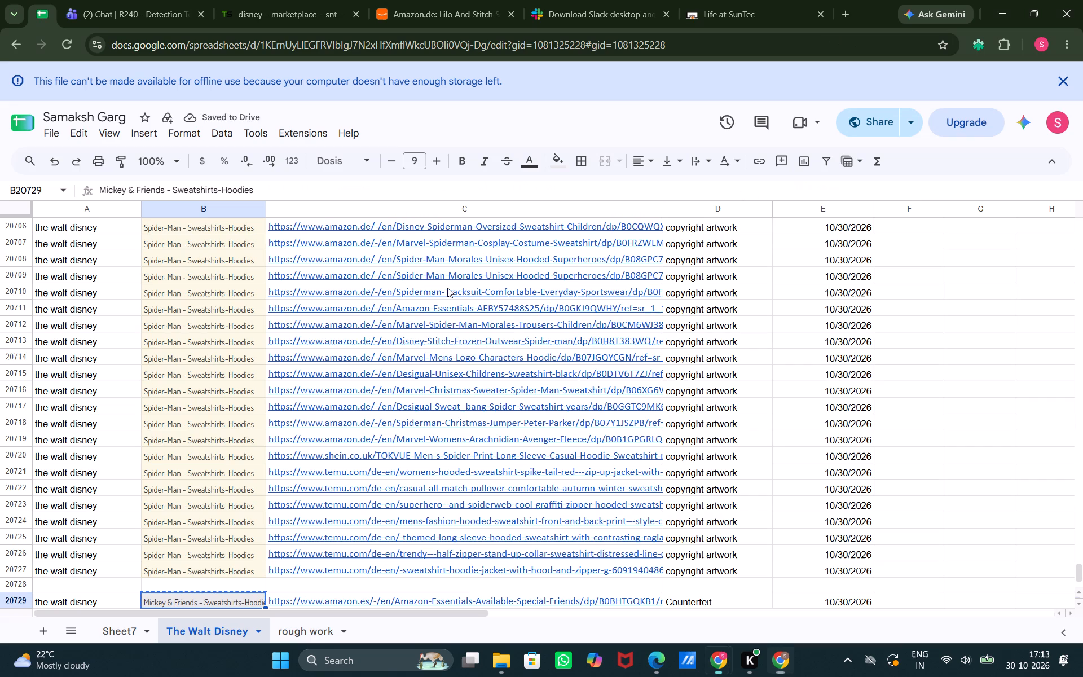
{"action": "key", "text": "Right"}
{"action": "key", "text": "ctrl+shift+Down"}
{"action": "key", "text": "ctrl+shift+Up"}
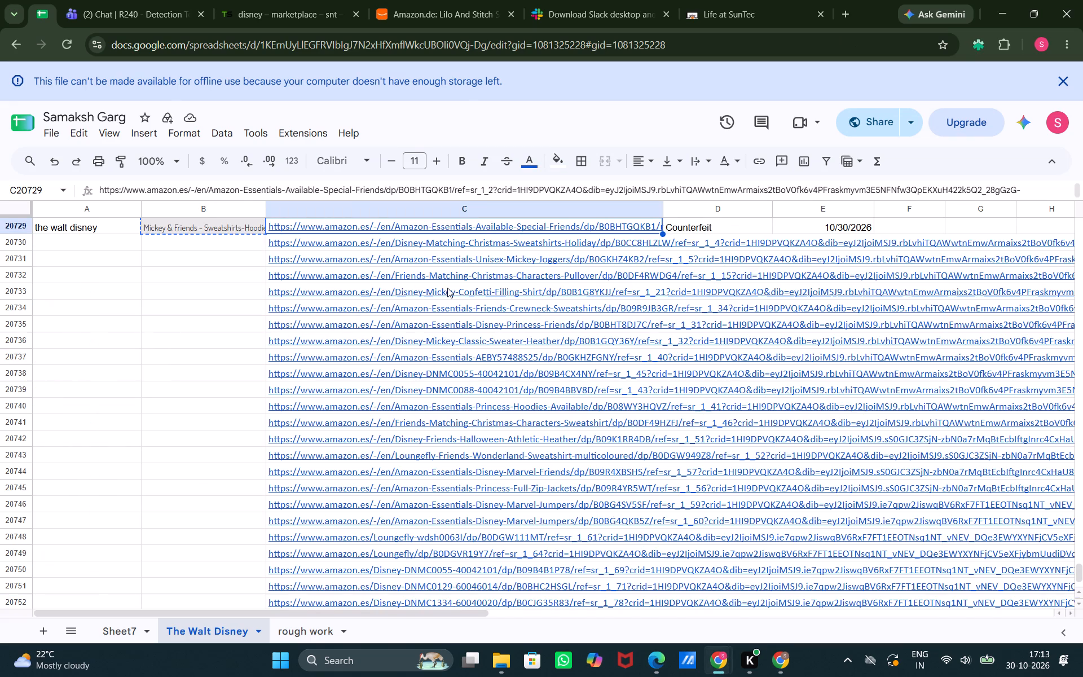
{"action": "key", "text": "Up"}
{"action": "key", "text": "Up"}
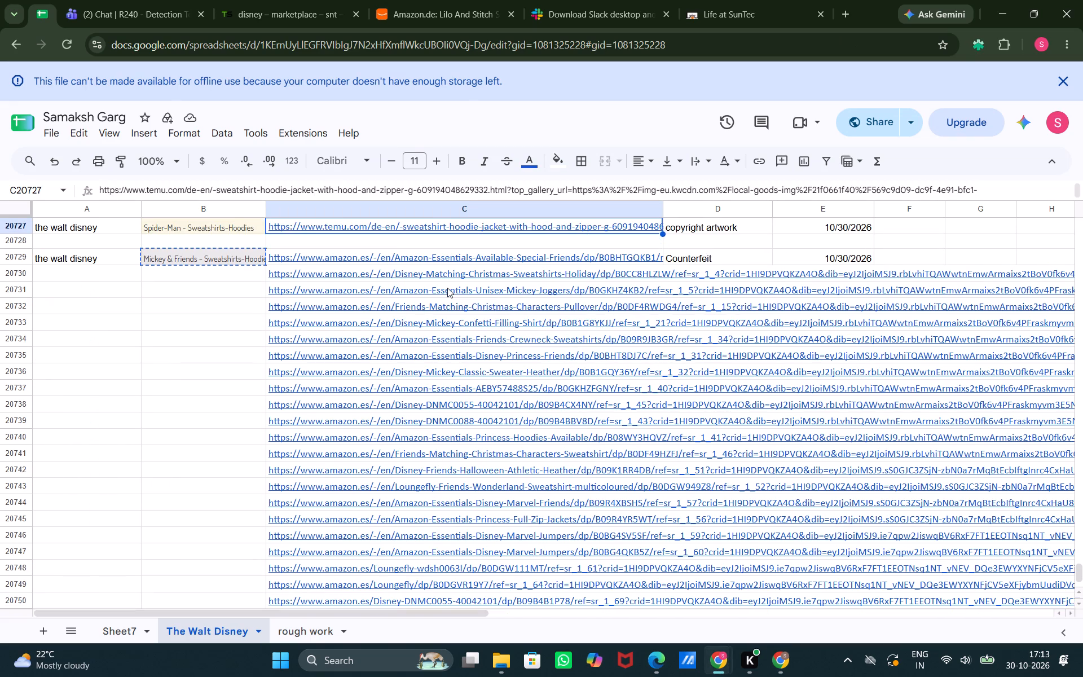
{"action": "key", "text": "Down"}
{"action": "key", "text": "Up"}
{"action": "key", "text": "Down"}
{"action": "key", "text": "Up"}
{"action": "key", "text": "Right"}
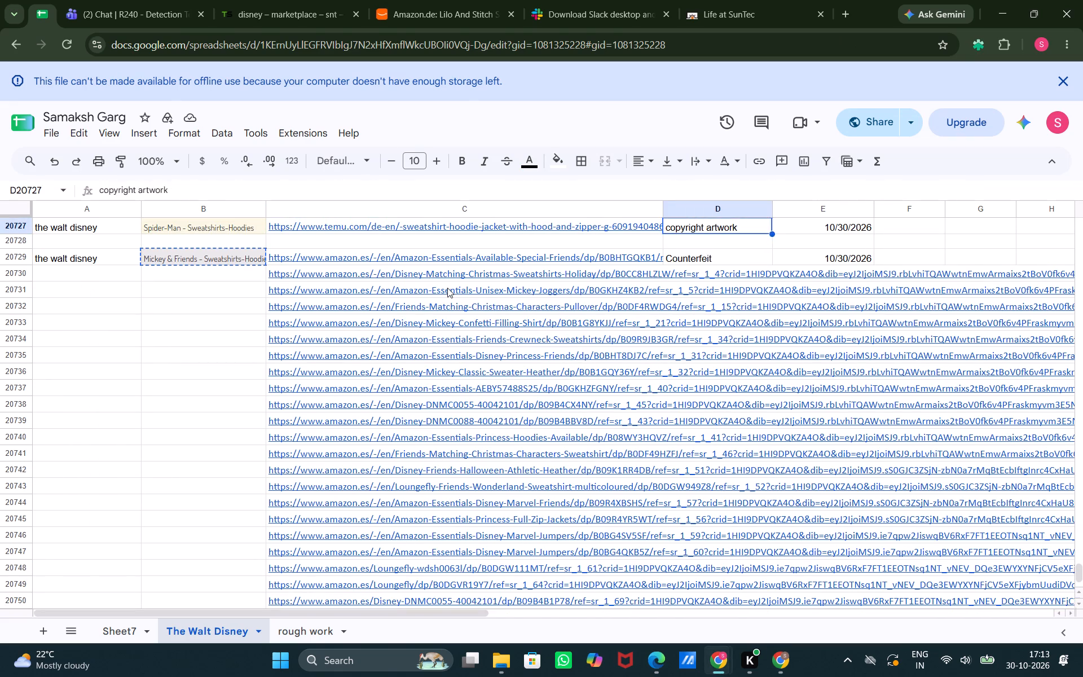
{"action": "key", "text": "Right"}
{"action": "key", "text": "Right"}
{"action": "key", "text": "Right"}
{"action": "key", "text": "Right"}
{"action": "key", "text": "Right"}
{"action": "key", "text": "Right"}
{"action": "key", "text": "Left"}
{"action": "key", "text": "Left"}
{"action": "key", "text": "Left"}
{"action": "key", "text": "Left"}
{"action": "key", "text": "Left"}
{"action": "key", "text": "Left"}
{"action": "key", "text": "Left"}
{"action": "key", "text": "Left"}
{"action": "key", "text": "Left"}
{"action": "key", "text": "Left"}
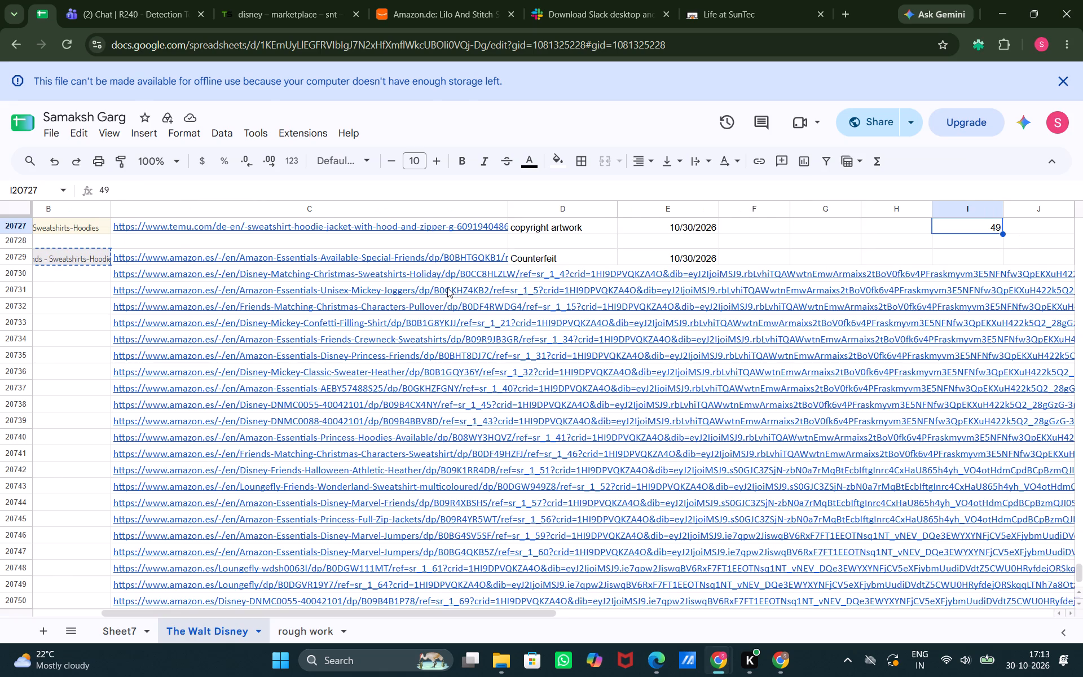
Copy the Mickey & Friends sweatshirt and hoodie links C20729:C20765 from the sheet into the incident's Detection Links.
{"action": "key", "text": "Down"}
{"action": "key", "text": "Right"}
{"action": "key", "text": "Right"}
{"action": "key", "text": "Down"}
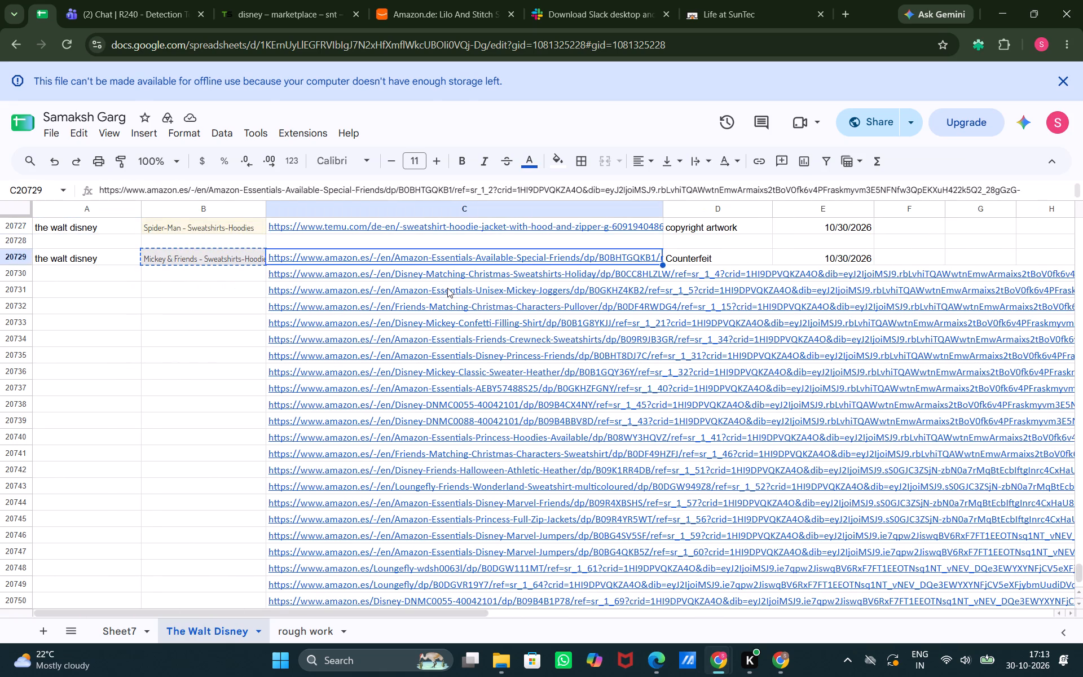
{"action": "key", "text": "ctrl+shift+Down"}
{"action": "key", "text": "ctrl+c"}
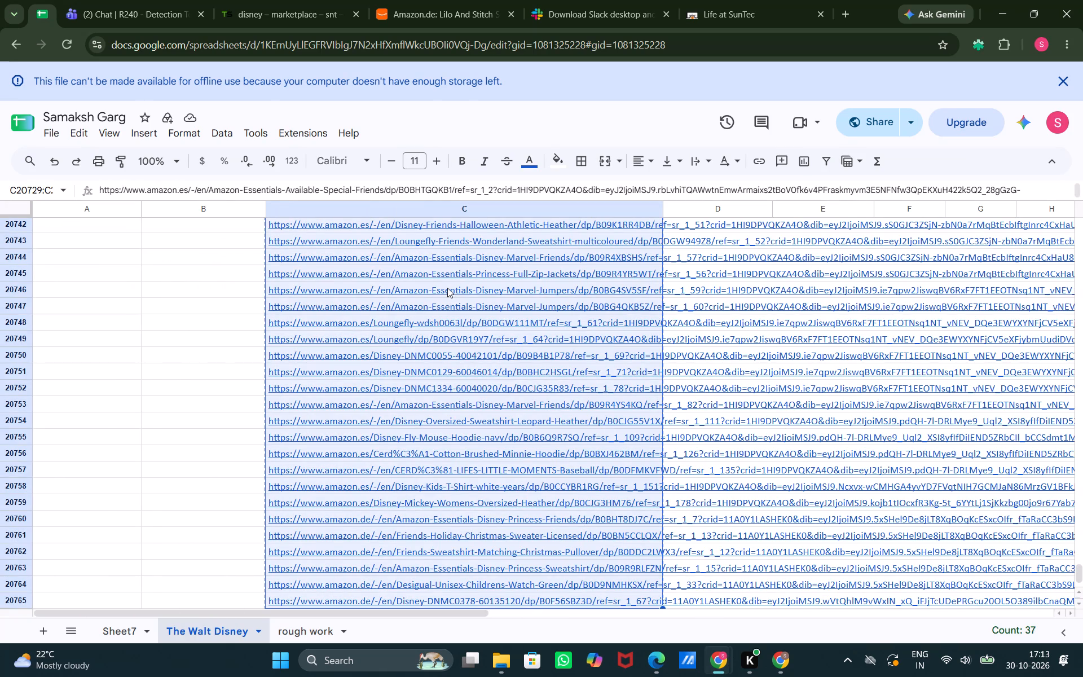
{"action": "key", "text": "alt+Tab"}
{"action": "key", "text": "ctrl+v"}
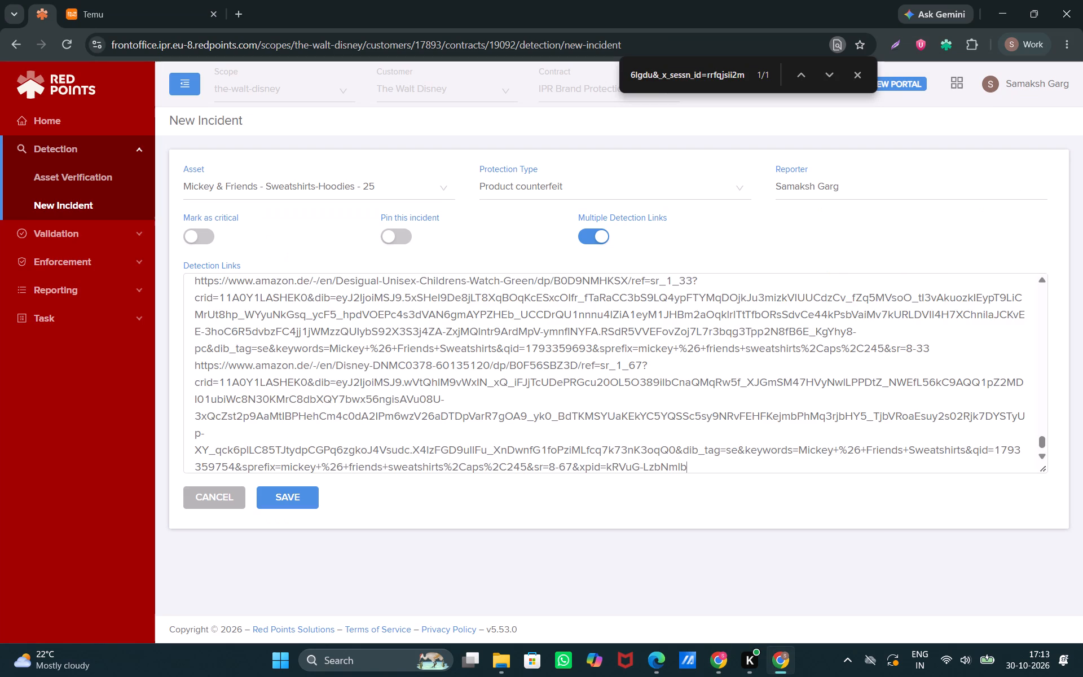
Search the incident page for the link from cell C20729 to verify the start of the pasted Detection Links.
{"action": "key", "text": "alt+Tab"}
{"action": "key", "text": "Up"}
{"action": "key", "text": "Down"}
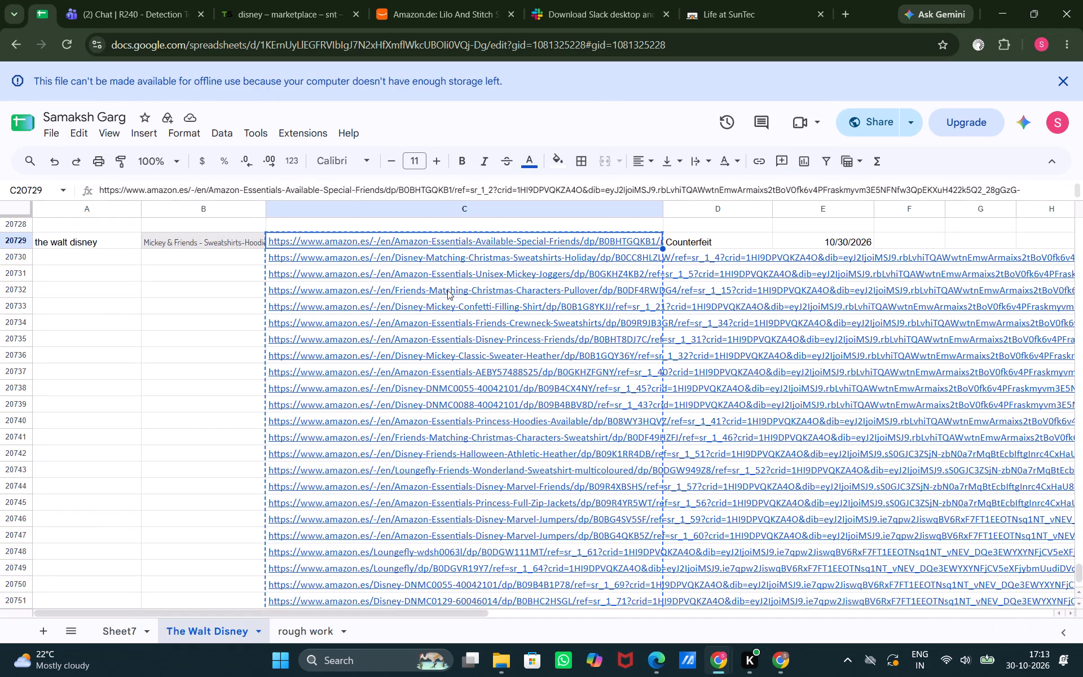
{"action": "key", "text": "ctrl+c"}
{"action": "key", "text": "alt+Tab"}
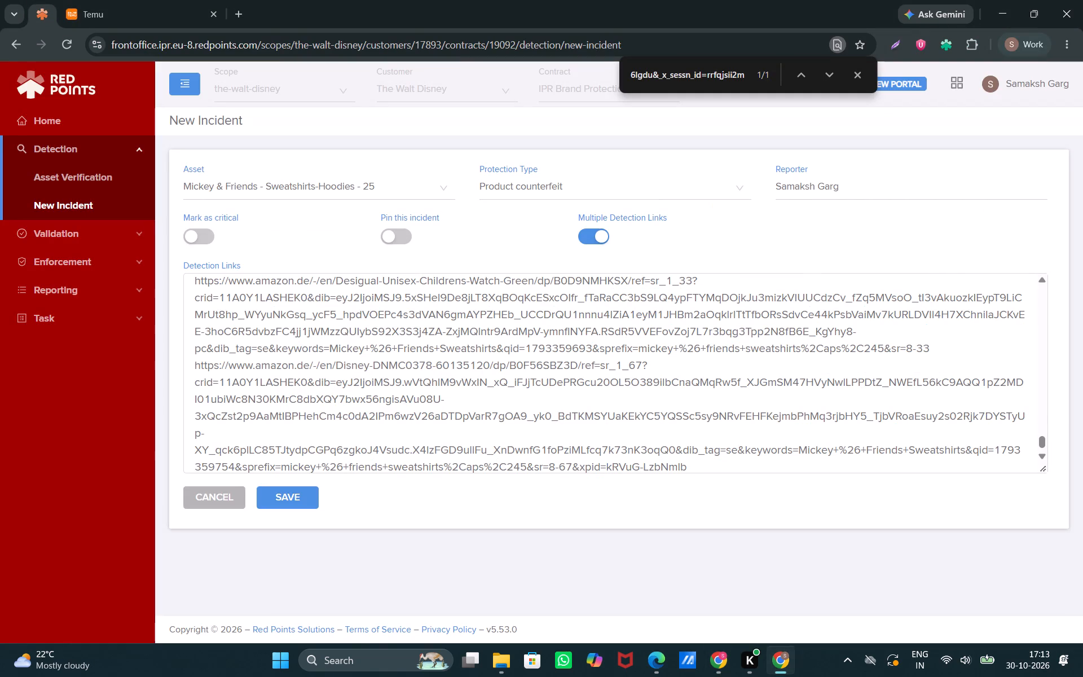
{"action": "triple_click", "coordinate": [692, 76]}
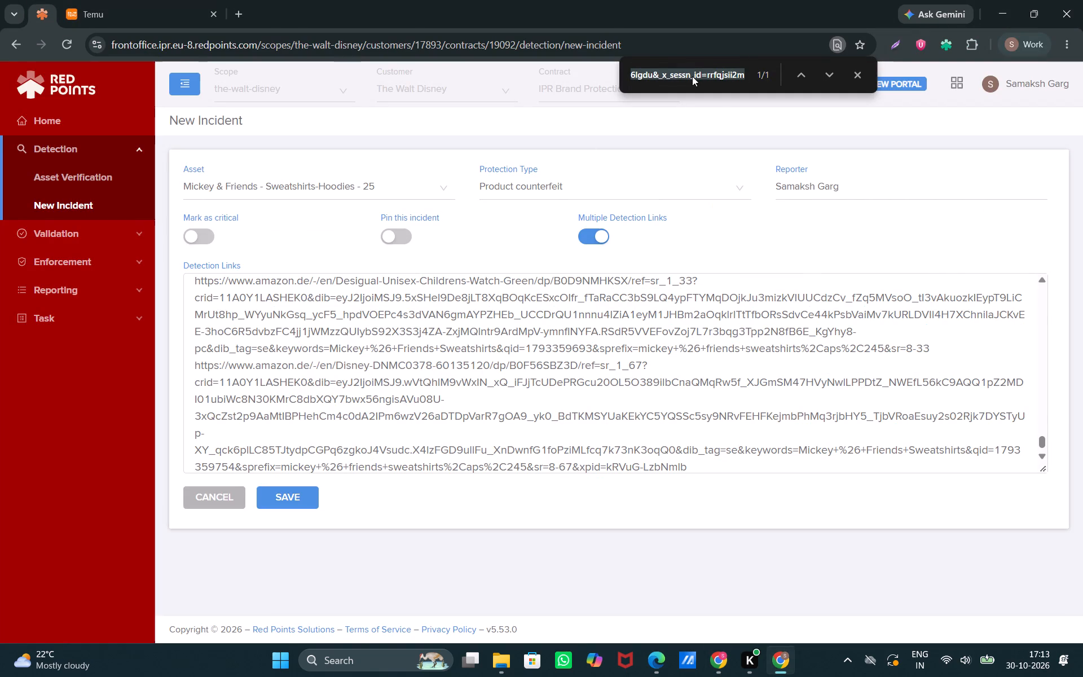
{"action": "key", "text": "BackSpace"}
{"action": "key", "text": "ctrl+v"}
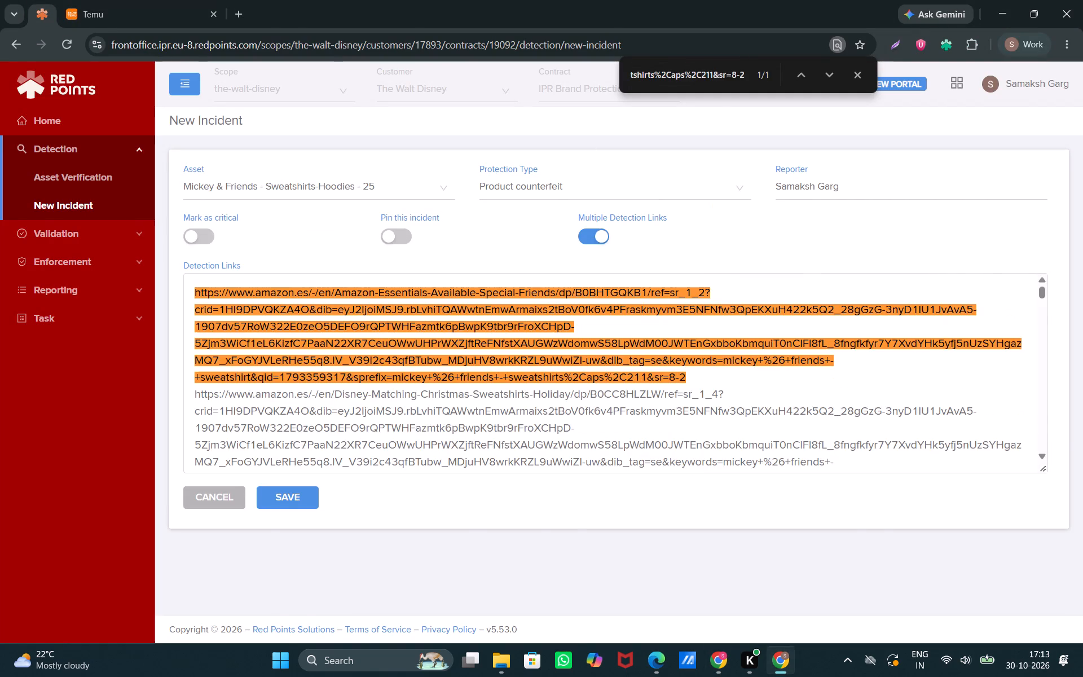
Search the incident page for the link from cell C20765 to verify the end of the pasted Detection Links.
{"action": "key", "text": "alt+Tab"}
{"action": "key", "text": "ctrl+Down"}
{"action": "key", "text": "Down"}
{"action": "key", "text": "Up"}
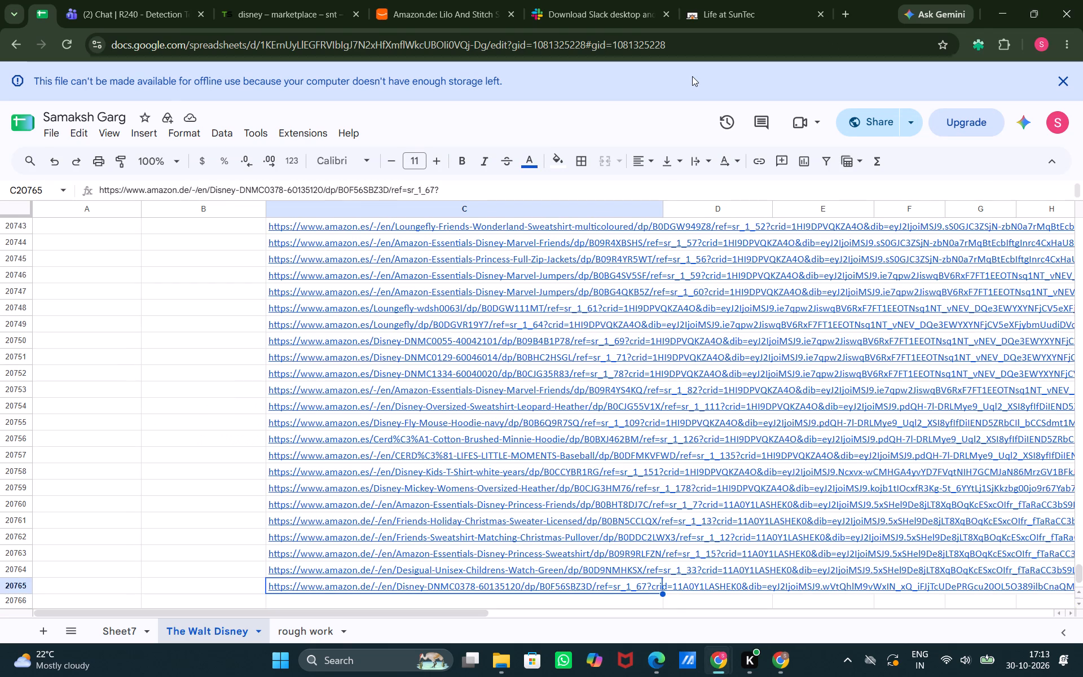
{"action": "key", "text": "ctrl+c"}
{"action": "key", "text": "alt+Tab"}
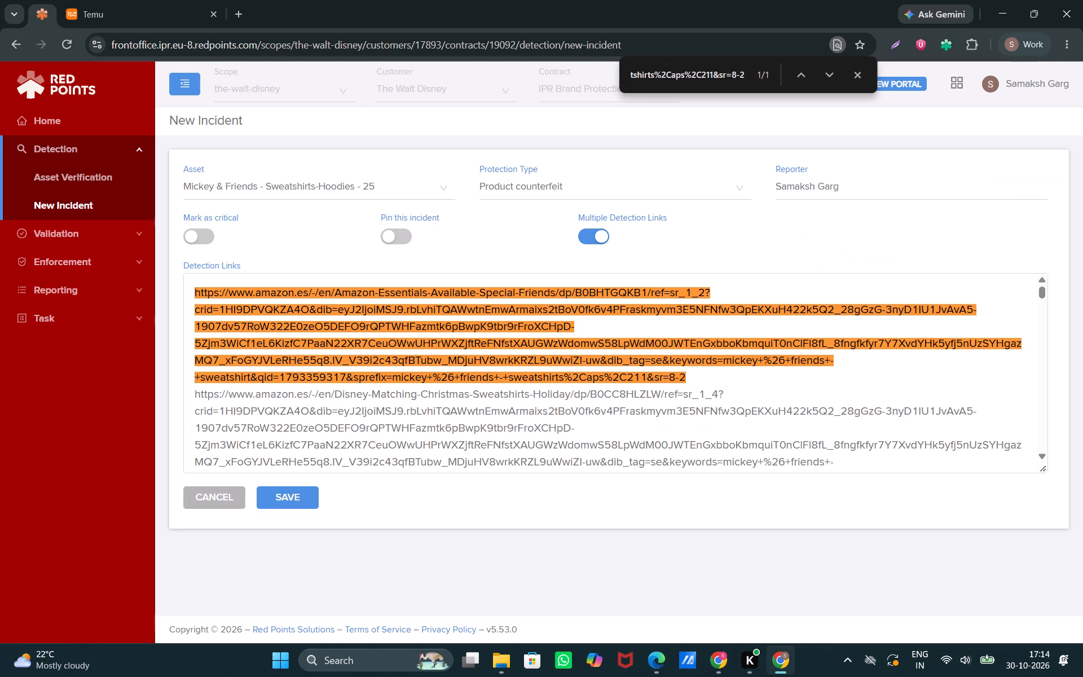
{"action": "triple_click", "coordinate": [674, 76]}
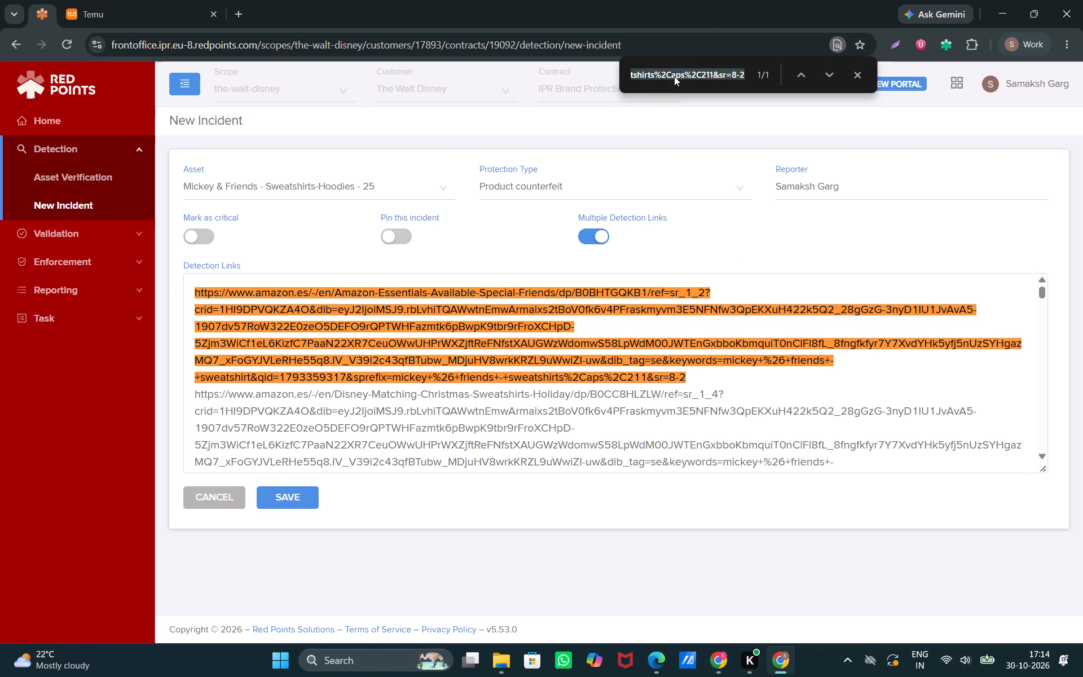
{"action": "key", "text": "BackSpace"}
{"action": "key", "text": "ctrl+v"}
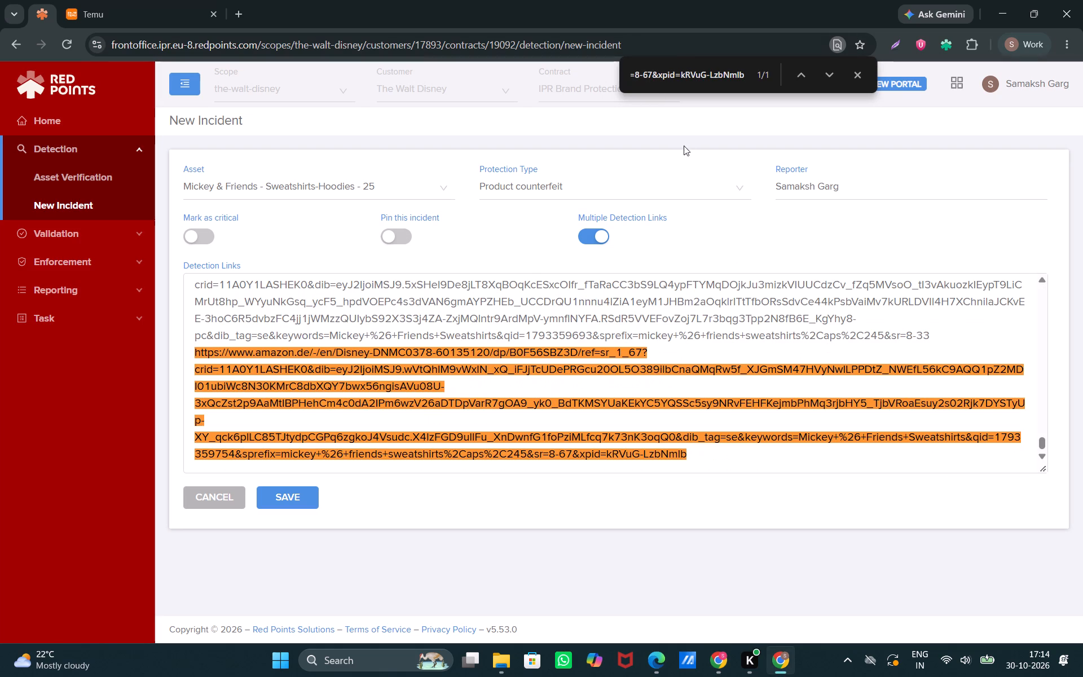
{"action": "scroll", "coordinate": [611, 333], "scroll_direction": "down", "scroll_amount": 4}
Save the Mickey & Friends sweatshirt and hoodie incidents and review the submission results to the end of the list.
{"action": "left_click", "coordinate": [284, 500]}
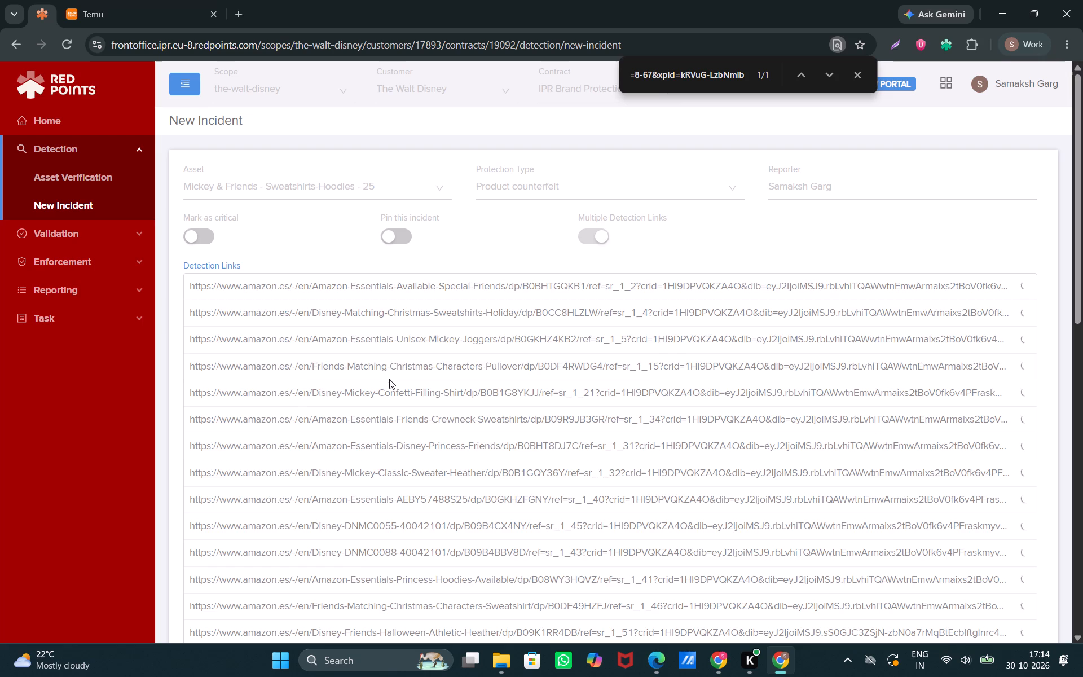
{"action": "scroll", "coordinate": [432, 384], "scroll_direction": "down", "scroll_amount": 20}
{"action": "scroll", "coordinate": [432, 384], "scroll_direction": "down", "scroll_amount": 8}
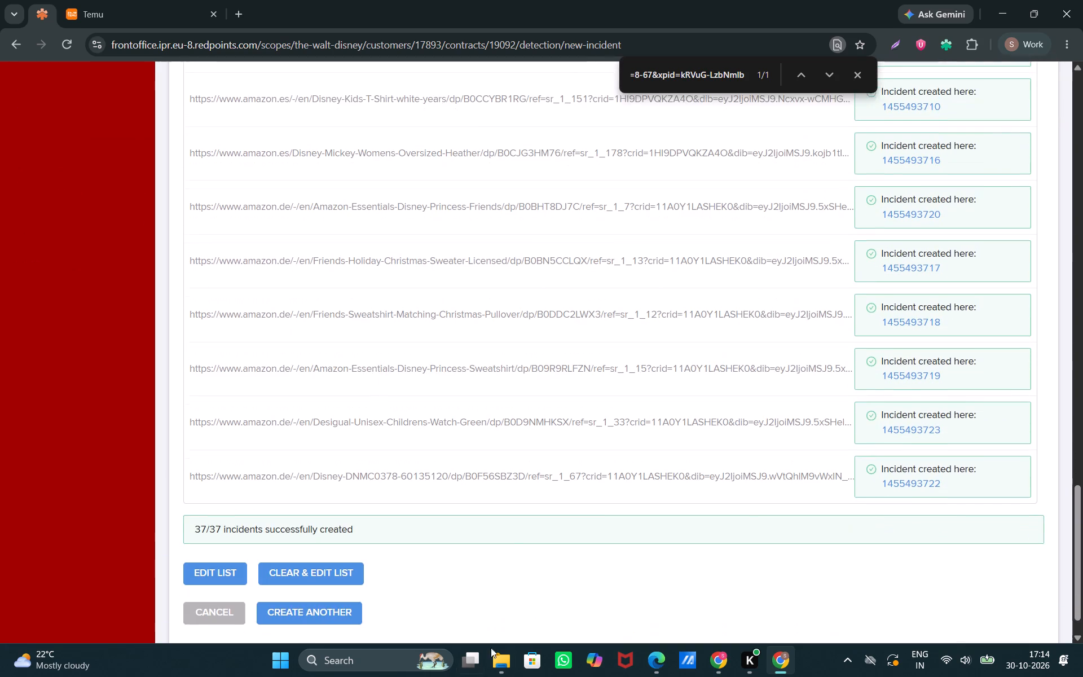
{"action": "scroll", "coordinate": [491, 648], "scroll_direction": "down", "scroll_amount": 5}
Switch to the The Walt Disney sheet and record the created-incident count 37 in cell I20765.
{"action": "key", "text": "alt+Tab"}
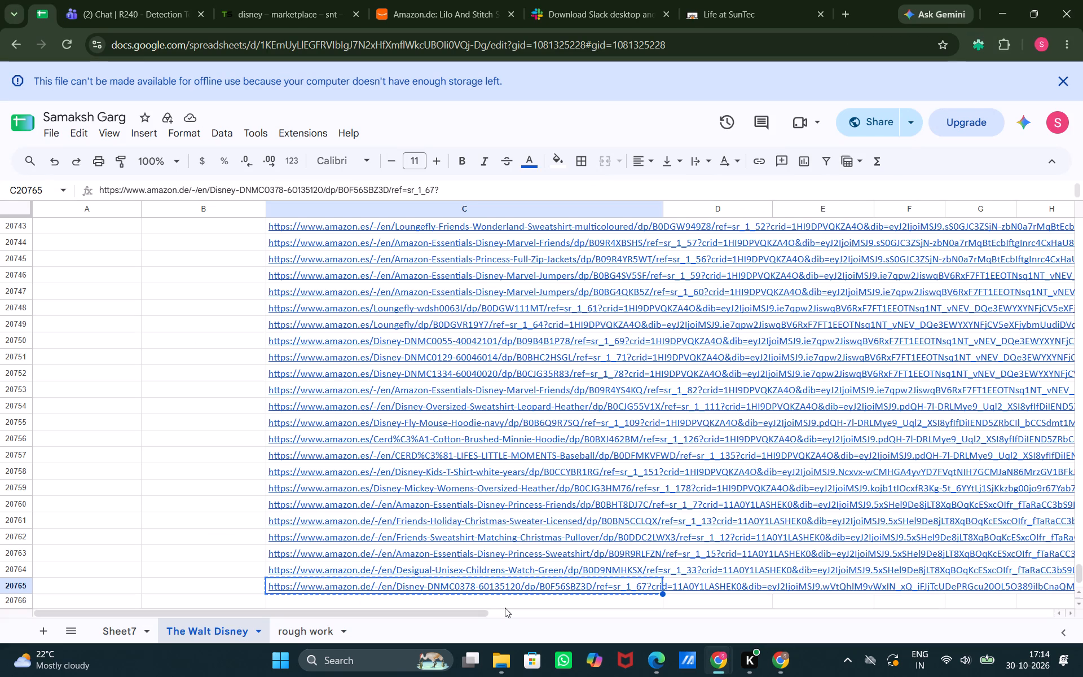
{"action": "key", "text": "Right"}
{"action": "key", "text": "Right"}
{"action": "key", "text": "Right"}
{"action": "key", "text": "Right"}
{"action": "key", "text": "Right"}
{"action": "key", "text": "Right"}
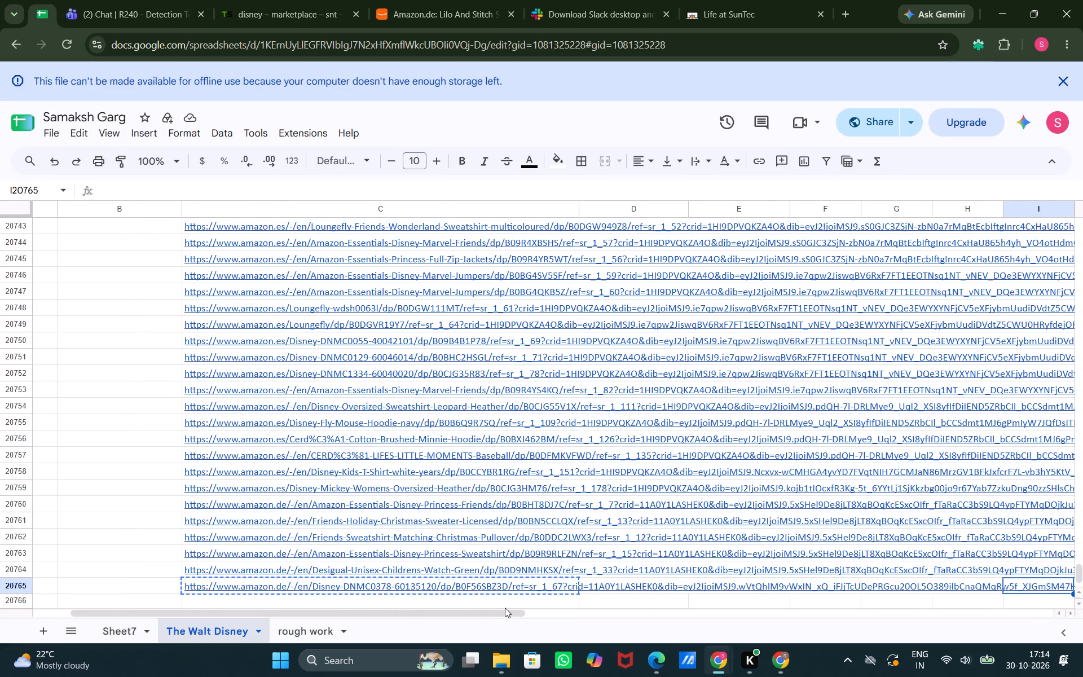
{"action": "key", "text": "3"}
{"action": "key", "text": "7"}
{"action": "key", "text": "Return"}
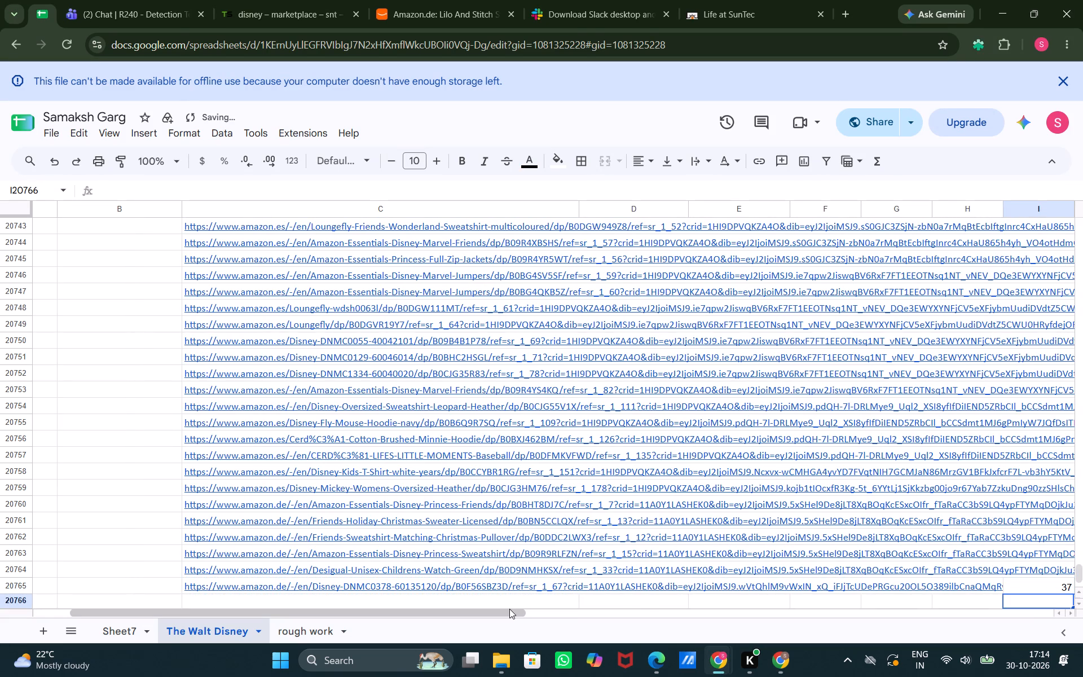
Copy the label Mickey & Friends - Sweatshirts-Hoodies from B20729 down through B20765.
{"action": "key", "text": "Left"}
{"action": "key", "text": "Left"}
{"action": "key", "text": "Left"}
{"action": "key", "text": "Left"}
{"action": "key", "text": "Left"}
{"action": "key", "text": "Left"}
{"action": "key", "text": "Left"}
{"action": "key", "text": "Left"}
{"action": "key", "text": "Left"}
{"action": "key", "text": "Left"}
{"action": "key", "text": "Left"}
{"action": "key", "text": "Left"}
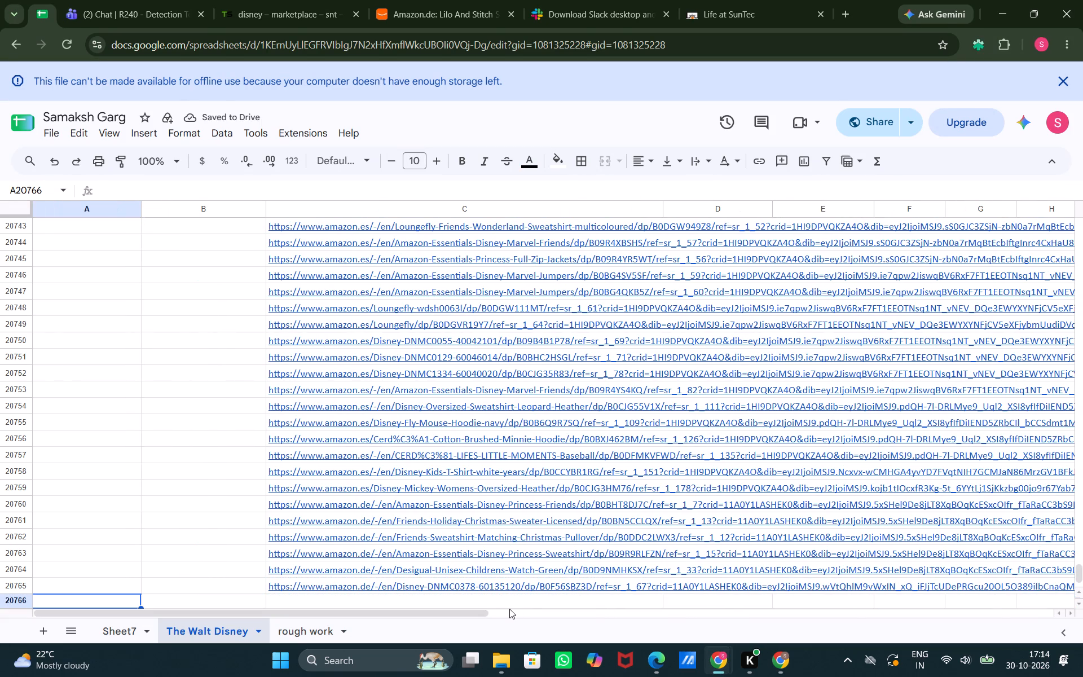
{"action": "key", "text": "Right"}
{"action": "key", "text": "ctrl+Up"}
{"action": "key", "text": "ctrl+c"}
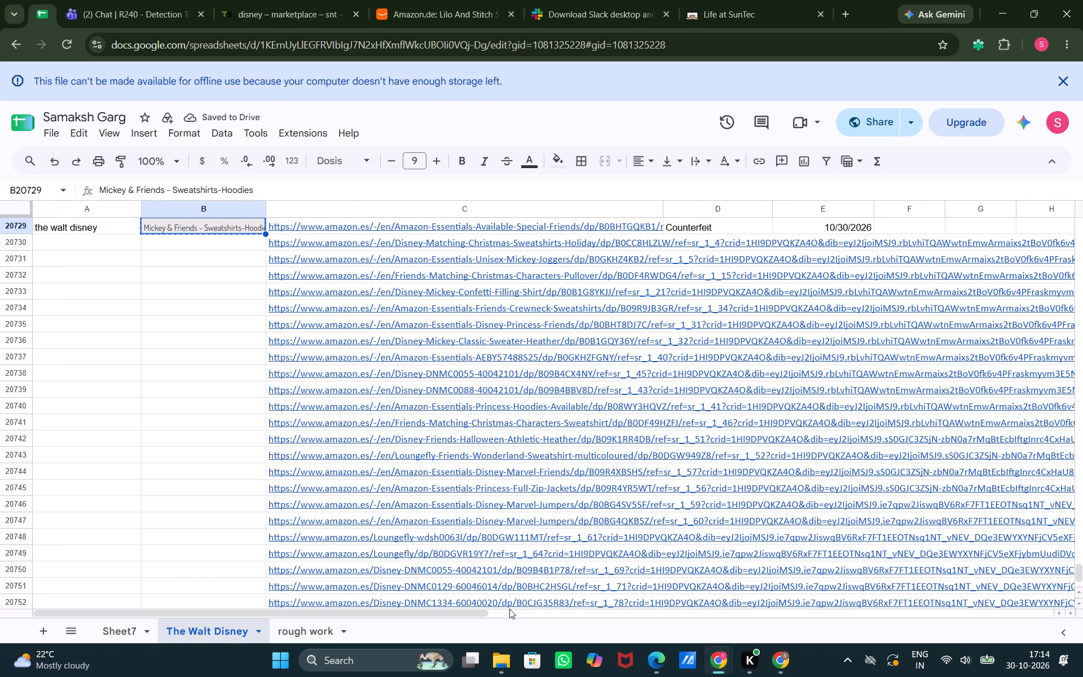
{"action": "key", "text": "Down"}
{"action": "key", "text": "shift+Down"}
{"action": "key", "text": "shift+Down"}
{"action": "key", "text": "shift+Down"}
{"action": "key", "text": "shift+Down"}
{"action": "key", "text": "shift+Down"}
{"action": "key", "text": "shift+Down"}
{"action": "key", "text": "shift+Down"}
{"action": "key", "text": "shift+Down"}
{"action": "key", "text": "shift+Down"}
{"action": "key", "text": "shift+Down"}
{"action": "key", "text": "shift+Down"}
{"action": "key", "text": "shift+Down"}
{"action": "key", "text": "shift+Down"}
{"action": "key", "text": "shift+Down"}
{"action": "key", "text": "shift+Down"}
{"action": "key", "text": "shift+Down"}
{"action": "key", "text": "shift+Down"}
{"action": "key", "text": "shift+Down"}
{"action": "key", "text": "shift+Down"}
{"action": "key", "text": "shift+Down"}
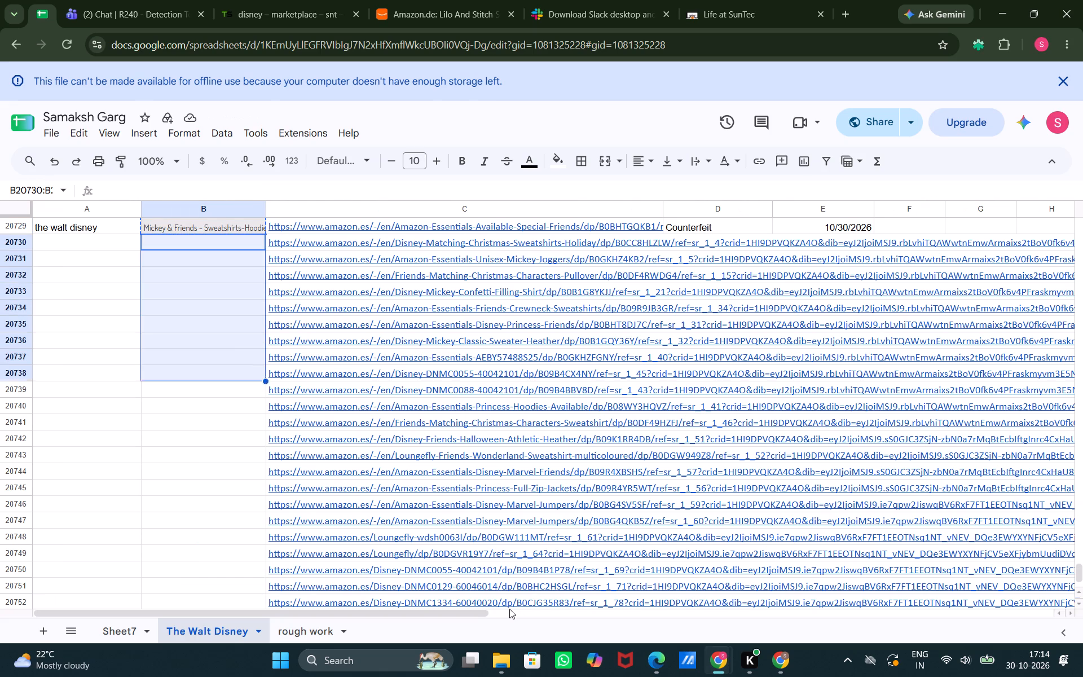
{"action": "key", "text": "shift+Up"}
{"action": "key", "text": "shift+Up"}
{"action": "key", "text": "shift+Up"}
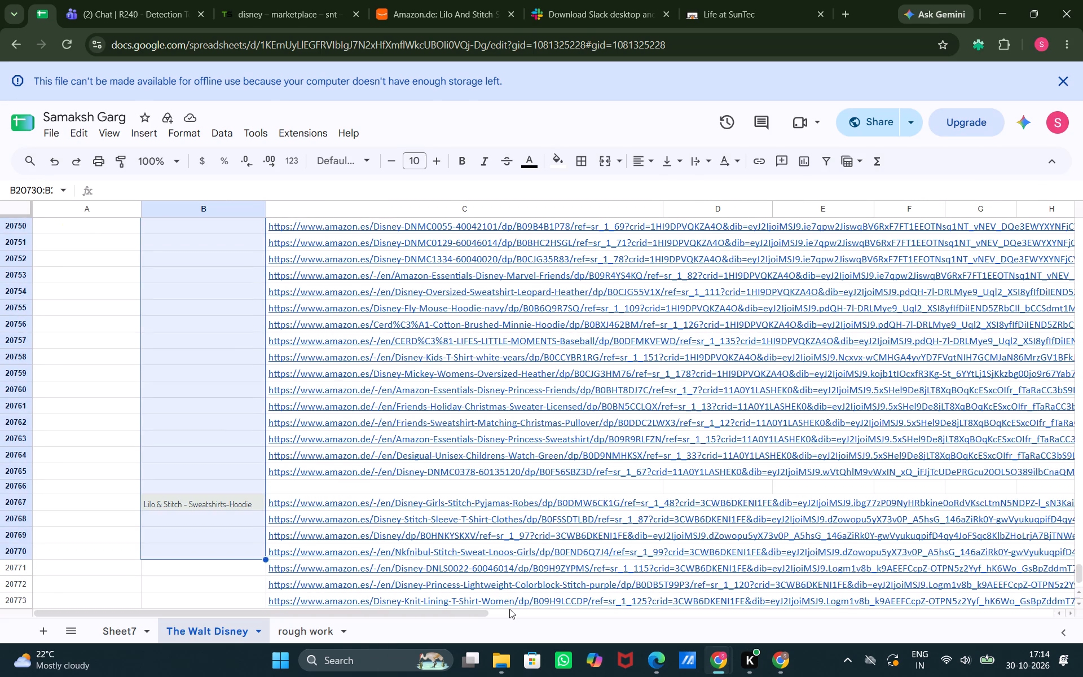
{"action": "key", "text": "shift+Up"}
{"action": "key", "text": "shift+Up"}
{"action": "key", "text": "shift+Up"}
{"action": "key", "text": "shift+Up"}
{"action": "key", "text": "shift+Up"}
{"action": "key", "text": "ctrl+v"}
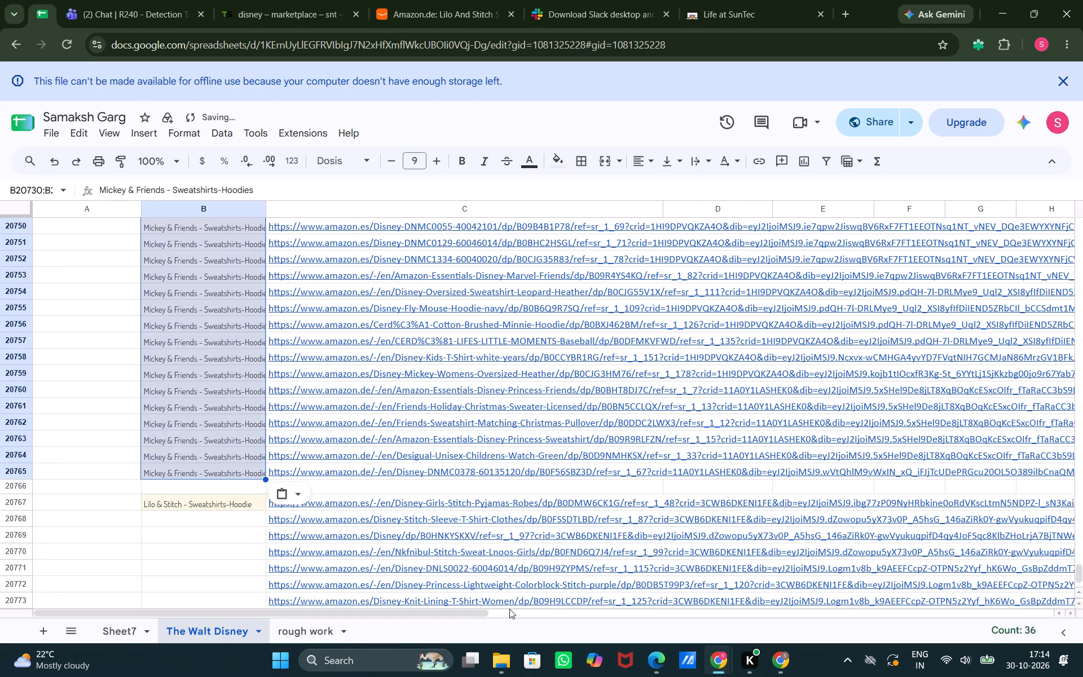
Copy the brand entry "the walt disney" from A20729 down through A20765.
{"action": "key", "text": "Up"}
{"action": "key", "text": "Left"}
{"action": "key", "text": "ctrl+c"}
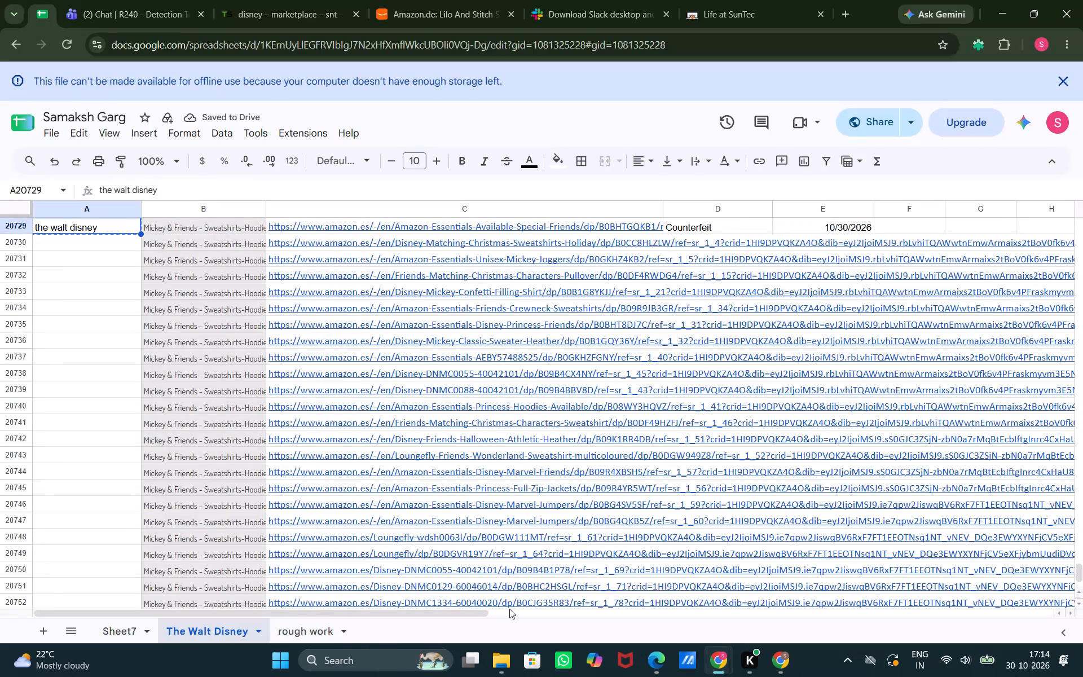
{"action": "key", "text": "Down"}
{"action": "key", "text": "shift+Down"}
{"action": "key", "text": "shift+Down"}
{"action": "key", "text": "shift+Down"}
{"action": "key", "text": "shift+Down"}
{"action": "key", "text": "shift+Down"}
{"action": "key", "text": "shift+Down"}
{"action": "key", "text": "shift+Down"}
{"action": "key", "text": "shift+Down"}
{"action": "key", "text": "shift+Down"}
{"action": "key", "text": "shift+Down"}
{"action": "key", "text": "shift+Down"}
{"action": "key", "text": "shift+Down"}
{"action": "key", "text": "shift+Down"}
{"action": "key", "text": "shift+Down"}
{"action": "key", "text": "shift+Down"}
{"action": "key", "text": "shift+Down"}
{"action": "key", "text": "shift+Down"}
{"action": "key", "text": "shift+Down"}
{"action": "key", "text": "shift+Down"}
{"action": "key", "text": "shift+Down"}
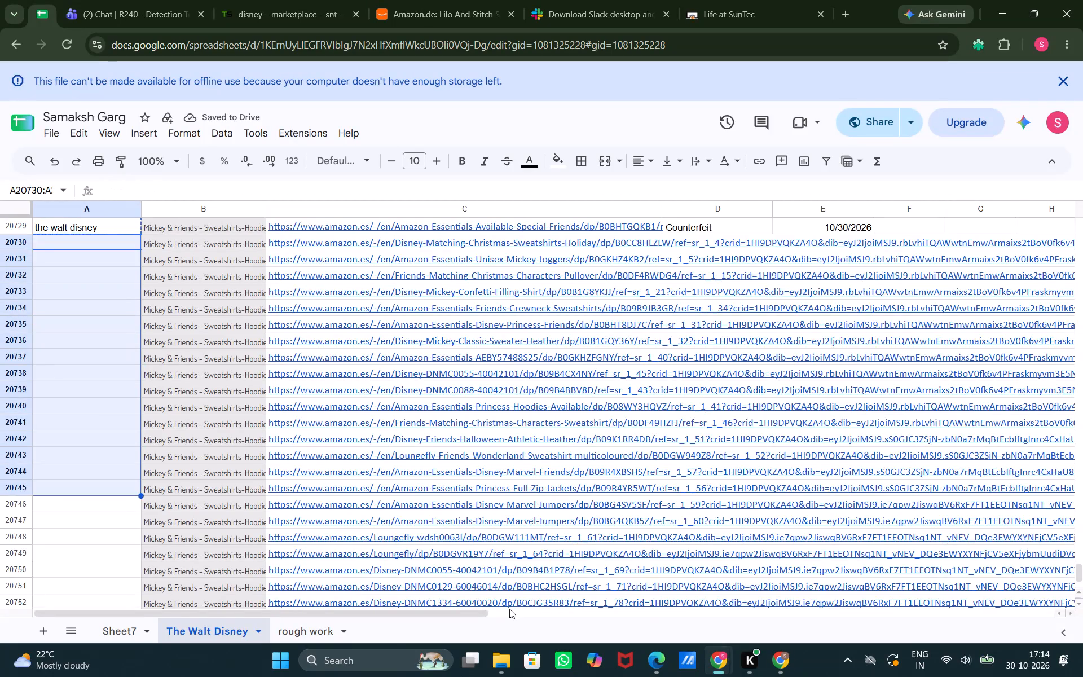
{"action": "key", "text": "shift+Up"}
{"action": "key", "text": "shift+Up"}
{"action": "key", "text": "shift+Up"}
{"action": "key", "text": "shift+Up"}
{"action": "key", "text": "shift+Up"}
{"action": "key", "text": "shift+Up"}
{"action": "key", "text": "shift+Up"}
{"action": "key", "text": "shift+Up"}
{"action": "key", "text": "shift+Up"}
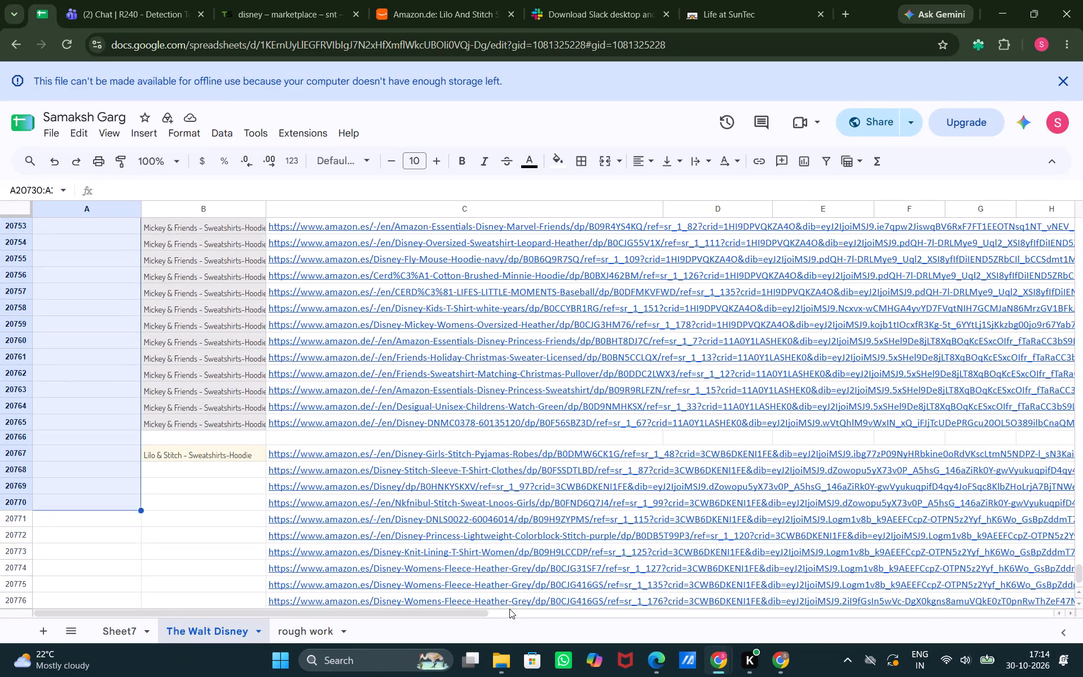
{"action": "key", "text": "shift+Up"}
{"action": "key", "text": "shift+Up"}
{"action": "key", "text": "ctrl+v"}
Copy the Counterfeit entry from D20729 down through D20765.
{"action": "key", "text": "Right"}
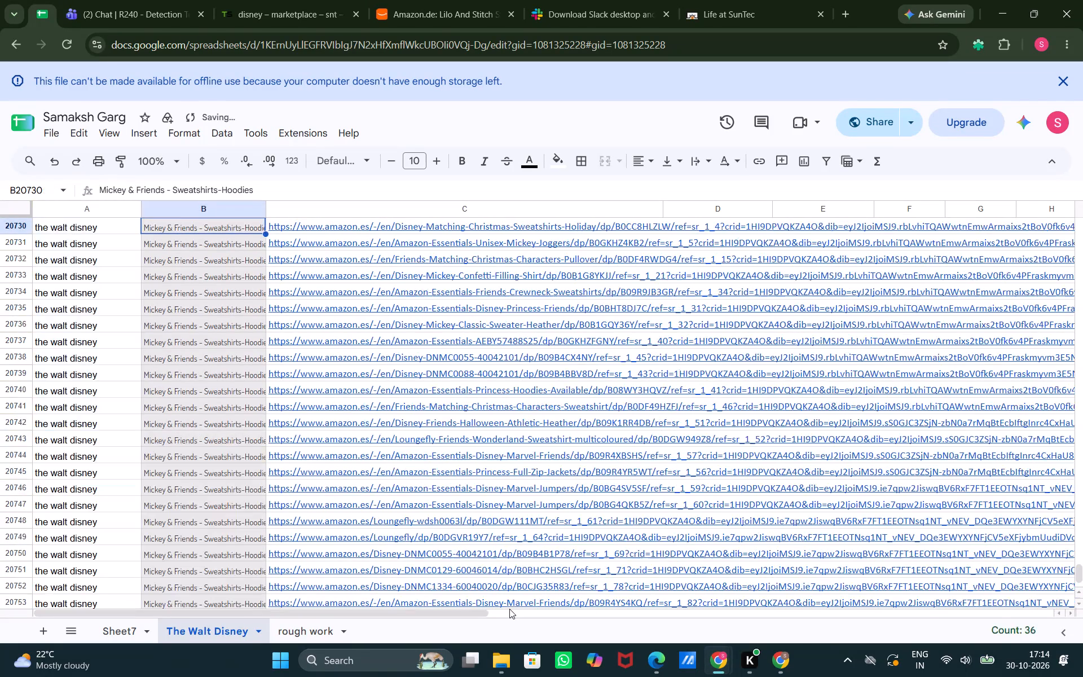
{"action": "key", "text": "Right"}
{"action": "key", "text": "Right"}
{"action": "key", "text": "Up"}
{"action": "key", "text": "ctrl+c"}
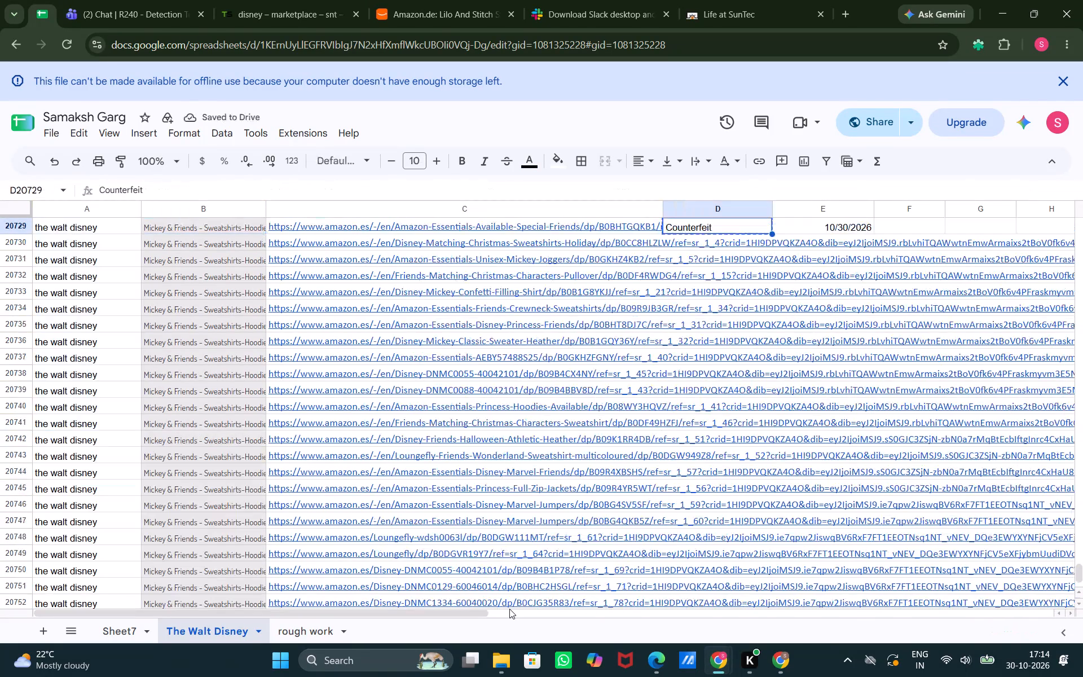
{"action": "key", "text": "Down"}
{"action": "key", "text": "shift+Down"}
{"action": "key", "text": "shift+Down"}
{"action": "key", "text": "shift+Down"}
{"action": "key", "text": "shift+Down"}
{"action": "key", "text": "shift+Down"}
{"action": "key", "text": "shift+Down"}
{"action": "key", "text": "shift+Down"}
{"action": "key", "text": "shift+Down"}
{"action": "key", "text": "shift+Down"}
{"action": "key", "text": "shift+Down"}
{"action": "key", "text": "shift+Down"}
{"action": "key", "text": "shift+Down"}
{"action": "key", "text": "shift+Down"}
{"action": "key", "text": "shift+Down"}
{"action": "key", "text": "shift+Down"}
{"action": "key", "text": "shift+Down"}
{"action": "key", "text": "shift+Down"}
{"action": "key", "text": "shift+Down"}
{"action": "key", "text": "shift+Down"}
{"action": "key", "text": "shift+Down"}
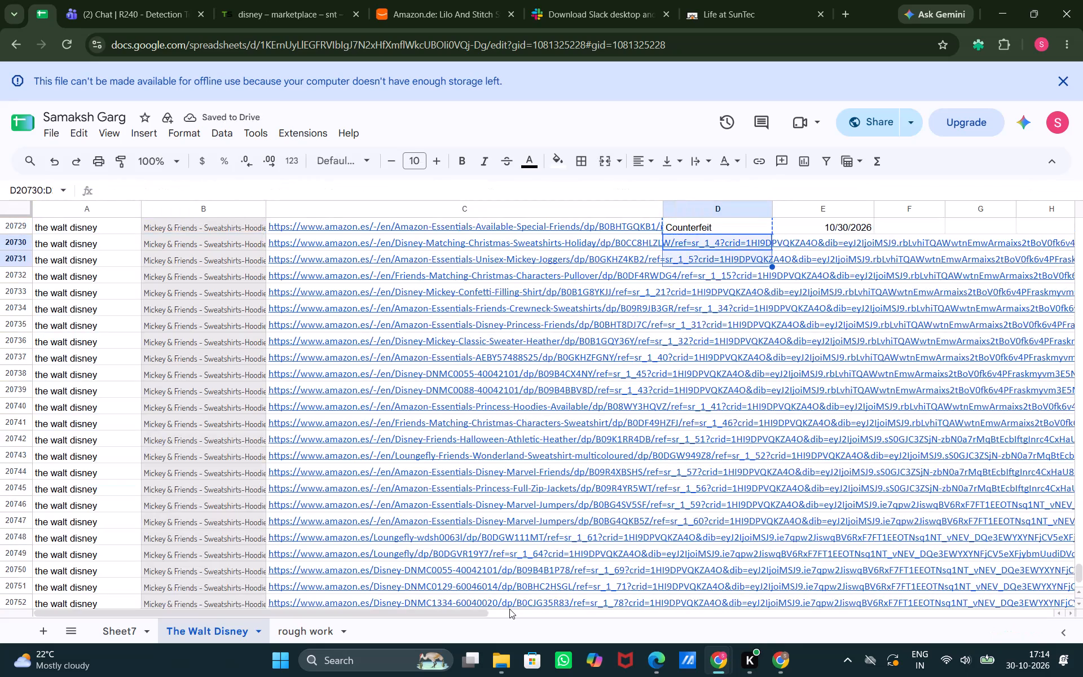
{"action": "key", "text": "shift+Up"}
{"action": "key", "text": "shift+Up"}
{"action": "key", "text": "shift+Up"}
{"action": "key", "text": "shift+Up"}
{"action": "key", "text": "shift+Up"}
{"action": "key", "text": "shift+Up"}
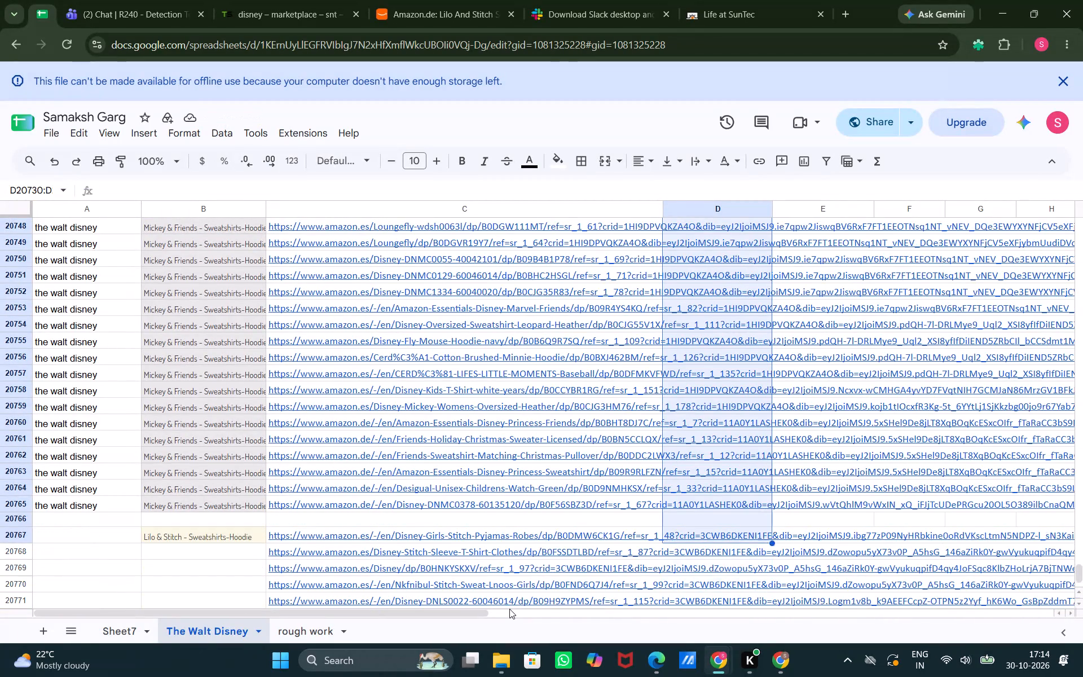
{"action": "key", "text": "ctrl+v"}
Copy the date 10/30/2026 from E20729 down through E20765.
{"action": "key", "text": "Right"}
{"action": "key", "text": "Up"}
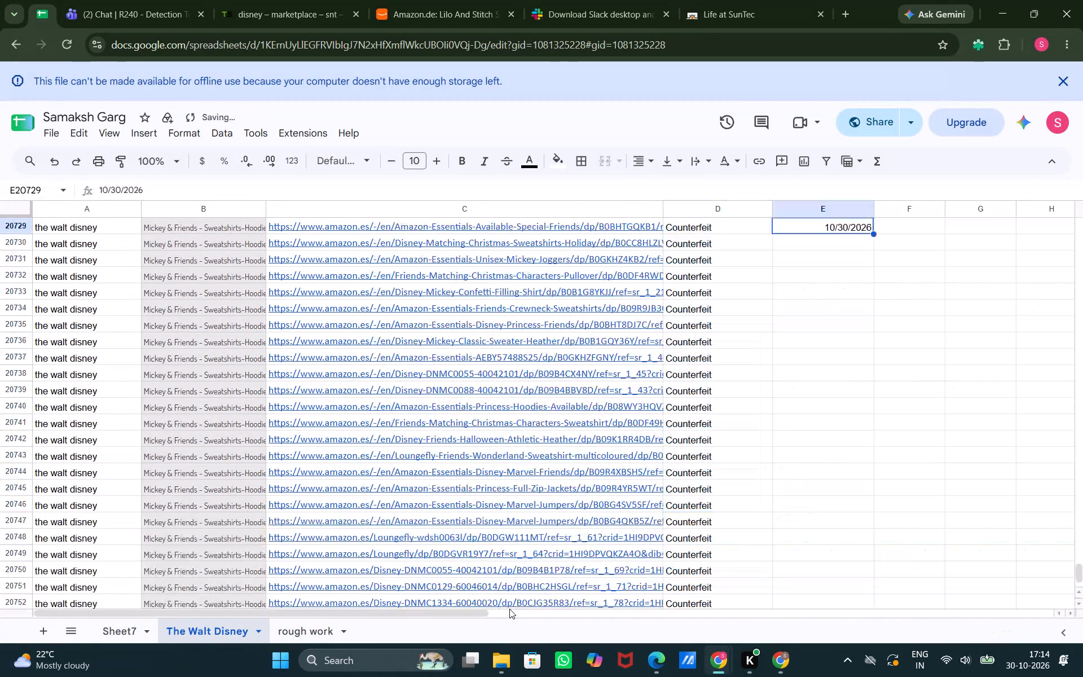
{"action": "key", "text": "ctrl+c"}
{"action": "key", "text": "Down"}
{"action": "key", "text": "shift+Down"}
{"action": "key", "text": "shift+Down"}
{"action": "key", "text": "shift+Down"}
{"action": "key", "text": "shift+Down"}
{"action": "key", "text": "shift+Down"}
{"action": "key", "text": "shift+Down"}
{"action": "key", "text": "shift+Down"}
{"action": "key", "text": "shift+Down"}
{"action": "key", "text": "shift+Down"}
{"action": "key", "text": "shift+Down"}
{"action": "key", "text": "shift+Down"}
{"action": "key", "text": "shift+Down"}
{"action": "key", "text": "shift+Down"}
{"action": "key", "text": "shift+Down"}
{"action": "key", "text": "shift+Down"}
{"action": "key", "text": "shift+Down"}
{"action": "key", "text": "shift+Down"}
{"action": "key", "text": "shift+Down"}
{"action": "key", "text": "shift+Down"}
{"action": "key", "text": "shift+Down"}
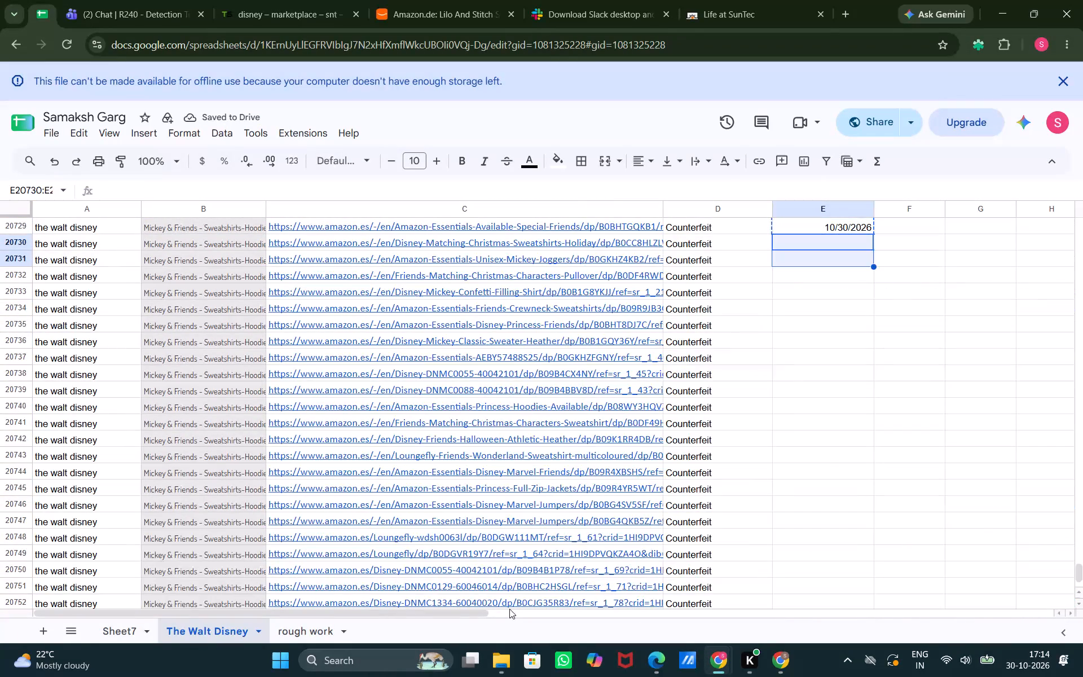
{"action": "key", "text": "shift+Up"}
{"action": "key", "text": "shift+Up"}
{"action": "key", "text": "shift+Up"}
{"action": "key", "text": "shift+Up"}
{"action": "key", "text": "shift+Up"}
{"action": "key", "text": "shift+Up"}
{"action": "key", "text": "shift+Up"}
{"action": "key", "text": "shift+Up"}
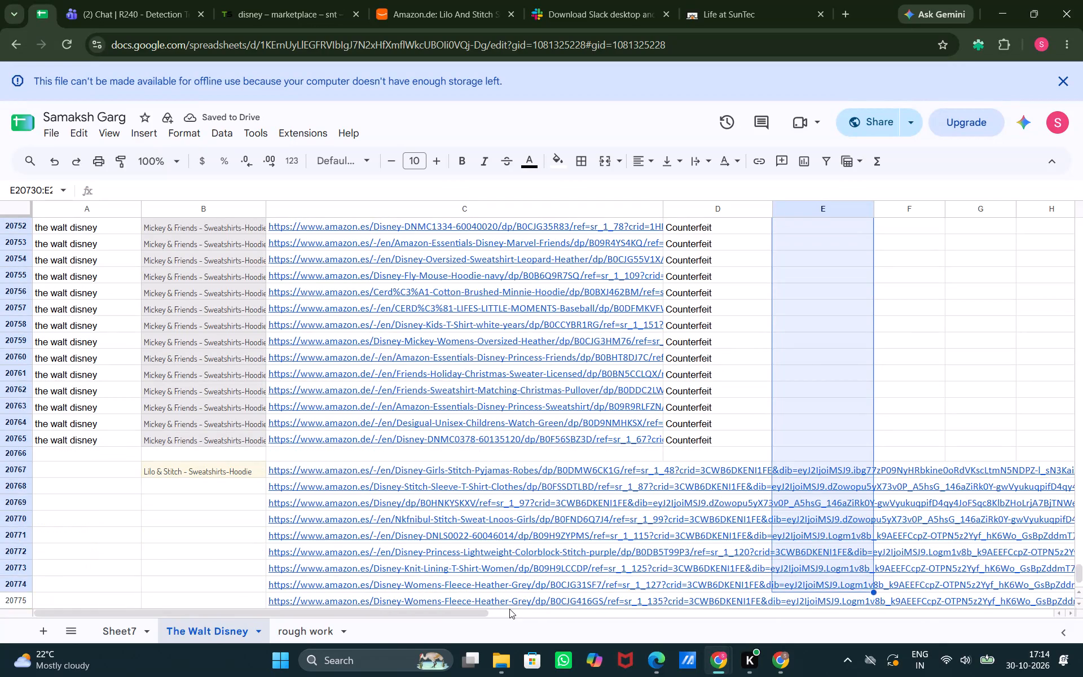
{"action": "key", "text": "shift+Up"}
{"action": "key", "text": "shift+Up"}
{"action": "key", "text": "ctrl+v"}
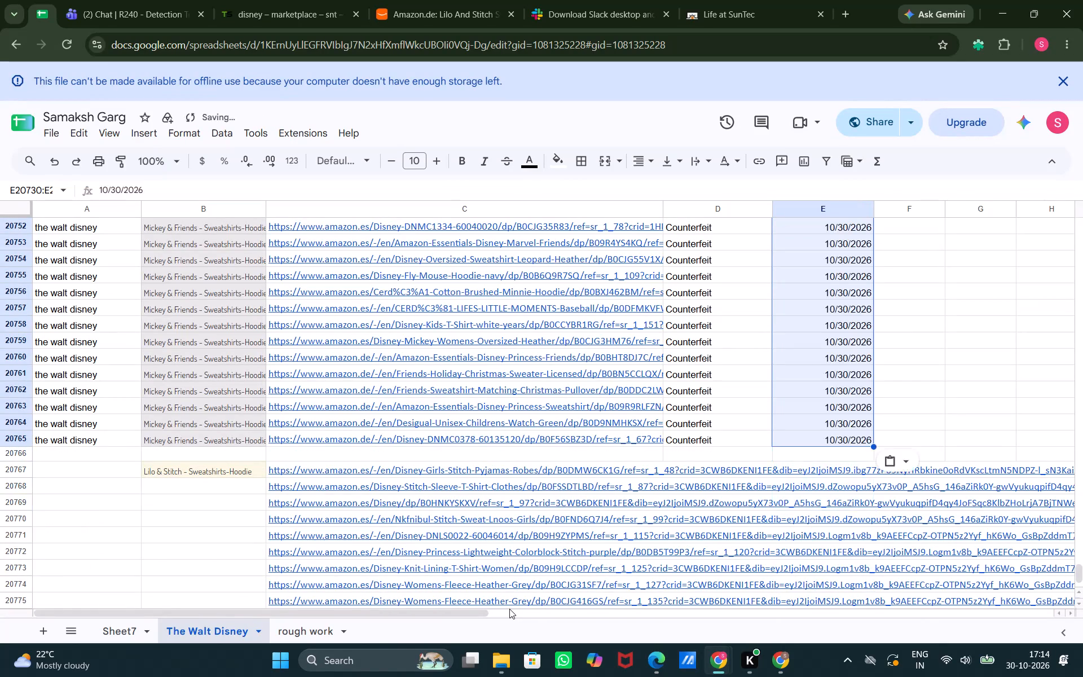
Copy the label Lilo & Stitch - Sweatshirts-Hoodie from B20767 down through B20791.
{"action": "key", "text": "Down"}
{"action": "key", "text": "ctrl+Down"}
{"action": "key", "text": "Down"}
{"action": "key", "text": "Down"}
{"action": "key", "text": "Left"}
{"action": "key", "text": "Left"}
{"action": "key", "text": "Left"}
{"action": "key", "text": "Left"}
{"action": "key", "text": "Left"}
{"action": "key", "text": "Left"}
{"action": "key", "text": "Left"}
{"action": "key", "text": "Left"}
{"action": "key", "text": "Left"}
{"action": "key", "text": "Left"}
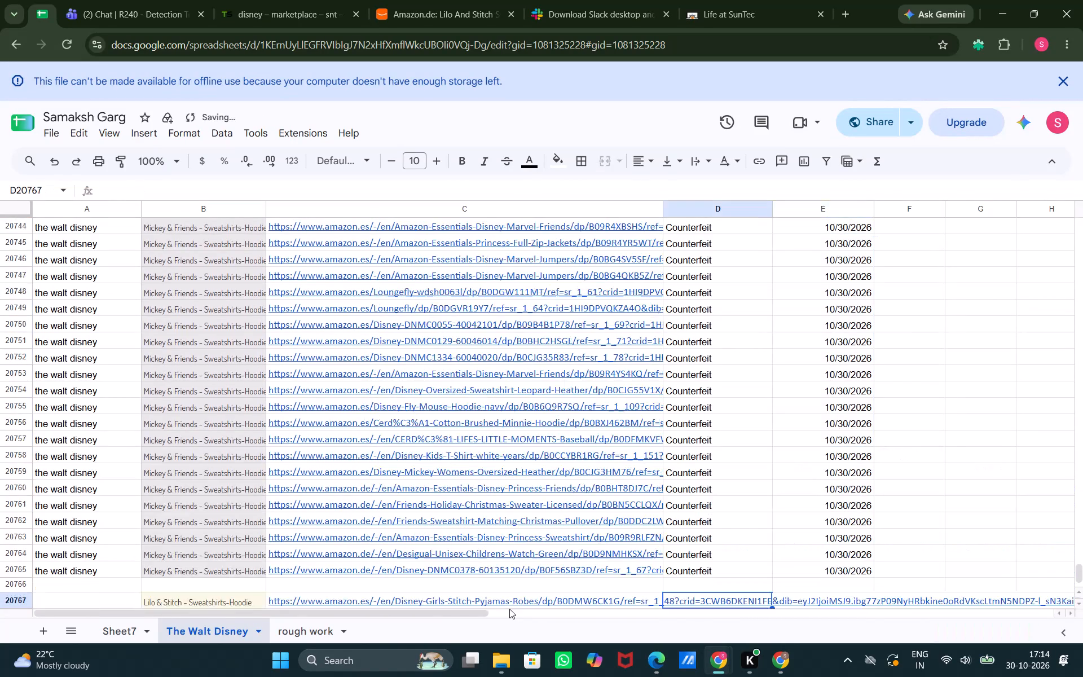
{"action": "key", "text": "Right"}
{"action": "key", "text": "ctrl+c"}
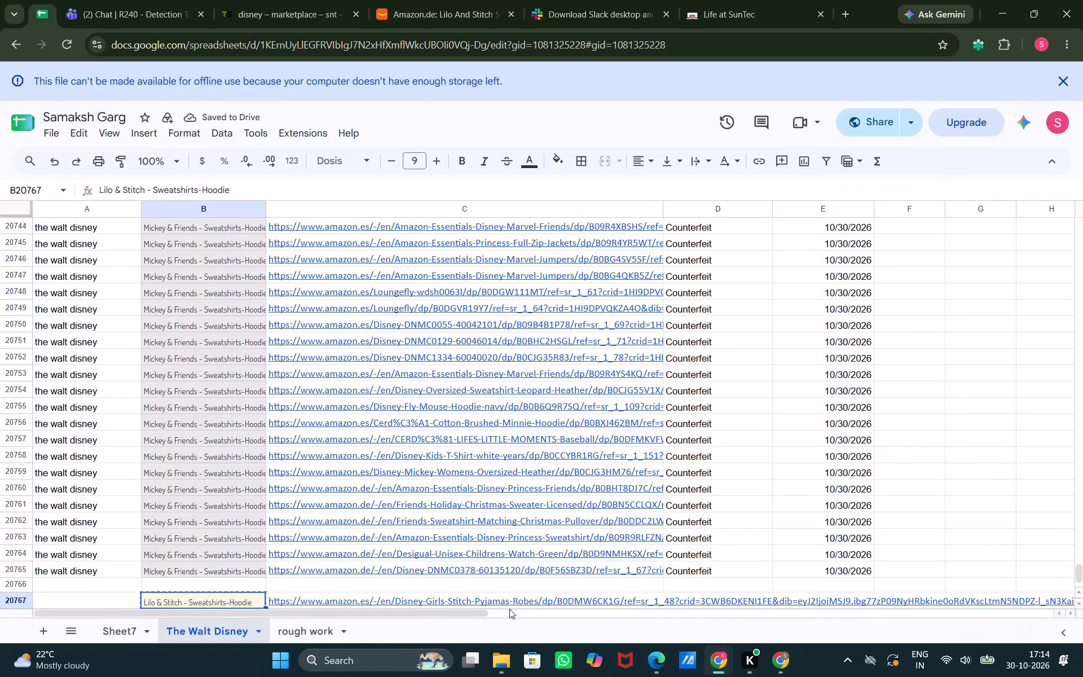
{"action": "key", "text": "Down"}
{"action": "key", "text": "shift+Down"}
{"action": "key", "text": "shift+Down"}
{"action": "key", "text": "shift+Down"}
{"action": "key", "text": "shift+Down"}
{"action": "key", "text": "shift+Down"}
{"action": "key", "text": "shift+Down"}
{"action": "key", "text": "shift+Down"}
{"action": "key", "text": "shift+Down"}
{"action": "key", "text": "shift+Down"}
{"action": "key", "text": "shift+Down"}
{"action": "key", "text": "shift+Down"}
{"action": "key", "text": "shift+Down"}
{"action": "key", "text": "shift+Down"}
{"action": "key", "text": "shift+Down"}
{"action": "key", "text": "shift+Down"}
{"action": "key", "text": "shift+Down"}
{"action": "key", "text": "shift+Down"}
{"action": "key", "text": "shift+Down"}
{"action": "key", "text": "shift+Down"}
{"action": "key", "text": "shift+Down"}
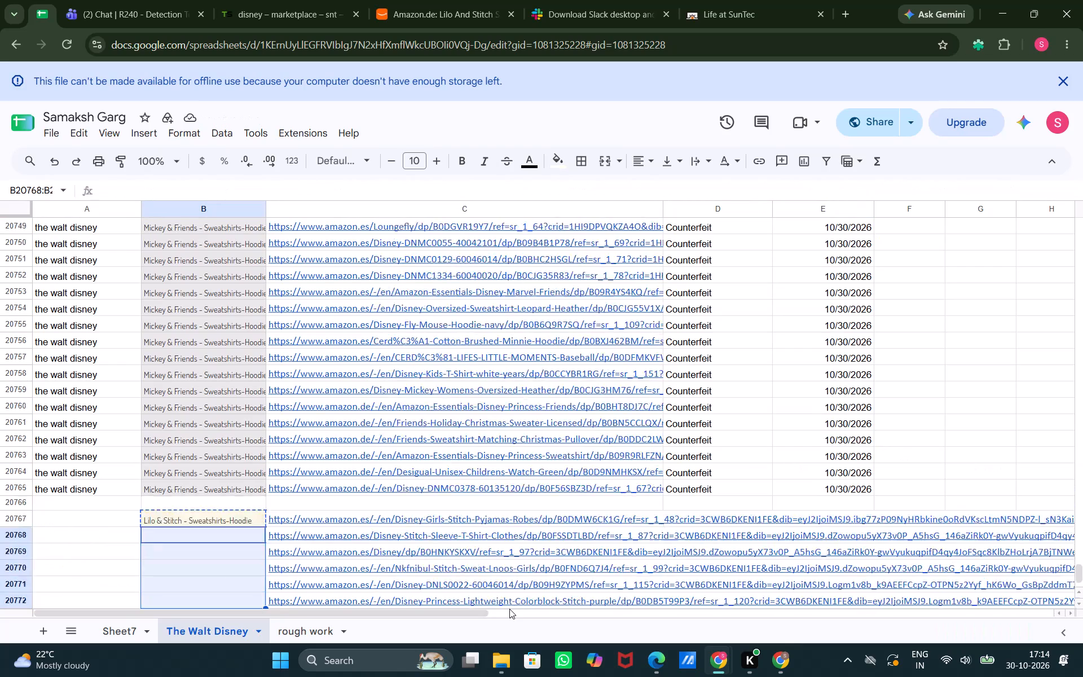
{"action": "key", "text": "shift+Up"}
{"action": "key", "text": "shift+Up"}
{"action": "key", "text": "shift+Up"}
{"action": "key", "text": "shift+Up"}
{"action": "key", "text": "shift+Up"}
{"action": "key", "text": "shift+Up"}
{"action": "key", "text": "shift+Up"}
{"action": "key", "text": "shift+Up"}
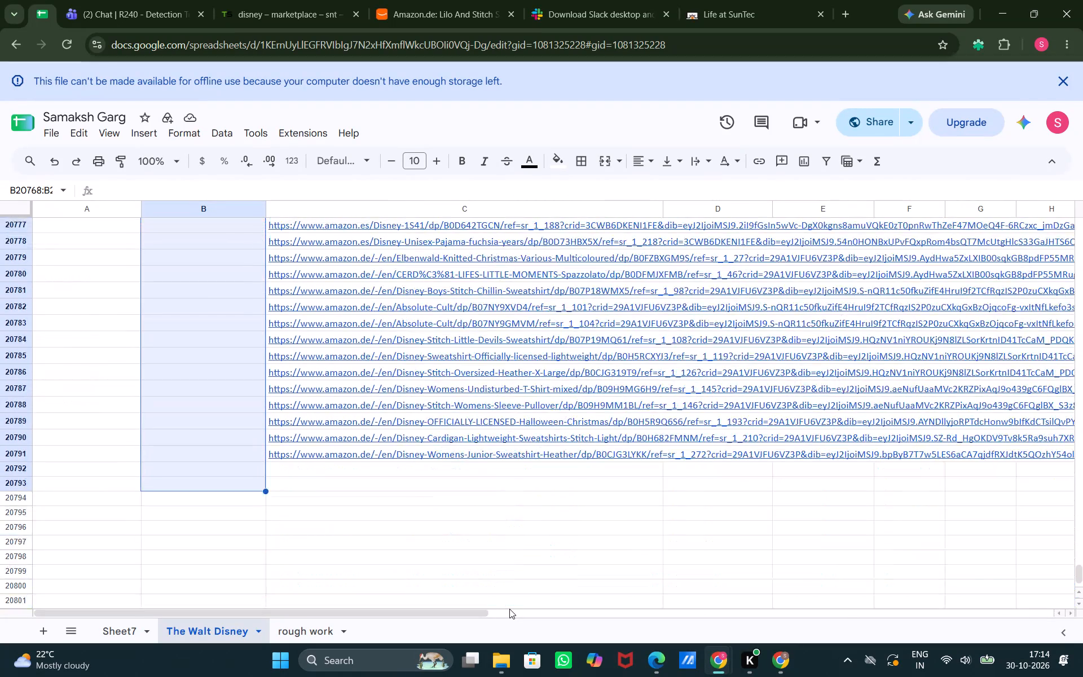
{"action": "key", "text": "shift+Up"}
{"action": "key", "text": "shift+Up"}
{"action": "key", "text": "ctrl+v"}
Copy the brand entry "the walt disney" from A20765 into A20767 down through A20791.
{"action": "key", "text": "Up"}
{"action": "key", "text": "Left"}
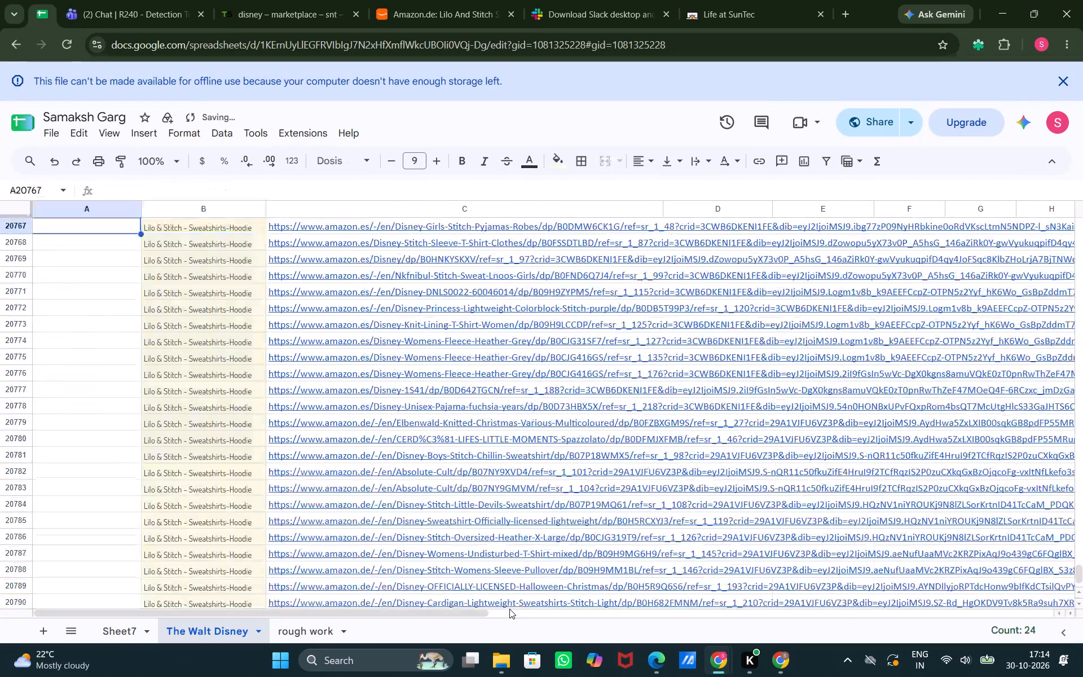
{"action": "key", "text": "Down"}
{"action": "key", "text": "Up"}
{"action": "key", "text": "Down"}
{"action": "key", "text": "Down"}
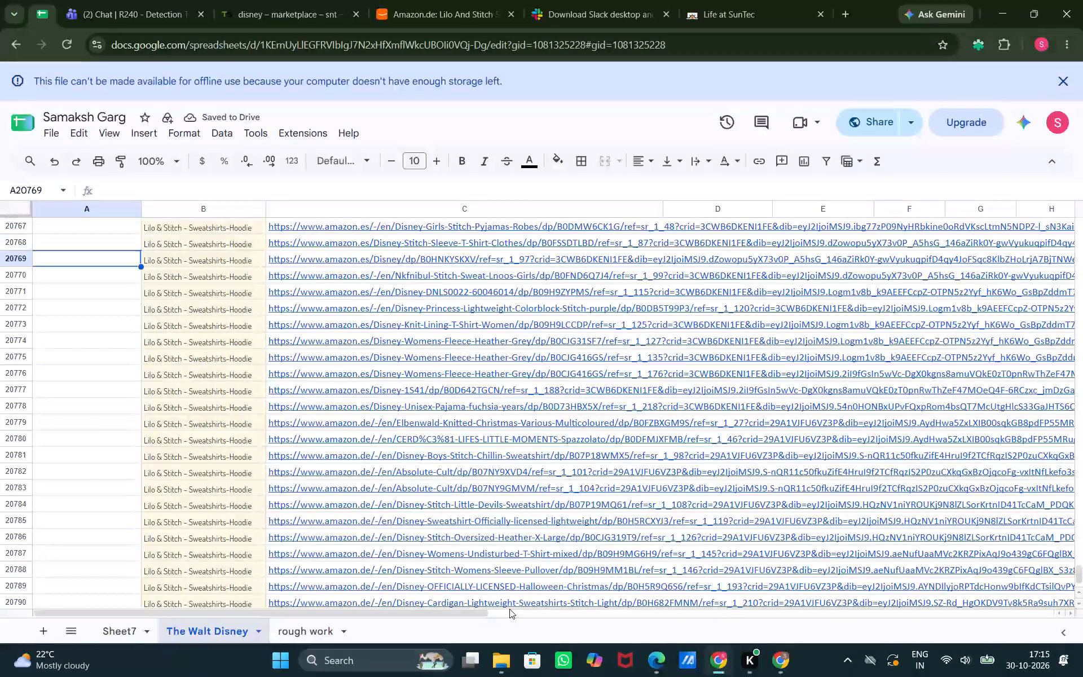
{"action": "key", "text": "Up"}
{"action": "key", "text": "Up"}
{"action": "key", "text": "Up"}
{"action": "key", "text": "Up"}
{"action": "key", "text": "ctrl+c"}
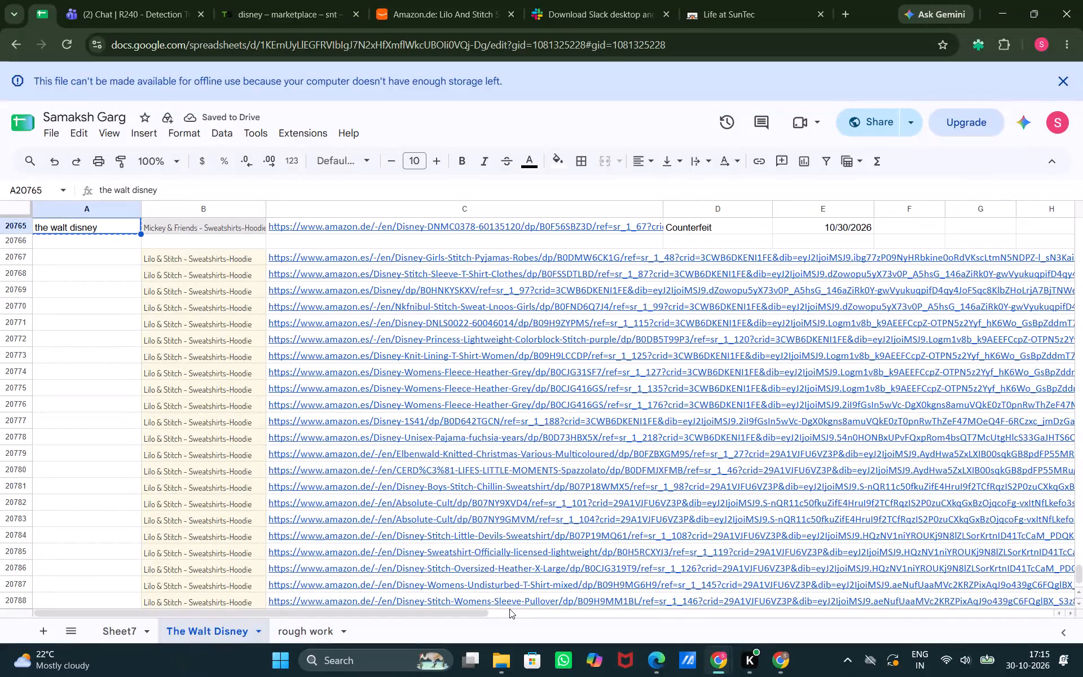
{"action": "key", "text": "Down"}
{"action": "key", "text": "Down"}
{"action": "key", "text": "ctrl+v"}
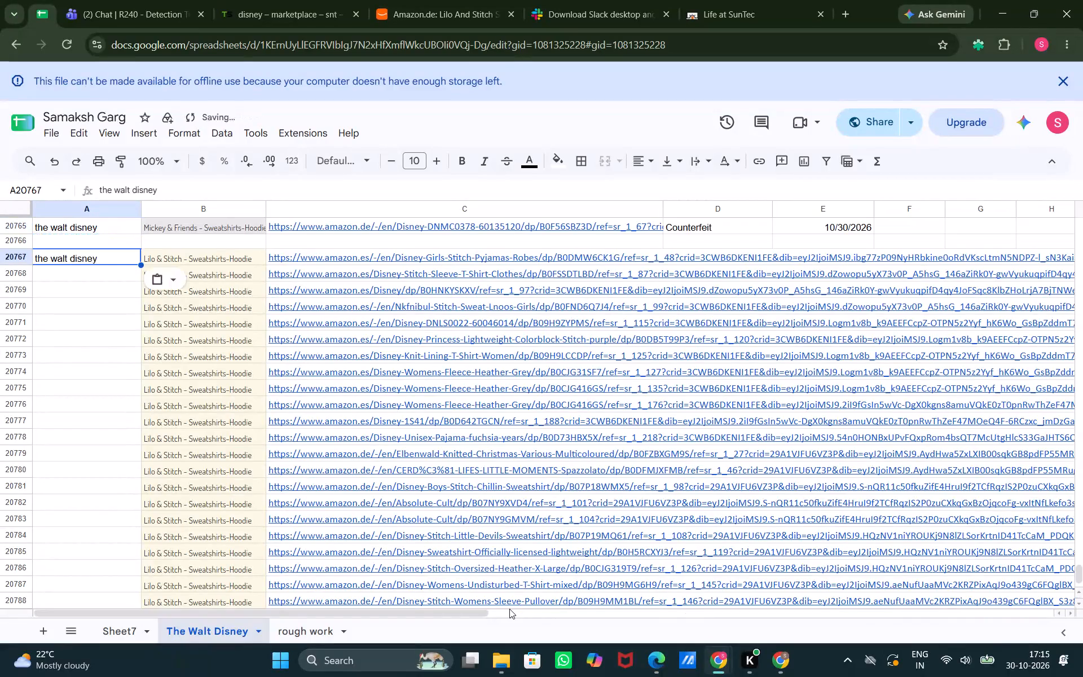
{"action": "key", "text": "Down"}
{"action": "key", "text": "shift+Down"}
{"action": "key", "text": "shift+Down"}
{"action": "key", "text": "shift+Down"}
{"action": "key", "text": "shift+Down"}
{"action": "key", "text": "shift+Down"}
{"action": "key", "text": "shift+Down"}
{"action": "key", "text": "shift+Down"}
{"action": "key", "text": "shift+Down"}
{"action": "key", "text": "shift+Down"}
{"action": "key", "text": "shift+Down"}
{"action": "key", "text": "shift+Down"}
{"action": "key", "text": "shift+Down"}
{"action": "key", "text": "shift+Down"}
{"action": "key", "text": "shift+Down"}
{"action": "key", "text": "shift+Down"}
{"action": "key", "text": "shift+Down"}
{"action": "key", "text": "shift+Down"}
{"action": "key", "text": "shift+Down"}
{"action": "key", "text": "shift+Down"}
{"action": "key", "text": "shift+Down"}
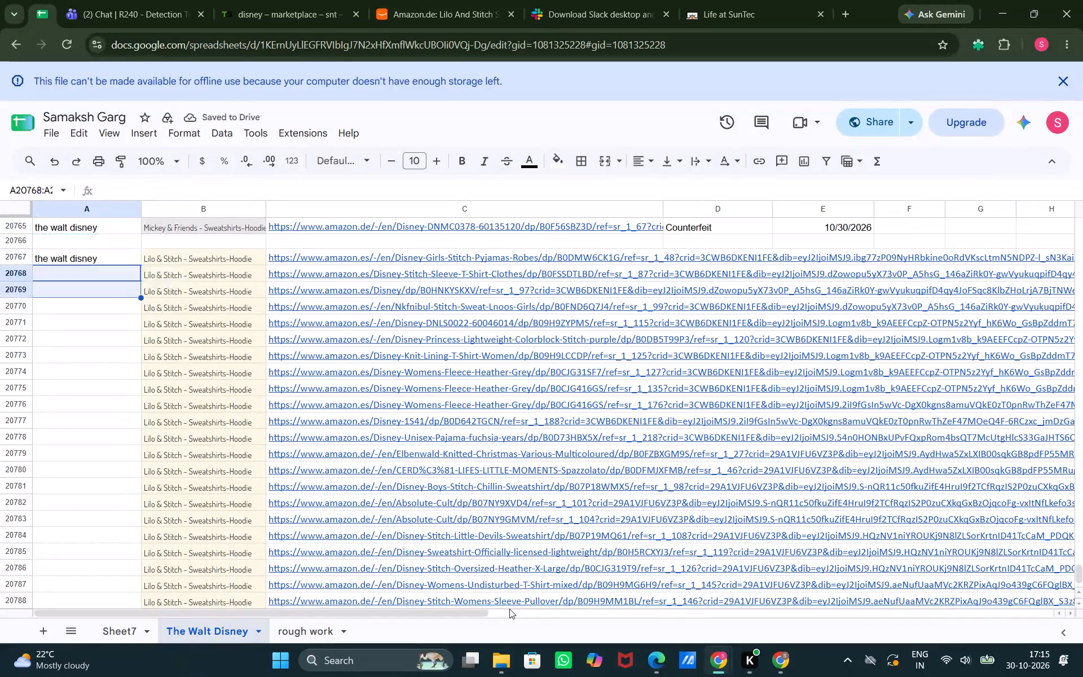
{"action": "key", "text": "shift+Up"}
{"action": "key", "text": "shift+Up"}
{"action": "key", "text": "shift+Up"}
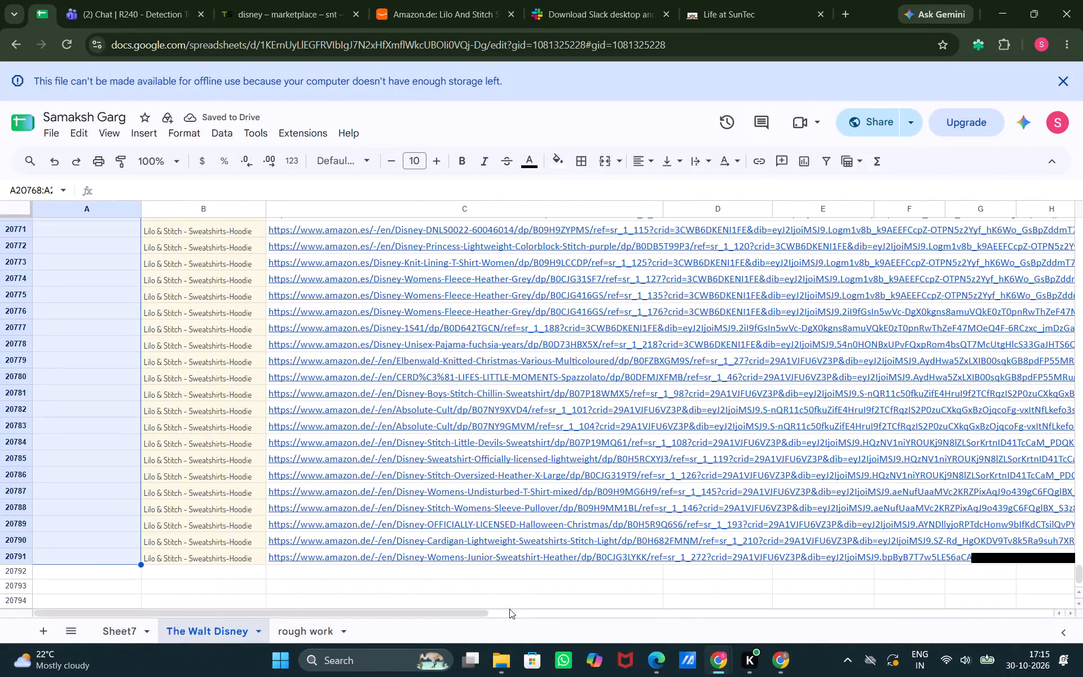
{"action": "key", "text": "ctrl+v"}
Copy the "copyright artwork" entry from D20727 into D20767 down through D20791.
{"action": "key", "text": "Right"}
{"action": "key", "text": "Right"}
{"action": "key", "text": "Right"}
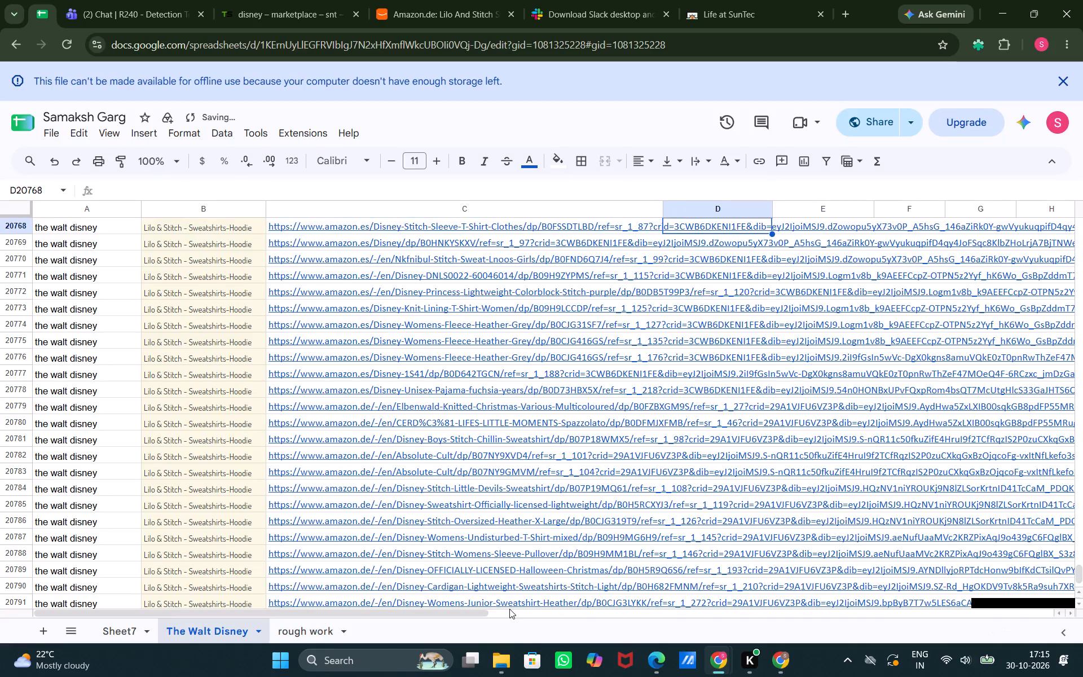
{"action": "key", "text": "Up"}
{"action": "key", "text": "Up"}
{"action": "key", "text": "Up"}
{"action": "key", "text": "ctrl+Up"}
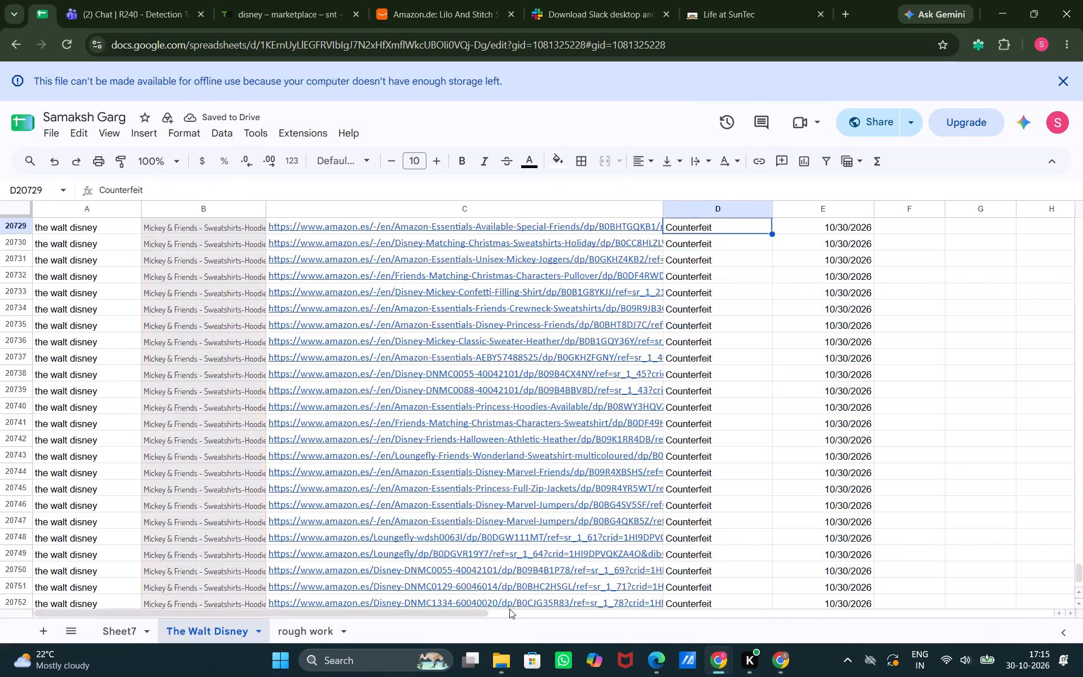
{"action": "key", "text": "ctrl+Up"}
{"action": "key", "text": "ctrl+c"}
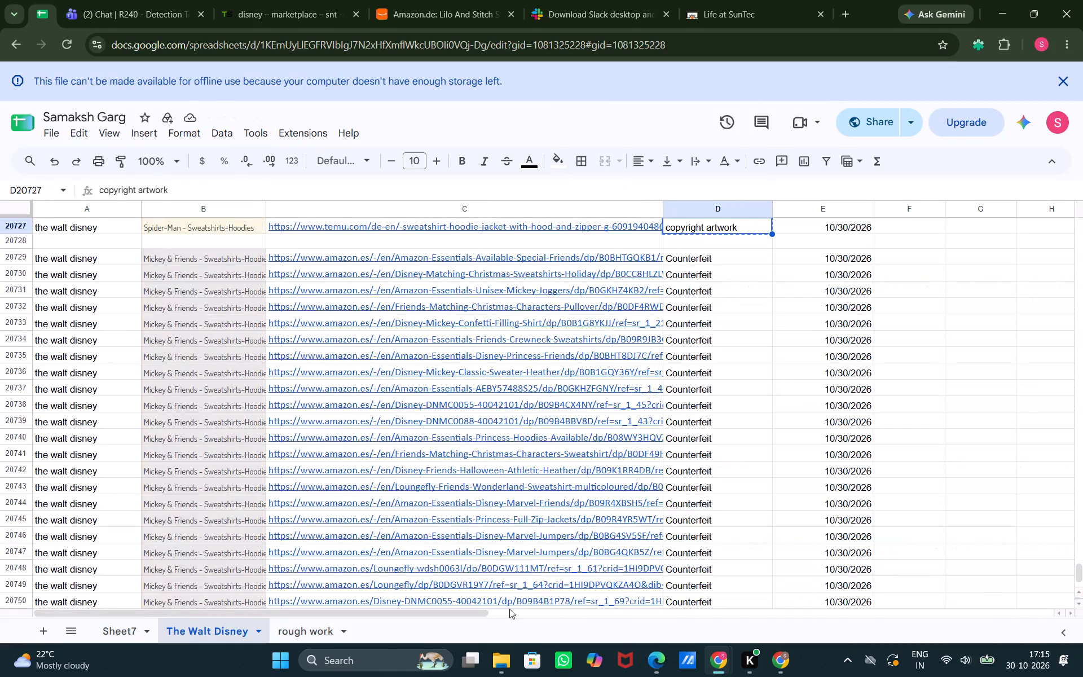
{"action": "key", "text": "Down"}
{"action": "key", "text": "Down"}
{"action": "key", "text": "ctrl+Down"}
{"action": "key", "text": "Down"}
{"action": "key", "text": "Down"}
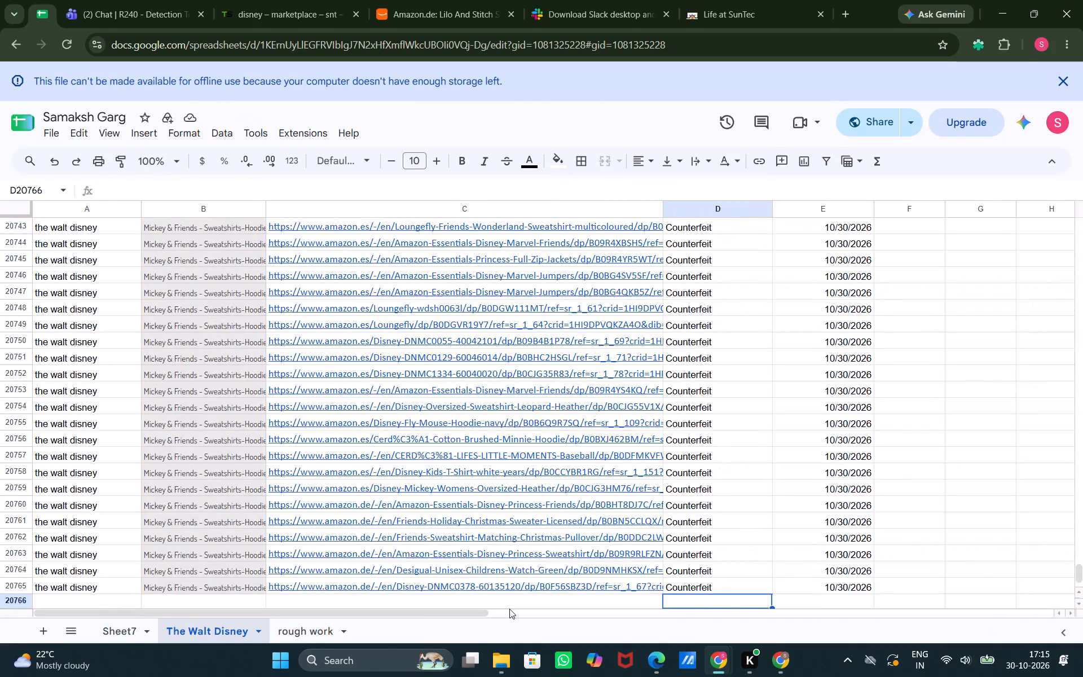
{"action": "key", "text": "ctrl+v"}
{"action": "key", "text": "Down"}
{"action": "key", "text": "shift+Down"}
{"action": "key", "text": "shift+Down"}
{"action": "key", "text": "shift+Down"}
{"action": "key", "text": "shift+Down"}
{"action": "key", "text": "shift+Down"}
{"action": "key", "text": "shift+Down"}
{"action": "key", "text": "shift+Down"}
{"action": "key", "text": "shift+Down"}
{"action": "key", "text": "shift+Down"}
{"action": "key", "text": "shift+Down"}
{"action": "key", "text": "shift+Down"}
{"action": "key", "text": "shift+Down"}
{"action": "key", "text": "shift+Down"}
{"action": "key", "text": "shift+Down"}
{"action": "key", "text": "shift+Down"}
{"action": "key", "text": "shift+Down"}
{"action": "key", "text": "shift+Down"}
{"action": "key", "text": "shift+Down"}
{"action": "key", "text": "shift+Down"}
{"action": "key", "text": "shift+Down"}
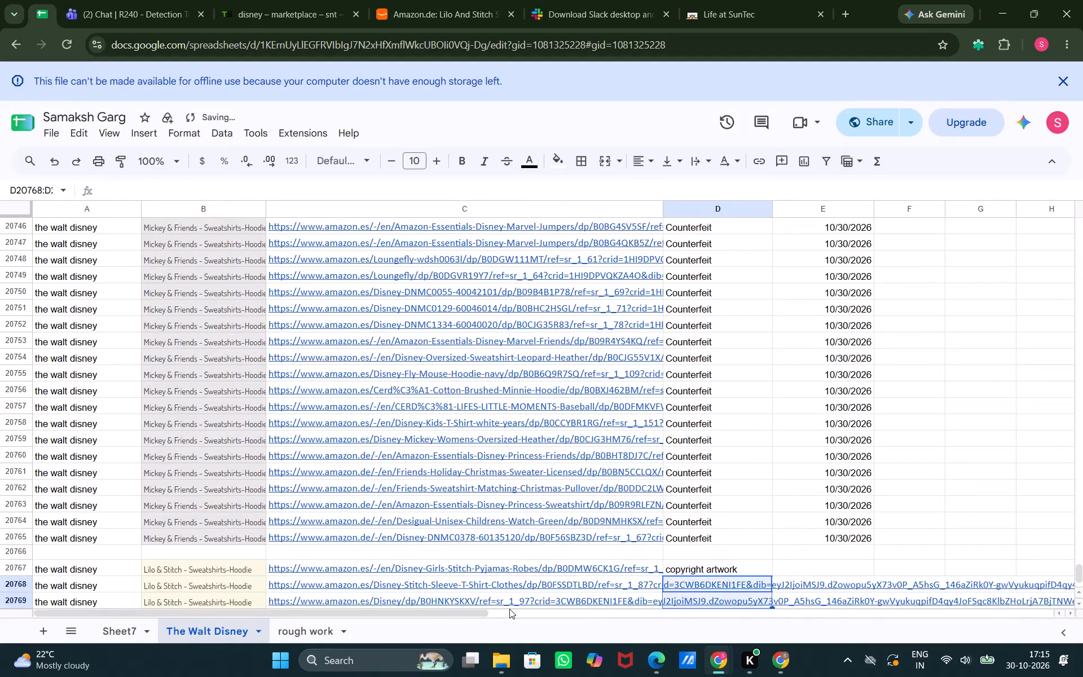
{"action": "key", "text": "shift+Up"}
{"action": "key", "text": "shift+Up"}
{"action": "key", "text": "shift+Up"}
{"action": "key", "text": "shift+Up"}
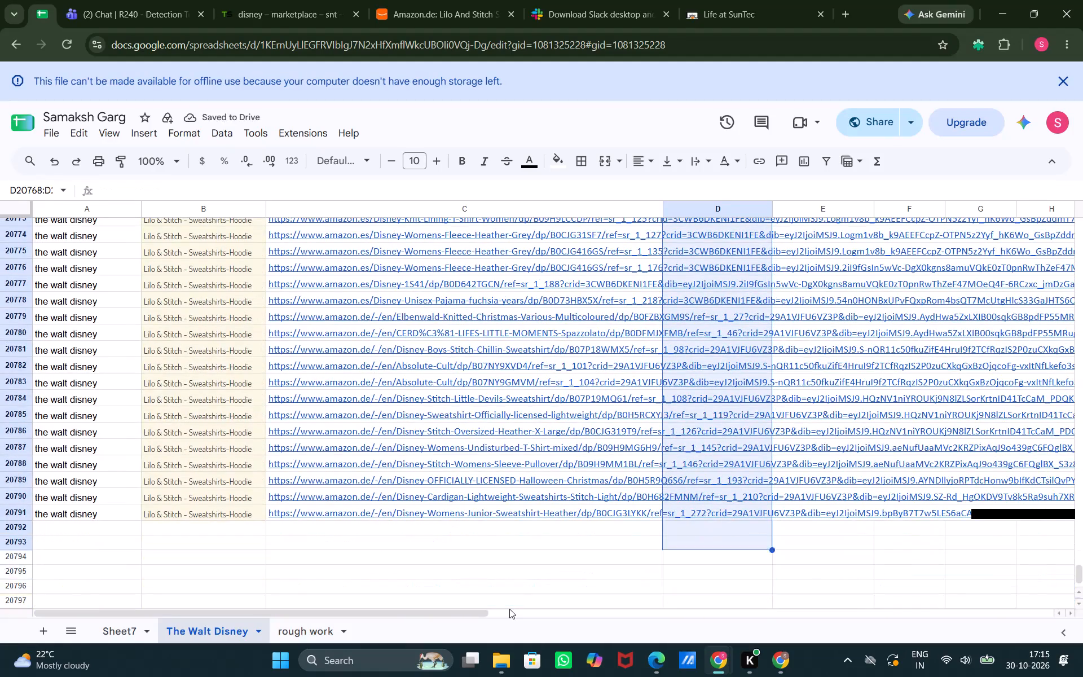
{"action": "key", "text": "shift+Up"}
{"action": "key", "text": "shift+Up"}
{"action": "key", "text": "ctrl+v"}
Enter the current date 10/30/2026 in E20767 and copy it down through E20791.
{"action": "key", "text": "Right"}
{"action": "key", "text": "Up"}
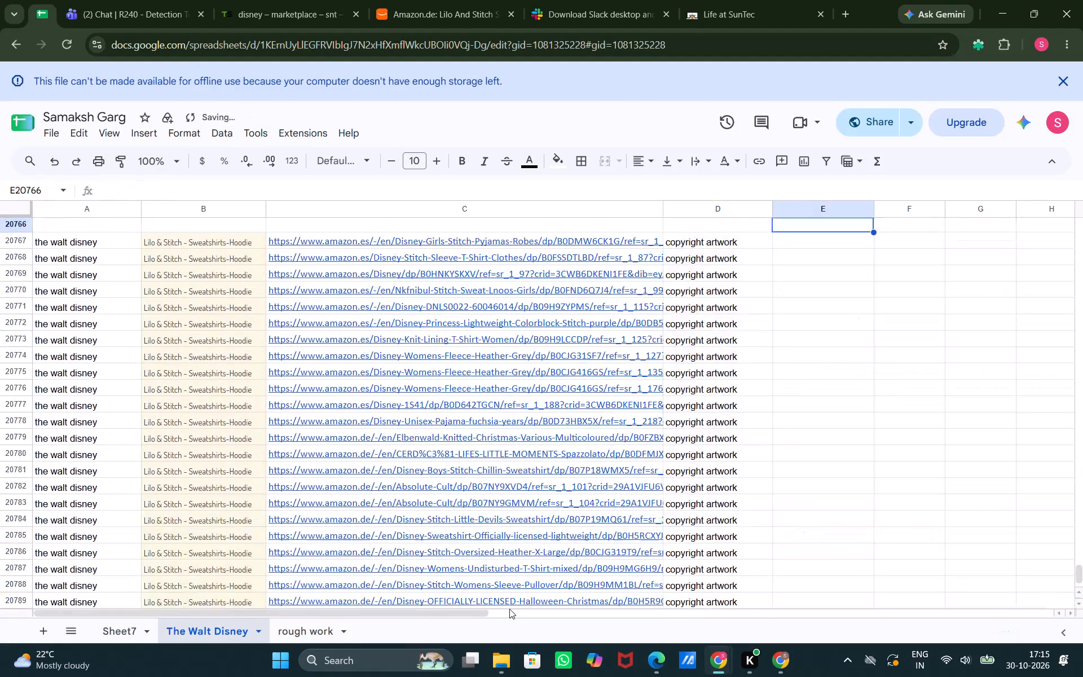
{"action": "key", "text": "Up"}
{"action": "key", "text": "Up"}
{"action": "key", "text": "Down"}
{"action": "key", "text": "Down"}
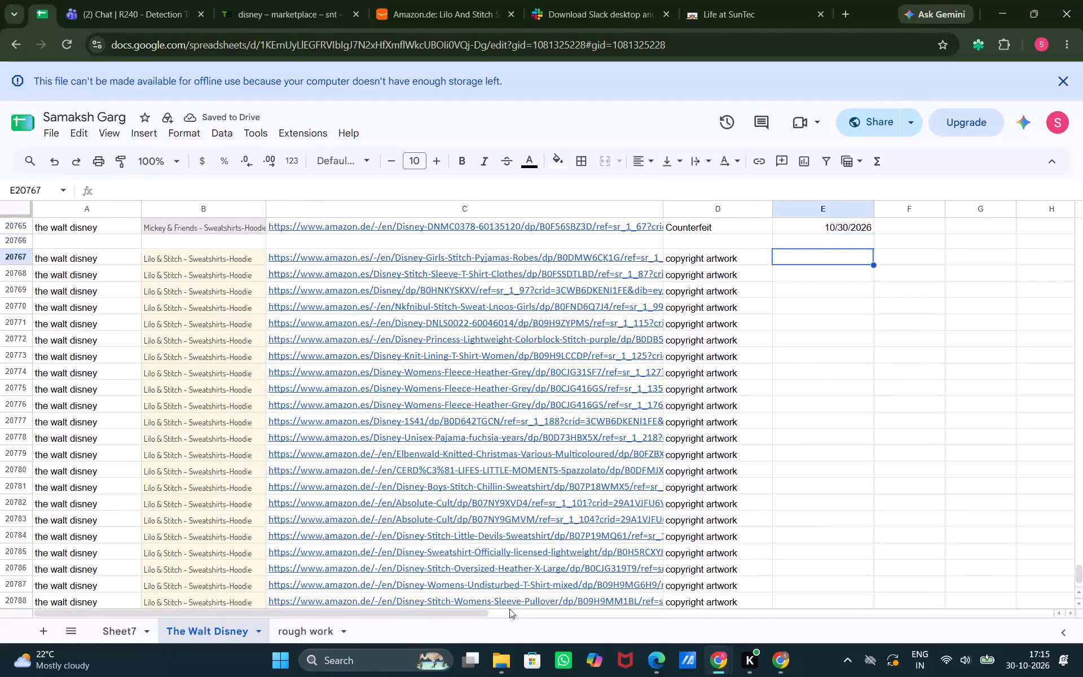
{"action": "key", "text": "ctrl+semicolon"}
{"action": "key", "text": "ctrl+c"}
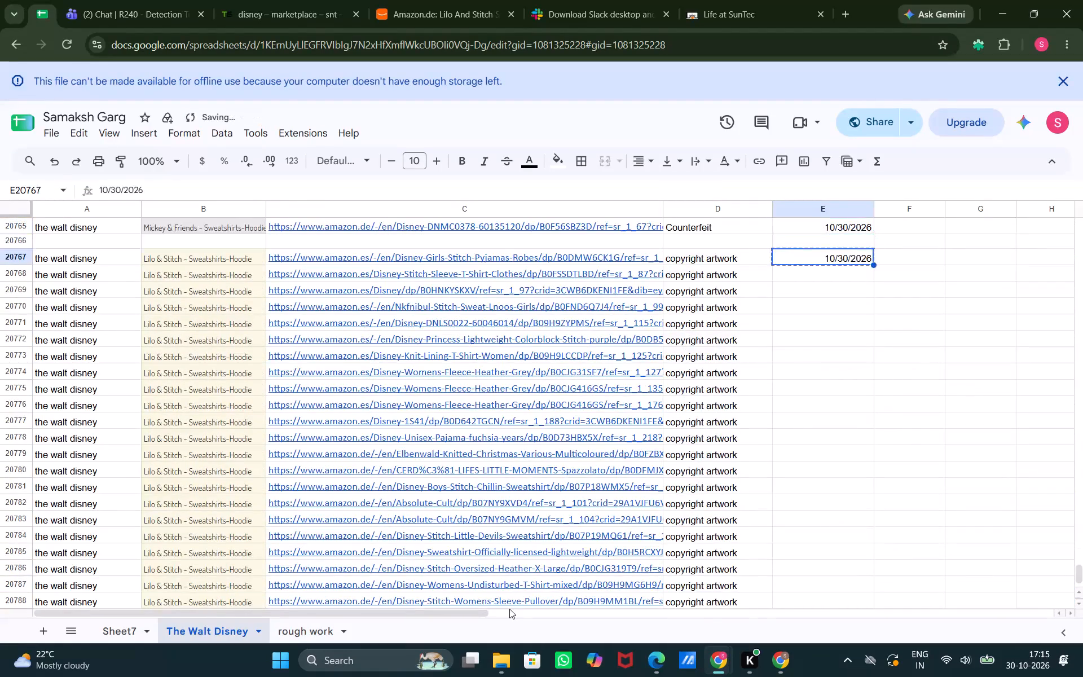
{"action": "key", "text": "Down"}
{"action": "key", "text": "shift+Down"}
{"action": "key", "text": "shift+Down"}
{"action": "key", "text": "shift+Down"}
{"action": "key", "text": "shift+Down"}
{"action": "key", "text": "shift+Down"}
{"action": "key", "text": "shift+Down"}
{"action": "key", "text": "shift+Down"}
{"action": "key", "text": "shift+Down"}
{"action": "key", "text": "shift+Down"}
{"action": "key", "text": "shift+Down"}
{"action": "key", "text": "shift+Down"}
{"action": "key", "text": "shift+Down"}
{"action": "key", "text": "shift+Down"}
{"action": "key", "text": "shift+Down"}
{"action": "key", "text": "shift+Down"}
{"action": "key", "text": "shift+Down"}
{"action": "key", "text": "shift+Down"}
{"action": "key", "text": "shift+Down"}
{"action": "key", "text": "shift+Down"}
{"action": "key", "text": "shift+Down"}
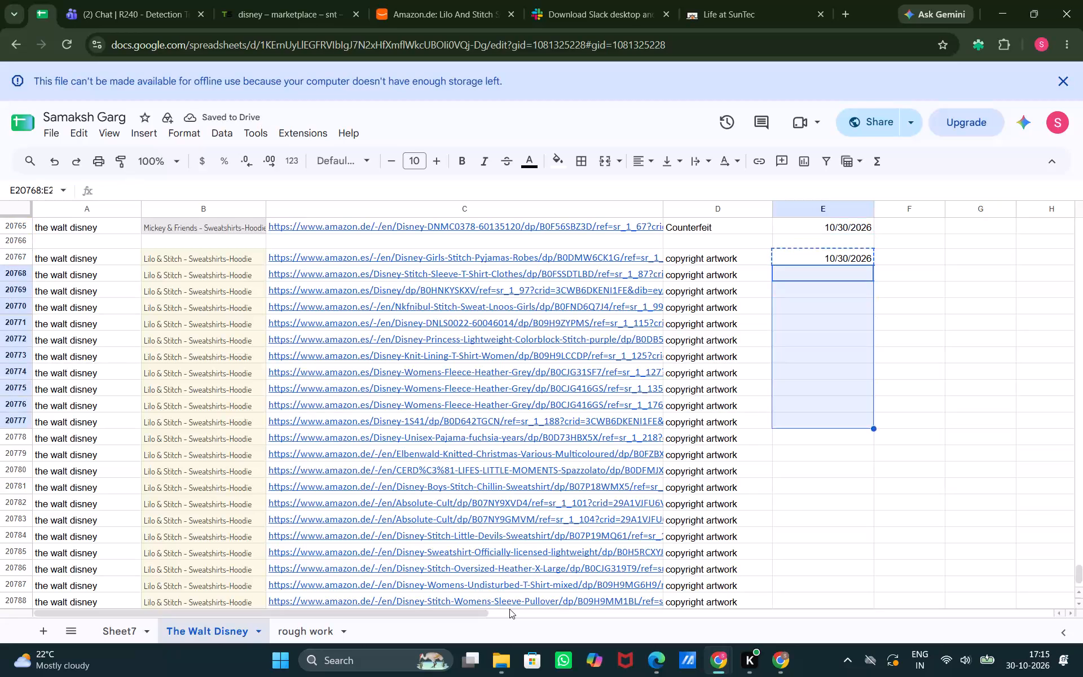
{"action": "key", "text": "shift+Down"}
{"action": "key", "text": "shift+Up"}
{"action": "key", "text": "ctrl+v"}
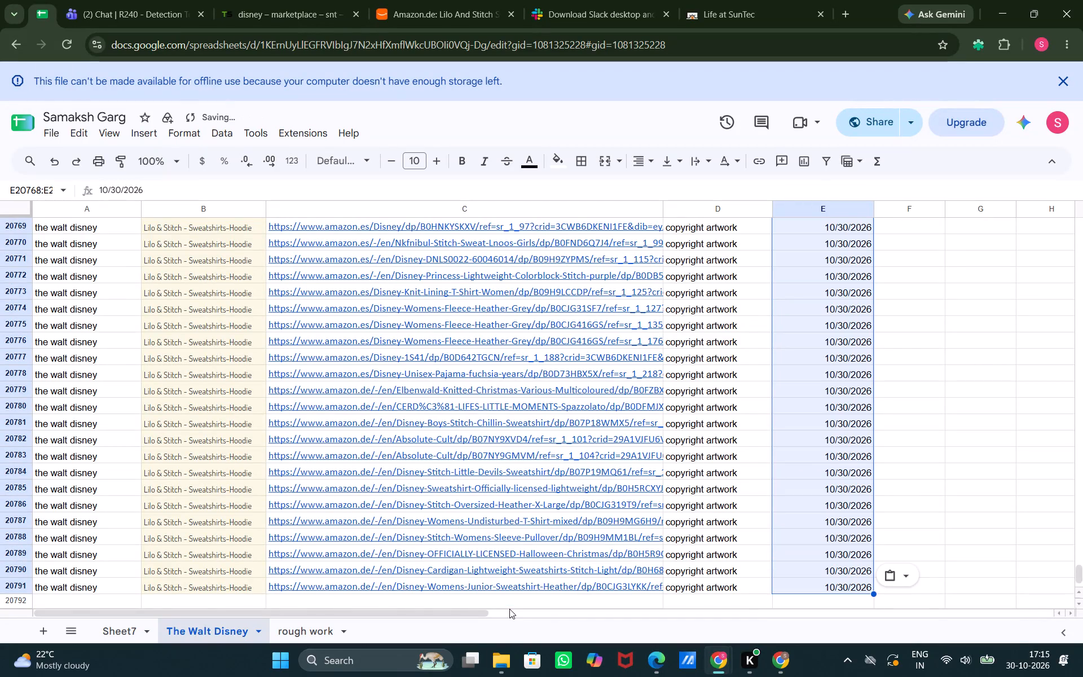
Clear the submitted list in Red Points and set the new incident's asset to Lilo & Stitch - Sweatshirts-Hoodies - 25, using the B20767 label.
{"action": "key", "text": "Up"}
{"action": "key", "text": "Up"}
{"action": "key", "text": "Left"}
{"action": "key", "text": "Left"}
{"action": "key", "text": "Down"}
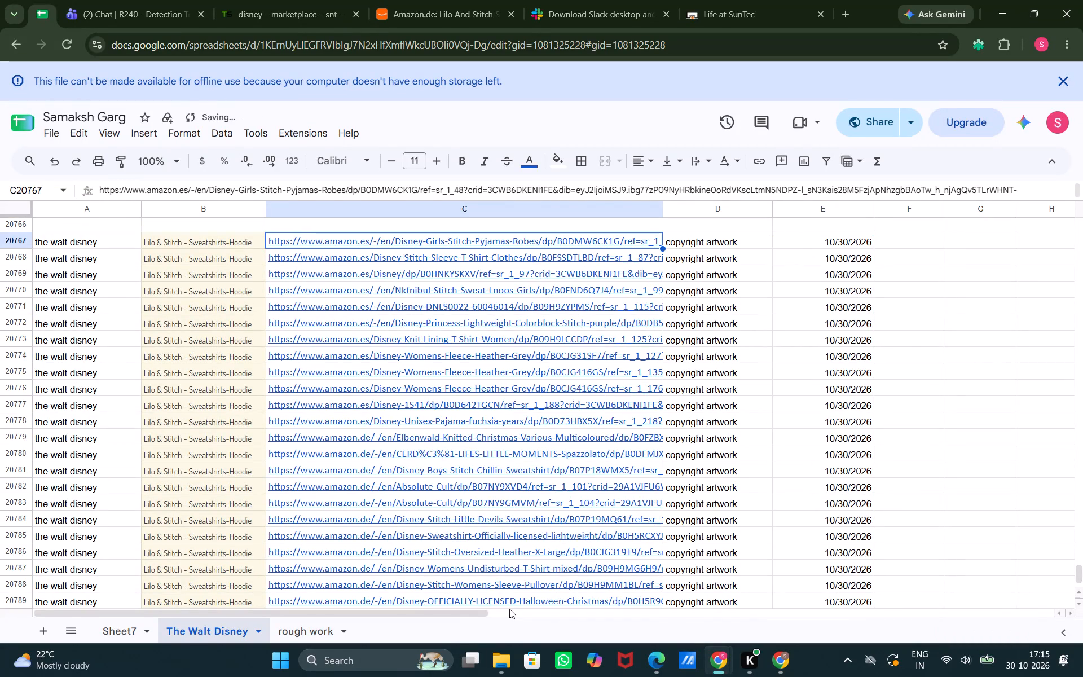
{"action": "key", "text": "Left"}
{"action": "key", "text": "ctrl+c"}
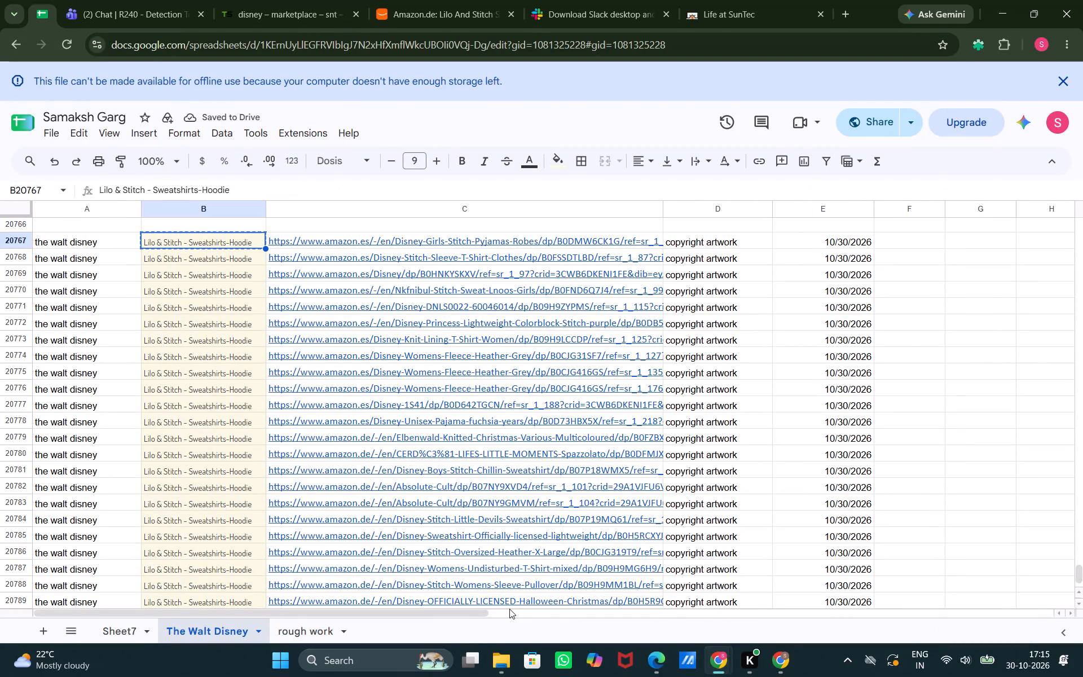
{"action": "key", "text": "alt+Tab"}
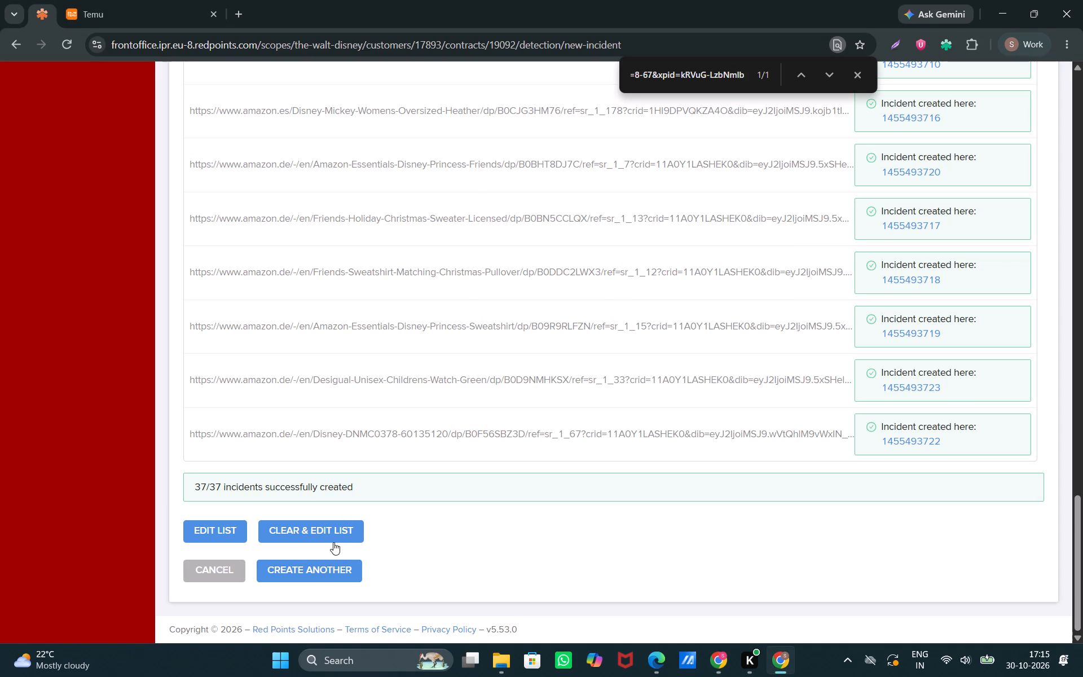
{"action": "left_click", "coordinate": [333, 542]}
{"action": "left_click", "coordinate": [368, 194]}
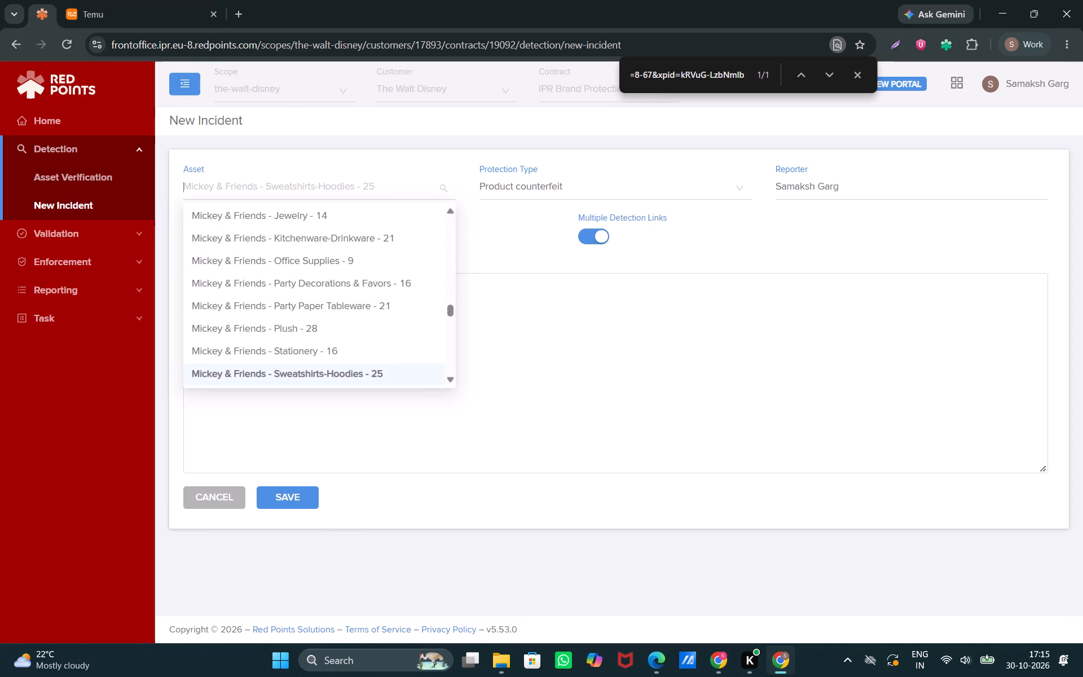
{"action": "key", "text": "ctrl+v"}
{"action": "key", "text": "Return"}
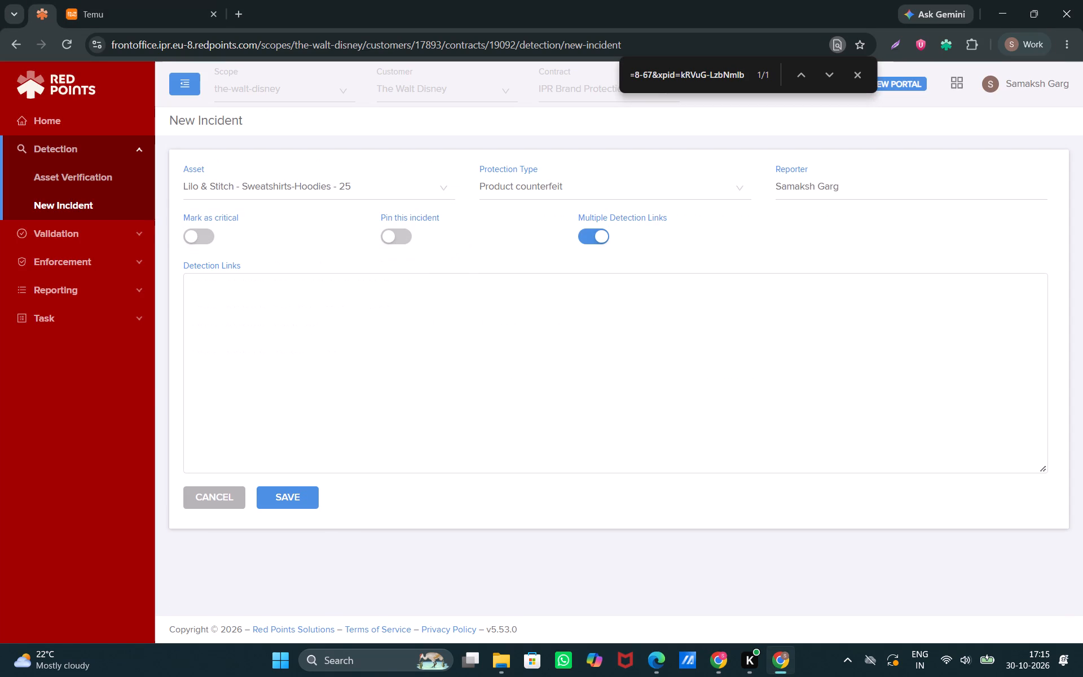
Copy the Lilo & Stitch links from C20767 through C20791 into the incident's Detection Links.
{"action": "left_click", "coordinate": [361, 308]}
{"action": "key", "text": "alt+Tab"}
{"action": "key", "text": "Right"}
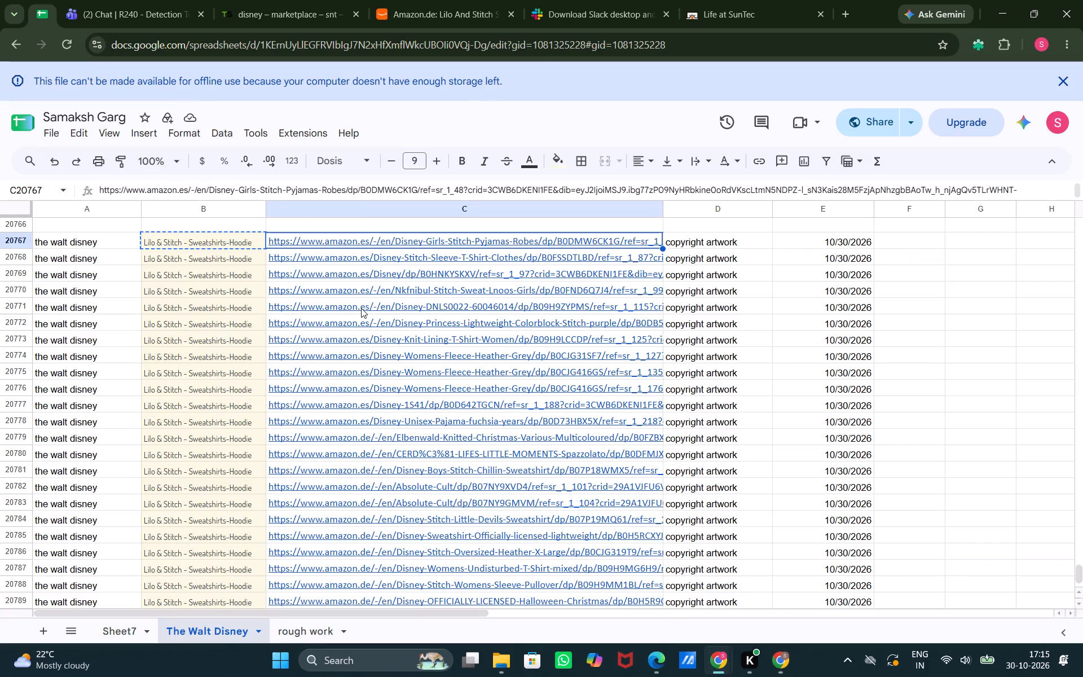
{"action": "key", "text": "ctrl+shift+Down"}
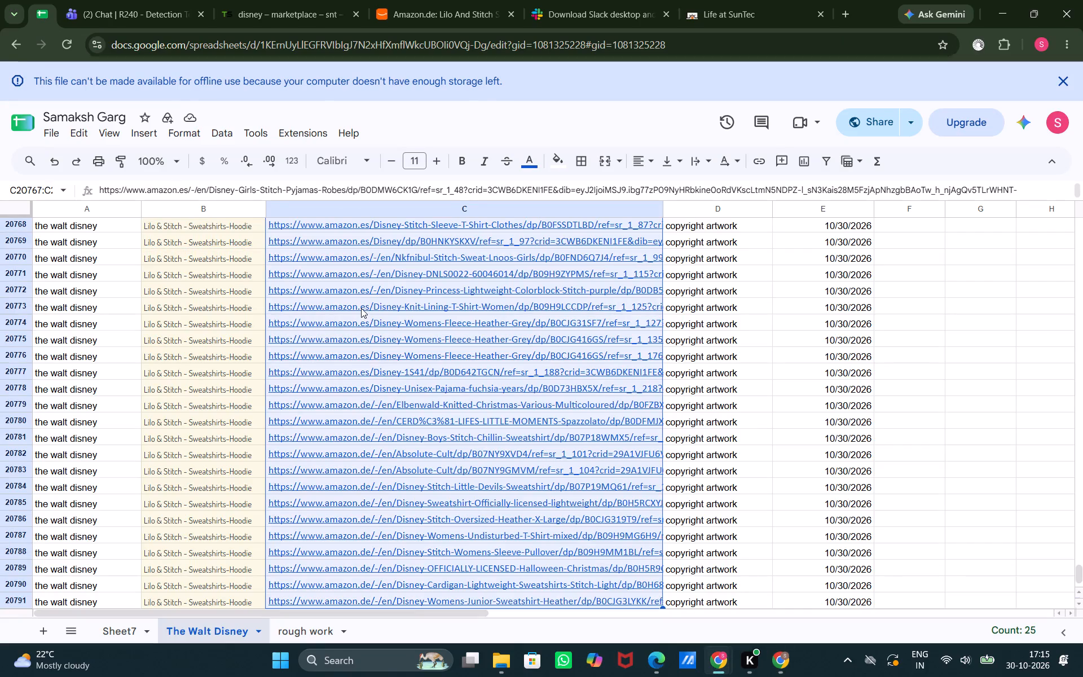
{"action": "key", "text": "ctrl+c"}
{"action": "key", "text": "alt+Tab"}
{"action": "key", "text": "ctrl+v"}
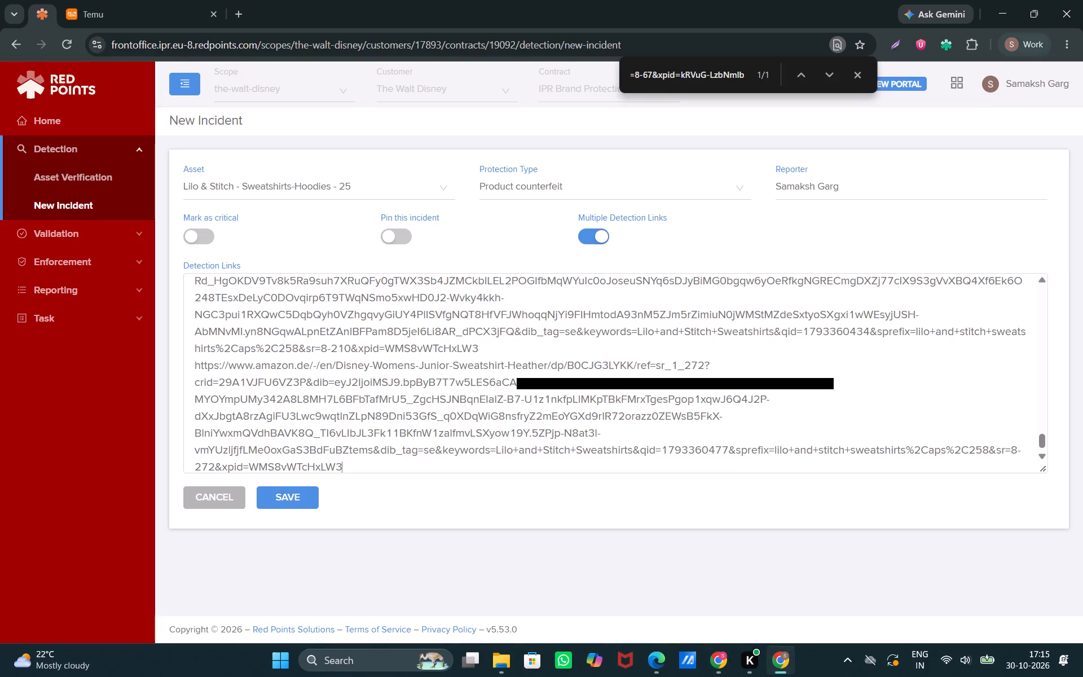
Search the incident form for the block's first link, from C20767, to check it was included.
{"action": "key", "text": "alt+Tab"}
{"action": "key", "text": "Up"}
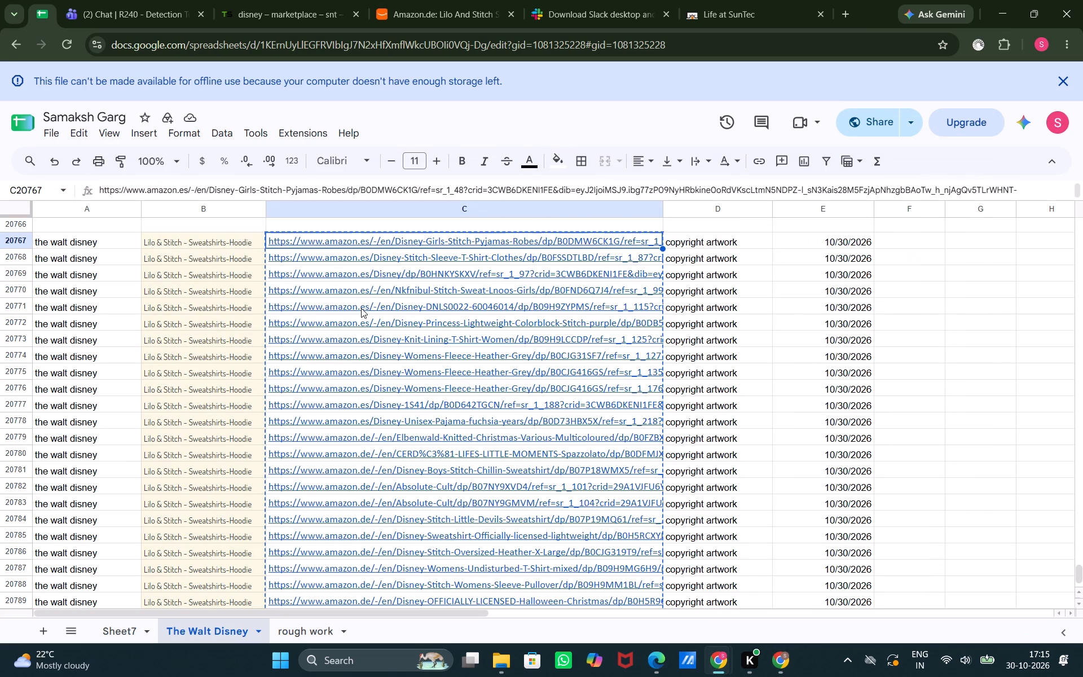
{"action": "key", "text": "Down"}
{"action": "key", "text": "ctrl+c"}
{"action": "key", "text": "alt+Tab"}
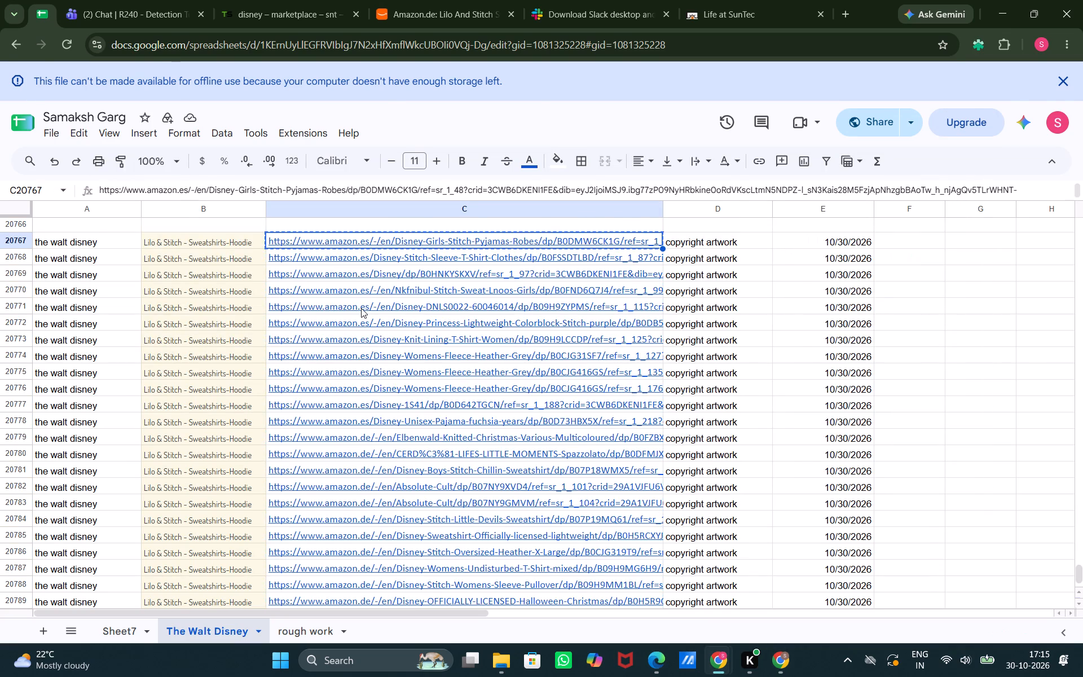
{"action": "triple_click", "coordinate": [698, 76]}
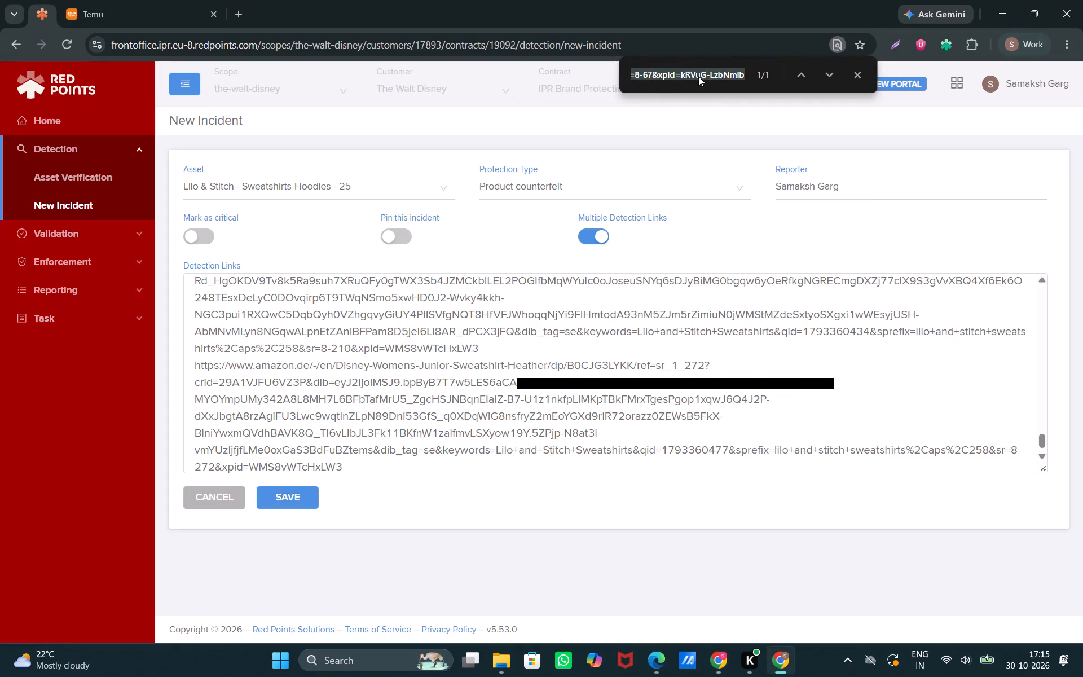
{"action": "key", "text": "BackSpace"}
{"action": "key", "text": "ctrl+v"}
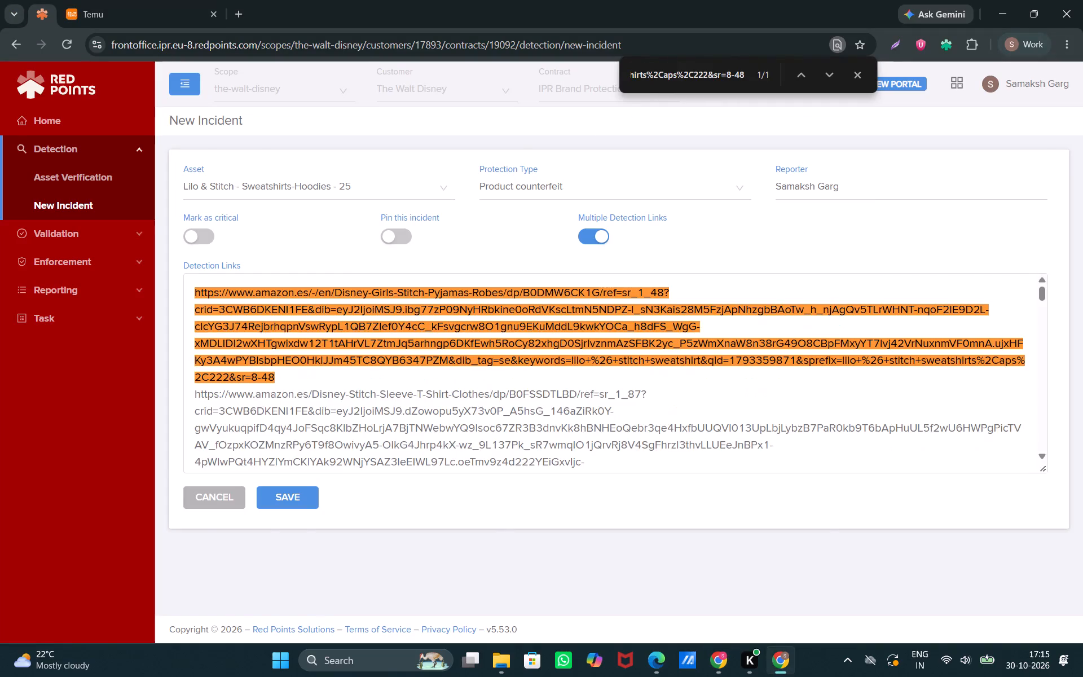
Search the incident form for the block's last link, from C20791, to check it was included.
{"action": "key", "text": "alt+Tab"}
{"action": "key", "text": "ctrl+Down"}
{"action": "key", "text": "Down"}
{"action": "key", "text": "Up"}
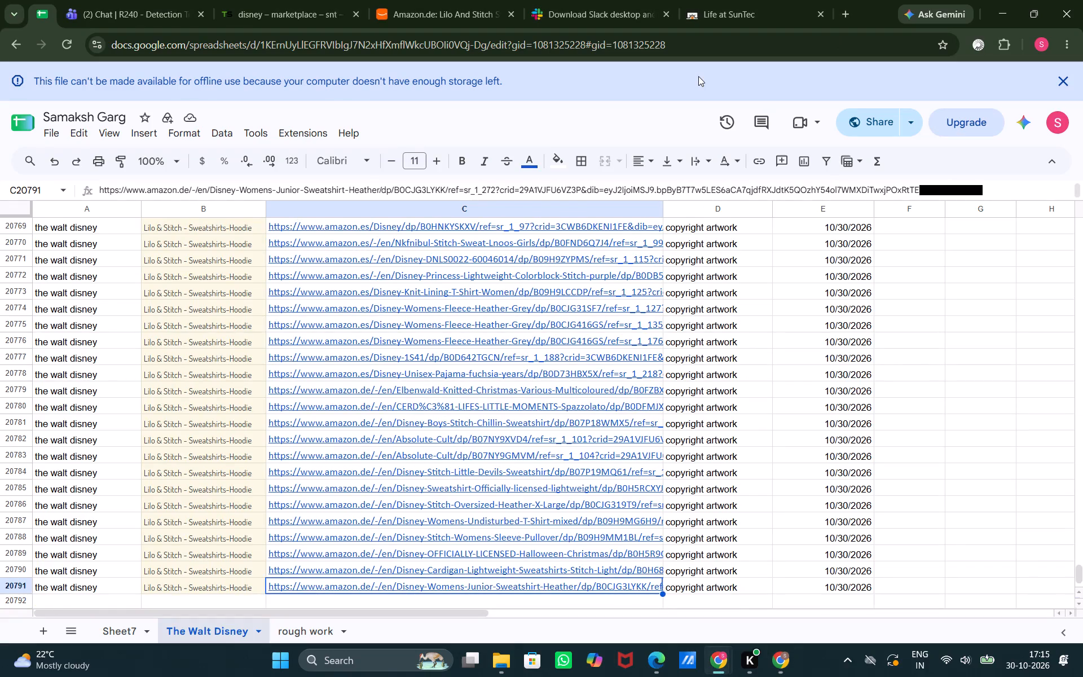
{"action": "key", "text": "ctrl+c"}
{"action": "key", "text": "alt+Tab"}
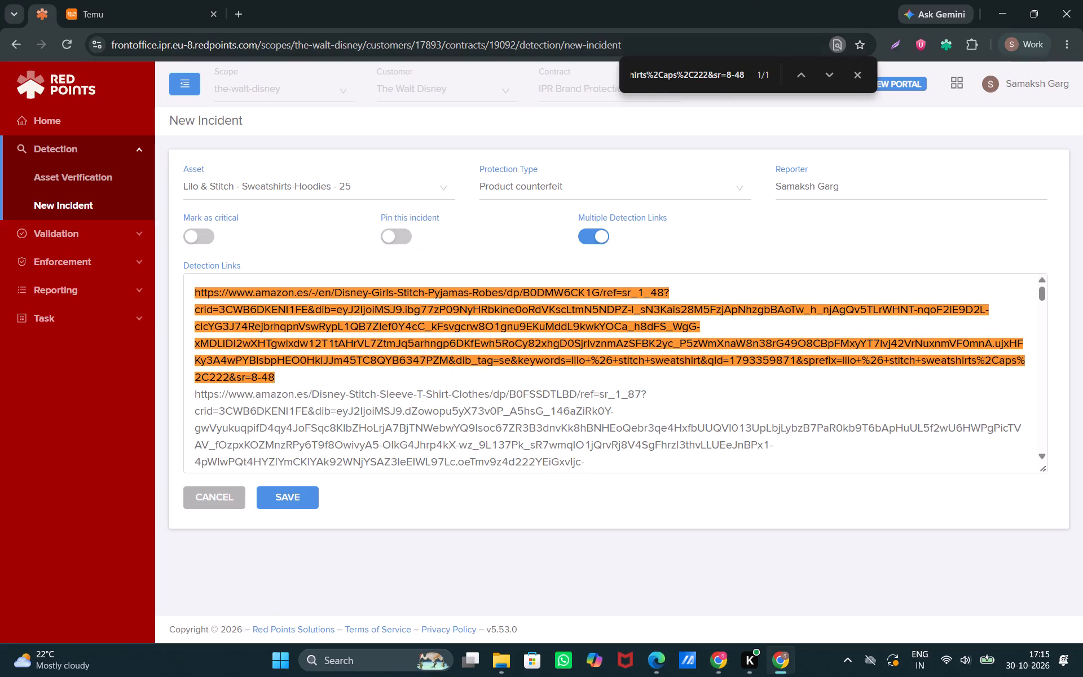
{"action": "triple_click", "coordinate": [706, 80]}
{"action": "key", "text": "BackSpace"}
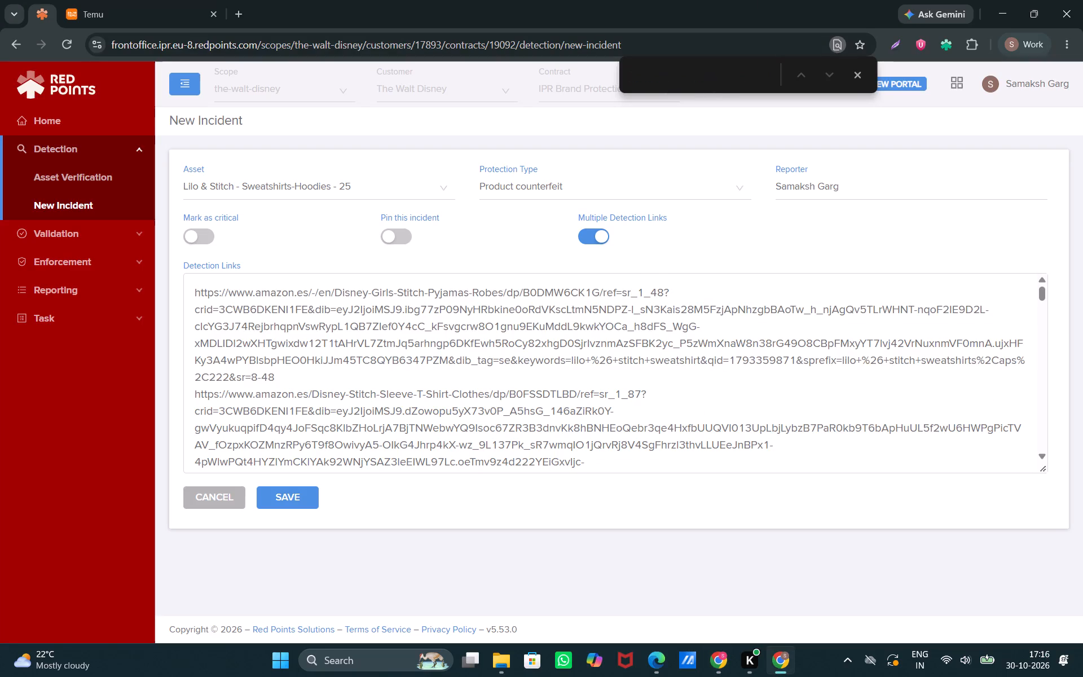
{"action": "key", "text": "ctrl+v"}
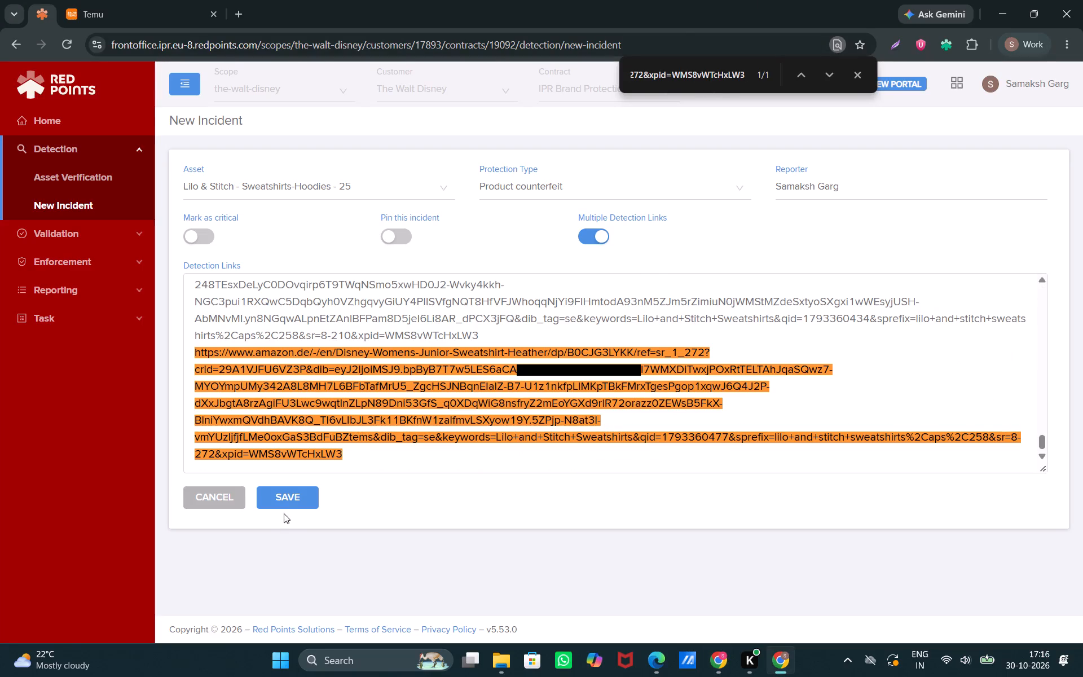
Save the Lilo & Stitch links as incidents and check the creation summary below the list.
{"action": "left_click", "coordinate": [276, 509]}
{"action": "left_click", "coordinate": [279, 501]}
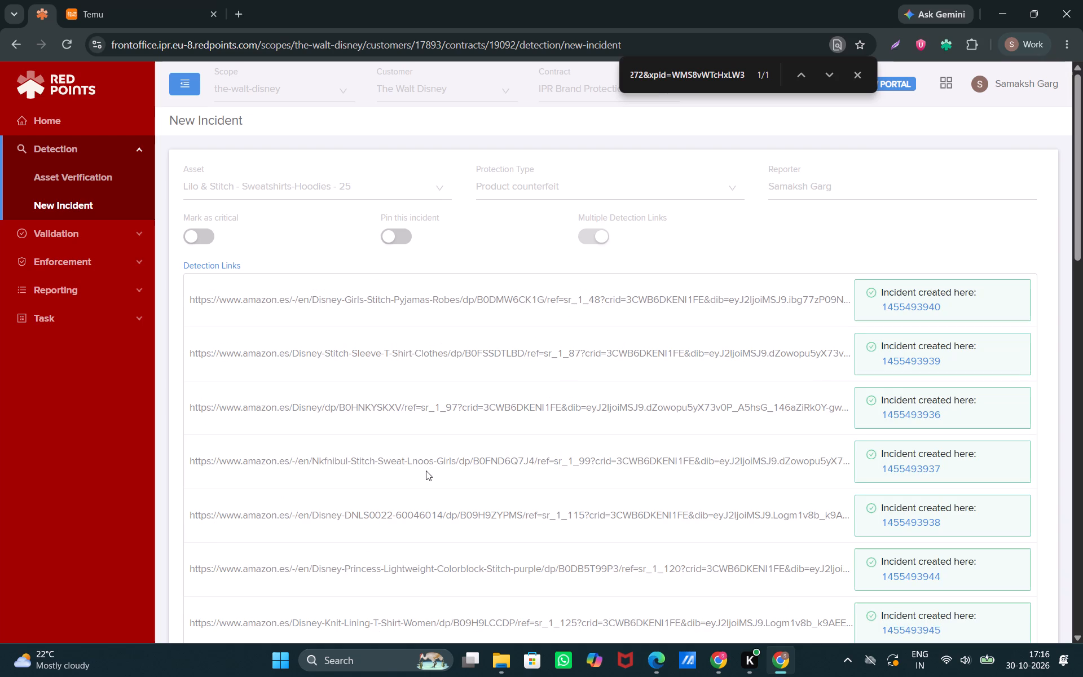
{"action": "scroll", "coordinate": [409, 432], "scroll_direction": "down", "scroll_amount": 20}
{"action": "scroll", "coordinate": [409, 432], "scroll_direction": "down", "scroll_amount": 3}
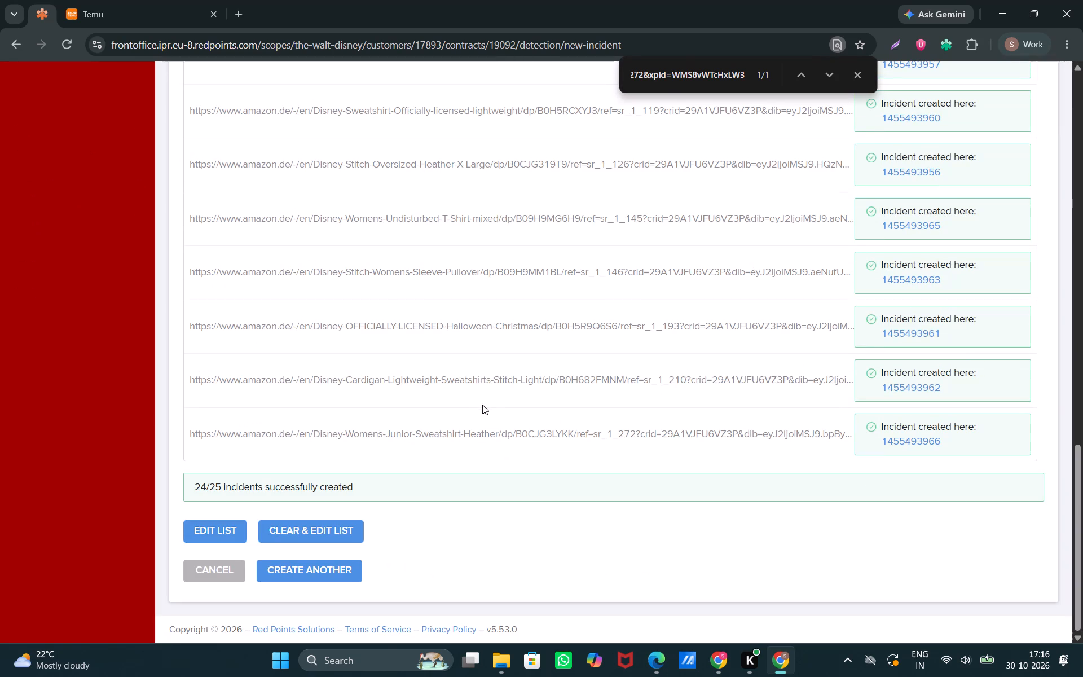
Record 24 as the block's created-incident count in cell I20791 of The Walt Disney sheet.
{"action": "key", "text": "alt+Tab"}
{"action": "key", "text": "Right"}
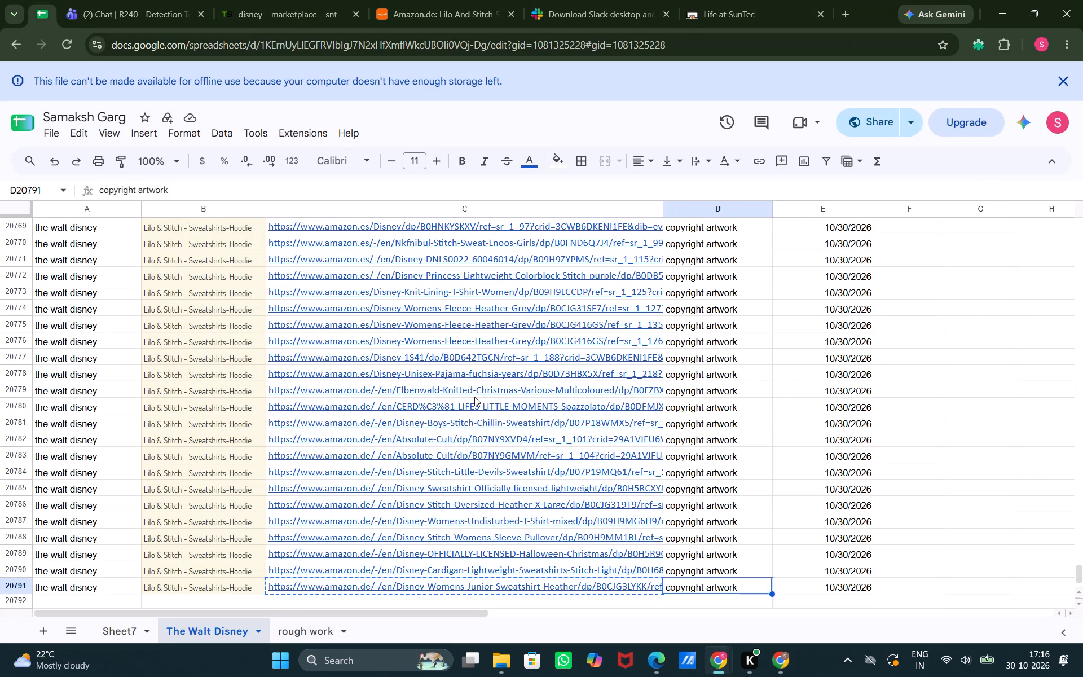
{"action": "key", "text": "Right"}
{"action": "key", "text": "Right"}
{"action": "key", "text": "Right"}
{"action": "key", "text": "Right"}
{"action": "key", "text": "Right"}
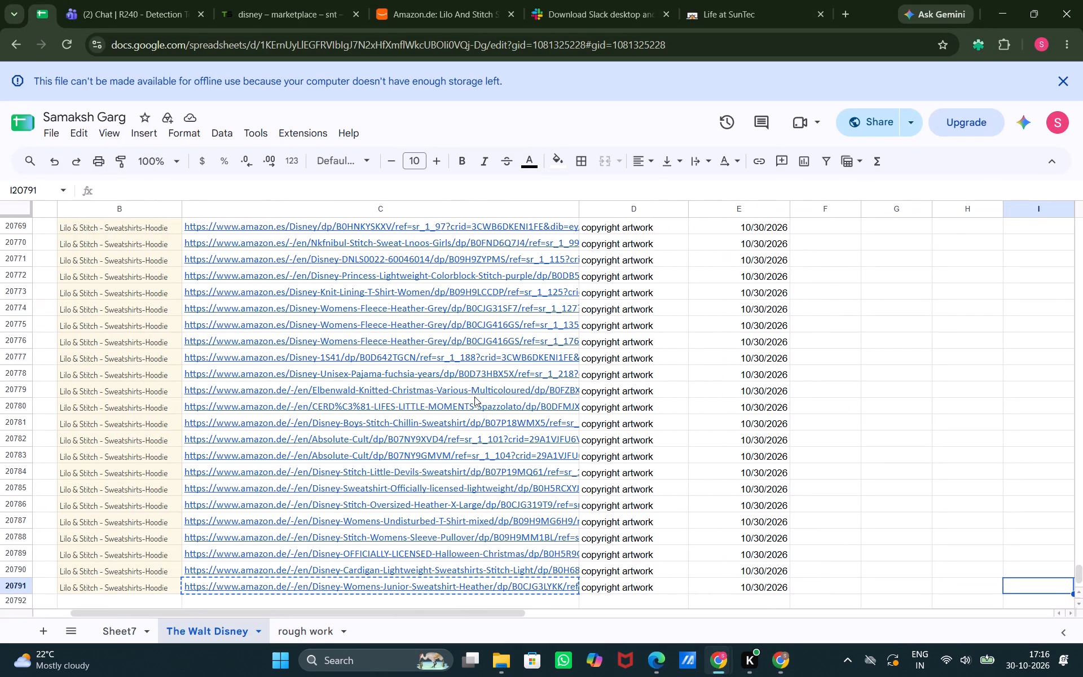
{"action": "type", "text": "24"}
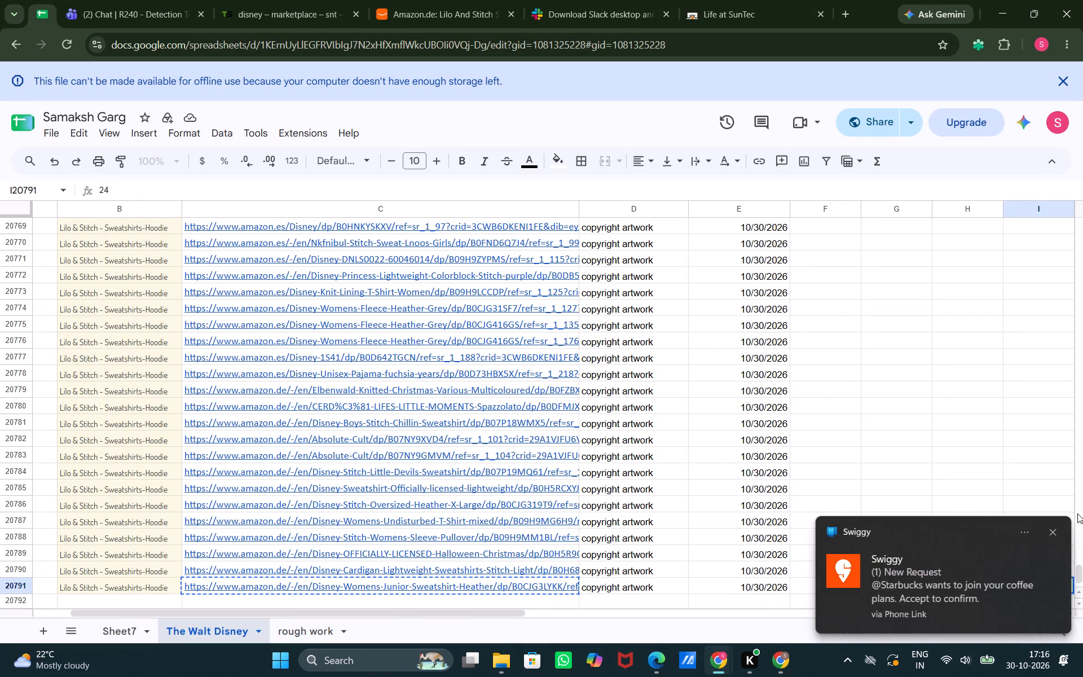
{"action": "left_click_drag", "start_coordinate": [1055, 531], "coordinate": [1059, 544]}
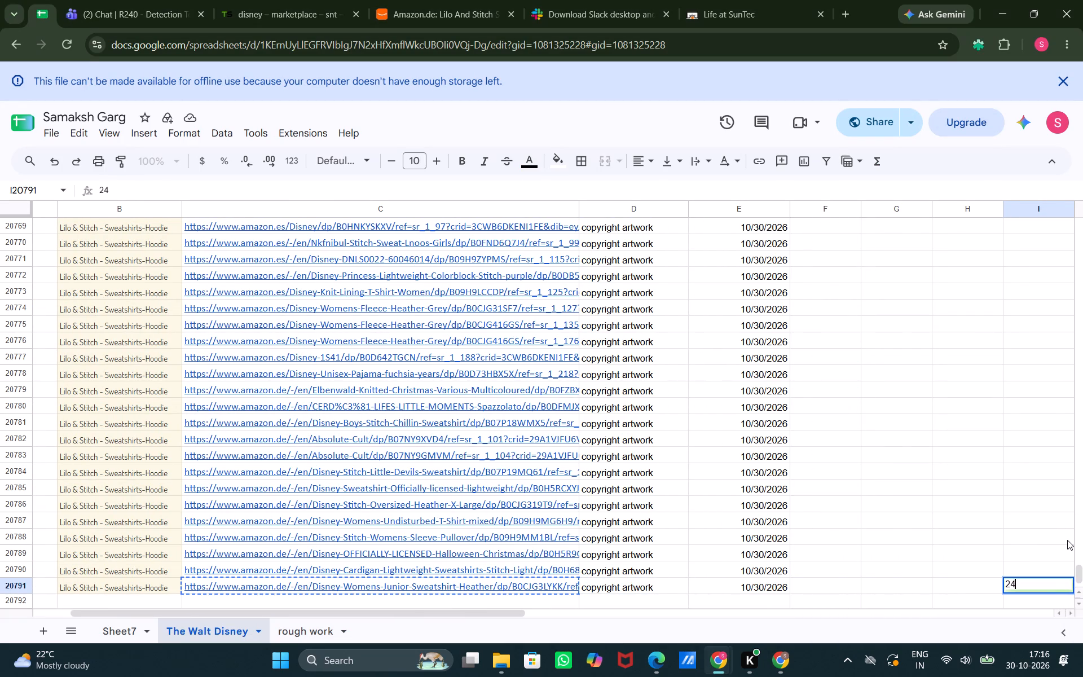
{"action": "key", "text": "Return"}
{"action": "key", "text": "Up"}
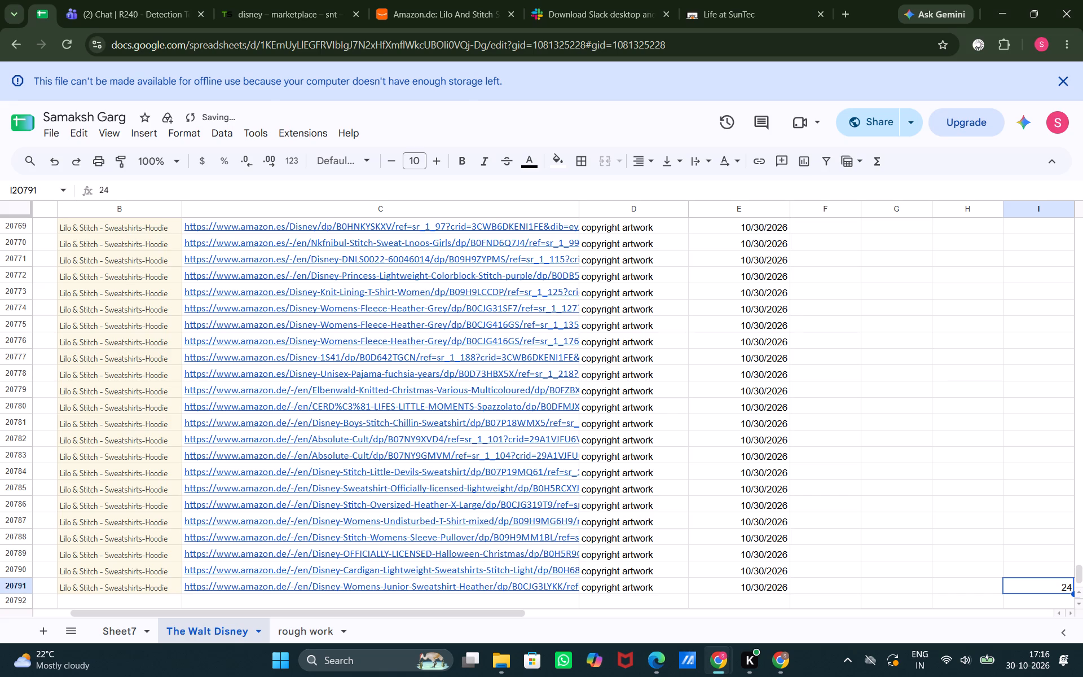
Select the created-incident counts in column I from I20791 up to I20186, show their sum, and look through the covered blocks.
{"action": "key", "text": "ctrl+shift+Up"}
{"action": "key", "text": "ctrl+shift+Up"}
{"action": "key", "text": "ctrl+shift+Up"}
{"action": "key", "text": "ctrl+shift+Up"}
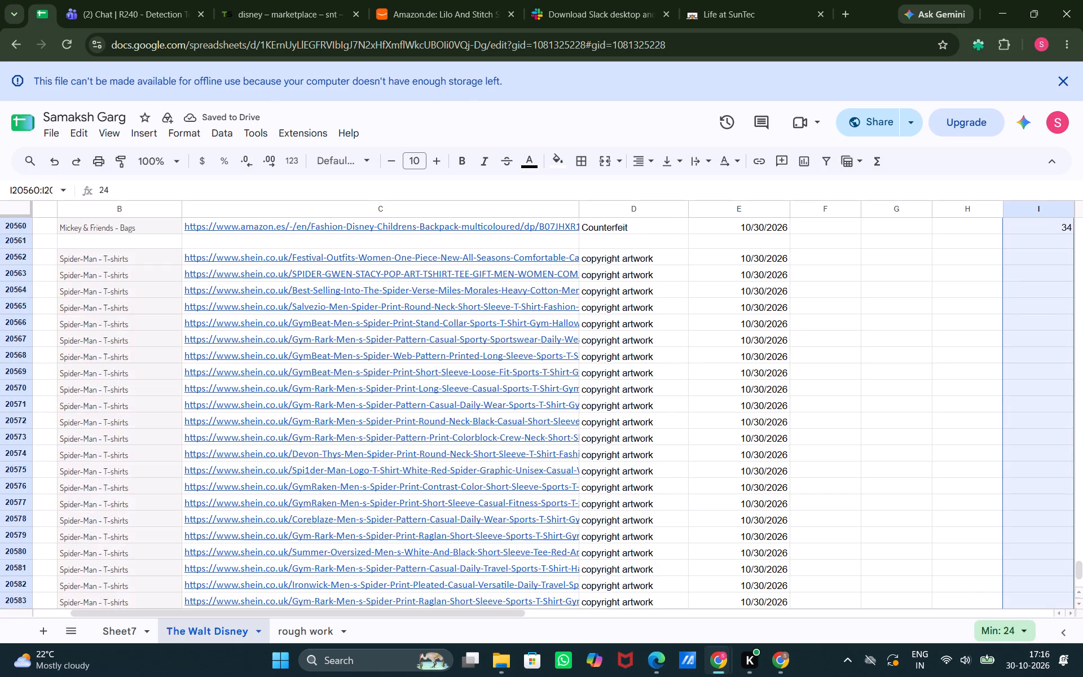
{"action": "key", "text": "ctrl+shift+Up"}
{"action": "key", "text": "ctrl+shift+Up"}
{"action": "key", "text": "ctrl+shift+Up"}
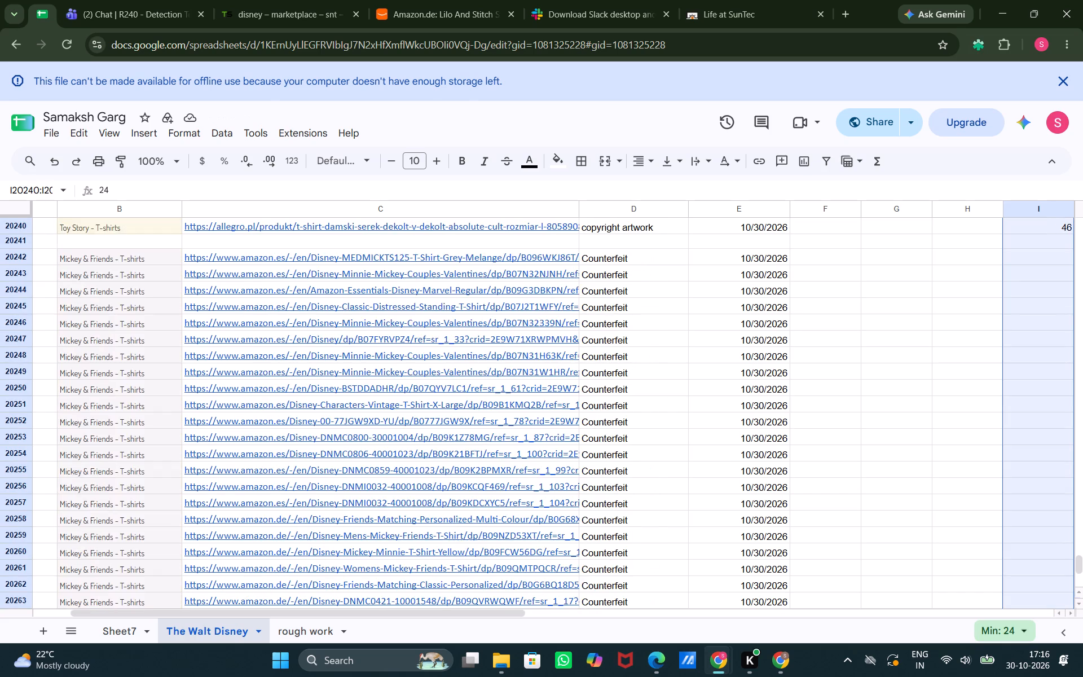
{"action": "key", "text": "ctrl+shift+Up"}
{"action": "key", "text": "ctrl+shift+Up"}
{"action": "key", "text": "ctrl+shift+Down"}
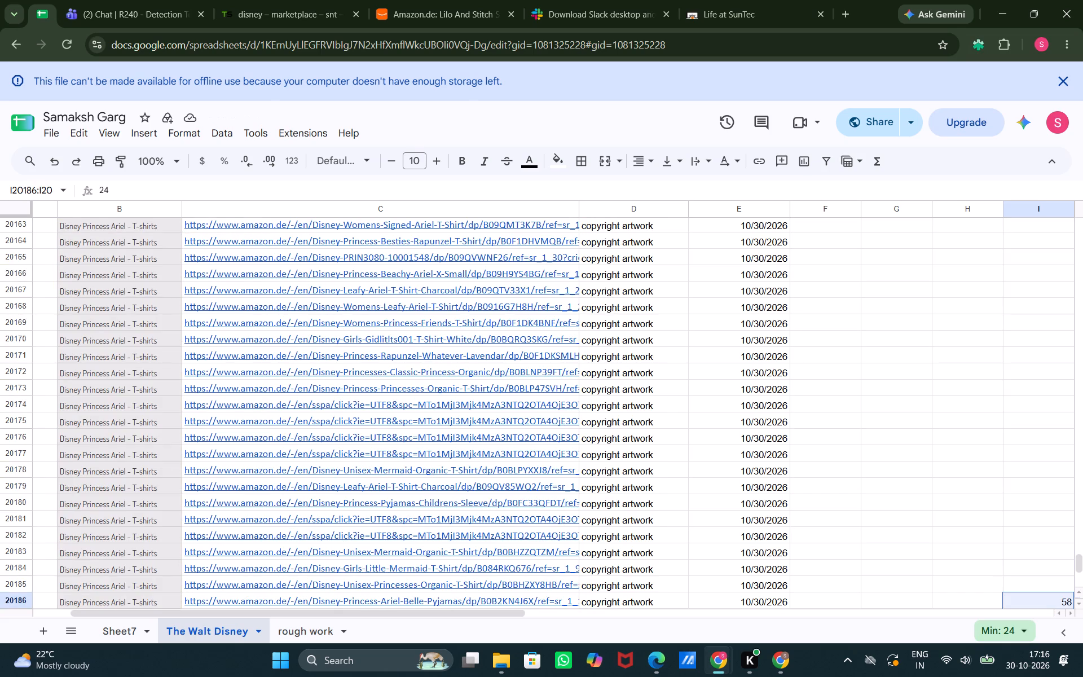
{"action": "left_click", "coordinate": [1030, 627]}
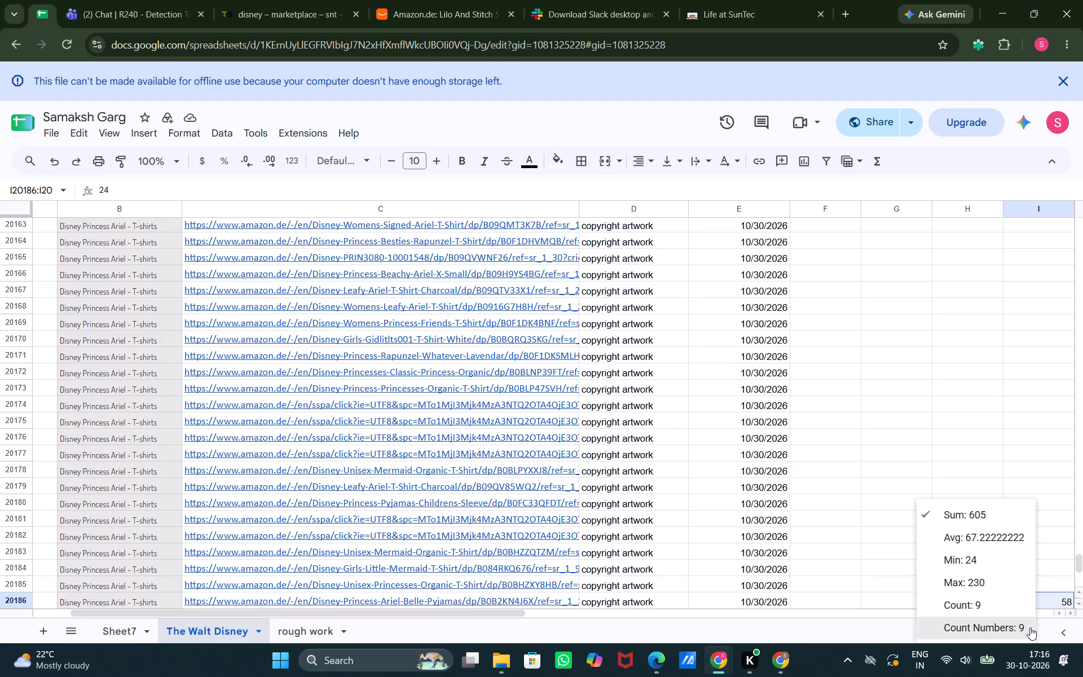
{"action": "left_click", "coordinate": [1005, 523]}
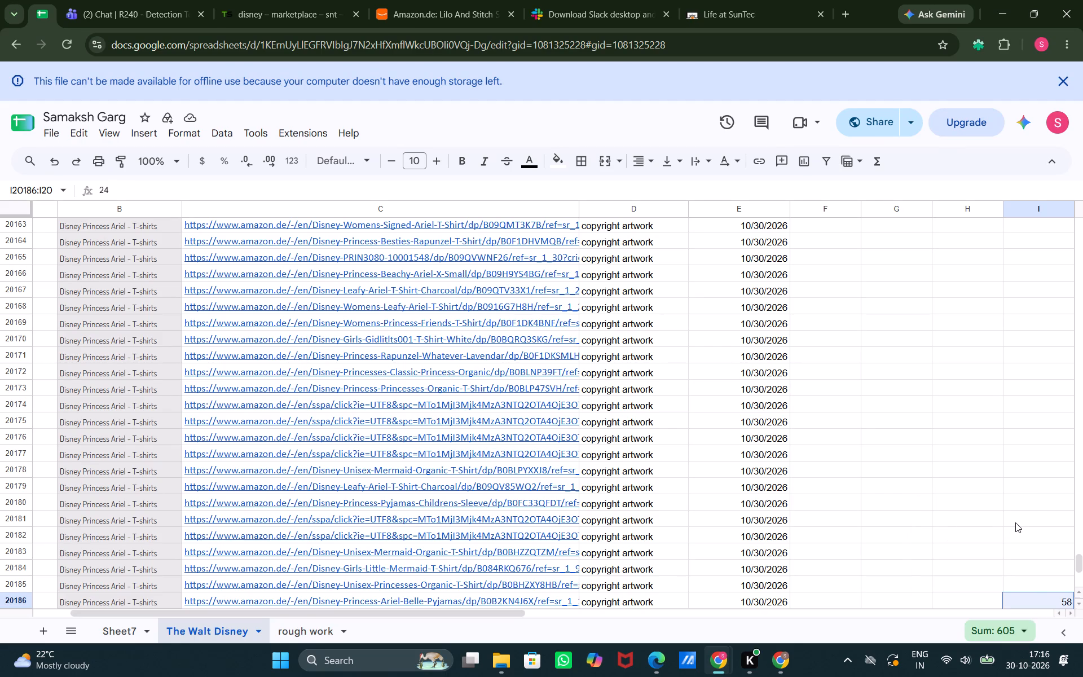
{"action": "scroll", "coordinate": [1009, 524], "scroll_direction": "down", "scroll_amount": 17}
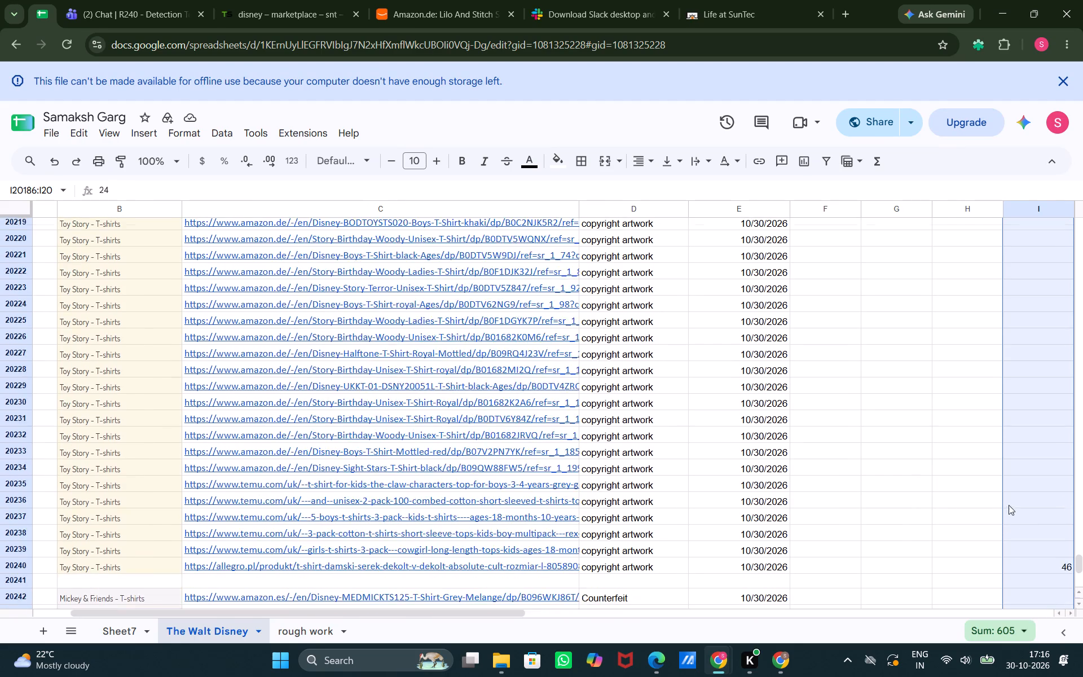
{"action": "scroll", "coordinate": [1009, 505], "scroll_direction": "down", "scroll_amount": 20}
{"action": "scroll", "coordinate": [1009, 505], "scroll_direction": "down", "scroll_amount": 5}
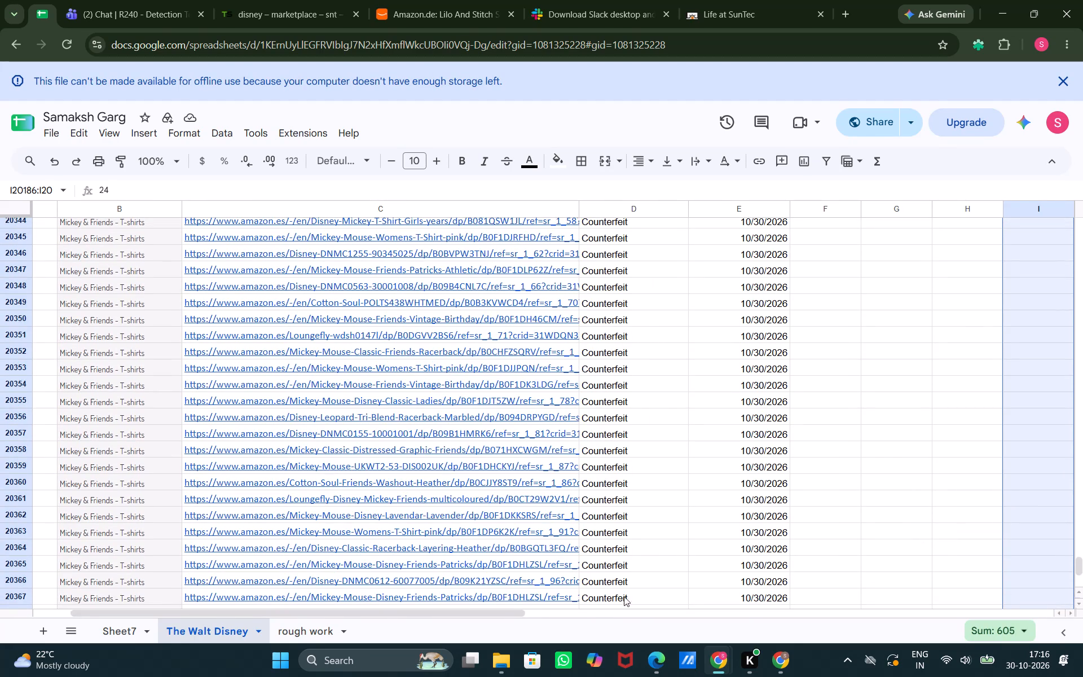
In the summary table on Sheet7, set Uploaded to 605 in both The walt Disney row and the Total row.
{"action": "left_click", "coordinate": [141, 631]}
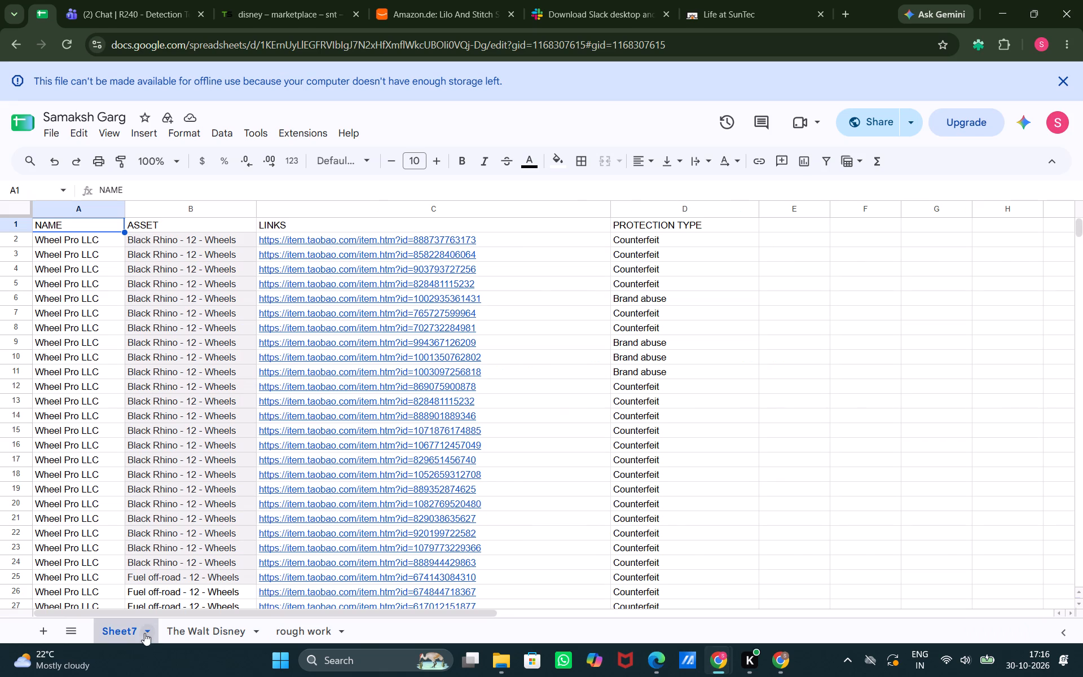
{"action": "left_click", "coordinate": [813, 221]}
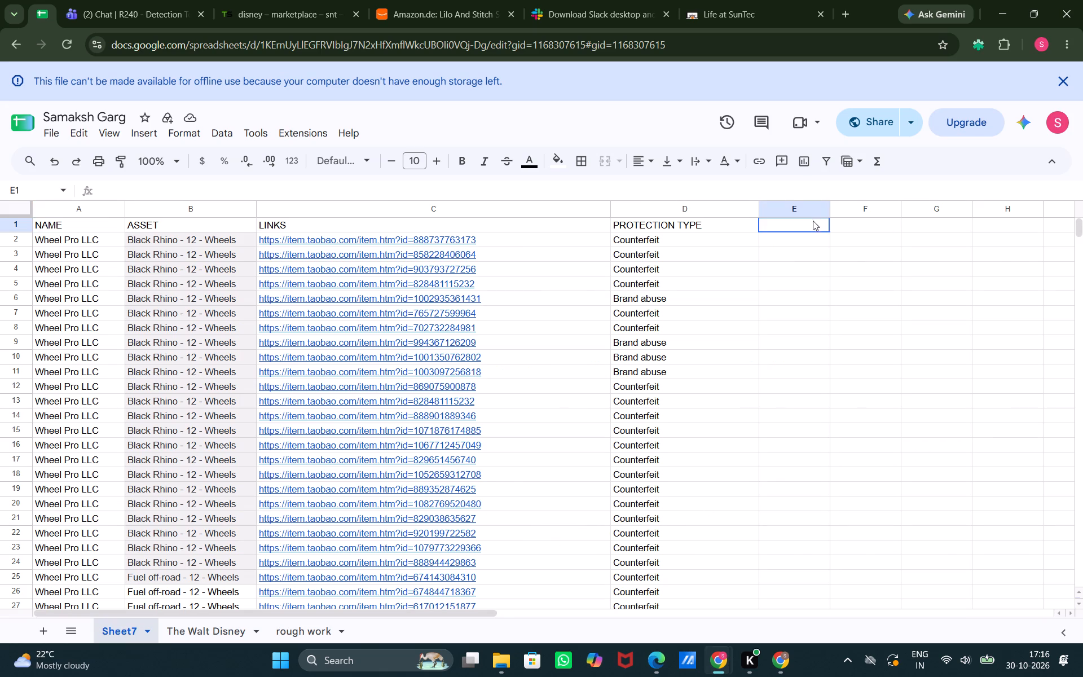
{"action": "key", "text": "Right"}
{"action": "key", "text": "Right"}
{"action": "key", "text": "Right"}
{"action": "key", "text": "Right"}
{"action": "key", "text": "Right"}
{"action": "key", "text": "Right"}
{"action": "key", "text": "Right"}
{"action": "key", "text": "Right"}
{"action": "key", "text": "Right"}
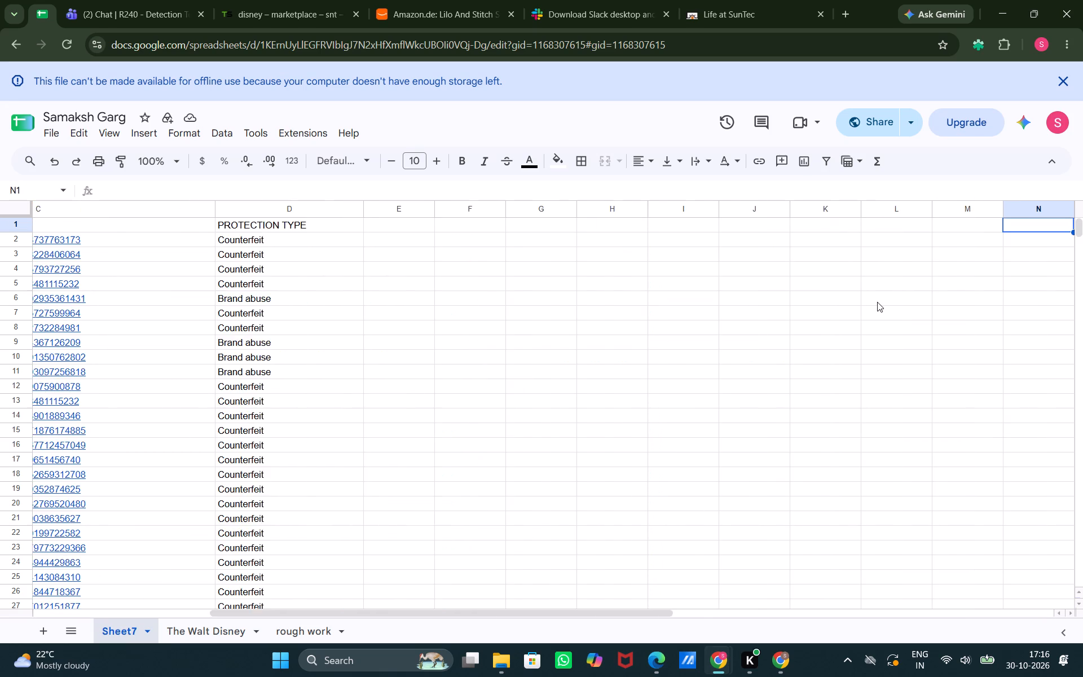
{"action": "key", "text": "Right"}
{"action": "key", "text": "Right"}
{"action": "key", "text": "Right"}
{"action": "key", "text": "Right"}
{"action": "key", "text": "Down"}
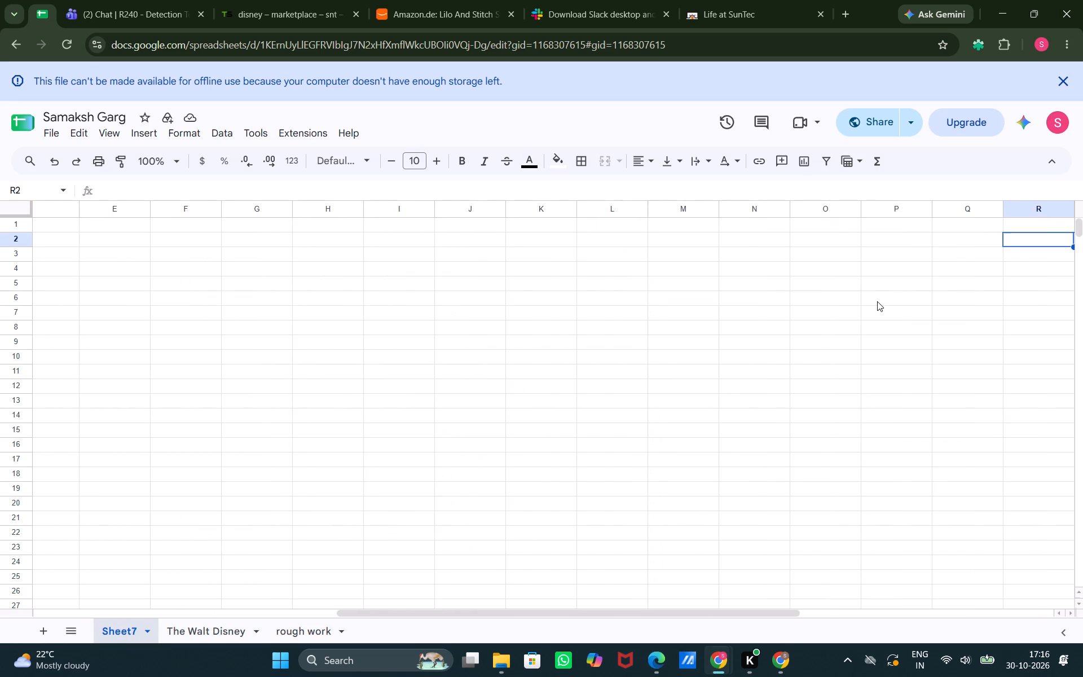
{"action": "key", "text": "Right"}
{"action": "key", "text": "Down"}
{"action": "key", "text": "Down"}
{"action": "key", "text": "Down"}
{"action": "key", "text": "Down"}
{"action": "key", "text": "Down"}
{"action": "key", "text": "Down"}
{"action": "key", "text": "Down"}
{"action": "key", "text": "Down"}
{"action": "key", "text": "Down"}
{"action": "key", "text": "Down"}
{"action": "key", "text": "Down"}
{"action": "key", "text": "Down"}
{"action": "key", "text": "Down"}
{"action": "key", "text": "Down"}
{"action": "key", "text": "Down"}
{"action": "key", "text": "Down"}
{"action": "key", "text": "Down"}
{"action": "key", "text": "Down"}
{"action": "key", "text": "Down"}
{"action": "key", "text": "Down"}
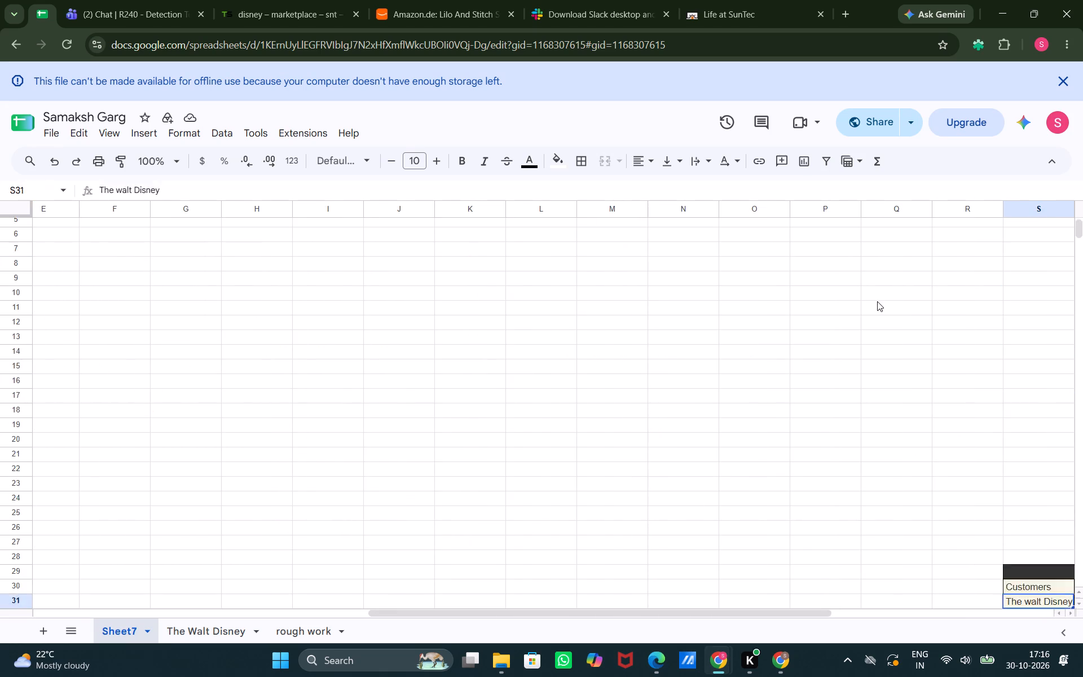
{"action": "key", "text": "Right"}
{"action": "key", "text": "Right"}
{"action": "key", "text": "Right"}
{"action": "key", "text": "Right"}
{"action": "key", "text": "Up"}
{"action": "key", "text": "Up"}
{"action": "key", "text": "Up"}
{"action": "key", "text": "Up"}
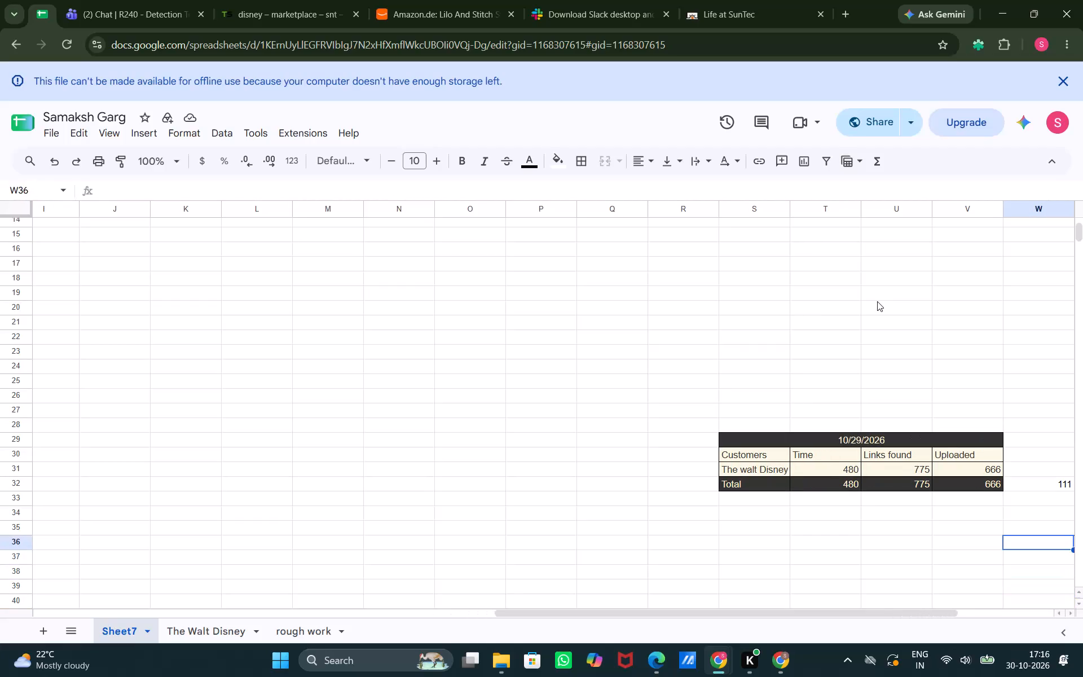
{"action": "key", "text": "Left"}
{"action": "key", "text": "Up"}
{"action": "key", "text": "Up"}
{"action": "key", "text": "Up"}
{"action": "key", "text": "Up"}
{"action": "key", "text": "Up"}
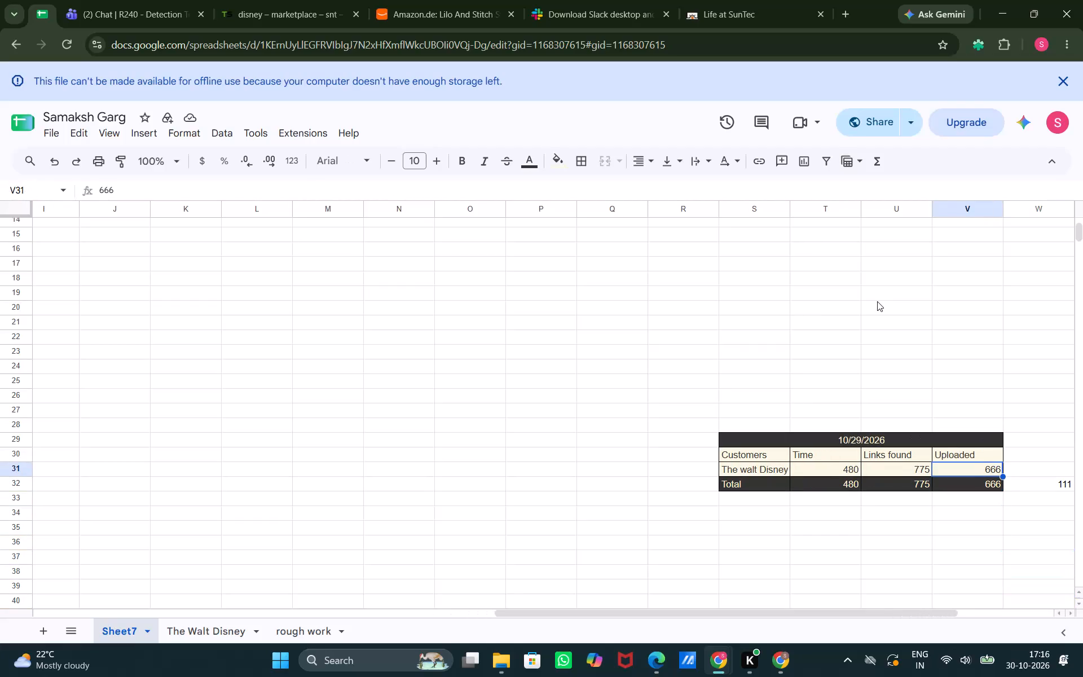
{"action": "type", "text": "605"}
{"action": "key", "text": "Down"}
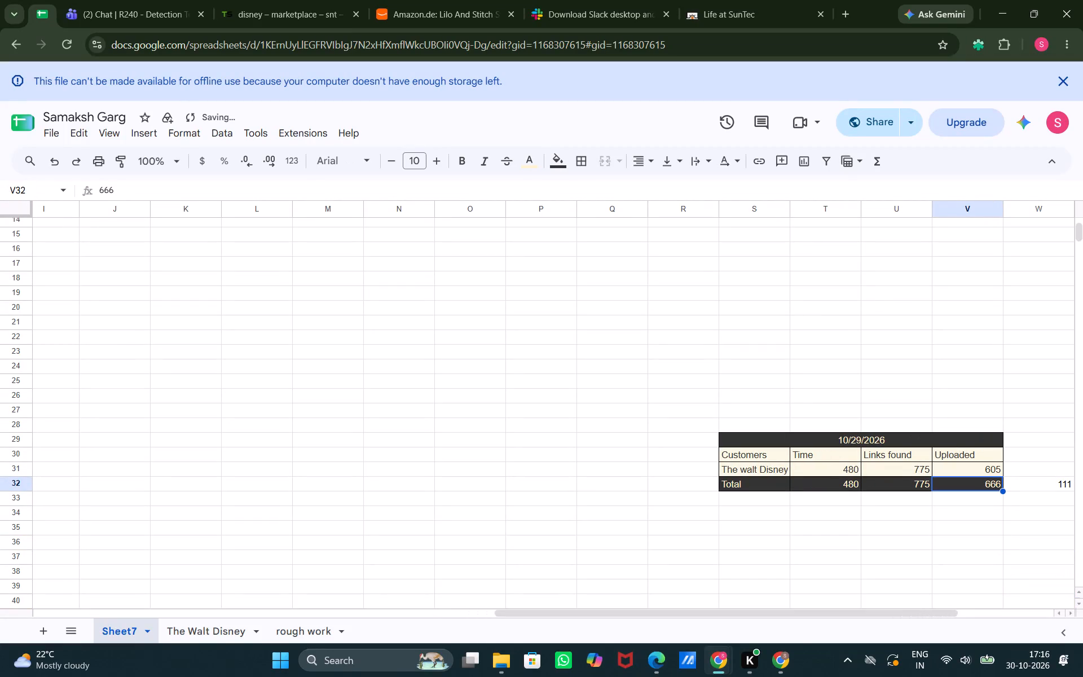
{"action": "type", "text": "60"}
{"action": "key", "text": "5"}
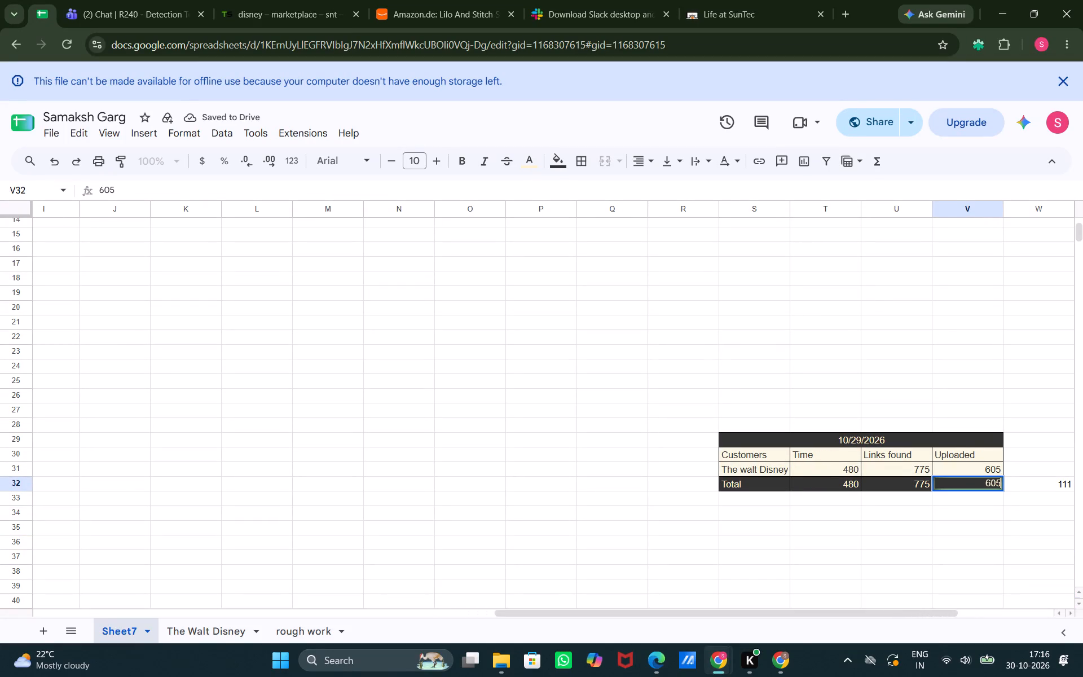
{"action": "key", "text": "Right"}
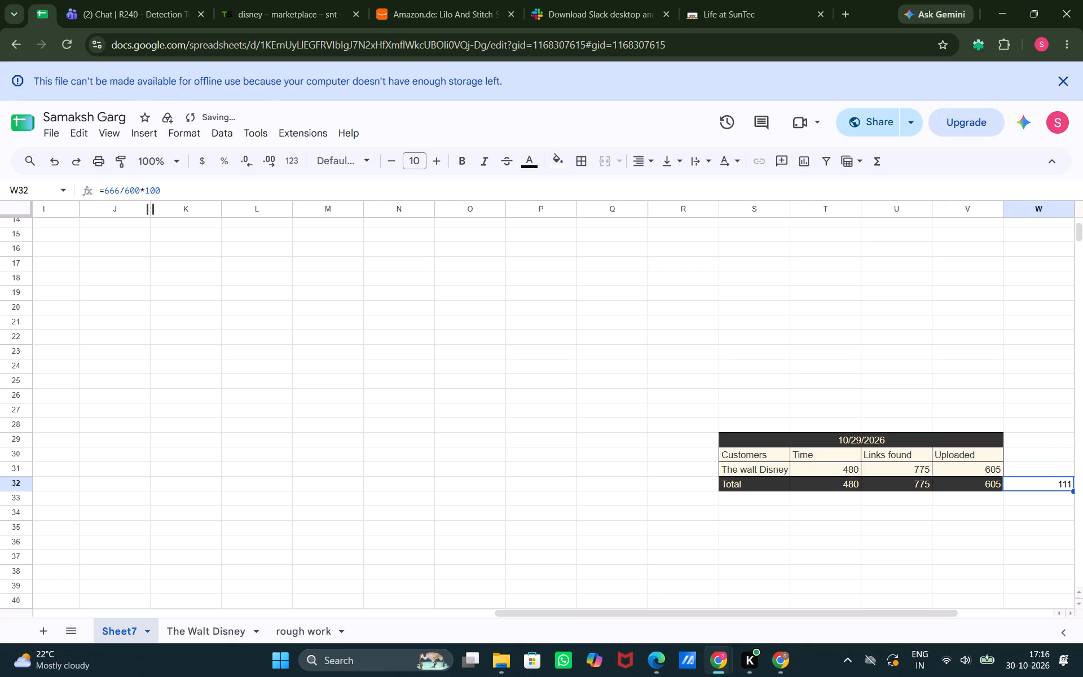
Update the percentage formula in W32, beside the Total row, to =605/600*100.
{"action": "left_click", "coordinate": [119, 187]}
{"action": "key", "text": "BackSpace"}
{"action": "key", "text": "BackSpace"}
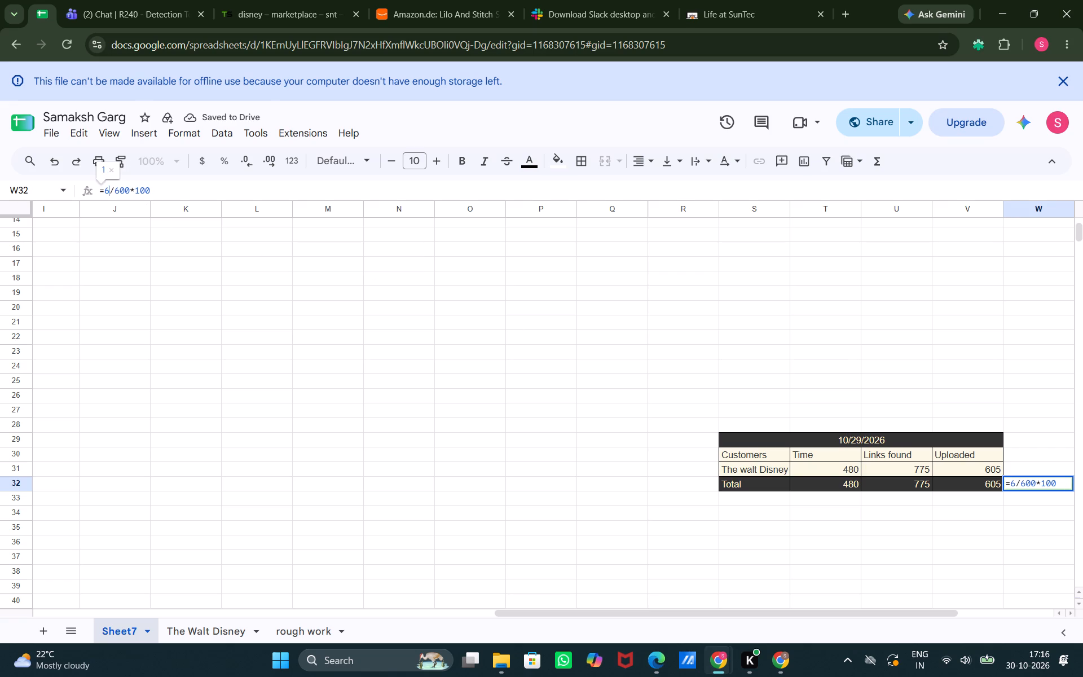
{"action": "type", "text": "05"}
{"action": "key", "text": "Return"}
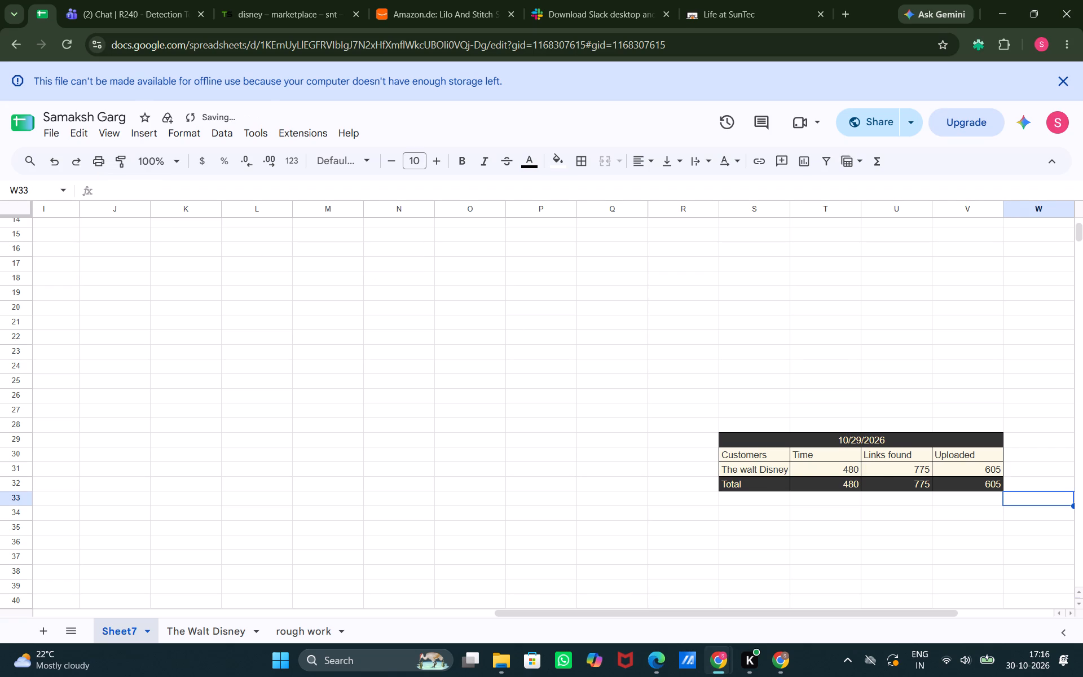
On The Walt Disney sheet, select the 10/30/2026 asset entries in column B from B20791 up to B20116 to count the links.
{"action": "key", "text": "Left"}
{"action": "key", "text": "Left"}
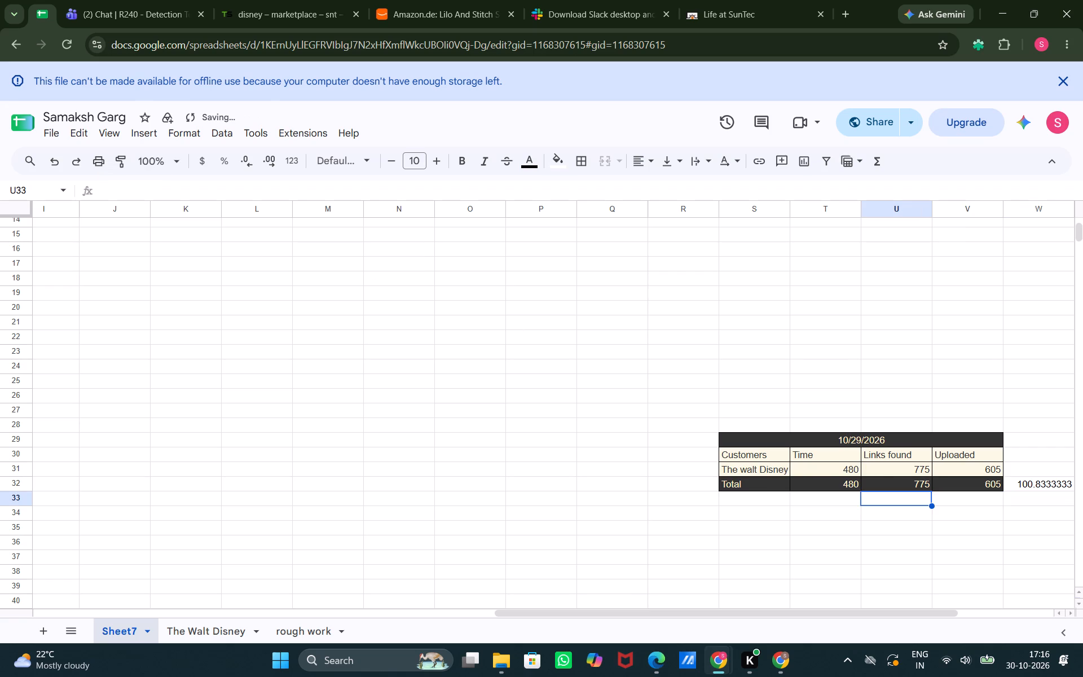
{"action": "key", "text": "Up"}
{"action": "key", "text": "Up"}
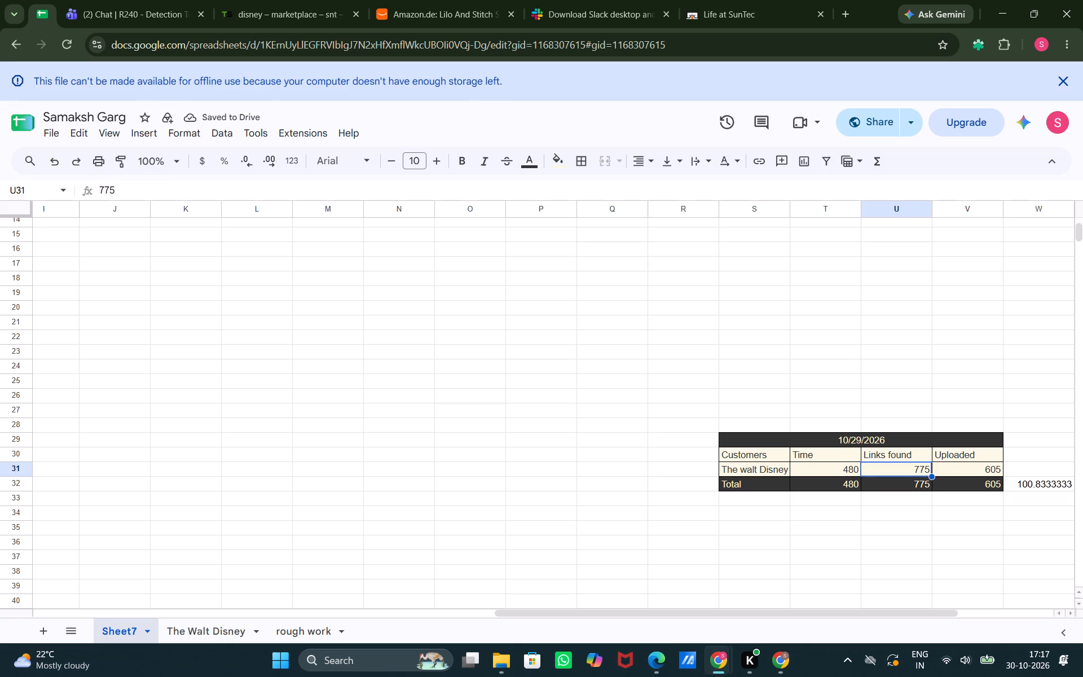
{"action": "left_click", "coordinate": [211, 630]}
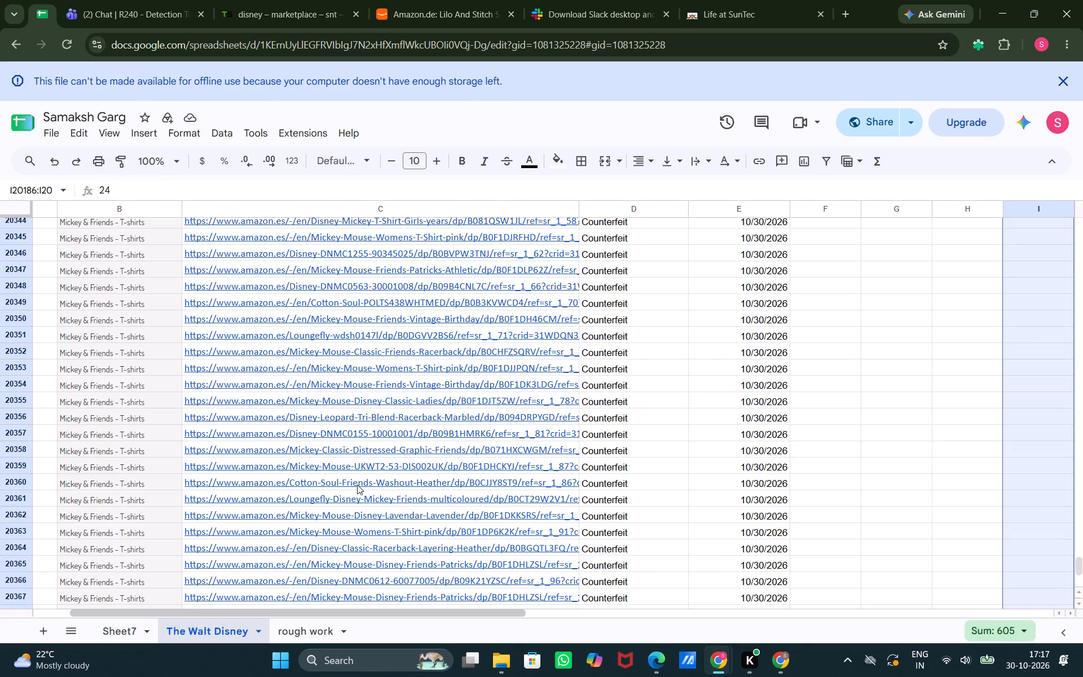
{"action": "scroll", "coordinate": [201, 313], "scroll_direction": "up", "scroll_amount": 10}
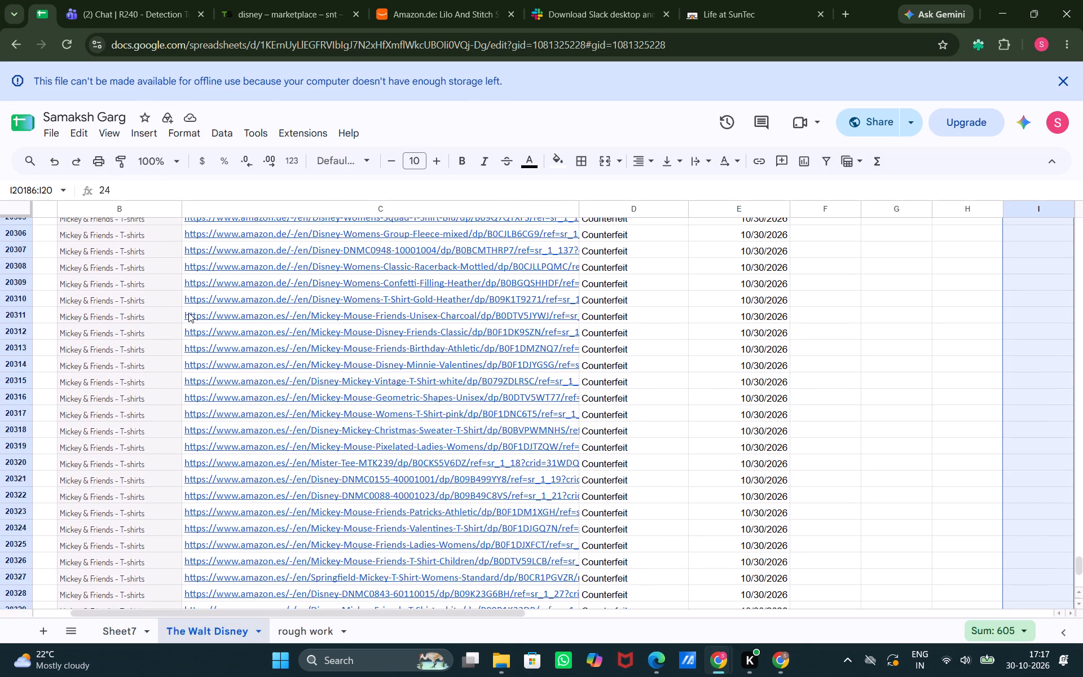
{"action": "scroll", "coordinate": [188, 313], "scroll_direction": "up", "scroll_amount": 3}
{"action": "left_click", "coordinate": [144, 335]}
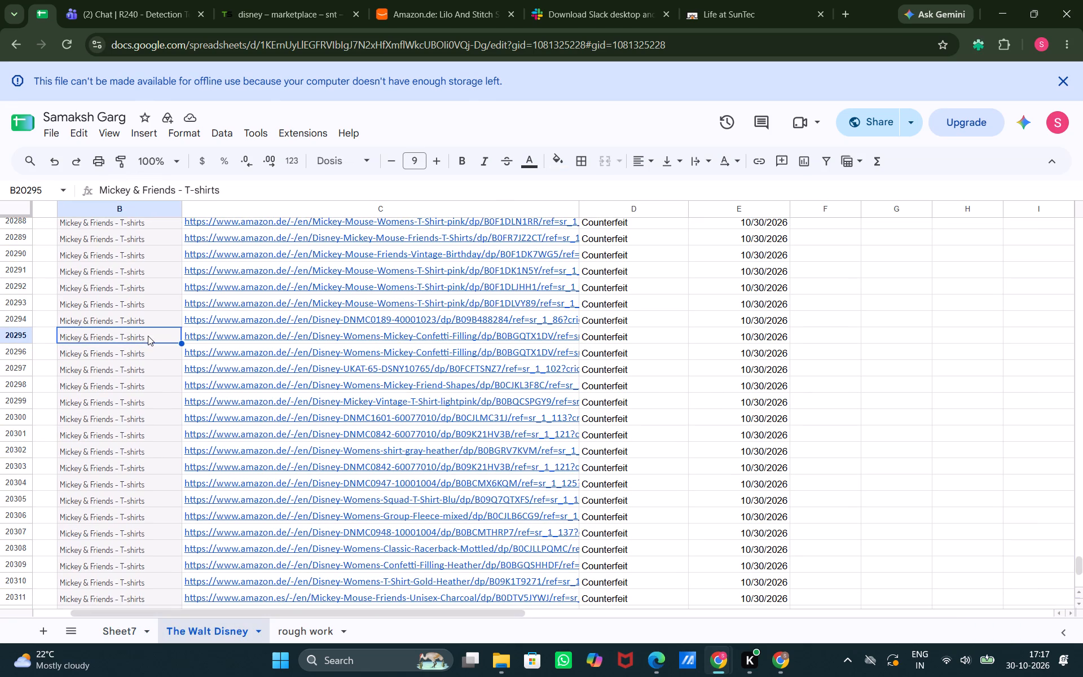
{"action": "key", "text": "ctrl+Down"}
{"action": "key", "text": "ctrl+Down"}
{"action": "key", "text": "ctrl+Down"}
{"action": "key", "text": "ctrl+Down"}
{"action": "key", "text": "ctrl+Down"}
{"action": "key", "text": "ctrl+Down"}
{"action": "key", "text": "ctrl+Down"}
{"action": "key", "text": "ctrl+Down"}
{"action": "key", "text": "ctrl+Down"}
{"action": "key", "text": "ctrl+Down"}
{"action": "key", "text": "ctrl+Down"}
{"action": "key", "text": "ctrl+Down"}
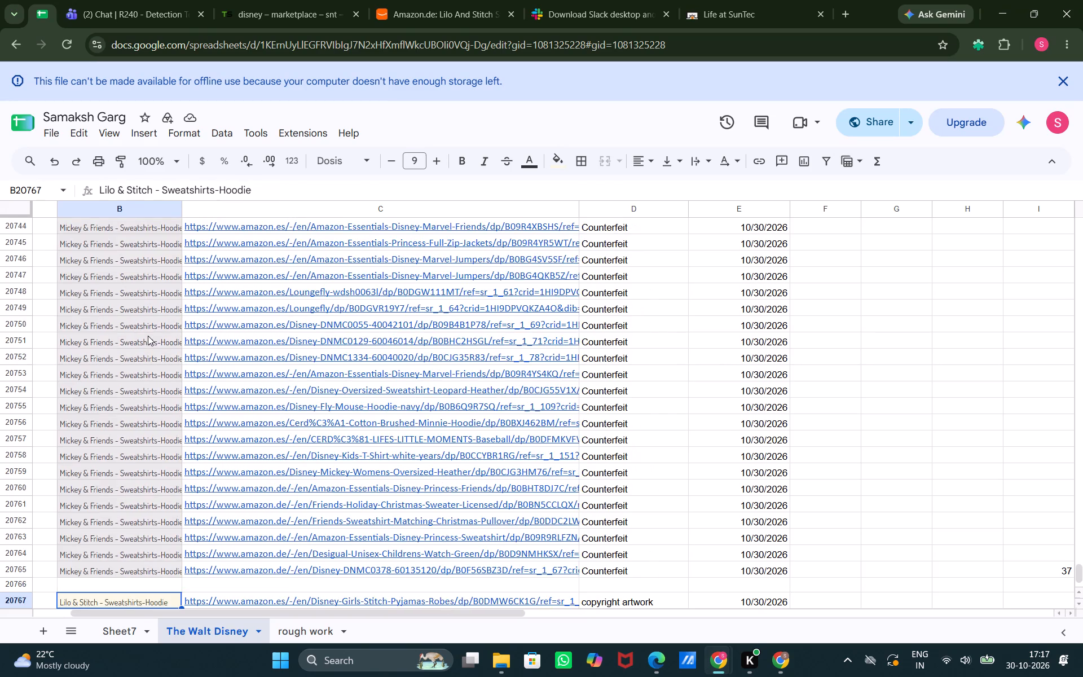
{"action": "key", "text": "ctrl+Down"}
{"action": "key", "text": "ctrl+Down"}
{"action": "key", "text": "ctrl+Down"}
{"action": "key", "text": "ctrl+Up"}
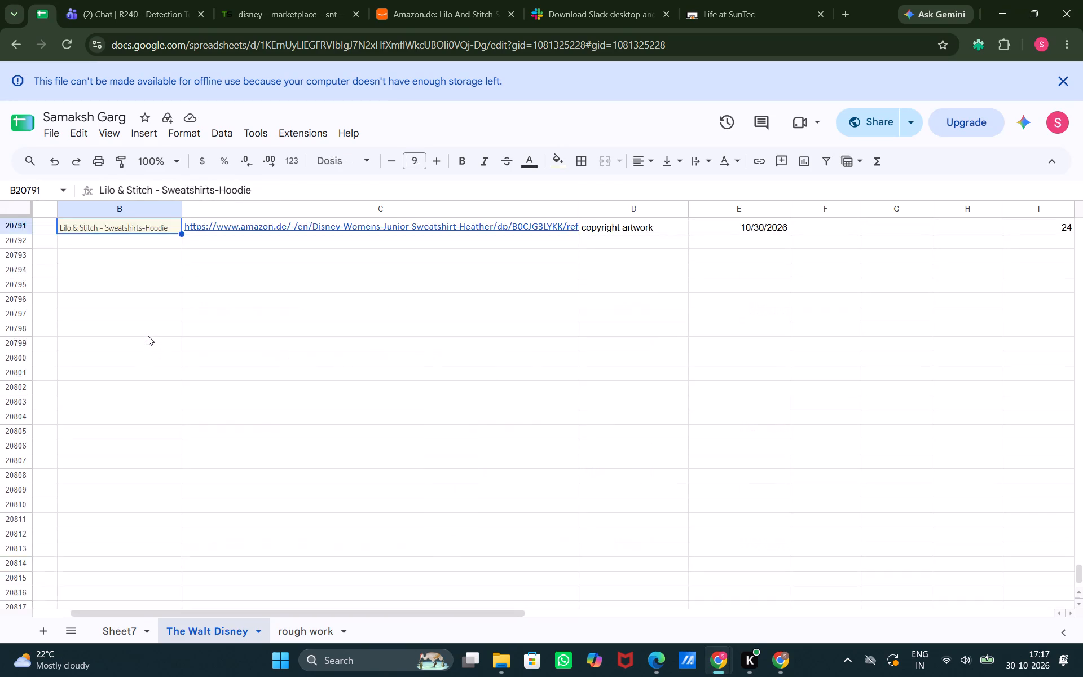
{"action": "key", "text": "ctrl+shift+Up"}
{"action": "key", "text": "ctrl+shift+Up"}
{"action": "key", "text": "ctrl+shift+Up"}
{"action": "key", "text": "ctrl+shift+Up"}
{"action": "key", "text": "ctrl+shift+Up"}
{"action": "key", "text": "ctrl+shift+Up"}
{"action": "key", "text": "ctrl+shift+Up"}
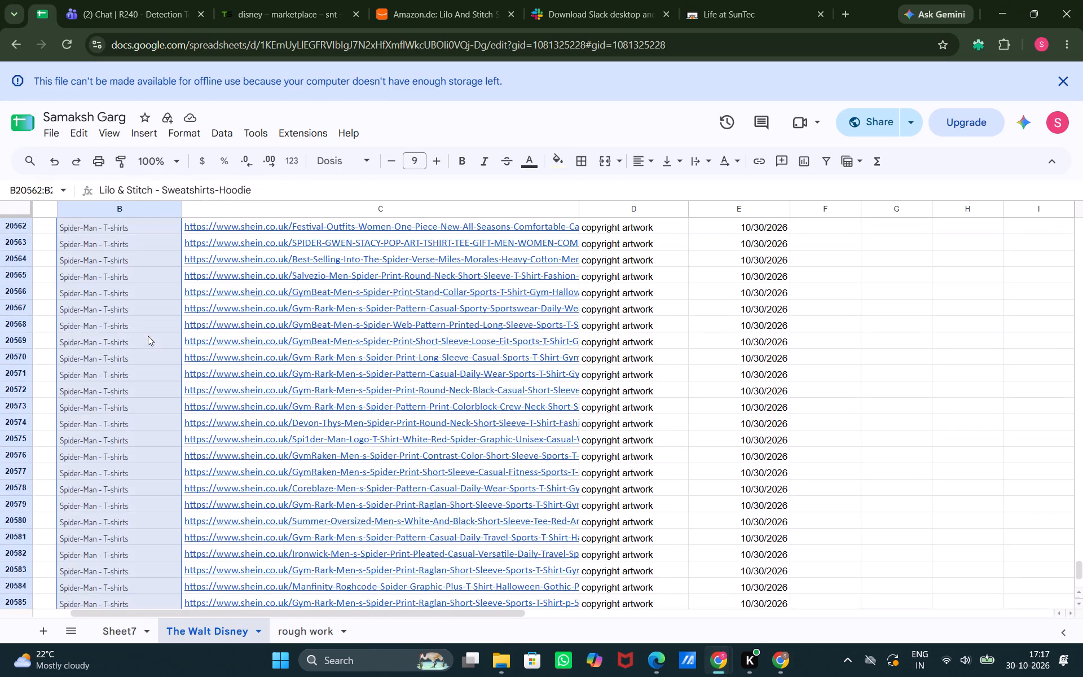
{"action": "key", "text": "ctrl+shift+Up"}
{"action": "key", "text": "ctrl+shift+Up"}
{"action": "key", "text": "ctrl+shift+Up"}
{"action": "key", "text": "ctrl+shift+Up"}
{"action": "key", "text": "ctrl+shift+Up"}
{"action": "key", "text": "ctrl+shift+Up"}
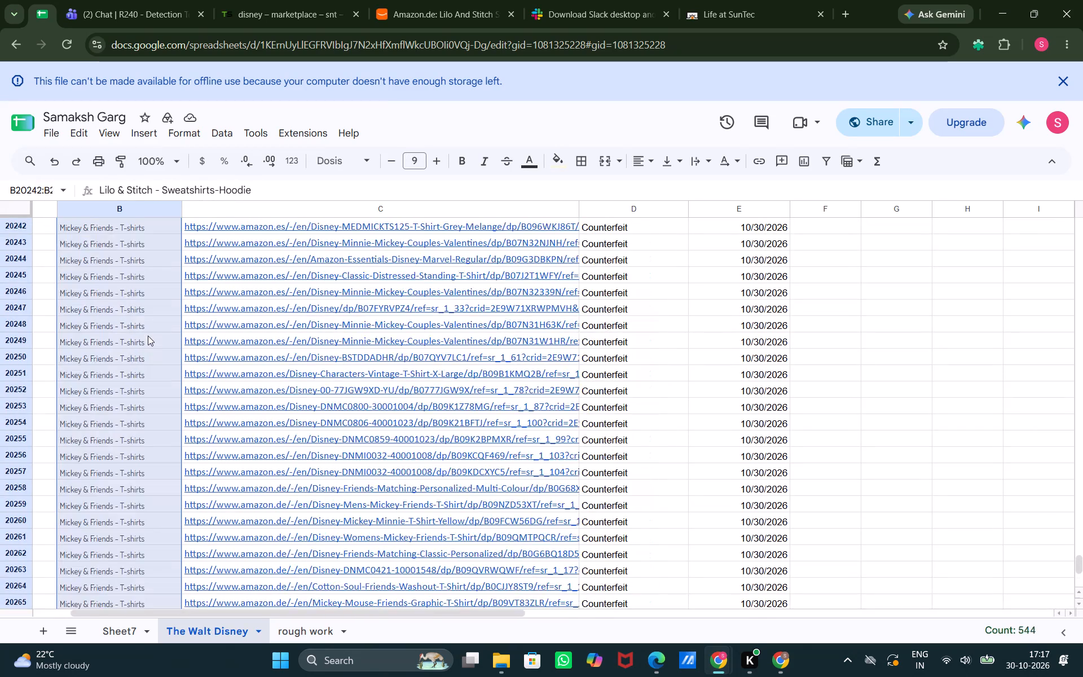
{"action": "key", "text": "ctrl+shift+Up"}
{"action": "key", "text": "ctrl+shift+Up"}
{"action": "key", "text": "ctrl+shift+Up"}
{"action": "key", "text": "ctrl+shift+Up"}
{"action": "key", "text": "ctrl+shift+Up"}
{"action": "key", "text": "ctrl+shift+Down"}
{"action": "key", "text": "ctrl+shift+Down"}
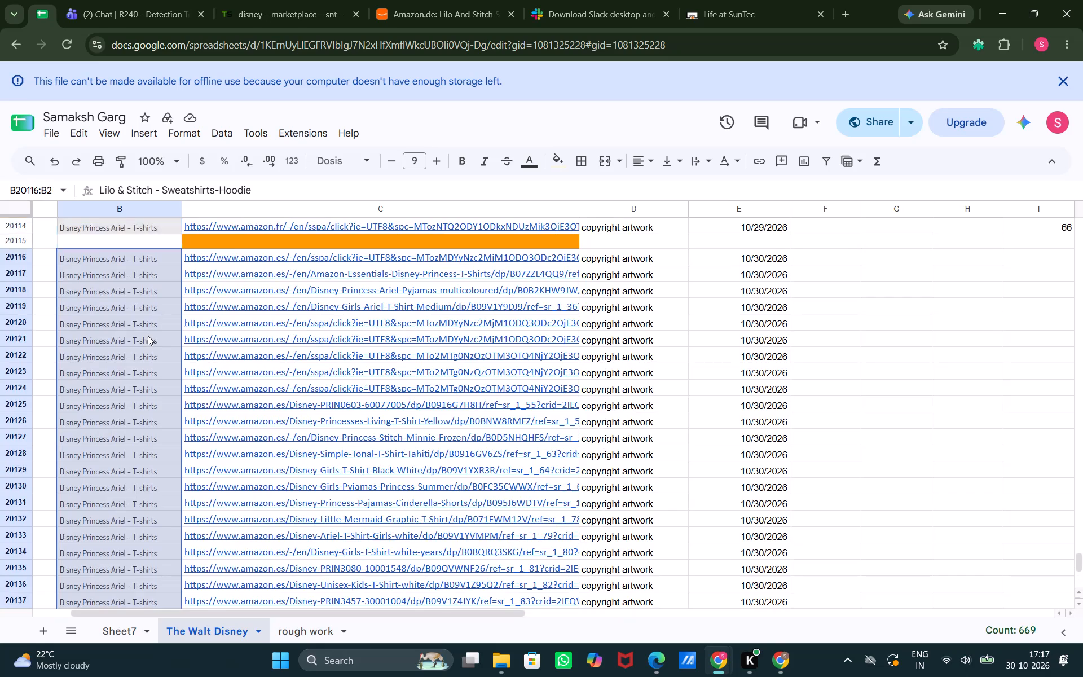
{"action": "key", "text": "ctrl+shift+Up"}
{"action": "key", "text": "ctrl+shift+Up"}
{"action": "key", "text": "ctrl+shift+Up"}
{"action": "key", "text": "ctrl+shift+Down"}
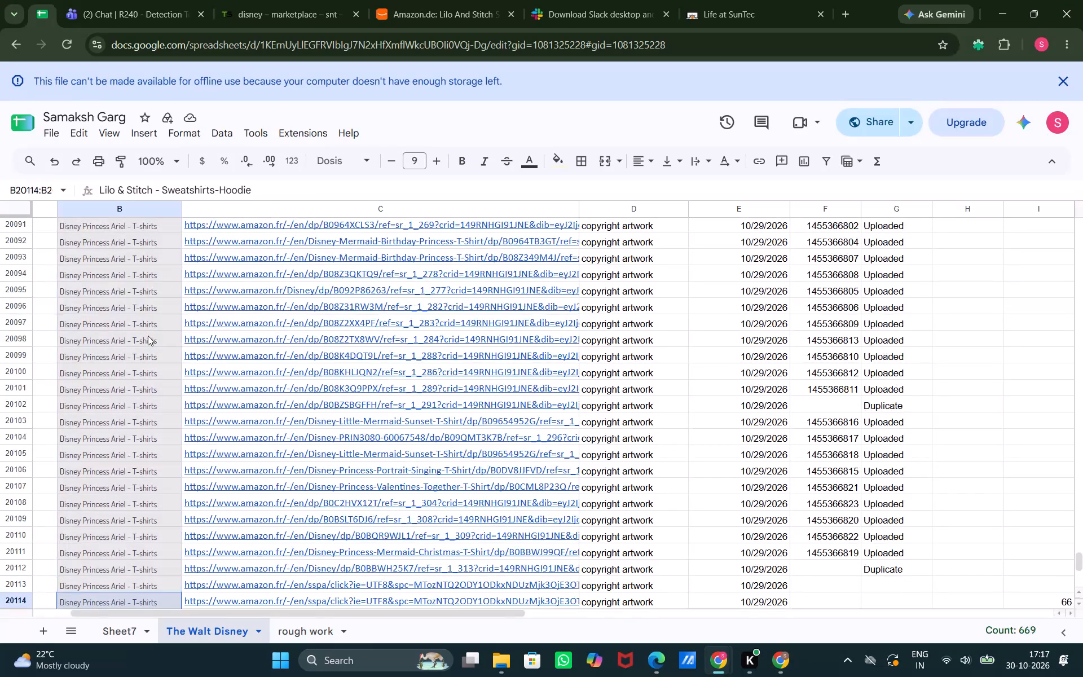
{"action": "key", "text": "ctrl+shift+Down"}
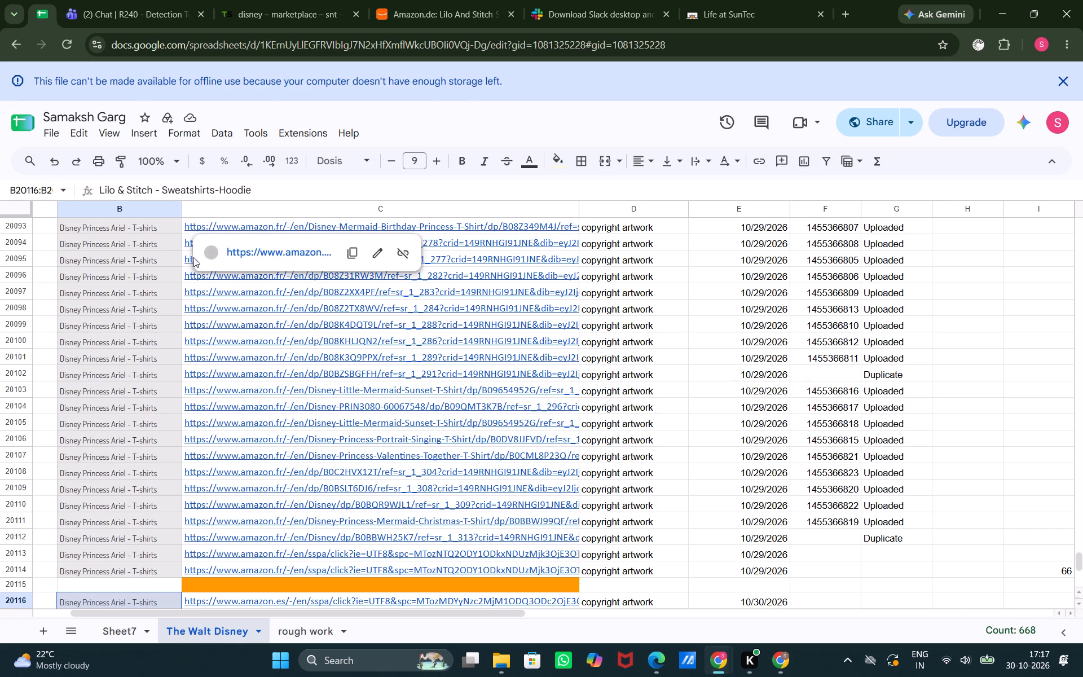
In the Sheet7 summary table, set Links found to 660 in both The walt Disney row and the Total row.
{"action": "left_click", "coordinate": [108, 636]}
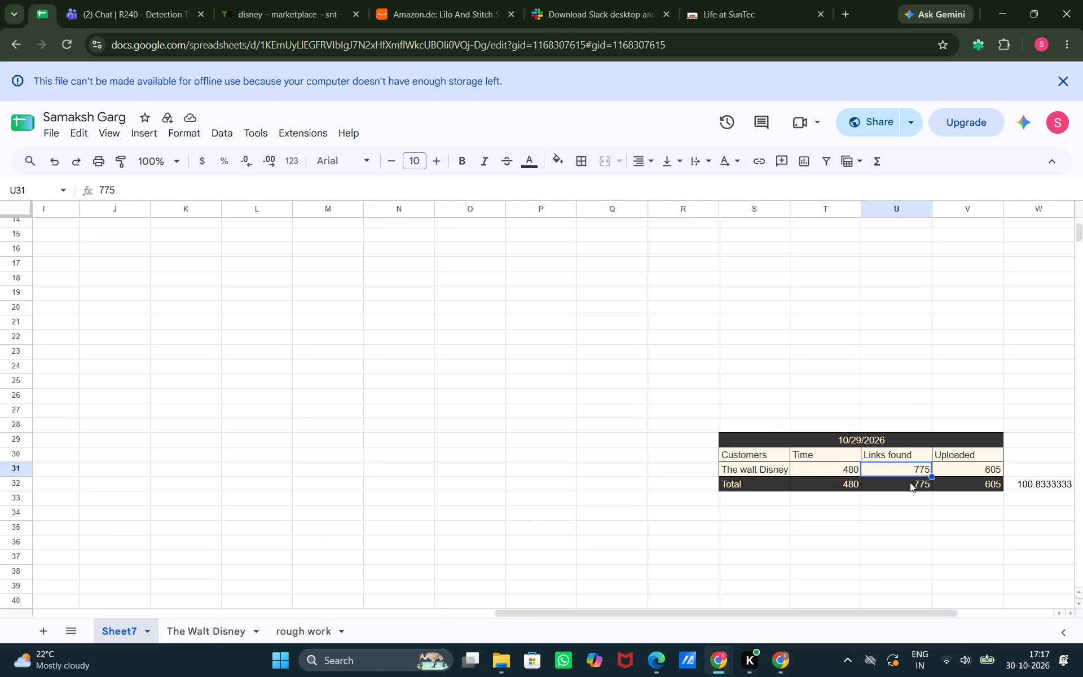
{"action": "type", "text": "660"}
{"action": "key", "text": "Down"}
{"action": "type", "text": "66"}
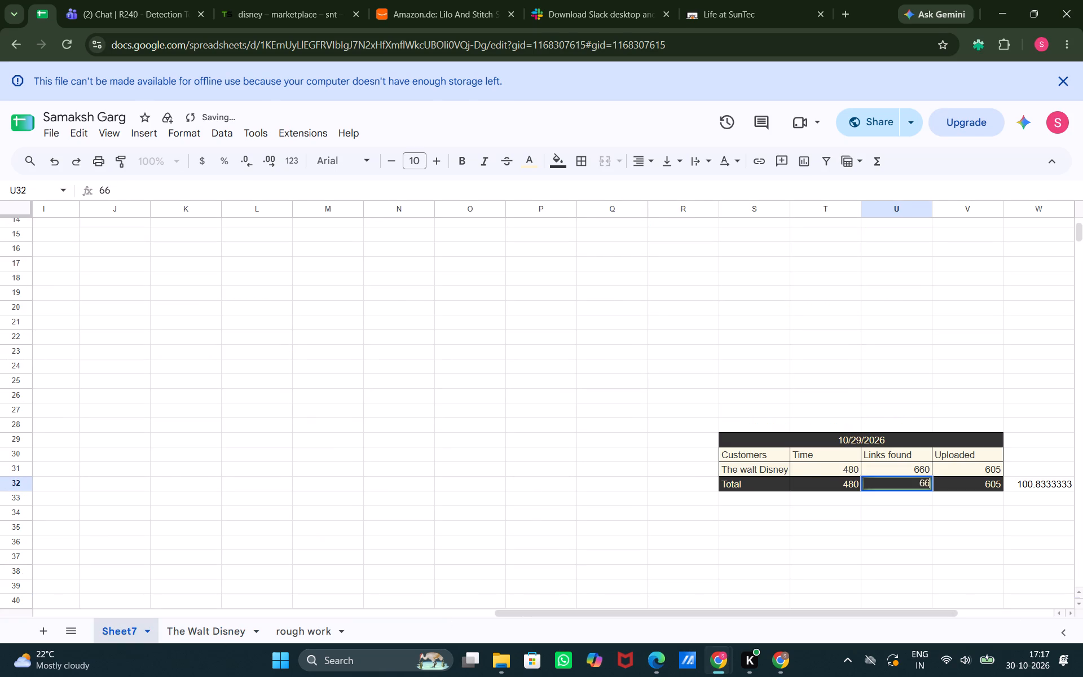
{"action": "key", "text": "0"}
{"action": "key", "text": "Return"}
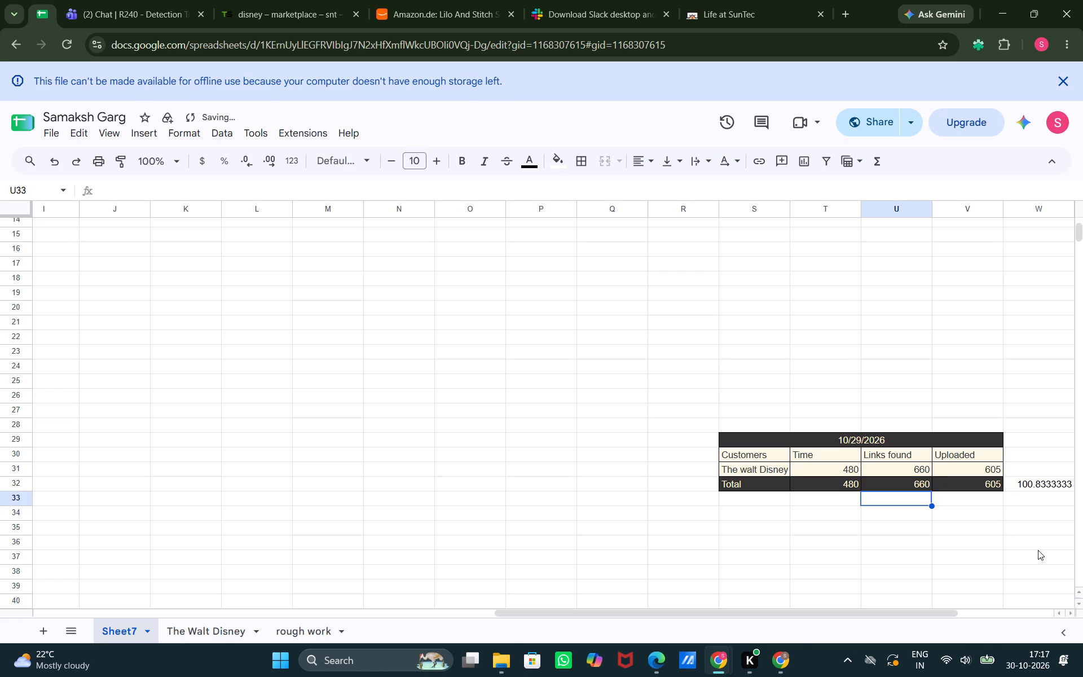